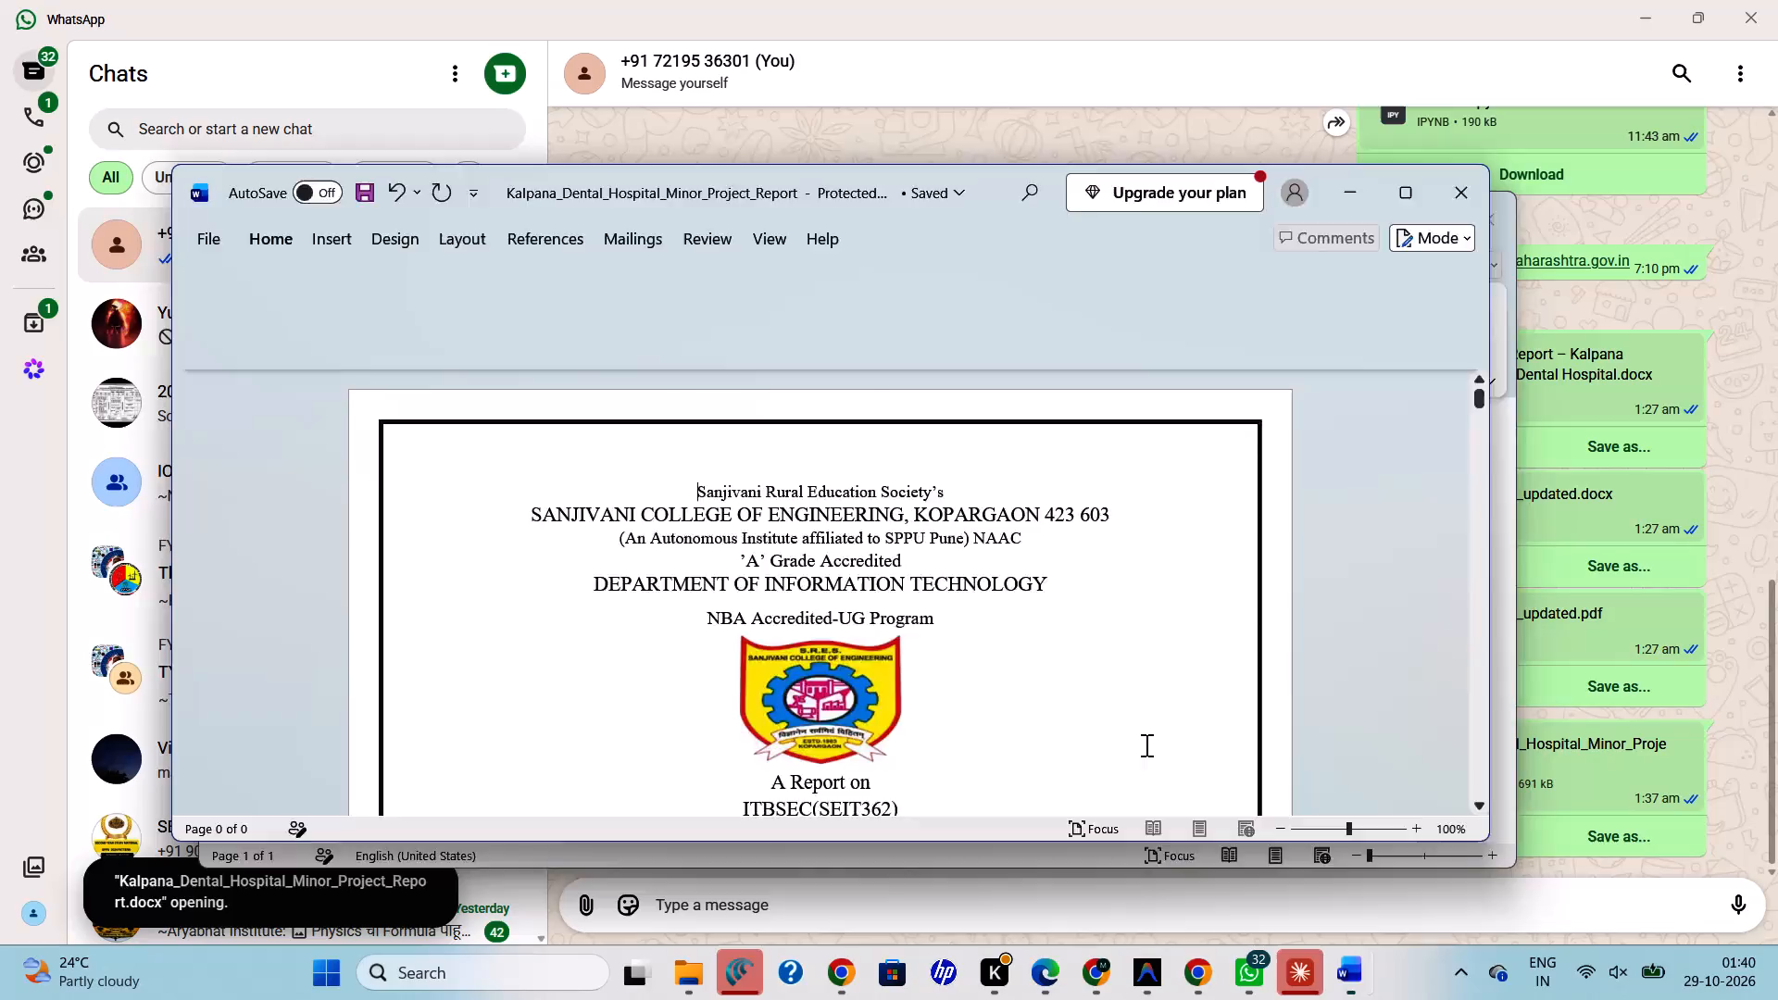
Maximize the Kalpana_Dental_Hospital_Minor_Project_Report document, dismiss the OMEN Gaming Hub notification and enable editing of the protected report.
{"action": "left_click", "coordinate": [1379, 199]}
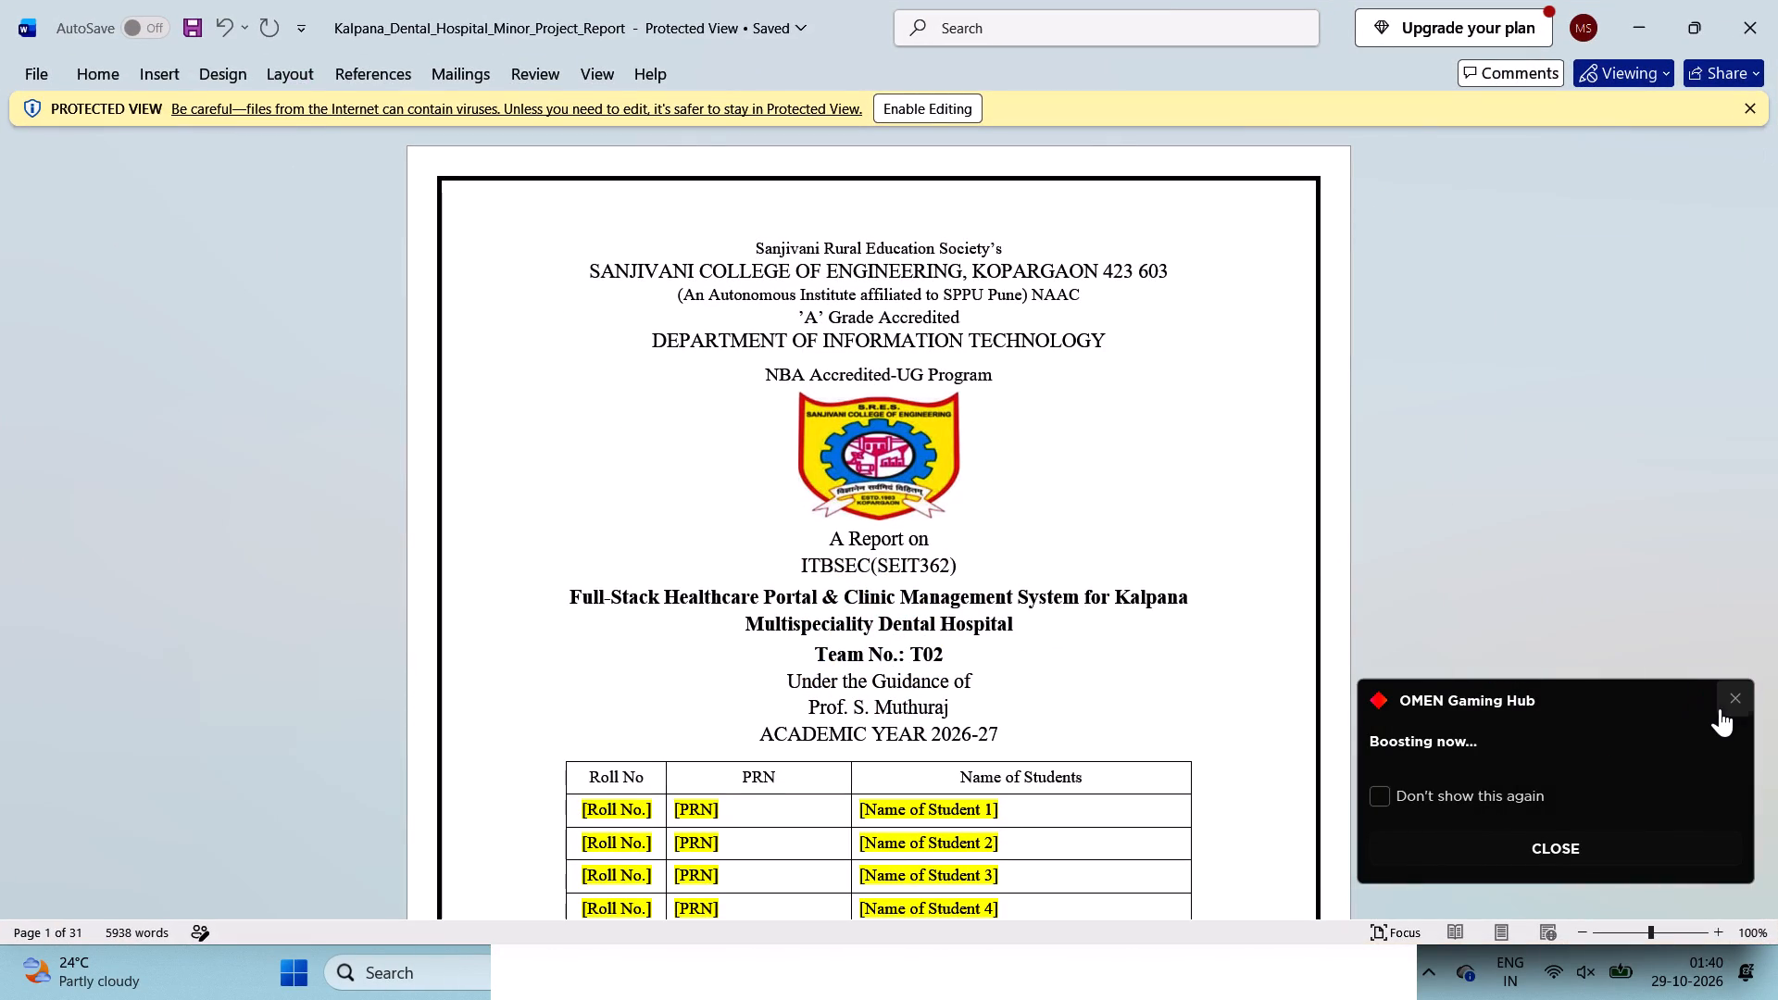
{"action": "left_click", "coordinate": [1734, 711]}
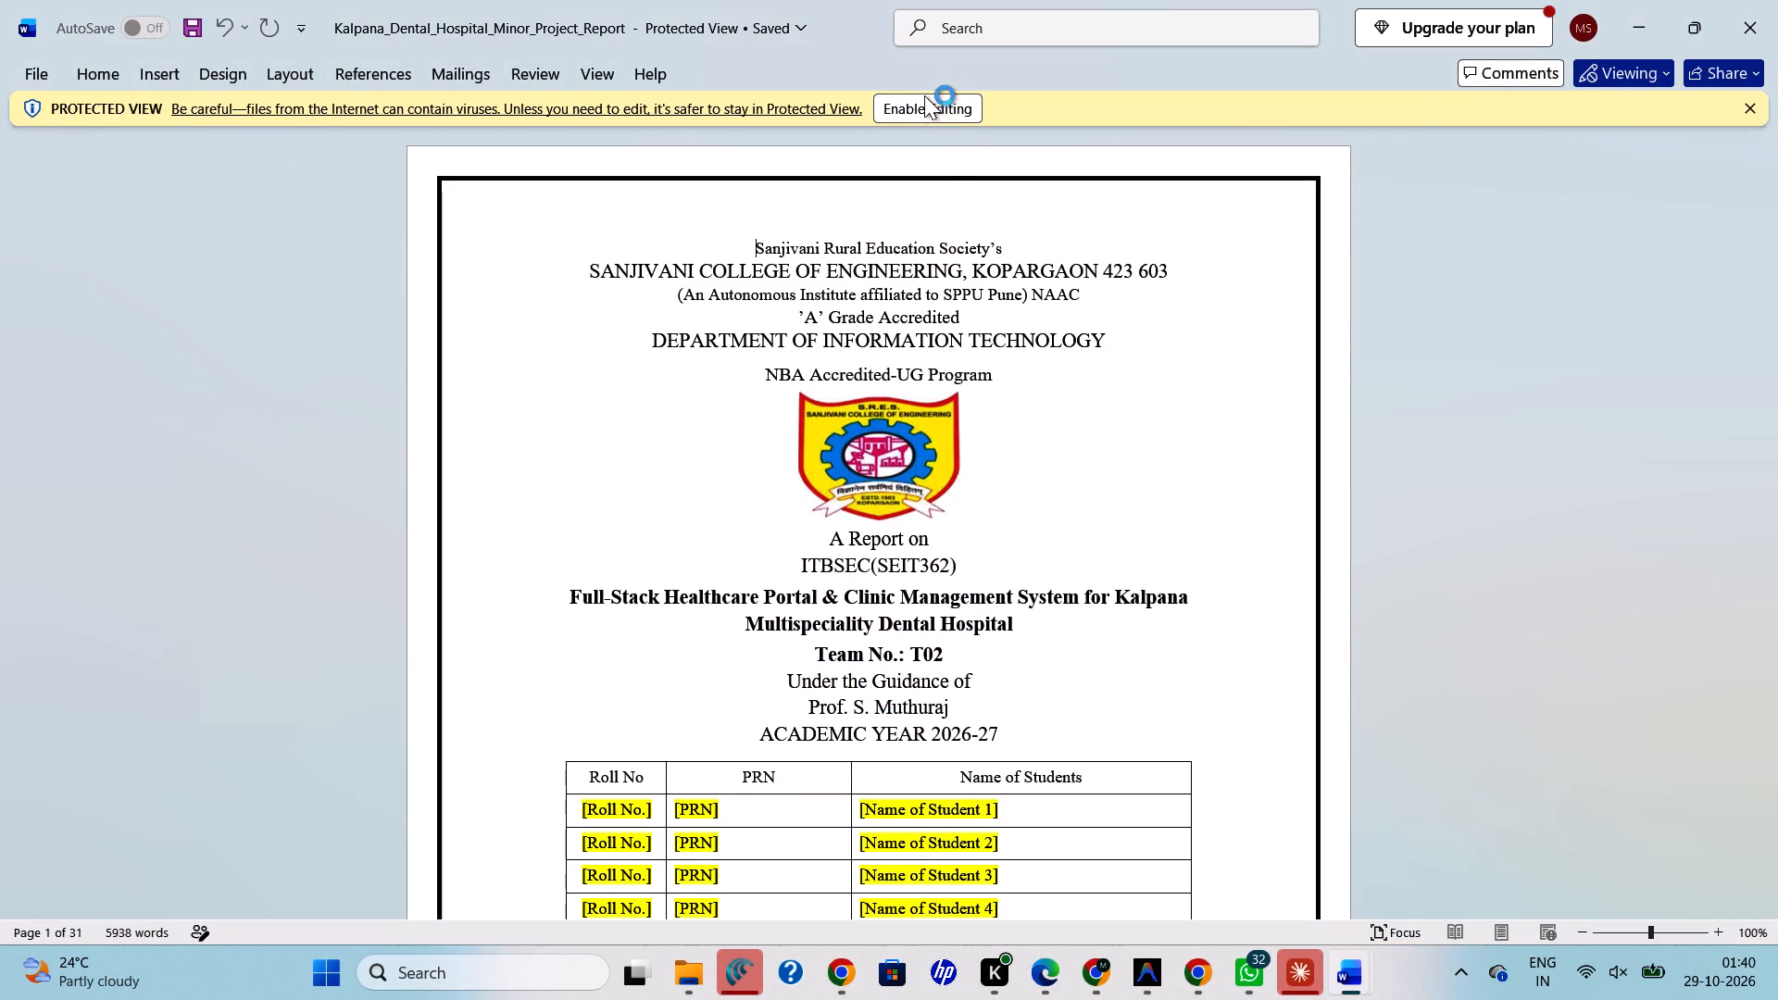
{"action": "left_click", "coordinate": [924, 99]}
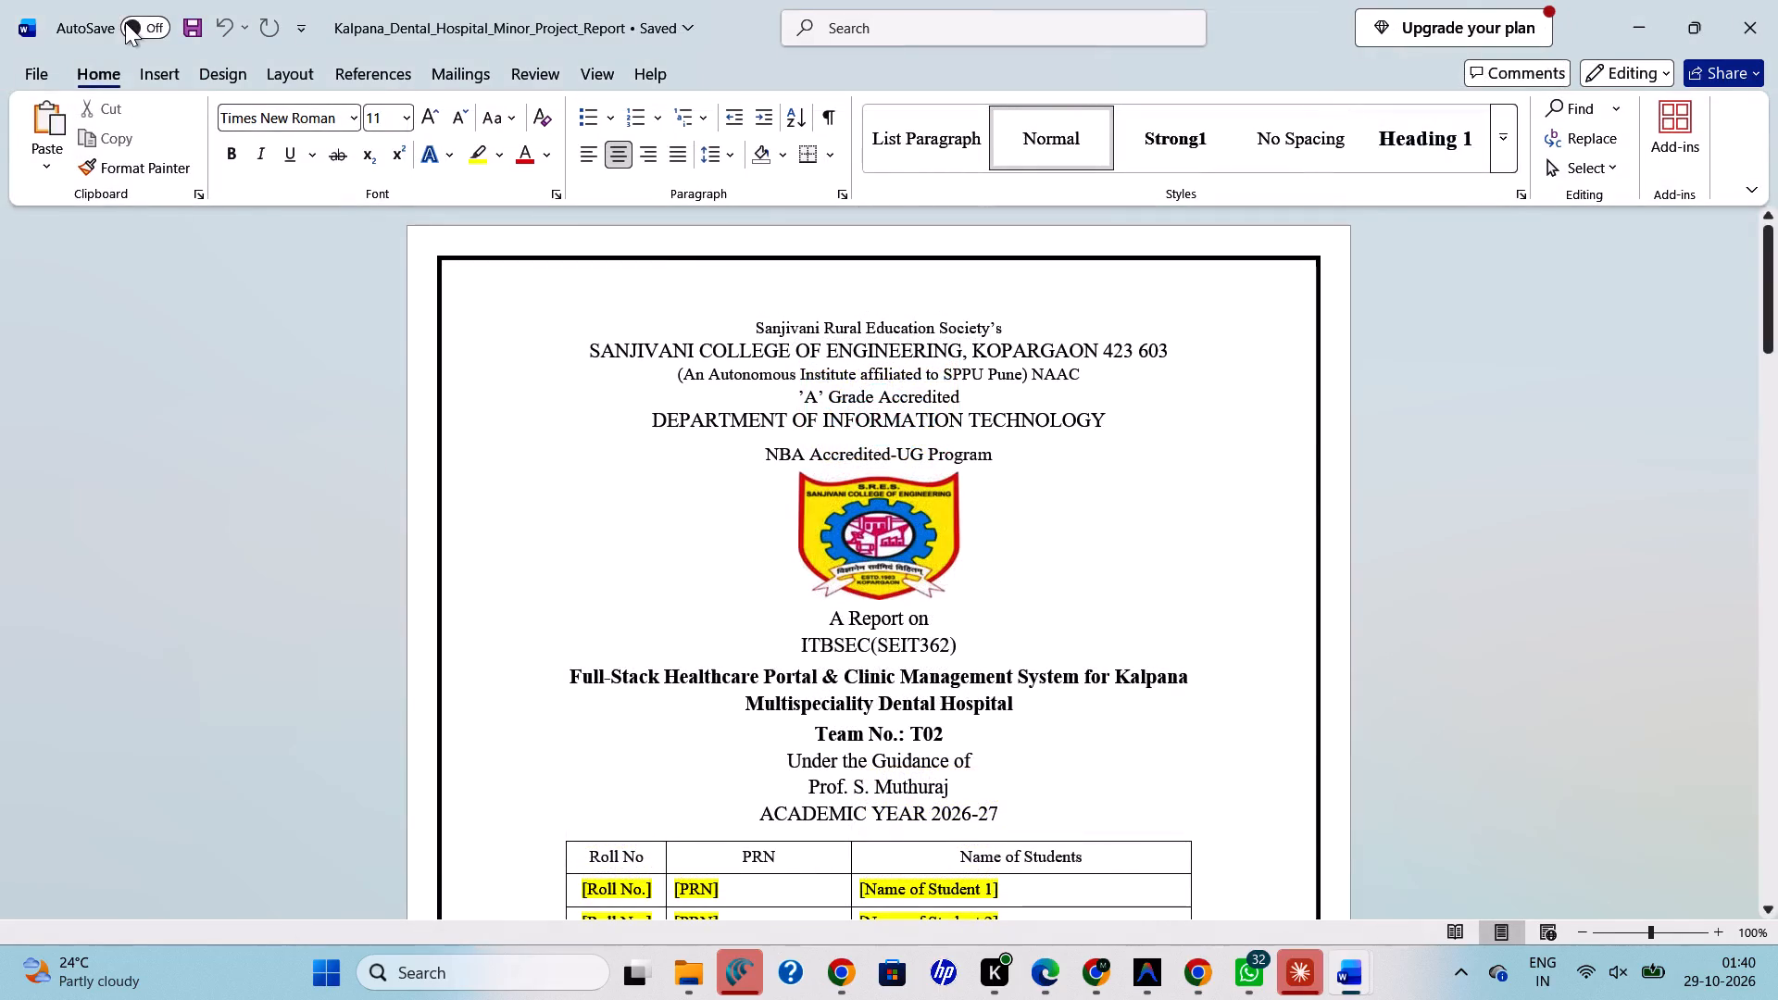
Turn on AutoSave for the report by uploading a copy to the personal OneDrive account.
{"action": "left_click", "coordinate": [125, 19]}
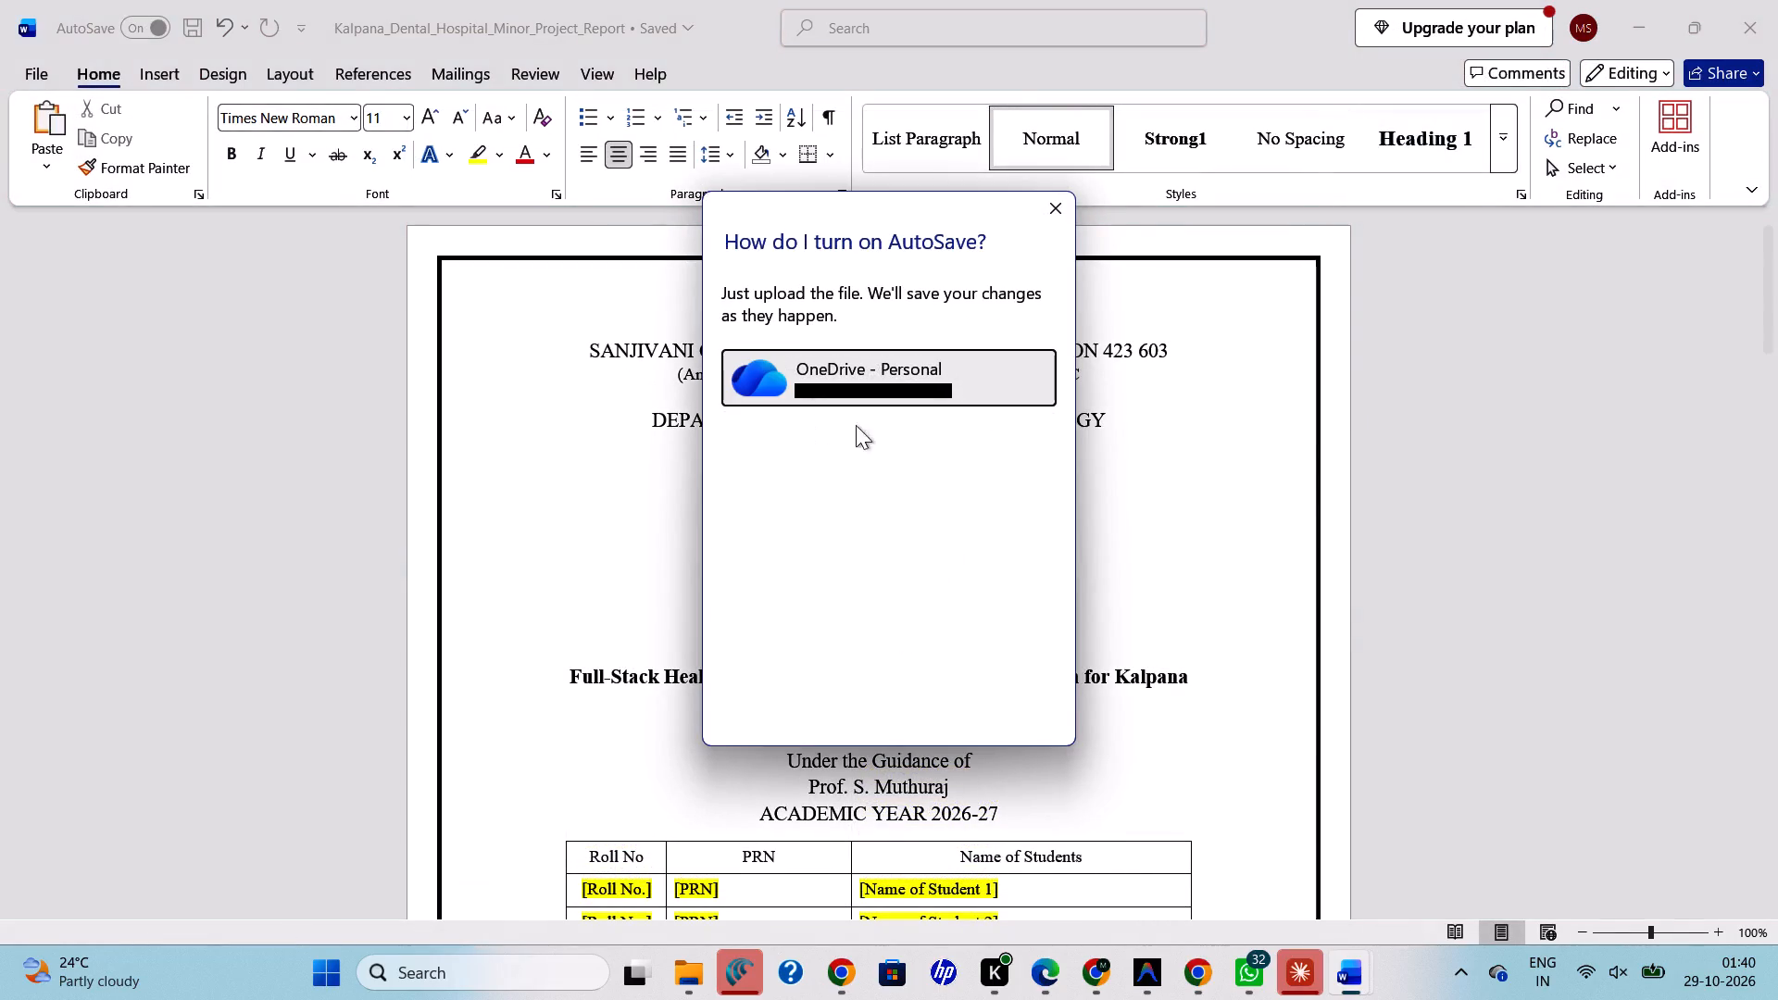
{"action": "left_click", "coordinate": [952, 397]}
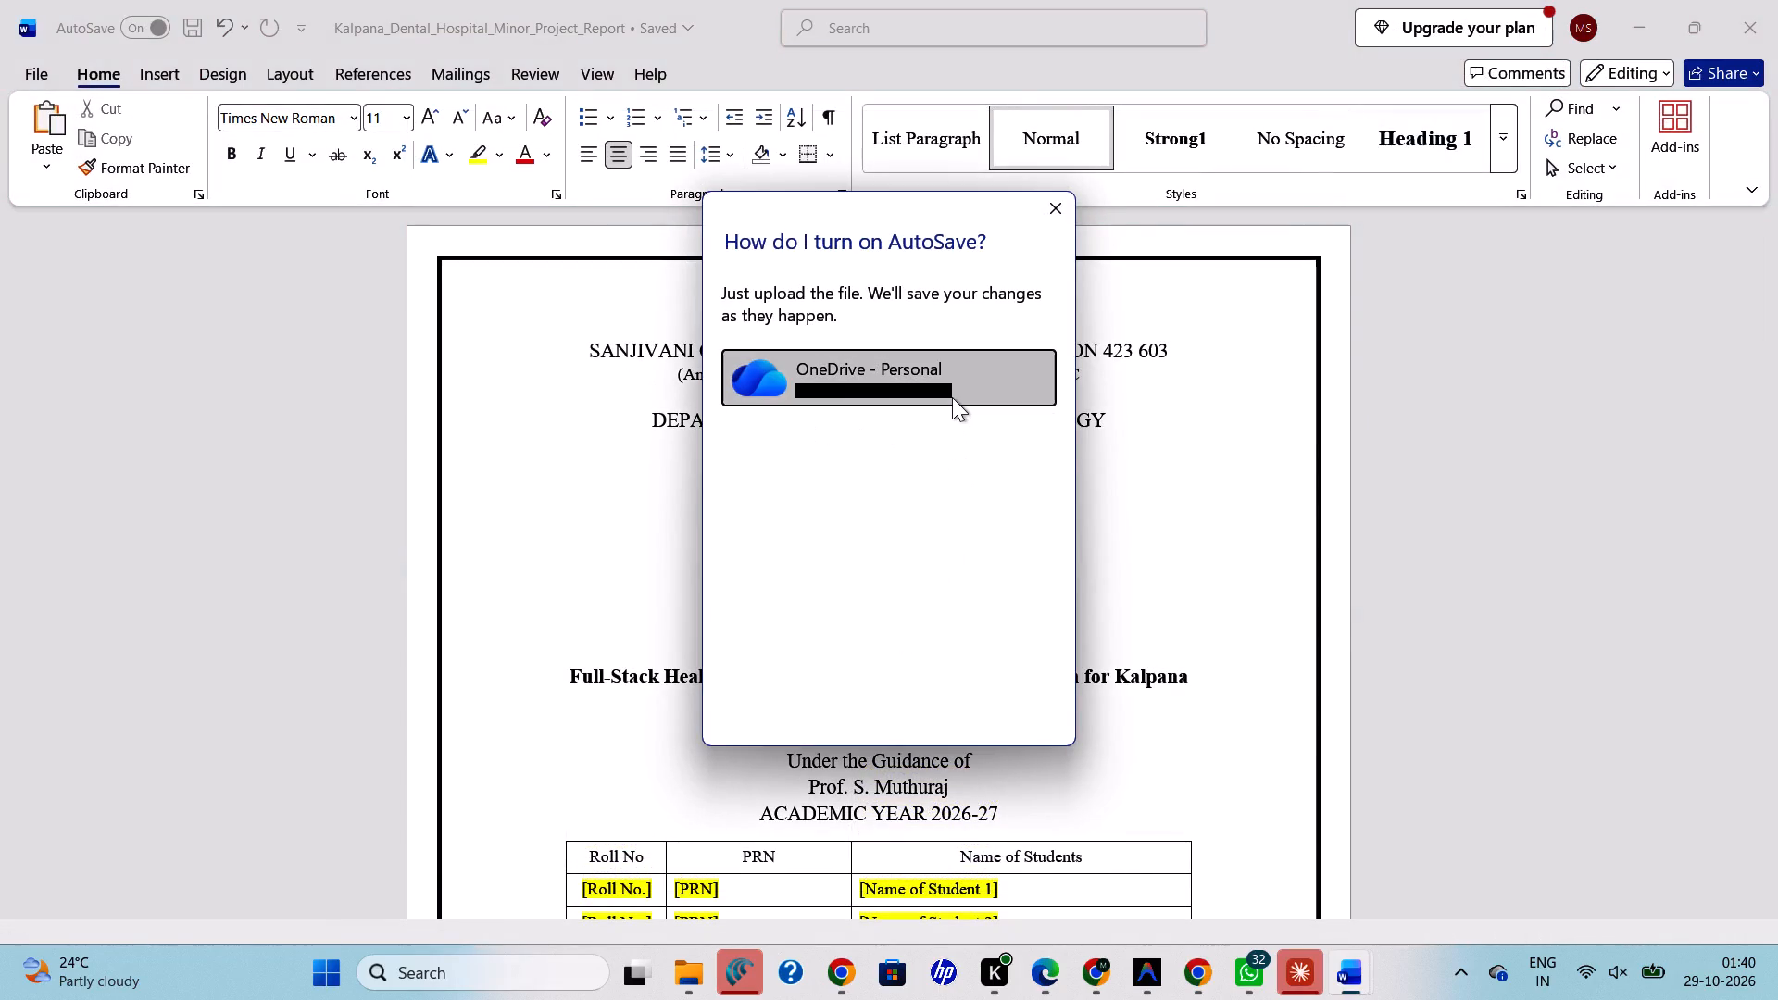
{"action": "left_click", "coordinate": [952, 397]}
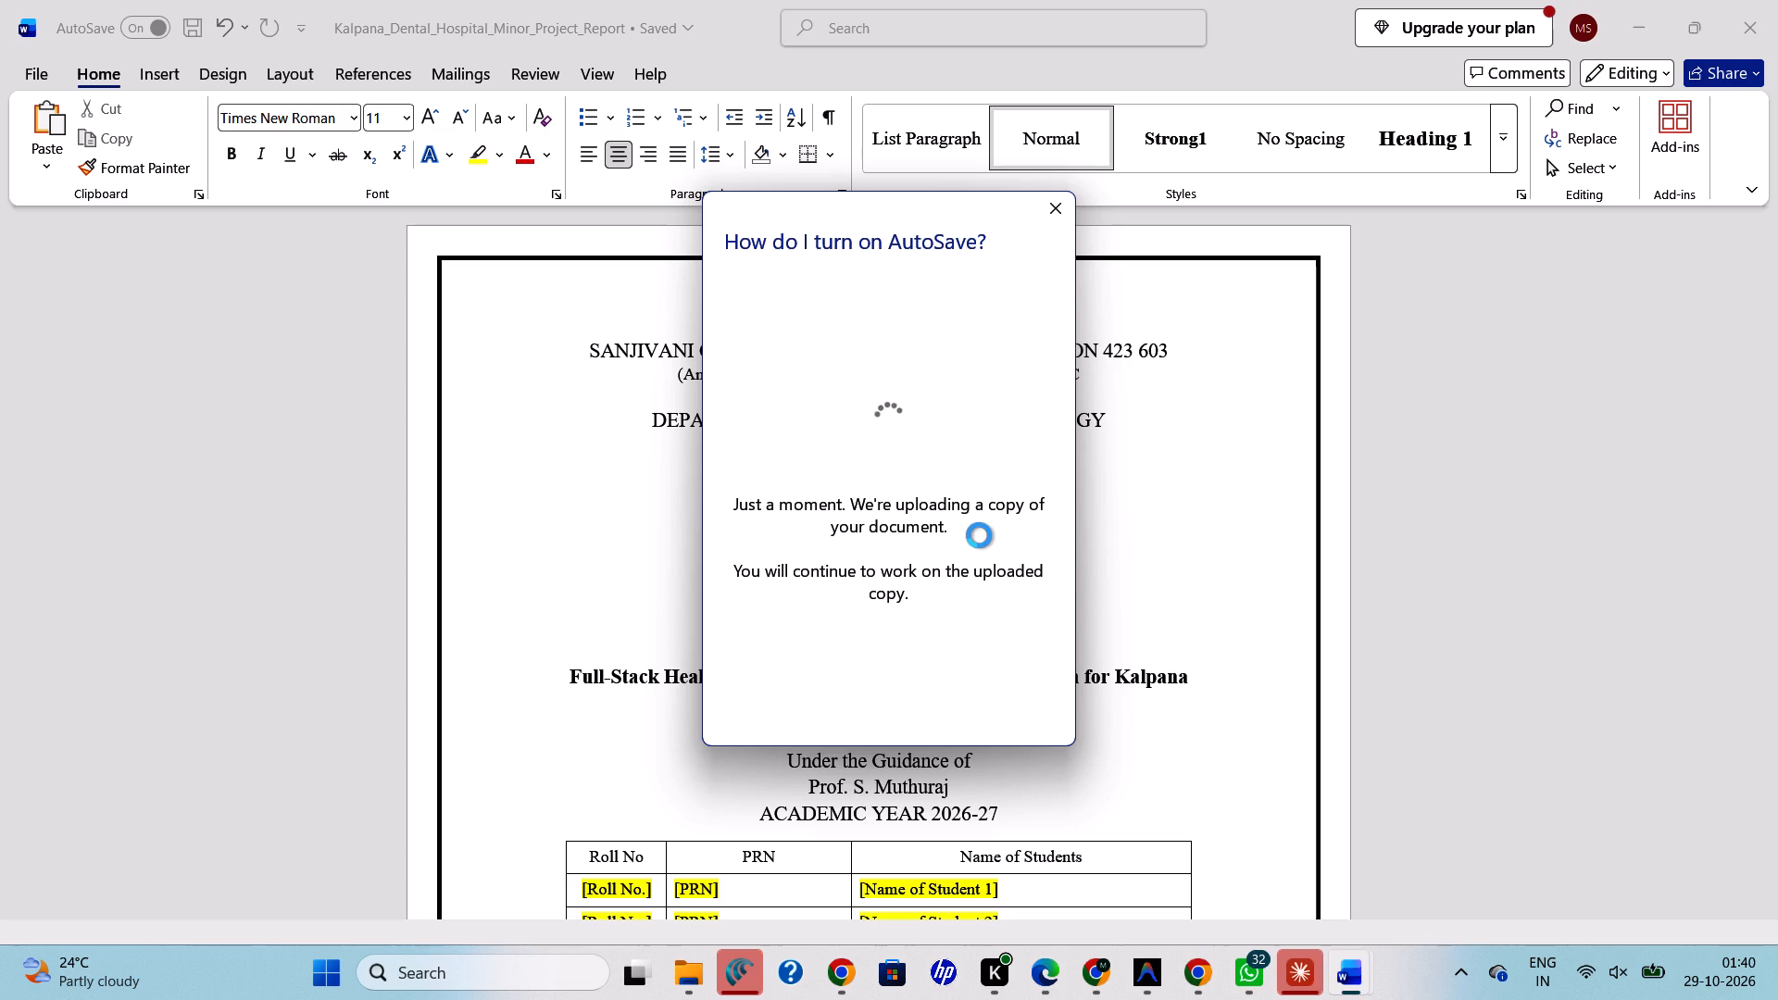
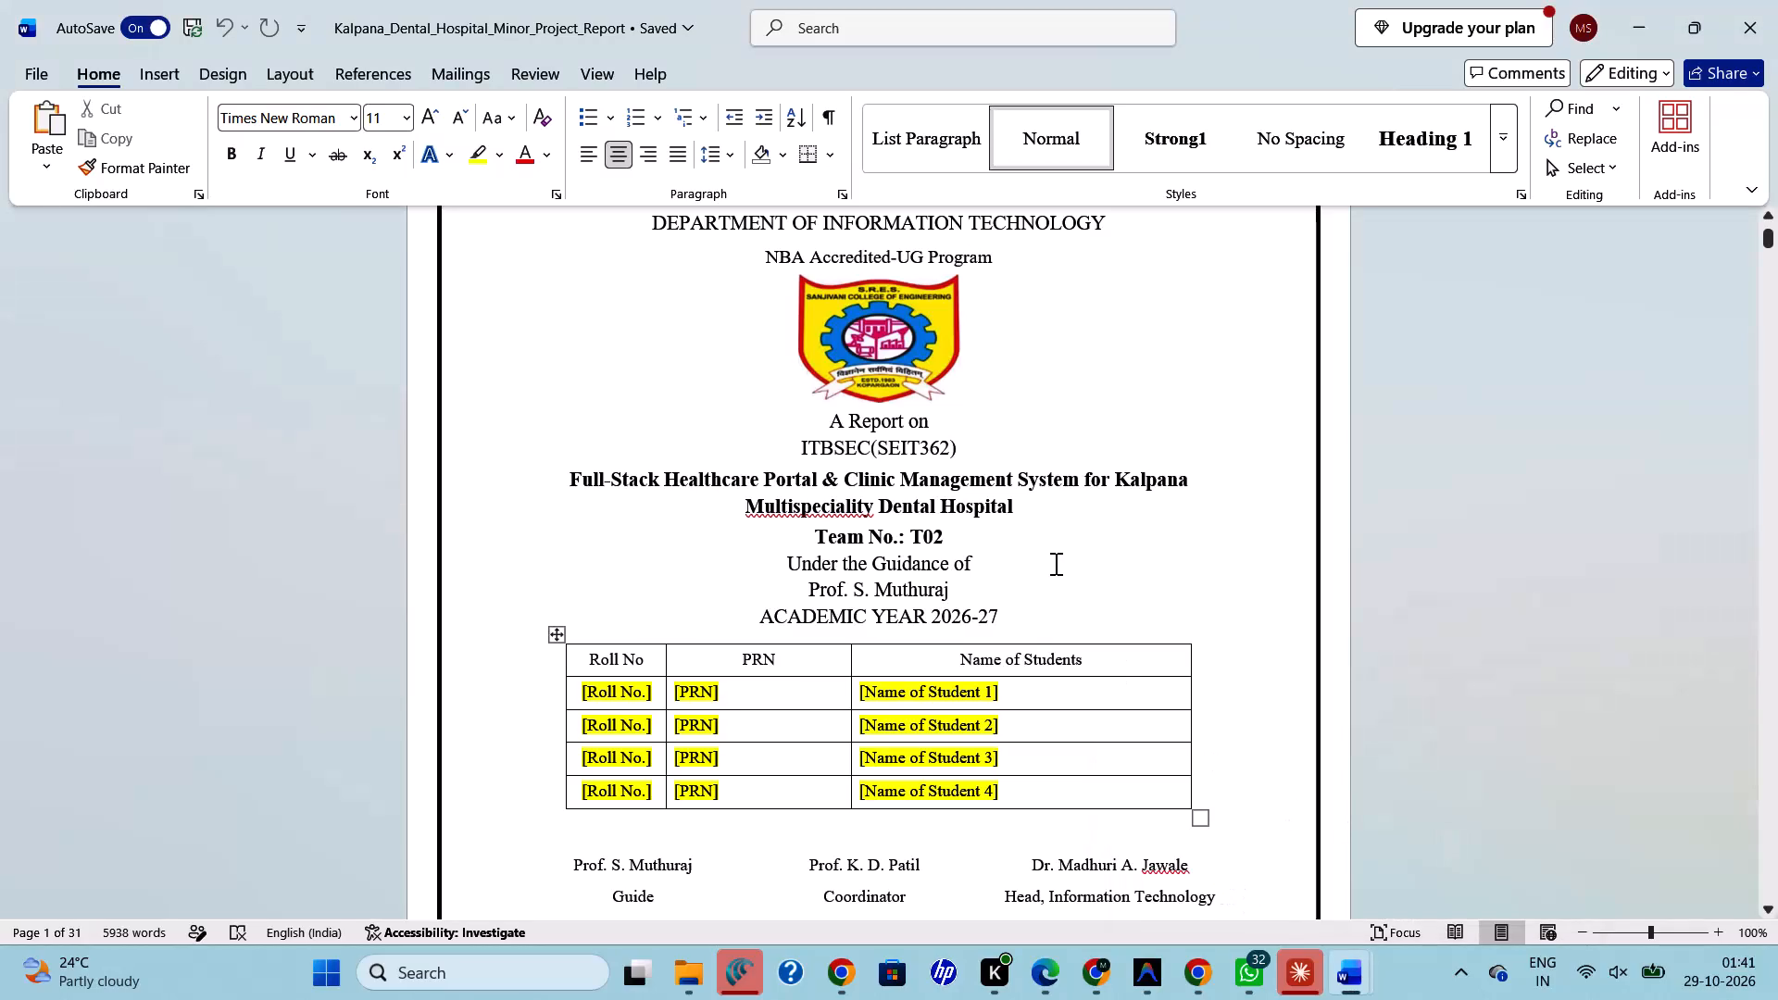
Delete the two-line project title "Full-Stack Healthcare Portal & Clinic Management System for Kalpana Multispeciality Dental Hospital" from the cover page.
{"action": "left_click", "coordinate": [1028, 507]}
{"action": "left_click_drag", "start_coordinate": [1028, 507], "coordinate": [543, 456]}
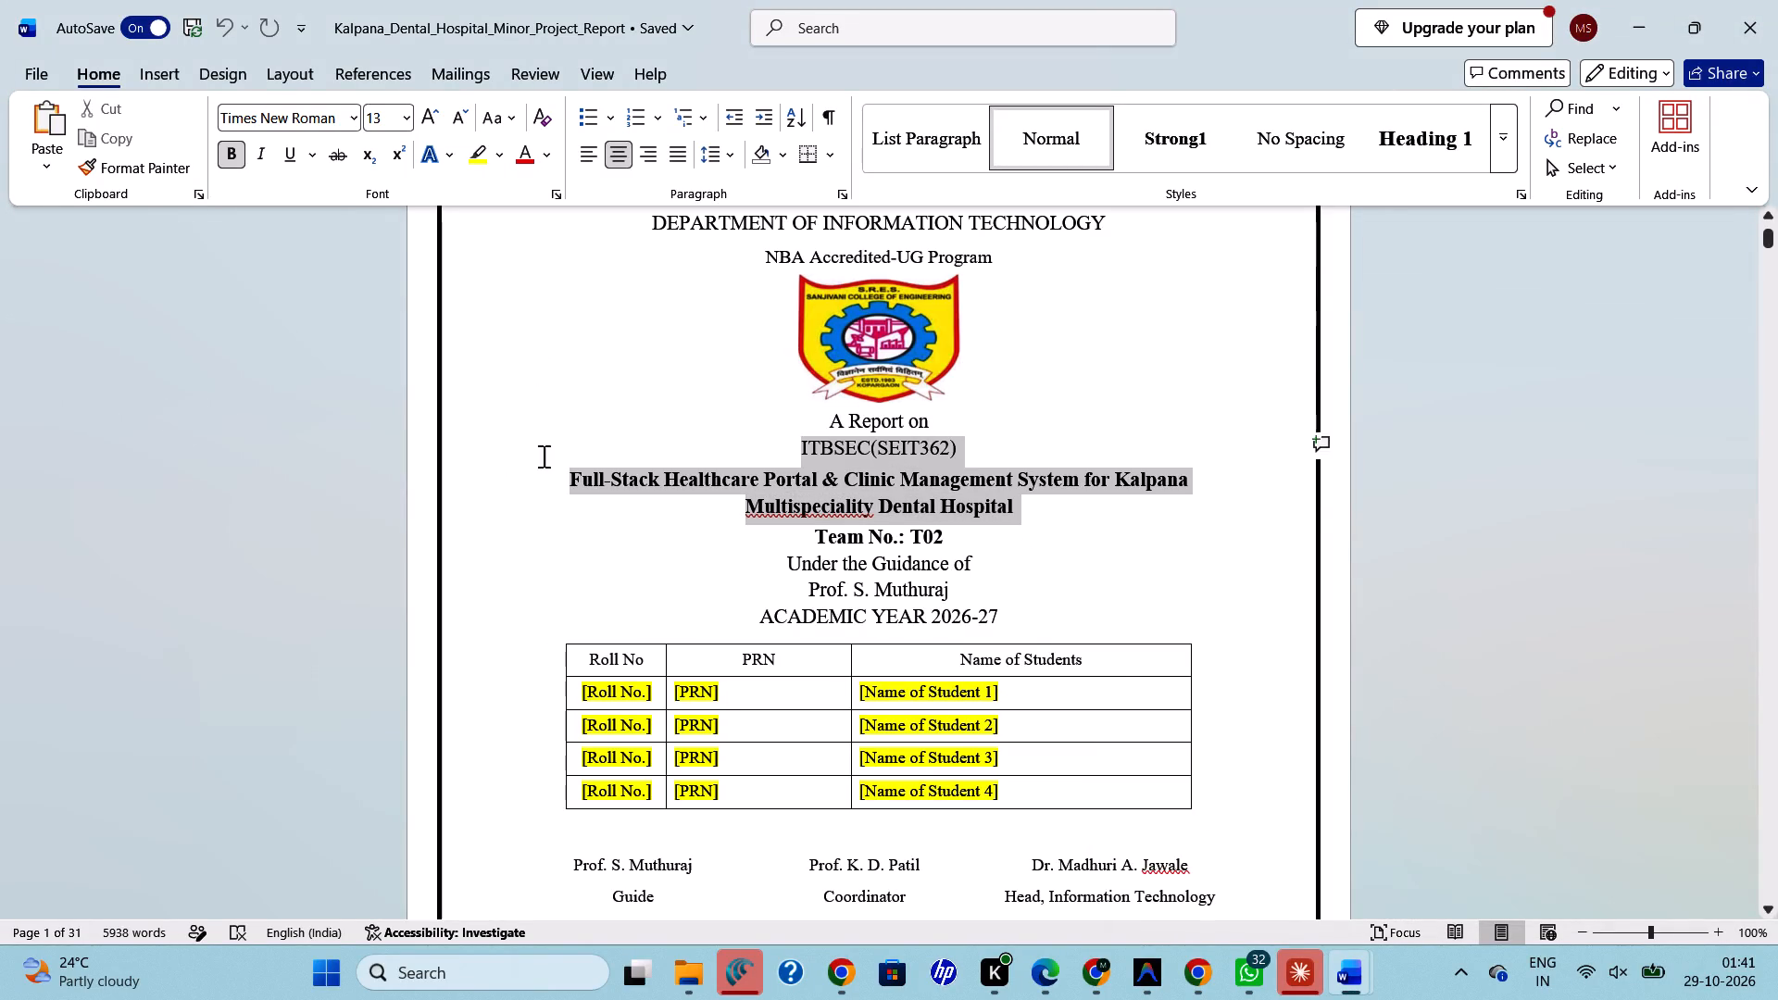
{"action": "left_click_drag", "start_coordinate": [543, 456], "coordinate": [557, 474]}
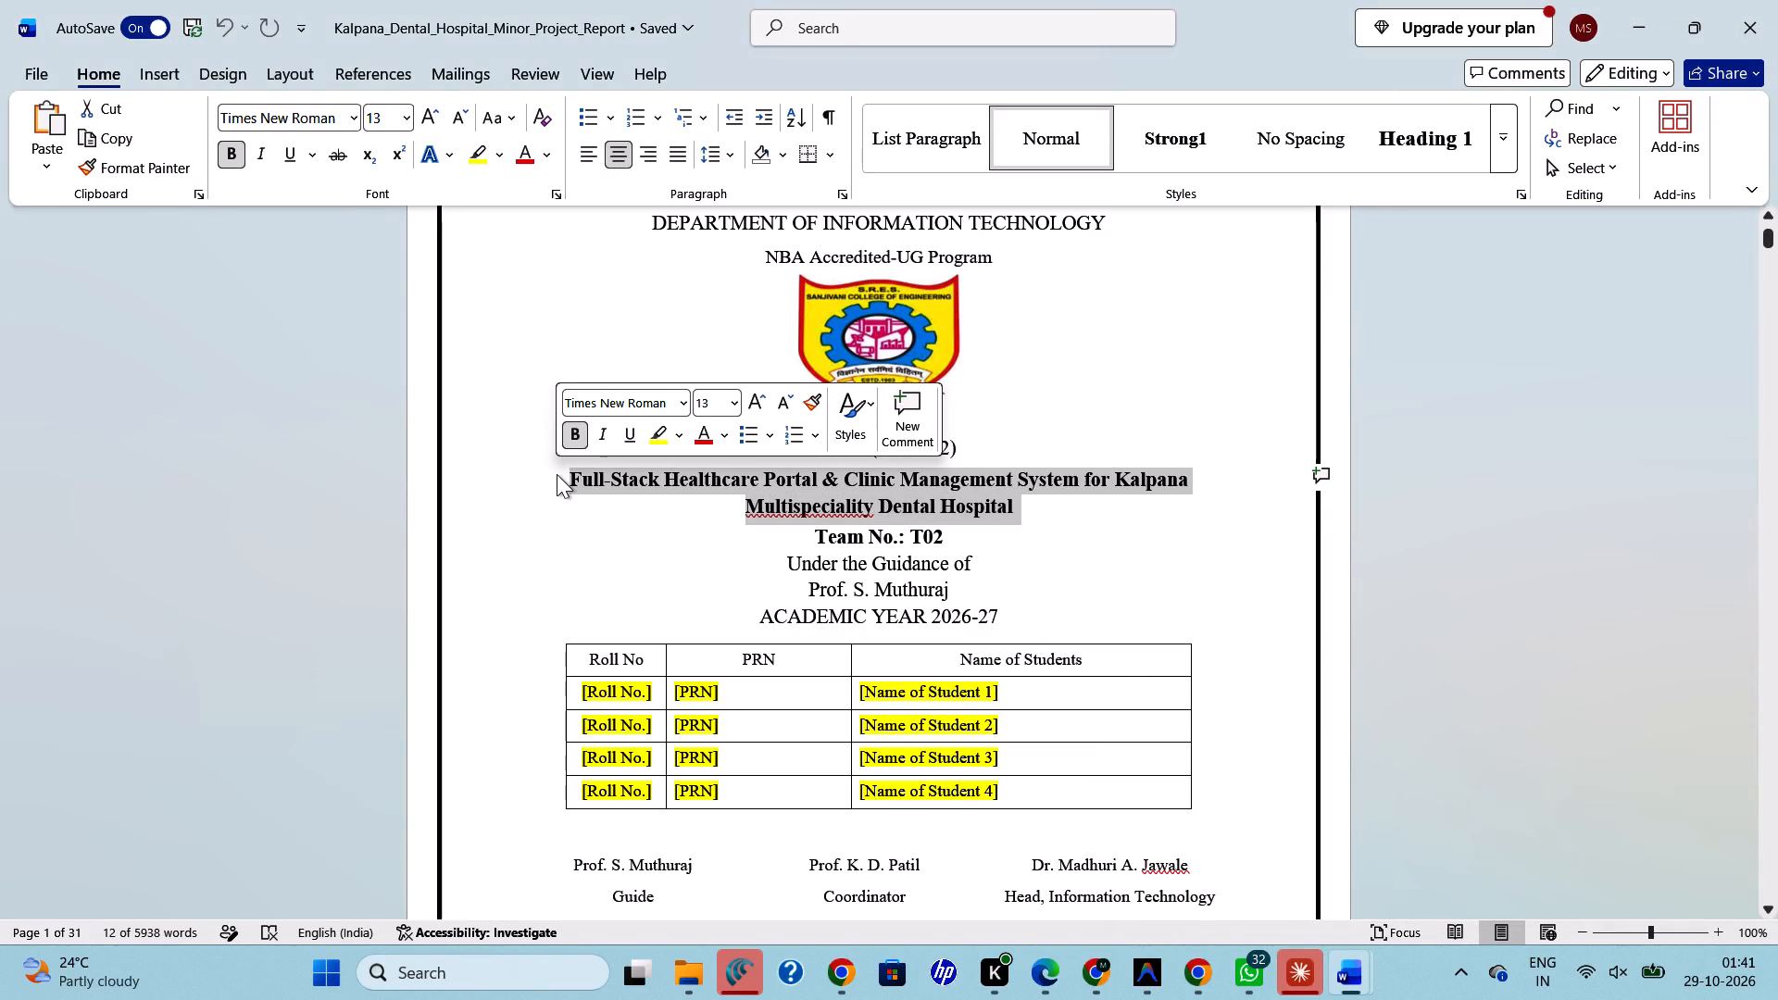
{"action": "key", "text": "Delete"}
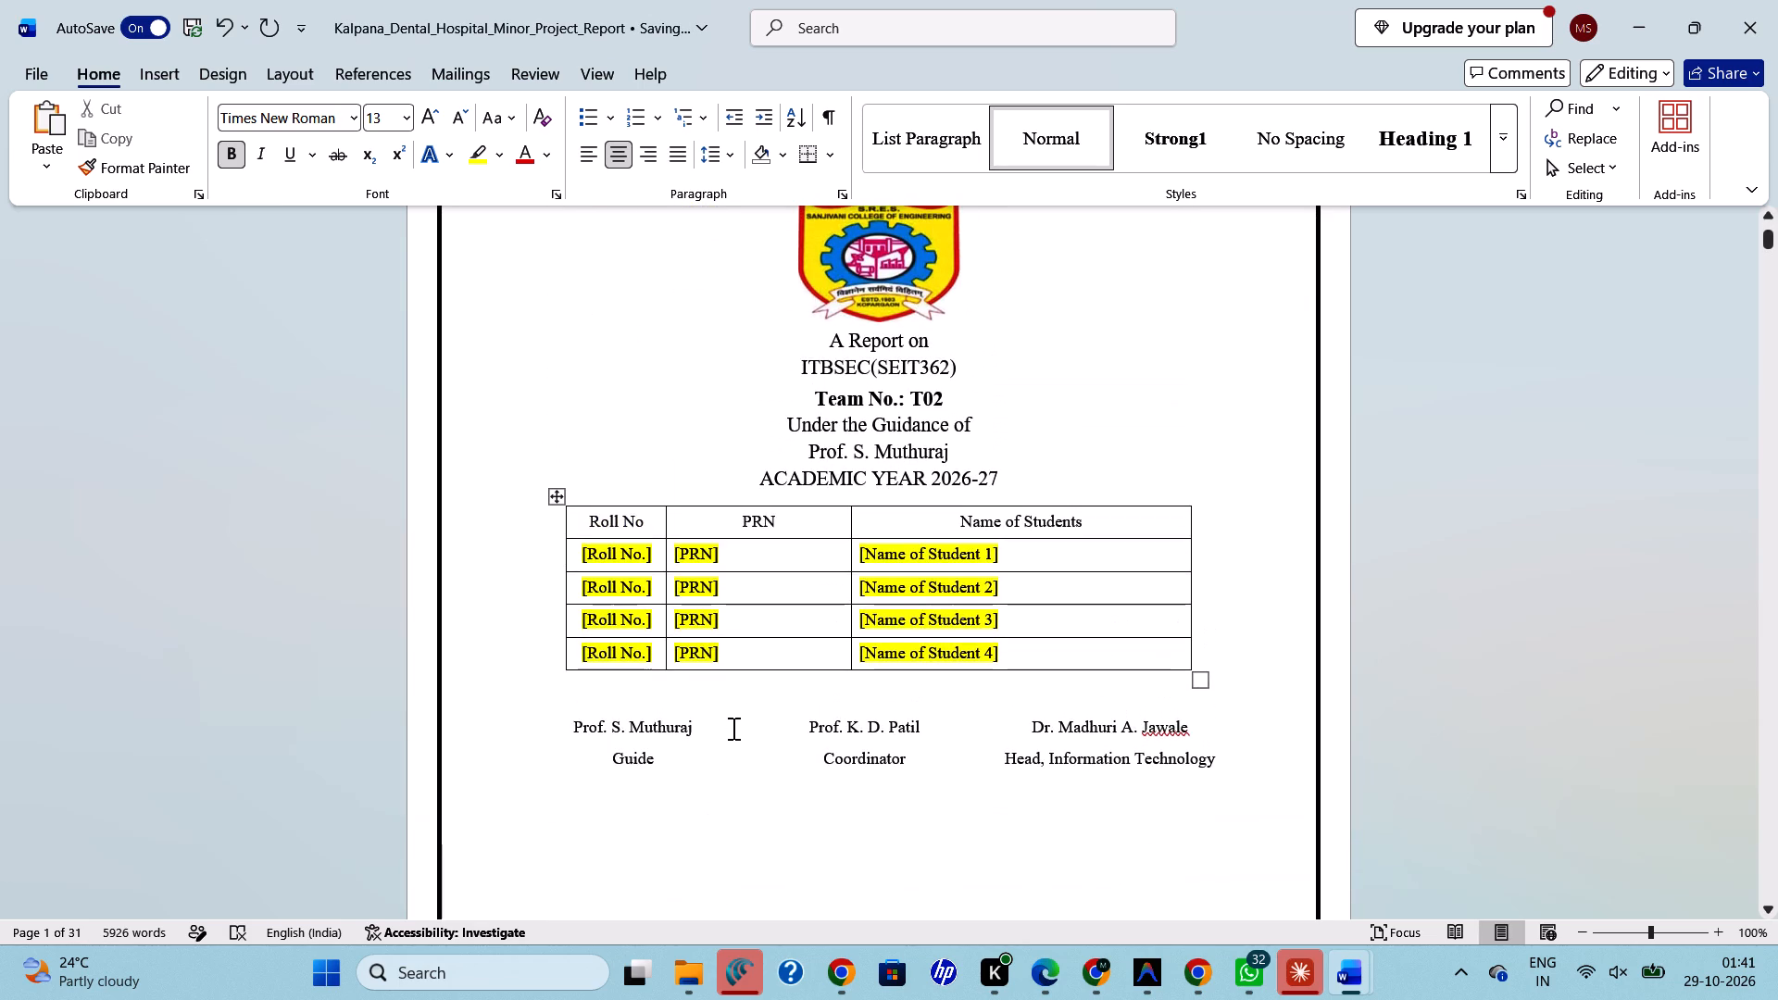
{"action": "scroll", "coordinate": [732, 728], "scroll_direction": "up", "scroll_amount": 1}
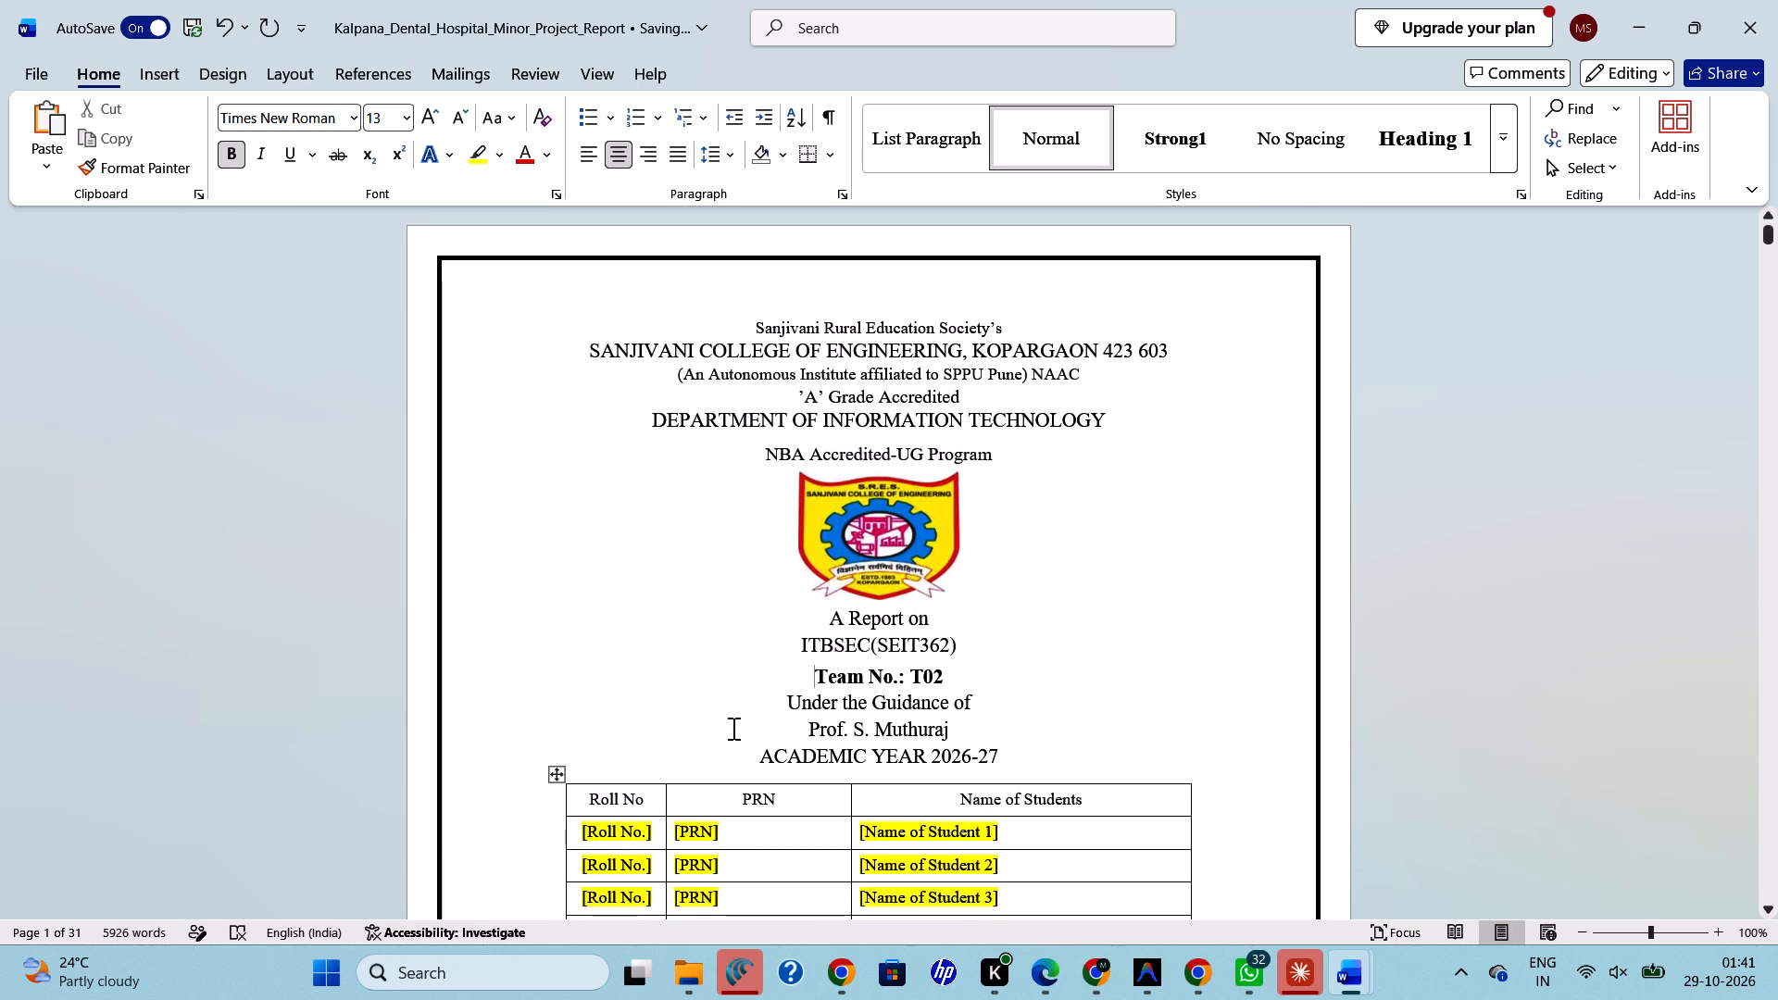
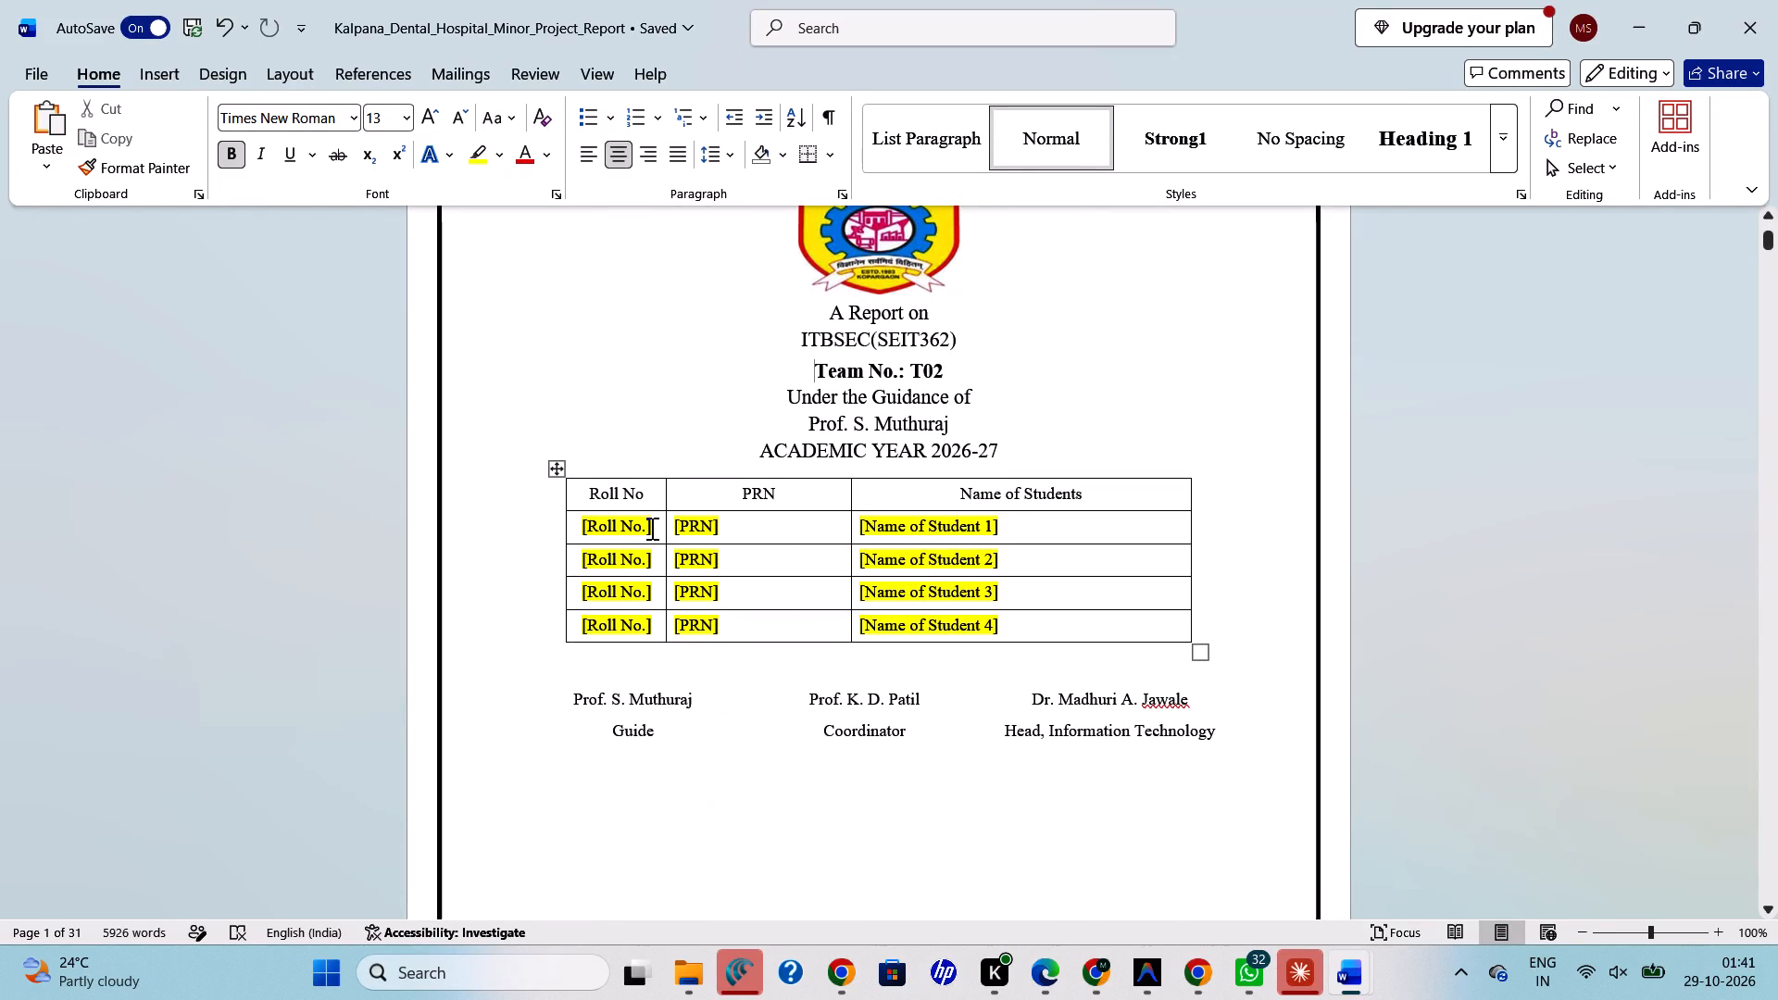
Delete the roll number placeholder from the first student's row in the cover page table.
{"action": "left_click", "coordinate": [650, 528]}
{"action": "key", "text": "BackSpace"}
{"action": "key", "text": "BackSpace"}
{"action": "key", "text": "BackSpace"}
{"action": "key", "text": "BackSpace"}
{"action": "key", "text": "BackSpace"}
{"action": "key", "text": "BackSpace"}
{"action": "key", "text": "BackSpace"}
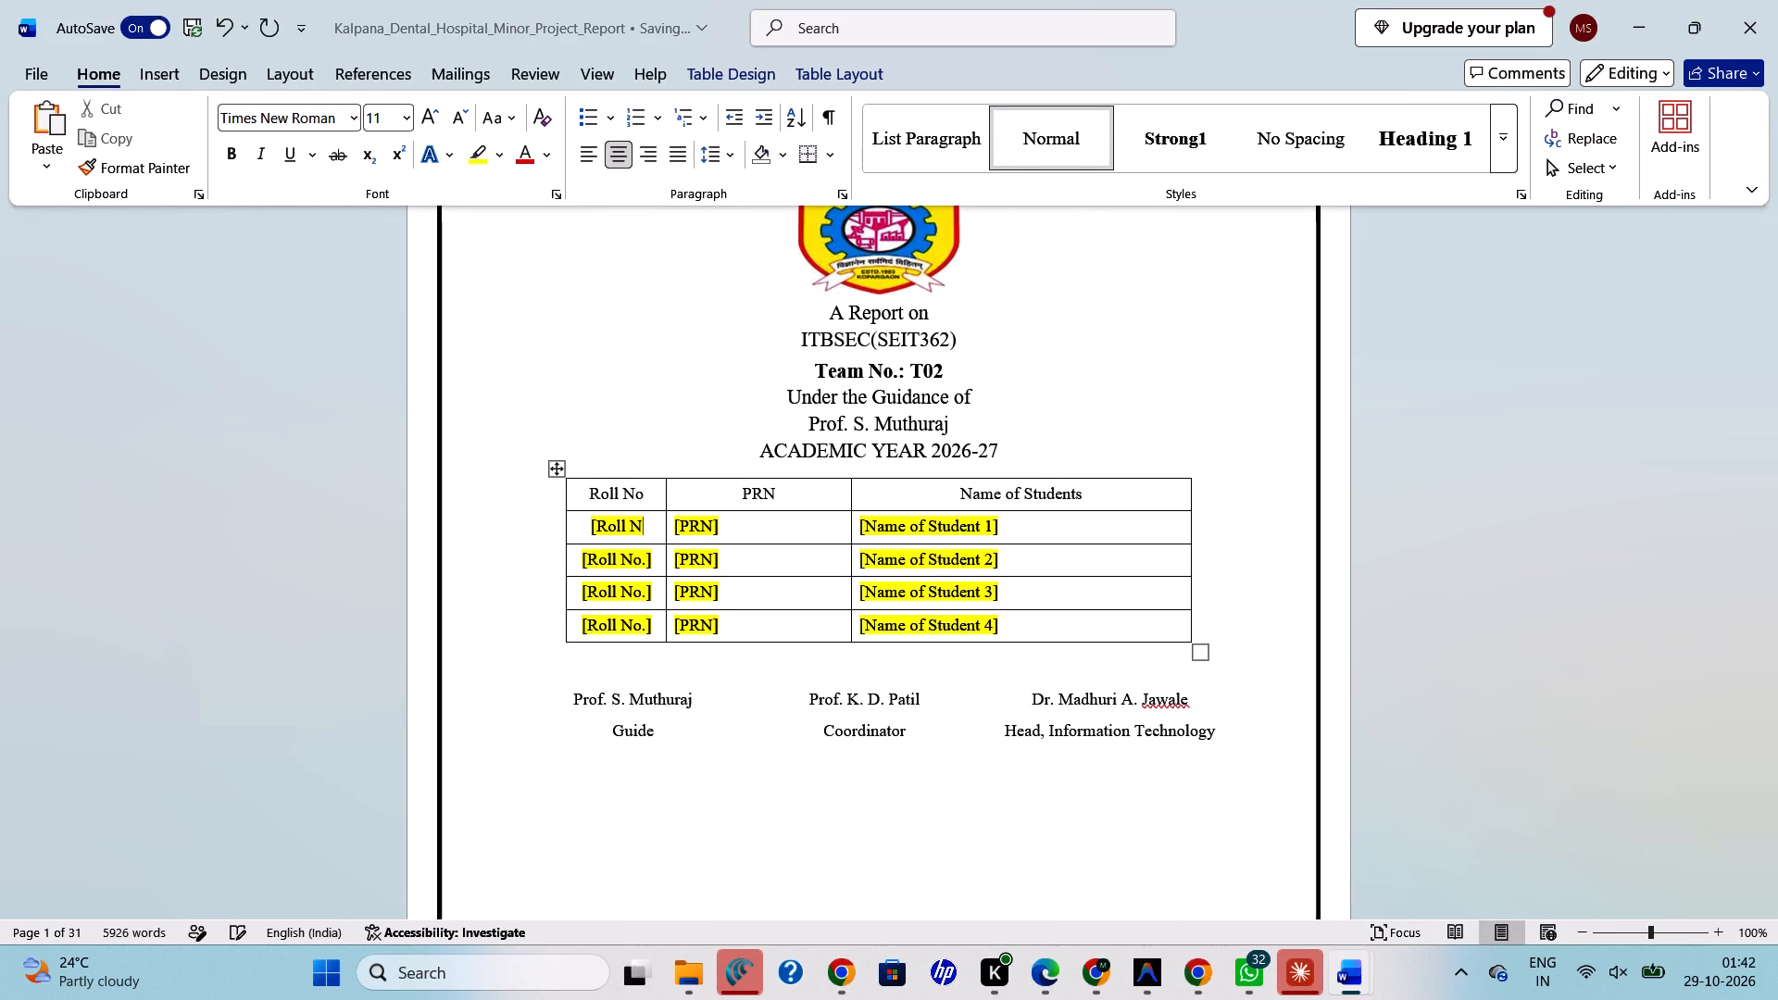
{"action": "key", "text": "BackSpace"}
{"action": "key", "text": "BackSpace"}
{"action": "key", "text": "BackSpace"}
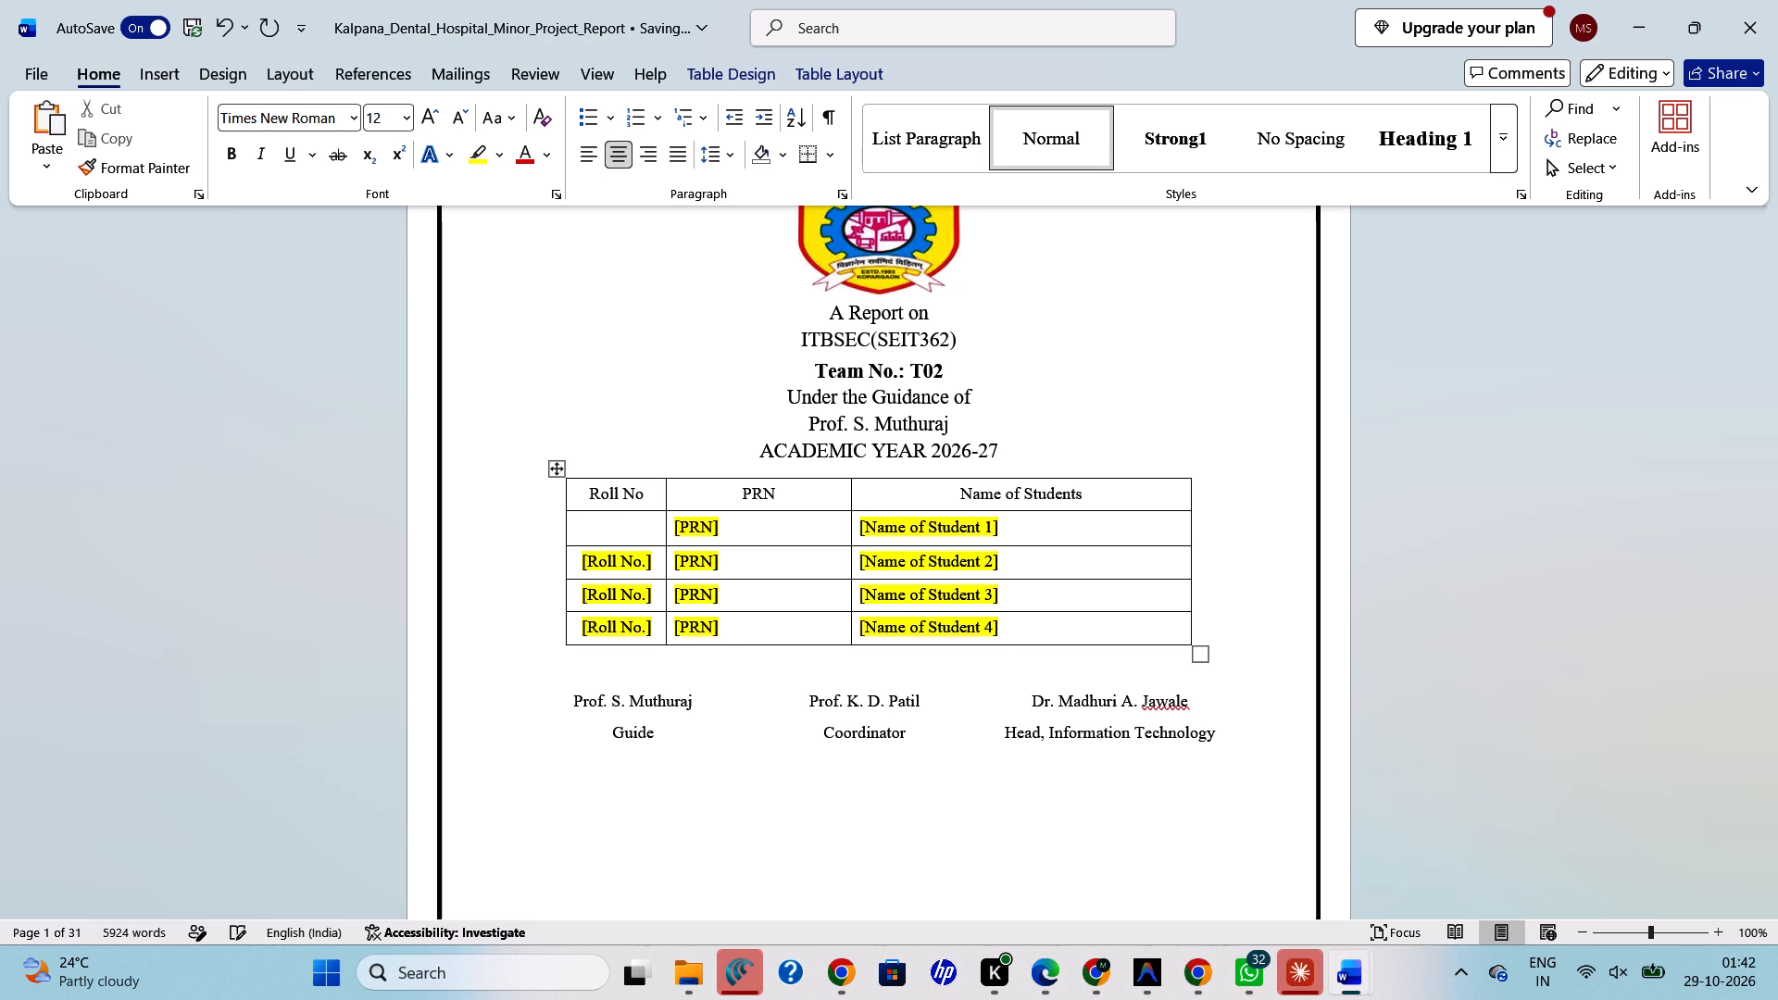
Enter roll number 76 in the first student row and replace that row's PRN placeholder with the student's PRN.
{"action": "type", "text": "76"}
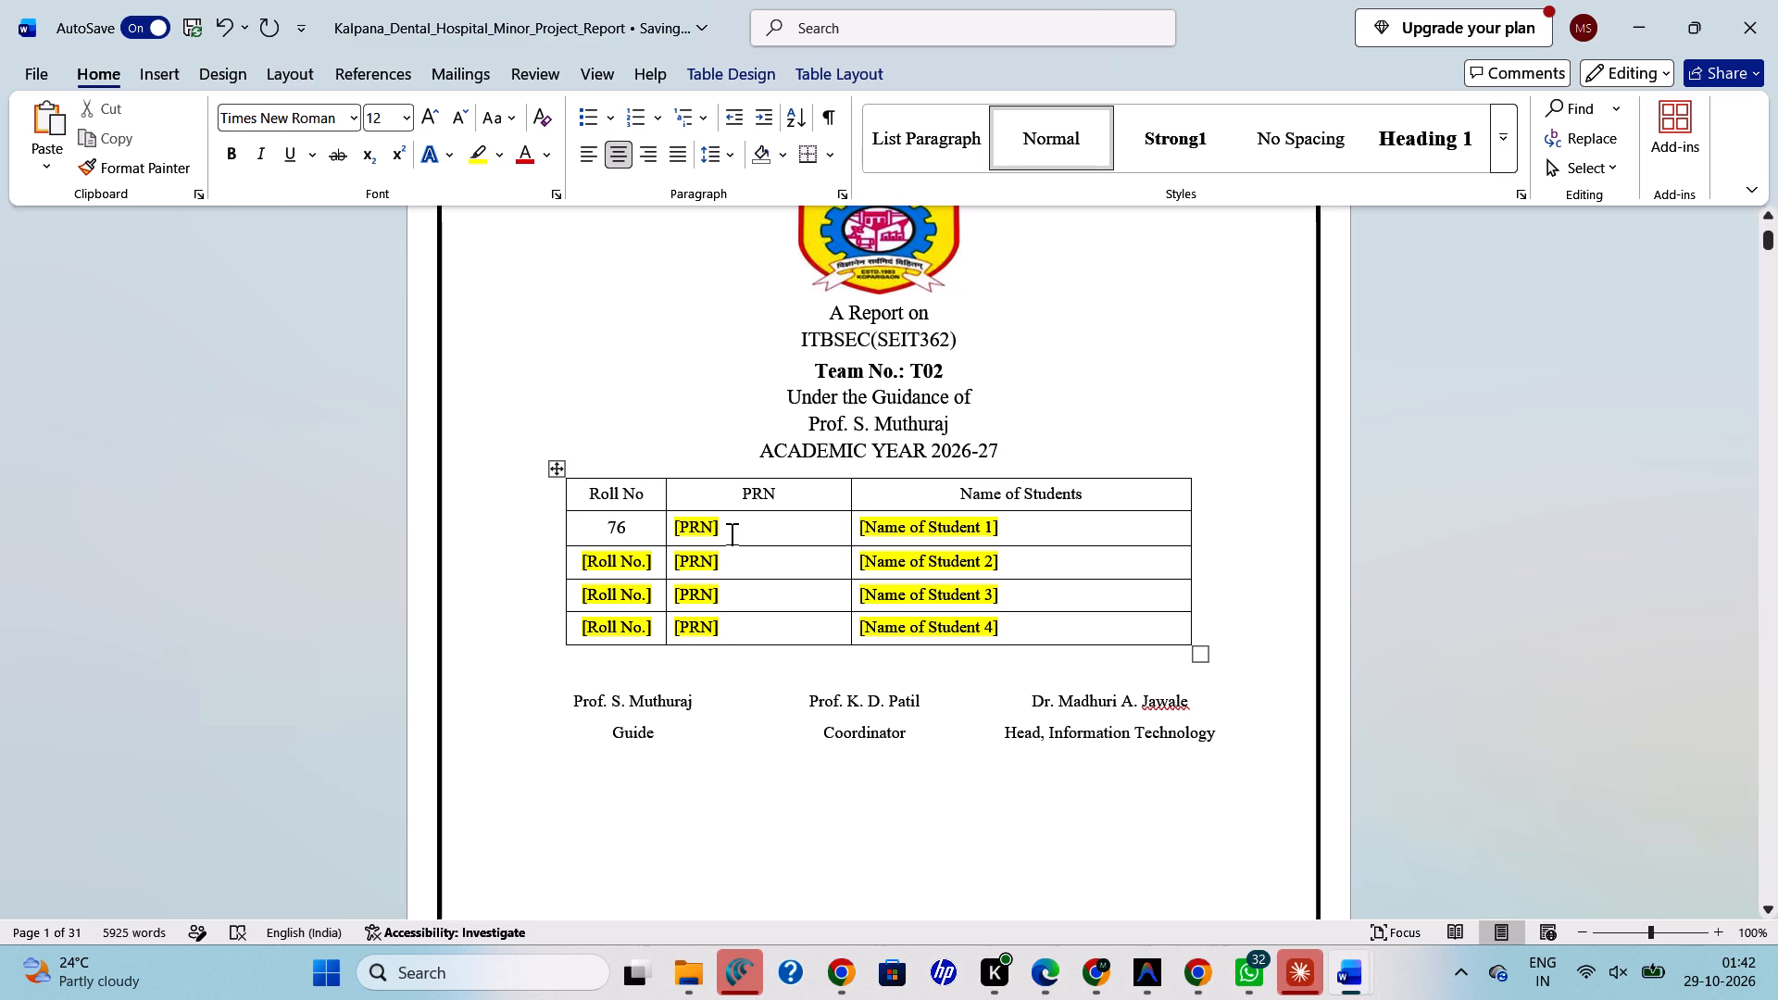
{"action": "left_click", "coordinate": [730, 533]}
{"action": "key", "text": "BackSpace"}
{"action": "key", "text": "BackSpace"}
{"action": "key", "text": "BackSpace"}
{"action": "key", "text": "BackSpace"}
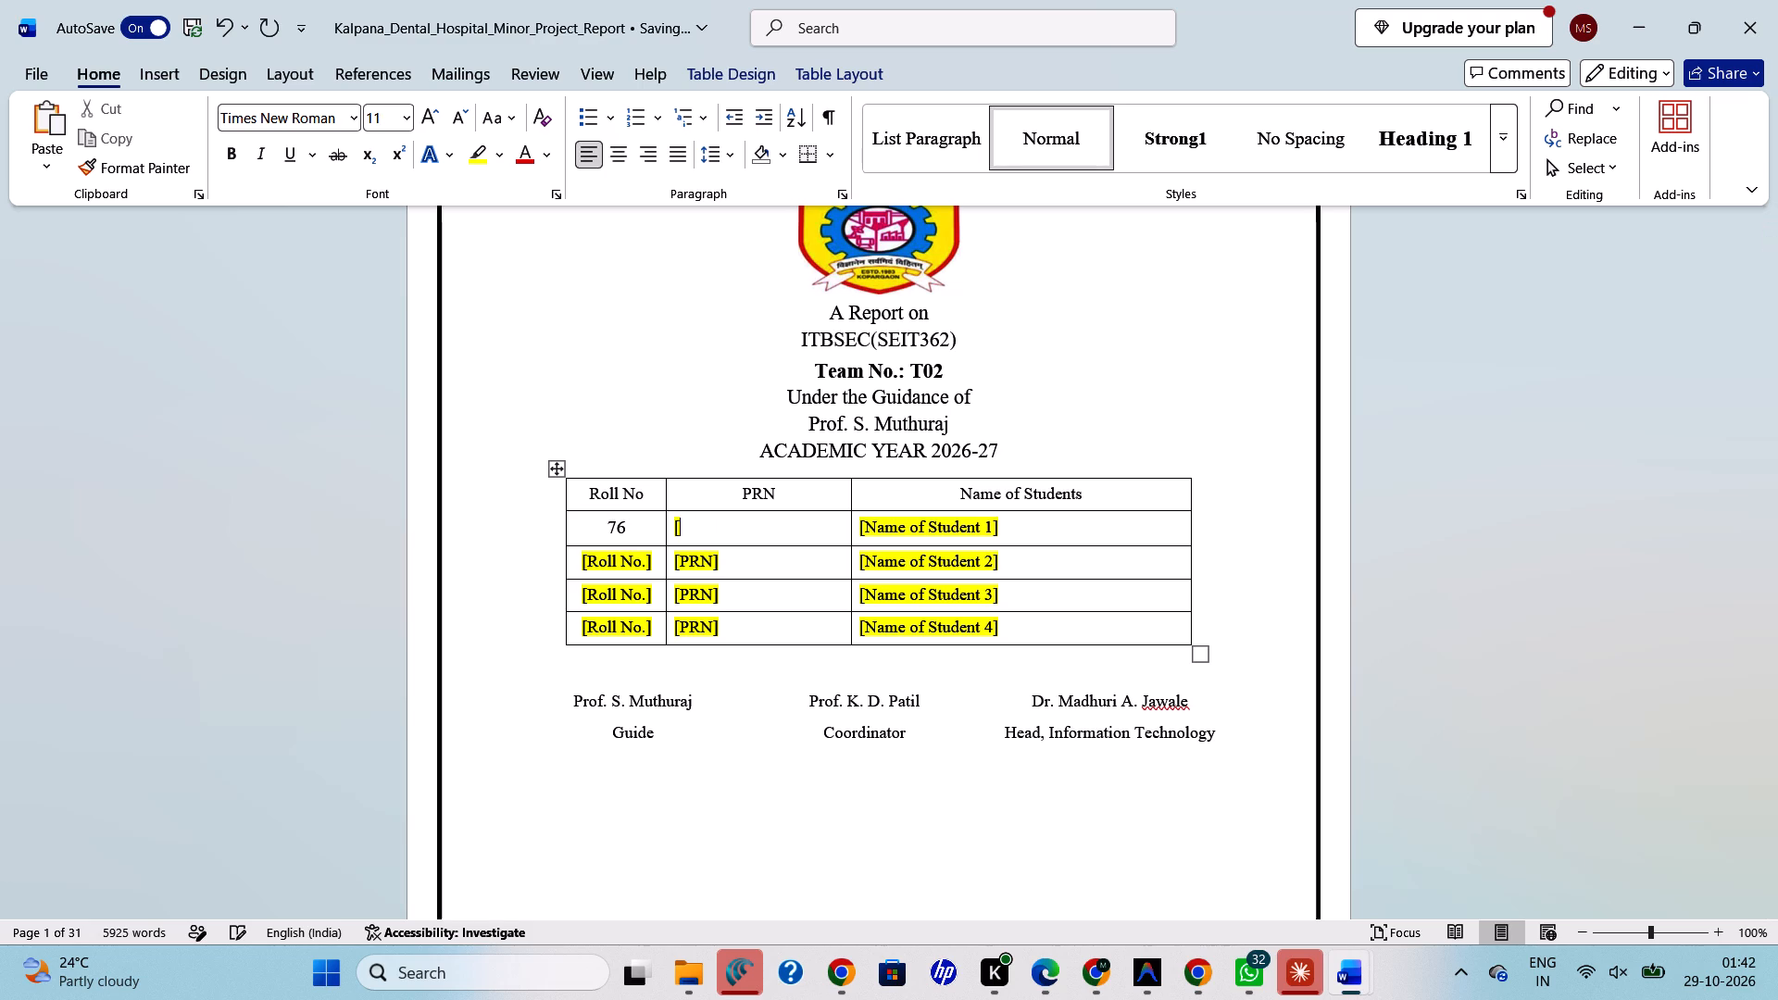
{"action": "key", "text": "BackSpace"}
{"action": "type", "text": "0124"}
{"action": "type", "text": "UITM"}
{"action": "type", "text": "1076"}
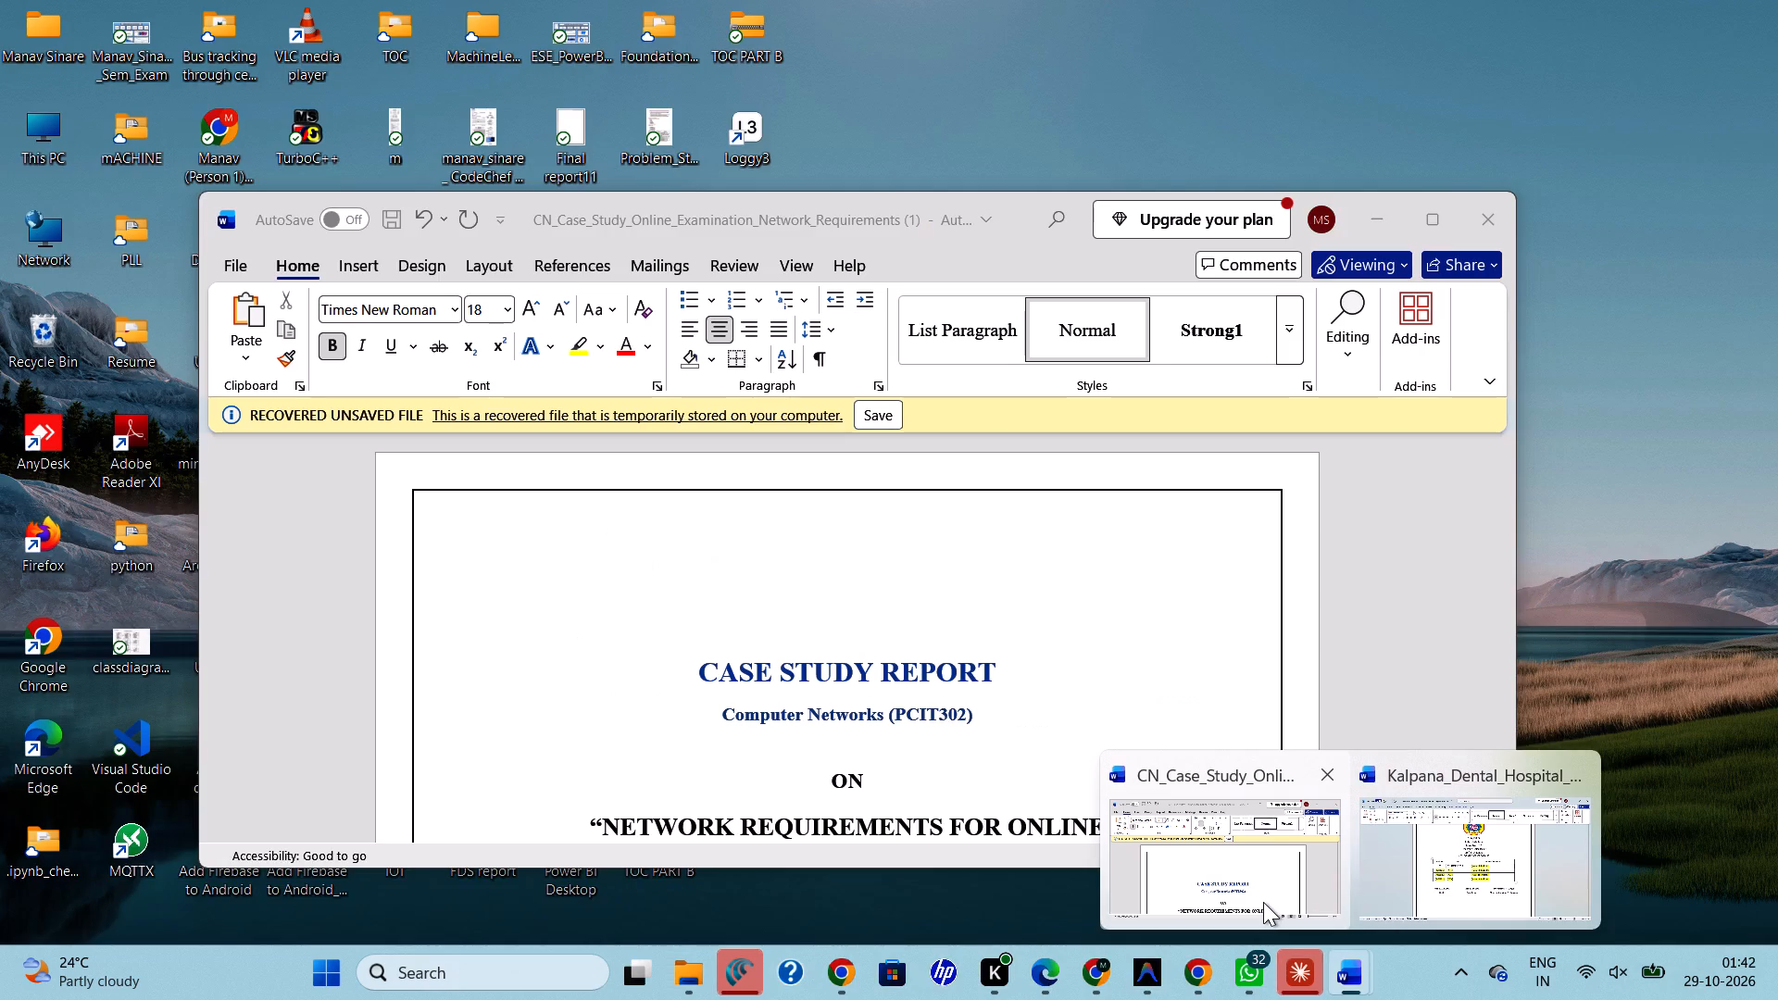
Consult the student table on the CN case study report's cover page, and clear the [Name of Student 1] placeholder in the Kalpana report.
{"action": "left_click", "coordinate": [1263, 902]}
{"action": "scroll", "coordinate": [1007, 702], "scroll_direction": "down", "scroll_amount": 2}
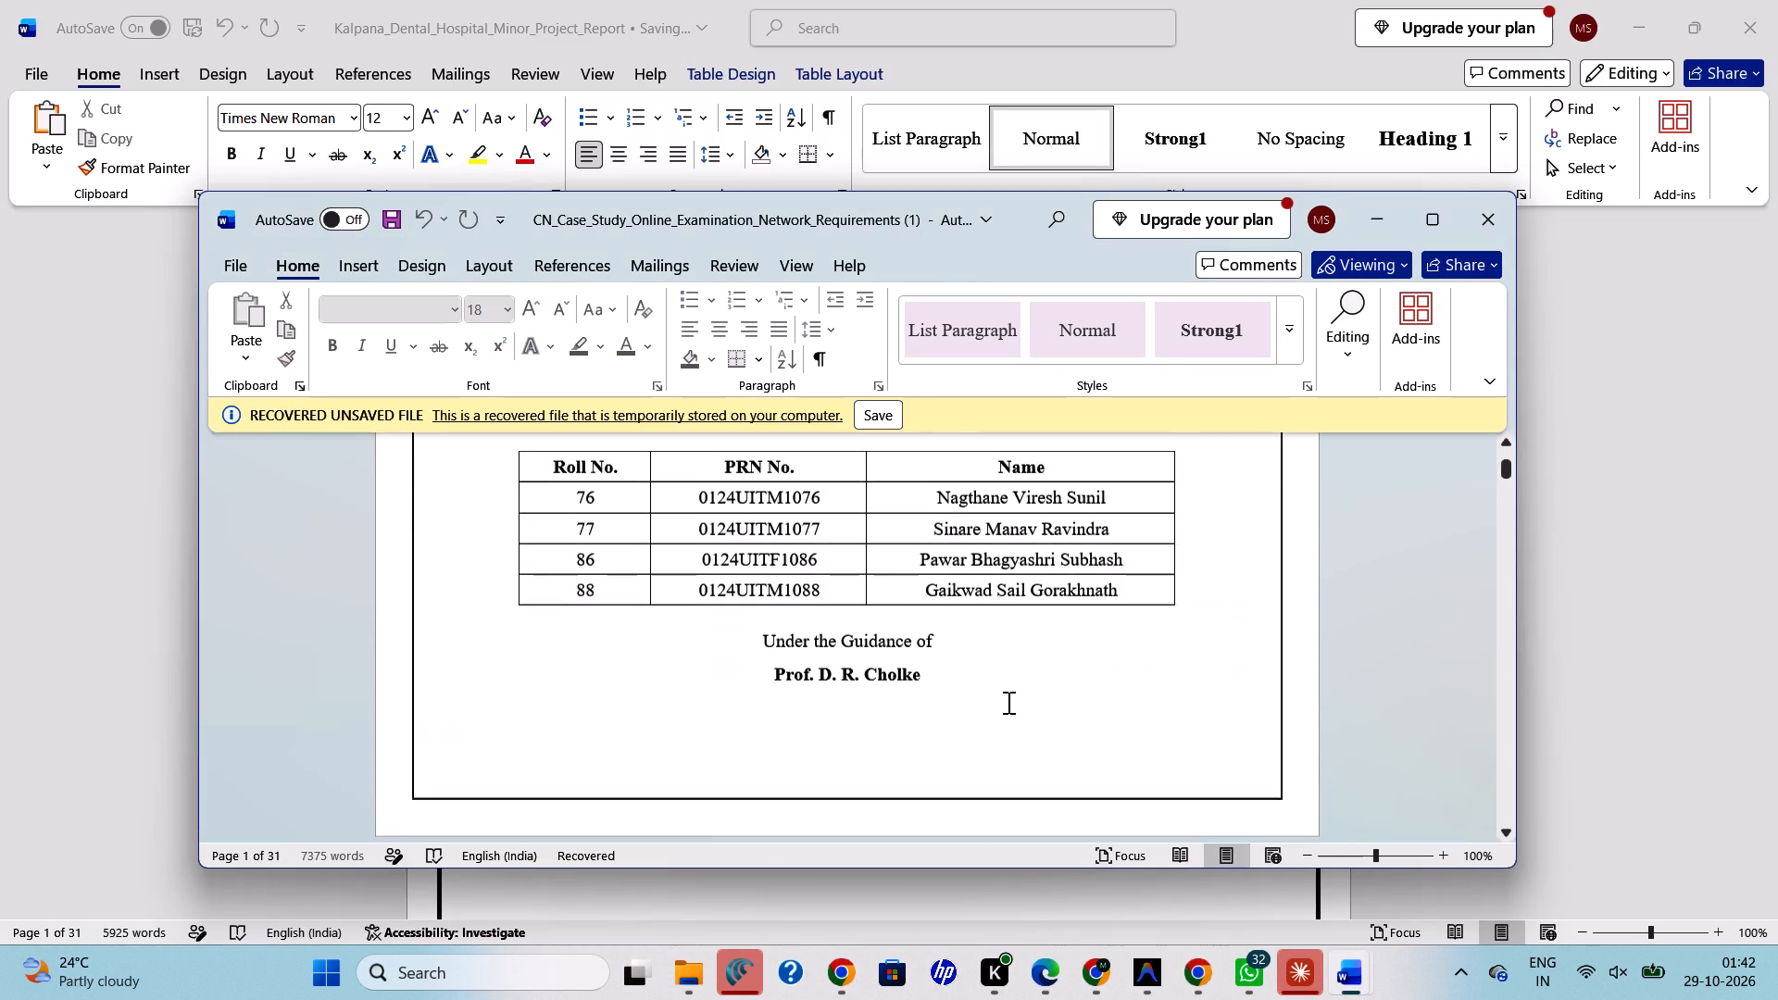
{"action": "scroll", "coordinate": [1007, 702], "scroll_direction": "down", "scroll_amount": 1}
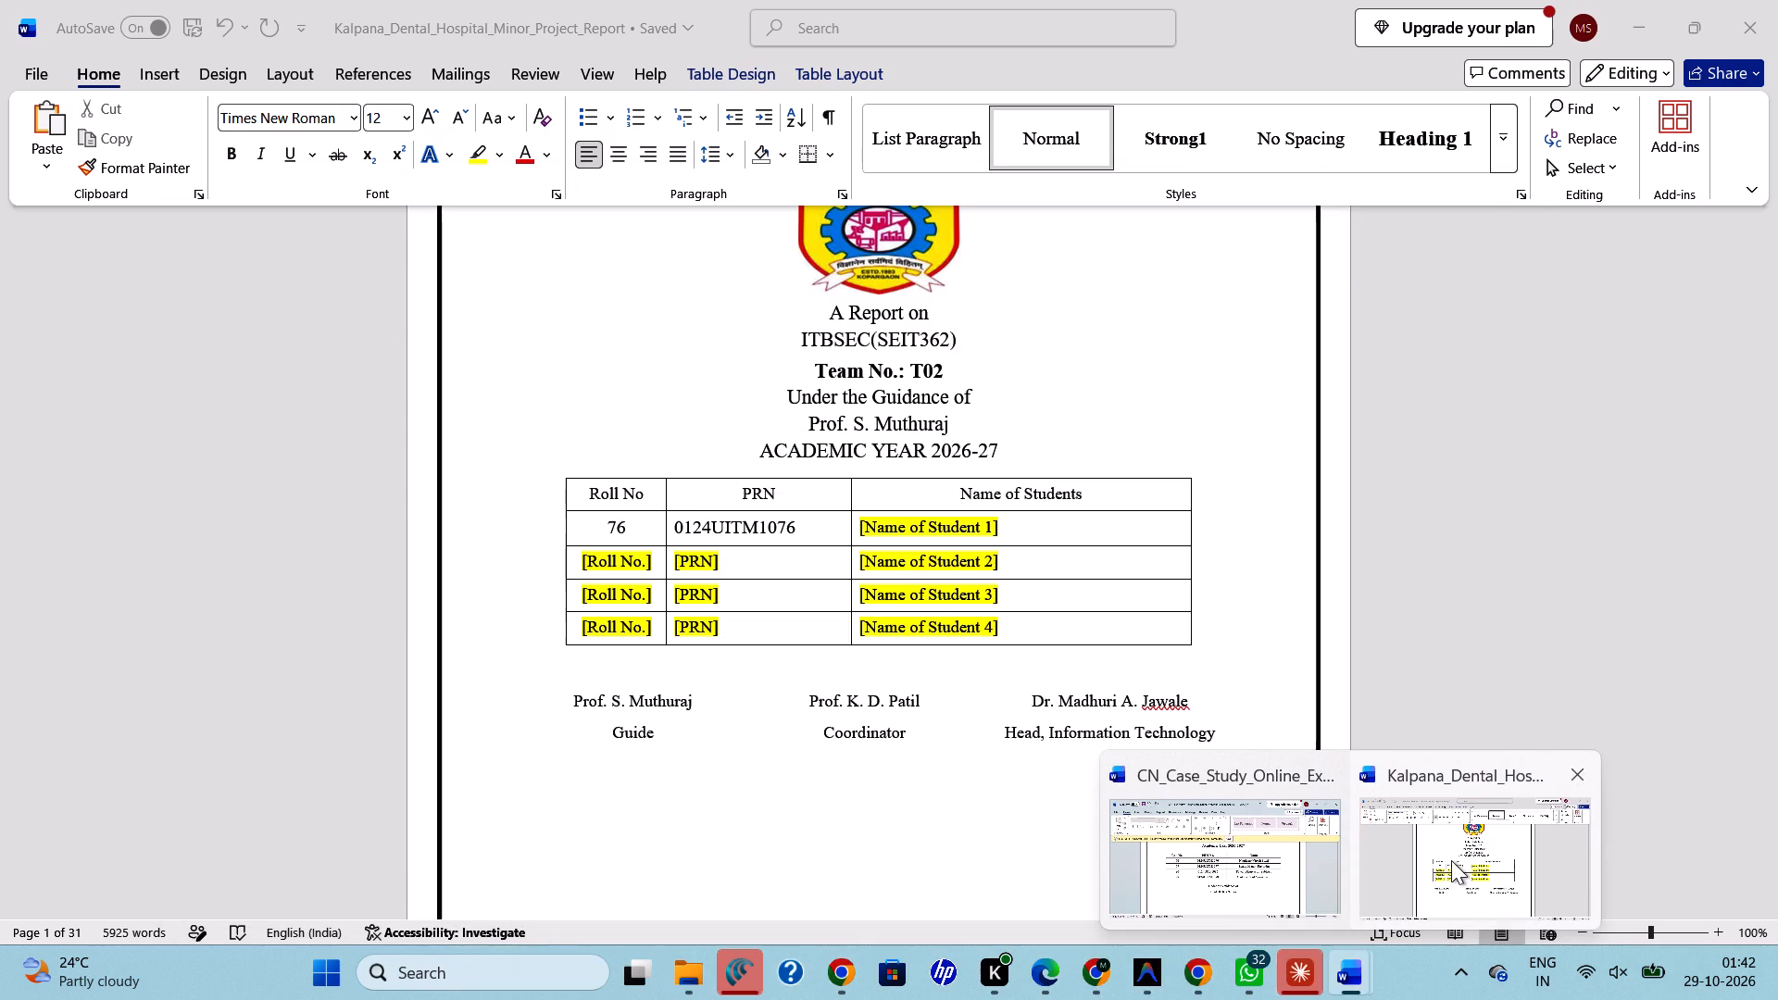
{"action": "left_click", "coordinate": [1451, 860]}
{"action": "left_click", "coordinate": [1039, 530]}
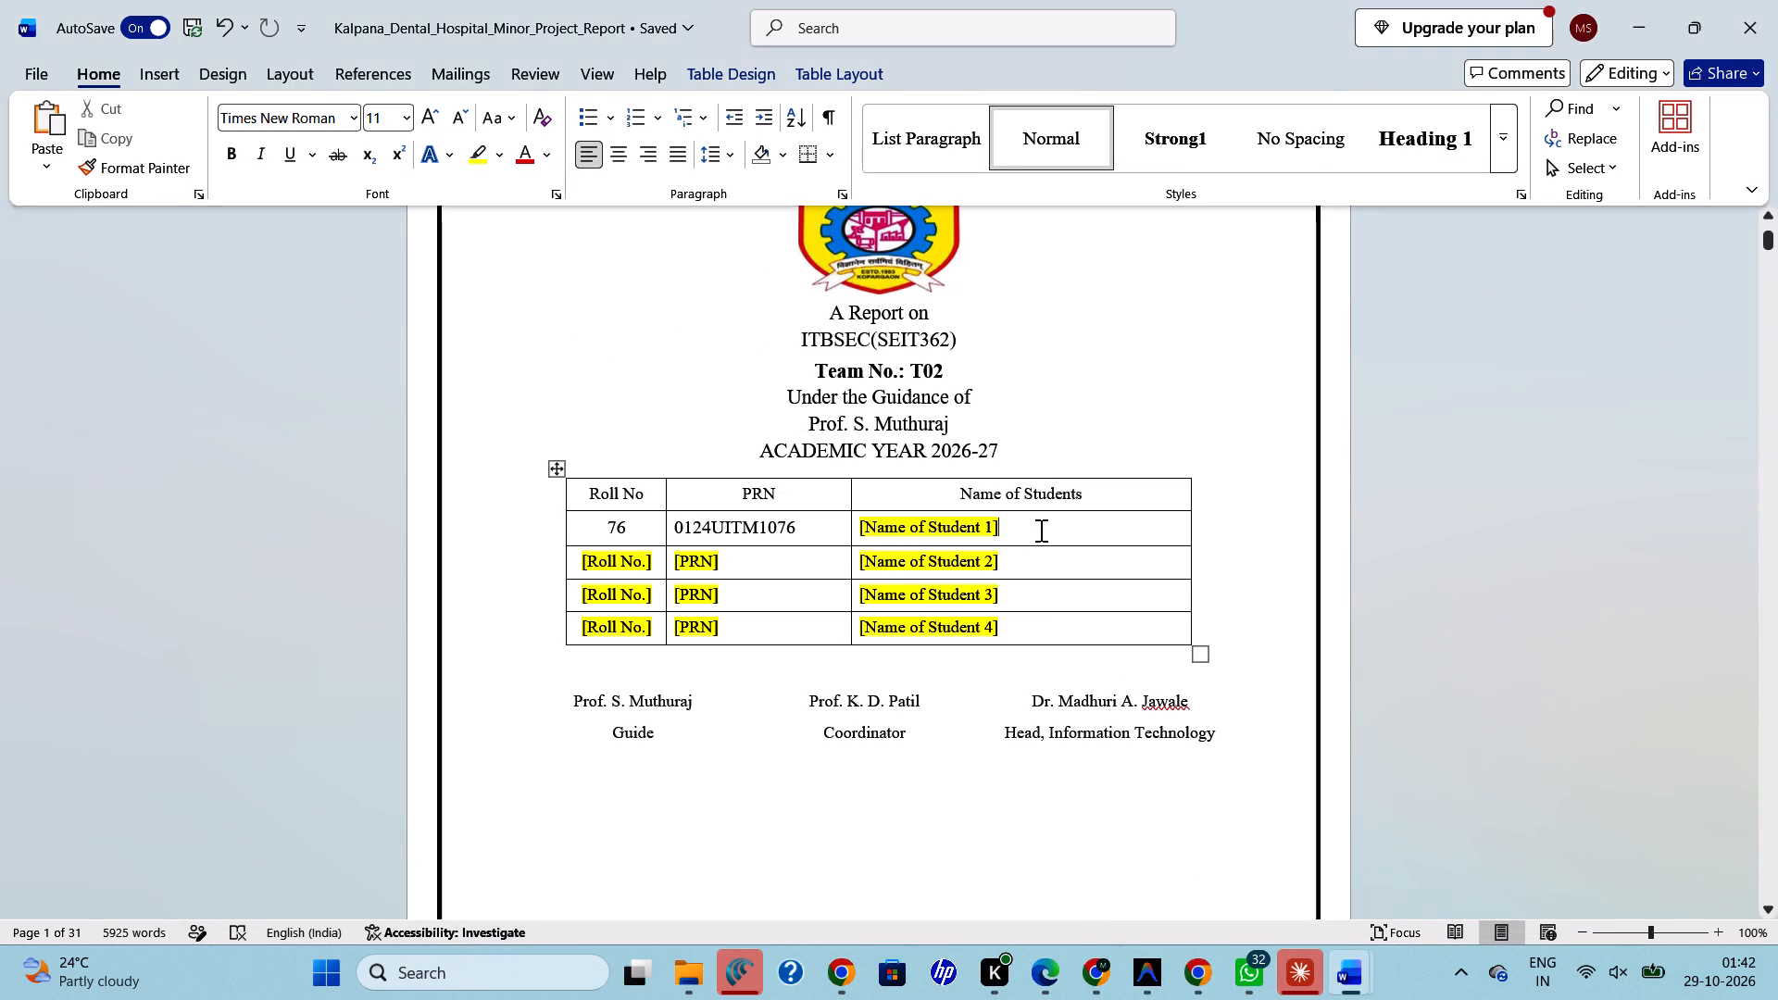
{"action": "key", "text": "BackSpace"}
{"action": "key", "text": "BackSpace"}
{"action": "key", "text": "BackSpace"}
{"action": "key", "text": "BackSpace"}
{"action": "key", "text": "BackSpace"}
{"action": "key", "text": "BackSpace"}
{"action": "key", "text": "BackSpace"}
{"action": "key", "text": "BackSpace"}
{"action": "key", "text": "BackSpace"}
{"action": "key", "text": "BackSpace"}
{"action": "key", "text": "BackSpace"}
{"action": "key", "text": "BackSpace"}
{"action": "key", "text": "BackSpace"}
{"action": "key", "text": "BackSpace"}
{"action": "key", "text": "BackSpace"}
{"action": "key", "text": "BackSpace"}
{"action": "key", "text": "BackSpace"}
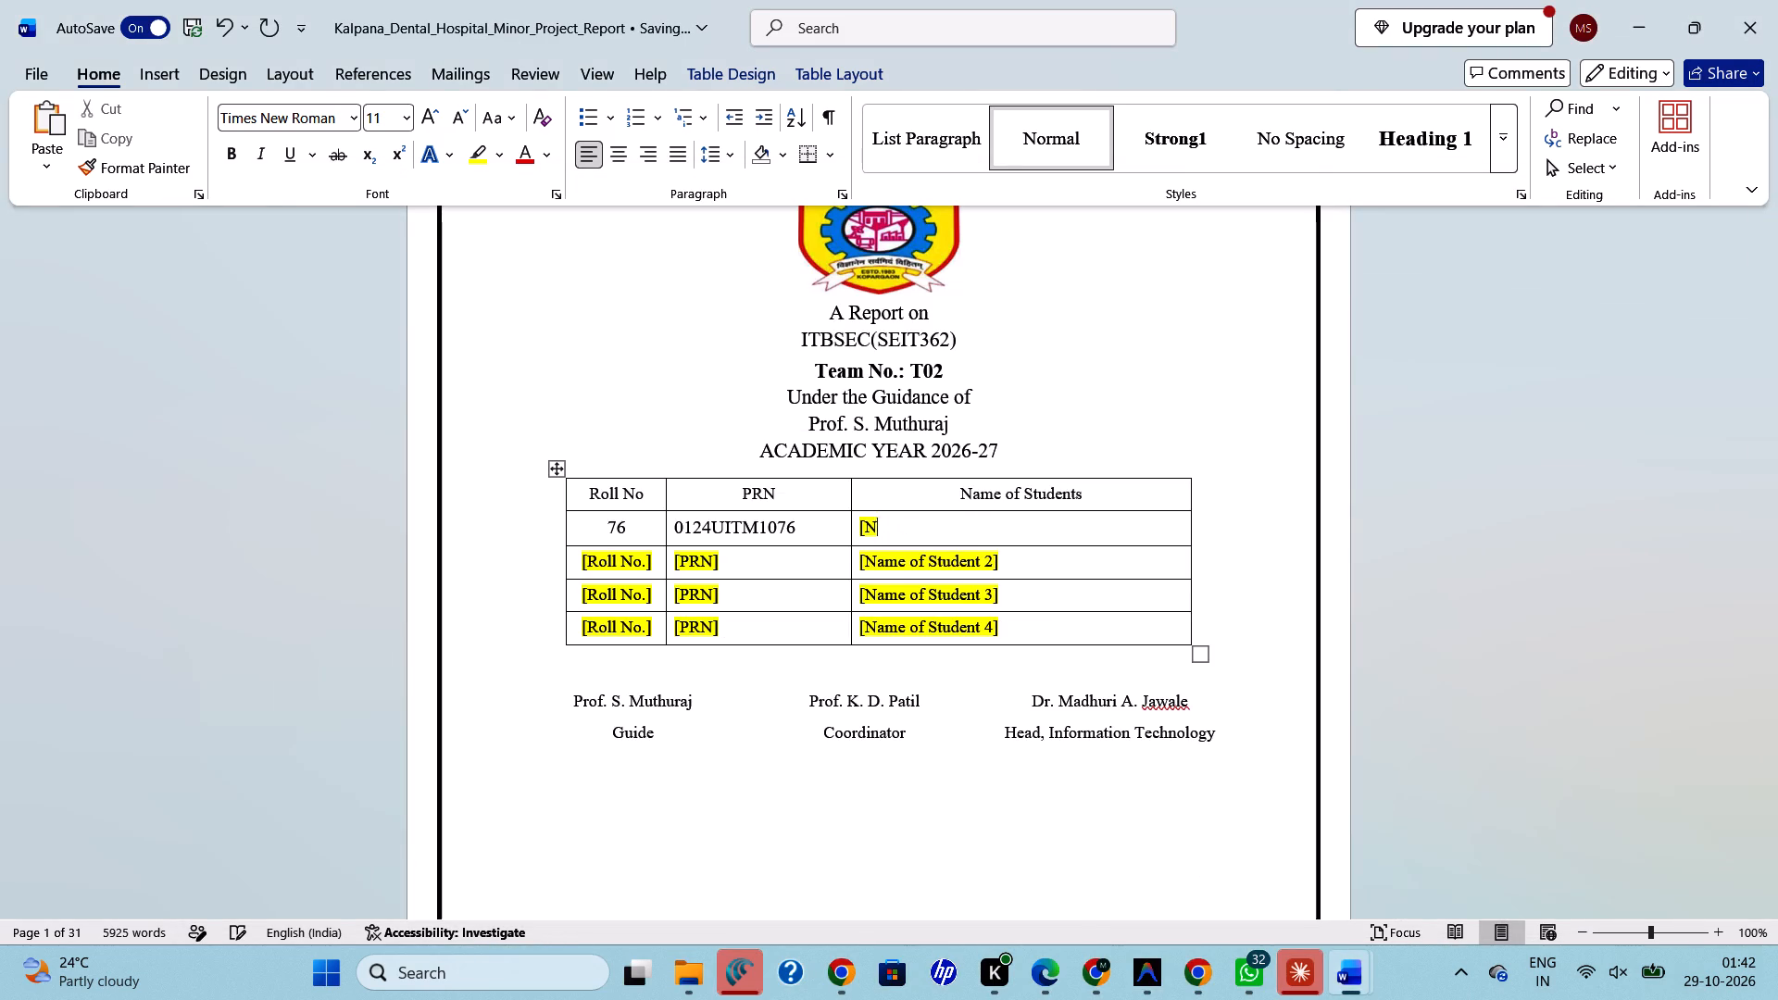
{"action": "key", "text": "BackSpace"}
{"action": "key", "text": "BackSpace"}
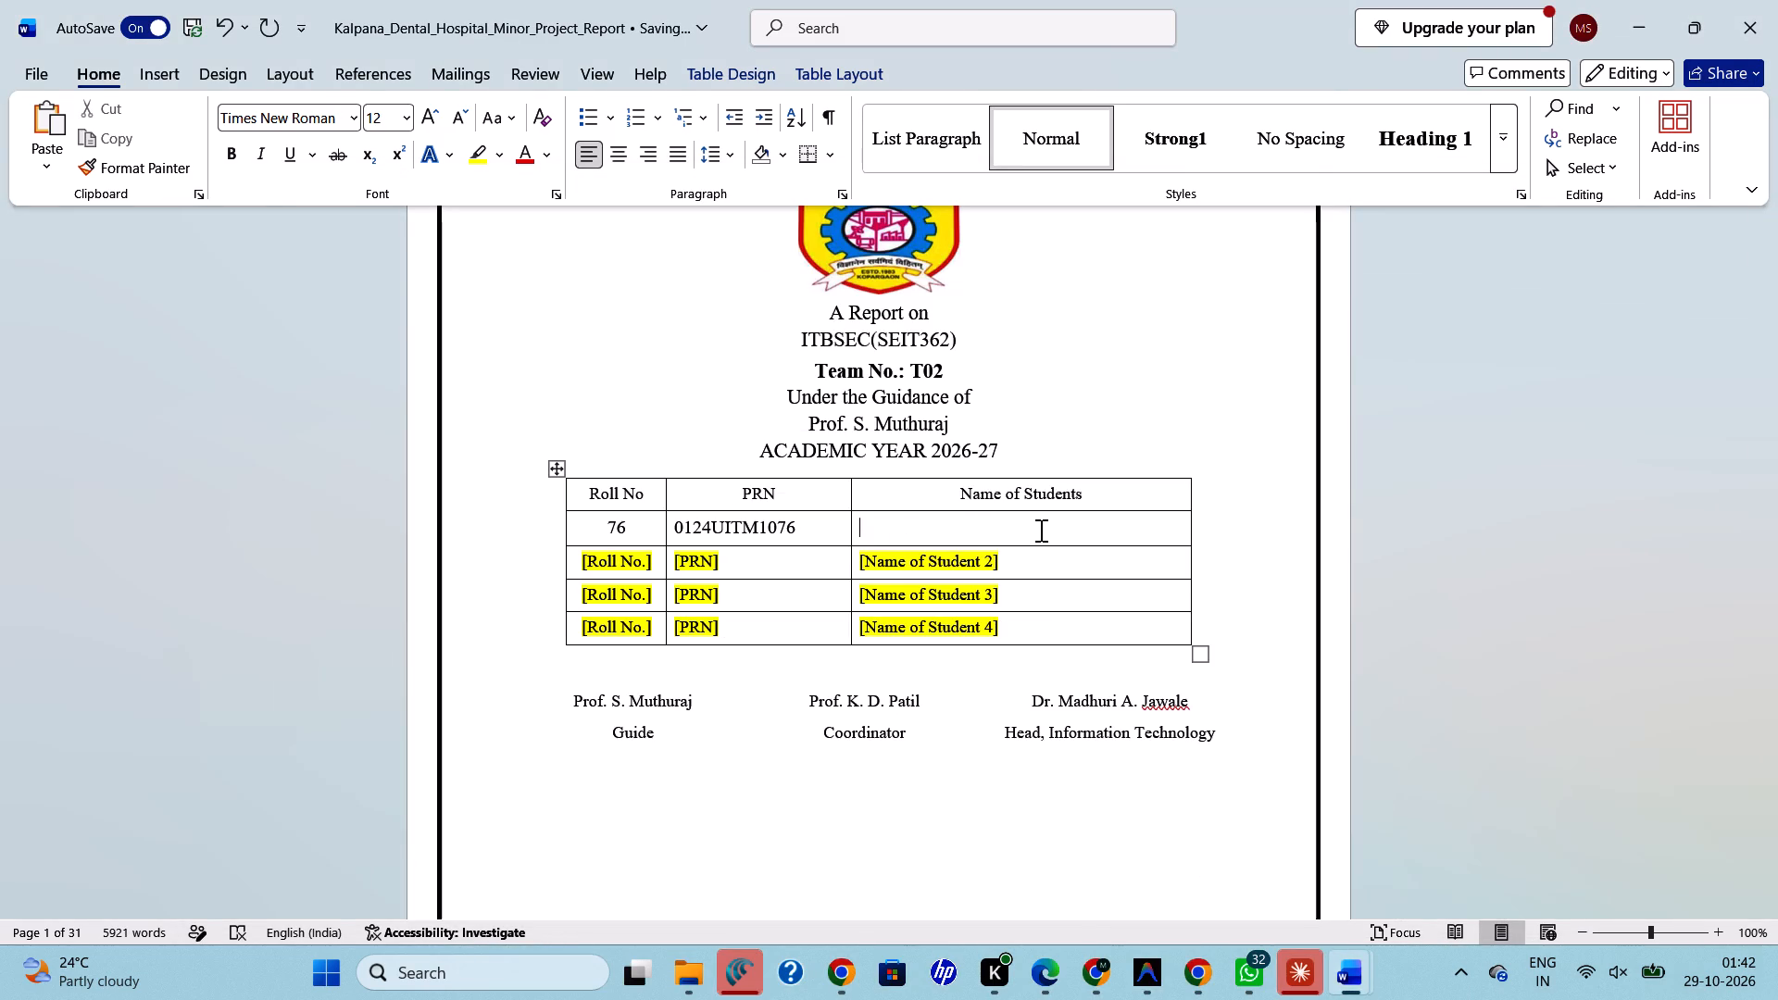
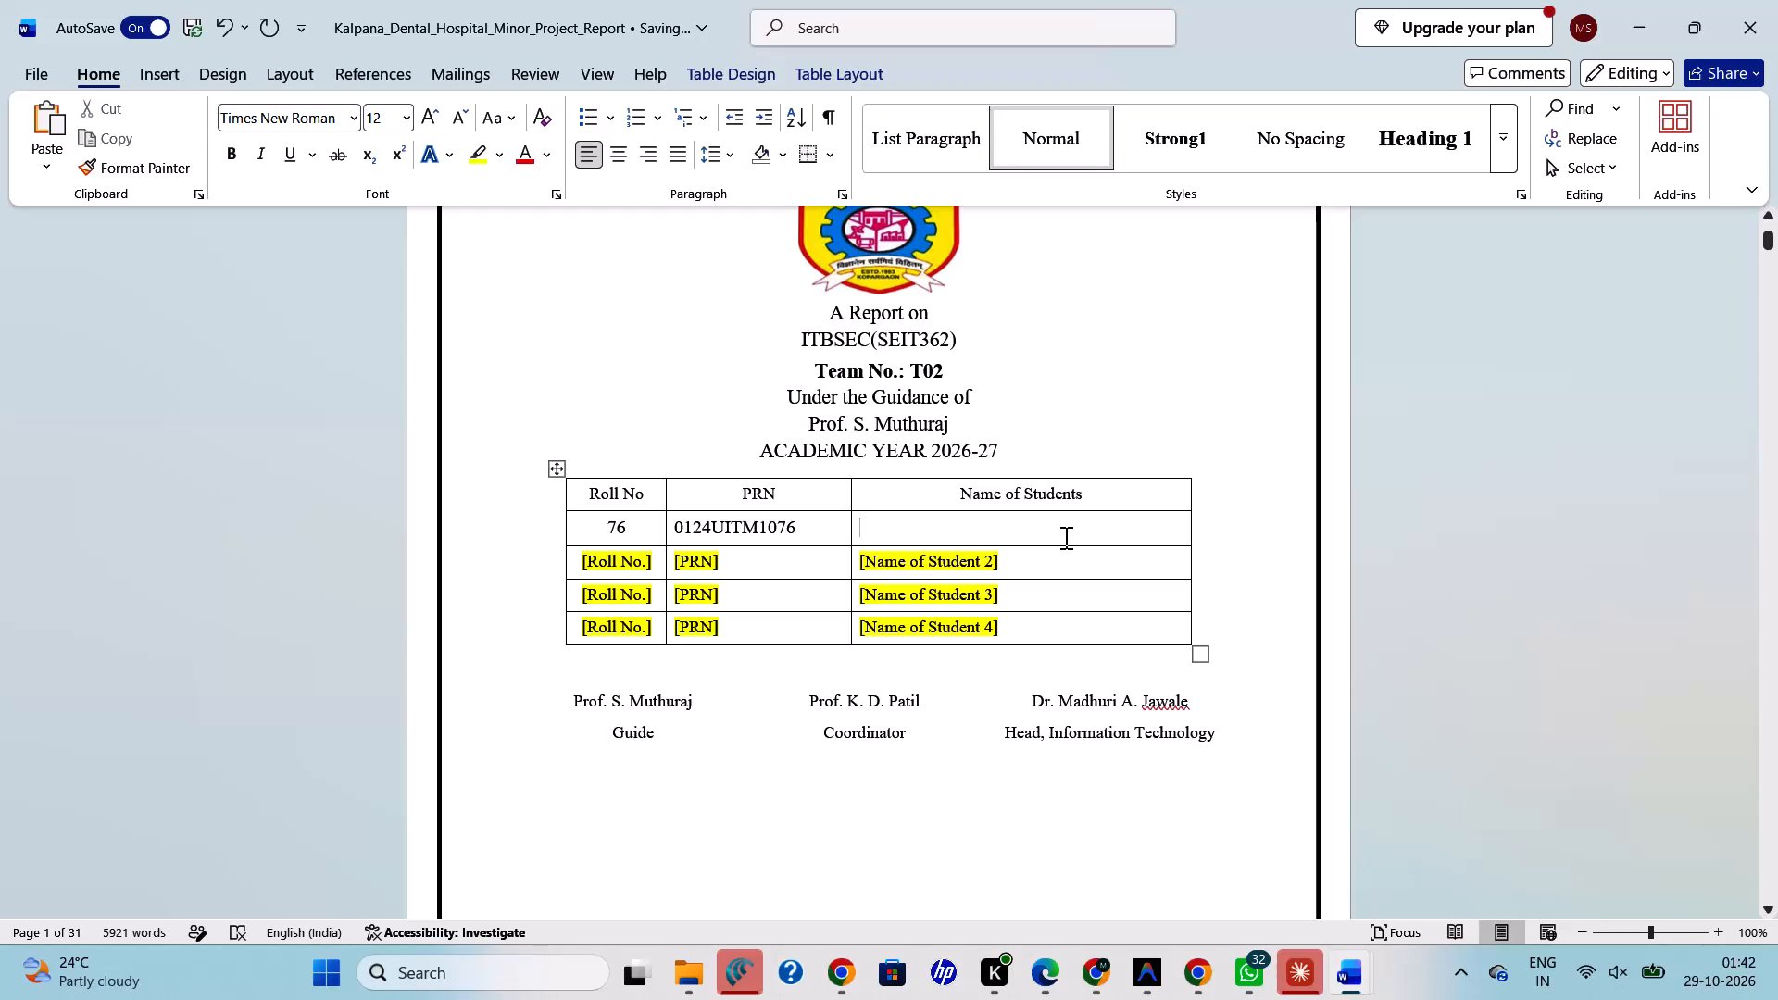
Enter the first student's full name, surname first, in the name cell of the roll number 76 row.
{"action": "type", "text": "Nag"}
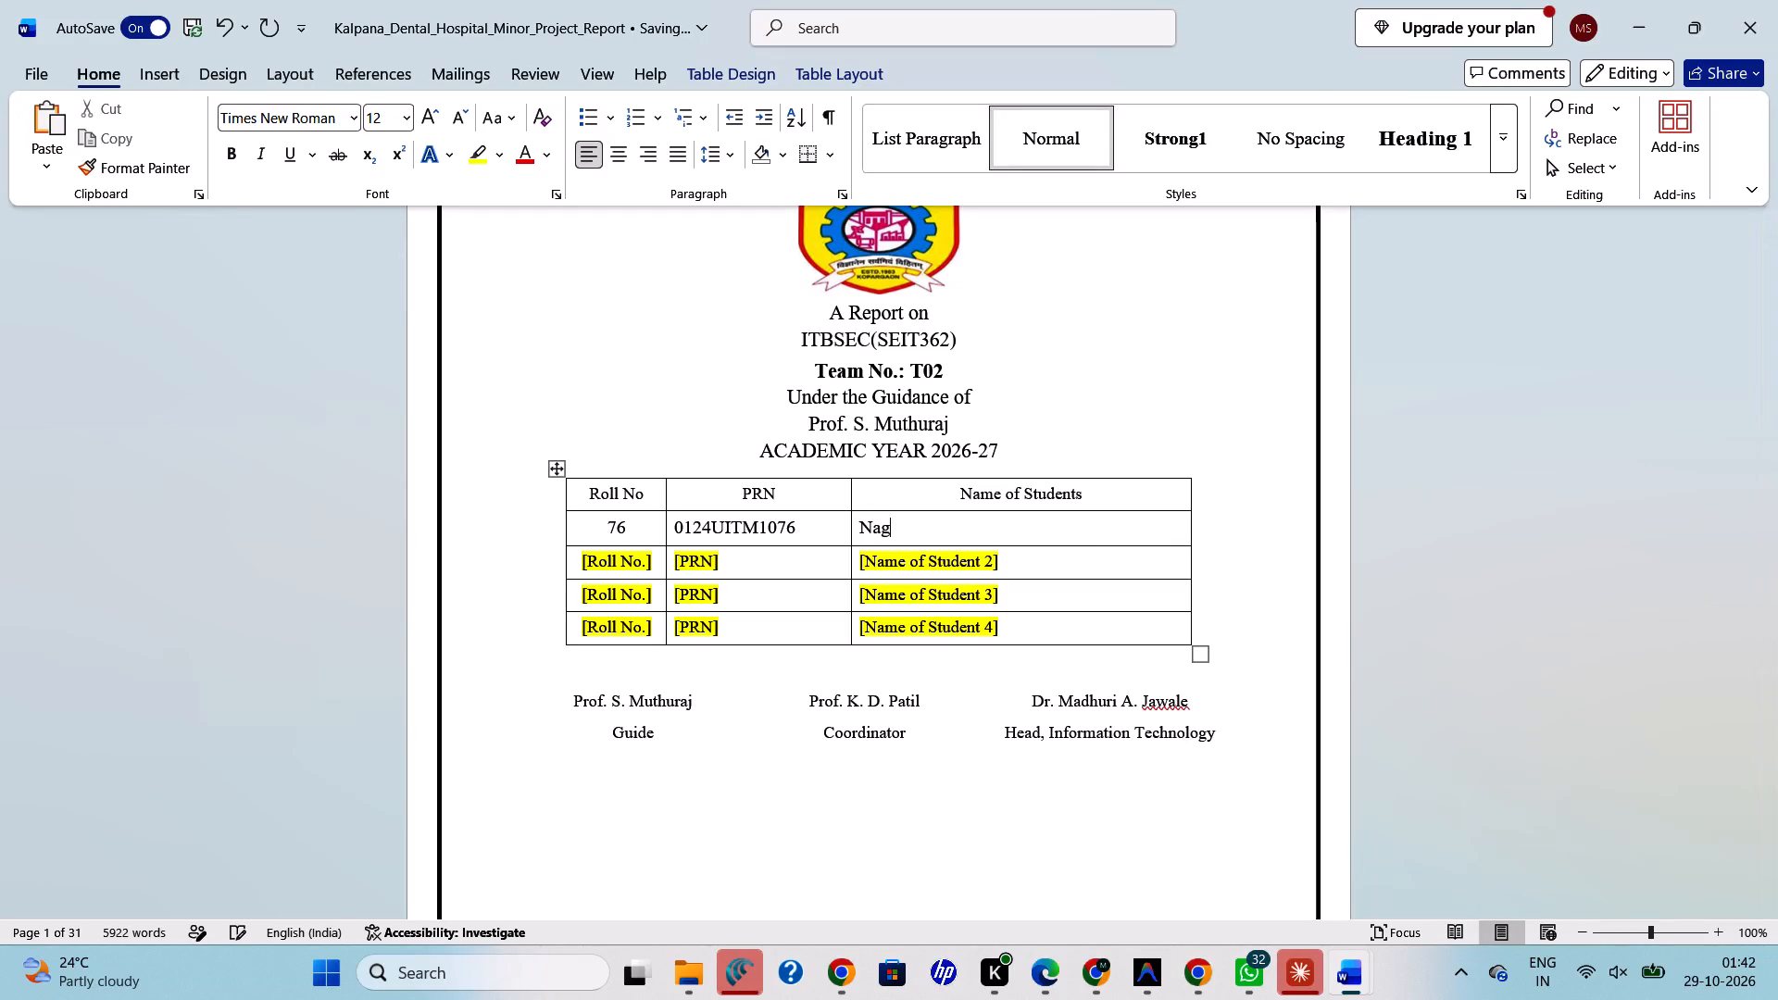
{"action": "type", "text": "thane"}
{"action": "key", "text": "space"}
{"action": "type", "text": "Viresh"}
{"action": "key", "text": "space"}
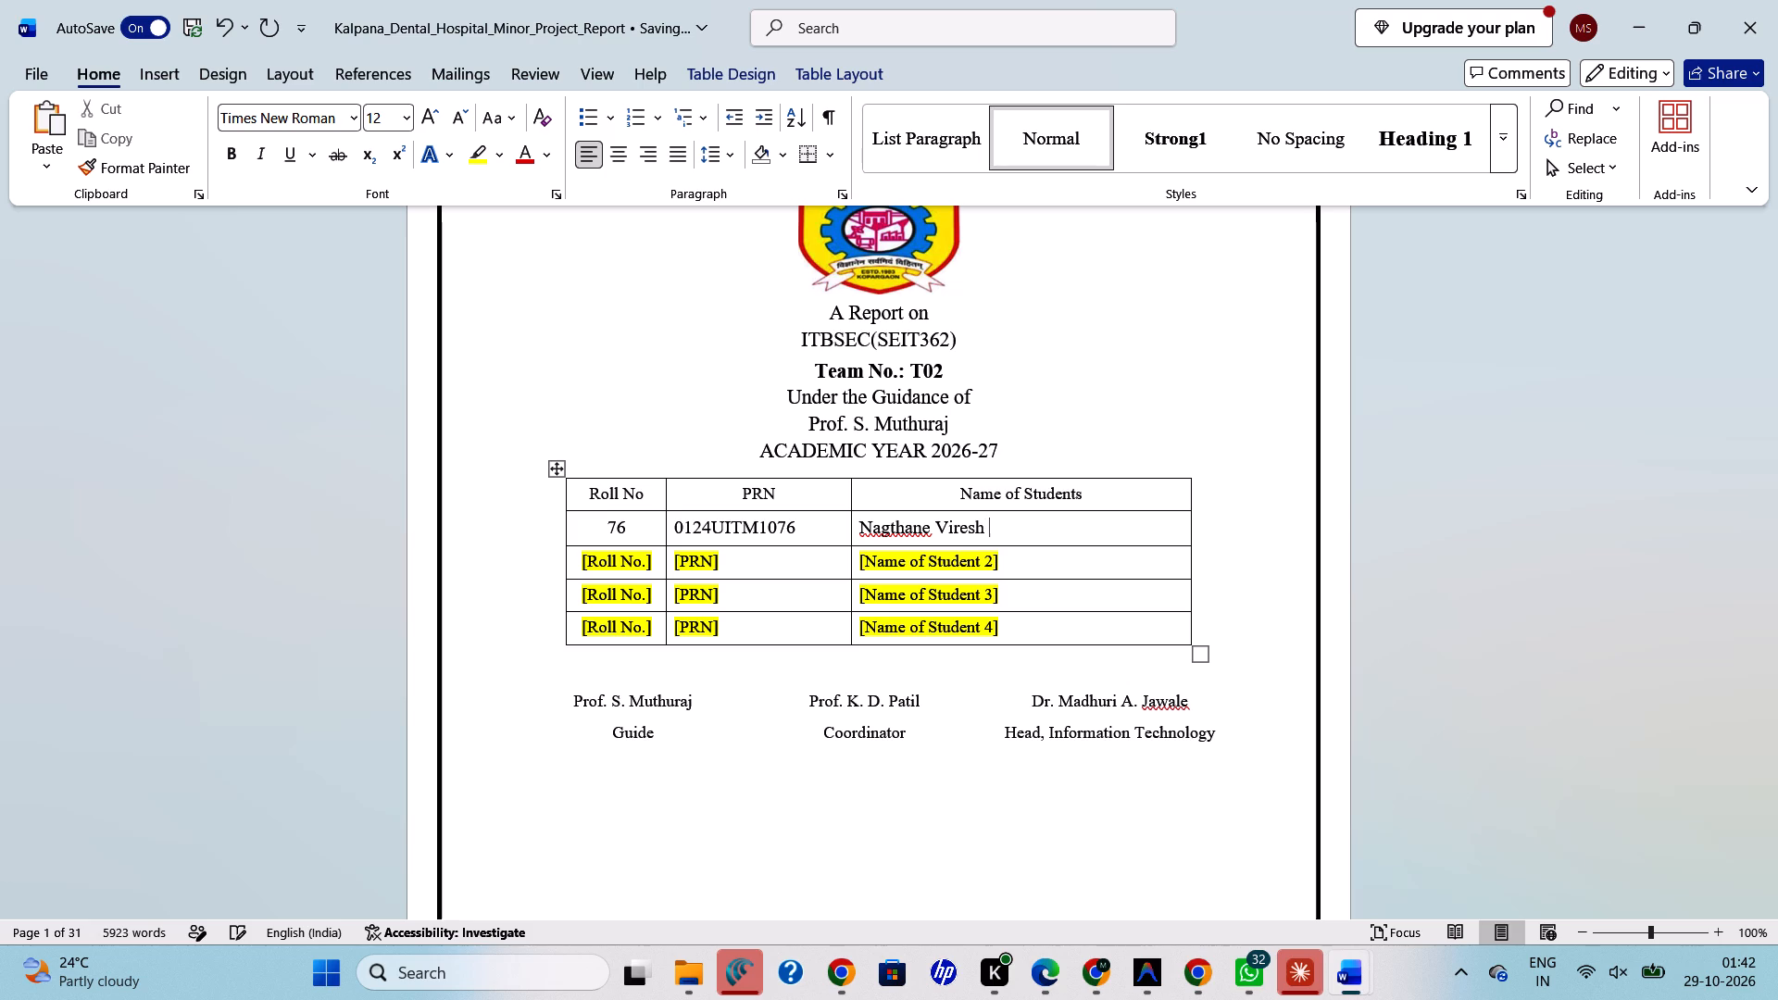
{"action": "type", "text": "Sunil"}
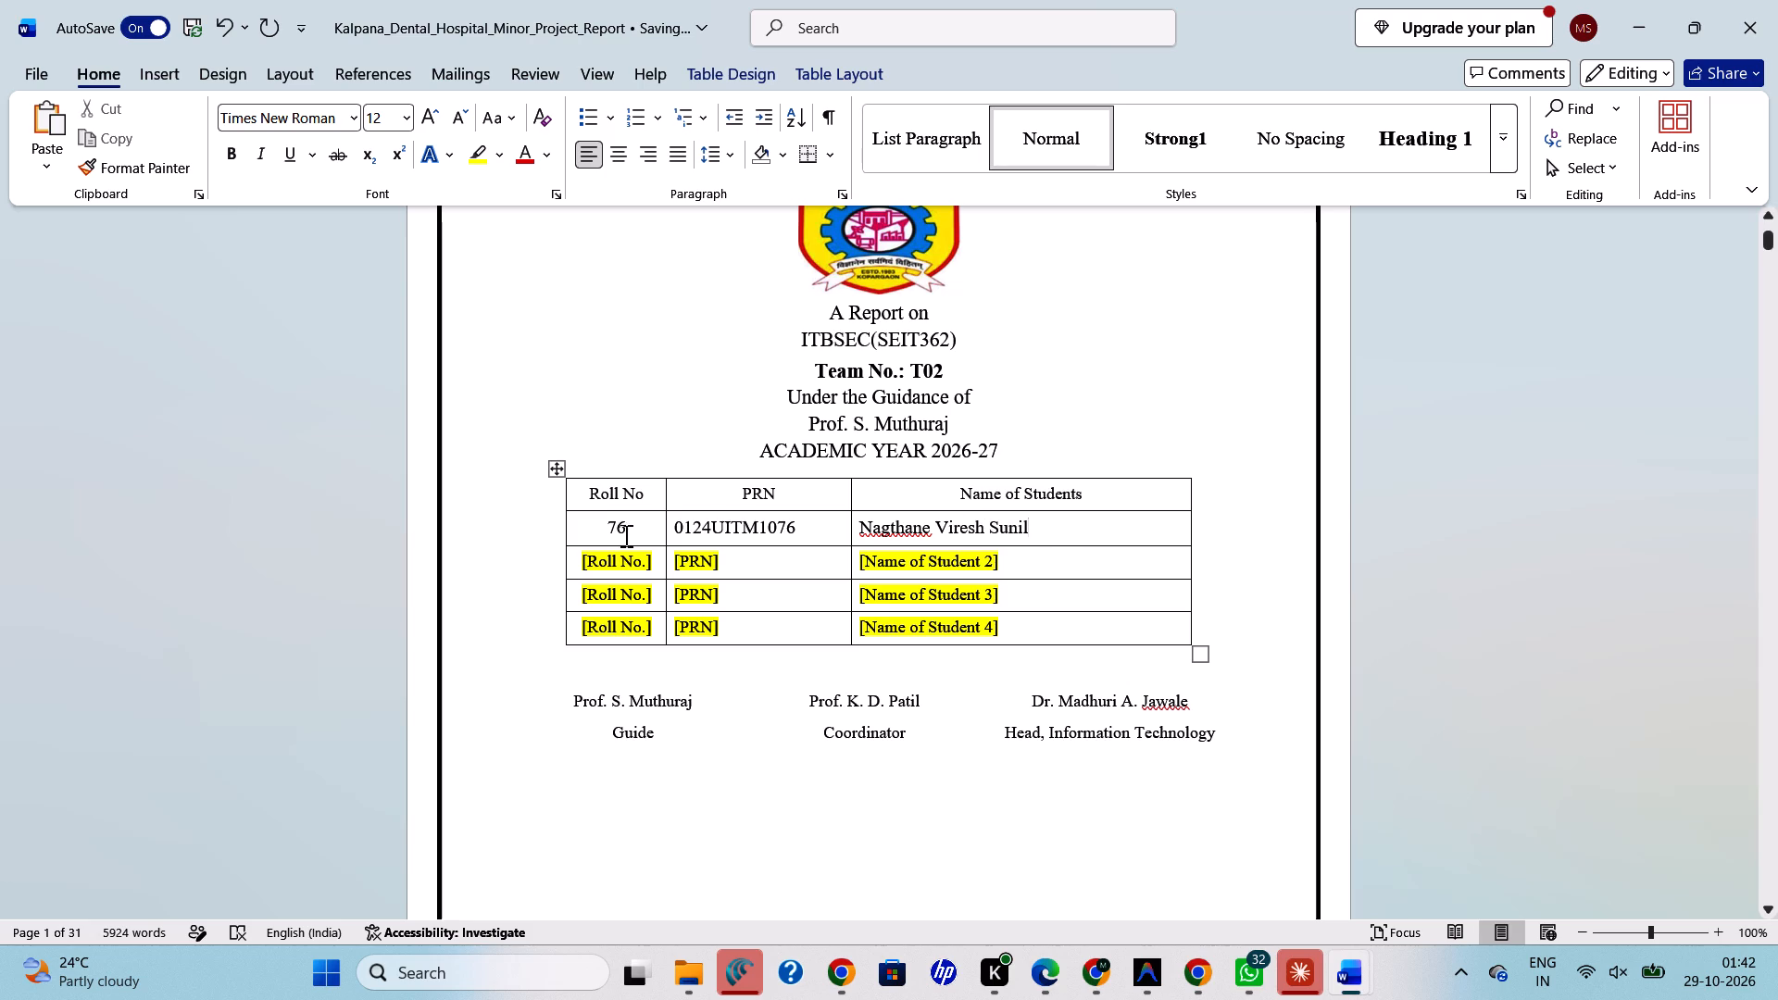
Replace the [Roll No.] placeholder in the second student row with 77.
{"action": "left_click", "coordinate": [652, 571]}
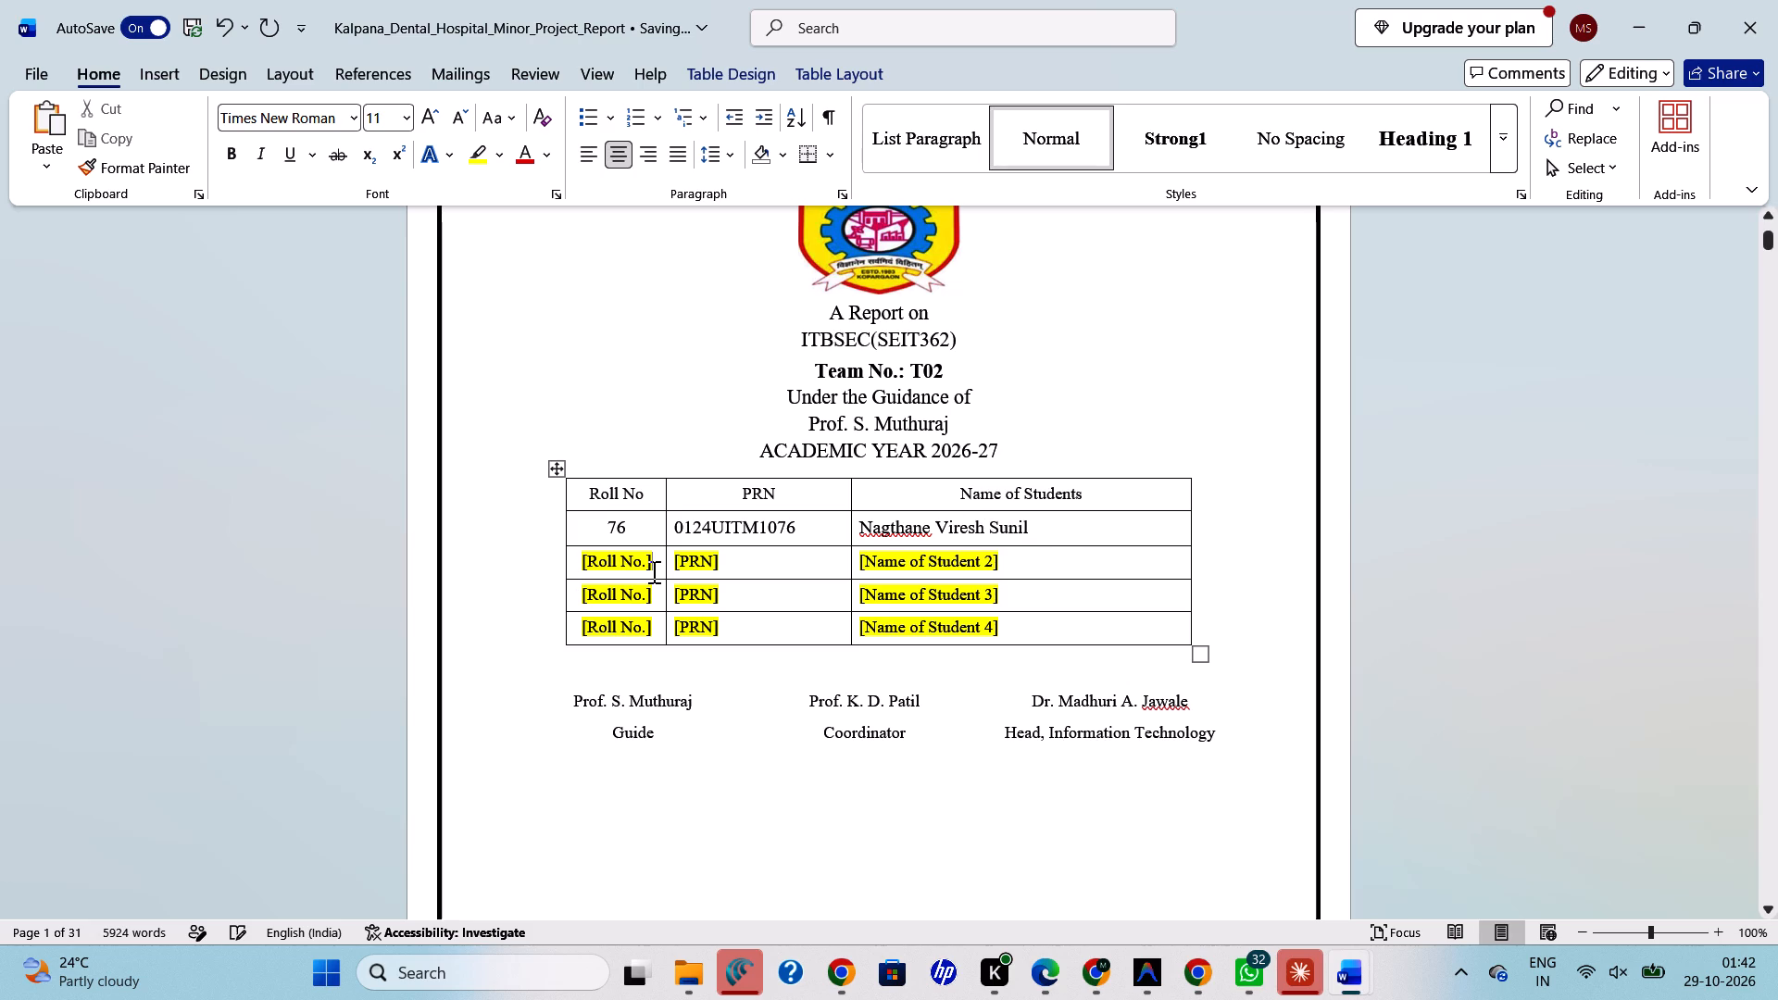
{"action": "key", "text": "BackSpace"}
{"action": "key", "text": "BackSpace"}
{"action": "key", "text": "BackSpace"}
{"action": "key", "text": "BackSpace"}
{"action": "key", "text": "BackSpace"}
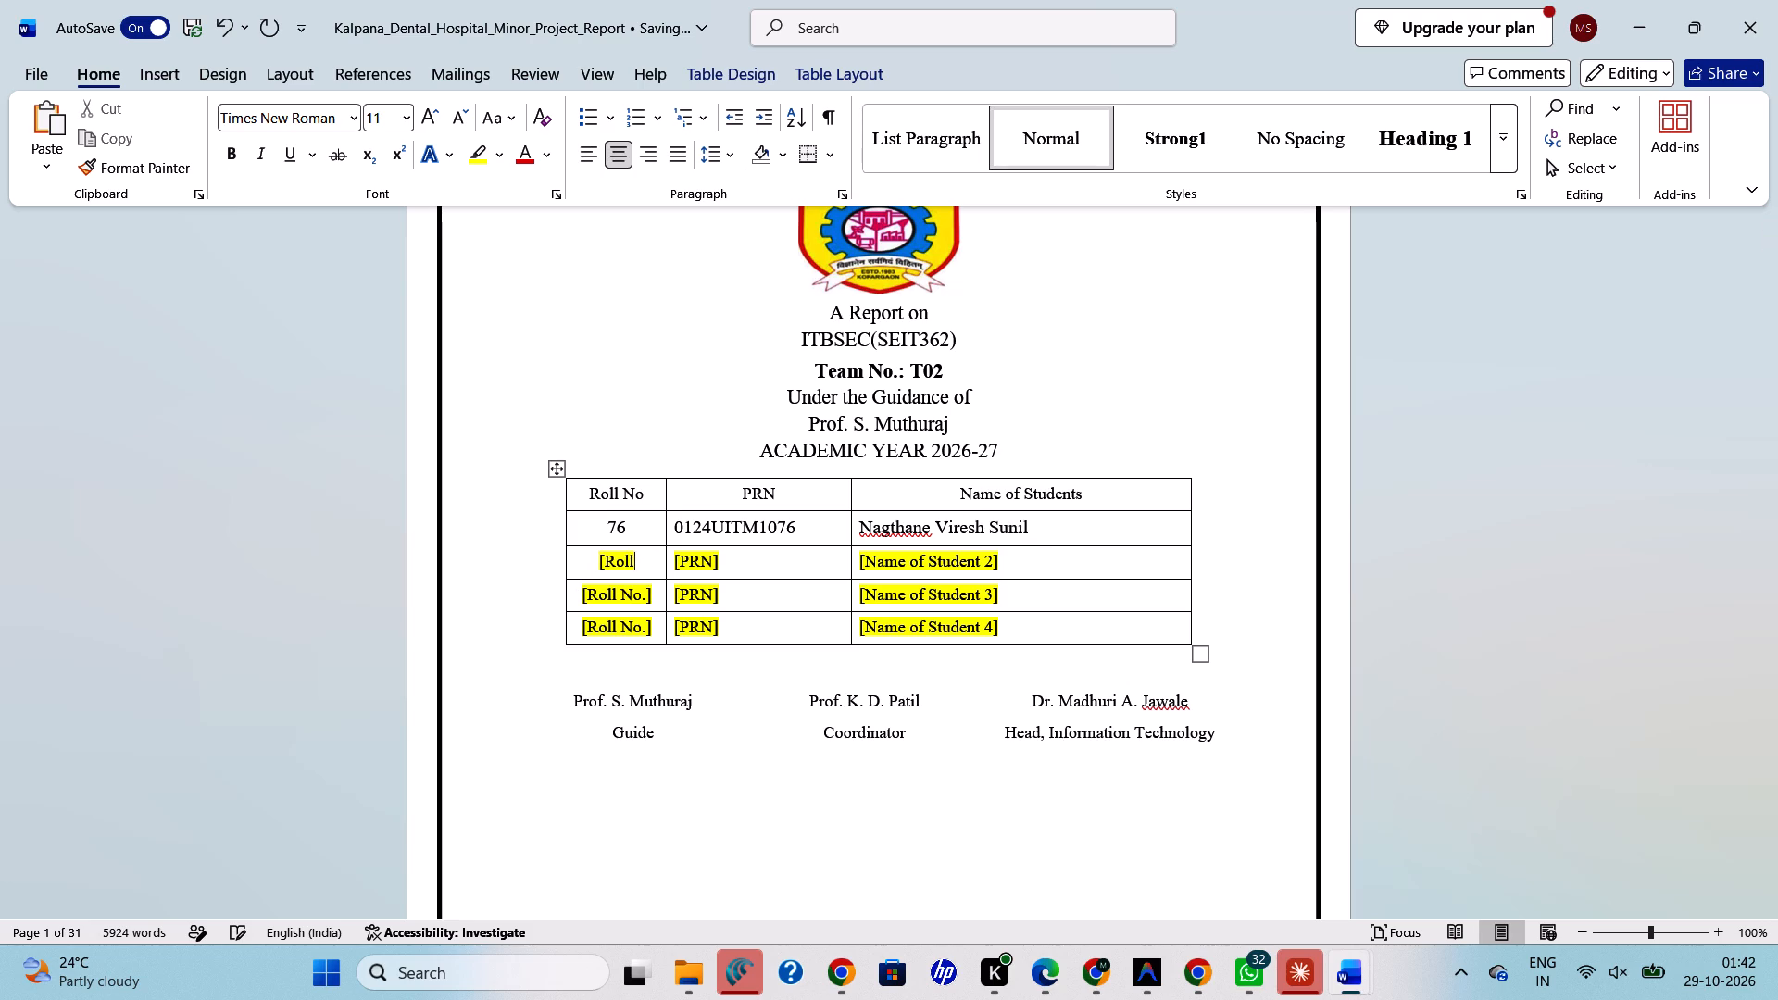
{"action": "key", "text": "BackSpace"}
{"action": "key", "text": "BackSpace"}
{"action": "key", "text": "BackSpace"}
{"action": "key", "text": "BackSpace"}
{"action": "key", "text": "BackSpace"}
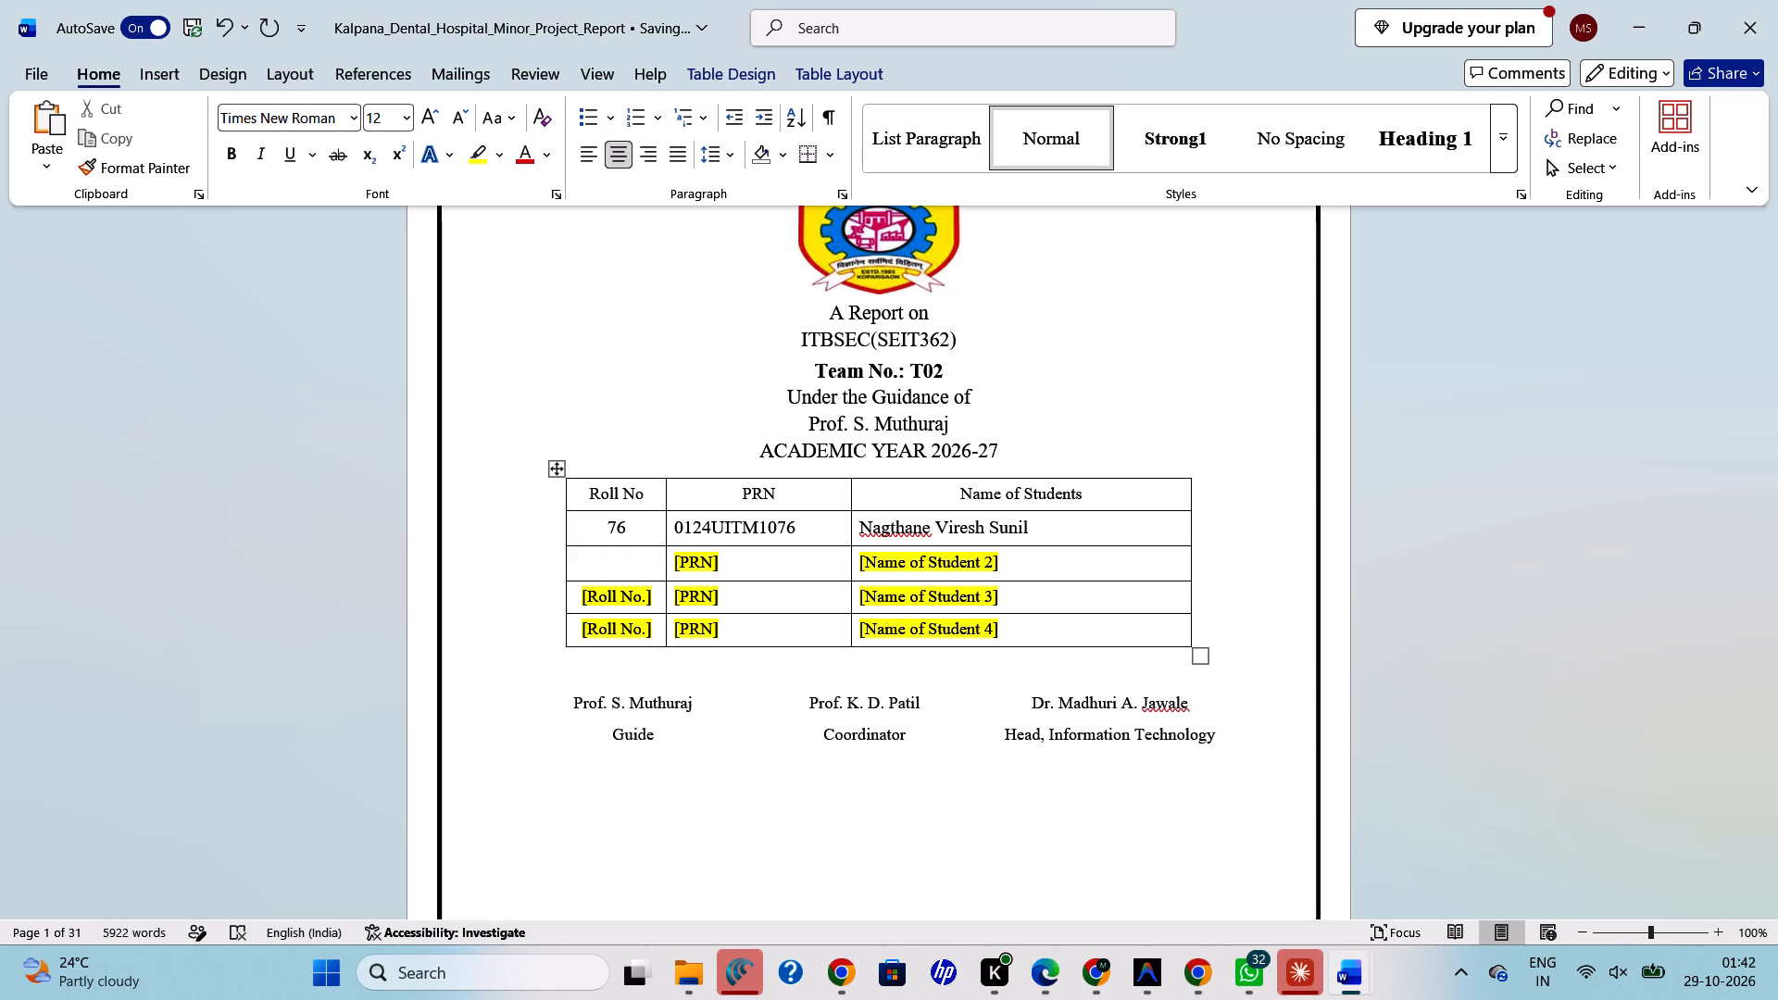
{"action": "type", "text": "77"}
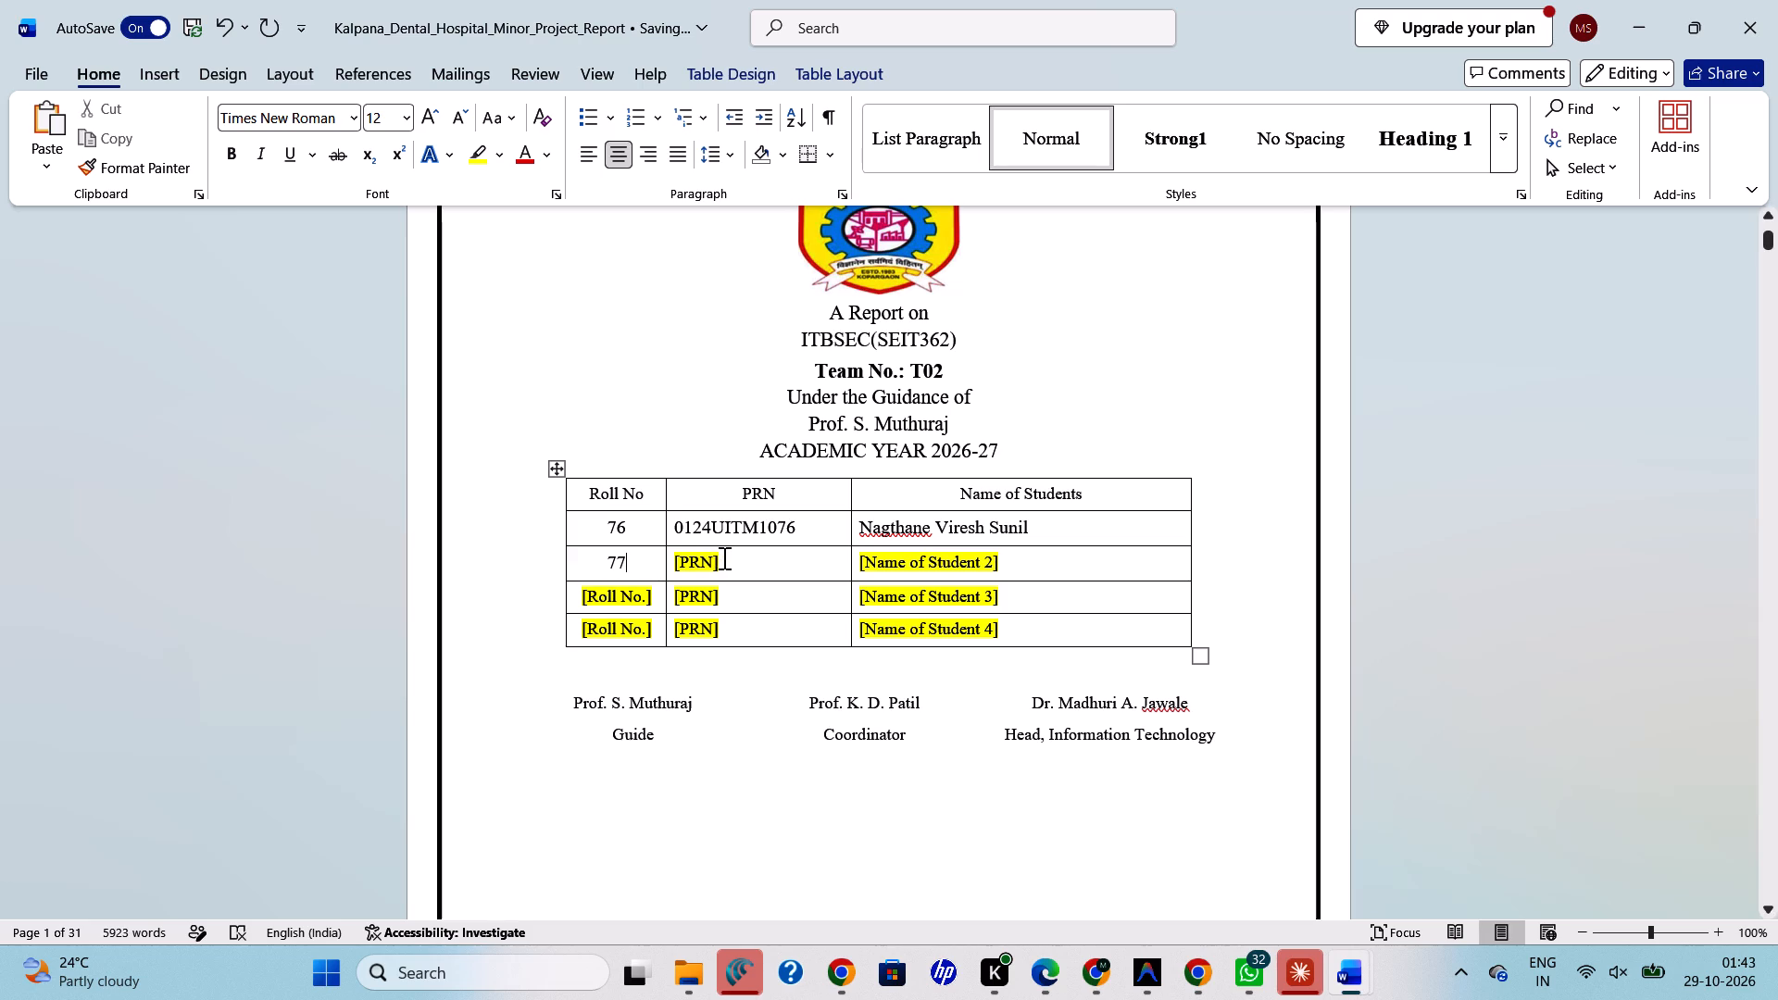
Replace the [PRN] placeholder in the roll number 77 row with that student's PRN.
{"action": "left_click", "coordinate": [723, 557]}
{"action": "key", "text": "BackSpace"}
{"action": "key", "text": "BackSpace"}
{"action": "key", "text": "BackSpace"}
{"action": "key", "text": "BackSpace"}
{"action": "key", "text": "BackSpace"}
{"action": "key", "text": "BackSpace"}
{"action": "key", "text": "BackSpace"}
{"action": "key", "text": "BackSpace"}
{"action": "key", "text": "BackSpace"}
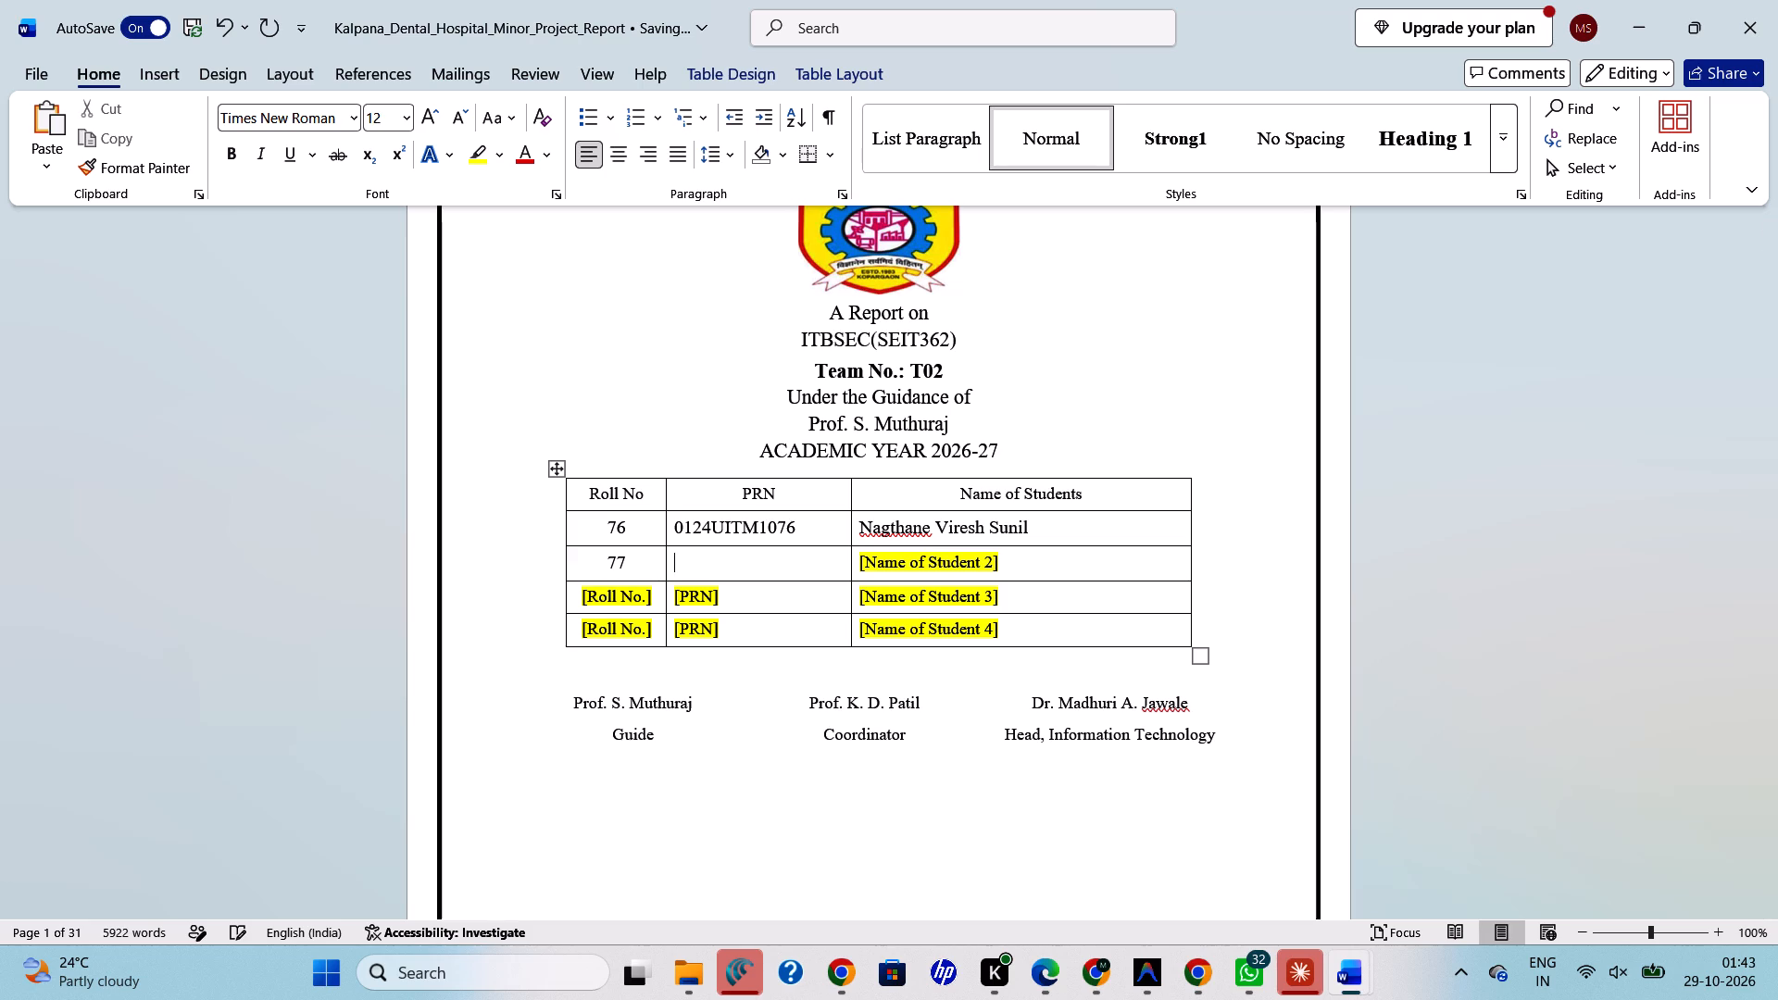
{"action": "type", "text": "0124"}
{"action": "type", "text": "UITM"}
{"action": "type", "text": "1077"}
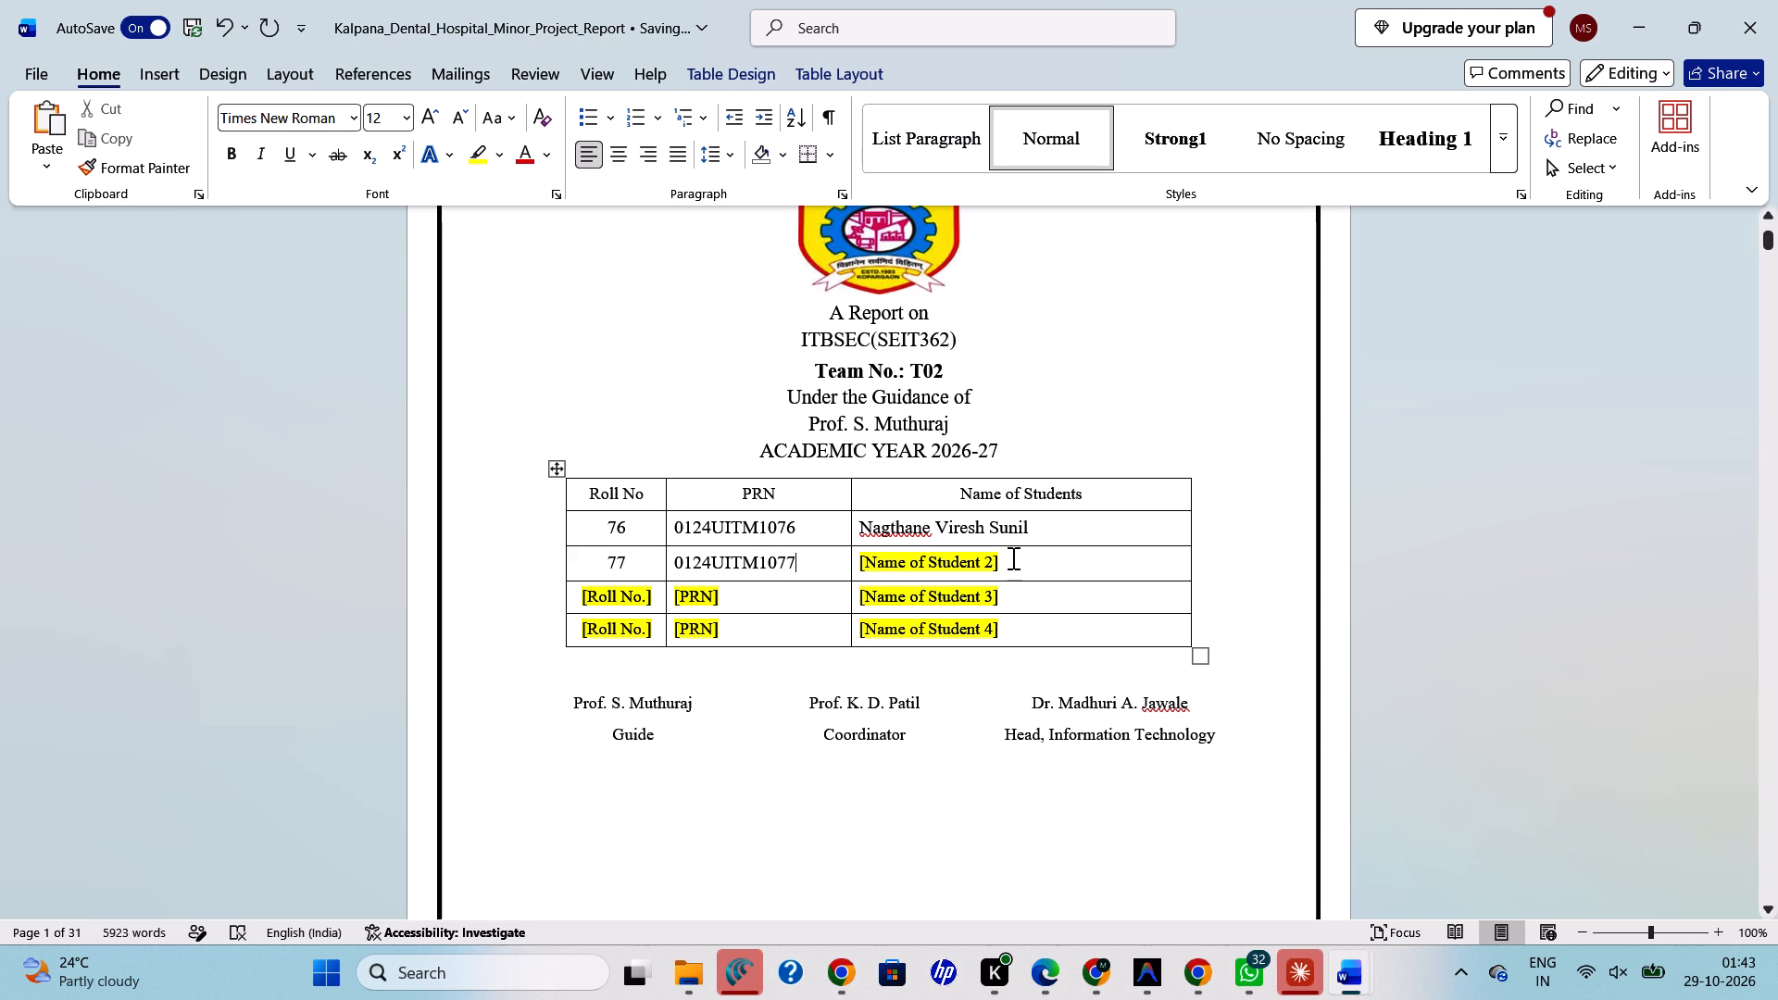
Replace the [Name of Student 2] placeholder with the second student's full name, surname first.
{"action": "left_click", "coordinate": [1011, 557]}
{"action": "key", "text": "BackSpace"}
{"action": "key", "text": "BackSpace"}
{"action": "key", "text": "BackSpace"}
{"action": "key", "text": "BackSpace"}
{"action": "key", "text": "BackSpace"}
{"action": "key", "text": "BackSpace"}
{"action": "key", "text": "BackSpace"}
{"action": "key", "text": "BackSpace"}
{"action": "key", "text": "BackSpace"}
{"action": "key", "text": "BackSpace"}
{"action": "key", "text": "BackSpace"}
{"action": "key", "text": "BackSpace"}
{"action": "key", "text": "BackSpace"}
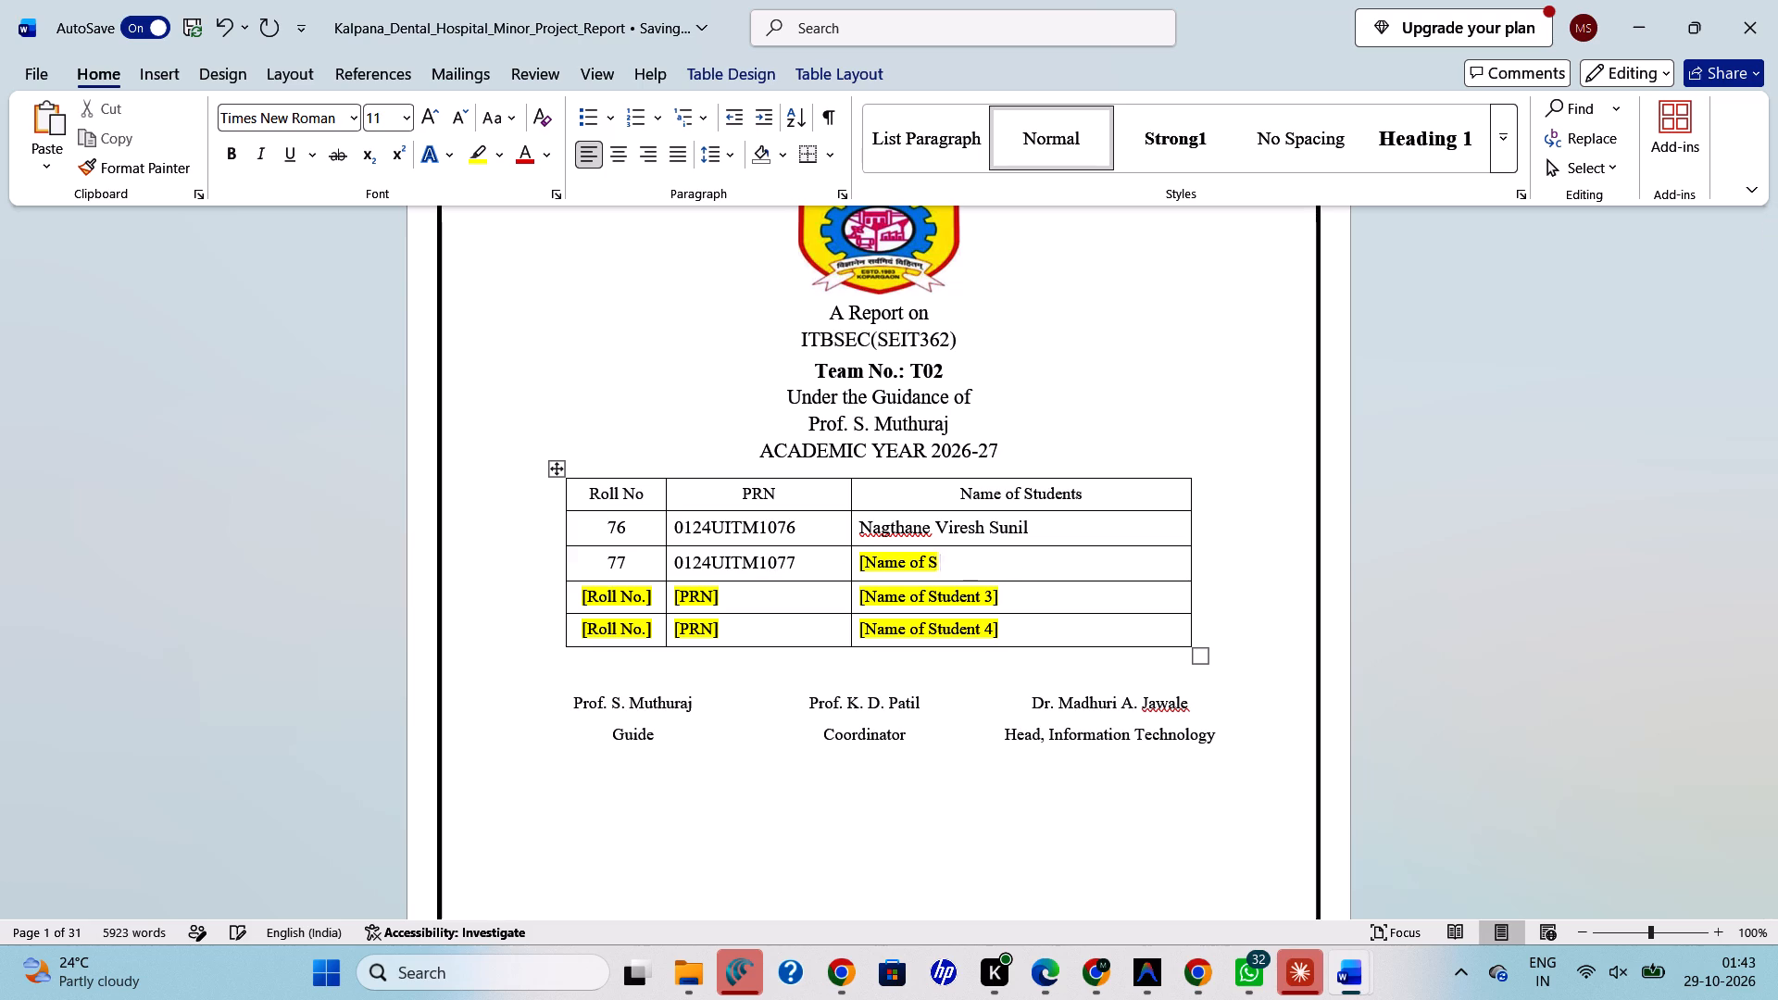
{"action": "key", "text": "BackSpace"}
{"action": "key", "text": "BackSpace"}
{"action": "key", "text": "BackSpace"}
{"action": "key", "text": "BackSpace"}
{"action": "key", "text": "BackSpace"}
{"action": "key", "text": "BackSpace"}
{"action": "key", "text": "BackSpace"}
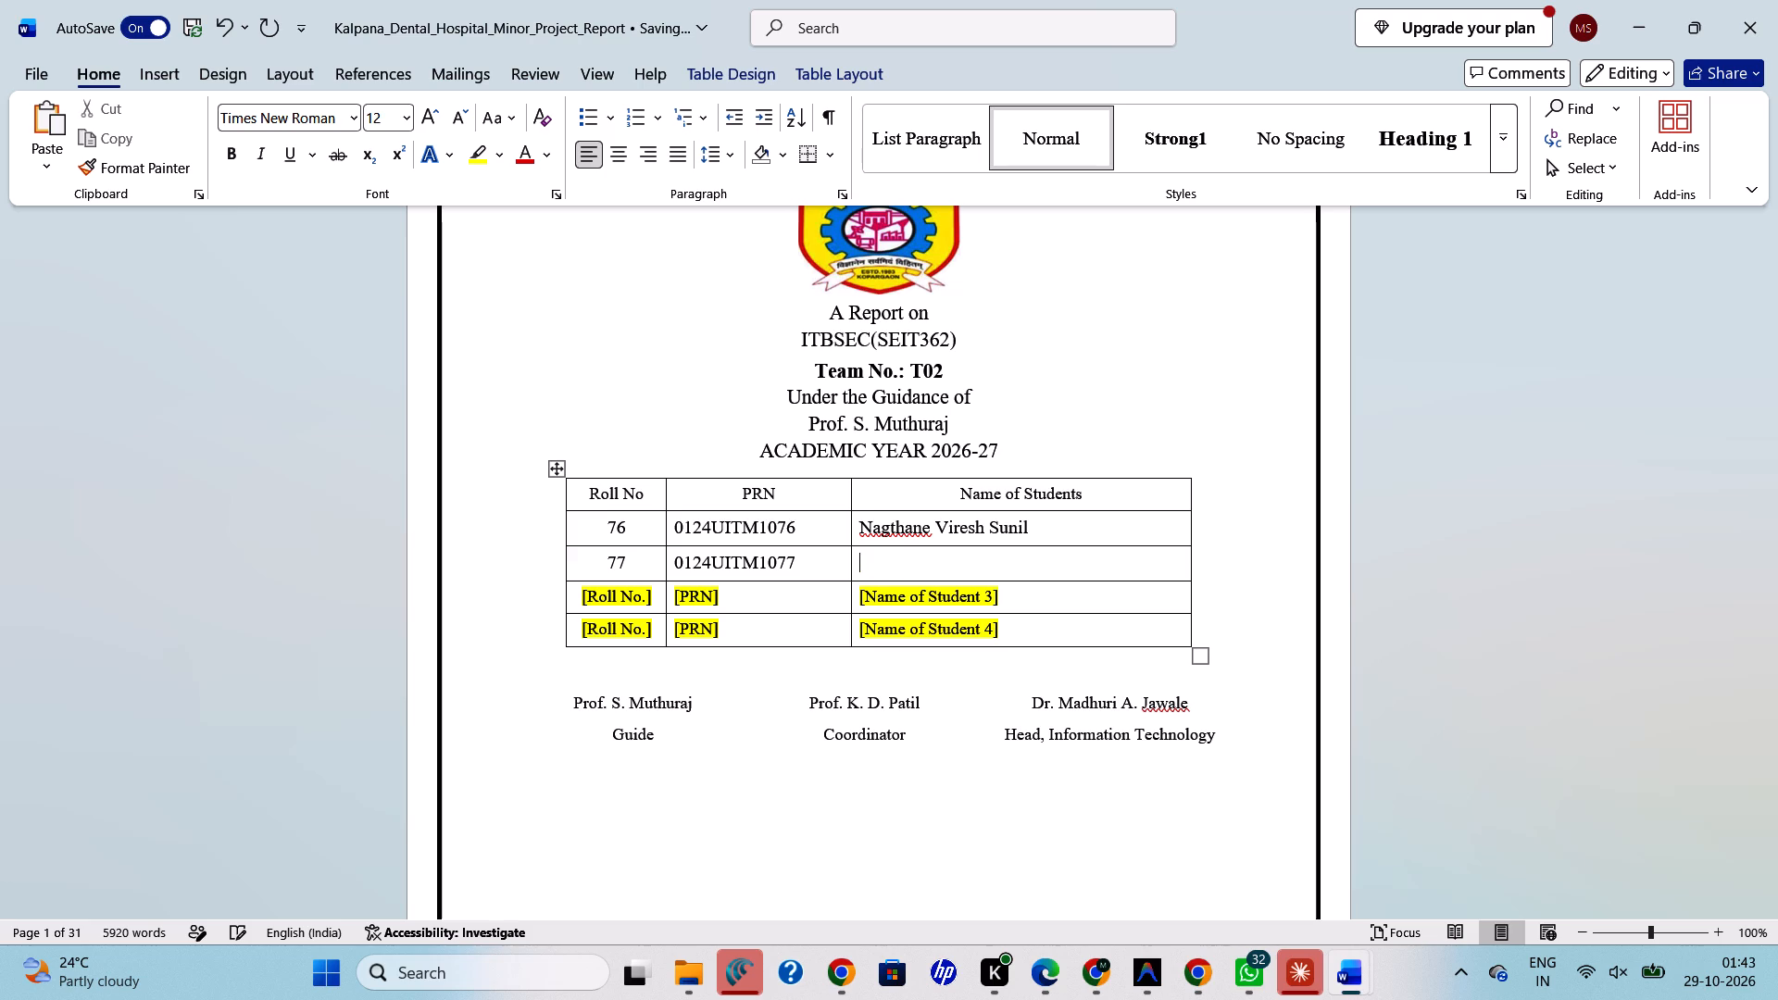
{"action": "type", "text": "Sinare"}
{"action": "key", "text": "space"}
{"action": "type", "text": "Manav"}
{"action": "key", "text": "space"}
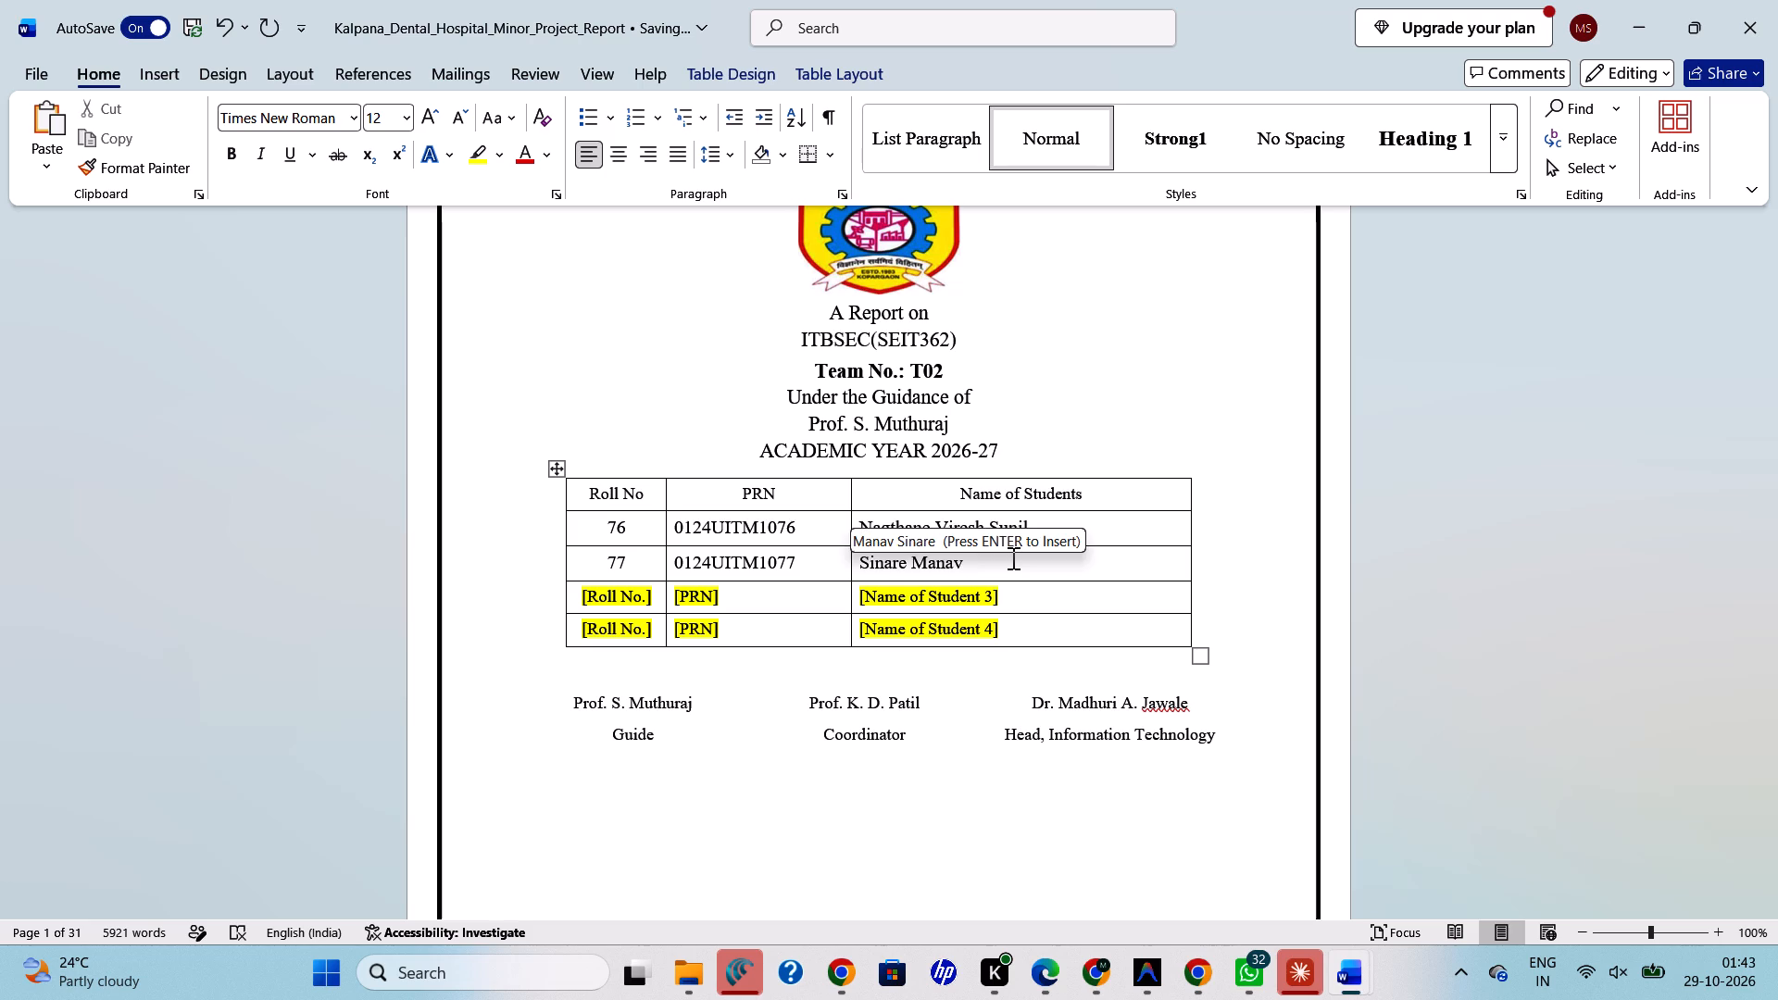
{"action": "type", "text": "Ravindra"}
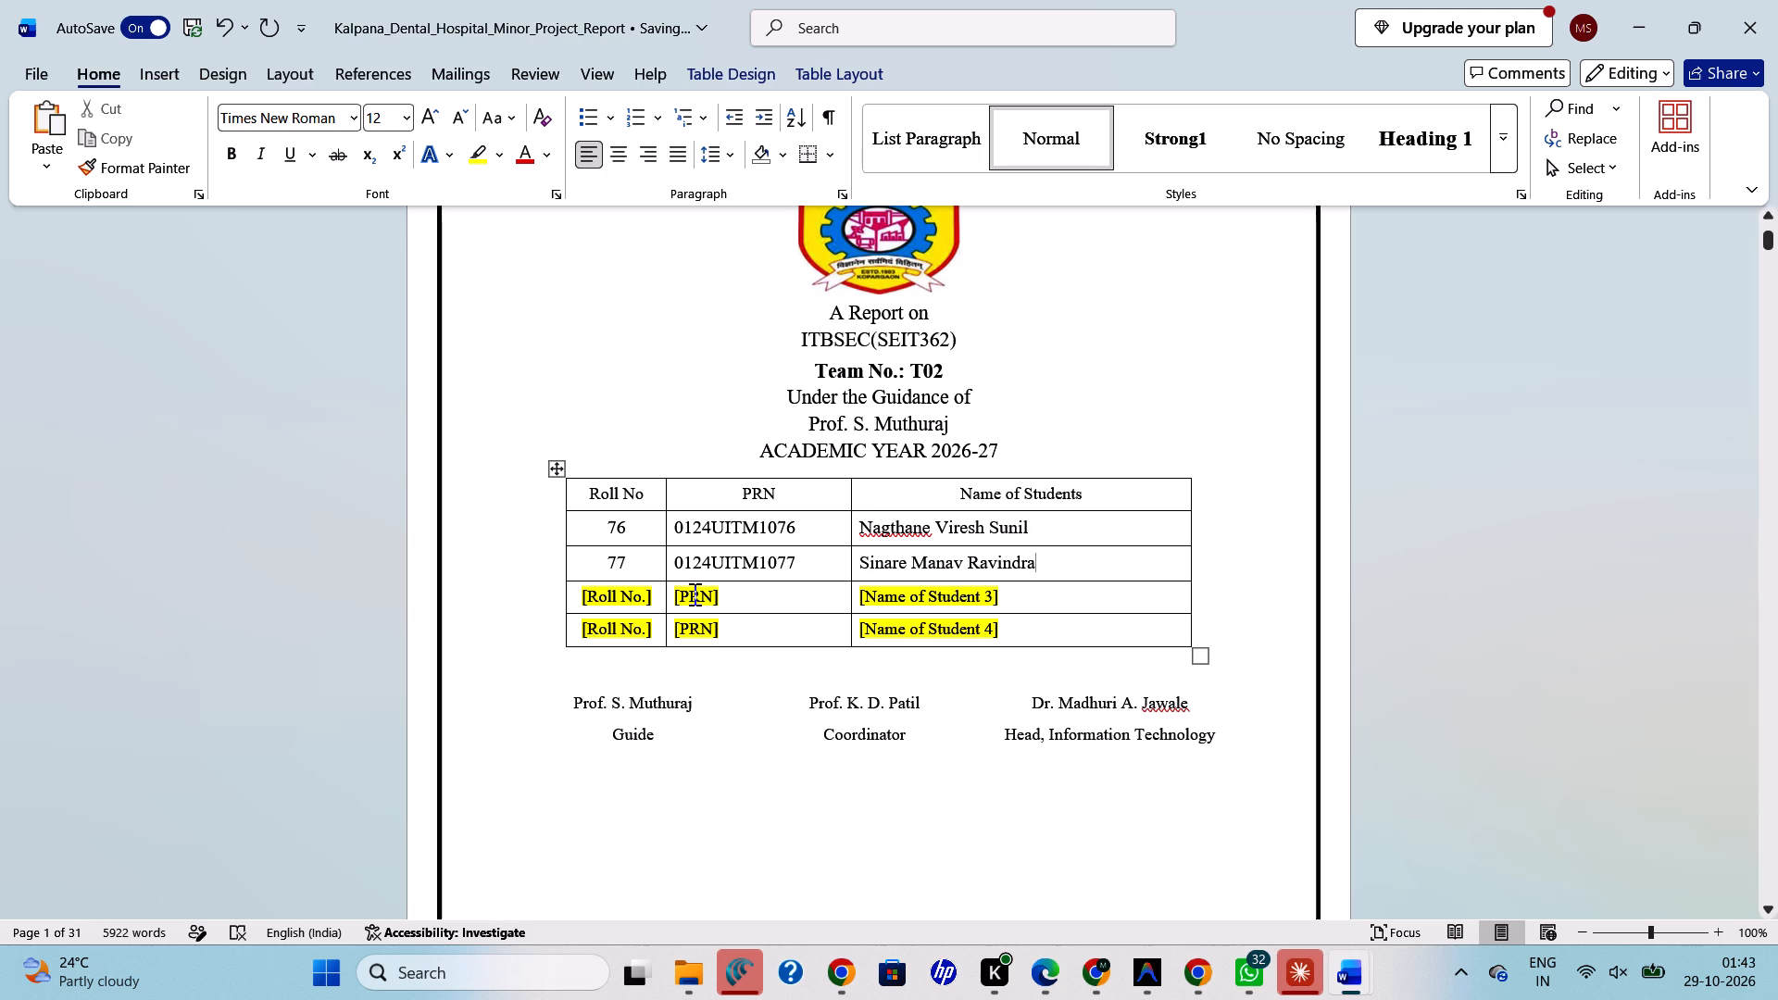
Replace the [Roll No.] placeholder in the third student row with that student's roll number.
{"action": "left_click", "coordinate": [654, 592]}
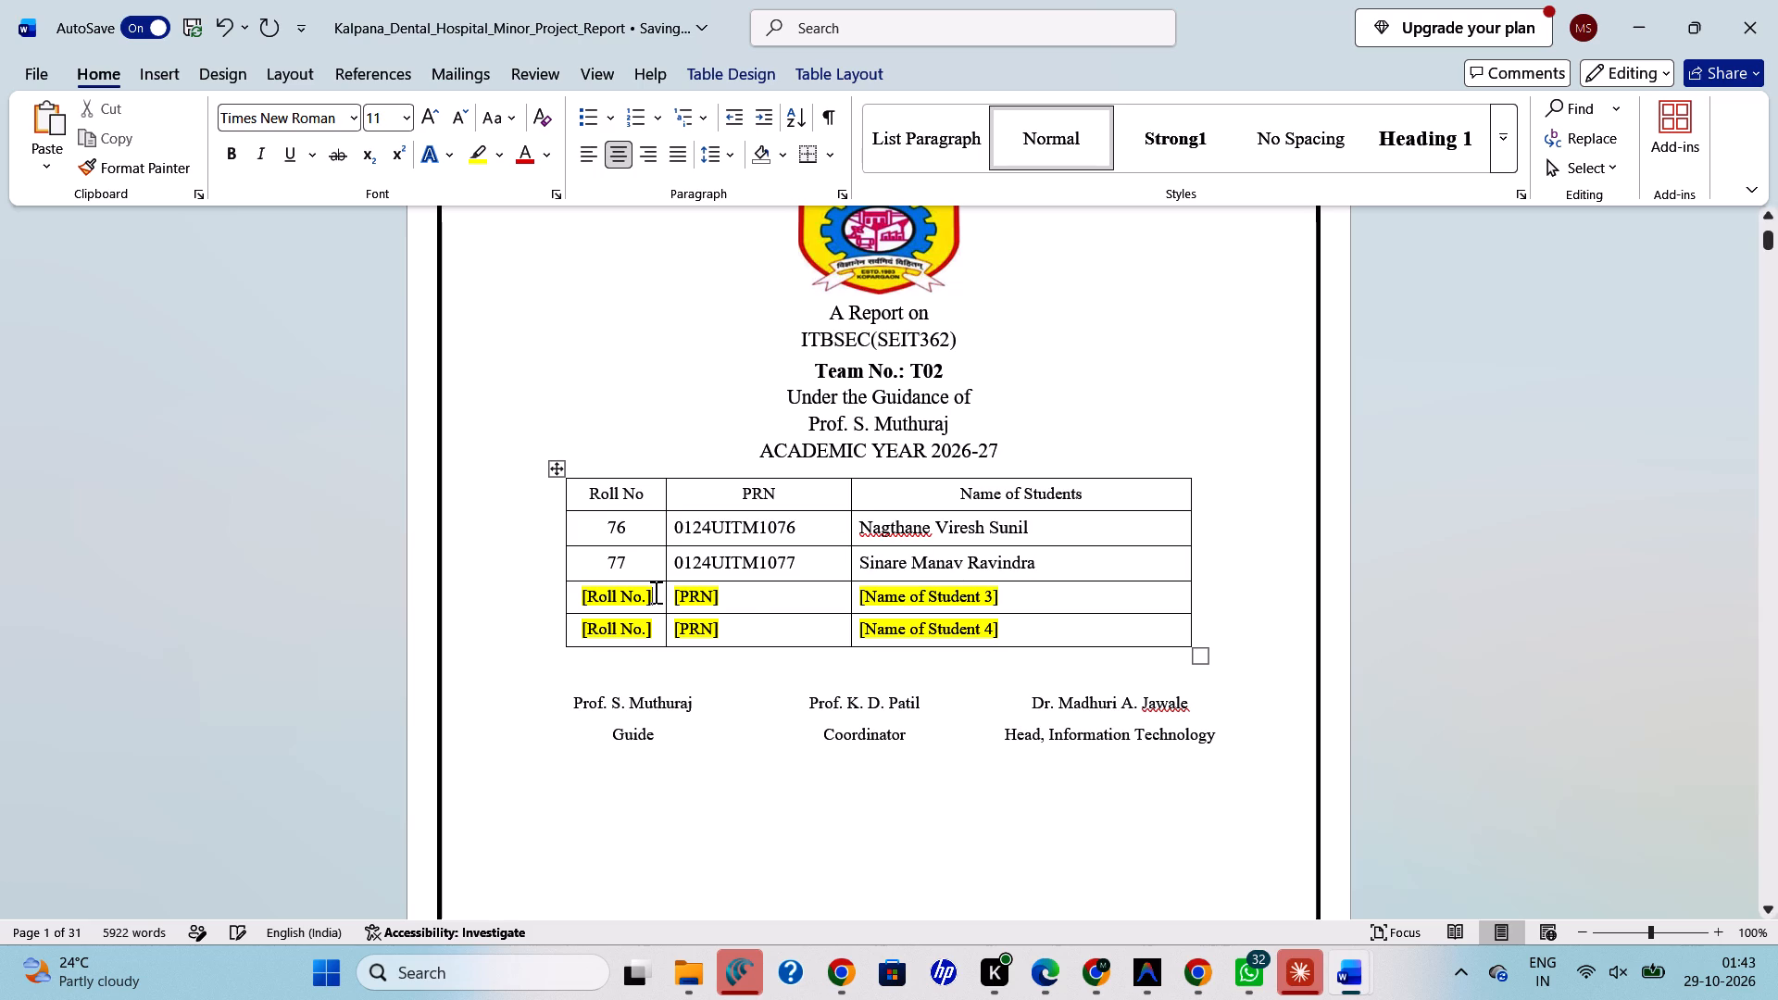
Replace the [Roll No.] placeholder in the third student row of the cover page table with 86.
{"action": "key", "text": "BackSpace"}
{"action": "key", "text": "BackSpace"}
{"action": "key", "text": "BackSpace"}
{"action": "key", "text": "BackSpace"}
{"action": "key", "text": "BackSpace"}
{"action": "key", "text": "BackSpace"}
{"action": "key", "text": "BackSpace"}
{"action": "key", "text": "BackSpace"}
{"action": "key", "text": "BackSpace"}
{"action": "key", "text": "BackSpace"}
{"action": "key", "text": "BackSpace"}
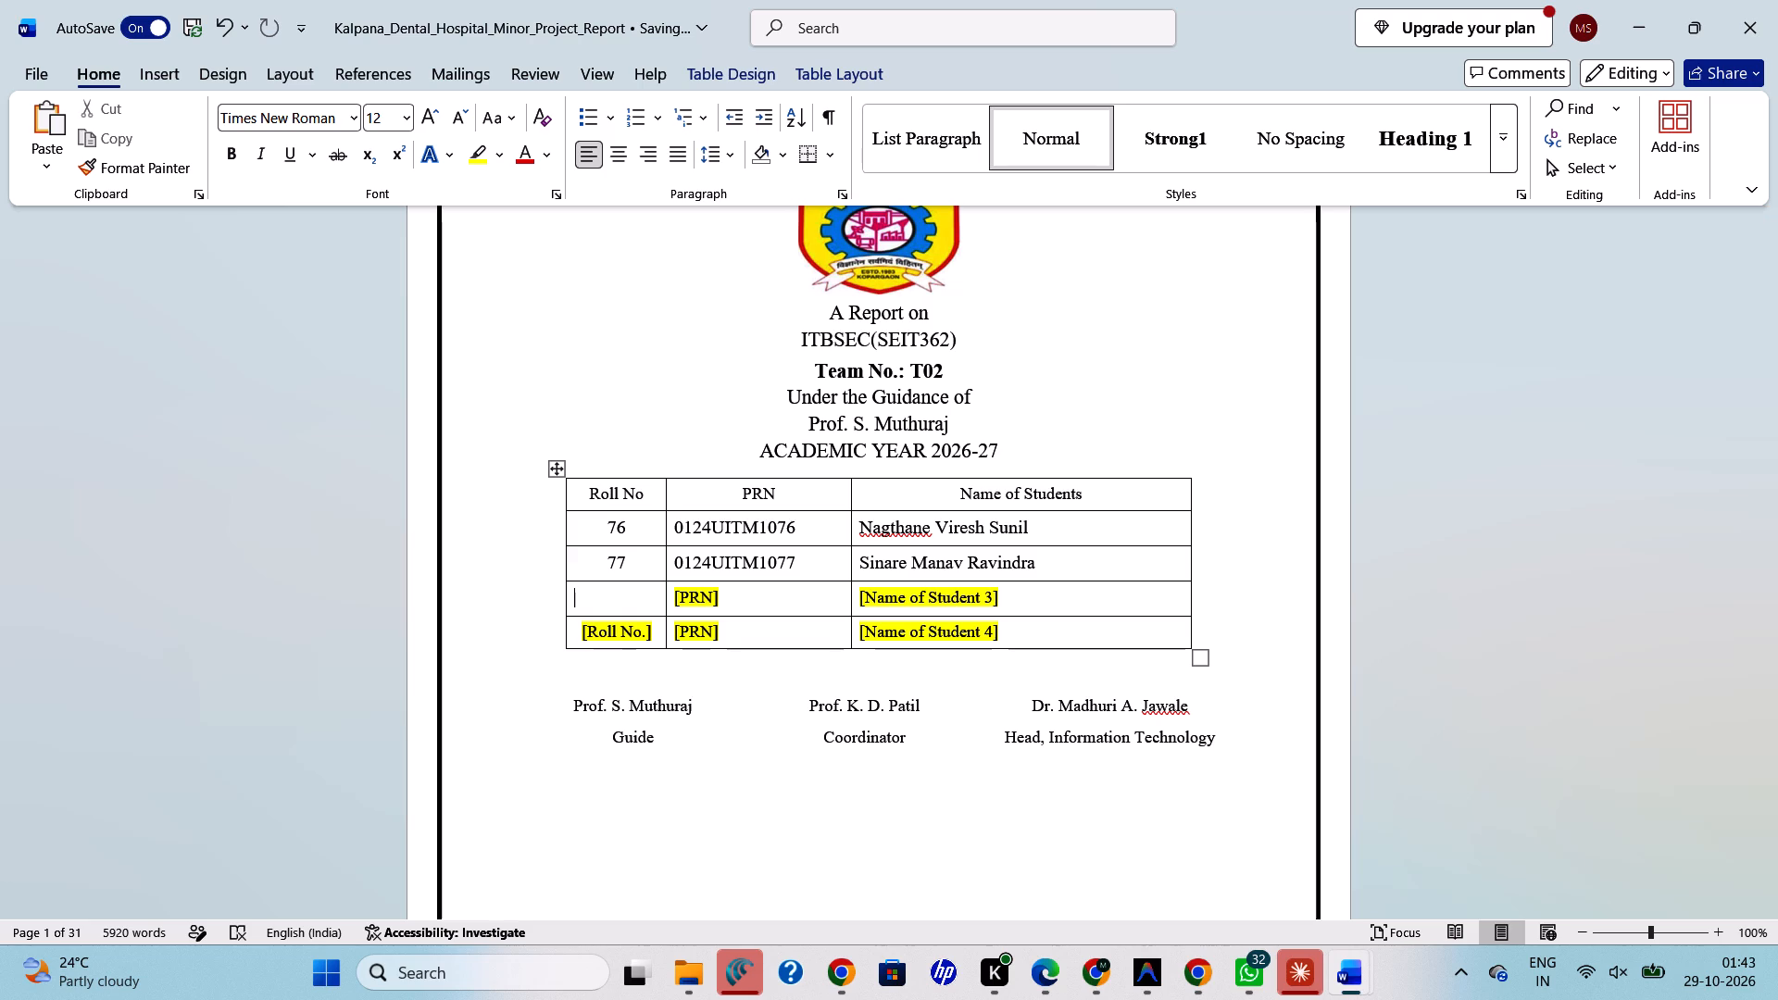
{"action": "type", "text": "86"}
Replace the [PRN] placeholder in the roll number 86 row with that student's PRN.
{"action": "left_click", "coordinate": [774, 600]}
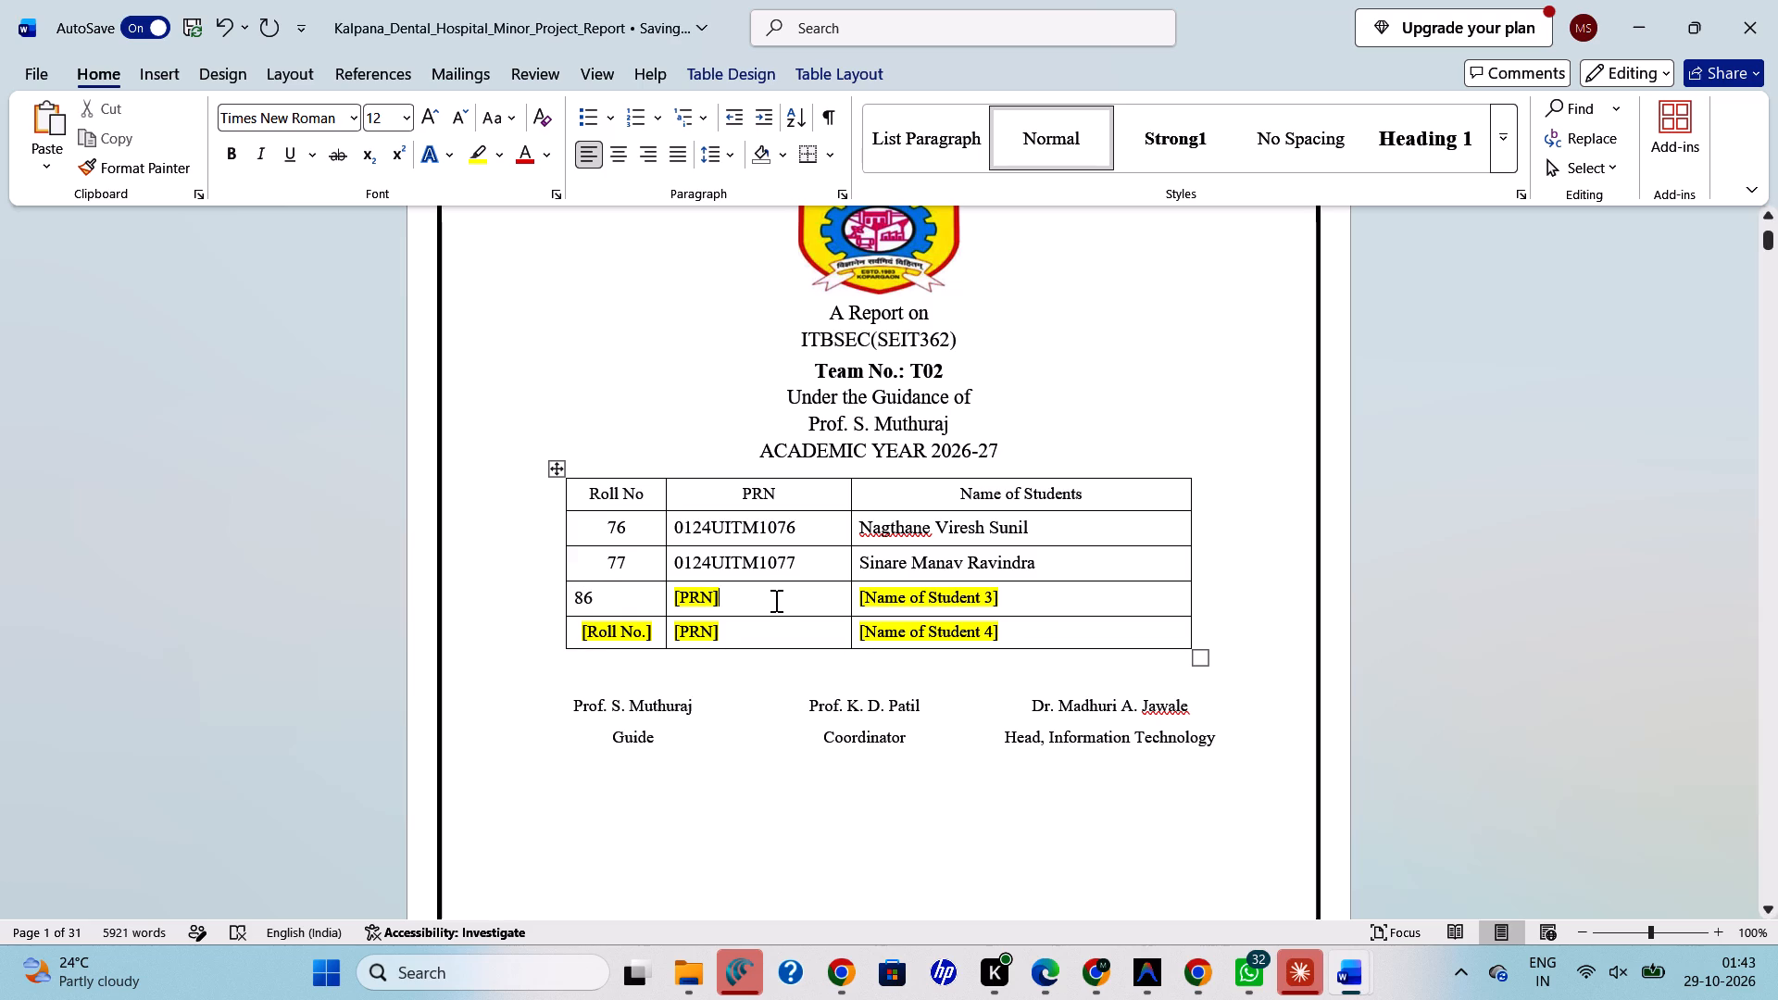
{"action": "key", "text": "BackSpace"}
{"action": "key", "text": "BackSpace"}
{"action": "key", "text": "BackSpace"}
{"action": "key", "text": "BackSpace"}
{"action": "key", "text": "BackSpace"}
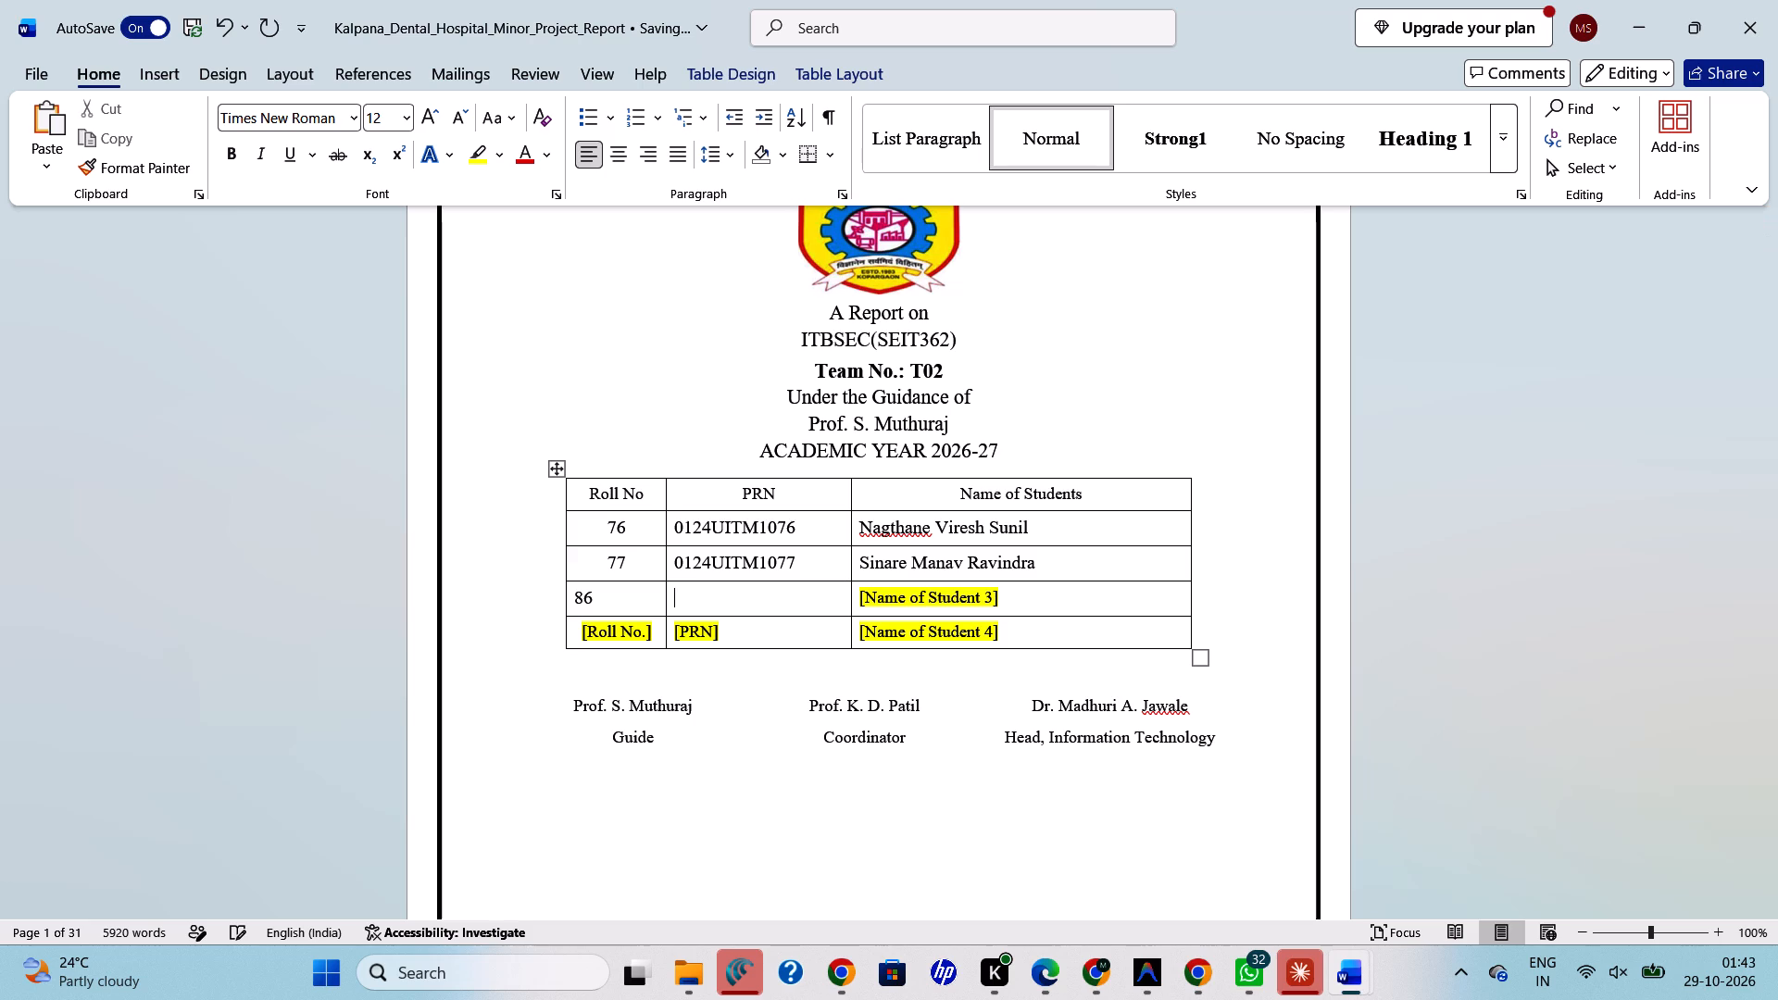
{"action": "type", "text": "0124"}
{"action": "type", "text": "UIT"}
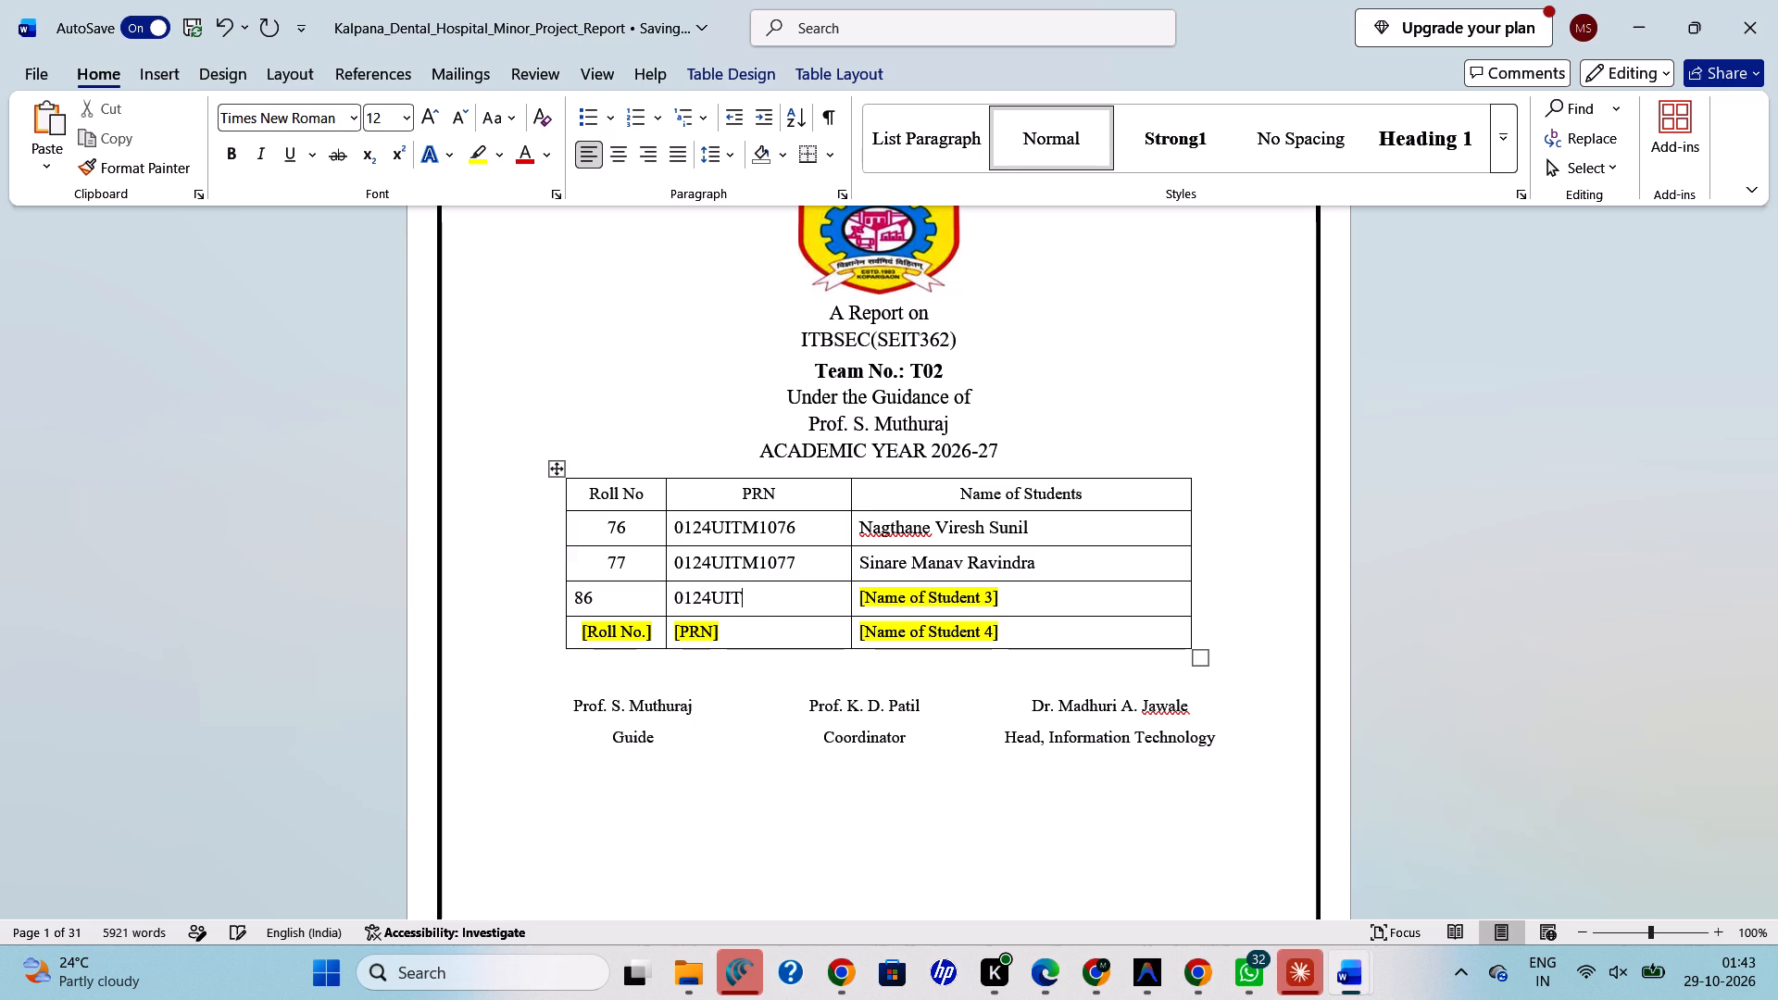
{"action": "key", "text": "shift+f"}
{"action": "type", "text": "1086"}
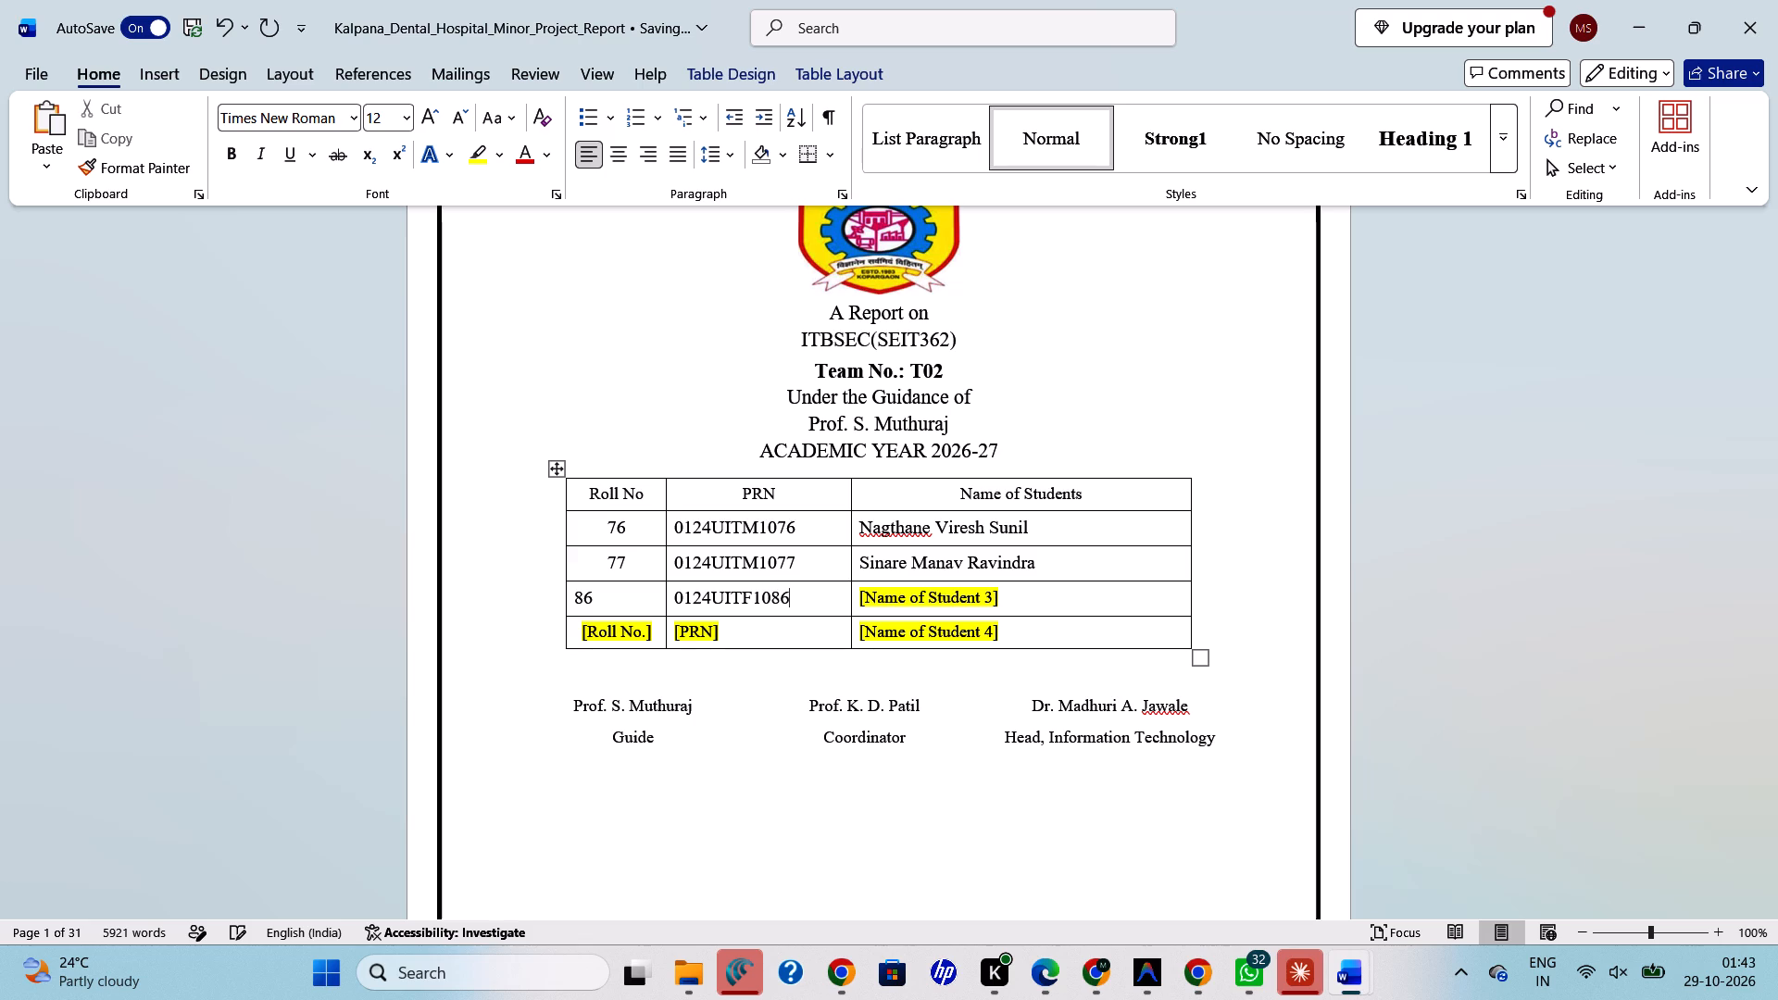
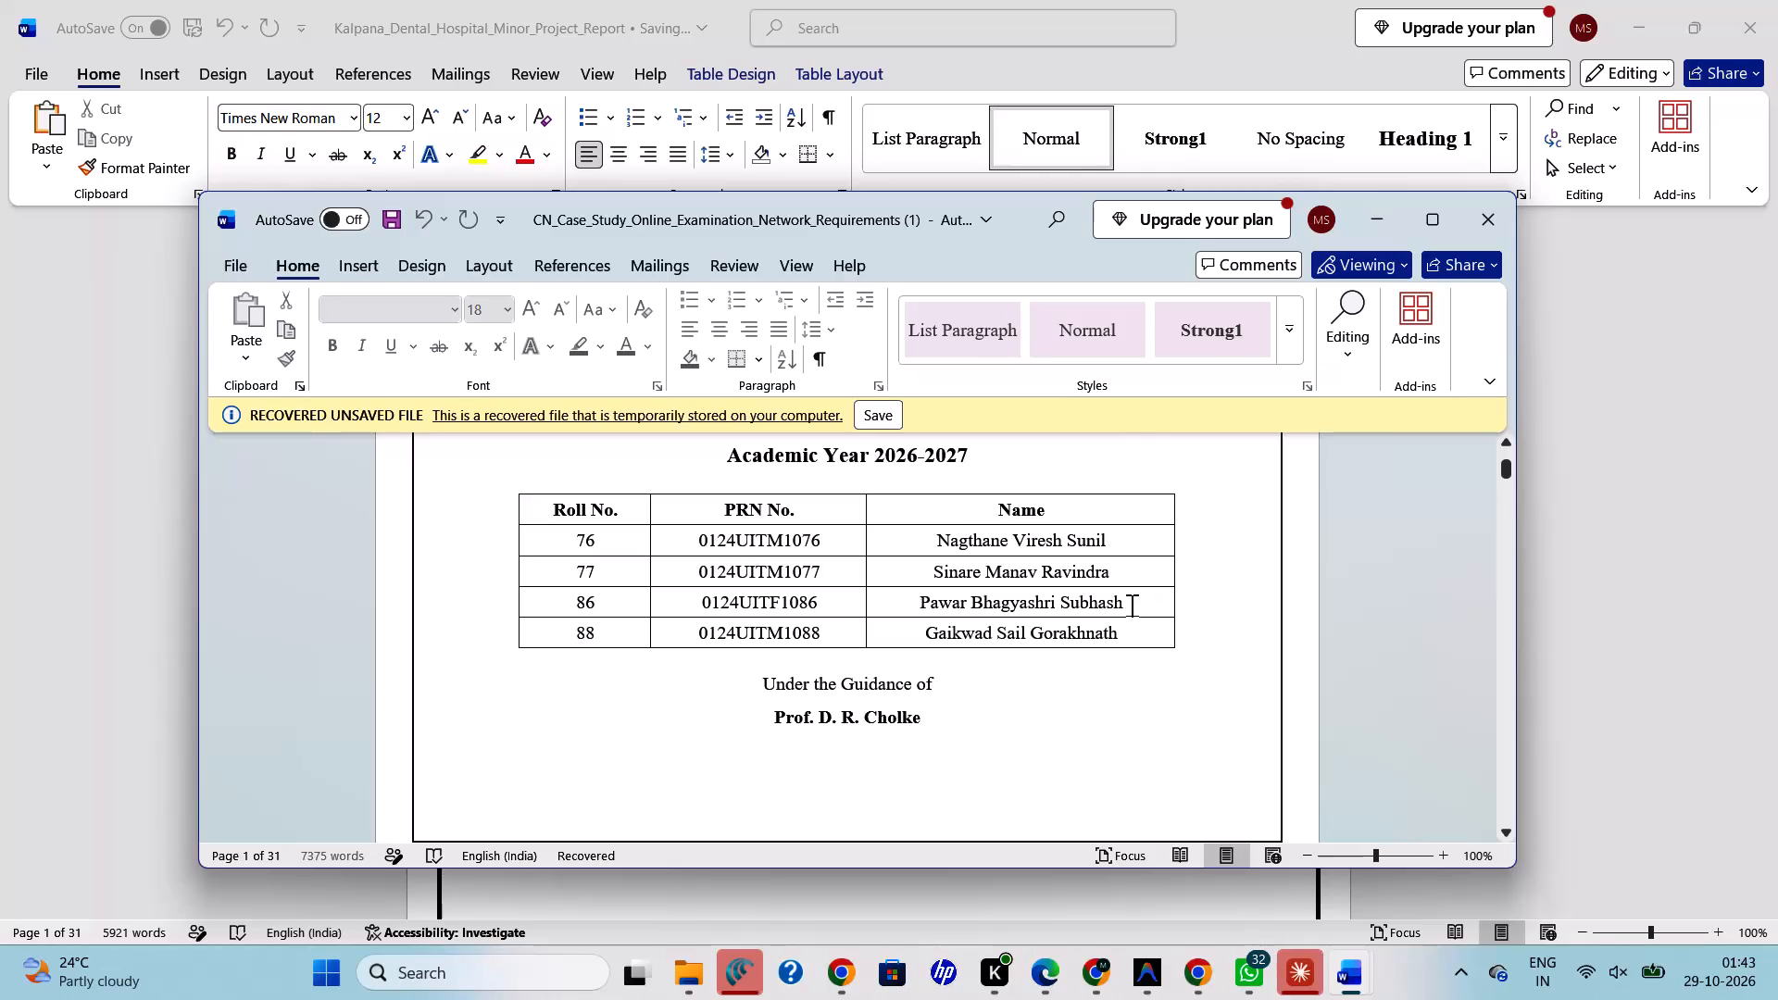
Replace the [Name of Student 3] placeholder with the roll number 86 student's full name, copied from the CN case study's student table.
{"action": "left_click_drag", "start_coordinate": [1128, 604], "coordinate": [941, 604]}
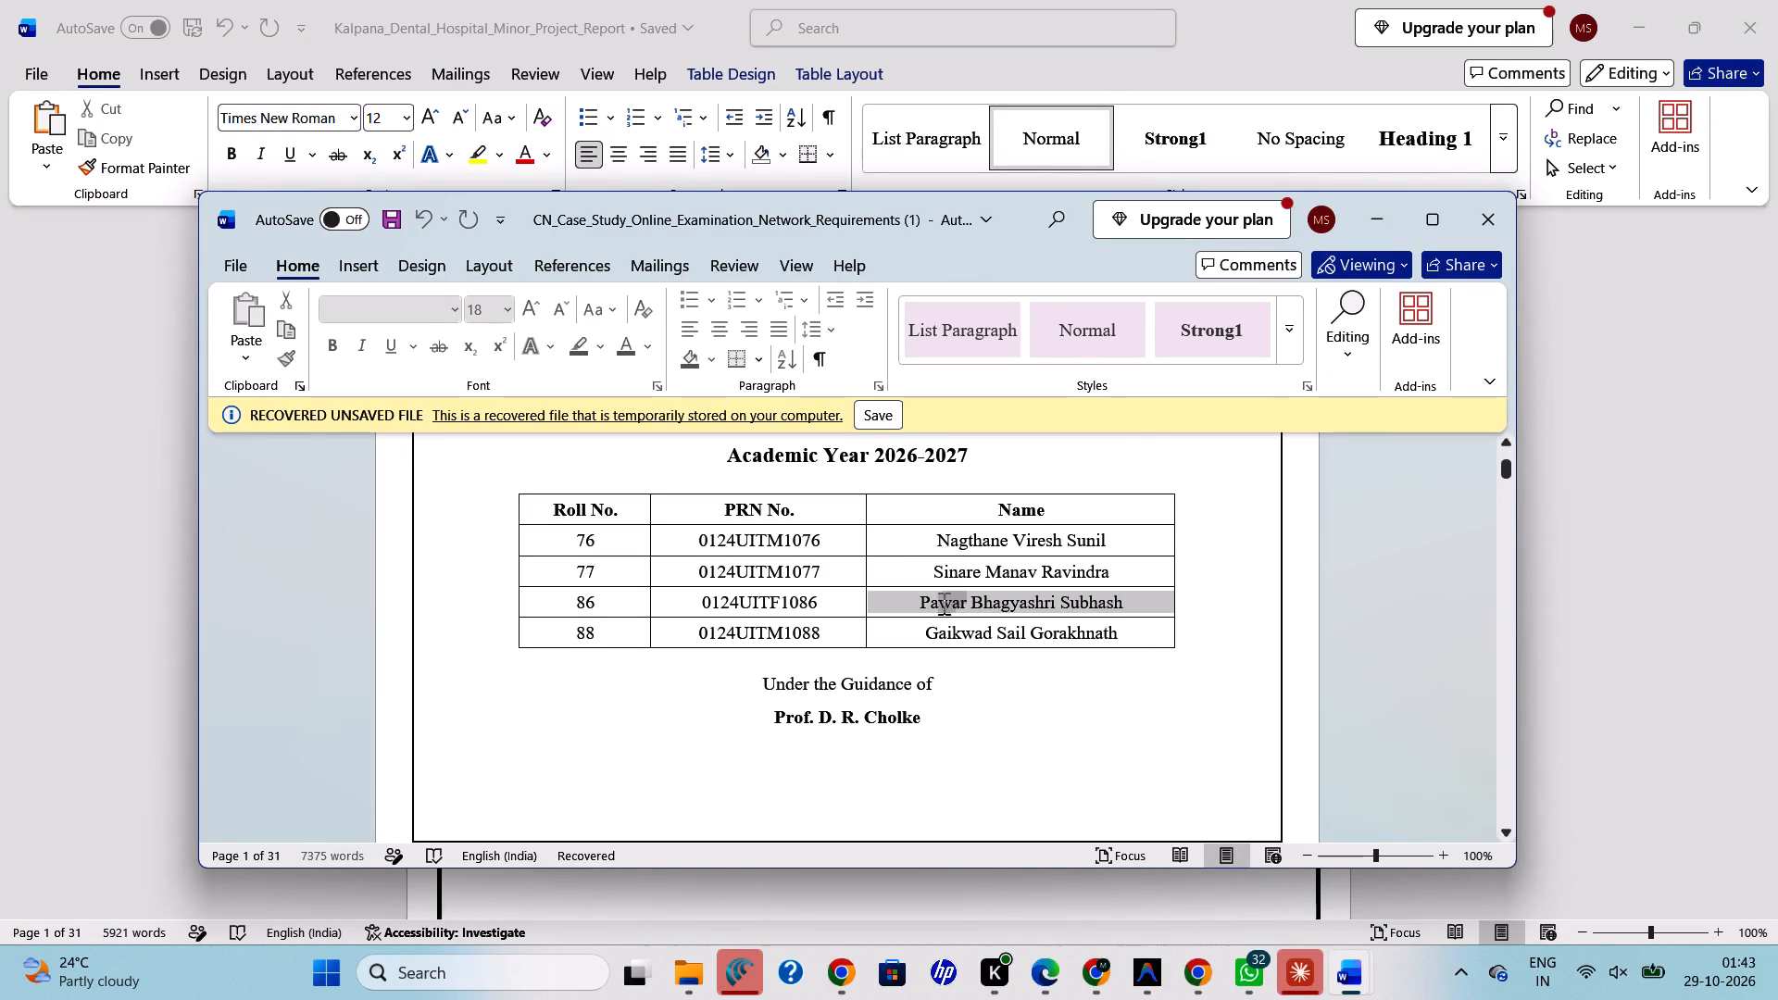
{"action": "left_click_drag", "start_coordinate": [941, 604], "coordinate": [924, 604]}
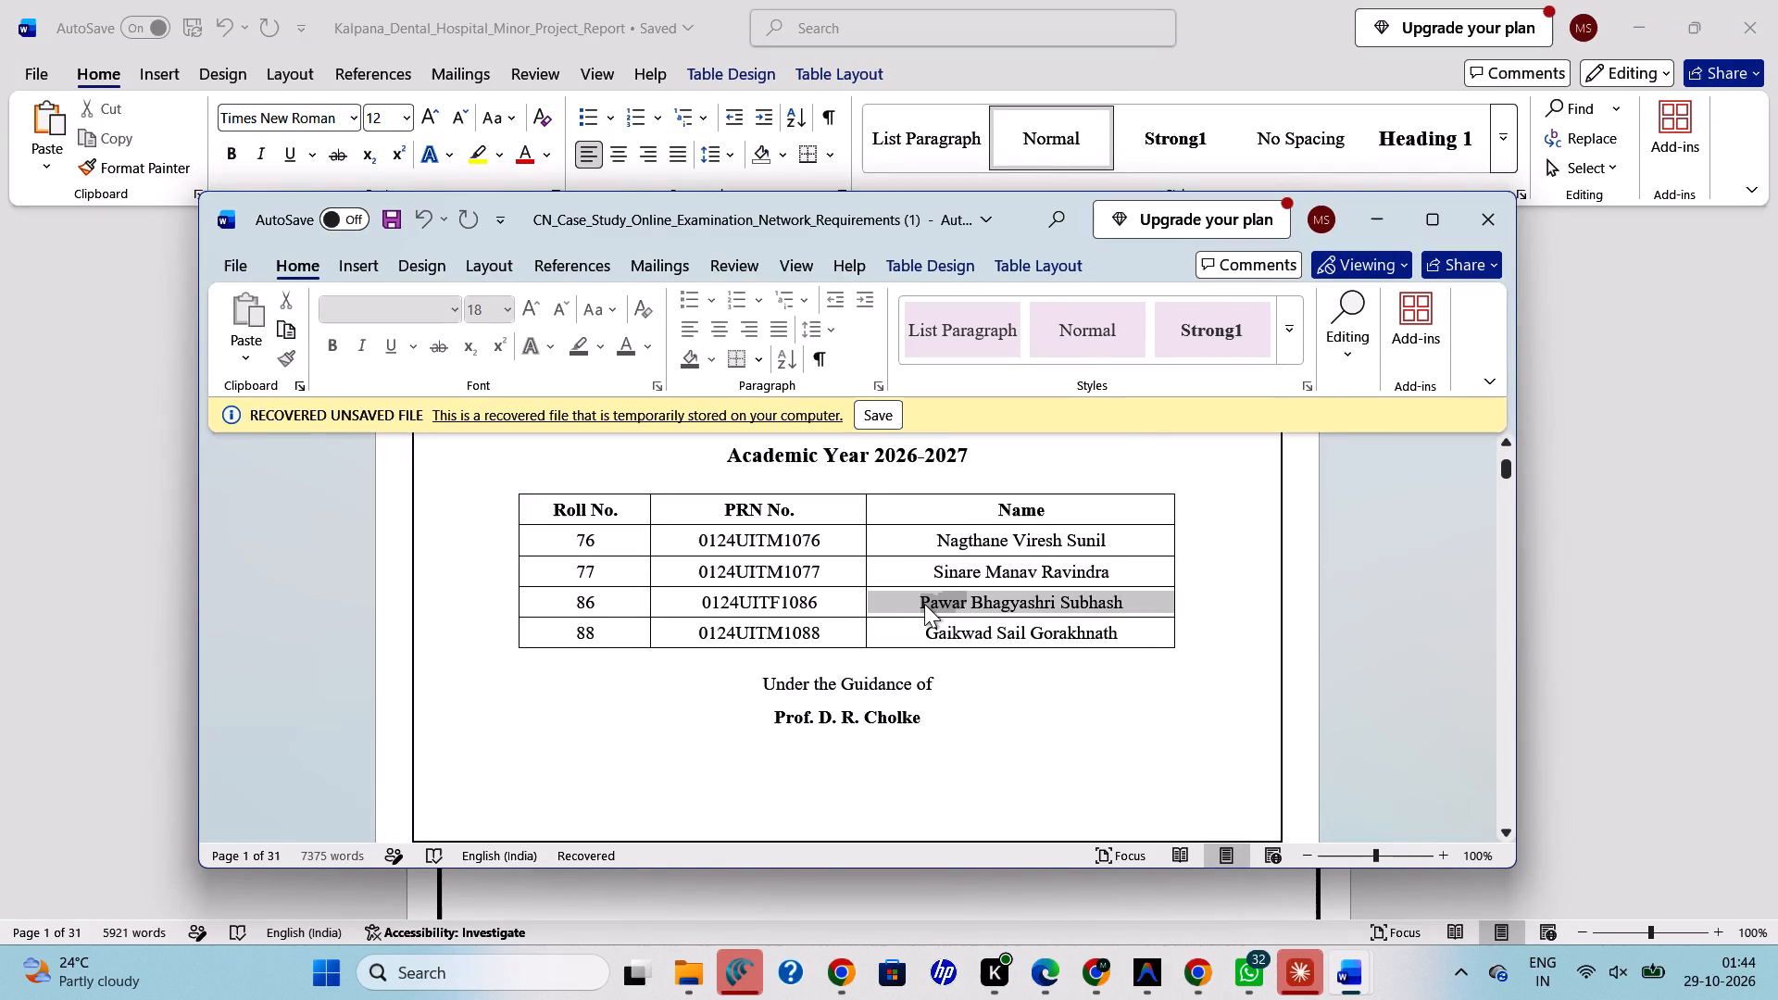
{"action": "key", "text": "ctrl+c"}
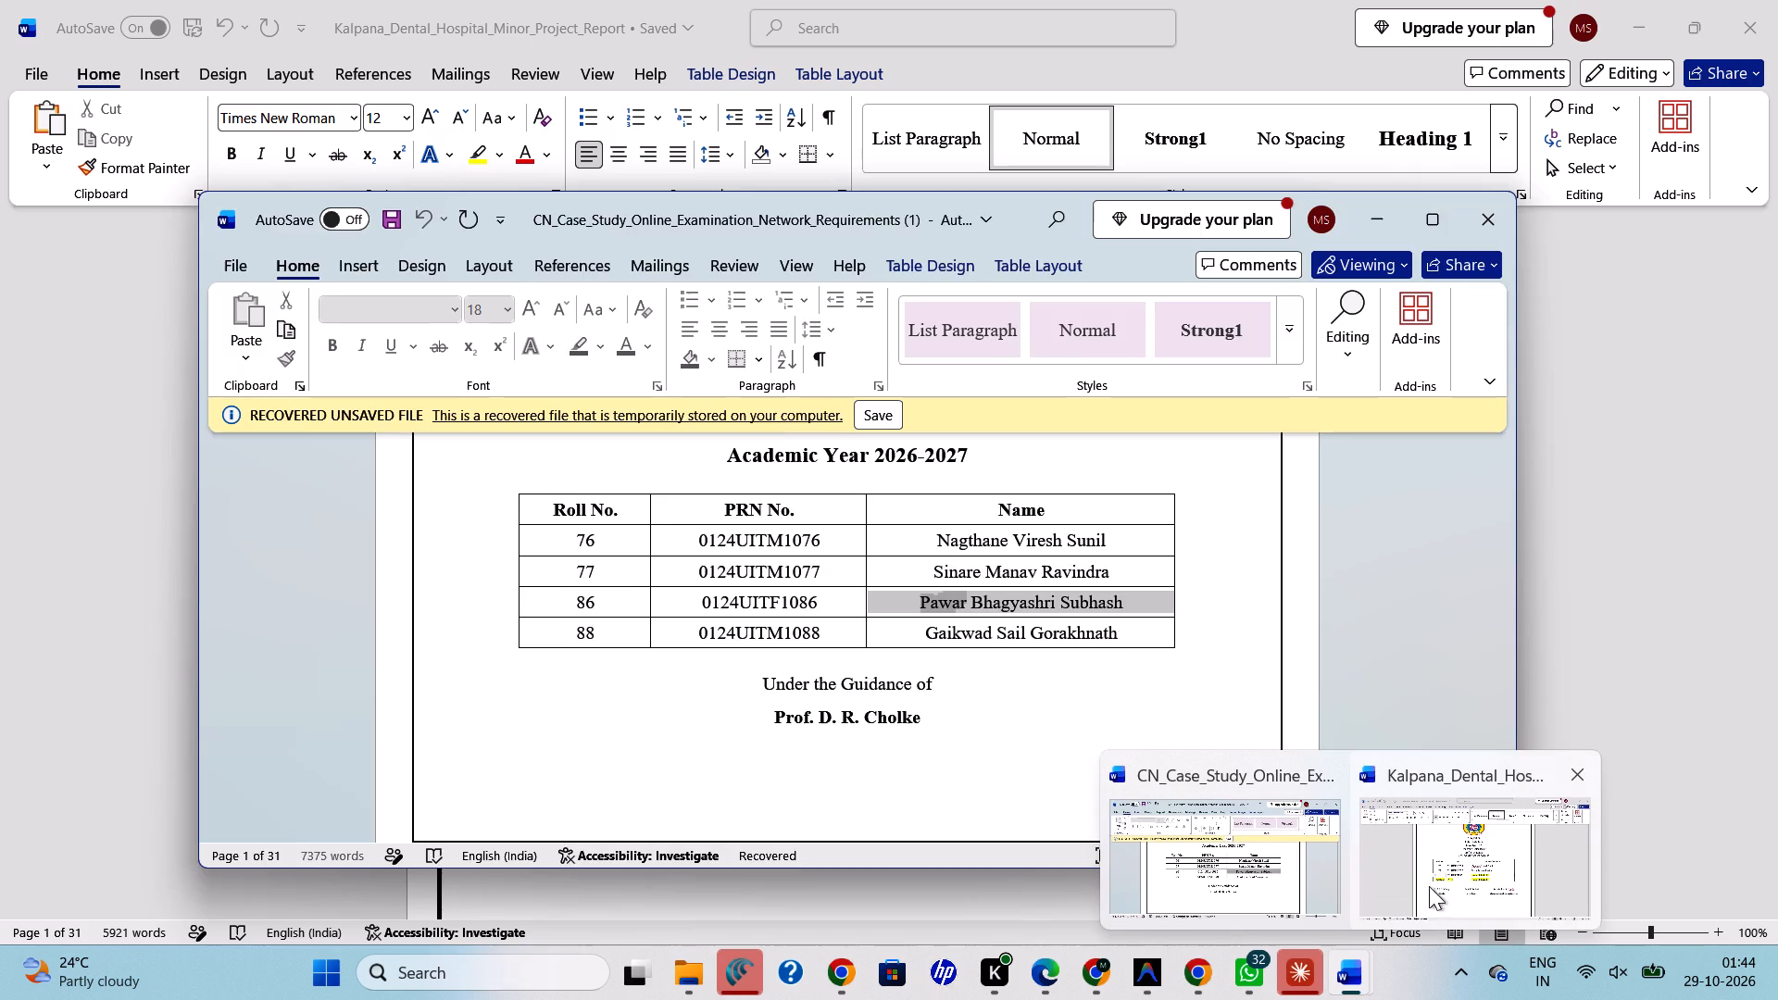
{"action": "left_click", "coordinate": [1434, 882]}
{"action": "left_click", "coordinate": [1014, 597]}
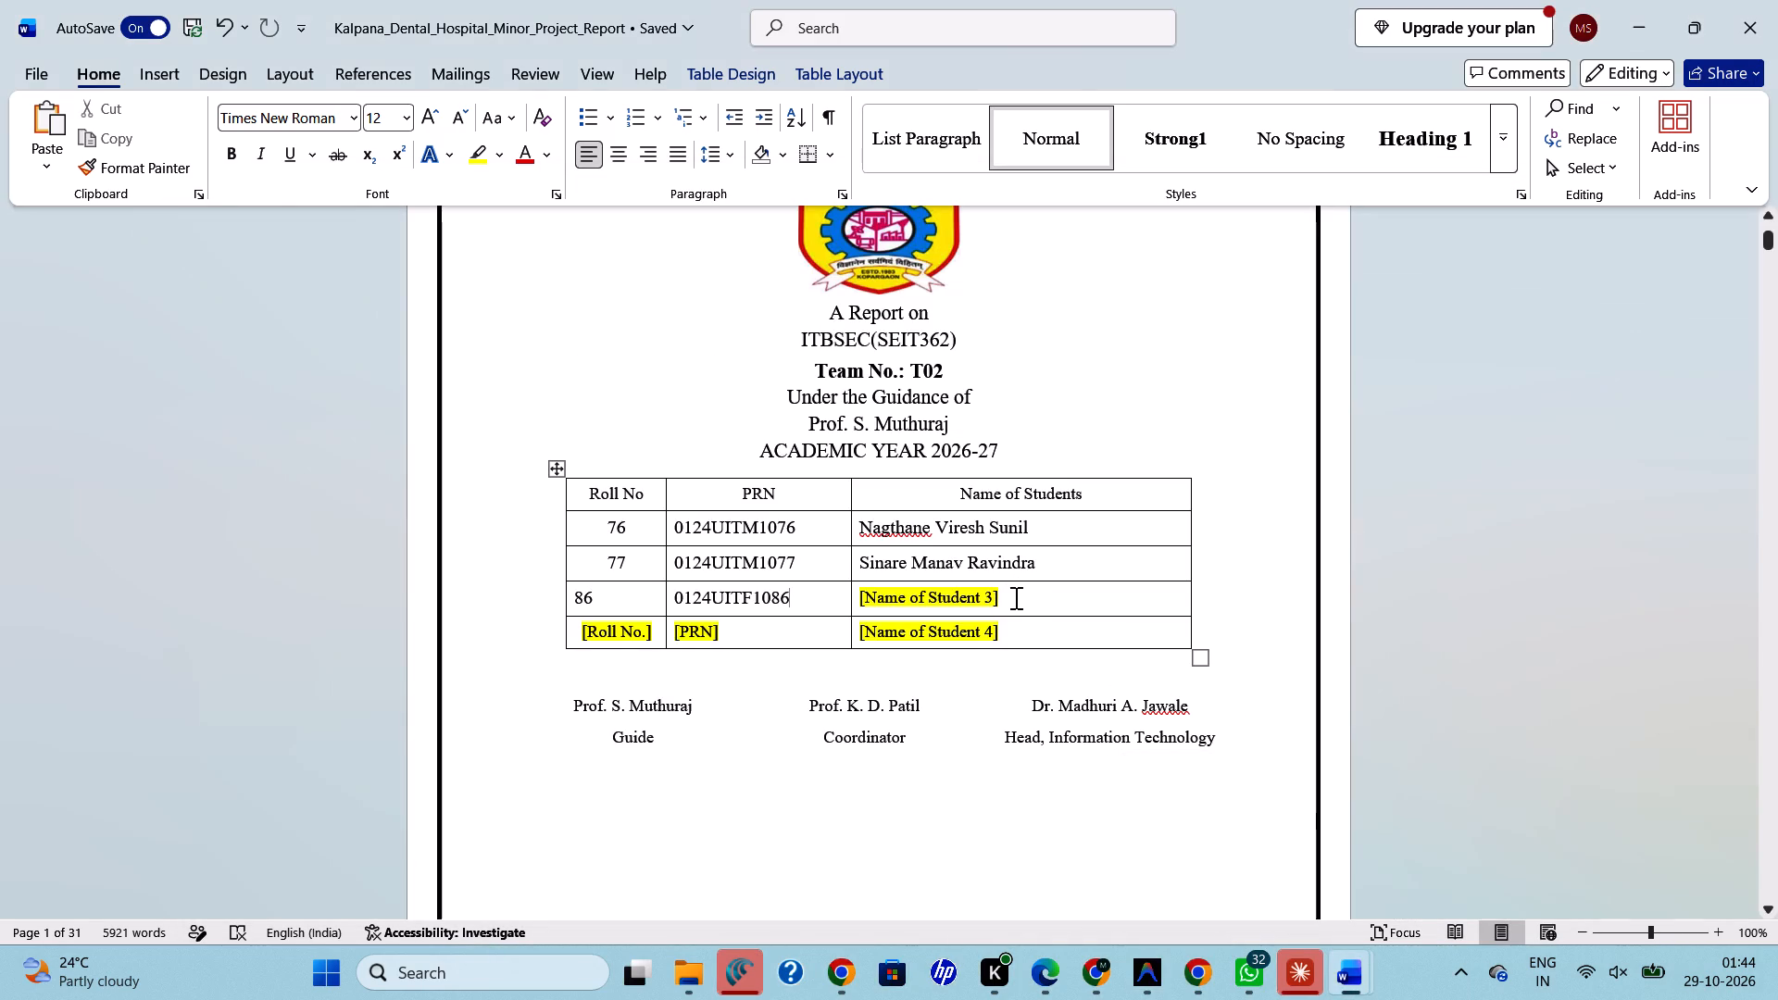
Replace the [Name of Student 3] placeholder with the copied full name of the third student.
{"action": "left_click_drag", "start_coordinate": [1014, 597], "coordinate": [866, 594]}
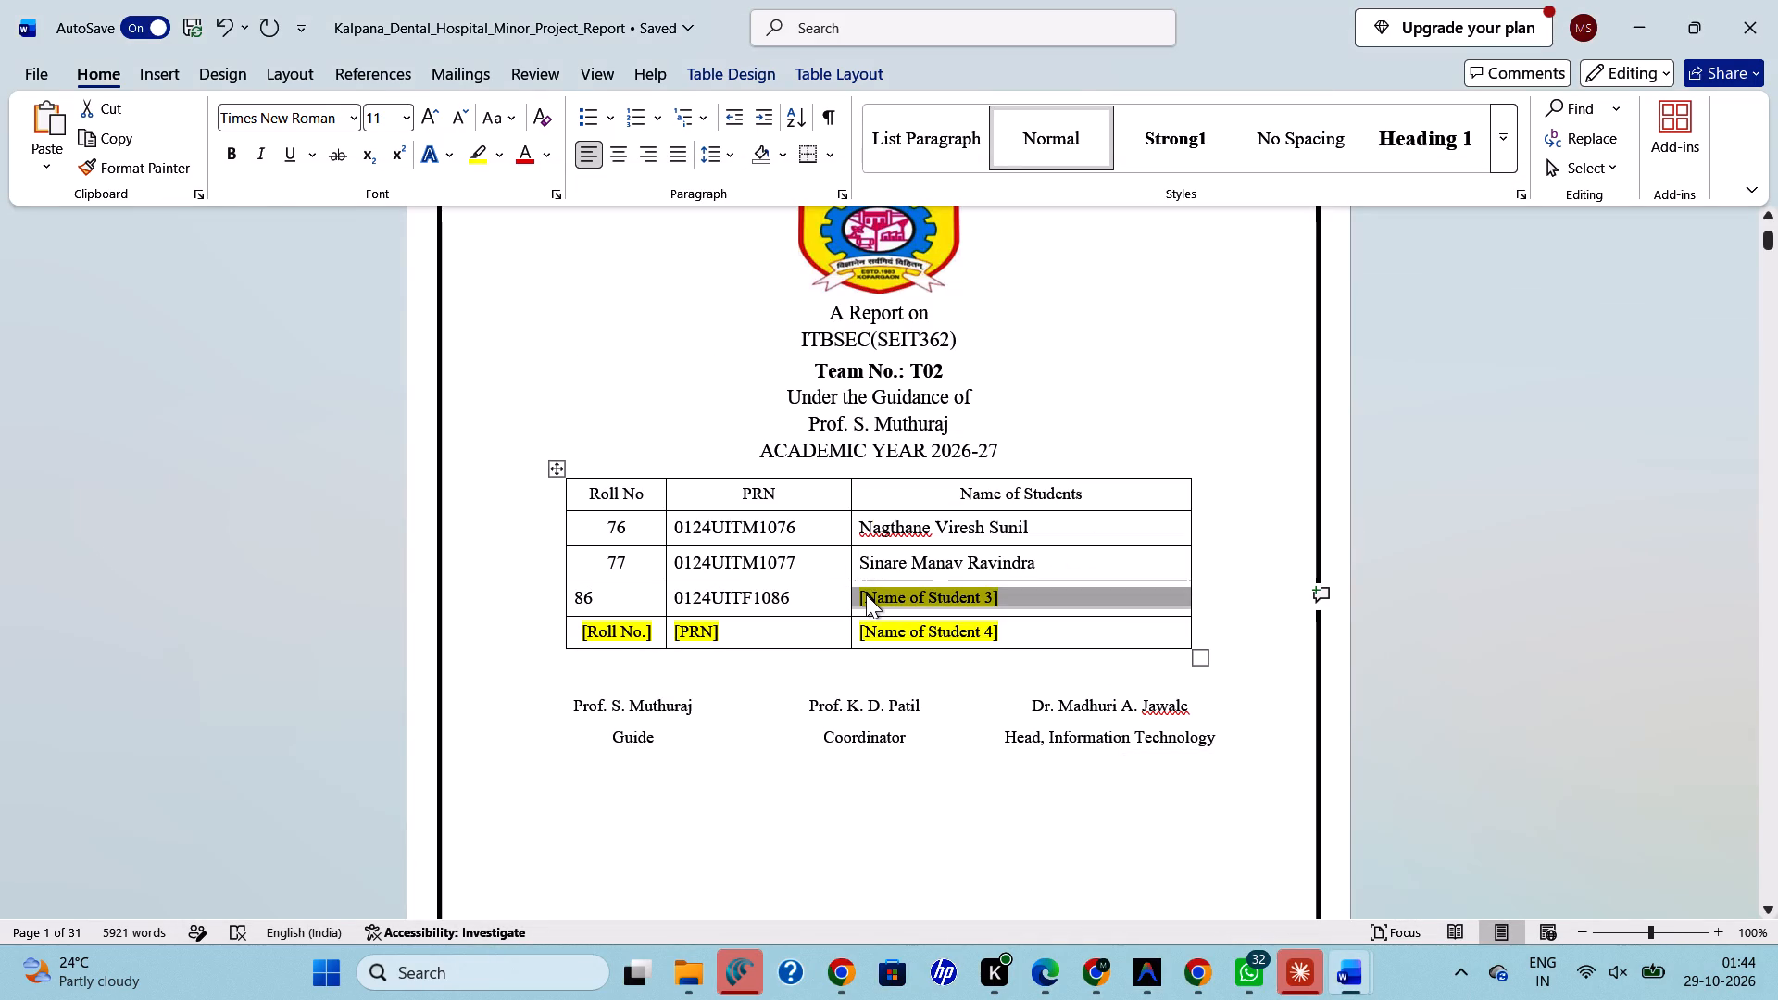
{"action": "key", "text": "ctrl+v"}
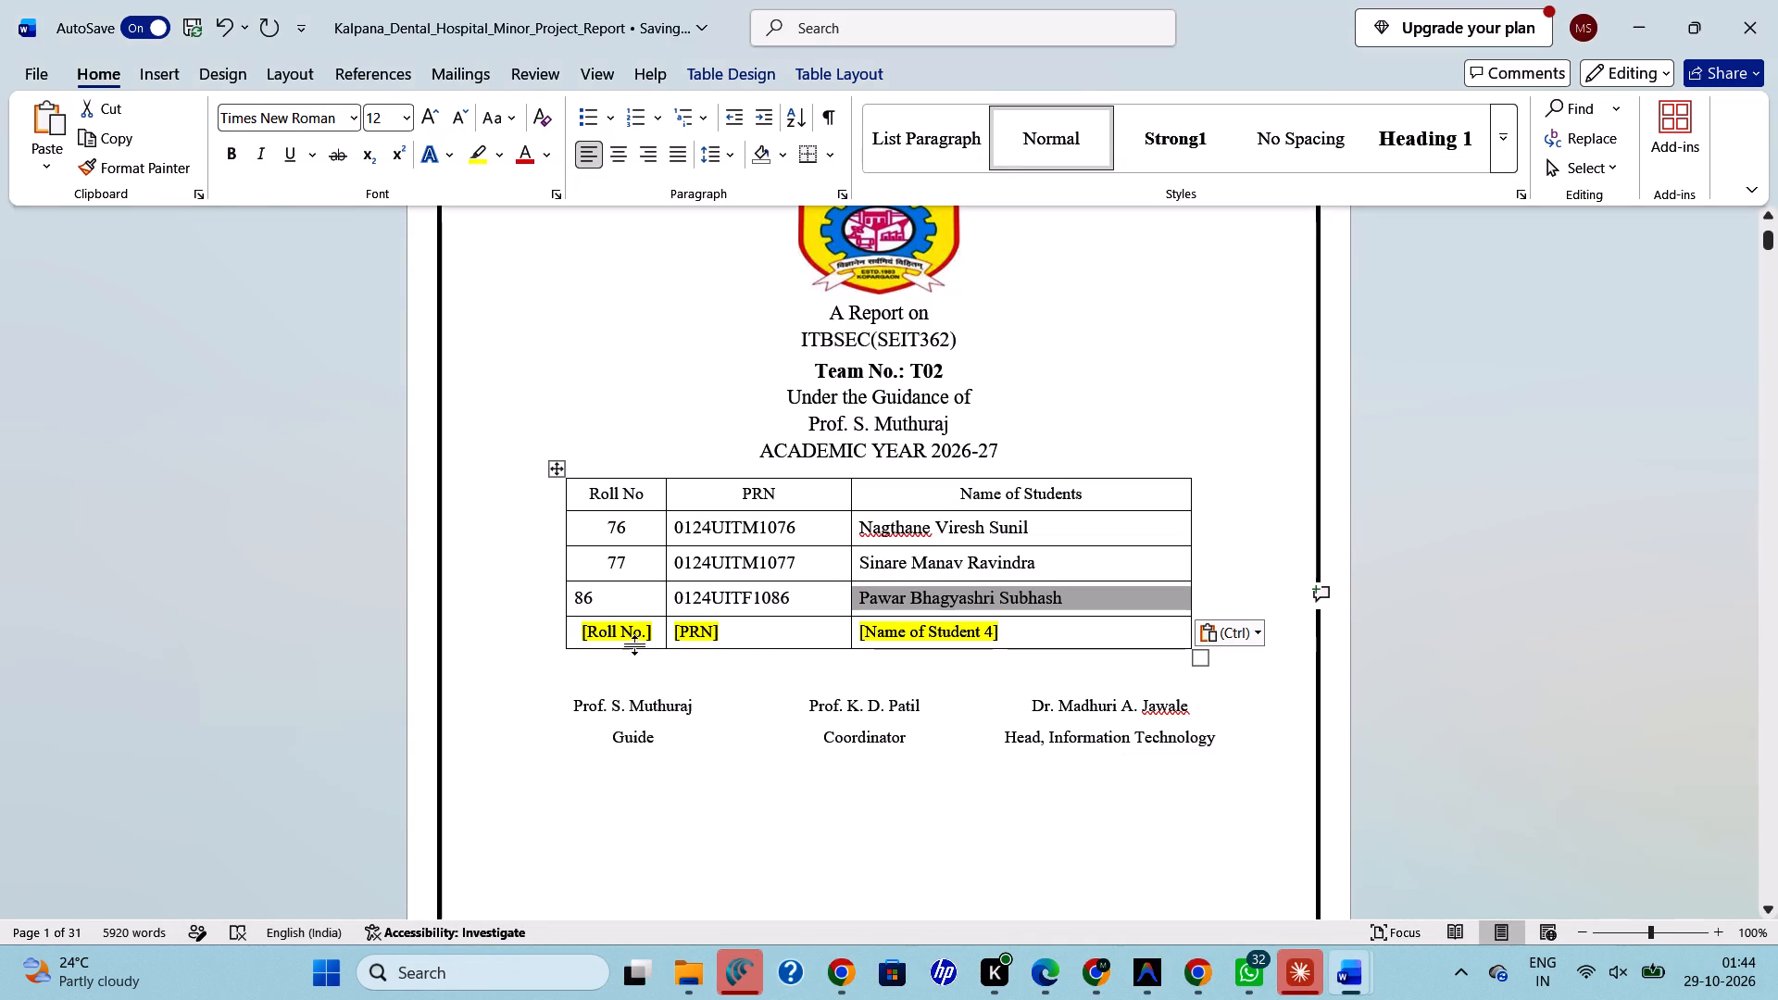
Replace the [Roll No.] placeholder in the fourth student row with 88.
{"action": "left_click", "coordinate": [648, 634]}
{"action": "left_click_drag", "start_coordinate": [648, 634], "coordinate": [578, 627]}
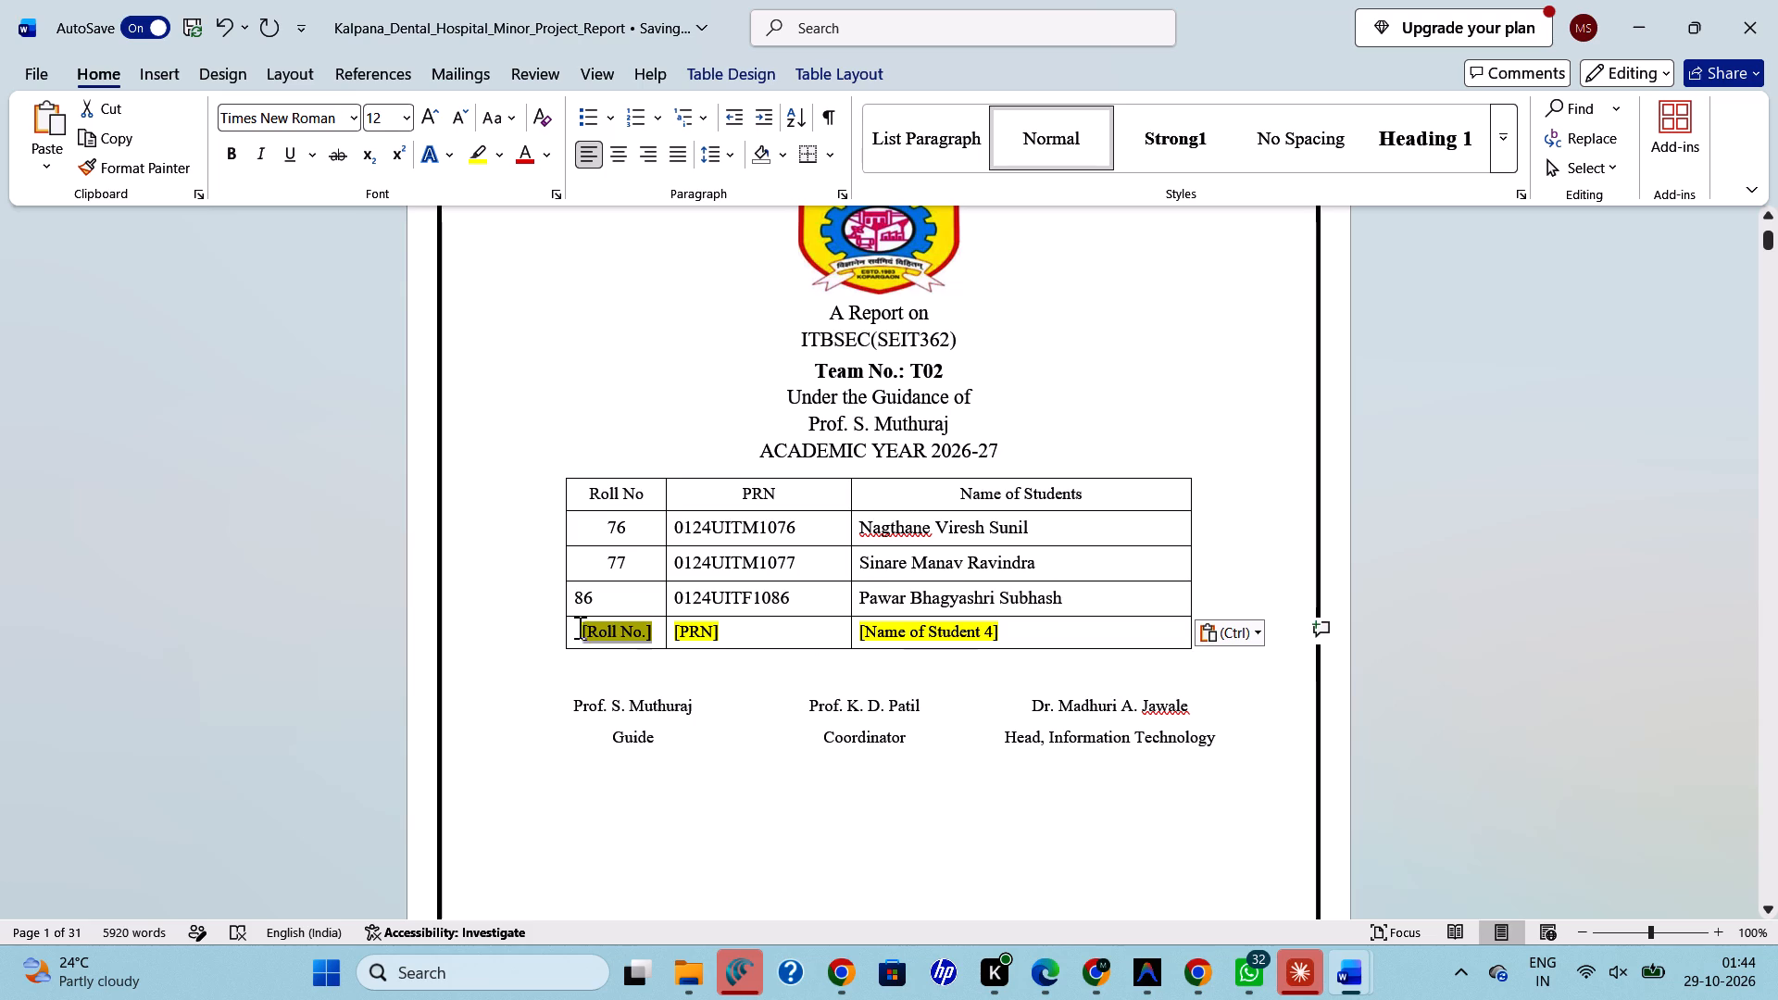
{"action": "left_click_drag", "start_coordinate": [578, 627], "coordinate": [567, 630]}
{"action": "key", "text": "BackSpace"}
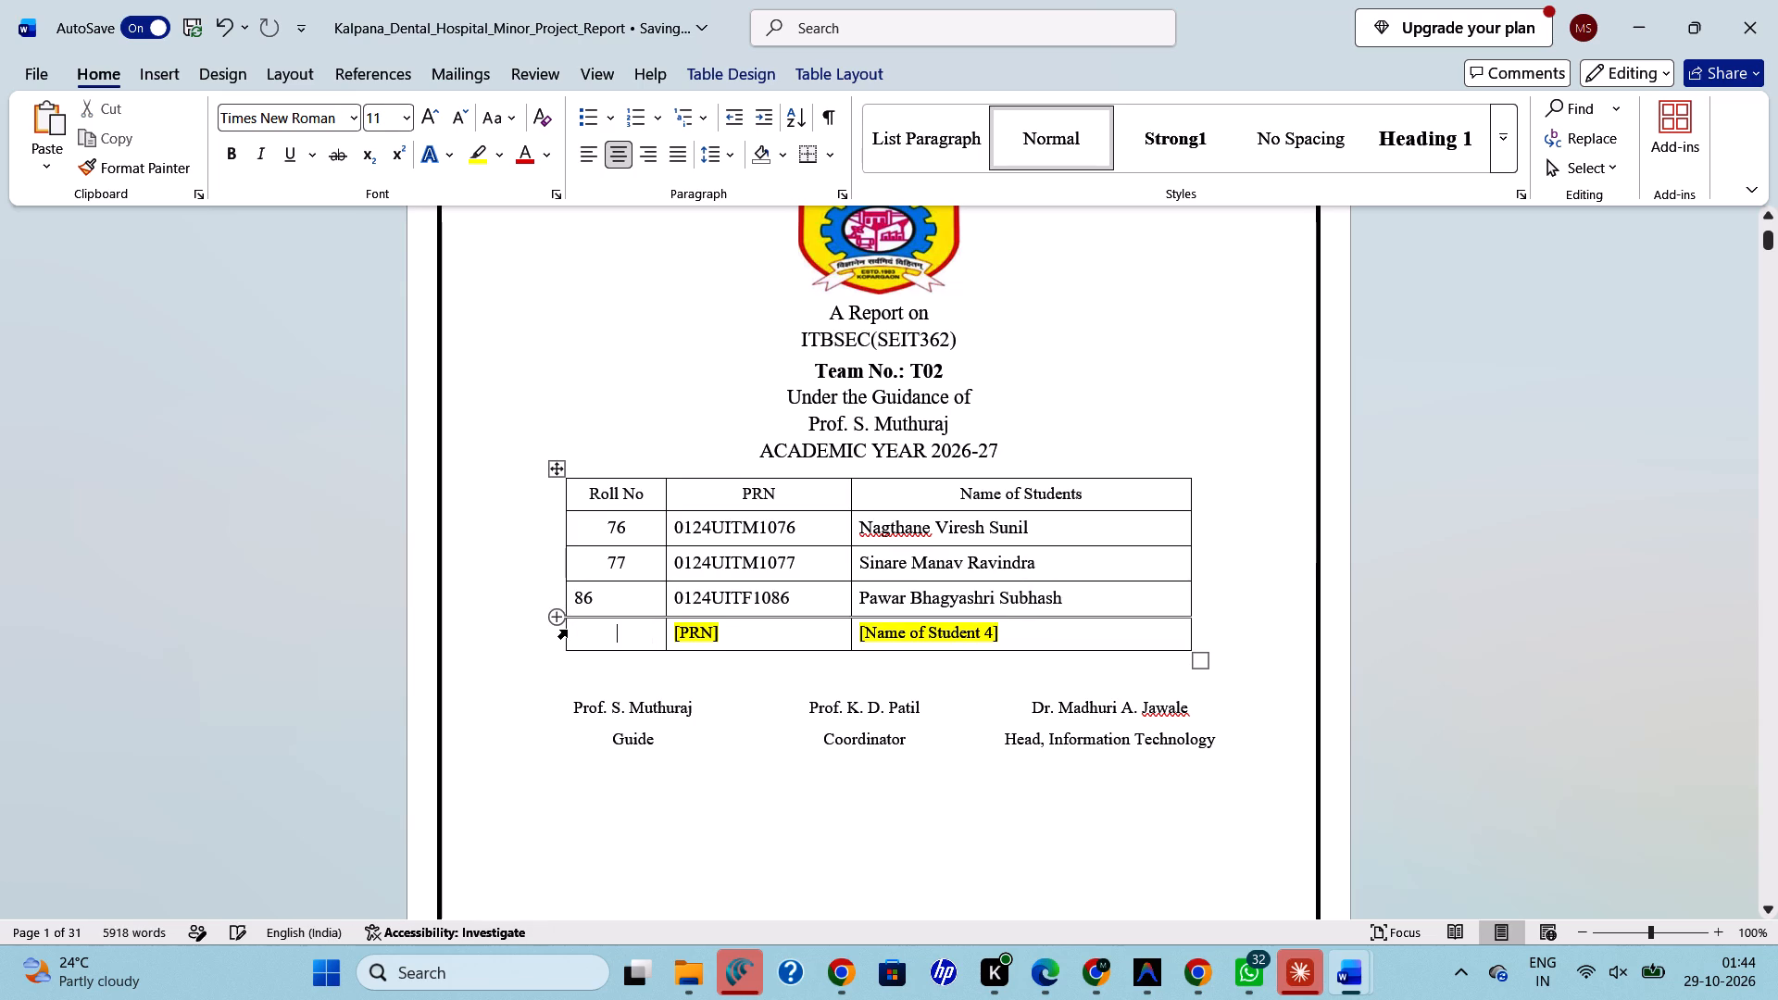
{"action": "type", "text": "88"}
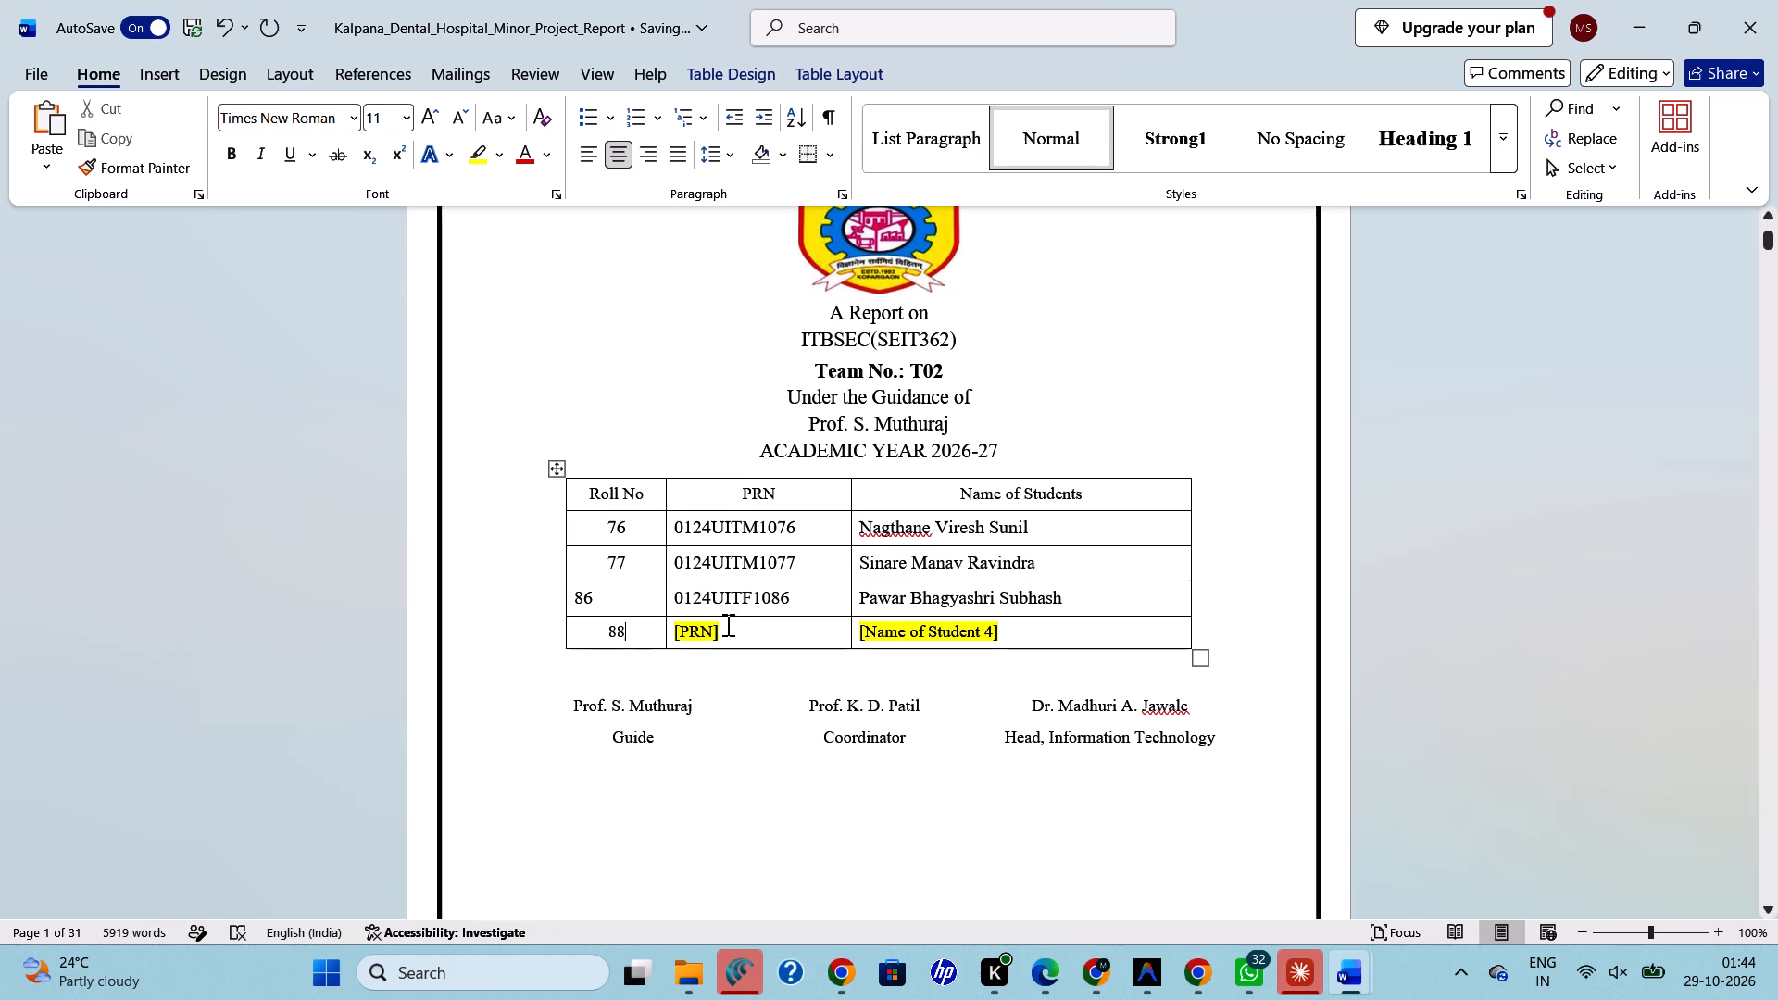
Replace the [PRN] placeholder in the roll number 88 row with that student's PRN.
{"action": "left_click", "coordinate": [732, 632]}
{"action": "key", "text": "BackSpace"}
{"action": "key", "text": "BackSpace"}
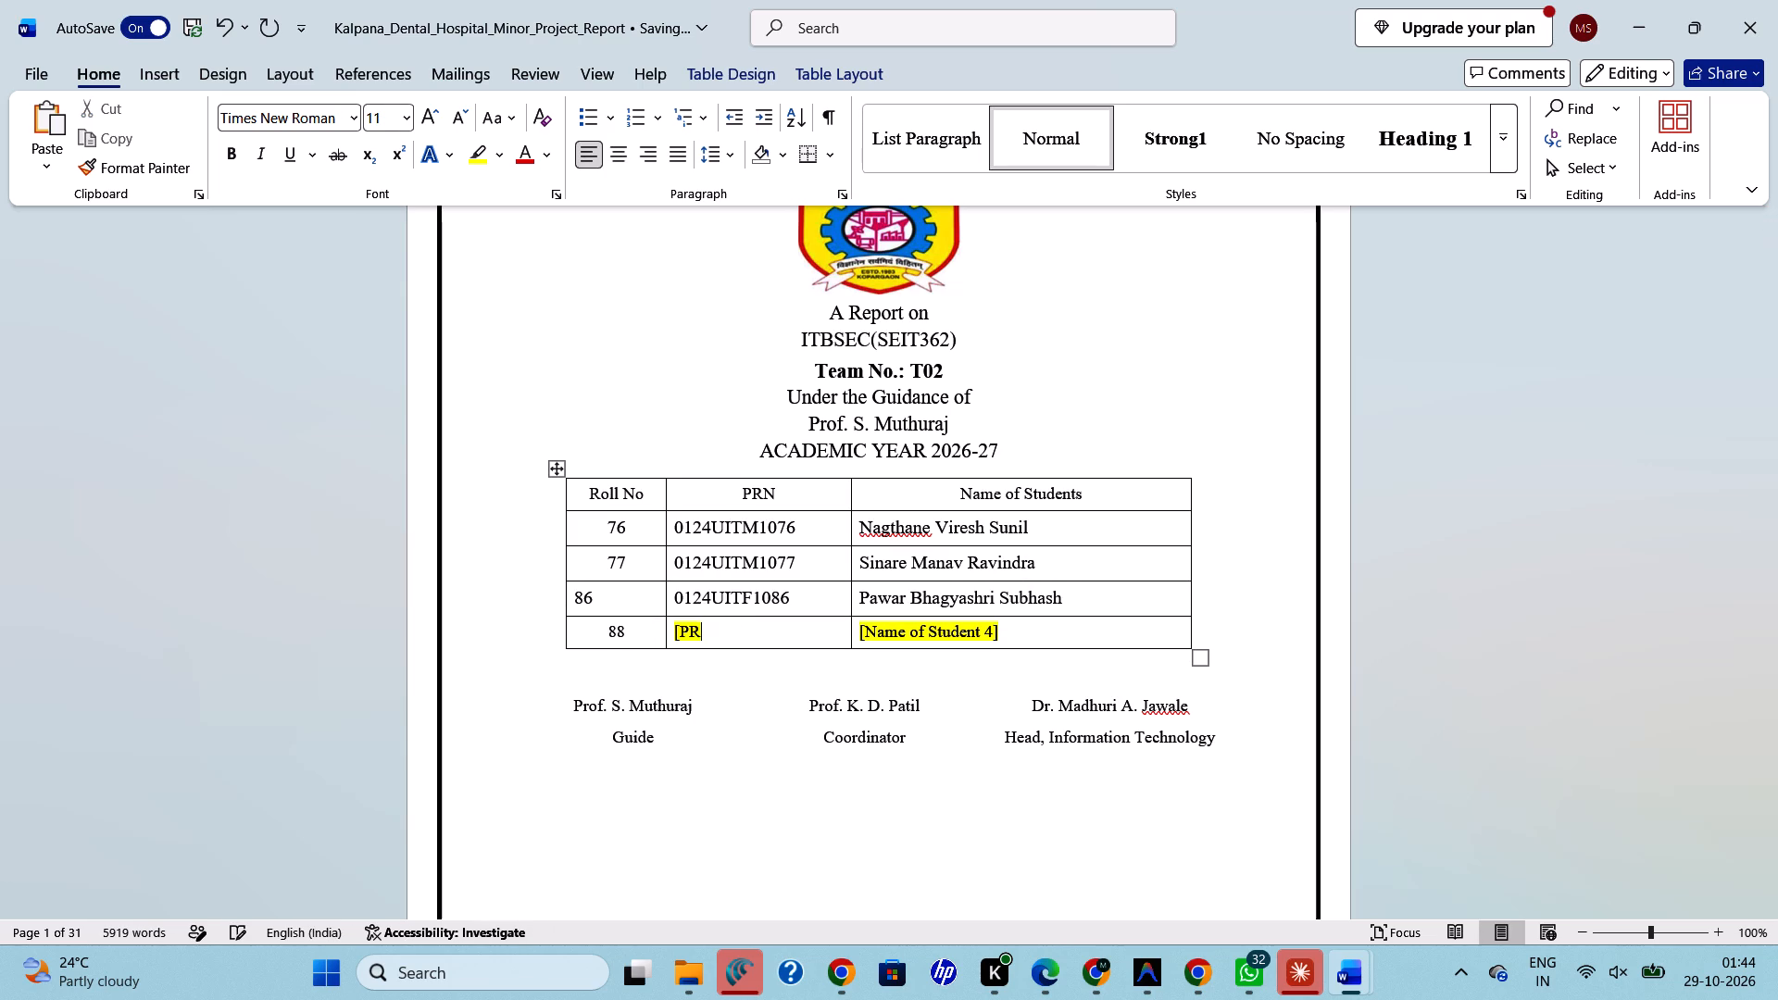
{"action": "key", "text": "BackSpace"}
{"action": "key", "text": "BackSpace"}
{"action": "key", "text": "BackSpace"}
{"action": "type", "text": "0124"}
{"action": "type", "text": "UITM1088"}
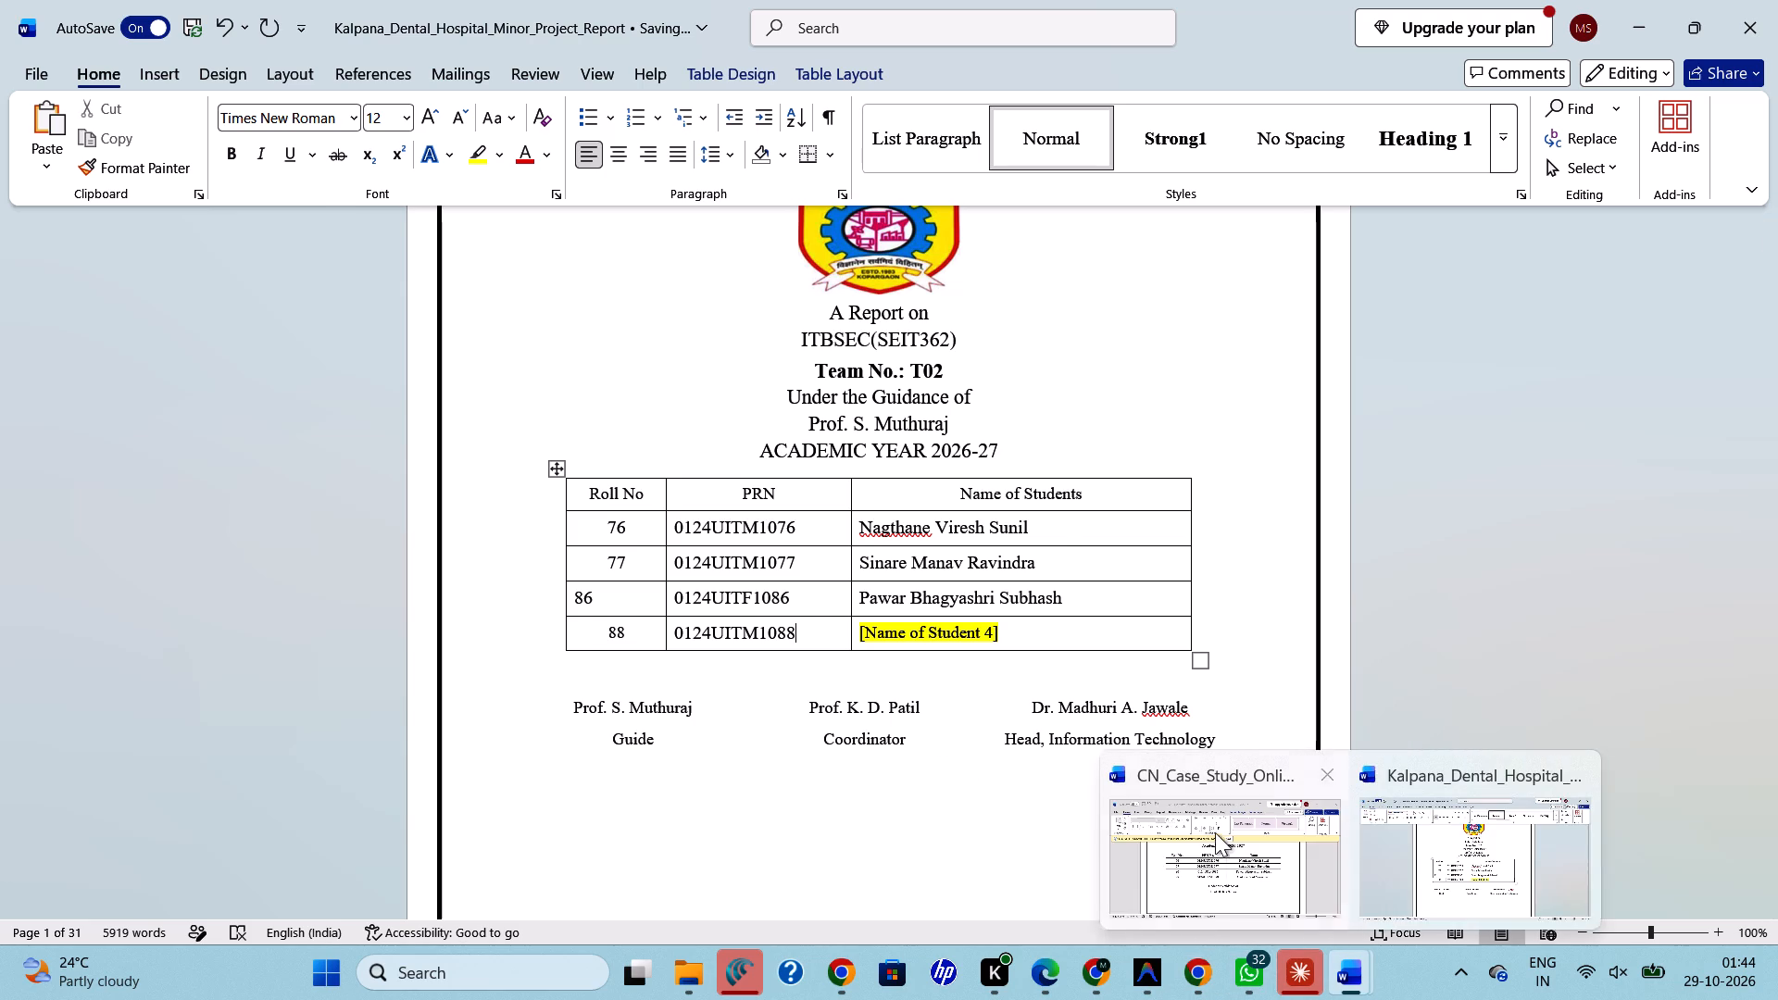
Switch to the CN_Case_Study_Online_Examination_Network_Requirements document and copy the roll number 88 student's full name from its team table.
{"action": "left_click", "coordinate": [1213, 836]}
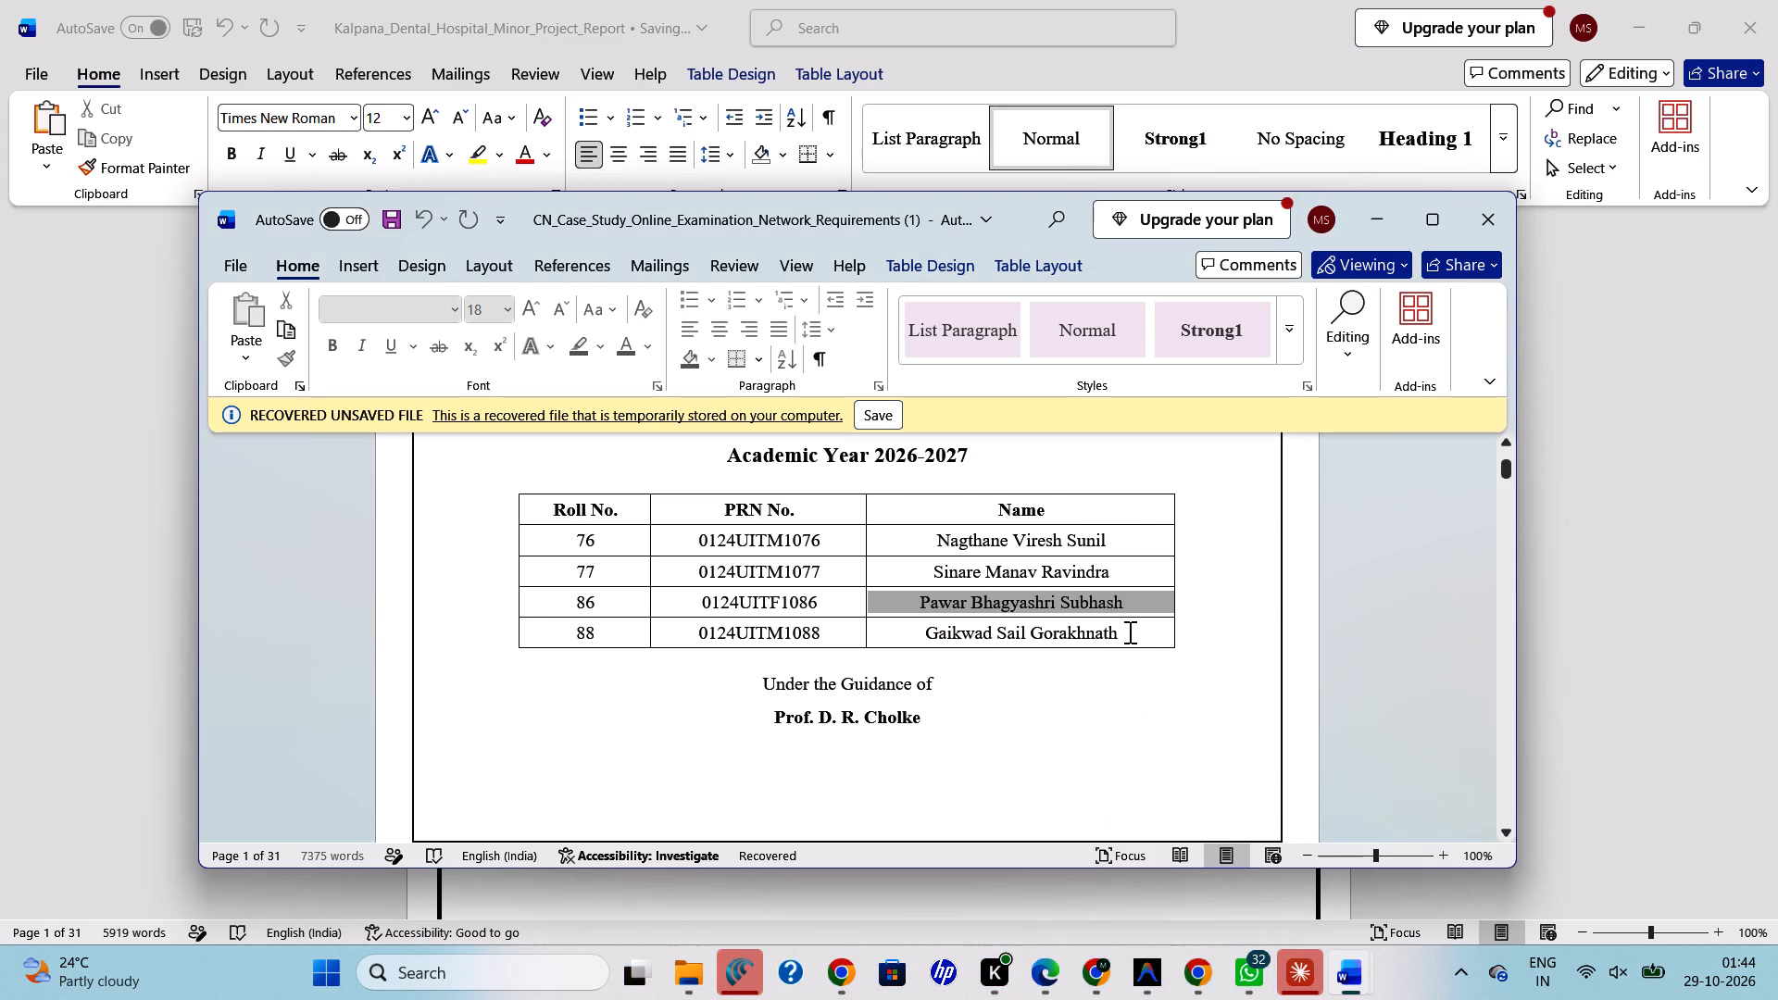
{"action": "left_click", "coordinate": [1123, 638]}
{"action": "left_click_drag", "start_coordinate": [1123, 638], "coordinate": [1018, 638]}
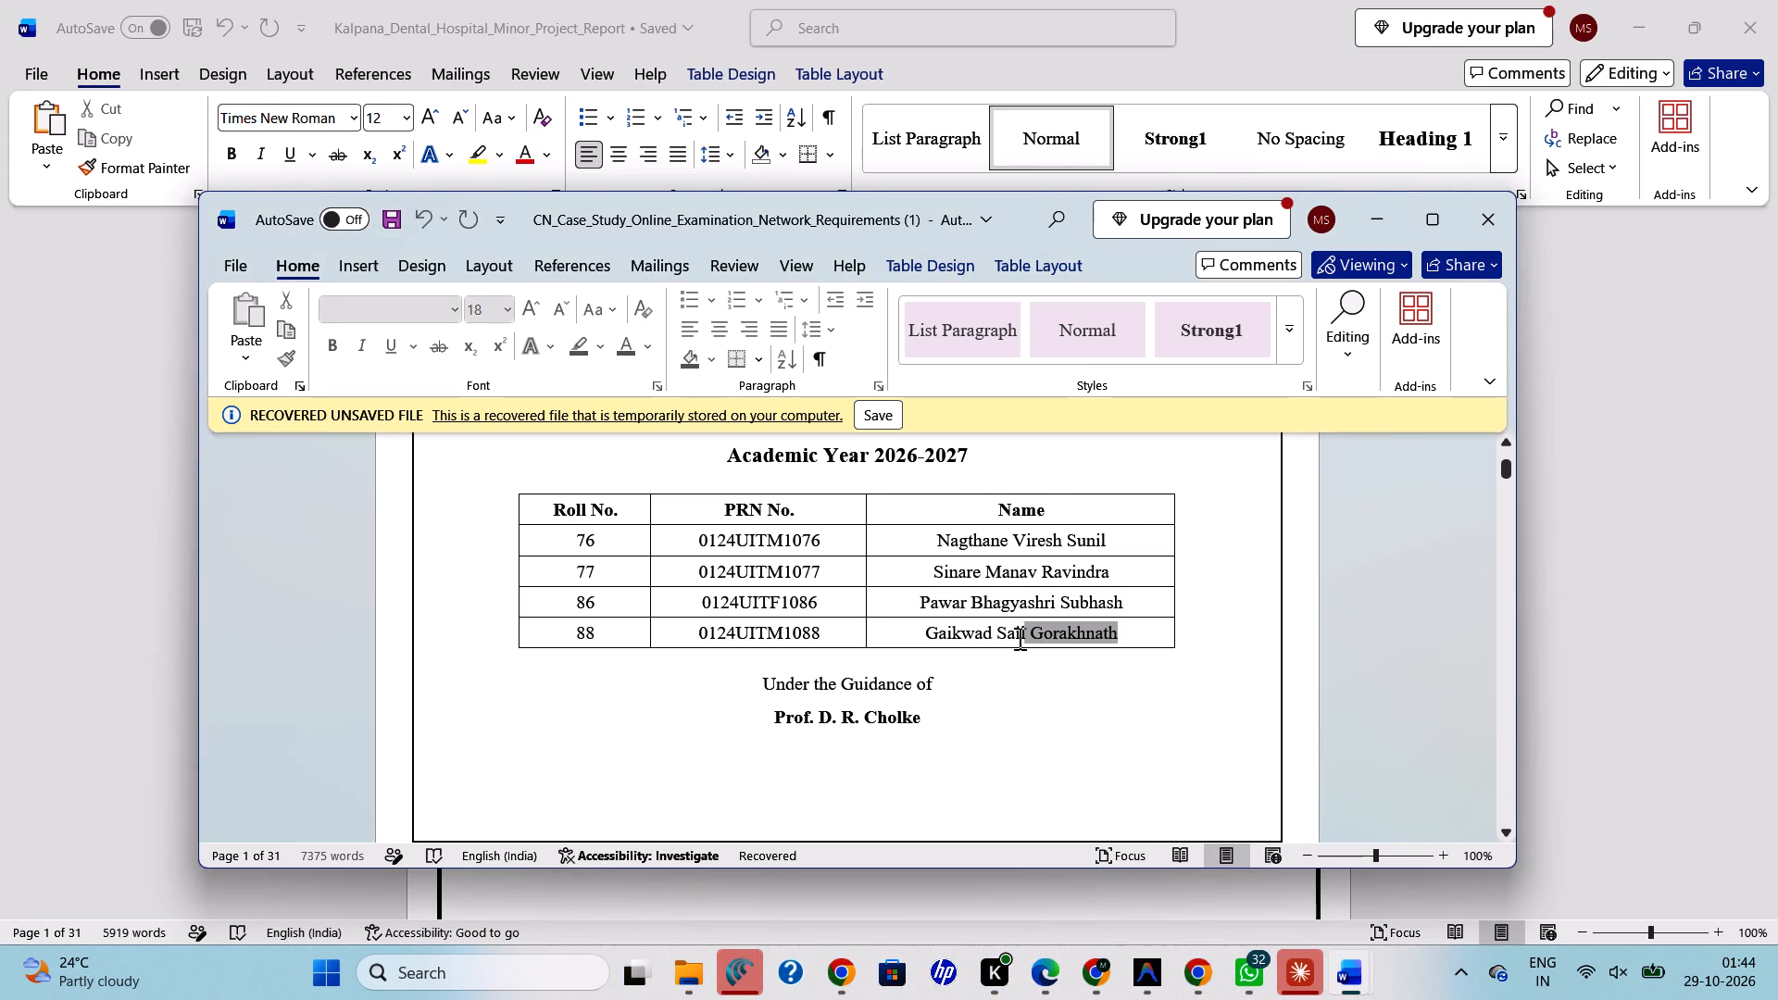
{"action": "left_click_drag", "start_coordinate": [1018, 638], "coordinate": [989, 639]}
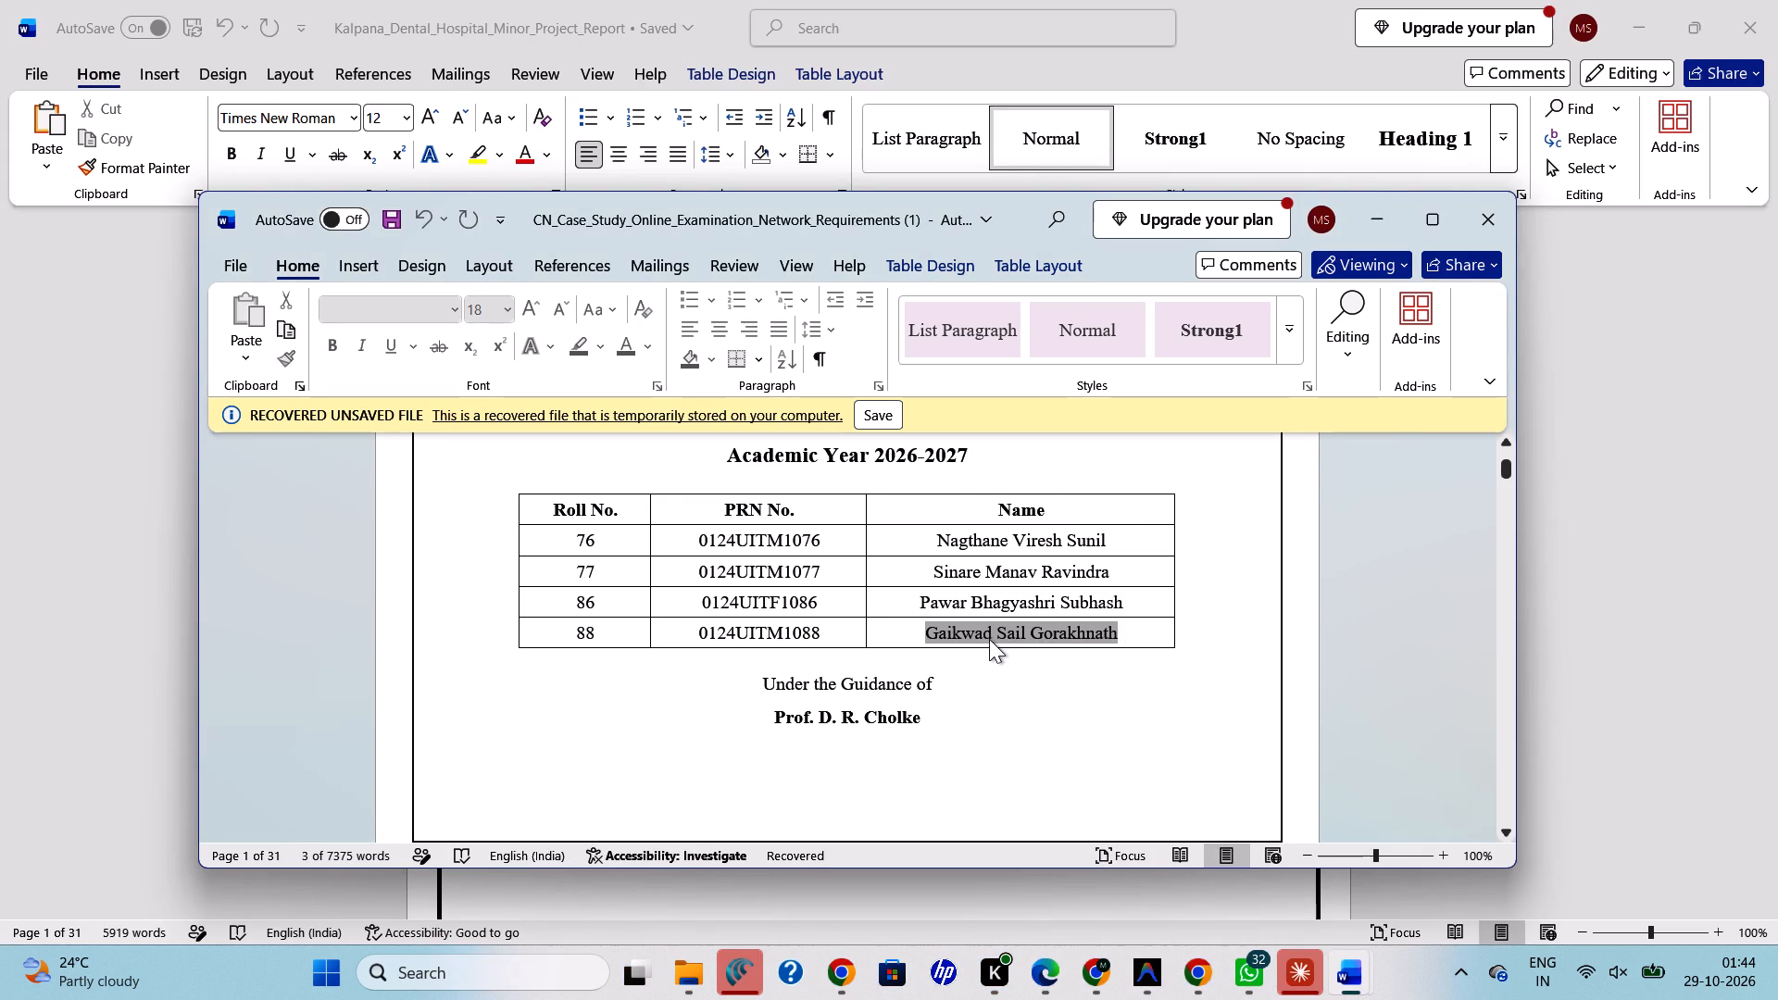
{"action": "key", "text": "ctrl+c"}
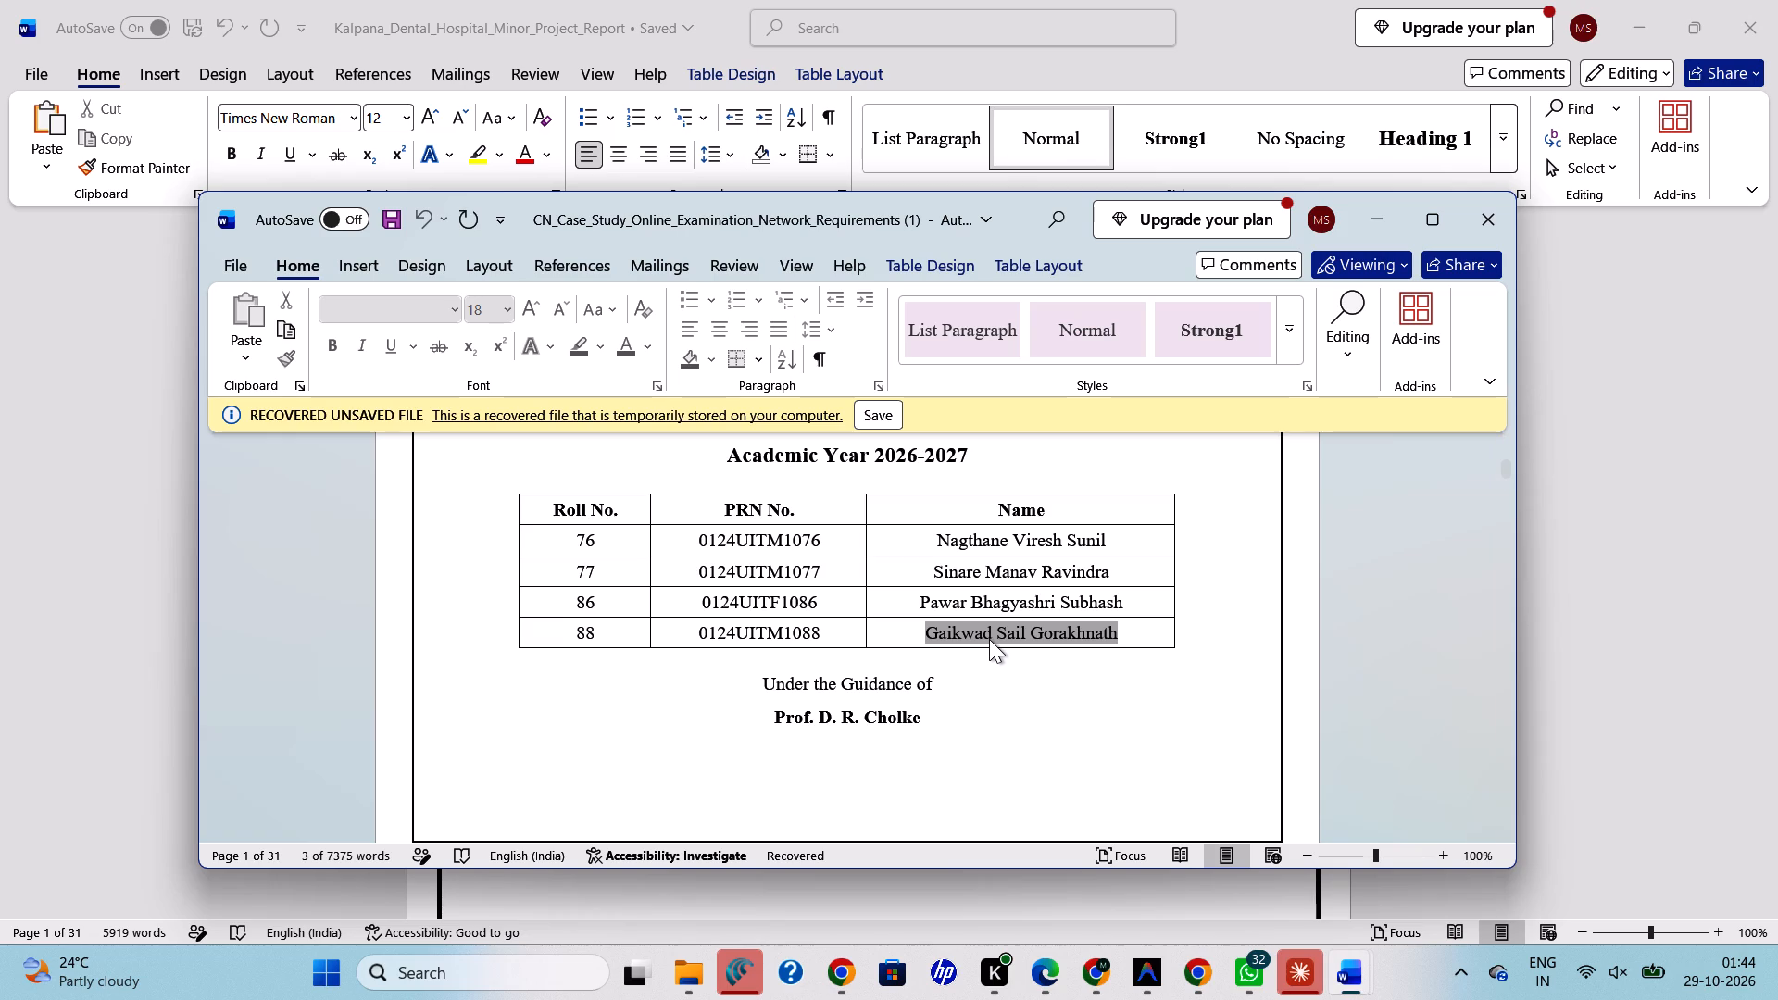
{"action": "double_click", "coordinate": [989, 639]}
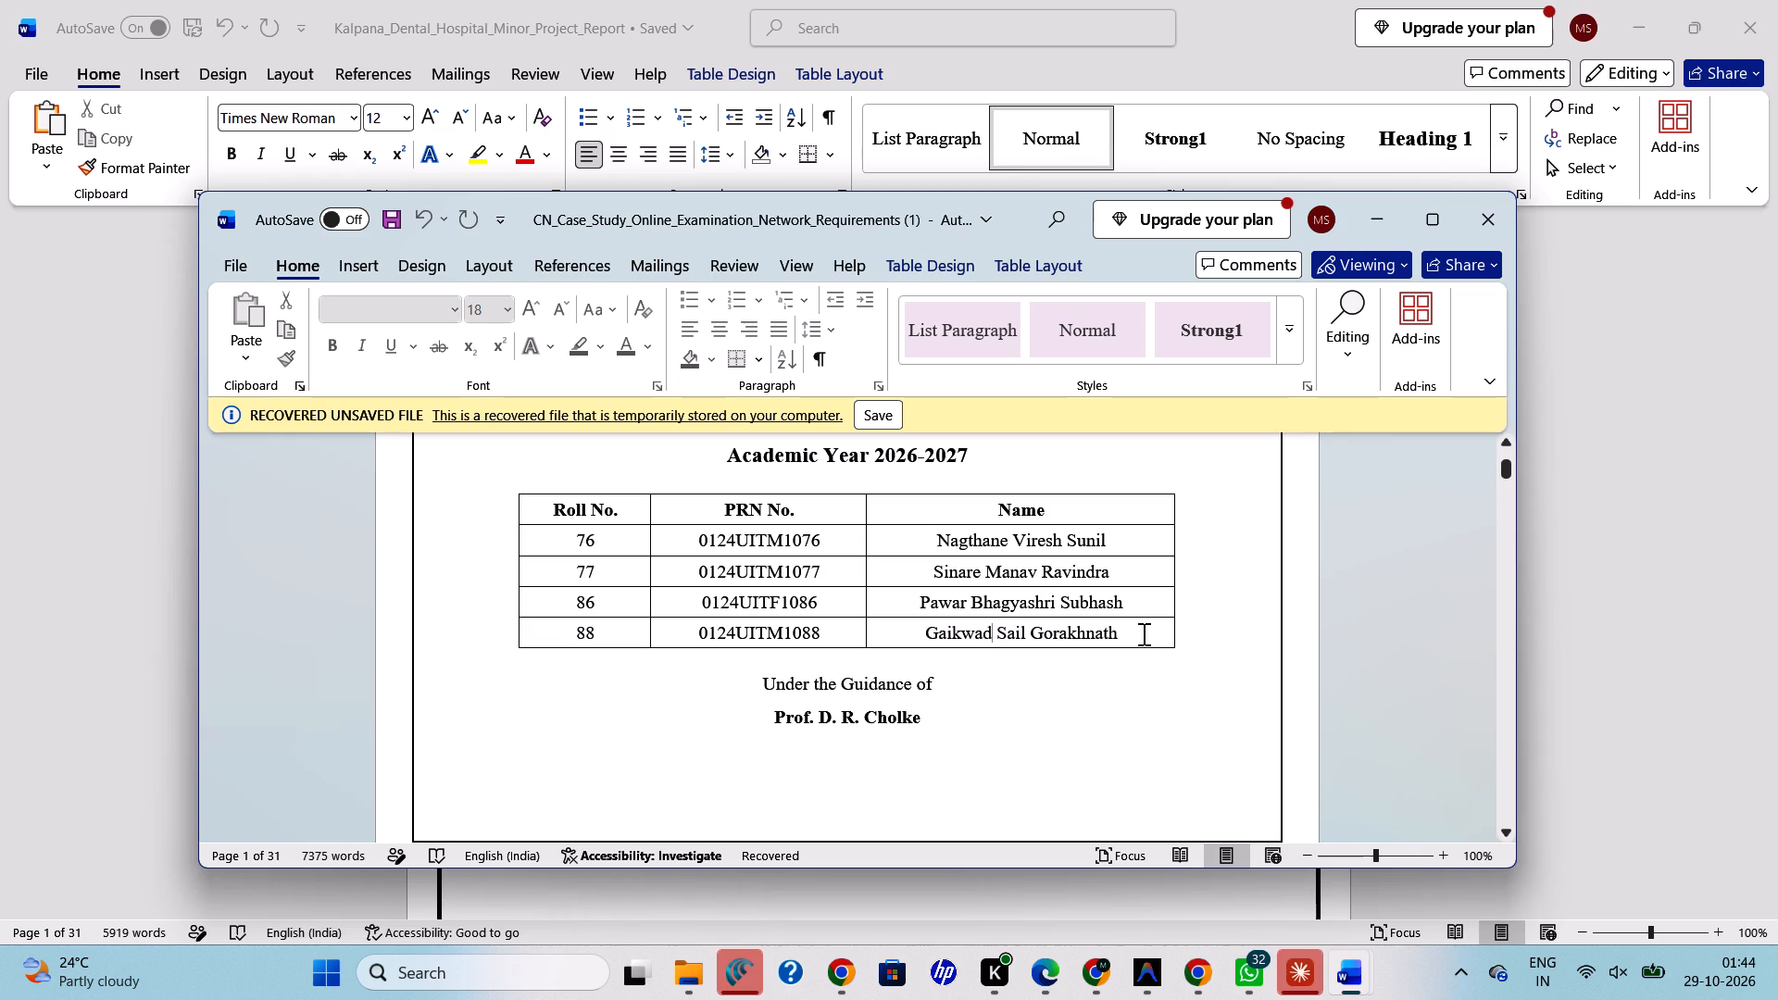
{"action": "left_click_drag", "start_coordinate": [1142, 633], "coordinate": [877, 624]}
{"action": "left_click", "coordinate": [877, 624]}
{"action": "left_click_drag", "start_coordinate": [877, 624], "coordinate": [1161, 640]}
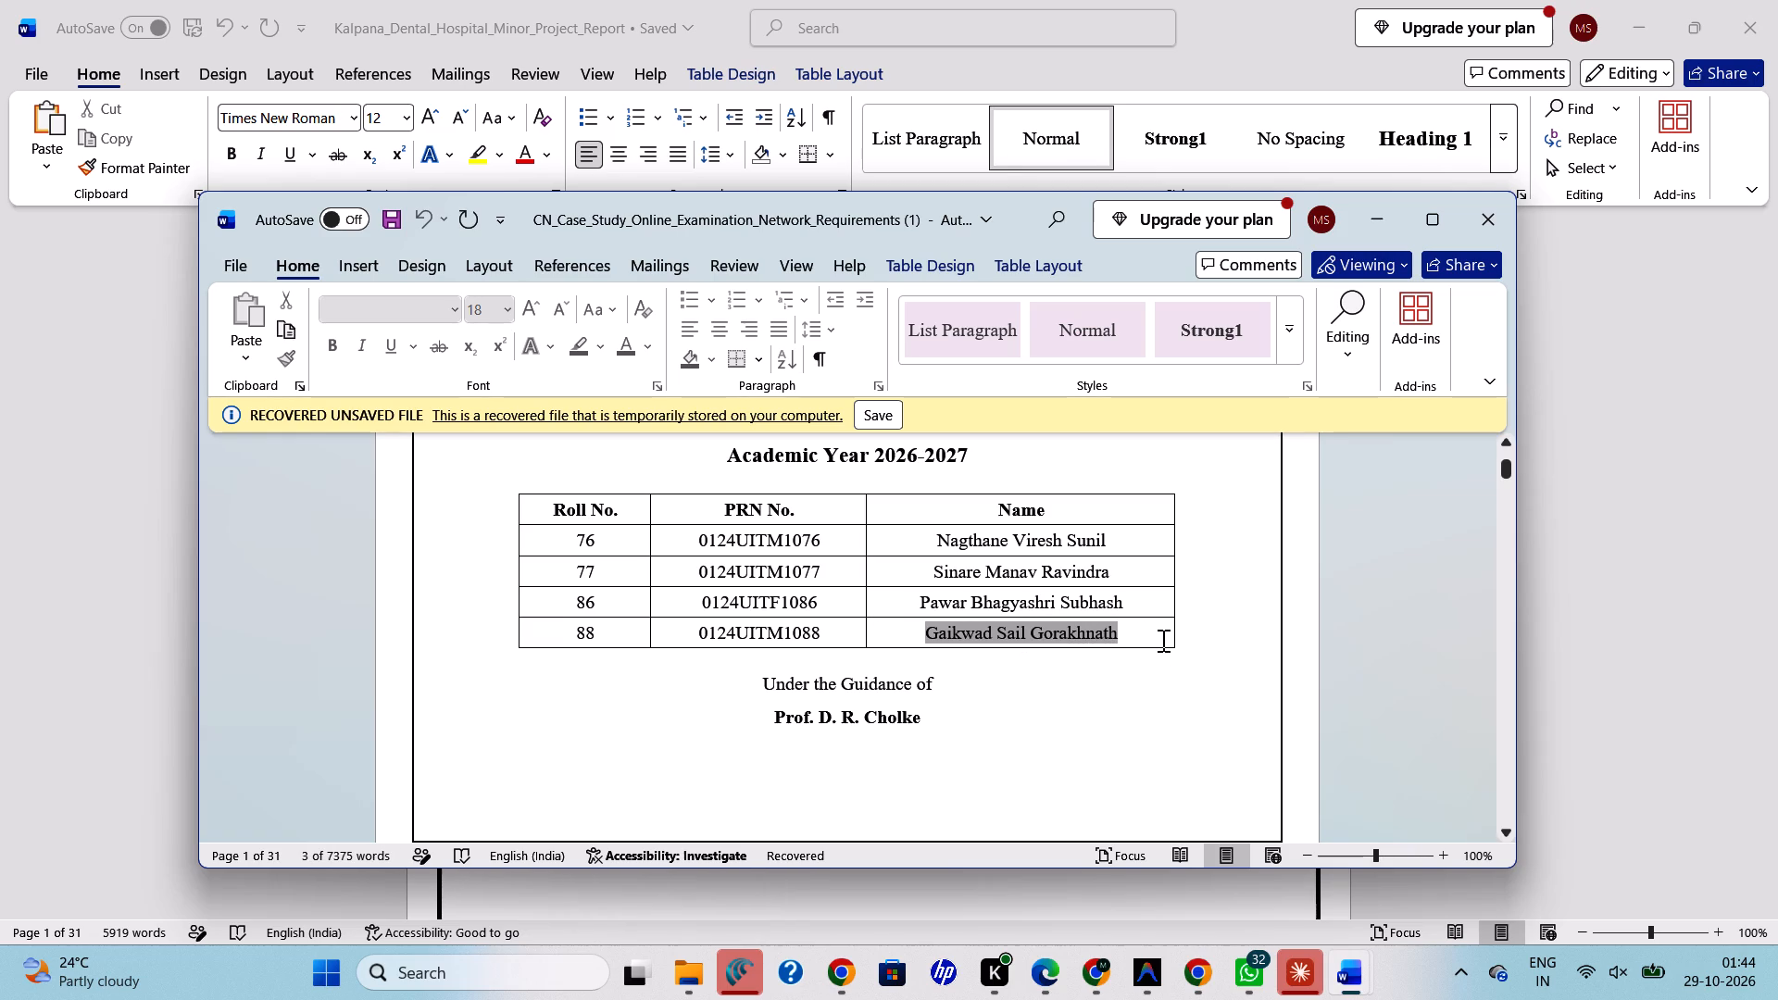
{"action": "key", "text": "ctrl+c"}
{"action": "left_click", "coordinate": [1161, 640]}
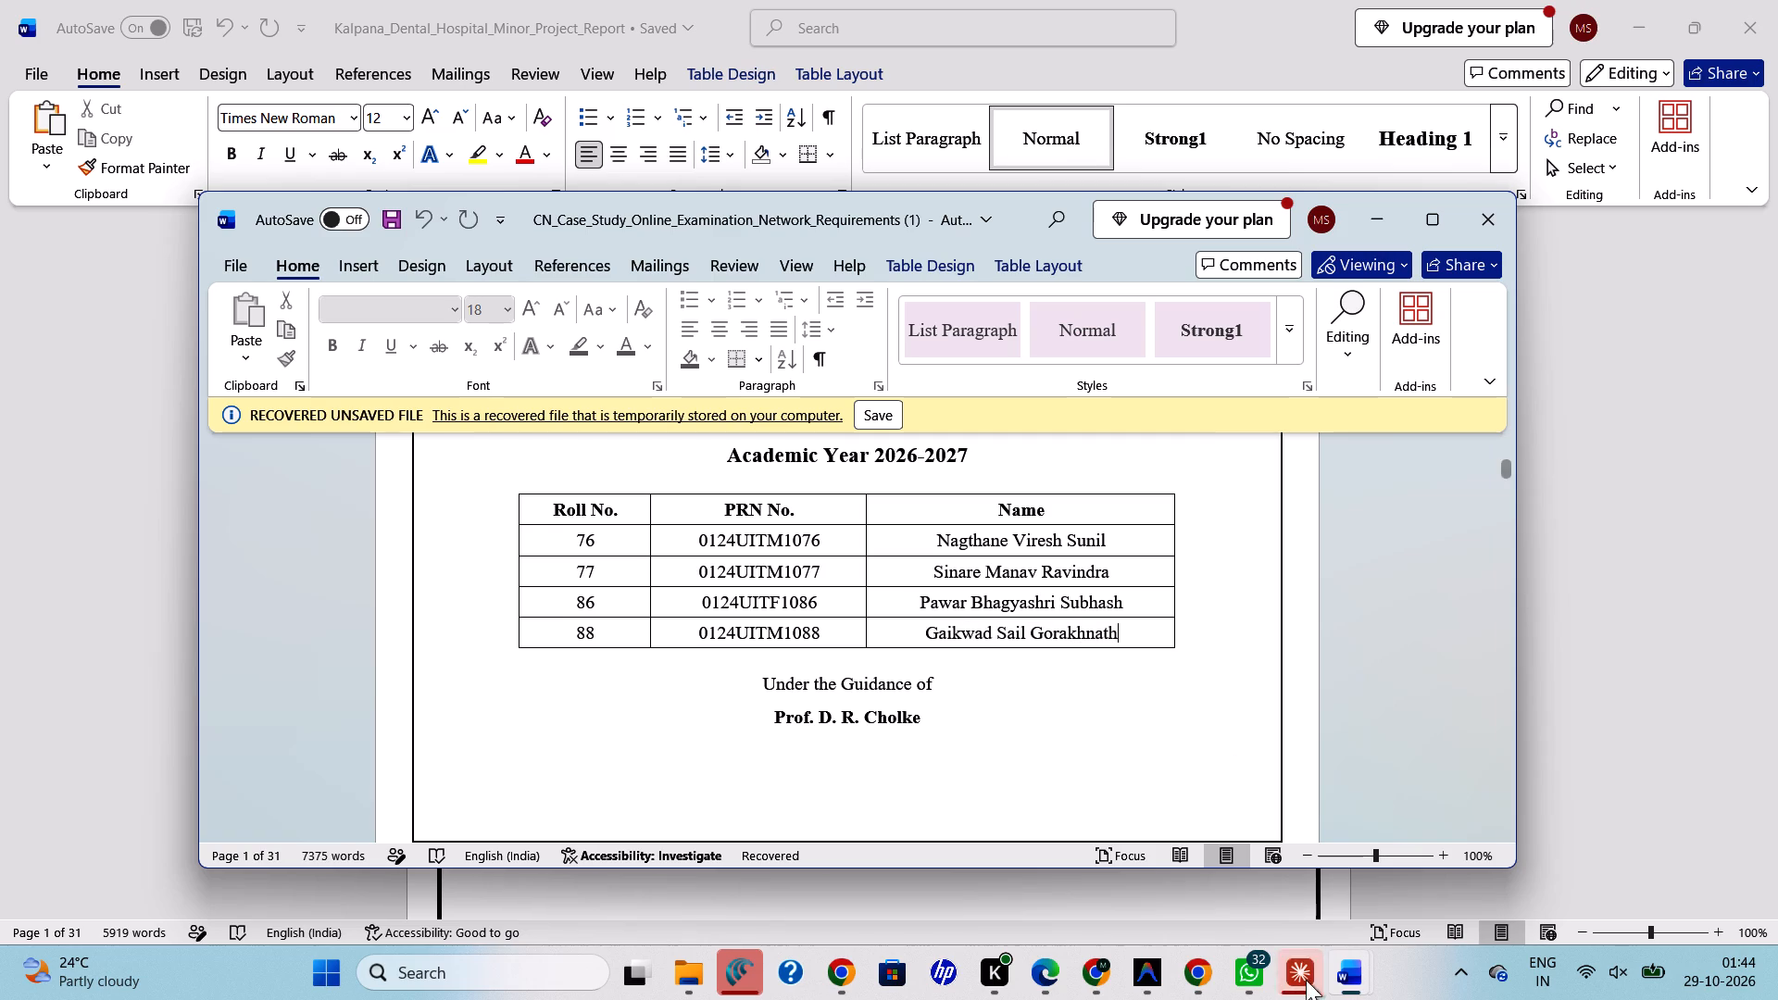
Switch back to the Kalpana Dental Hospital report and replace the [Name of Student 4] placeholder, including its opening bracket, with the copied full name.
{"action": "left_click", "coordinate": [1362, 976]}
{"action": "left_click", "coordinate": [1433, 891]}
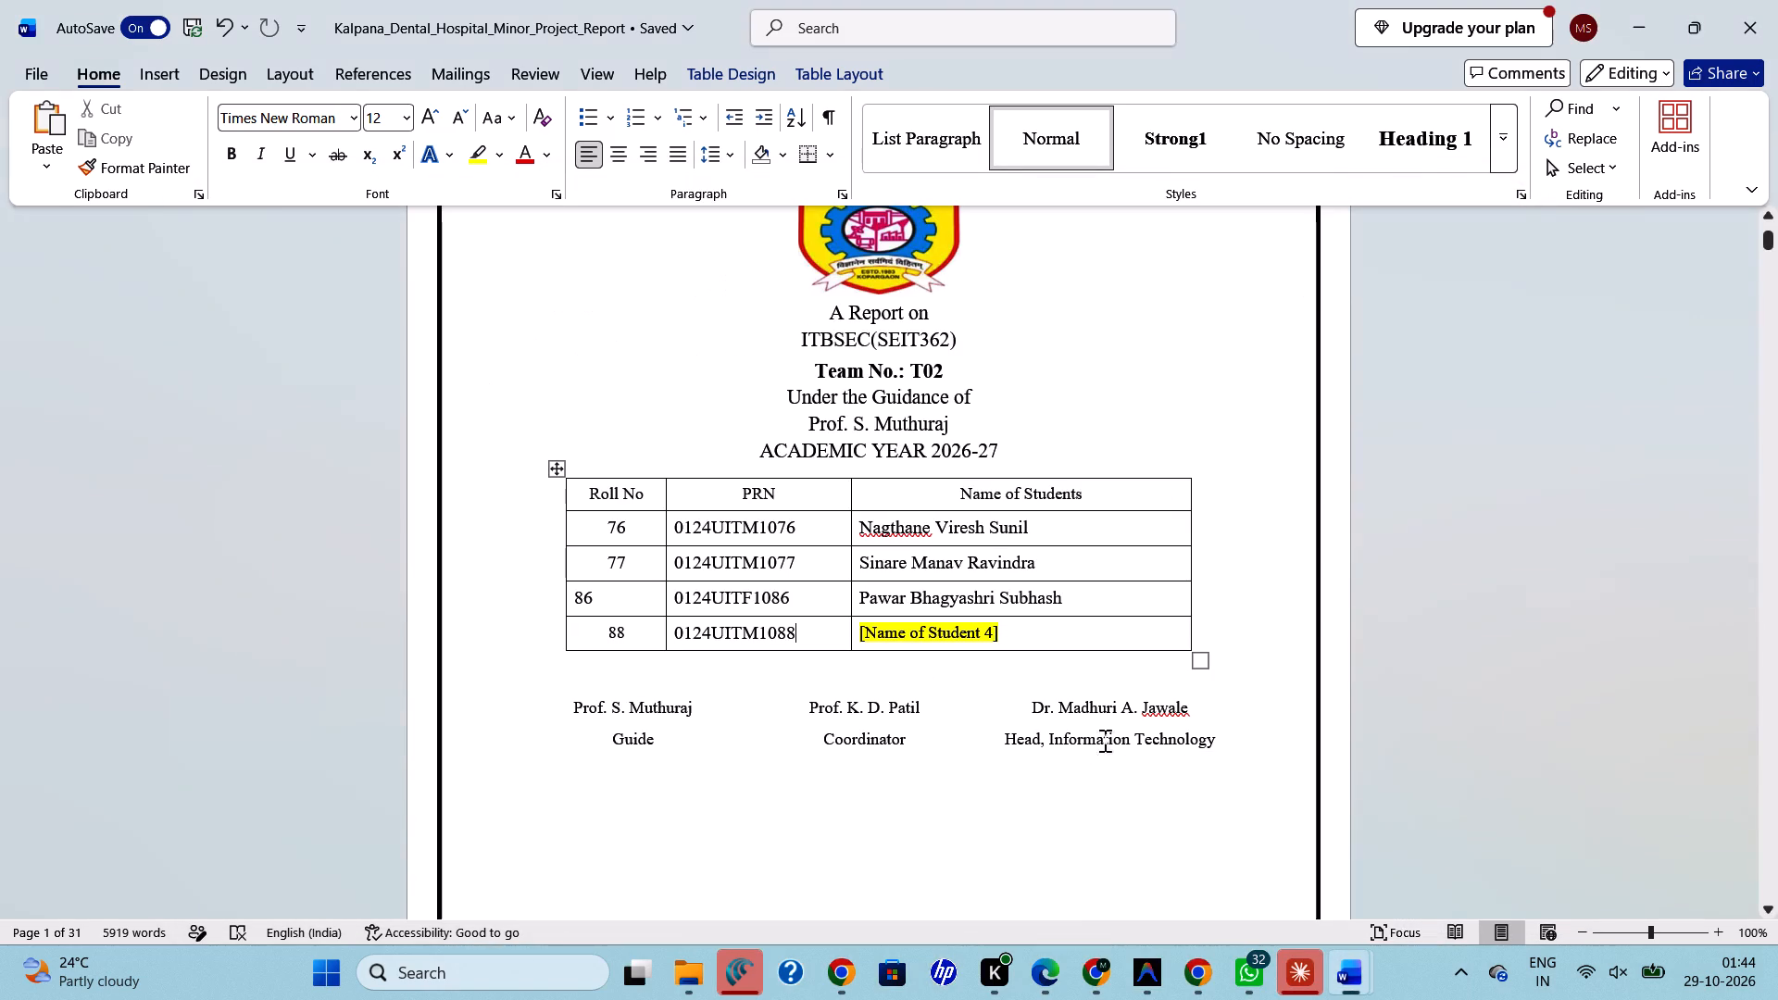
{"action": "left_click", "coordinate": [1037, 643]}
{"action": "left_click_drag", "start_coordinate": [1037, 643], "coordinate": [908, 633]}
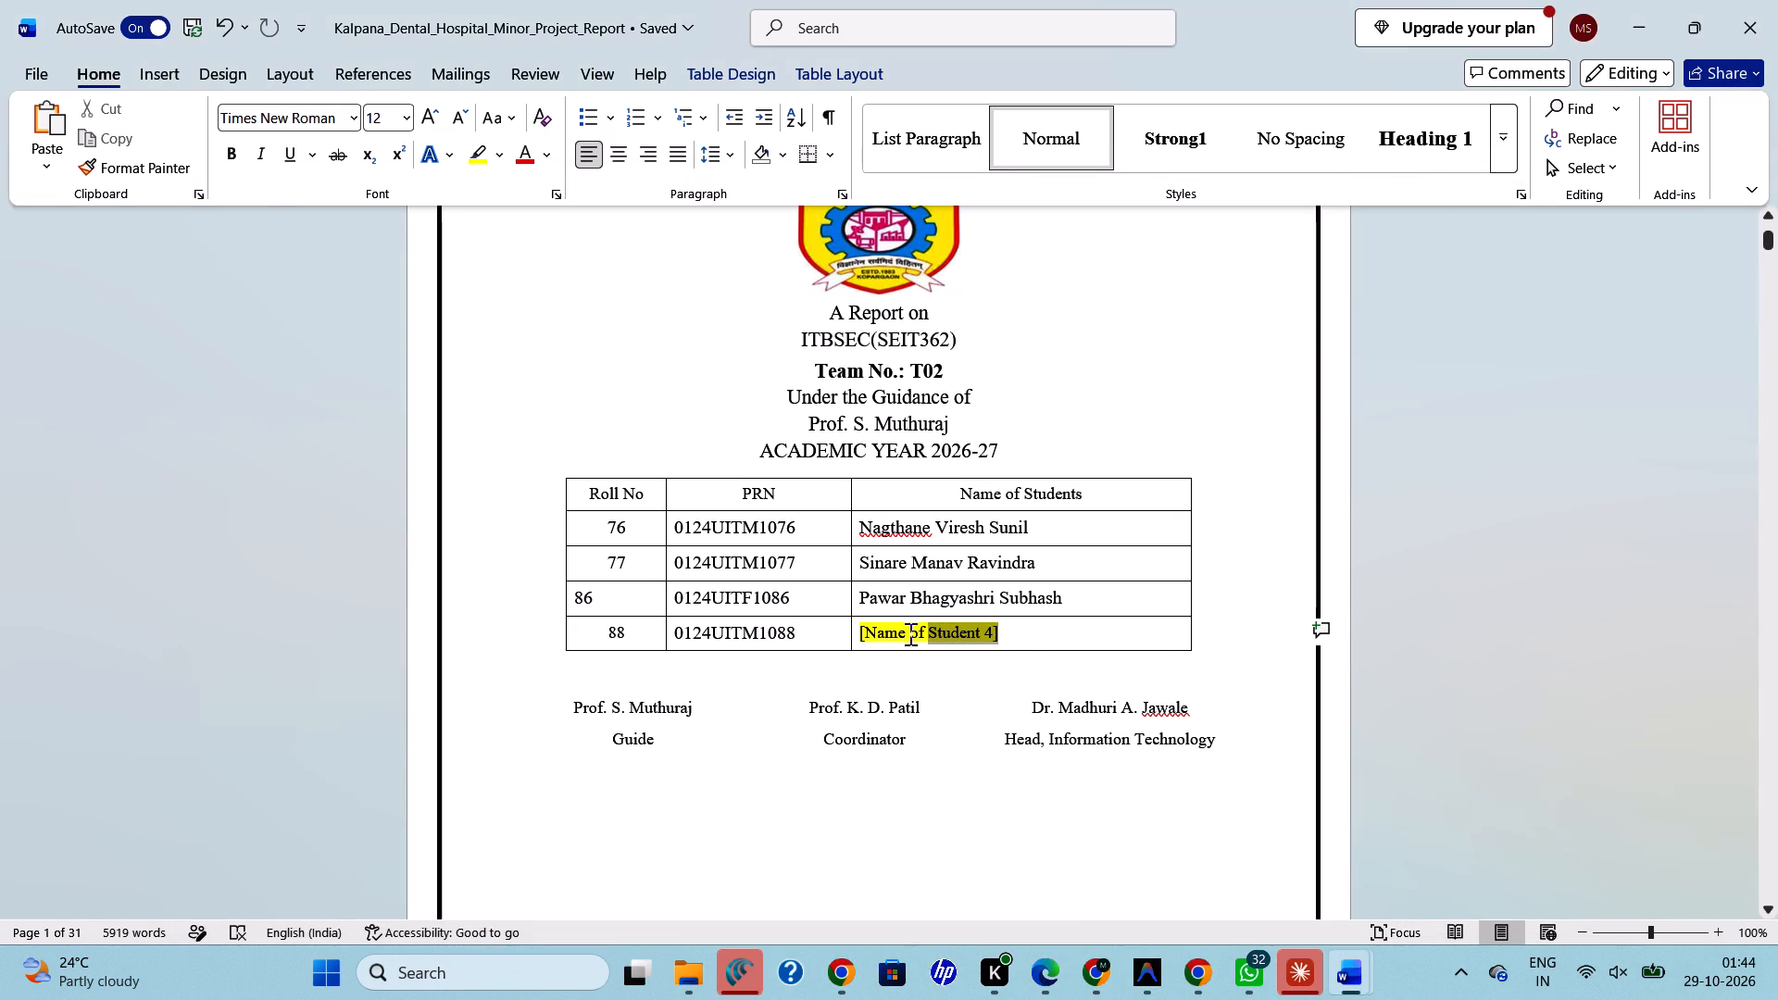
{"action": "left_click_drag", "start_coordinate": [908, 633], "coordinate": [872, 627]}
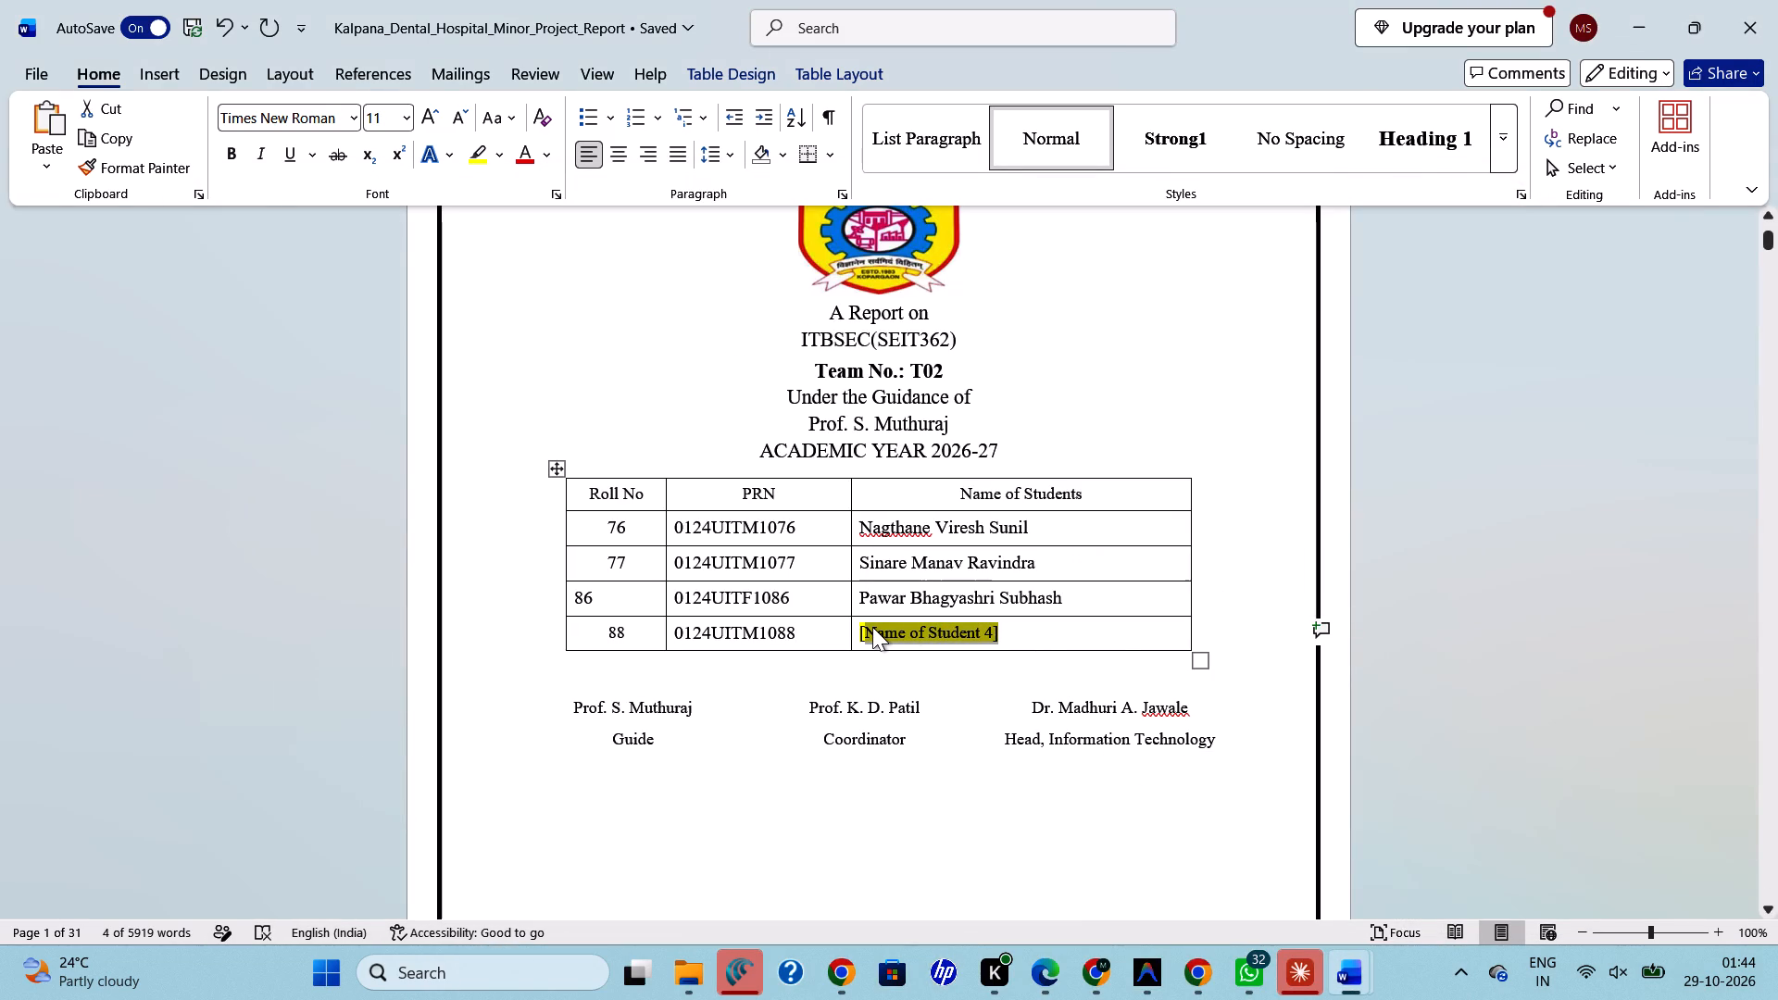
{"action": "key", "text": "ctrl+v"}
{"action": "left_click", "coordinate": [869, 629]}
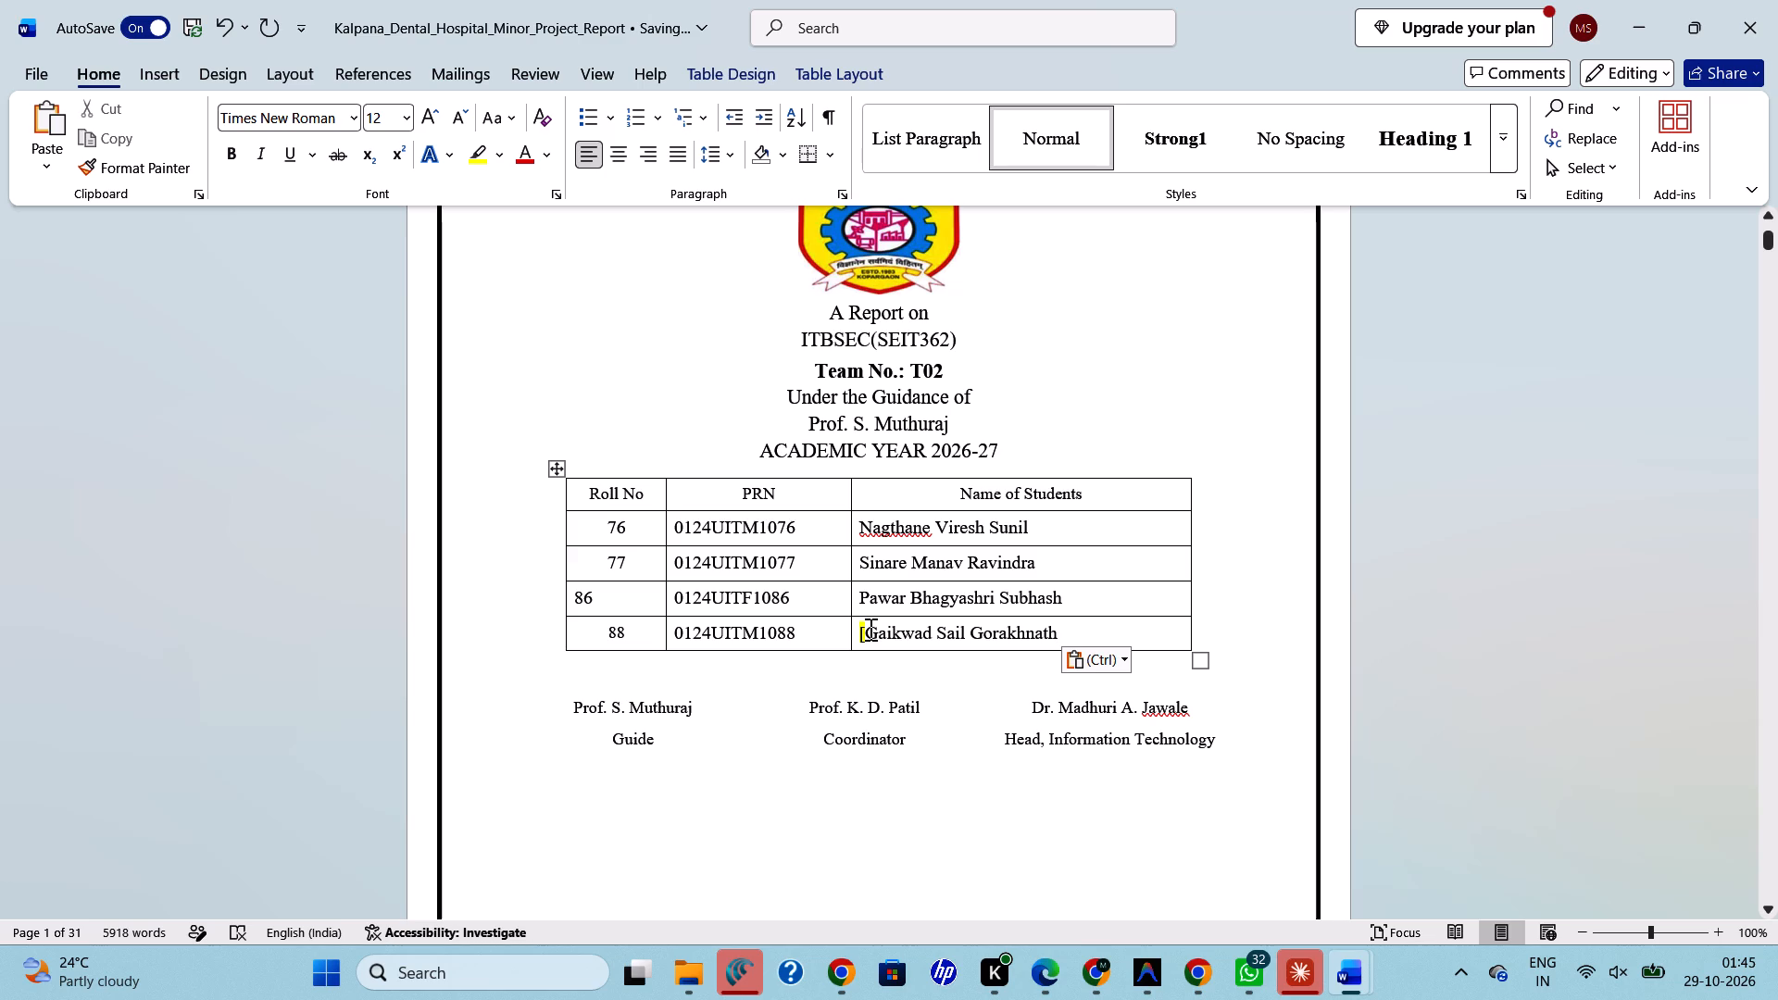
{"action": "key", "text": "BackSpace"}
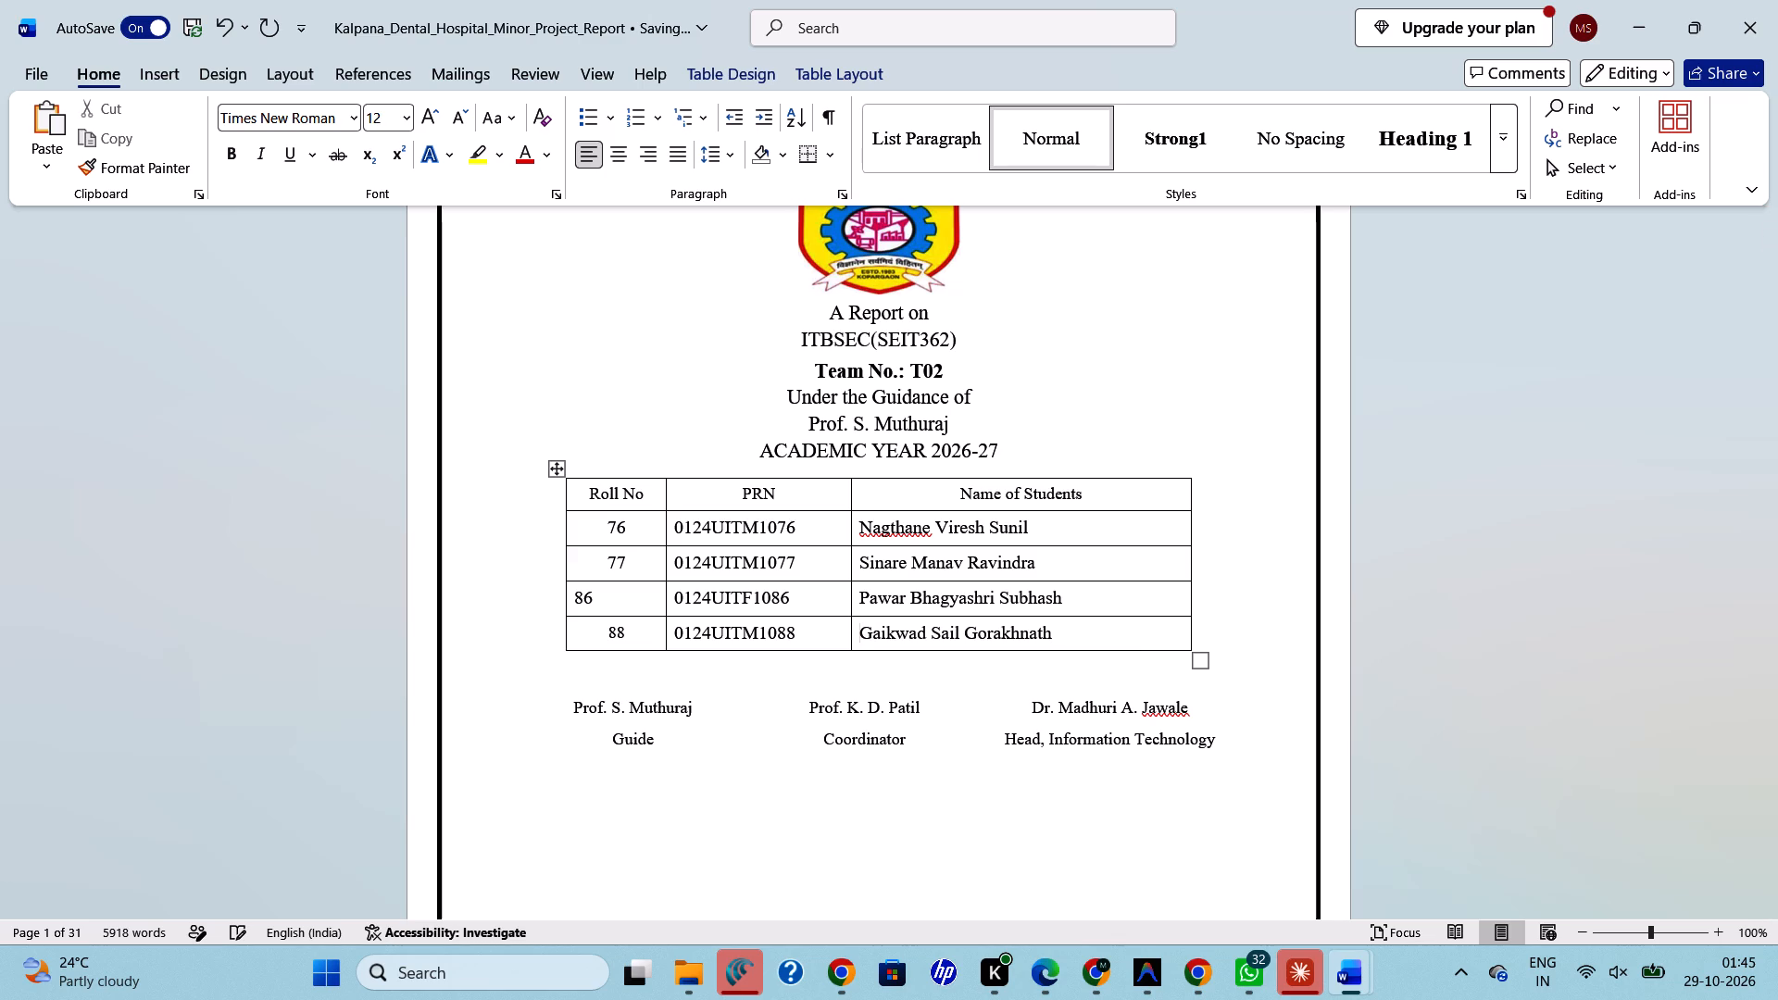
Center the roll number 86 within its cell in the cover page's student table.
{"action": "left_click", "coordinate": [596, 593]}
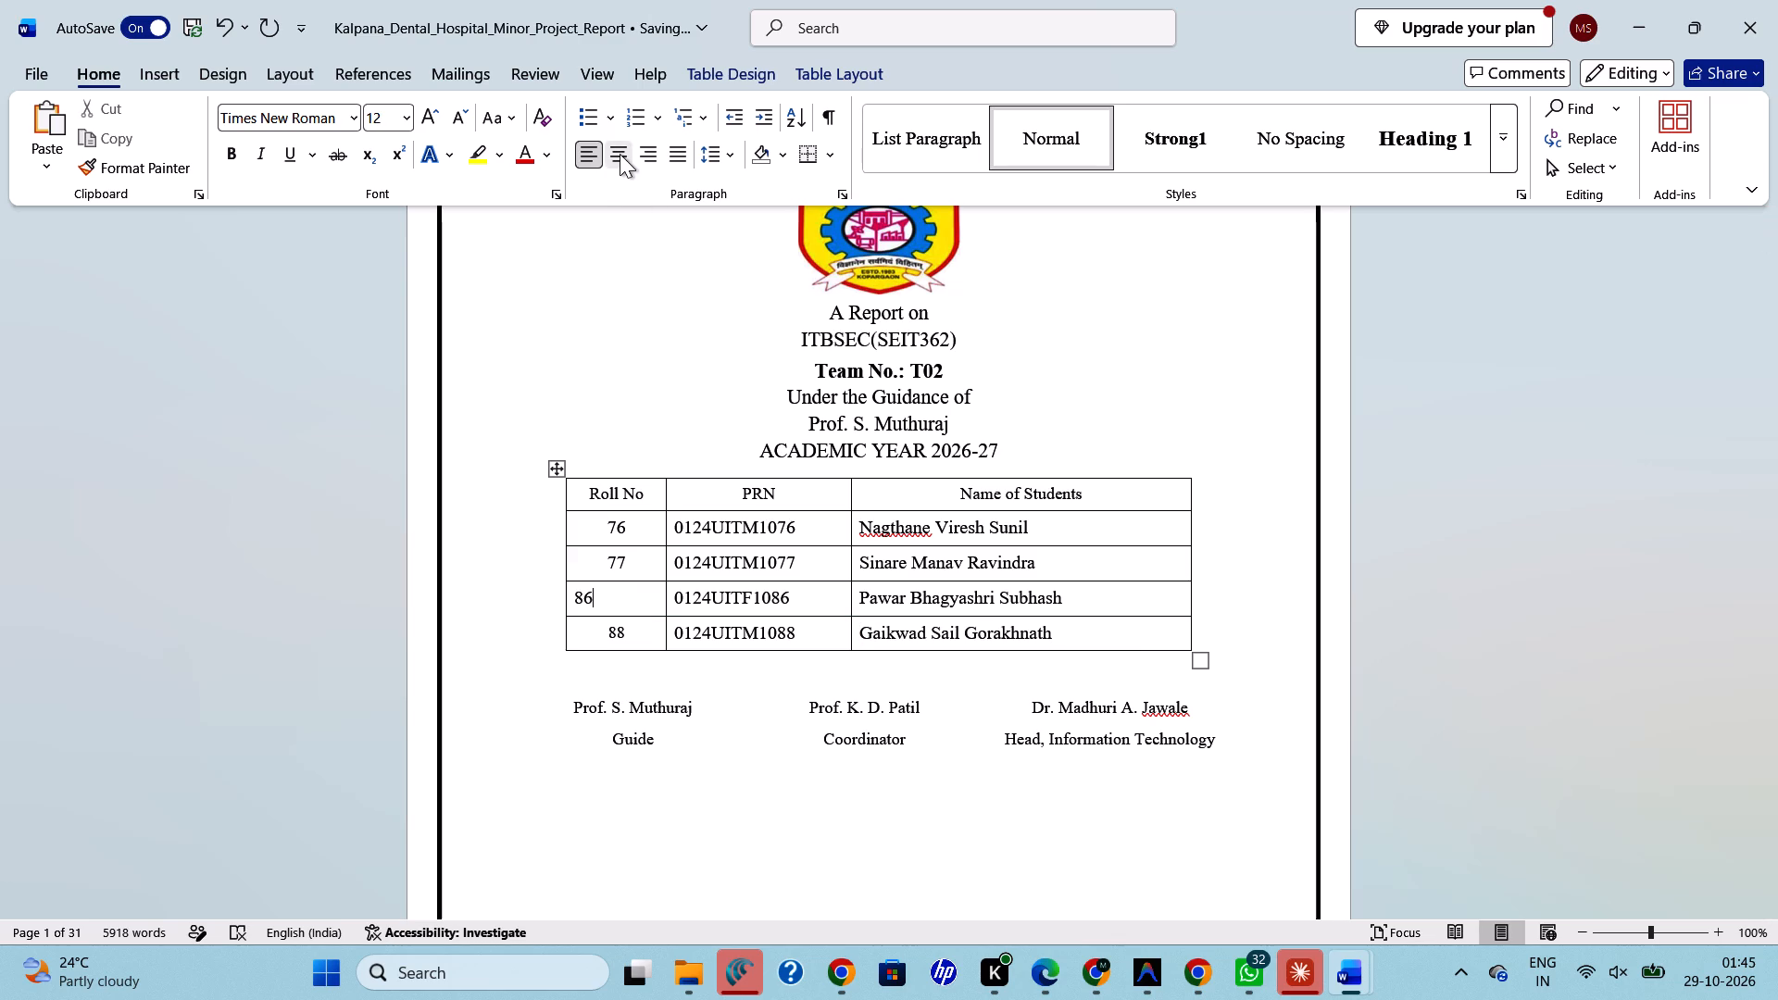
{"action": "left_click", "coordinate": [618, 153]}
{"action": "left_click", "coordinate": [807, 814]}
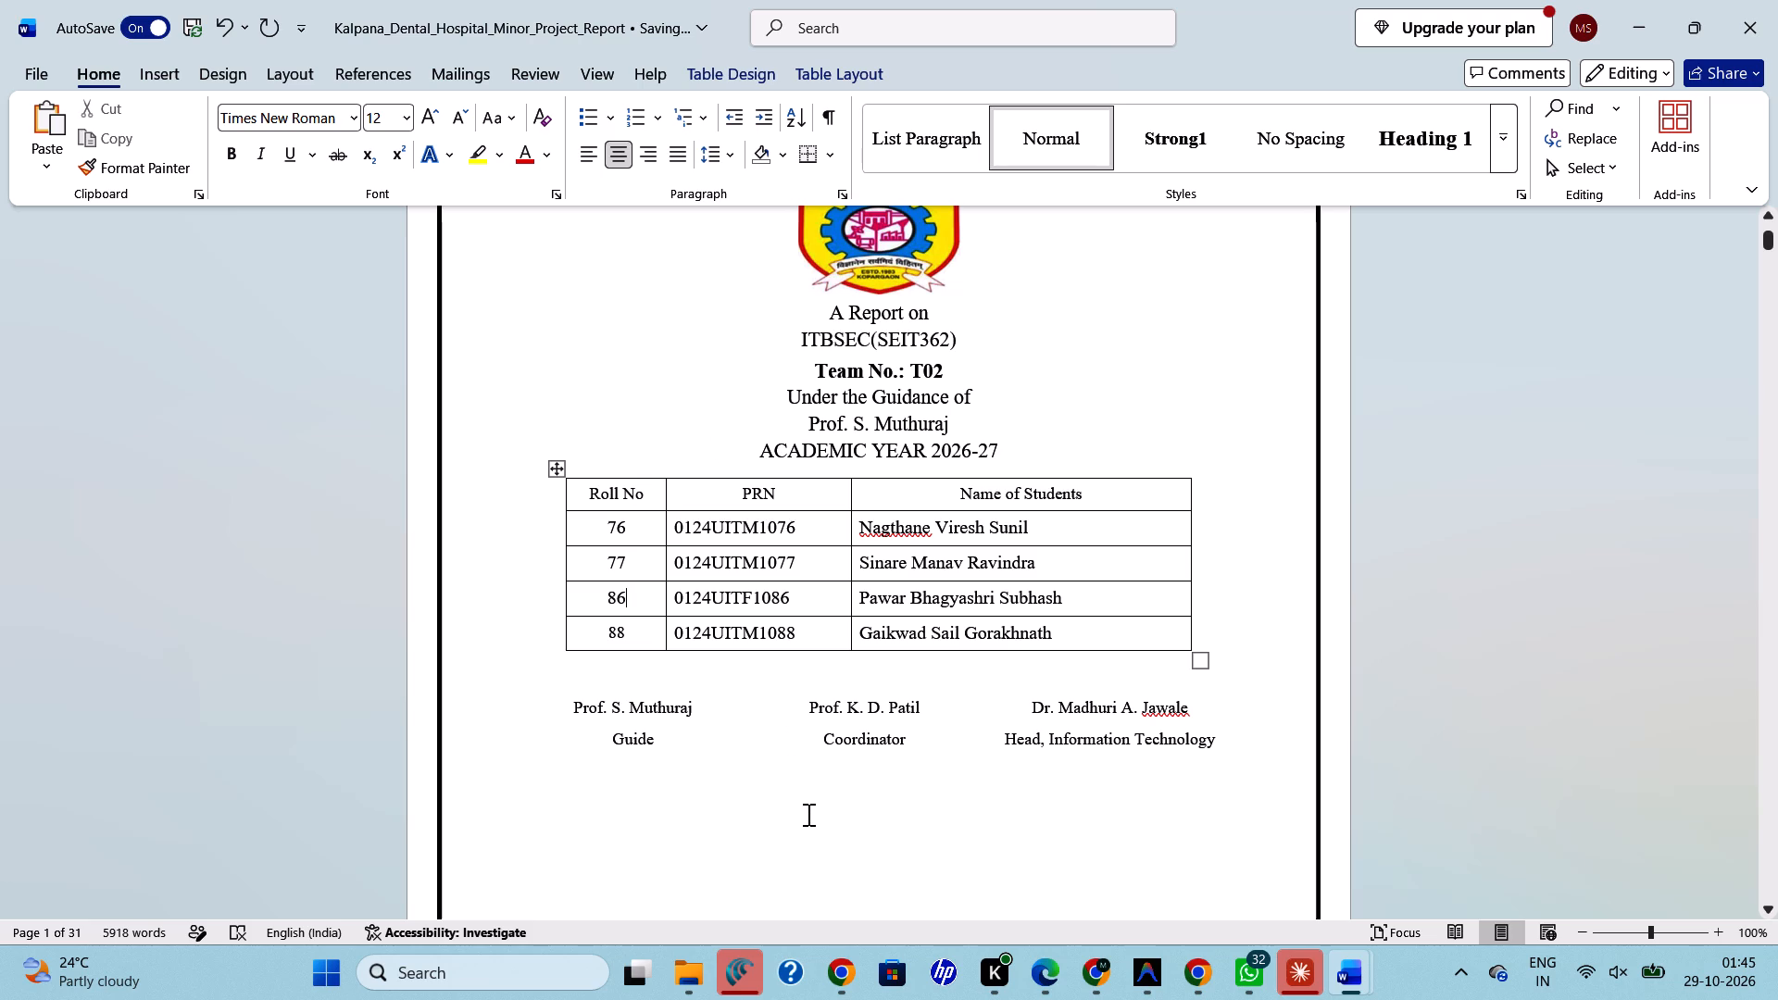
{"action": "scroll", "coordinate": [807, 814], "scroll_direction": "up", "scroll_amount": 1}
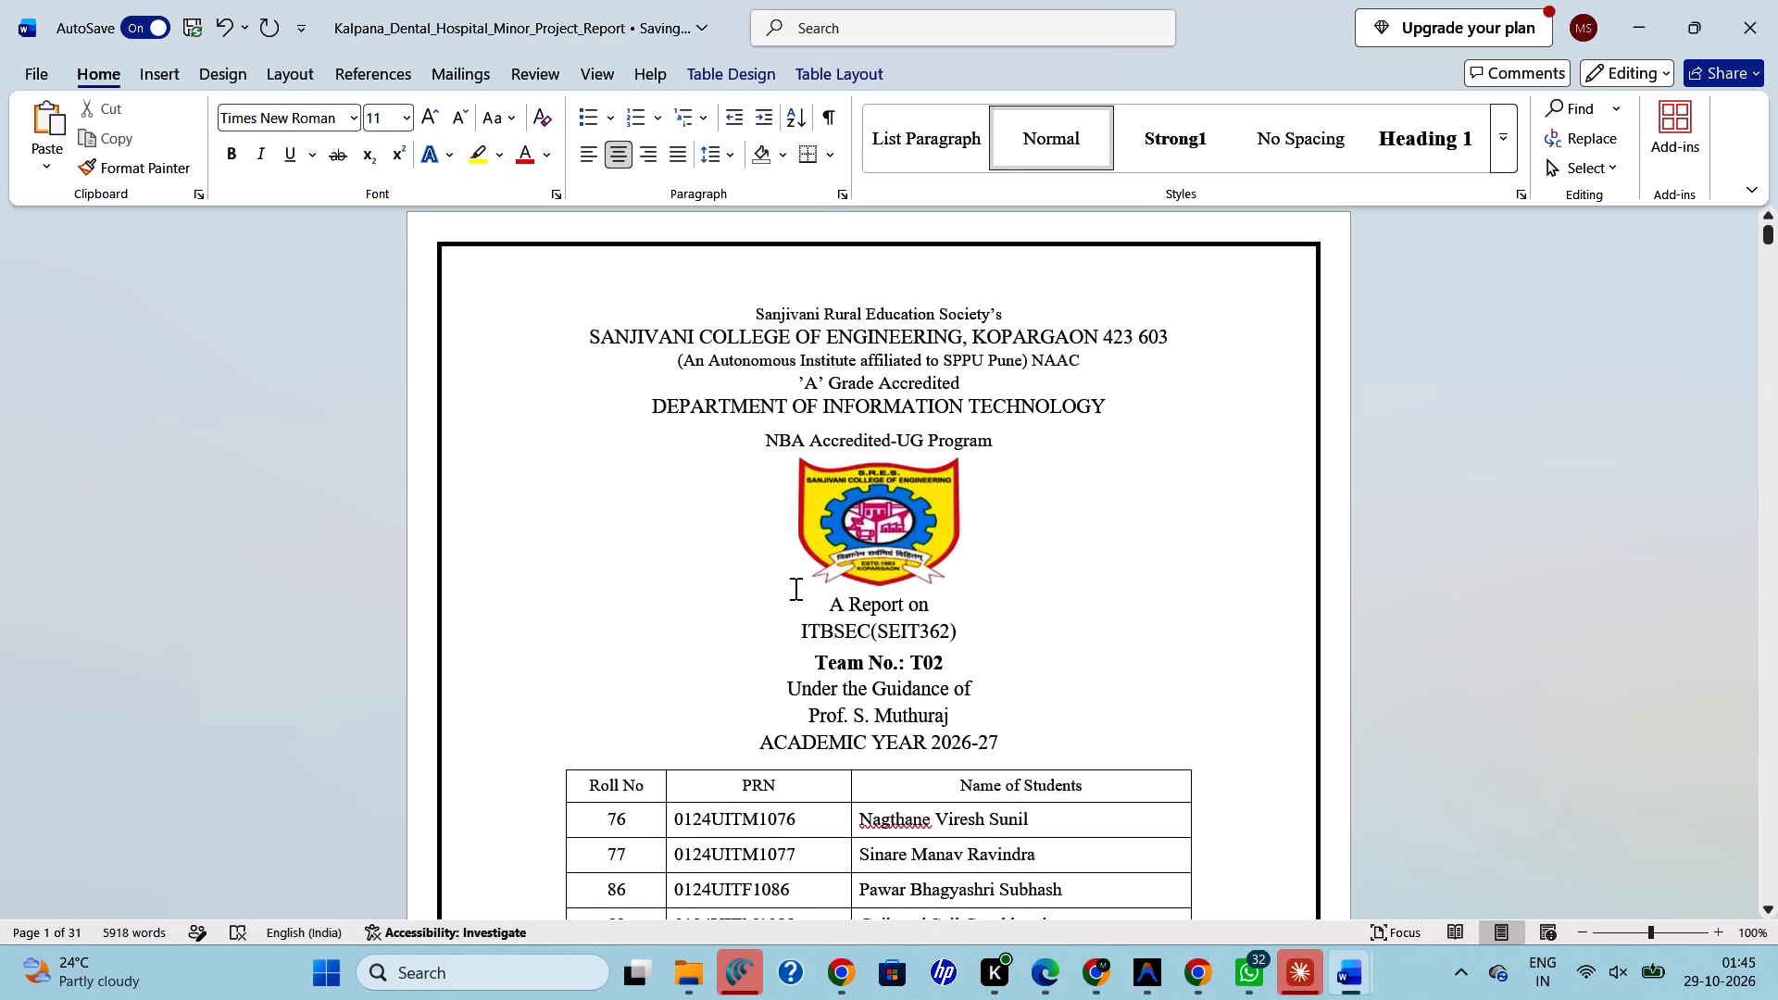
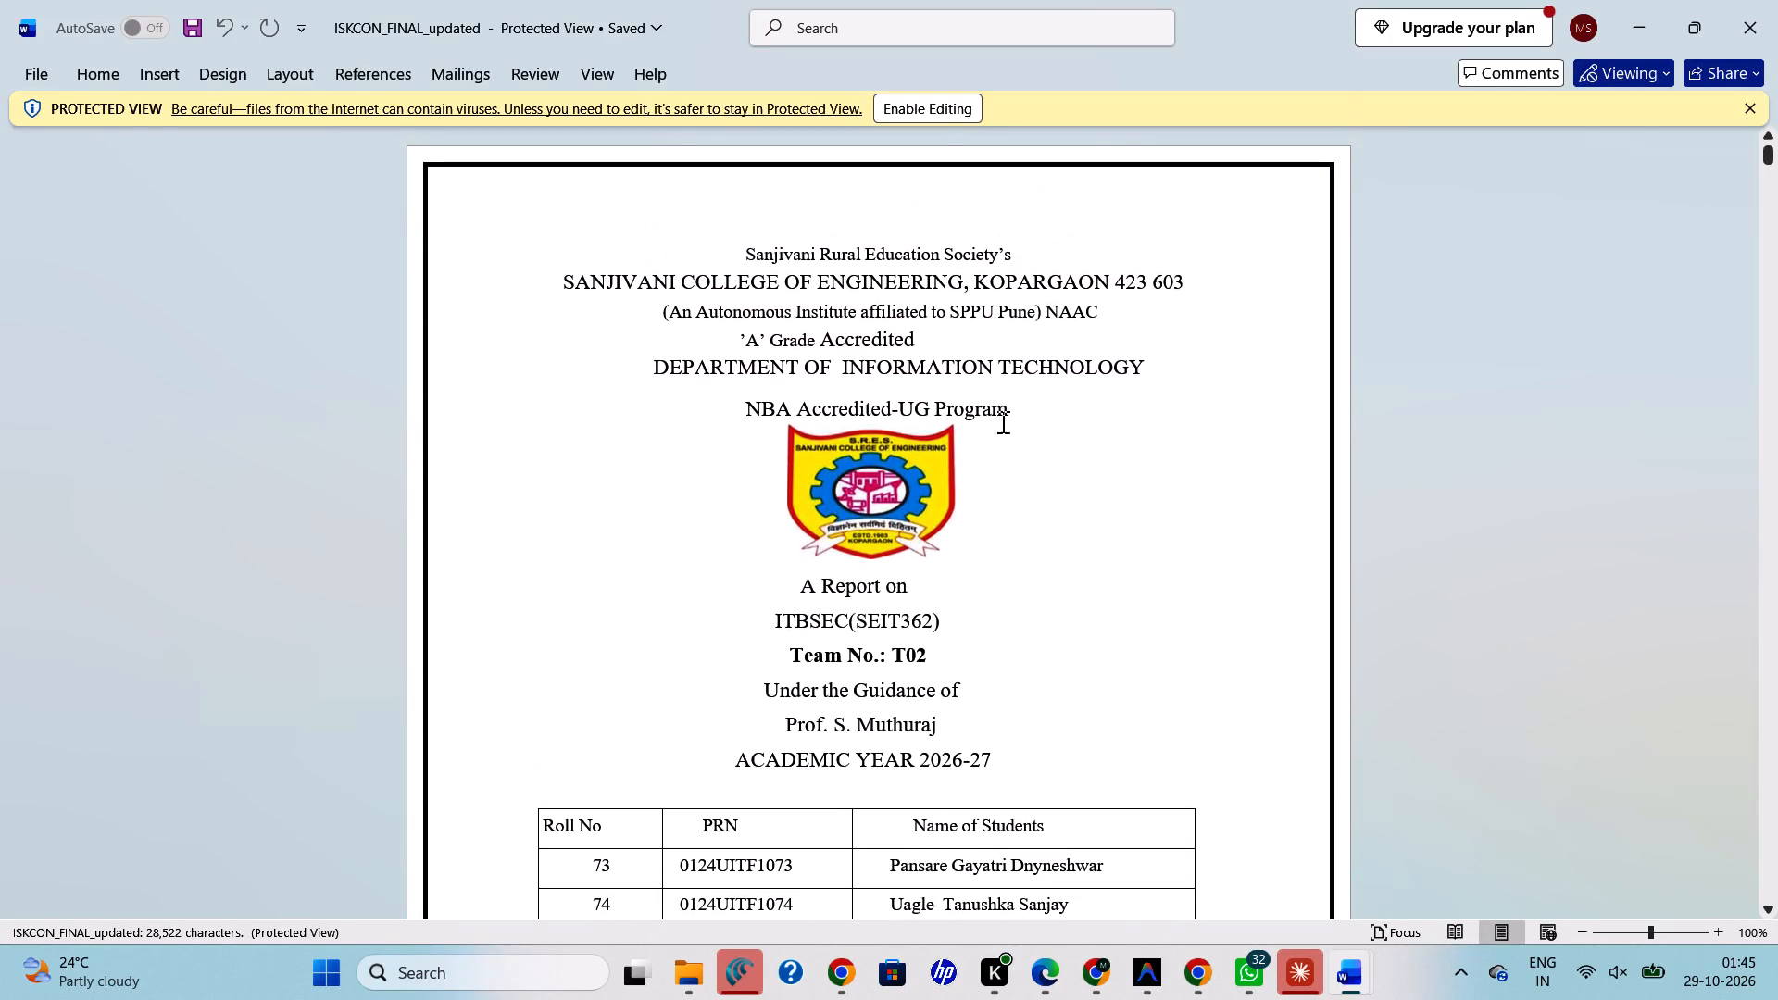
Take the ISKCON_FINAL_updated report out of Protected View to allow editing.
{"action": "left_click", "coordinate": [932, 101]}
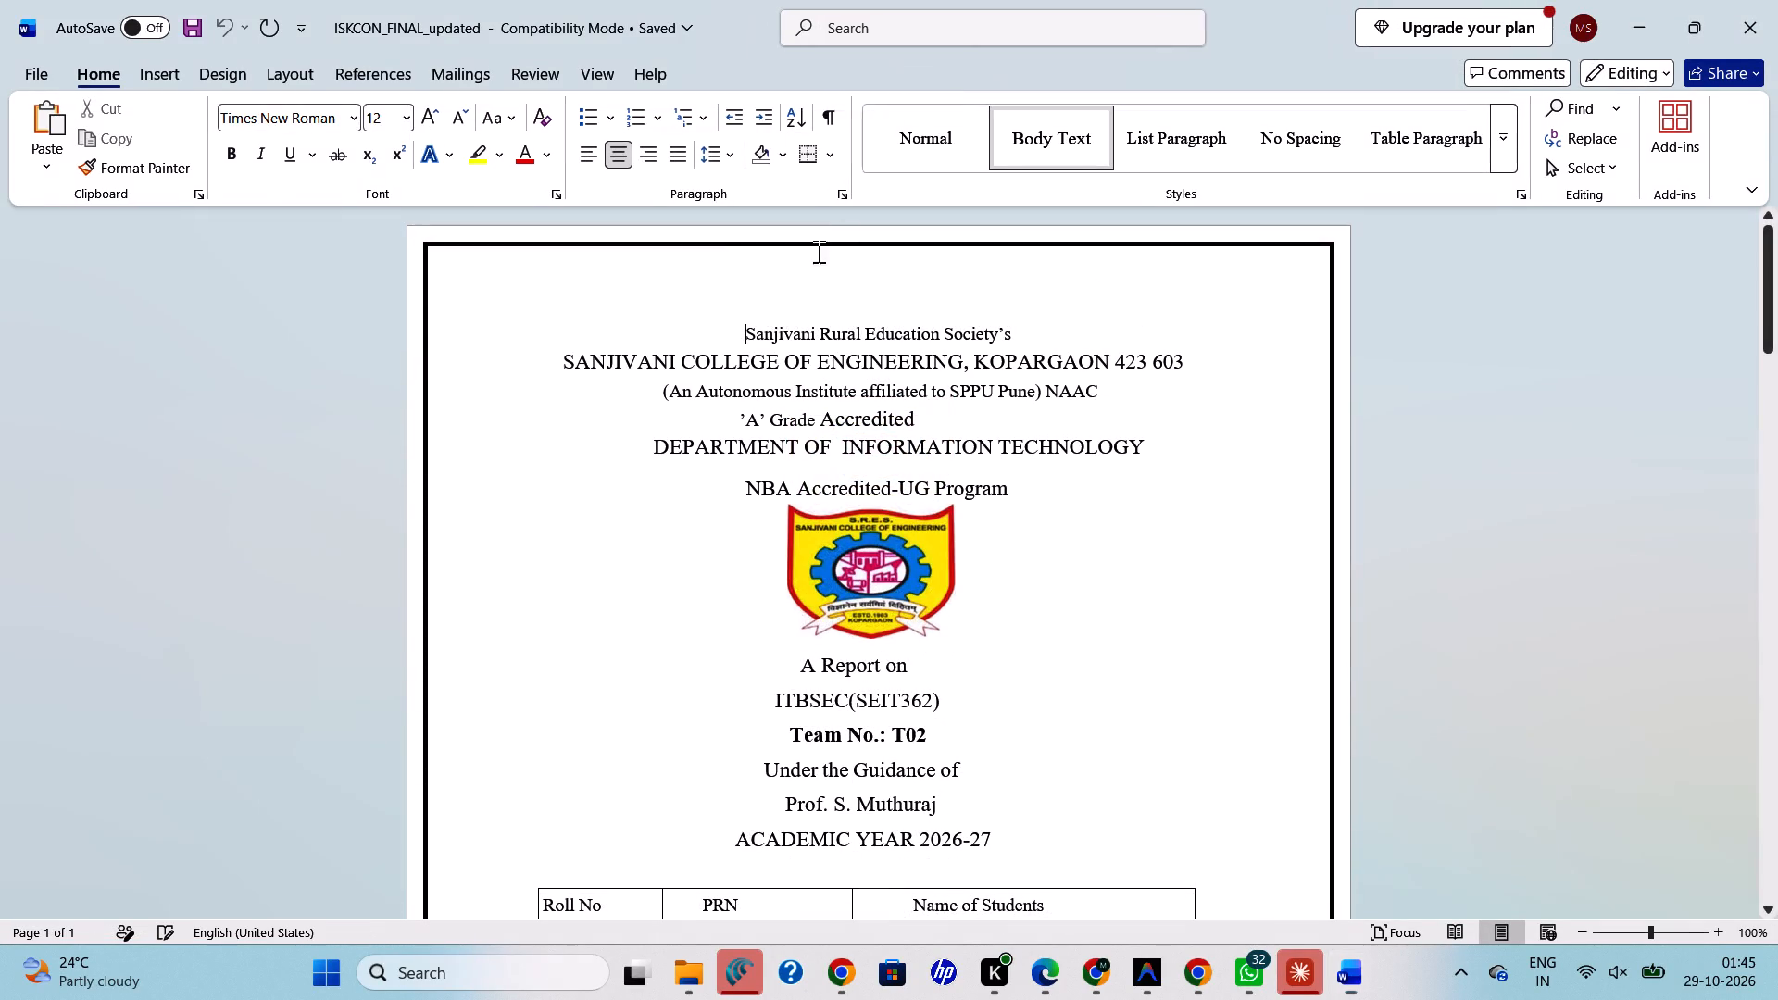
Examine the font size and style of each cover-page line in ISKCON_FINAL_updated, from the society name to the student table's header.
{"action": "left_click", "coordinate": [732, 332]}
{"action": "left_click_drag", "start_coordinate": [732, 332], "coordinate": [993, 331]}
{"action": "left_click", "coordinate": [993, 331]}
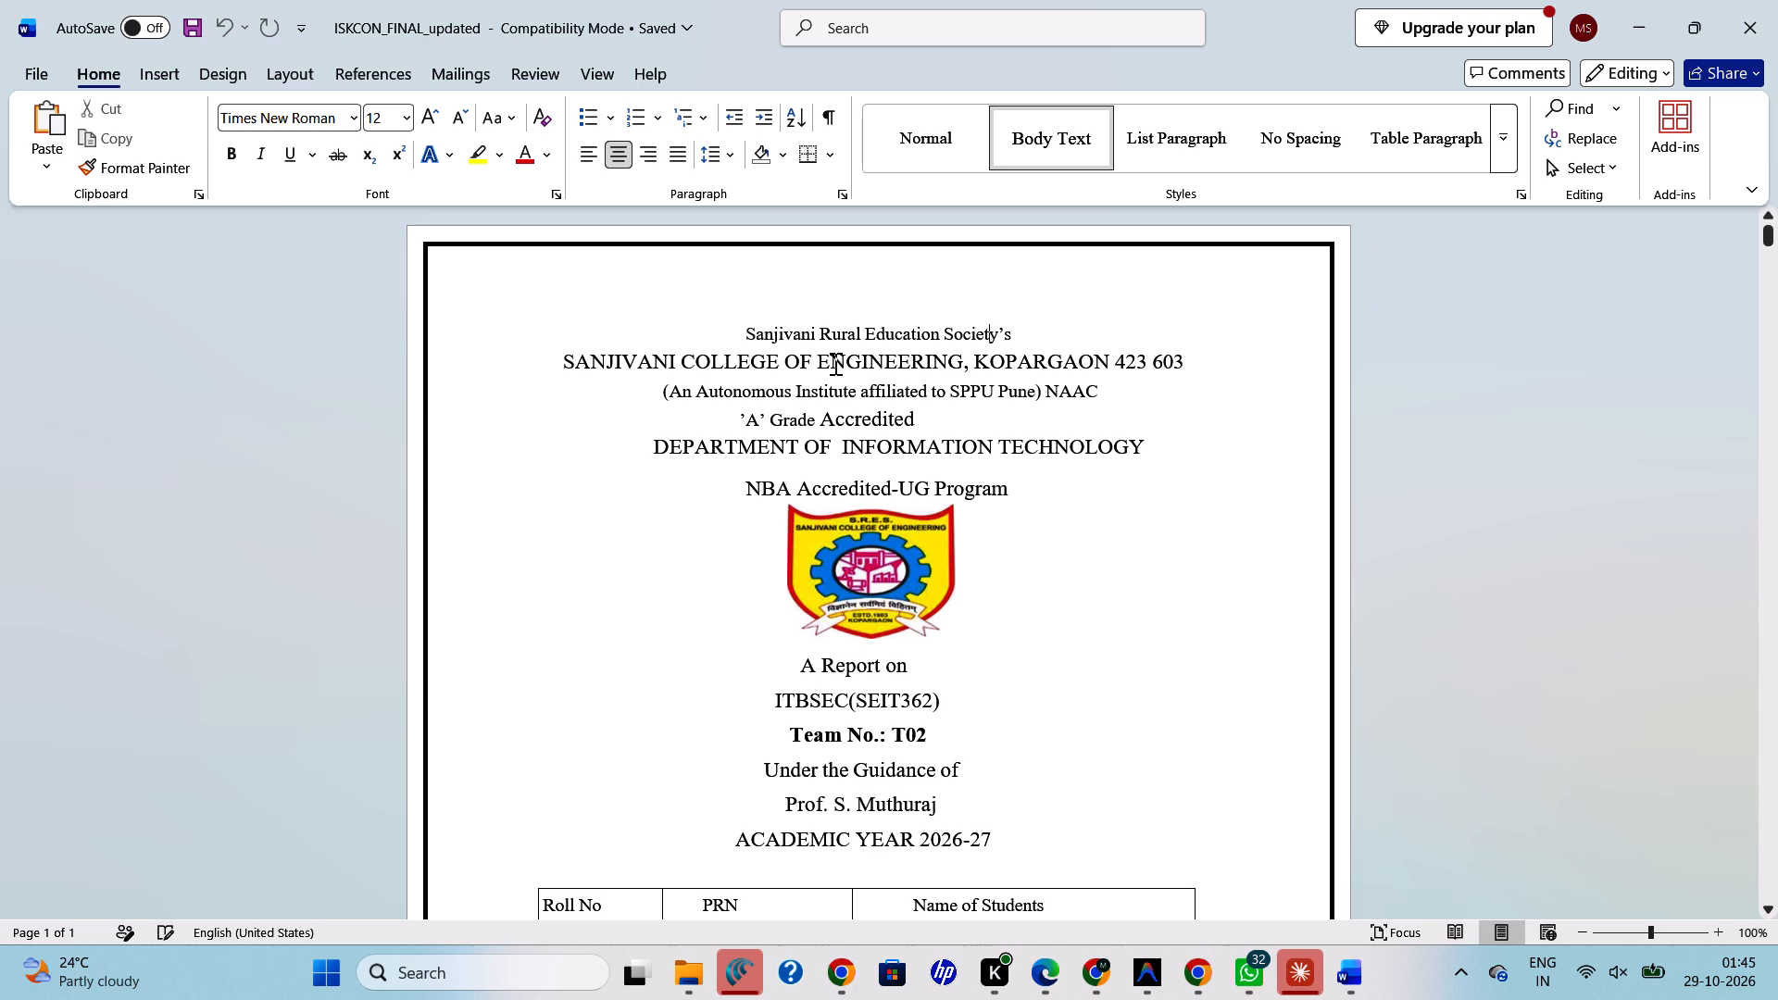
{"action": "left_click", "coordinate": [827, 358]}
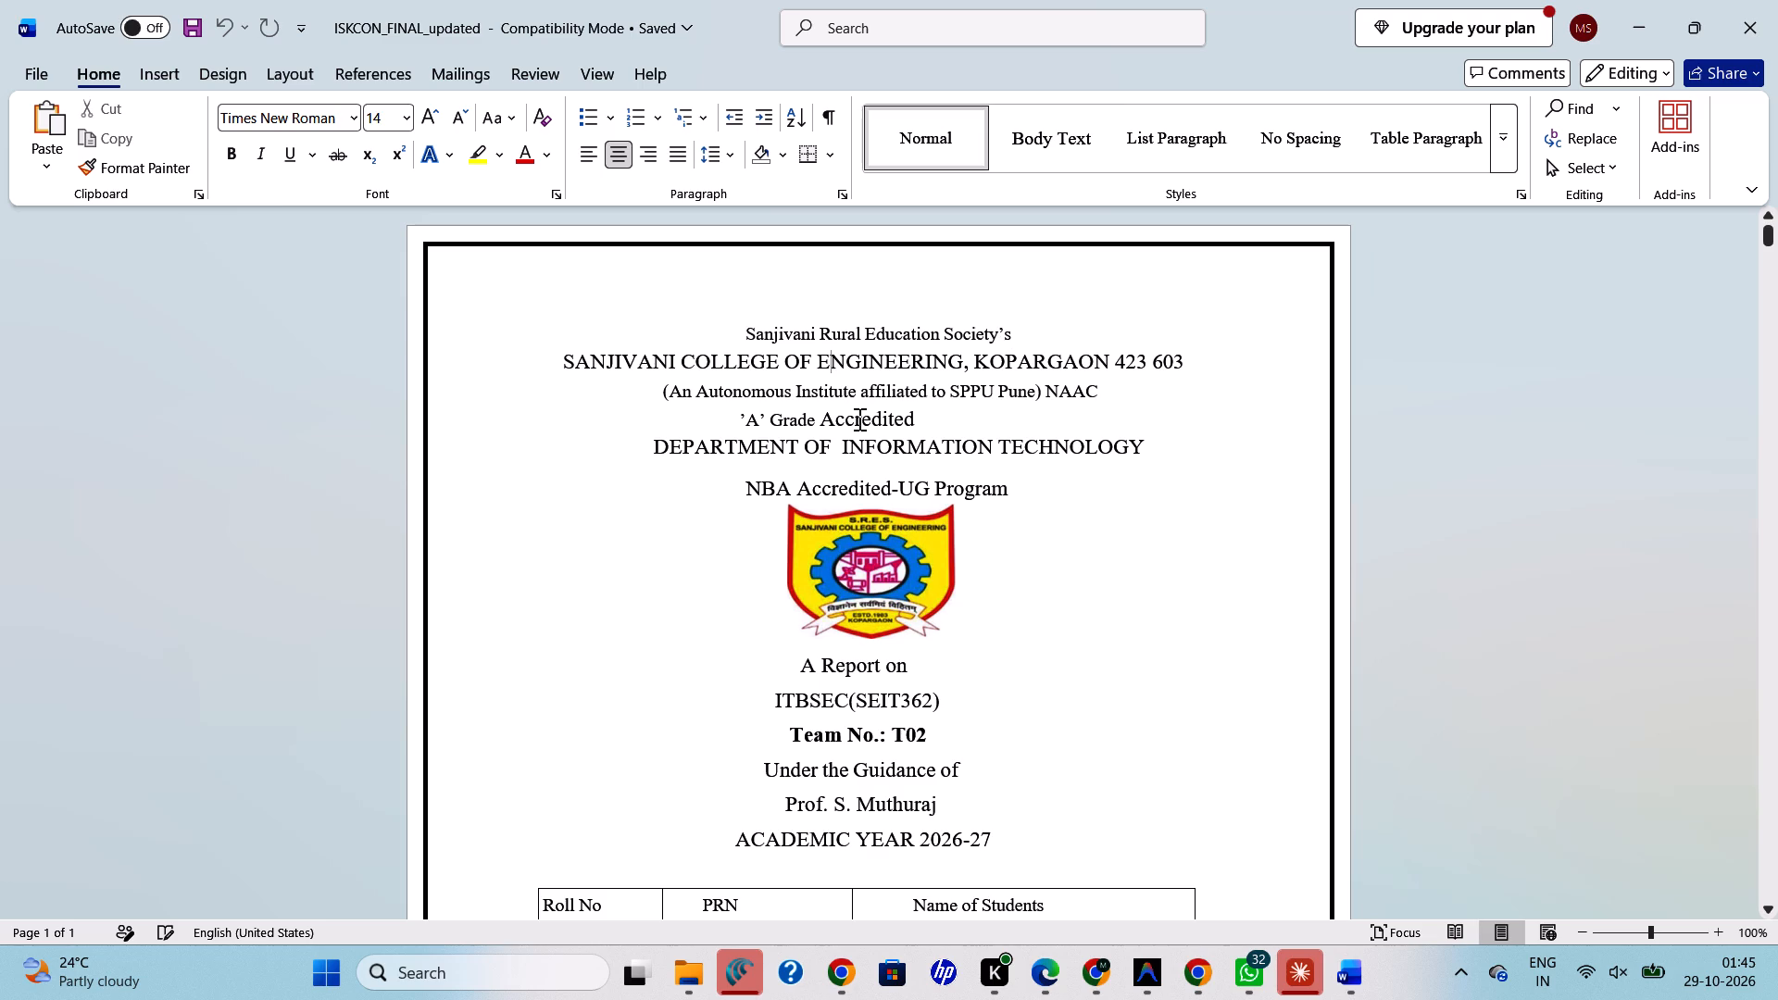
{"action": "left_click", "coordinate": [900, 393]}
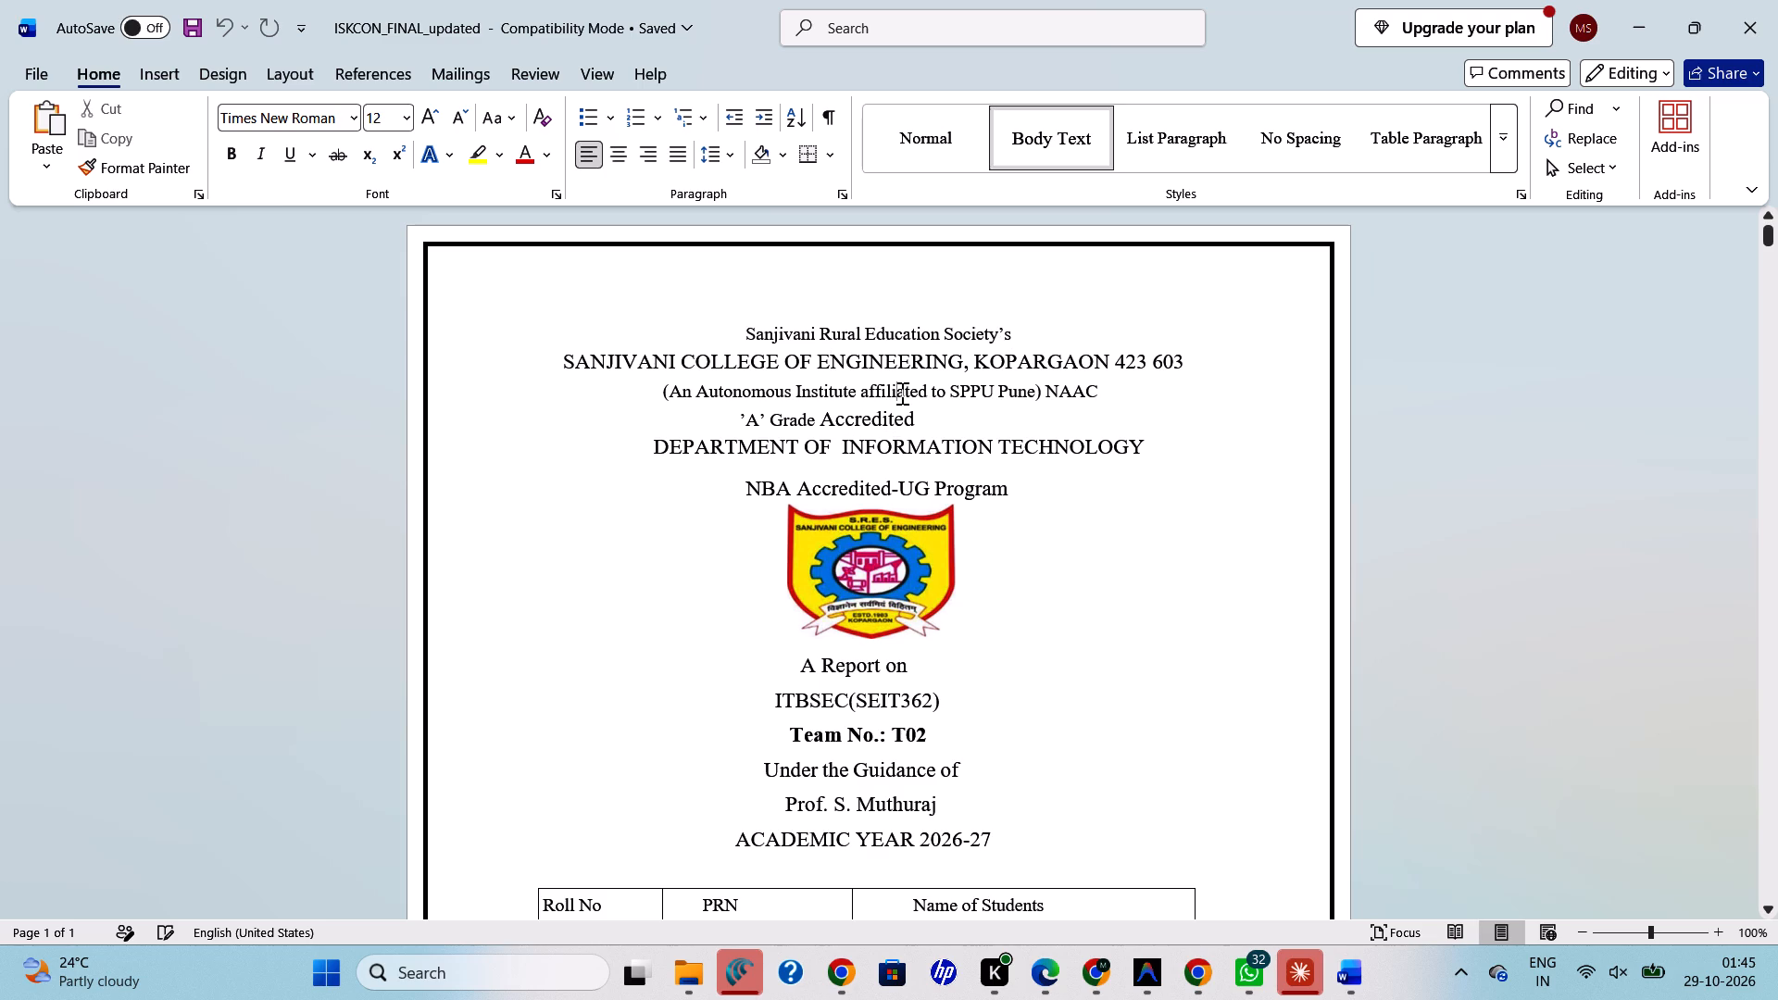
{"action": "left_click", "coordinate": [907, 446]}
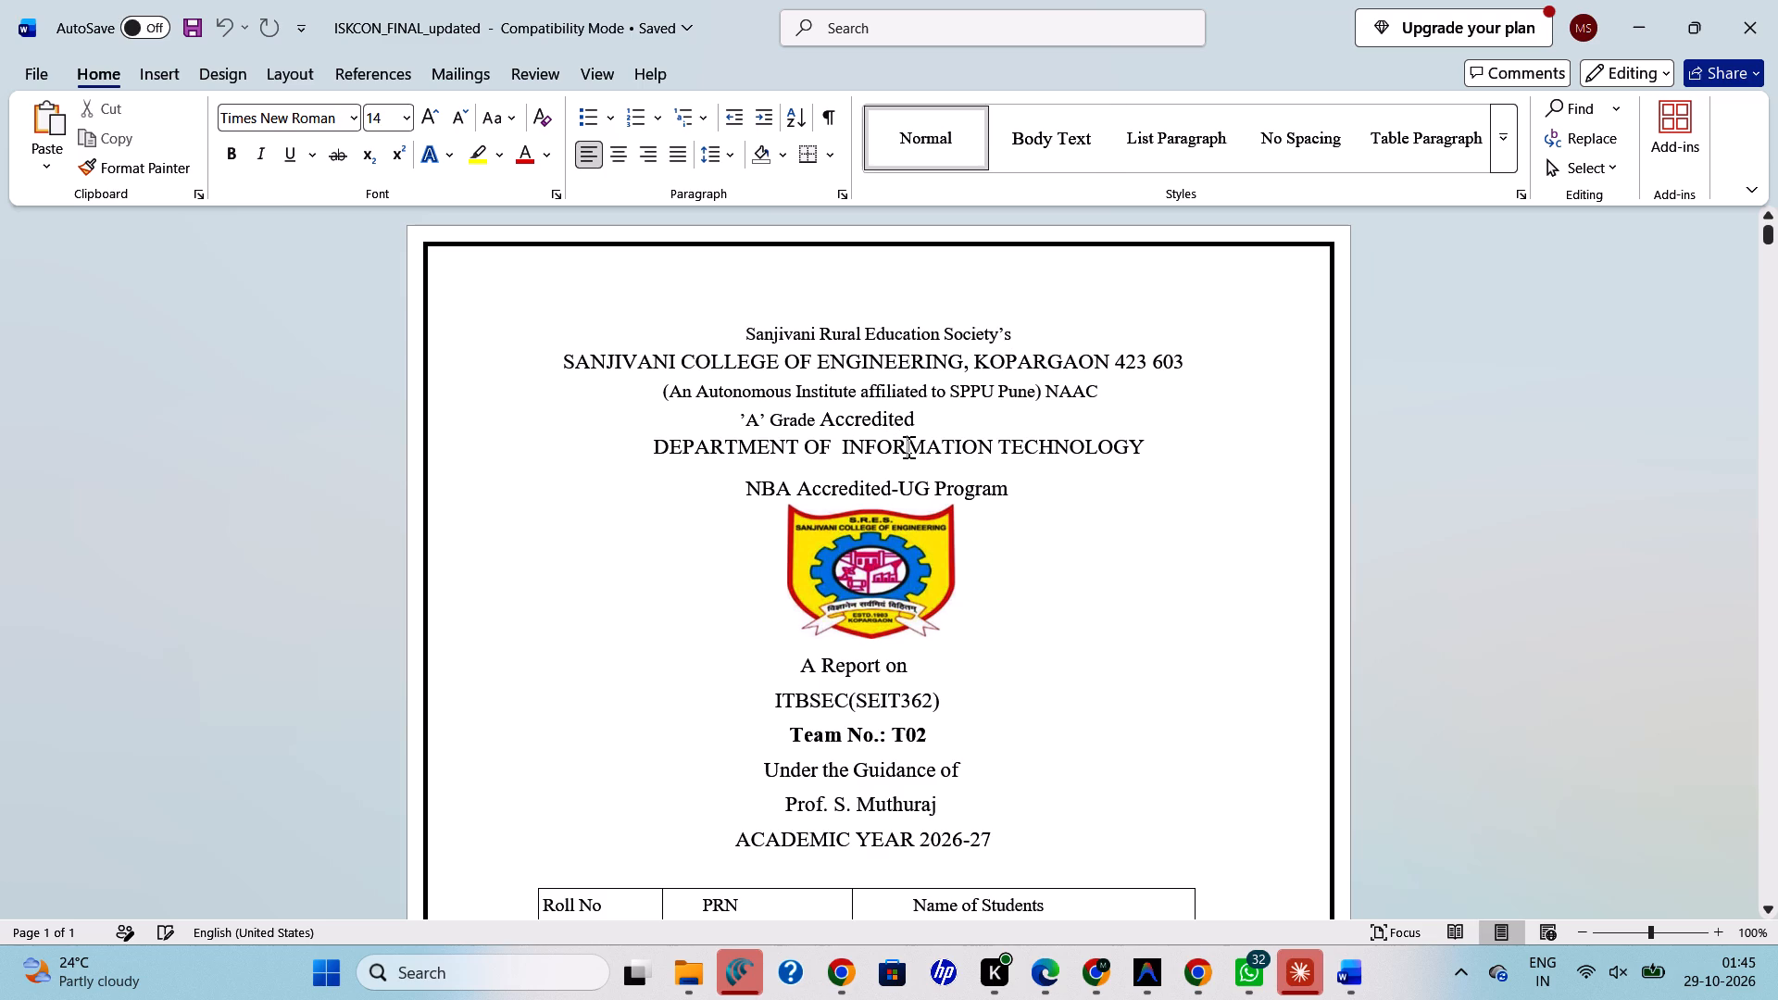
{"action": "left_click", "coordinate": [908, 486]}
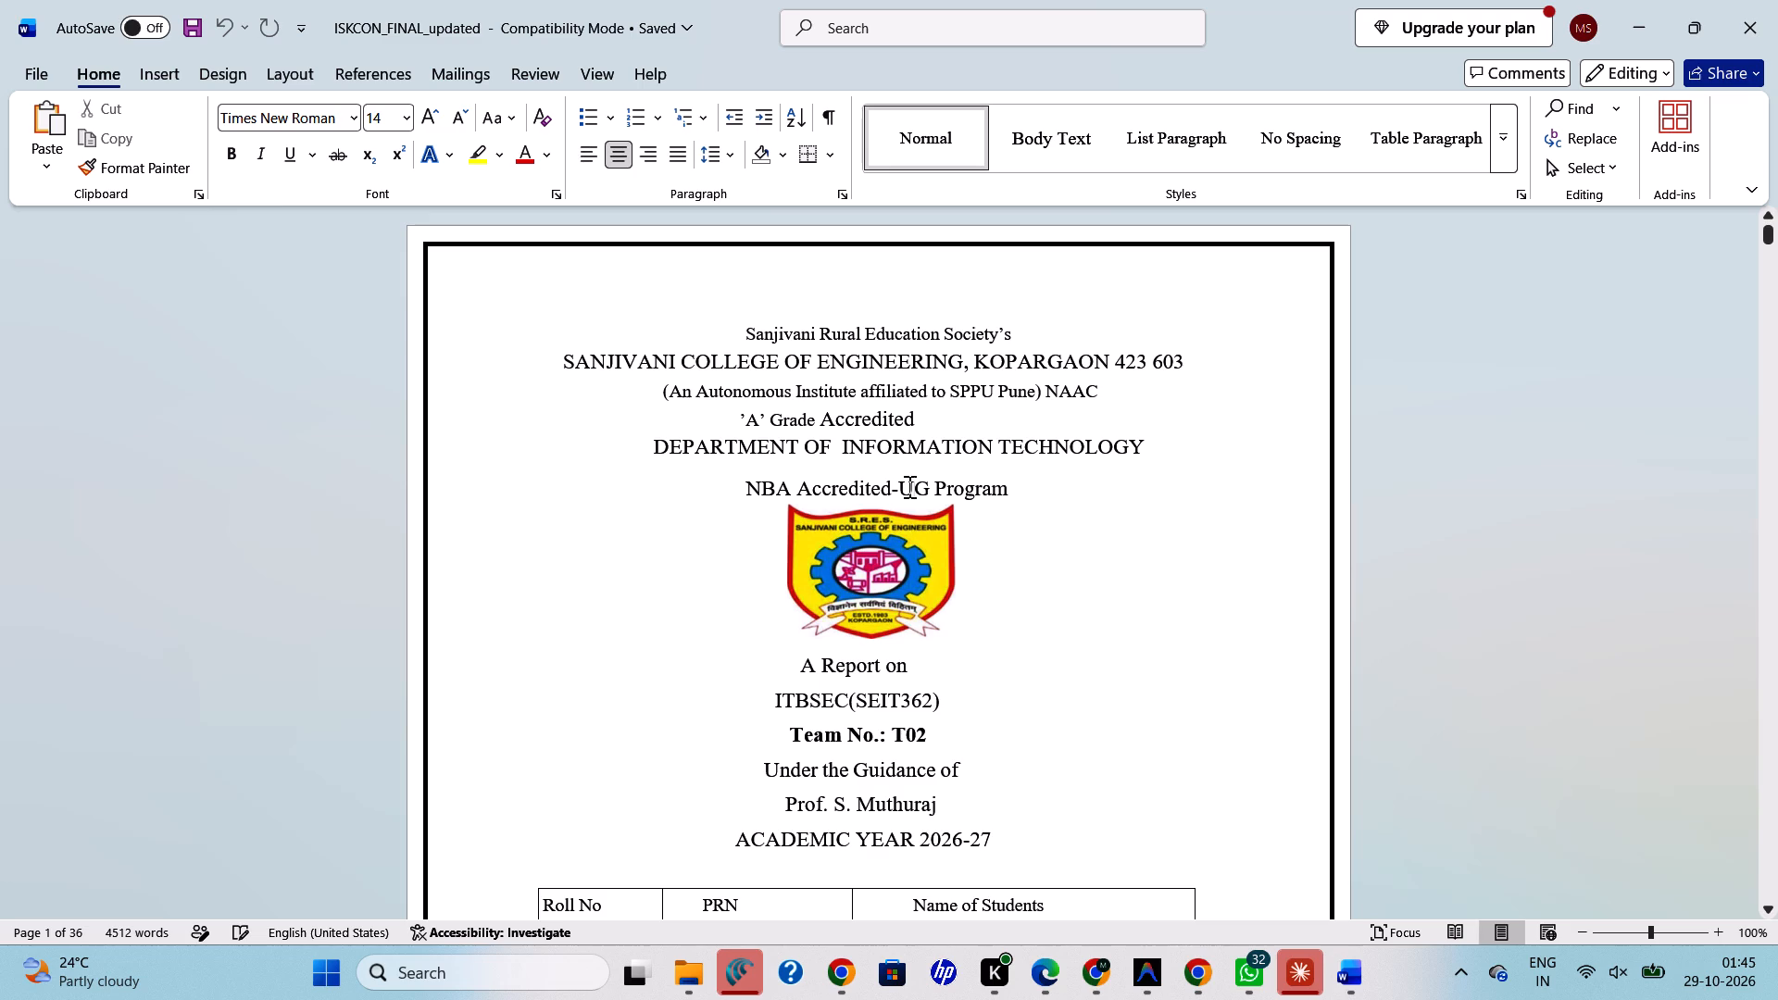
{"action": "left_click", "coordinate": [884, 669]}
{"action": "left_click", "coordinate": [908, 710]}
{"action": "left_click", "coordinate": [899, 732]}
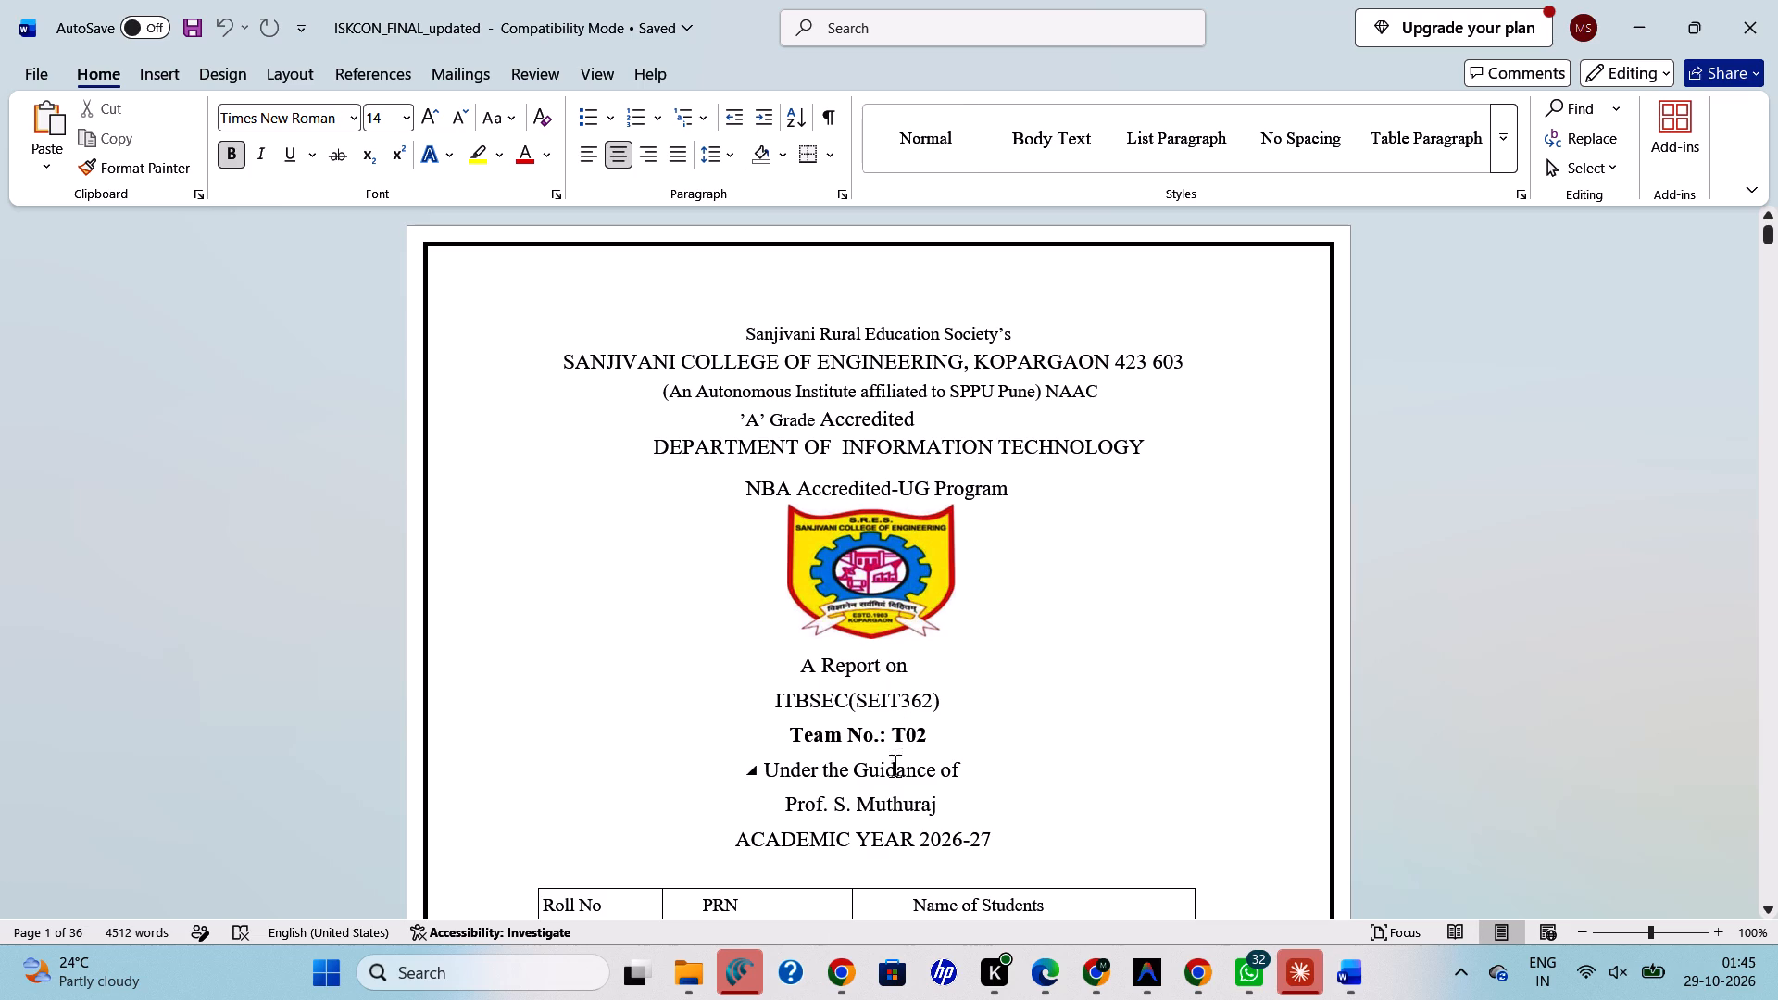
{"action": "left_click", "coordinate": [893, 768]}
{"action": "left_click", "coordinate": [884, 792]}
{"action": "scroll", "coordinate": [884, 792], "scroll_direction": "down", "scroll_amount": 1}
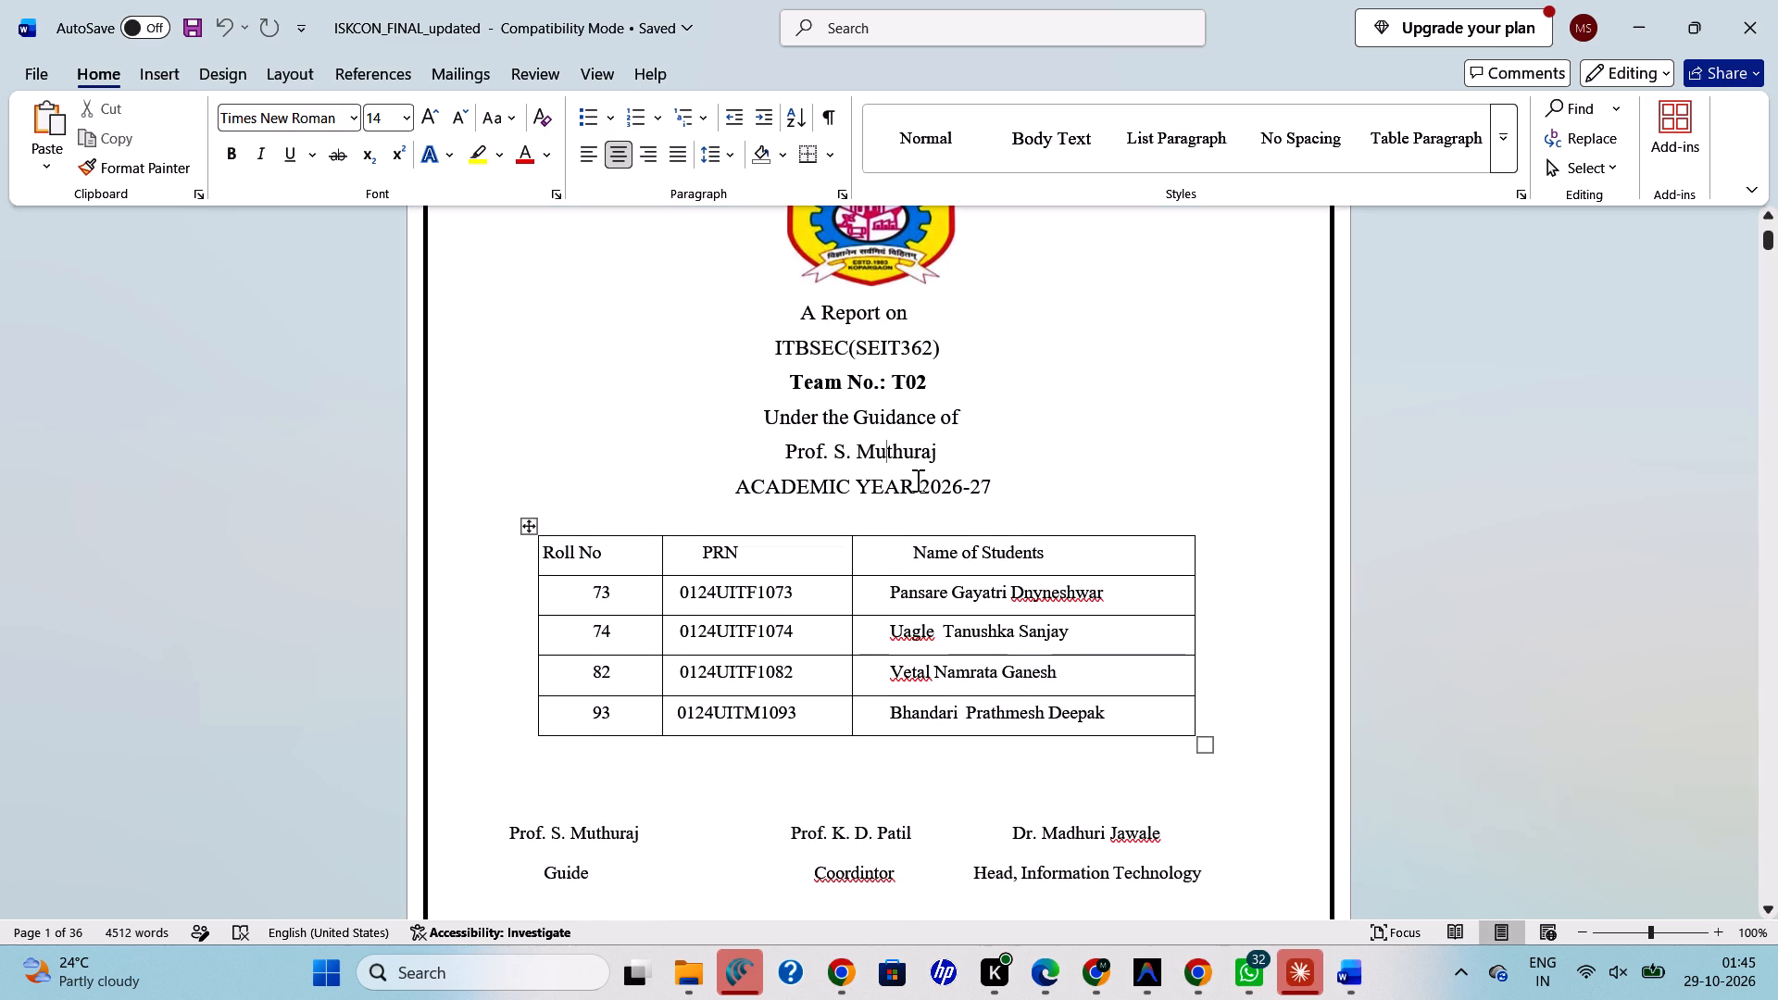
{"action": "left_click", "coordinate": [916, 480]}
{"action": "left_click", "coordinate": [913, 547]}
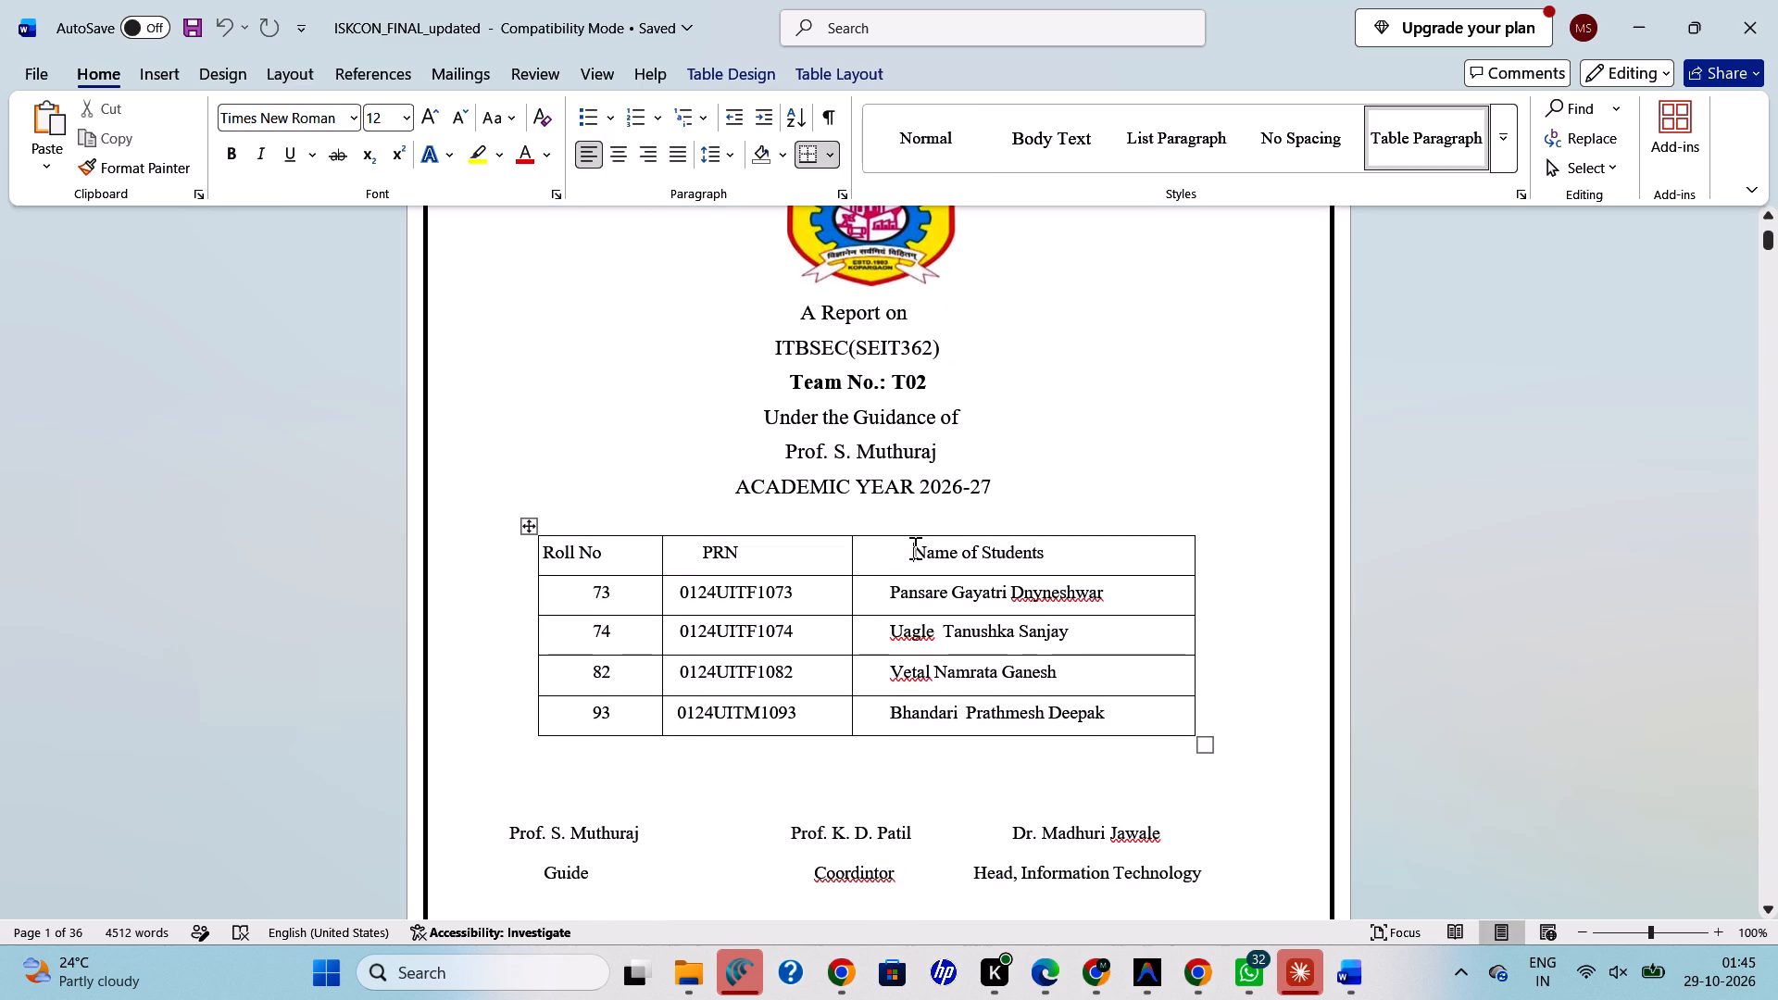
Switch to Kalpana_Dental_Hospital_Minor_Project_Report and set the "Sanjivani Rural Education Society's" line on the cover page to 12 pt.
{"action": "left_click", "coordinate": [1365, 999]}
{"action": "left_click", "coordinate": [1397, 882]}
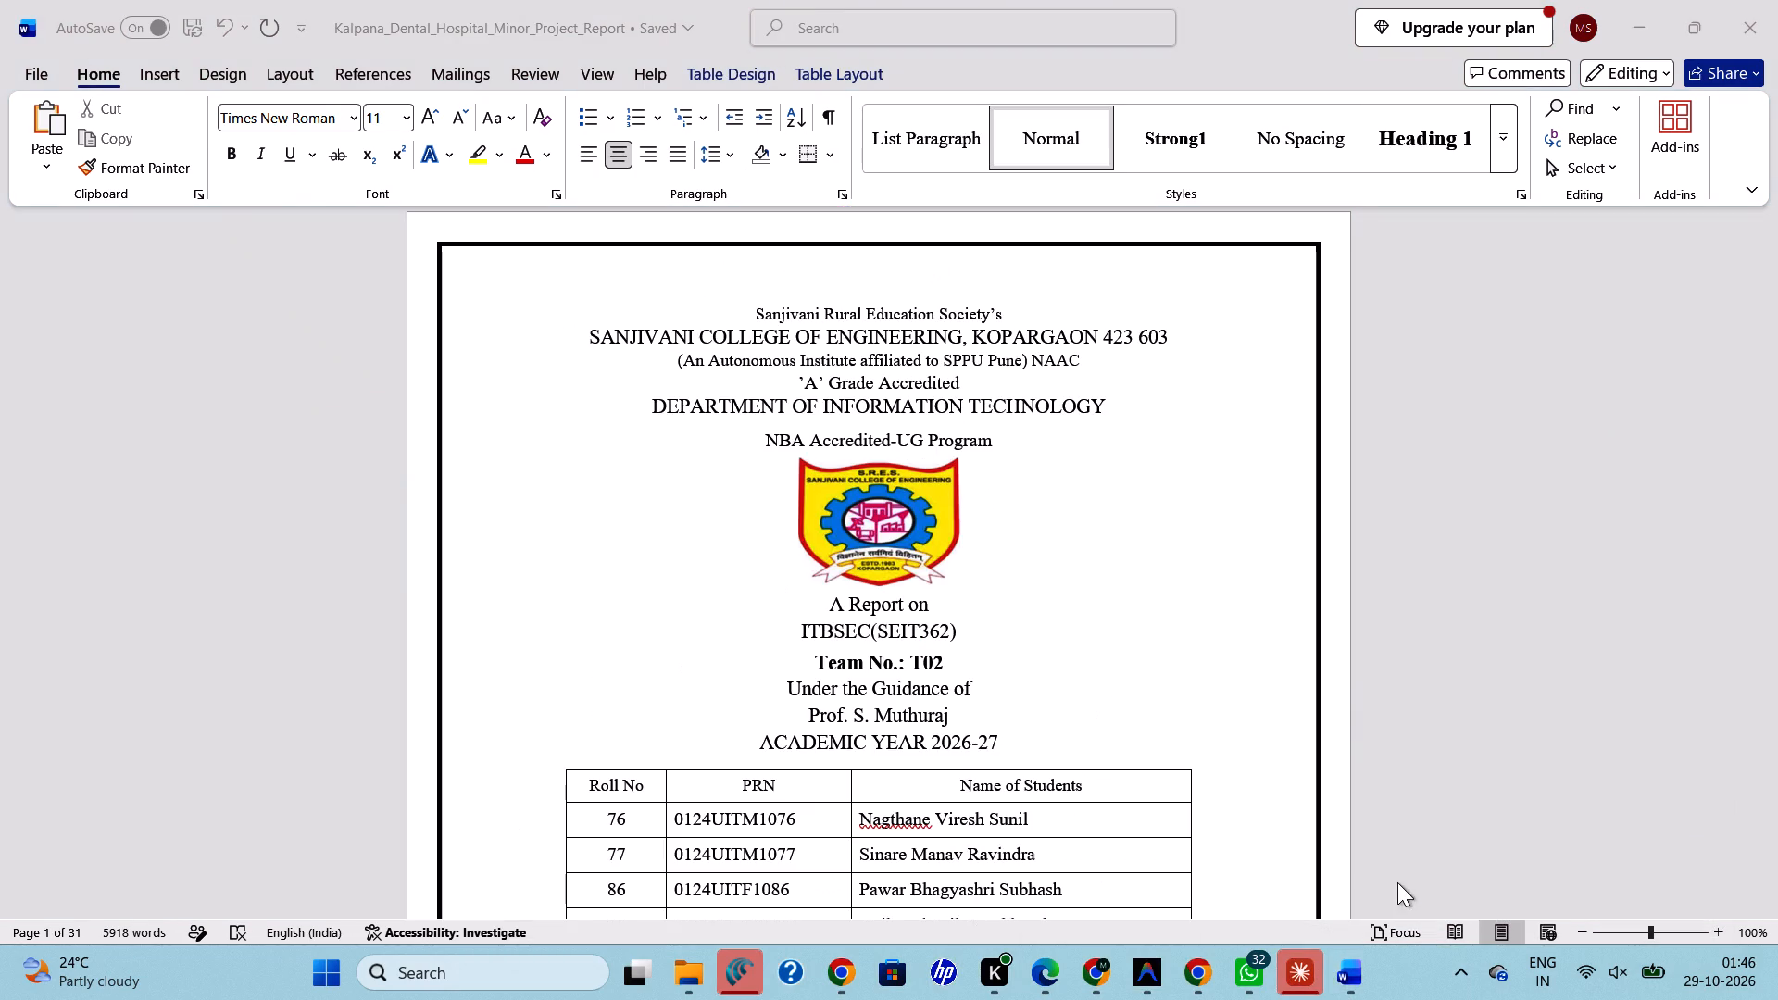
{"action": "left_click", "coordinate": [980, 309]}
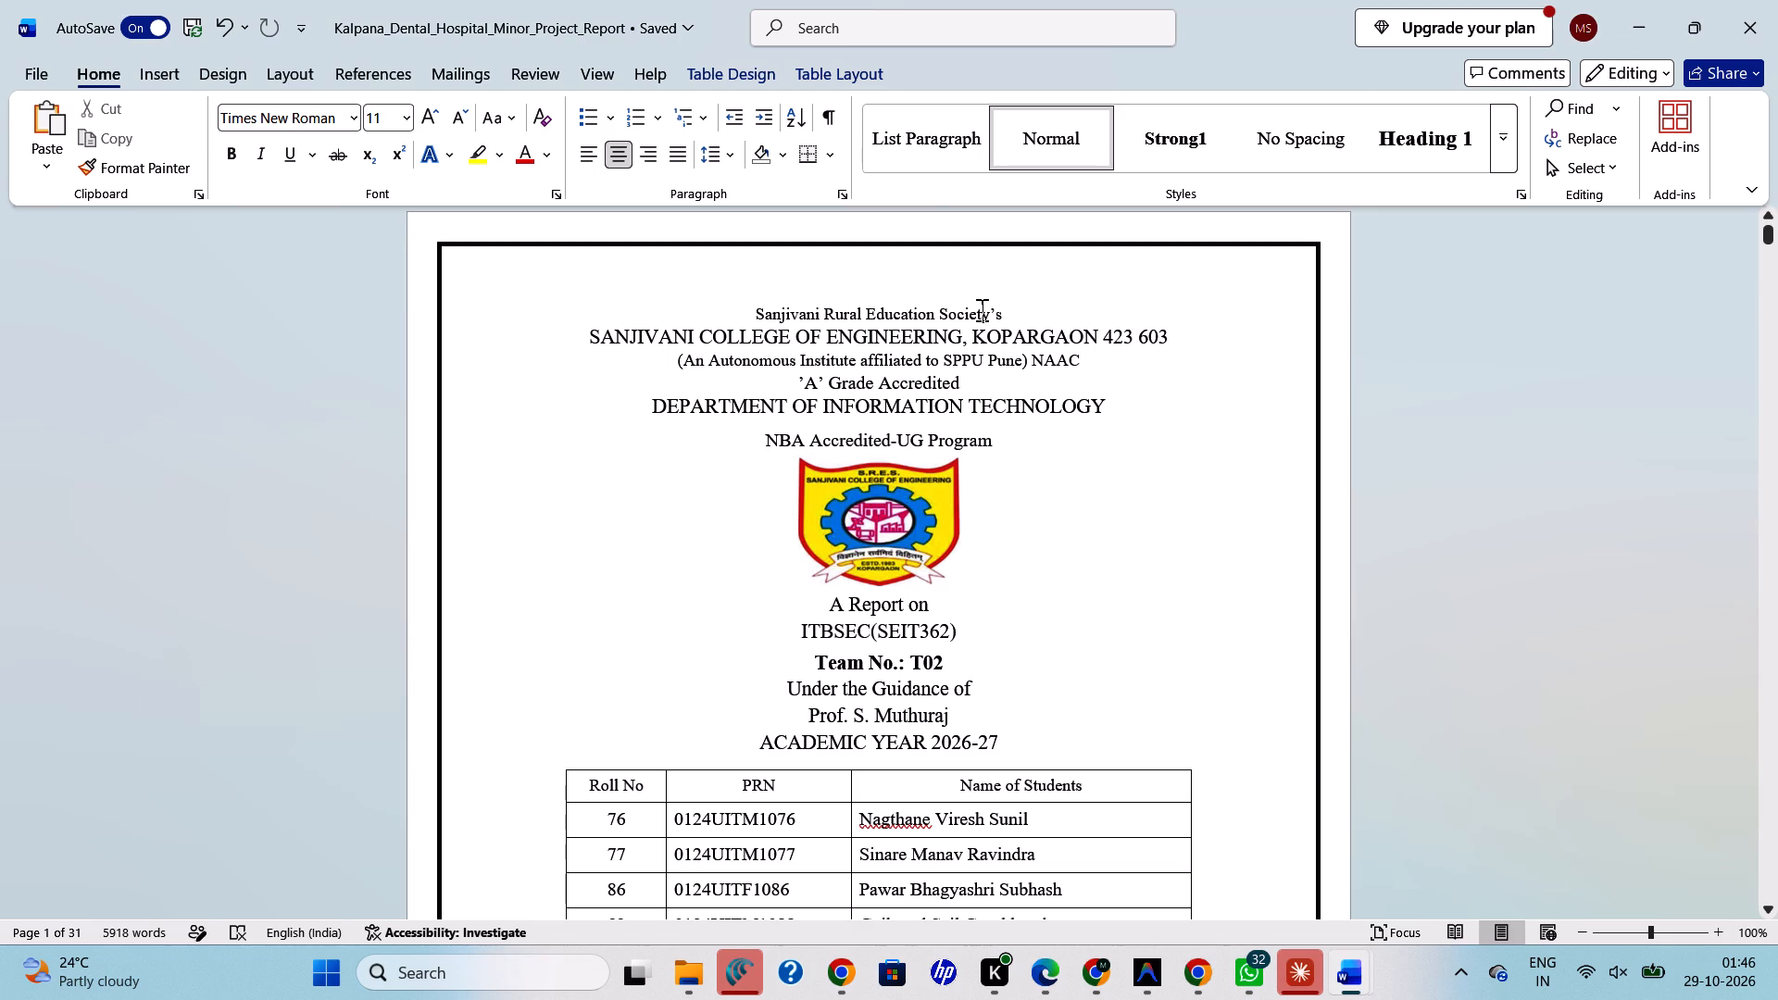
{"action": "left_click_drag", "start_coordinate": [1010, 308], "coordinate": [865, 302]}
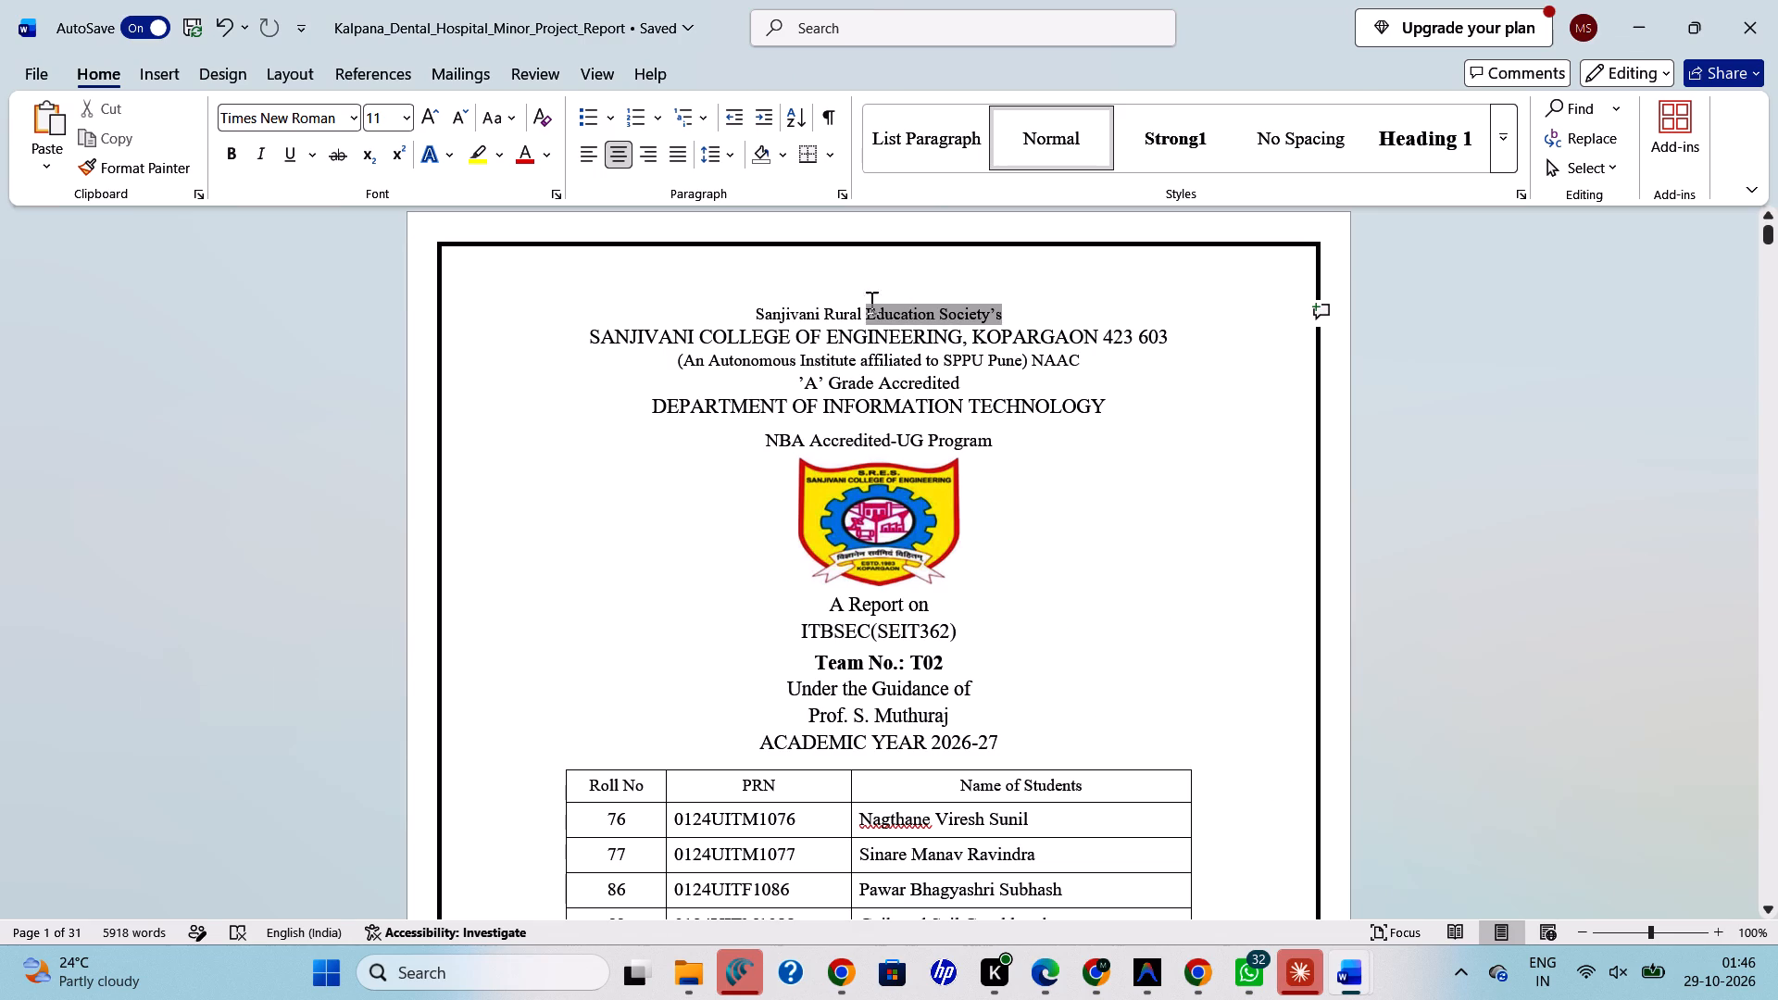
{"action": "left_click_drag", "start_coordinate": [865, 302], "coordinate": [755, 309]}
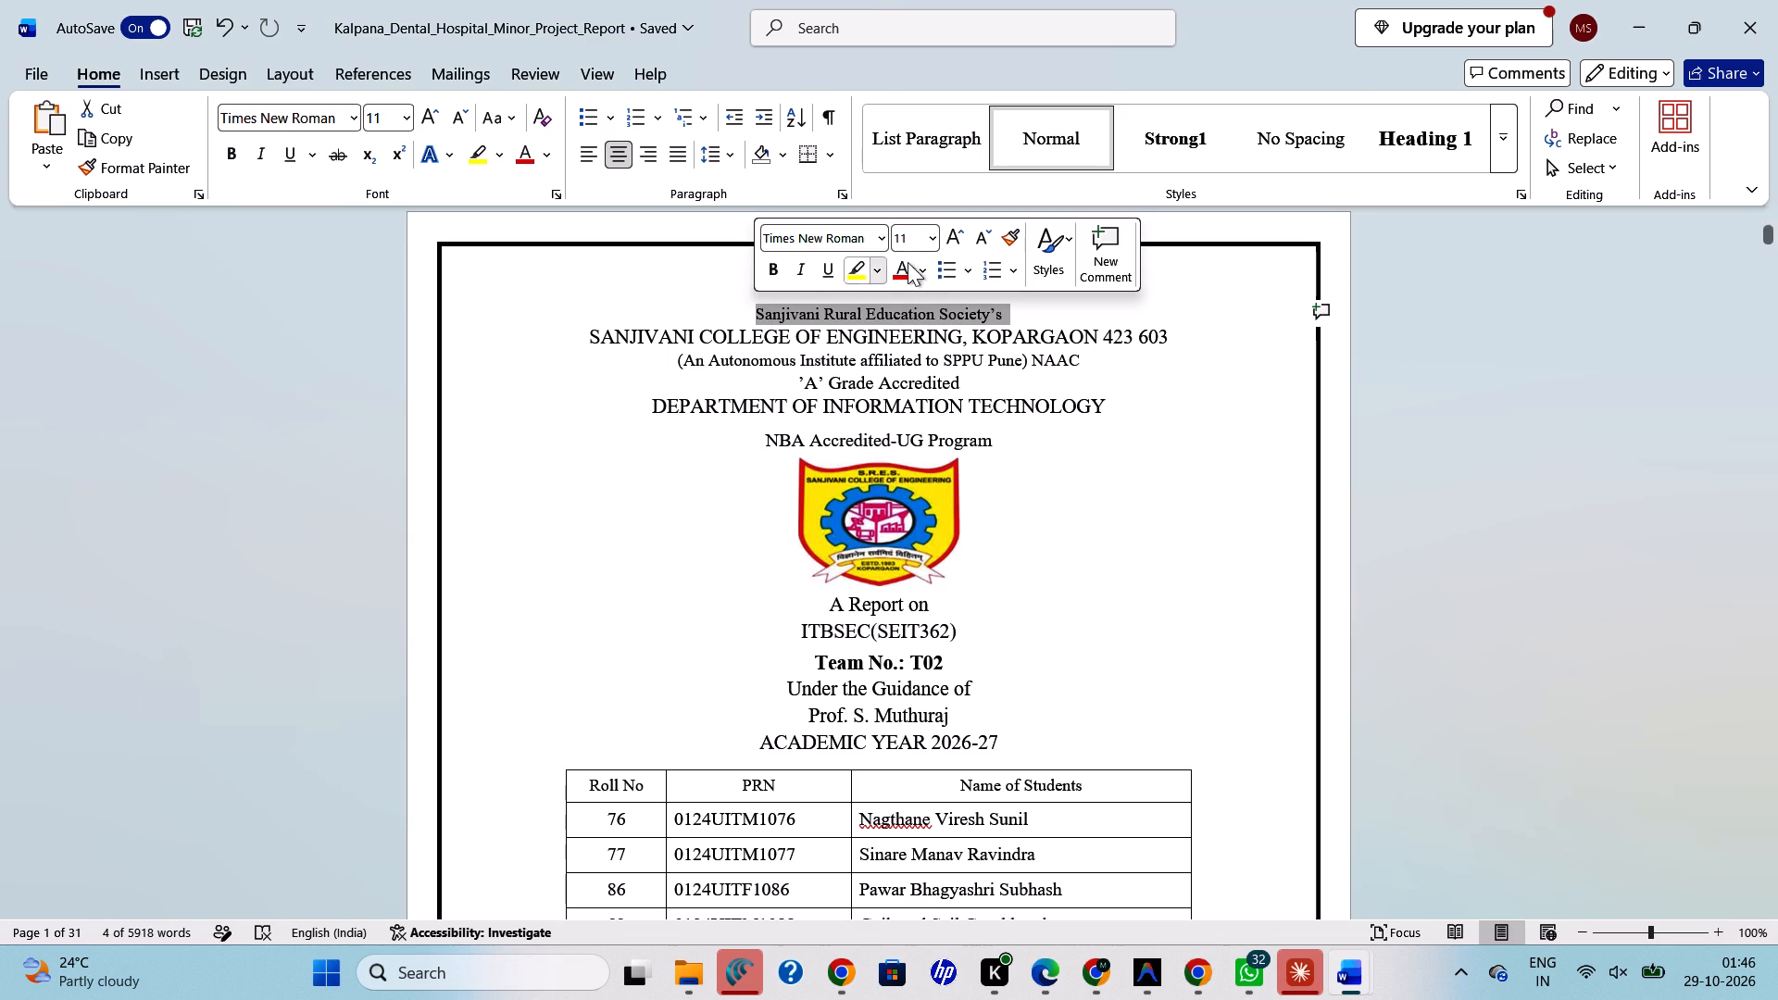
{"action": "left_click", "coordinate": [935, 235]}
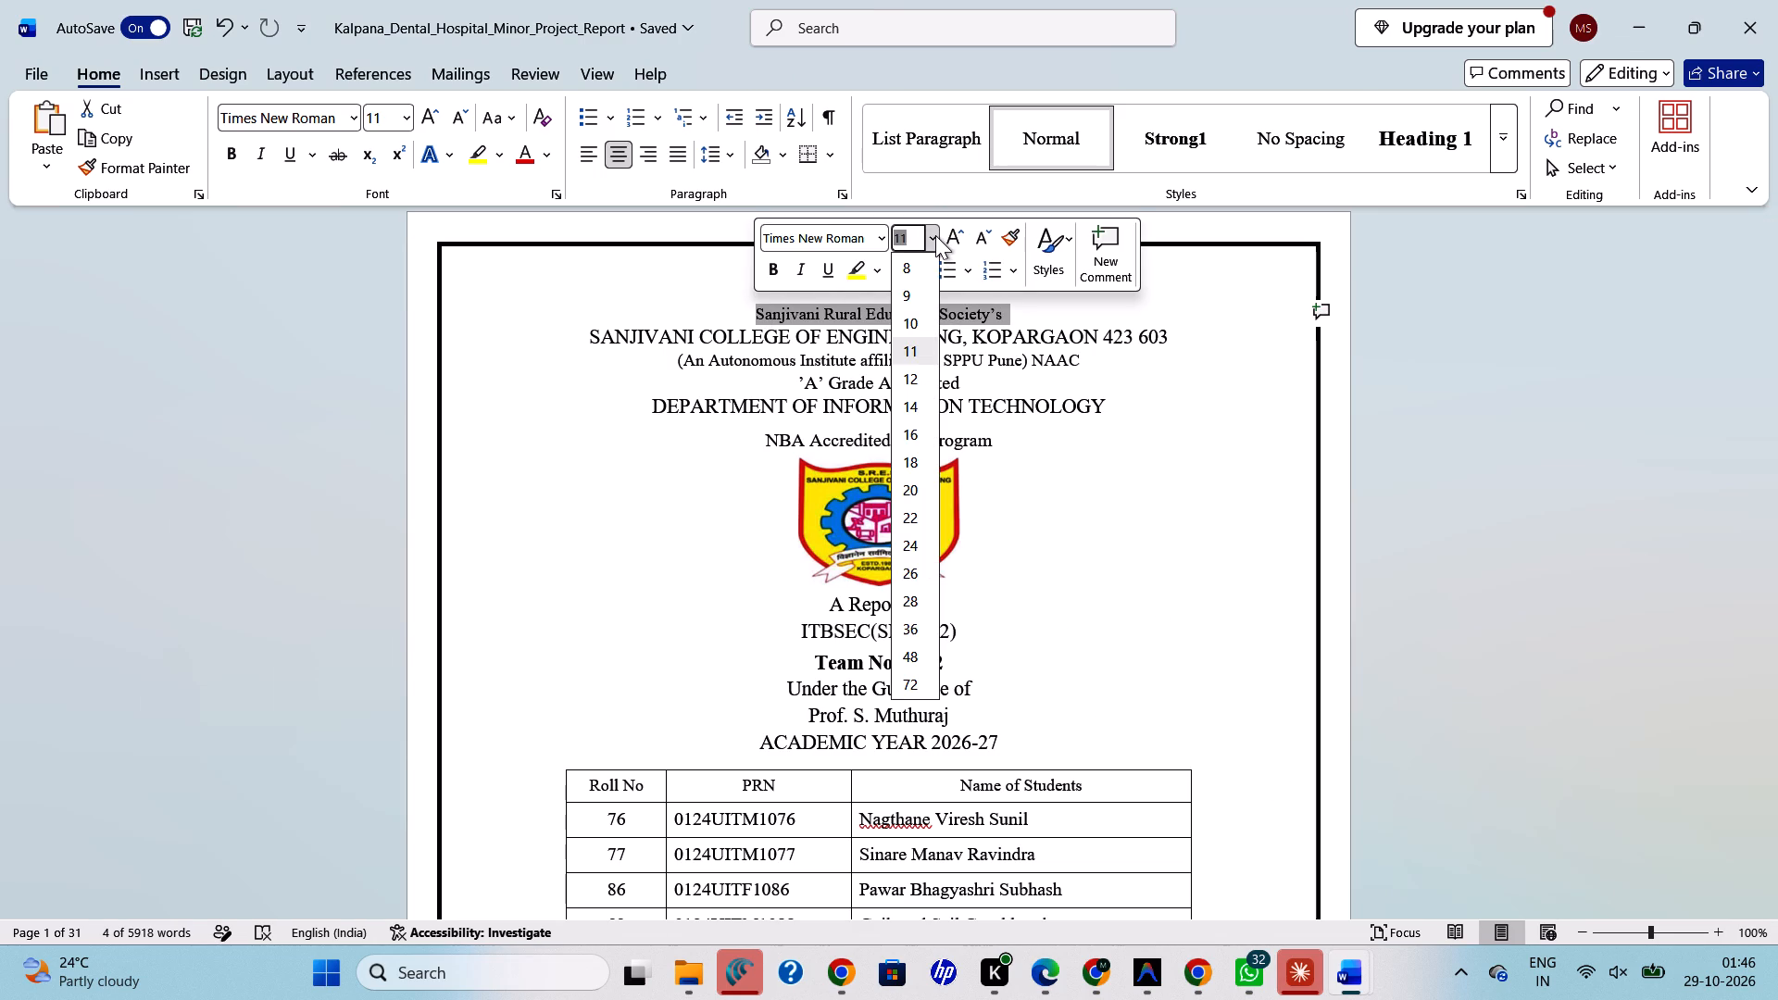
{"action": "left_click", "coordinate": [924, 365]}
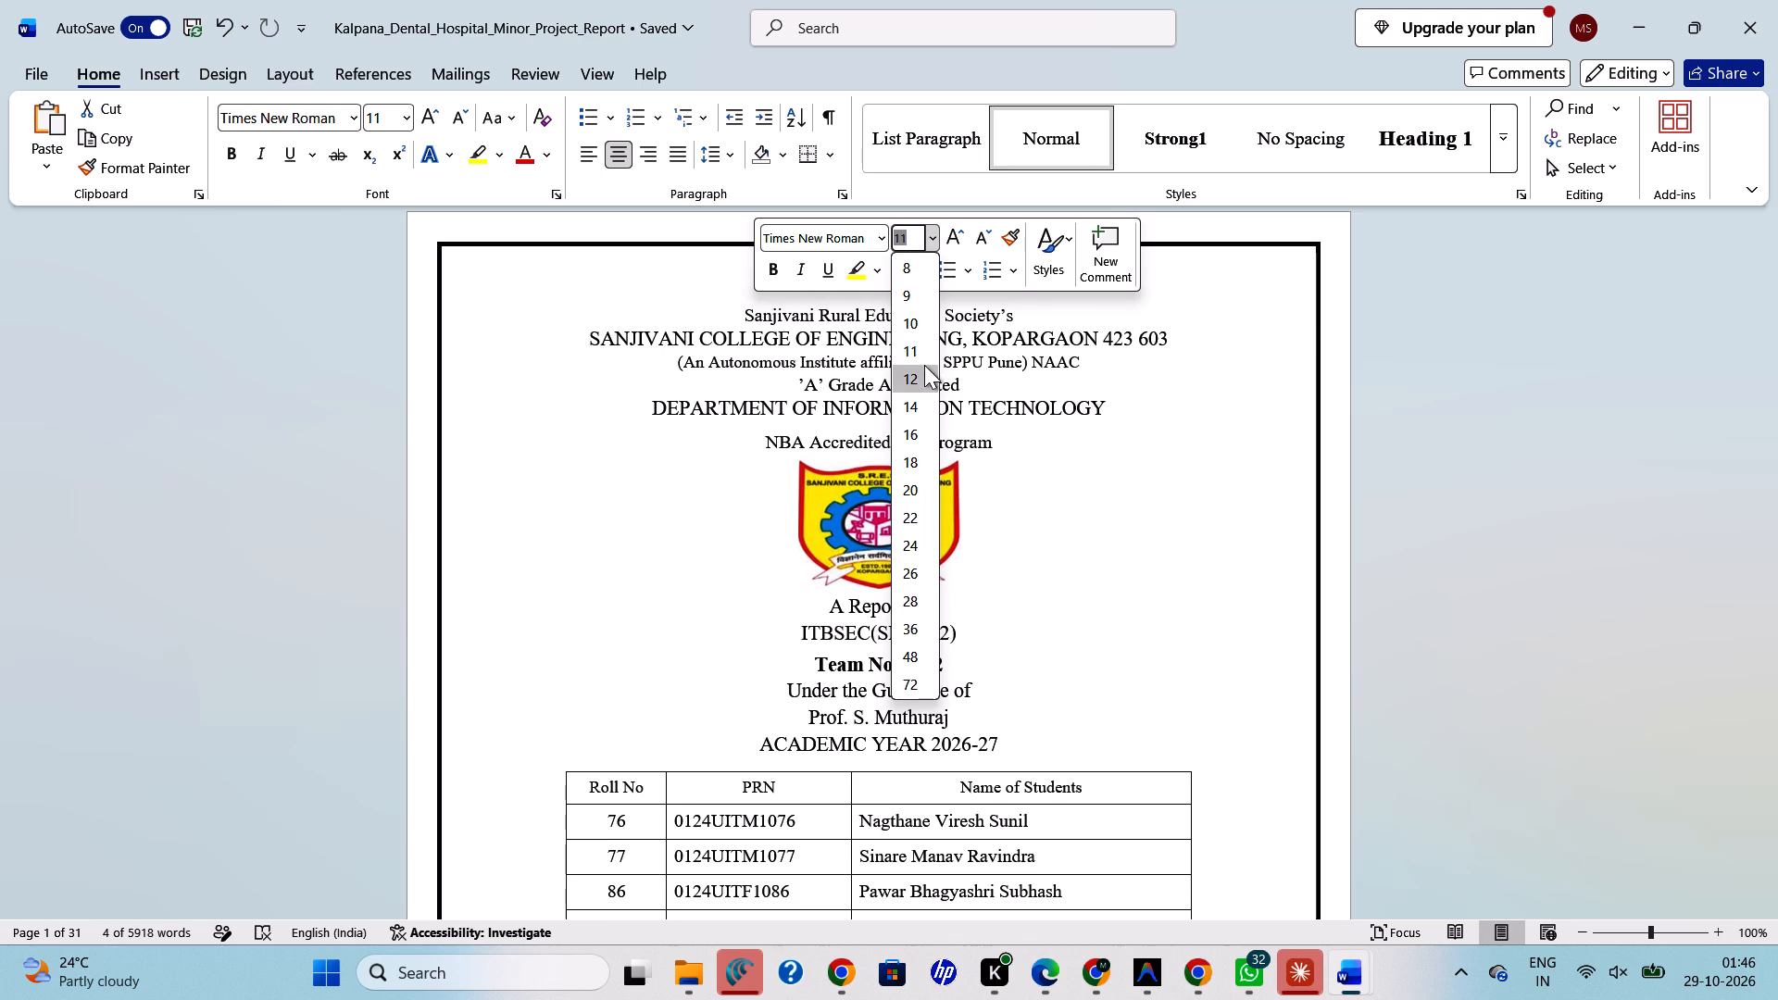
Set the "SANJIVANI COLLEGE OF ENGINEERING, KOPARGAON 423 603" line to 14 pt.
{"action": "left_click", "coordinate": [1176, 328]}
{"action": "left_click_drag", "start_coordinate": [1176, 328], "coordinate": [676, 323]}
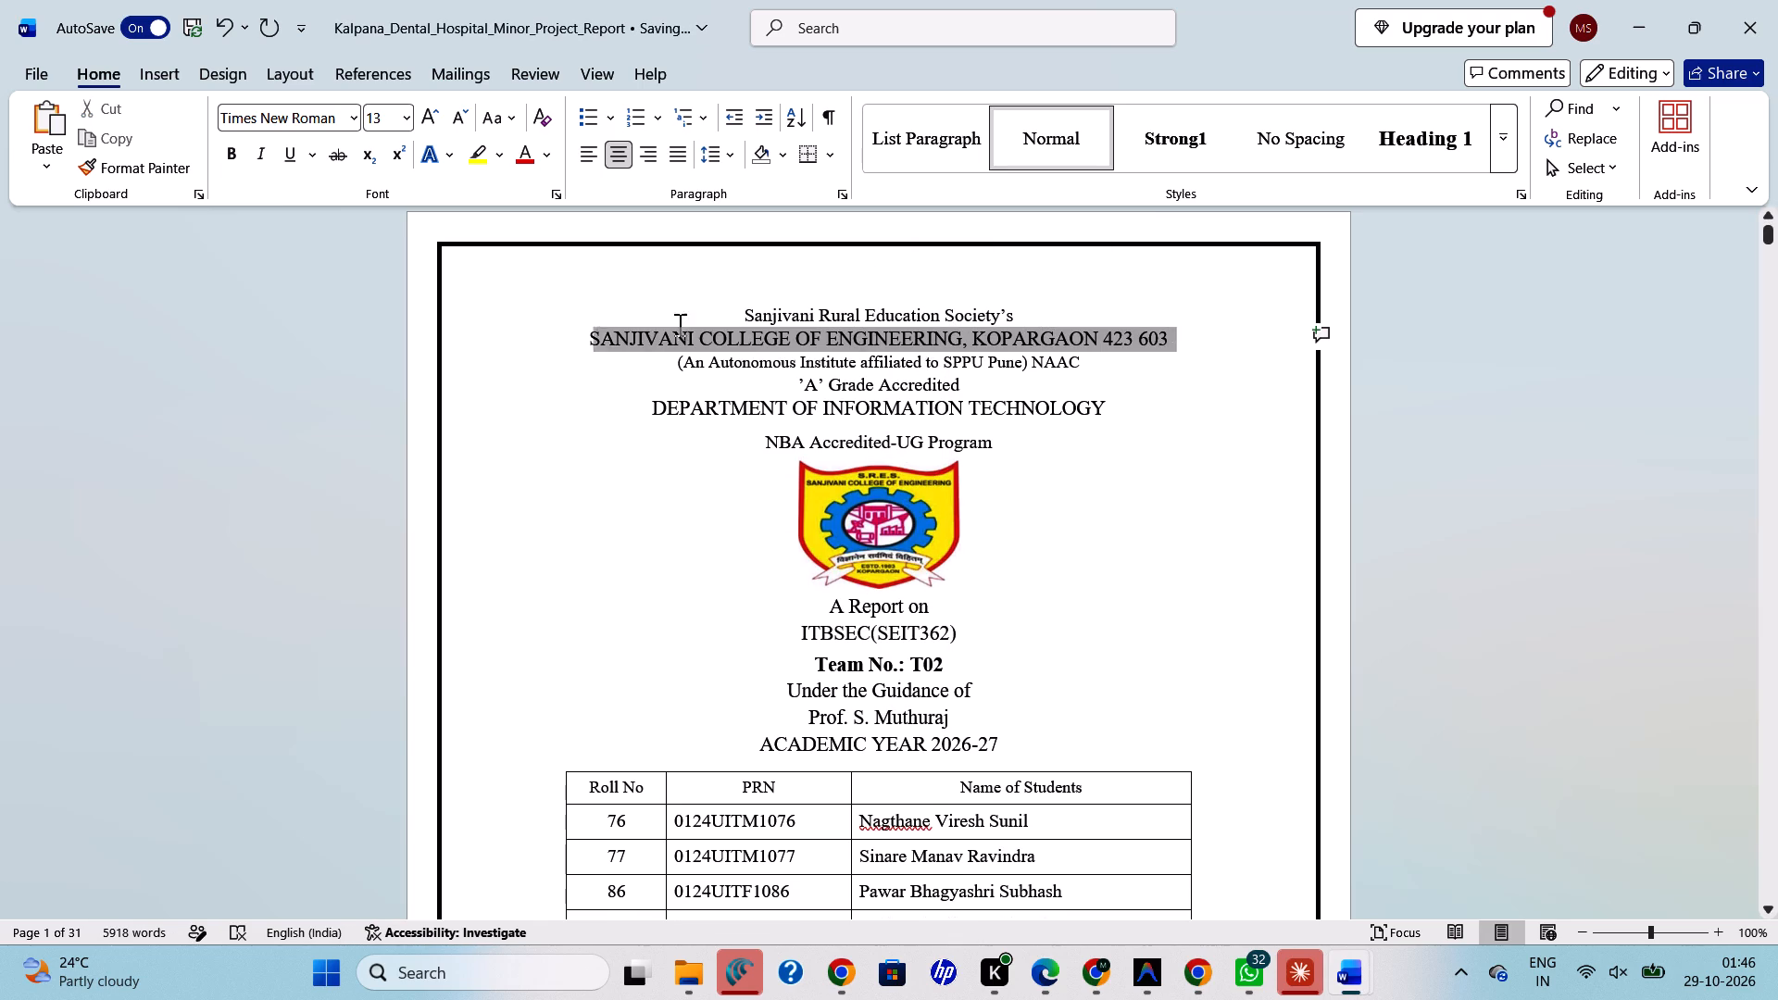
{"action": "left_click_drag", "start_coordinate": [676, 323], "coordinate": [592, 340]}
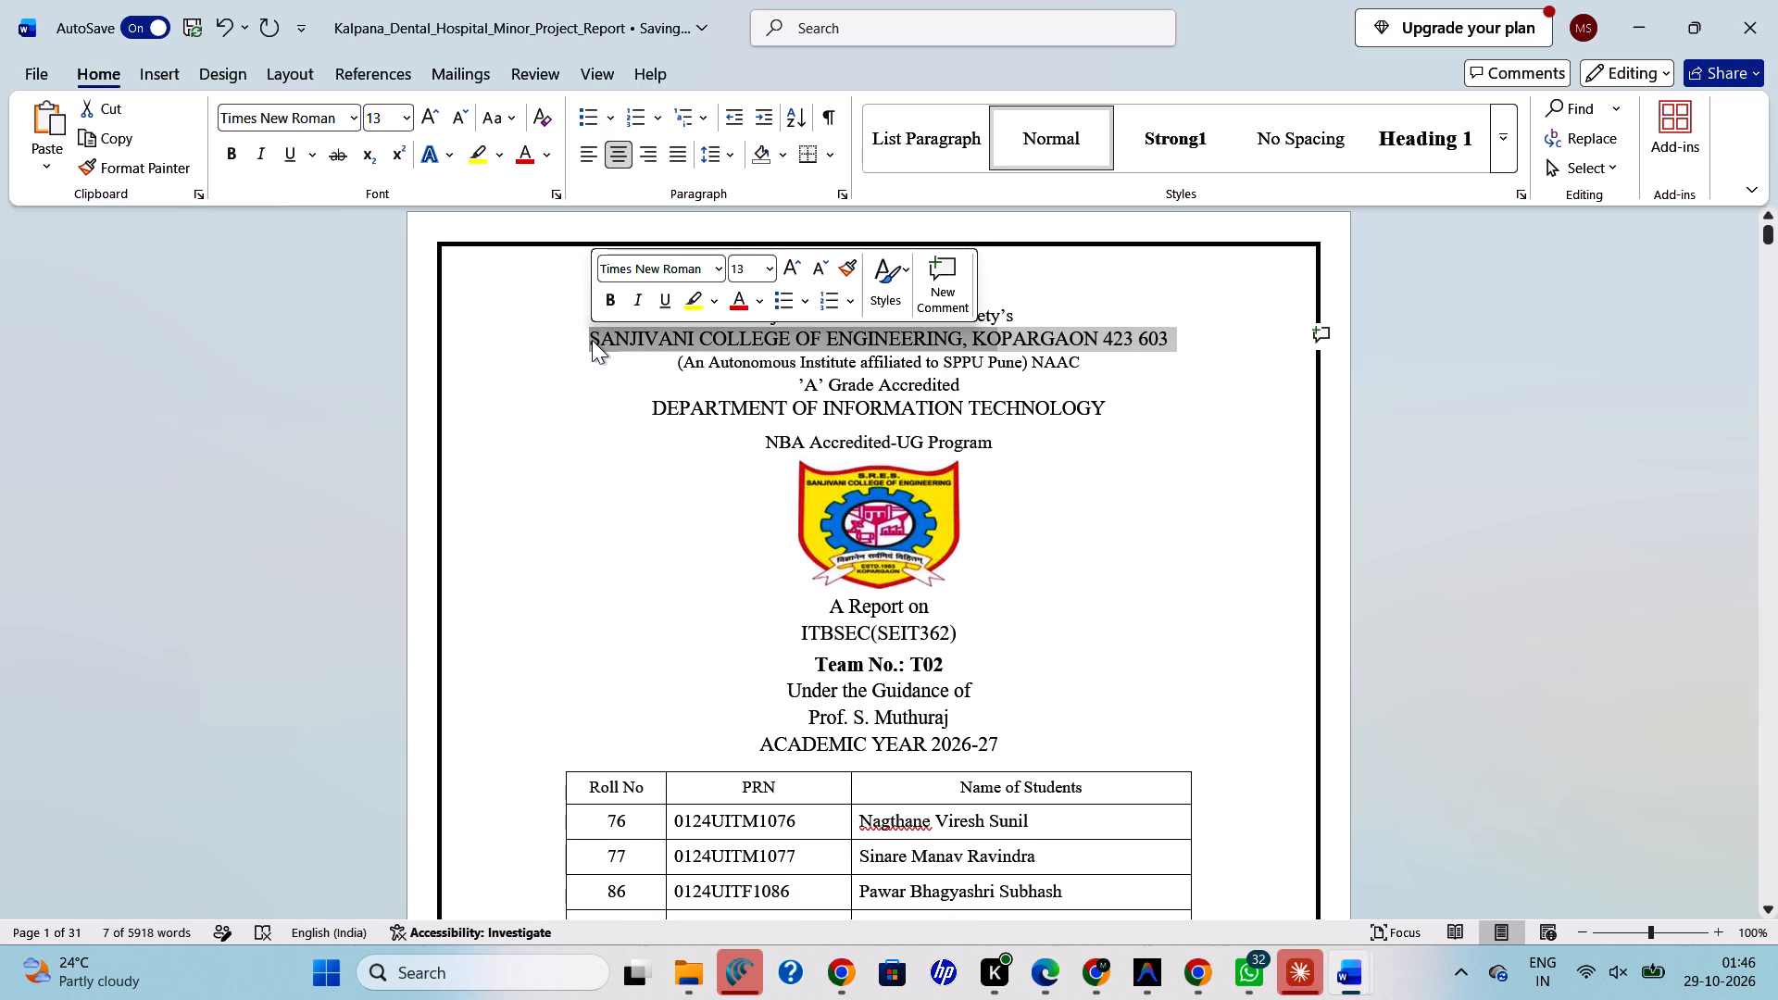
{"action": "left_click", "coordinate": [769, 266]}
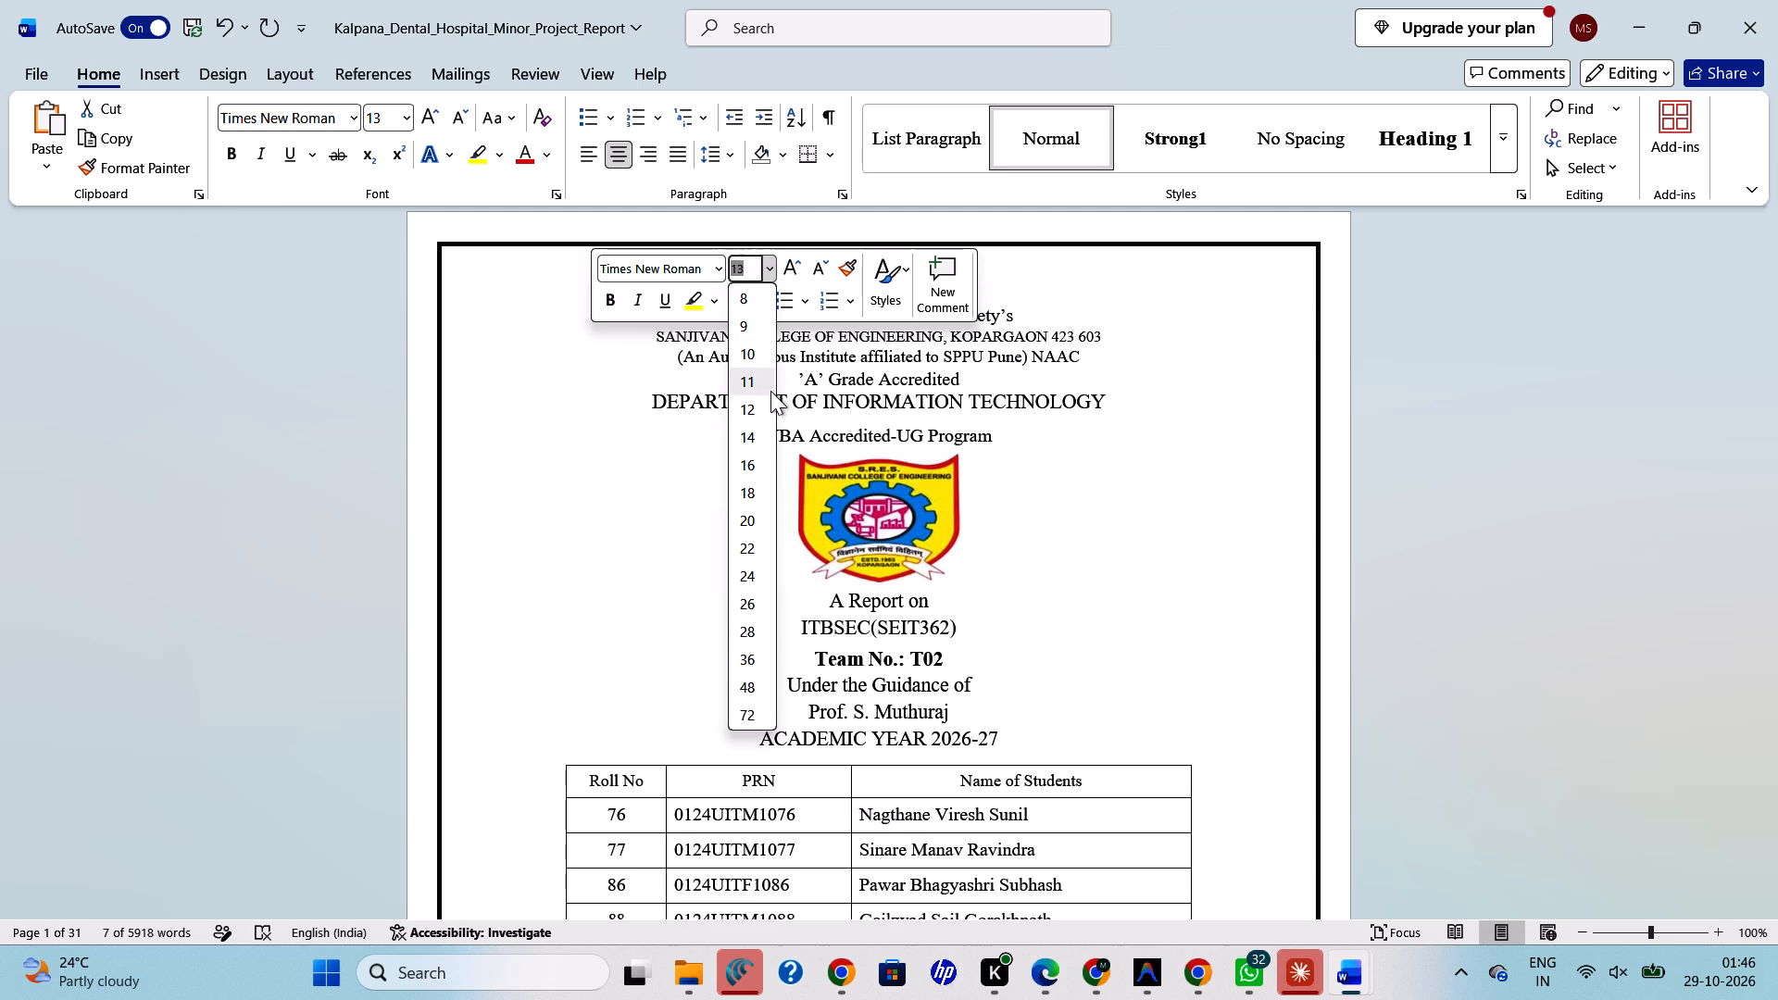
{"action": "left_click", "coordinate": [760, 434]}
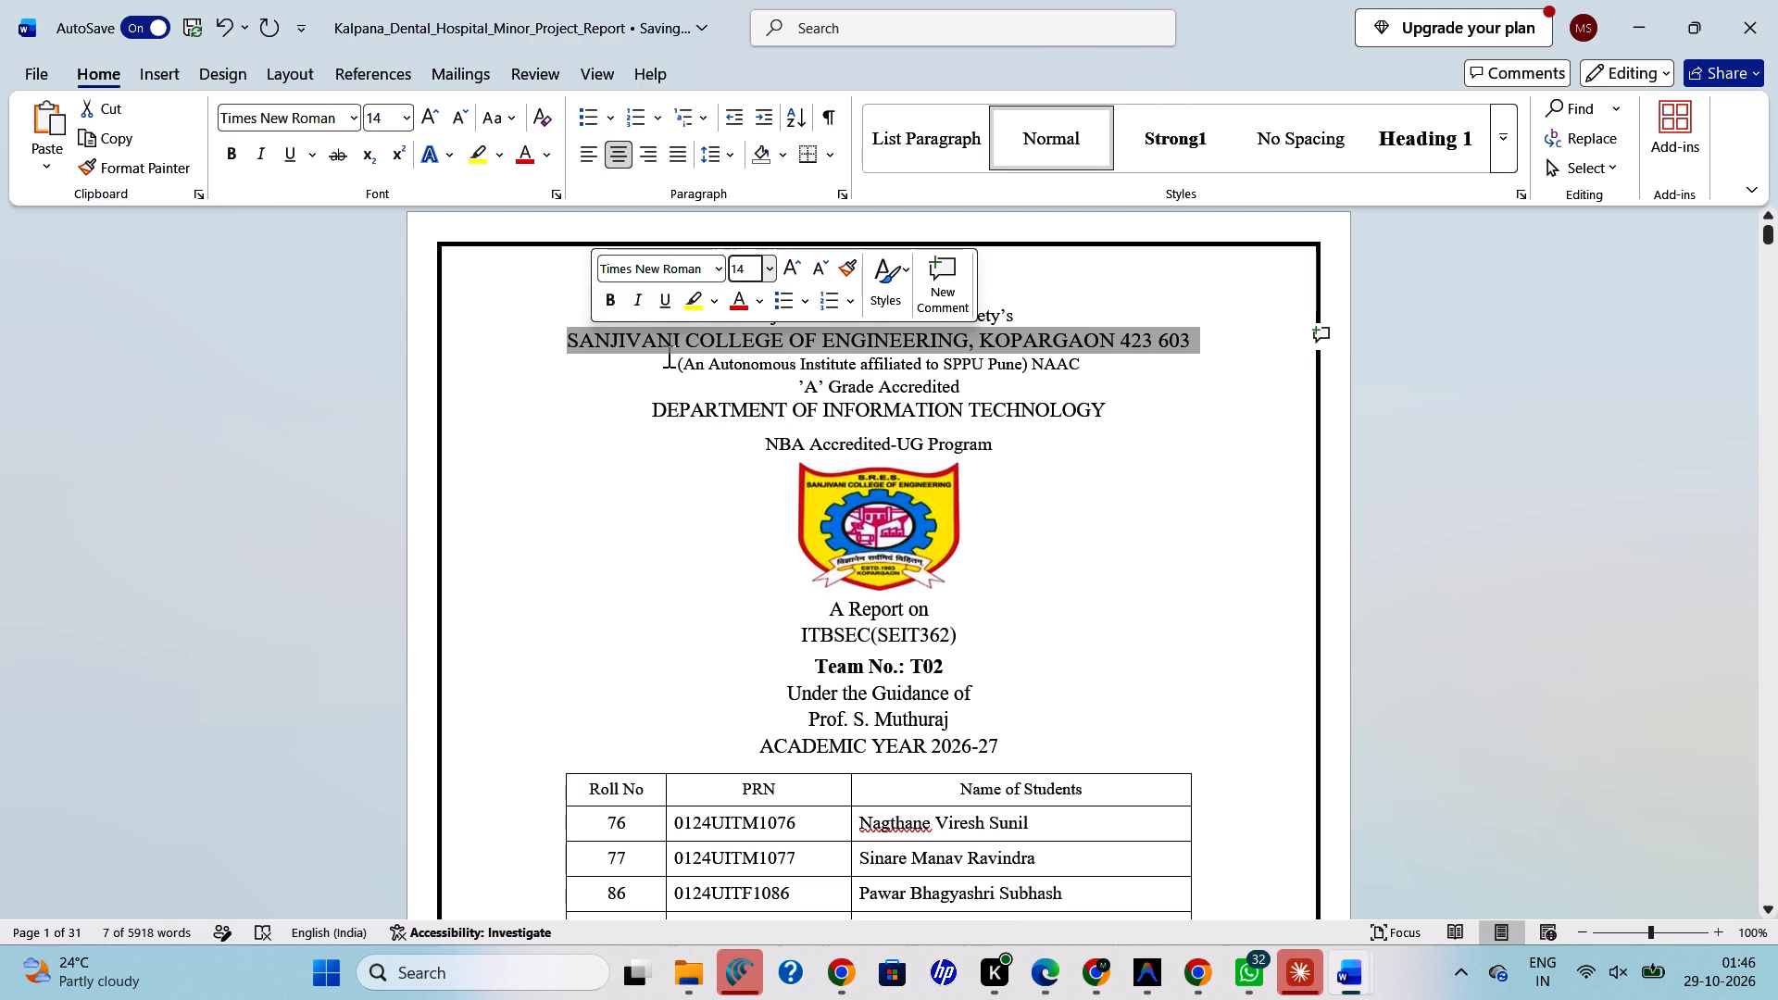
Set the "(An Autonomous Institute affiliated to SPPU Pune) NAAC" line to 12 pt.
{"action": "left_click_drag", "start_coordinate": [670, 360], "coordinate": [1036, 359]}
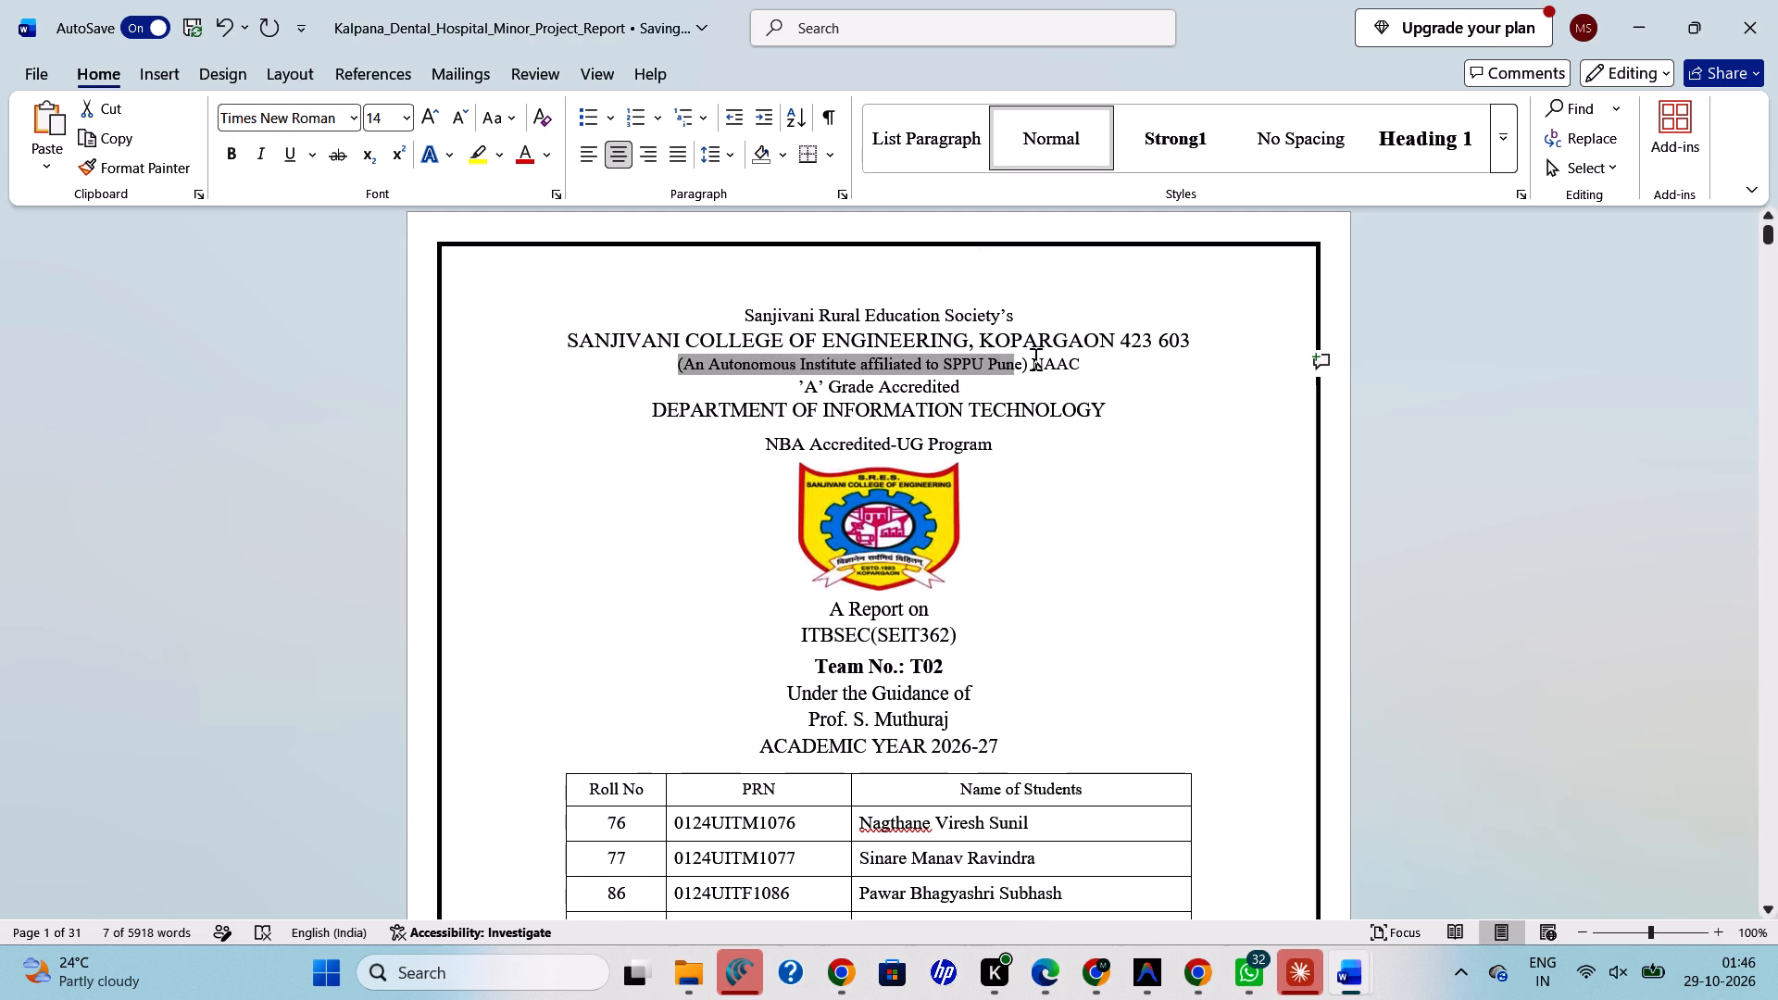
{"action": "left_click_drag", "start_coordinate": [1036, 359], "coordinate": [1079, 369]}
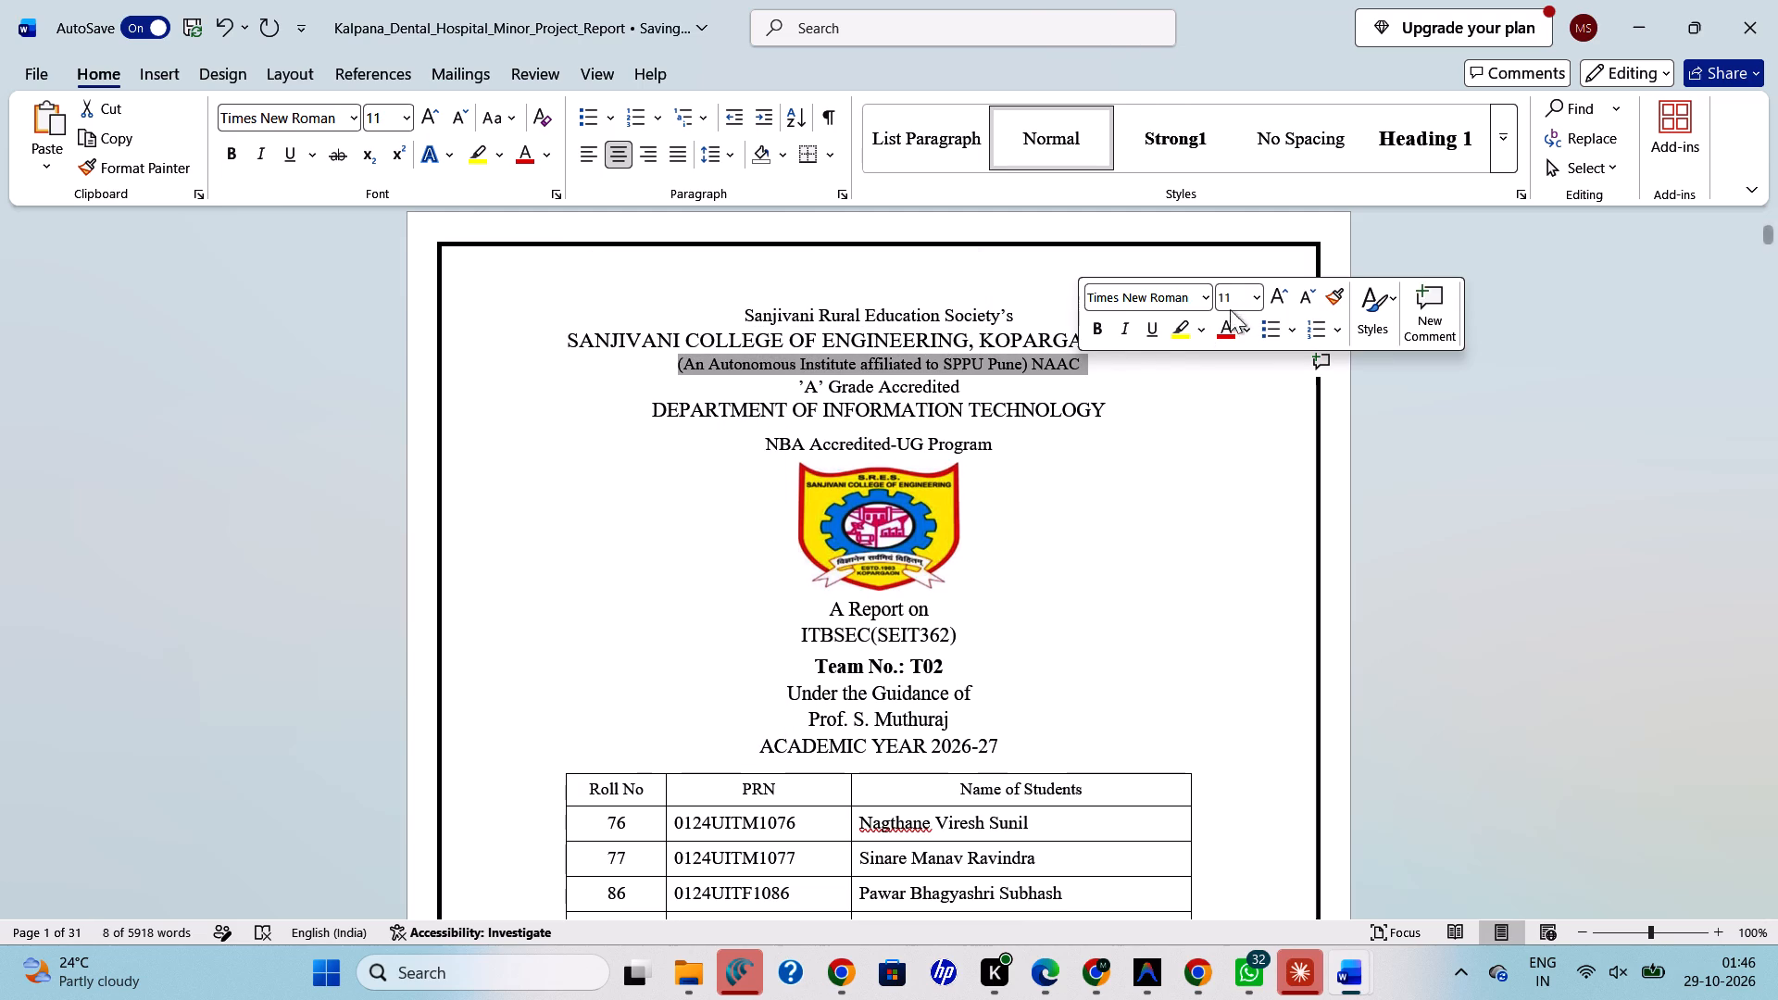
{"action": "left_click", "coordinate": [1254, 296]}
{"action": "left_click", "coordinate": [1250, 437]}
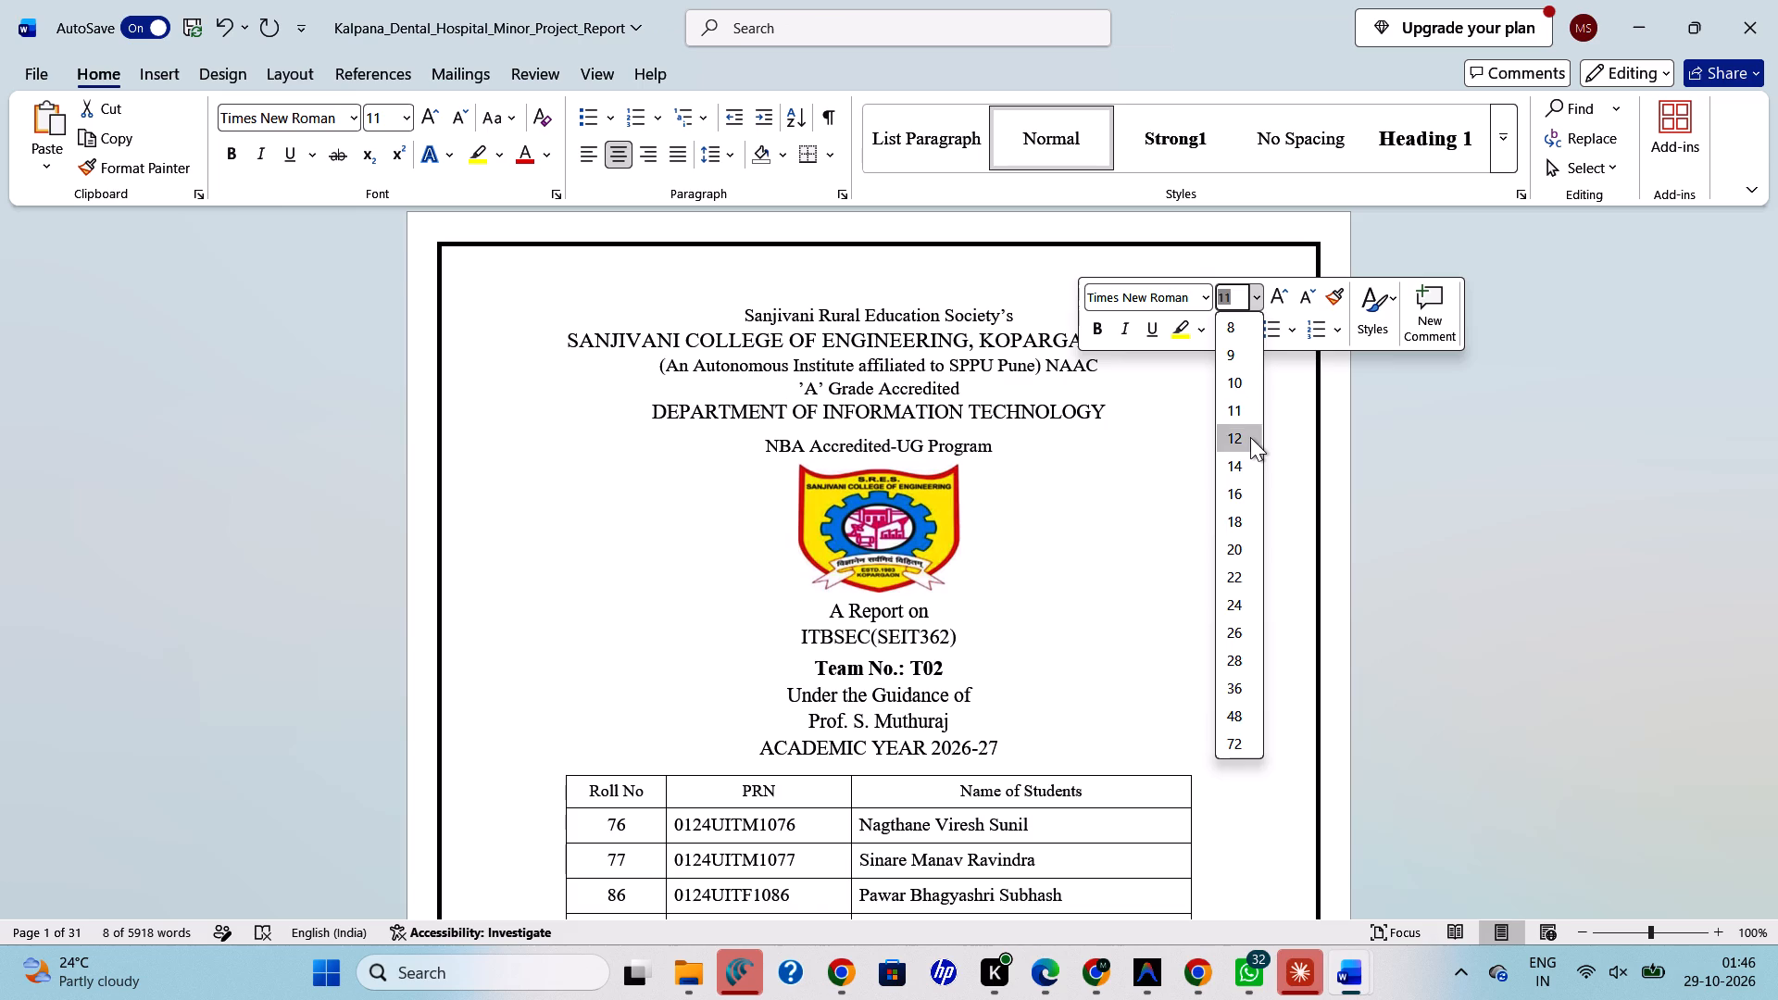
Check the font size of the "'A' Grade Accredited" line and set the "DEPARTMENT OF INFORMATION TECHNOLOGY" line to 14 pt.
{"action": "left_click_drag", "start_coordinate": [788, 384], "coordinate": [973, 381]}
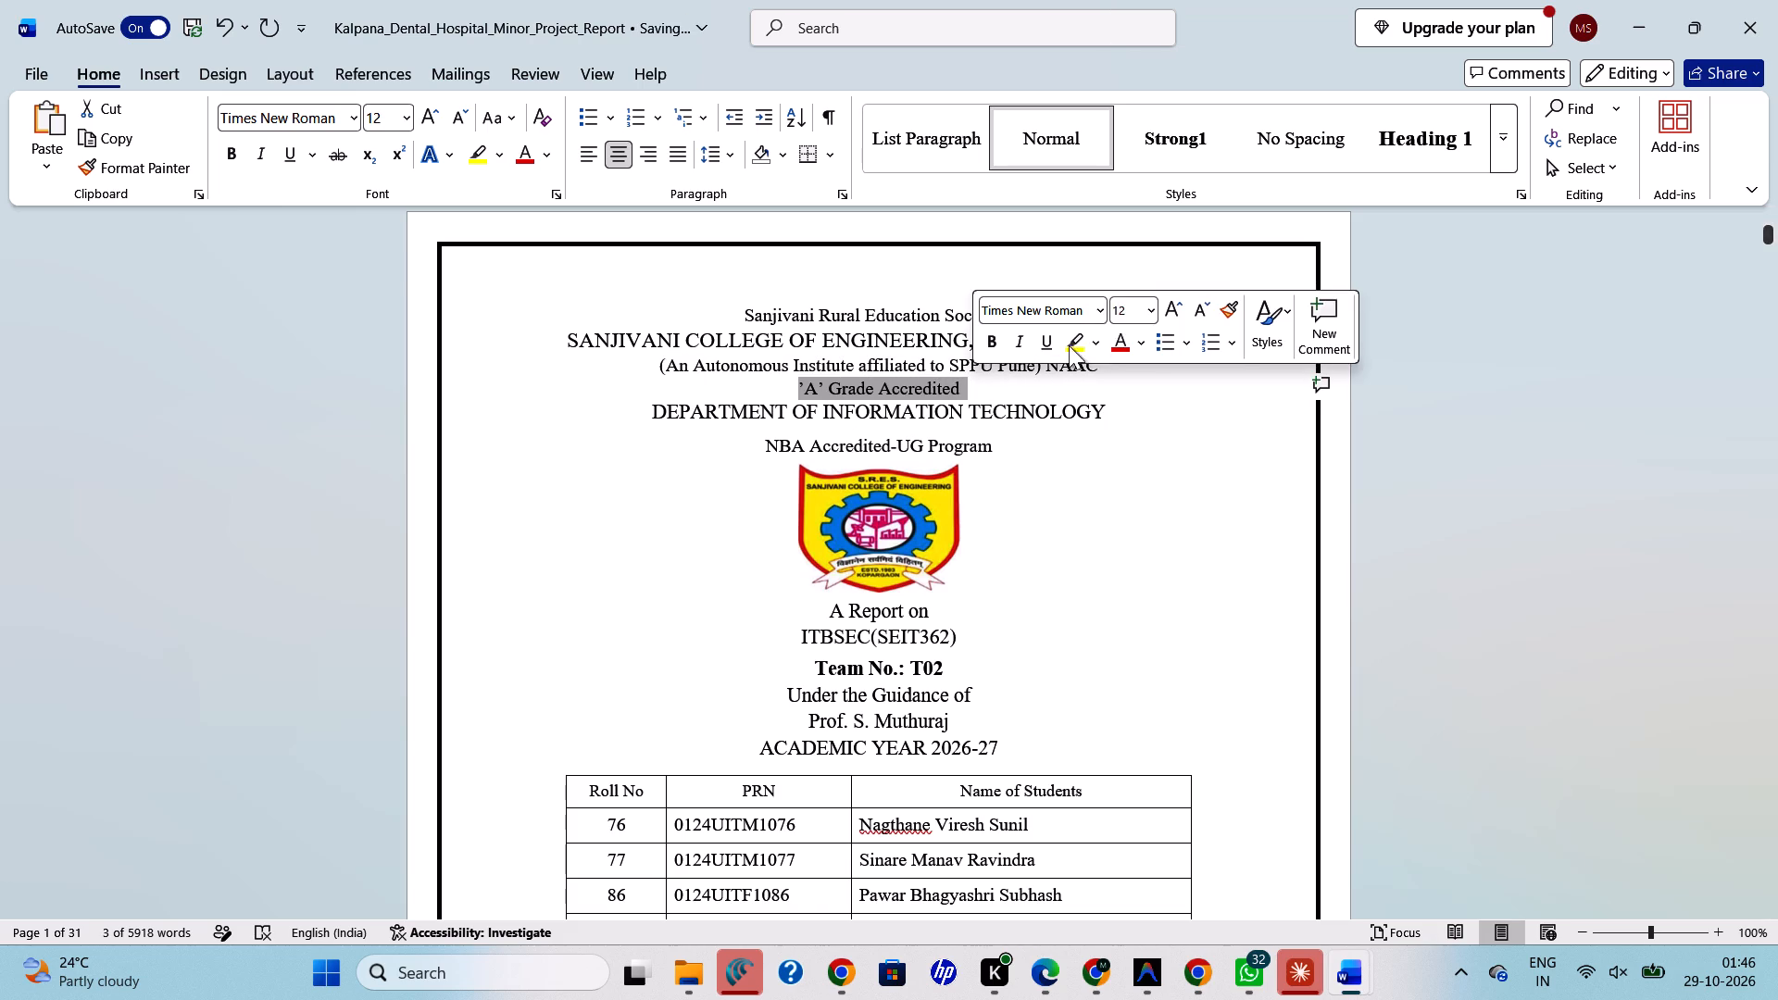
{"action": "left_click", "coordinate": [1067, 410]}
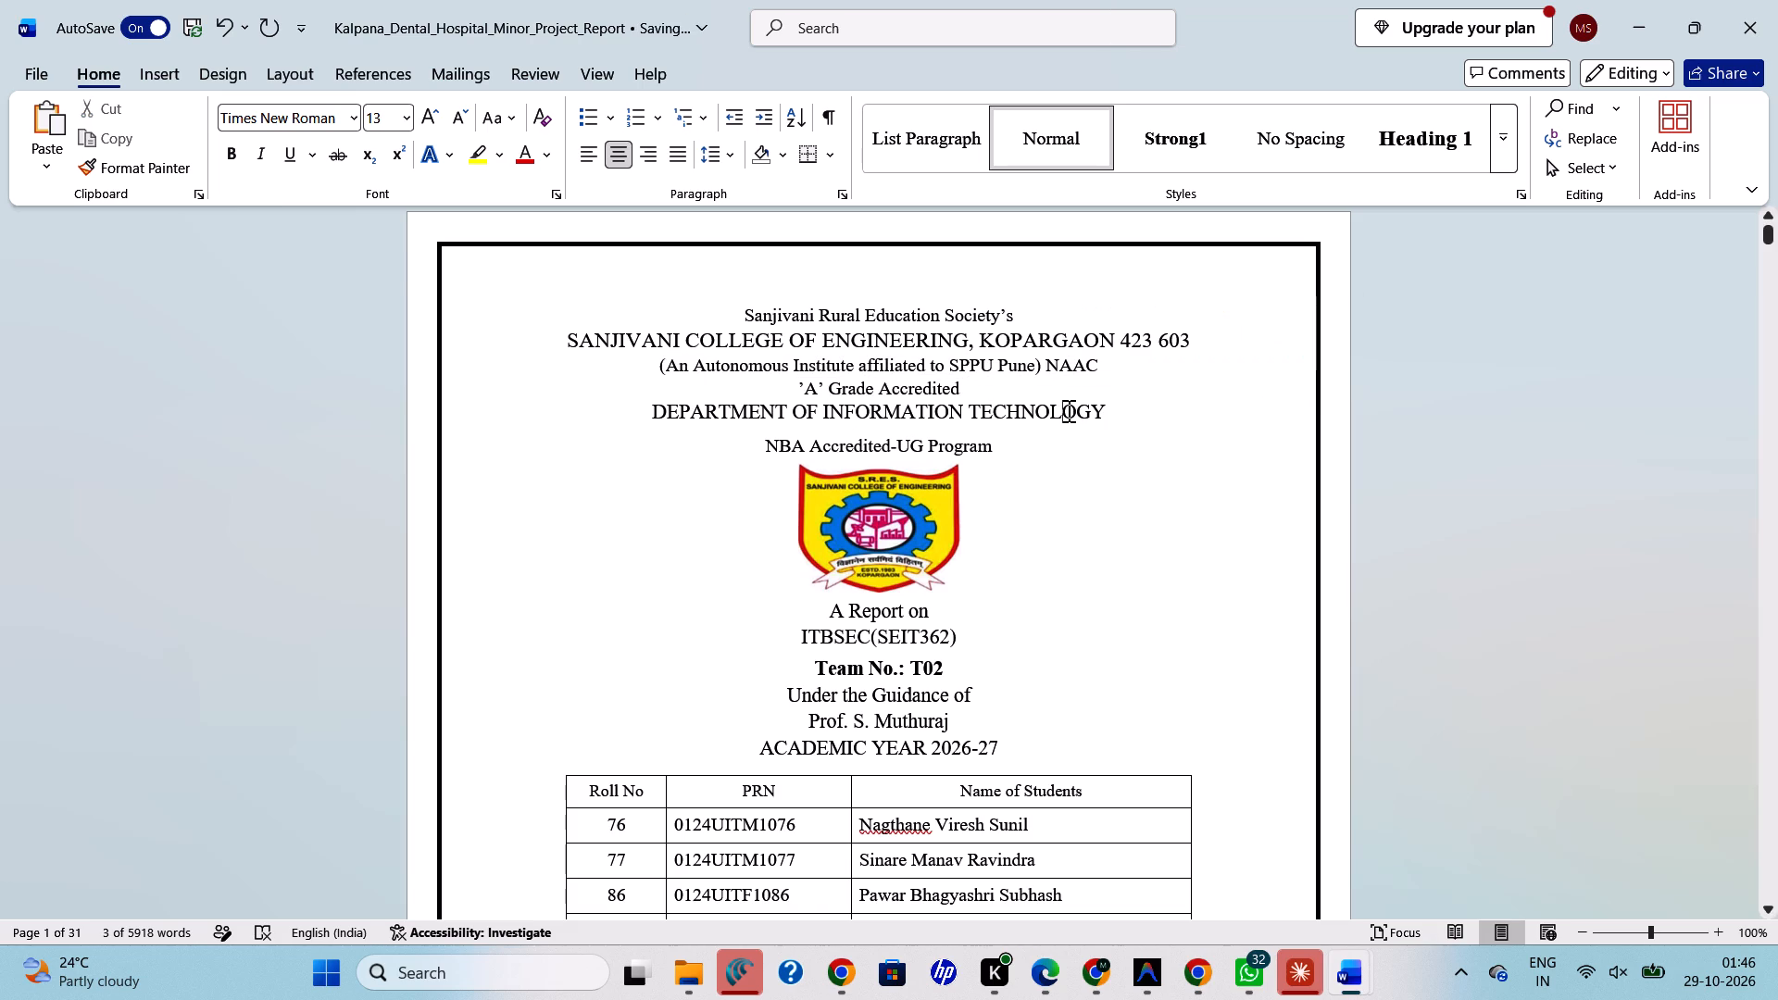
{"action": "left_click_drag", "start_coordinate": [1111, 409], "coordinate": [971, 411]}
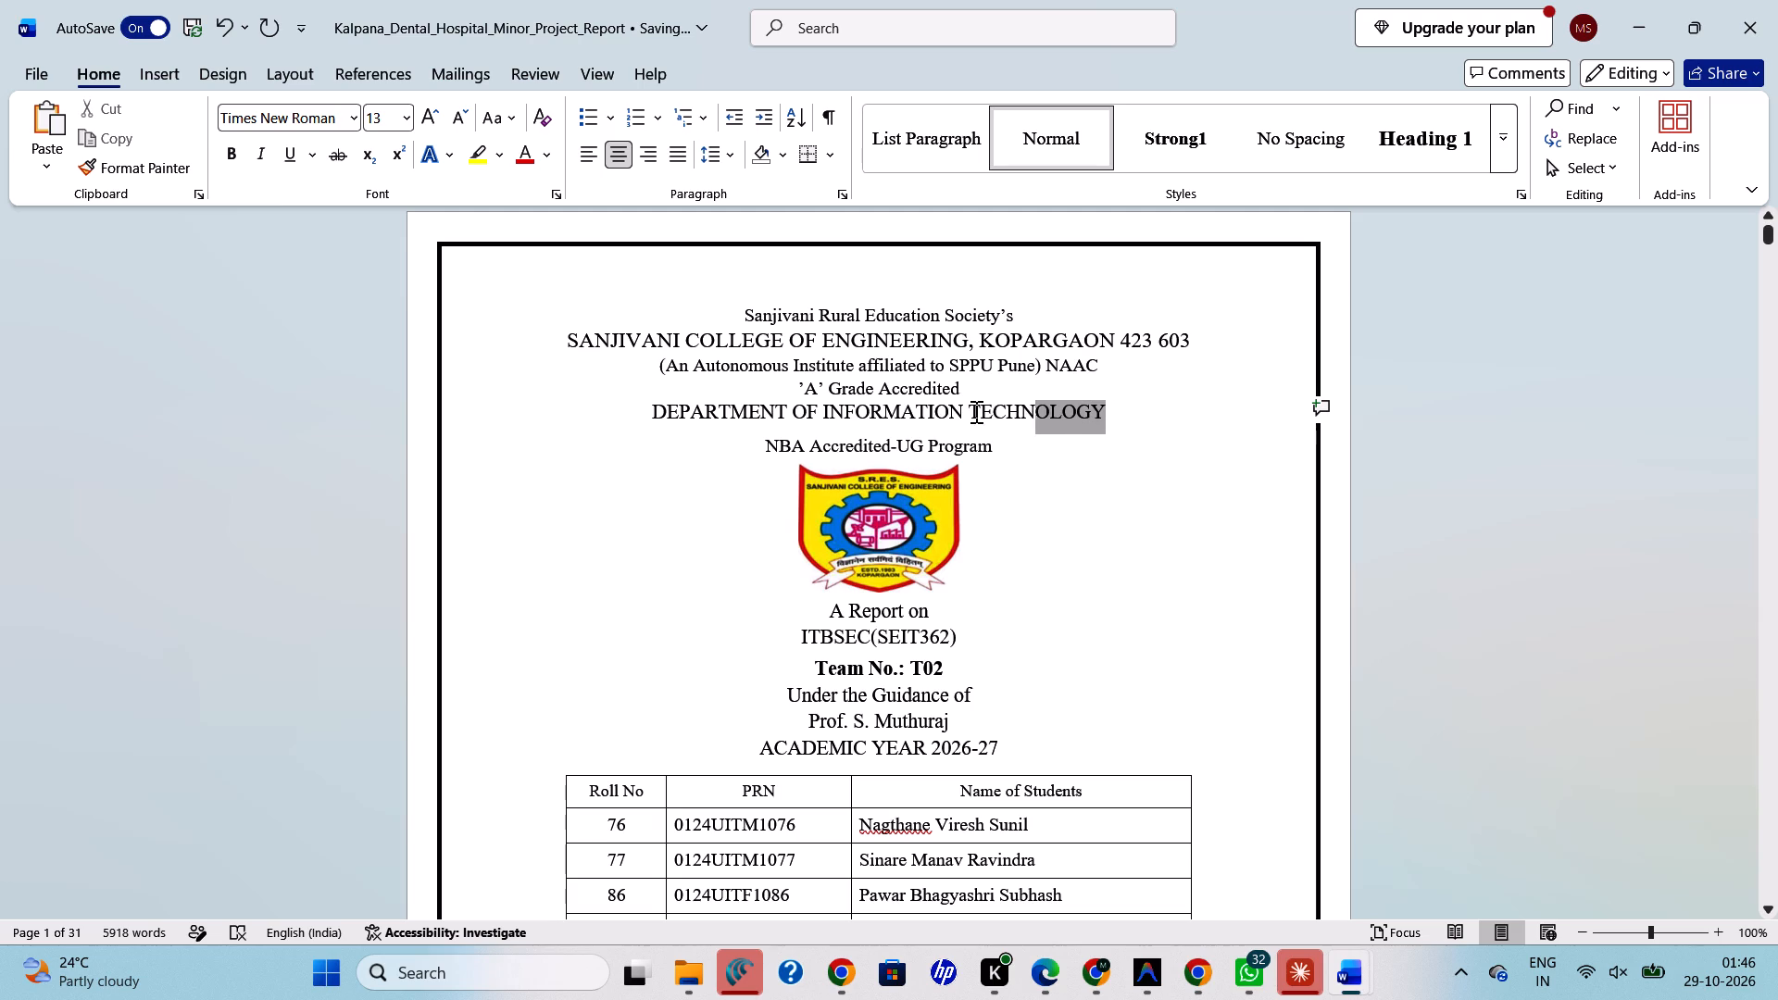
{"action": "left_click_drag", "start_coordinate": [971, 411], "coordinate": [957, 409]}
{"action": "left_click", "coordinate": [957, 409]}
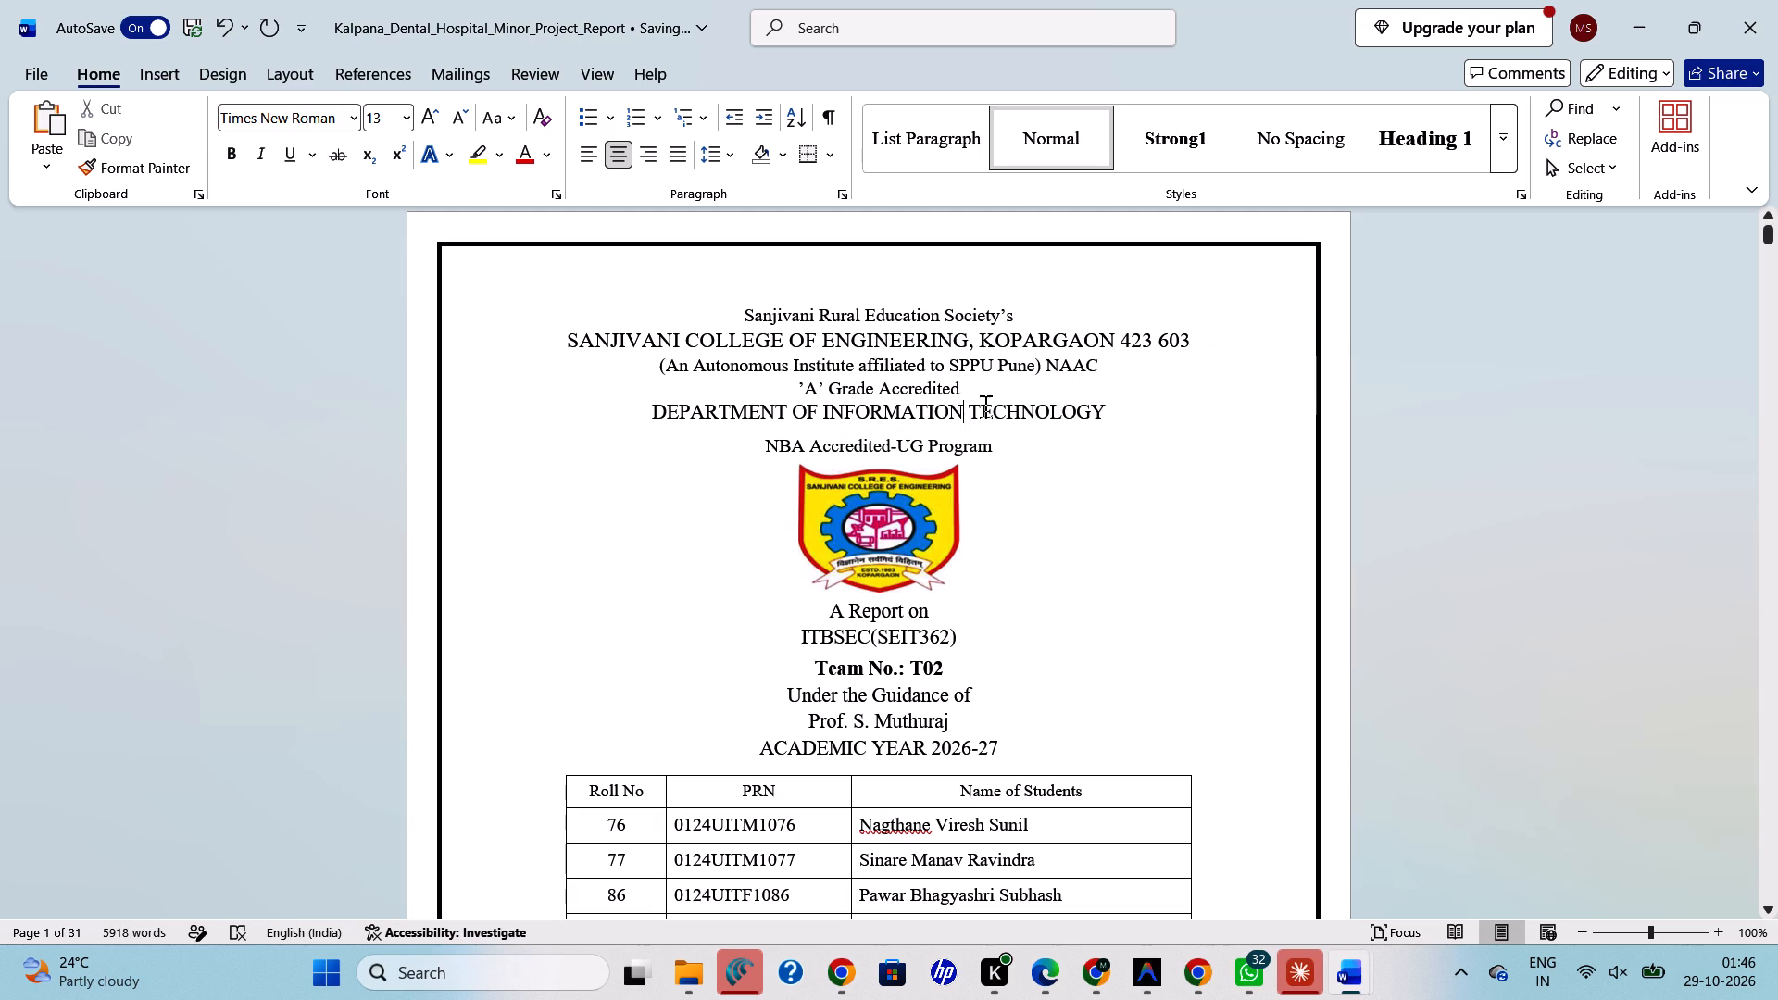
{"action": "left_click_drag", "start_coordinate": [1112, 398], "coordinate": [846, 419]}
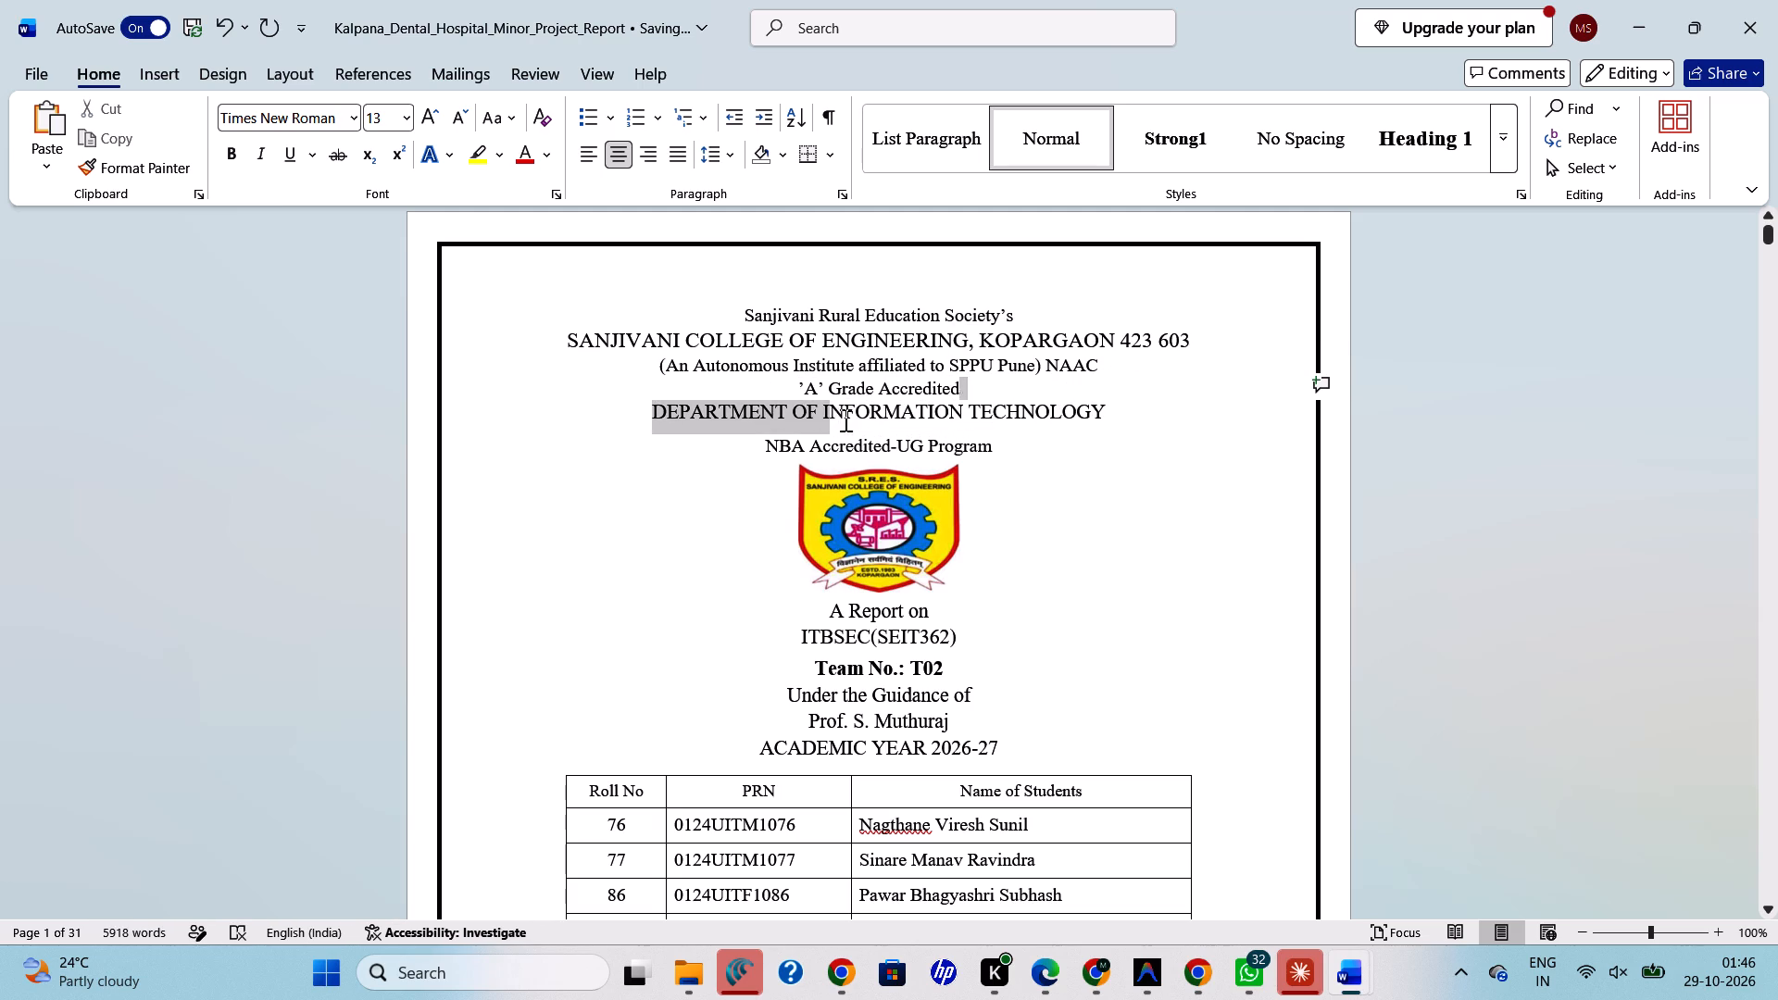
{"action": "left_click_drag", "start_coordinate": [846, 419], "coordinate": [1155, 424]}
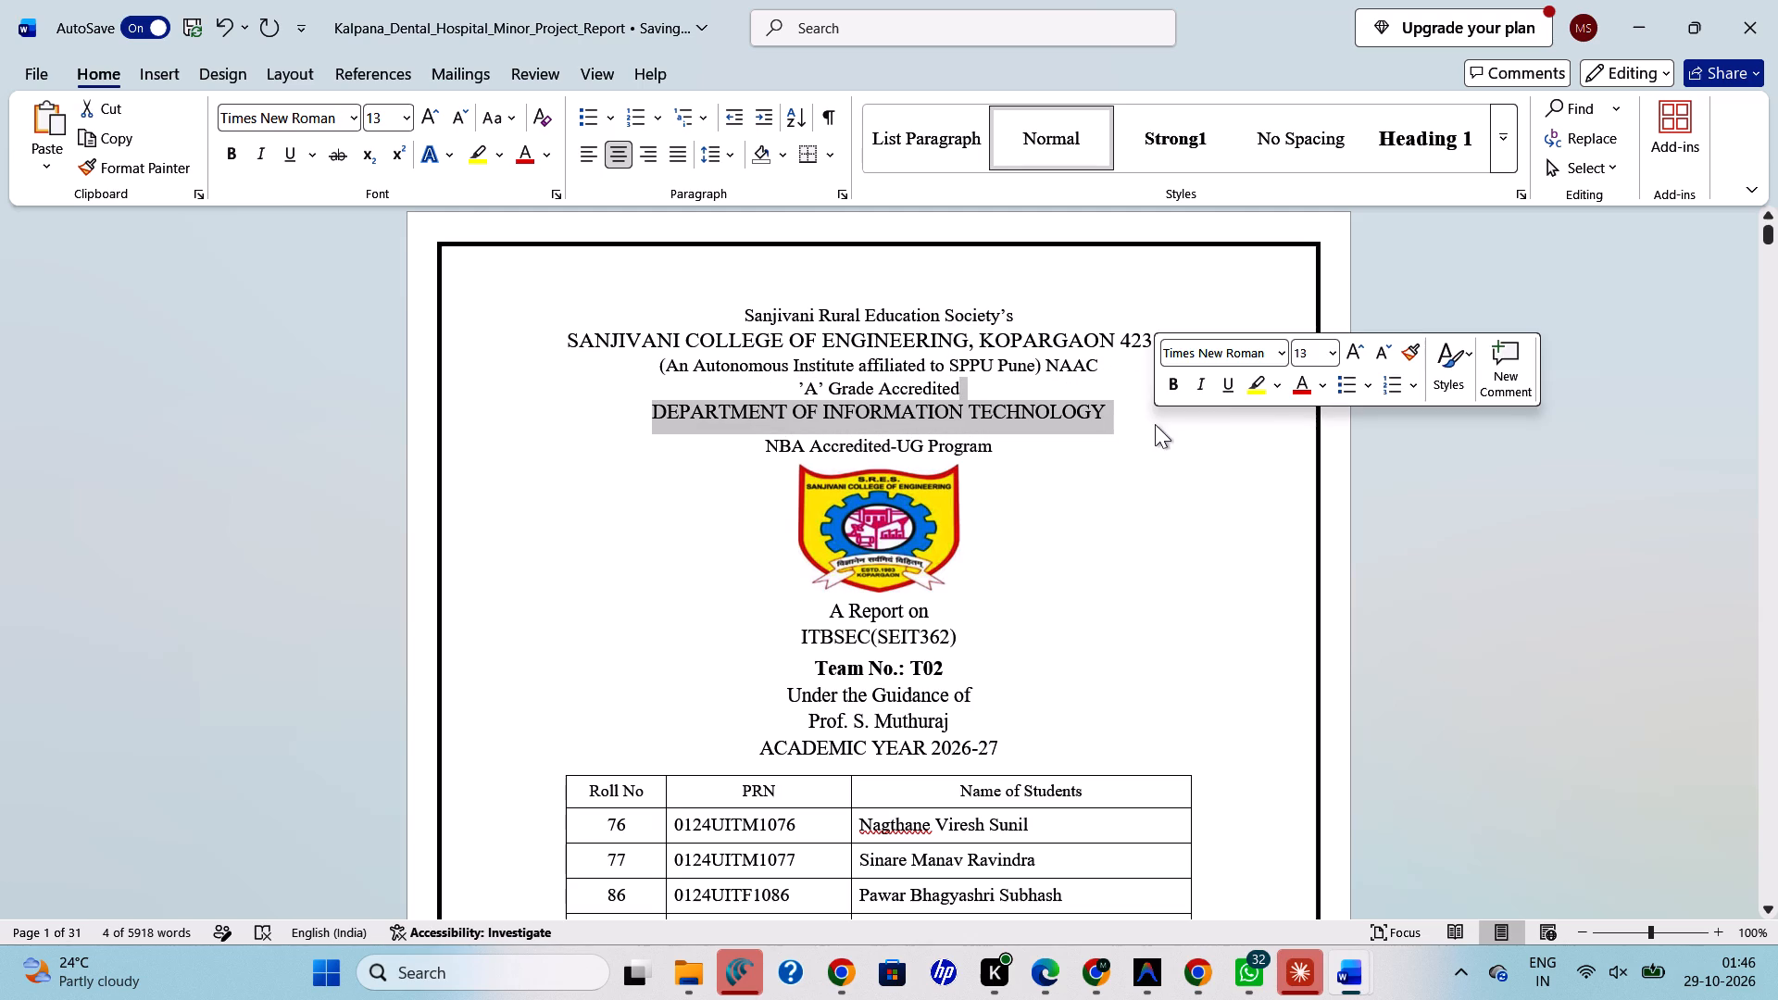
{"action": "left_click", "coordinate": [1324, 358]}
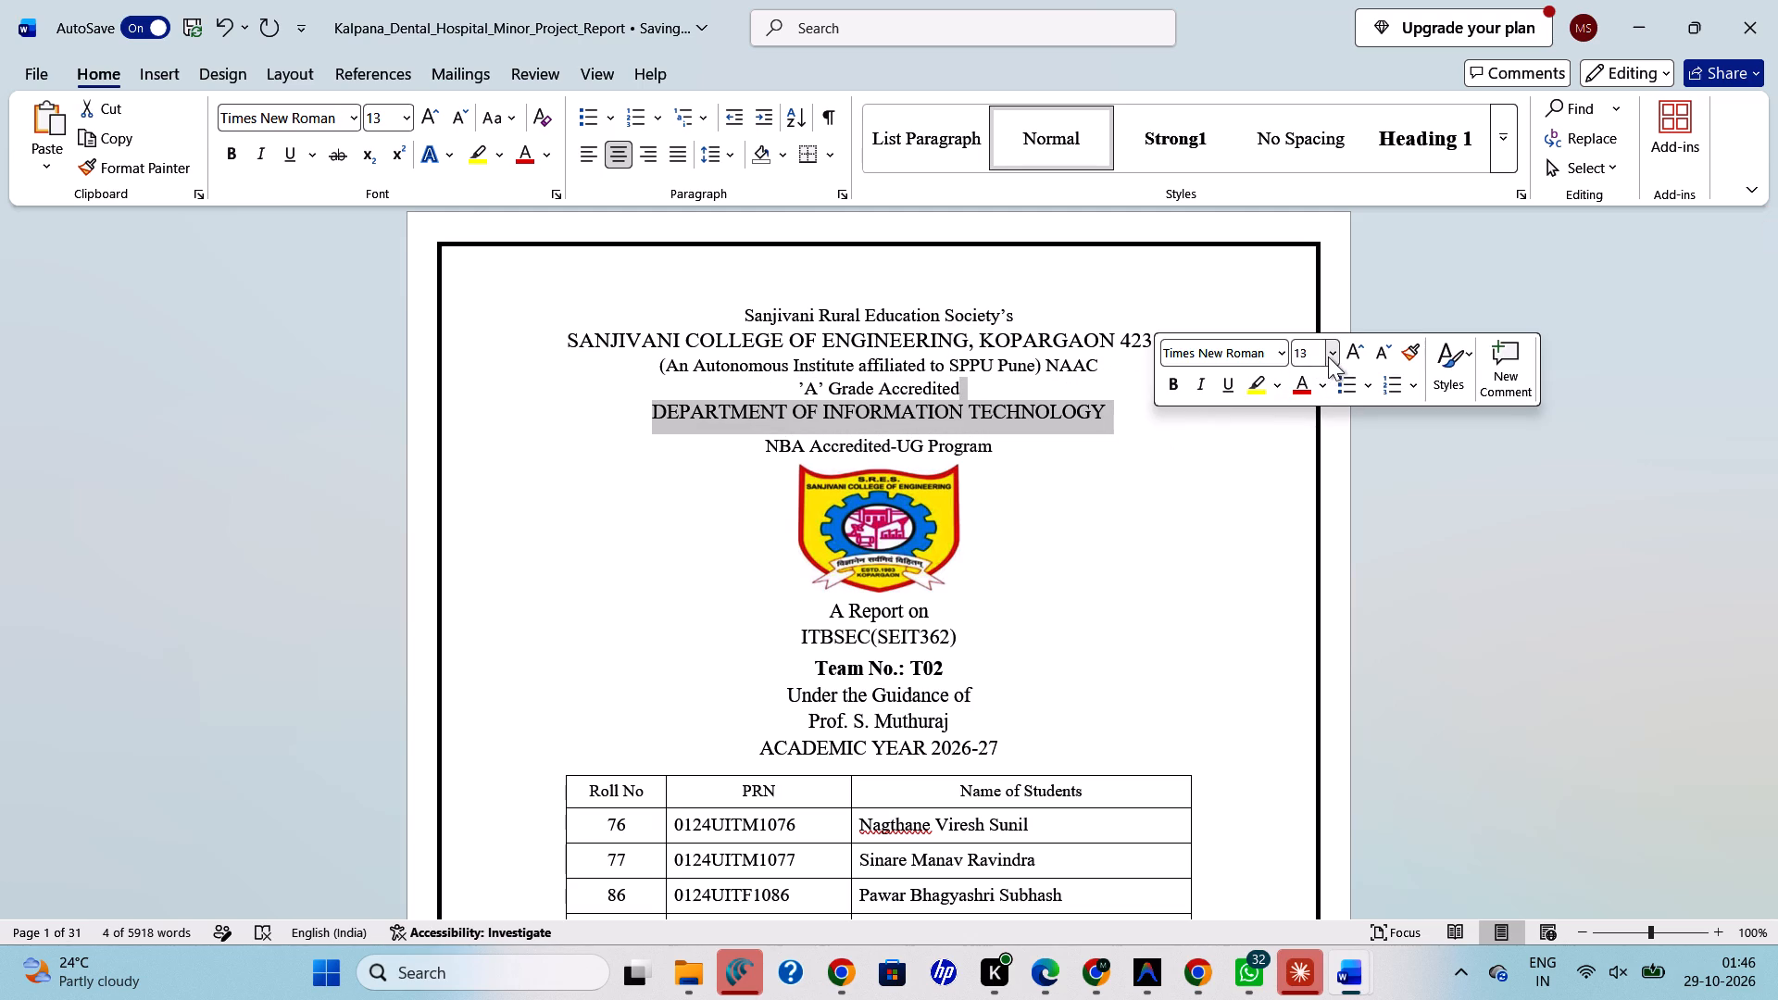
{"action": "left_click", "coordinate": [1328, 356]}
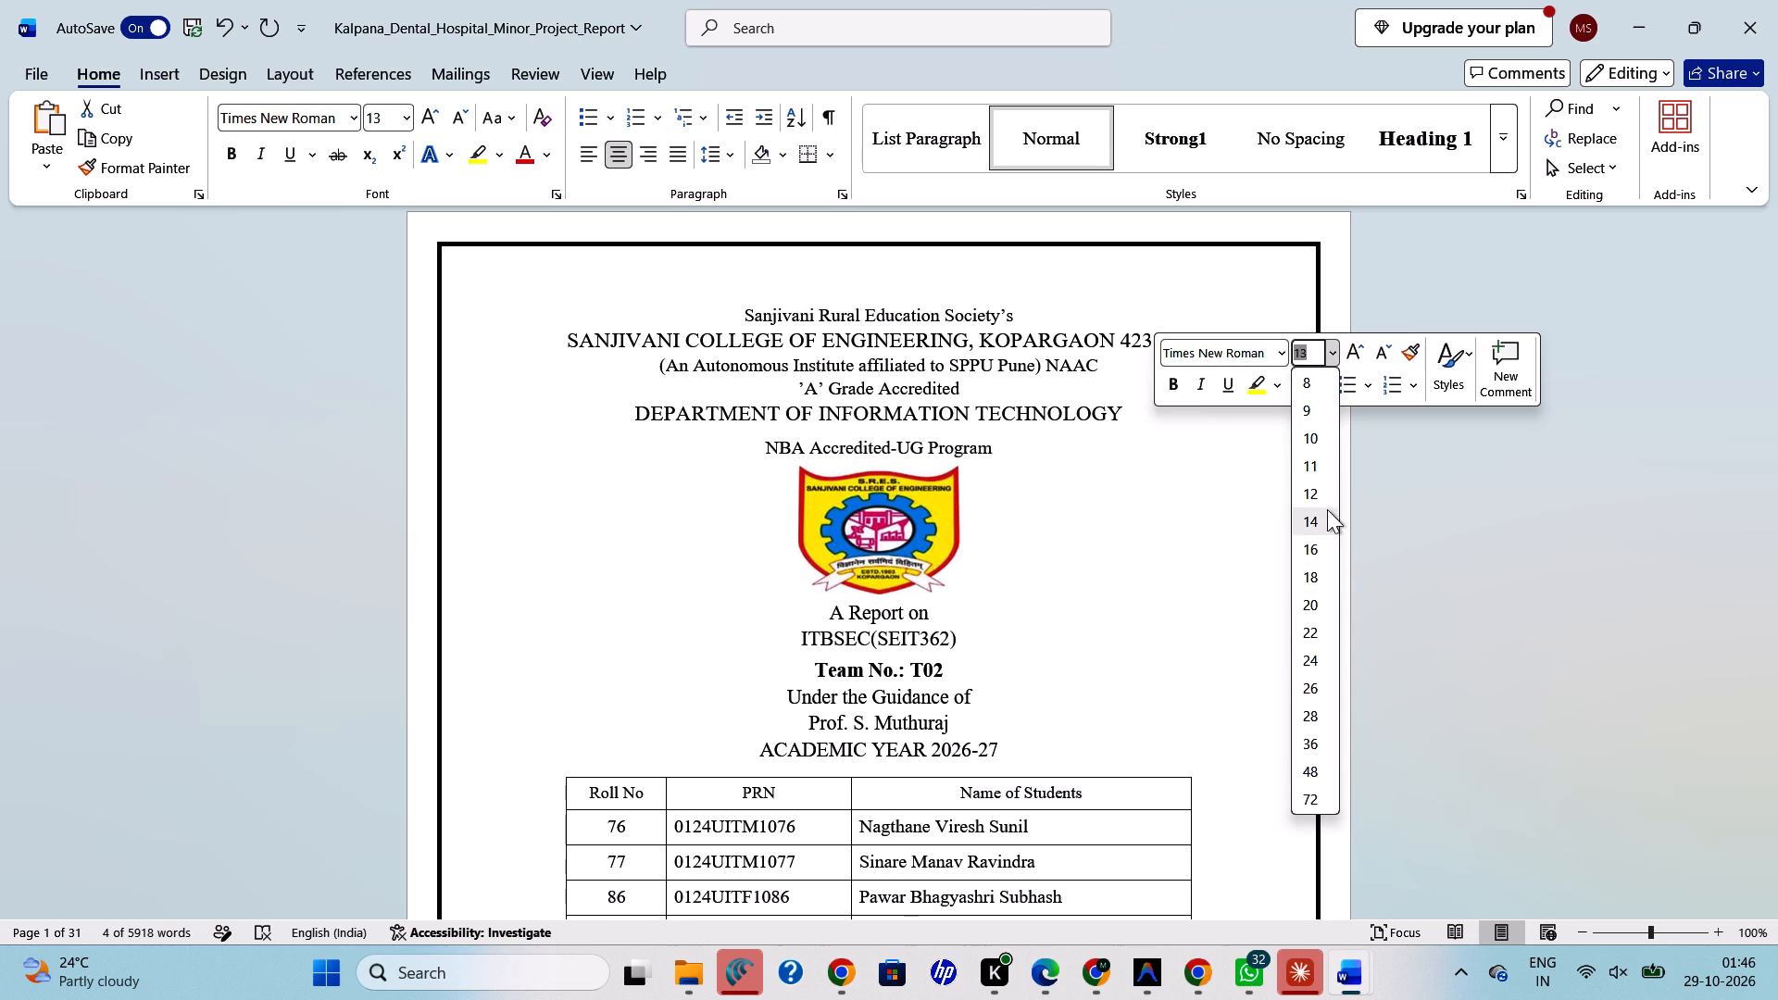
{"action": "left_click", "coordinate": [1327, 509]}
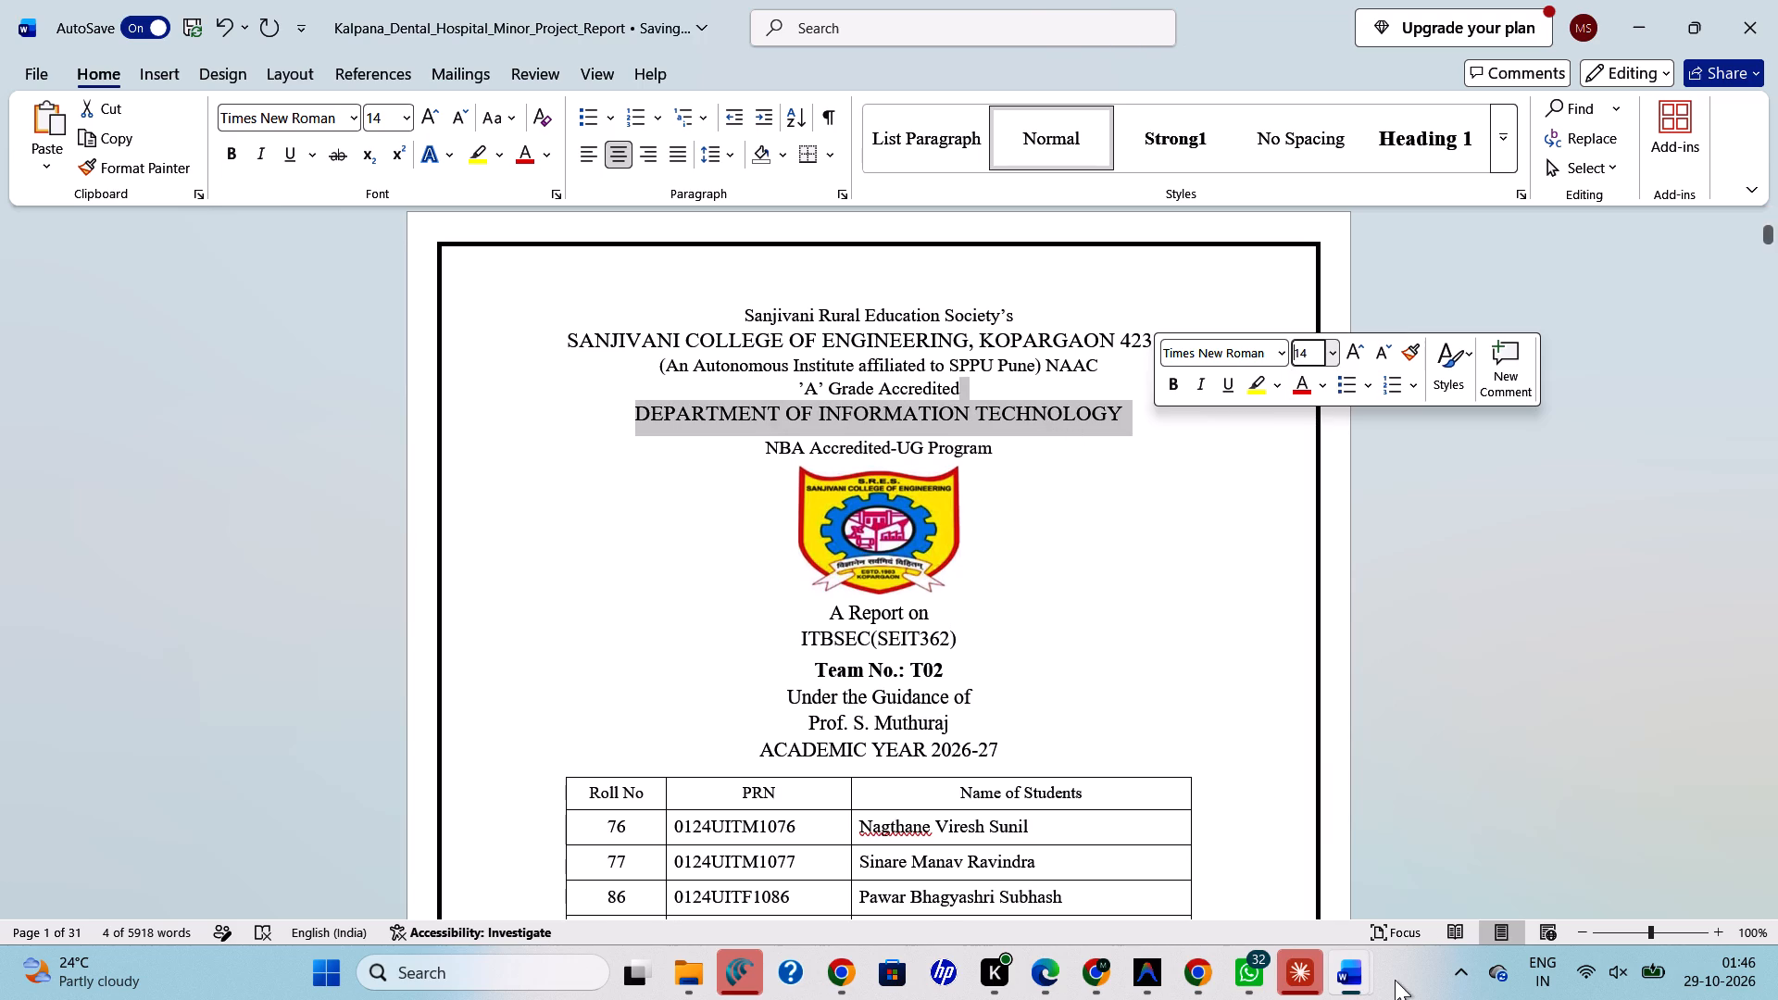
Check the "'A' Grade Accredited" font size in ISKCON_FINAL_updated and set that line in Kalpana_Dental_Hospital_Minor_Project_Report to 14 pt.
{"action": "left_click", "coordinate": [1584, 838]}
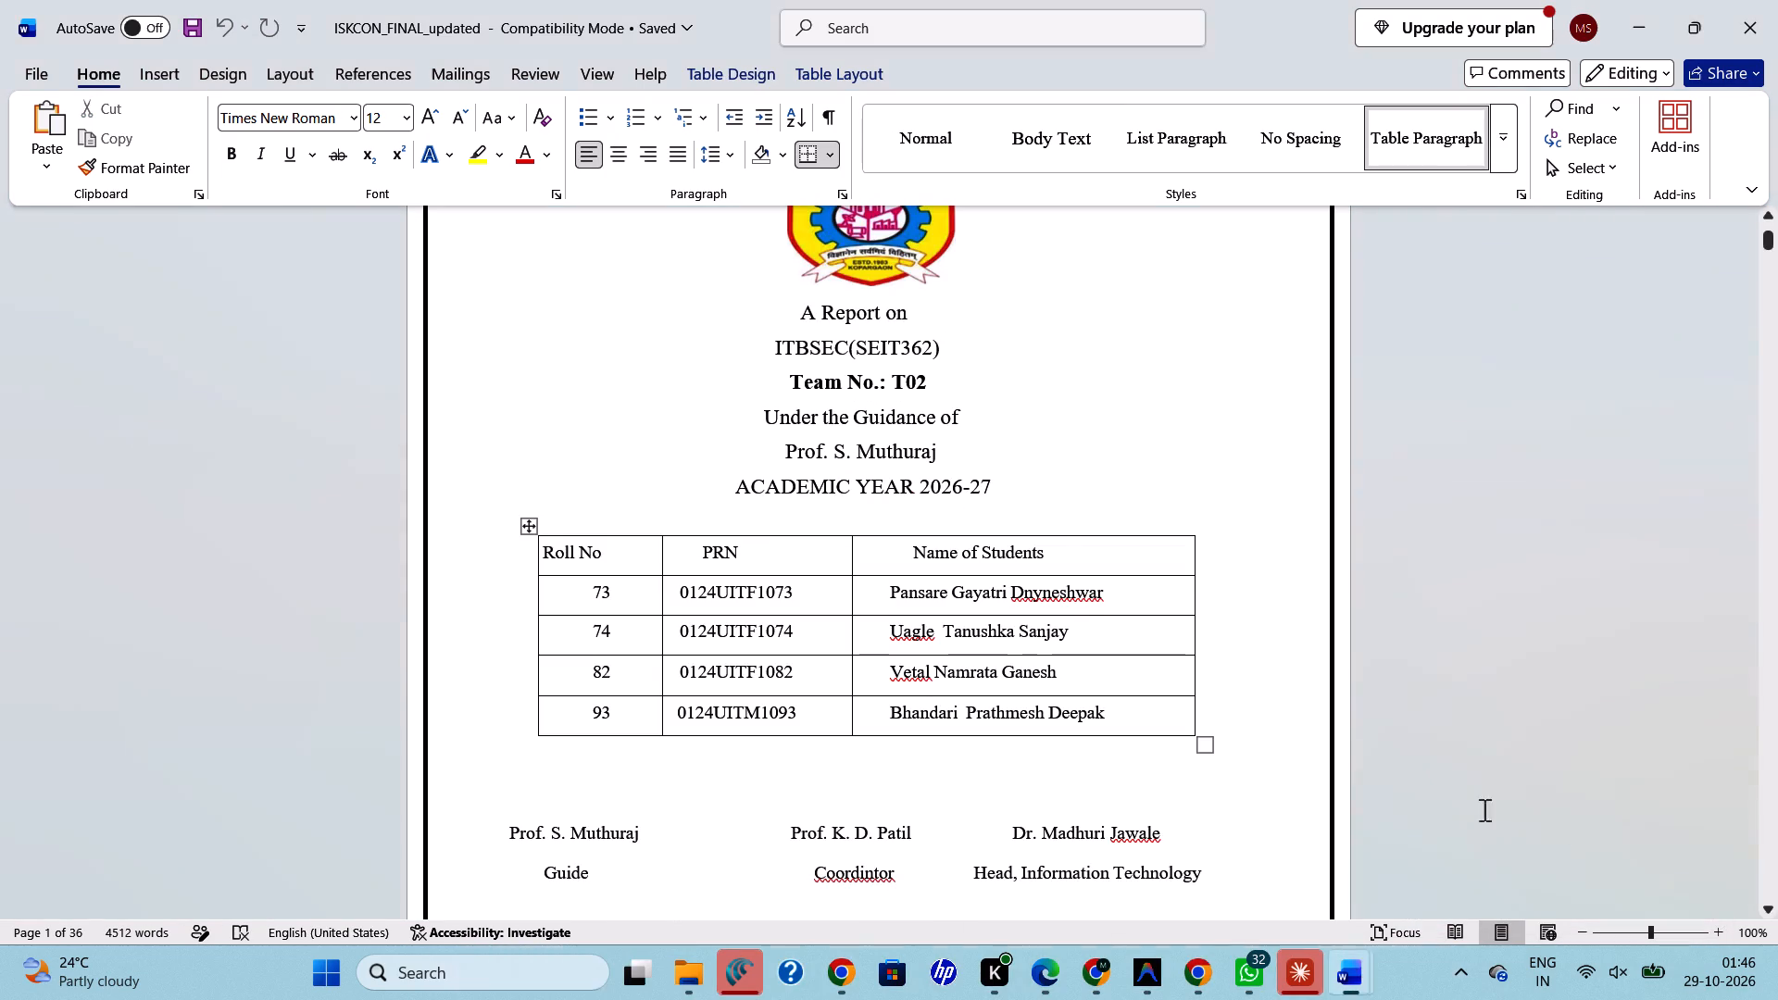
{"action": "scroll", "coordinate": [991, 438], "scroll_direction": "up", "scroll_amount": 1}
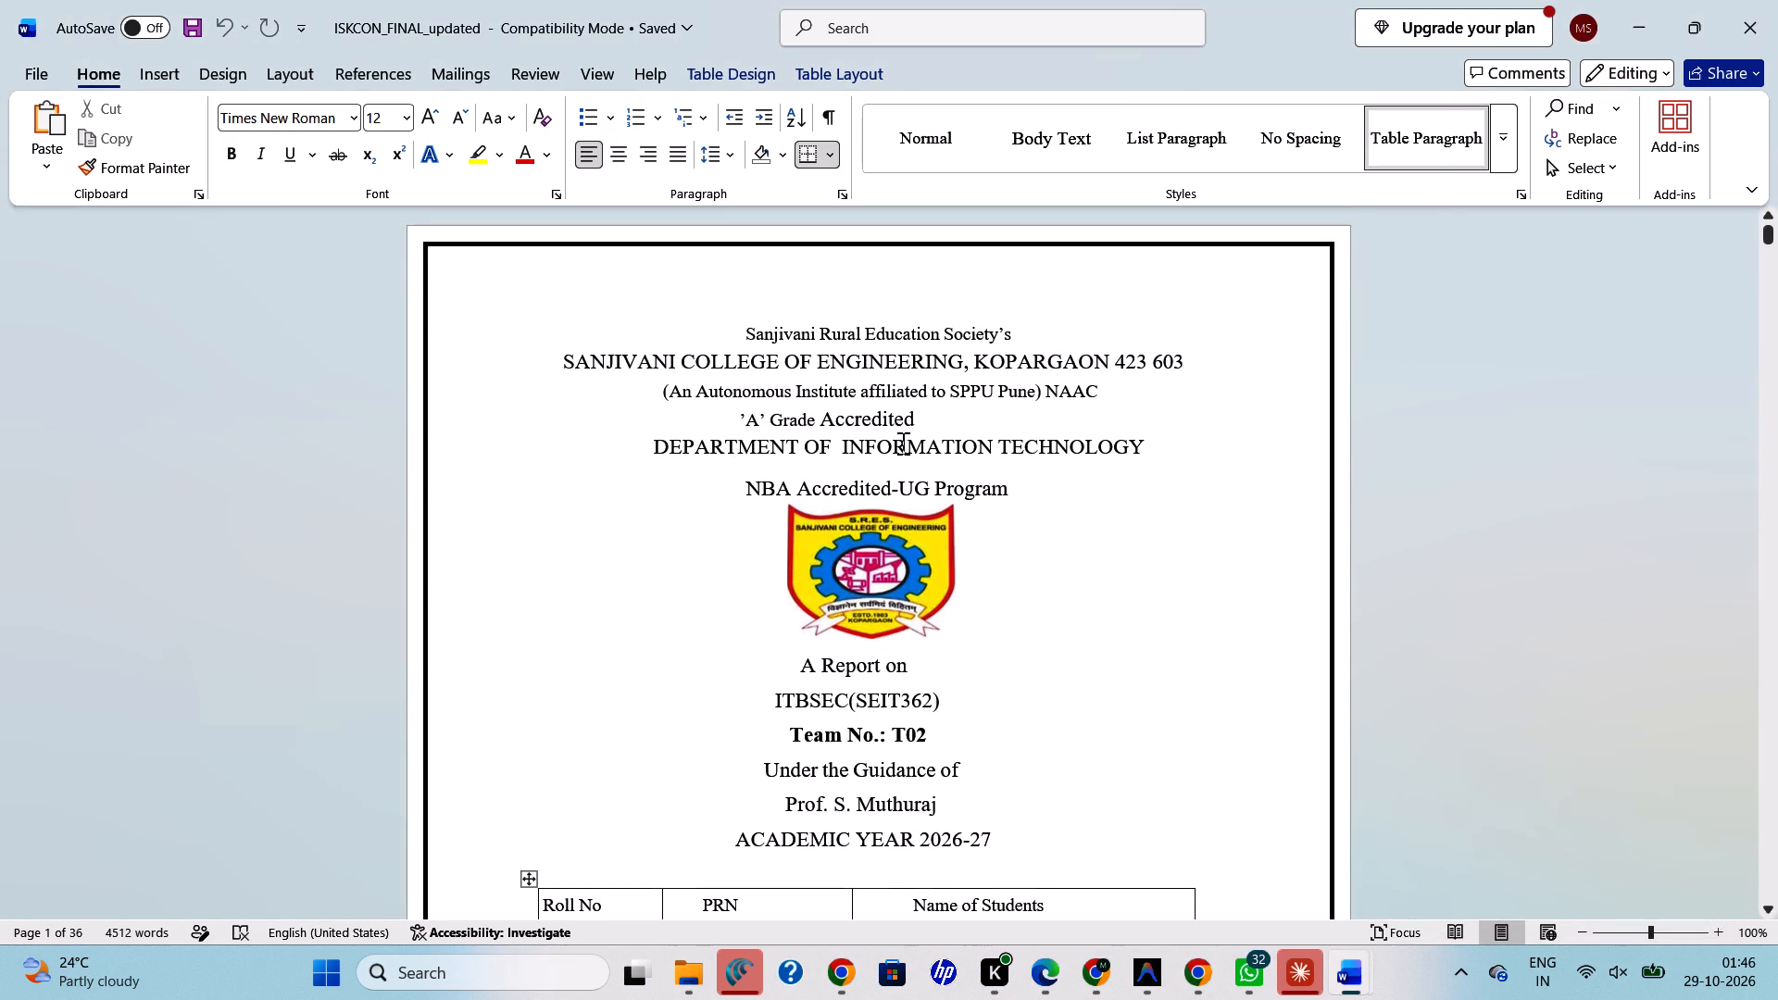
{"action": "left_click", "coordinate": [889, 418]}
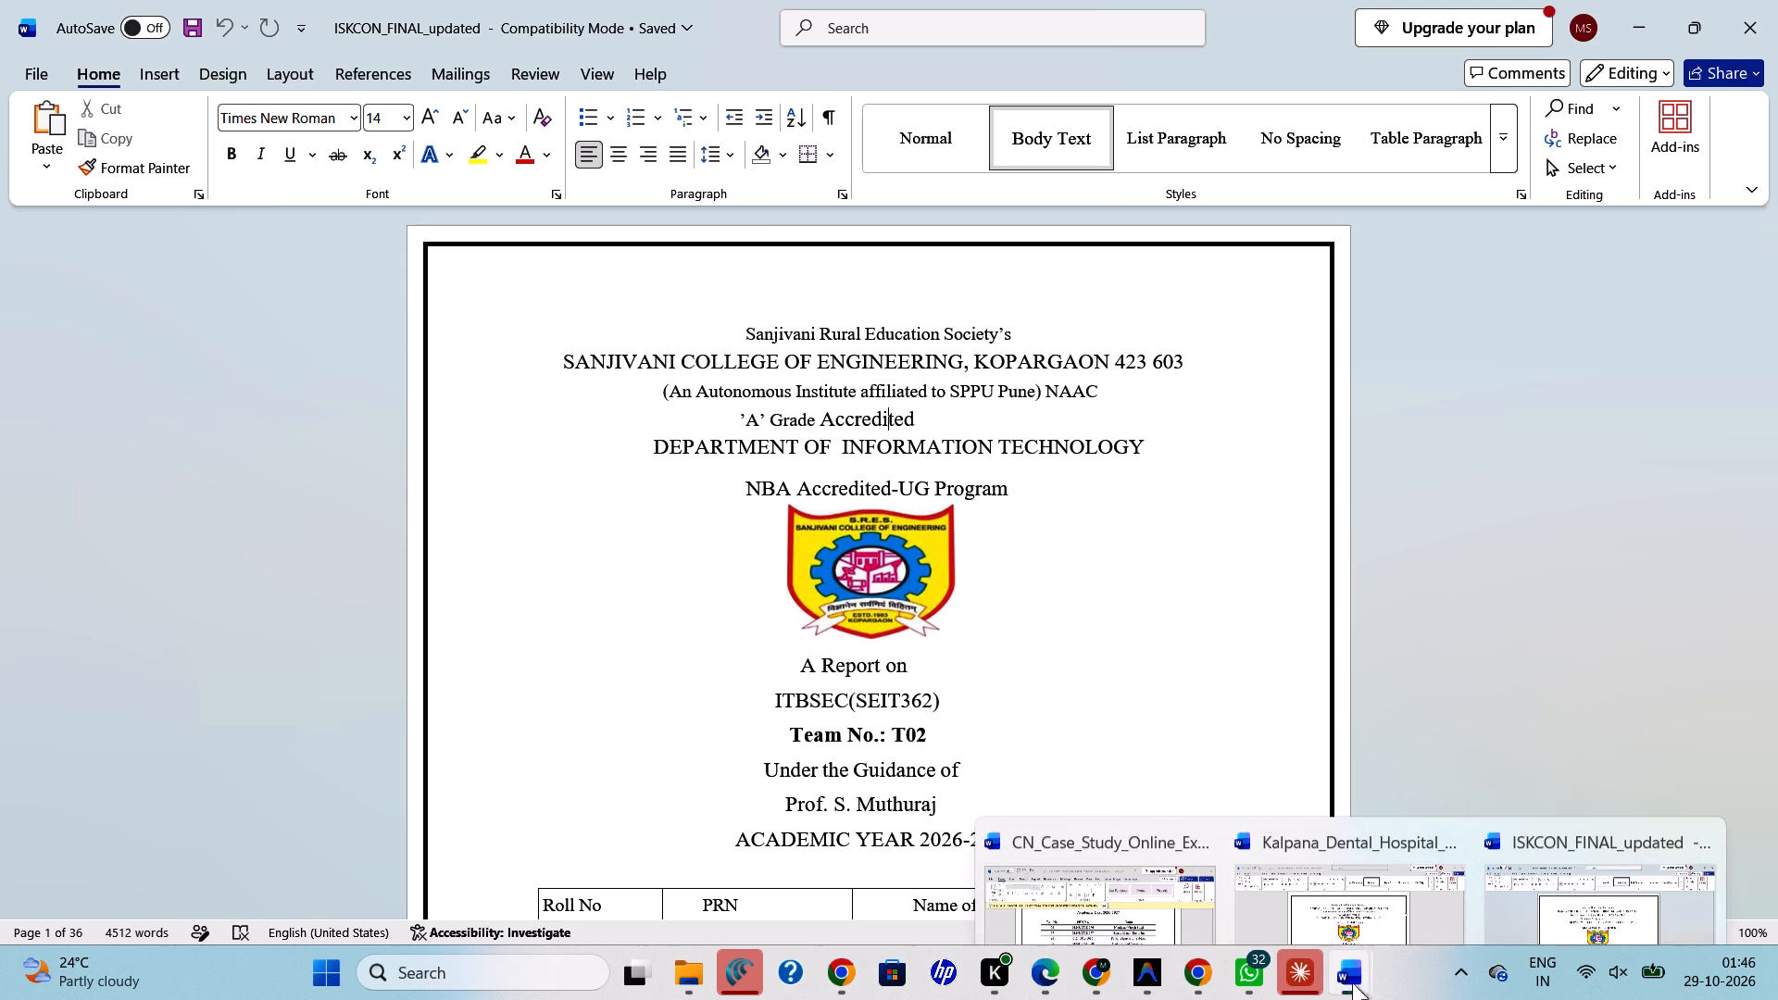
{"action": "left_click", "coordinate": [1332, 876]}
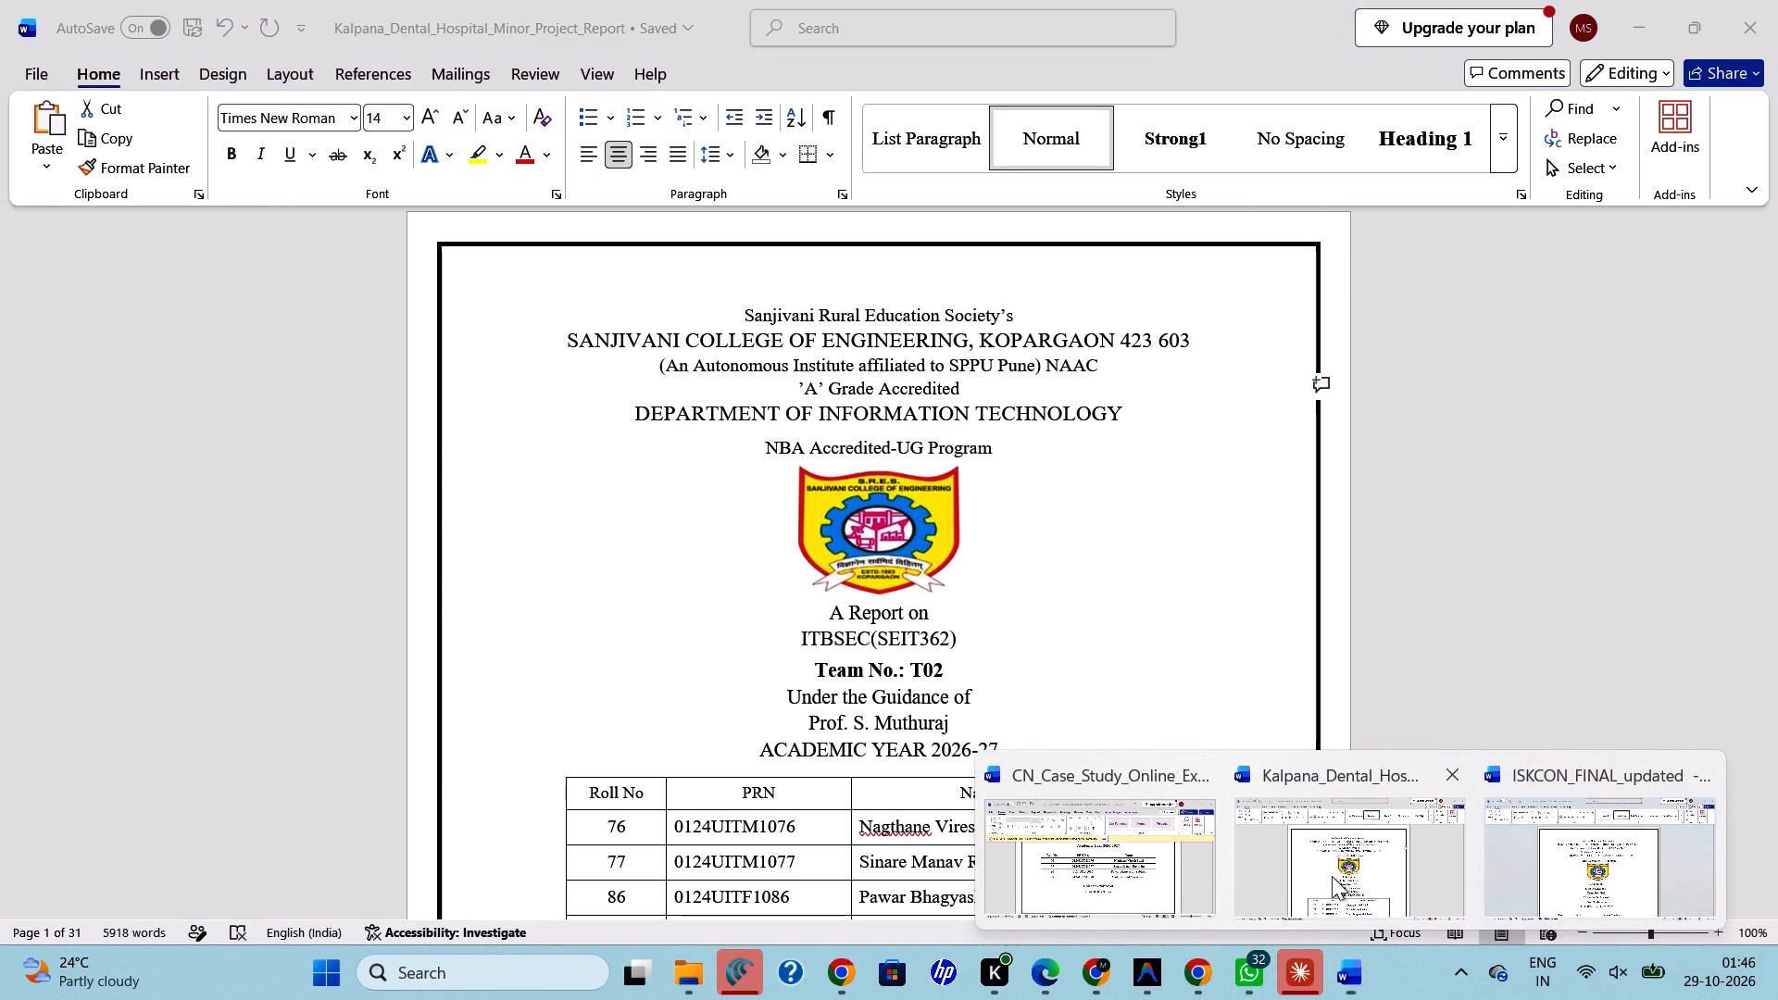
{"action": "left_click", "coordinate": [969, 378]}
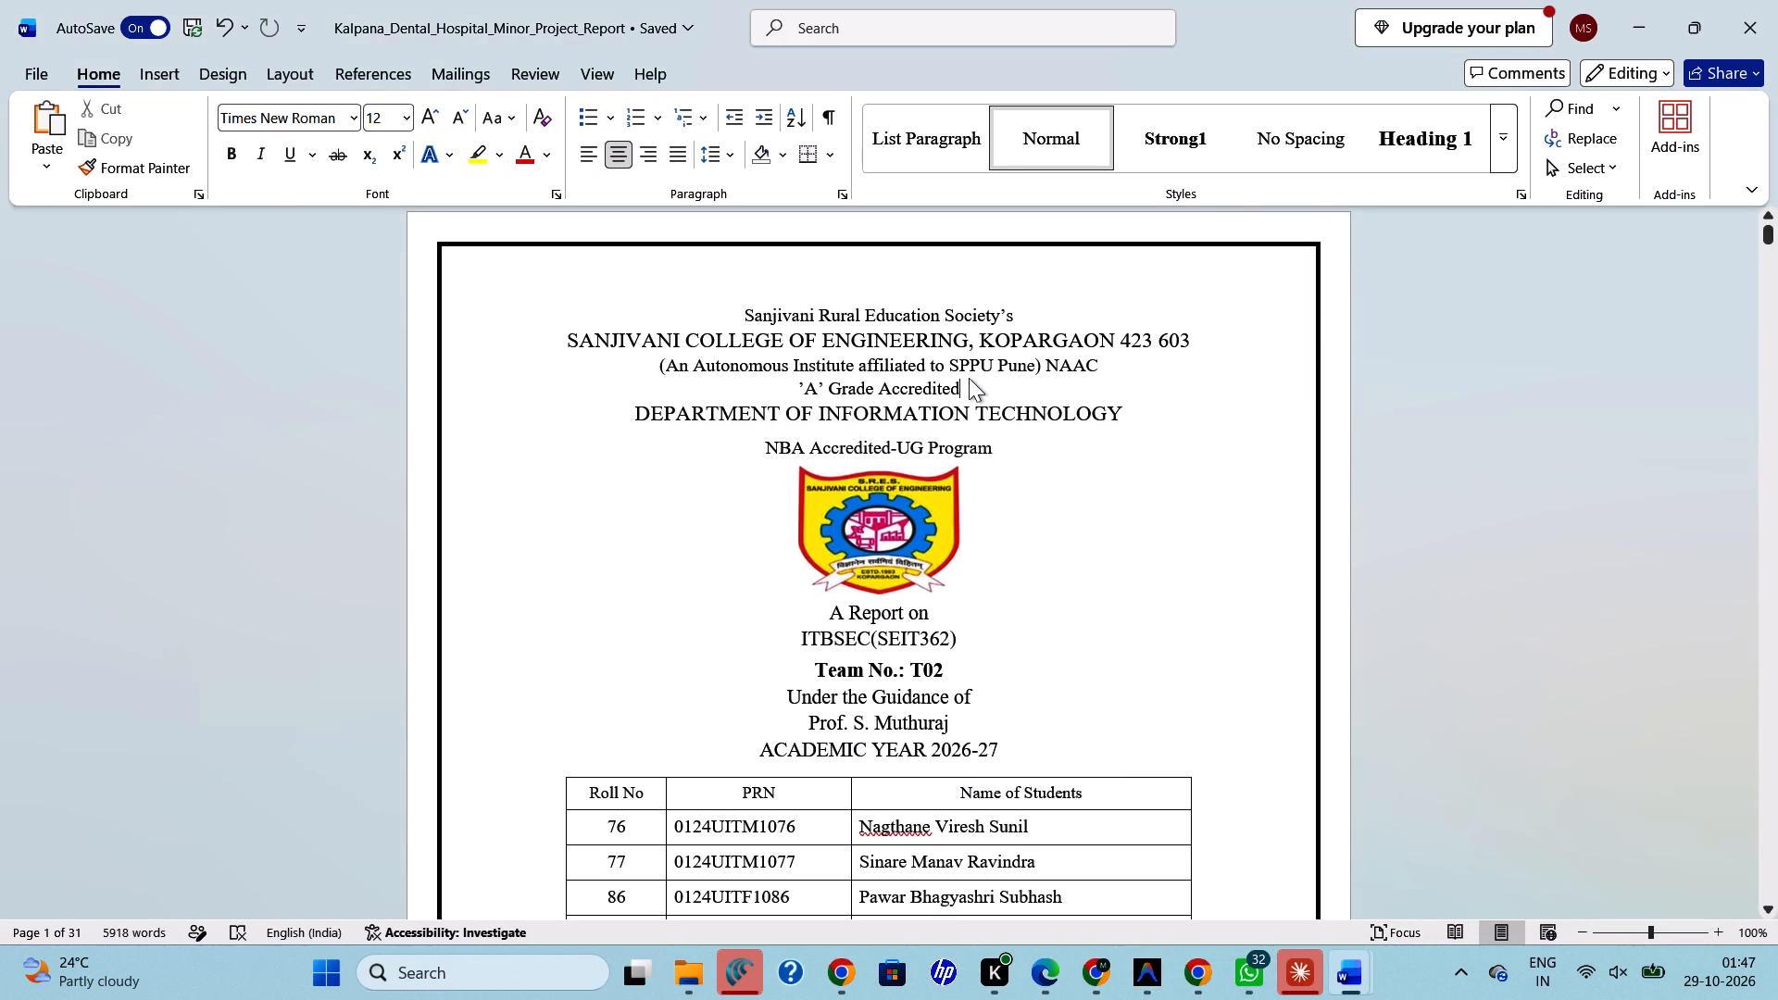
{"action": "left_click", "coordinate": [969, 378]}
{"action": "left_click_drag", "start_coordinate": [969, 378], "coordinate": [796, 386]}
{"action": "left_click", "coordinate": [975, 319]}
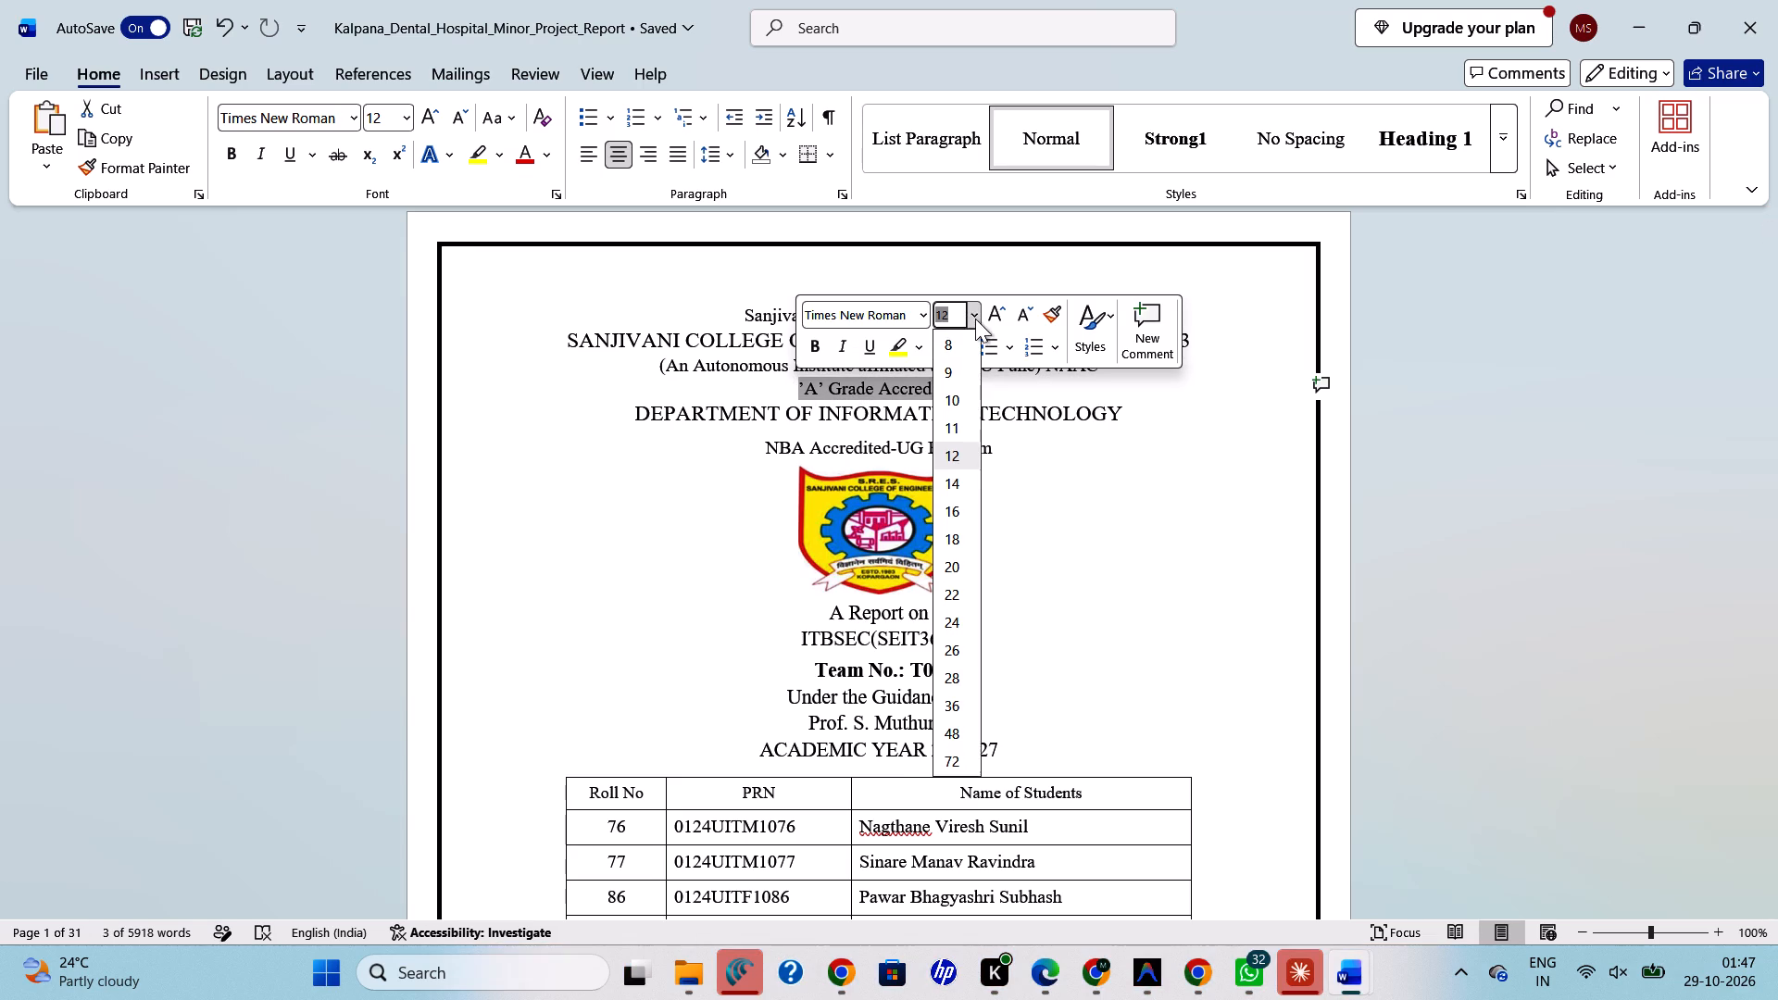
{"action": "left_click", "coordinate": [972, 477]}
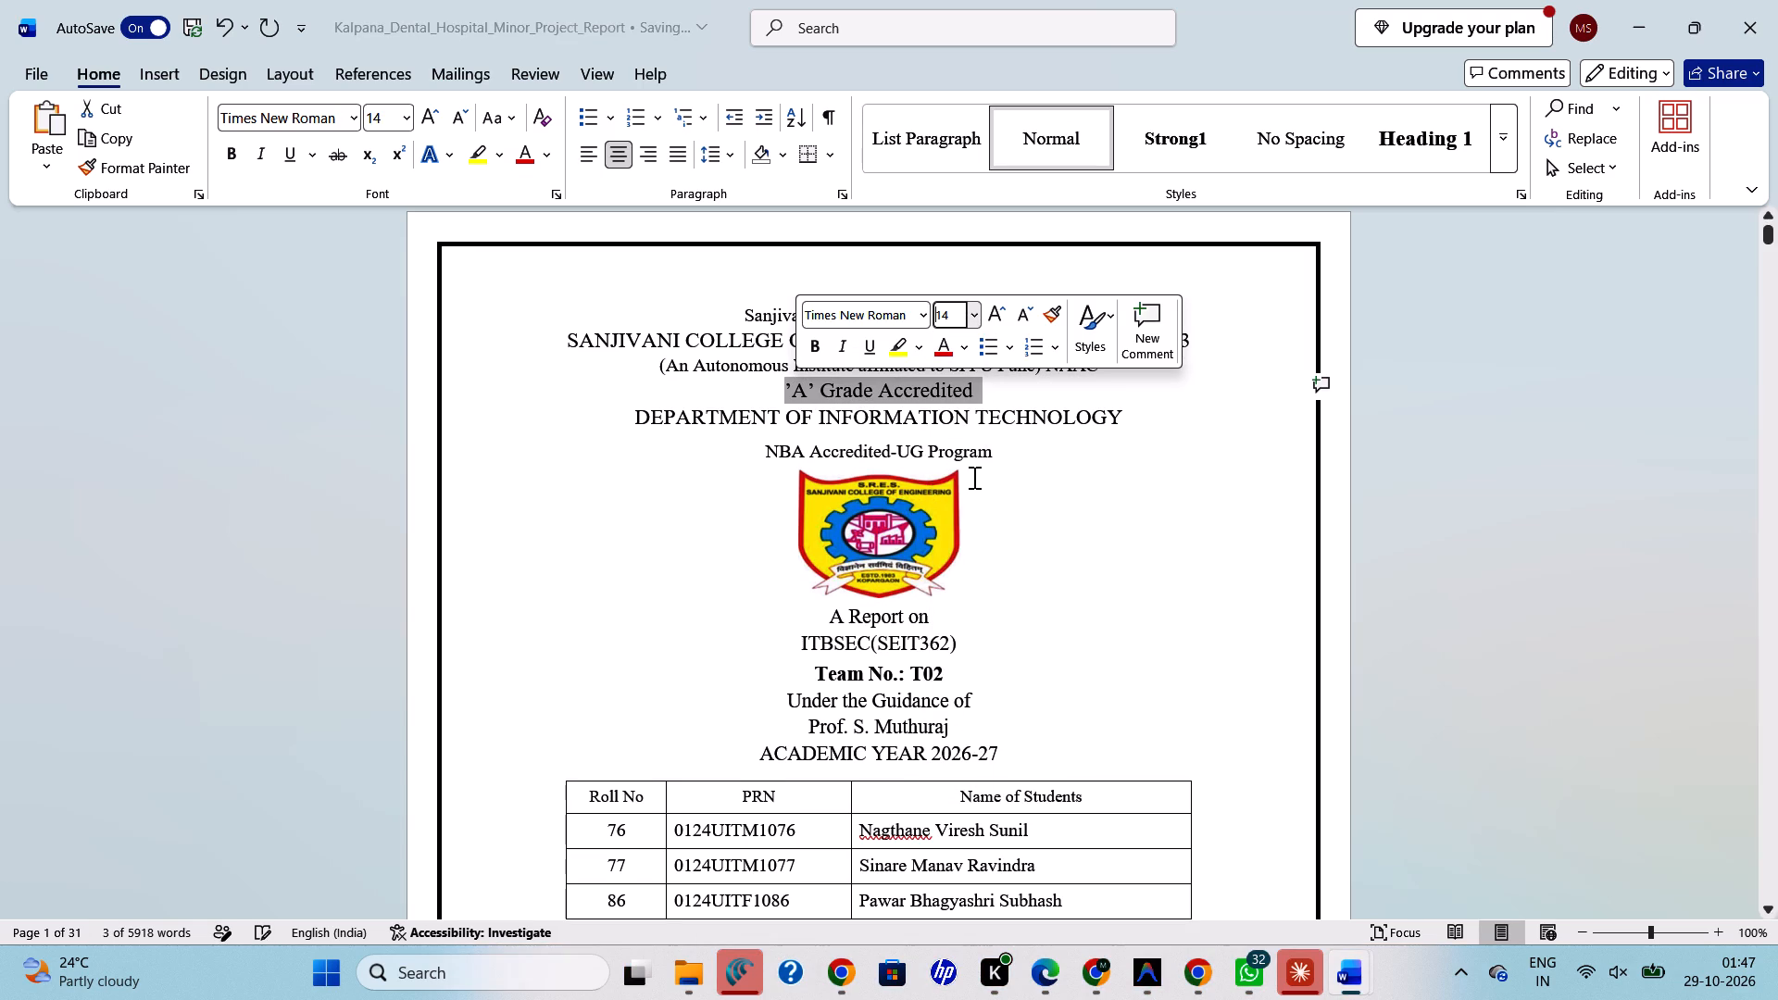
{"action": "left_click", "coordinate": [1013, 521]}
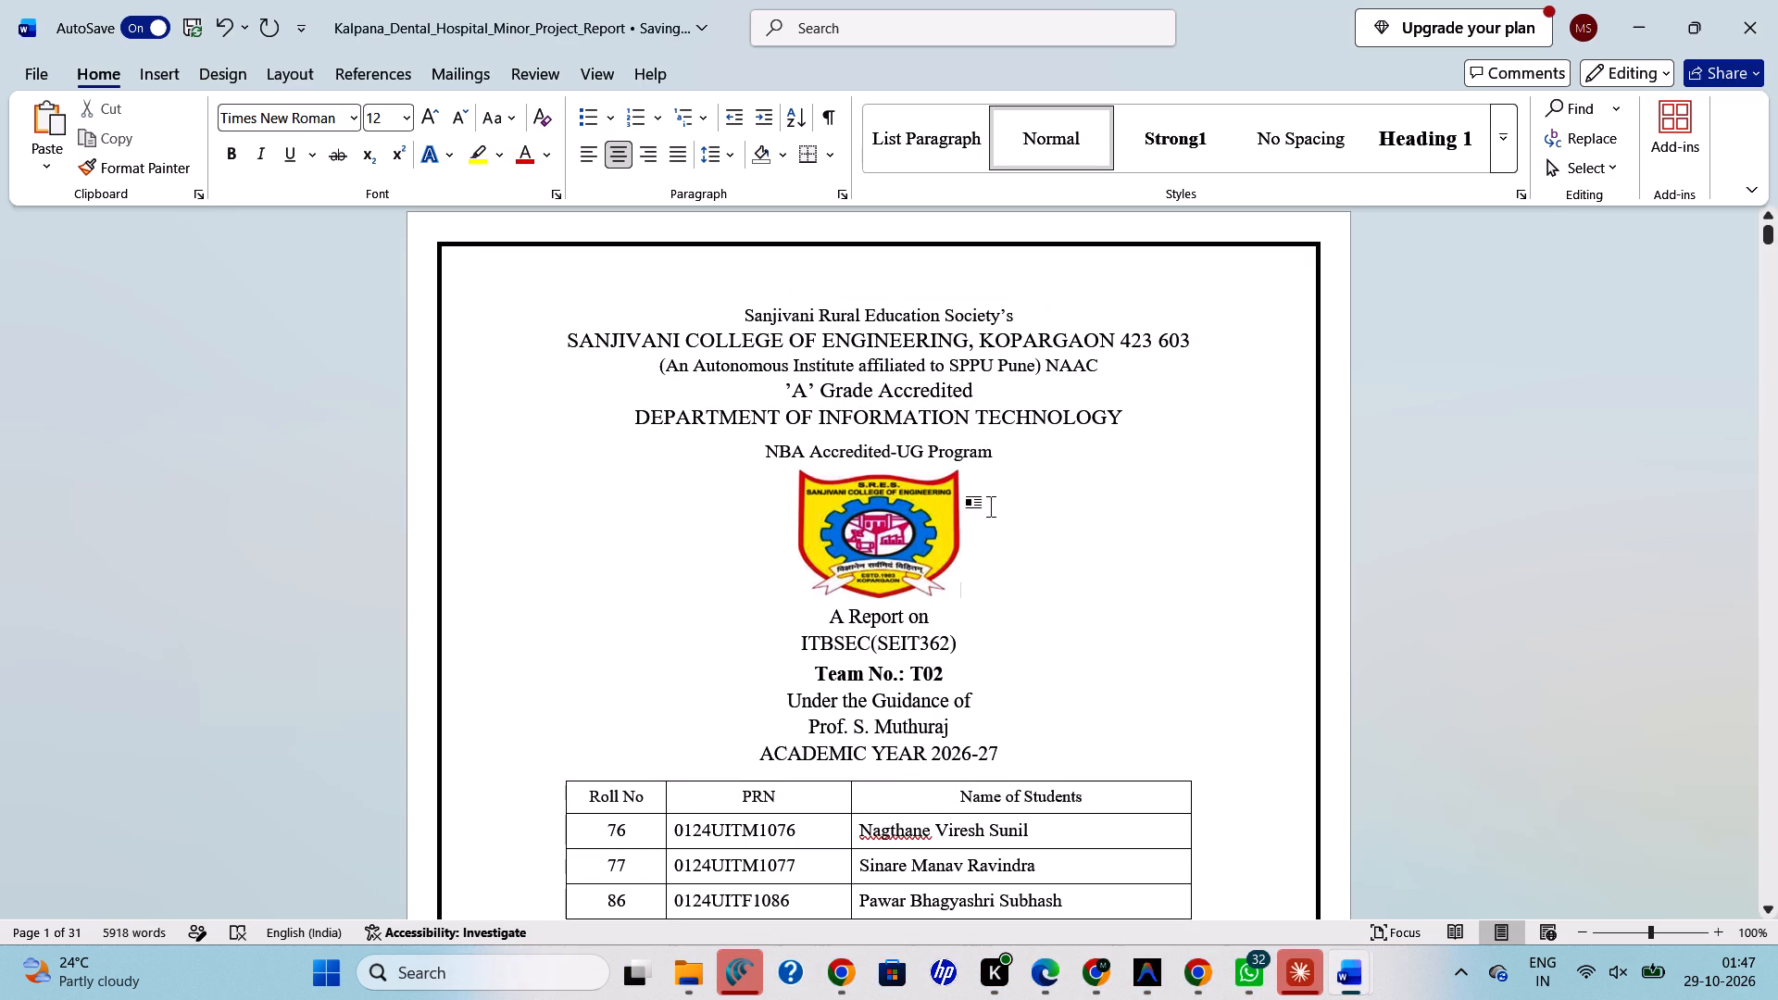
Check the "NBA Accredited-UG Program" font size in both reports and set the line in the Kalpana report to 14 pt.
{"action": "left_click", "coordinate": [967, 457]}
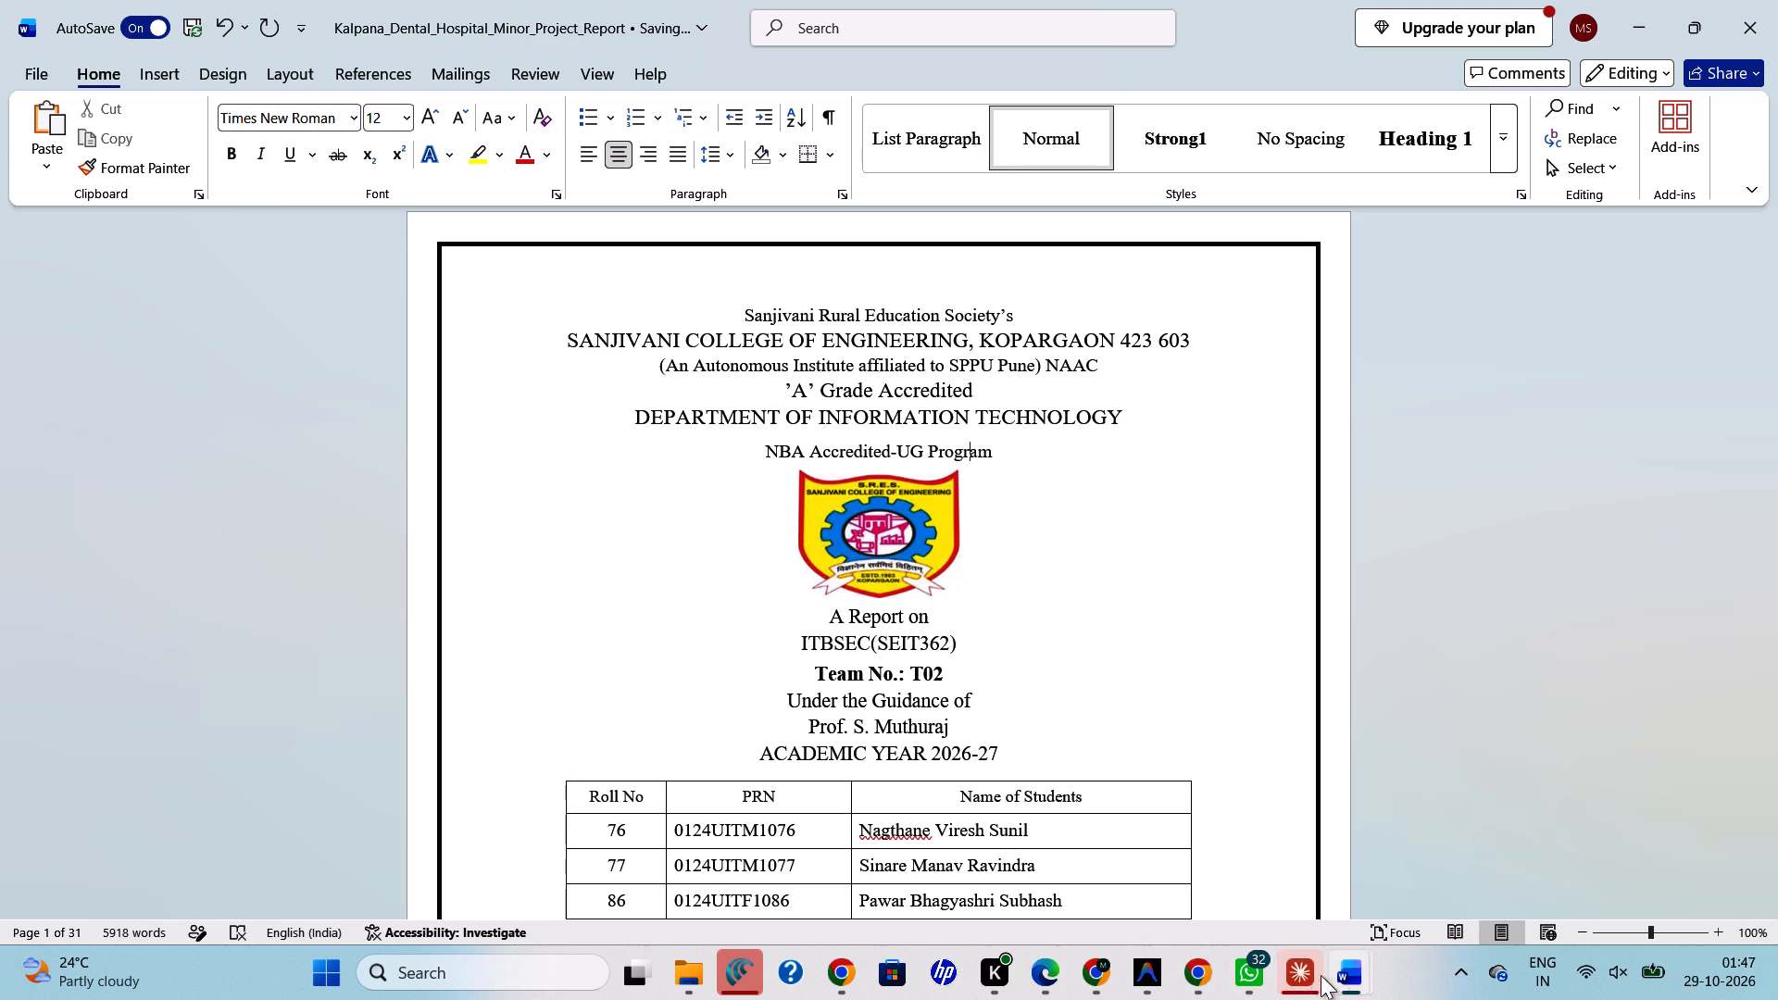
{"action": "left_click", "coordinate": [1544, 883]}
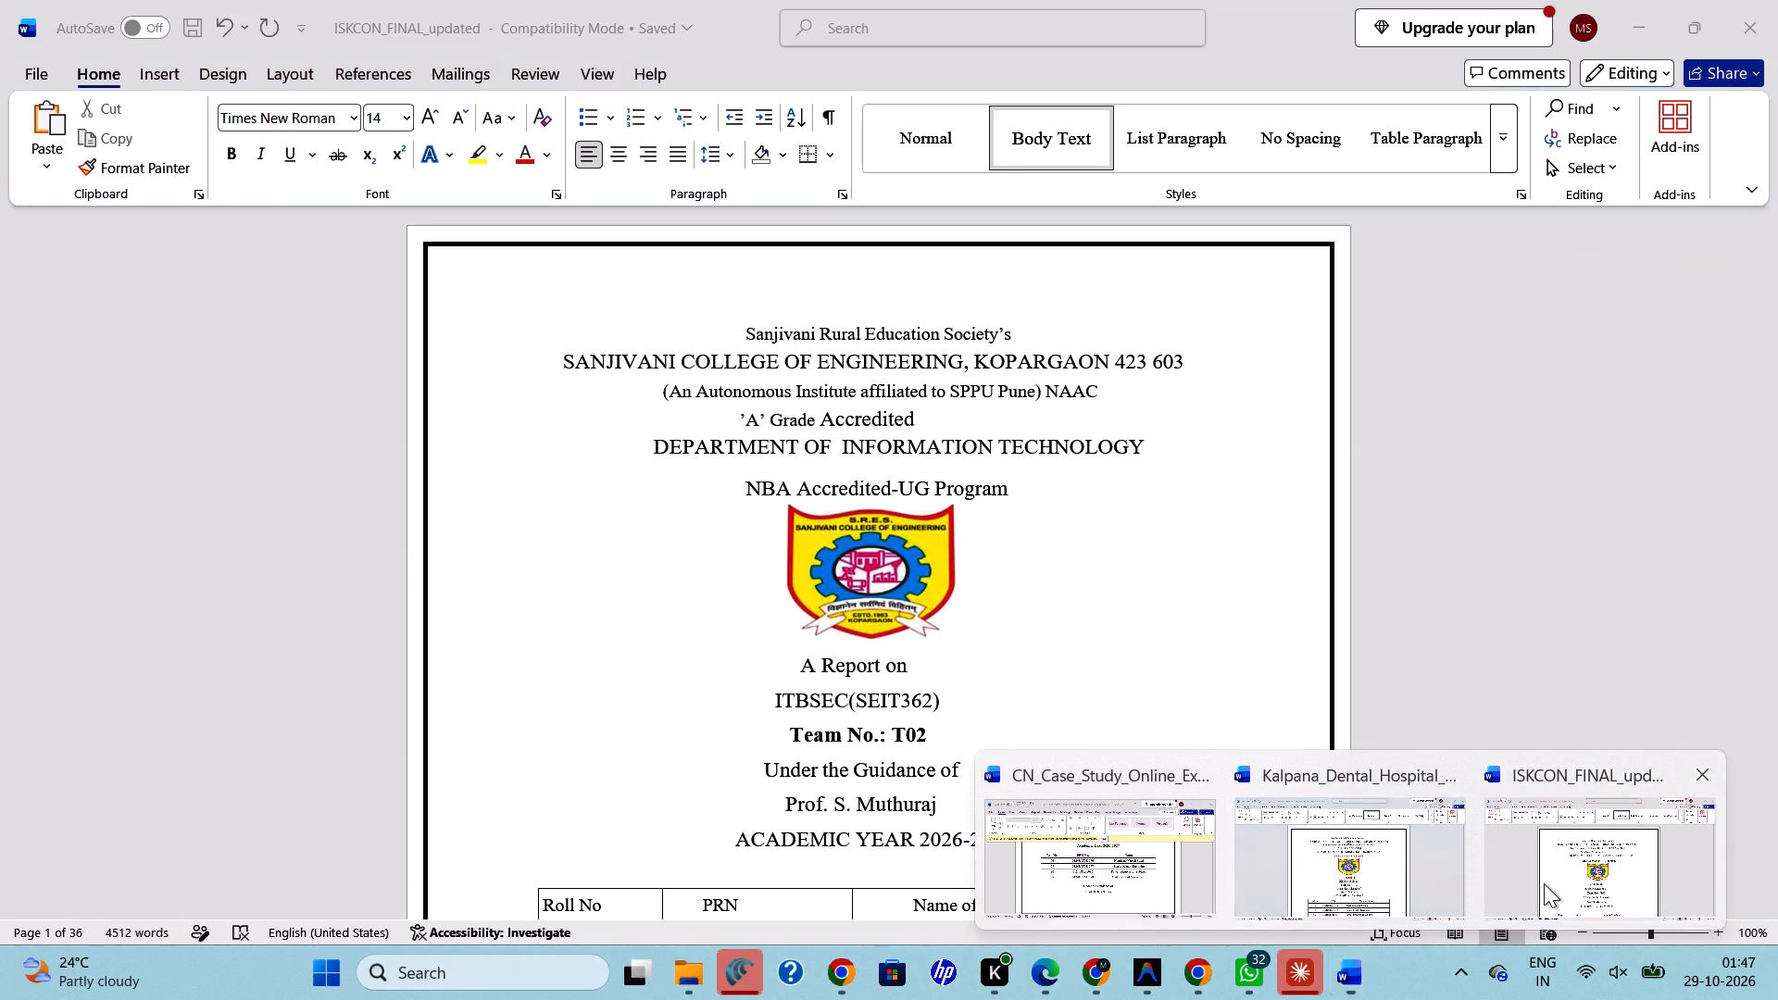
{"action": "left_click", "coordinate": [970, 478]}
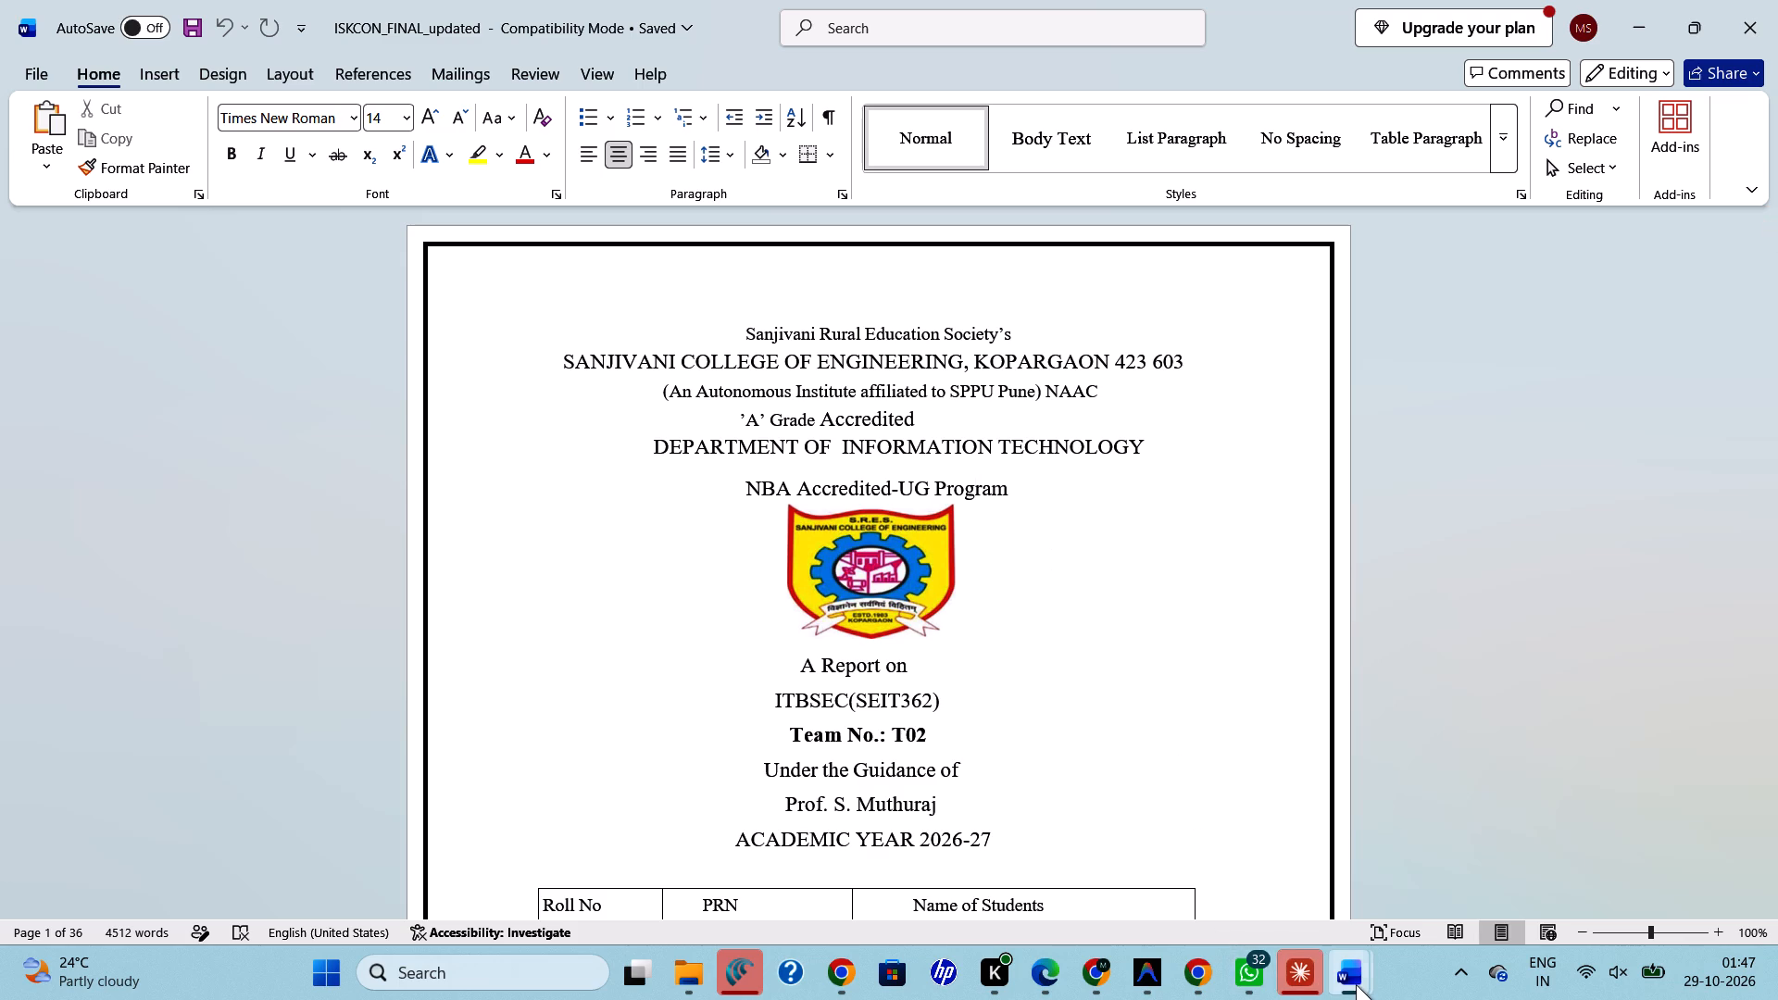
{"action": "left_click", "coordinate": [1363, 894]}
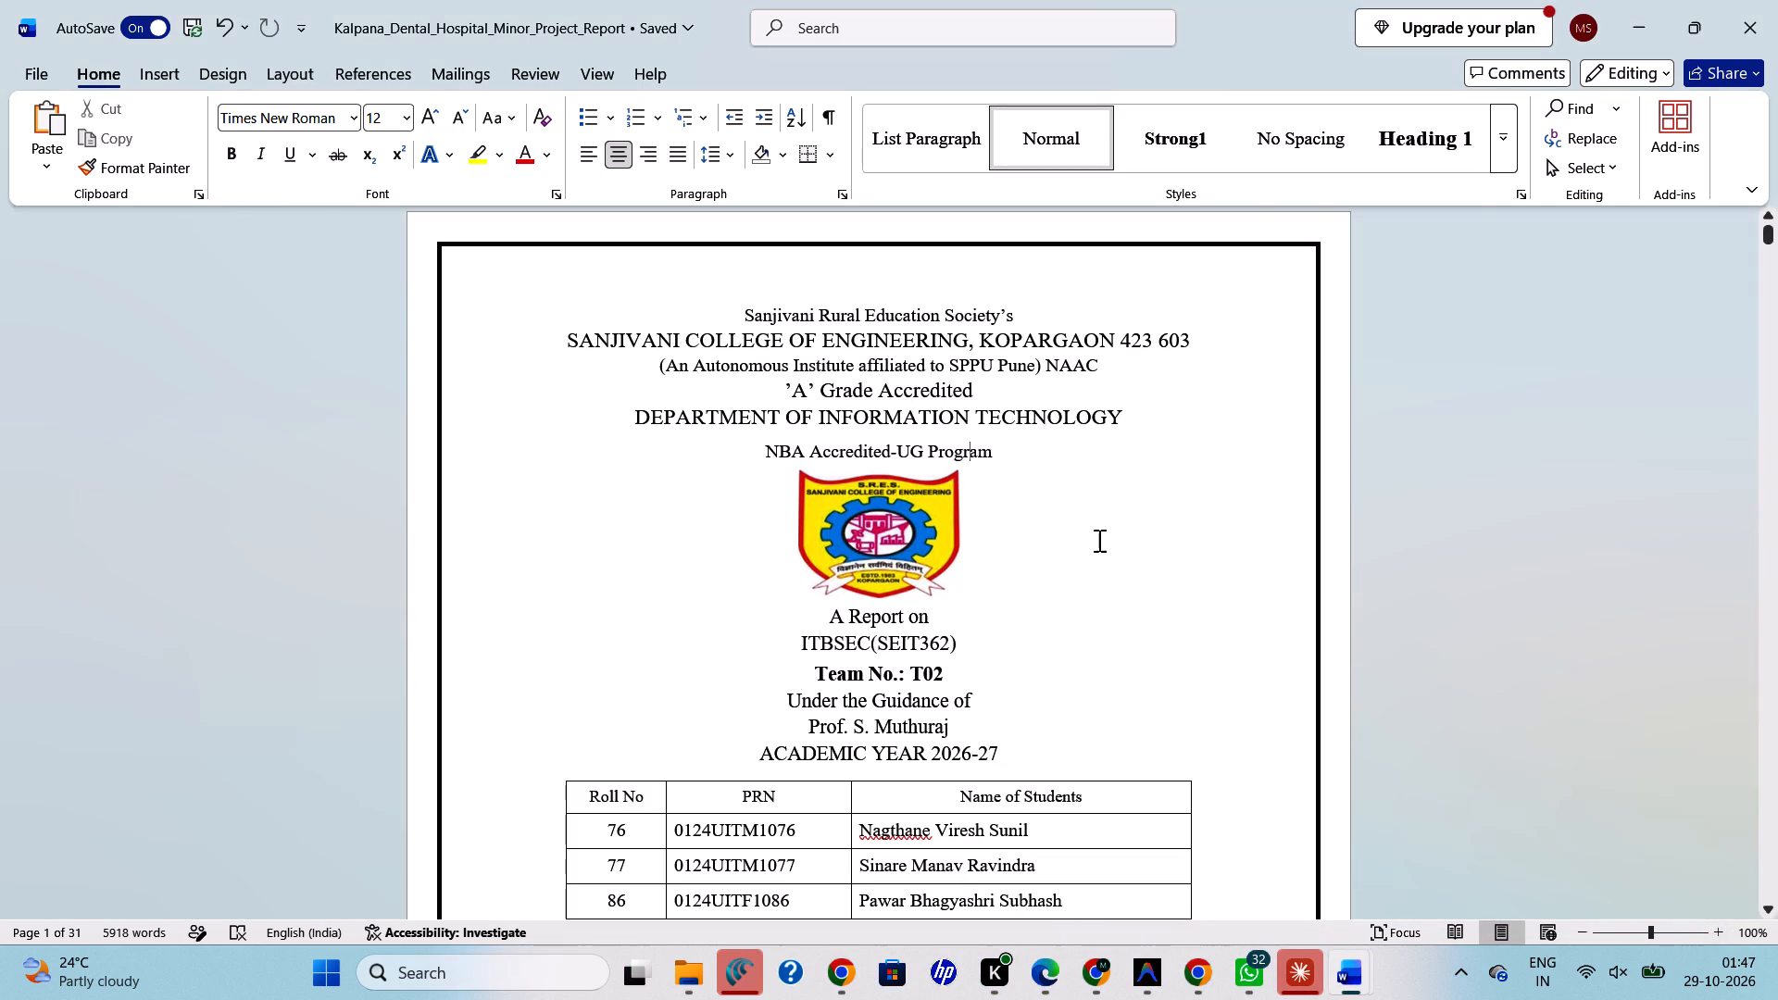
{"action": "left_click_drag", "start_coordinate": [1000, 449], "coordinate": [762, 455]}
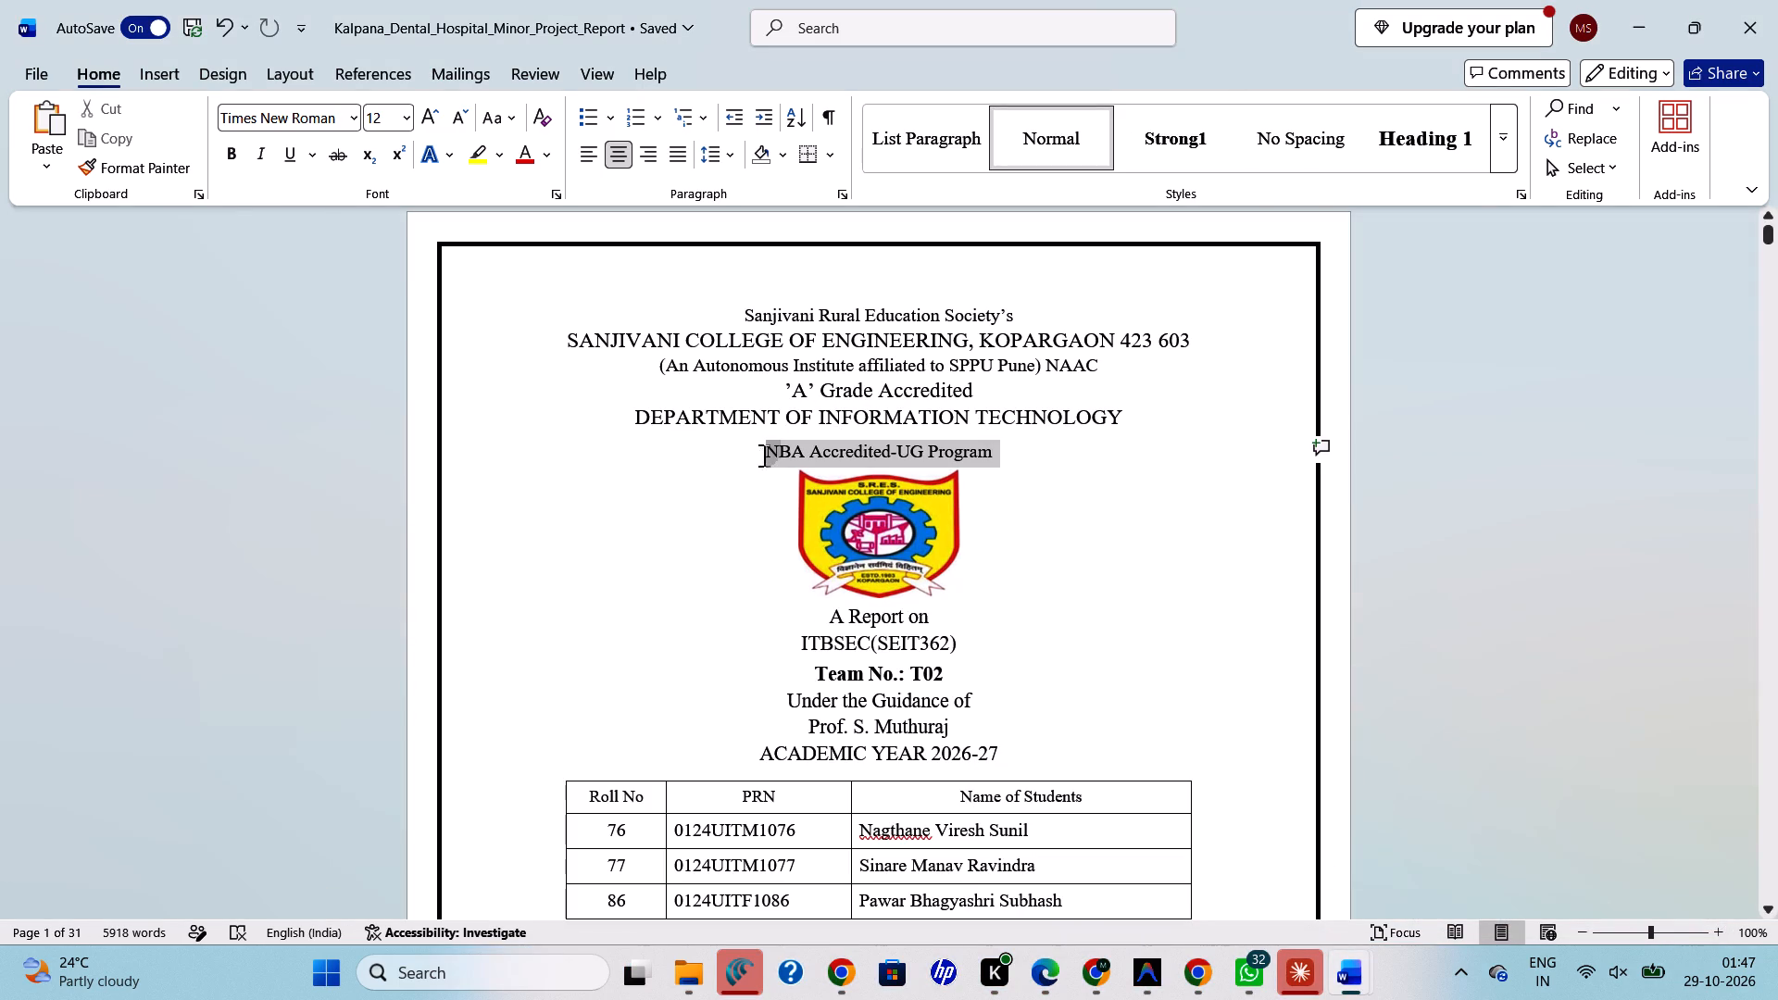
{"action": "left_click_drag", "start_coordinate": [762, 455], "coordinate": [756, 456]}
{"action": "left_click", "coordinate": [926, 382]}
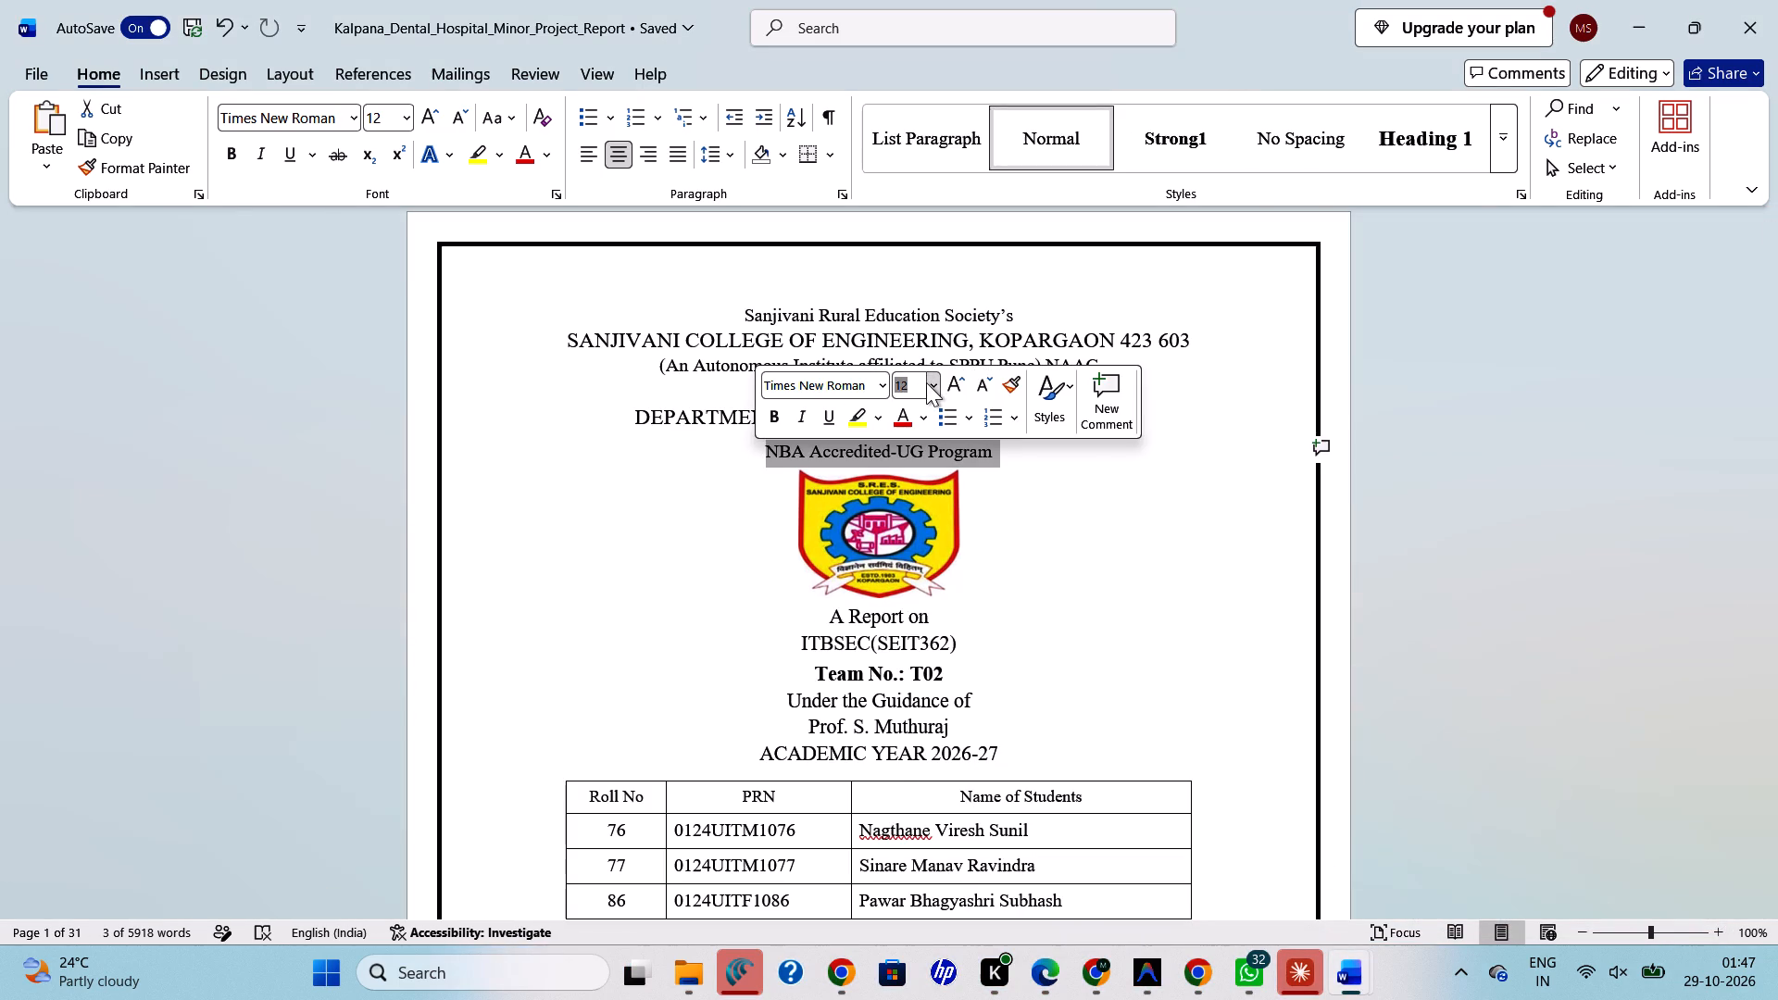
{"action": "left_click", "coordinate": [923, 556]}
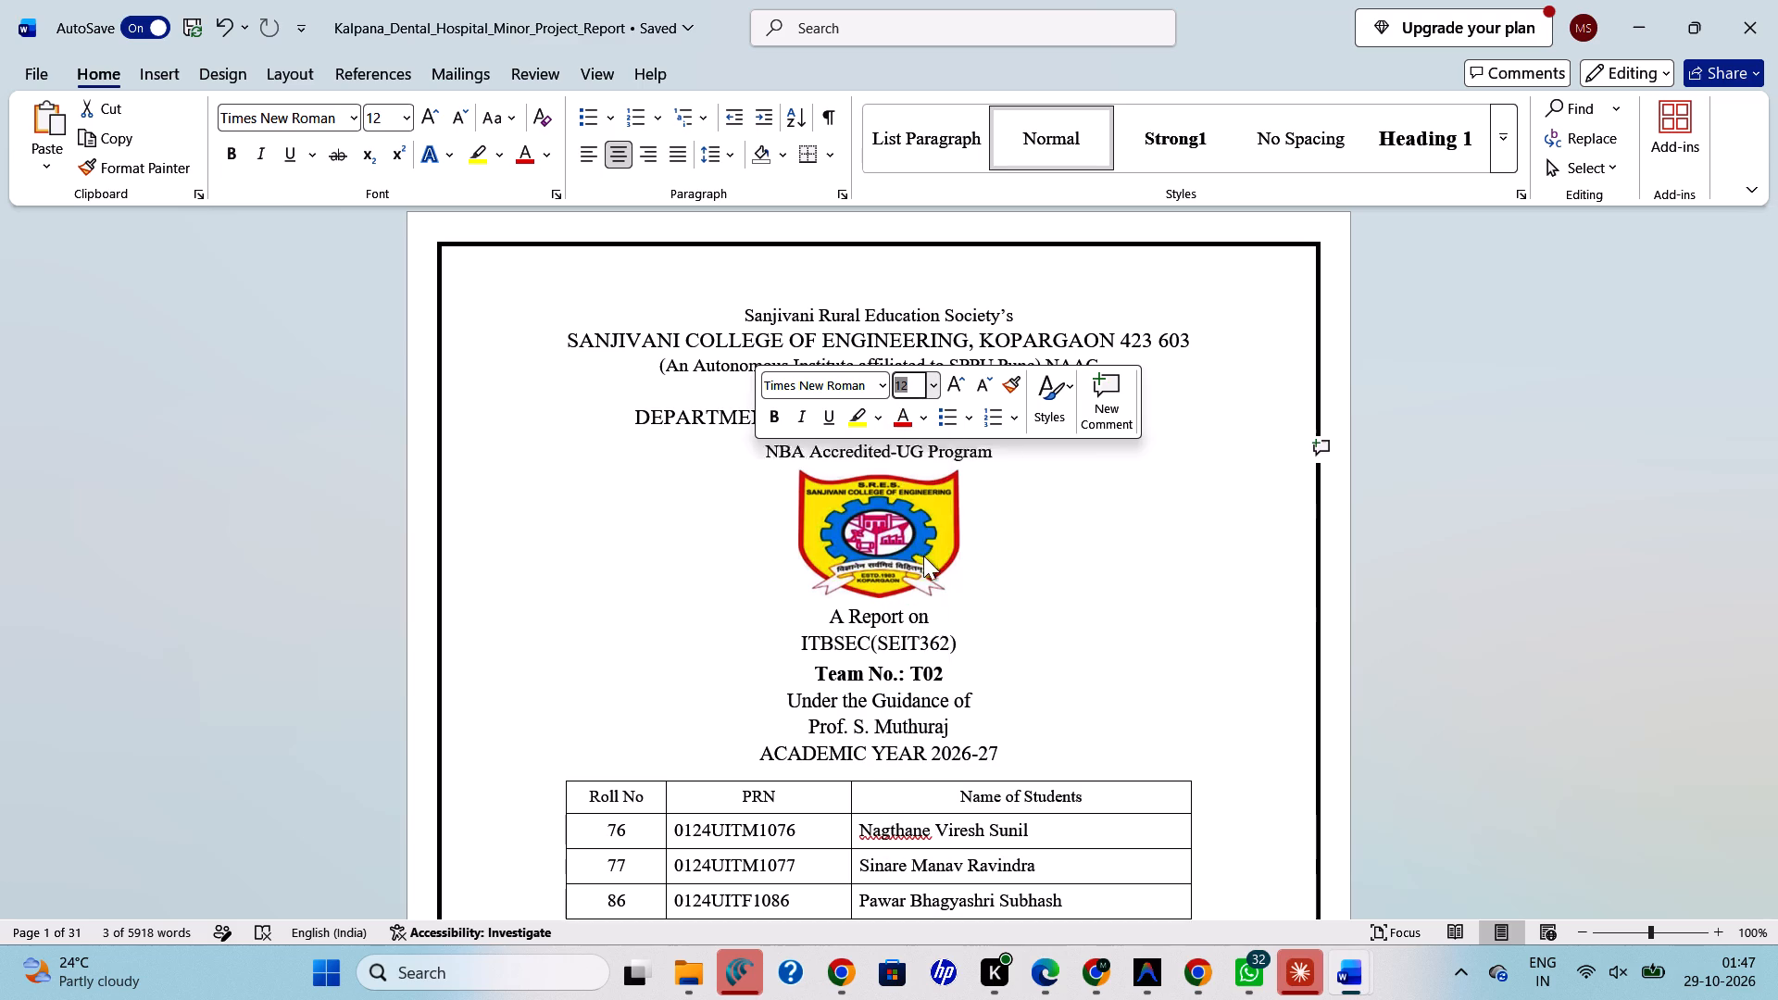
{"action": "left_click", "coordinate": [1053, 587]}
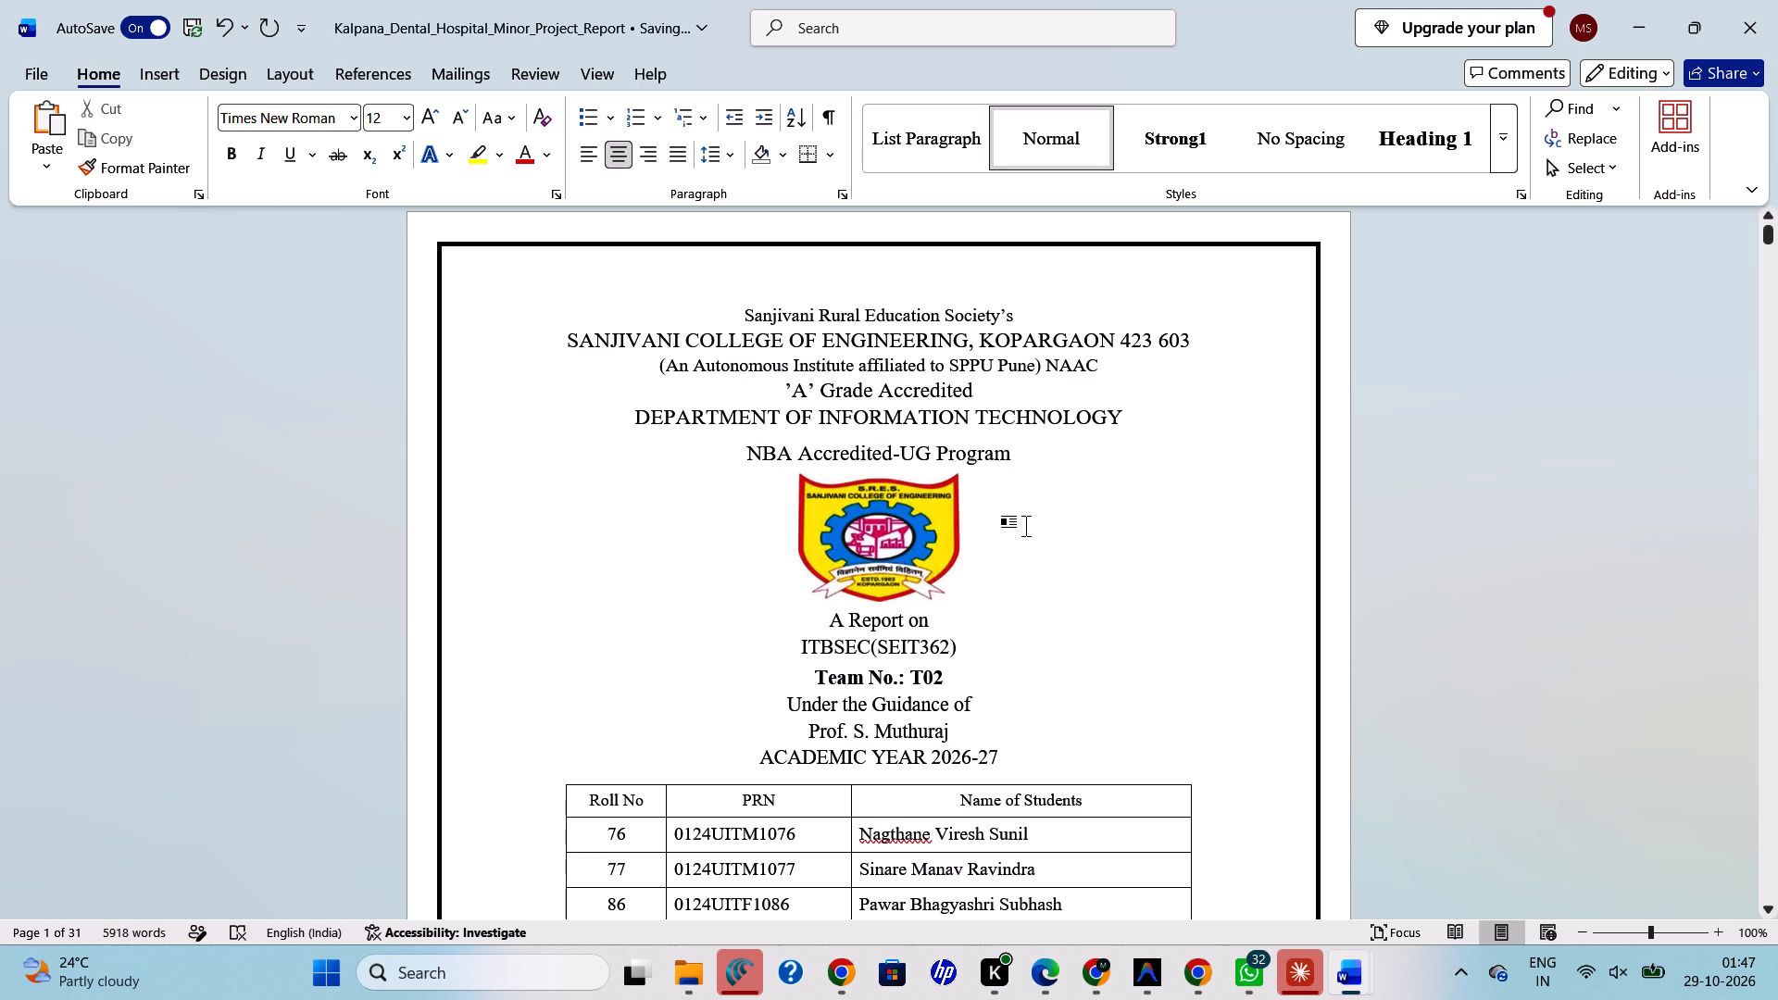
Compare the font sizes of the "(An Autonomous Institute…" and "Sanjivani Rural Education Society's" lines between the Kalpana and ISKCON_FINAL_updated cover pages.
{"action": "left_click", "coordinate": [983, 358]}
{"action": "left_click", "coordinate": [969, 315]}
{"action": "left_click", "coordinate": [1536, 888]}
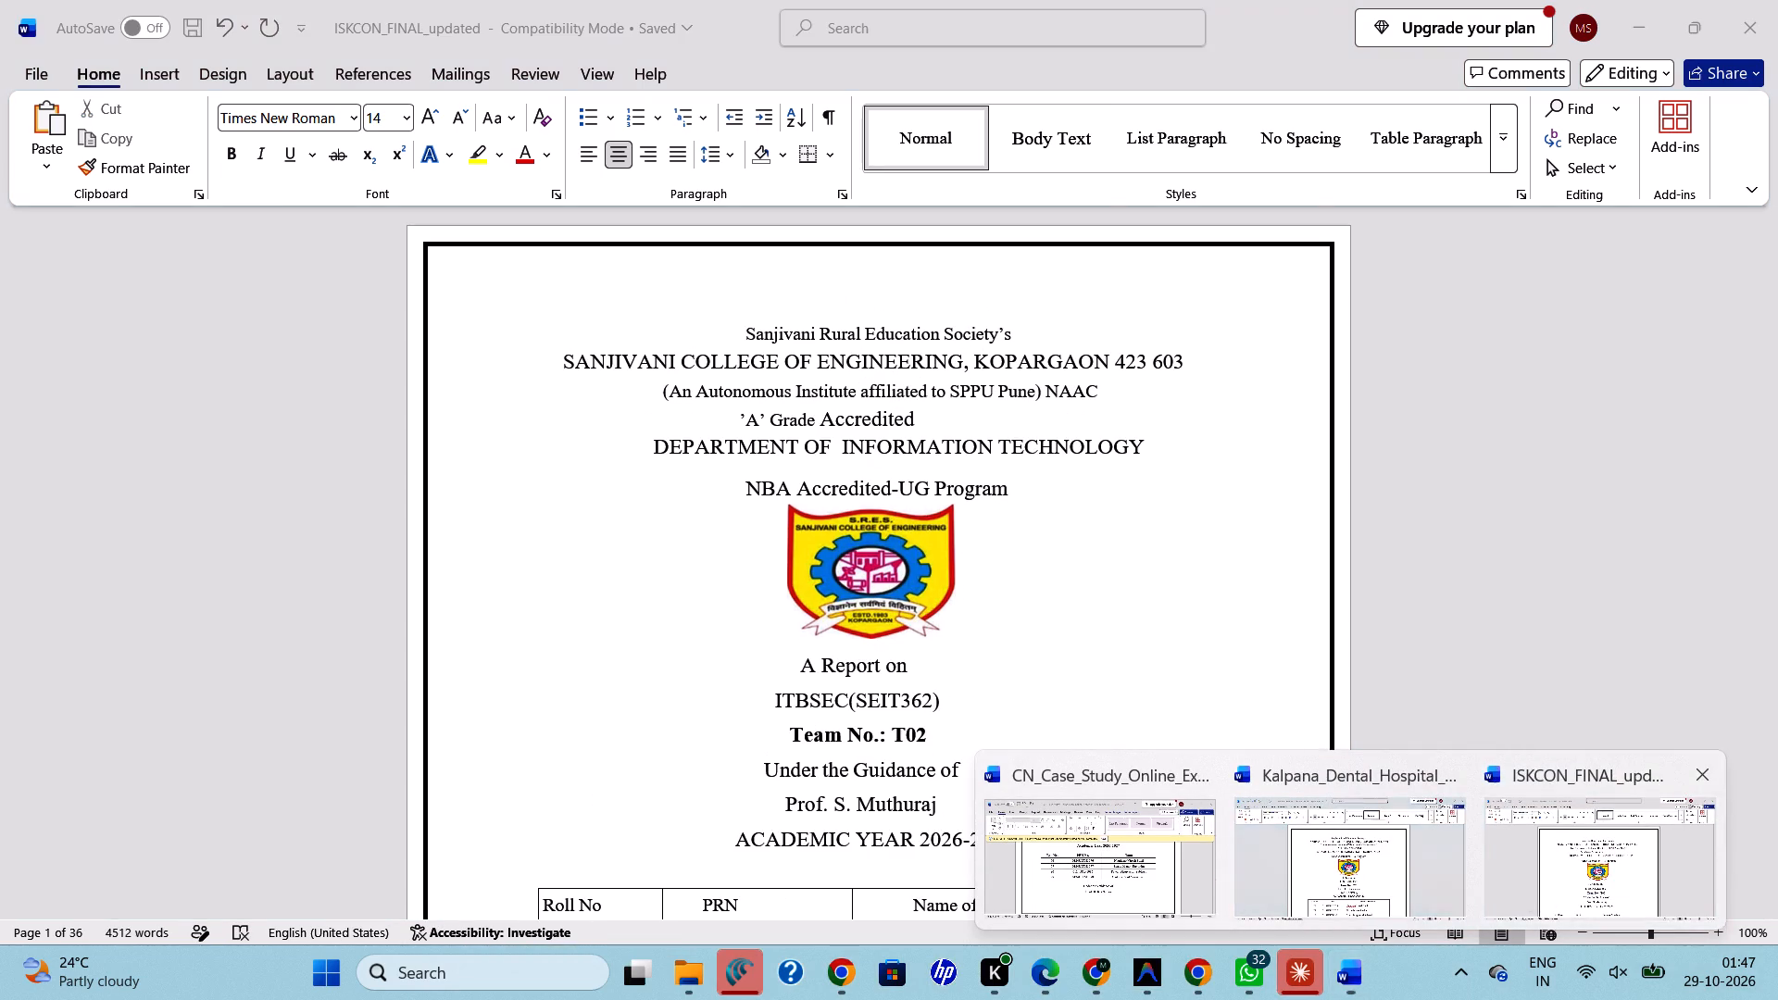
{"action": "left_click", "coordinate": [995, 381]}
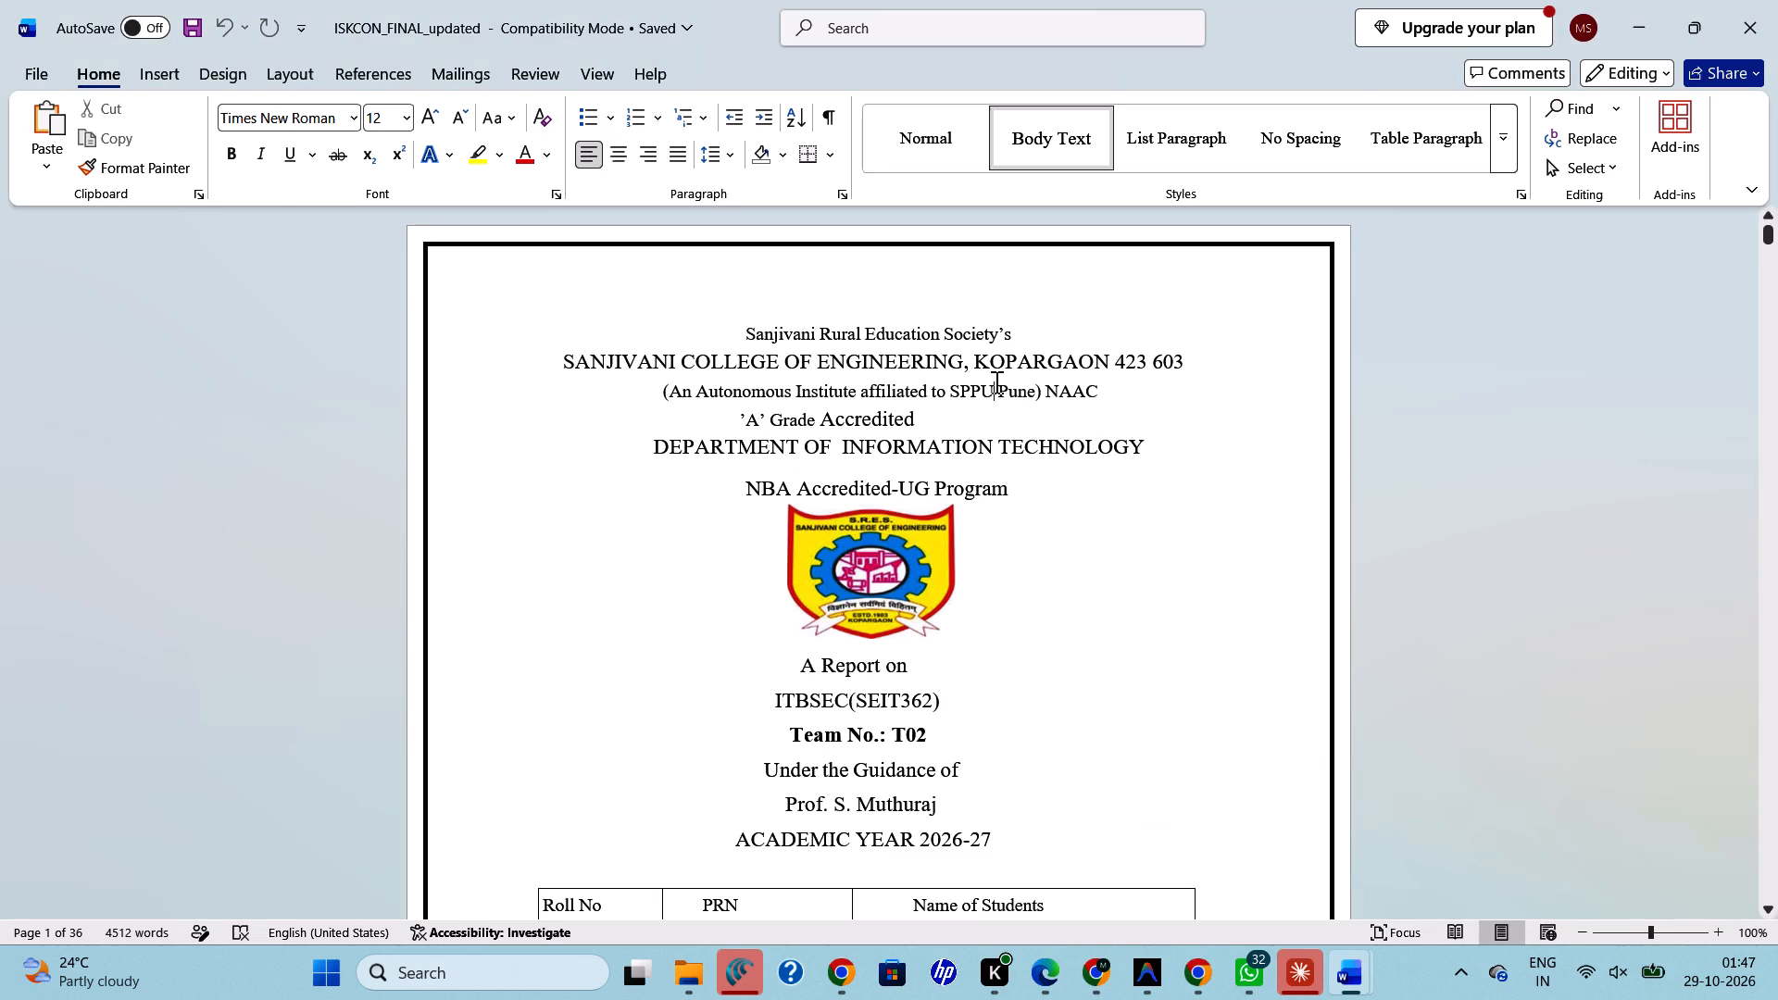
{"action": "left_click", "coordinate": [993, 336]}
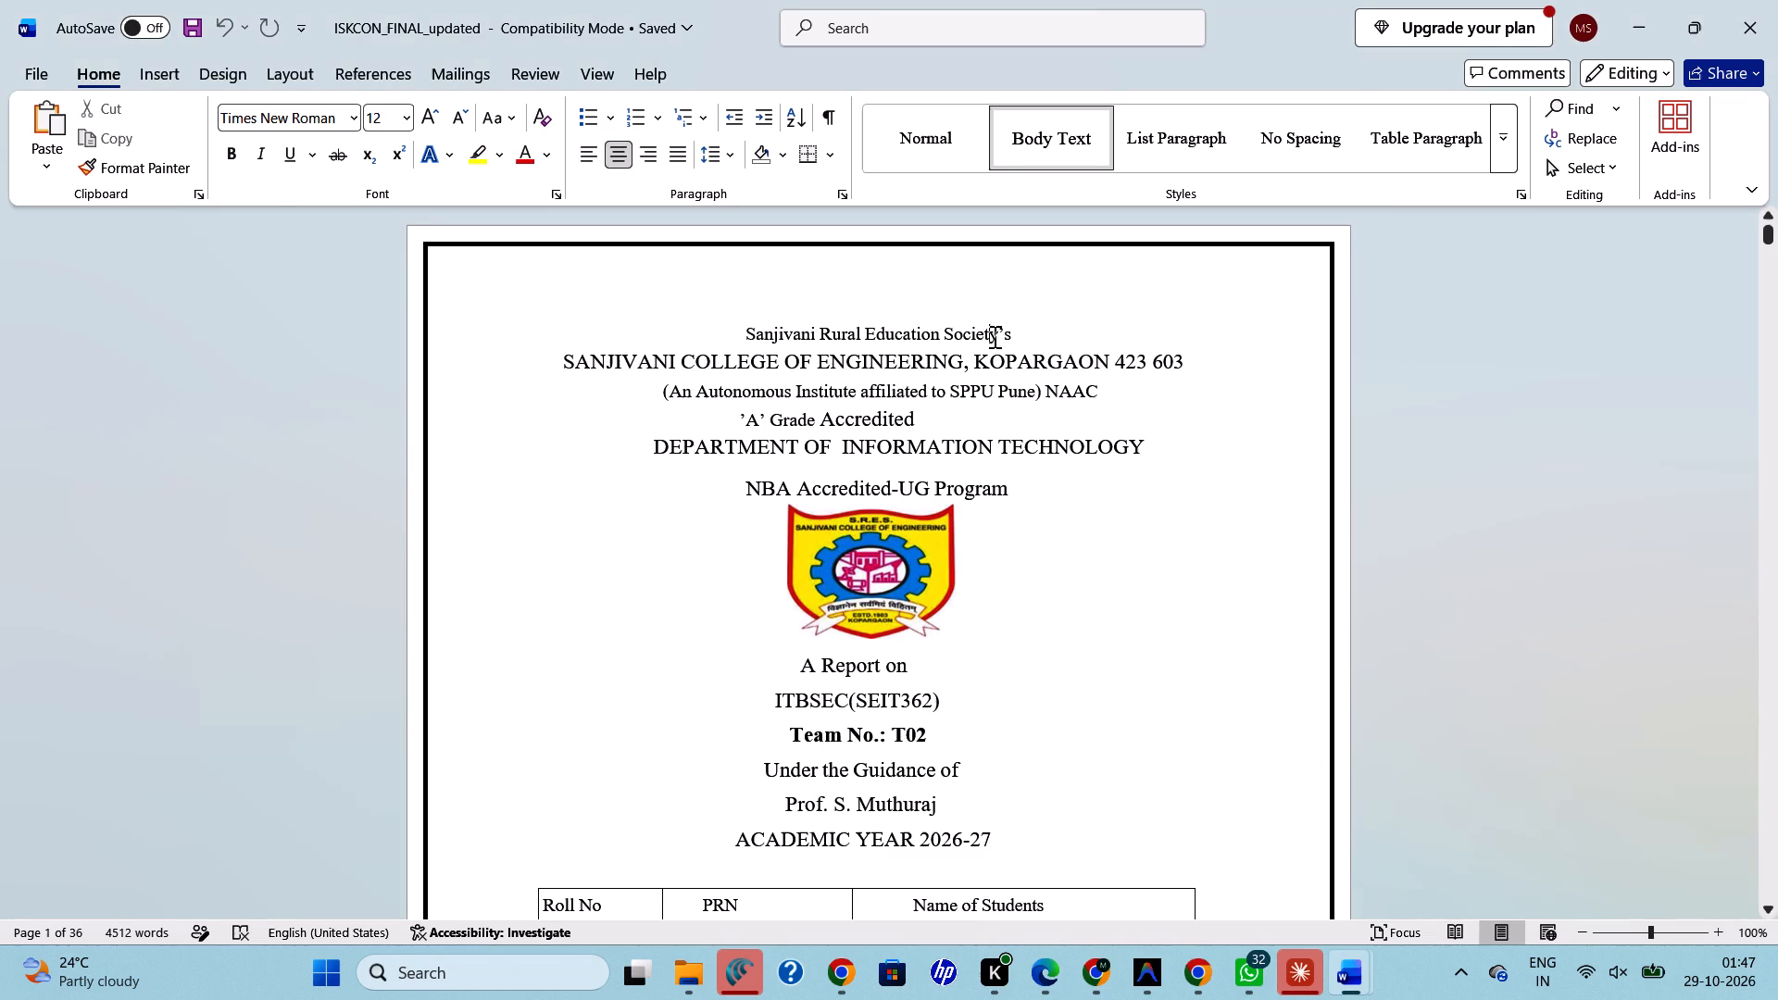
Check font sizes from "A Report on" to "ACADEMIC YEAR 2026-27" in ISKCON_FINAL_updated and set those lines in the Kalpana report to 14 pt.
{"action": "scroll", "coordinate": [1088, 583], "scroll_direction": "down", "scroll_amount": 1}
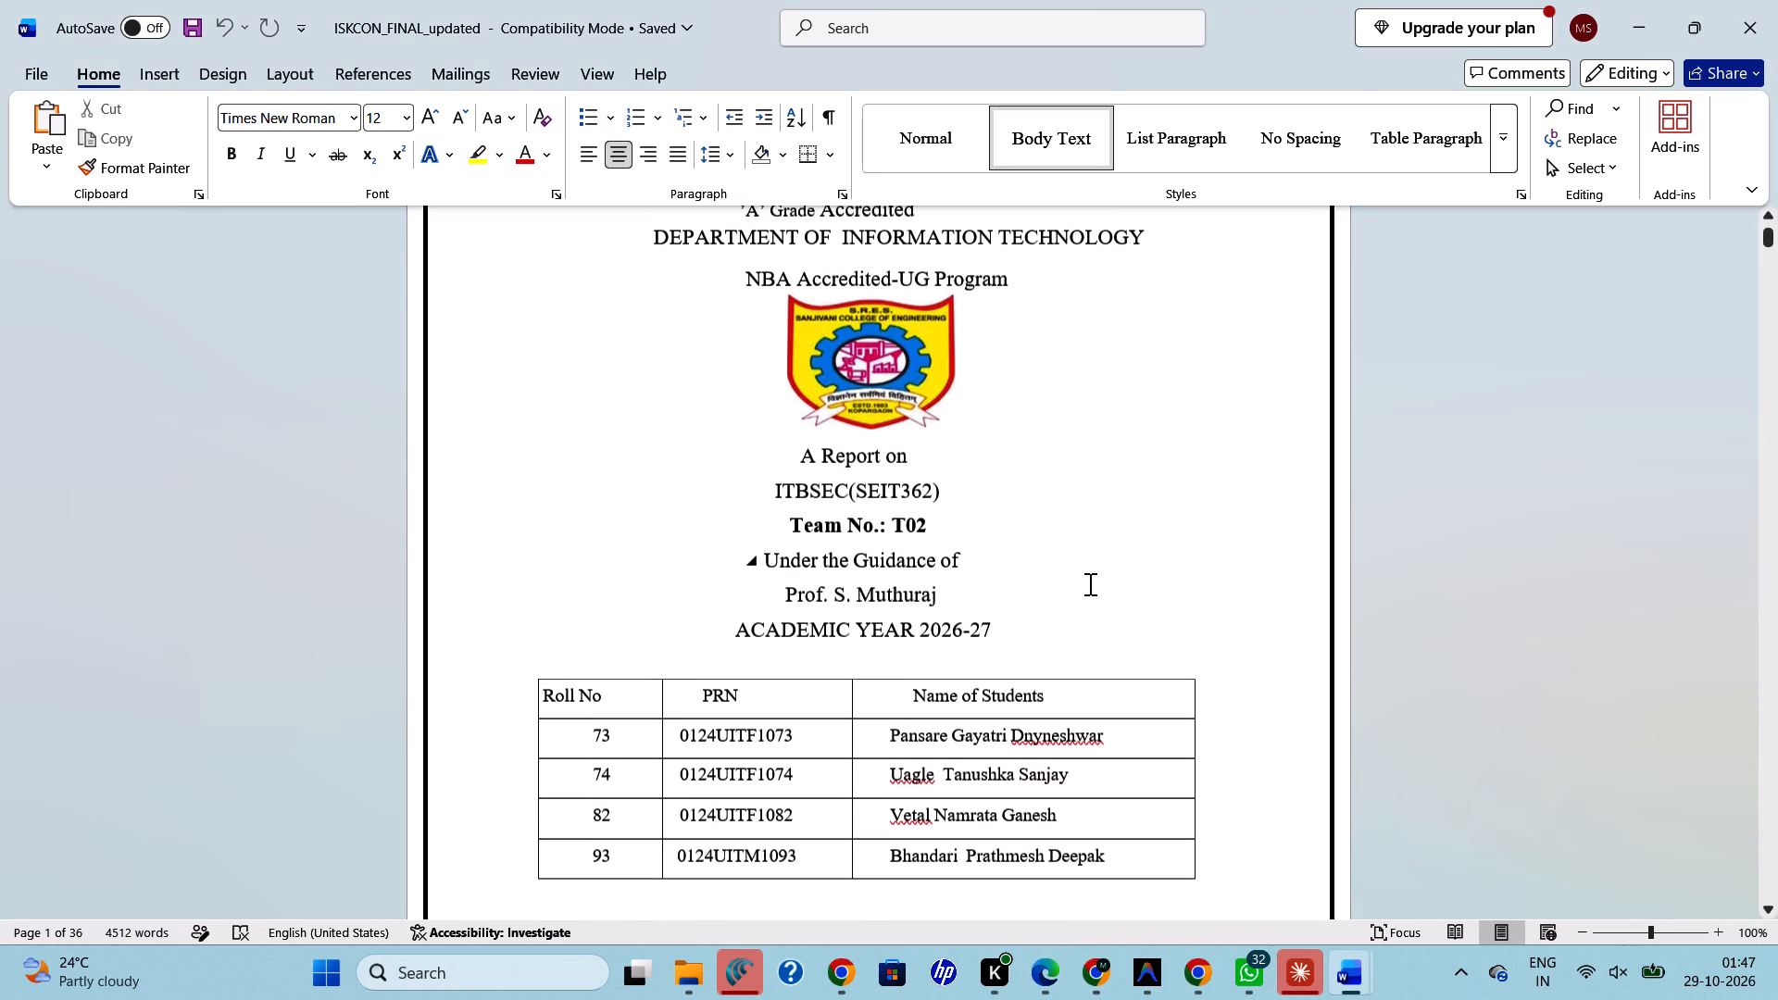
{"action": "left_click", "coordinate": [861, 457]}
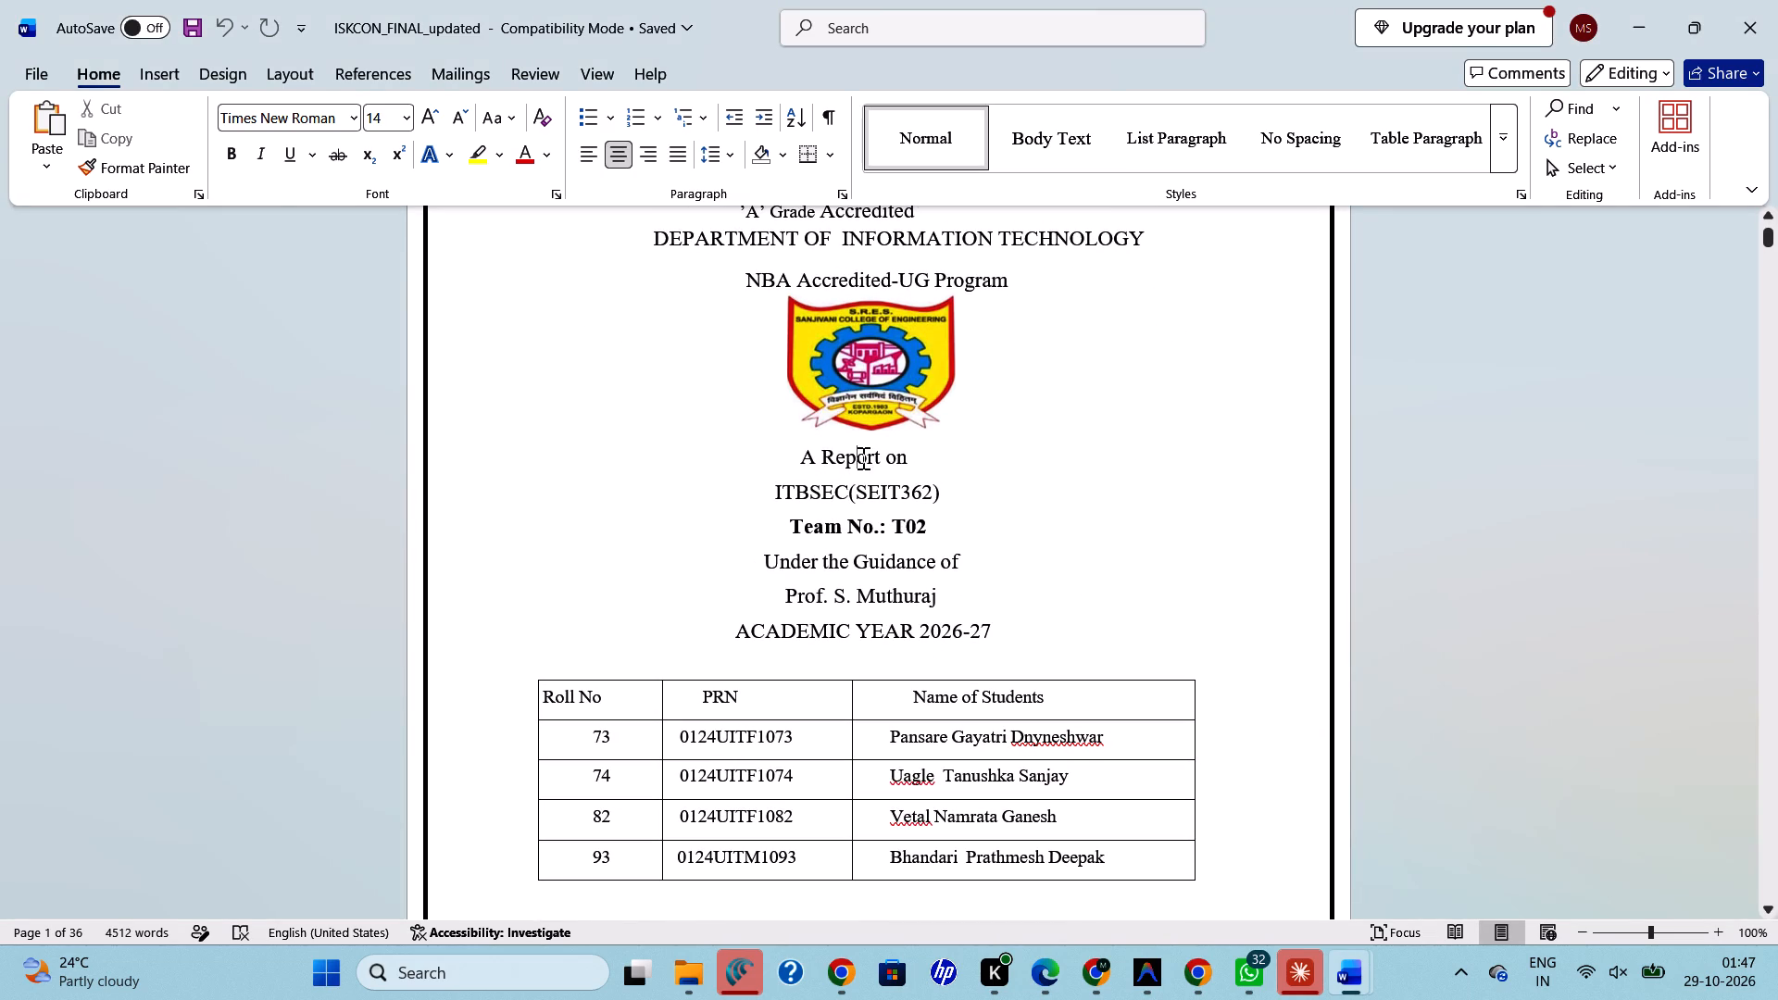
{"action": "left_click", "coordinate": [874, 489]}
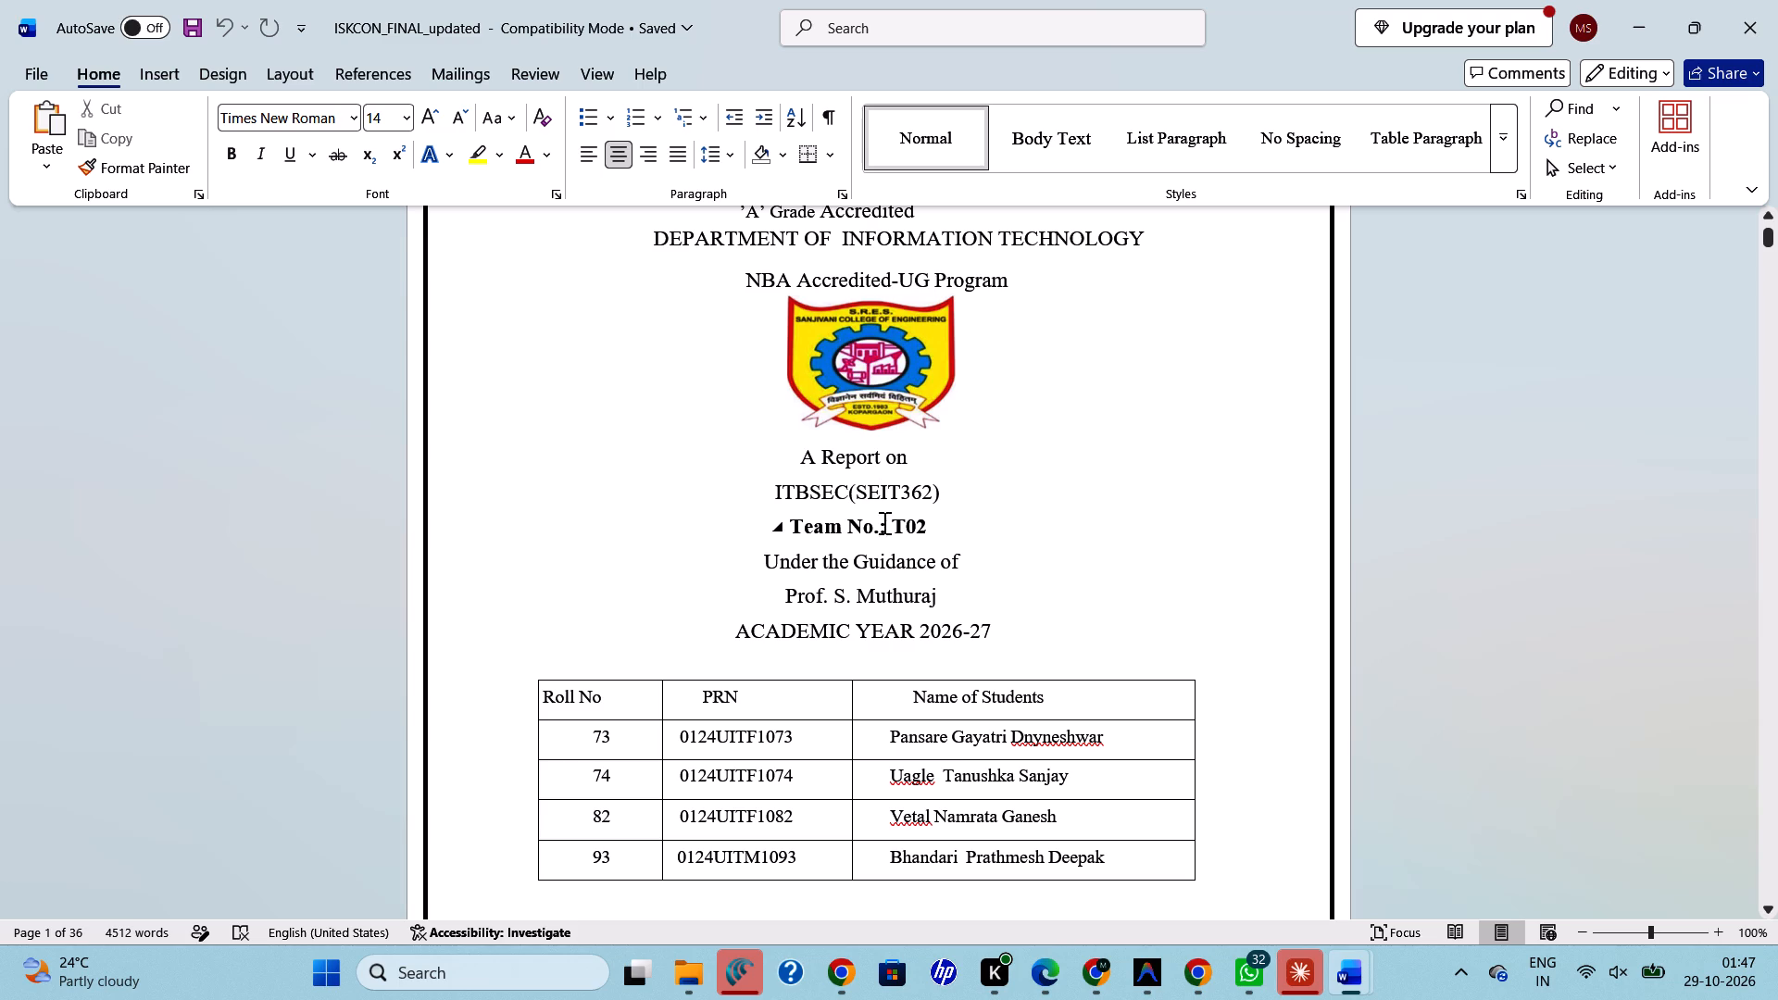
{"action": "left_click", "coordinate": [882, 535]}
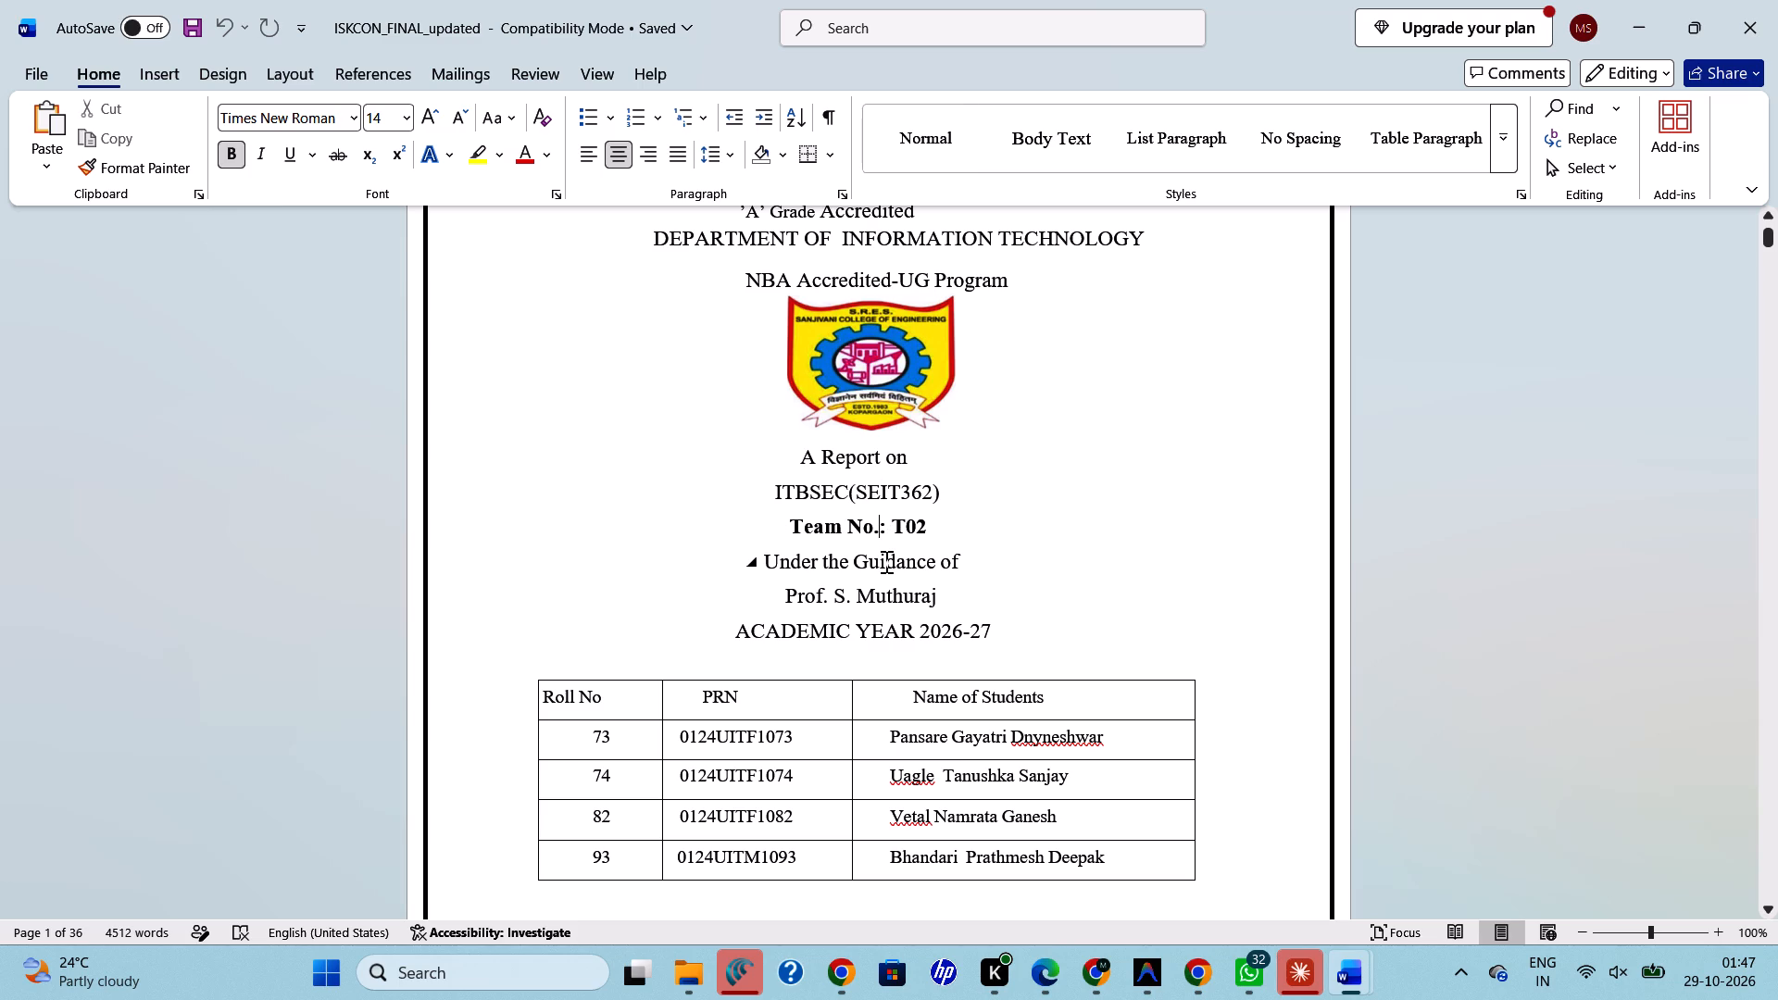
{"action": "left_click", "coordinate": [884, 562]}
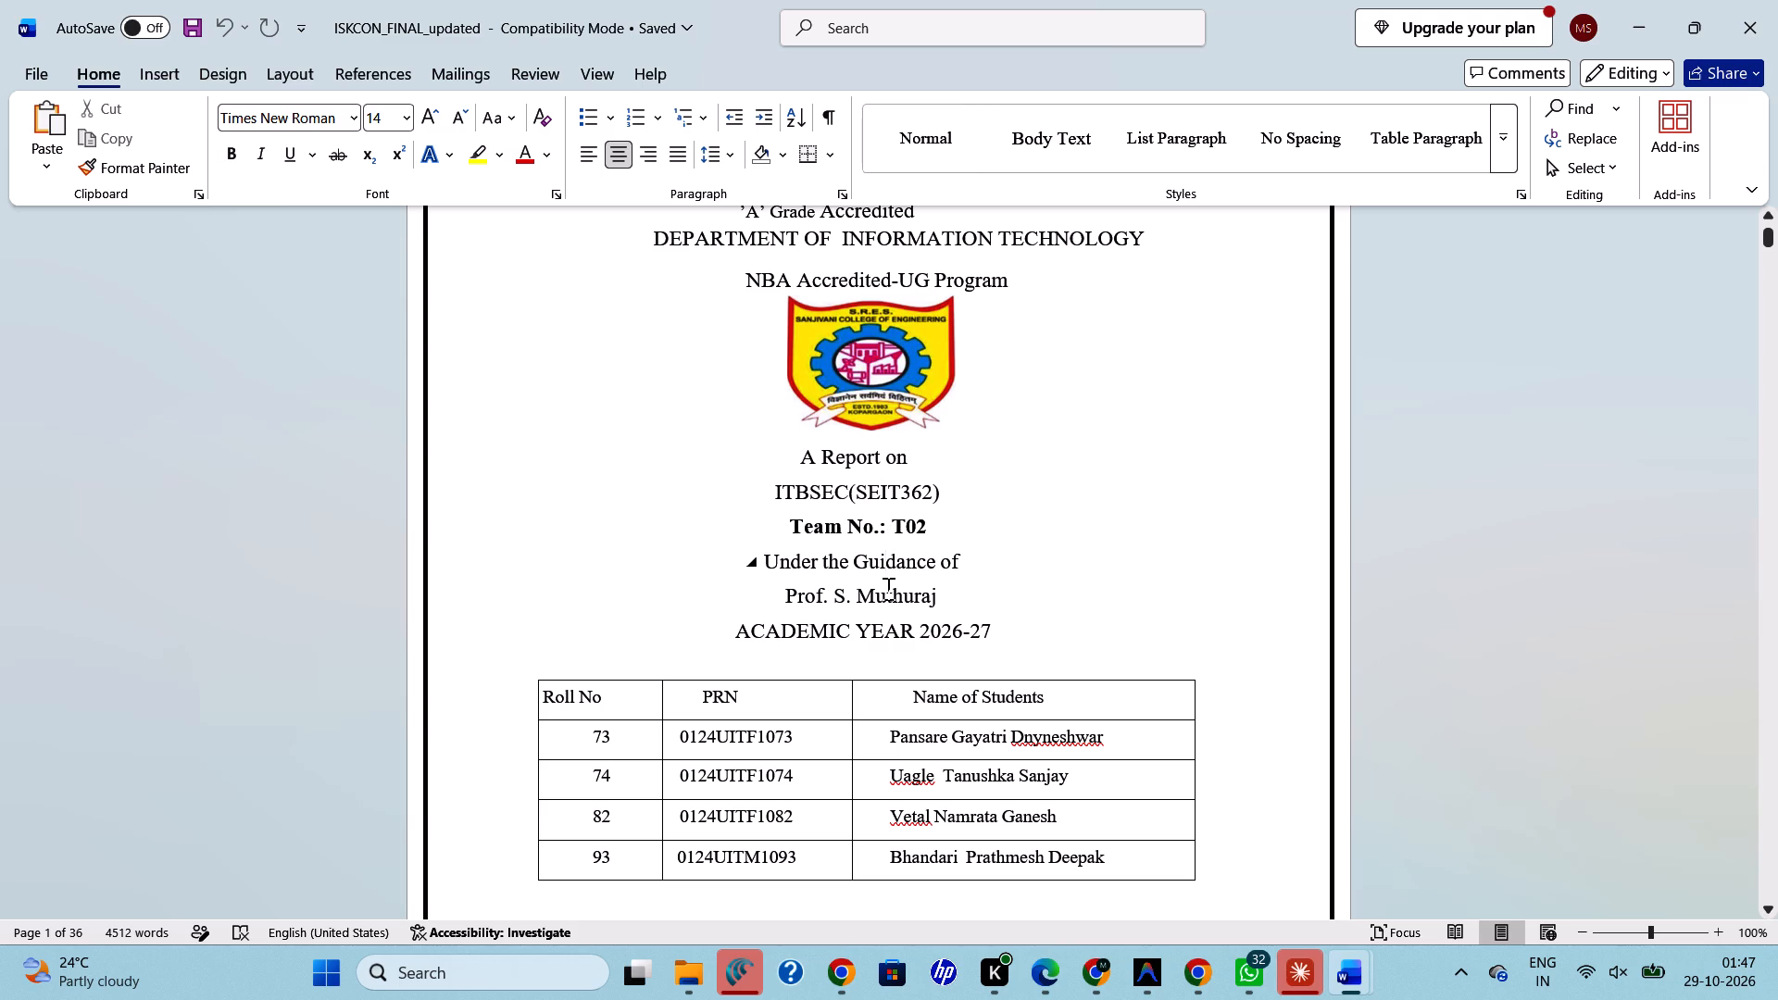
{"action": "left_click", "coordinate": [886, 588]}
{"action": "left_click", "coordinate": [897, 625]}
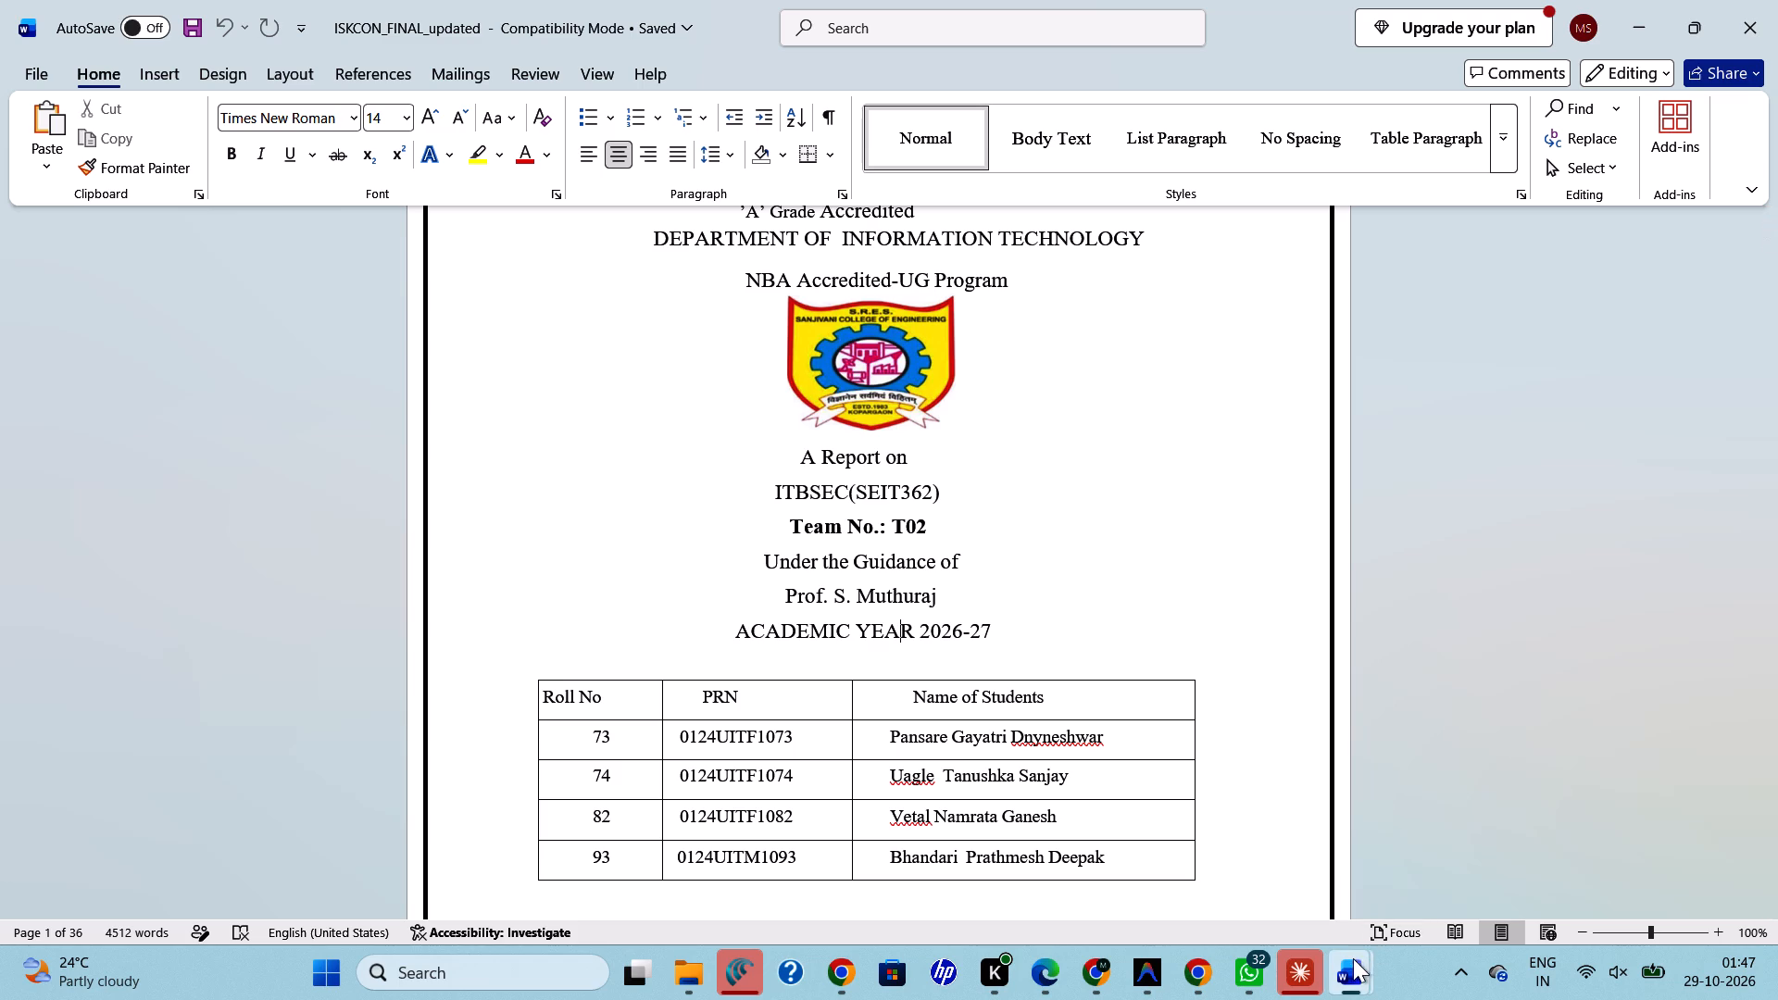
{"action": "left_click", "coordinate": [1368, 875]}
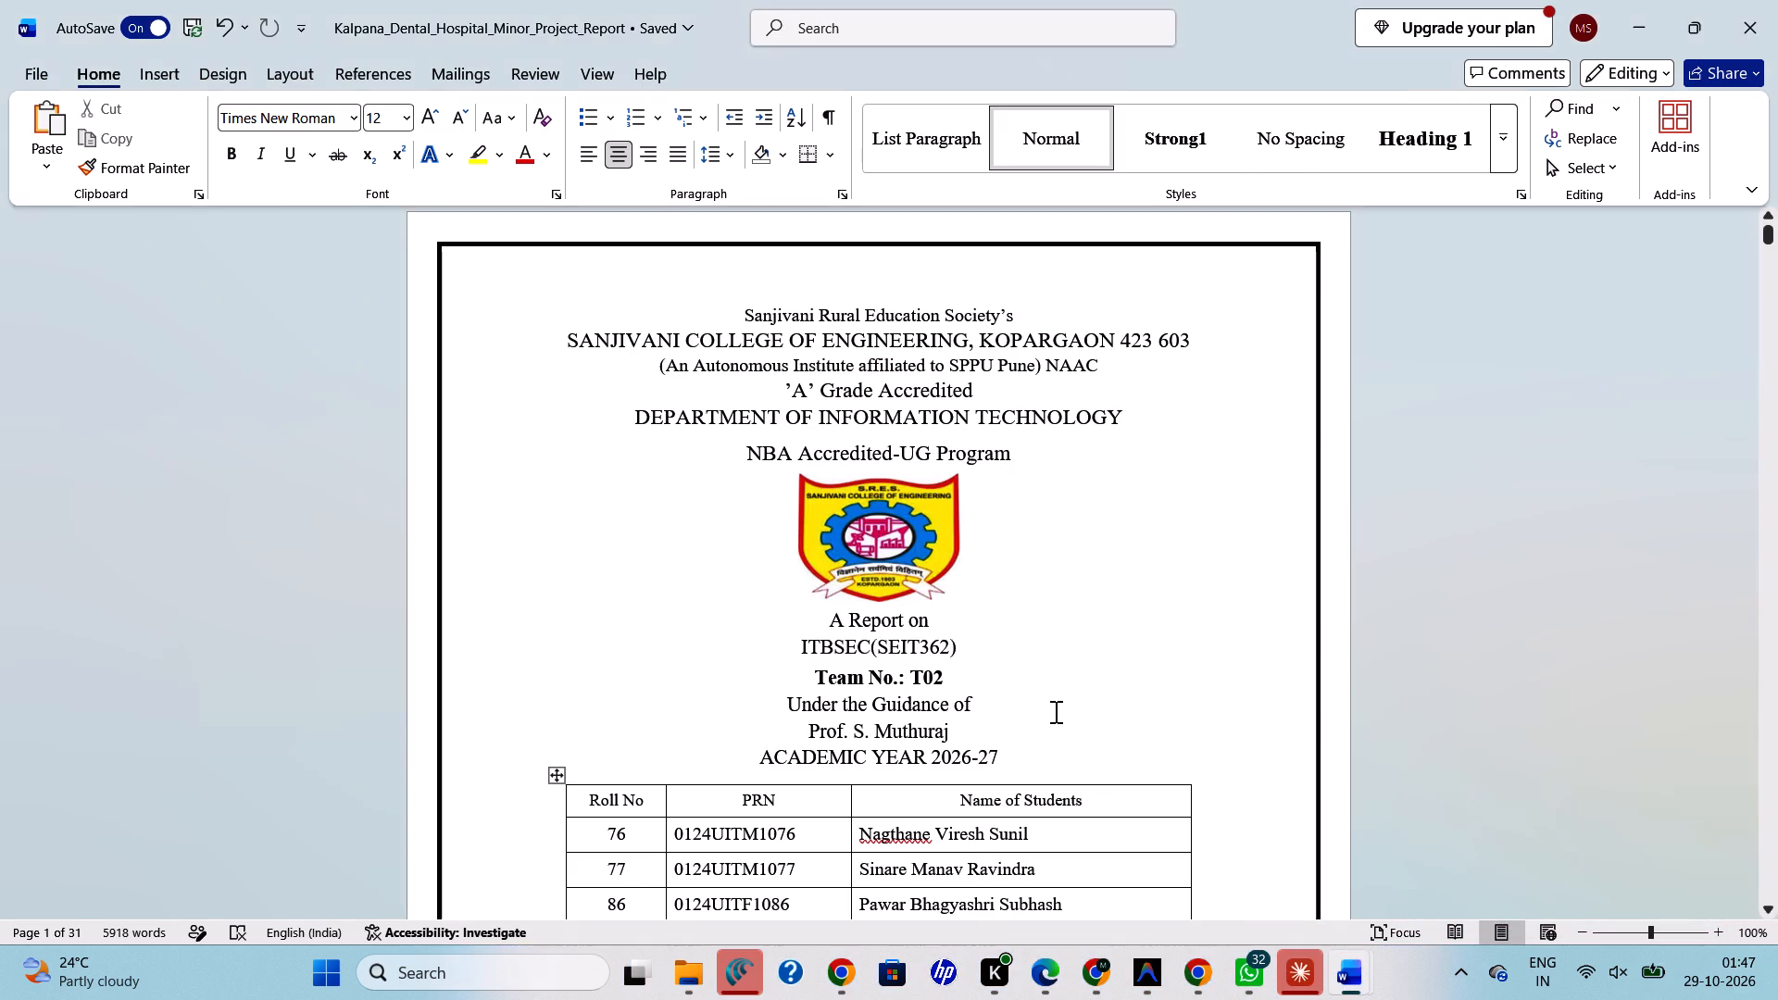
{"action": "left_click_drag", "start_coordinate": [943, 623], "coordinate": [858, 620]}
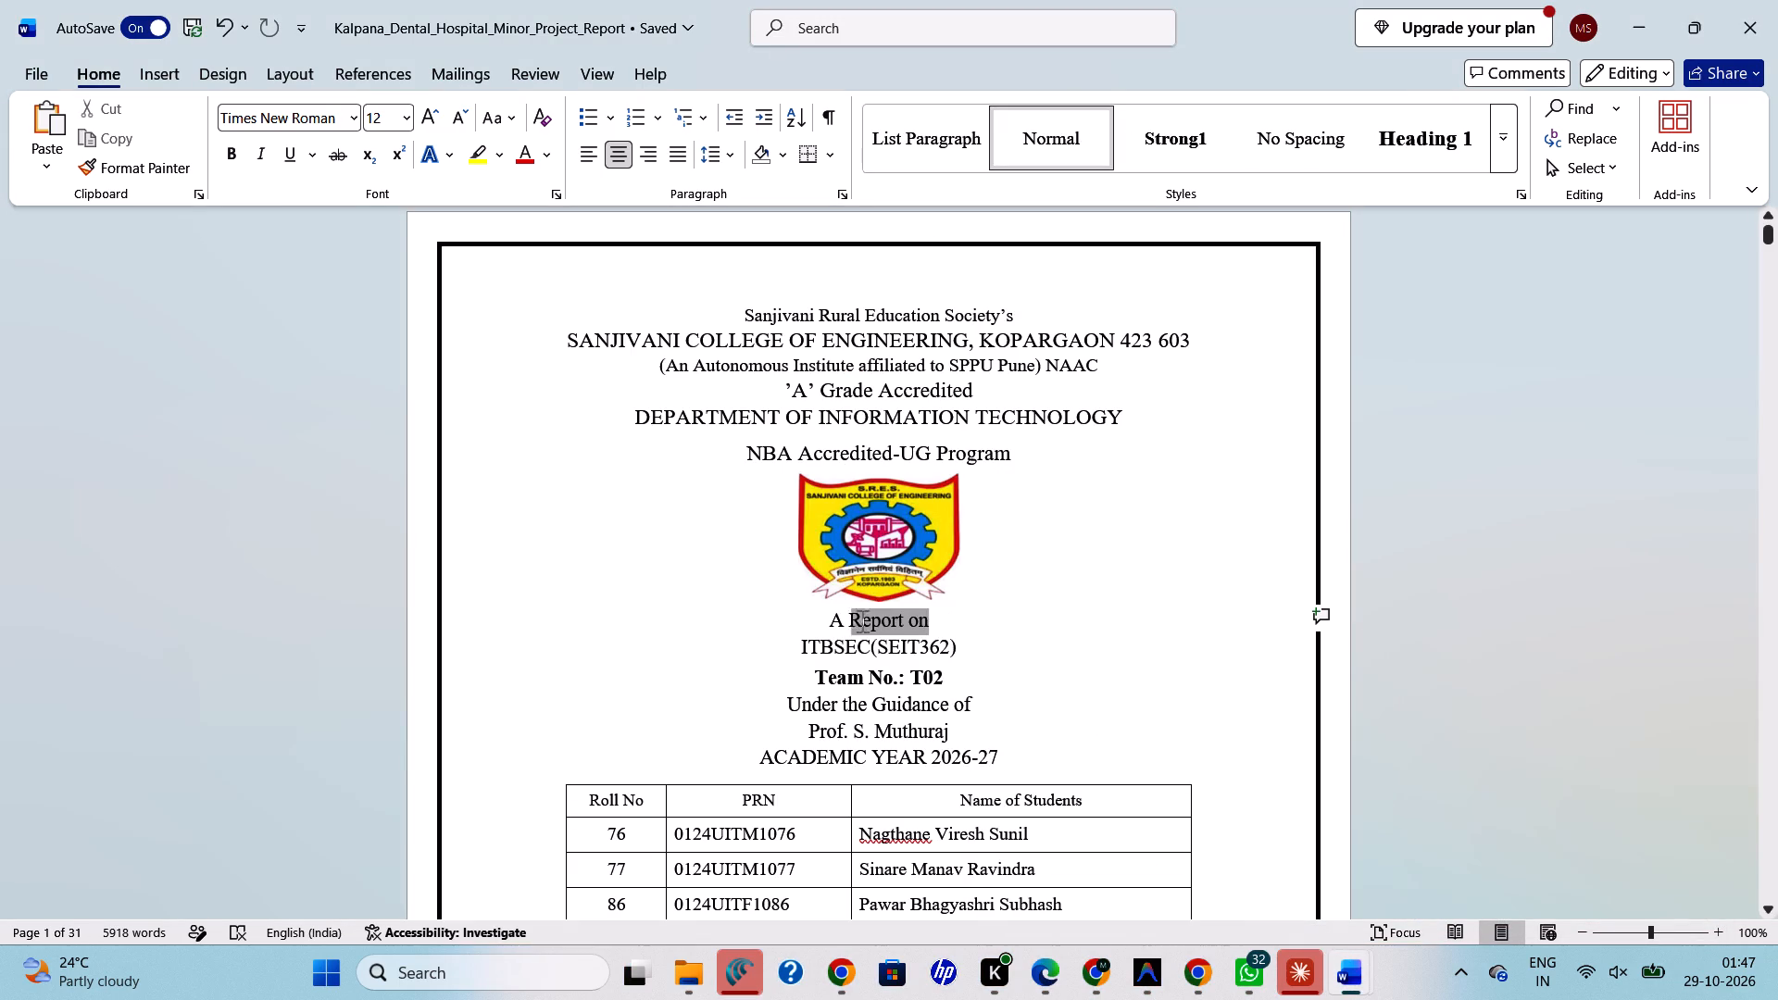
{"action": "left_click_drag", "start_coordinate": [858, 620], "coordinate": [827, 620]}
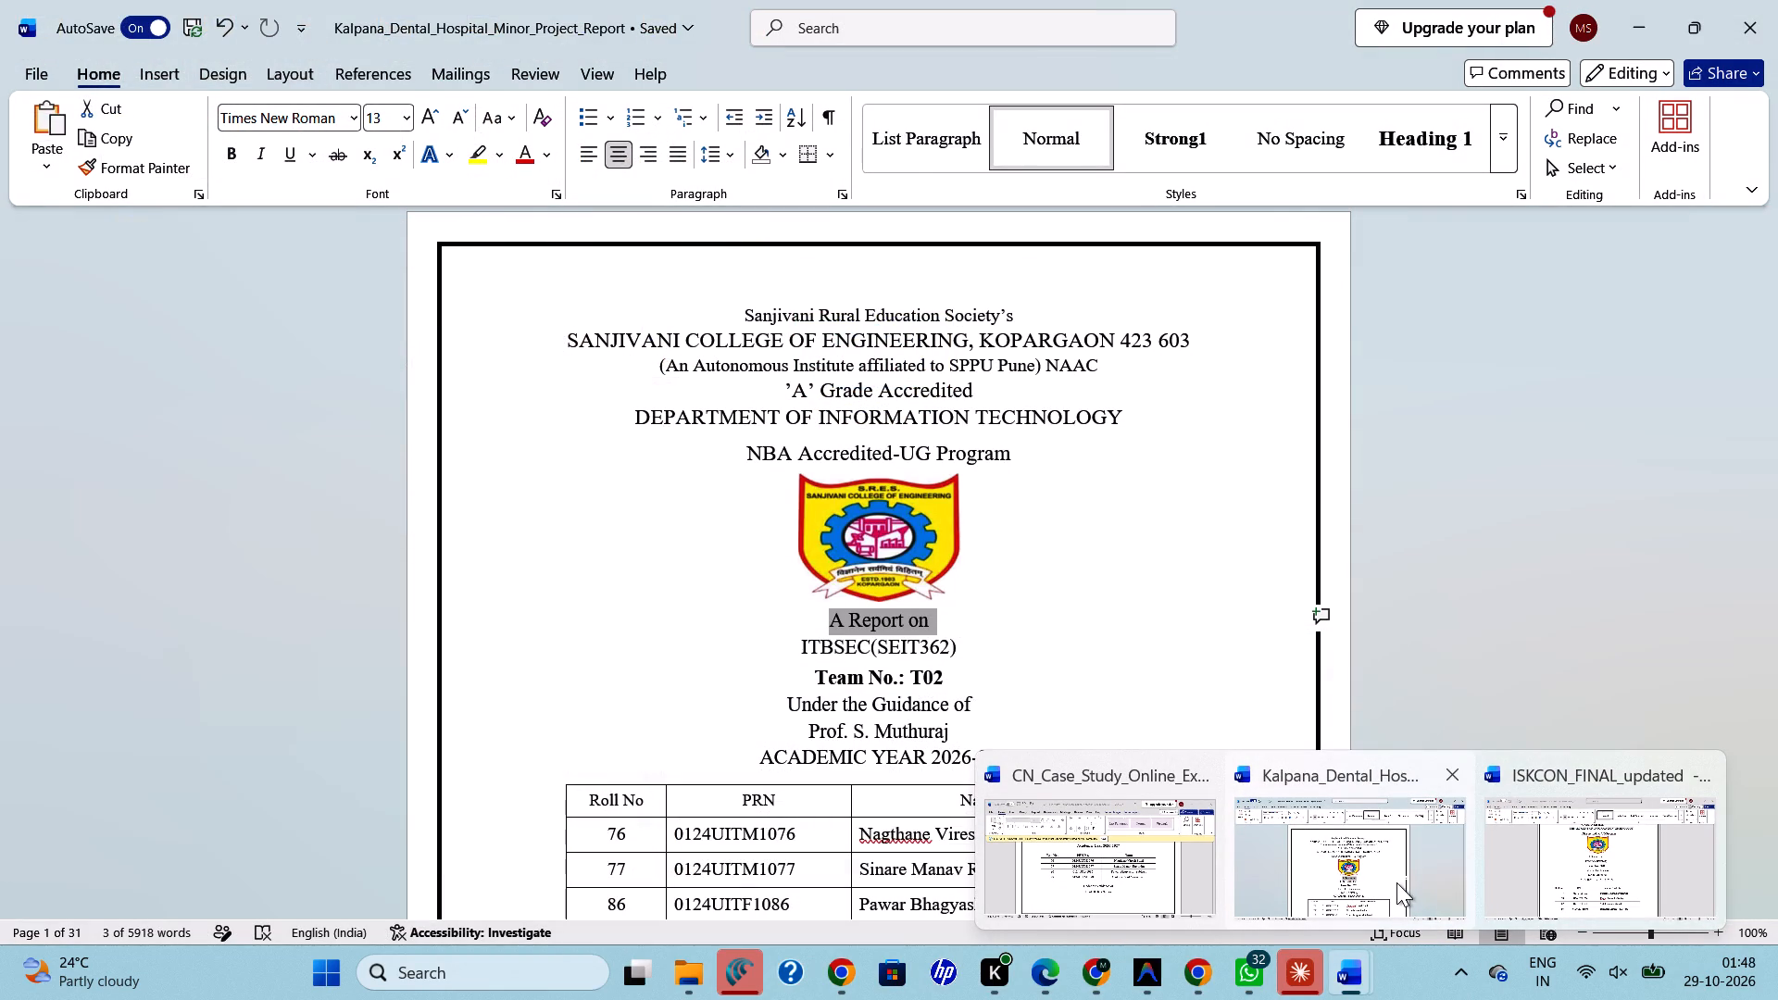
{"action": "left_click", "coordinate": [1396, 882]}
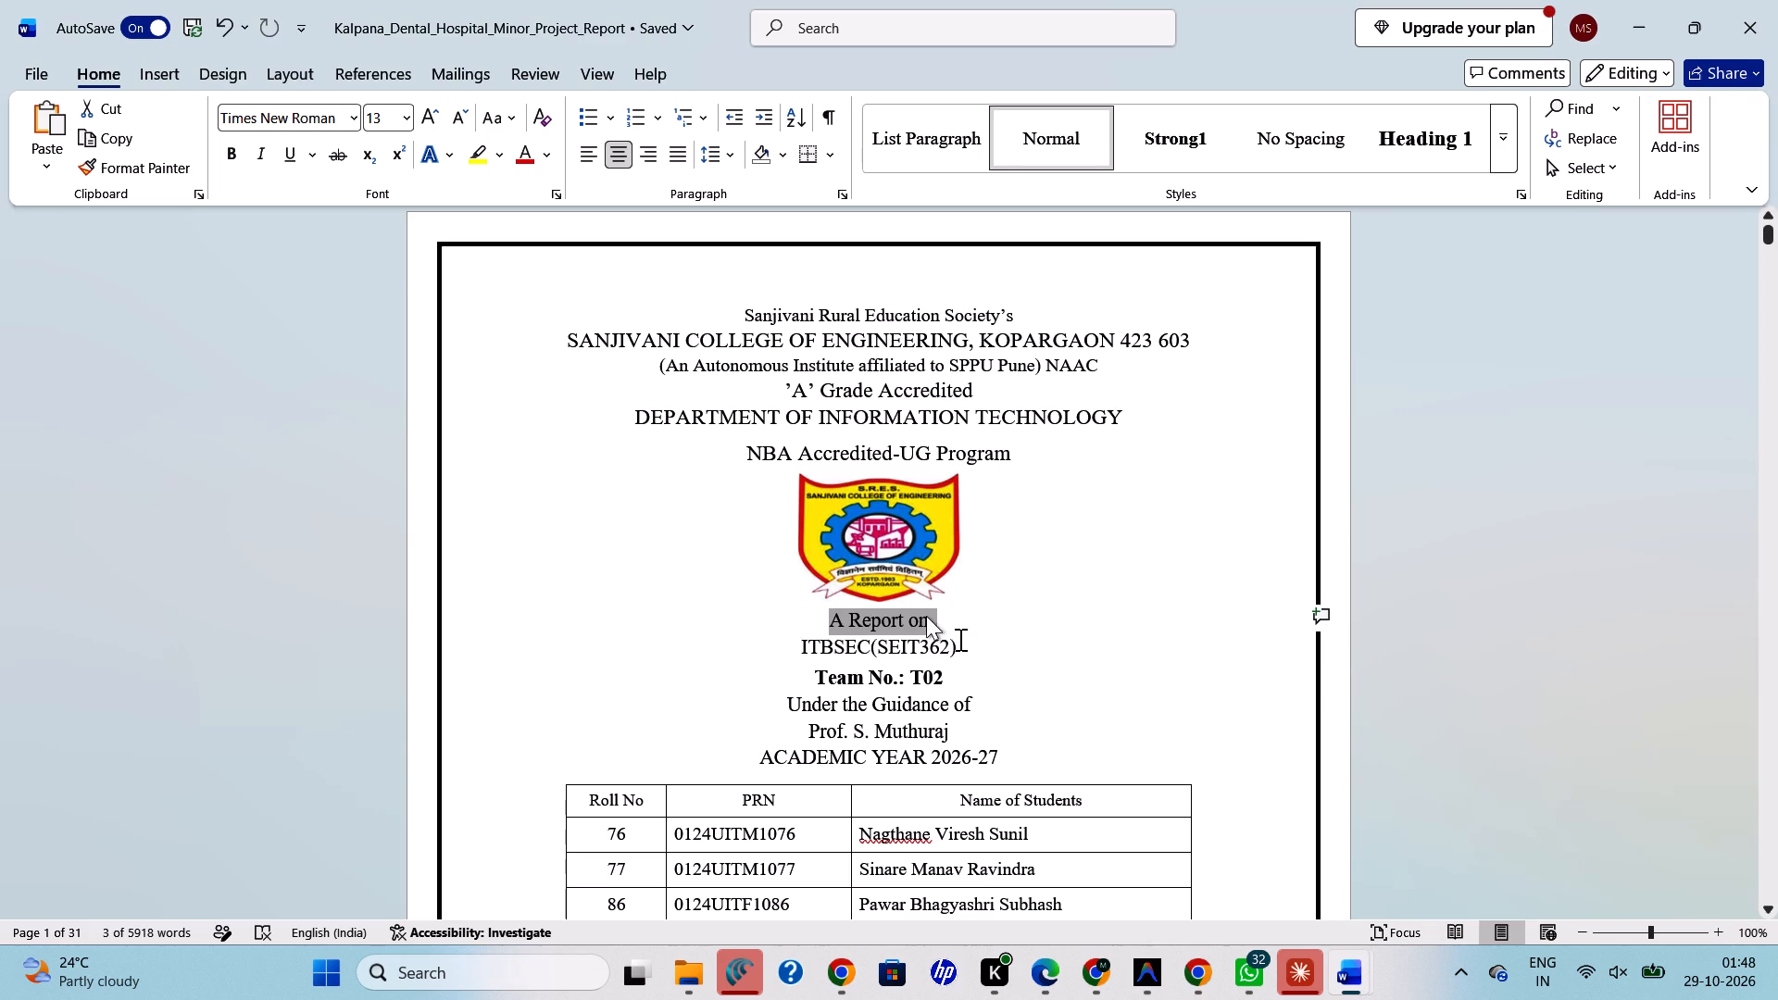
{"action": "left_click", "coordinate": [820, 615]}
{"action": "left_click_drag", "start_coordinate": [820, 615], "coordinate": [1040, 749]}
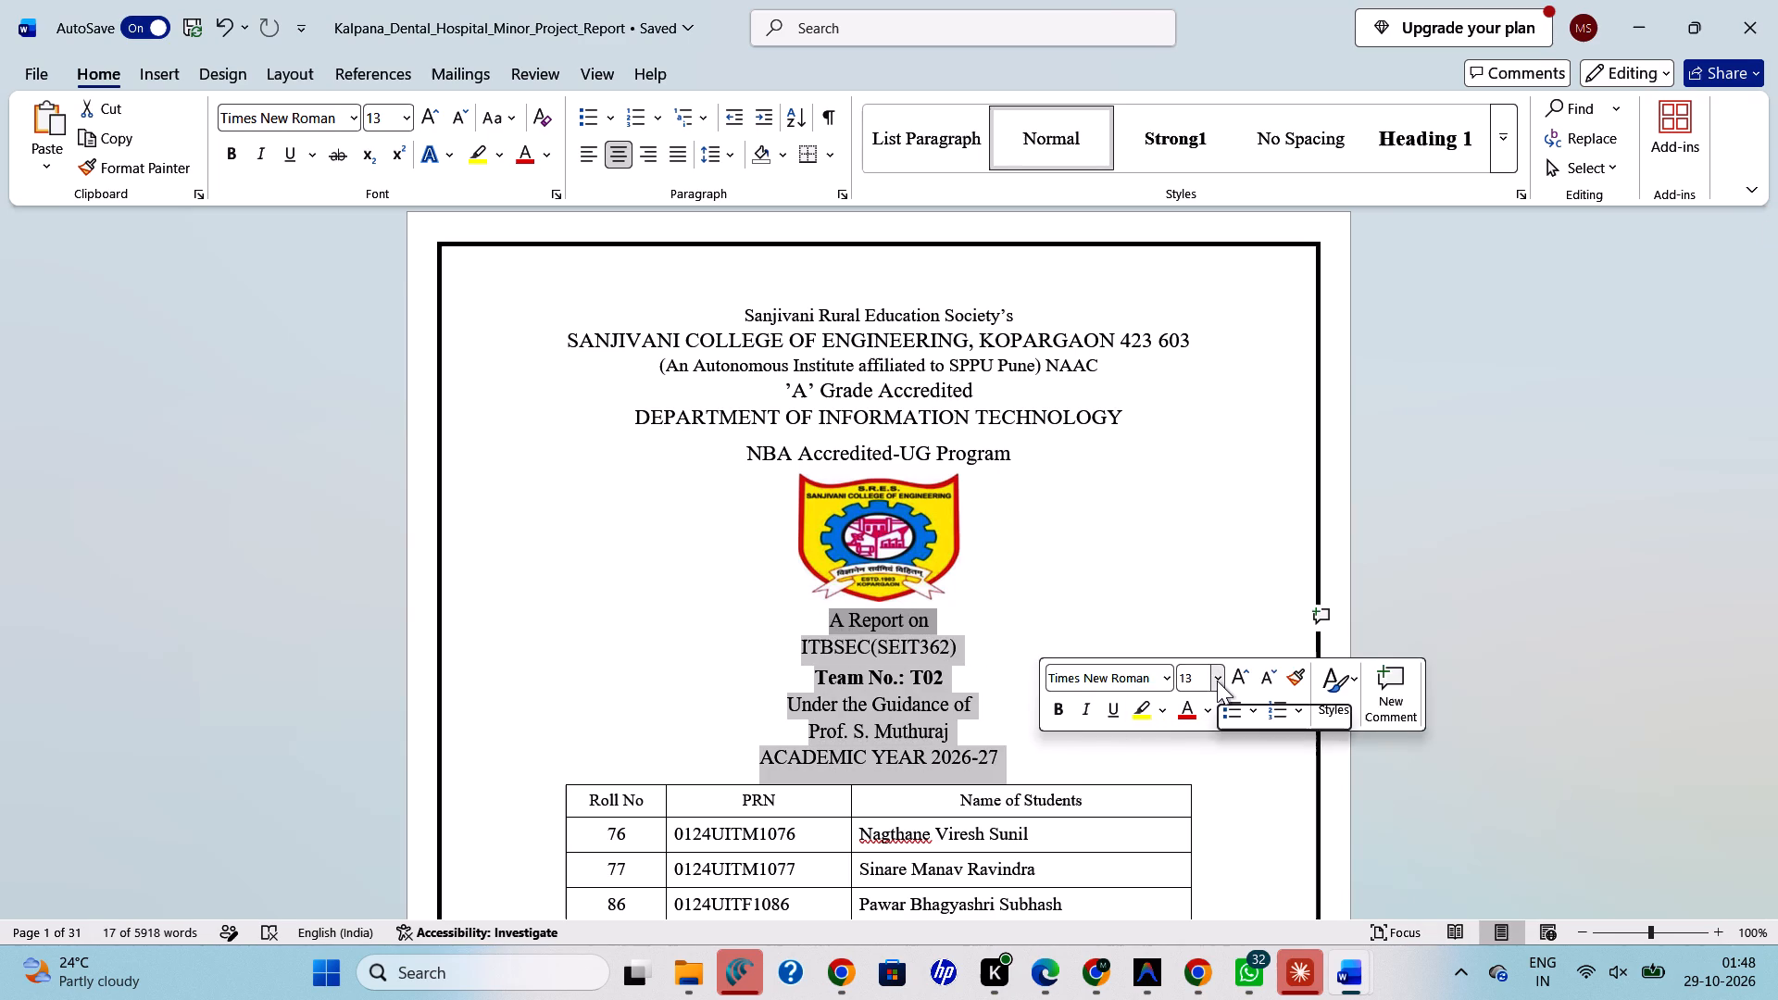
{"action": "left_click", "coordinate": [1217, 681]}
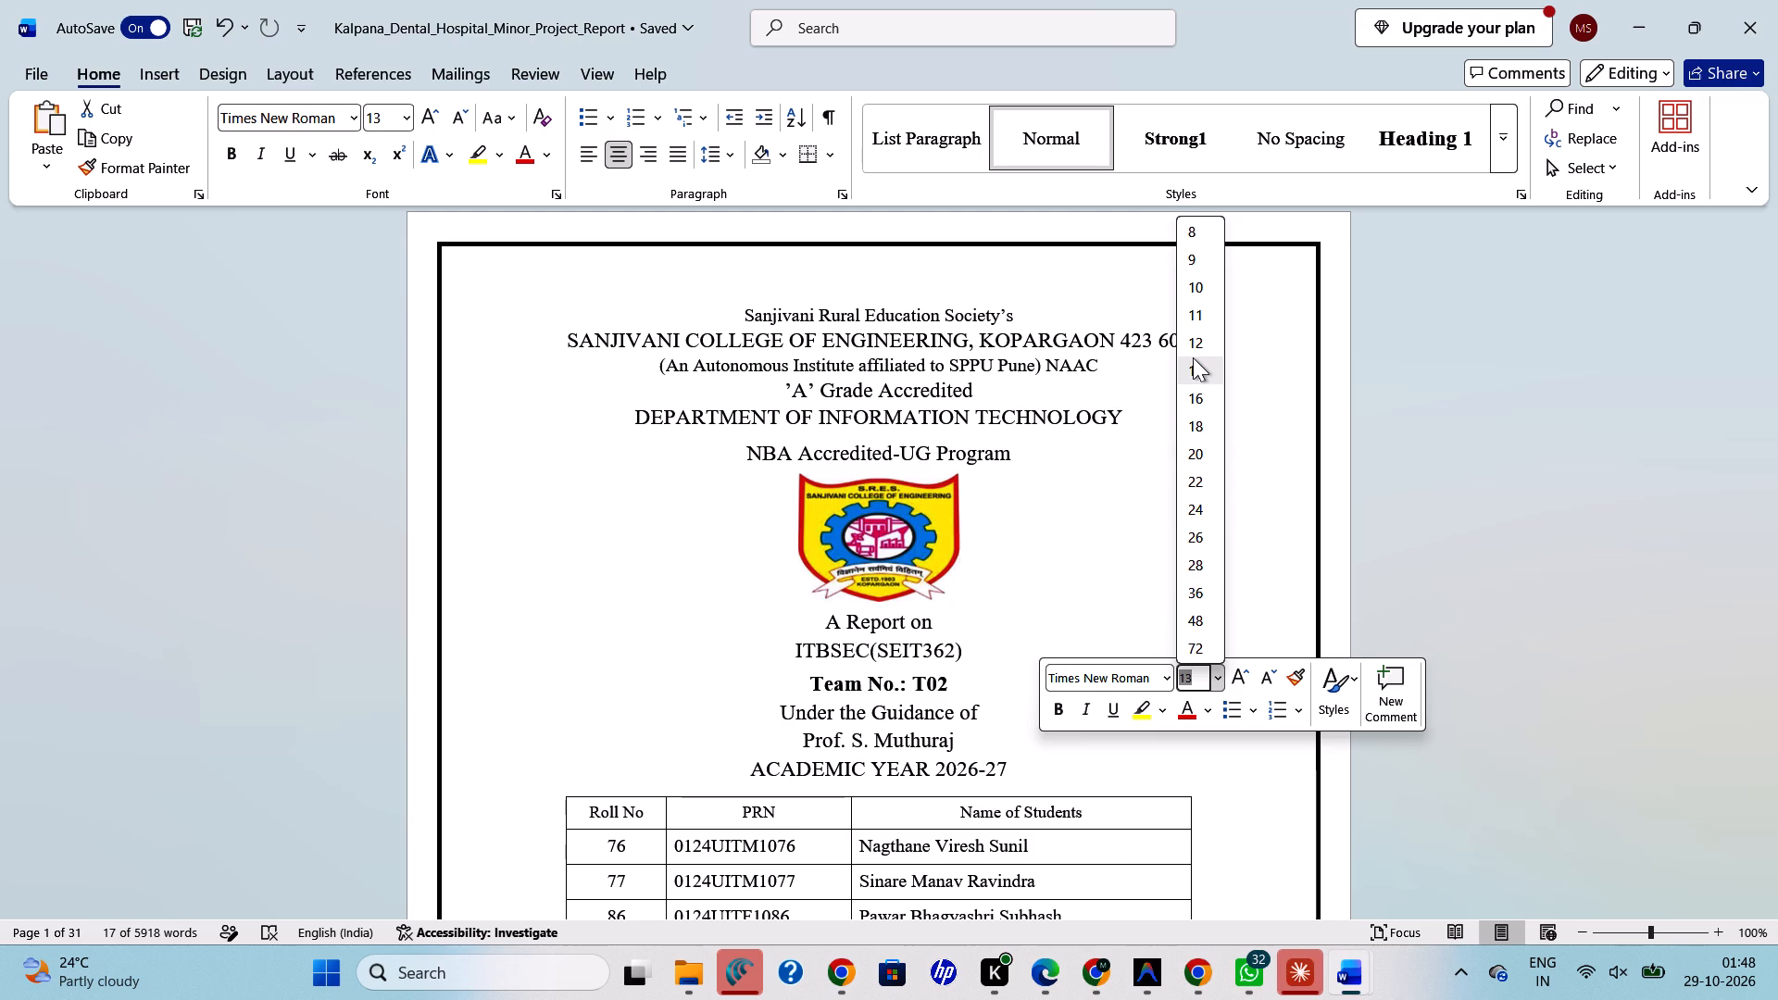
{"action": "left_click", "coordinate": [1196, 370]}
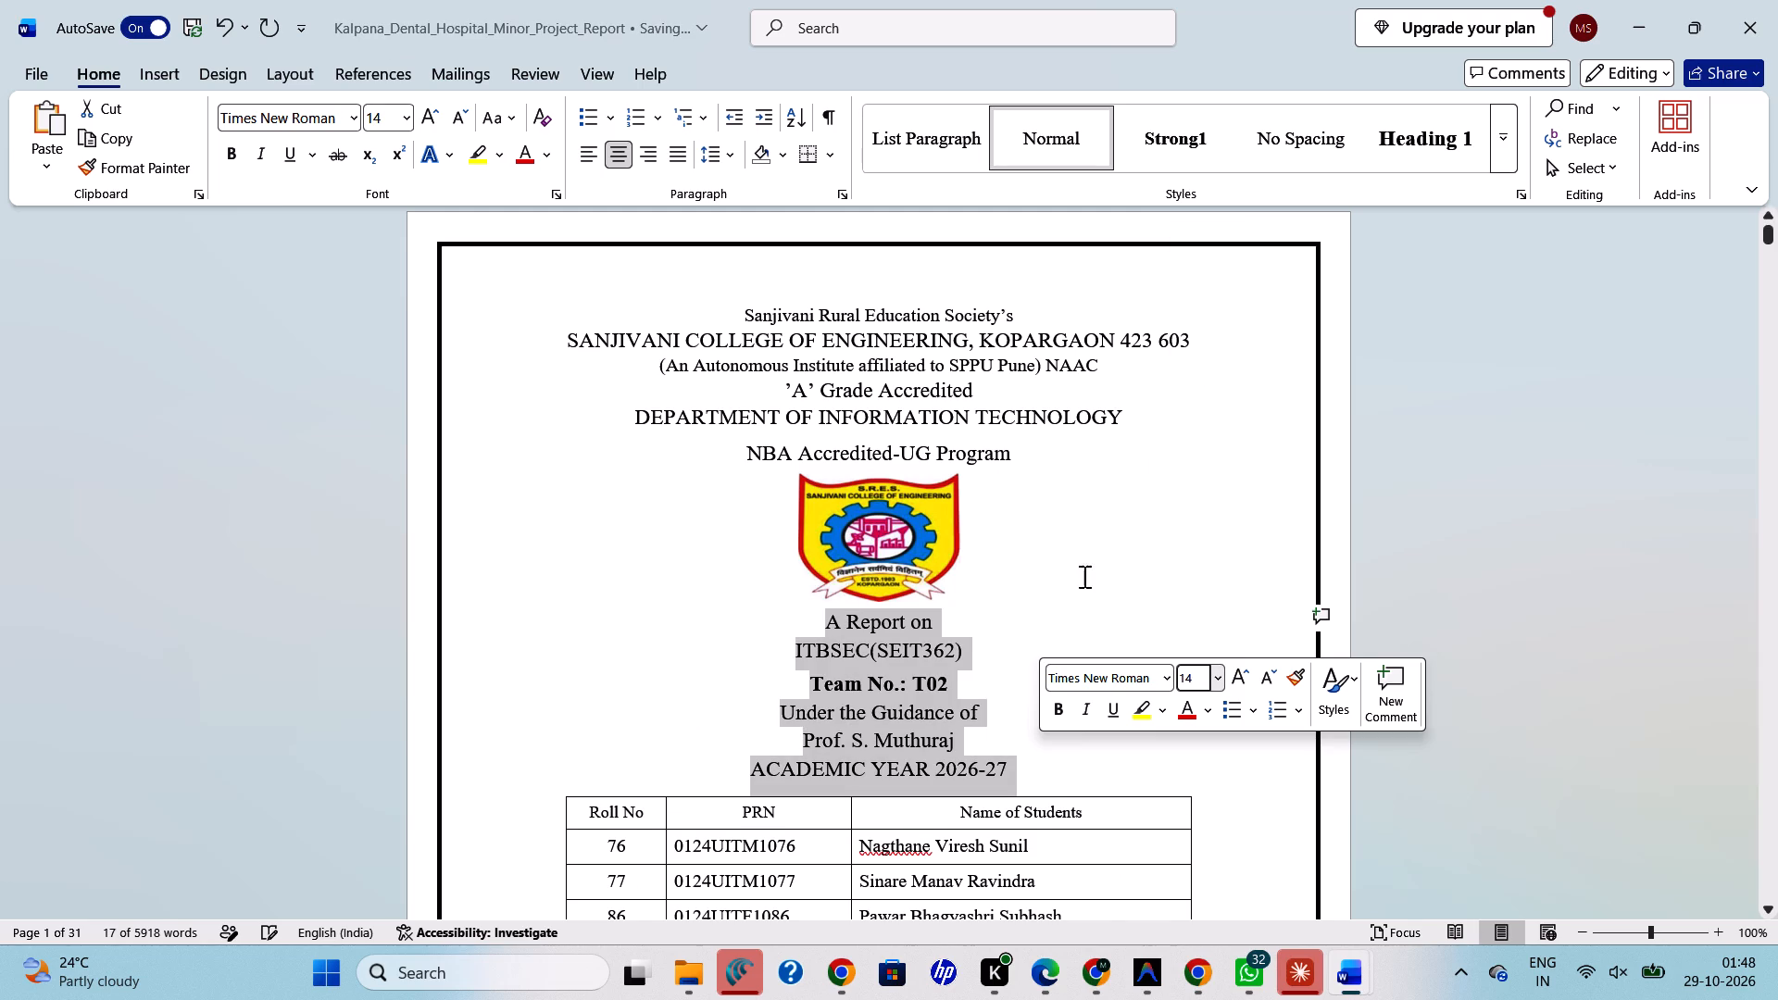
{"action": "left_click", "coordinate": [1049, 606]}
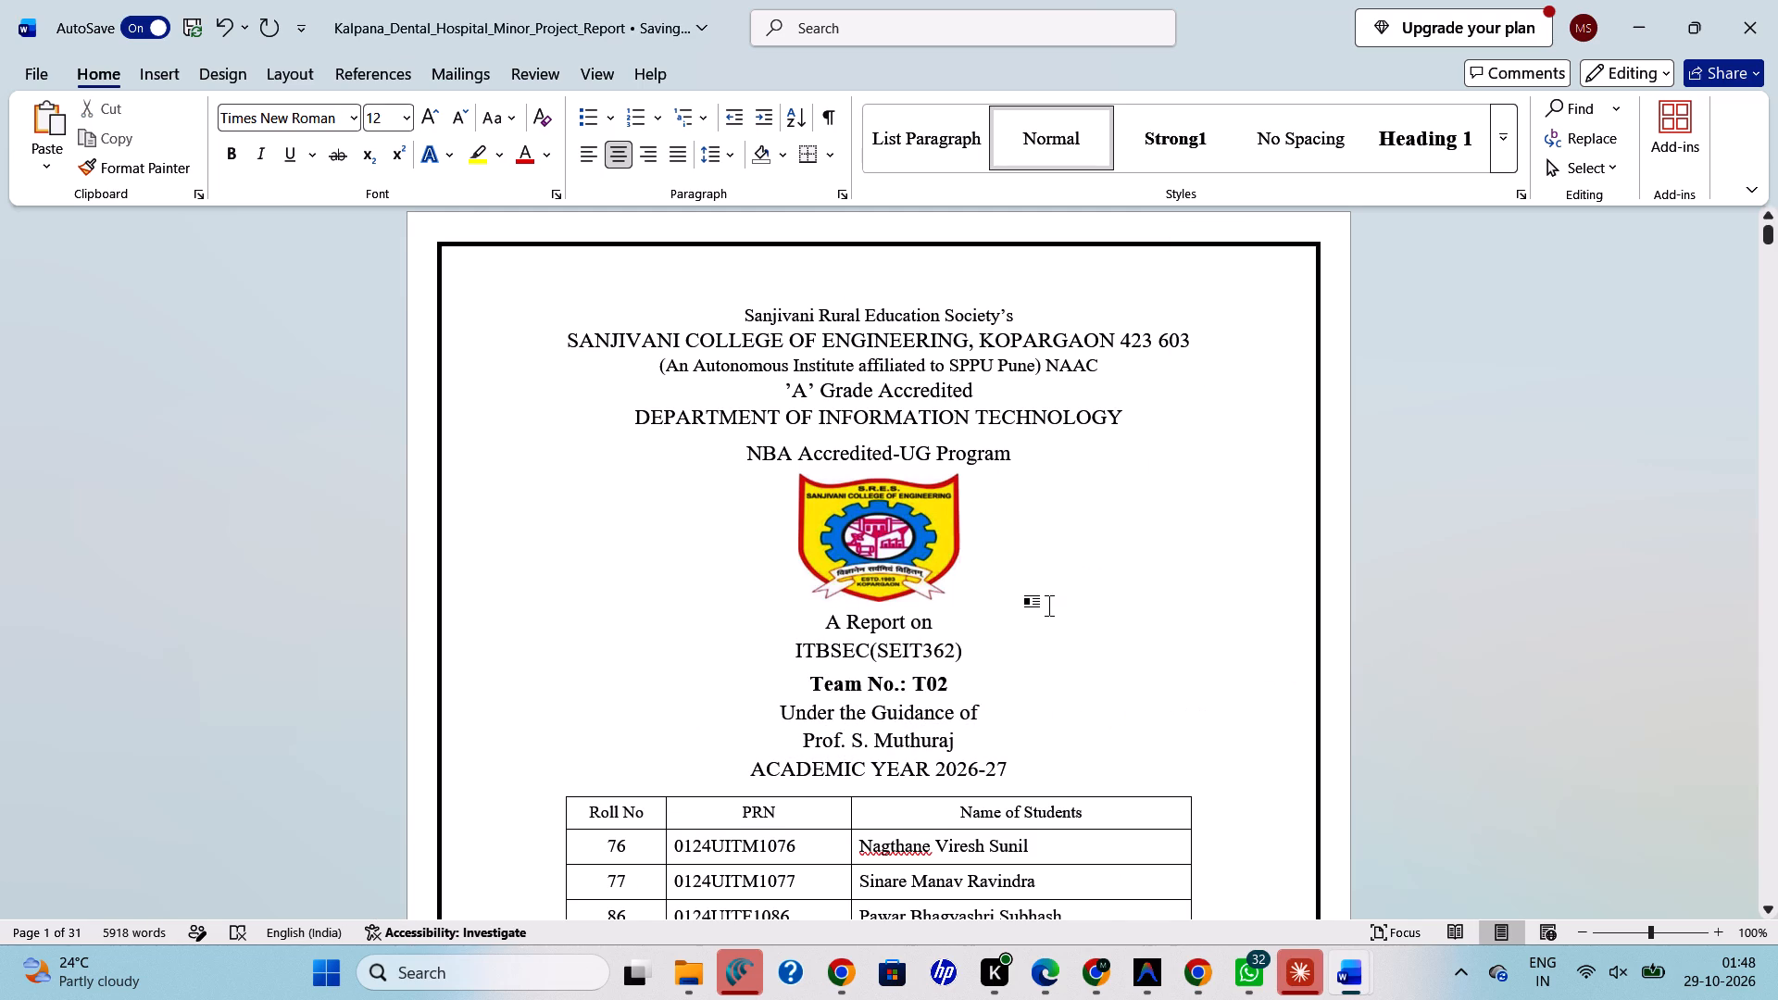
Set all text in the cover page's student table in the Kalpana report to 12 pt.
{"action": "scroll", "coordinate": [1049, 606], "scroll_direction": "down", "scroll_amount": 1}
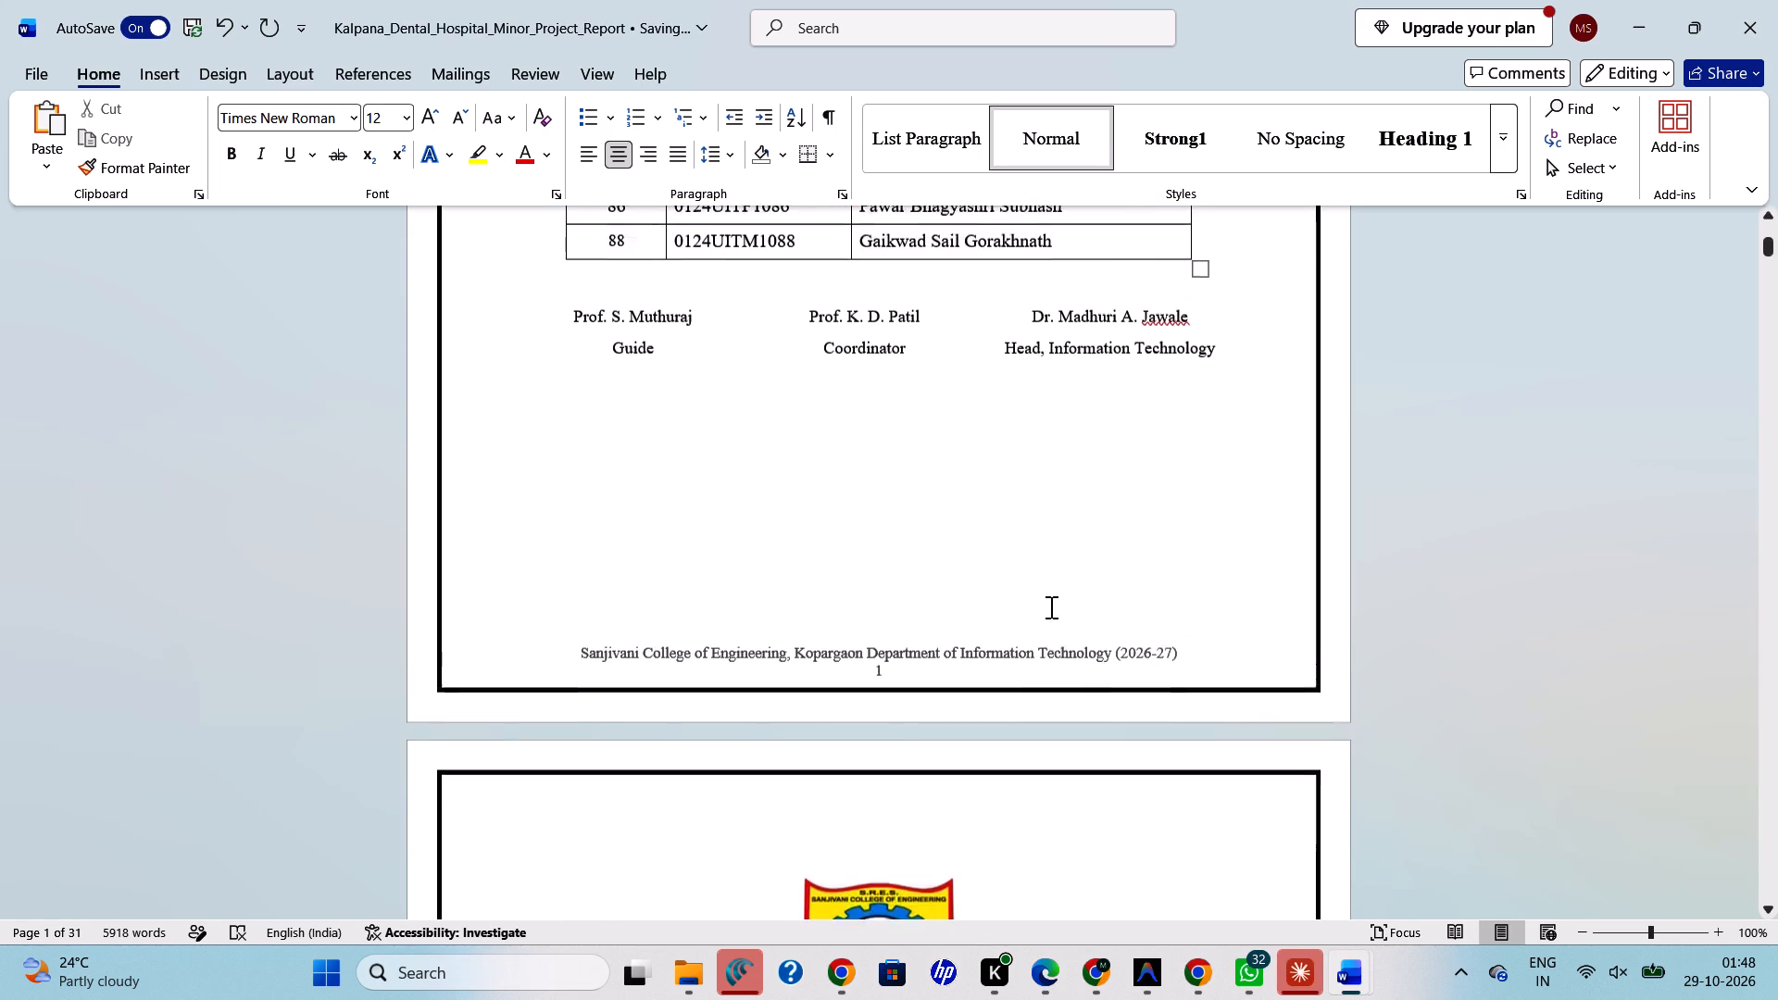
{"action": "scroll", "coordinate": [1049, 606], "scroll_direction": "down", "scroll_amount": 2}
{"action": "left_click", "coordinate": [975, 493]}
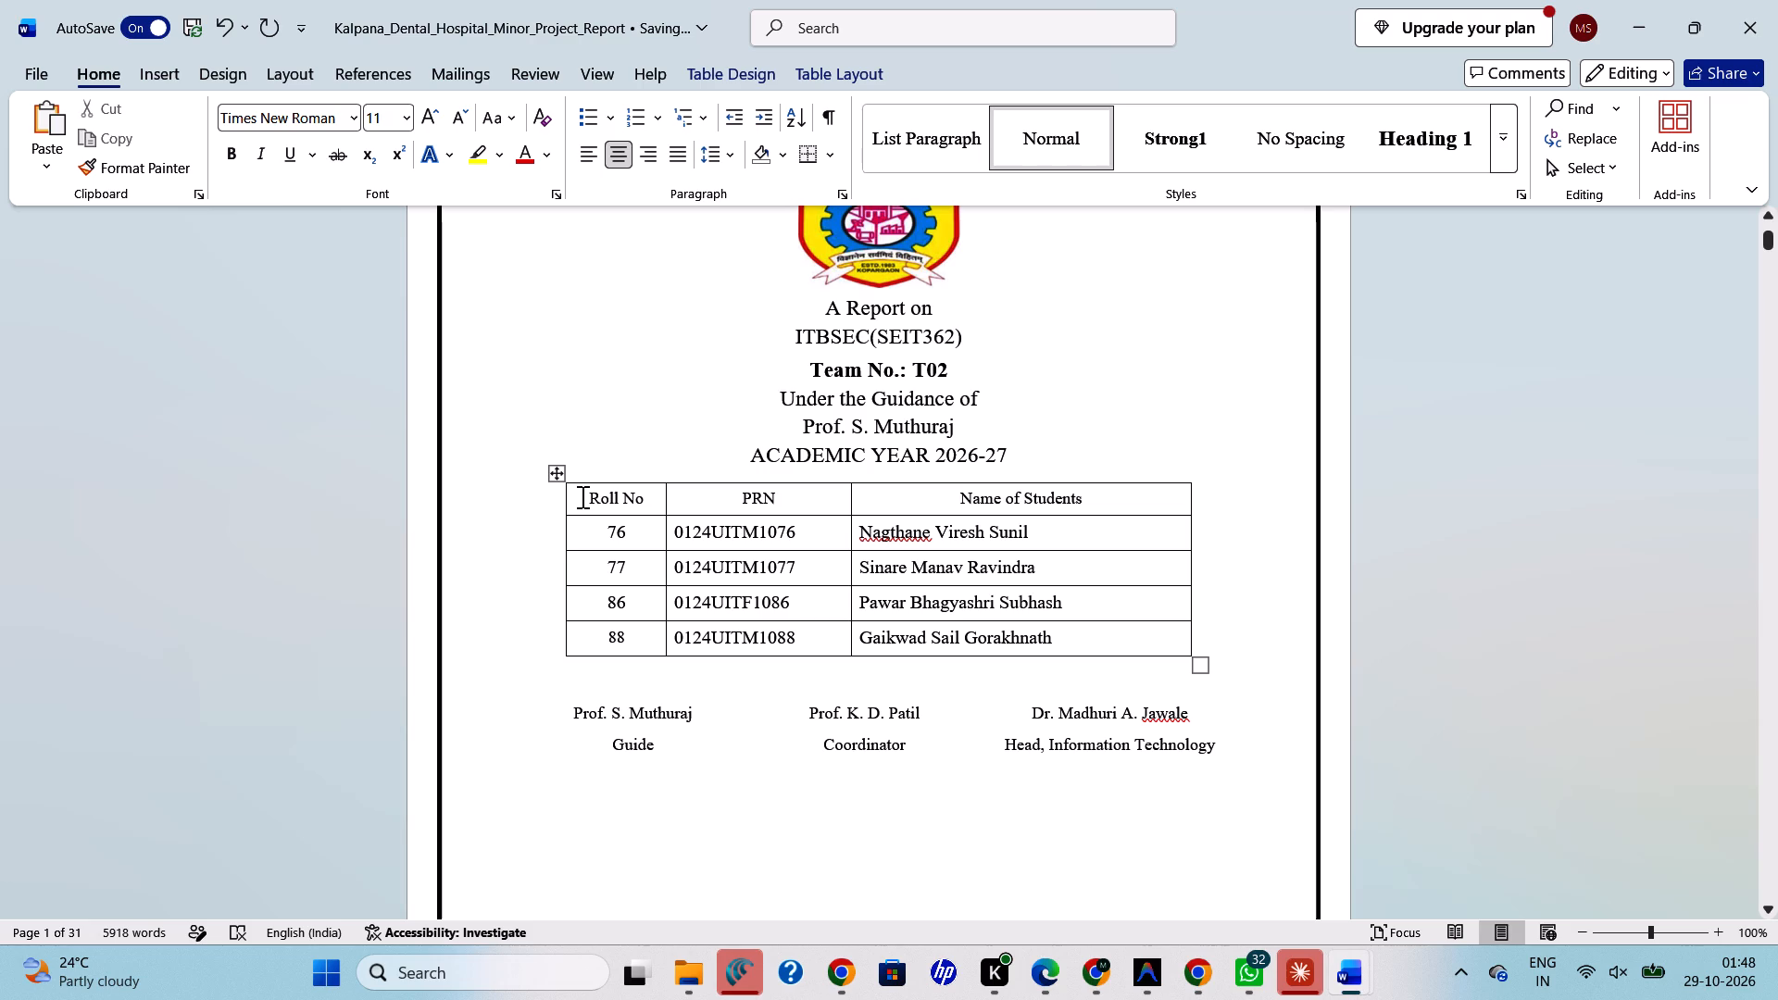
{"action": "left_click_drag", "start_coordinate": [581, 496], "coordinate": [1071, 647]}
{"action": "left_click", "coordinate": [1216, 571]}
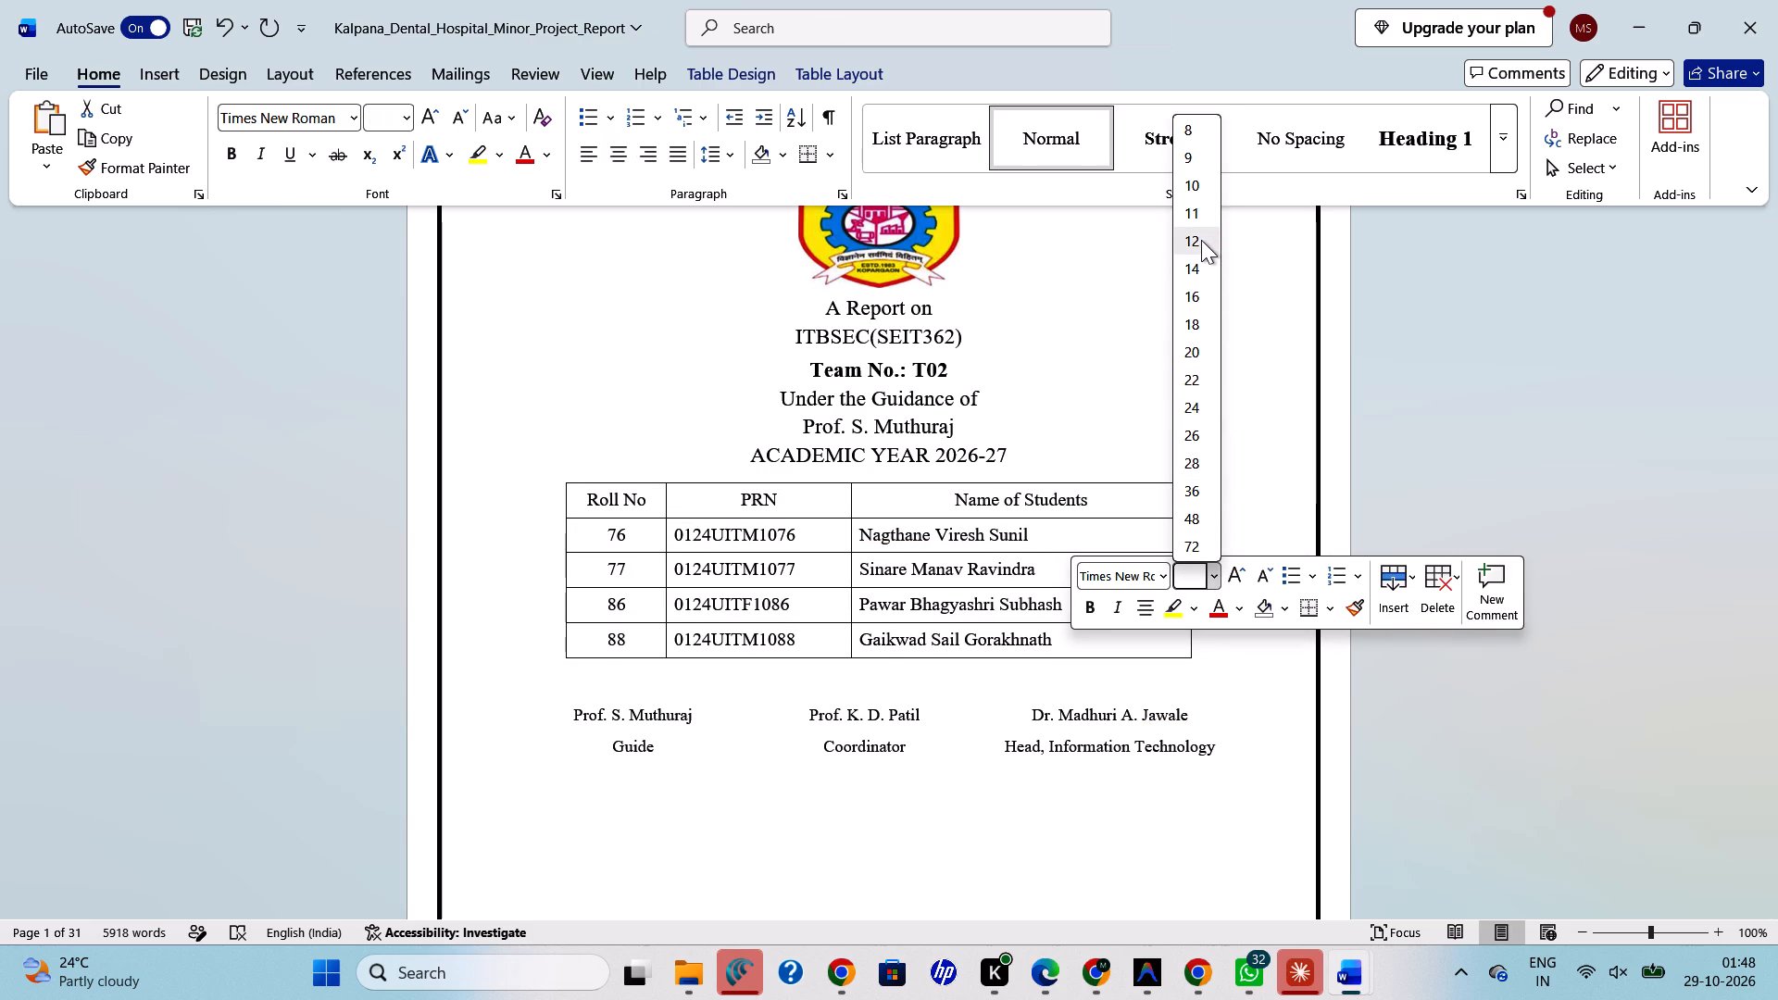
{"action": "left_click", "coordinate": [1201, 240]}
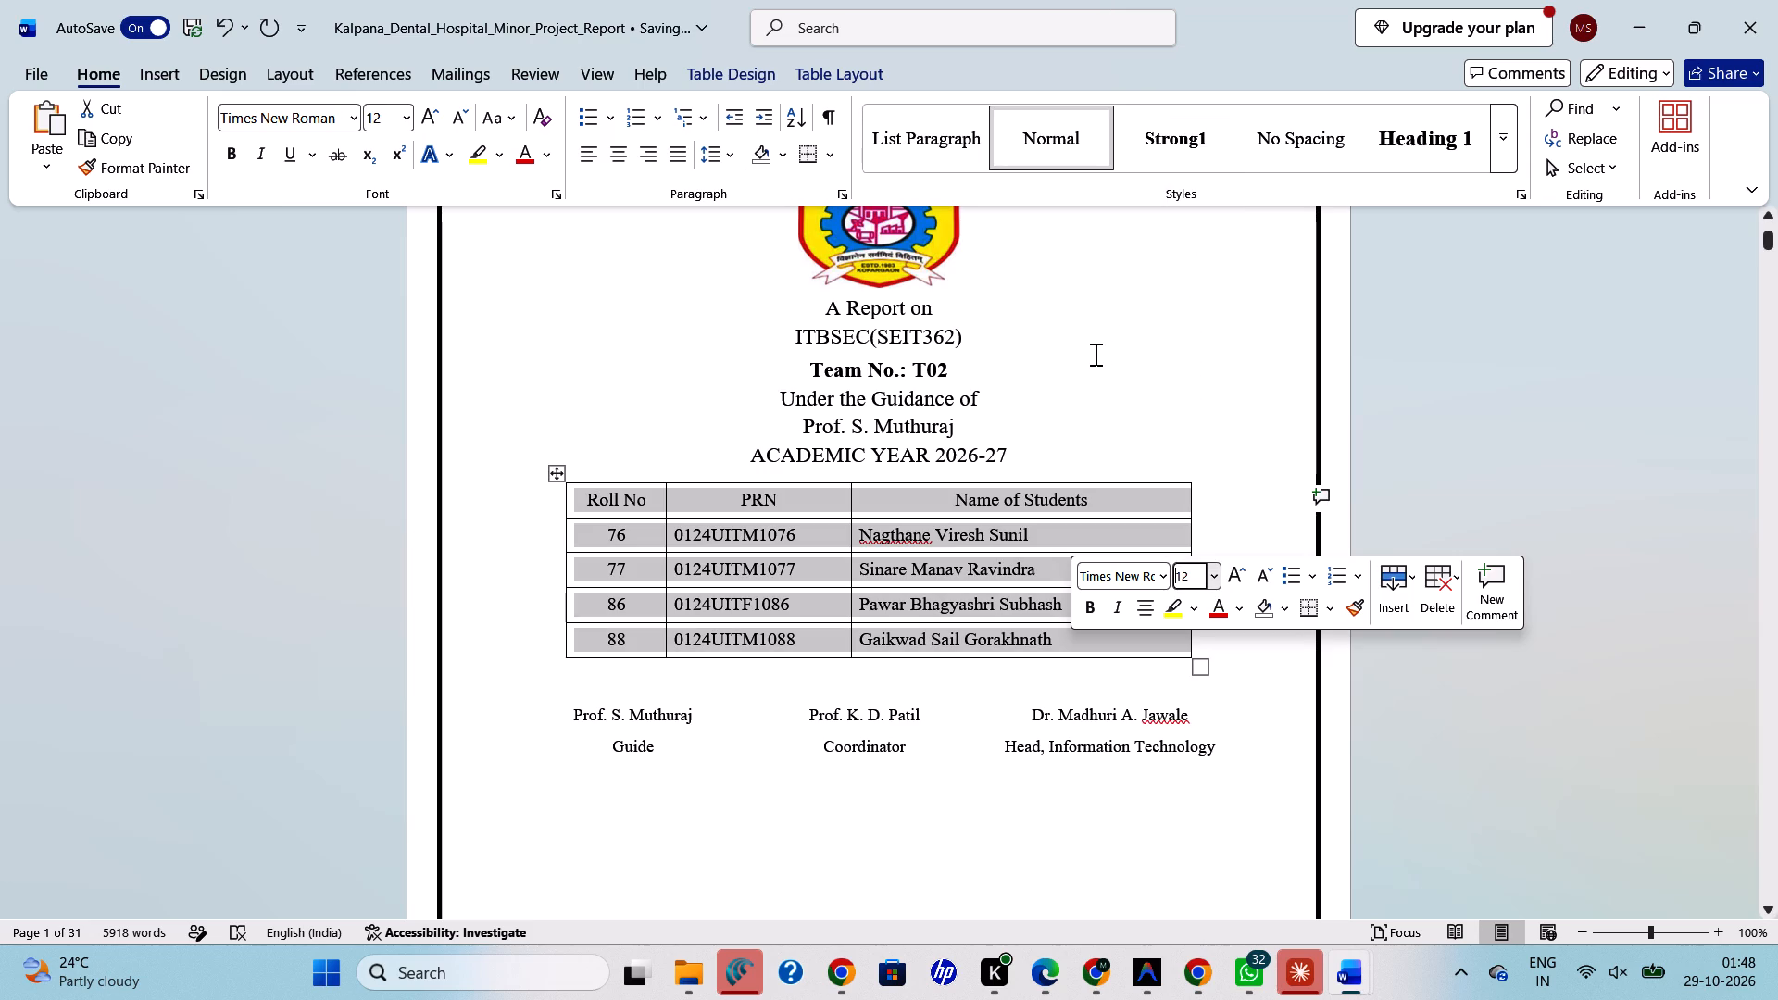
{"action": "left_click", "coordinate": [1094, 354]}
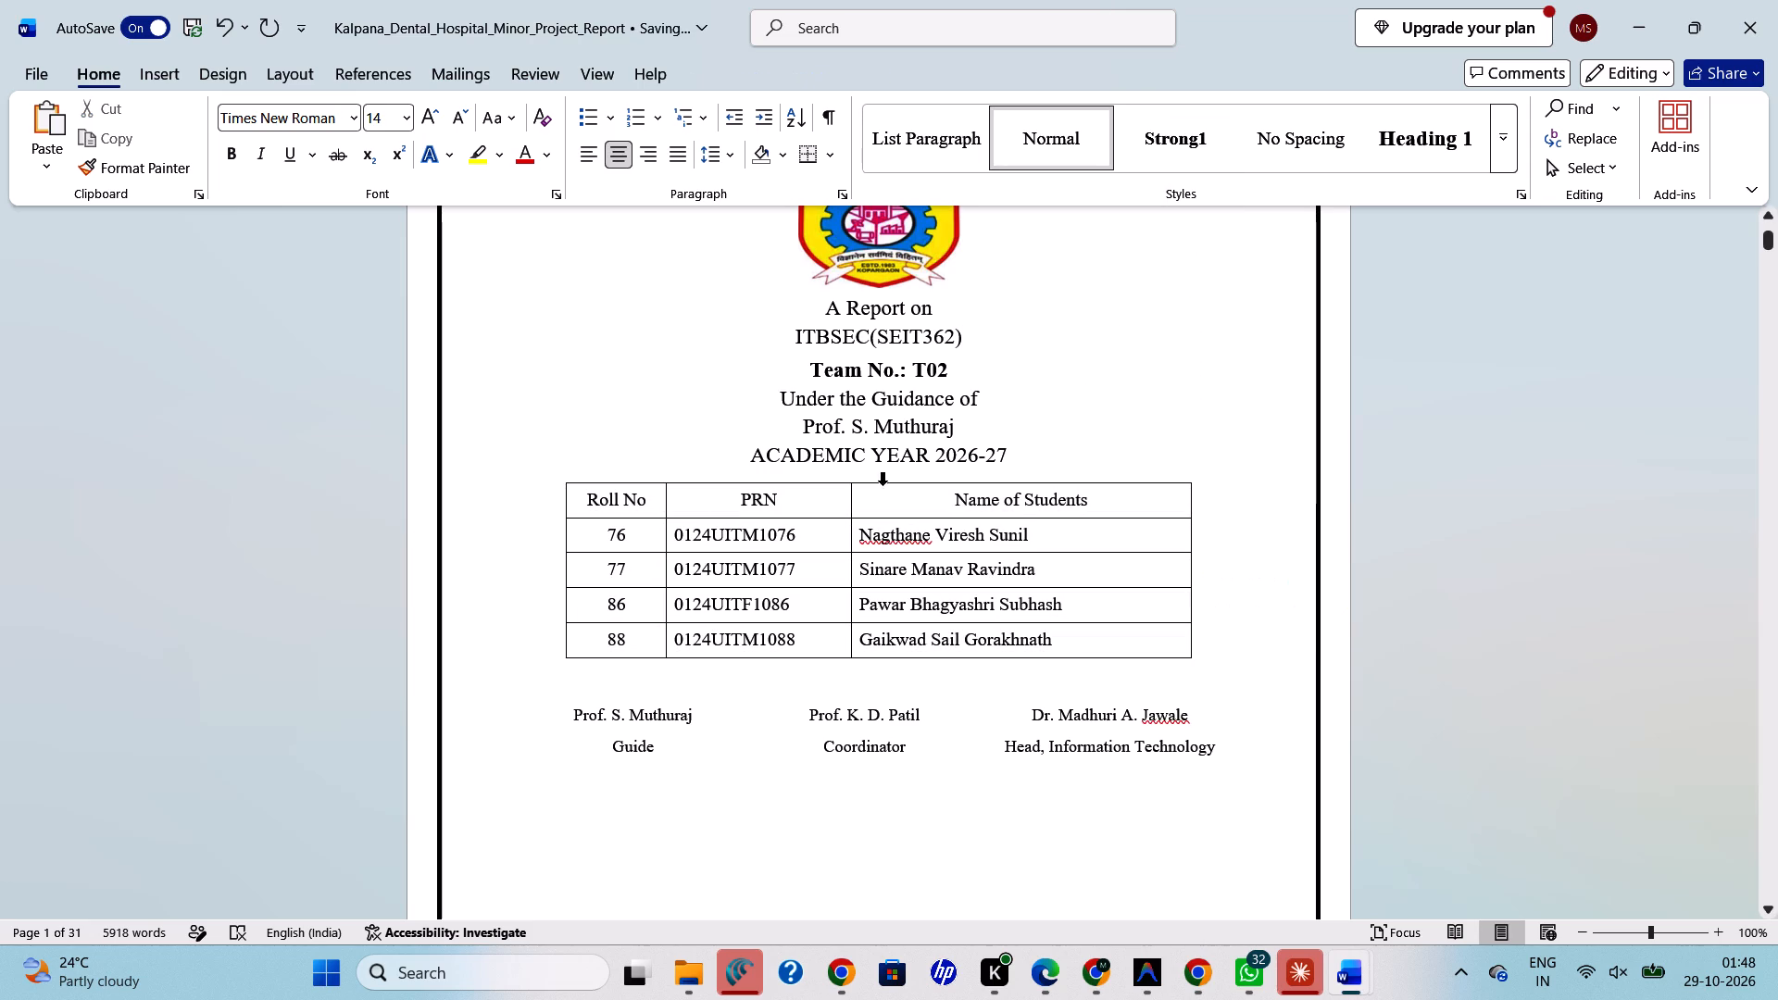
Centre the contents of every cell in the student table both horizontally and vertically.
{"action": "left_click", "coordinate": [556, 477]}
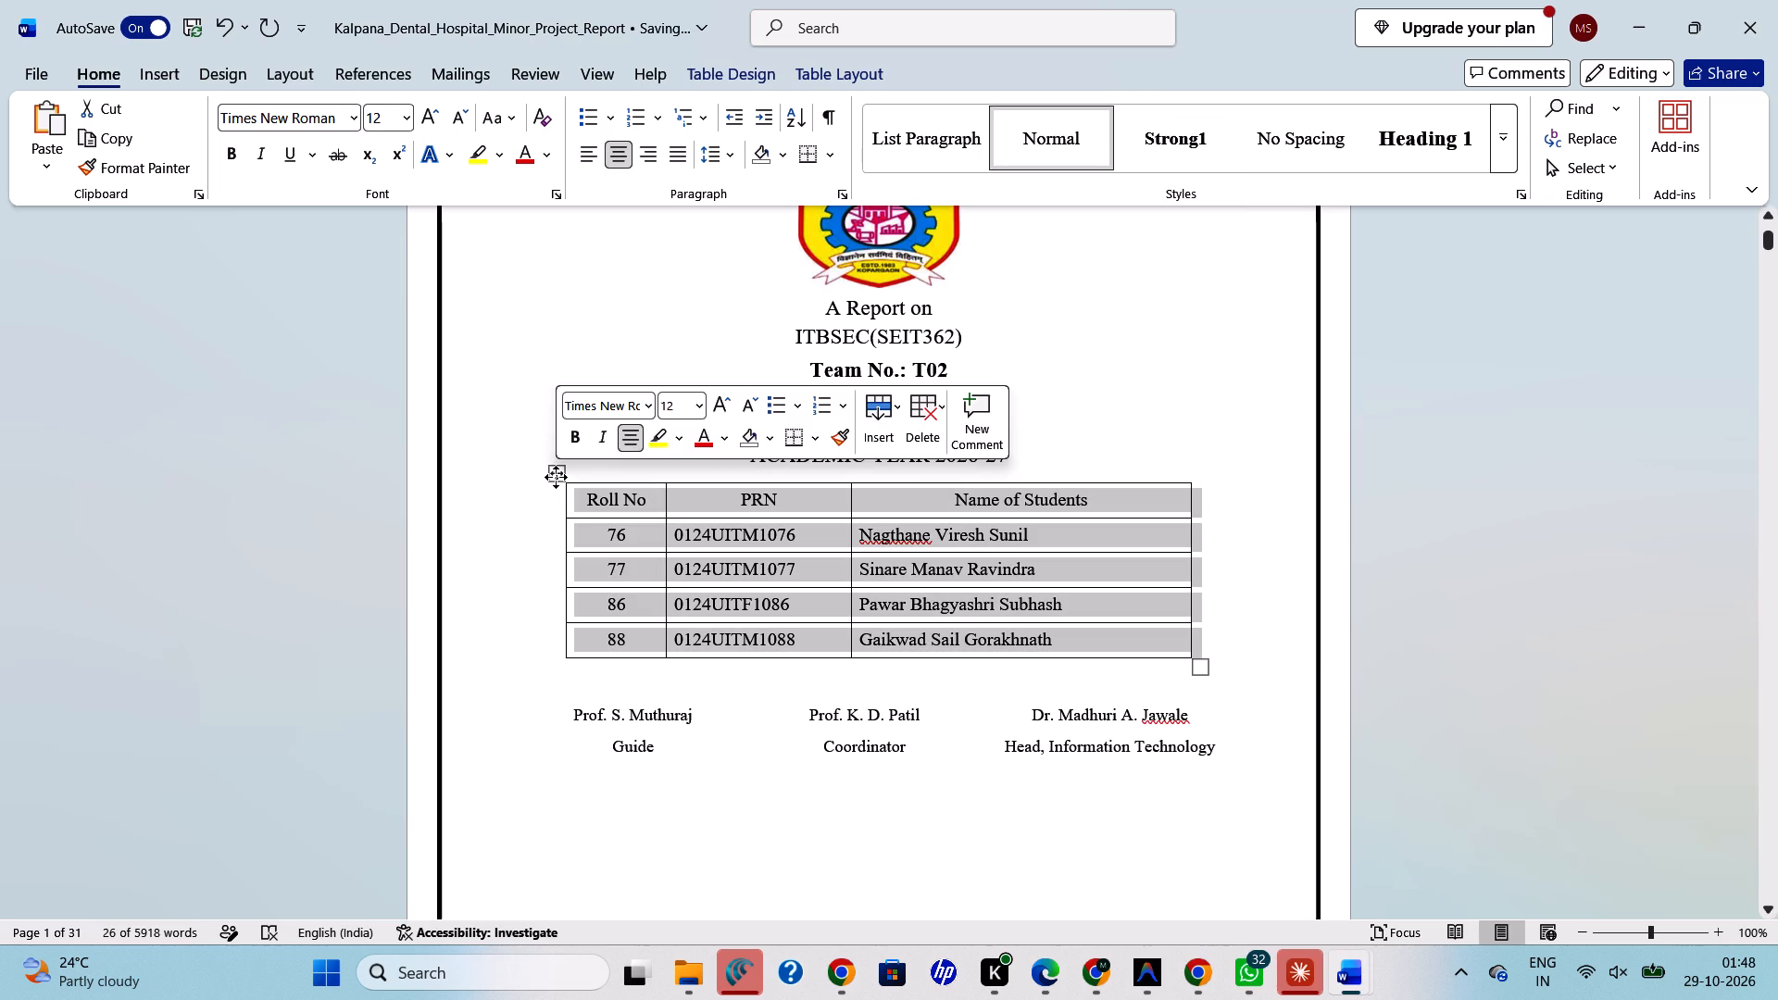
{"action": "left_click", "coordinate": [835, 75]}
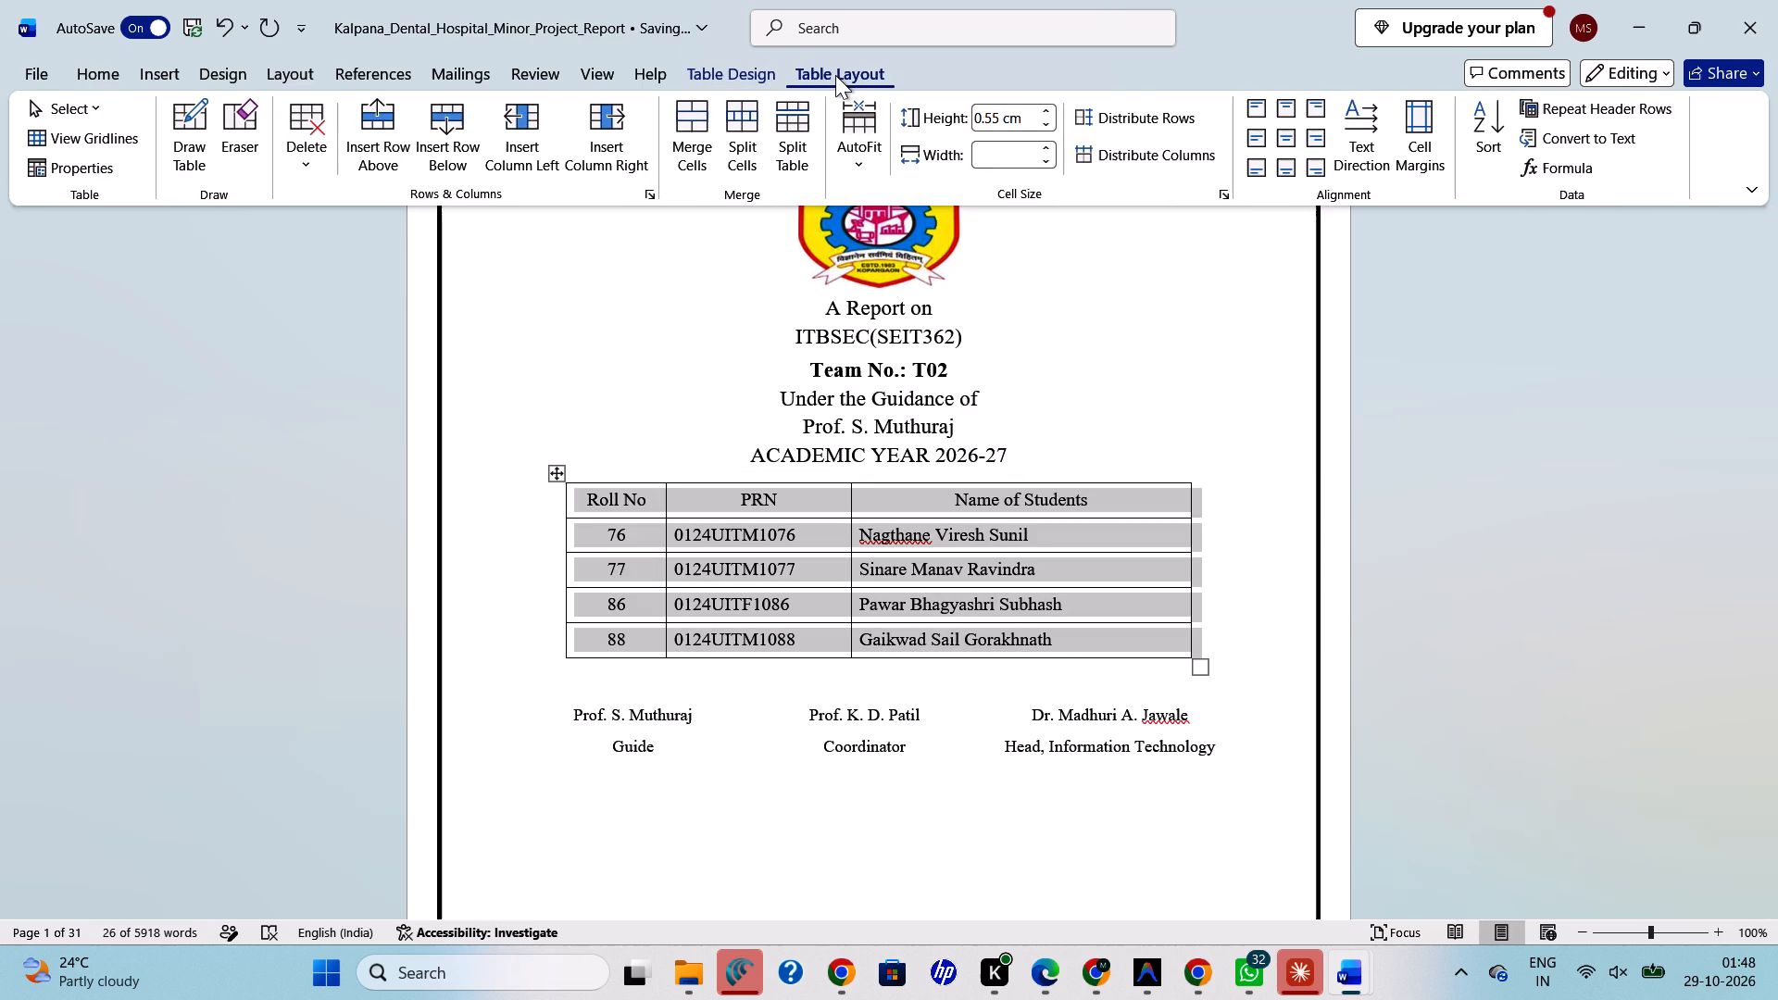
{"action": "left_click", "coordinate": [1288, 131]}
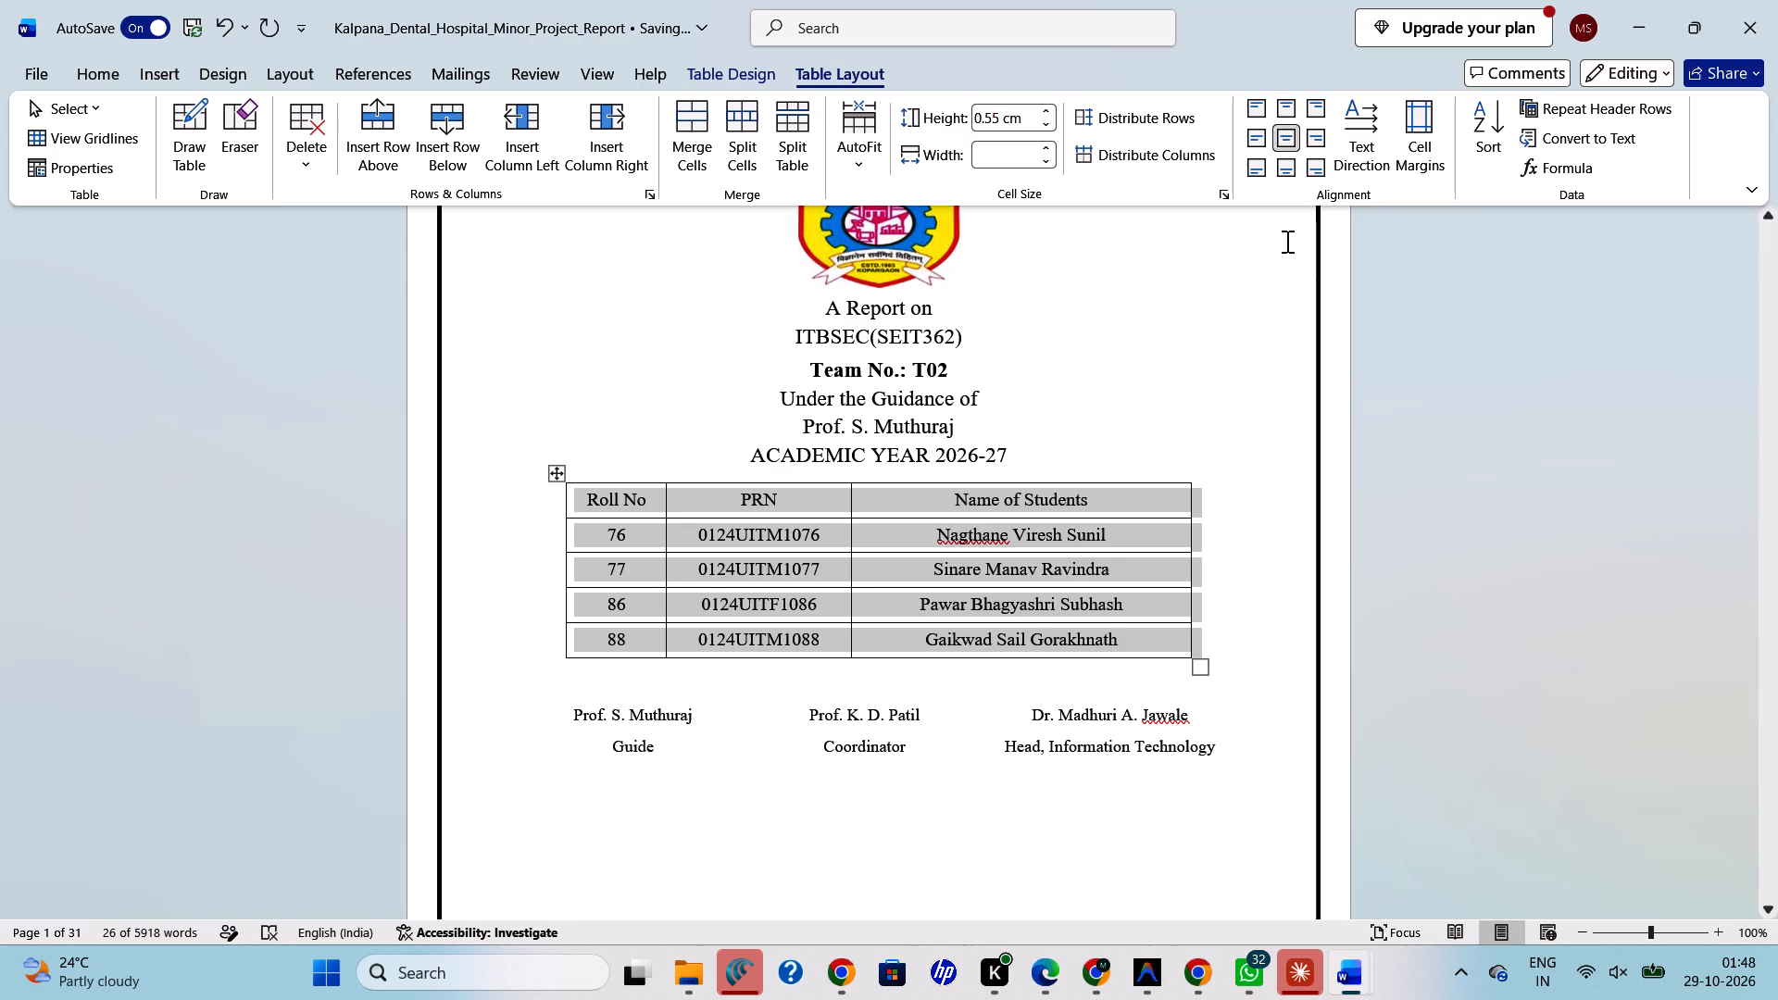
{"action": "left_click", "coordinate": [1221, 444]}
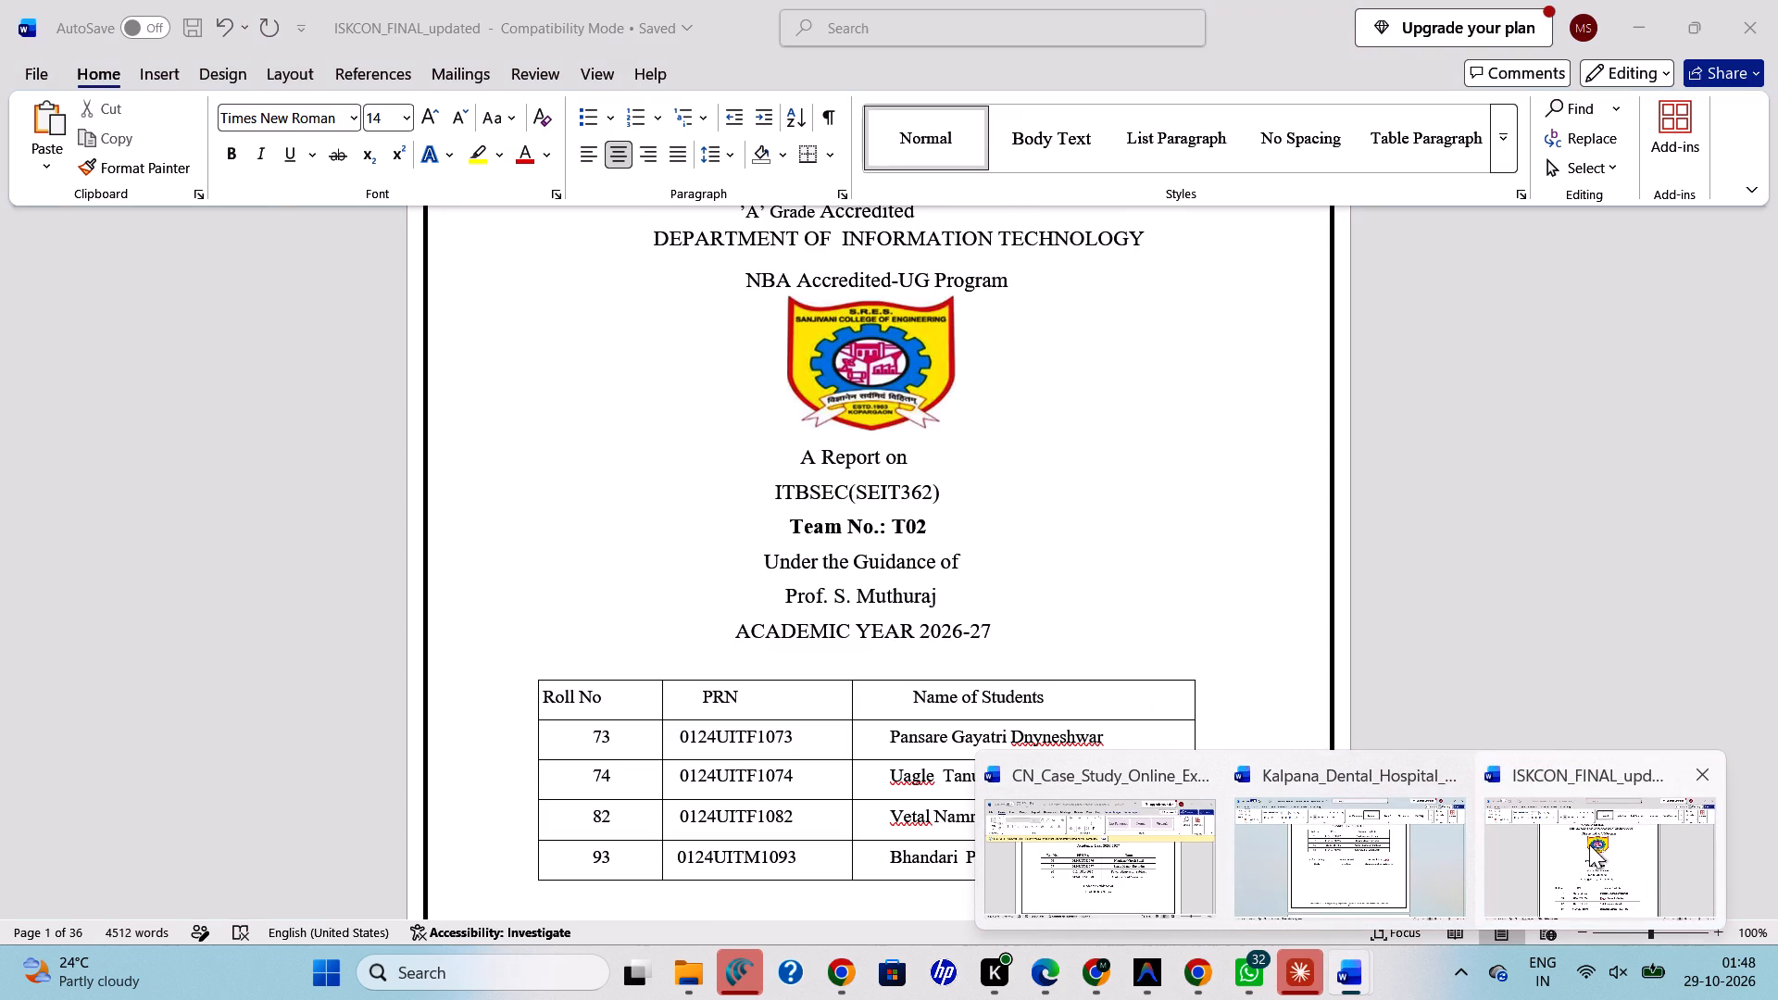
Compare the layout and spacing around the student table on the ISKCON_FINAL_updated and Kalpana cover pages.
{"action": "left_click", "coordinate": [1589, 844]}
{"action": "scroll", "coordinate": [1178, 795], "scroll_direction": "down", "scroll_amount": 1}
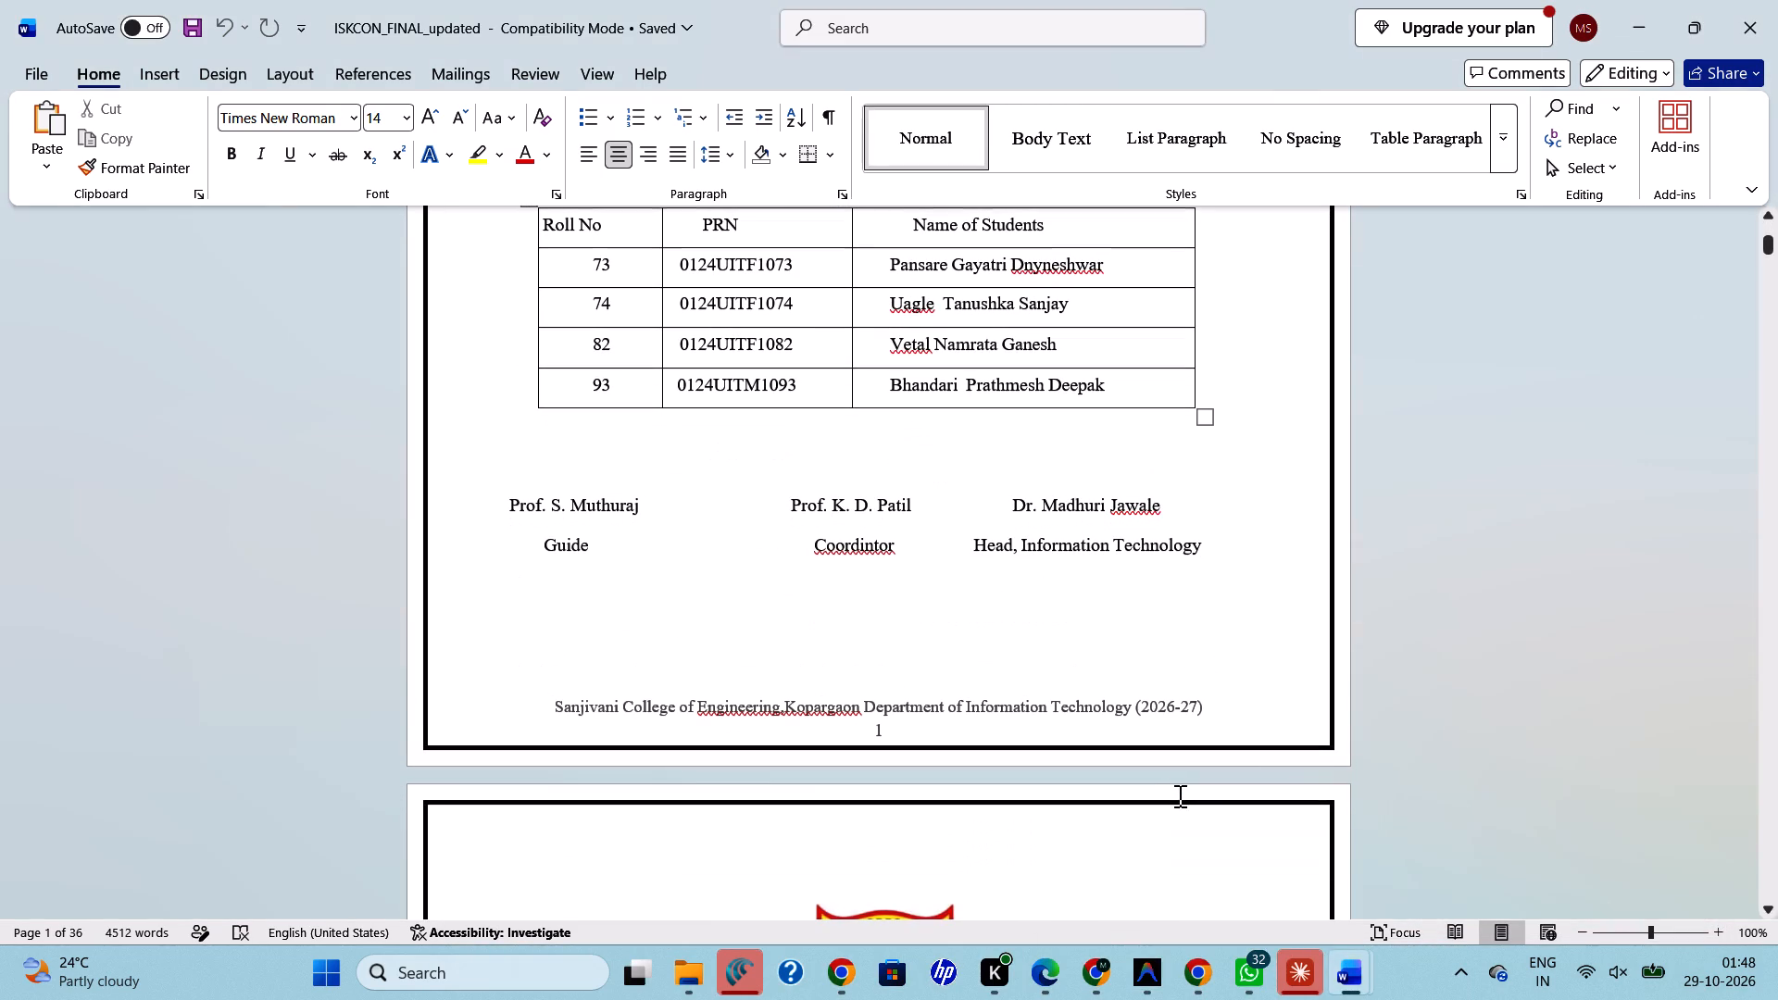
{"action": "scroll", "coordinate": [1178, 795], "scroll_direction": "down", "scroll_amount": 1}
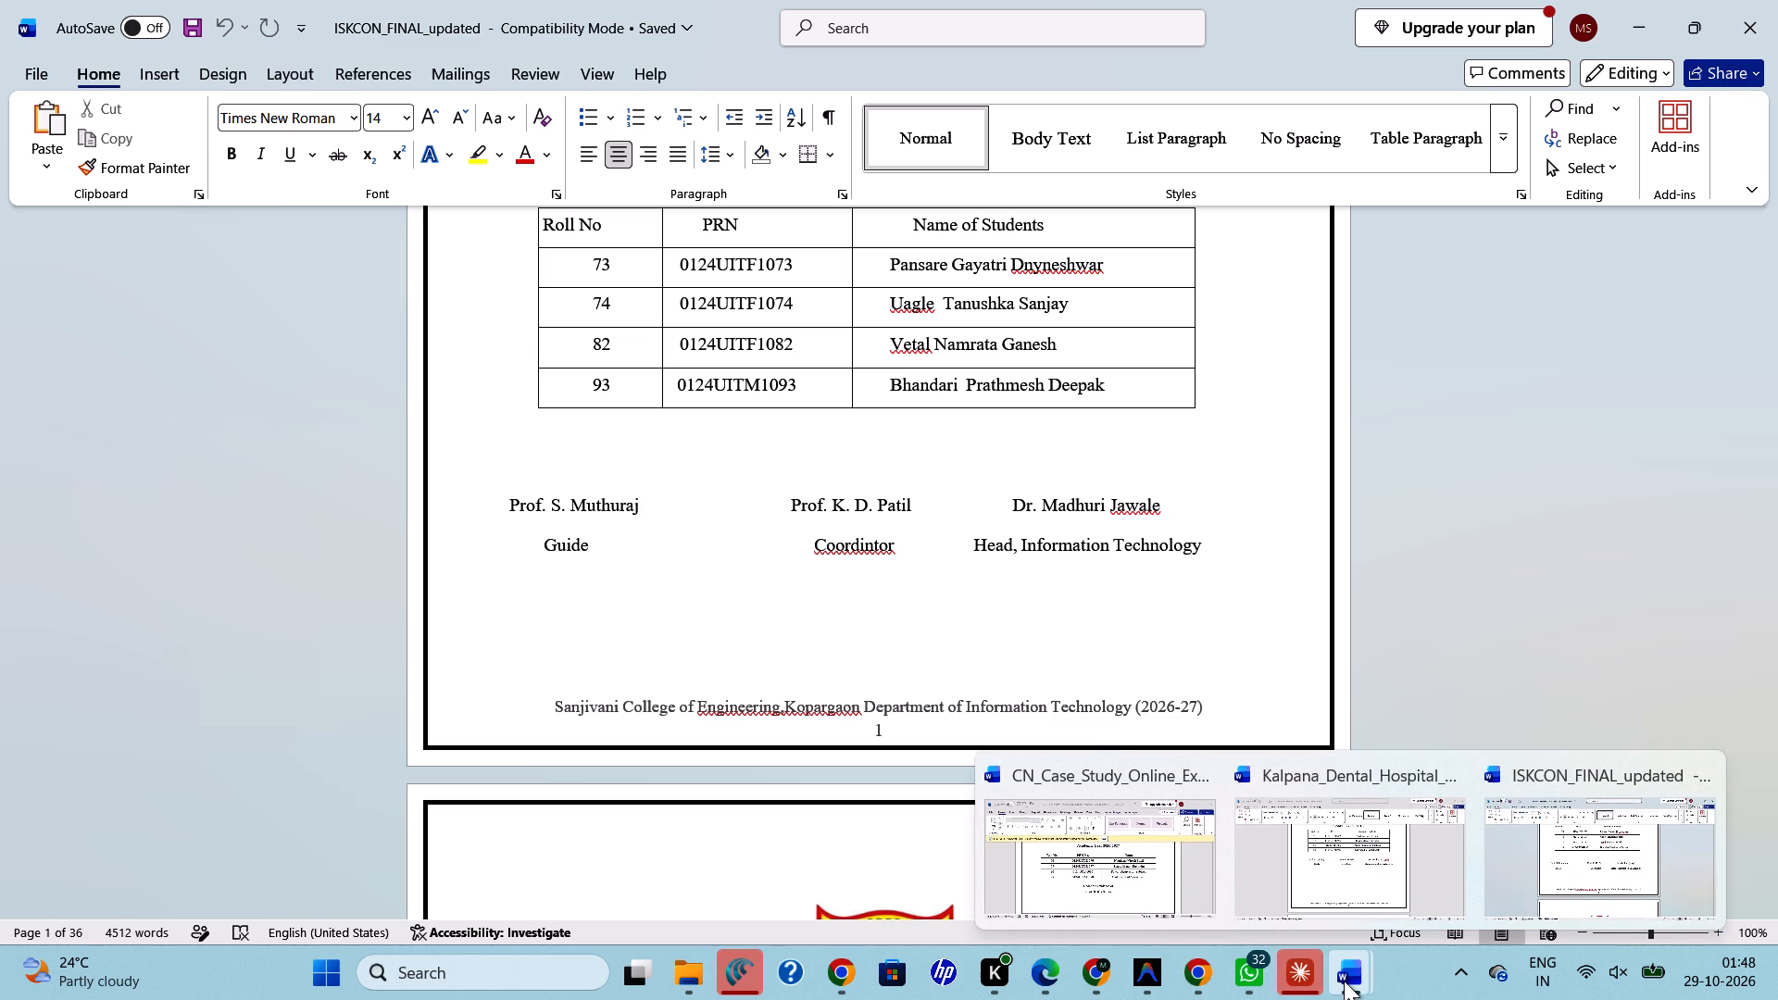
{"action": "left_click", "coordinate": [1085, 469]}
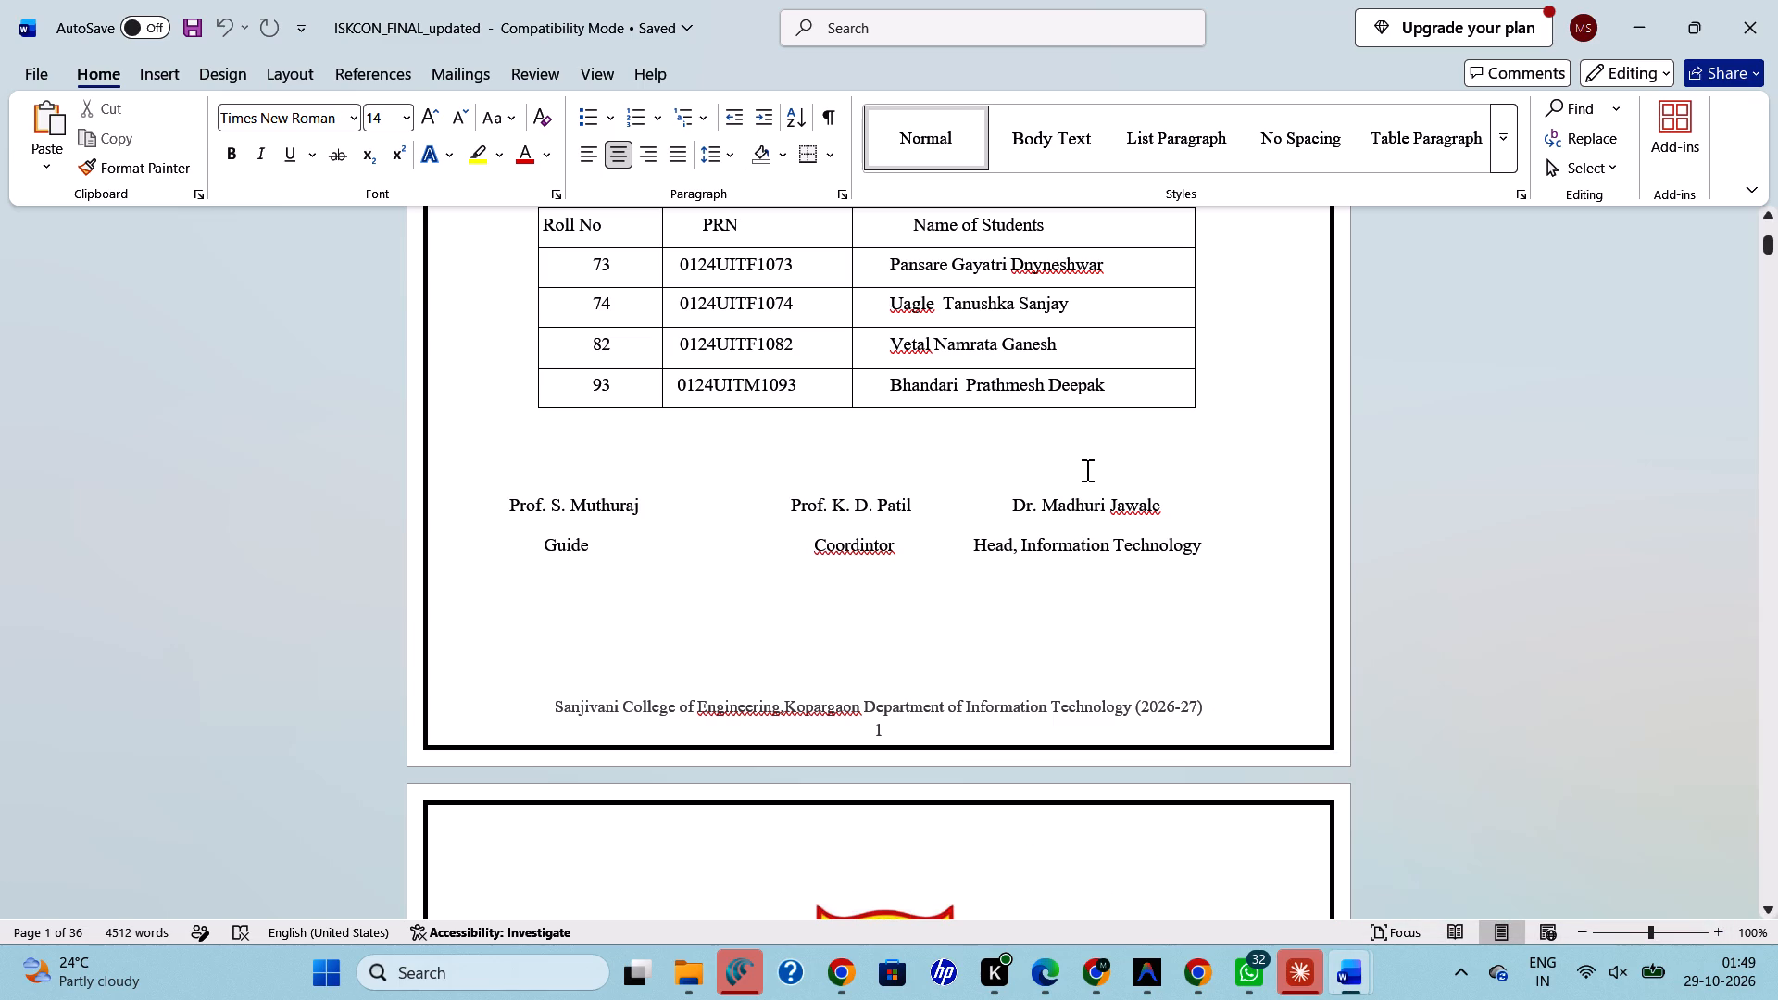
{"action": "left_click", "coordinate": [1068, 420]}
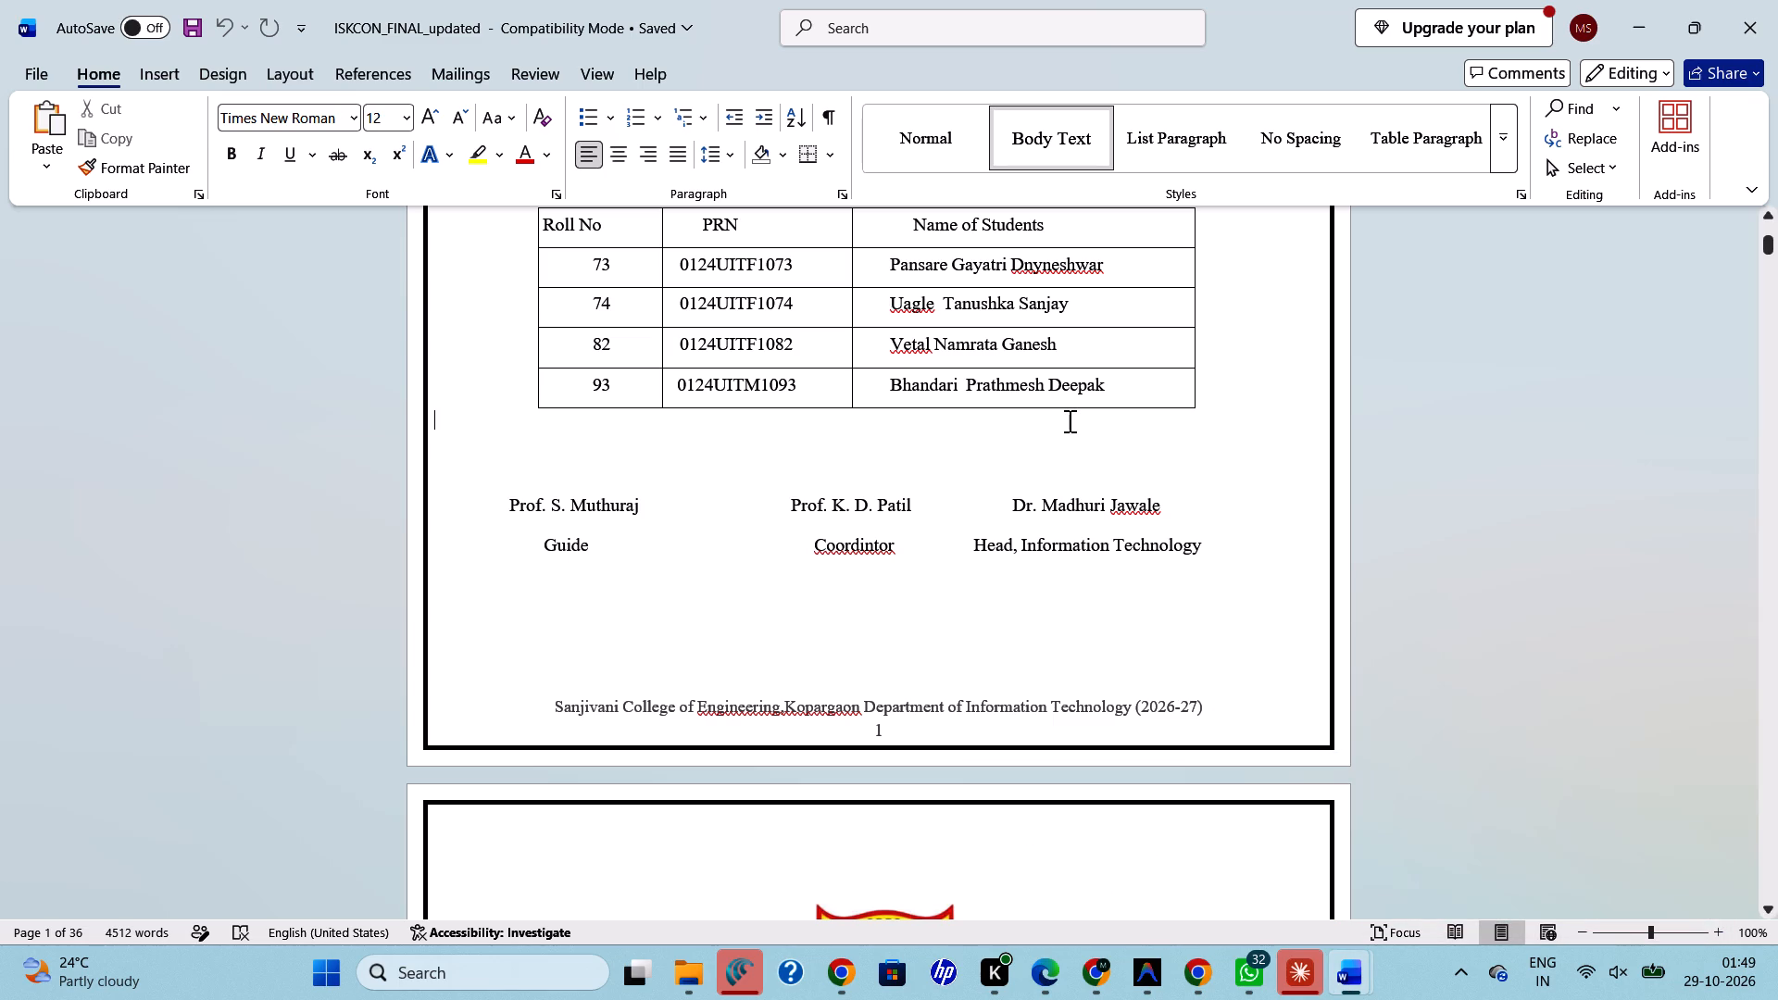
{"action": "scroll", "coordinate": [1068, 420], "scroll_direction": "up", "scroll_amount": 1}
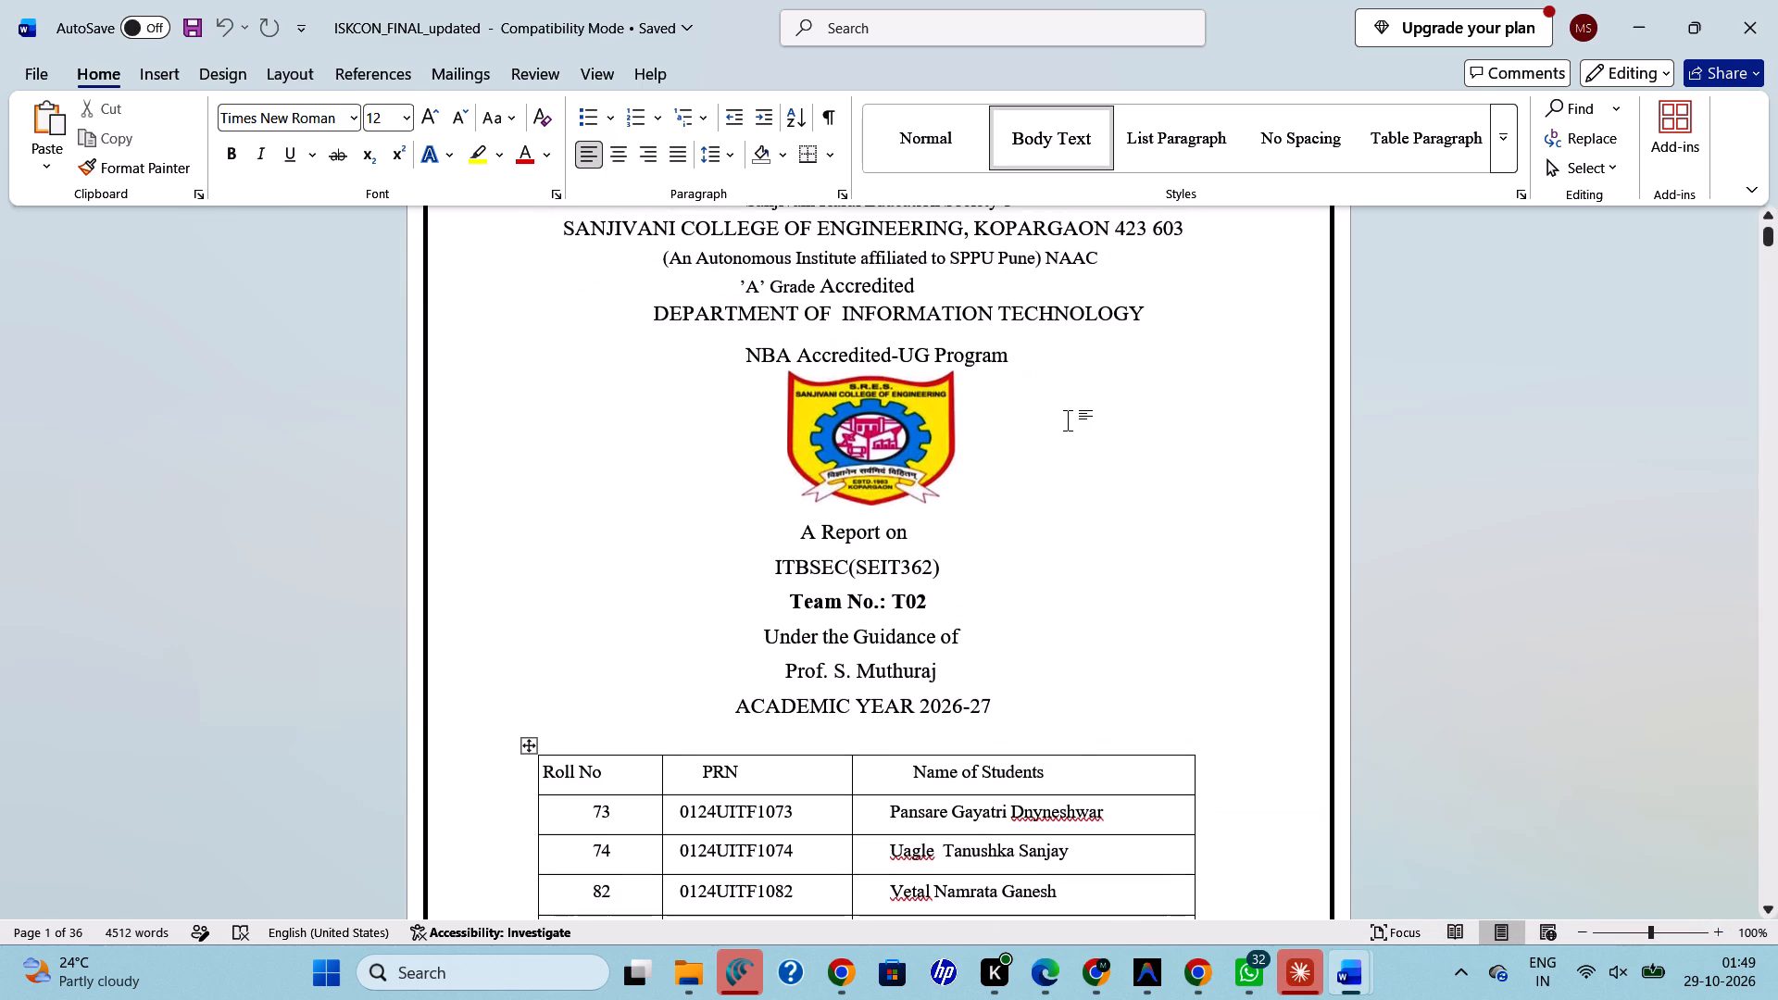
{"action": "left_click", "coordinate": [956, 733]}
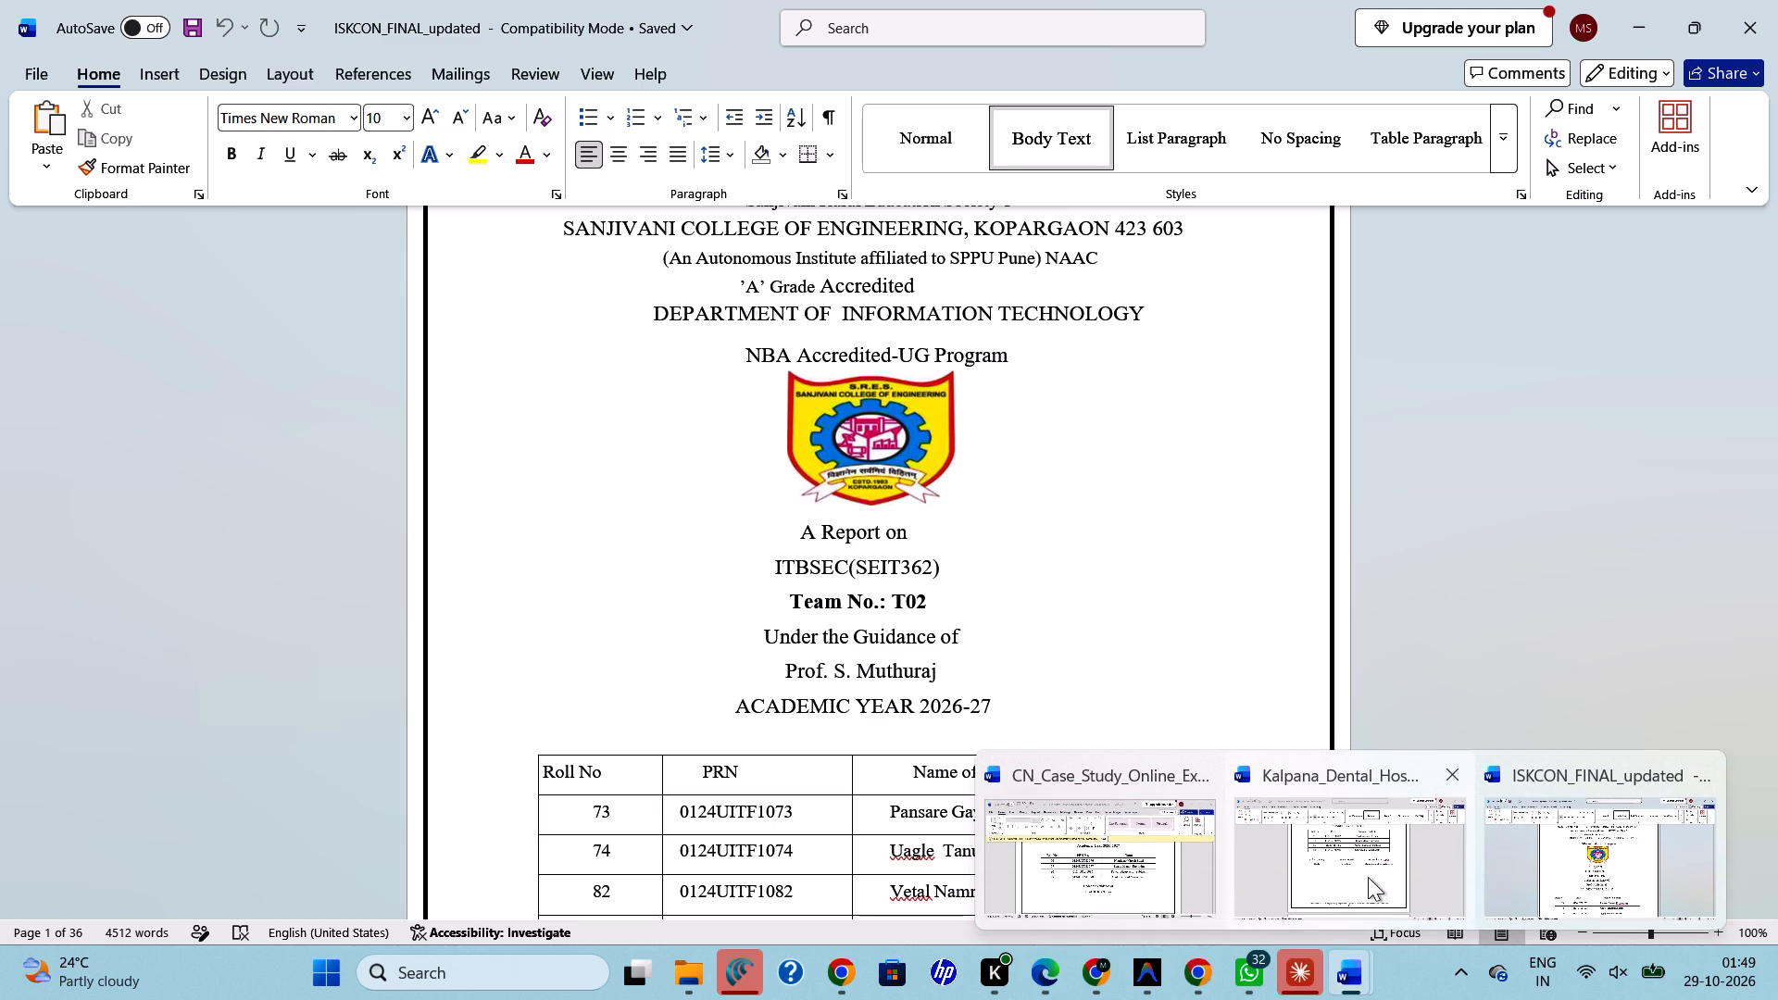
{"action": "left_click", "coordinate": [1368, 869]}
{"action": "scroll", "coordinate": [1200, 746], "scroll_direction": "up", "scroll_amount": 1}
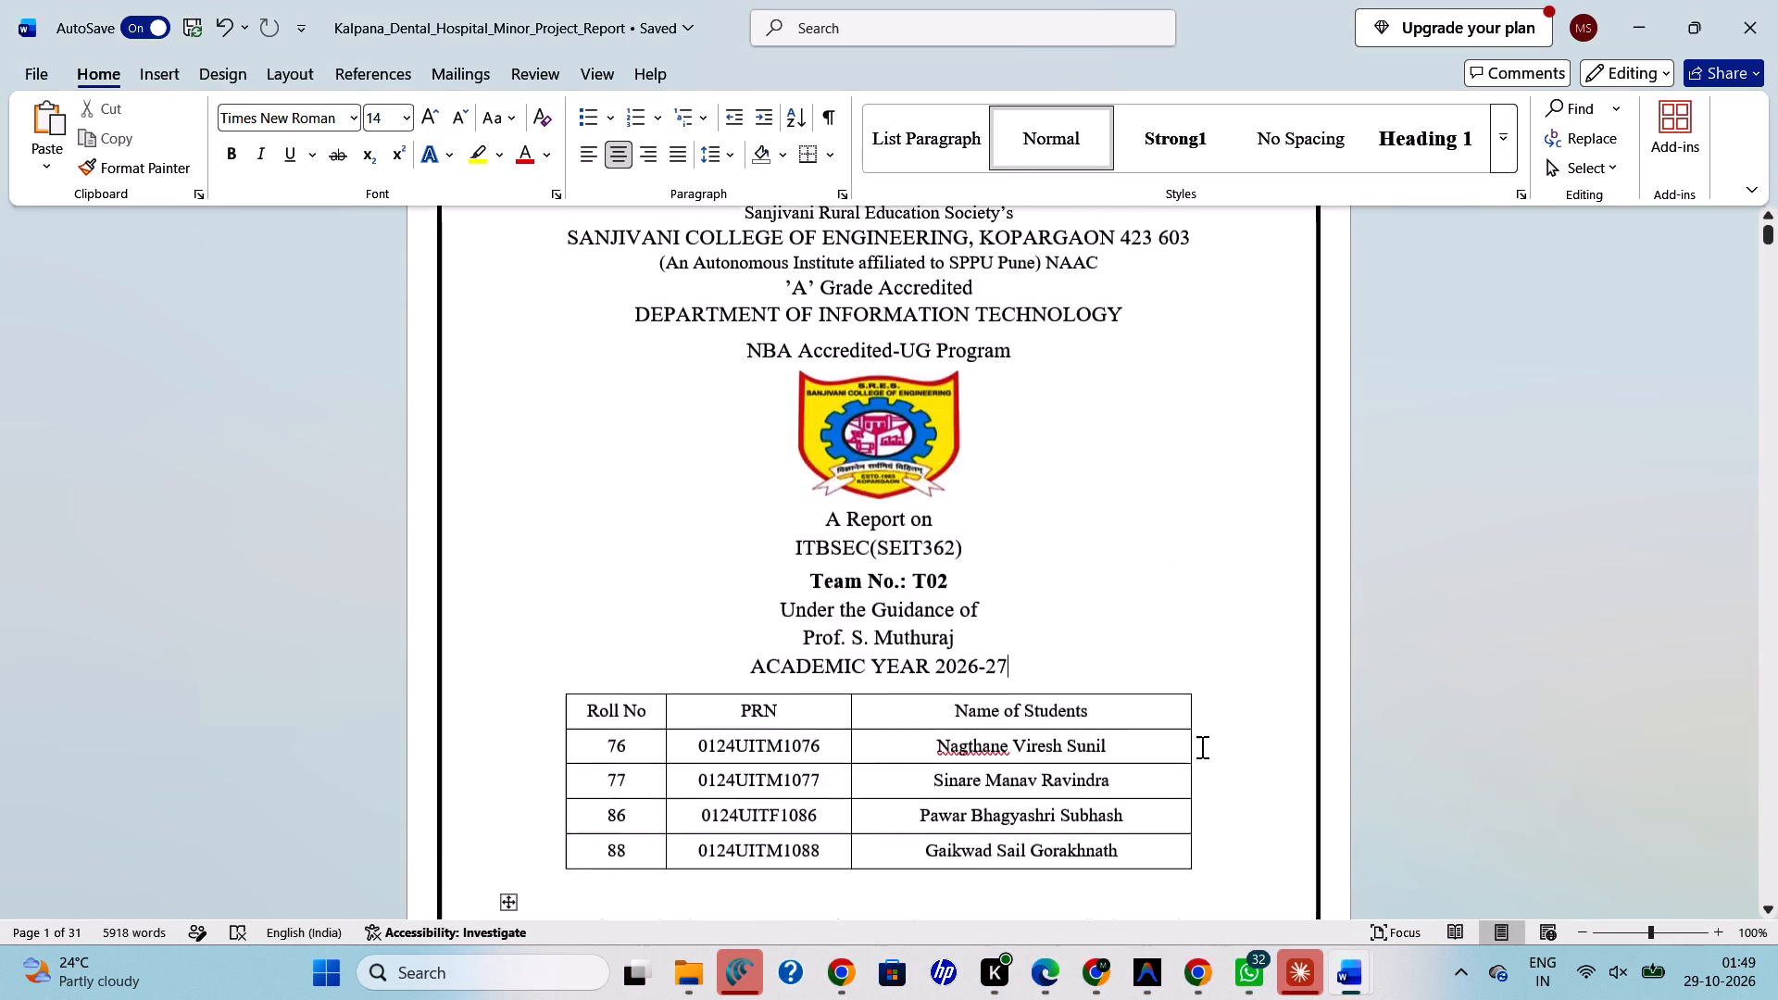
{"action": "scroll", "coordinate": [1200, 746], "scroll_direction": "up", "scroll_amount": 1}
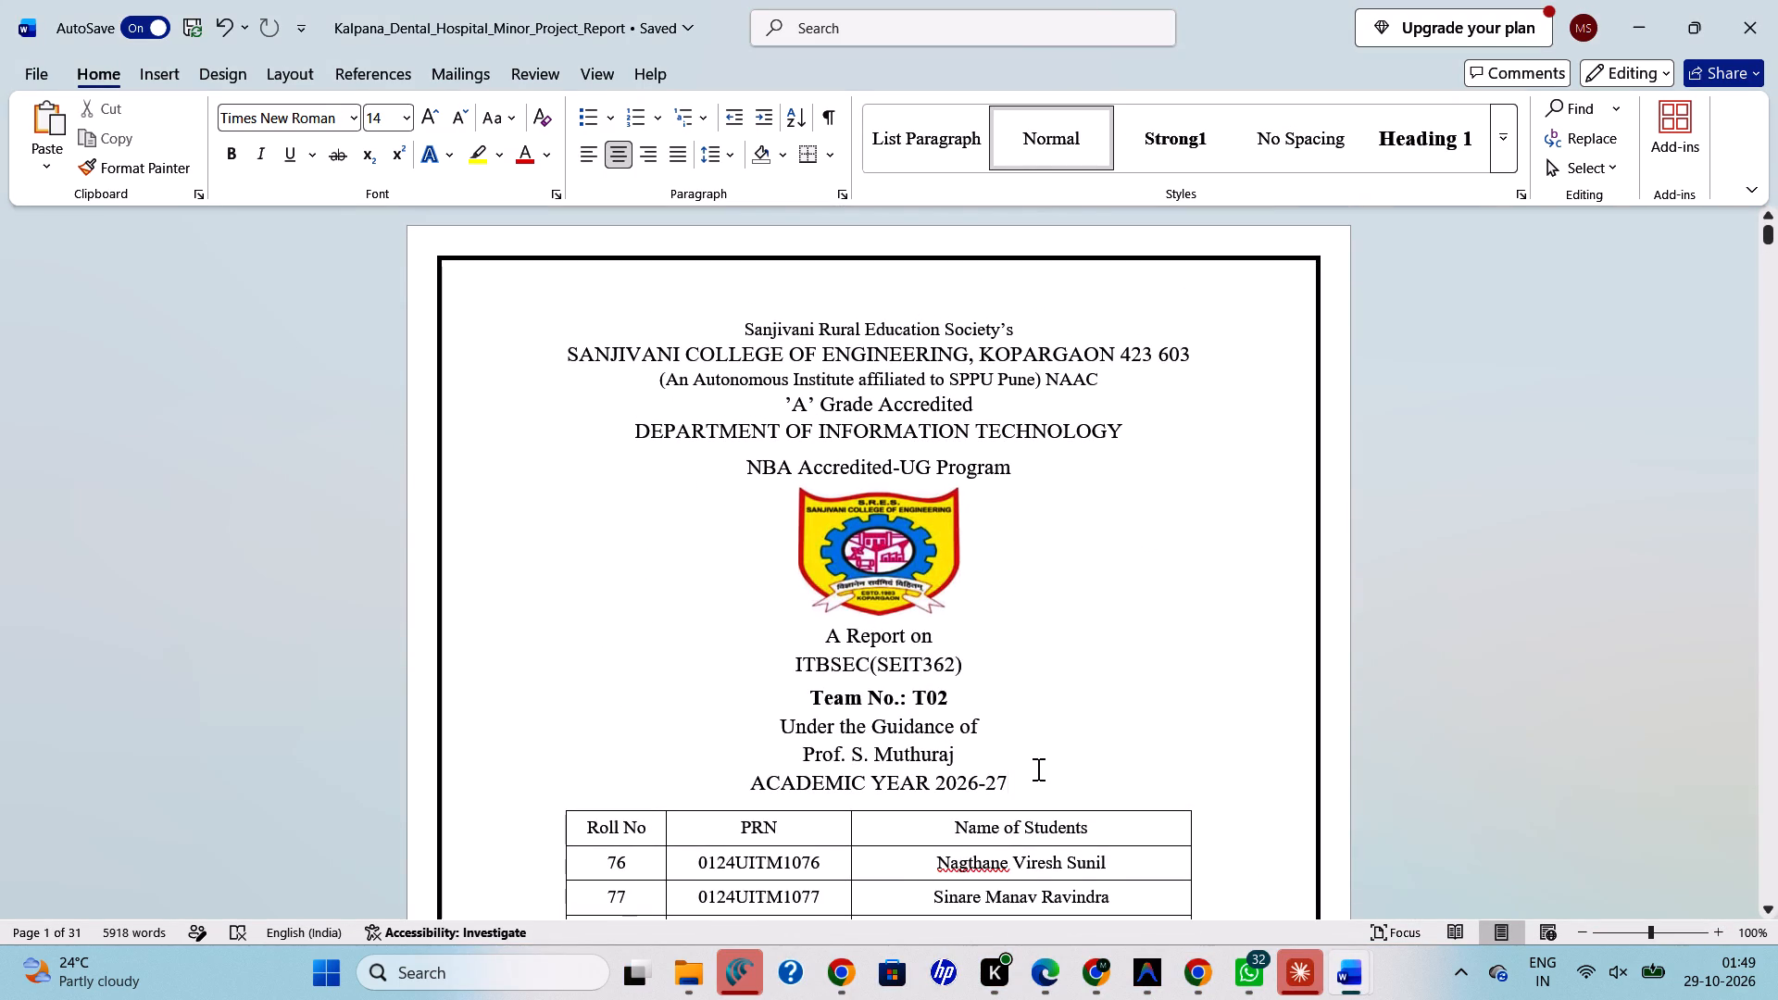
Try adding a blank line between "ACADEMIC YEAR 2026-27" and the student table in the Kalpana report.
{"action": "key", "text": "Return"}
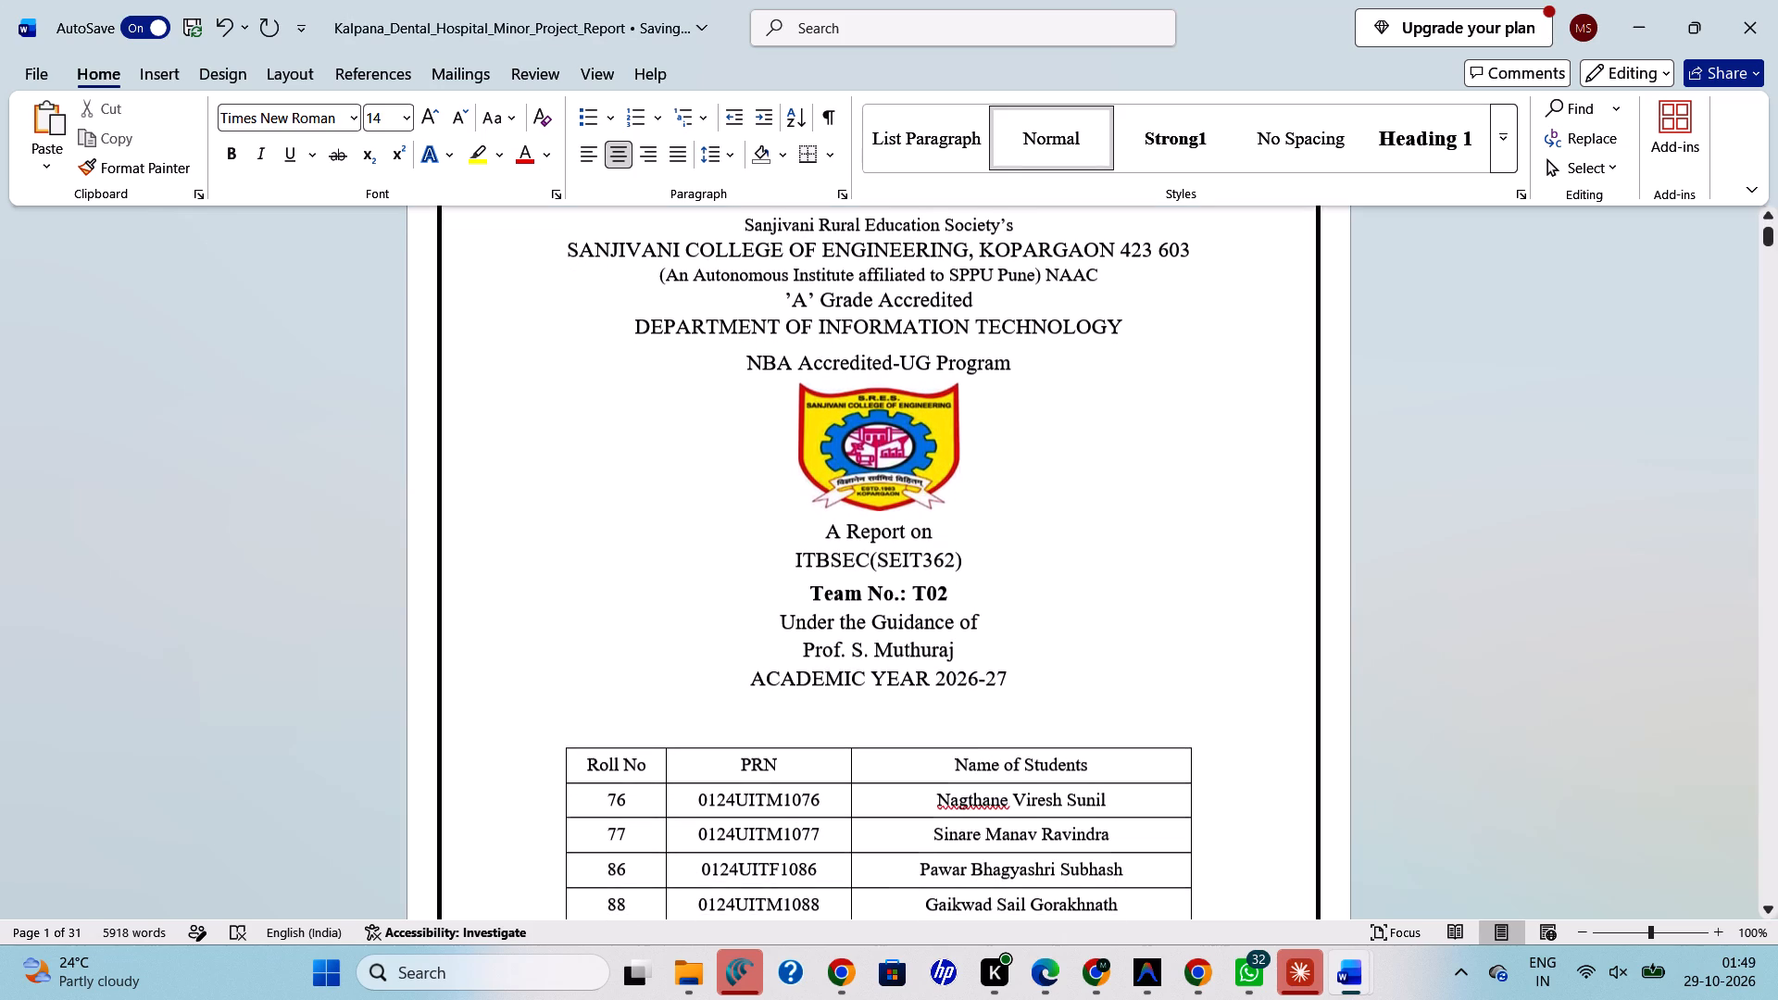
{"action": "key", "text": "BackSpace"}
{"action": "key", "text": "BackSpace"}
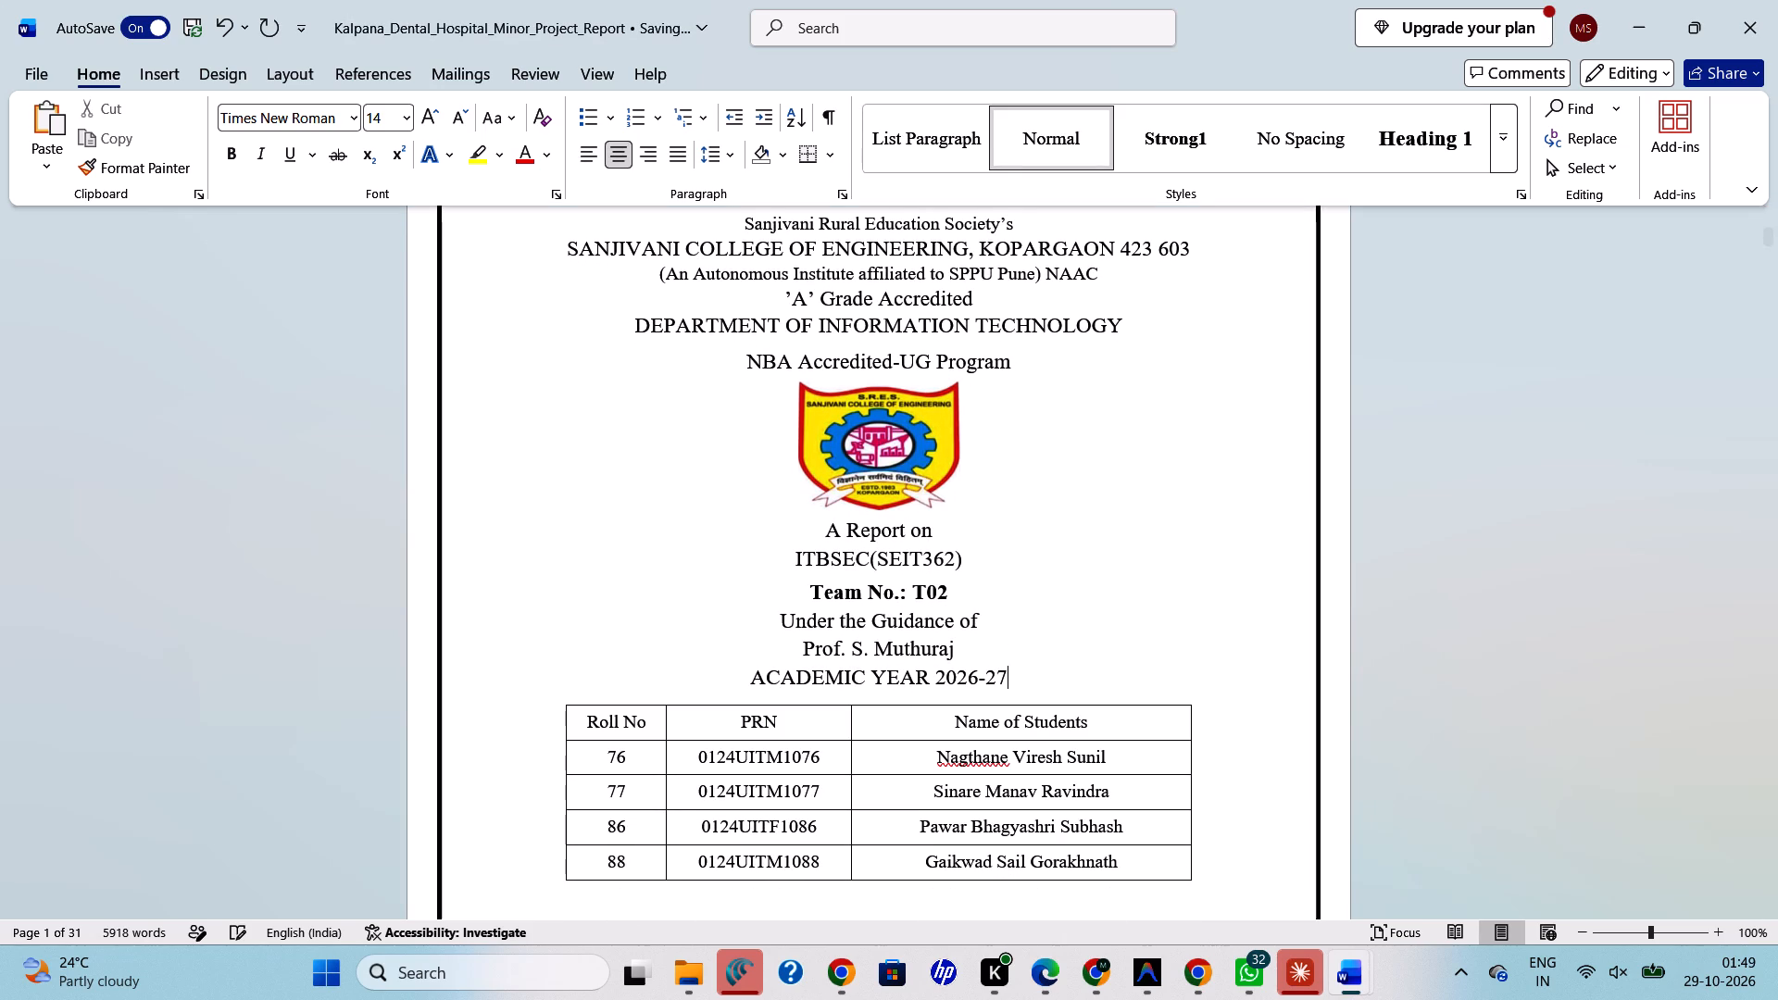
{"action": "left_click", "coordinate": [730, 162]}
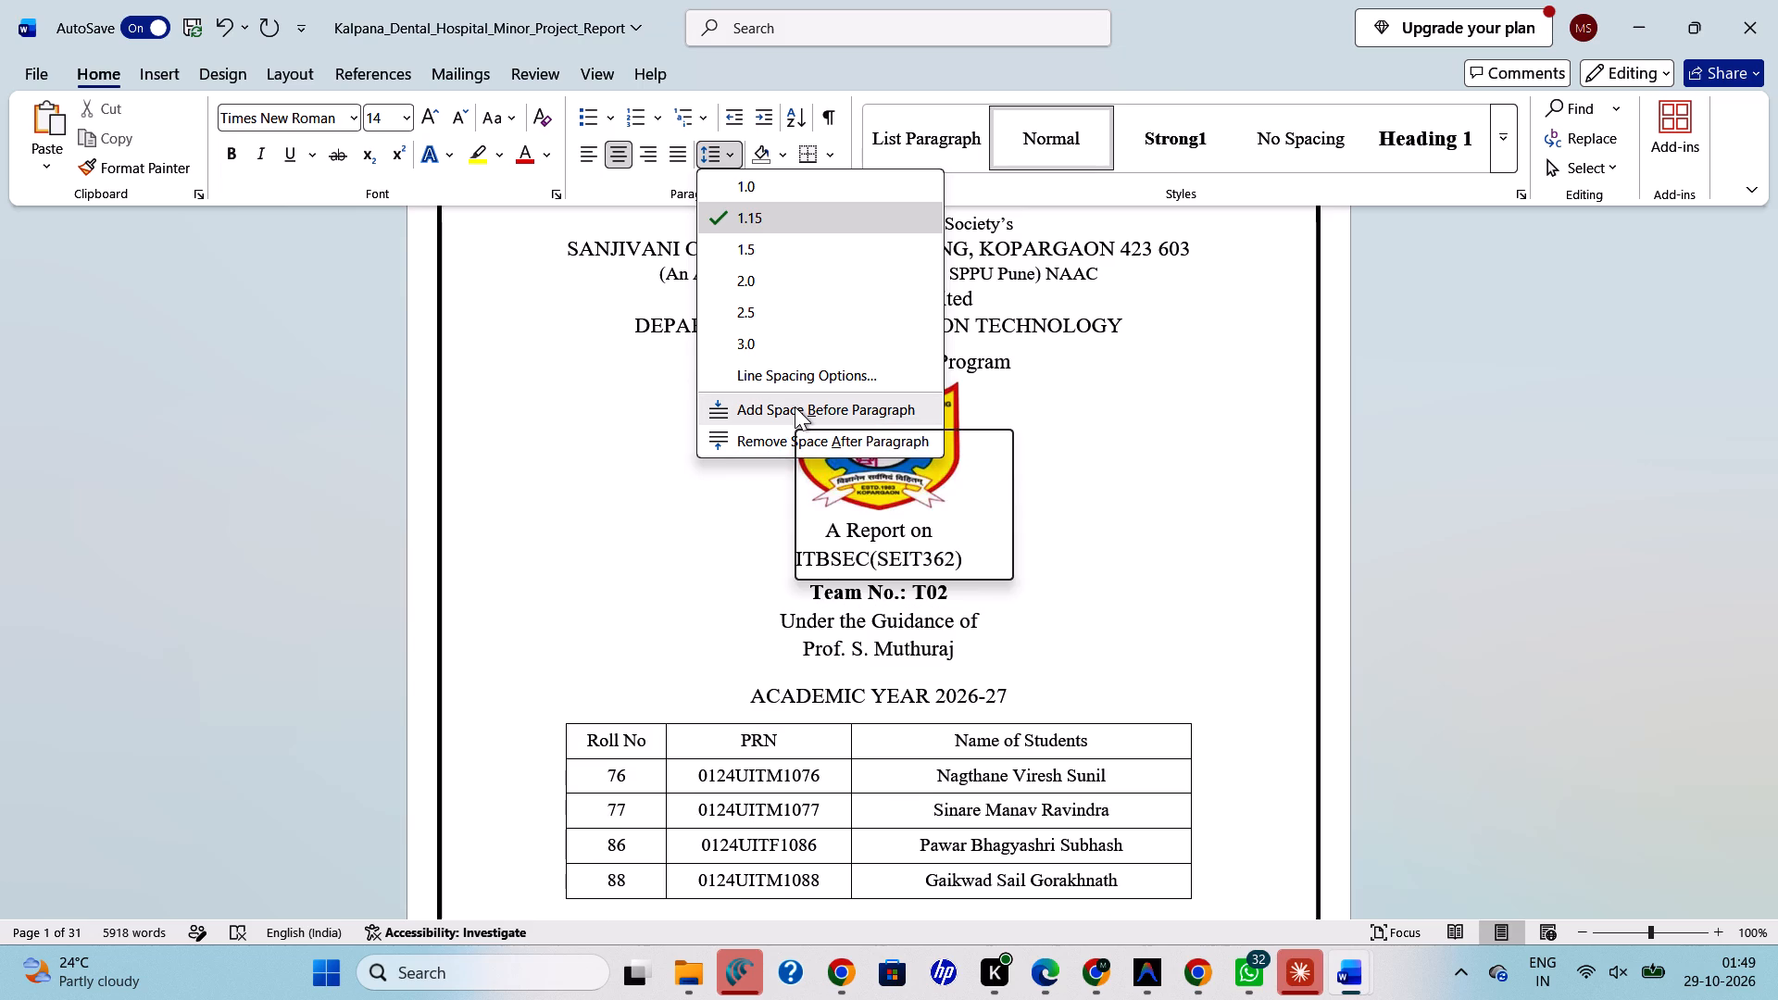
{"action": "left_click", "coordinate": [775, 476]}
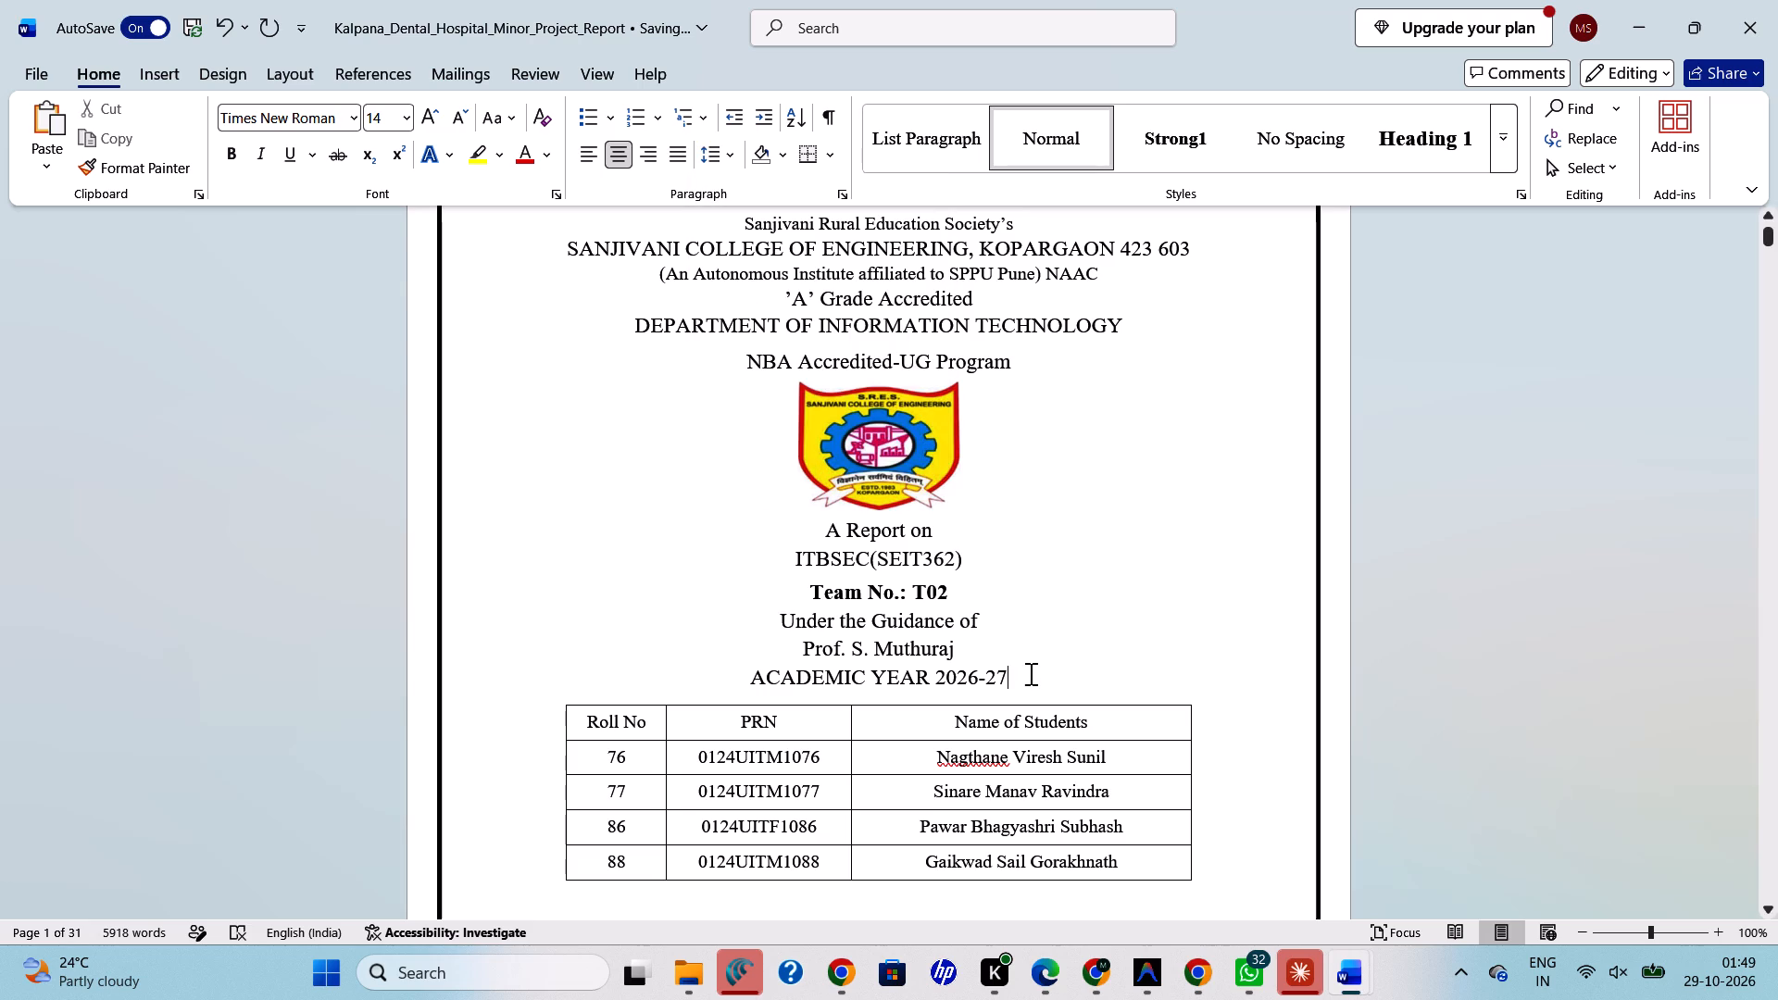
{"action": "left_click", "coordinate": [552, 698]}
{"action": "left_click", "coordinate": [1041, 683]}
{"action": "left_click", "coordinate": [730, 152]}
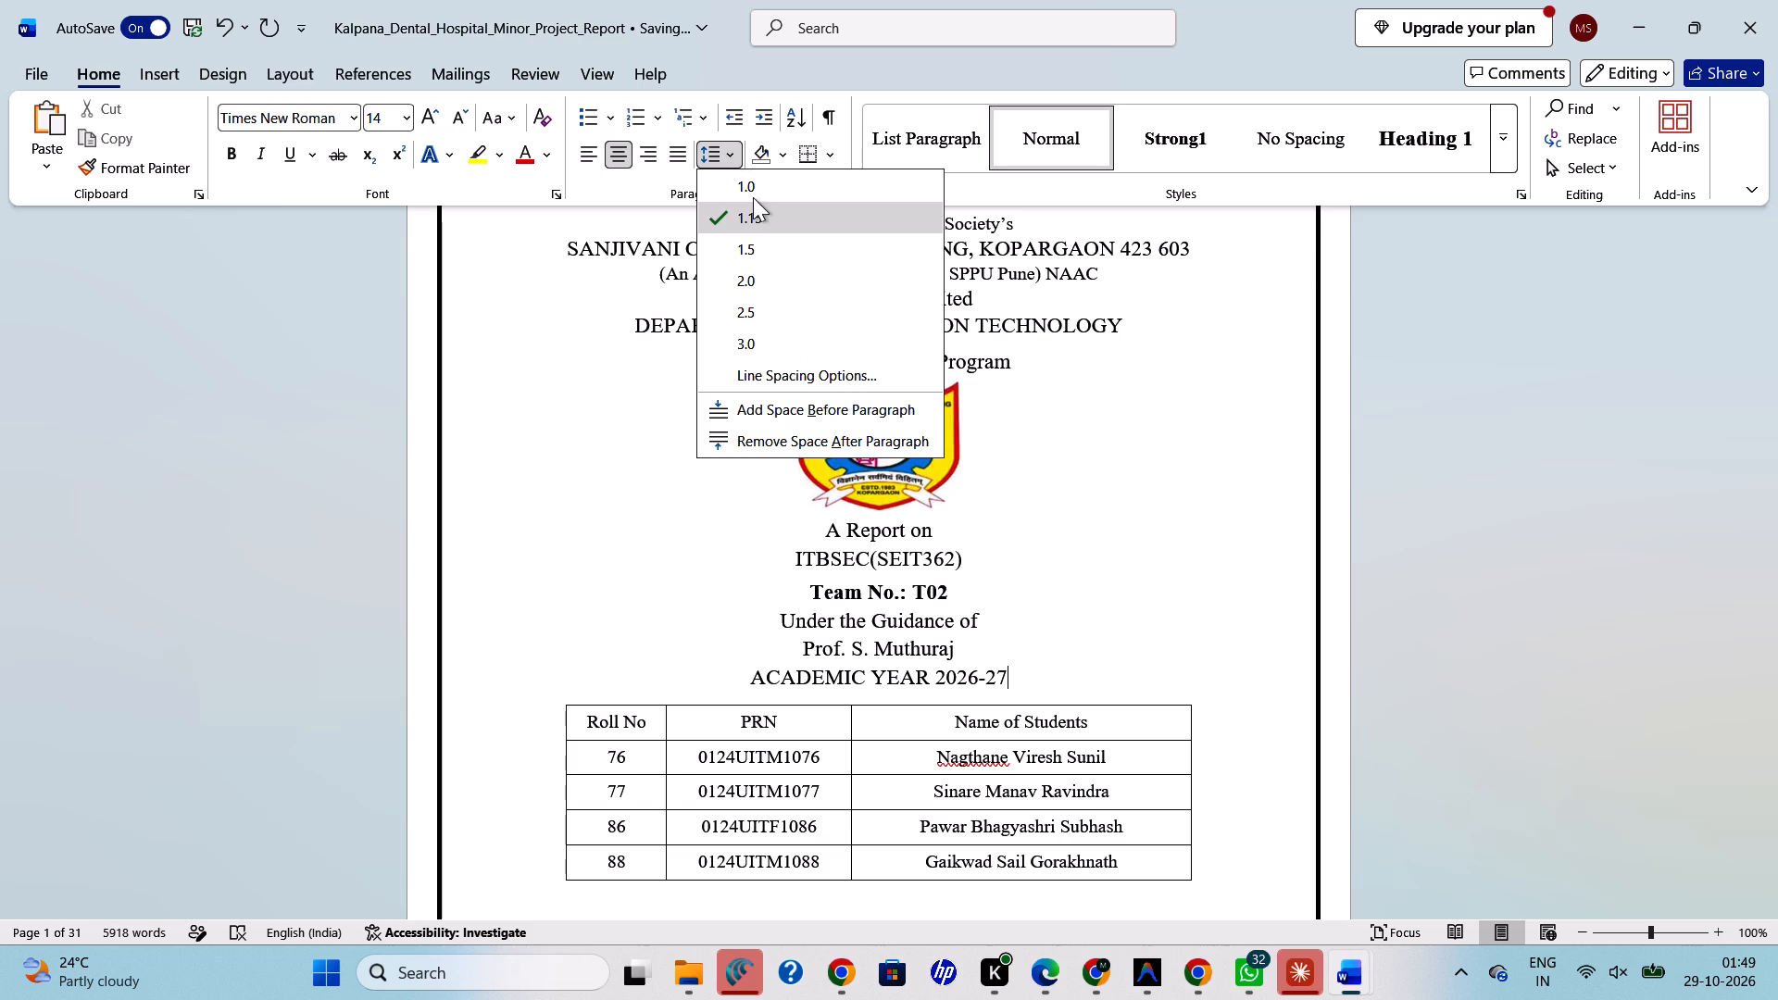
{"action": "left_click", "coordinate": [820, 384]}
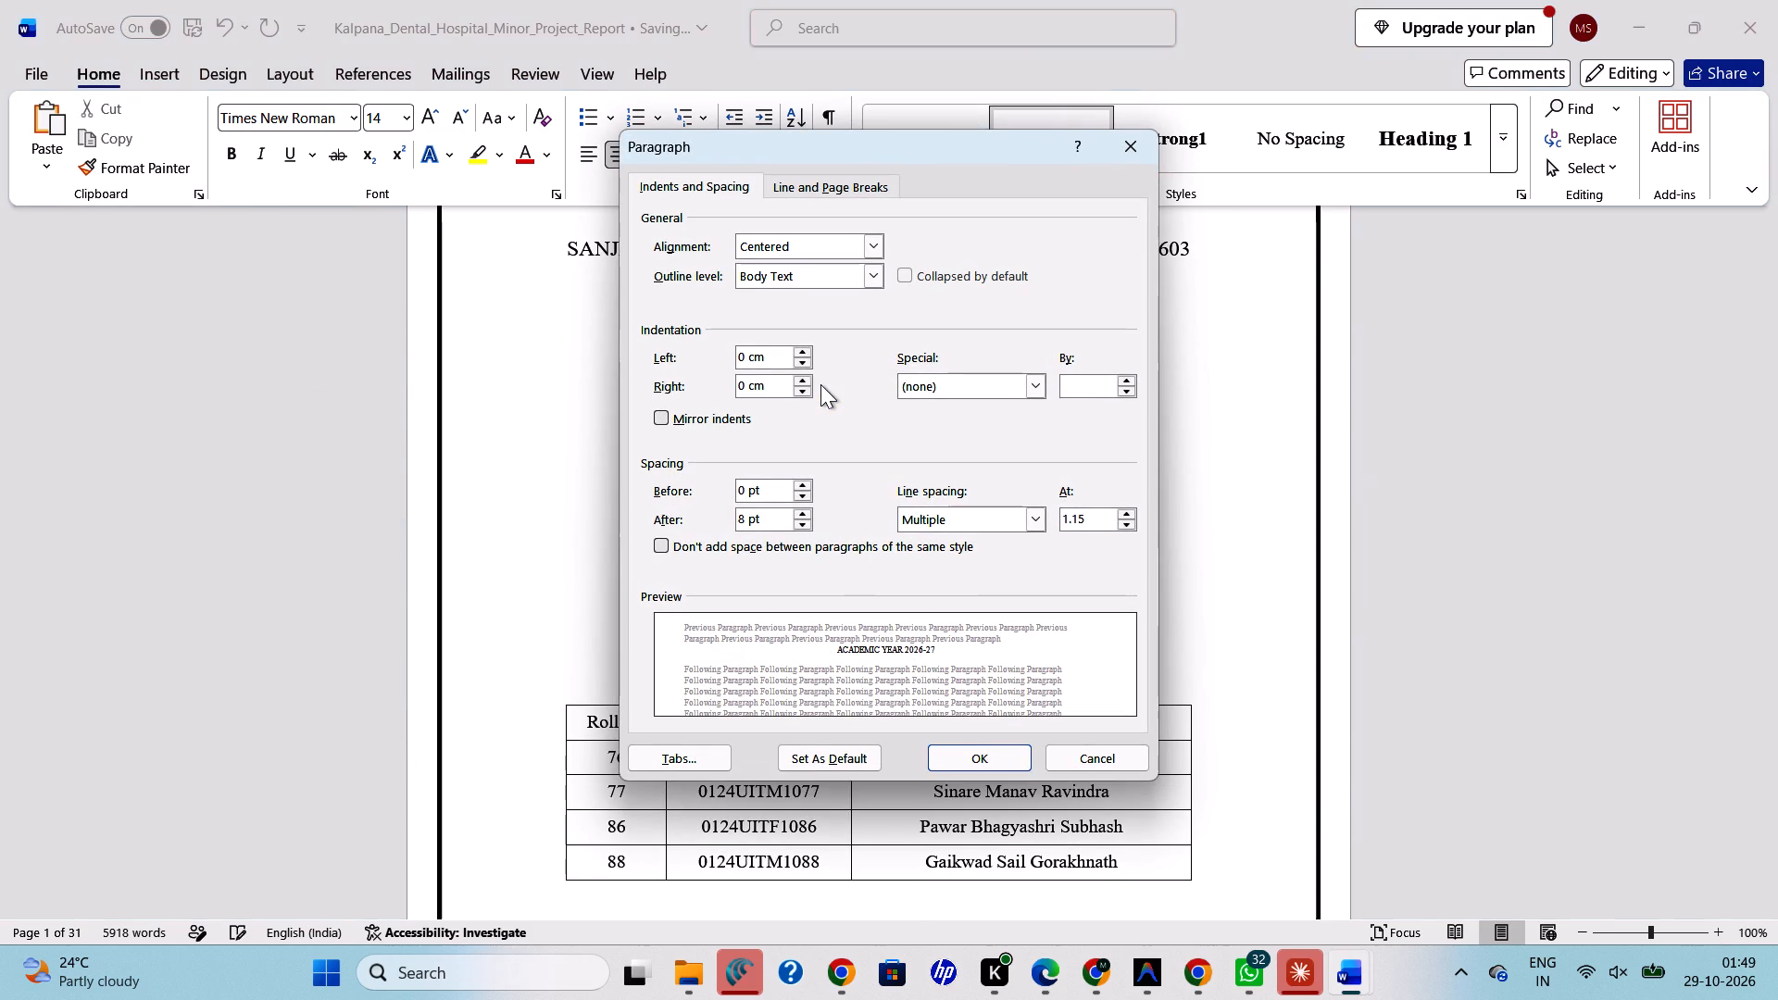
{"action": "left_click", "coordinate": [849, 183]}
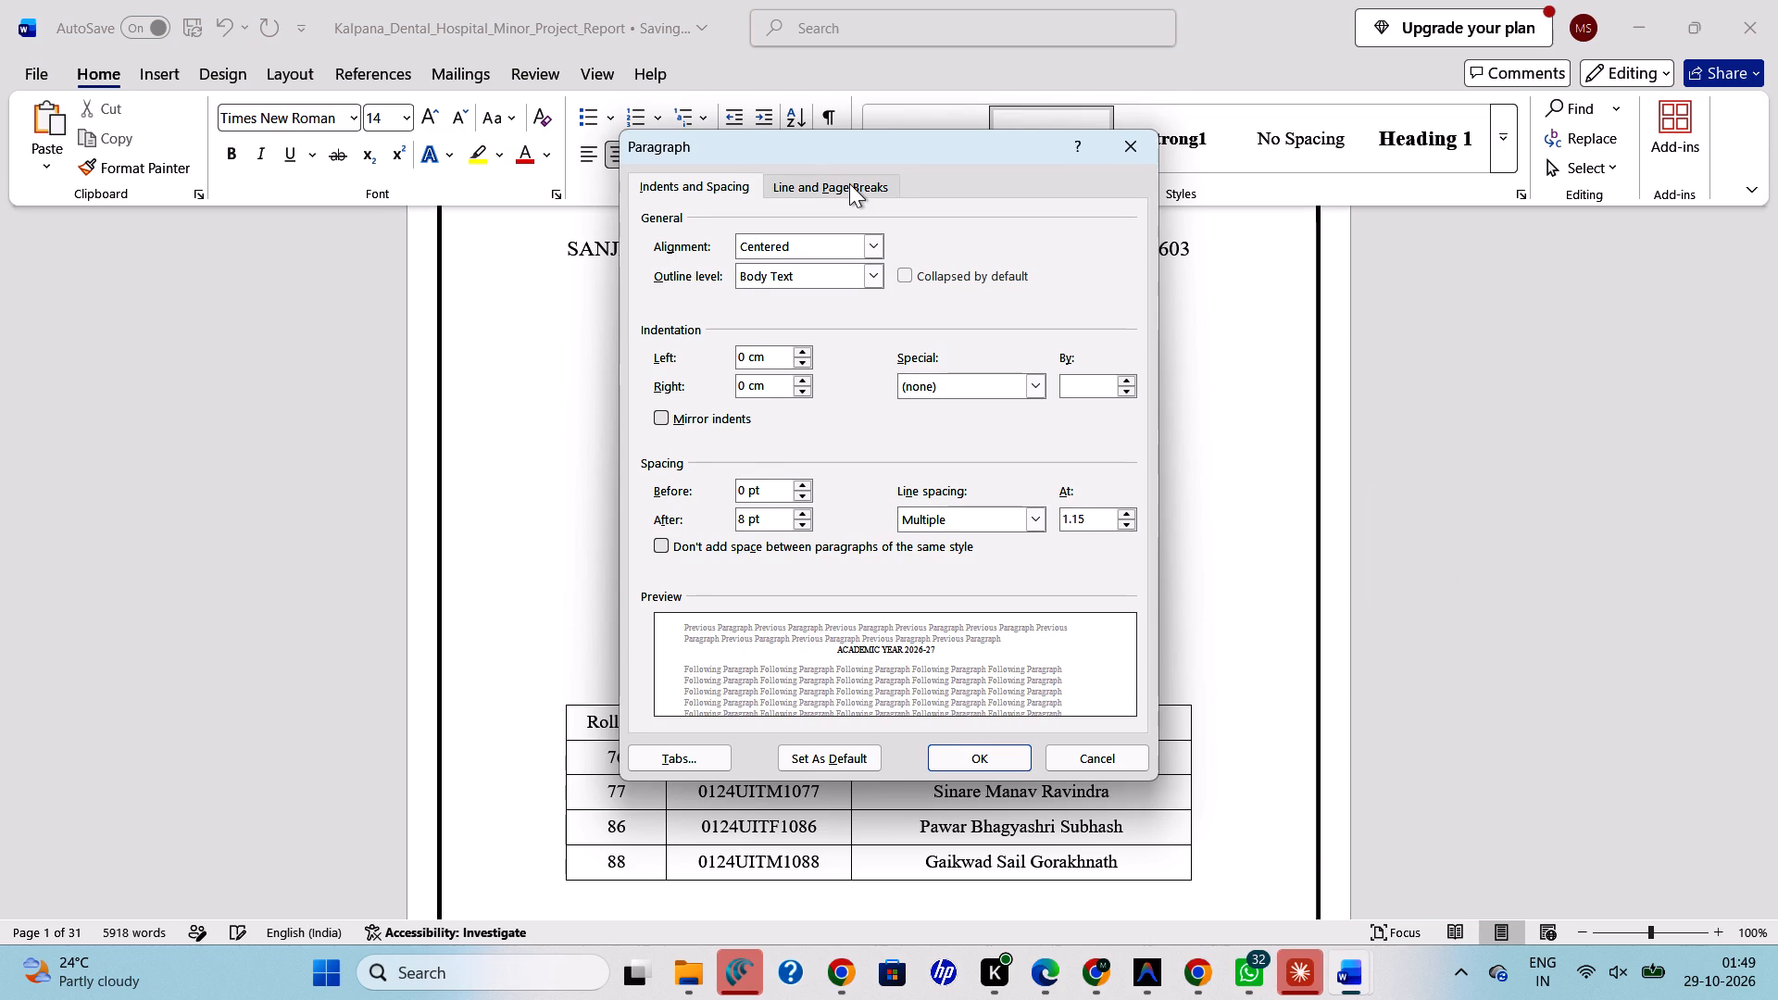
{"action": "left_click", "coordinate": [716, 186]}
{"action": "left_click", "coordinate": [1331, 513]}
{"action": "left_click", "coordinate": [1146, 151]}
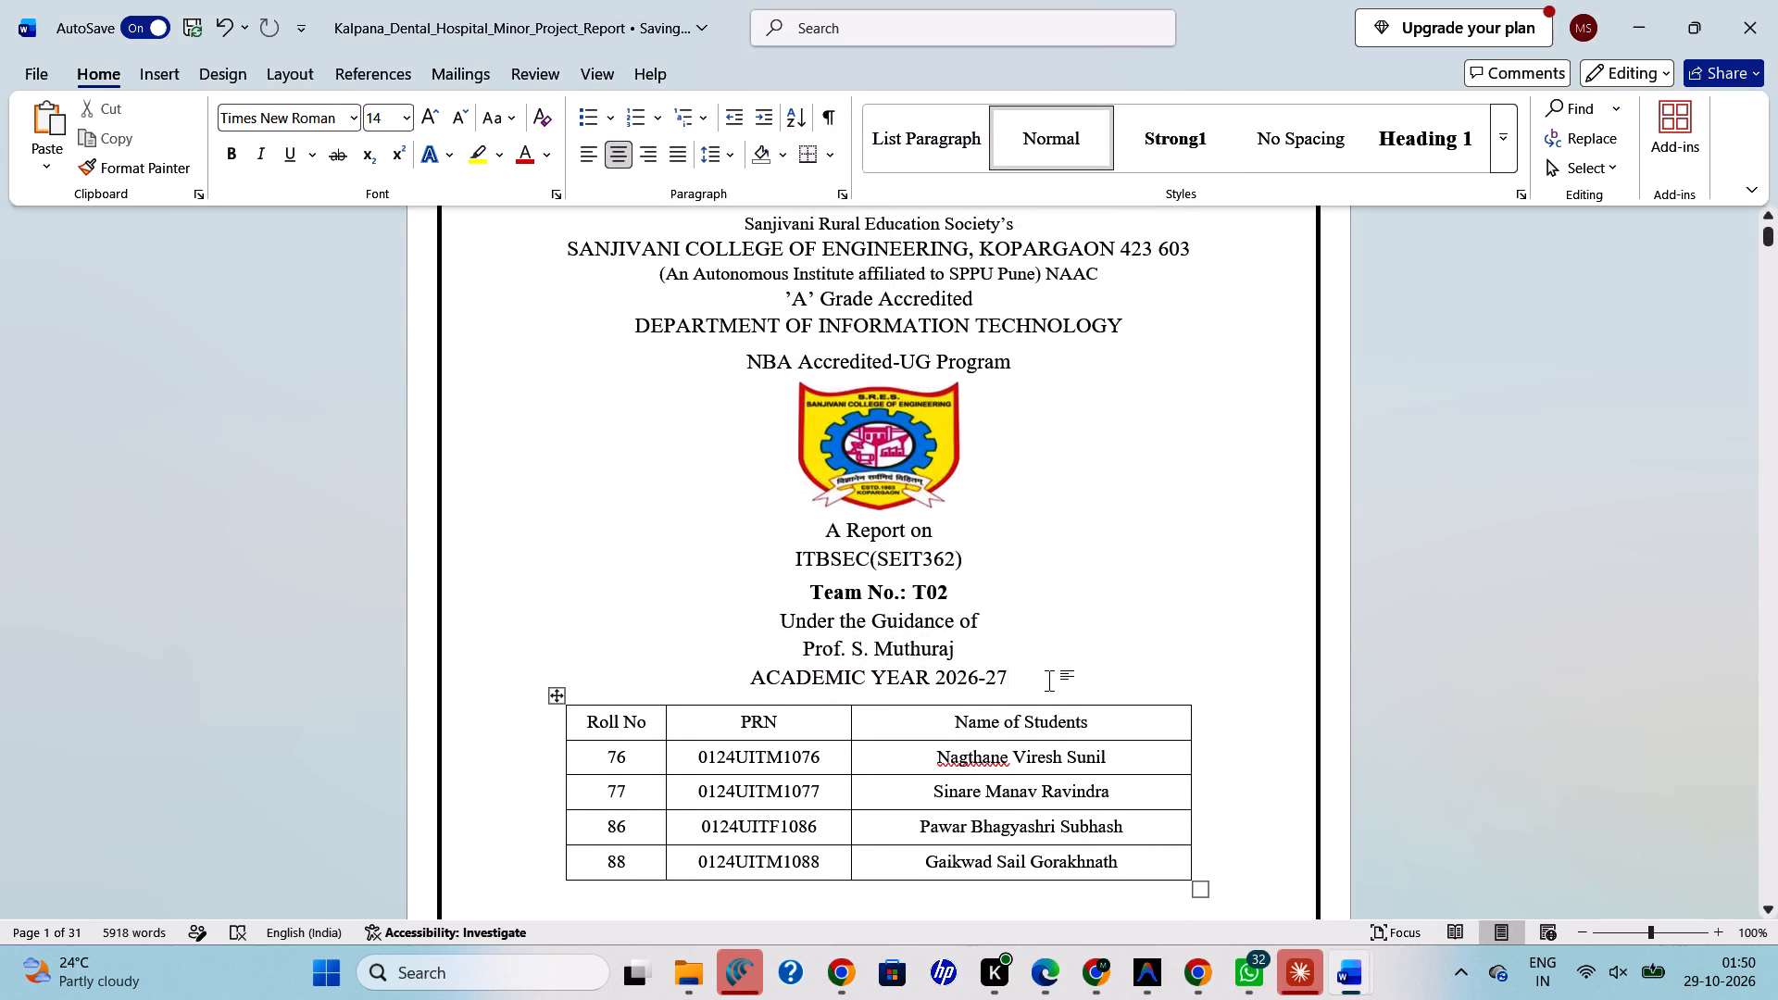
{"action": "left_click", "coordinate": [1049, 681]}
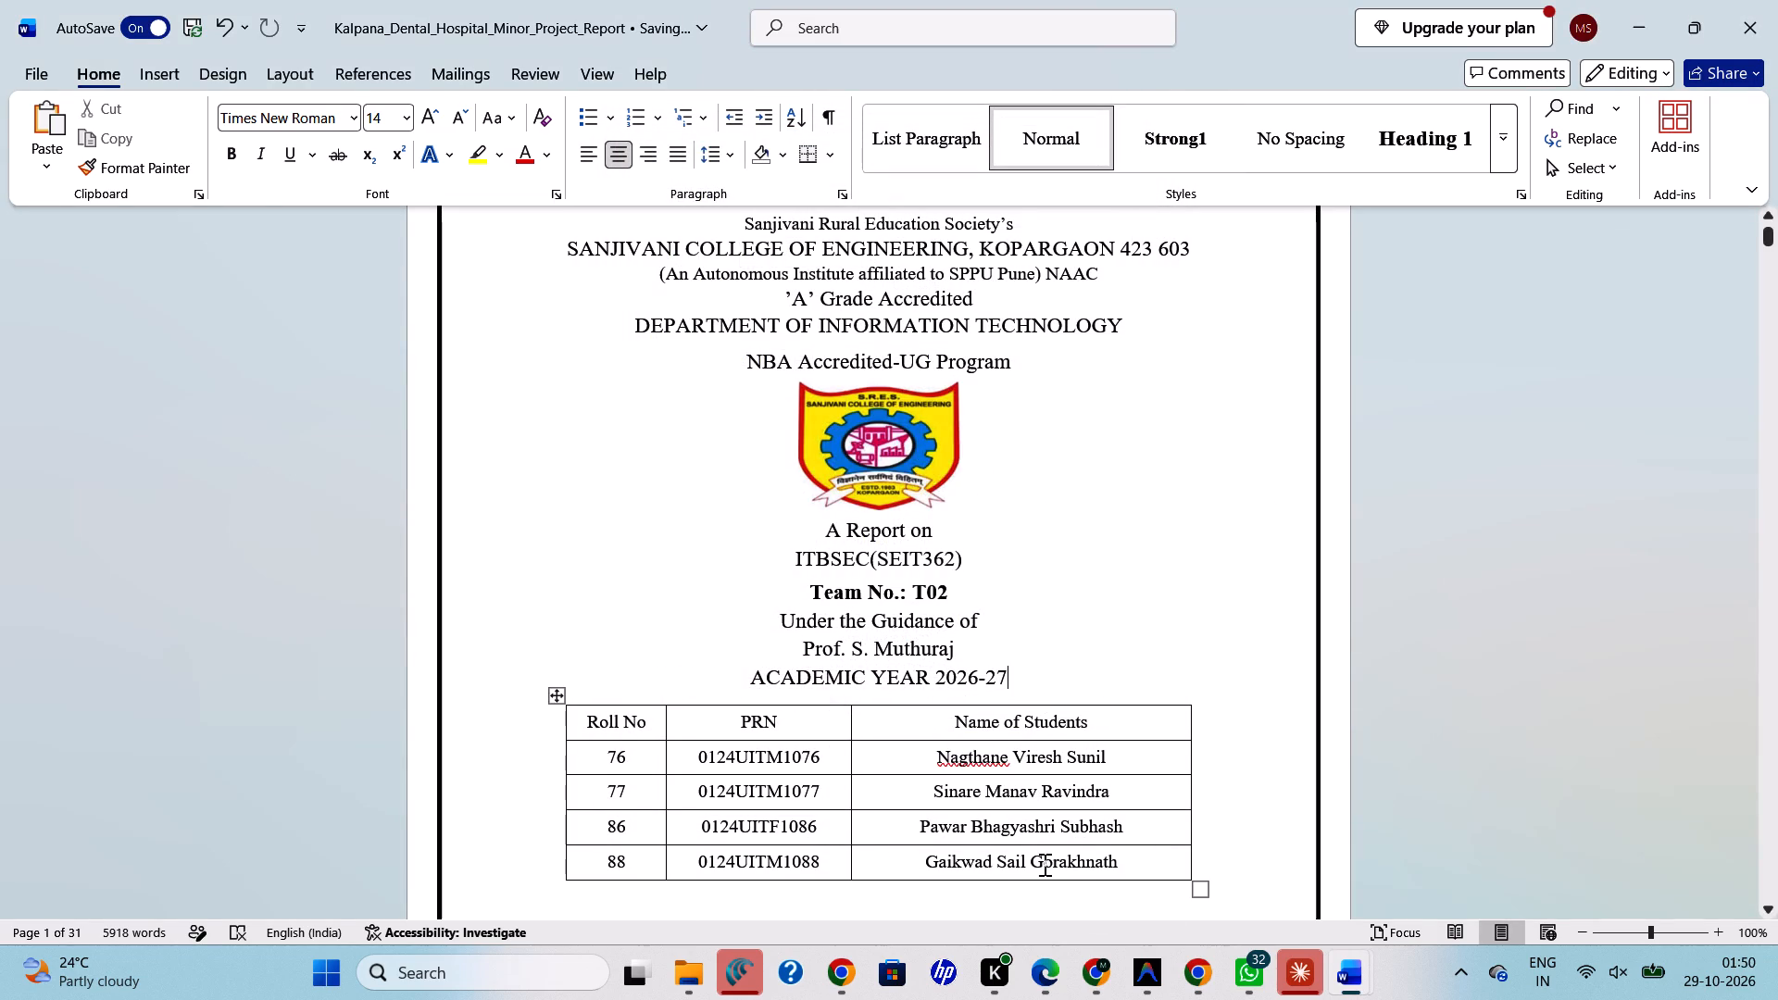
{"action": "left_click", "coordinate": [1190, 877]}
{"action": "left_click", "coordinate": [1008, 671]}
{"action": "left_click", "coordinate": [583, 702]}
Insert one blank line between "ACADEMIC YEAR 2026-27" and the student table.
{"action": "left_click", "coordinate": [1033, 670]}
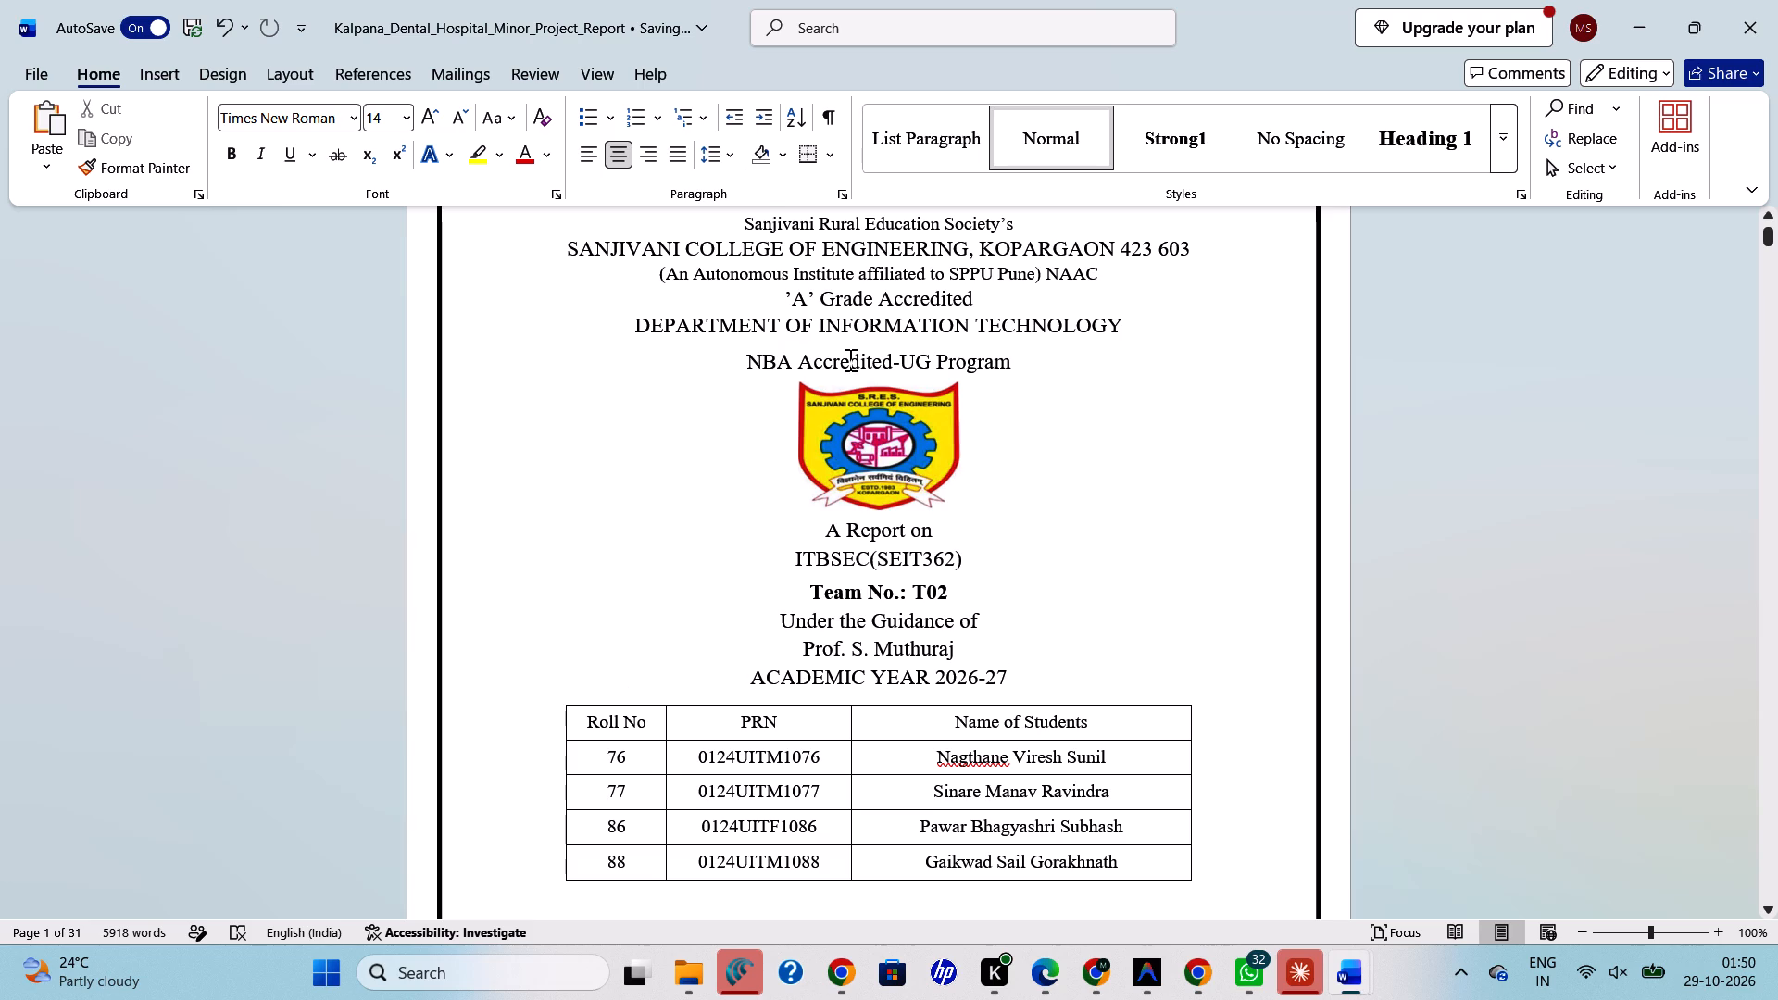
{"action": "left_click", "coordinate": [729, 149]}
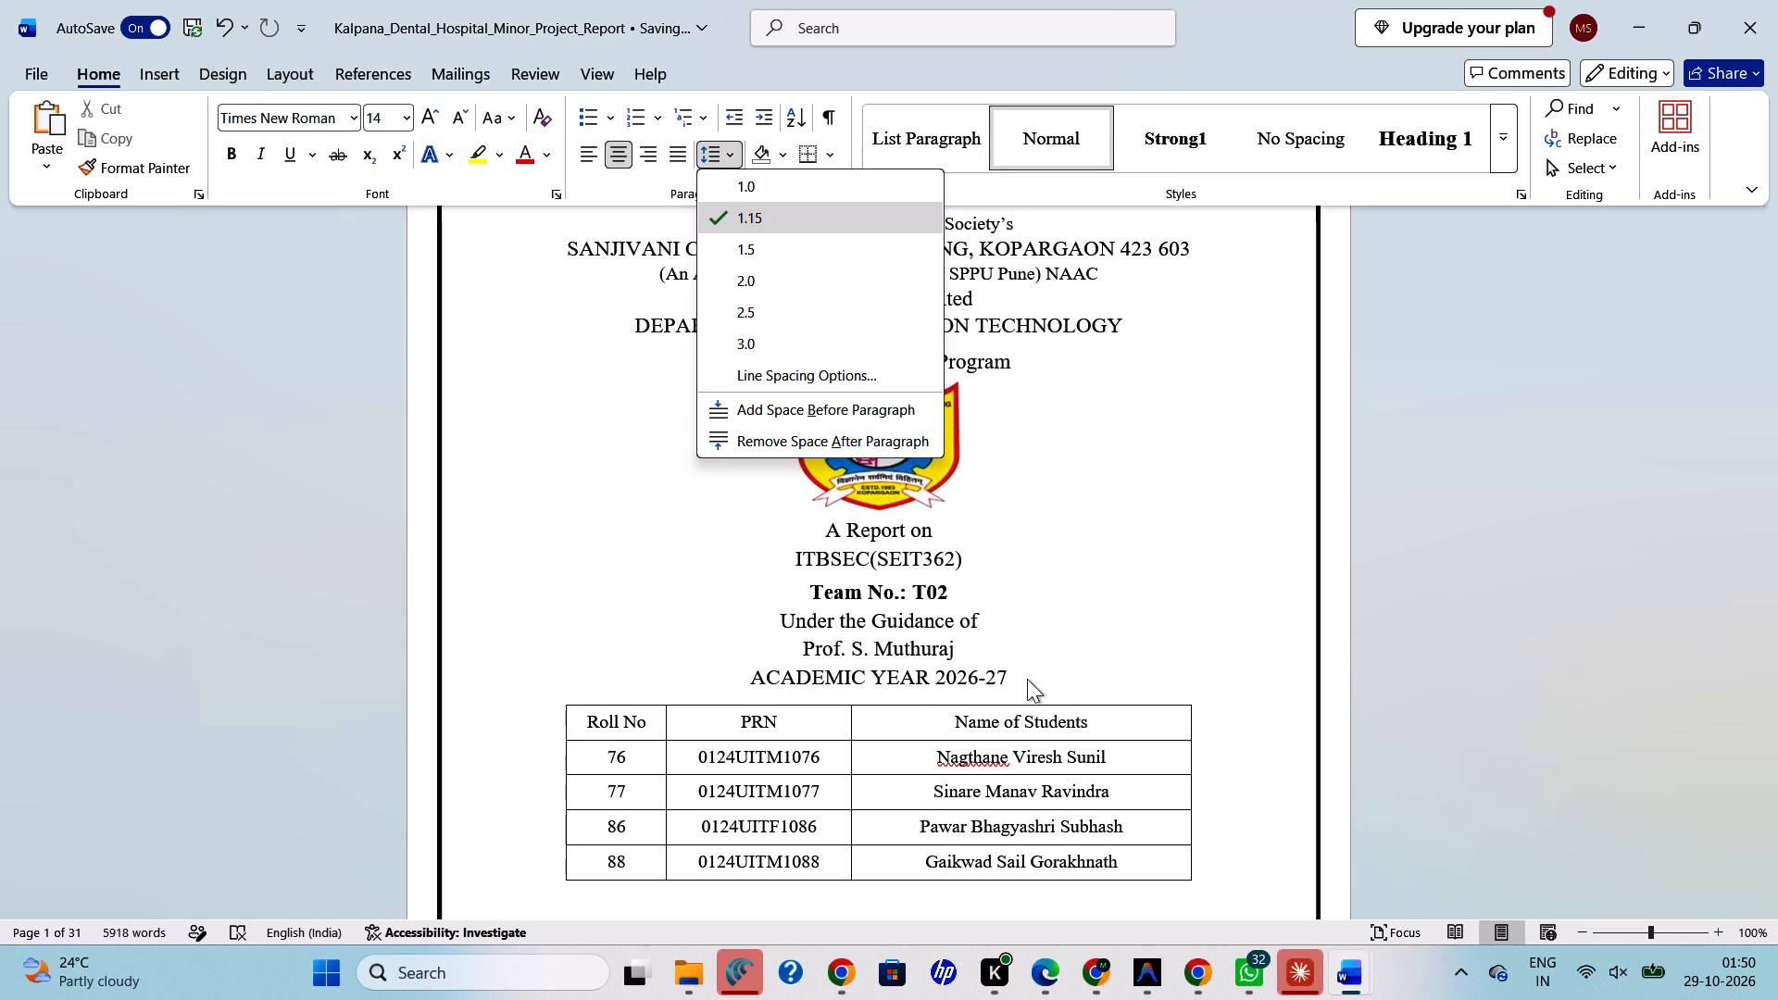
{"action": "key", "text": "Return"}
{"action": "key", "text": "Return"}
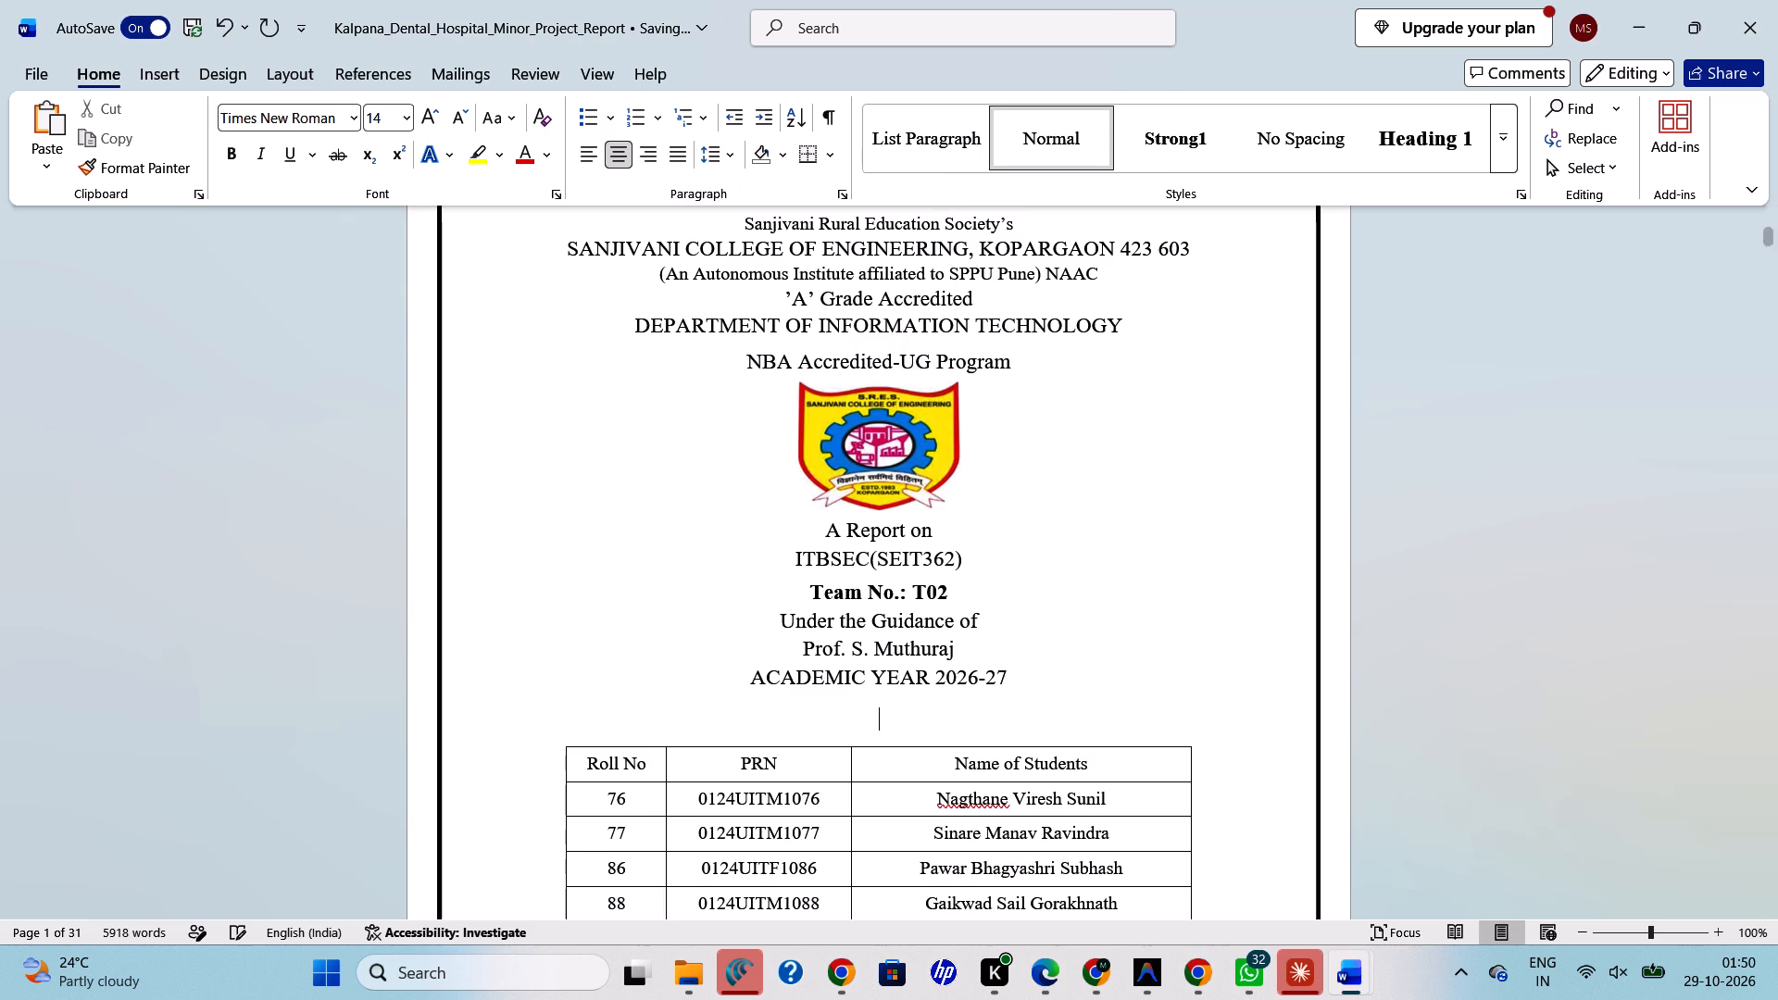
Open the line spacing choices for the blank line above the student table.
{"action": "left_click", "coordinate": [729, 155]}
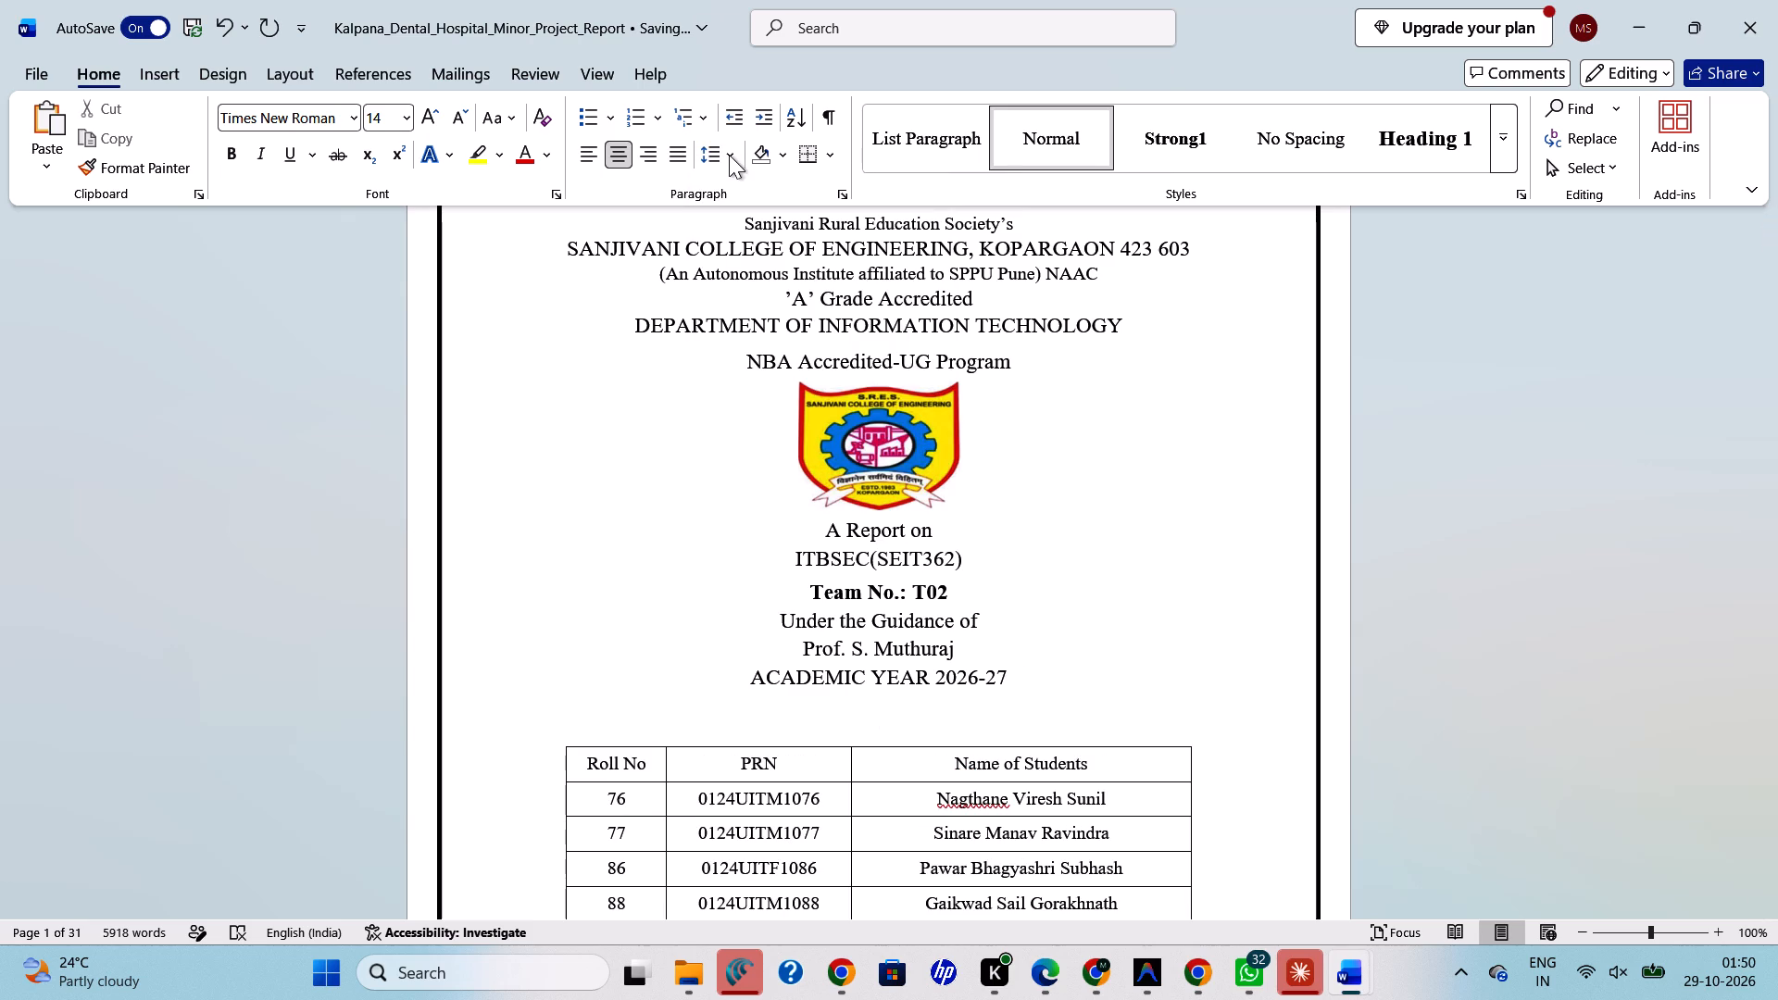
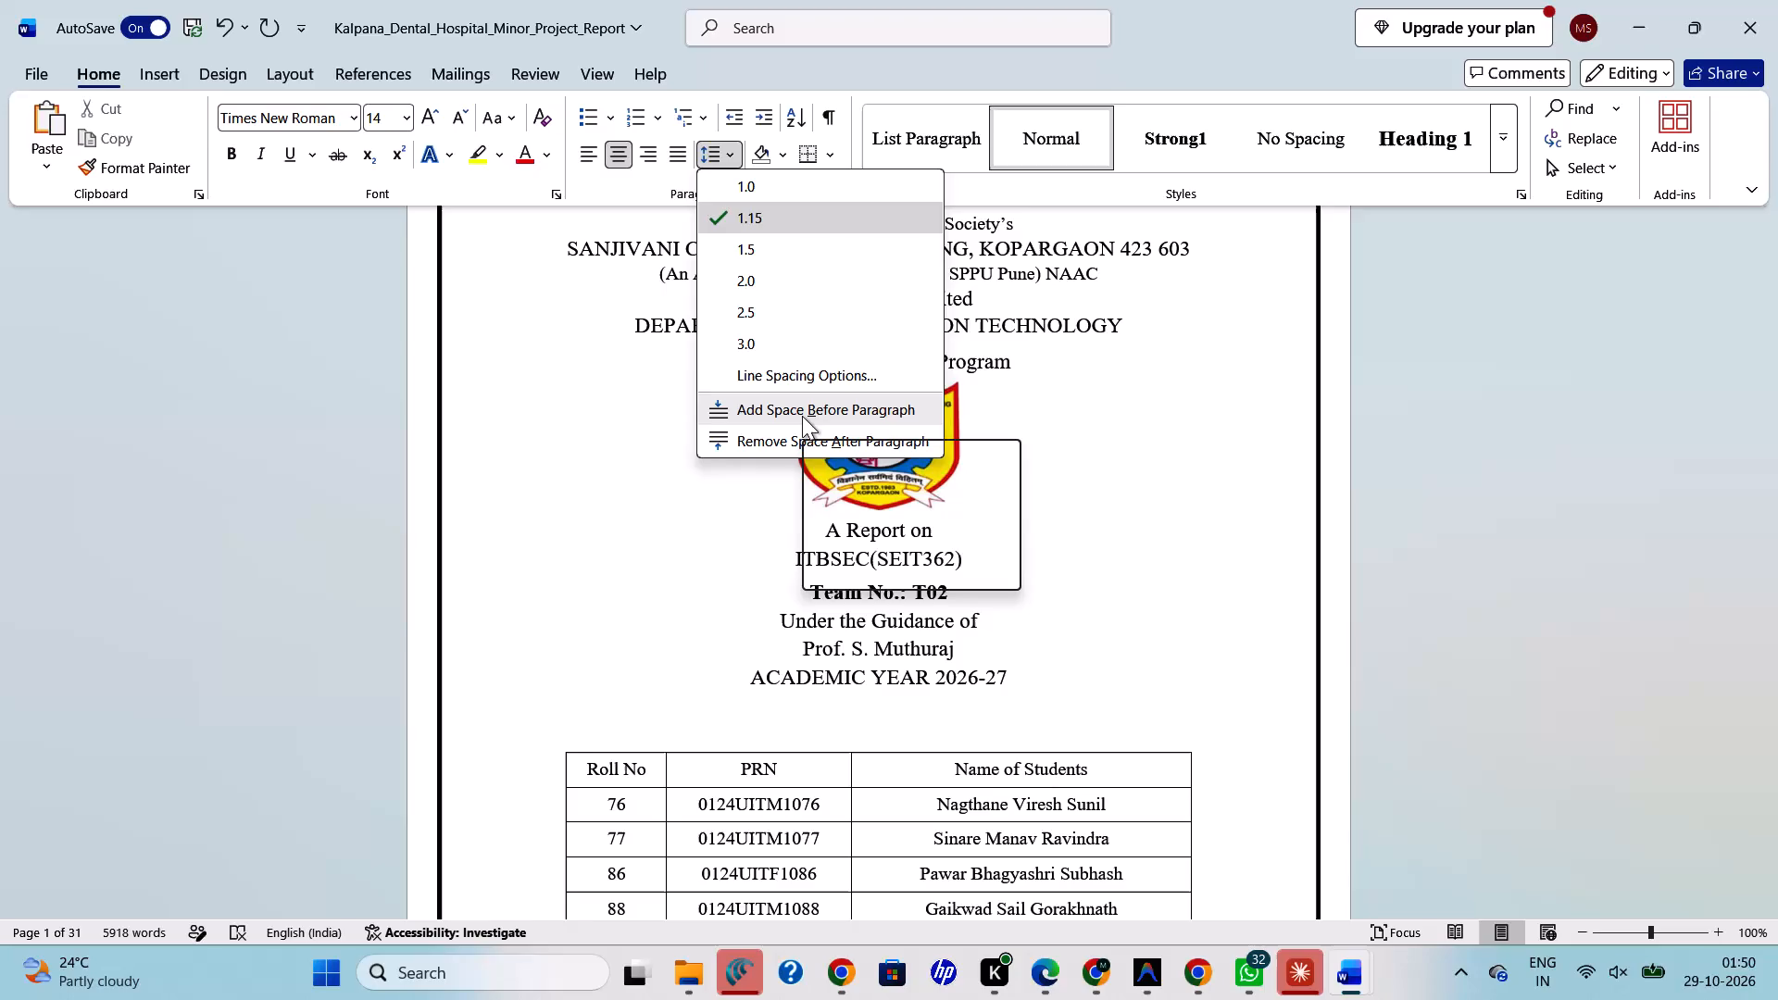
Remove the blank line between "ACADEMIC YEAR 2026-27" and the student table.
{"action": "left_click", "coordinate": [802, 416]}
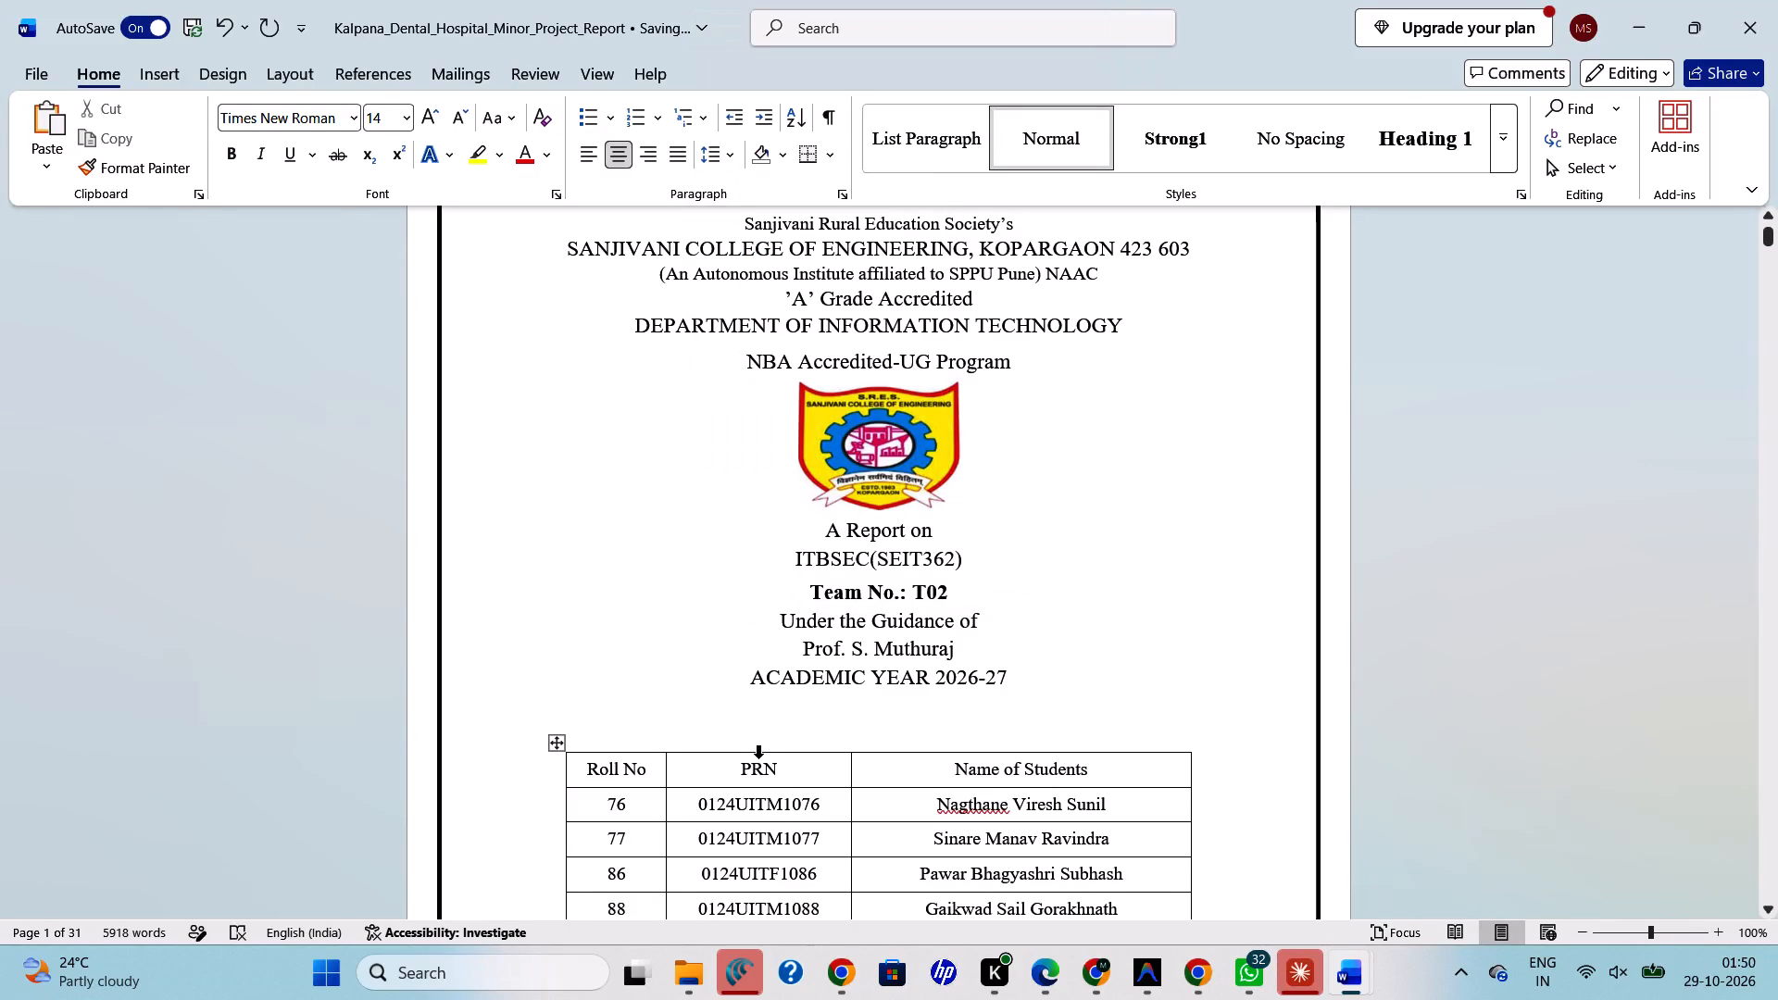
{"action": "key", "text": "BackSpace"}
{"action": "key", "text": "BackSpace"}
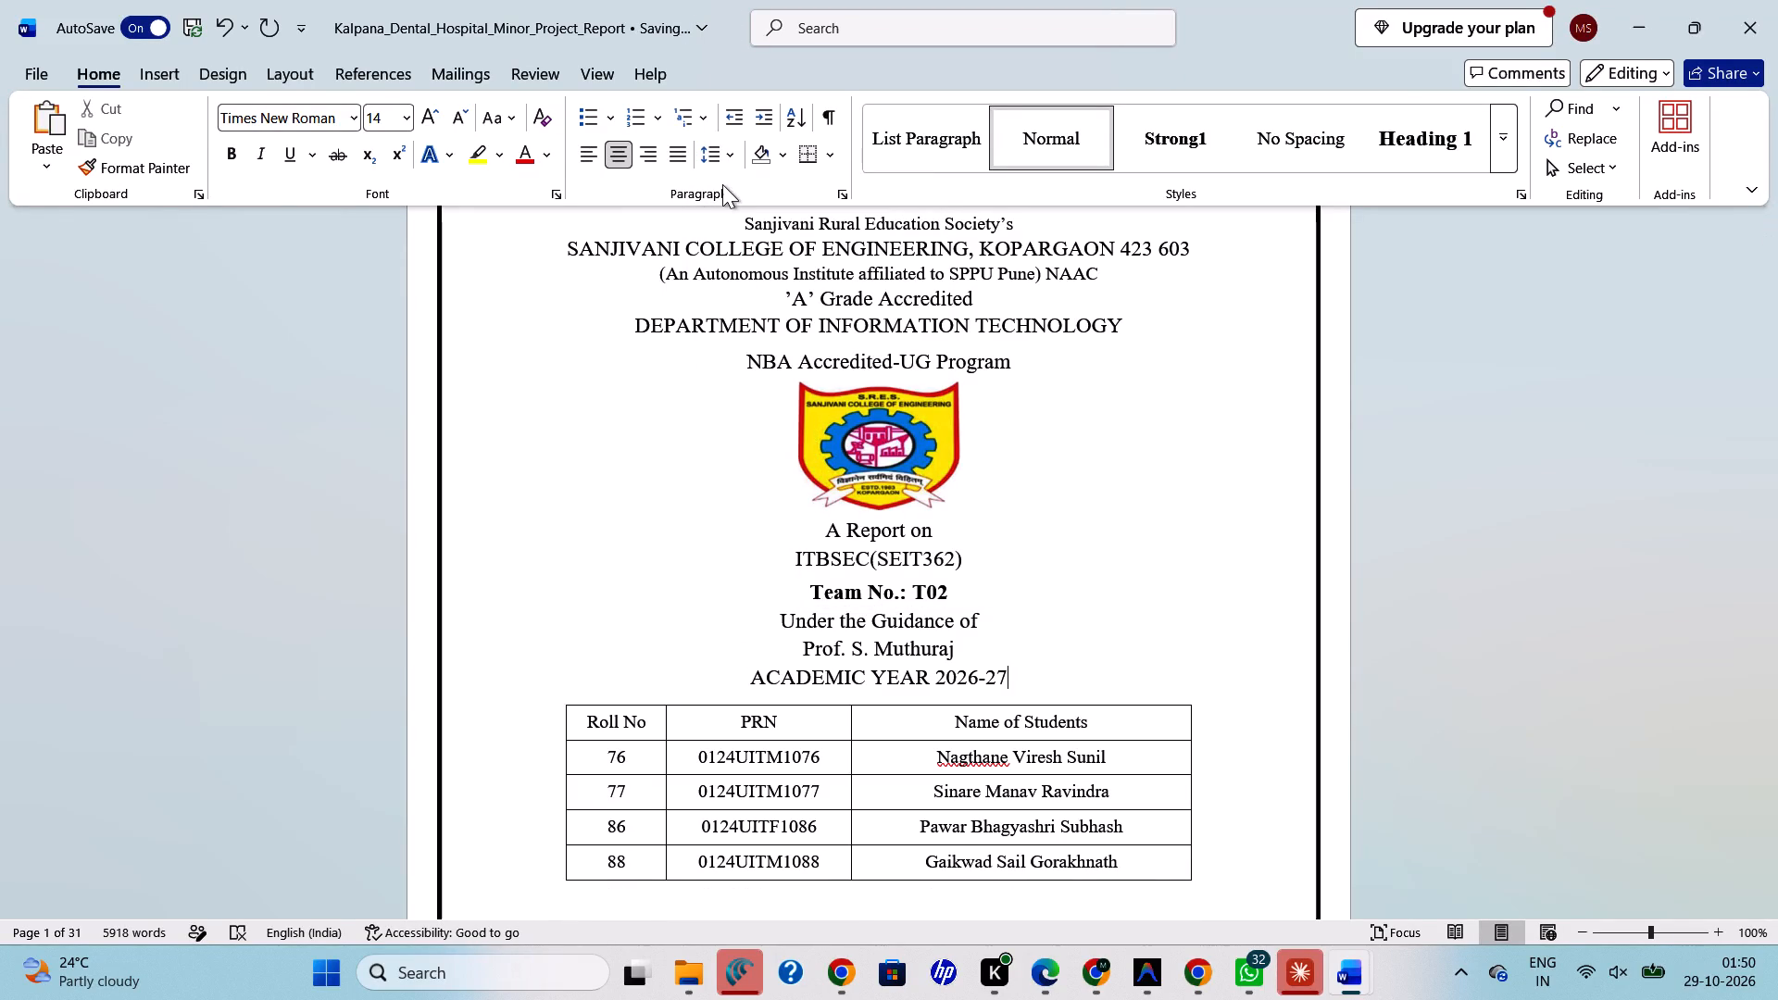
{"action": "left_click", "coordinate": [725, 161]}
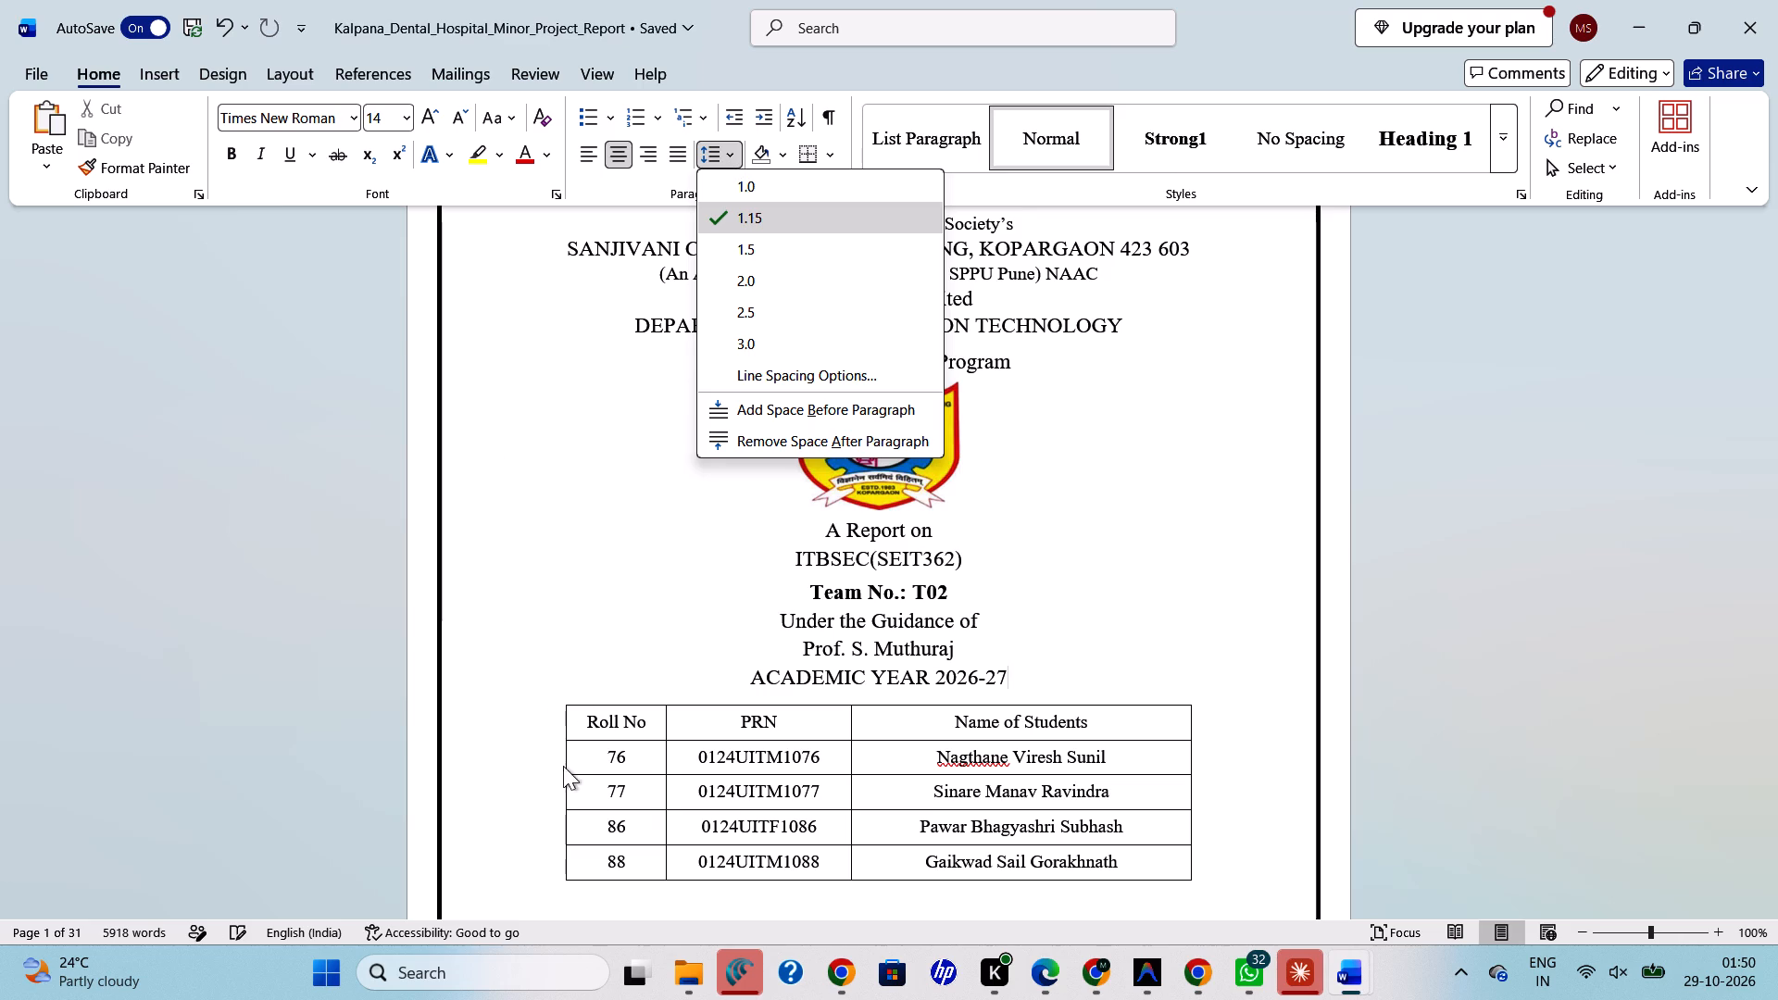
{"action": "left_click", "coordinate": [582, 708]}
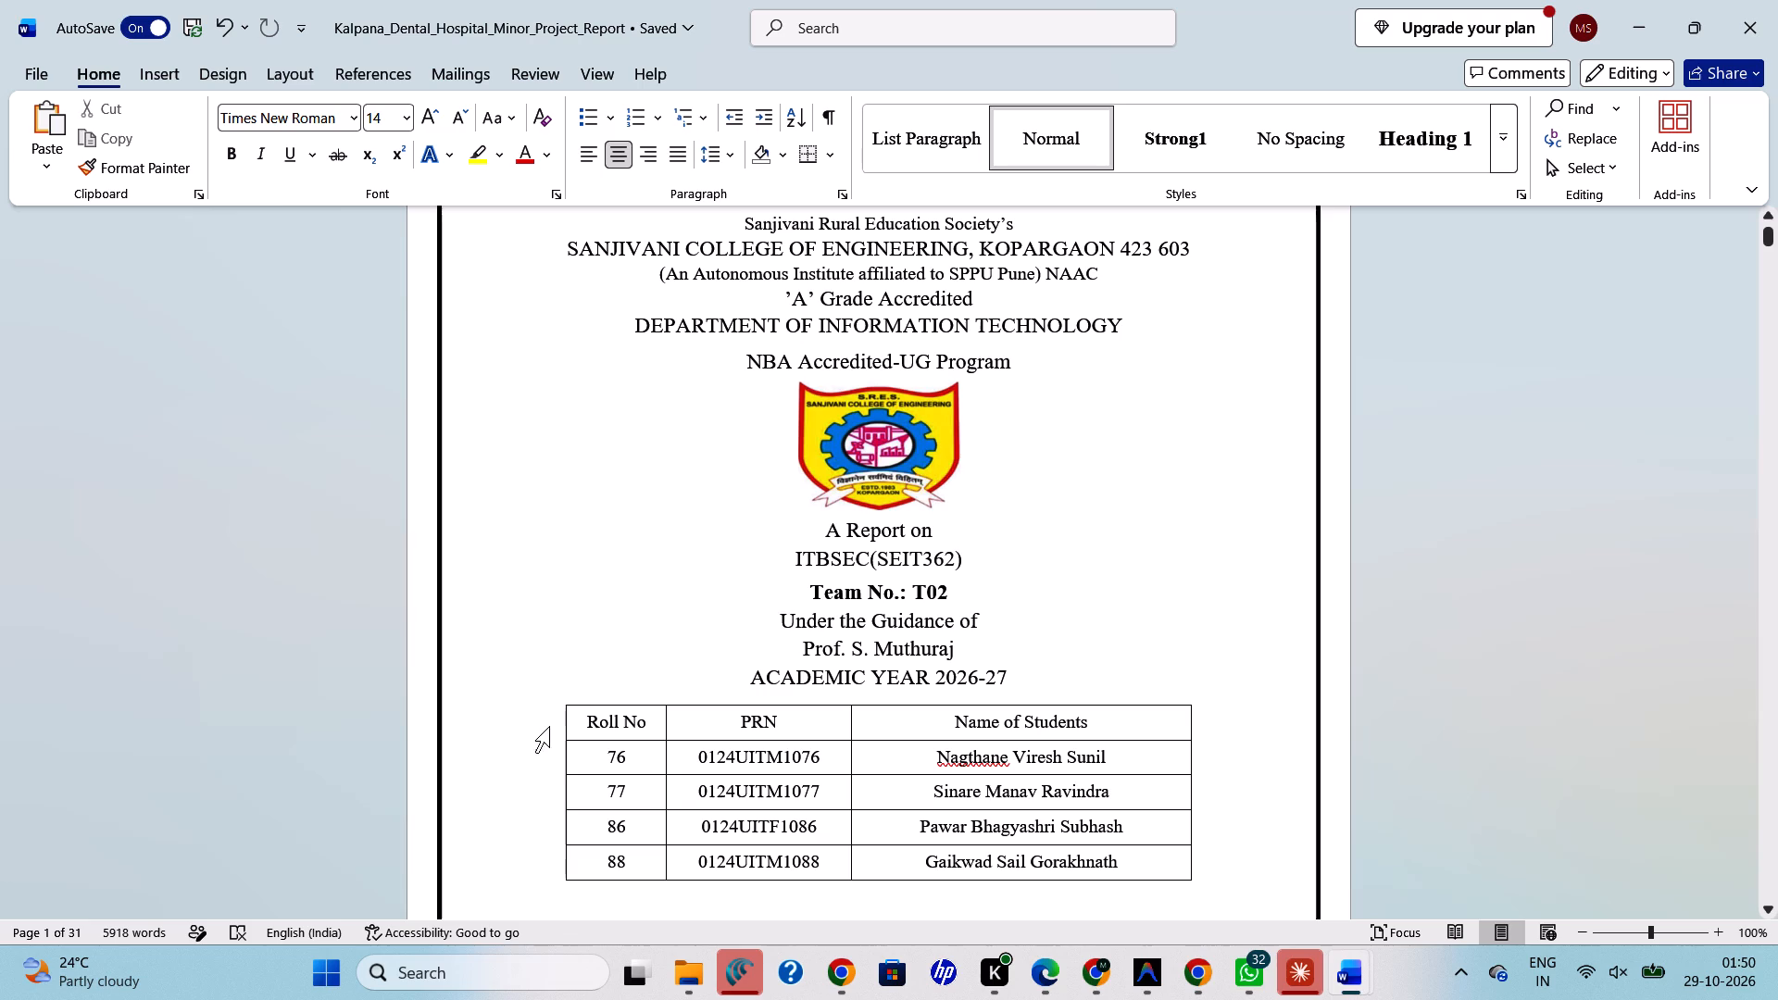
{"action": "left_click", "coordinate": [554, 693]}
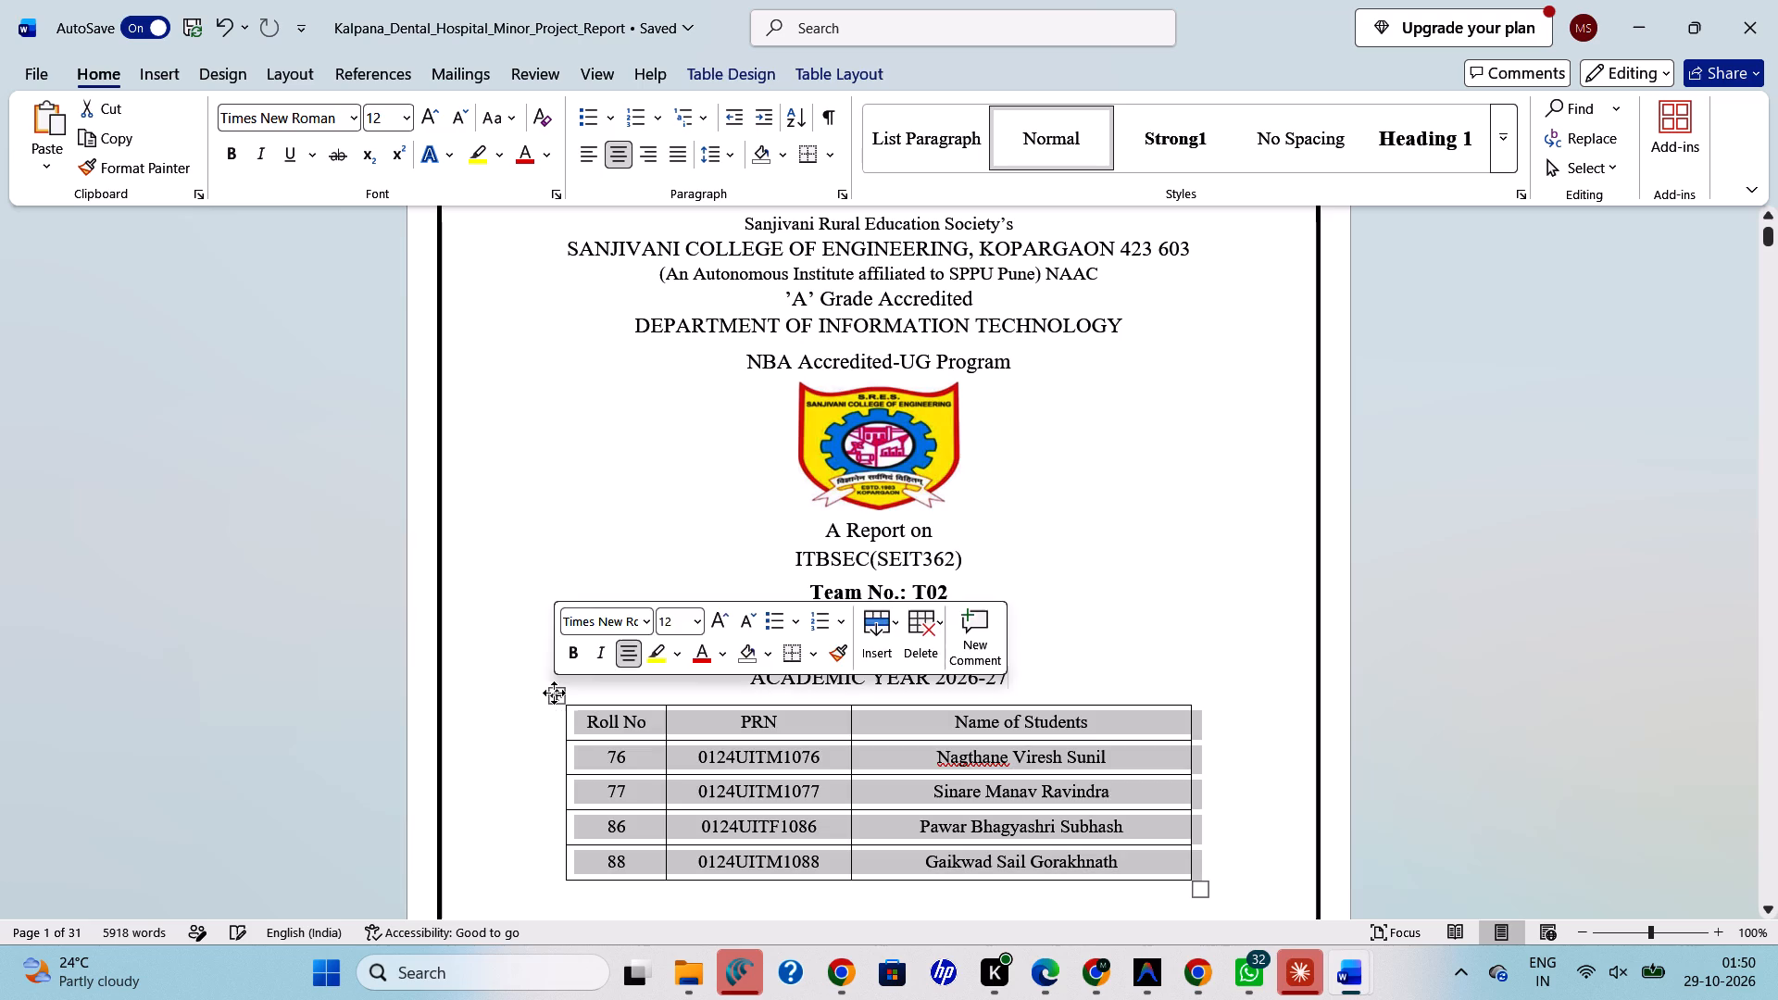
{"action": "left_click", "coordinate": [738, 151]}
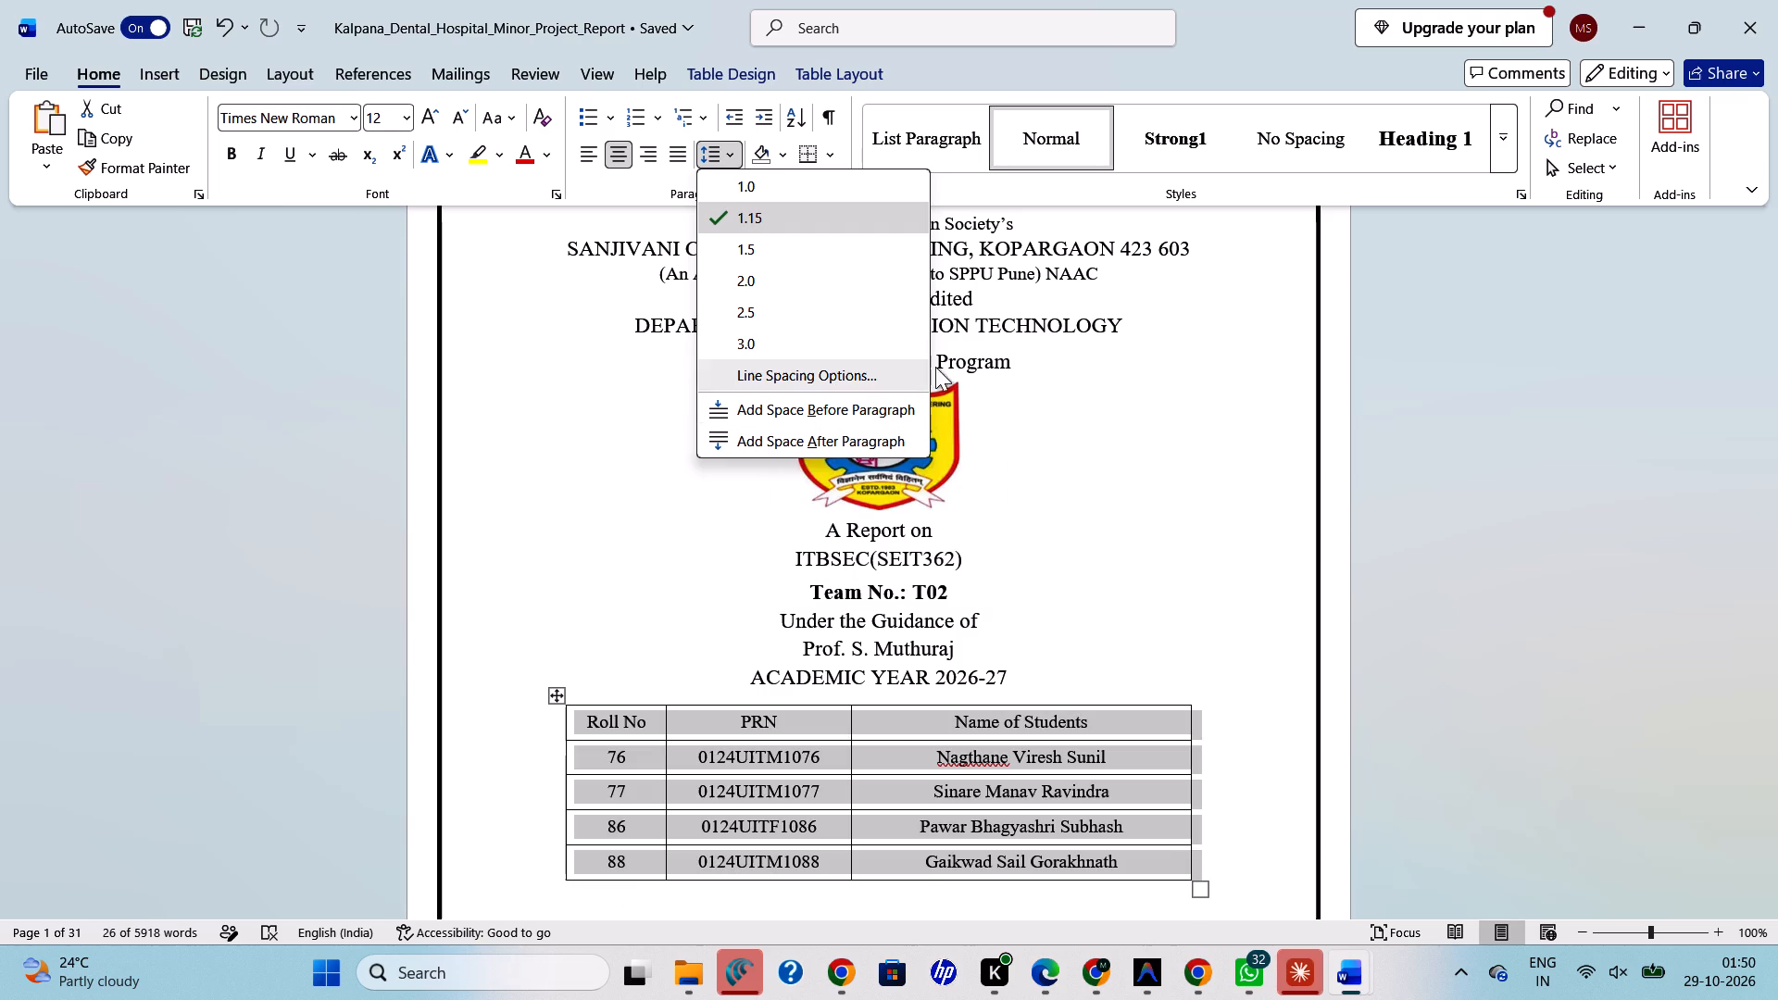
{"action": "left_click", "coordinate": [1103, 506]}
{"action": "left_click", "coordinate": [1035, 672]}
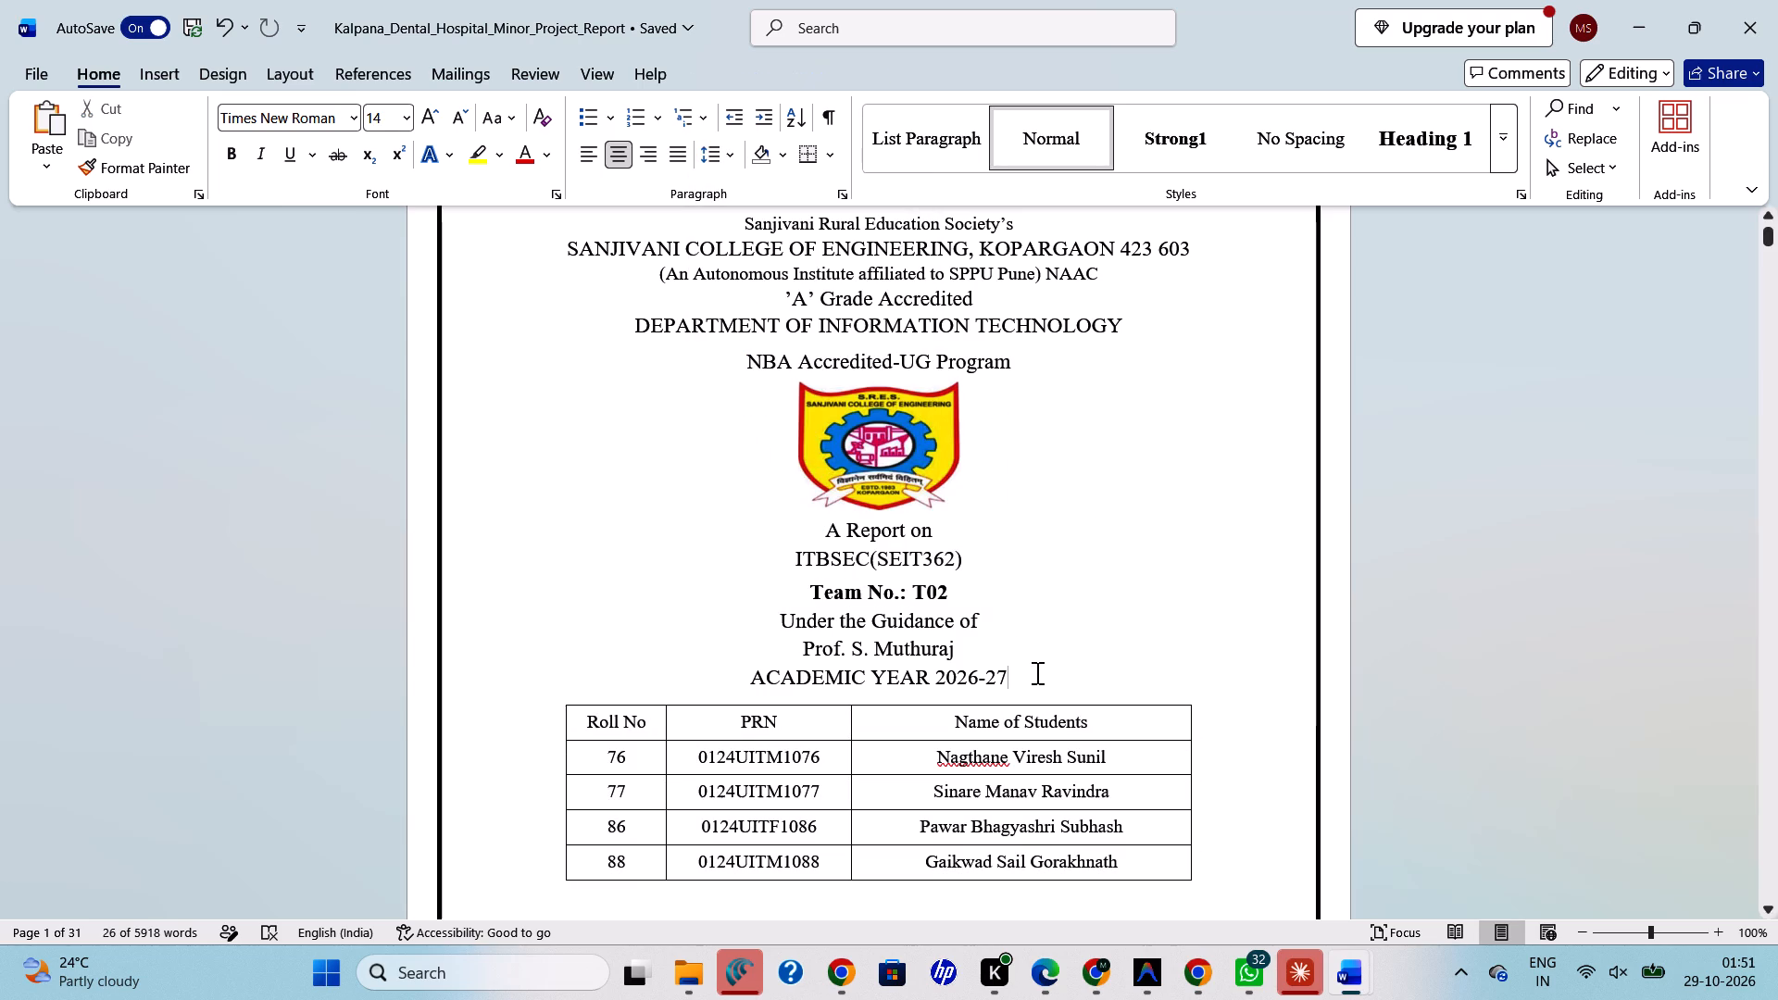
Compare the guide, coordinator and department head block on the ISKCON_FINAL_updated cover page with the Kalpana one.
{"action": "scroll", "coordinate": [1035, 672], "scroll_direction": "down", "scroll_amount": 1}
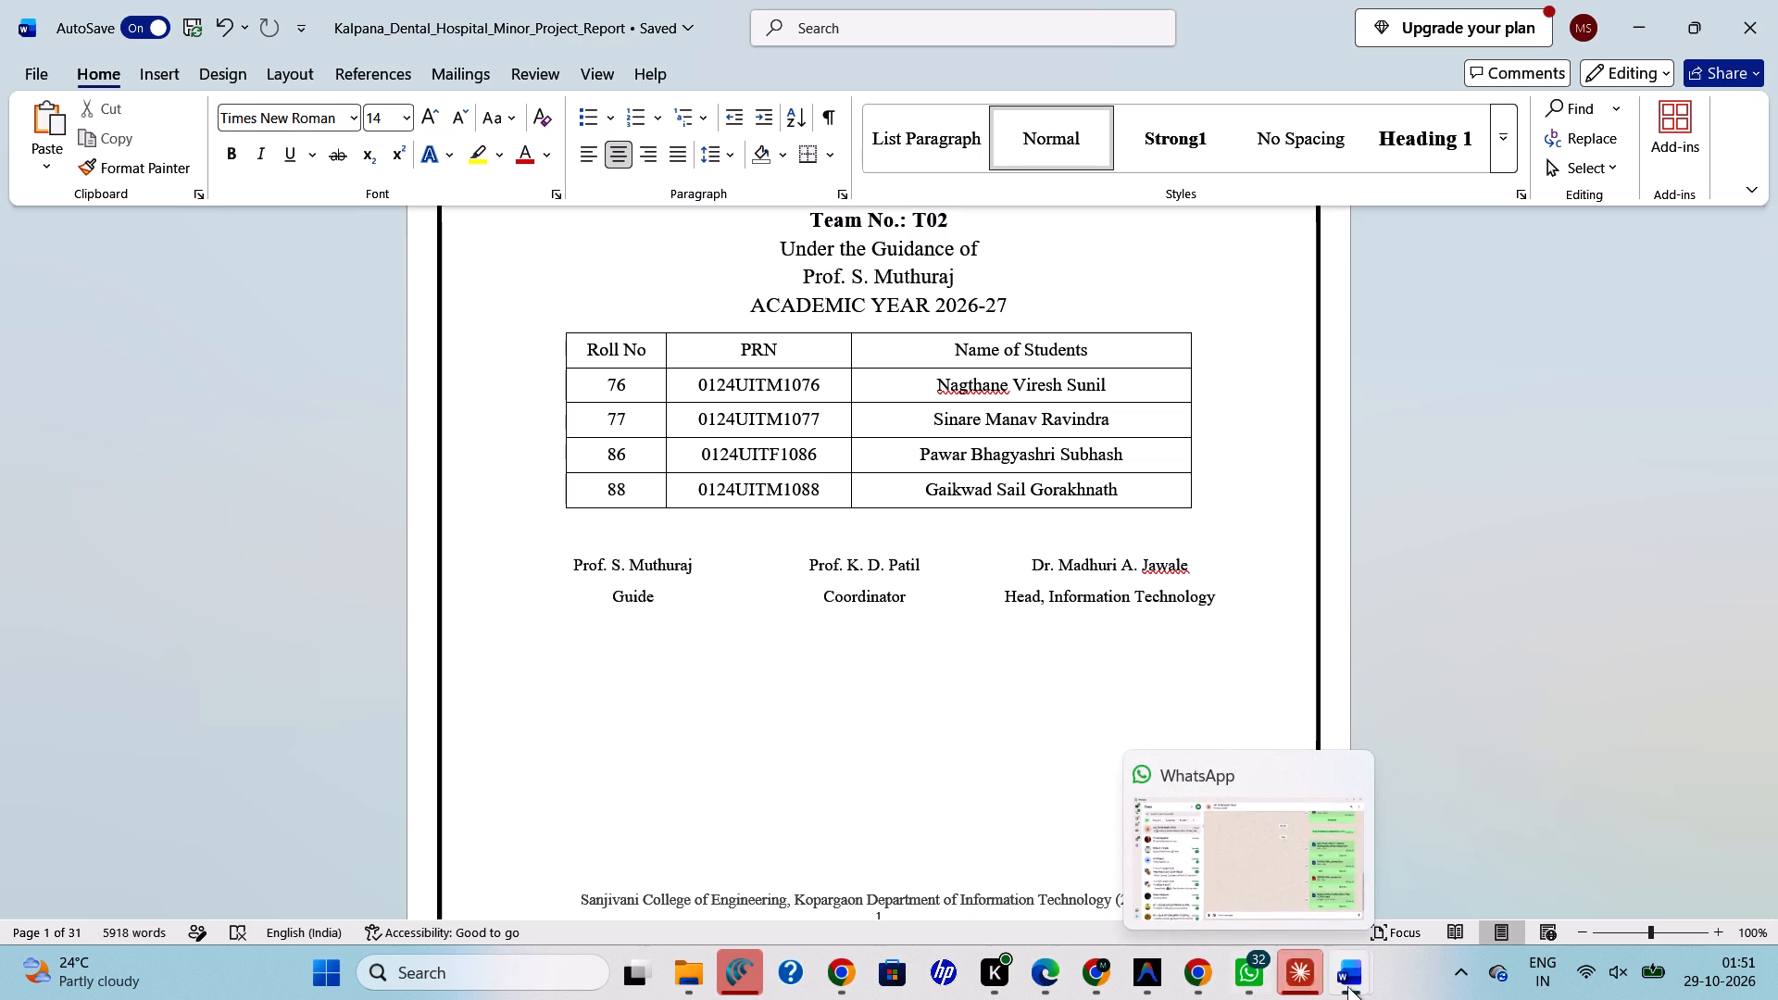
{"action": "left_click", "coordinate": [1548, 880]}
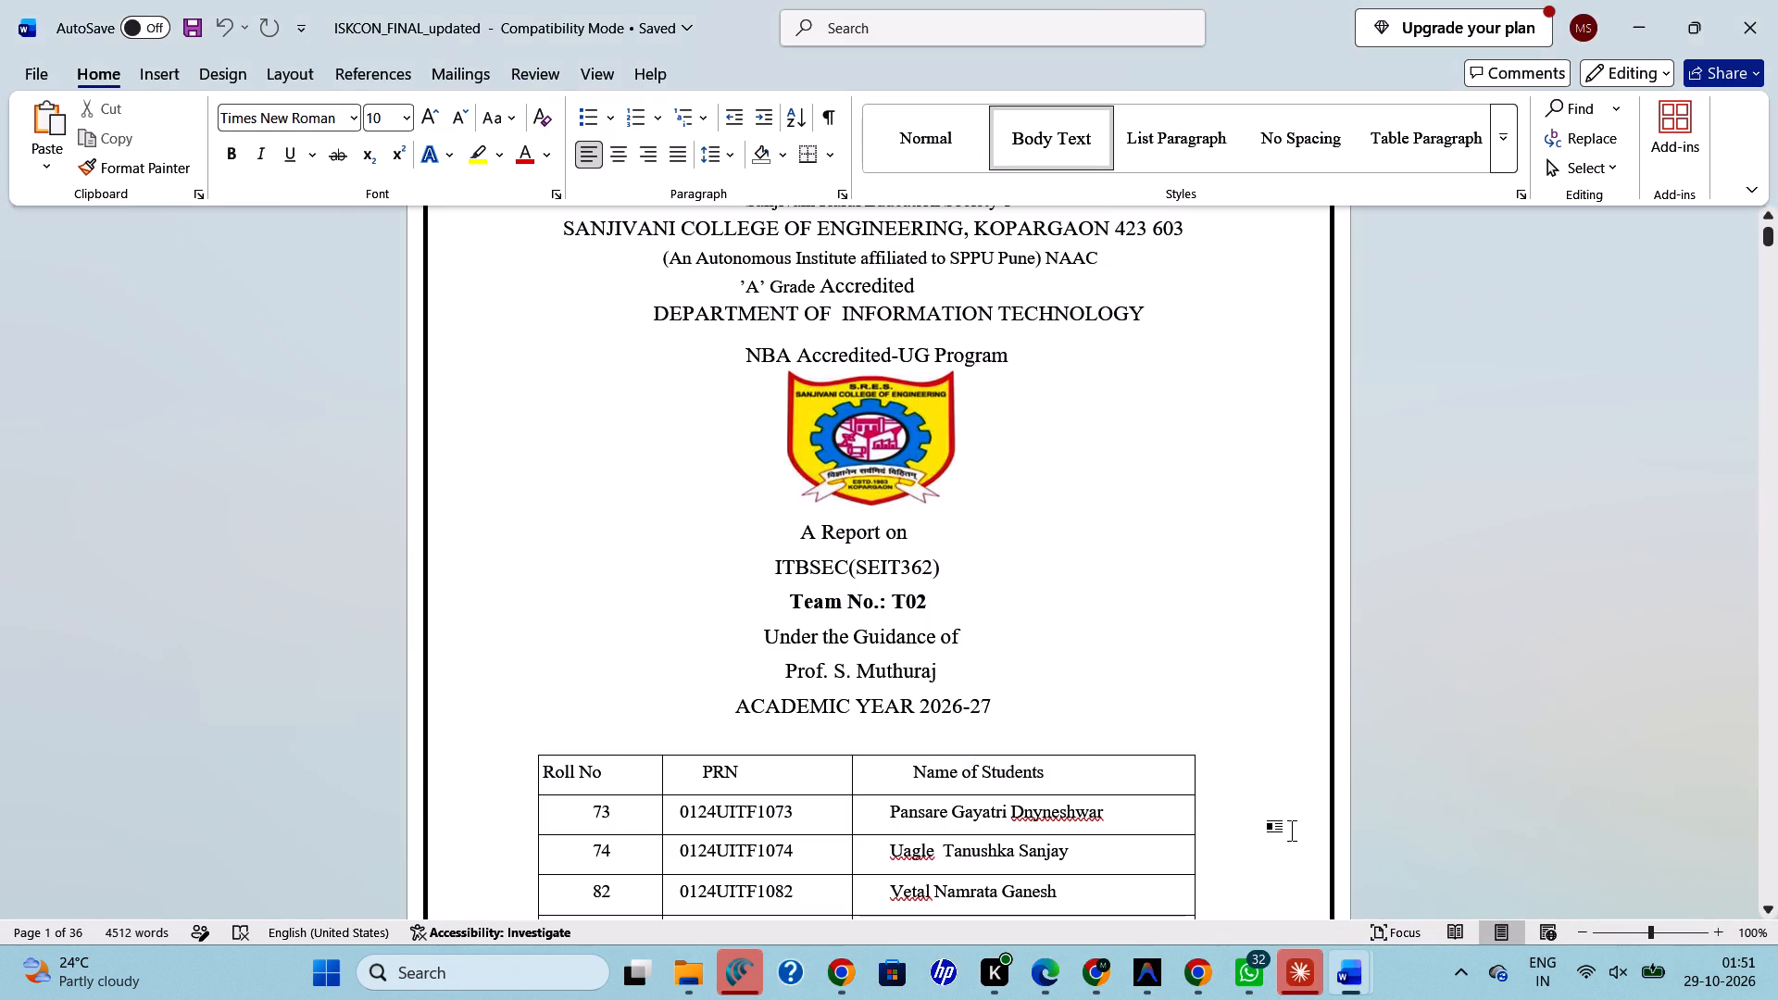
{"action": "scroll", "coordinate": [1292, 831], "scroll_direction": "down", "scroll_amount": 2}
{"action": "scroll", "coordinate": [1271, 819], "scroll_direction": "up", "scroll_amount": 1}
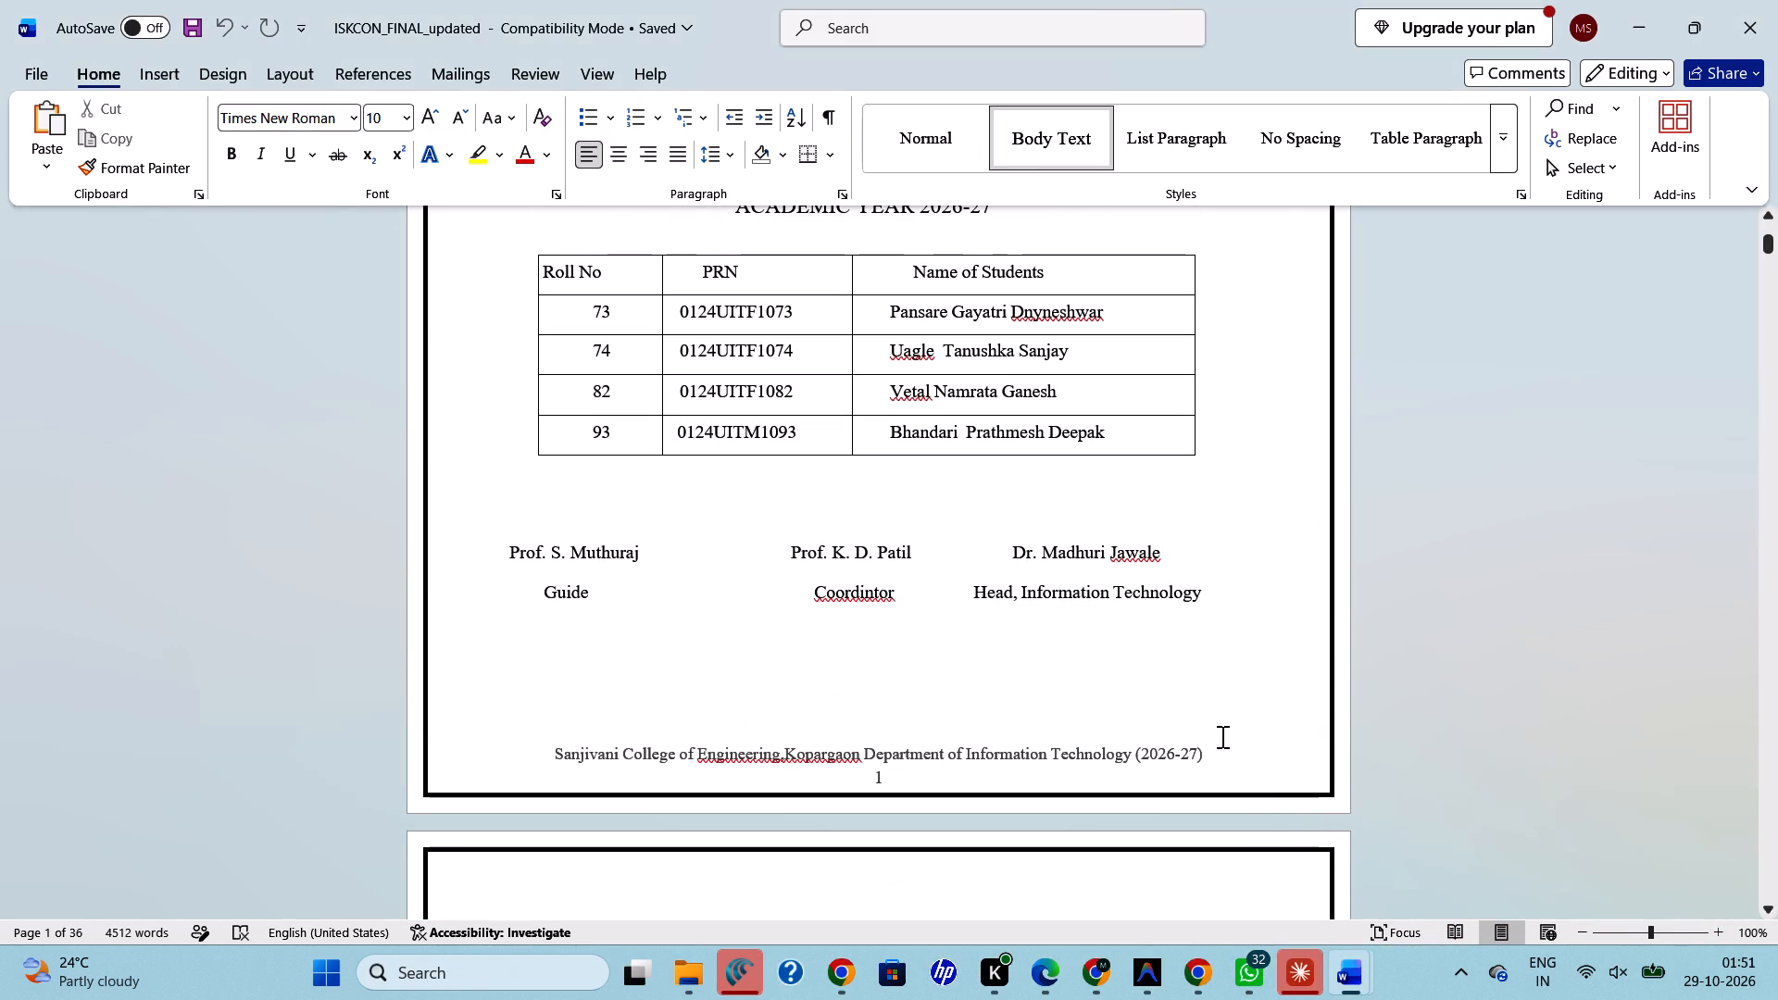
{"action": "double_click", "coordinate": [1205, 594]}
{"action": "left_click", "coordinate": [1176, 566]}
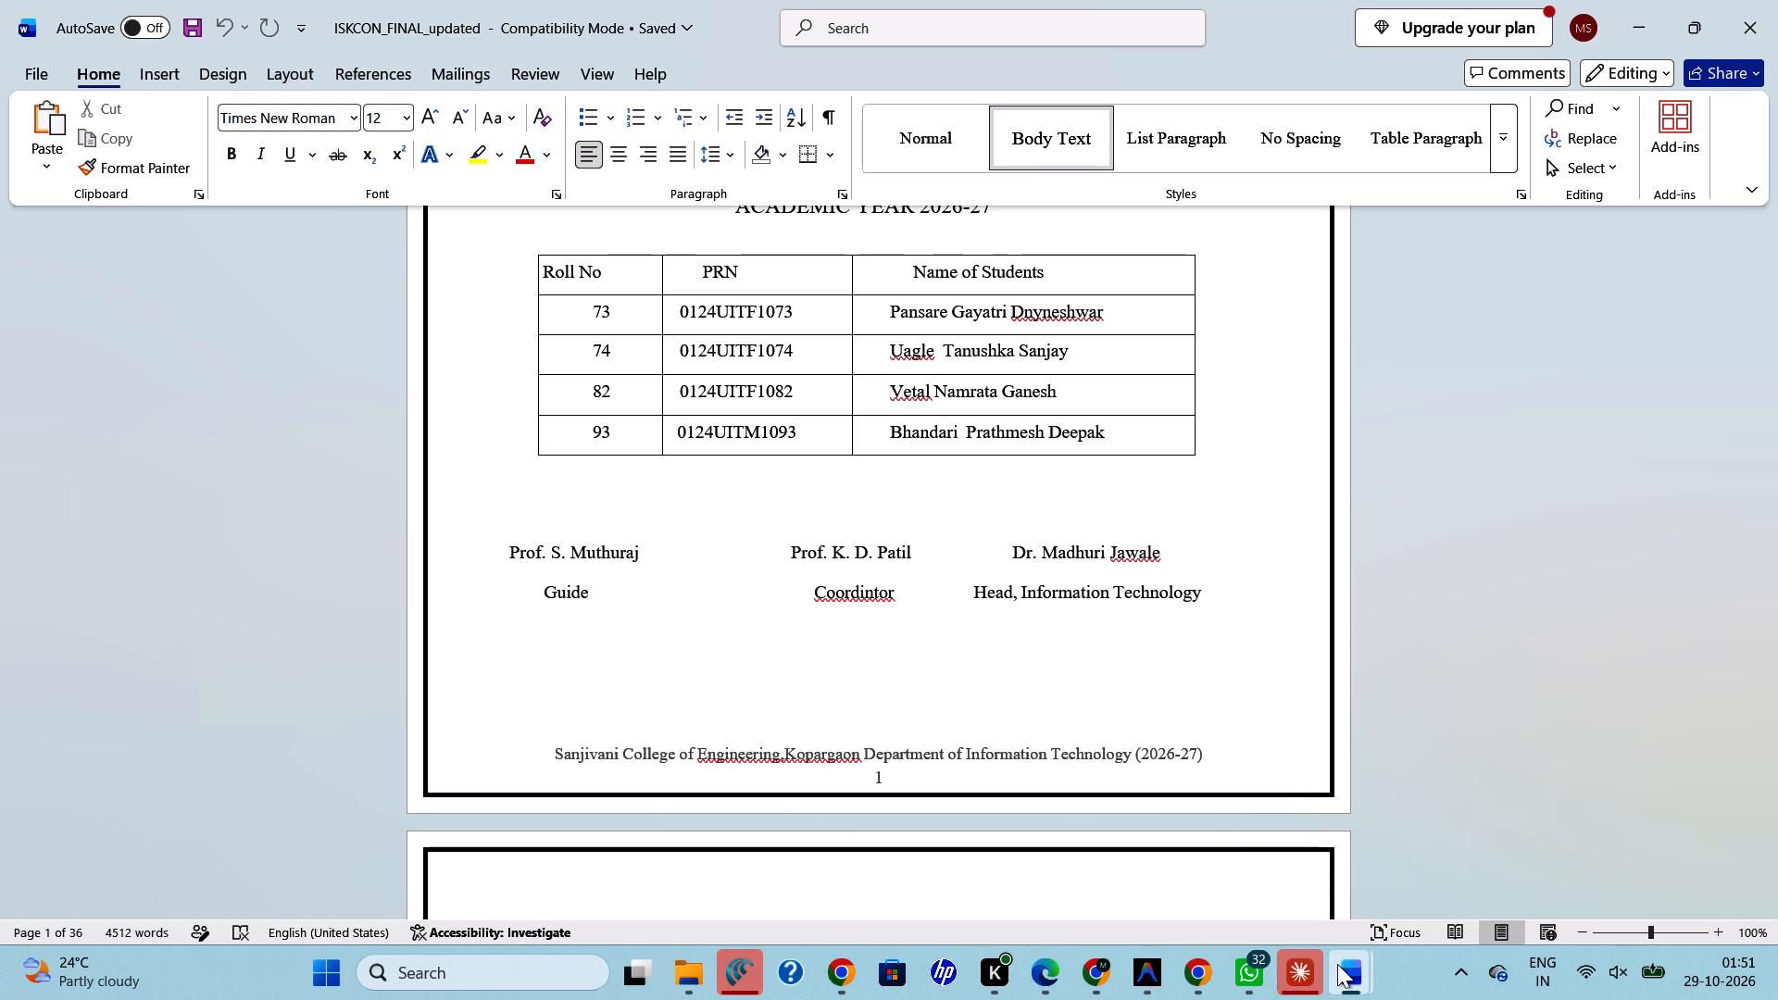
{"action": "left_click", "coordinate": [1374, 852]}
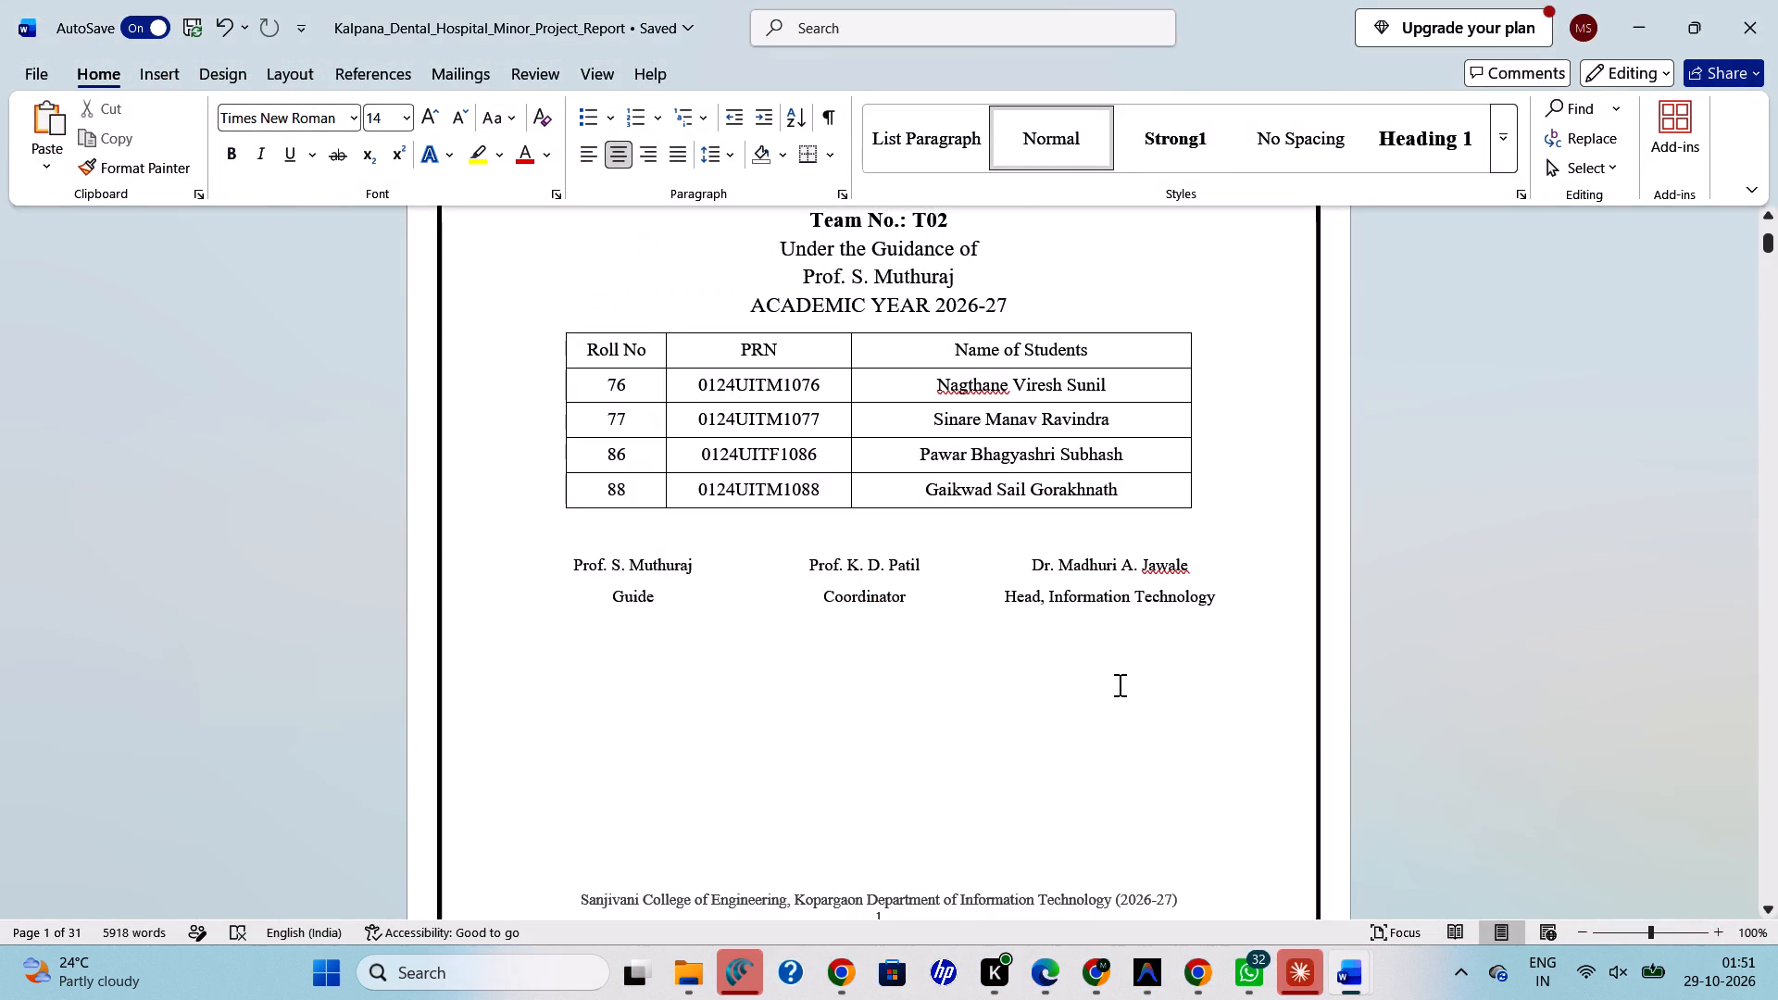
Insert one blank line between the student table and the guide, coordinator and department head block.
{"action": "left_click", "coordinate": [1188, 529]}
{"action": "key", "text": "Return"}
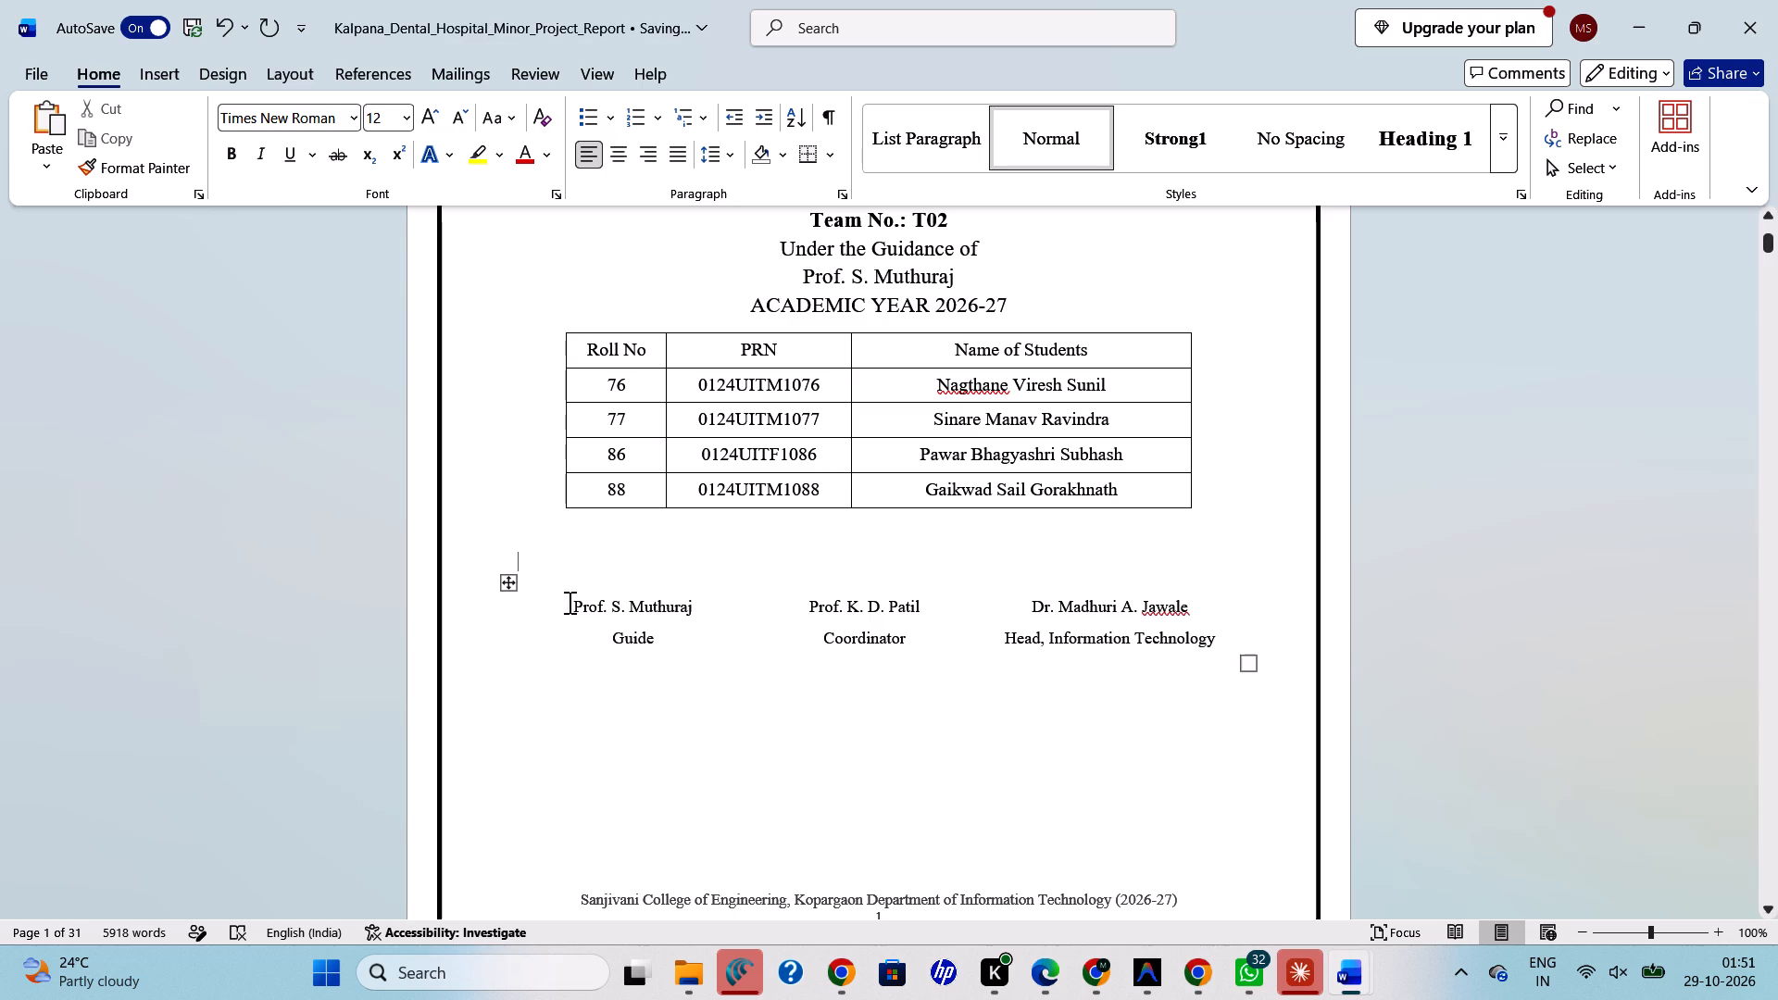
Set the font size of the guide, coordinator and department head block to 12.
{"action": "left_click_drag", "start_coordinate": [561, 606], "coordinate": [1158, 655]}
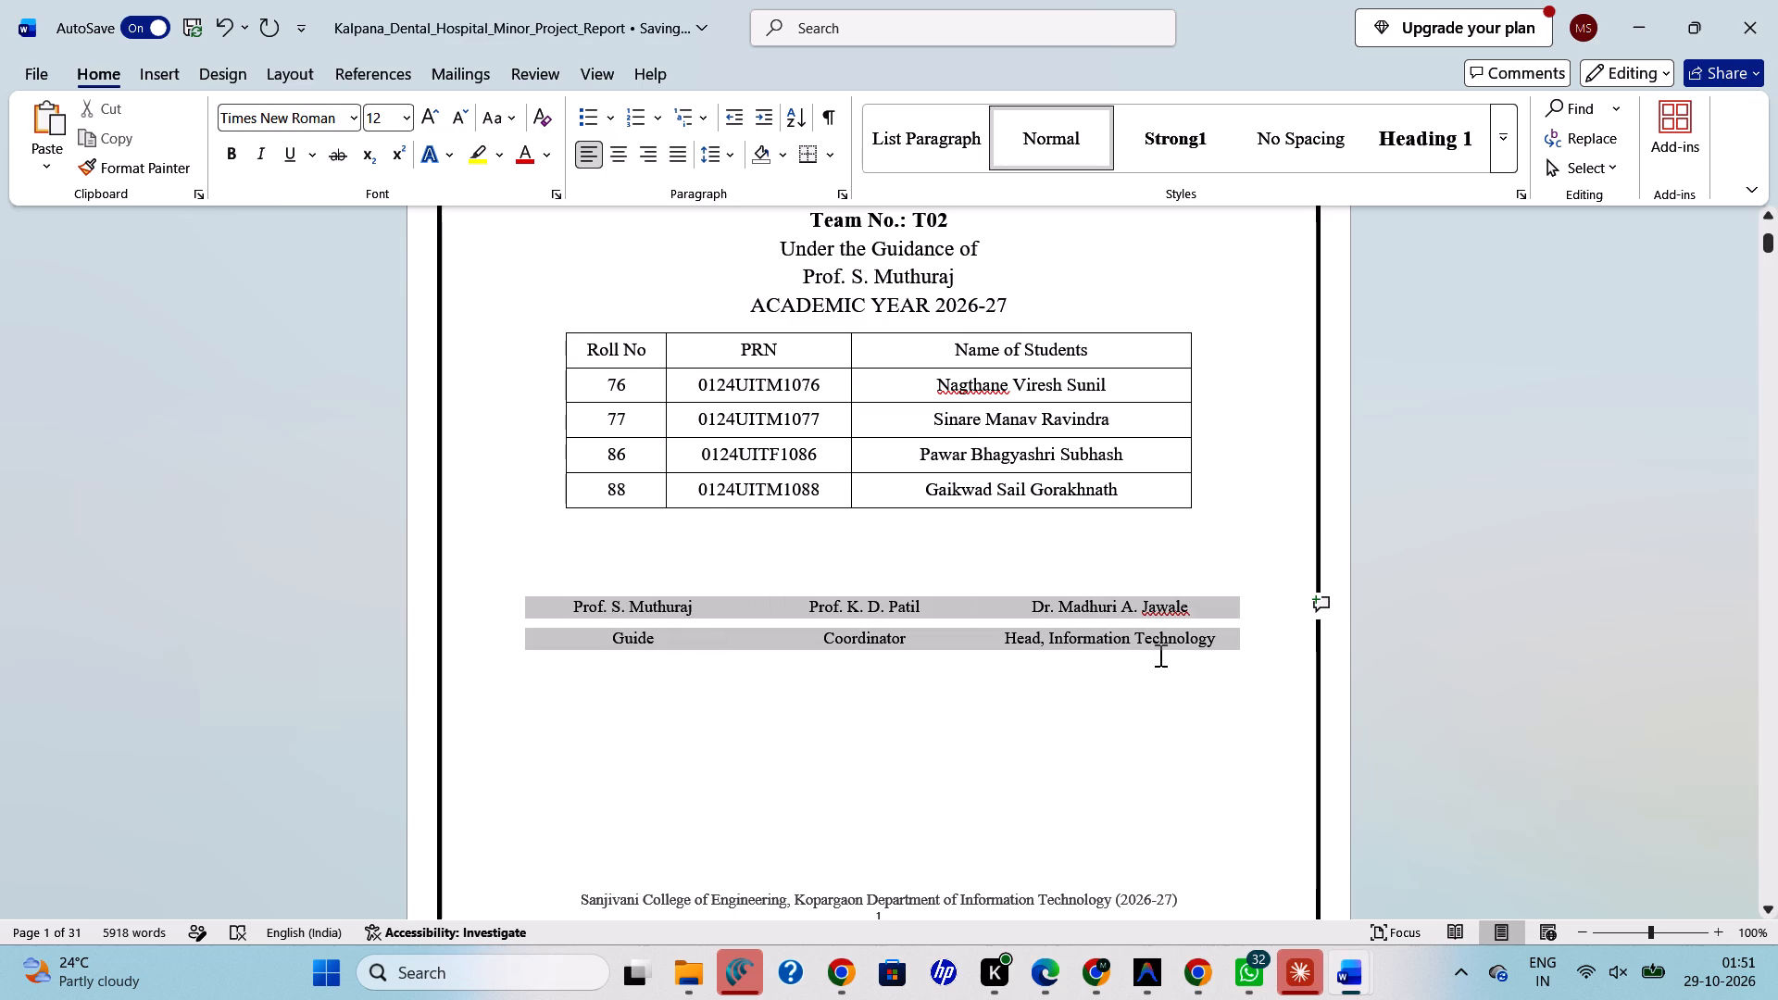
{"action": "left_click_drag", "start_coordinate": [1158, 655], "coordinate": [1246, 629]}
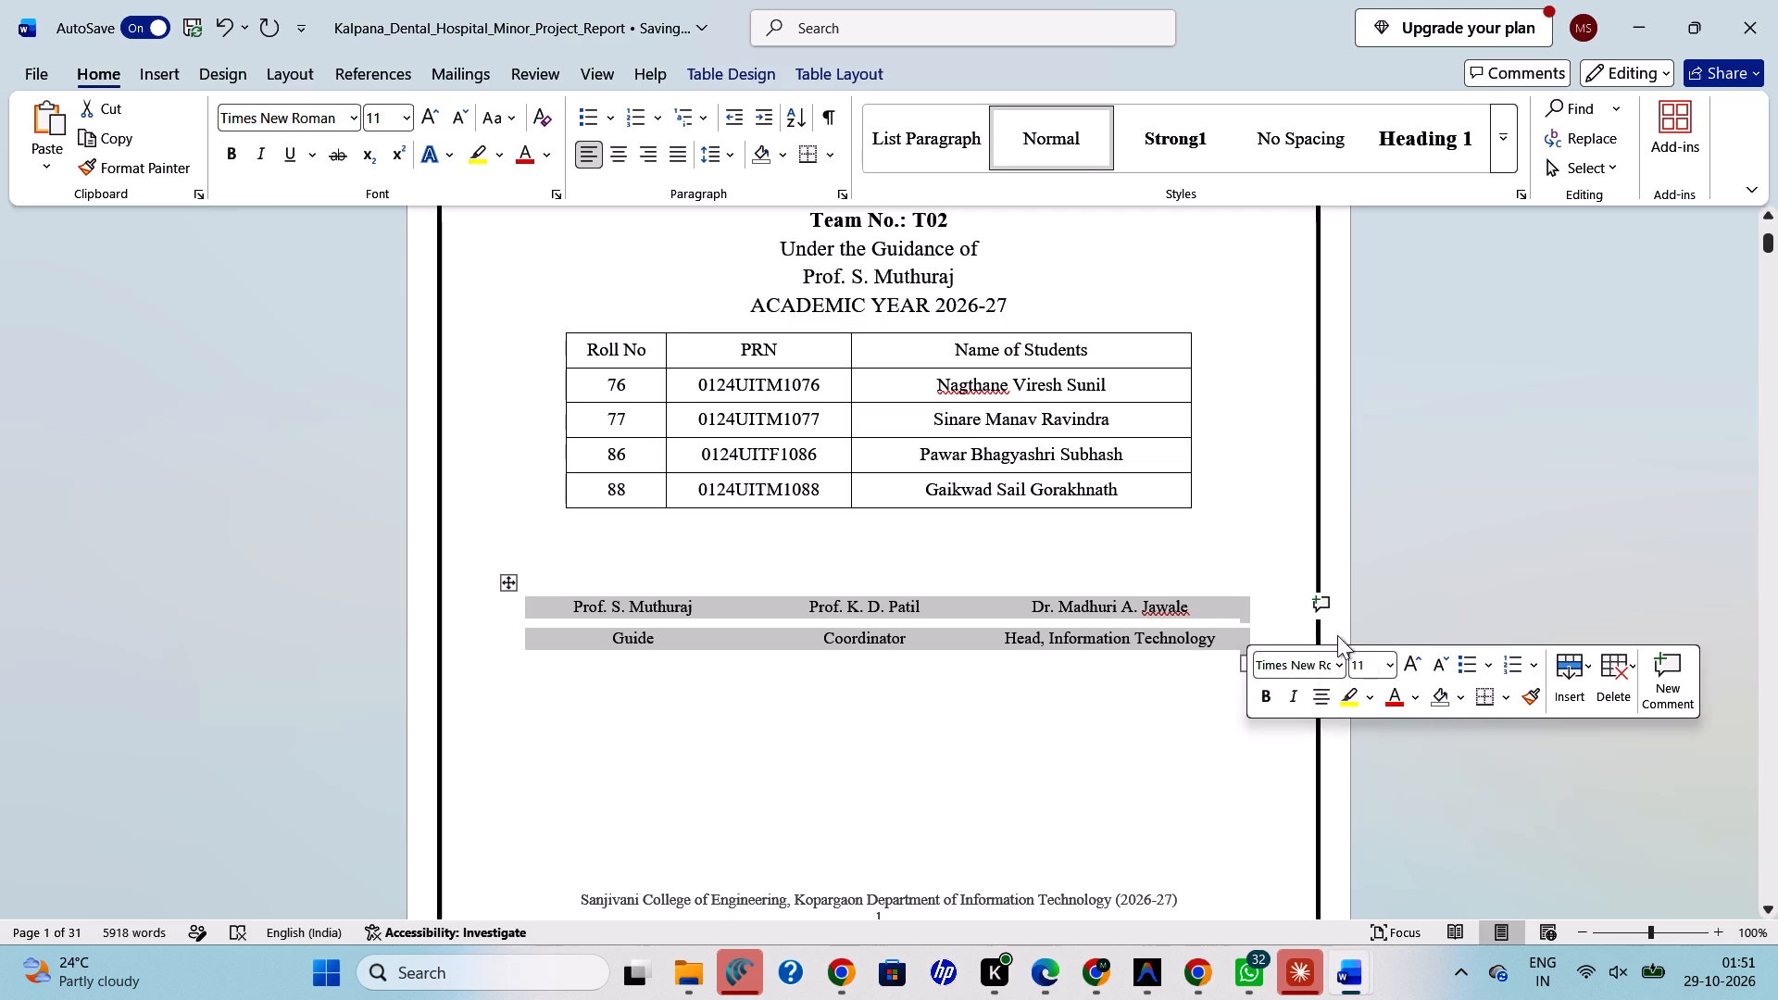
{"action": "left_click", "coordinate": [1388, 668]}
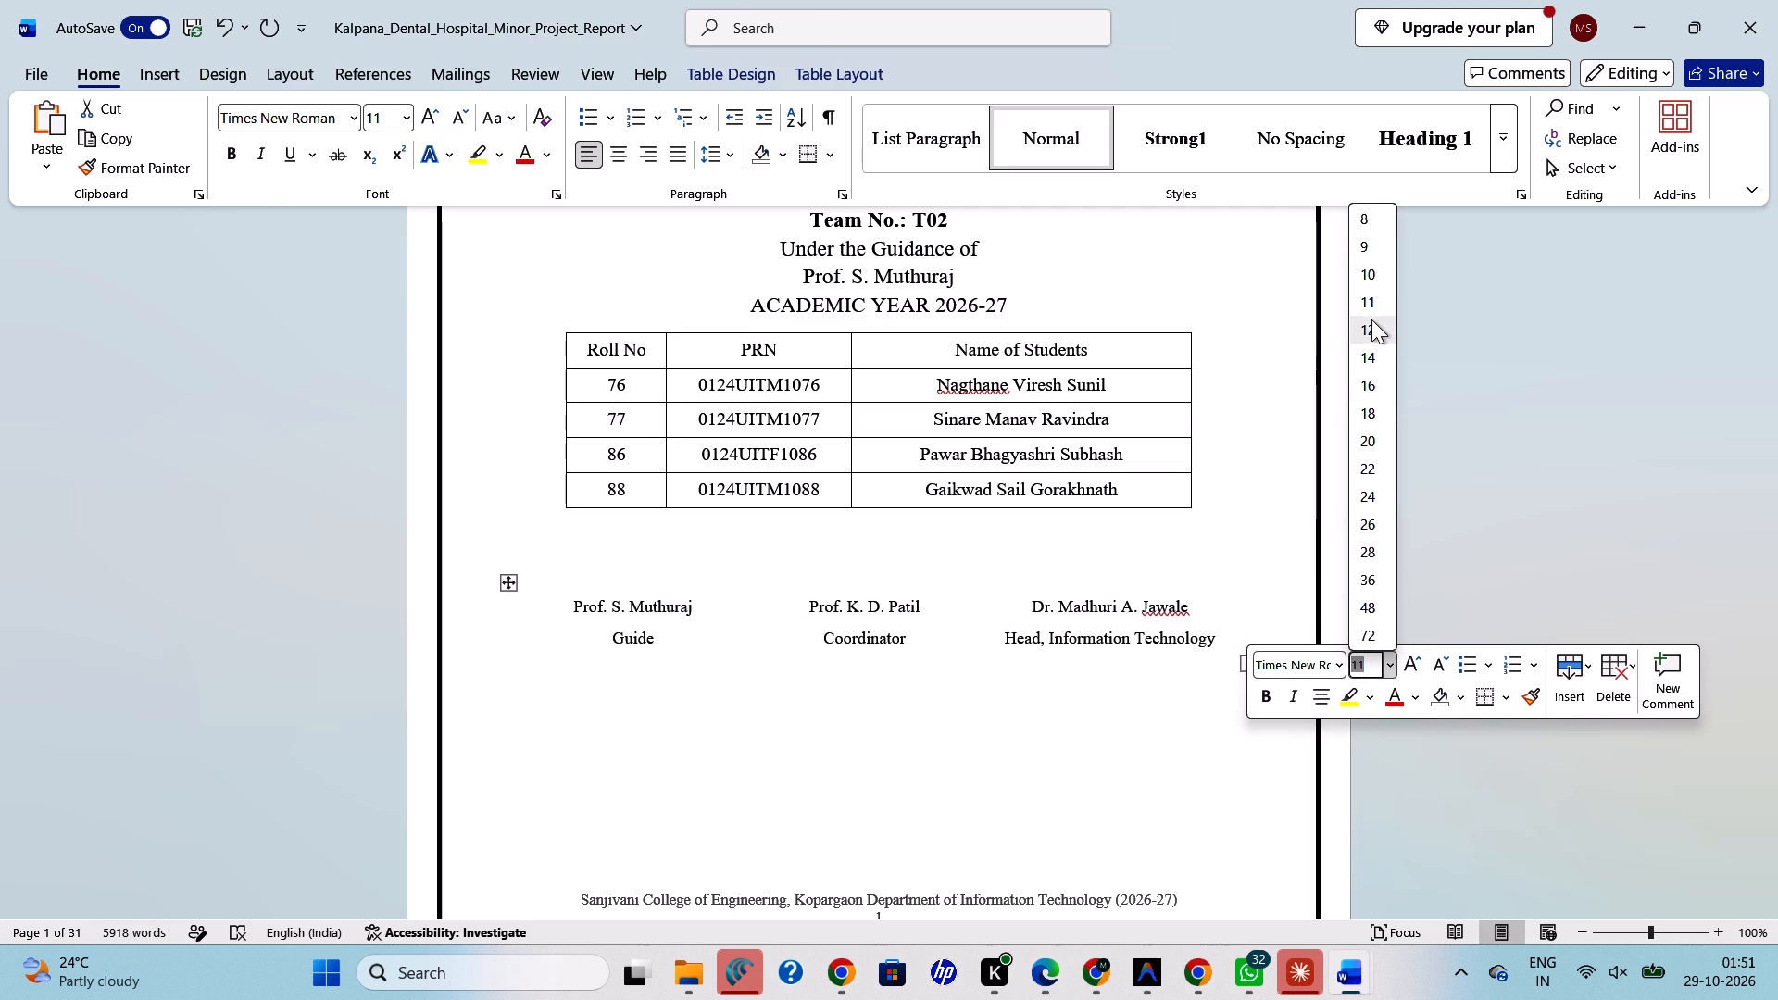
{"action": "left_click", "coordinate": [1371, 322]}
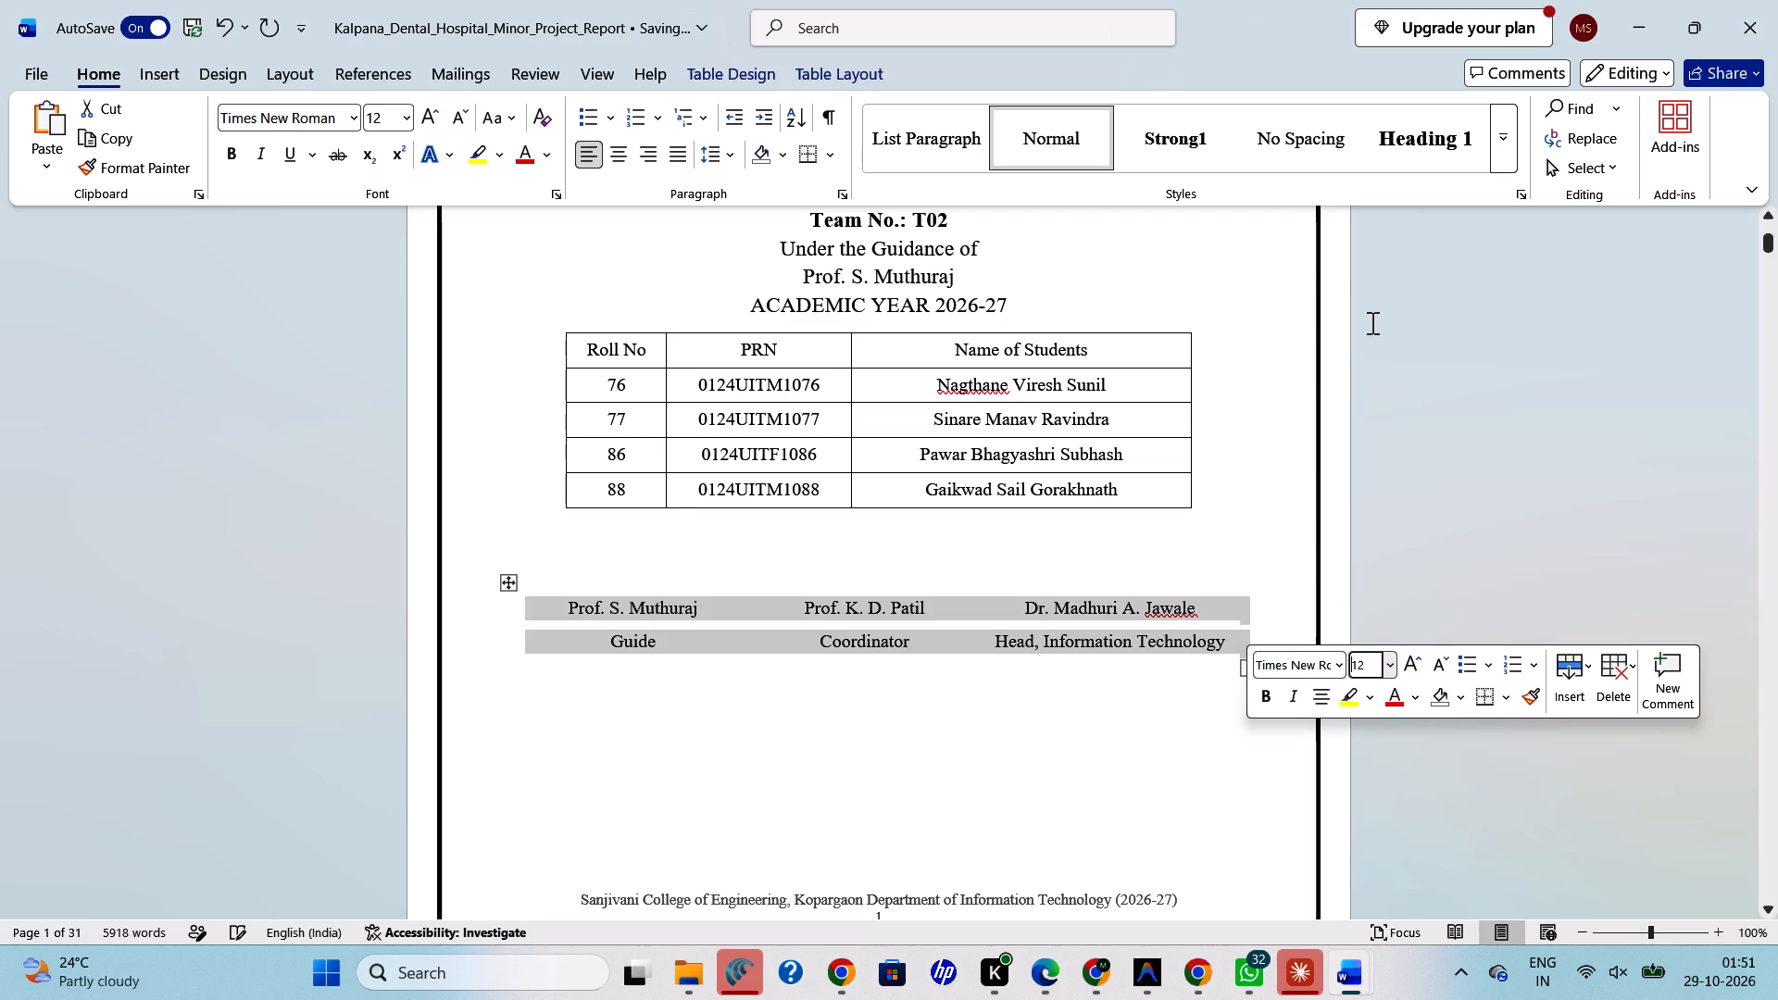
{"action": "left_click", "coordinate": [1054, 794]}
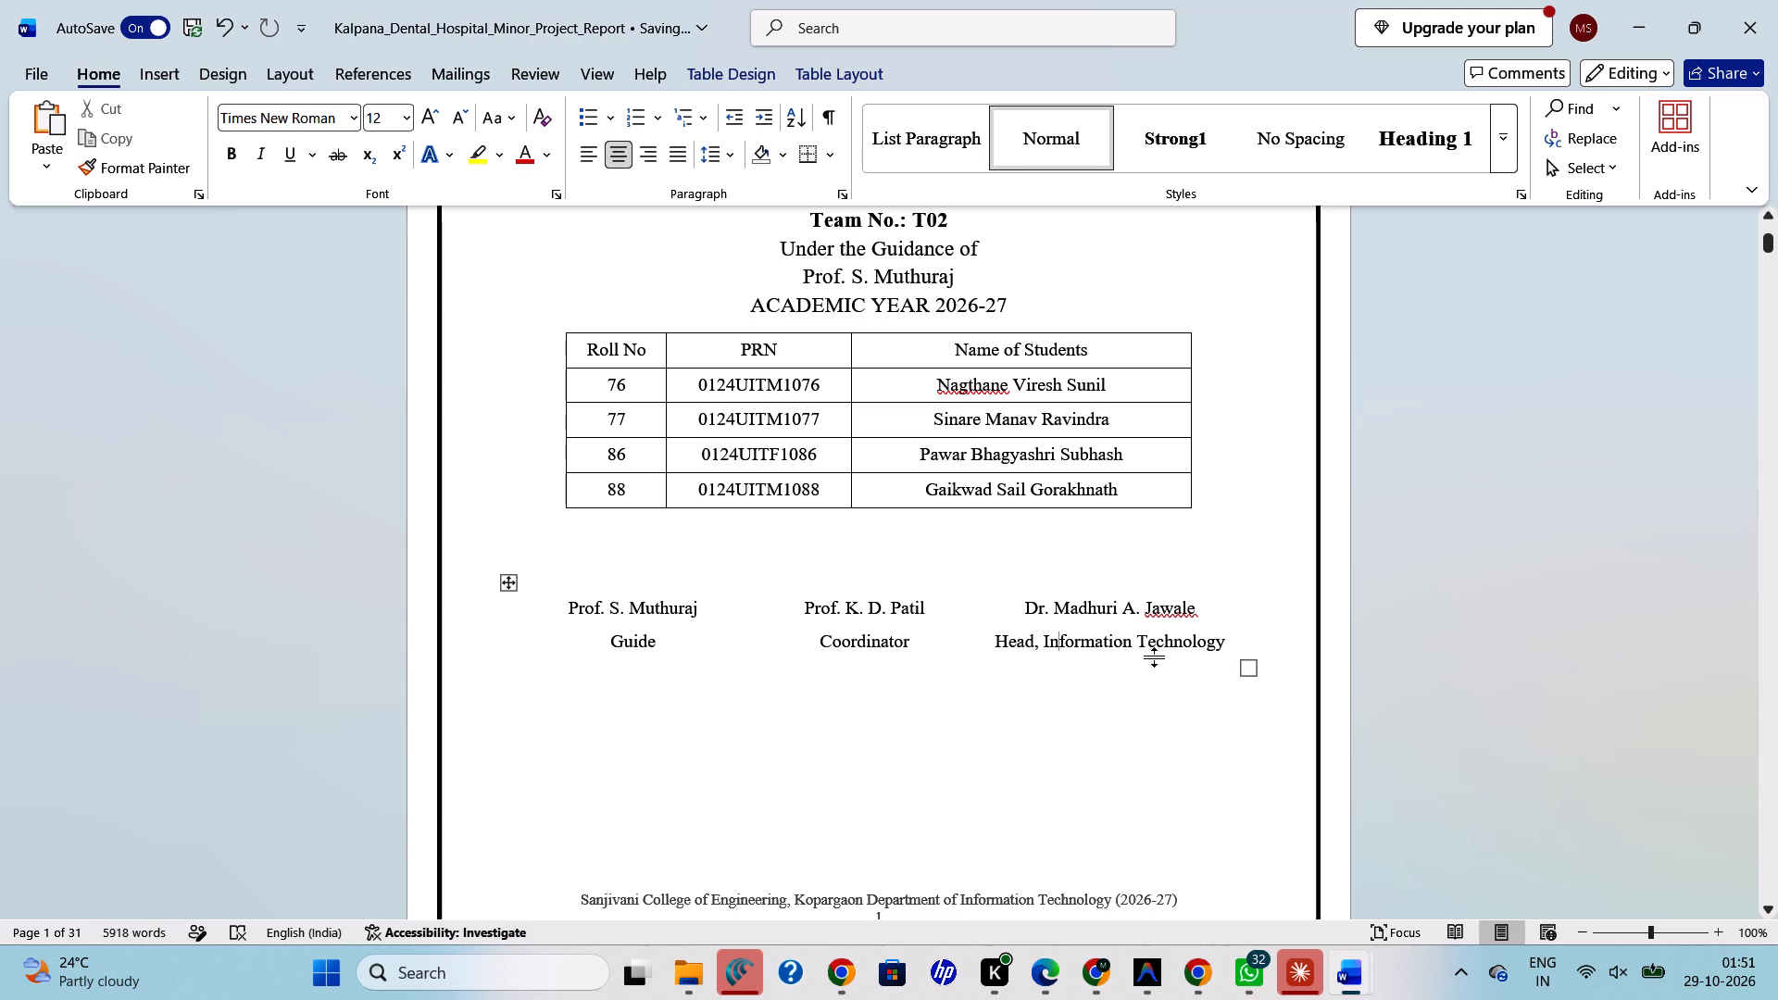
Compare the line spacing of the Kalpana cover page, from the heading to the signatory block, with ISKCON_FINAL_updated.
{"action": "left_click", "coordinate": [1208, 556]}
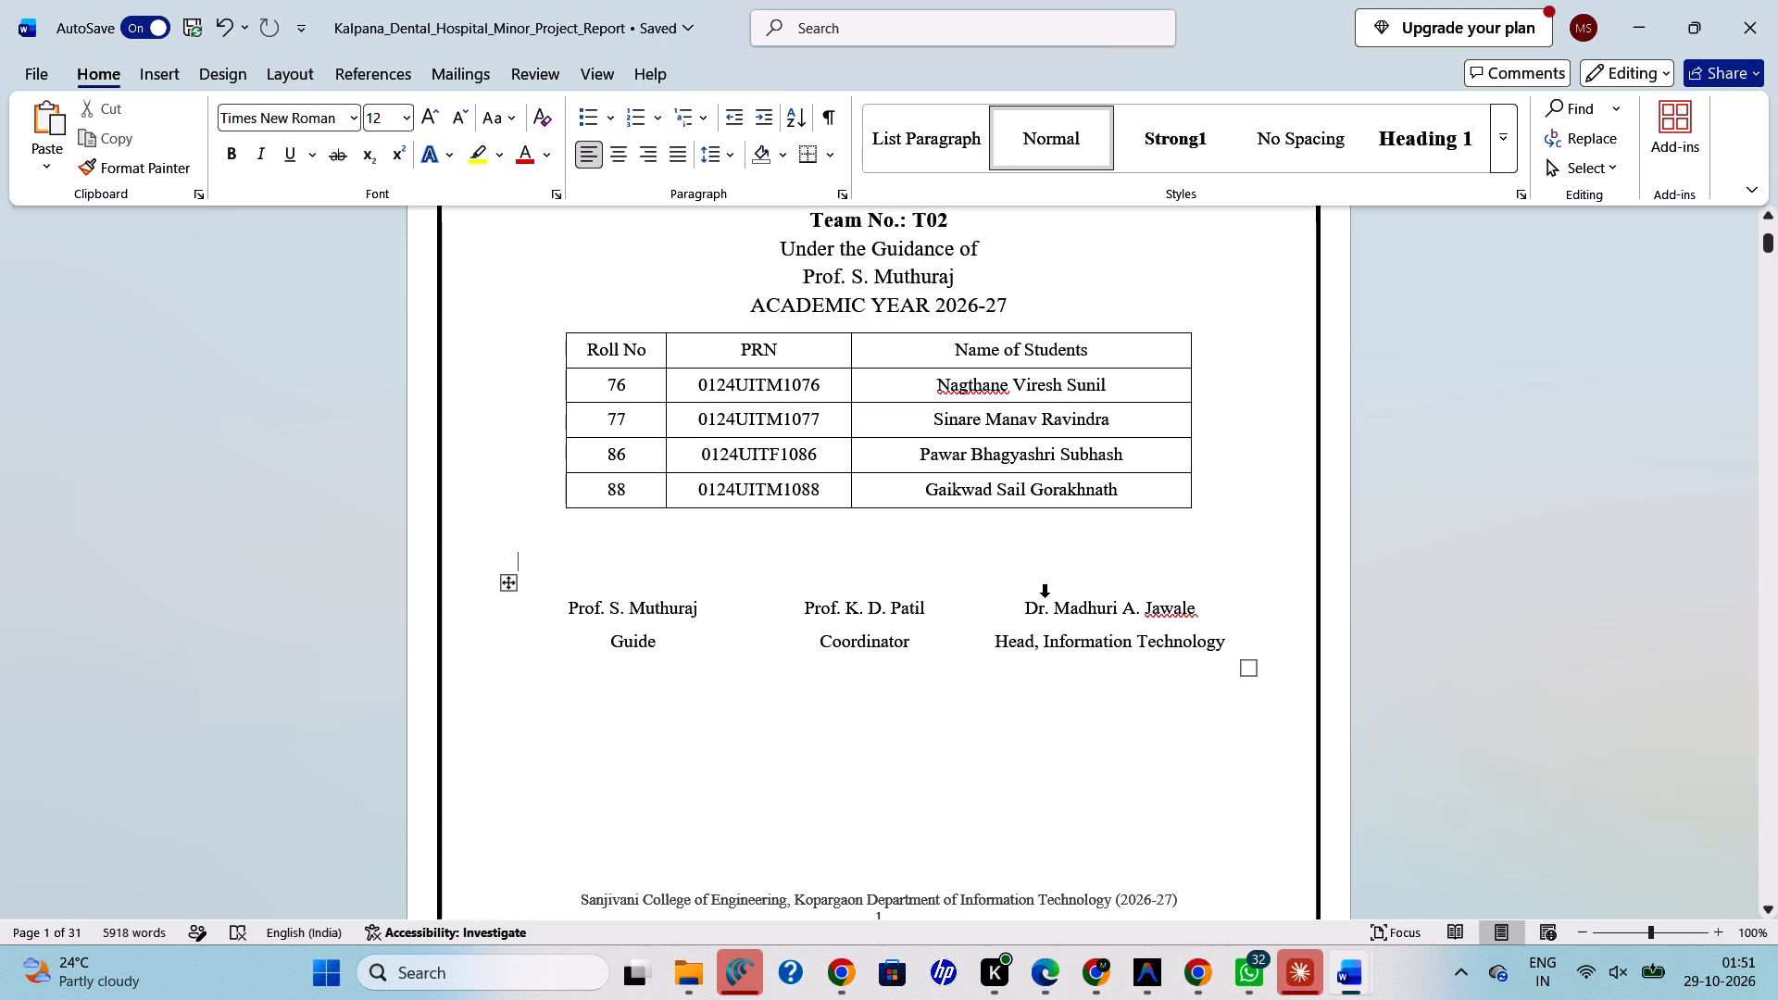
{"action": "scroll", "coordinate": [986, 731], "scroll_direction": "up", "scroll_amount": 1}
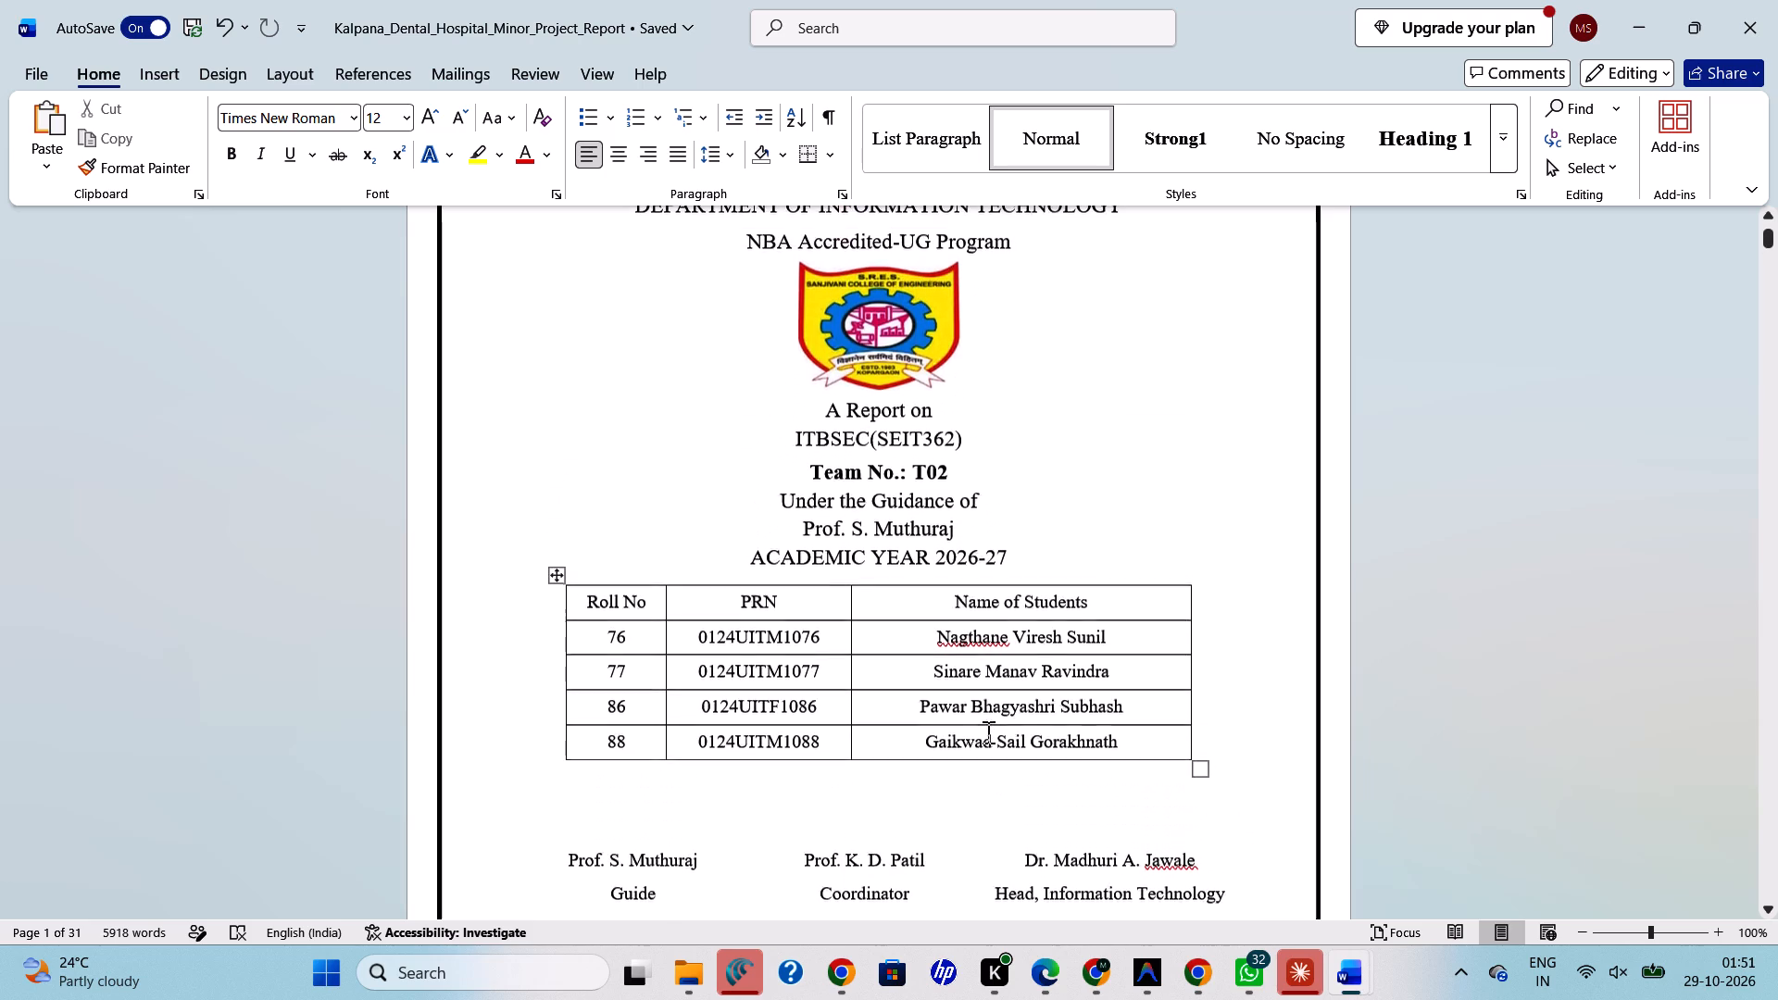
{"action": "scroll", "coordinate": [986, 731], "scroll_direction": "up", "scroll_amount": 1}
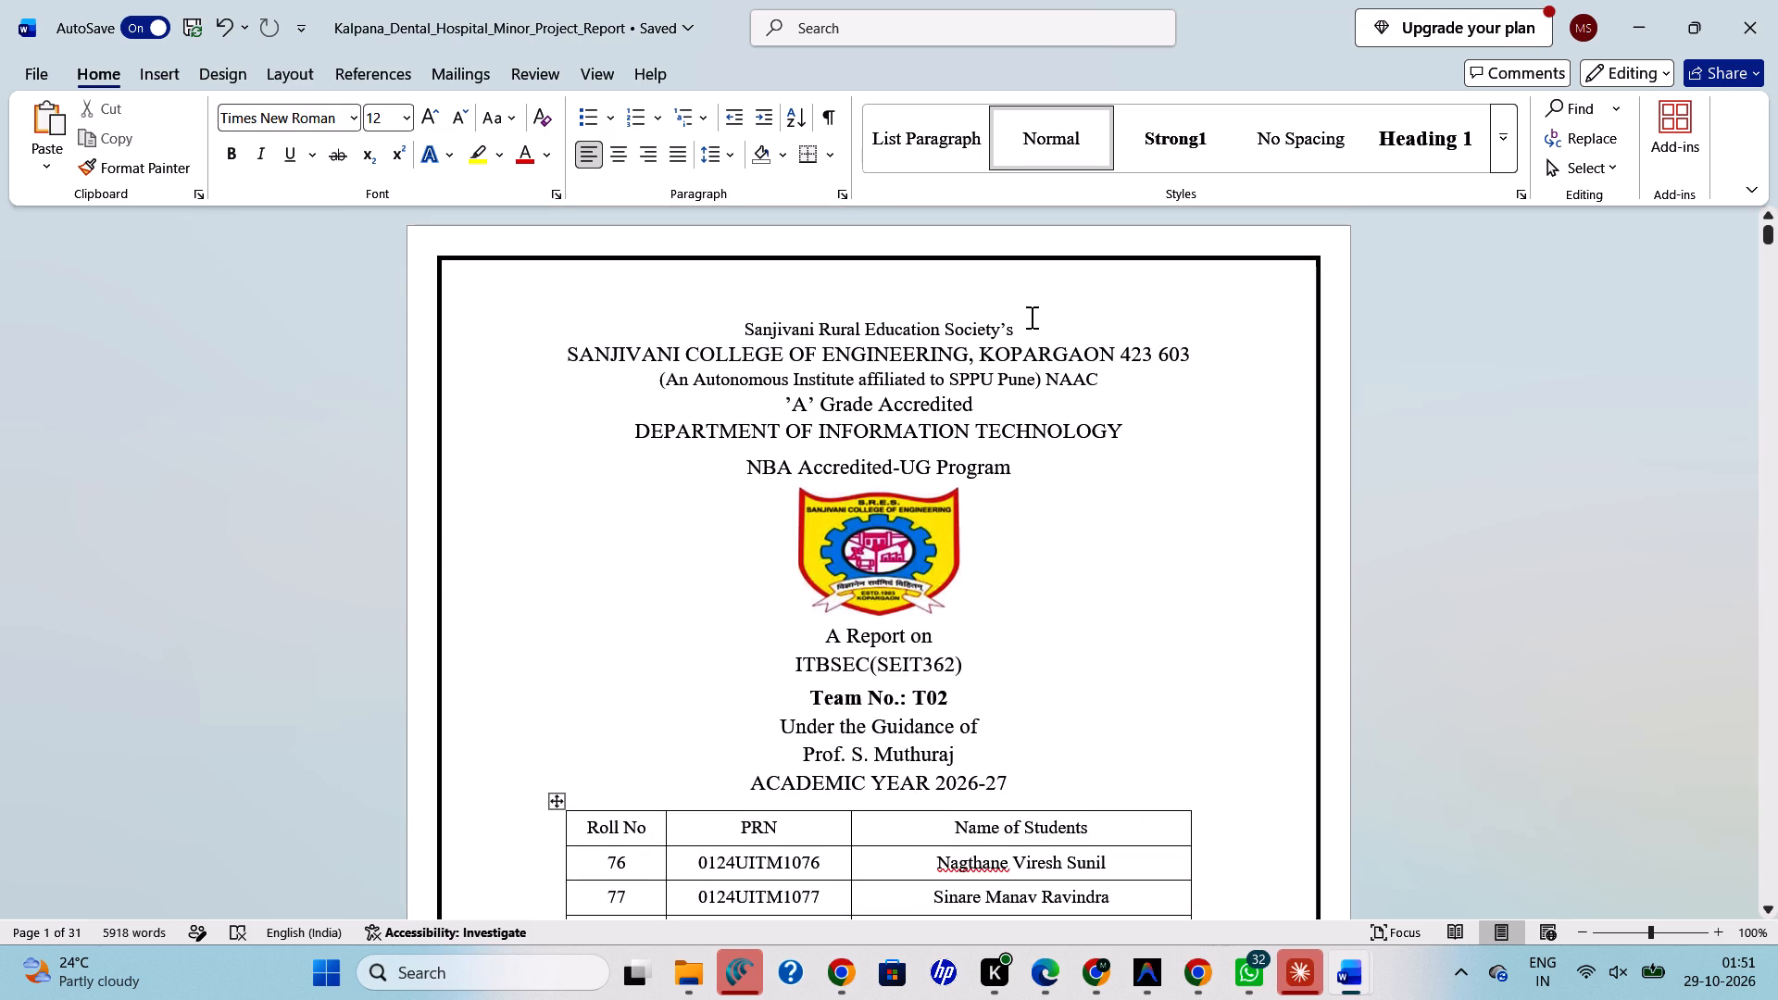
{"action": "left_click", "coordinate": [1028, 324]}
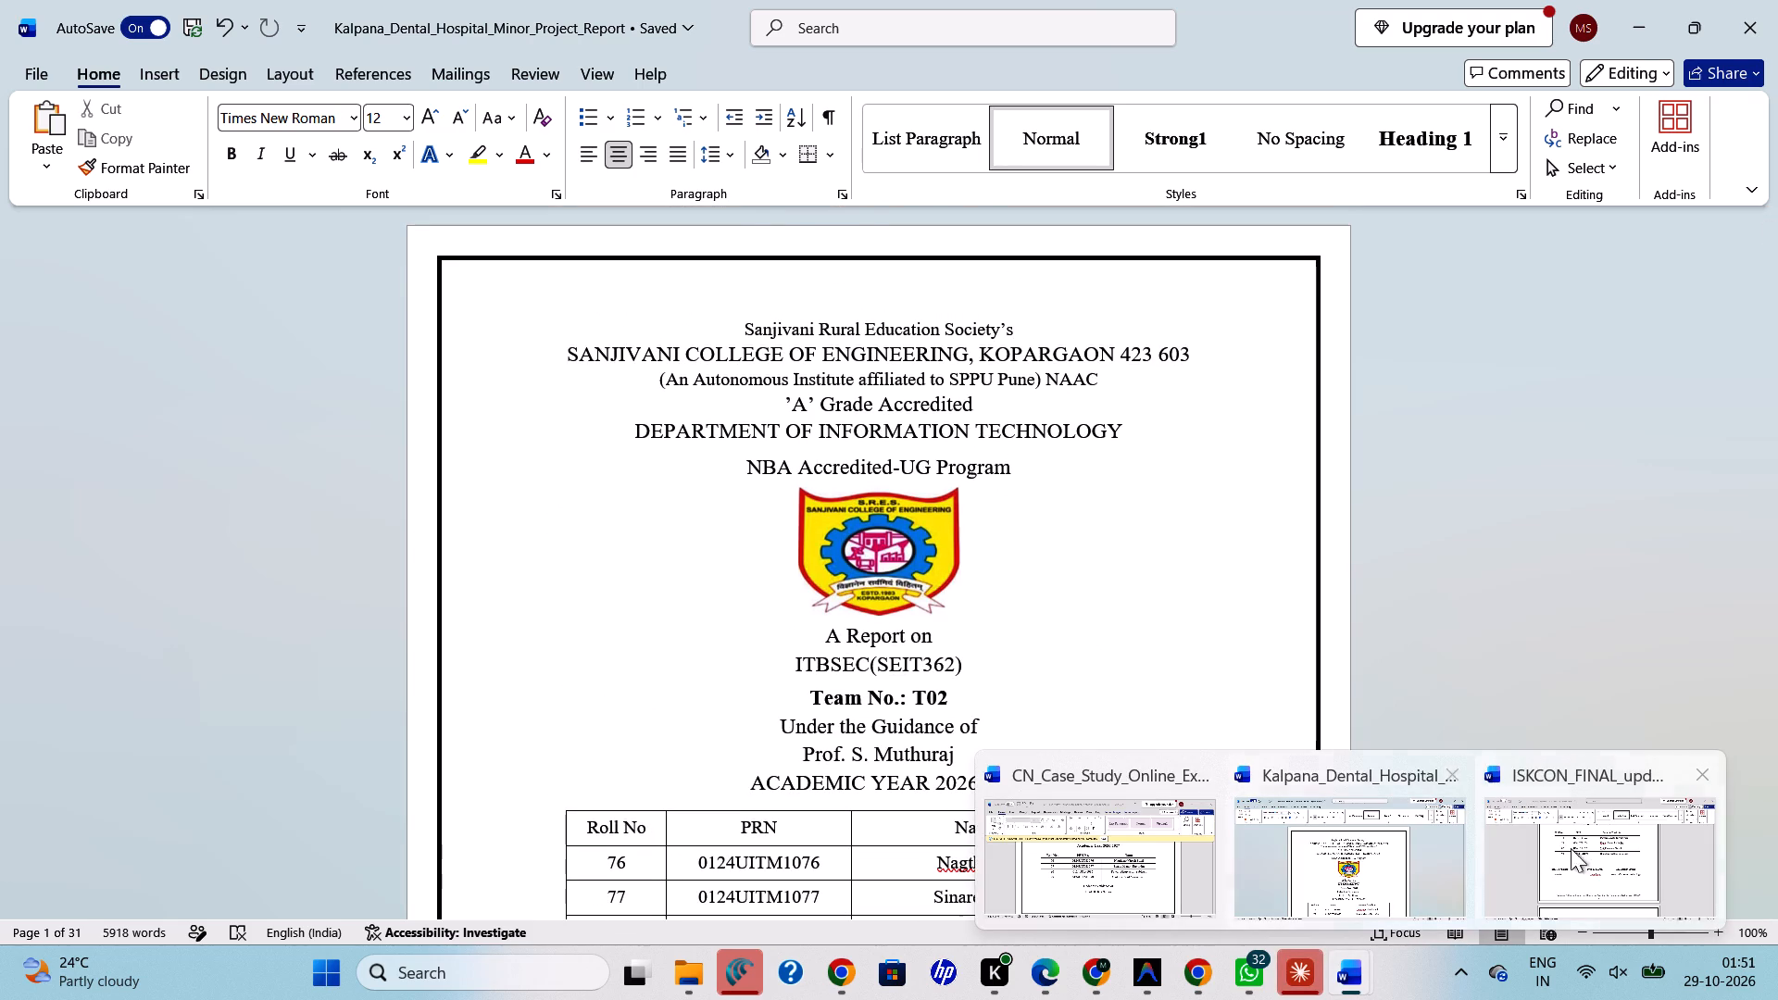
{"action": "left_click", "coordinate": [1610, 833]}
{"action": "left_click", "coordinate": [1264, 558]}
{"action": "scroll", "coordinate": [1264, 558], "scroll_direction": "up", "scroll_amount": 5}
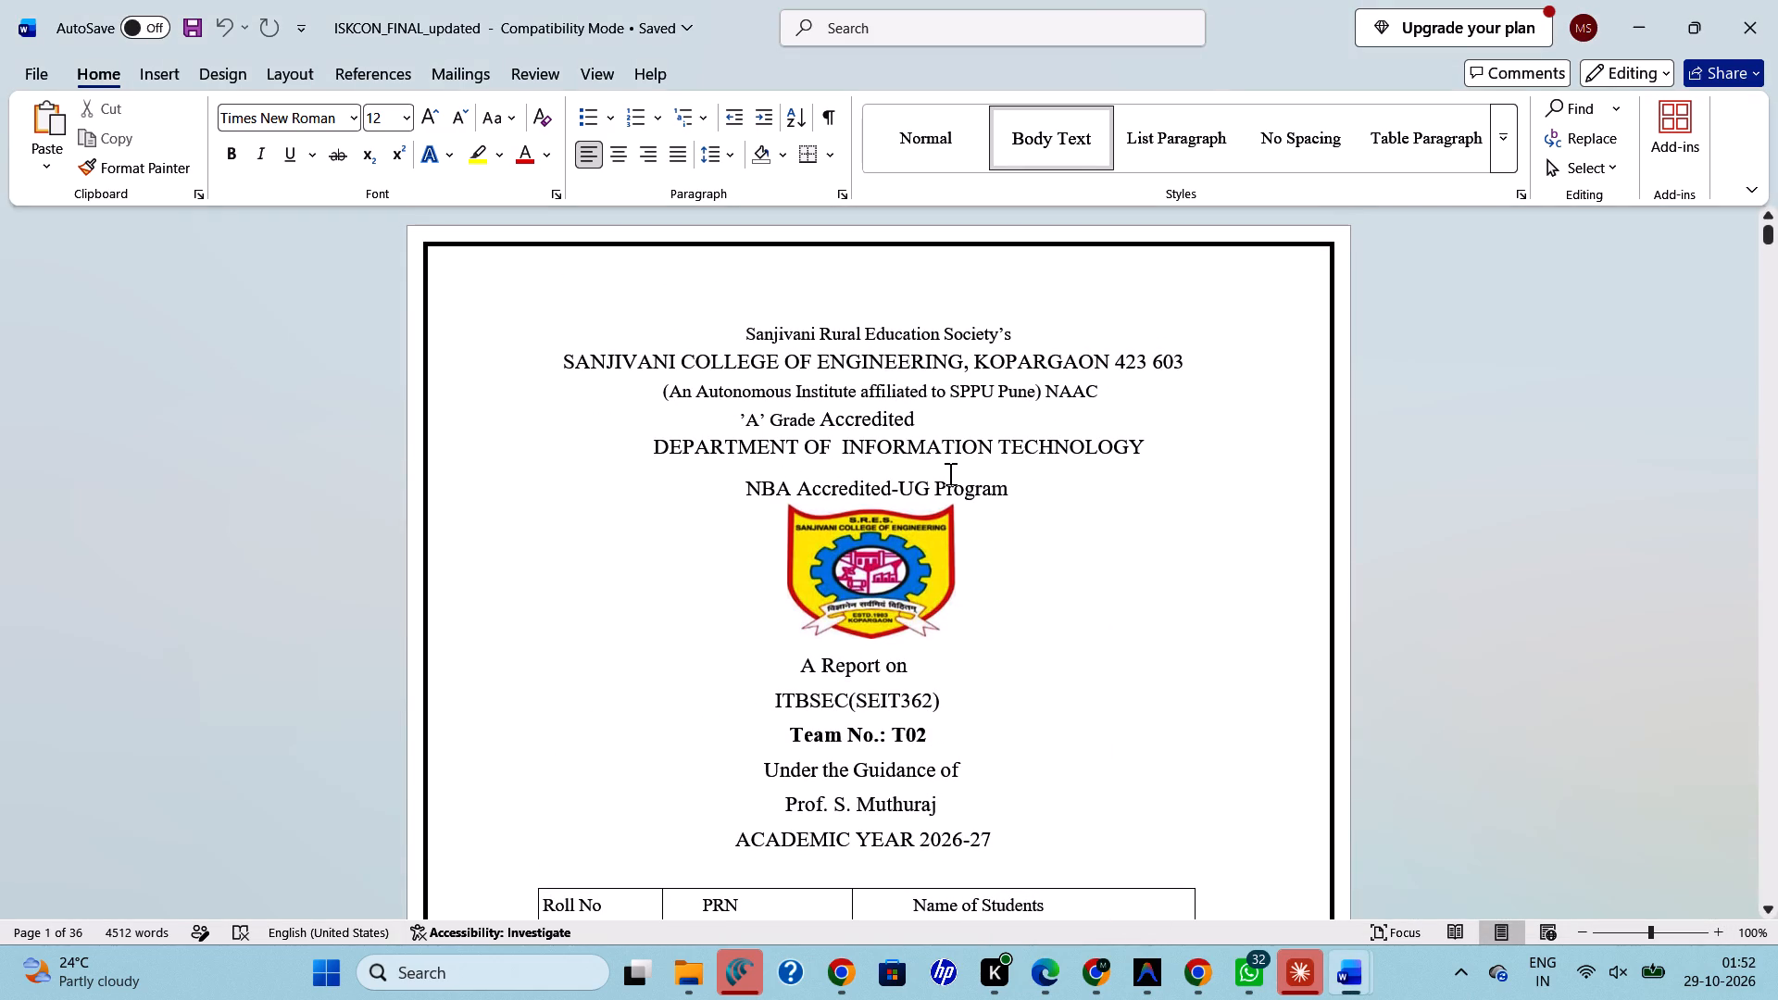
{"action": "scroll", "coordinate": [948, 473], "scroll_direction": "down", "scroll_amount": 1}
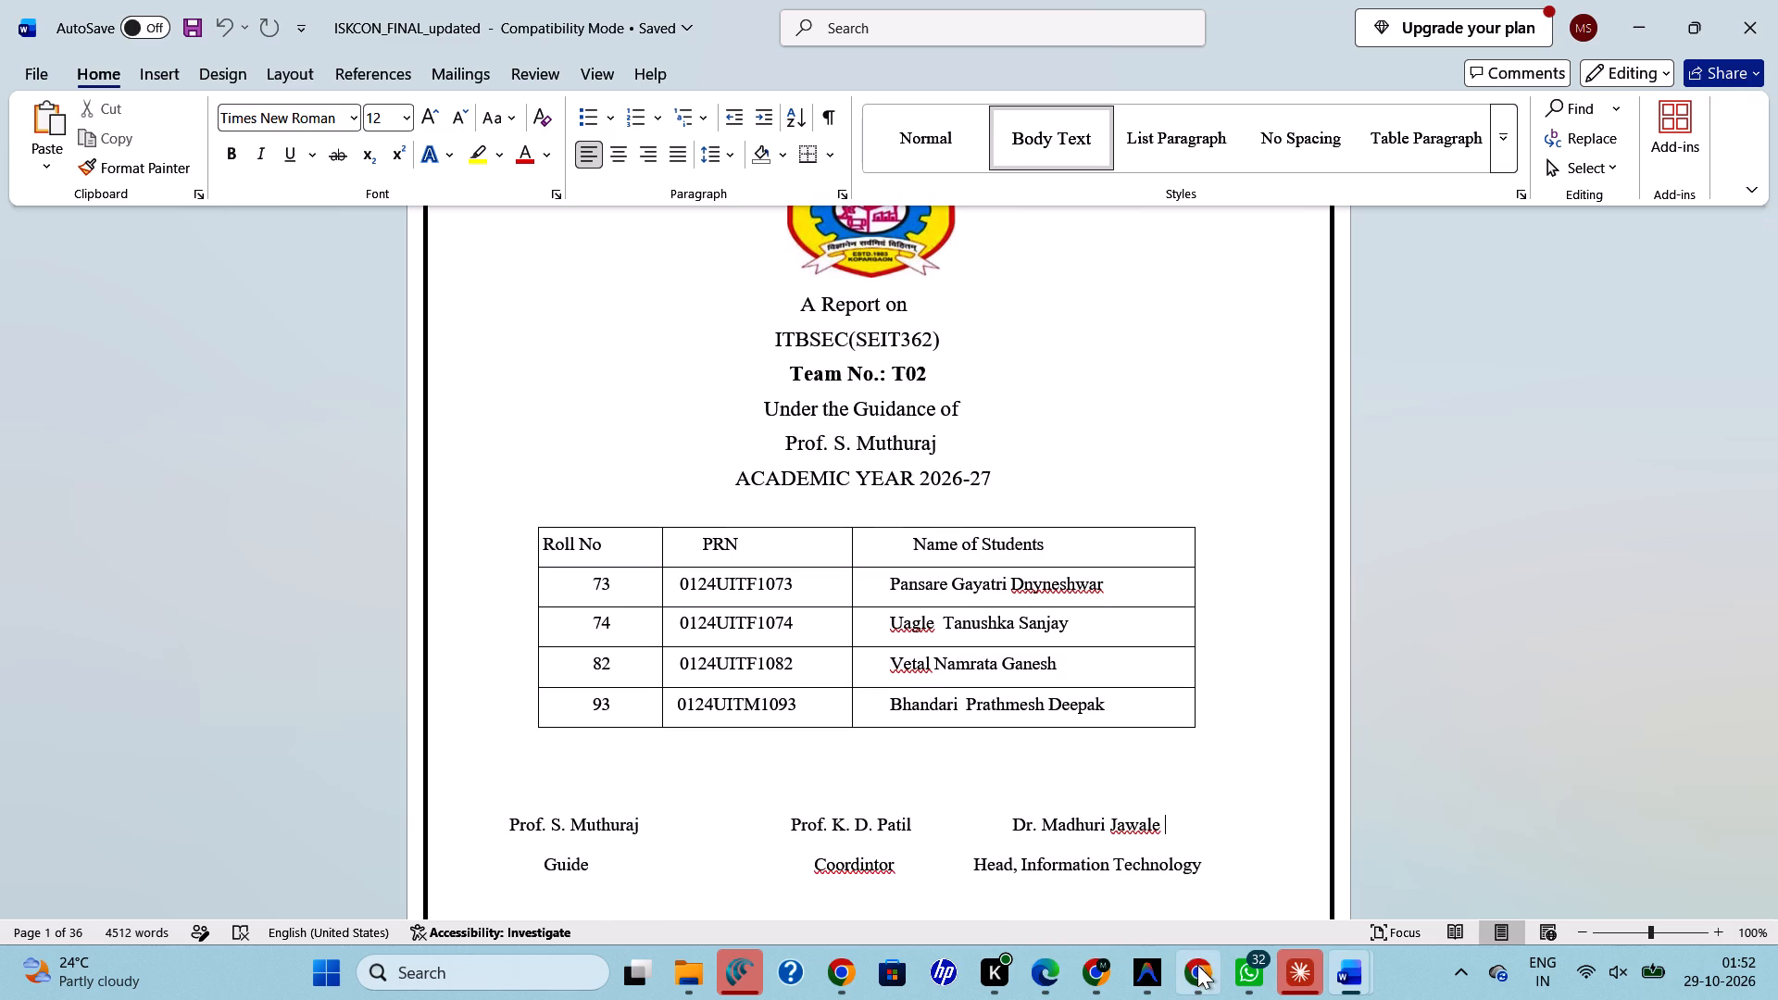
{"action": "left_click", "coordinate": [1351, 922]}
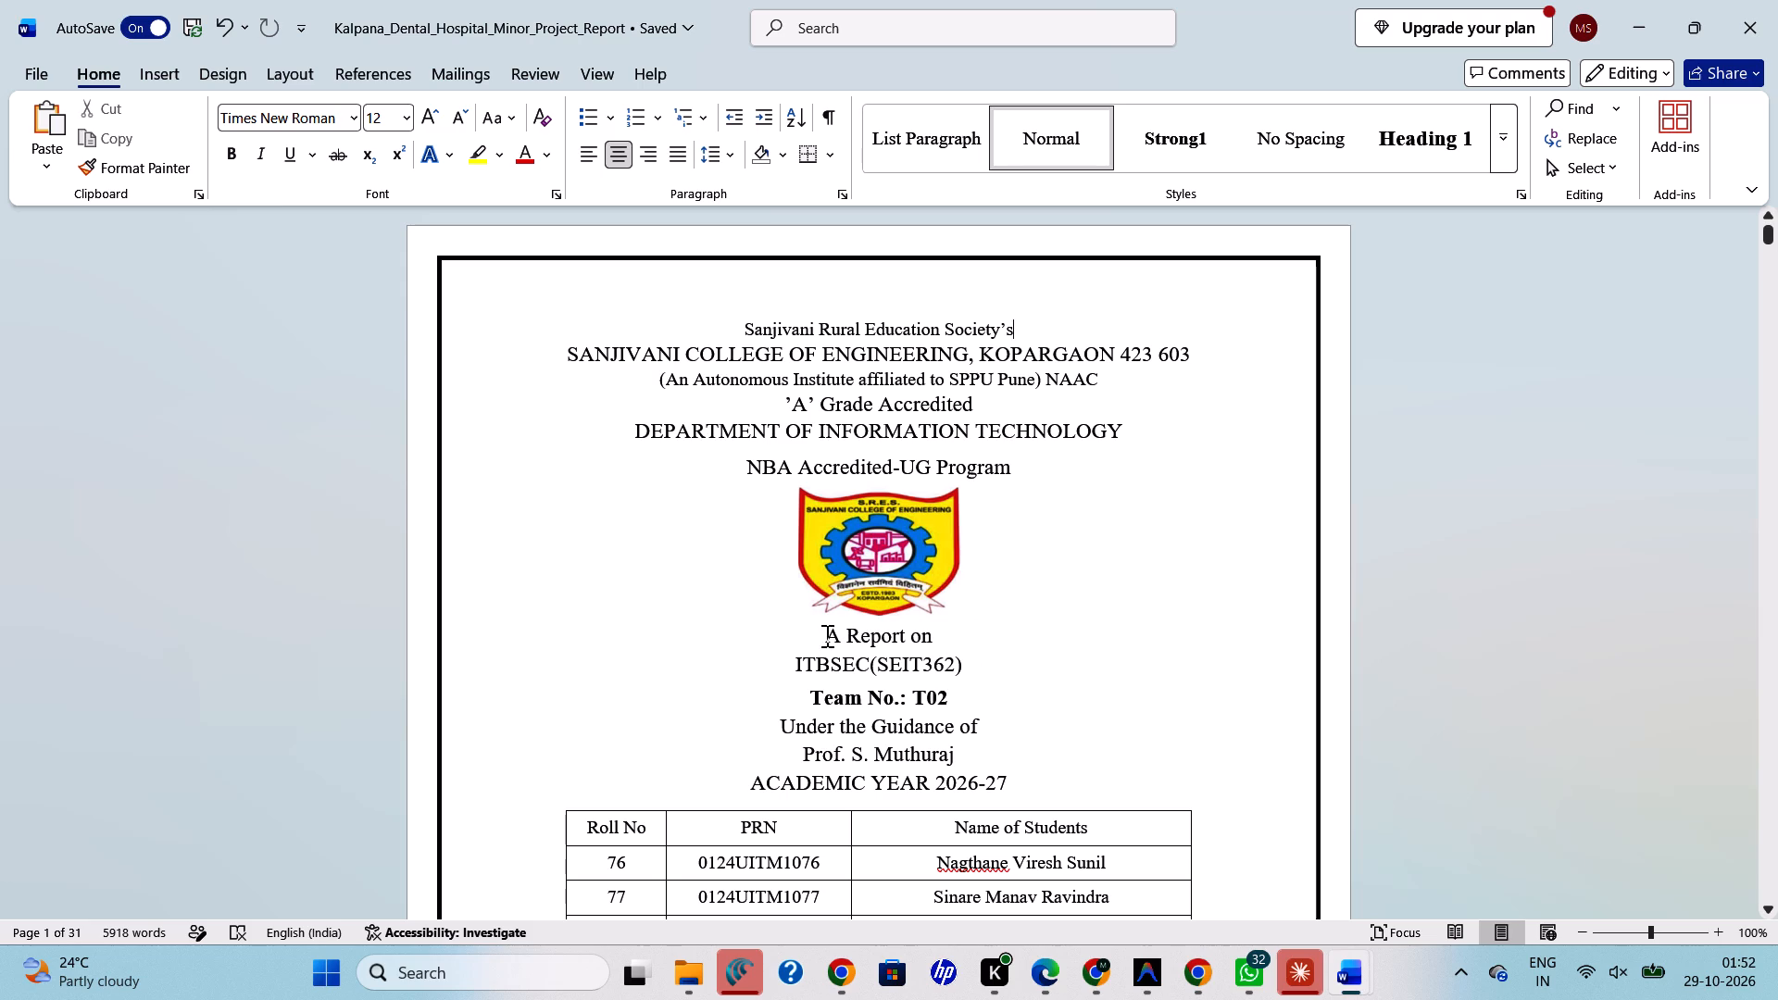
Add space after each paragraph from "A Report on" to "ACADEMIC YEAR 2026-27" on the Kalpana cover page.
{"action": "left_click_drag", "start_coordinate": [823, 634], "coordinate": [1016, 790]}
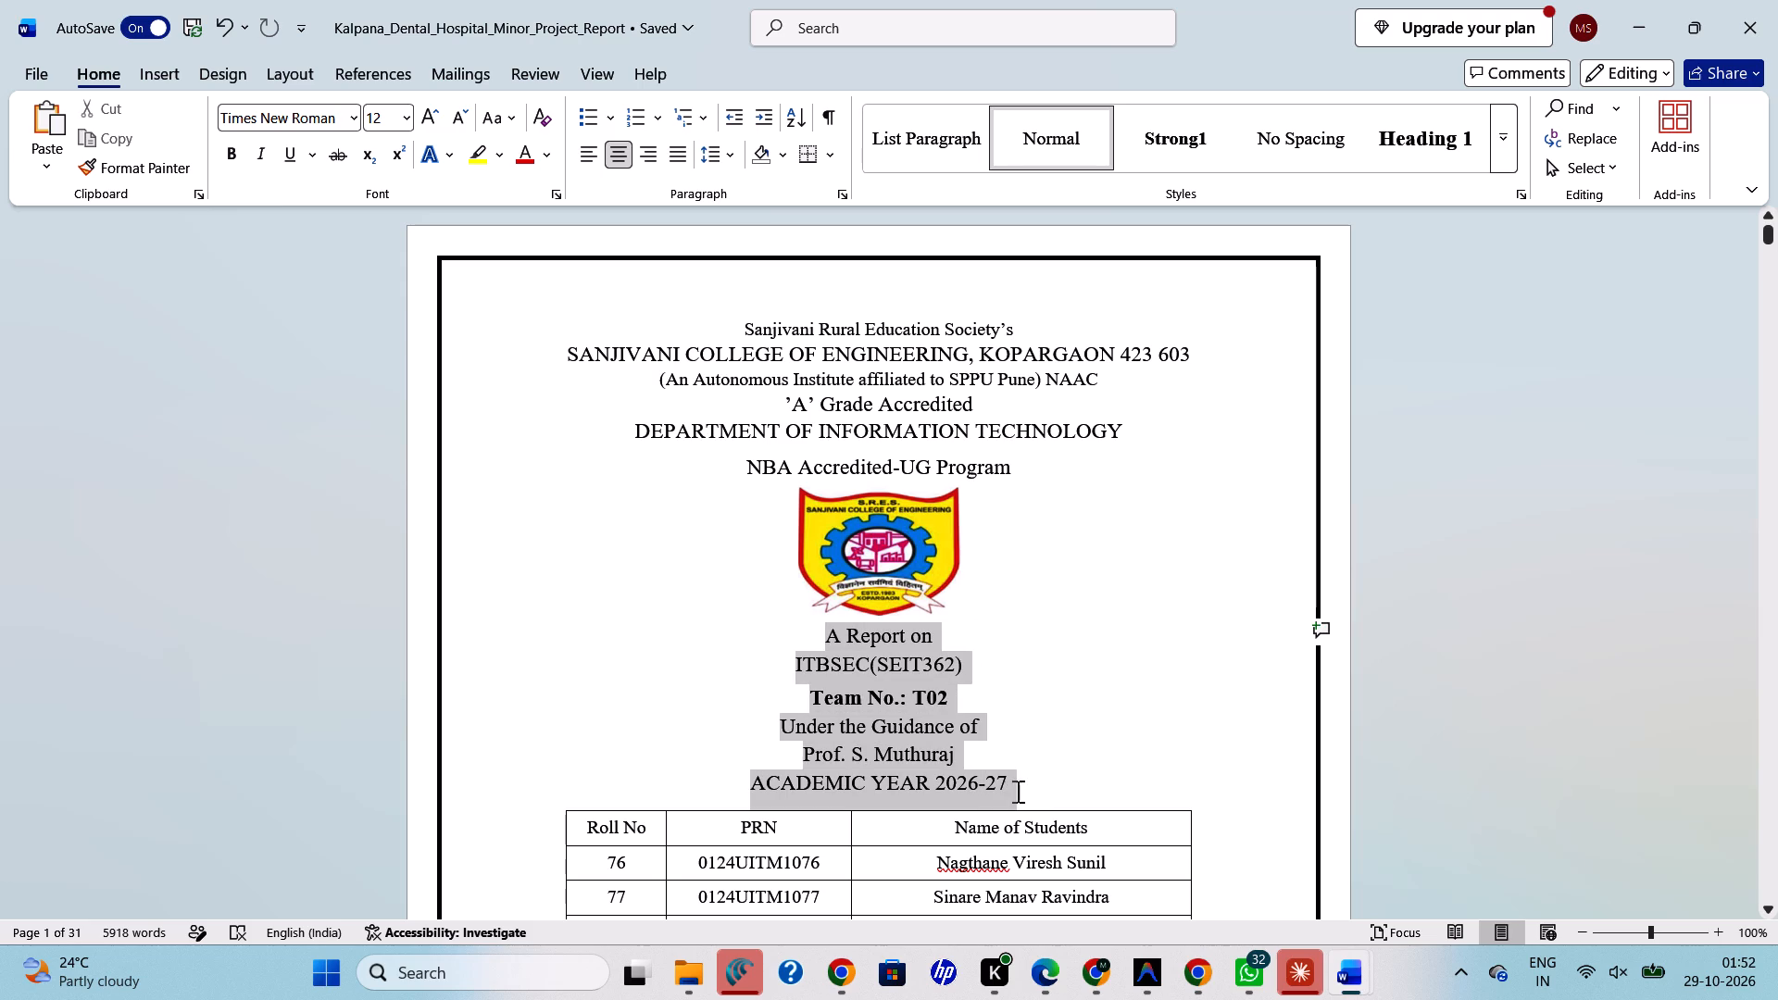
{"action": "left_click_drag", "start_coordinate": [1016, 790], "coordinate": [1017, 789]}
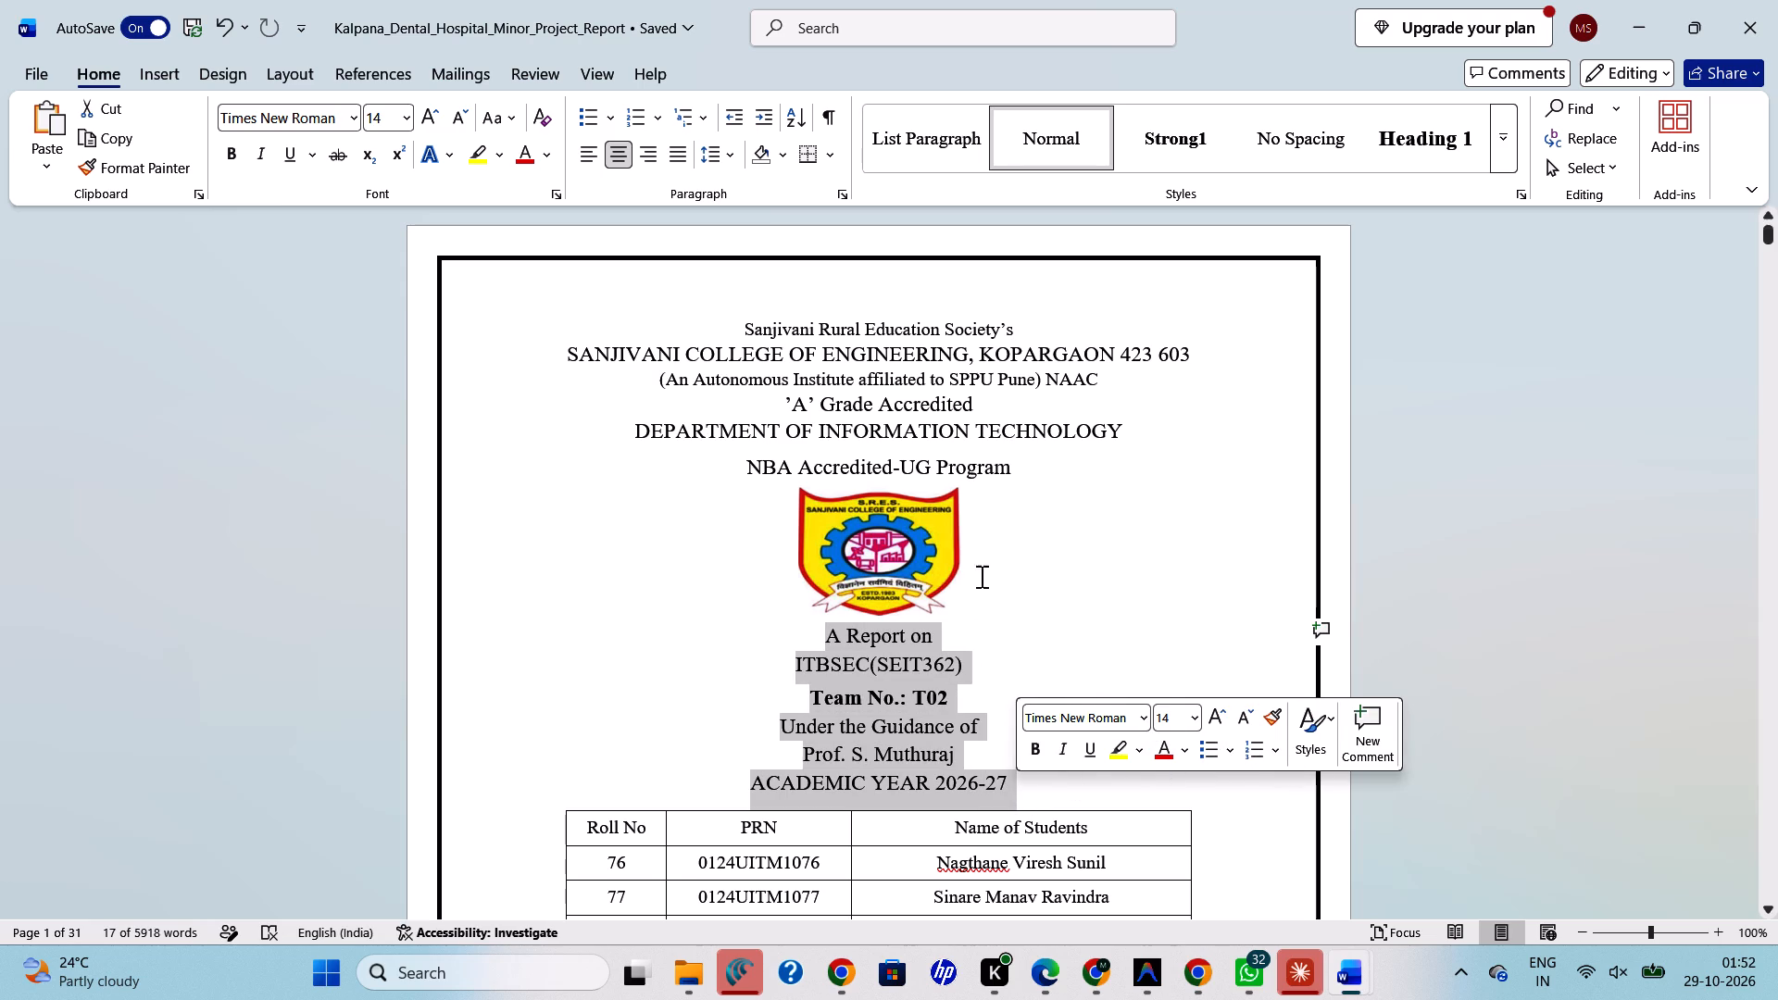
{"action": "left_click", "coordinate": [728, 157]}
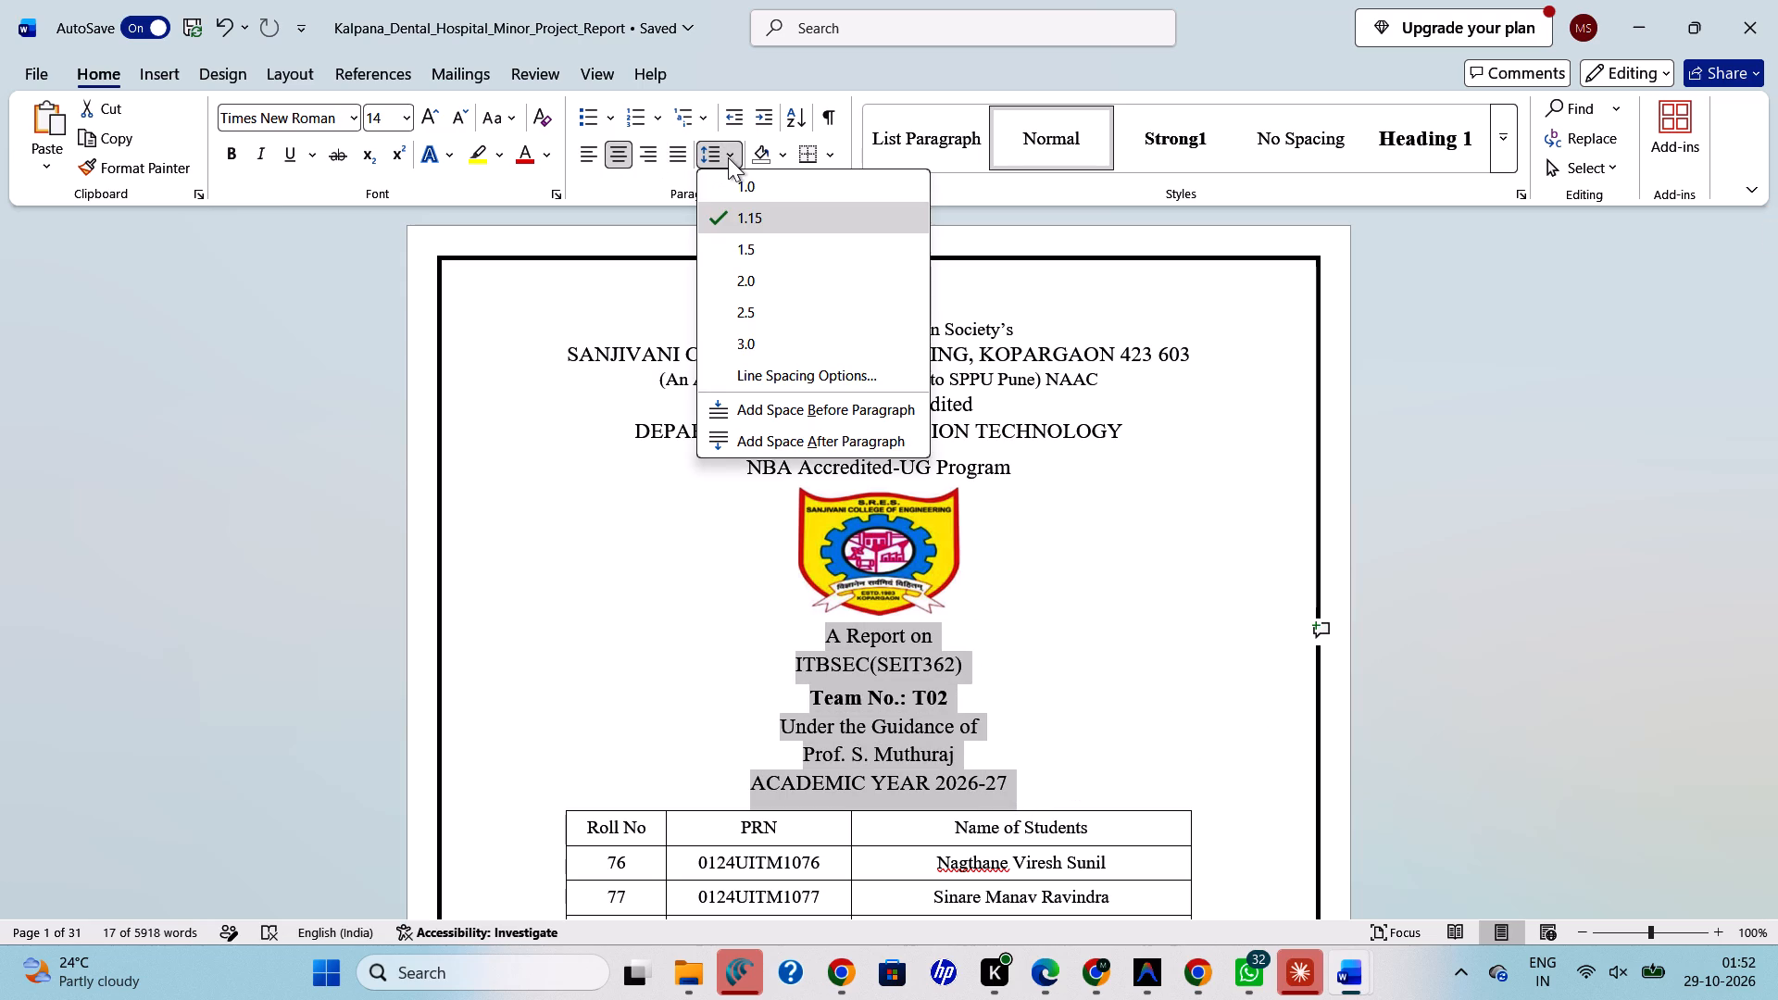
{"action": "left_click", "coordinate": [765, 439]}
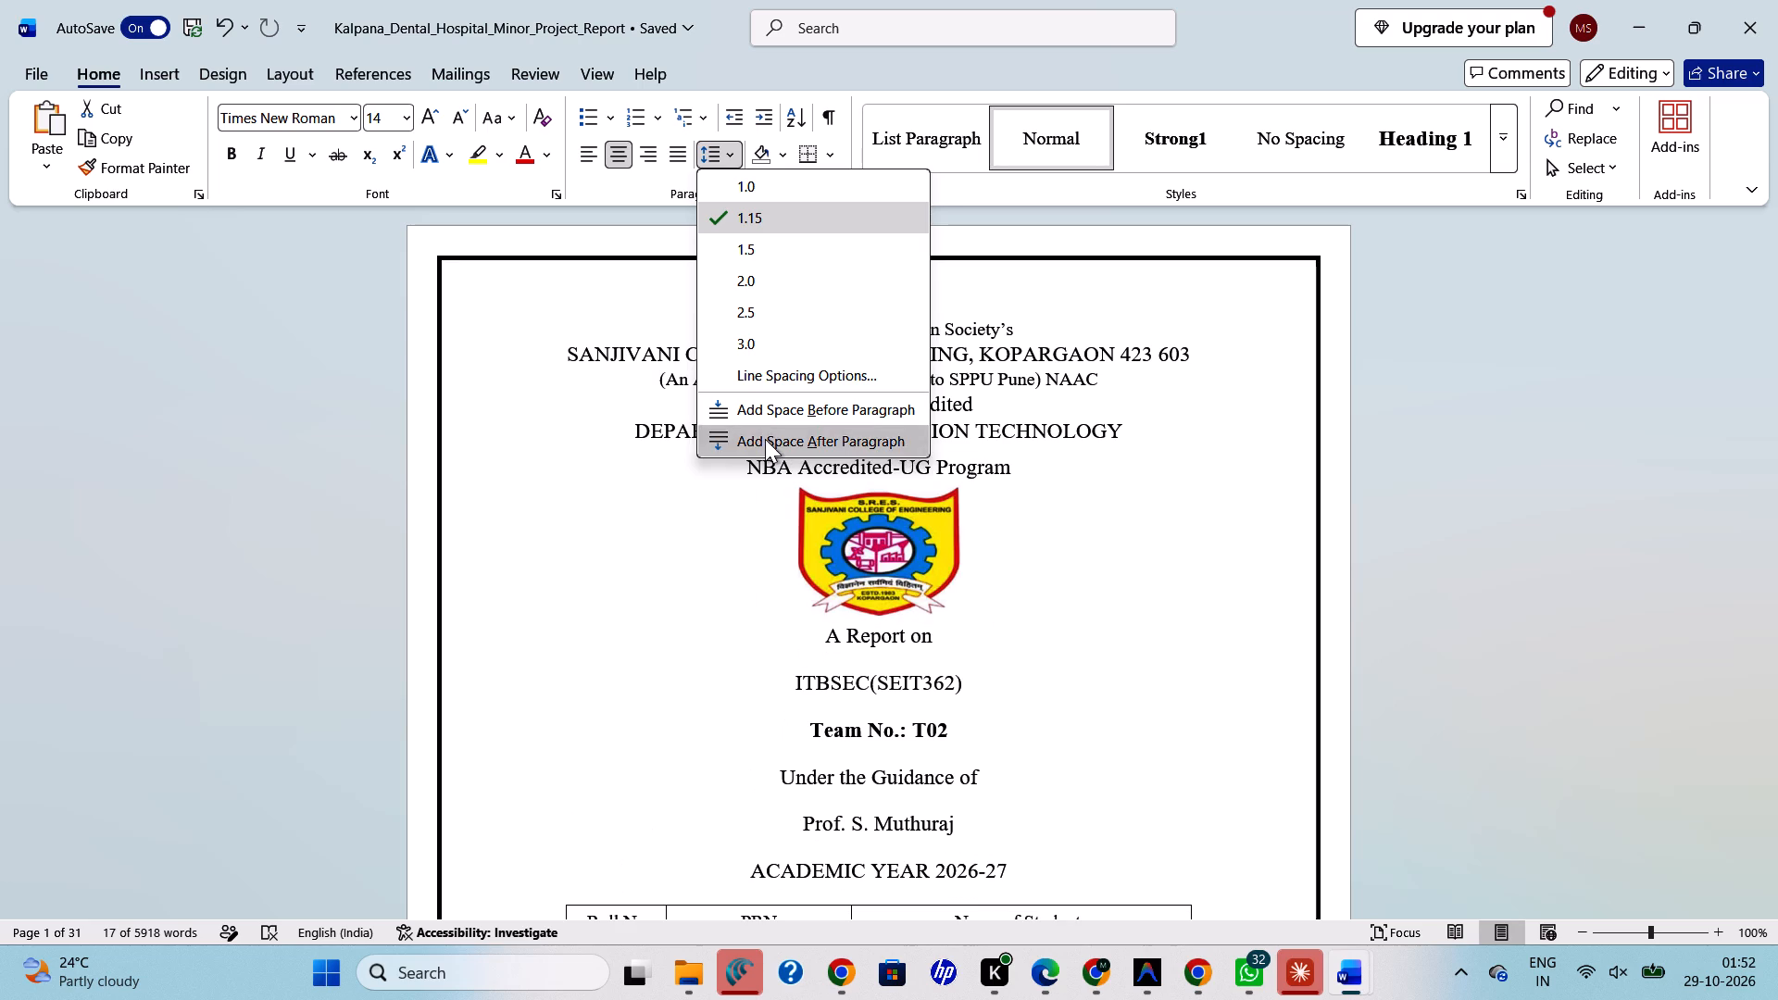
Set the line spacing of the "ITBSEC(SEIT362)" line to 1.0.
{"action": "left_click", "coordinate": [1074, 707]}
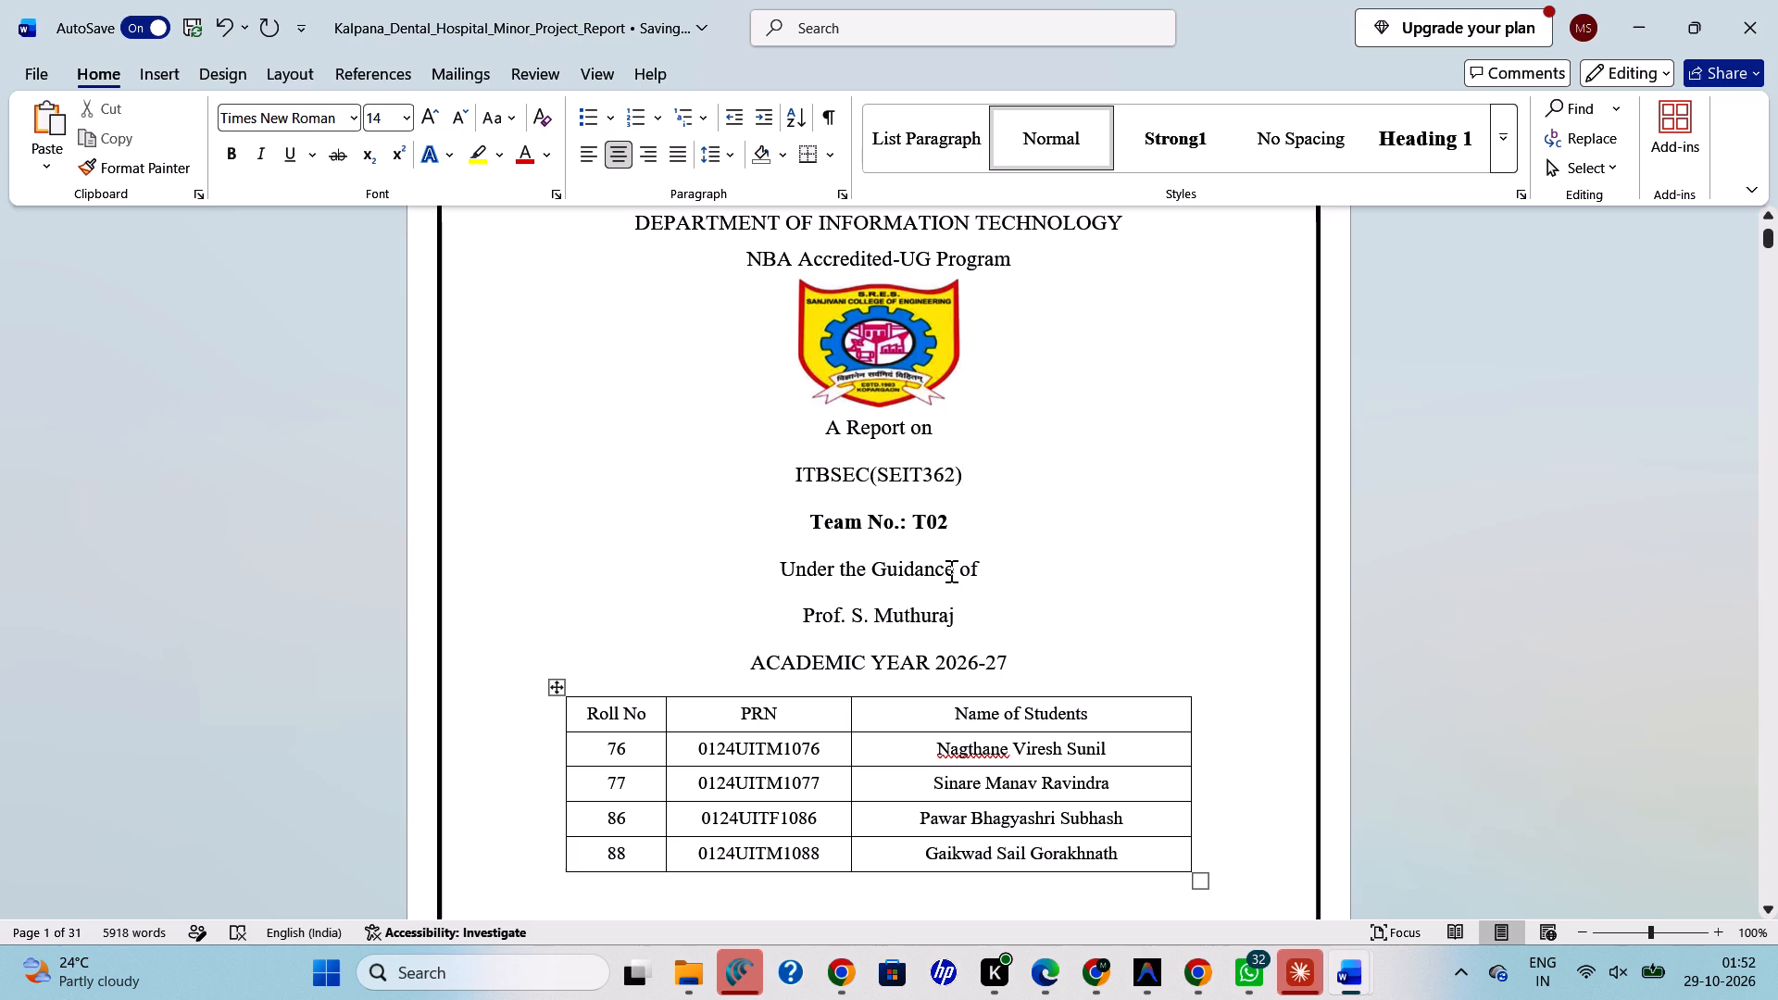
{"action": "left_click", "coordinate": [732, 152]}
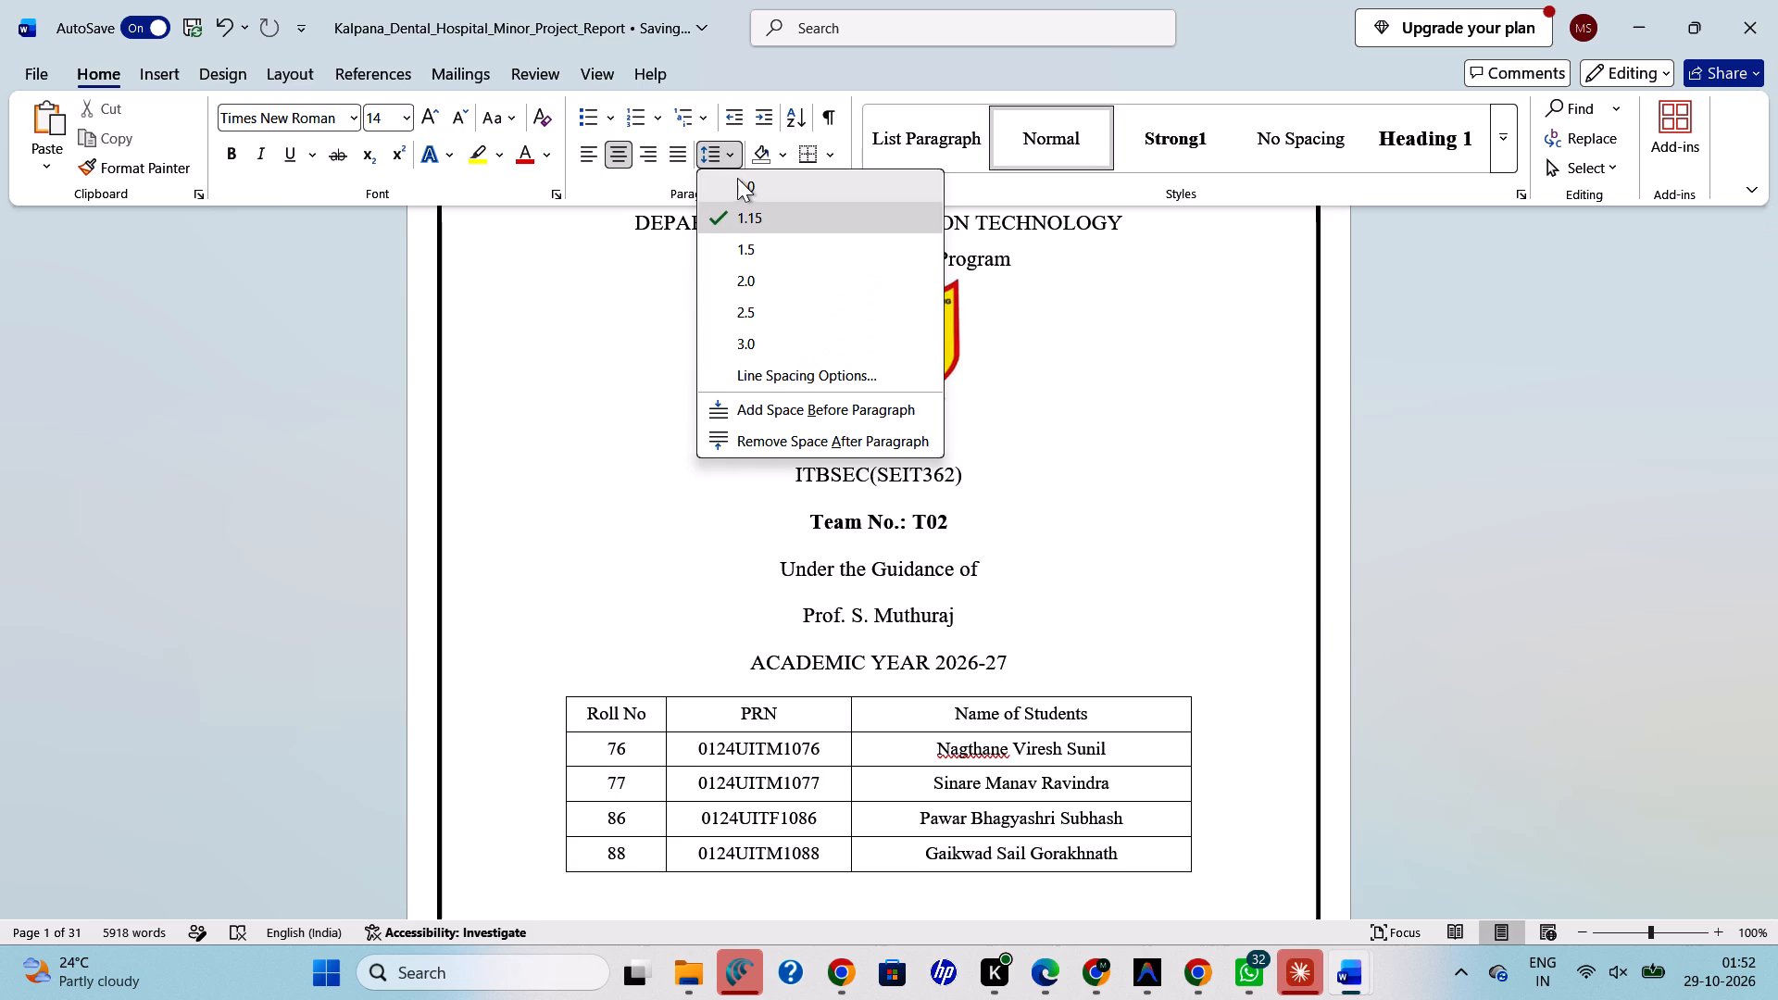
{"action": "left_click", "coordinate": [738, 179]}
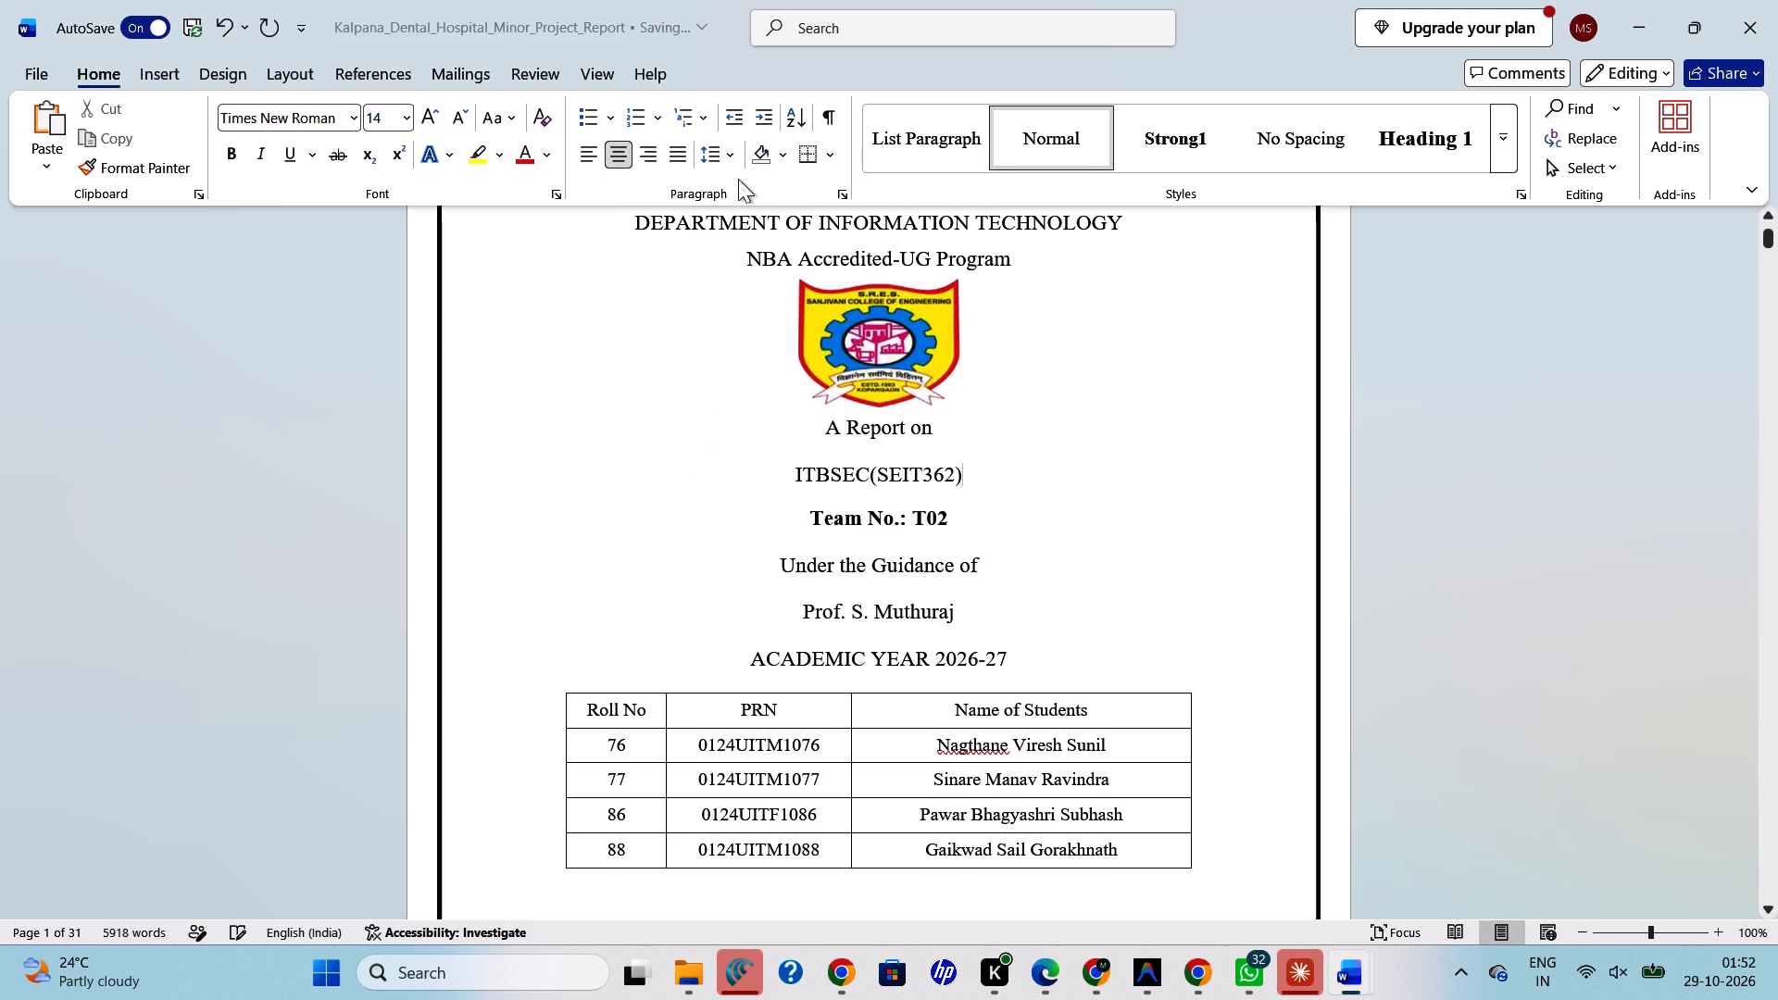
Set the line spacing of the lines from "A Report on" to "ACADEMIC YEAR 2026-27" to 1.0.
{"action": "left_click_drag", "start_coordinate": [1015, 669], "coordinate": [821, 457]}
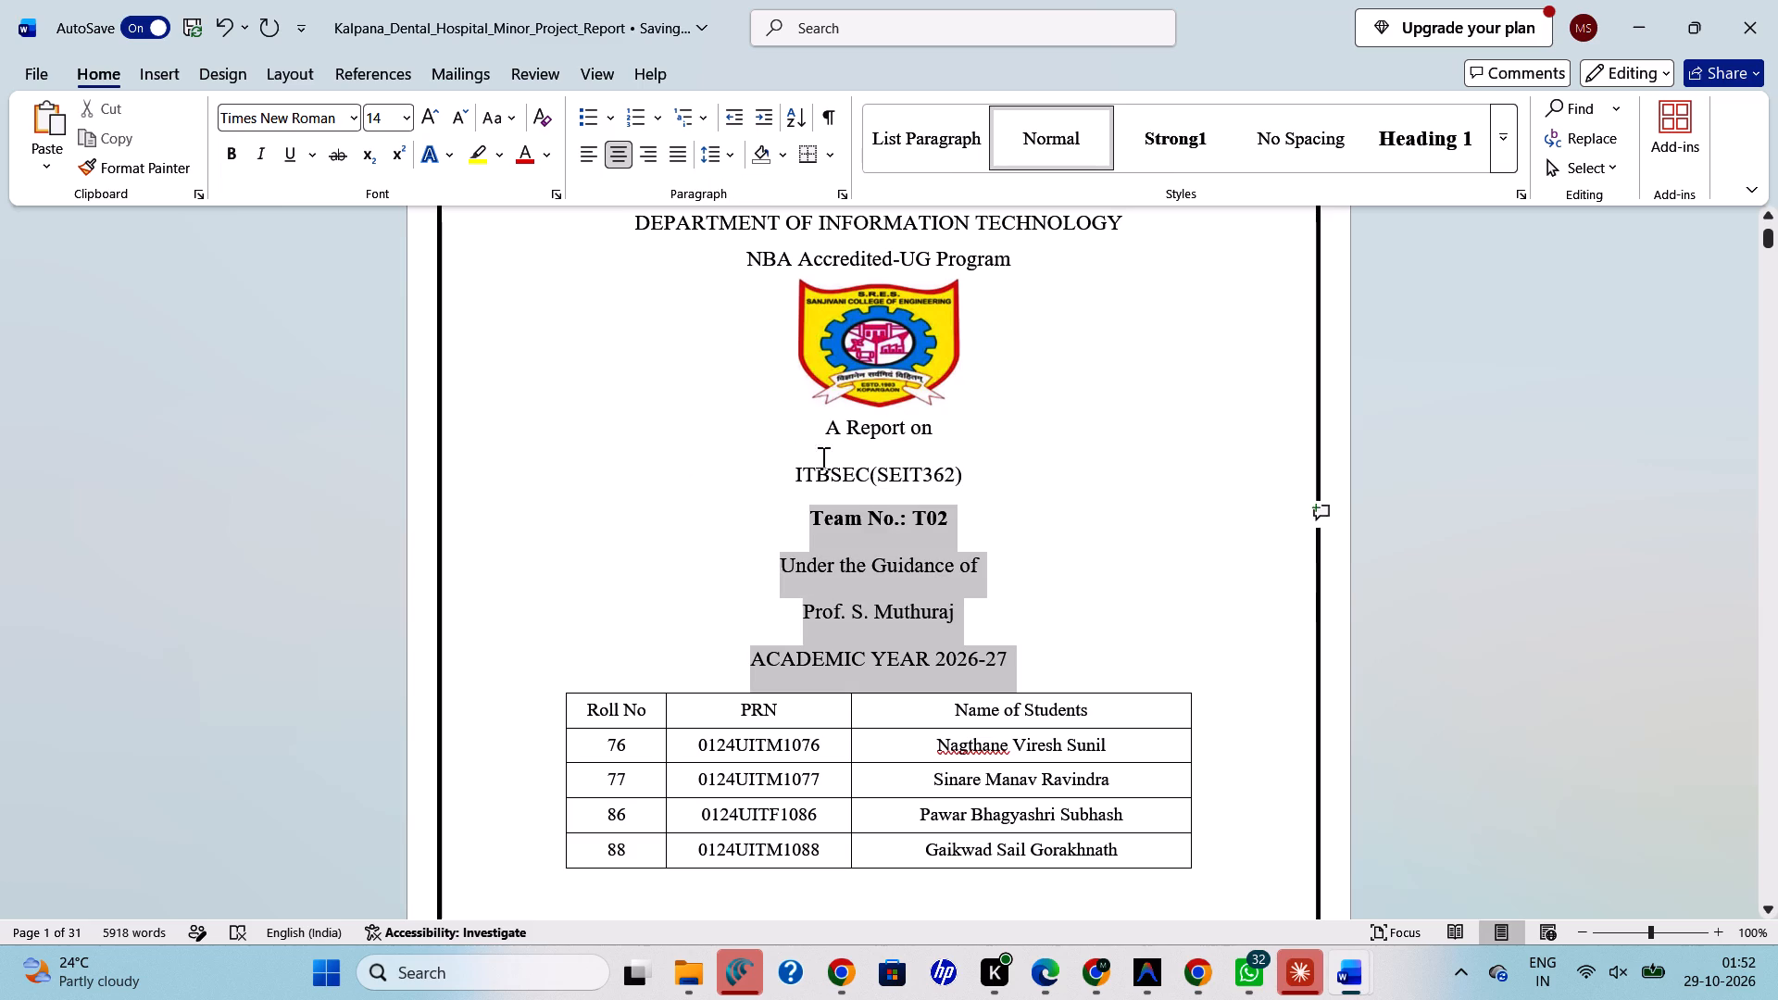
{"action": "left_click_drag", "start_coordinate": [821, 457], "coordinate": [805, 420]}
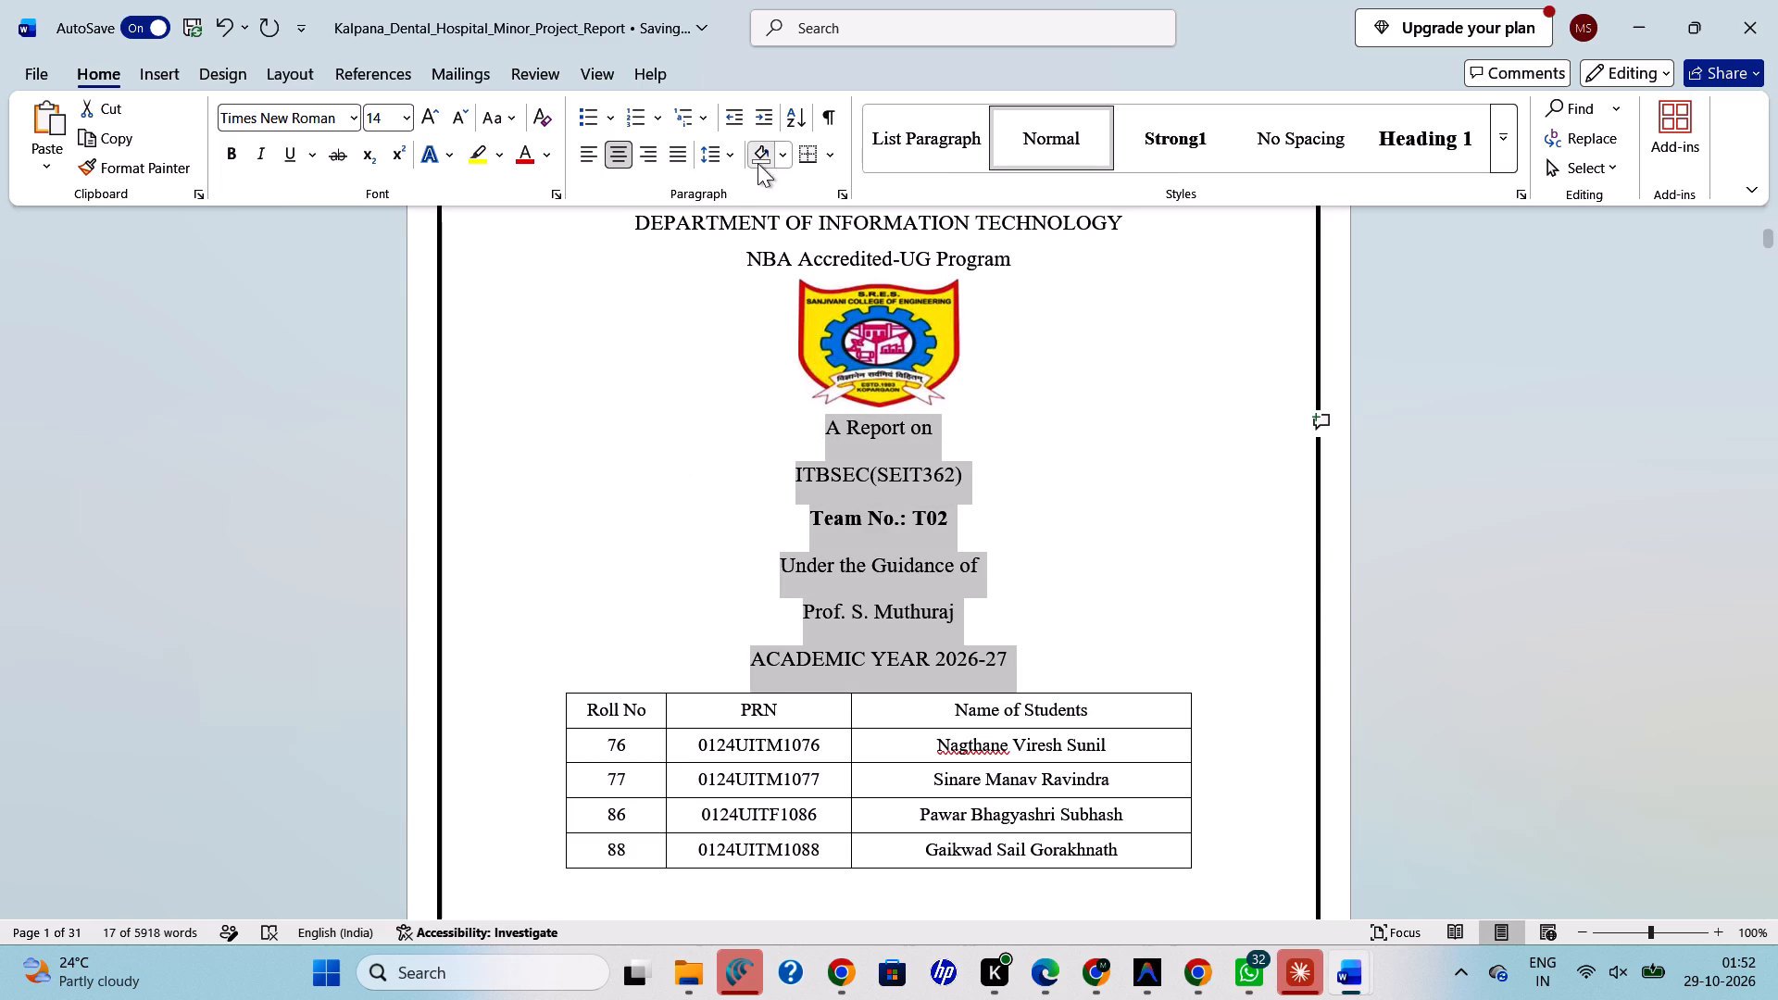
{"action": "left_click", "coordinate": [734, 160]}
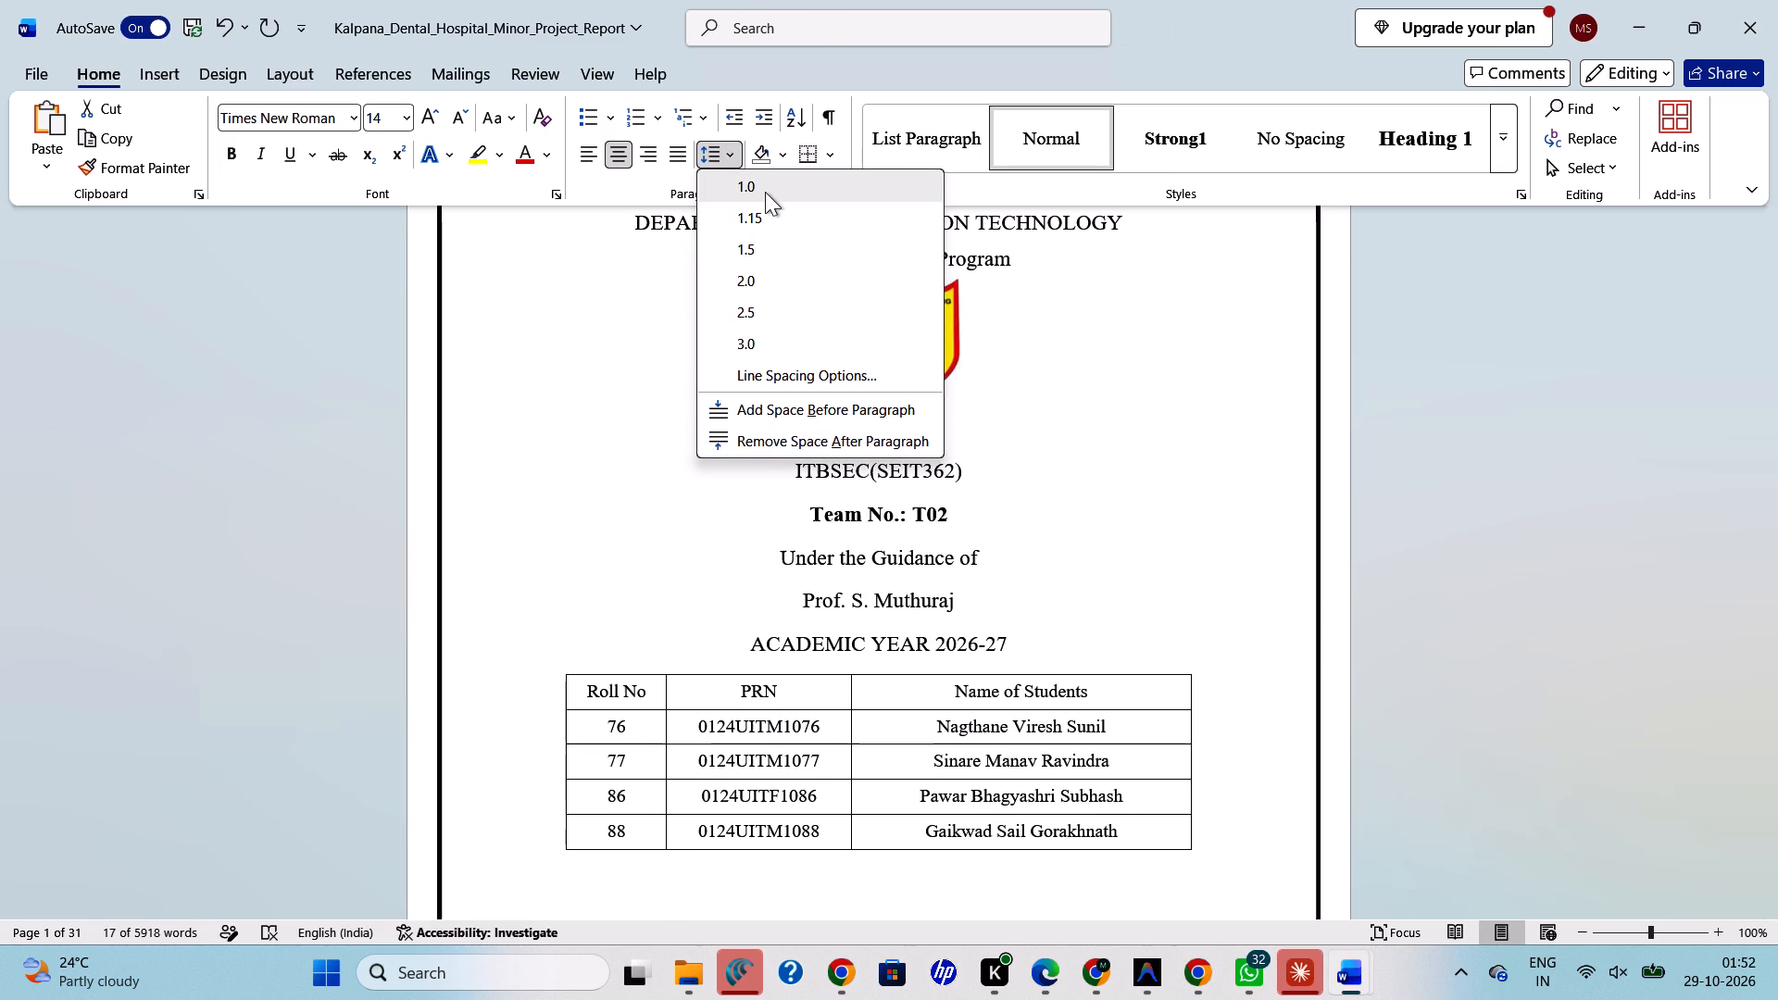
{"action": "left_click", "coordinate": [765, 192]}
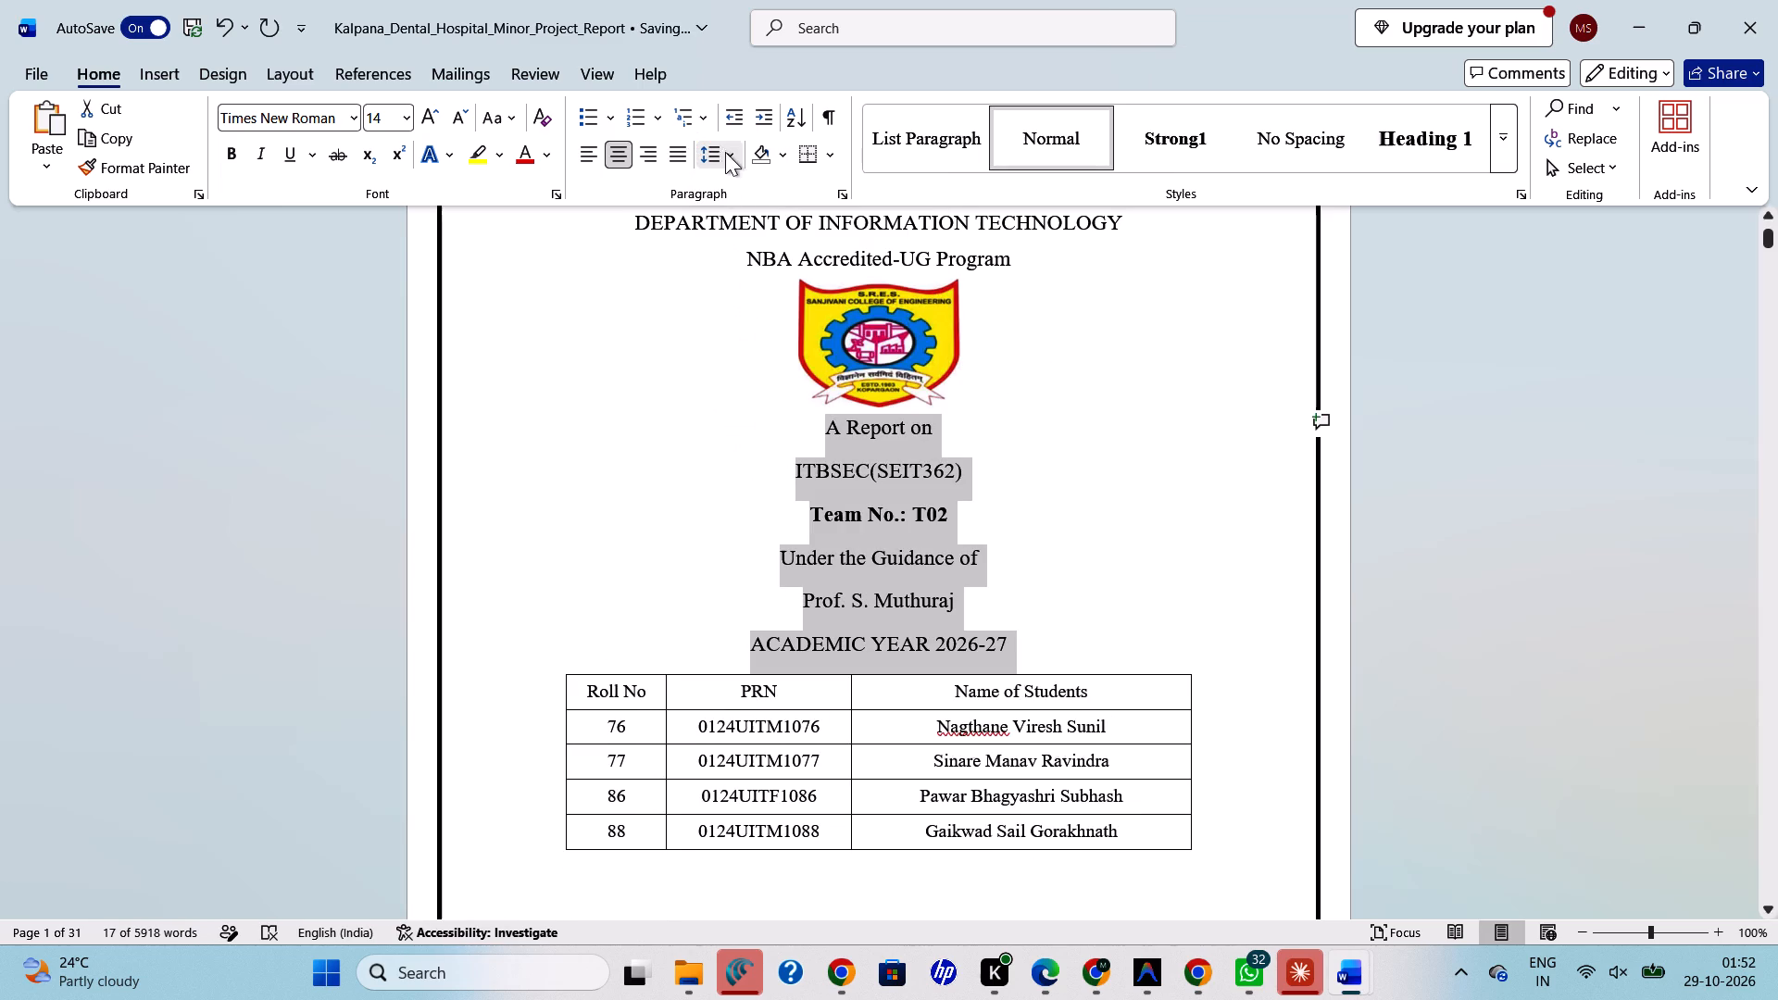
Add space before the paragraphs from "A Report on" to "ACADEMIC YEAR 2026-27".
{"action": "left_click", "coordinate": [726, 152]}
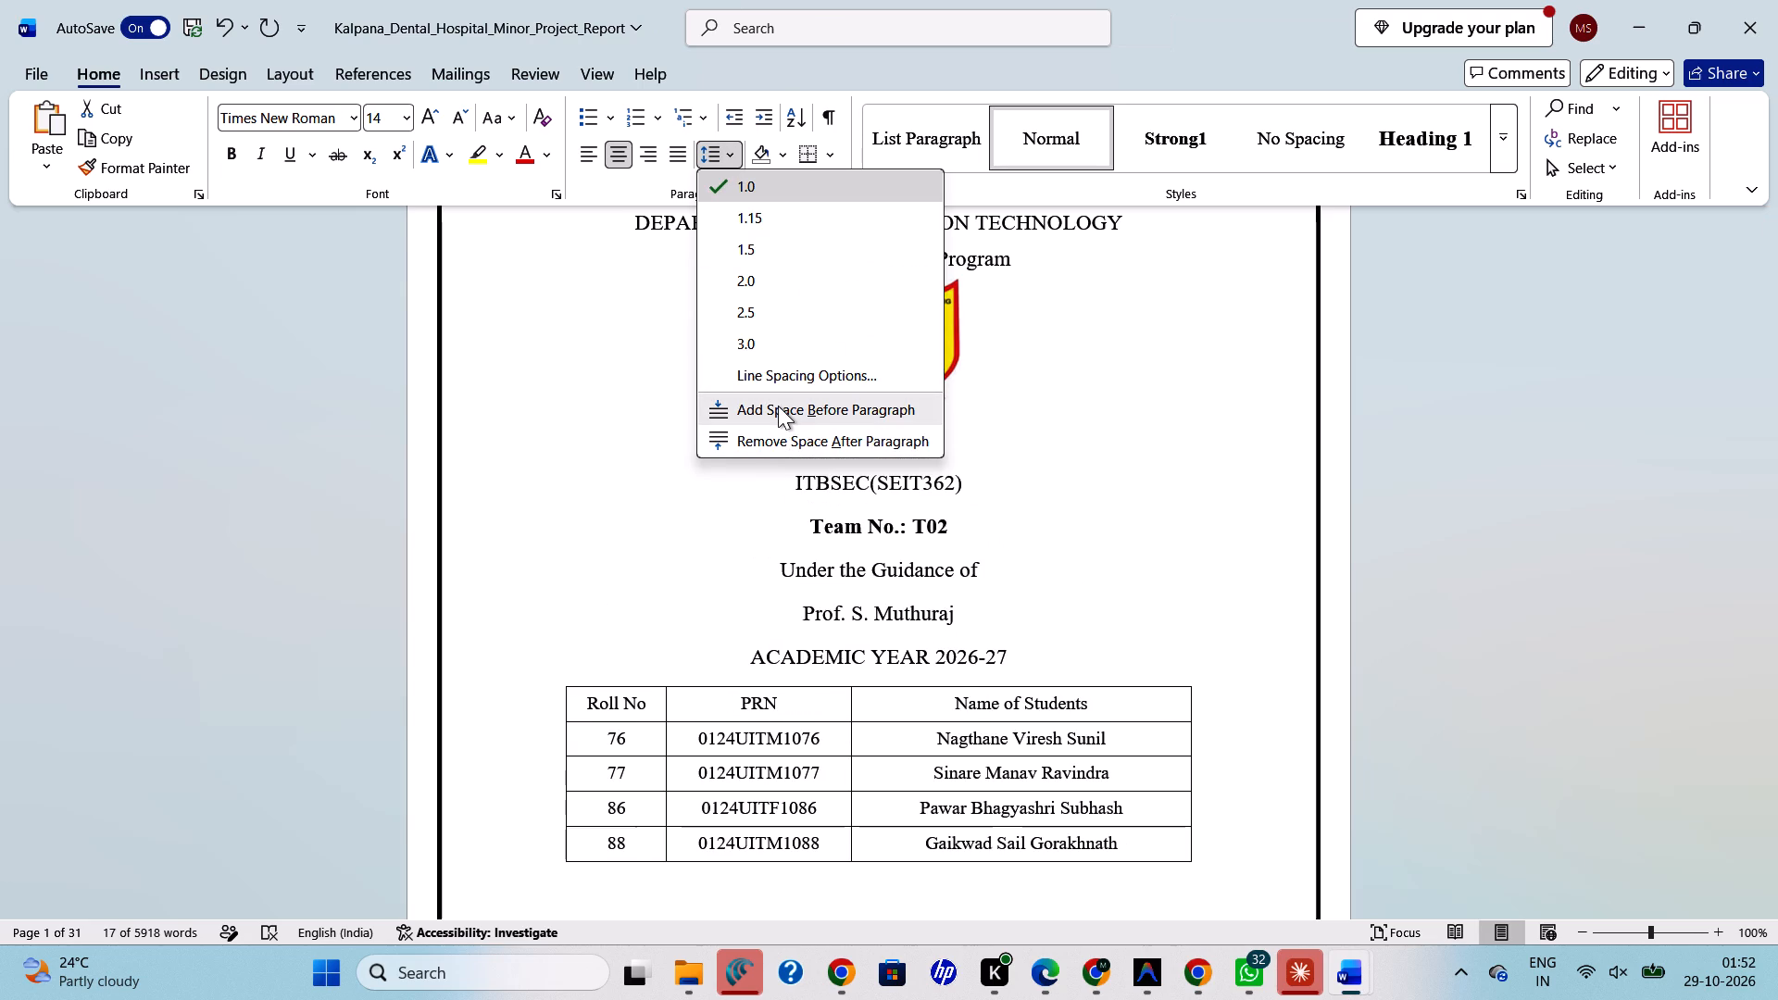
{"action": "left_click", "coordinate": [778, 406]}
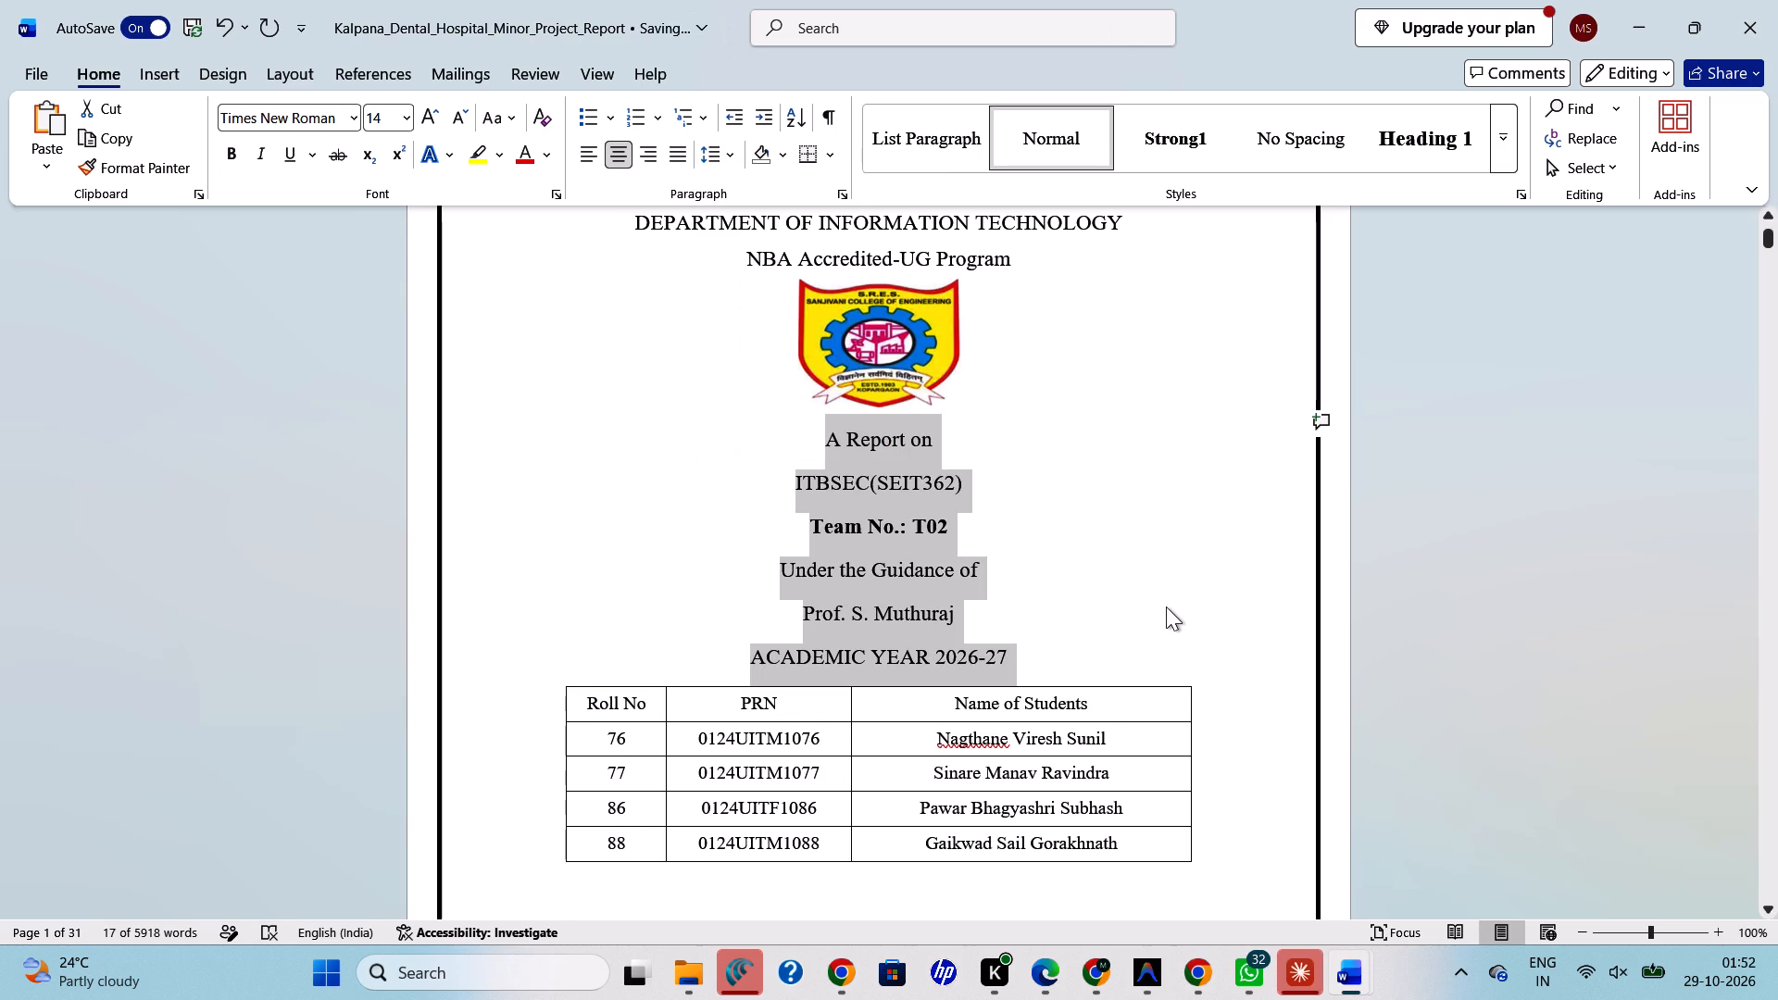
{"action": "left_click", "coordinate": [1166, 606]}
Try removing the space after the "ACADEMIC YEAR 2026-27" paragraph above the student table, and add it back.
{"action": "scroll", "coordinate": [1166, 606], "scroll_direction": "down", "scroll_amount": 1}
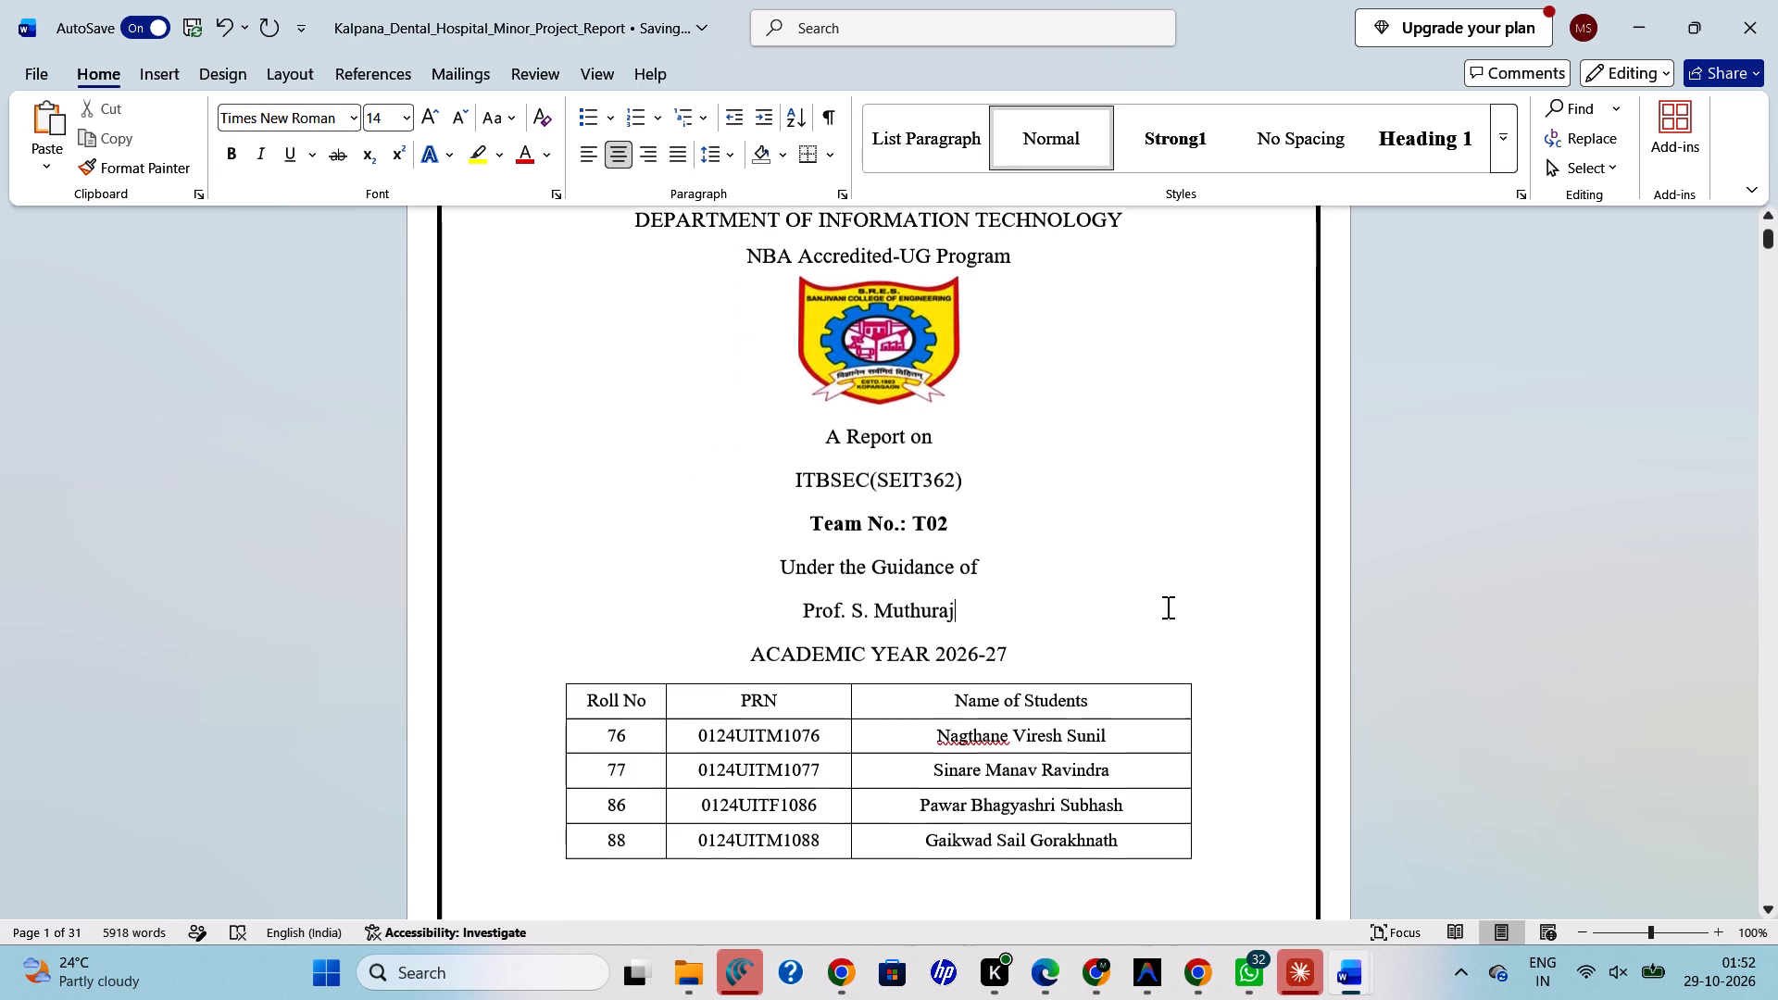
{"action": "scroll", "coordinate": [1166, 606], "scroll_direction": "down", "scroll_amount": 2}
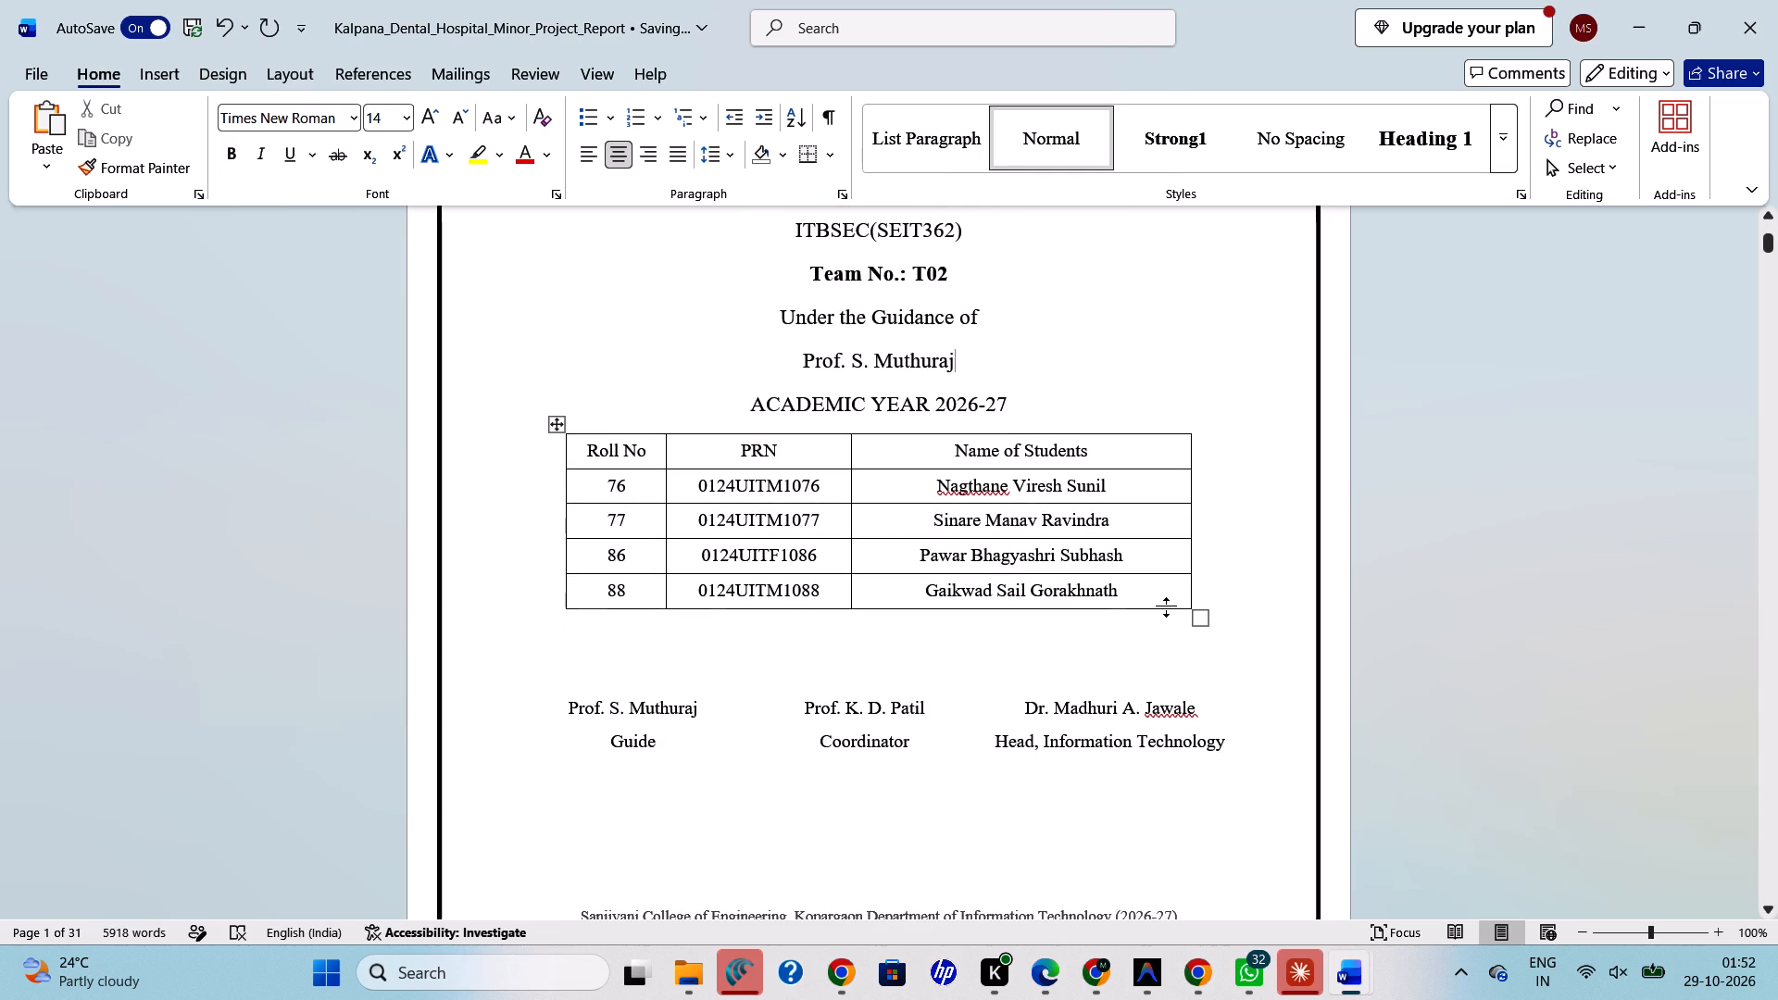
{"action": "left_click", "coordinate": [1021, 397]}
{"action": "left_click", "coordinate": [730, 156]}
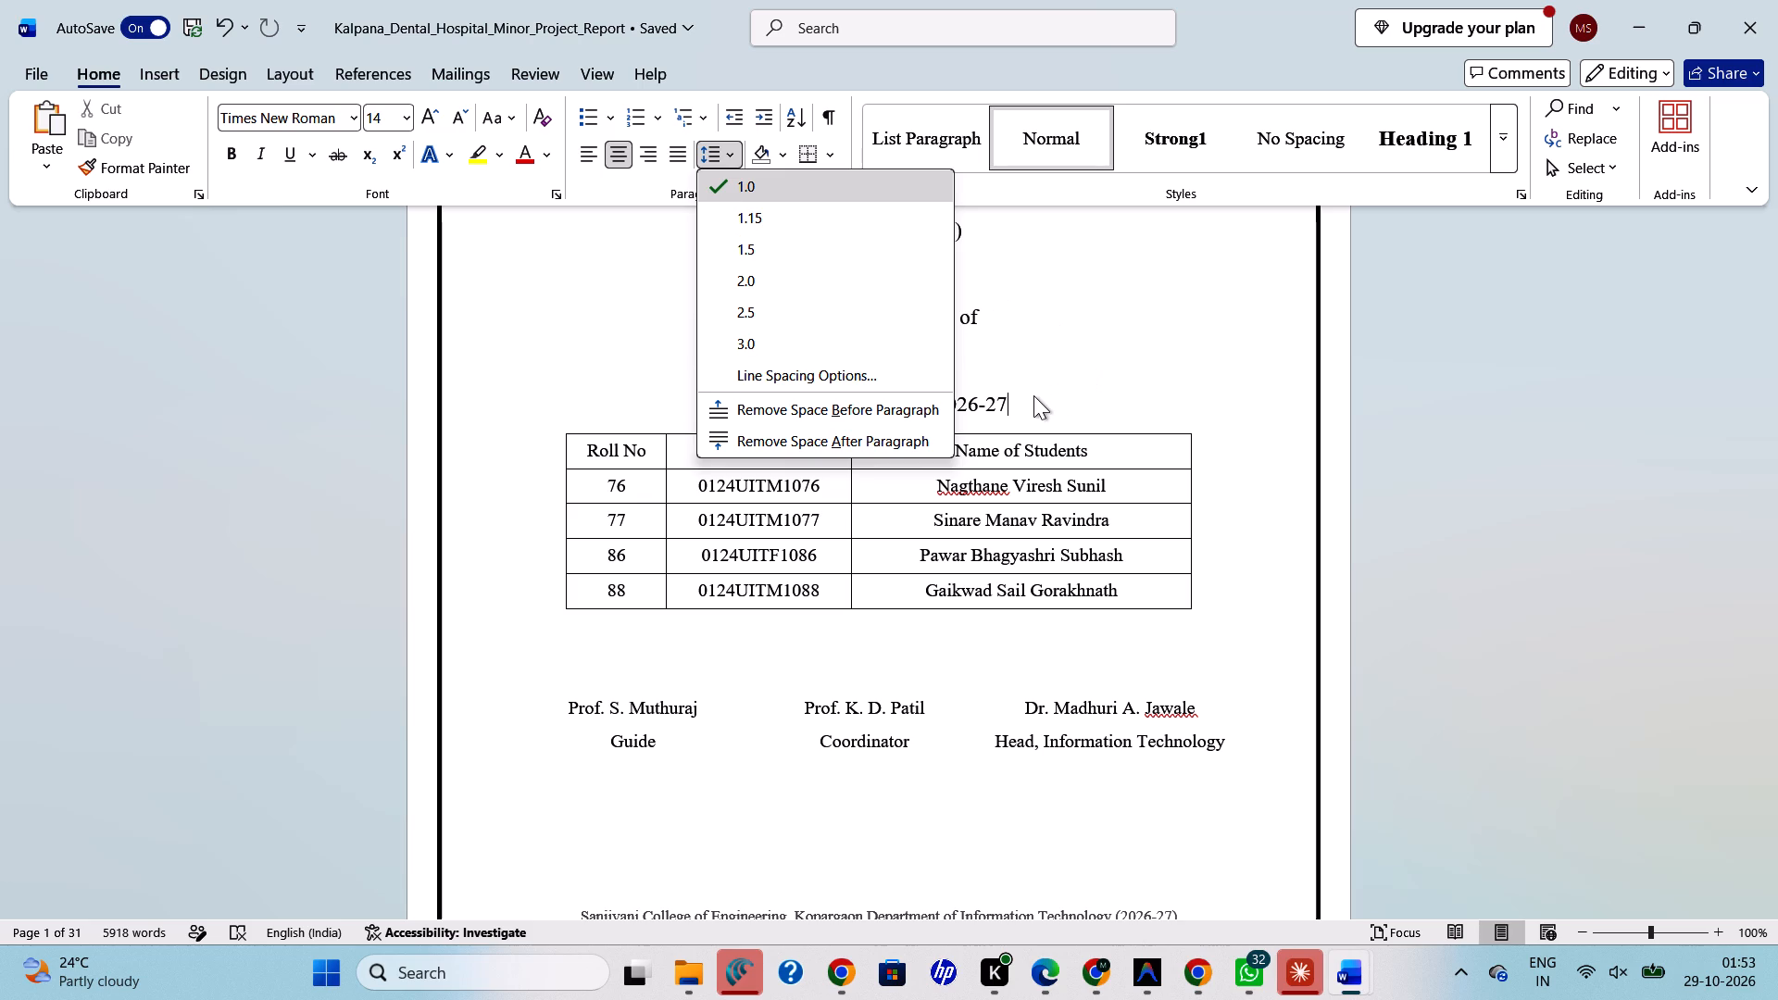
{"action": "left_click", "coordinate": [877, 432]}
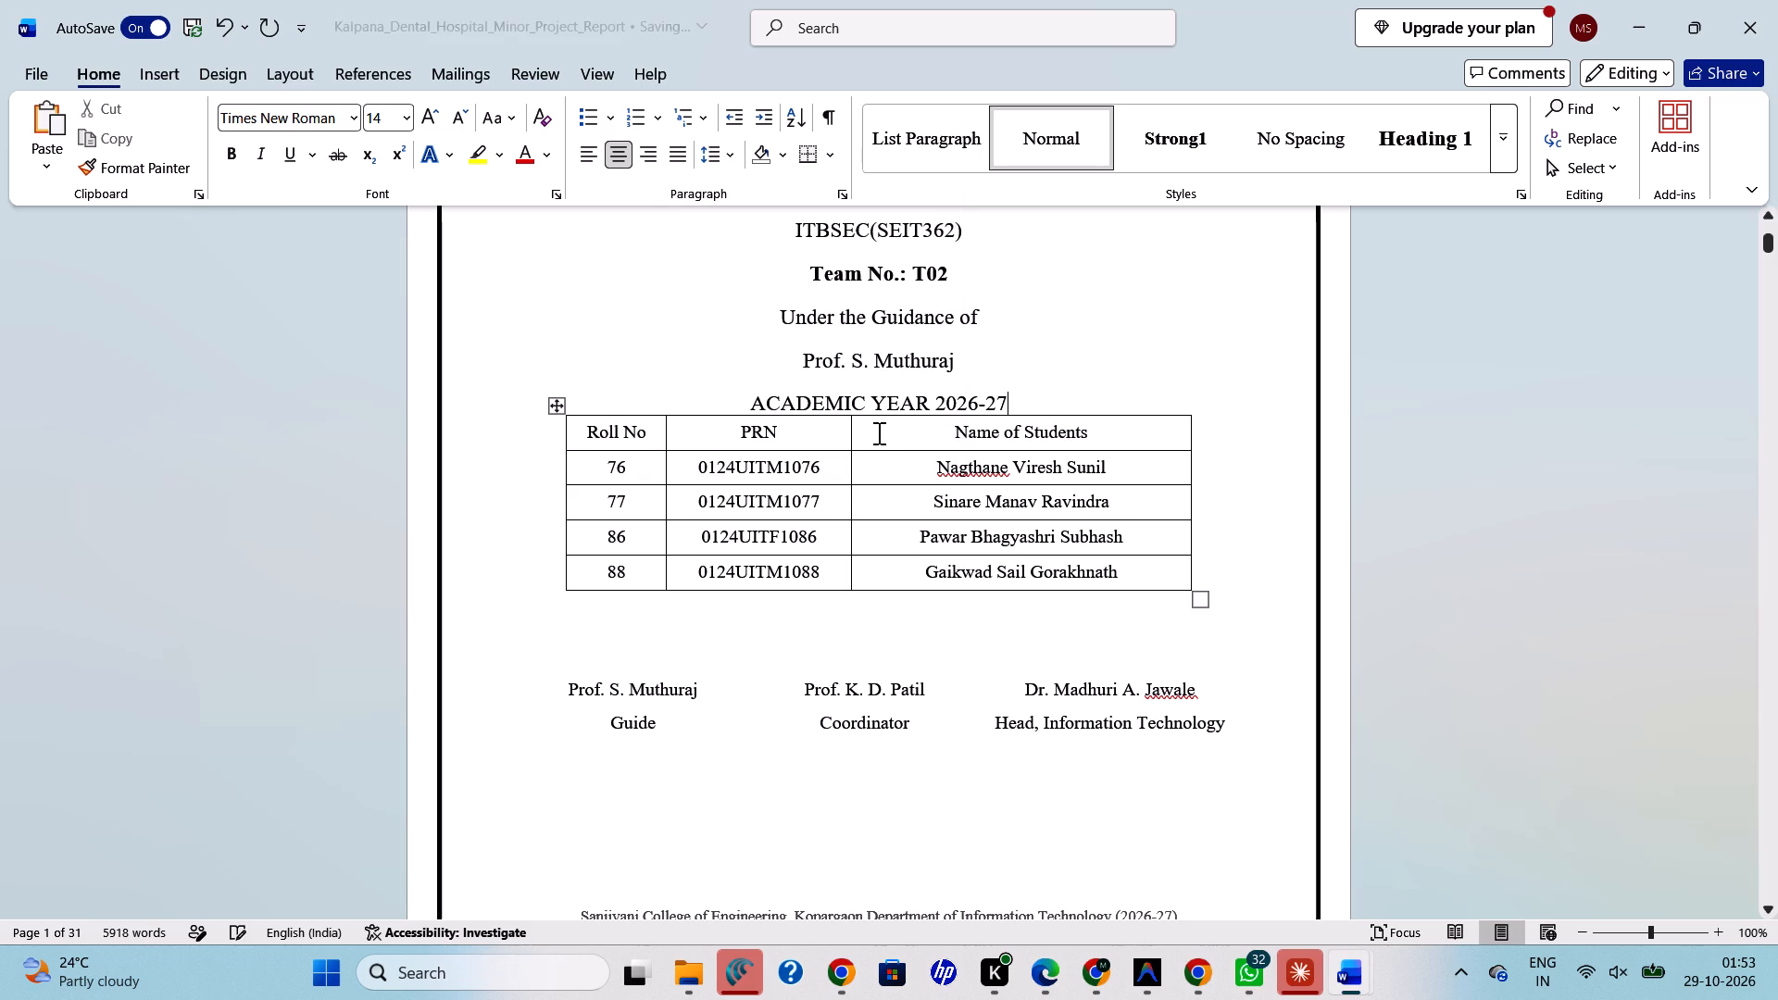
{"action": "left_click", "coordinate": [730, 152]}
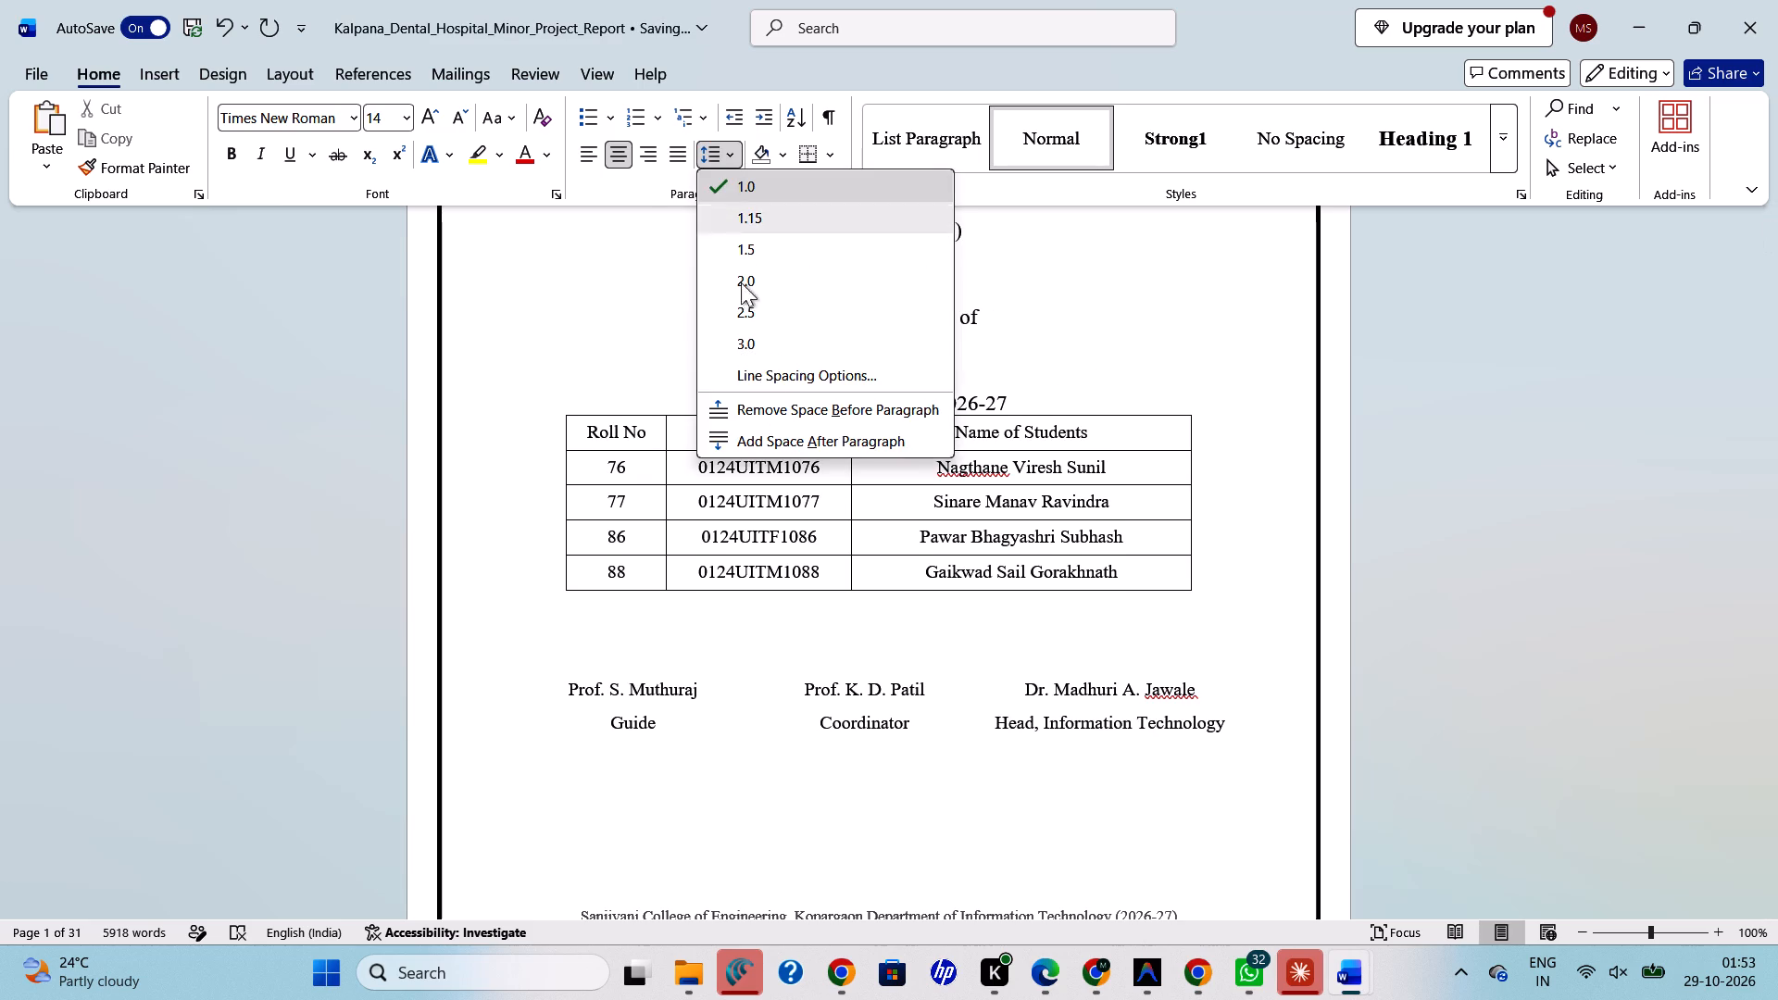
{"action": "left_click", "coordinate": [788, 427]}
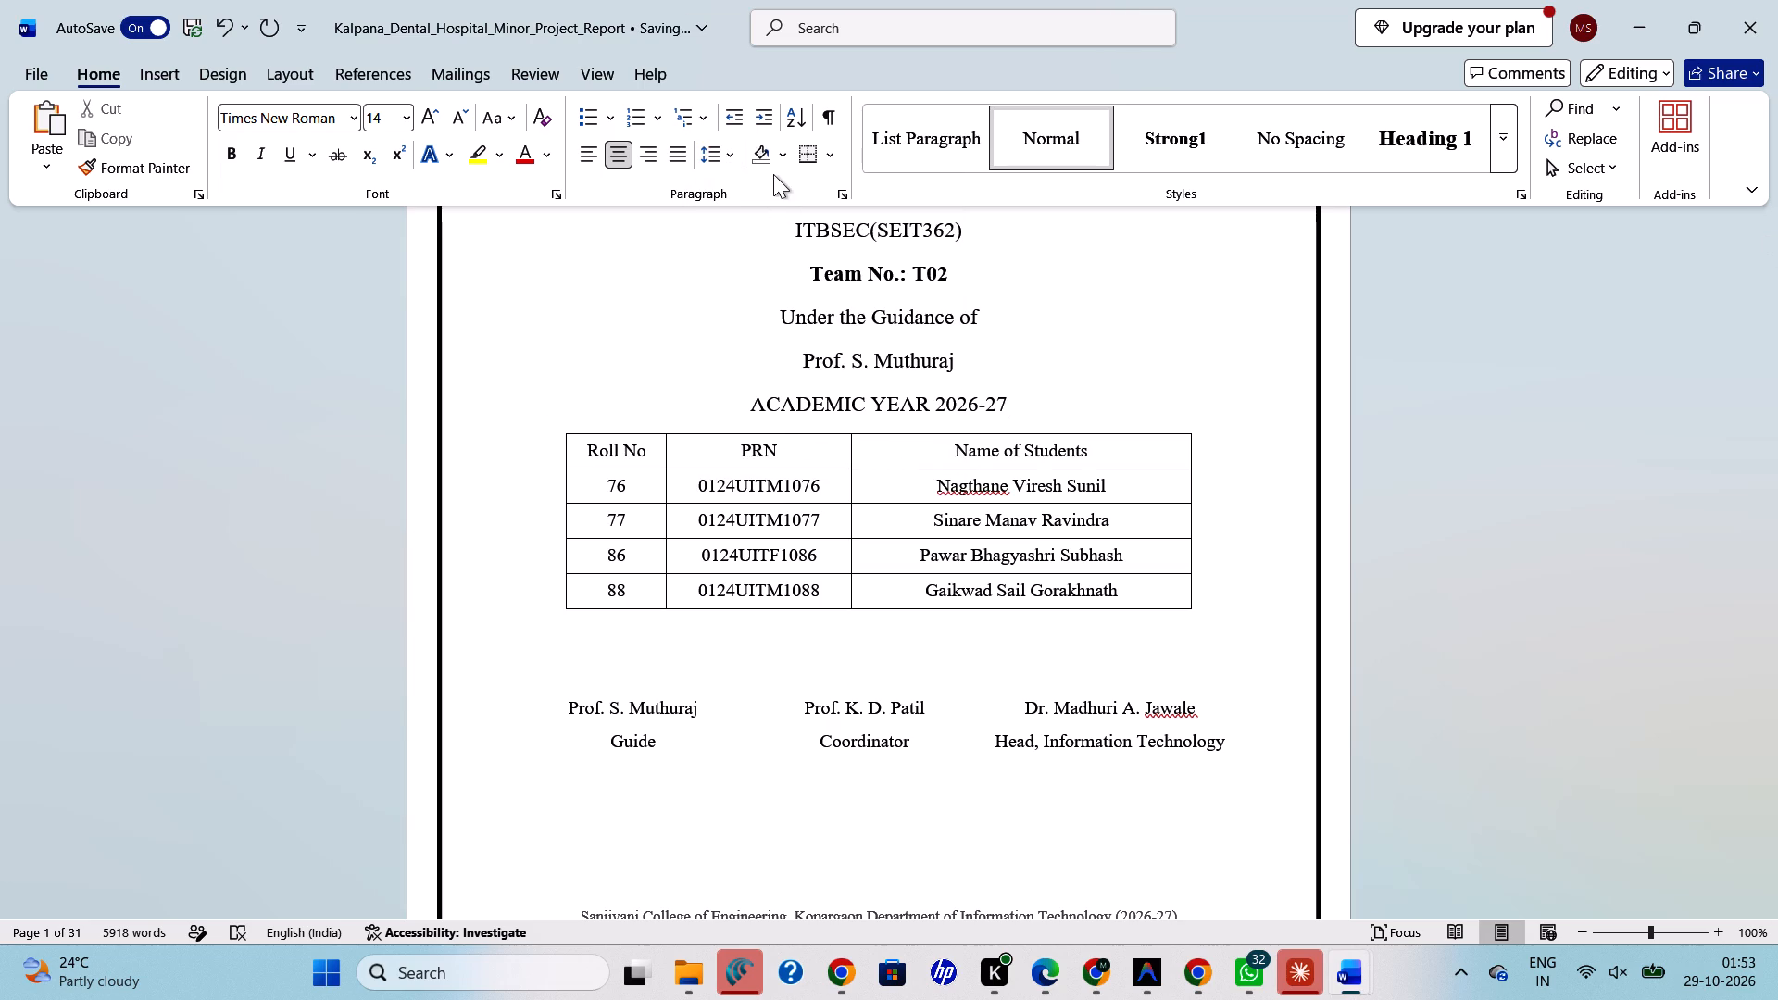
Try 1.15 line spacing on the "ACADEMIC YEAR 2026-27" line, and set it to 1.5.
{"action": "left_click", "coordinate": [737, 156]}
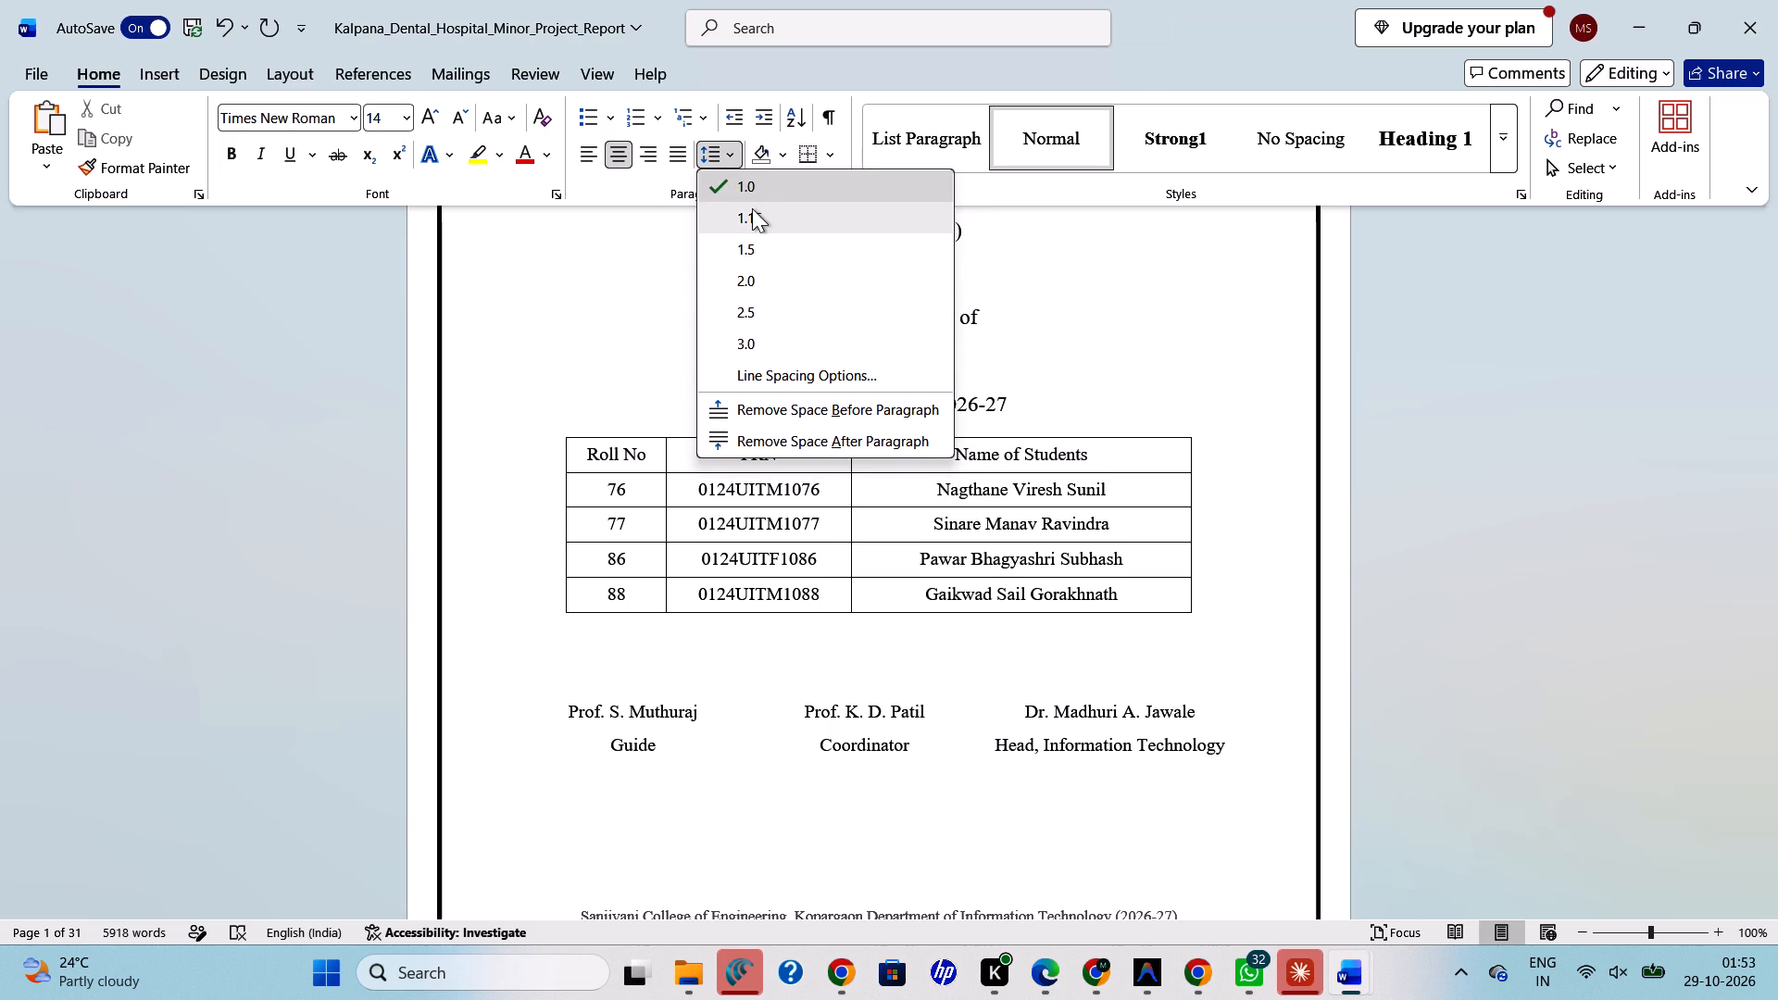
{"action": "left_click", "coordinate": [752, 208]}
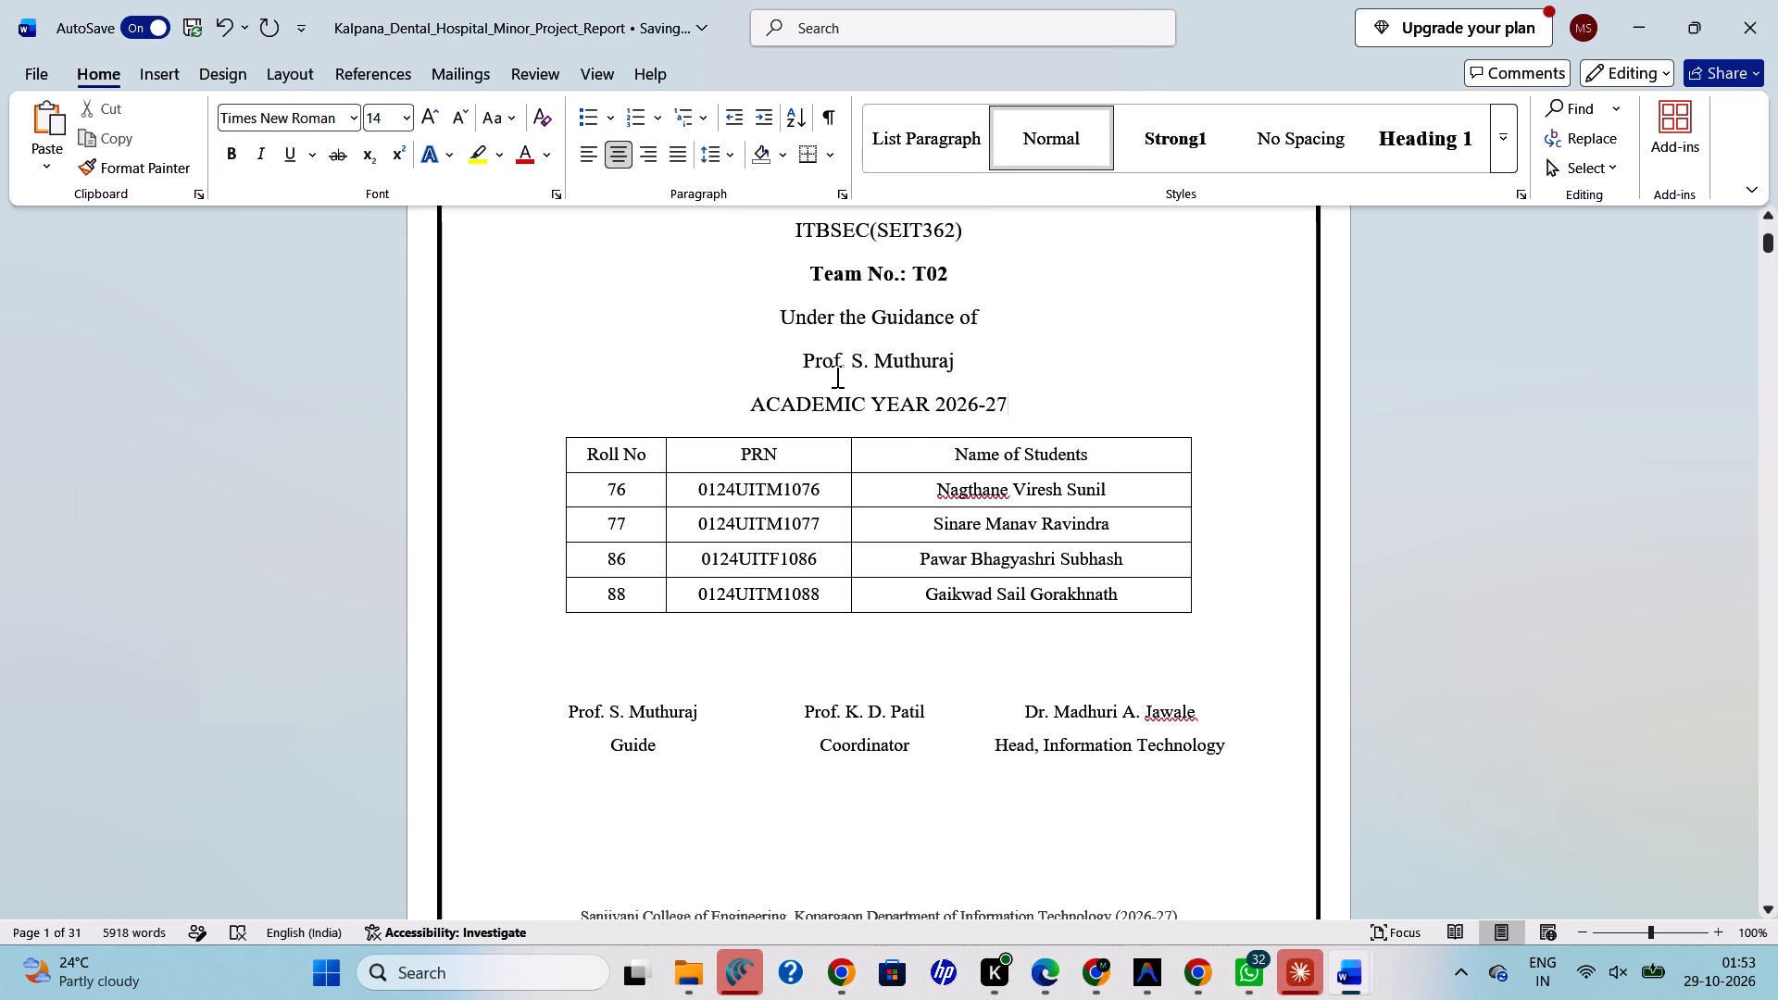
{"action": "left_click", "coordinate": [727, 160]}
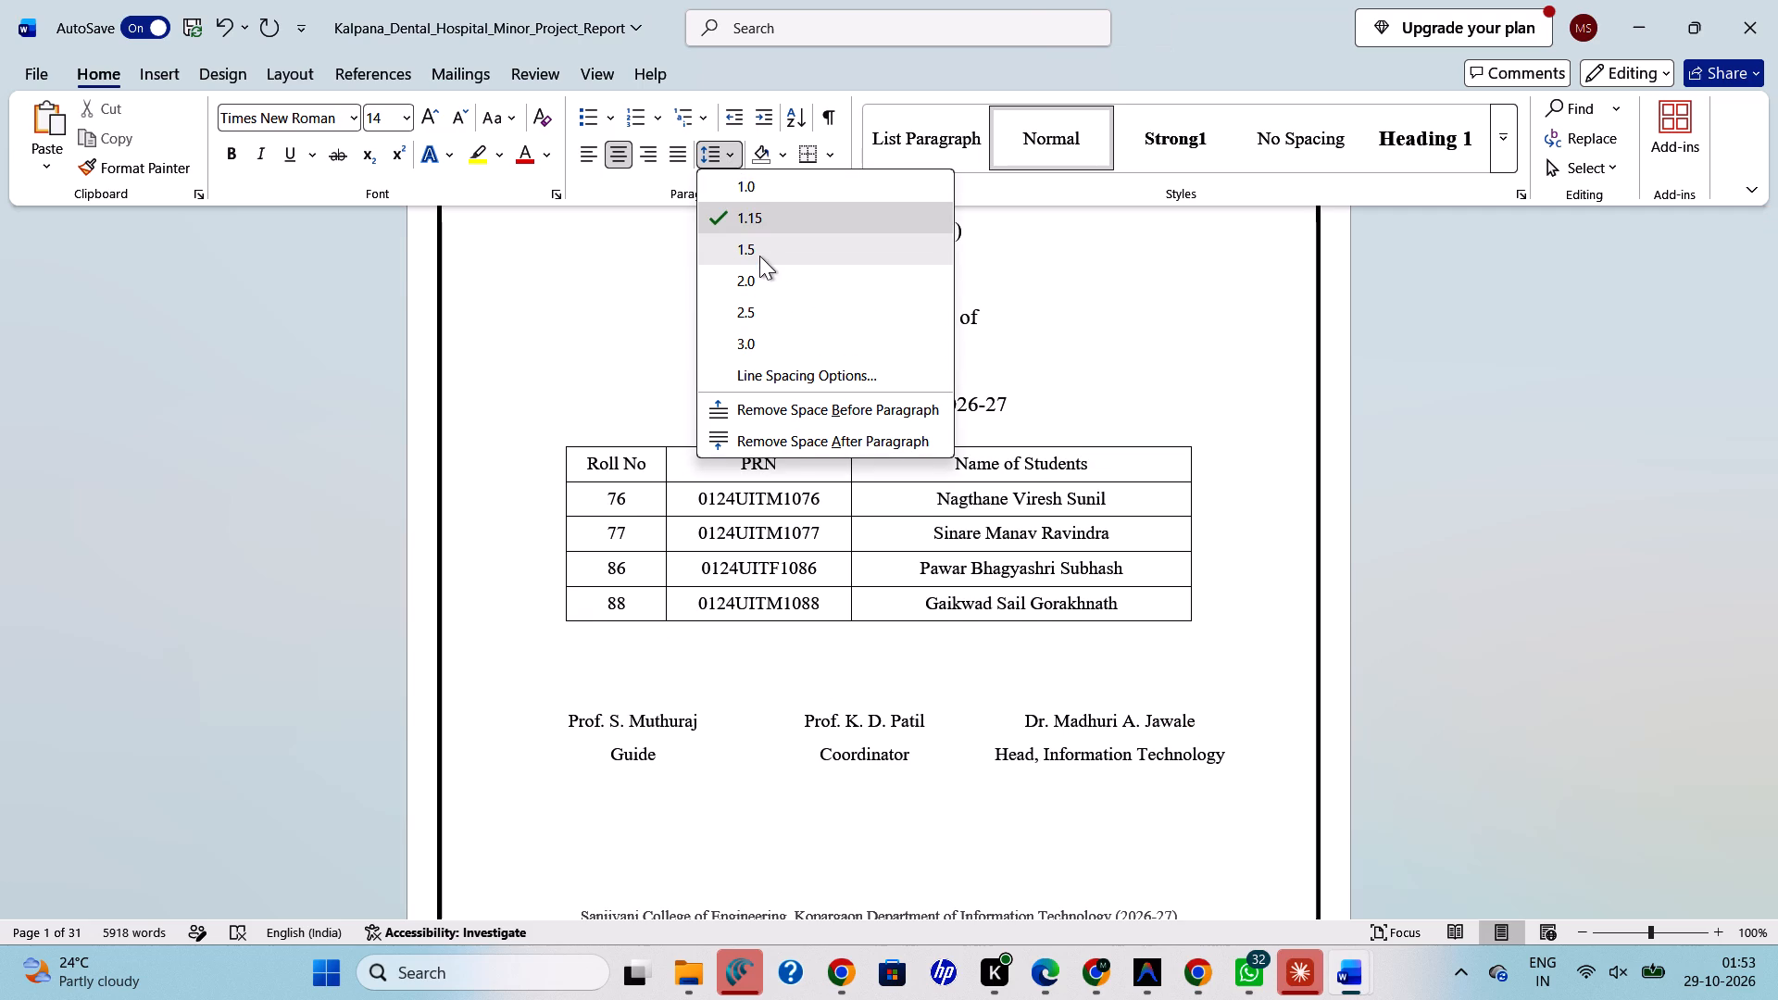
{"action": "left_click", "coordinate": [759, 256]}
{"action": "left_click", "coordinate": [1142, 450]}
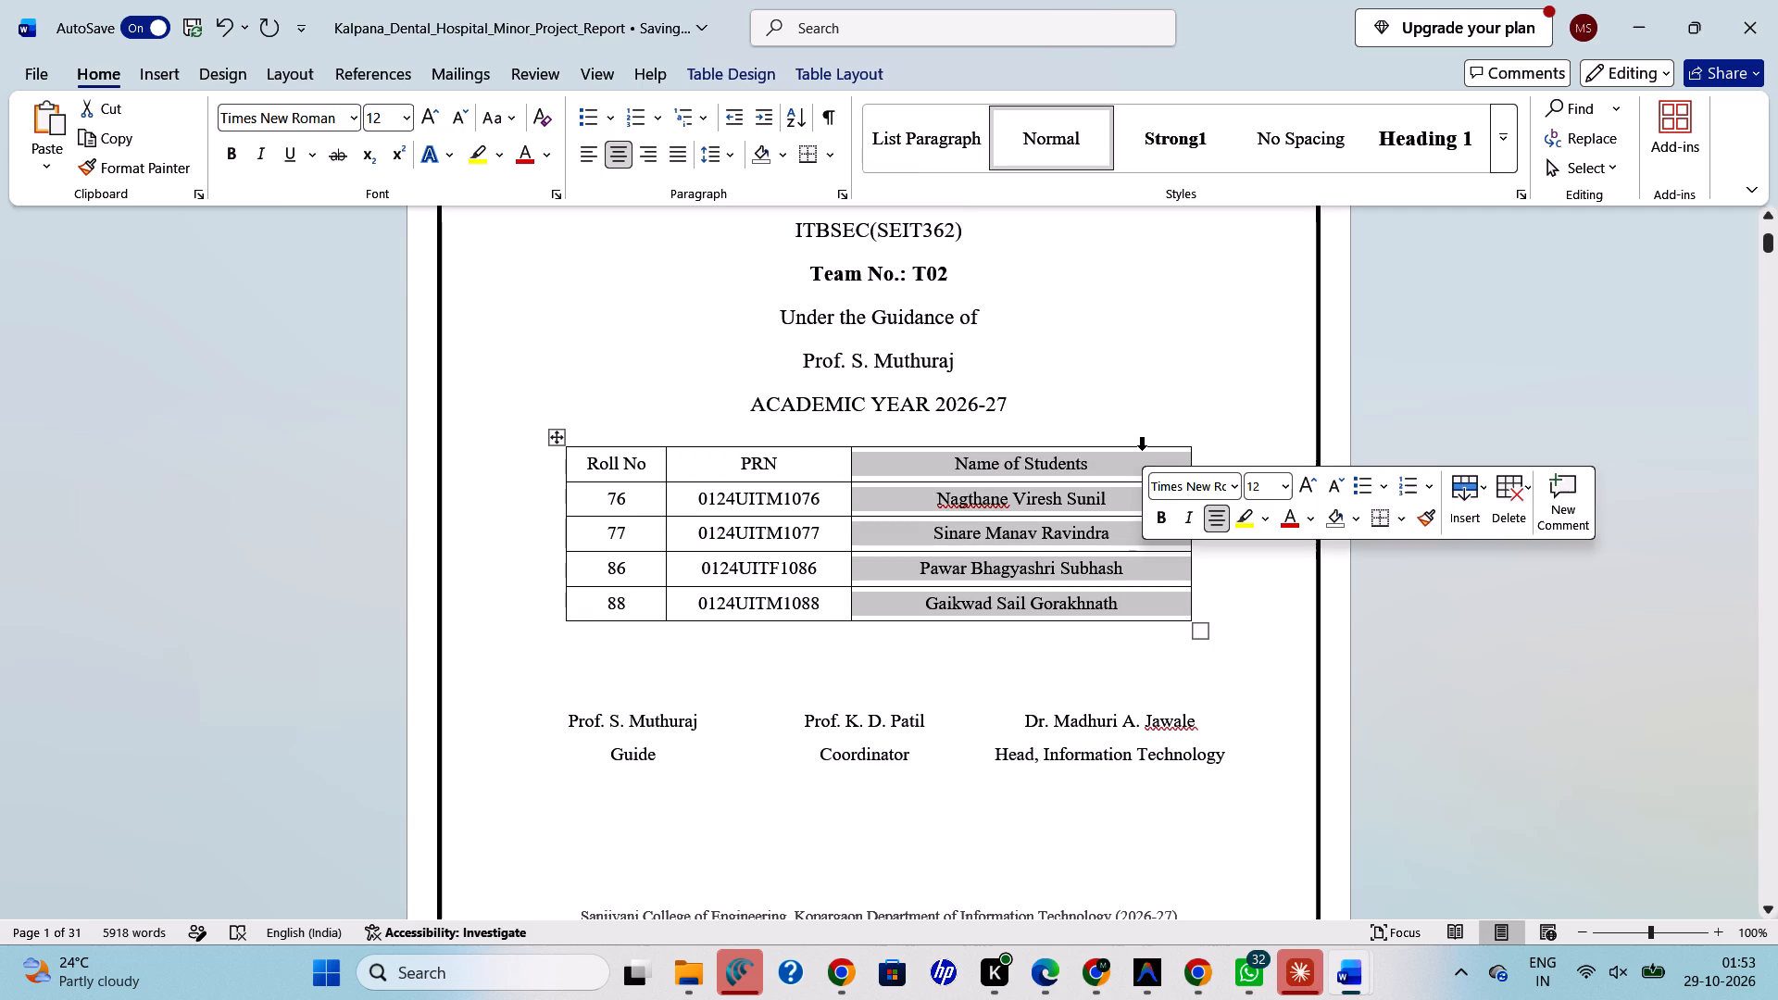
{"action": "left_click", "coordinate": [1176, 363]}
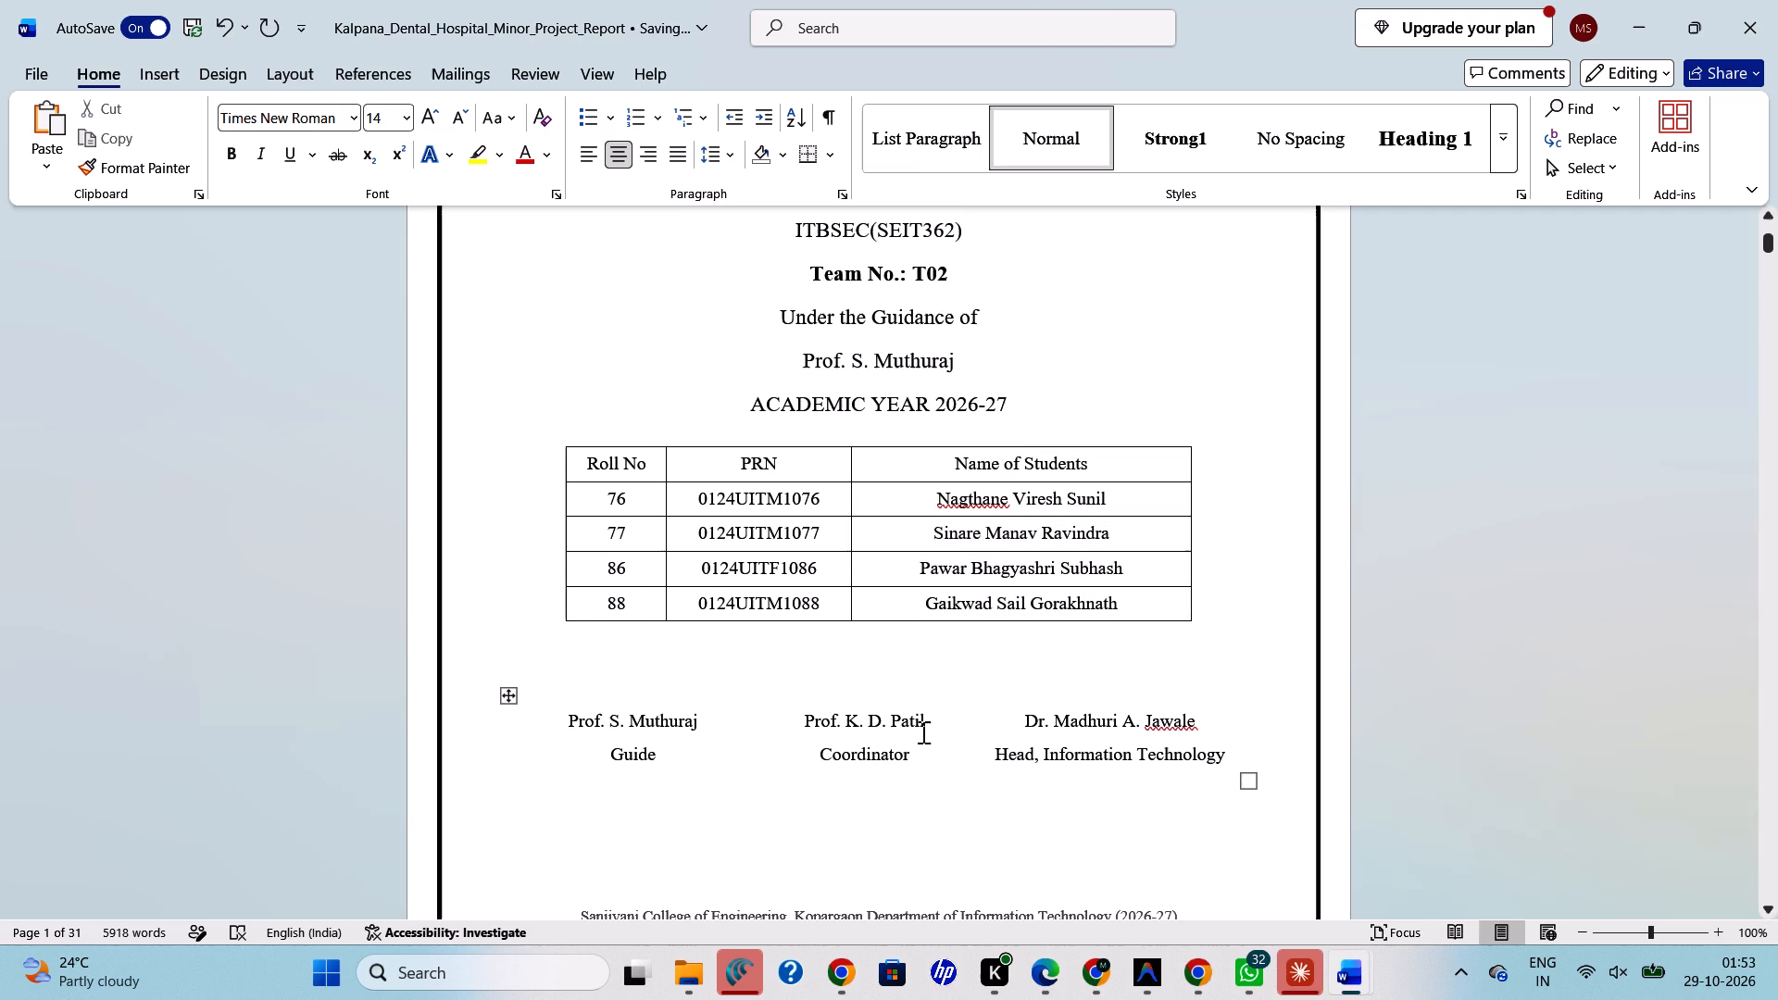
Place the cursor in the coordinator's name in the signatory block below the student table.
{"action": "left_click", "coordinate": [881, 714]}
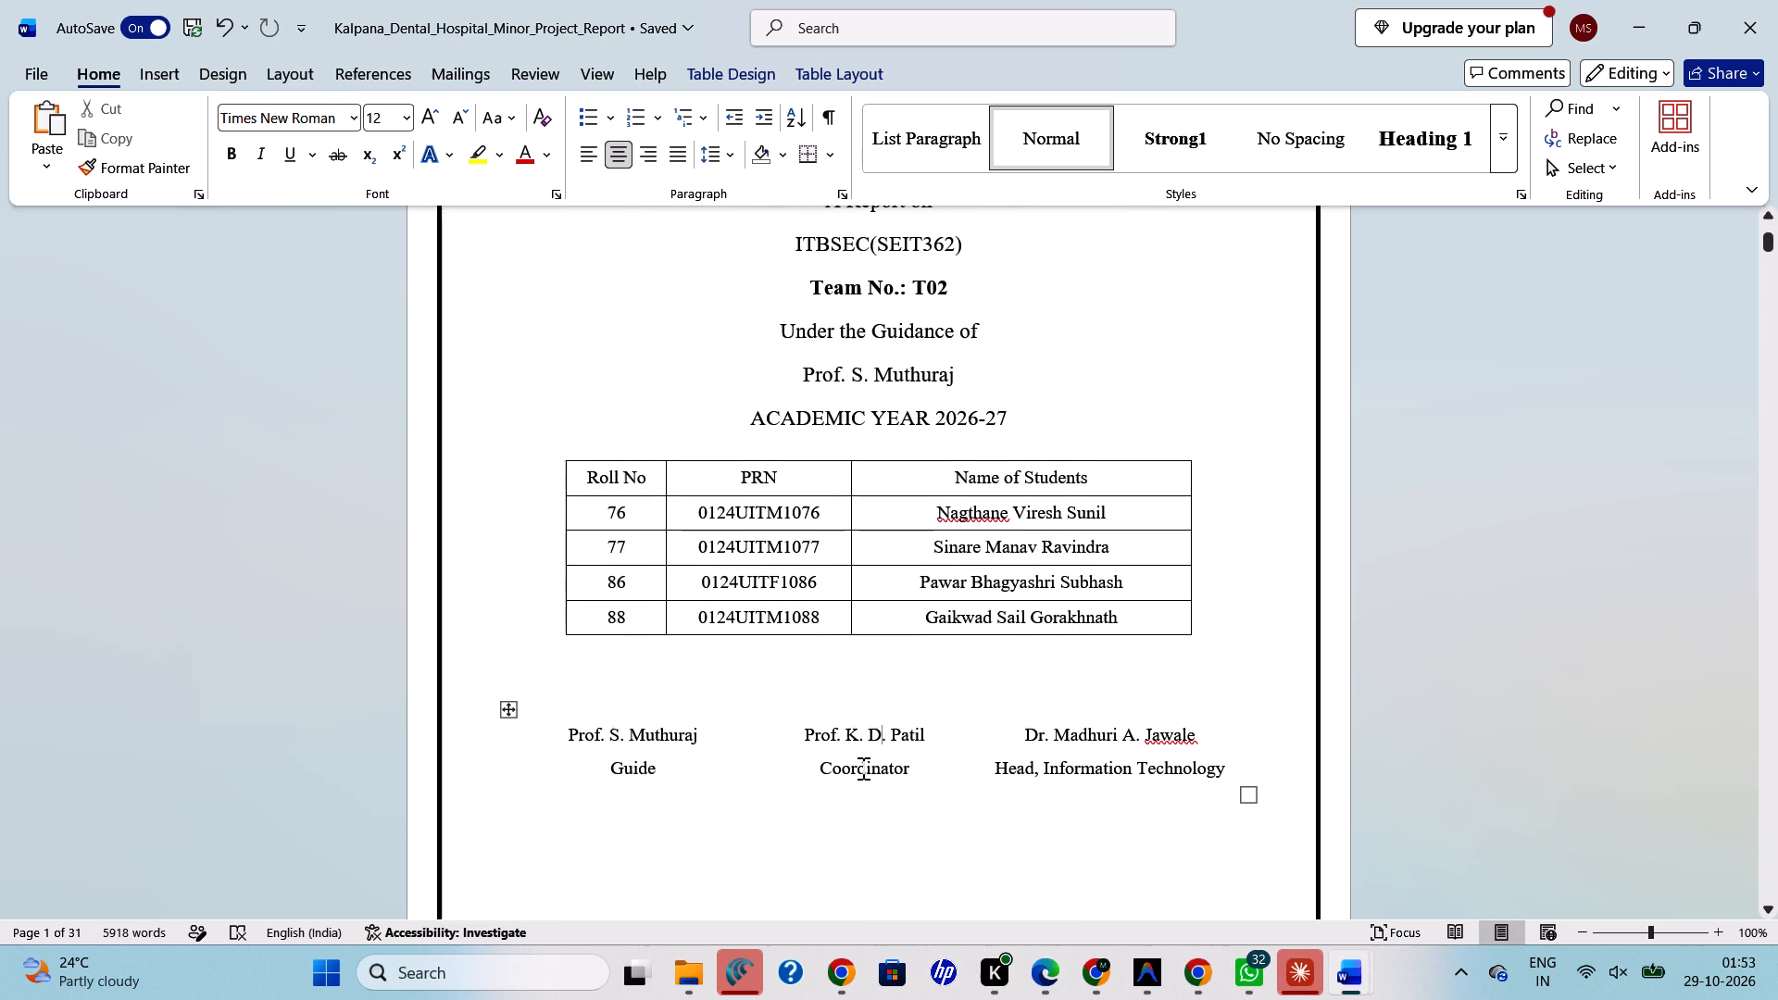
Apply 1.15 line spacing to the cover page heading lines from "Sanjivani Rural Education Society's" to "NBA Accredited-UG Program".
{"action": "left_click", "coordinate": [780, 542]}
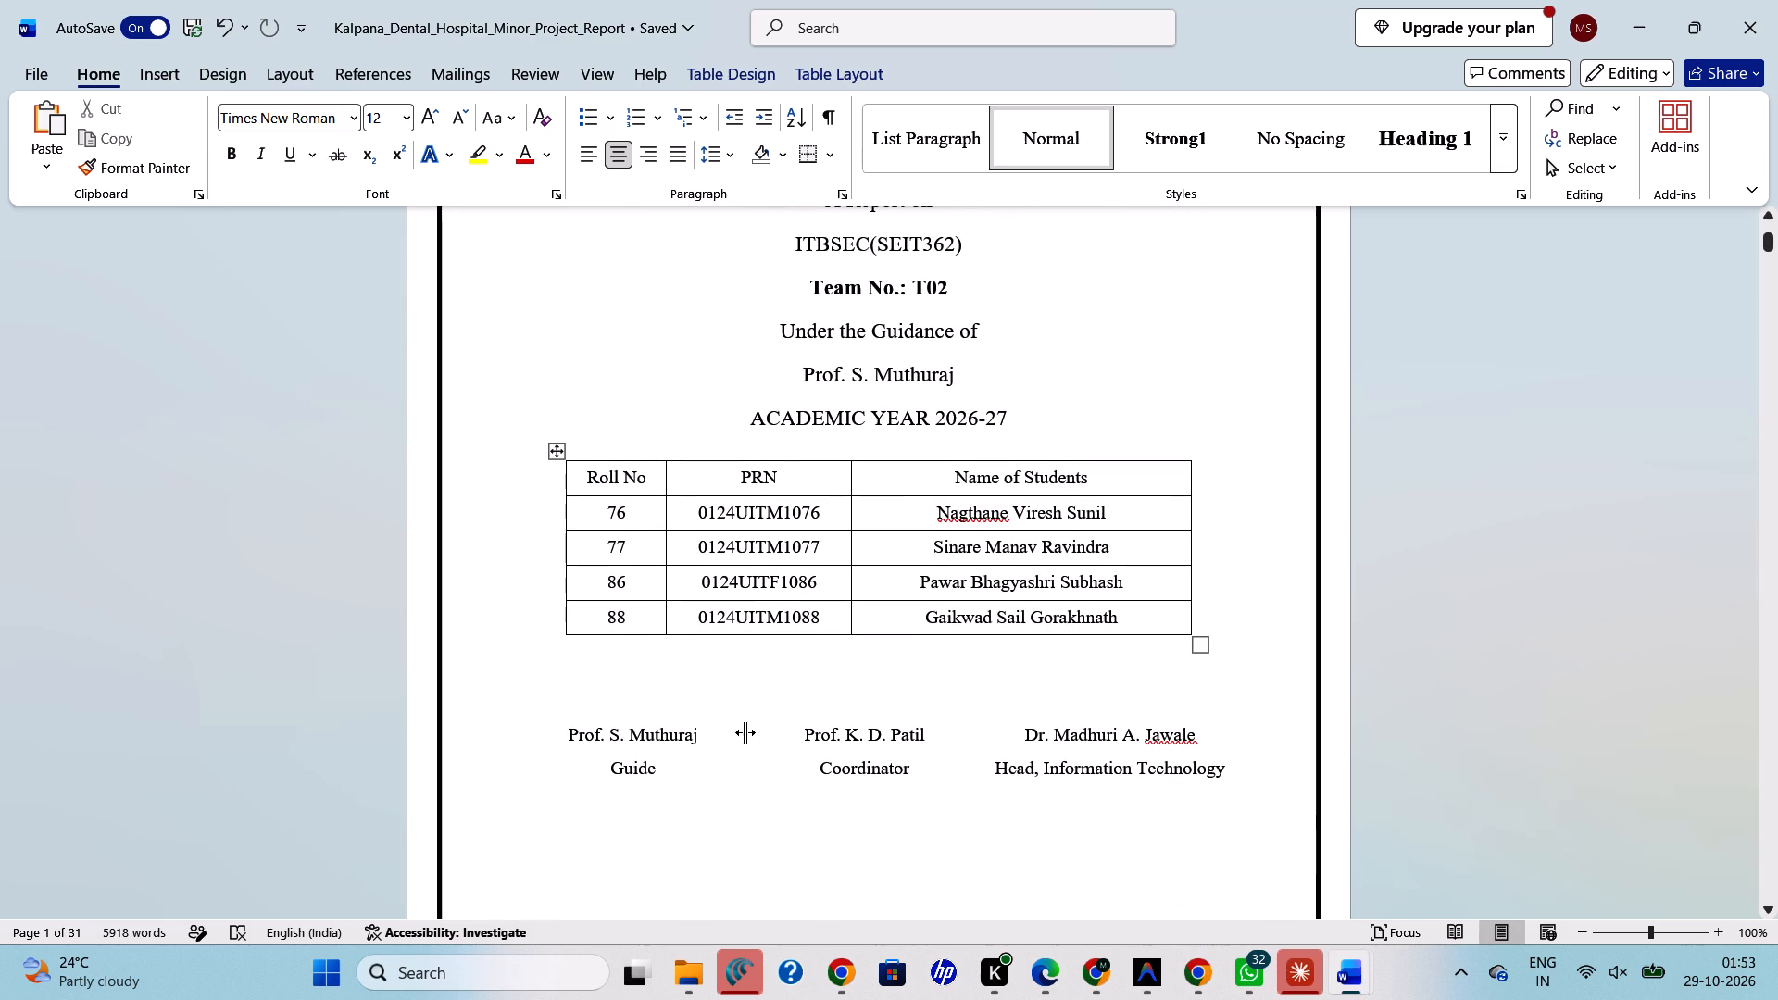
{"action": "scroll", "coordinate": [745, 737], "scroll_direction": "up", "scroll_amount": 1}
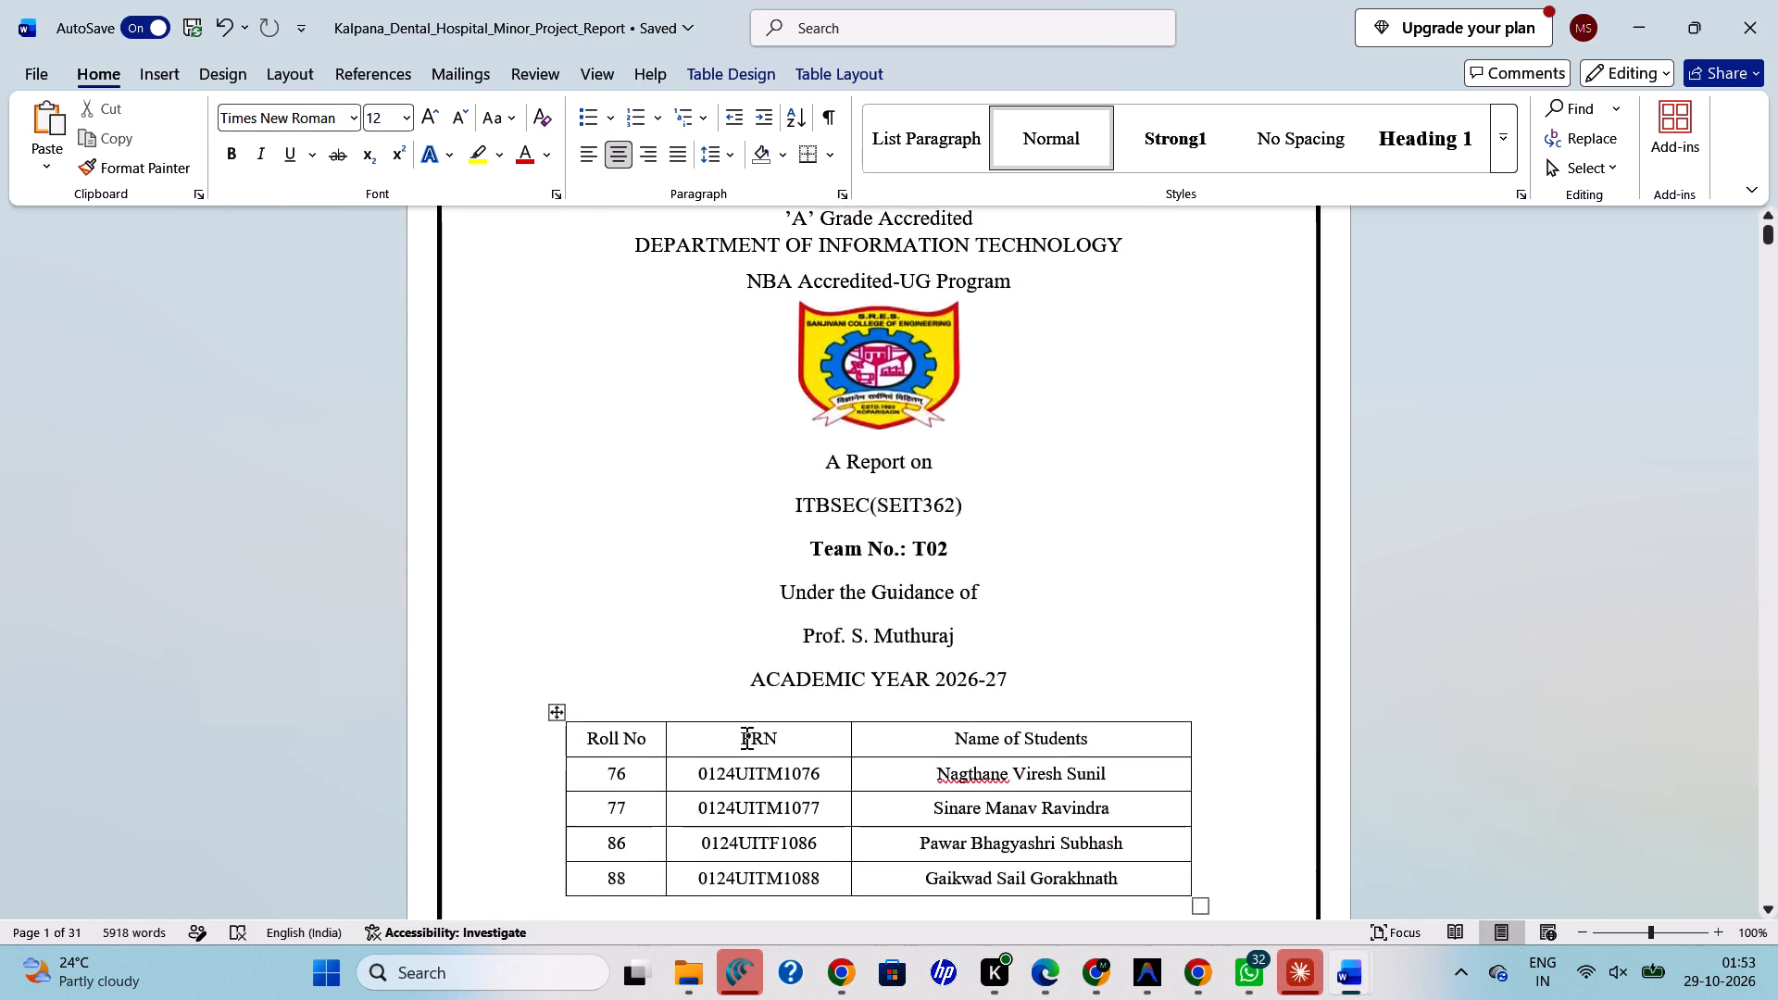
{"action": "scroll", "coordinate": [745, 737], "scroll_direction": "up", "scroll_amount": 1}
{"action": "left_click", "coordinate": [1026, 472]}
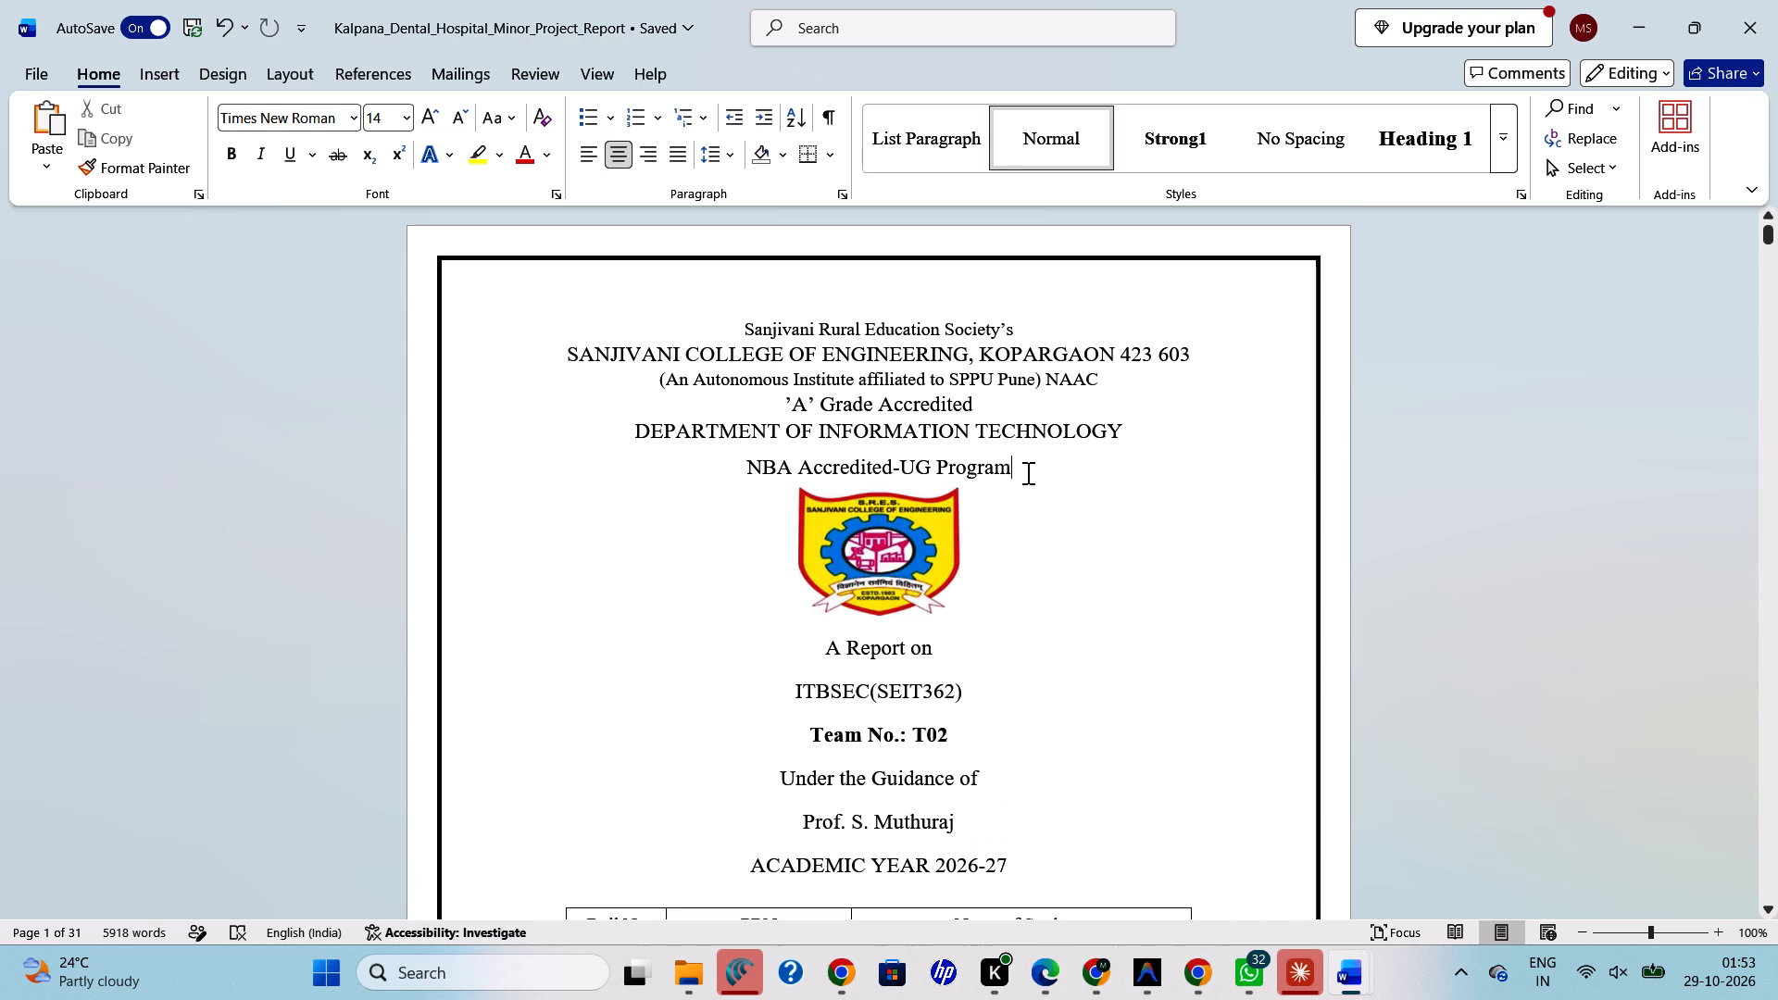
{"action": "left_click_drag", "start_coordinate": [1026, 472], "coordinate": [727, 329]}
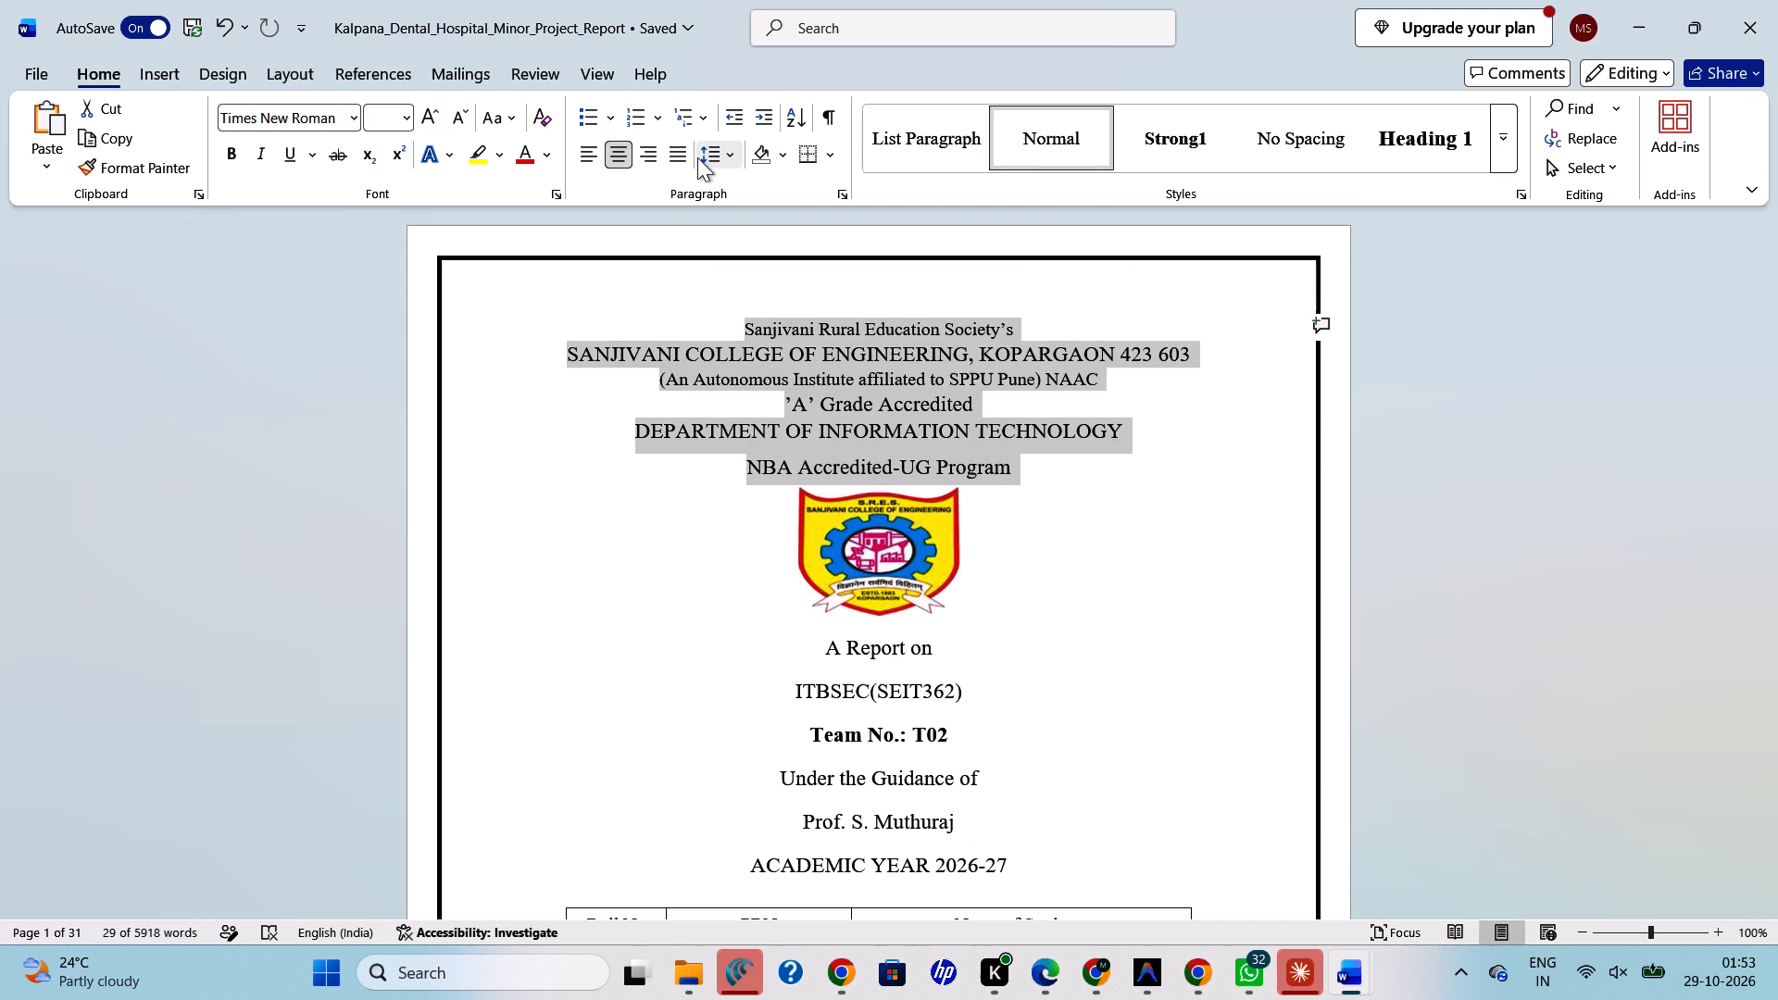
{"action": "left_click", "coordinate": [729, 154]}
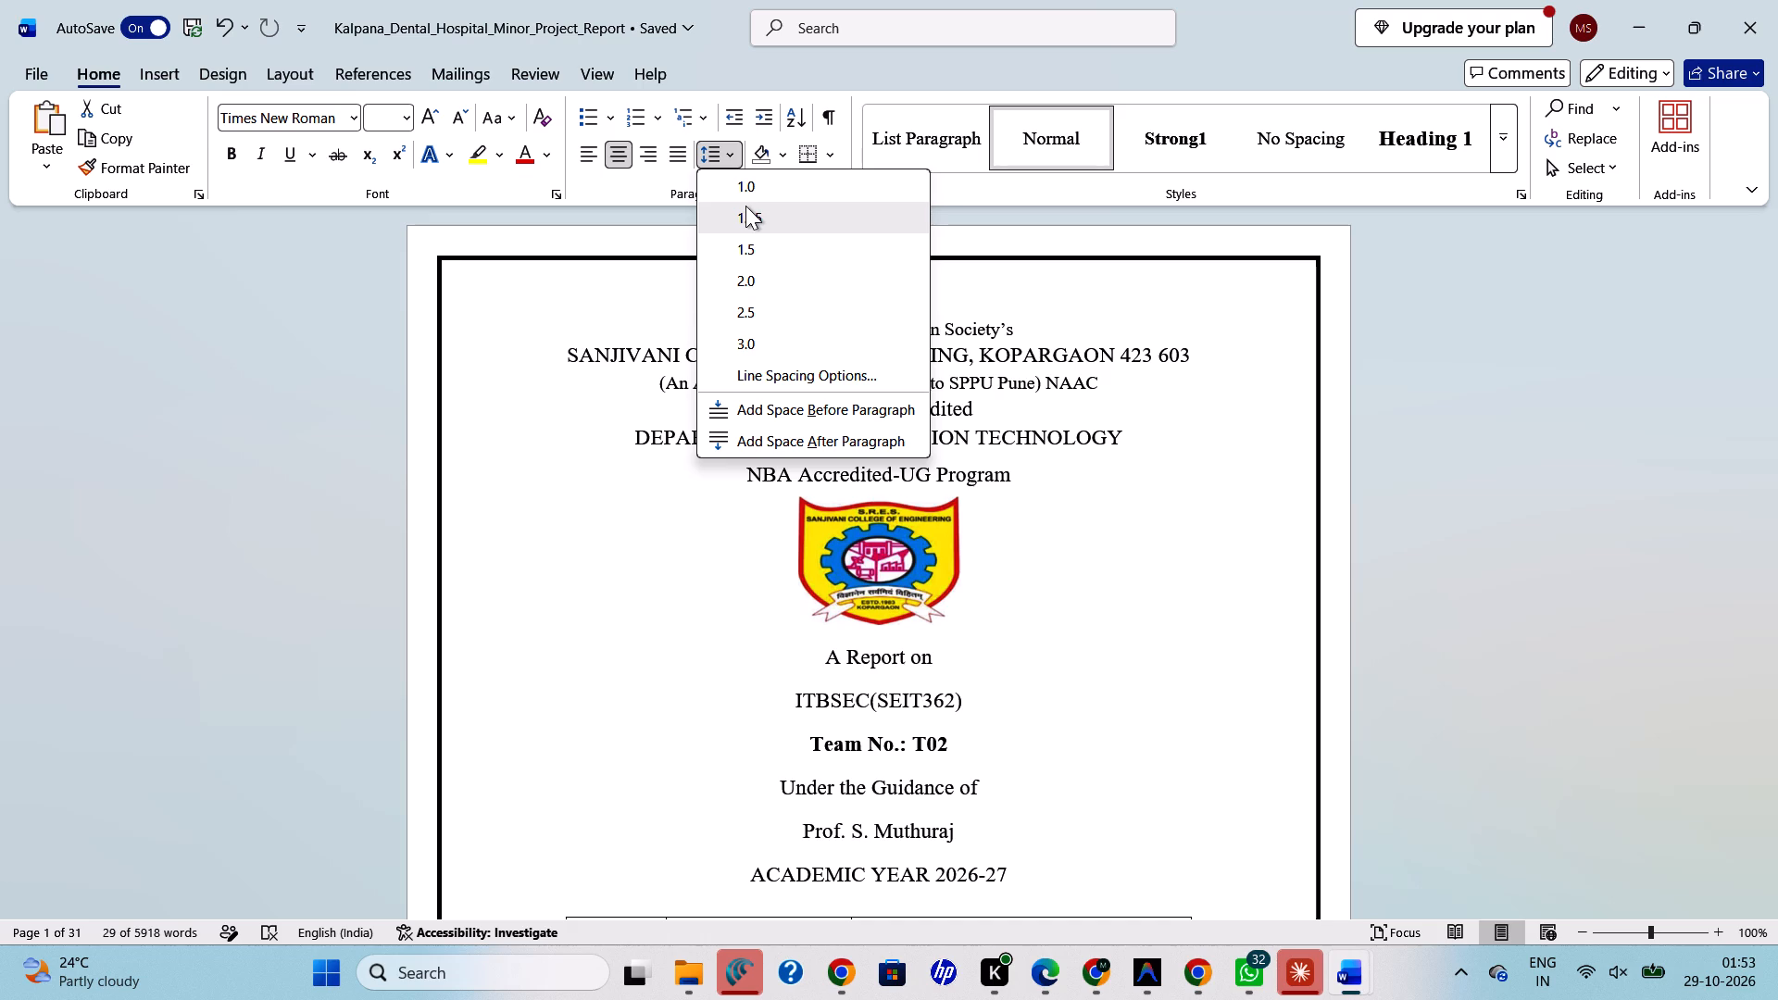
{"action": "left_click", "coordinate": [745, 206]}
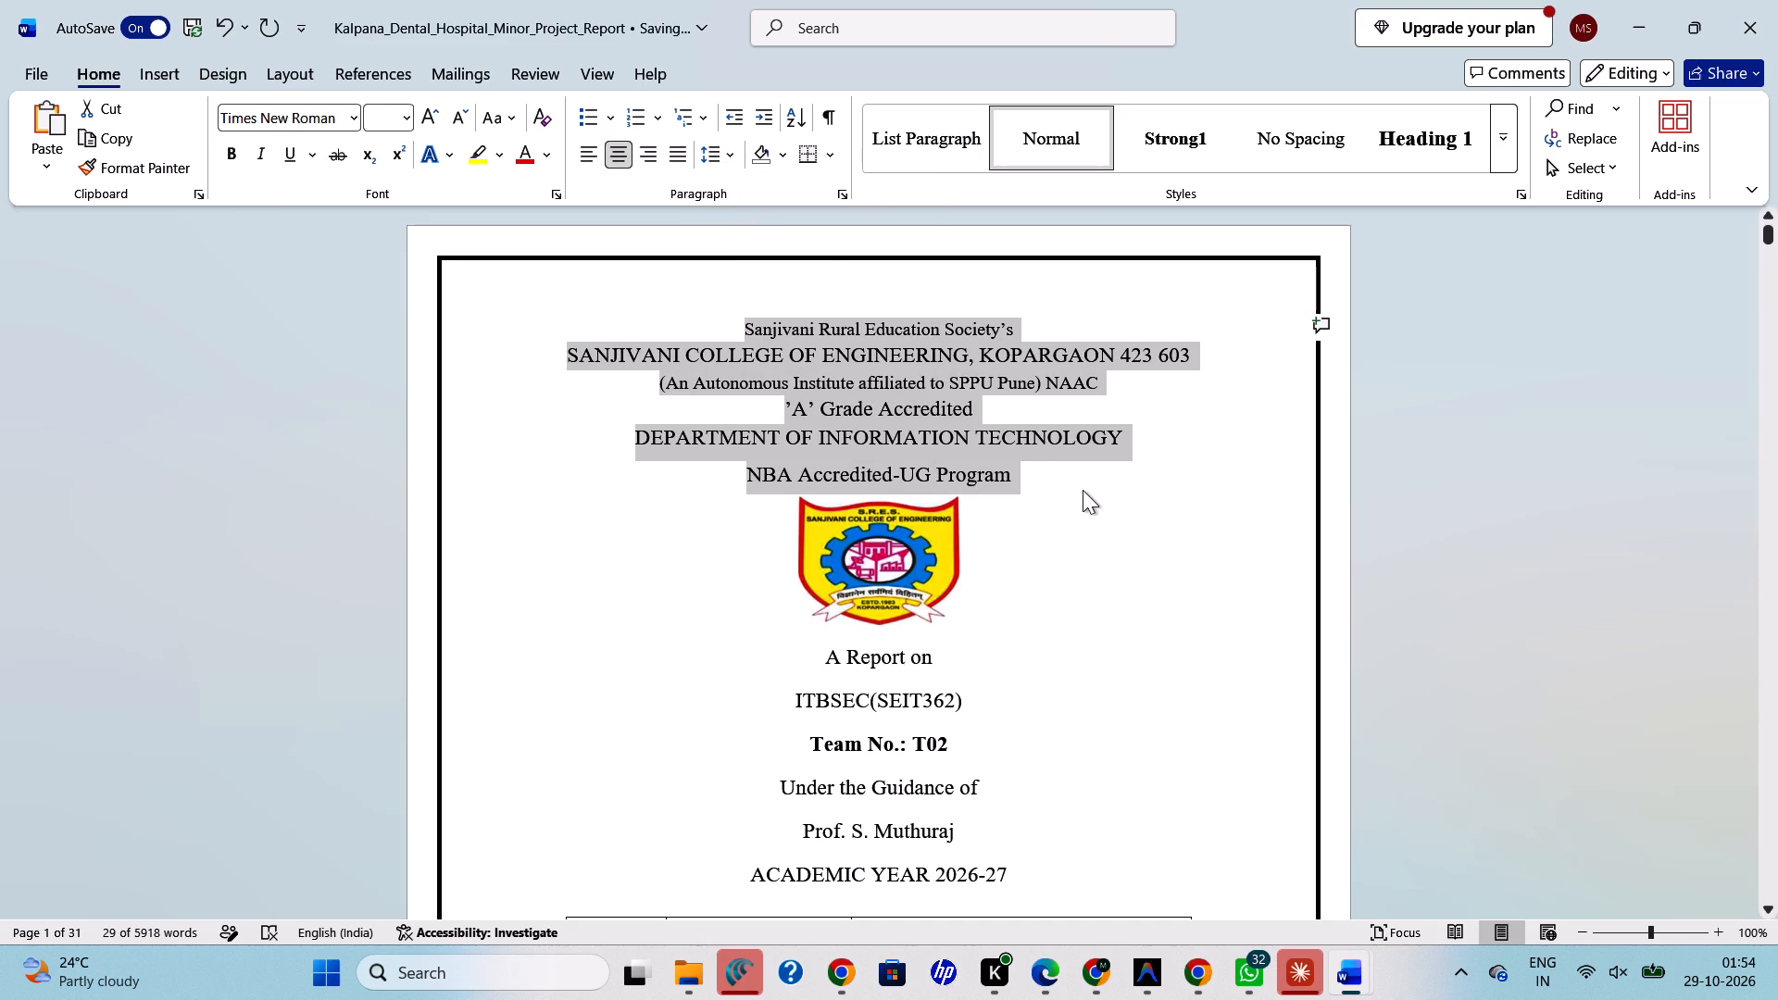
{"action": "left_click", "coordinate": [1083, 490]}
Change the team number on the cover page to T03.
{"action": "scroll", "coordinate": [1083, 490], "scroll_direction": "down", "scroll_amount": 1}
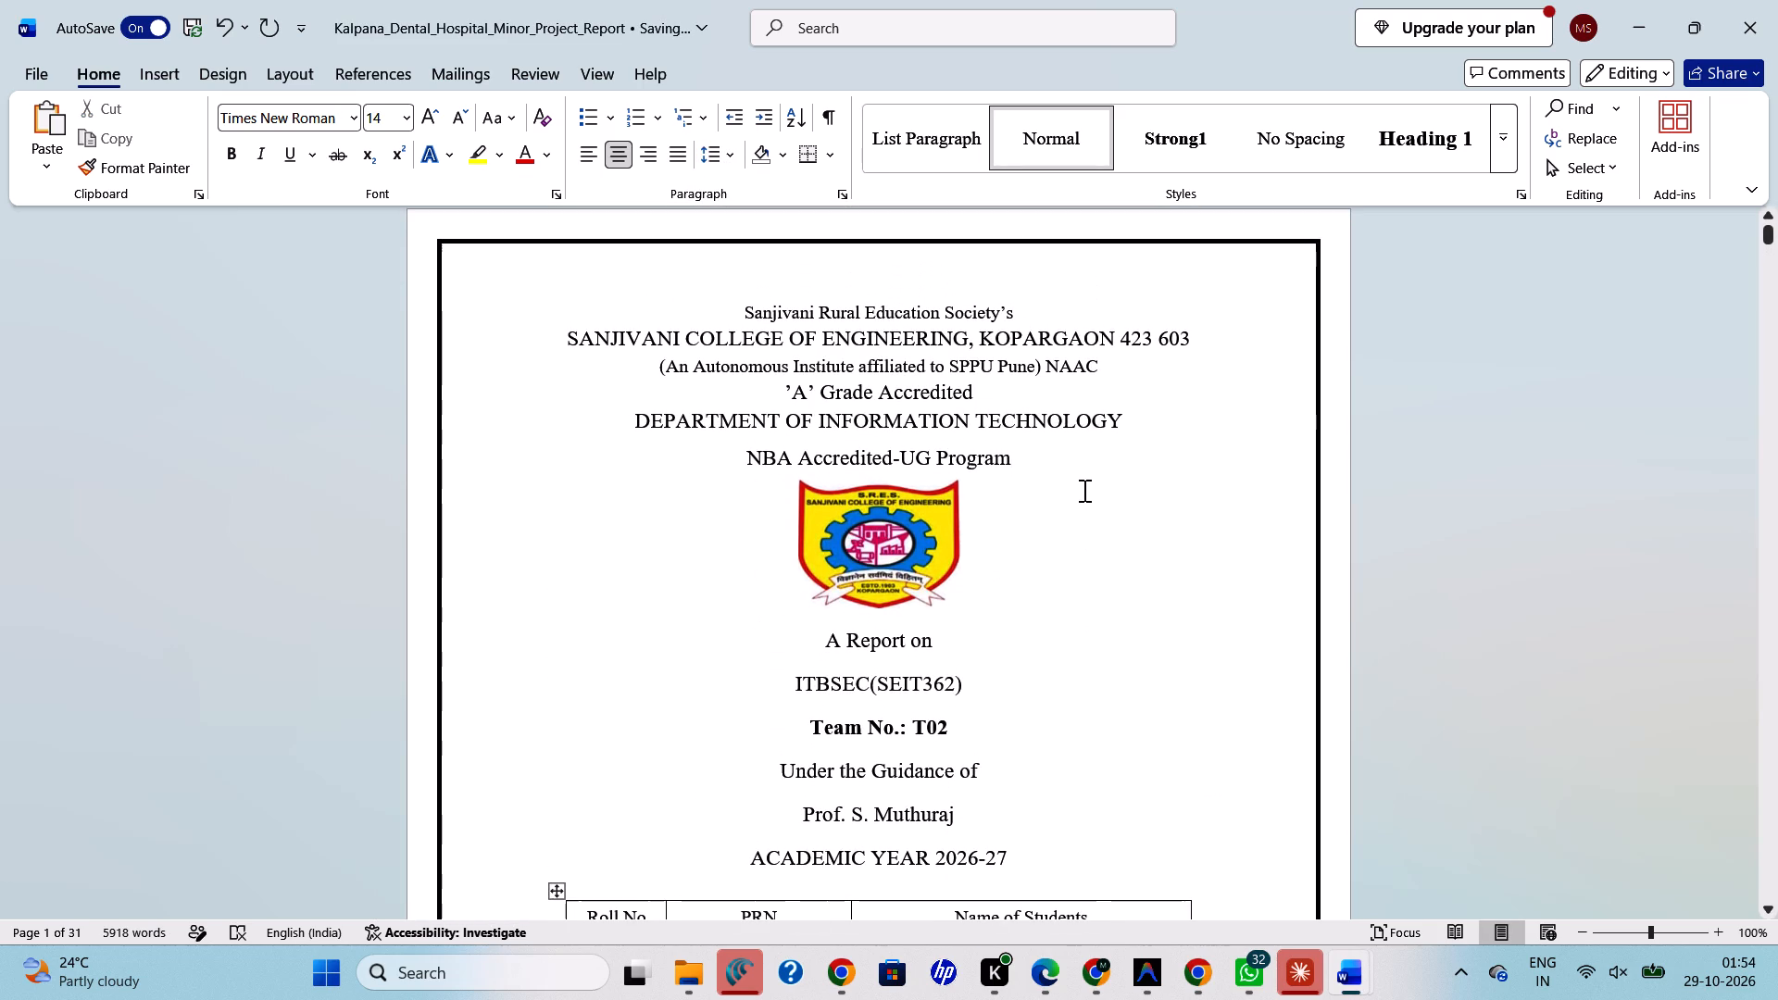
{"action": "left_click", "coordinate": [951, 722]}
{"action": "key", "text": "BackSpace"}
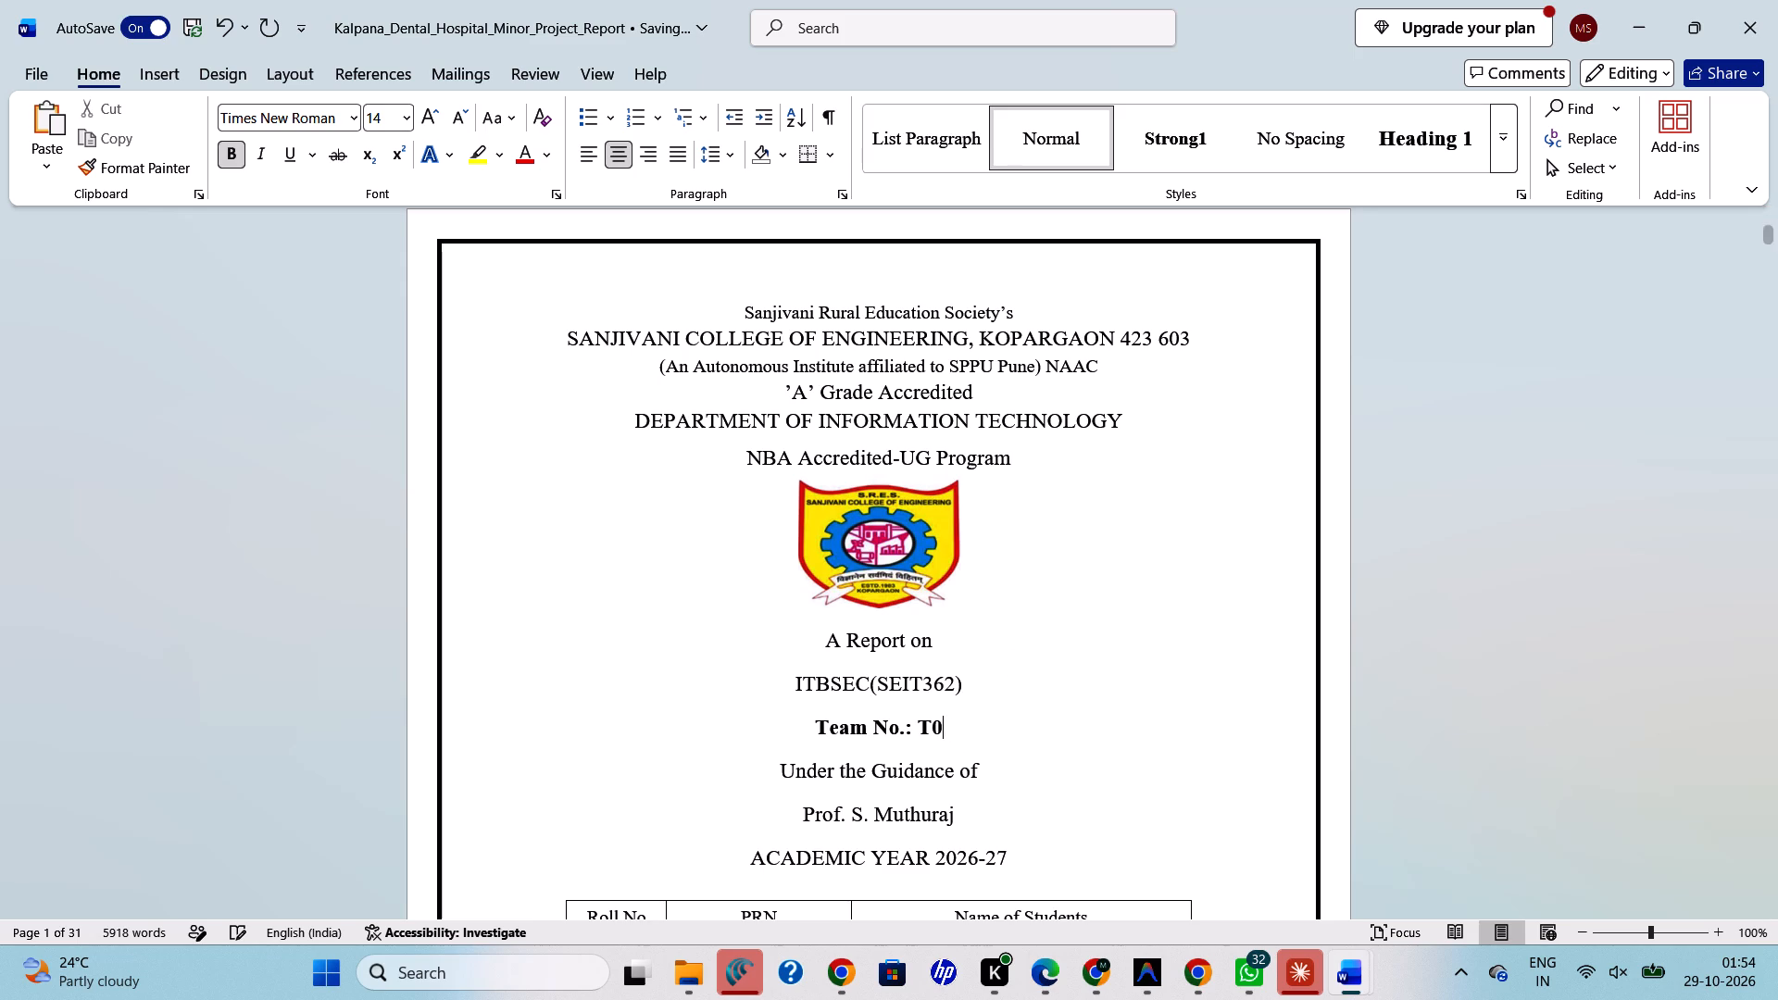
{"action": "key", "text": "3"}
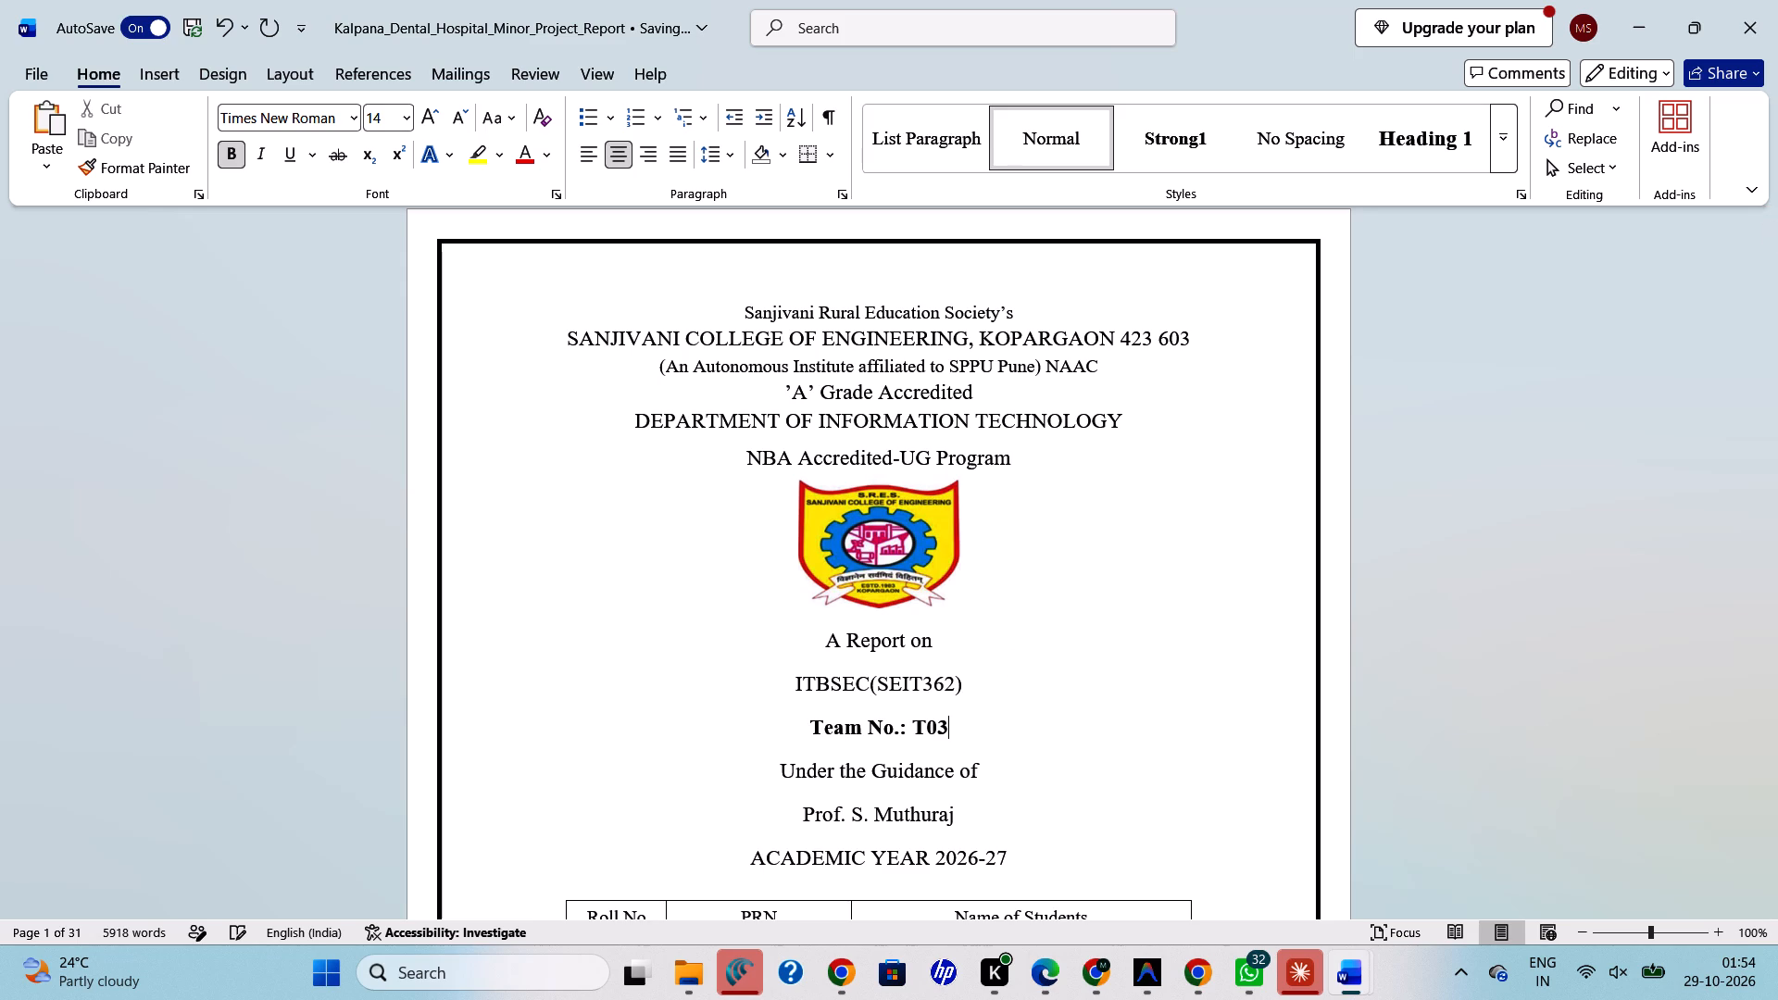
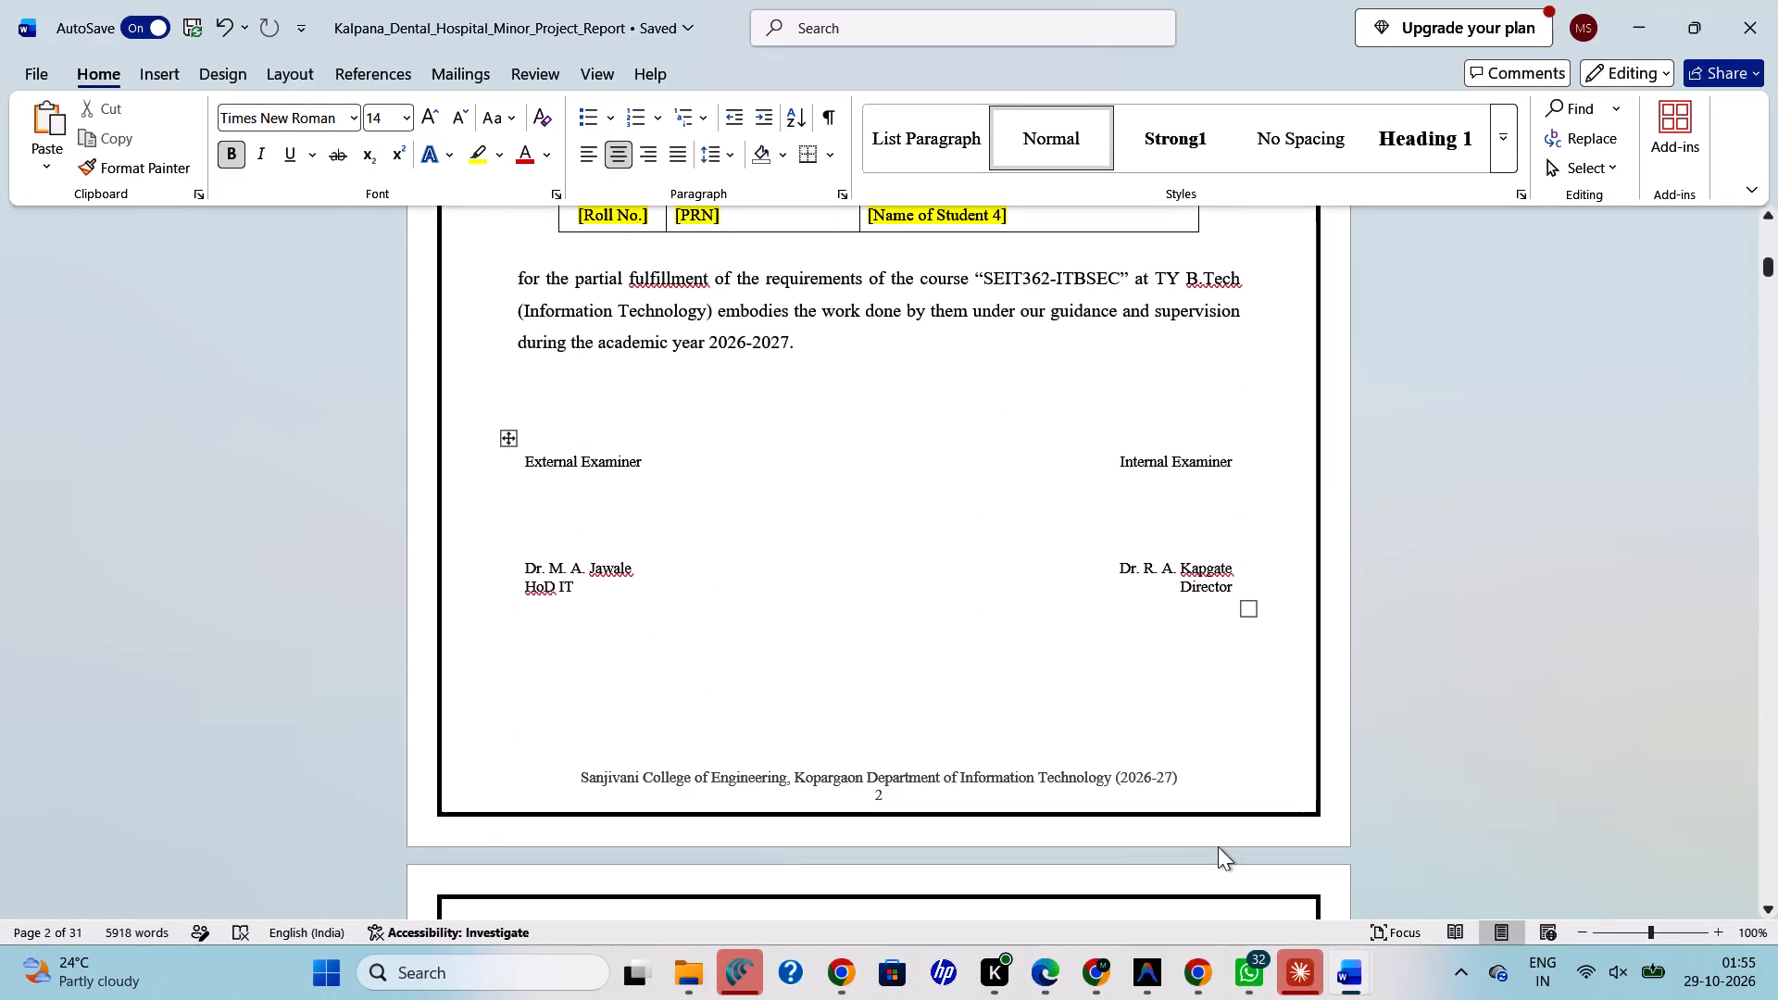
Check the certificate page's placeholder student table, starting at its first Roll No. cell, against the filled-in student table on the cover page.
{"action": "scroll", "coordinate": [1218, 846], "scroll_direction": "up", "scroll_amount": 1}
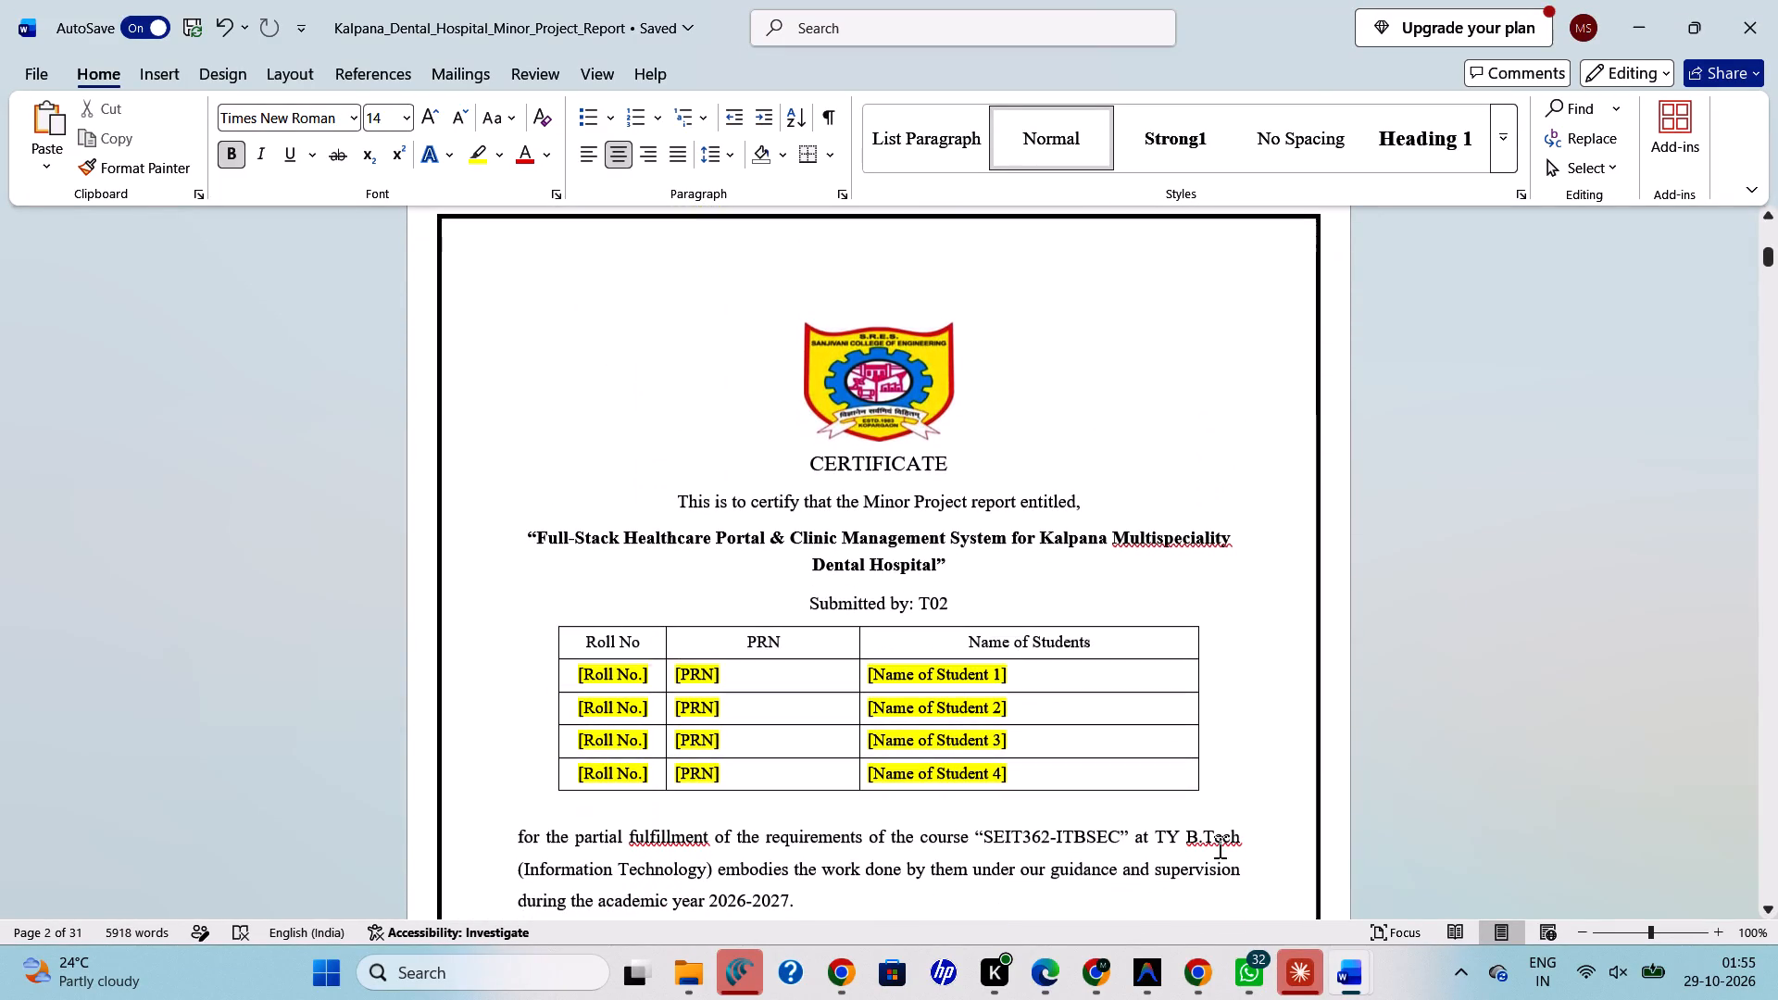
{"action": "left_click", "coordinate": [645, 670]}
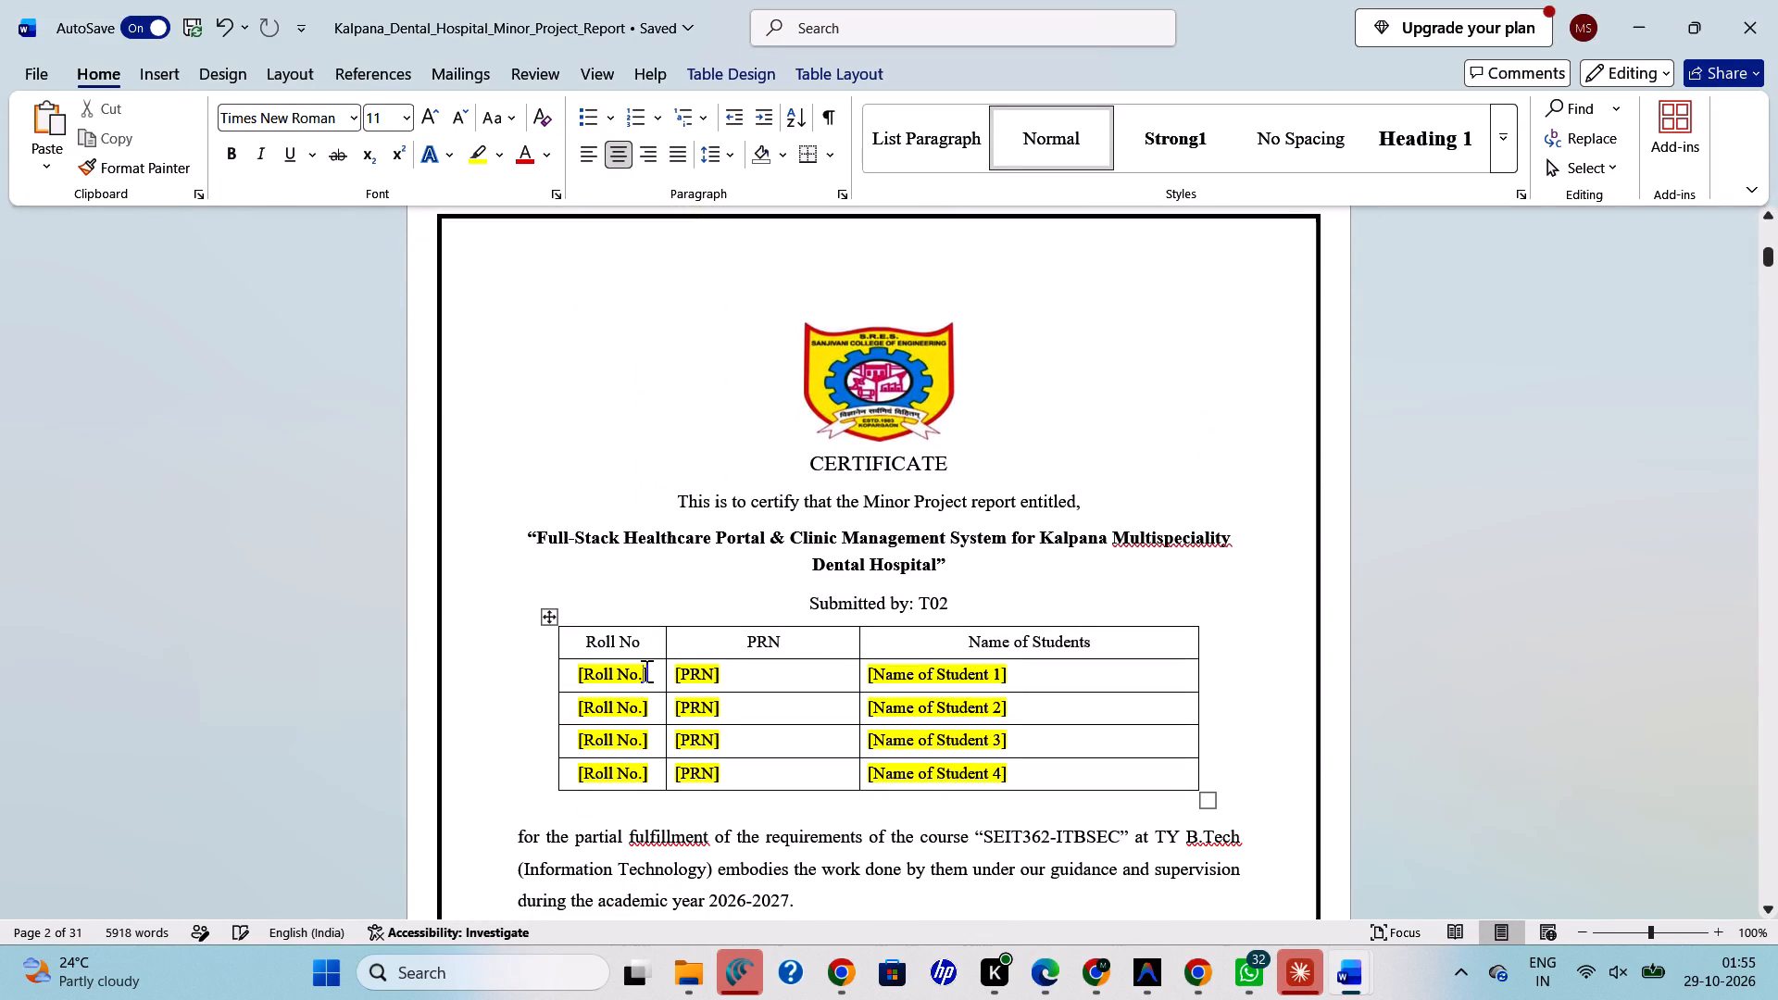
{"action": "scroll", "coordinate": [645, 670], "scroll_direction": "up", "scroll_amount": 1}
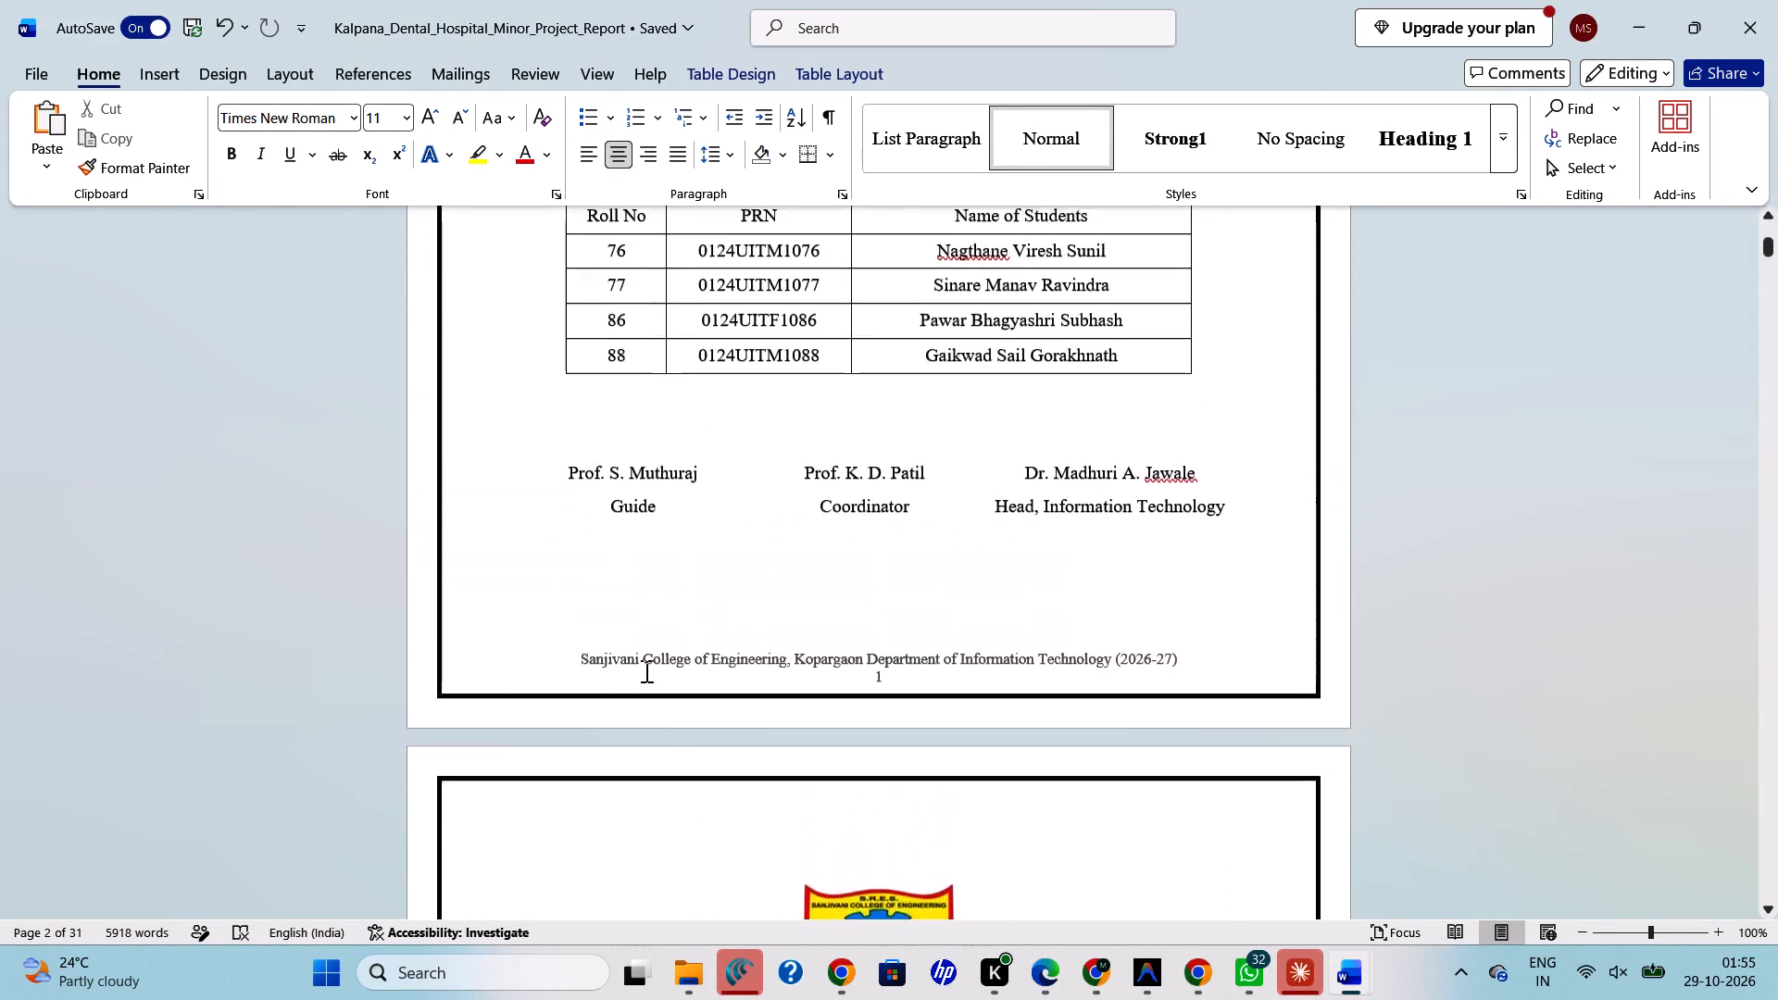
{"action": "scroll", "coordinate": [645, 670], "scroll_direction": "up", "scroll_amount": 1}
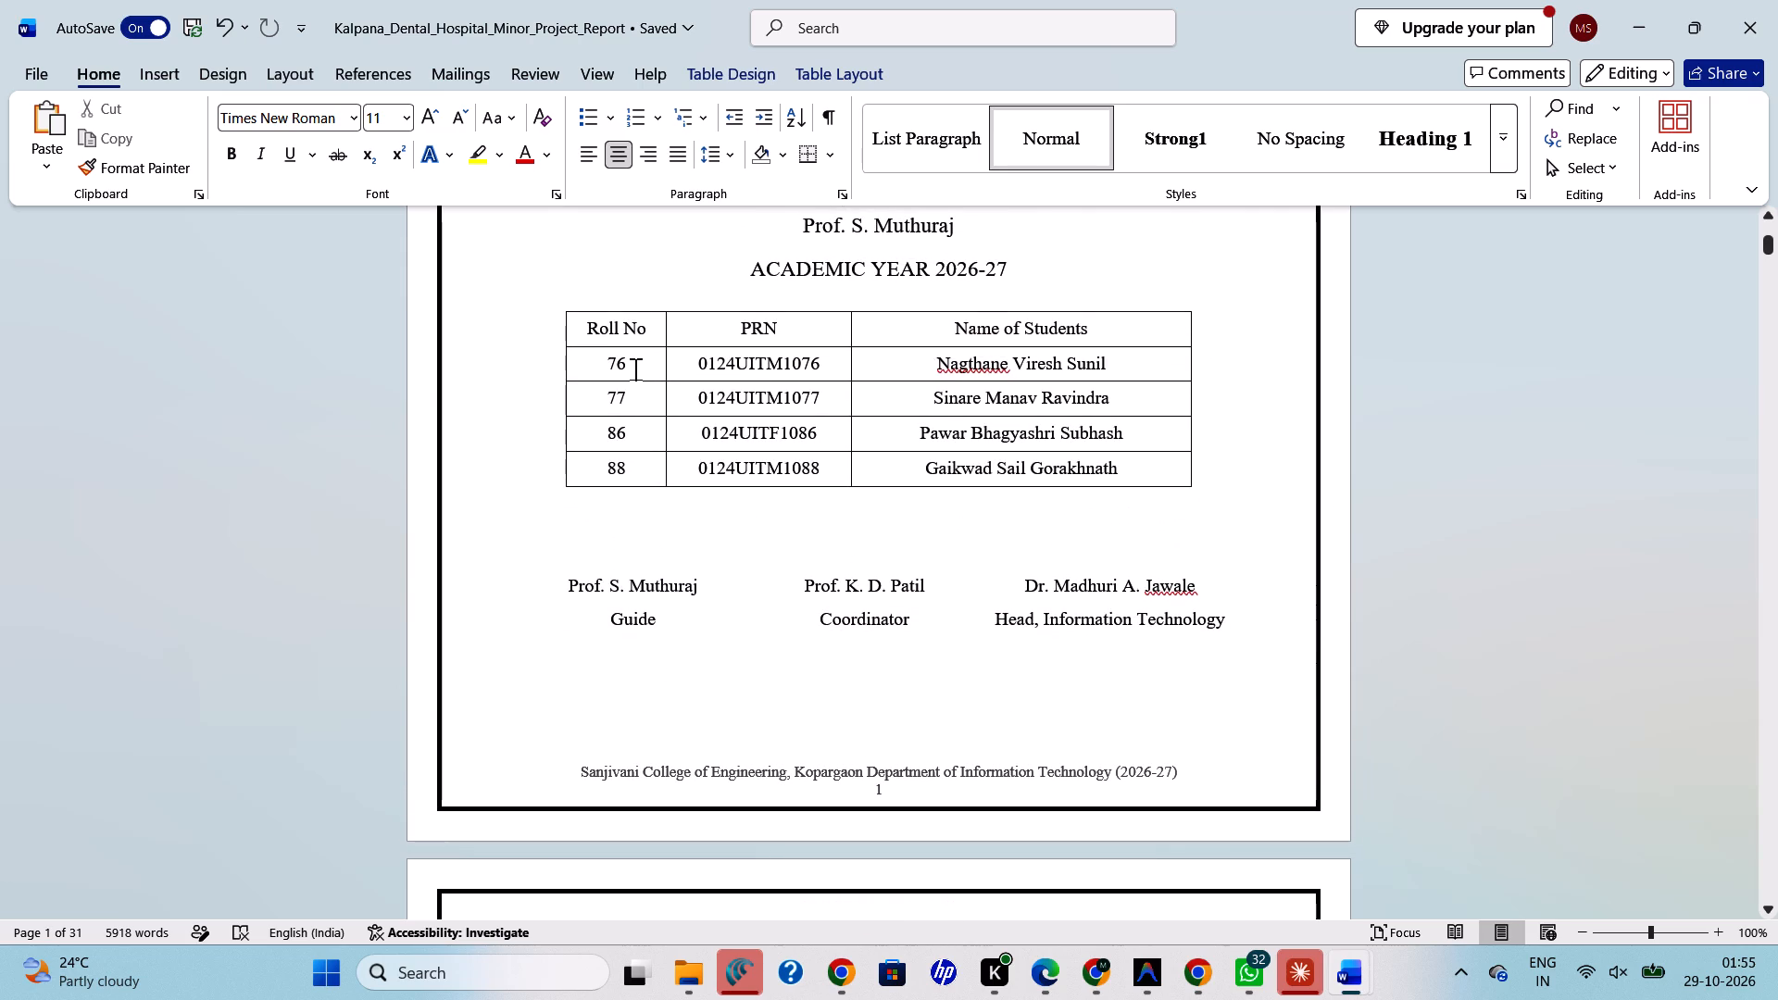
Replace the roll number placeholder in the first student row of the CERTIFICATE page's table with 76.
{"action": "scroll", "coordinate": [633, 369], "scroll_direction": "down", "scroll_amount": 1}
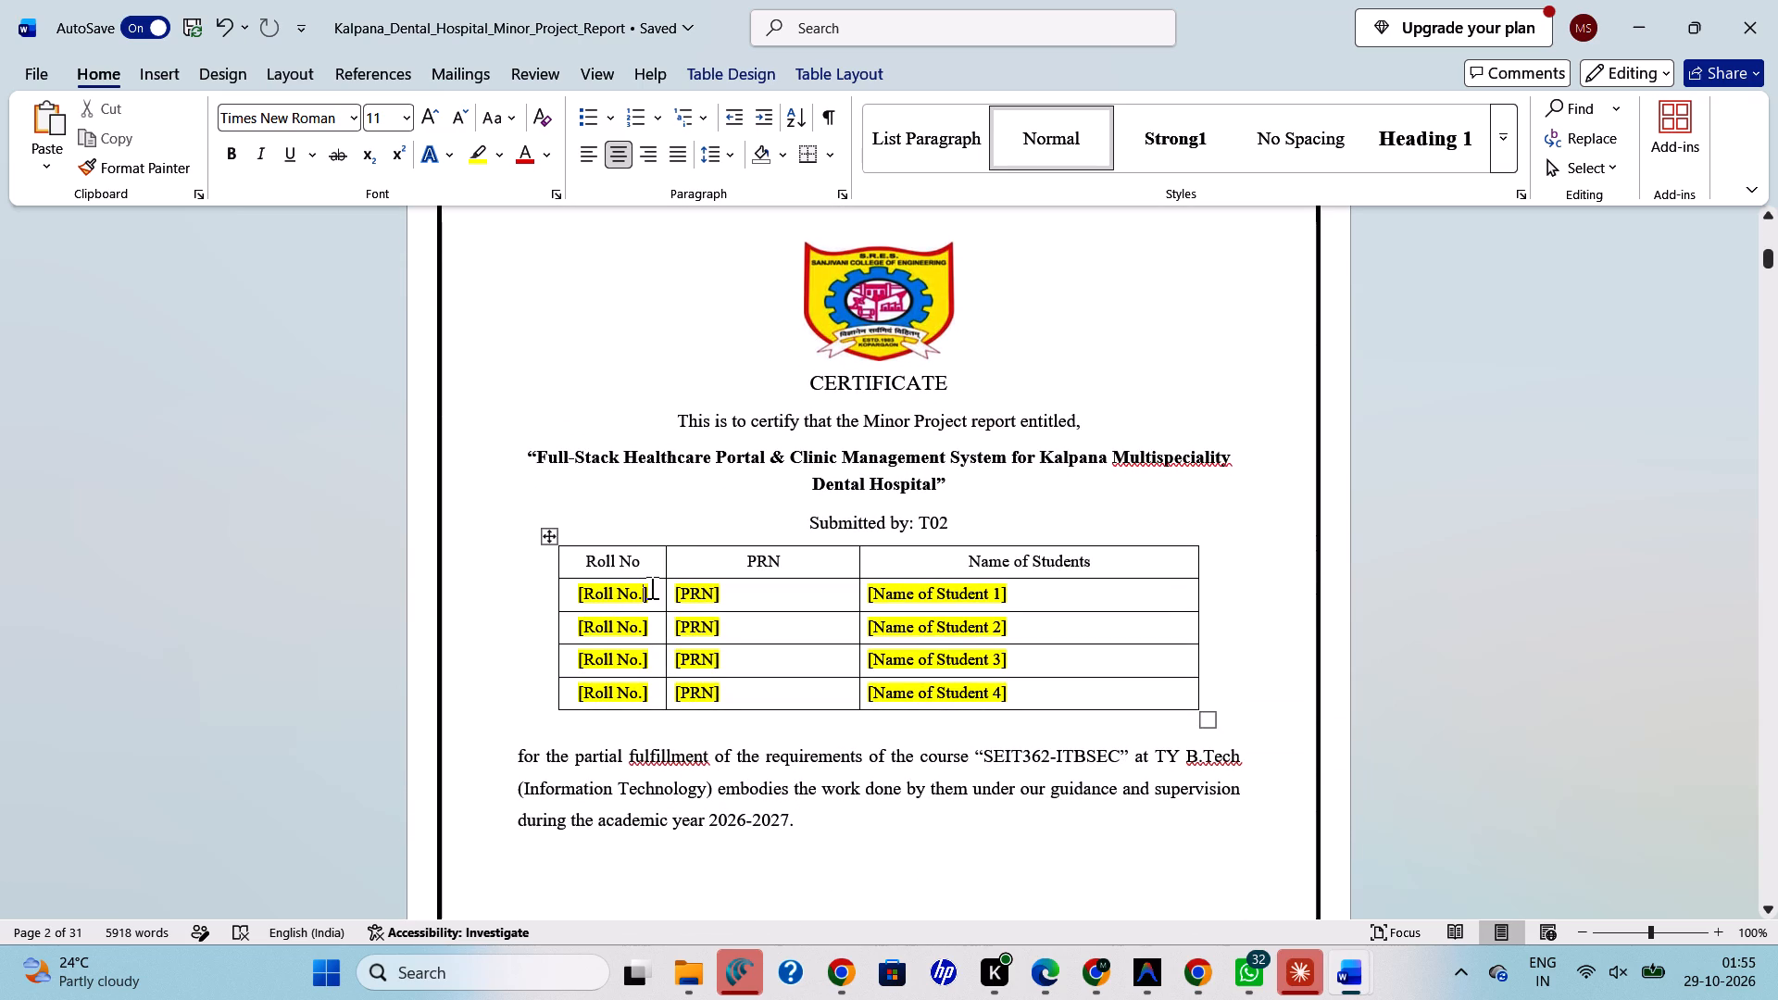
{"action": "left_click", "coordinate": [650, 590]}
{"action": "key", "text": "BackSpace"}
{"action": "key", "text": "BackSpace"}
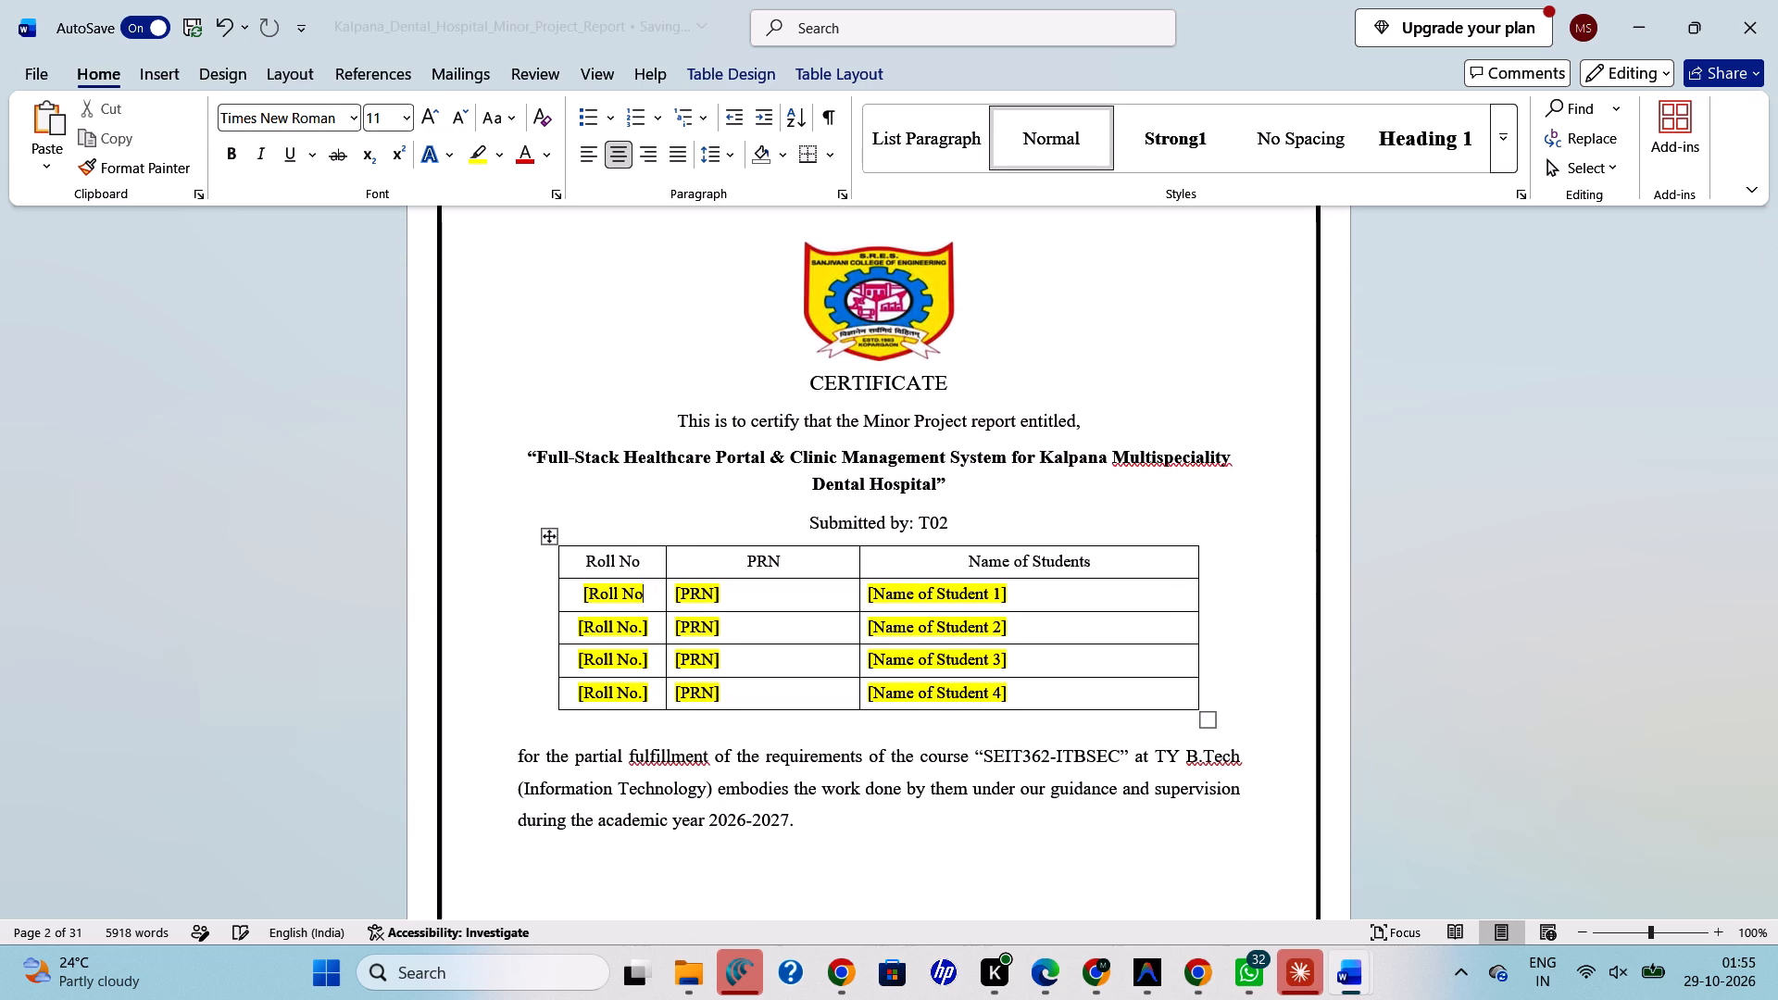
{"action": "key", "text": "BackSpace"}
{"action": "key", "text": "BackSpace"}
{"action": "key", "text": "BackSpace"}
{"action": "key", "text": "BackSpace"}
{"action": "key", "text": "BackSpace"}
{"action": "key", "text": "BackSpace"}
{"action": "key", "text": "BackSpace"}
{"action": "key", "text": "BackSpace"}
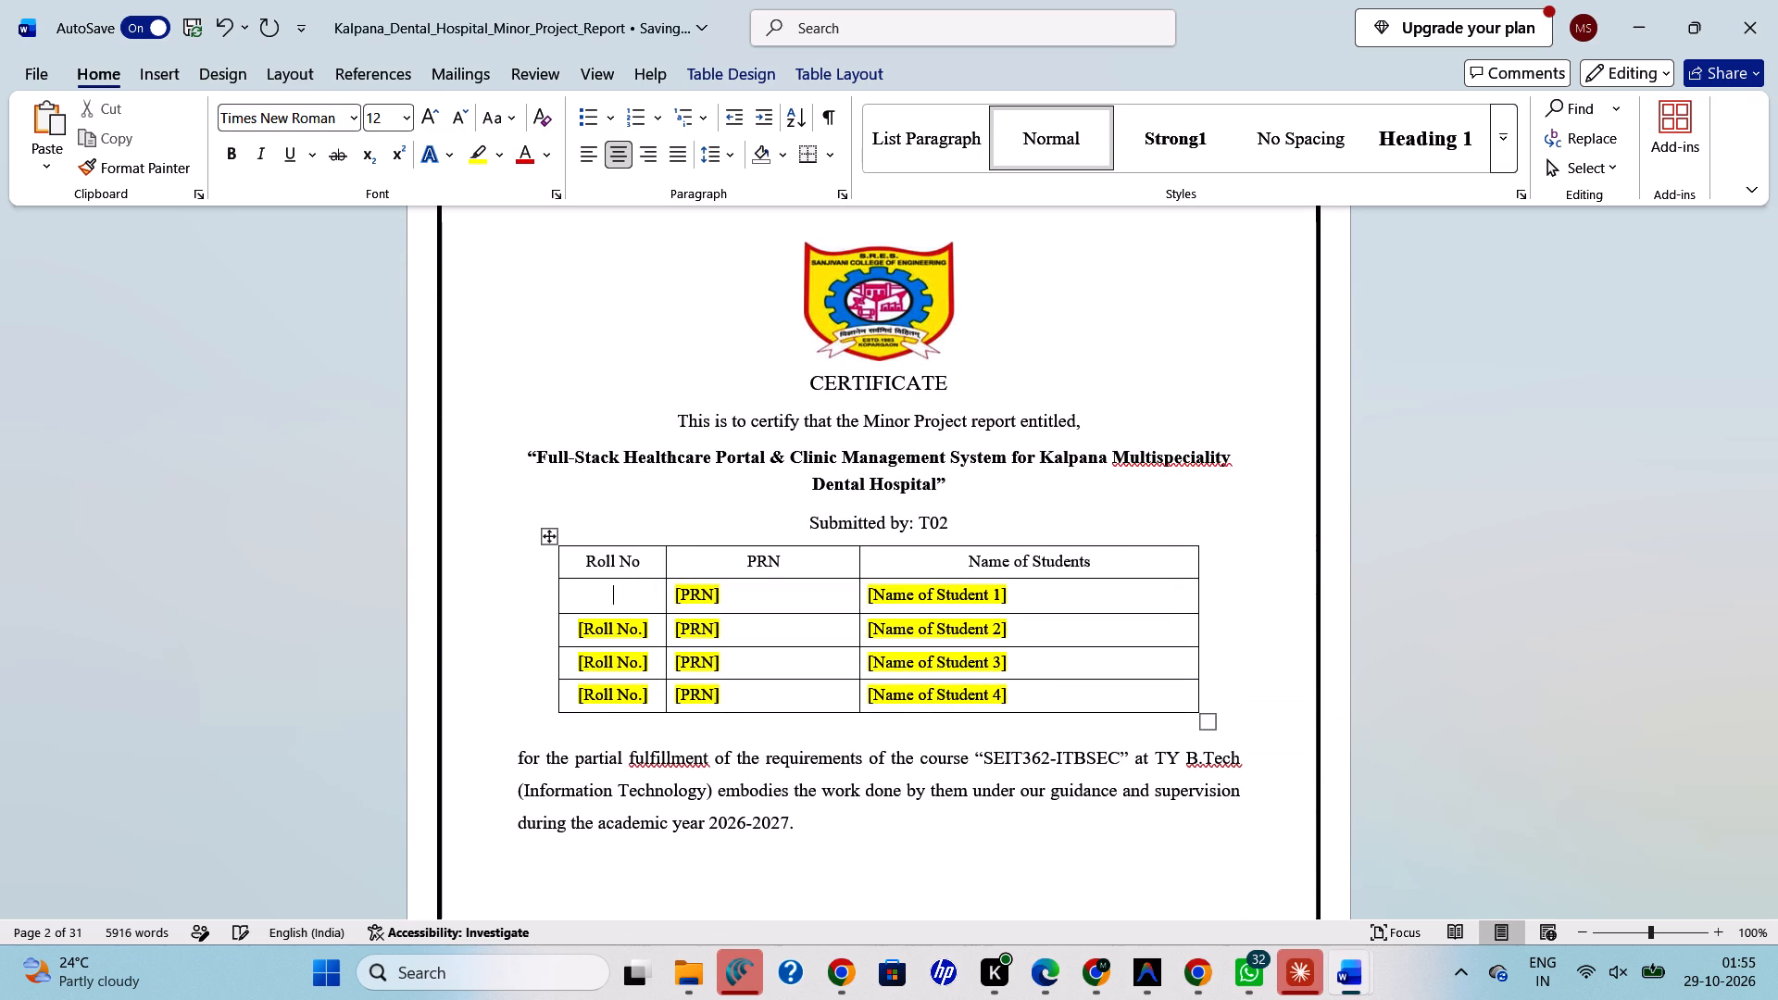
{"action": "type", "text": "76"}
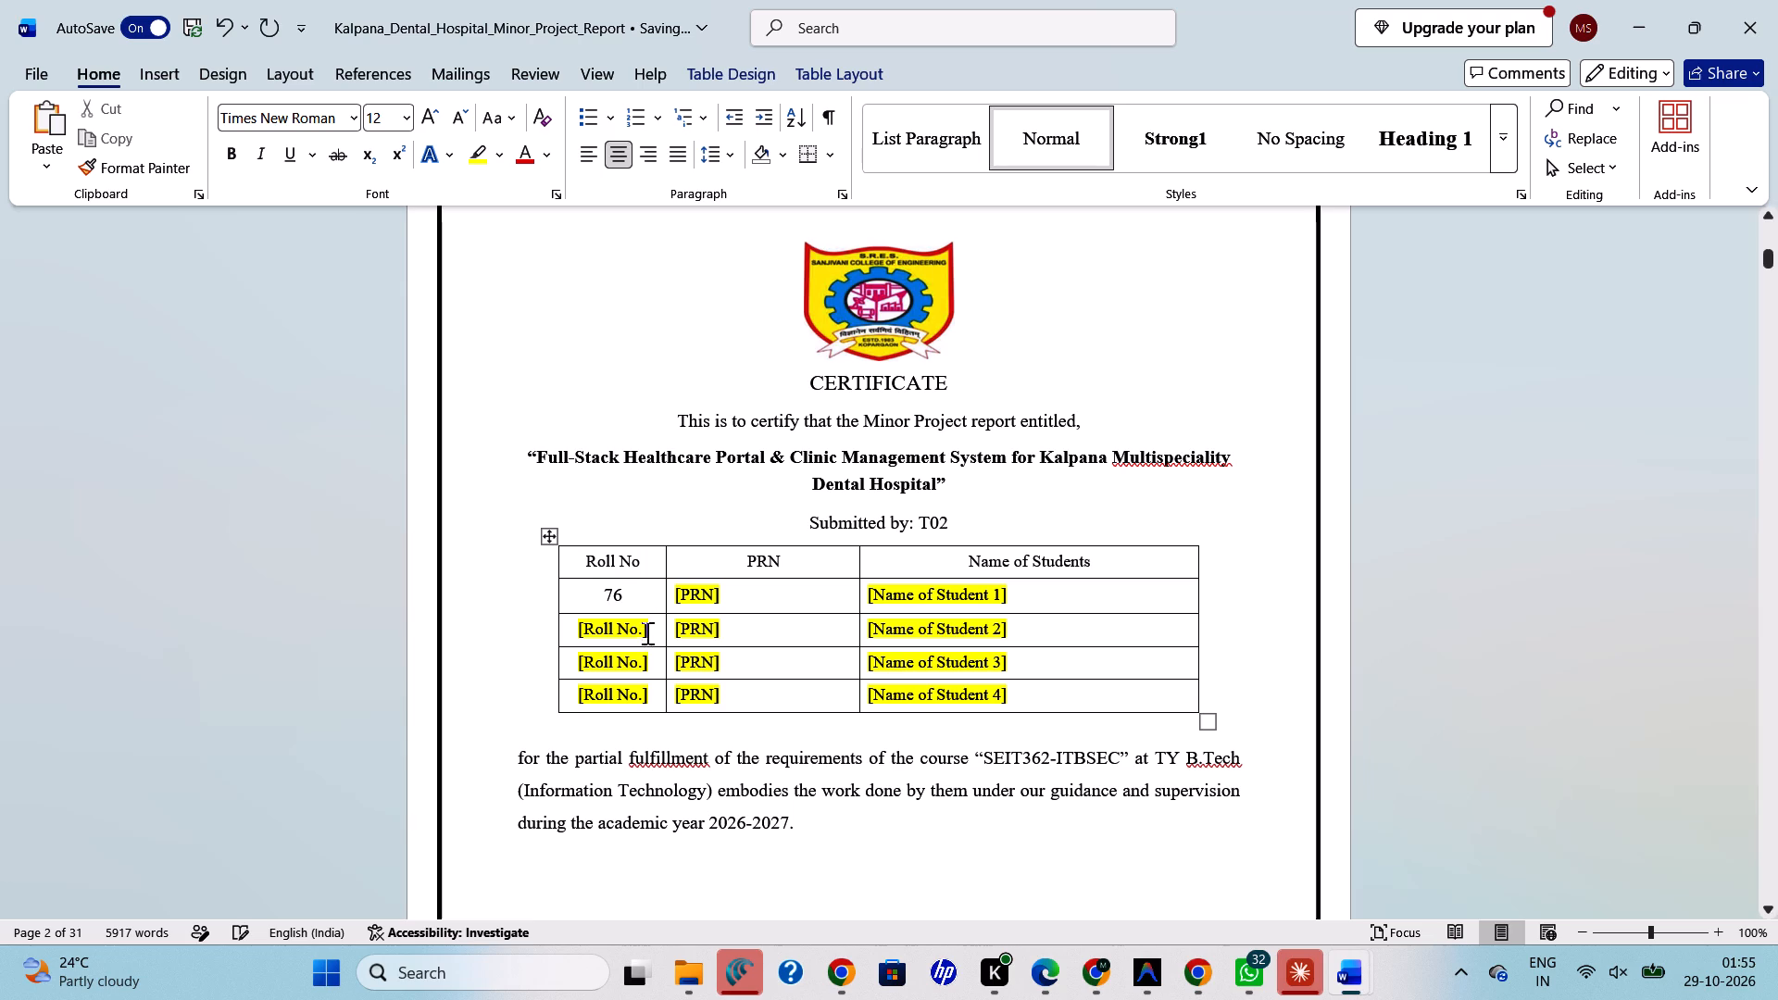
Replace the roll number placeholder in the second student row of the certificate table with 77.
{"action": "left_click", "coordinate": [647, 630]}
{"action": "key", "text": "BackSpace"}
{"action": "key", "text": "BackSpace"}
{"action": "key", "text": "BackSpace"}
{"action": "key", "text": "BackSpace"}
{"action": "key", "text": "BackSpace"}
{"action": "key", "text": "BackSpace"}
{"action": "key", "text": "BackSpace"}
{"action": "key", "text": "BackSpace"}
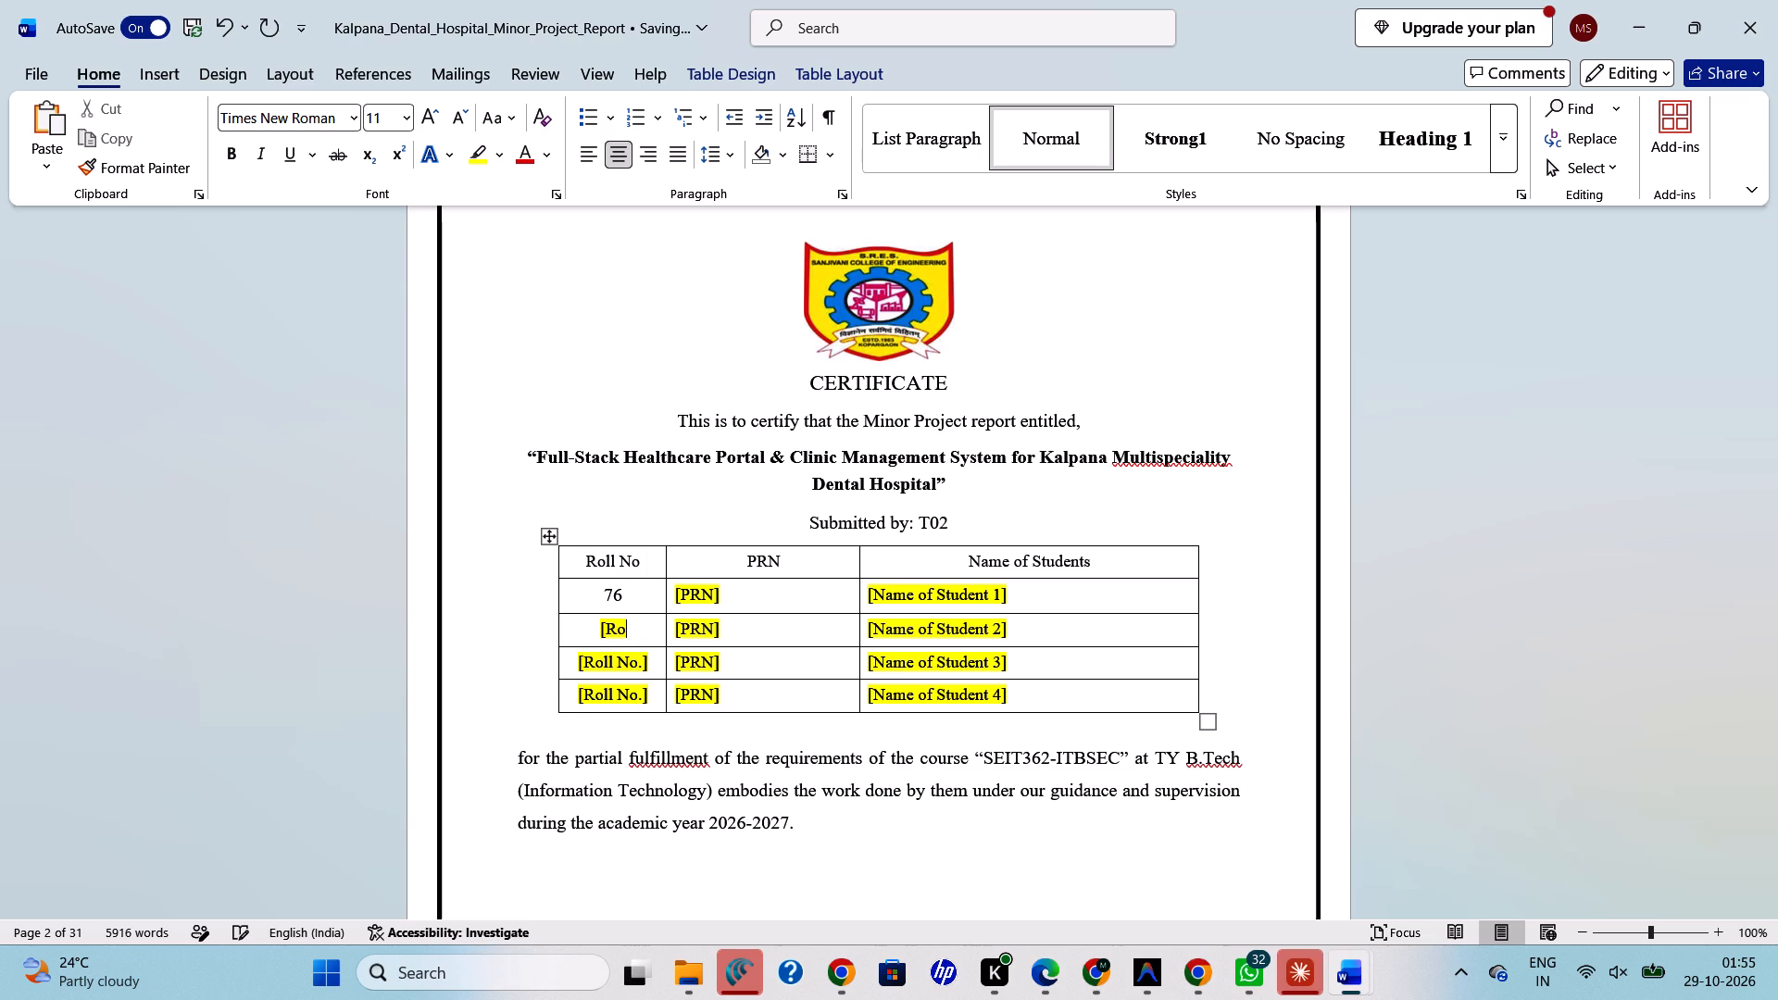
{"action": "key", "text": "BackSpace"}
{"action": "key", "text": "BackSpace"}
{"action": "type", "text": "77"}
Replace the roll number placeholder in the third student row of the certificate table with 86.
{"action": "left_click", "coordinate": [646, 673]}
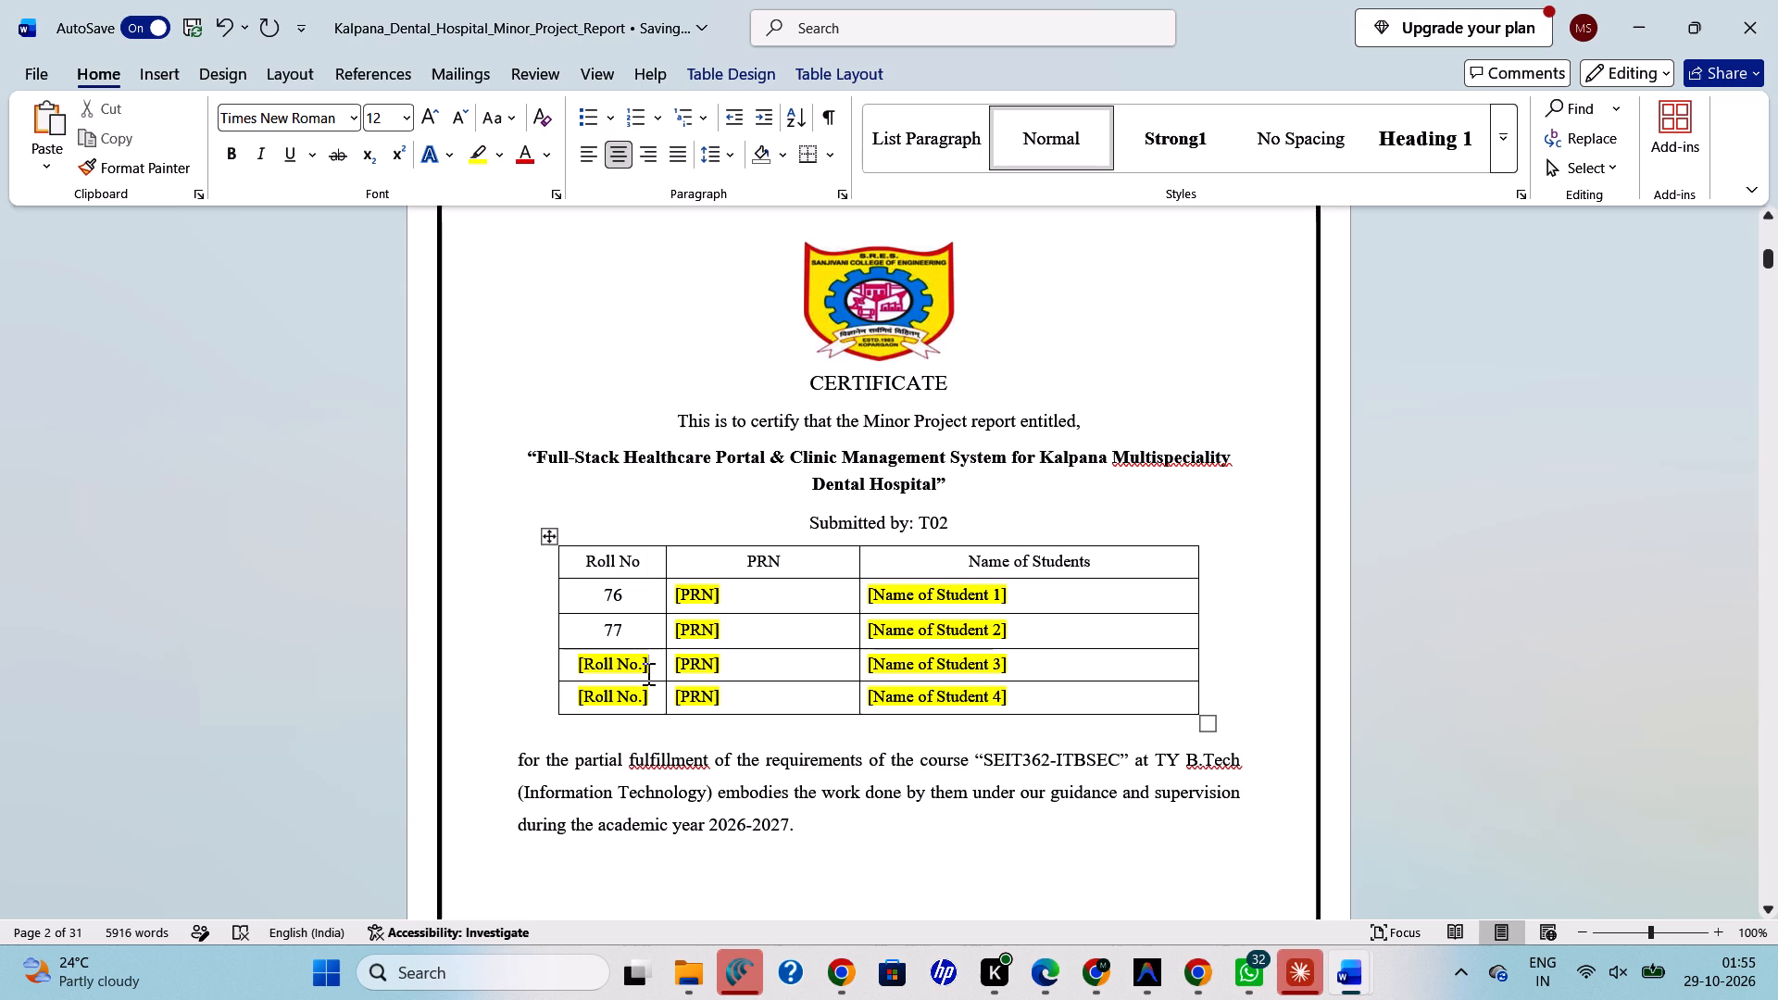
{"action": "key", "text": "BackSpace"}
{"action": "key", "text": "BackSpace"}
{"action": "key", "text": "BackSpace"}
{"action": "key", "text": "BackSpace"}
{"action": "key", "text": "BackSpace"}
{"action": "key", "text": "BackSpace"}
{"action": "key", "text": "BackSpace"}
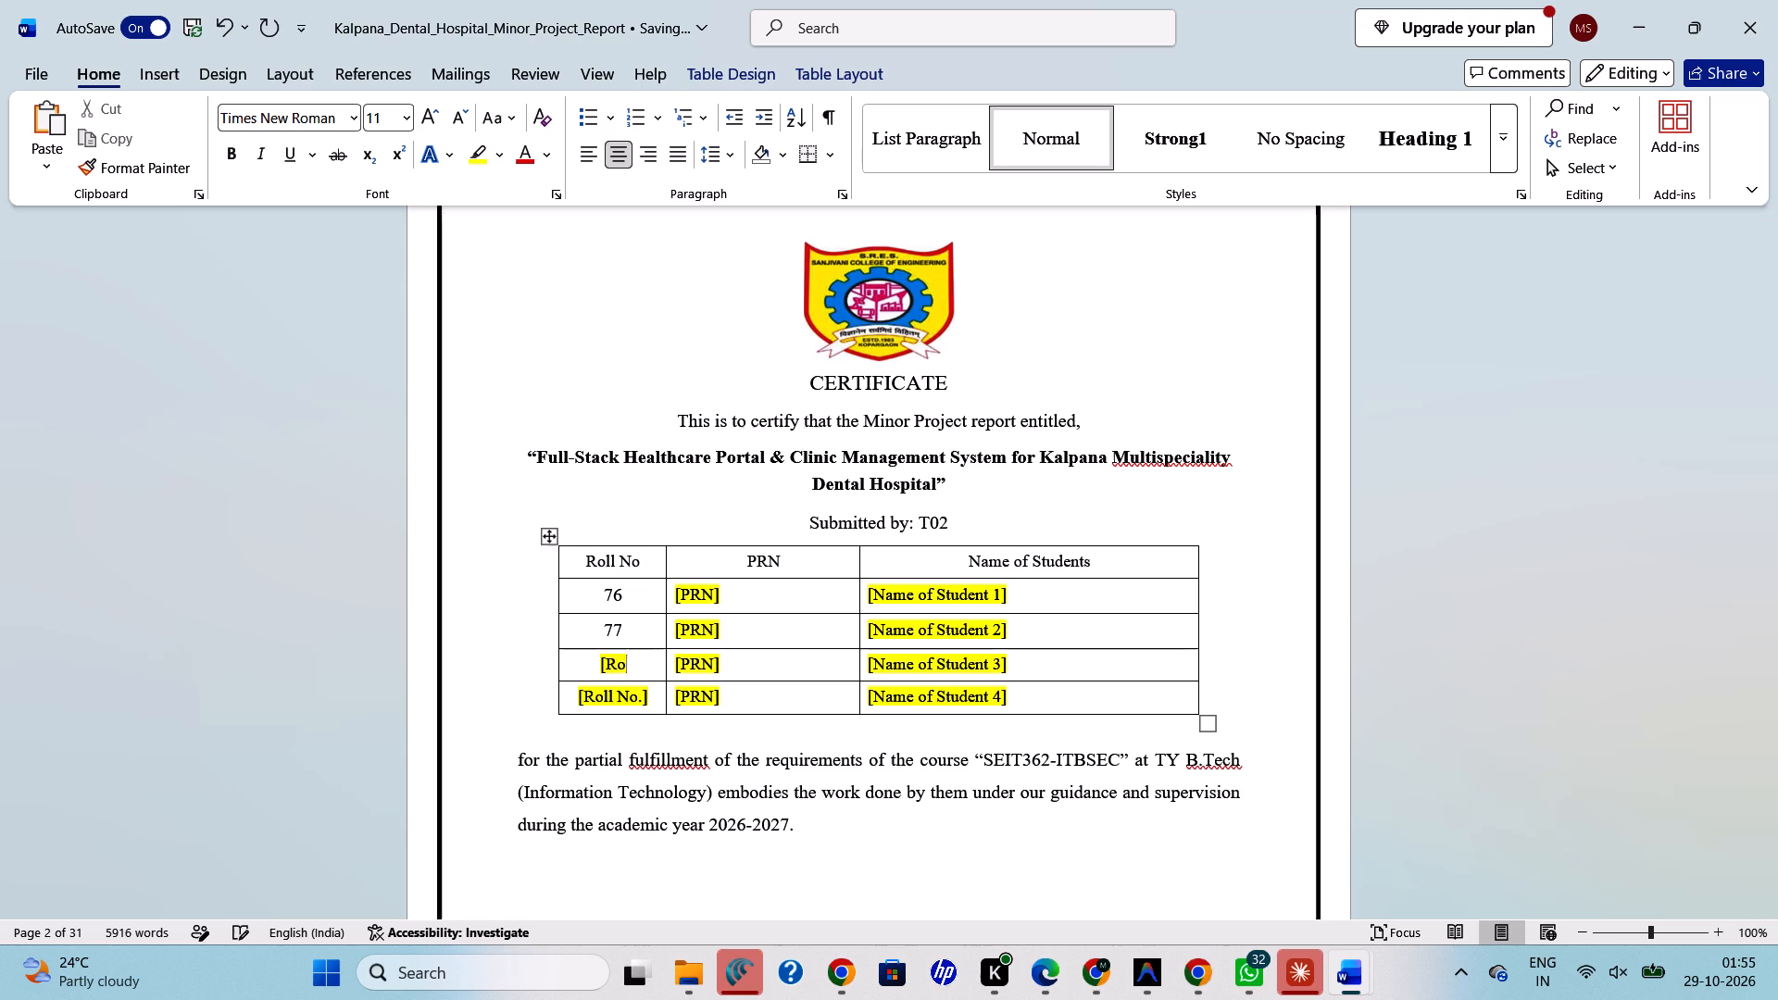
{"action": "key", "text": "BackSpace"}
{"action": "key", "text": "BackSpace"}
{"action": "key", "text": "BackSpace"}
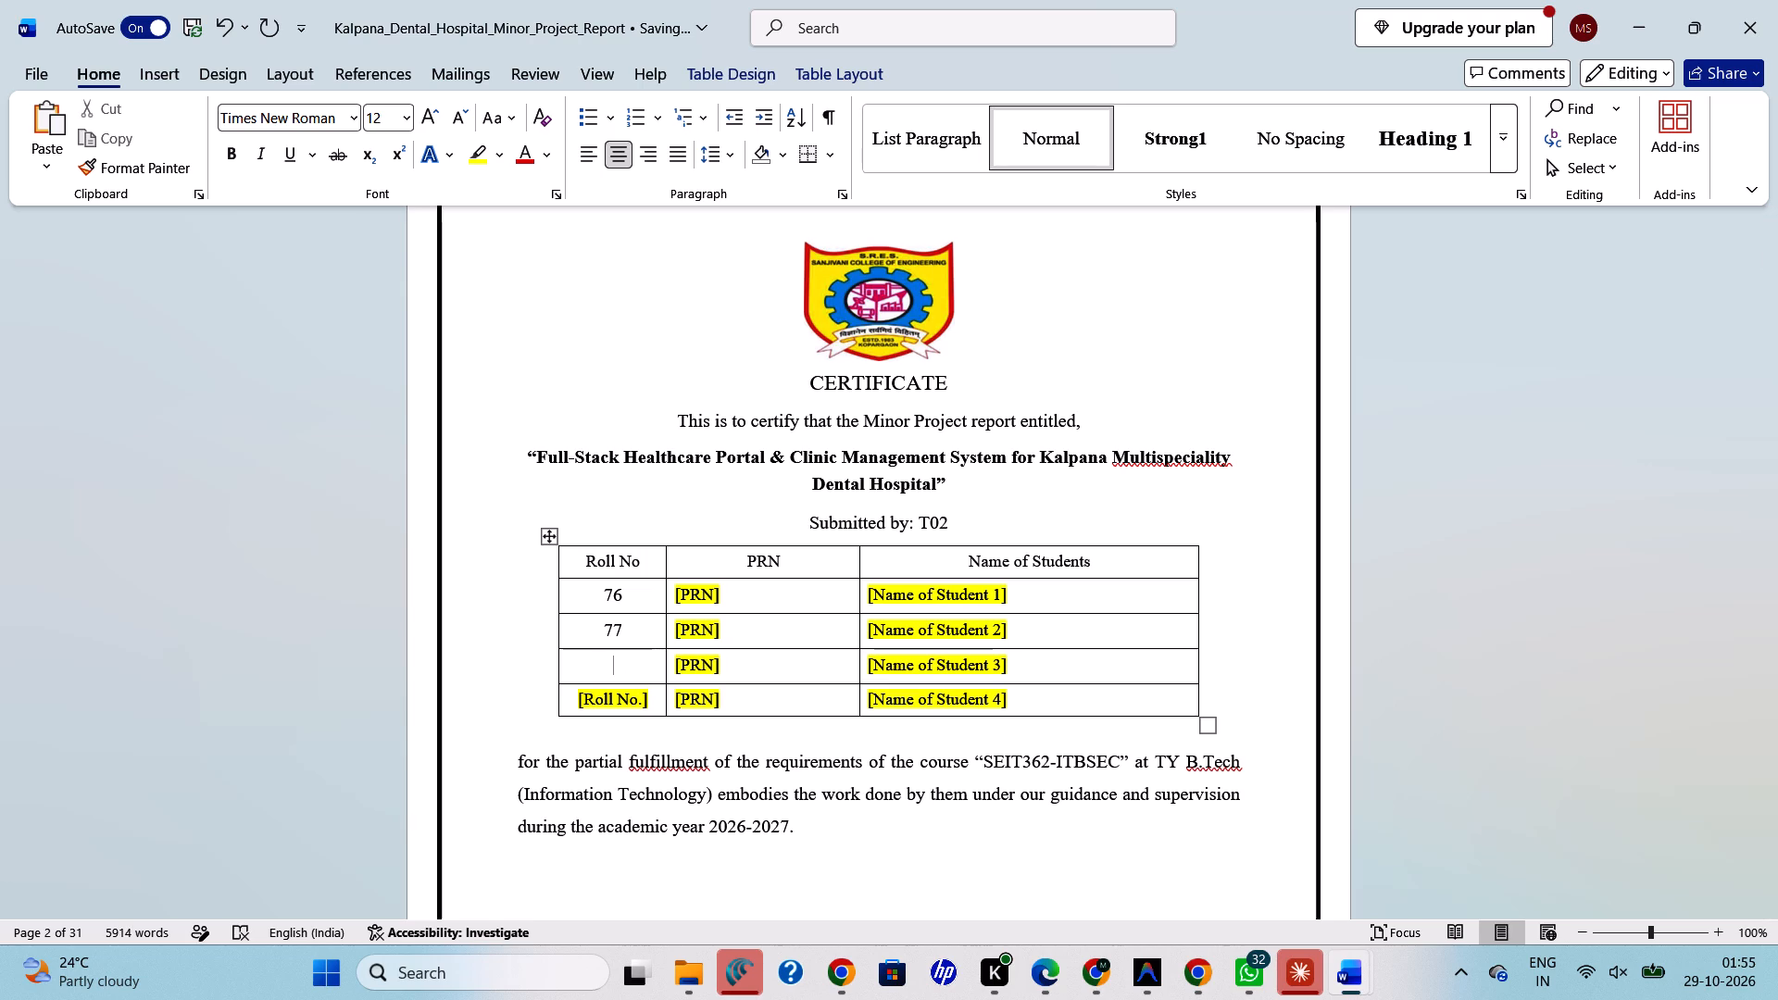
{"action": "key", "text": "8"}
{"action": "key", "text": "6"}
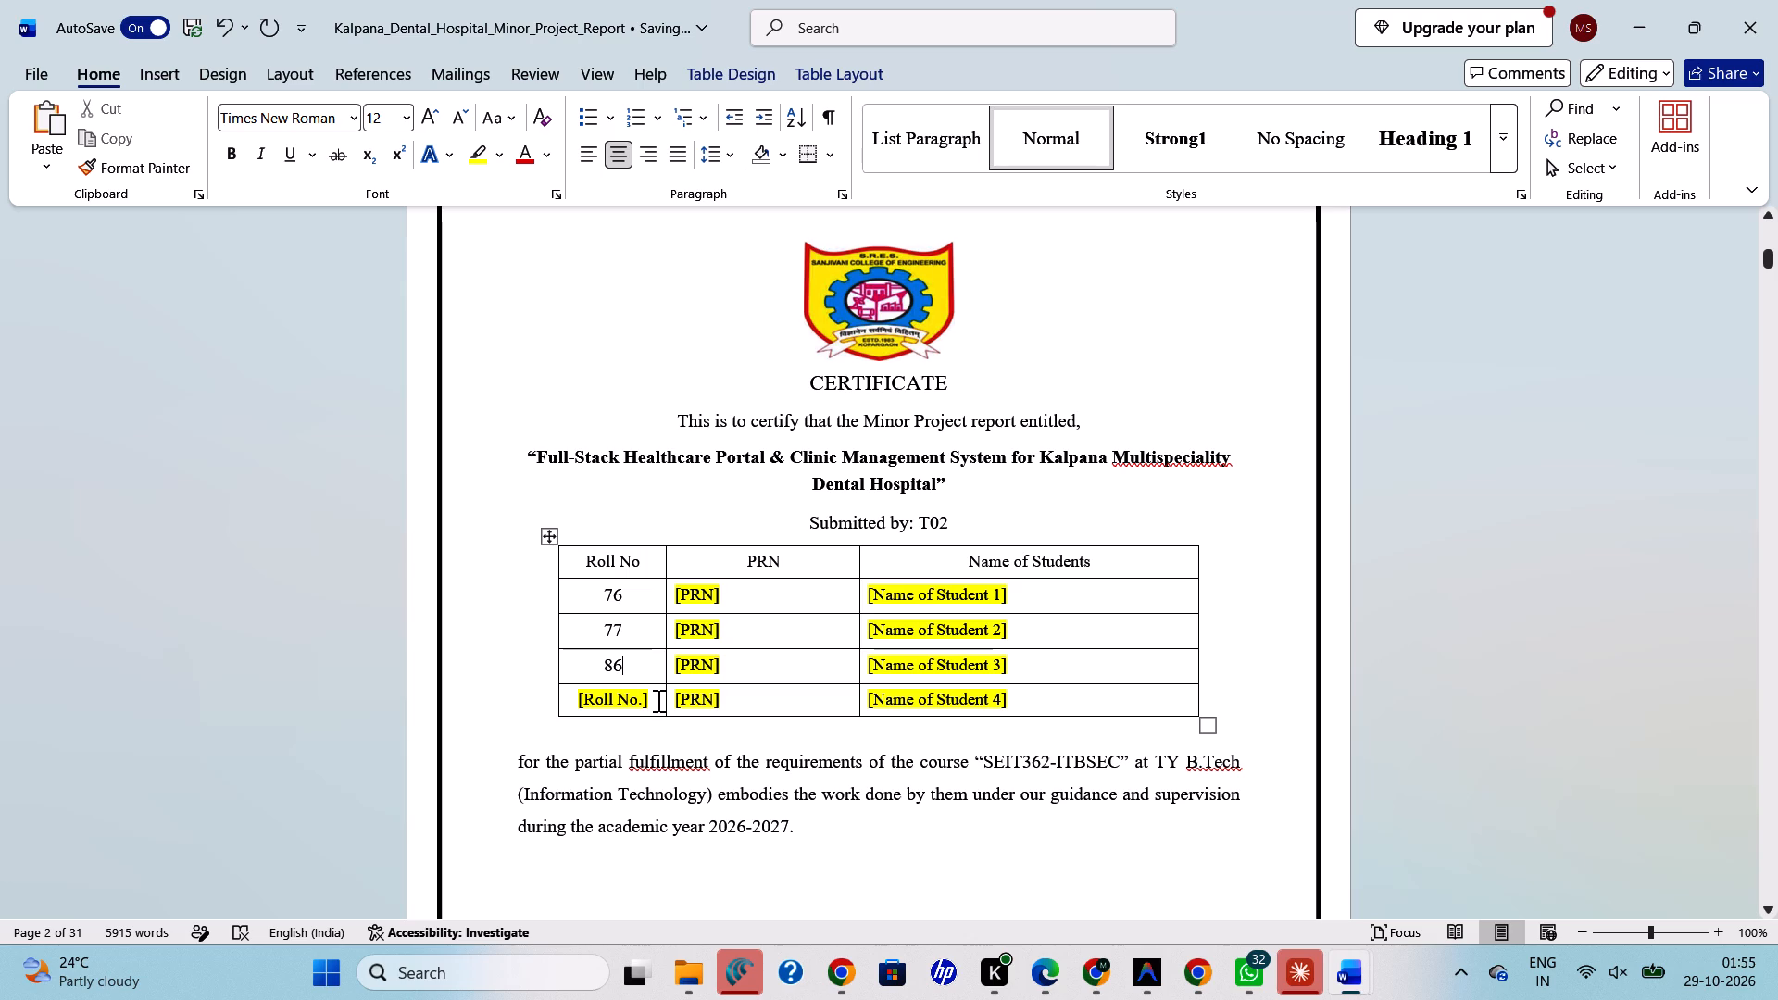
Replace the roll number placeholder in the fourth student row of the certificate table with 88.
{"action": "left_click", "coordinate": [655, 700]}
{"action": "key", "text": "BackSpace"}
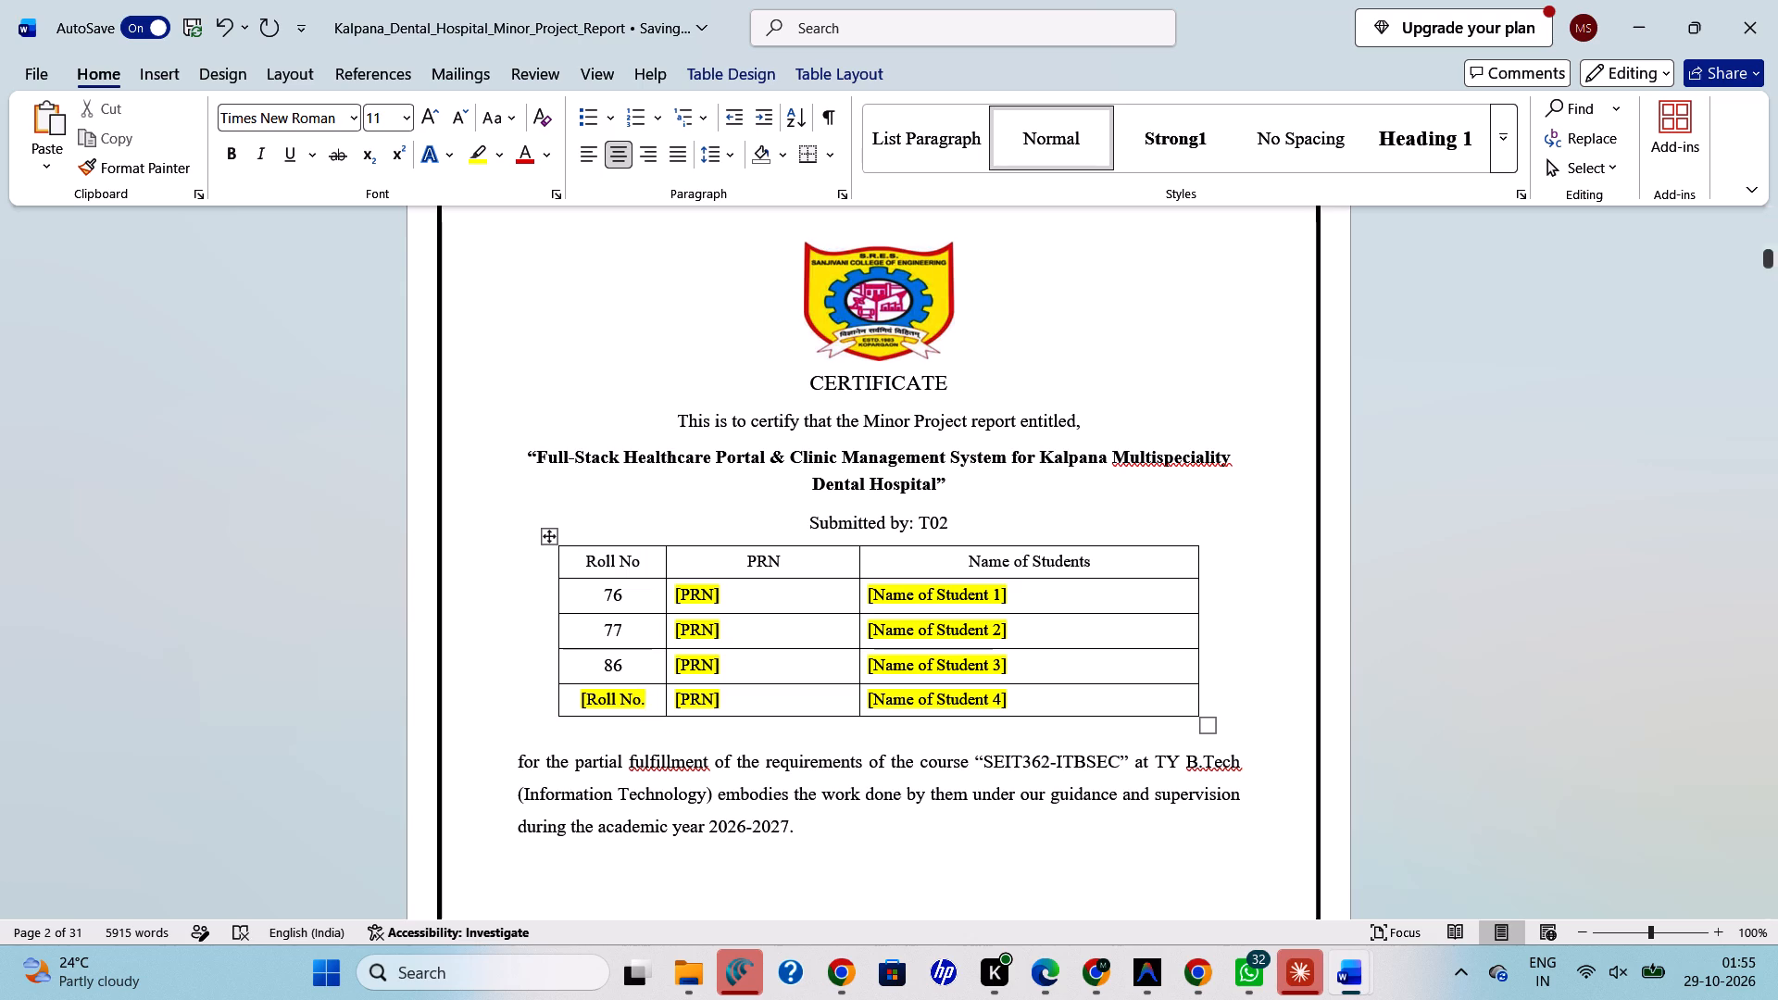
{"action": "key", "text": "BackSpace"}
{"action": "key", "text": "BackSpace"}
{"action": "key", "text": "BackSpace"}
{"action": "key", "text": "BackSpace"}
{"action": "key", "text": "BackSpace"}
{"action": "key", "text": "BackSpace"}
{"action": "key", "text": "BackSpace"}
{"action": "key", "text": "BackSpace"}
{"action": "key", "text": "BackSpace"}
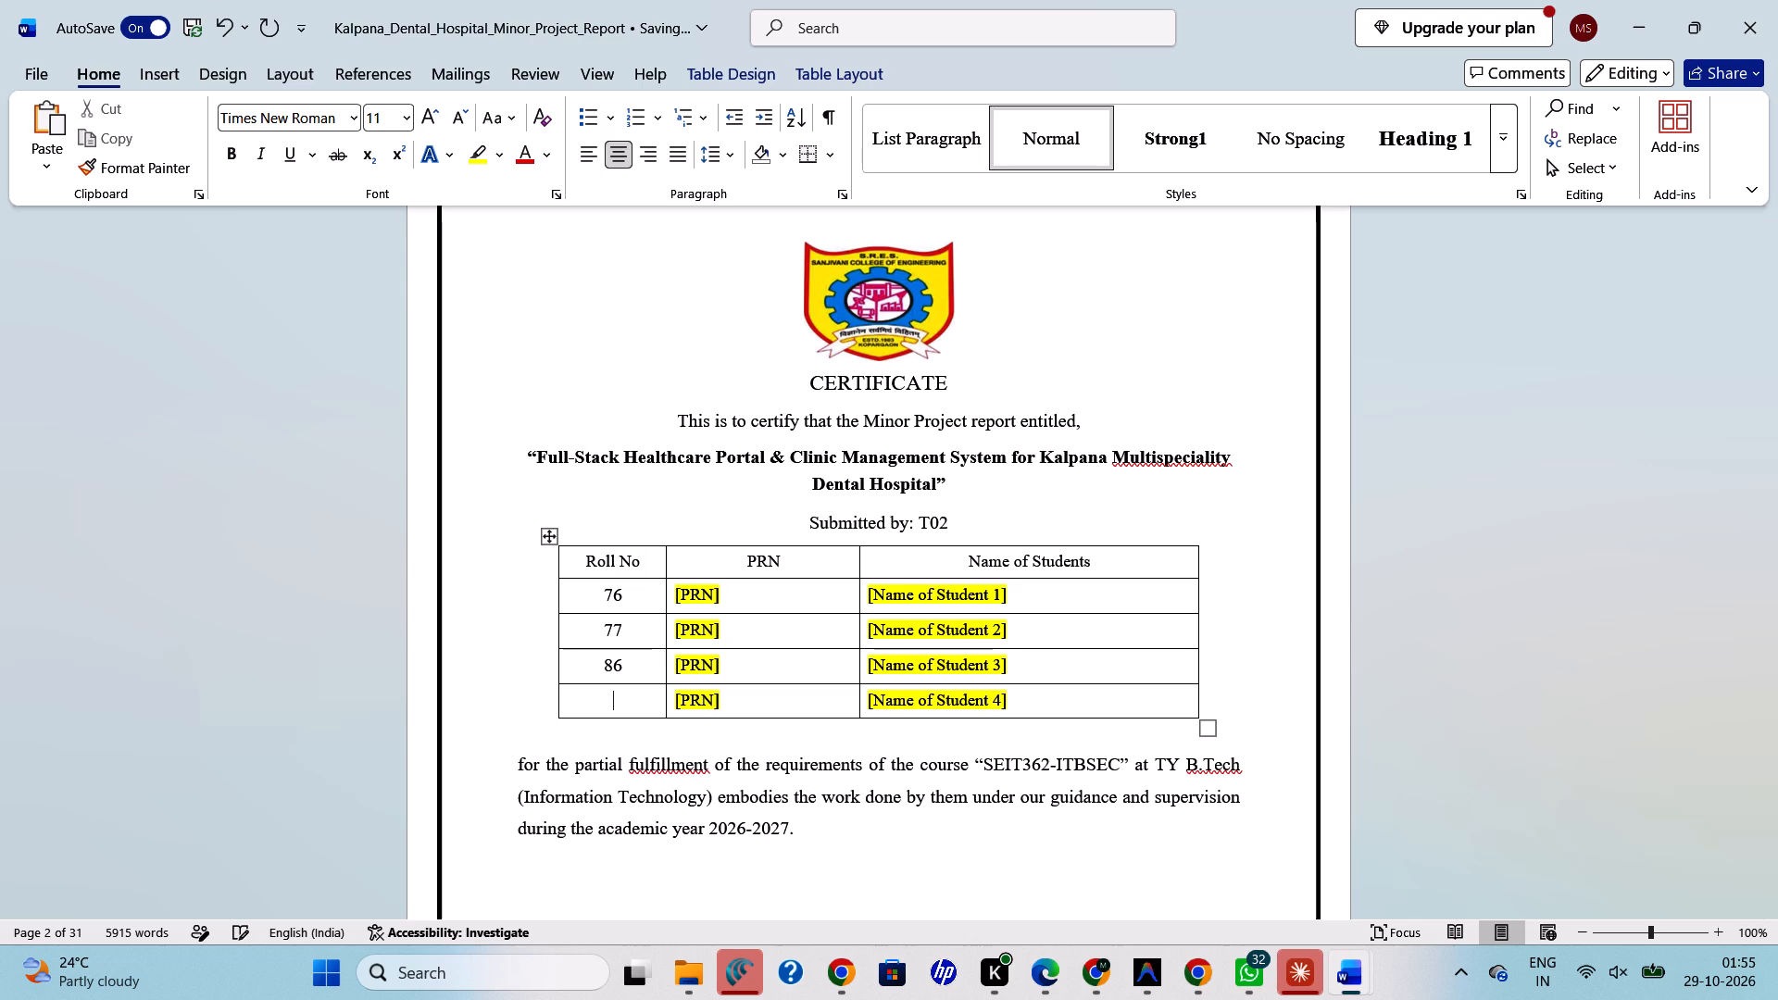
{"action": "type", "text": "88"}
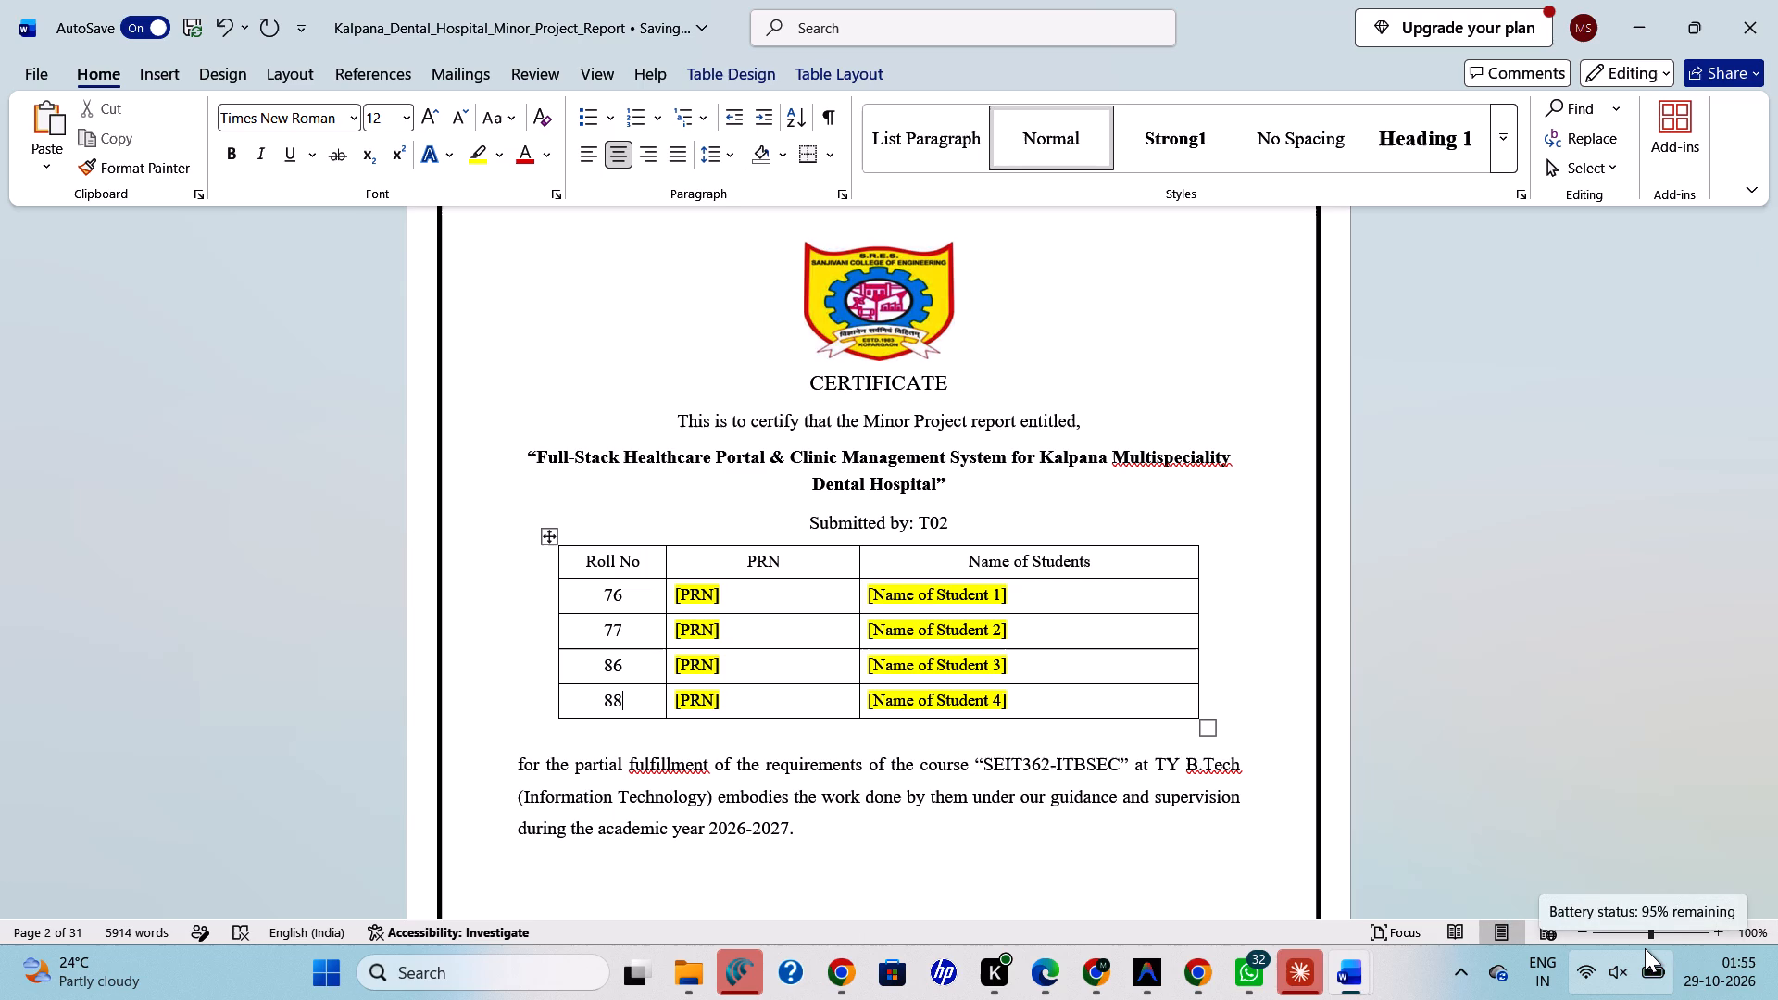
Copy roll number 76's PRN from the cover page's student table over the PRN placeholder in the certificate table's matching row.
{"action": "scroll", "coordinate": [1645, 948], "scroll_direction": "up", "scroll_amount": 1}
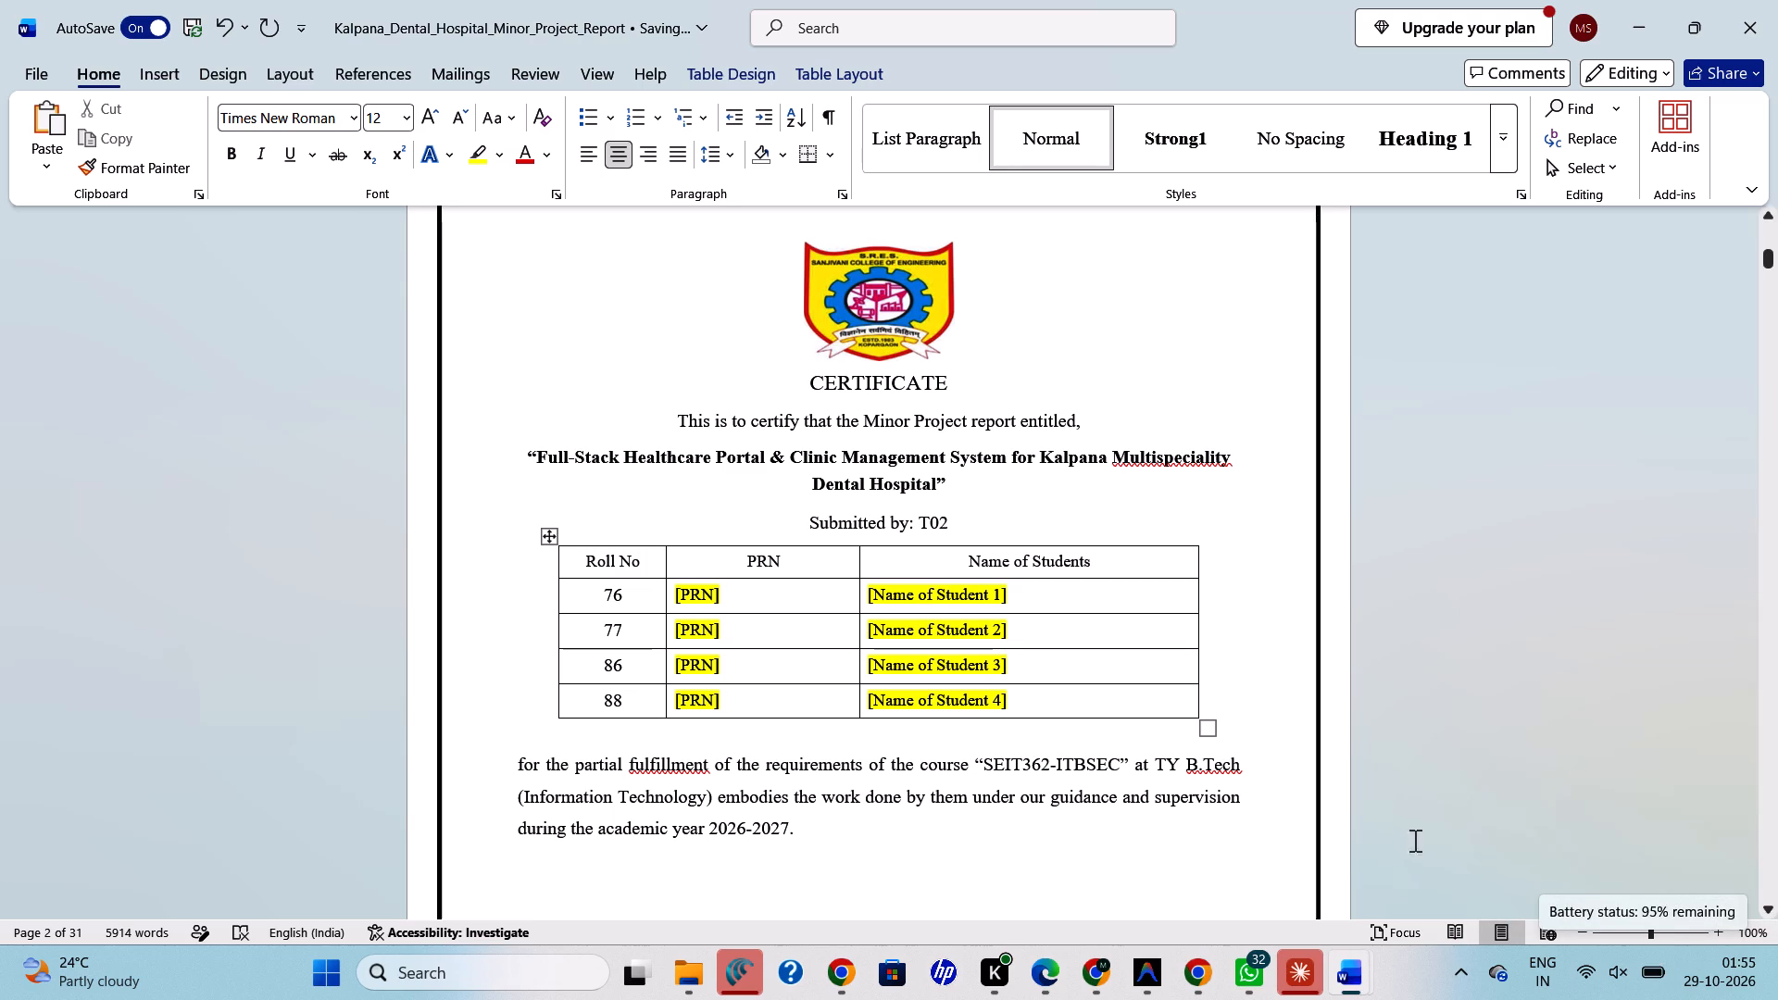
{"action": "scroll", "coordinate": [1379, 840], "scroll_direction": "up", "scroll_amount": 1}
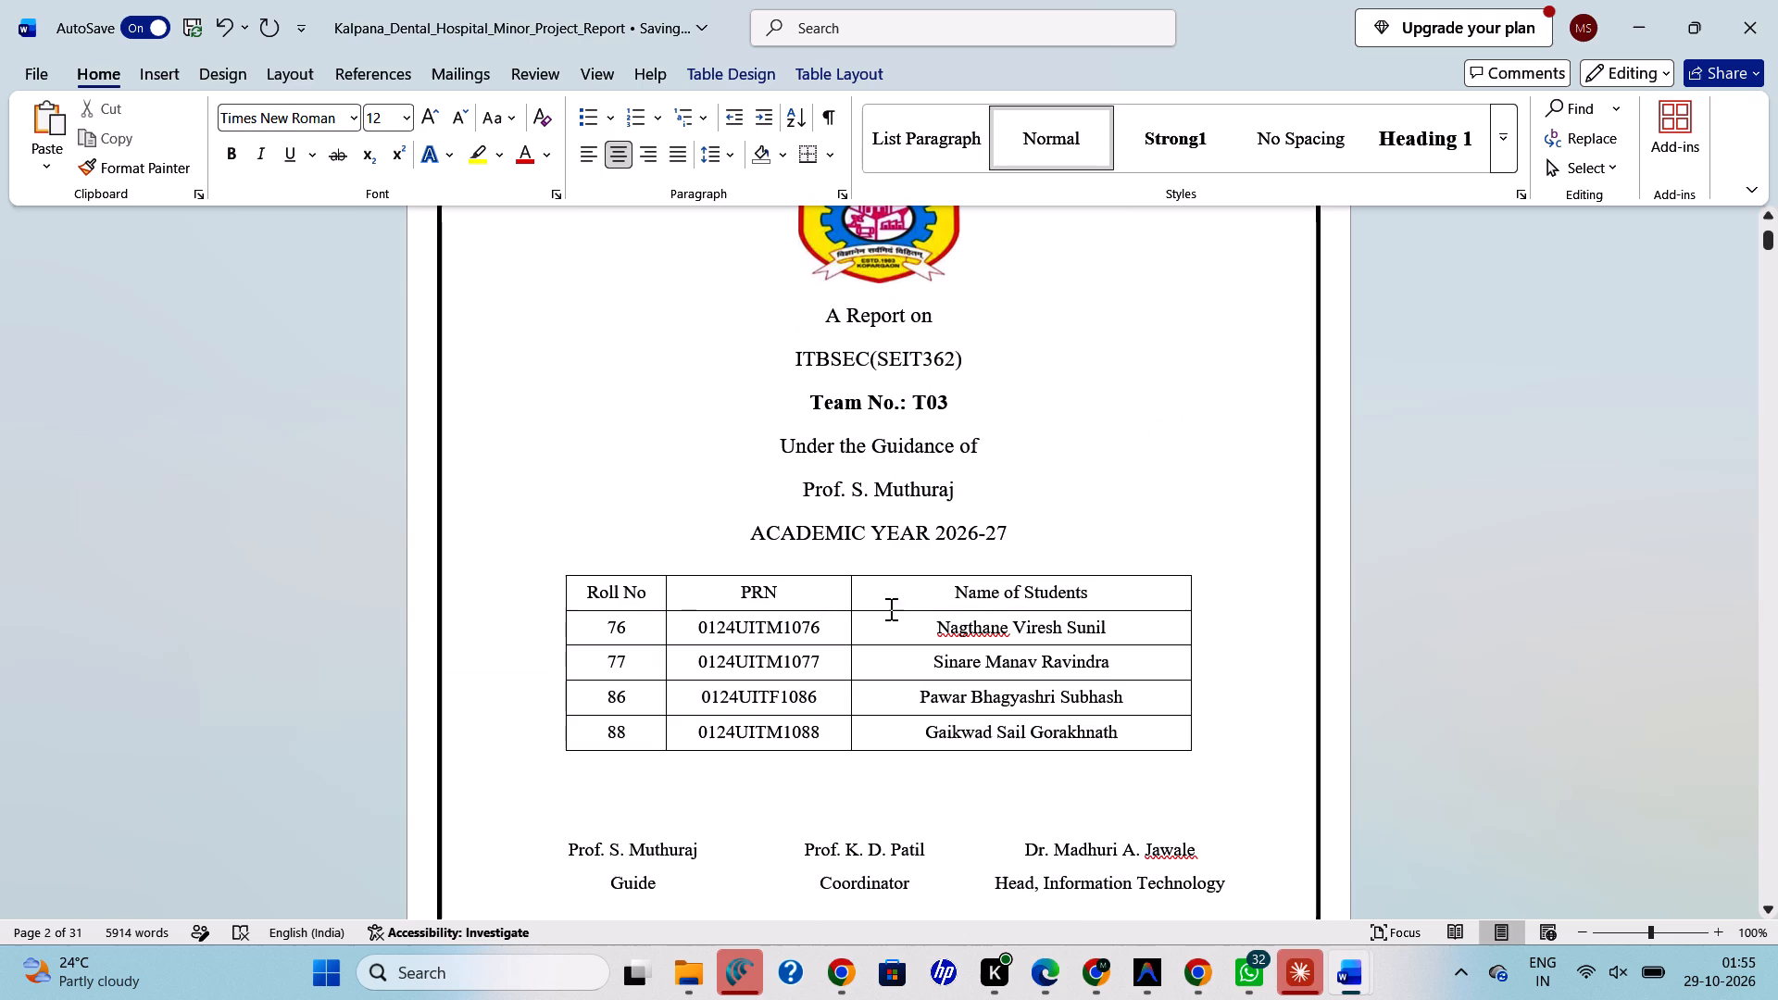
{"action": "left_click_drag", "start_coordinate": [819, 631], "coordinate": [691, 627]}
{"action": "left_click", "coordinate": [691, 627]}
{"action": "left_click_drag", "start_coordinate": [691, 627], "coordinate": [827, 619]}
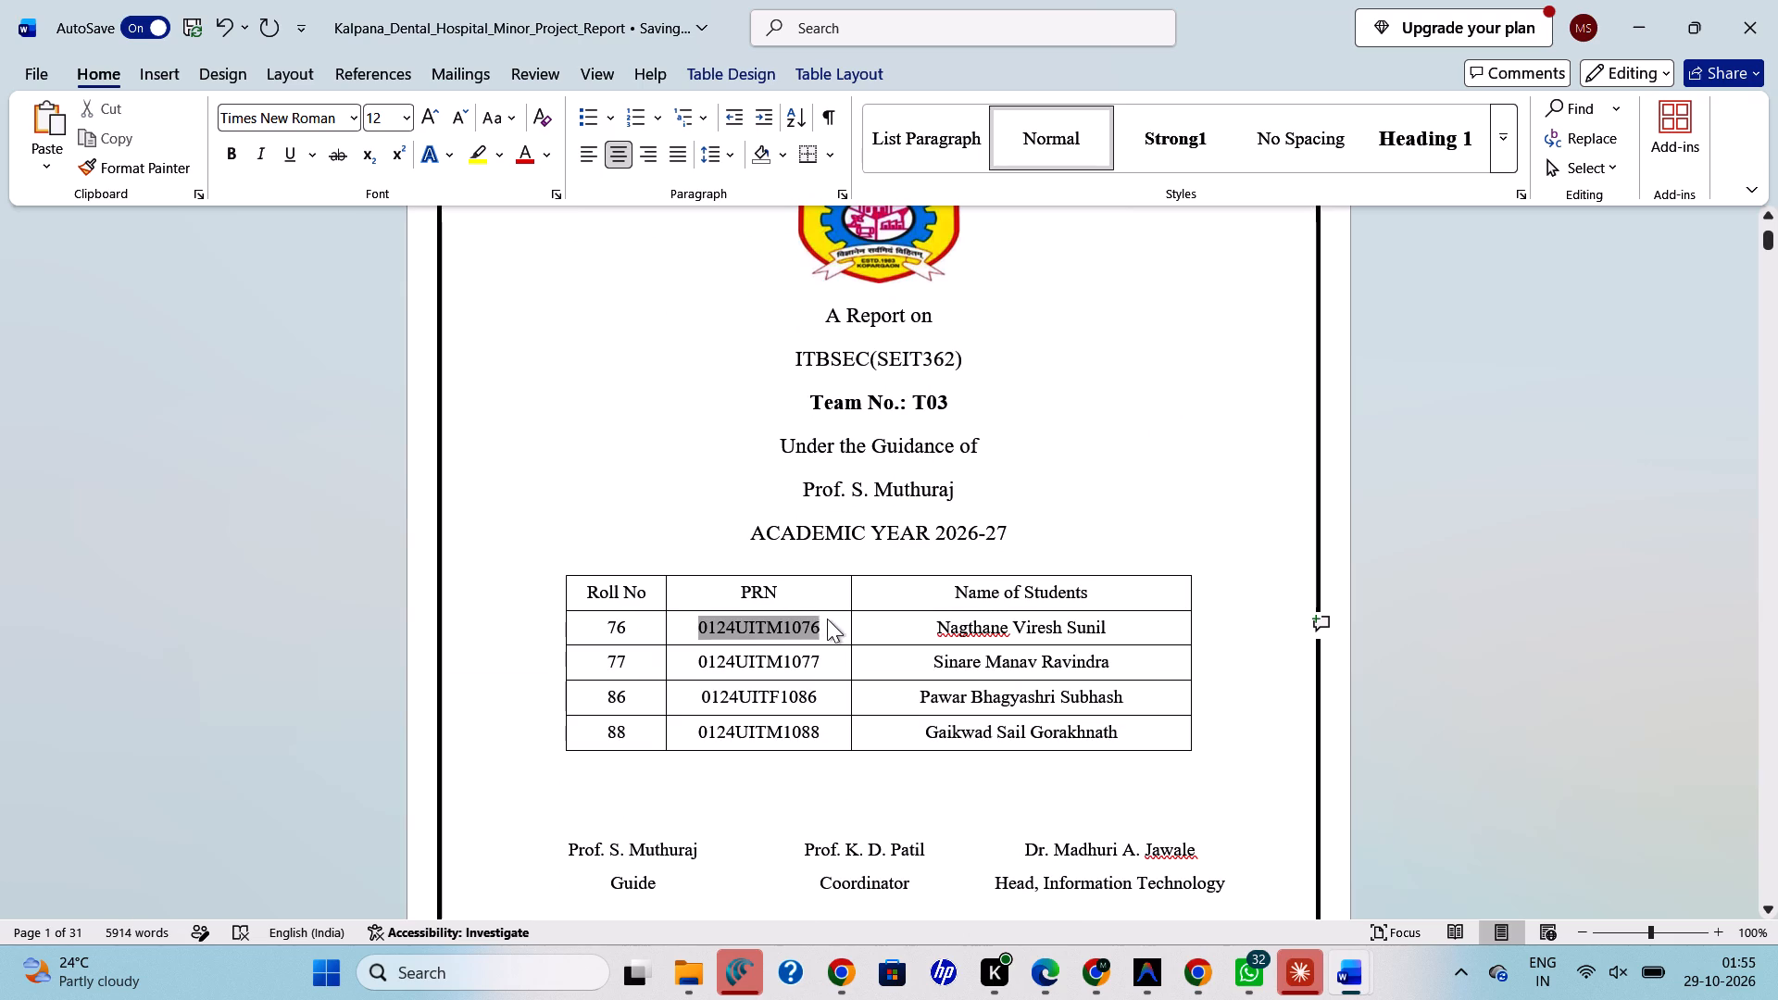
{"action": "left_click_drag", "start_coordinate": [827, 619], "coordinate": [828, 619]}
{"action": "key", "text": "ctrl+c"}
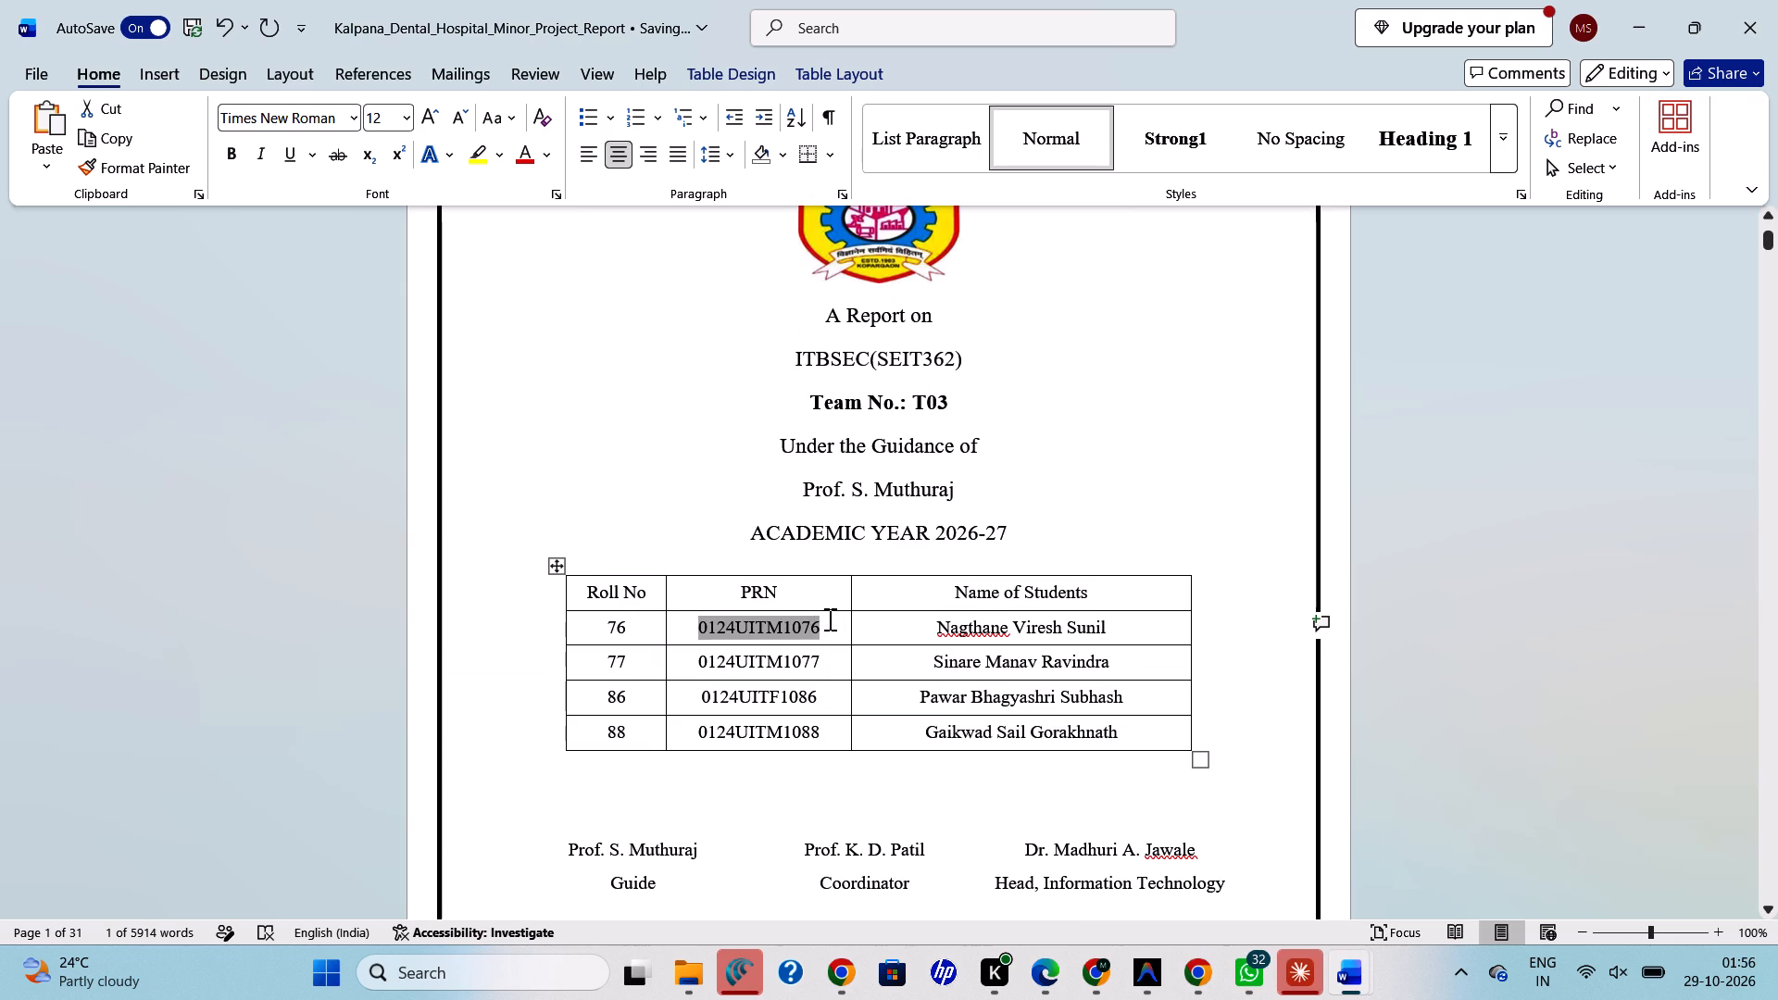
{"action": "scroll", "coordinate": [828, 619], "scroll_direction": "down", "scroll_amount": 1}
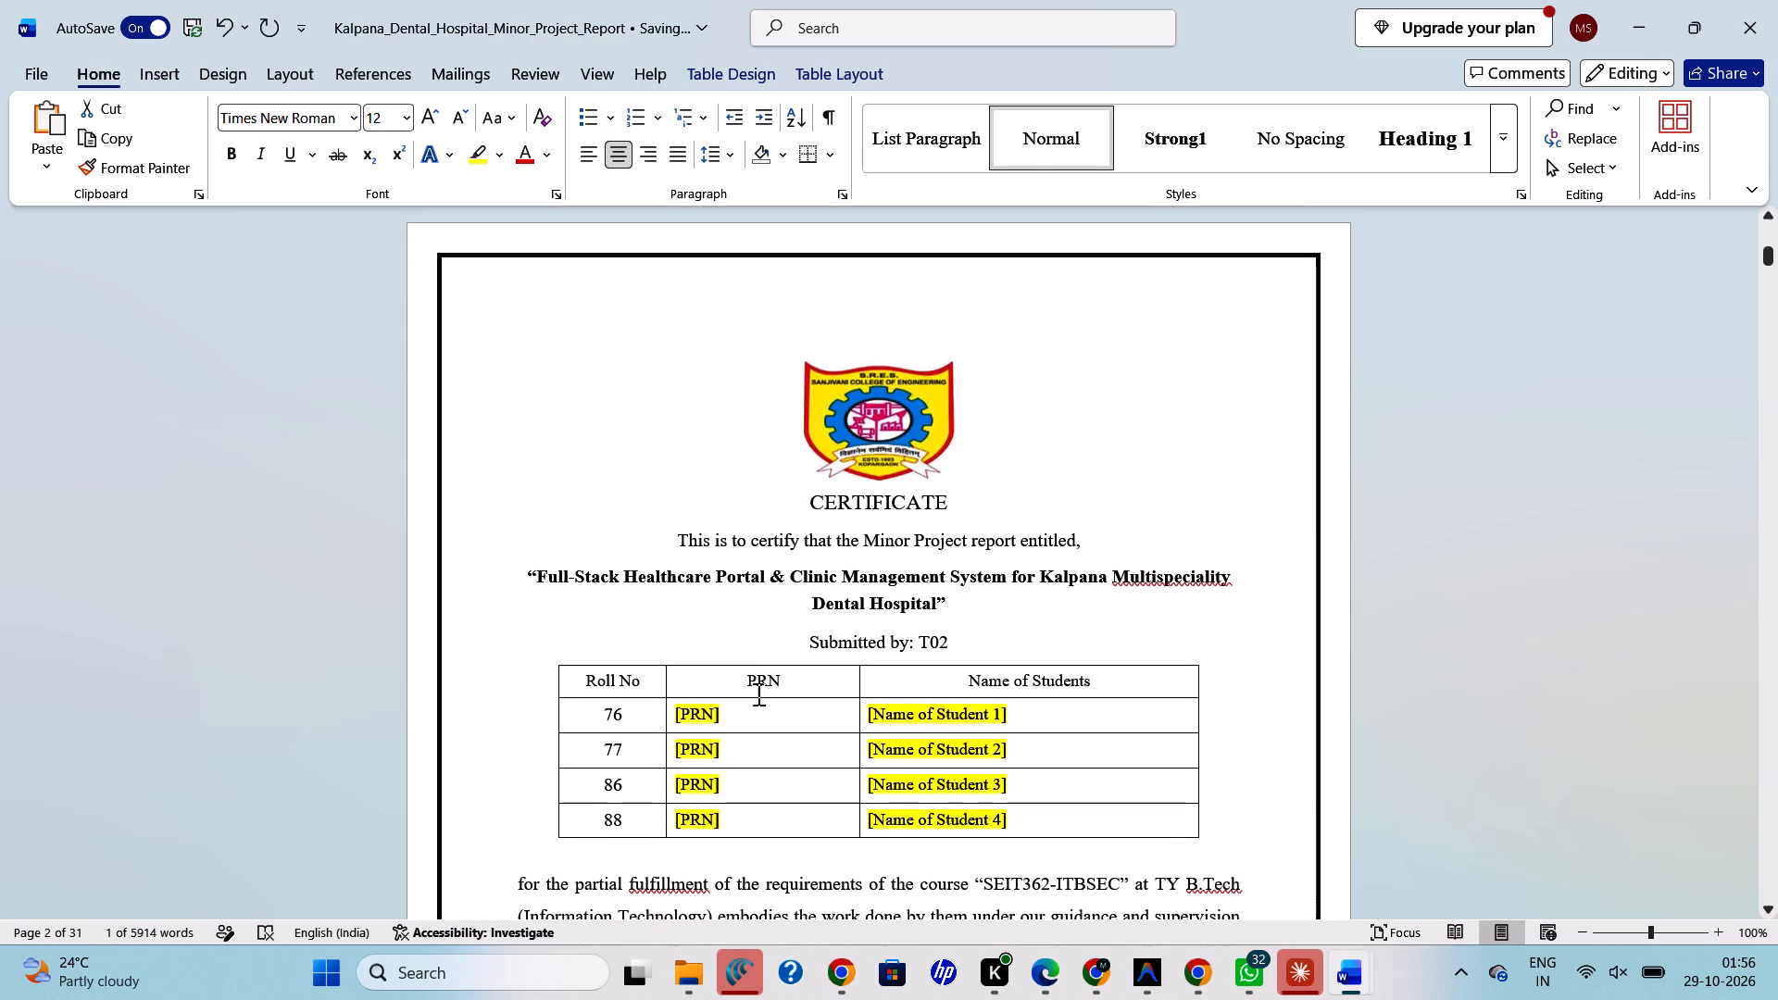
{"action": "left_click", "coordinate": [734, 711]}
{"action": "left_click_drag", "start_coordinate": [734, 711], "coordinate": [695, 710]}
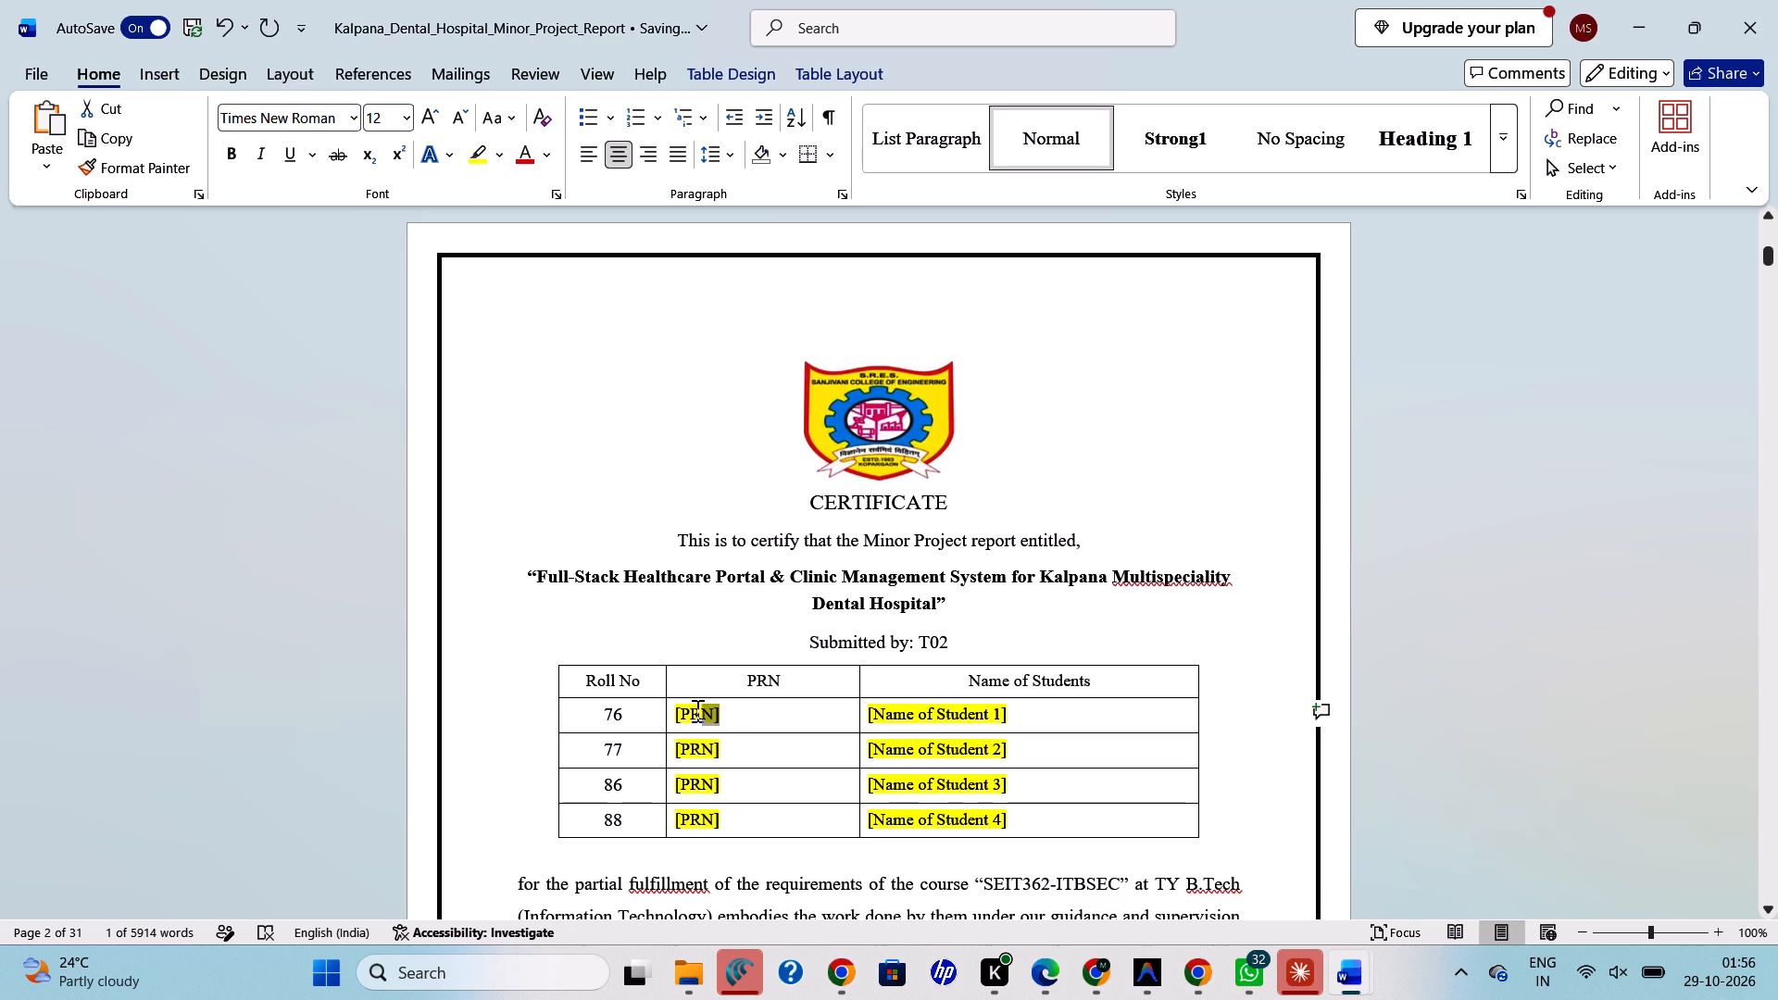
{"action": "left_click_drag", "start_coordinate": [695, 710], "coordinate": [673, 710]}
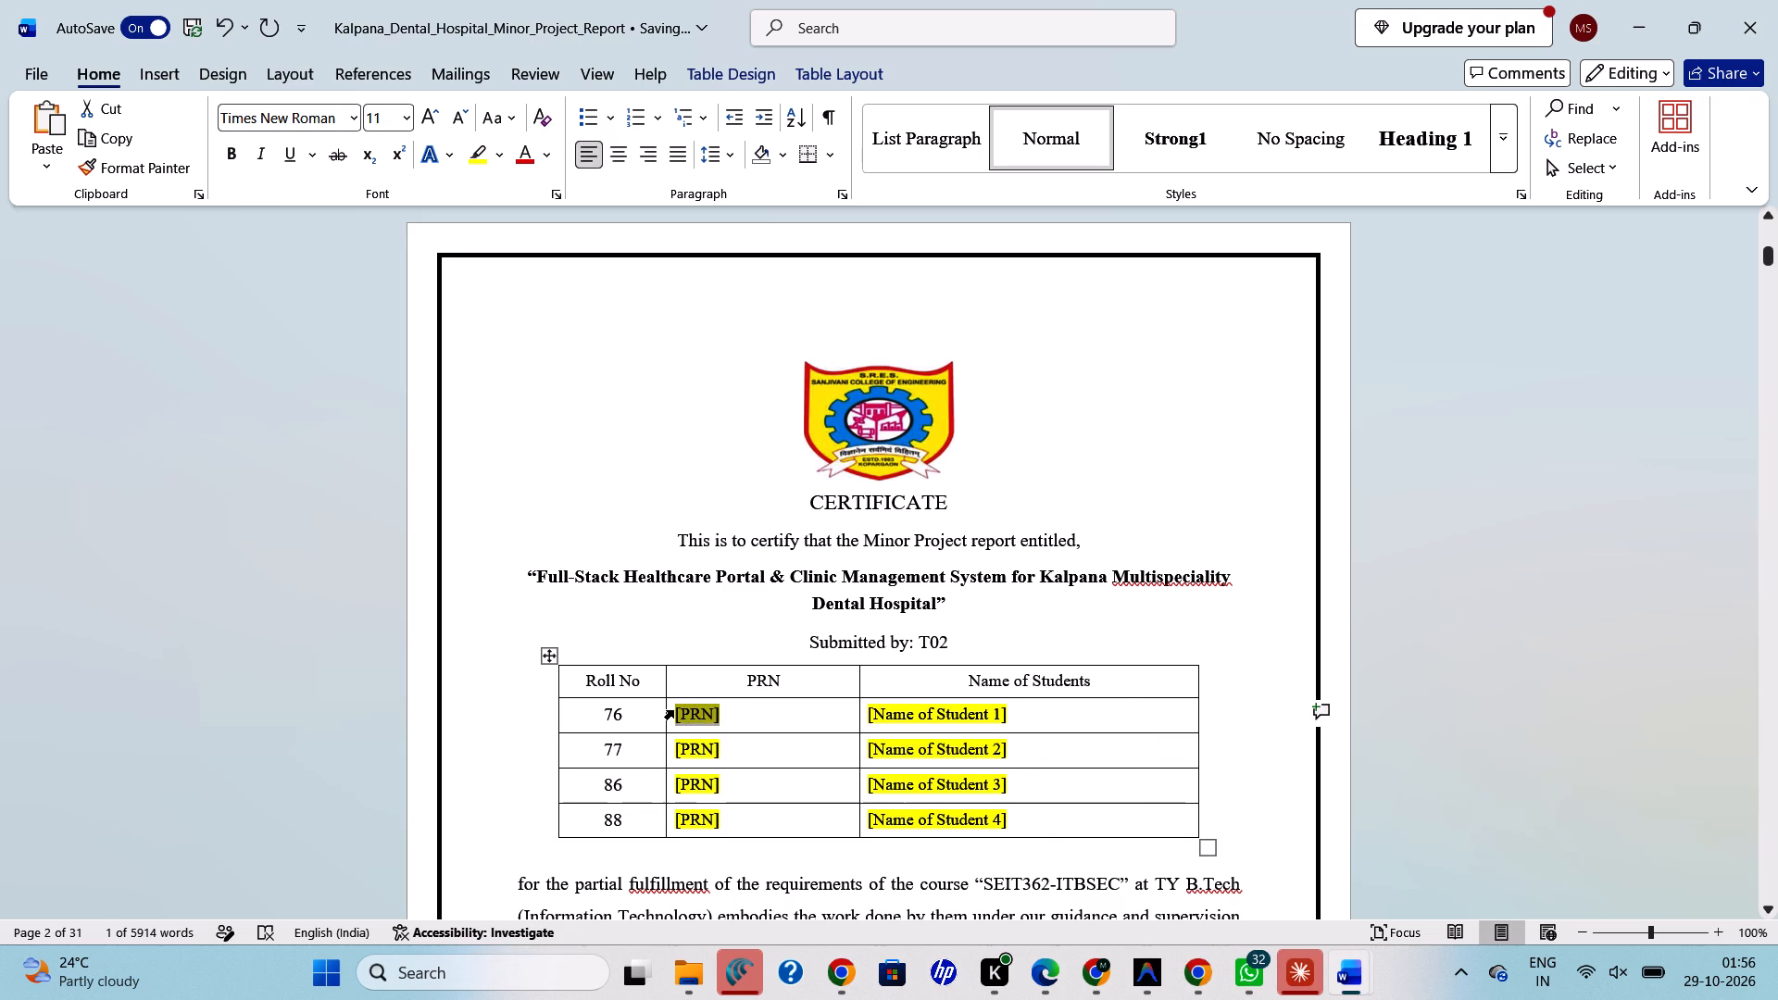
{"action": "key", "text": "ctrl+v"}
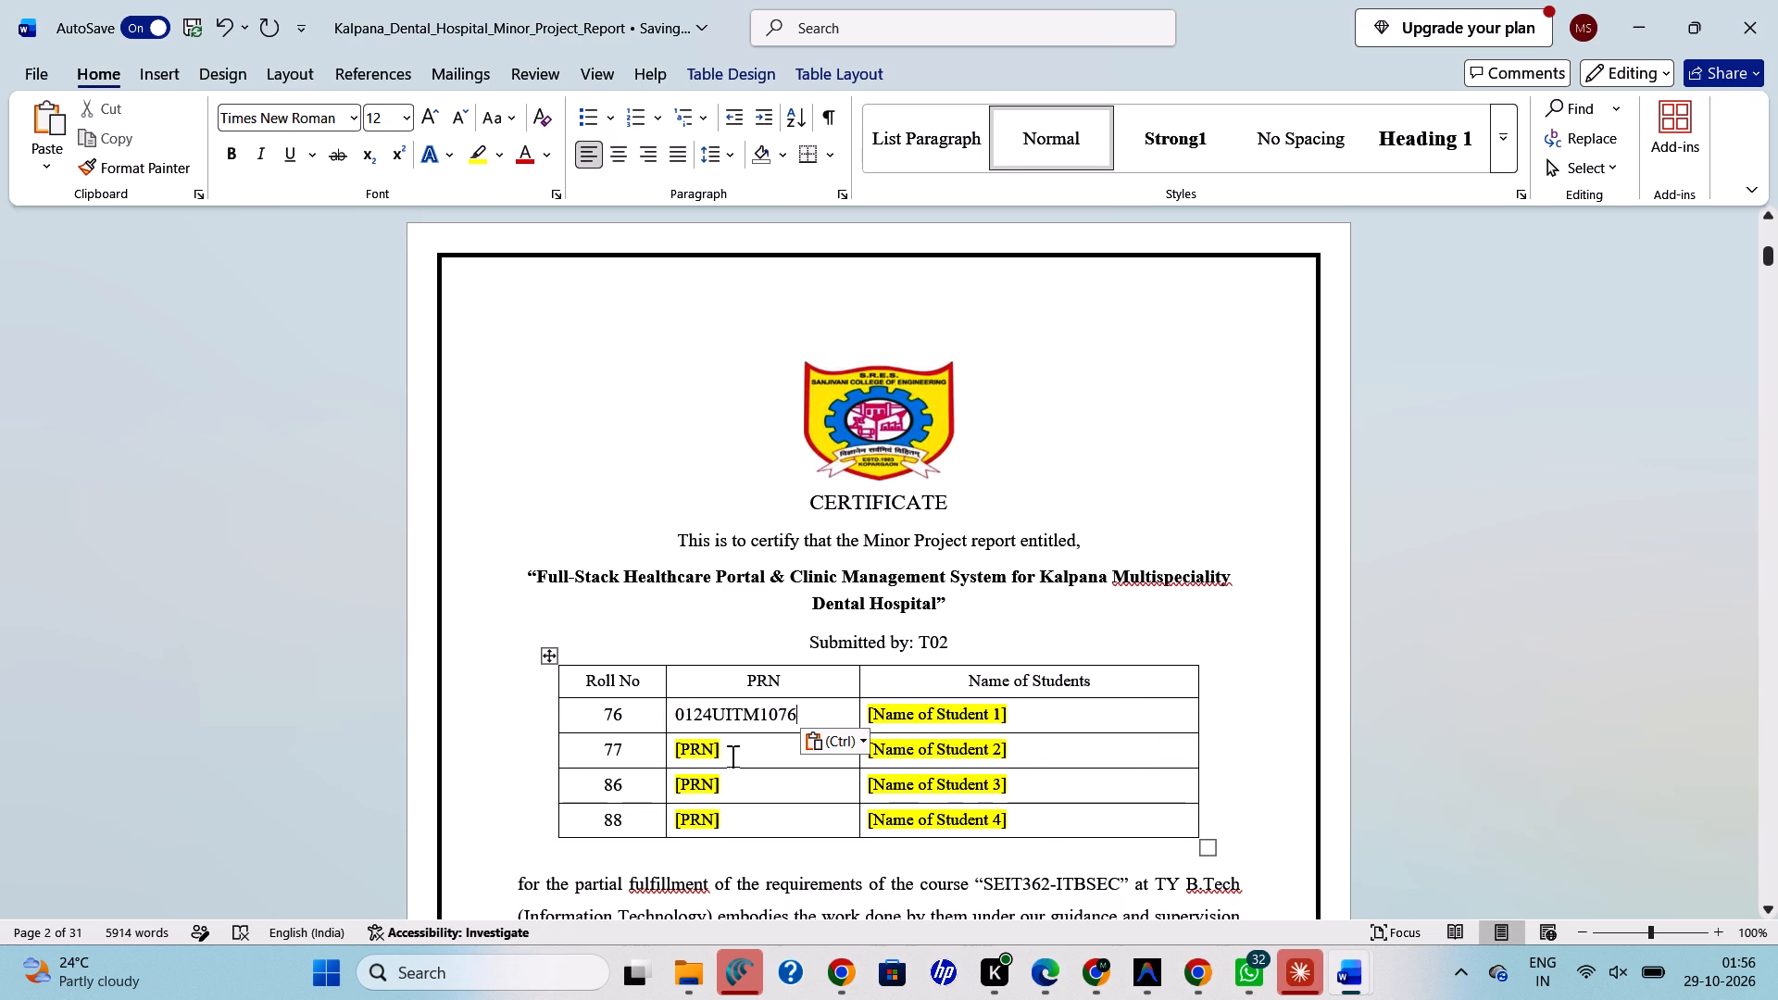
Paste the same copied PRN over the PRN placeholders in the certificate rows for roll numbers 77, 86 and 88.
{"action": "left_click", "coordinate": [731, 755]}
{"action": "left_click_drag", "start_coordinate": [731, 755], "coordinate": [677, 748]}
{"action": "left_click_drag", "start_coordinate": [677, 748], "coordinate": [671, 749]}
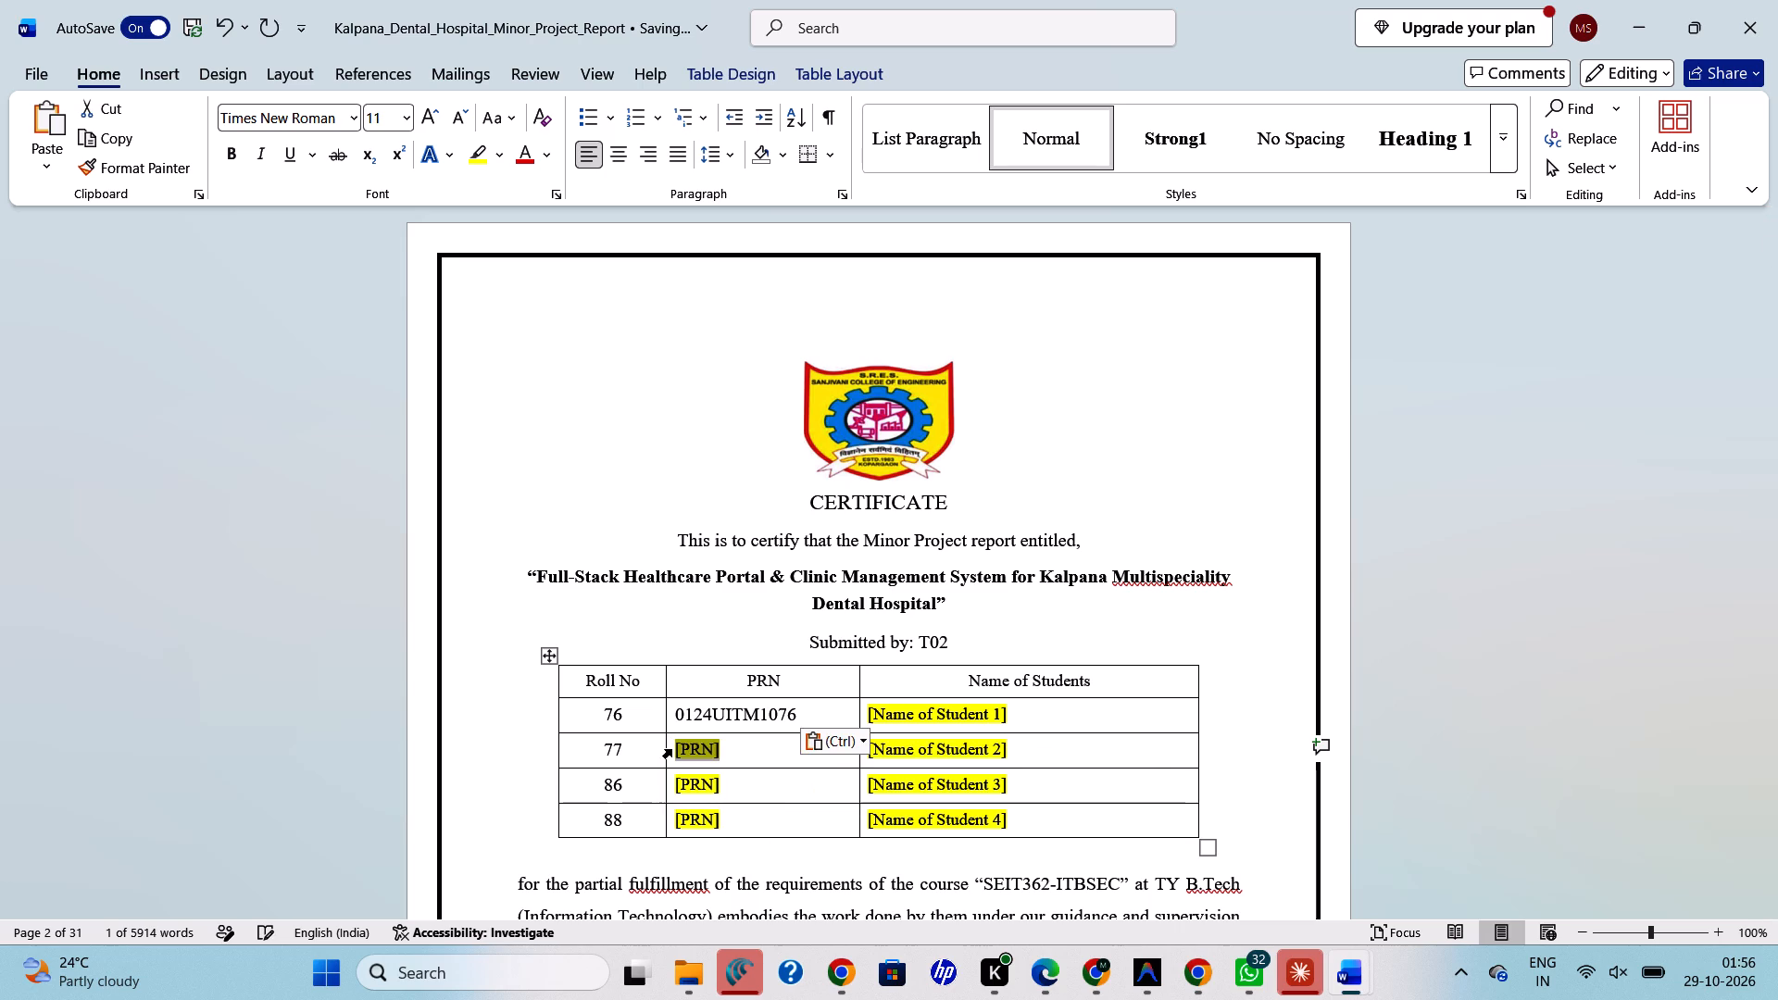
{"action": "key", "text": "ctrl+v"}
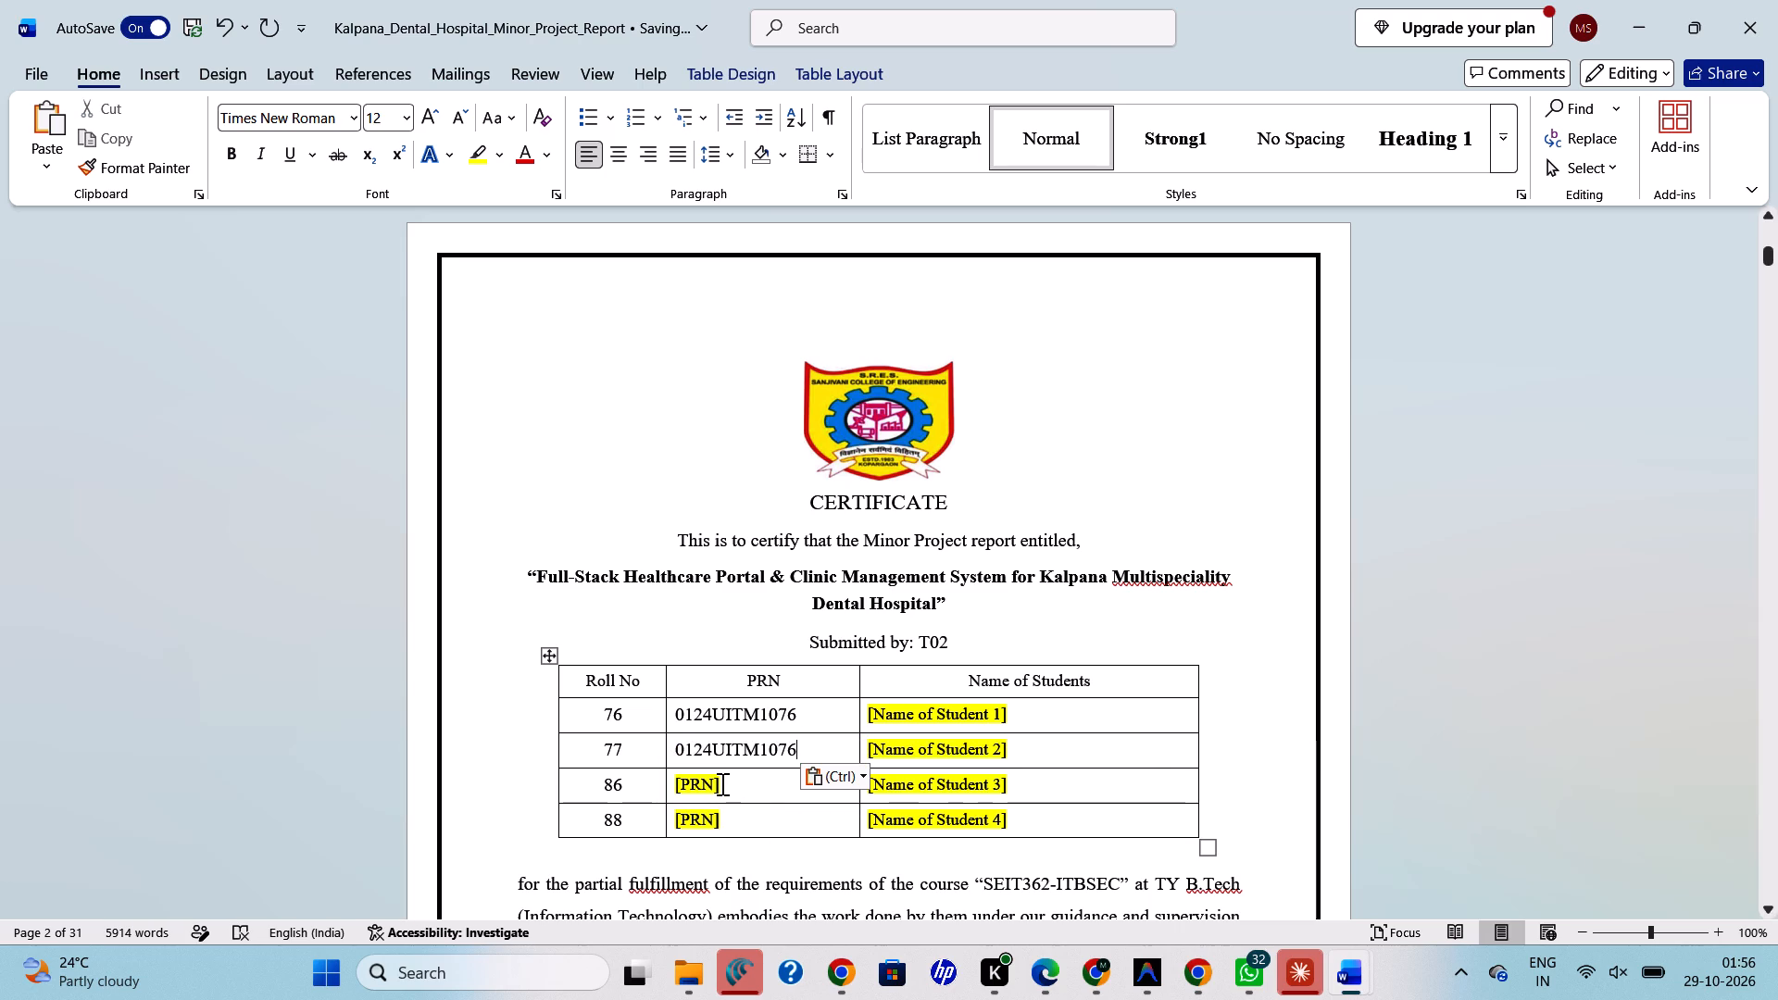
{"action": "left_click", "coordinate": [720, 783]}
{"action": "left_click_drag", "start_coordinate": [720, 783], "coordinate": [670, 778]}
{"action": "key", "text": "ctrl+v"}
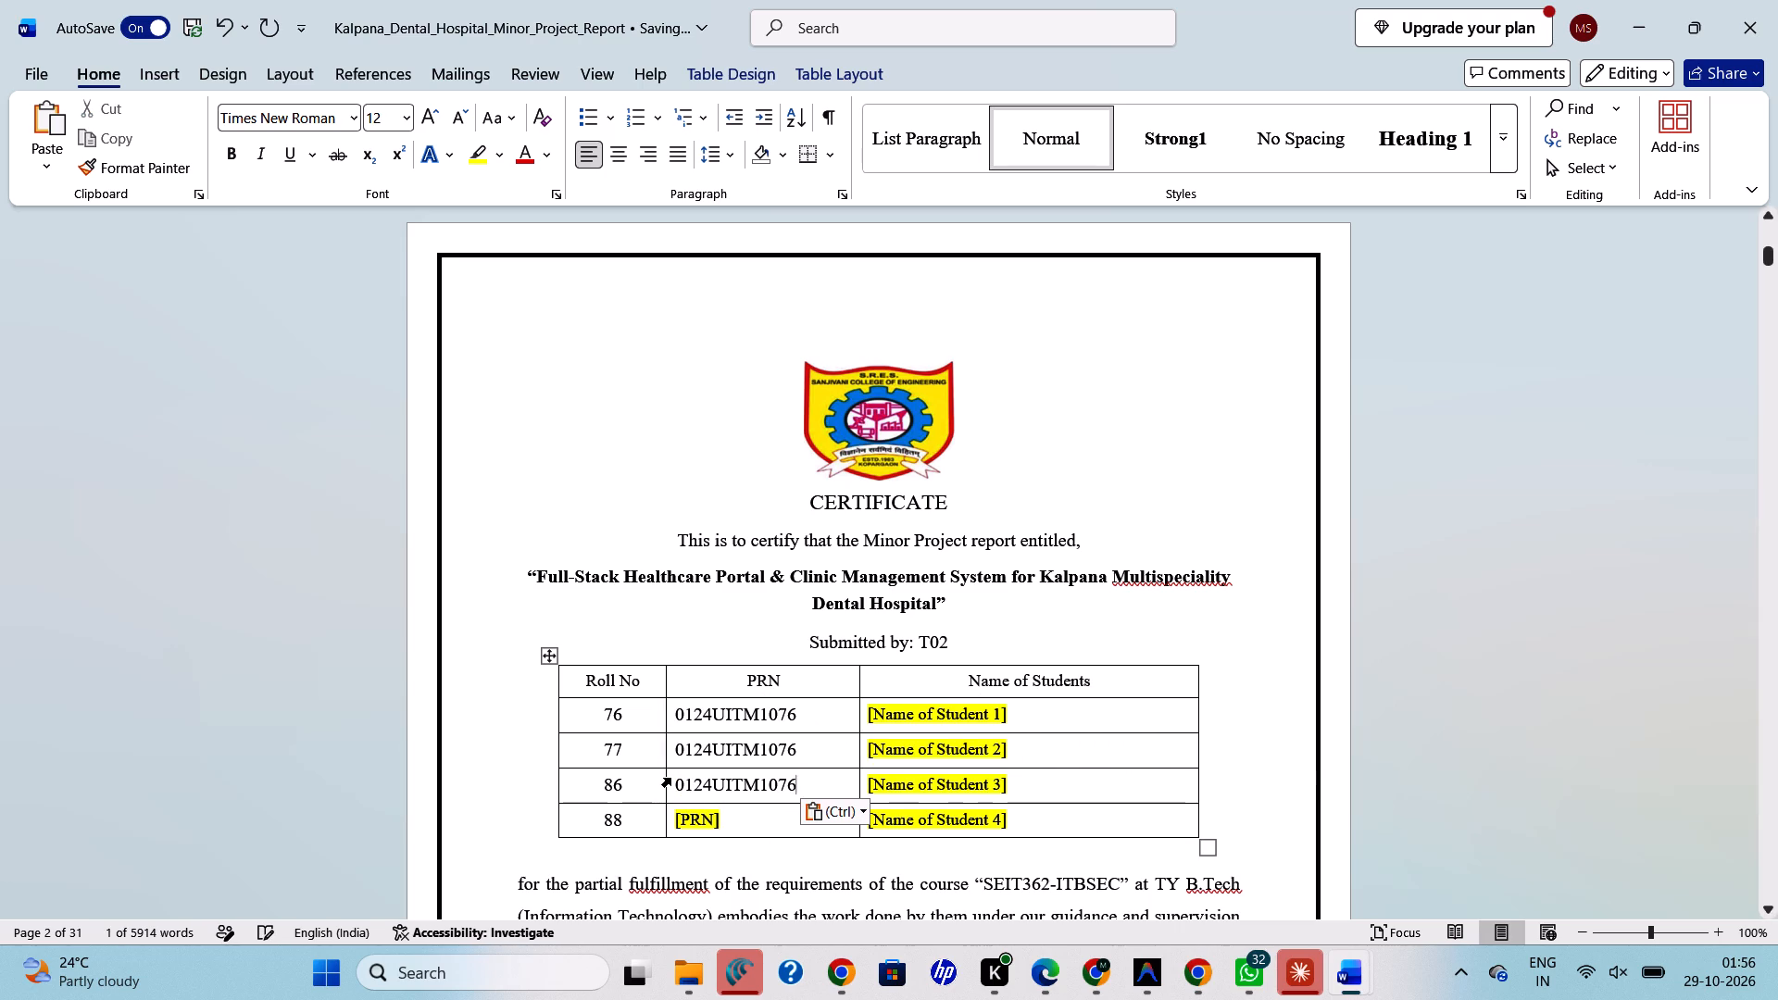
{"action": "left_click", "coordinate": [743, 819]}
{"action": "left_click_drag", "start_coordinate": [743, 819], "coordinate": [660, 819]}
{"action": "left_click", "coordinate": [723, 815]}
{"action": "left_click_drag", "start_coordinate": [723, 815], "coordinate": [671, 817]}
{"action": "key", "text": "ctrl+v"}
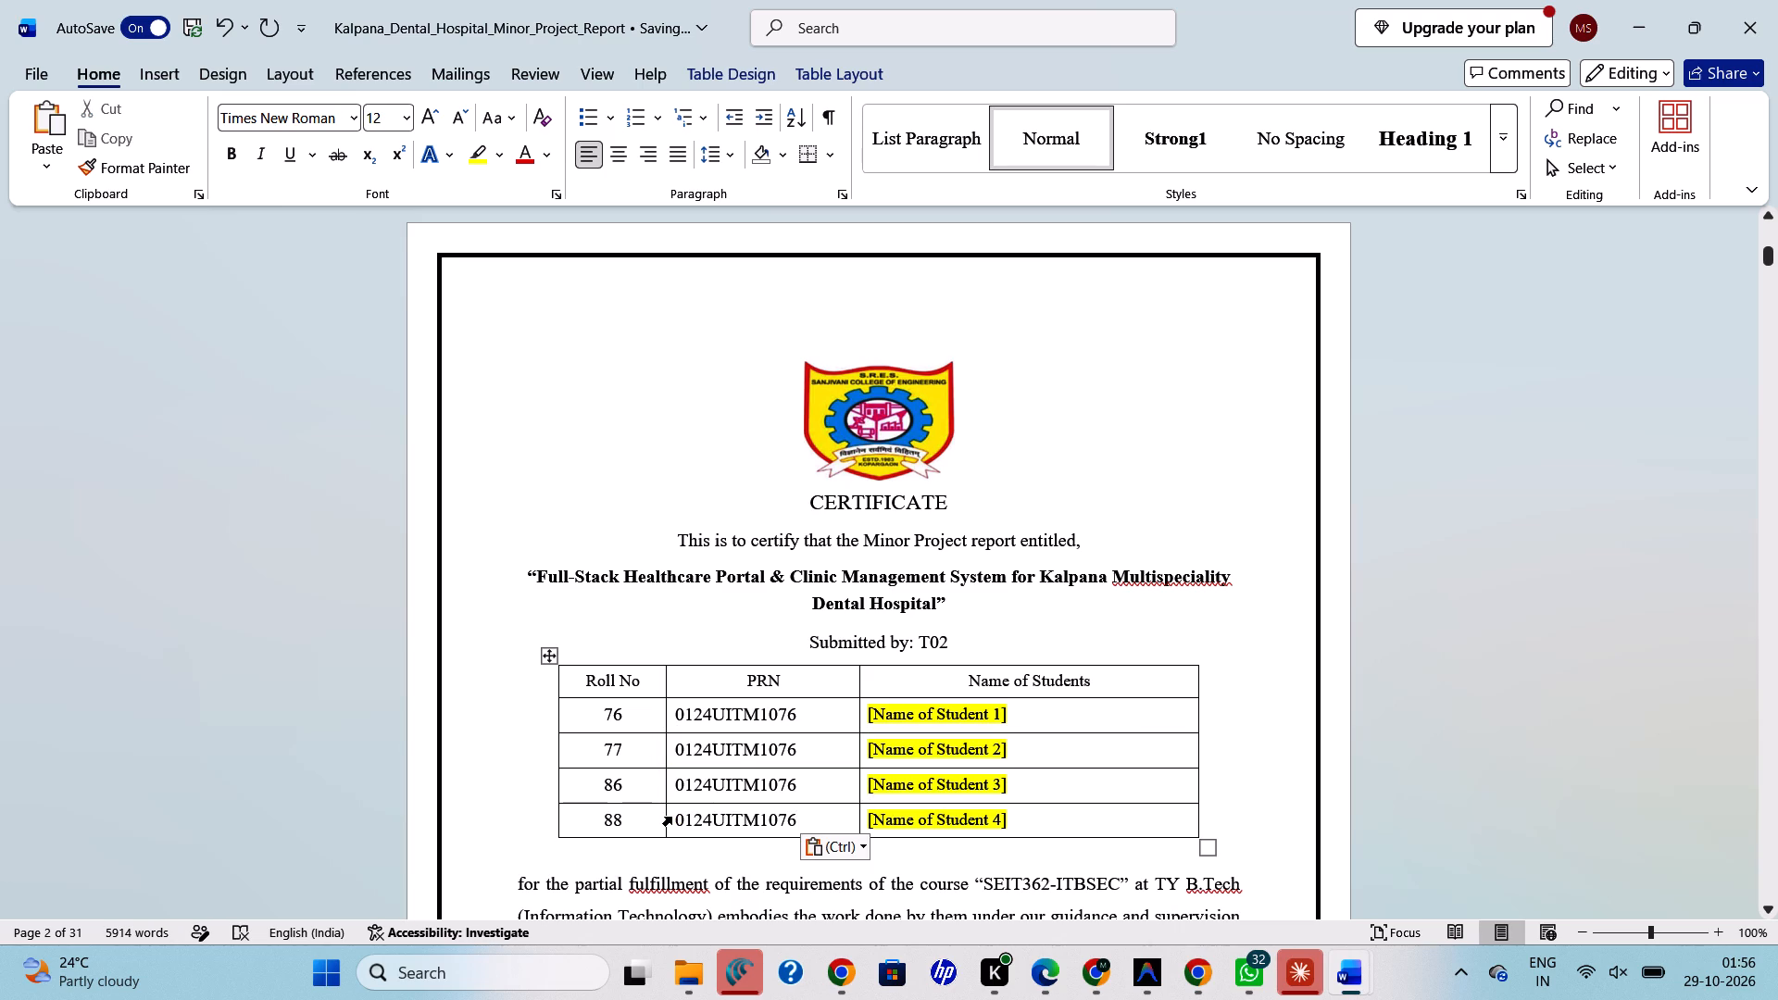
Edit the pasted PRNs in the certificate rows for roll numbers 77, 86 and 88 to match those students' PRNs on the cover page.
{"action": "left_click", "coordinate": [799, 754]}
{"action": "key", "text": "BackSpace"}
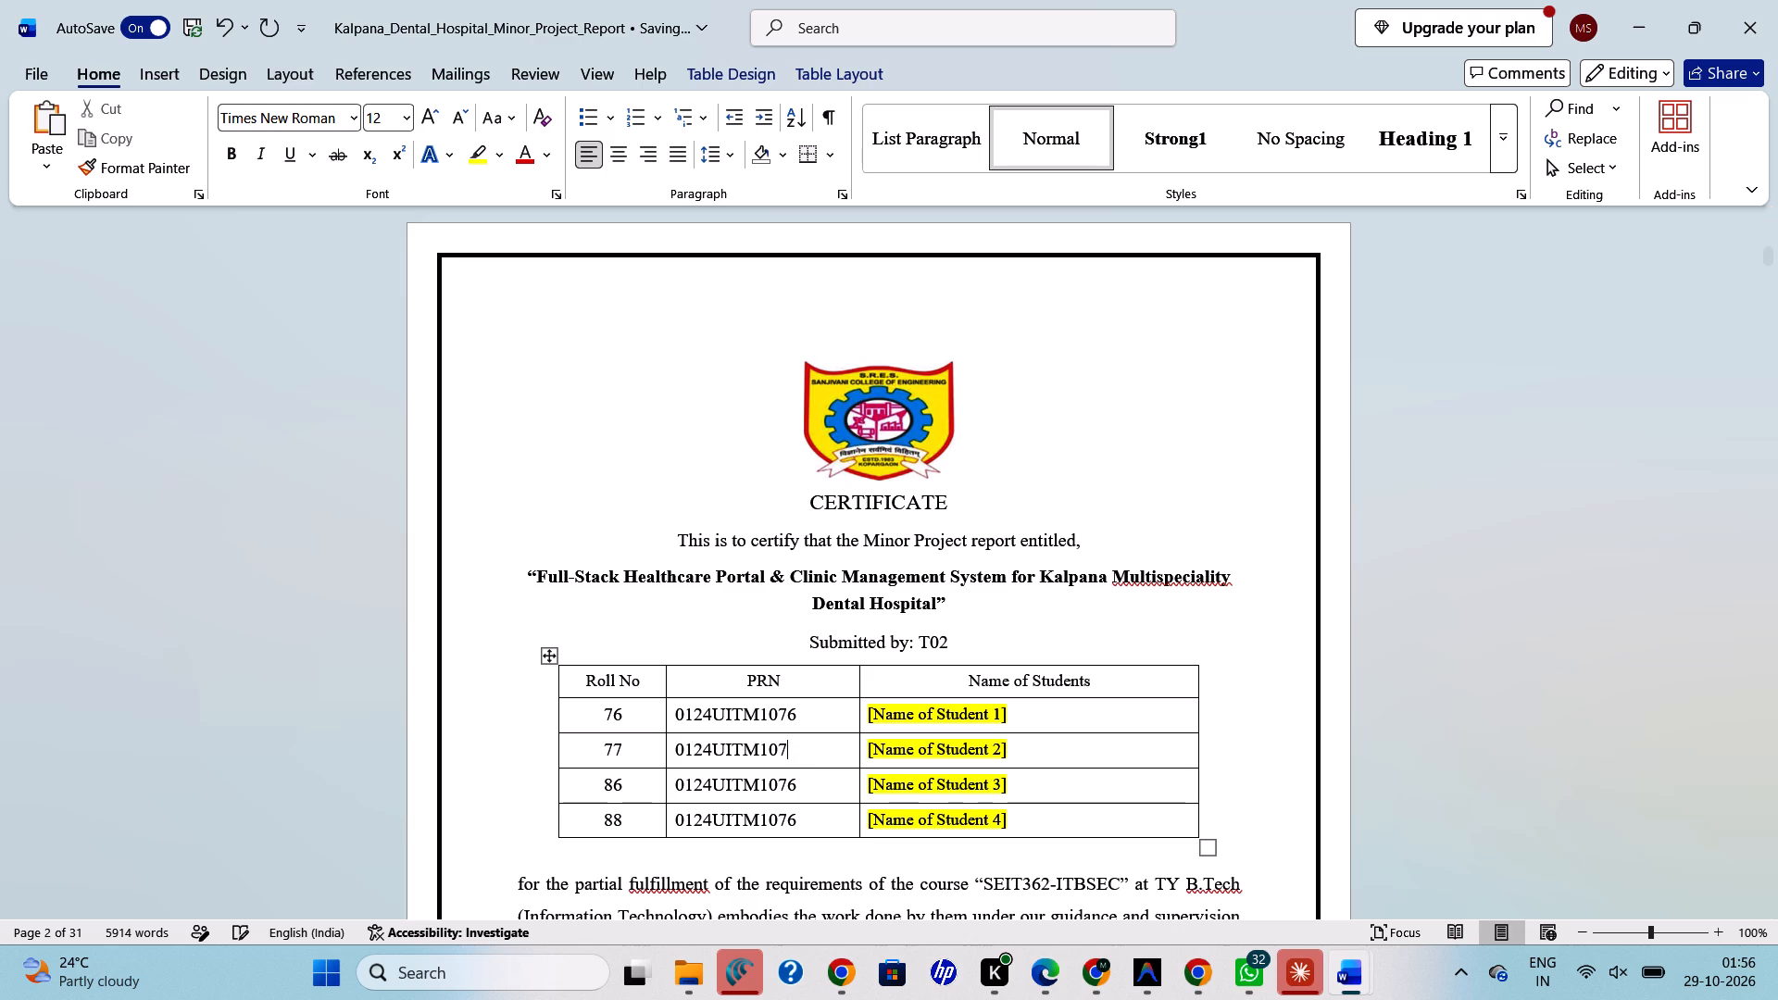
{"action": "key", "text": "7"}
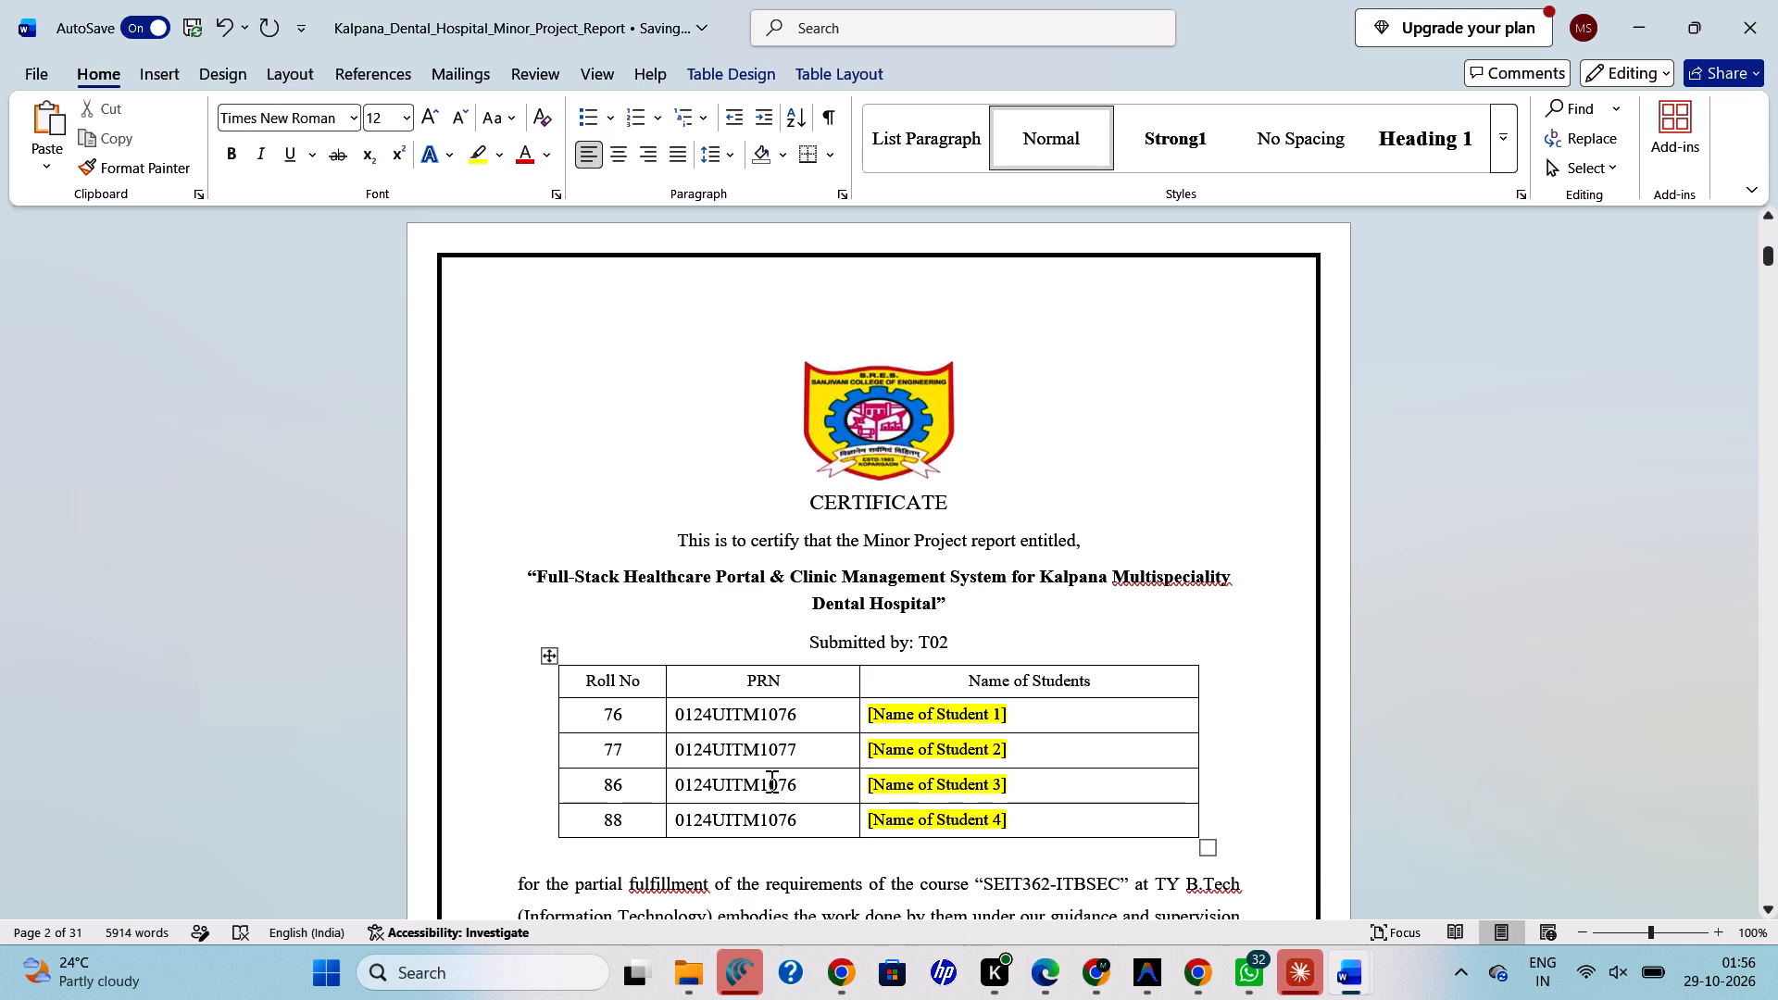
{"action": "left_click", "coordinate": [756, 784]}
{"action": "key", "text": "BackSpace"}
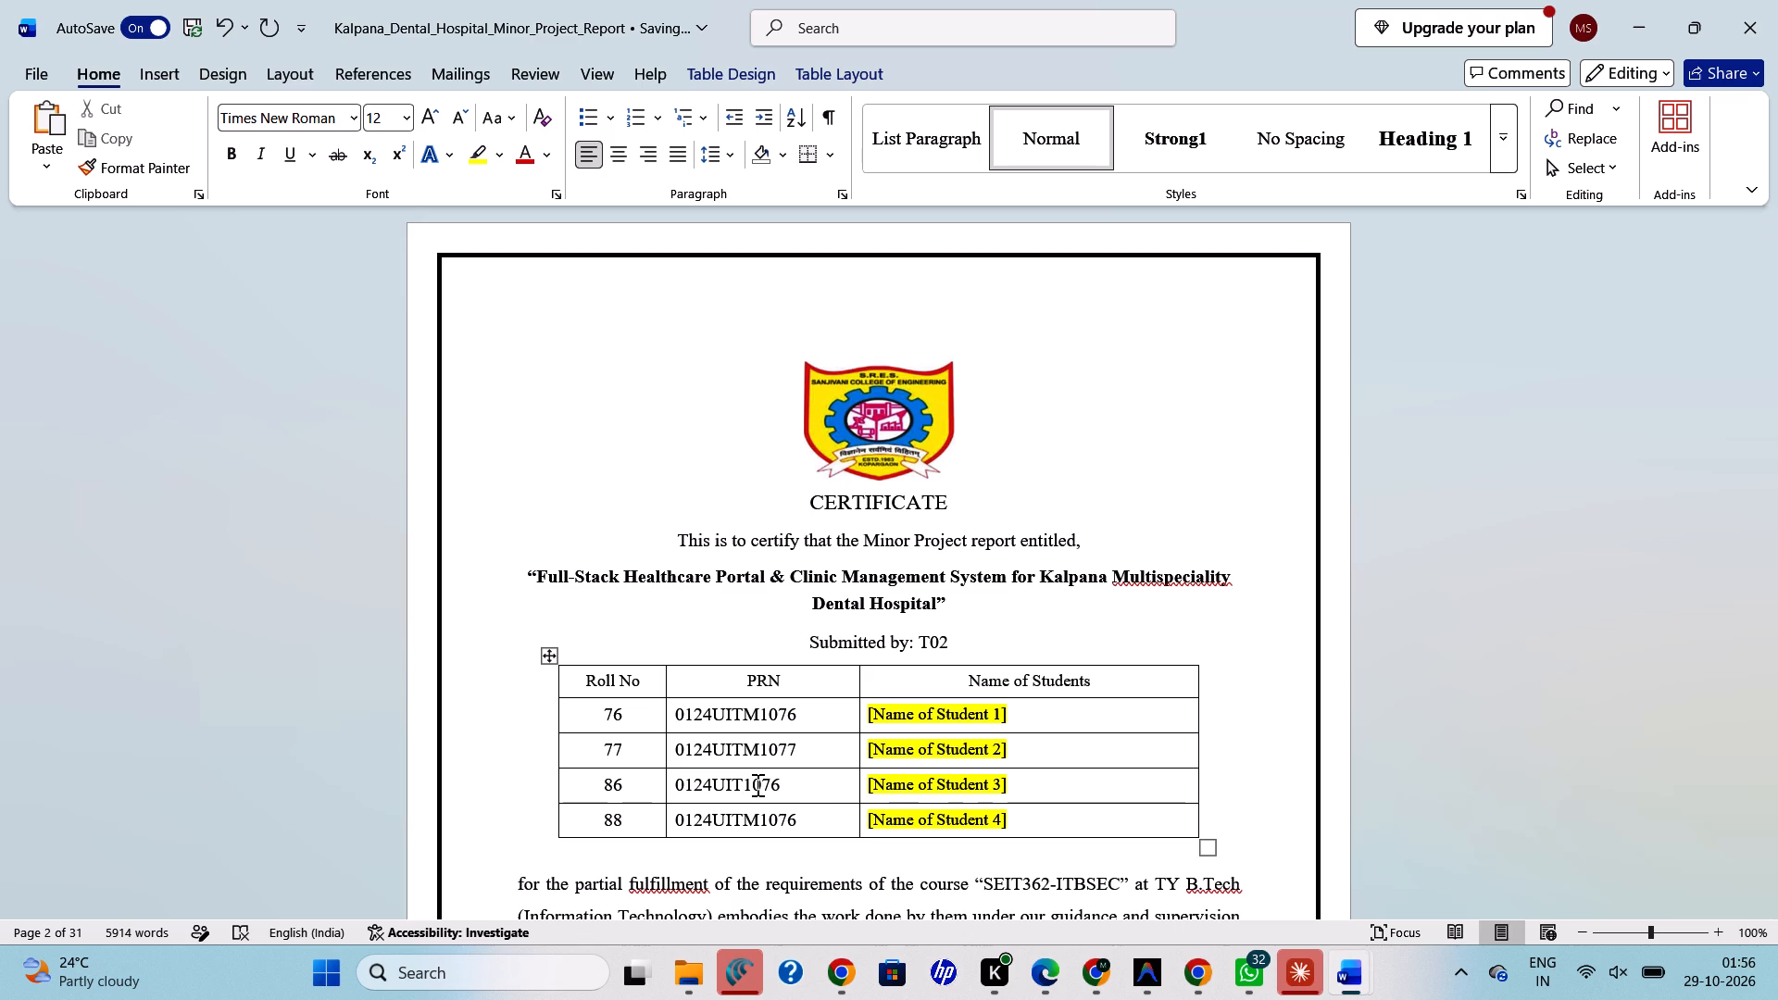
{"action": "key", "text": "shift+f"}
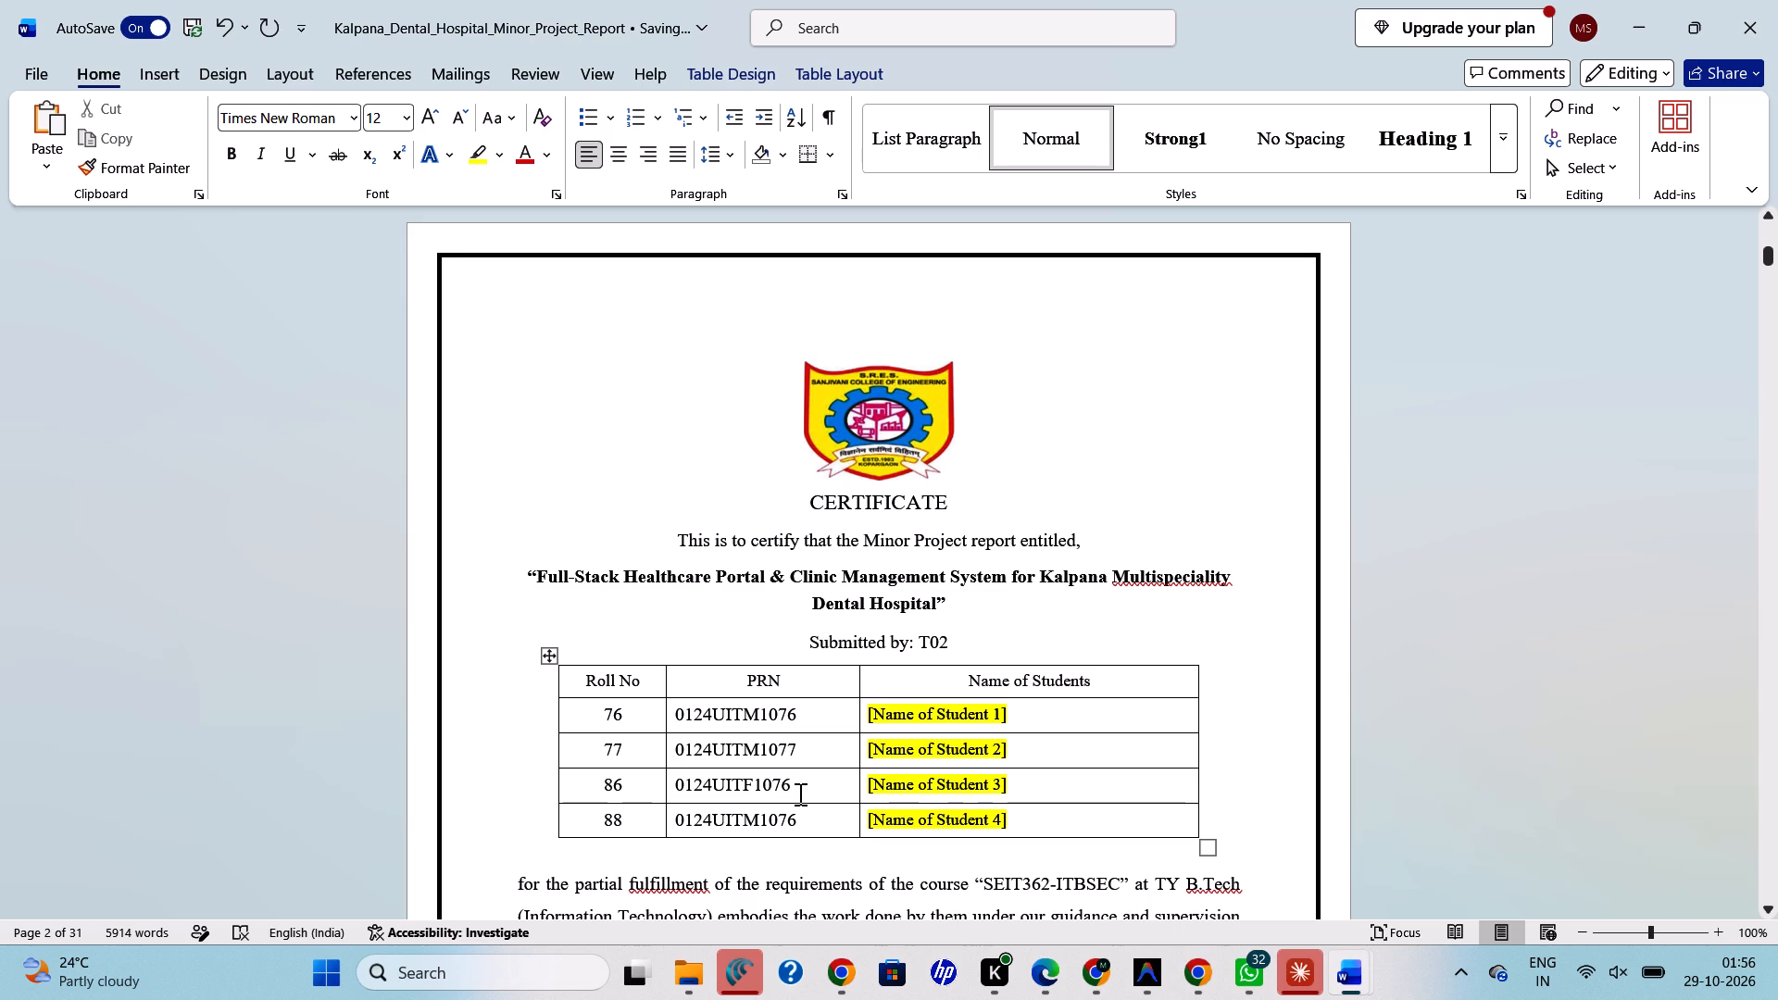
{"action": "left_click", "coordinate": [798, 794]}
{"action": "key", "text": "BackSpace"}
{"action": "key", "text": "BackSpace"}
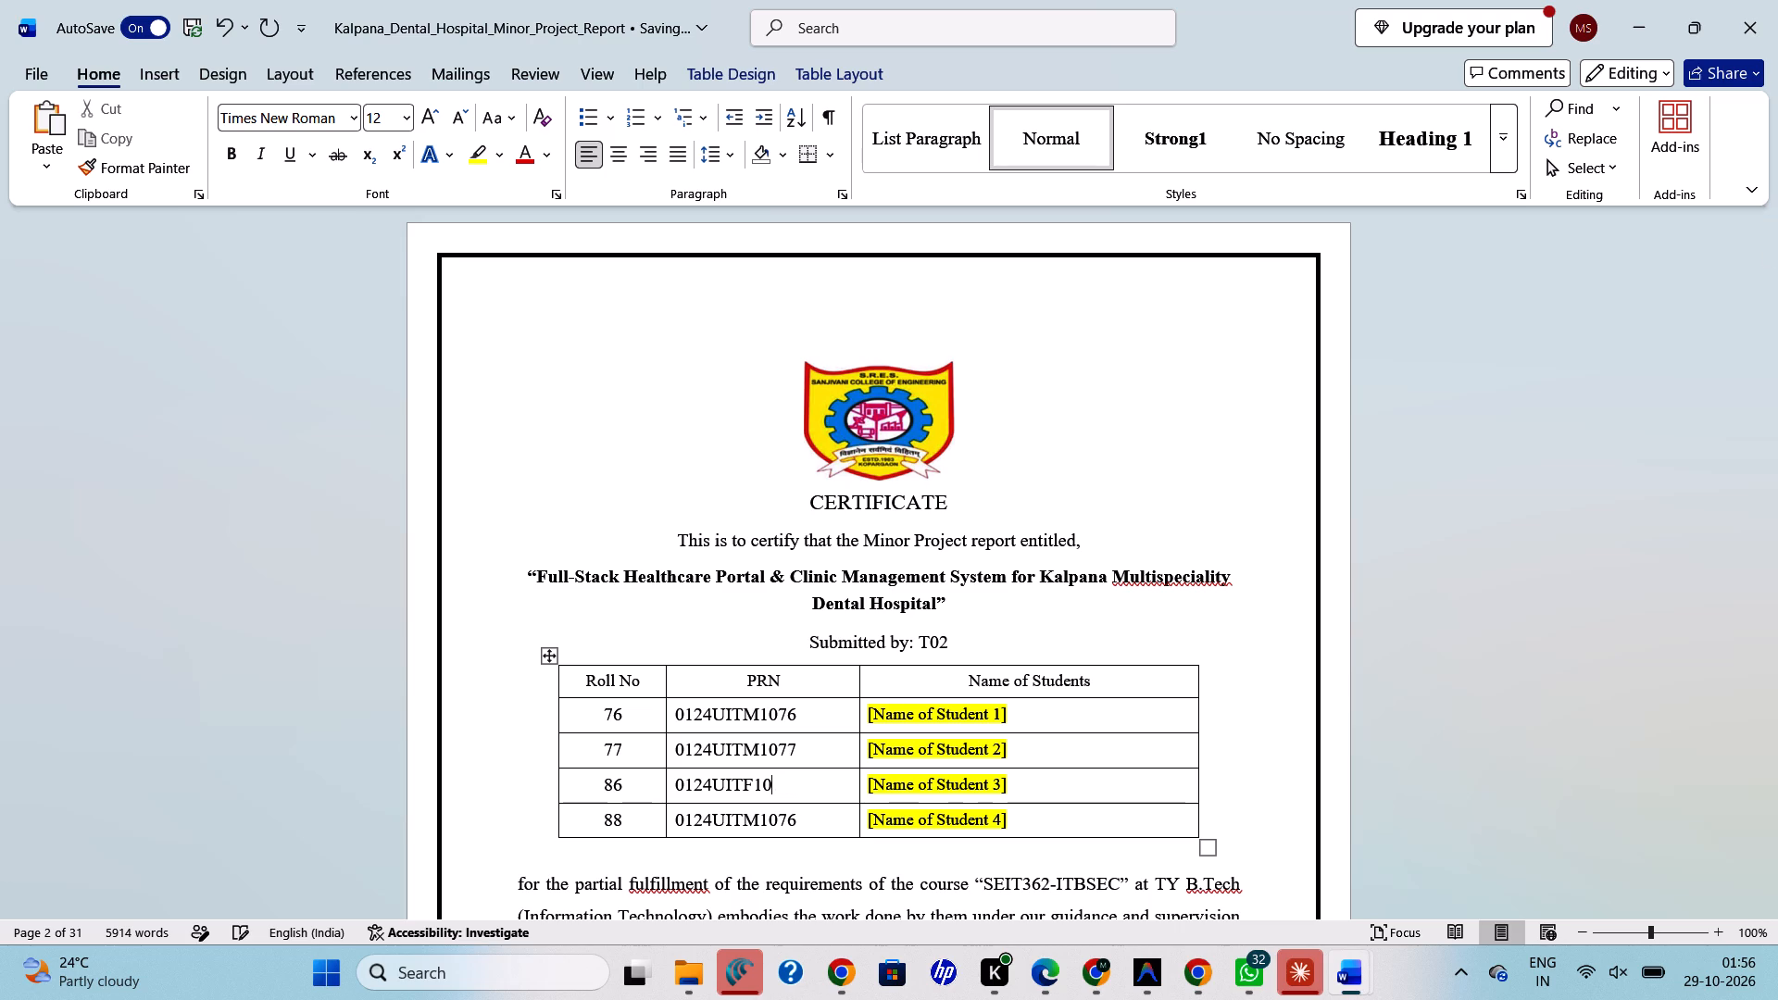
{"action": "type", "text": "86"}
{"action": "left_click", "coordinate": [801, 821]}
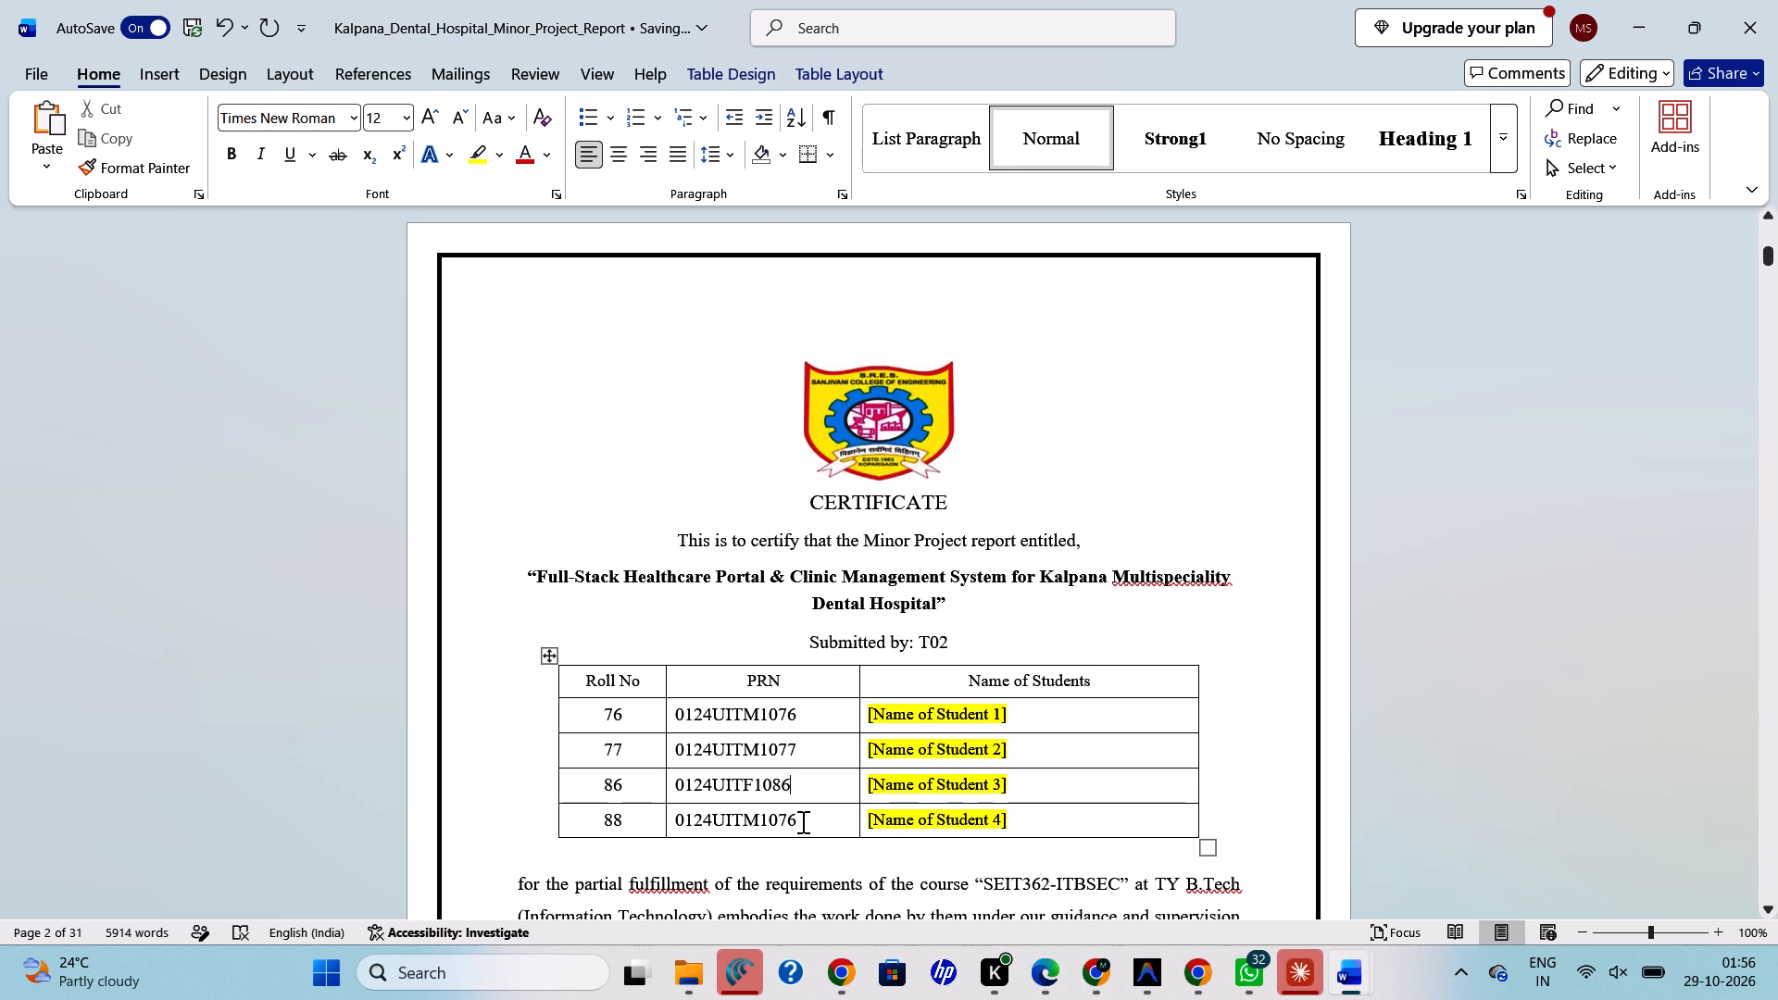
{"action": "key", "text": "BackSpace"}
{"action": "key", "text": "BackSpace"}
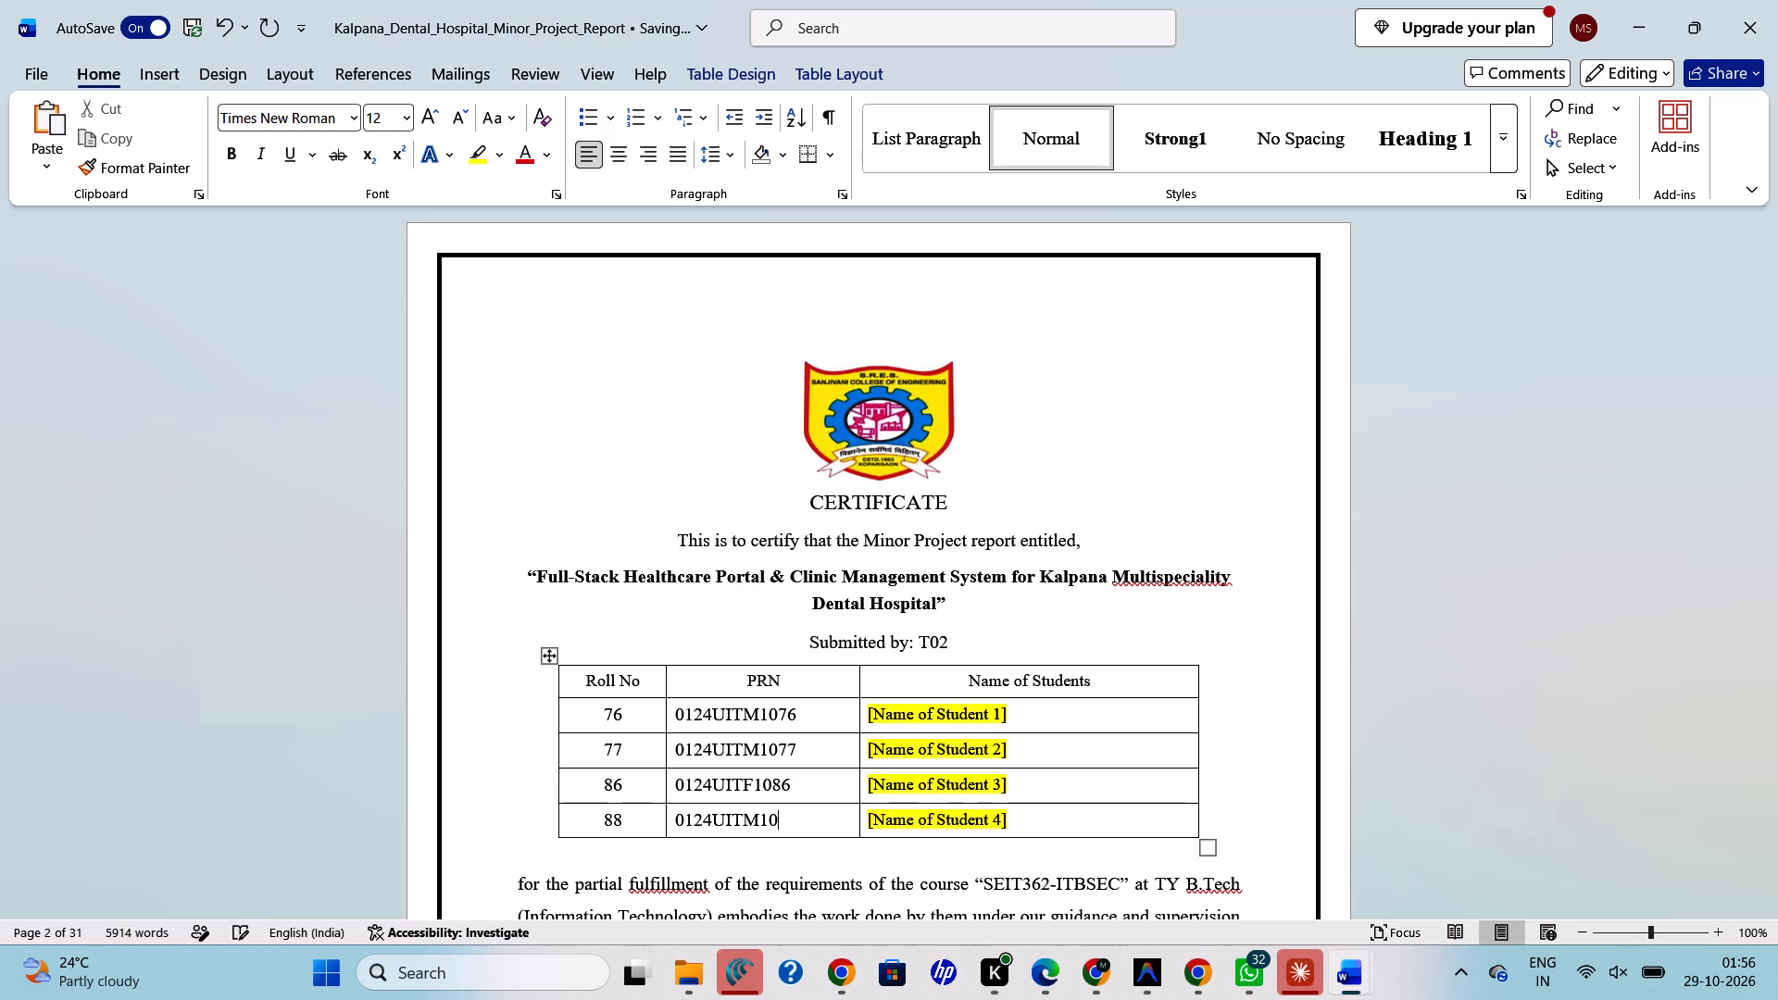
{"action": "type", "text": "88"}
Copy roll number 76's student name from the cover page's table over the name placeholder in the certificate table's matching row.
{"action": "scroll", "coordinate": [801, 821], "scroll_direction": "up", "scroll_amount": 1}
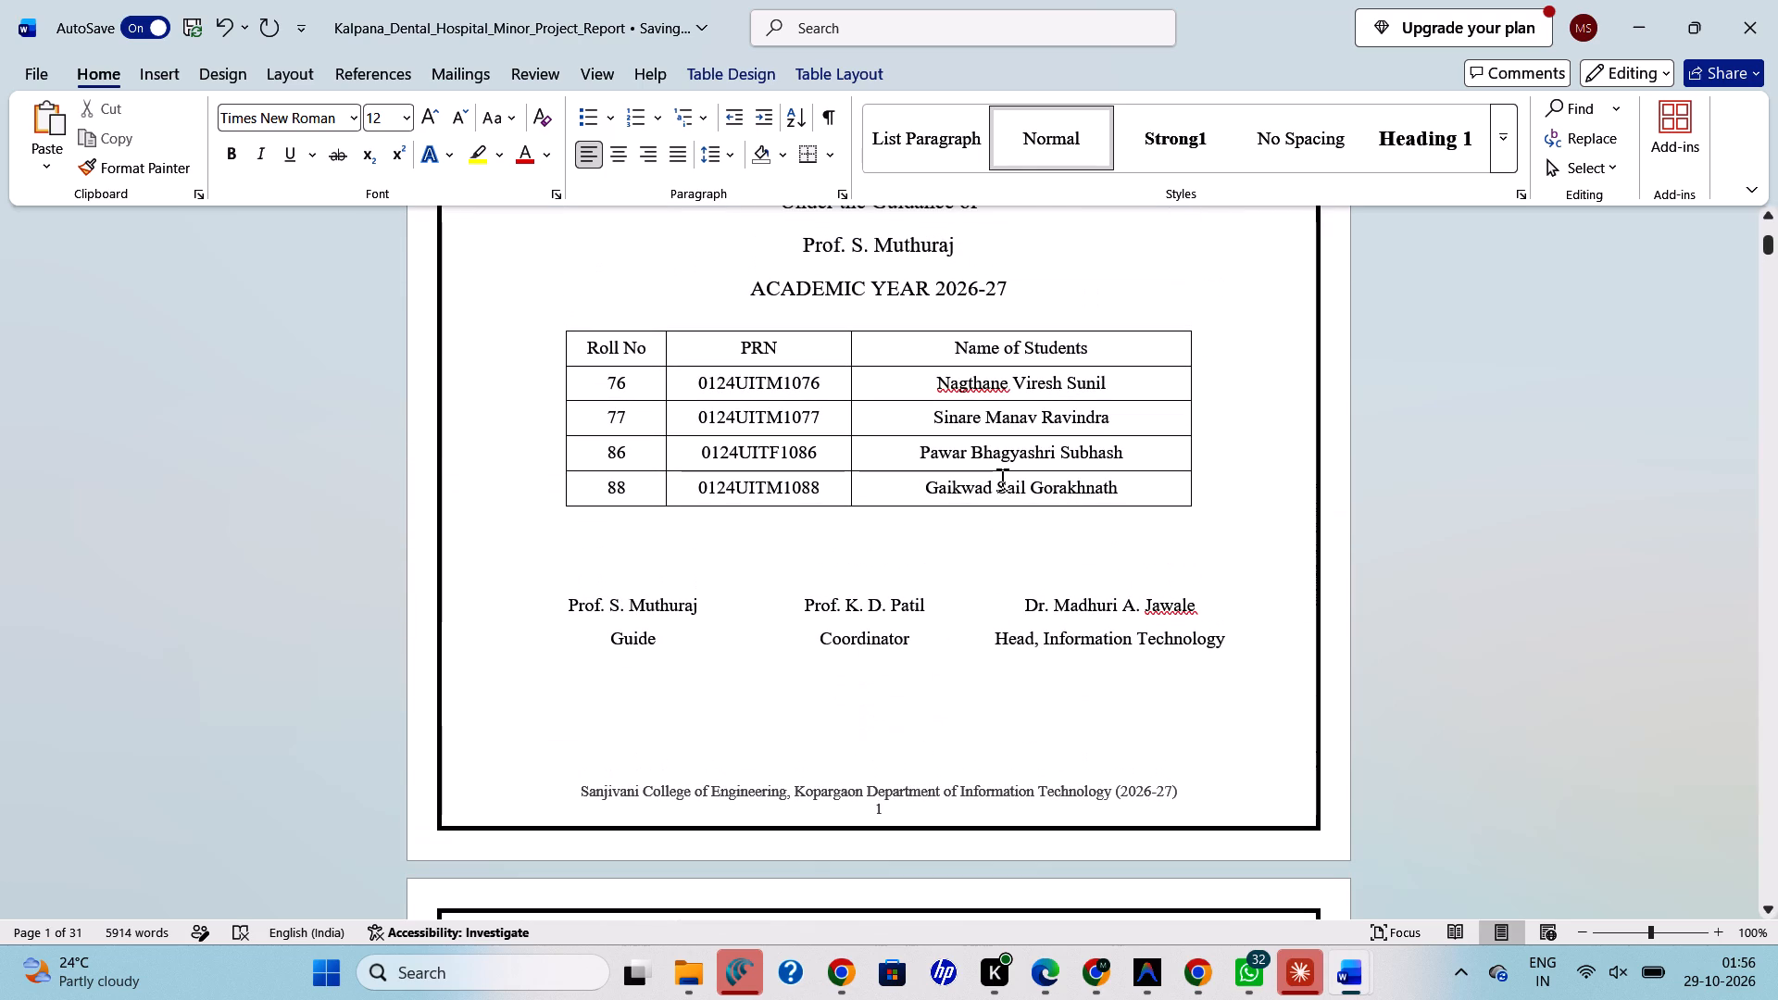
{"action": "left_click", "coordinate": [936, 389]}
{"action": "left_click_drag", "start_coordinate": [936, 389], "coordinate": [1066, 381]}
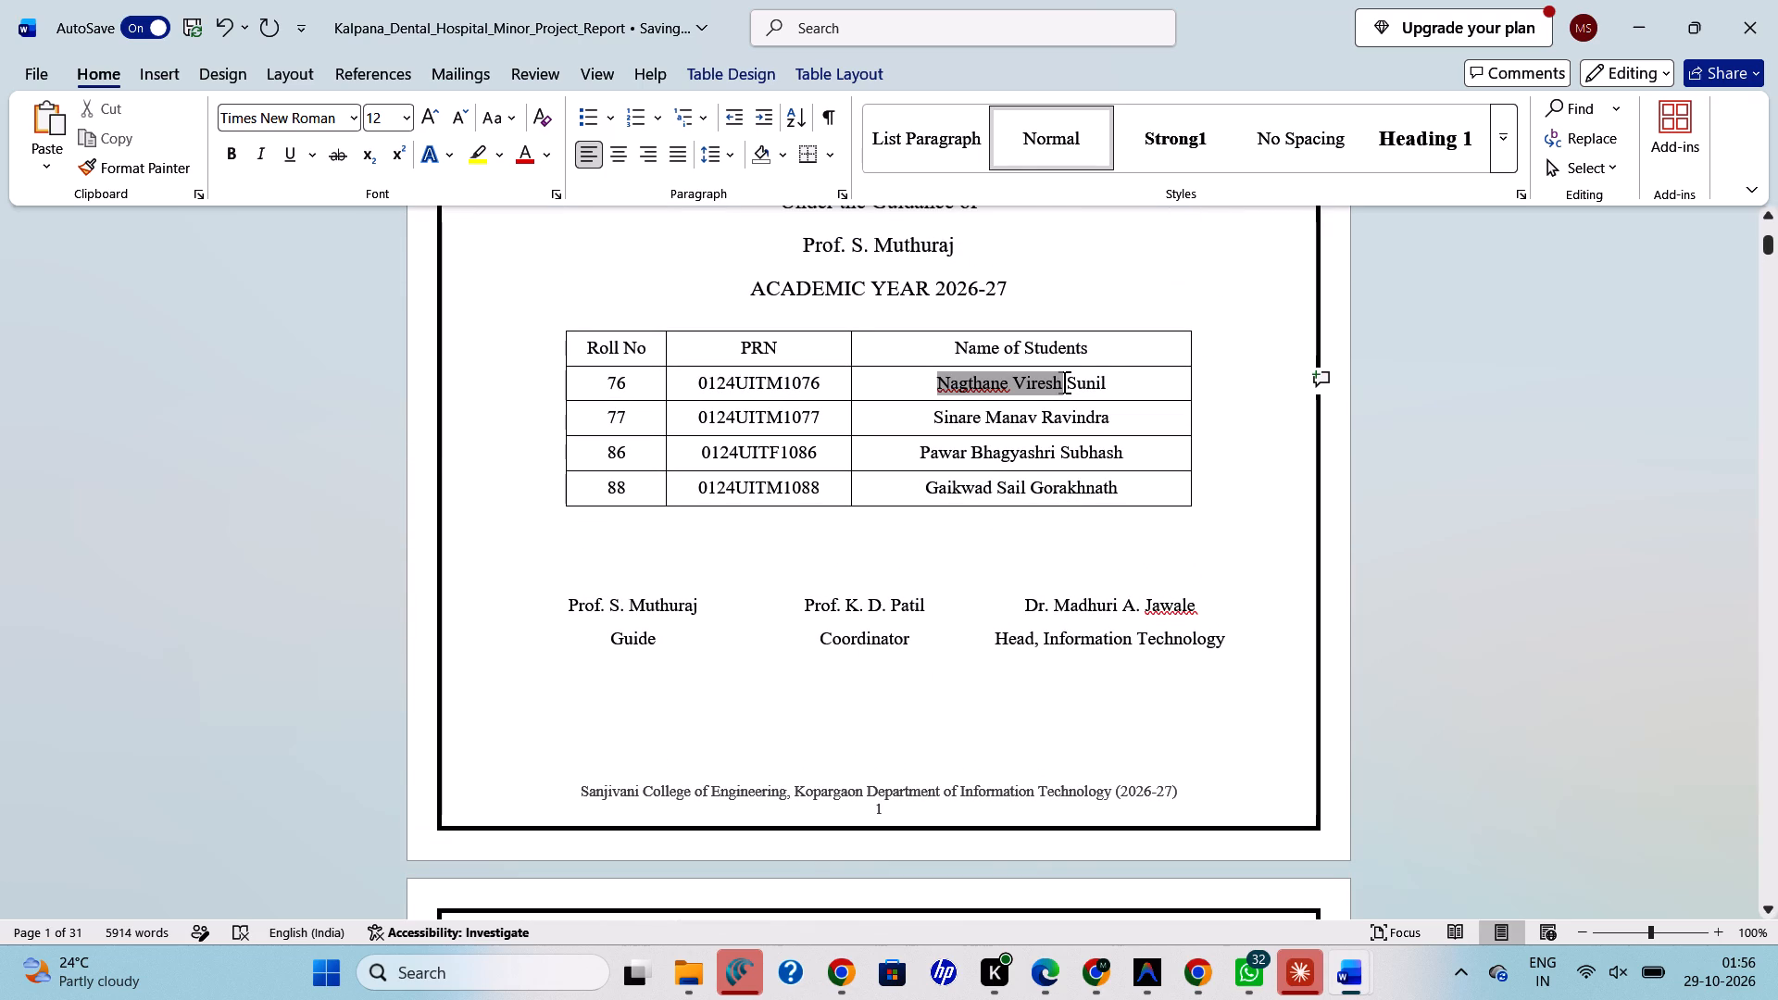
{"action": "left_click_drag", "start_coordinate": [1066, 381], "coordinate": [1114, 380]}
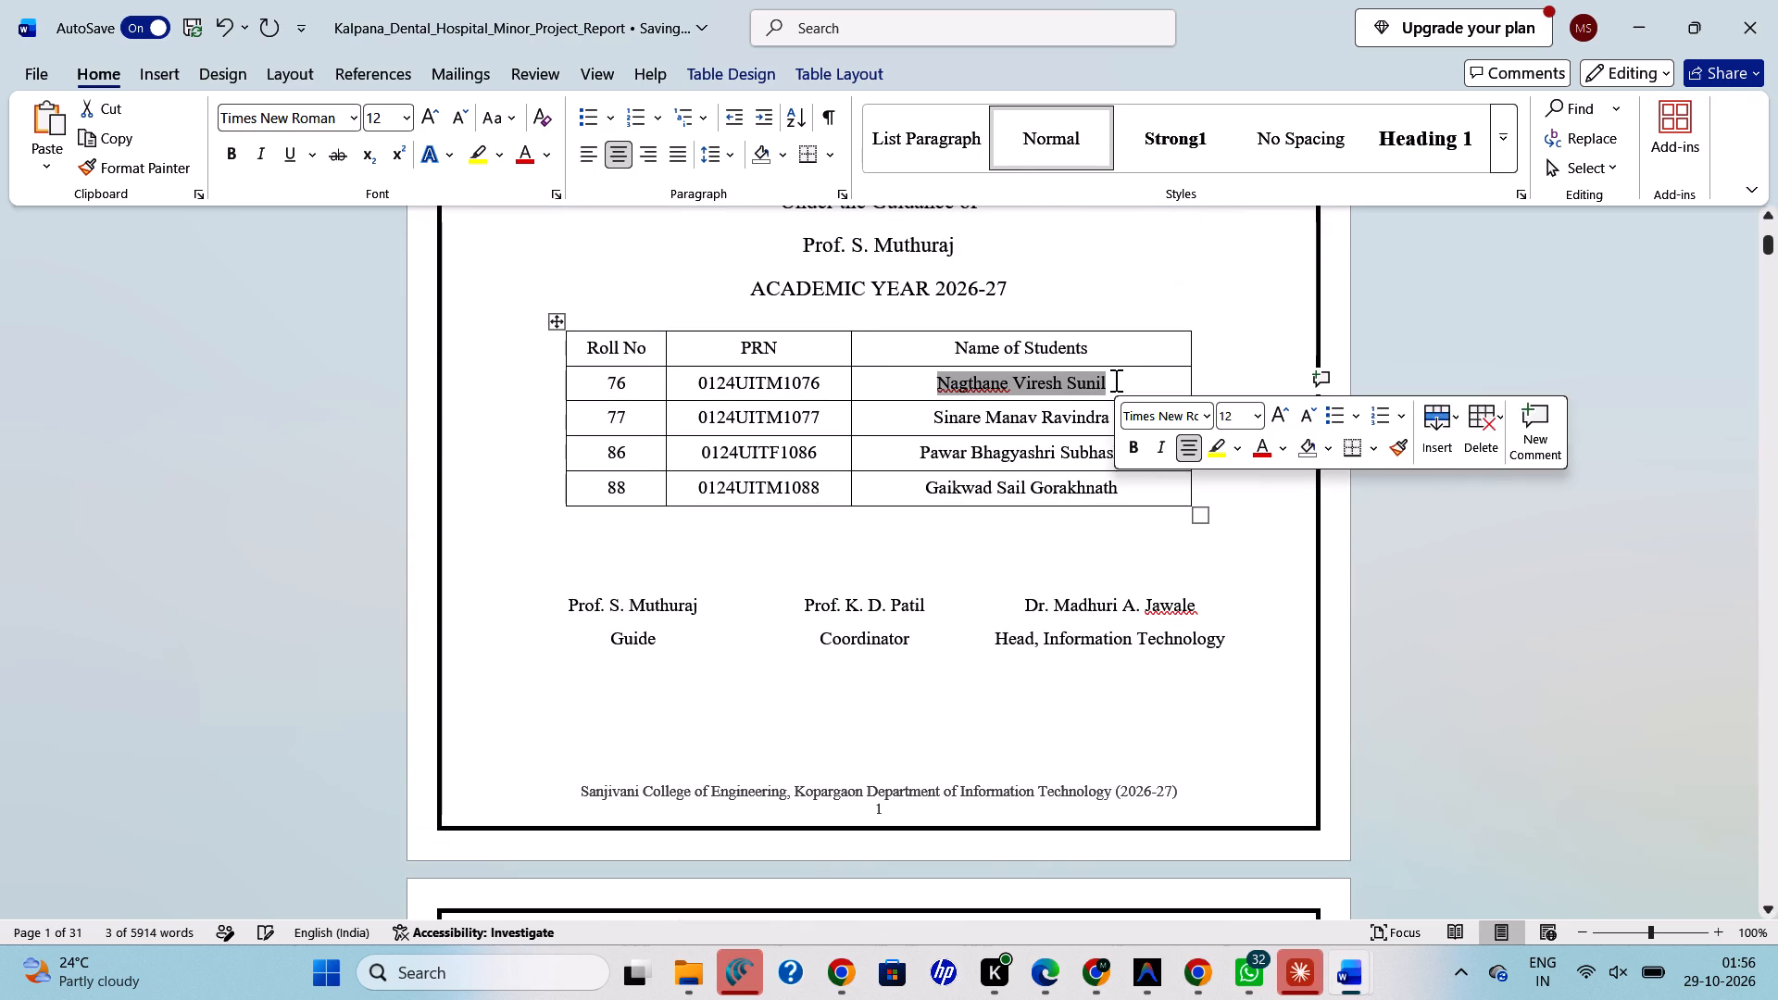
{"action": "key", "text": "ctrl+c"}
{"action": "scroll", "coordinate": [1114, 380], "scroll_direction": "down", "scroll_amount": 1}
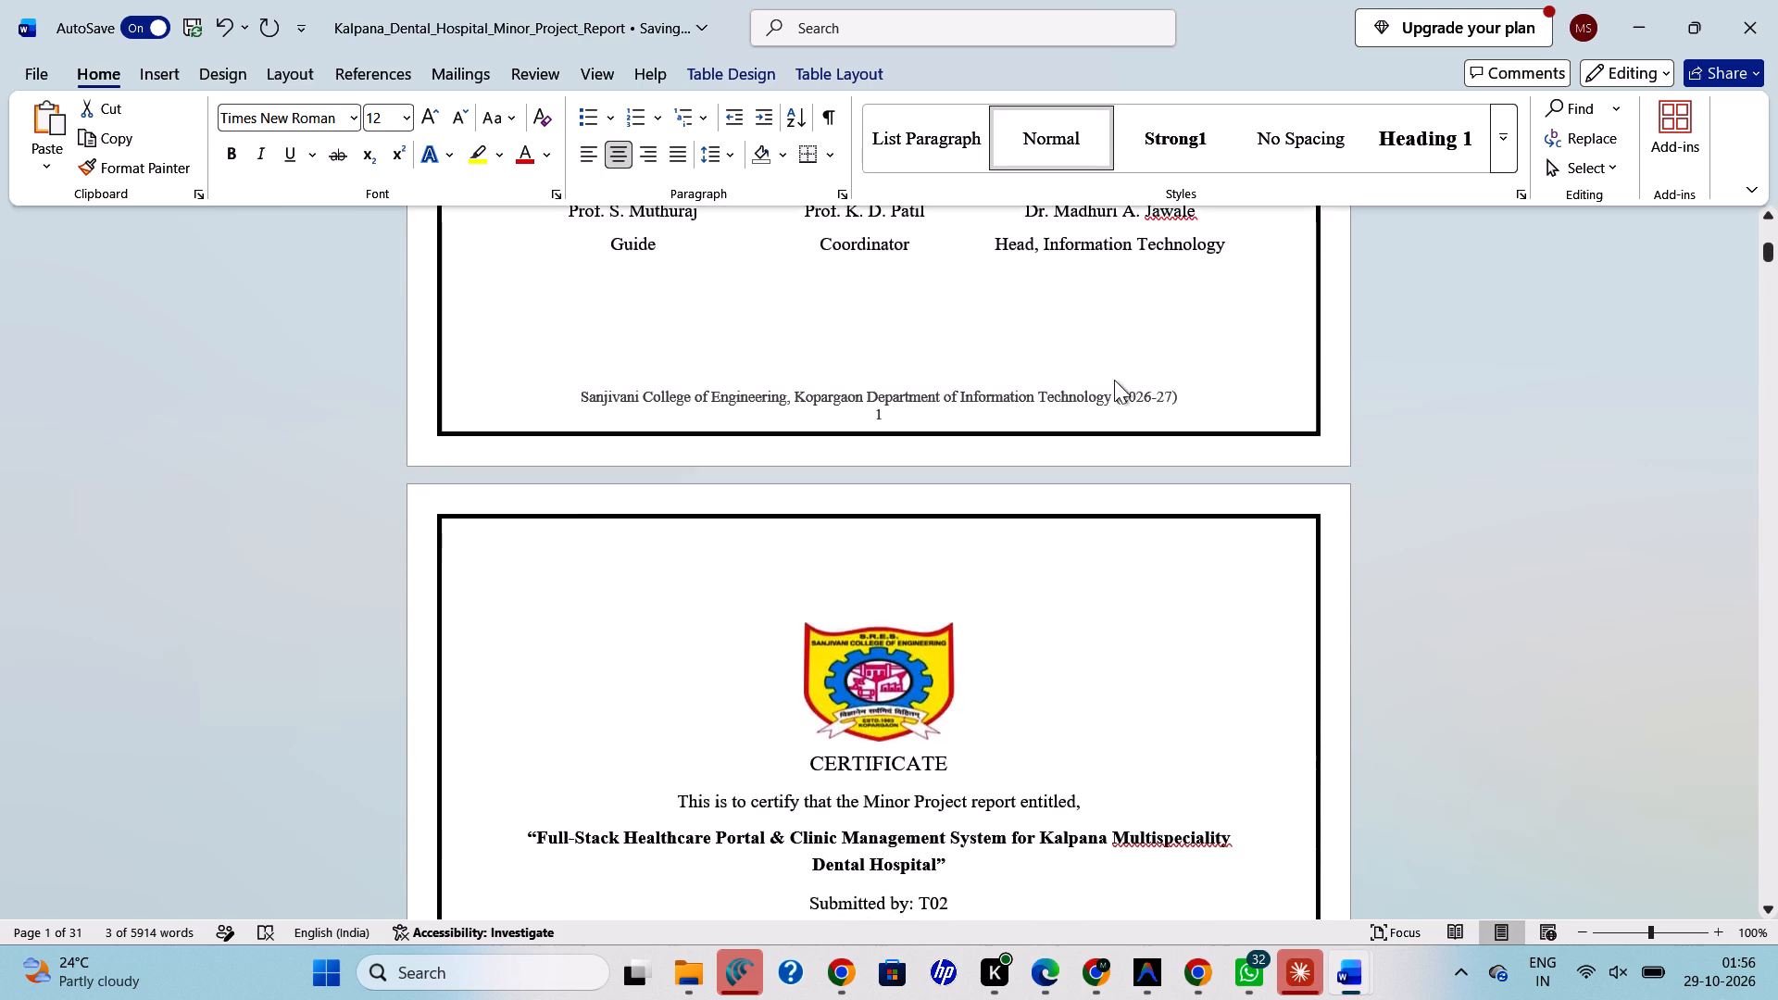
{"action": "scroll", "coordinate": [1114, 380], "scroll_direction": "down", "scroll_amount": 1}
{"action": "left_click_drag", "start_coordinate": [1009, 443], "coordinate": [878, 447]}
{"action": "key", "text": "ctrl+v"}
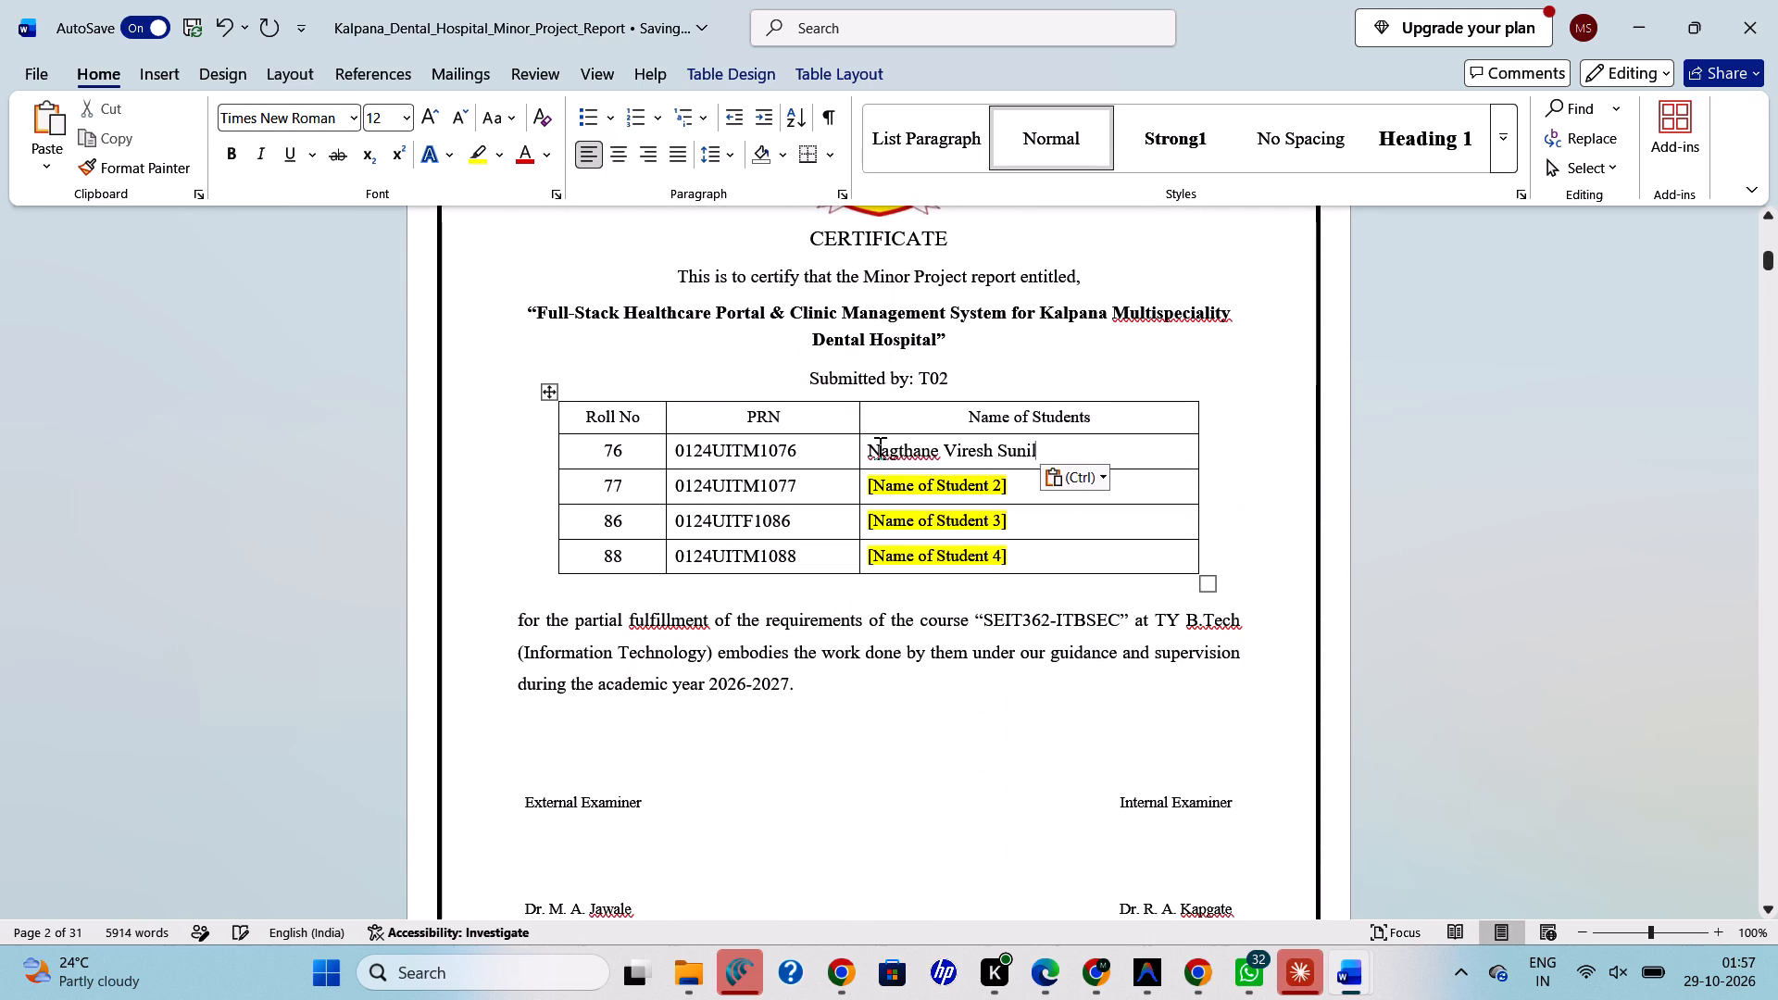
Copy roll number 77's student name from the cover page's table over the name placeholder in the certificate table's matching row.
{"action": "scroll", "coordinate": [960, 397], "scroll_direction": "up", "scroll_amount": 1}
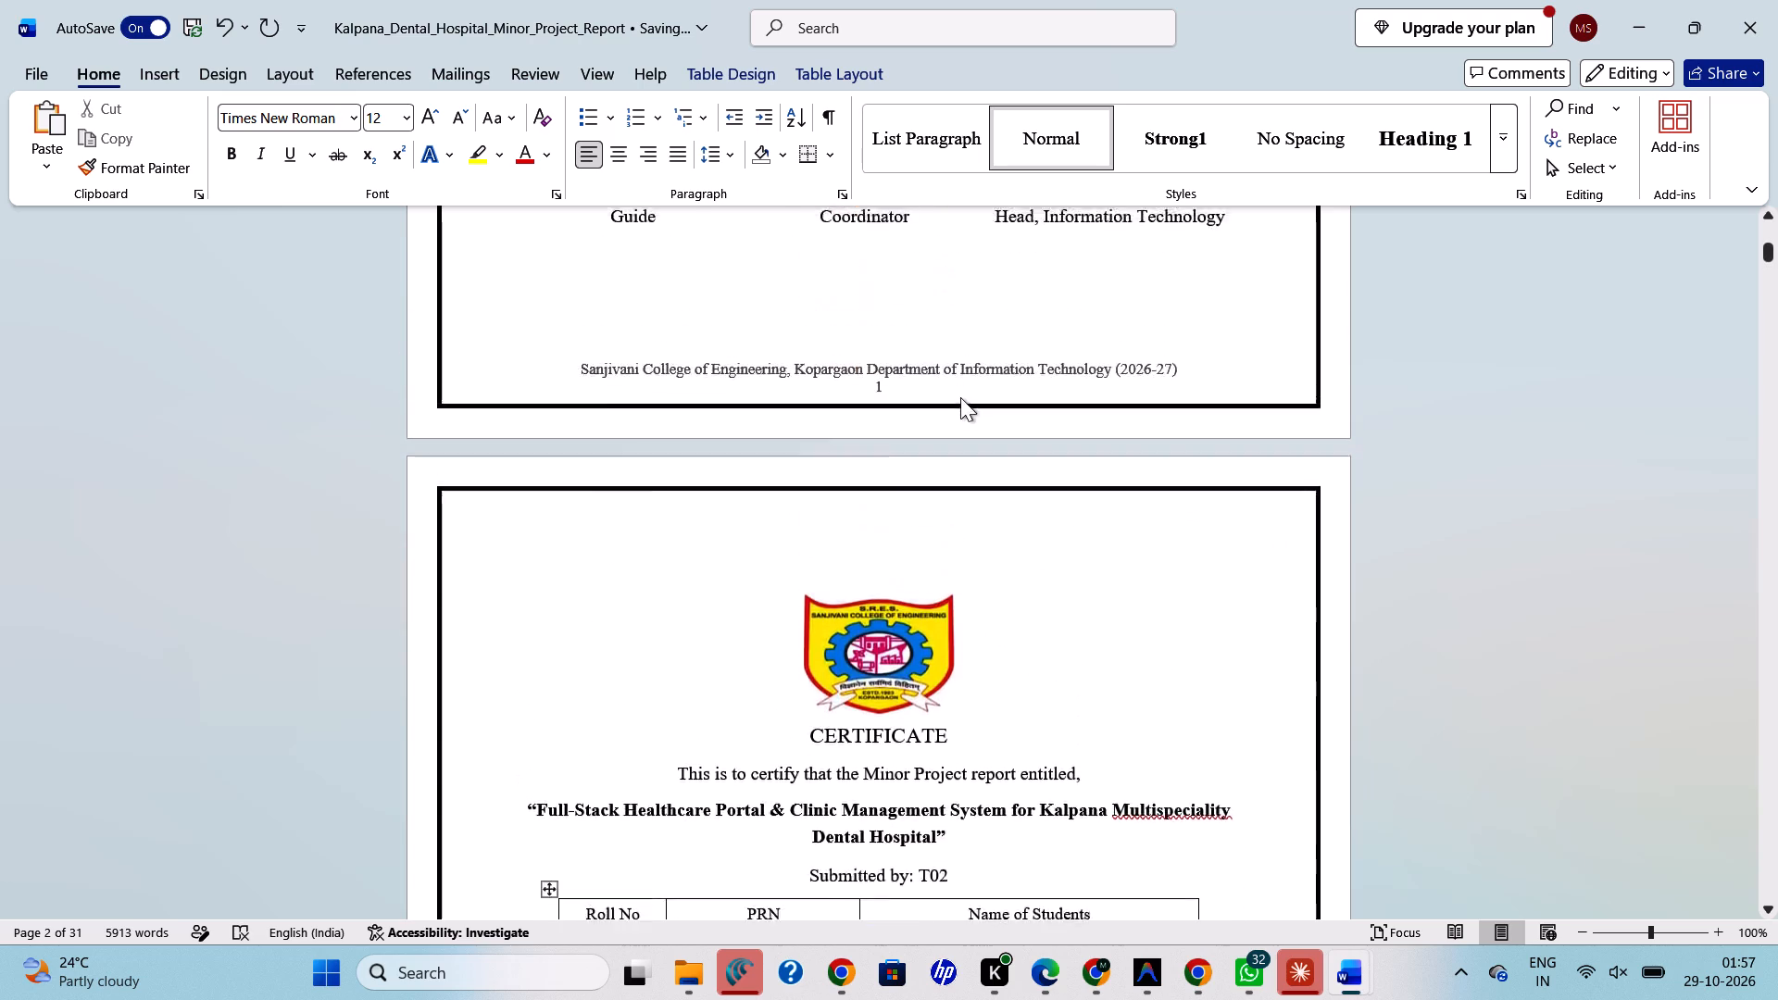
{"action": "scroll", "coordinate": [960, 397], "scroll_direction": "up", "scroll_amount": 1}
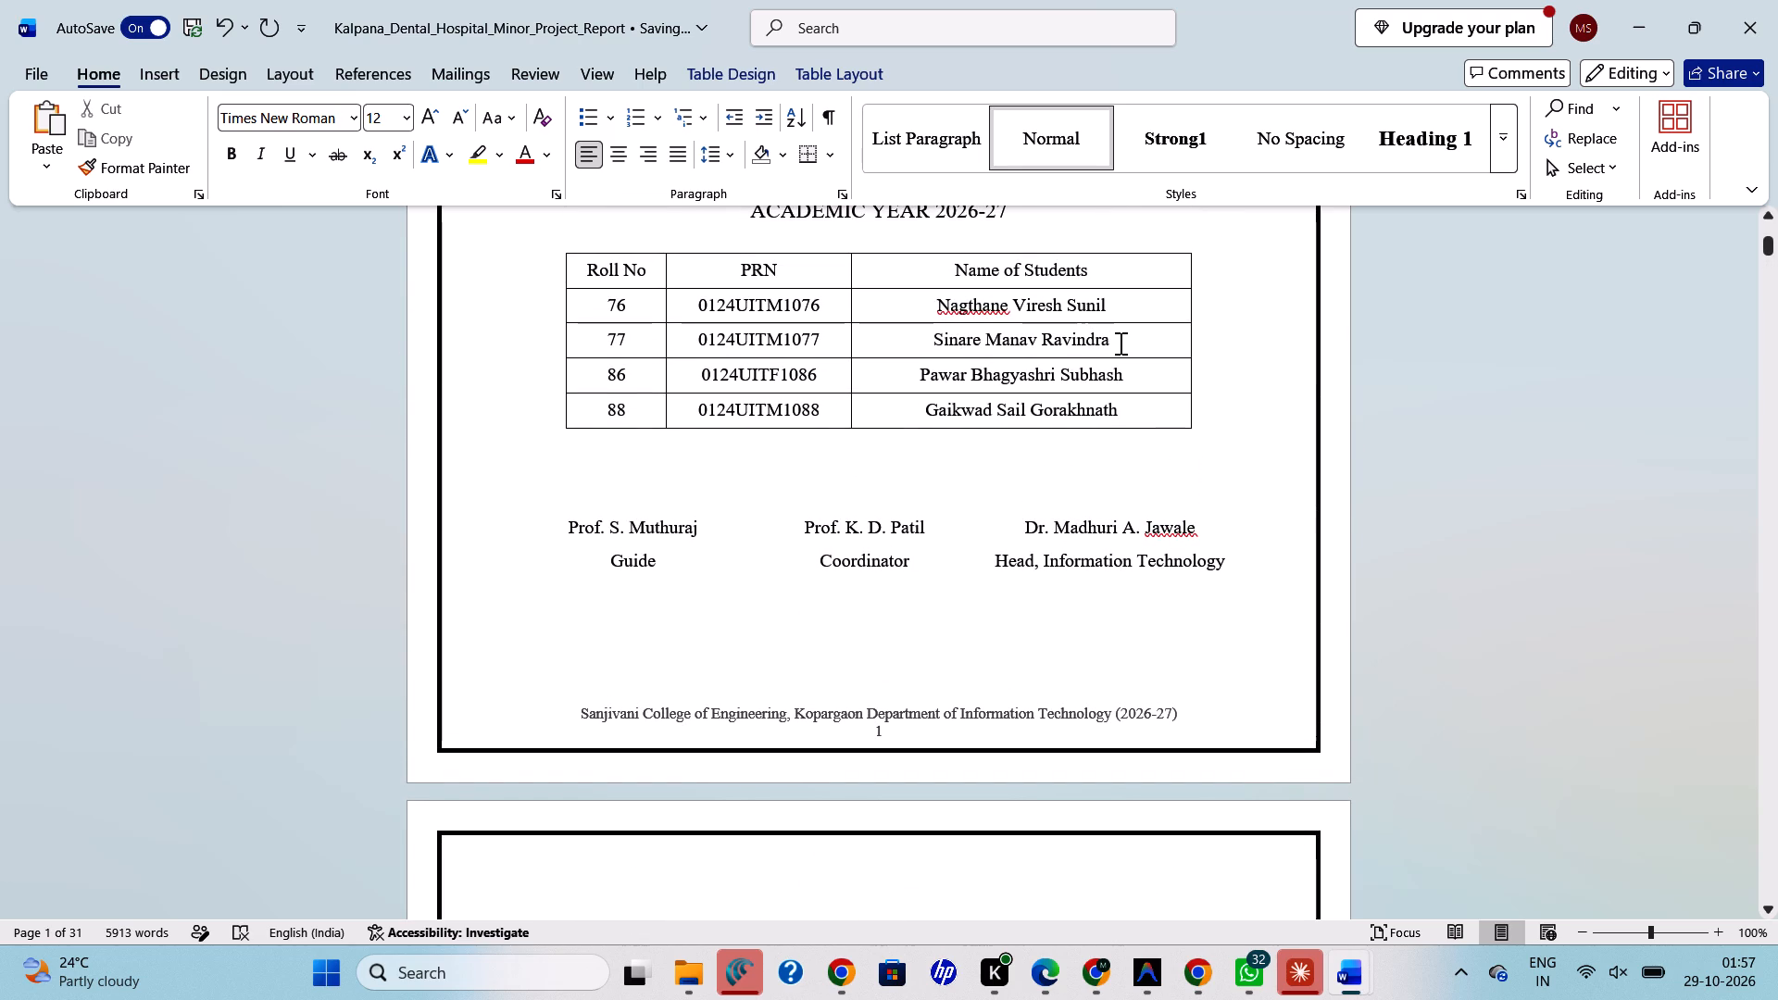
{"action": "left_click", "coordinate": [1119, 343]}
{"action": "left_click_drag", "start_coordinate": [1119, 343], "coordinate": [934, 345]}
{"action": "left_click", "coordinate": [934, 345]}
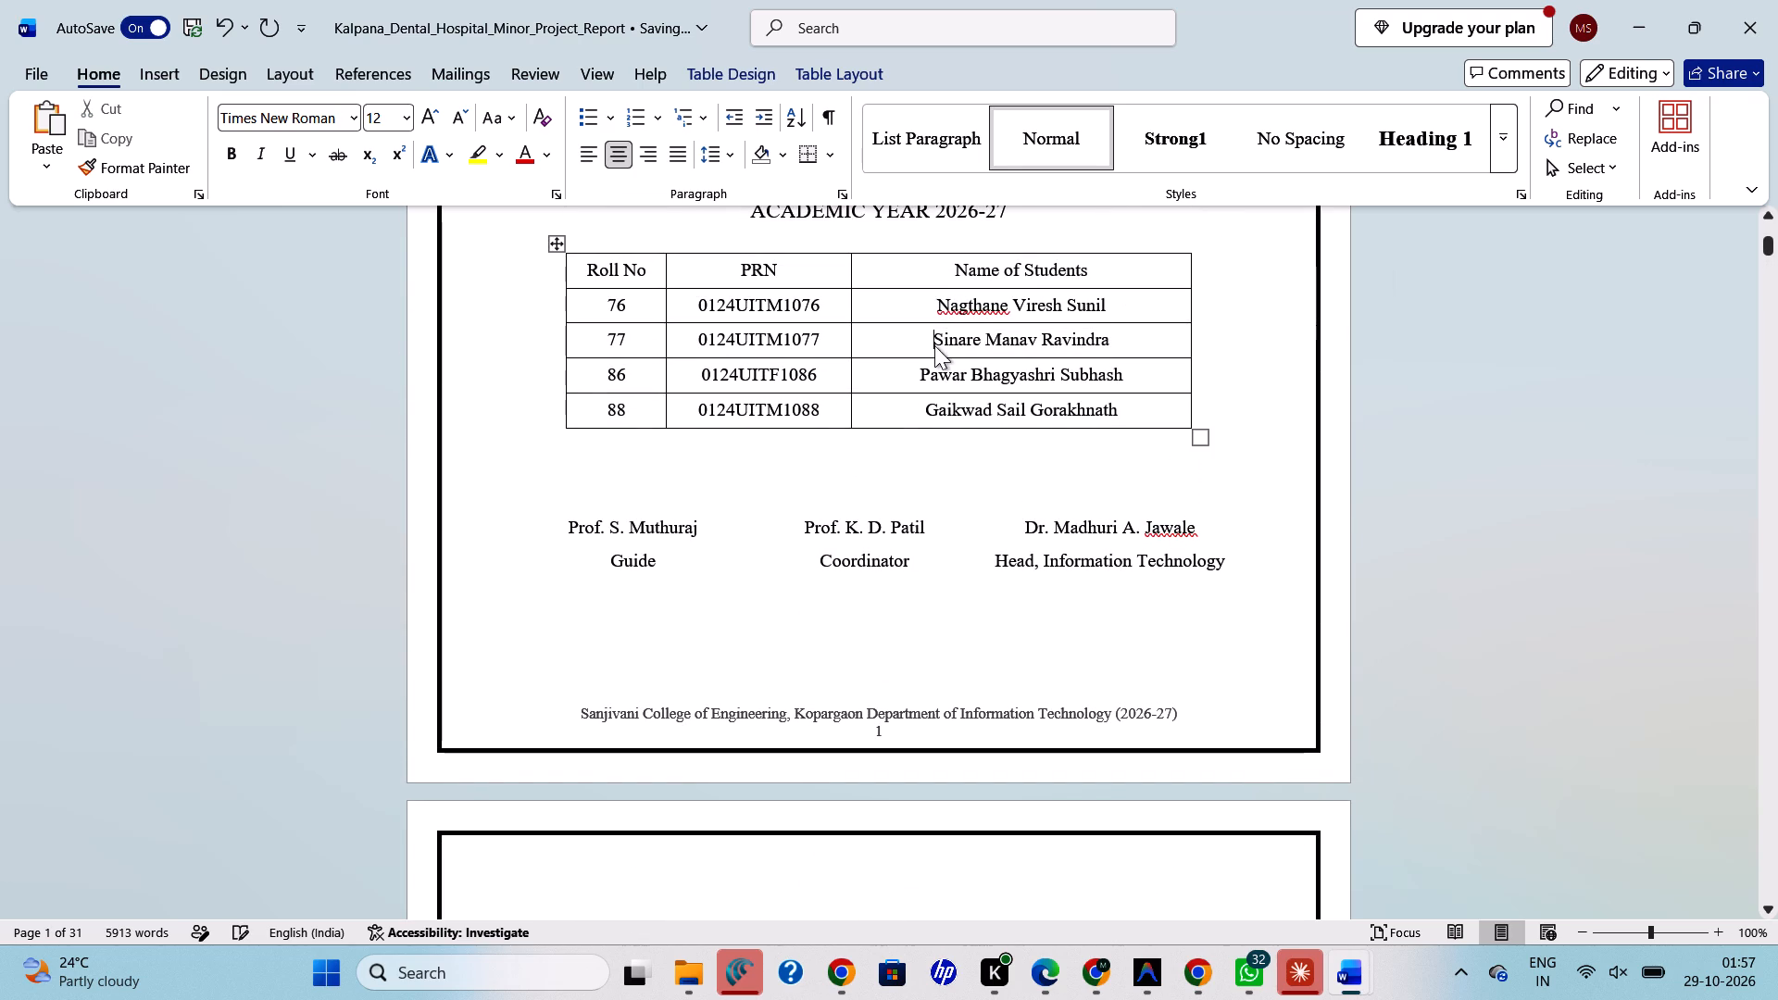
{"action": "left_click_drag", "start_coordinate": [934, 345], "coordinate": [1119, 333]}
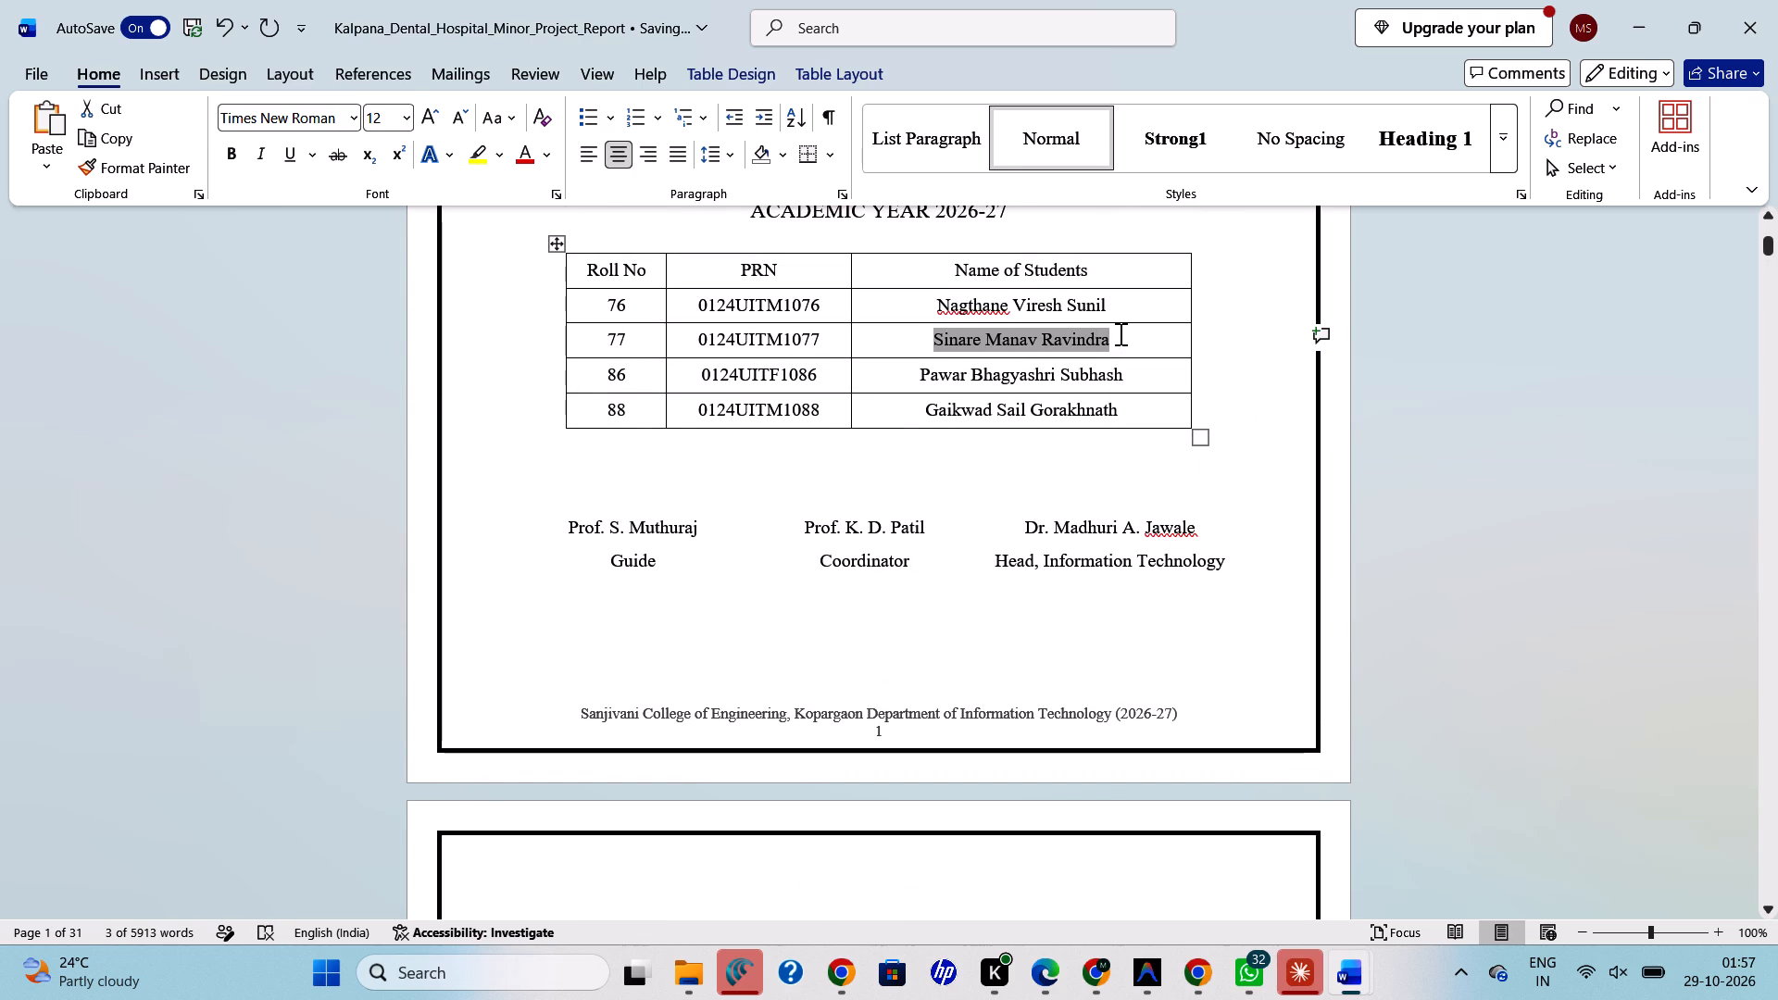
{"action": "key", "text": "ctrl+c"}
{"action": "scroll", "coordinate": [1119, 333], "scroll_direction": "down", "scroll_amount": 1}
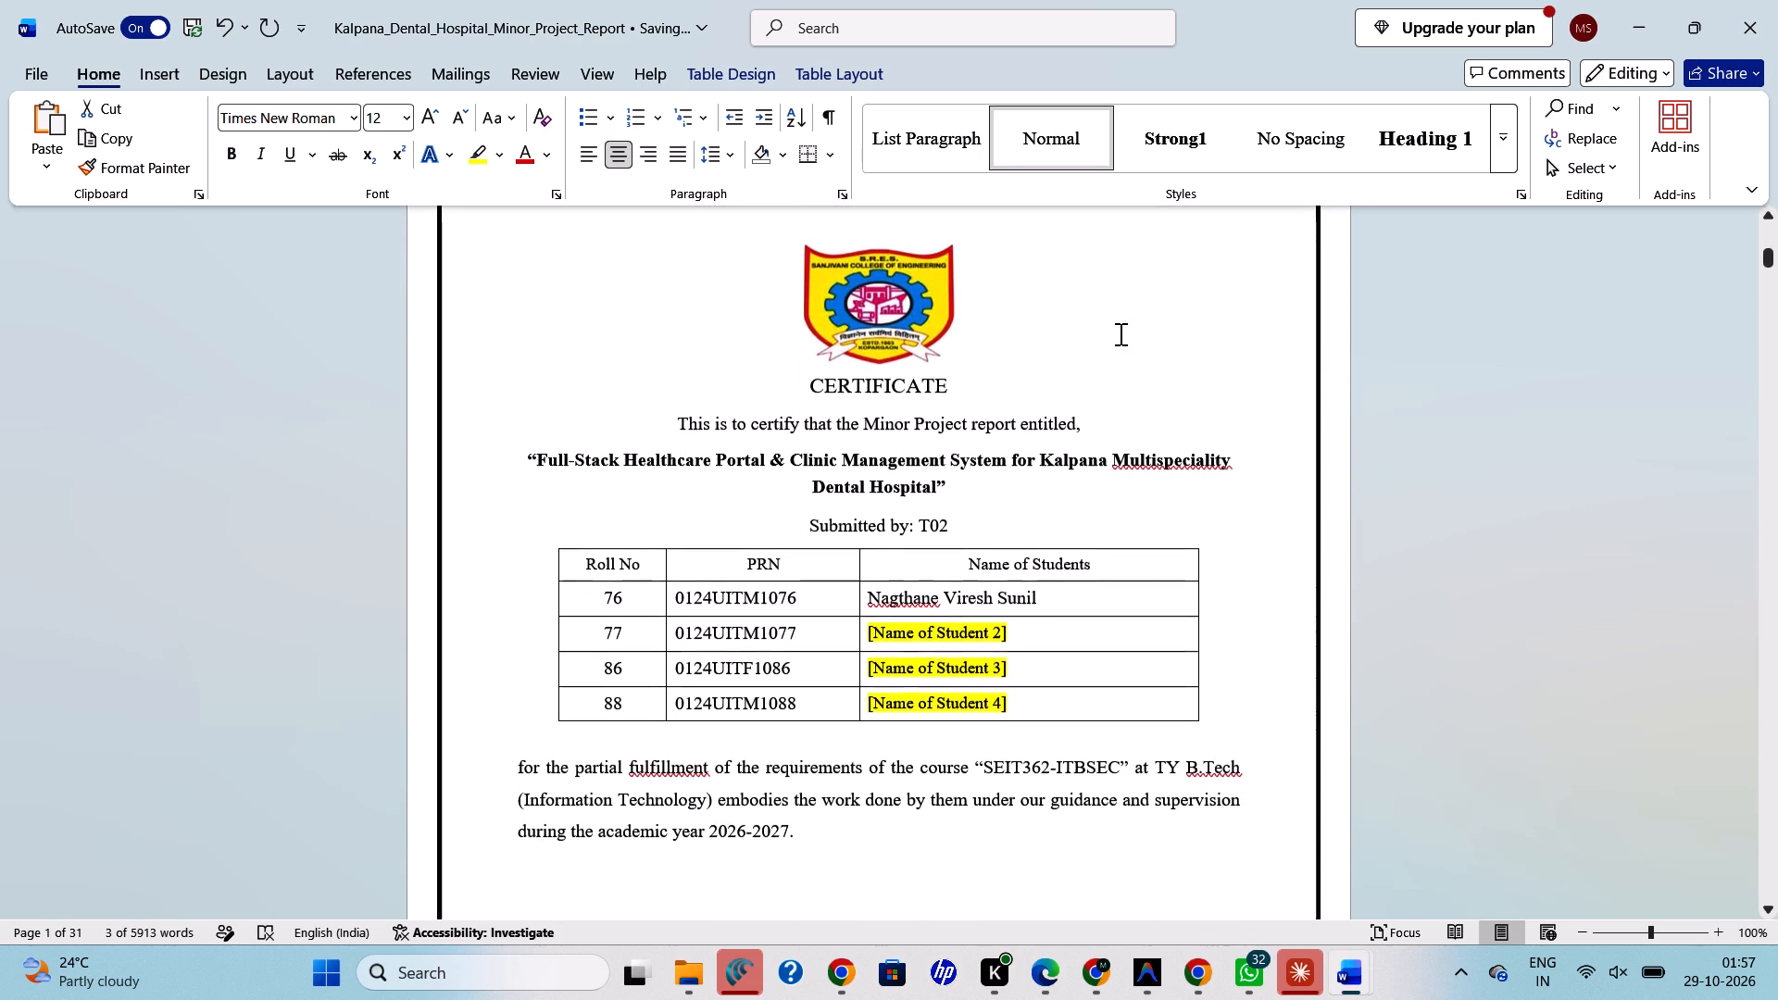
{"action": "left_click", "coordinate": [1011, 637]}
{"action": "left_click_drag", "start_coordinate": [1011, 637], "coordinate": [909, 640]}
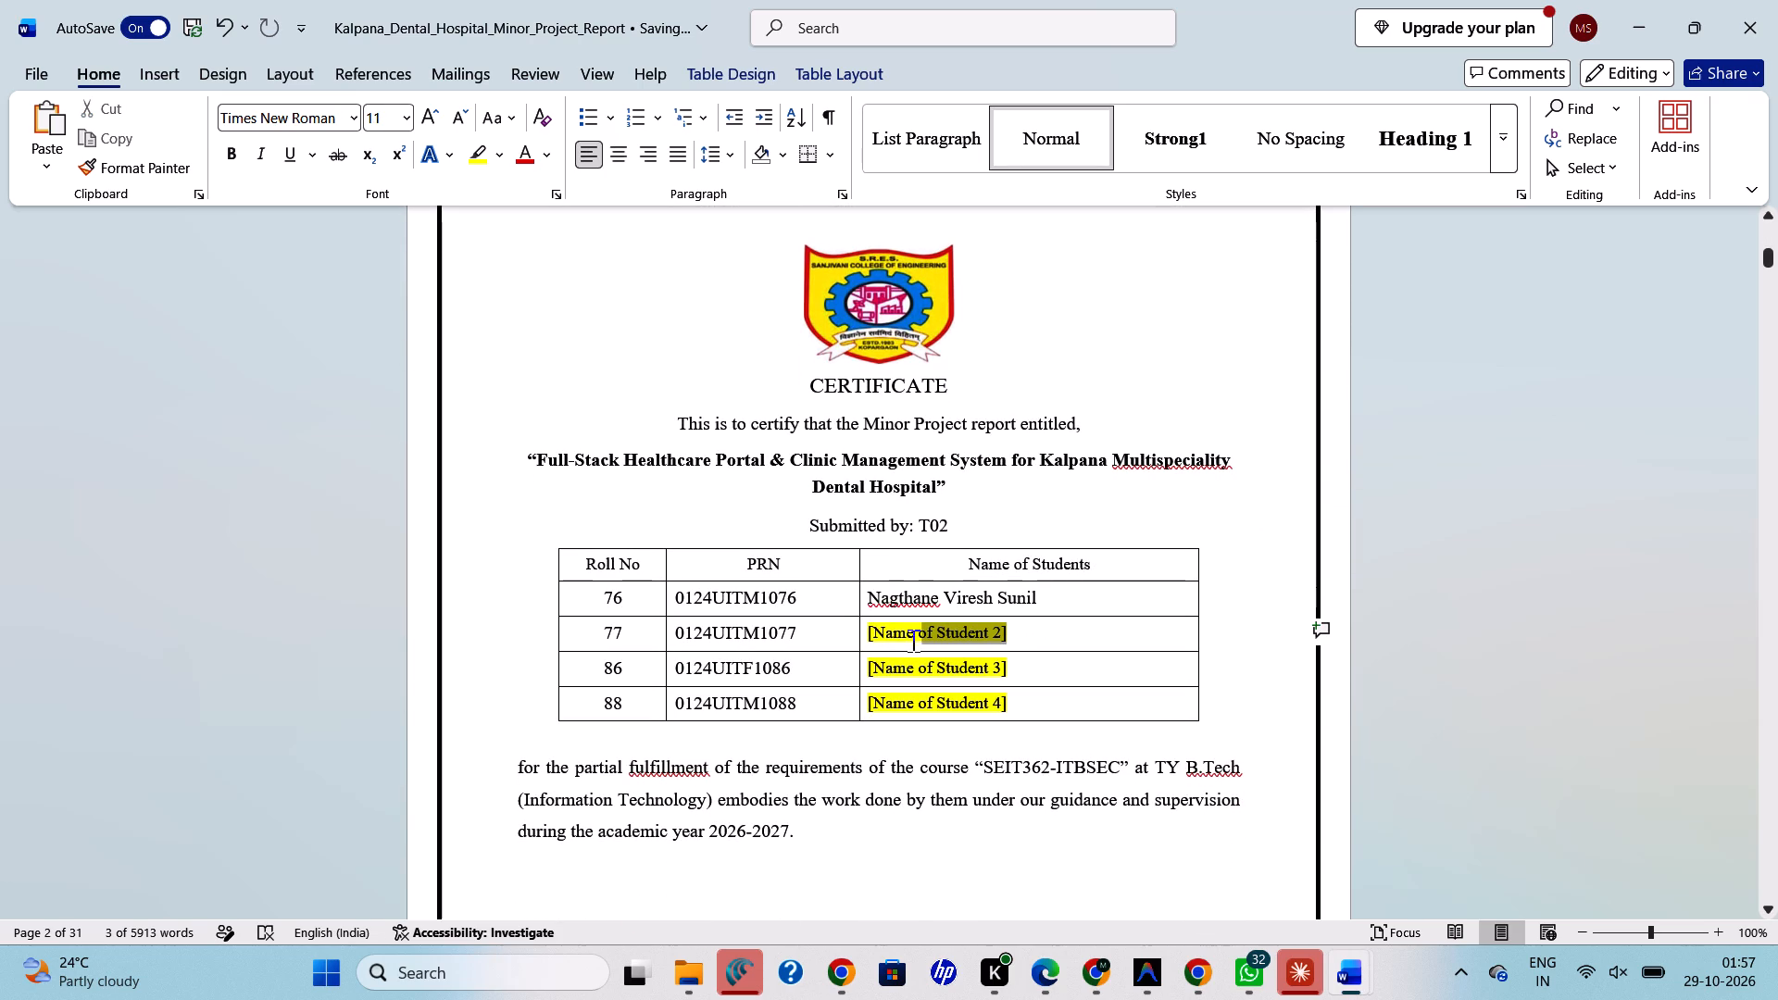
{"action": "left_click_drag", "start_coordinate": [909, 640], "coordinate": [862, 631]}
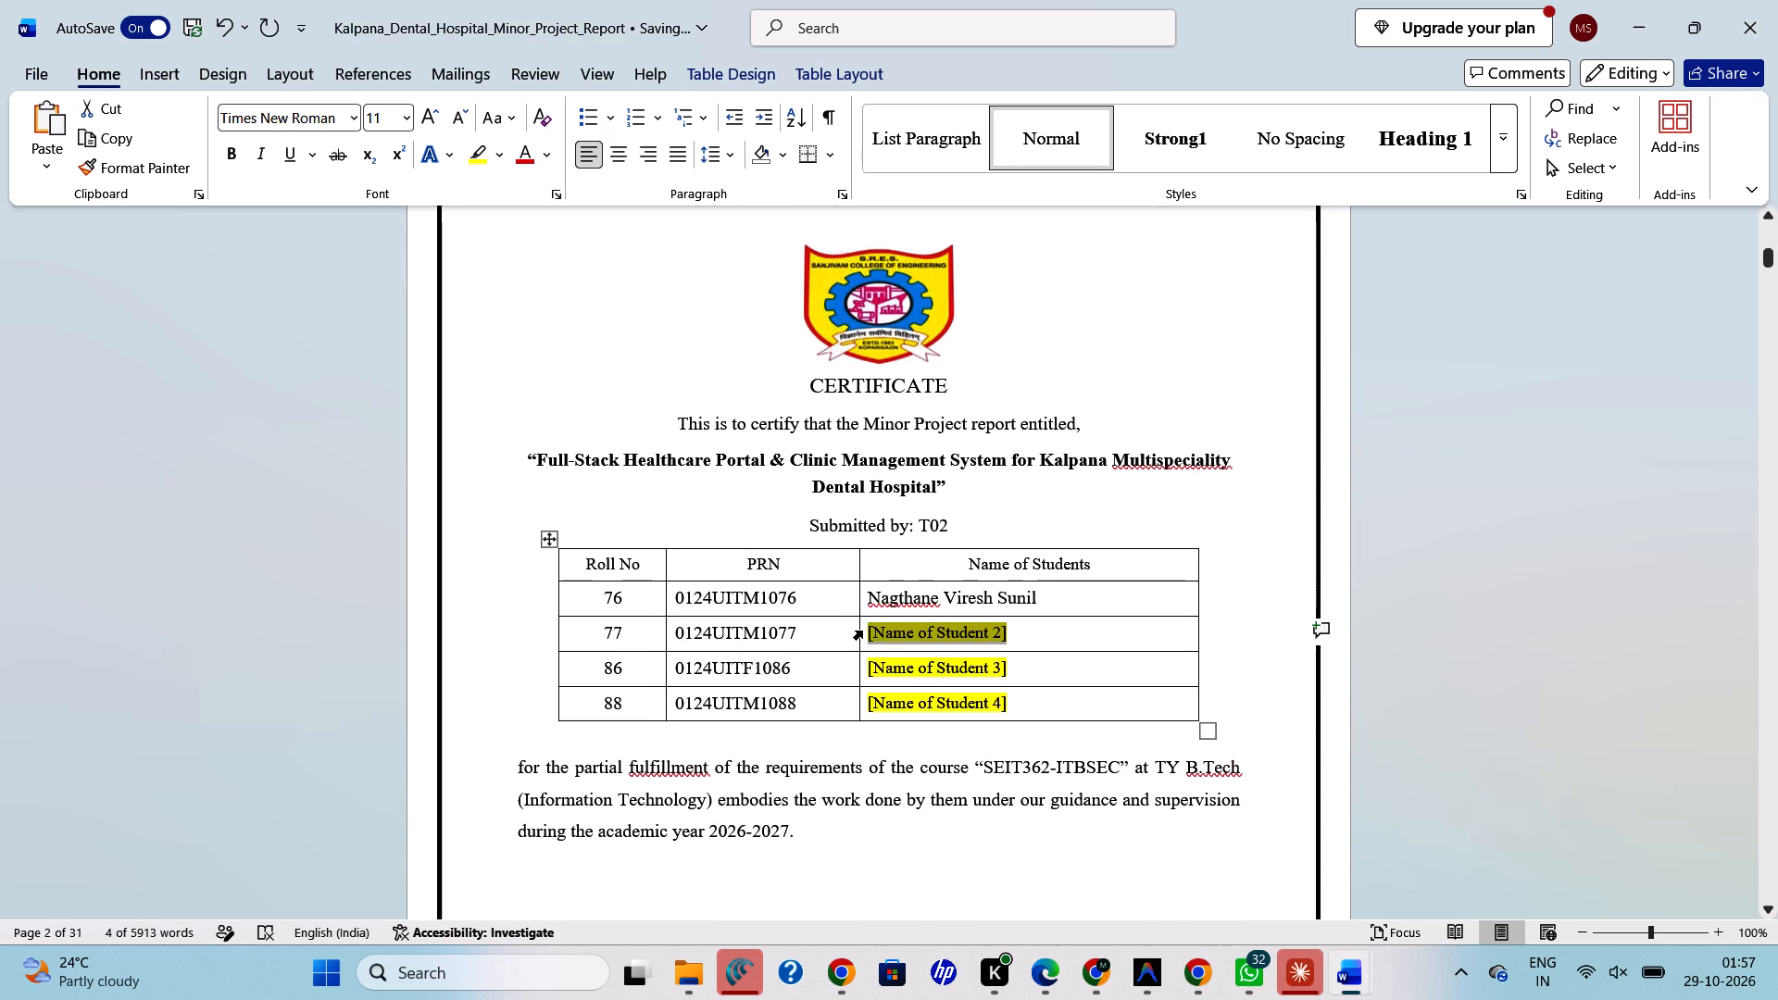
{"action": "key", "text": "ctrl+v"}
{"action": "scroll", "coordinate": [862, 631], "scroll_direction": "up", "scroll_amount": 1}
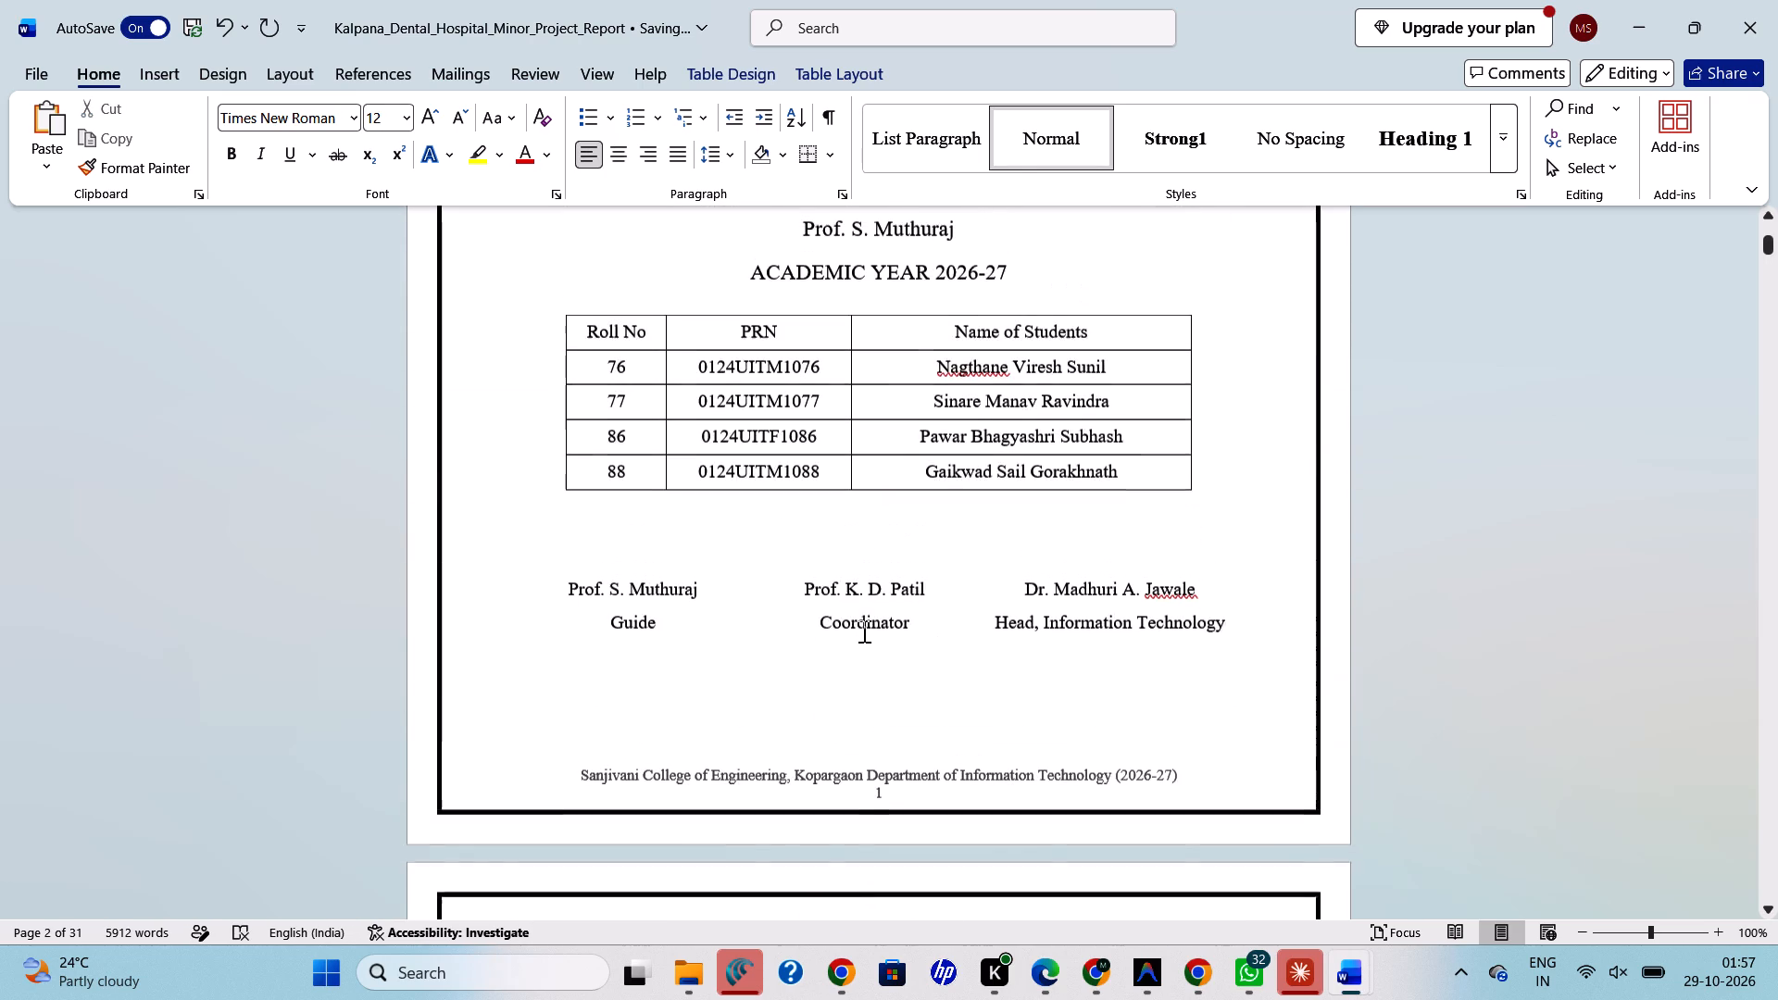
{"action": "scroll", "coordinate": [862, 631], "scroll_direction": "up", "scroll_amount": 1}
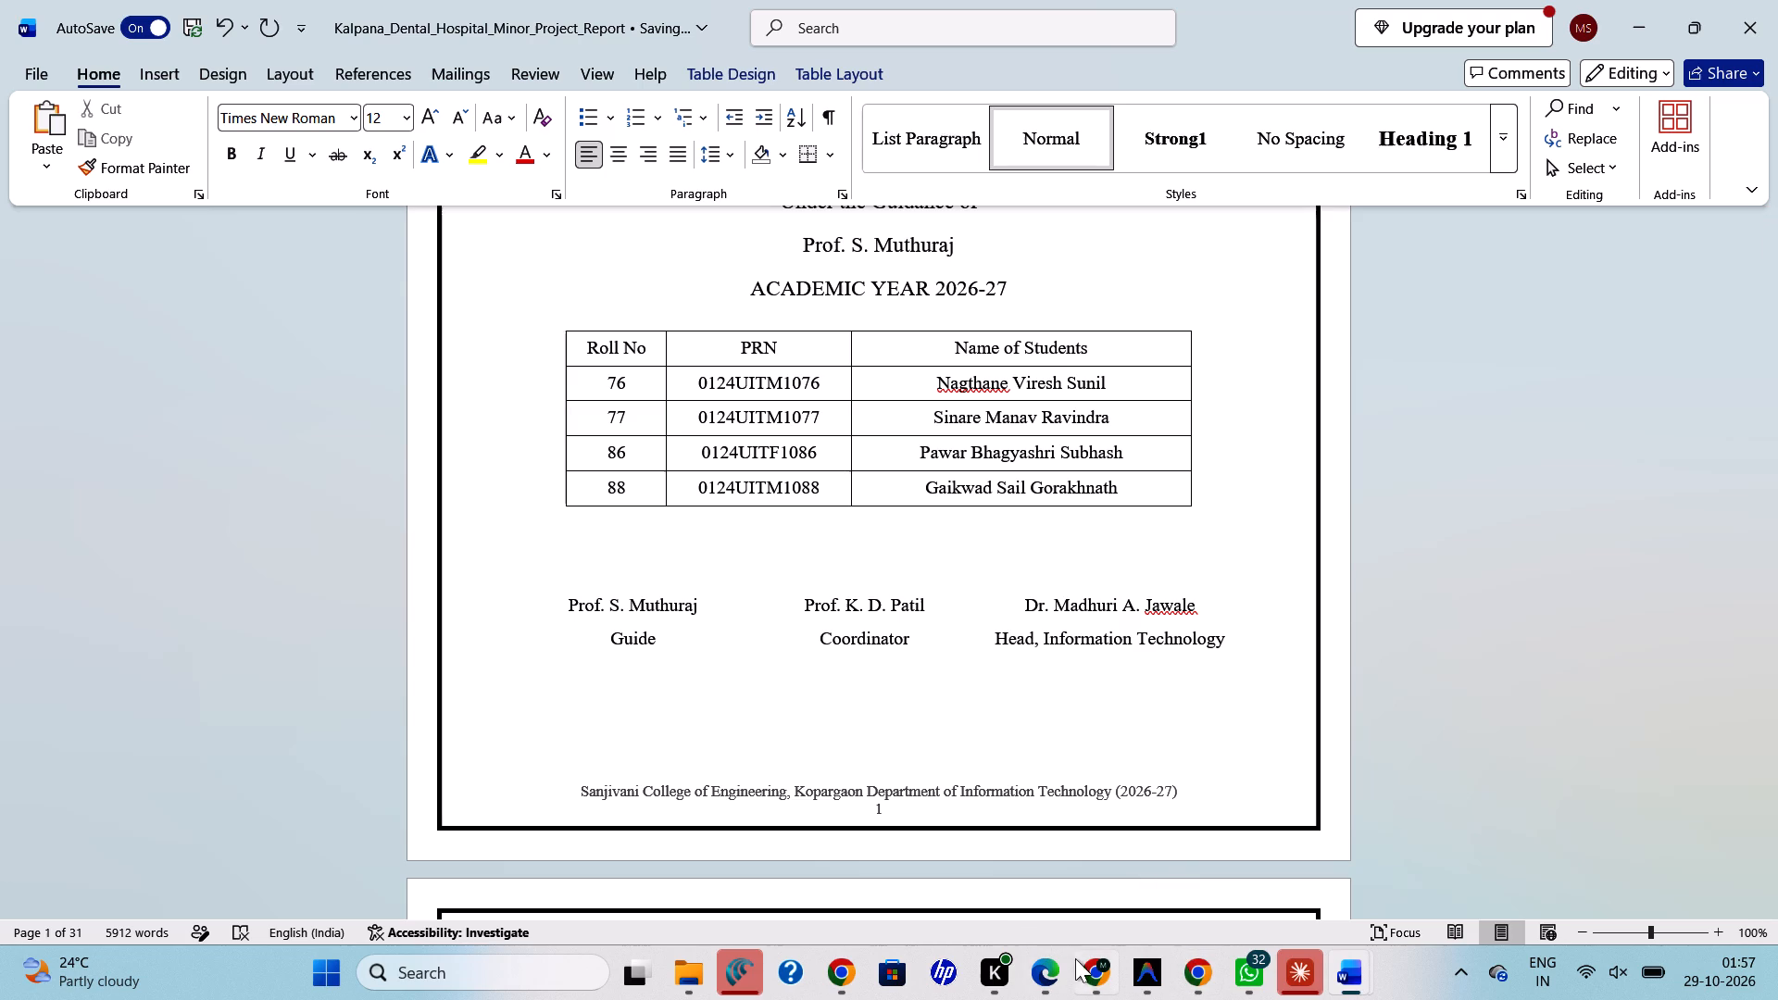
Switch to Chrome, start the self-assessment and answer MIME with "Specifies the data format of resources" and CRUD with "Connect, Retrieve, Update, Delete".
{"action": "left_click", "coordinate": [1090, 969]}
{"action": "left_click", "coordinate": [1298, 529]}
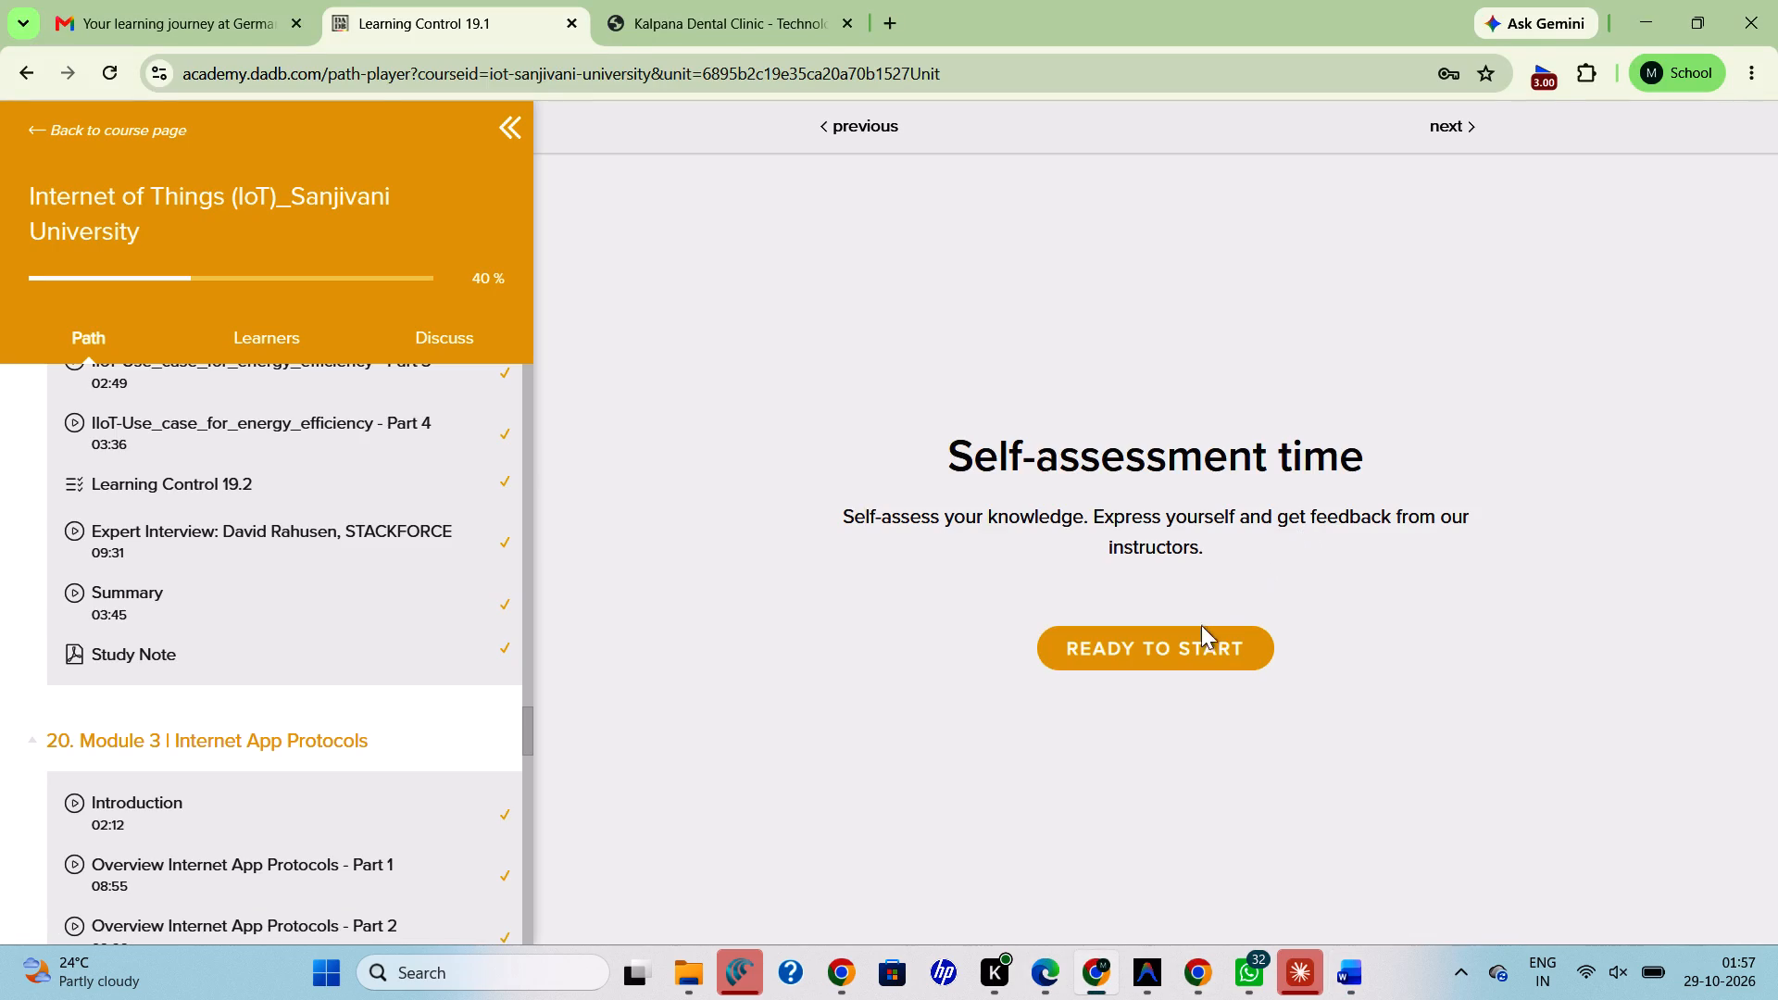
{"action": "left_click", "coordinate": [1198, 626]}
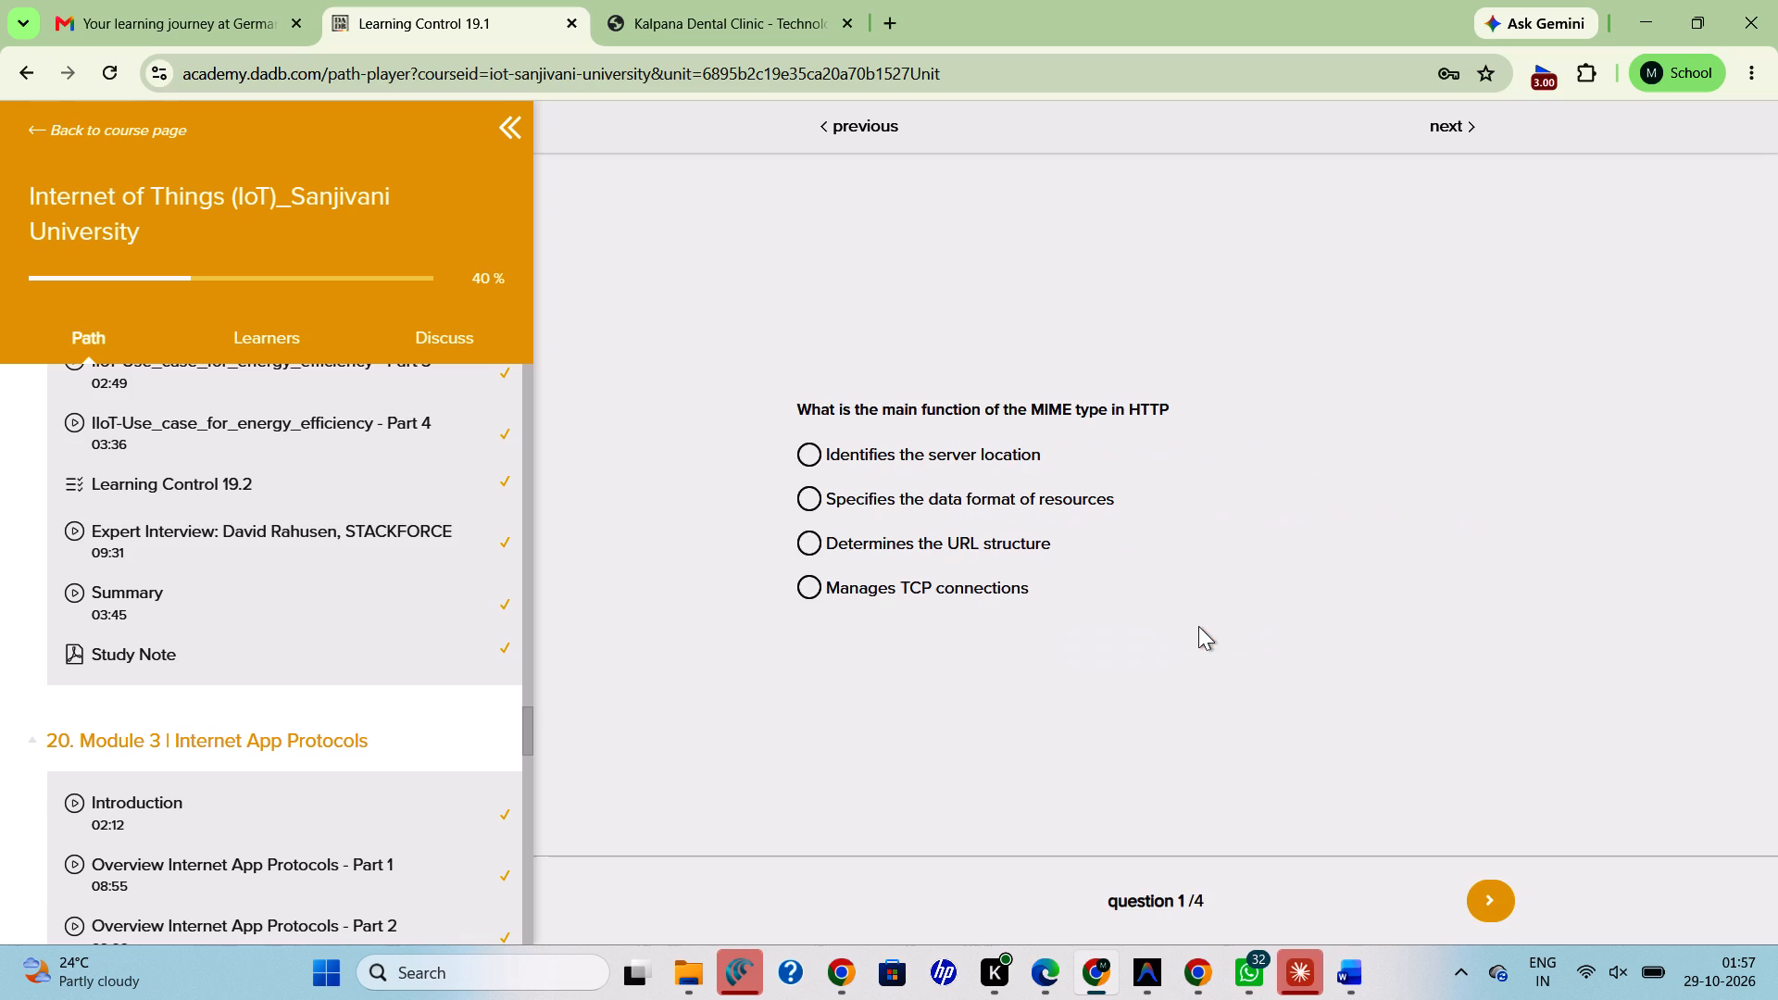
{"action": "left_click", "coordinate": [1066, 507]}
{"action": "left_click", "coordinate": [1496, 883]}
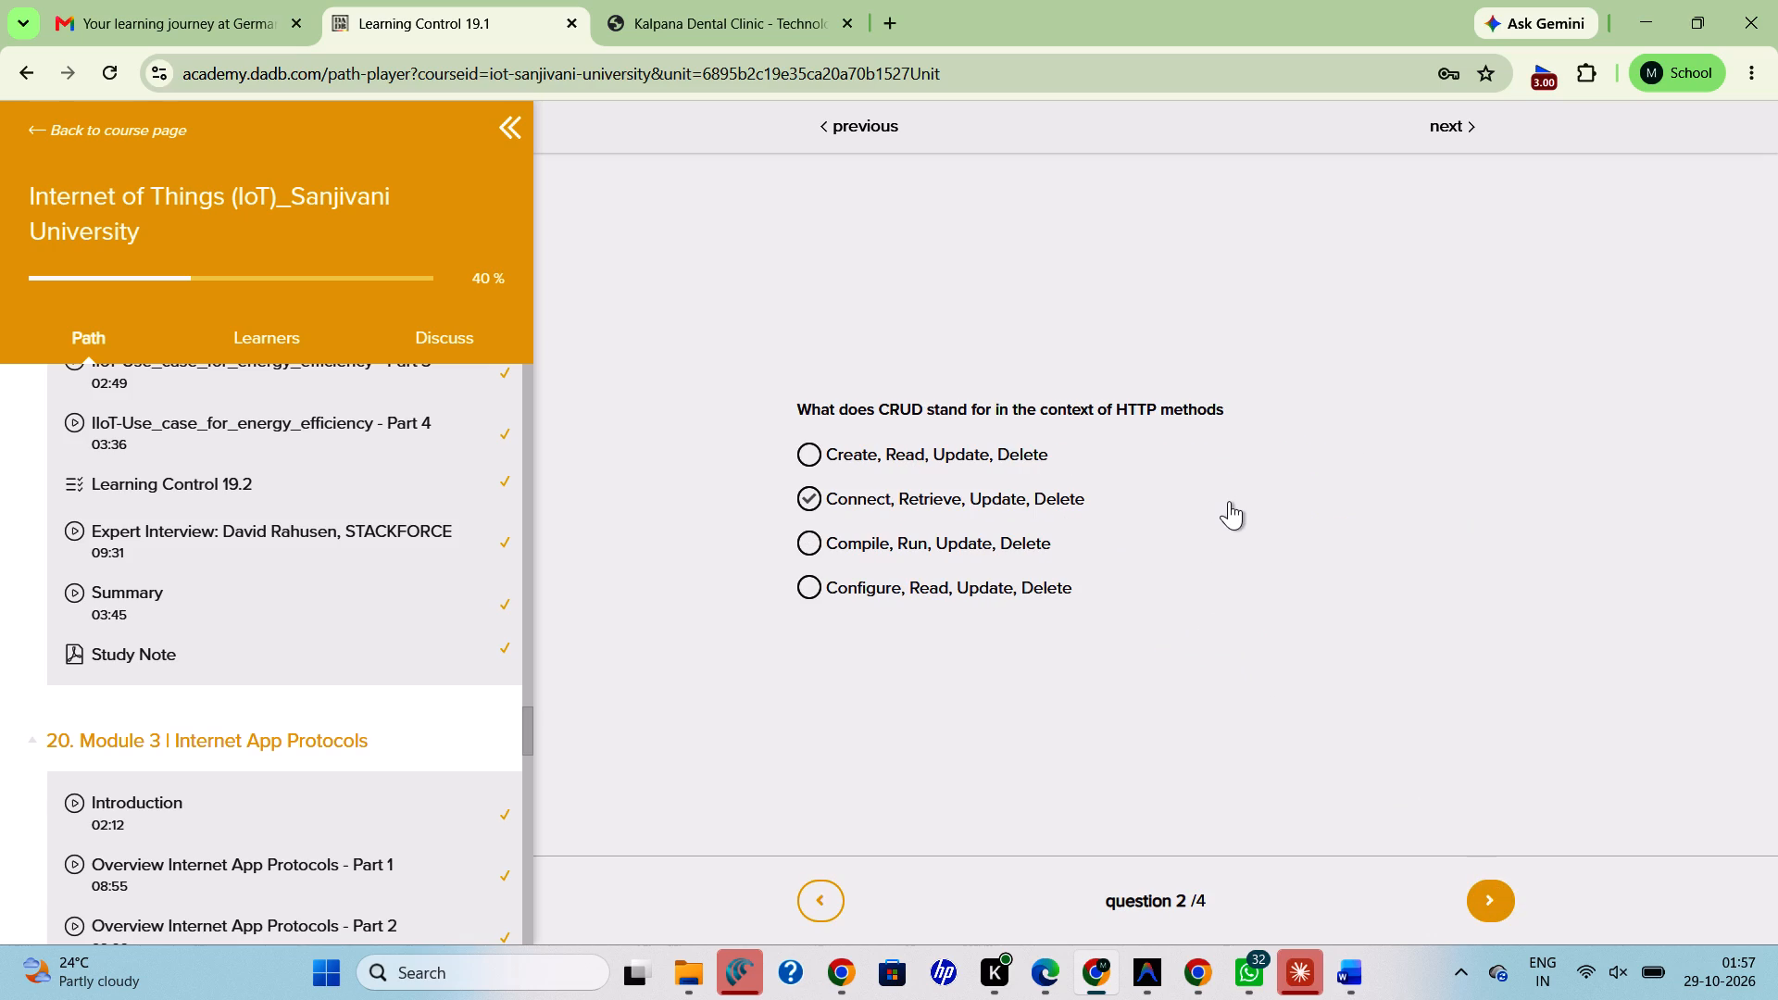
{"action": "left_click", "coordinate": [1229, 501]}
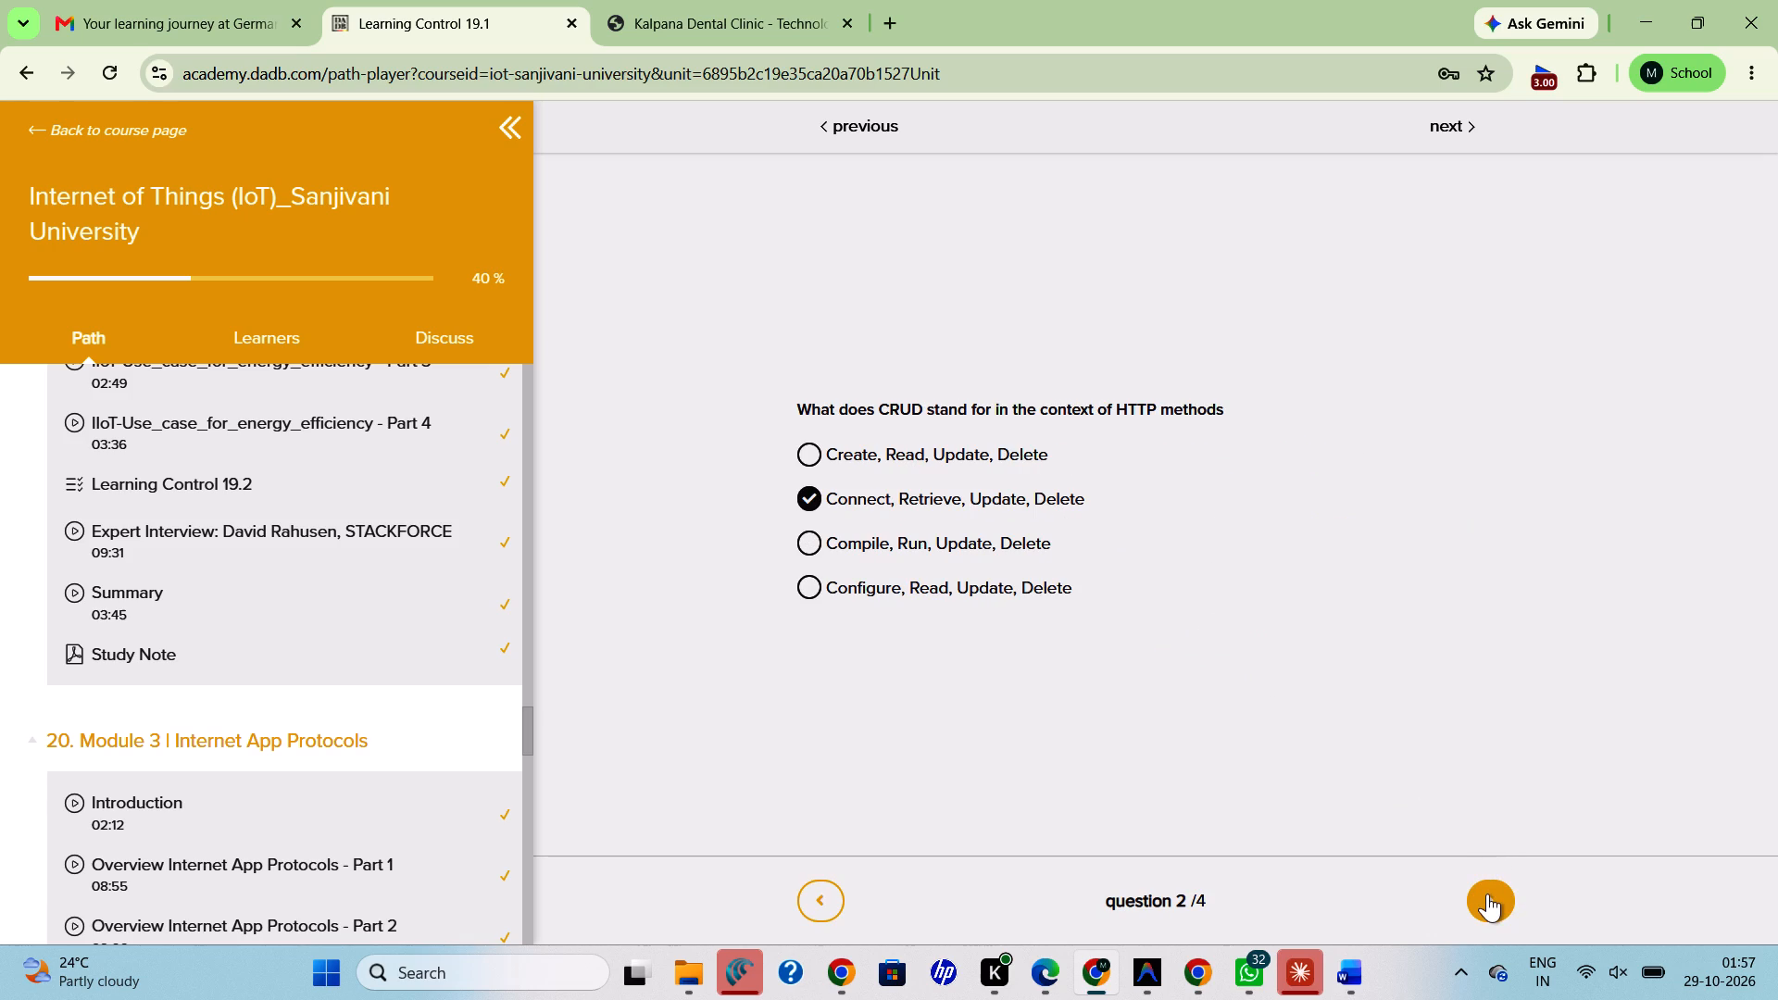
{"action": "left_click", "coordinate": [1487, 894]}
Answer persistent connections with HTTP 2.0 and CoAP with "Efficient communication for resource-constrained IoT devices", and submit the self-assessment.
{"action": "left_click", "coordinate": [1228, 518]}
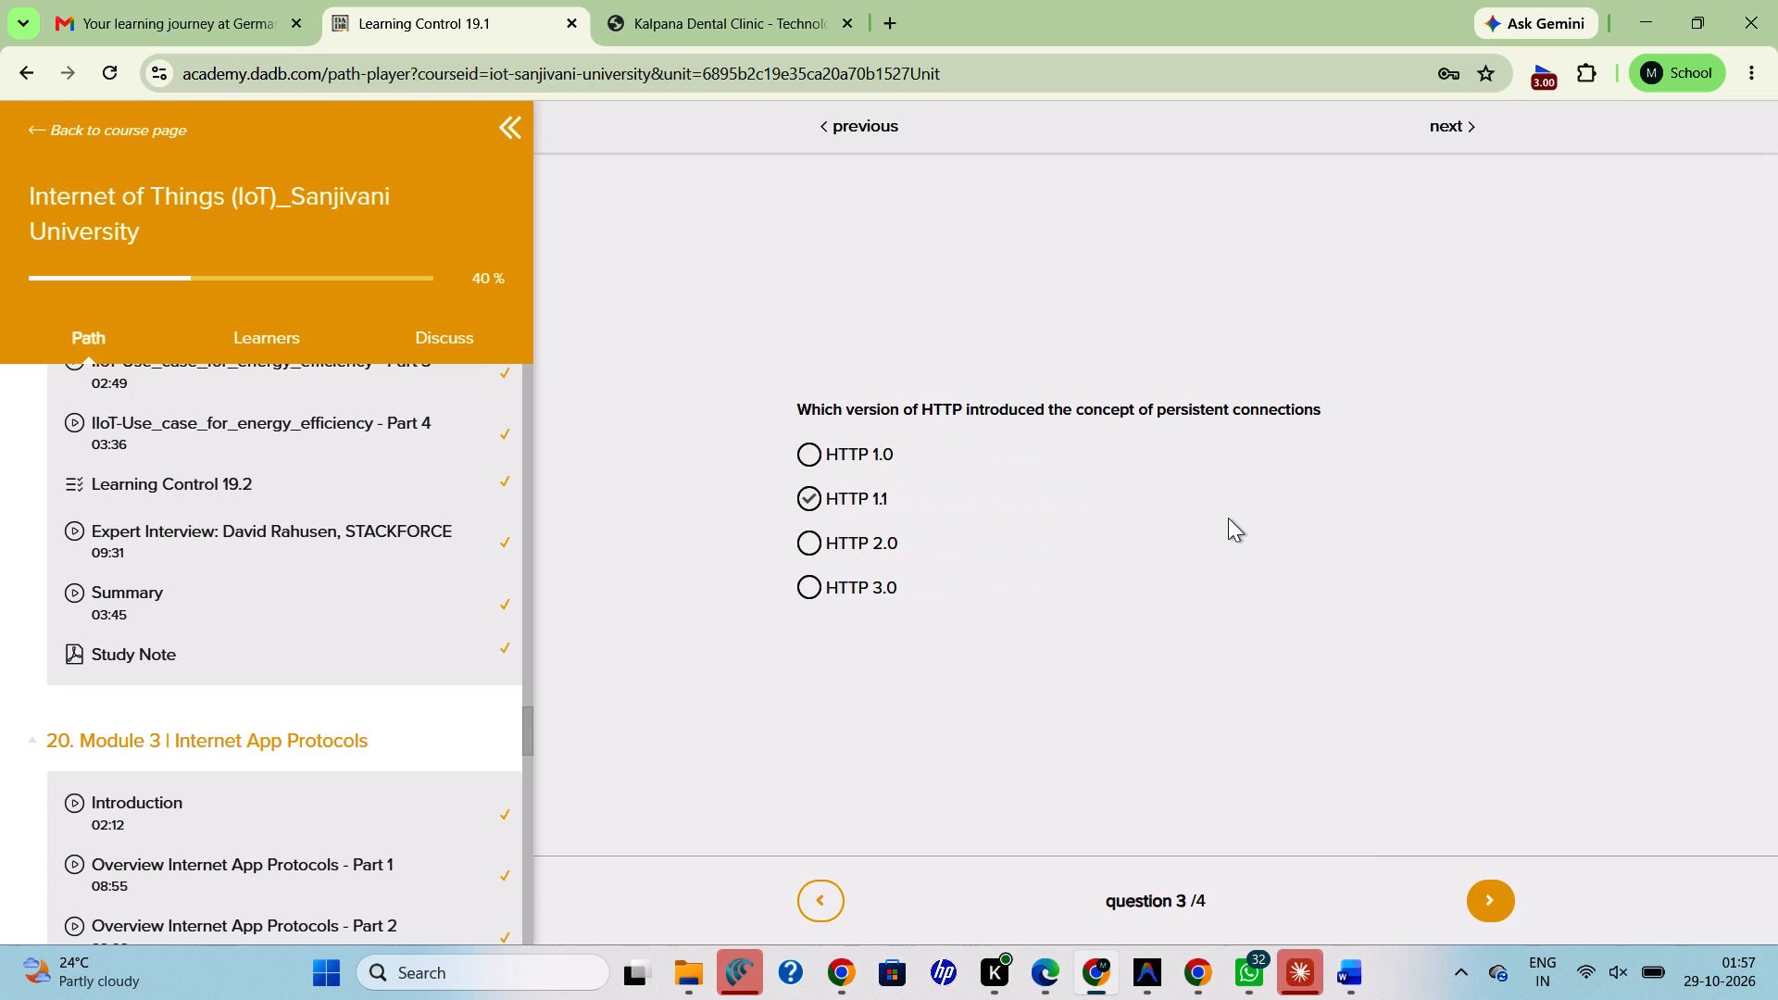
{"action": "left_click", "coordinate": [1185, 553]}
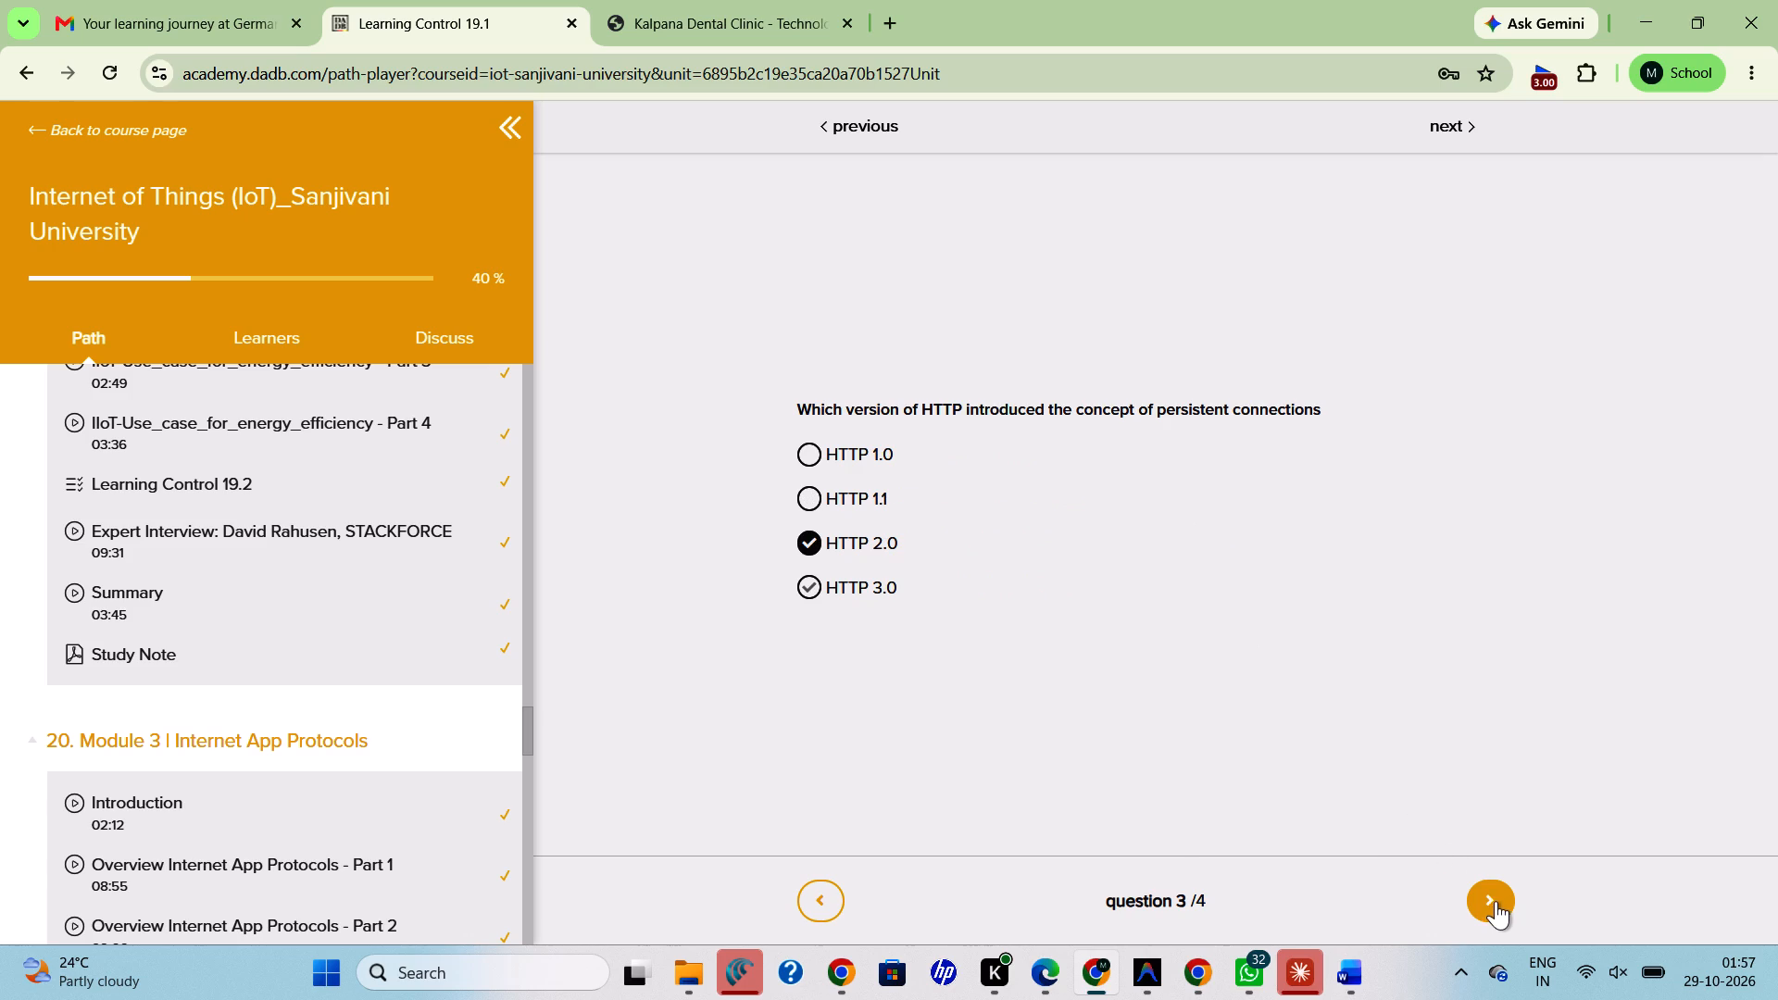
{"action": "left_click", "coordinate": [1490, 903]}
{"action": "left_click", "coordinate": [1278, 494]}
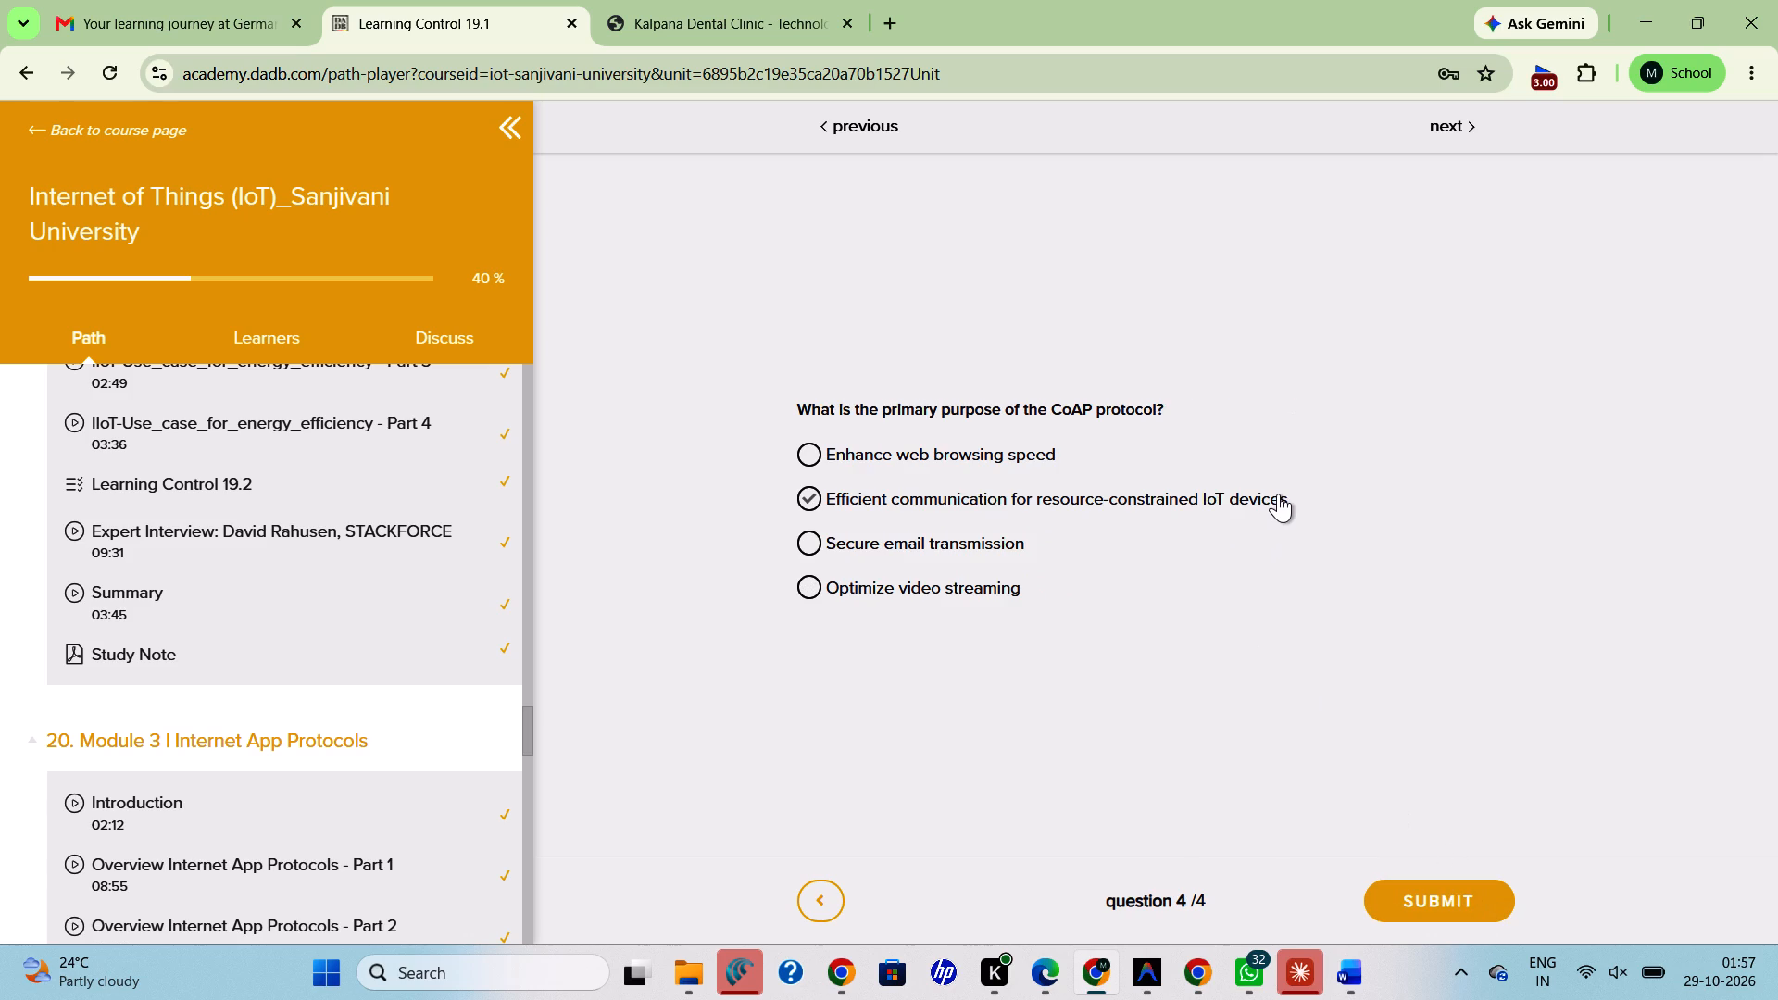
{"action": "left_click", "coordinate": [1438, 904]}
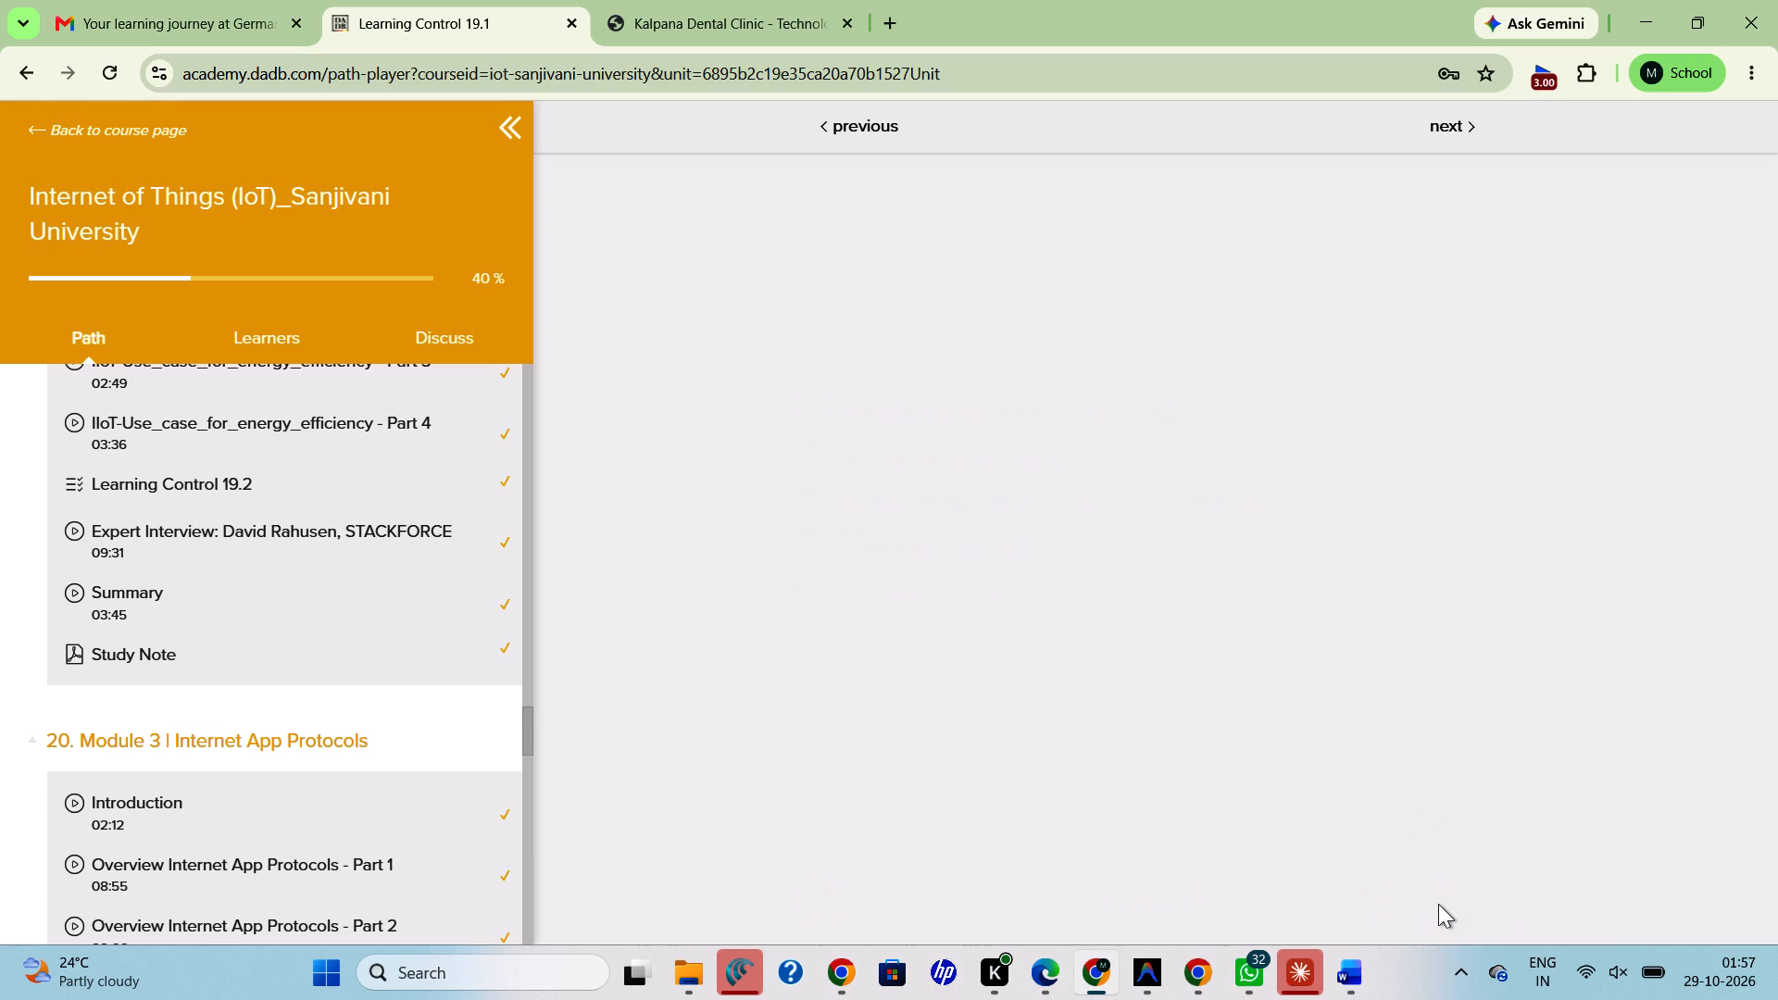
Review the submitted self-assessment's answers and continue to the course's next unit, HTTP - Part 1.
{"action": "scroll", "coordinate": [1438, 904], "scroll_direction": "down", "scroll_amount": 2}
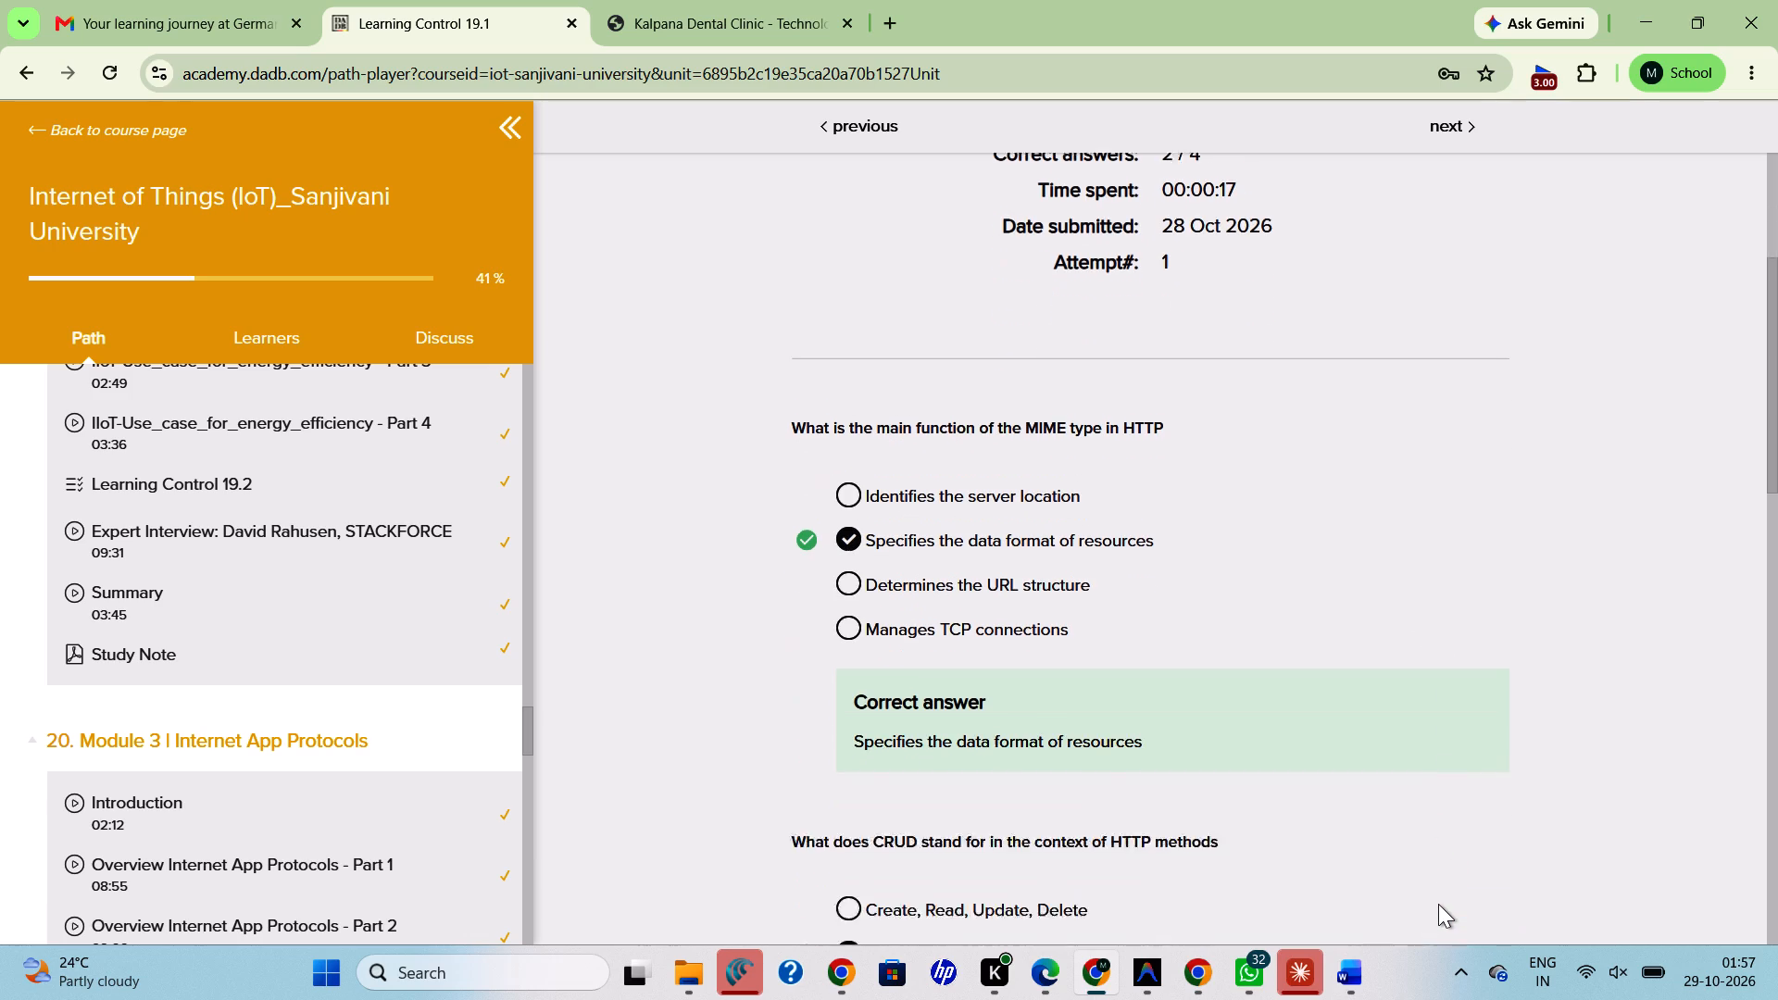
{"action": "scroll", "coordinate": [1438, 904], "scroll_direction": "down", "scroll_amount": 8}
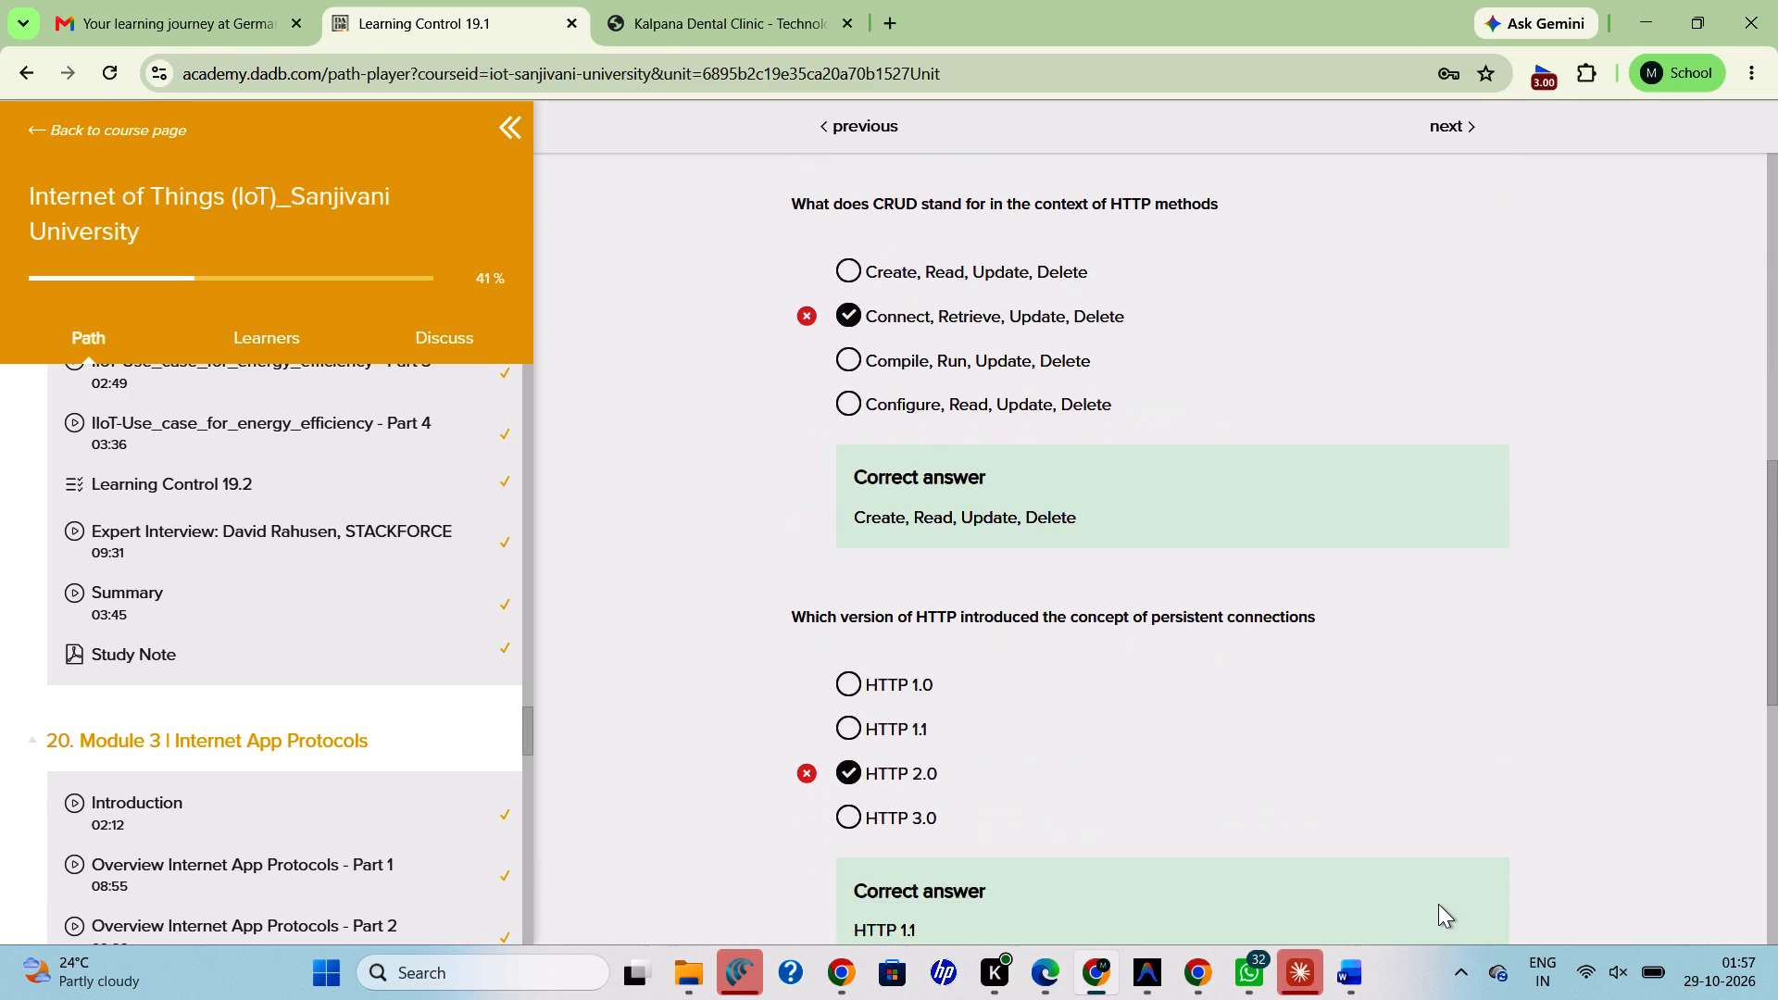
{"action": "scroll", "coordinate": [1438, 904], "scroll_direction": "down", "scroll_amount": 1}
{"action": "scroll", "coordinate": [1438, 904], "scroll_direction": "up", "scroll_amount": 3}
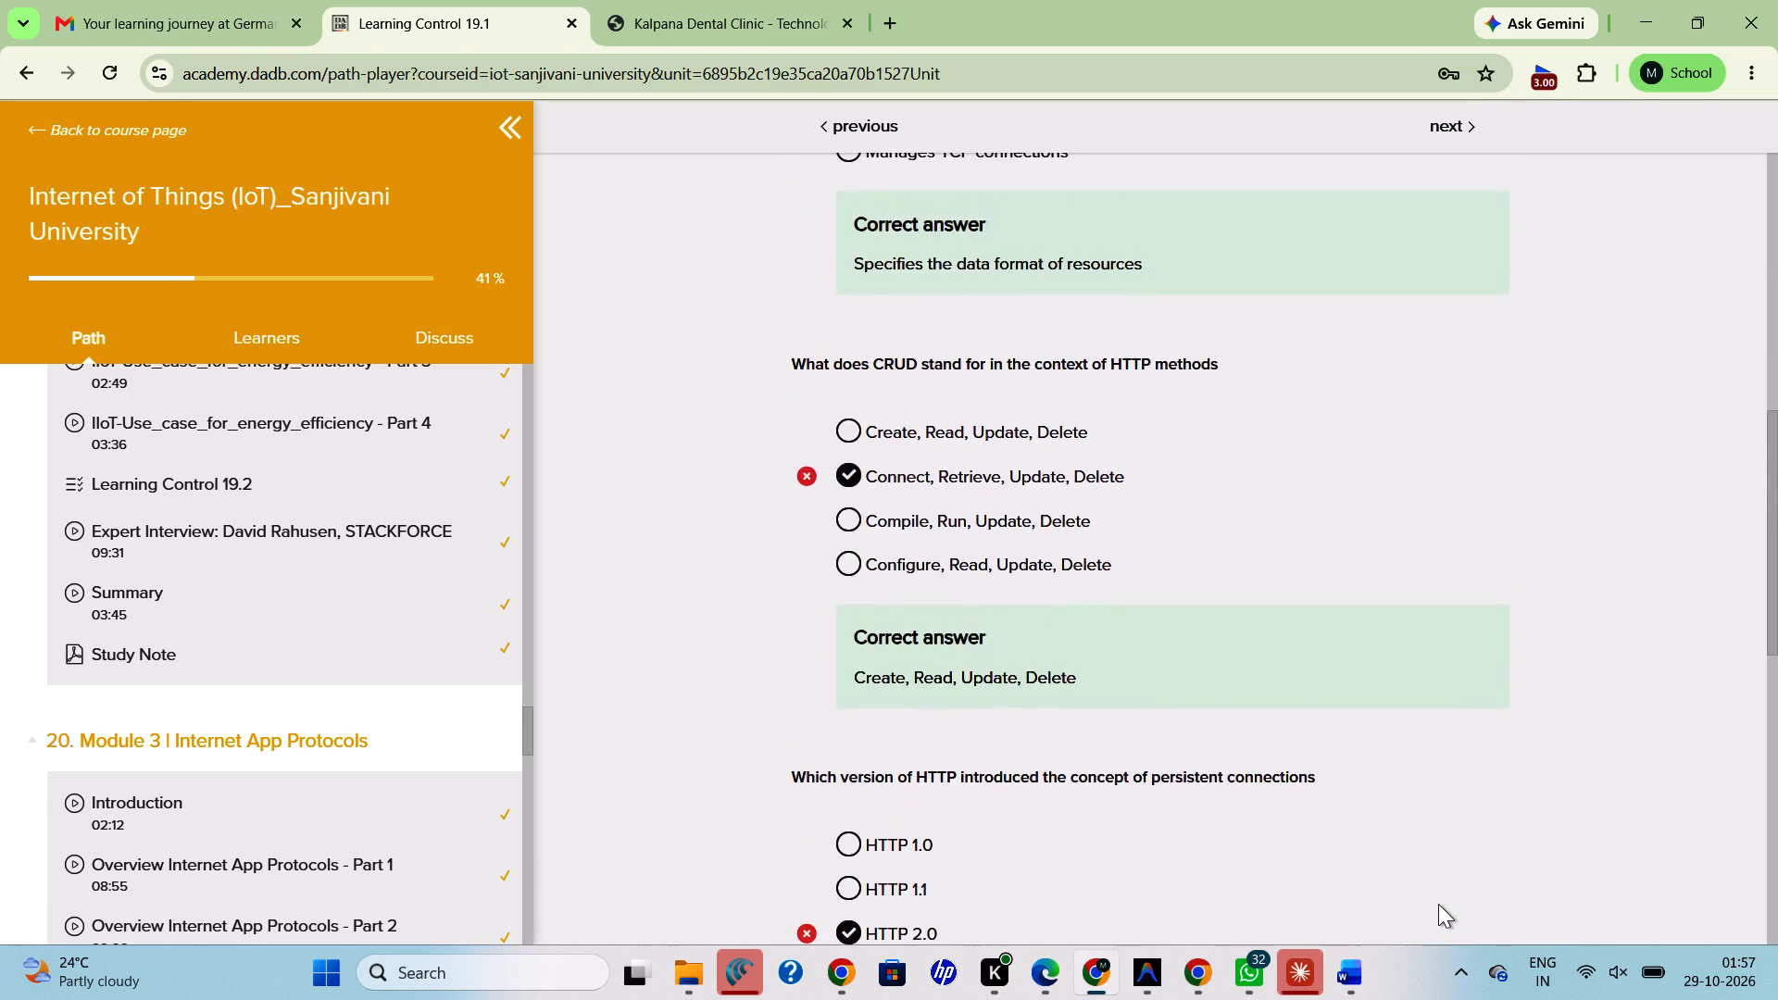
{"action": "scroll", "coordinate": [1438, 904], "scroll_direction": "up", "scroll_amount": 4}
{"action": "left_click", "coordinate": [1484, 113]}
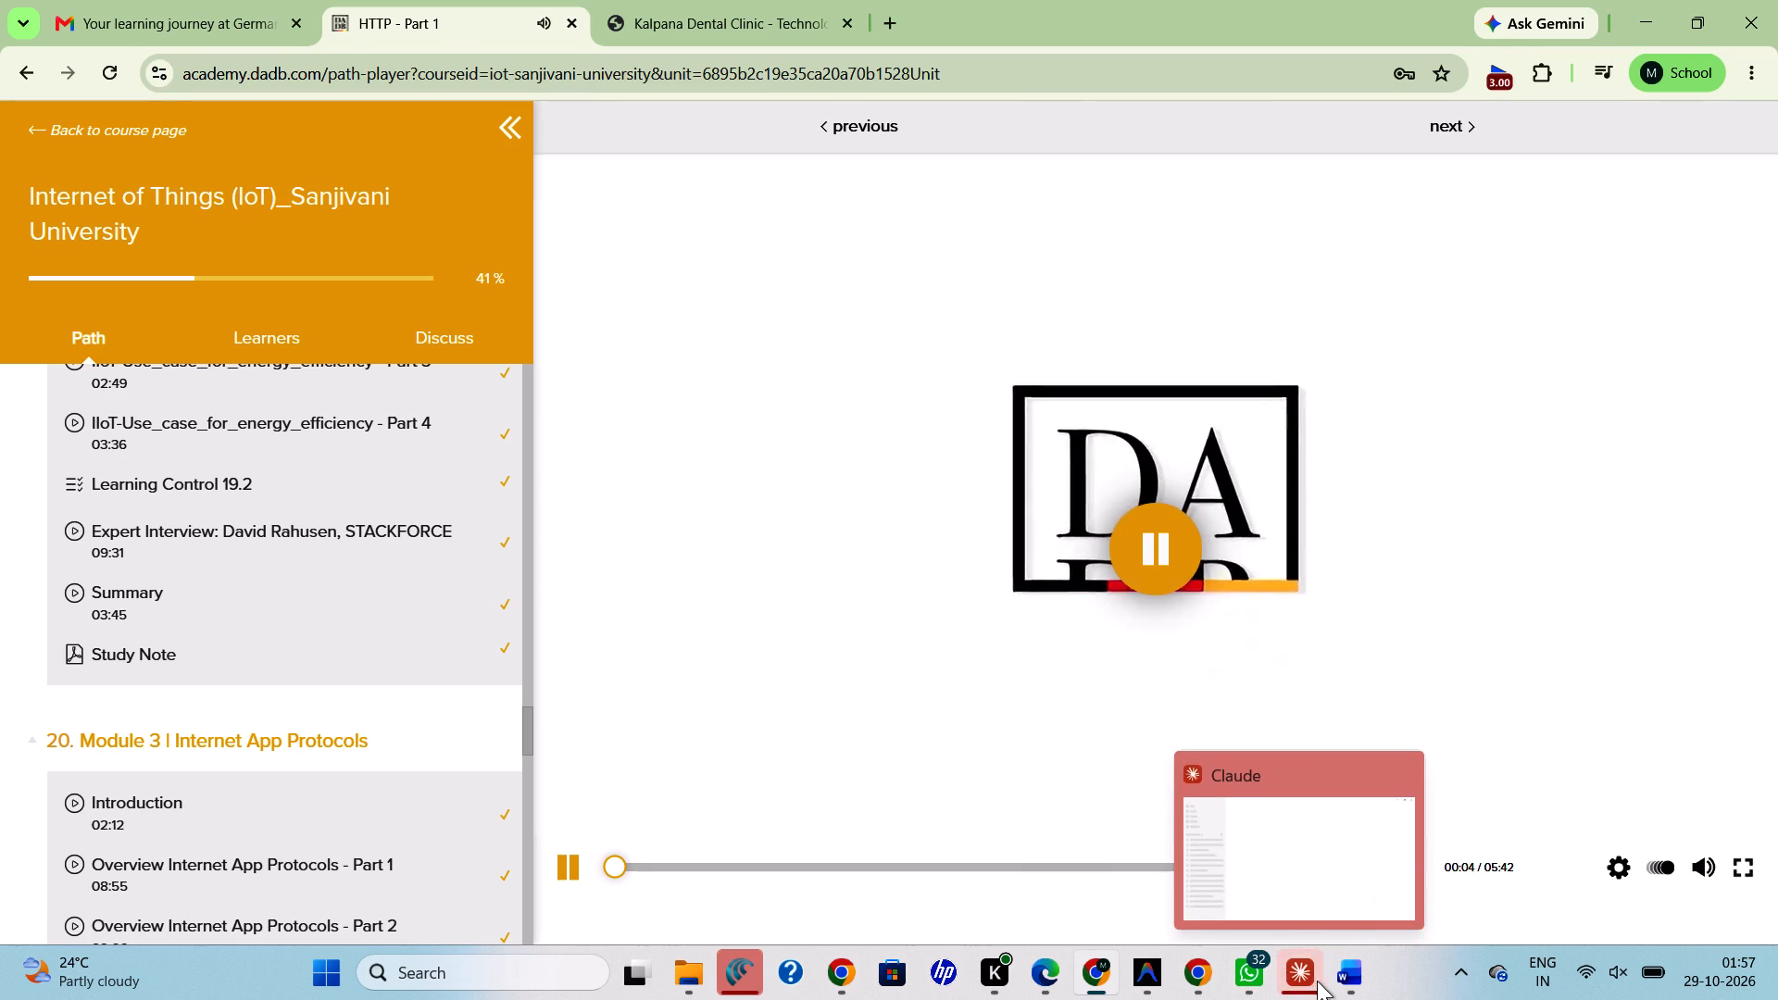
Switch to Word and copy roll number 86's student name from the cover page over the name placeholder in the certificate table's matching row.
{"action": "left_click", "coordinate": [1370, 844]}
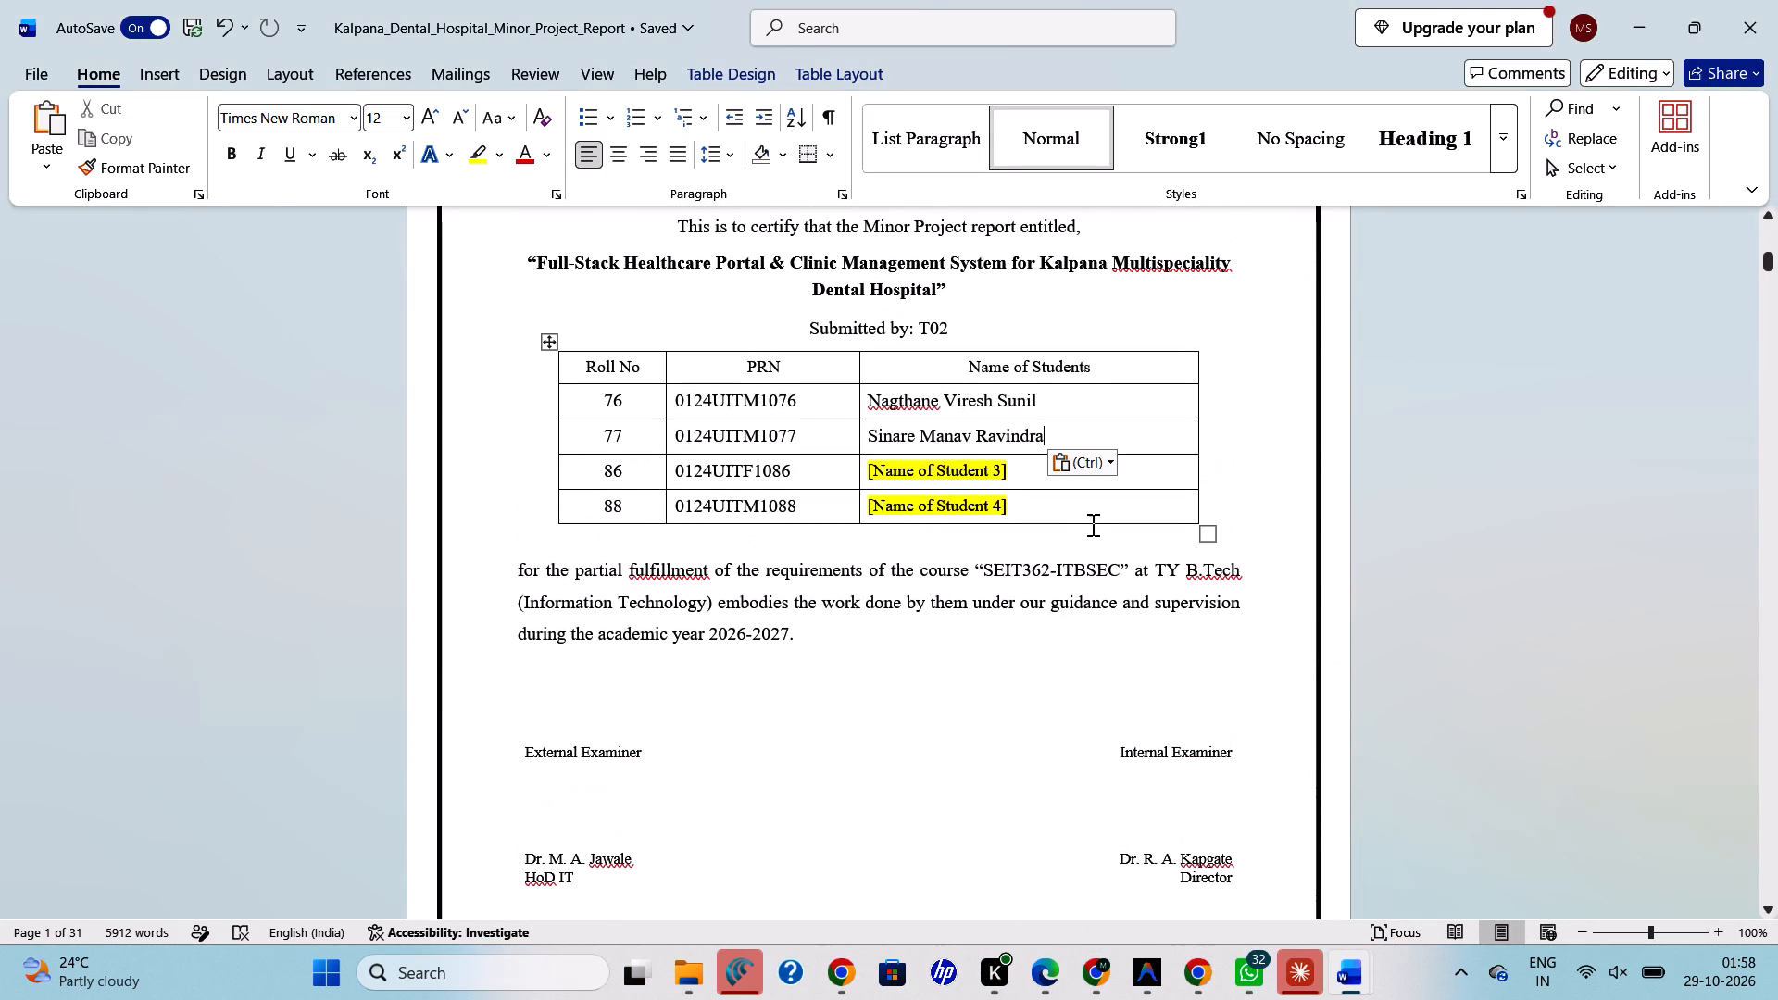
{"action": "scroll", "coordinate": [1091, 524], "scroll_direction": "up", "scroll_amount": 1}
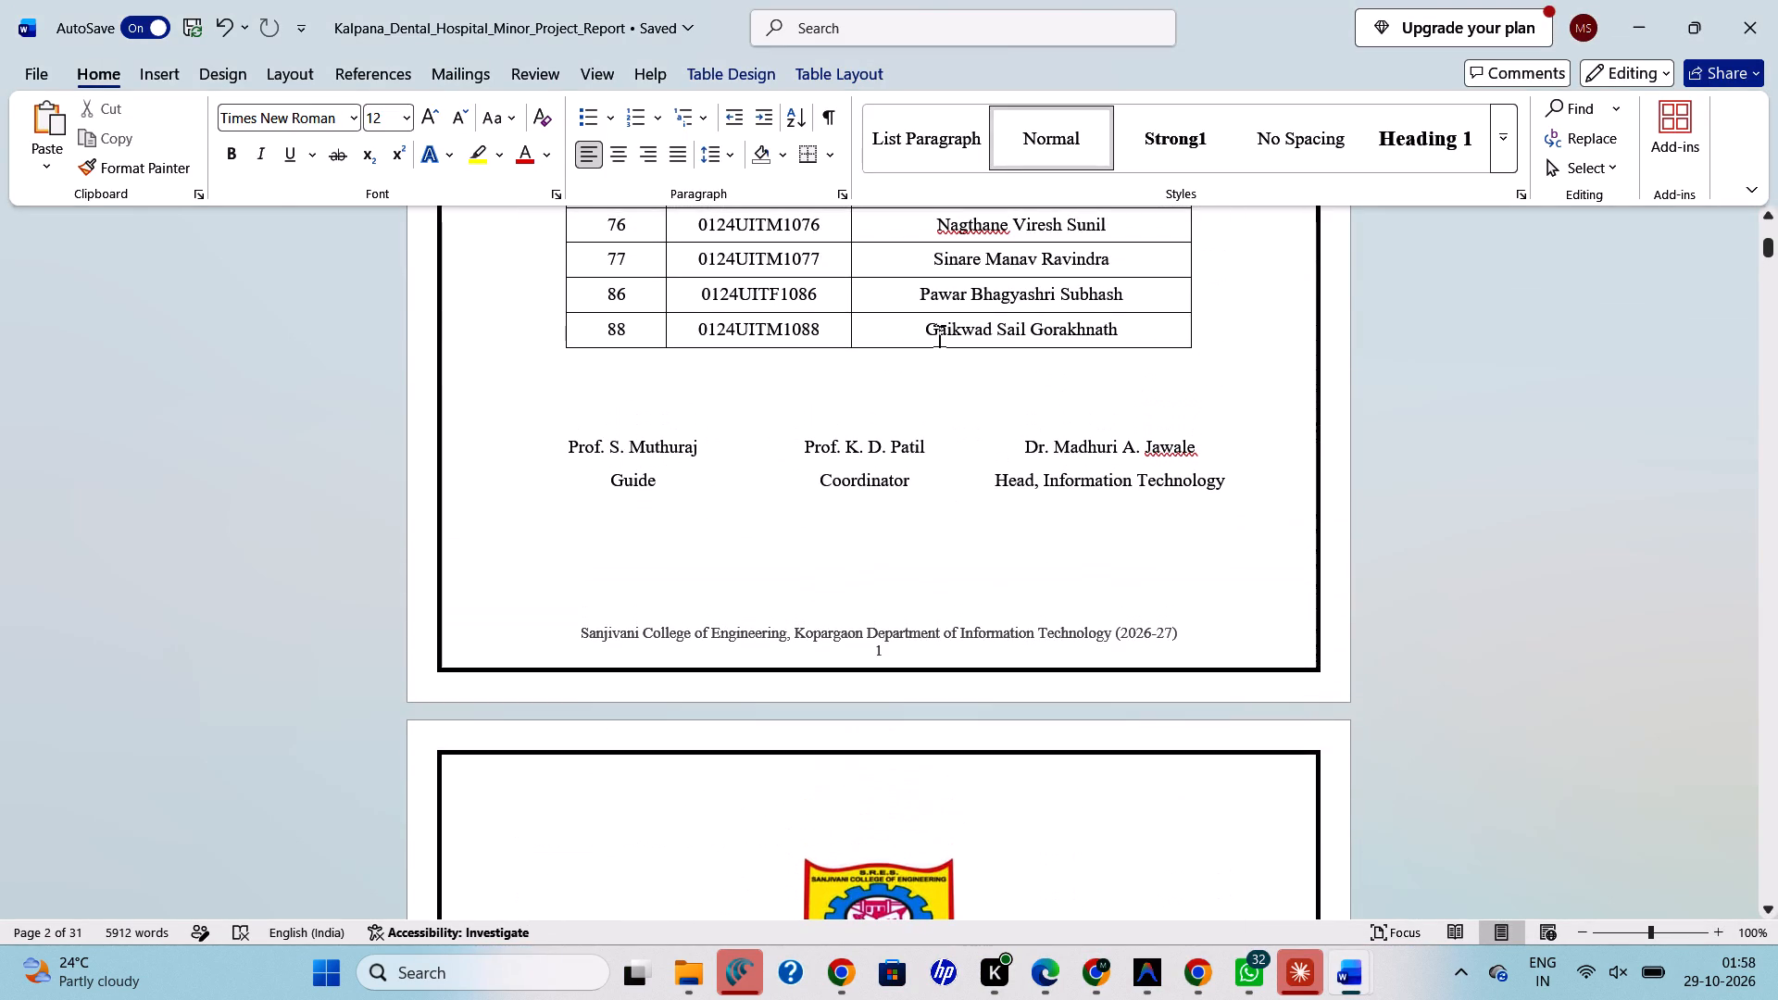
{"action": "left_click_drag", "start_coordinate": [911, 294], "coordinate": [1127, 299]}
{"action": "key", "text": "ctrl+c"}
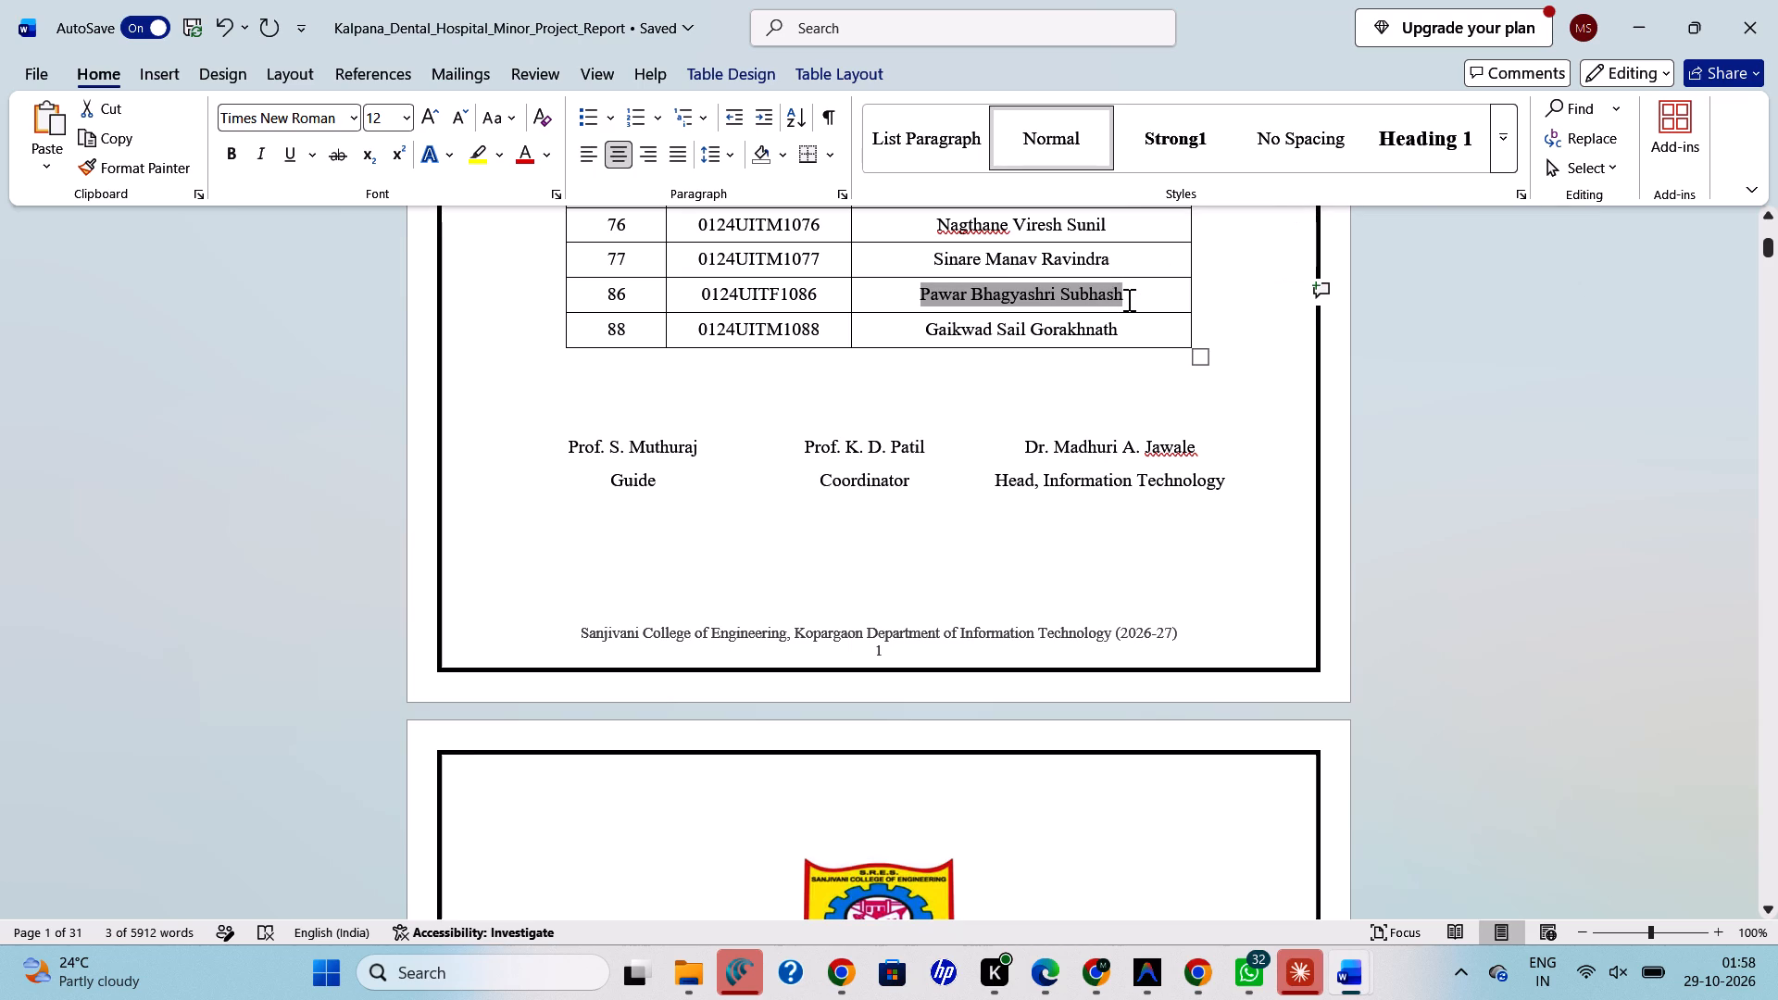
{"action": "scroll", "coordinate": [1127, 299], "scroll_direction": "down", "scroll_amount": 1}
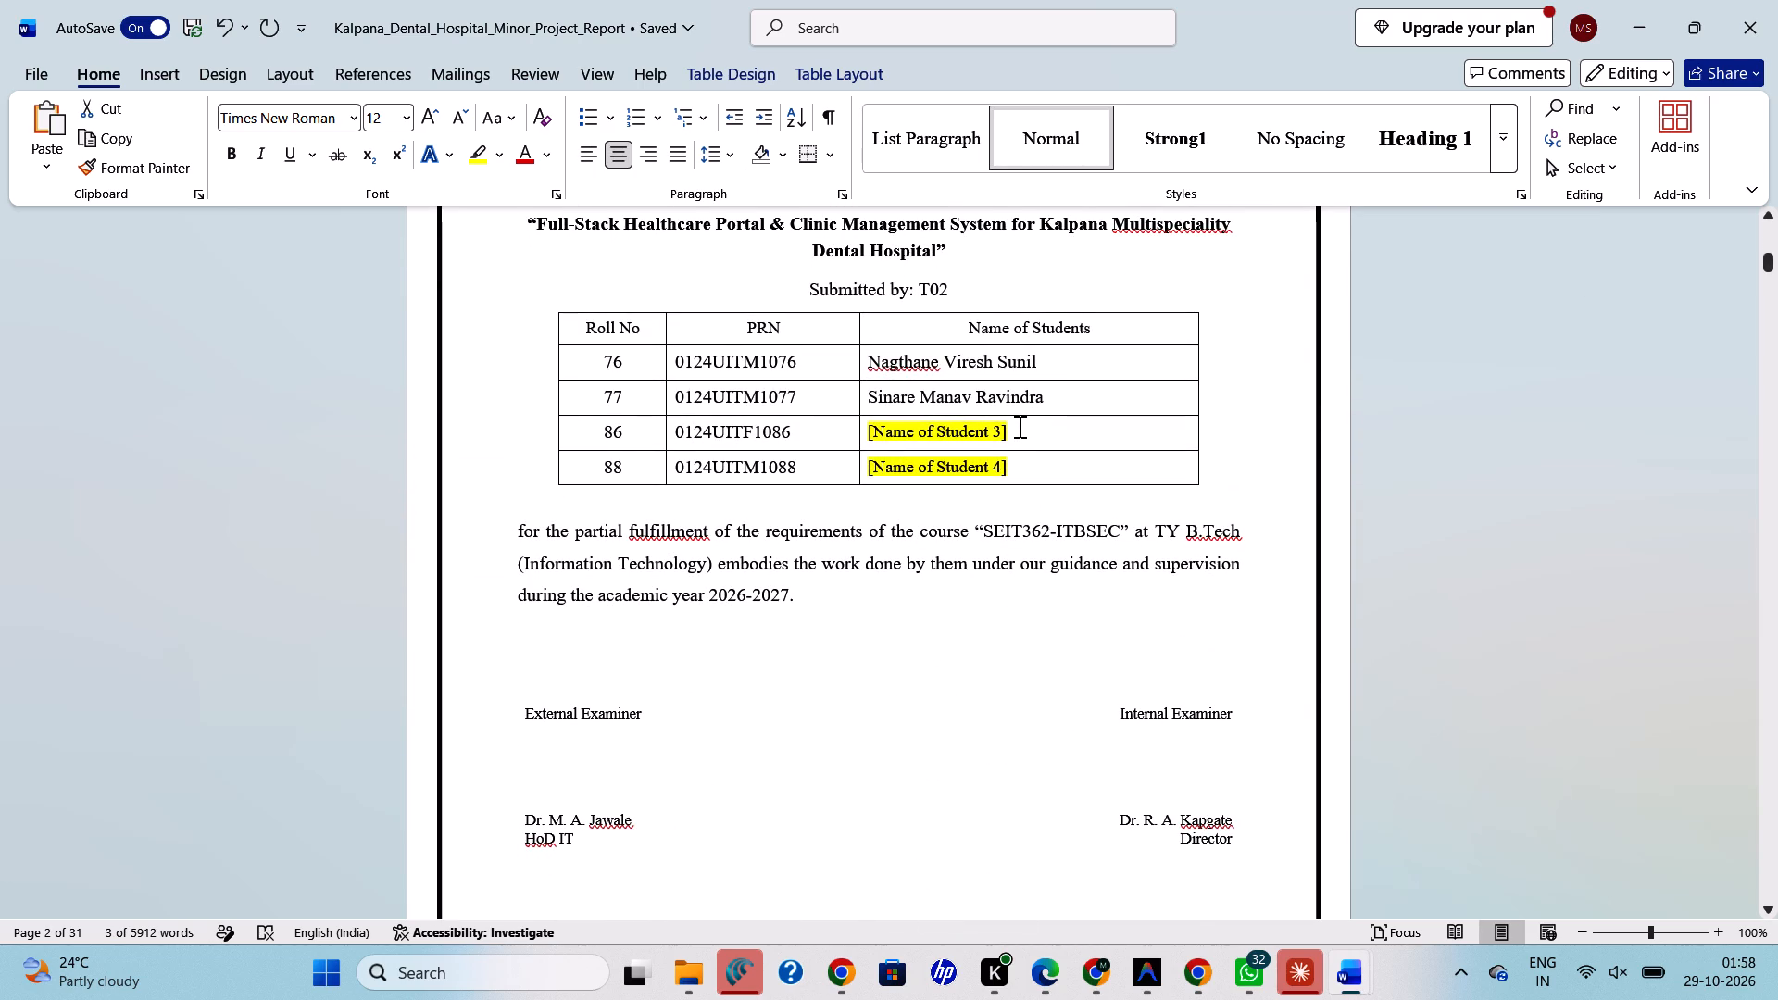
{"action": "left_click_drag", "start_coordinate": [1018, 427], "coordinate": [867, 426]}
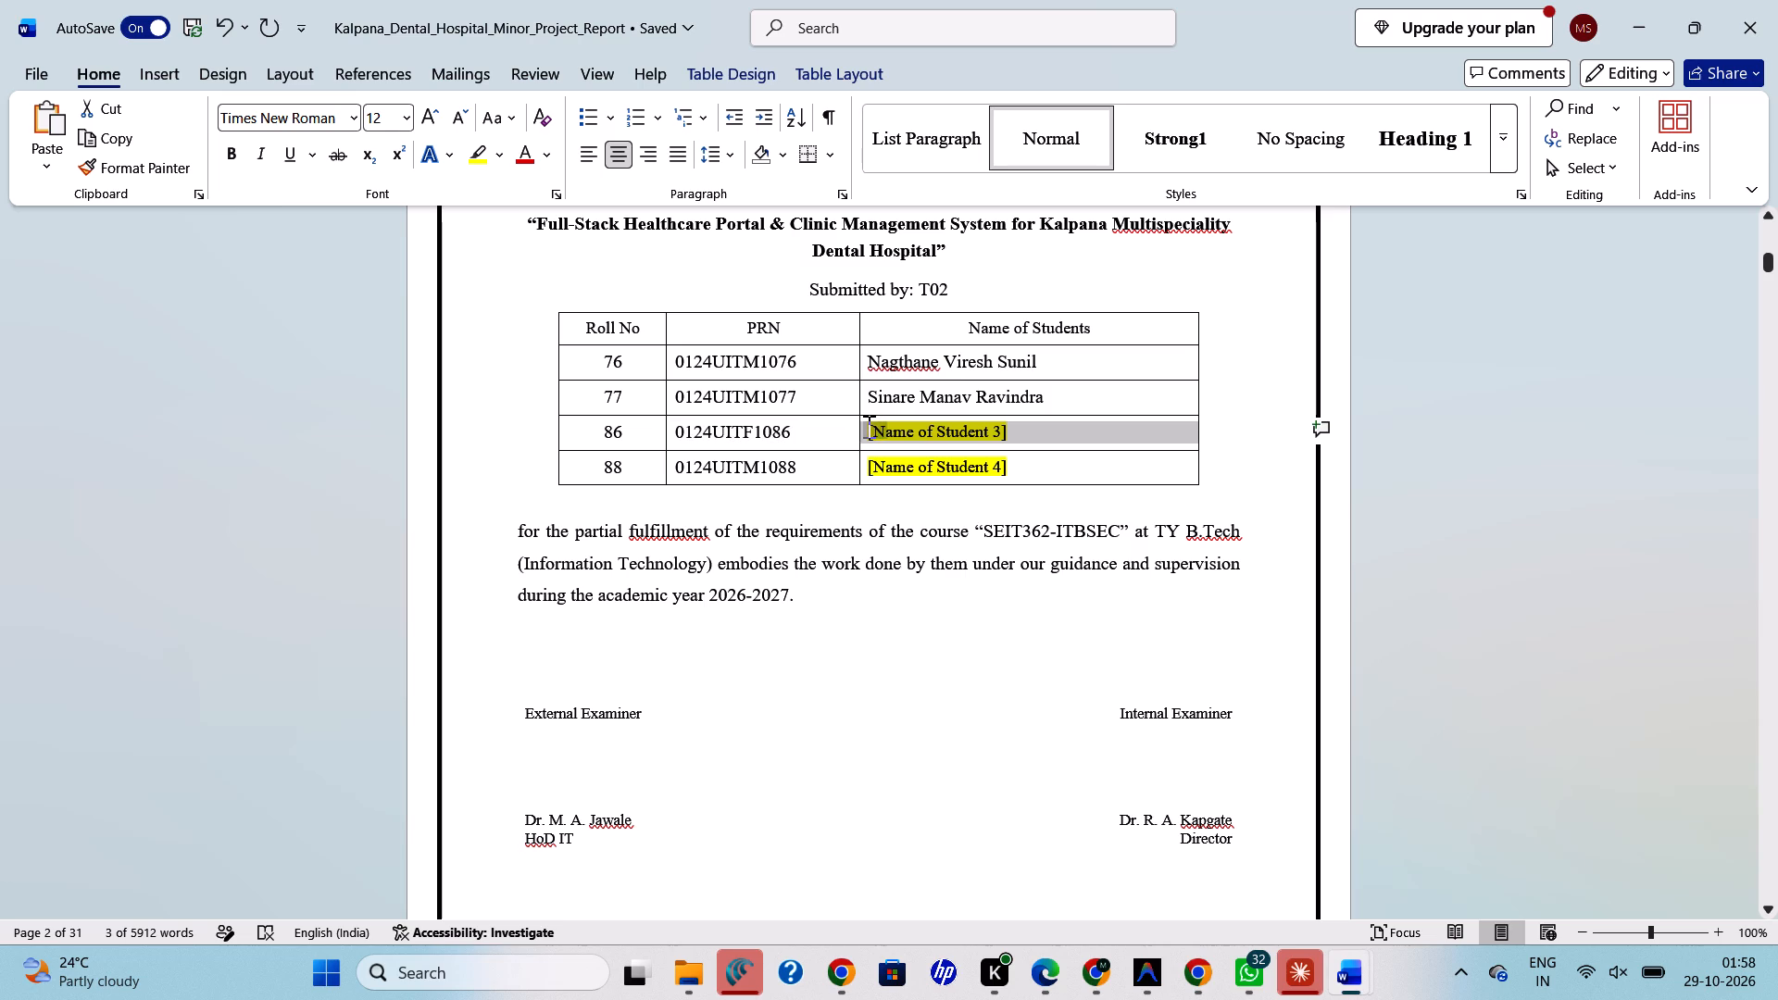
{"action": "left_click_drag", "start_coordinate": [867, 426], "coordinate": [869, 426]}
{"action": "key", "text": "ctrl+v"}
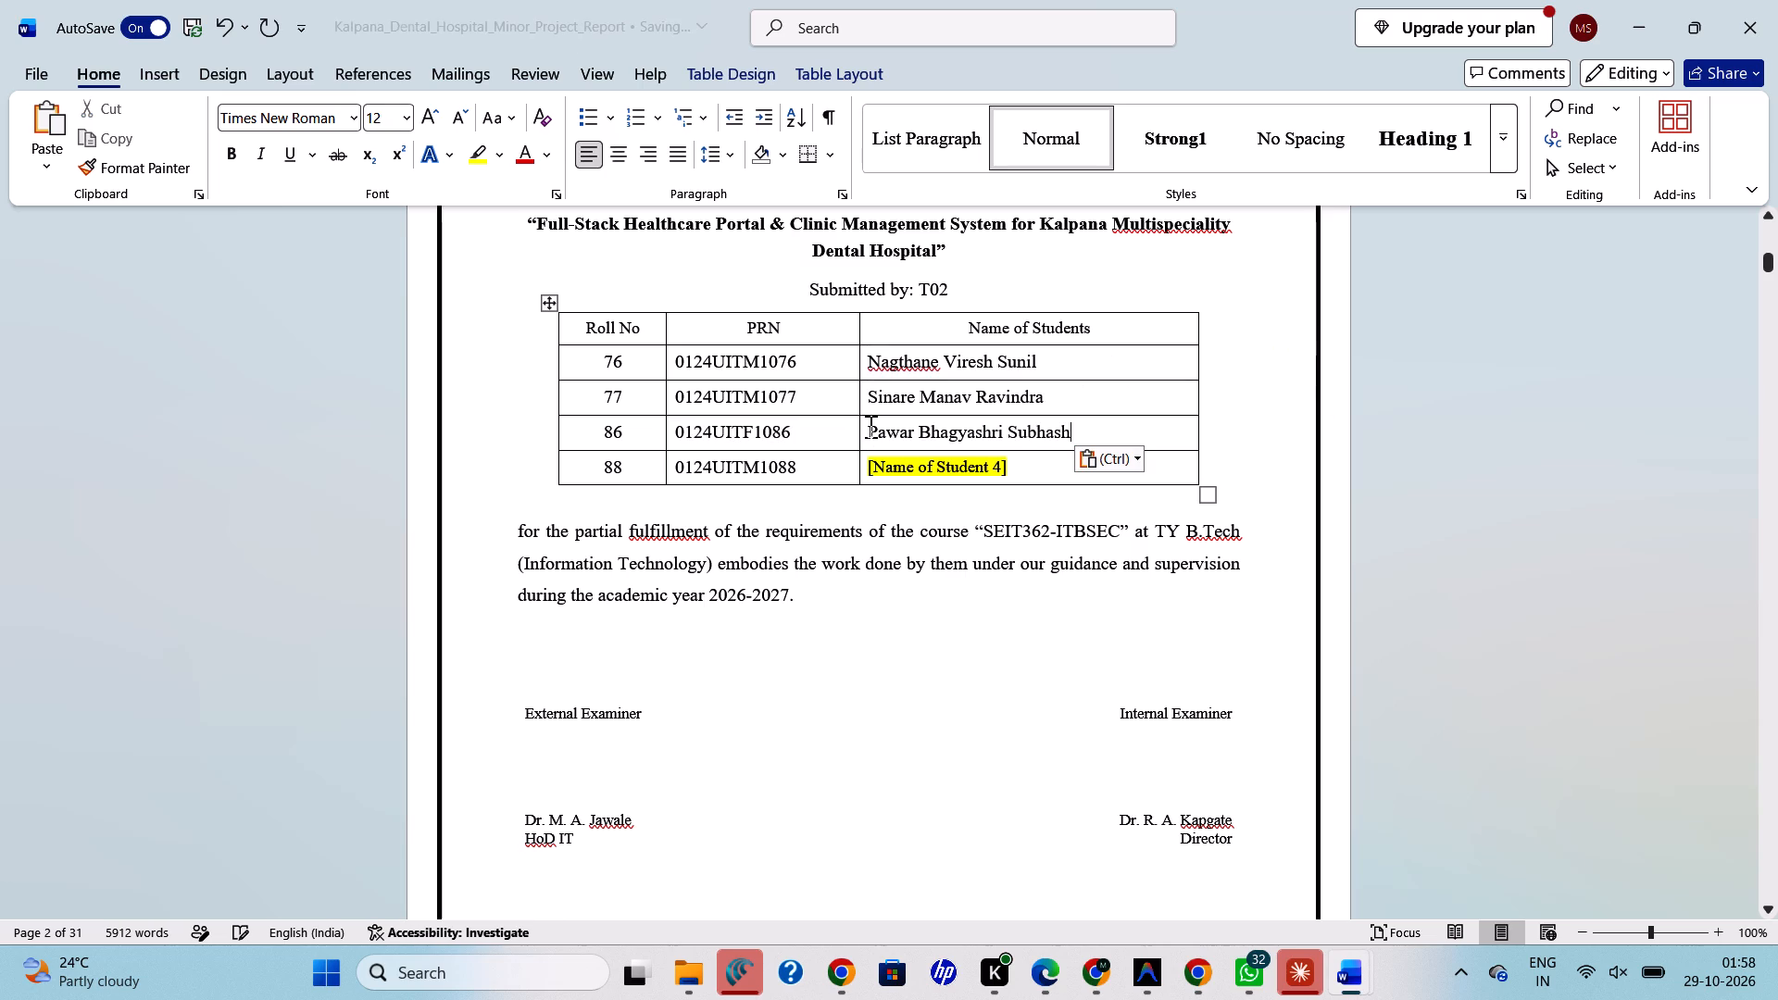
Copy roll number 88's student name from the cover page over the "[Name of Student 4]" placeholder in the certificate table.
{"action": "scroll", "coordinate": [869, 426], "scroll_direction": "up", "scroll_amount": 1}
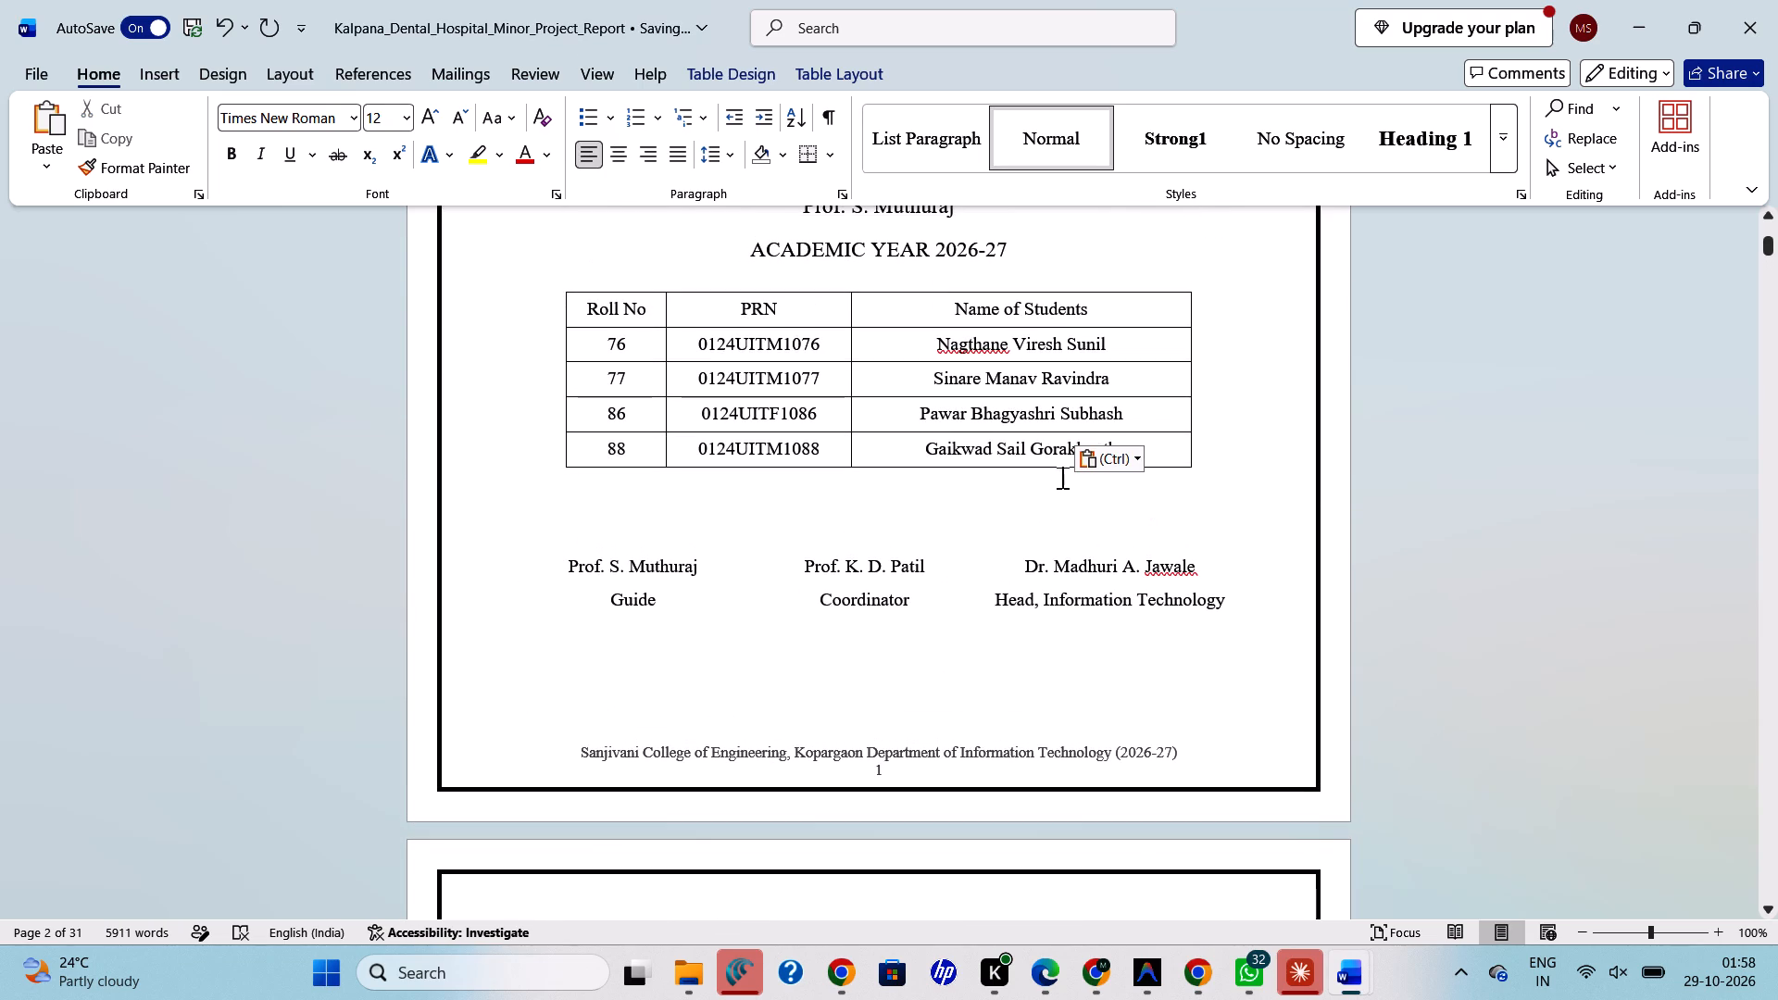
{"action": "left_click", "coordinate": [1158, 434]}
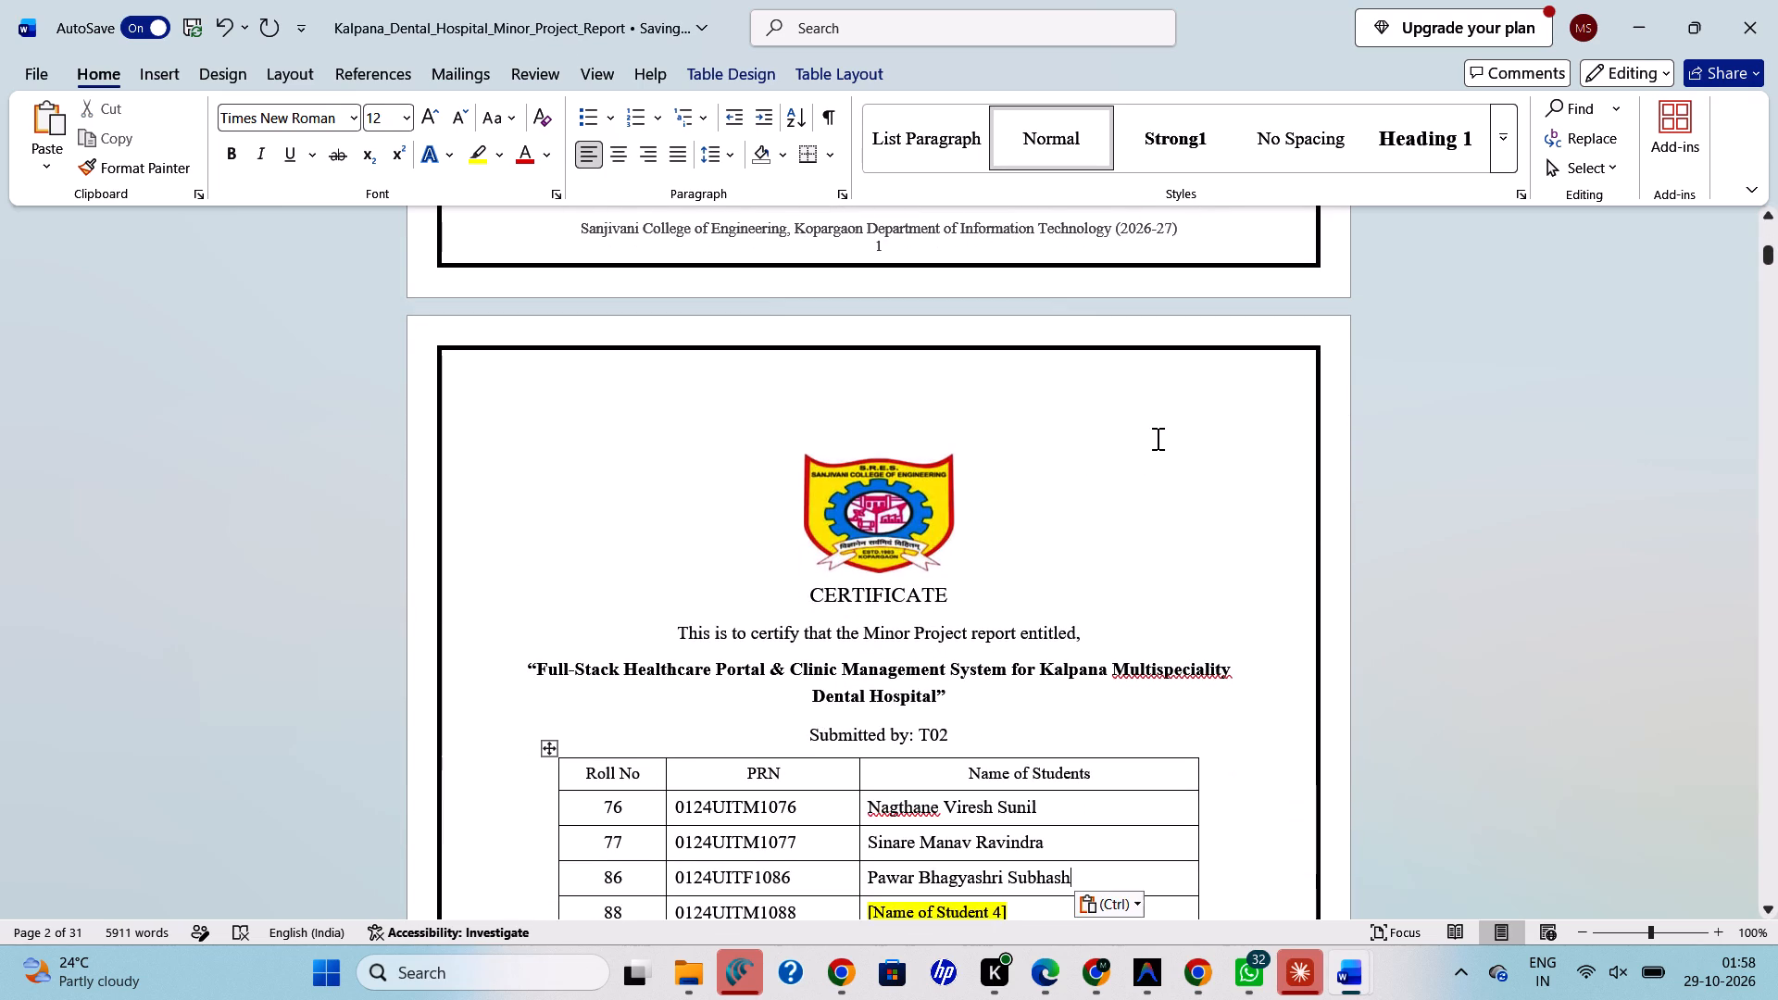
{"action": "scroll", "coordinate": [1156, 438], "scroll_direction": "up", "scroll_amount": 1}
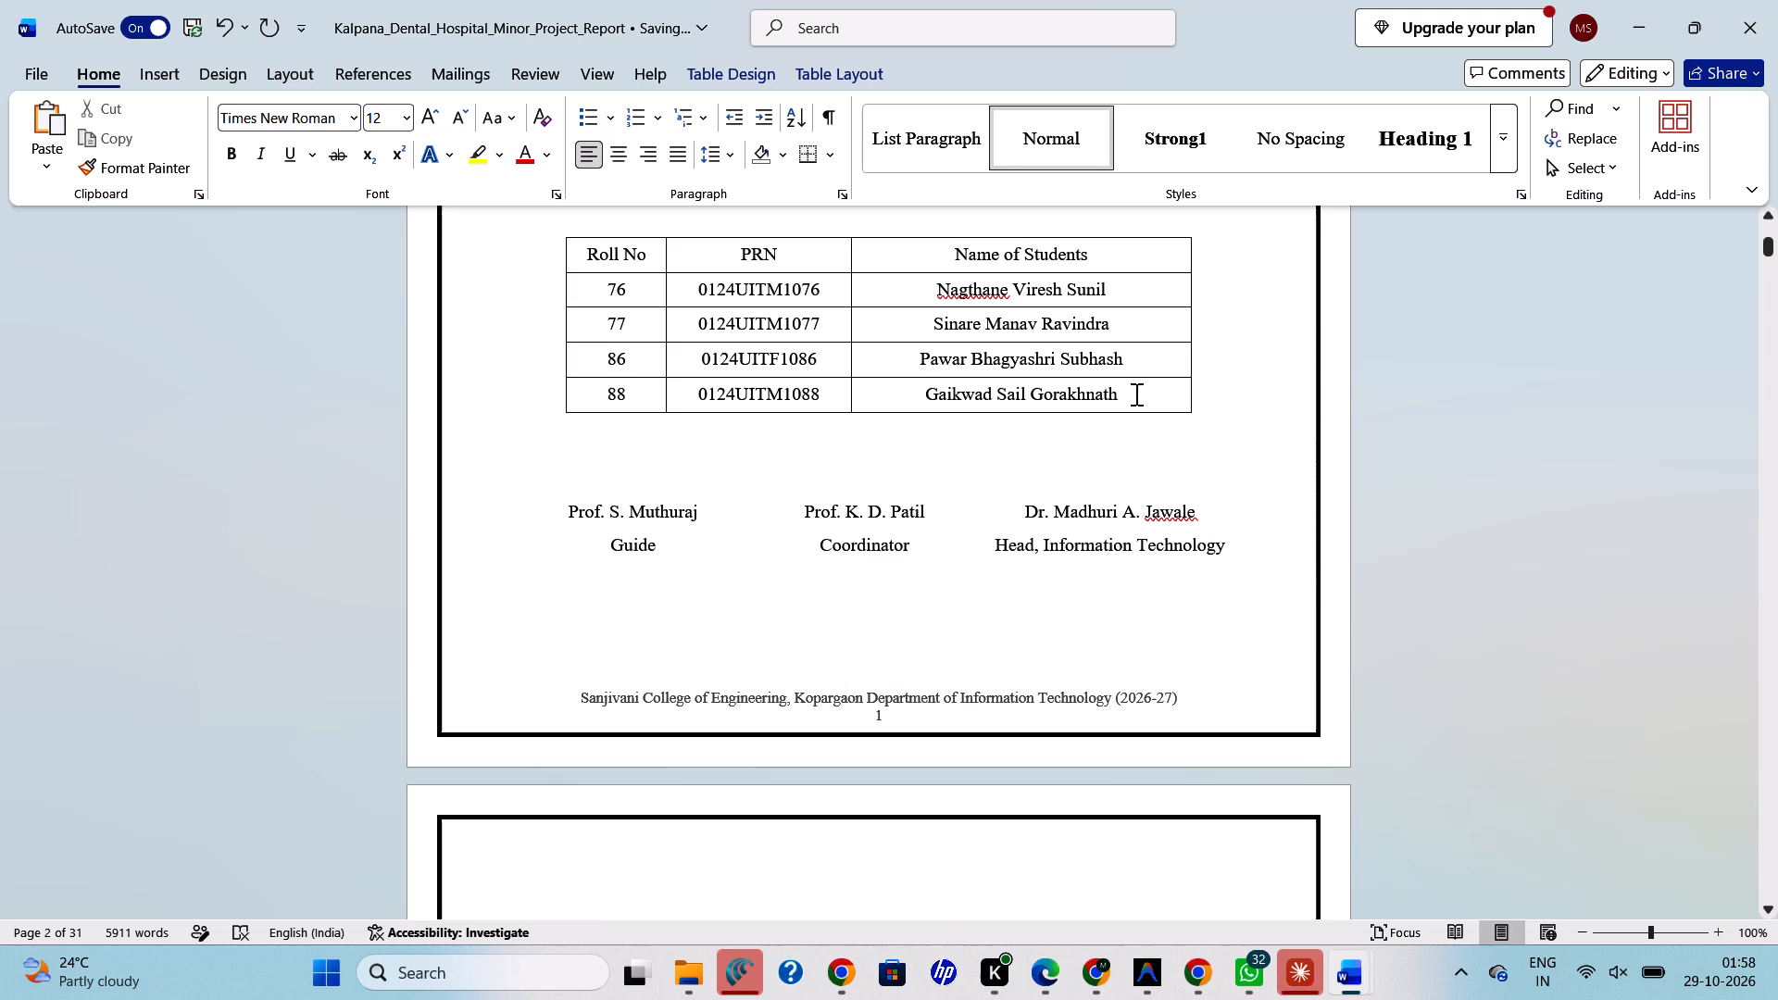
{"action": "left_click", "coordinate": [1134, 394]}
{"action": "left_click_drag", "start_coordinate": [1134, 394], "coordinate": [931, 383]}
{"action": "left_click", "coordinate": [931, 383]}
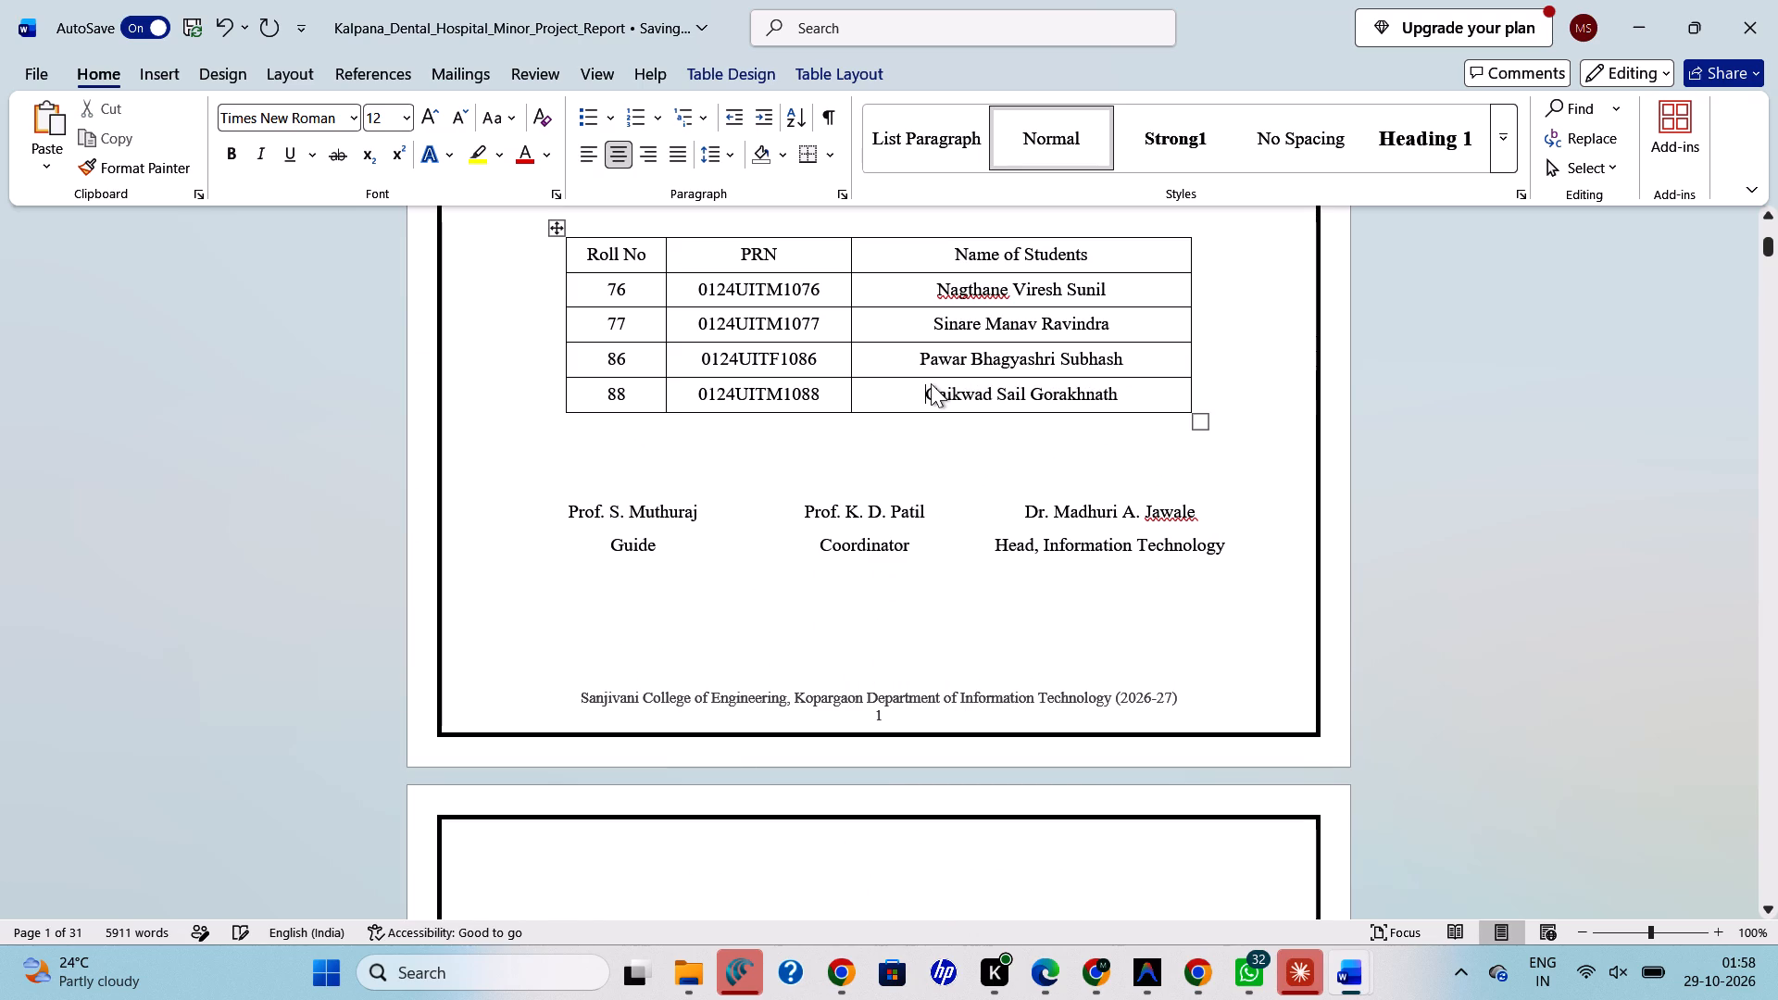
{"action": "left_click_drag", "start_coordinate": [931, 383], "coordinate": [1111, 380]}
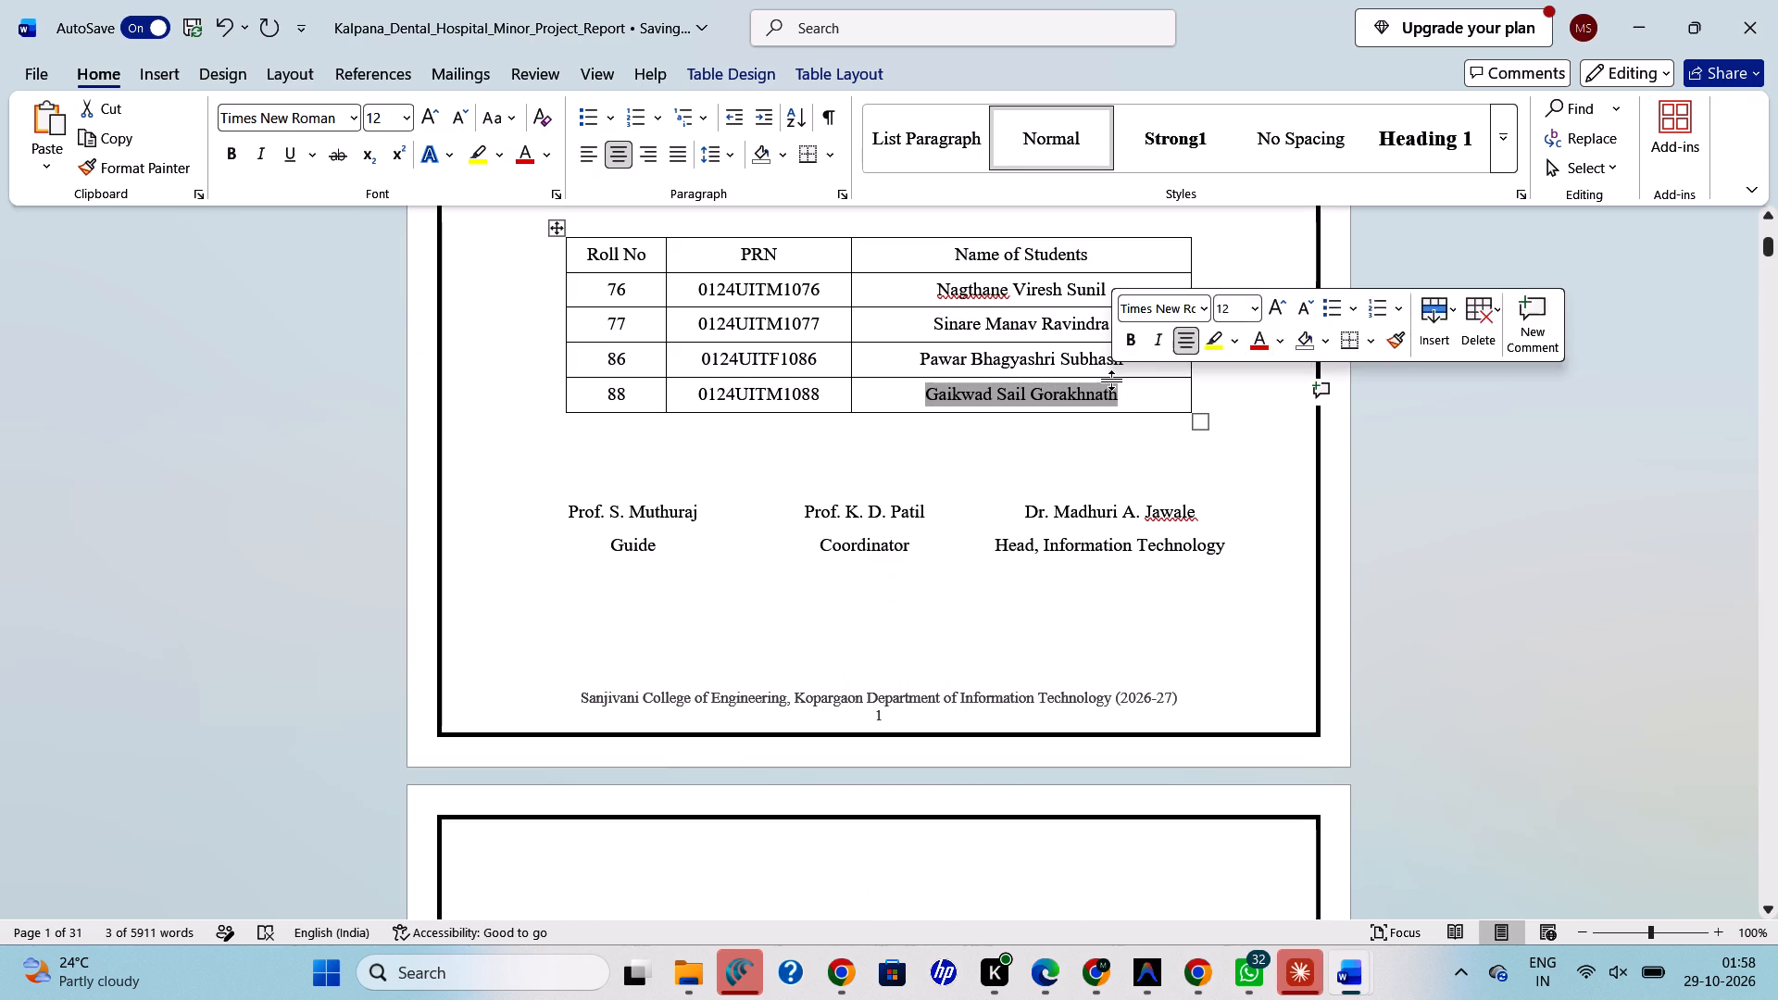
{"action": "key", "text": "ctrl+c"}
{"action": "scroll", "coordinate": [1111, 380], "scroll_direction": "down", "scroll_amount": 1}
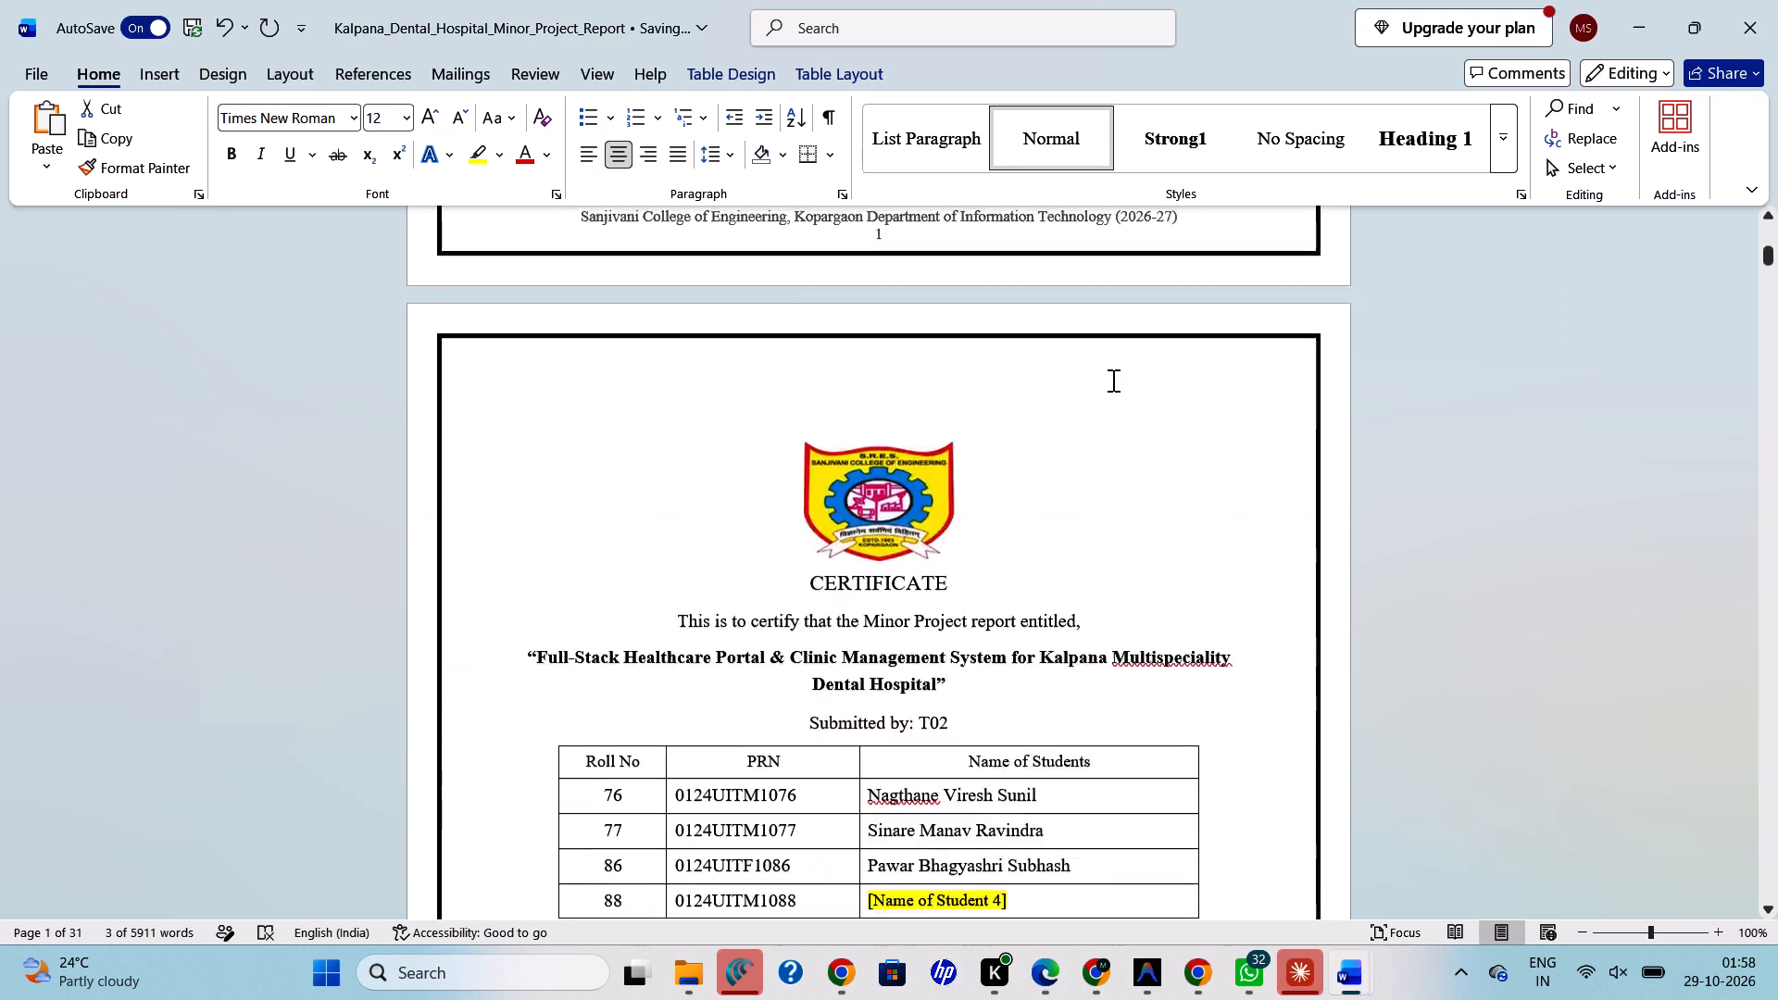
{"action": "scroll", "coordinate": [1111, 380], "scroll_direction": "down", "scroll_amount": 1}
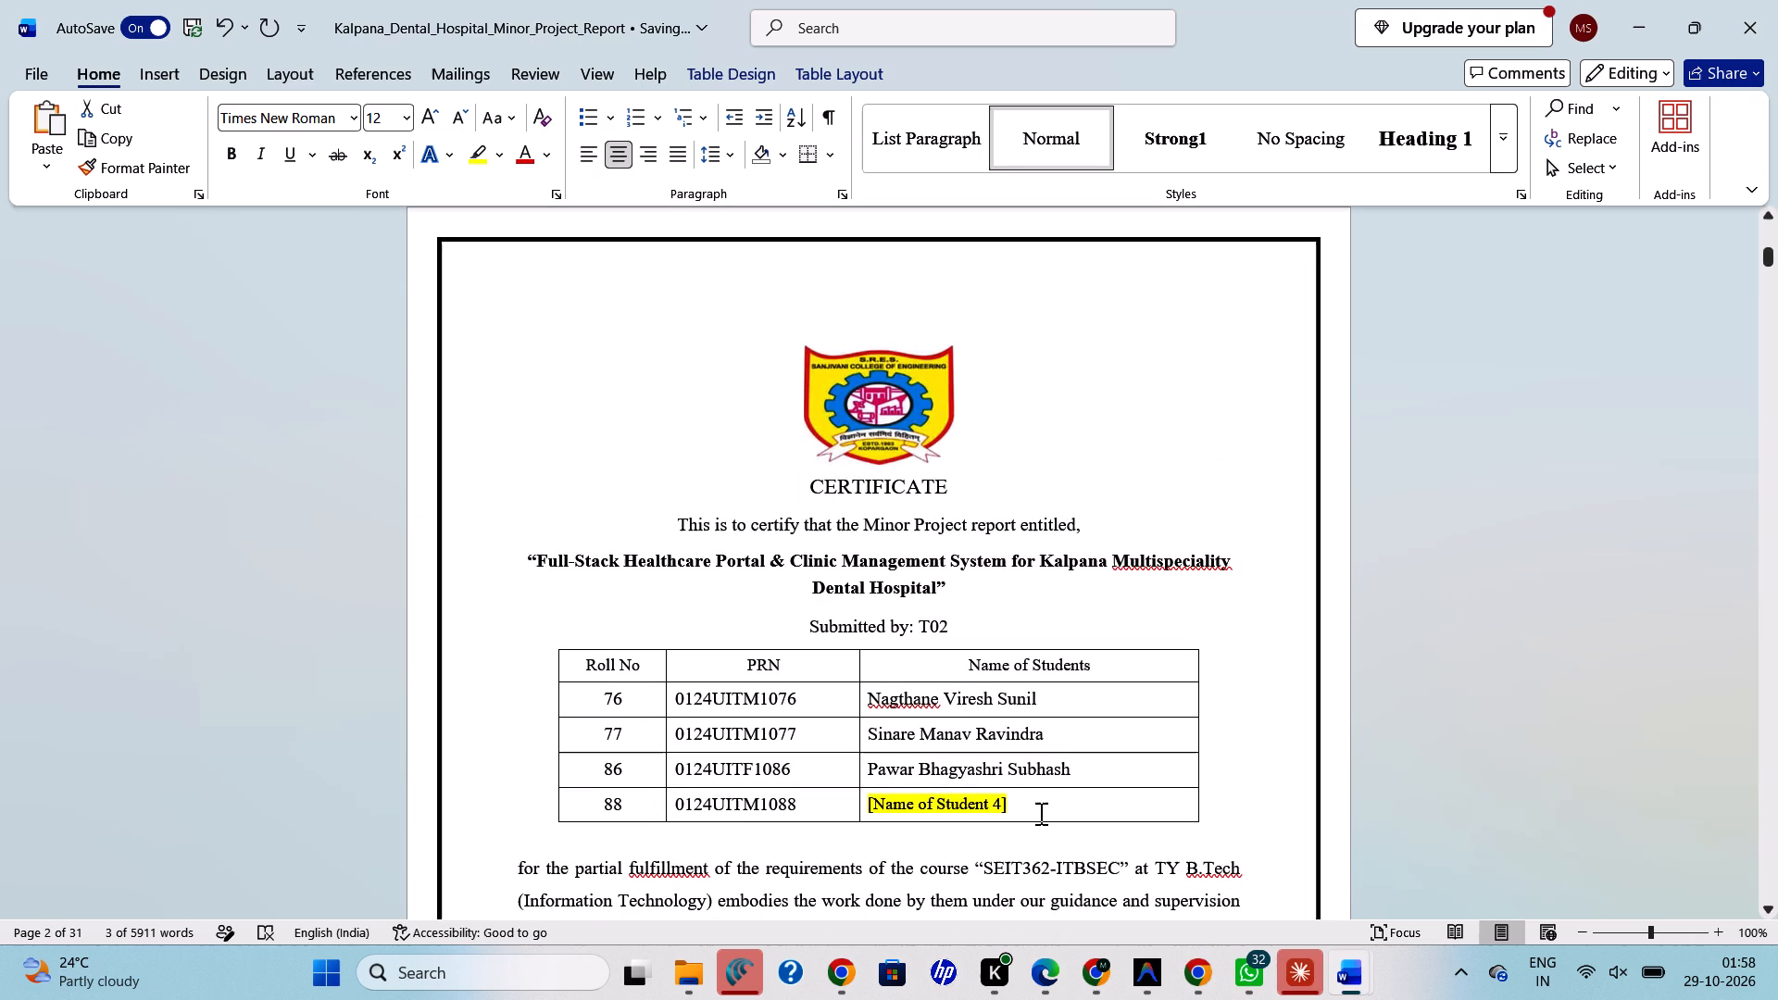
{"action": "left_click", "coordinate": [1033, 808]}
{"action": "left_click_drag", "start_coordinate": [1033, 808], "coordinate": [884, 779]}
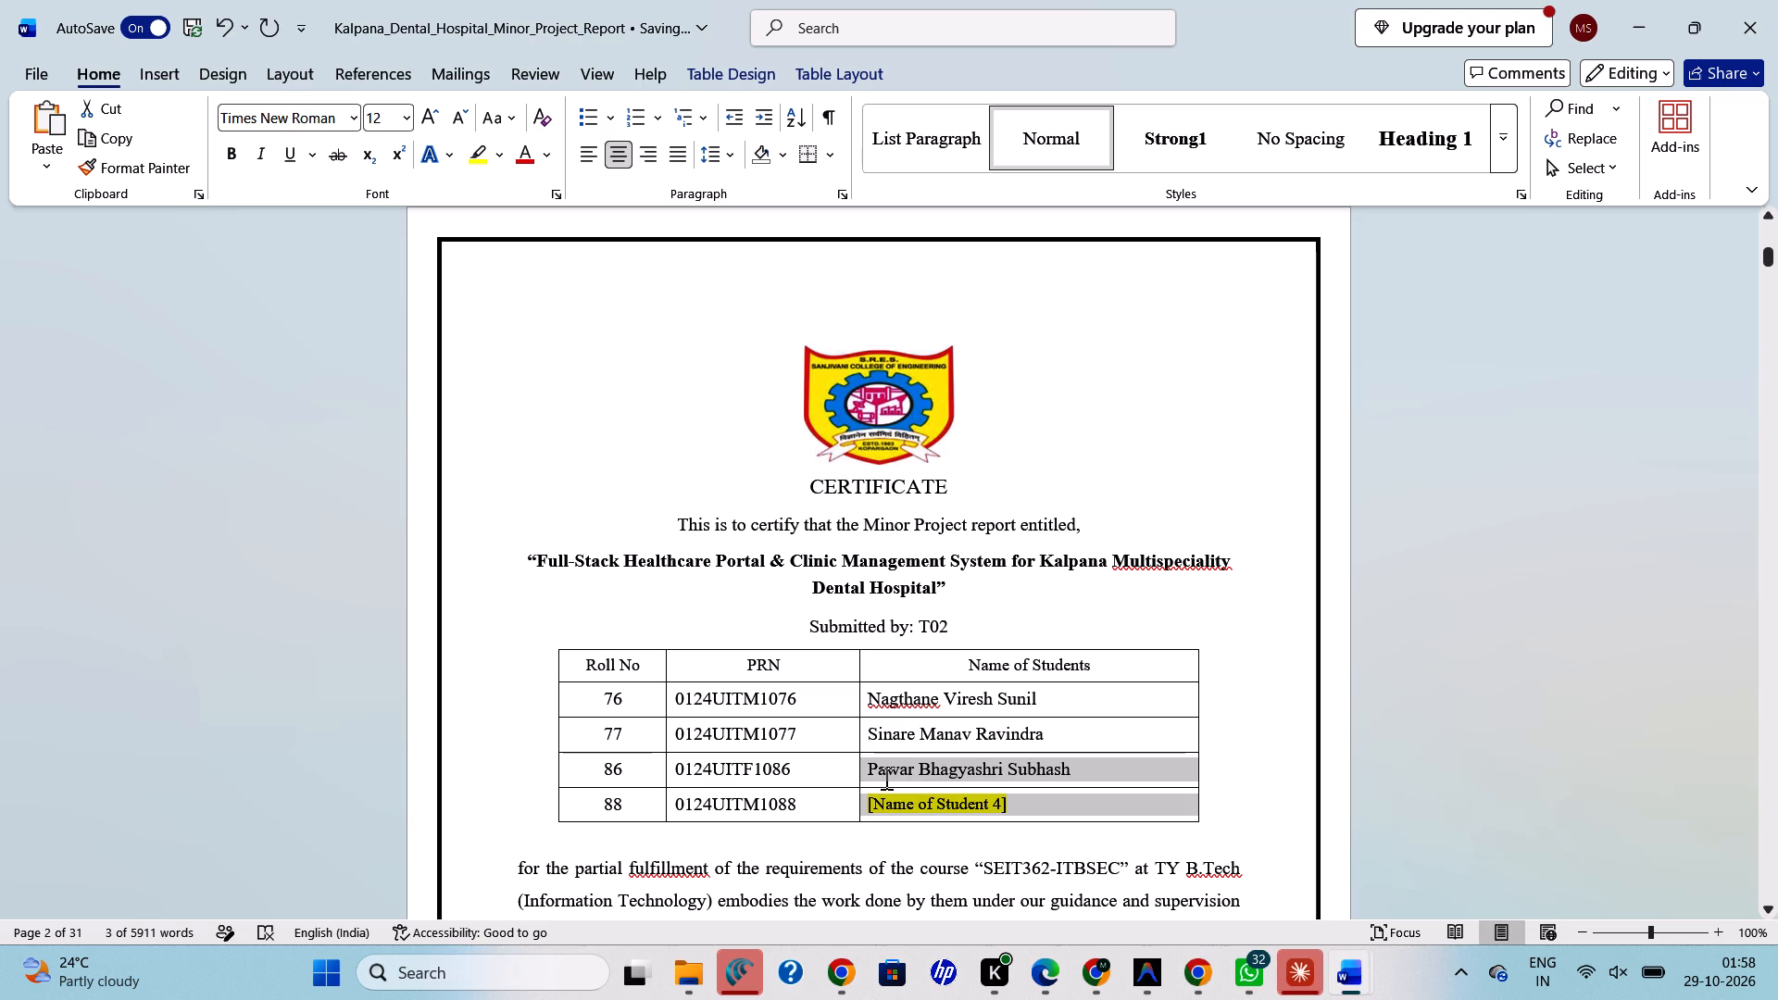
{"action": "left_click_drag", "start_coordinate": [884, 779], "coordinate": [868, 803]}
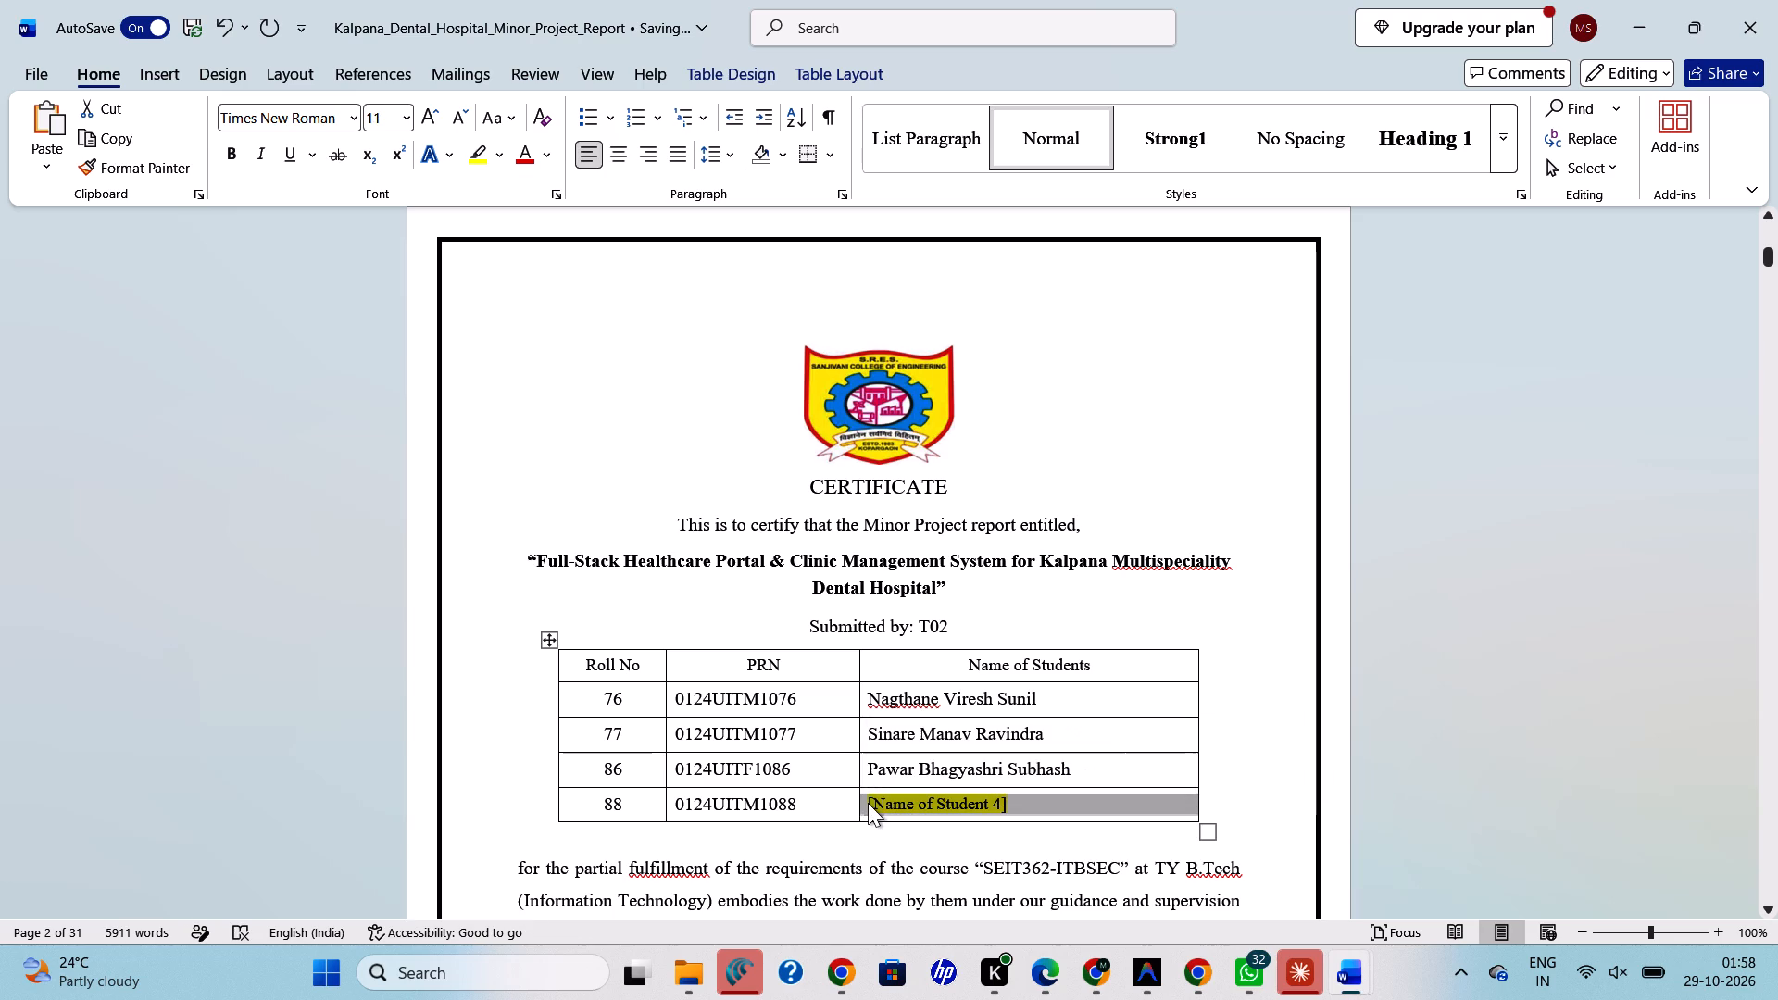
{"action": "key", "text": "ctrl+v"}
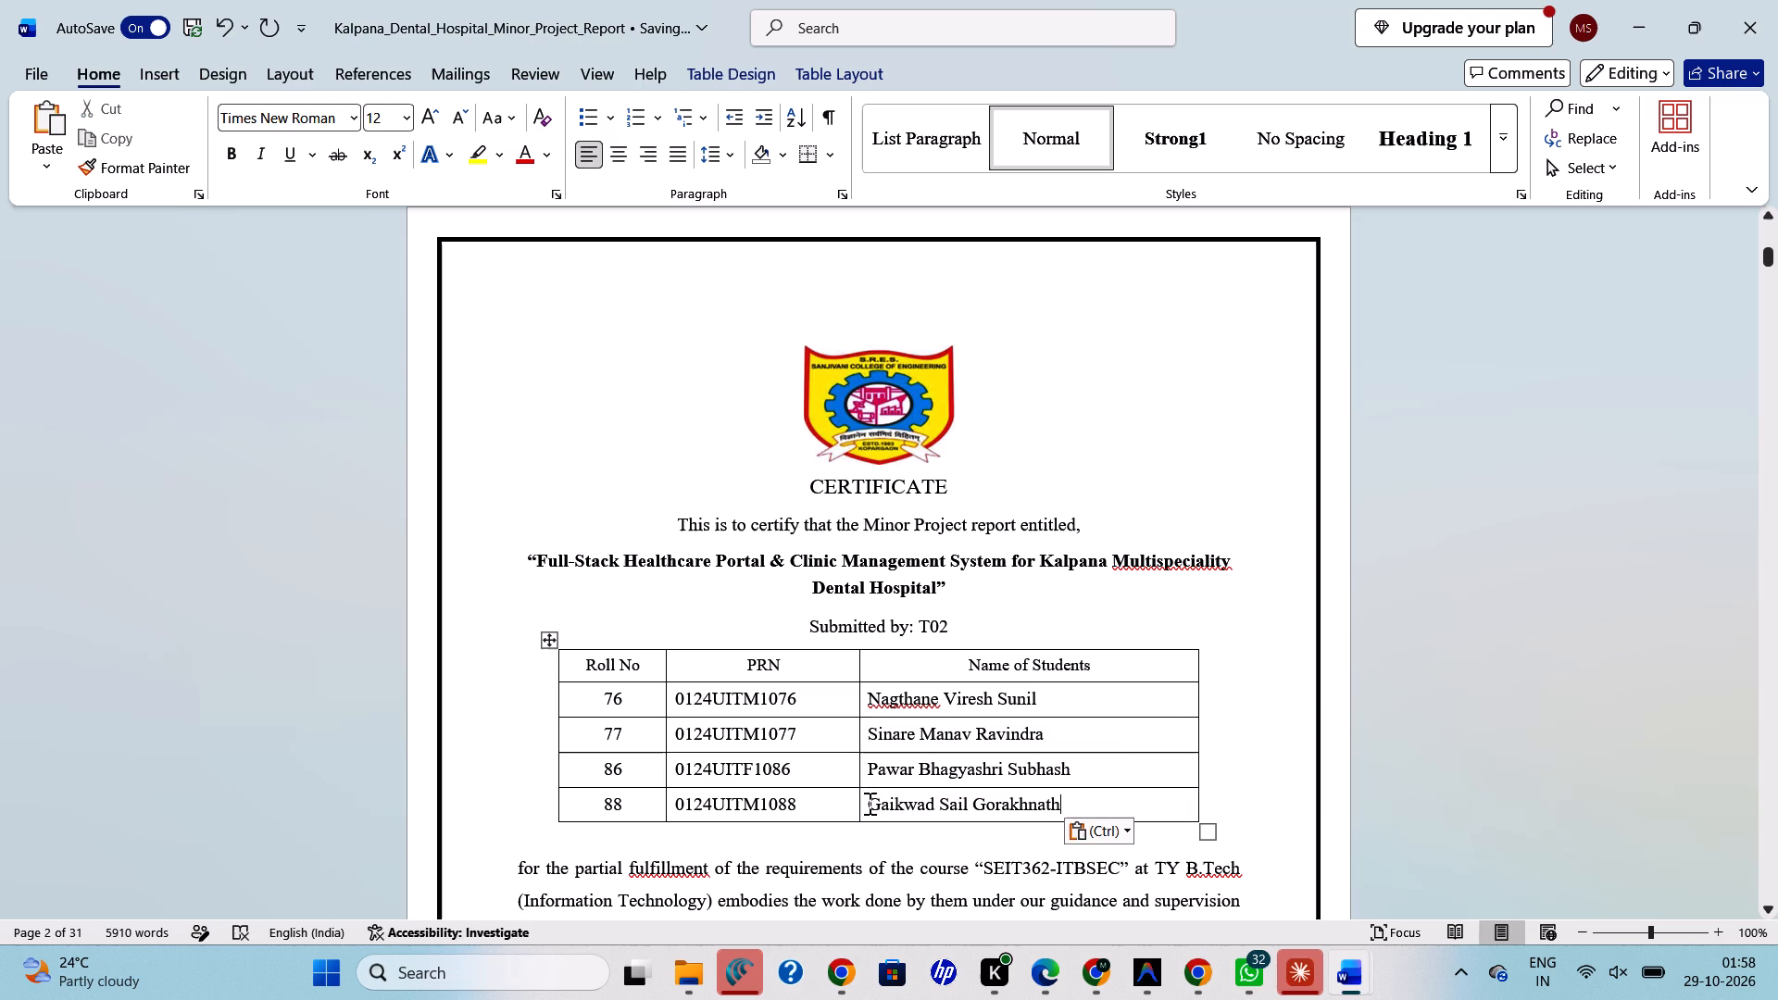
Centre the contents of every cell in the certificate's student table, both horizontally and vertically.
{"action": "left_click", "coordinate": [547, 642]}
{"action": "left_click", "coordinate": [802, 68]}
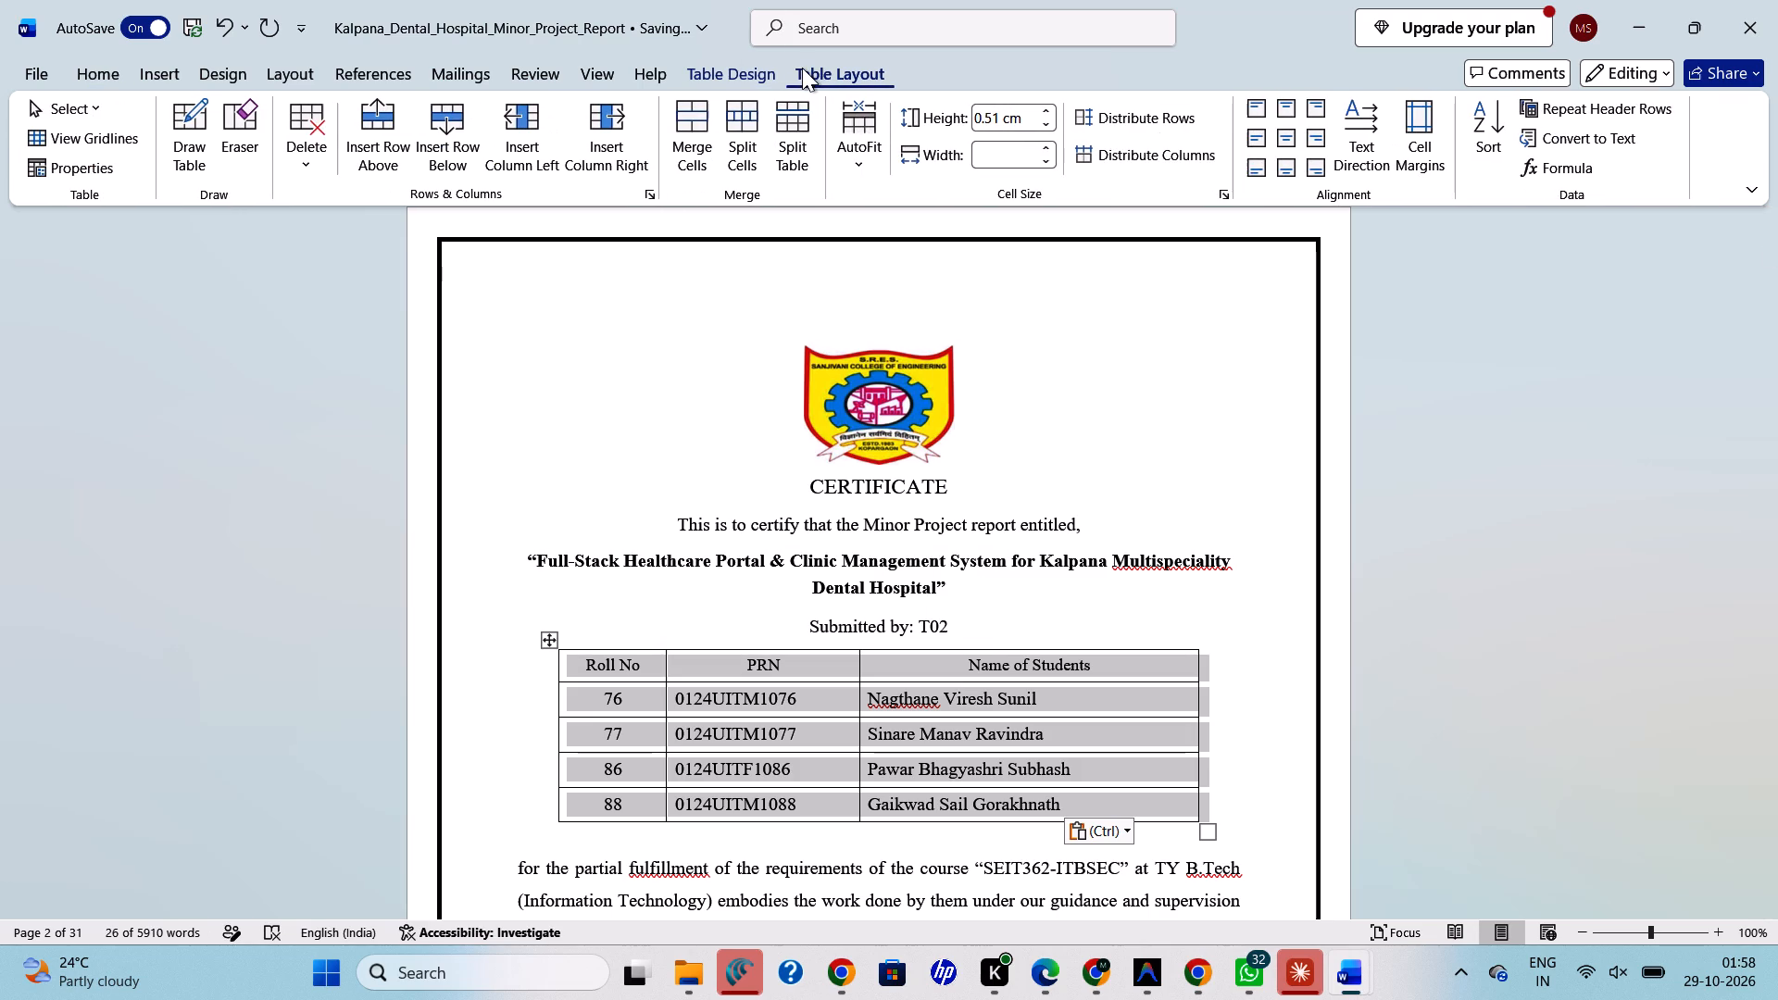
{"action": "left_click", "coordinate": [1282, 136]}
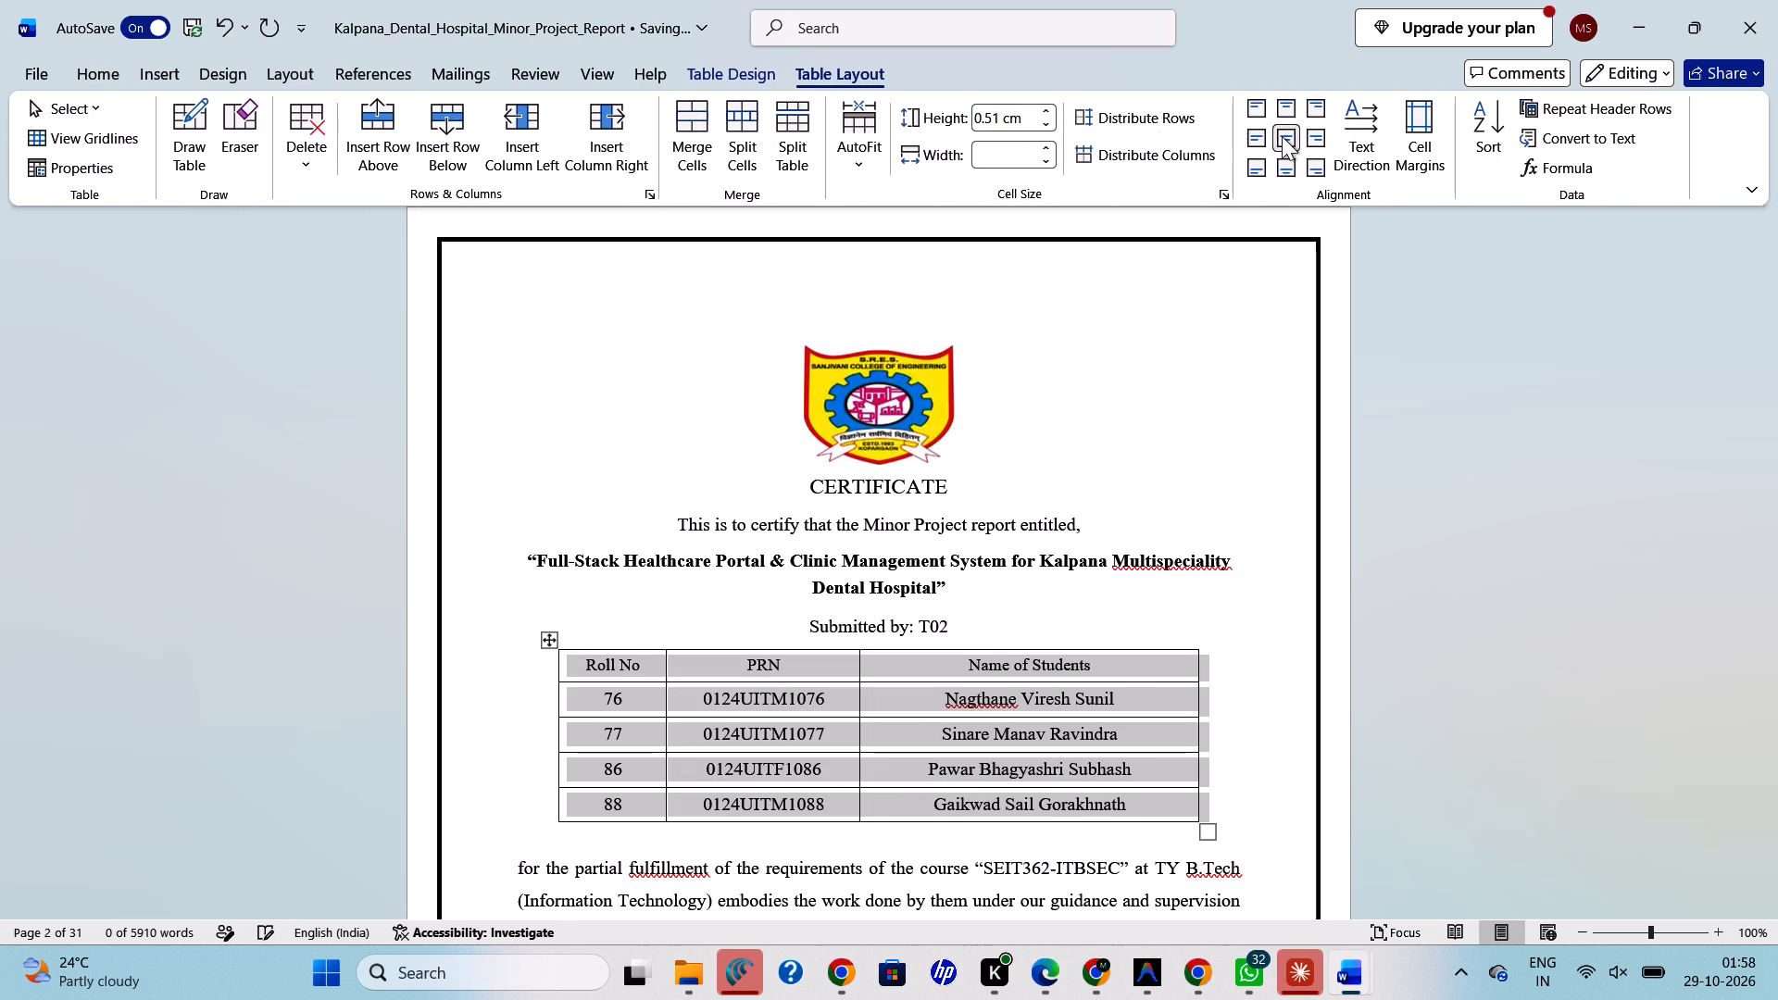
{"action": "left_click", "coordinate": [1268, 425]}
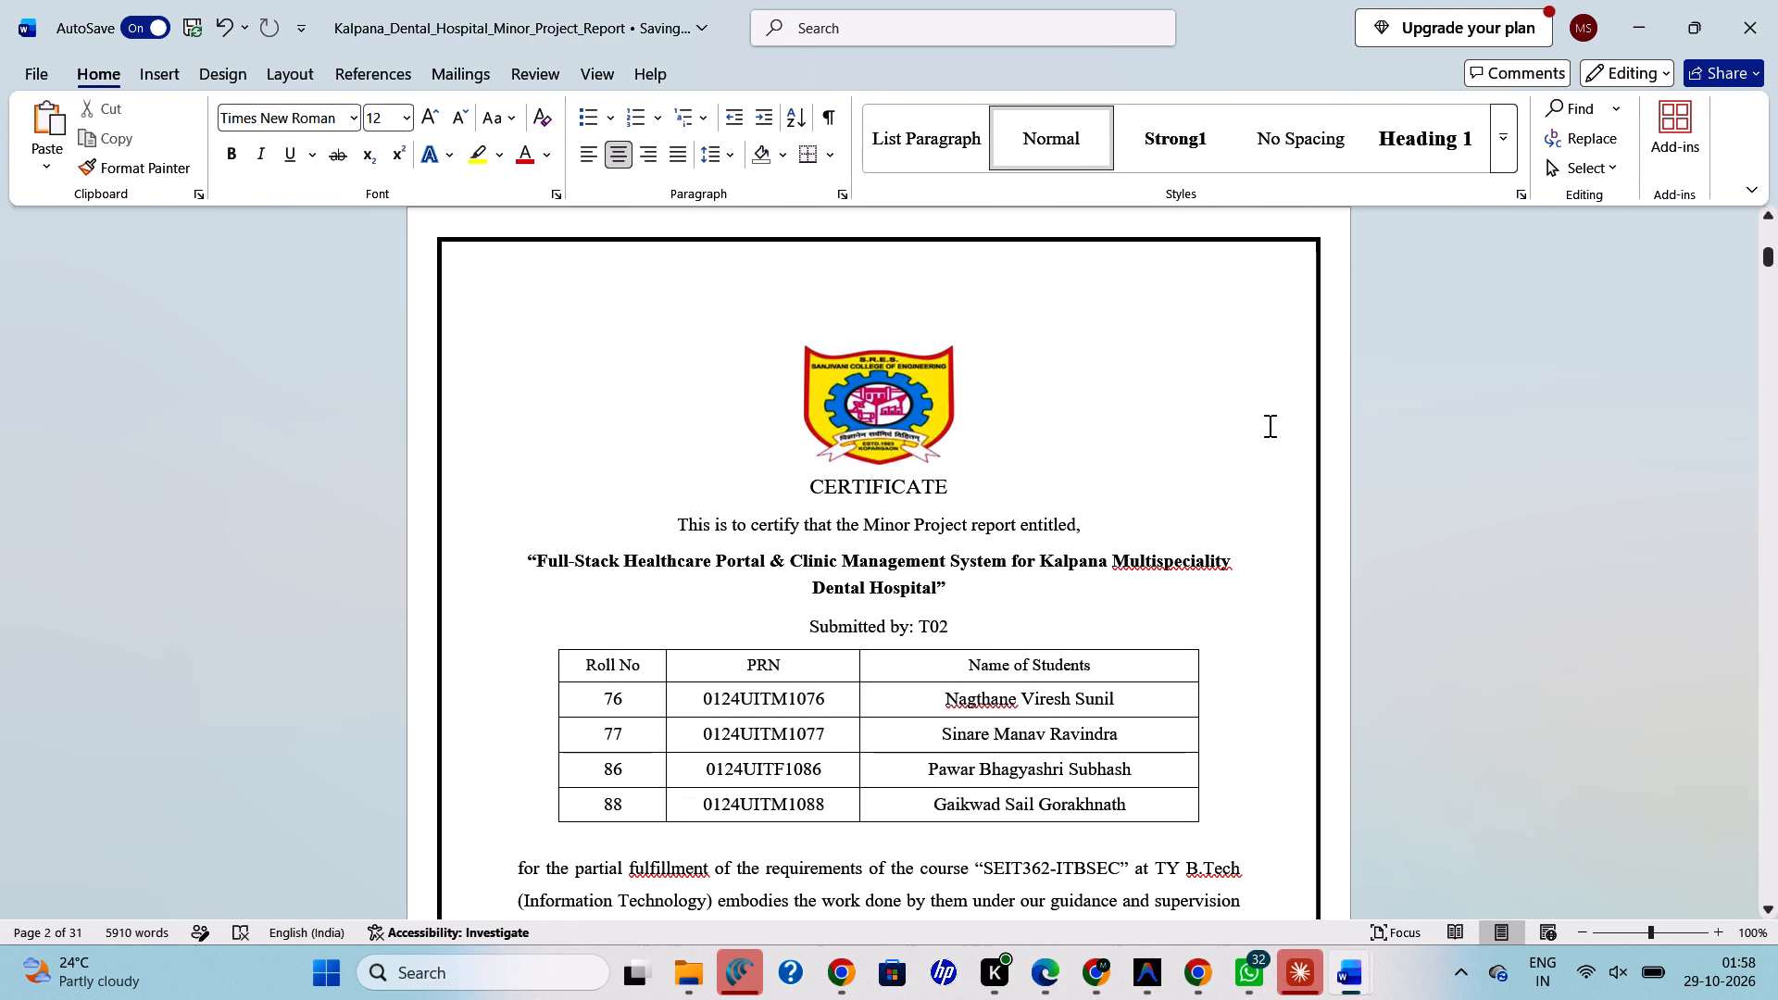
Change the team number in the certificate's "Submitted by" line to T03.
{"action": "left_click", "coordinate": [954, 634]}
{"action": "key", "text": "BackSpace"}
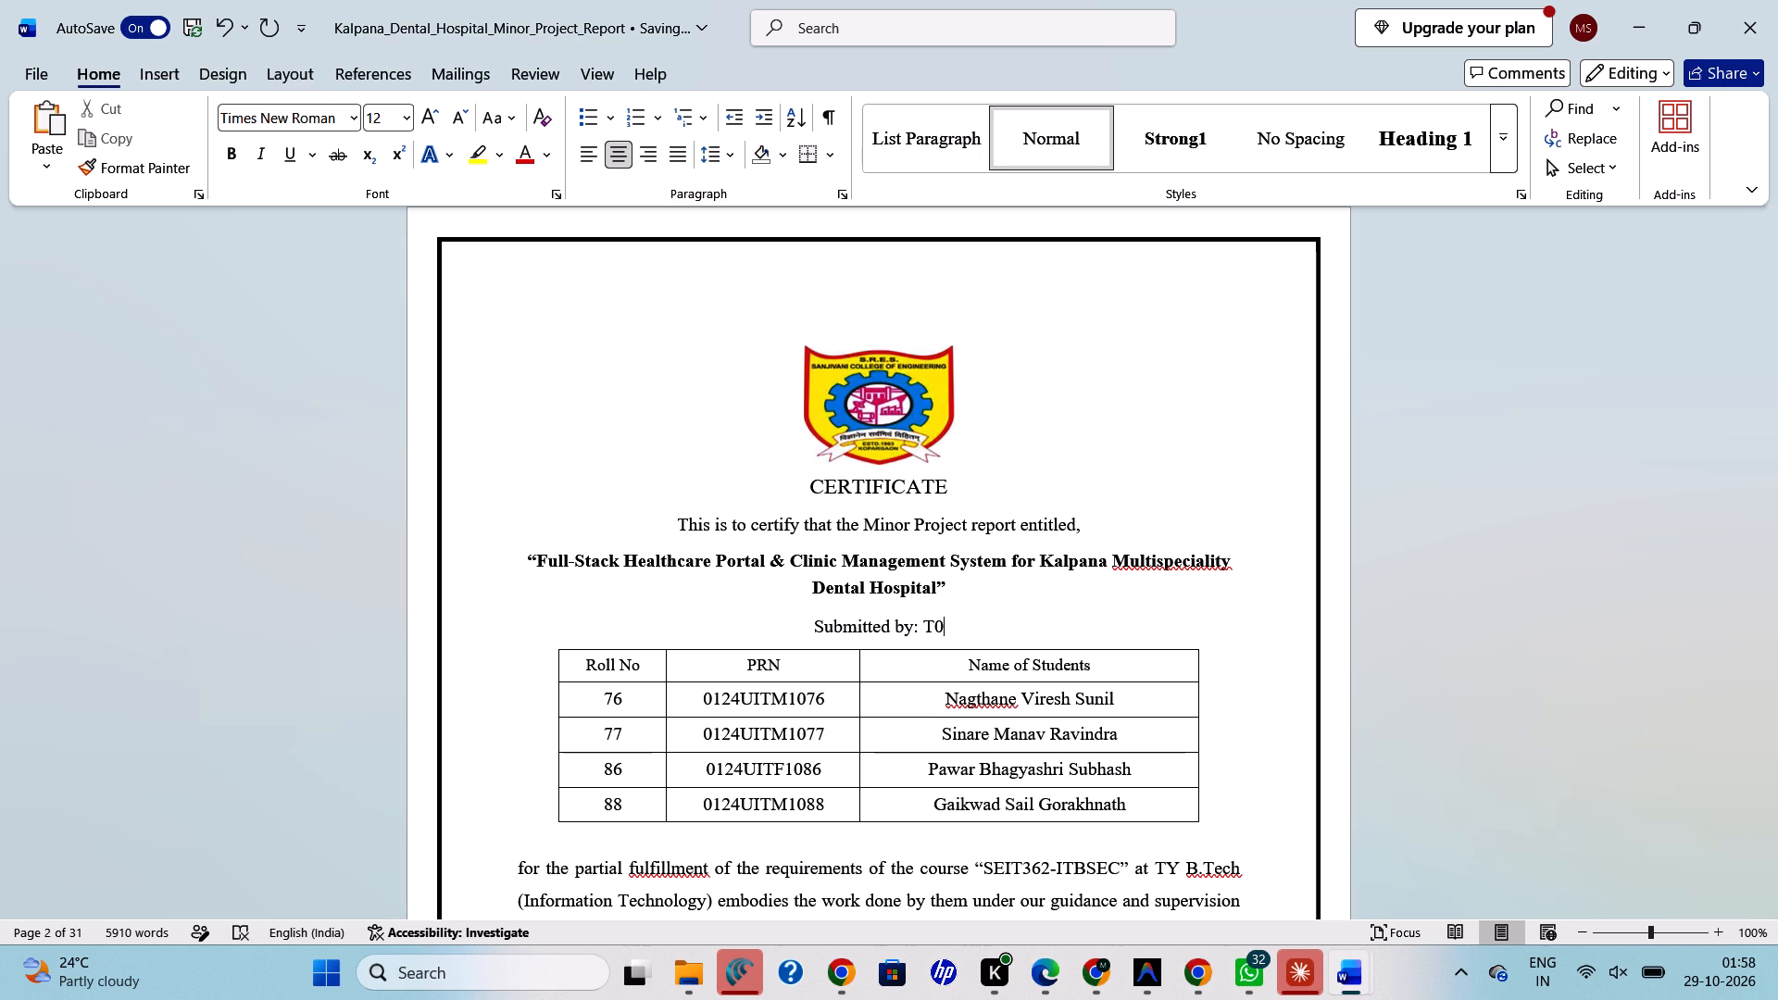
{"action": "key", "text": "3"}
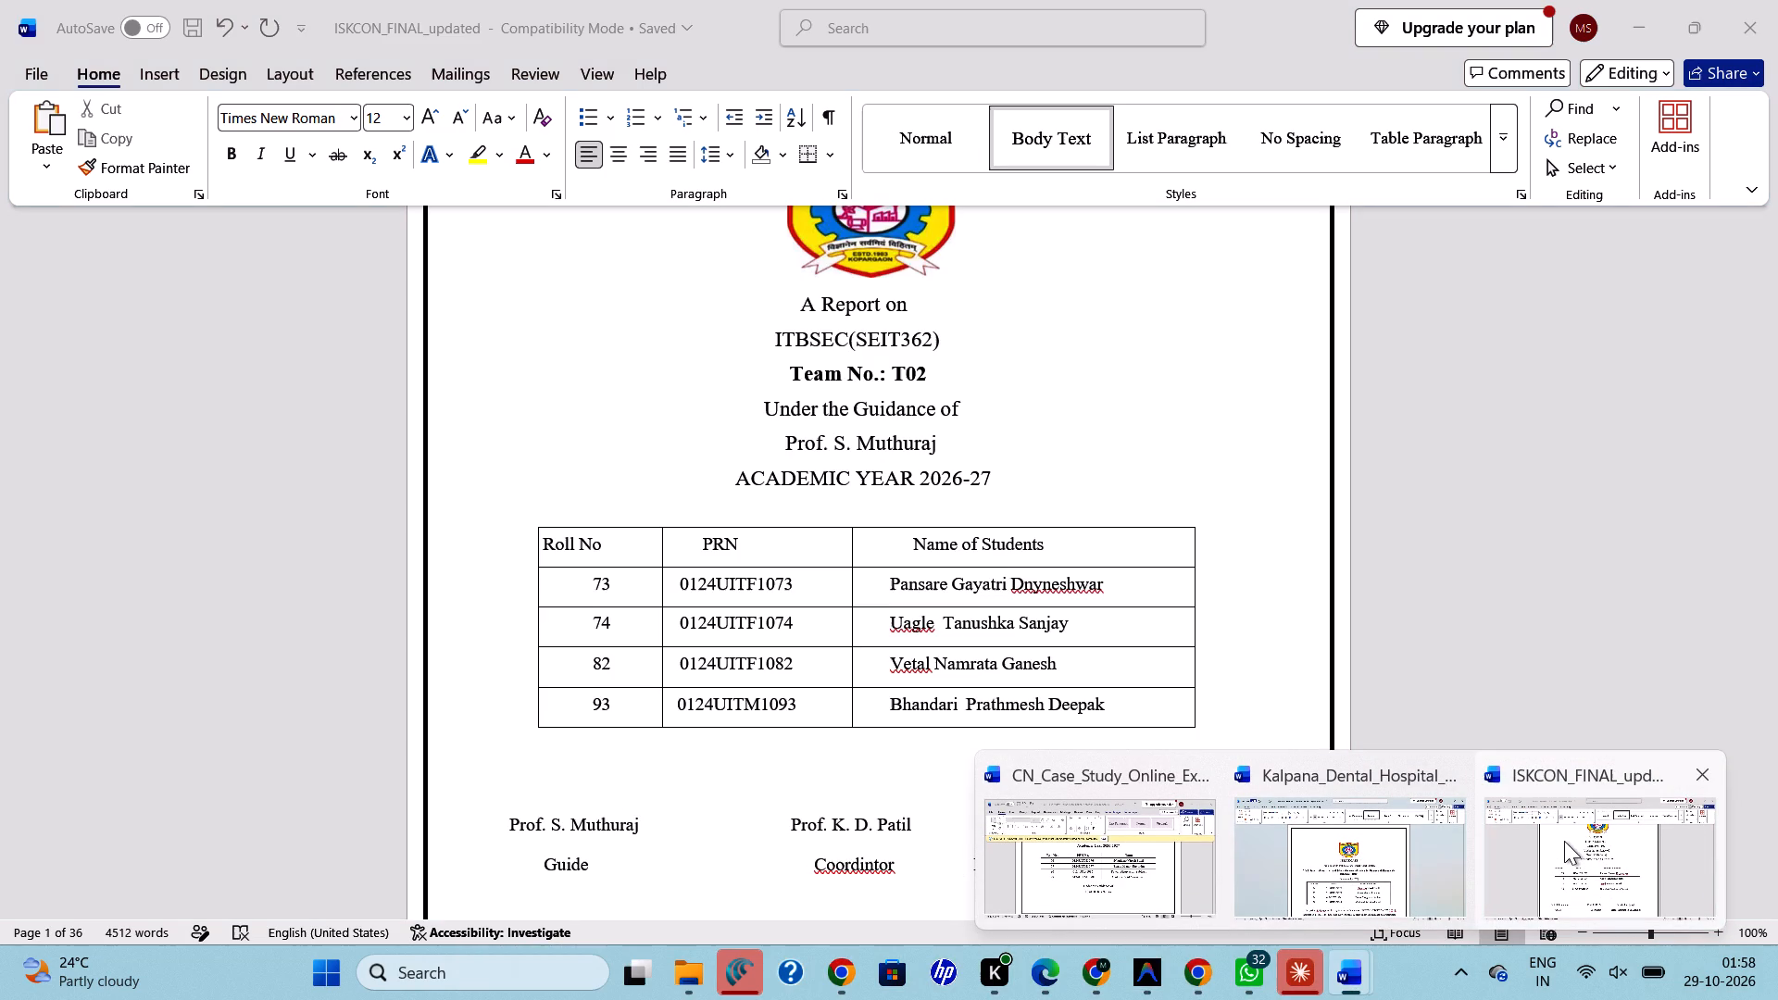
Consult the ISKCON_FINAL_updated certificate, and in the Kalpana report shorten the certificate's project title to "Website for Kalpana Multispeciality Dental Hospital".
{"action": "left_click", "coordinate": [1564, 841]}
{"action": "scroll", "coordinate": [1321, 703], "scroll_direction": "down", "scroll_amount": 1}
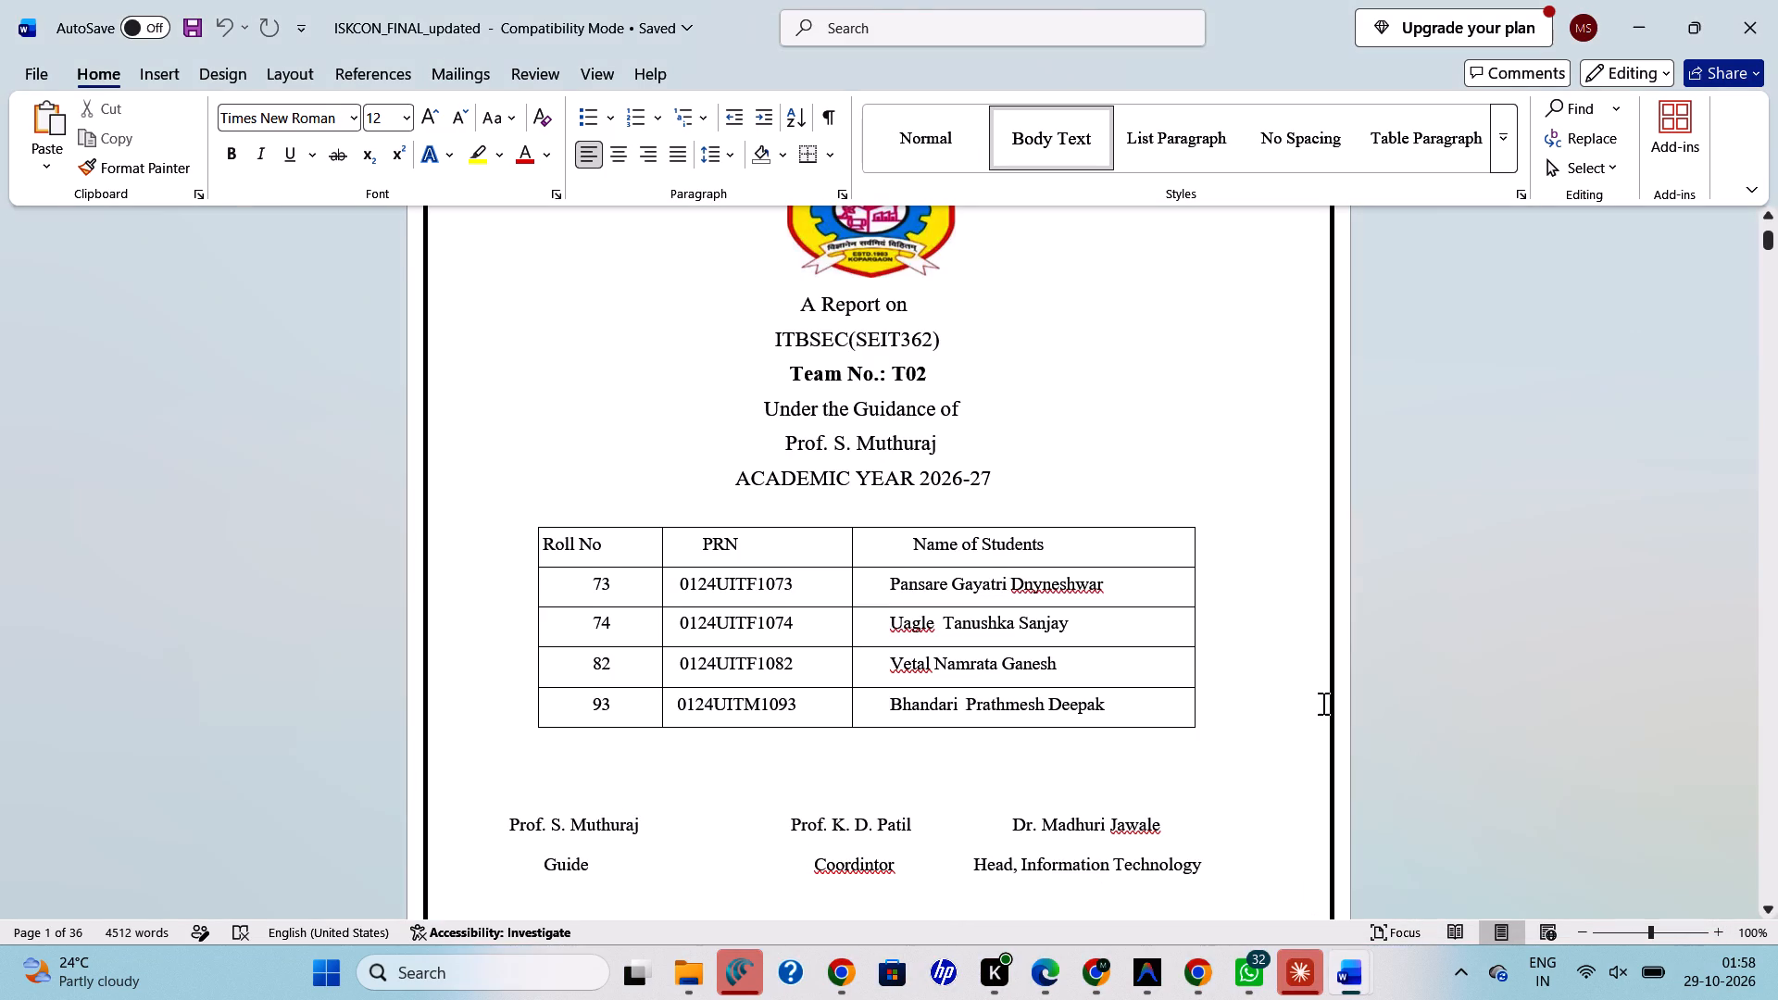
{"action": "scroll", "coordinate": [1321, 703], "scroll_direction": "down", "scroll_amount": 1}
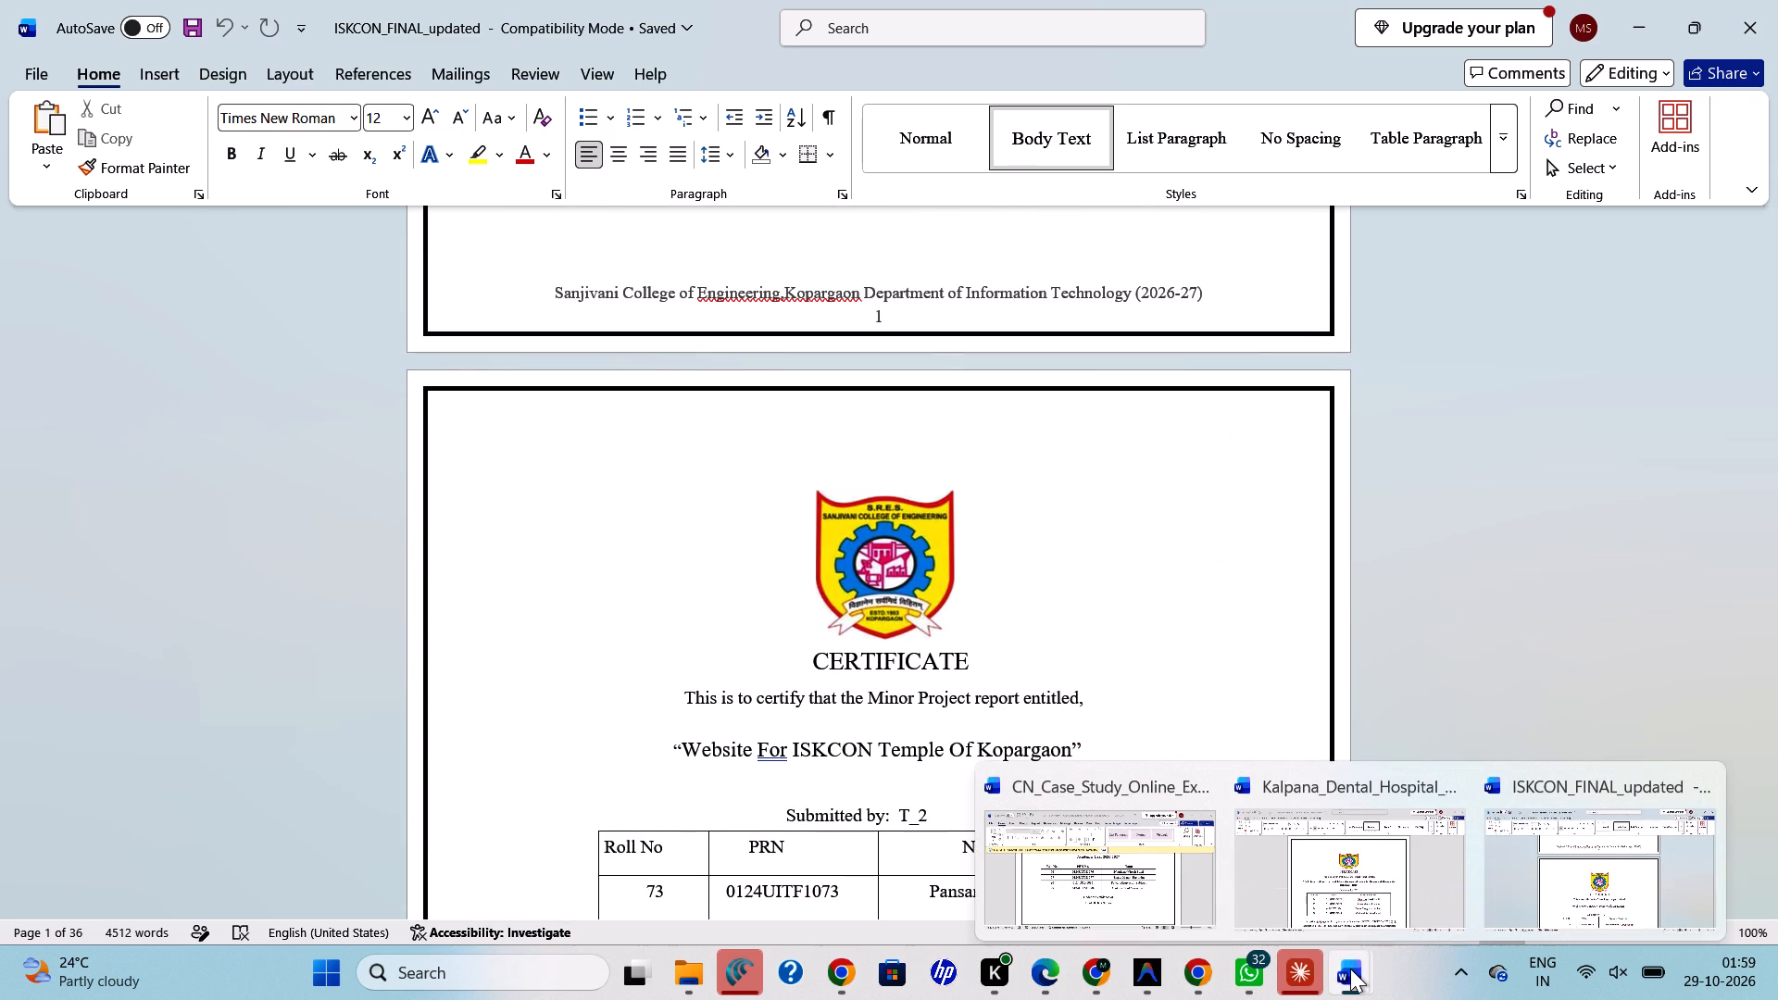
{"action": "left_click", "coordinate": [1355, 882]}
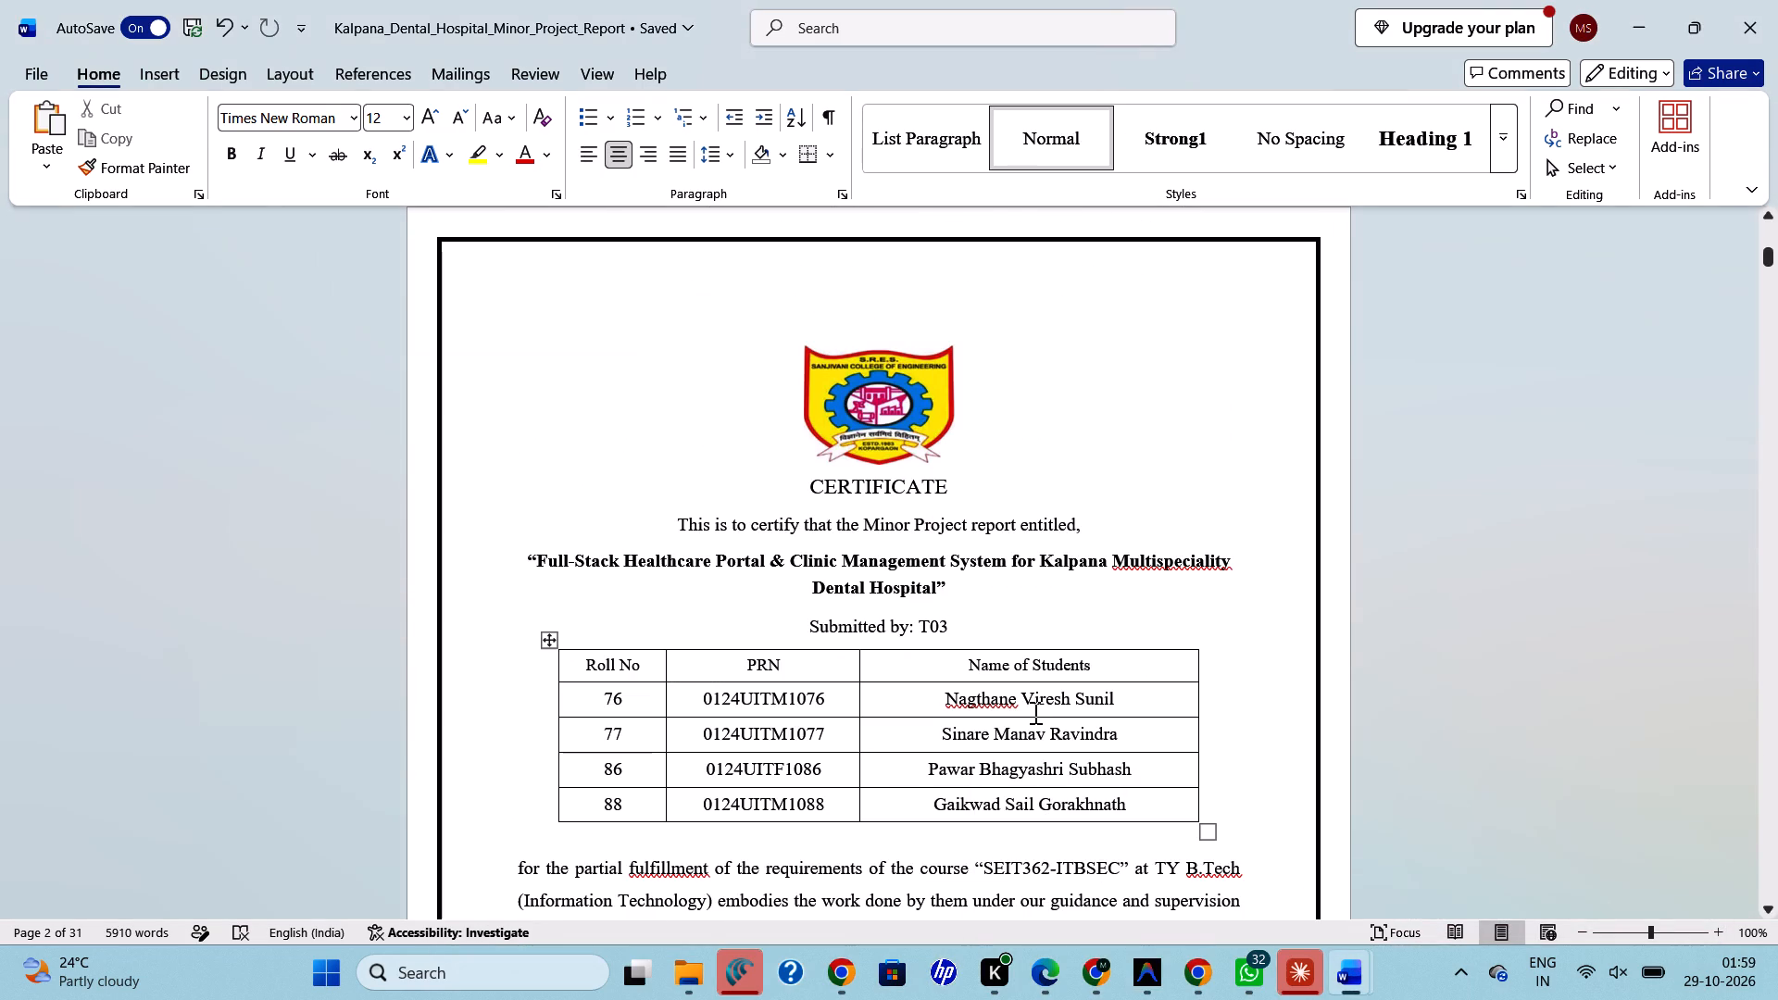
{"action": "triple_click", "coordinate": [937, 585]}
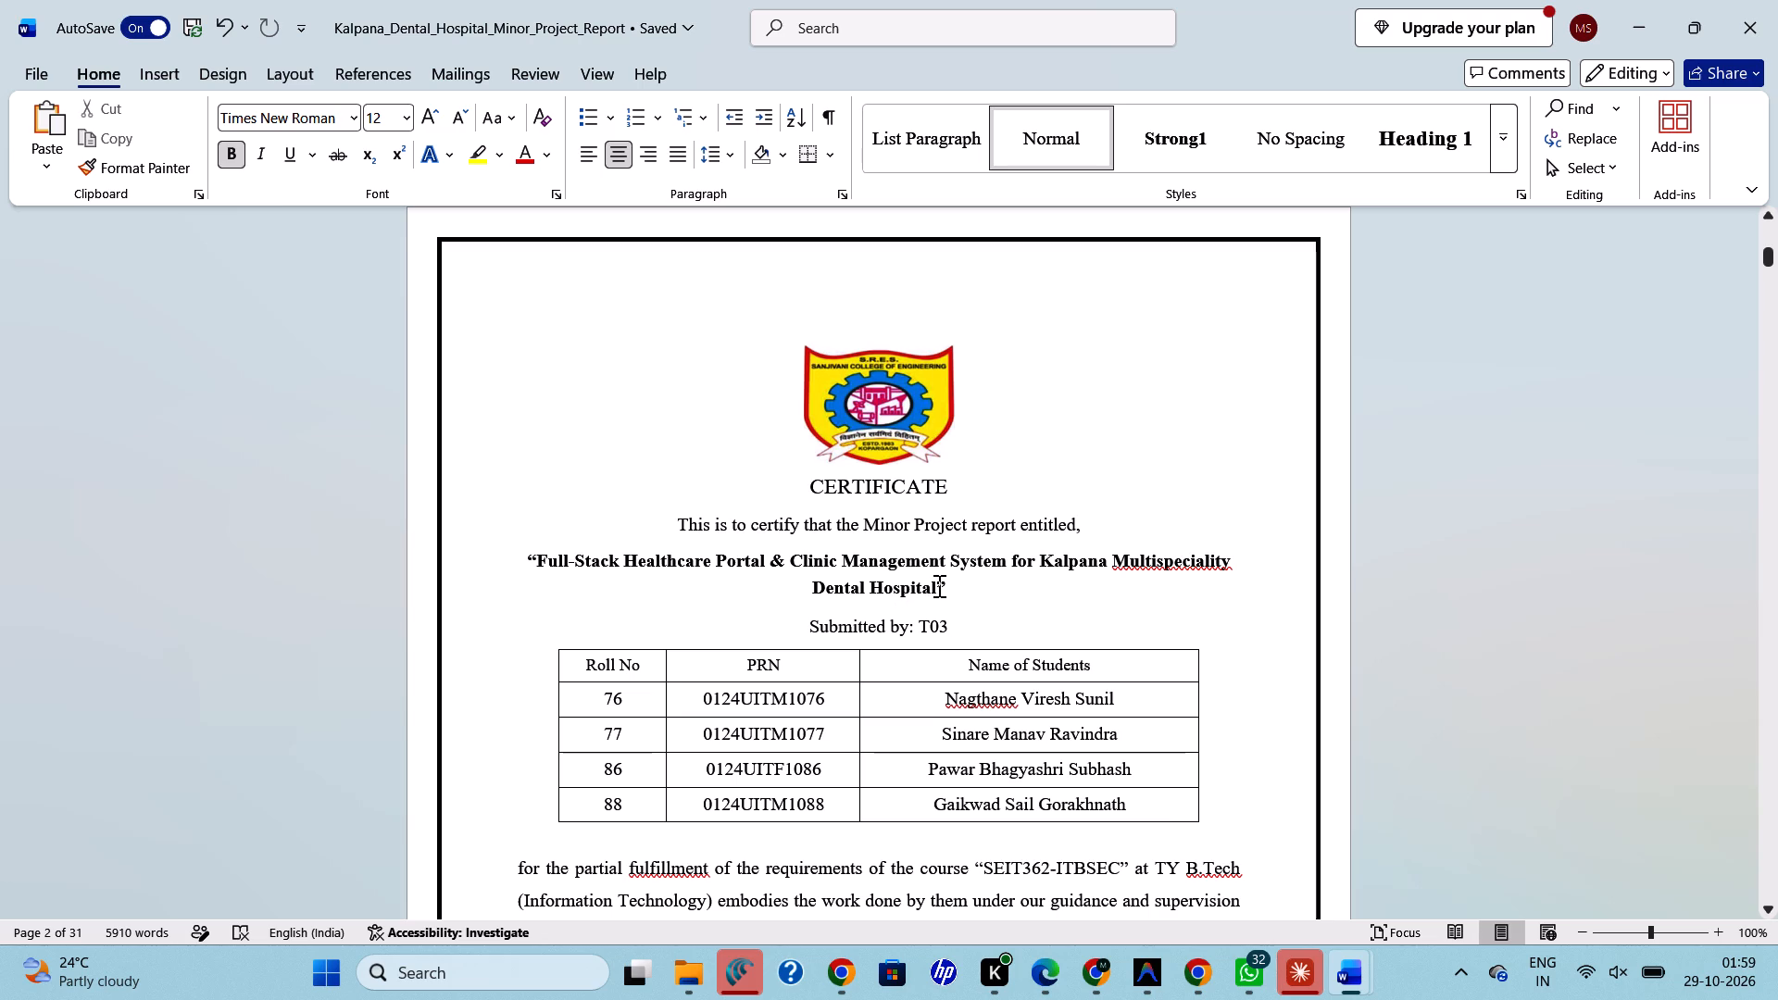
{"action": "triple_click", "coordinate": [1006, 559]}
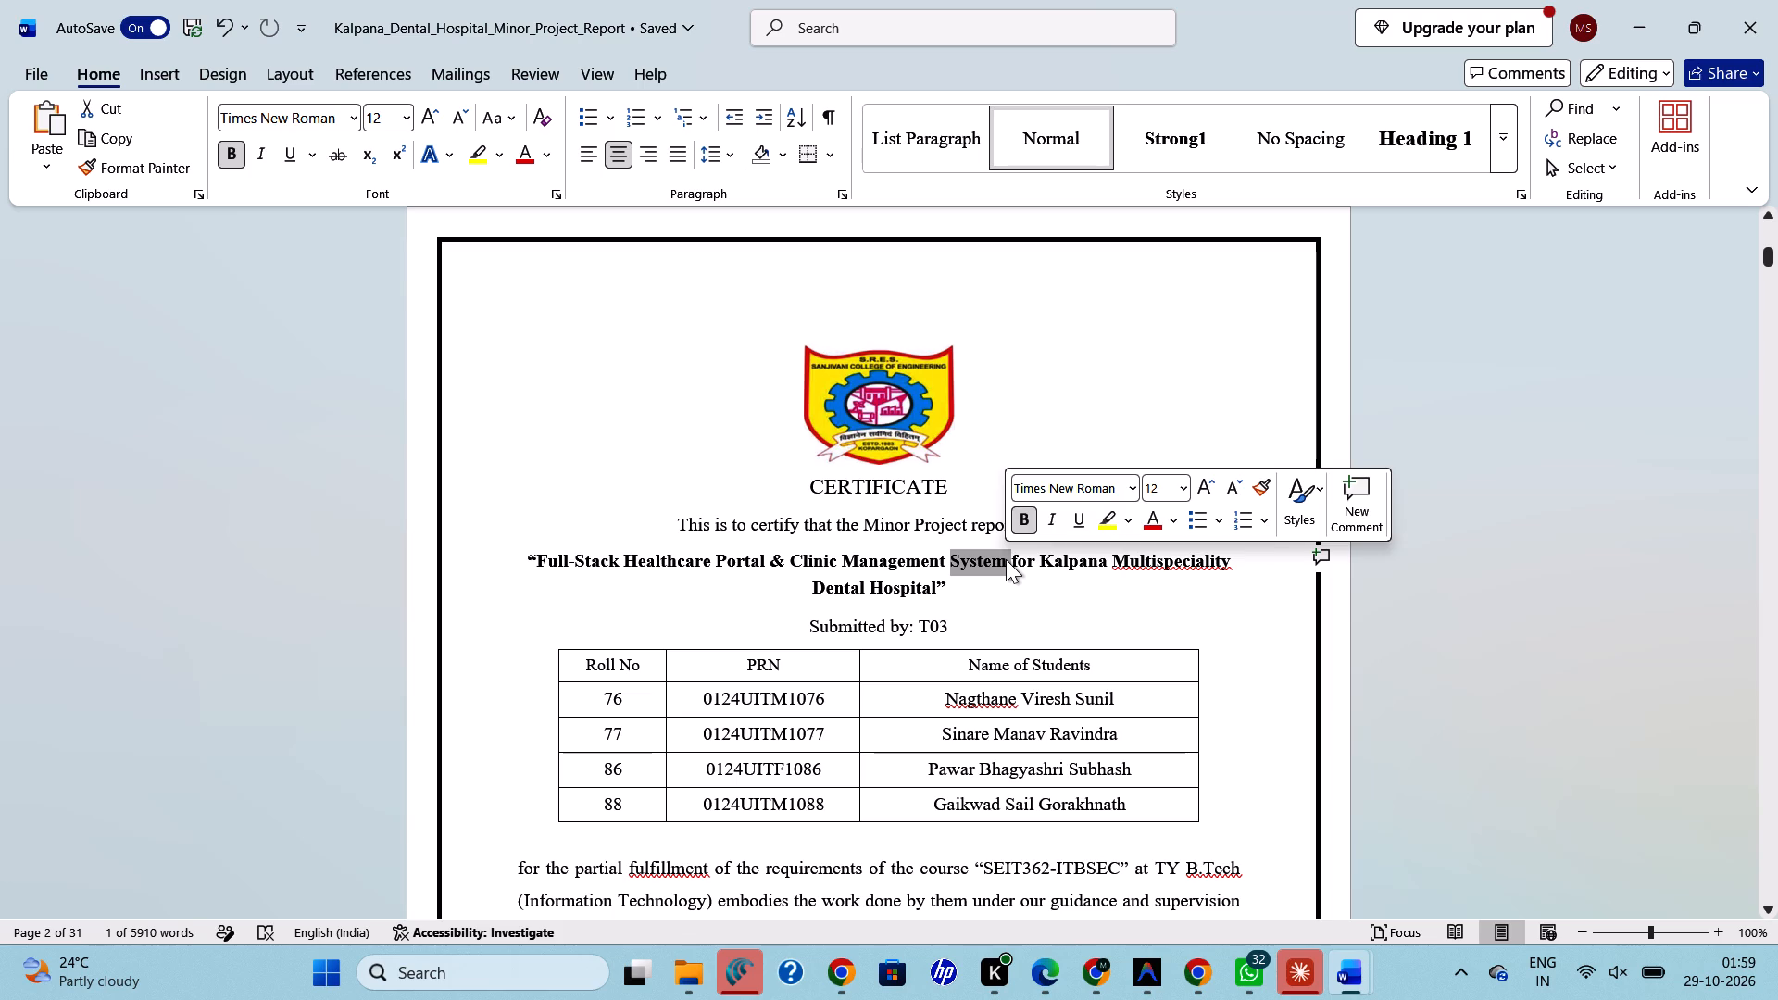
{"action": "left_click", "coordinate": [1006, 559]}
{"action": "left_click_drag", "start_coordinate": [1006, 559], "coordinate": [595, 555]}
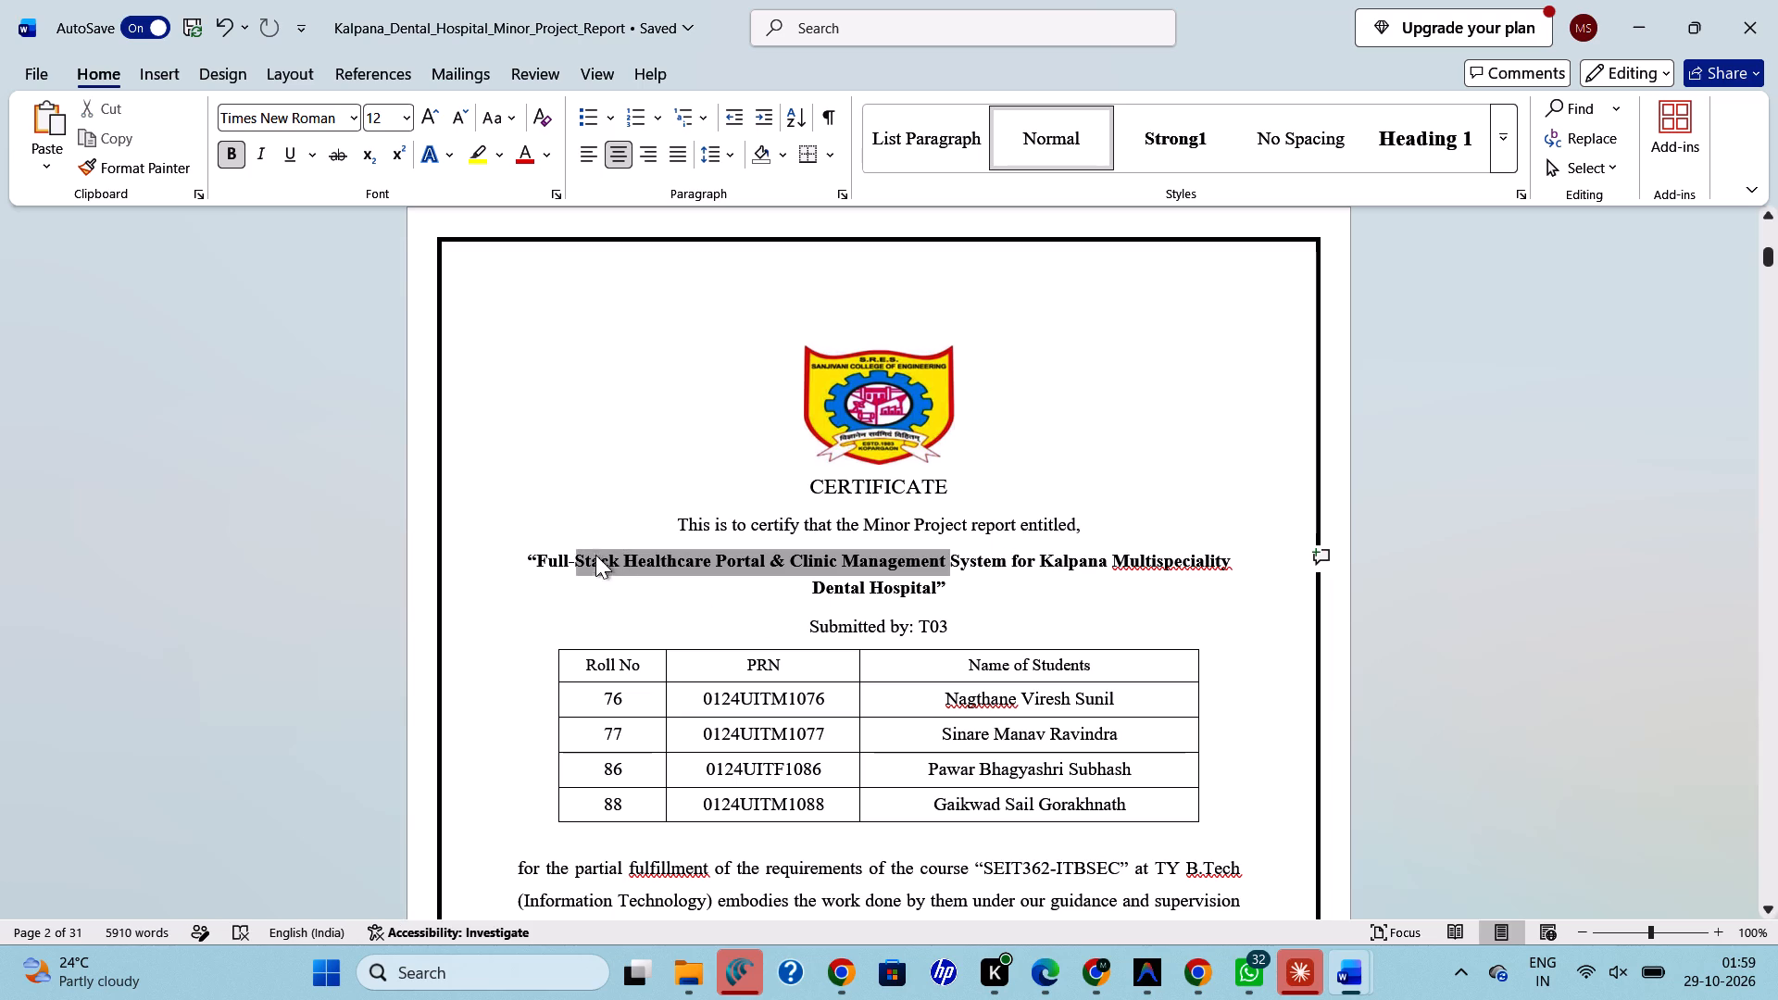
{"action": "left_click_drag", "start_coordinate": [595, 555], "coordinate": [537, 555]}
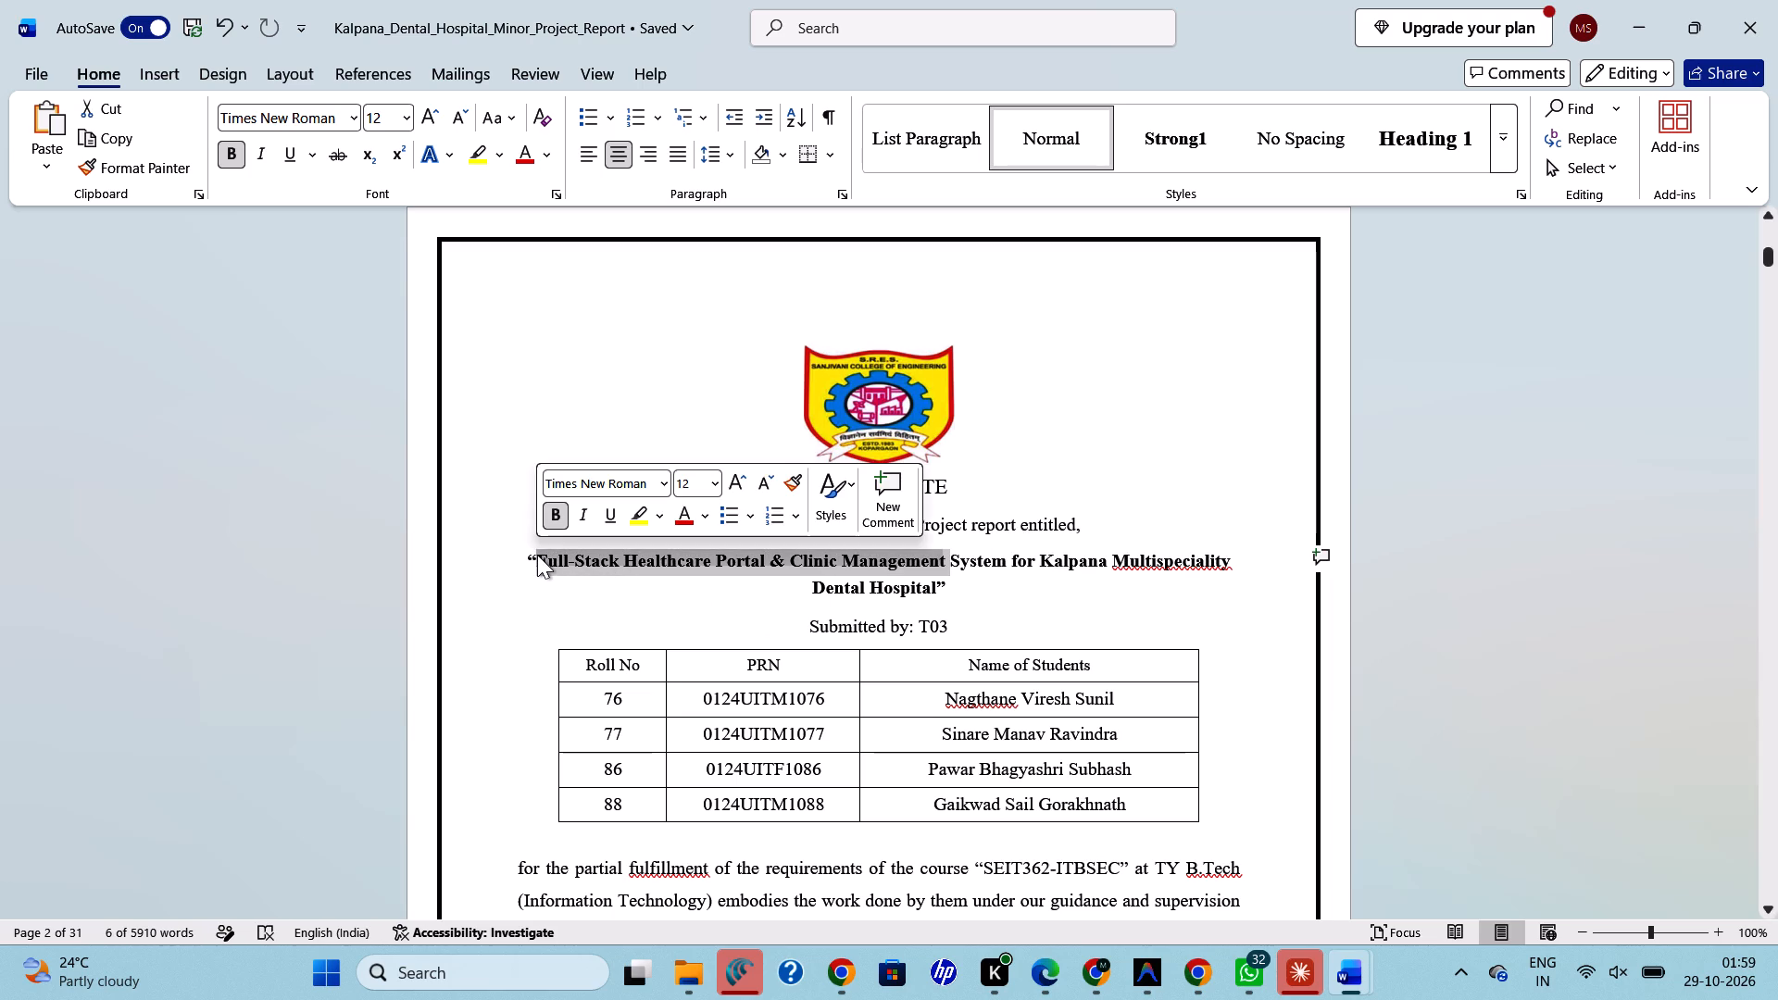
{"action": "key", "text": "BackSpace"}
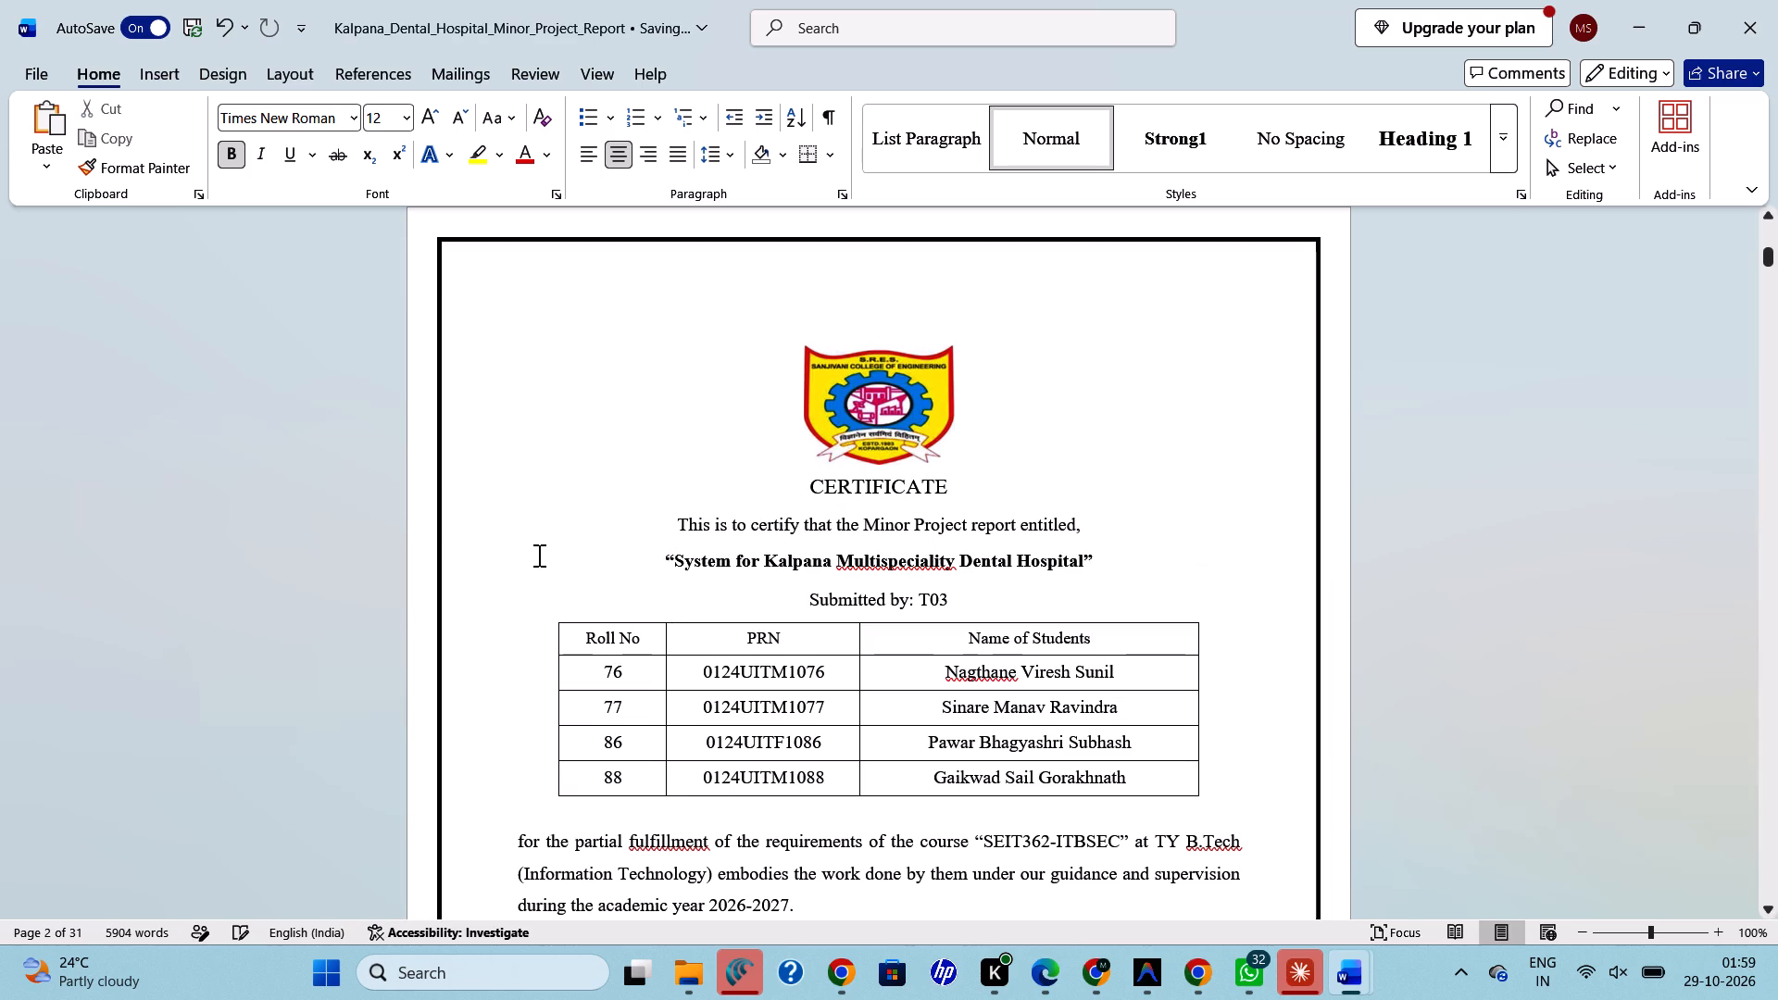
{"action": "type", "text": "We"}
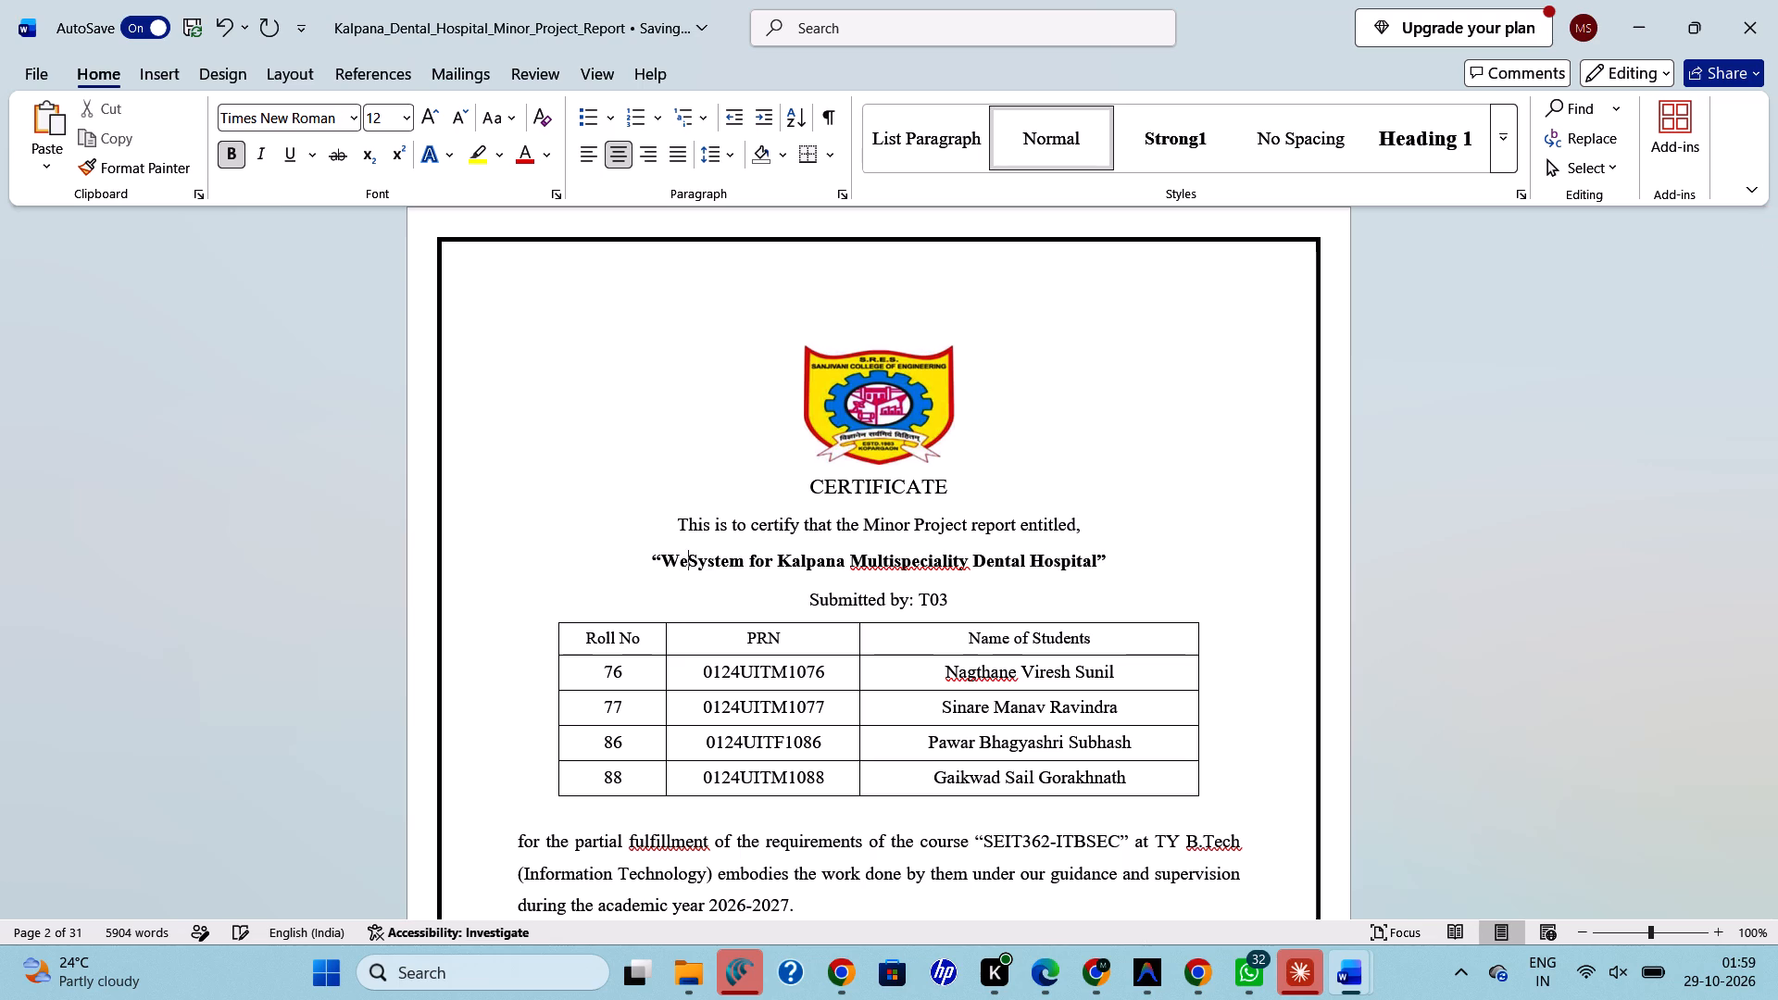
{"action": "type", "text": "bsite"}
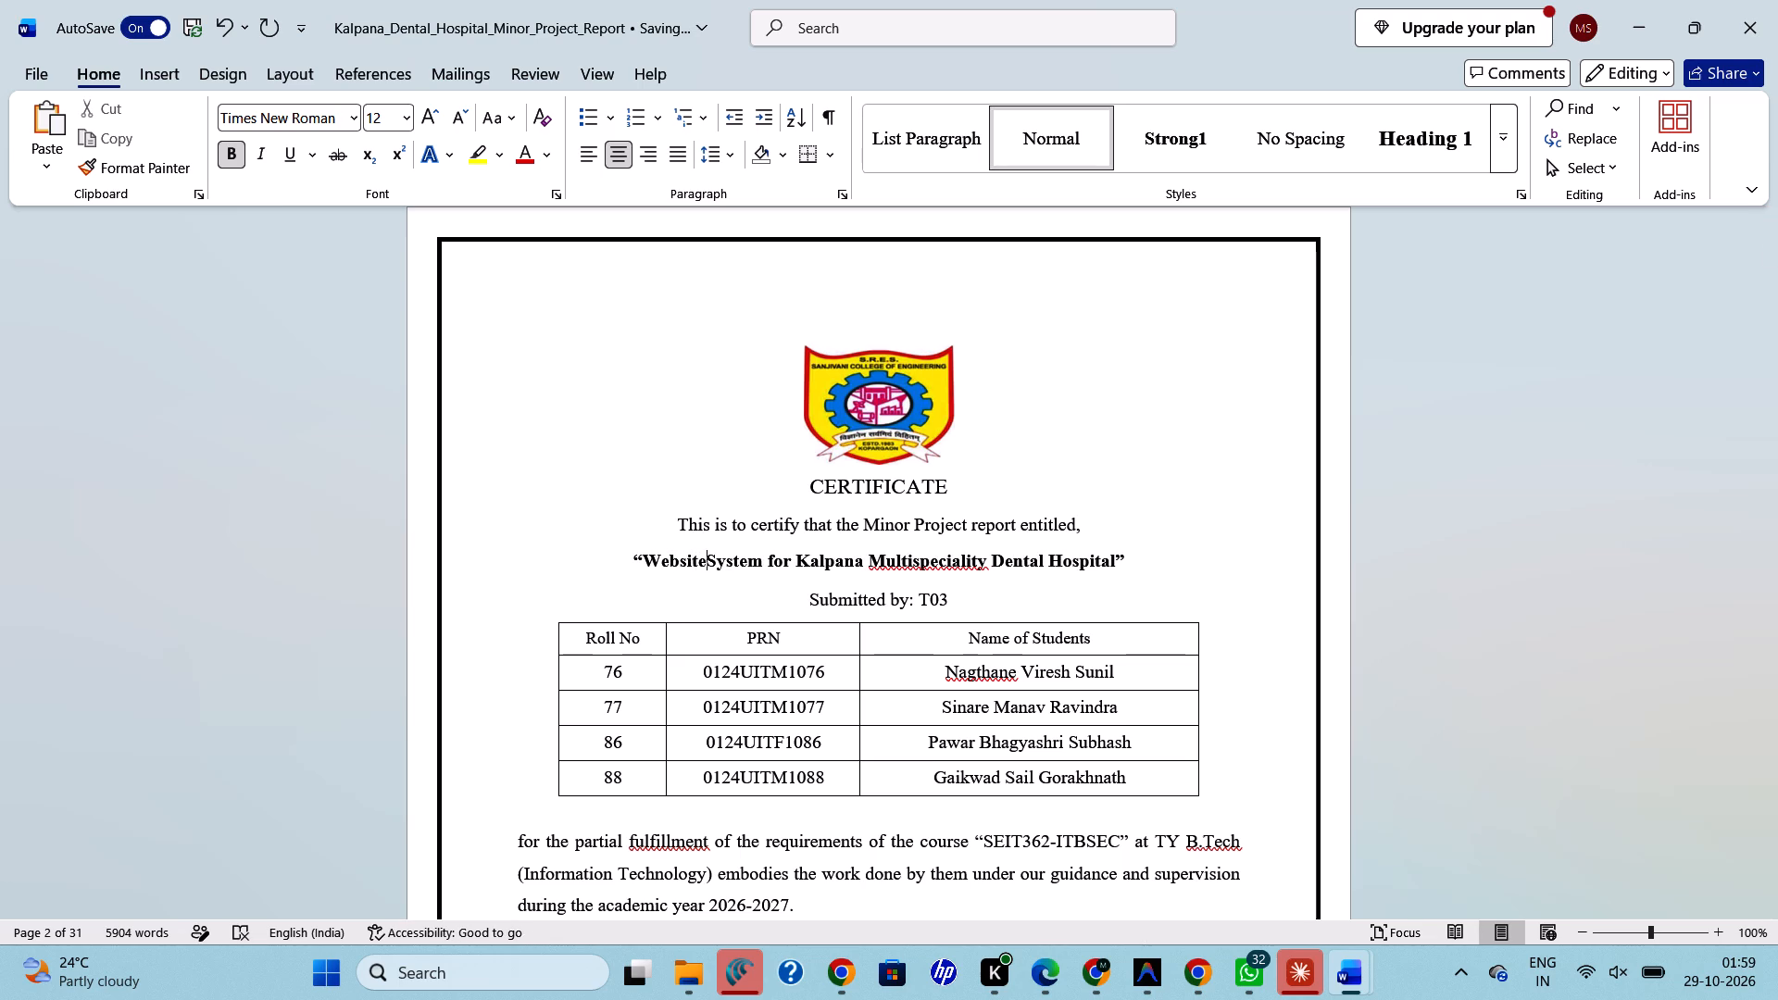
{"action": "key", "text": "Delete"}
{"action": "key", "text": "Delete"}
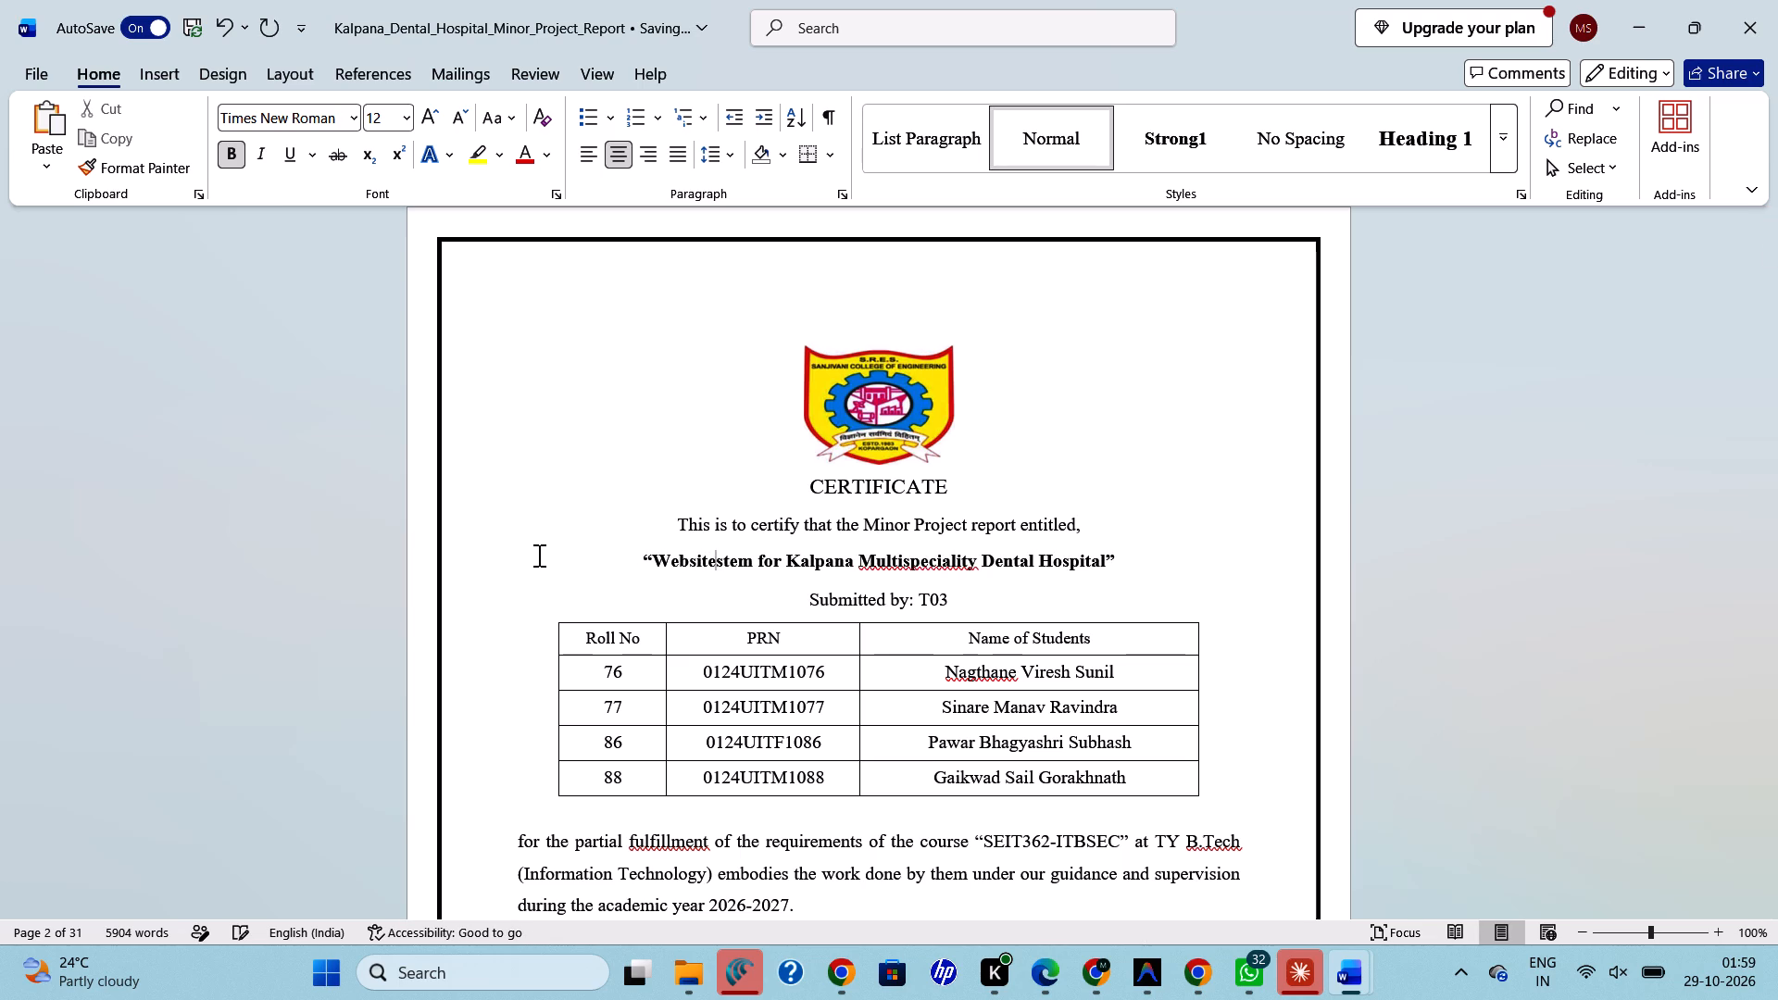
{"action": "key", "text": "Delete"}
{"action": "key", "text": "Delete"}
{"action": "key", "text": "Delete"}
{"action": "key", "text": "Delete"}
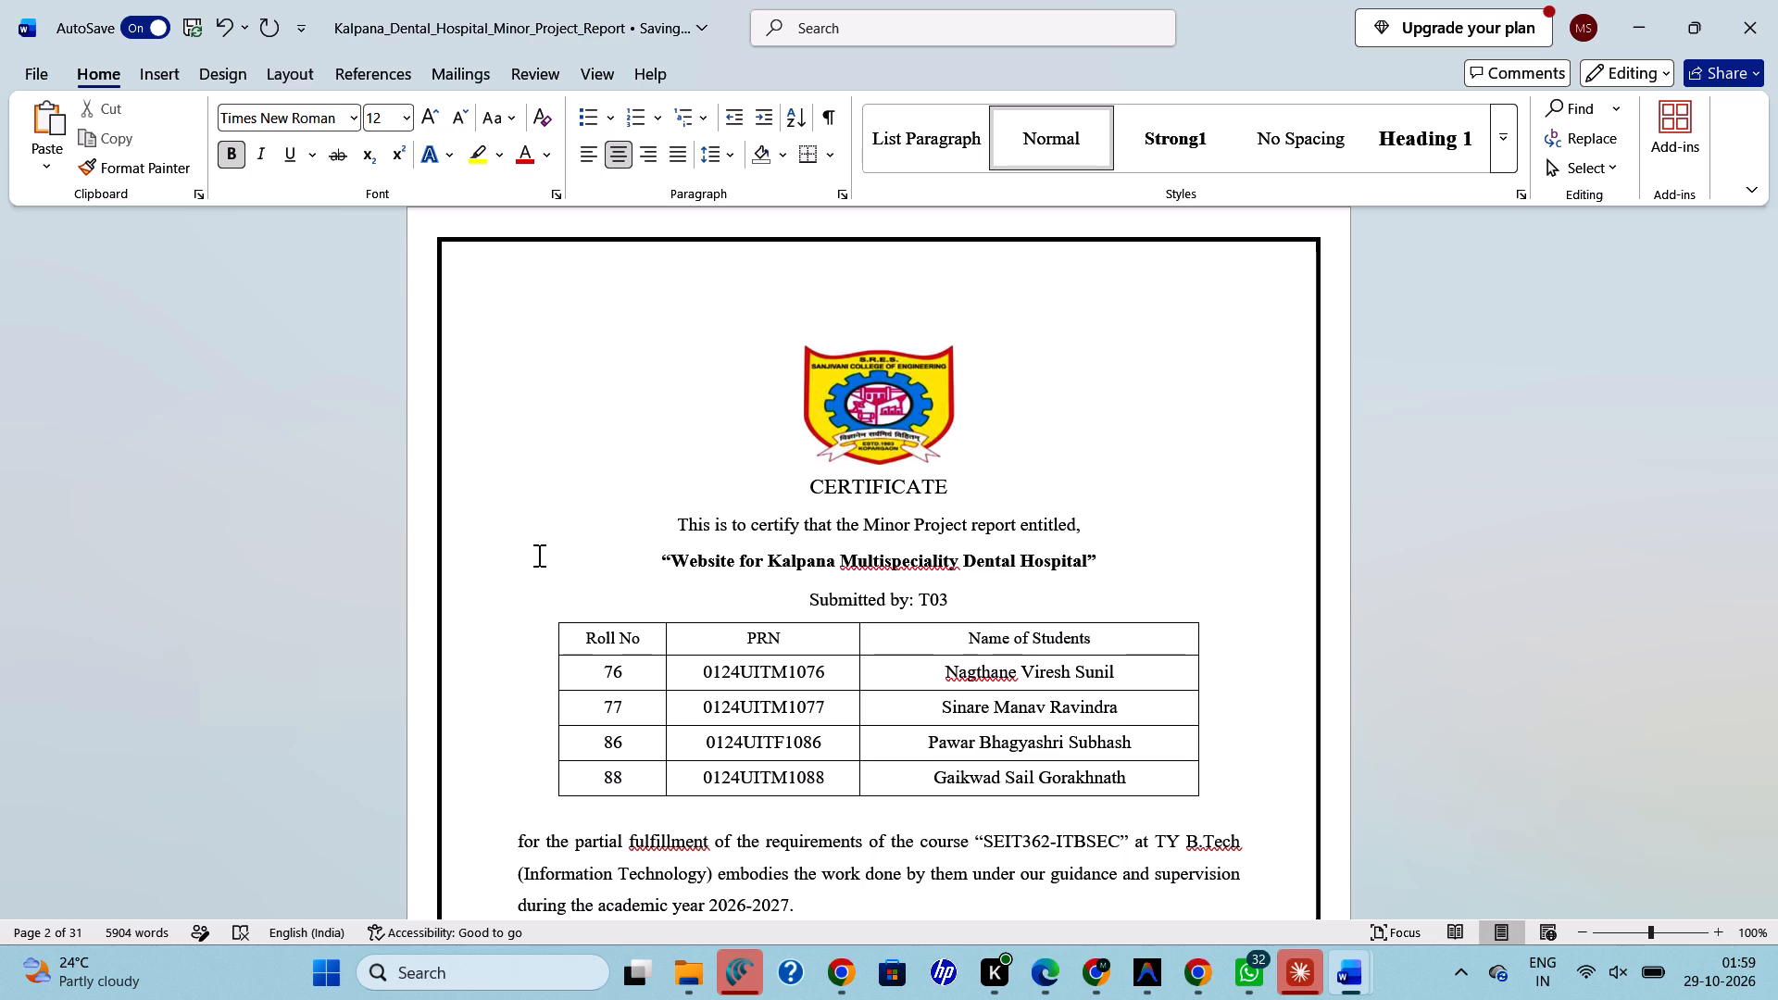
{"action": "left_click", "coordinate": [537, 555]}
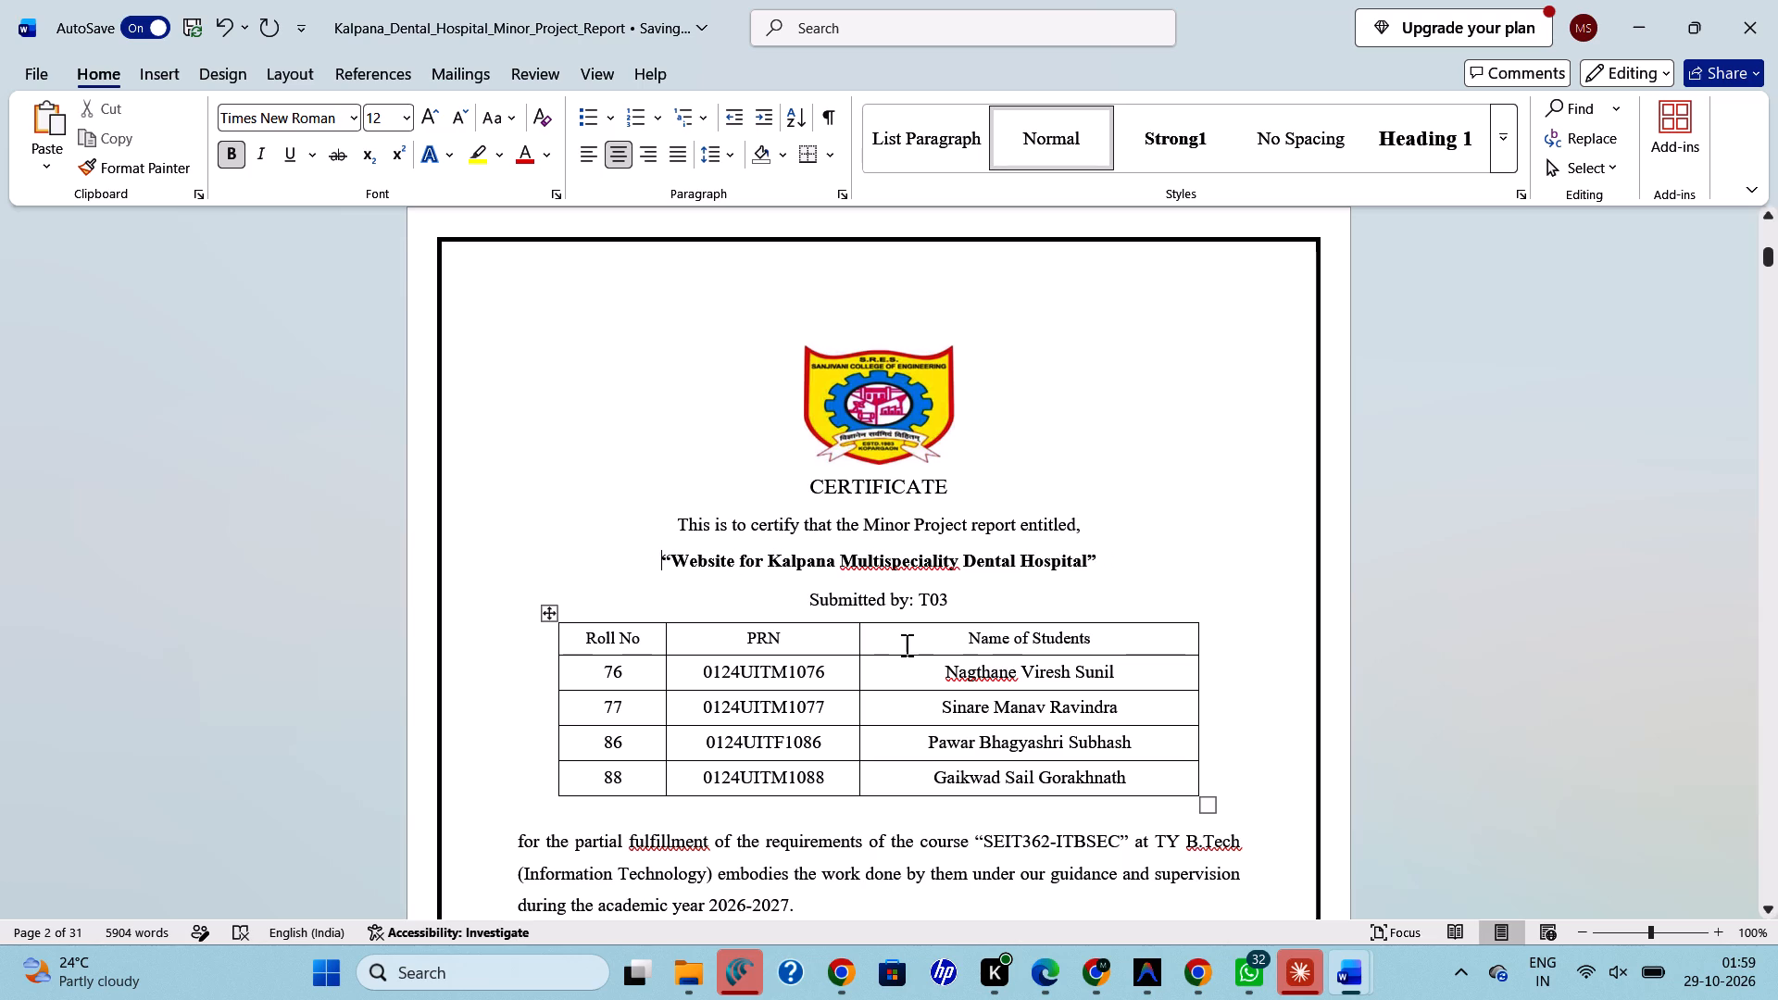
Check the font formatting of the Kalpana certificate's heading, introductory line, project title and "Submitted by" line.
{"action": "scroll", "coordinate": [905, 644], "scroll_direction": "down", "scroll_amount": 1}
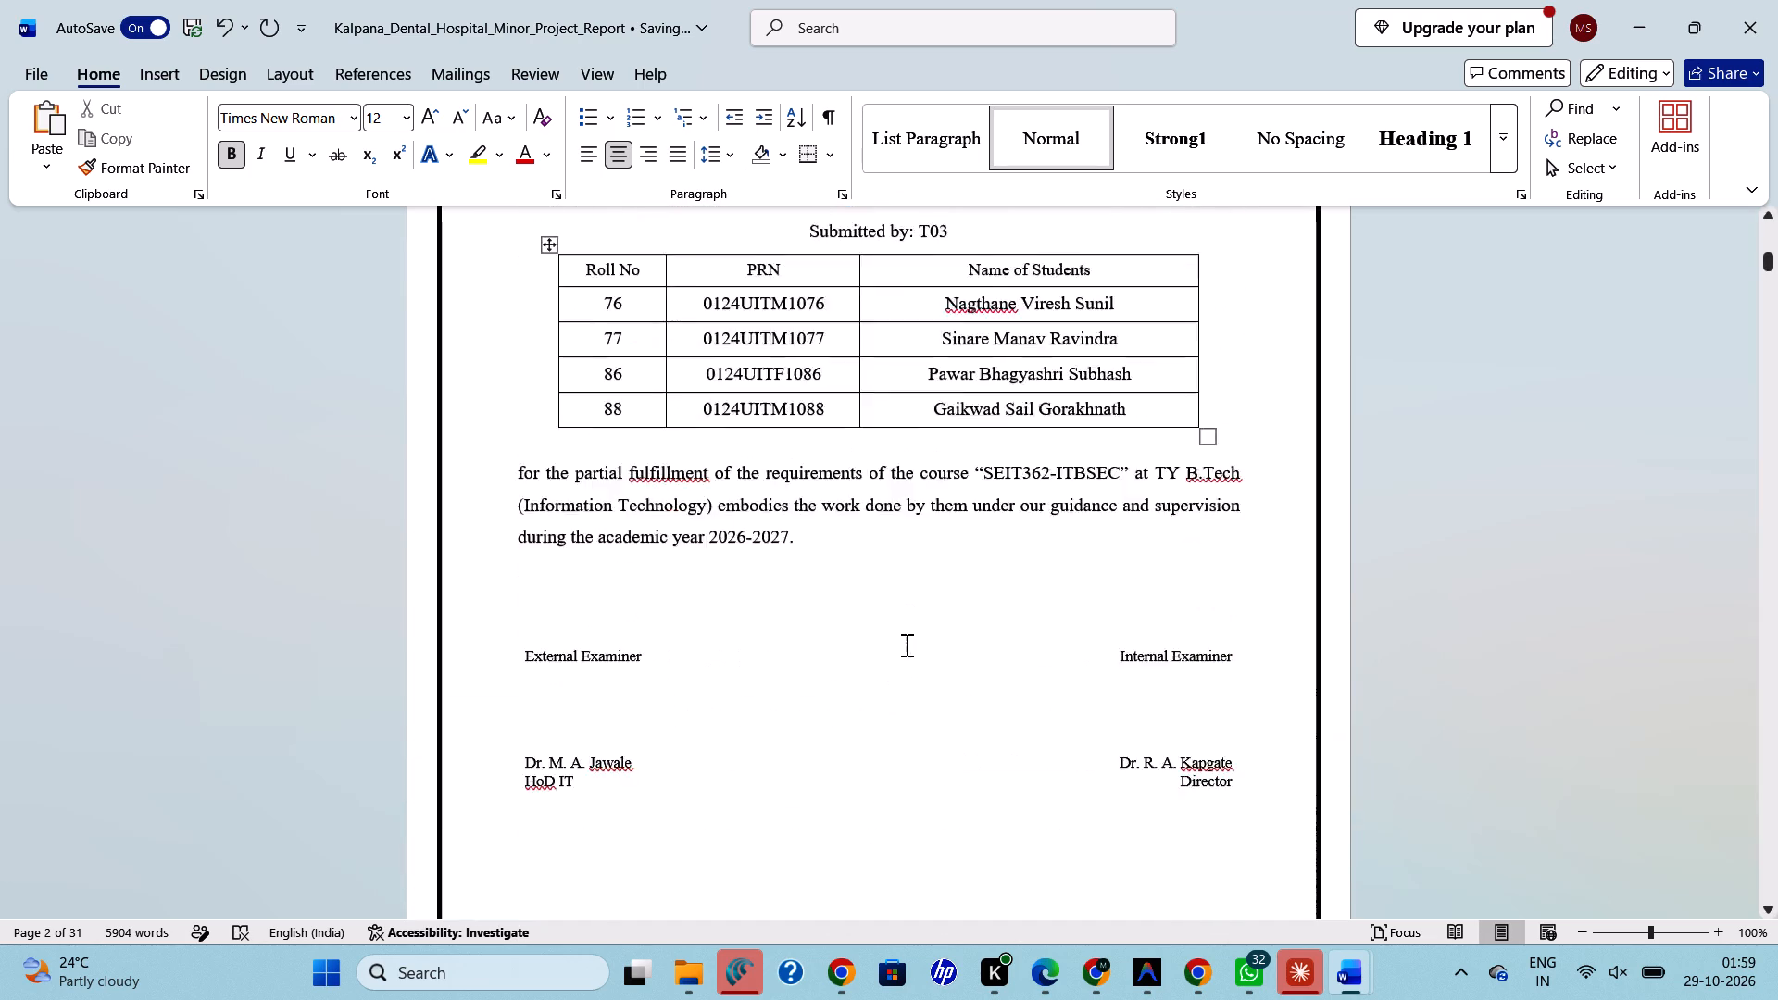
{"action": "left_click", "coordinate": [988, 648]}
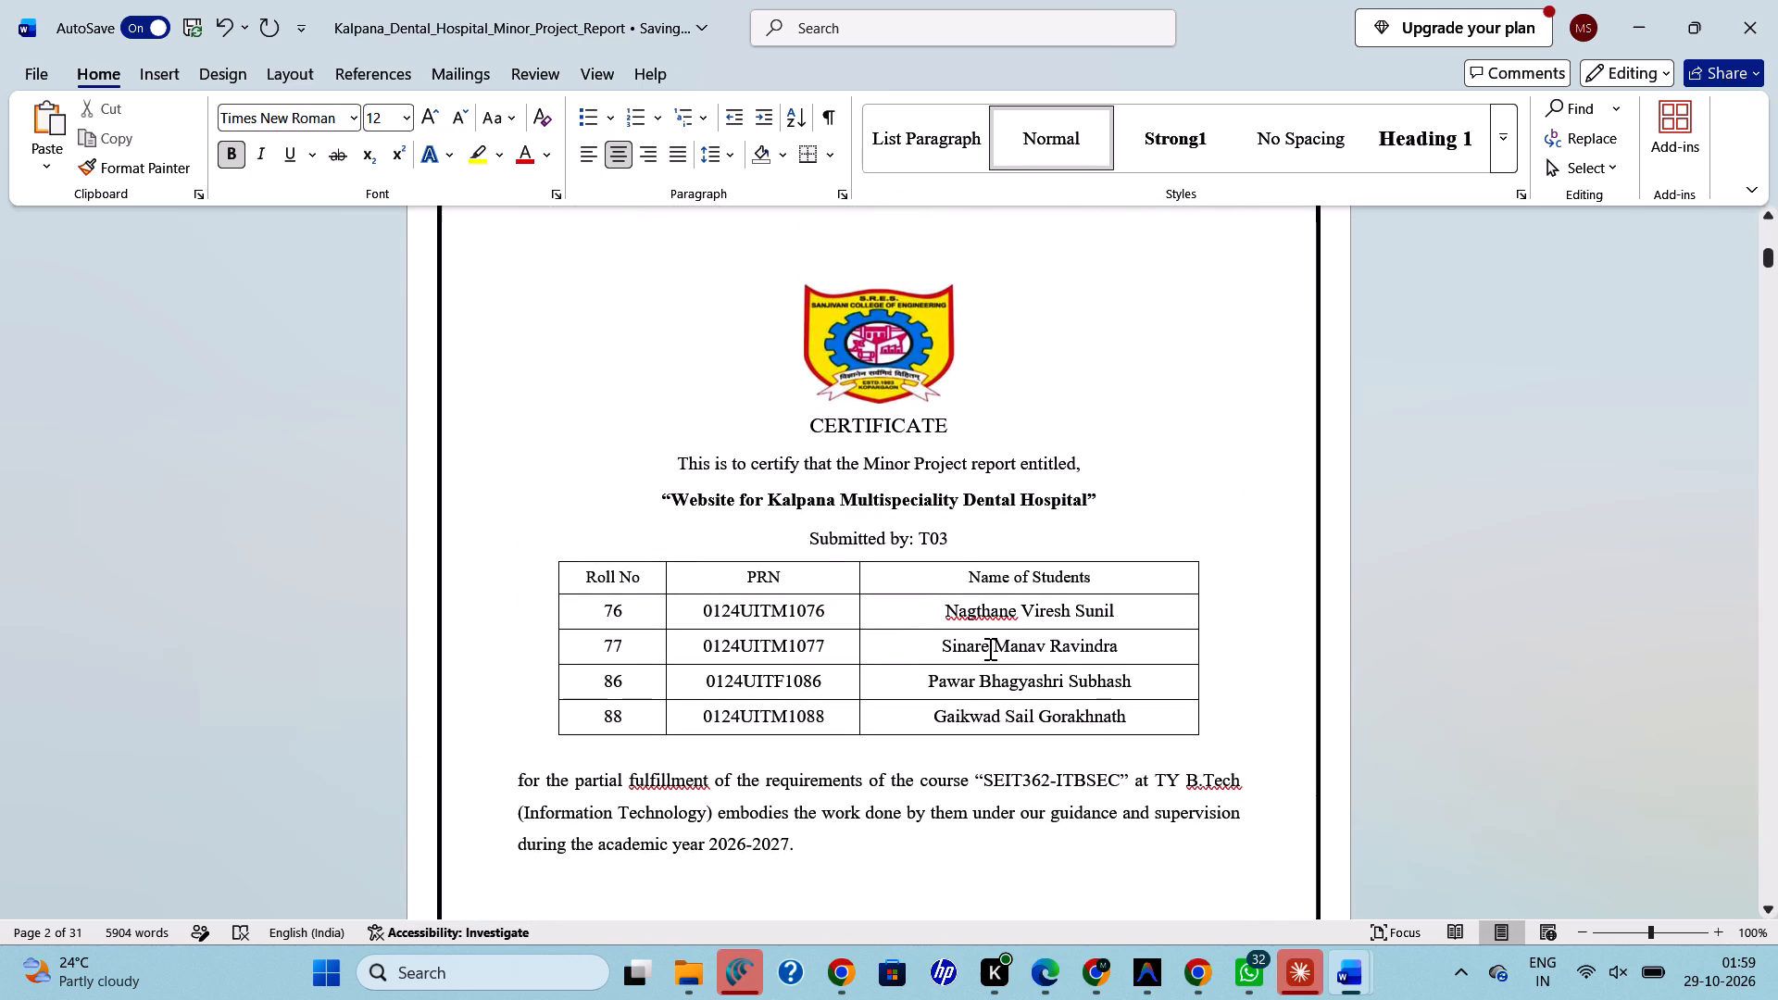
{"action": "left_click", "coordinate": [941, 537]}
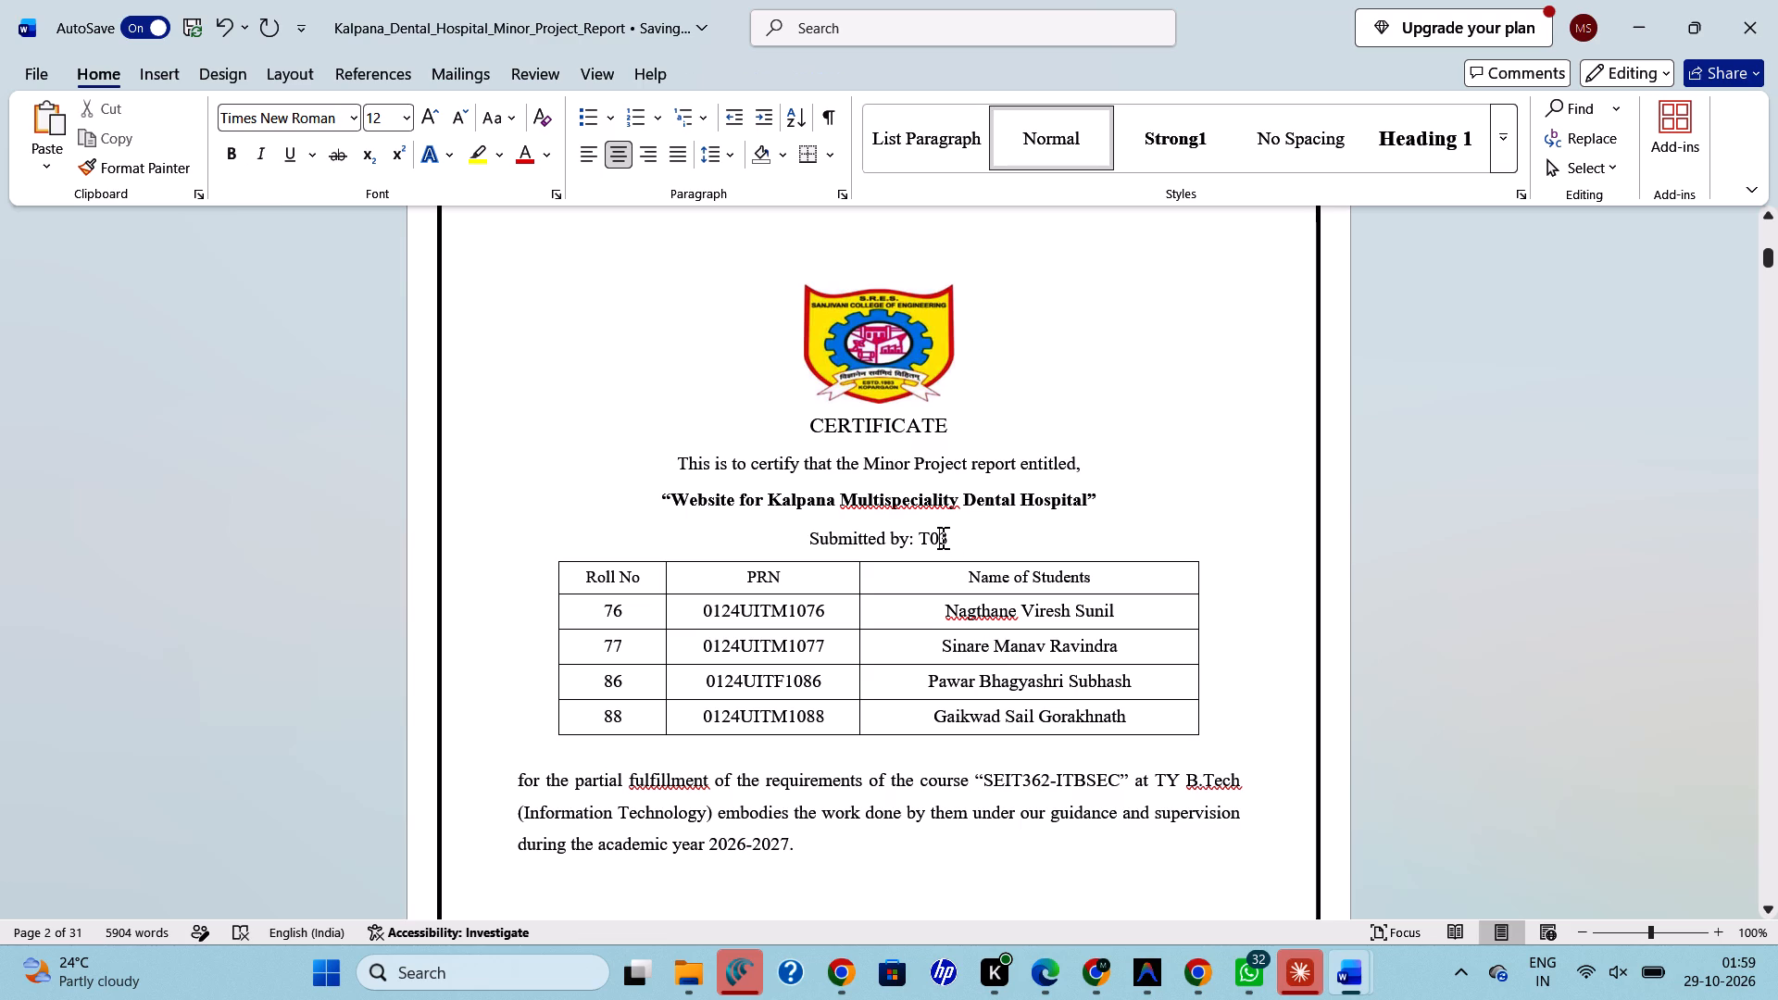
{"action": "left_click", "coordinate": [949, 502]}
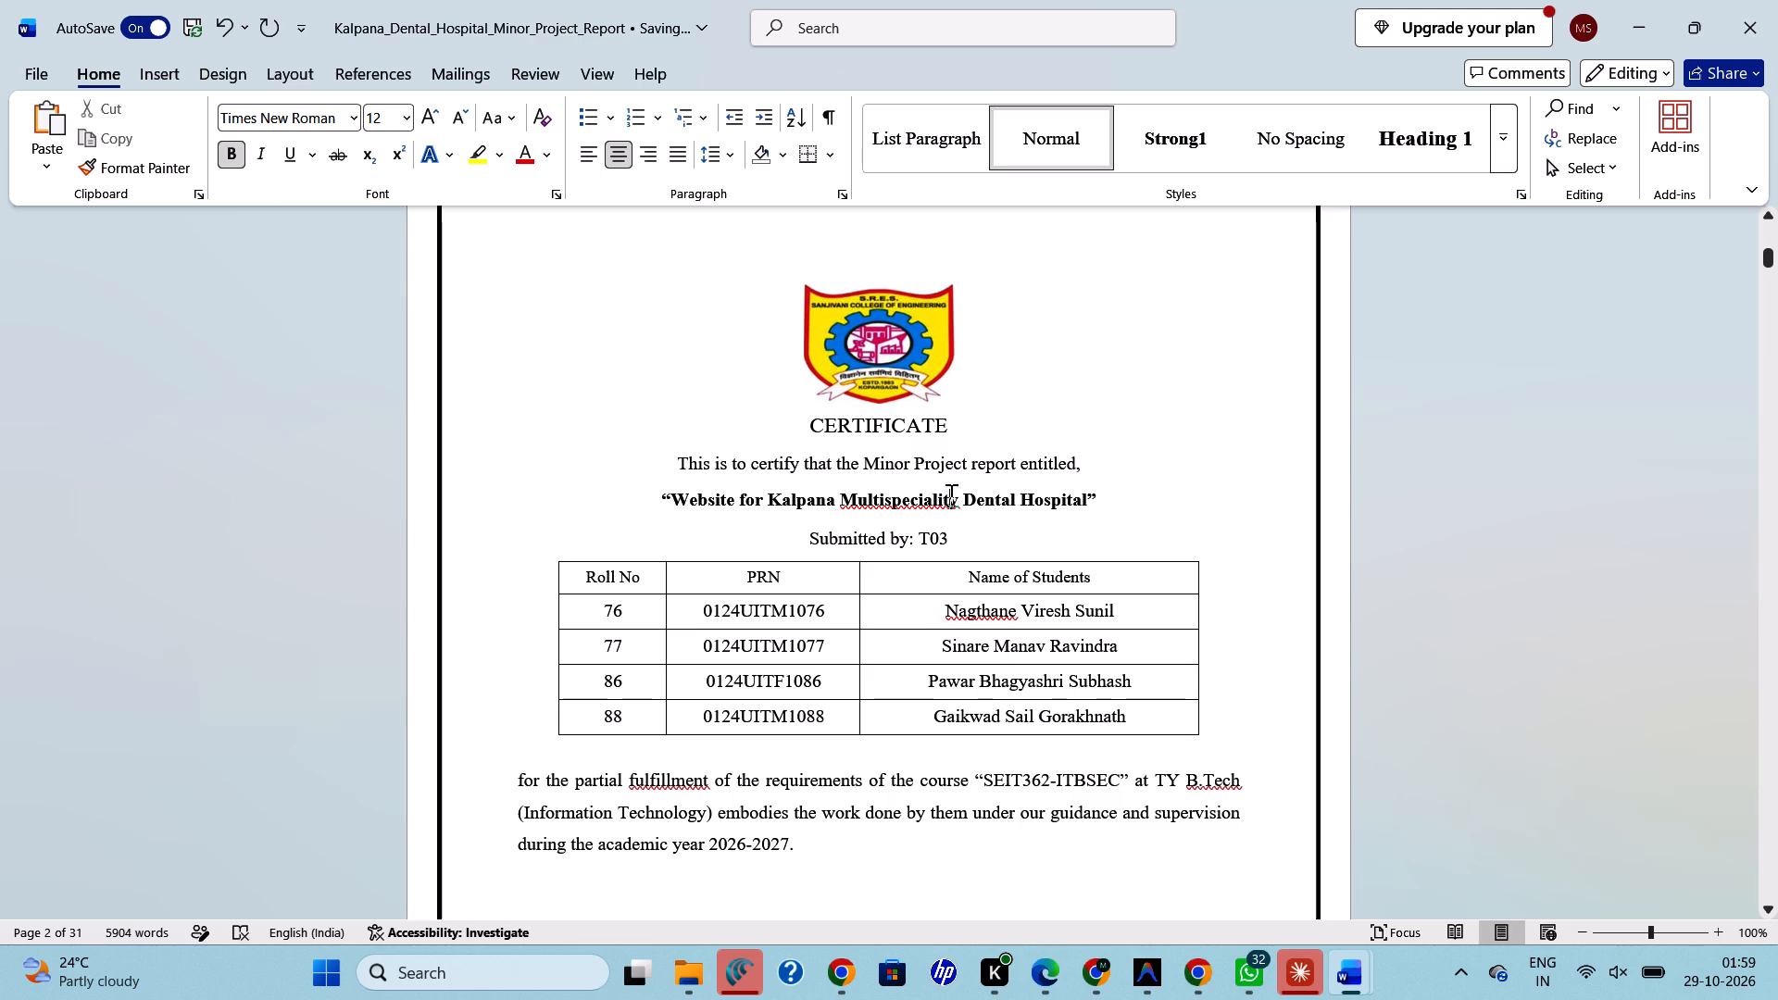
{"action": "left_click", "coordinate": [945, 460]}
{"action": "left_click", "coordinate": [901, 417]}
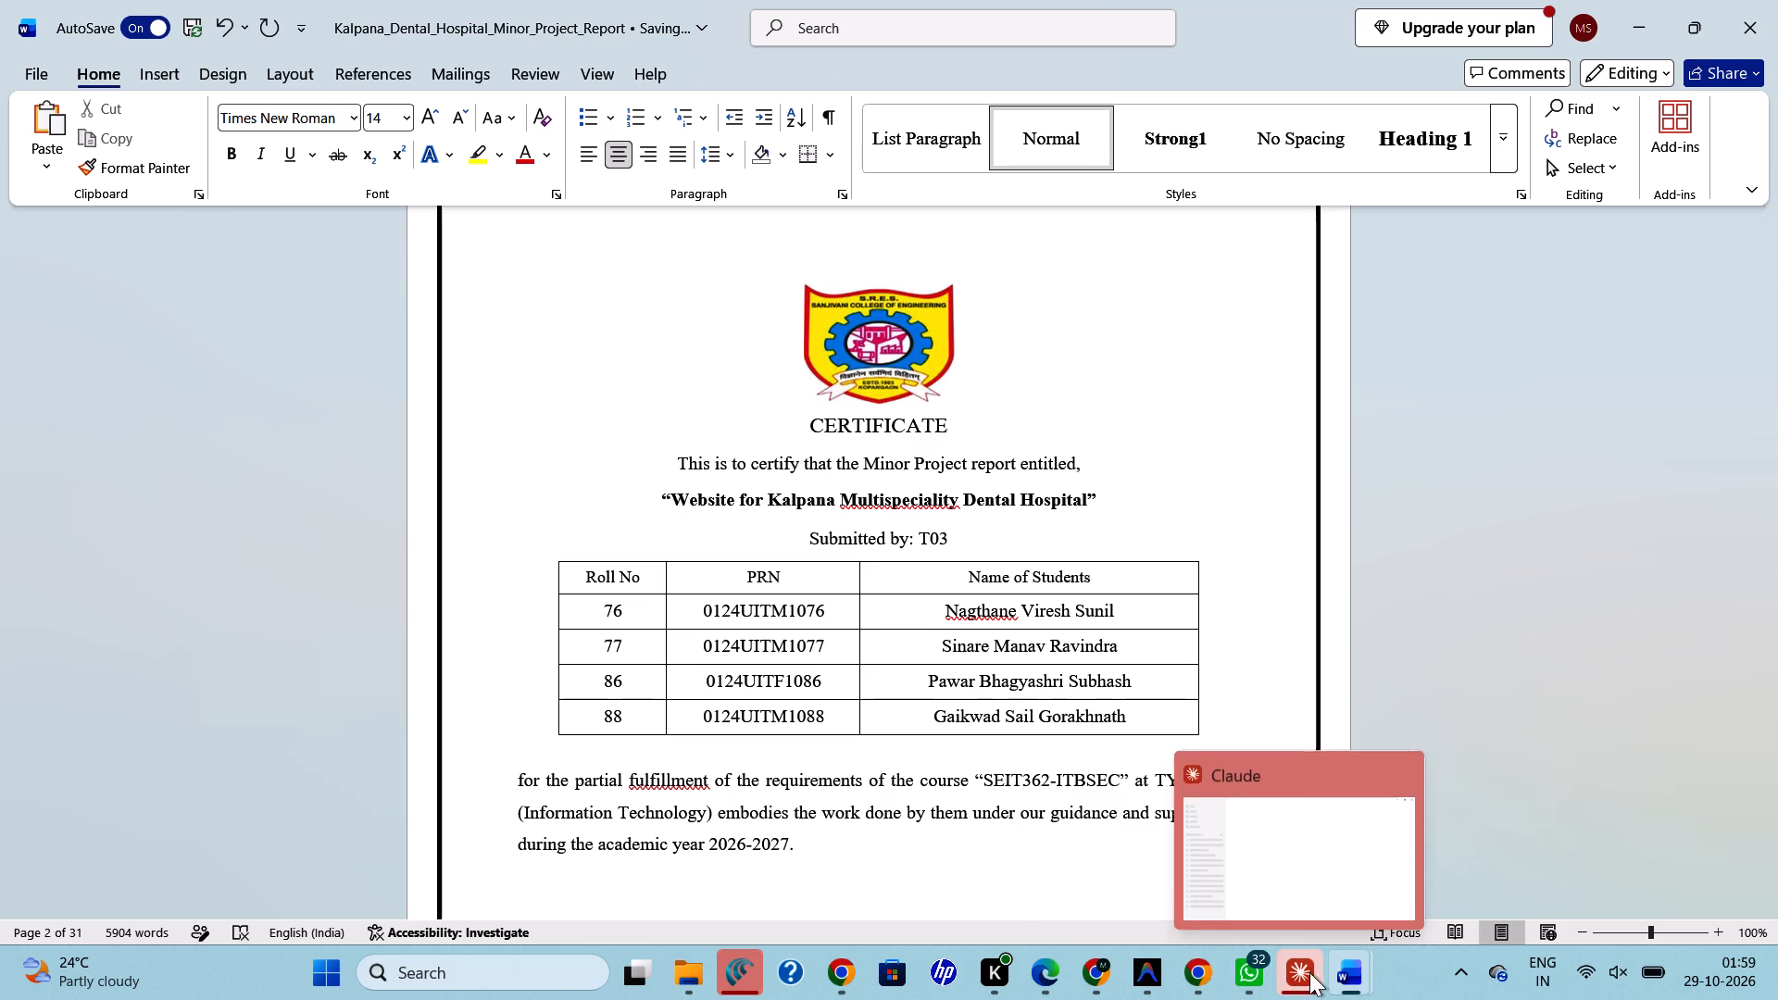
Examine the formatting of the examiner and signatory lines in the ISKCON_FINAL_updated certificate.
{"action": "left_click", "coordinate": [1522, 830]}
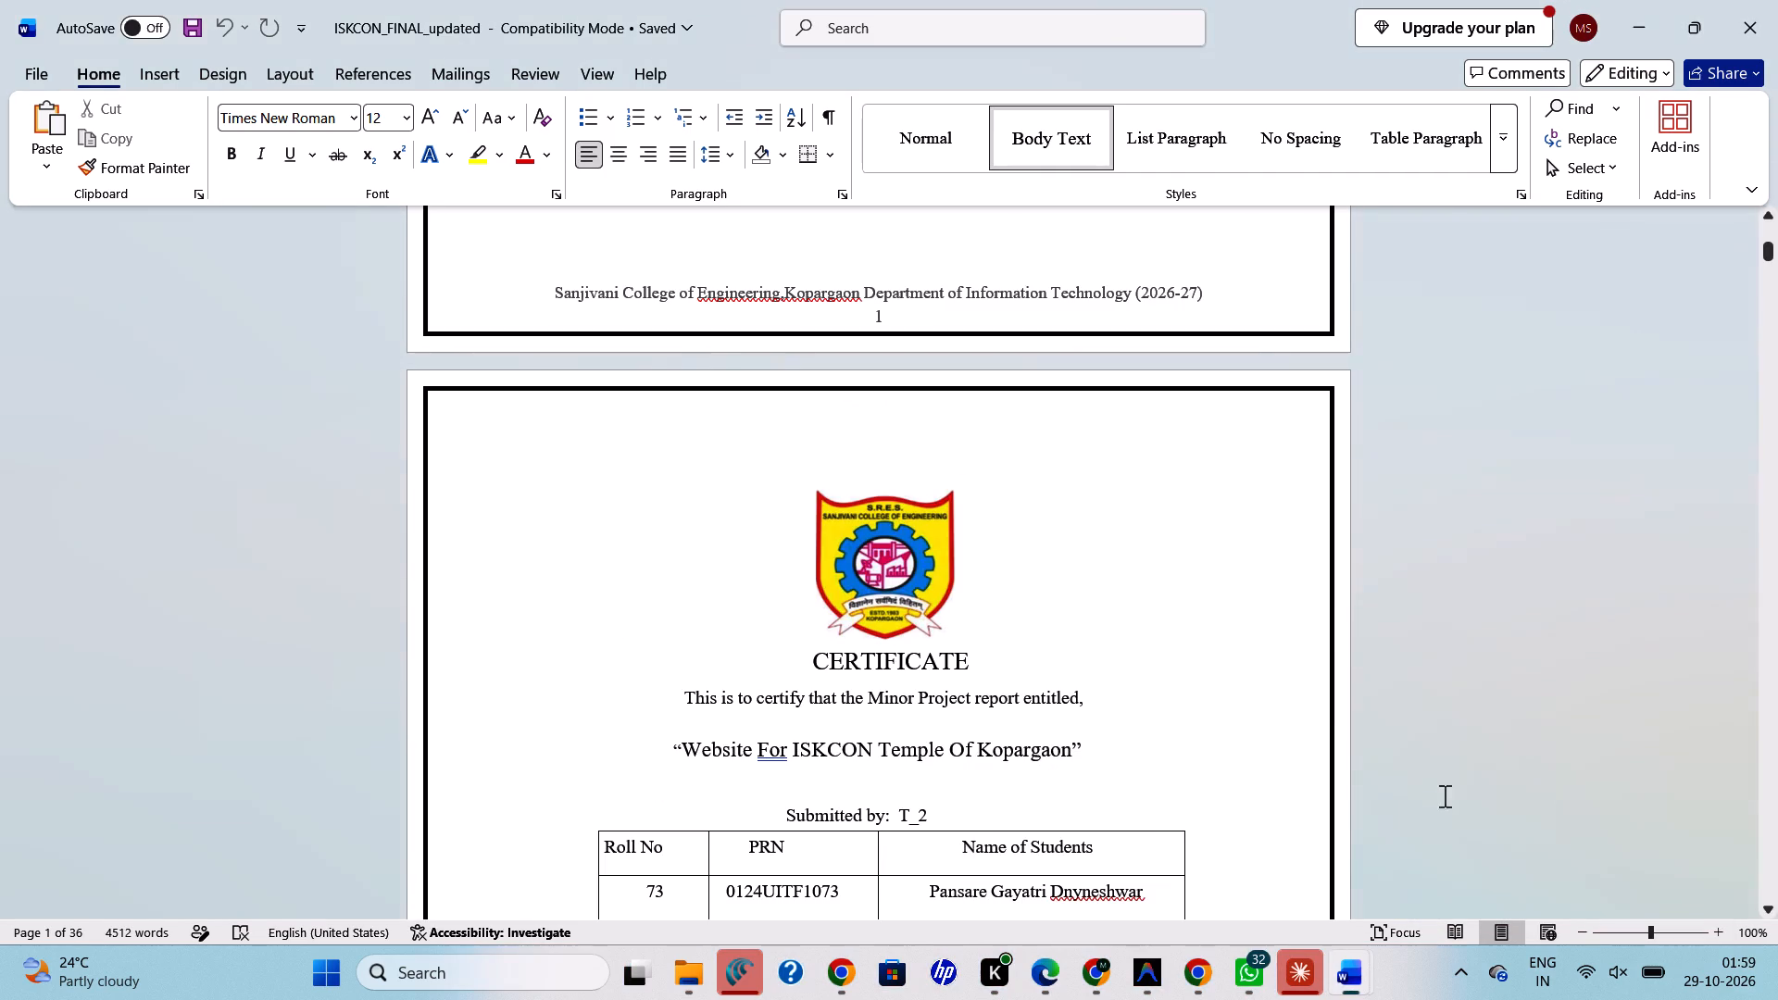
{"action": "scroll", "coordinate": [1258, 689], "scroll_direction": "down", "scroll_amount": 1}
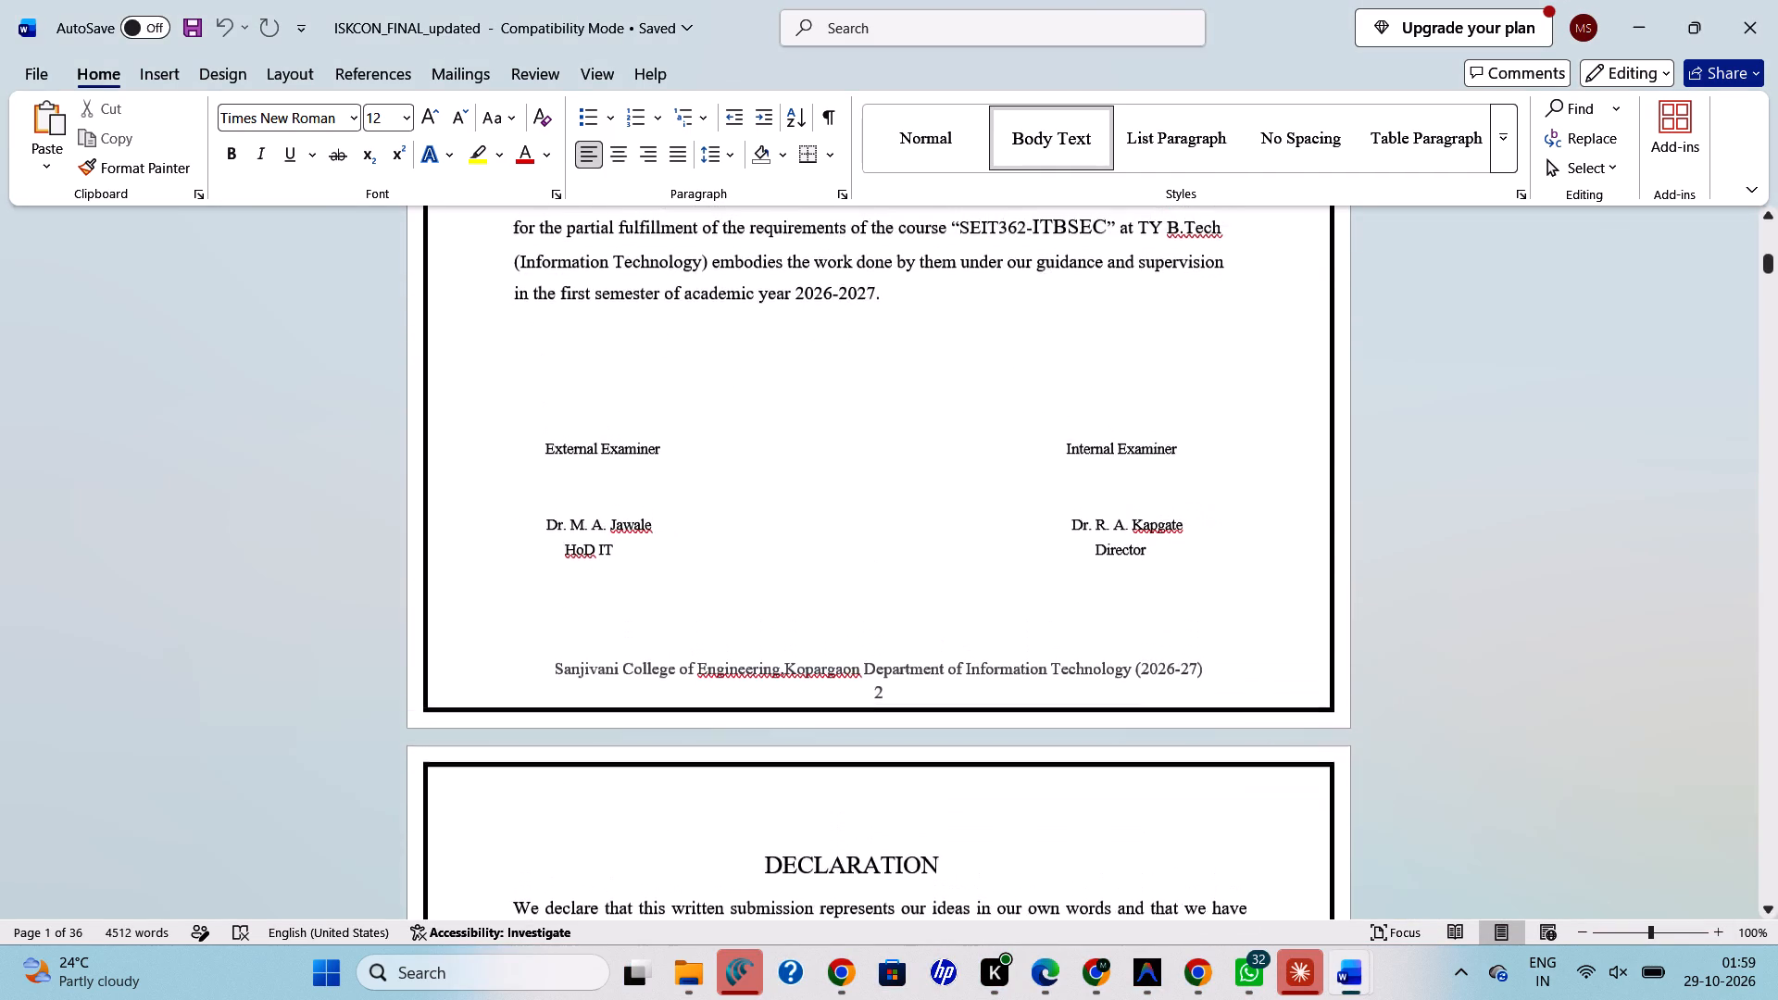
{"action": "scroll", "coordinate": [1258, 689], "scroll_direction": "down", "scroll_amount": 1}
{"action": "left_click", "coordinate": [1148, 698]}
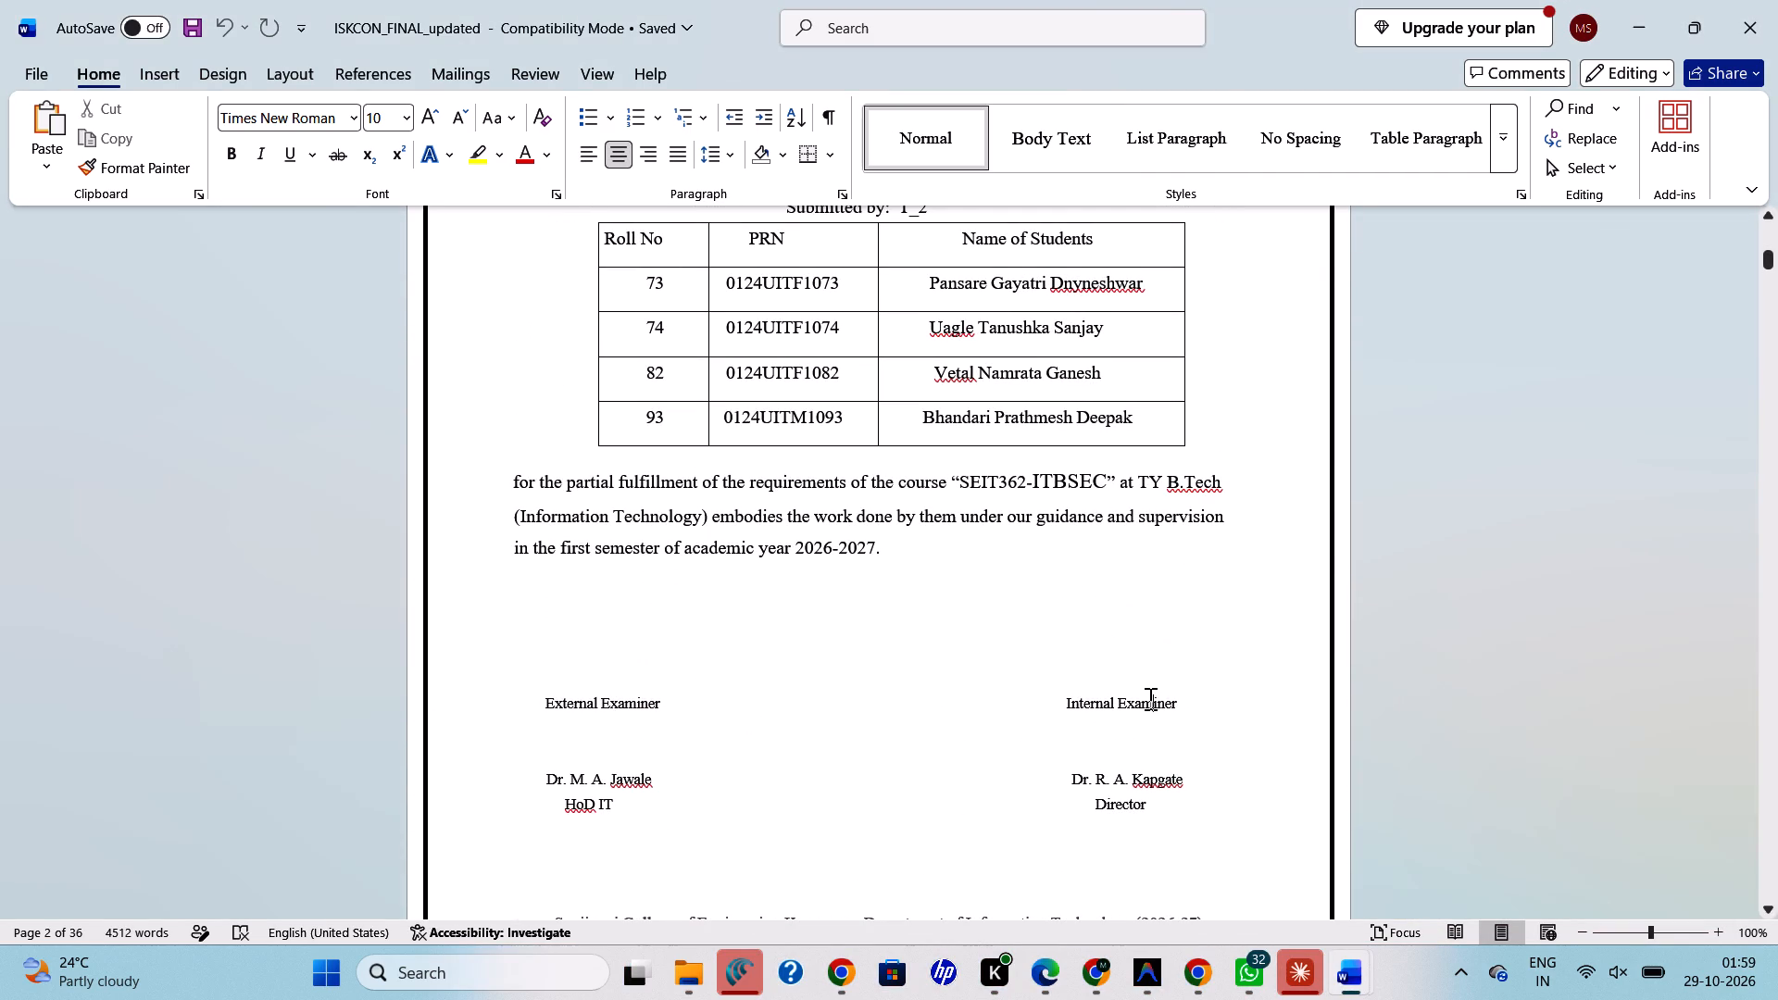
{"action": "left_click", "coordinate": [1125, 781]}
{"action": "left_click", "coordinate": [622, 777]}
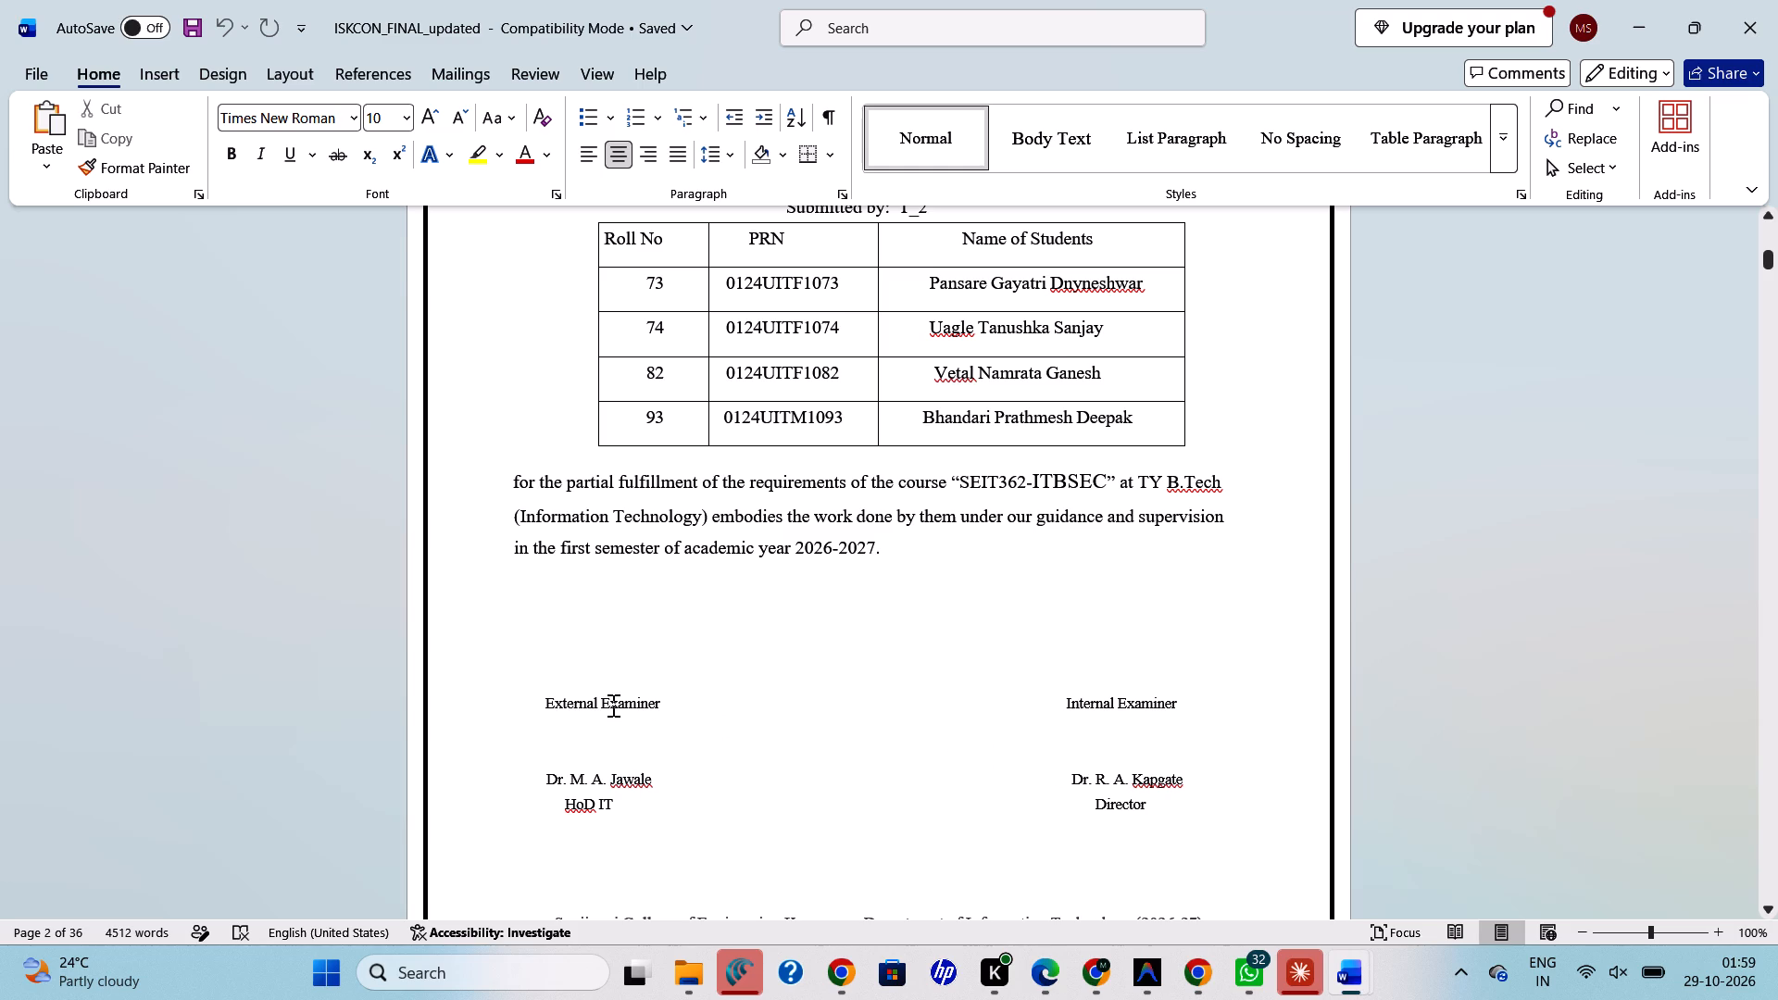
{"action": "left_click", "coordinate": [611, 705]}
{"action": "scroll", "coordinate": [1029, 784], "scroll_direction": "up", "scroll_amount": 2}
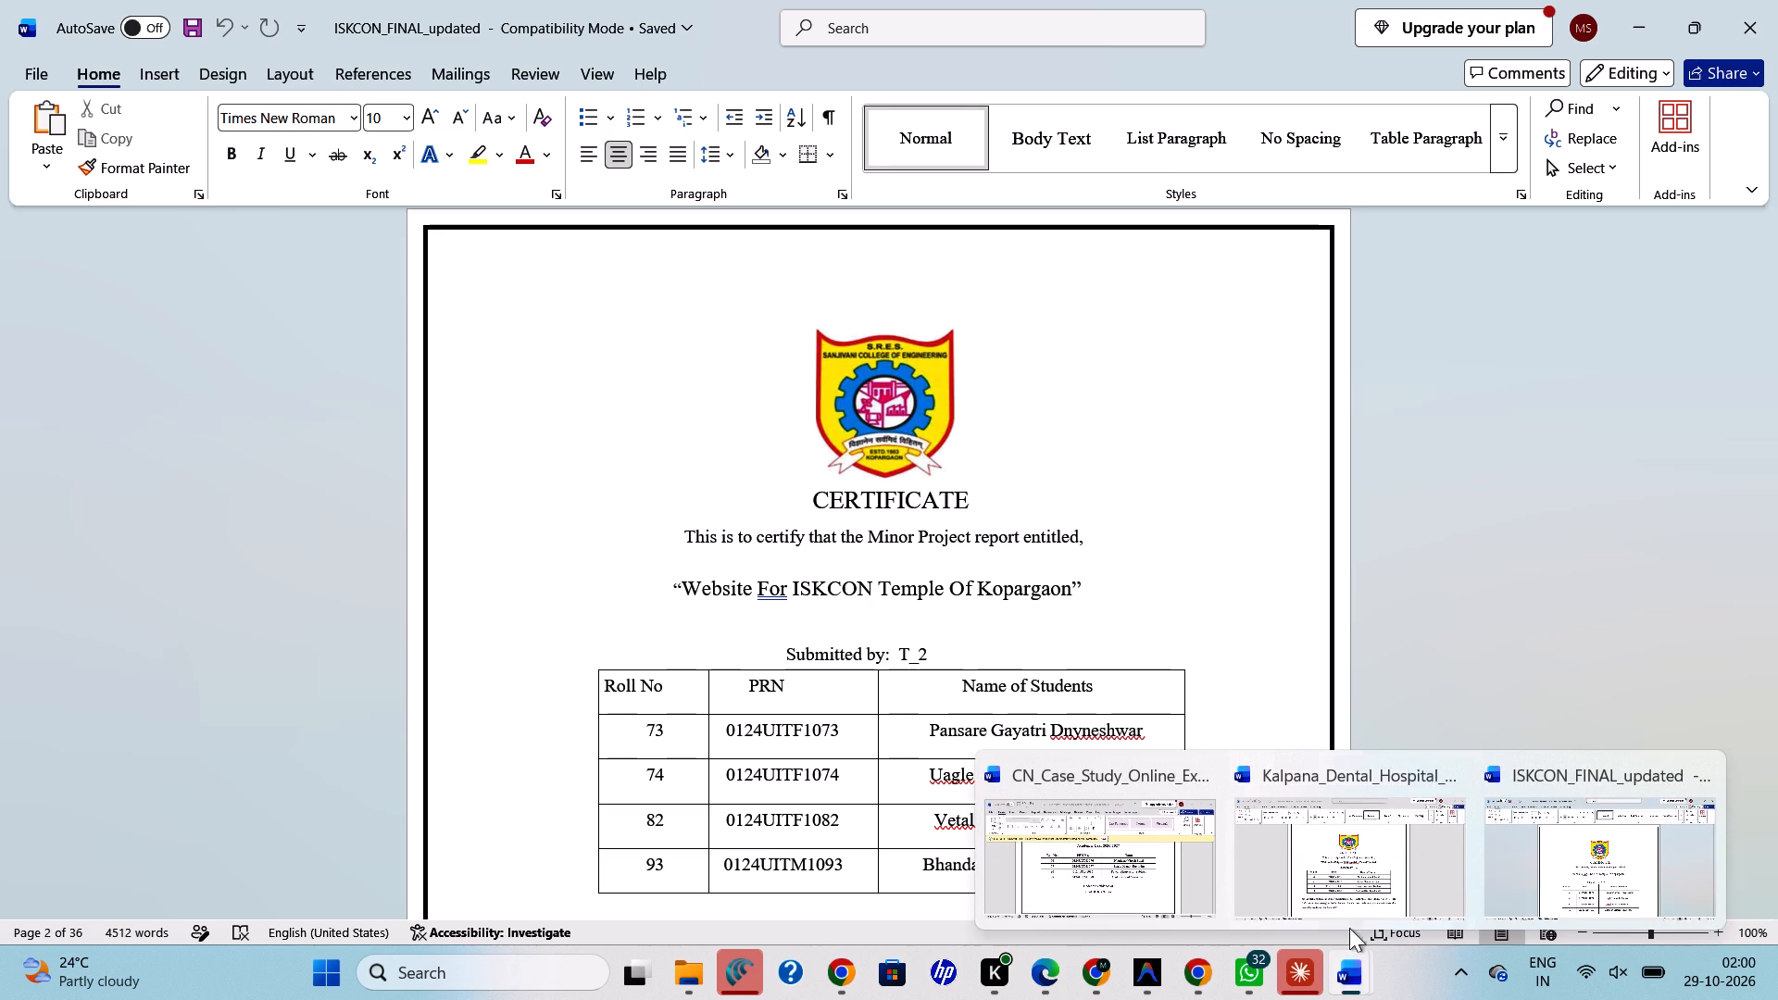
Remove the bold formatting from the project title on the Kalpana report's certificate page.
{"action": "left_click", "coordinate": [1370, 840]}
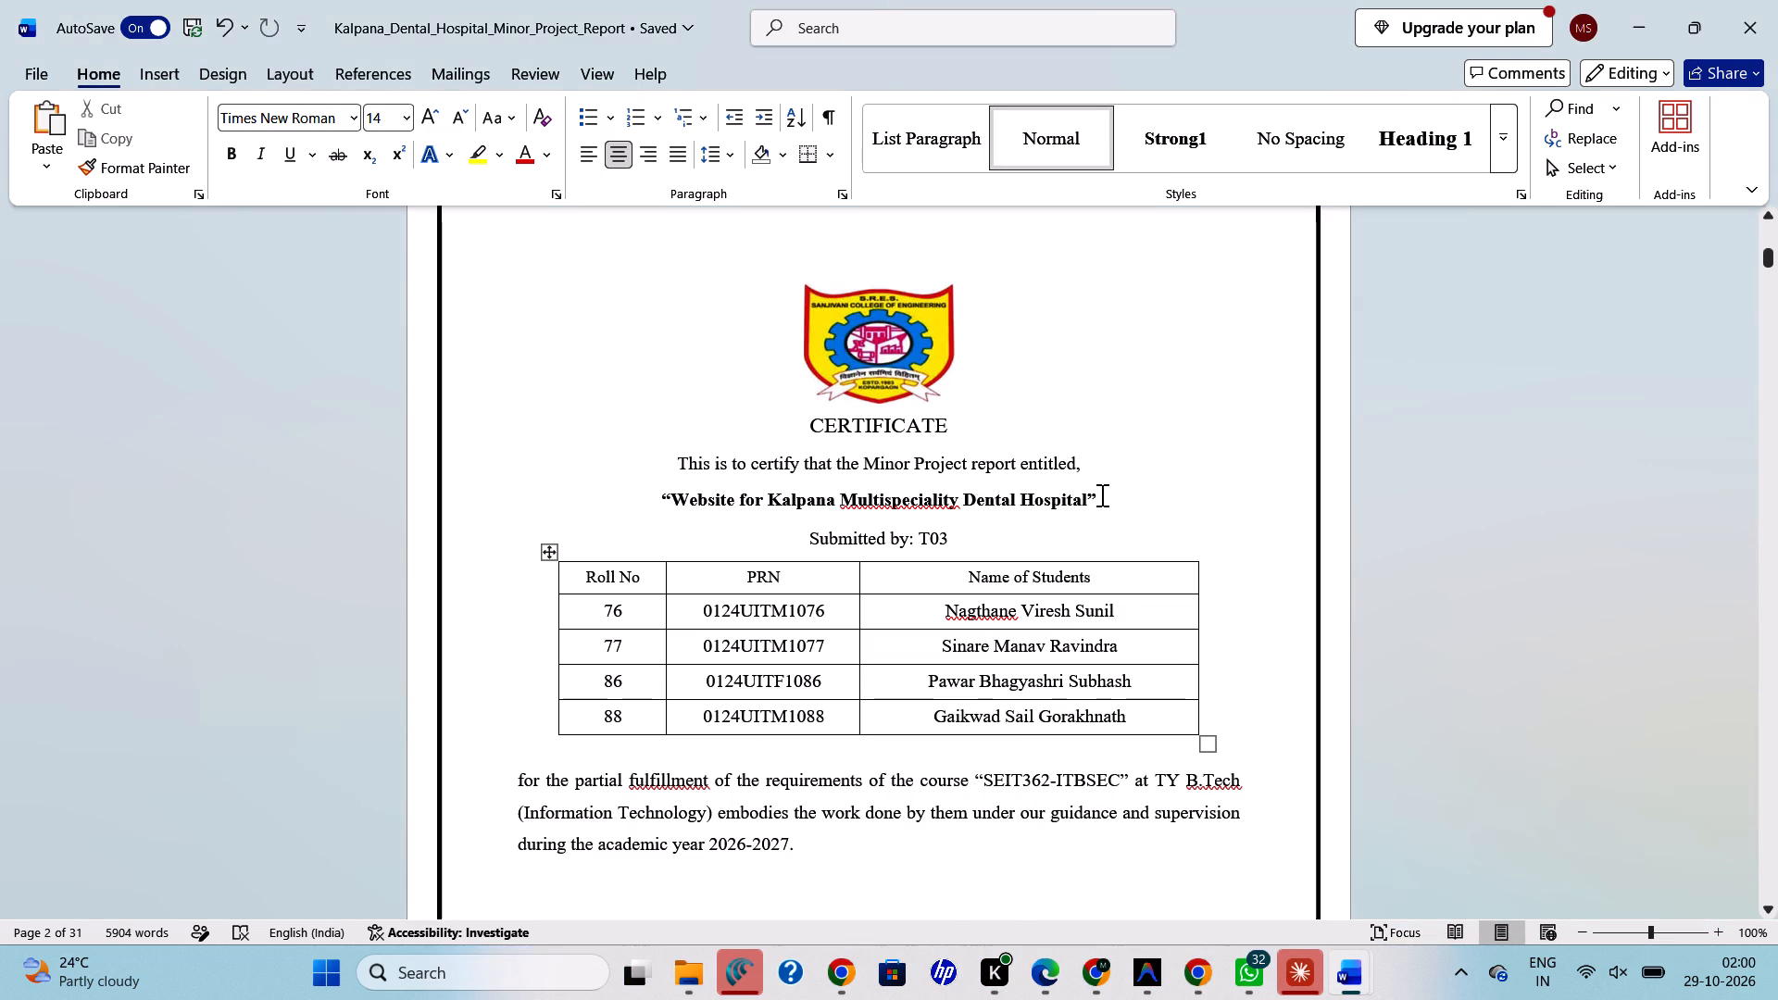
{"action": "left_click", "coordinate": [1100, 494]}
{"action": "left_click_drag", "start_coordinate": [1100, 494], "coordinate": [907, 496]}
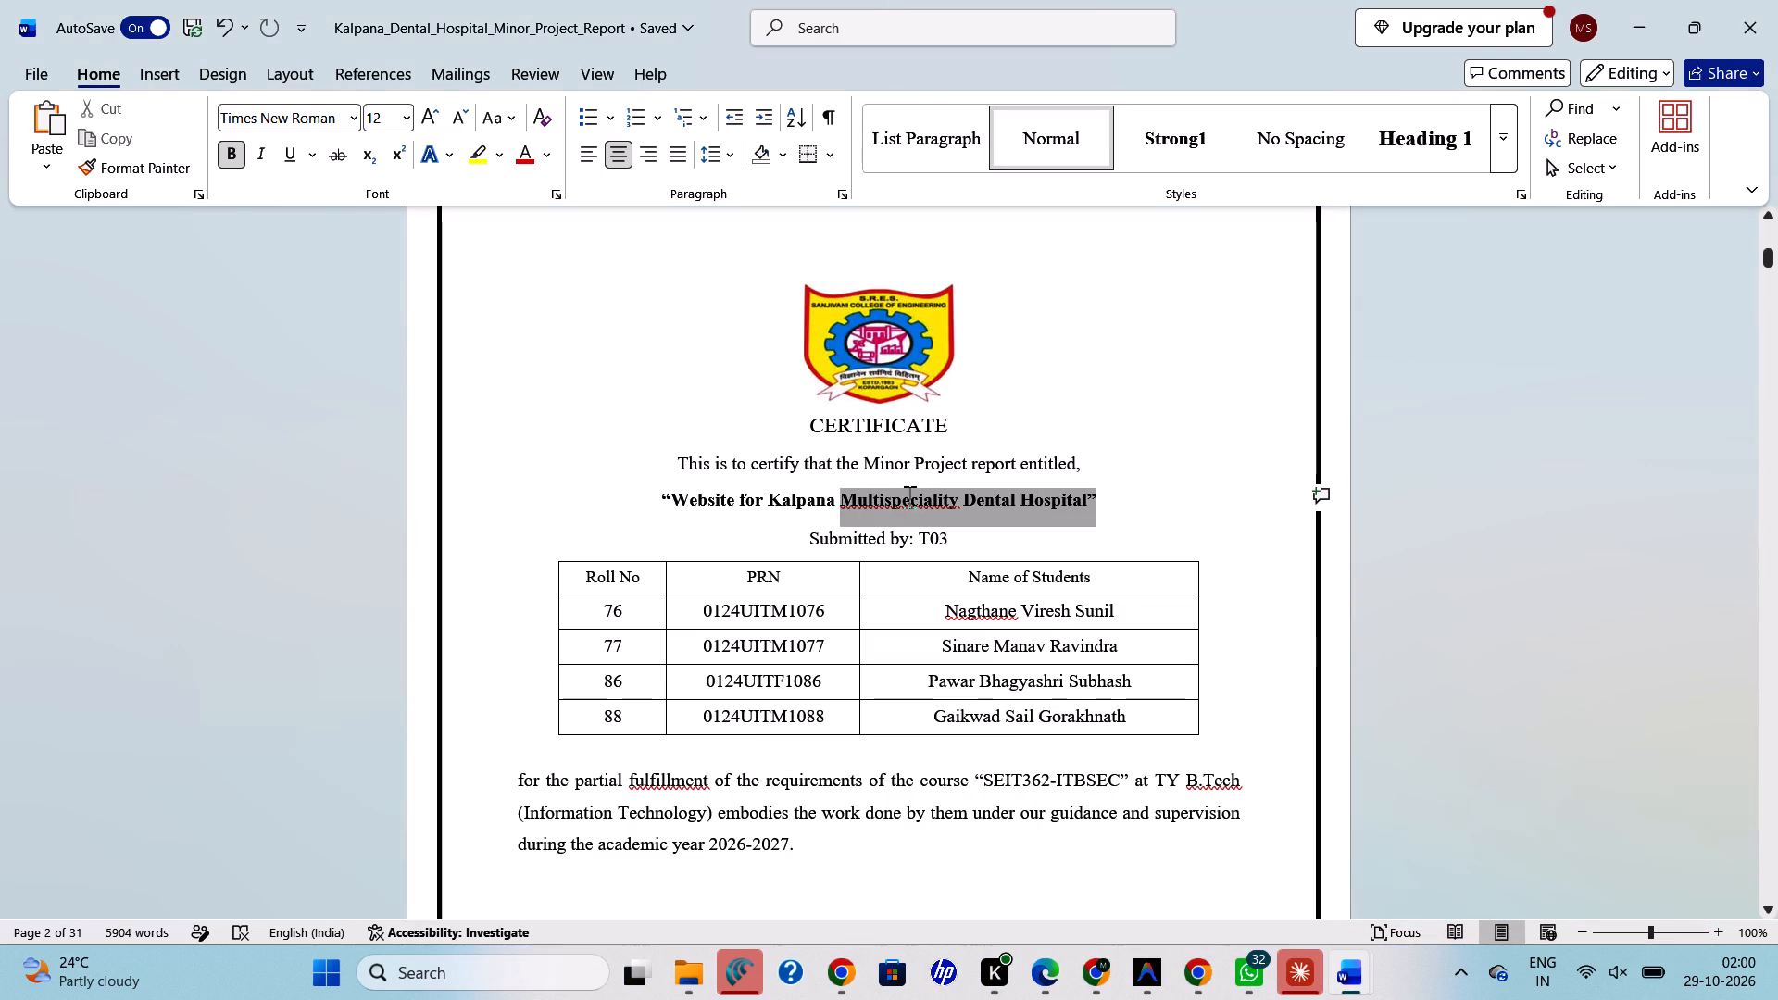
{"action": "left_click_drag", "start_coordinate": [907, 496], "coordinate": [655, 494]}
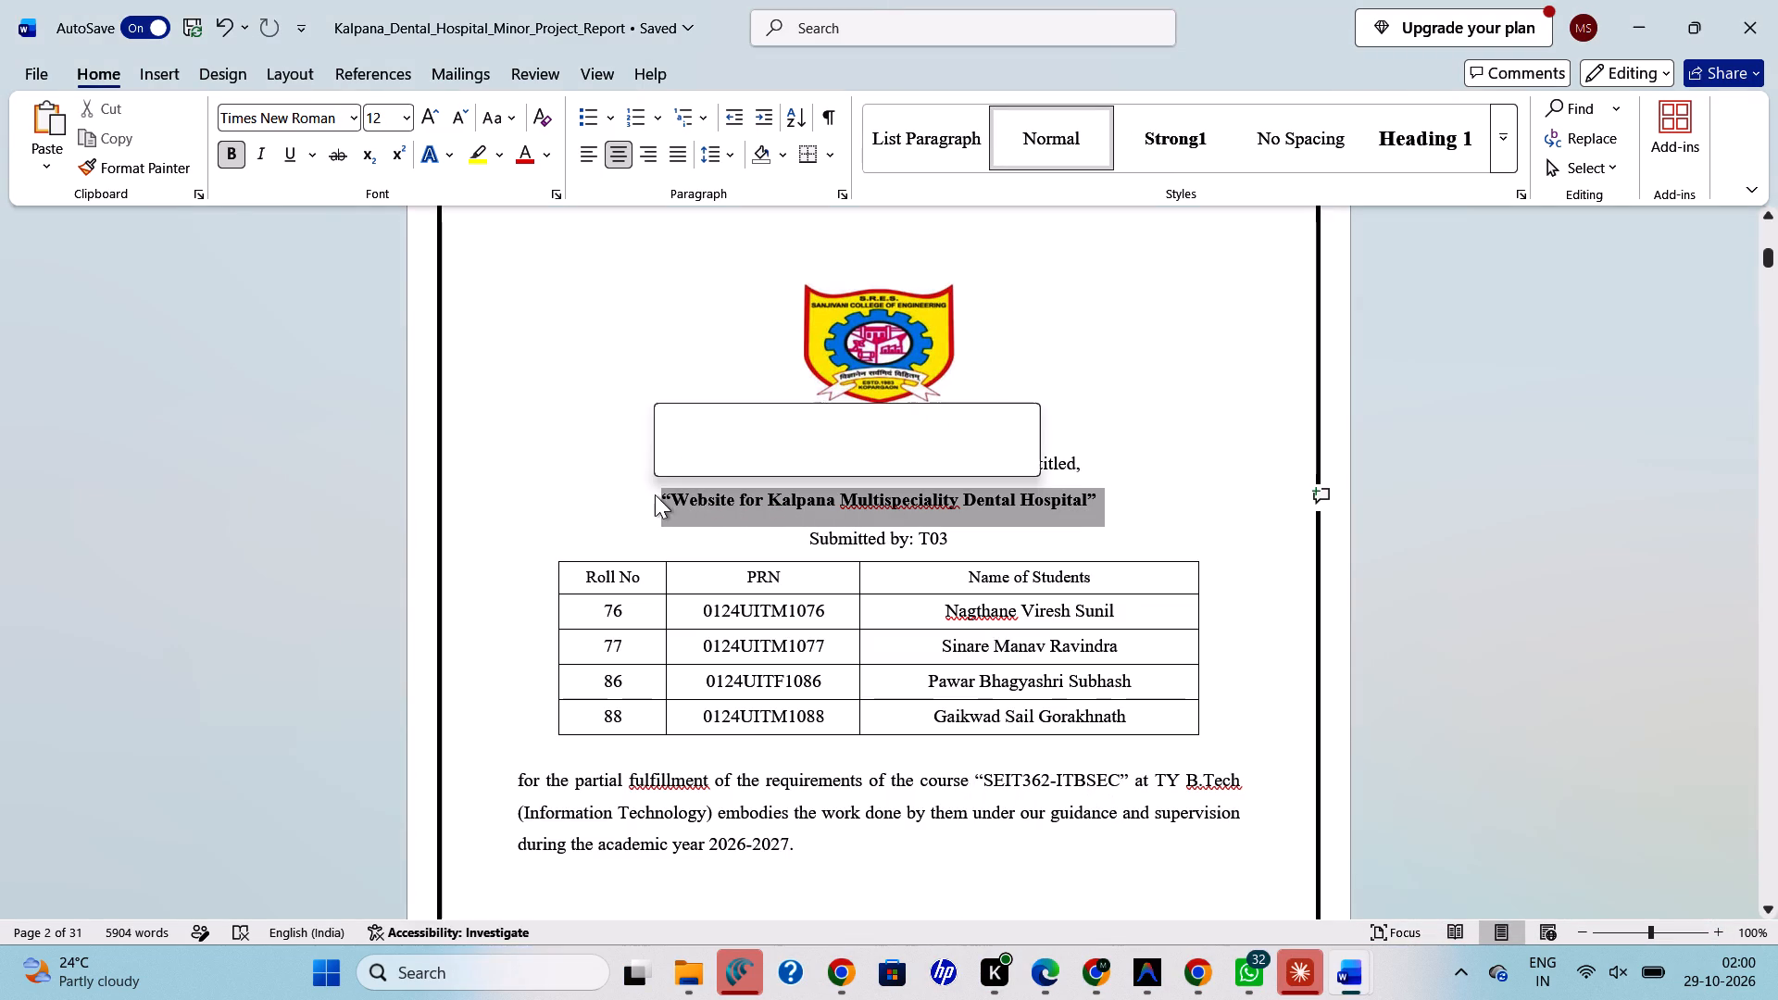
{"action": "left_click", "coordinate": [679, 457]}
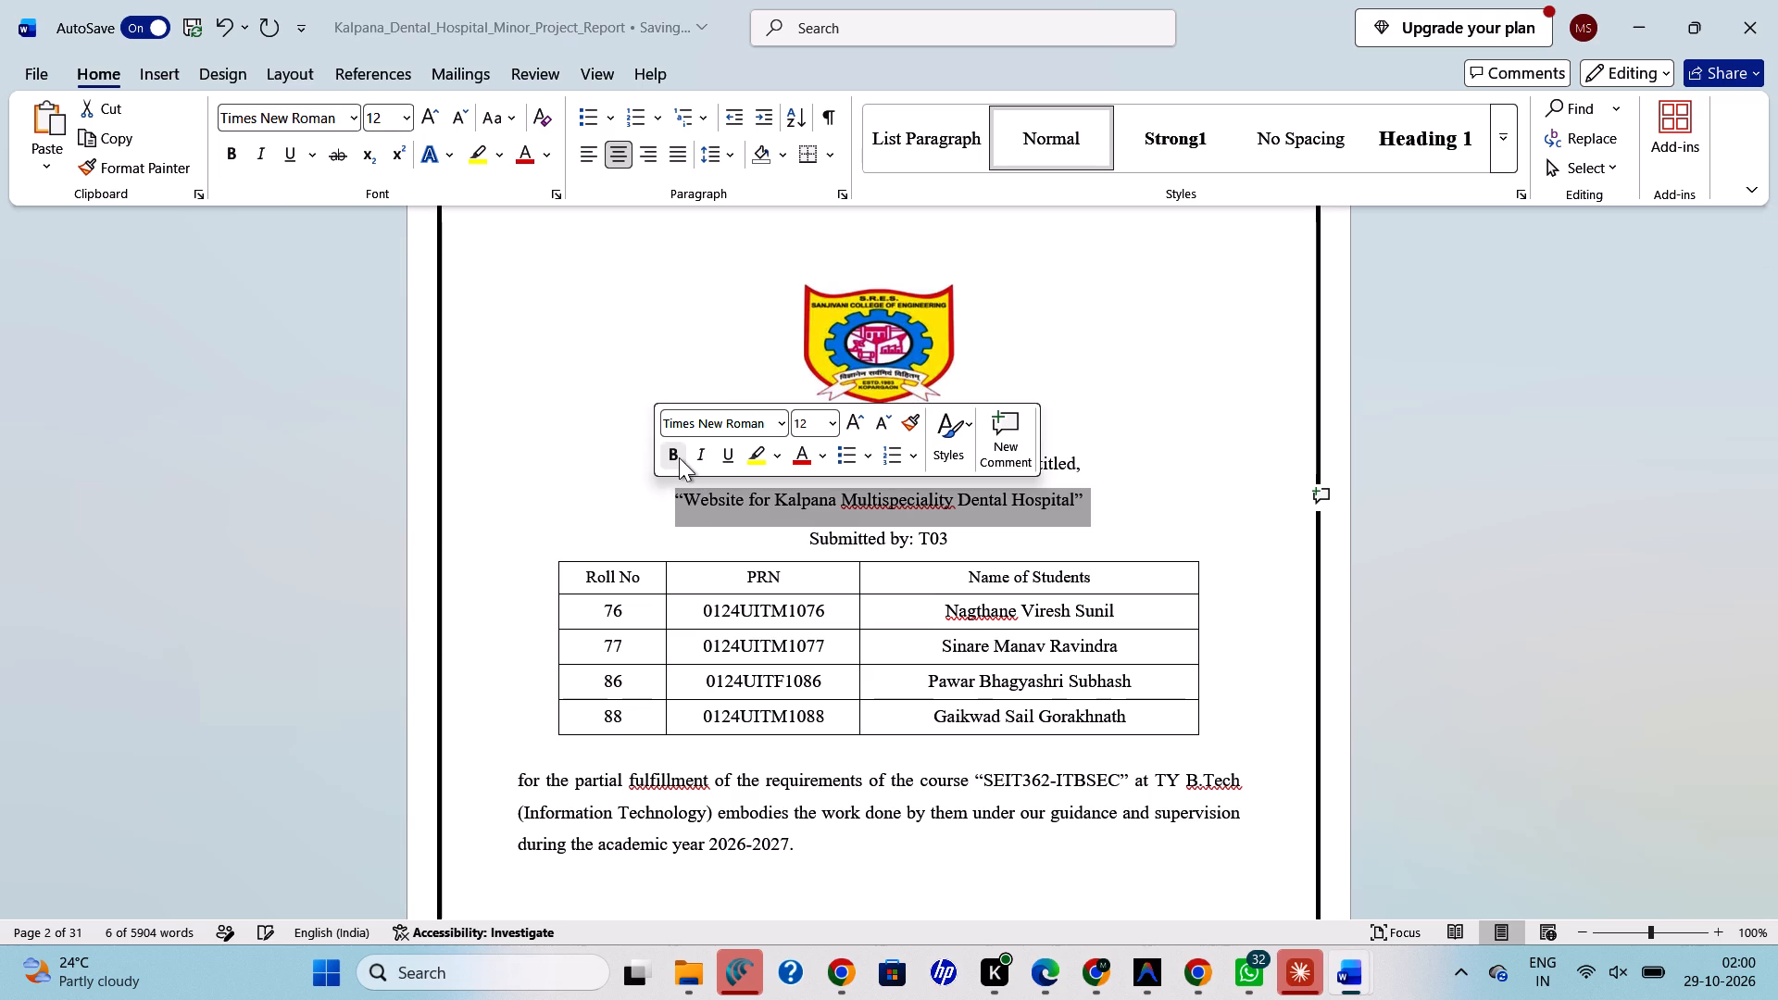
{"action": "left_click", "coordinate": [623, 533]}
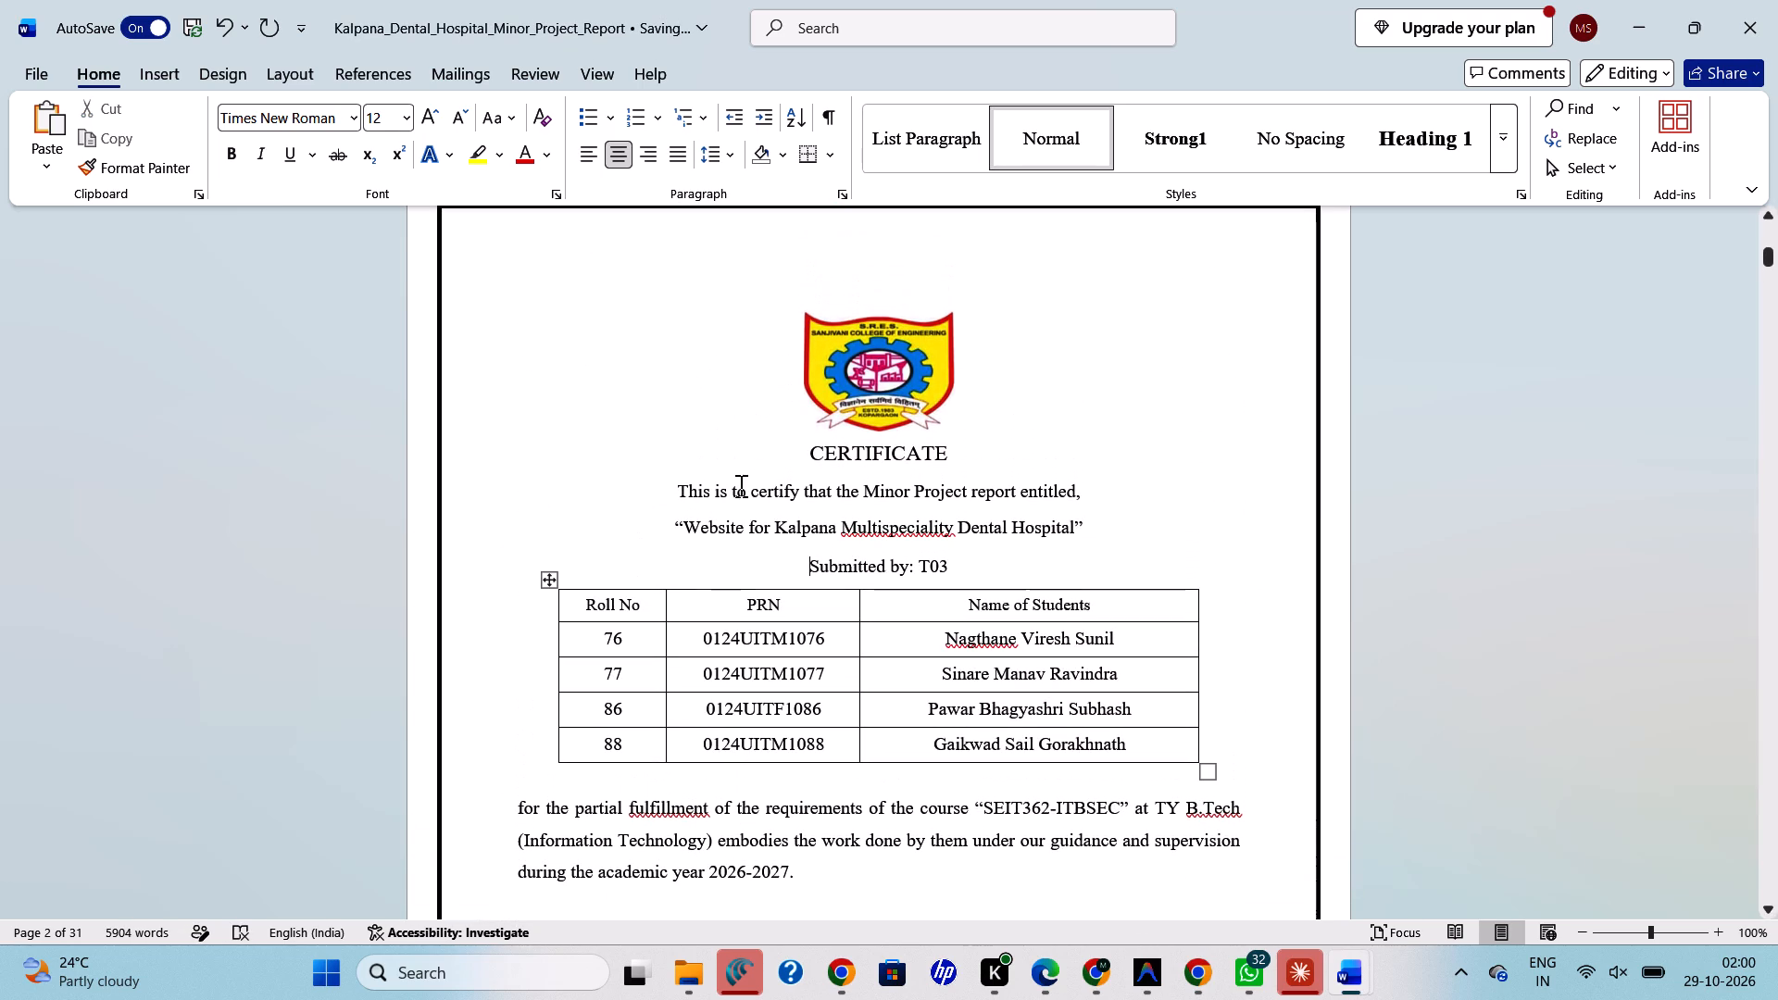
Check the font sizes of the Kalpana certificate's heading, introductory line, project title and "Submitted by" line.
{"action": "left_click", "coordinate": [797, 451]}
{"action": "left_click_drag", "start_coordinate": [797, 451], "coordinate": [999, 906]}
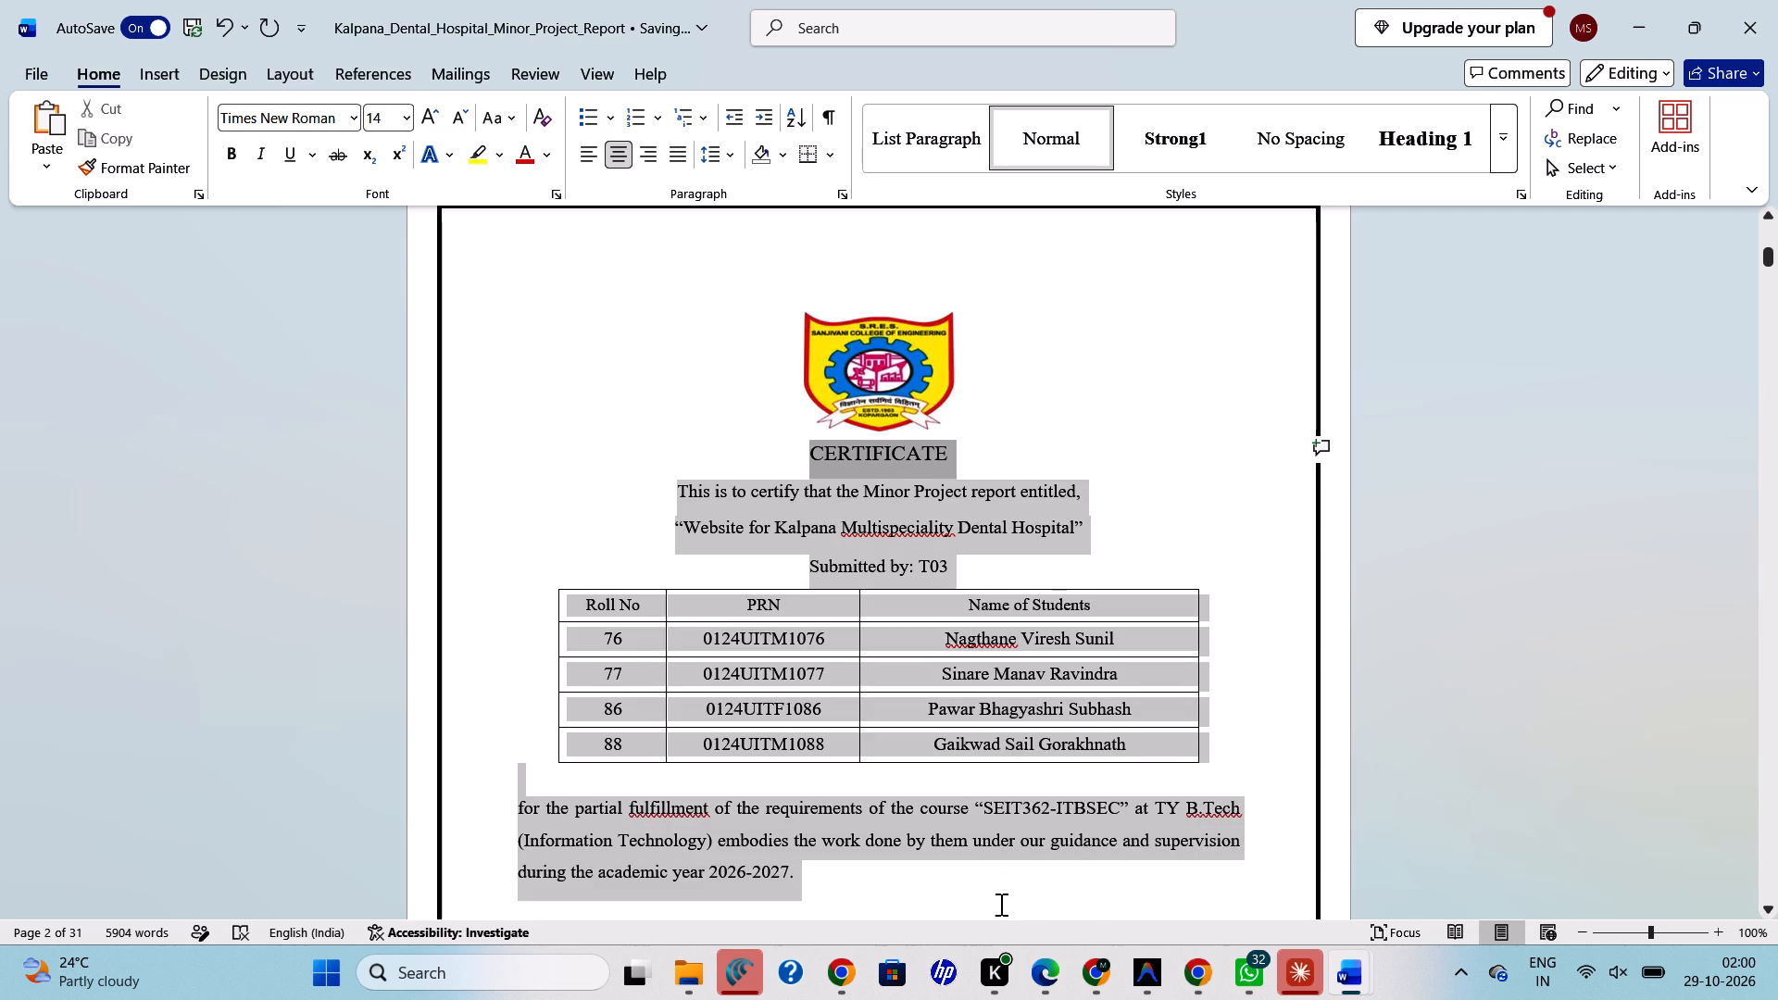
{"action": "left_click_drag", "start_coordinate": [999, 906], "coordinate": [957, 460]}
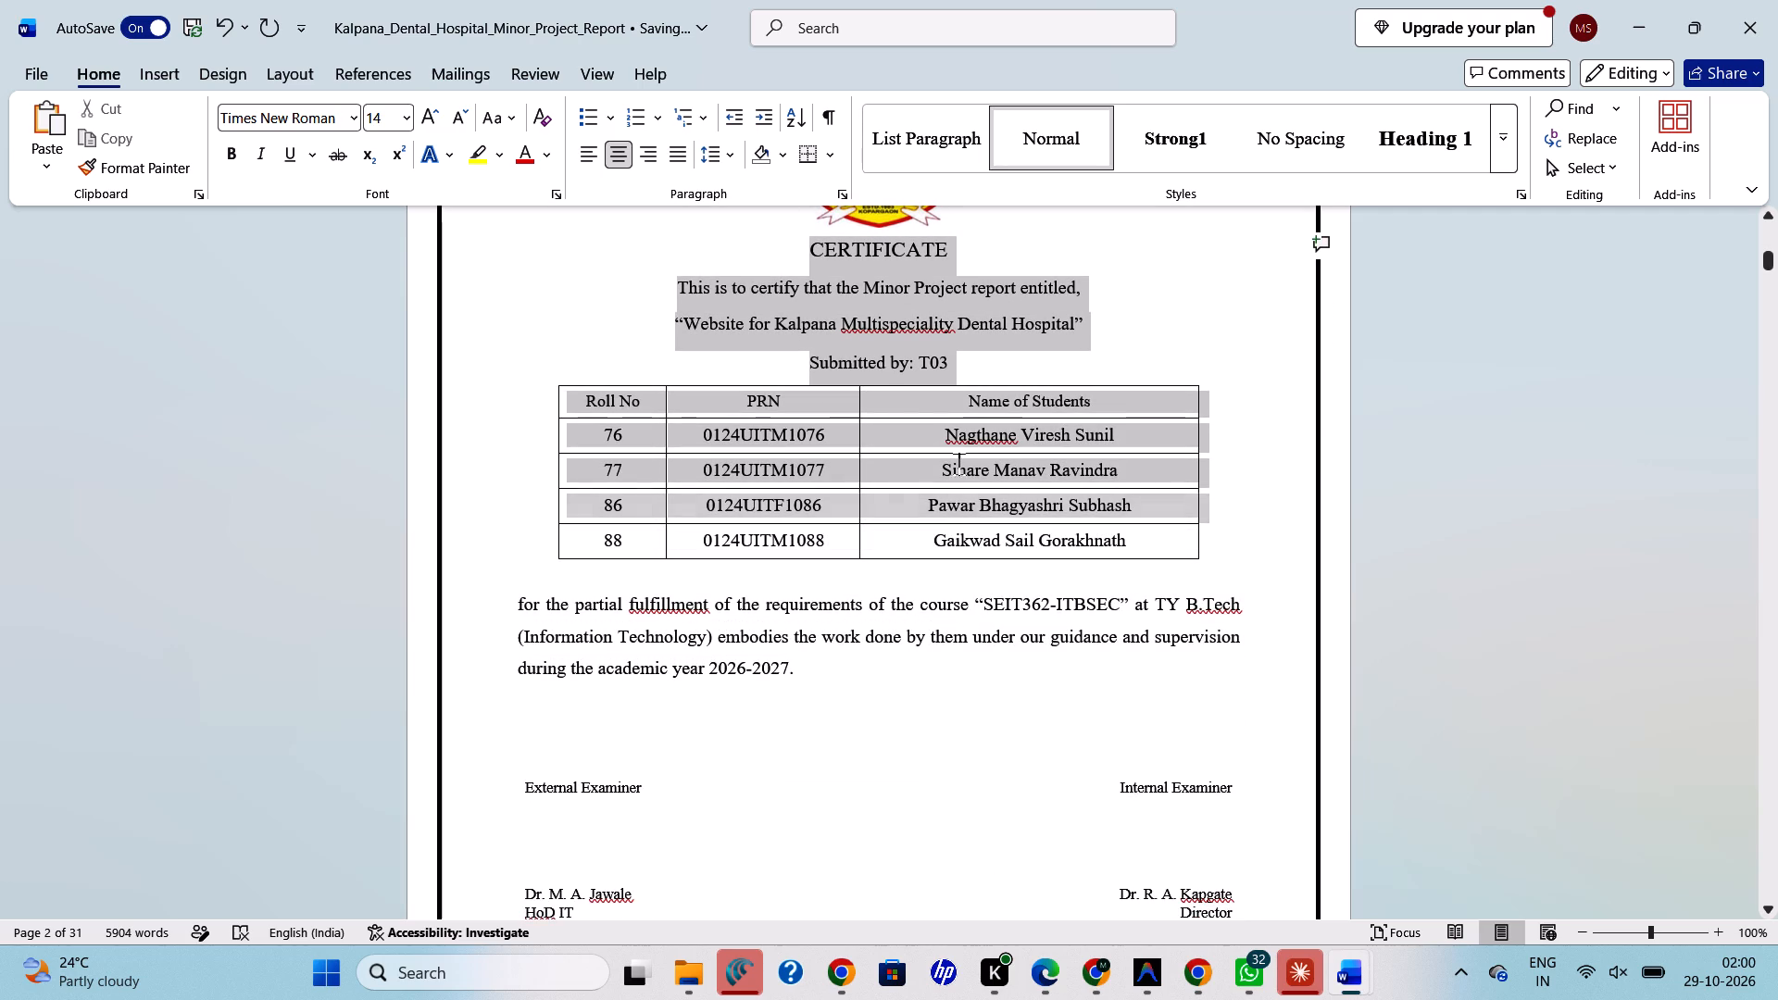
{"action": "left_click_drag", "start_coordinate": [957, 460], "coordinate": [1075, 262]}
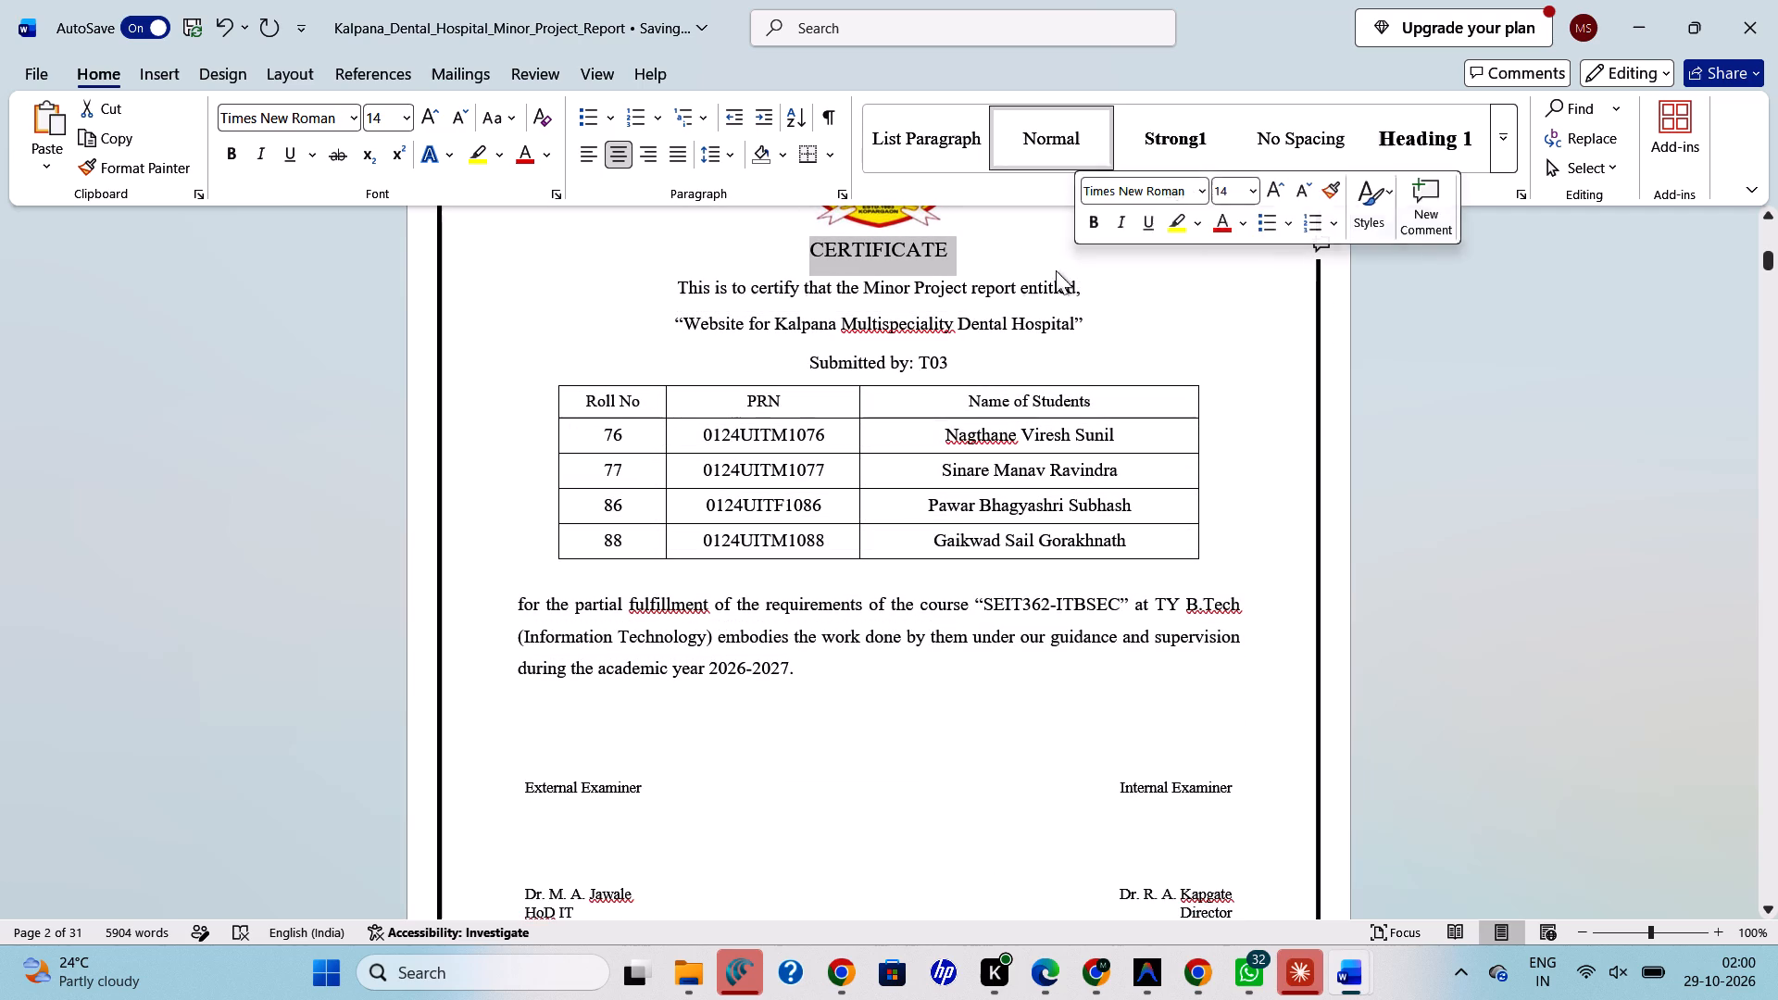
{"action": "left_click", "coordinate": [1041, 287]}
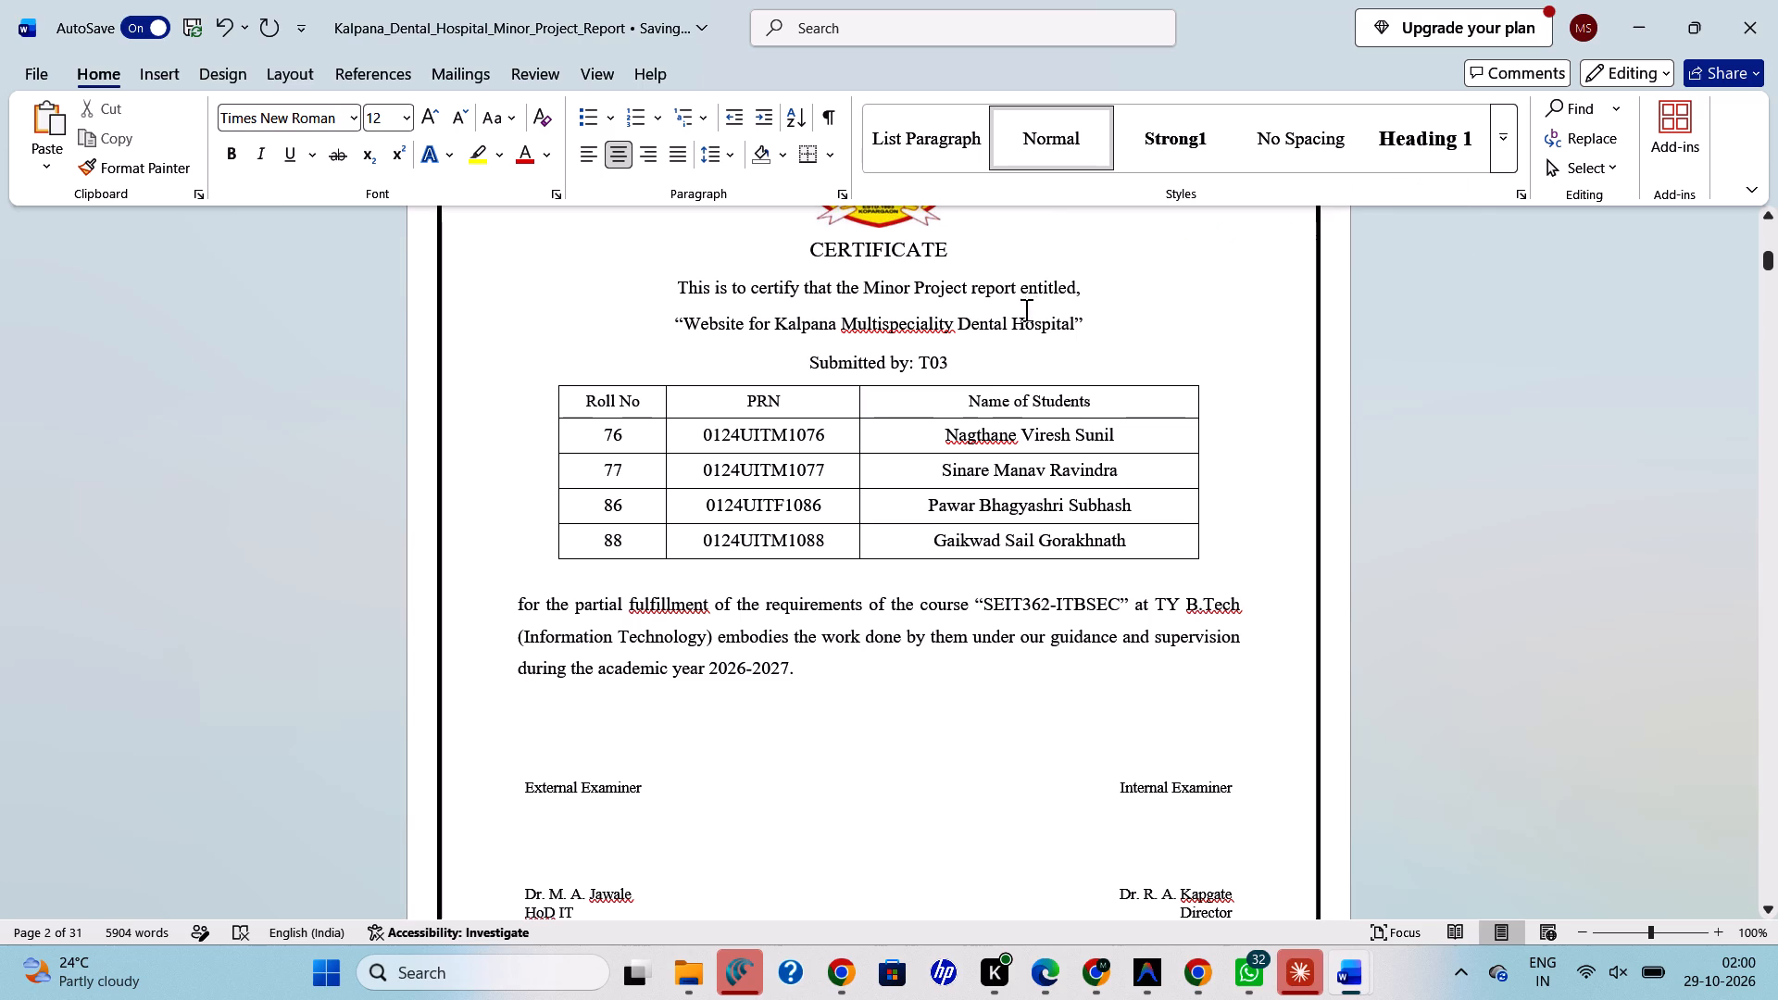
{"action": "left_click", "coordinate": [1014, 319]}
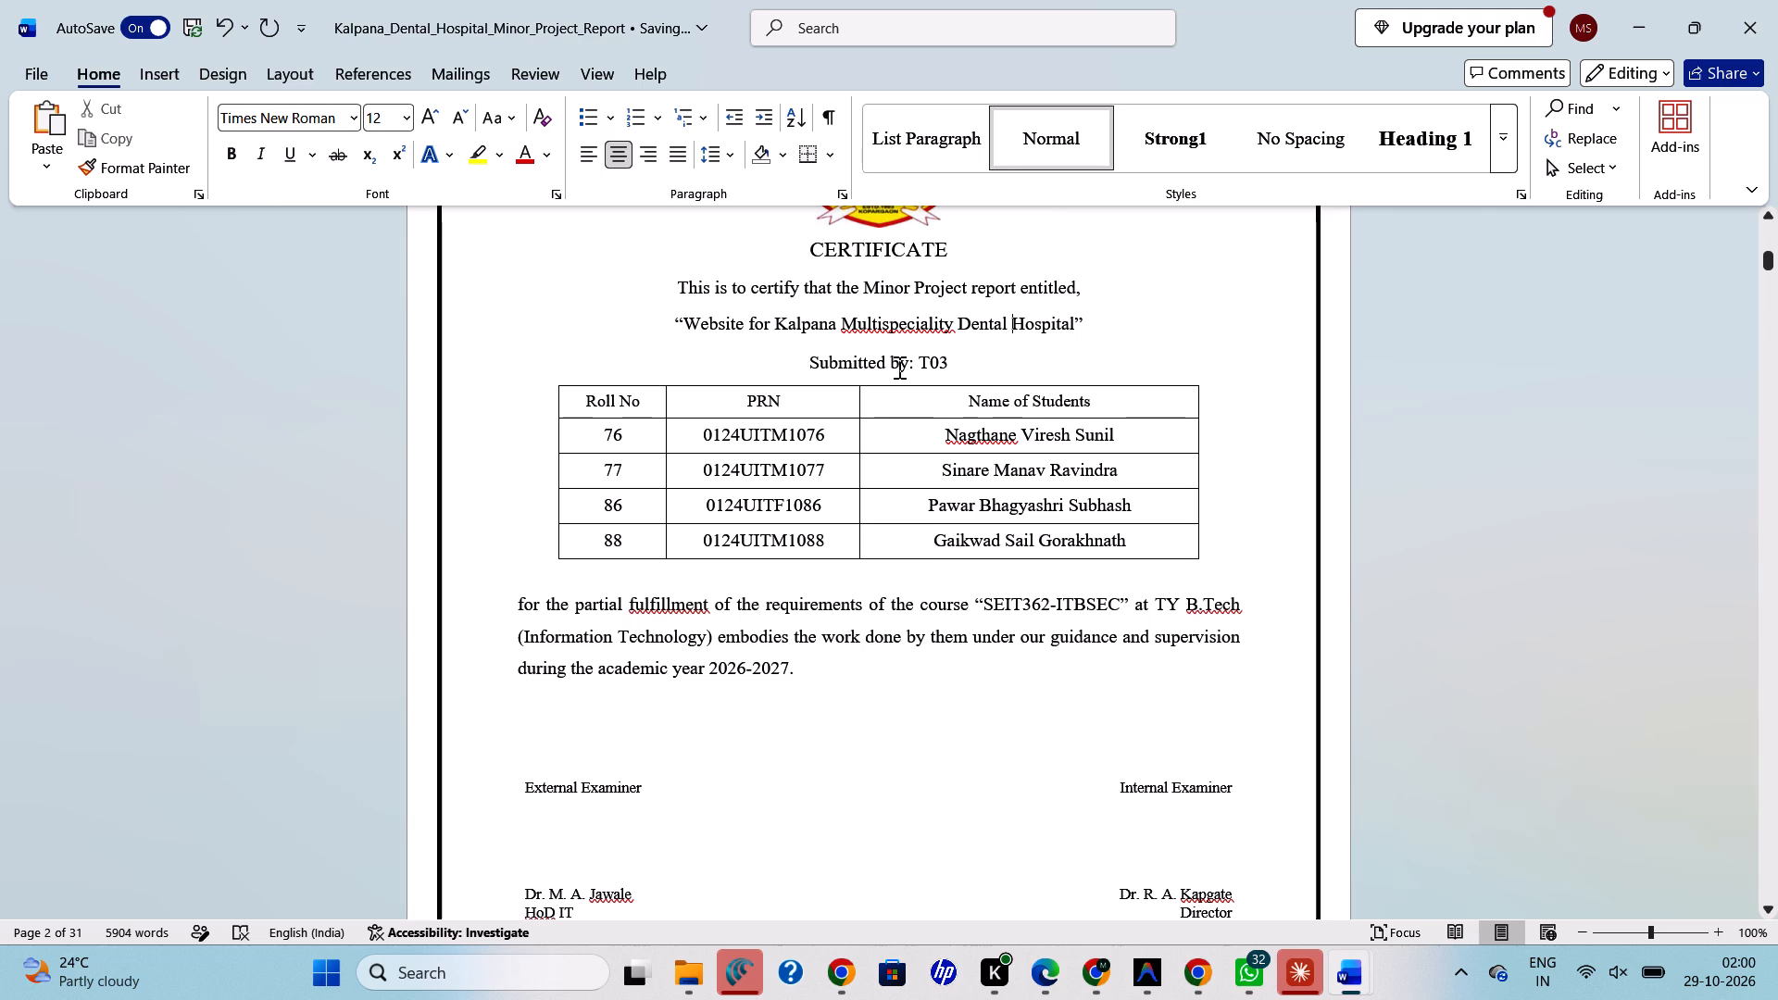
{"action": "left_click", "coordinate": [896, 367]}
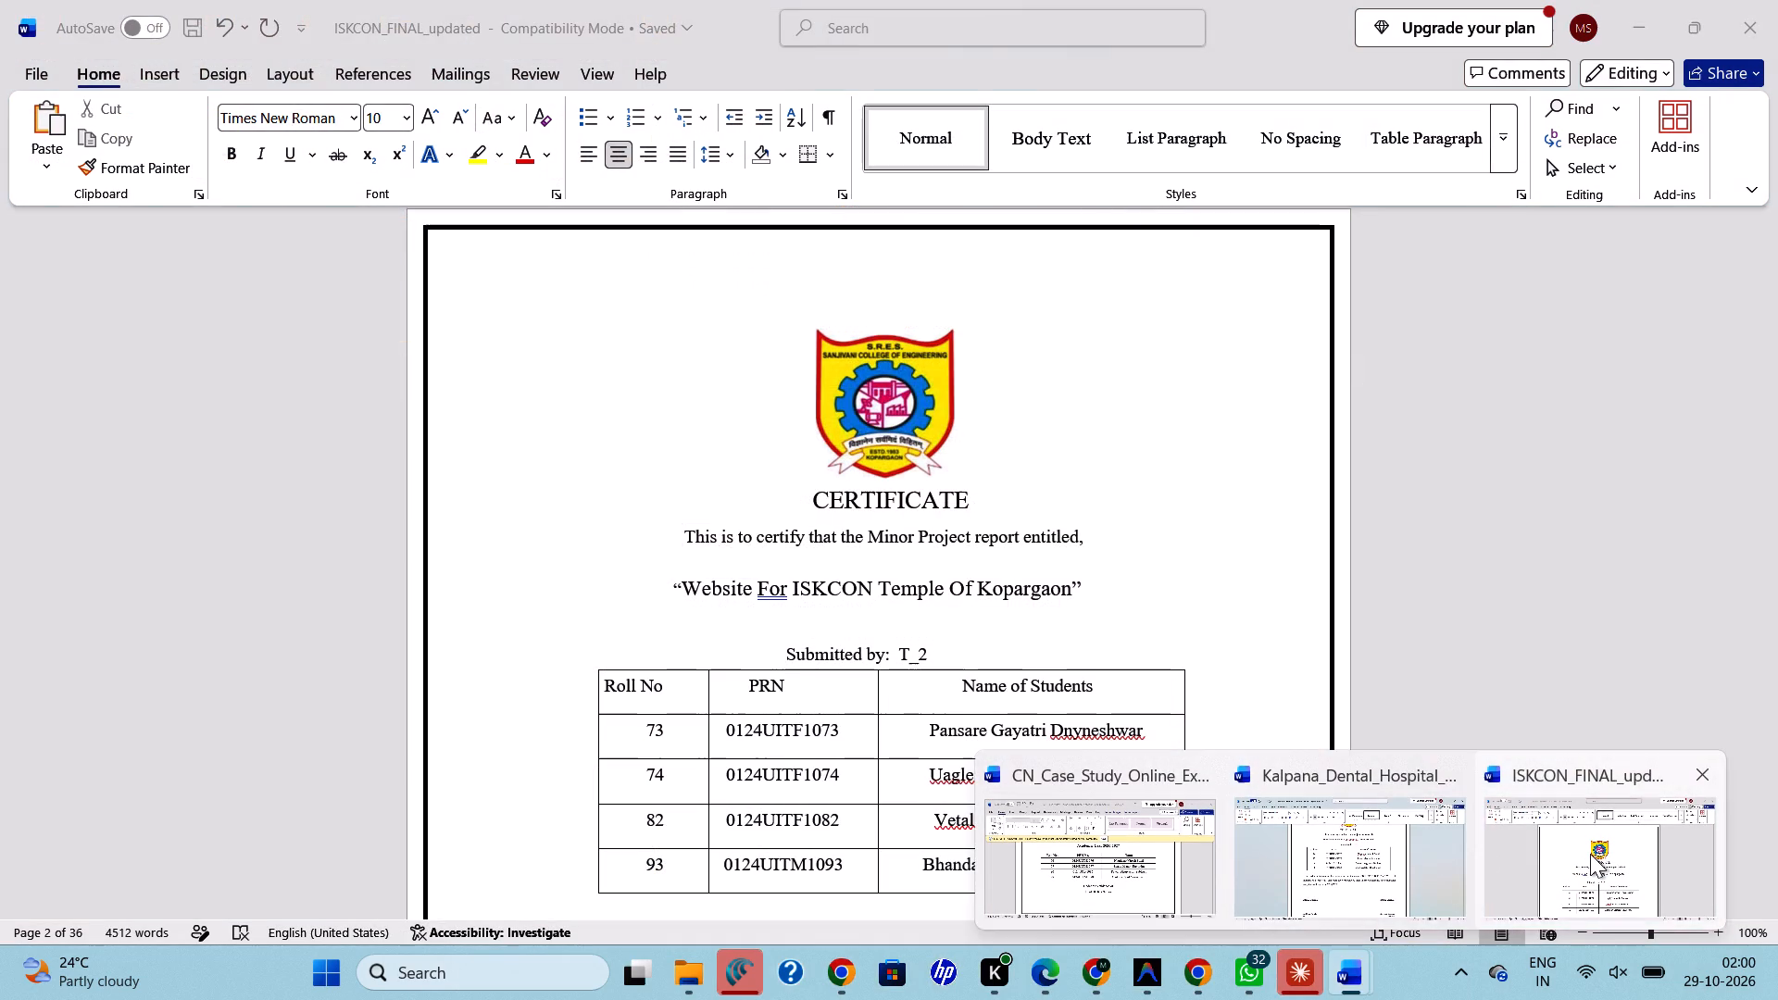
Examine the font sizes of the ISKCON_FINAL_updated certificate's heading, introductory line, project title and "Submitted by" line for comparison.
{"action": "left_click", "coordinate": [1590, 854]}
{"action": "left_click", "coordinate": [900, 487]}
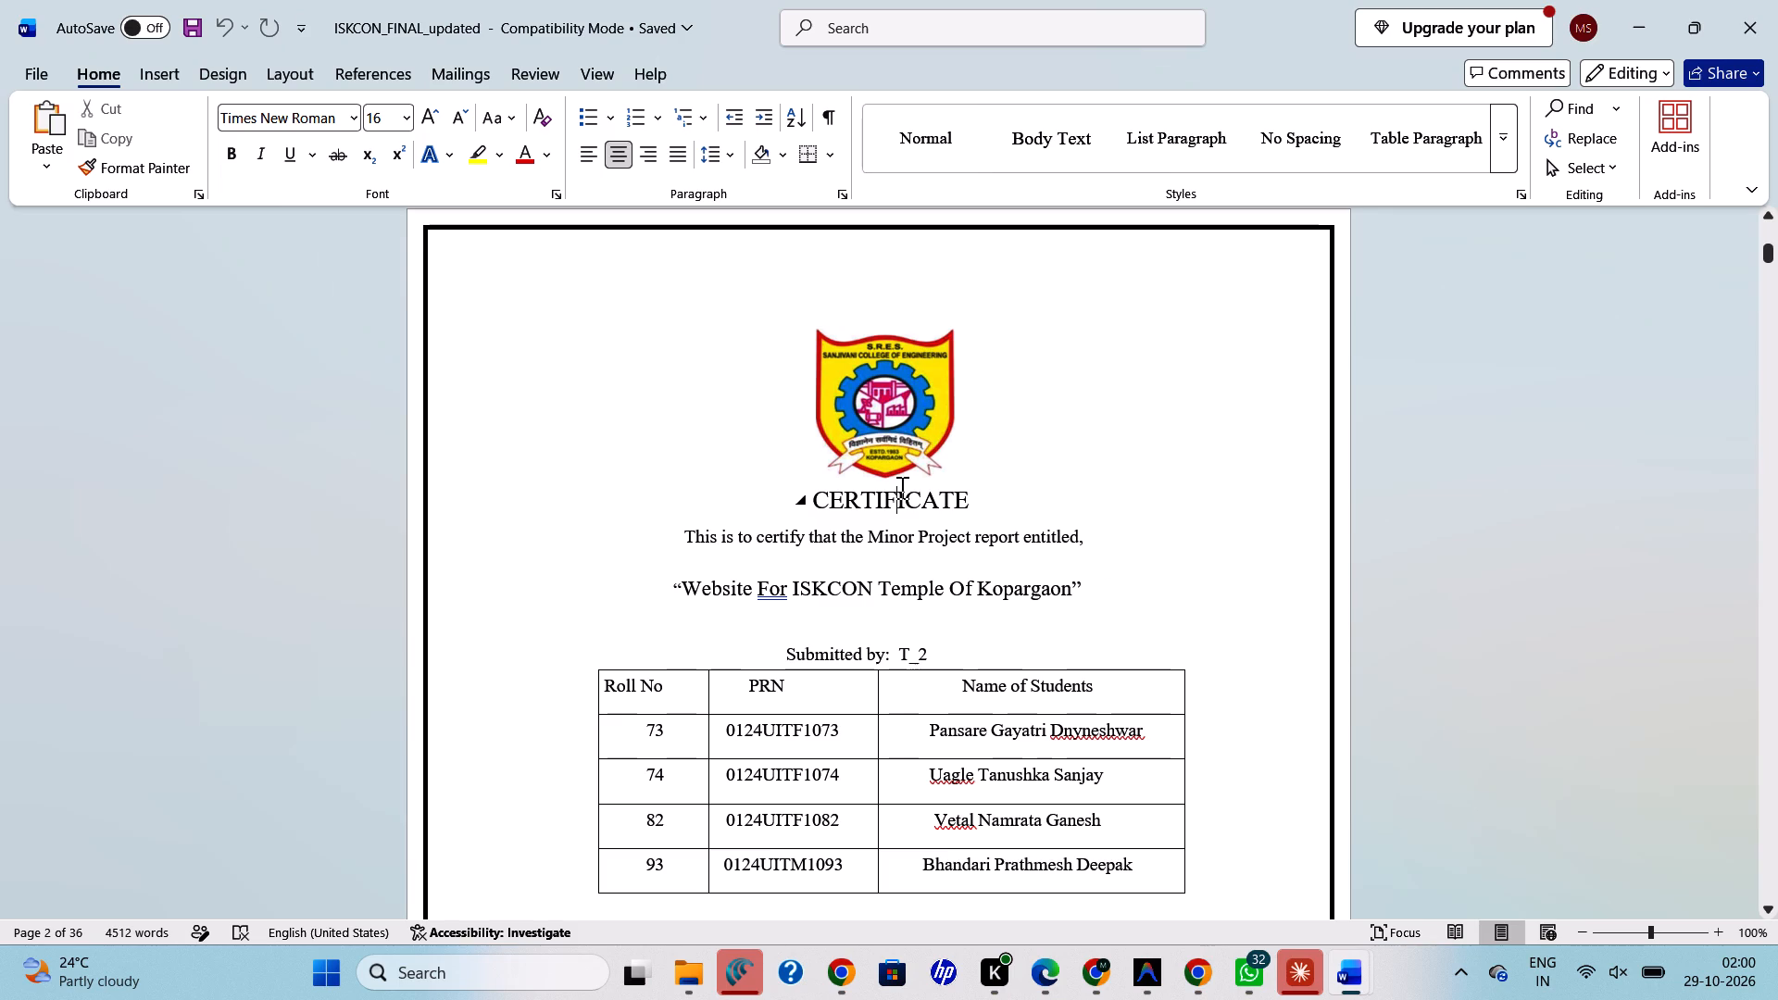
{"action": "left_click", "coordinate": [894, 529]}
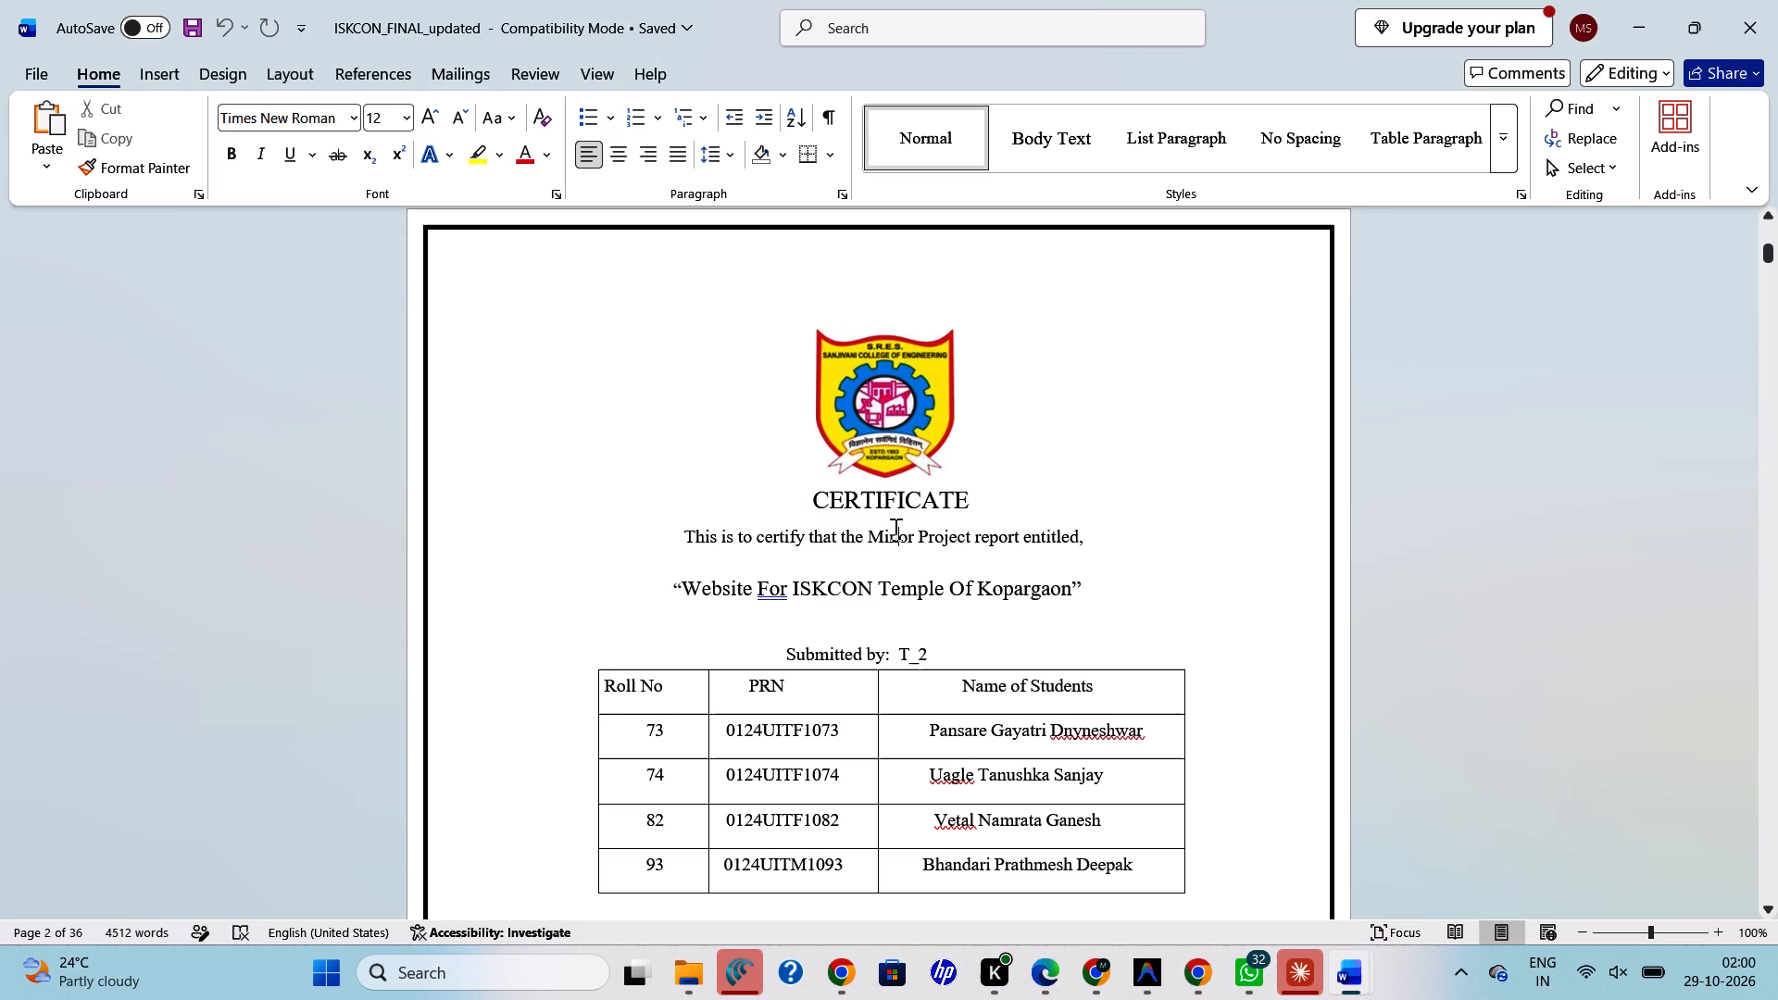
{"action": "left_click", "coordinate": [898, 595]}
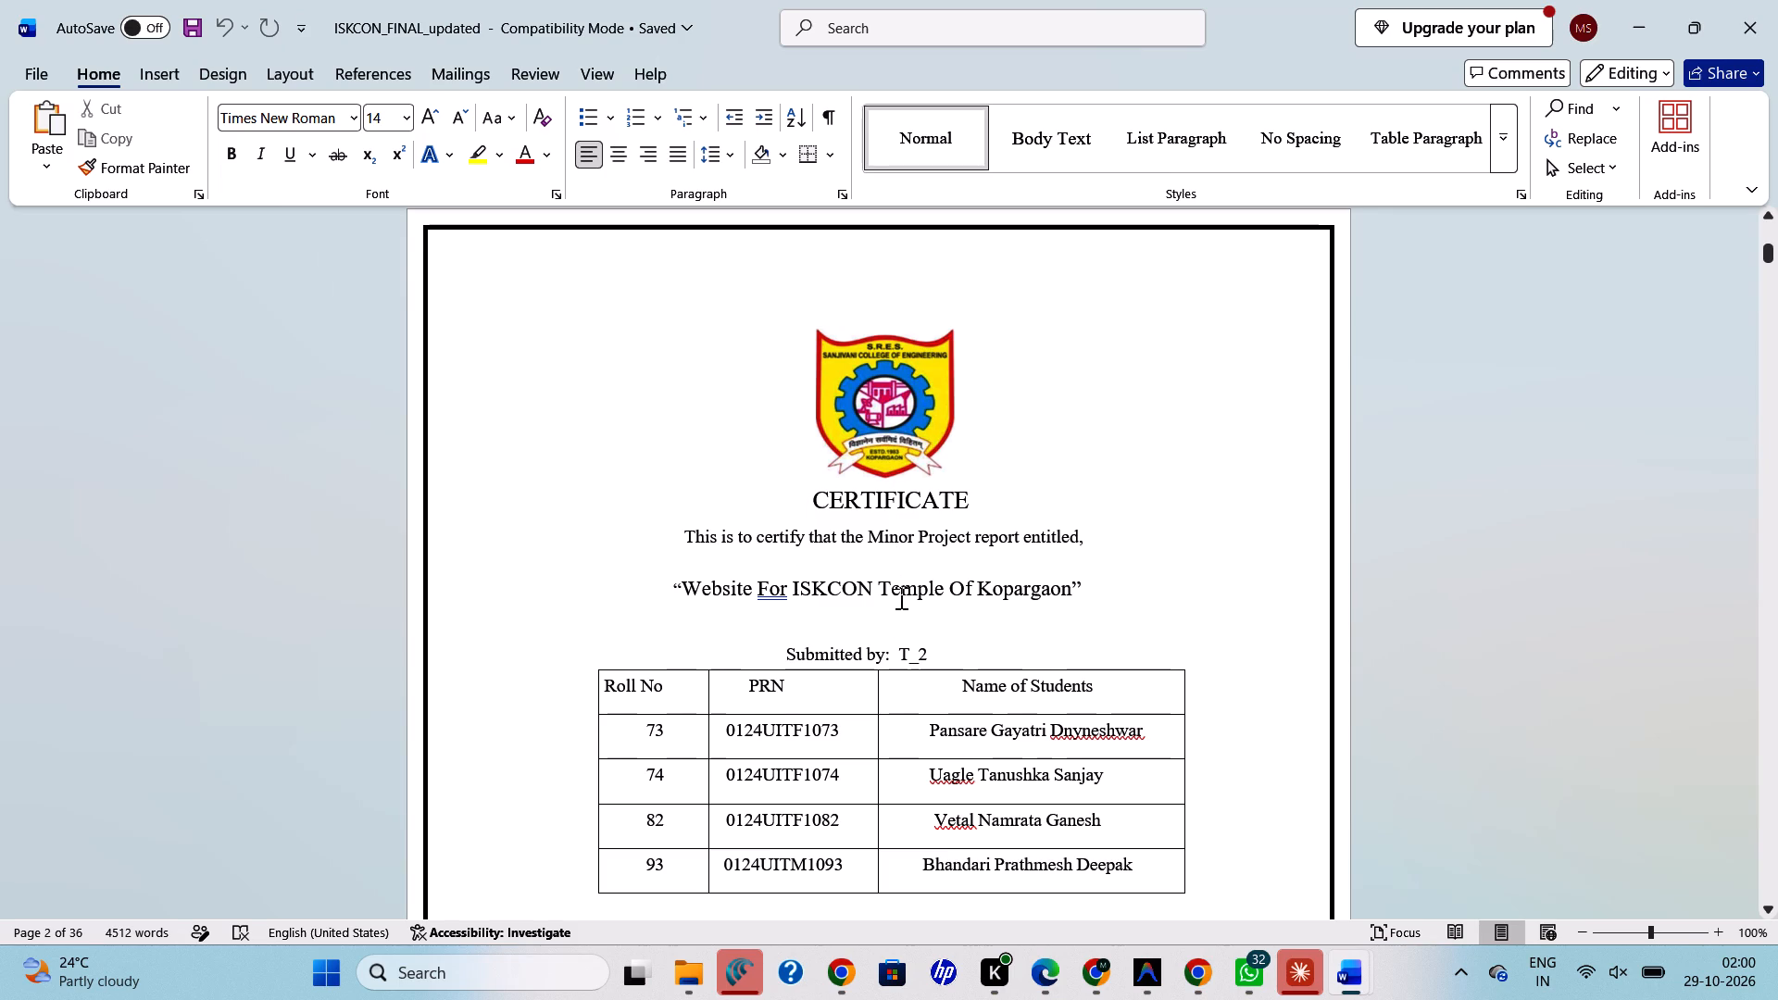
{"action": "left_click", "coordinate": [887, 662]}
{"action": "scroll", "coordinate": [887, 662], "scroll_direction": "down", "scroll_amount": 1}
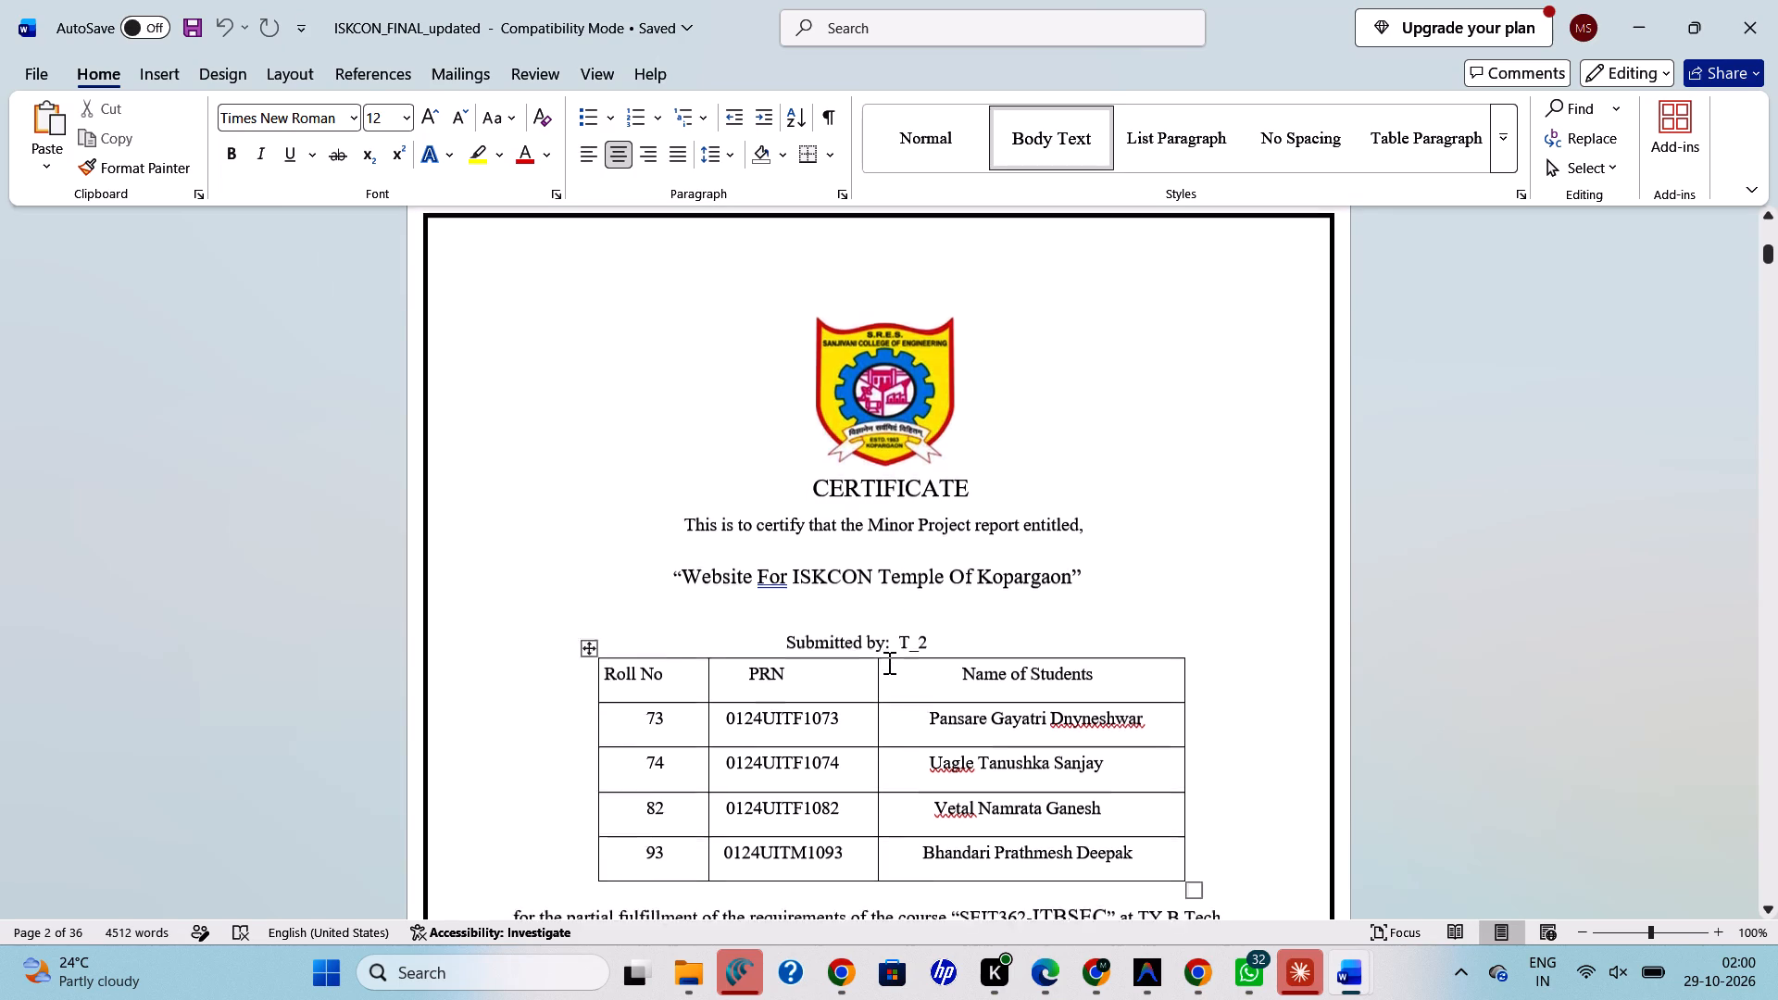
{"action": "scroll", "coordinate": [887, 662], "scroll_direction": "down", "scroll_amount": 3}
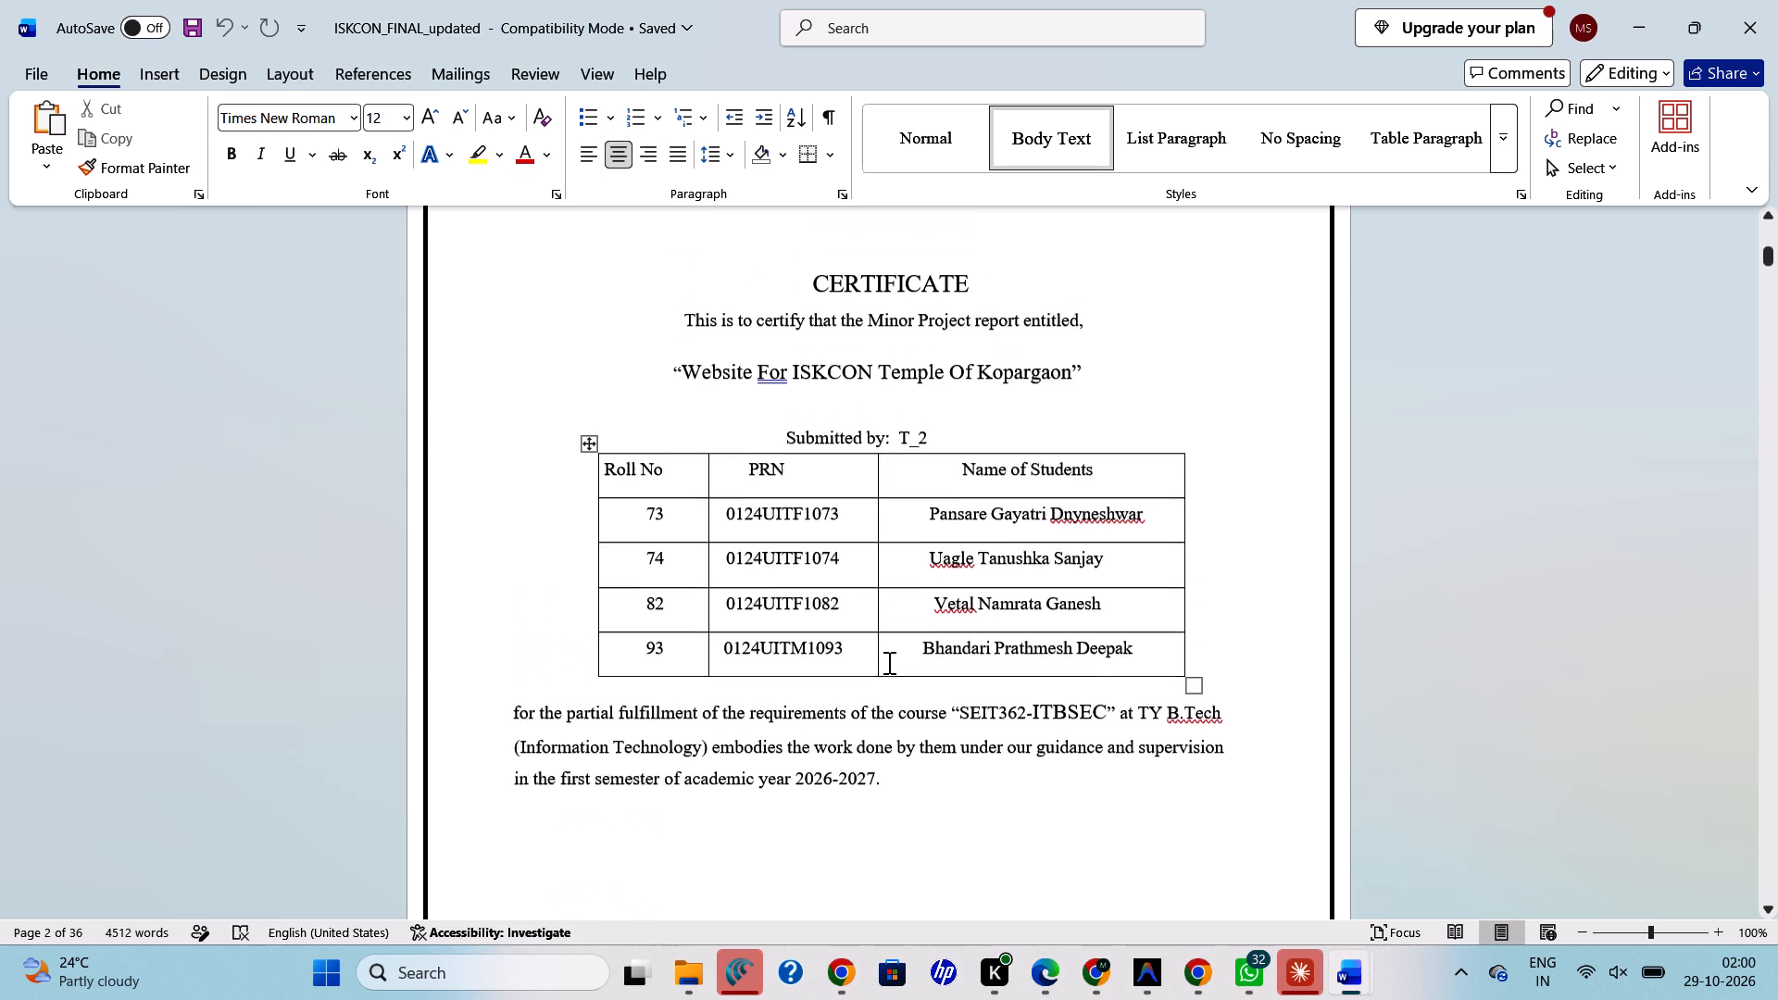
{"action": "scroll", "coordinate": [887, 662], "scroll_direction": "down", "scroll_amount": 1}
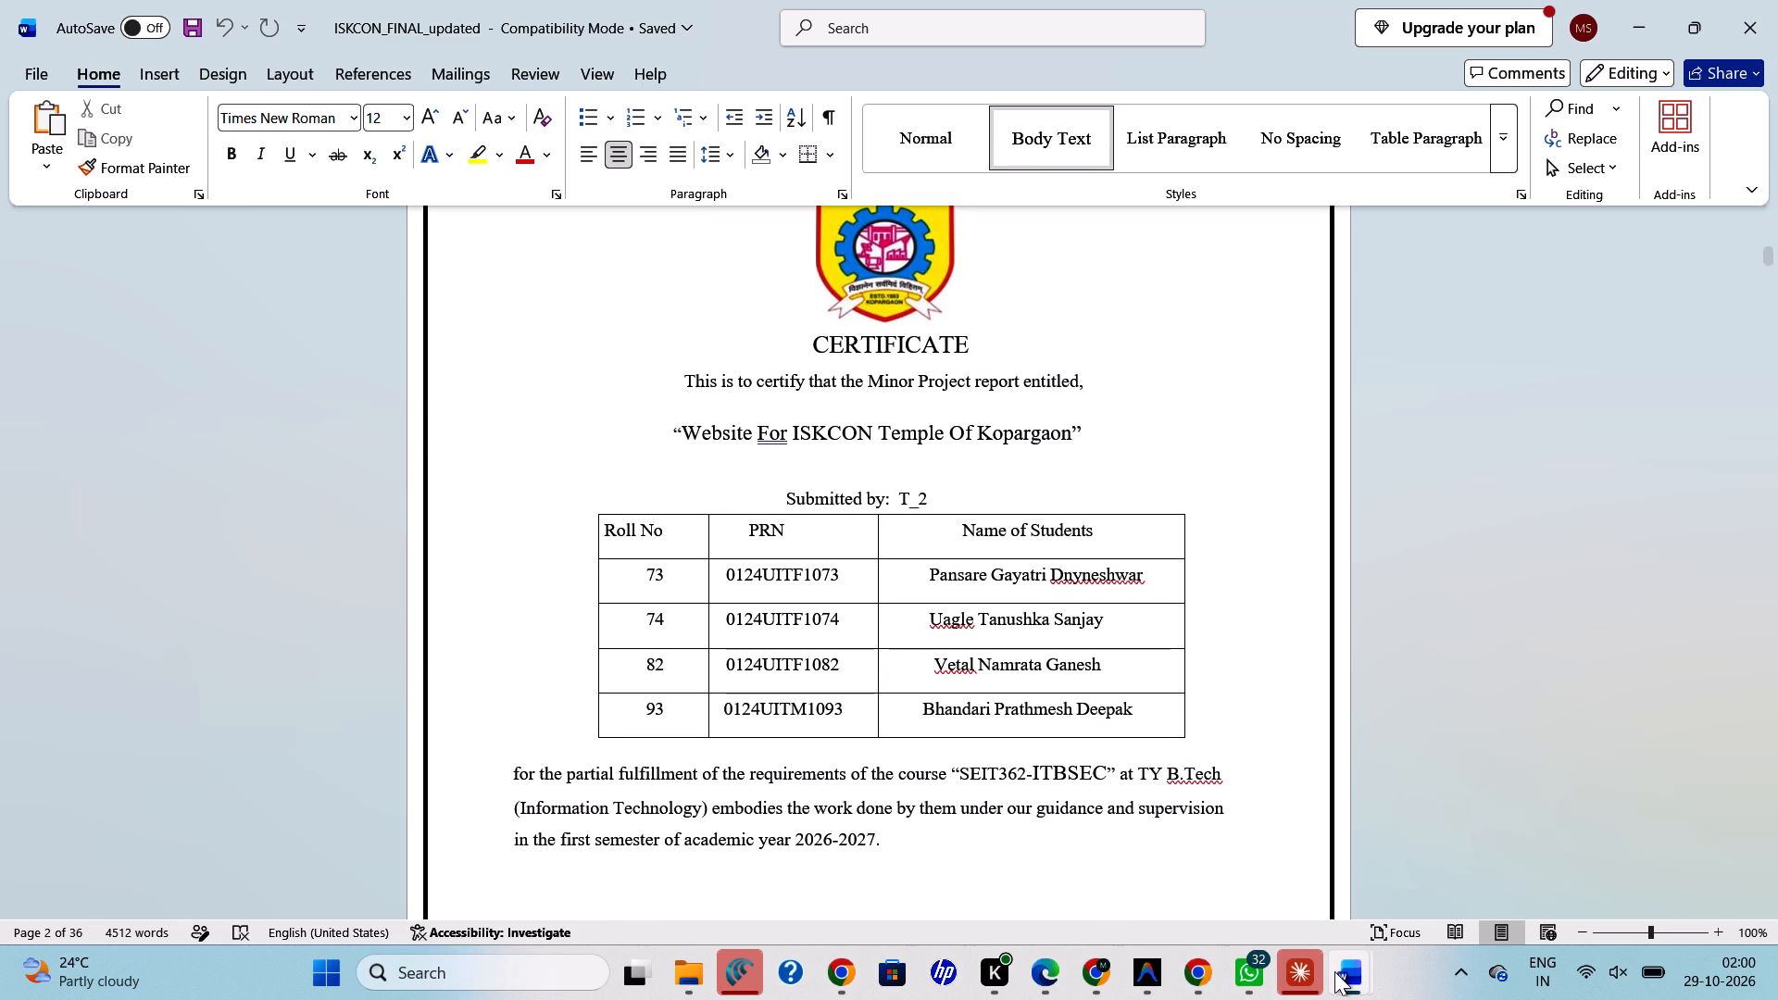
Switch to the Kalpana report and set its "CERTIFICATE" heading to 16 pt.
{"action": "left_click", "coordinate": [1349, 879]}
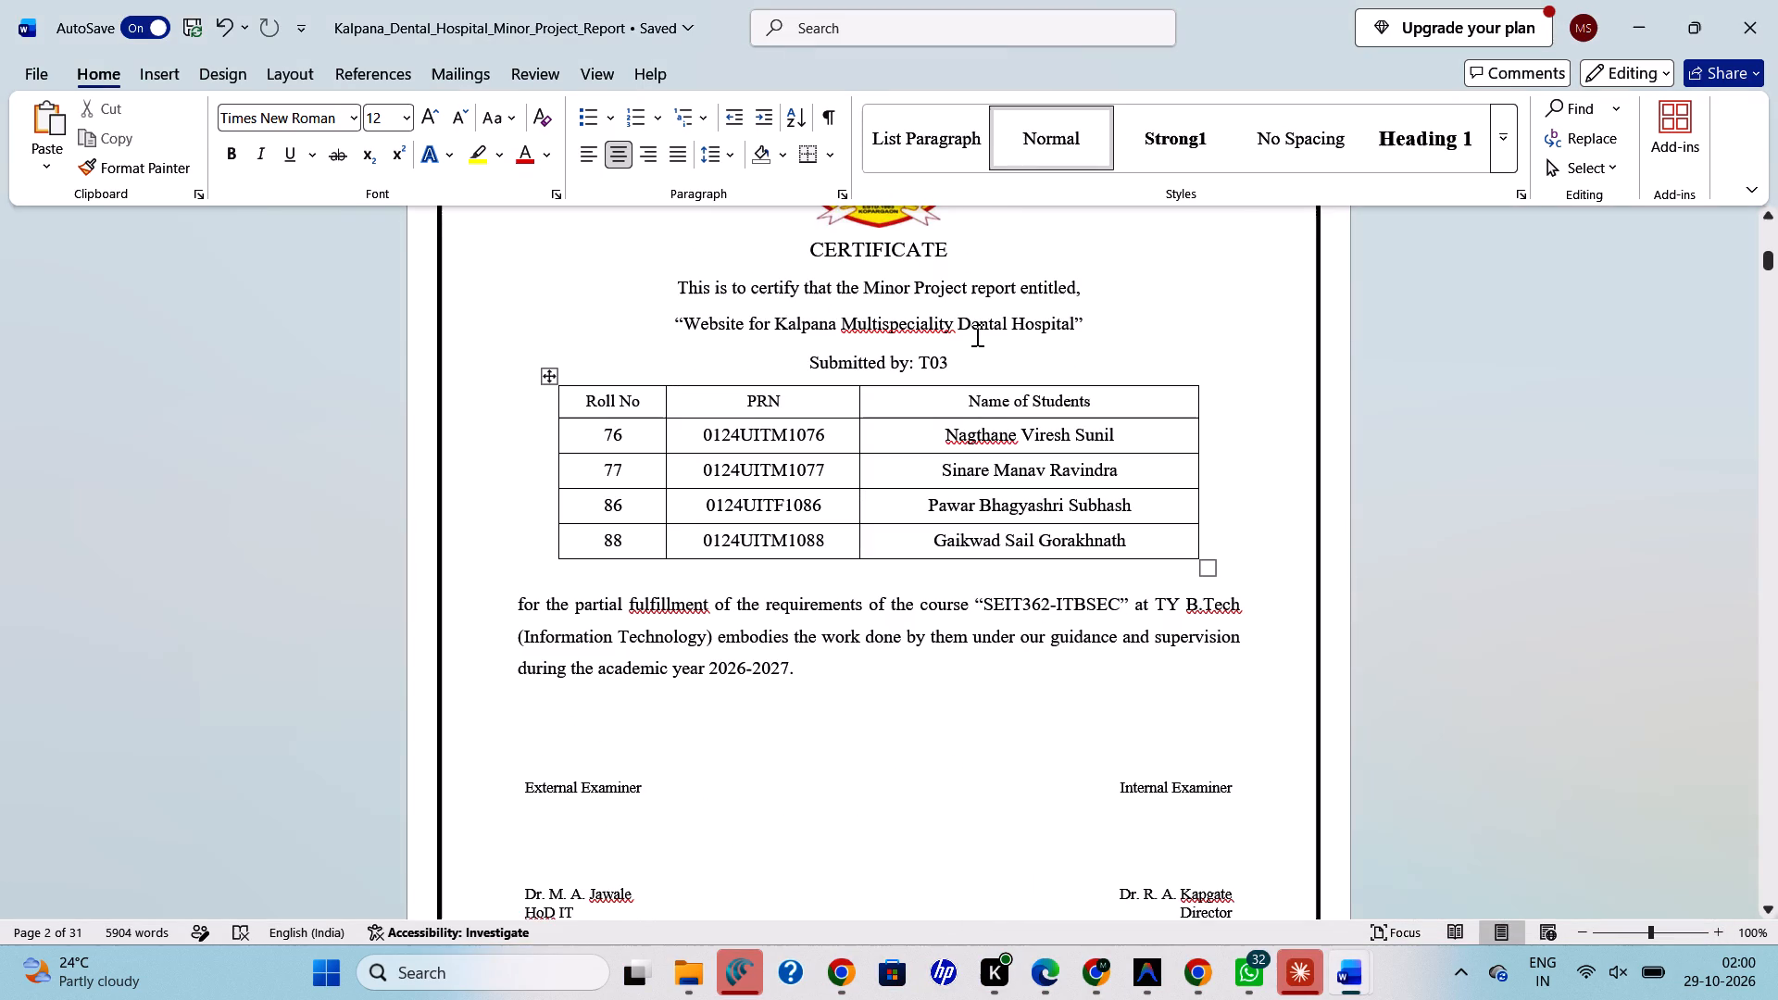
{"action": "left_click", "coordinate": [927, 251]}
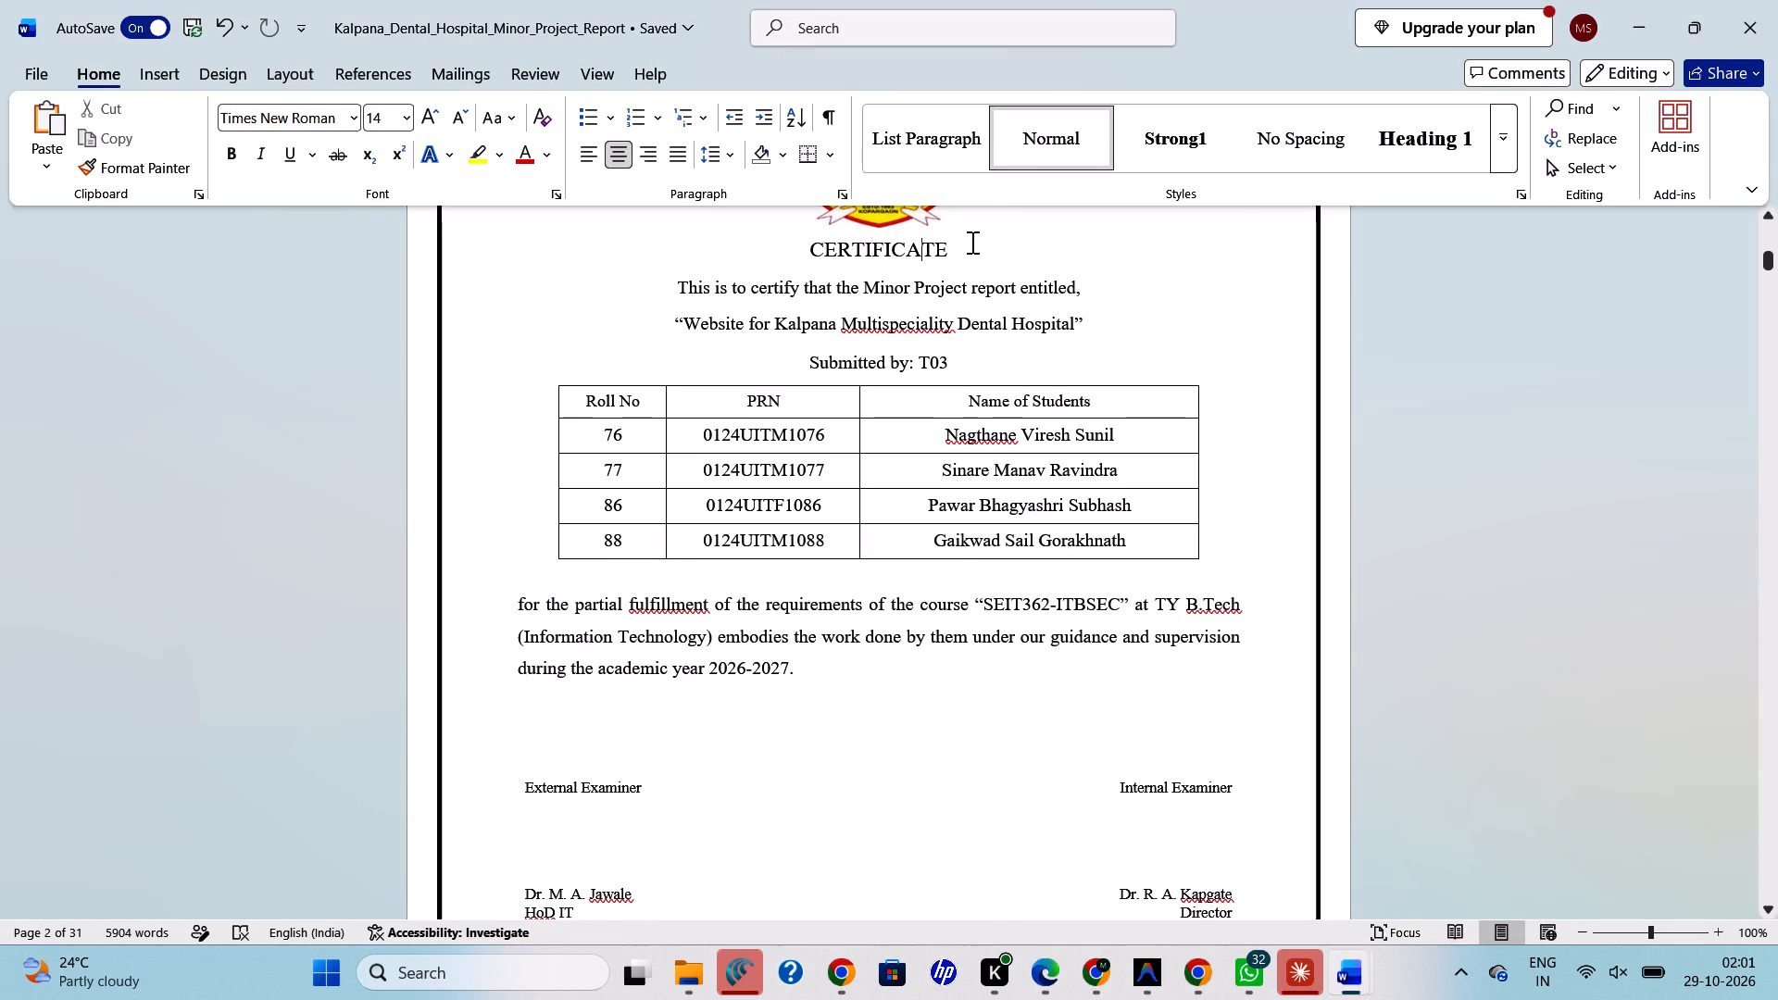
{"action": "left_click", "coordinate": [970, 242]}
{"action": "left_click_drag", "start_coordinate": [970, 242], "coordinate": [793, 246]}
{"action": "left_click", "coordinate": [793, 246]}
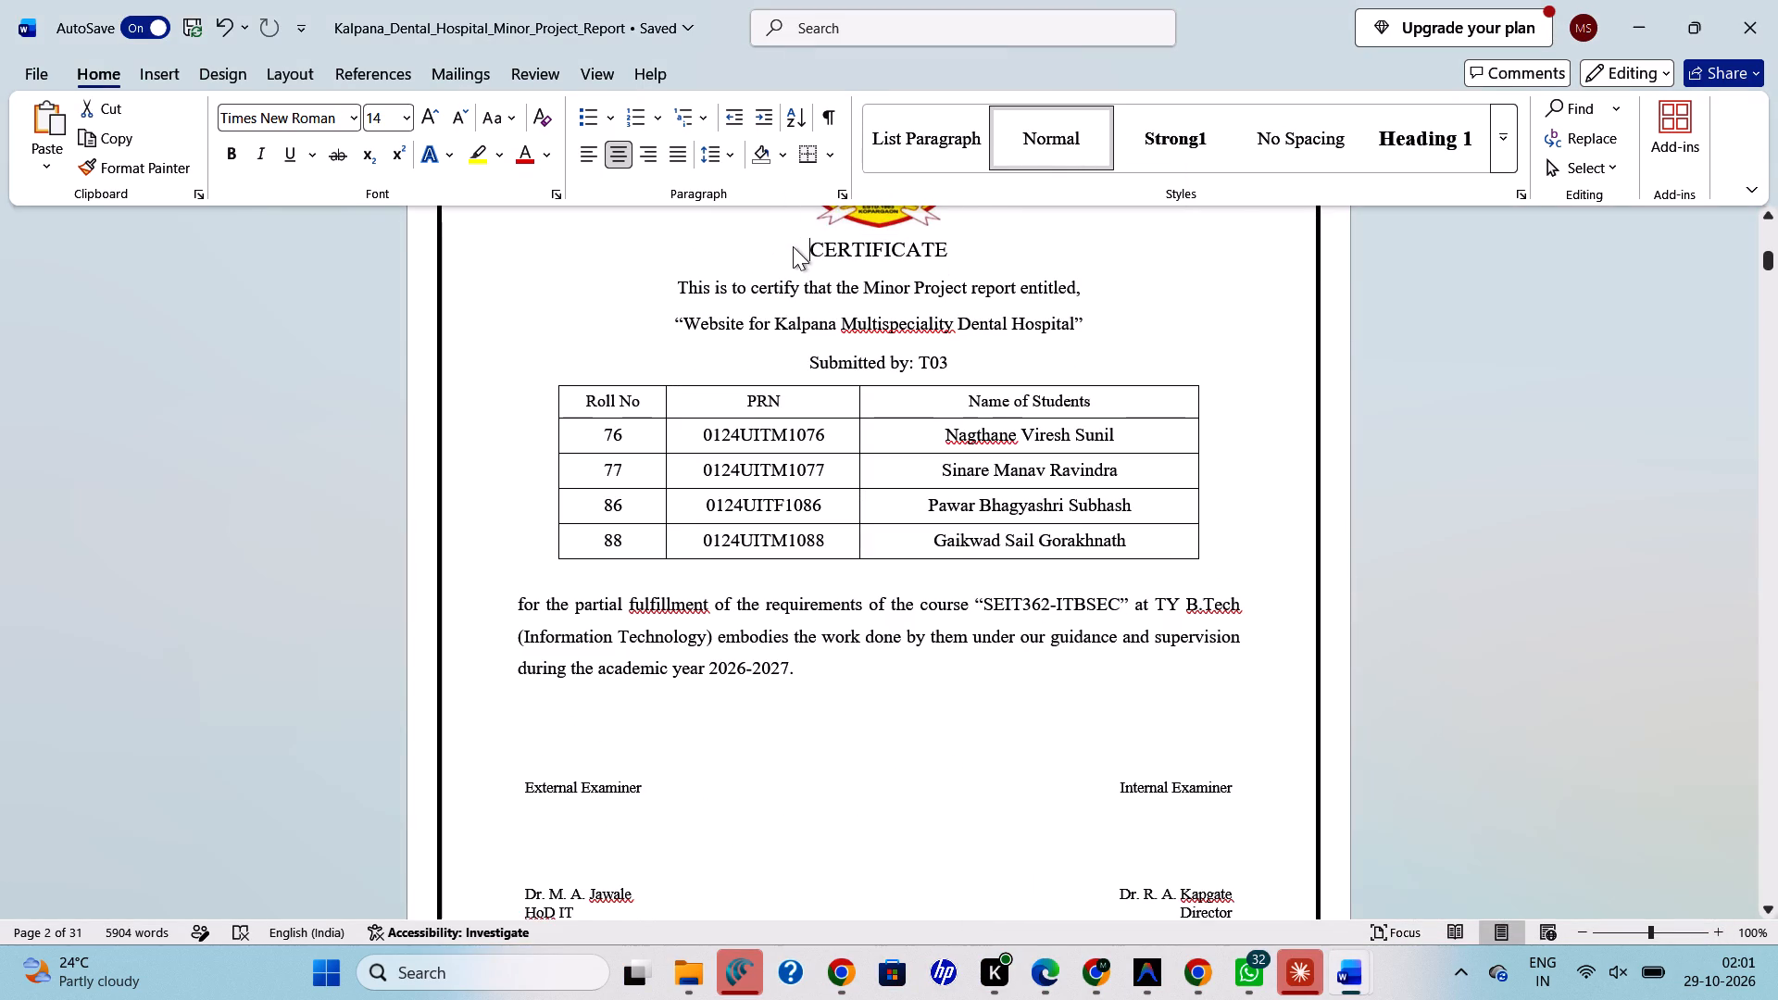
{"action": "left_click_drag", "start_coordinate": [793, 246], "coordinate": [987, 259]}
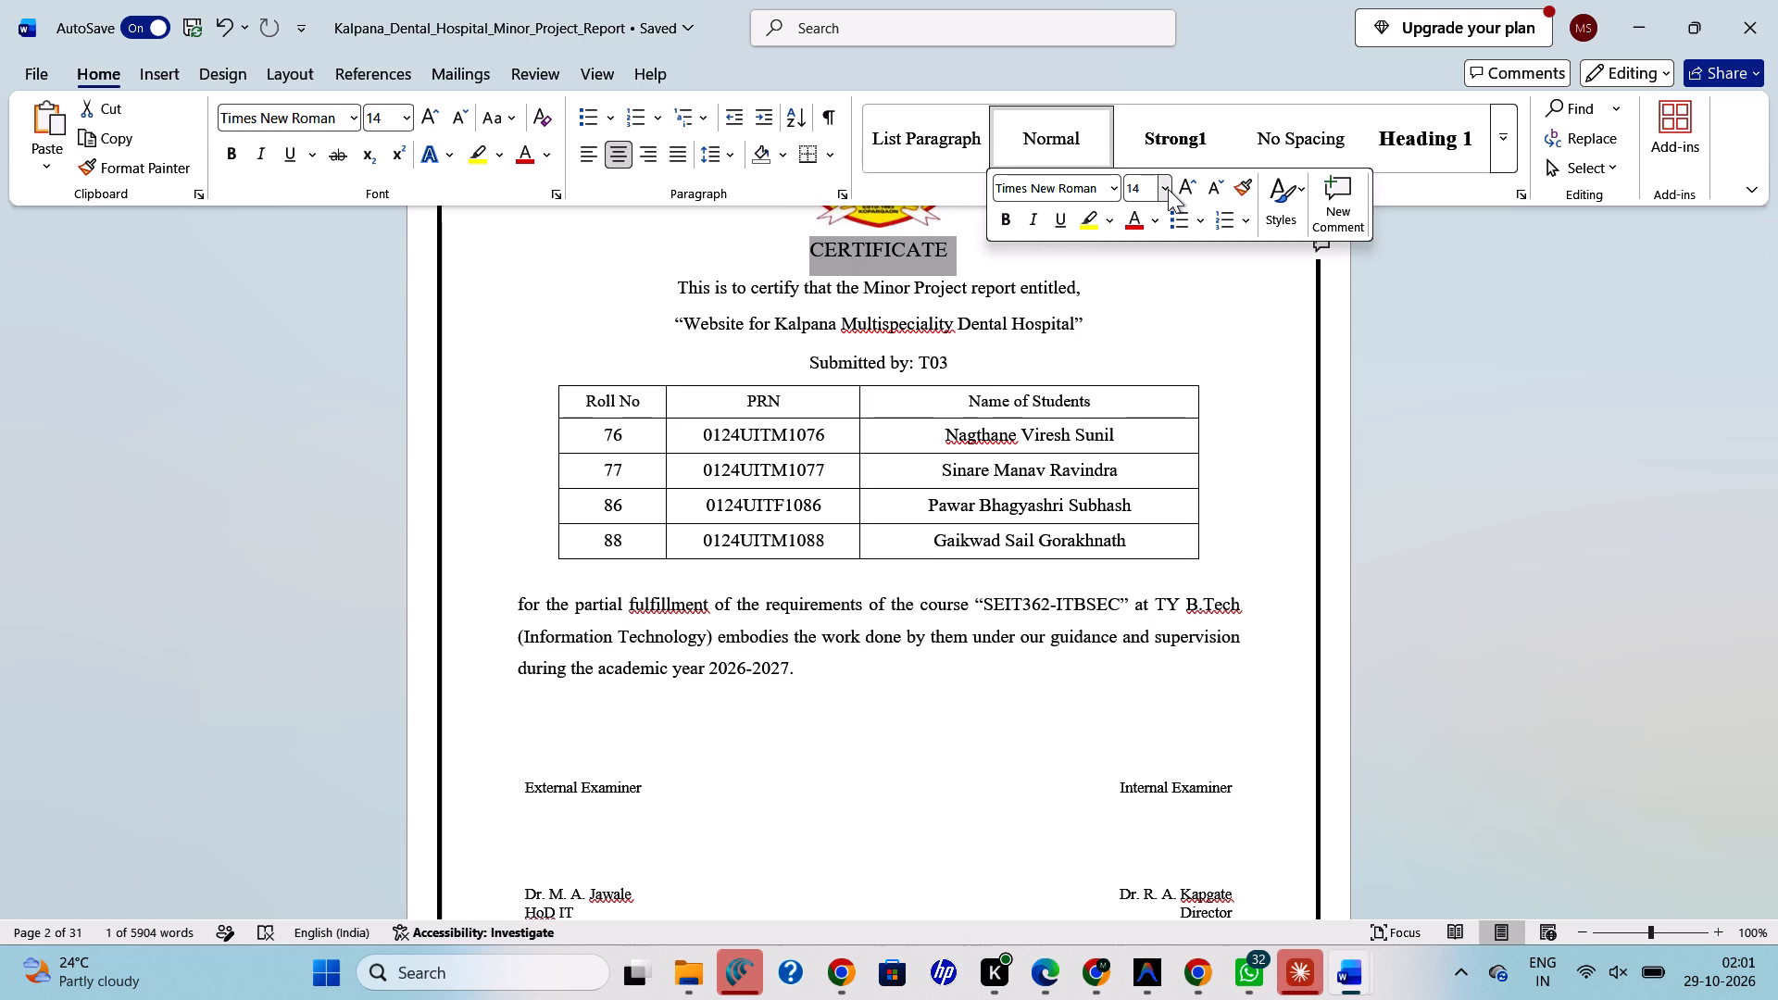
{"action": "left_click", "coordinate": [1168, 189]}
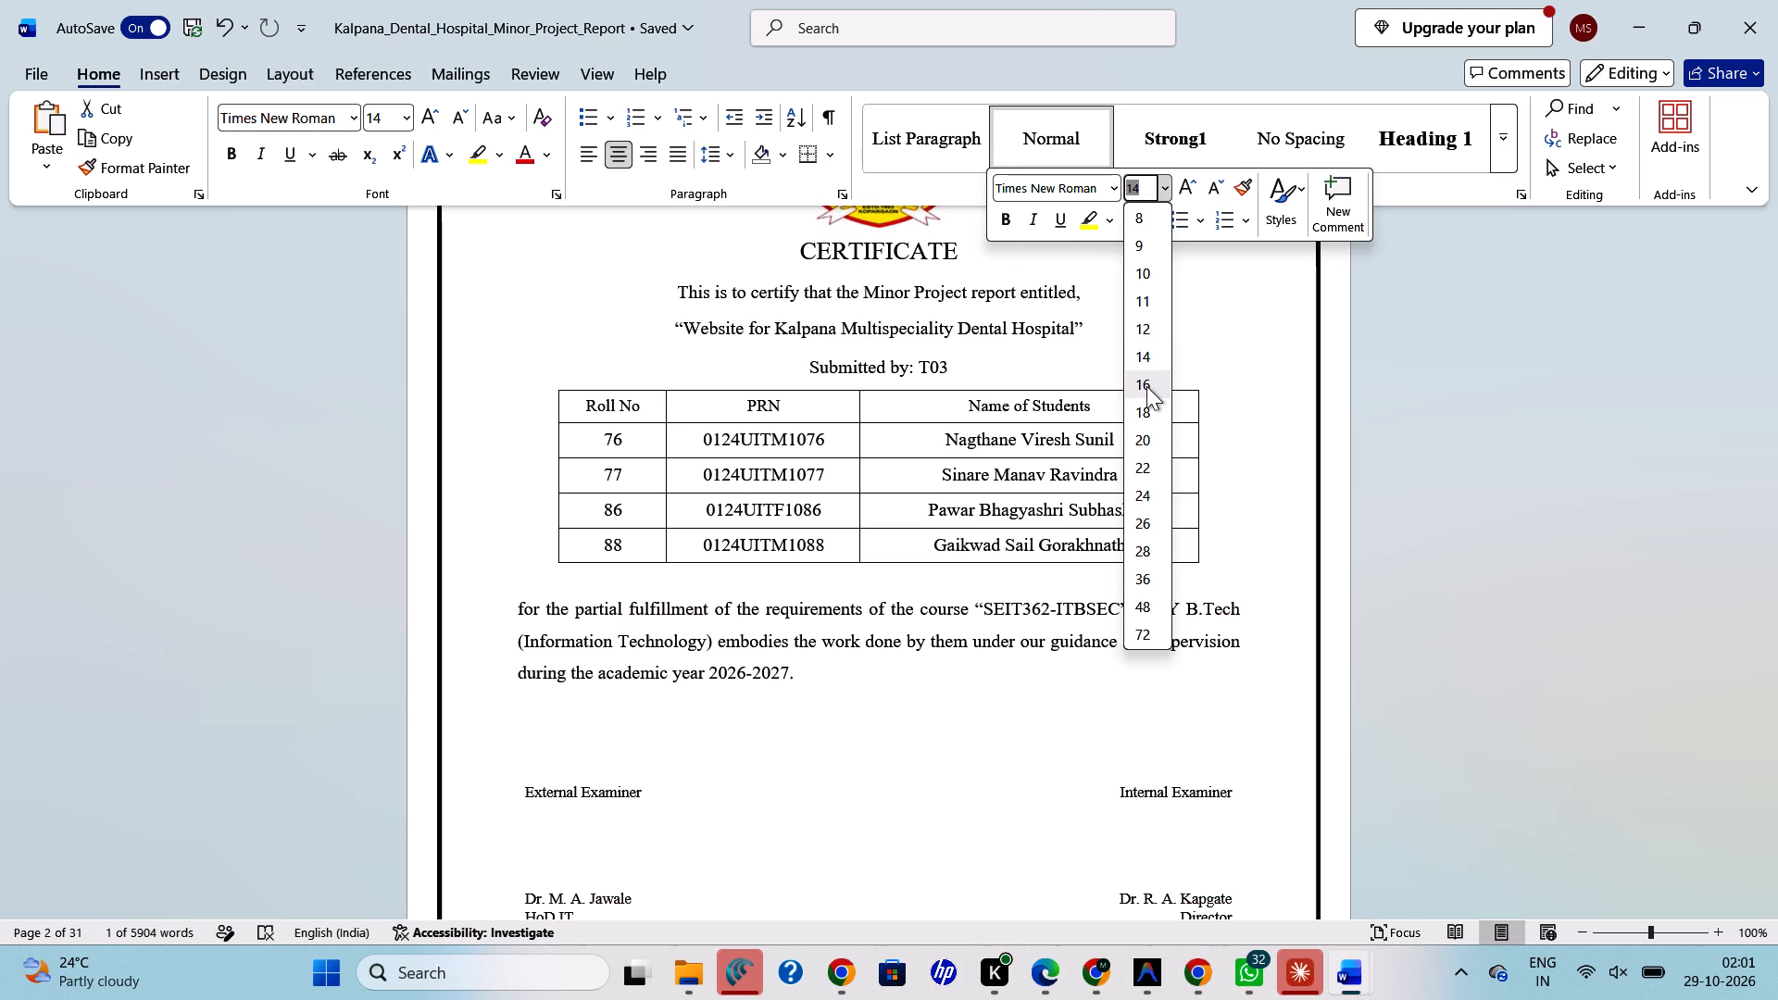
{"action": "left_click", "coordinate": [1146, 386]}
Set the project title "Website for Kalpana Multispeciality Dental Hospital" on the certificate page to 14 pt.
{"action": "left_click", "coordinate": [1092, 330]}
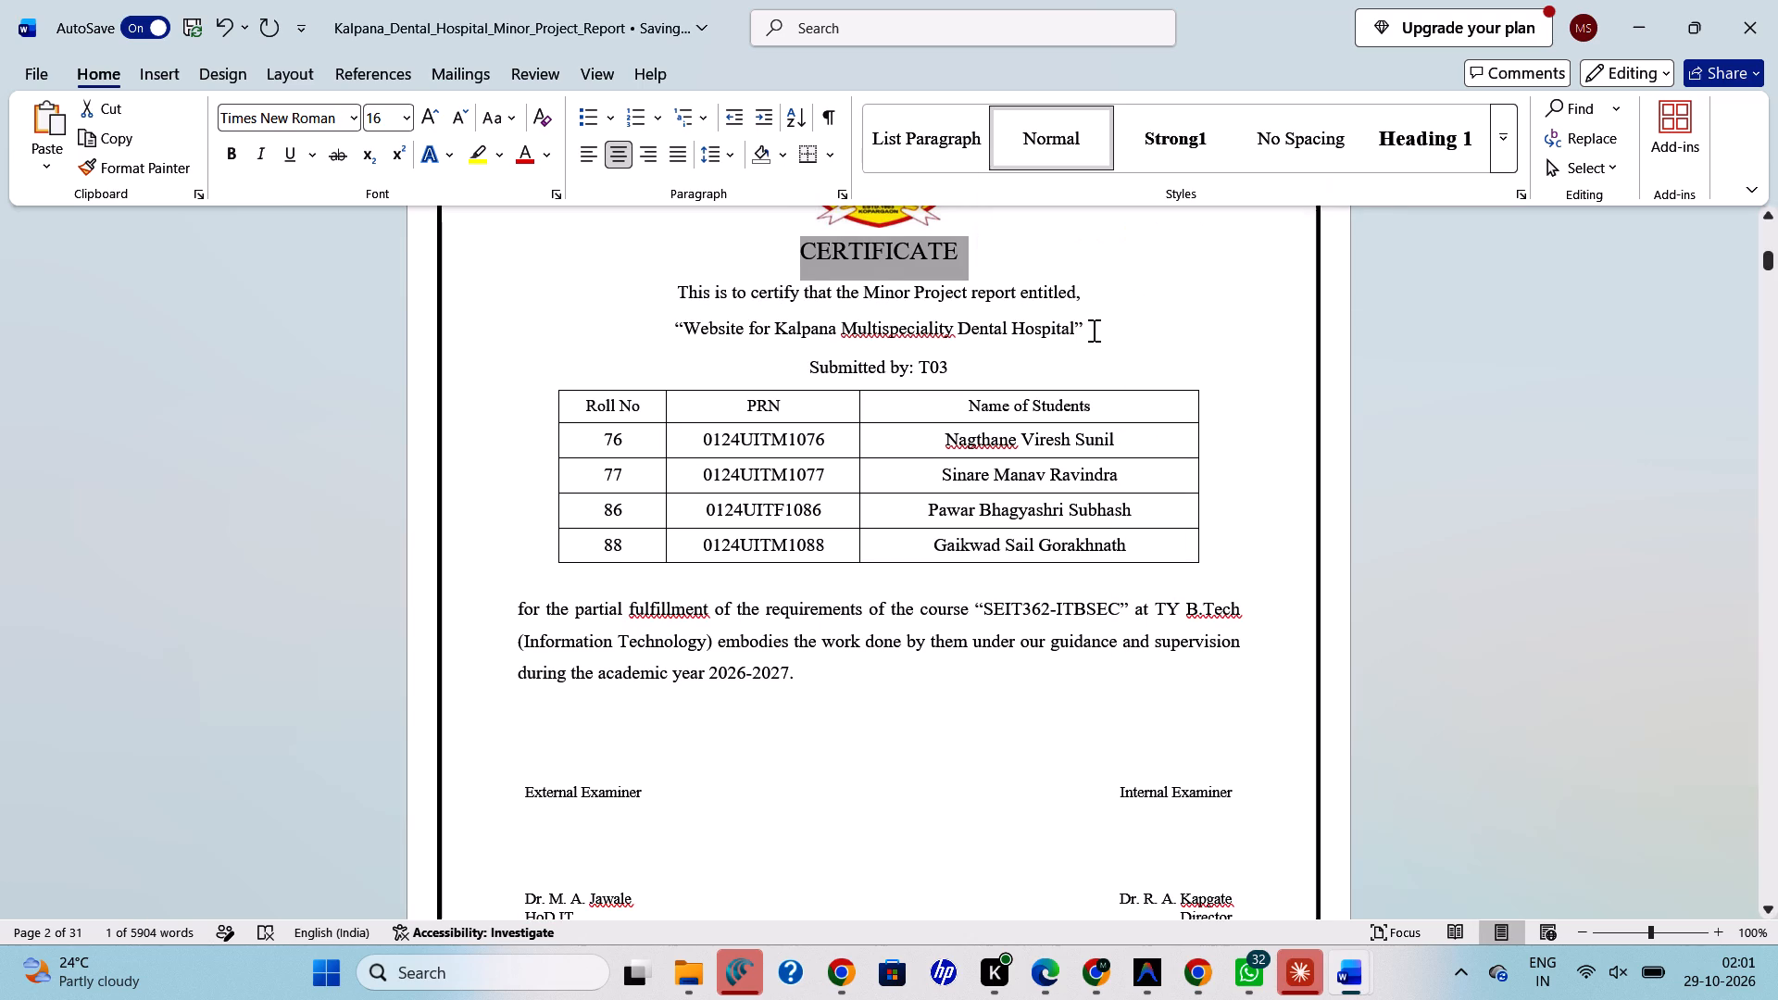
{"action": "left_click_drag", "start_coordinate": [1092, 330], "coordinate": [666, 326]}
{"action": "left_click", "coordinate": [840, 254]}
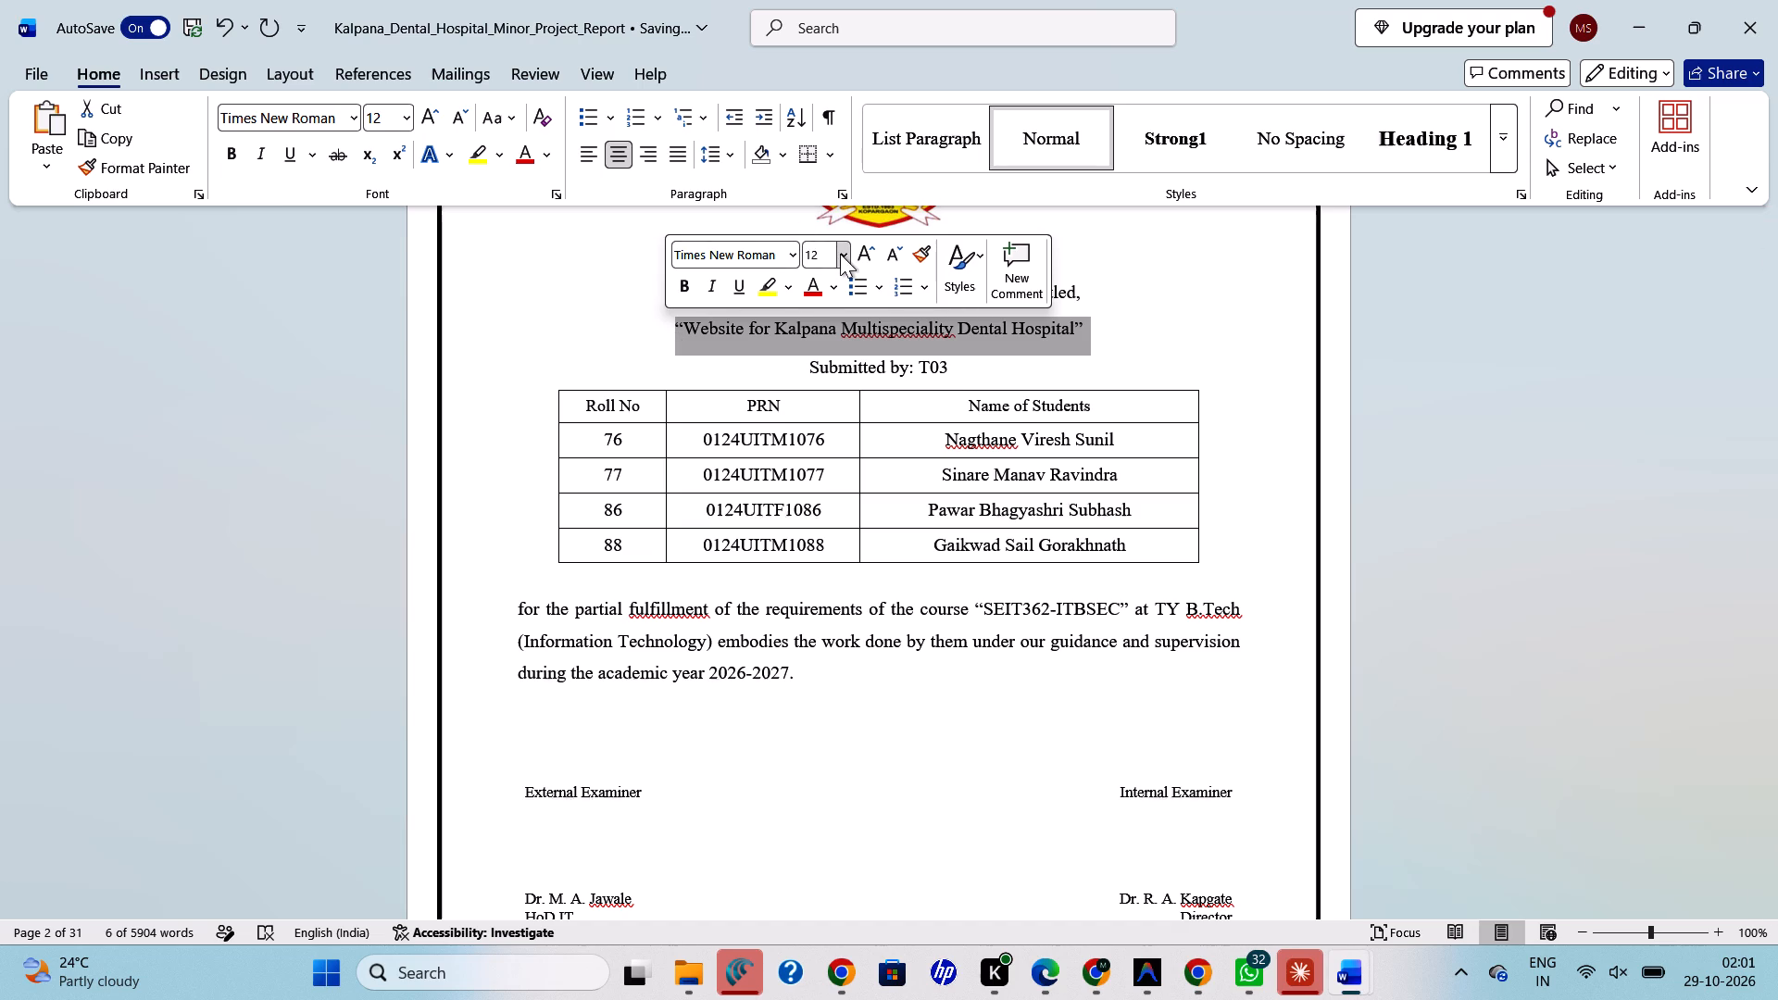
{"action": "left_click", "coordinate": [827, 423]}
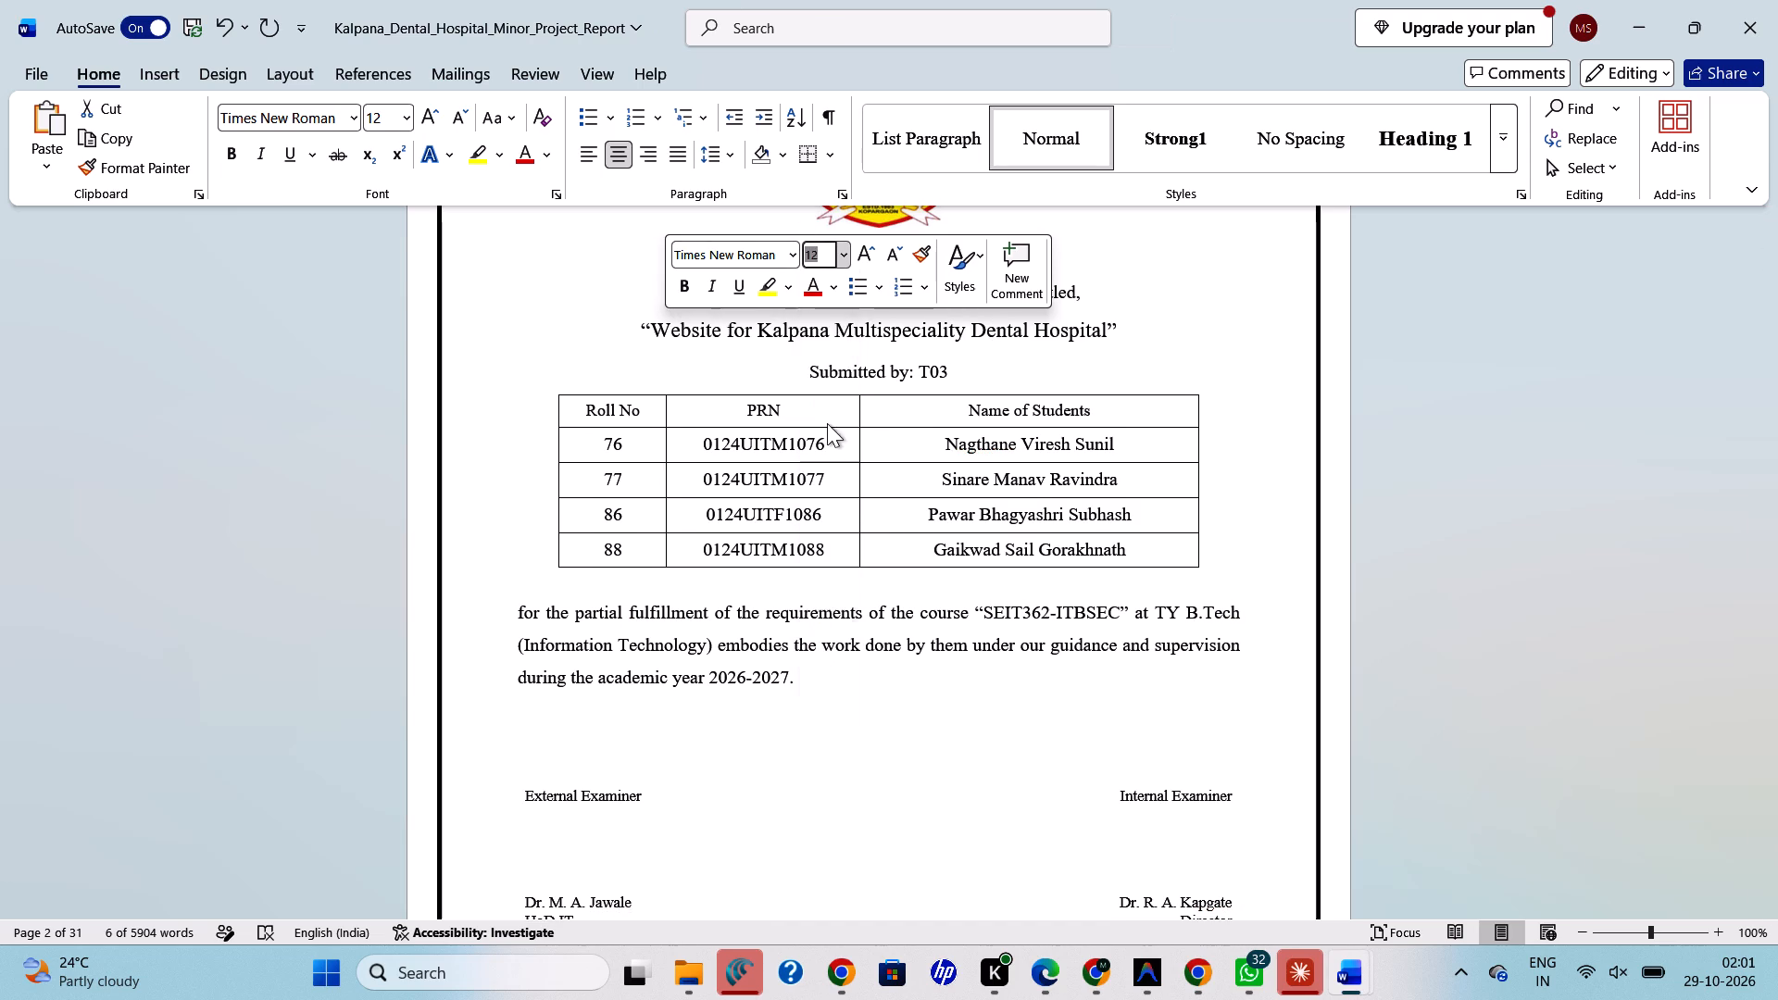
Check the font sizes of the Kalpana certificate's "Submitted by" line, student table and closing paragraph.
{"action": "left_click", "coordinate": [961, 370]}
{"action": "left_click_drag", "start_coordinate": [961, 370], "coordinate": [821, 378]}
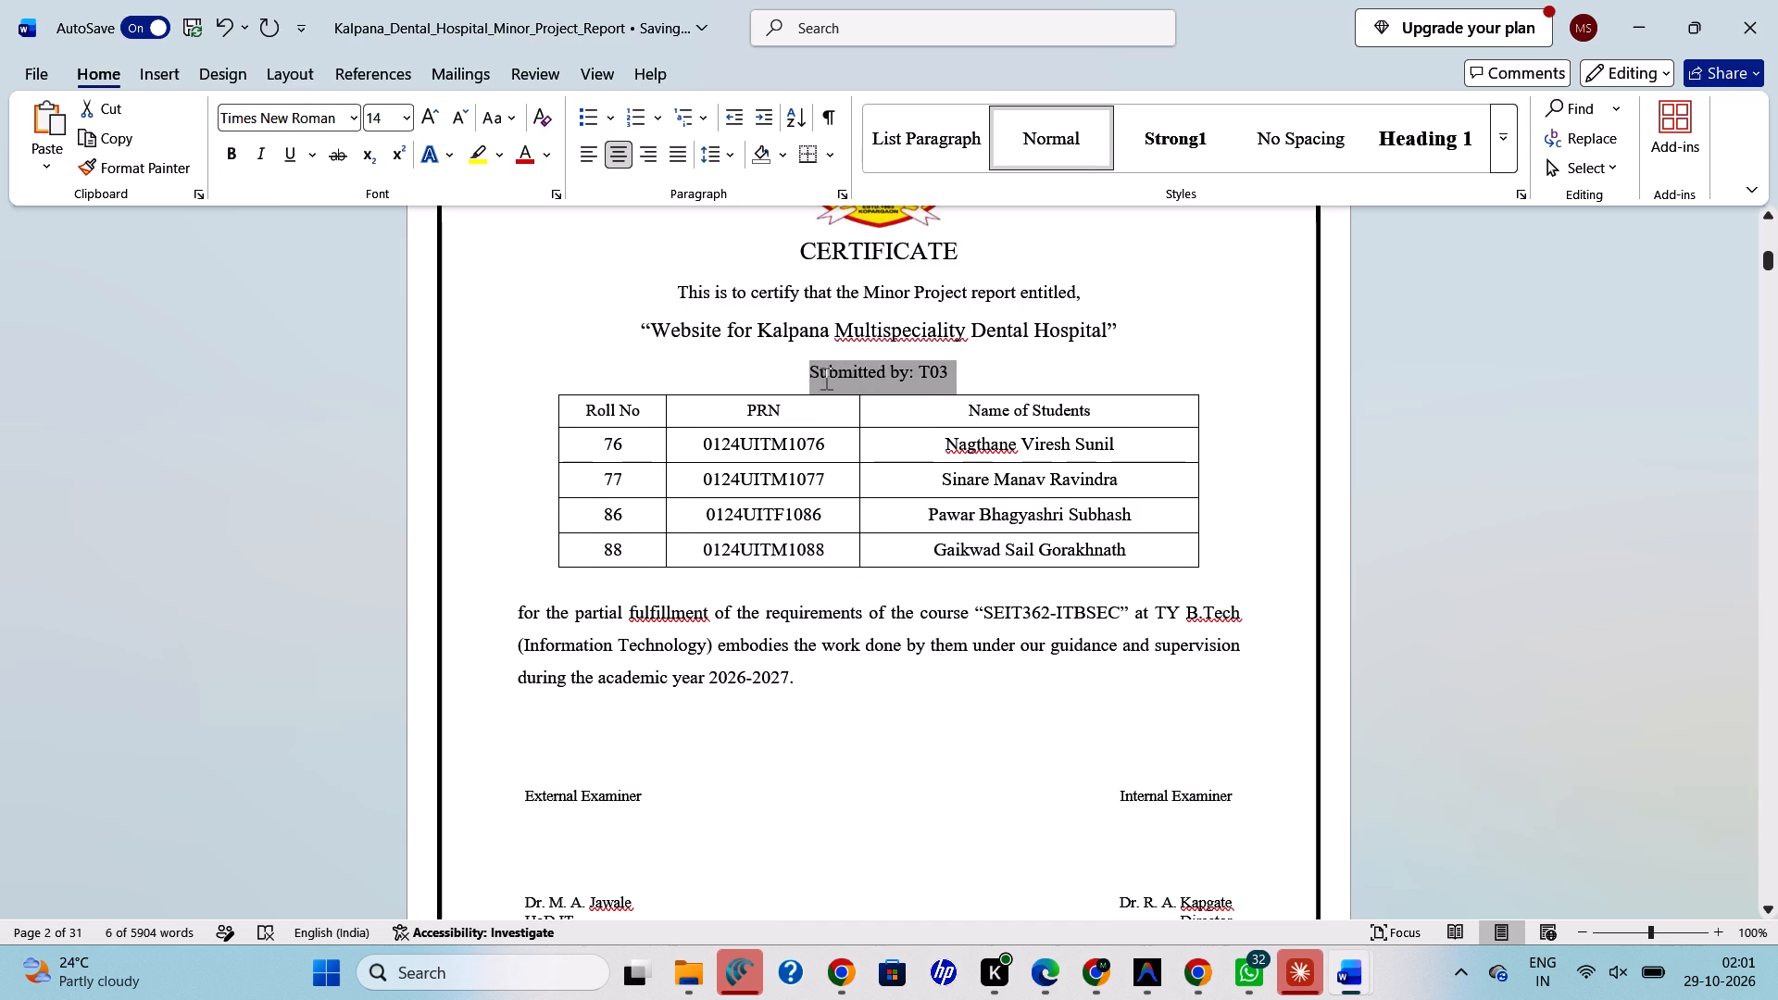
{"action": "left_click_drag", "start_coordinate": [821, 378], "coordinate": [820, 374]}
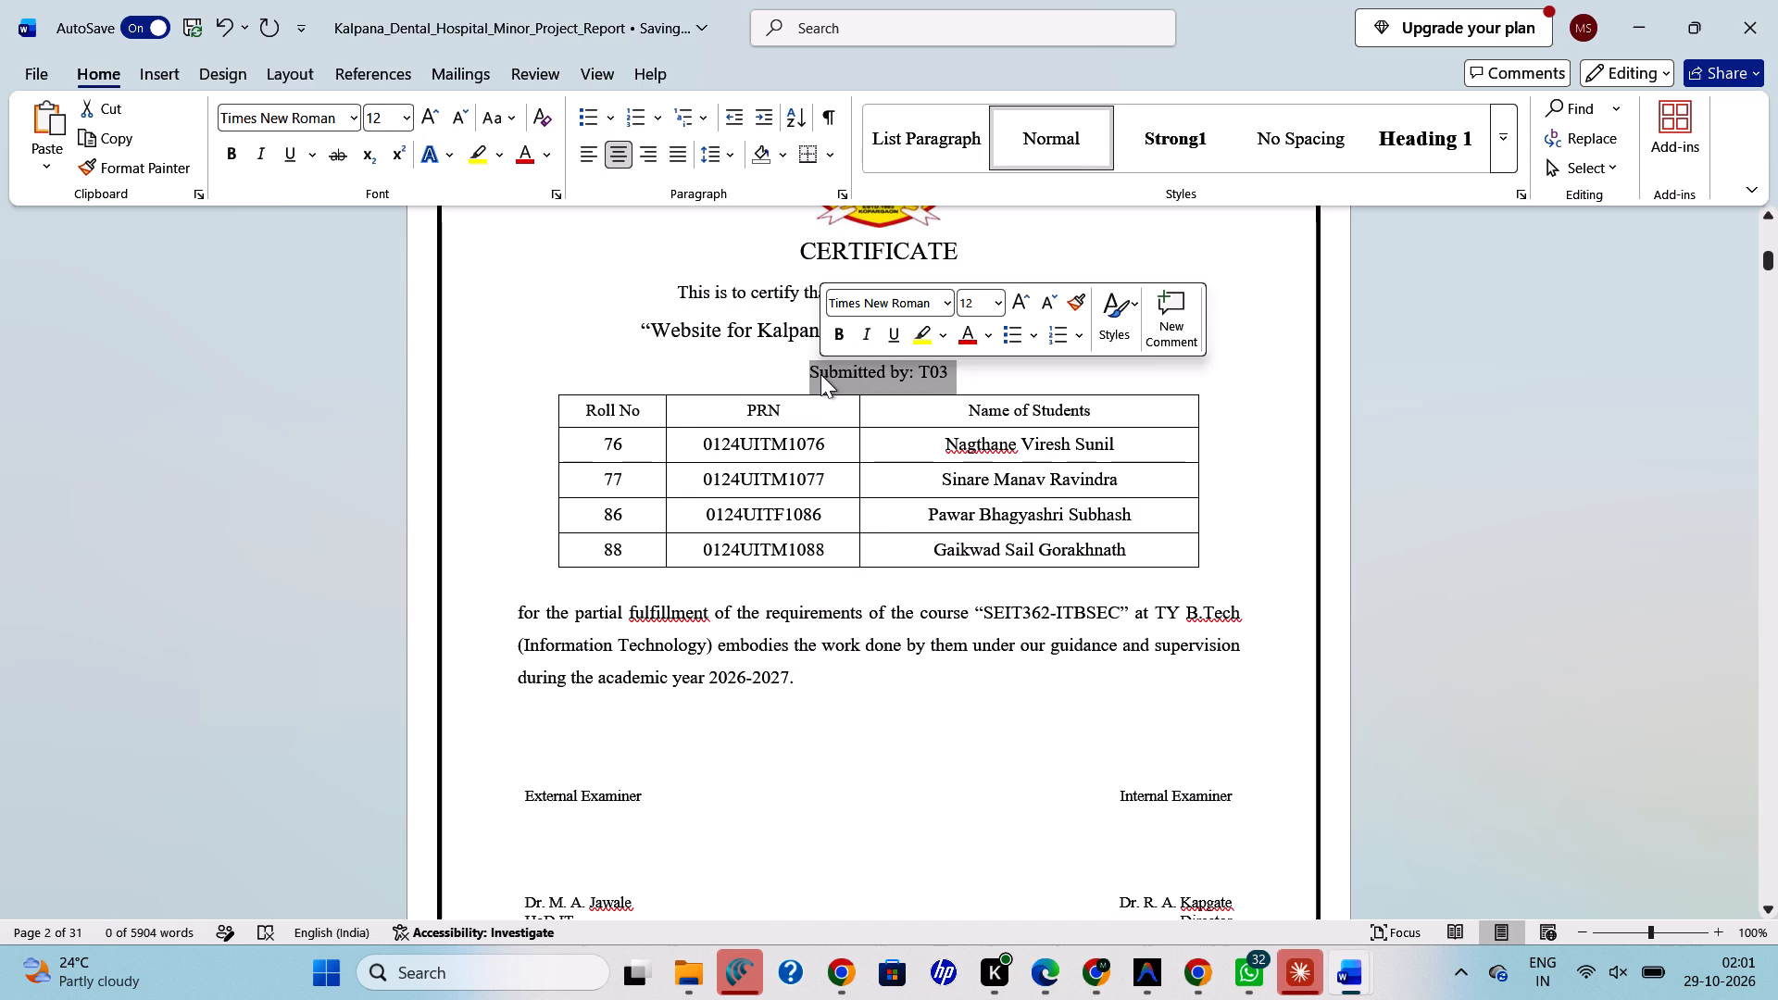
{"action": "left_click", "coordinate": [989, 493]}
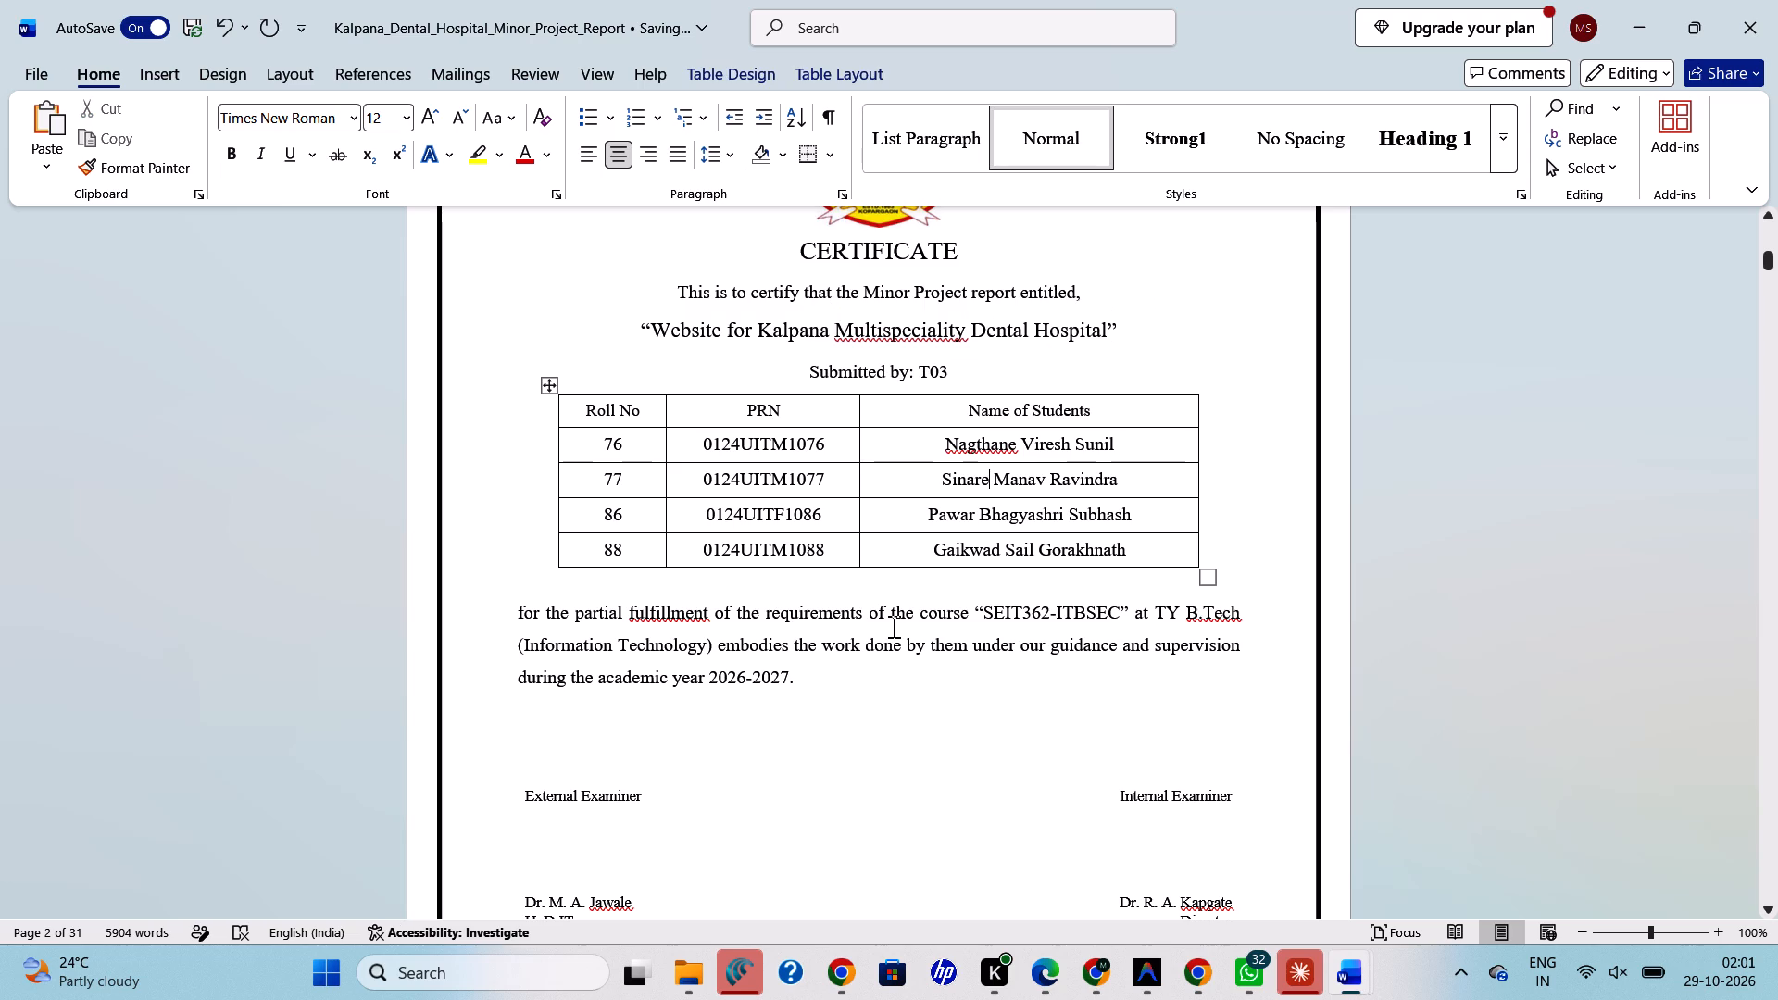
{"action": "left_click", "coordinate": [892, 626]}
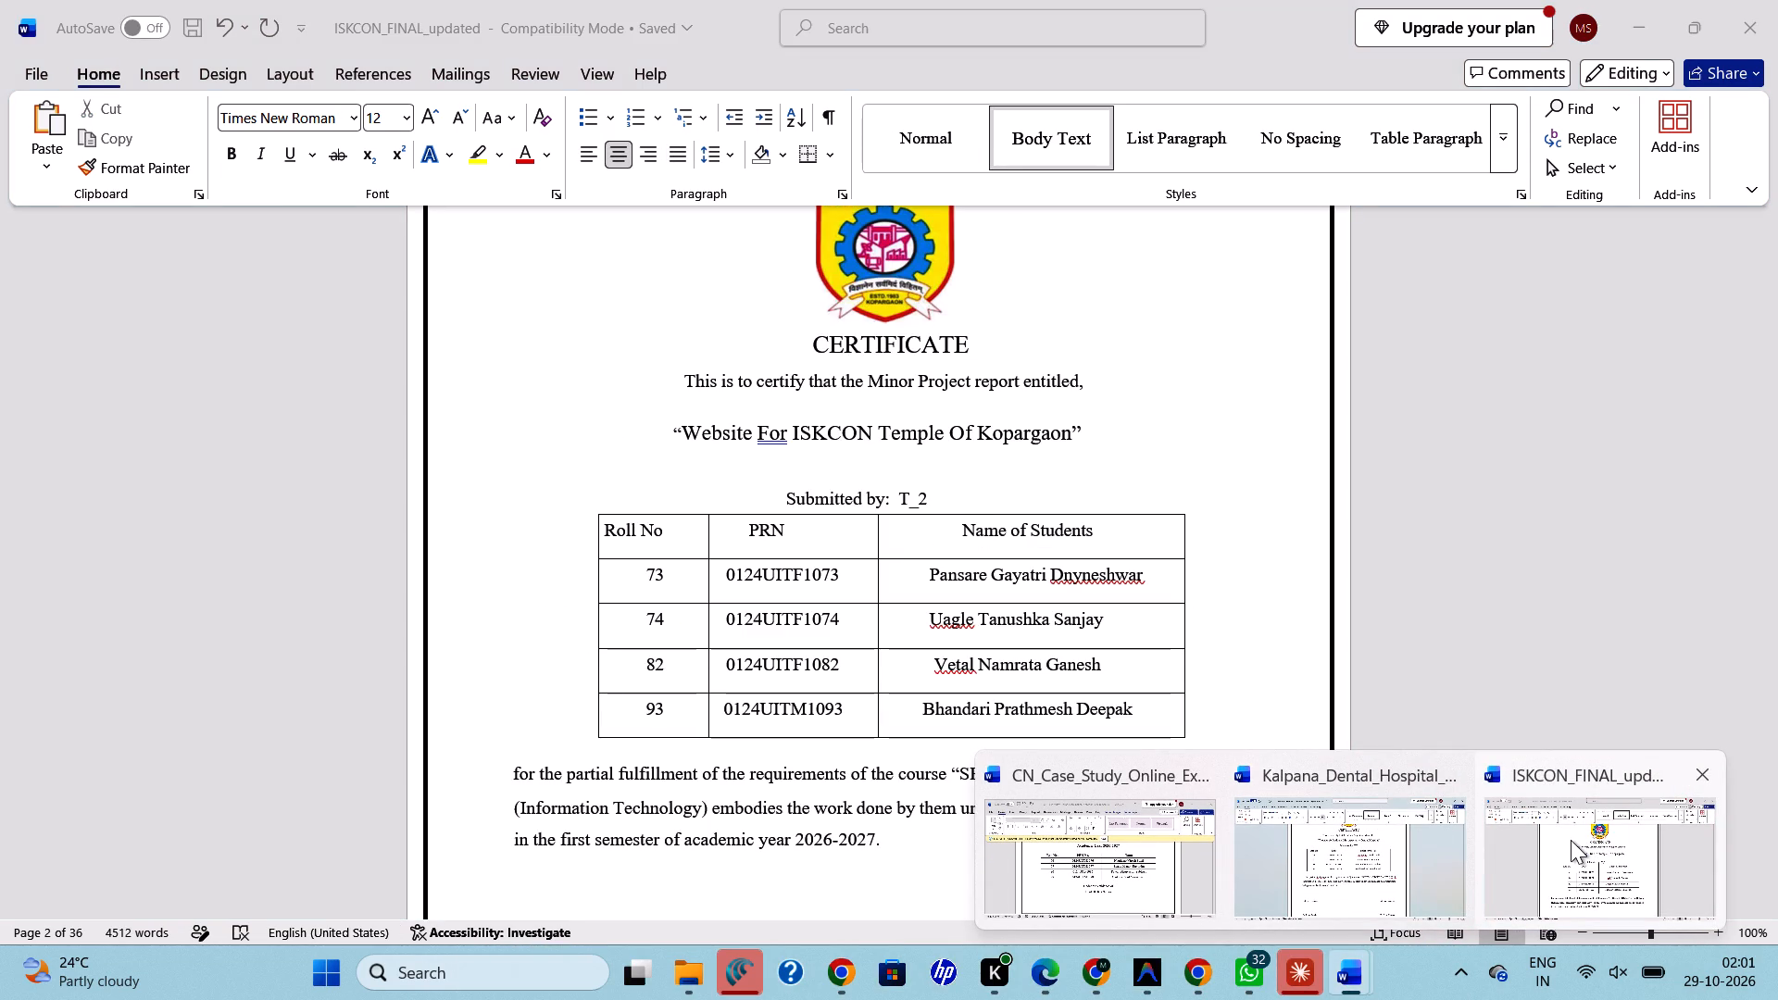
Check the font sizes within the closing paragraph of the ISKCON_FINAL_updated certificate, including its course code.
{"action": "left_click", "coordinate": [1571, 840]}
{"action": "left_click", "coordinate": [970, 806]}
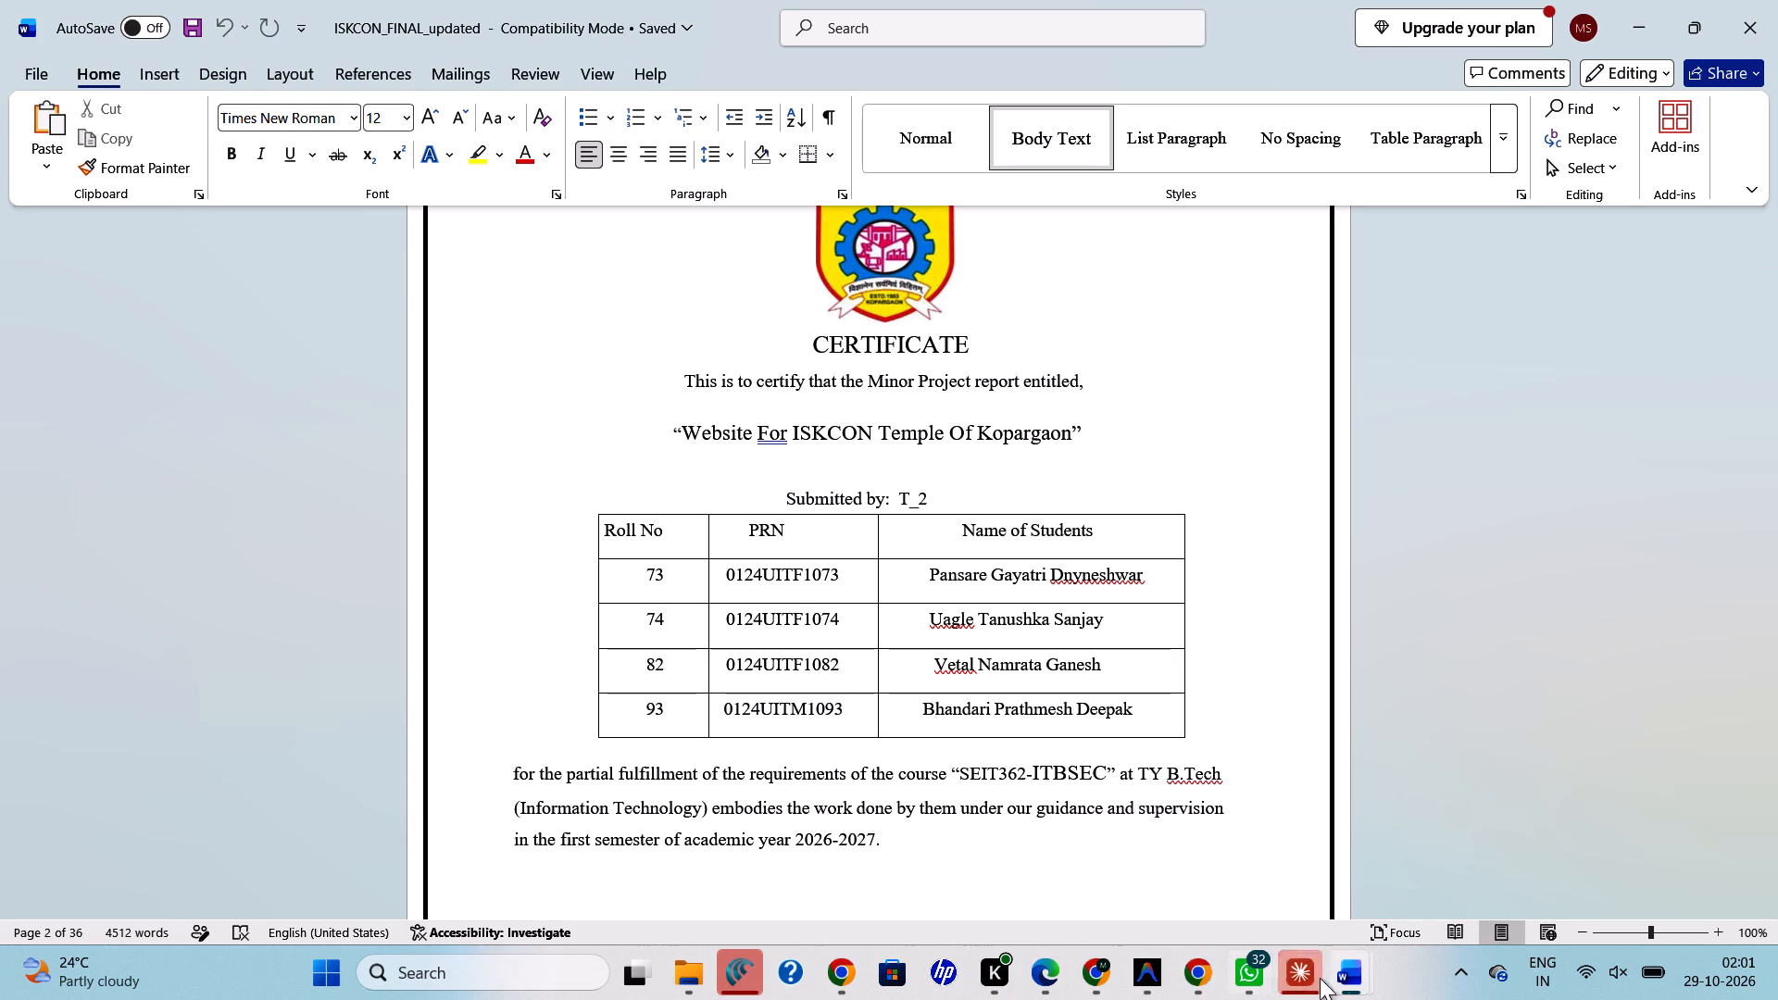
{"action": "left_click", "coordinate": [1576, 839]}
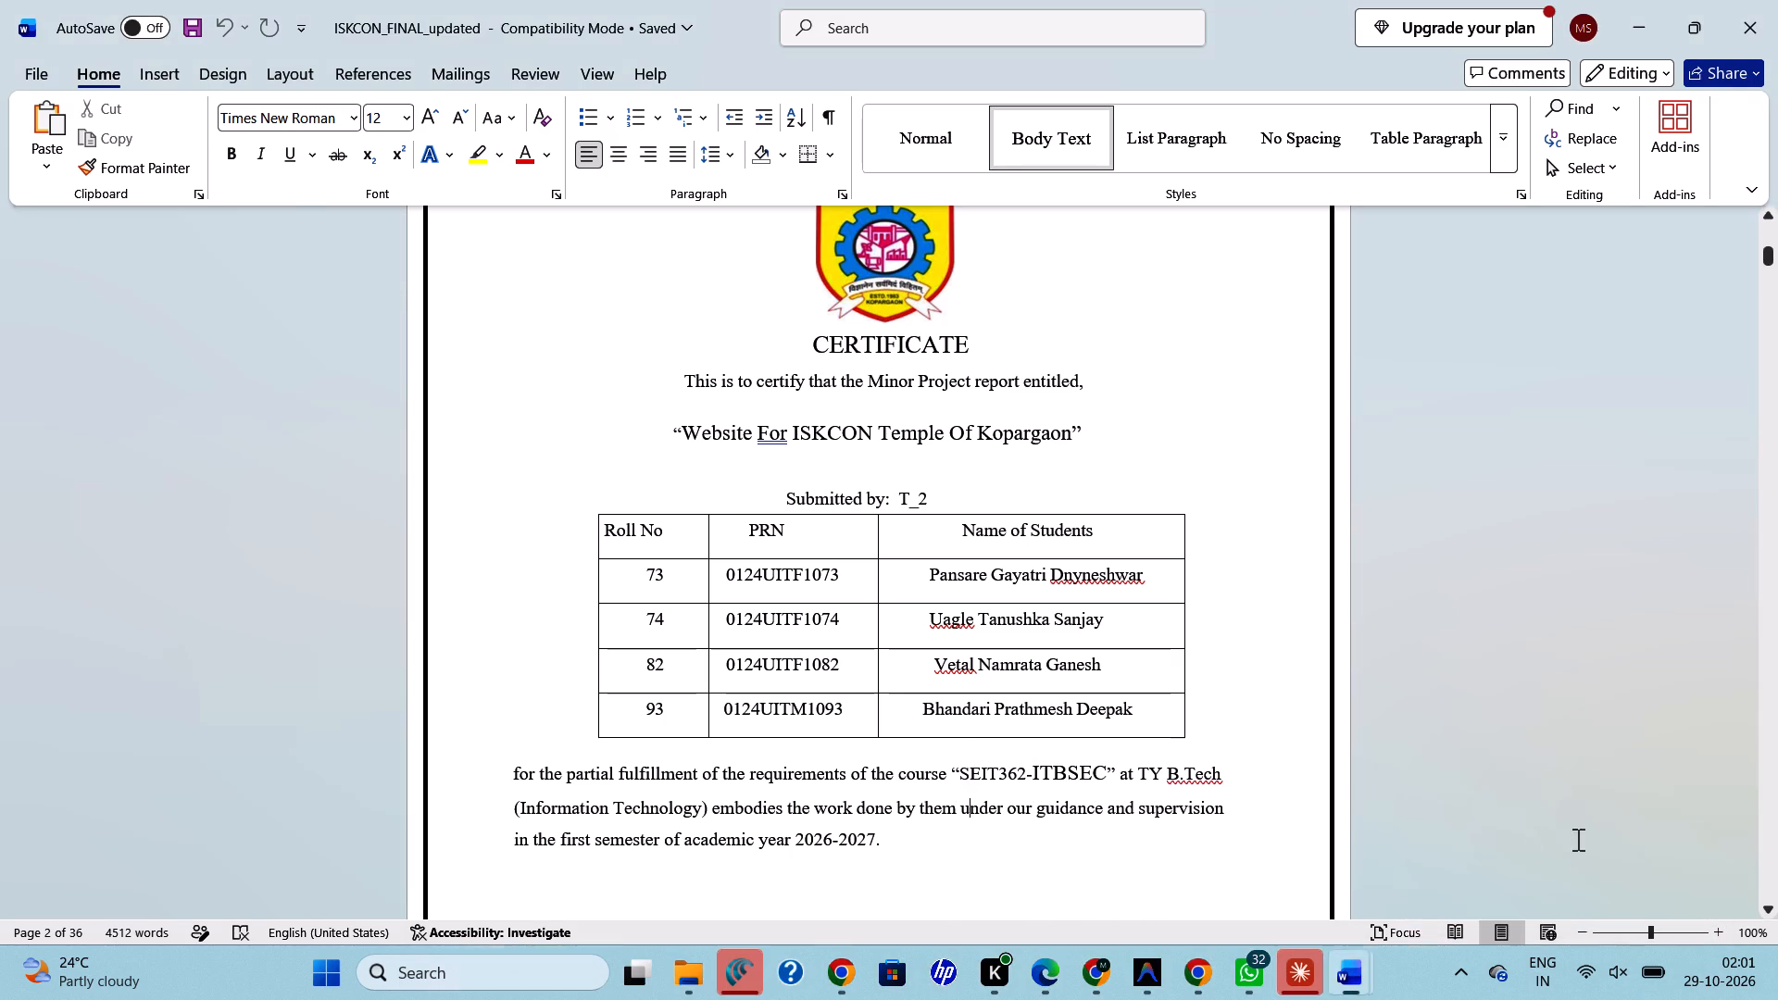
{"action": "left_click", "coordinate": [1066, 774]}
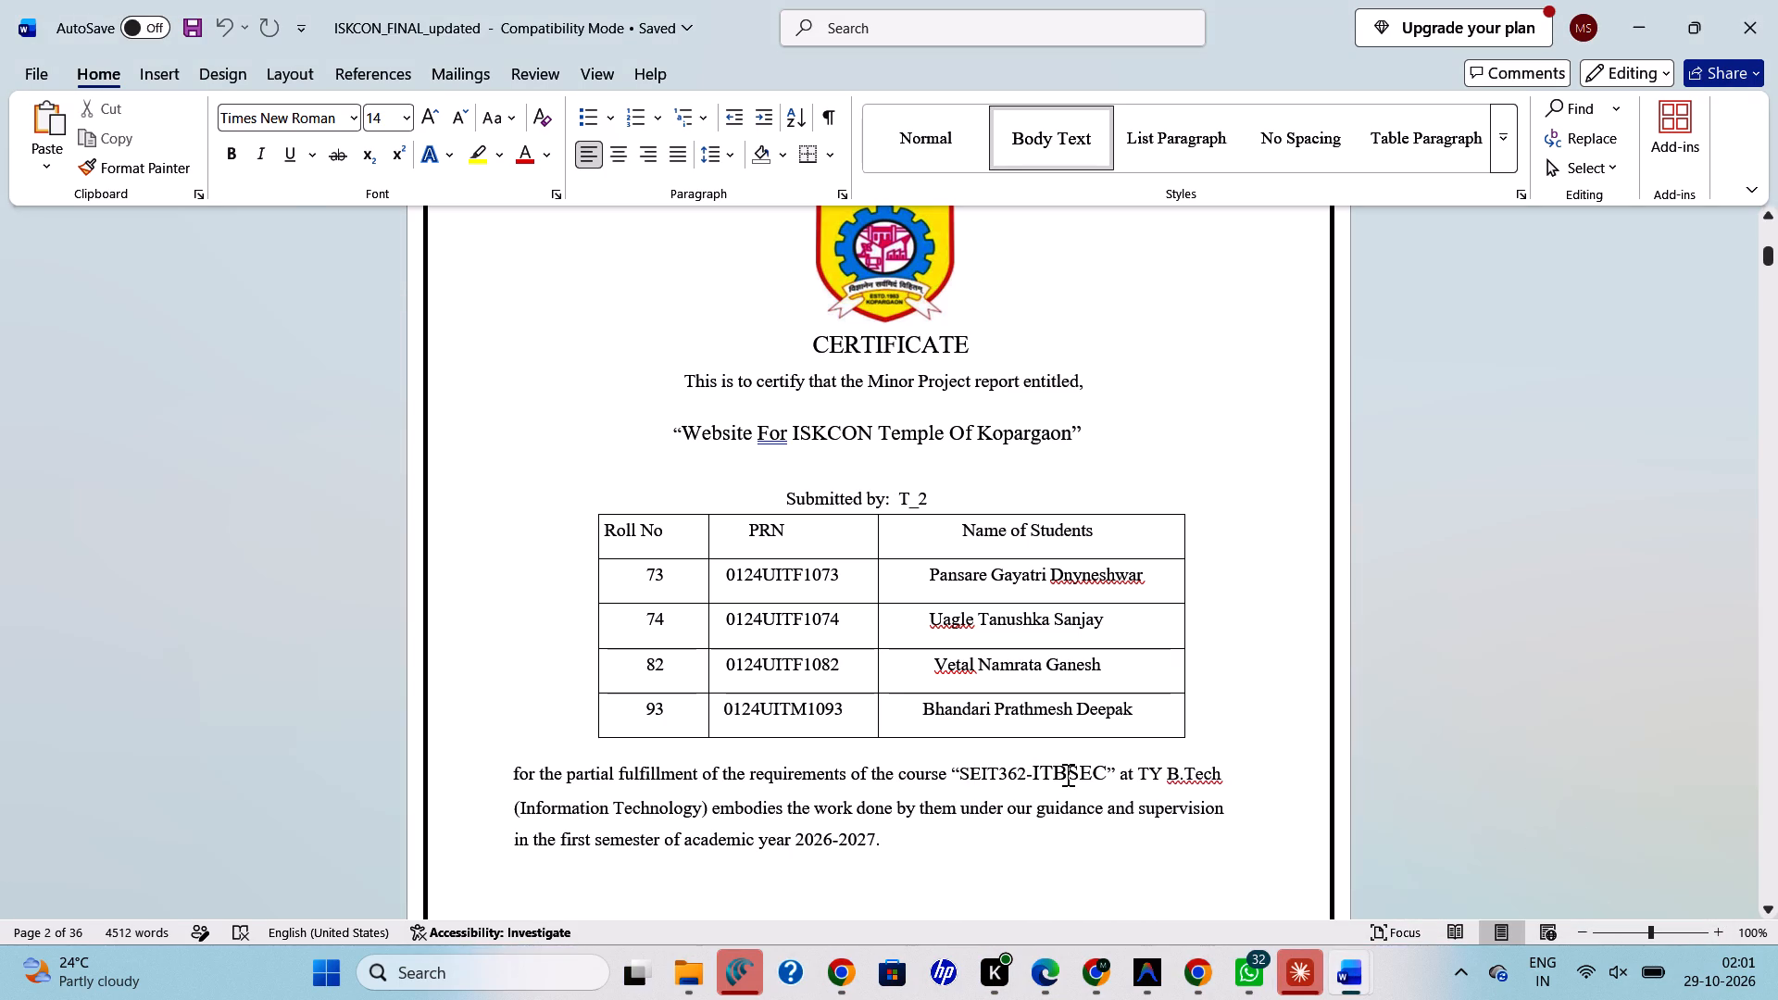
{"action": "left_click", "coordinate": [1065, 807]}
Set the examiner and signatory lines at the bottom of the ISKCON certificate to 12 pt.
{"action": "scroll", "coordinate": [1065, 807], "scroll_direction": "down", "scroll_amount": 1}
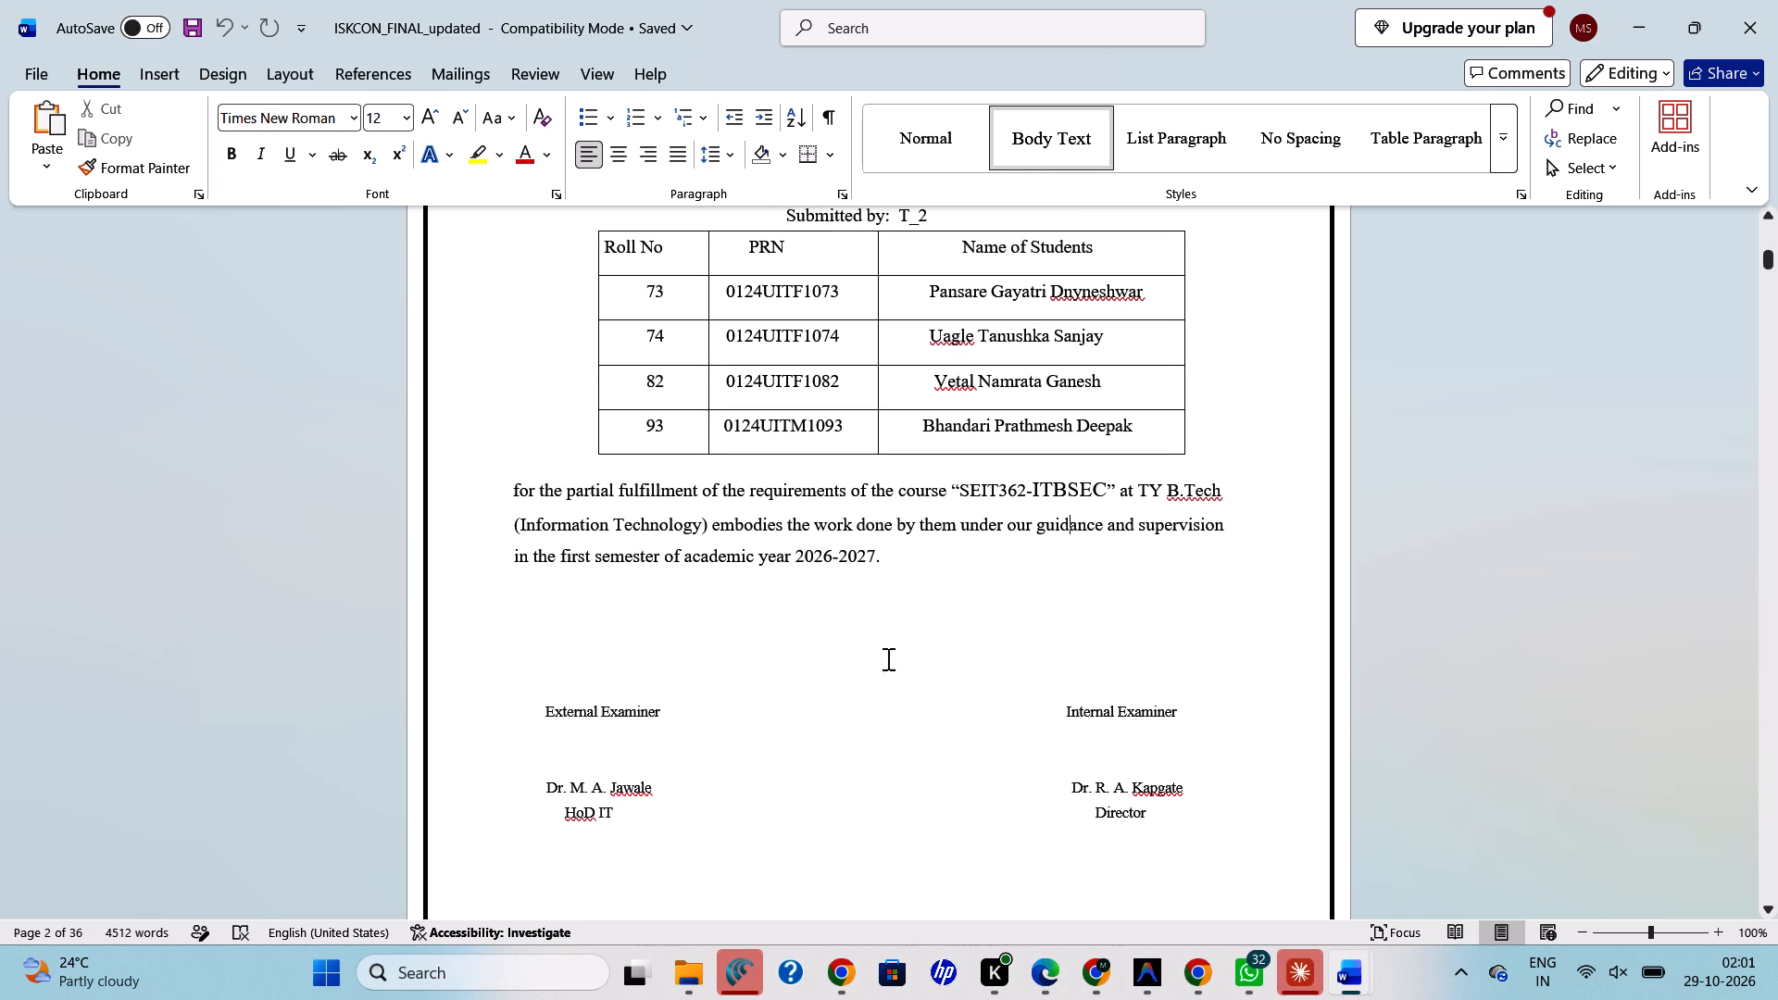
{"action": "left_click_drag", "start_coordinate": [532, 707], "coordinate": [1150, 833]}
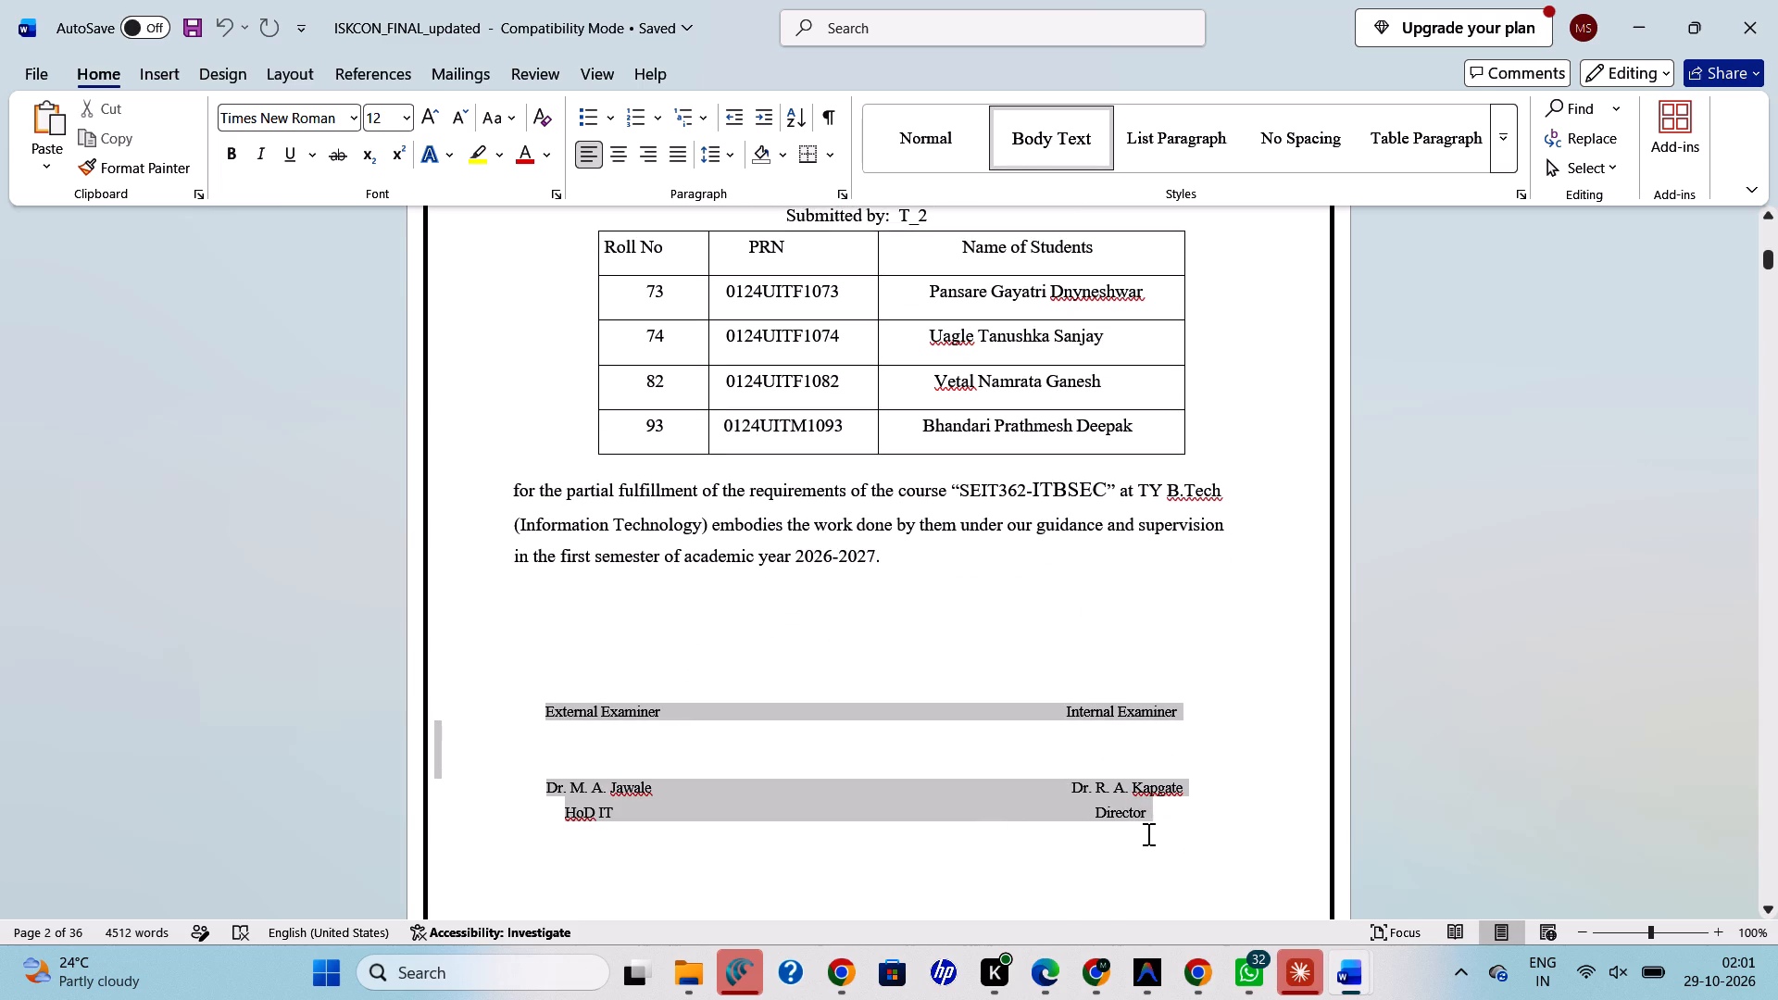
{"action": "left_click_drag", "start_coordinate": [1150, 833], "coordinate": [1176, 828]}
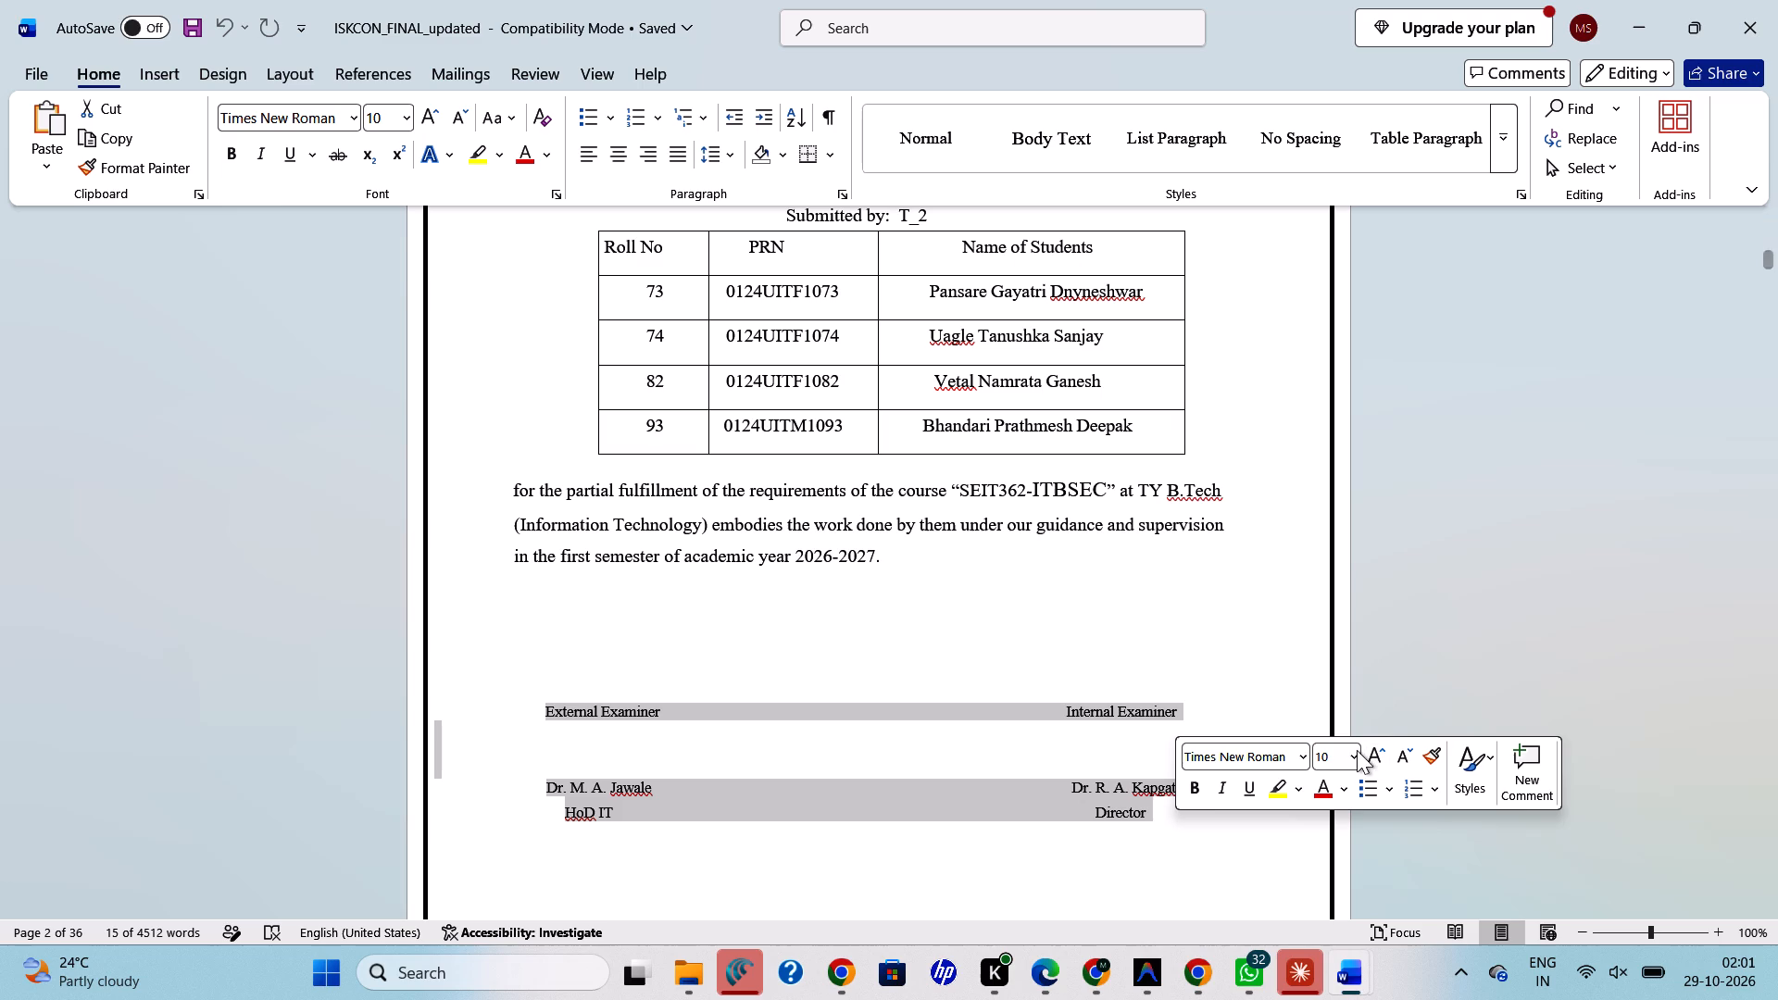
{"action": "left_click", "coordinate": [1356, 749]}
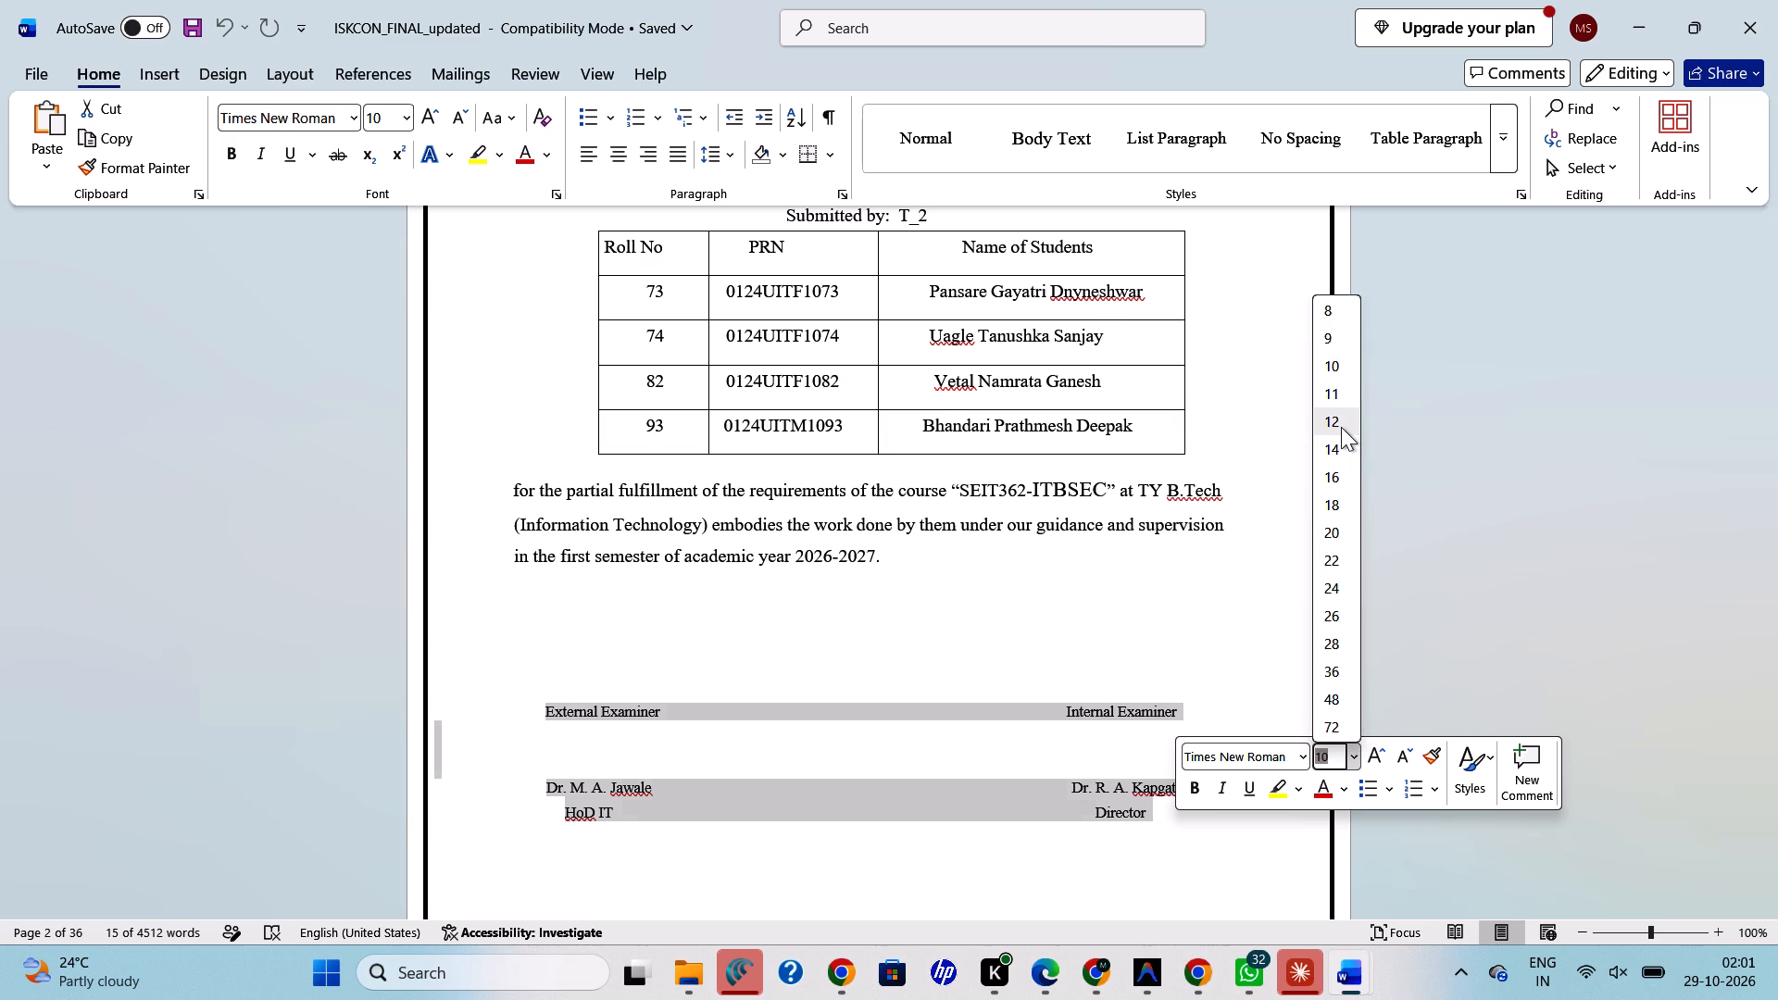
{"action": "left_click", "coordinate": [1341, 427]}
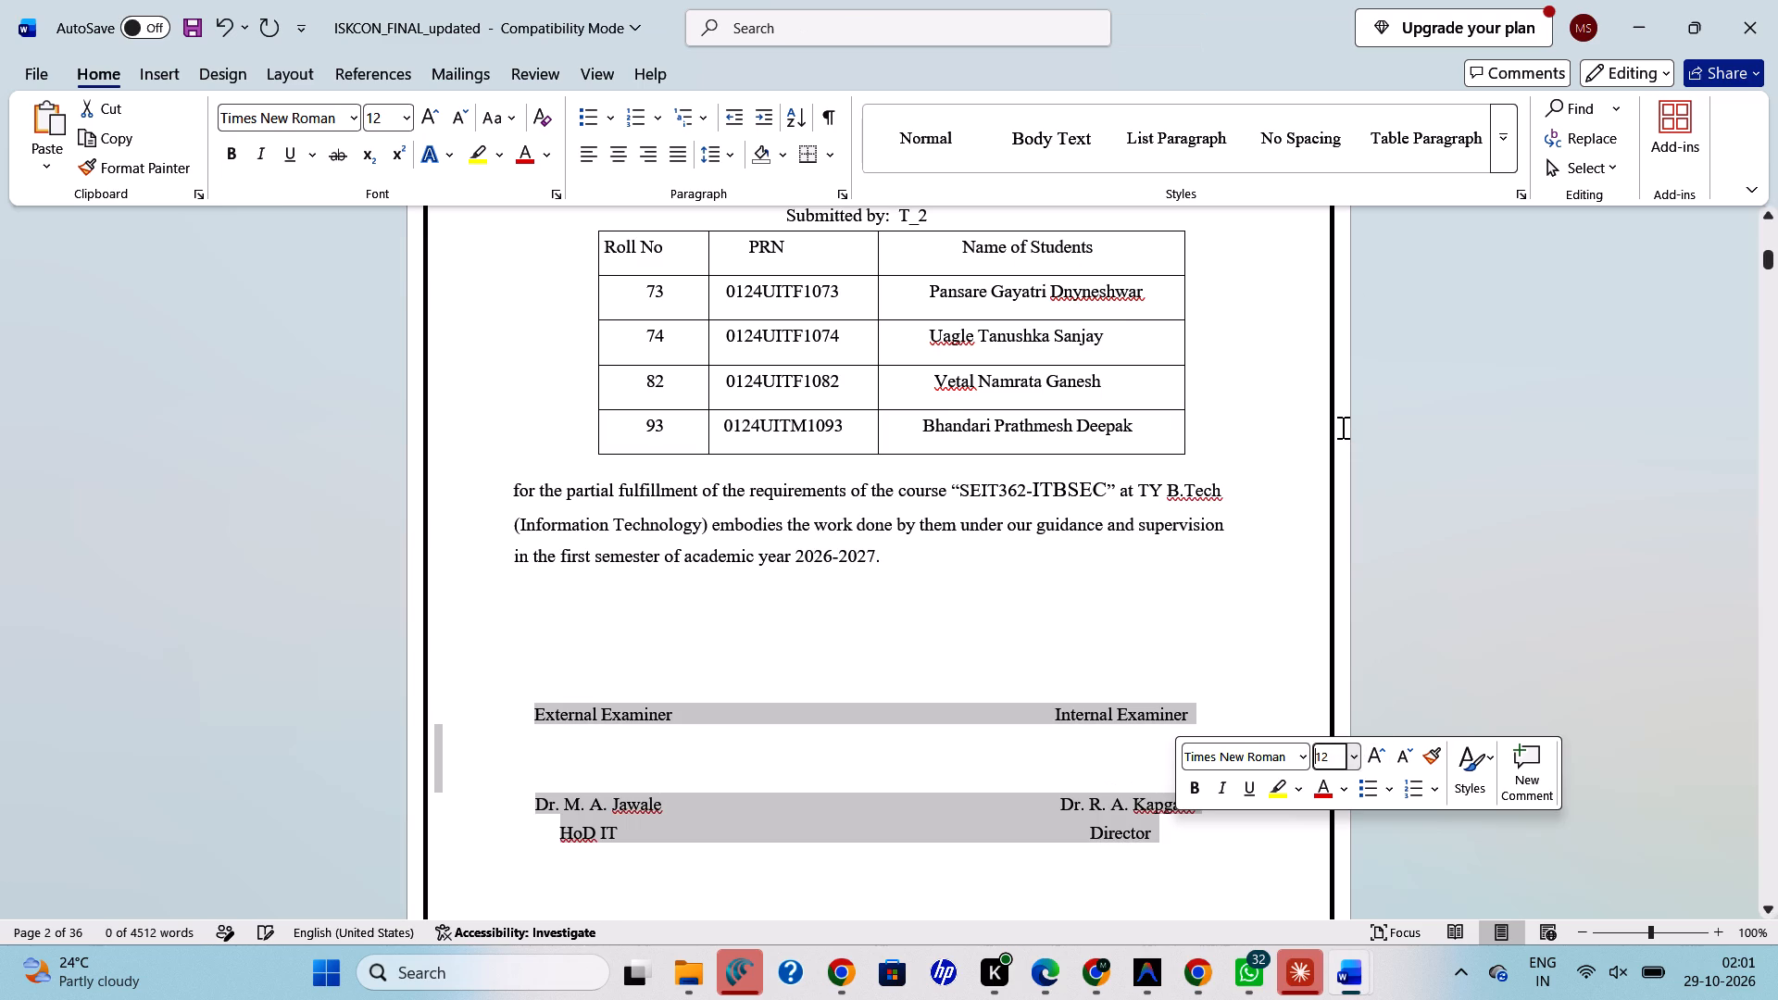
{"action": "left_click", "coordinate": [1151, 594]}
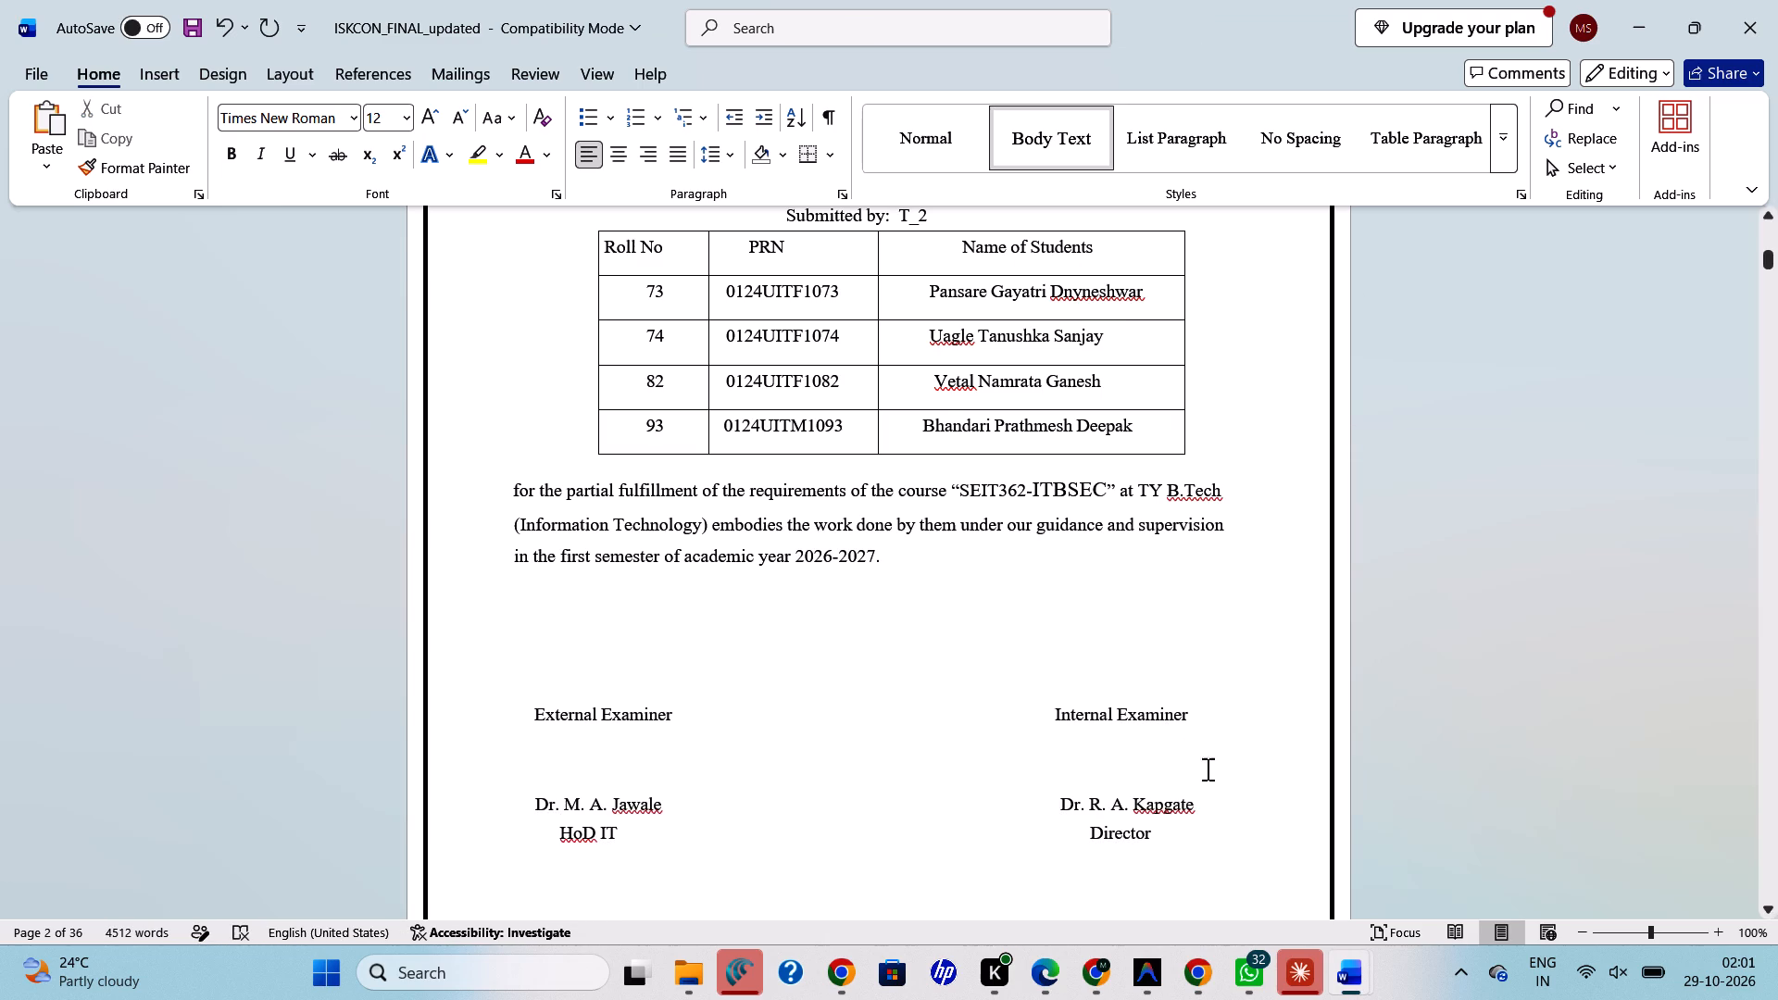
Add space after the "External Examiner" and "Internal Examiner" line on the ISKCON certificate.
{"action": "scroll", "coordinate": [1208, 711], "scroll_direction": "down", "scroll_amount": 1}
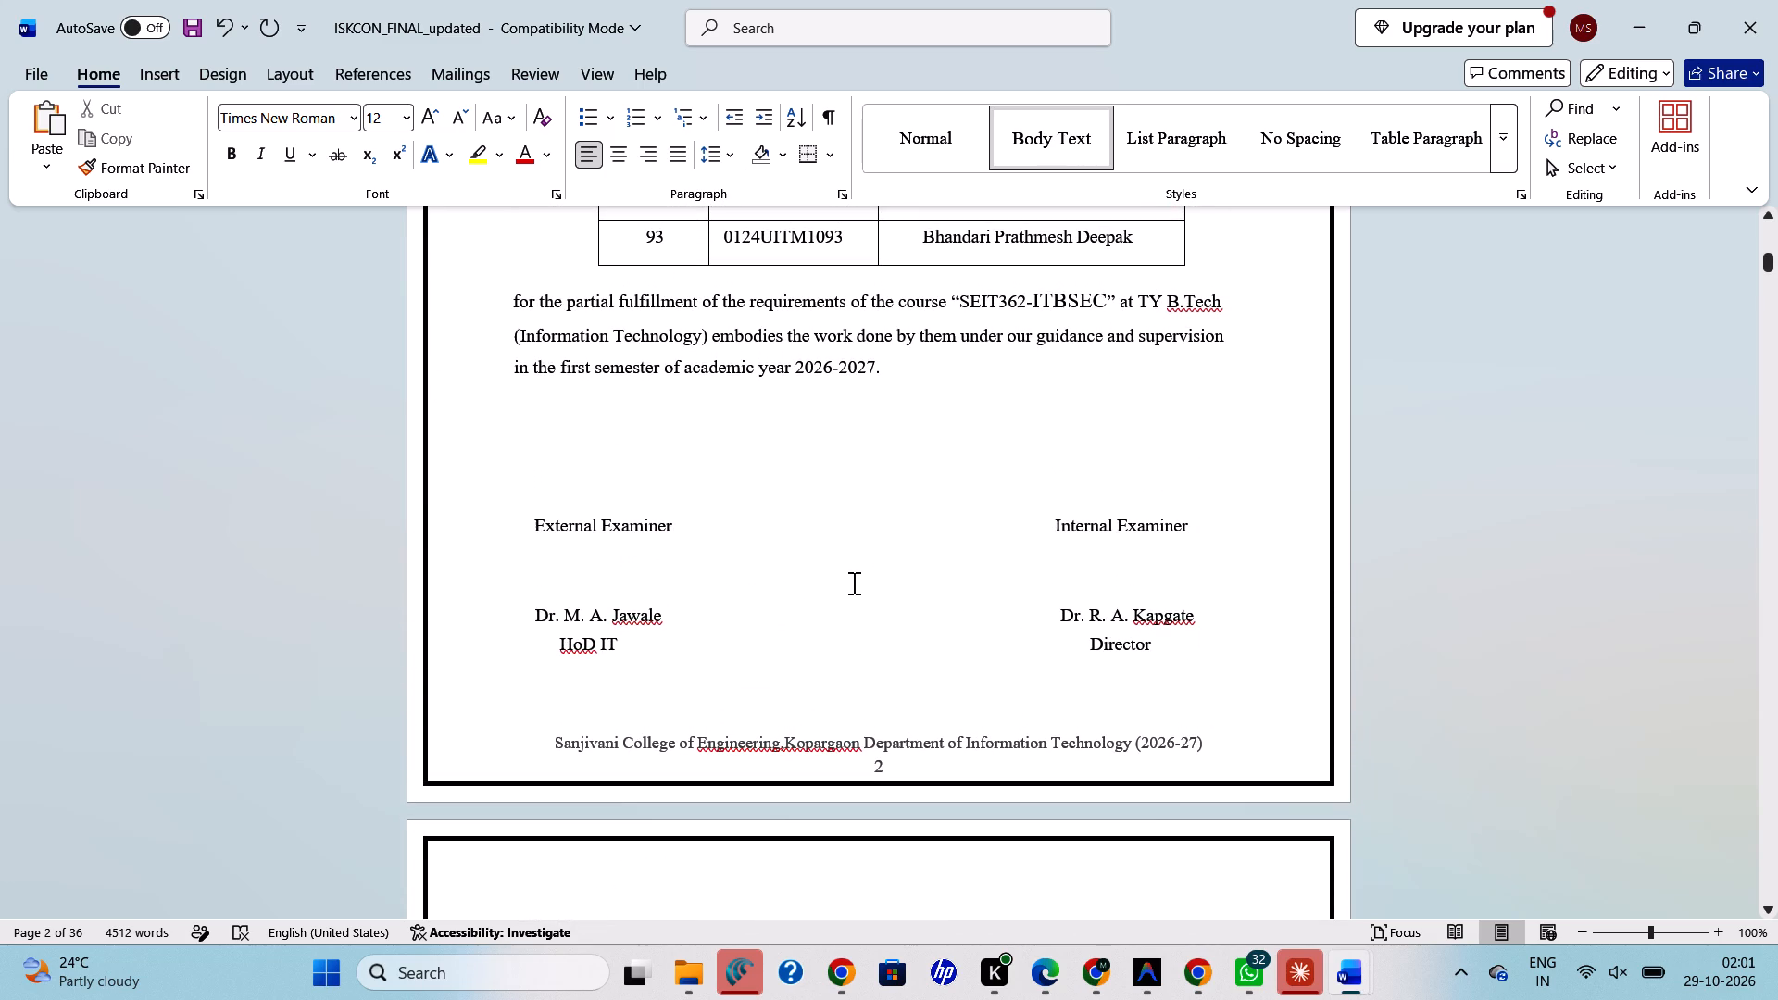
{"action": "left_click", "coordinate": [680, 524]}
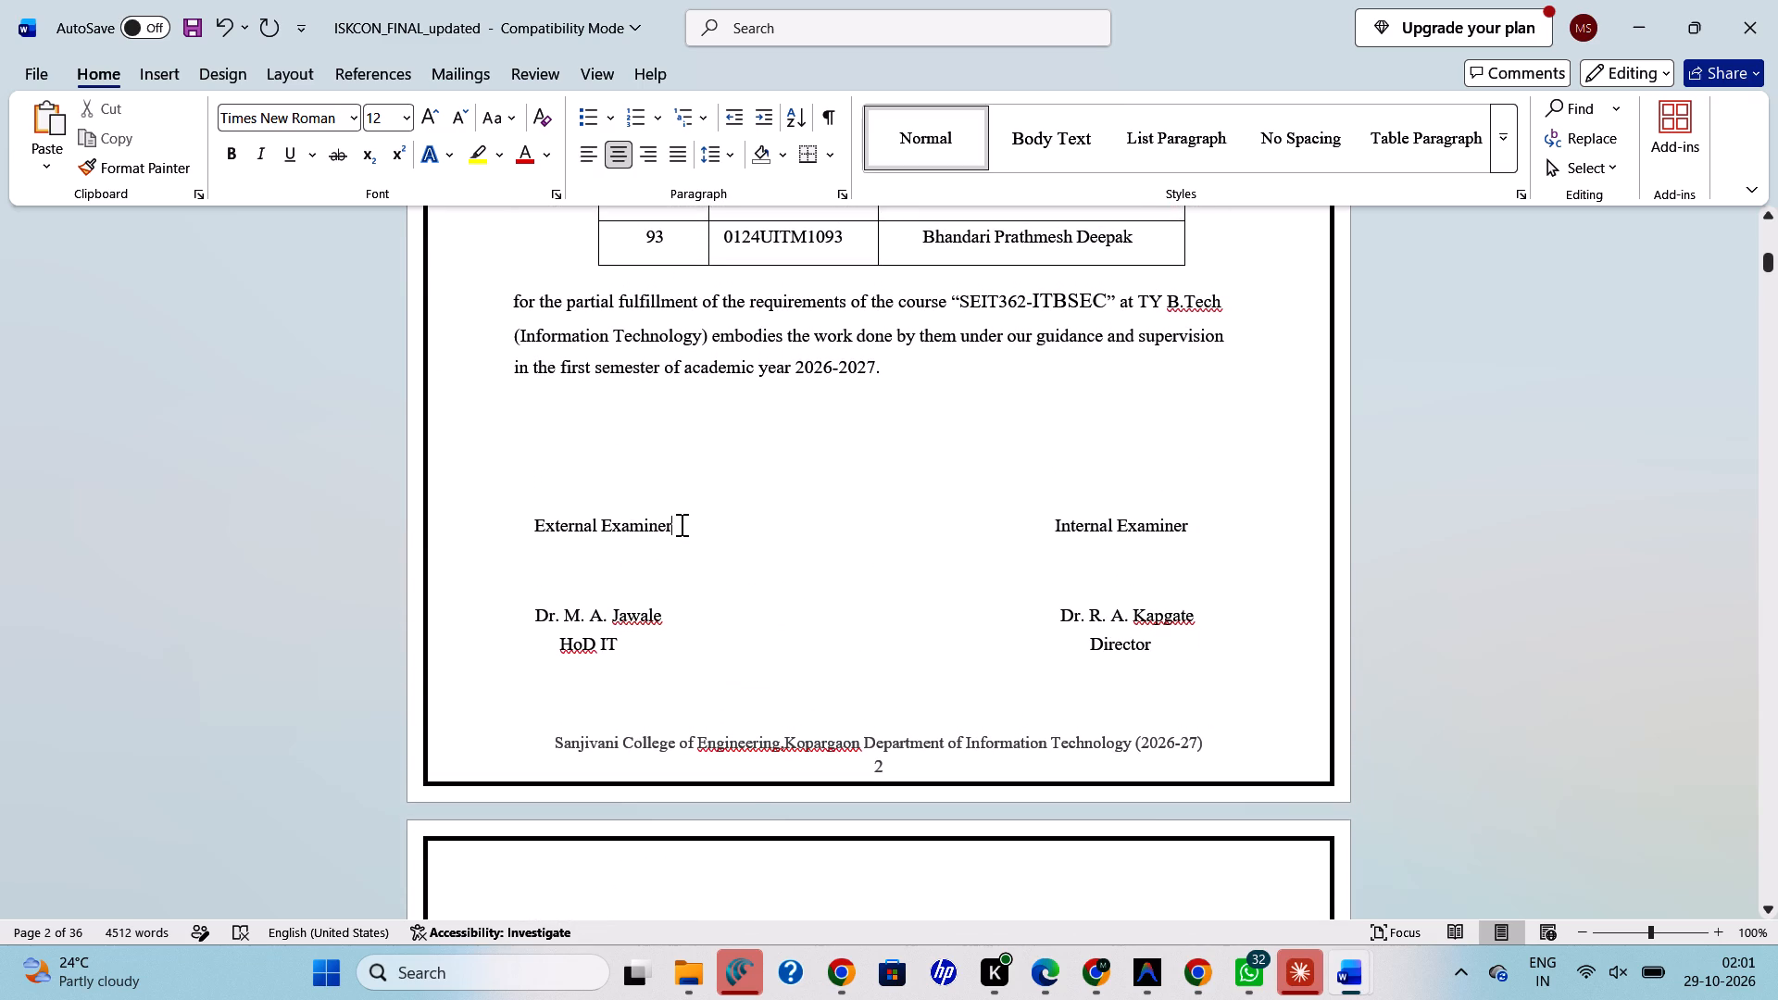
{"action": "left_click", "coordinate": [734, 157]}
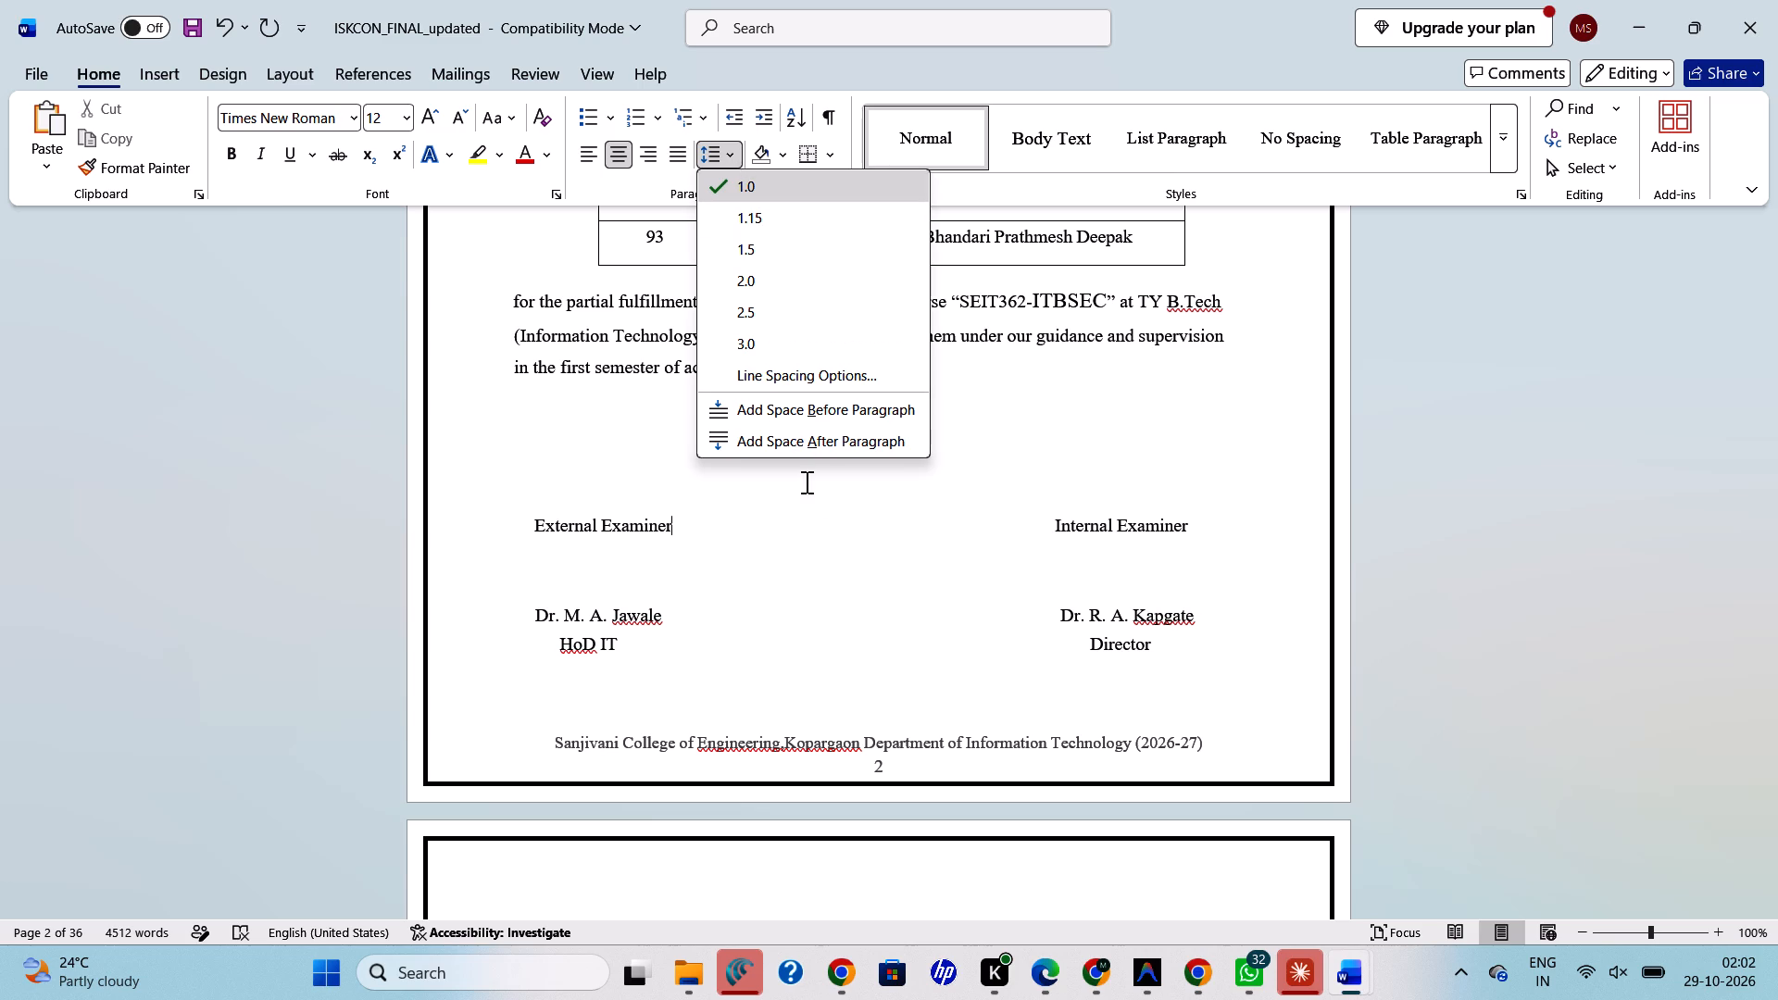
{"action": "left_click", "coordinate": [826, 442]}
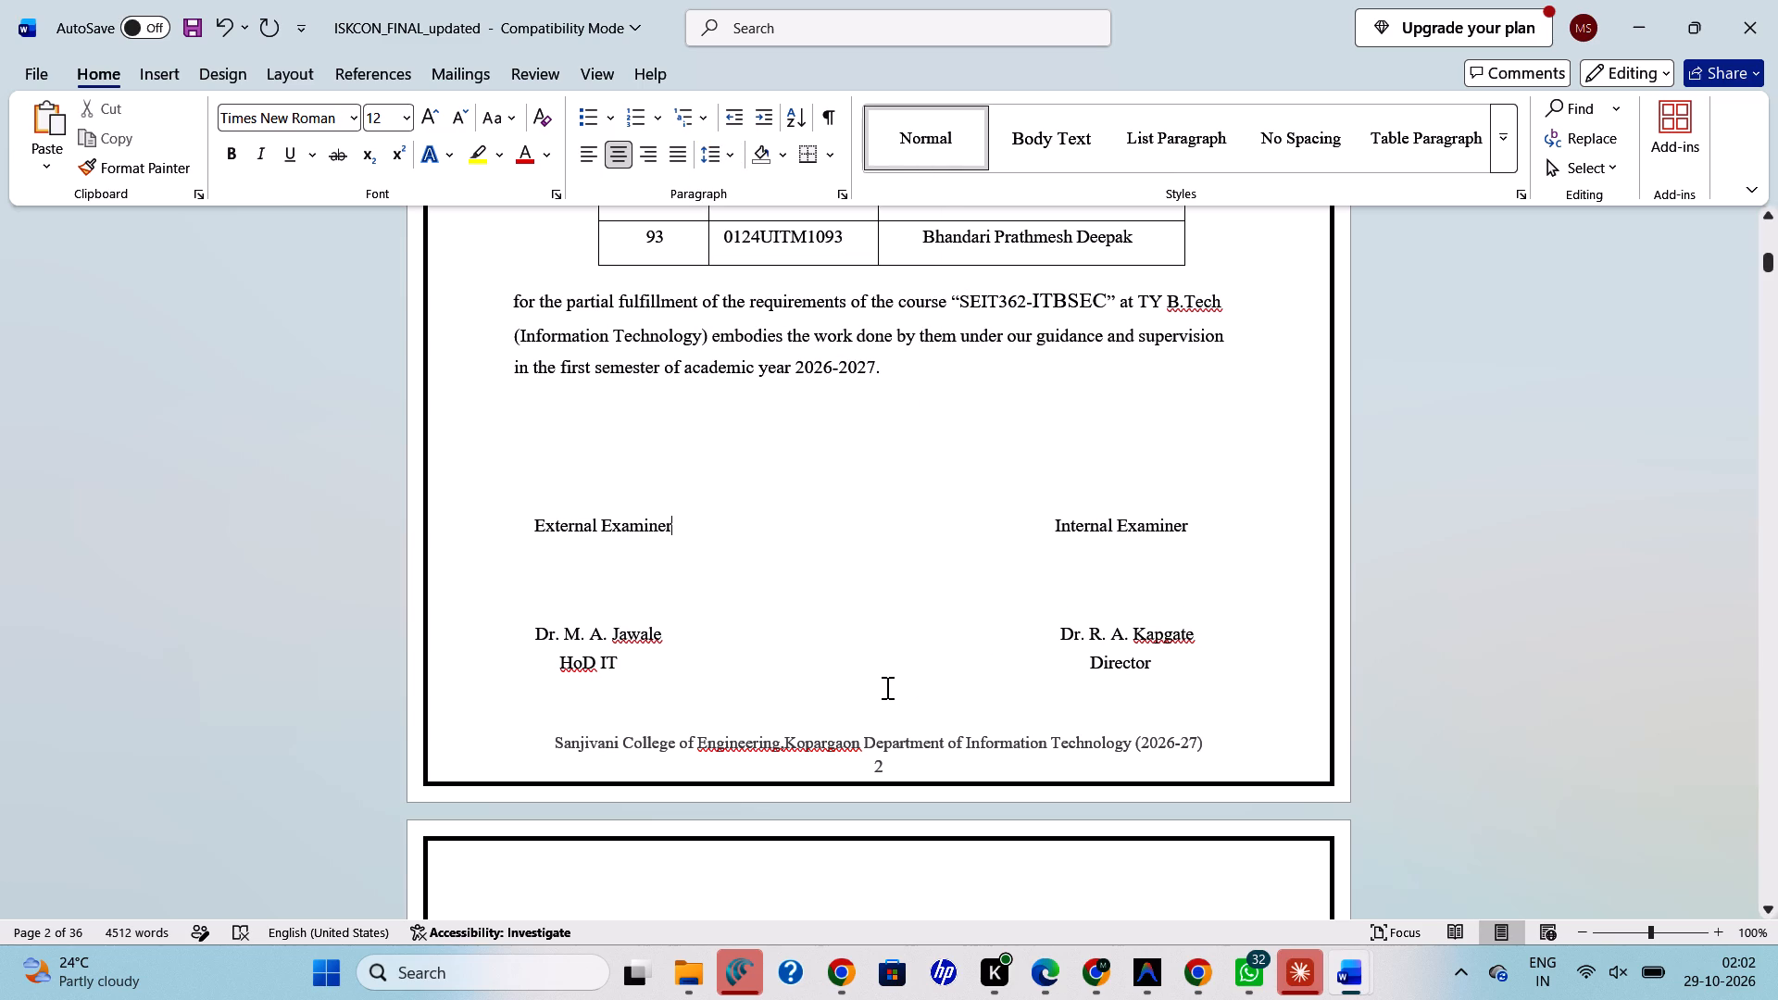
Delete one blank line between the closing paragraph and the examiner line on the ISKCON certificate.
{"action": "left_click", "coordinate": [645, 432]}
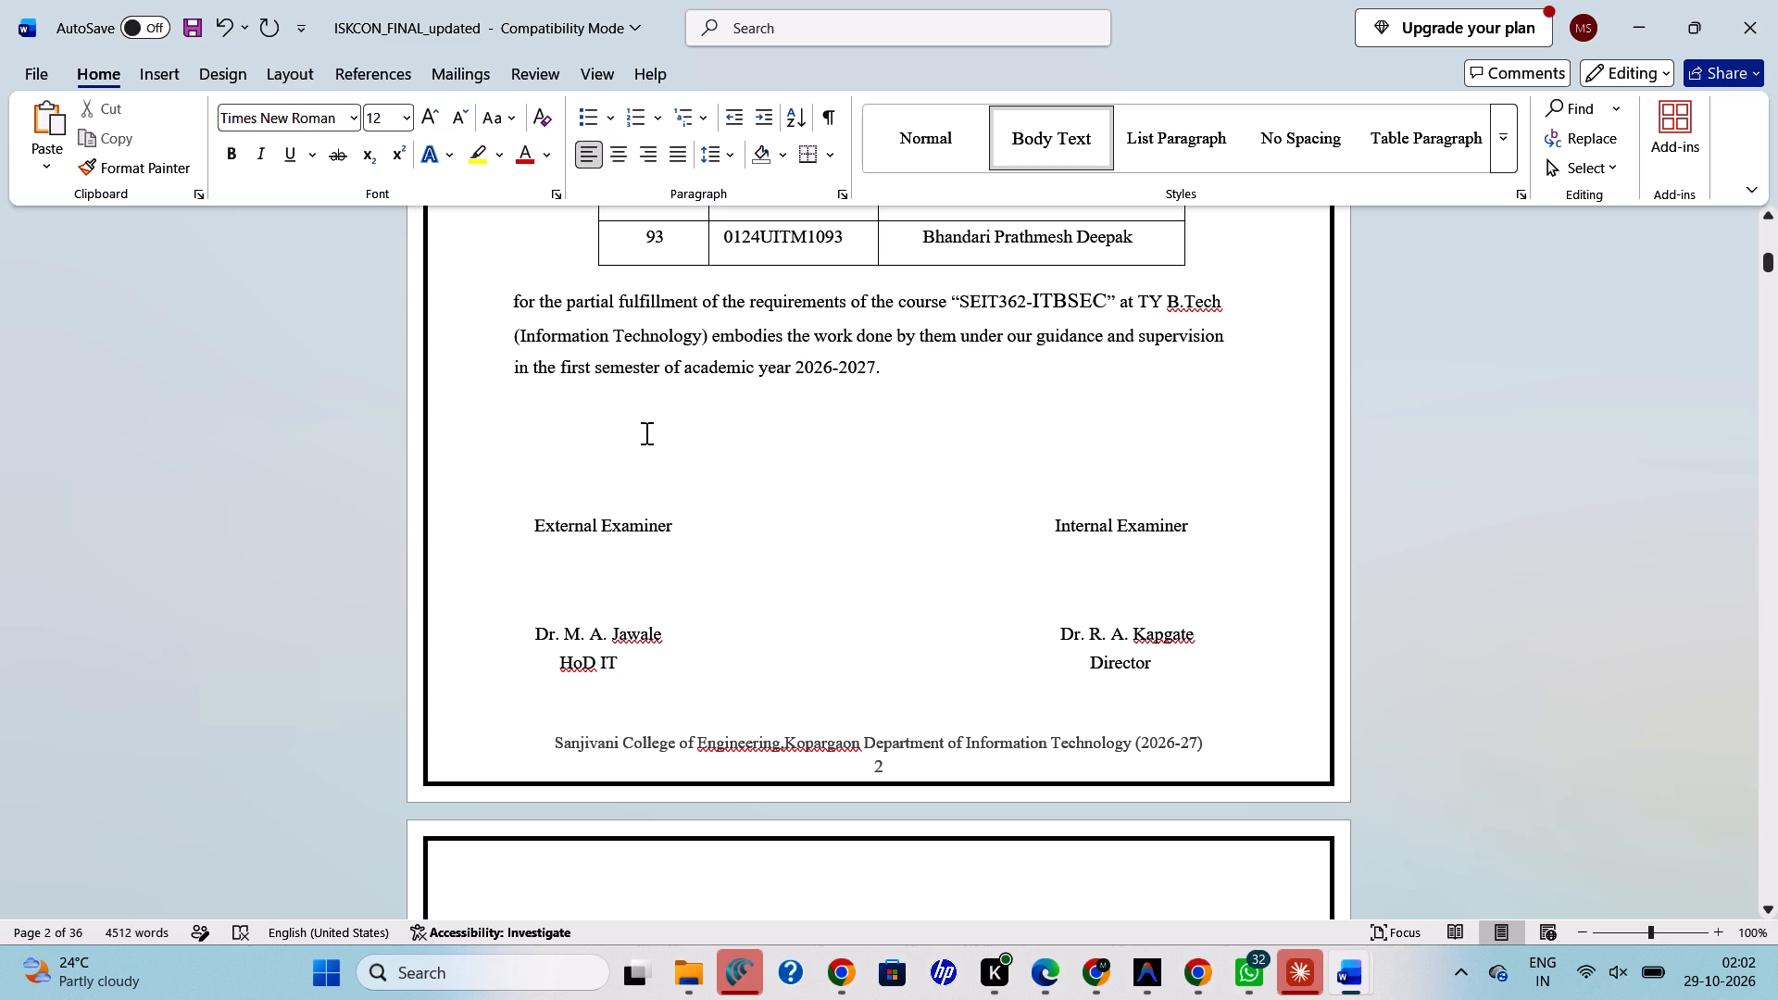
{"action": "key", "text": "BackSpace"}
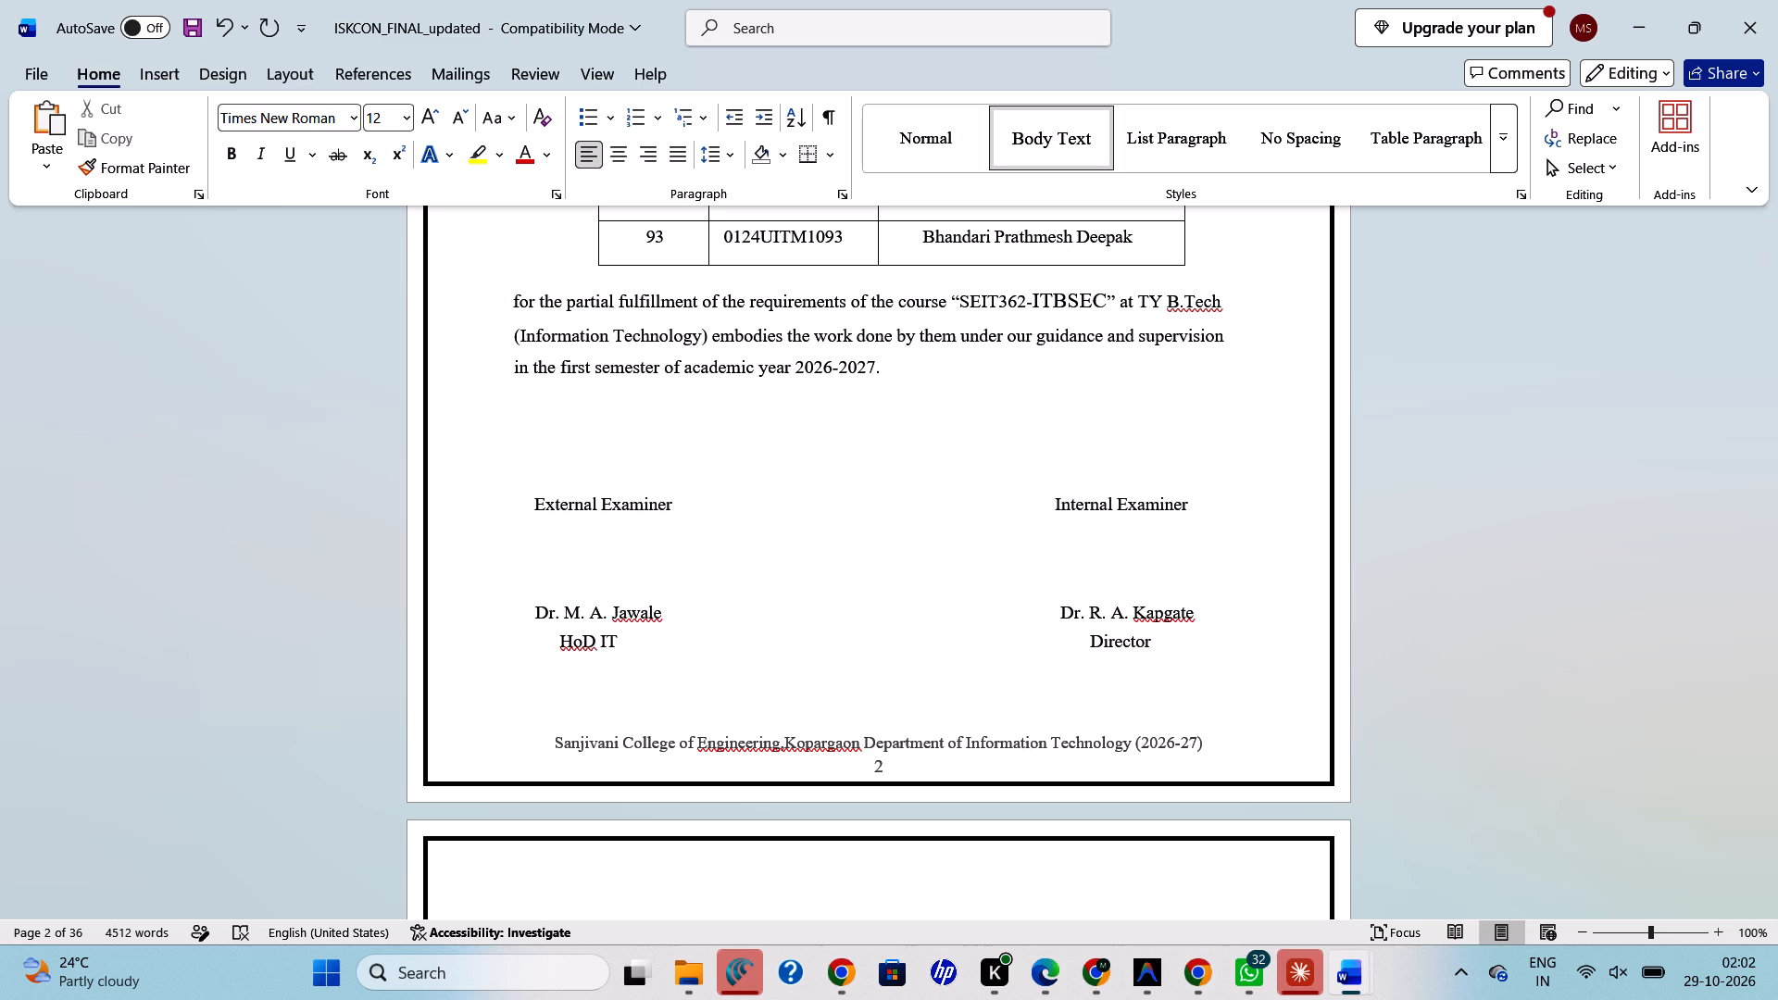
{"action": "scroll", "coordinate": [645, 432], "scroll_direction": "up", "scroll_amount": 1}
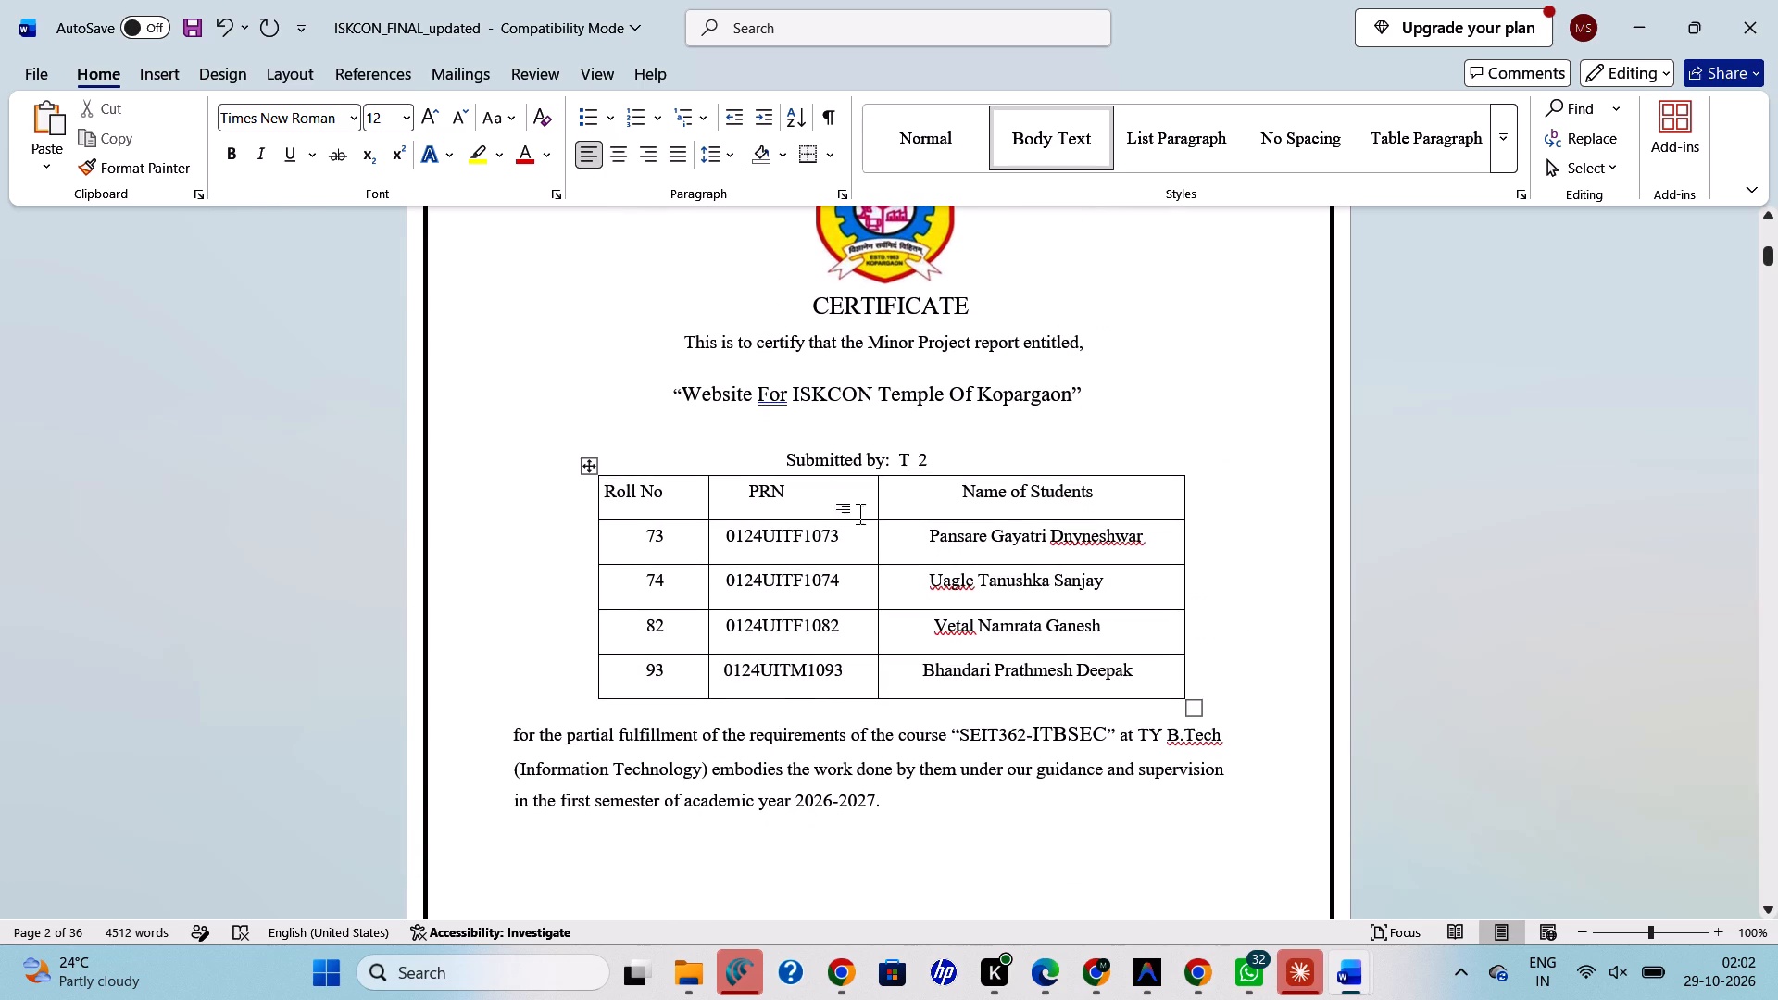
{"action": "left_click", "coordinate": [931, 460]}
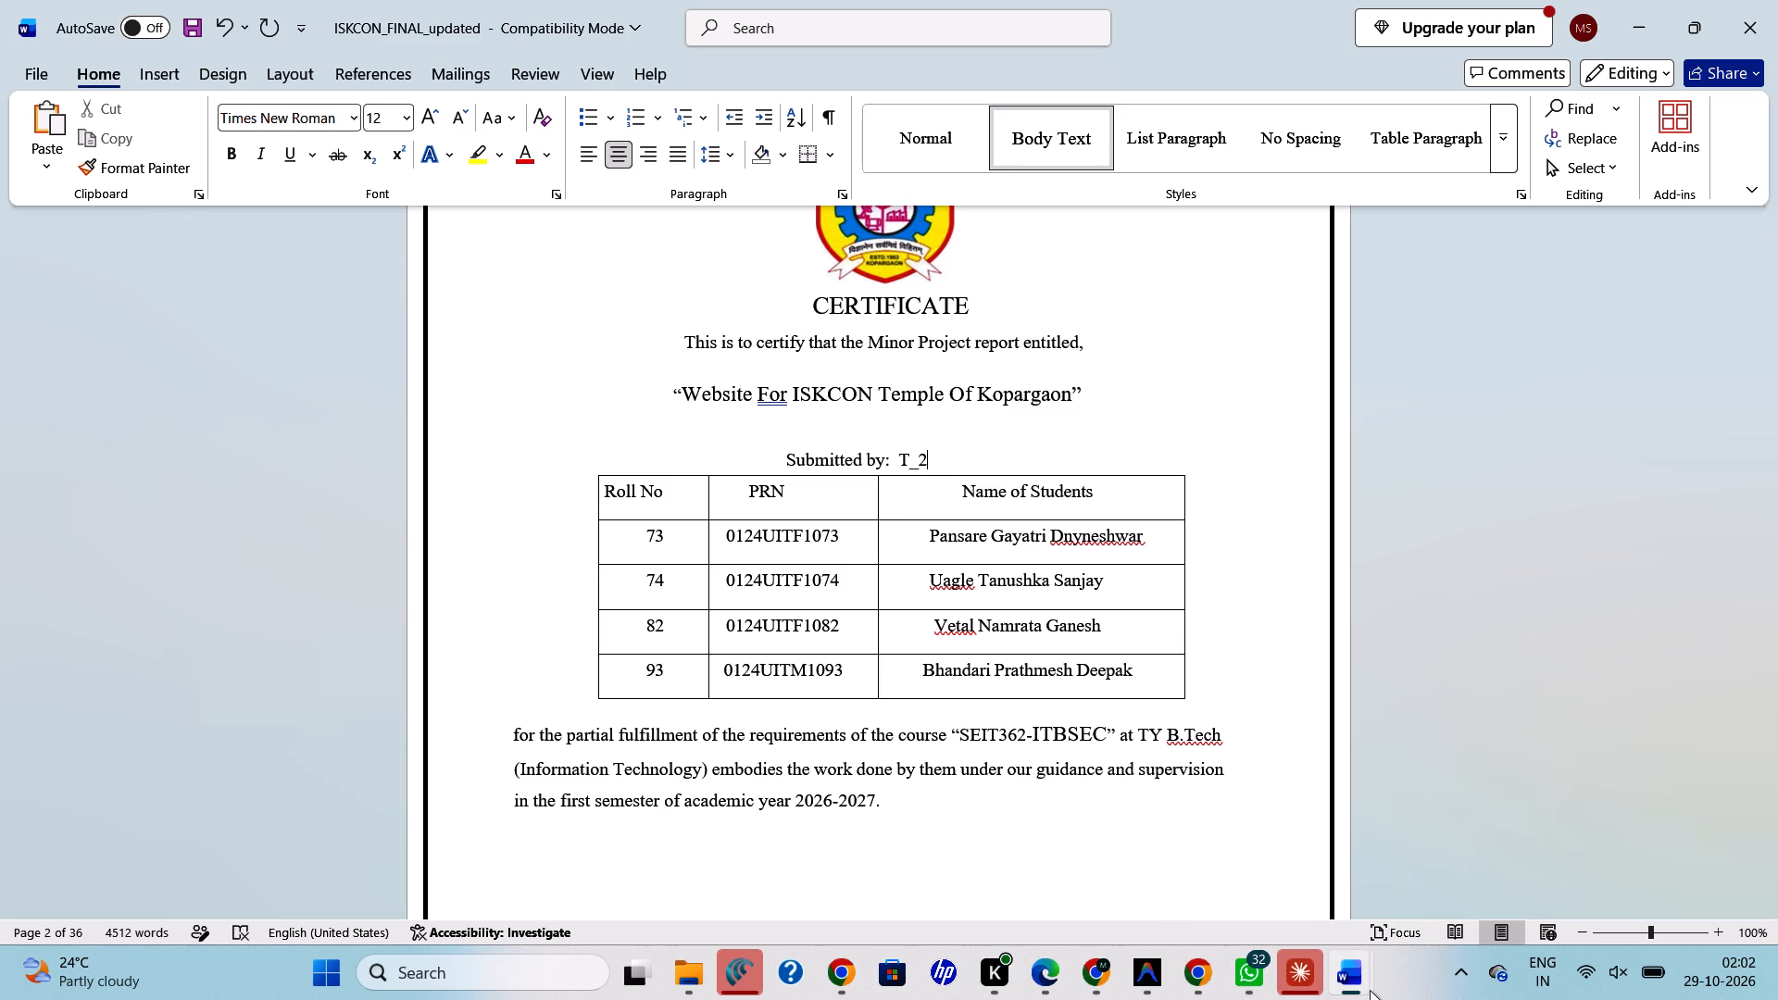
Switch to the Kalpana report and set its certificate's examiner and signatory lines to 12 pt.
{"action": "left_click", "coordinate": [1356, 853]}
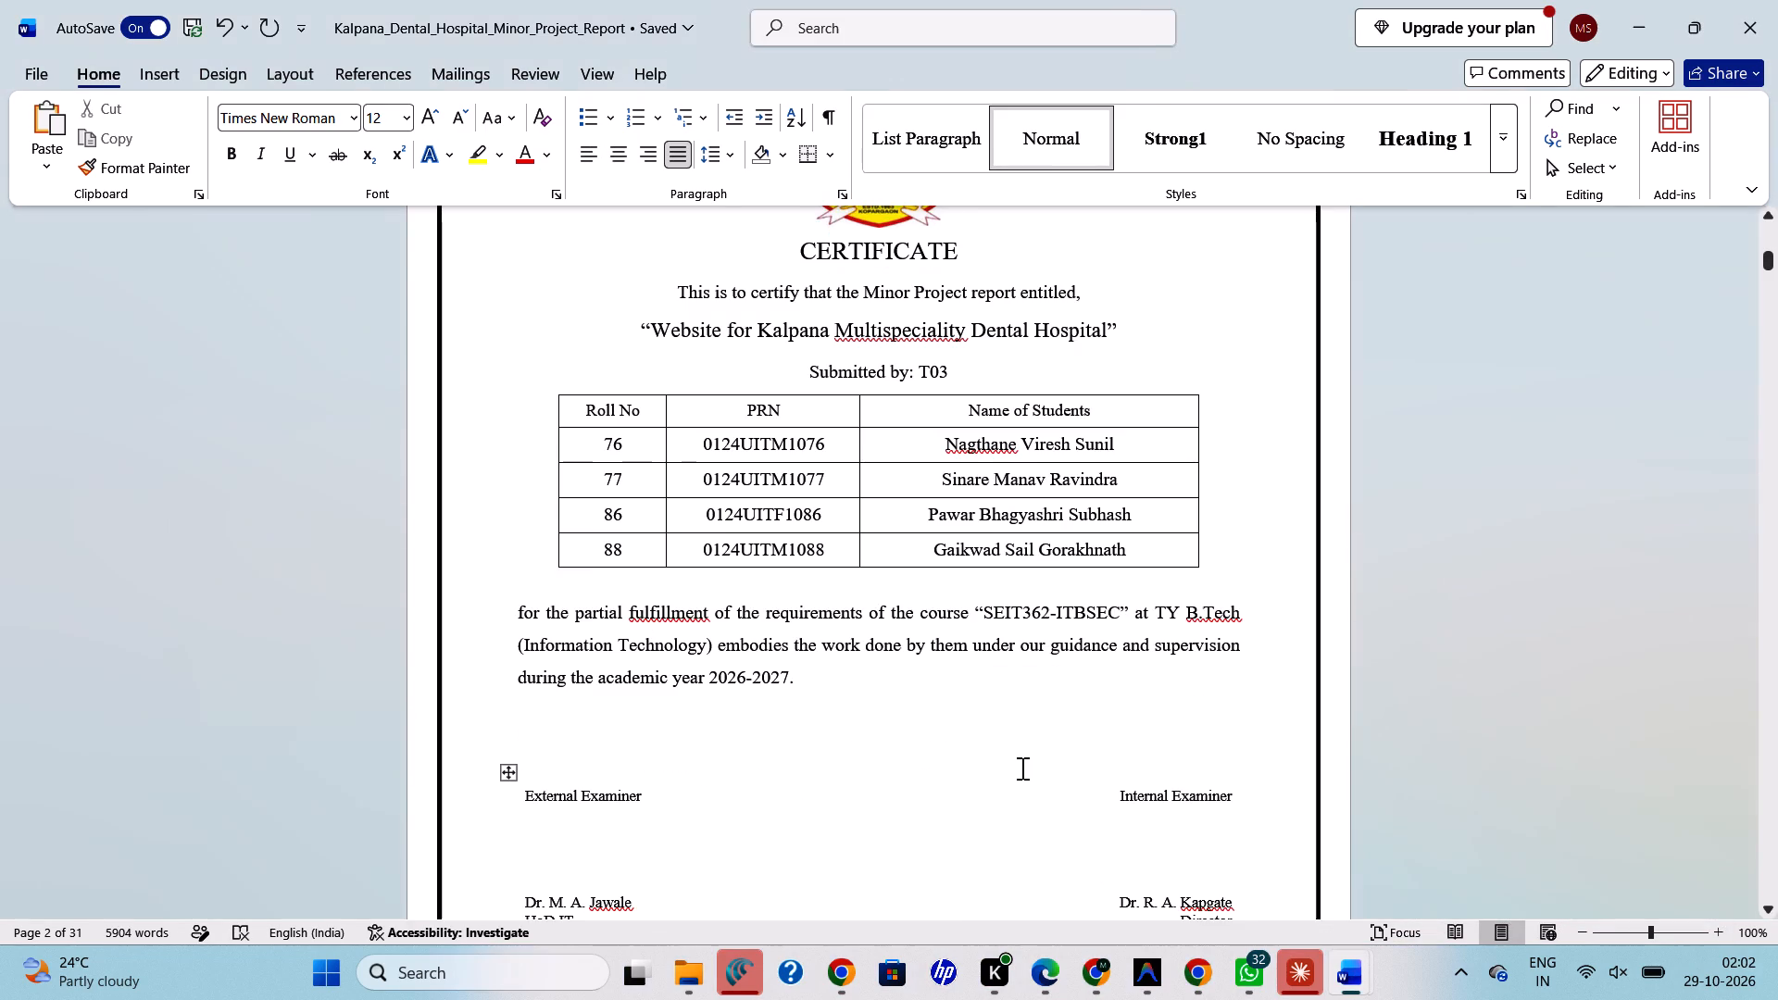
{"action": "scroll", "coordinate": [1020, 768], "scroll_direction": "down", "scroll_amount": 1}
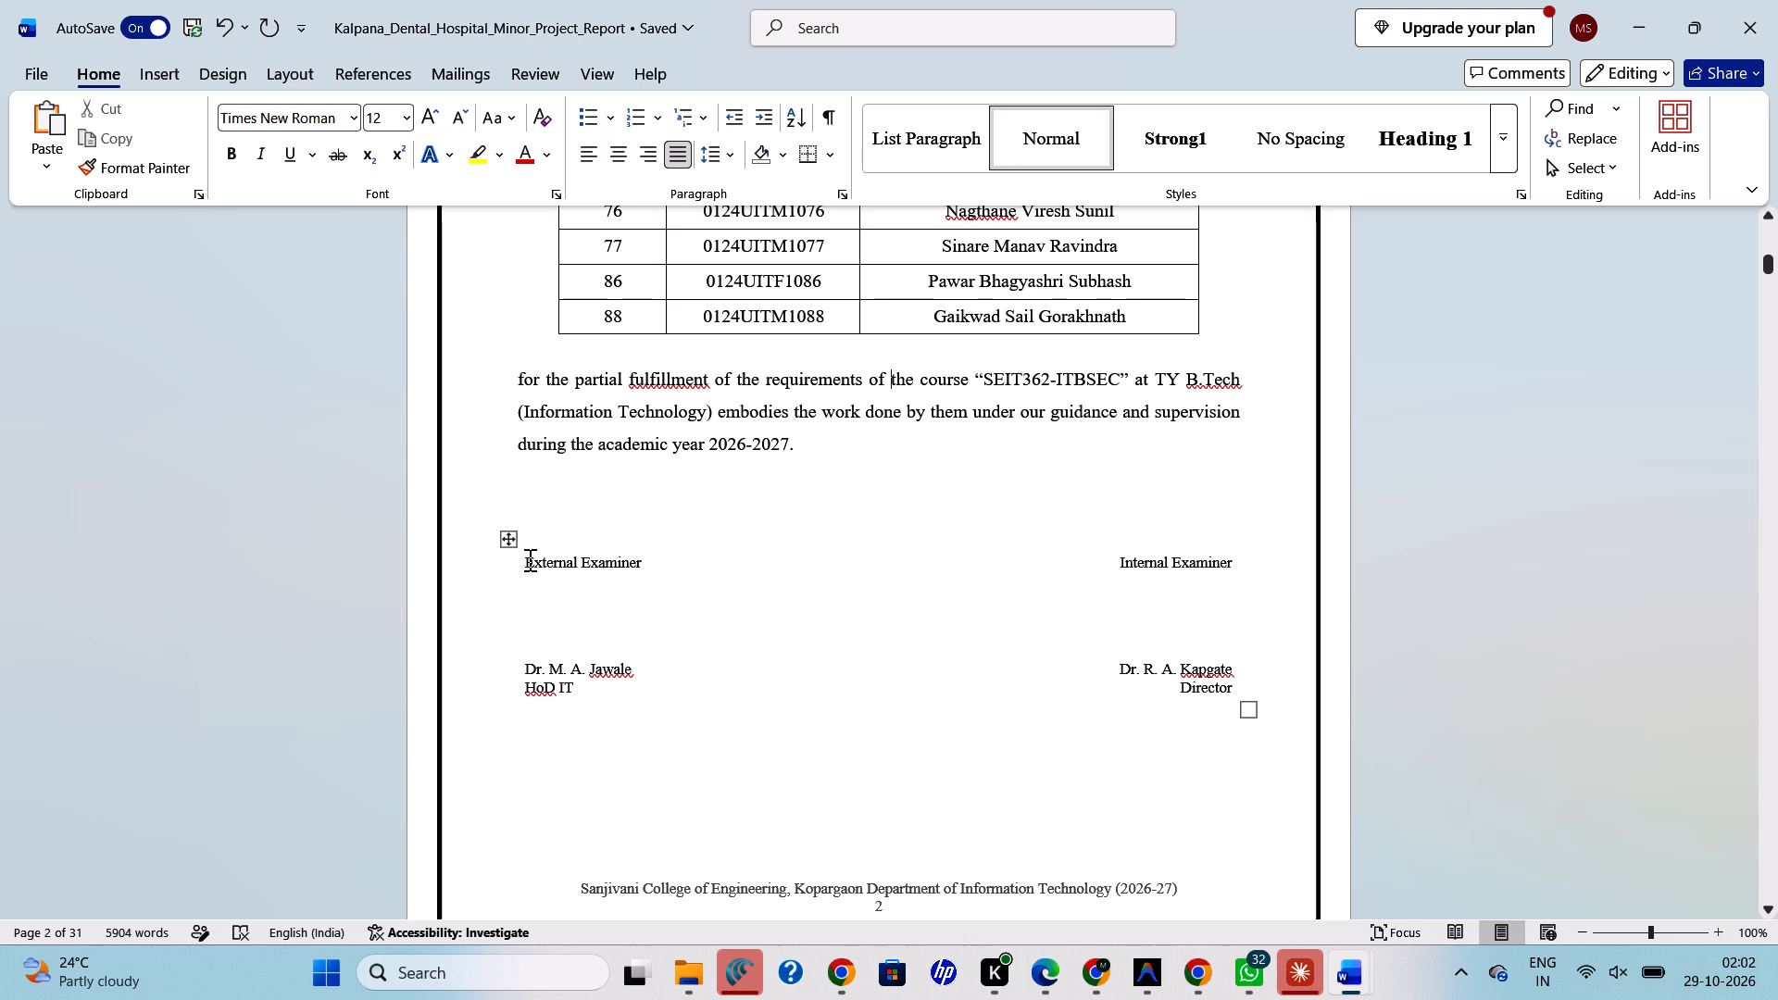
{"action": "left_click_drag", "start_coordinate": [525, 558], "coordinate": [1211, 741]}
{"action": "left_click", "coordinate": [1352, 668]}
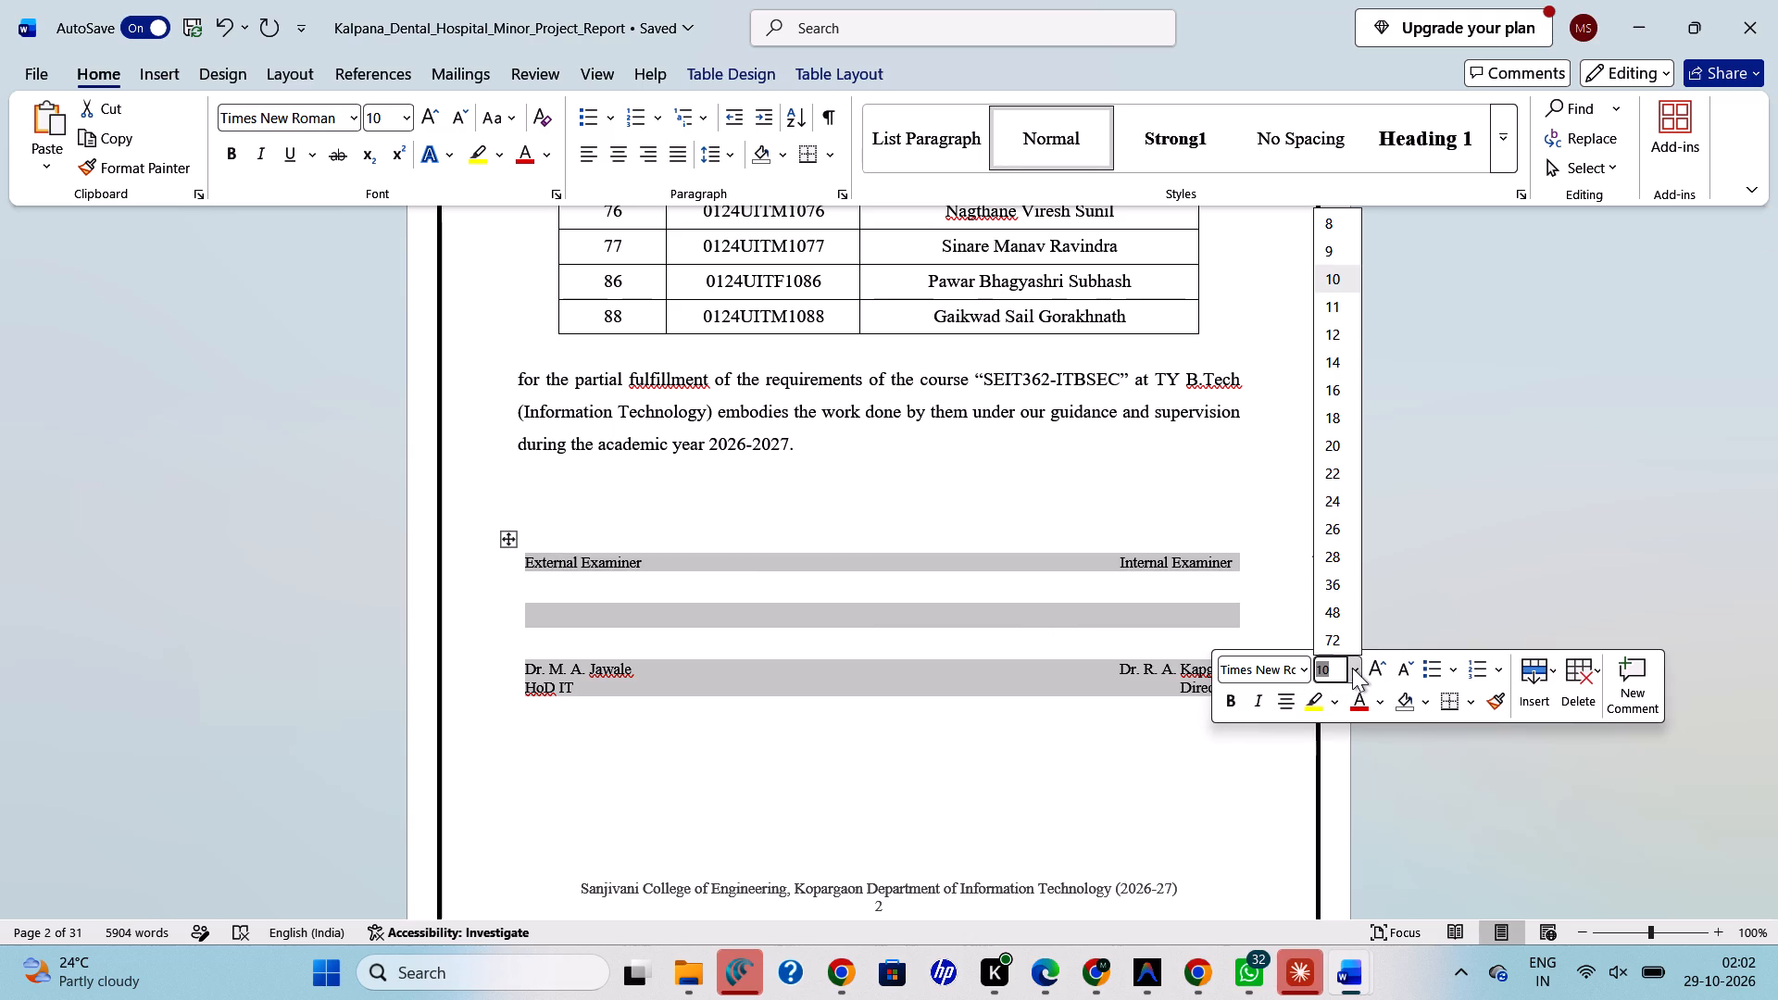
{"action": "left_click", "coordinate": [1333, 341]}
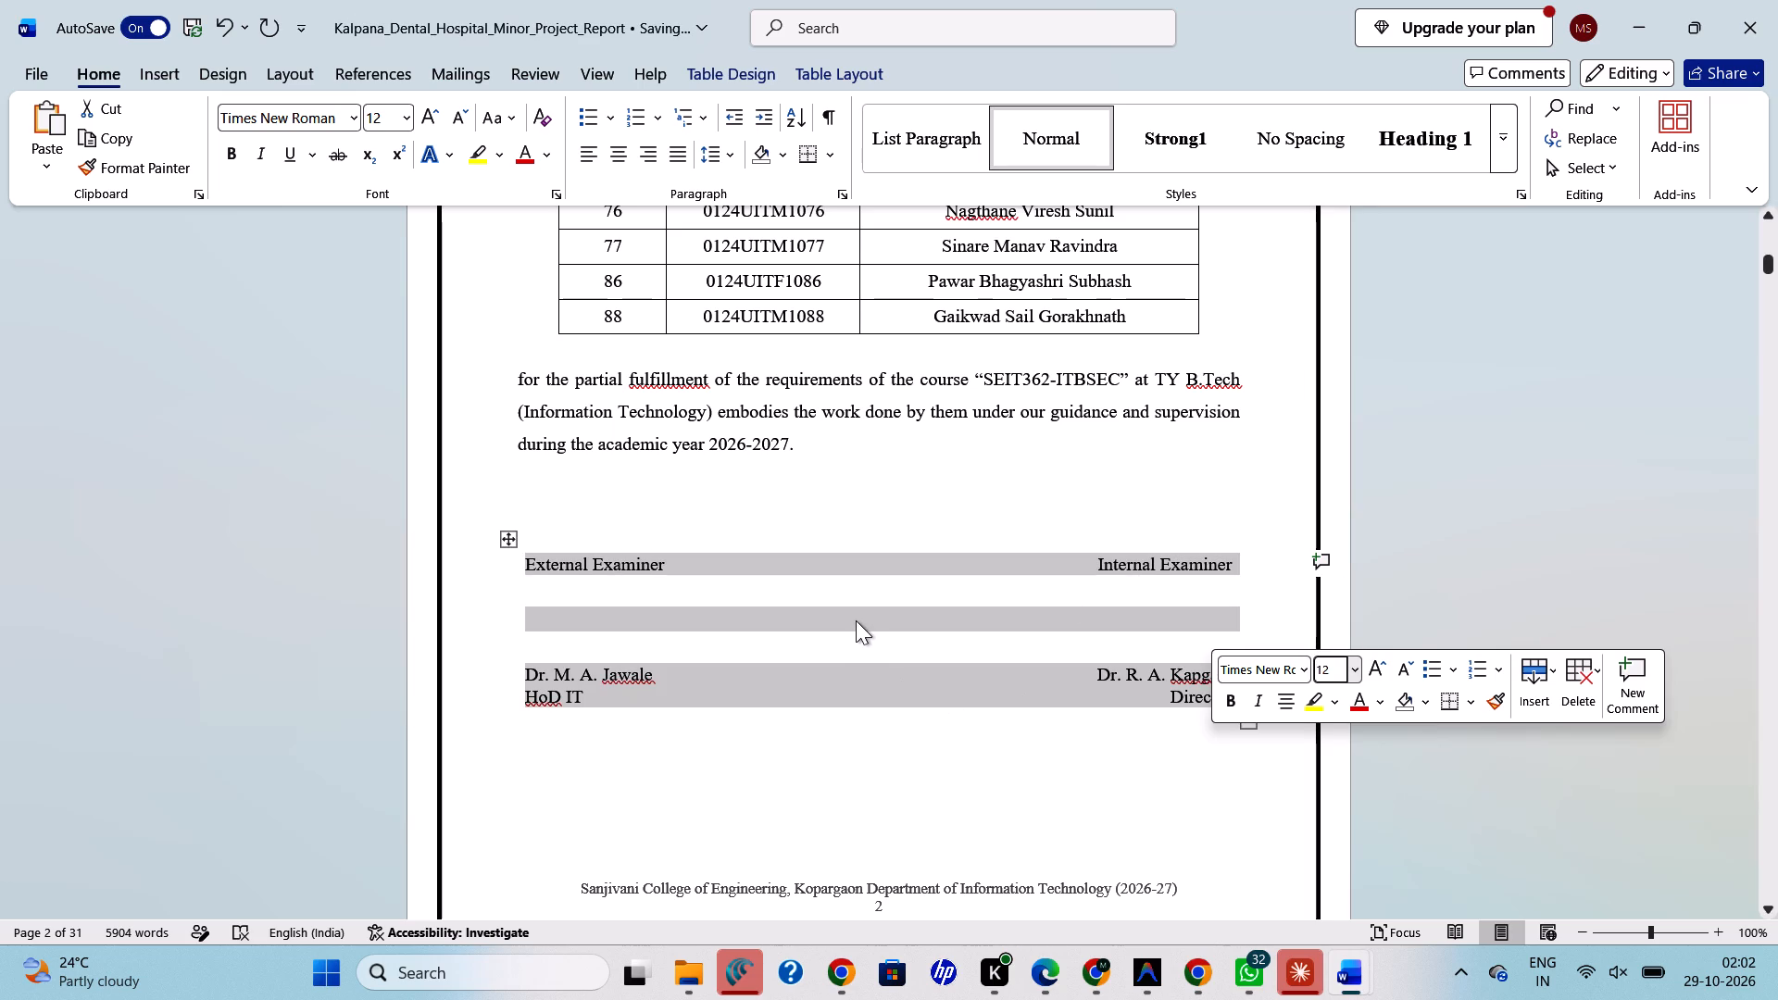
{"action": "left_click", "coordinate": [882, 522]}
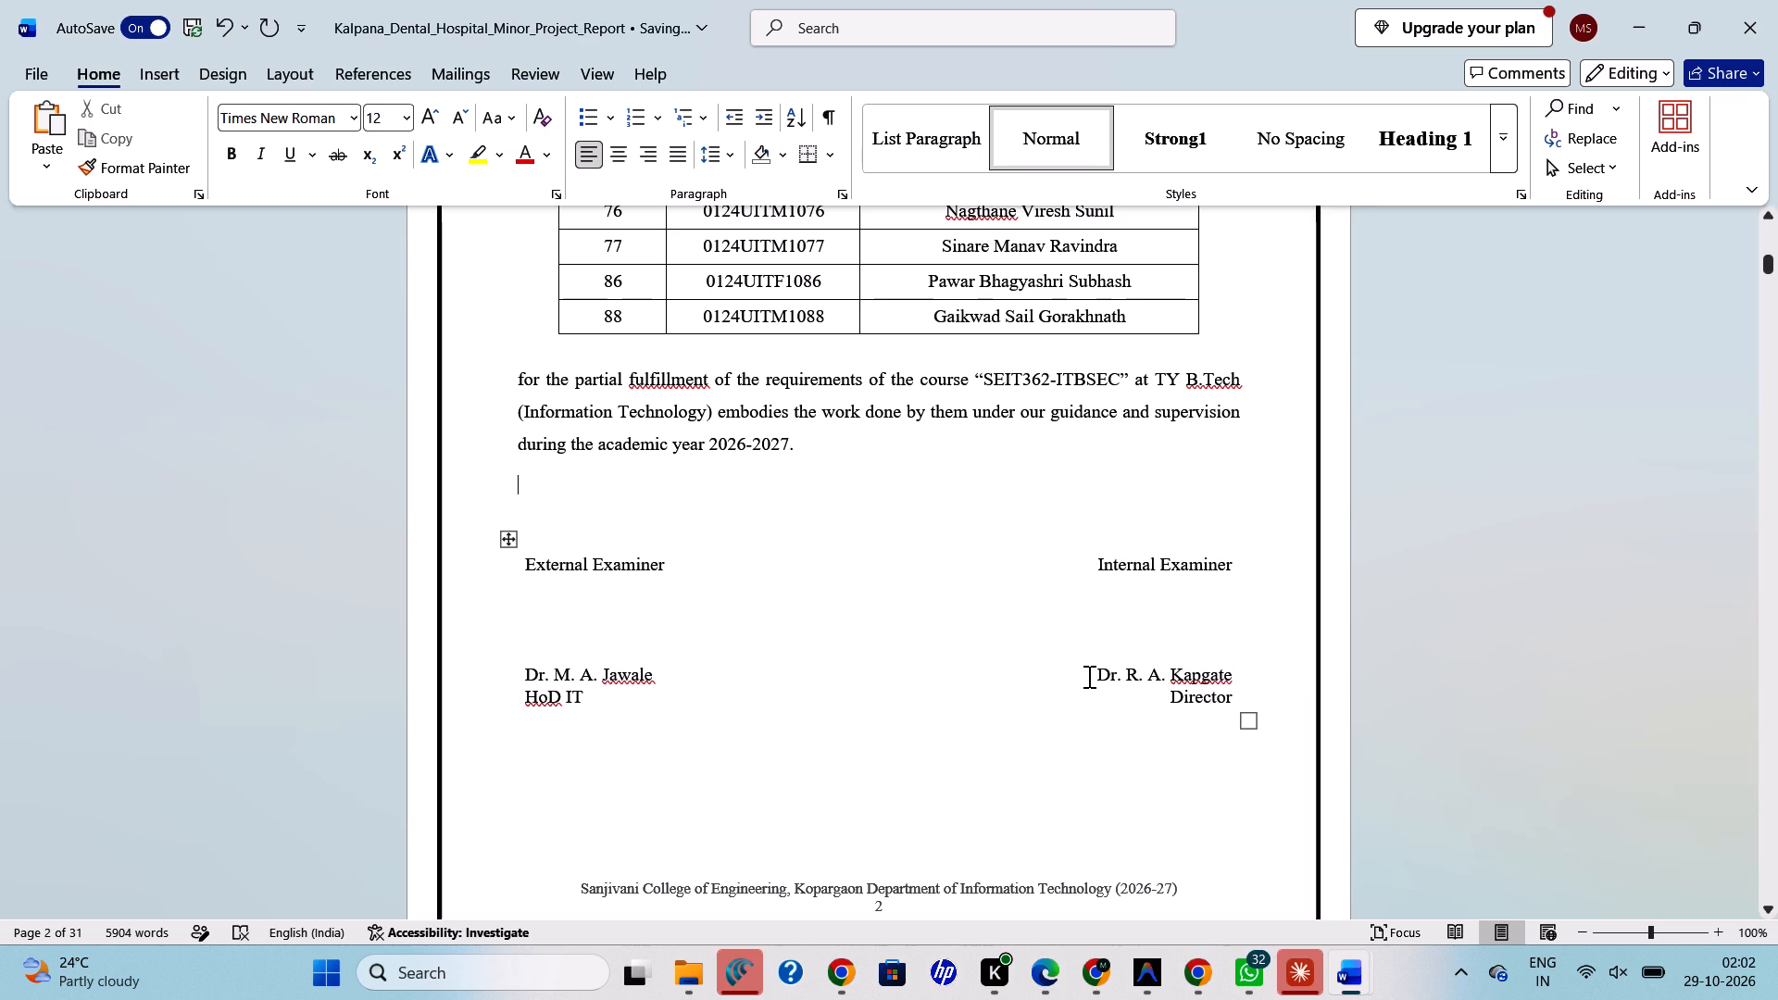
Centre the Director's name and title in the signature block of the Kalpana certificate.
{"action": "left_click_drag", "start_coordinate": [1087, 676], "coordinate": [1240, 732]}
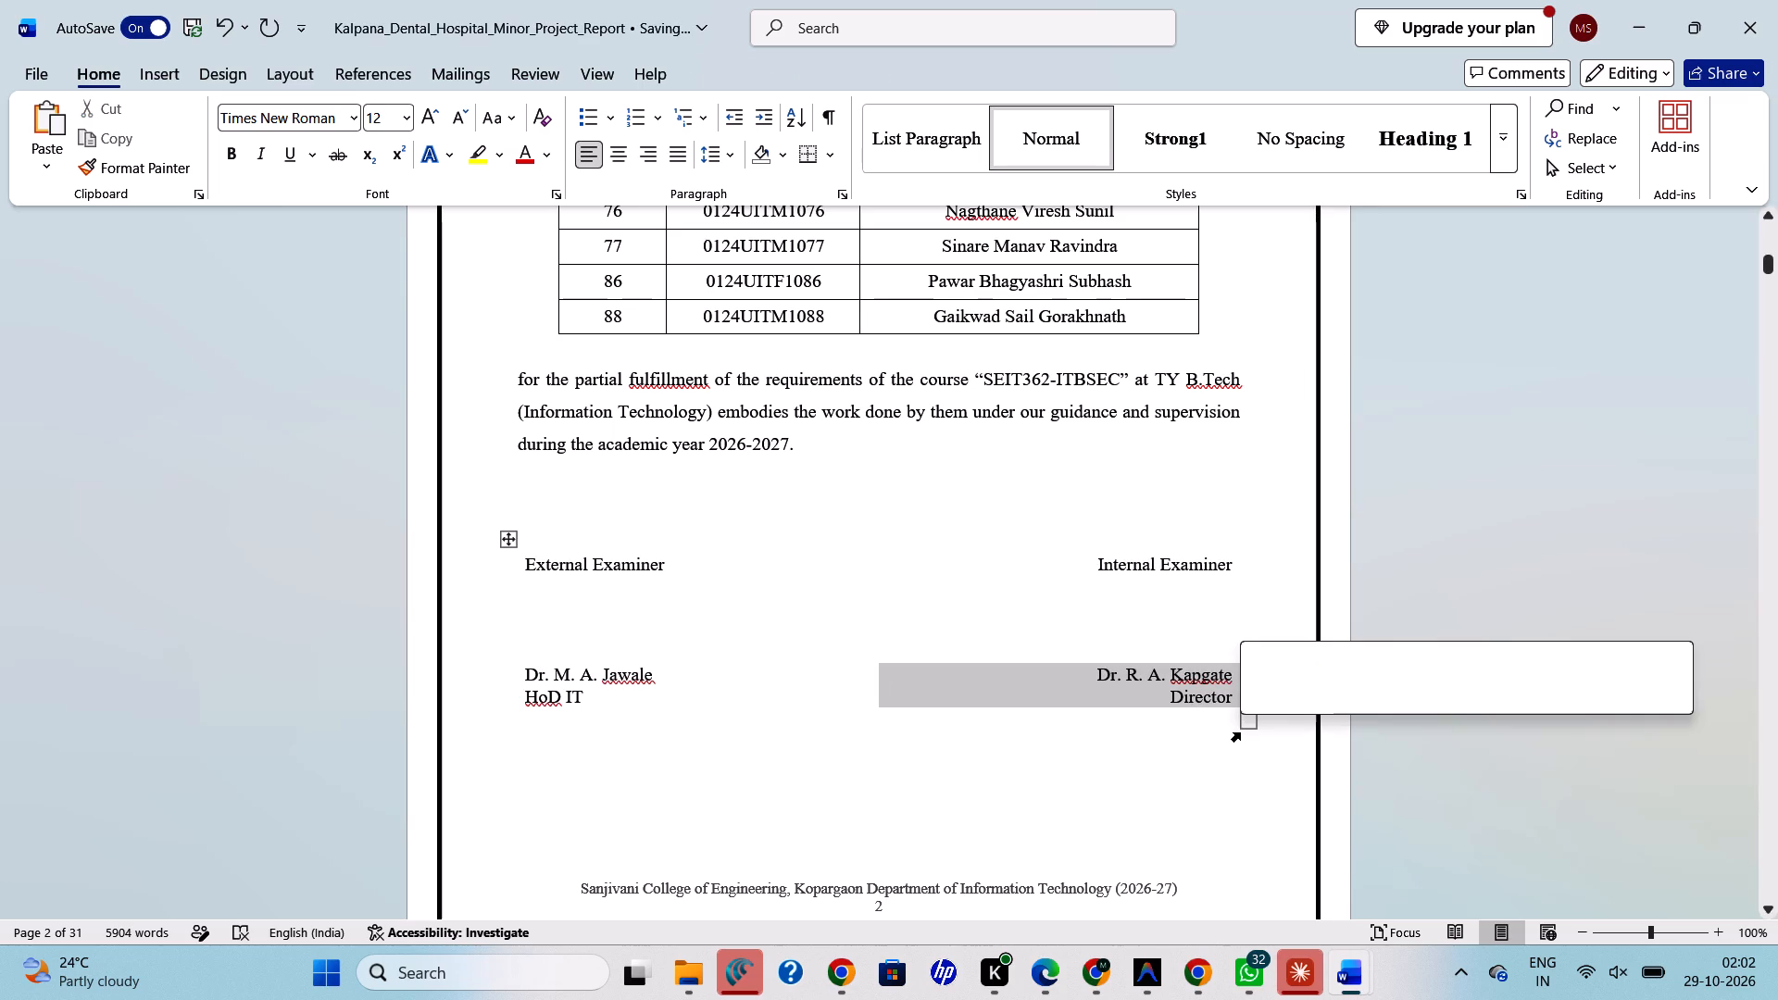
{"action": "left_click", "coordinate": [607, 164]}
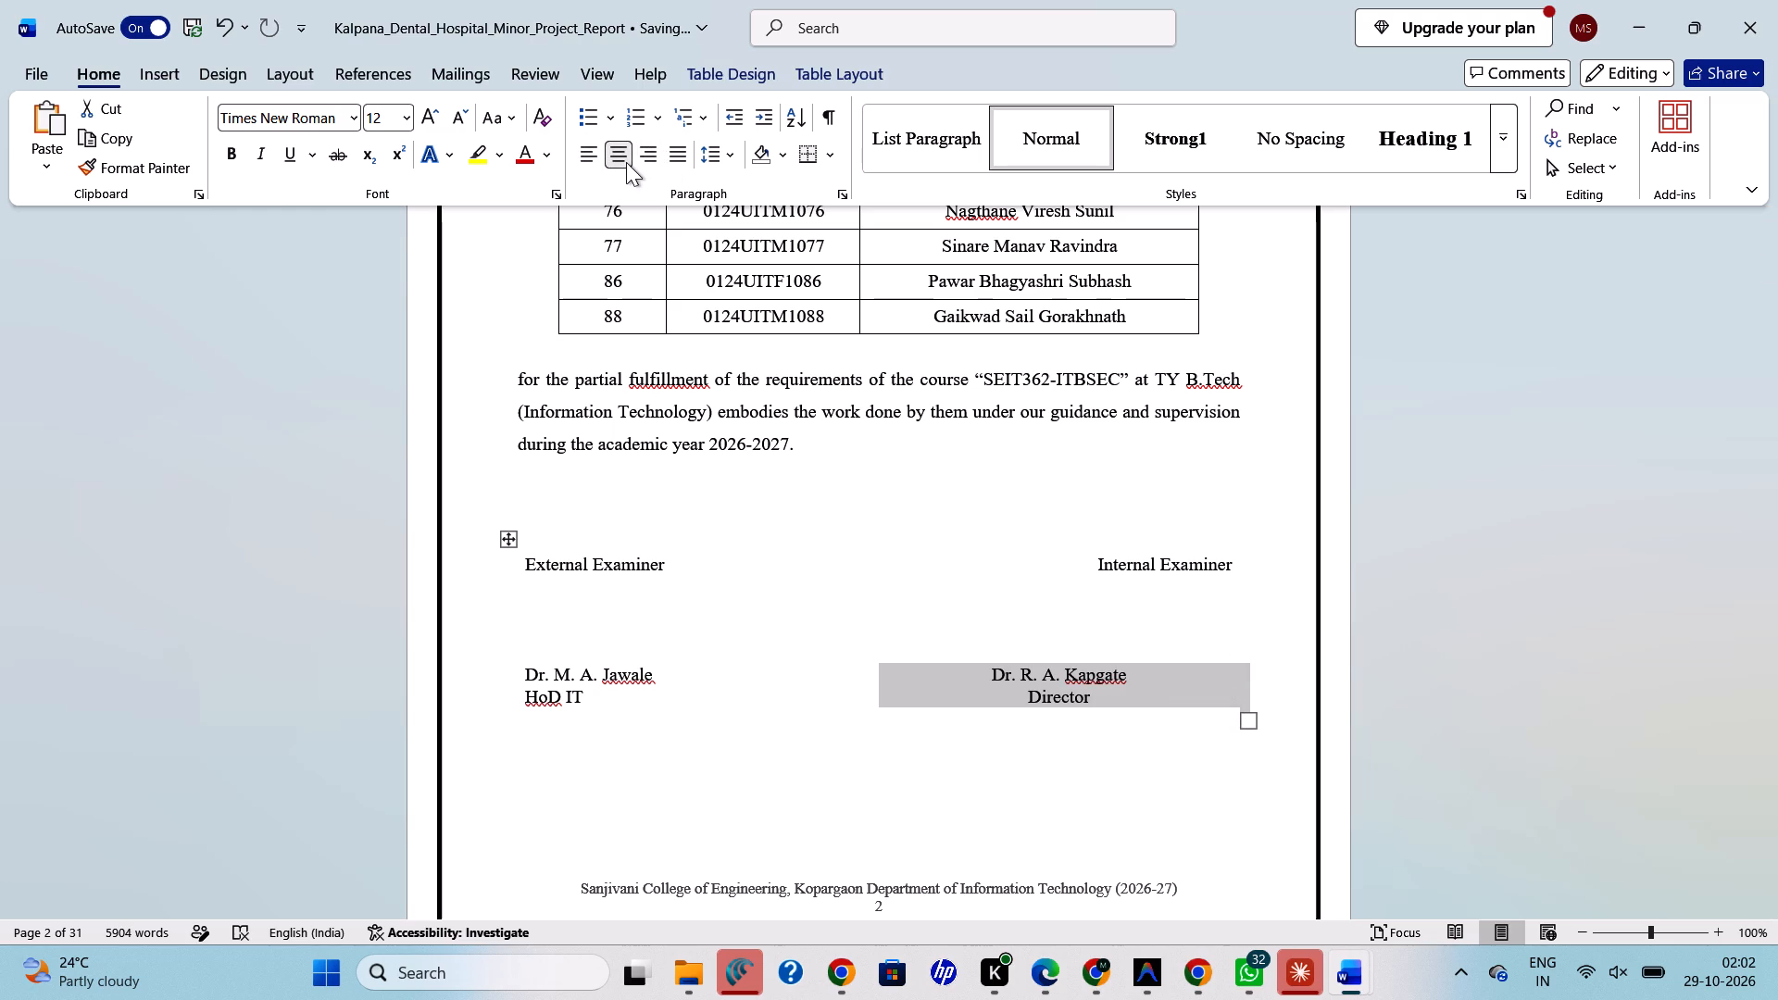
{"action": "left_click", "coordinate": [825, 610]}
Try different cell alignments on the whole examiner and signatory table, settling on centred both horizontally and vertically.
{"action": "left_click", "coordinate": [504, 538]}
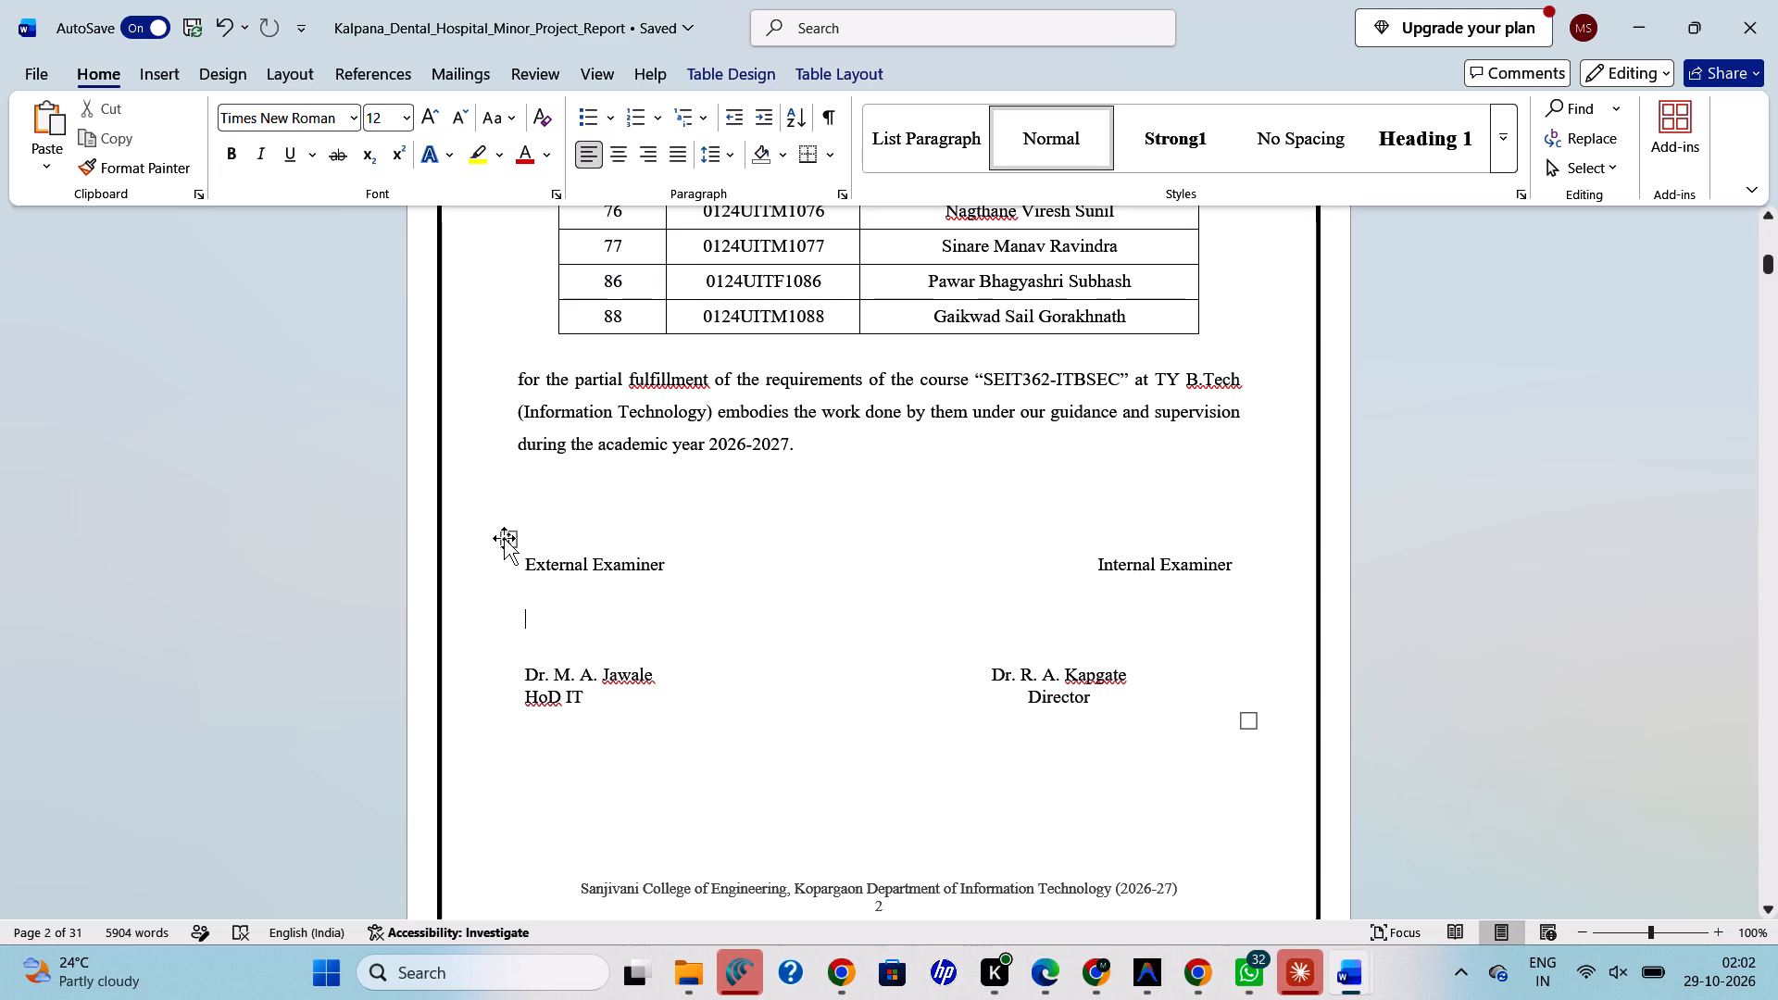
{"action": "left_click", "coordinate": [834, 55]}
{"action": "left_click", "coordinate": [847, 75]}
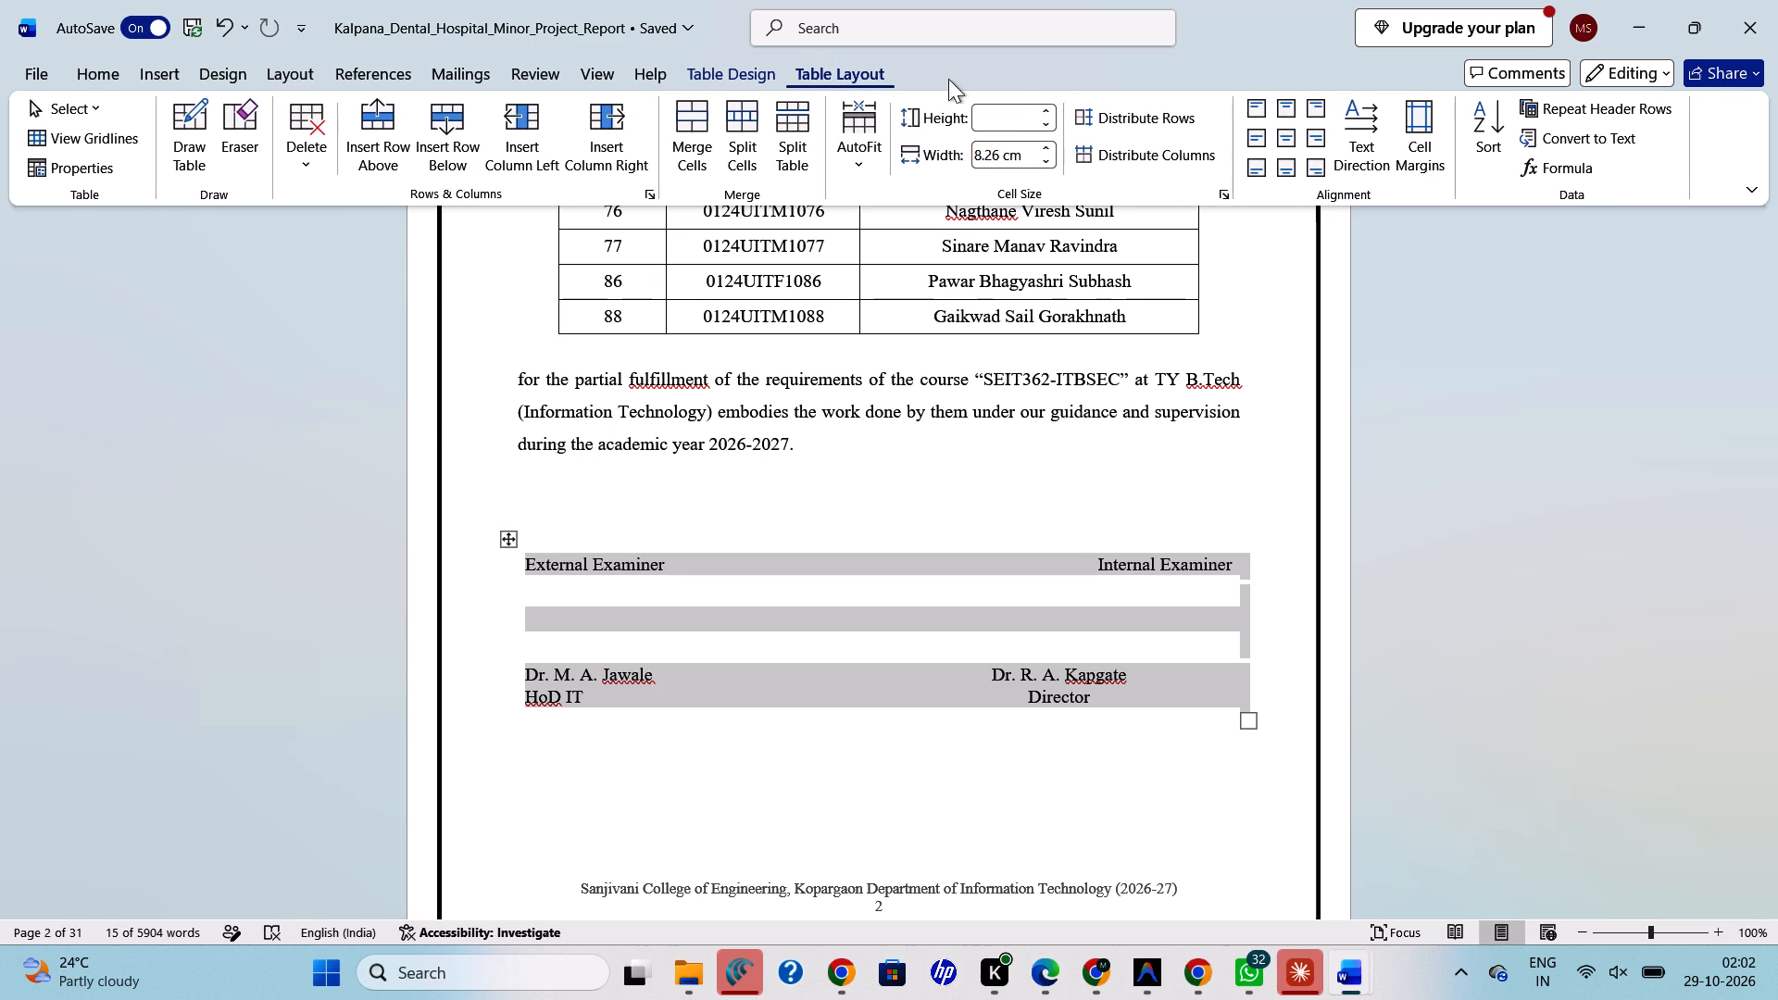
{"action": "left_click", "coordinate": [1282, 134]}
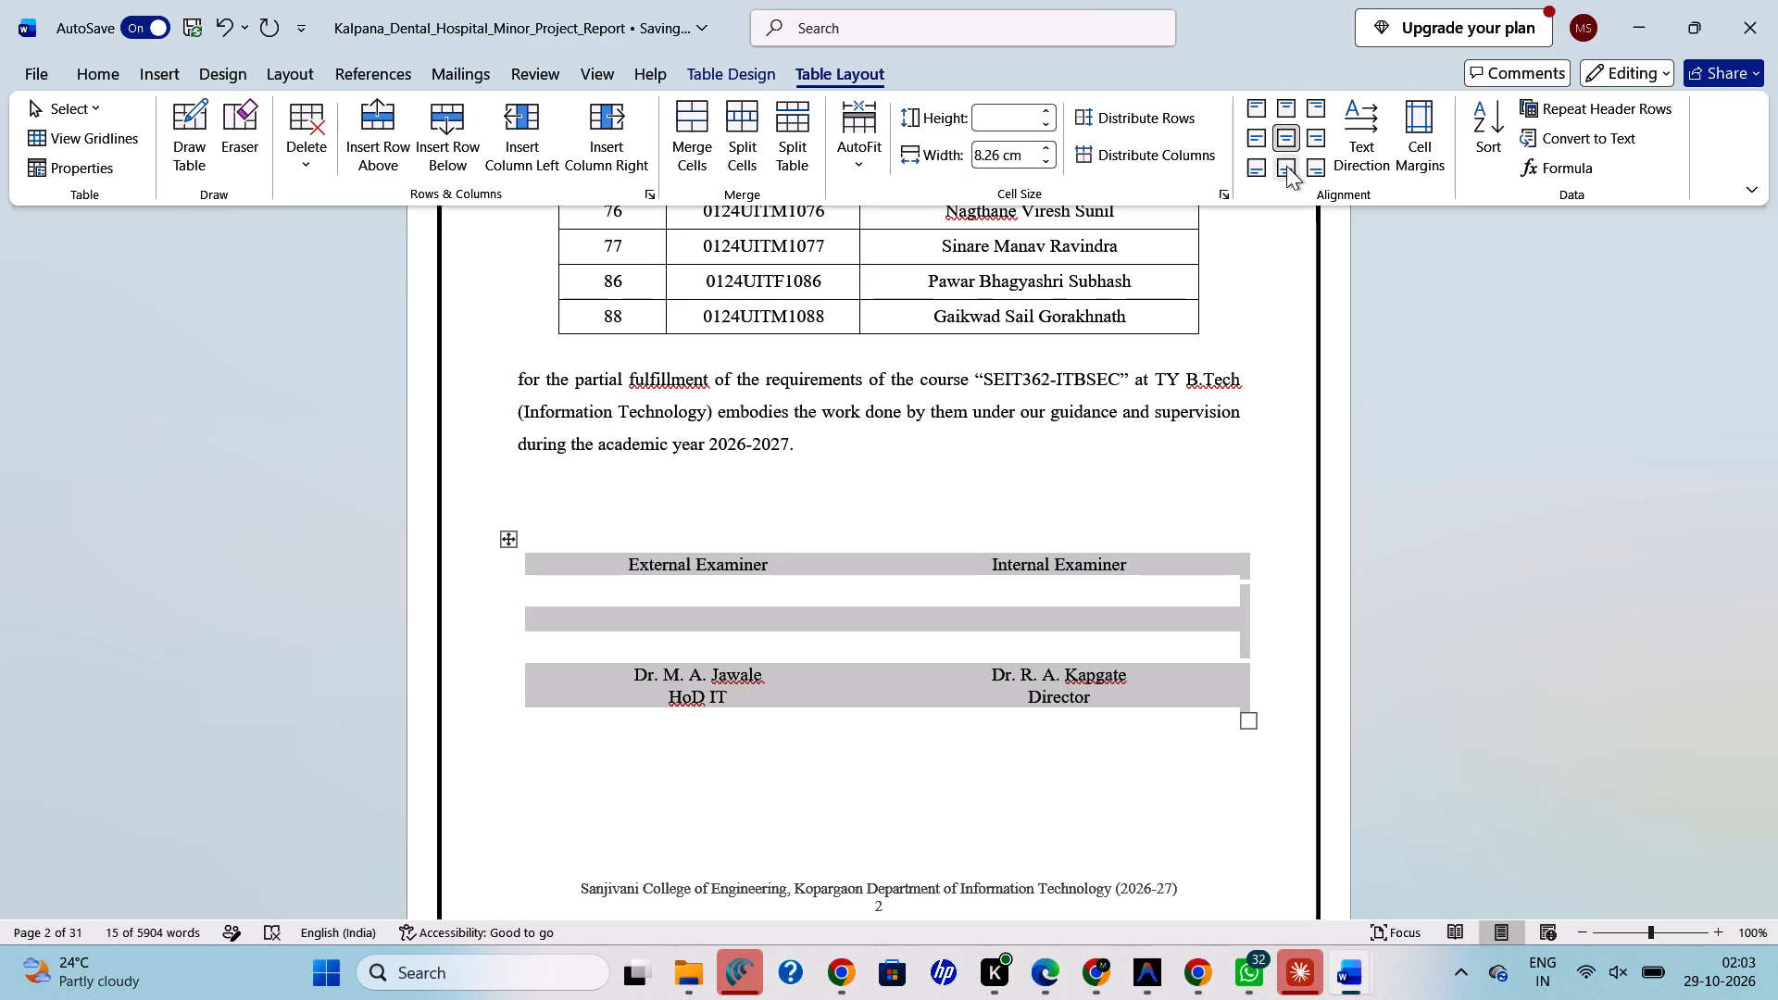
{"action": "left_click", "coordinate": [1286, 166]}
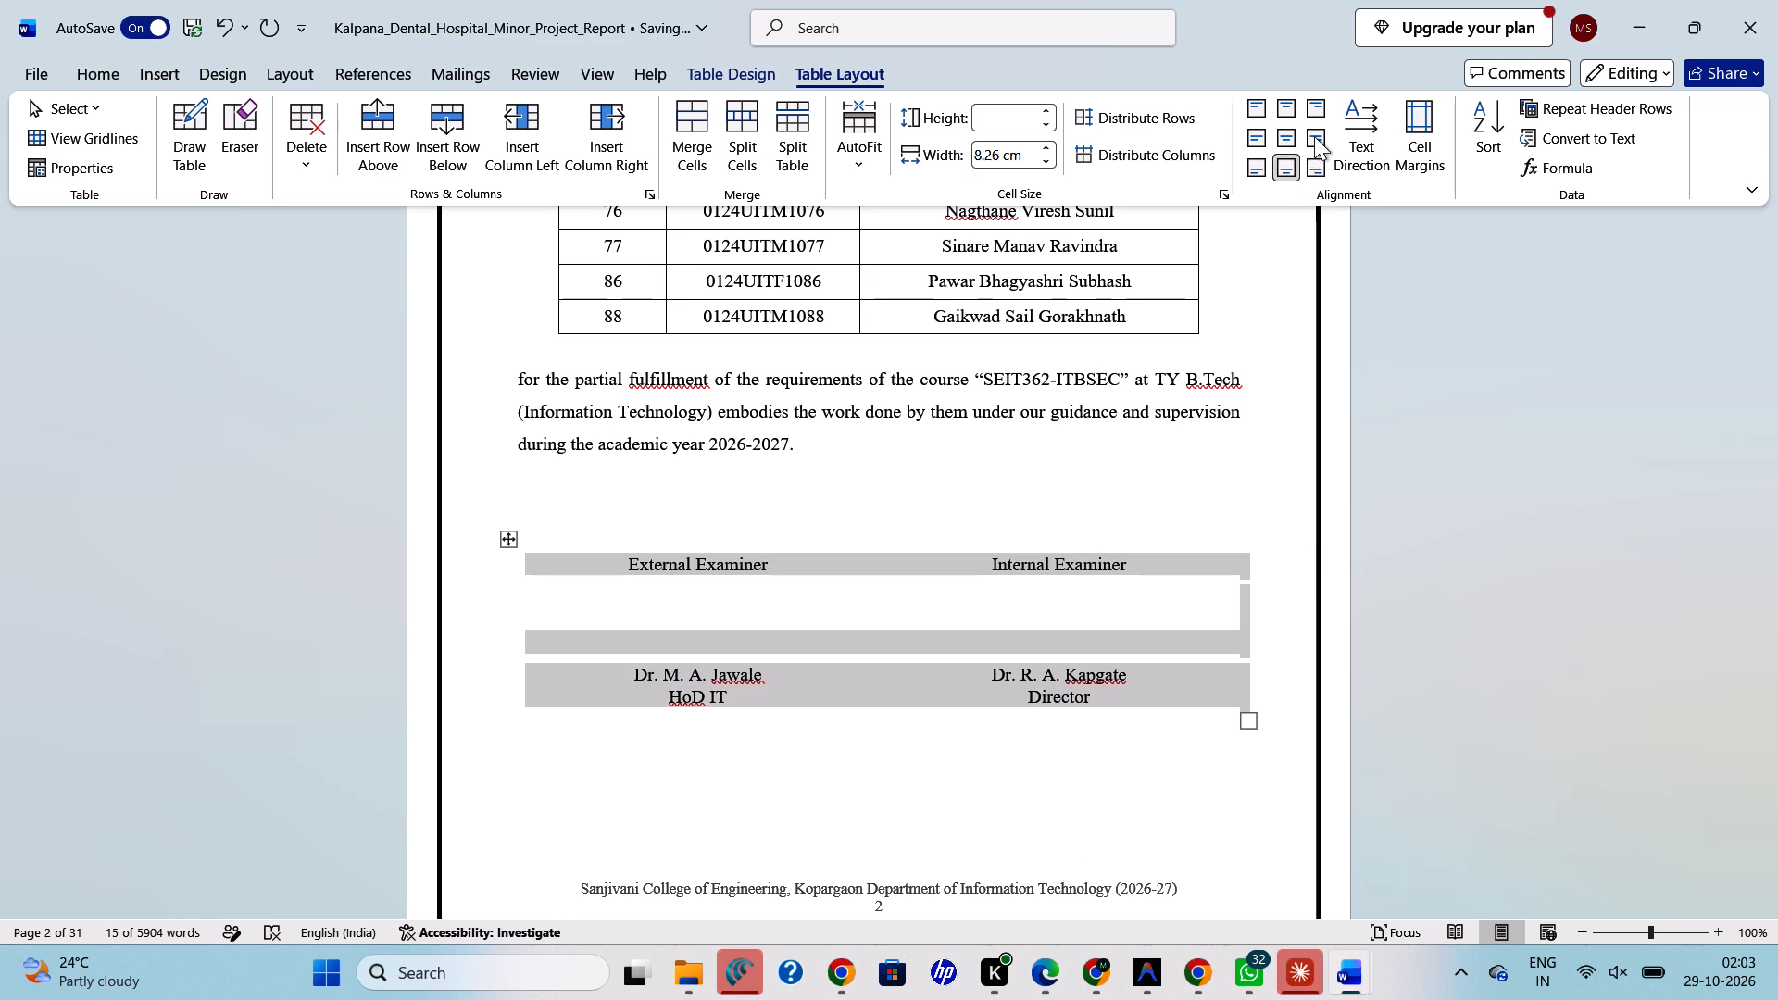
{"action": "left_click", "coordinate": [1313, 136]}
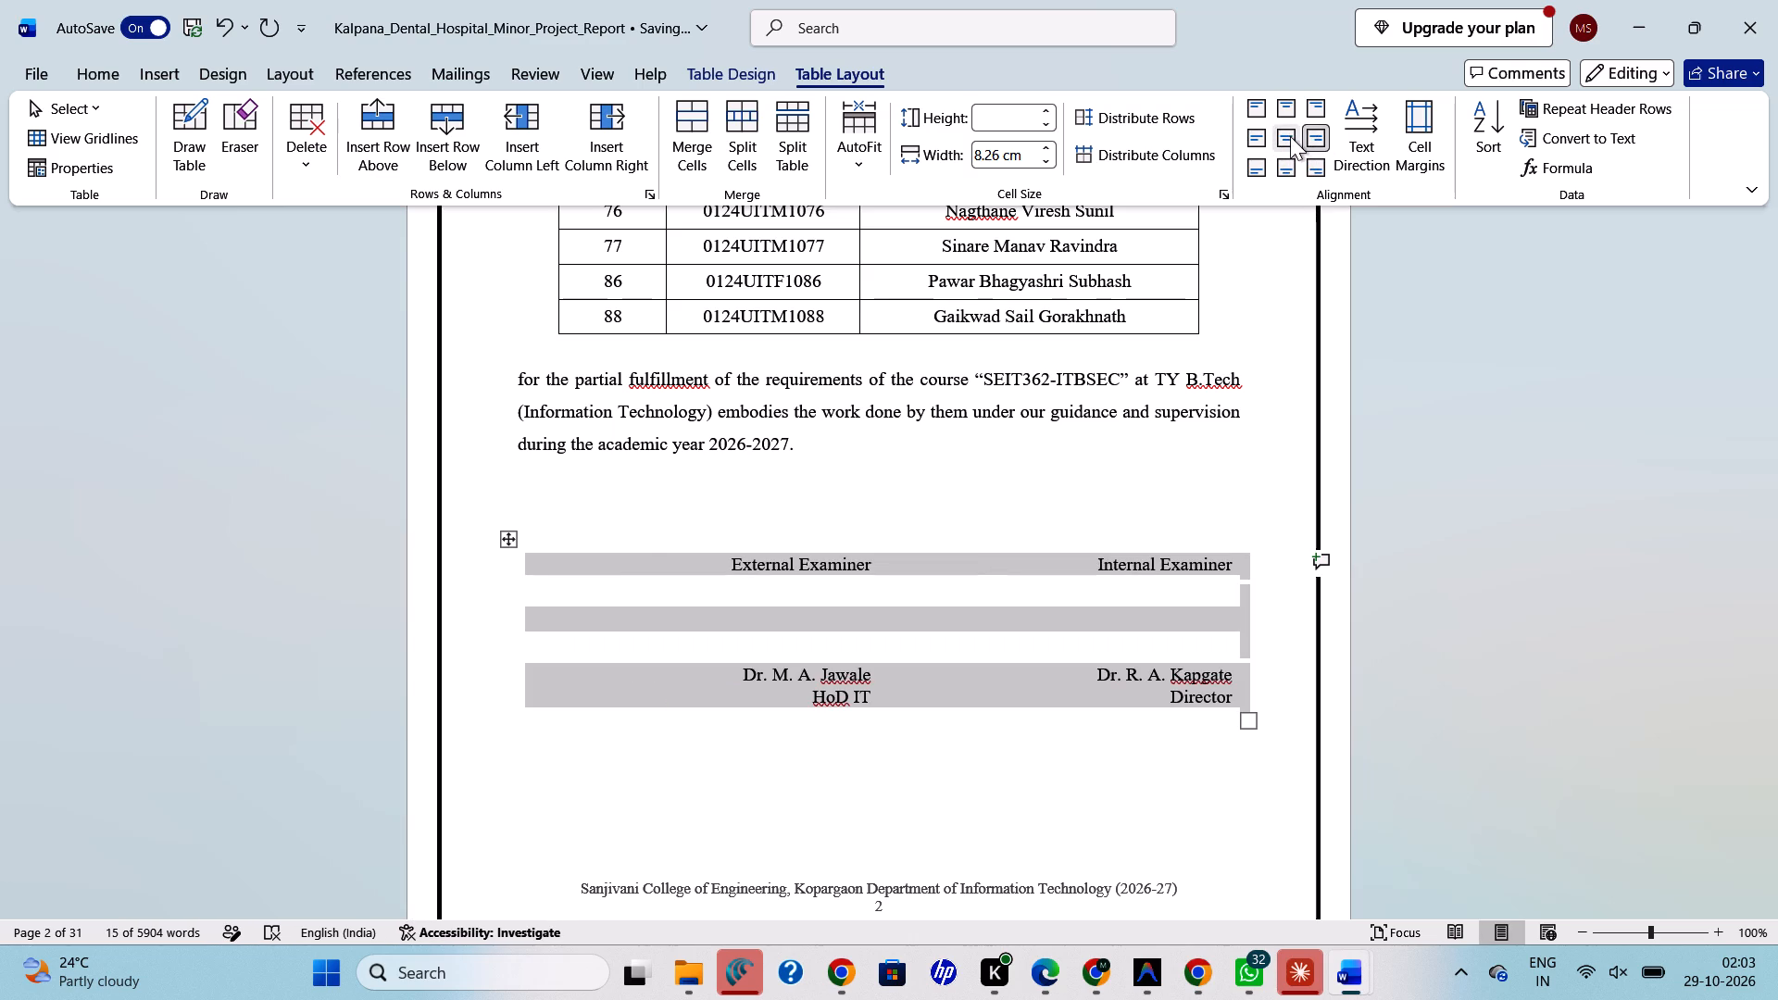
{"action": "left_click", "coordinate": [1290, 136]}
{"action": "left_click", "coordinate": [1146, 764]}
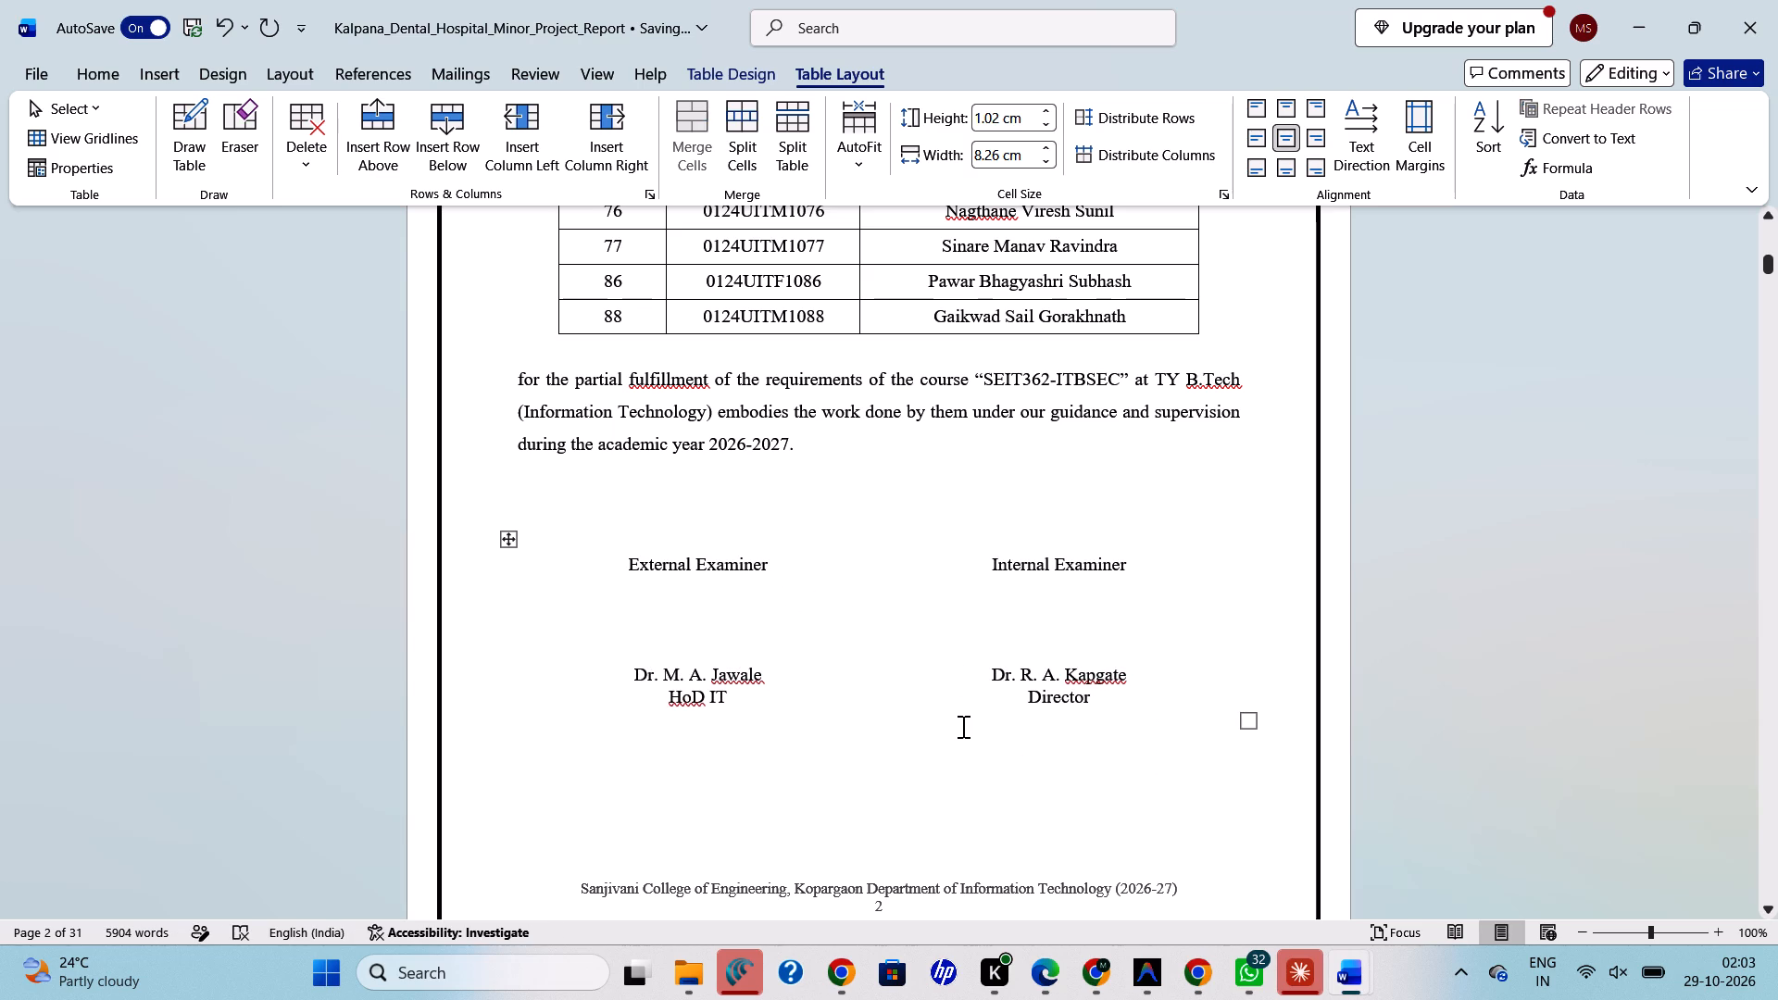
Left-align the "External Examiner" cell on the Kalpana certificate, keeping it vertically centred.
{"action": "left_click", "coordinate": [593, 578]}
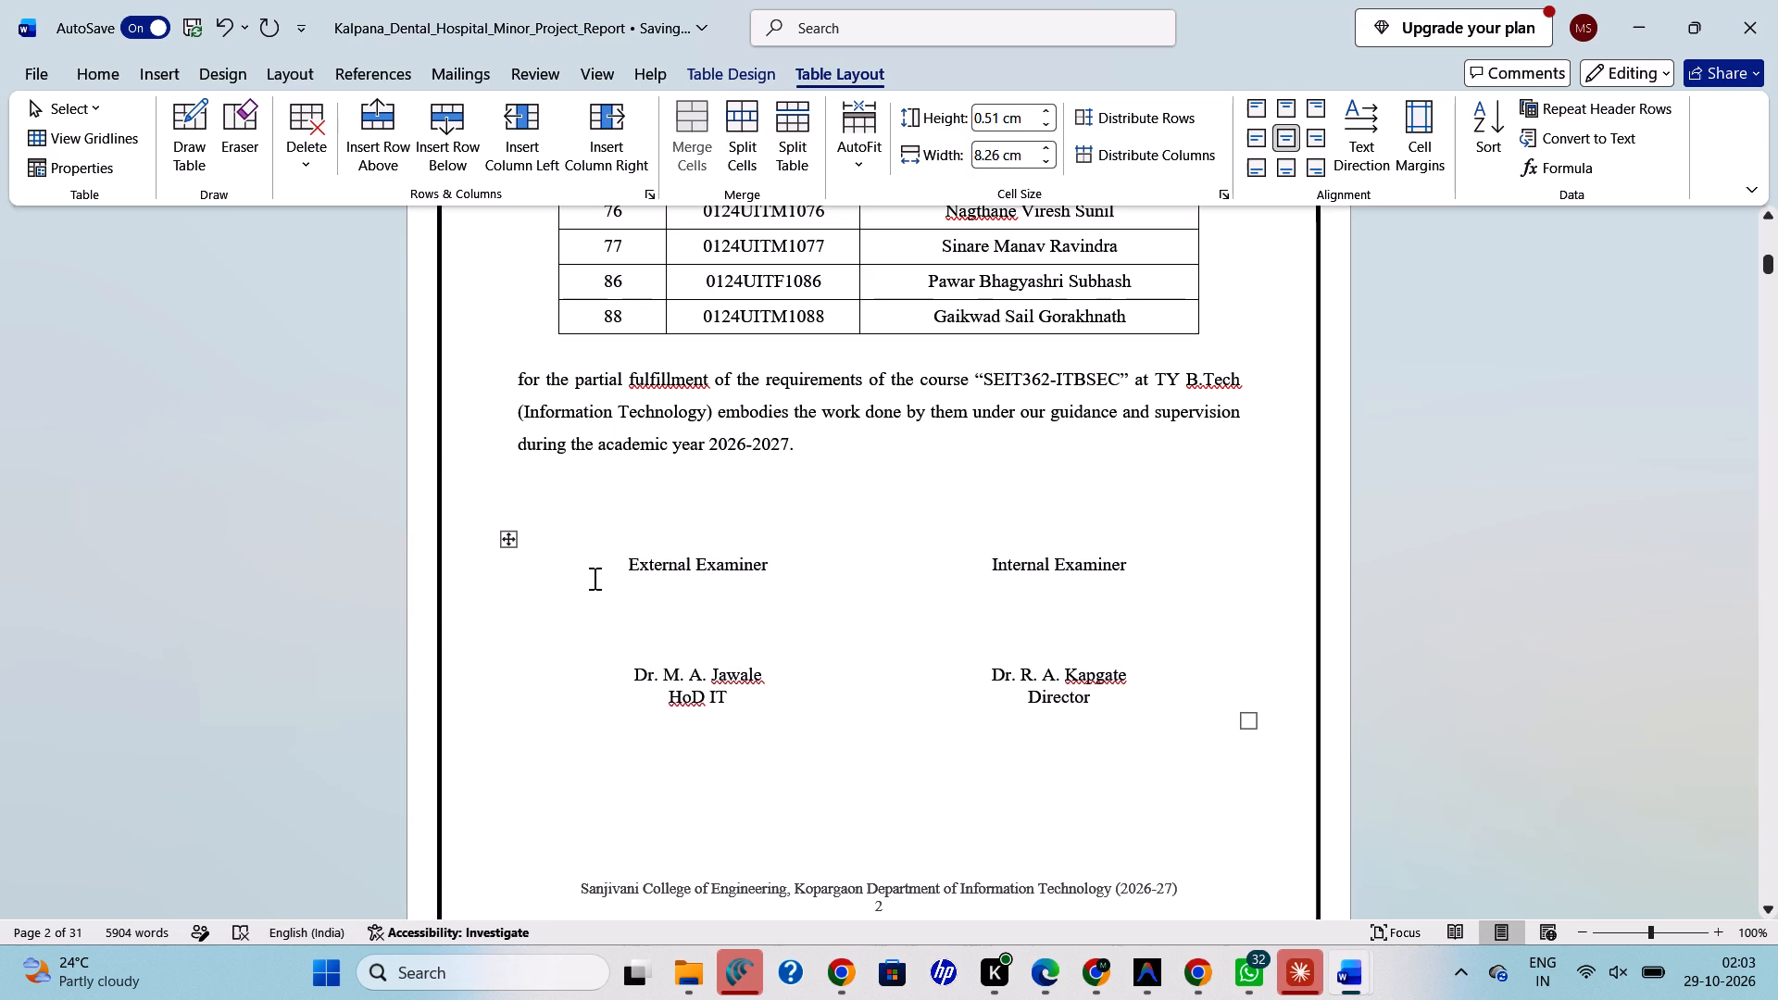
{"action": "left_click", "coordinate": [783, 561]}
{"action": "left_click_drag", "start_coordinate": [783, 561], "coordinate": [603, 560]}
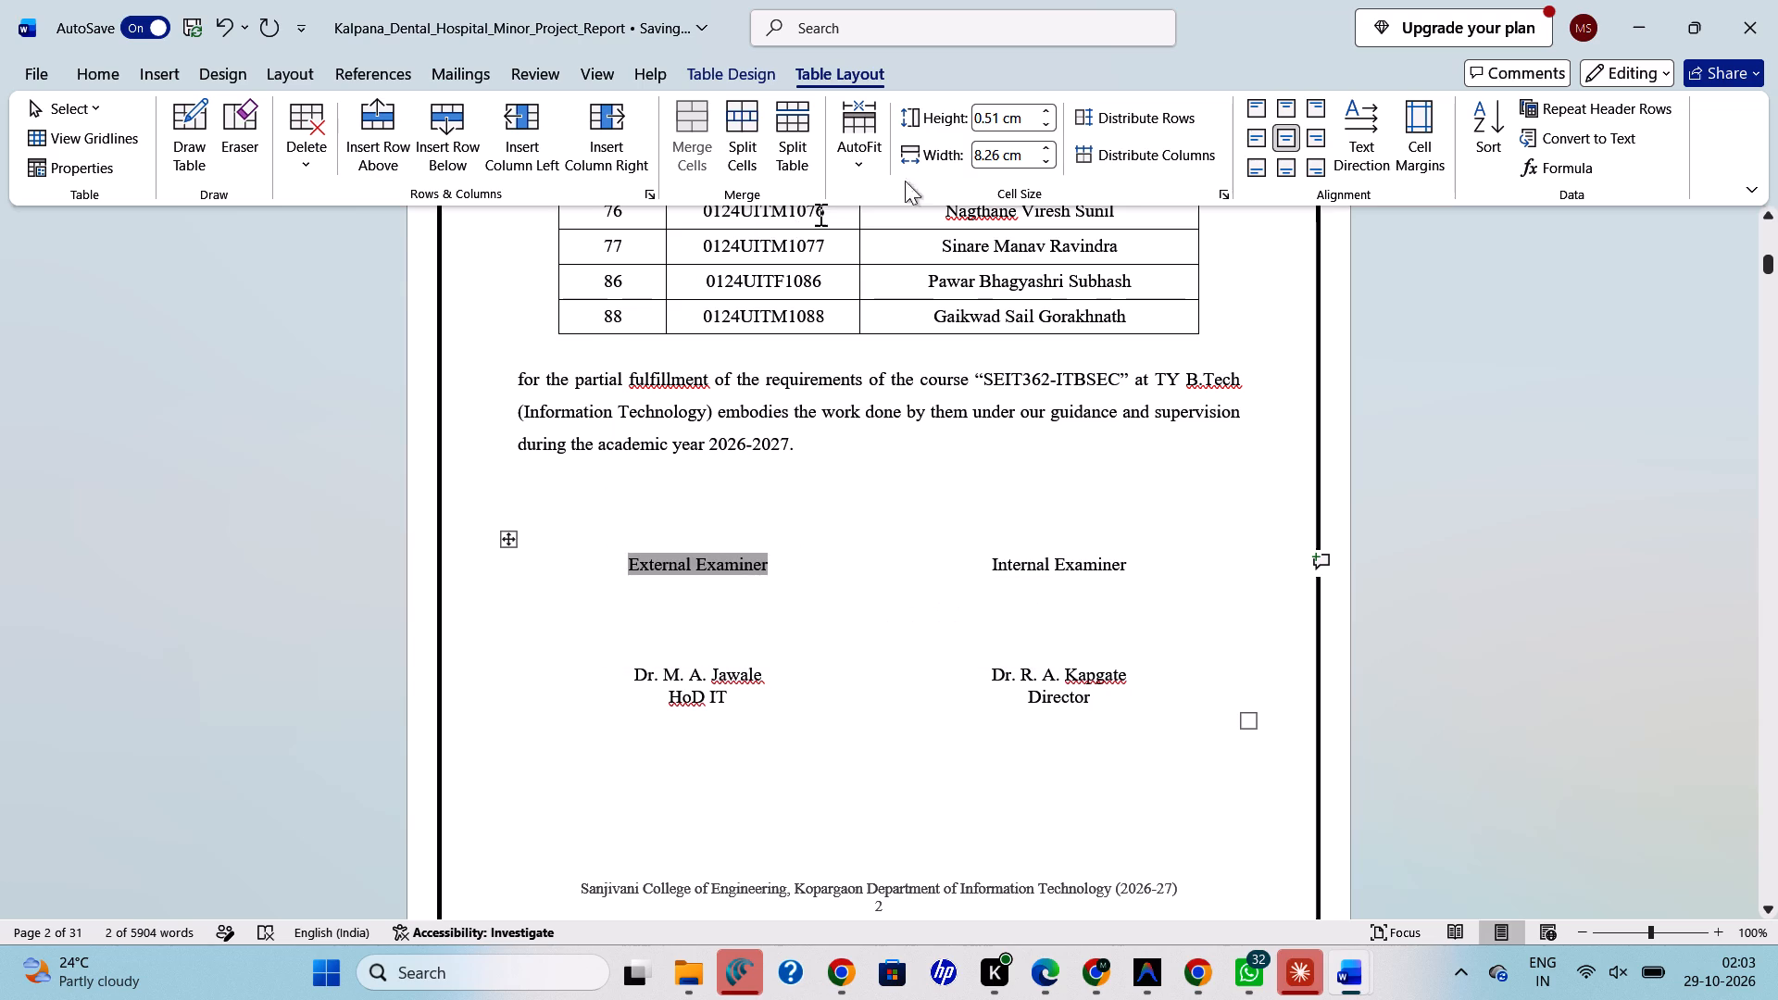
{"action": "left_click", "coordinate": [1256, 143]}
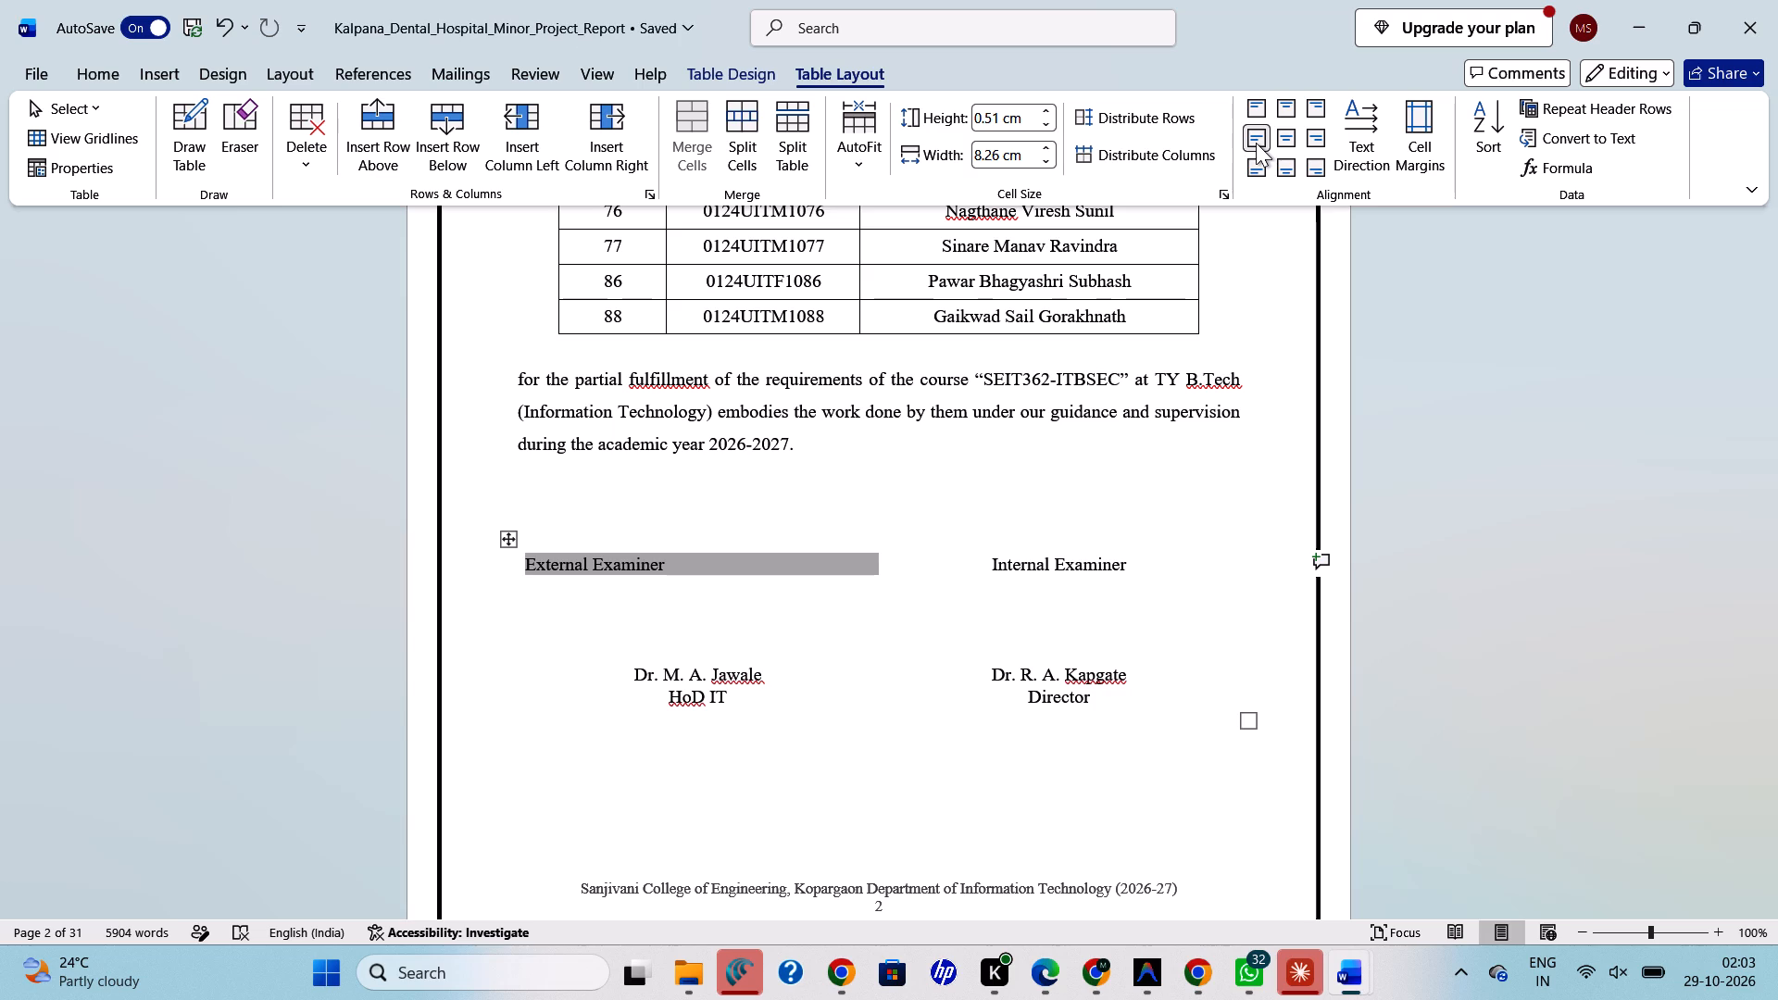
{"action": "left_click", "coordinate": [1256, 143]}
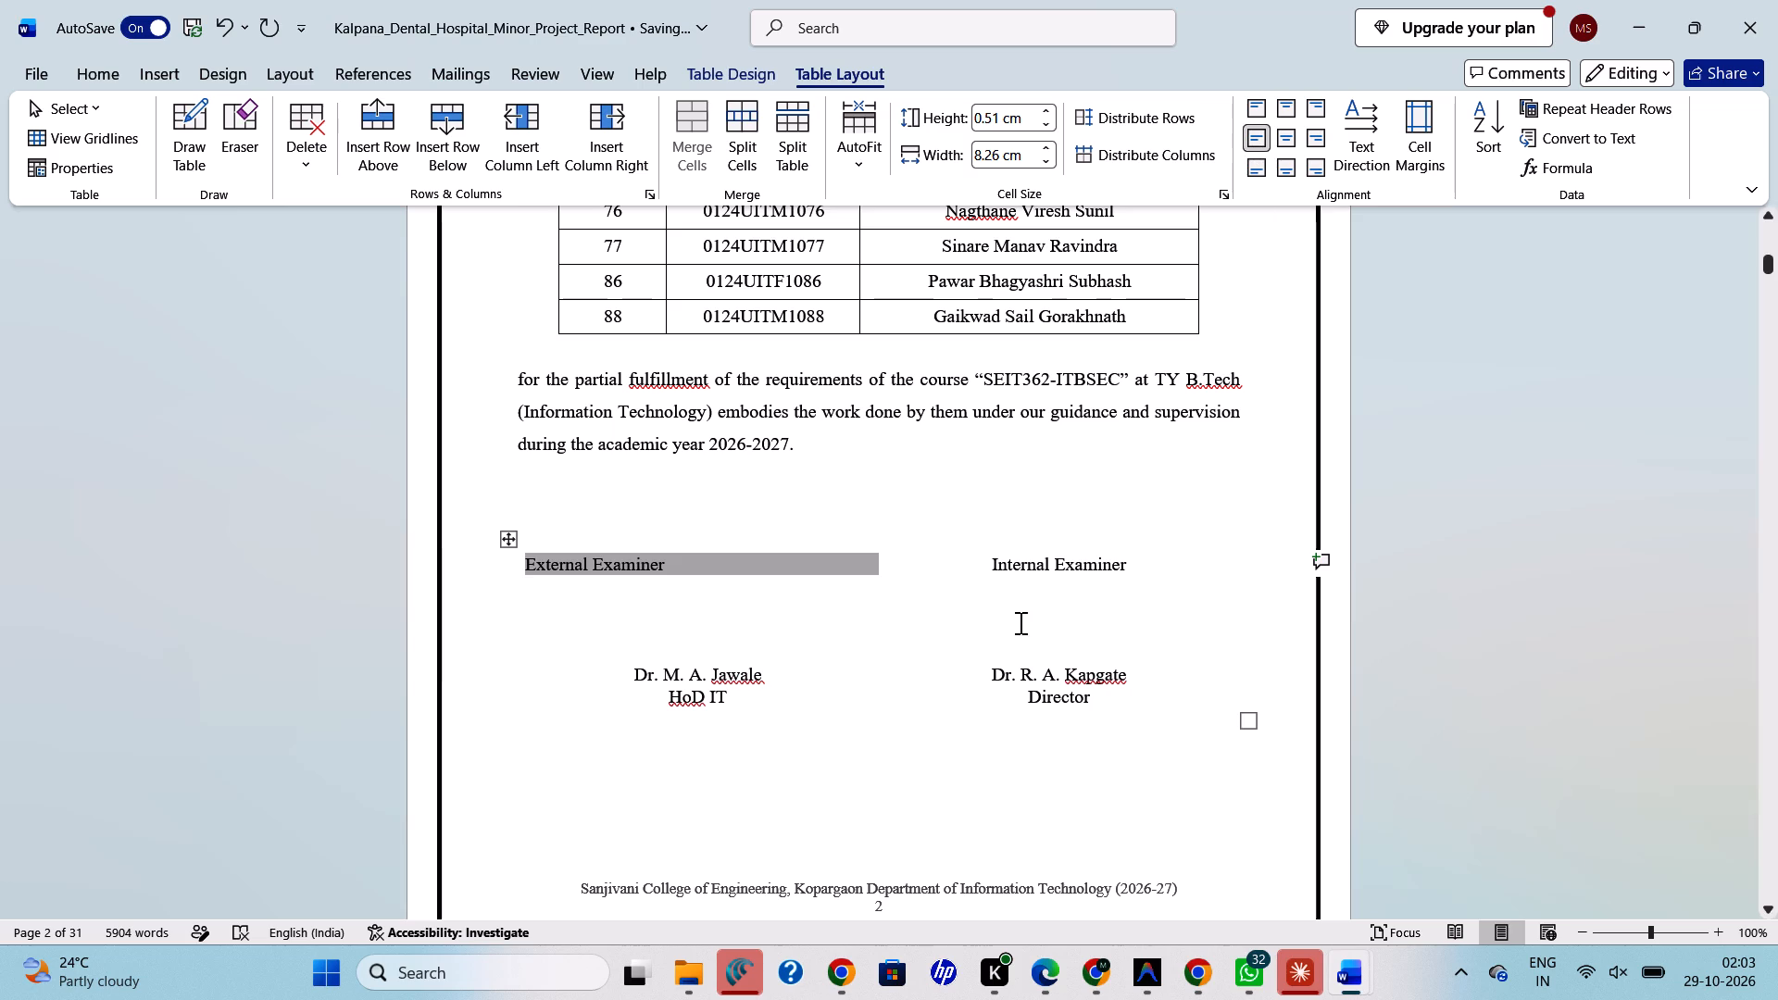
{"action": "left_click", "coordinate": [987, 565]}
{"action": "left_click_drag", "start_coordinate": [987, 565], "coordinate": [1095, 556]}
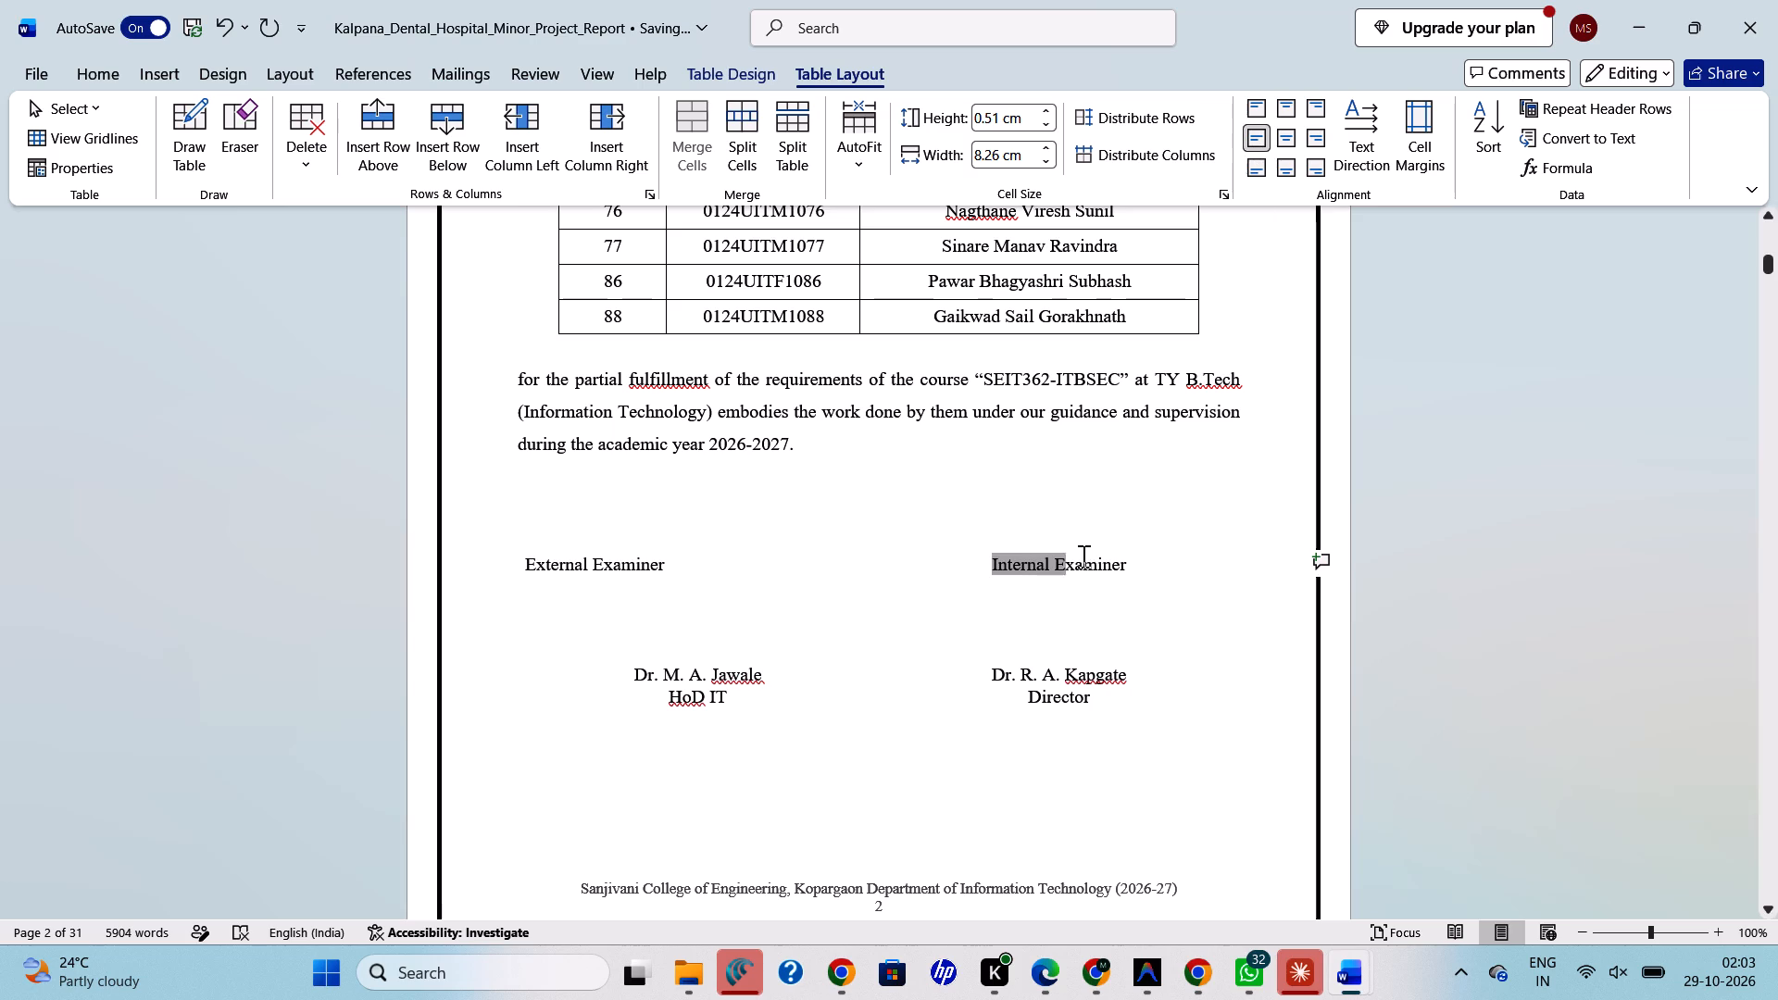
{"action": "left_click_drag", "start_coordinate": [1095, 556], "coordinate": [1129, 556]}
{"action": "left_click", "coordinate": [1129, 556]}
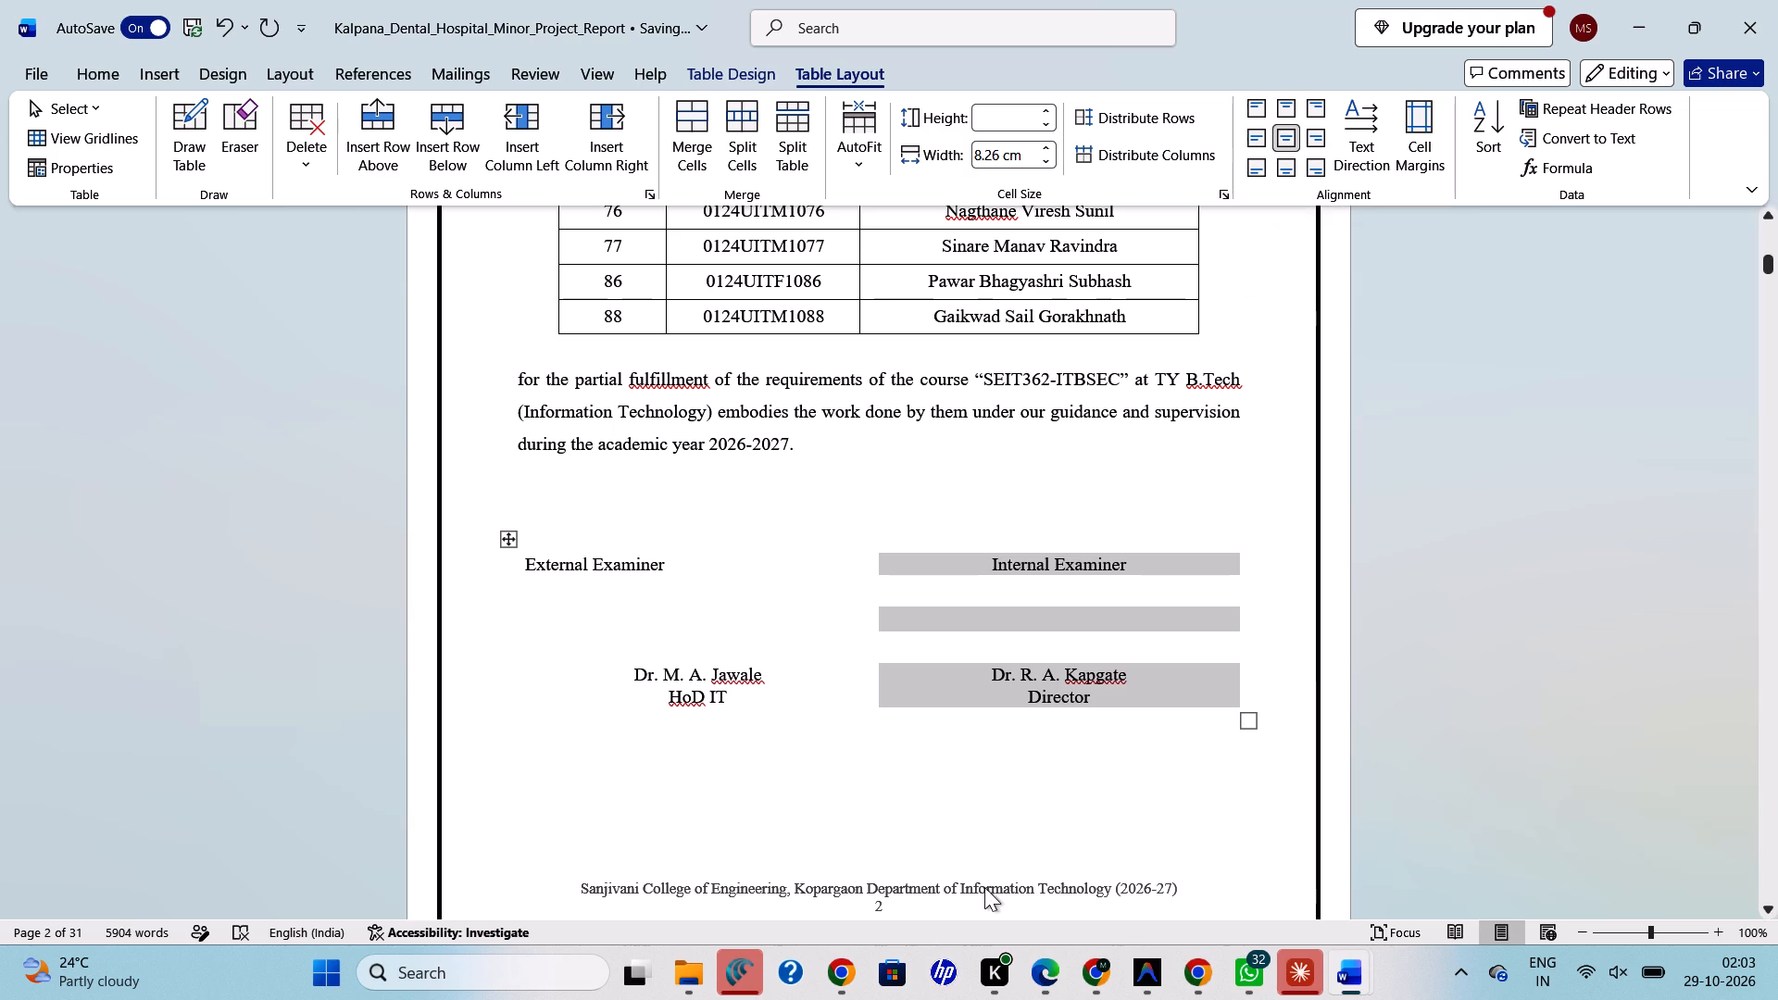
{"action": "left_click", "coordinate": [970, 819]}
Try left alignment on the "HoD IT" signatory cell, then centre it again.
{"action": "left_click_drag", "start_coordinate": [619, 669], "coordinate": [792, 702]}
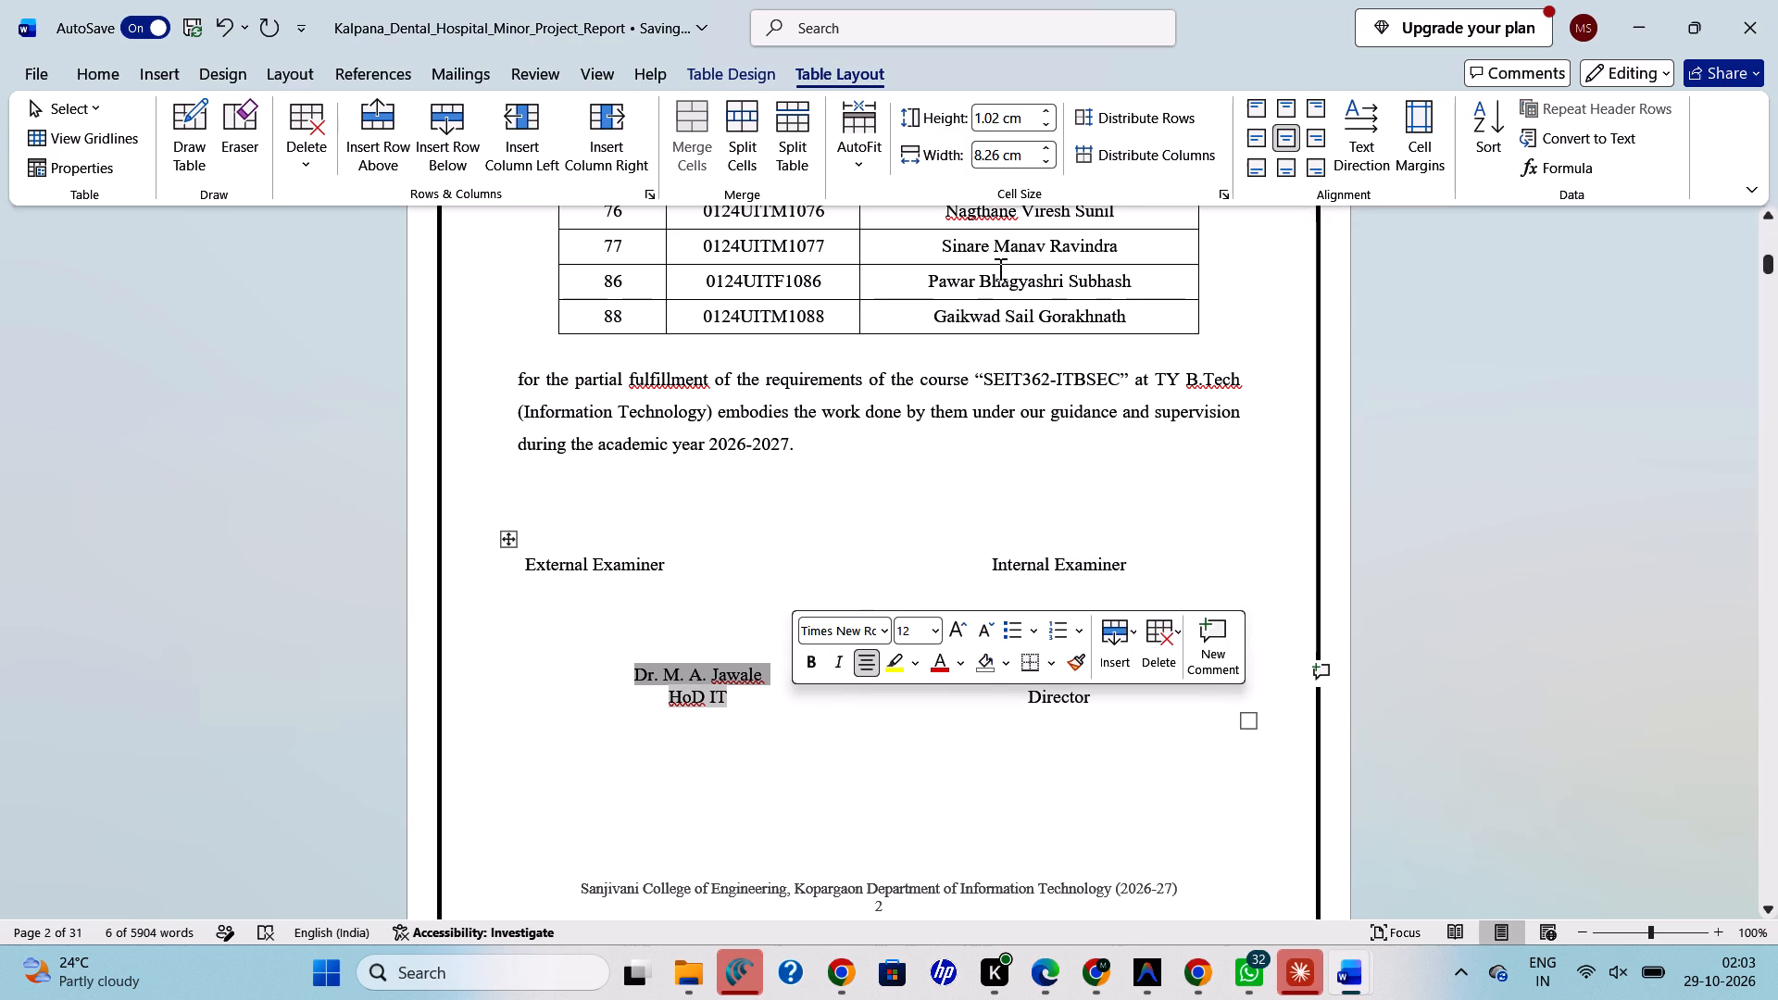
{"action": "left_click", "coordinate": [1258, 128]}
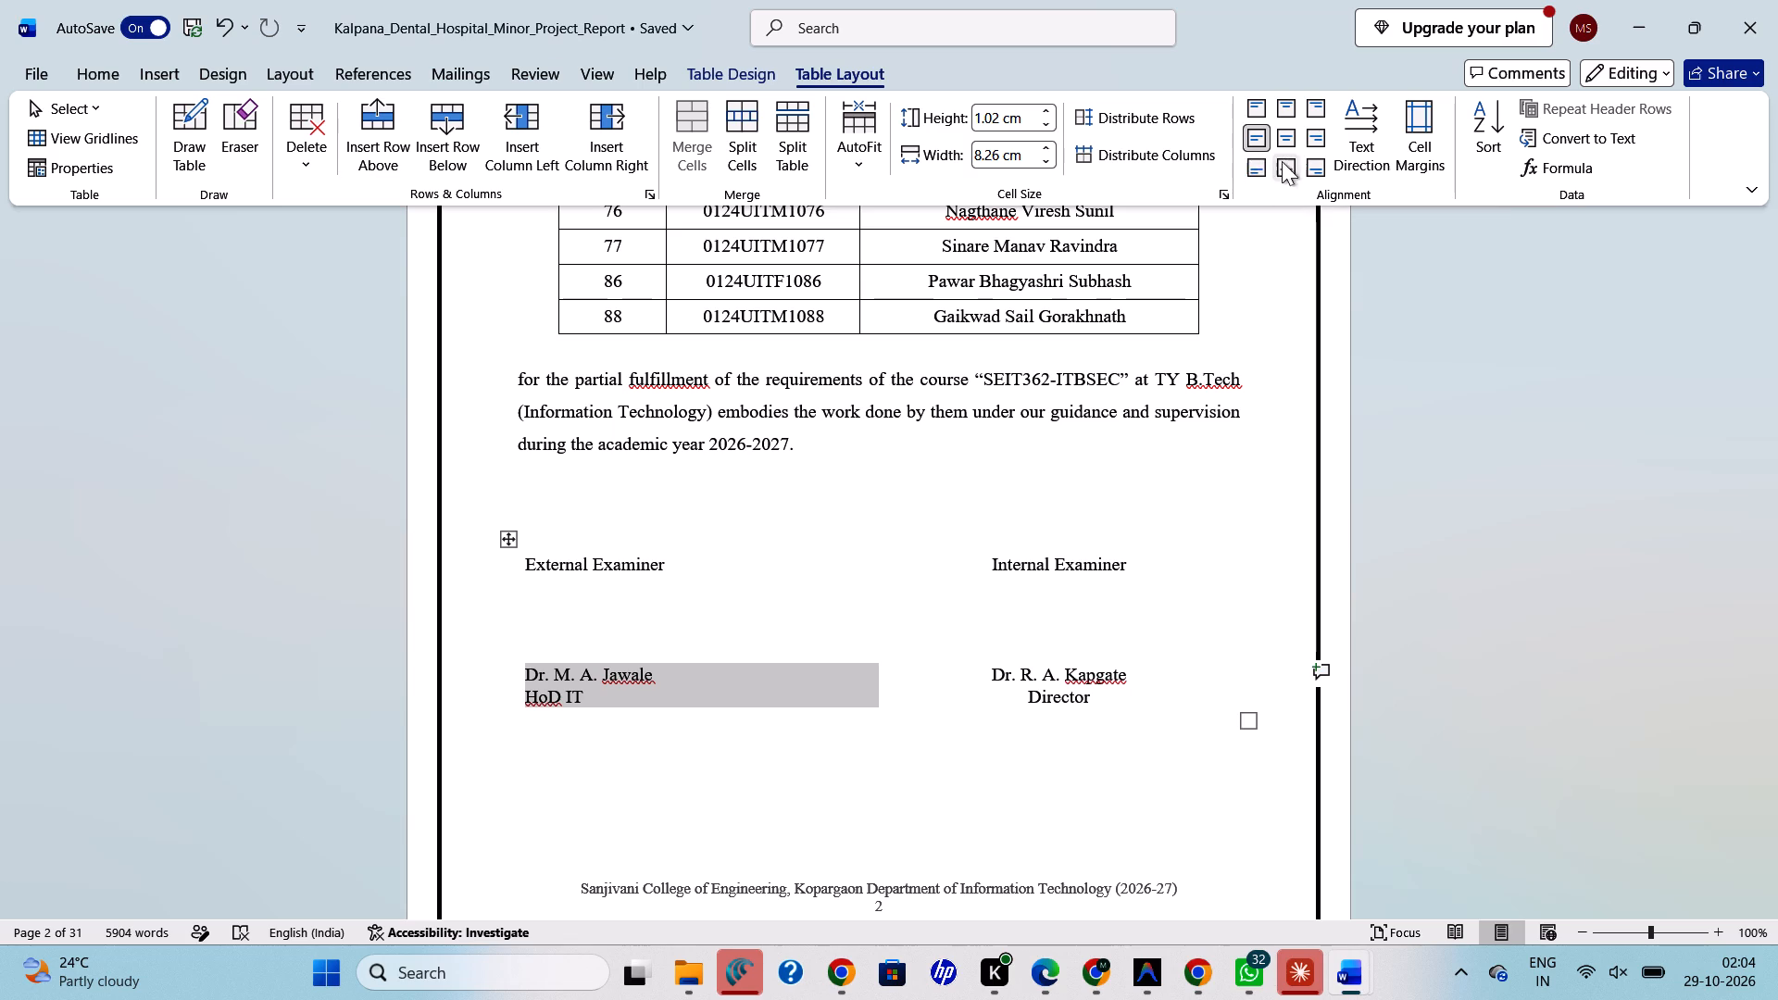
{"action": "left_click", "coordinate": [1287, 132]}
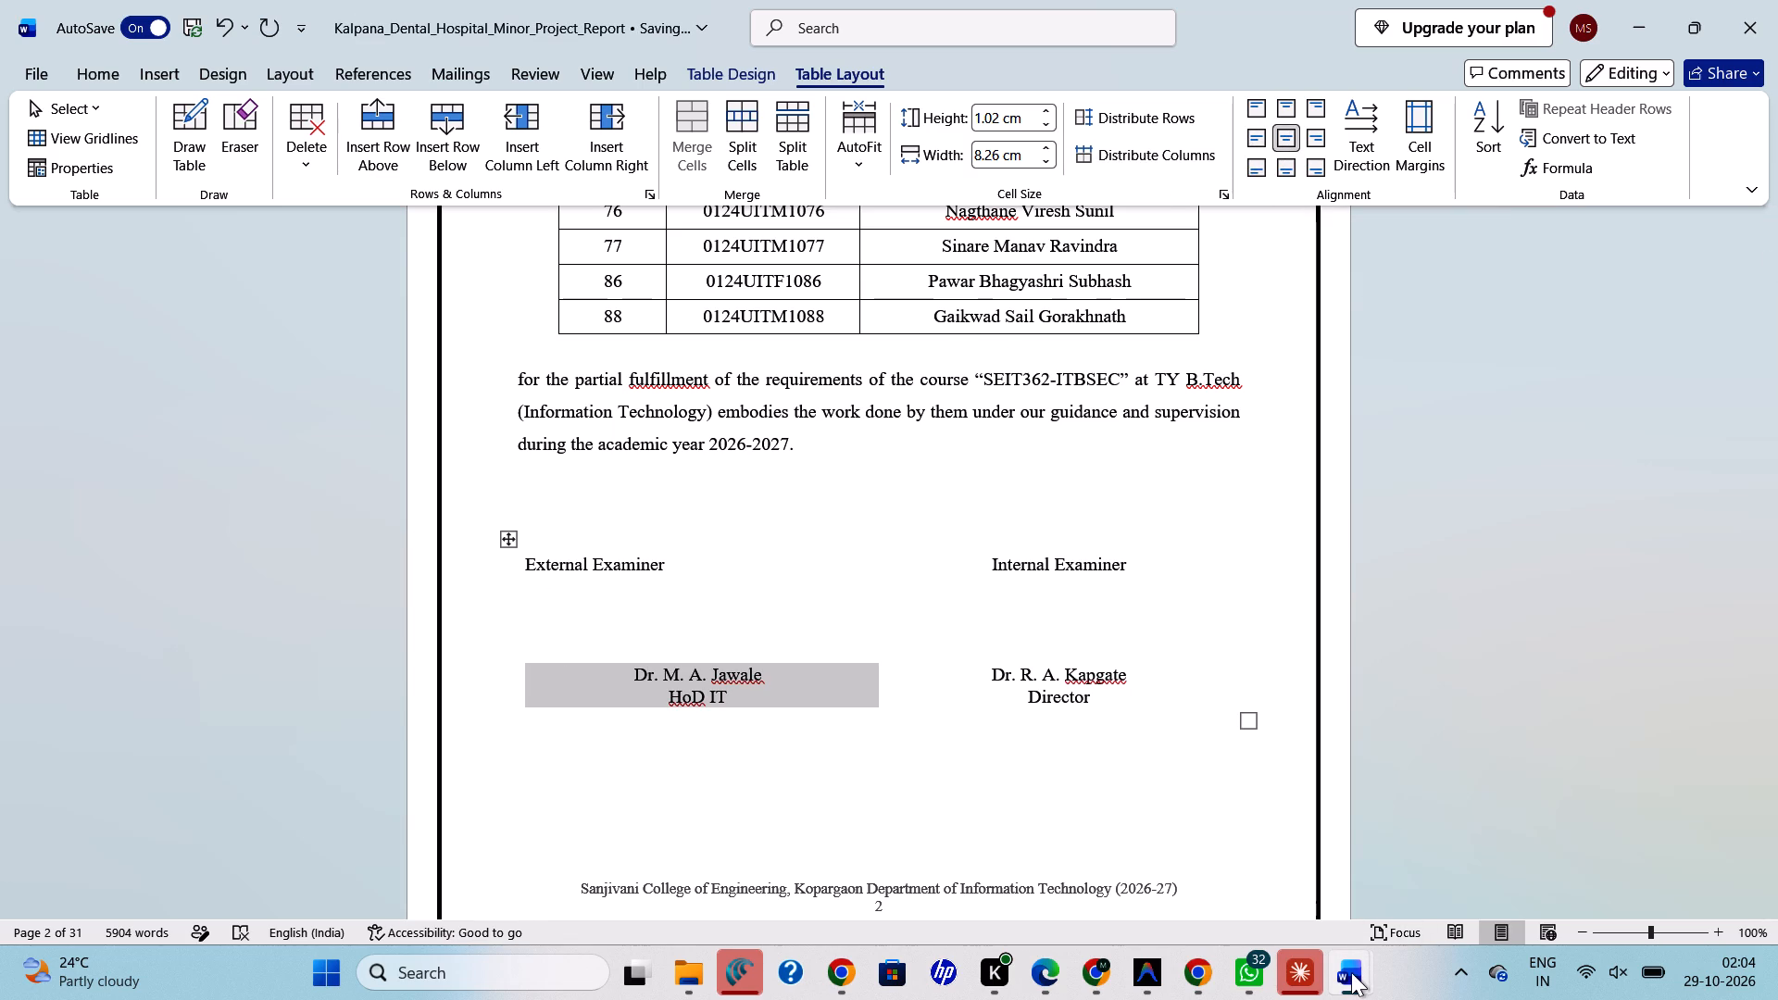
Switch to the ISKCON report and examine the layout of its certificate's examiner and signatory lines.
{"action": "left_click", "coordinate": [1554, 834]}
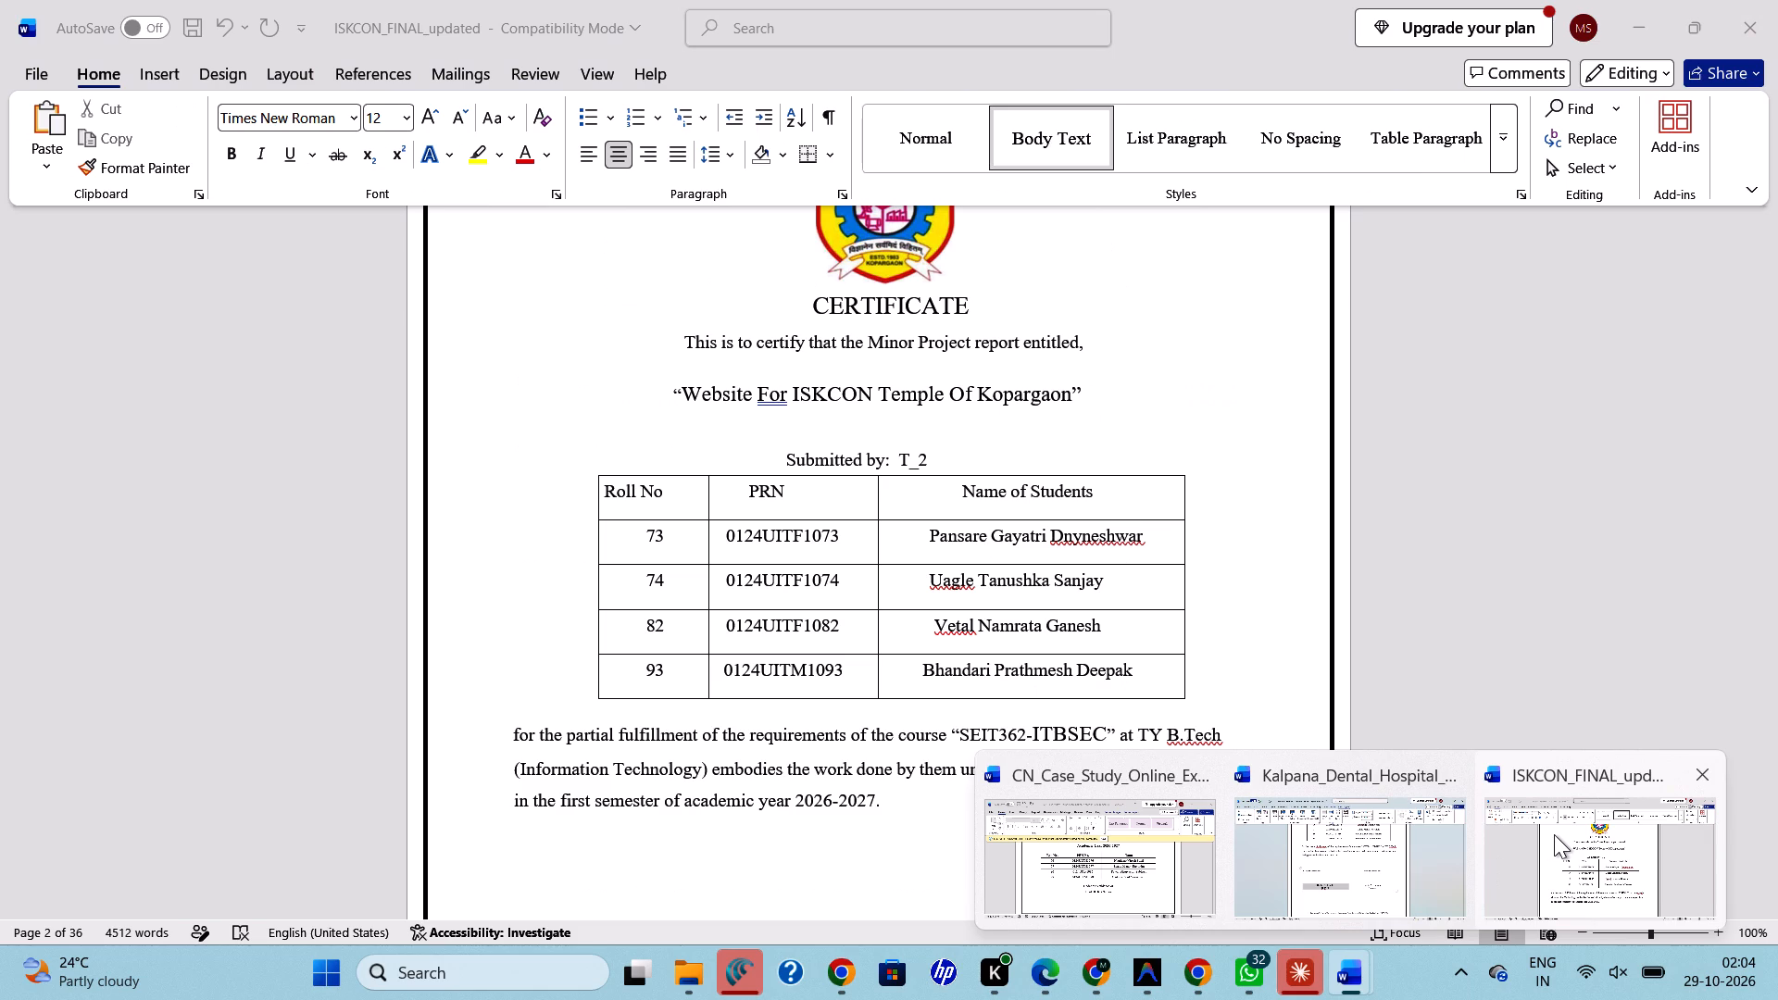
{"action": "scroll", "coordinate": [1075, 765], "scroll_direction": "down", "scroll_amount": 1}
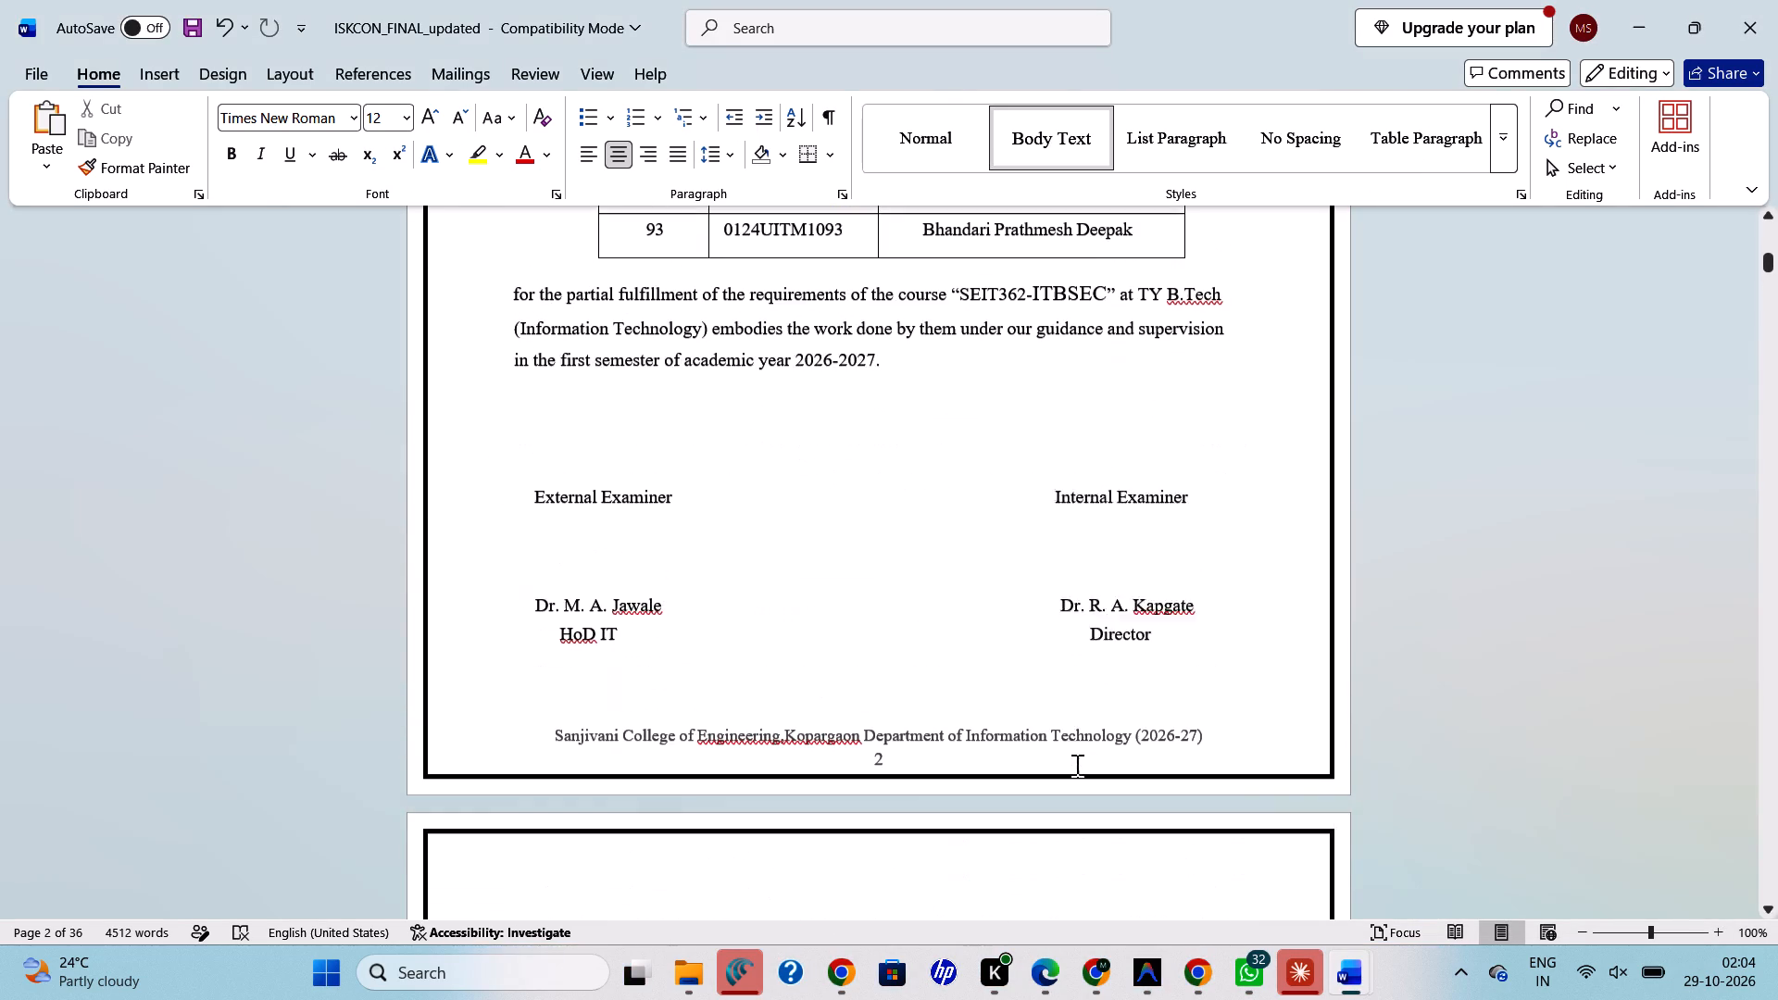
{"action": "left_click", "coordinate": [1051, 542]}
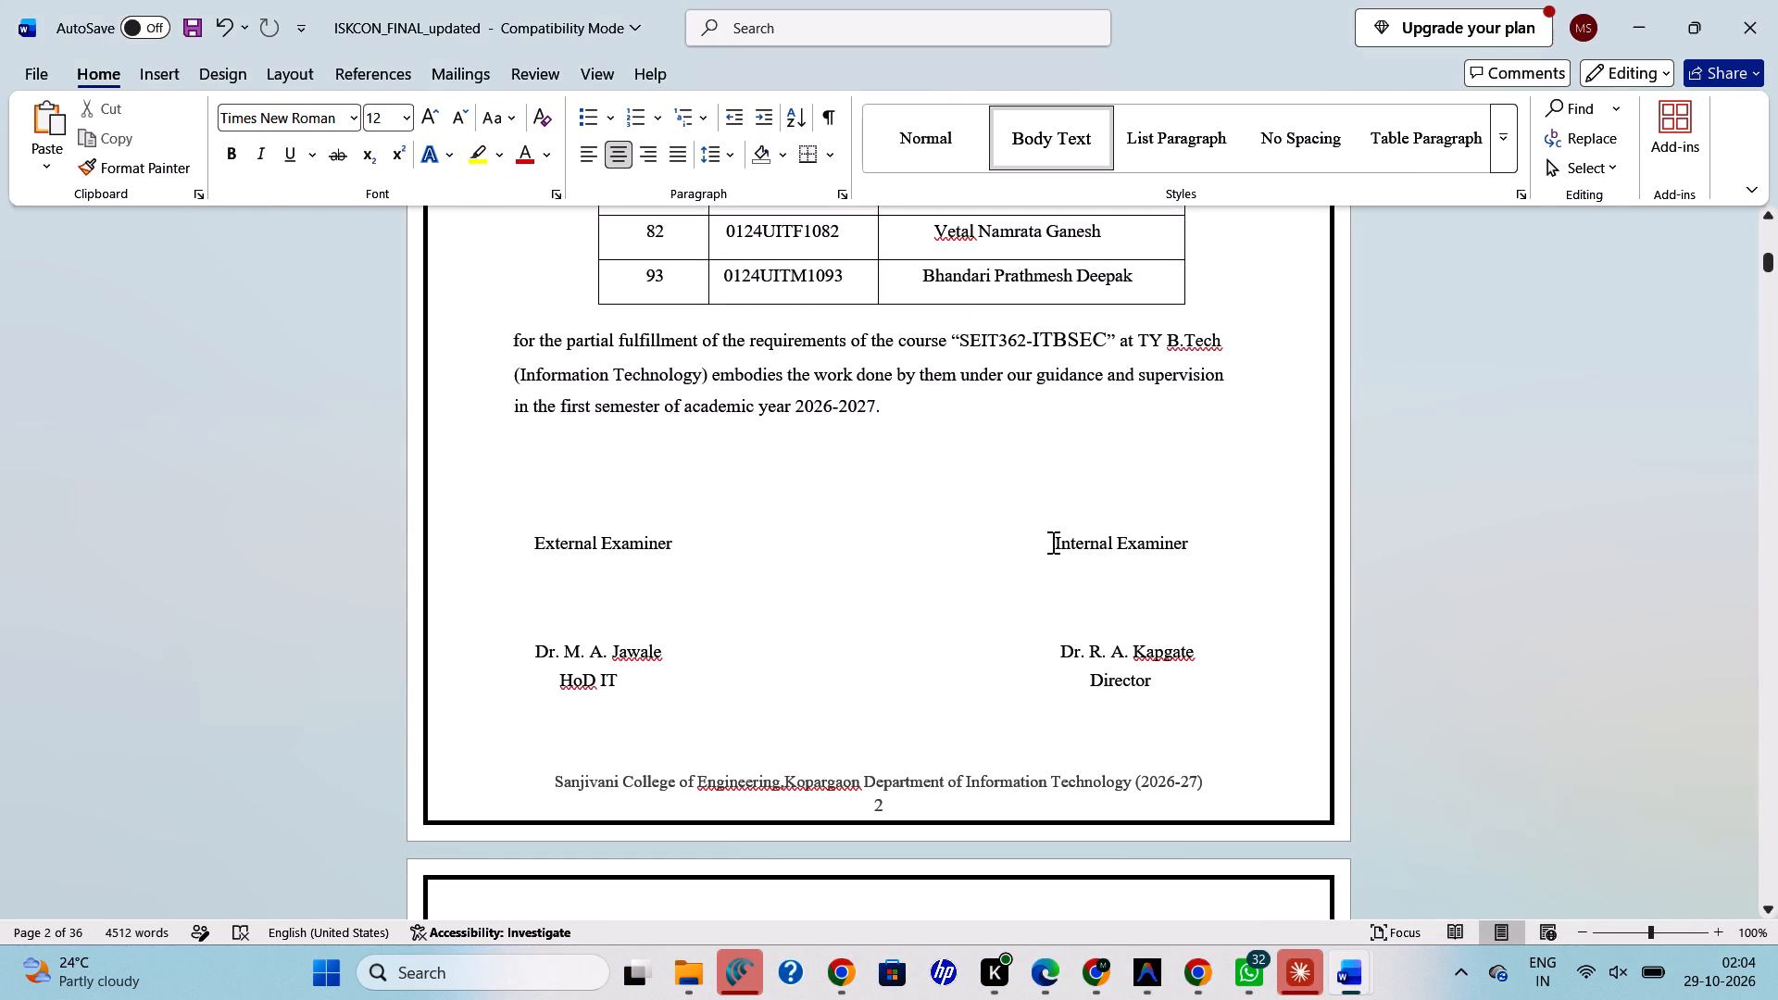
{"action": "left_click_drag", "start_coordinate": [1051, 542], "coordinate": [1275, 709]}
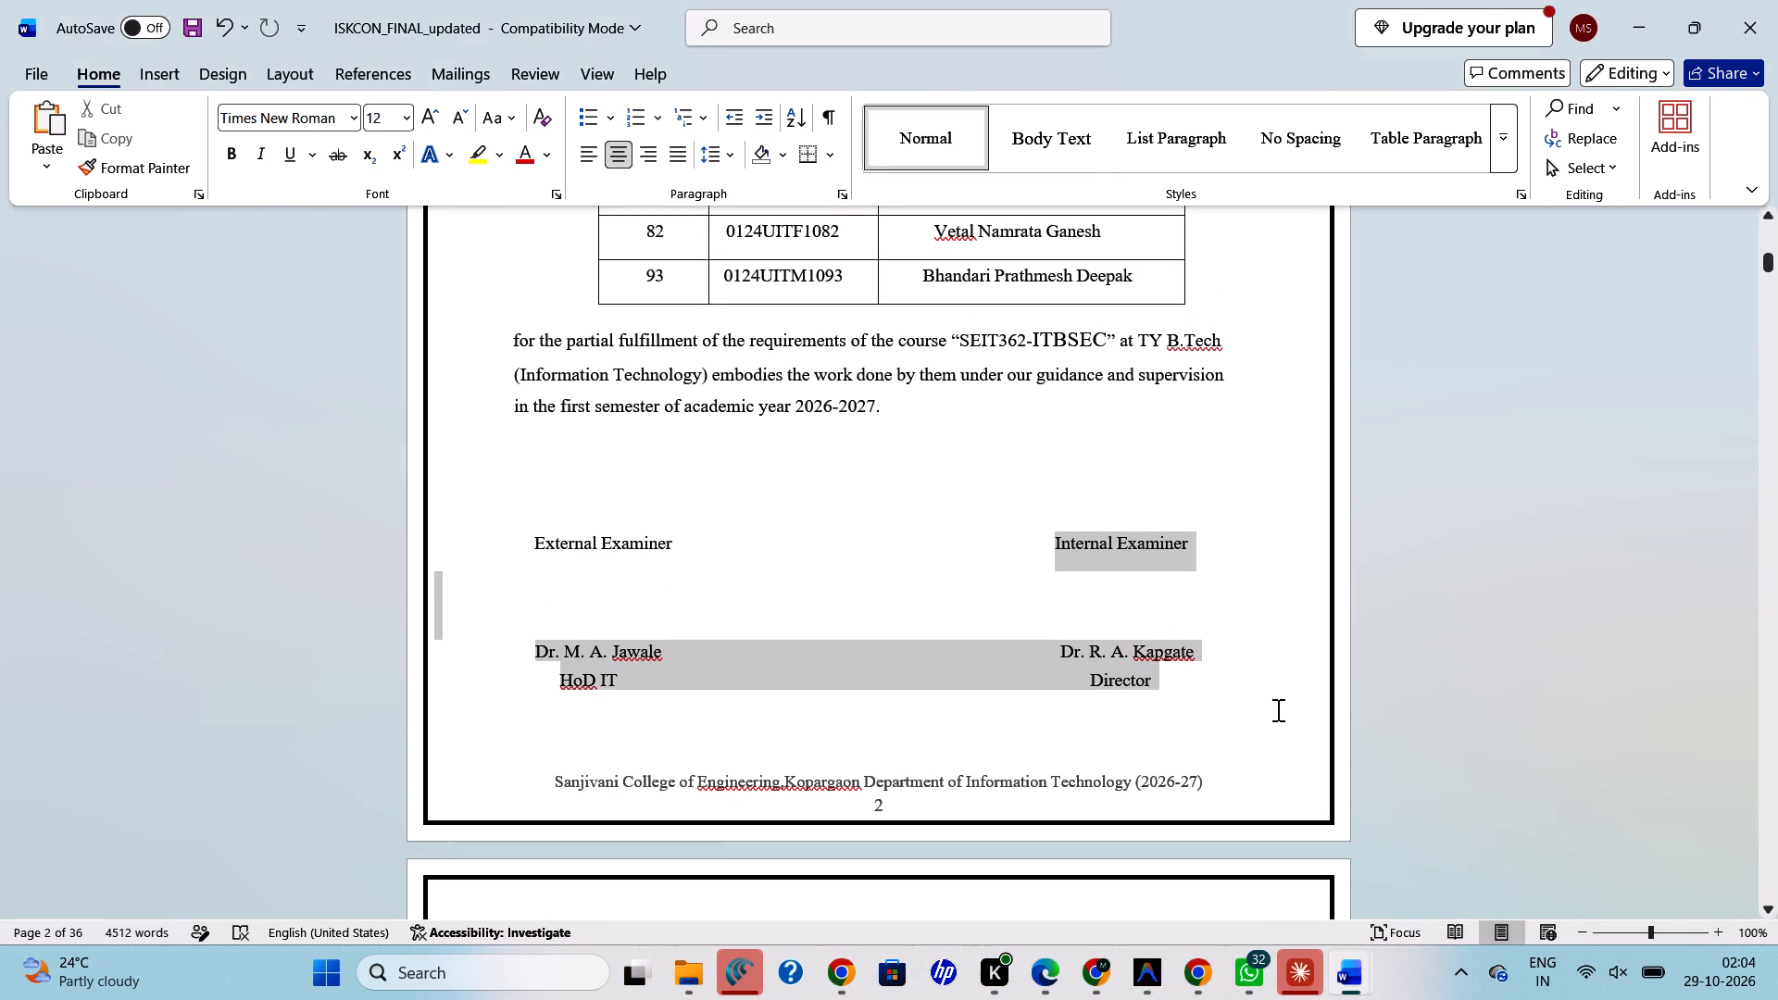
{"action": "left_click_drag", "start_coordinate": [1275, 709], "coordinate": [1272, 715]}
{"action": "left_click", "coordinate": [1272, 715]}
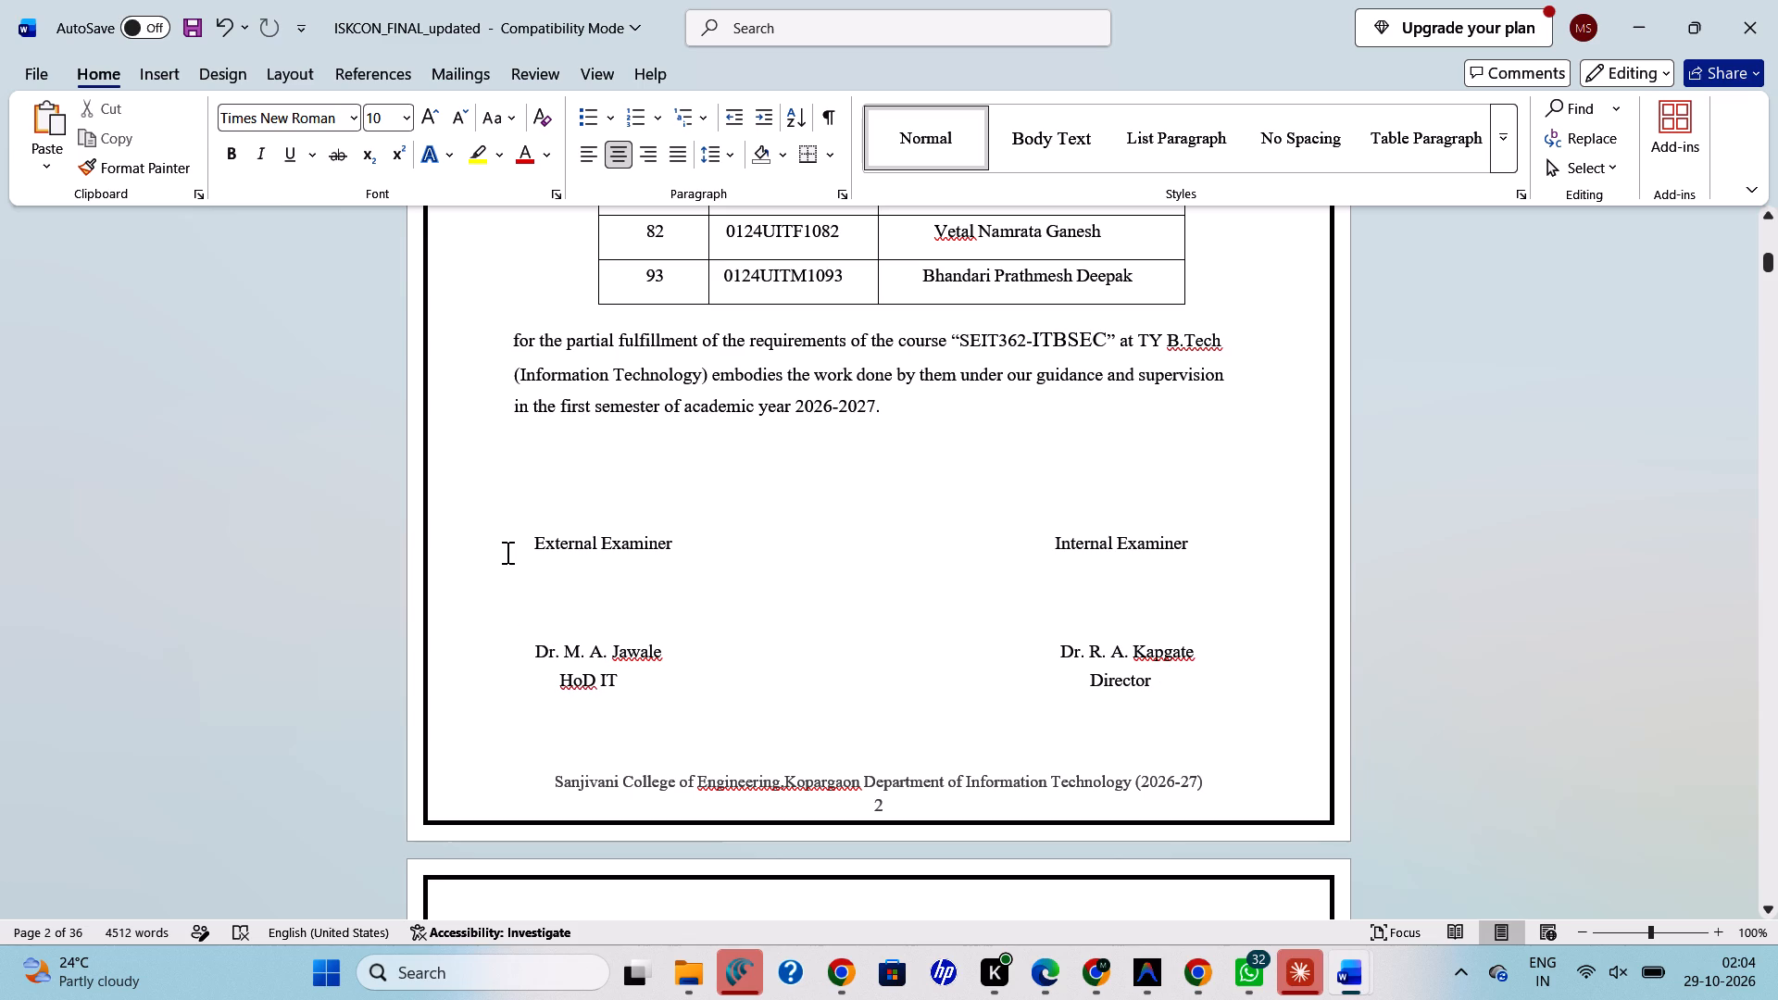
{"action": "left_click", "coordinate": [506, 552]}
{"action": "left_click_drag", "start_coordinate": [506, 552], "coordinate": [1198, 737]}
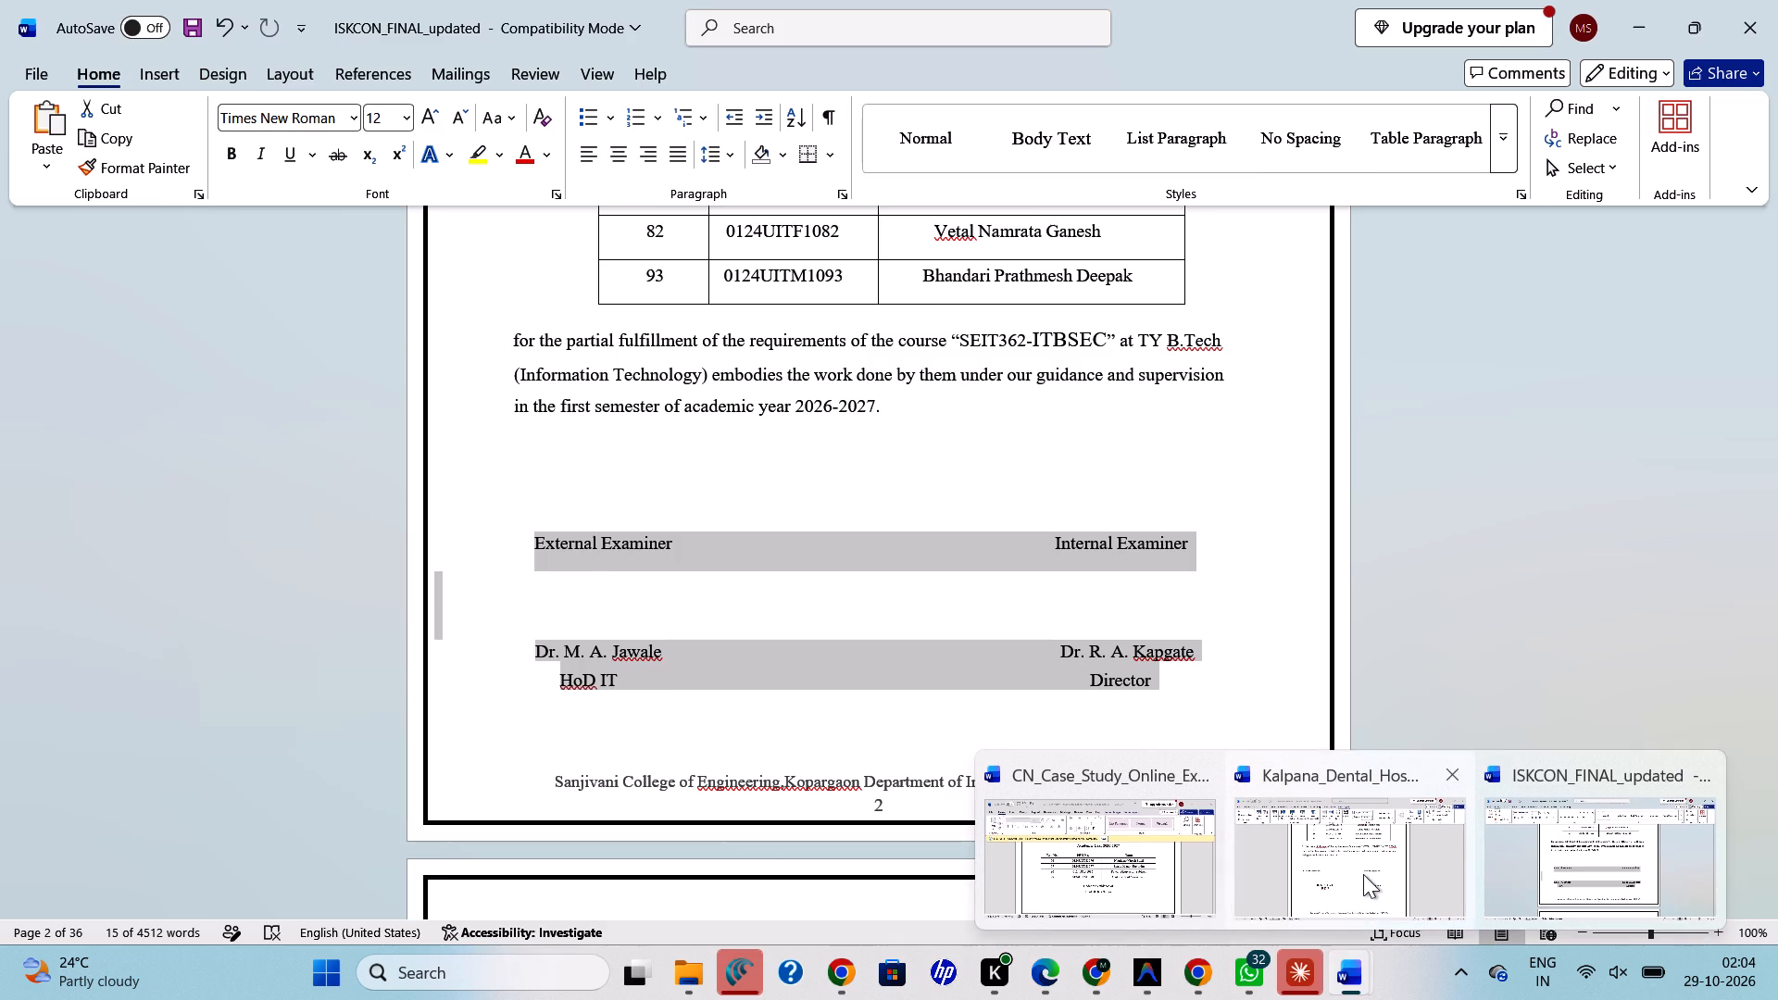
Return to the Kalpana report and centre every cell of the certificate's examiner and signatory table.
{"action": "left_click", "coordinate": [1364, 871]}
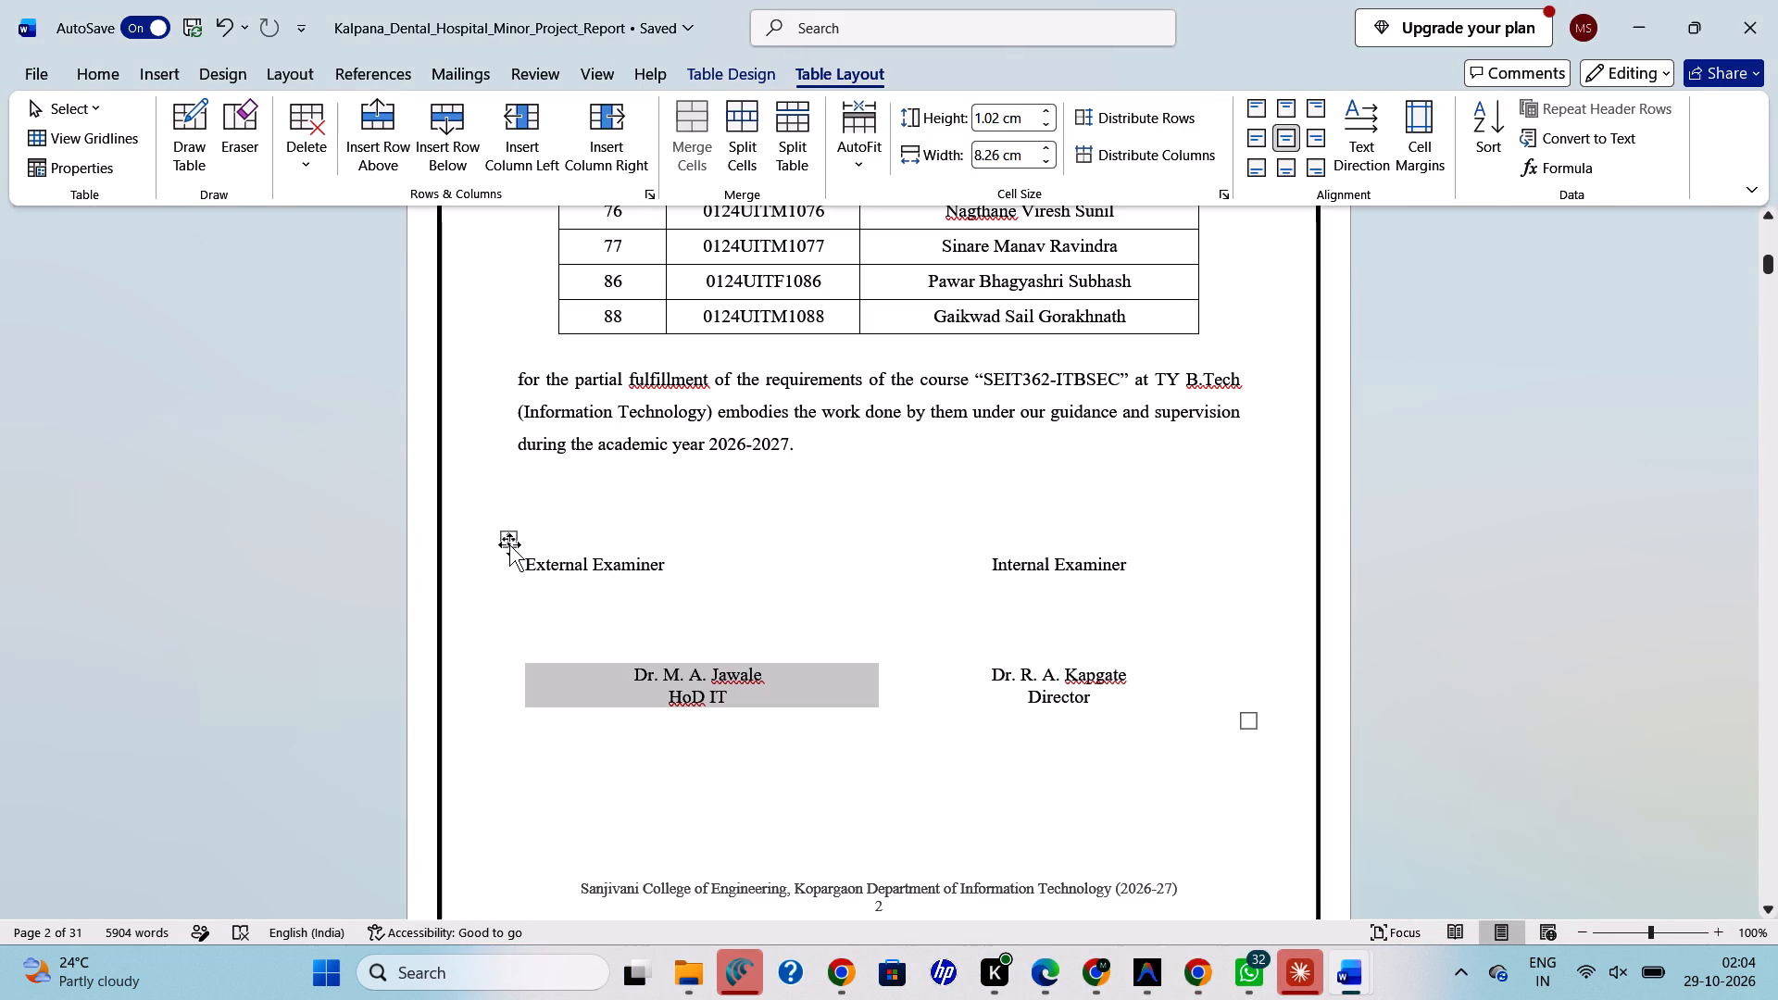
{"action": "left_click", "coordinate": [507, 538]}
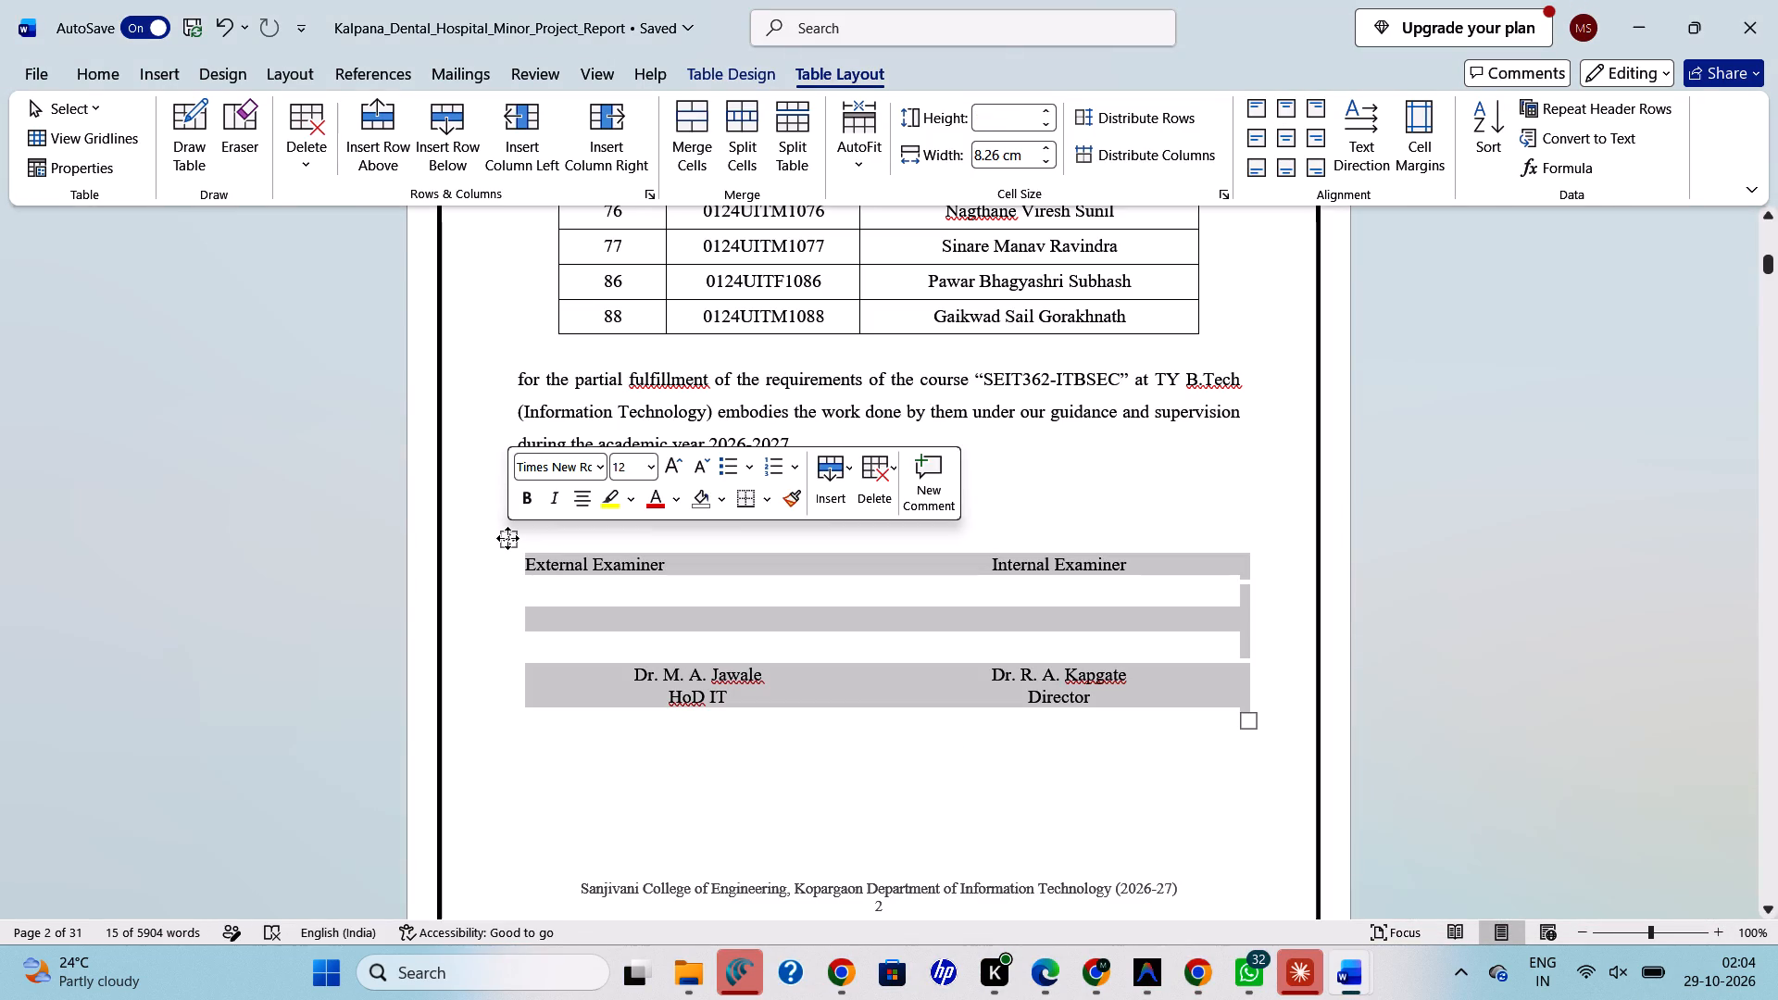
{"action": "left_click", "coordinate": [1287, 131]}
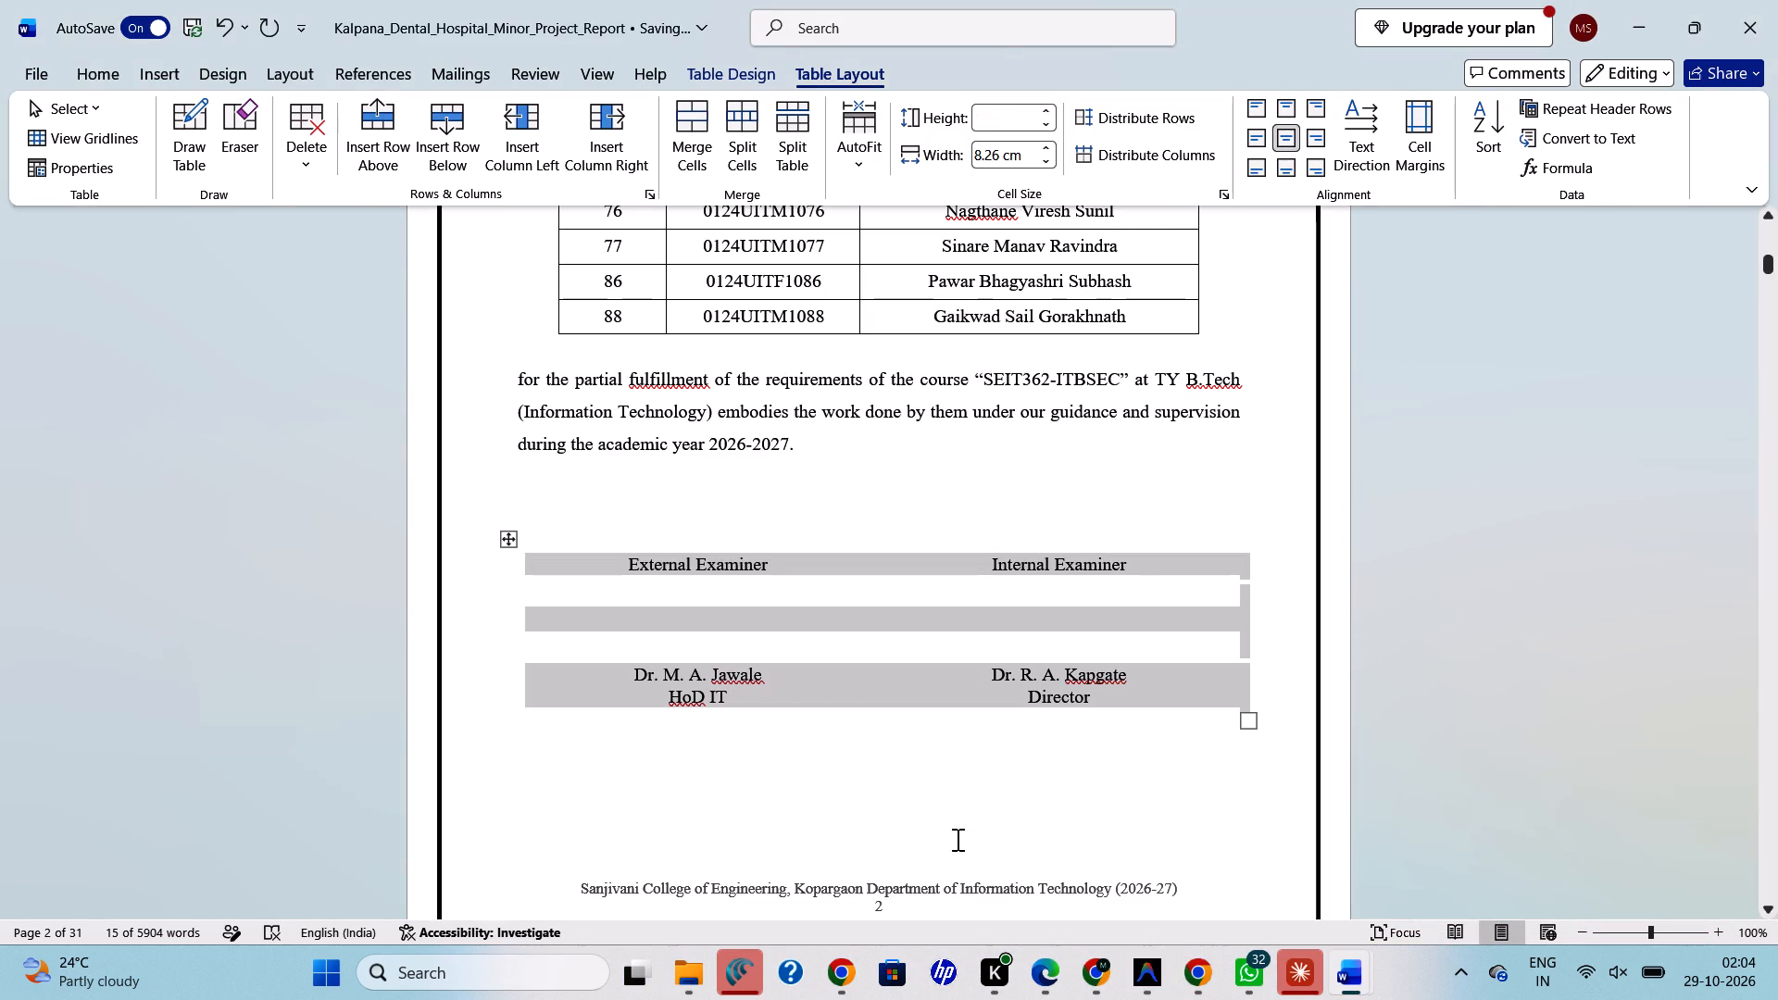
{"action": "left_click", "coordinate": [956, 839]}
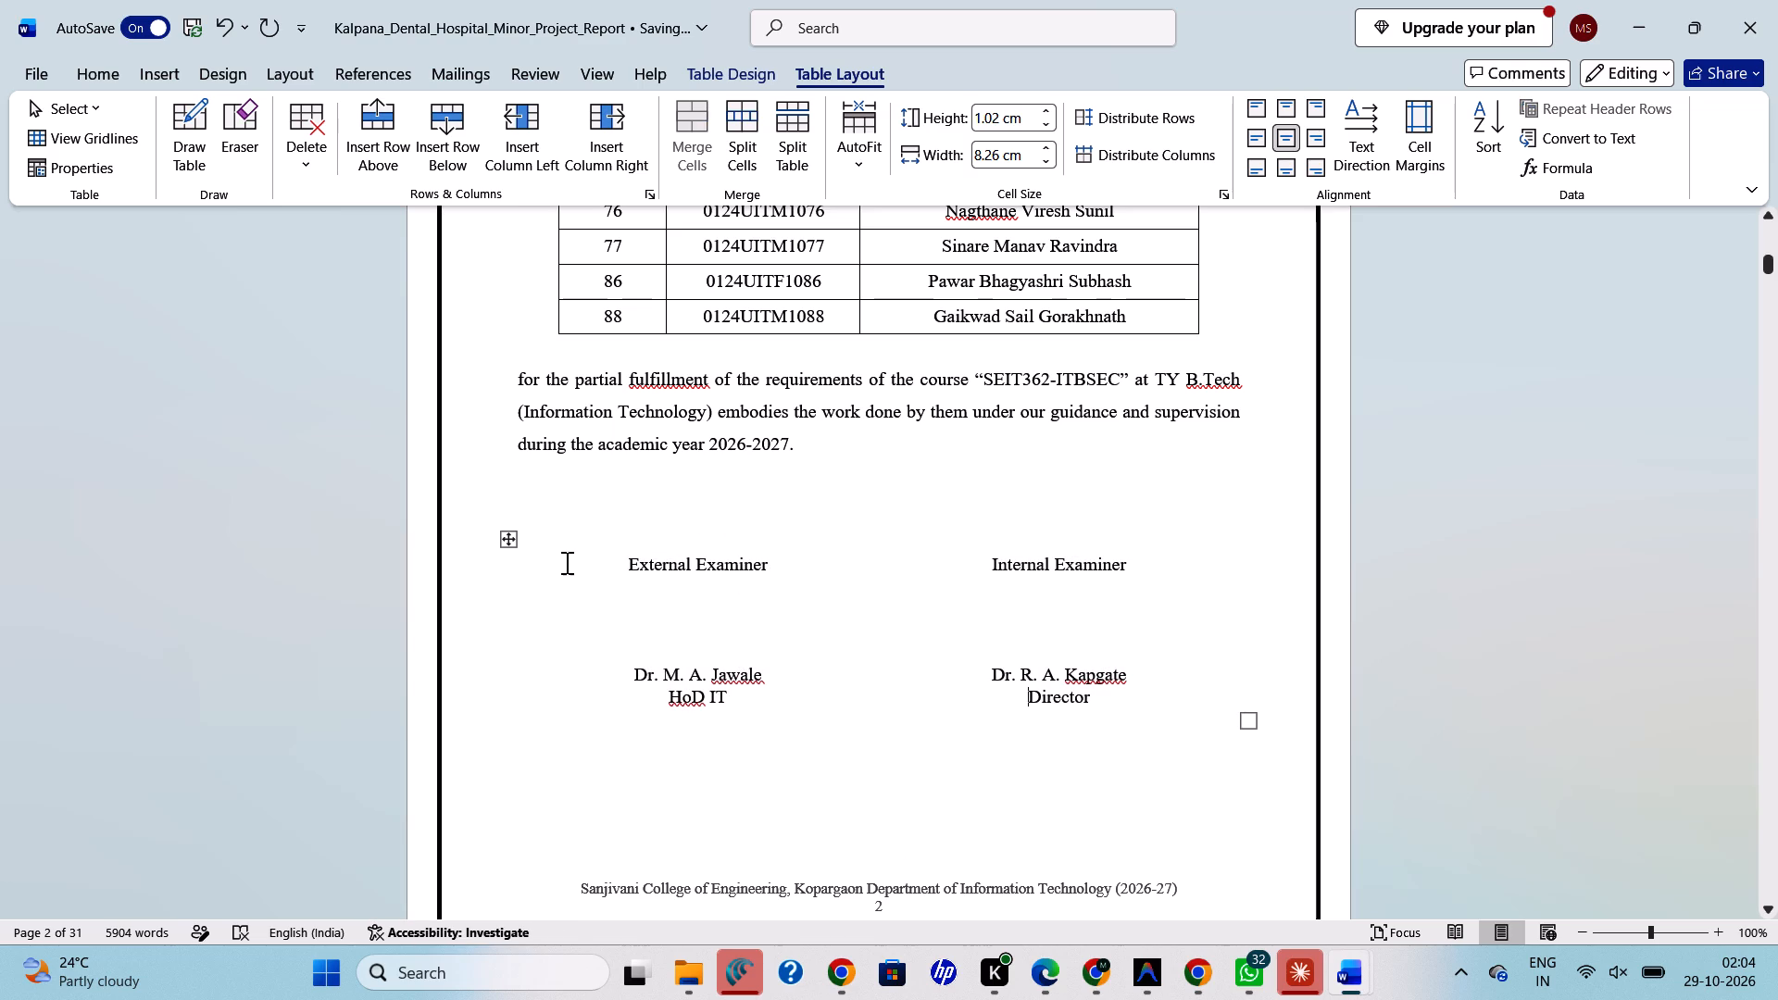
Add space after the paragraphs throughout the Kalpana certificate's examiner and signatory table.
{"action": "left_click", "coordinate": [502, 539]}
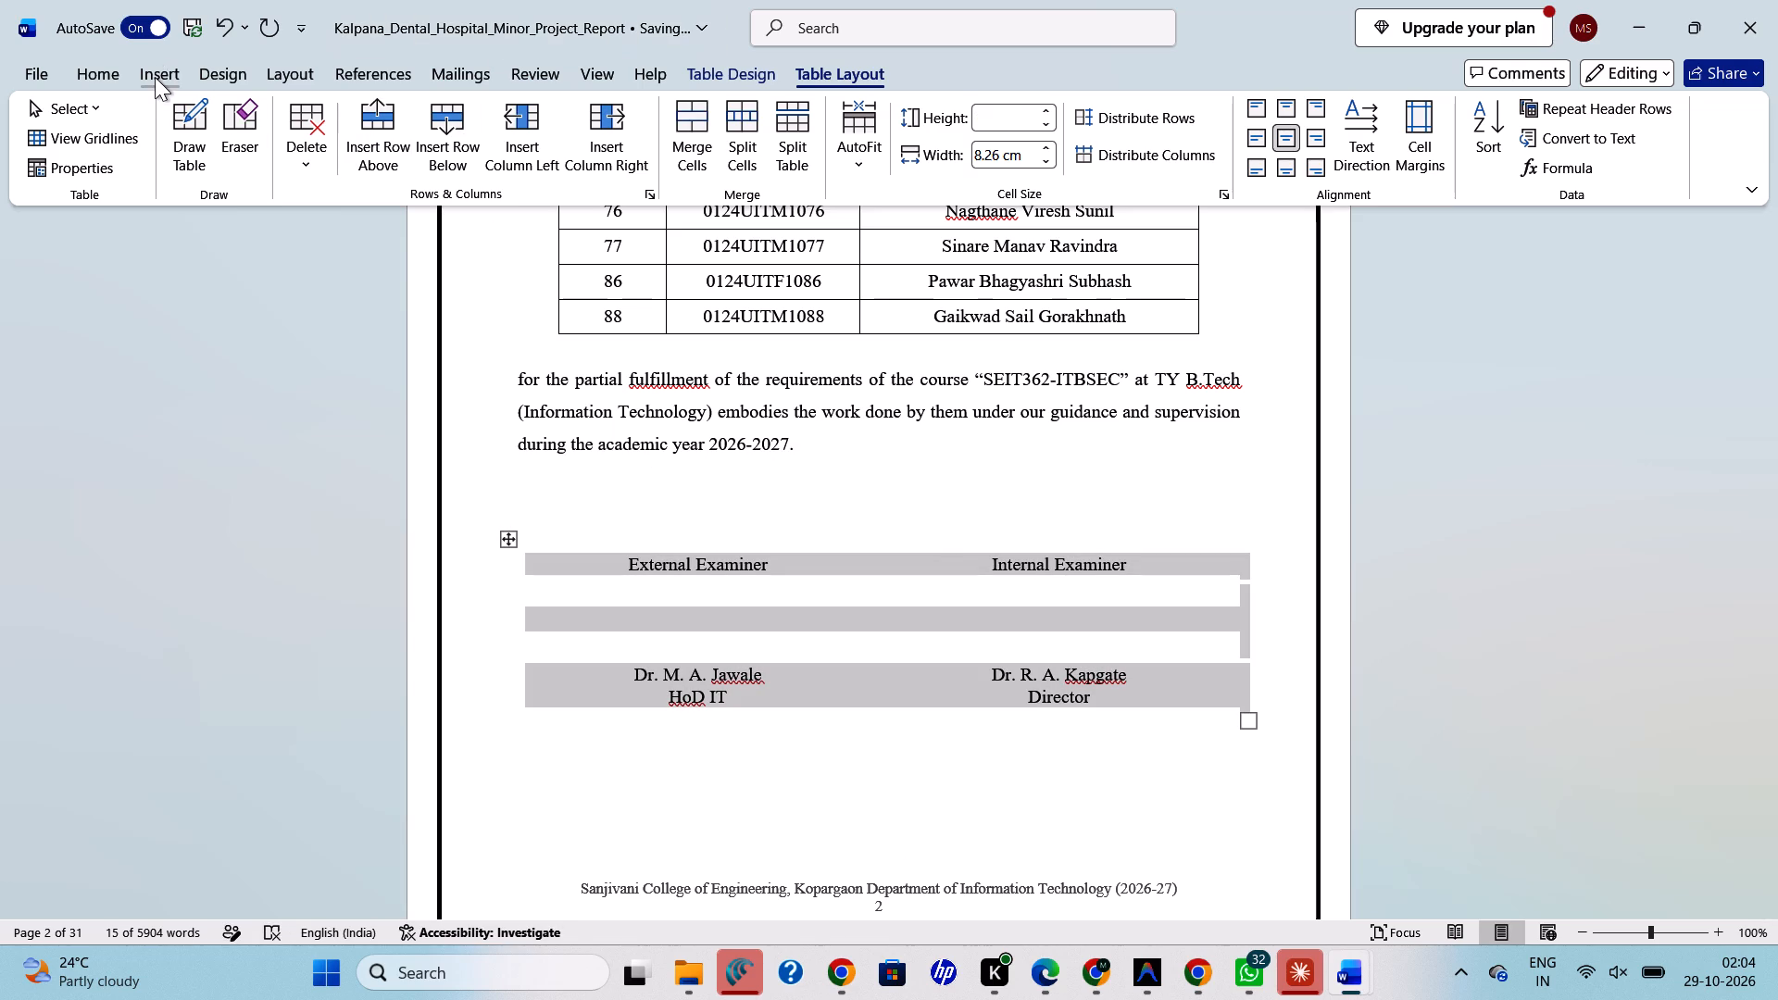
{"action": "left_click", "coordinate": [106, 72]}
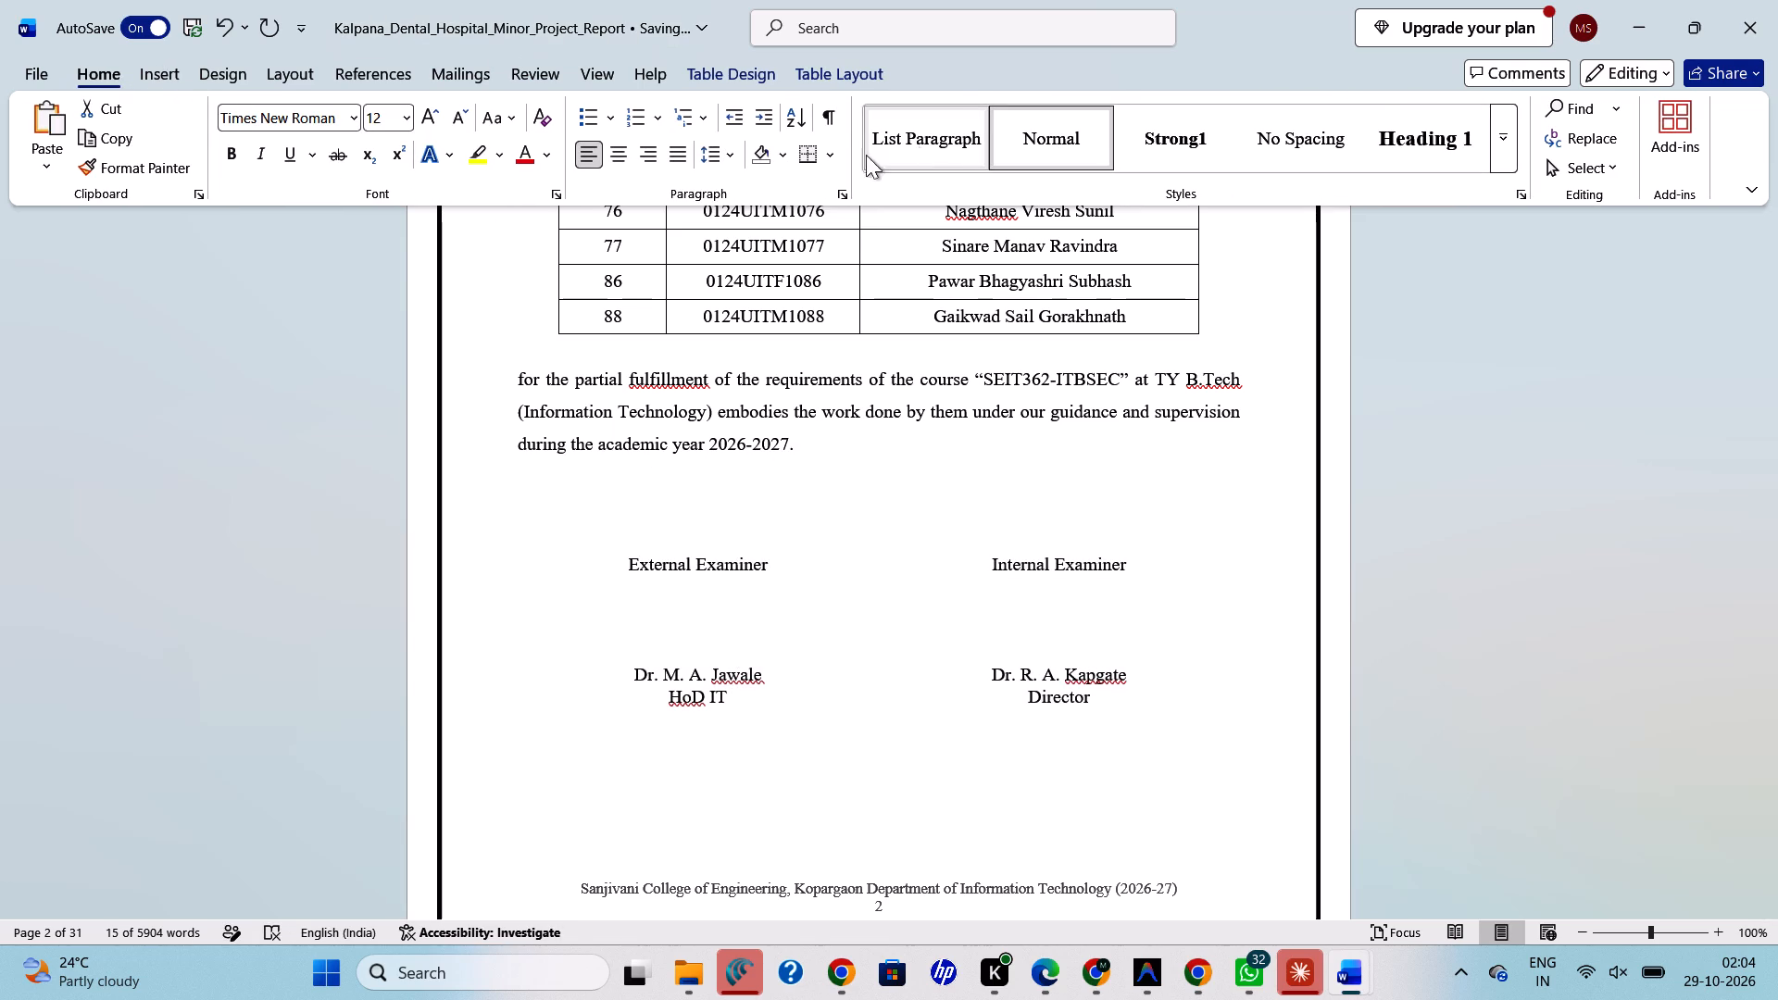
{"action": "left_click", "coordinate": [732, 149]}
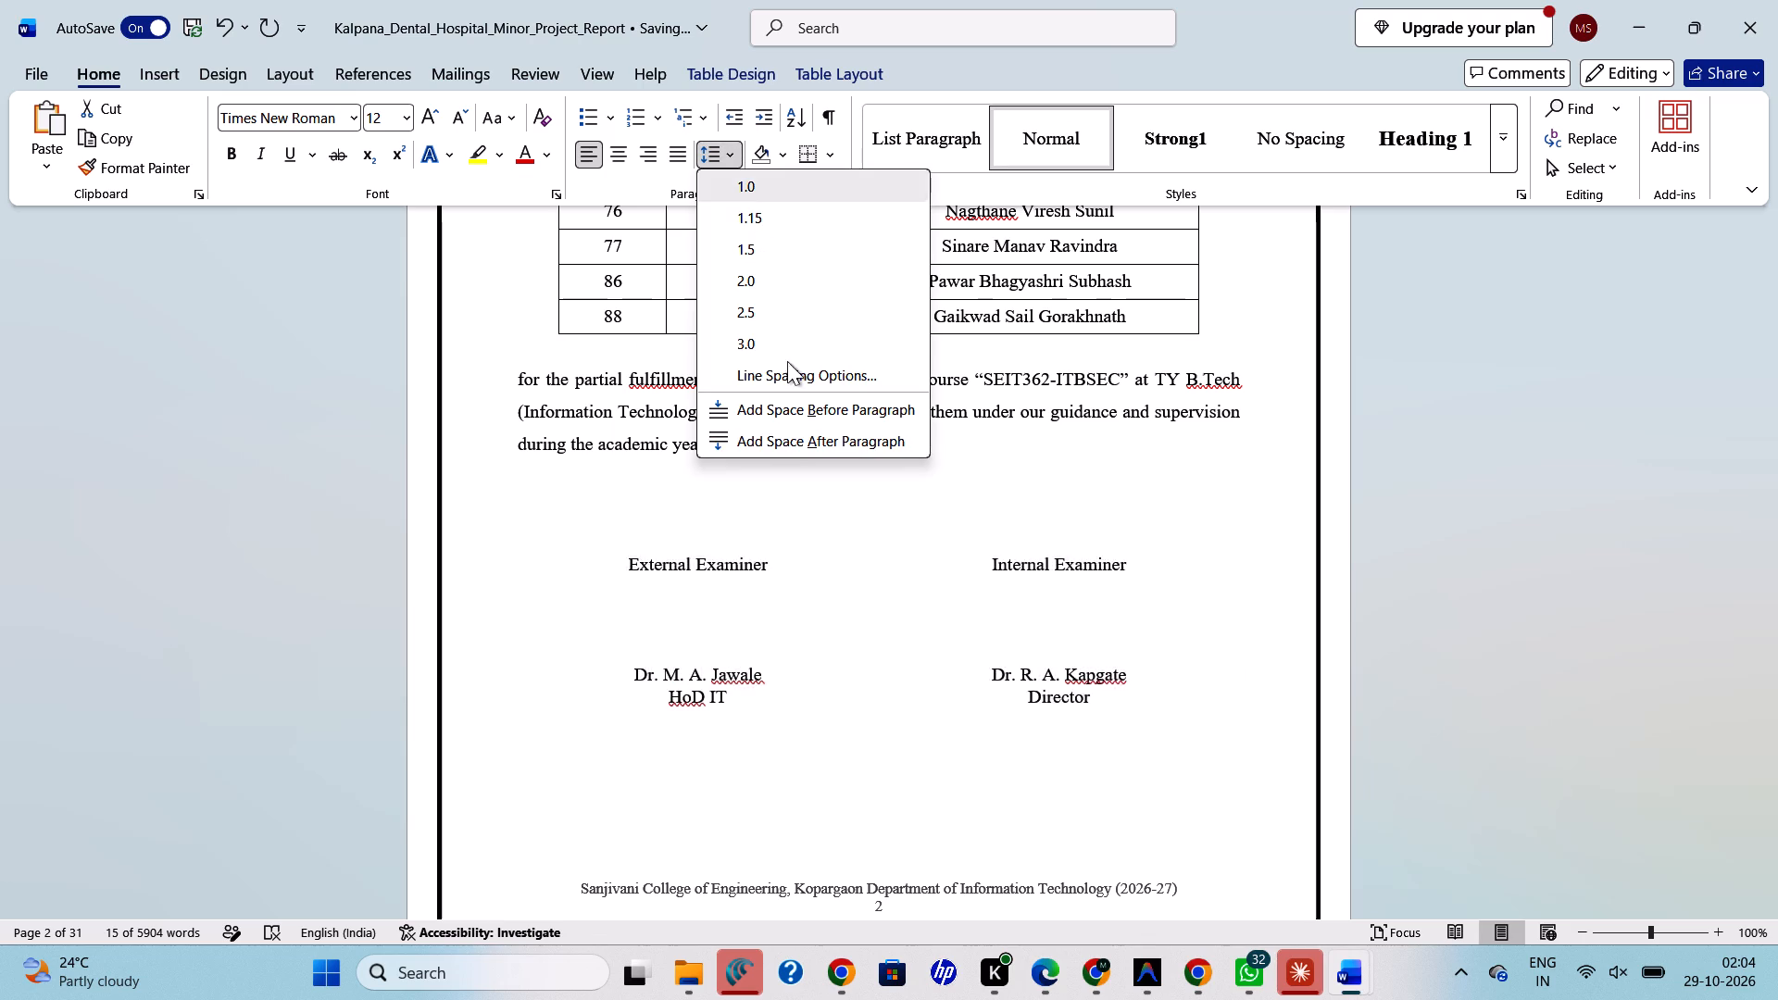
{"action": "left_click", "coordinate": [814, 441]}
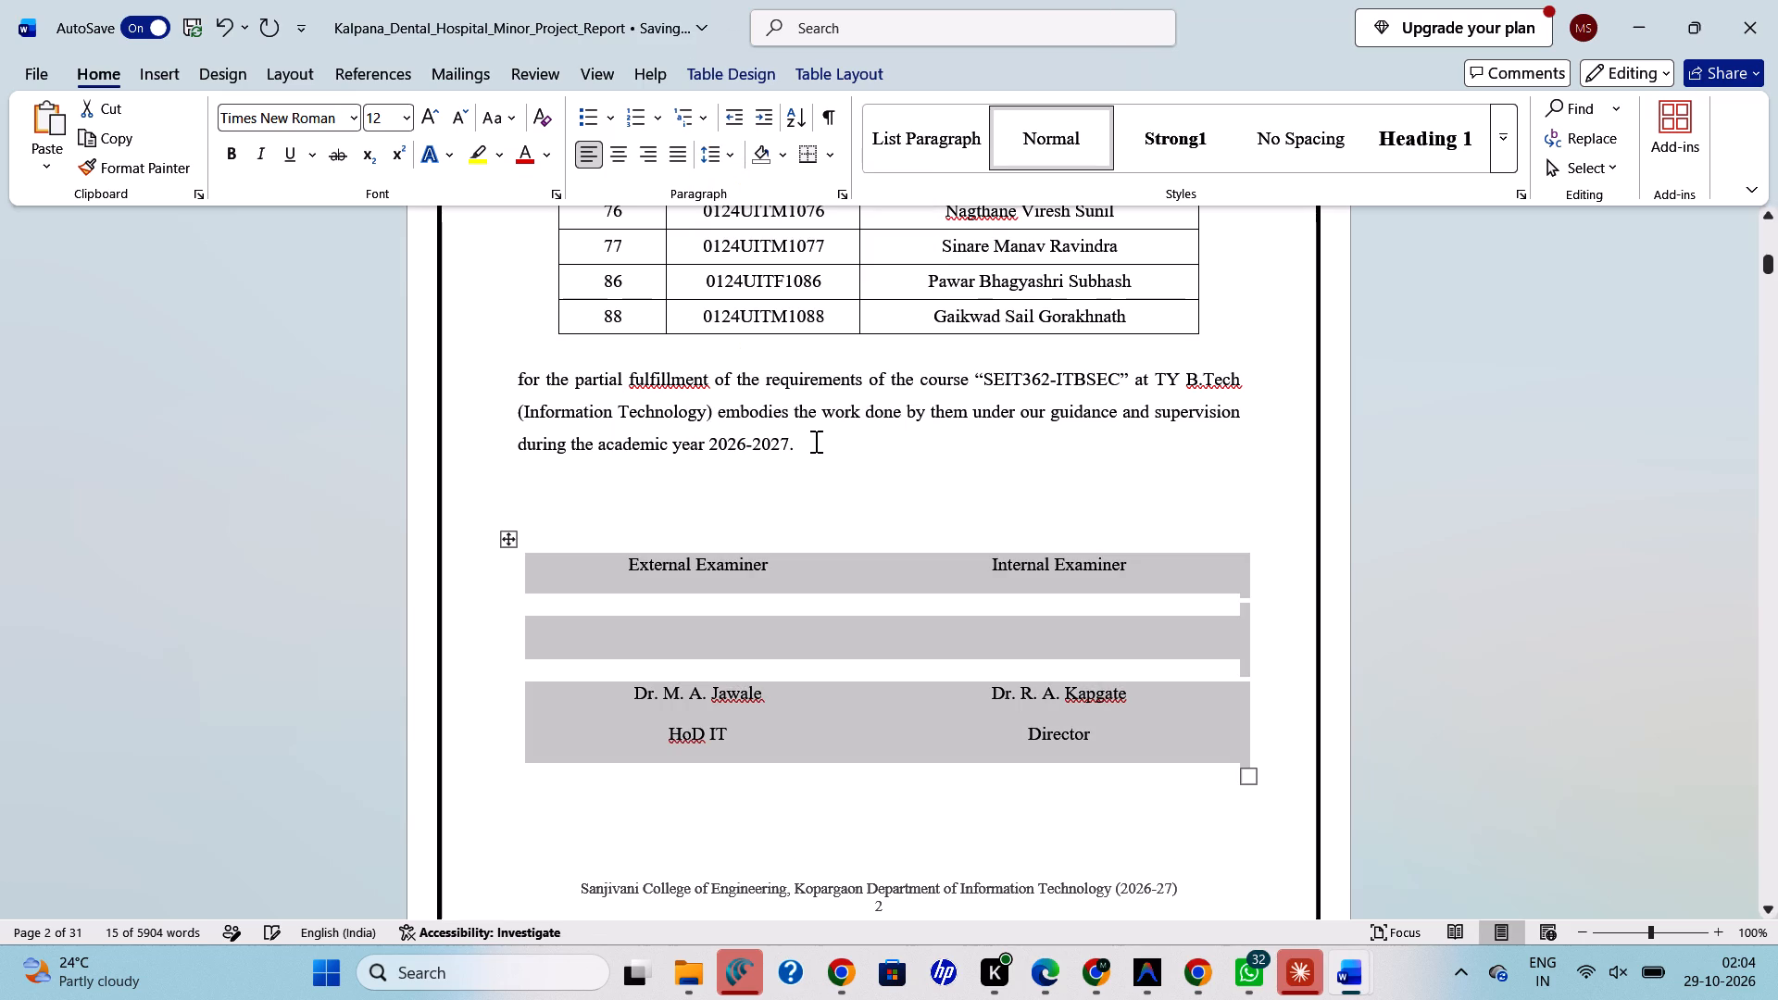
{"action": "left_click", "coordinate": [814, 441]}
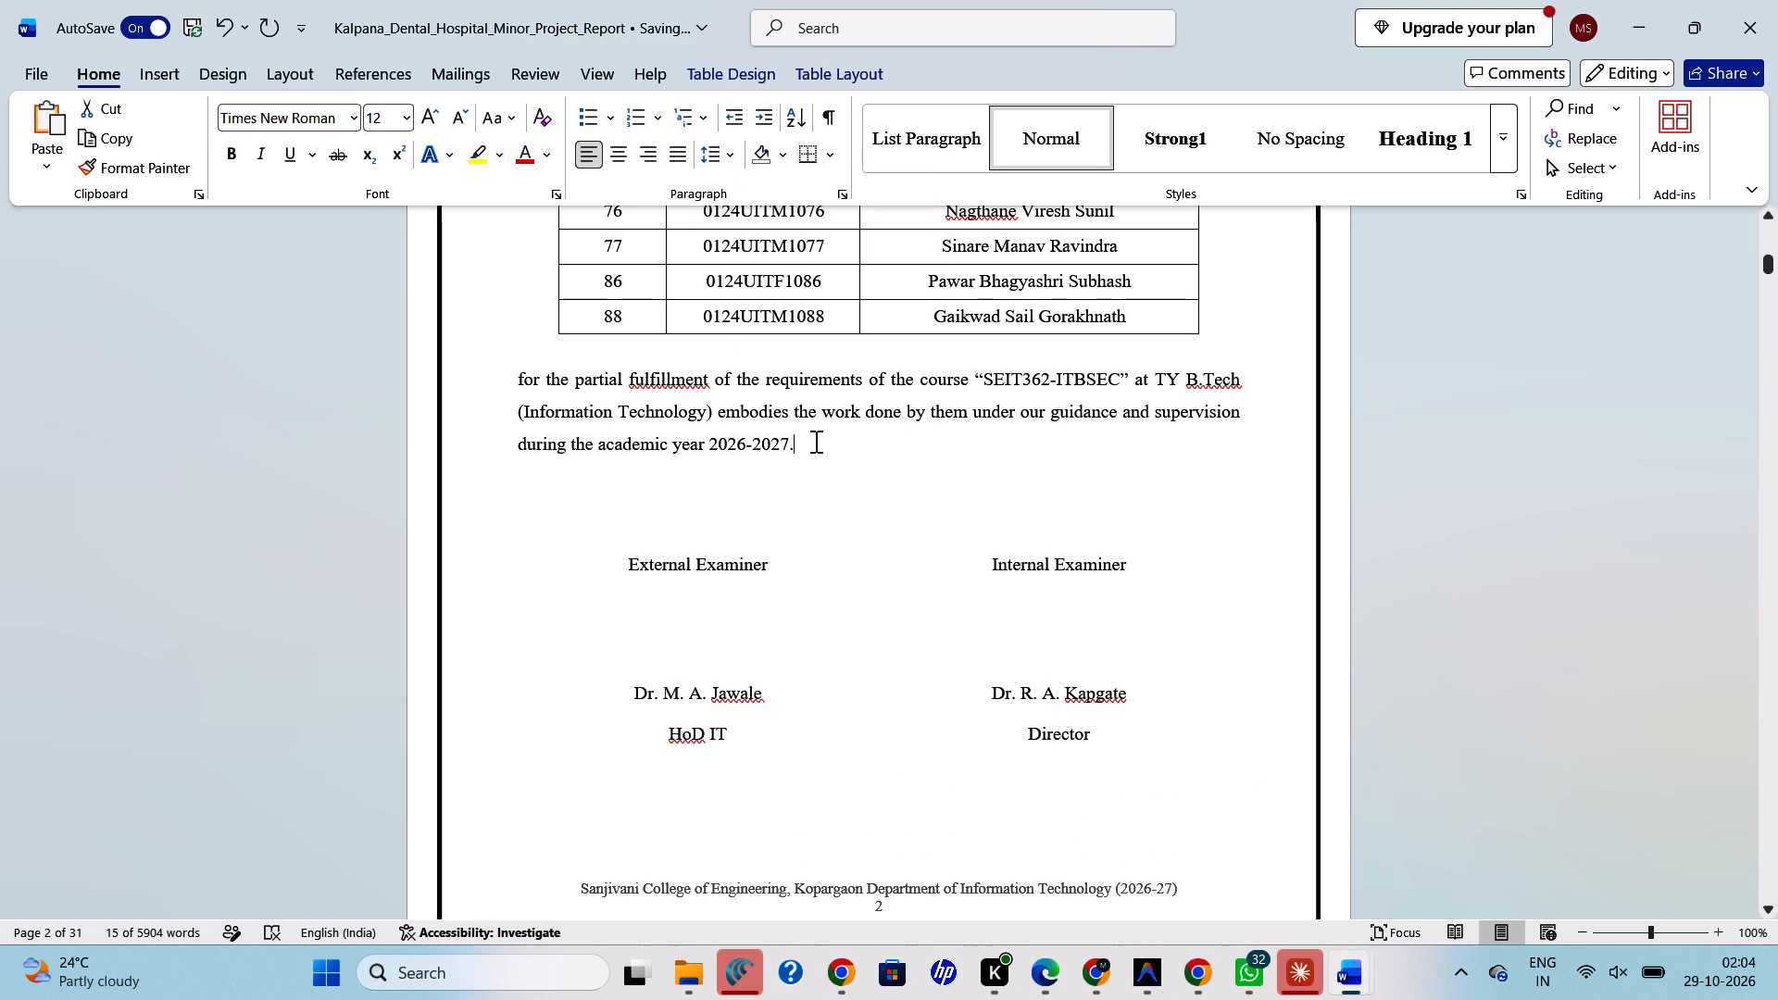
{"action": "left_click", "coordinate": [883, 494]}
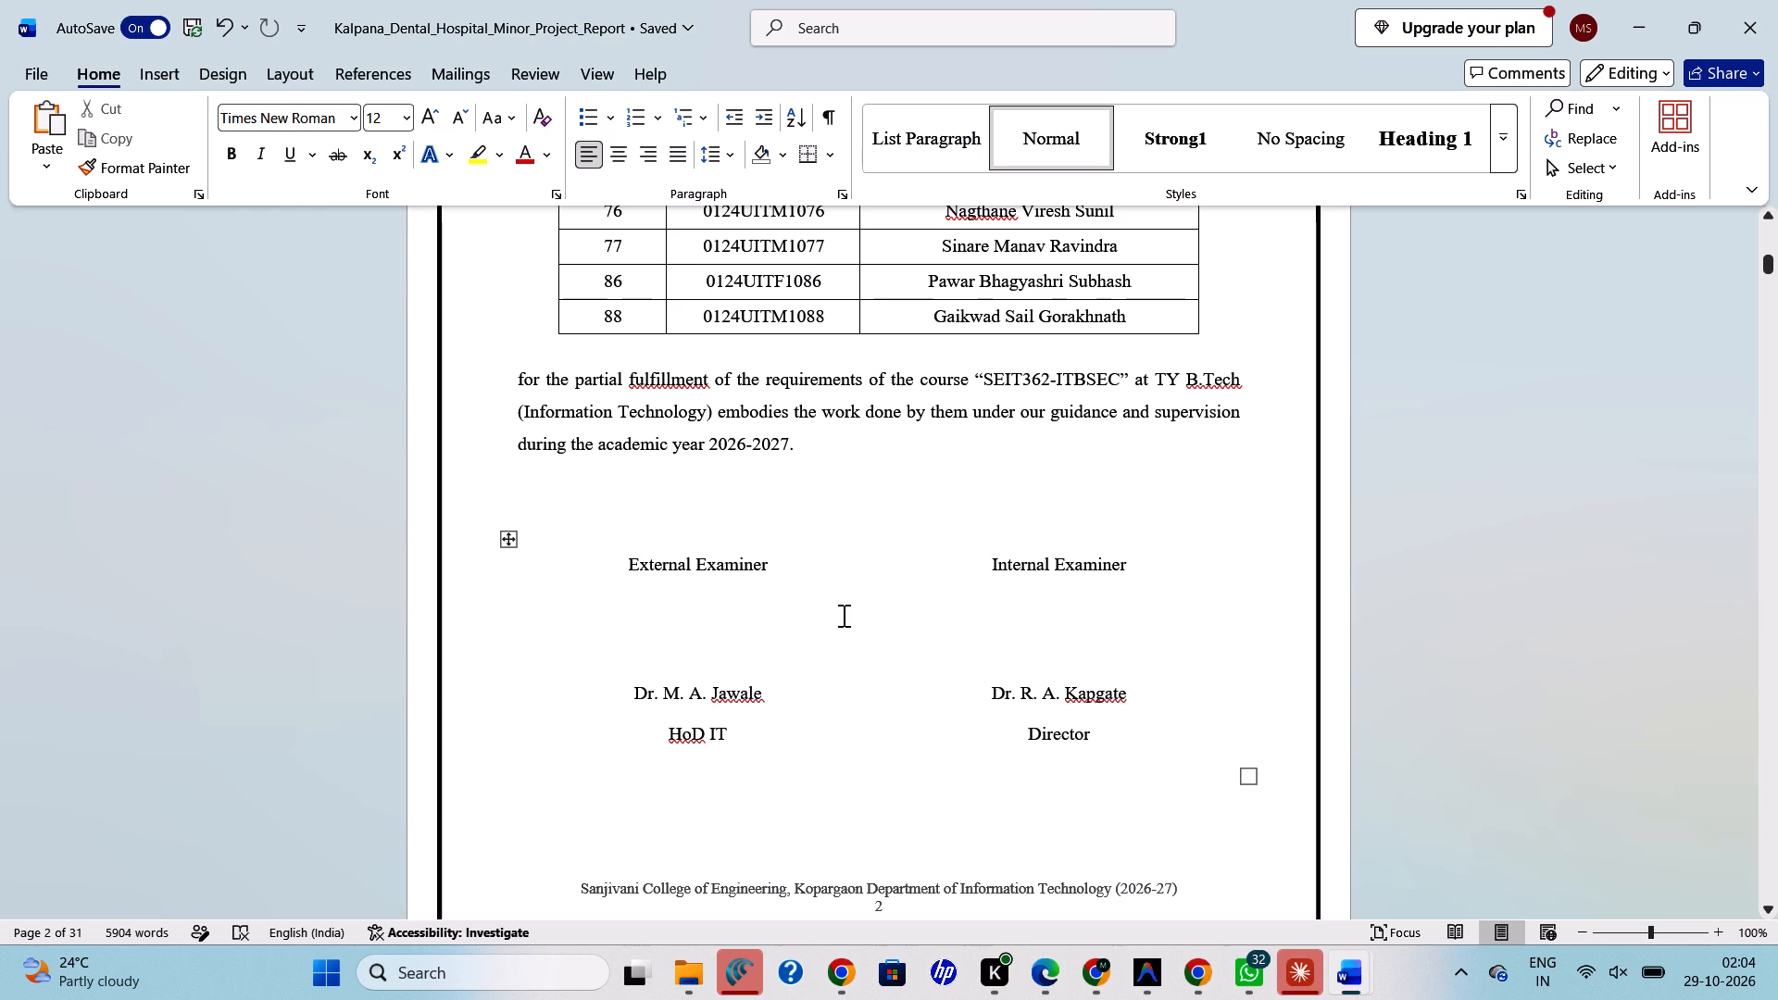
Narrow the first column of the certificate's examiner and signatory table, moving "External Examiner" and the HoD IT lines closer to the left margin.
{"action": "left_click", "coordinate": [787, 572]}
{"action": "left_click_drag", "start_coordinate": [787, 572], "coordinate": [618, 556]}
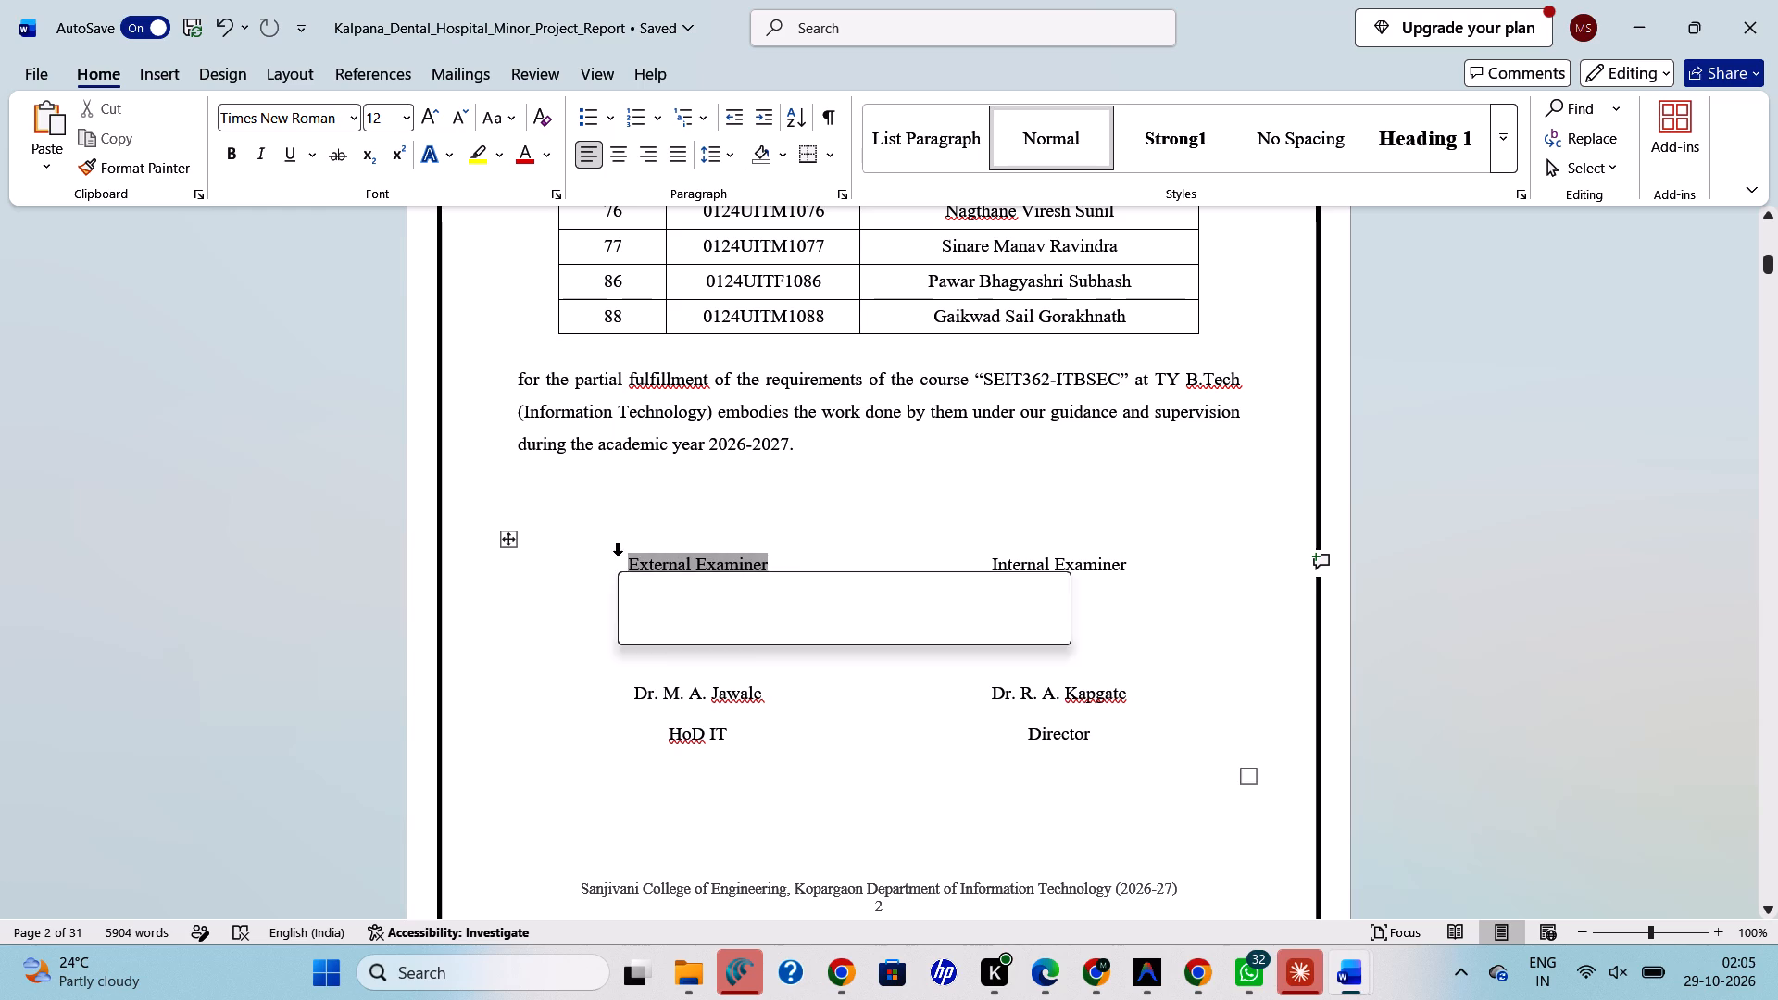
{"action": "left_click", "coordinate": [618, 556]}
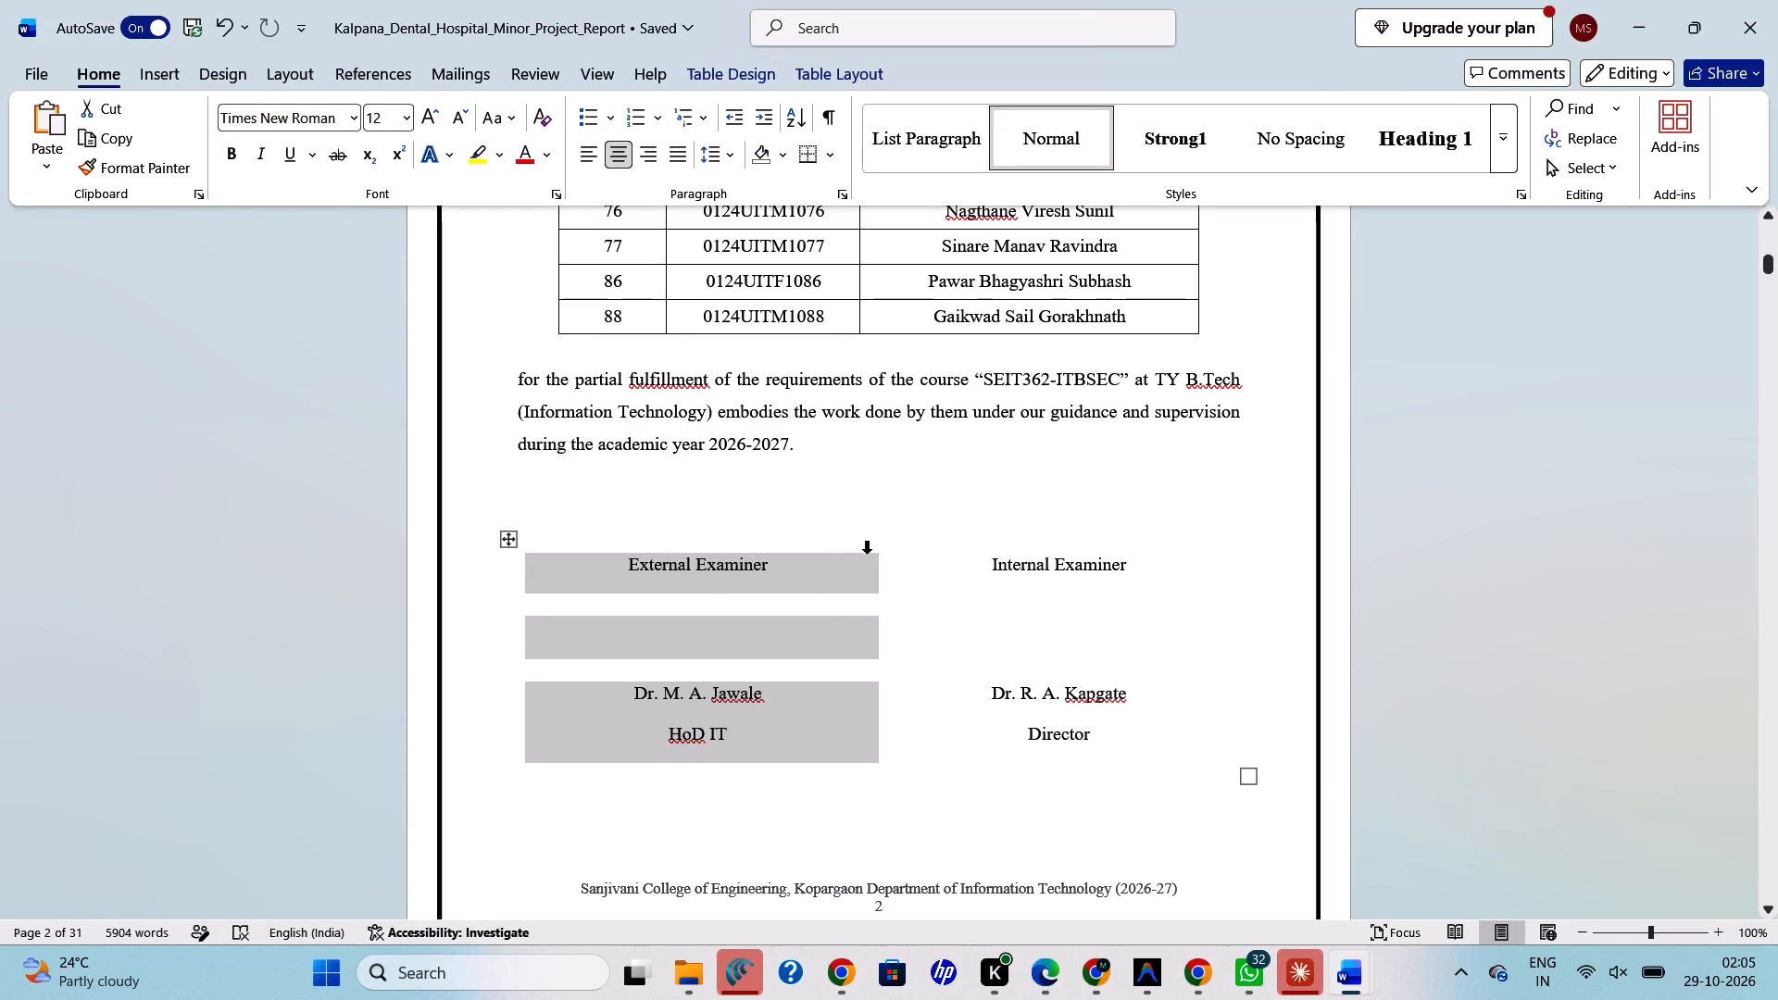
{"action": "left_click_drag", "start_coordinate": [875, 556], "coordinate": [932, 573]}
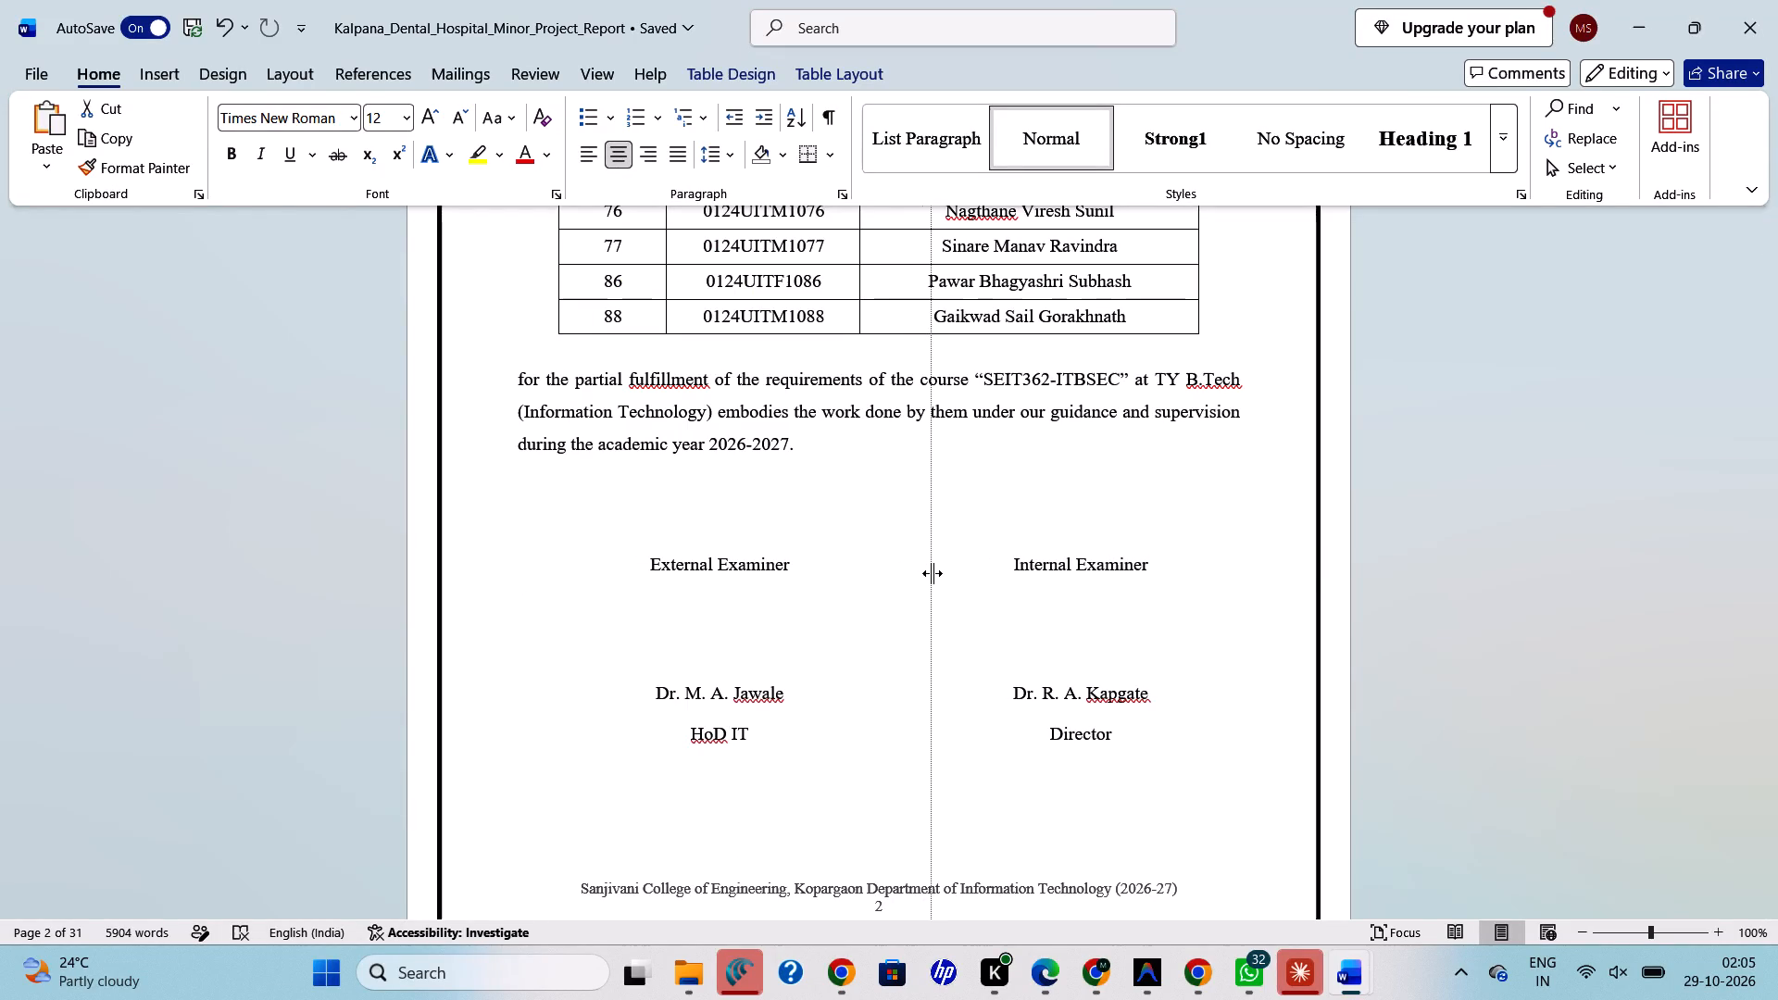
{"action": "left_click_drag", "start_coordinate": [932, 573], "coordinate": [722, 568]}
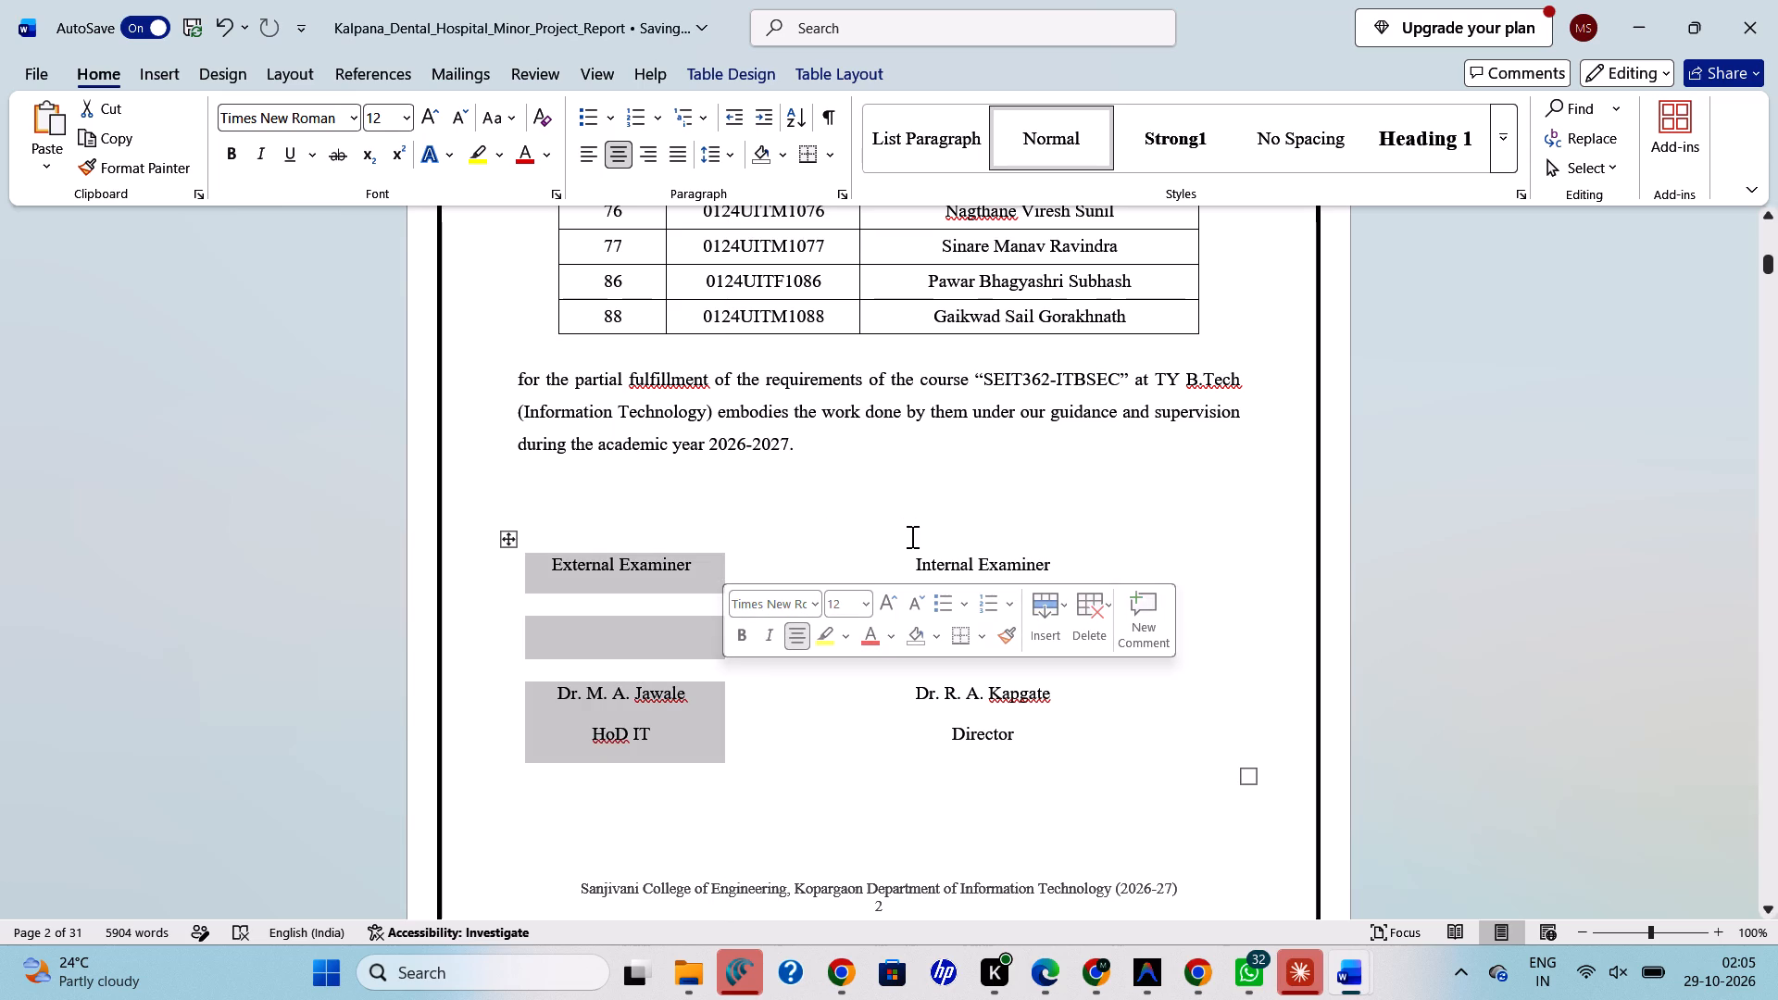
Shift "Internal Examiner" toward the right margin of the certificate by inserting about 20 spaces before it.
{"action": "left_click", "coordinate": [906, 555]}
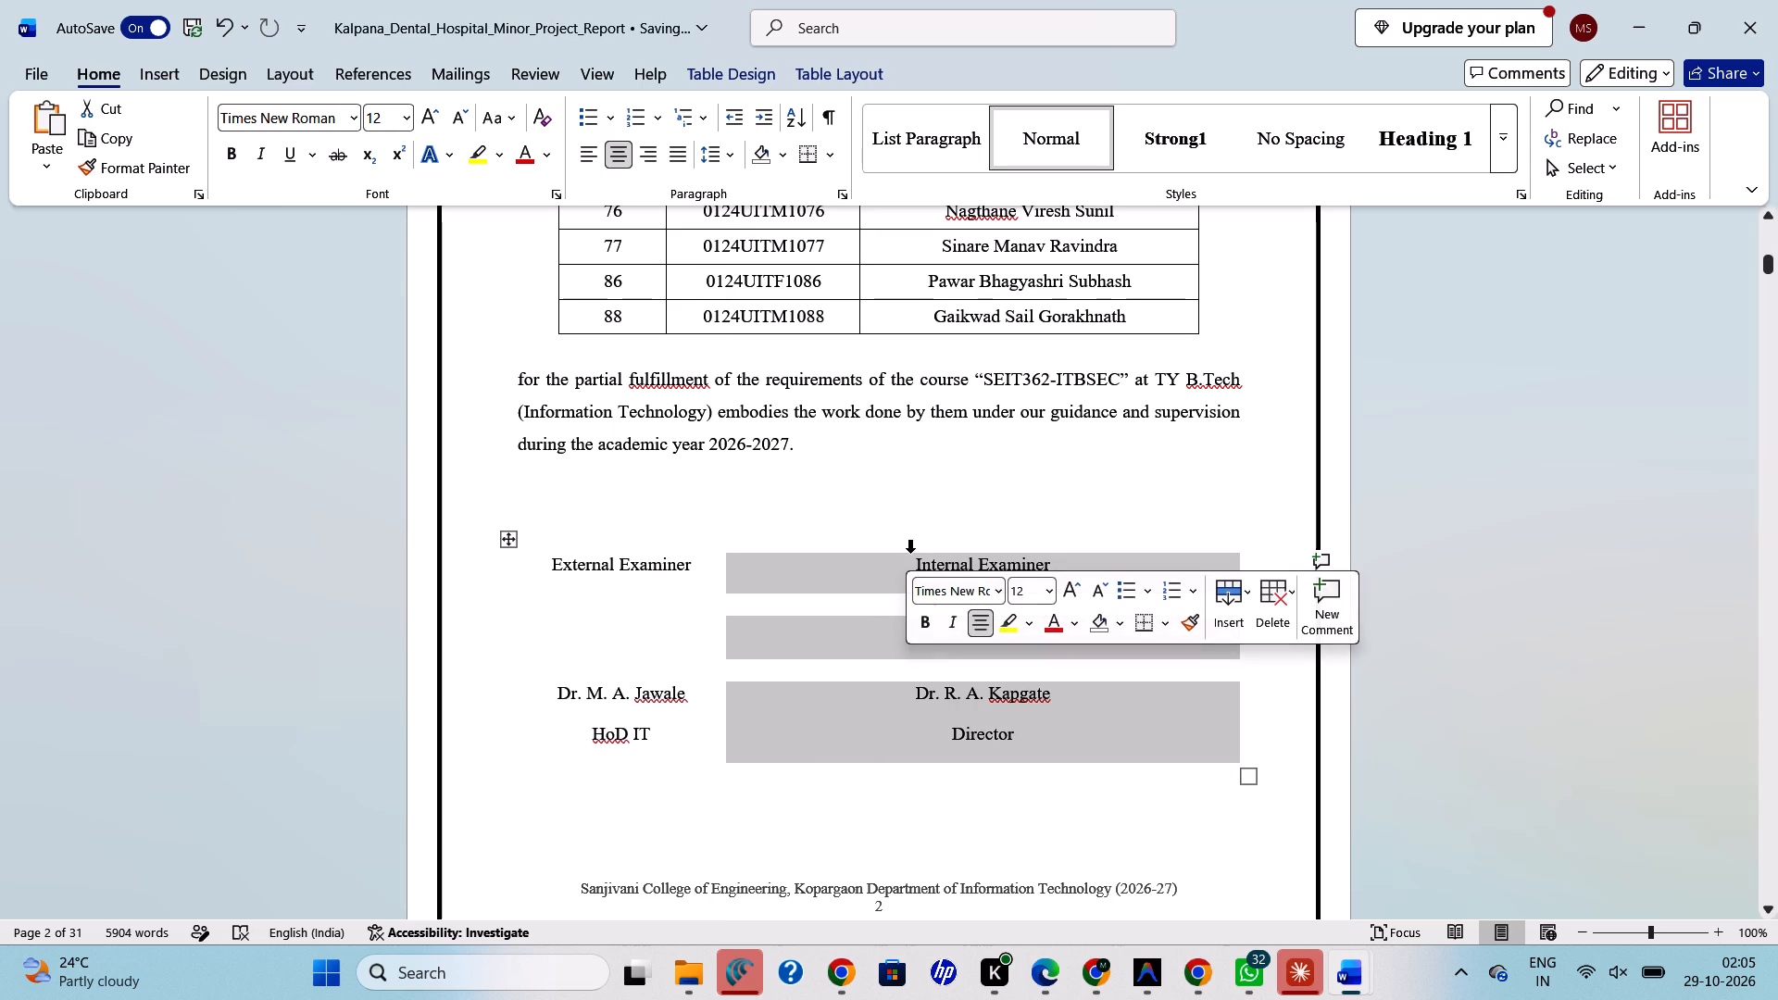
{"action": "left_click_drag", "start_coordinate": [913, 556], "coordinate": [944, 558]}
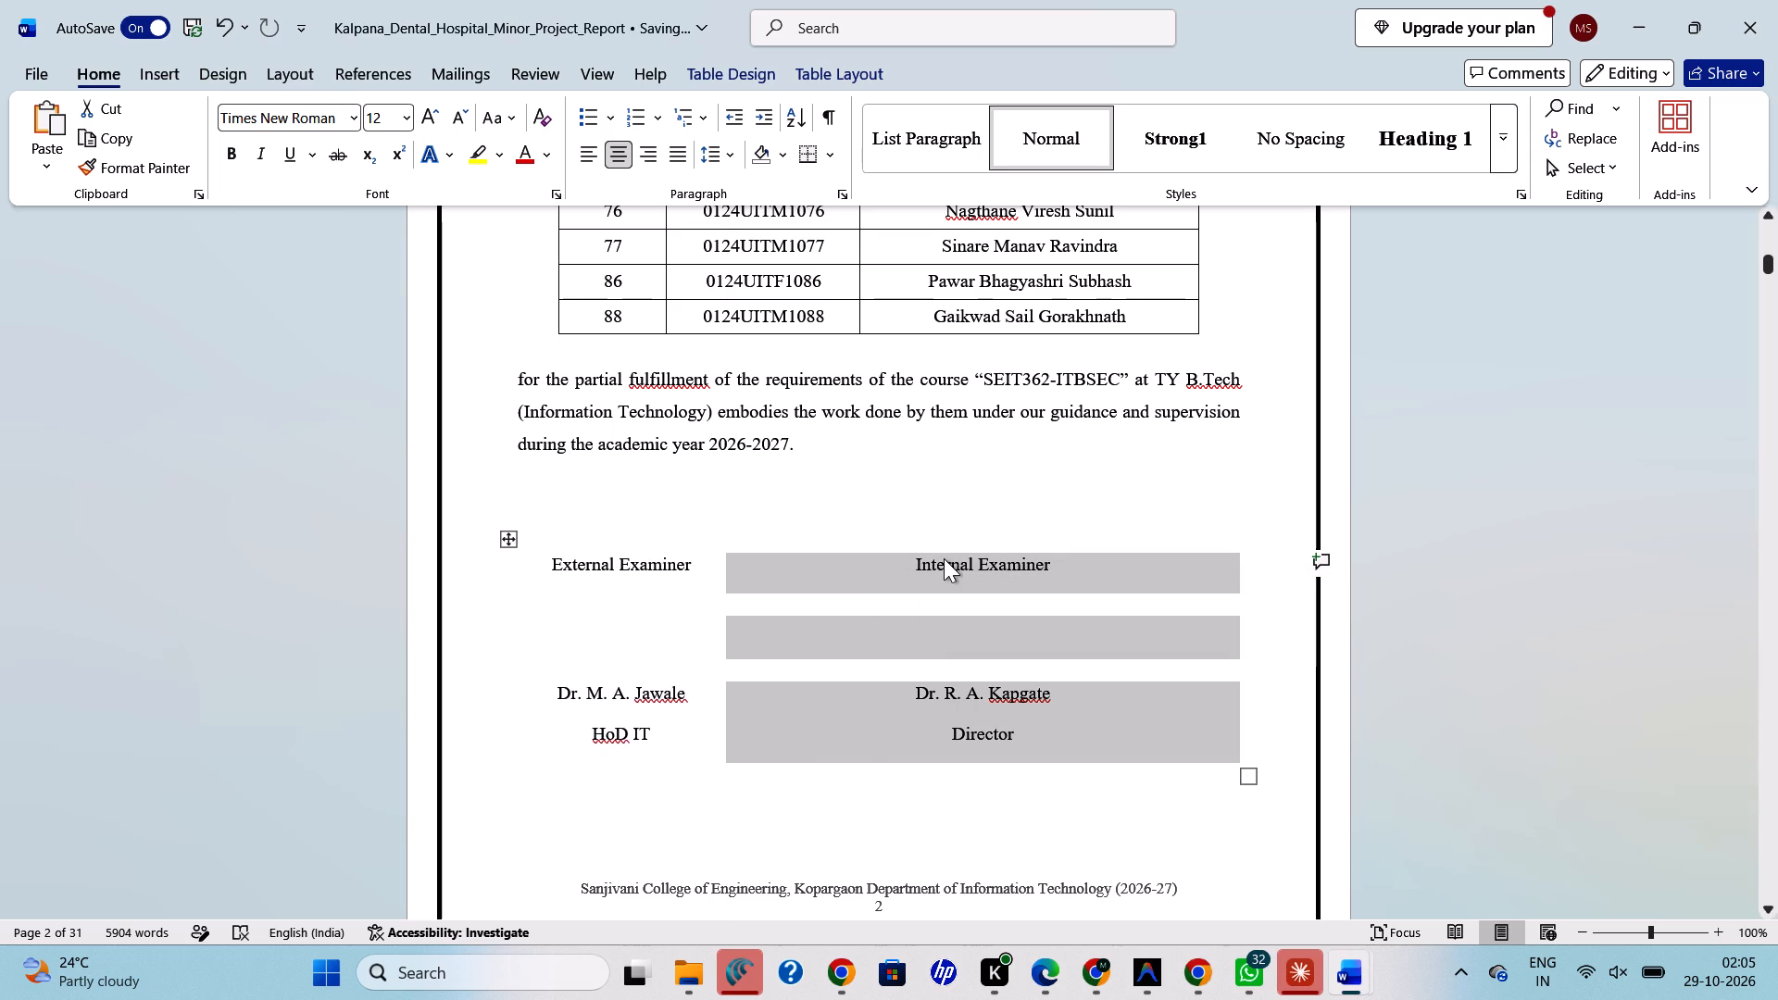
{"action": "left_click", "coordinate": [907, 562]}
{"action": "key", "text": "space"}
{"action": "key", "text": "space"}
{"action": "key", "text": "space"}
{"action": "key", "text": "space"}
{"action": "key", "text": "space"}
{"action": "key", "text": "space"}
{"action": "key", "text": "space"}
{"action": "key", "text": "space"}
{"action": "key", "text": "space"}
{"action": "key", "text": "space"}
{"action": "key", "text": "space"}
{"action": "key", "text": "space"}
{"action": "key", "text": "space"}
{"action": "key", "text": "space"}
{"action": "key", "text": "space"}
{"action": "key", "text": "space"}
{"action": "key", "text": "space"}
{"action": "key", "text": "space"}
{"action": "key", "text": "space"}
{"action": "key", "text": "space"}
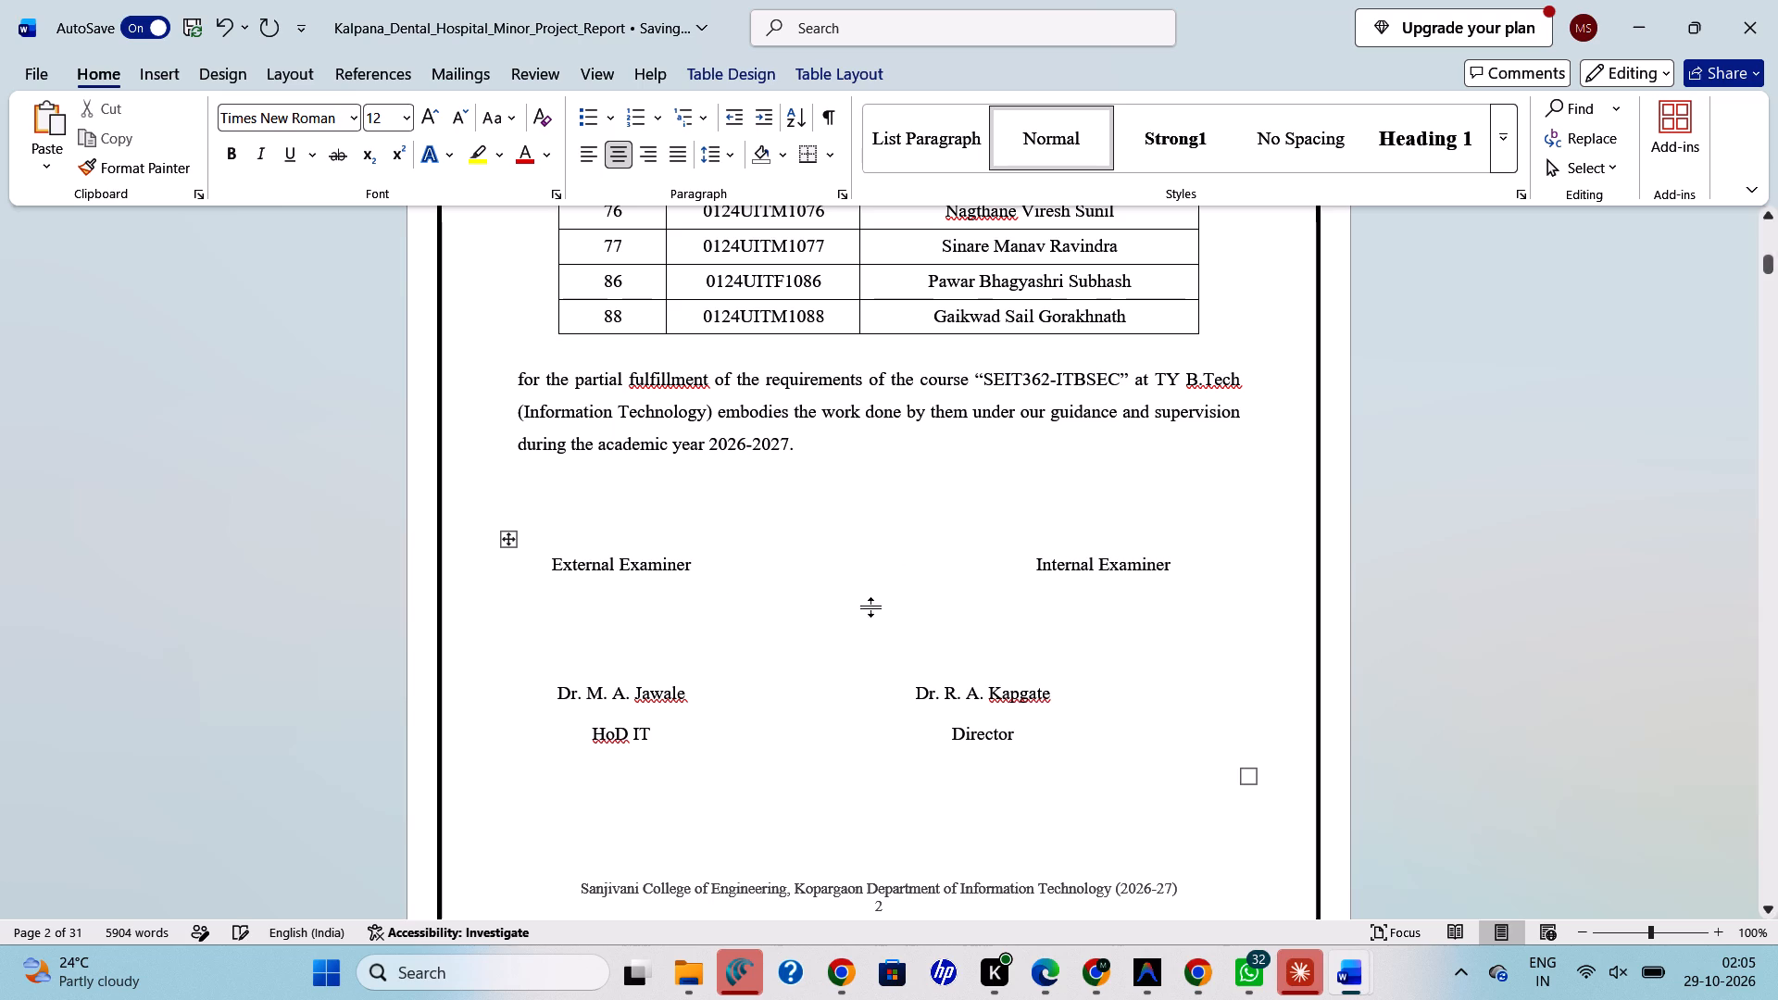
Shift the director's name on the certificate beneath "Internal Examiner" by inserting about 20 spaces before it.
{"action": "left_click", "coordinate": [907, 700]}
{"action": "left_click_drag", "start_coordinate": [907, 700], "coordinate": [1034, 740]}
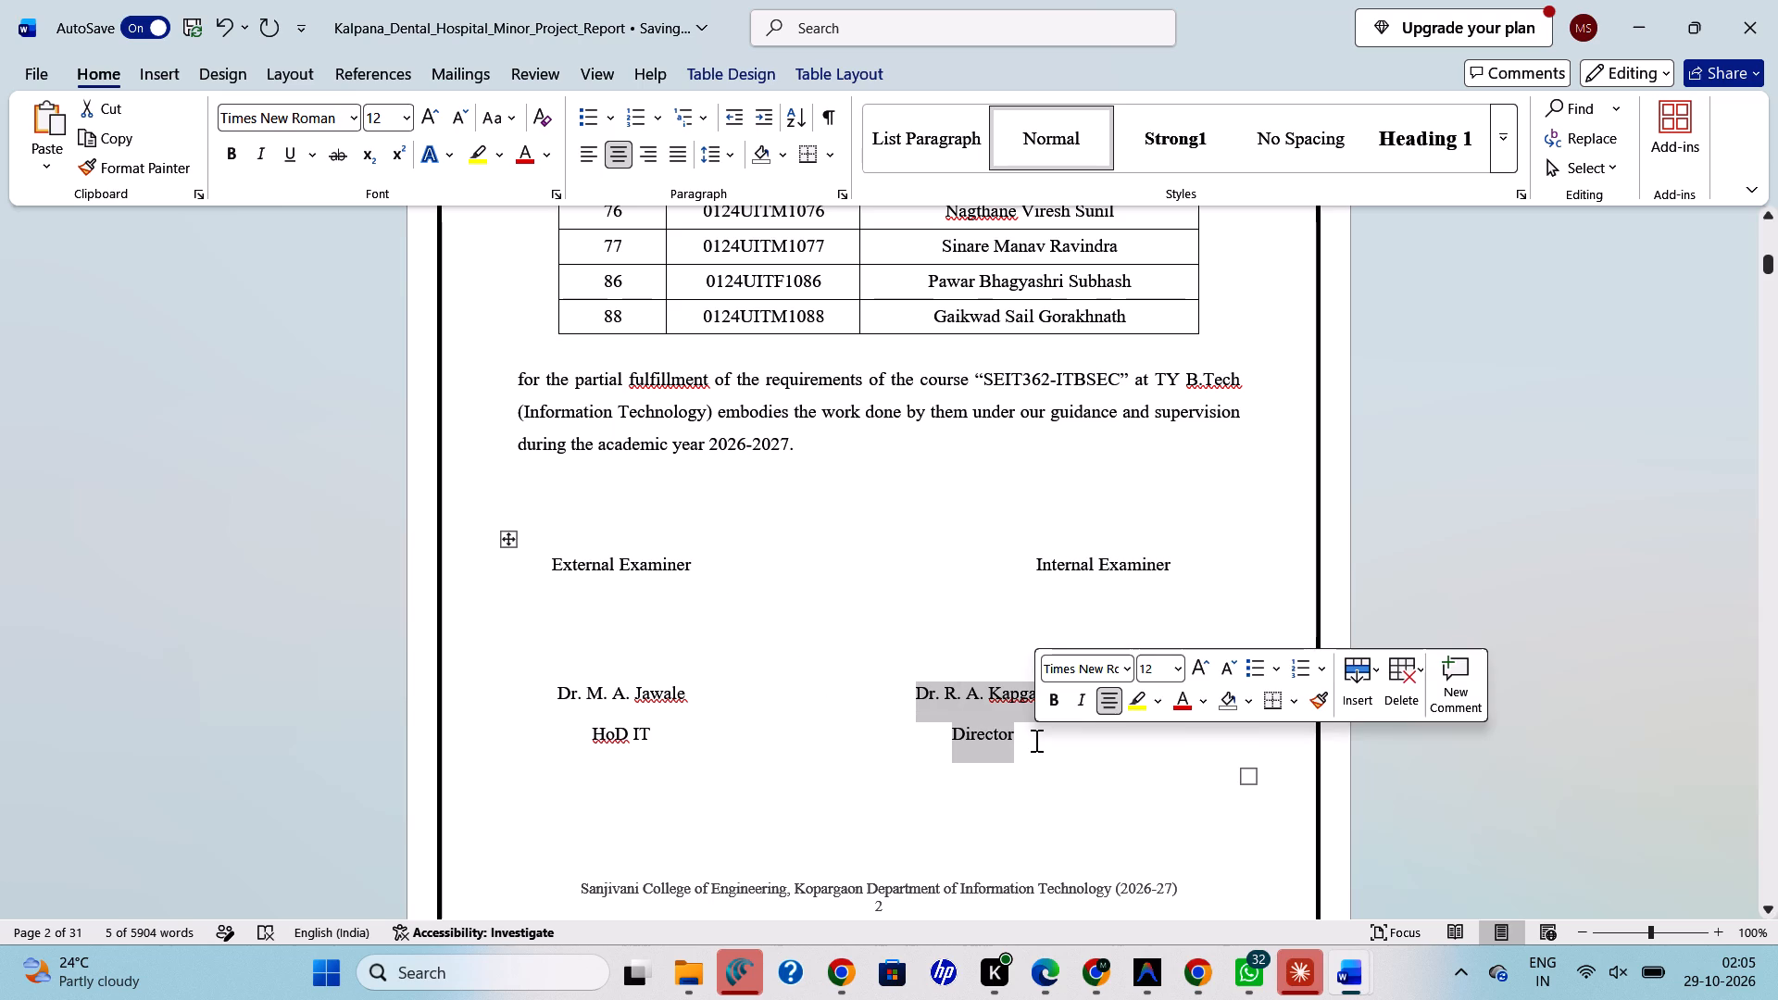
{"action": "key", "text": "Tab"}
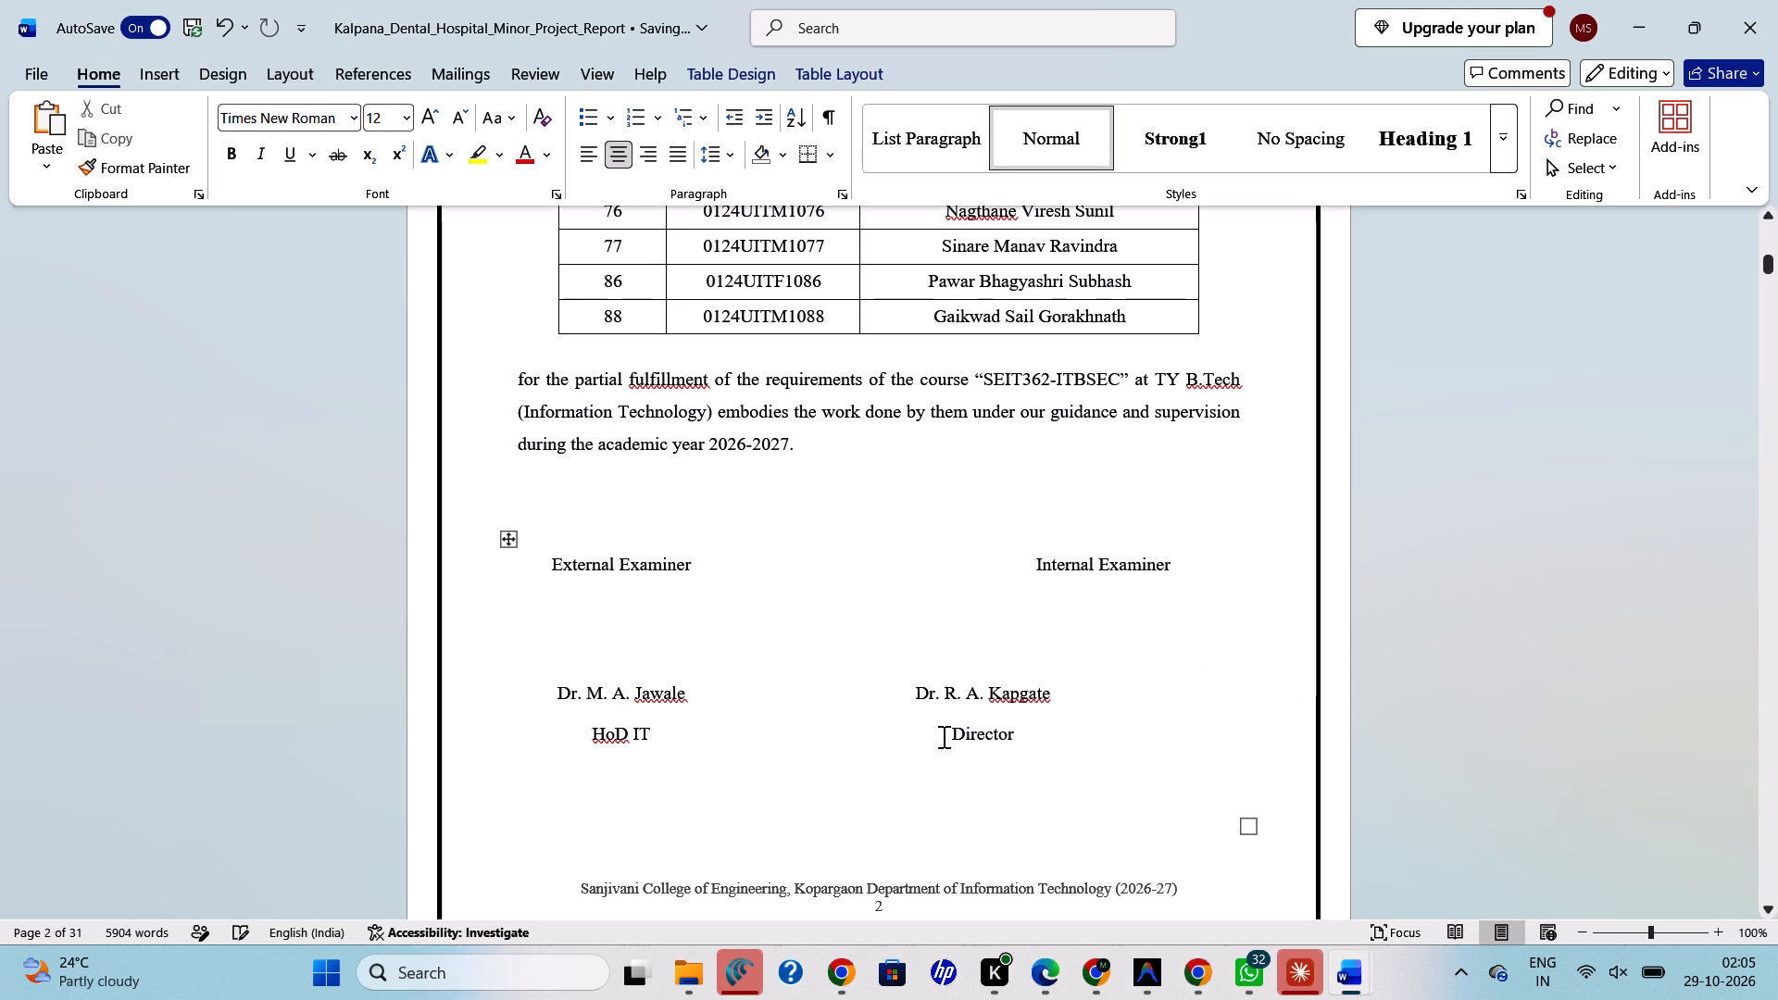
{"action": "left_click", "coordinate": [899, 684]}
{"action": "key", "text": "space"}
{"action": "key", "text": "space"}
{"action": "key", "text": "space"}
{"action": "key", "text": "space"}
{"action": "key", "text": "space"}
{"action": "key", "text": "space"}
{"action": "key", "text": "space"}
{"action": "key", "text": "space"}
{"action": "key", "text": "space"}
{"action": "key", "text": "space"}
{"action": "key", "text": "space"}
{"action": "key", "text": "space"}
{"action": "key", "text": "space"}
{"action": "key", "text": "space"}
{"action": "key", "text": "space"}
{"action": "key", "text": "space"}
{"action": "key", "text": "space"}
{"action": "key", "text": "space"}
{"action": "key", "text": "space"}
{"action": "key", "text": "space"}
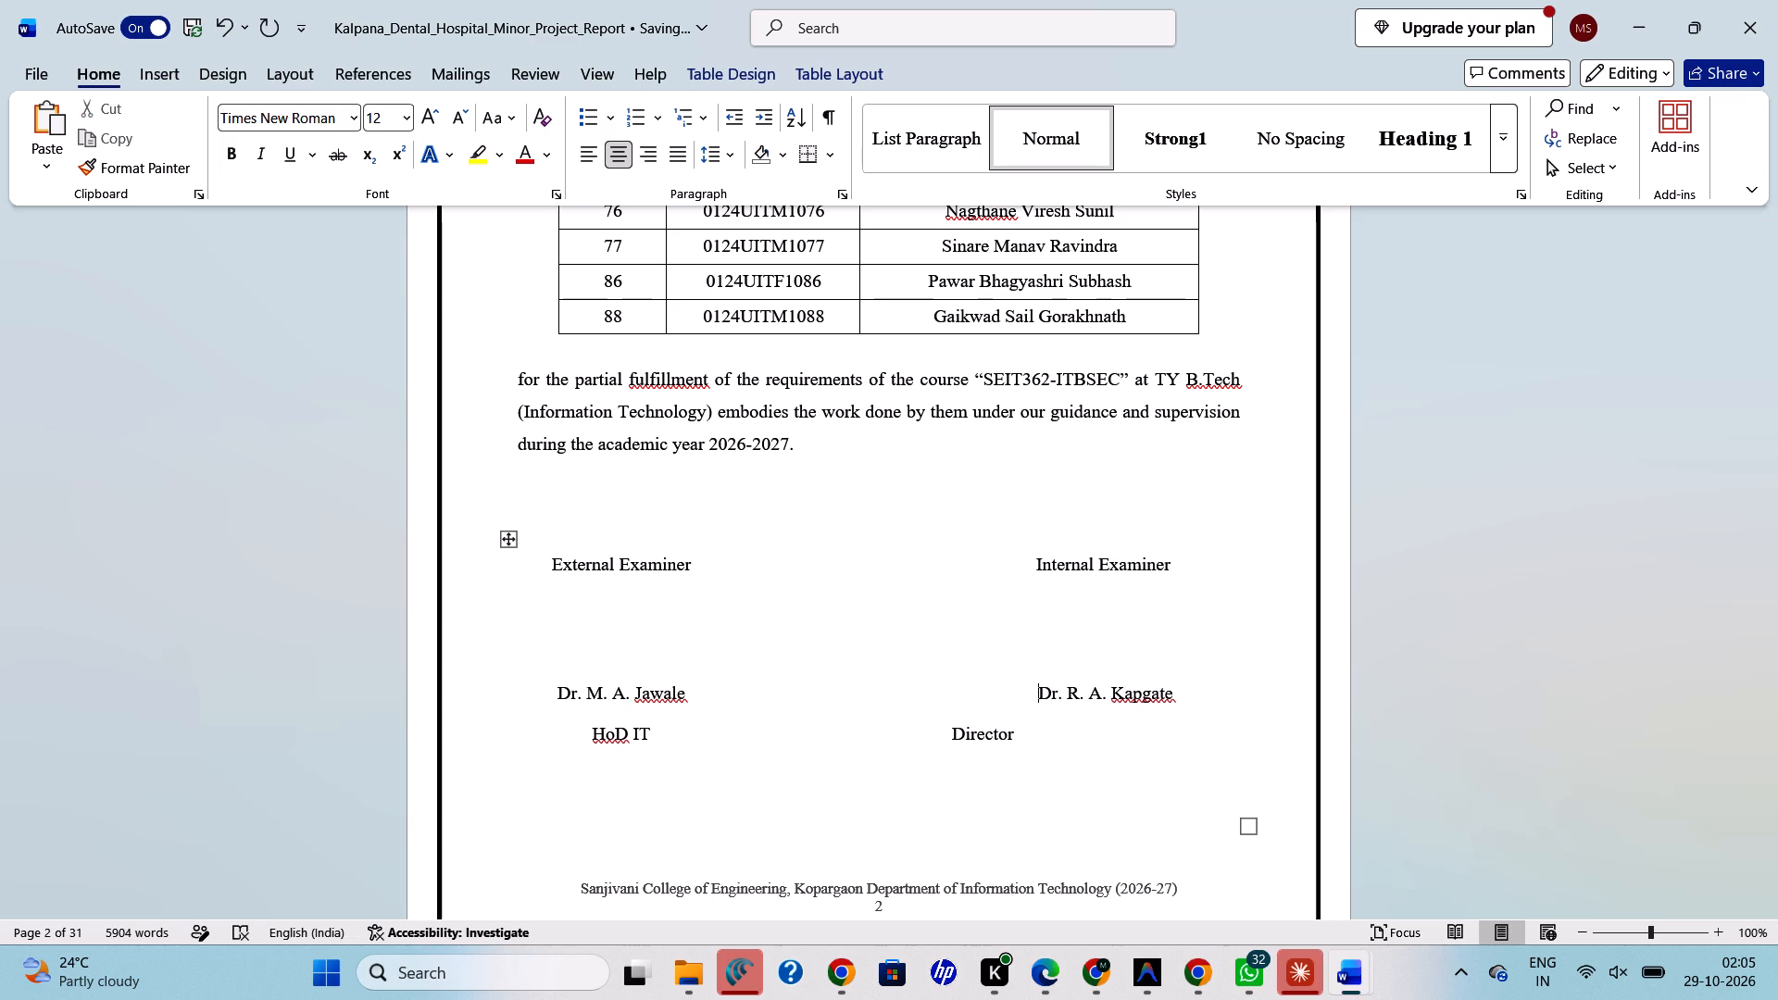
Insert spaces before the title "Director" on the certificate so it sits centred beneath the director's name.
{"action": "left_click", "coordinate": [942, 734]}
{"action": "key", "text": "space"}
{"action": "key", "text": "space"}
{"action": "key", "text": "space"}
{"action": "key", "text": "space"}
{"action": "key", "text": "space"}
{"action": "key", "text": "space"}
{"action": "key", "text": "space"}
{"action": "key", "text": "space"}
{"action": "key", "text": "space"}
{"action": "key", "text": "space"}
{"action": "key", "text": "space"}
{"action": "key", "text": "space"}
{"action": "key", "text": "space"}
{"action": "key", "text": "space"}
{"action": "key", "text": "space"}
{"action": "key", "text": "space"}
{"action": "key", "text": "space"}
{"action": "key", "text": "space"}
{"action": "key", "text": "space"}
{"action": "key", "text": "space"}
{"action": "key", "text": "space"}
{"action": "key", "text": "space"}
{"action": "key", "text": "space"}
{"action": "key", "text": "space"}
{"action": "key", "text": "space"}
{"action": "key", "text": "space"}
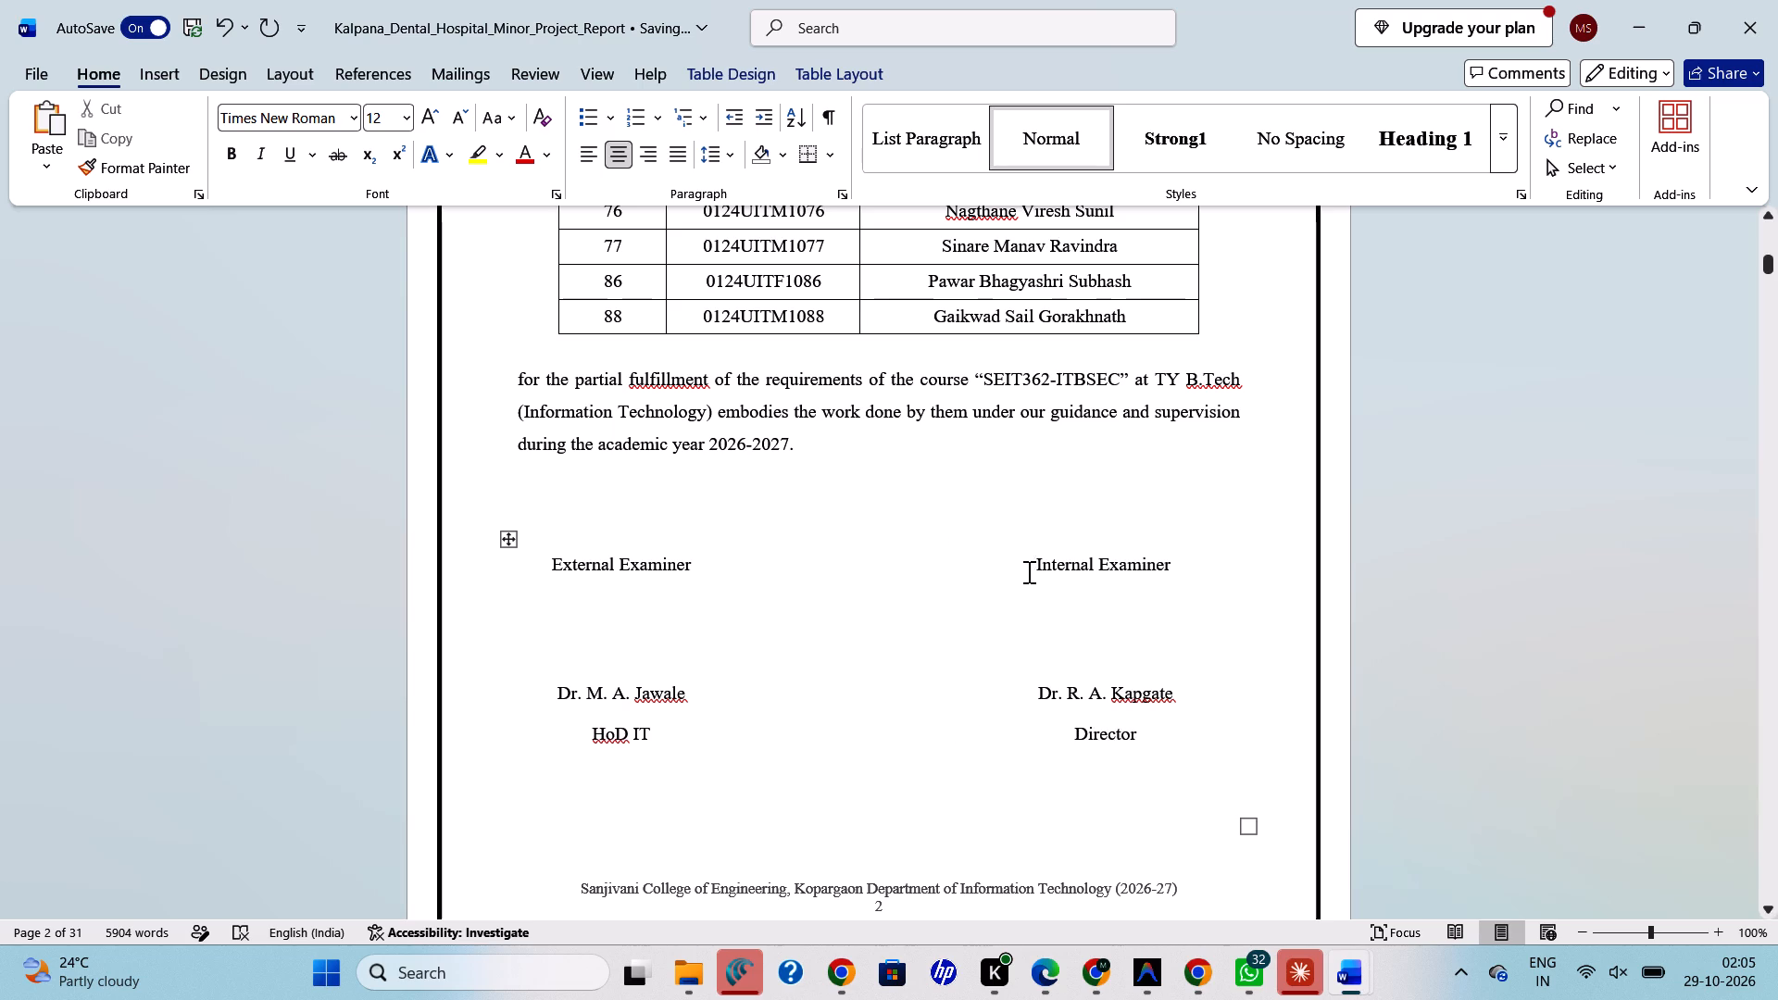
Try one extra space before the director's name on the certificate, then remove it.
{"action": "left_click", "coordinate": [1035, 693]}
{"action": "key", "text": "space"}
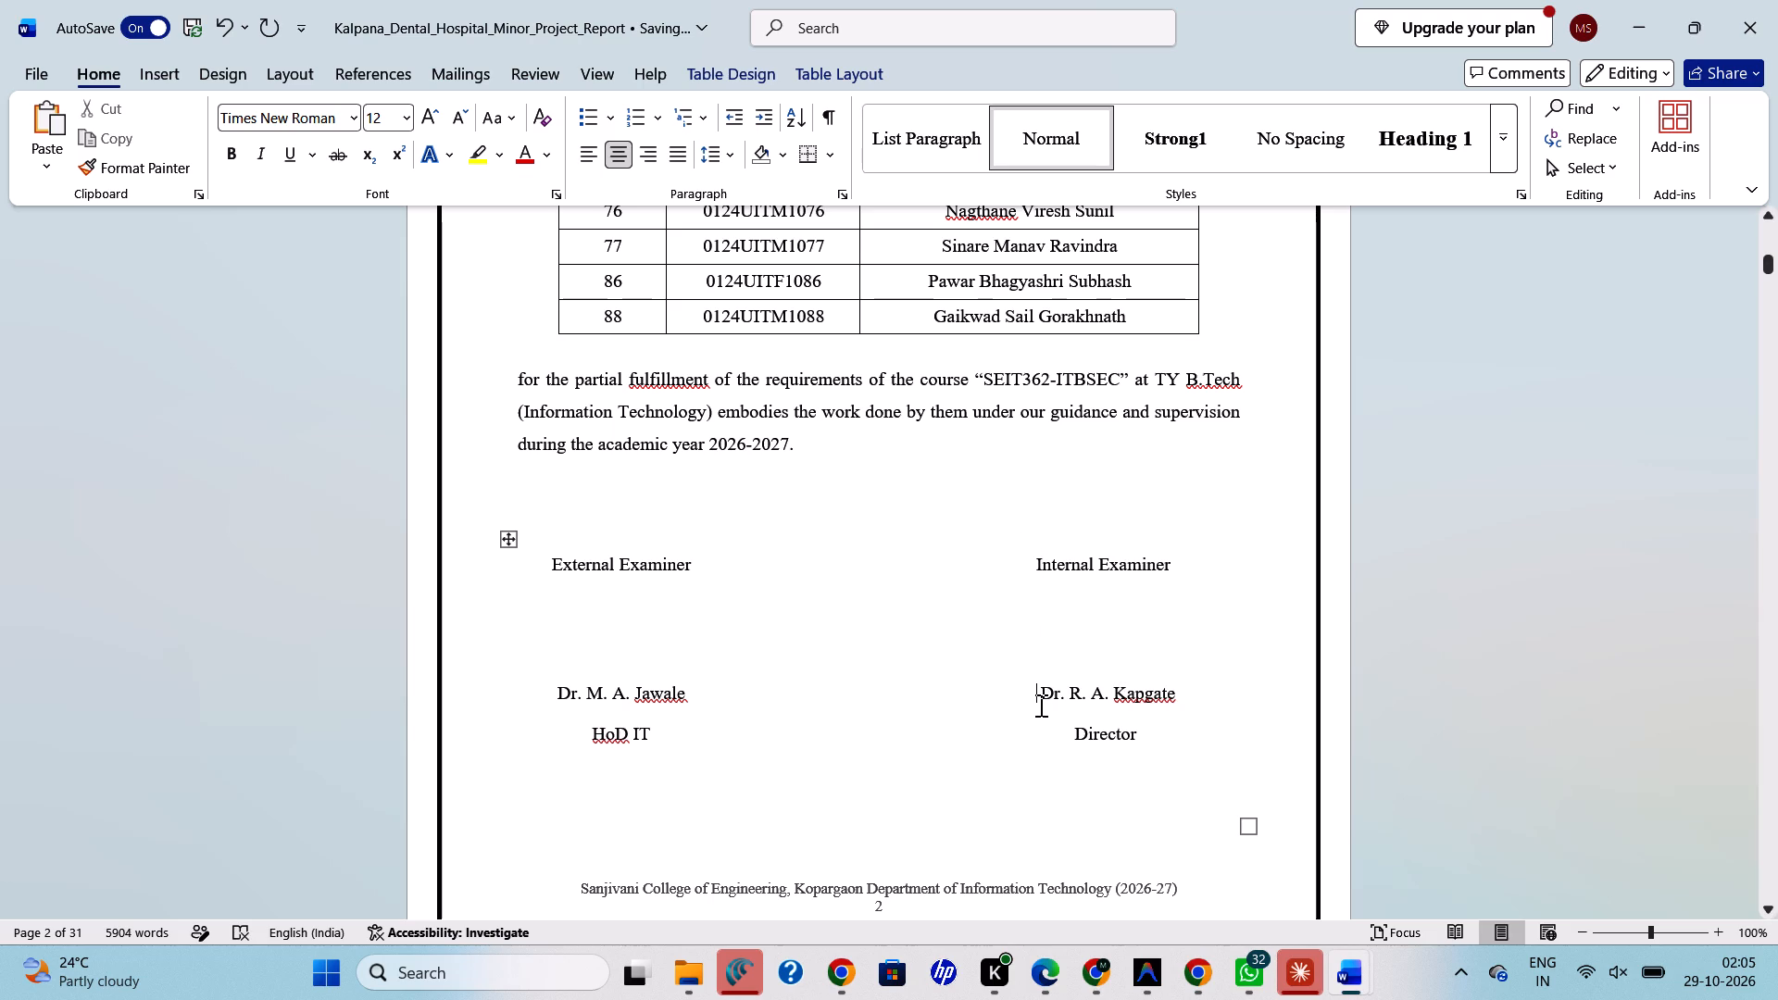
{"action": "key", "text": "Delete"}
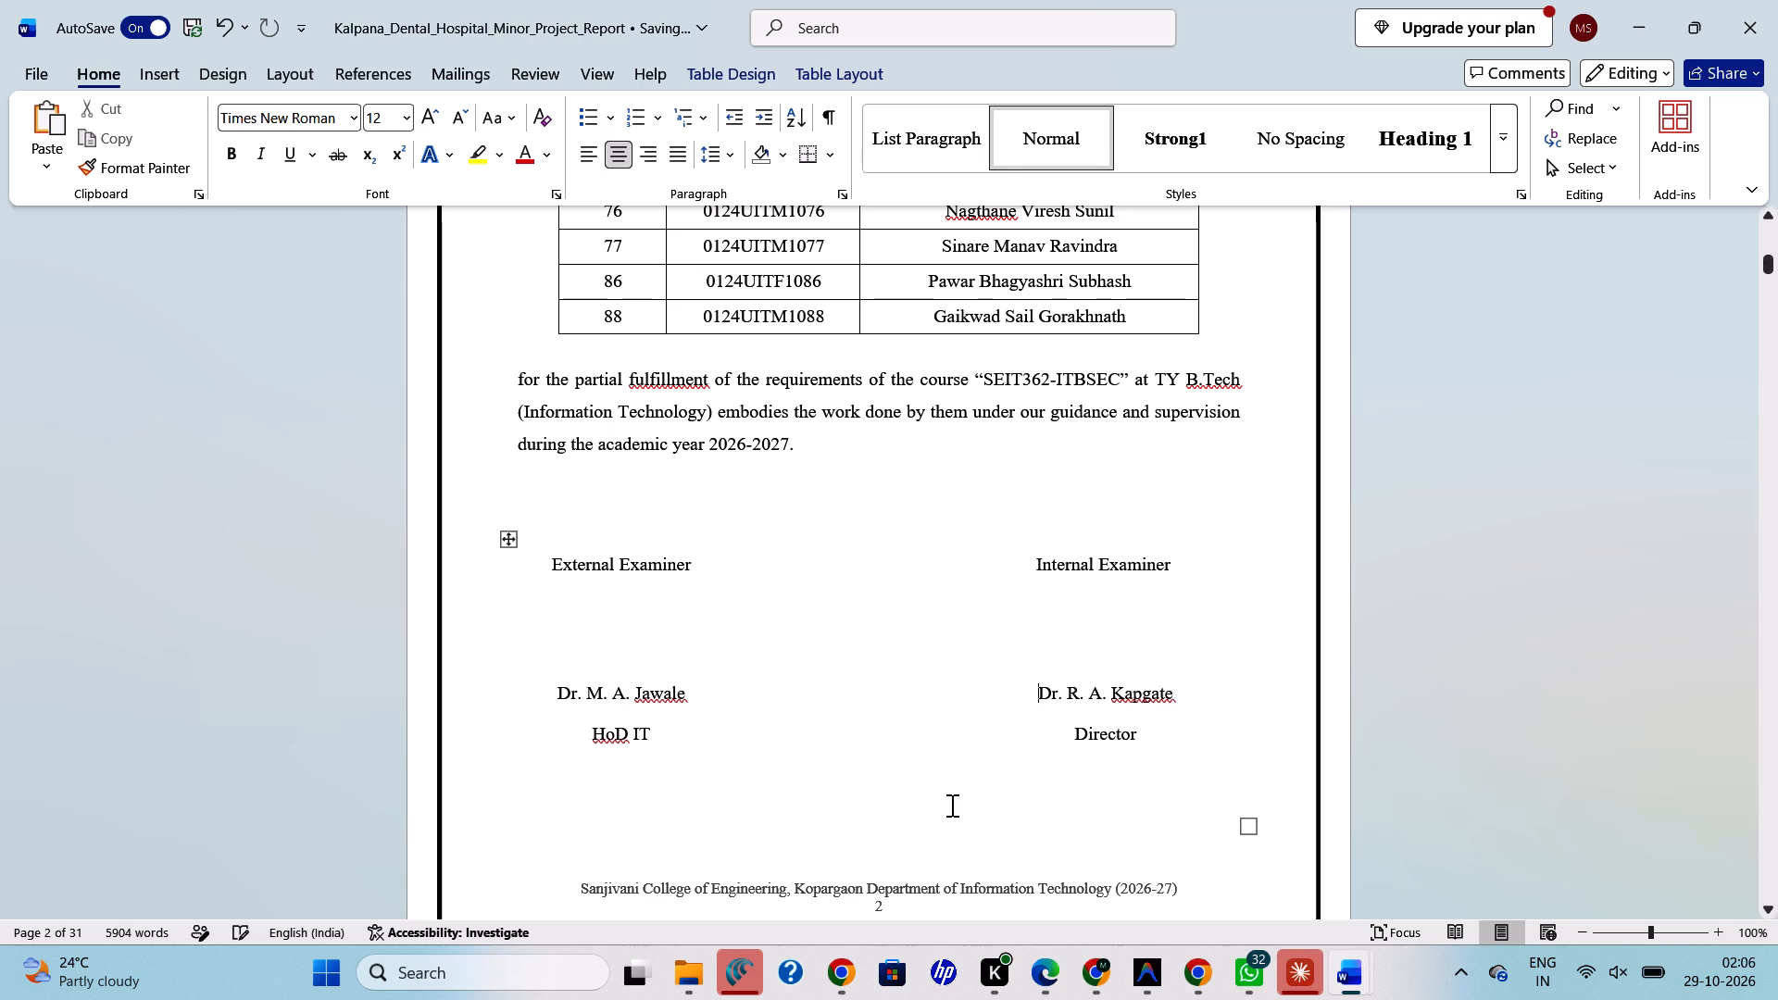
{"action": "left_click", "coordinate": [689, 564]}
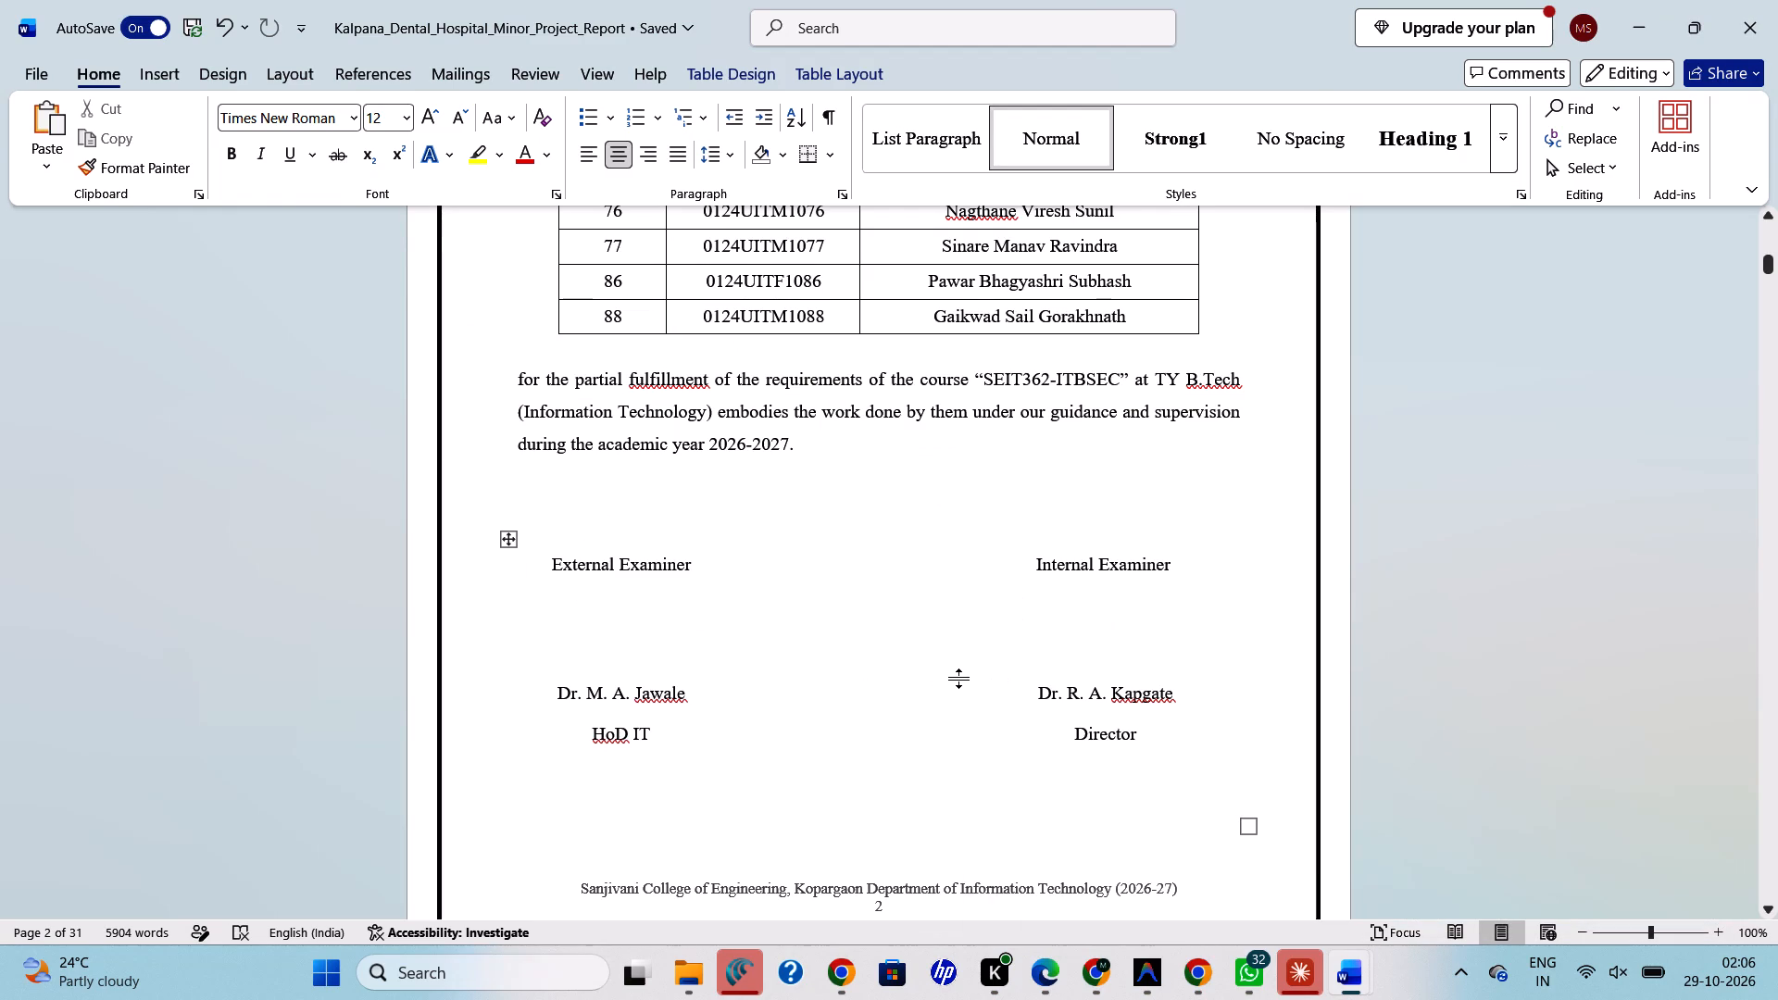
Check the declaration date in the ISKCON report, then replace the Kalpana Declaration's date placeholder with 30/10/2026.
{"action": "scroll", "coordinate": [958, 678], "scroll_direction": "down", "scroll_amount": 1}
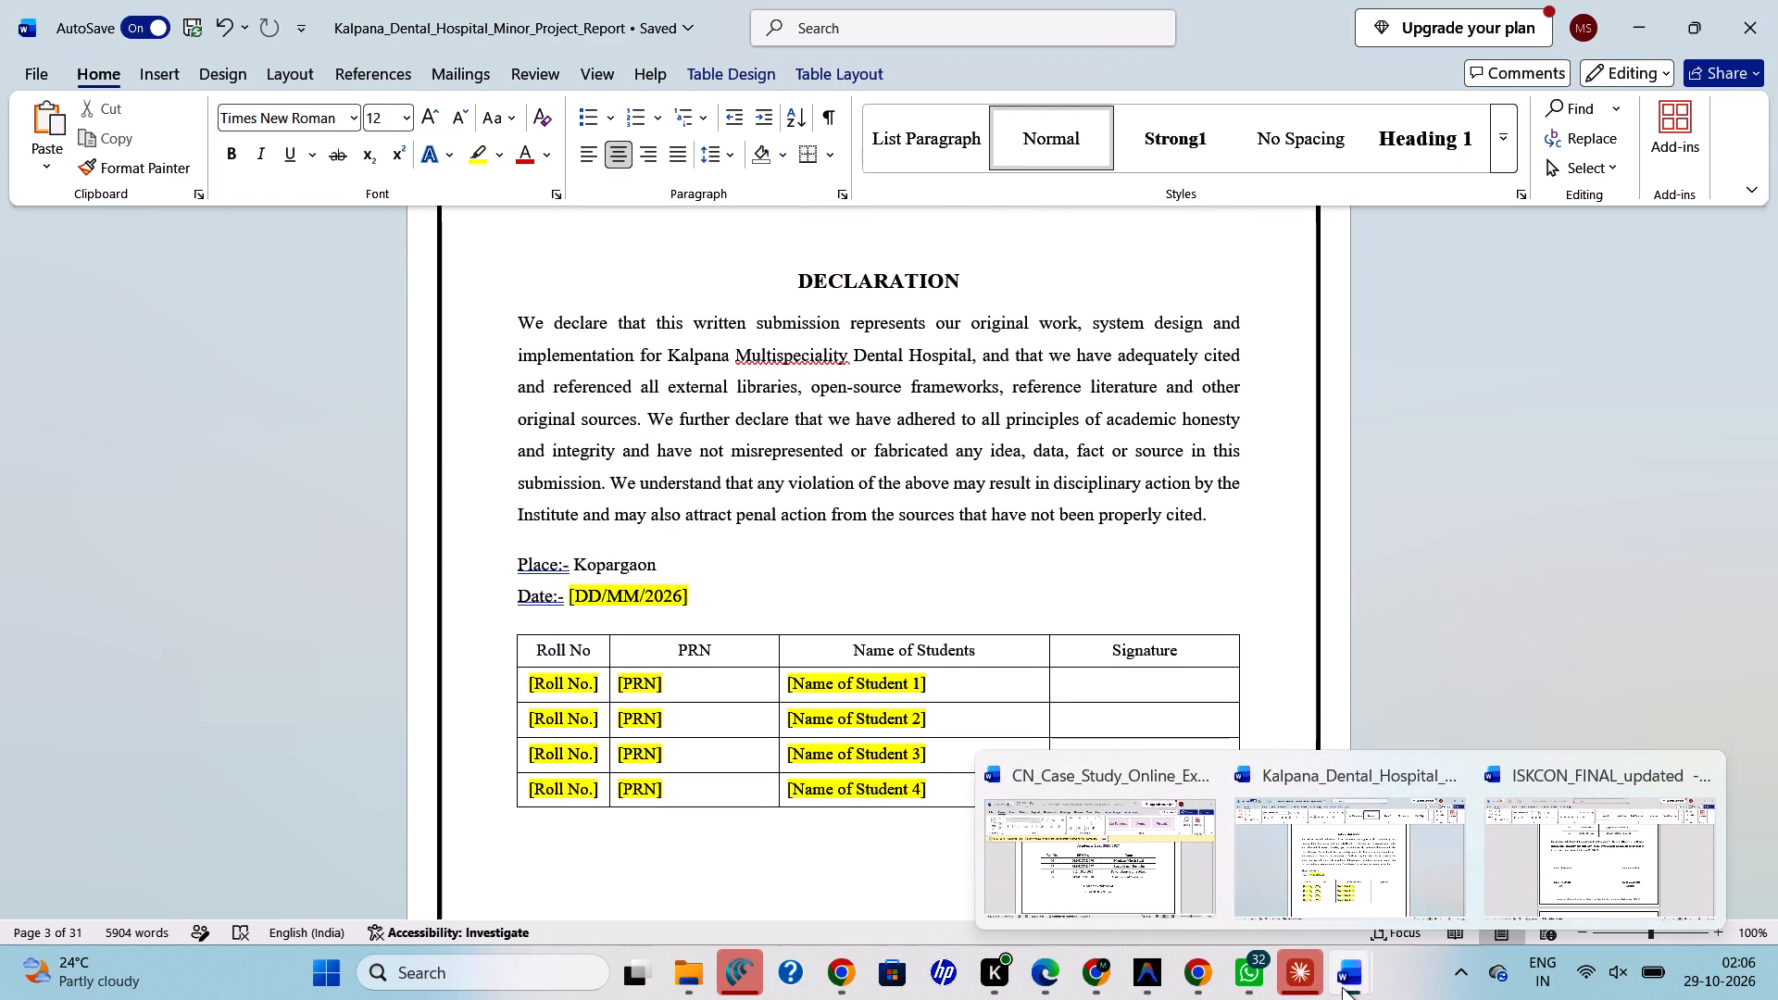
{"action": "left_click", "coordinate": [1613, 860]}
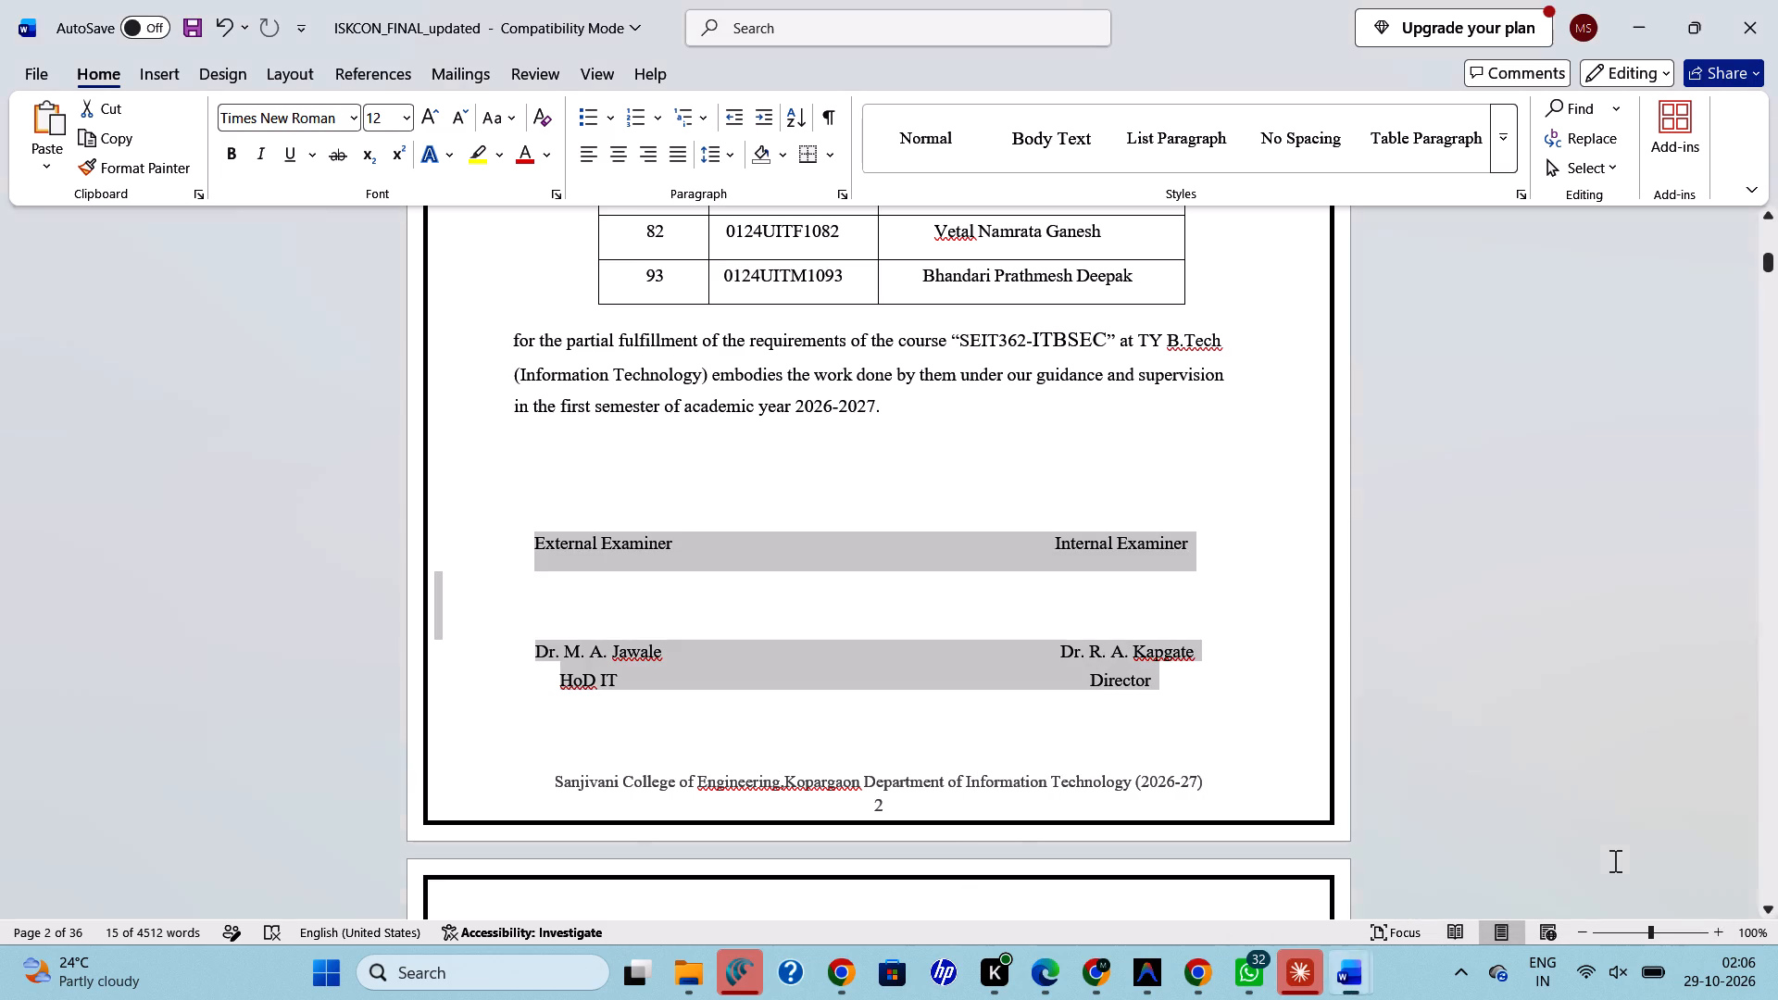
{"action": "scroll", "coordinate": [1020, 763], "scroll_direction": "down", "scroll_amount": 1}
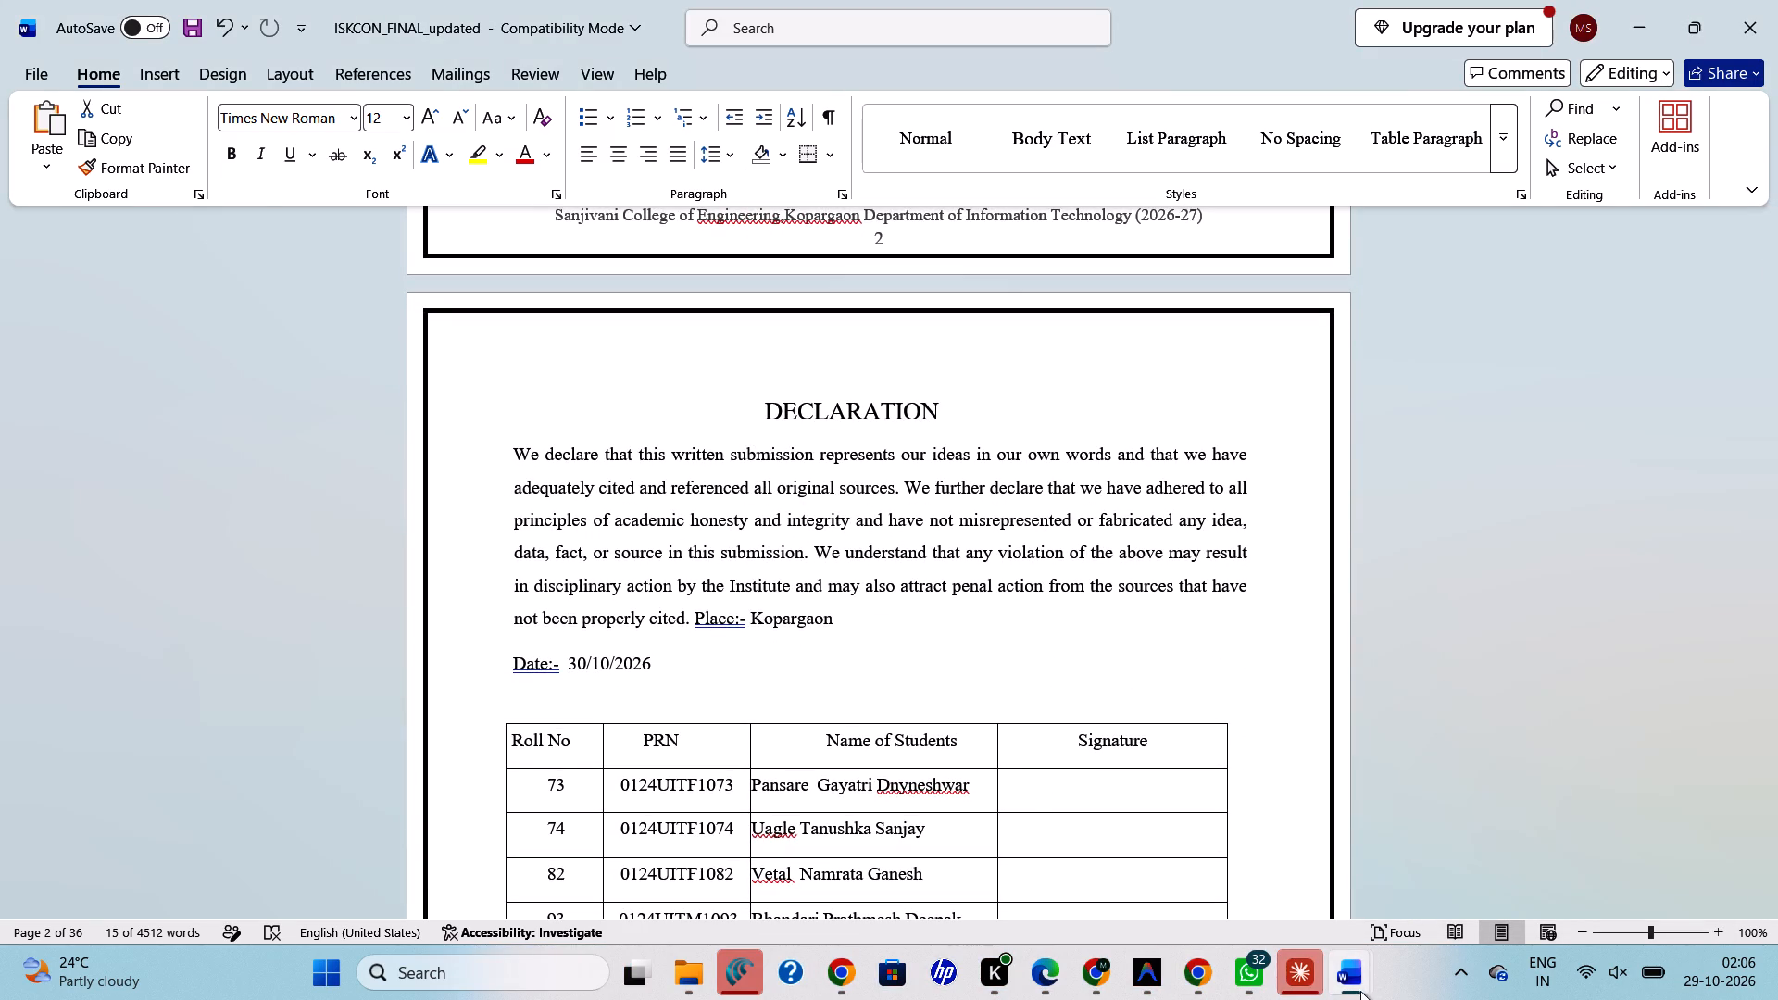
{"action": "left_click", "coordinate": [1351, 806]}
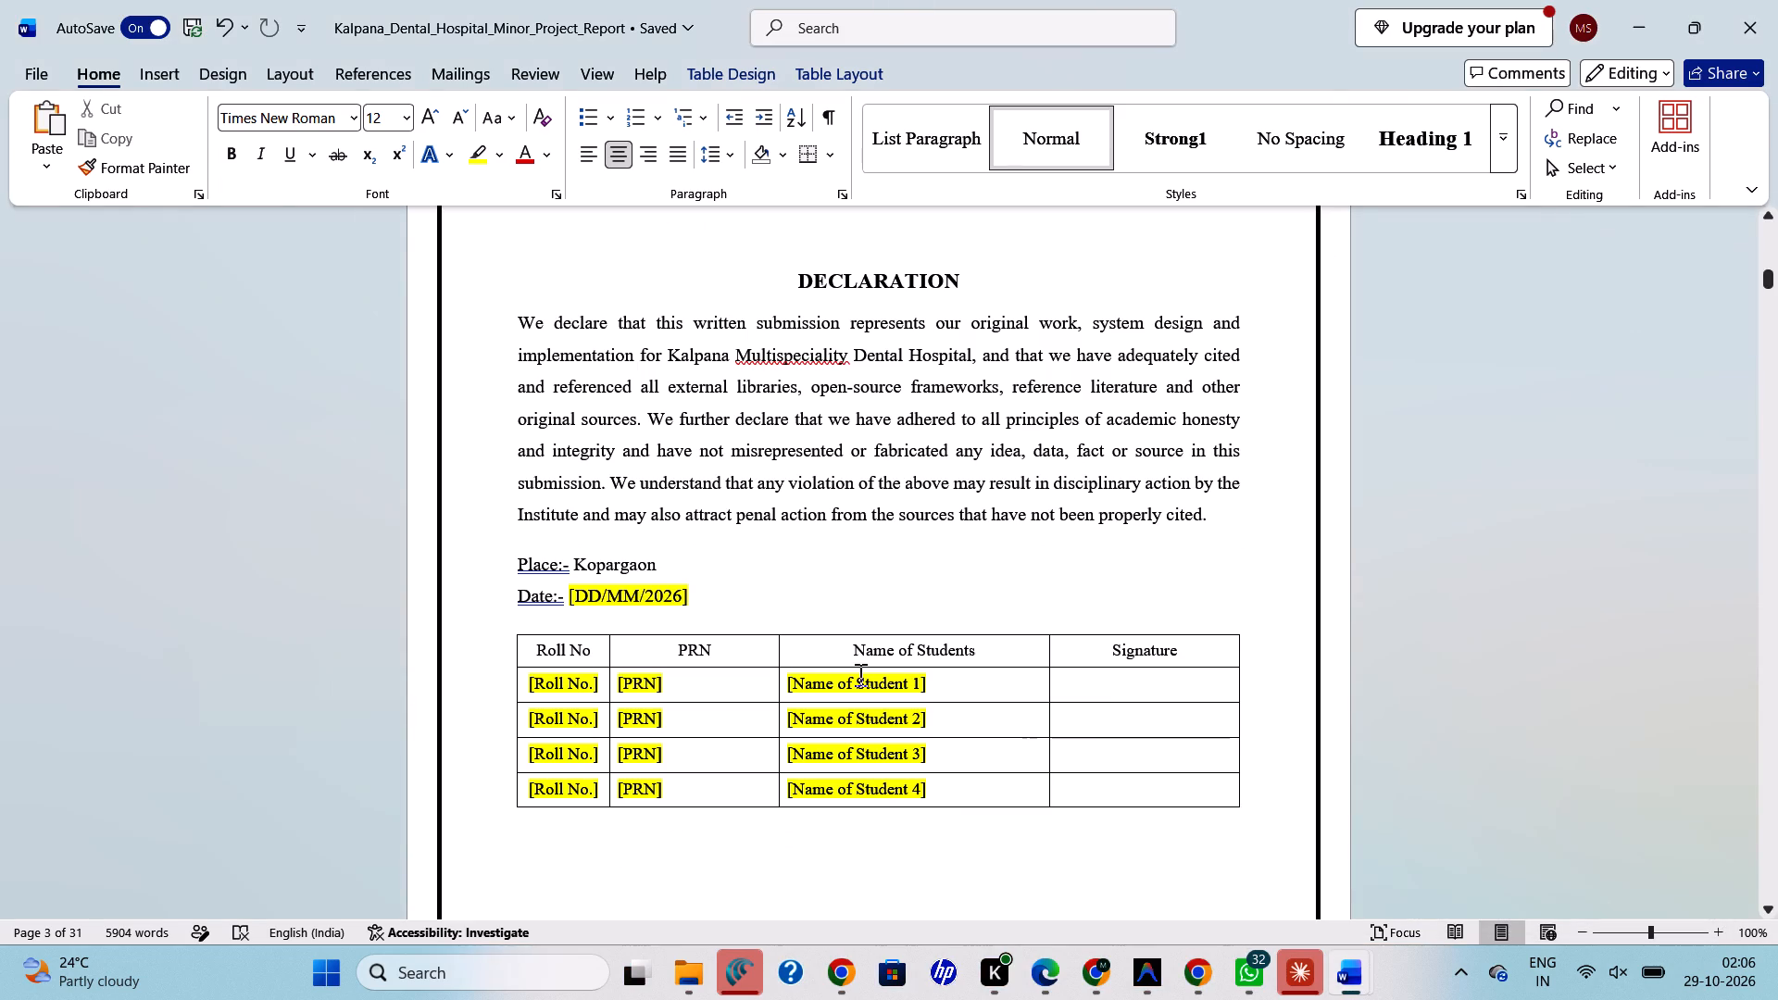
{"action": "left_click", "coordinate": [639, 592]}
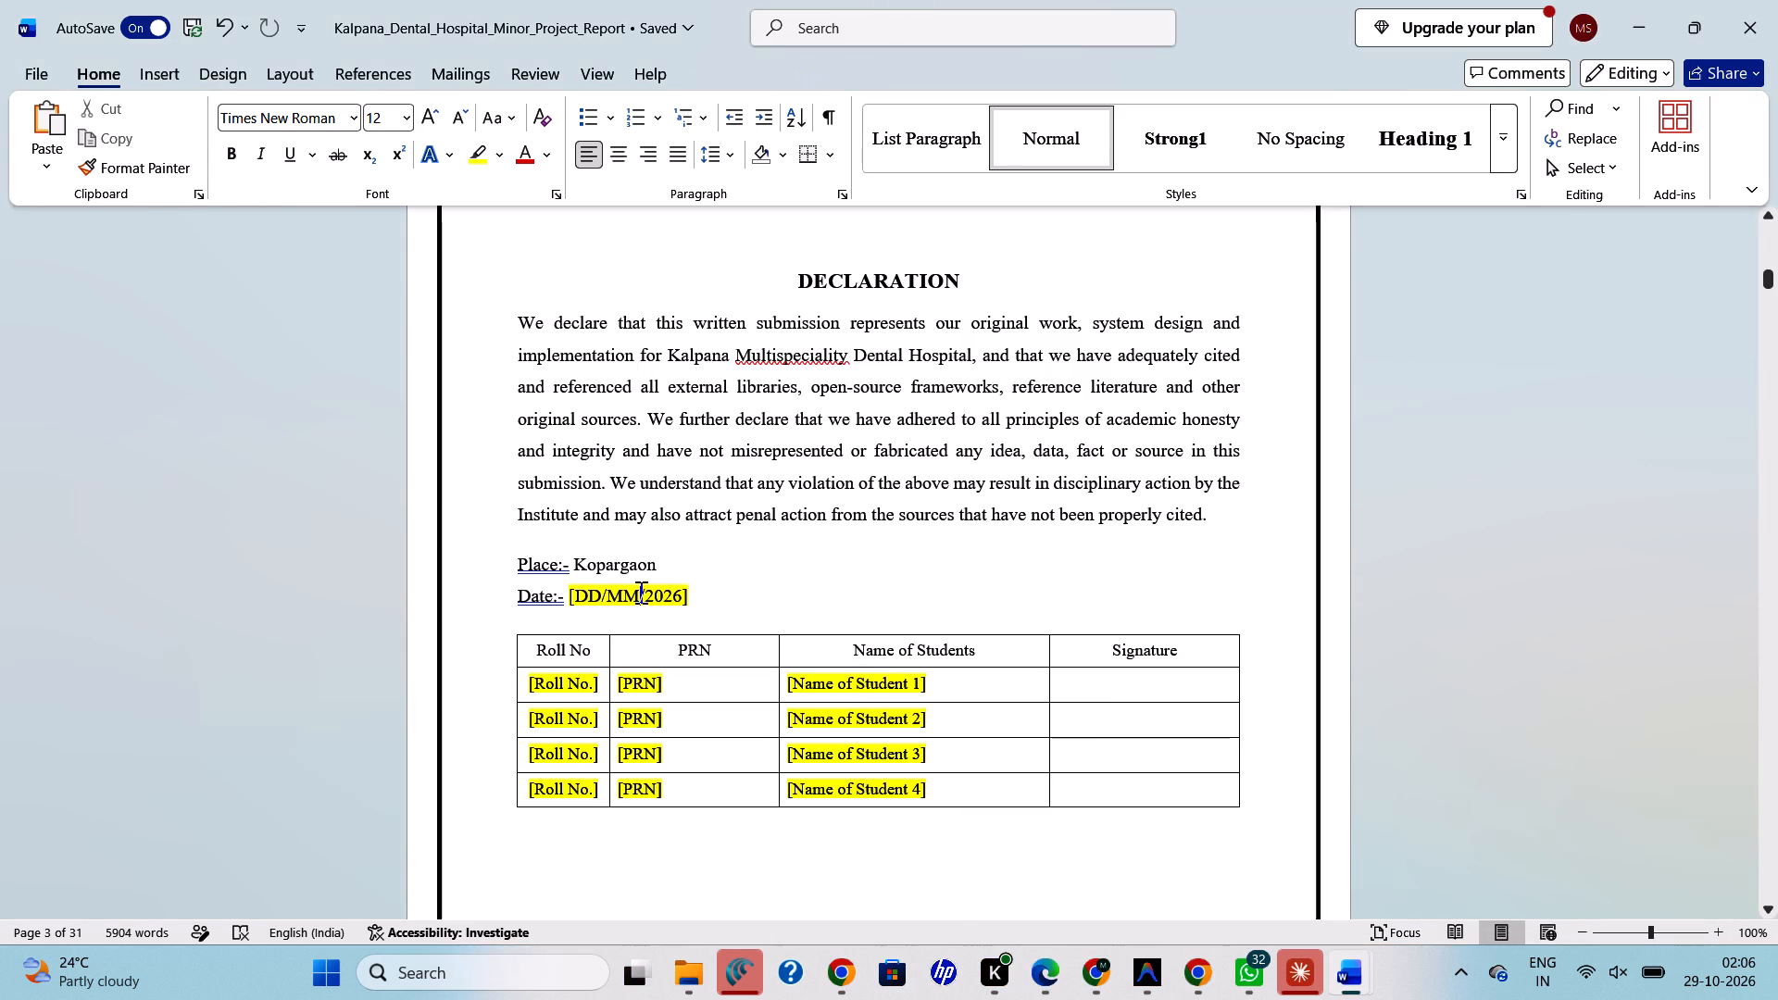
{"action": "key", "text": "BackSpace"}
{"action": "key", "text": "BackSpace"}
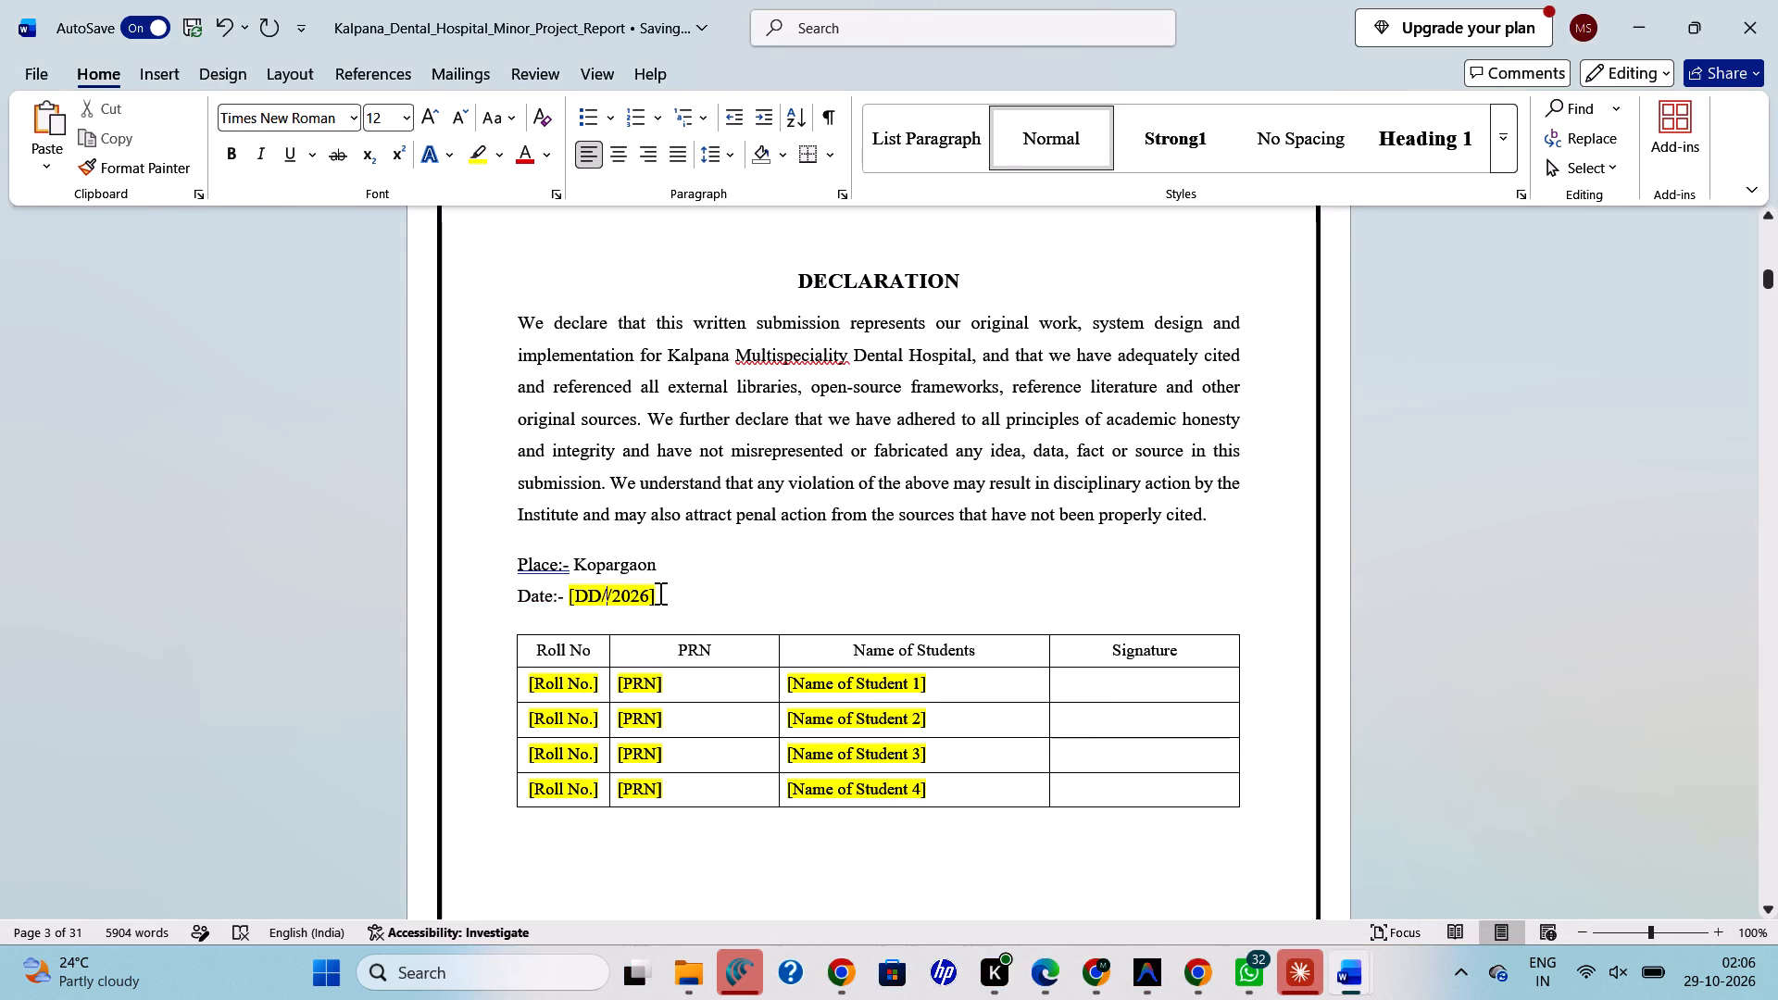
{"action": "left_click", "coordinate": [658, 593]}
{"action": "key", "text": "BackSpace"}
{"action": "key", "text": "BackSpace"}
{"action": "key", "text": "BackSpace"}
{"action": "key", "text": "BackSpace"}
{"action": "key", "text": "BackSpace"}
{"action": "key", "text": "BackSpace"}
{"action": "key", "text": "BackSpace"}
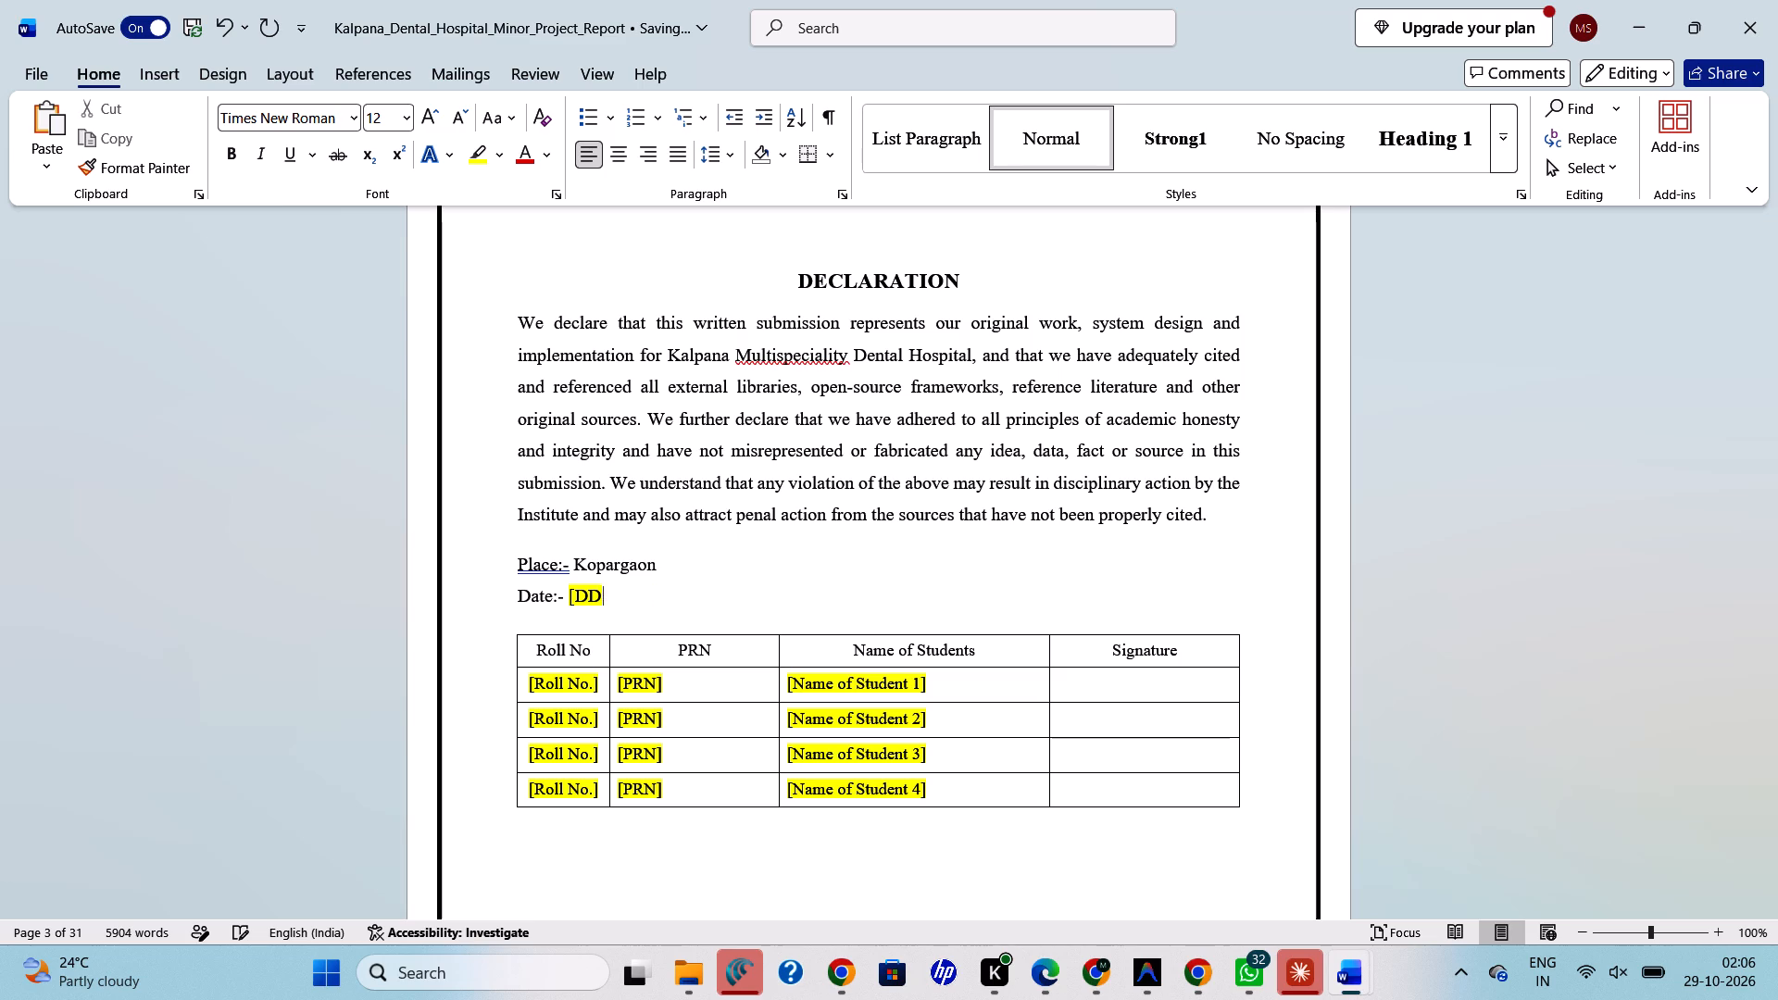
{"action": "key", "text": "BackSpace"}
{"action": "key", "text": "BackSpace"}
{"action": "key", "text": "BackSpace"}
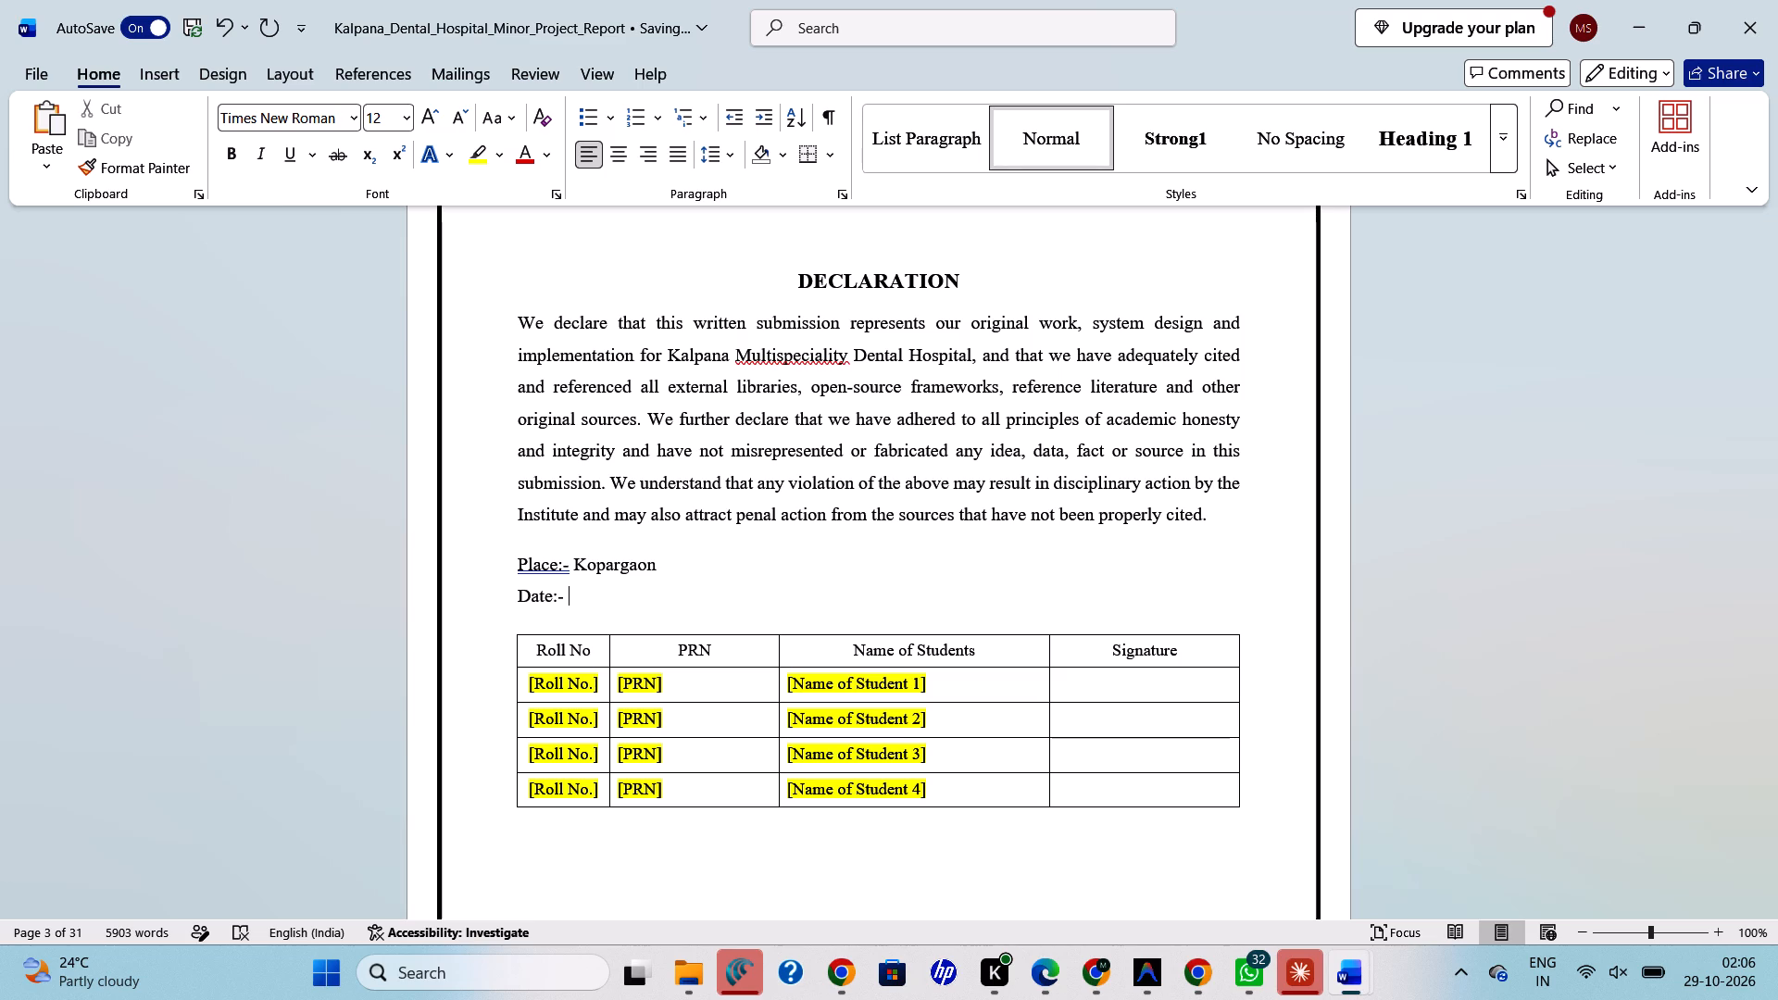
{"action": "type", "text": "30"}
{"action": "type", "text": "/10"}
{"action": "type", "text": "/101"}
{"action": "key", "text": "BackSpace"}
{"action": "key", "text": "BackSpace"}
{"action": "key", "text": "BackSpace"}
{"action": "type", "text": "202"}
{"action": "key", "text": "6"}
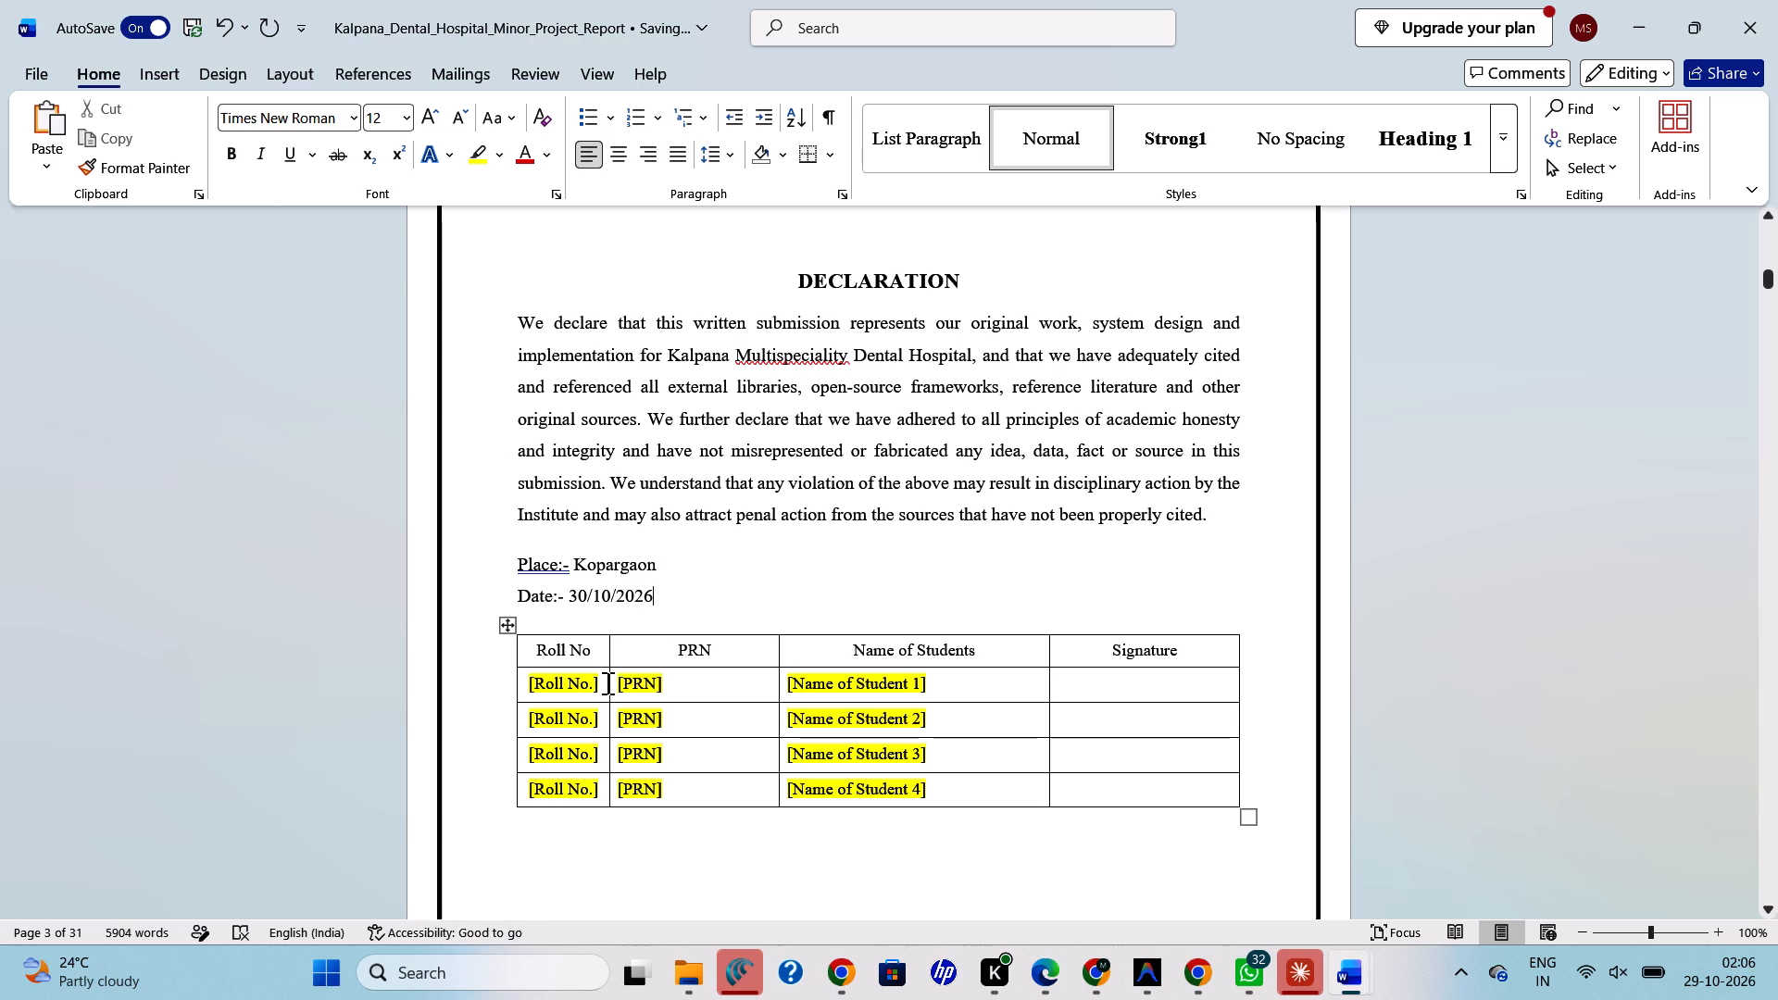
Replace the four roll number placeholders in the Kalpana Declaration's student table with 76, 77, 86 and 88, in that order.
{"action": "left_click_drag", "start_coordinate": [598, 680], "coordinate": [515, 675]}
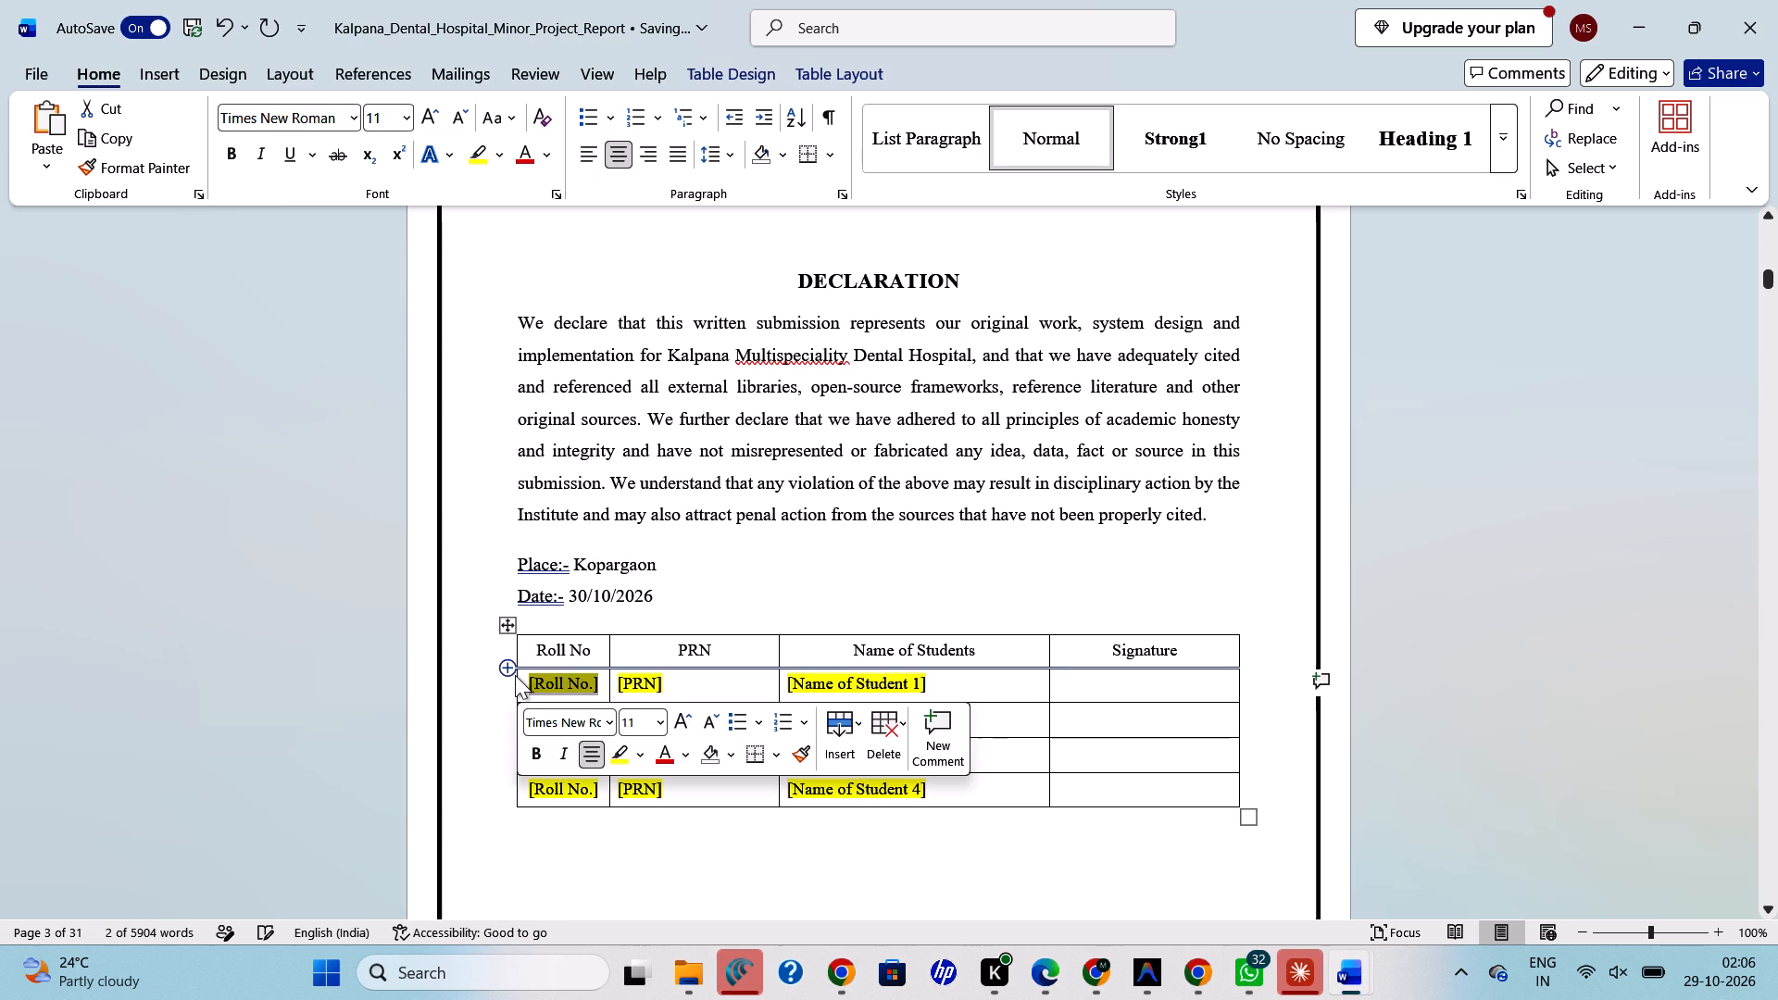
{"action": "key", "text": "BackSpace"}
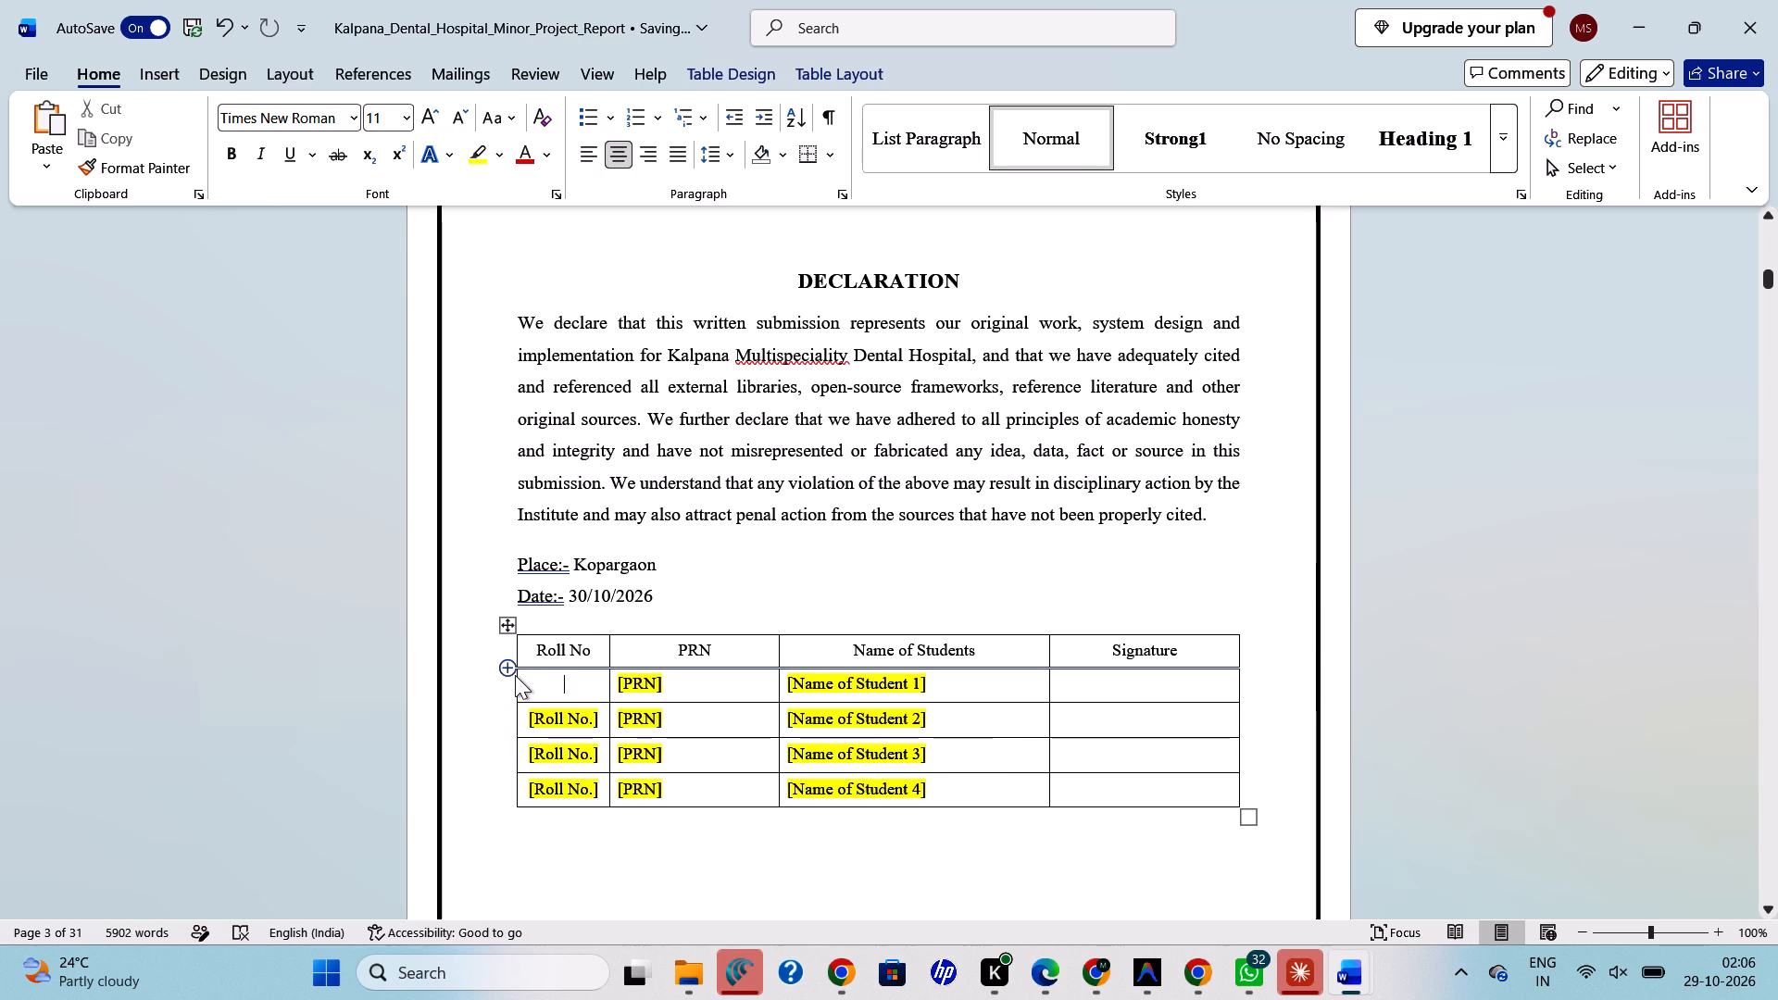
{"action": "type", "text": "76"}
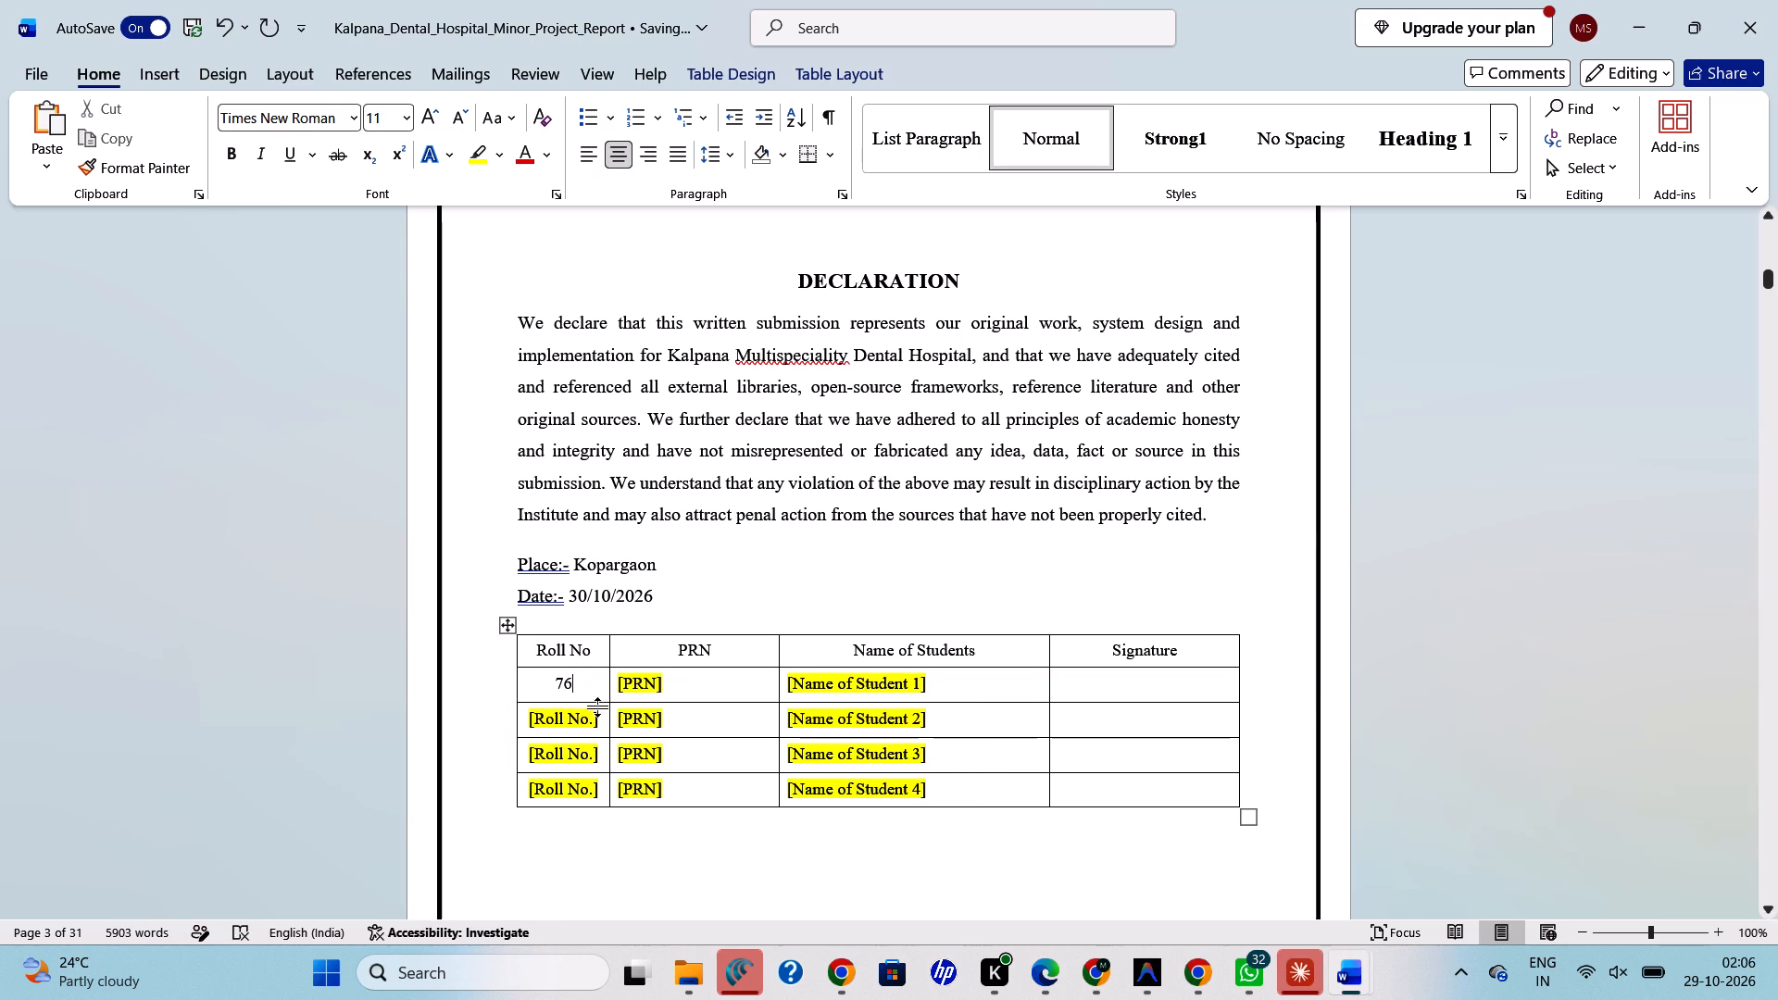
{"action": "left_click", "coordinate": [595, 719]}
{"action": "left_click_drag", "start_coordinate": [598, 719], "coordinate": [523, 718]}
{"action": "key", "text": "BackSpace"}
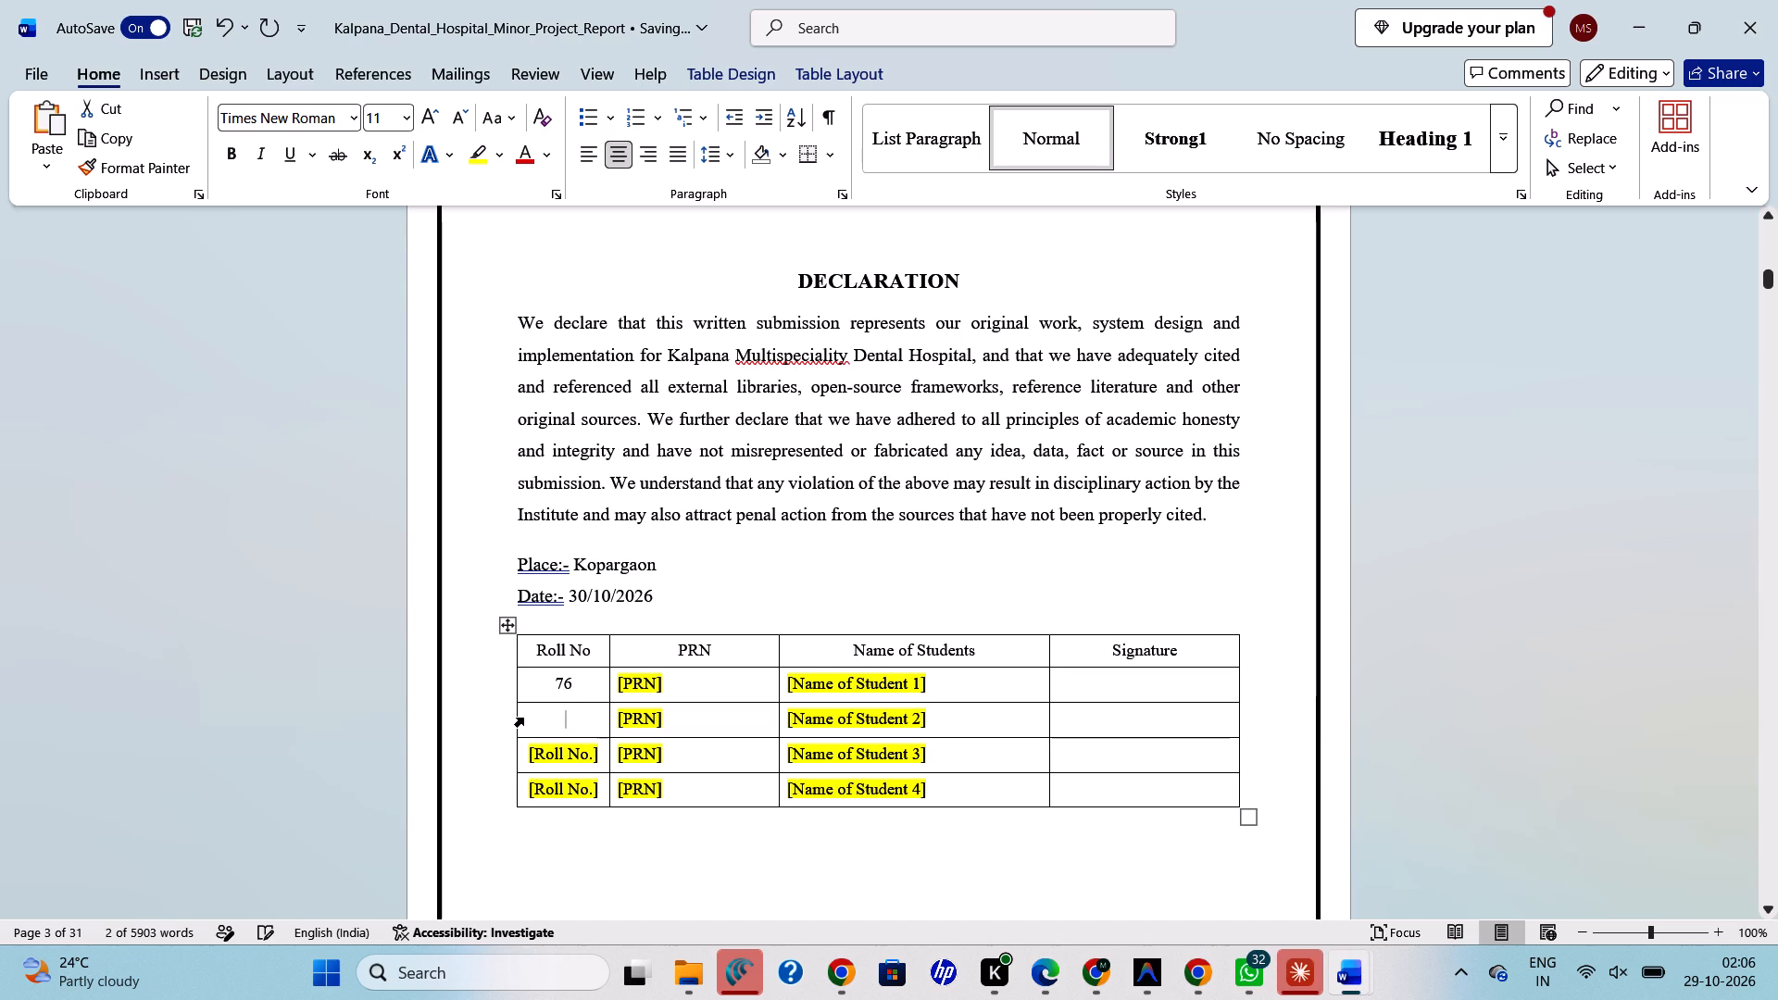
{"action": "type", "text": "77"}
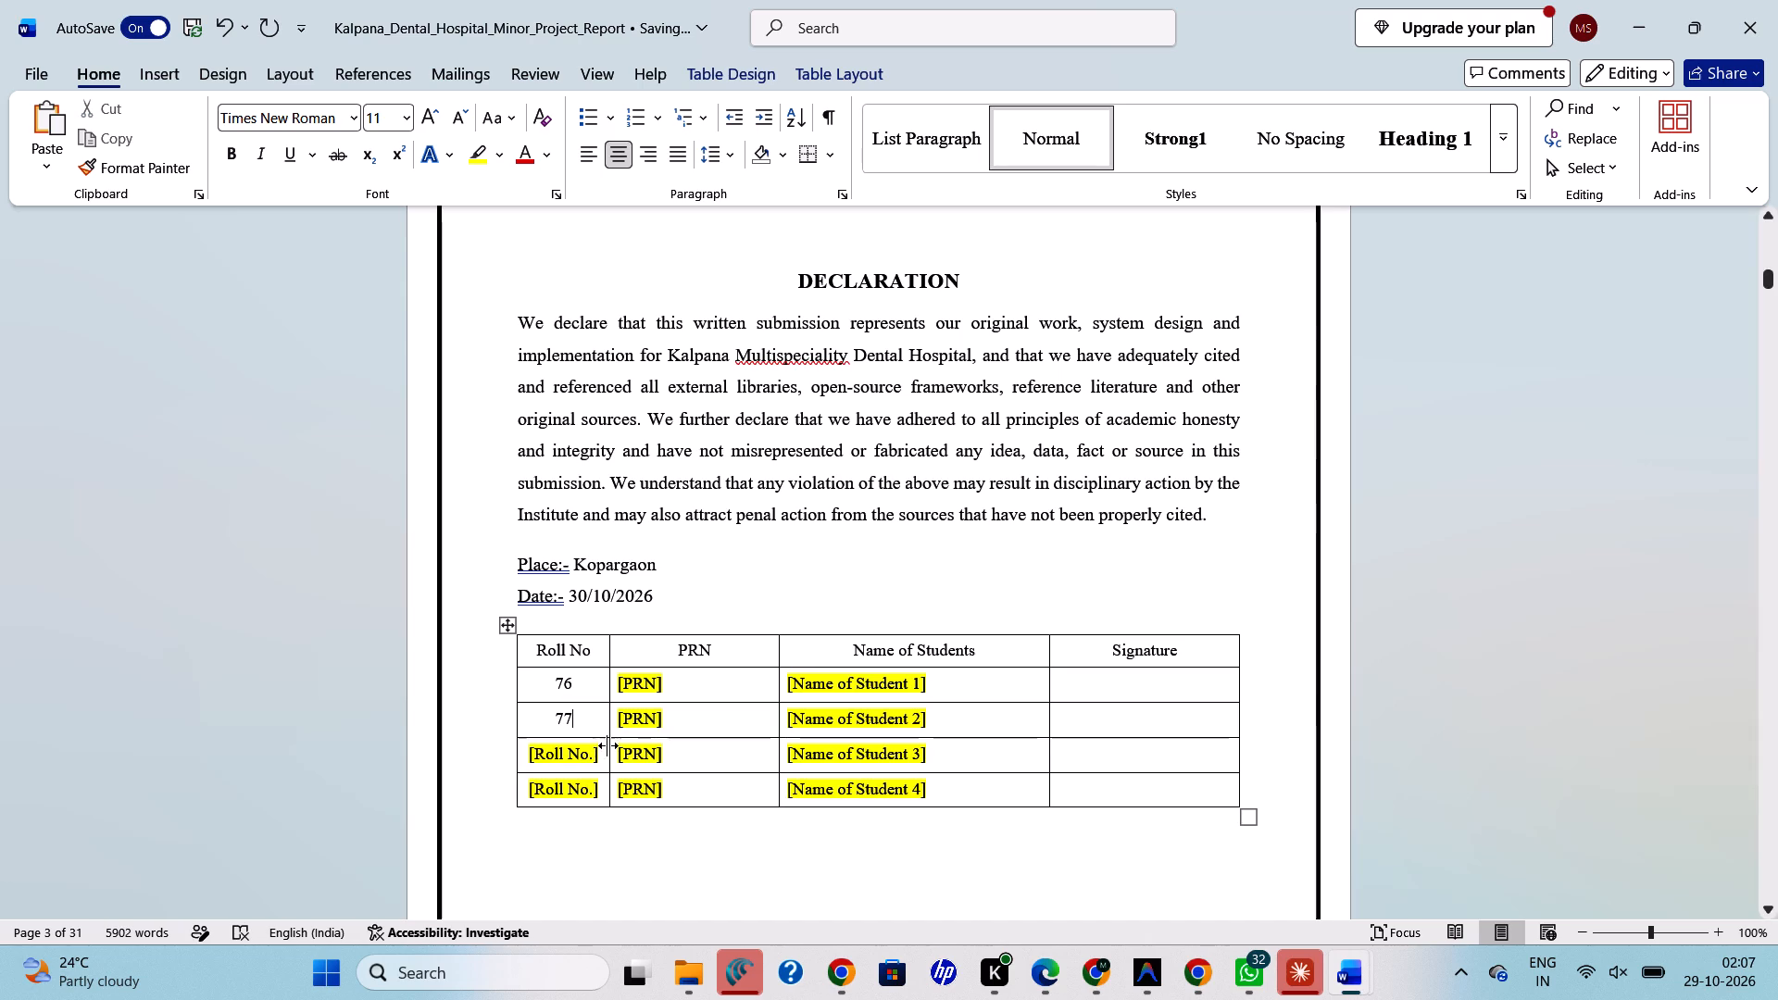
{"action": "left_click_drag", "start_coordinate": [600, 756], "coordinate": [520, 747]}
{"action": "key", "text": "BackSpace"}
{"action": "type", "text": "86"}
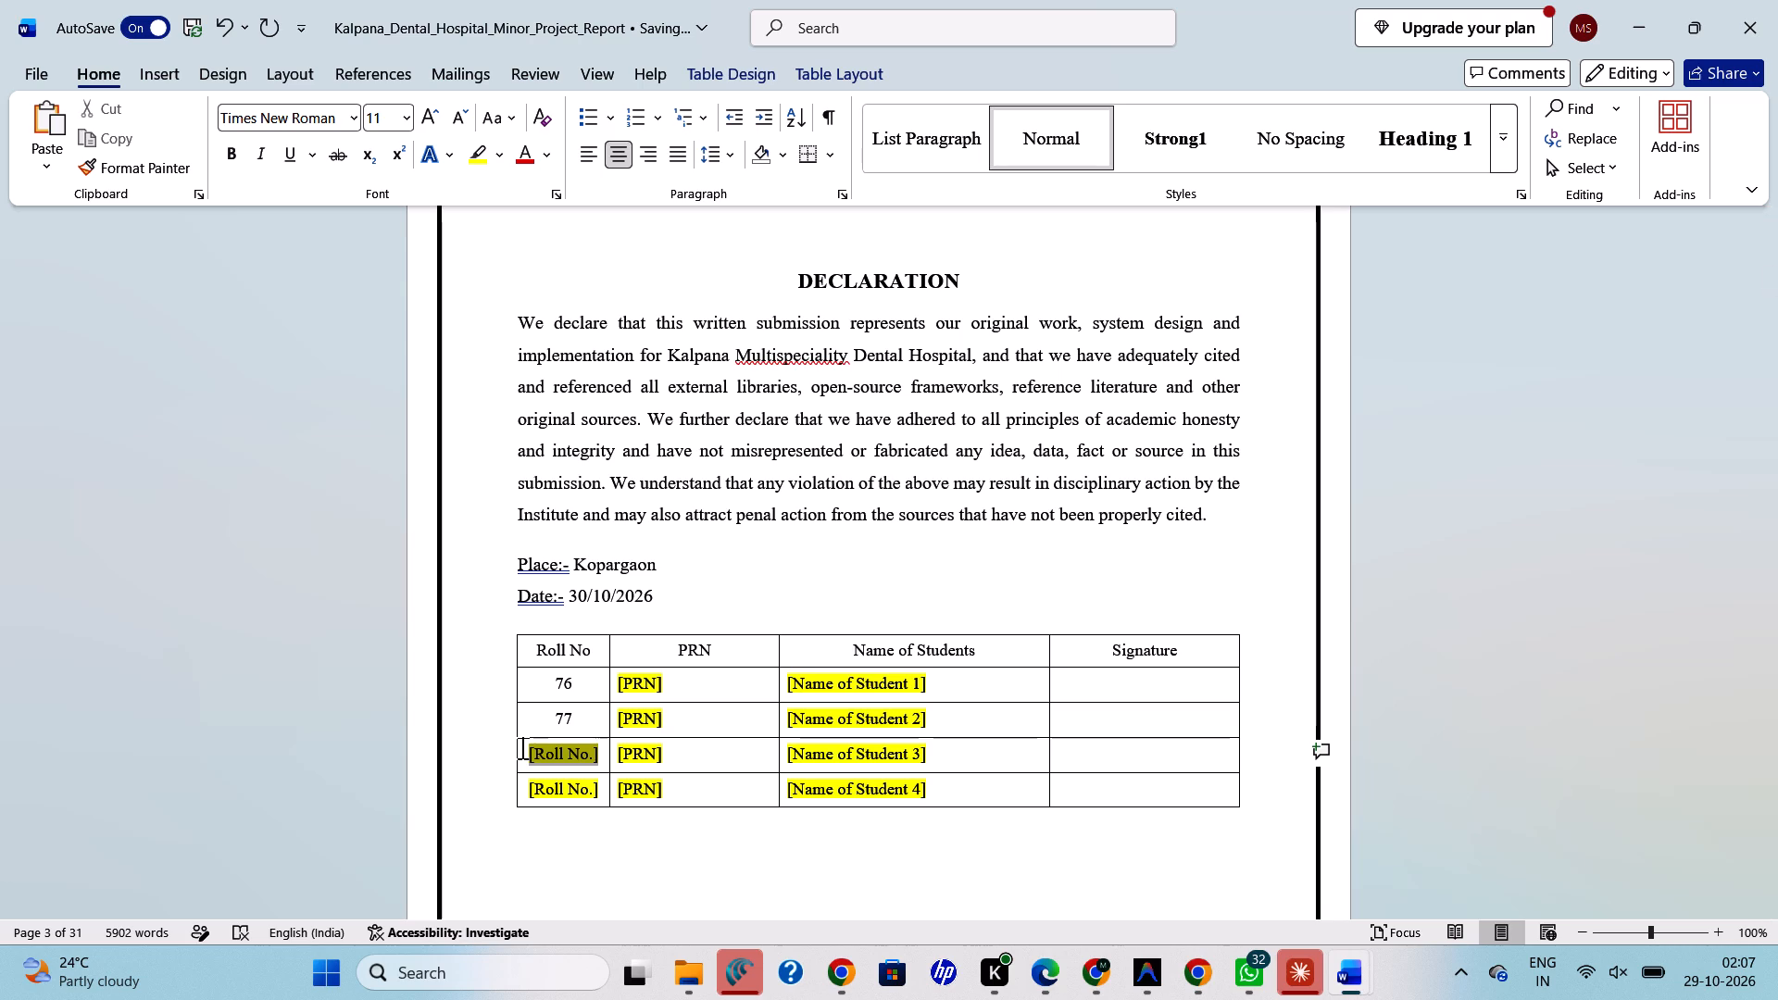
{"action": "left_click_drag", "start_coordinate": [520, 747], "coordinate": [521, 759]}
{"action": "left_click", "coordinate": [521, 759]}
{"action": "type", "text": "86"}
{"action": "left_click", "coordinate": [600, 789]}
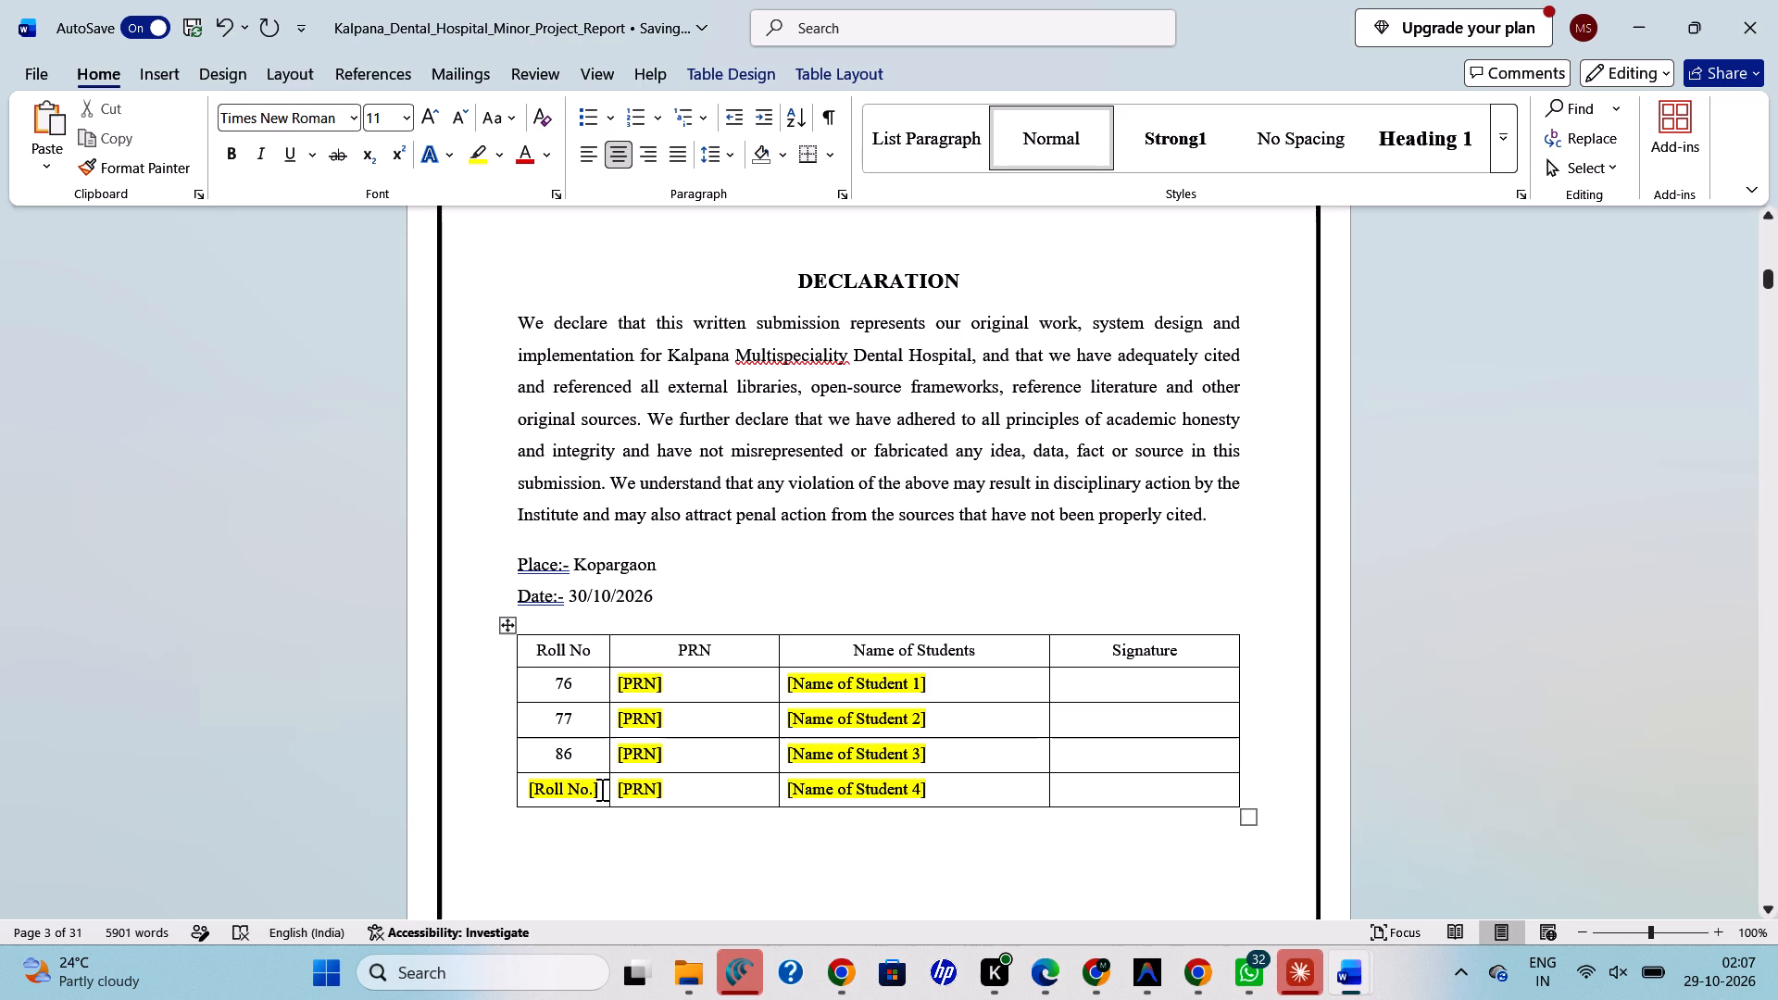
{"action": "left_click_drag", "start_coordinate": [600, 789], "coordinate": [525, 782]}
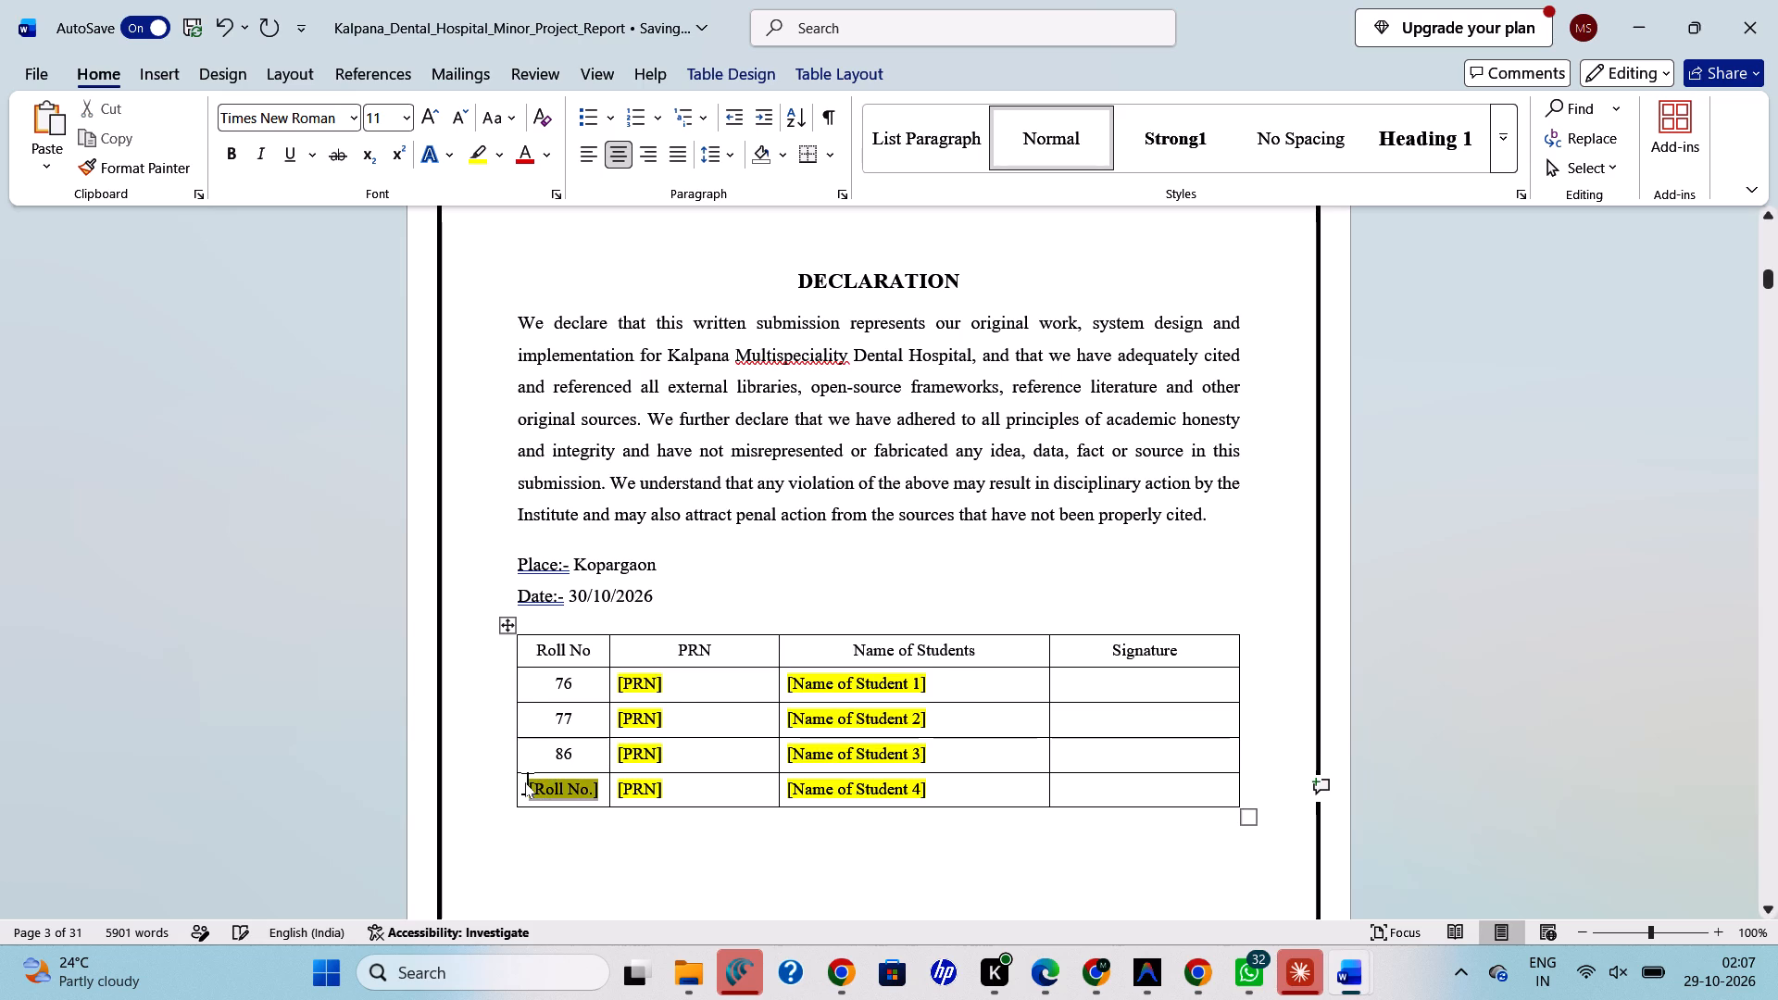
{"action": "type", "text": "88"}
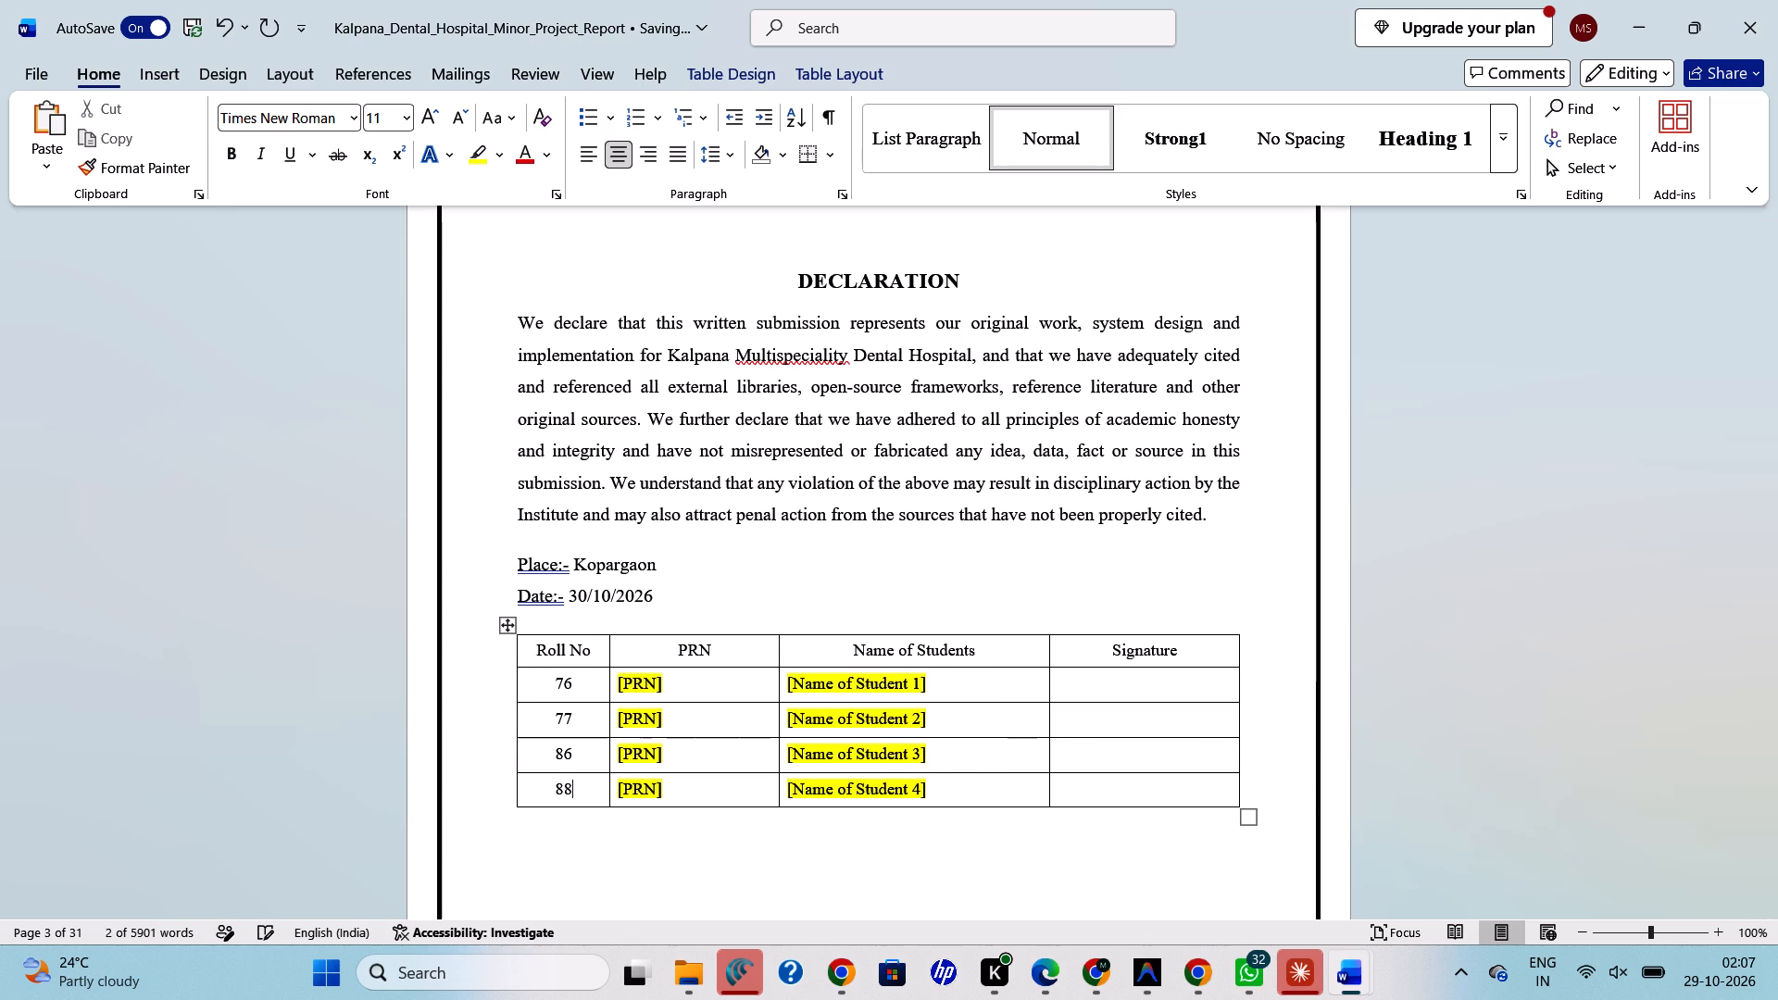
Copy the four students' PRNs from the certificate table over the PRN placeholders in the Declaration table.
{"action": "scroll", "coordinate": [670, 715], "scroll_direction": "up", "scroll_amount": 1}
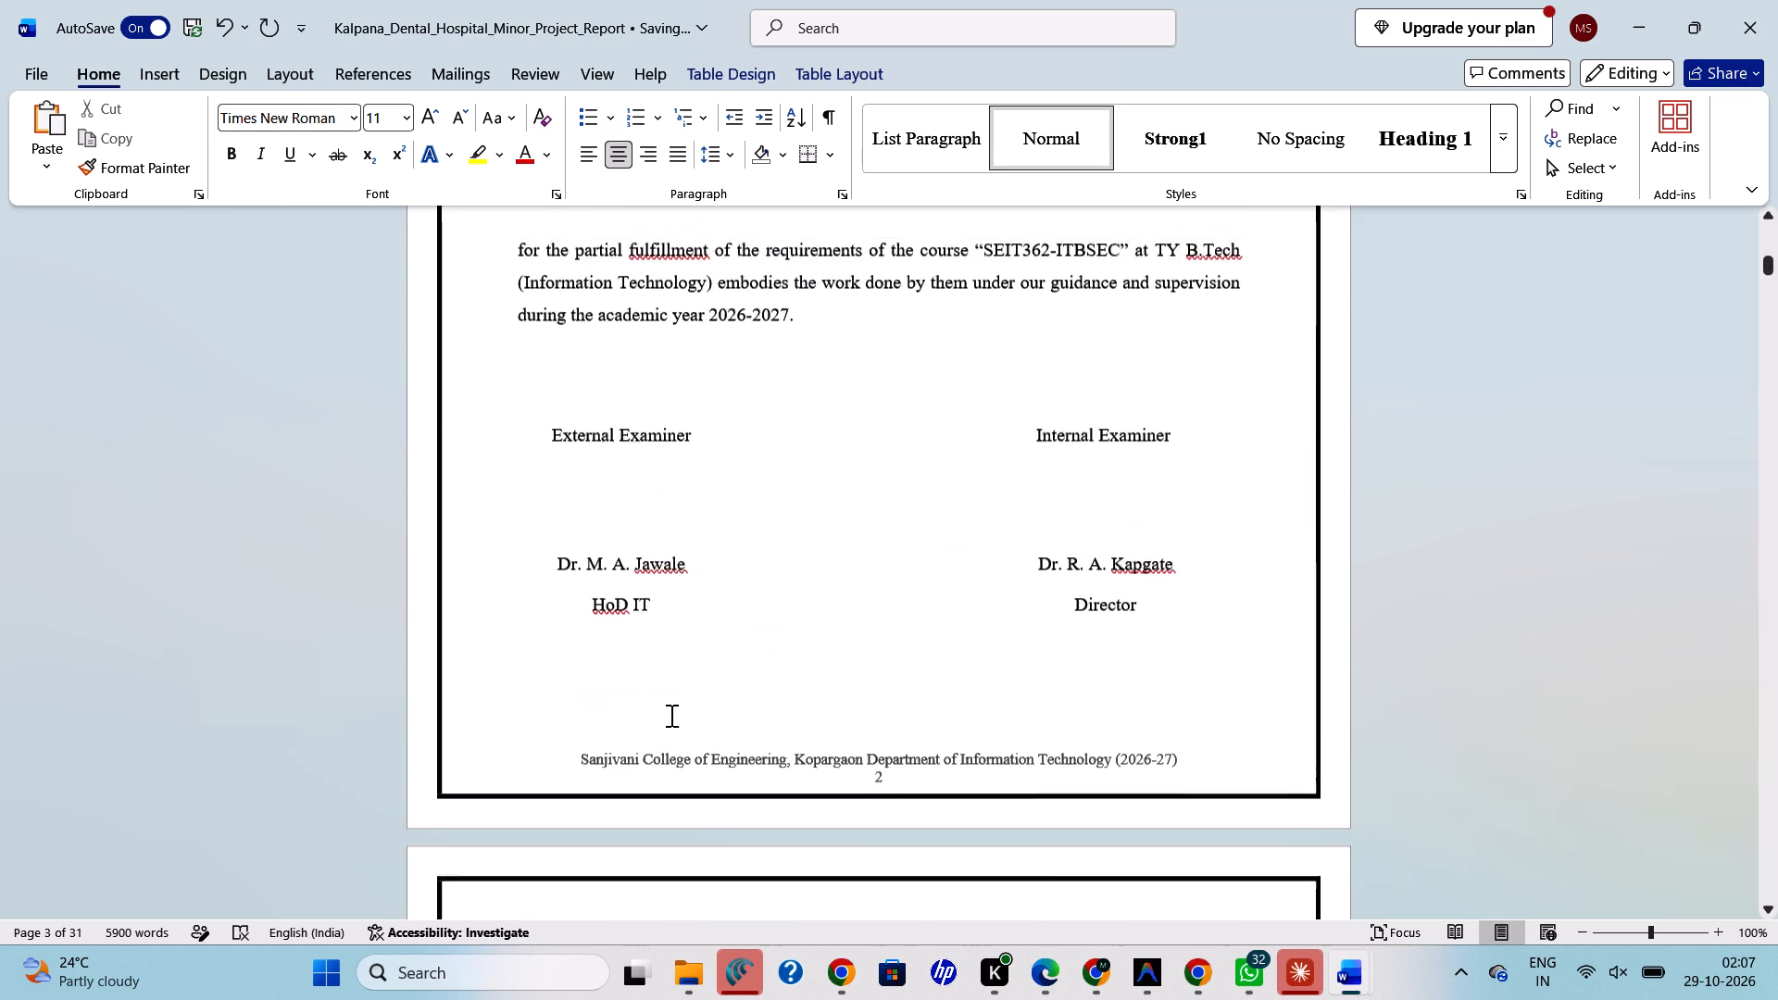
{"action": "scroll", "coordinate": [670, 715], "scroll_direction": "up", "scroll_amount": 1}
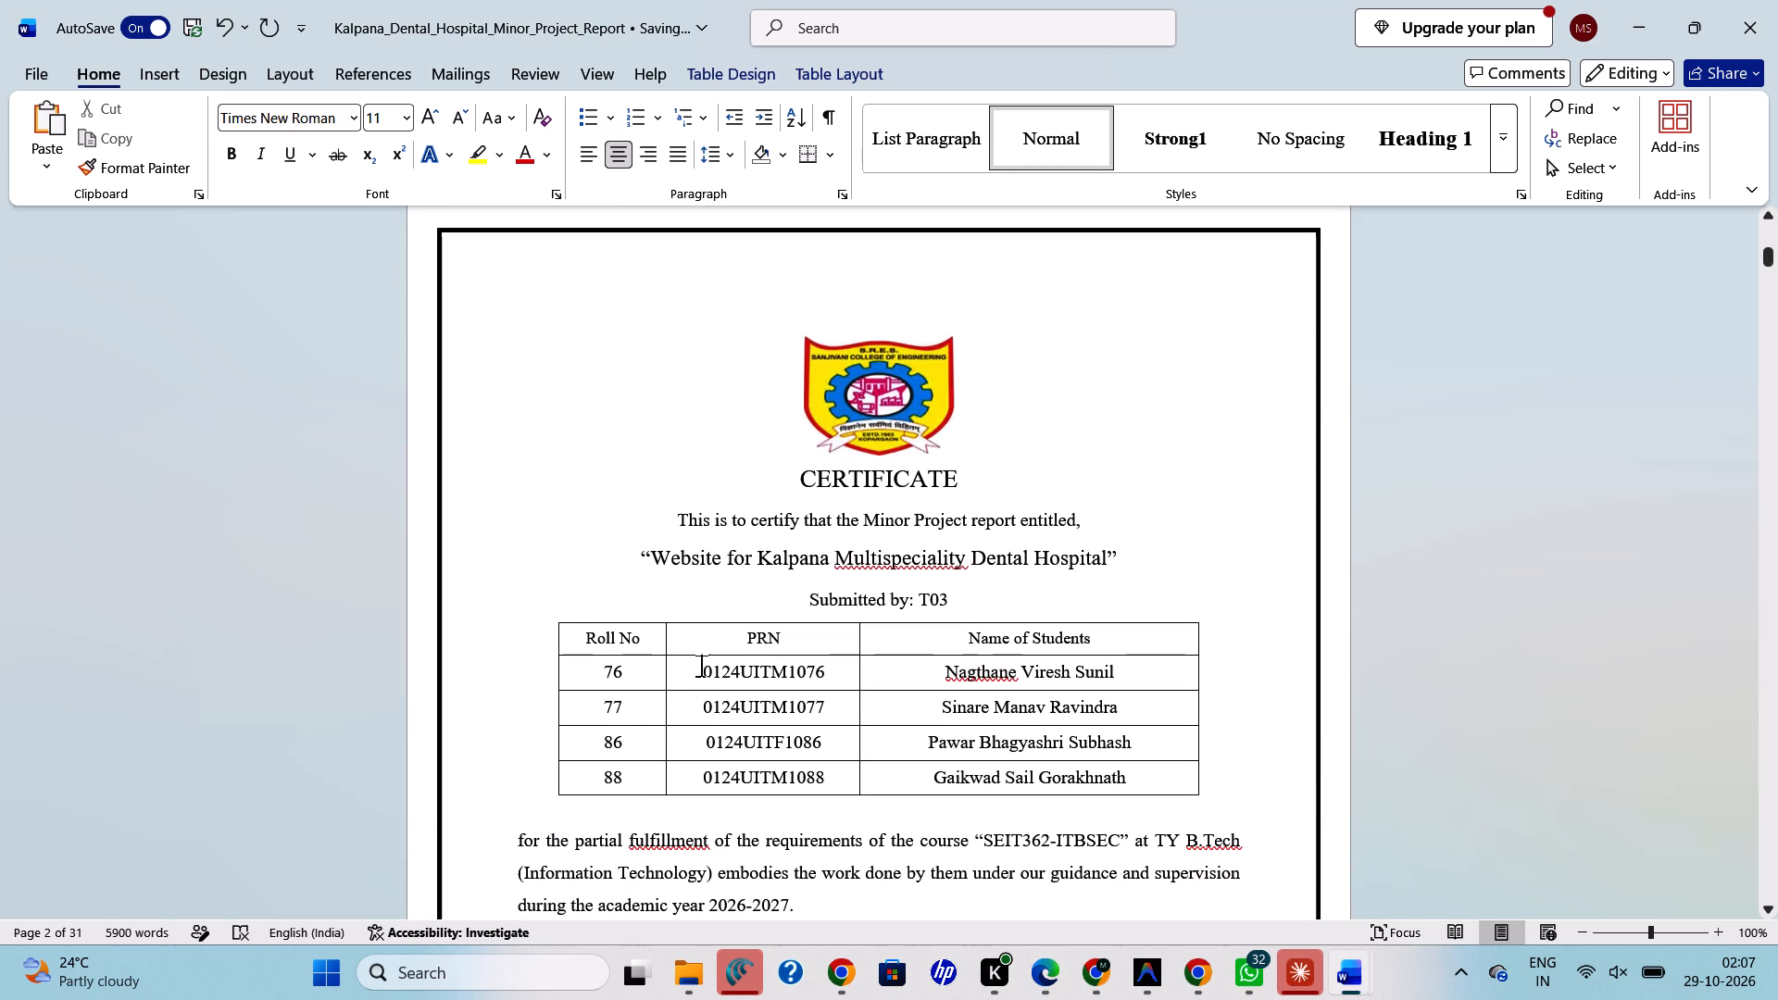
{"action": "left_click_drag", "start_coordinate": [699, 665], "coordinate": [821, 788]}
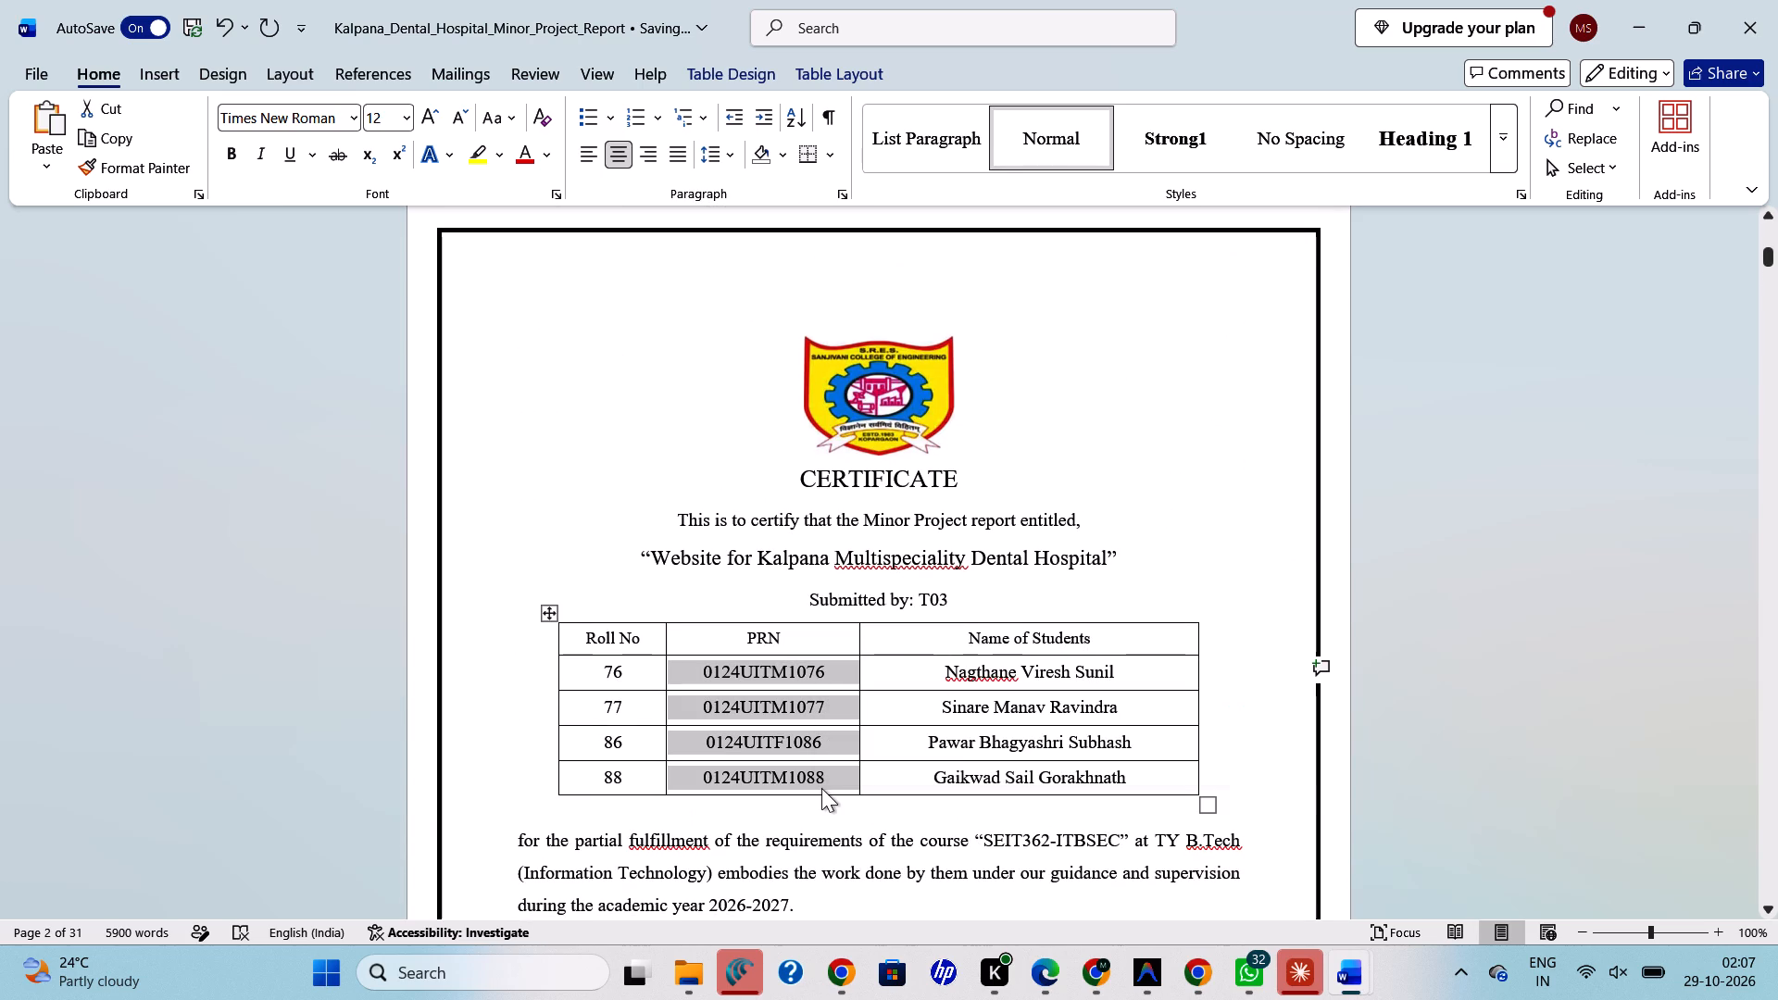
{"action": "key", "text": "ctrl+c"}
{"action": "scroll", "coordinate": [821, 788], "scroll_direction": "down", "scroll_amount": 1}
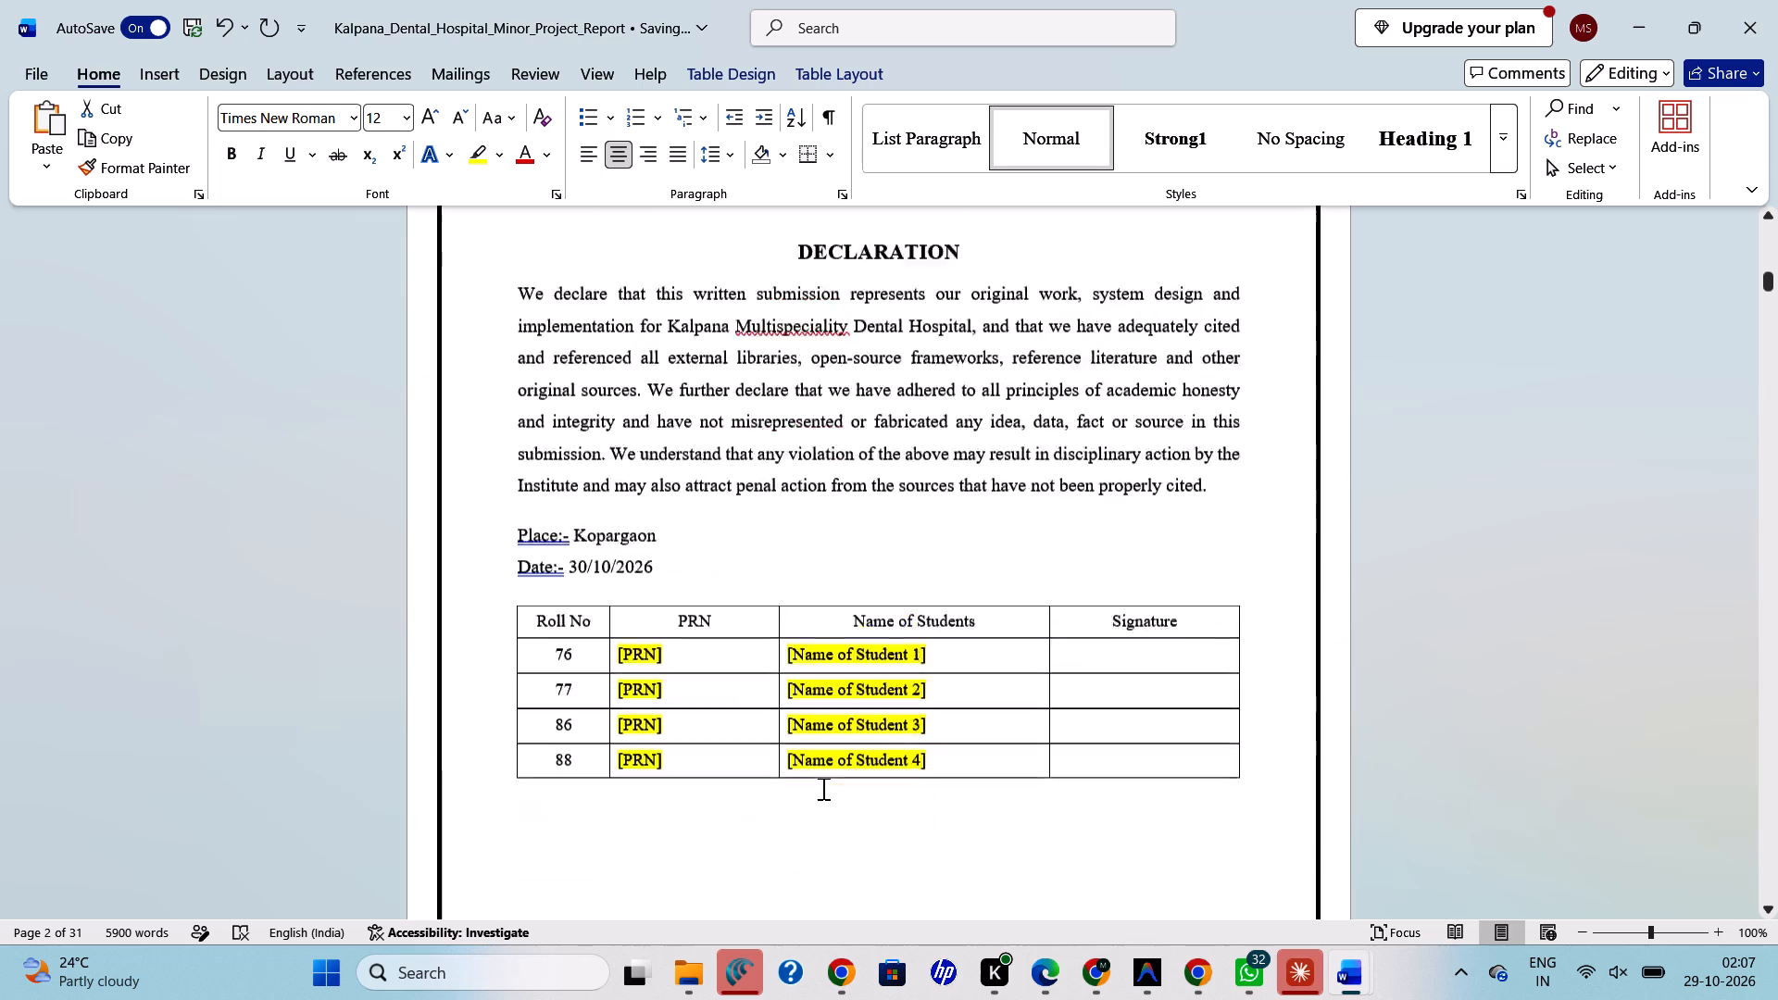
{"action": "scroll", "coordinate": [821, 788], "scroll_direction": "down", "scroll_amount": 1}
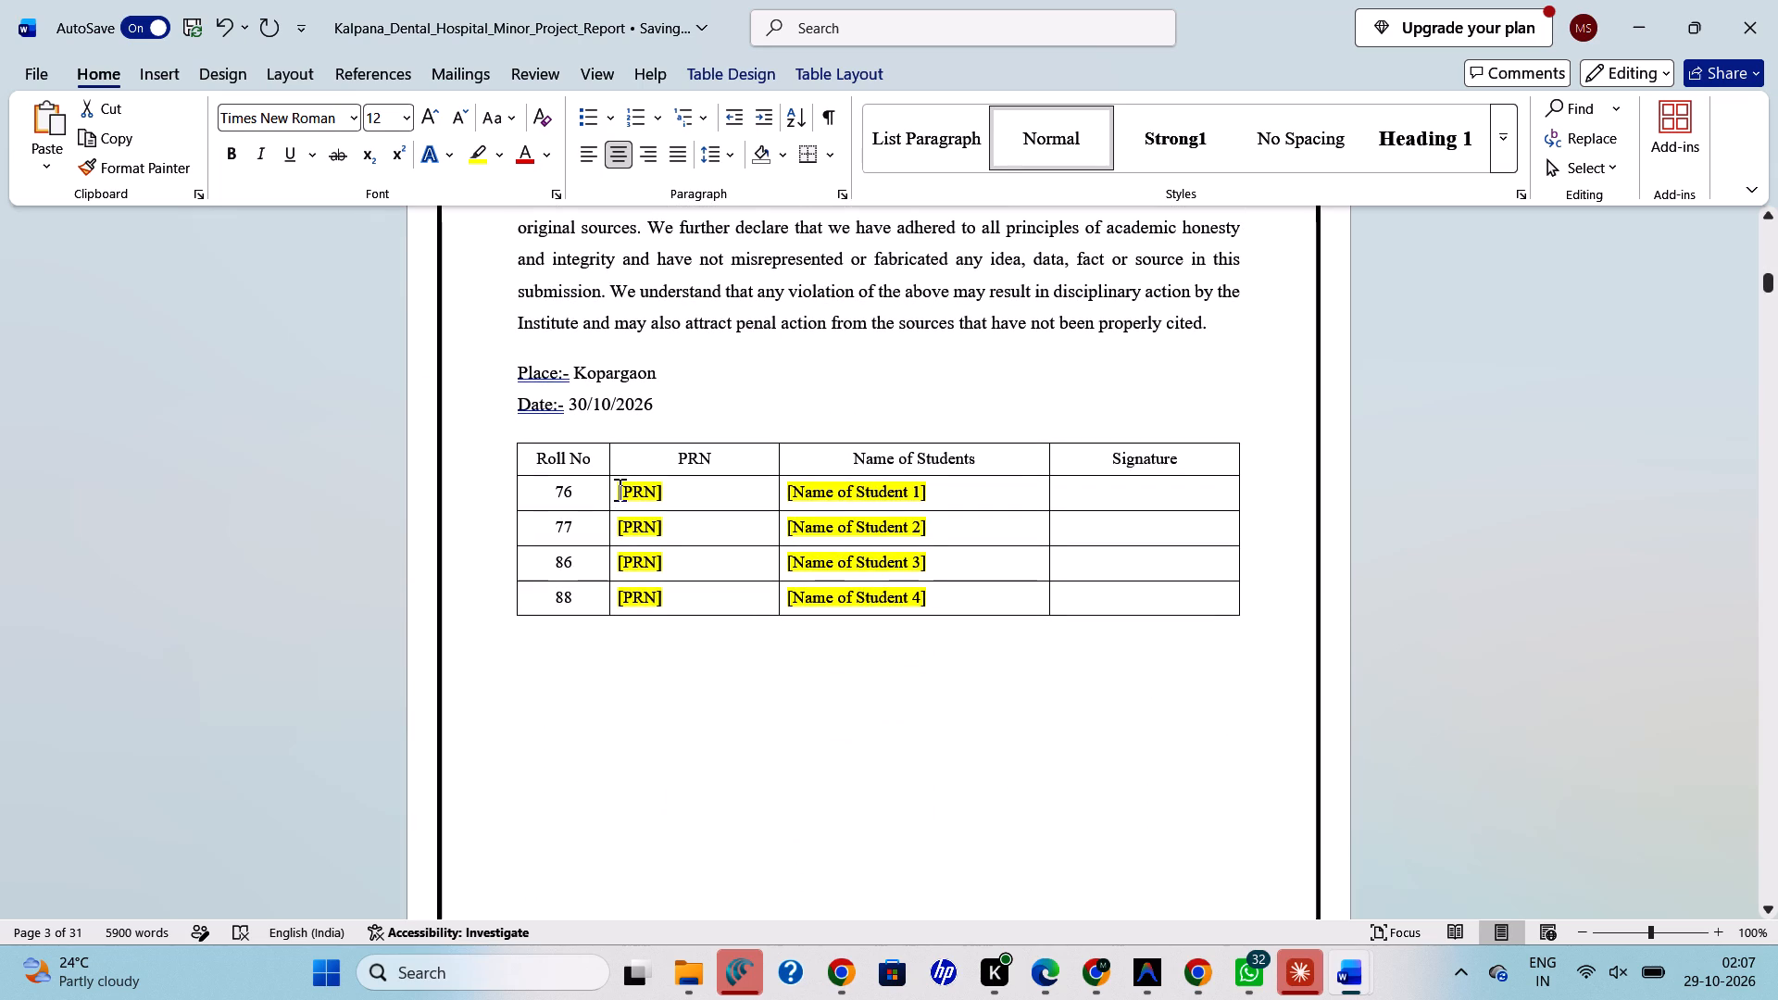
{"action": "left_click_drag", "start_coordinate": [619, 489], "coordinate": [686, 665]}
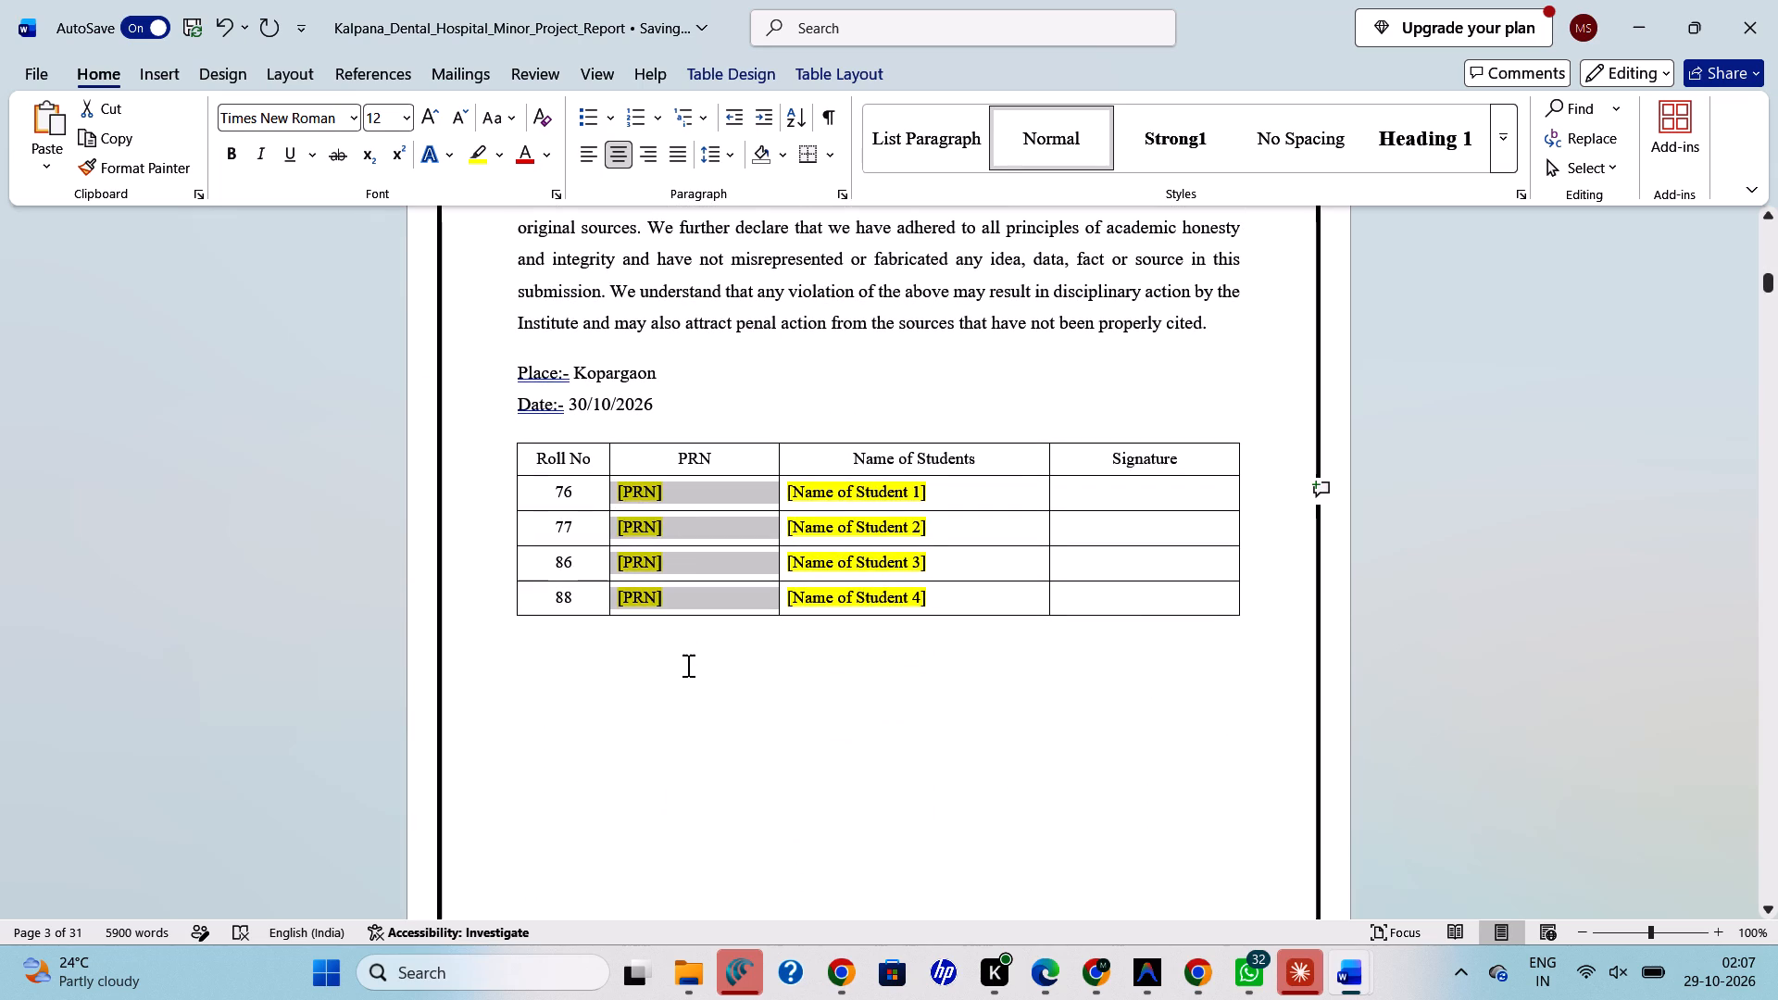
{"action": "left_click_drag", "start_coordinate": [686, 665], "coordinate": [685, 660]}
{"action": "key", "text": "ctrl+v"}
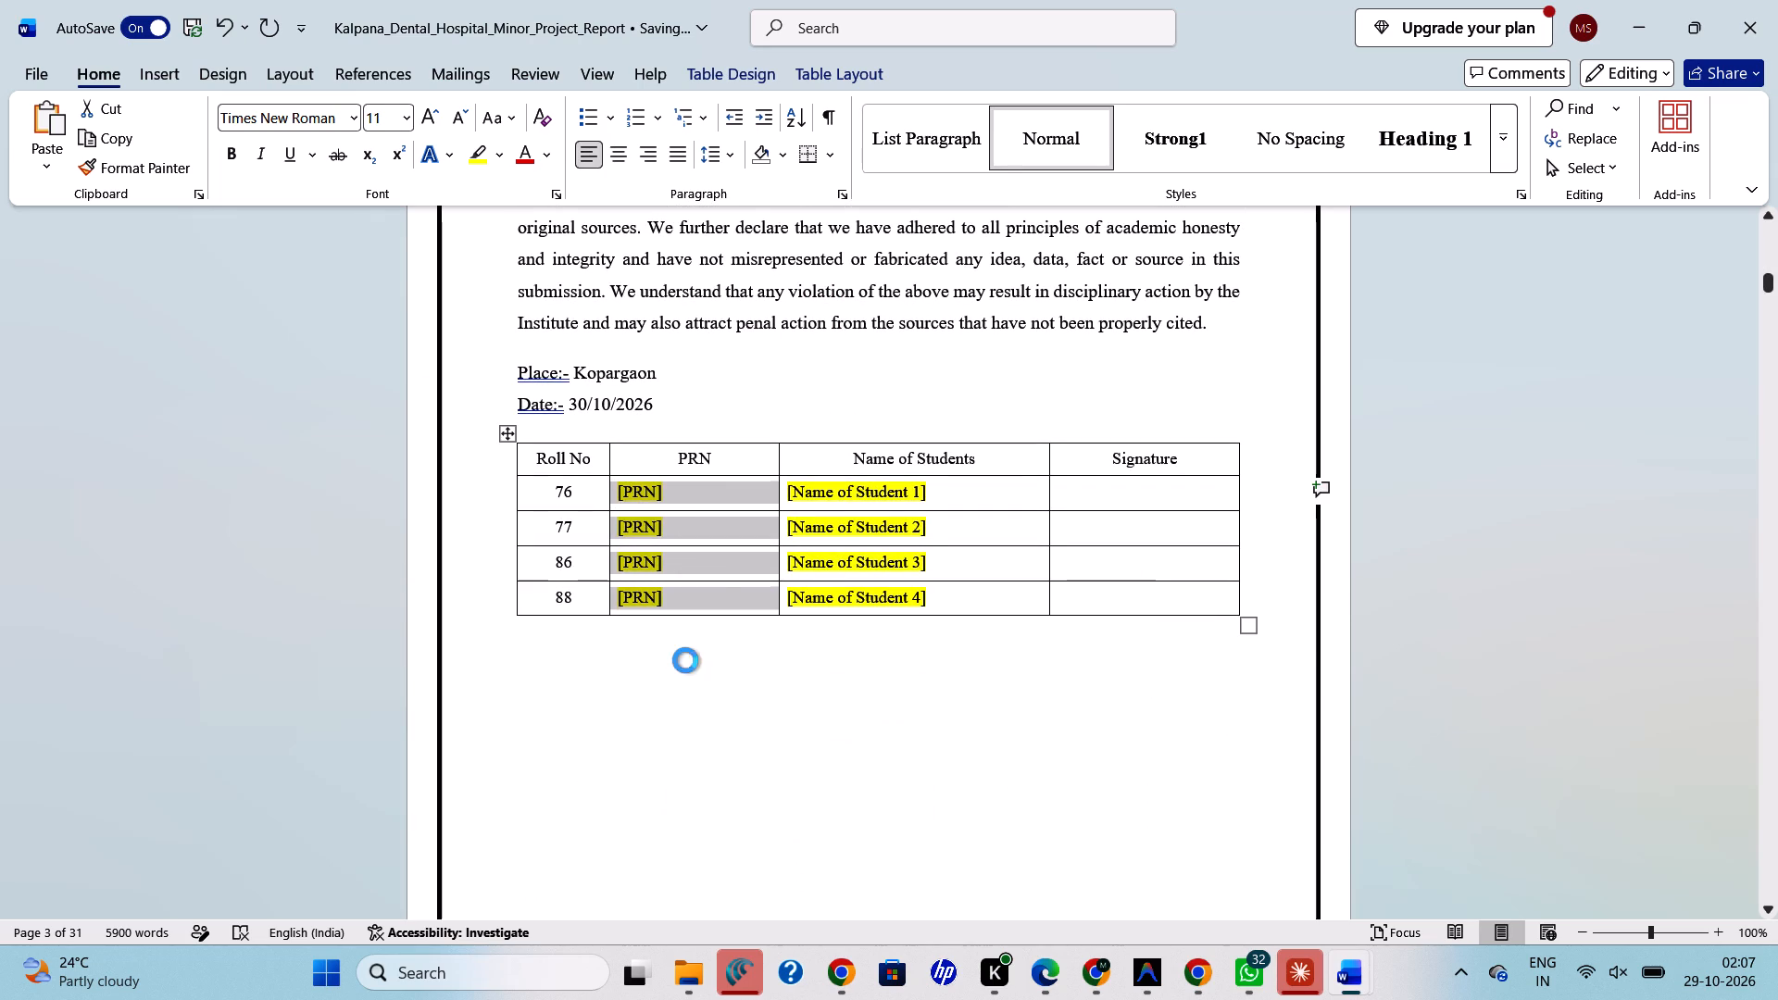
Copy the four student names from the certificate table over the name placeholders in the Declaration table.
{"action": "scroll", "coordinate": [828, 458], "scroll_direction": "up", "scroll_amount": 1}
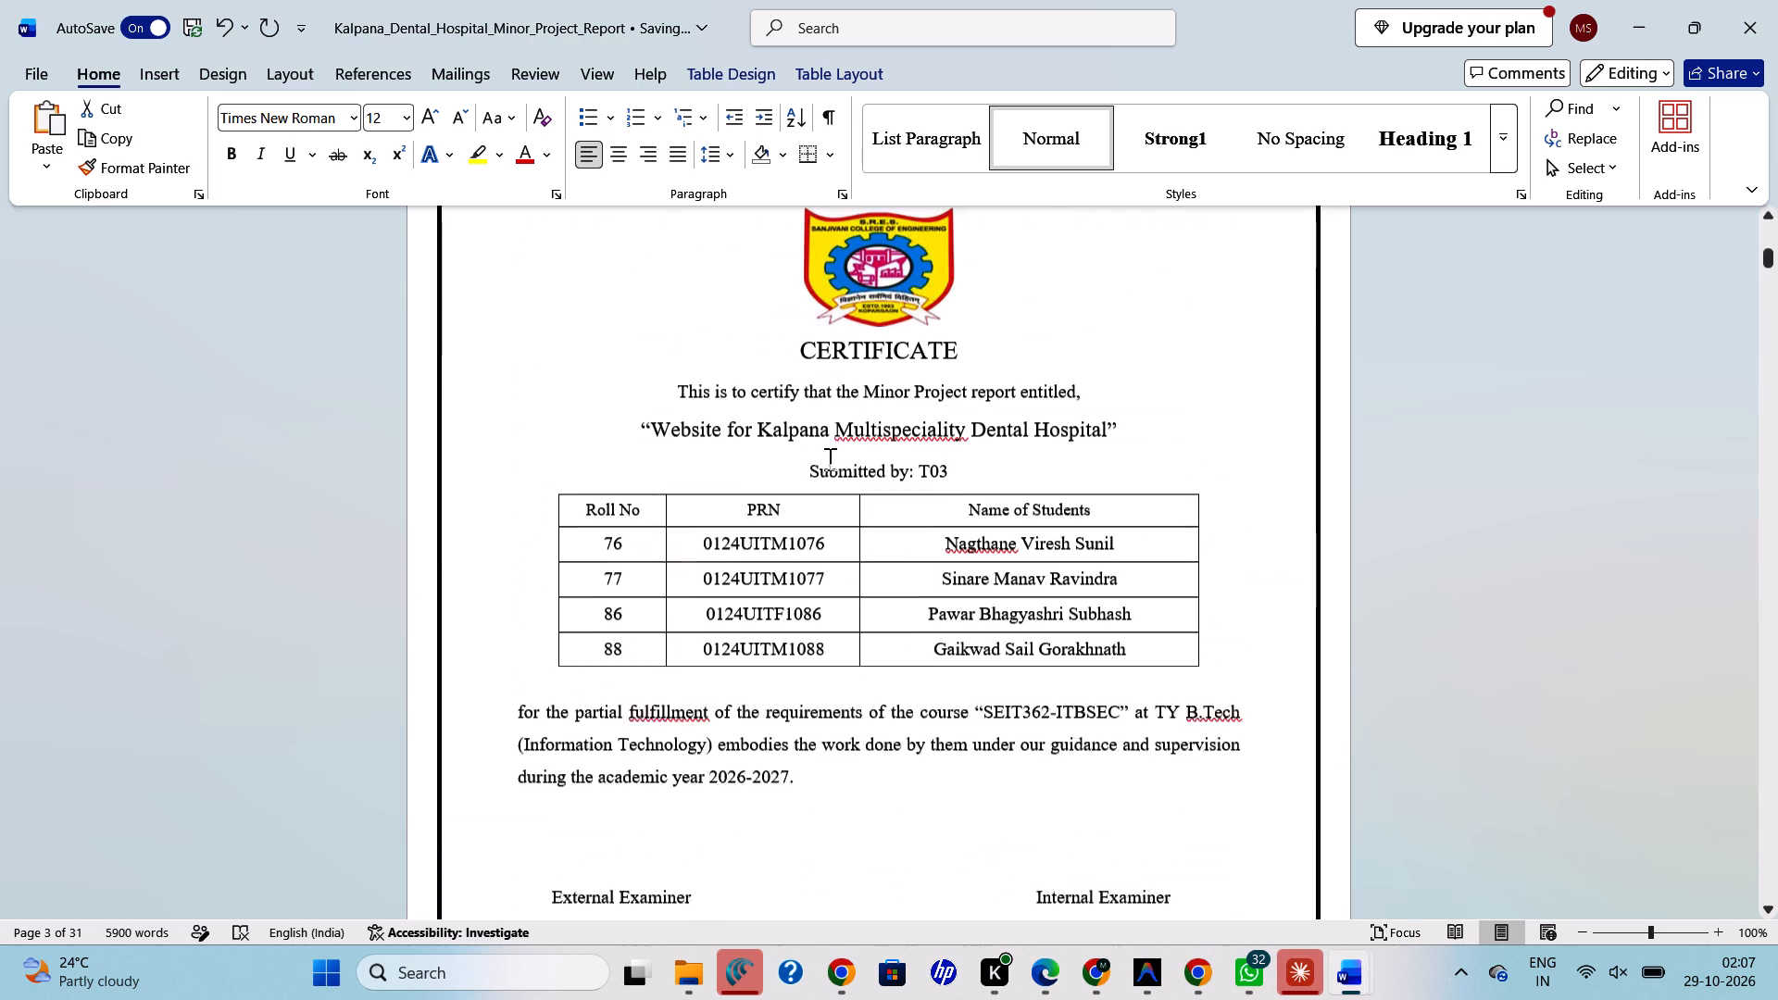
{"action": "scroll", "coordinate": [828, 458], "scroll_direction": "up", "scroll_amount": 1}
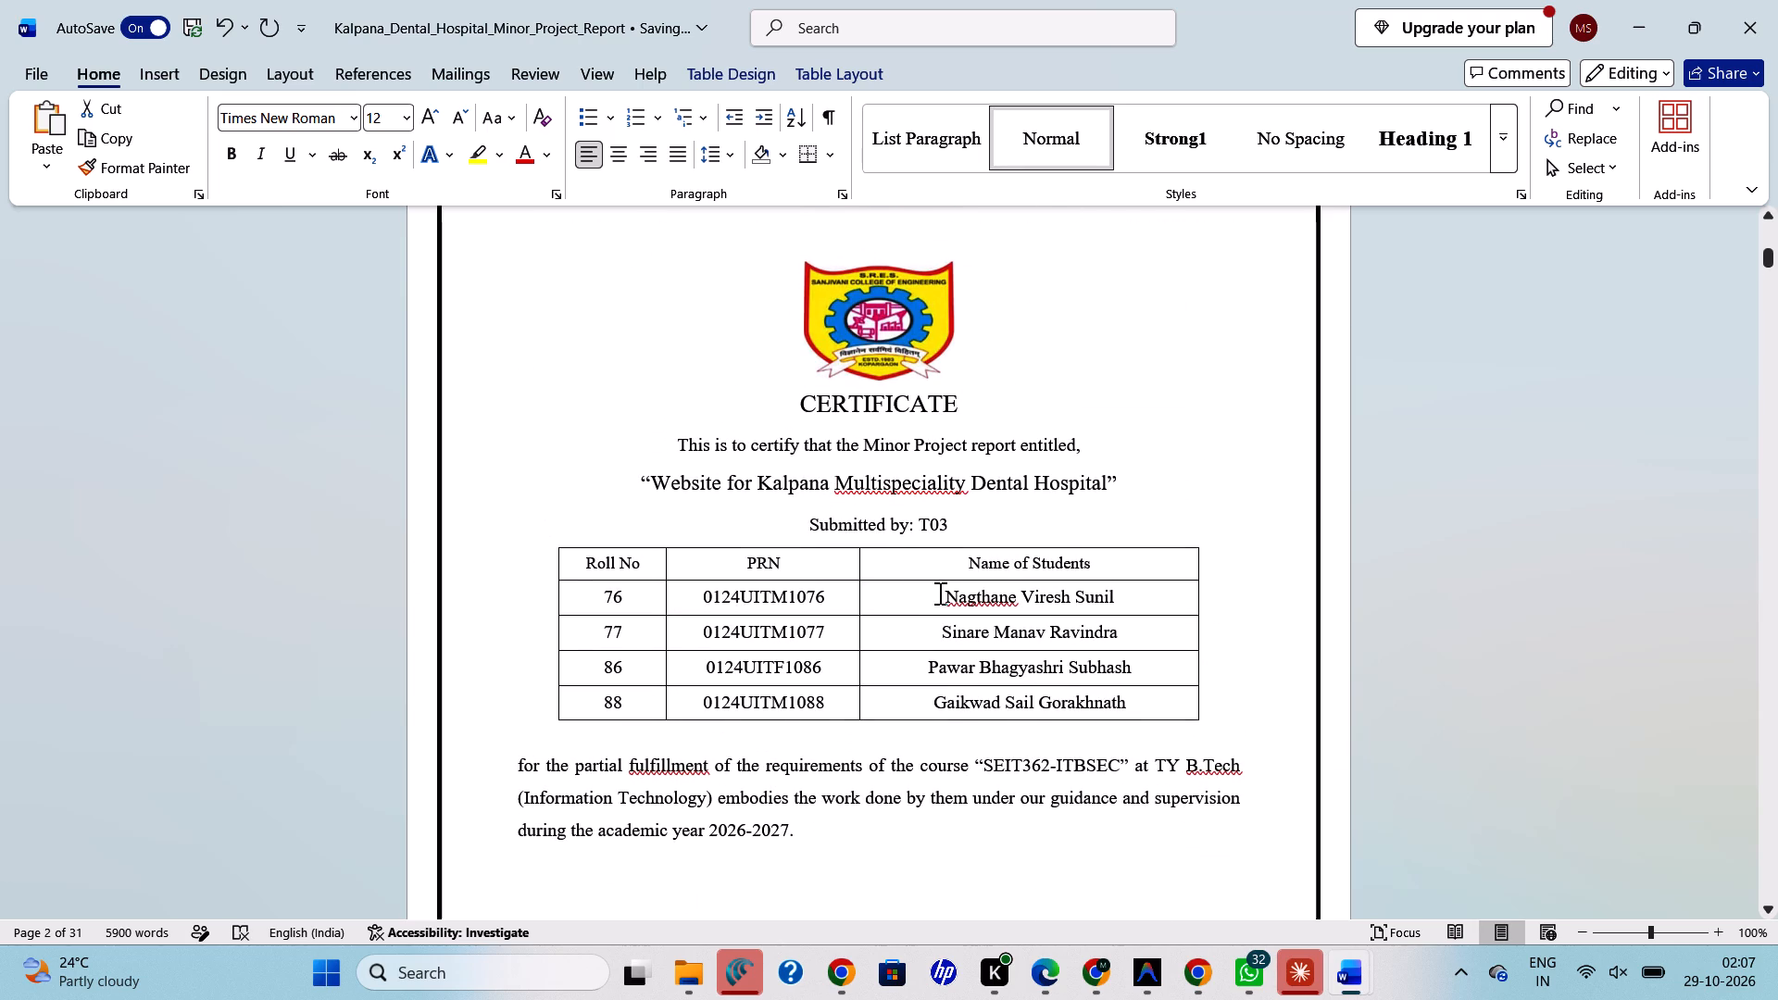
{"action": "left_click_drag", "start_coordinate": [937, 593], "coordinate": [1130, 706]}
{"action": "key", "text": "ctrl+c"}
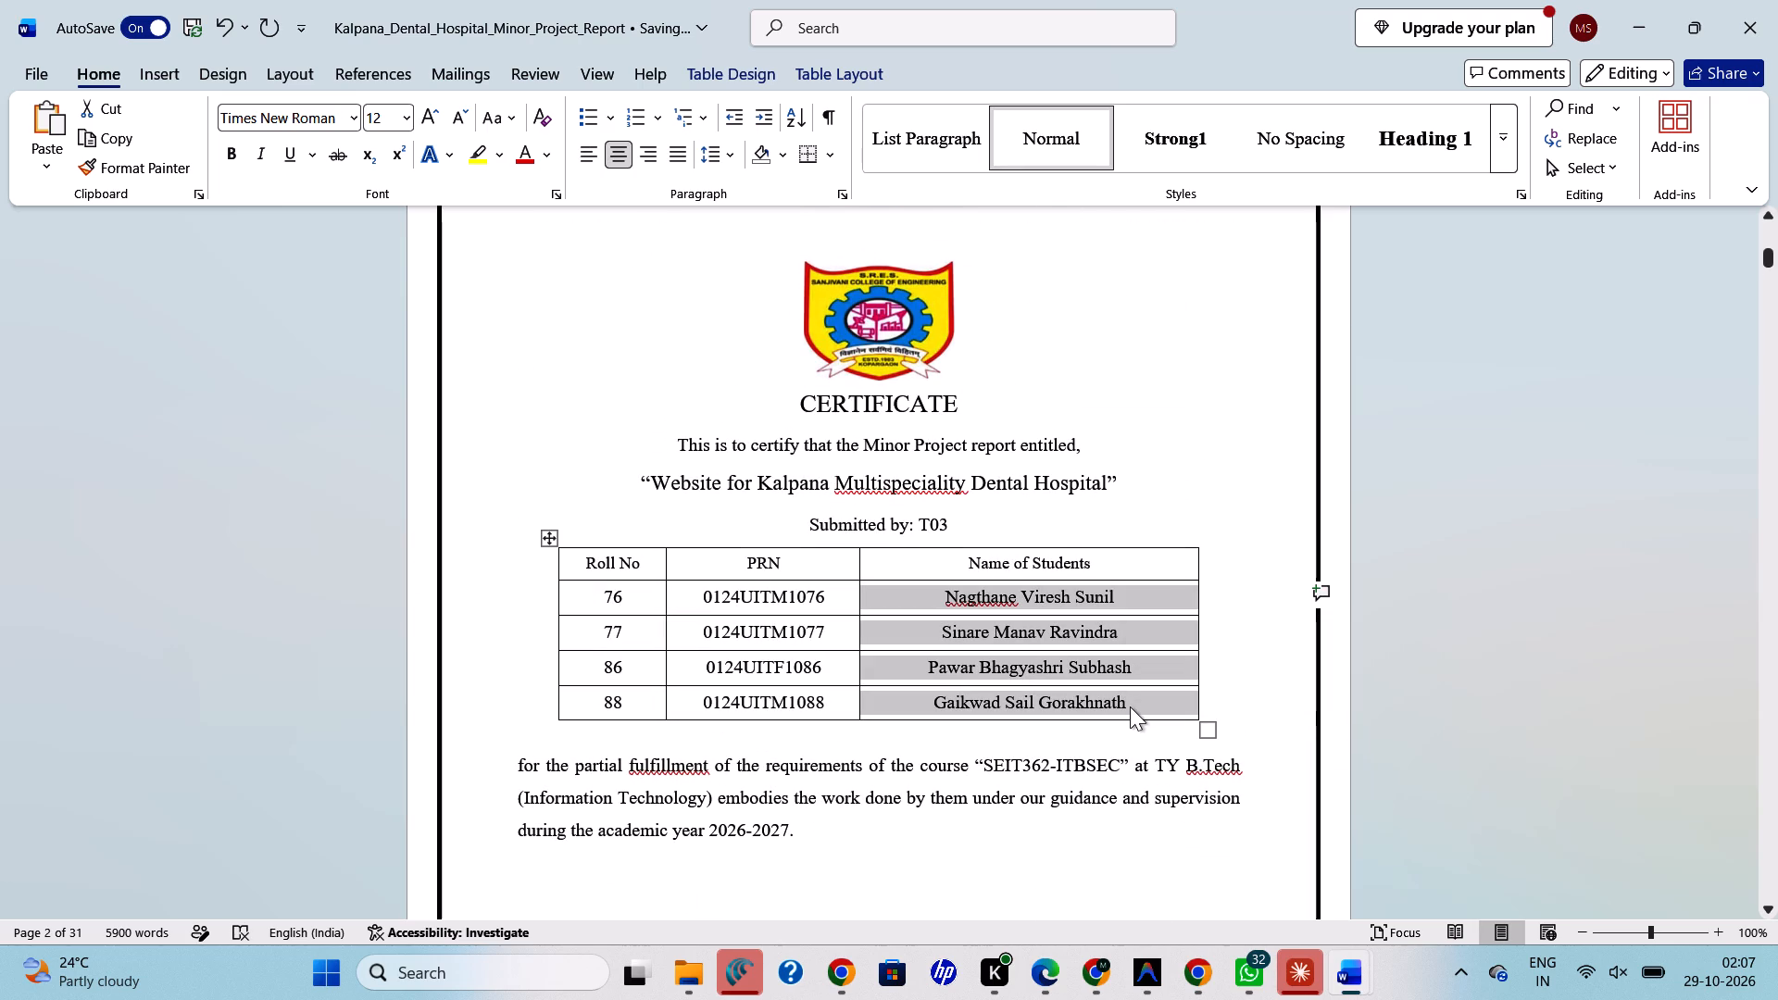
{"action": "scroll", "coordinate": [1130, 706], "scroll_direction": "down", "scroll_amount": 1}
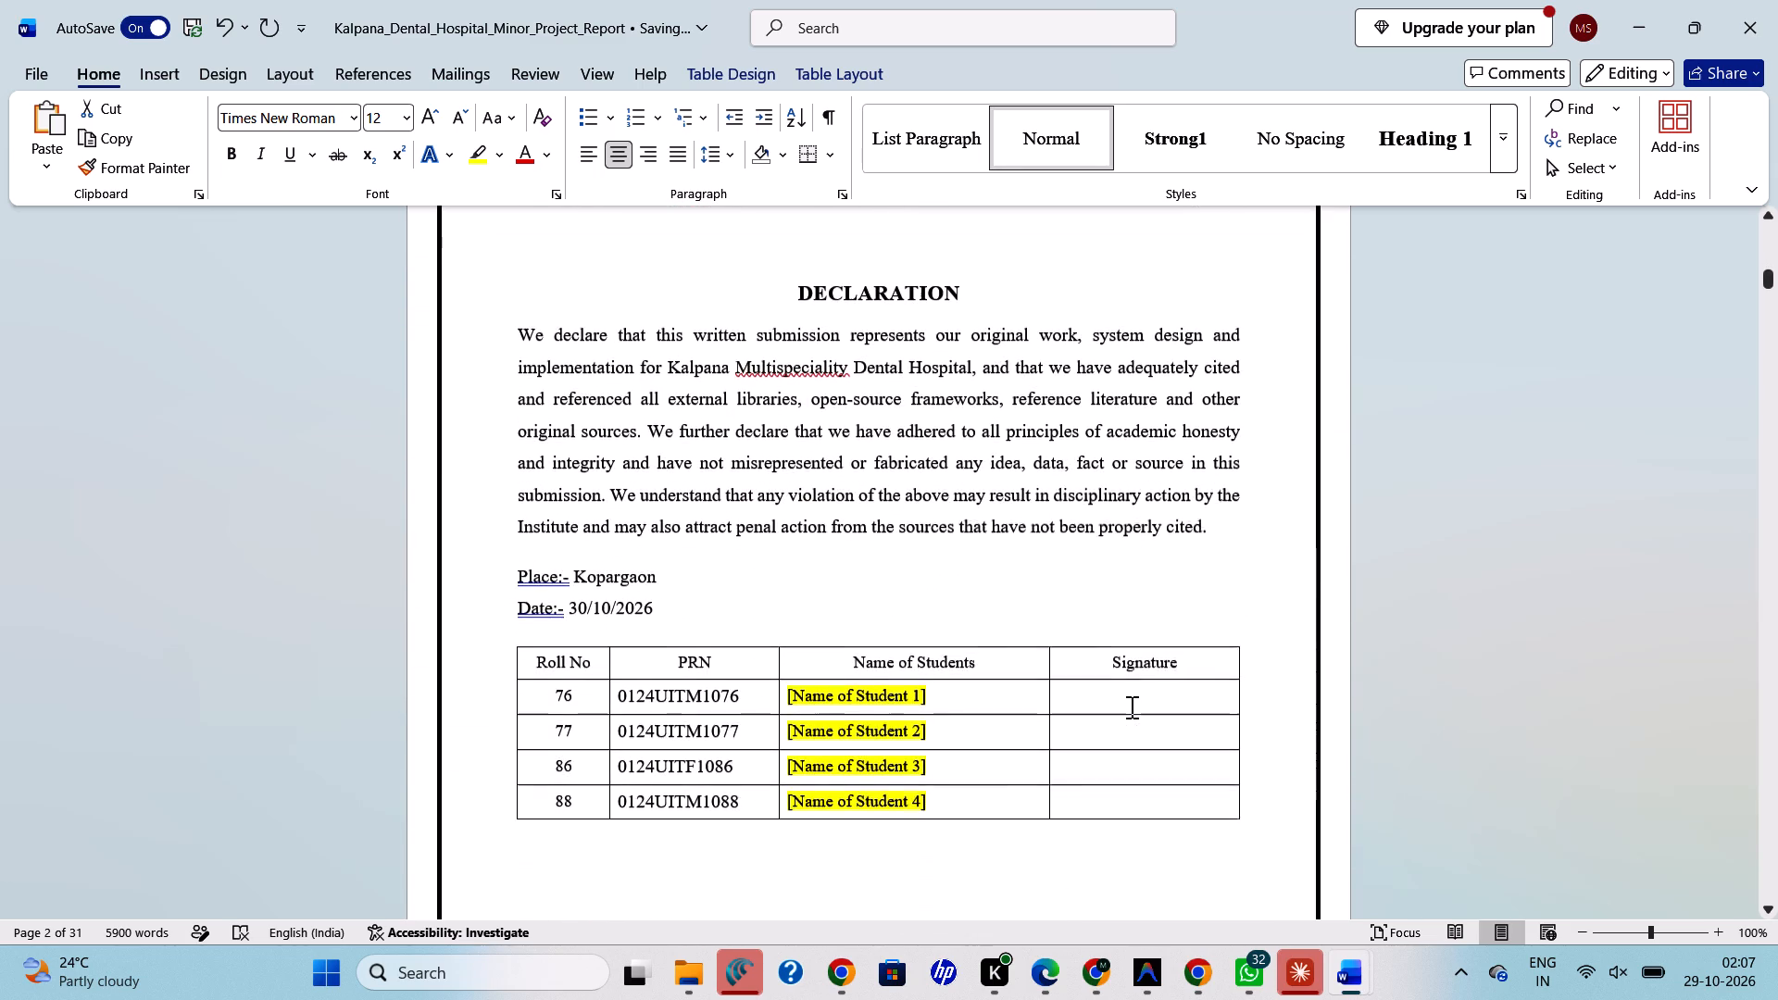
{"action": "scroll", "coordinate": [1130, 706], "scroll_direction": "down", "scroll_amount": 1}
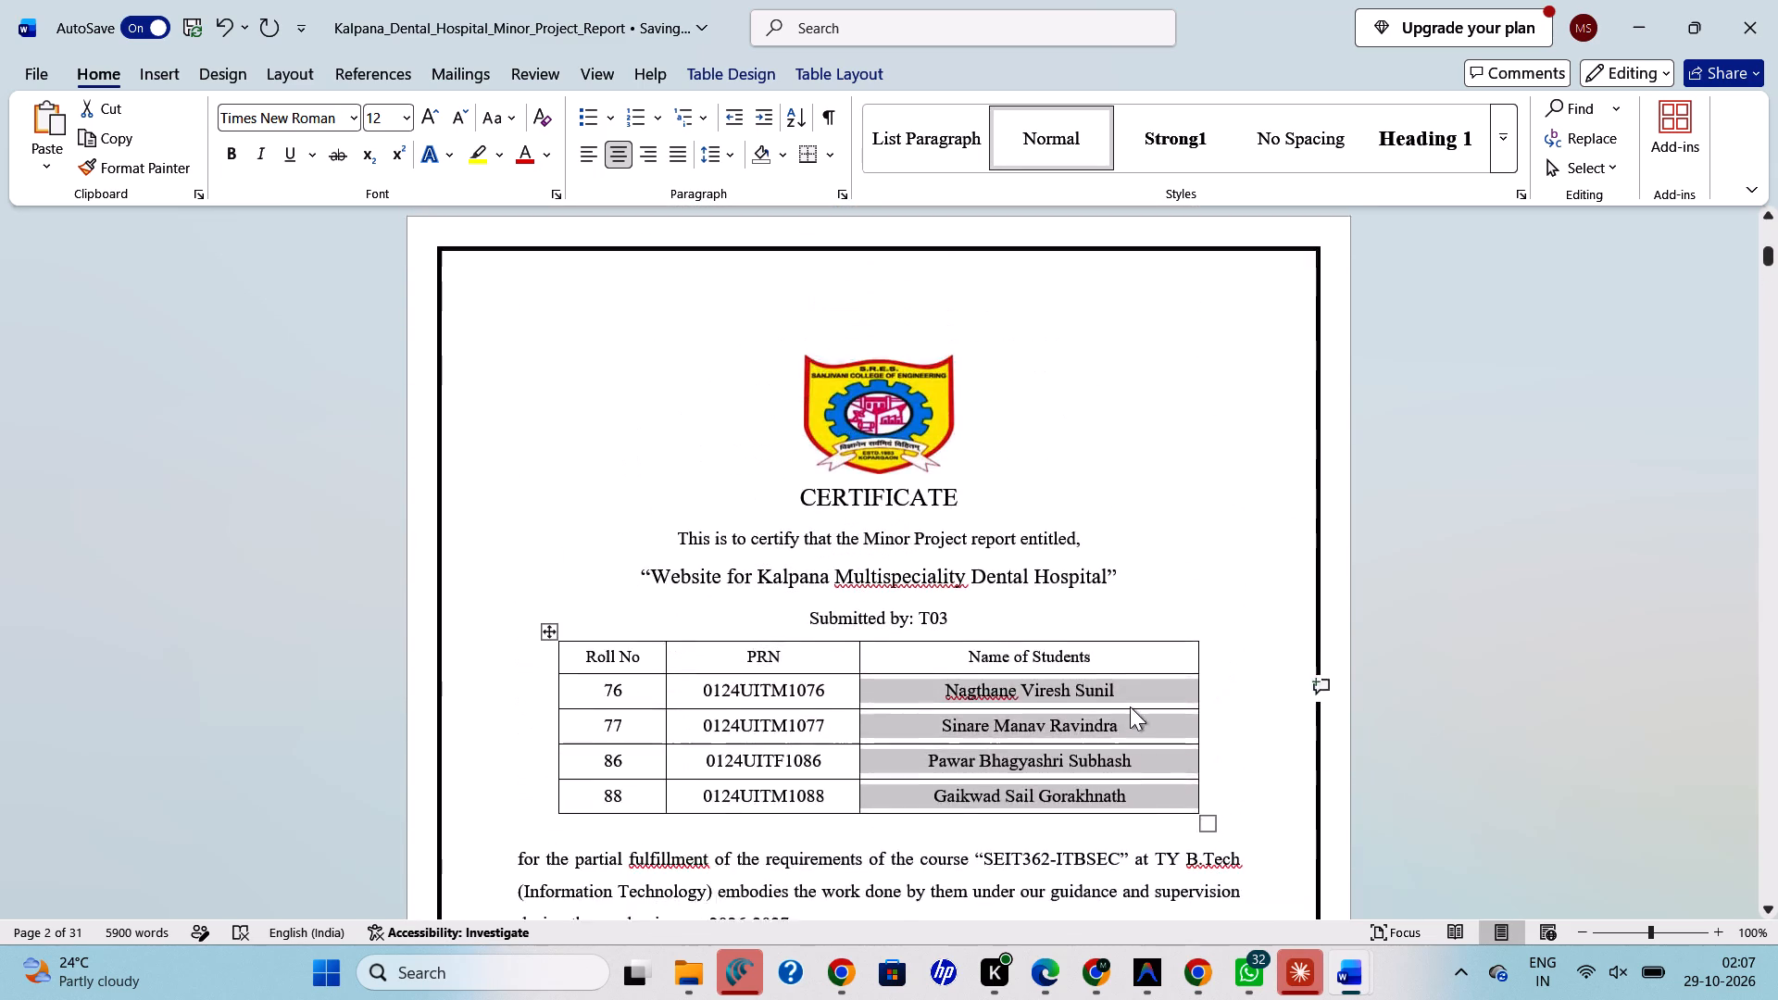
{"action": "scroll", "coordinate": [1130, 706], "scroll_direction": "down", "scroll_amount": 1}
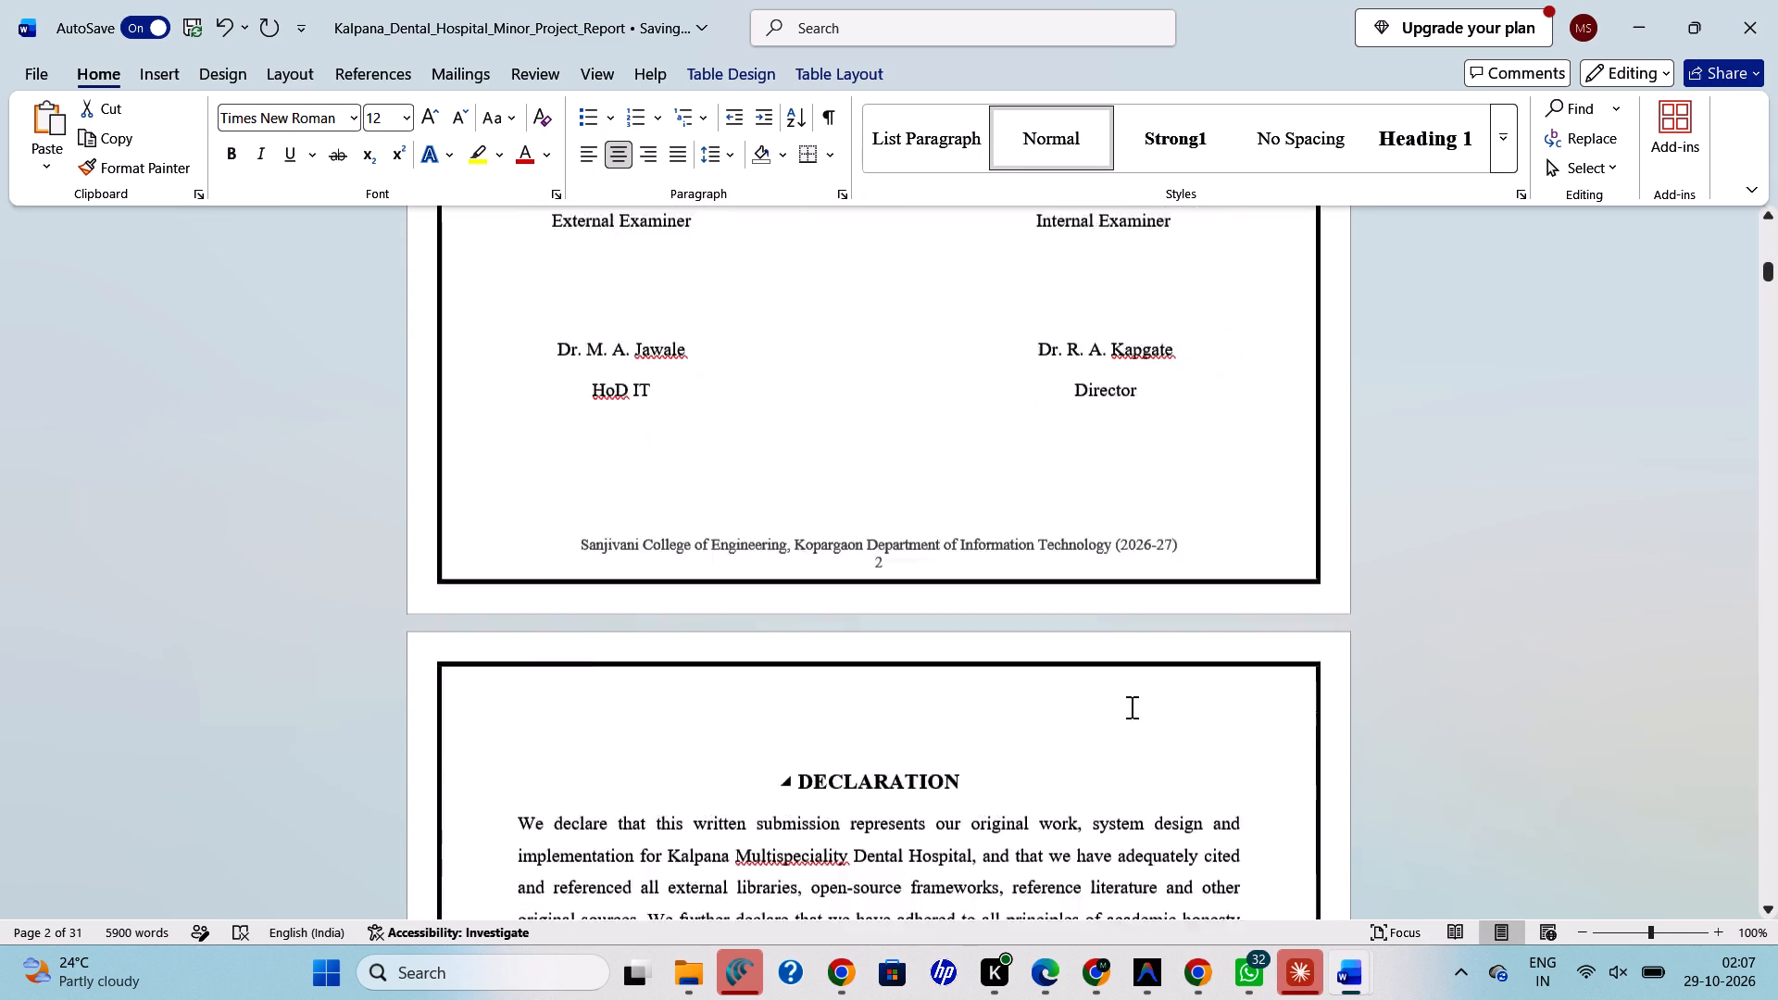
{"action": "scroll", "coordinate": [1130, 706], "scroll_direction": "down", "scroll_amount": 1}
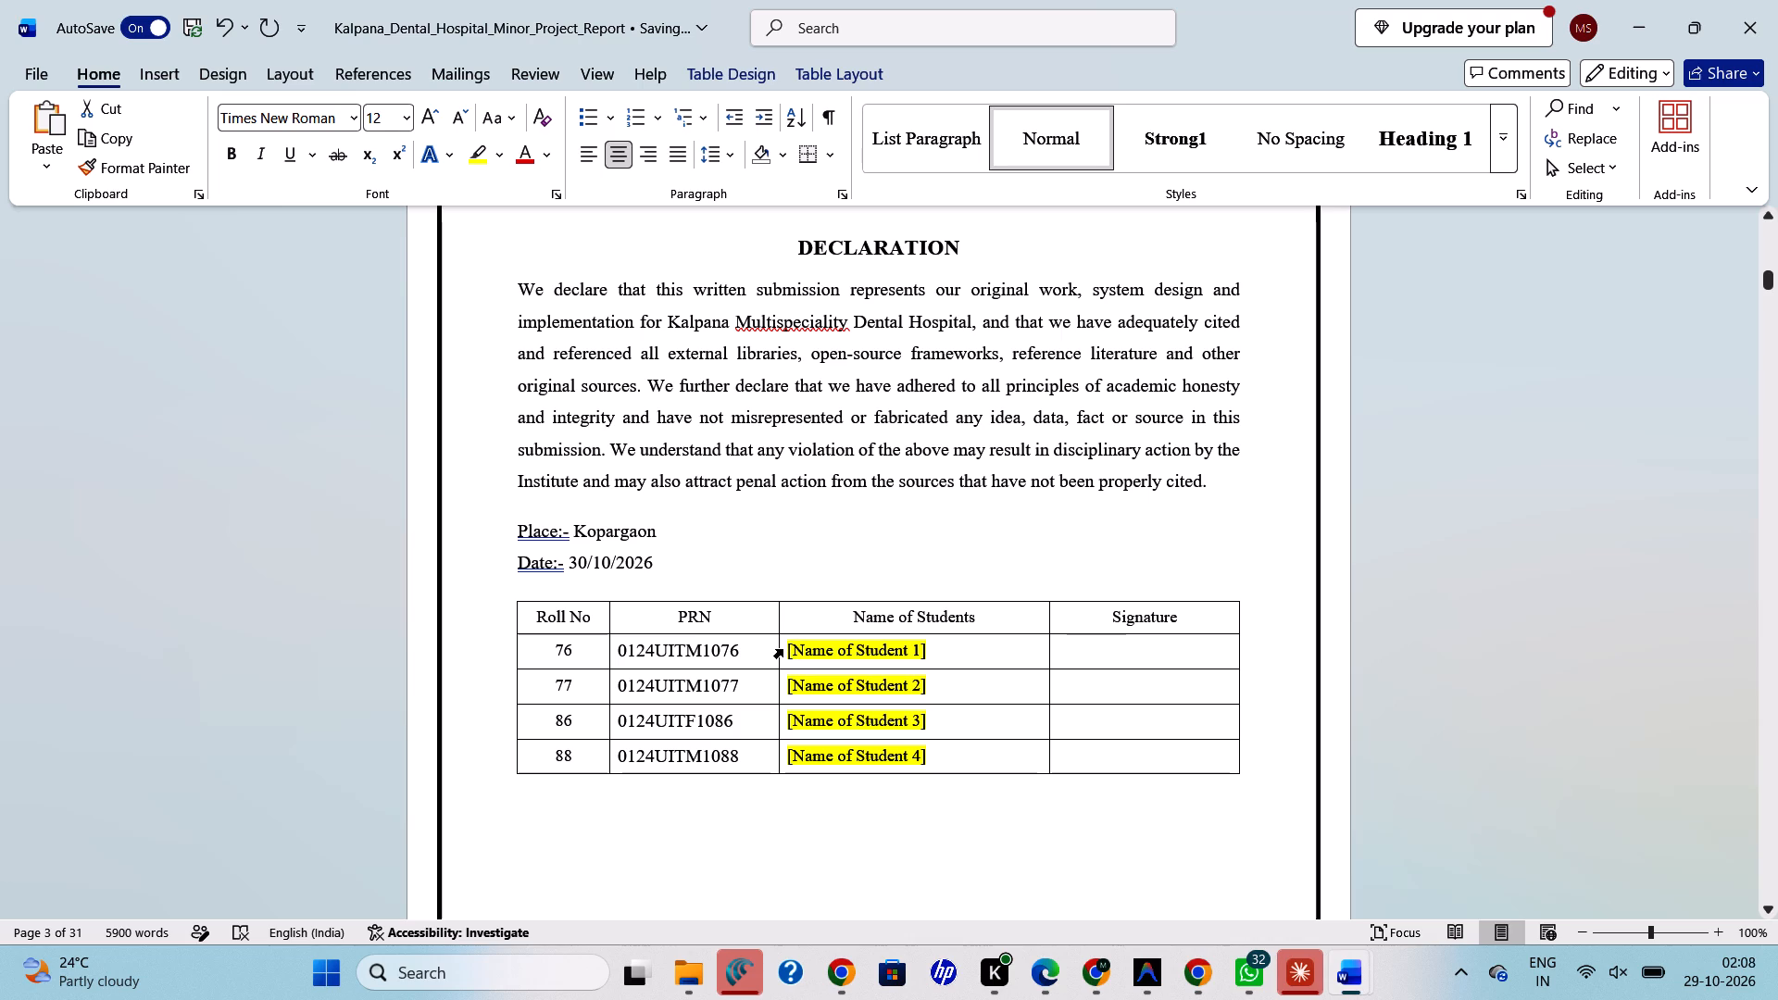
{"action": "left_click_drag", "start_coordinate": [788, 647], "coordinate": [955, 773]}
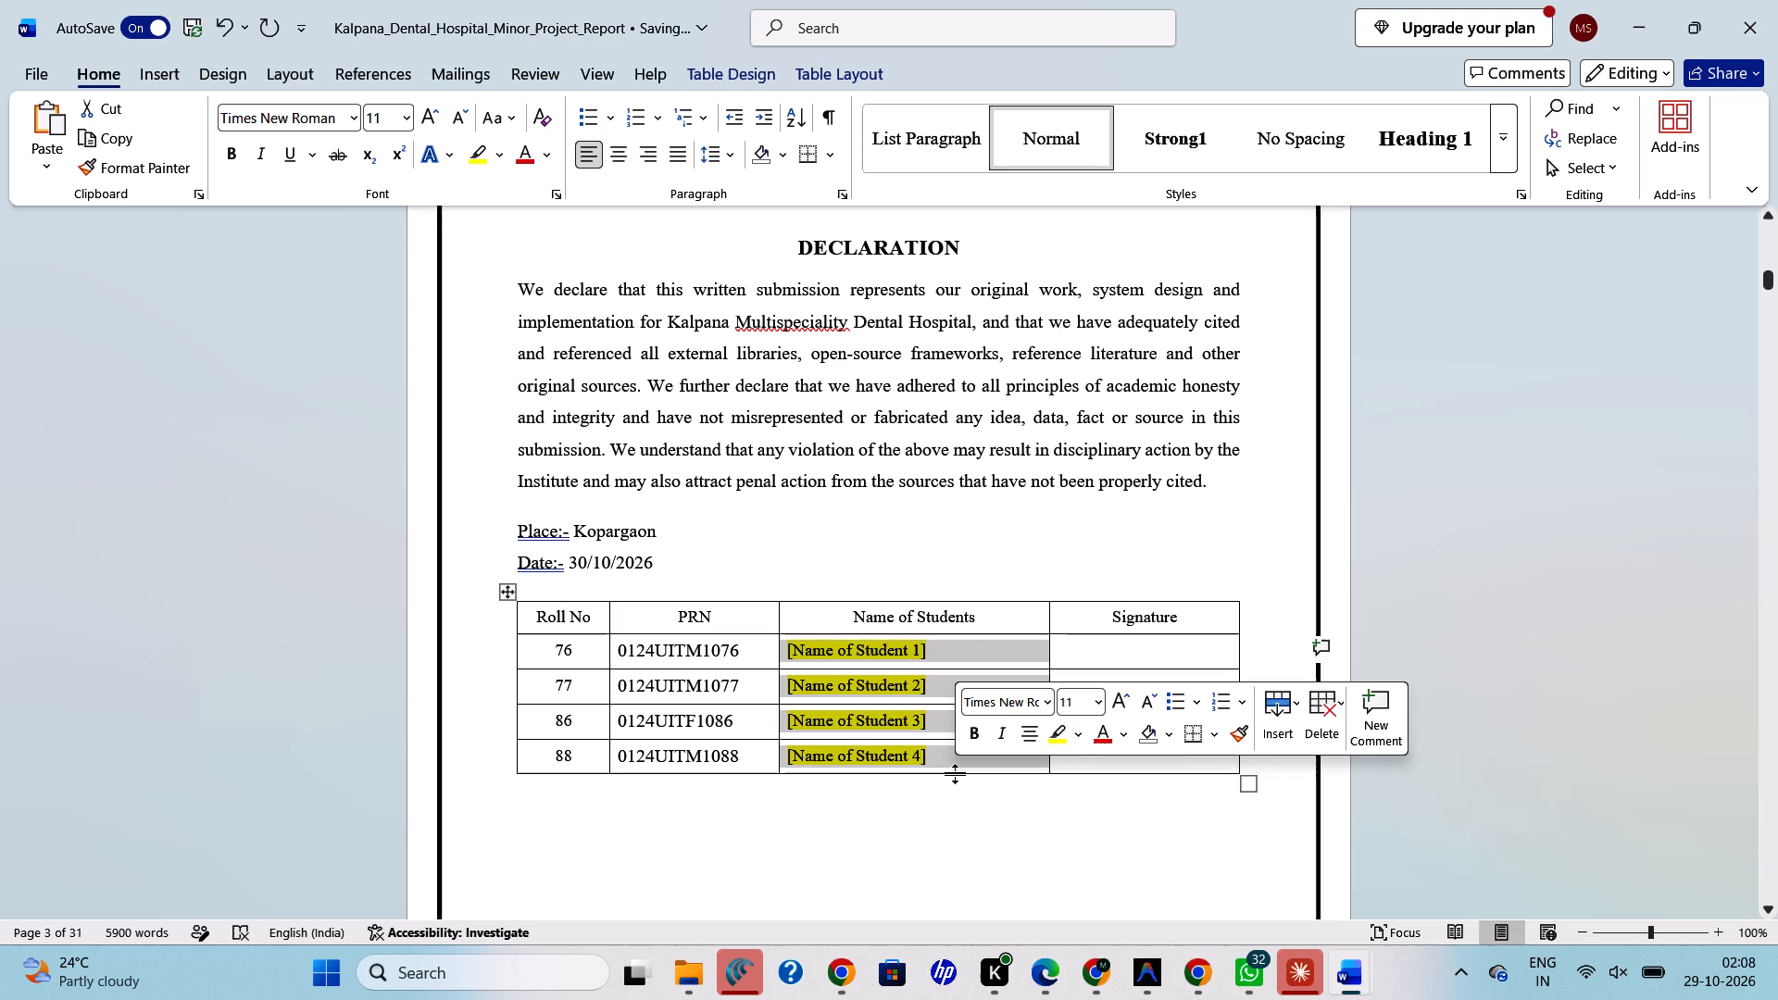
Paste the four copied student names over the name placeholders in the Declaration table.
{"action": "key", "text": "ctrl+v"}
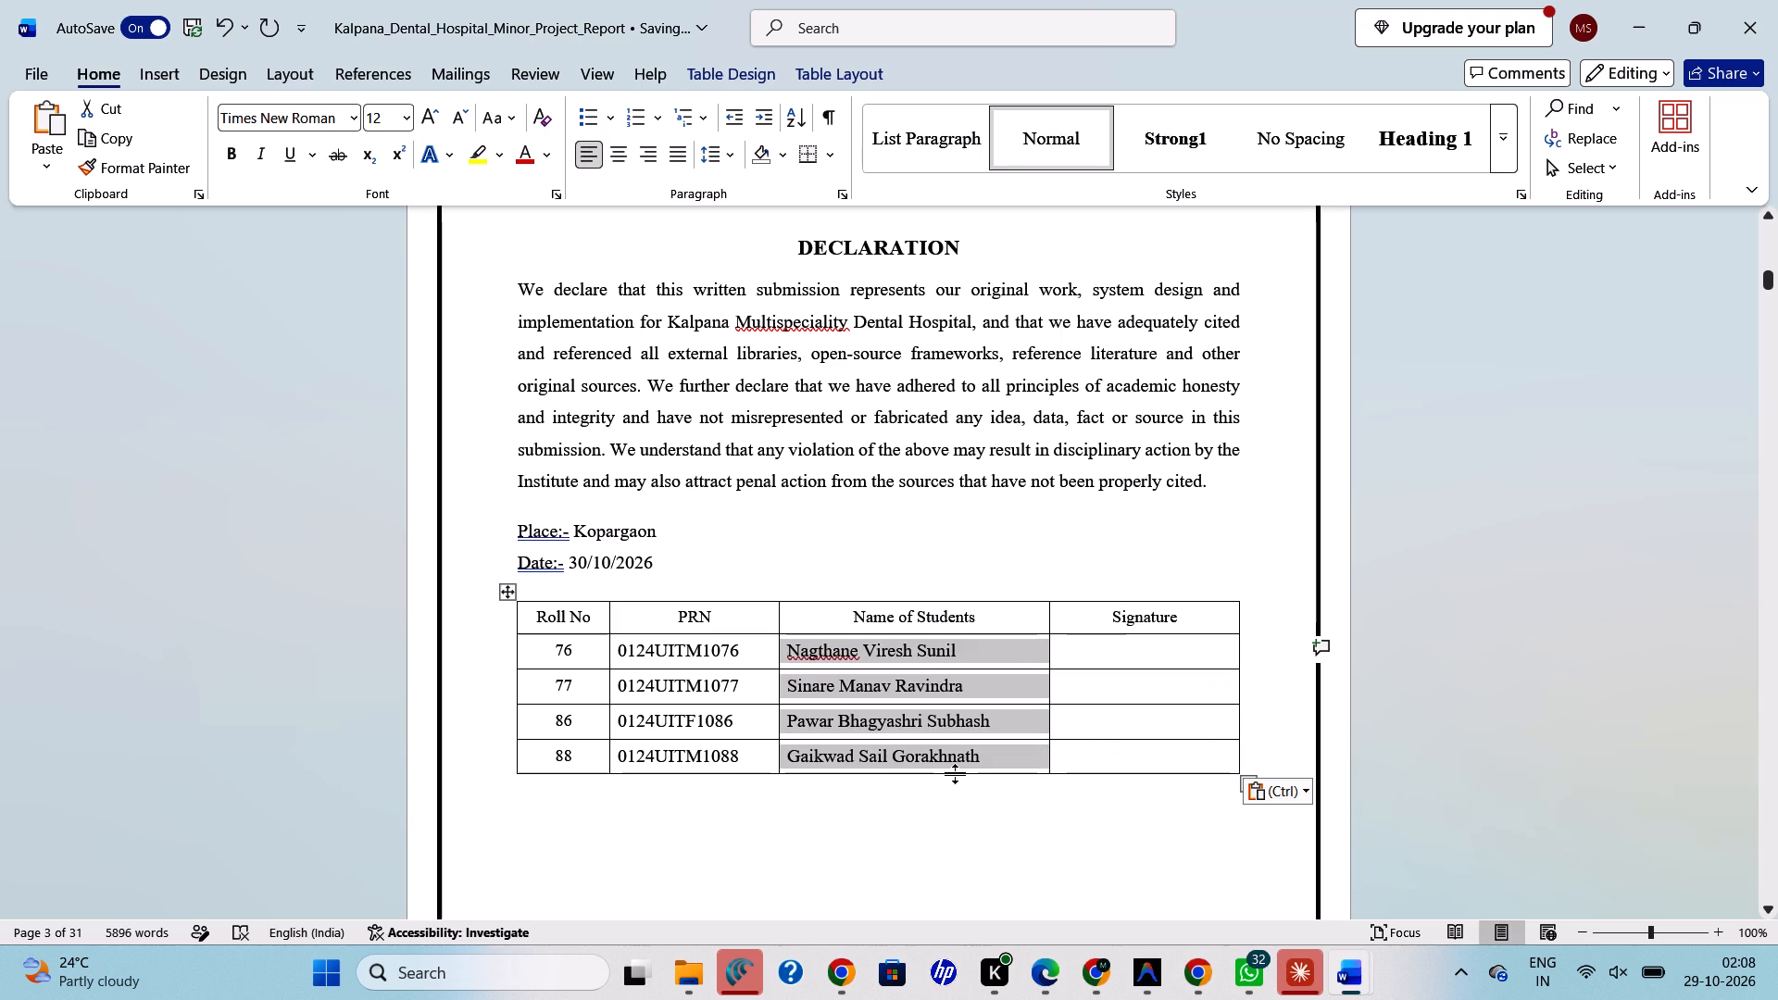
Centre the contents of every cell in the Declaration's student table both horizontally and vertically.
{"action": "left_click", "coordinate": [508, 588]}
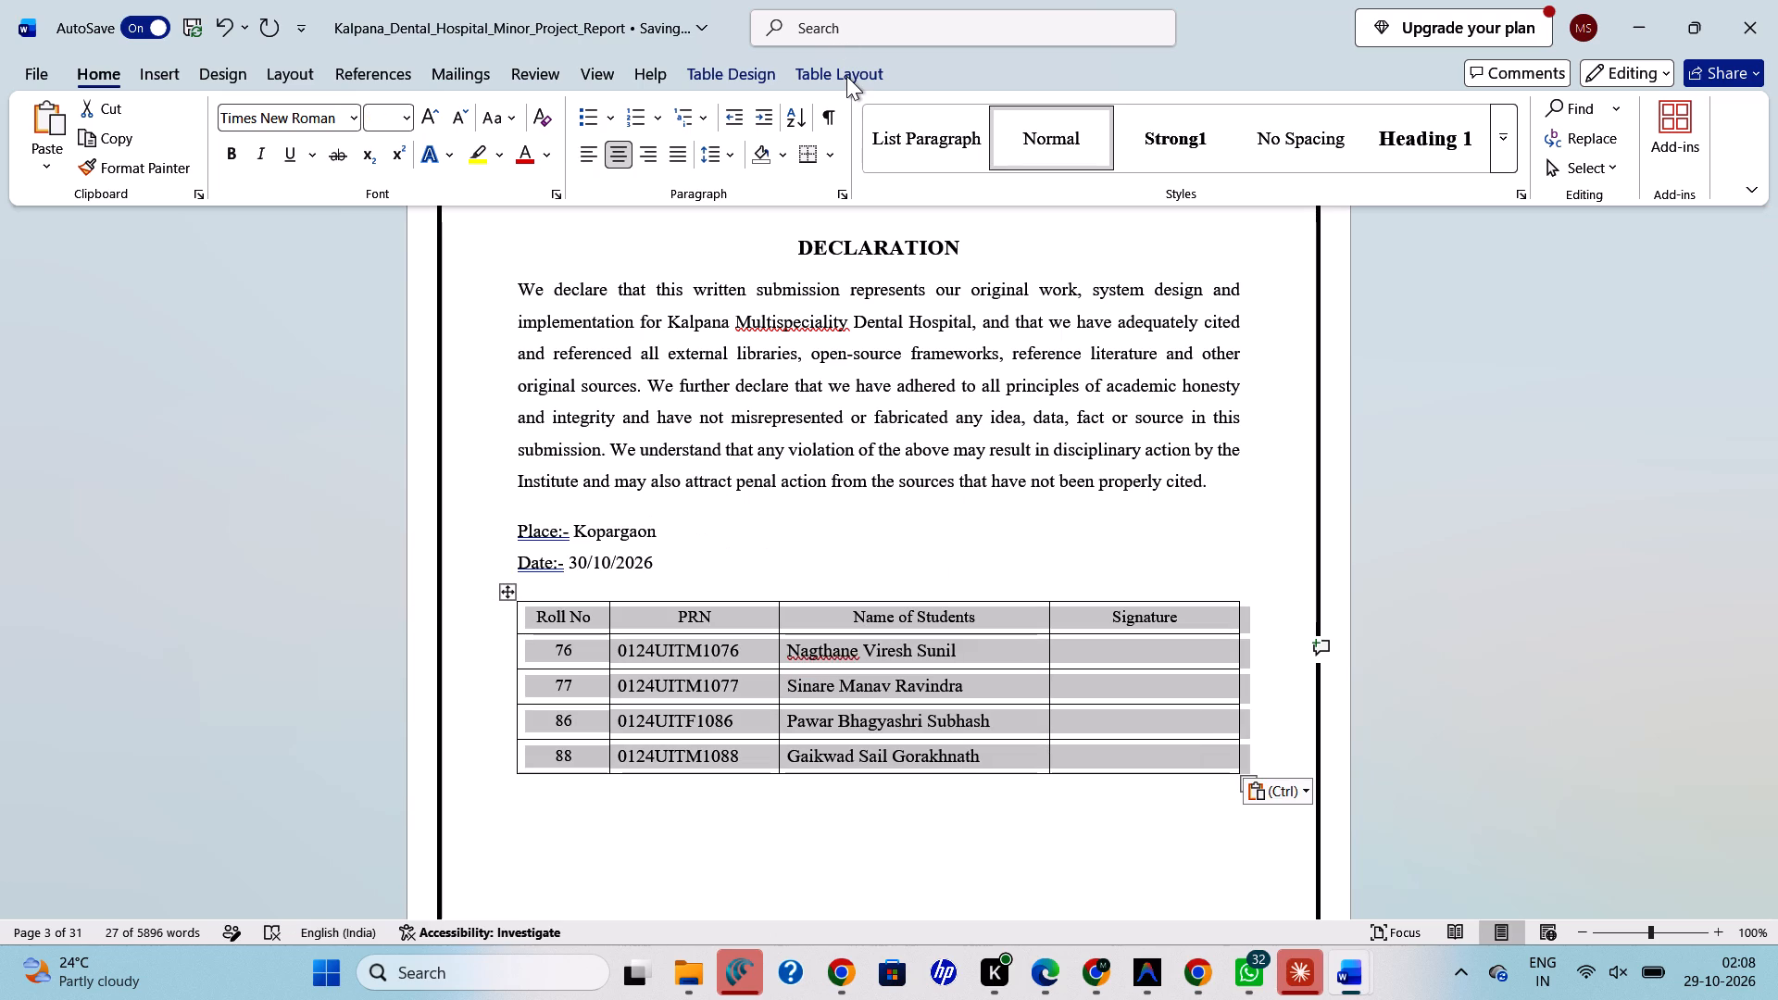
{"action": "left_click", "coordinate": [846, 76]}
{"action": "left_click", "coordinate": [1282, 132]}
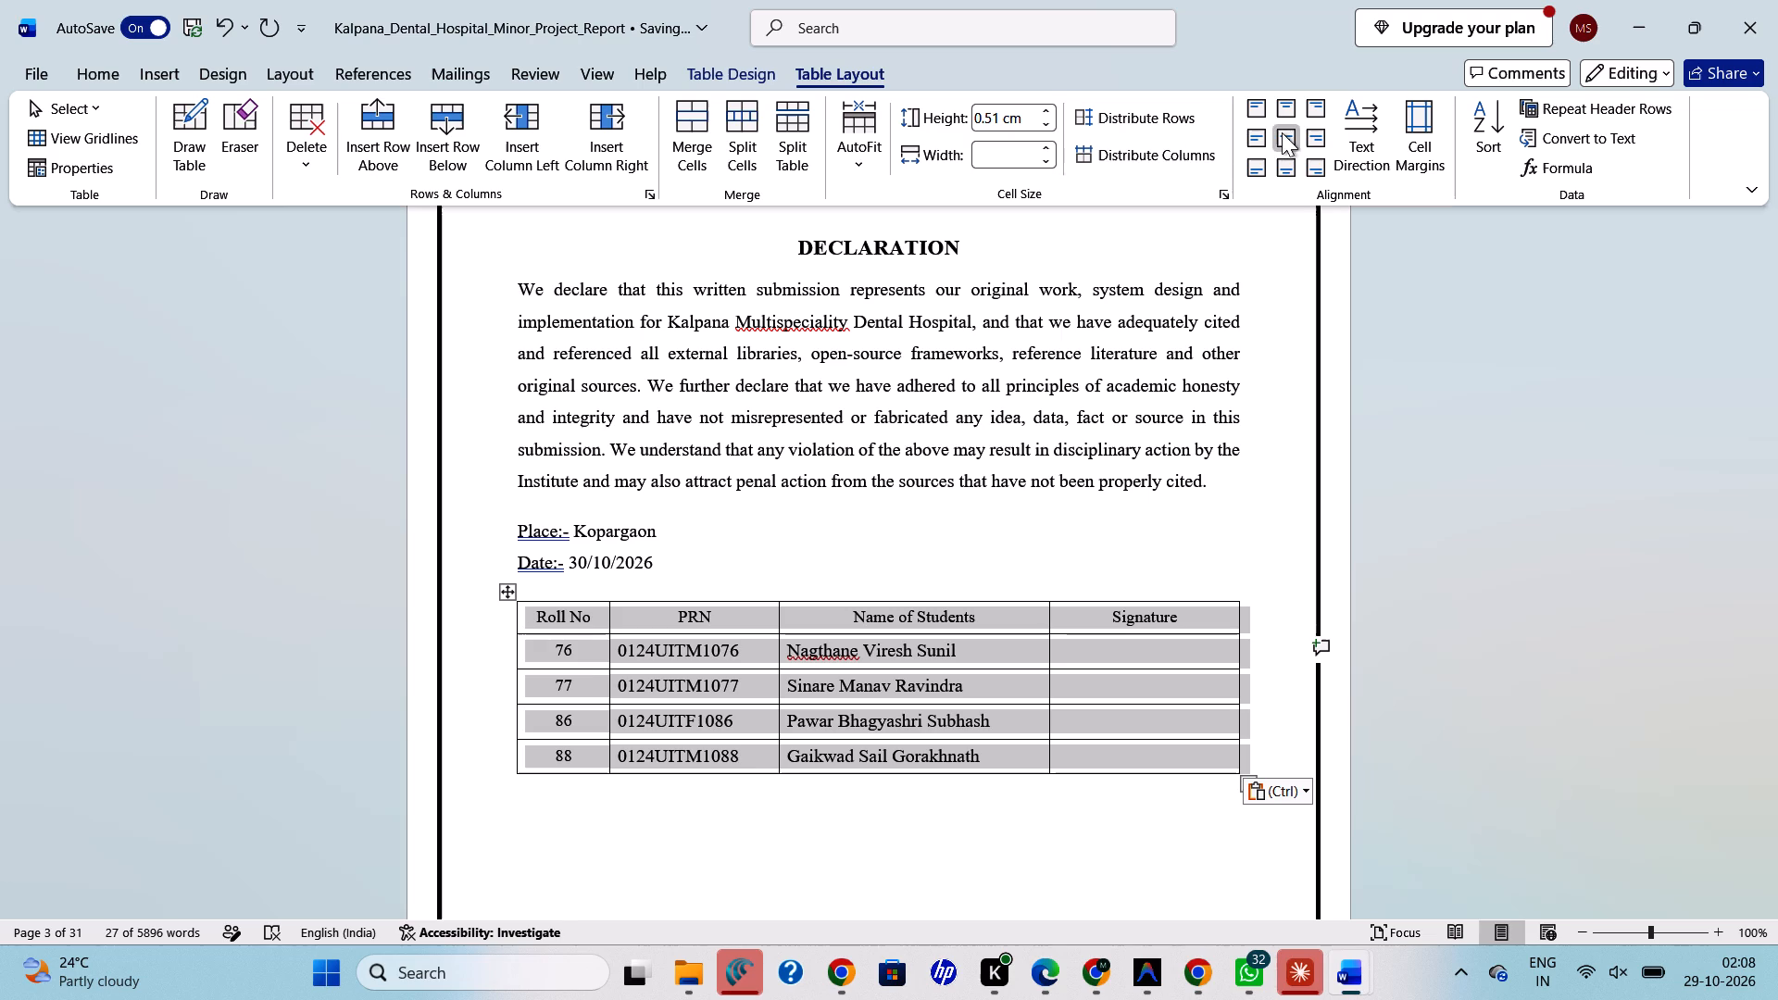
{"action": "left_click", "coordinate": [1045, 853]}
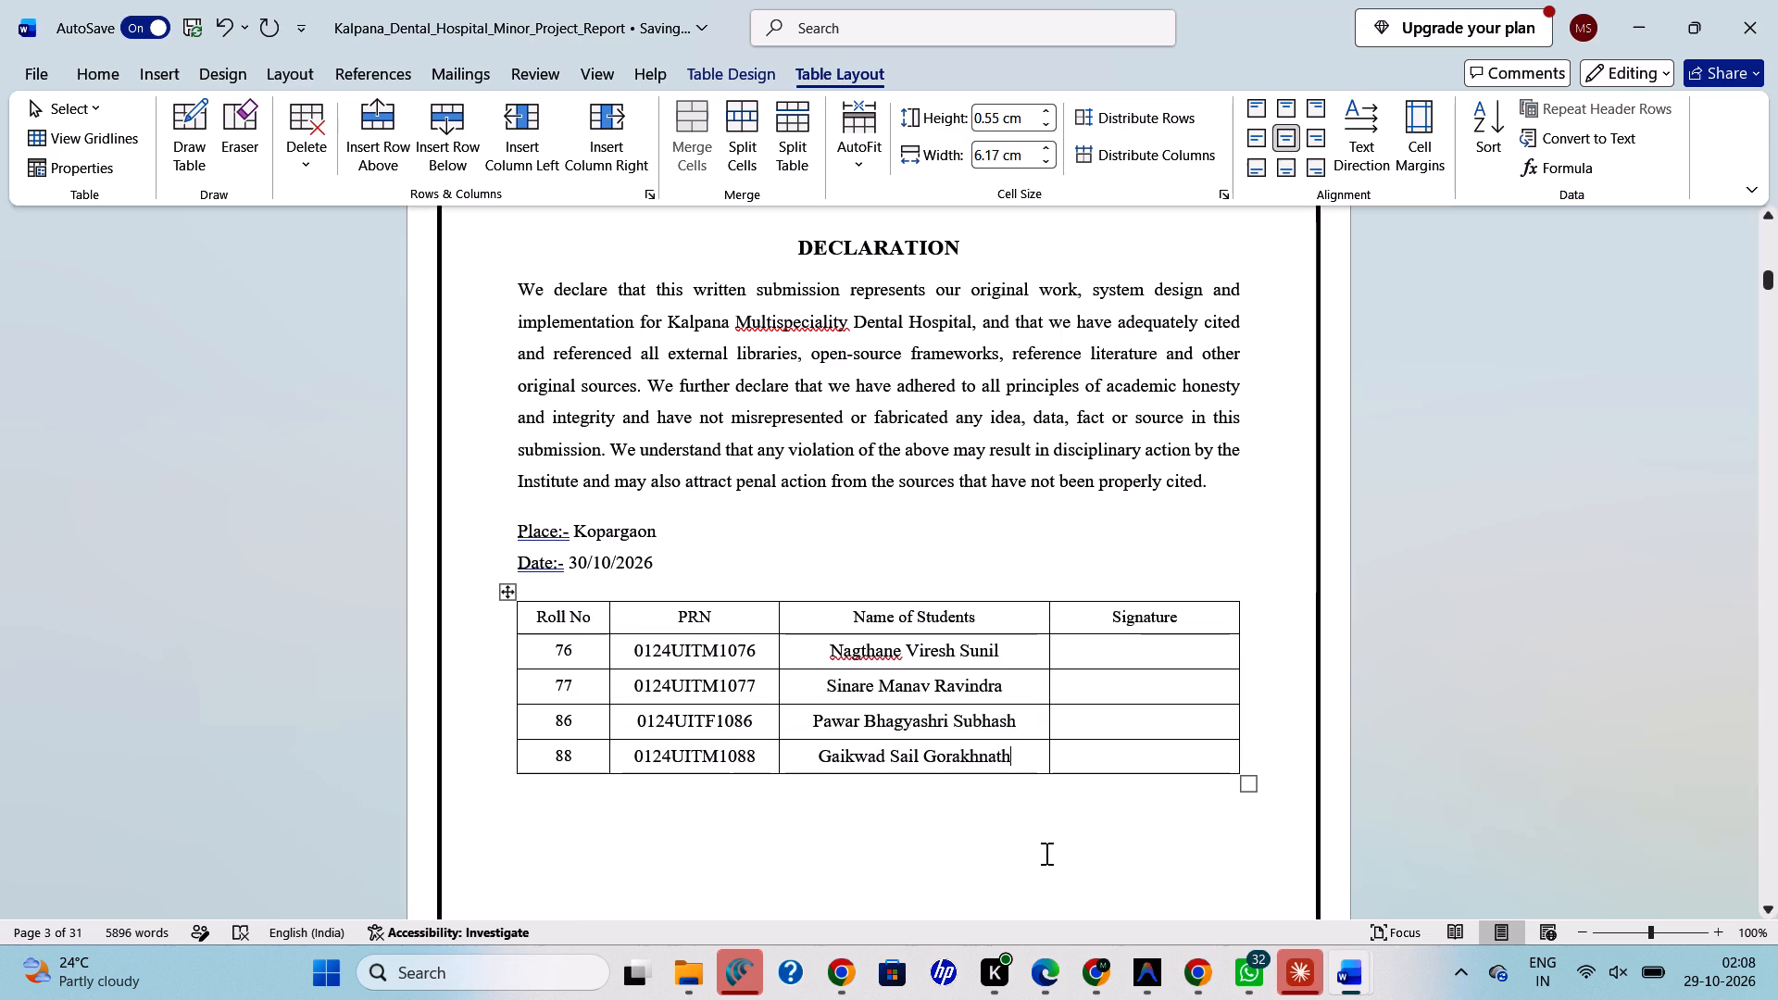
Change the group code in the "Submitted by" line of the Acknowledgements to T03.
{"action": "scroll", "coordinate": [1045, 853], "scroll_direction": "down", "scroll_amount": 2}
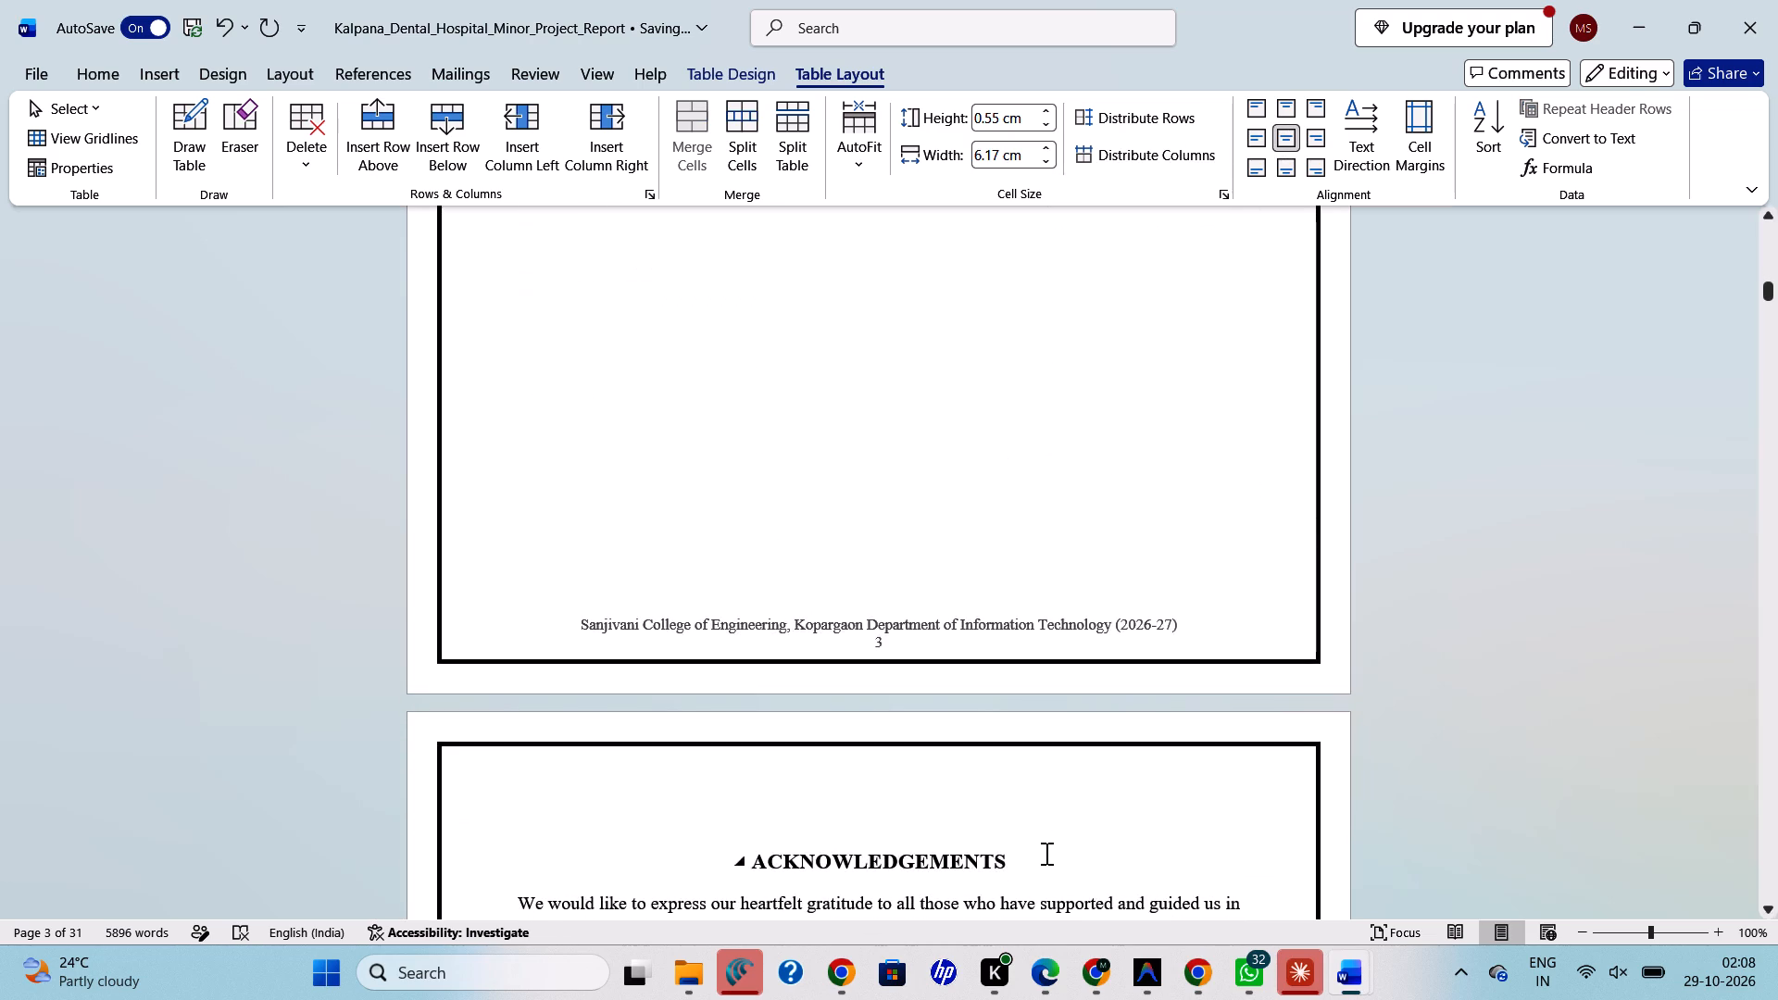
{"action": "scroll", "coordinate": [1045, 853], "scroll_direction": "down", "scroll_amount": 3}
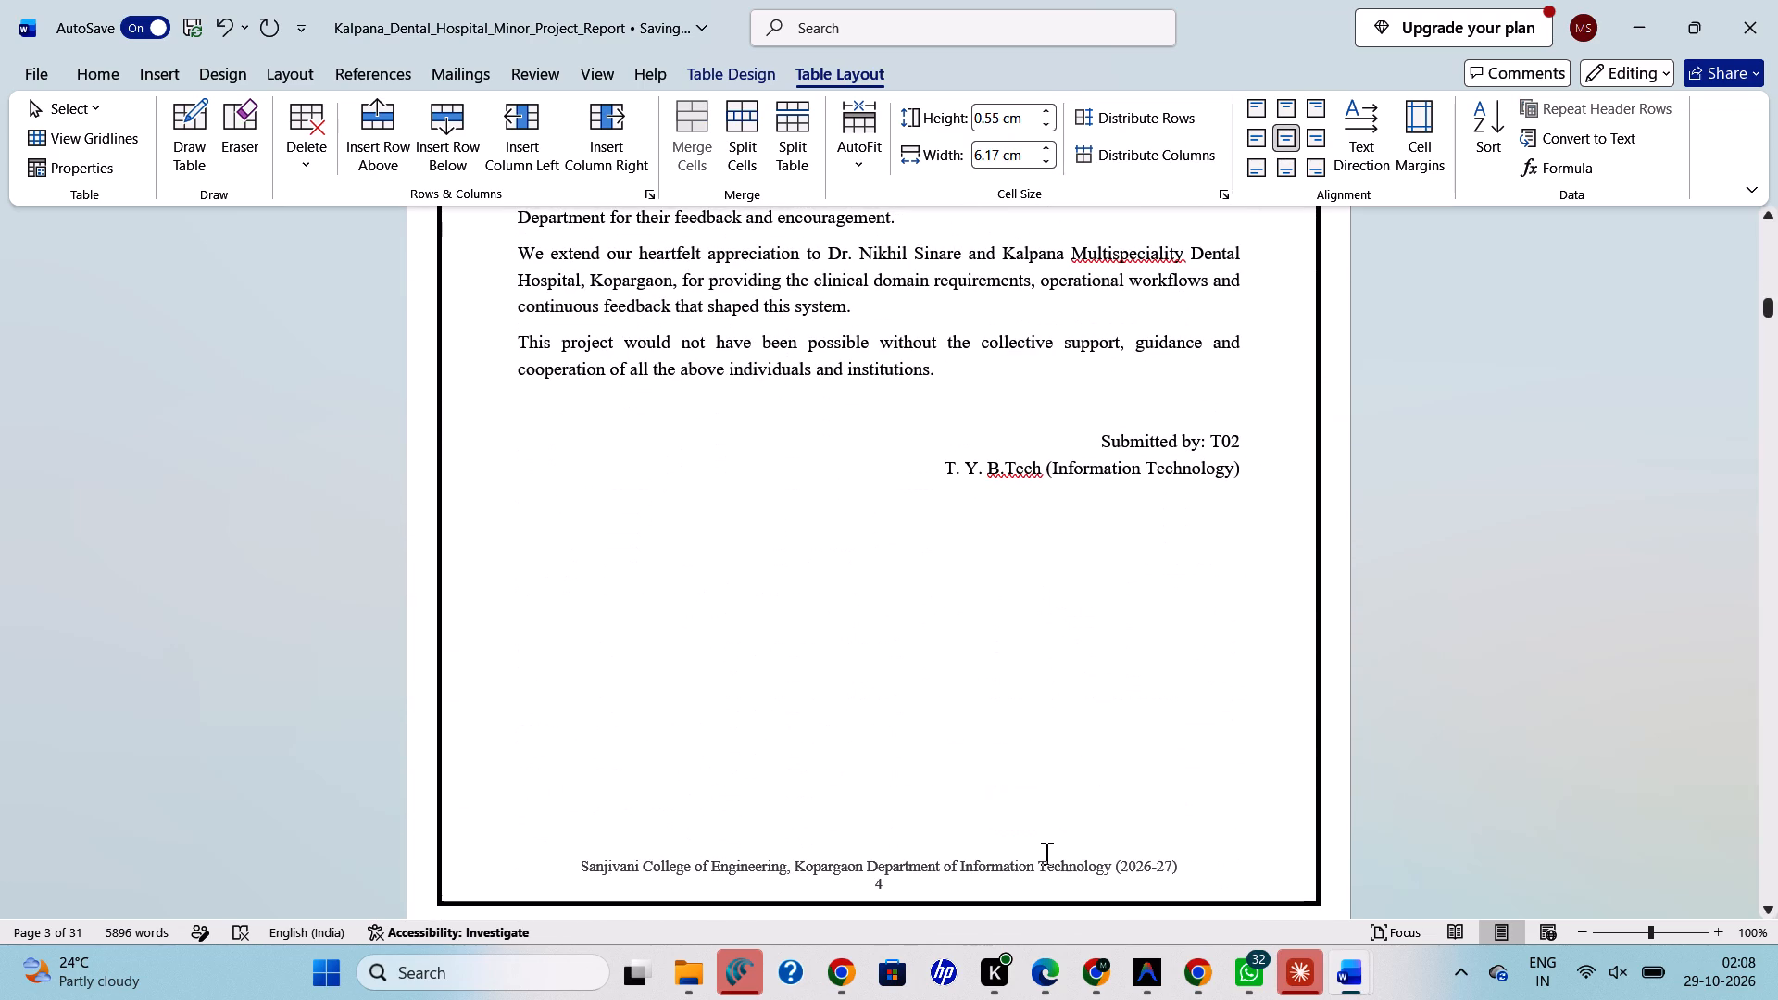
{"action": "left_click", "coordinate": [1246, 442]}
{"action": "key", "text": "BackSpace"}
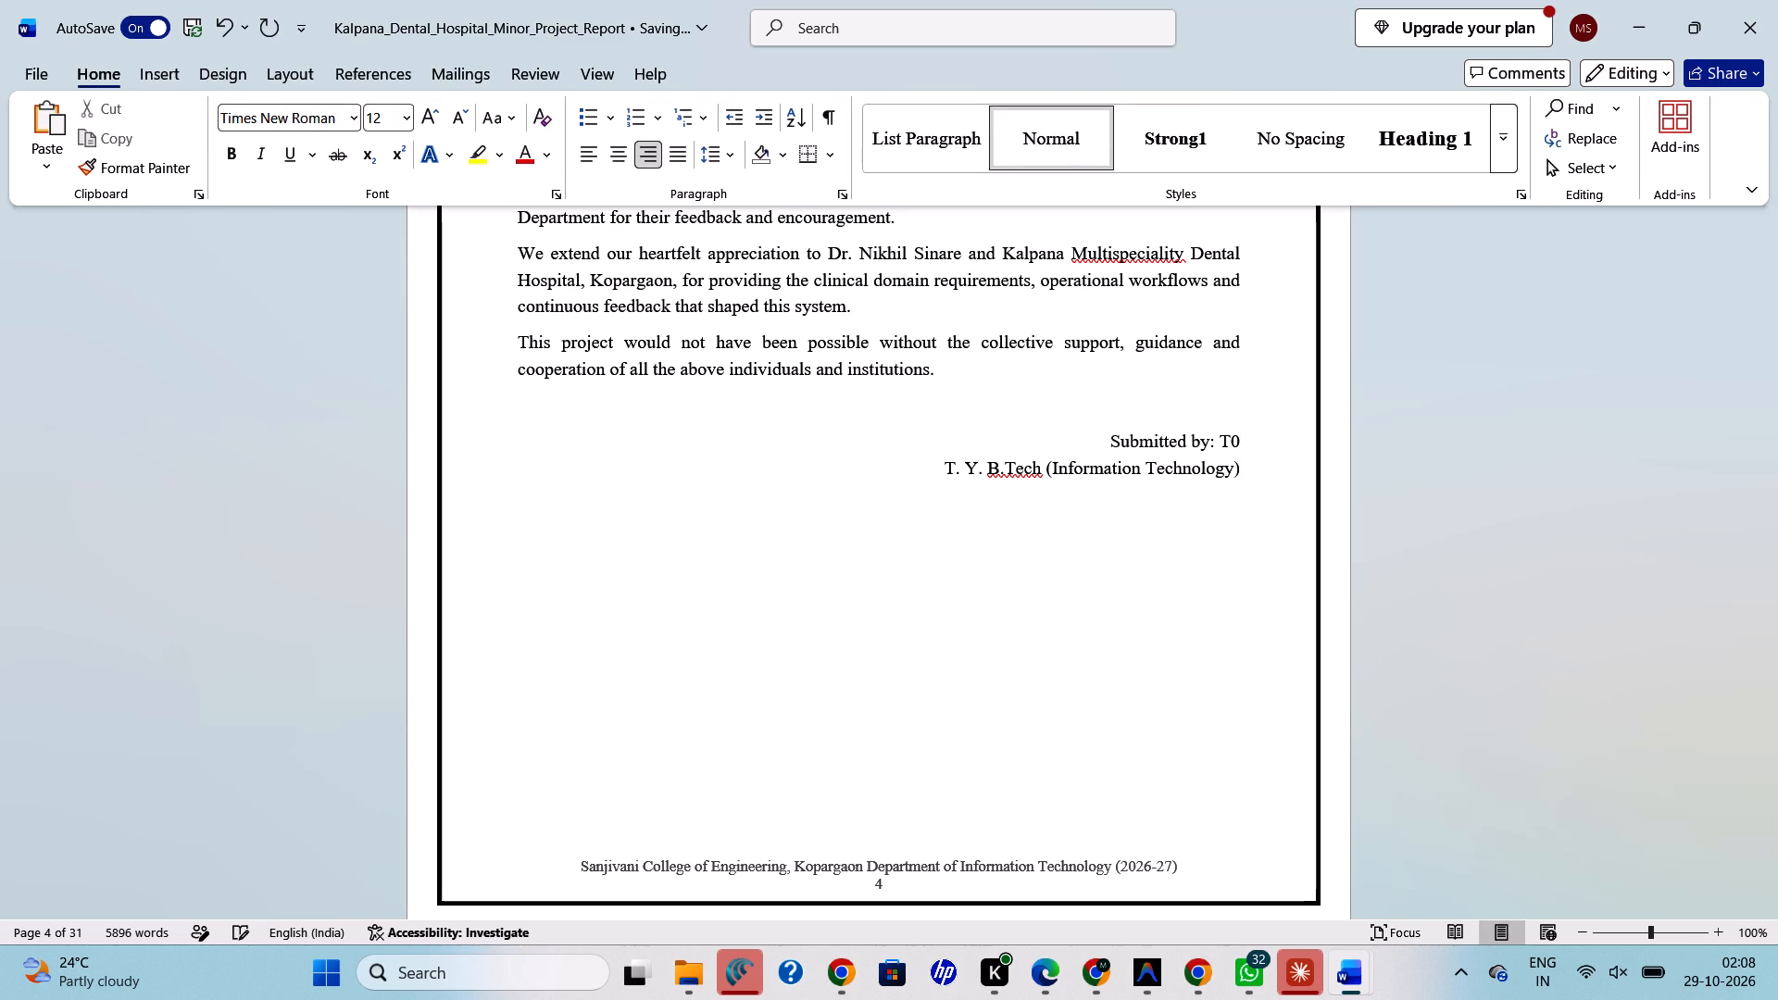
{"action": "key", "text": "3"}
Replace the doctor's surname in the Acknowledgements' appreciation paragraph with Mahanubhav.
{"action": "scroll", "coordinate": [1246, 442], "scroll_direction": "up", "scroll_amount": 2}
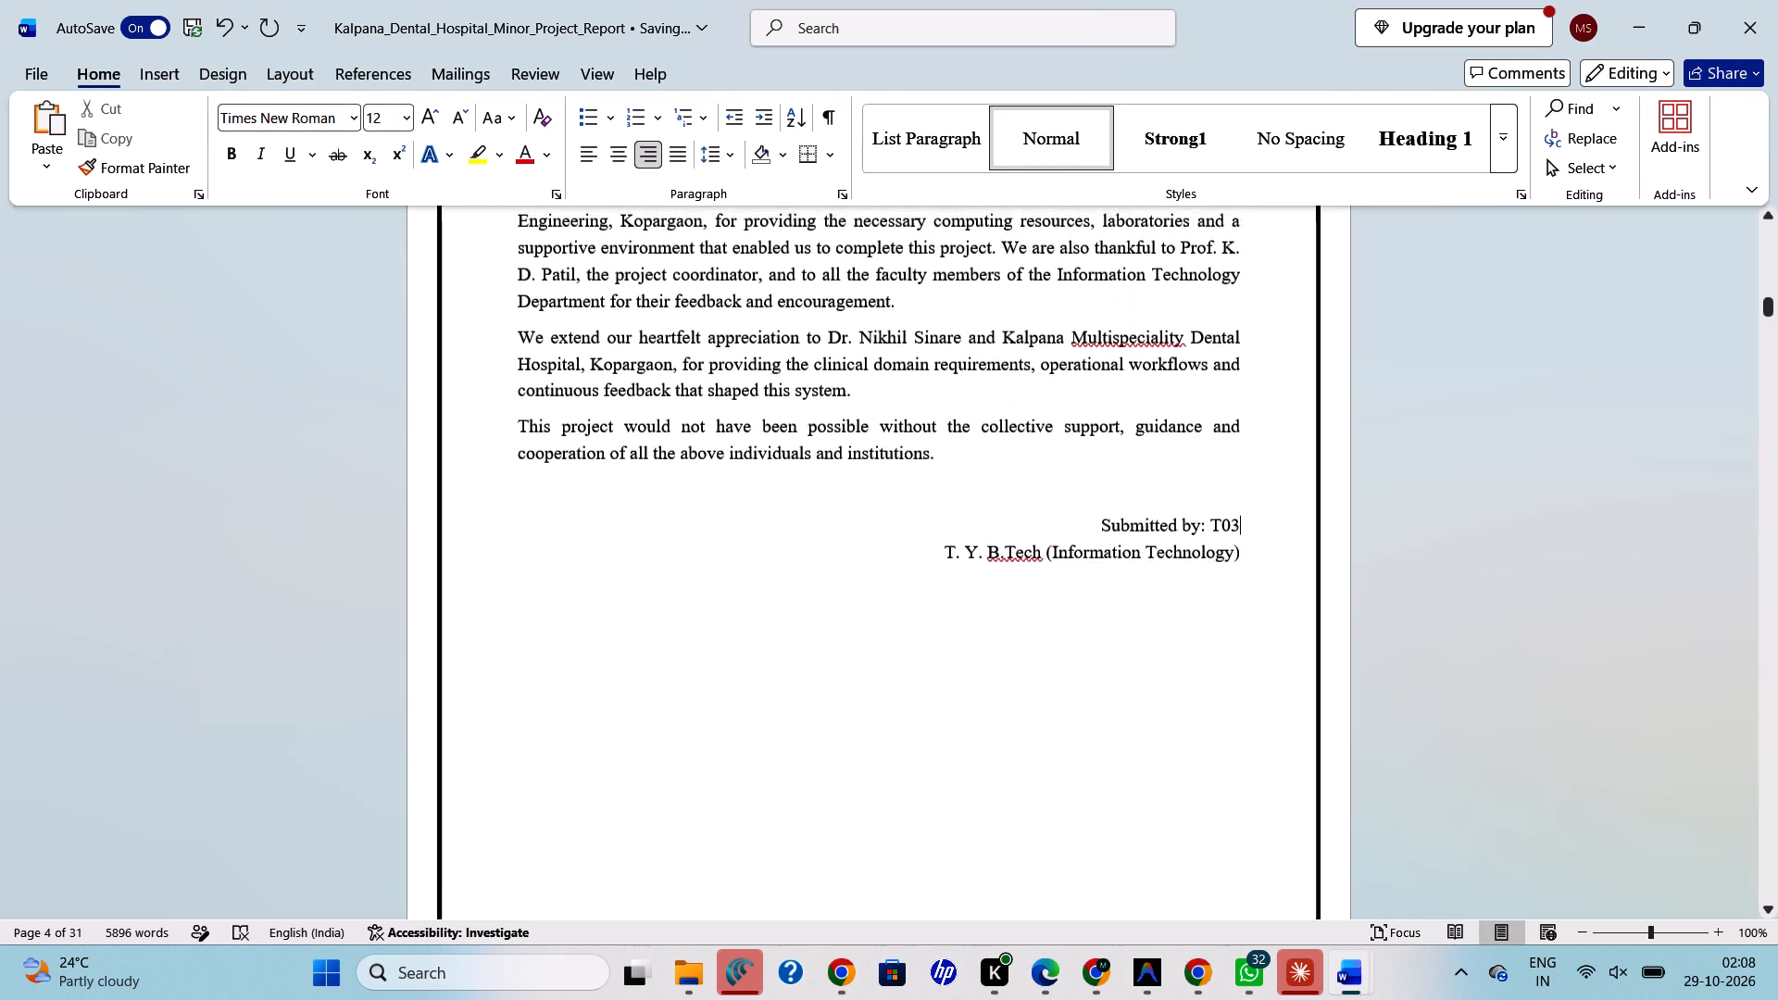
{"action": "scroll", "coordinate": [1246, 442], "scroll_direction": "up", "scroll_amount": 1}
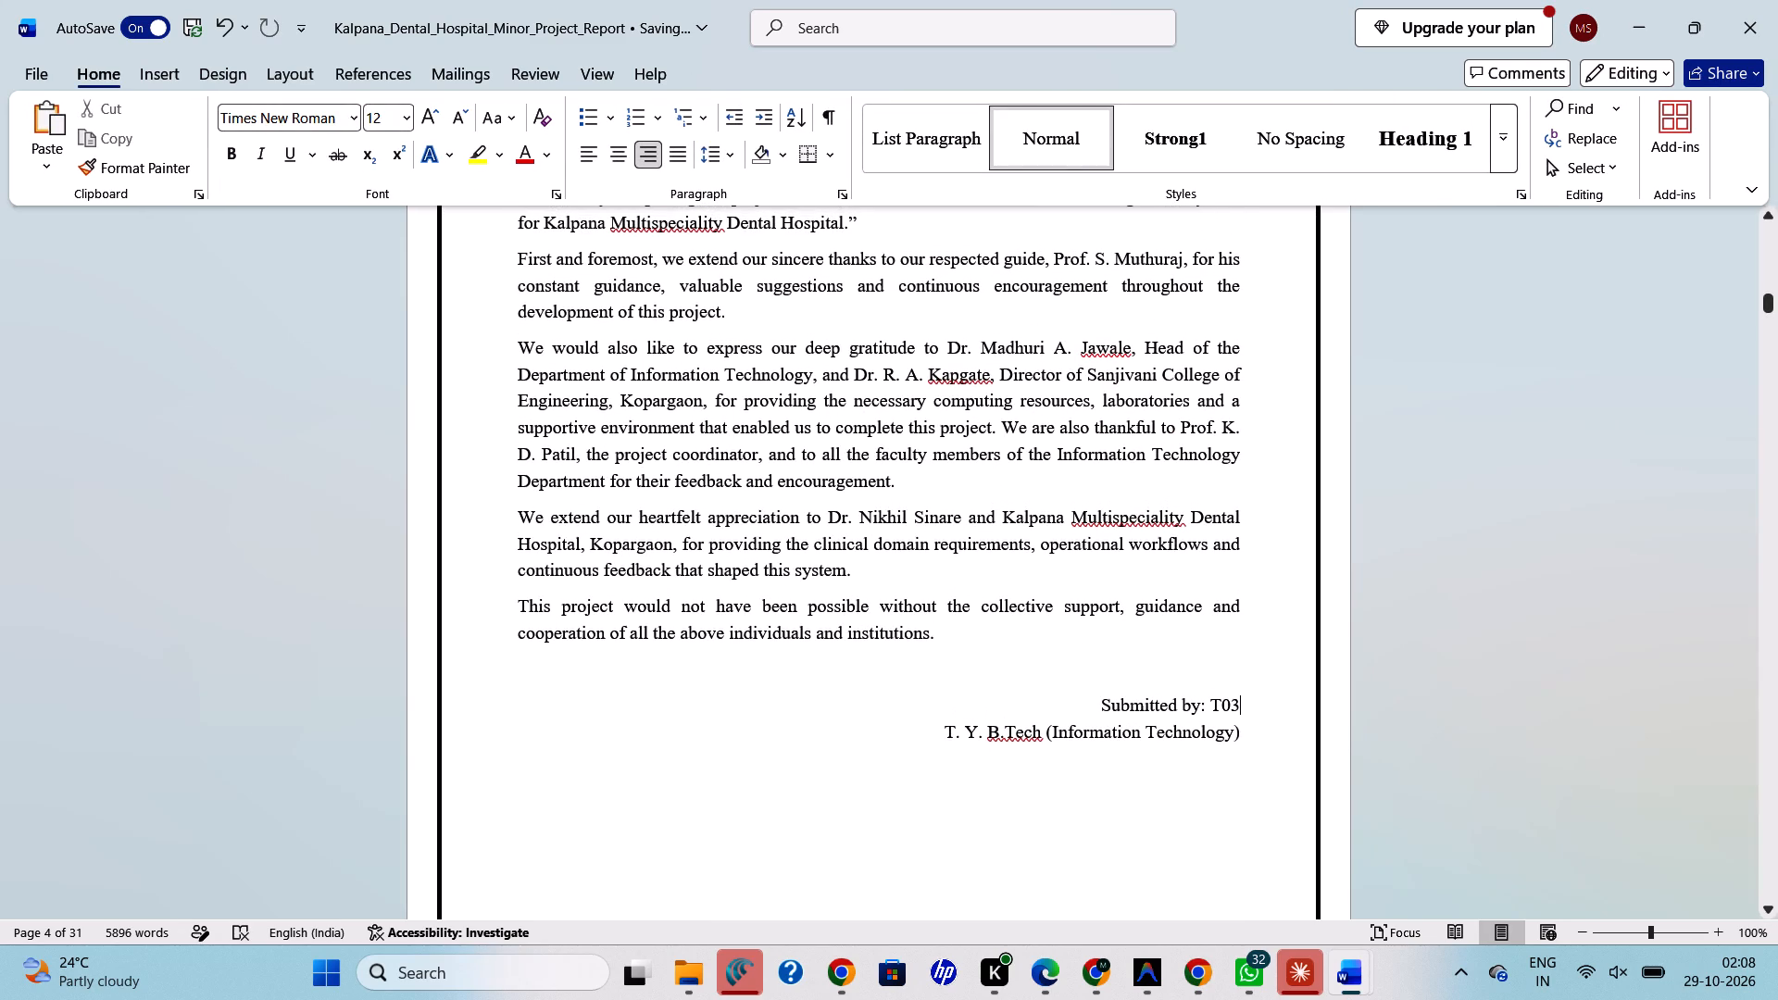
{"action": "left_click", "coordinate": [962, 512]}
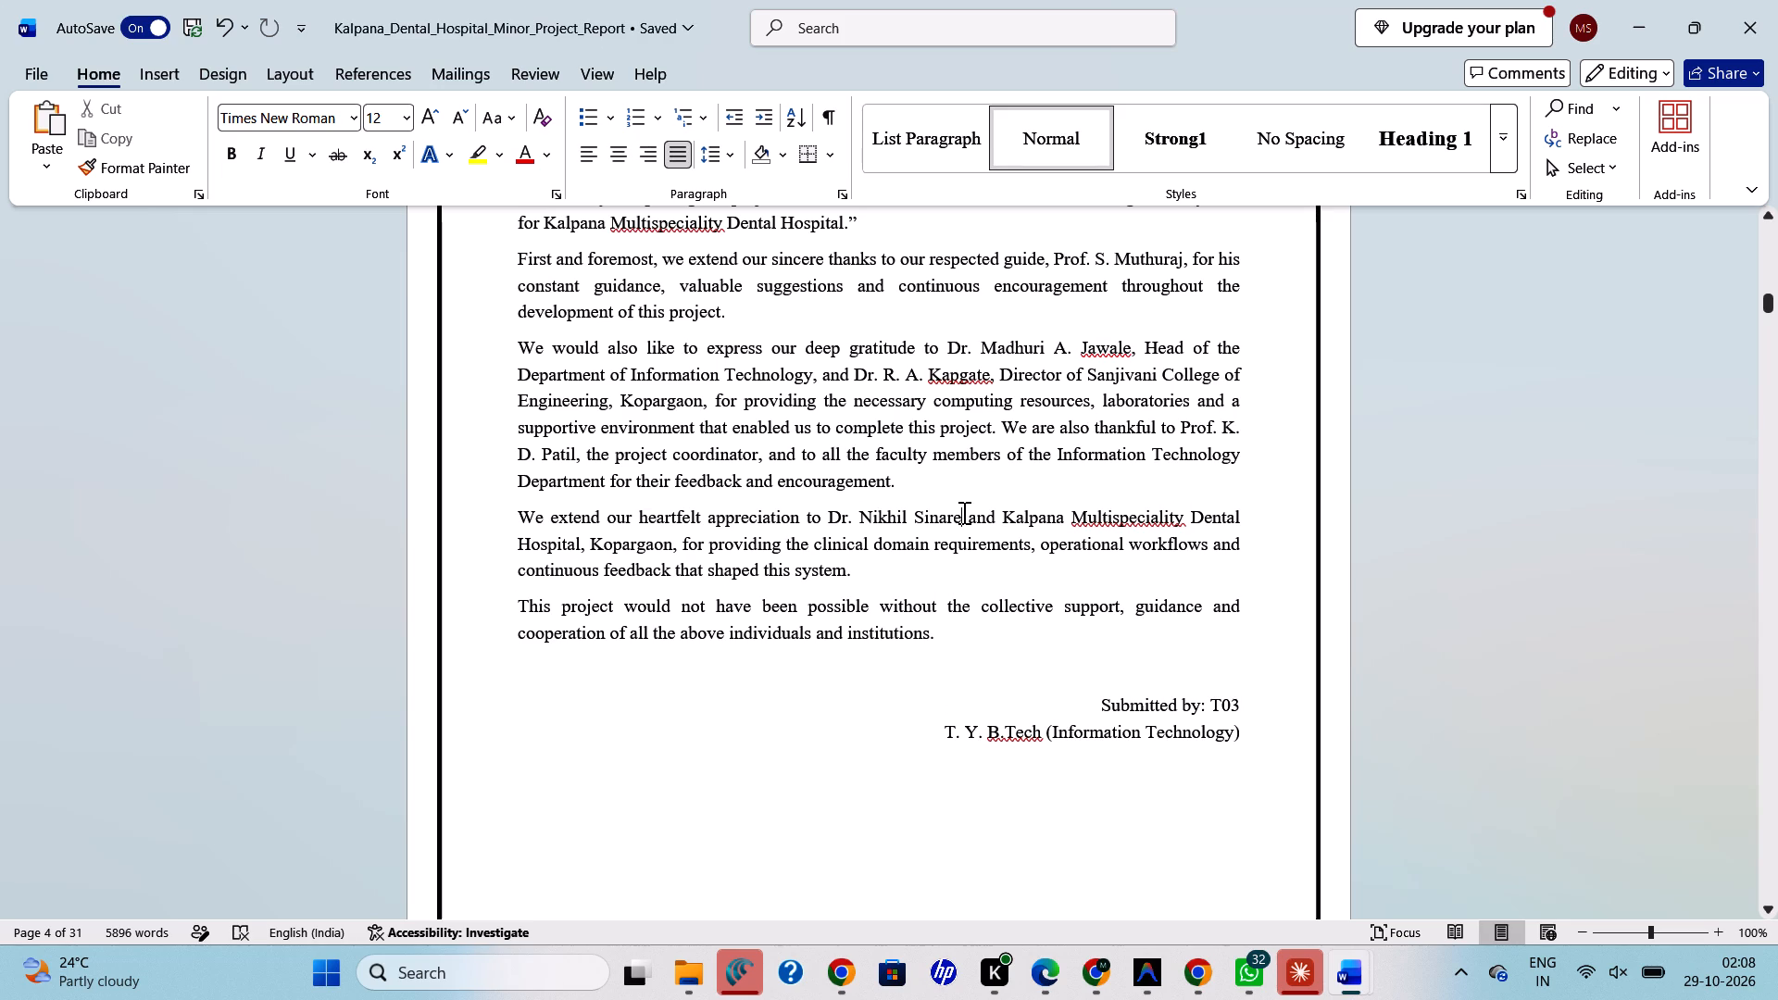
{"action": "key", "text": "BackSpace"}
{"action": "key", "text": "BackSpace"}
{"action": "key", "text": "BackSpace"}
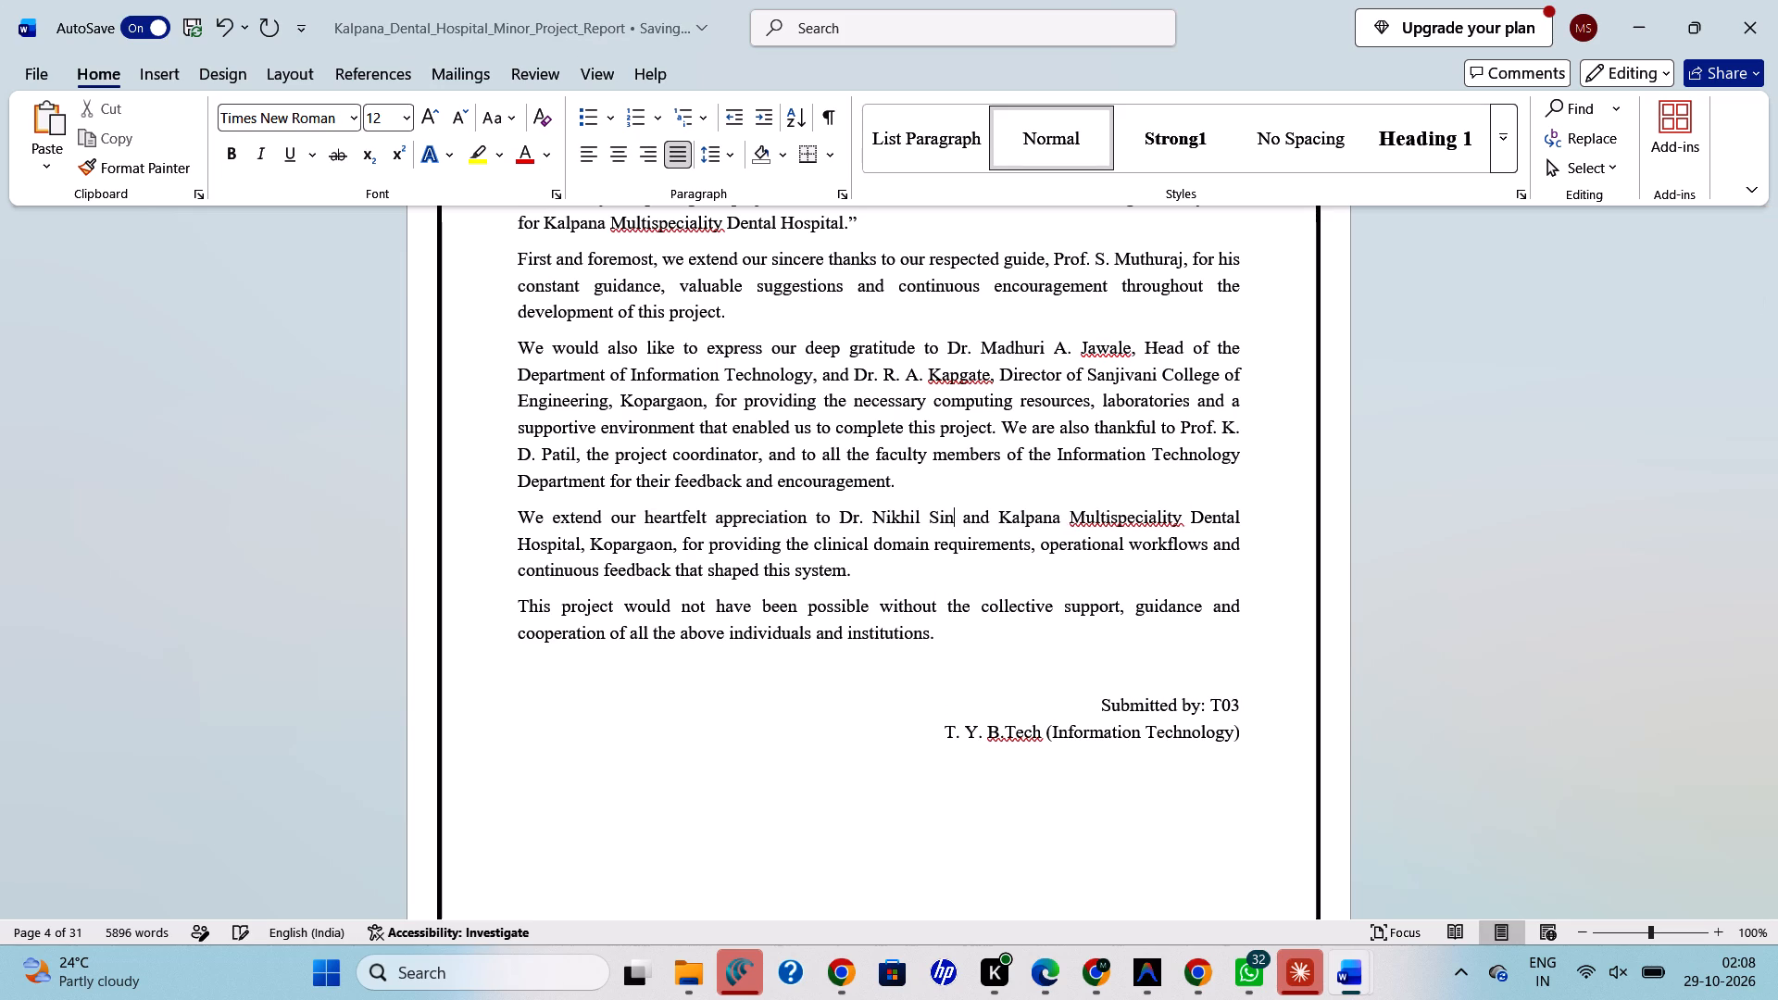
{"action": "key", "text": "BackSpace"}
{"action": "key", "text": "BackSpace"}
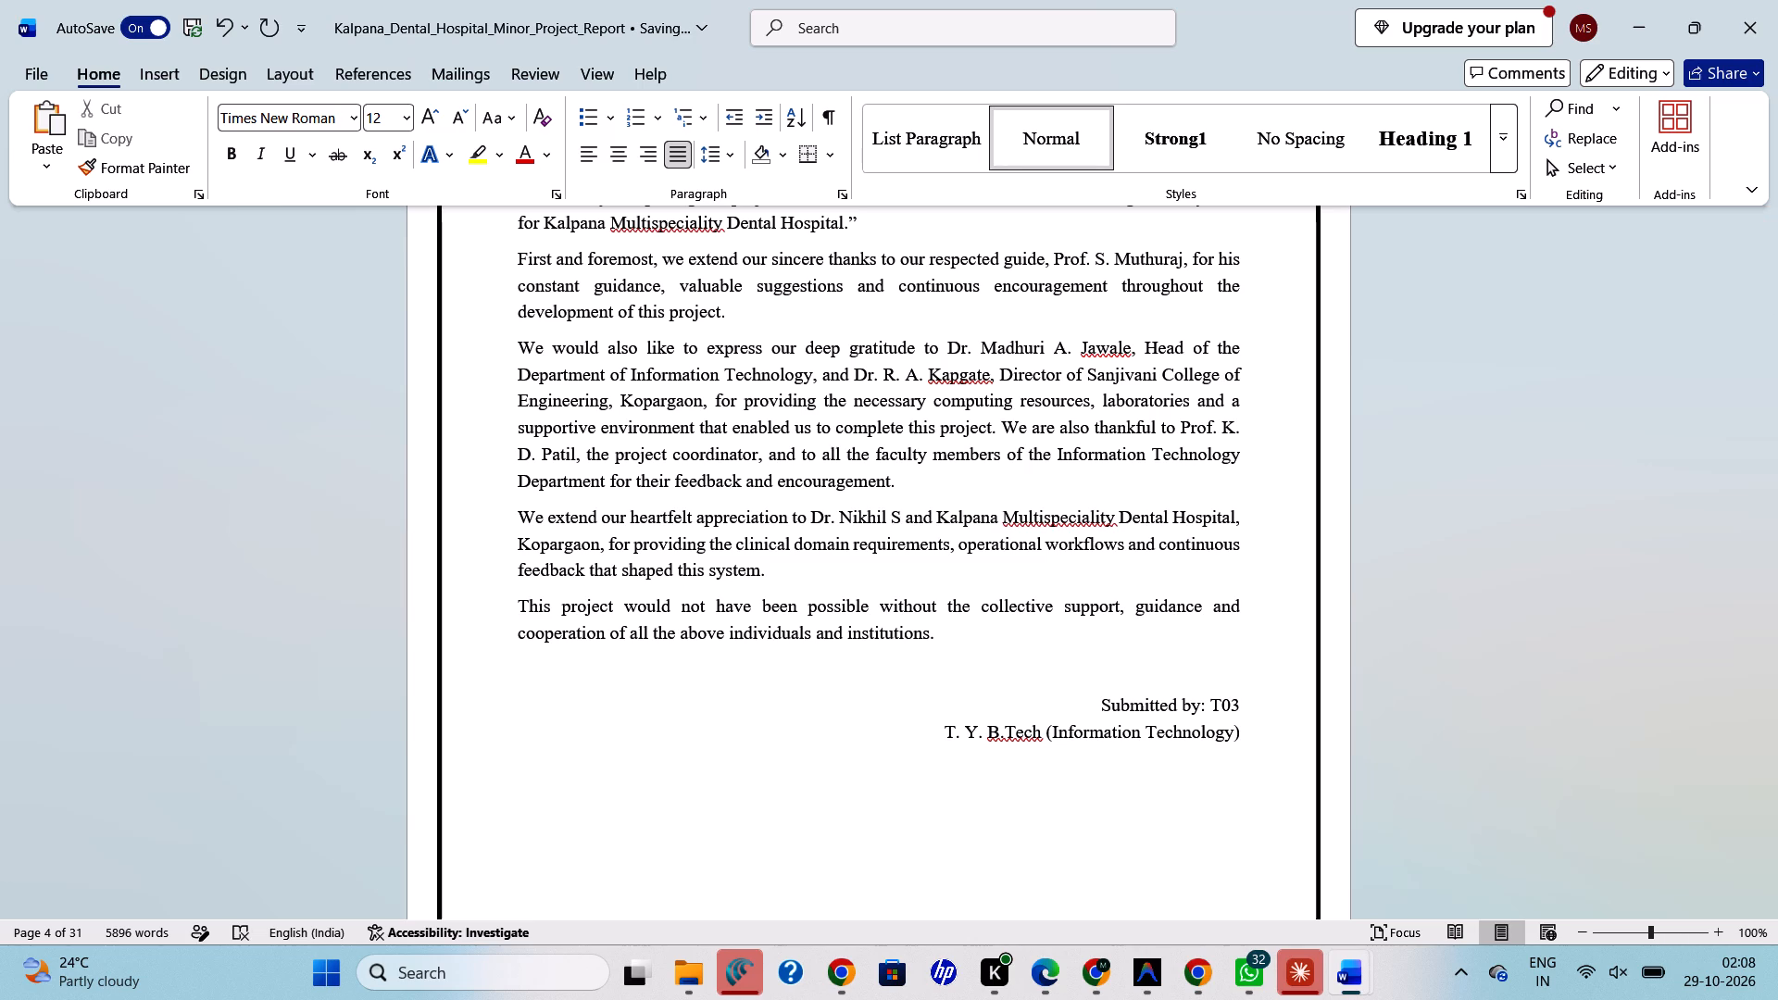
{"action": "key", "text": "BackSpace"}
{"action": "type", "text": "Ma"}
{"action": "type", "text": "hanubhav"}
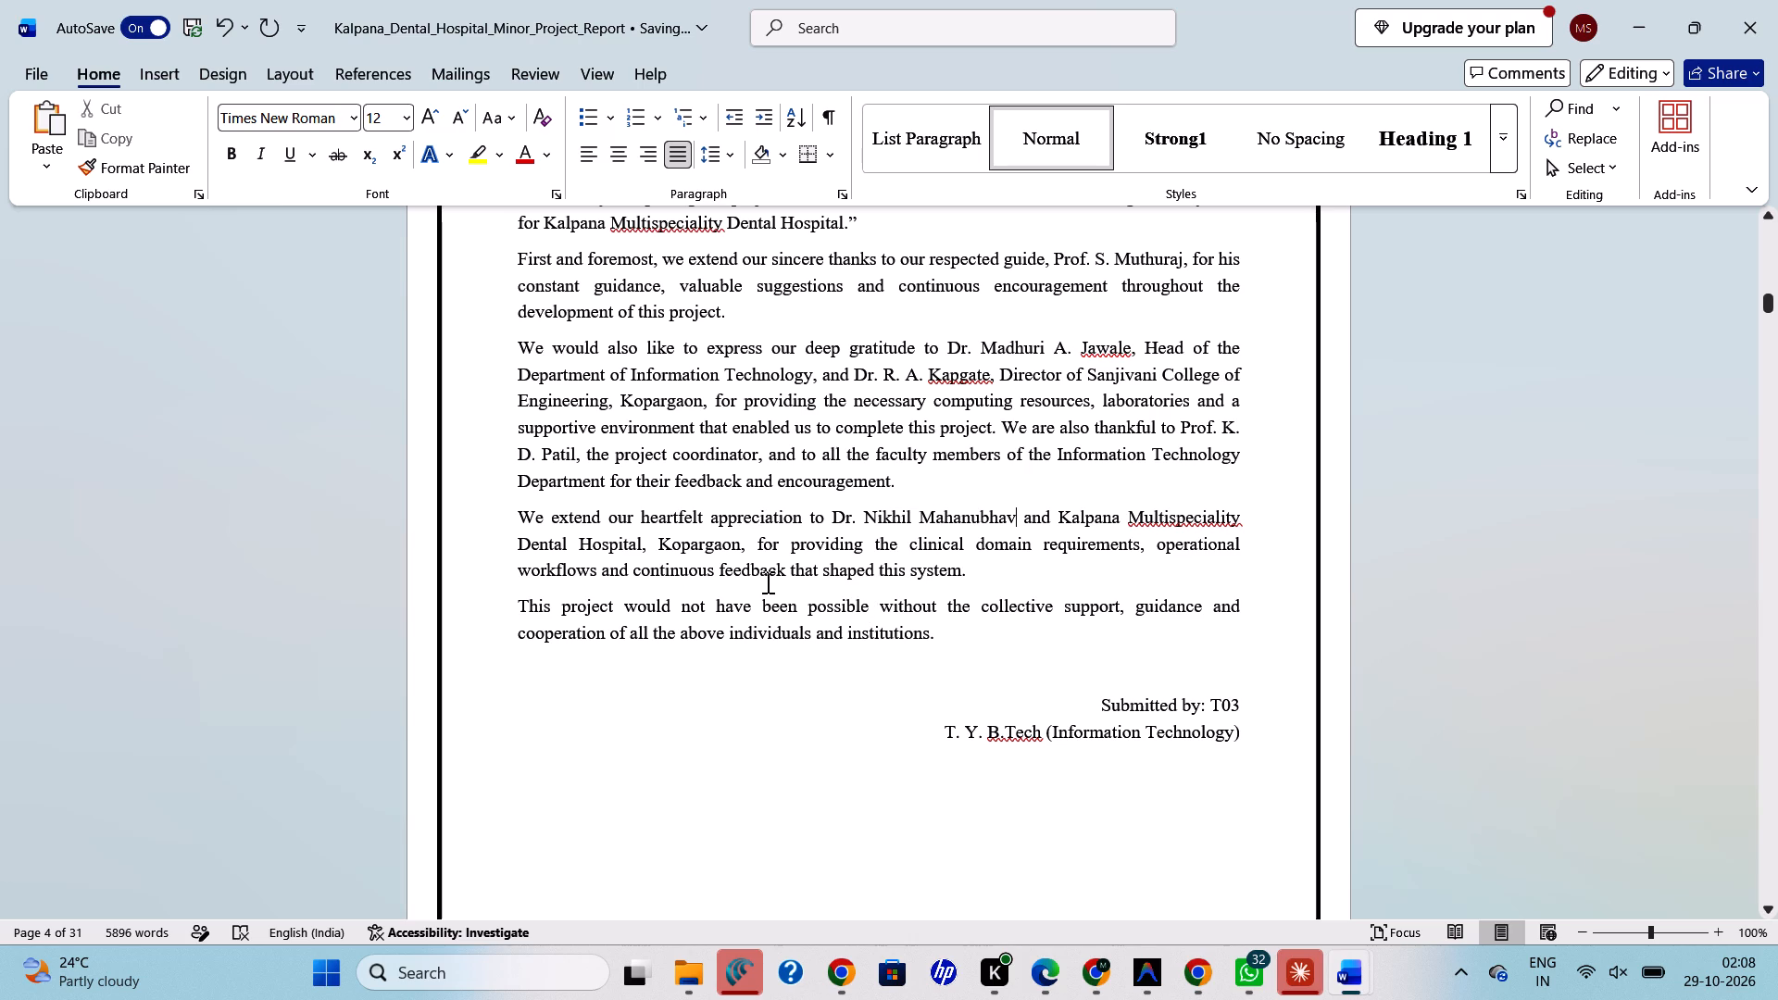
Review the start of the Kalpana Acknowledgements and switch to the ISKCON report for comparison.
{"action": "scroll", "coordinate": [766, 581], "scroll_direction": "up", "scroll_amount": 2}
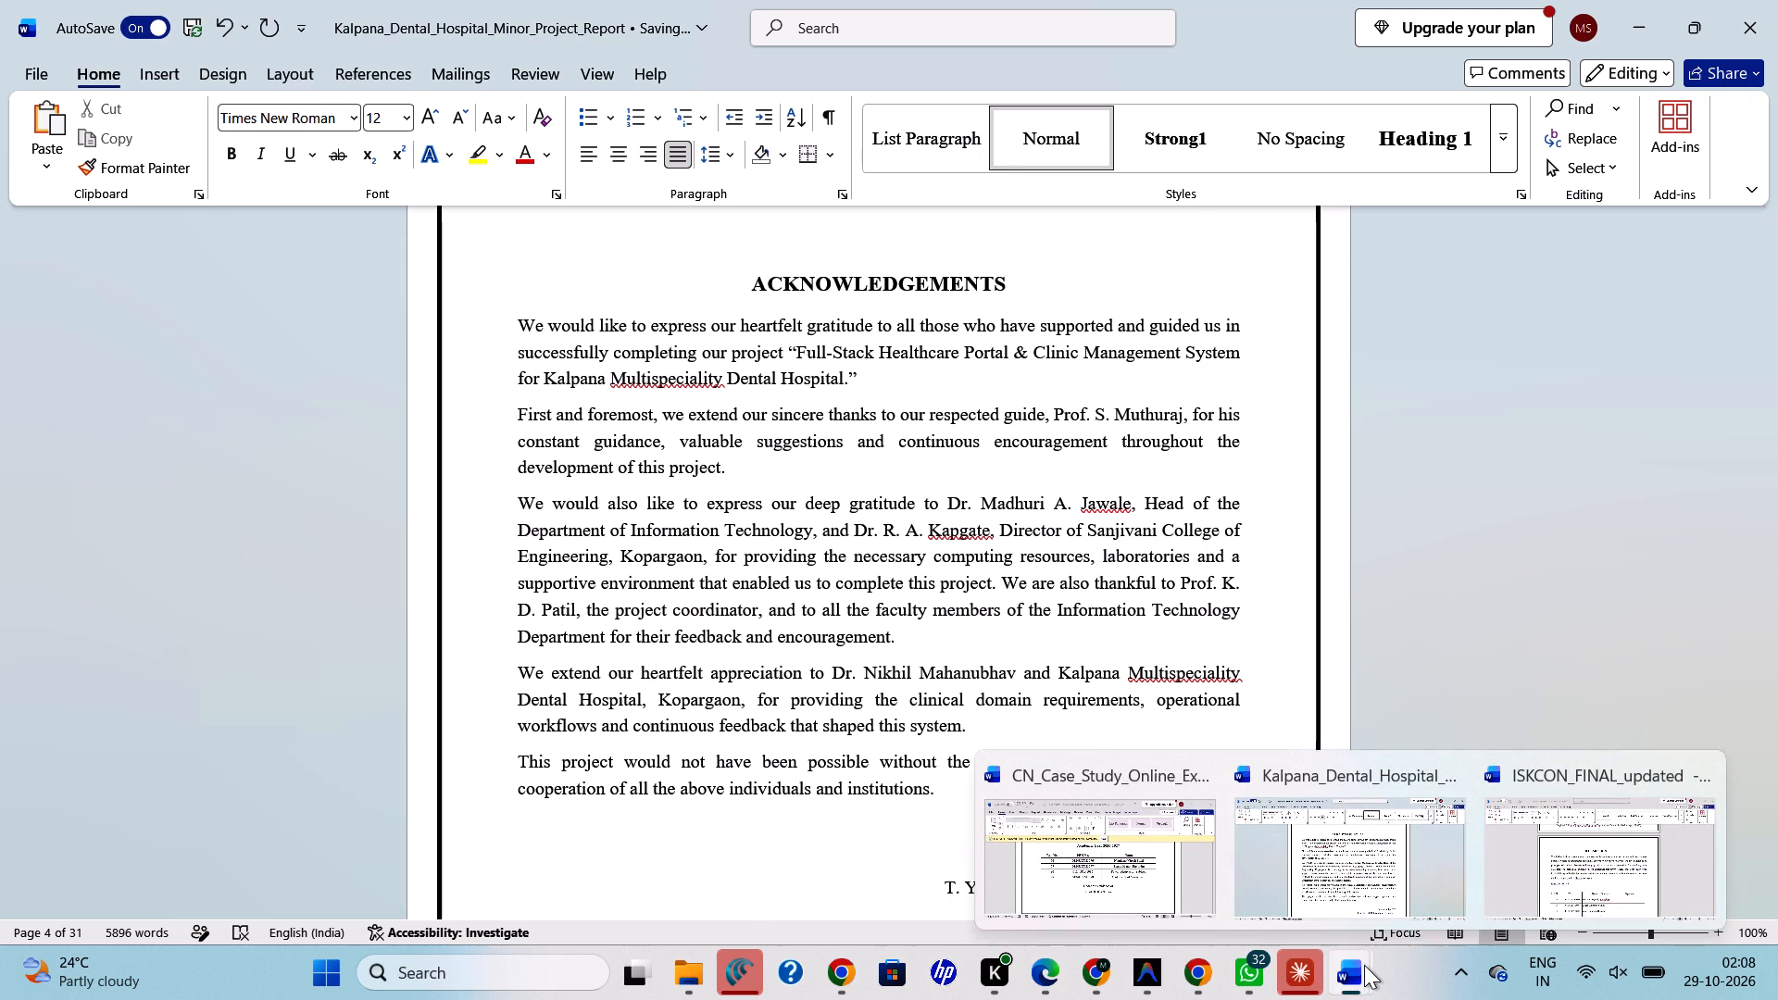
{"action": "left_click", "coordinate": [1623, 832]}
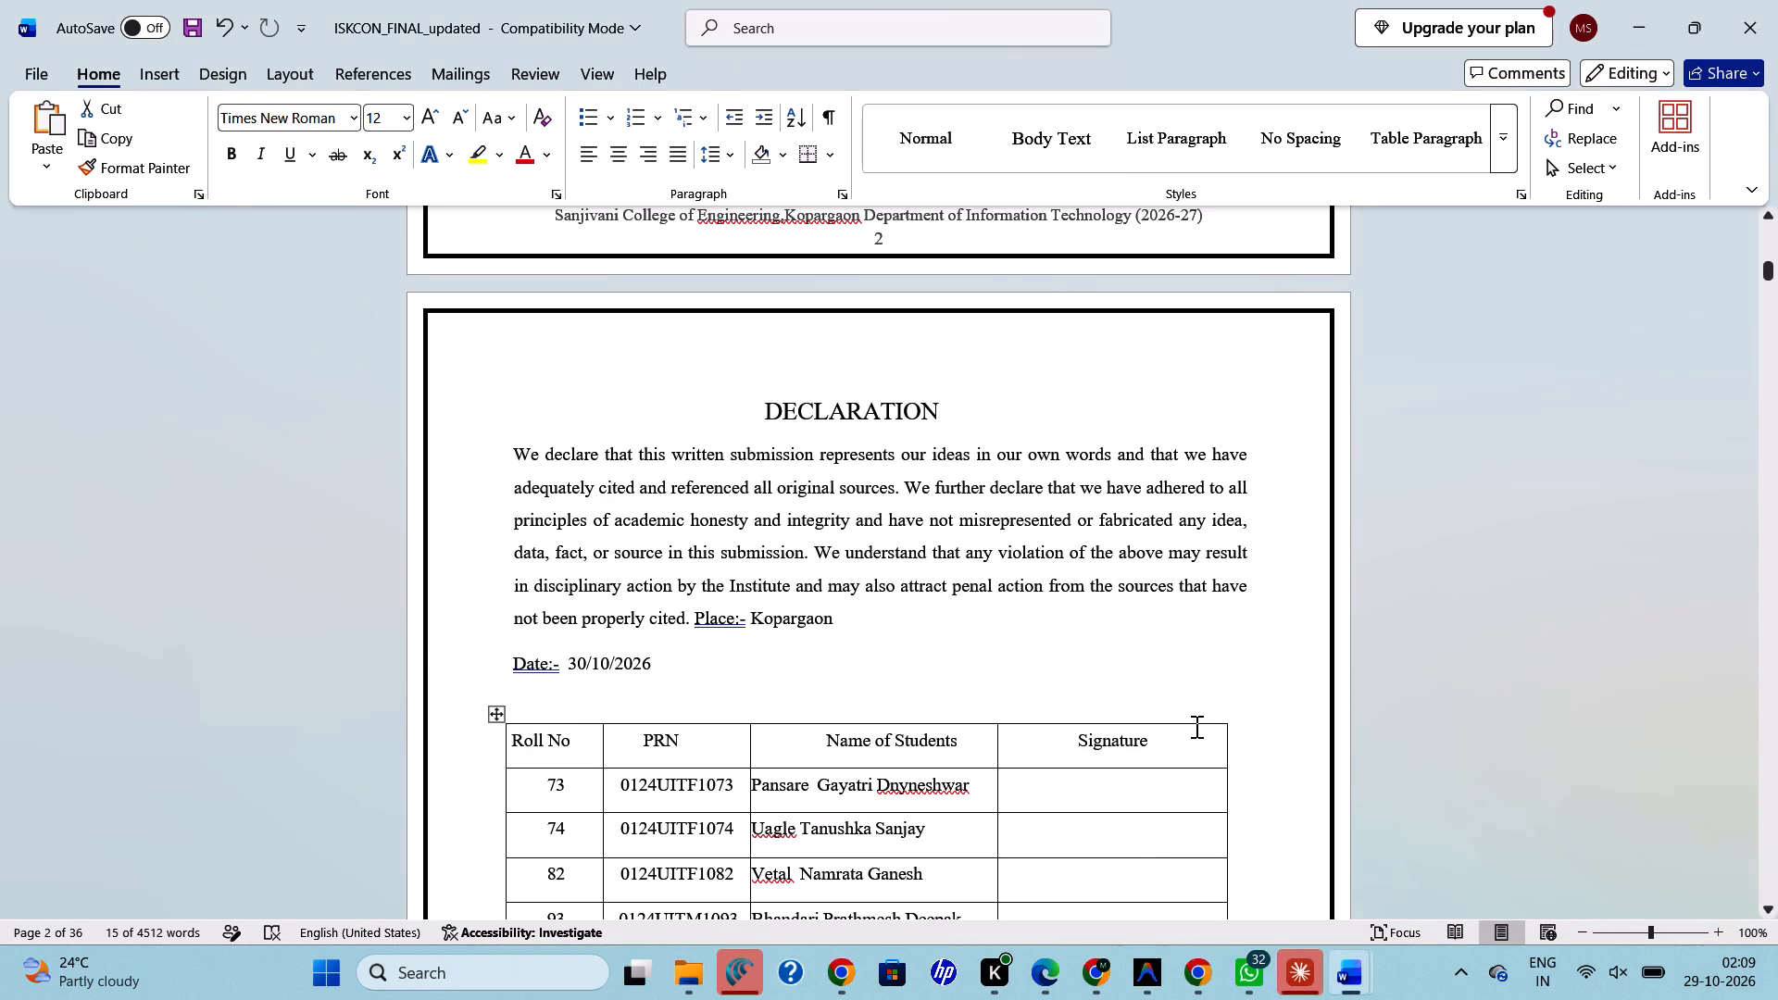
Review the ISKCON report's Declaration table and the text following it, then return to the Kalpana report's Acknowledgements page.
{"action": "scroll", "coordinate": [1194, 725], "scroll_direction": "down", "scroll_amount": 1}
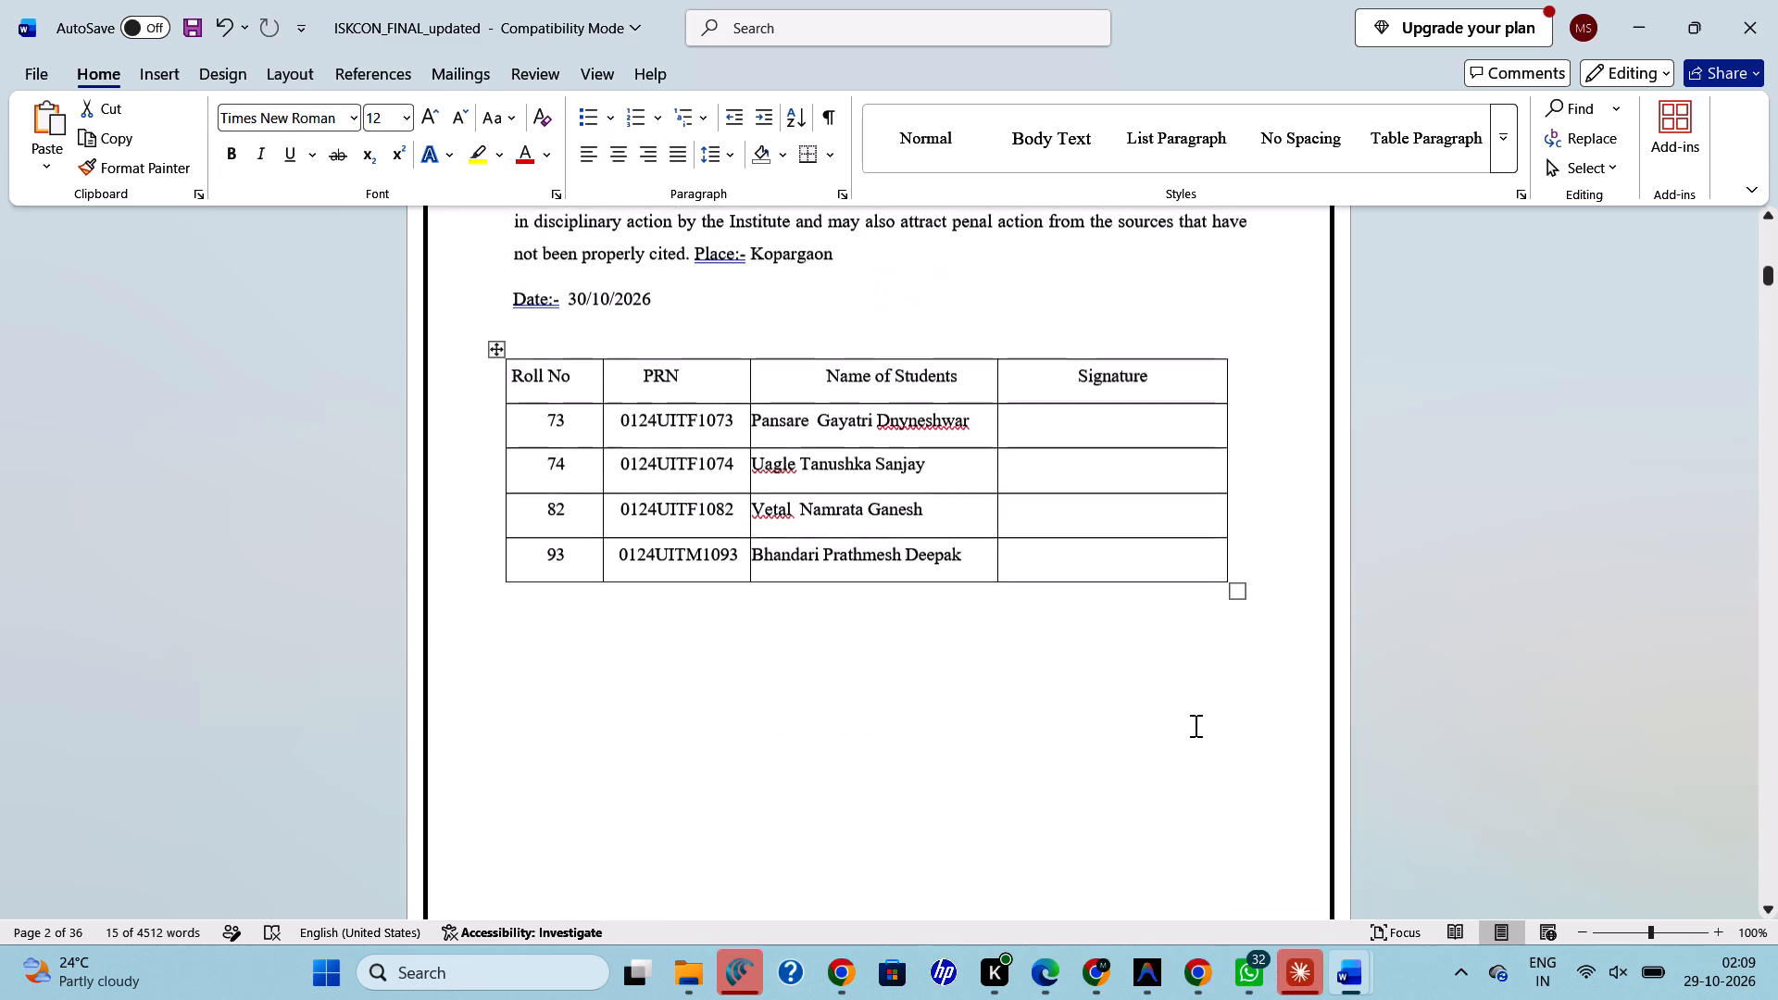
{"action": "scroll", "coordinate": [1194, 725], "scroll_direction": "down", "scroll_amount": 2}
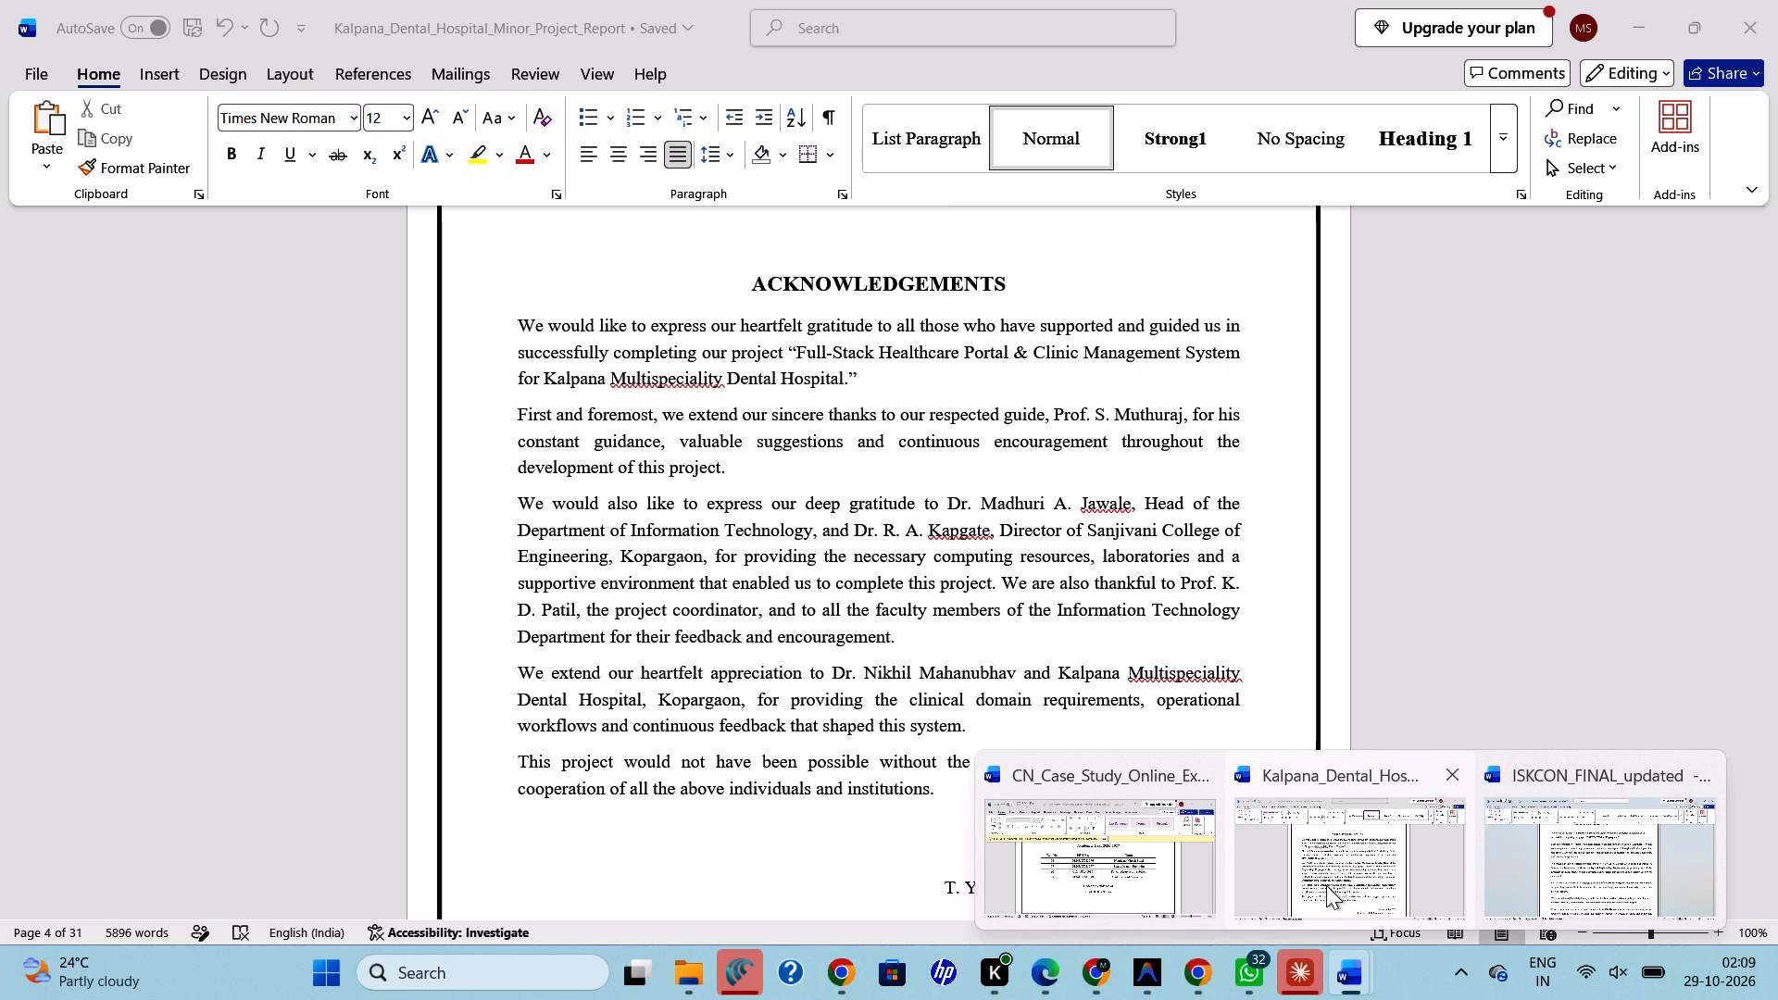
{"action": "left_click", "coordinate": [1326, 885]}
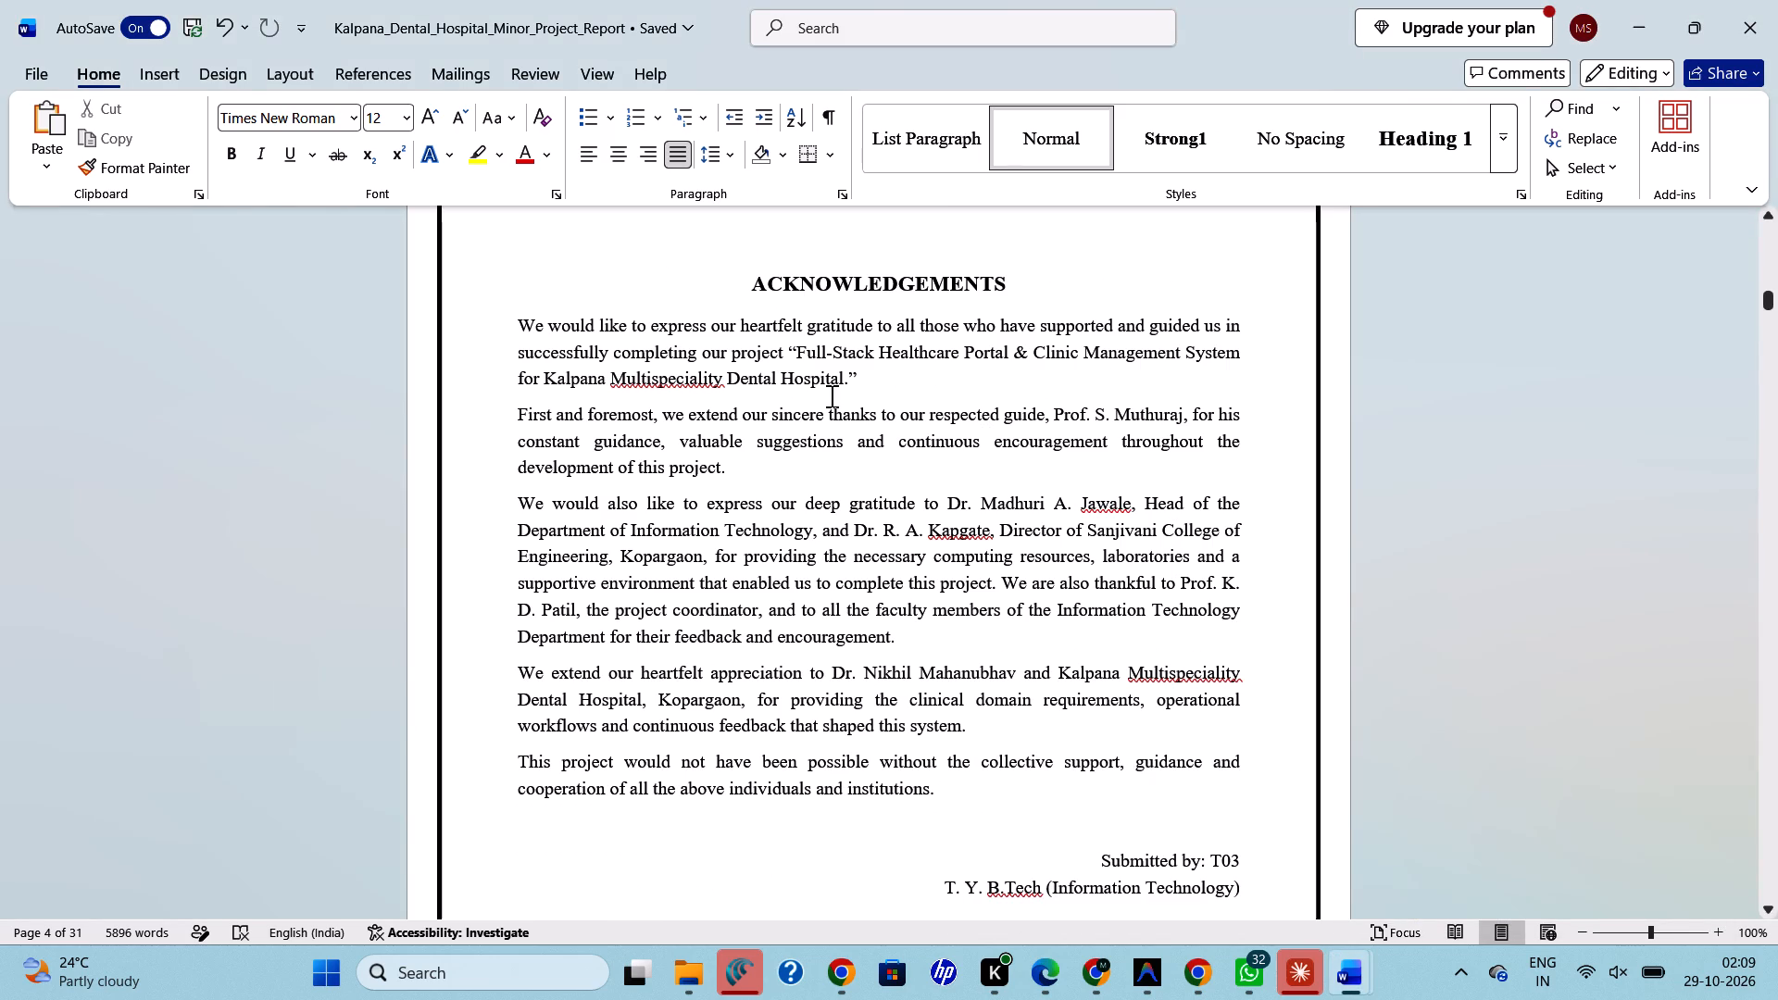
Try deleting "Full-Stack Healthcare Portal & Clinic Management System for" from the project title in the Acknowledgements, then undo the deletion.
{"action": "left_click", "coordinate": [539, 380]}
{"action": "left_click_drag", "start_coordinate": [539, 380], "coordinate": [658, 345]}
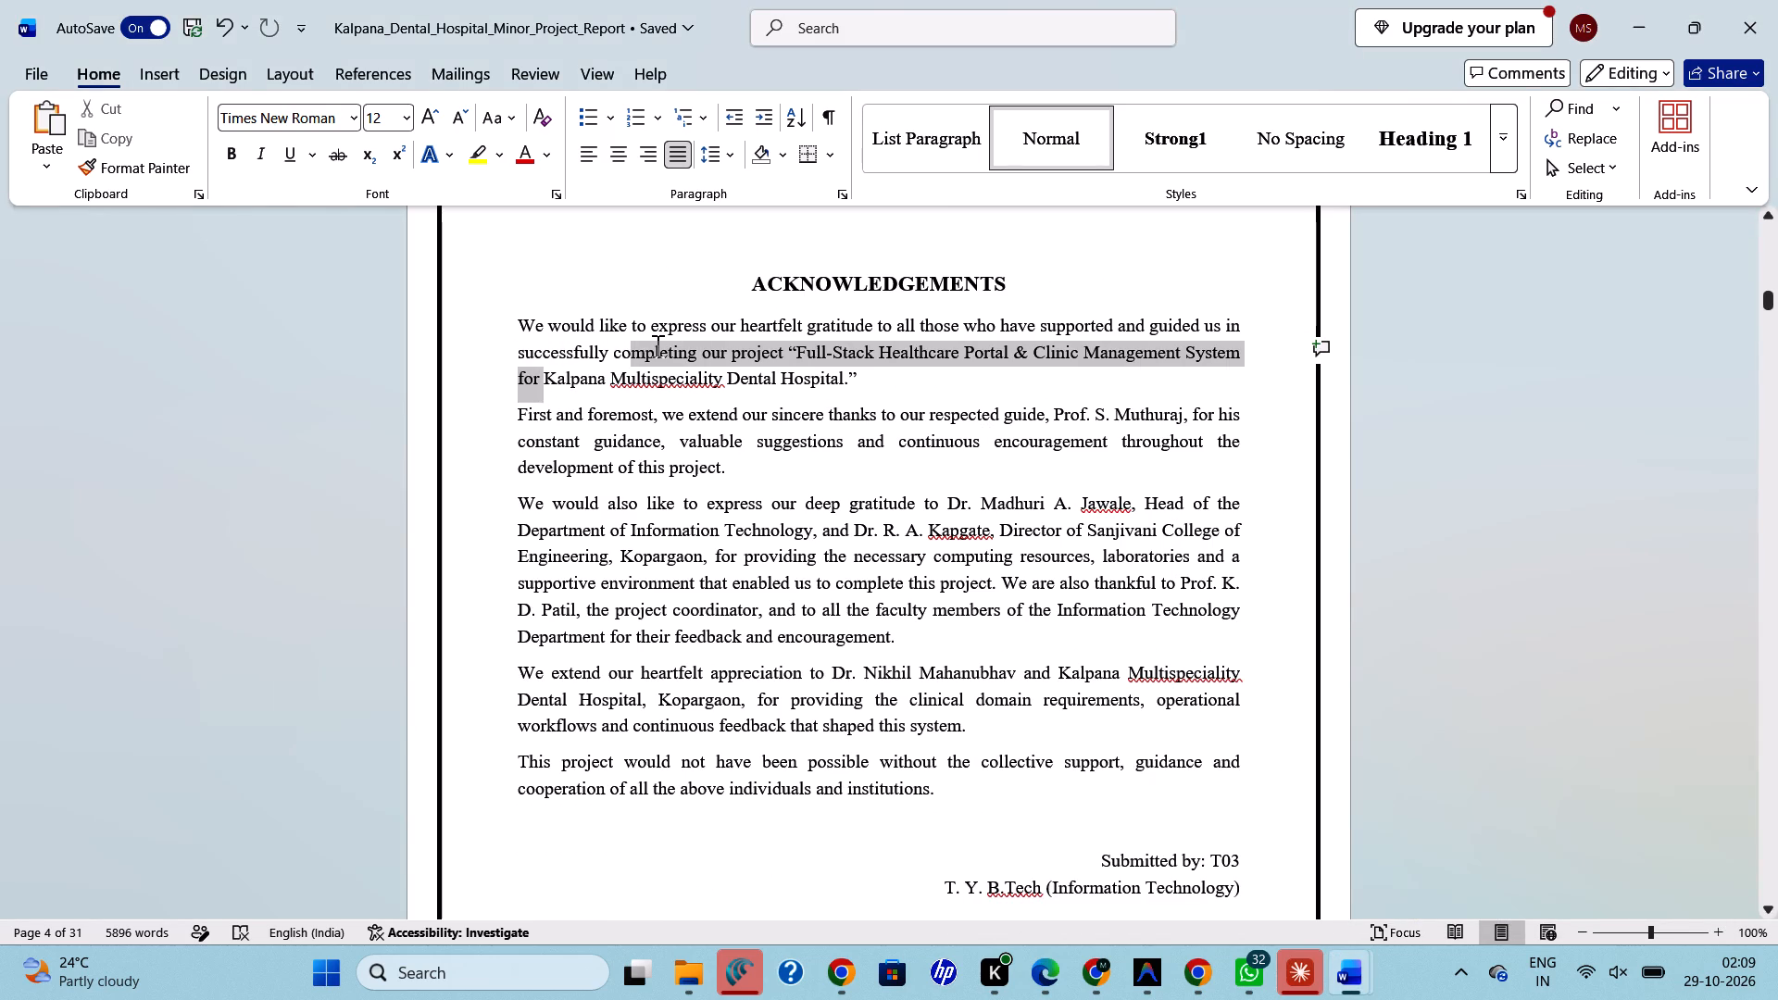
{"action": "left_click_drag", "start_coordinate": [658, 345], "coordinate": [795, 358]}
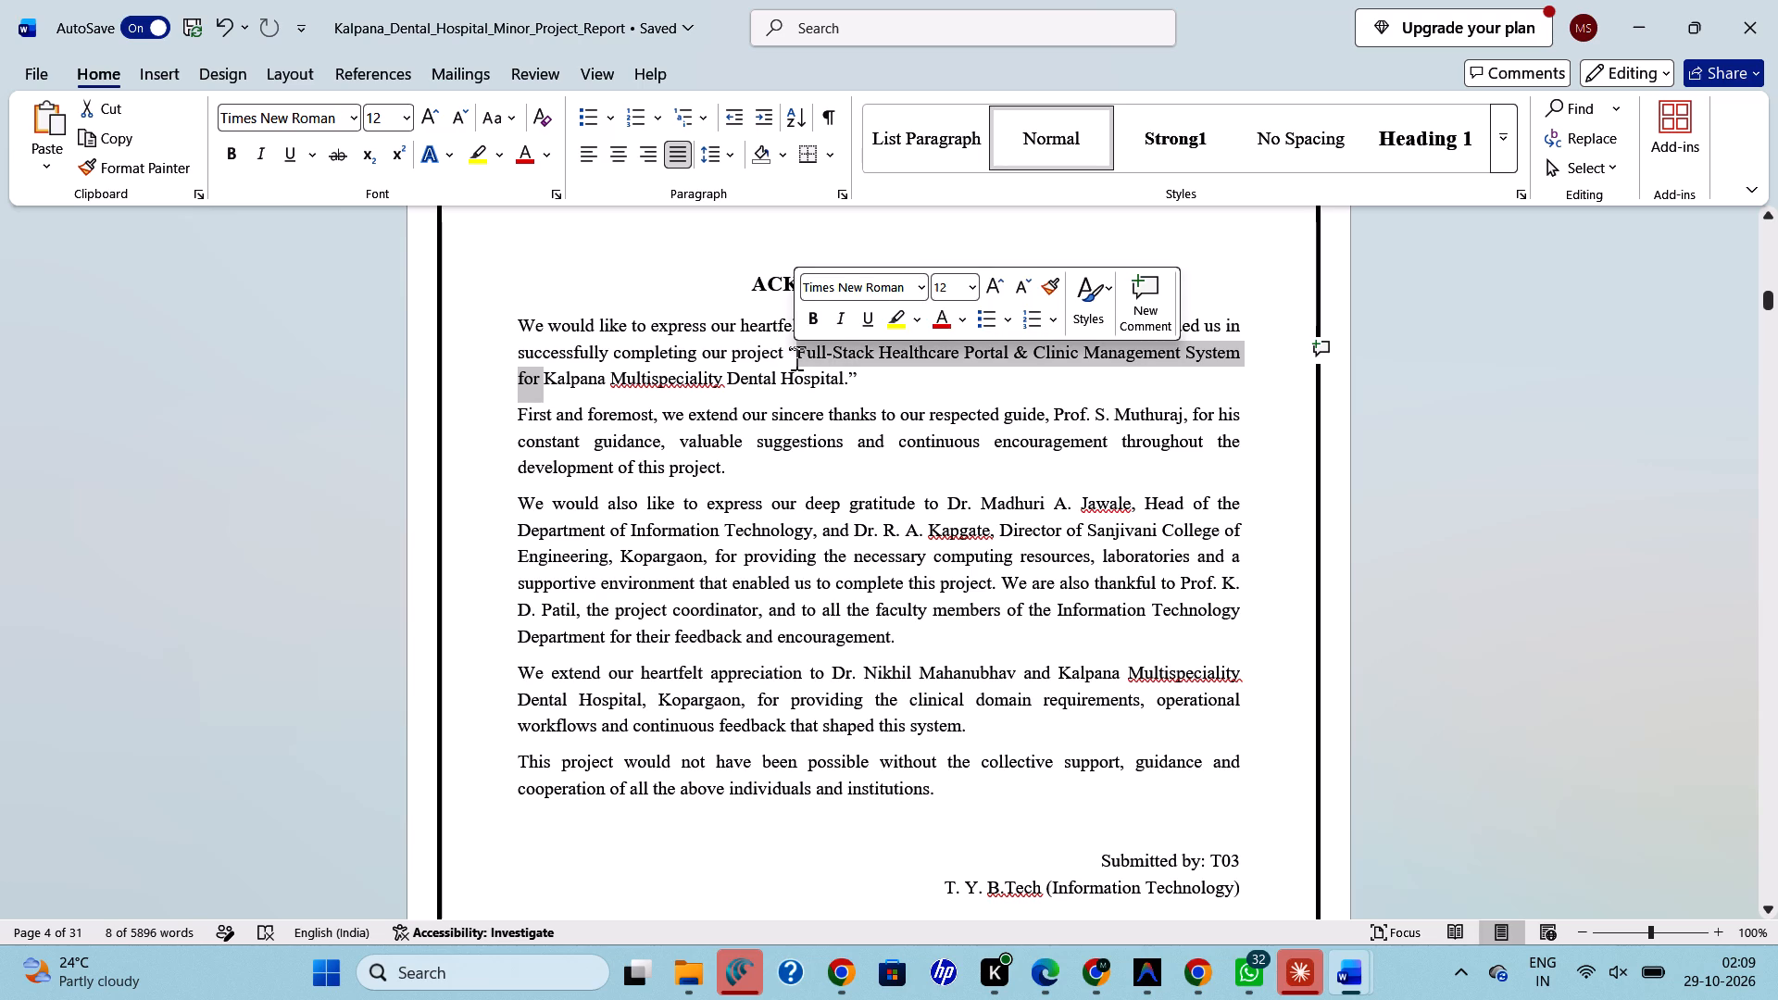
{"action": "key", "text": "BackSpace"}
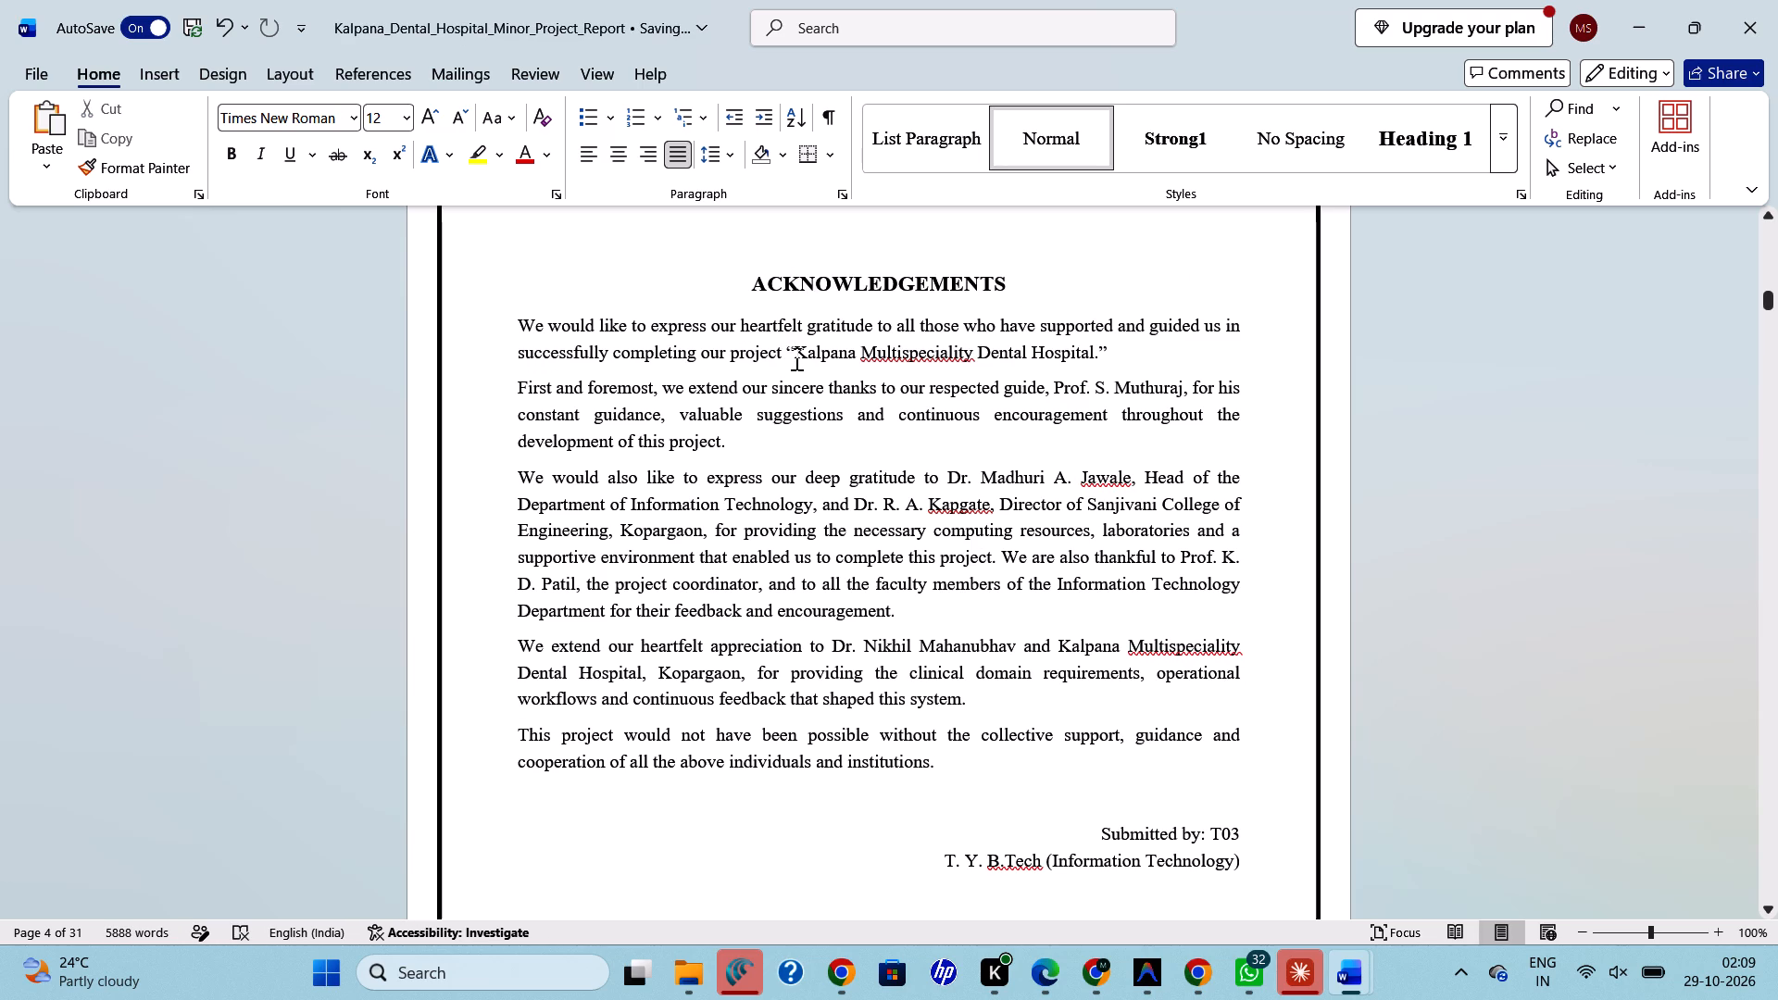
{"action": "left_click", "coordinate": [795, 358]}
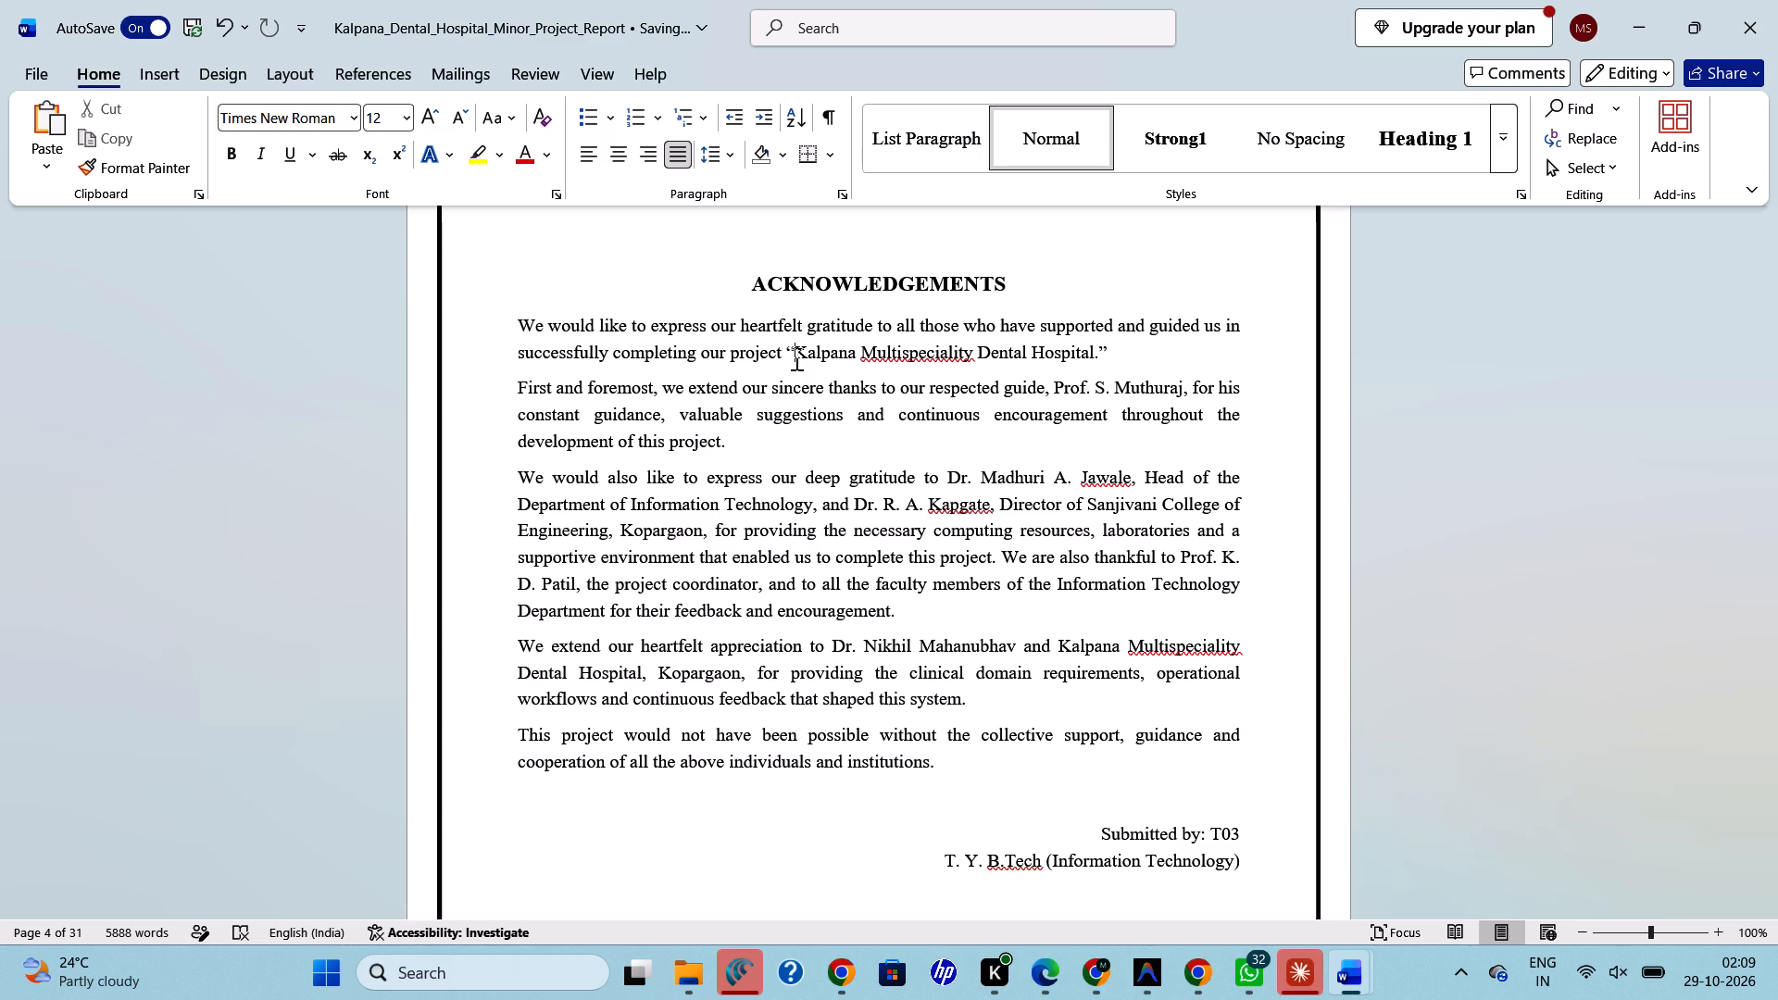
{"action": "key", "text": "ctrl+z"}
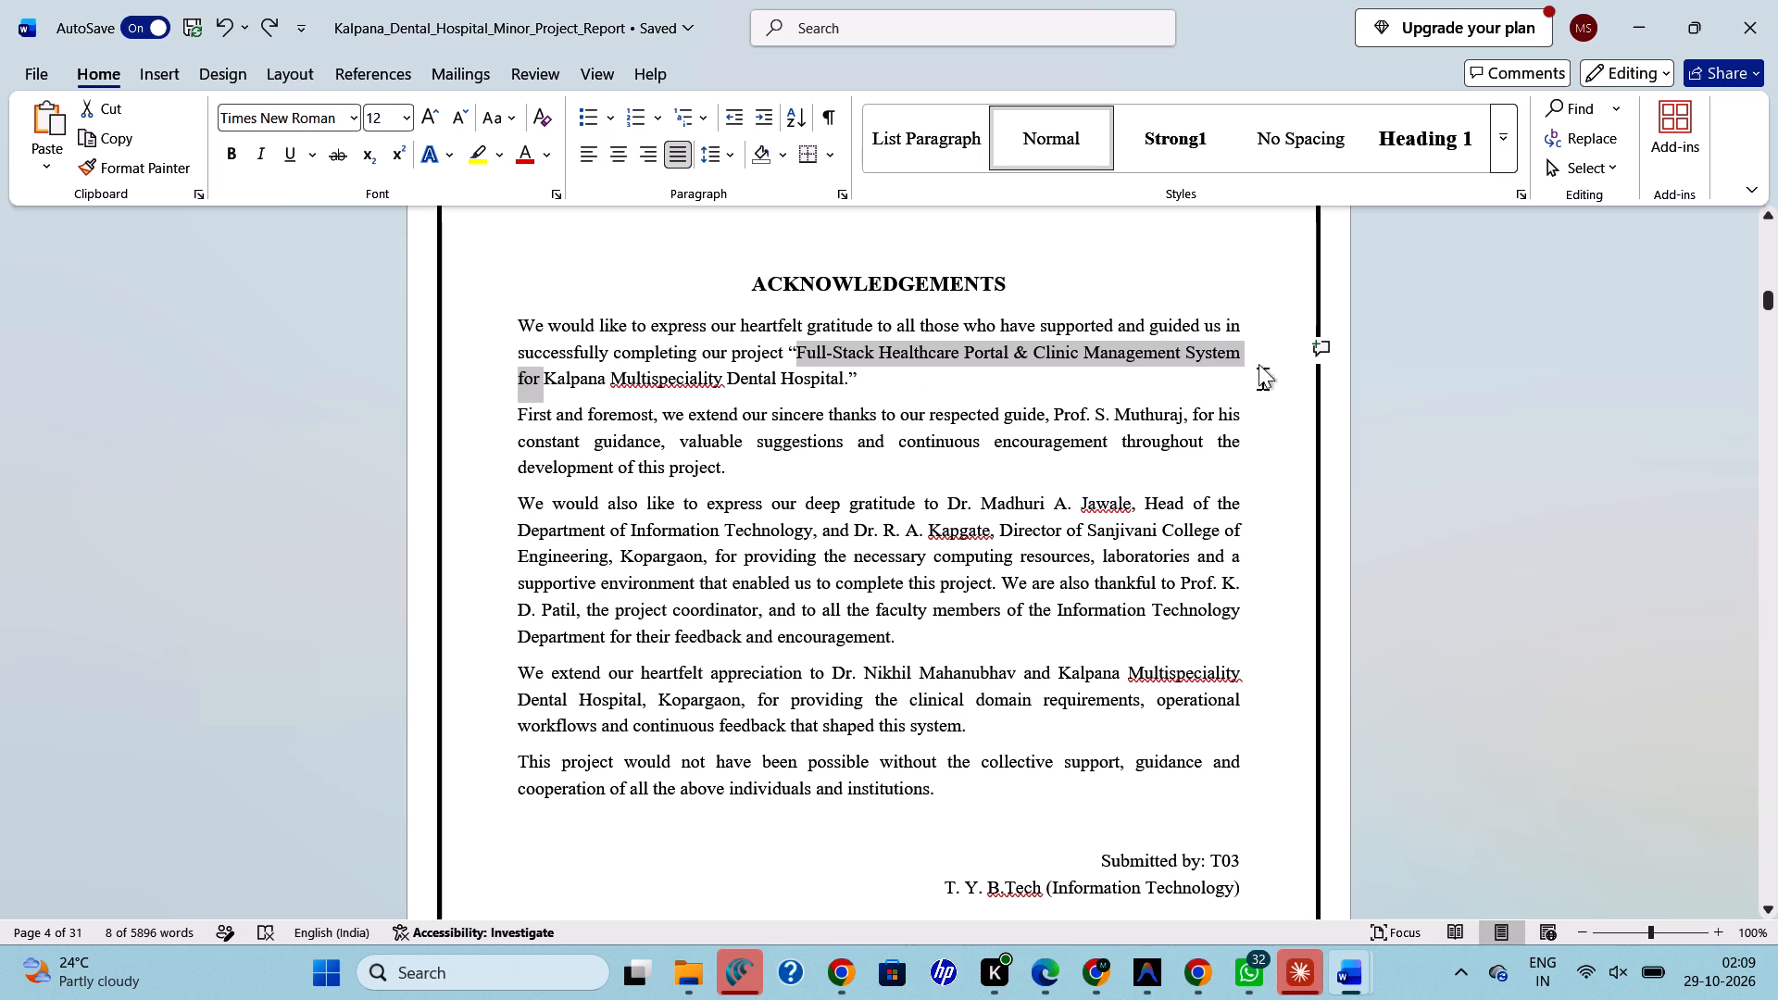
Replace "Healthcare Portal & Clinic Management System" with "Website" in the project title of the Acknowledgements' first paragraph.
{"action": "left_click", "coordinate": [1250, 340]}
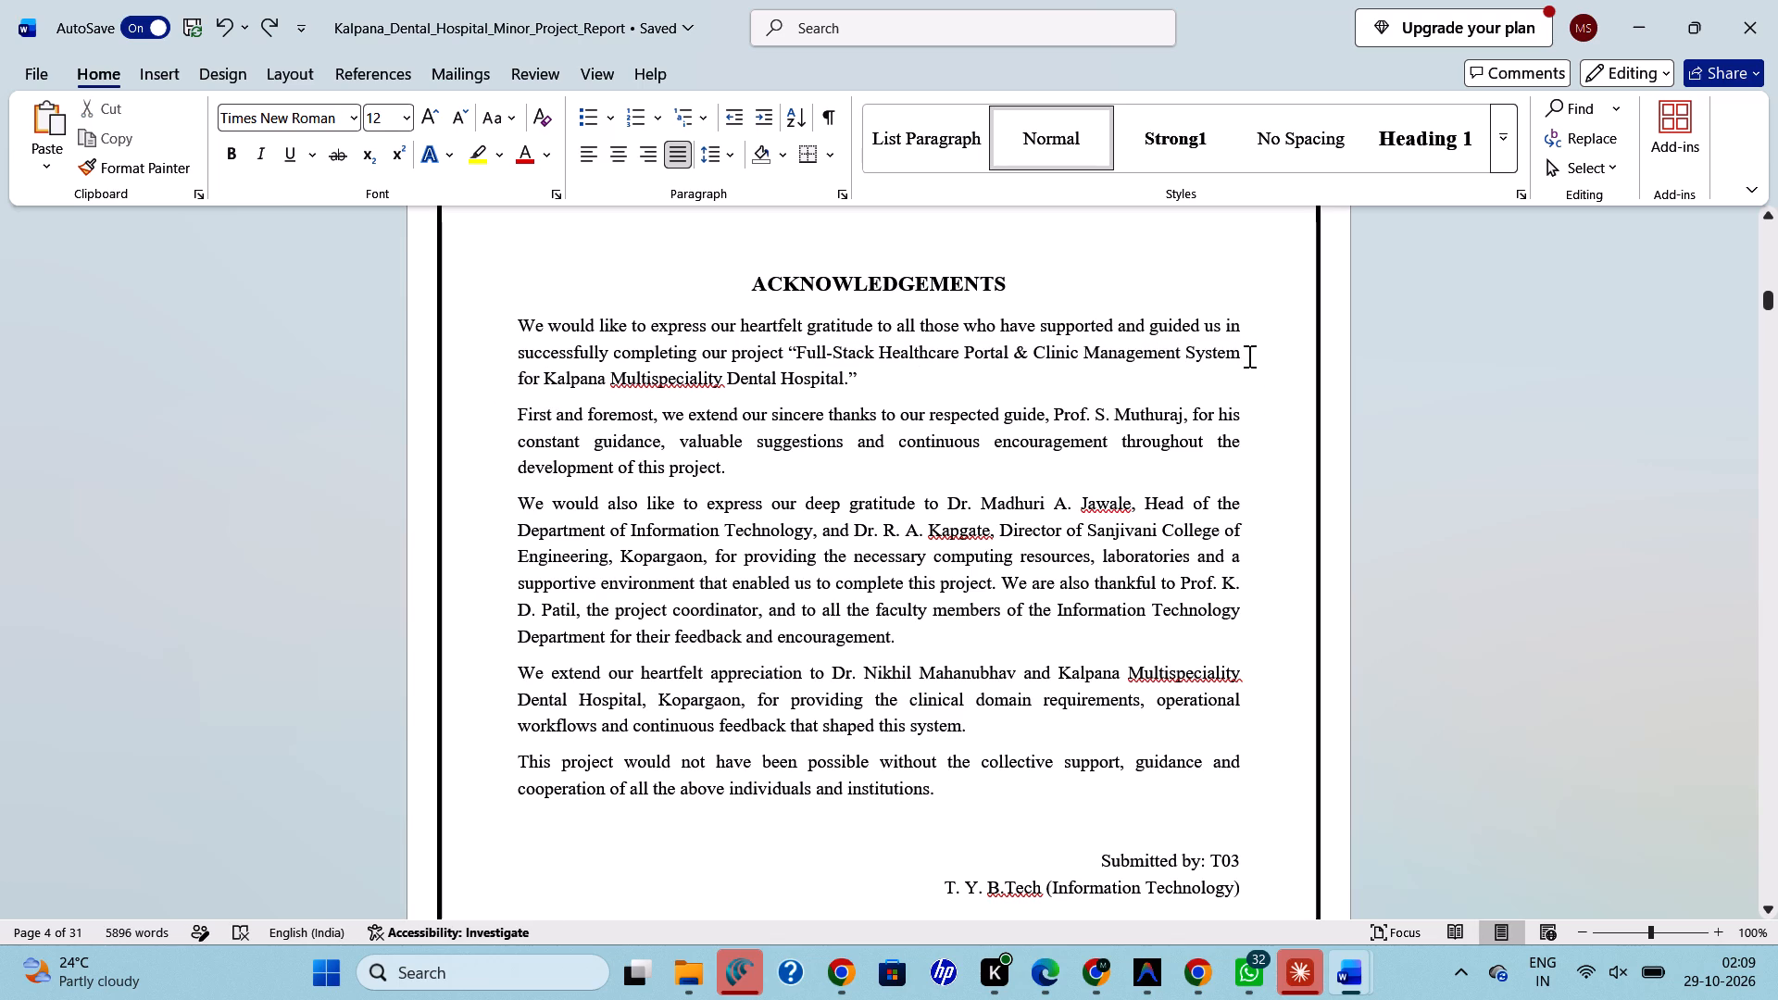
{"action": "left_click", "coordinate": [1247, 356]}
{"action": "left_click_drag", "start_coordinate": [1247, 356], "coordinate": [865, 353]}
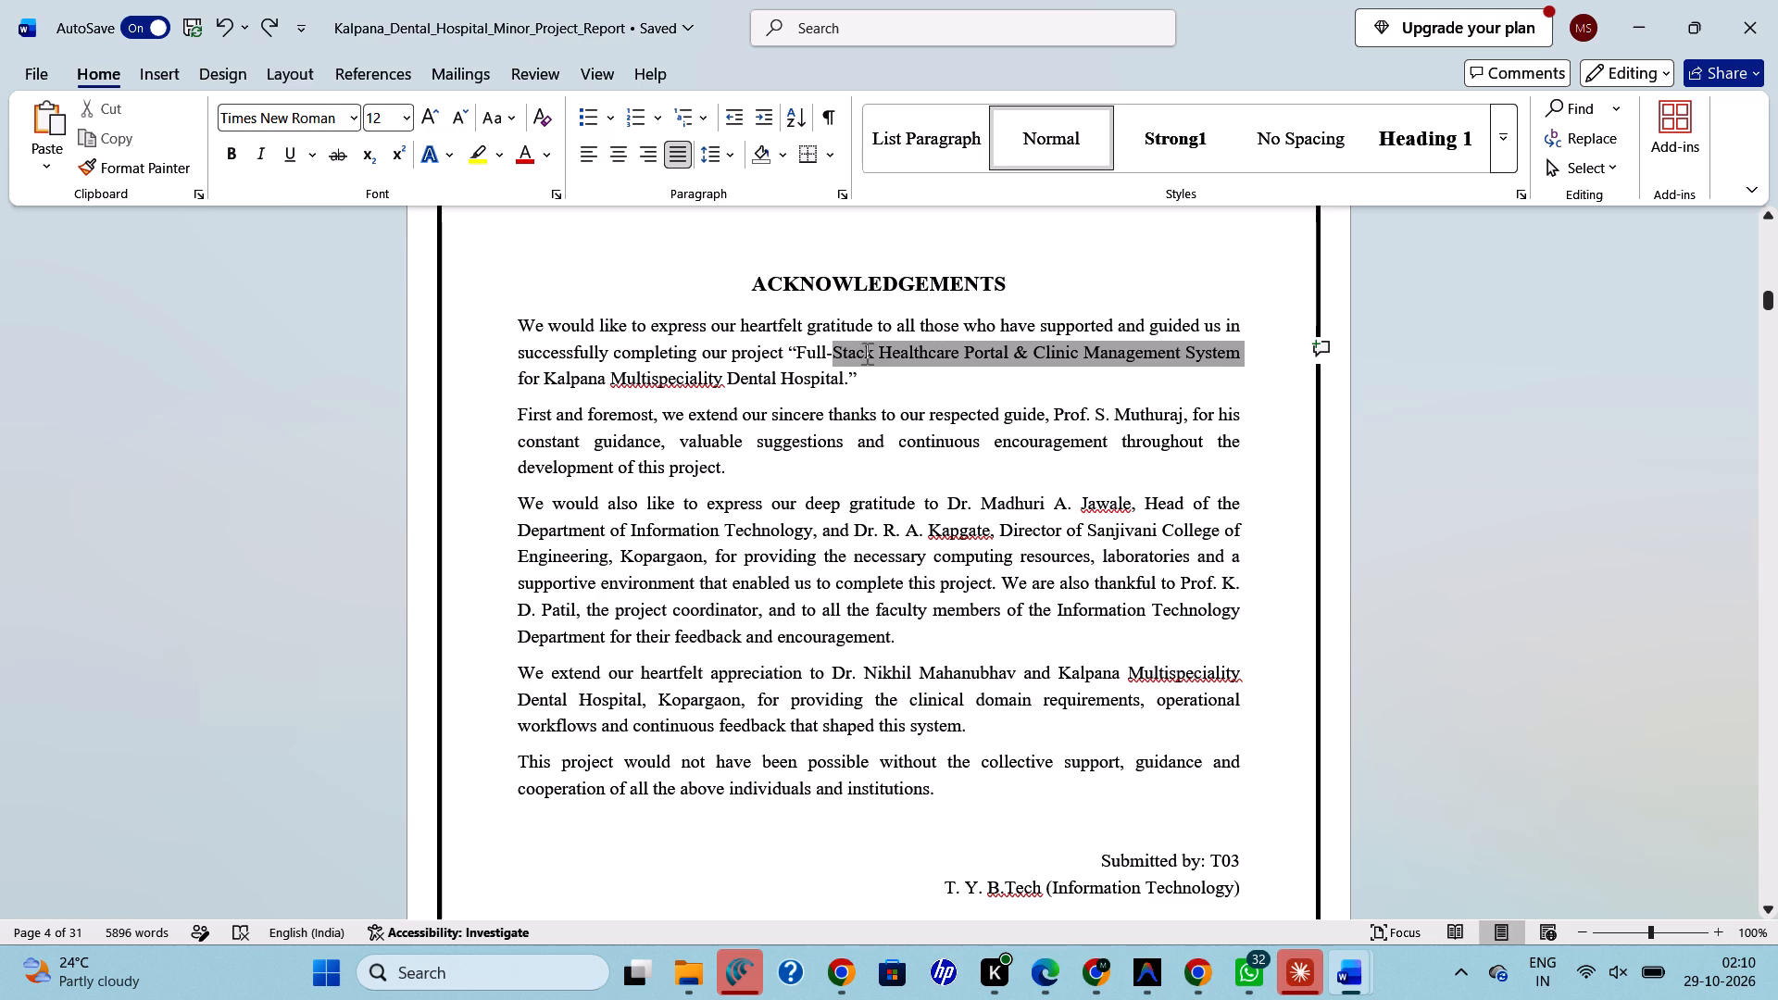
{"action": "left_click_drag", "start_coordinate": [865, 353], "coordinate": [879, 353]}
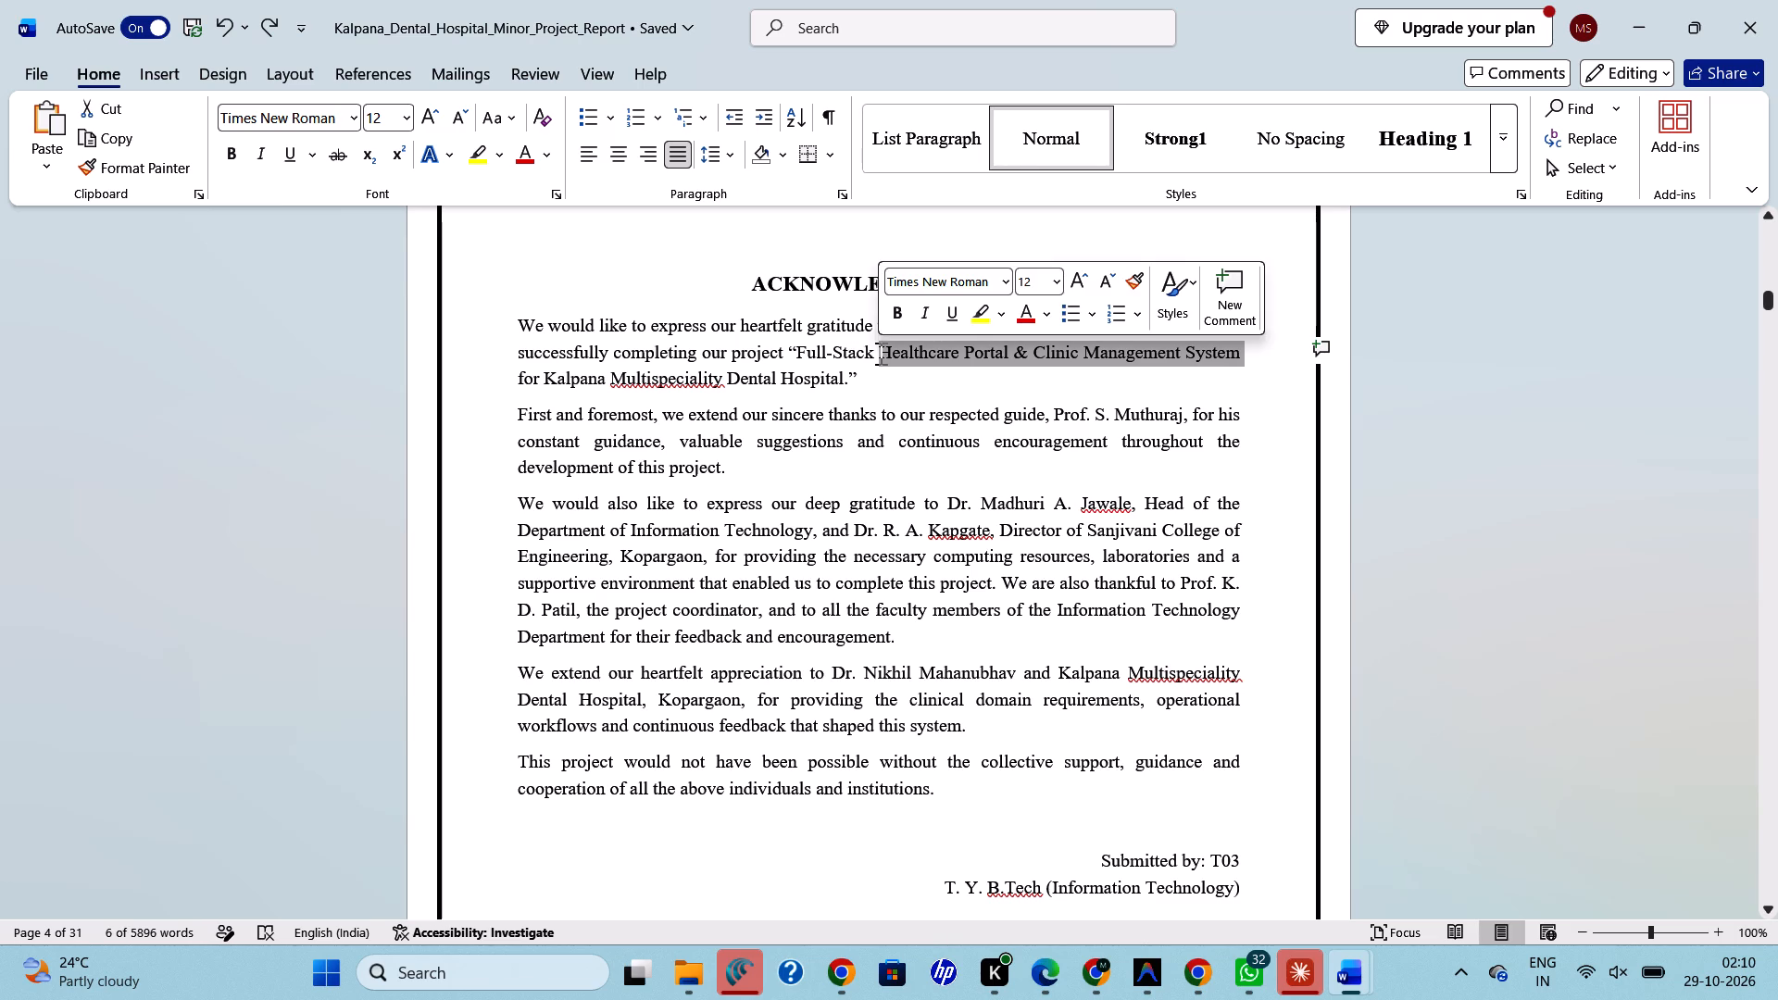
{"action": "key", "text": "BackSpace"}
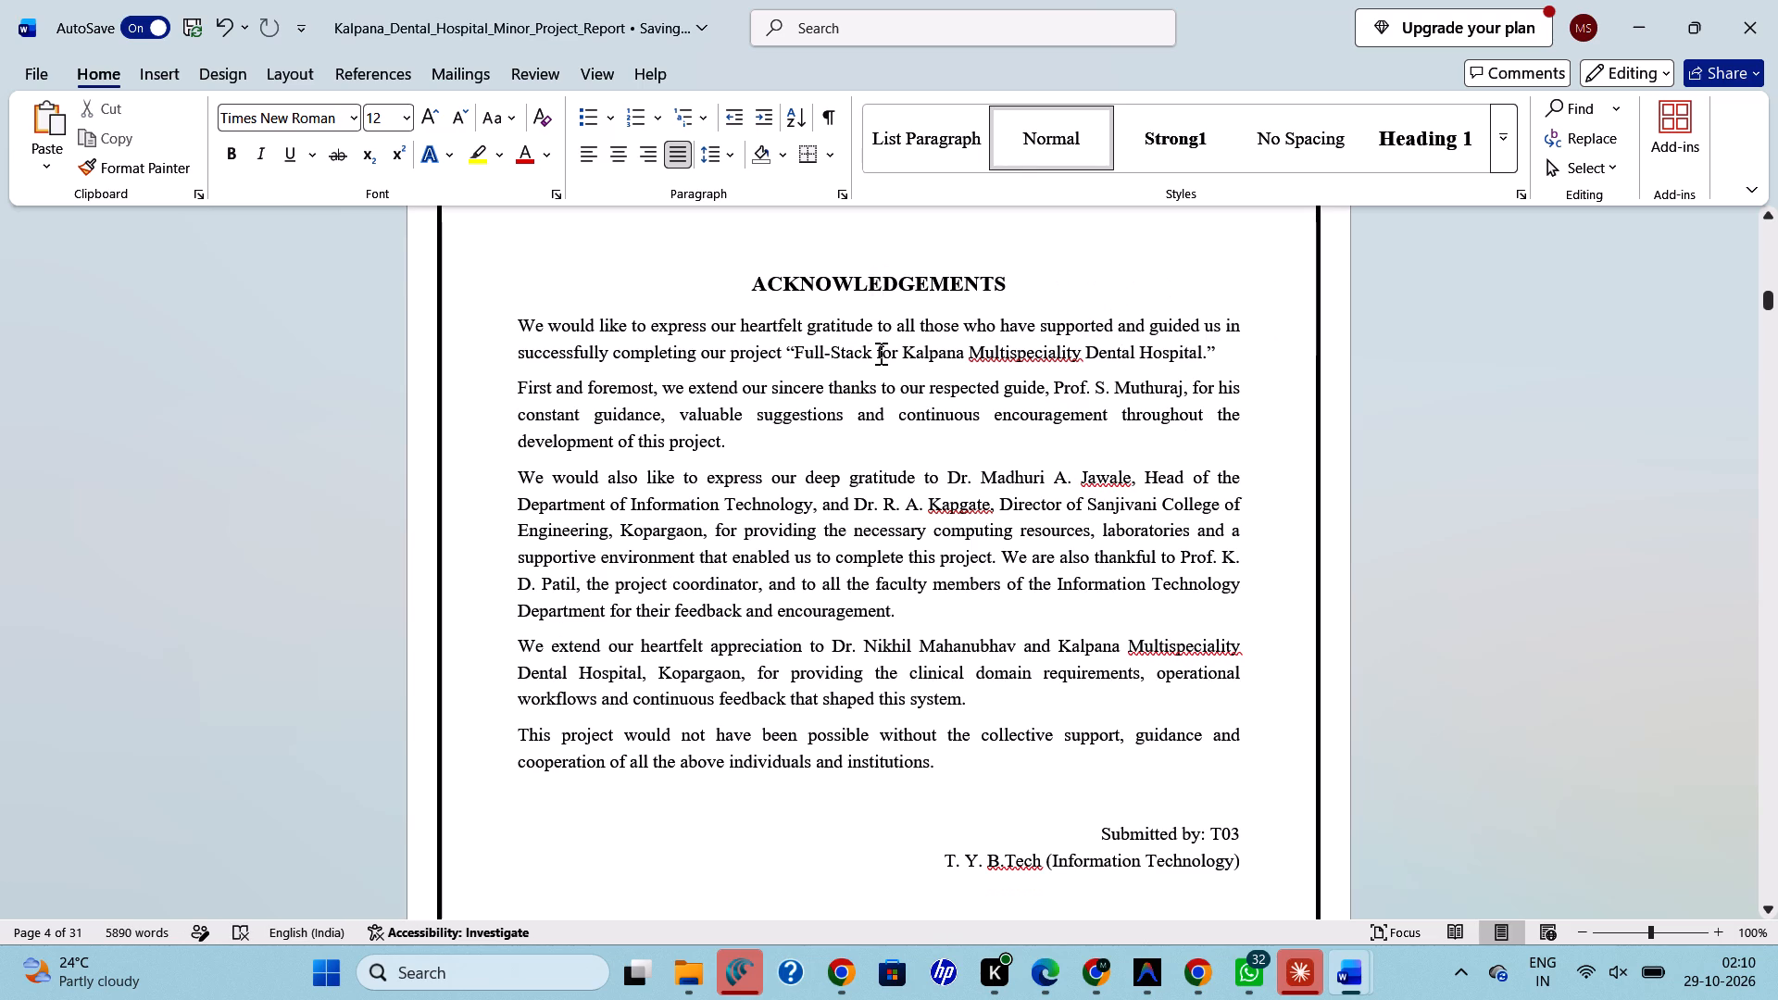
{"action": "type", "text": "Website"}
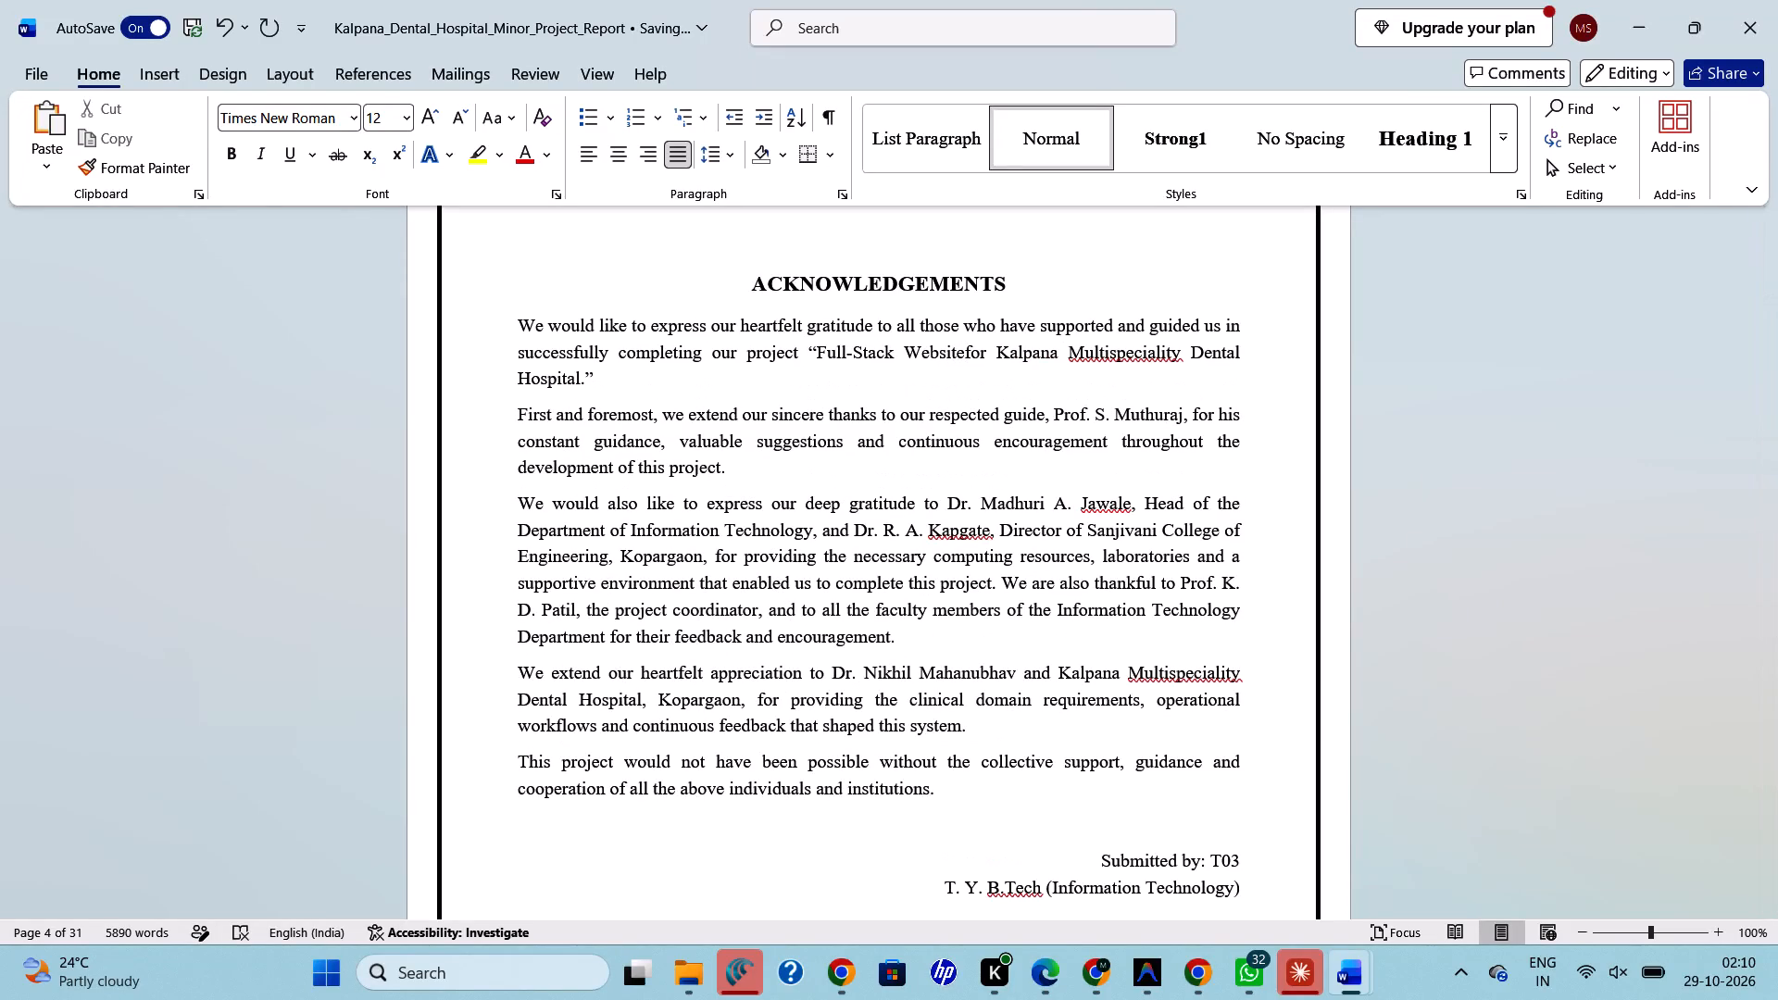
{"action": "key", "text": "space"}
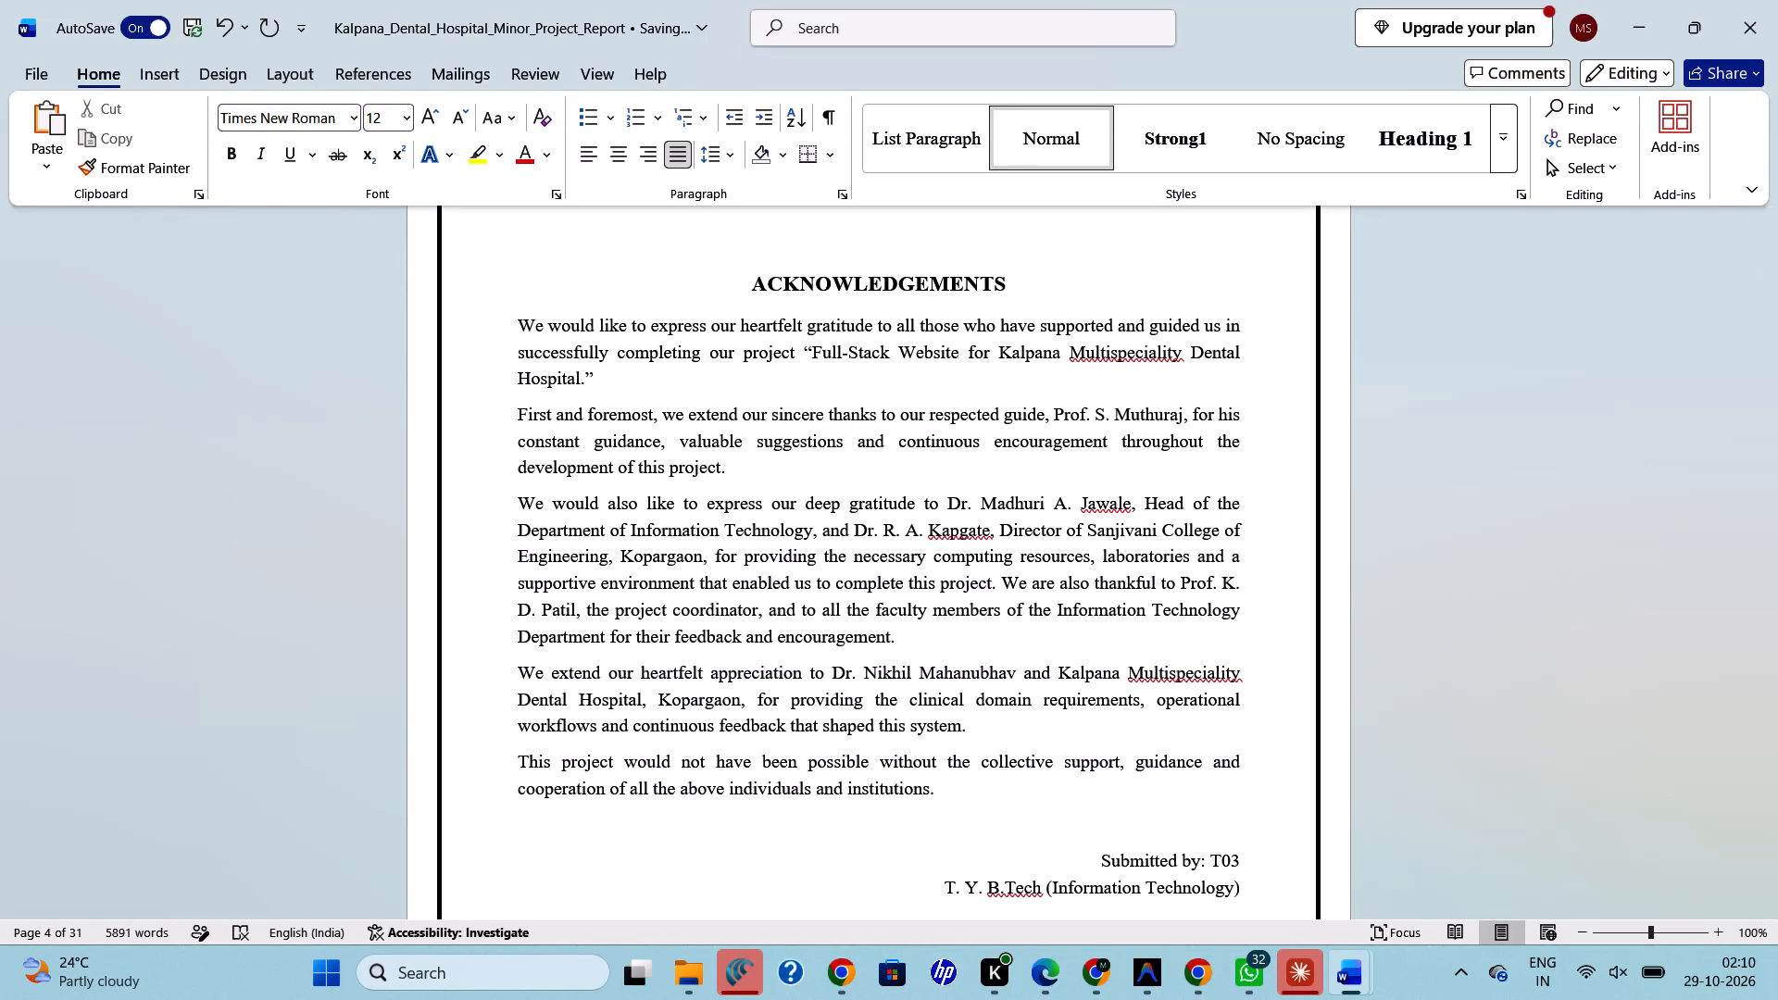
{"action": "left_click", "coordinate": [986, 684]}
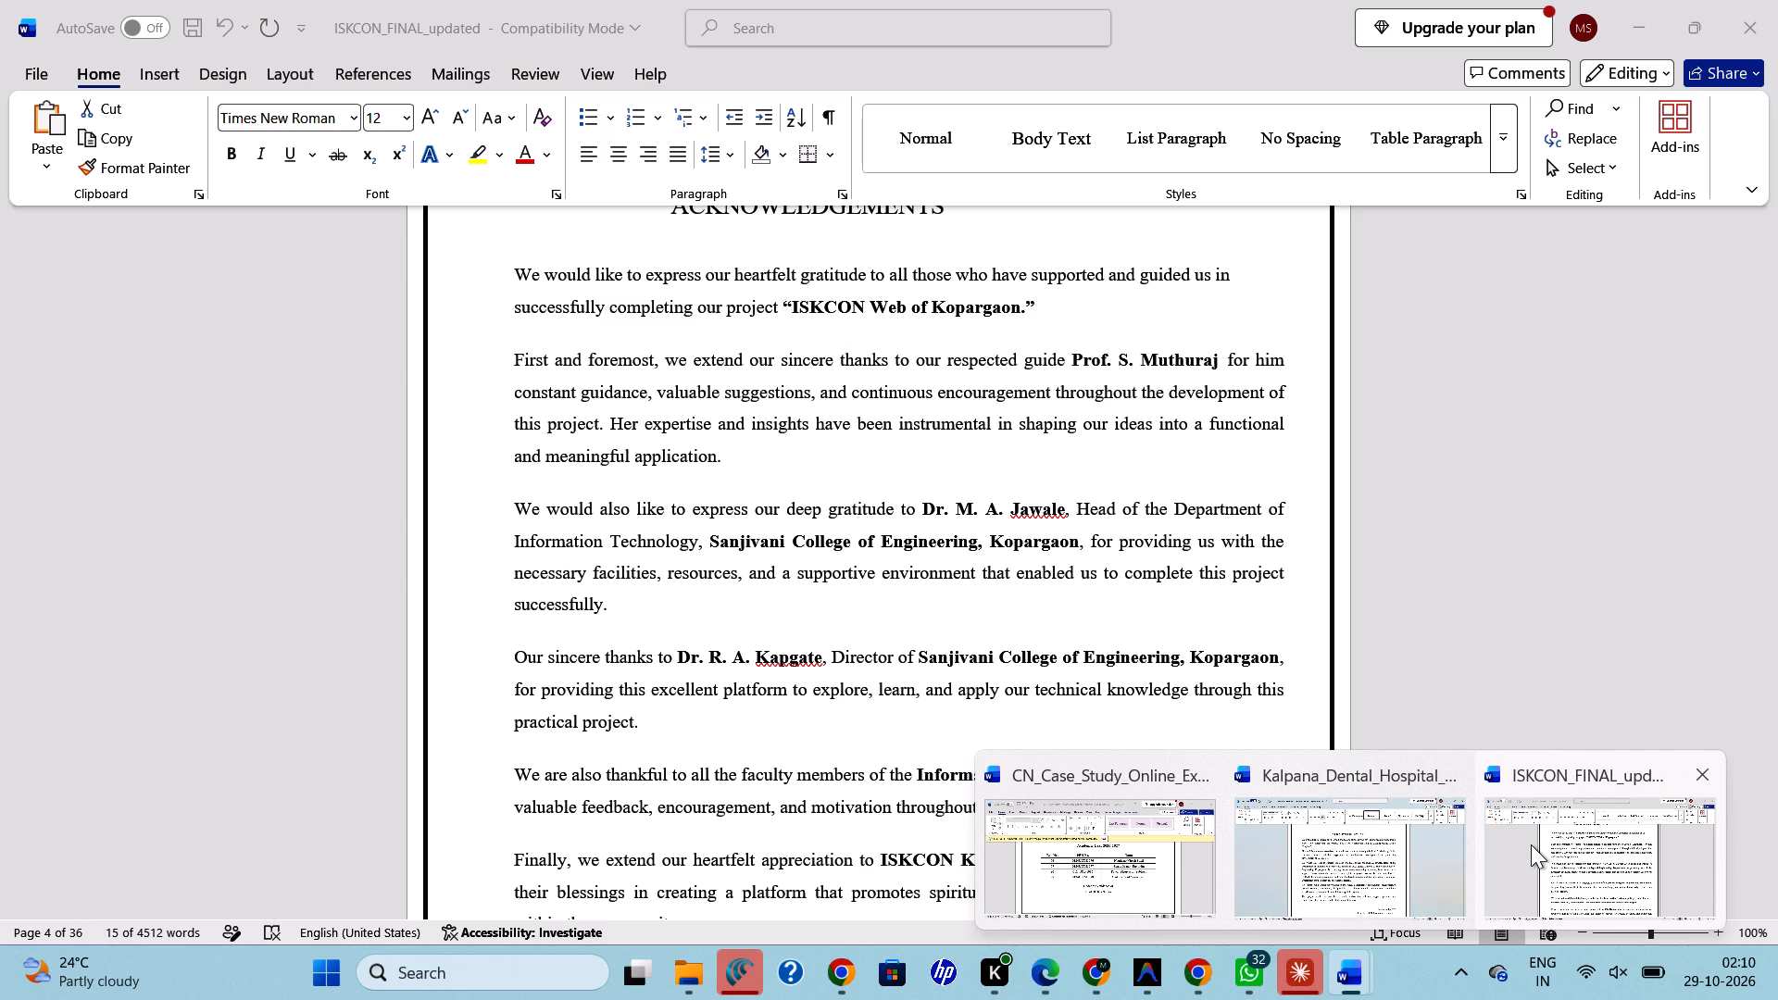
Bold the project title and the names of the guide, department head and college director in the Kalpana report's Acknowledgements.
{"action": "left_click", "coordinate": [1383, 844]}
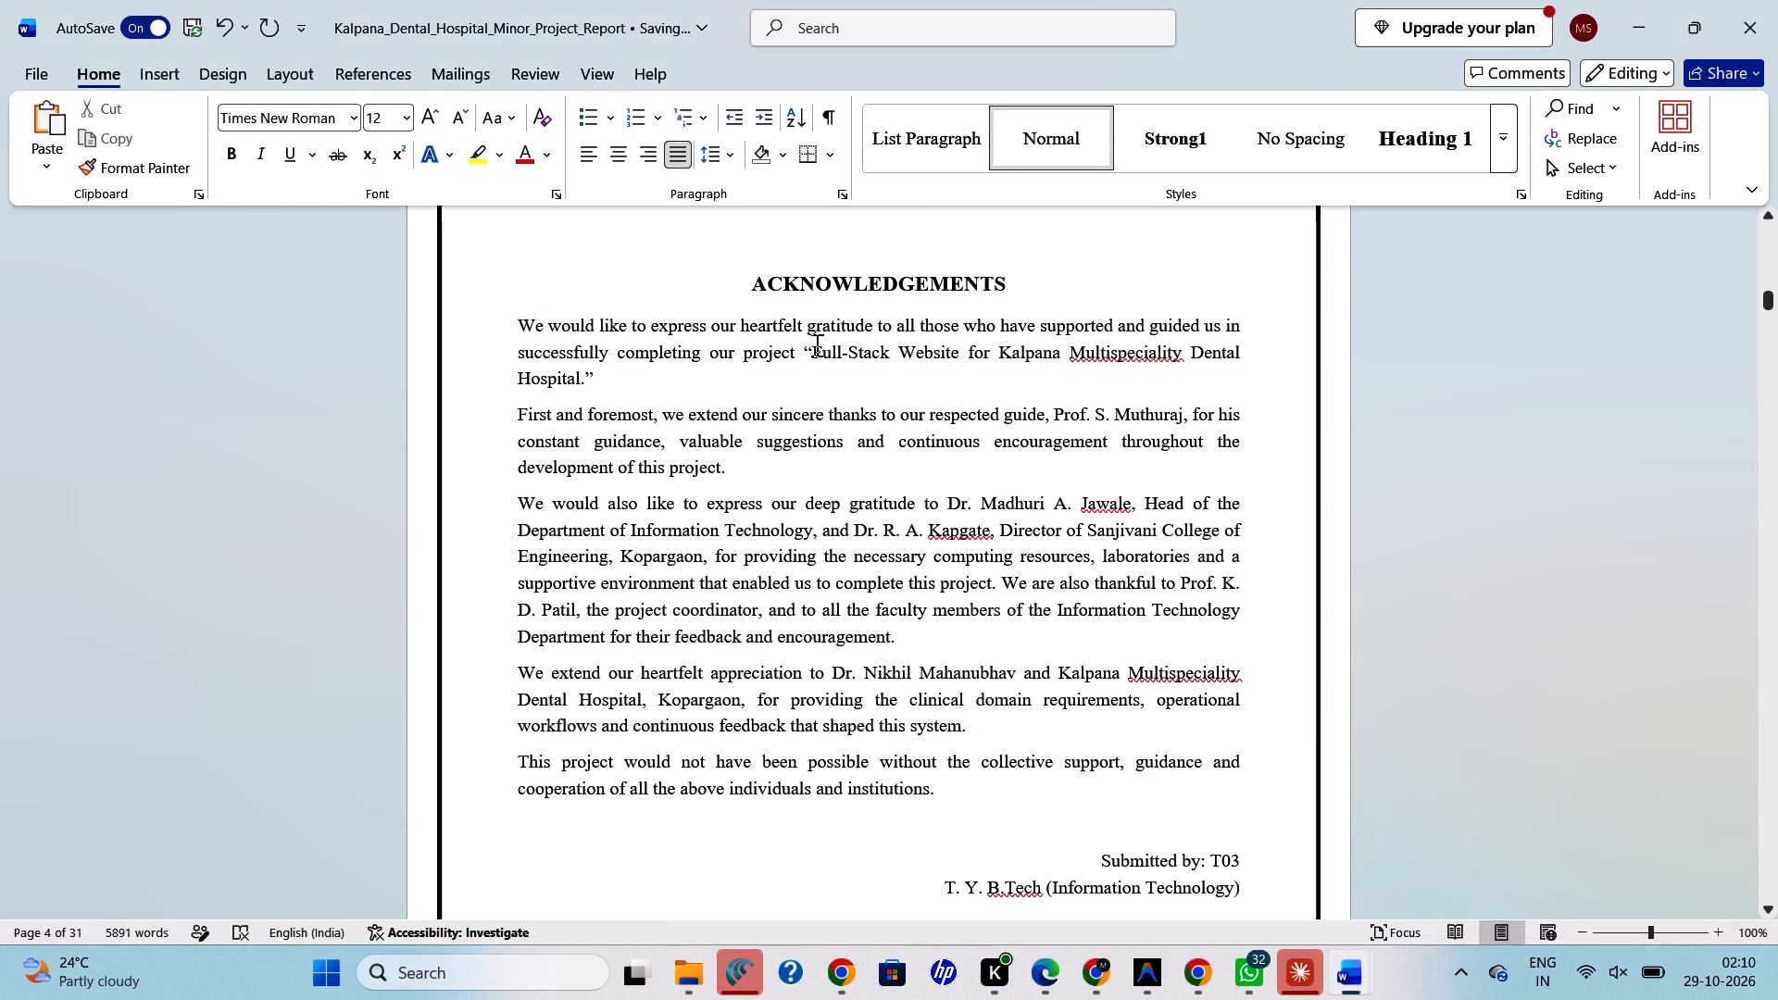
{"action": "left_click", "coordinate": [808, 350]}
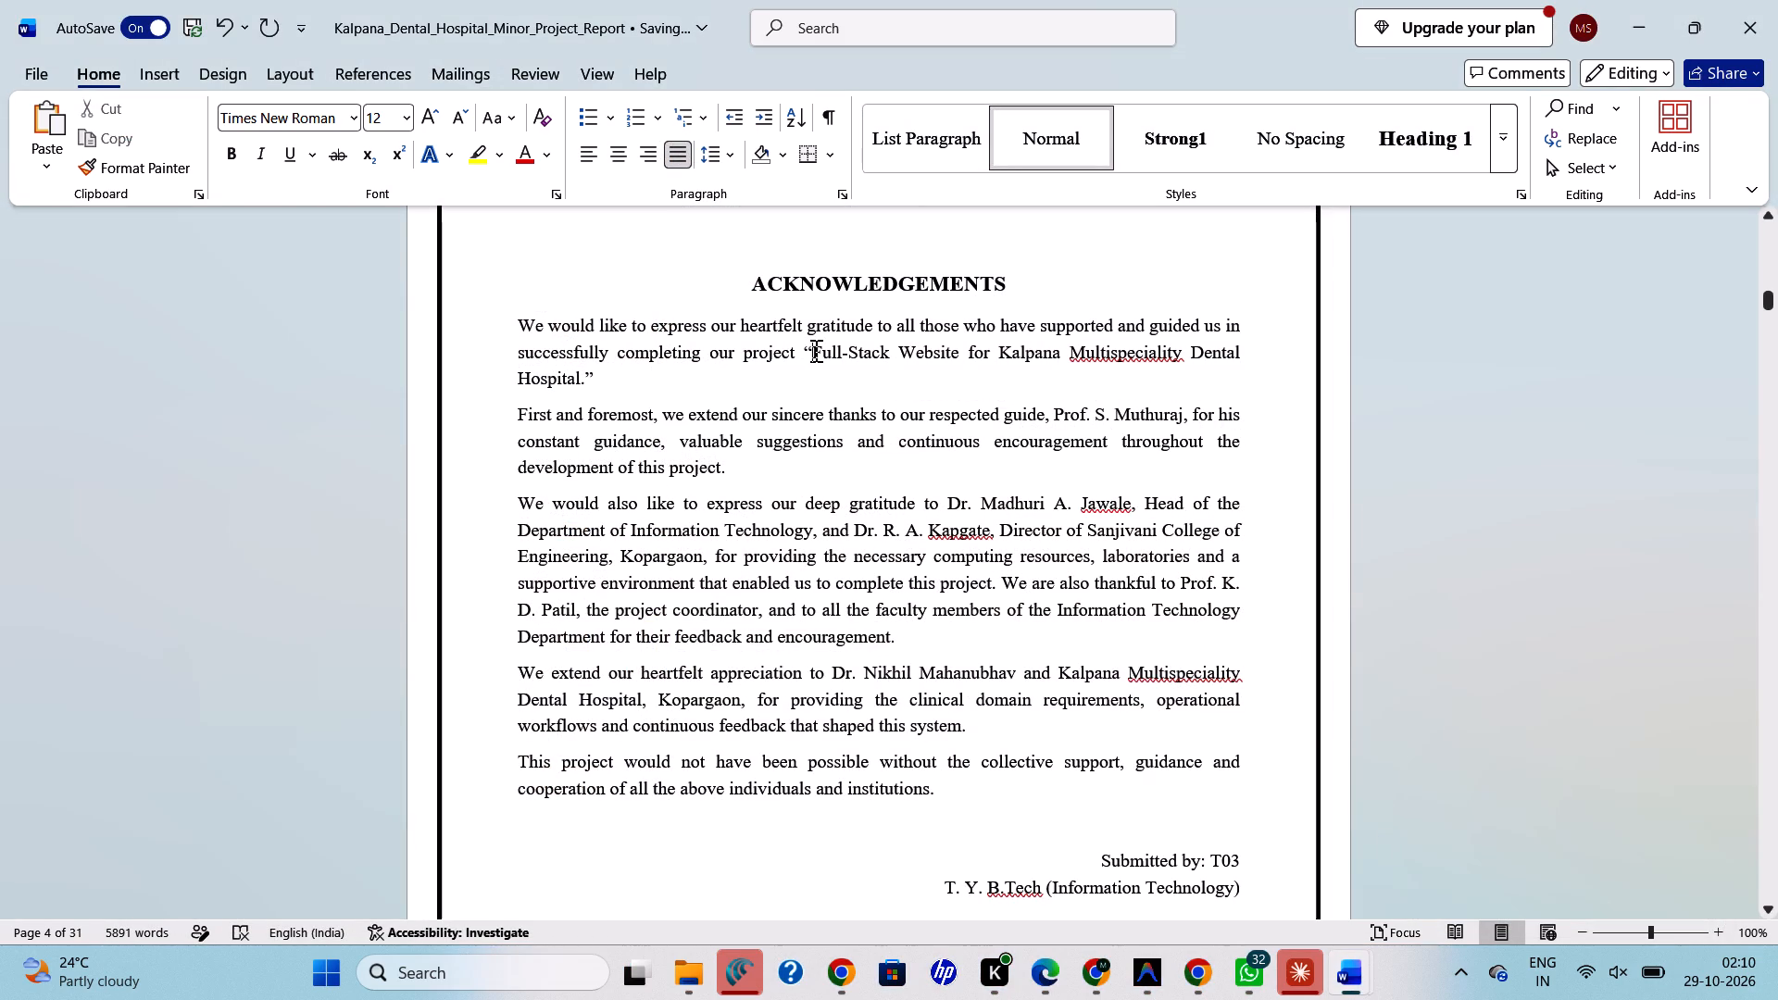
{"action": "left_click", "coordinate": [814, 350]}
{"action": "left_click_drag", "start_coordinate": [814, 350], "coordinate": [587, 377]}
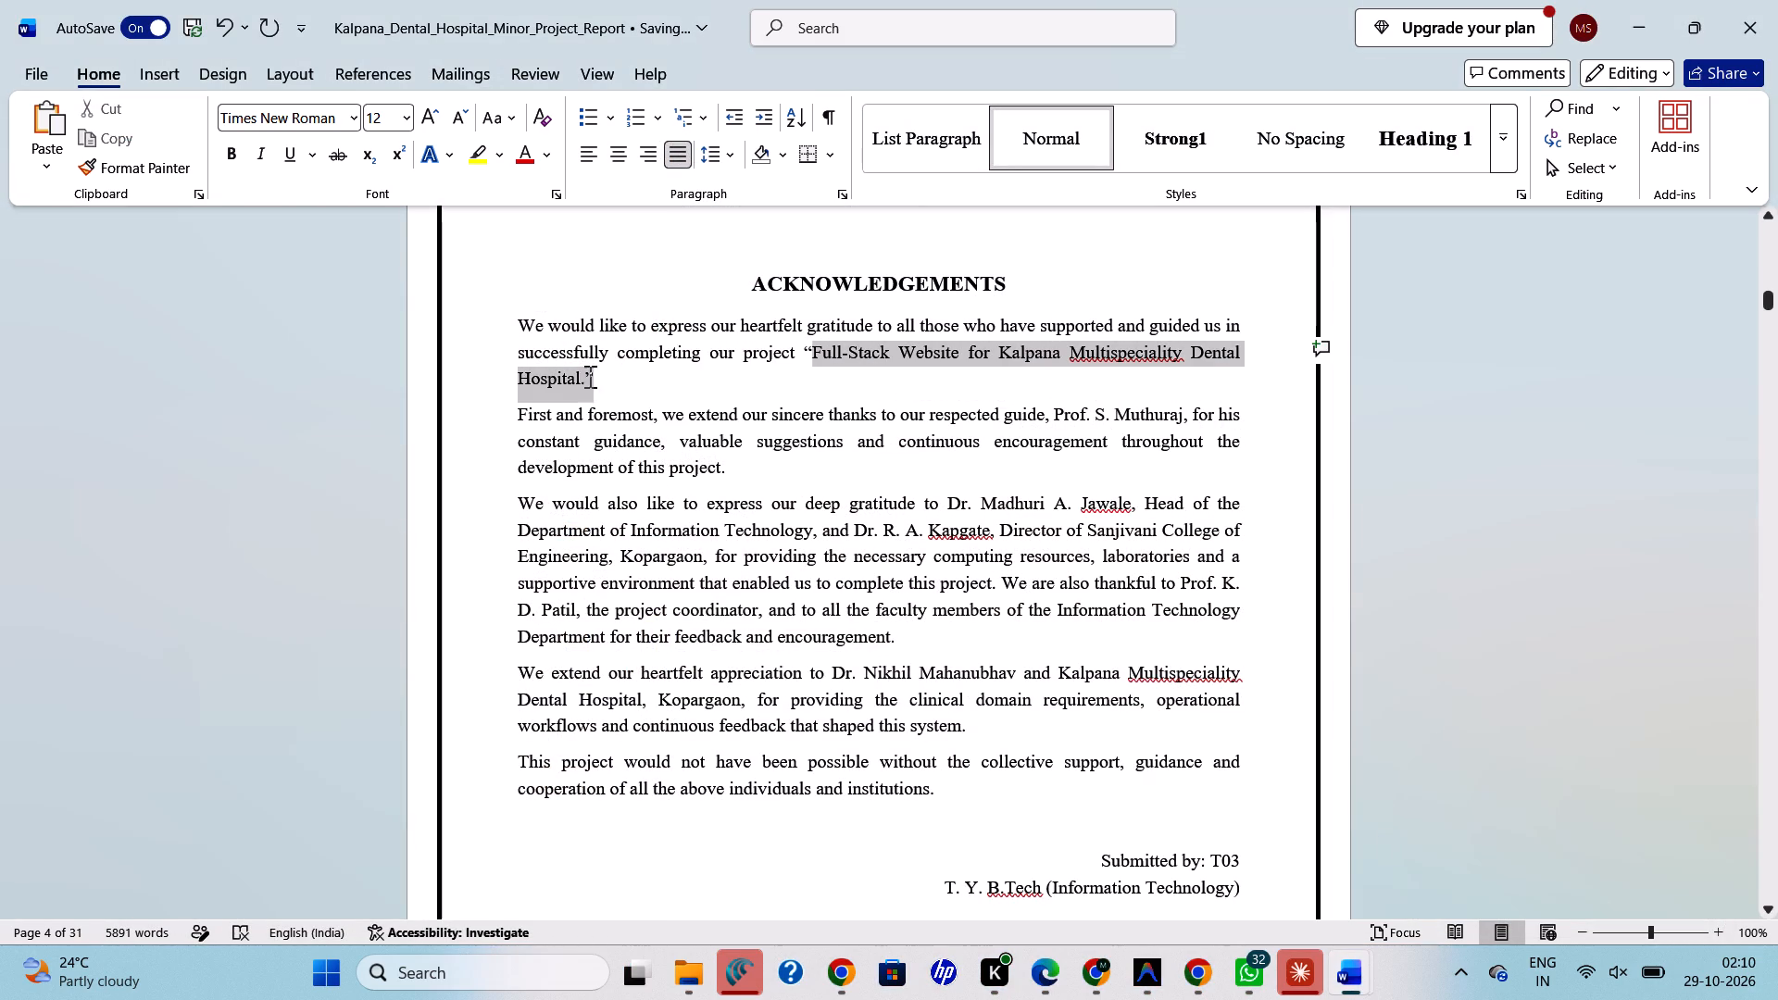
{"action": "left_click_drag", "start_coordinate": [587, 377], "coordinate": [585, 382]}
{"action": "left_click", "coordinate": [607, 341]}
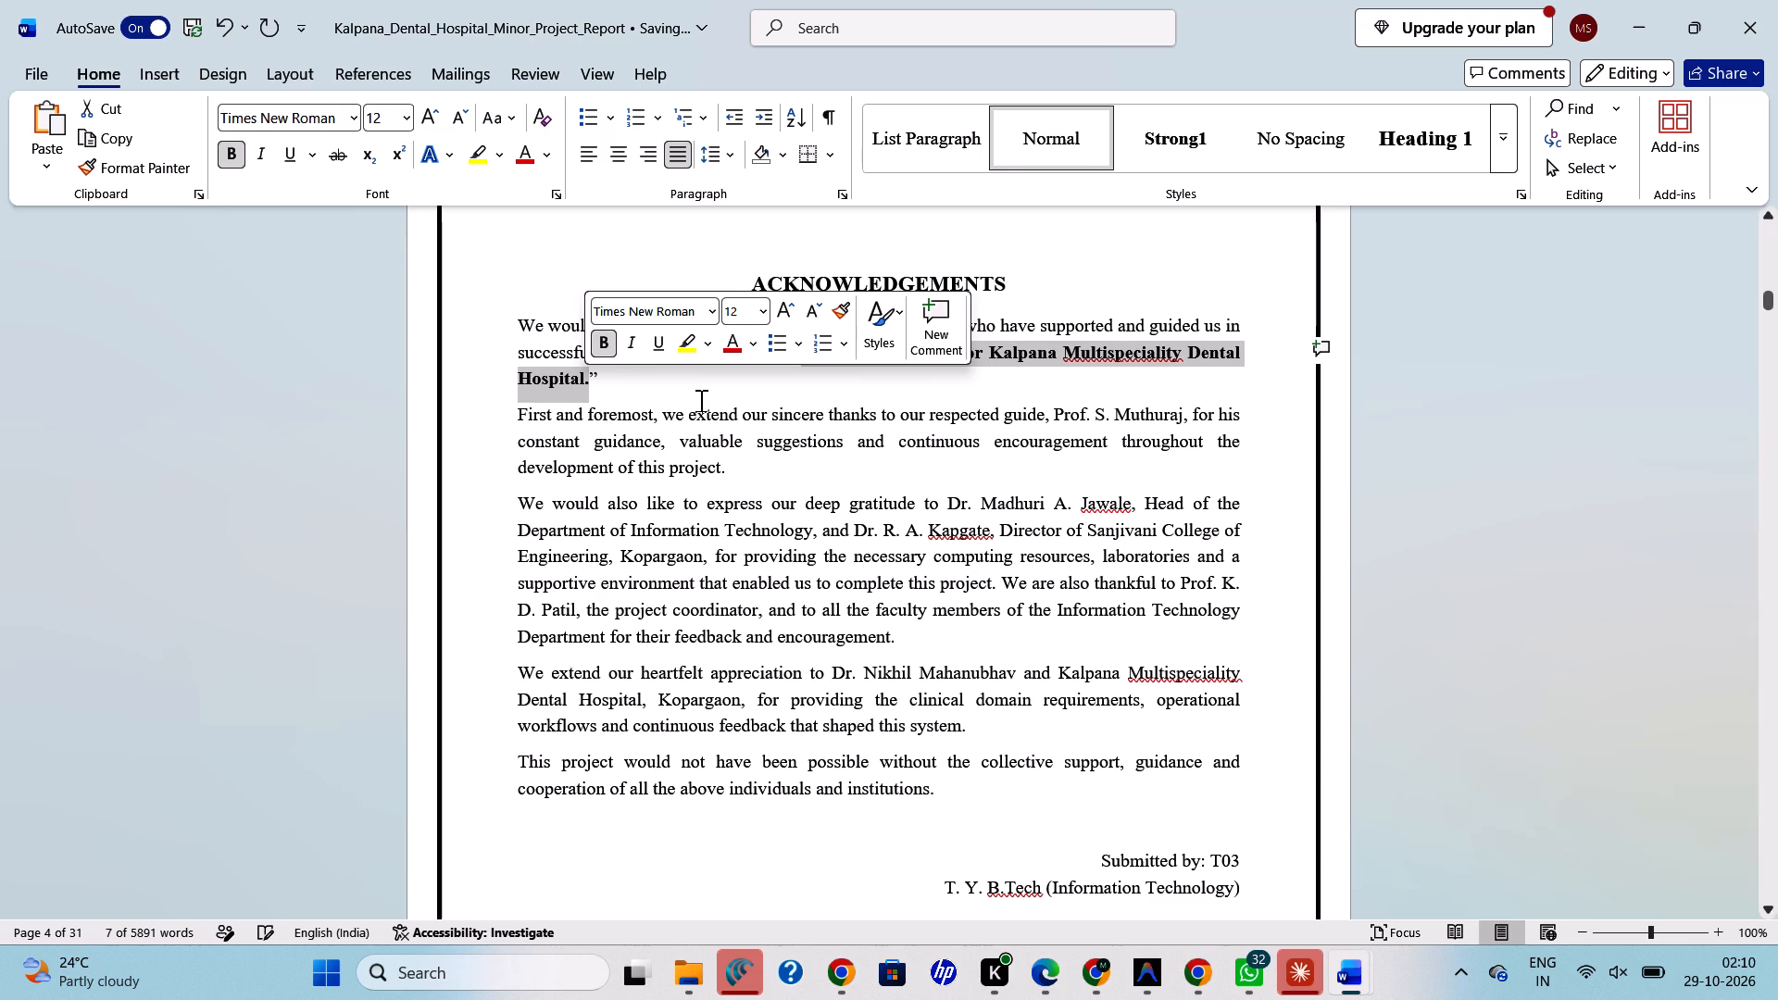
{"action": "left_click", "coordinate": [720, 413]}
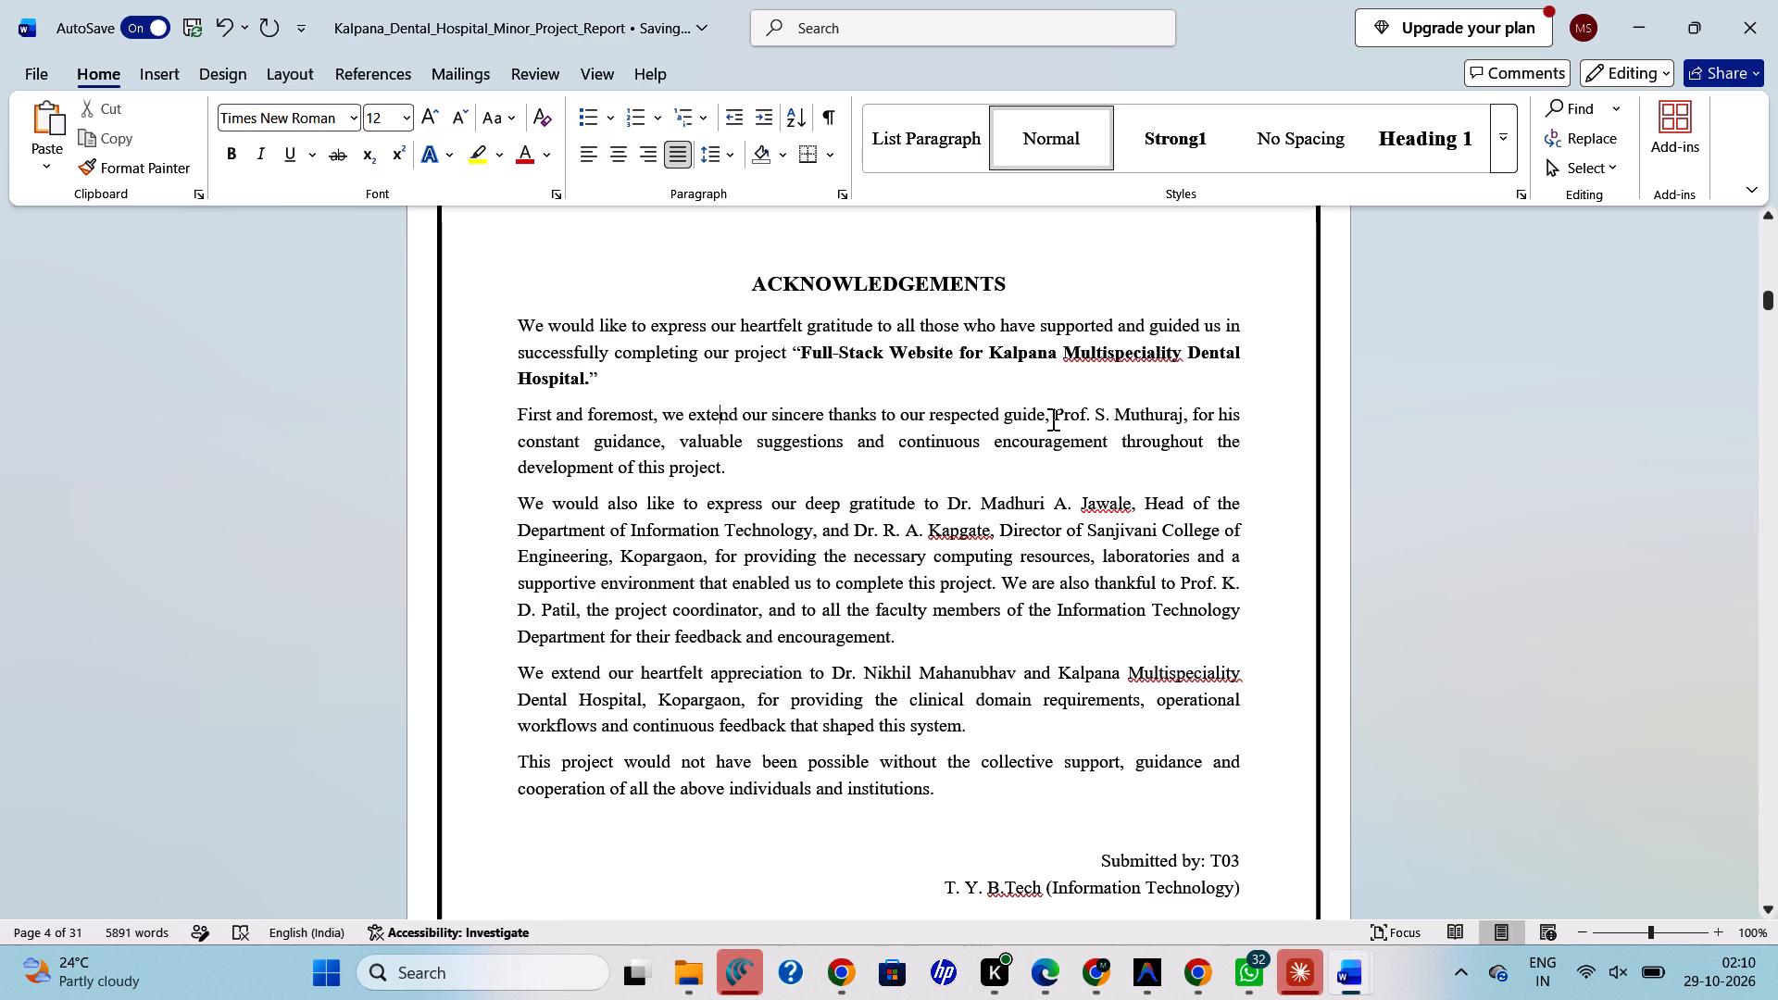
Bold the project guide's title and name in the second paragraph of the Acknowledgements.
{"action": "left_click", "coordinate": [1050, 413]}
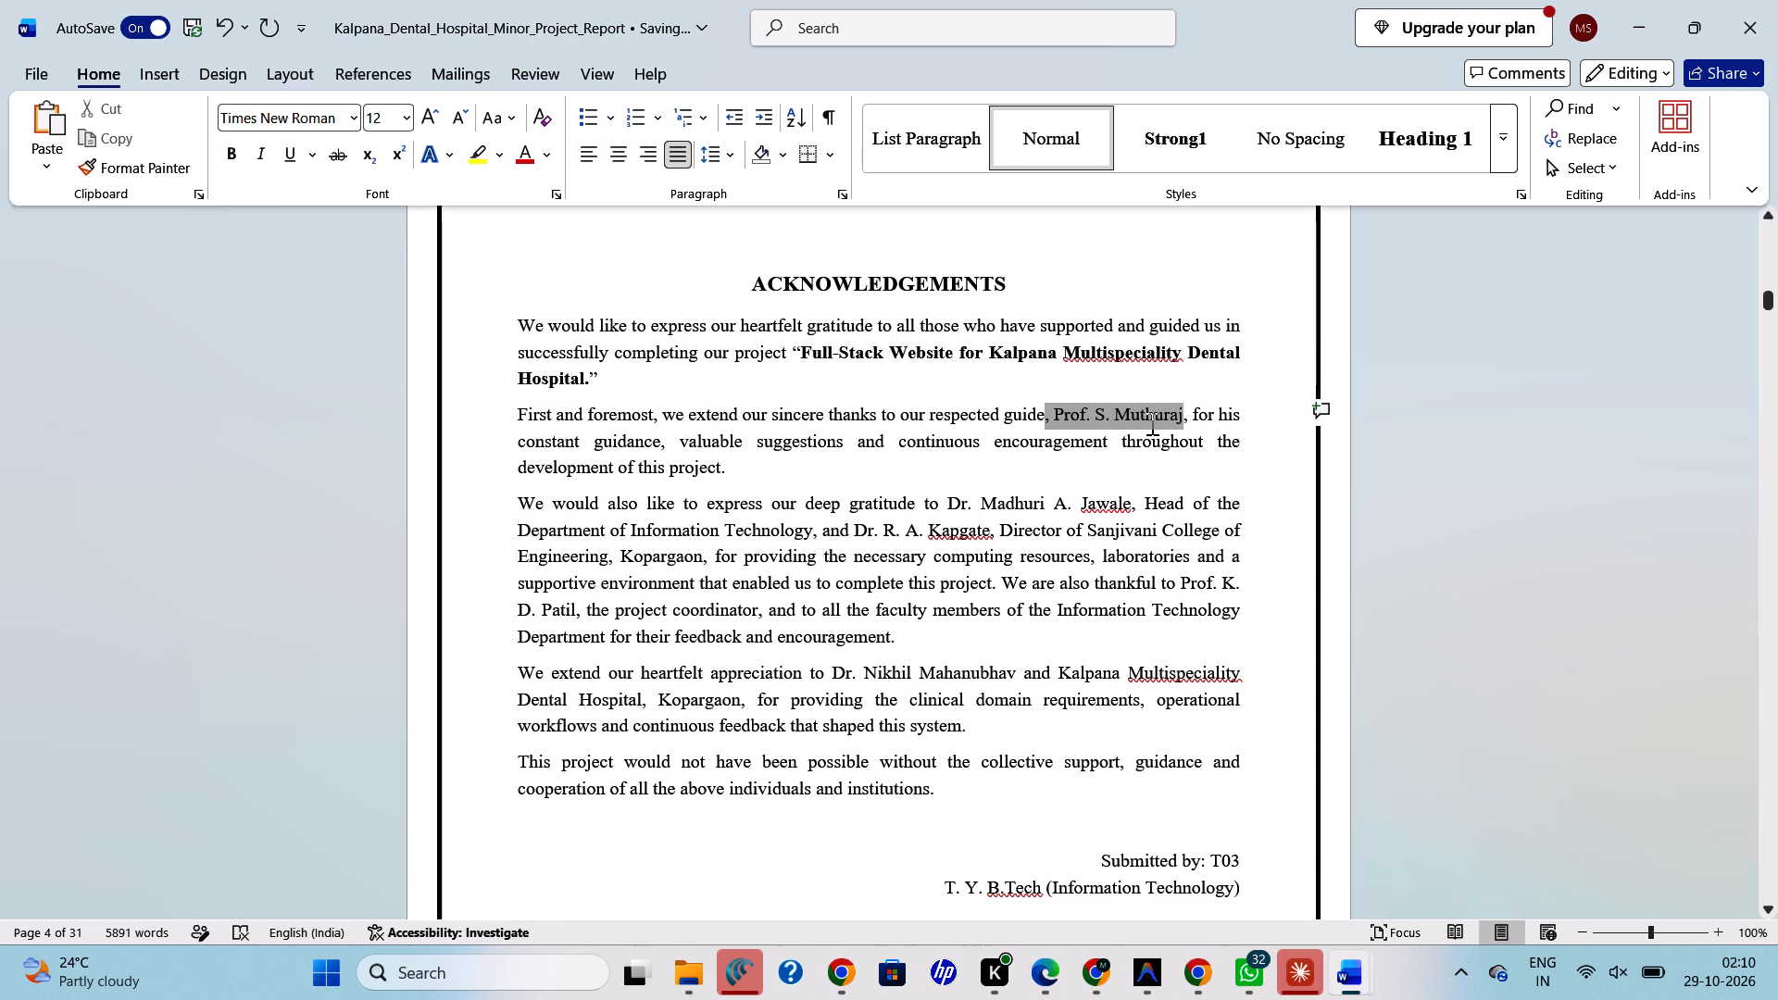
{"action": "left_click", "coordinate": [1055, 419]}
{"action": "left_click_drag", "start_coordinate": [1055, 419], "coordinate": [1157, 420]}
{"action": "left_click_drag", "start_coordinate": [1157, 420], "coordinate": [1158, 420]}
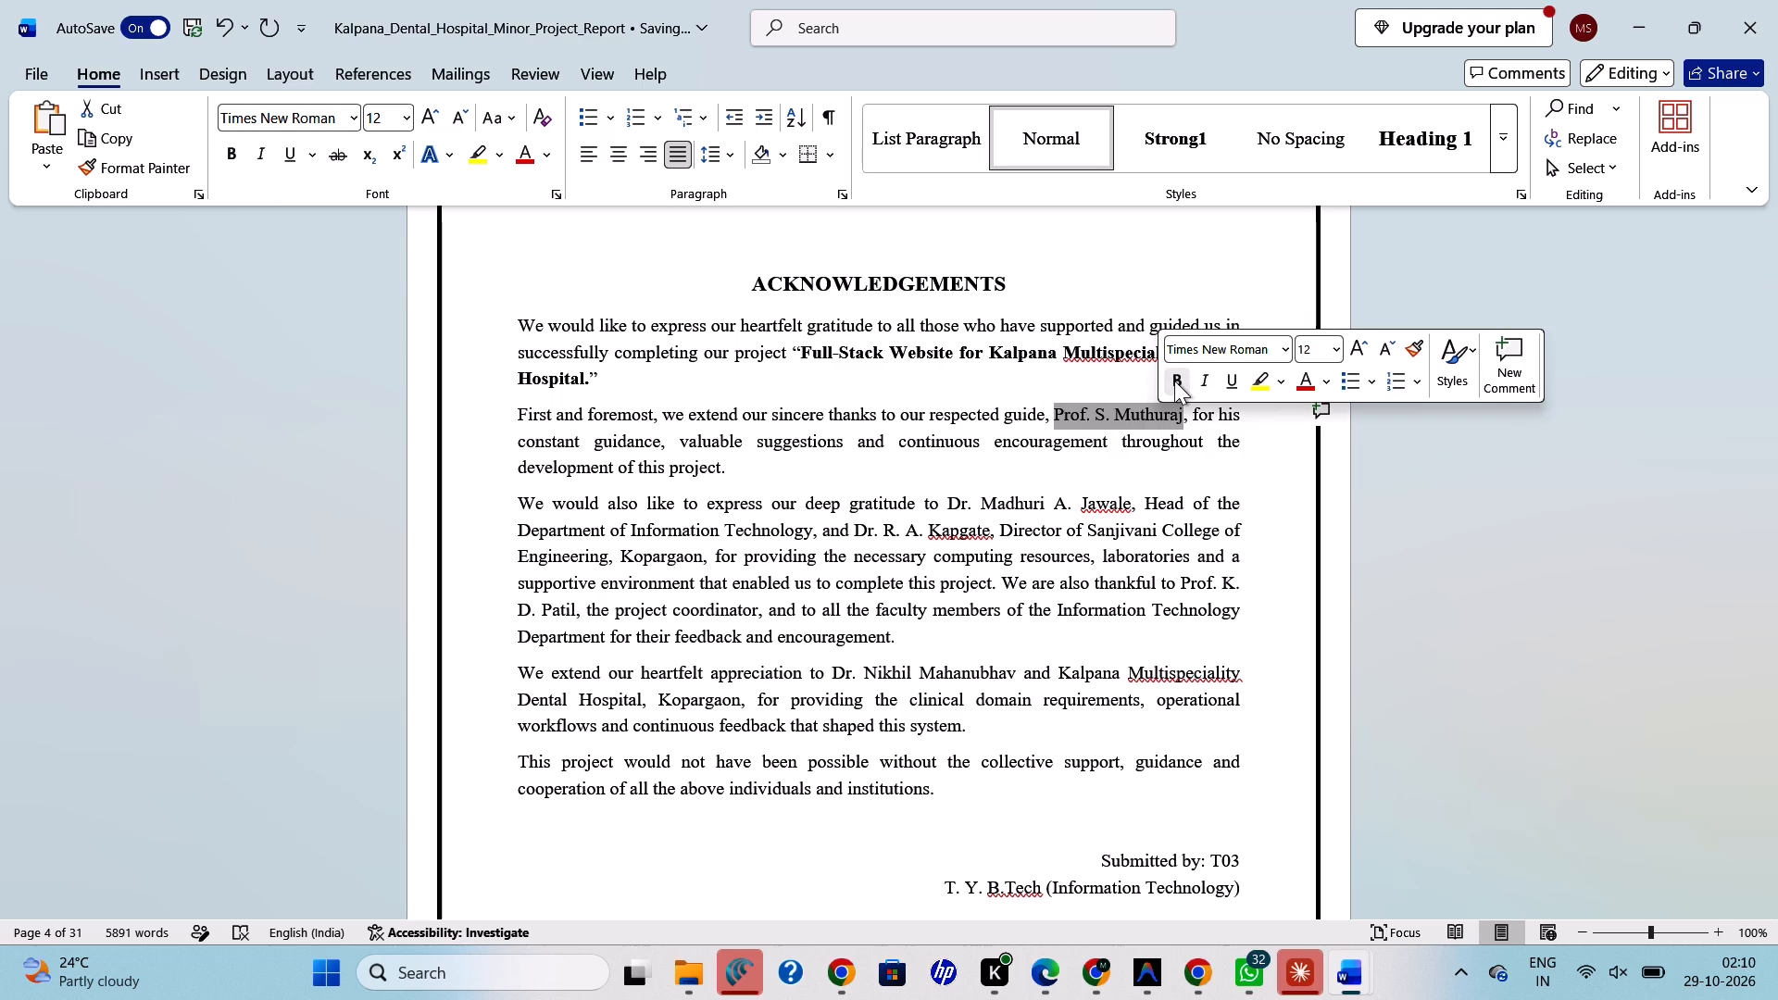
{"action": "left_click", "coordinate": [1174, 381]}
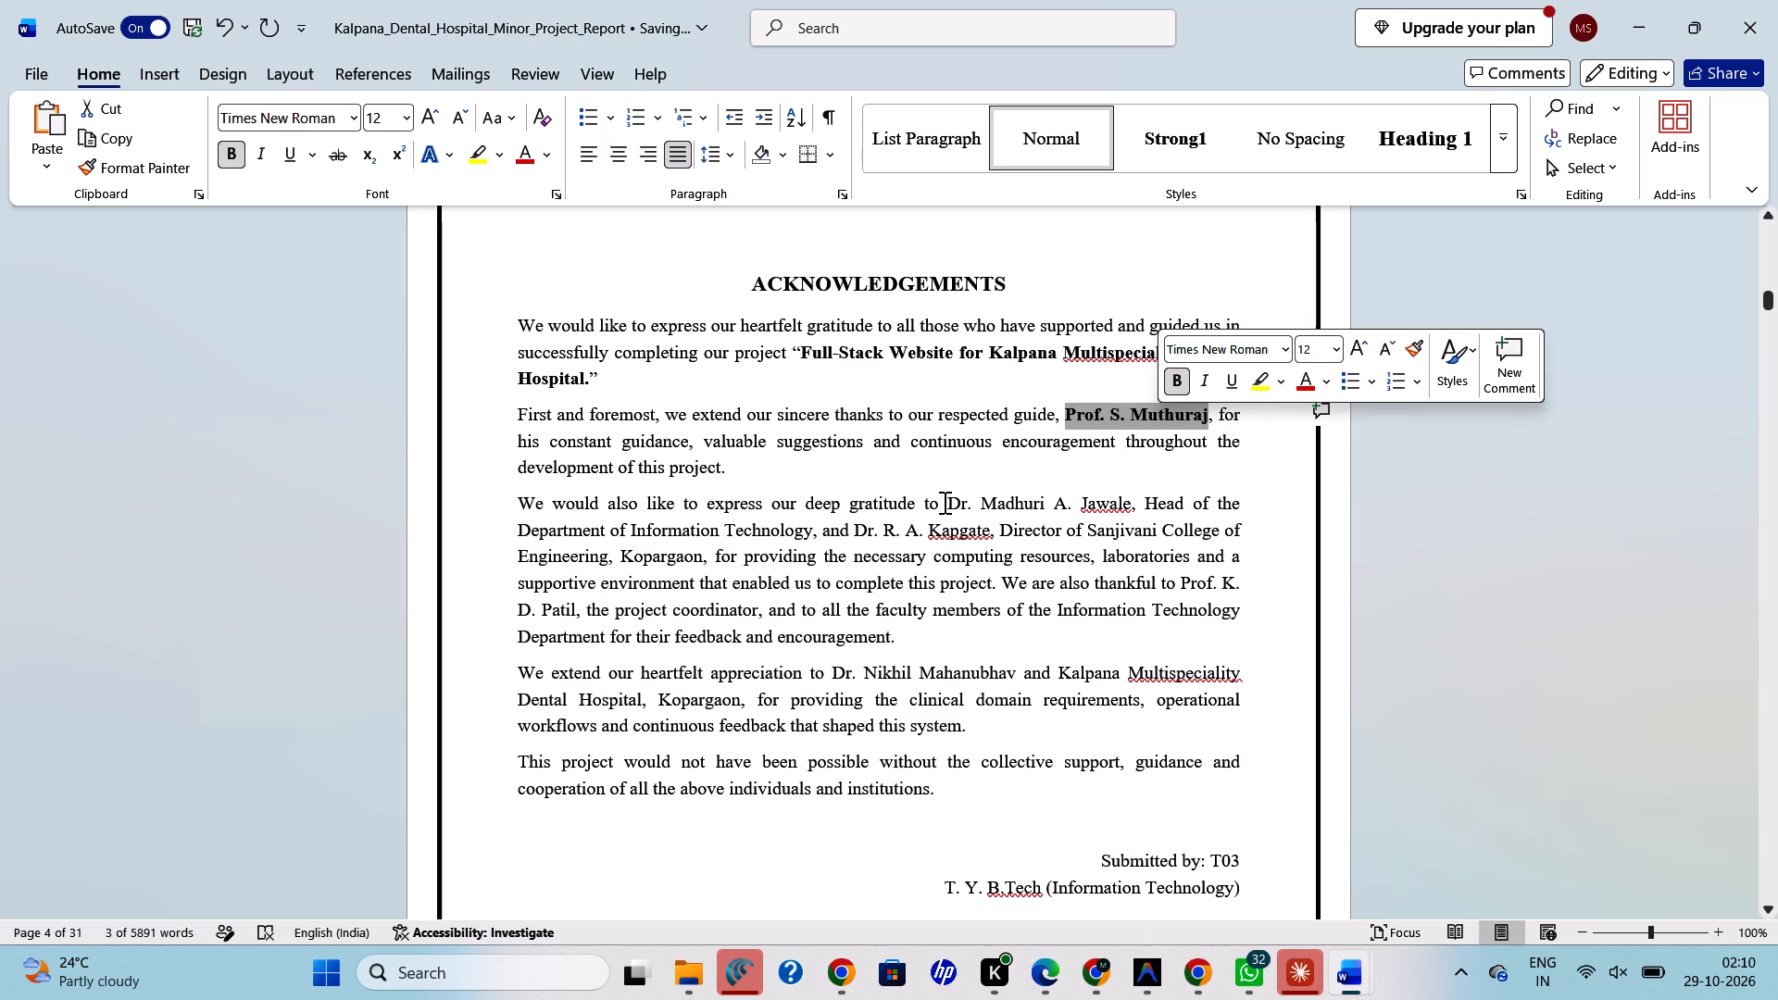
Bold the title and name of the Head of the Information Technology Department in the third Acknowledgements paragraph.
{"action": "left_click_drag", "start_coordinate": [942, 502], "coordinate": [1033, 499]}
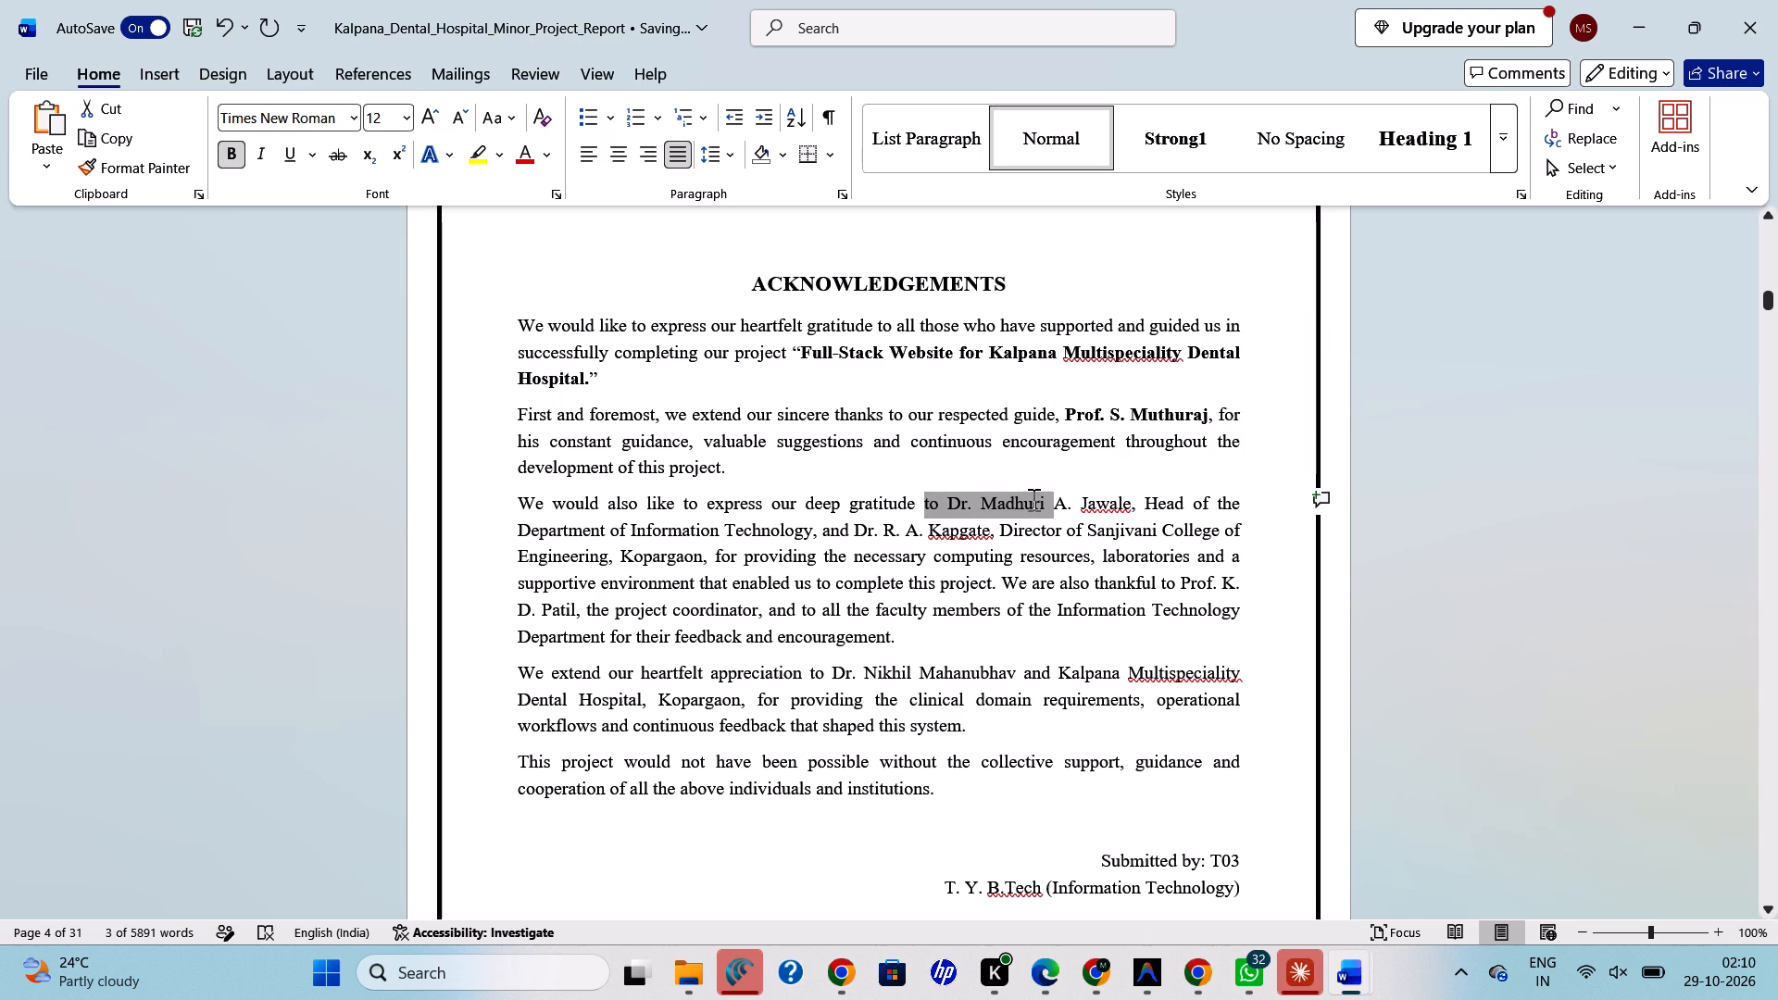
{"action": "left_click_drag", "start_coordinate": [1033, 499], "coordinate": [1095, 501]}
{"action": "left_click_drag", "start_coordinate": [1095, 501], "coordinate": [1124, 498]}
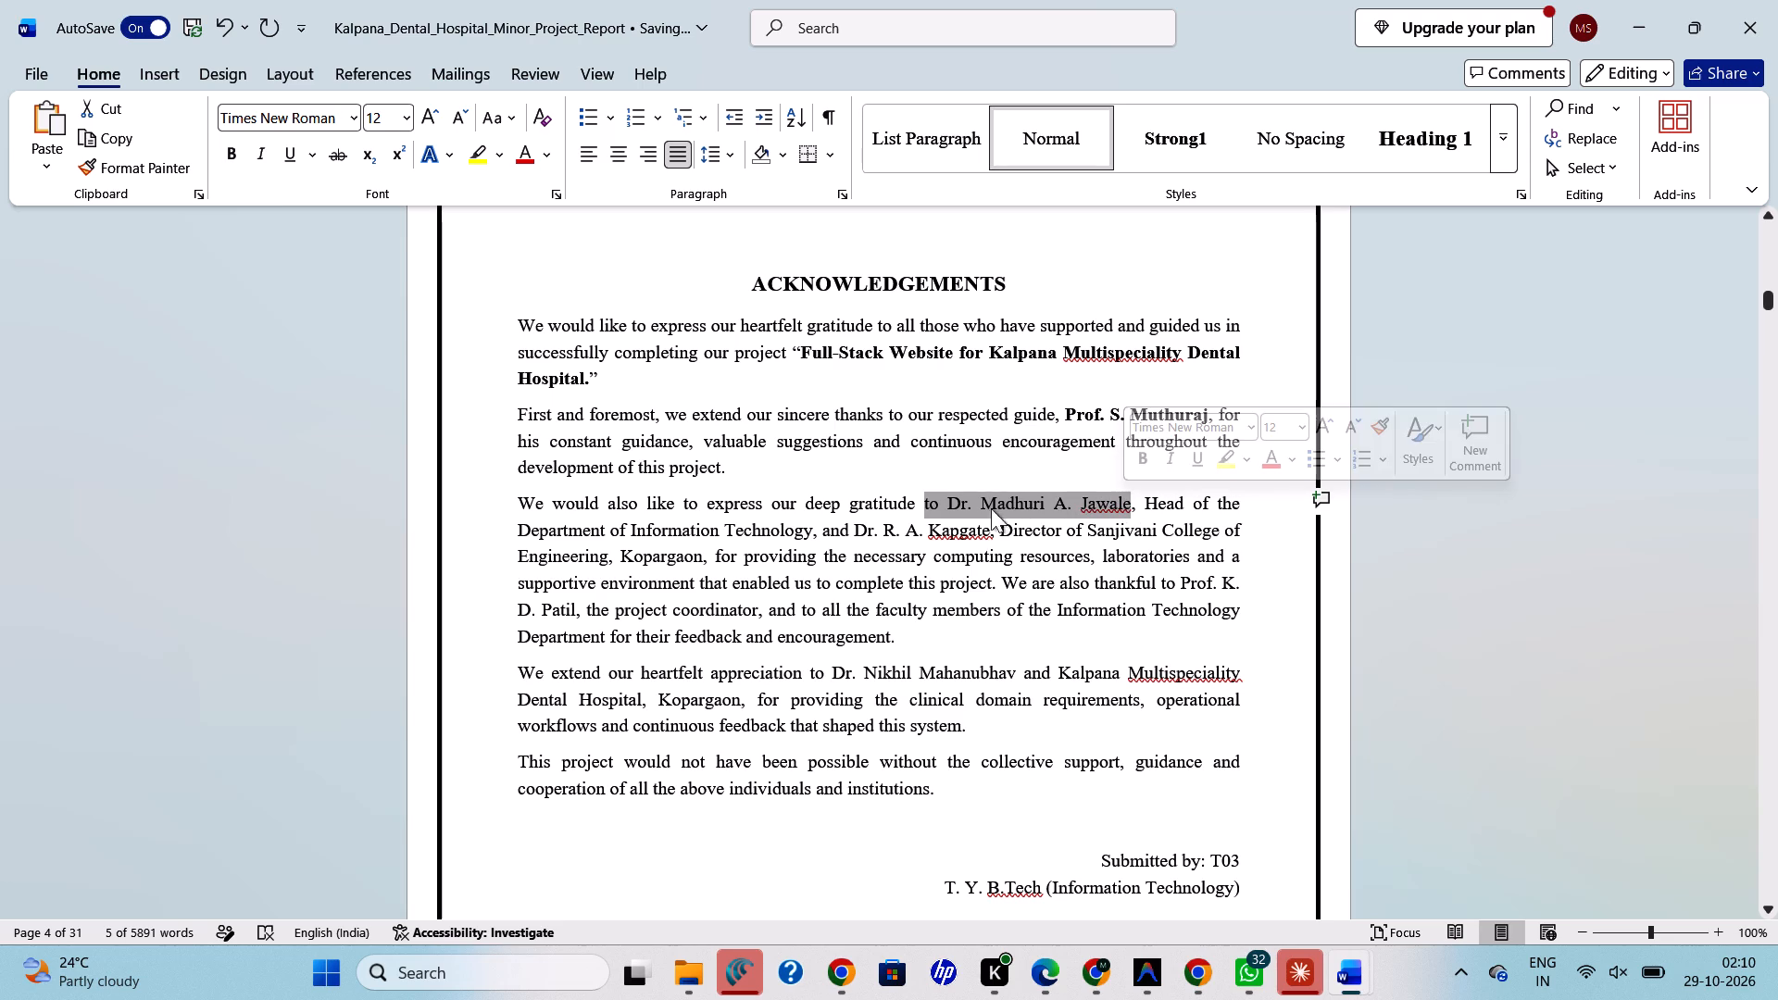
{"action": "left_click", "coordinate": [944, 497]}
{"action": "left_click_drag", "start_coordinate": [944, 497], "coordinate": [1055, 504]}
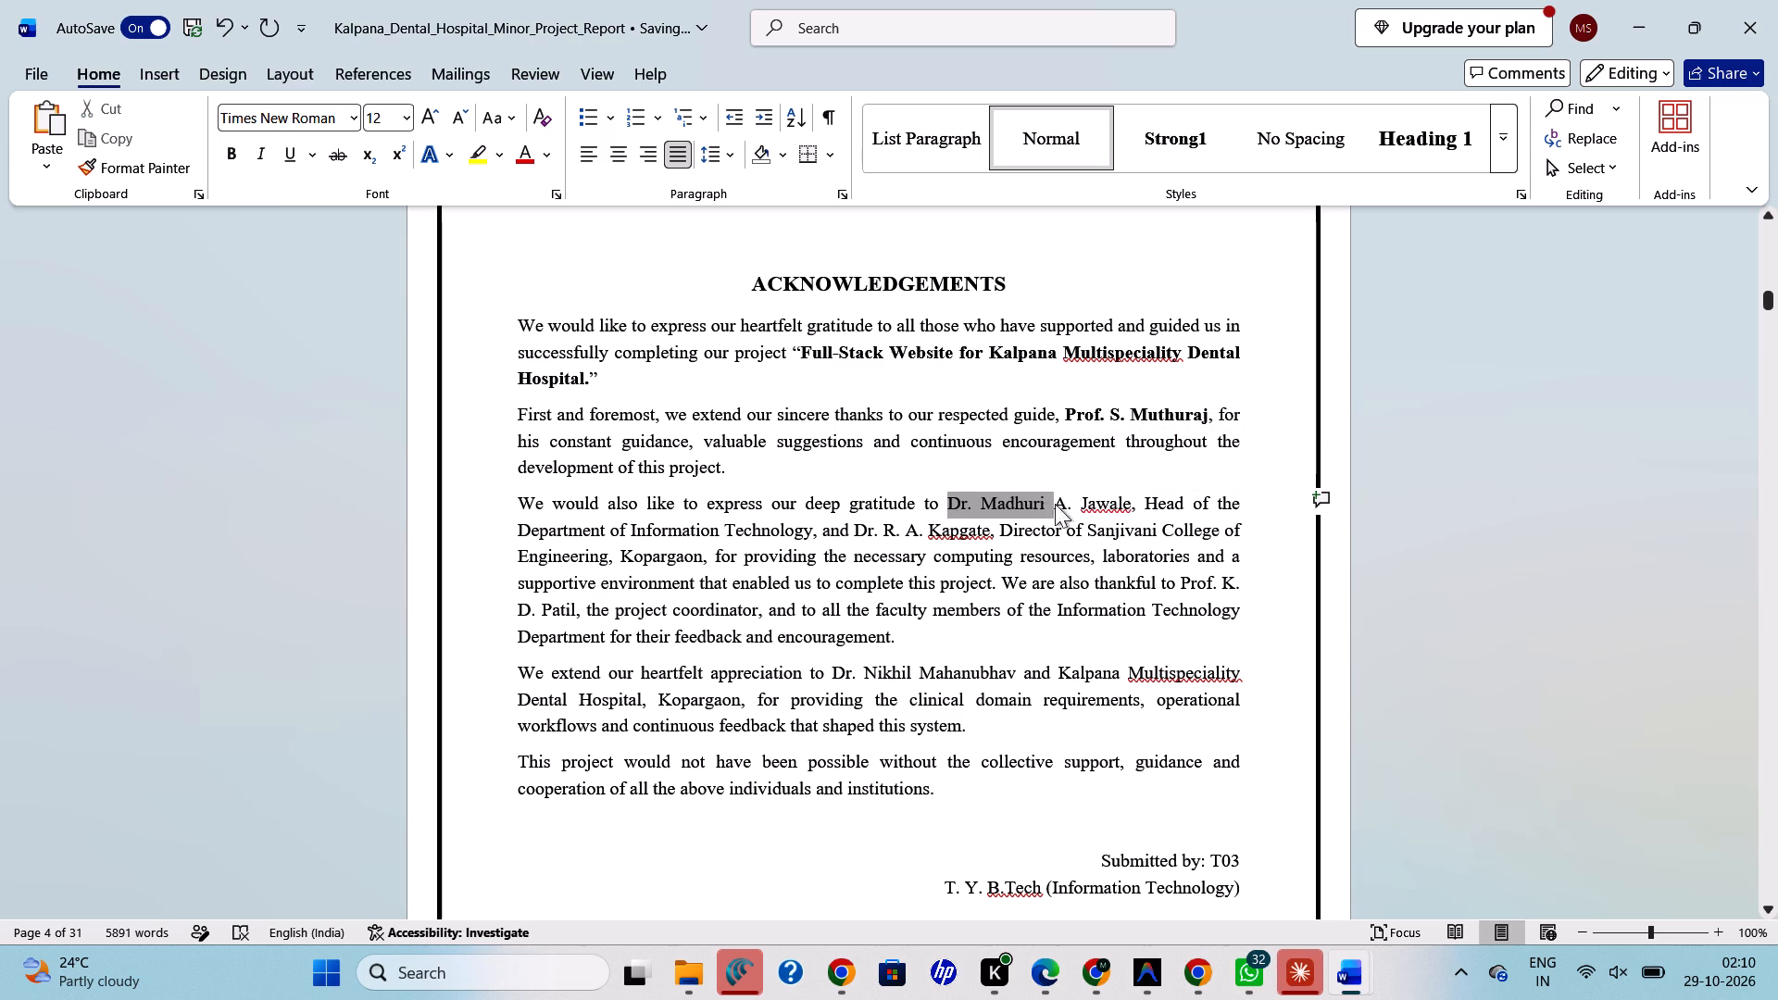
{"action": "left_click_drag", "start_coordinate": [1055, 504], "coordinate": [1130, 506]}
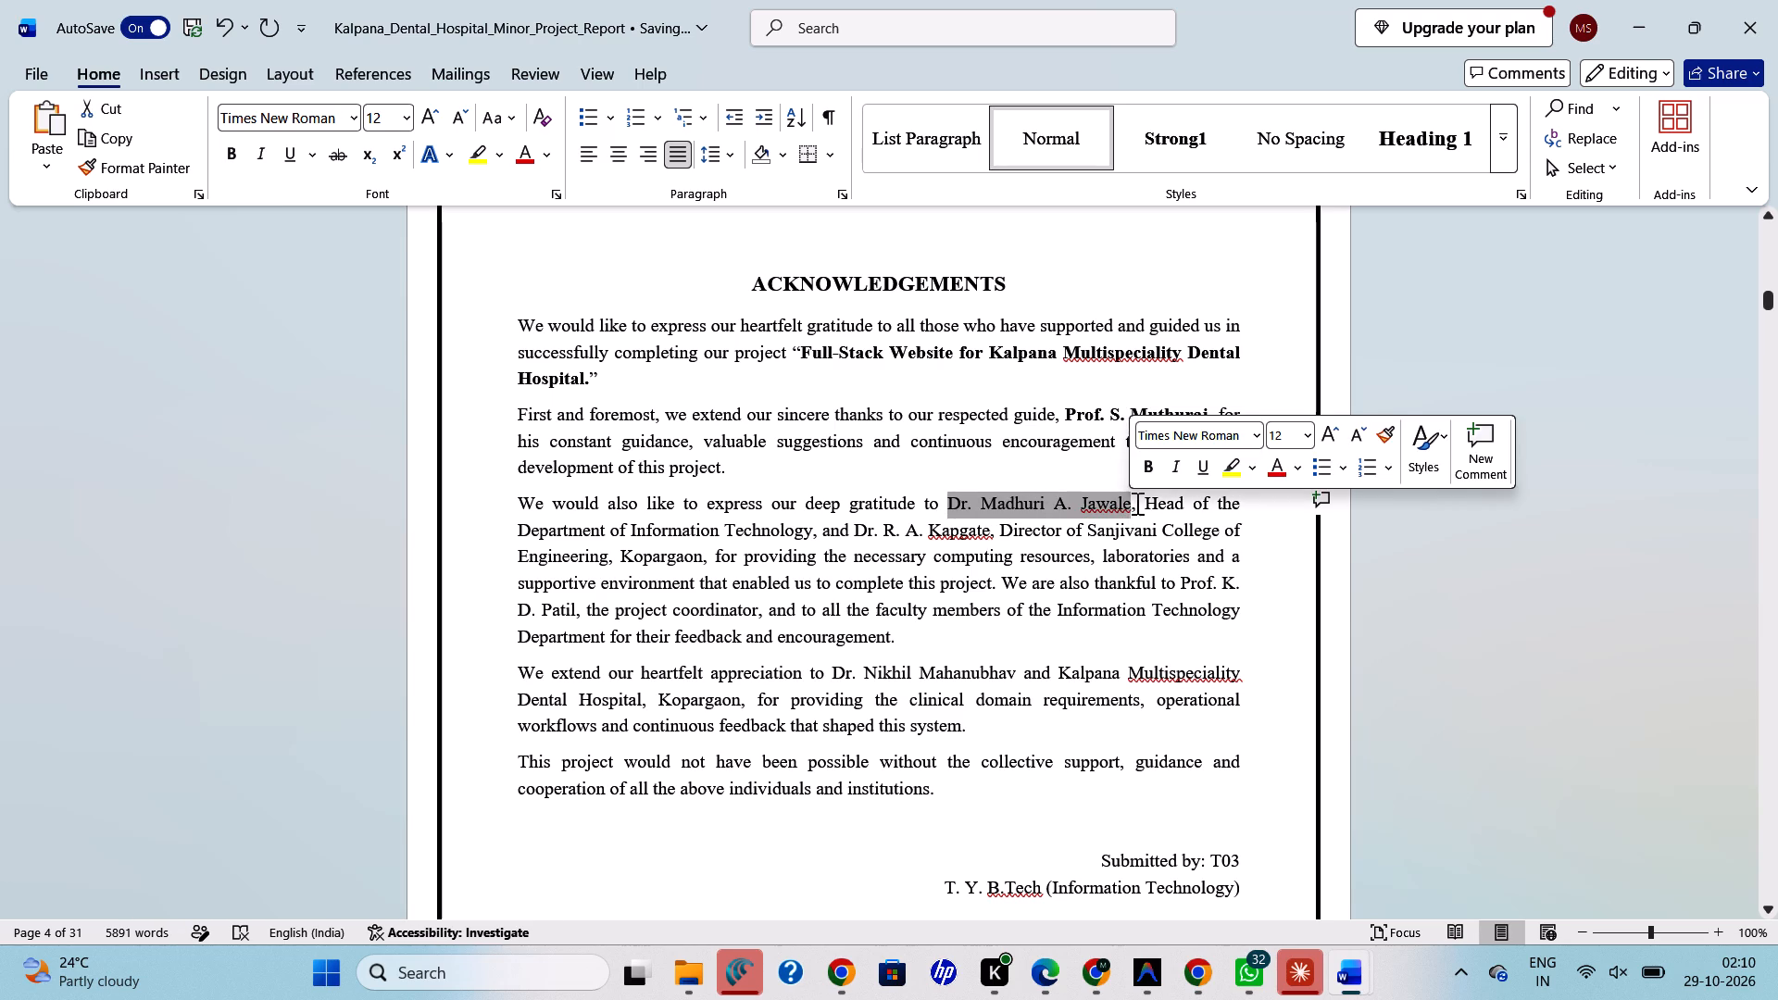
{"action": "left_click", "coordinate": [1146, 469]}
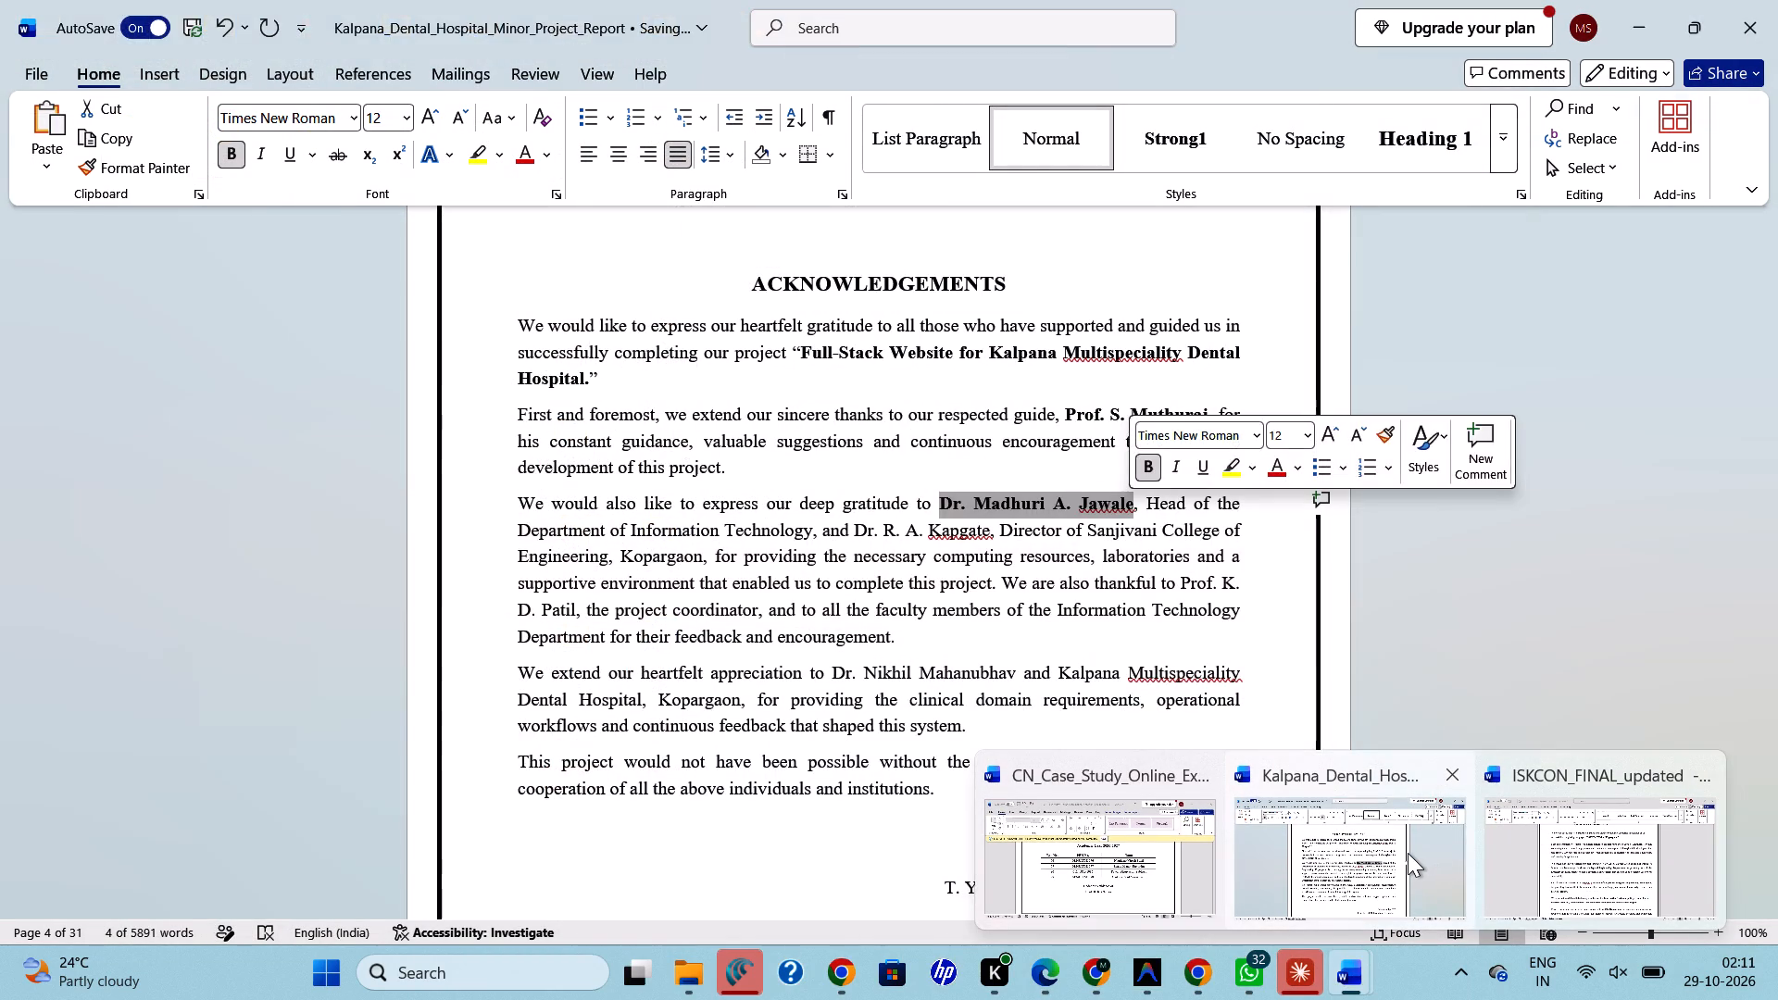
Bold the college director's title and name in the third paragraph of the Kalpana report's Acknowledgements.
{"action": "left_click", "coordinate": [1408, 853]}
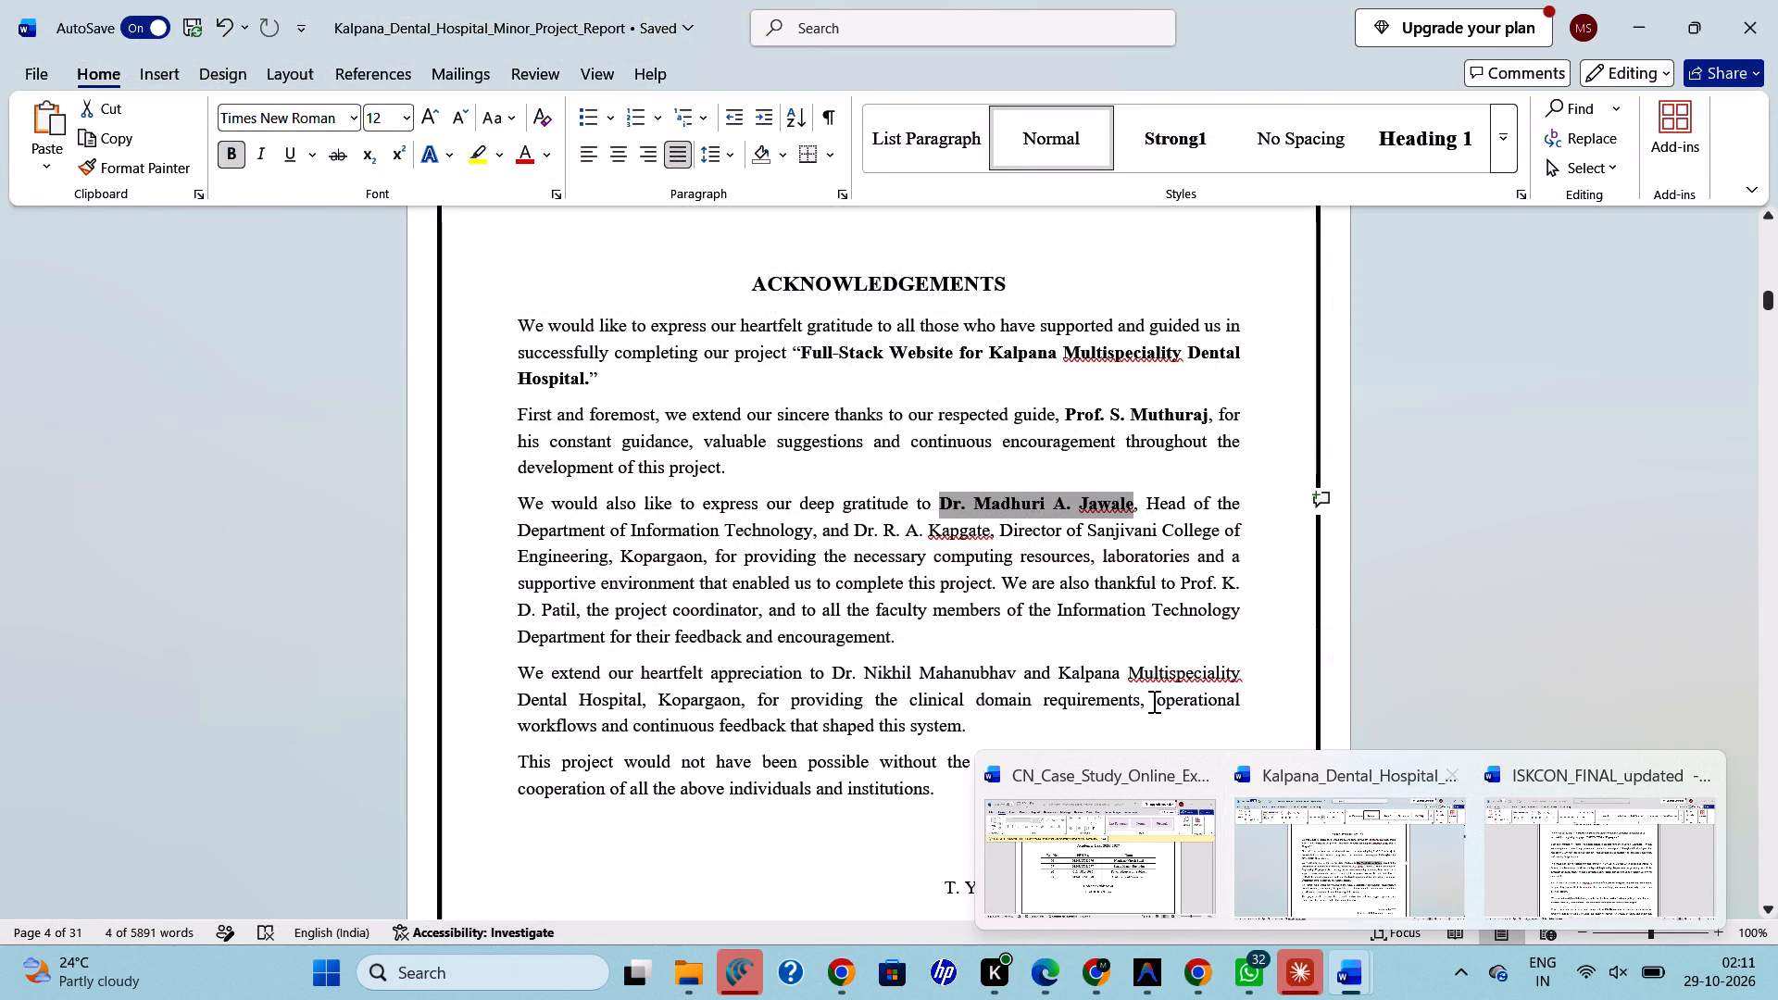
{"action": "left_click", "coordinate": [855, 527]}
{"action": "left_click_drag", "start_coordinate": [855, 527], "coordinate": [969, 530]}
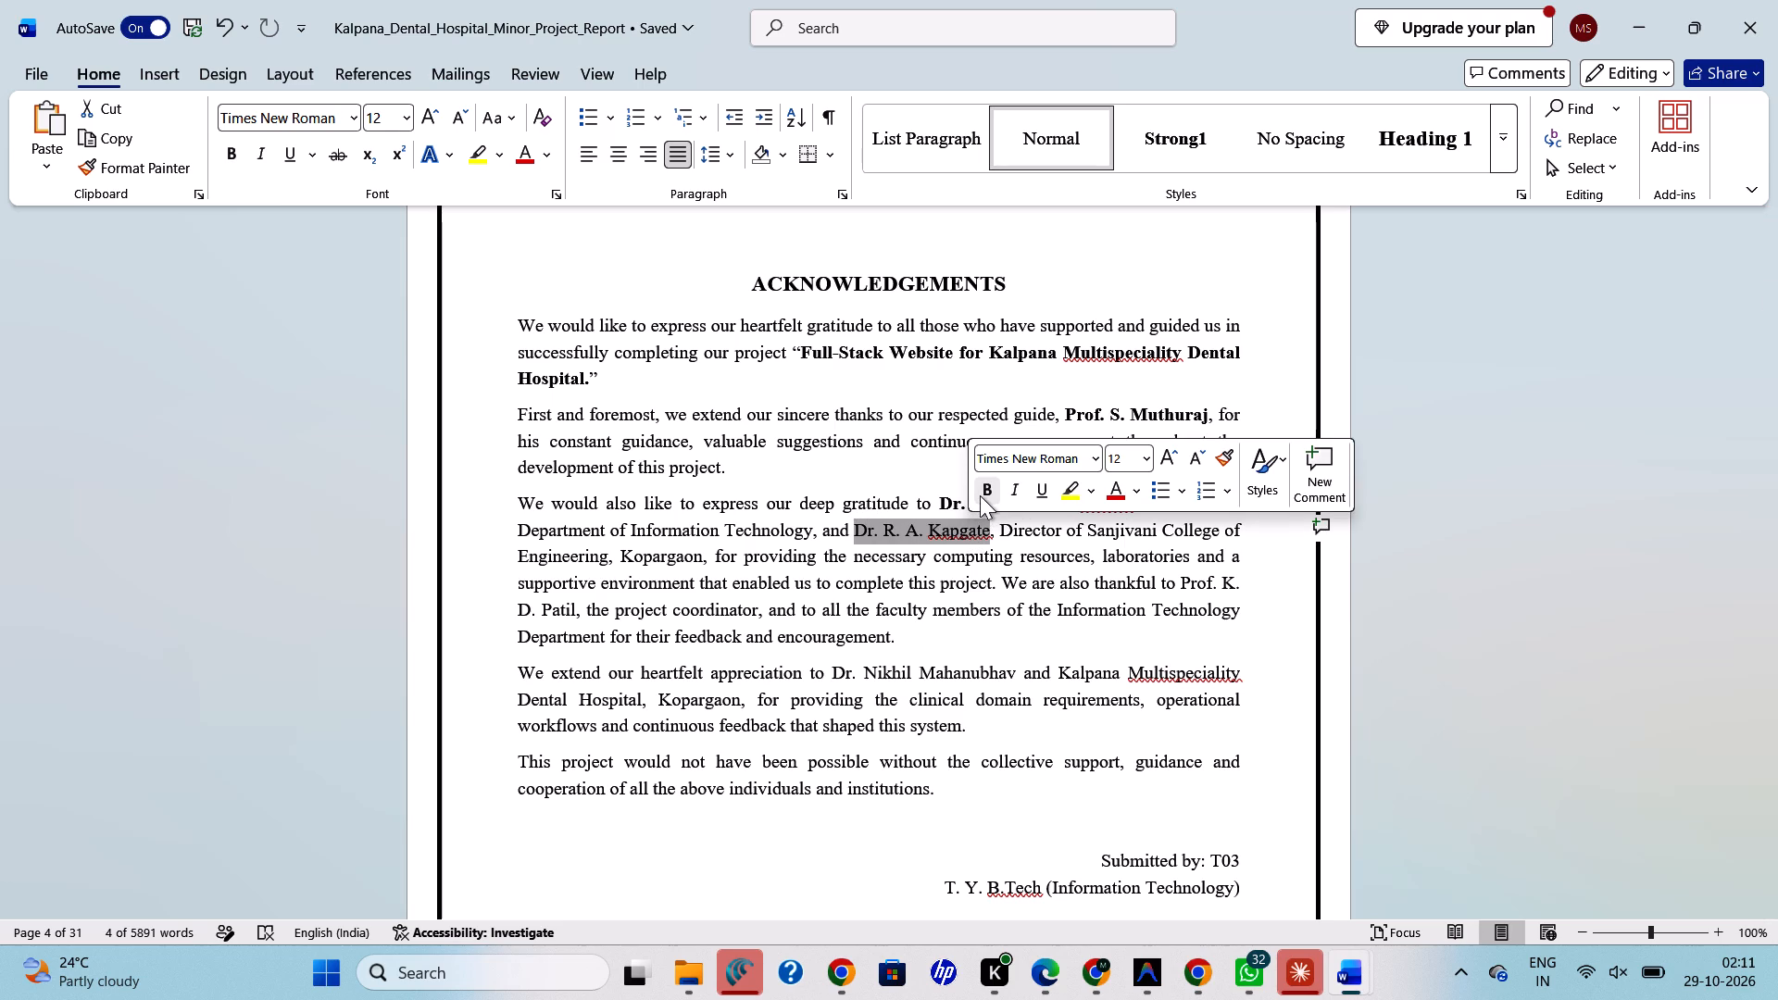
{"action": "left_click", "coordinate": [980, 495]}
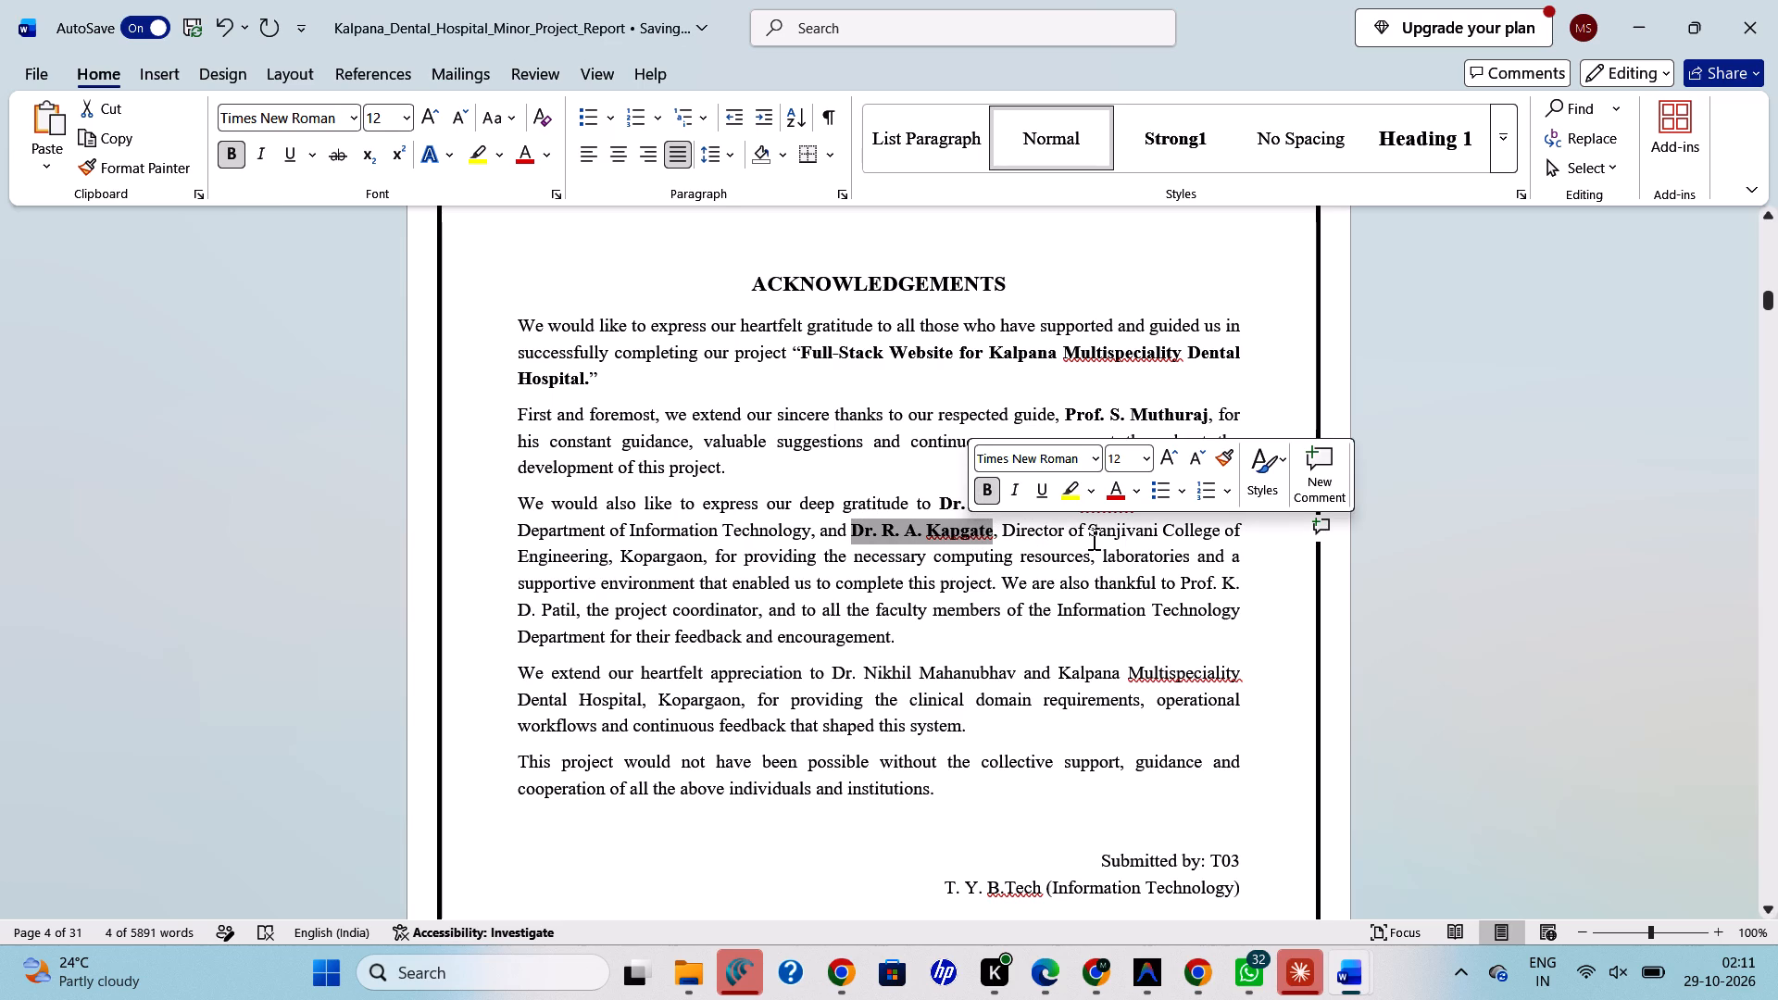
Select the text starting at "Sanjivani College of Engineering, Kopargaon" in the third Acknowledgements paragraph.
{"action": "left_click_drag", "start_coordinate": [1090, 535], "coordinate": [1134, 549]}
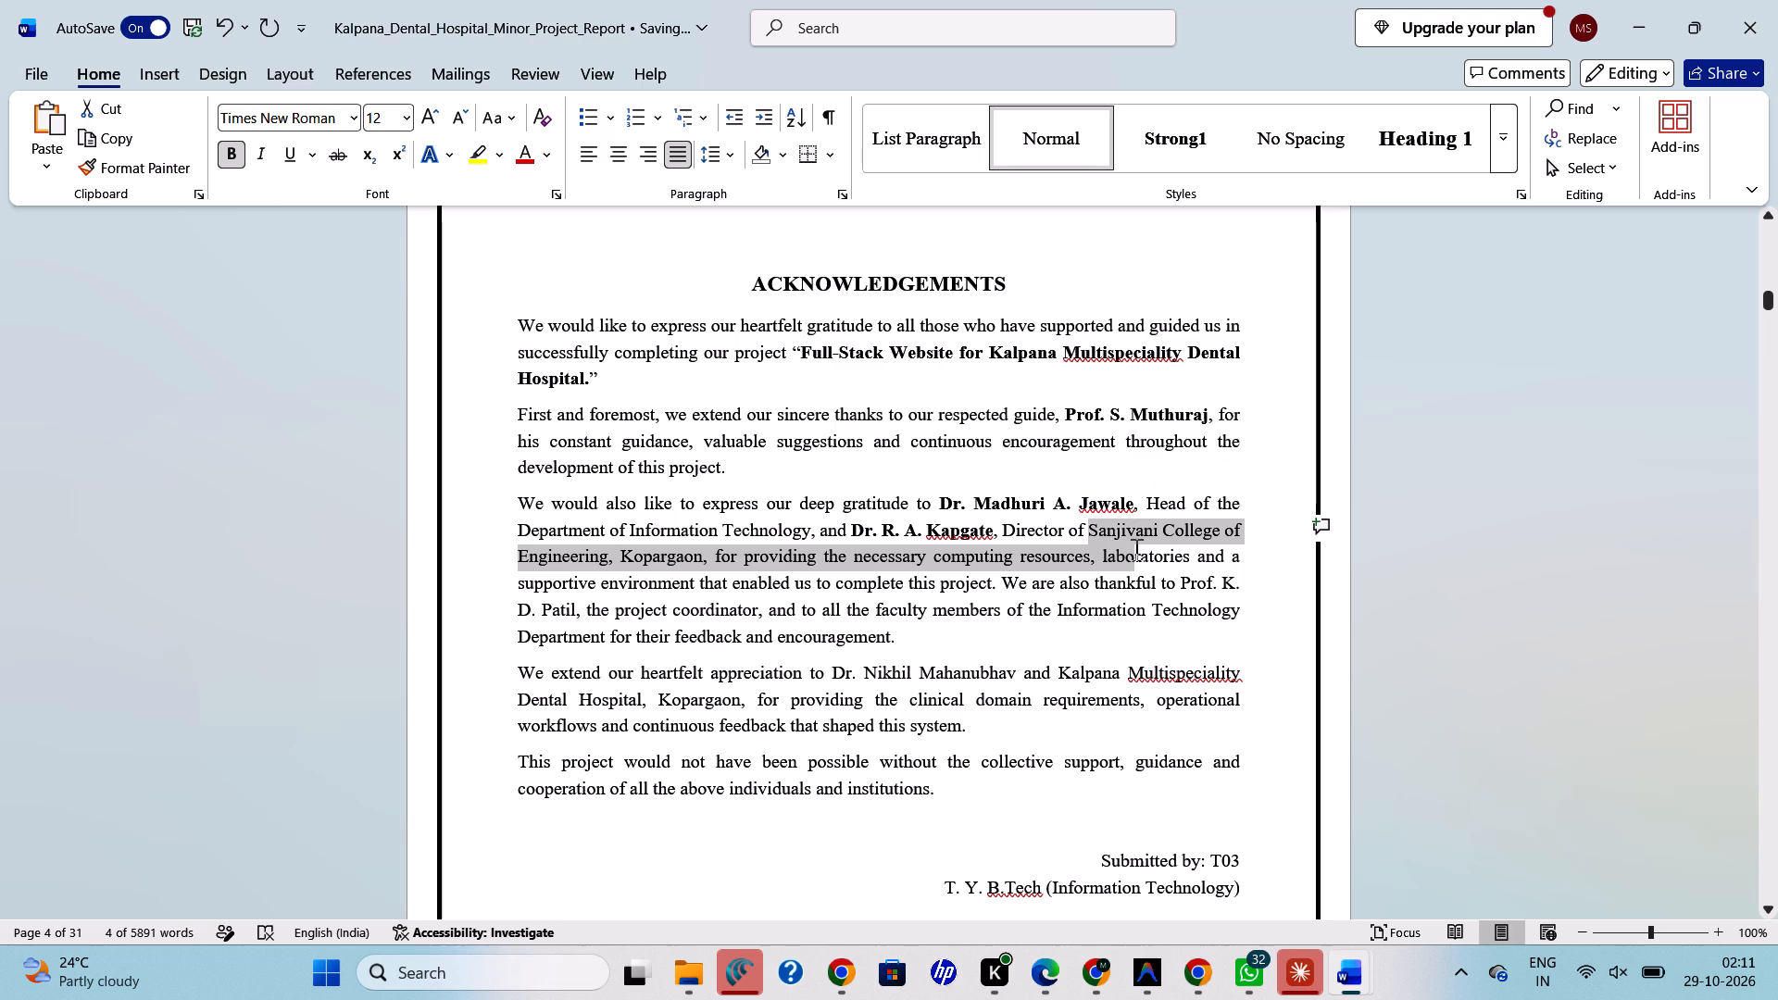
Bold "Sanjivani College of Engineering, Kopargaon" and the project coordinator's name with its preceding "to" in the third Acknowledgements paragraph.
{"action": "left_click_drag", "start_coordinate": [1134, 549], "coordinate": [665, 566]}
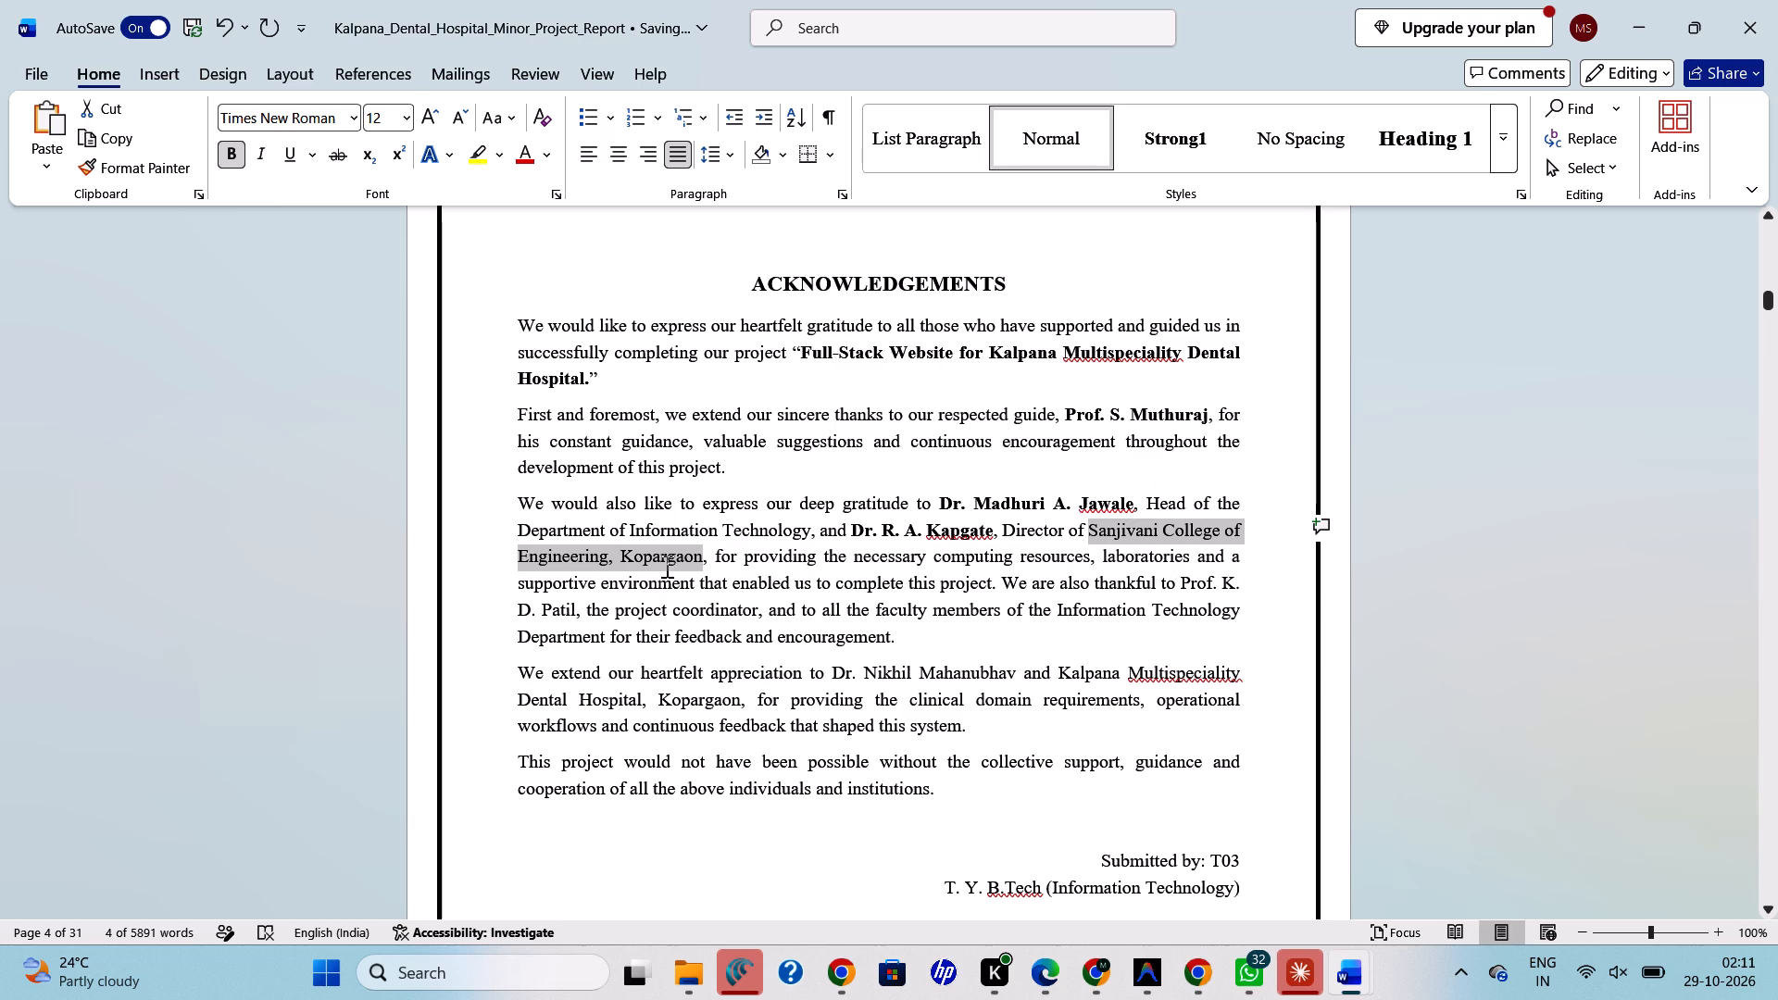
{"action": "left_click_drag", "start_coordinate": [665, 566], "coordinate": [666, 556]}
{"action": "left_click_drag", "start_coordinate": [666, 556], "coordinate": [692, 557]}
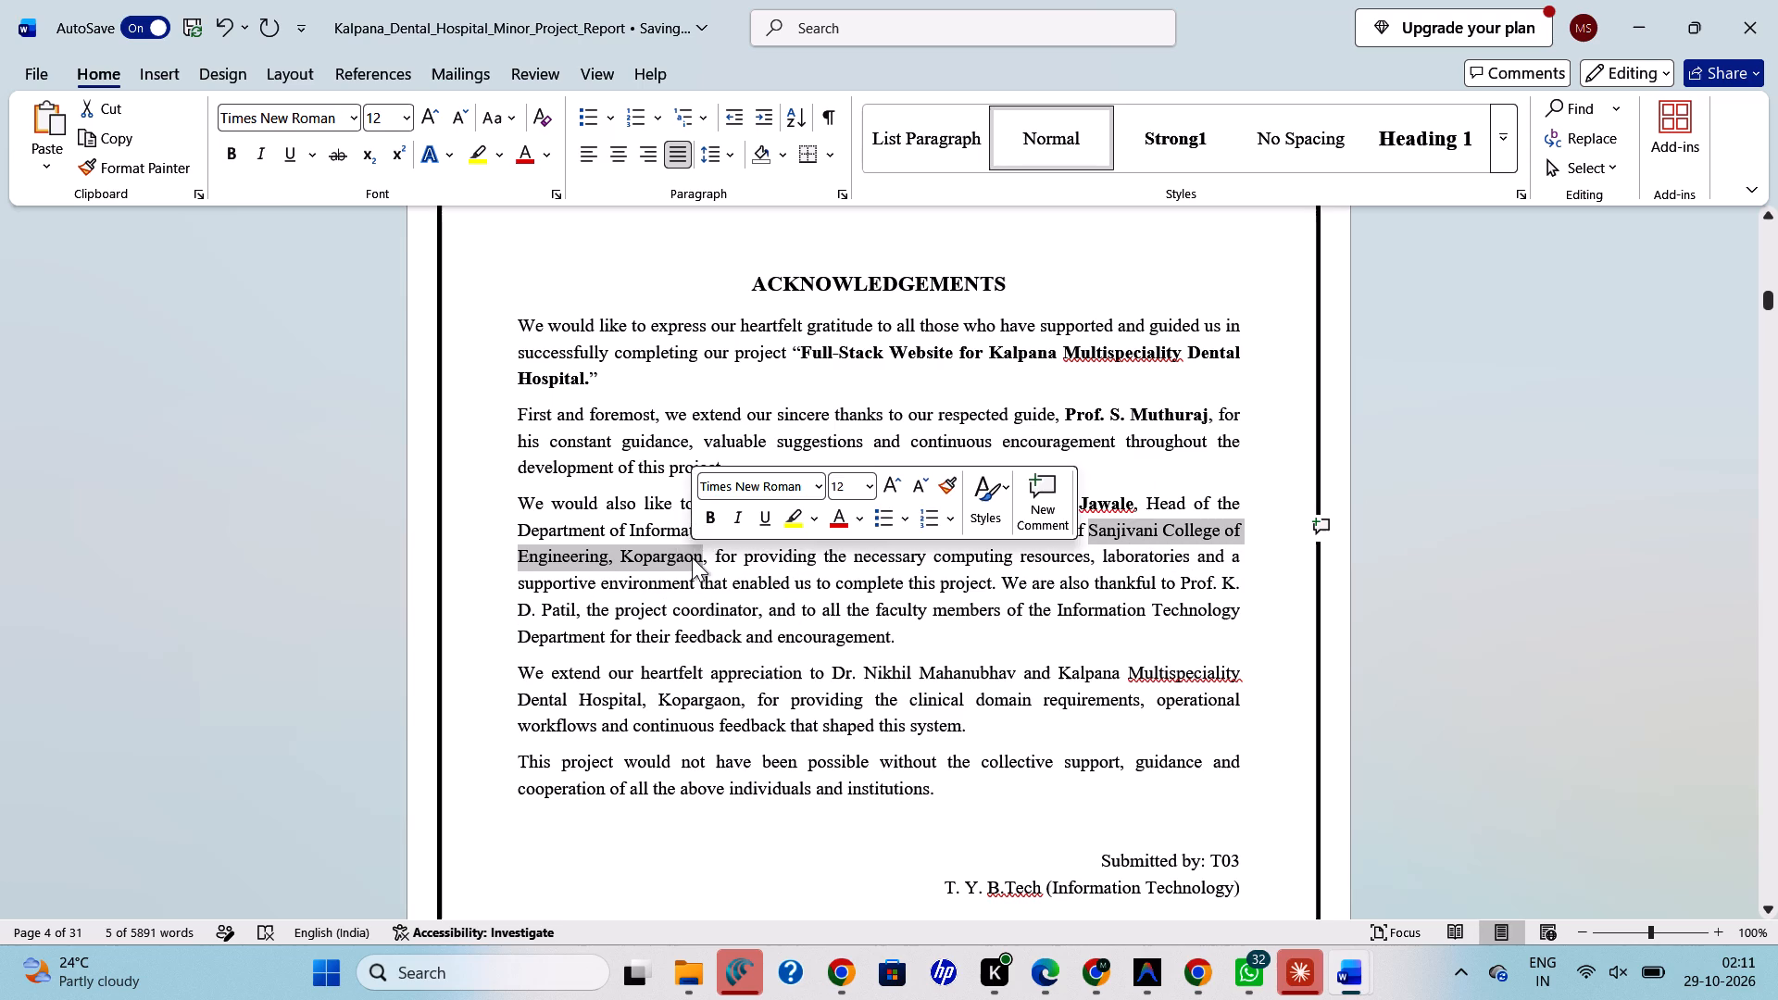
{"action": "left_click", "coordinate": [699, 517]}
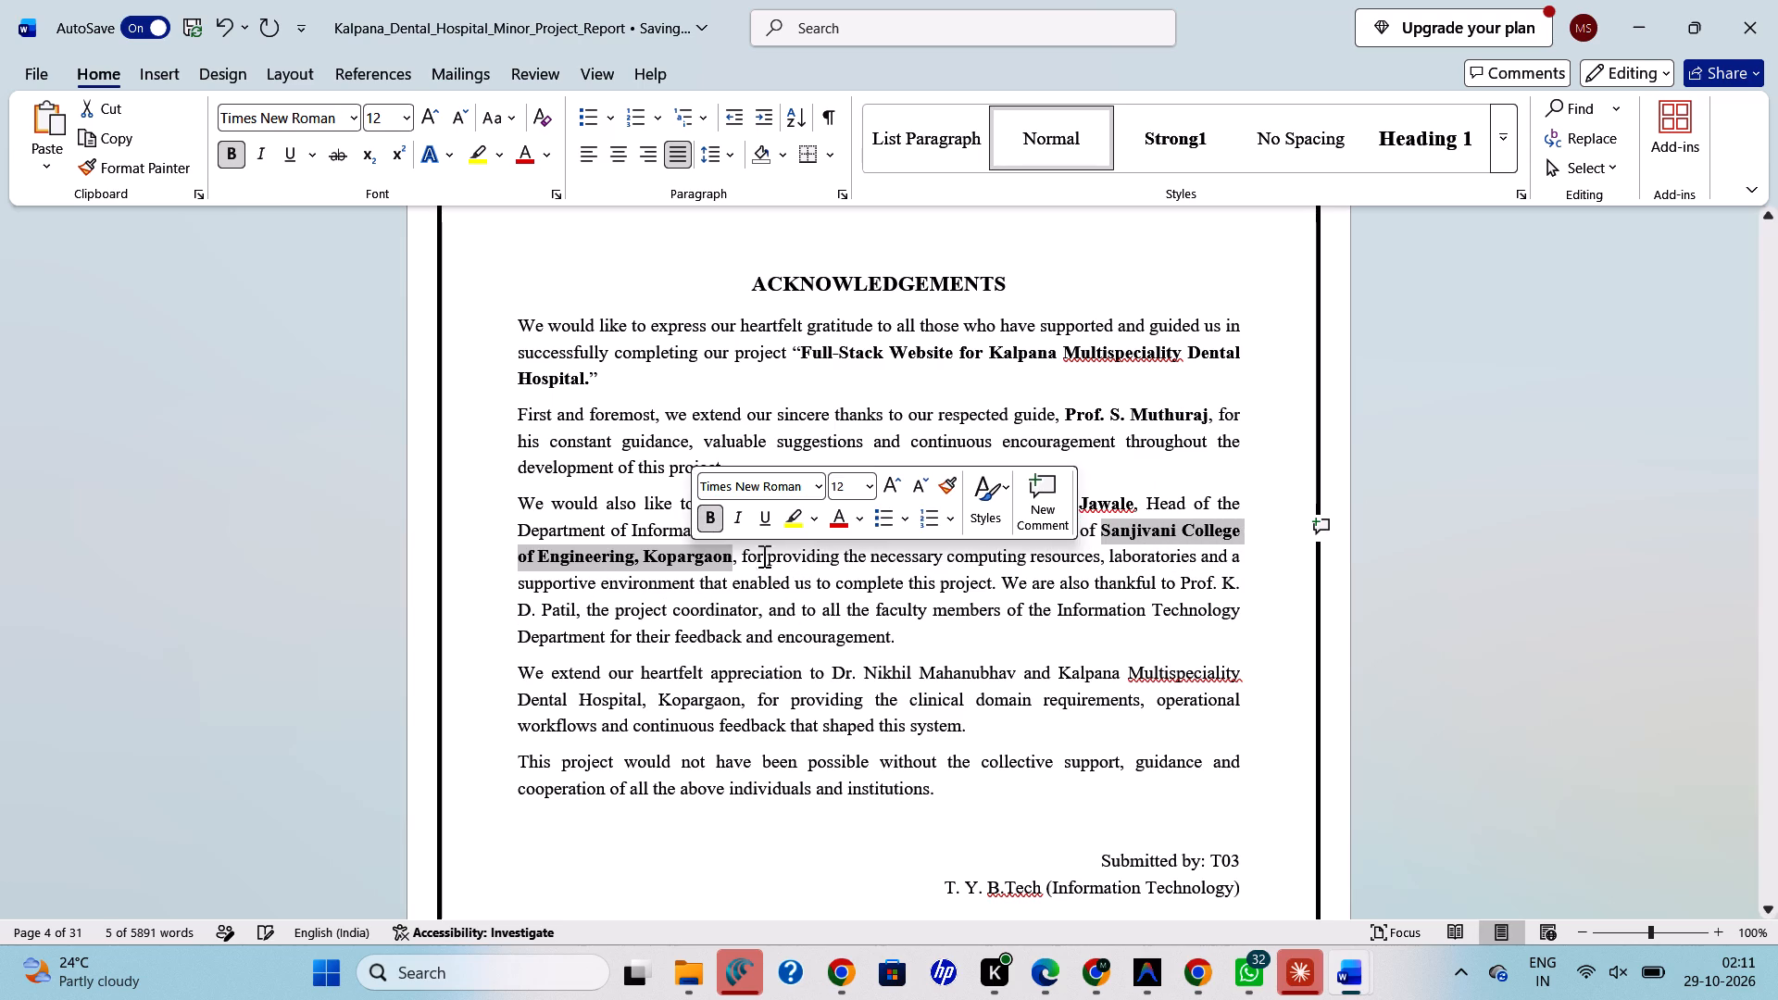
{"action": "left_click", "coordinate": [923, 647]}
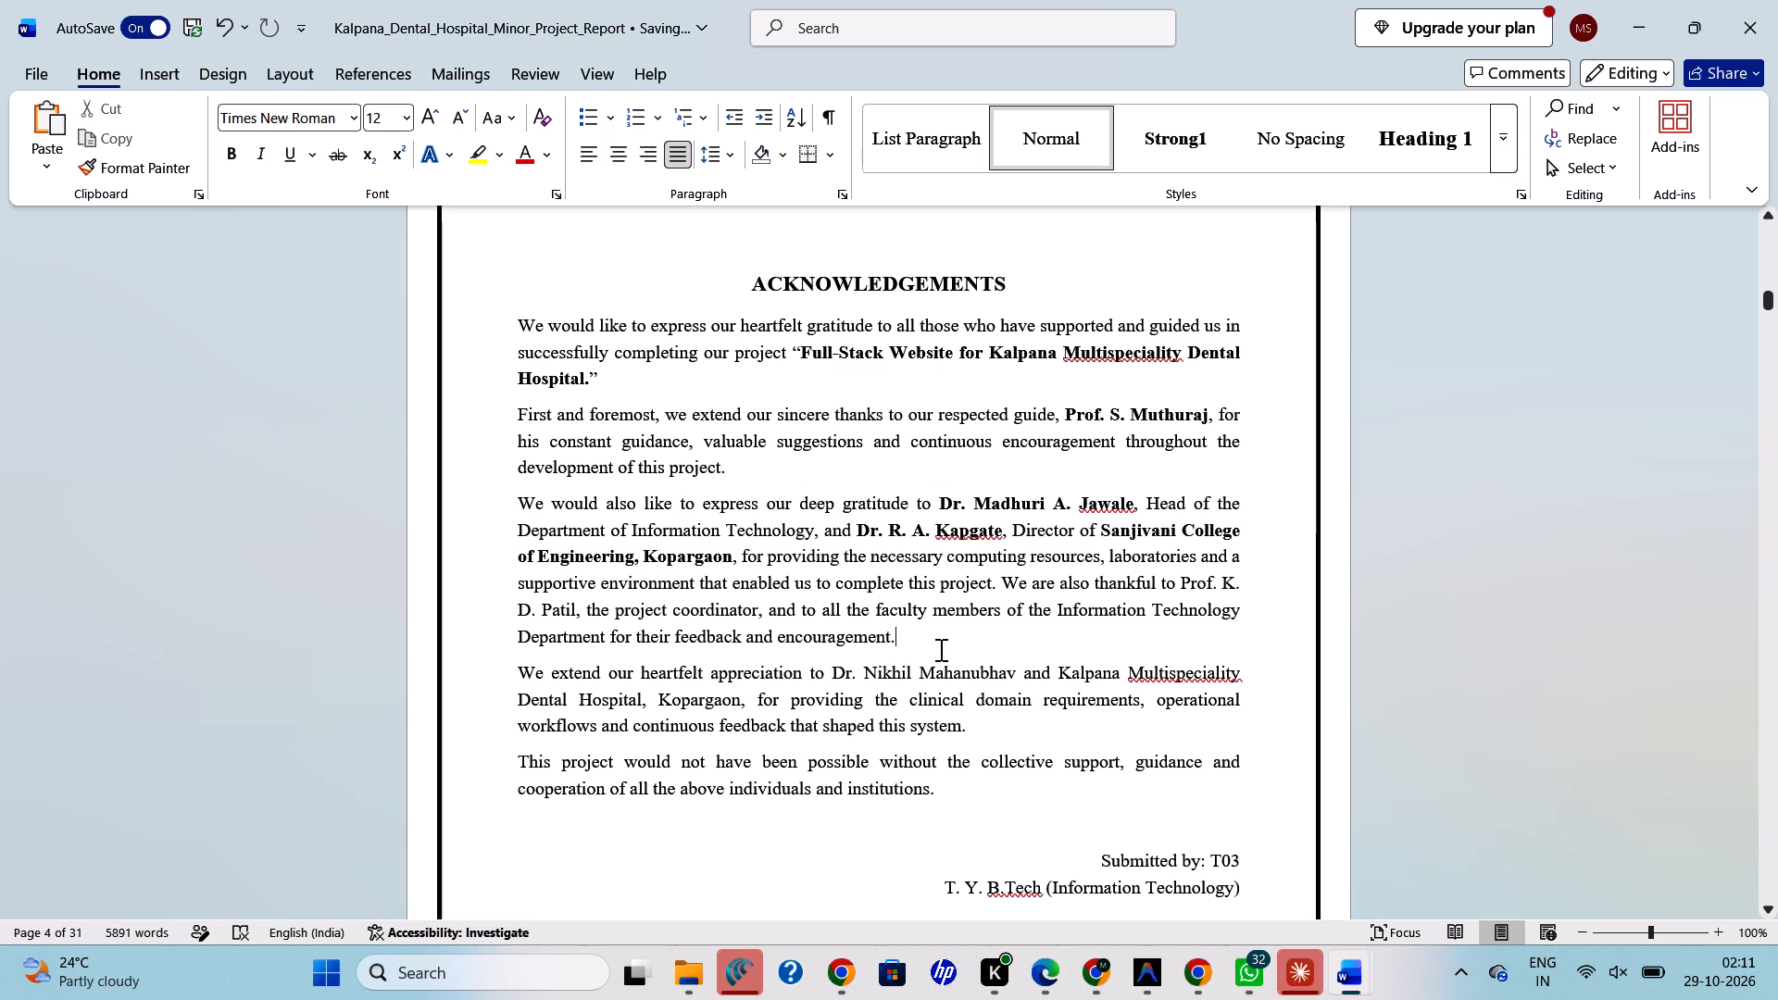
{"action": "left_click_drag", "start_coordinate": [1177, 580], "coordinate": [570, 626]}
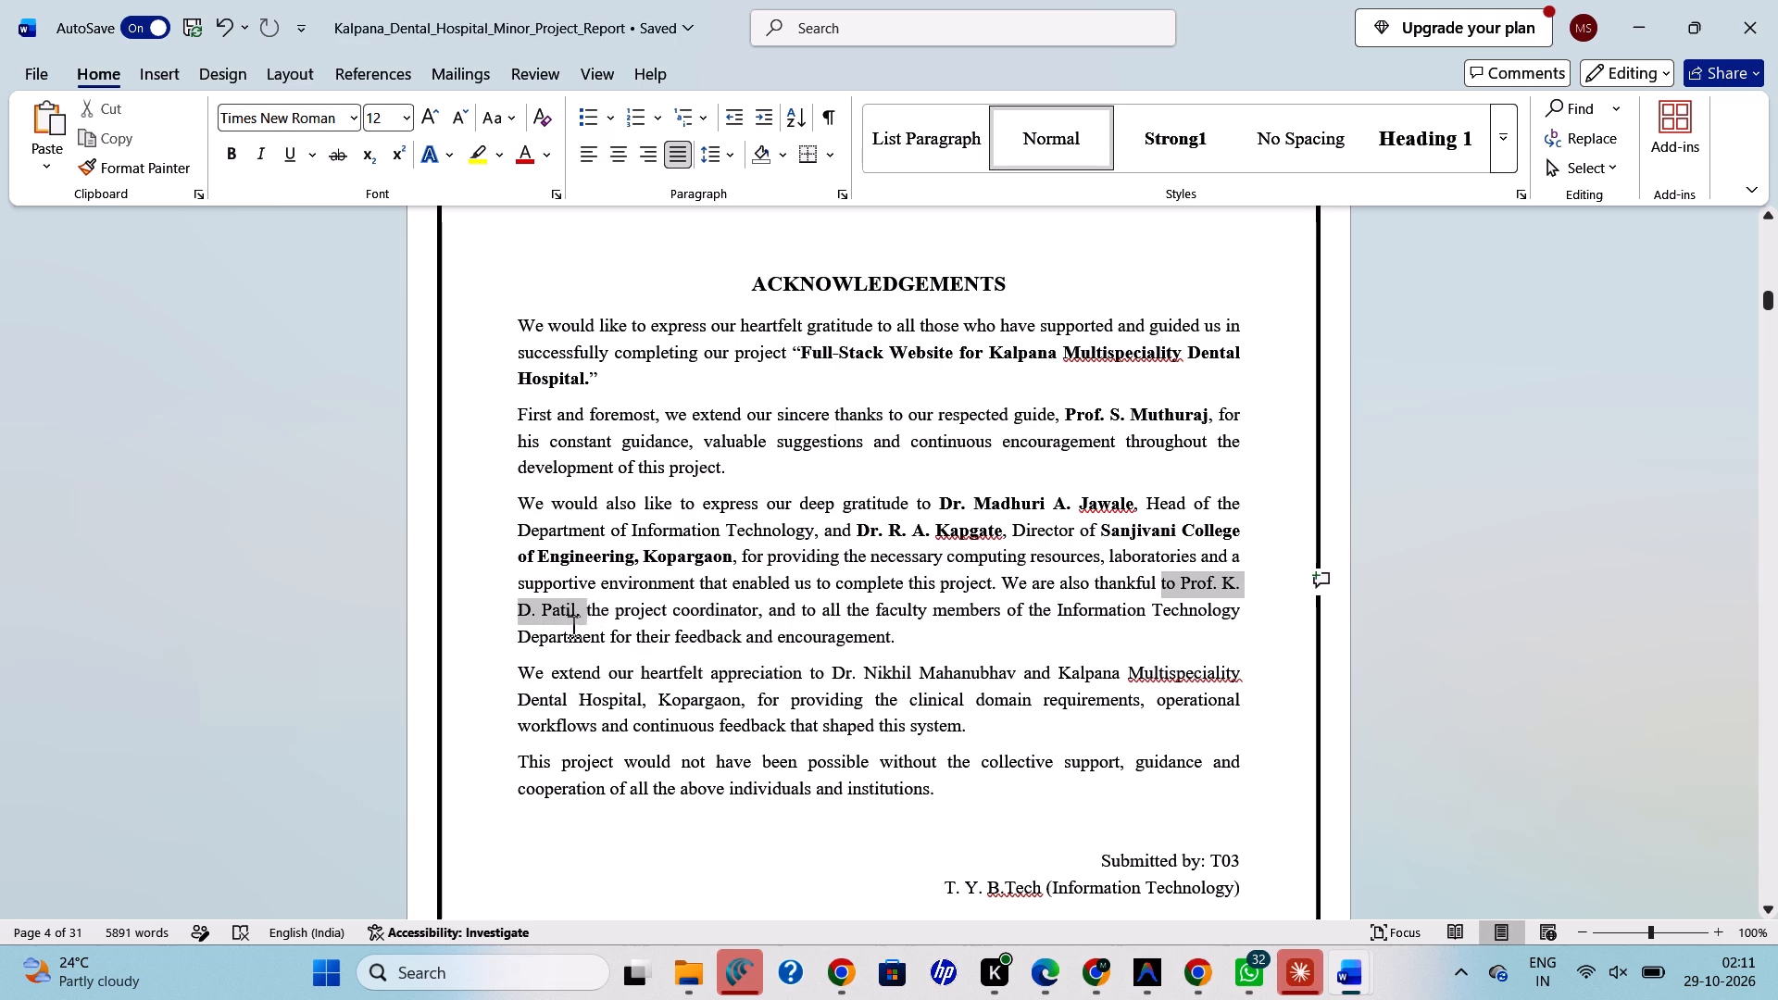
{"action": "left_click_drag", "start_coordinate": [570, 626], "coordinate": [570, 617]}
{"action": "left_click", "coordinate": [579, 581]}
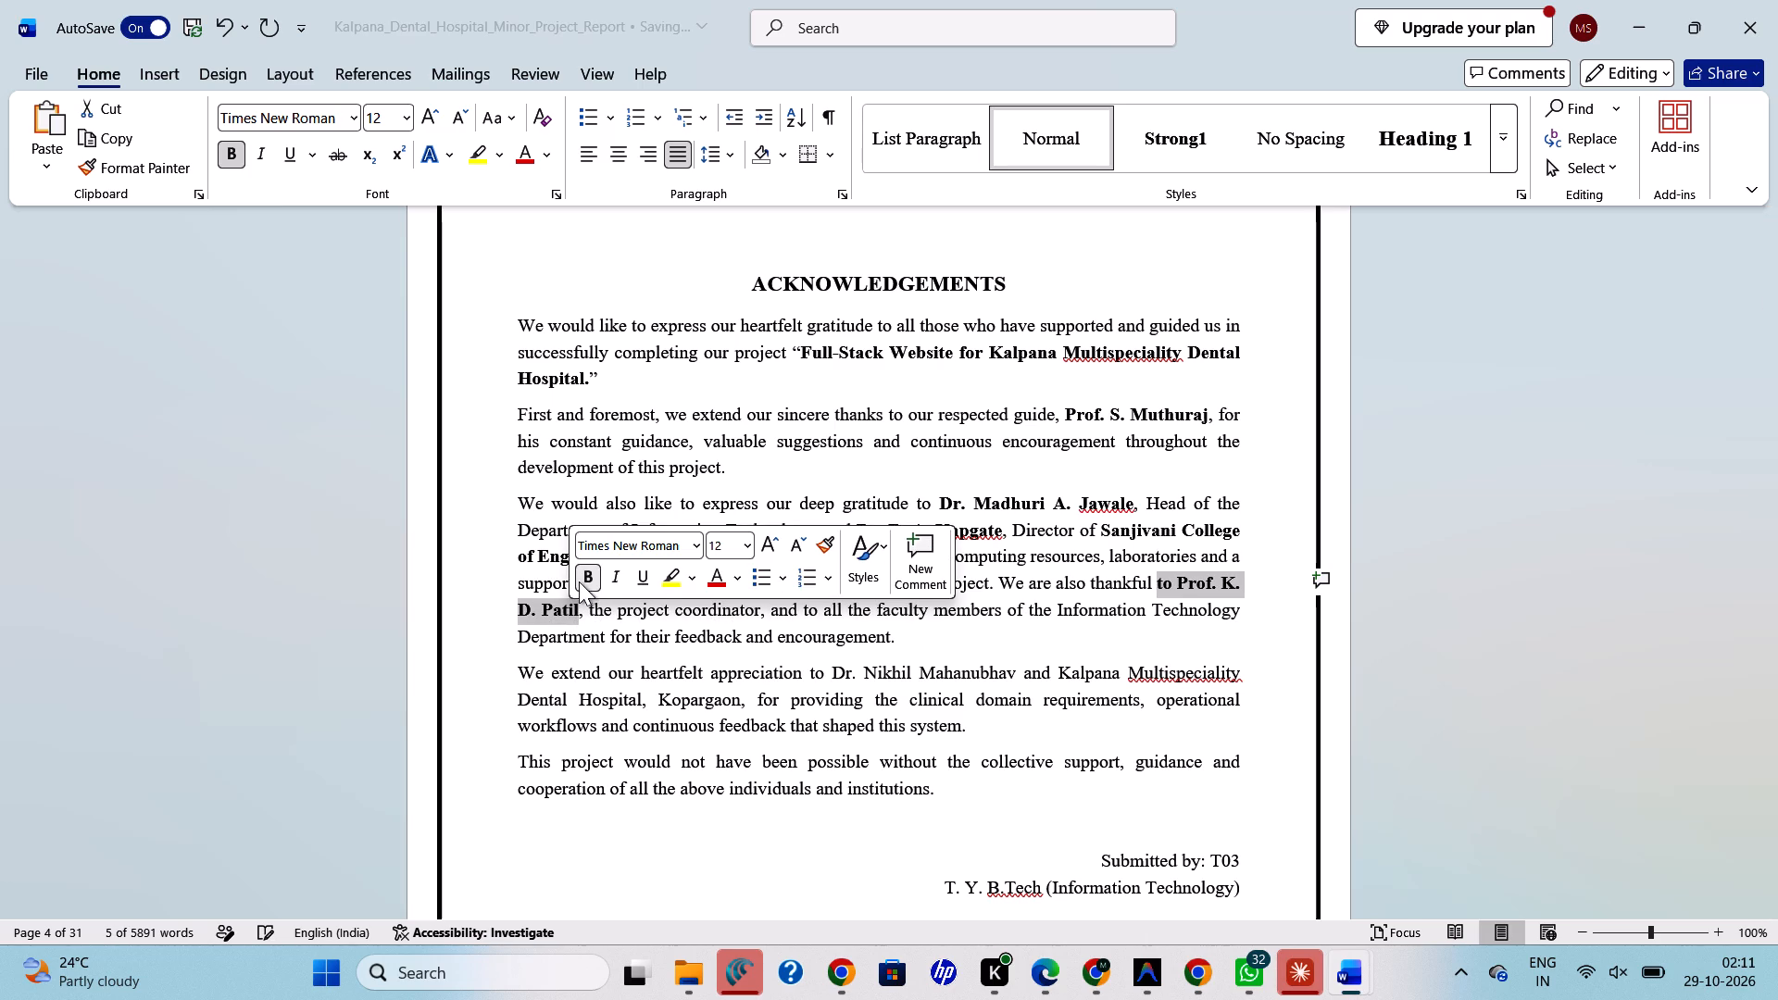
{"action": "left_click", "coordinate": [773, 703]}
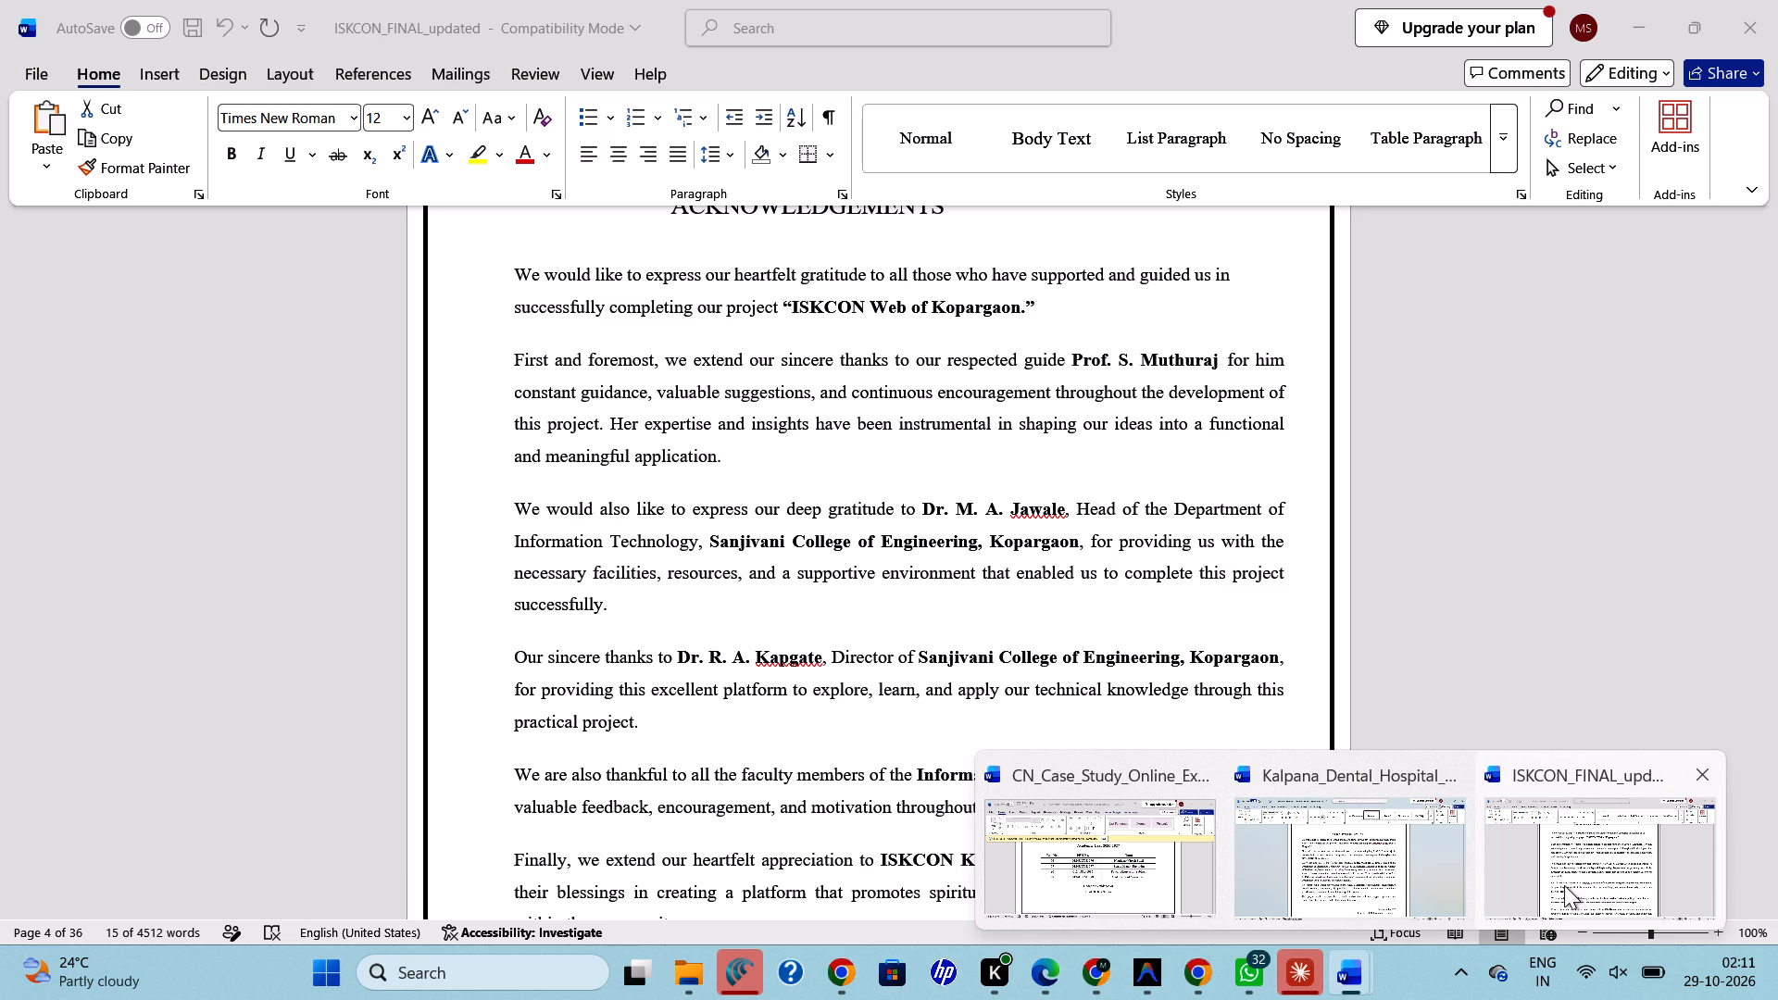
Using the ISKCON report's Acknowledgements as reference, bold the doctor's name and "Kalpana Multispeciality Dental Hospital, Kopargaon" in the Kalpana report's fourth Acknowledgements paragraph.
{"action": "left_click", "coordinate": [1564, 885]}
{"action": "scroll", "coordinate": [1564, 885], "scroll_direction": "down", "scroll_amount": 1}
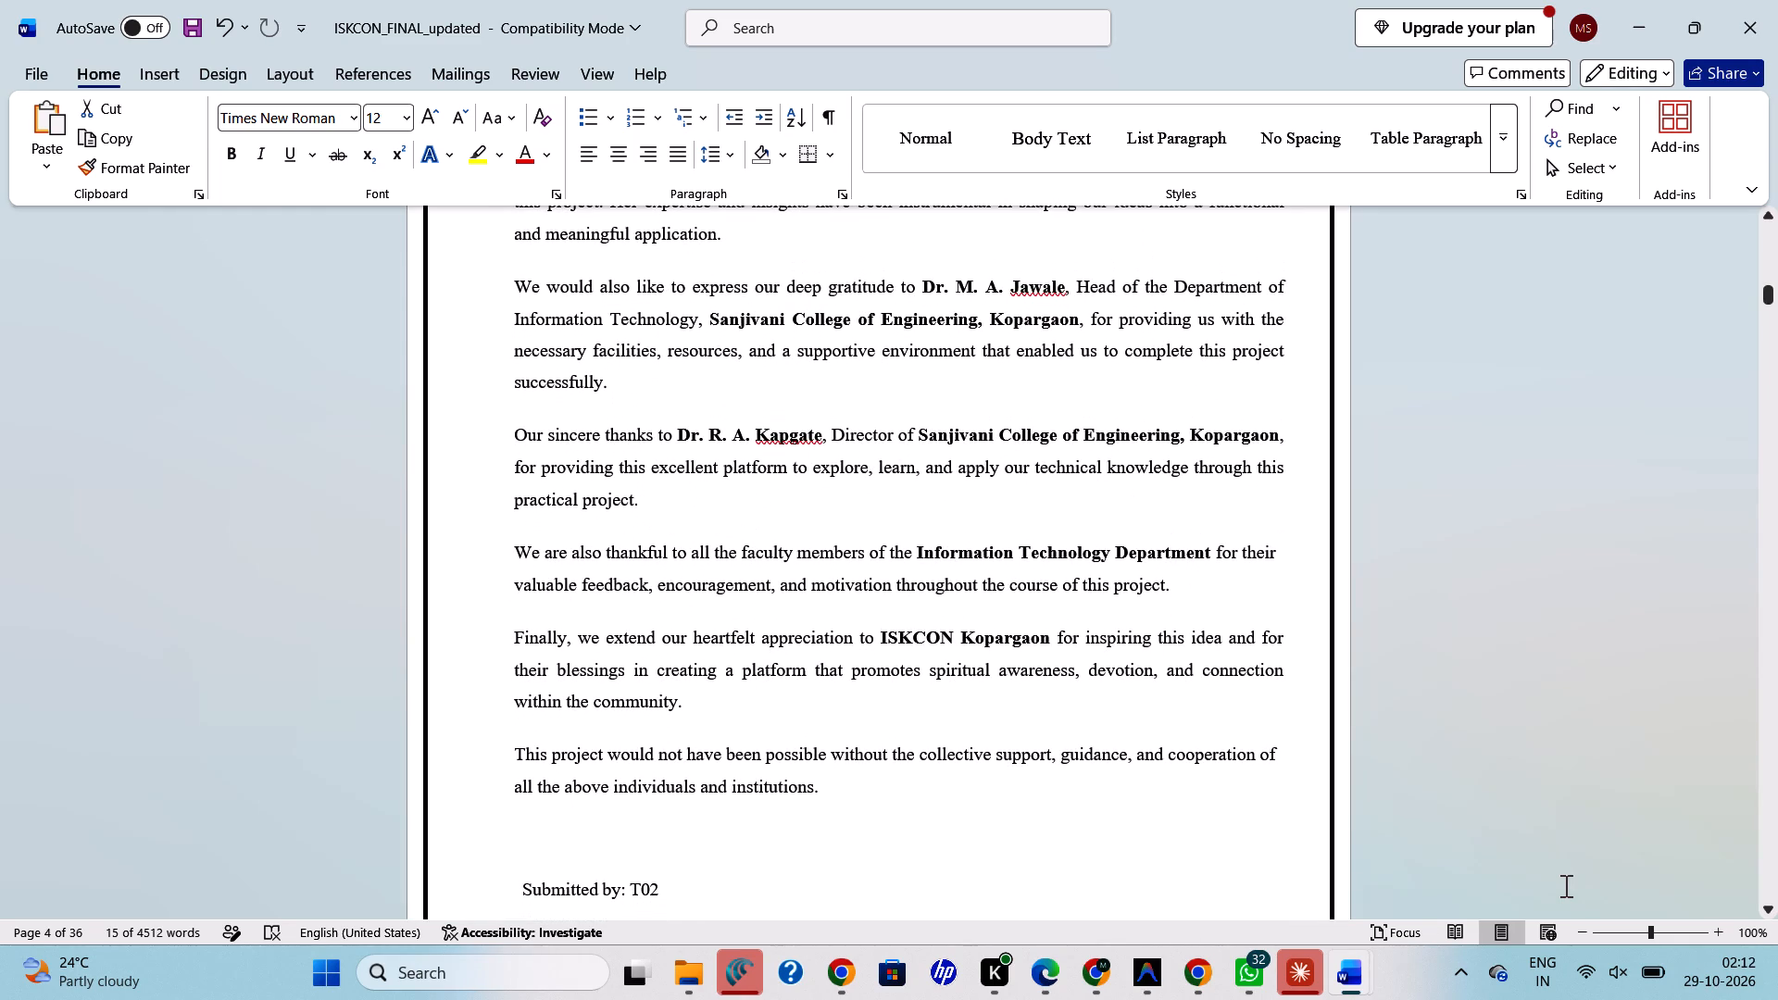
{"action": "scroll", "coordinate": [1564, 885], "scroll_direction": "down", "scroll_amount": 1}
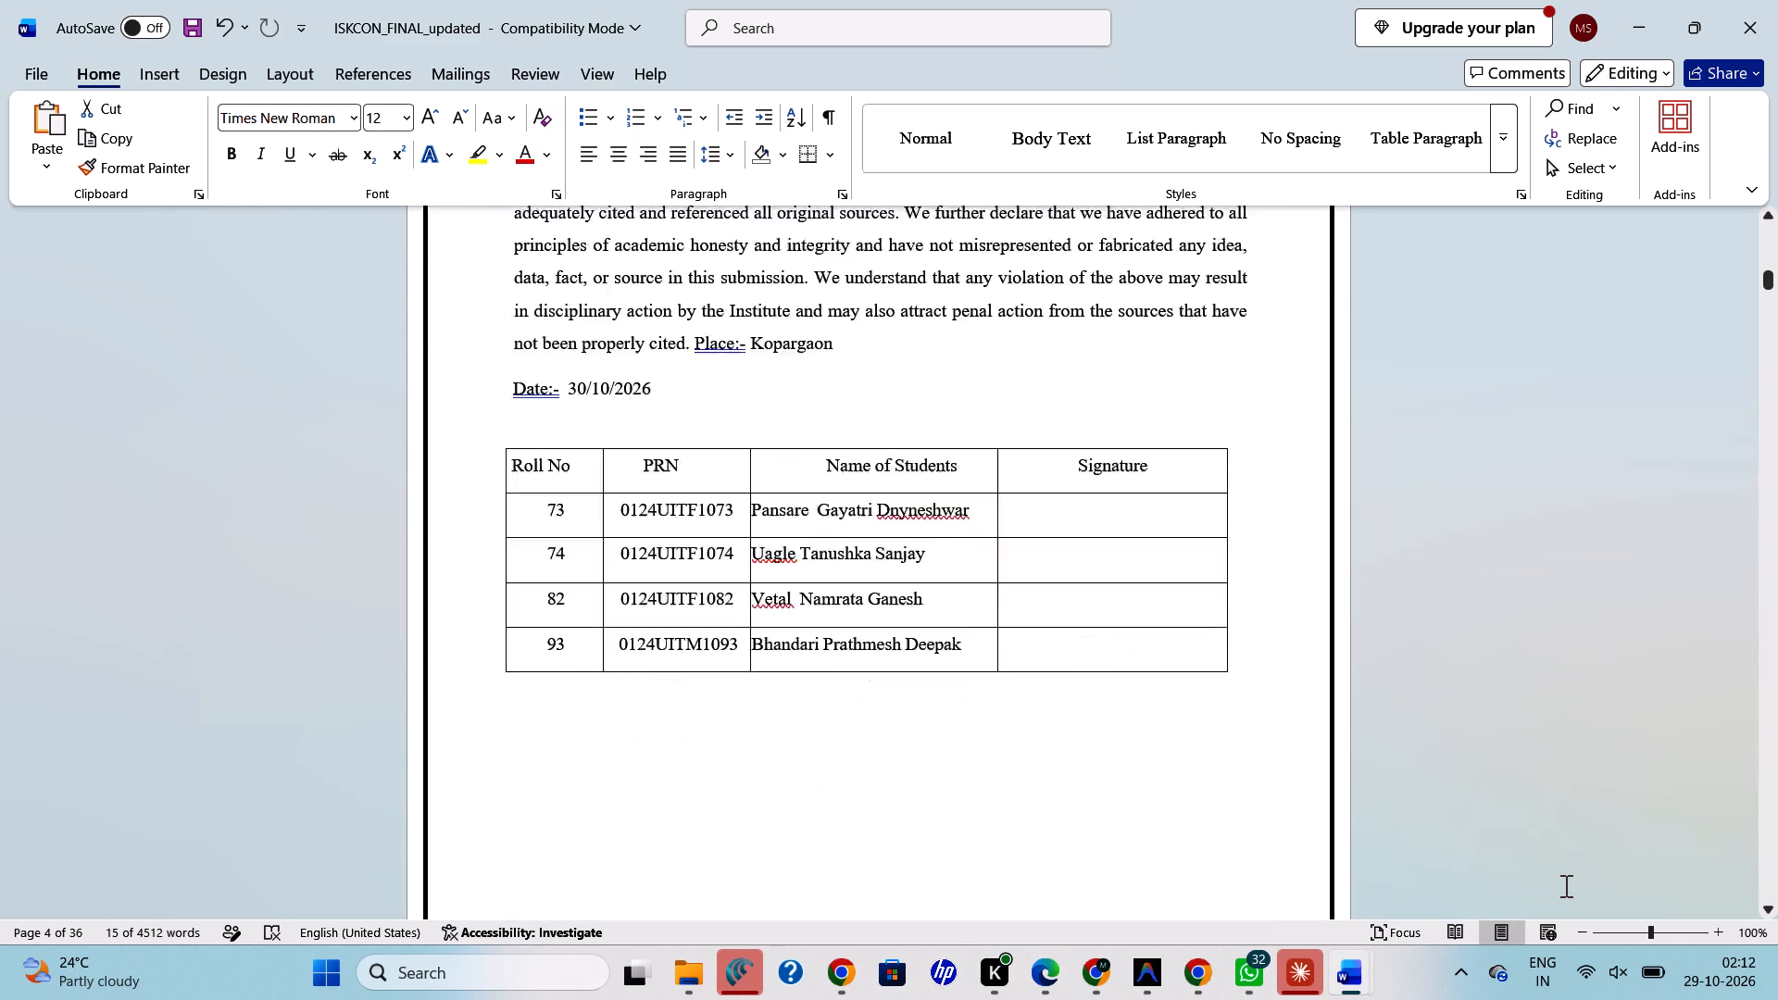
{"action": "scroll", "coordinate": [1564, 885], "scroll_direction": "down", "scroll_amount": 1}
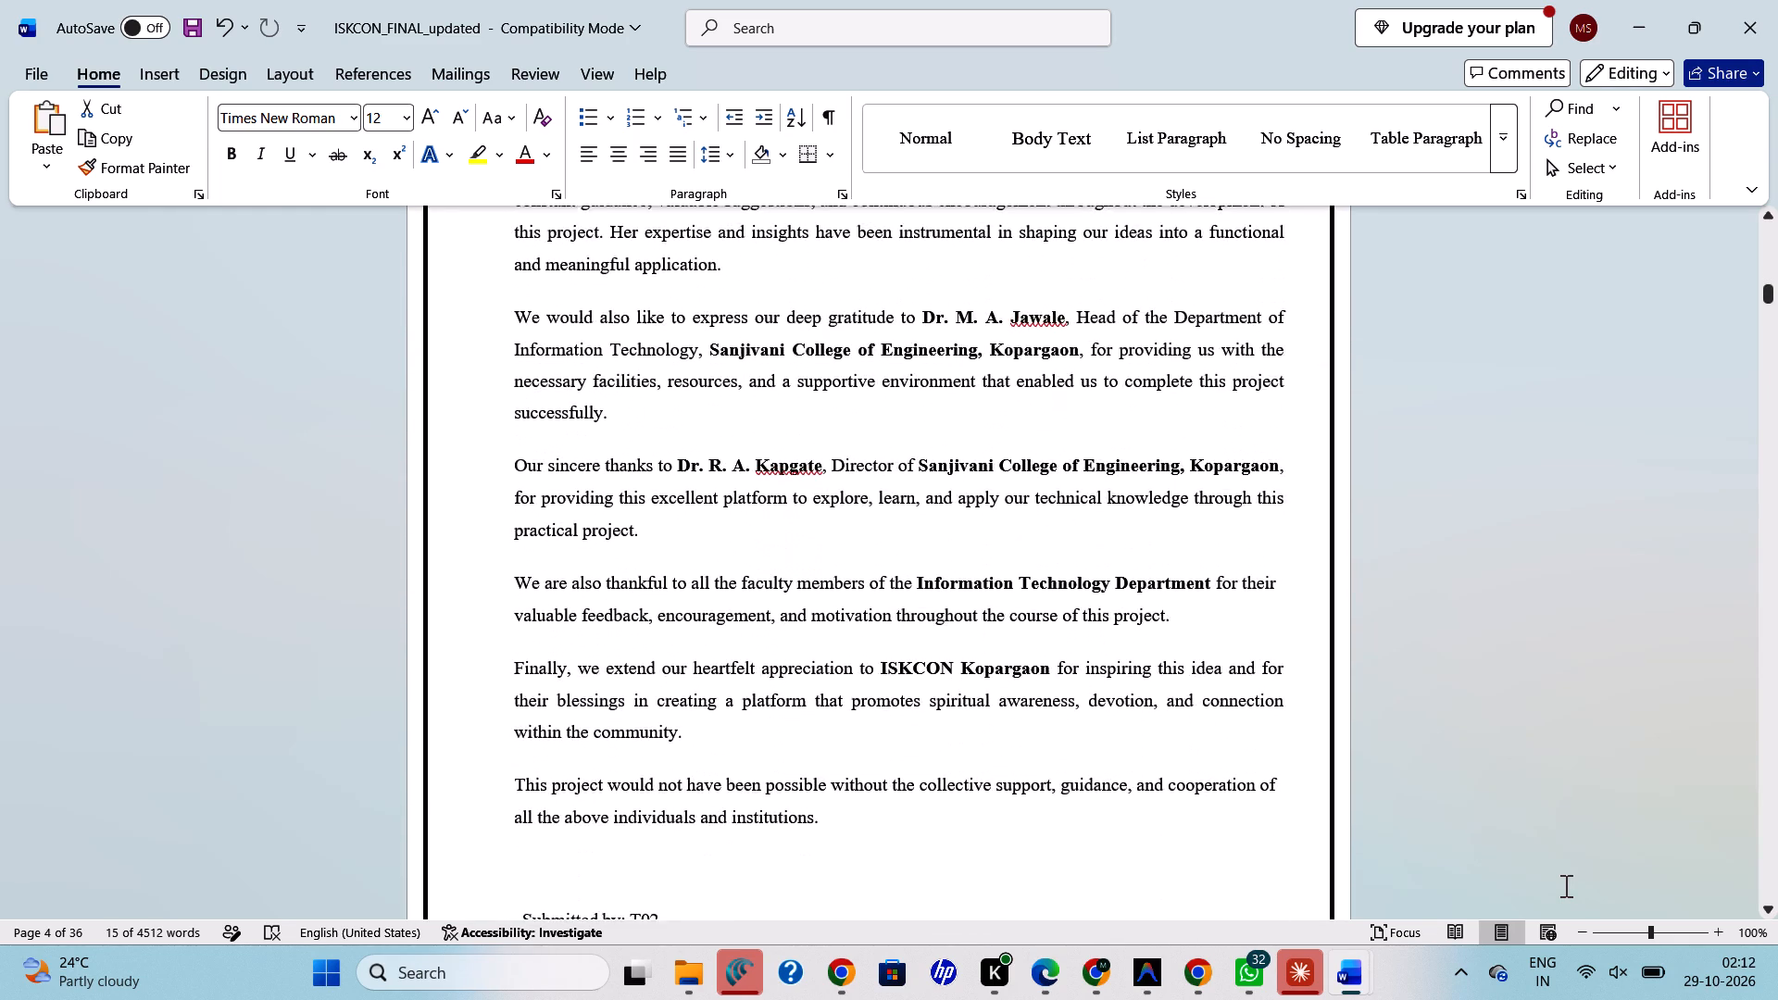
{"action": "scroll", "coordinate": [1564, 885], "scroll_direction": "up", "scroll_amount": 1}
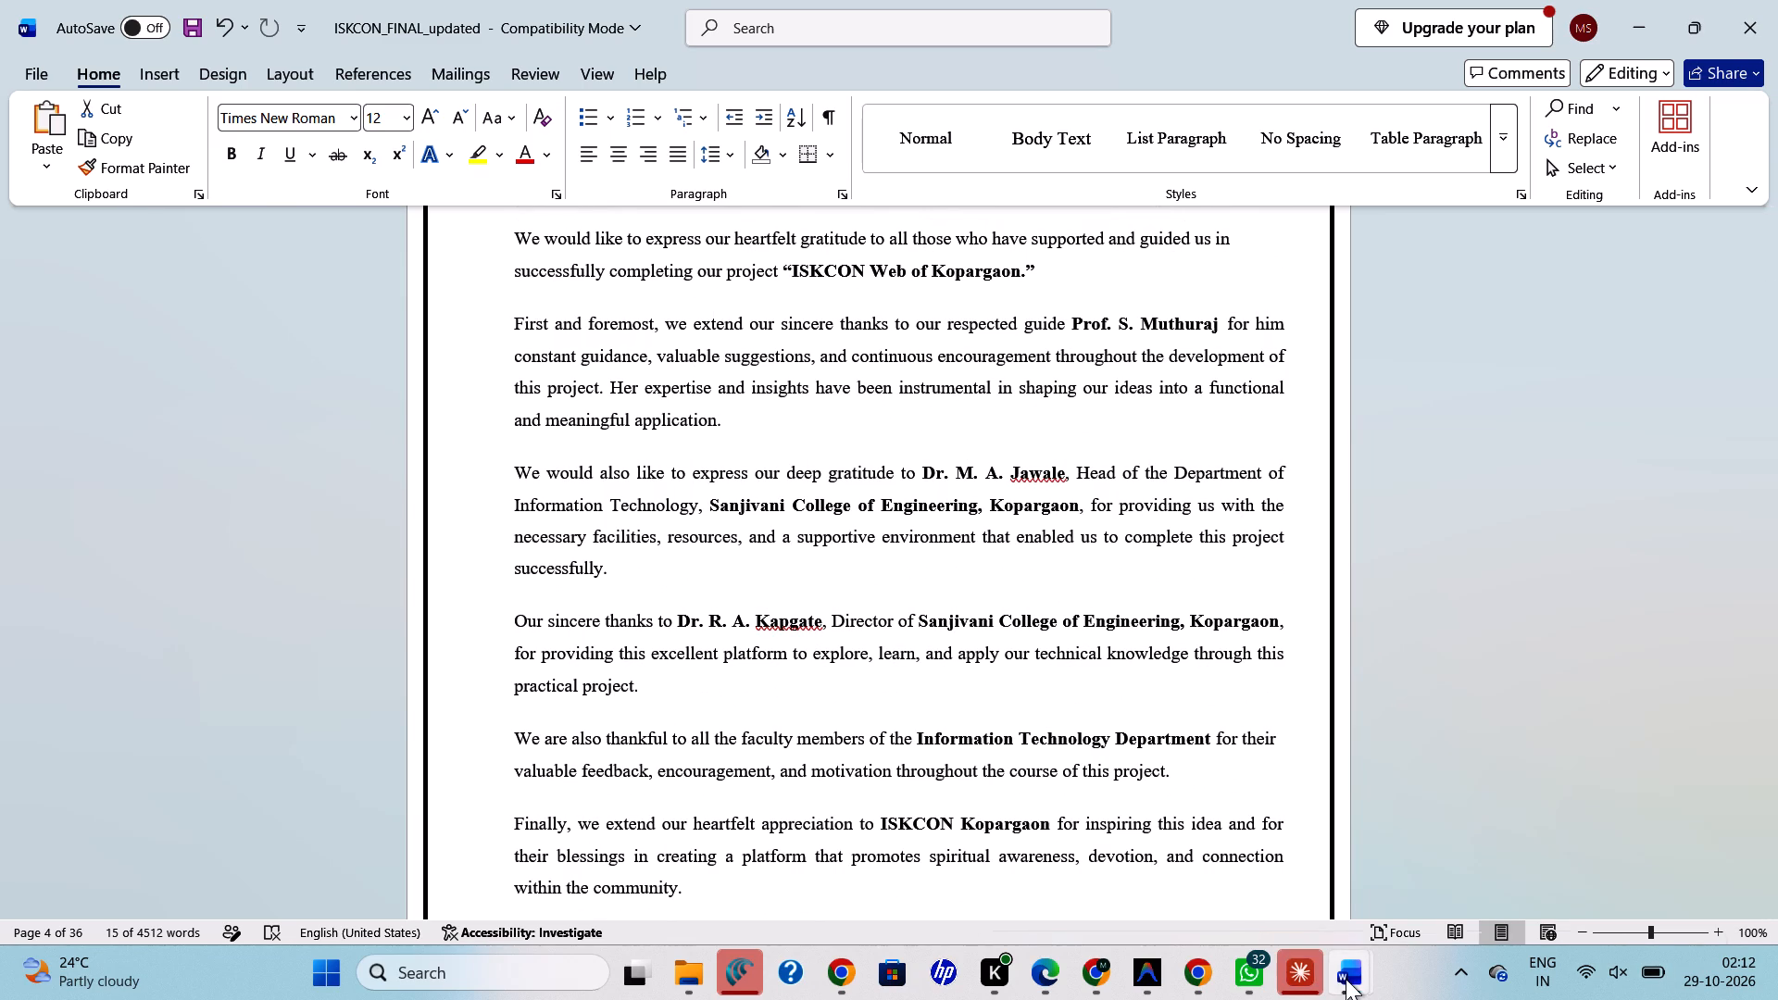
{"action": "left_click", "coordinate": [1361, 897]}
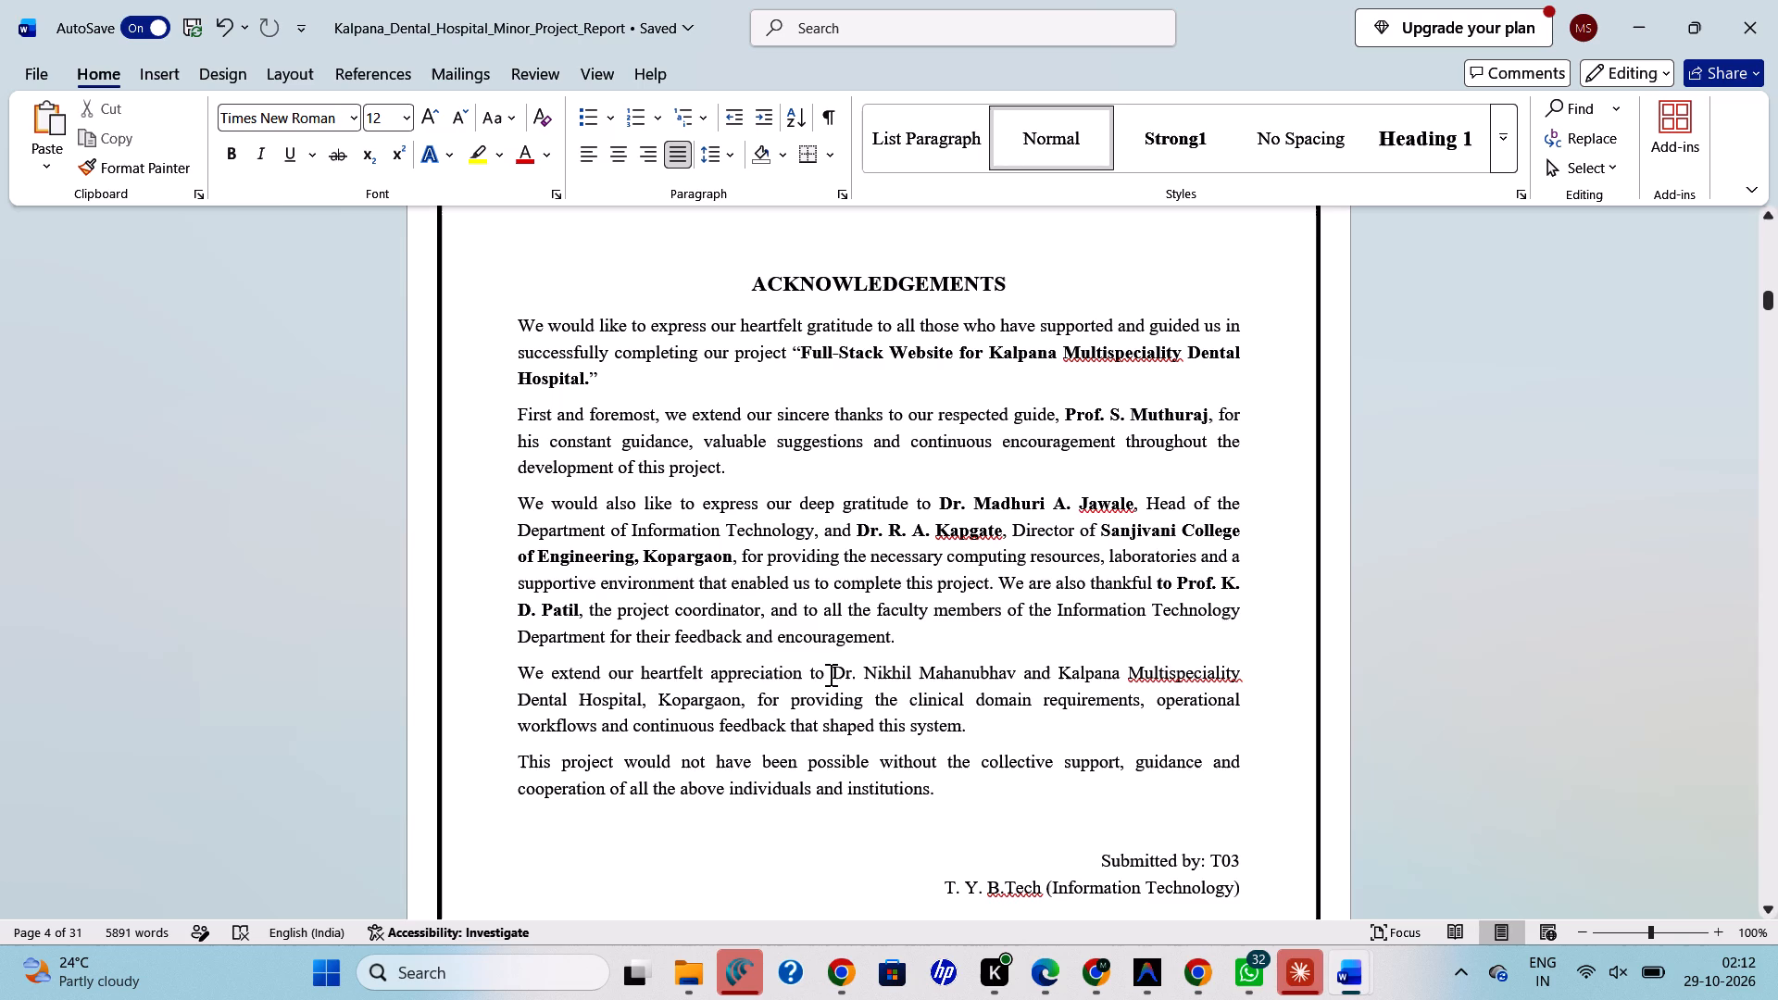
{"action": "left_click_drag", "start_coordinate": [829, 674], "coordinate": [995, 681]}
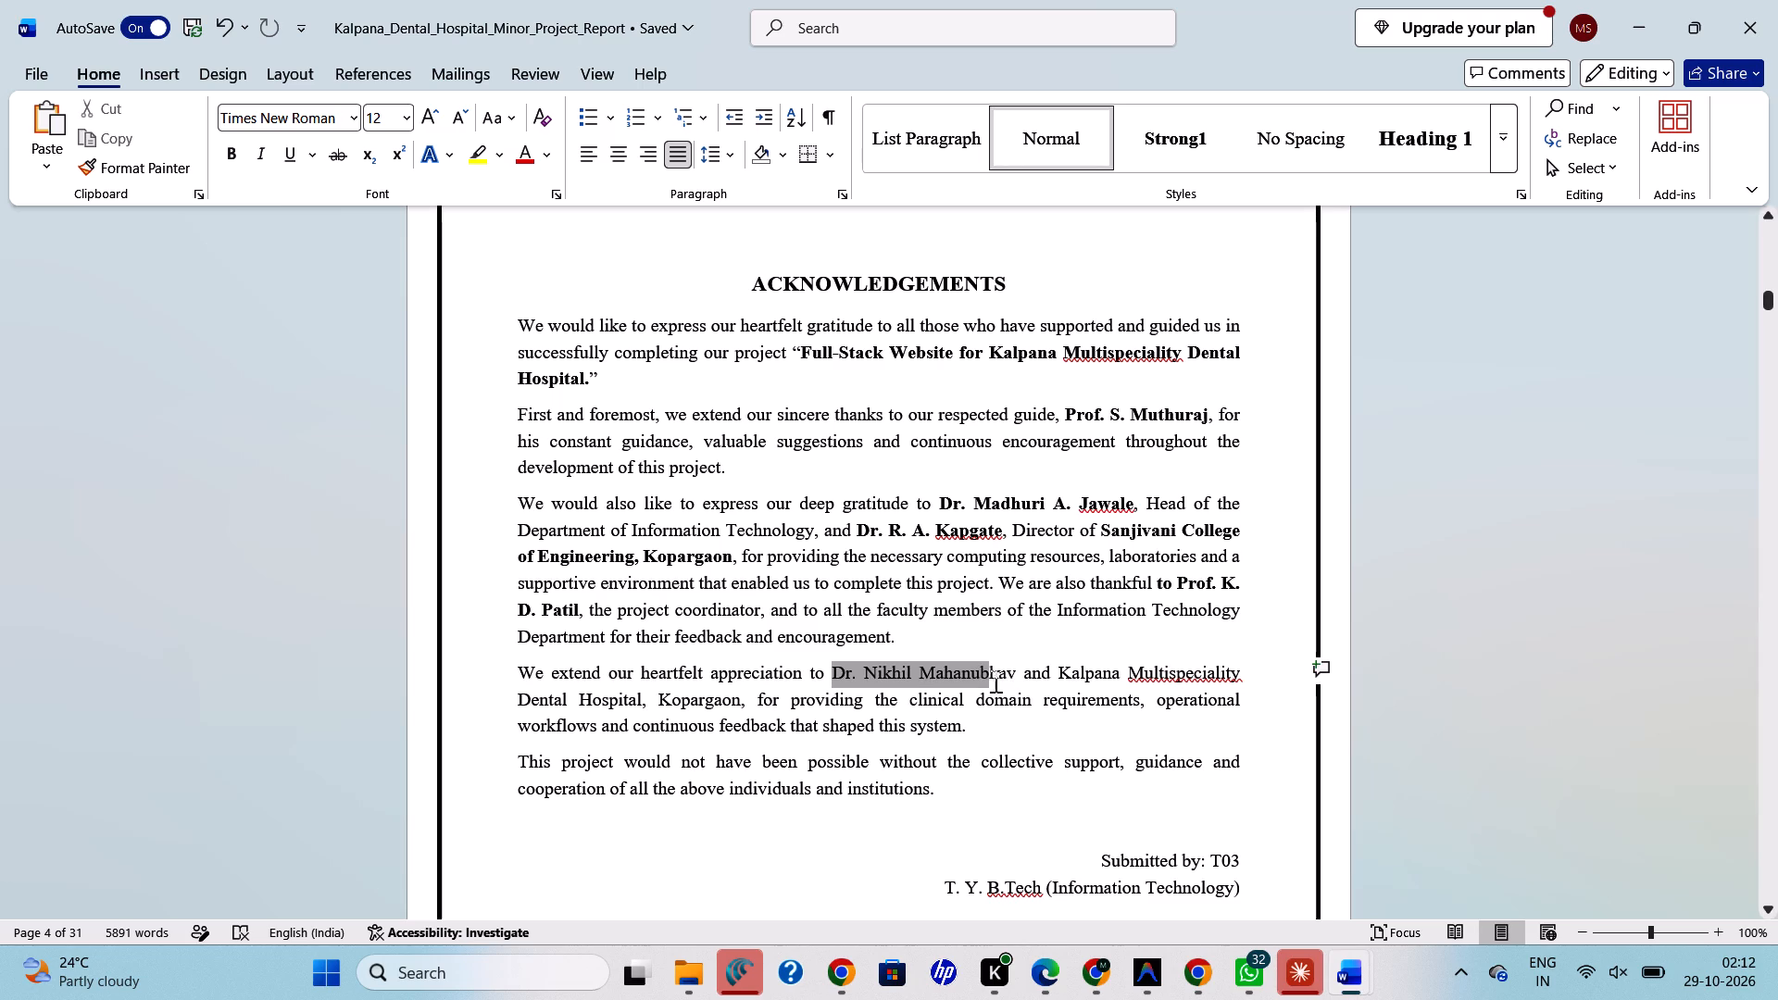
{"action": "left_click_drag", "start_coordinate": [995, 681], "coordinate": [1011, 678]}
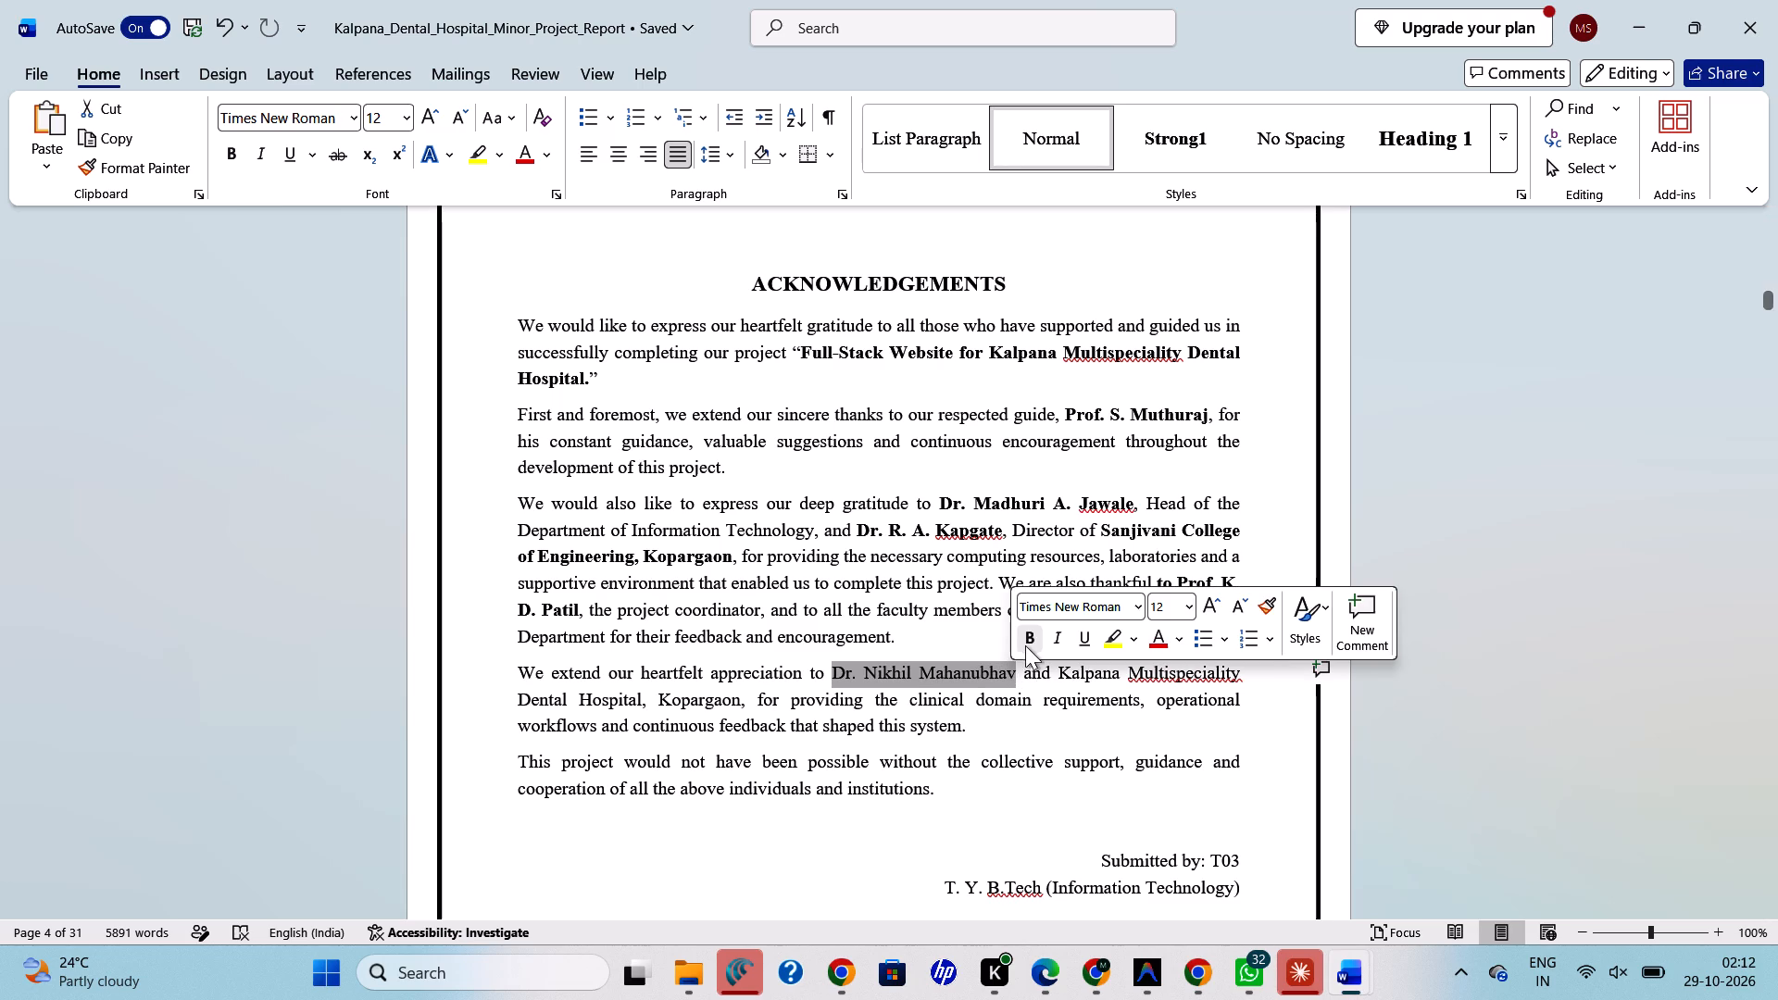
{"action": "left_click", "coordinate": [1025, 644]}
{"action": "left_click", "coordinate": [1009, 783]}
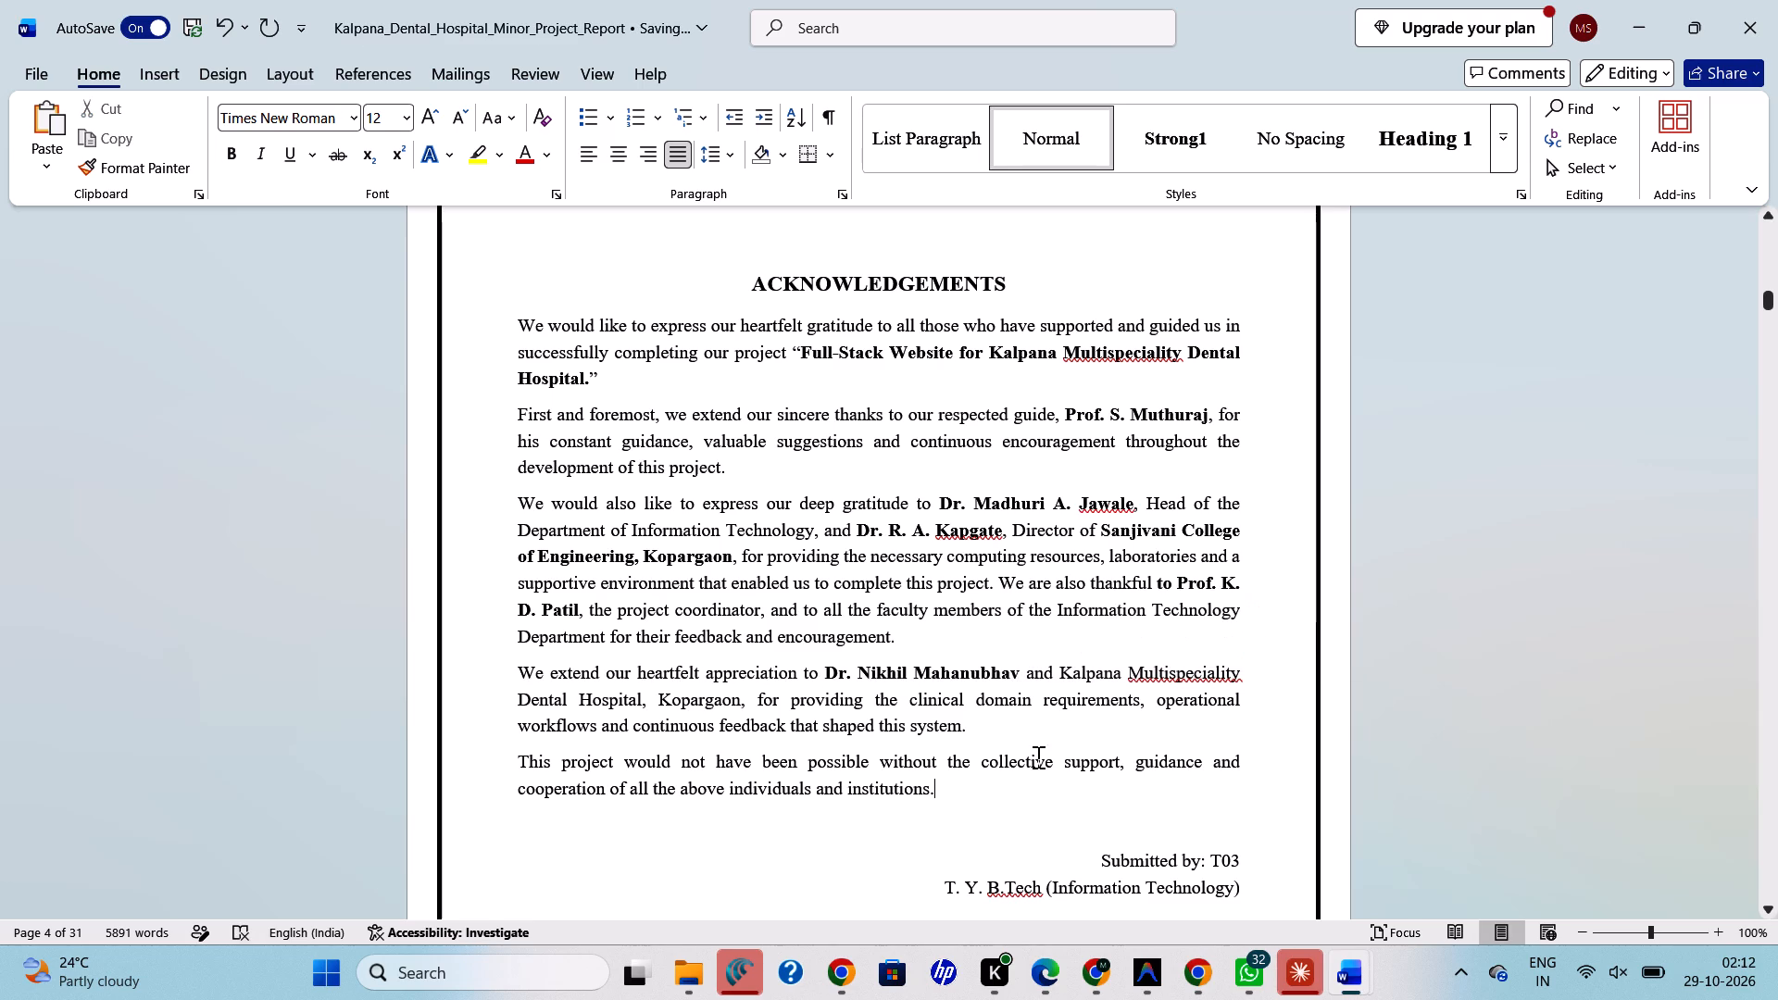
{"action": "left_click", "coordinate": [1061, 672]}
{"action": "left_click_drag", "start_coordinate": [1061, 672], "coordinate": [719, 706]}
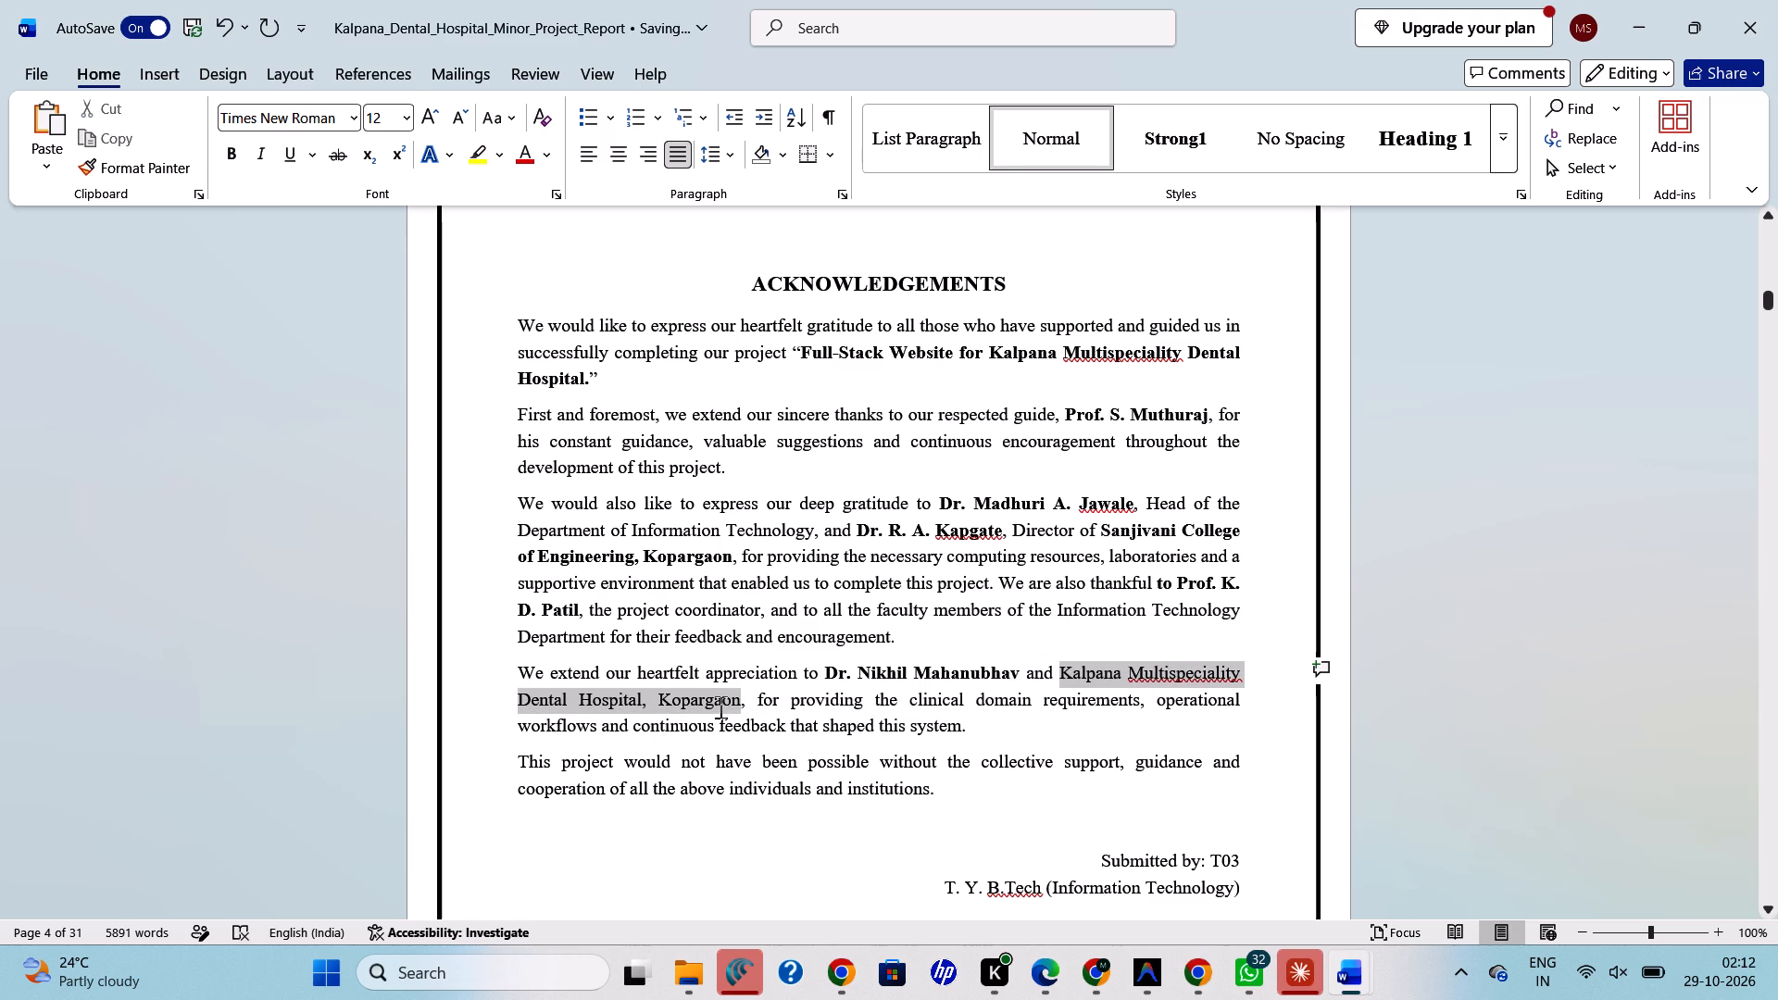
{"action": "left_click_drag", "start_coordinate": [719, 706], "coordinate": [728, 701]}
{"action": "left_click", "coordinate": [742, 662]}
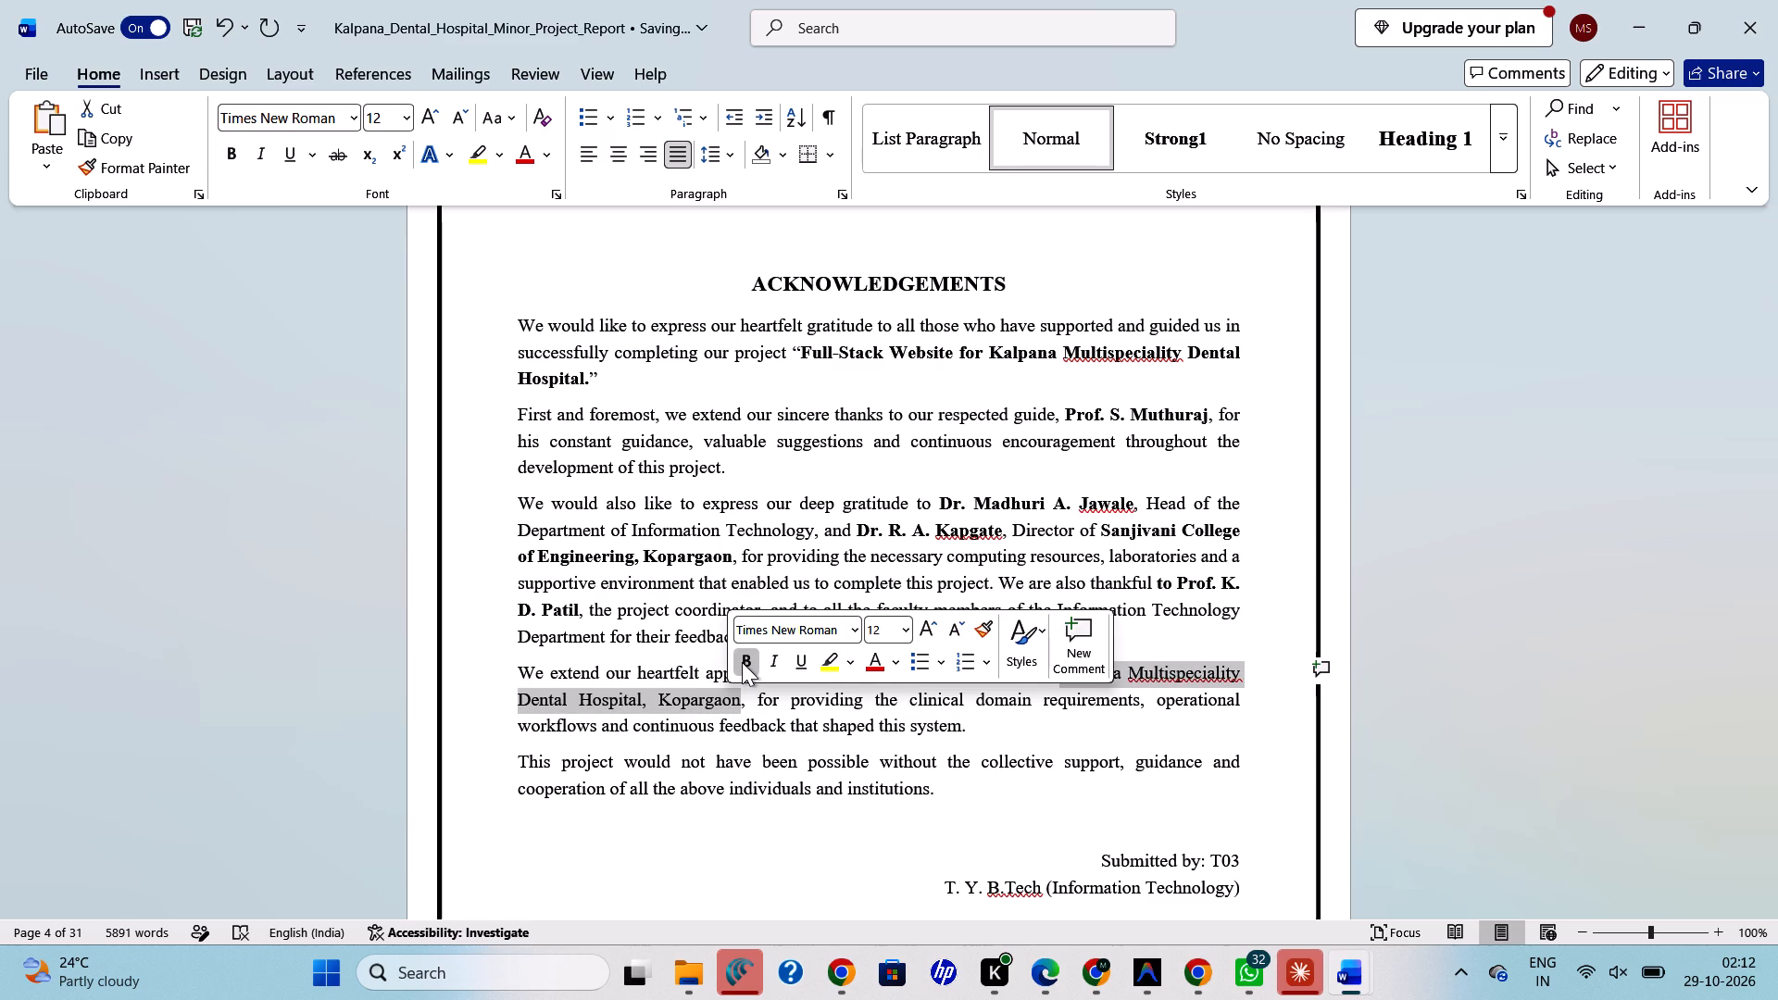
{"action": "left_click", "coordinate": [983, 754]}
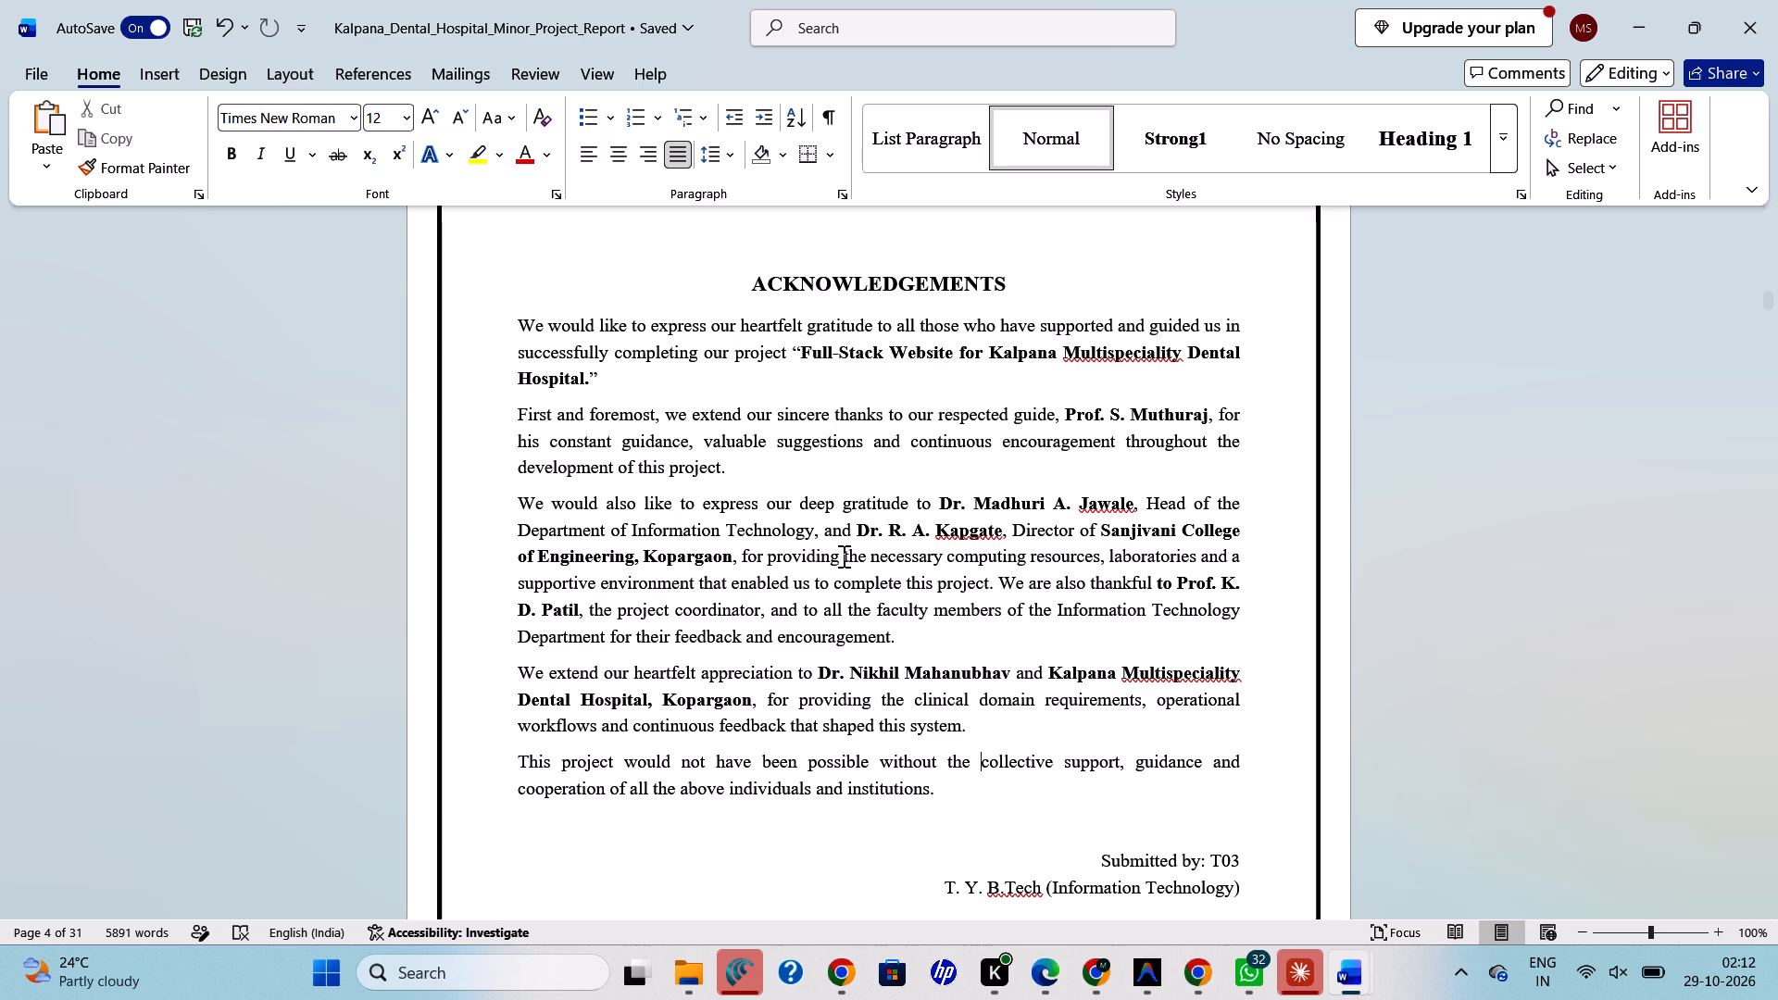
Split the third Acknowledgements paragraph so that "We are also thankful" starts its own paragraph.
{"action": "left_click", "coordinate": [999, 584]}
{"action": "key", "text": "Return"}
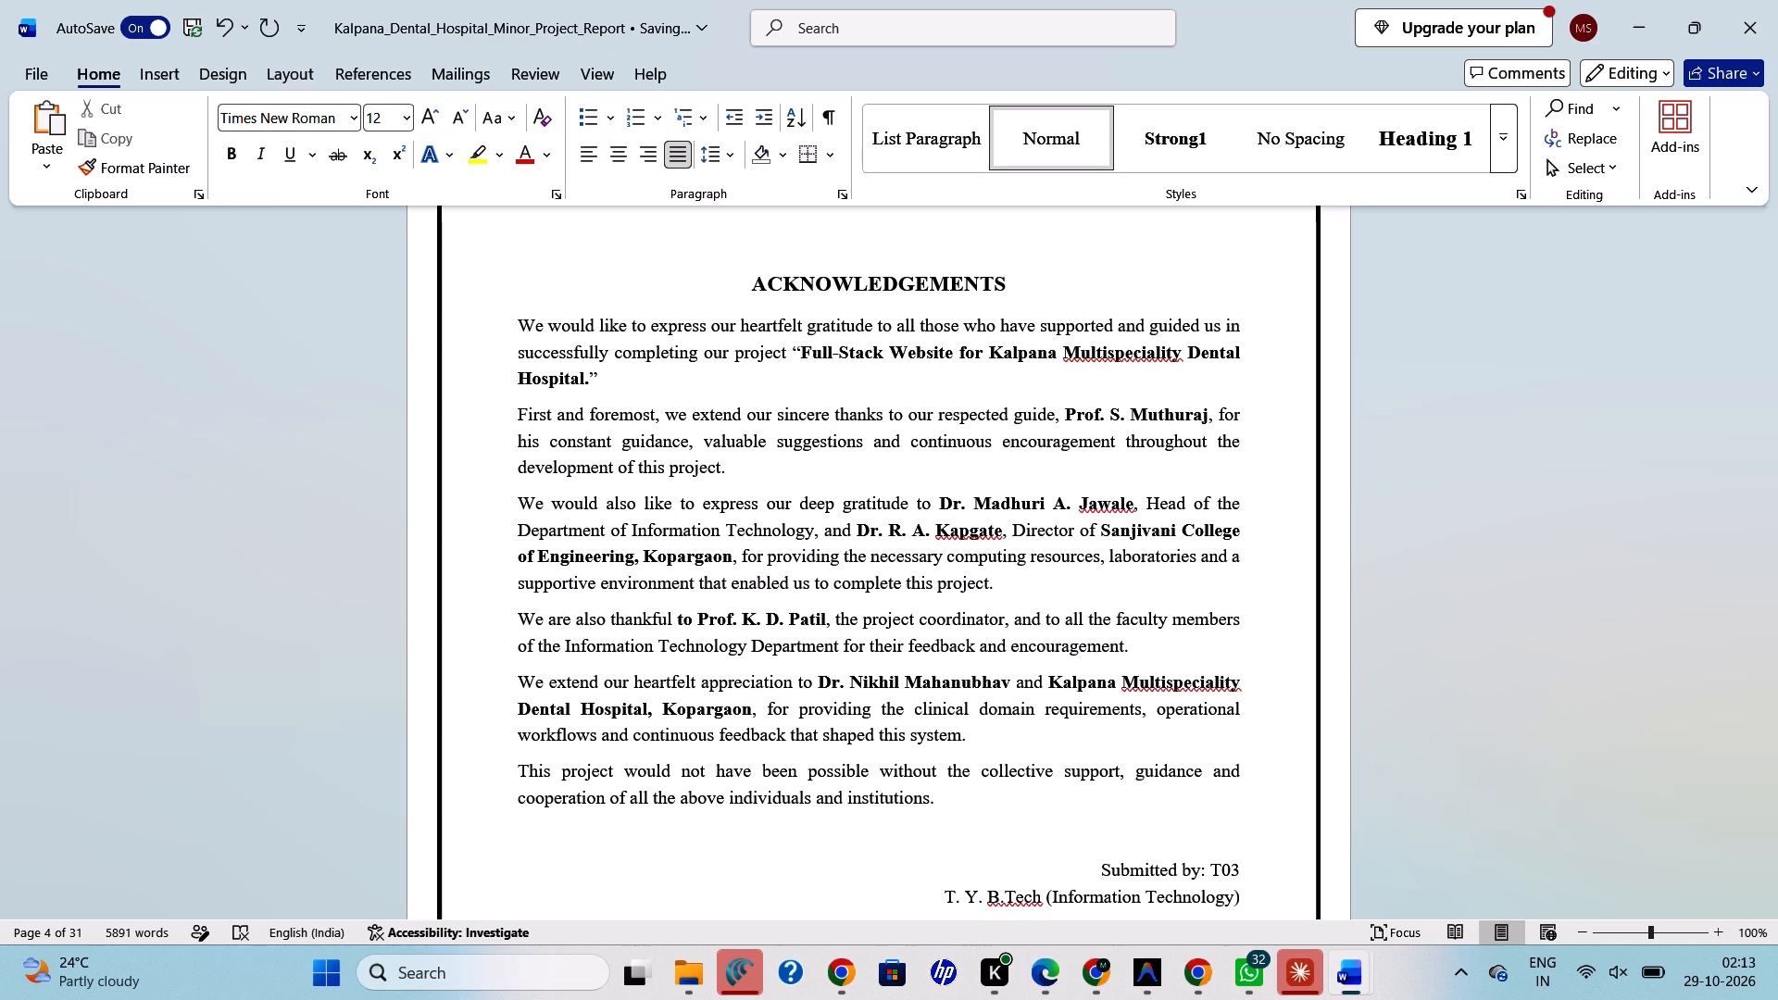
{"action": "key", "text": "BackSpace"}
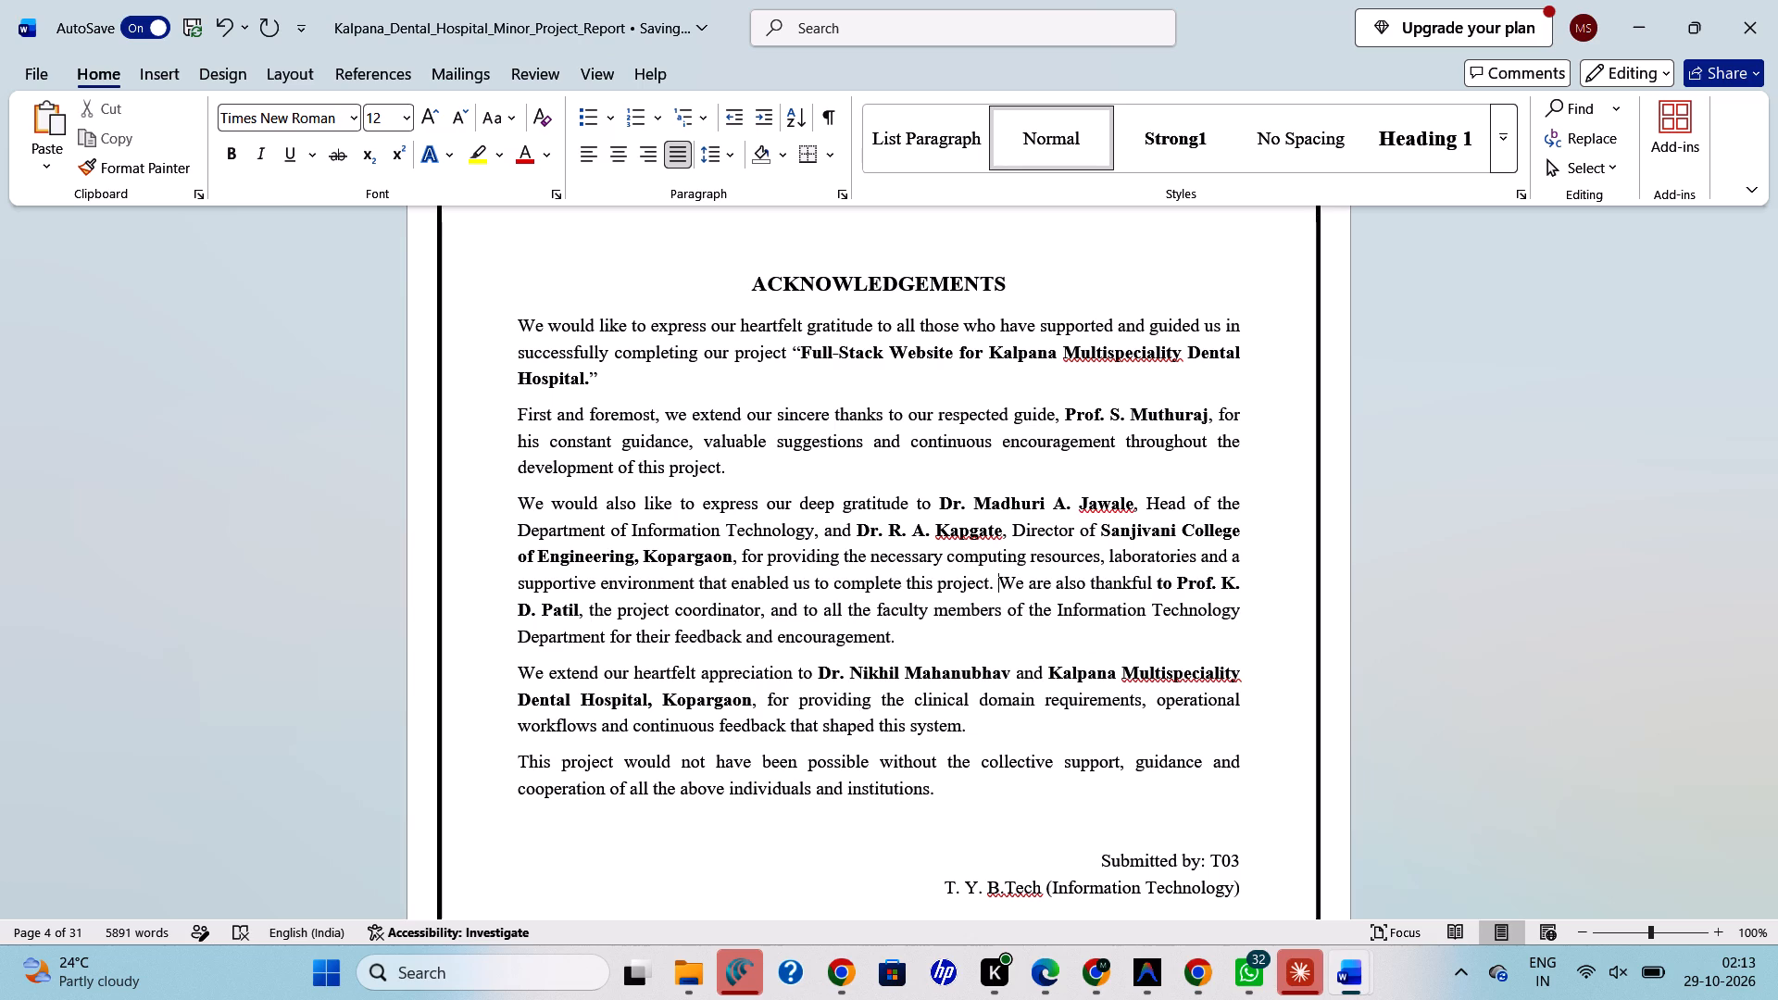
{"action": "key", "text": "ctrl+z"}
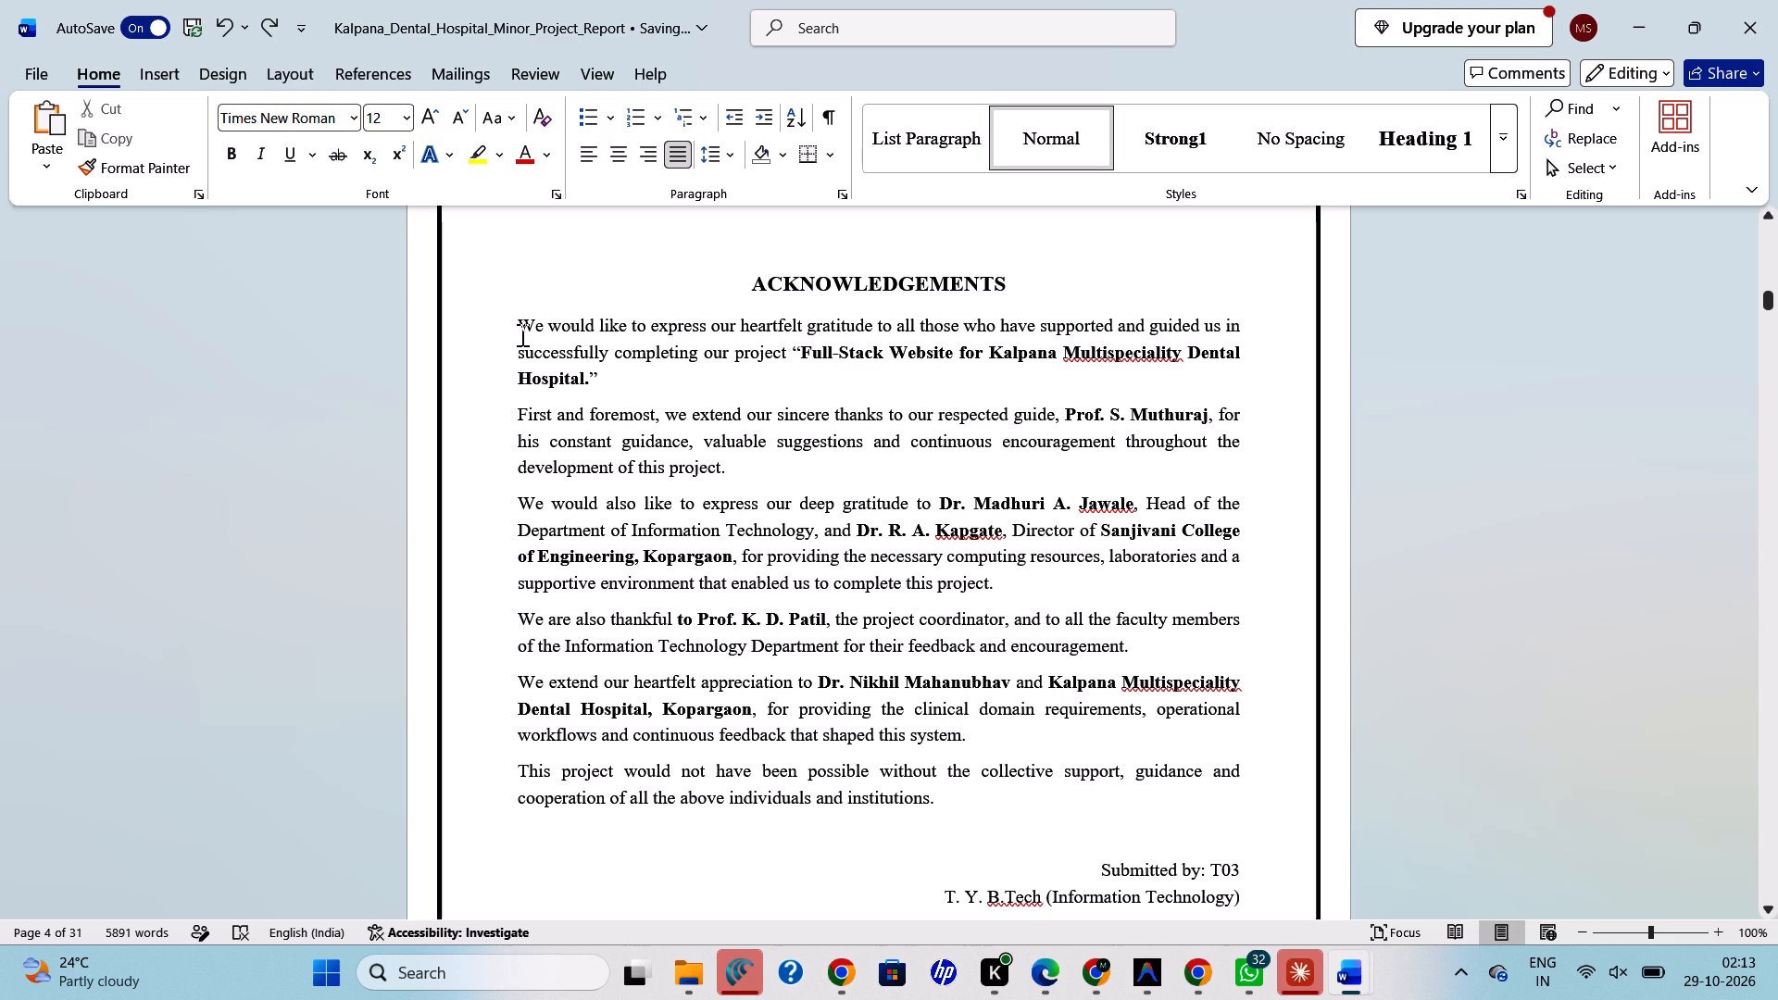
Set the line spacing of the first Acknowledgements paragraph to 1.15 and check the setting.
{"action": "left_click", "coordinate": [608, 380]}
{"action": "left_click", "coordinate": [734, 158]}
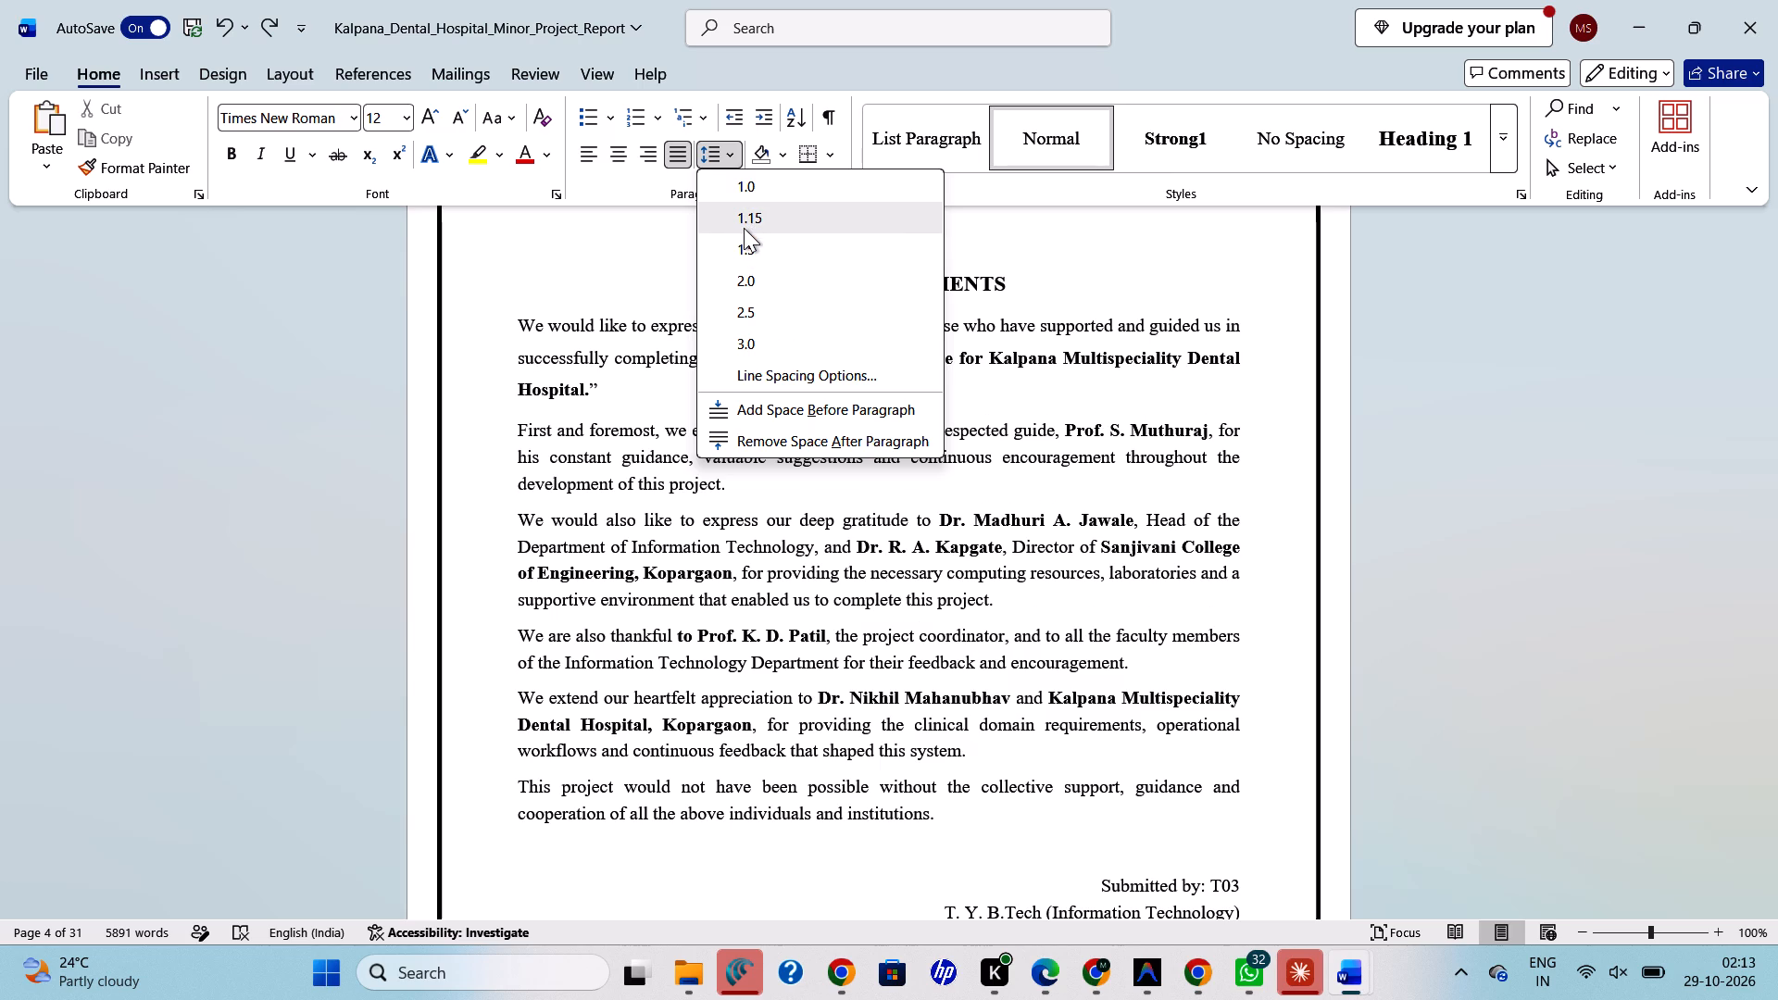
{"action": "left_click", "coordinate": [744, 228]}
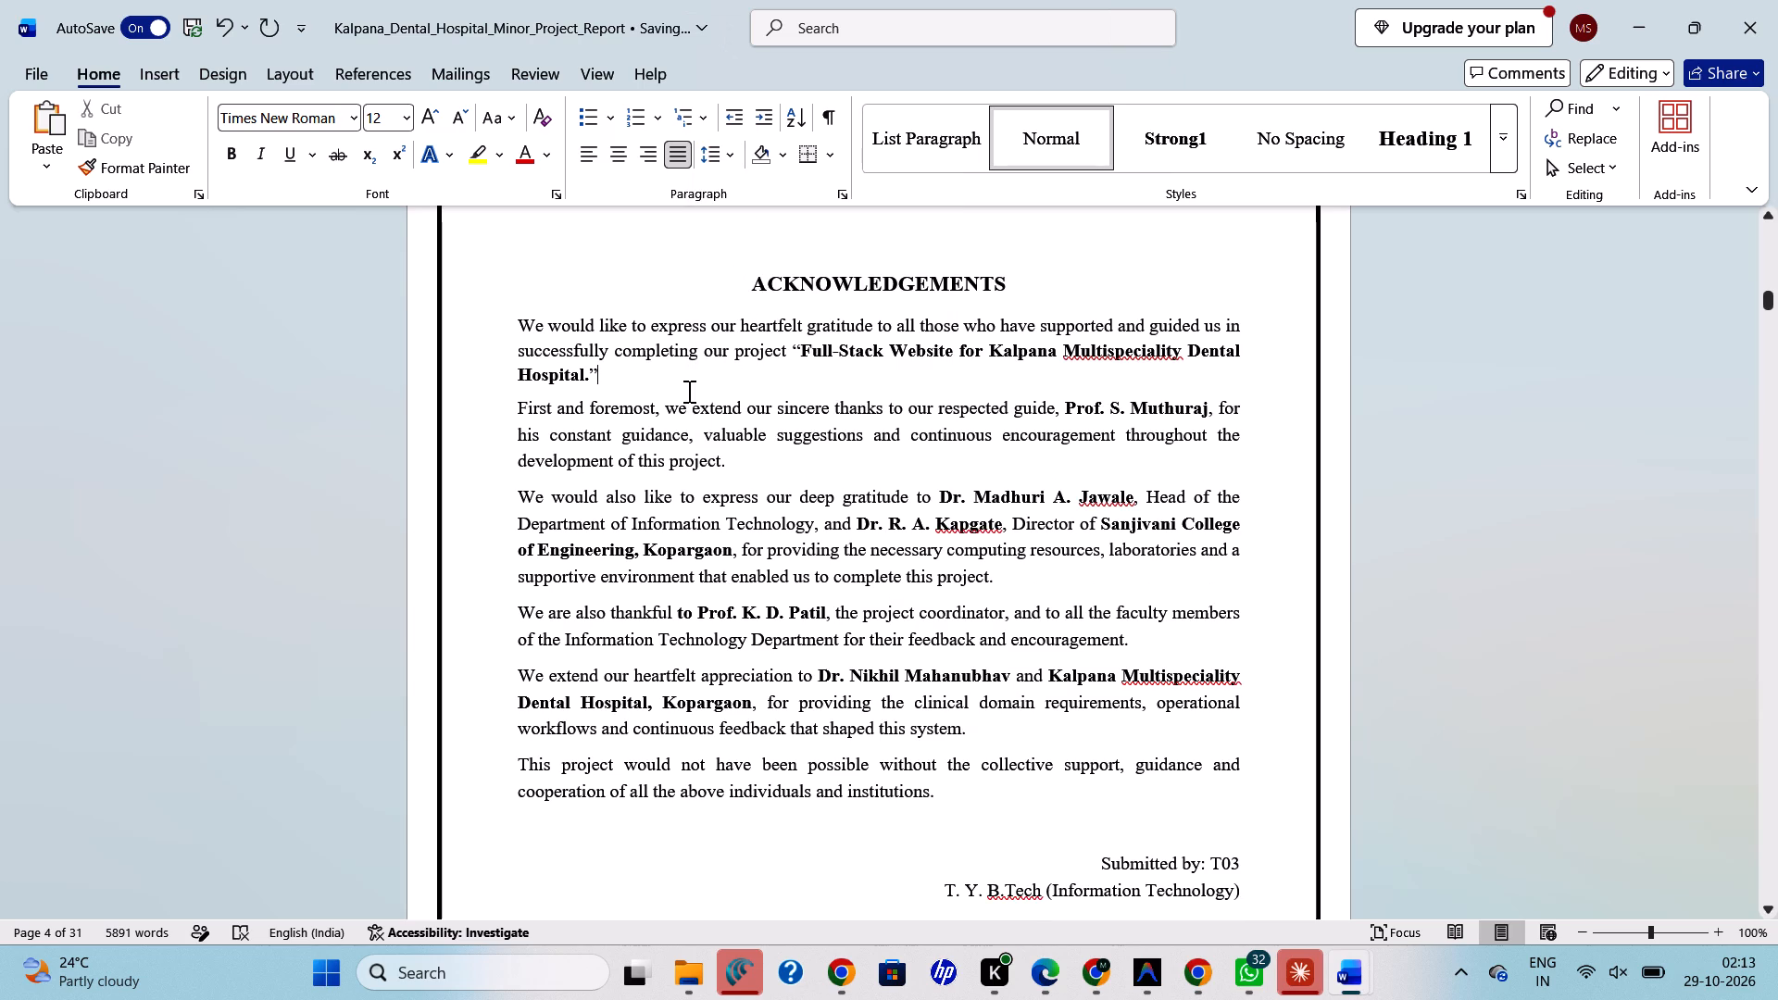
{"action": "left_click", "coordinate": [728, 145]}
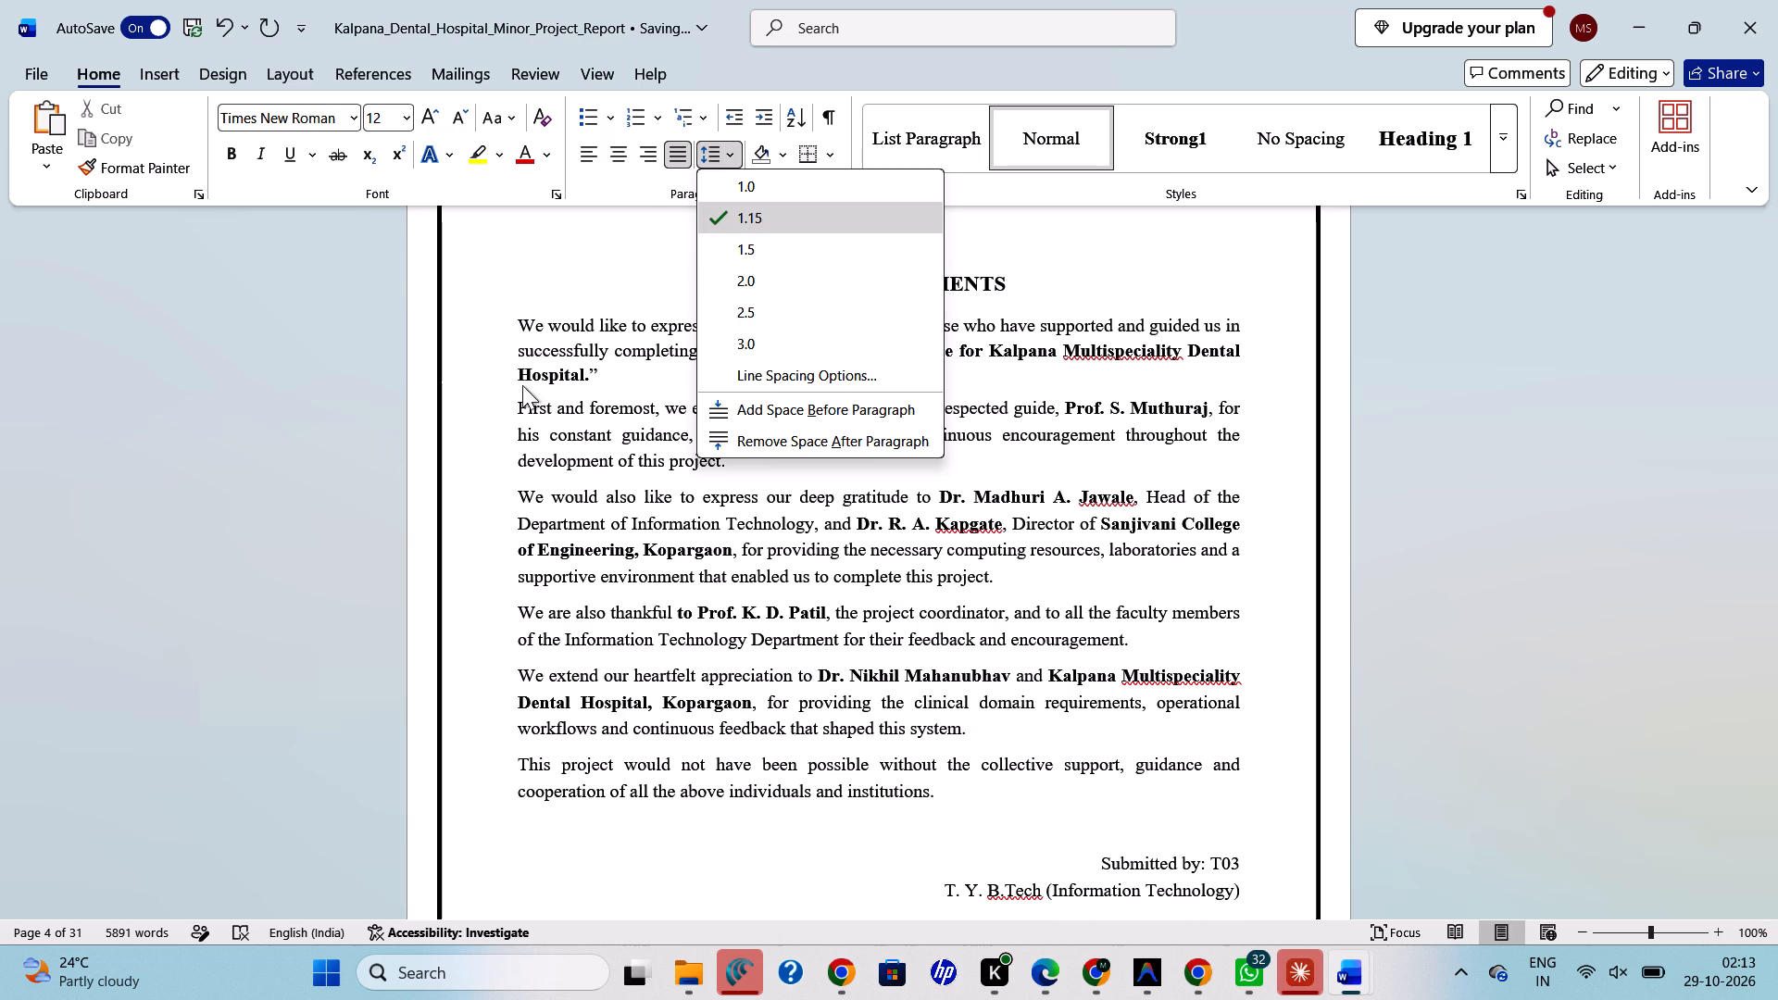
{"action": "left_click", "coordinate": [621, 369]}
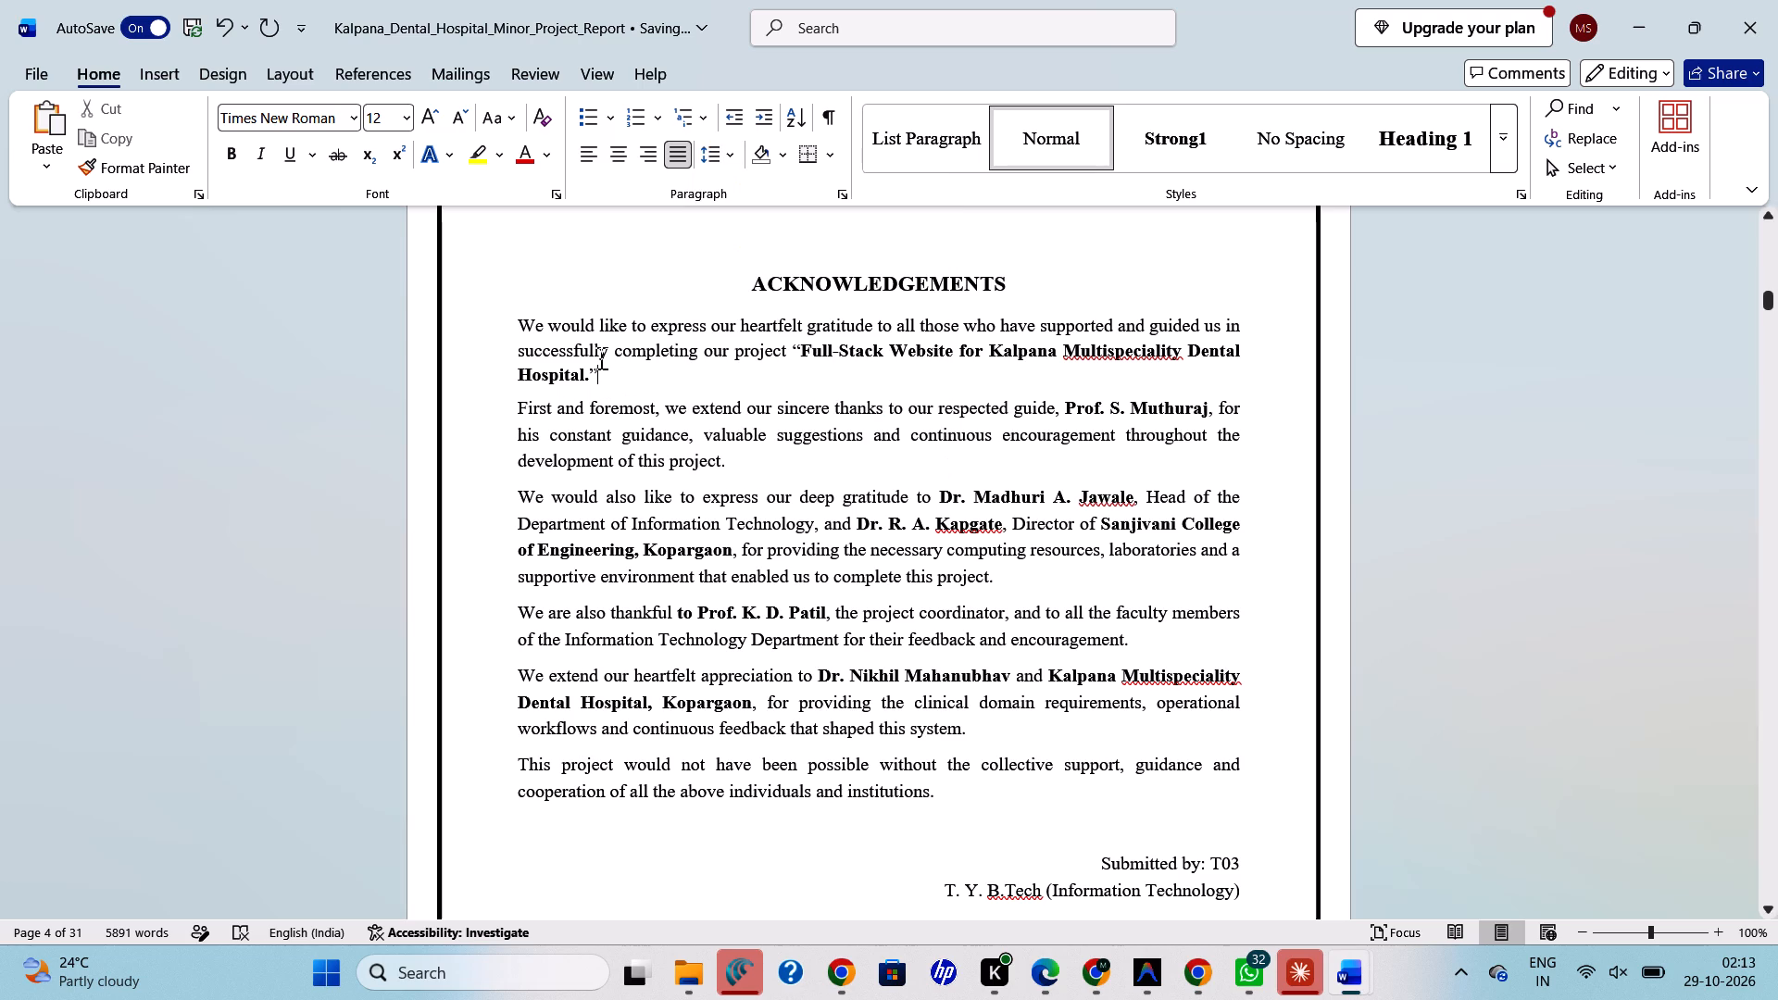
{"action": "left_click_drag", "start_coordinate": [512, 317], "coordinate": [638, 398]}
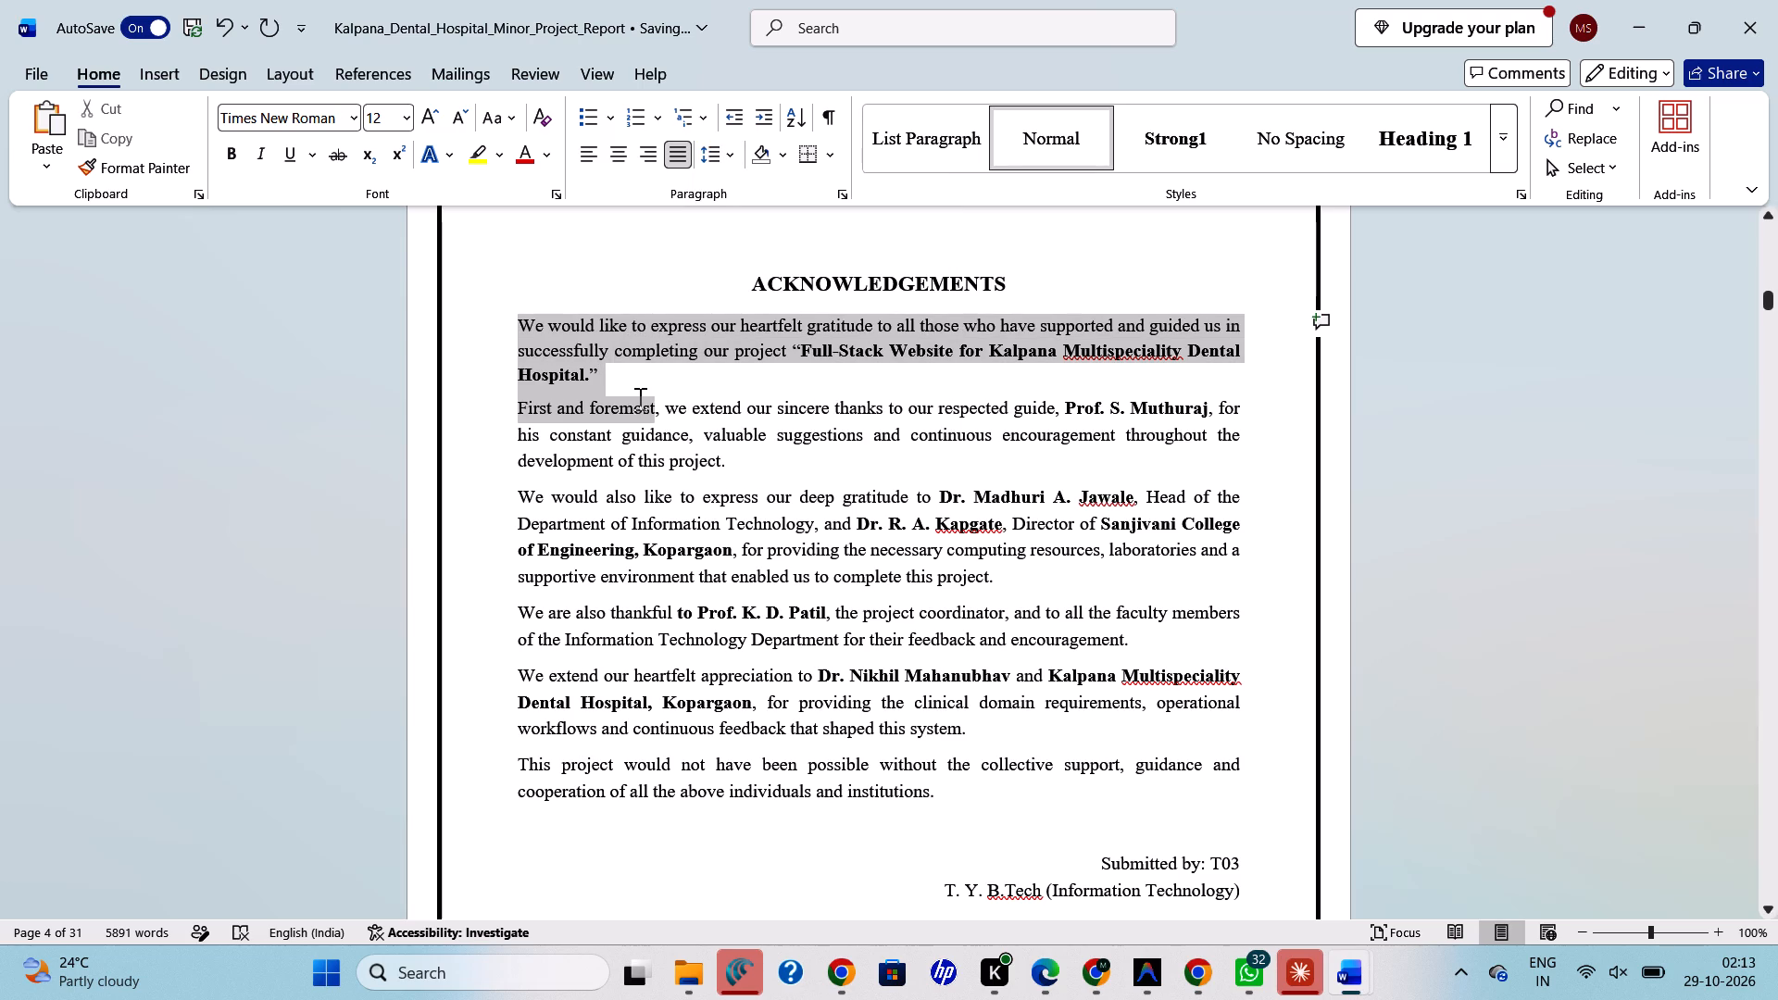
{"action": "left_click_drag", "start_coordinate": [638, 398], "coordinate": [634, 381]}
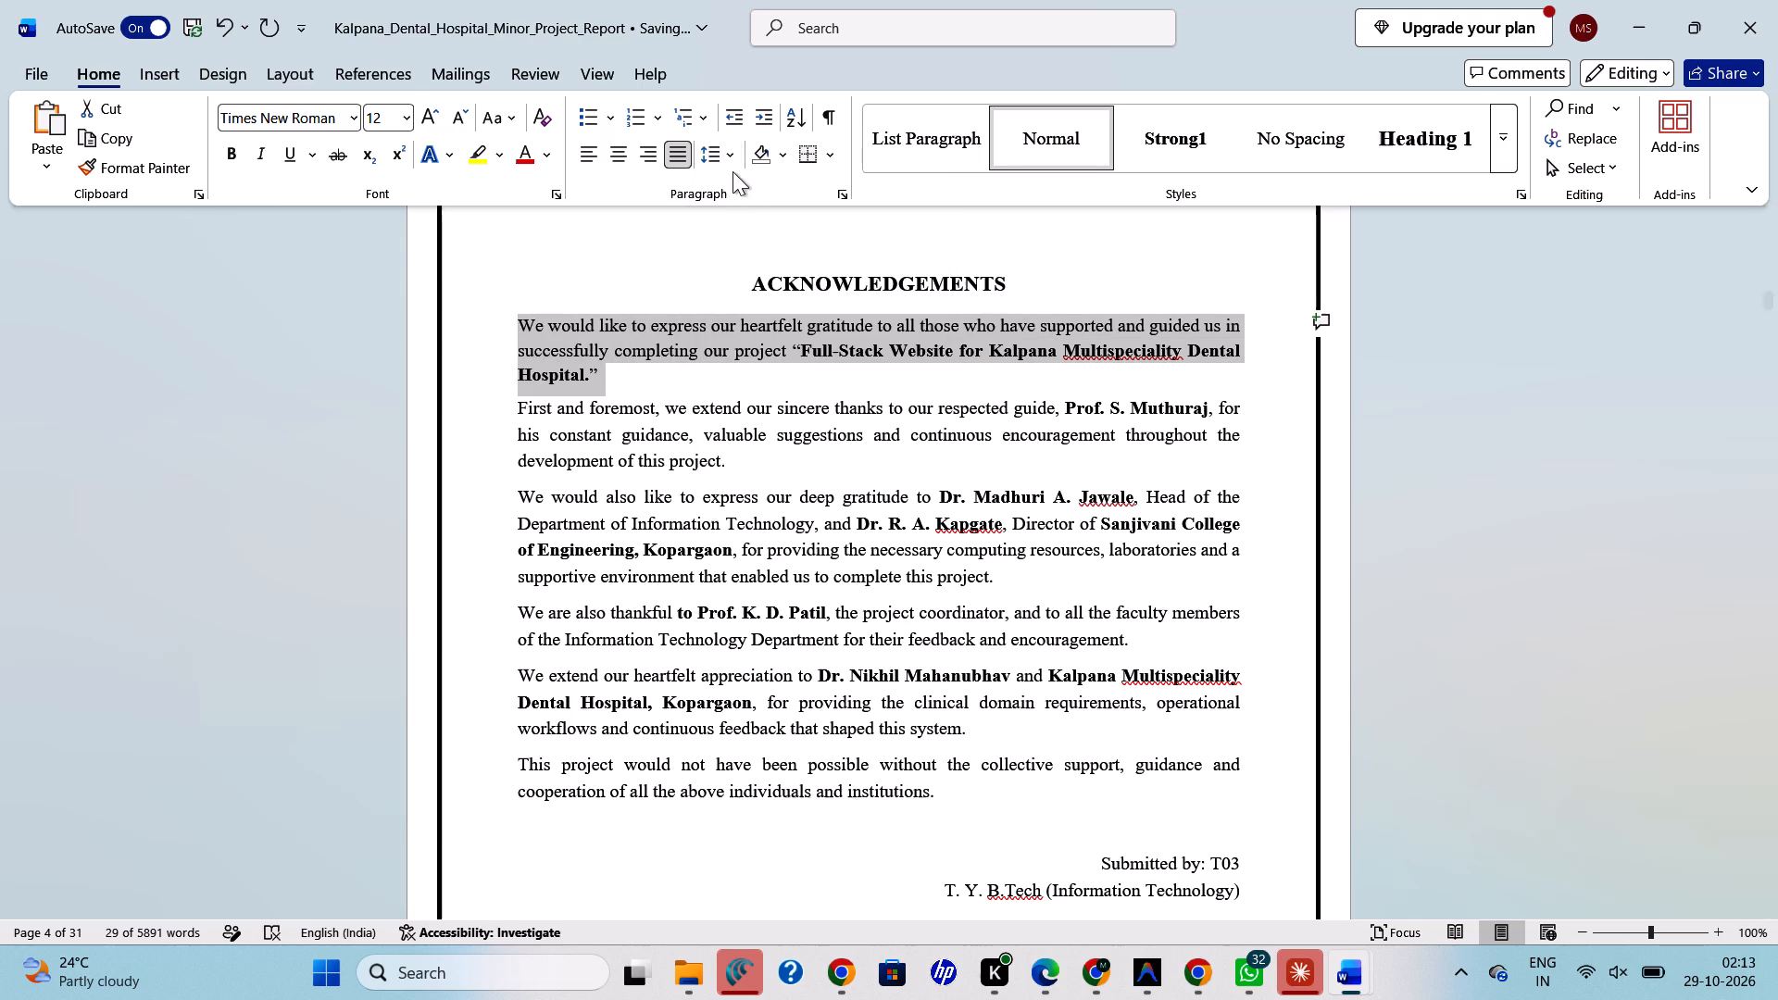
{"action": "left_click", "coordinate": [732, 160]}
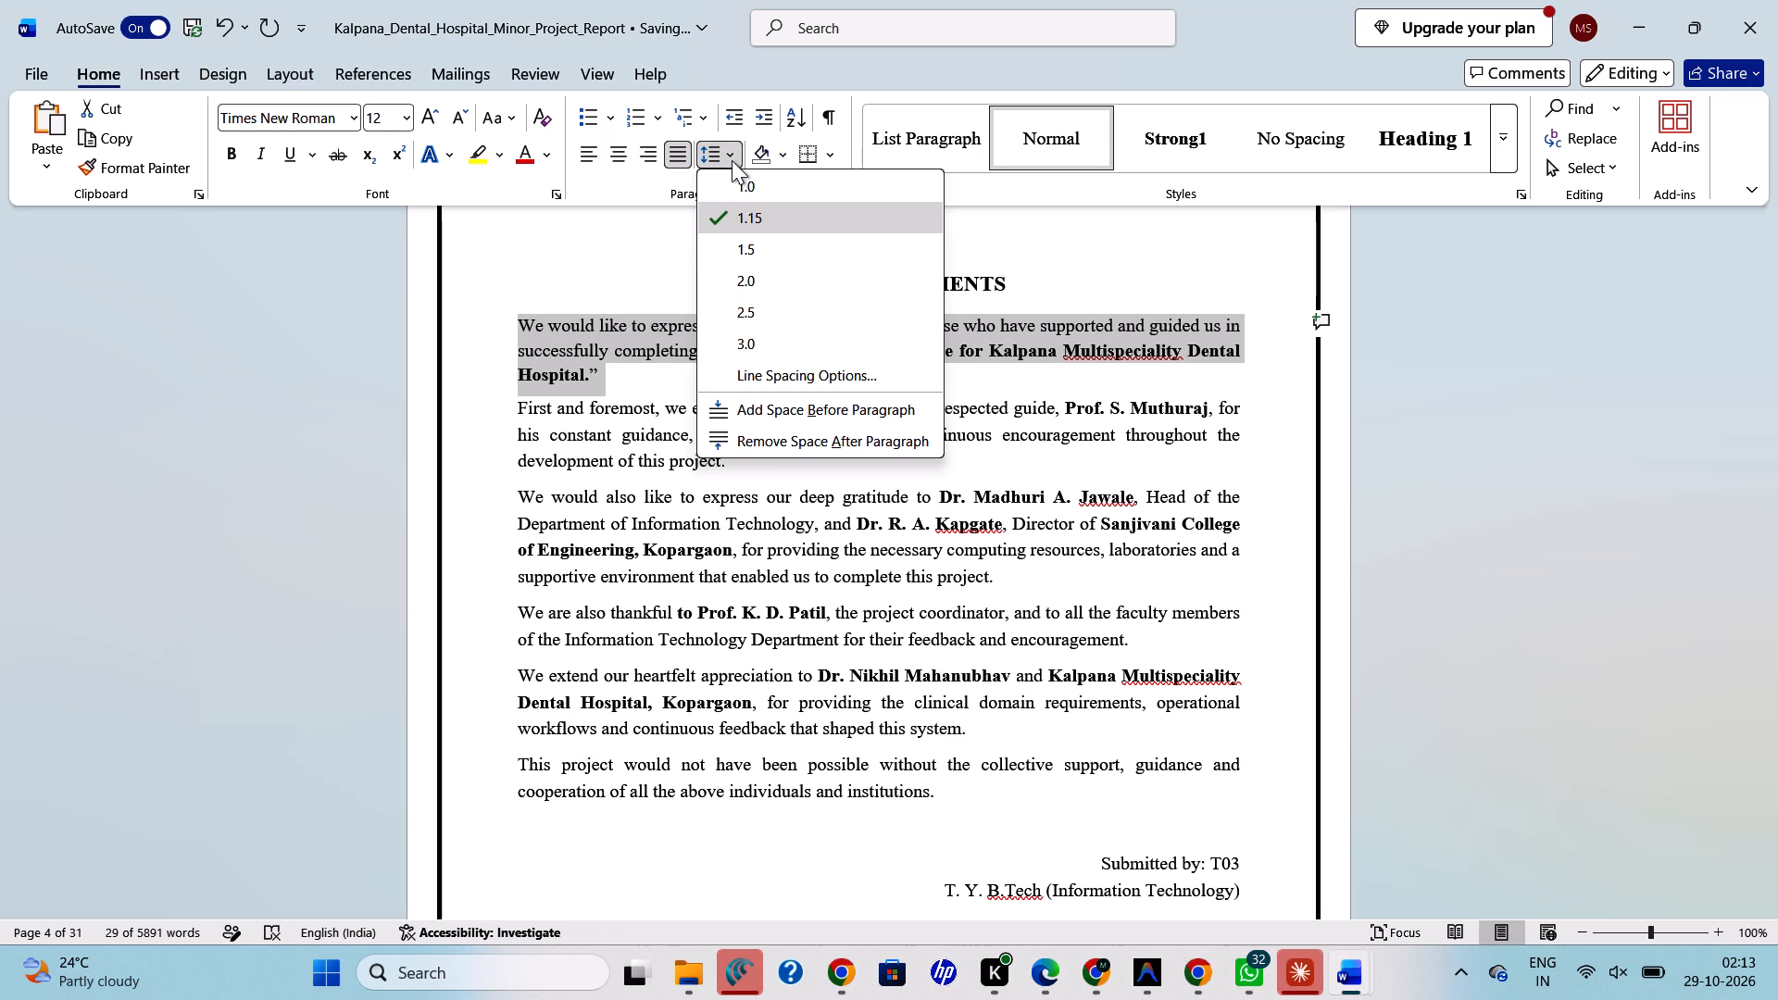
{"action": "left_click", "coordinate": [497, 391]}
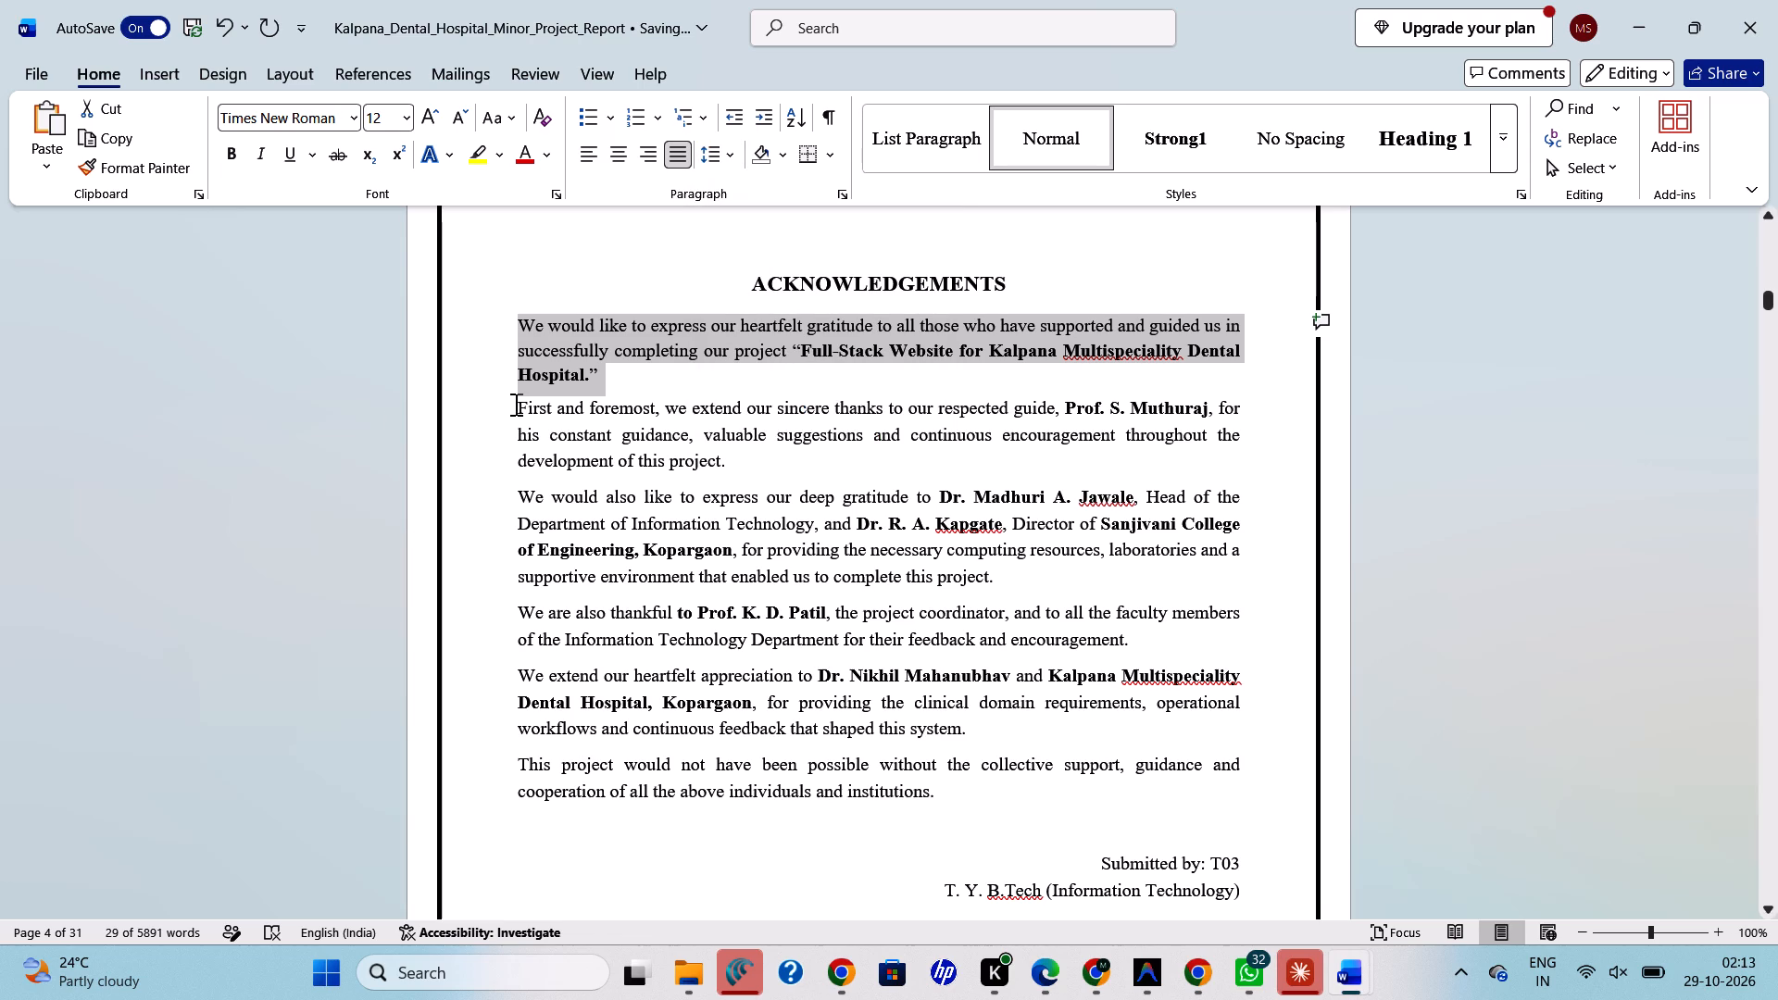
Add space before the second Acknowledgements paragraph, beginning "First and foremost", and set its line spacing to 1.15.
{"action": "left_click_drag", "start_coordinate": [514, 404], "coordinate": [737, 457]}
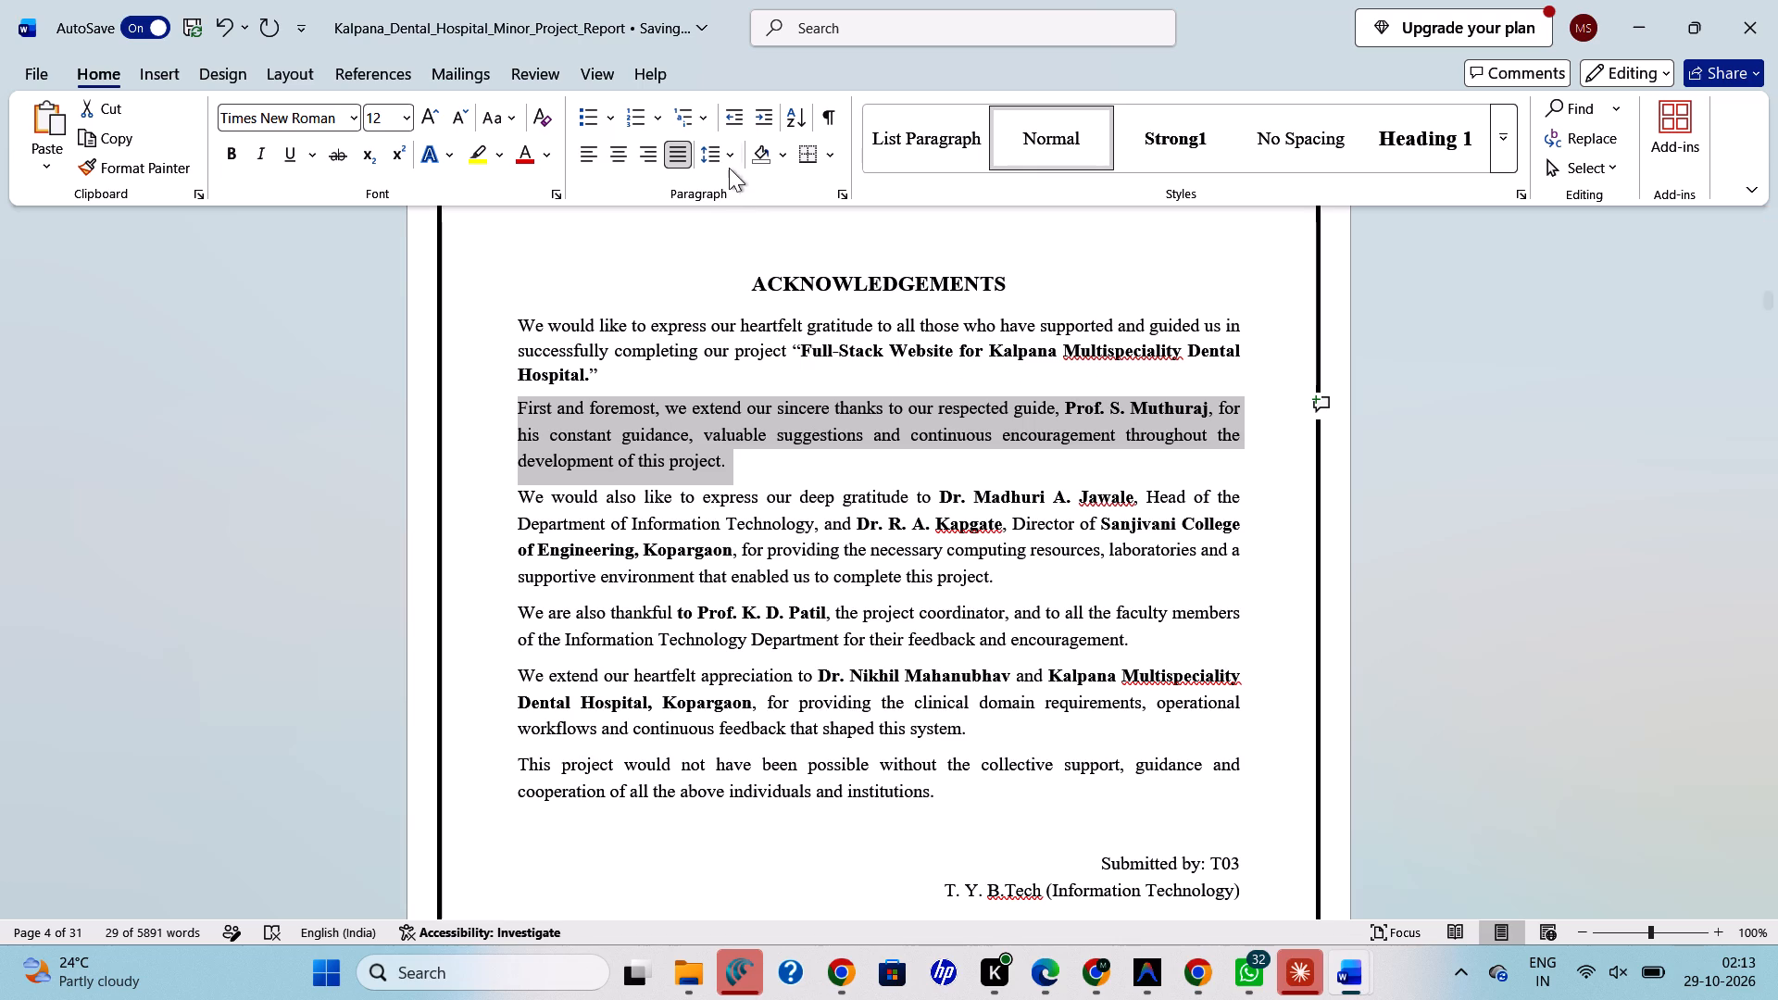
{"action": "left_click", "coordinate": [737, 151]}
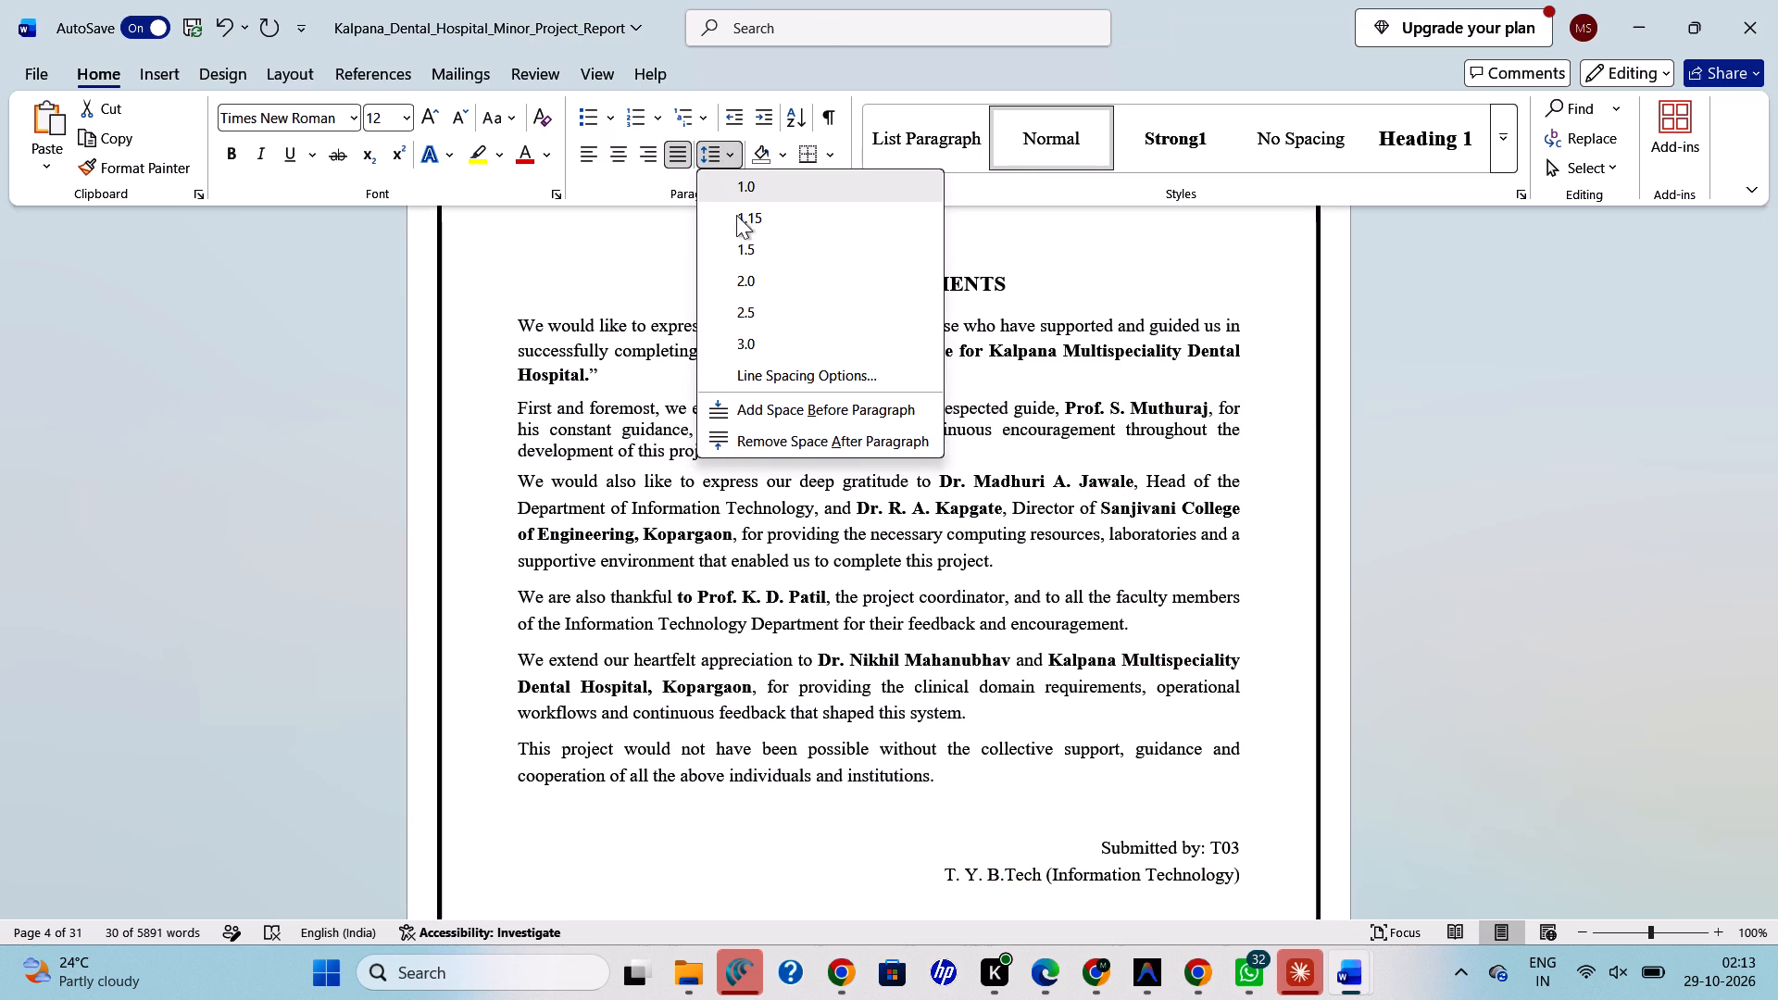
{"action": "left_click", "coordinate": [773, 414]}
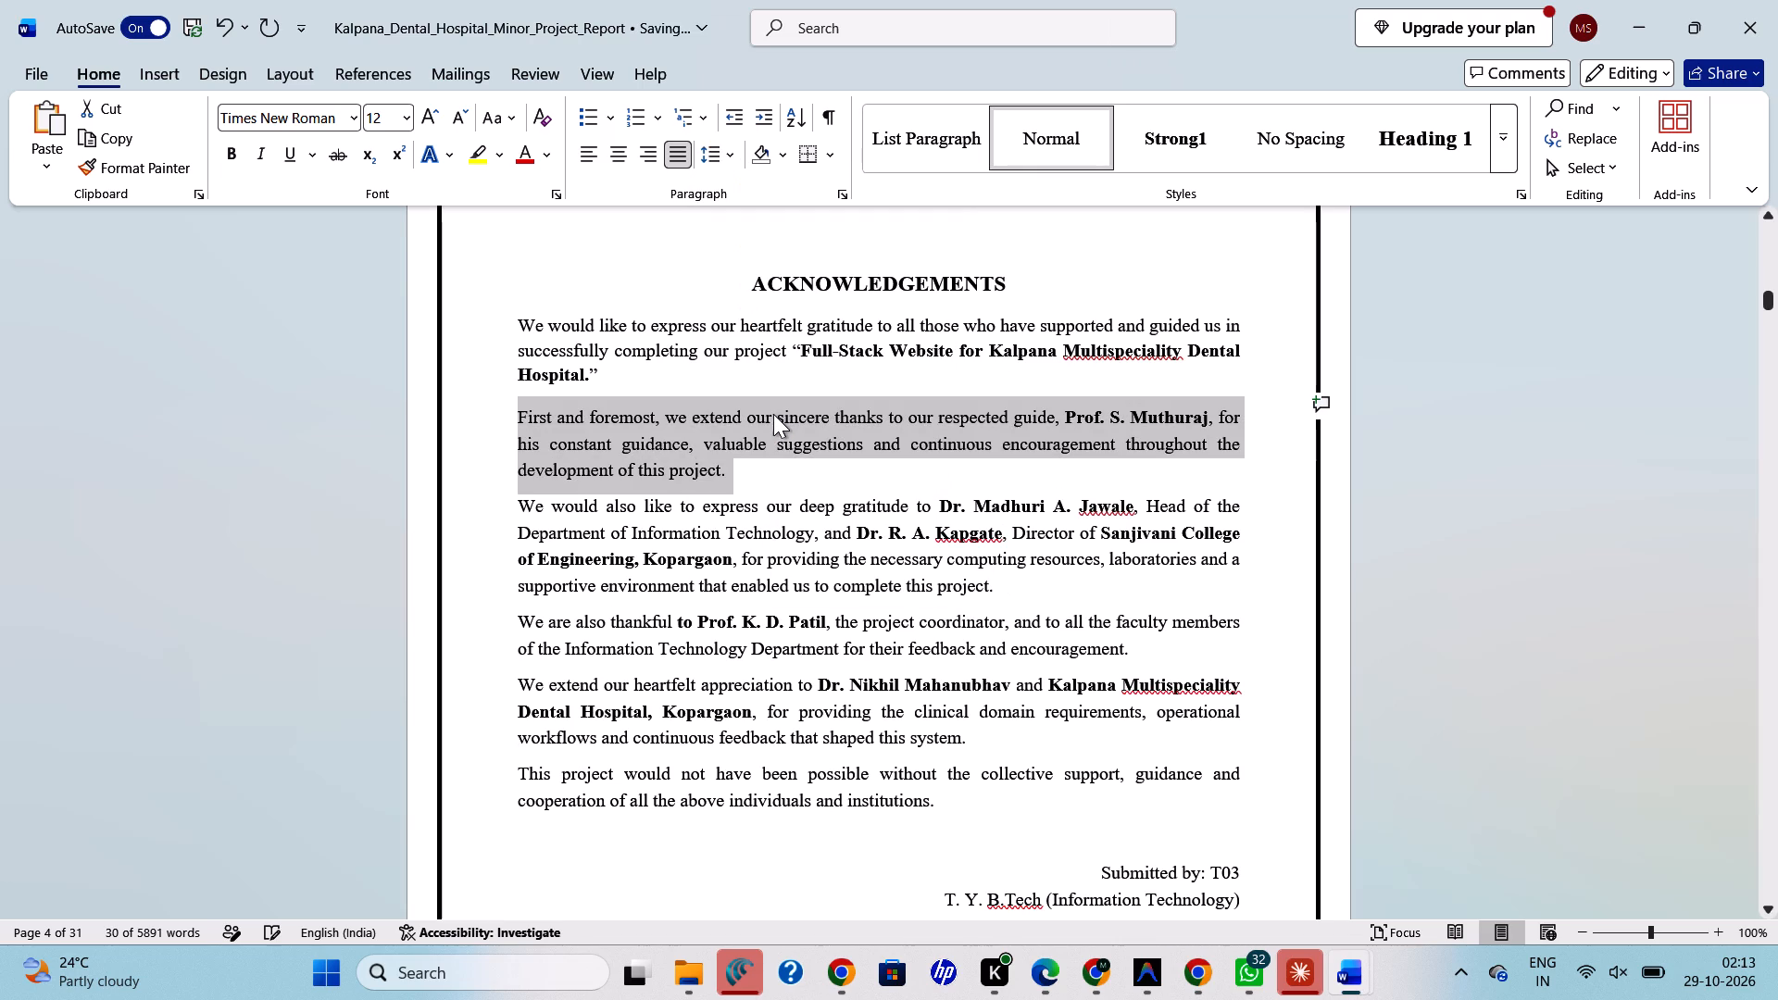
{"action": "left_click", "coordinate": [723, 152]}
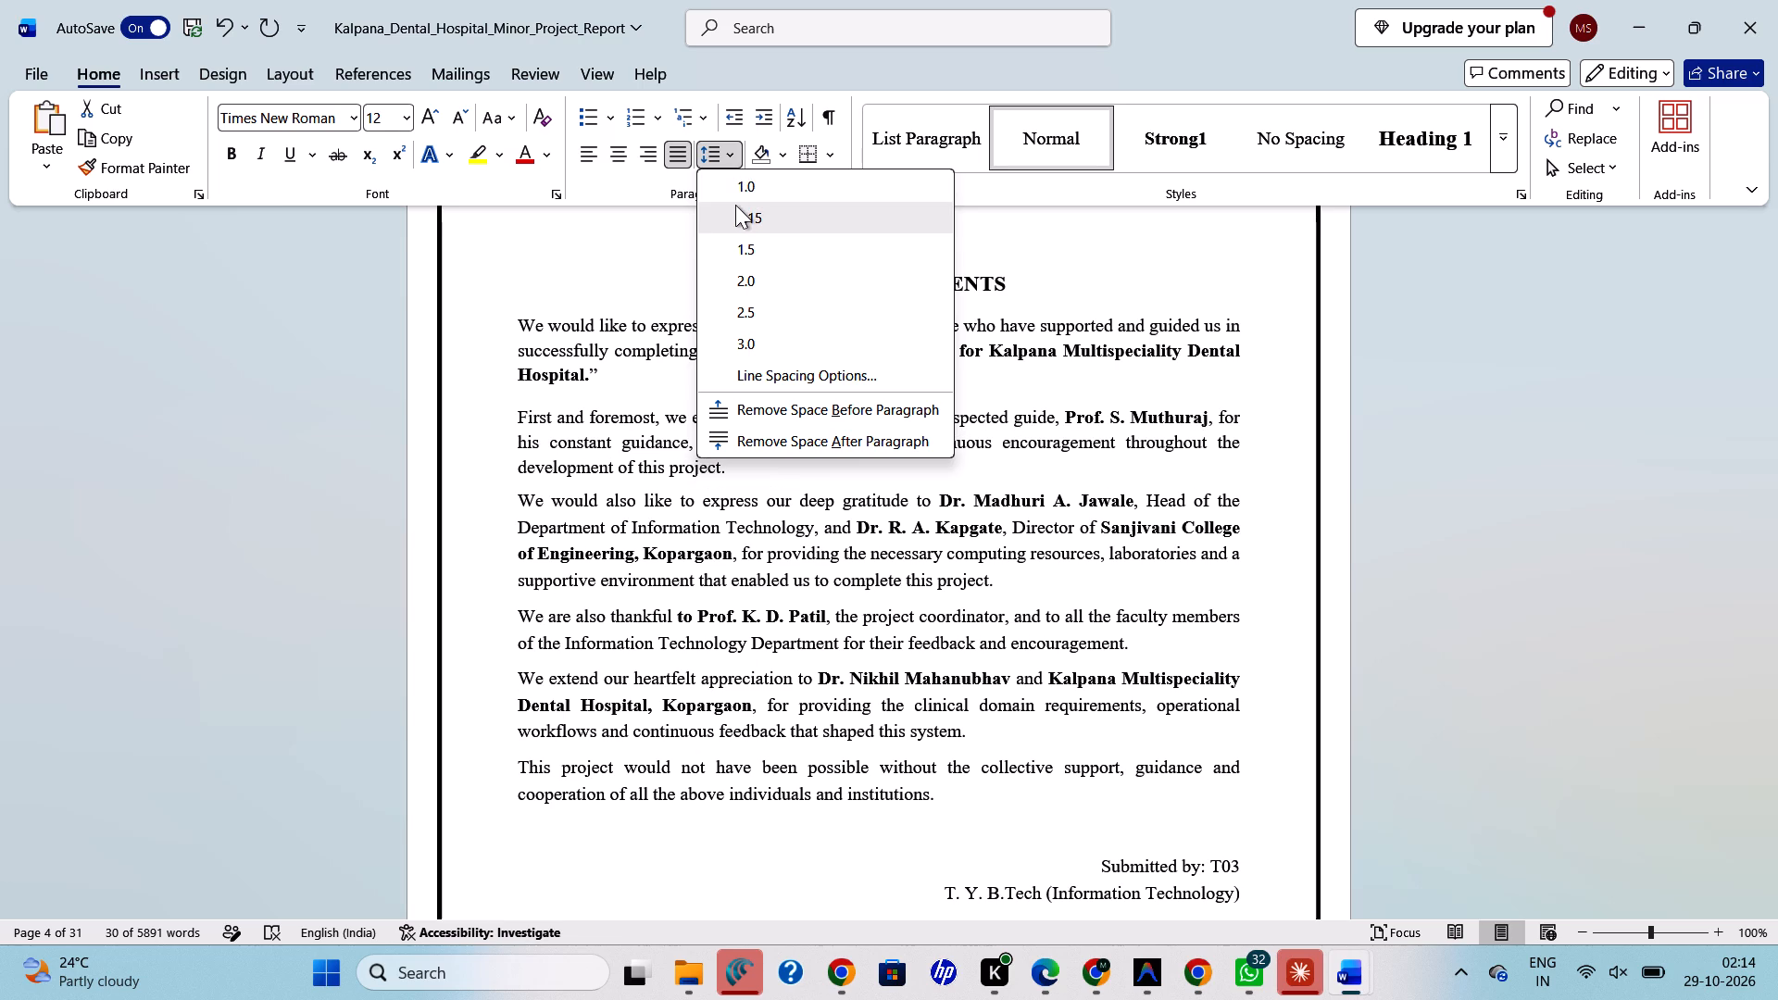
{"action": "left_click", "coordinate": [735, 205]}
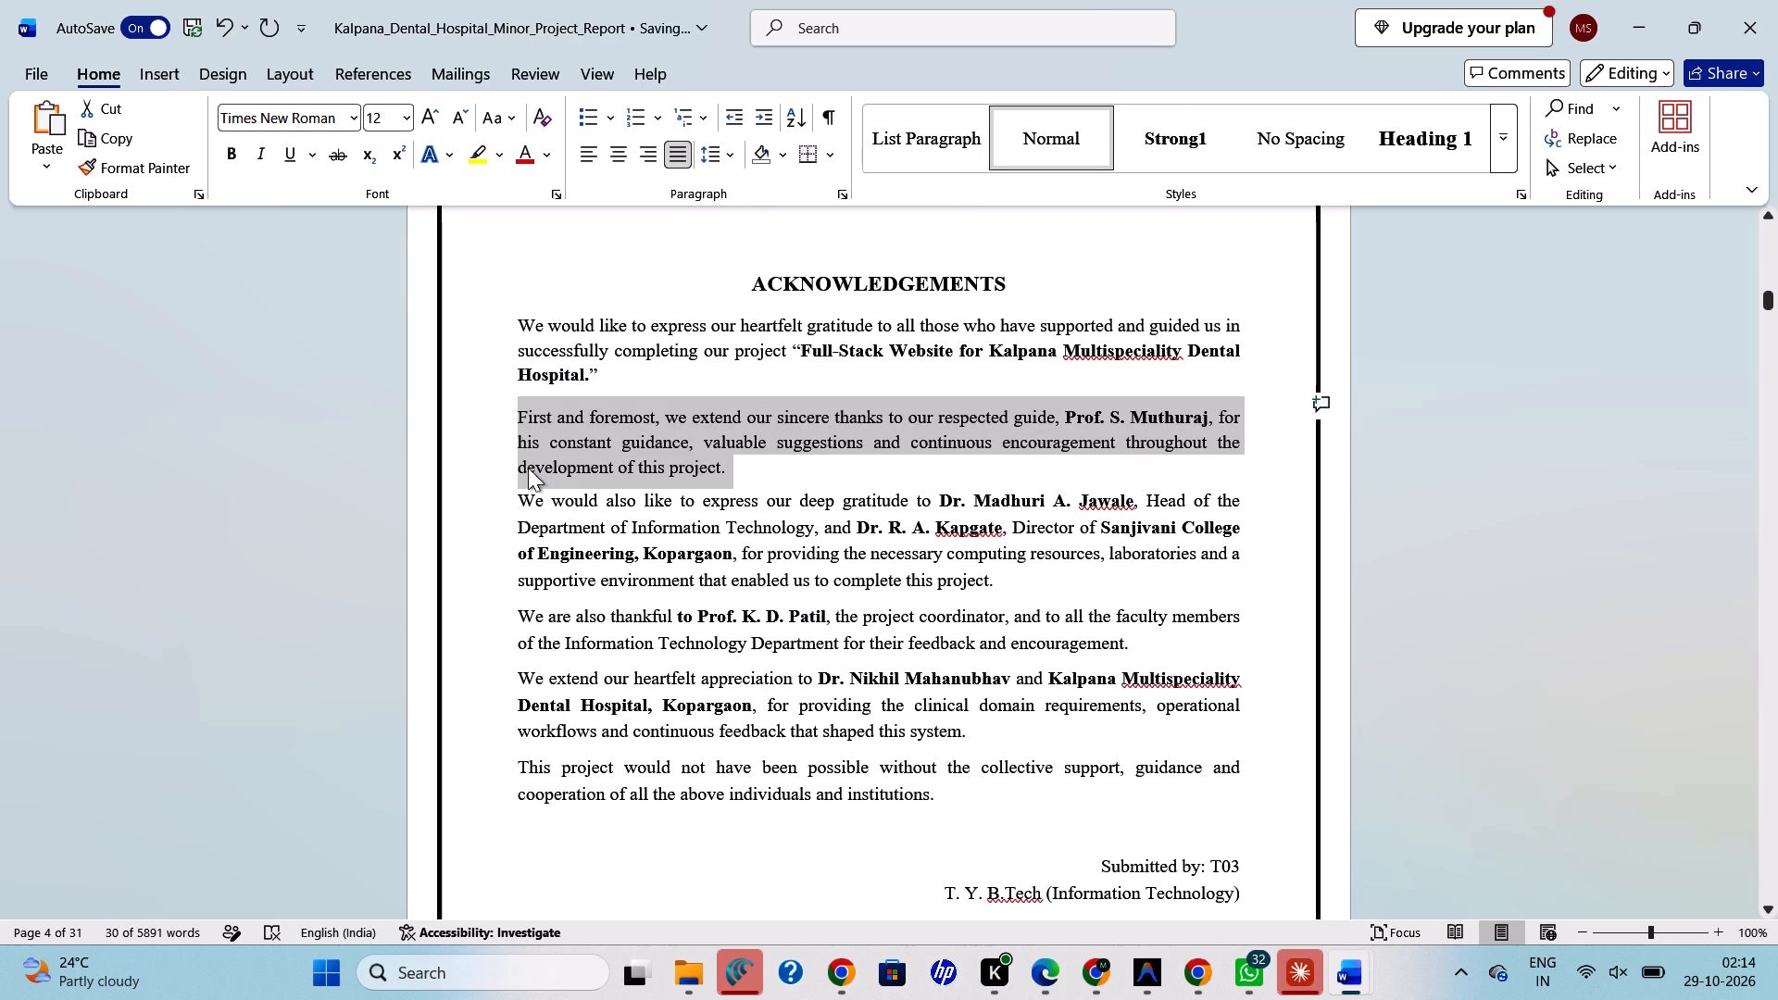
Add space before each of the four remaining Acknowledgements paragraphs, from "We would also like" to "This project would not".
{"action": "double_click", "coordinate": [507, 500]}
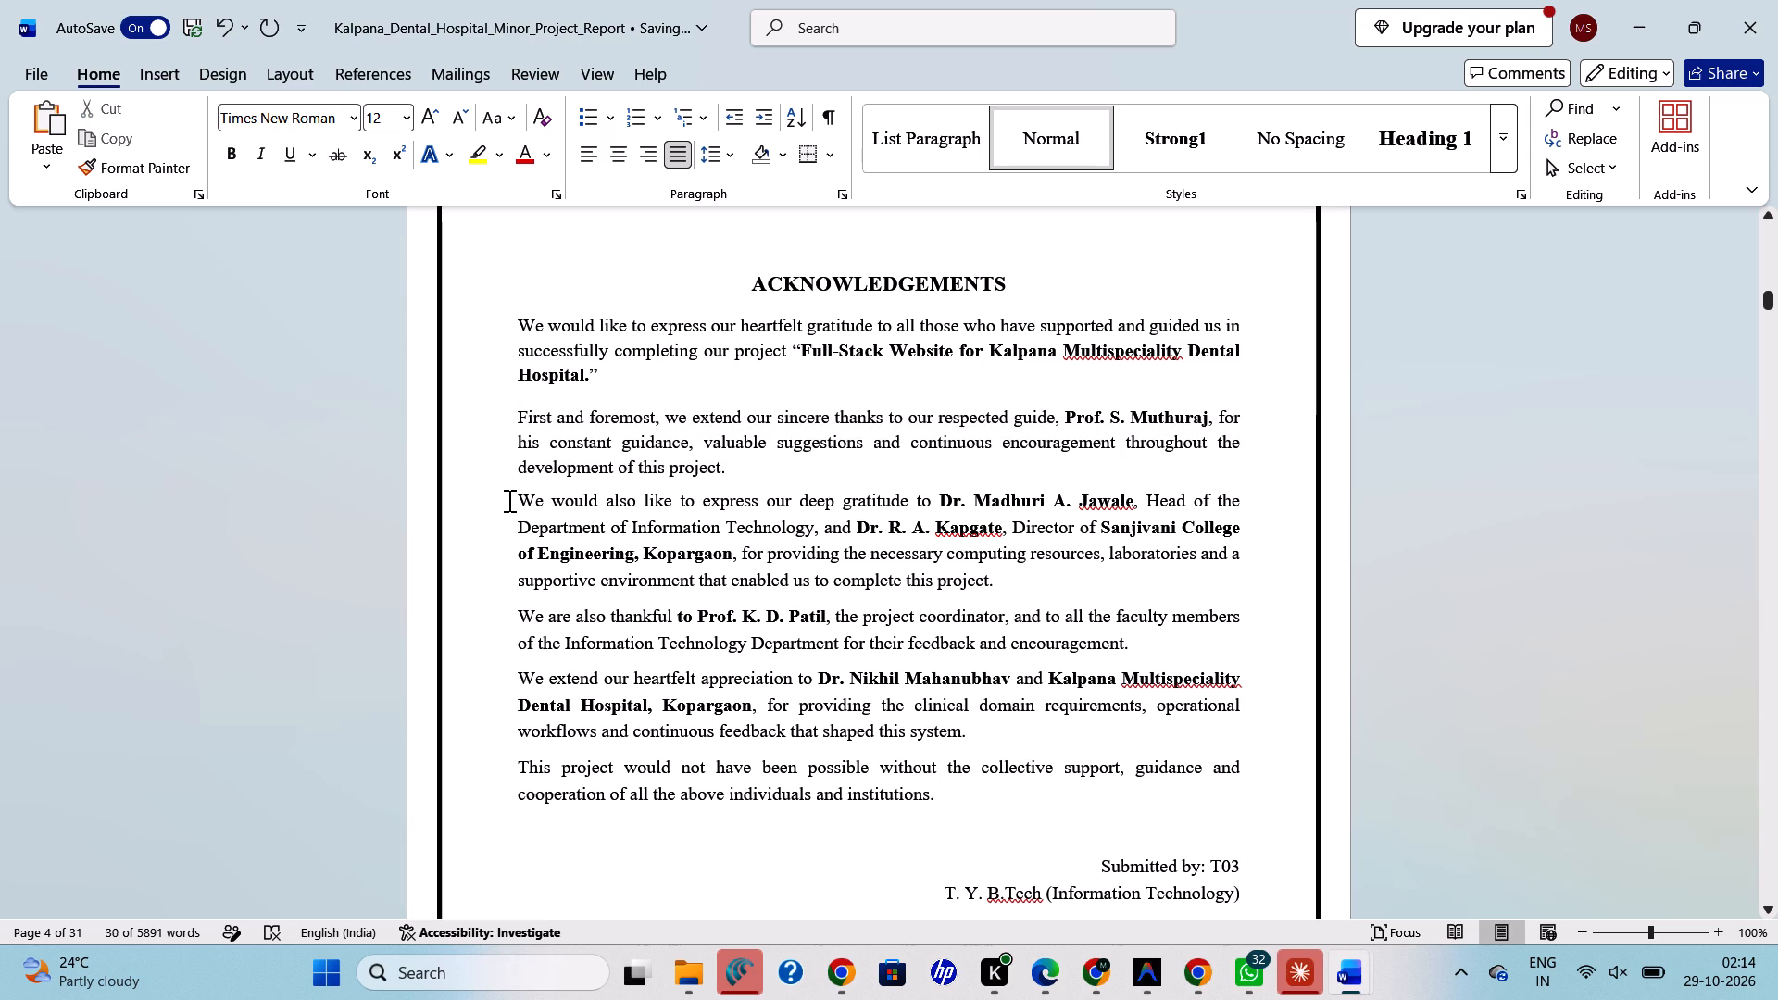
{"action": "left_click", "coordinate": [722, 150]}
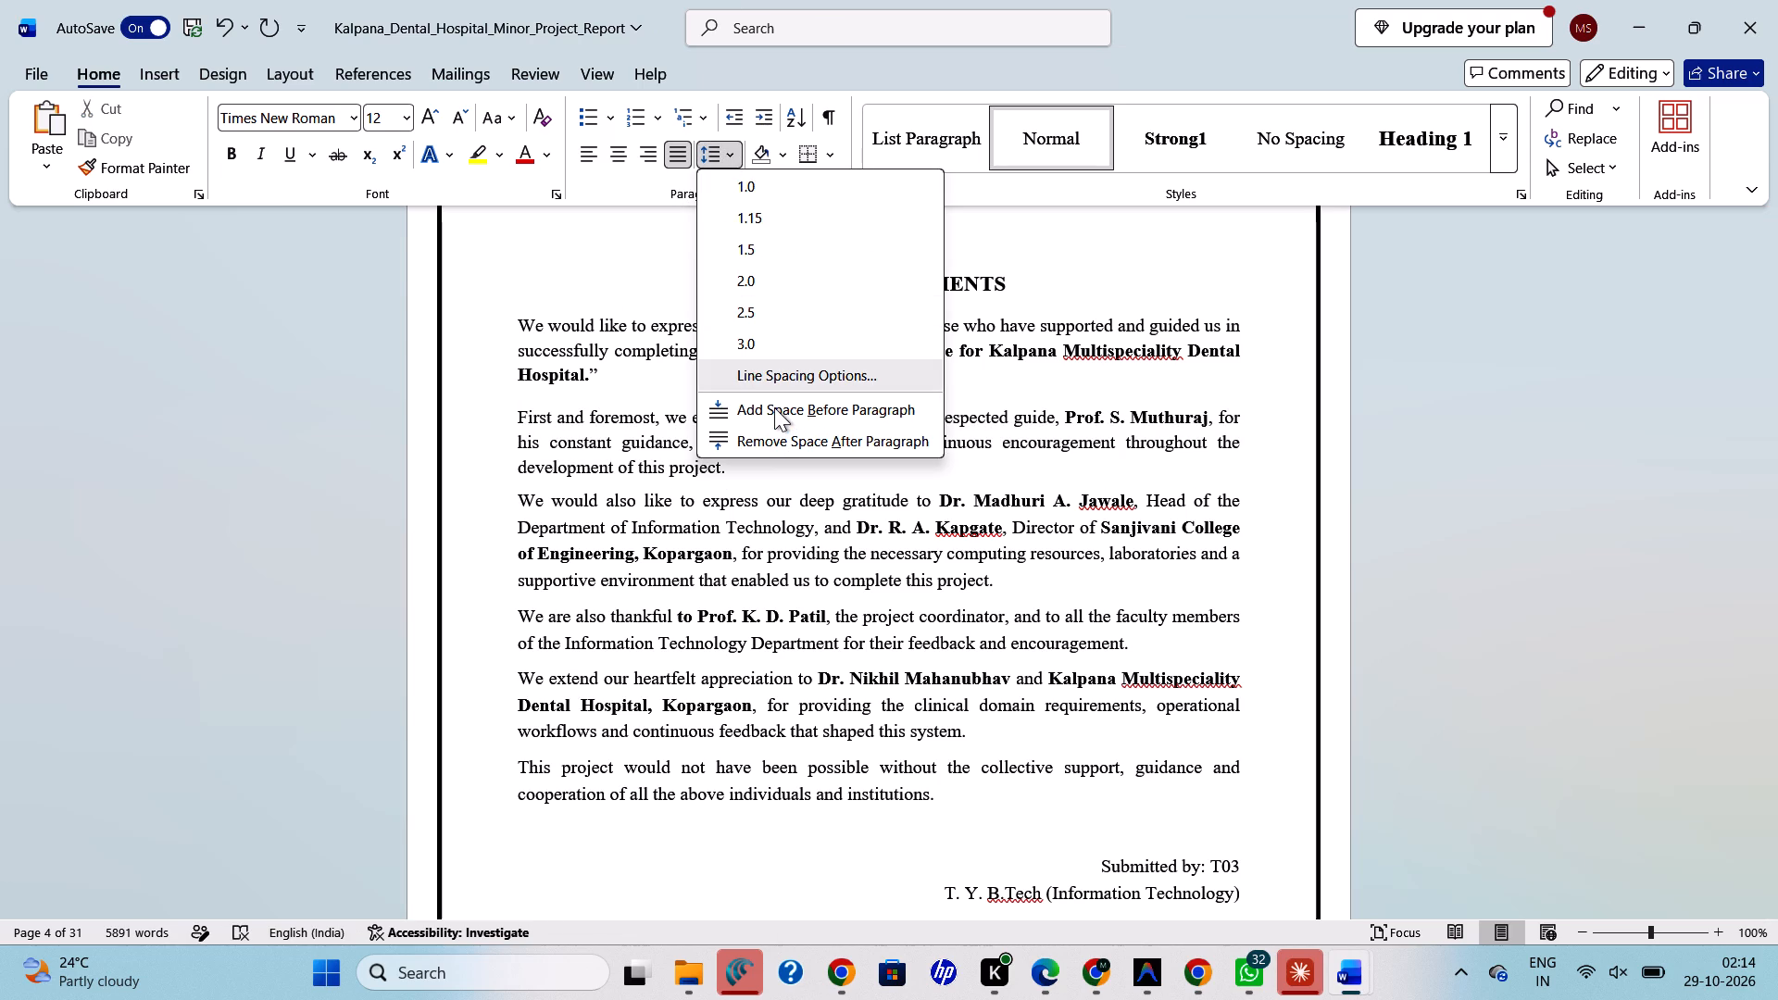
{"action": "left_click", "coordinate": [774, 407]}
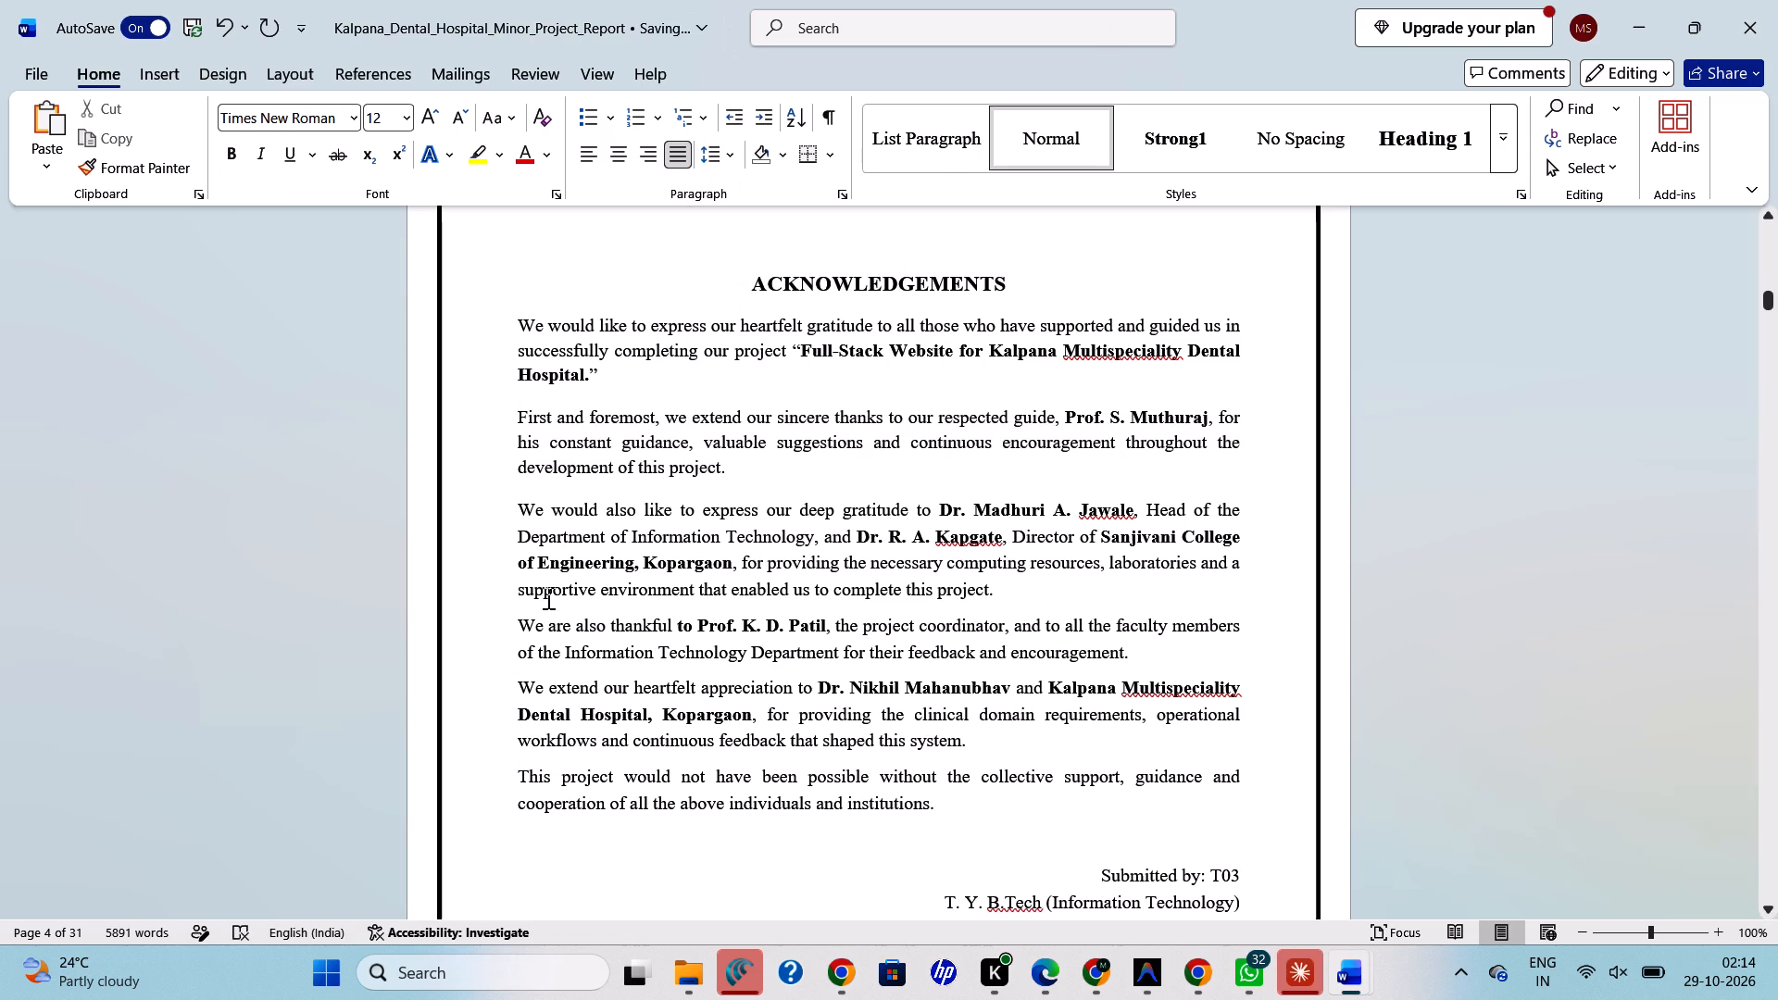
{"action": "left_click", "coordinate": [513, 626]}
{"action": "left_click", "coordinate": [721, 149]}
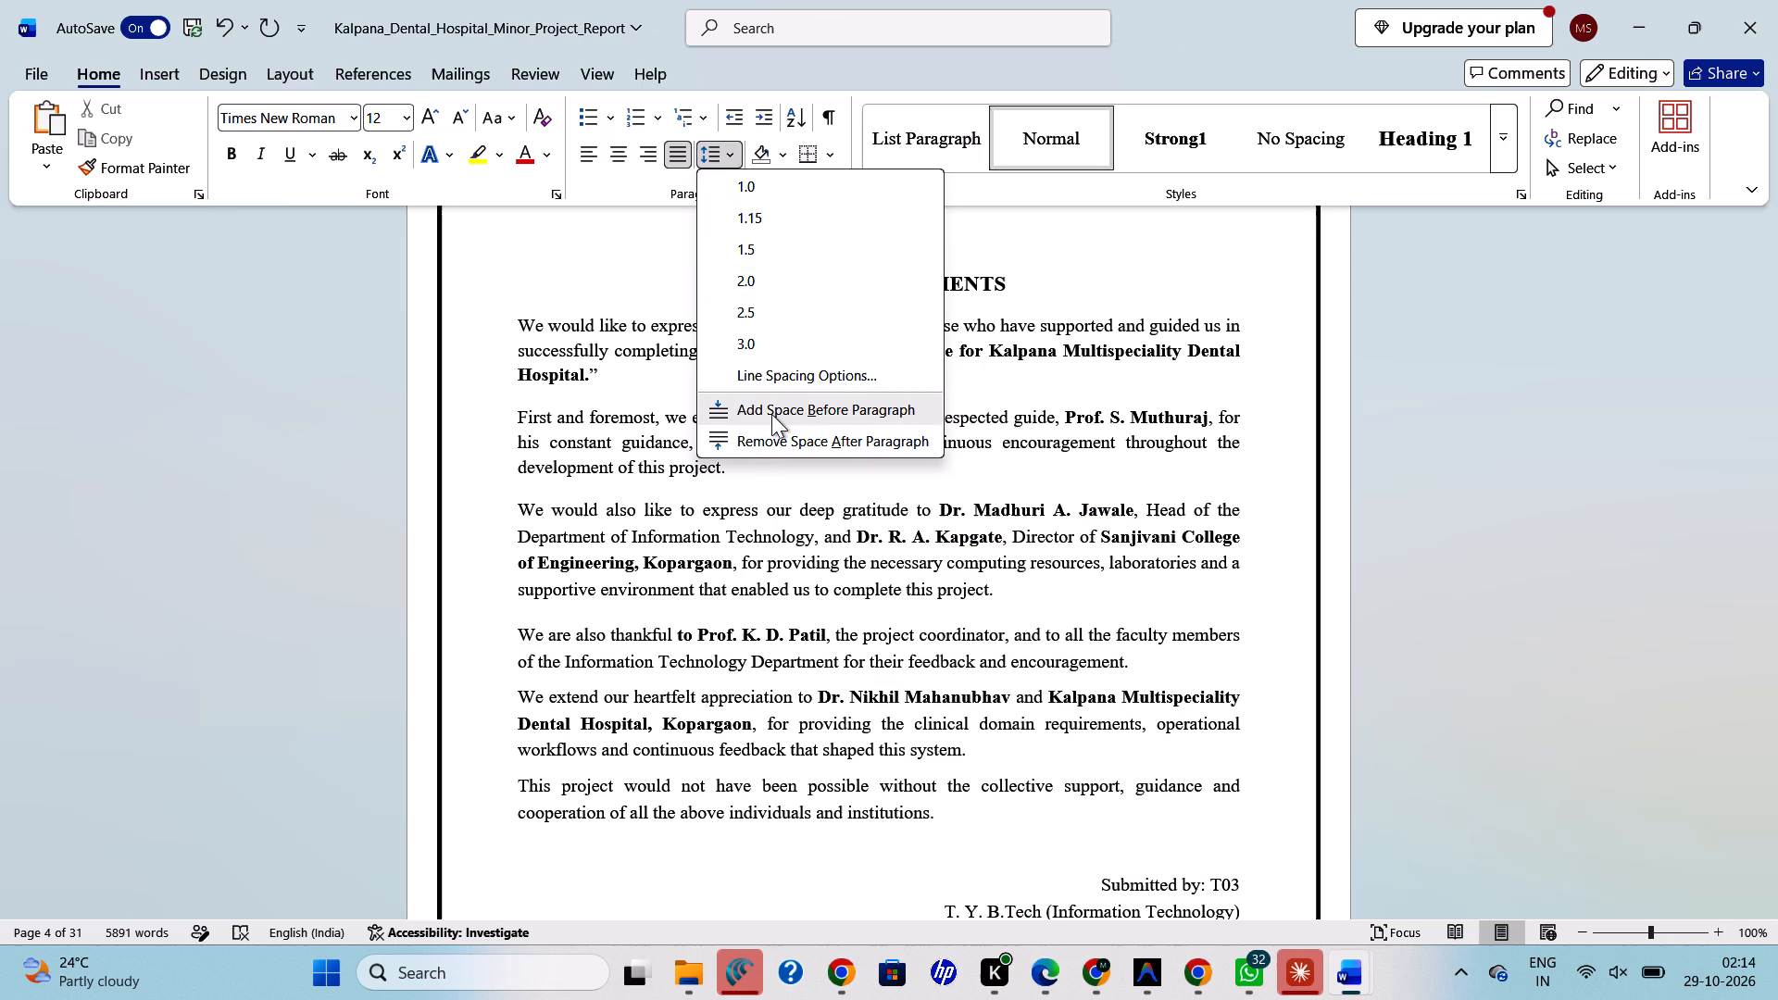
{"action": "left_click", "coordinate": [771, 414]}
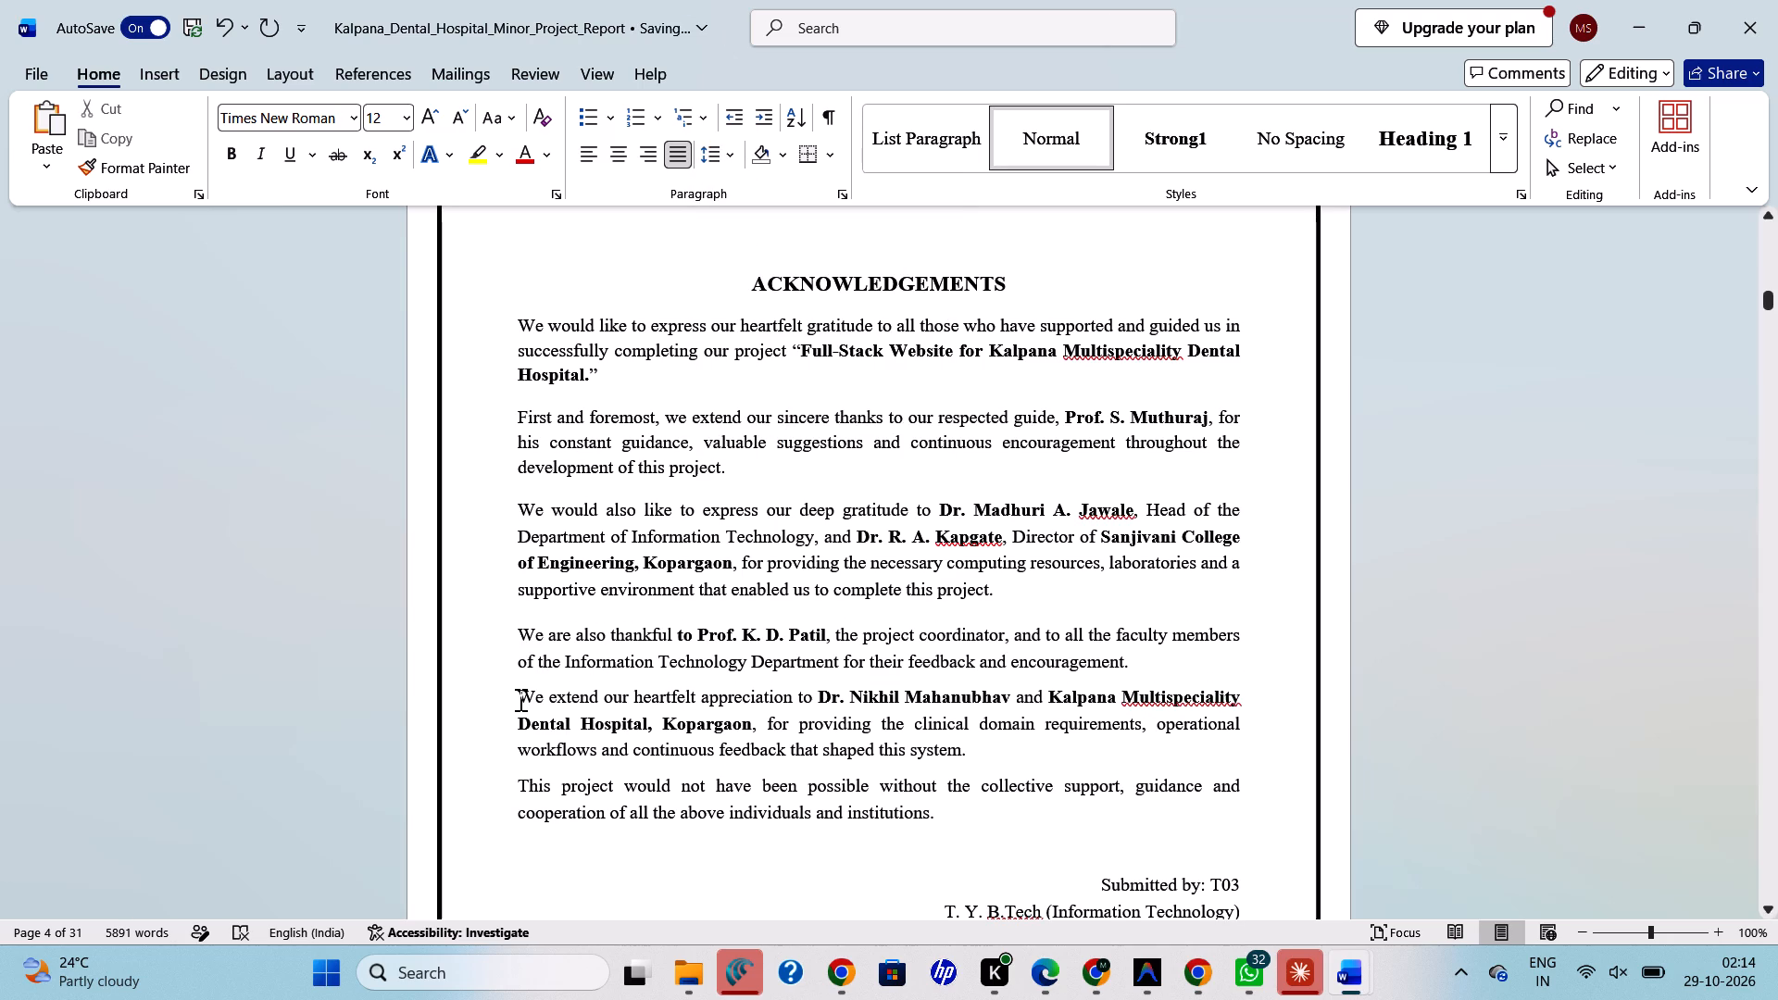
{"action": "left_click", "coordinate": [514, 697]}
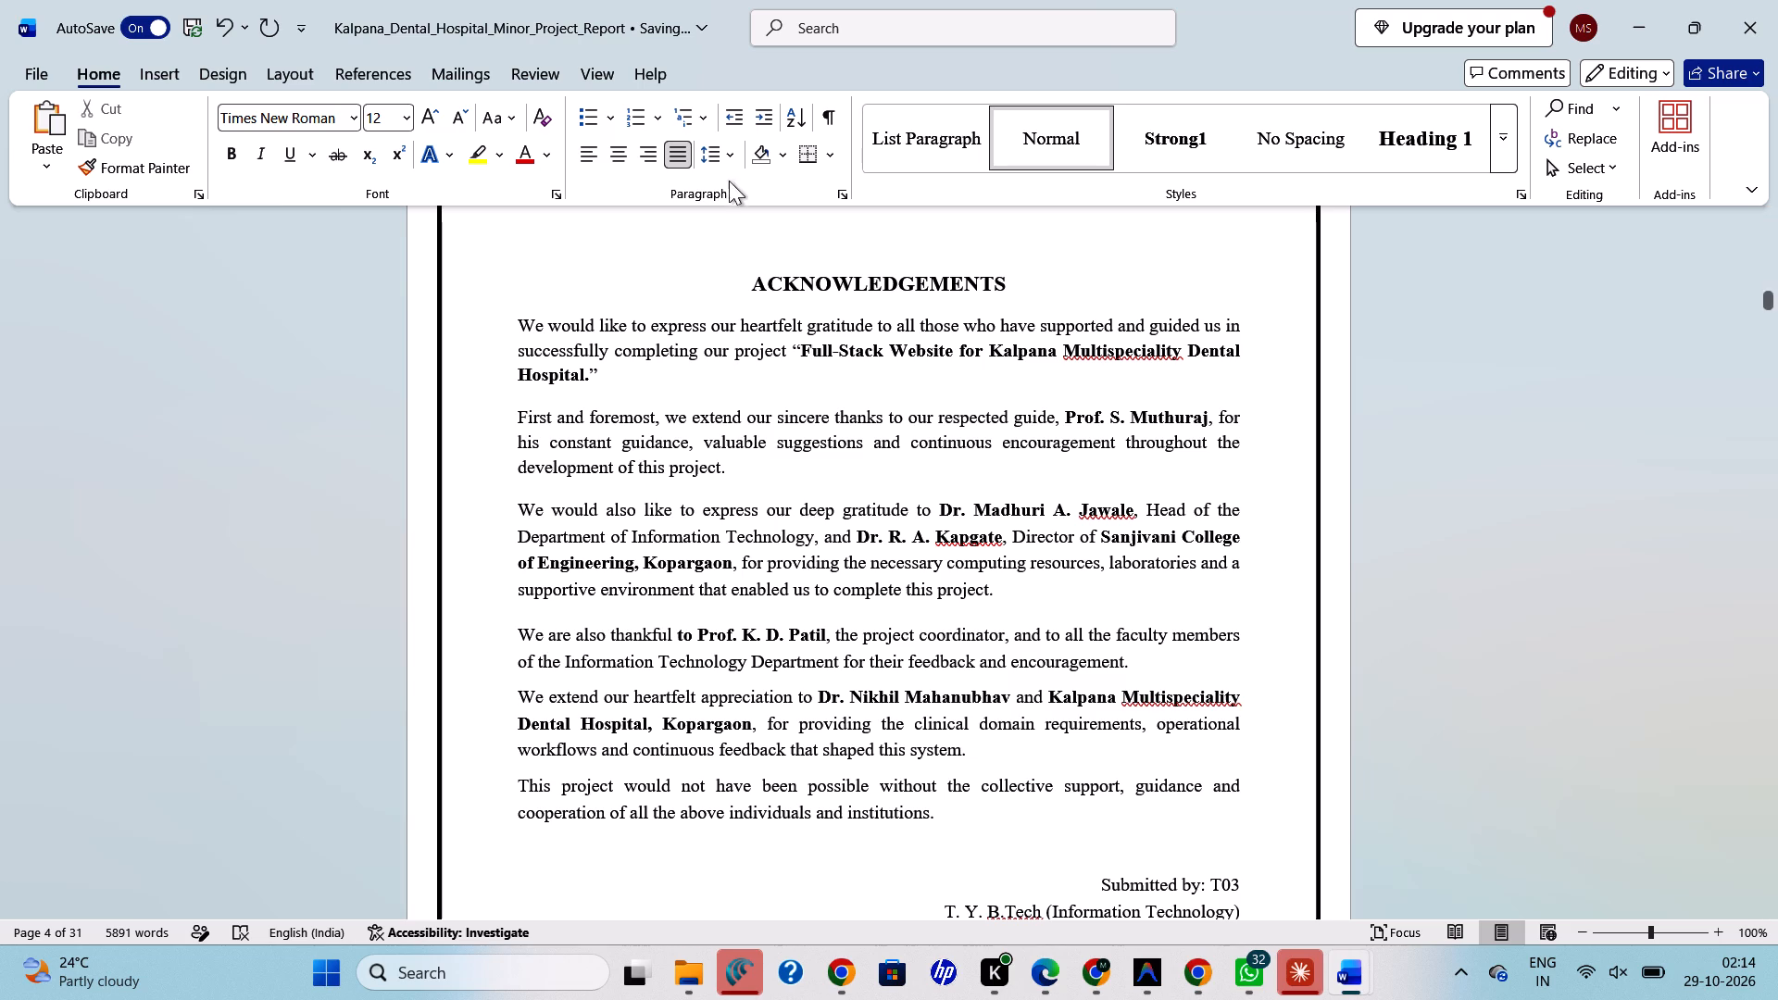
{"action": "left_click", "coordinate": [733, 157]}
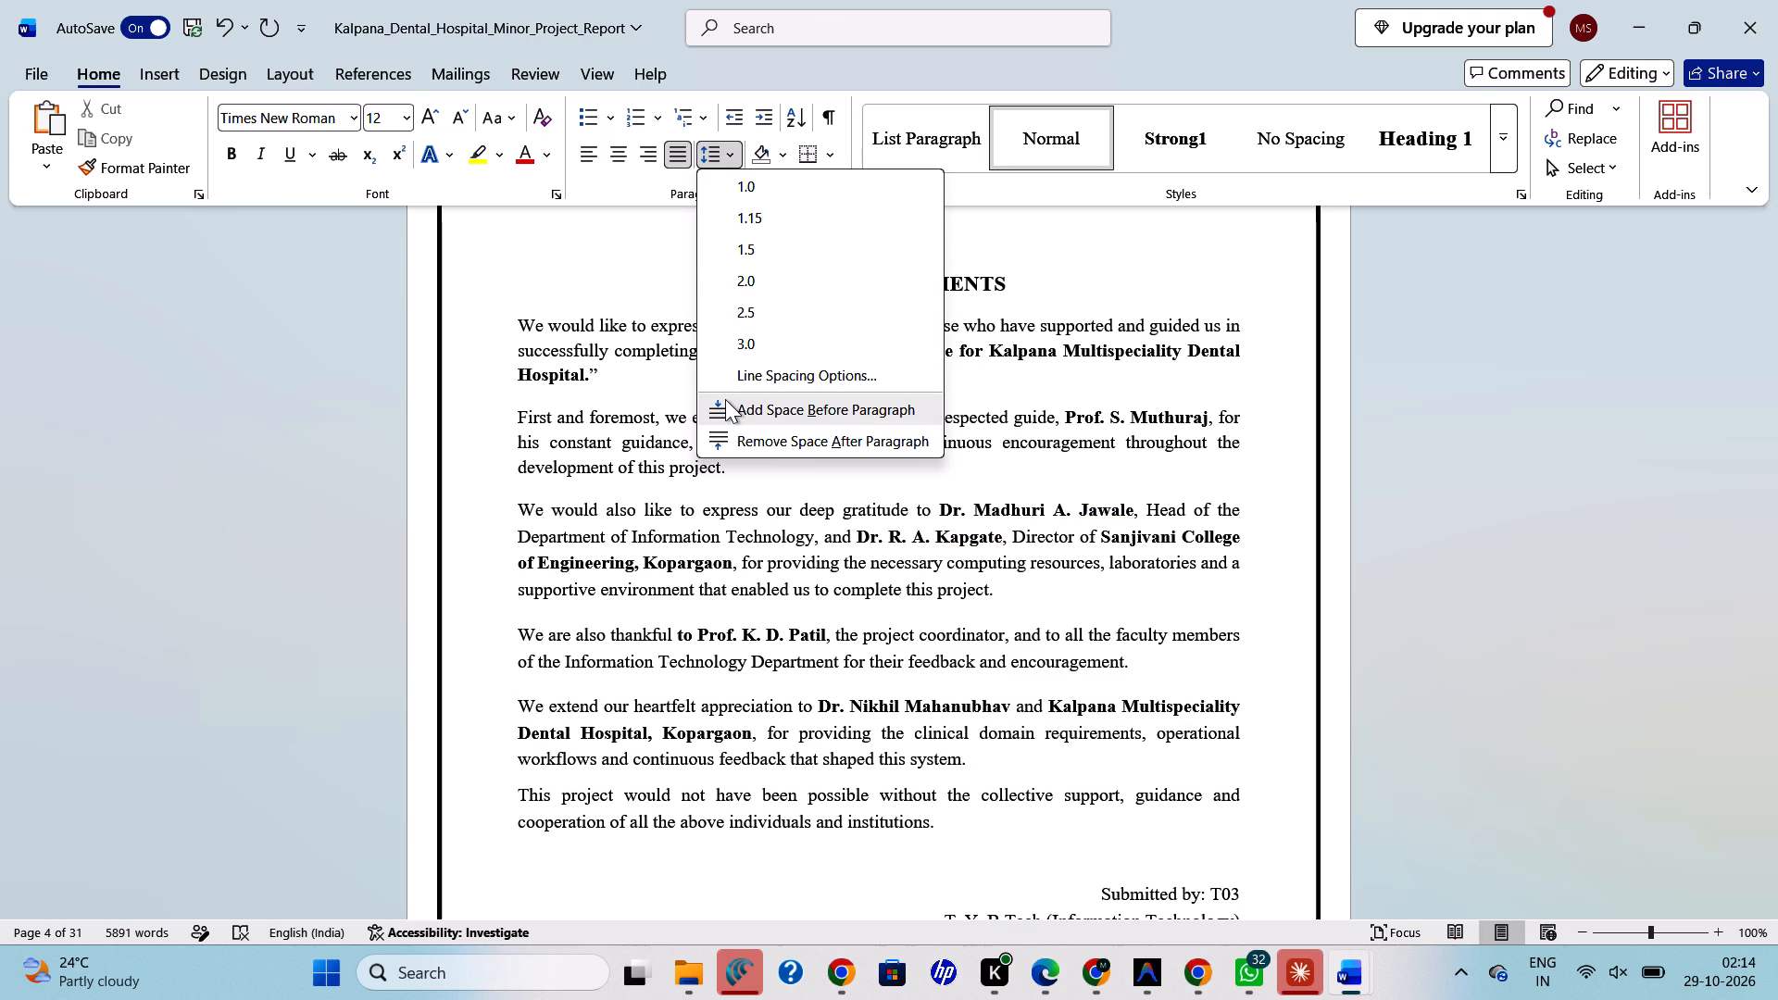
{"action": "left_click", "coordinate": [725, 399]}
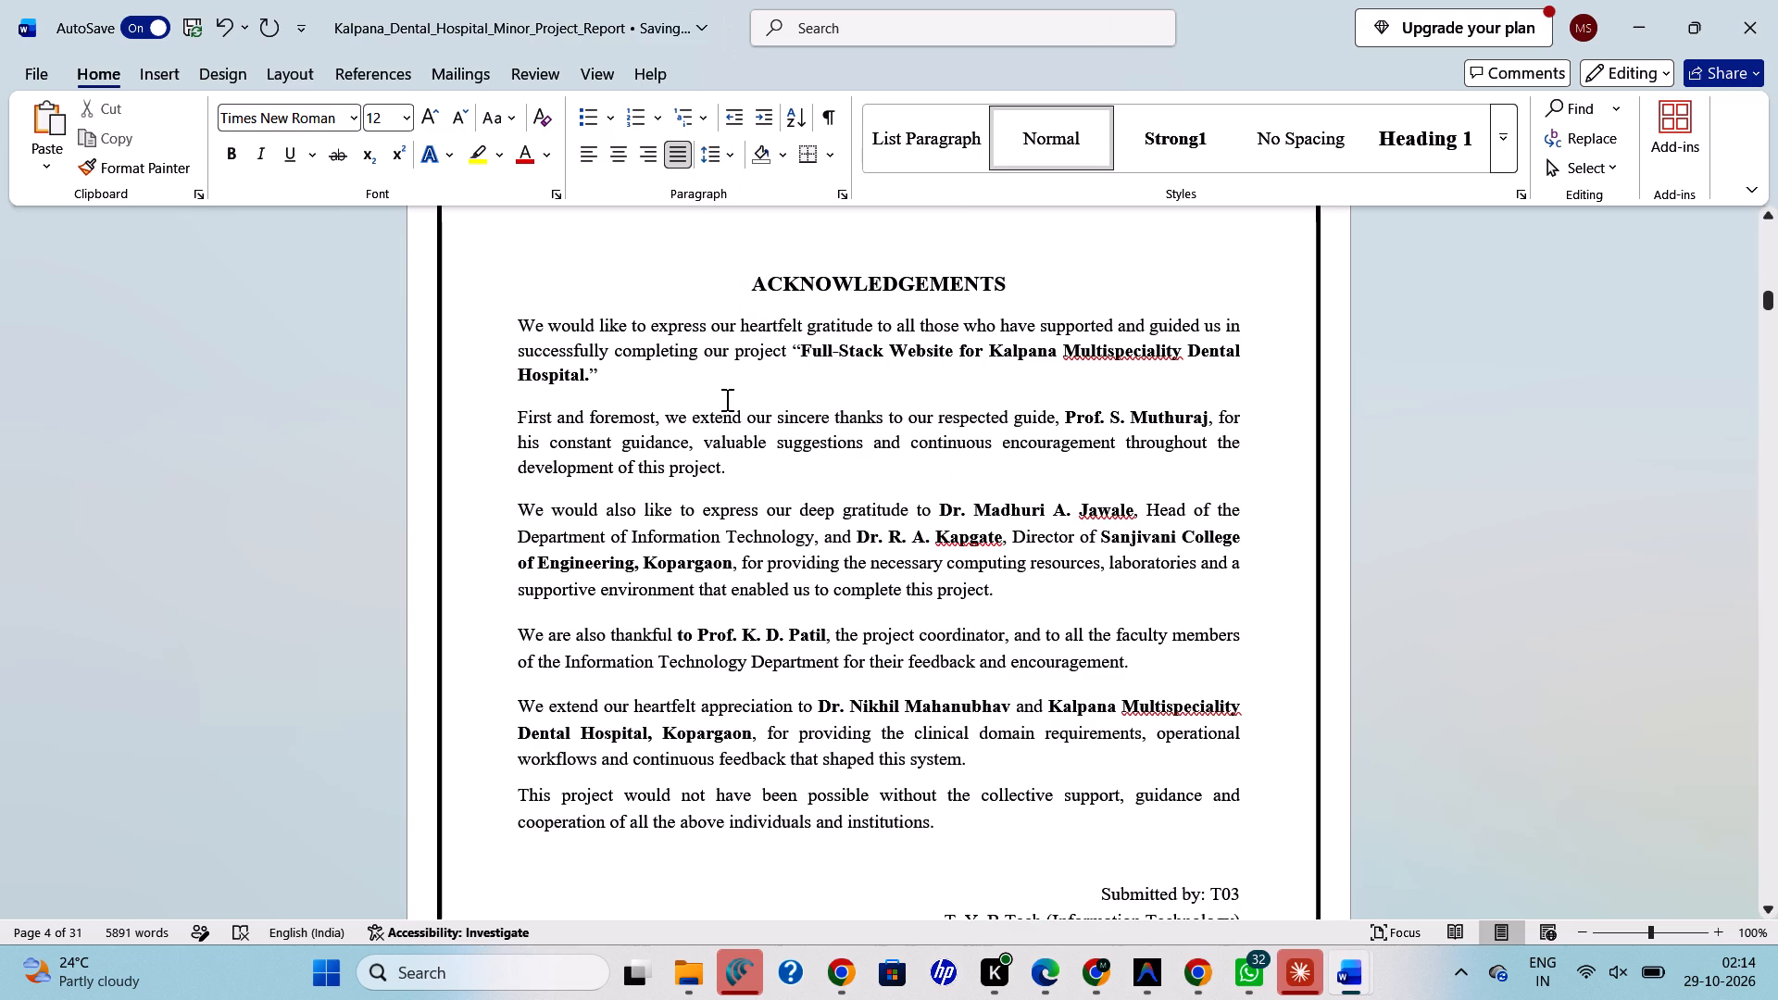
{"action": "left_click", "coordinate": [512, 798]}
{"action": "left_click", "coordinate": [721, 146]}
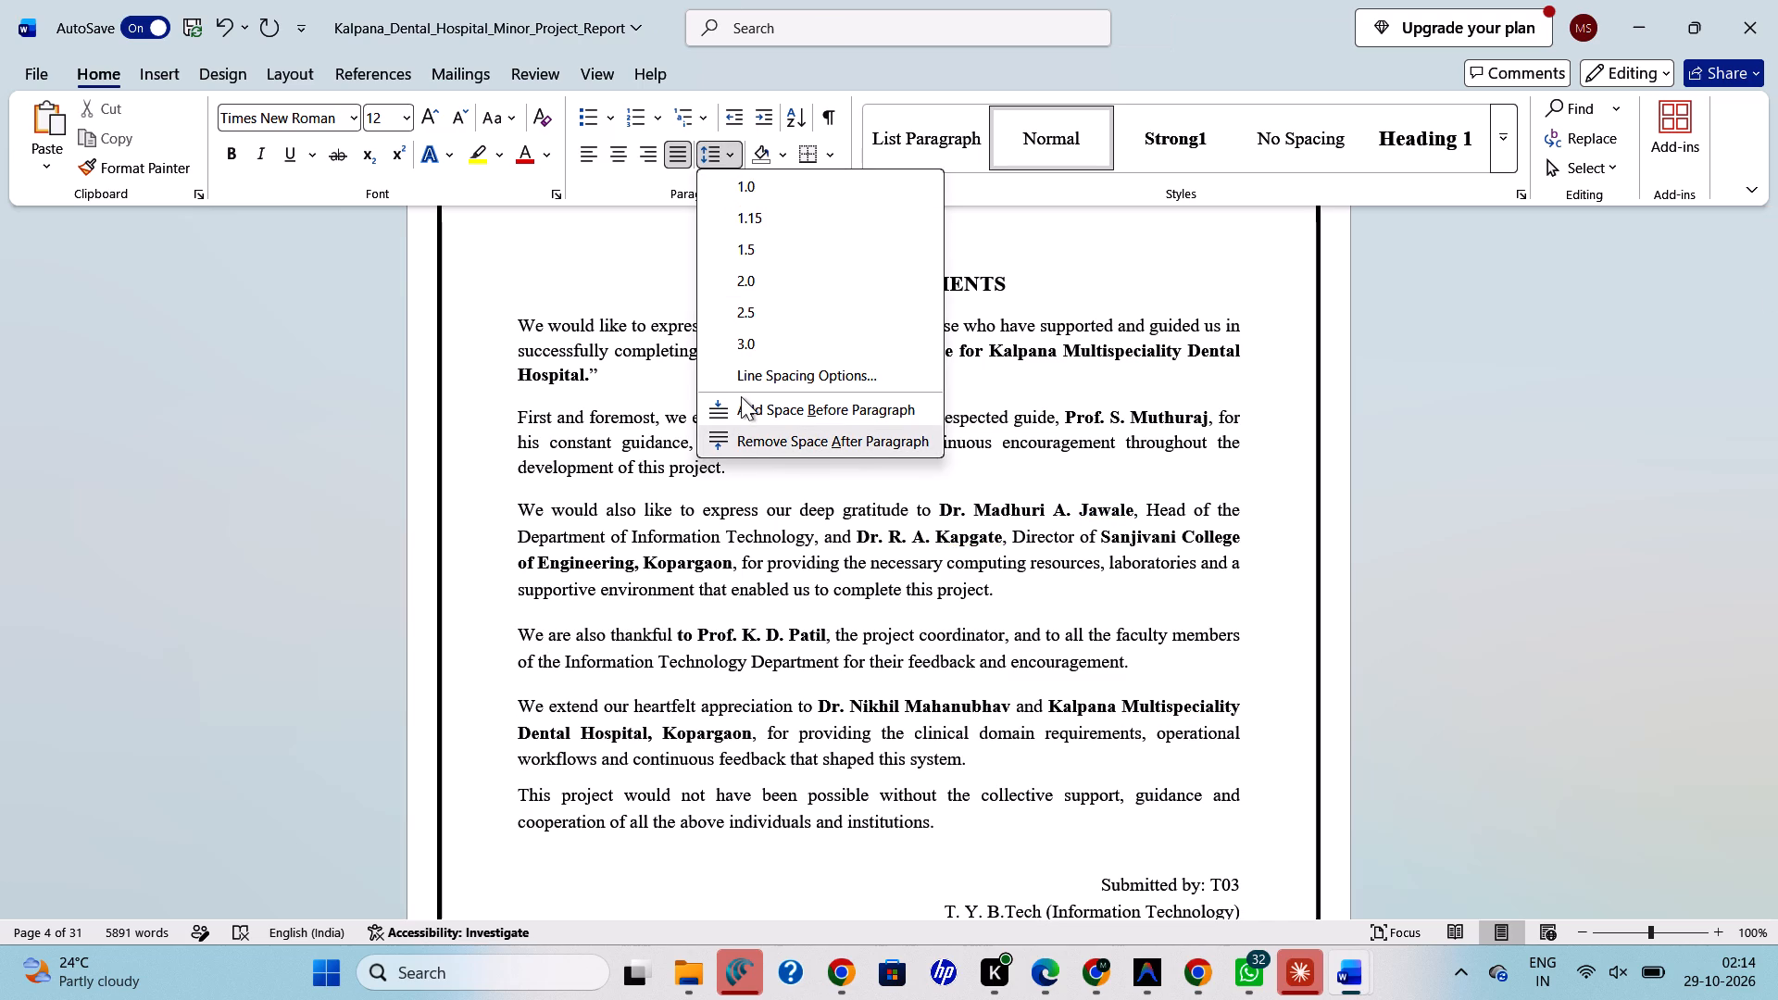
Add space before the closing Acknowledgements paragraph, beginning "This project would not".
{"action": "left_click", "coordinate": [741, 396]}
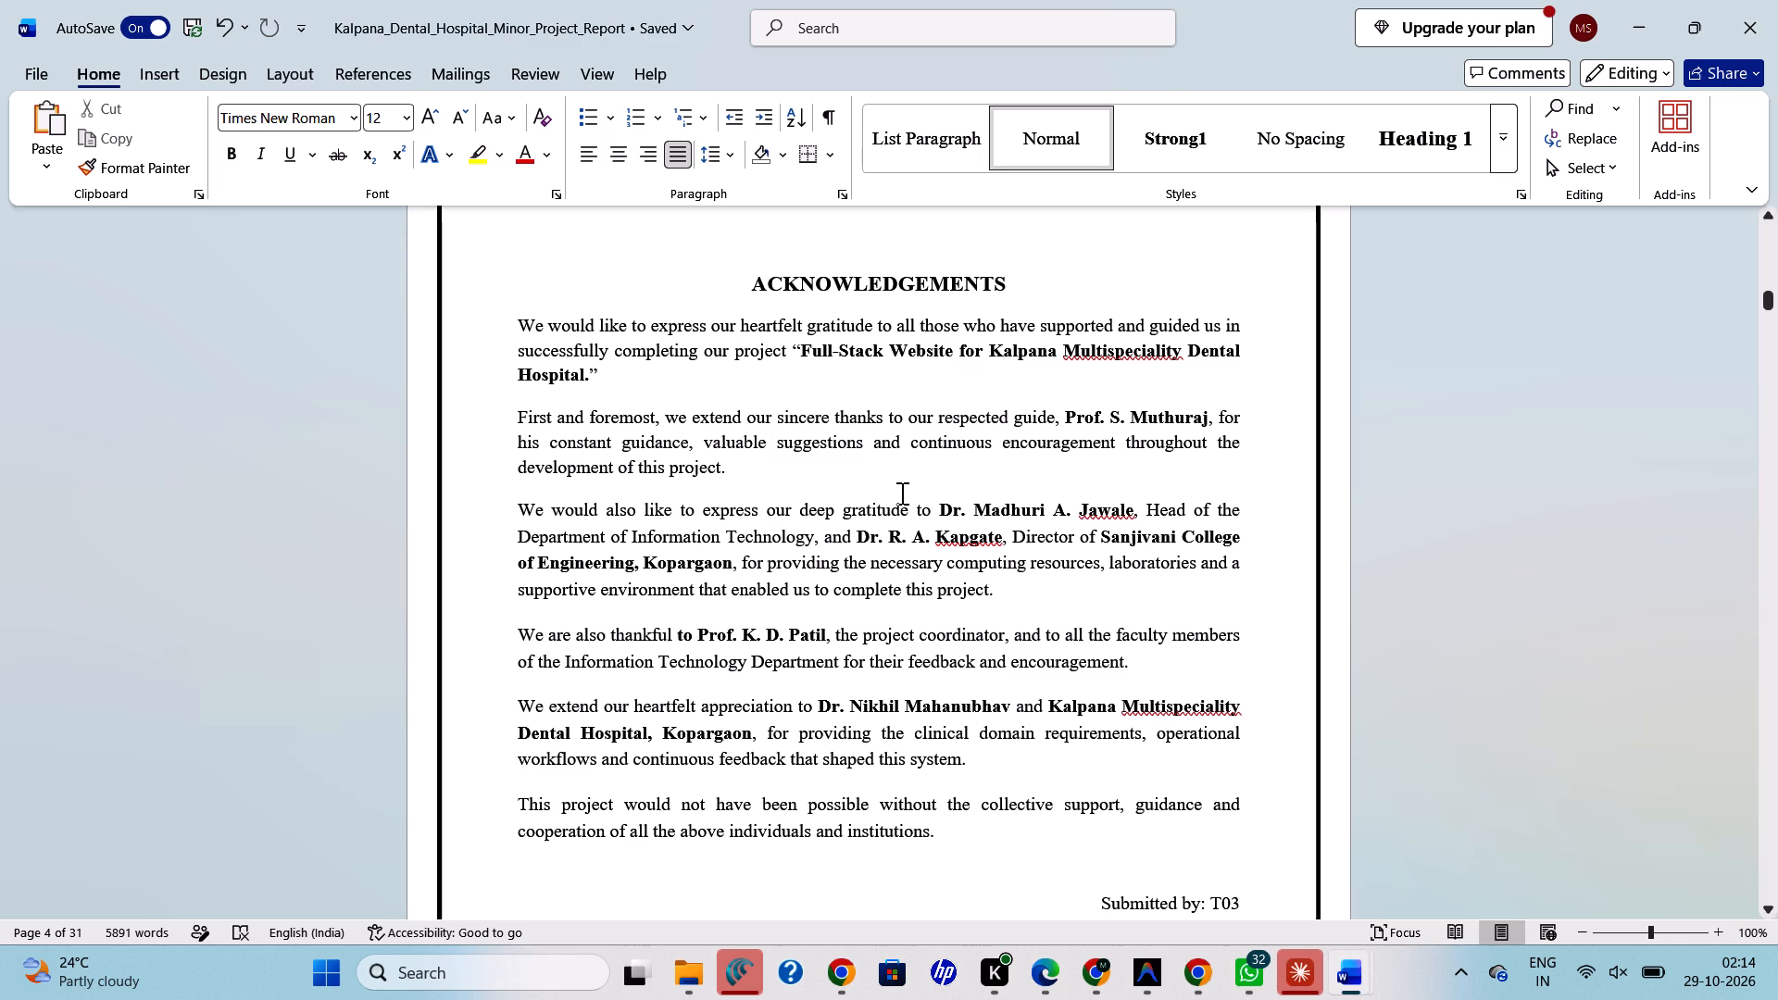
Left-align the two closing lines of the Acknowledgements, "Submitted by: T03" and "T. Y. B.Tech (Information Technology)".
{"action": "scroll", "coordinate": [900, 493], "scroll_direction": "down", "scroll_amount": 1}
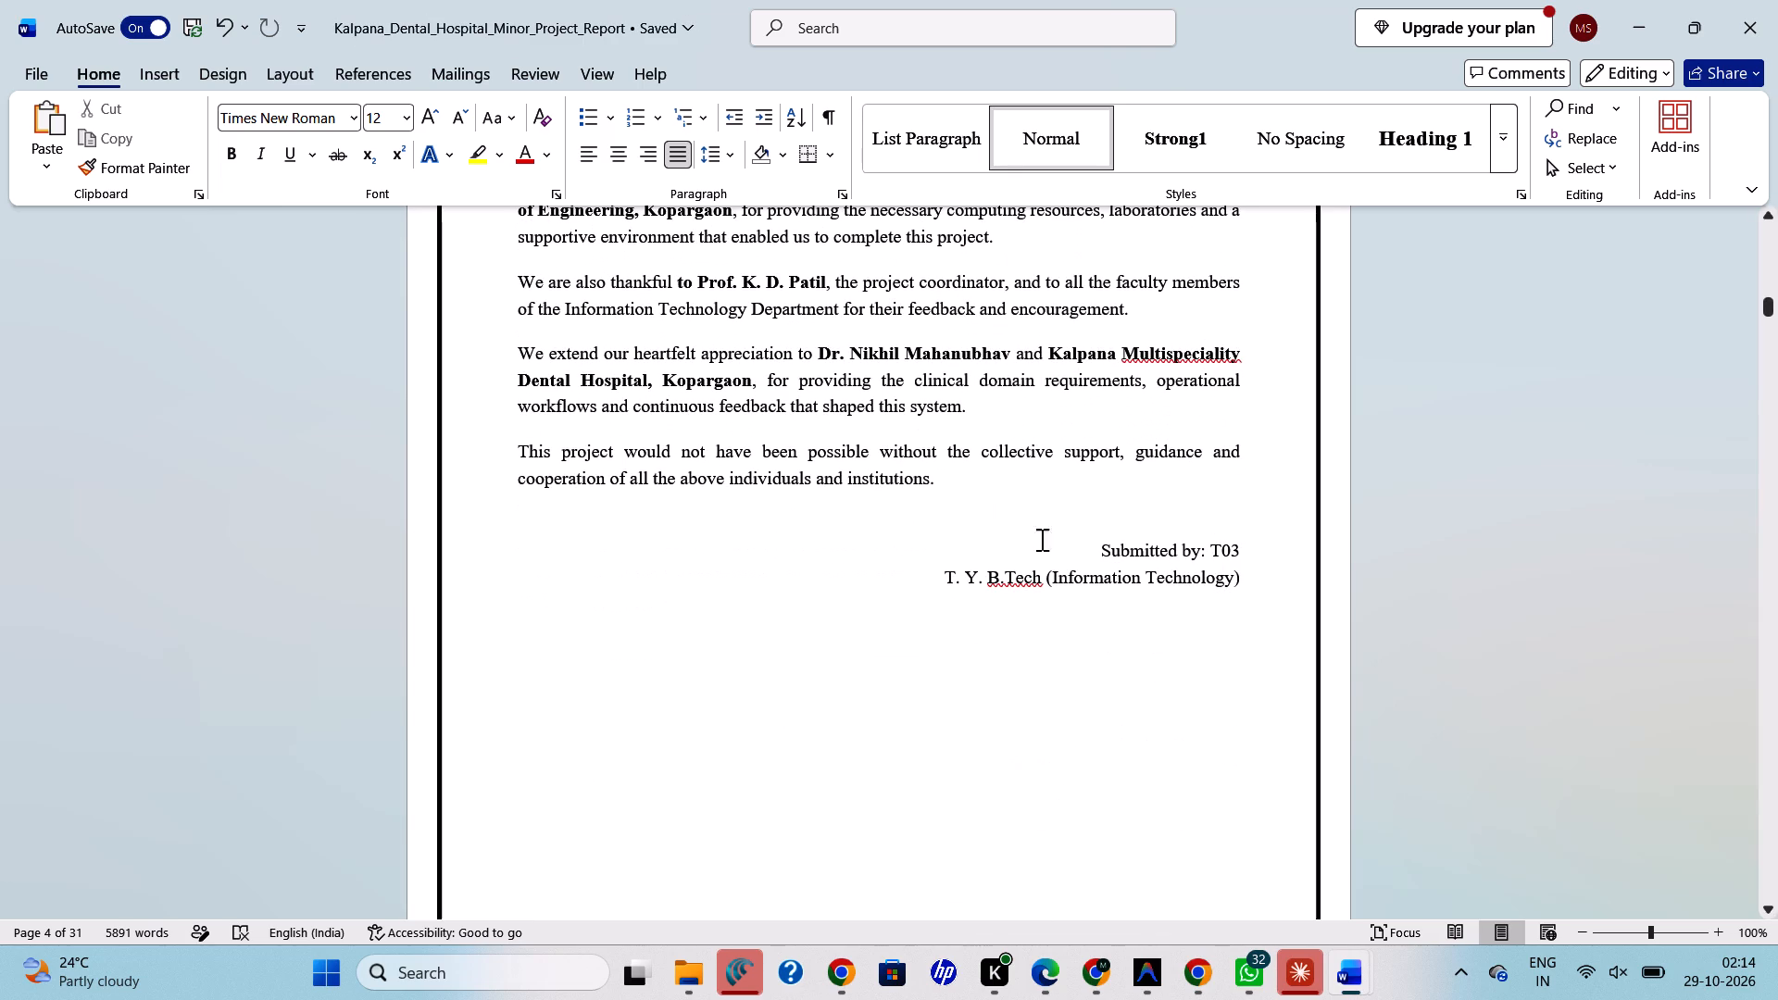
{"action": "left_click_drag", "start_coordinate": [1076, 549], "coordinate": [1245, 592]}
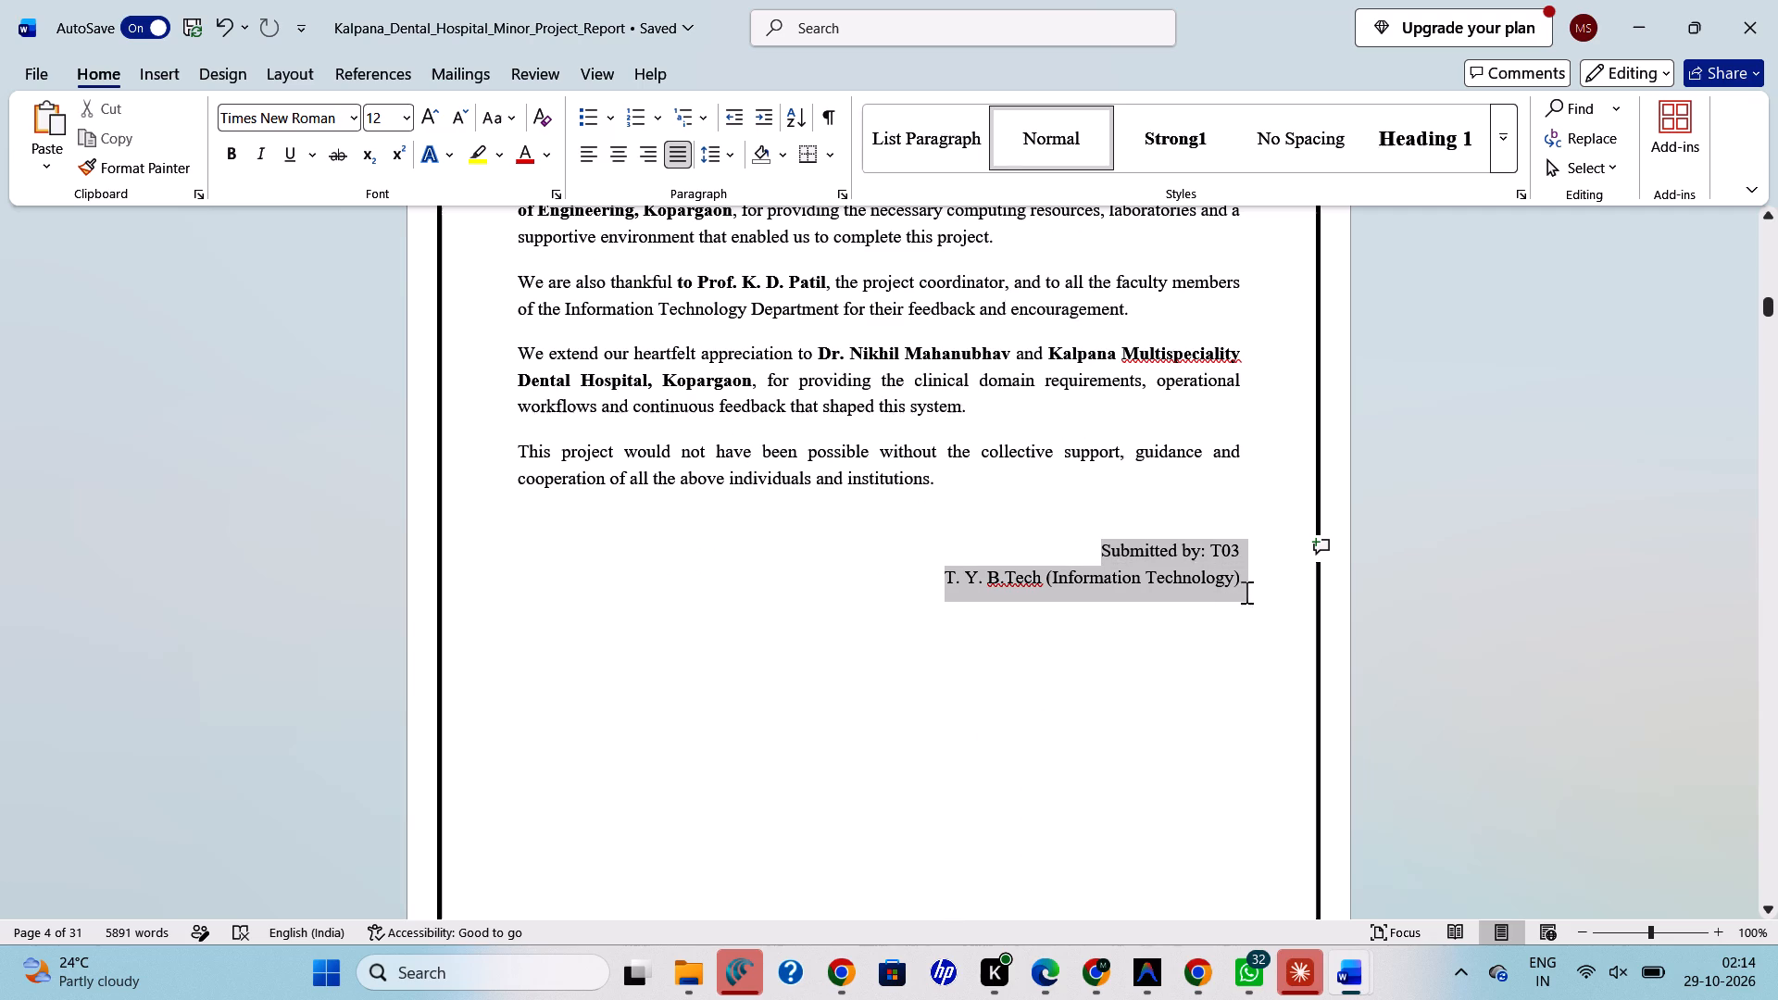
{"action": "left_click_drag", "start_coordinate": [1245, 592], "coordinate": [1246, 591]}
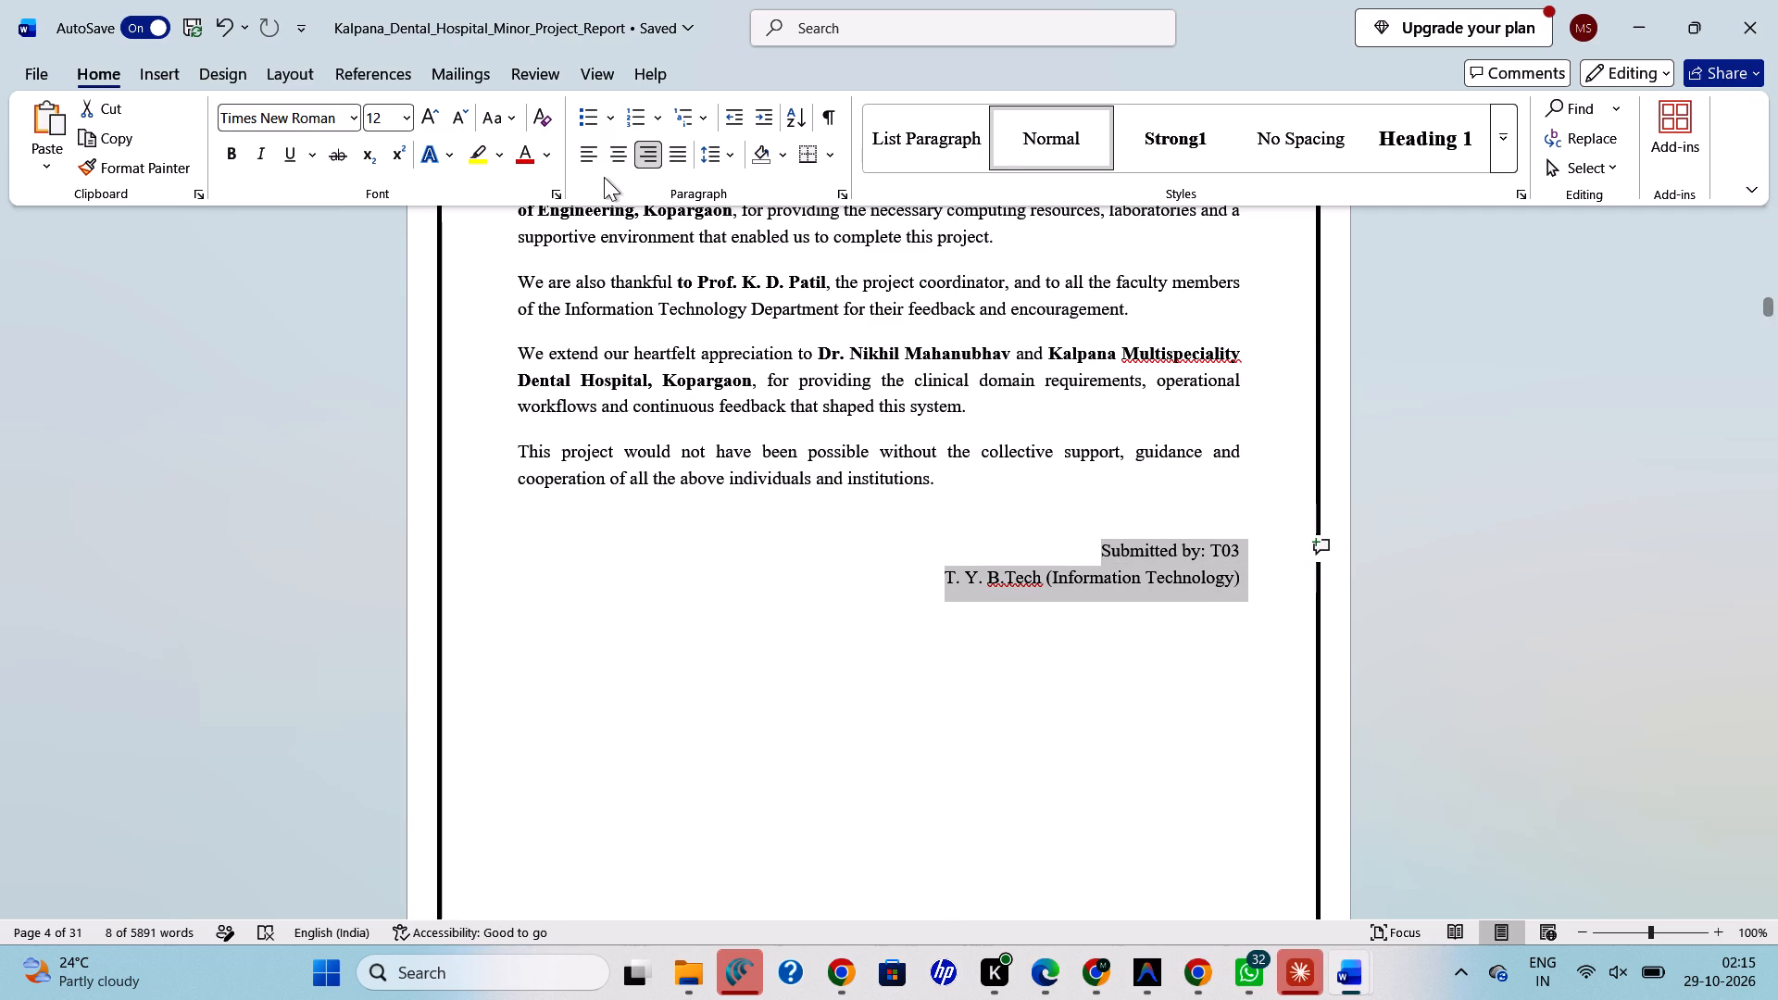
{"action": "left_click", "coordinate": [590, 161]}
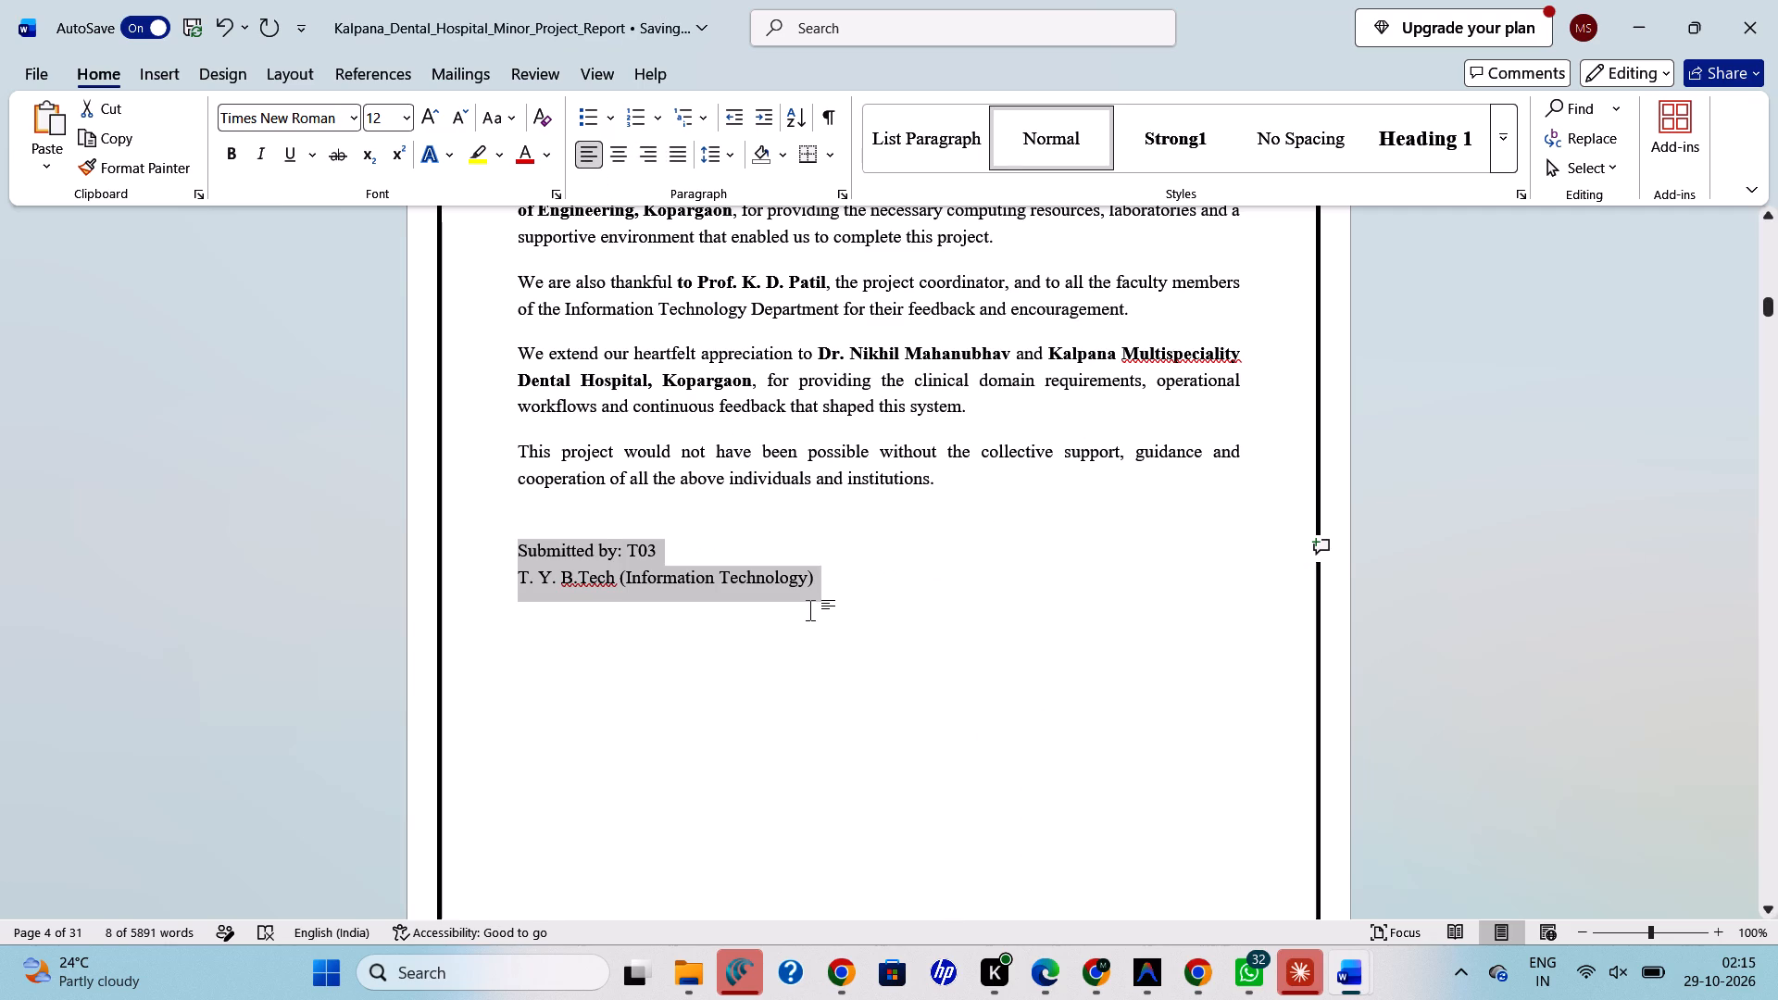
Bring up the ISKCON_FINAL_updated report to compare its Acknowledgements page with the Kalpana one.
{"action": "scroll", "coordinate": [811, 615], "scroll_direction": "down", "scroll_amount": 1}
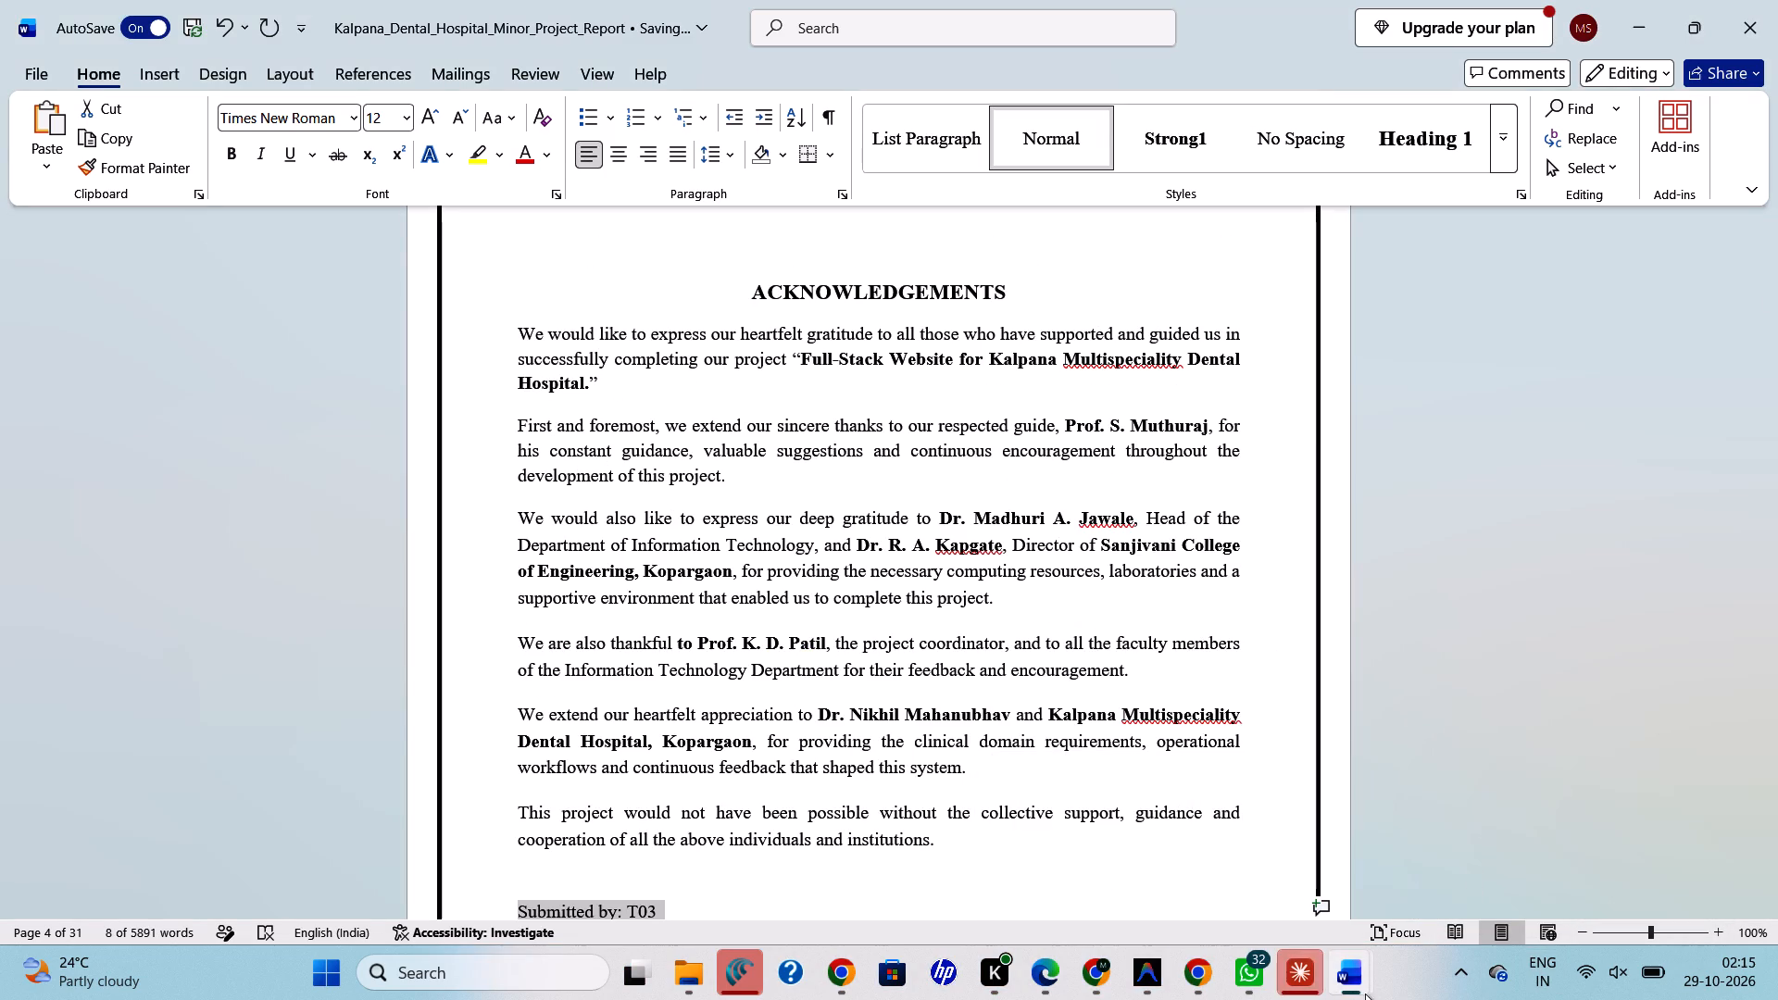
{"action": "left_click", "coordinate": [1354, 962]}
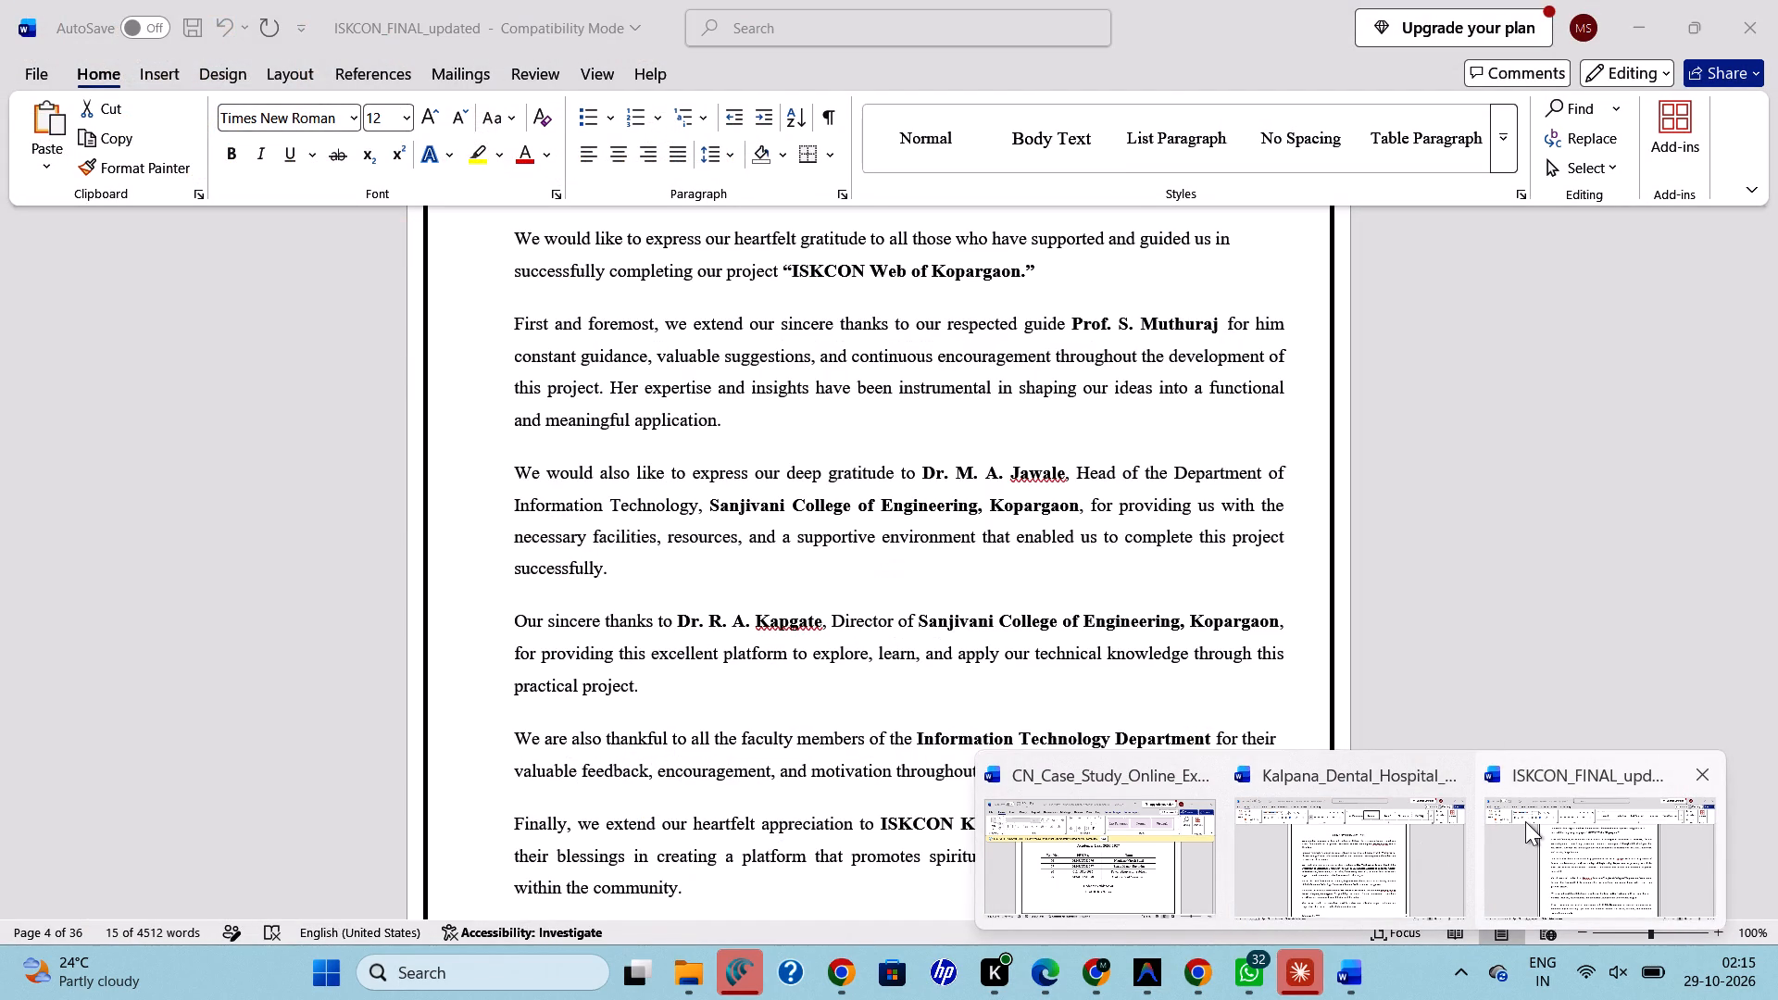
Replace the Kalpana report's "We would also like to express our deep gratitude" paragraph with the ISKCON report's version and remove its indent.
{"action": "left_click", "coordinate": [1525, 821]}
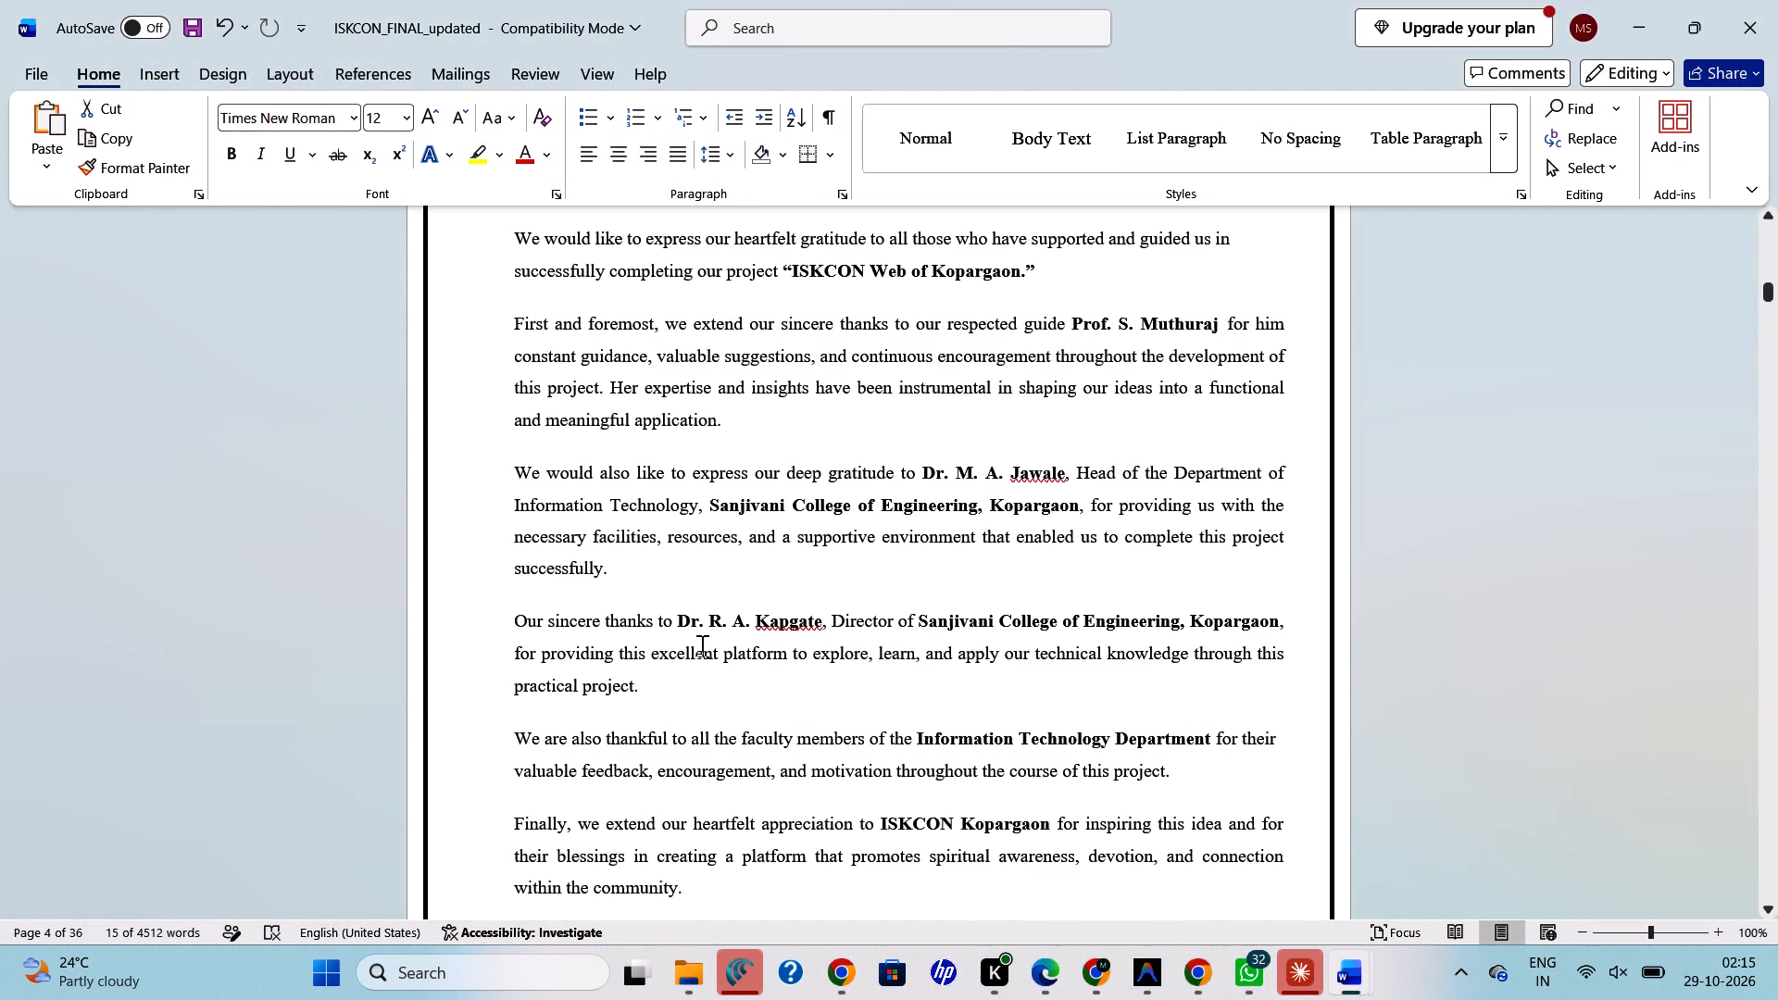
{"action": "left_click_drag", "start_coordinate": [616, 567], "coordinate": [507, 466]}
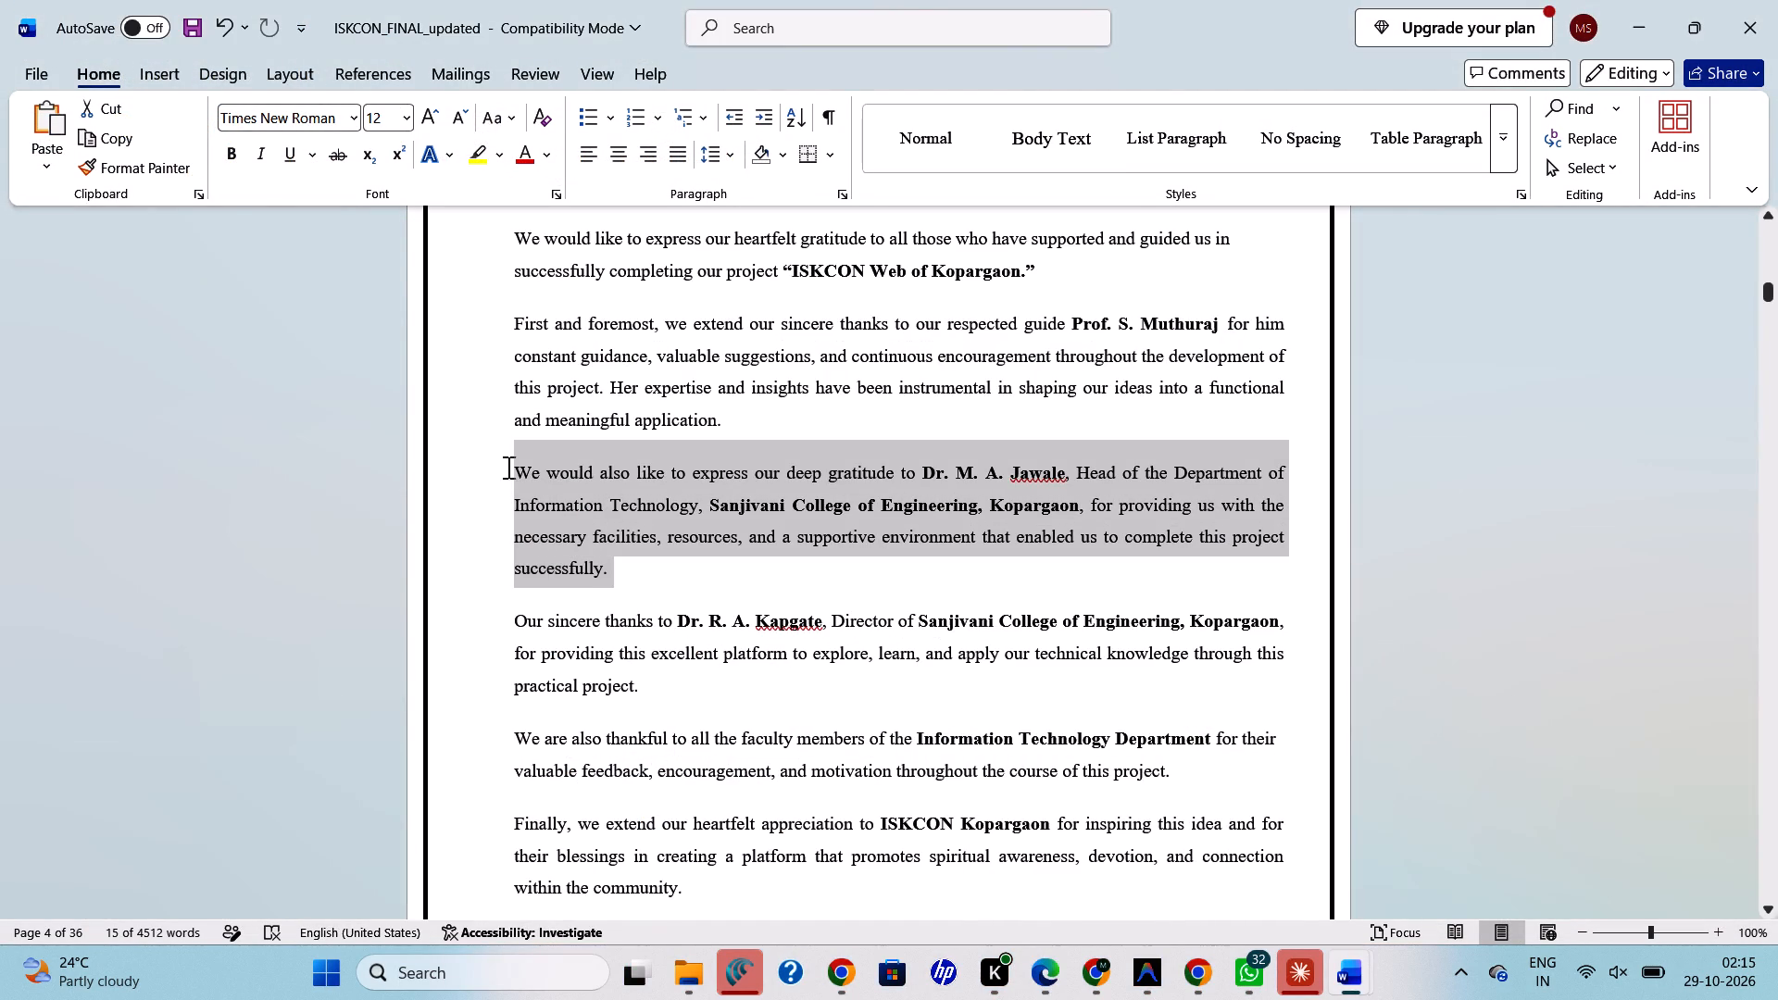
{"action": "left_click_drag", "start_coordinate": [507, 466], "coordinate": [501, 487]}
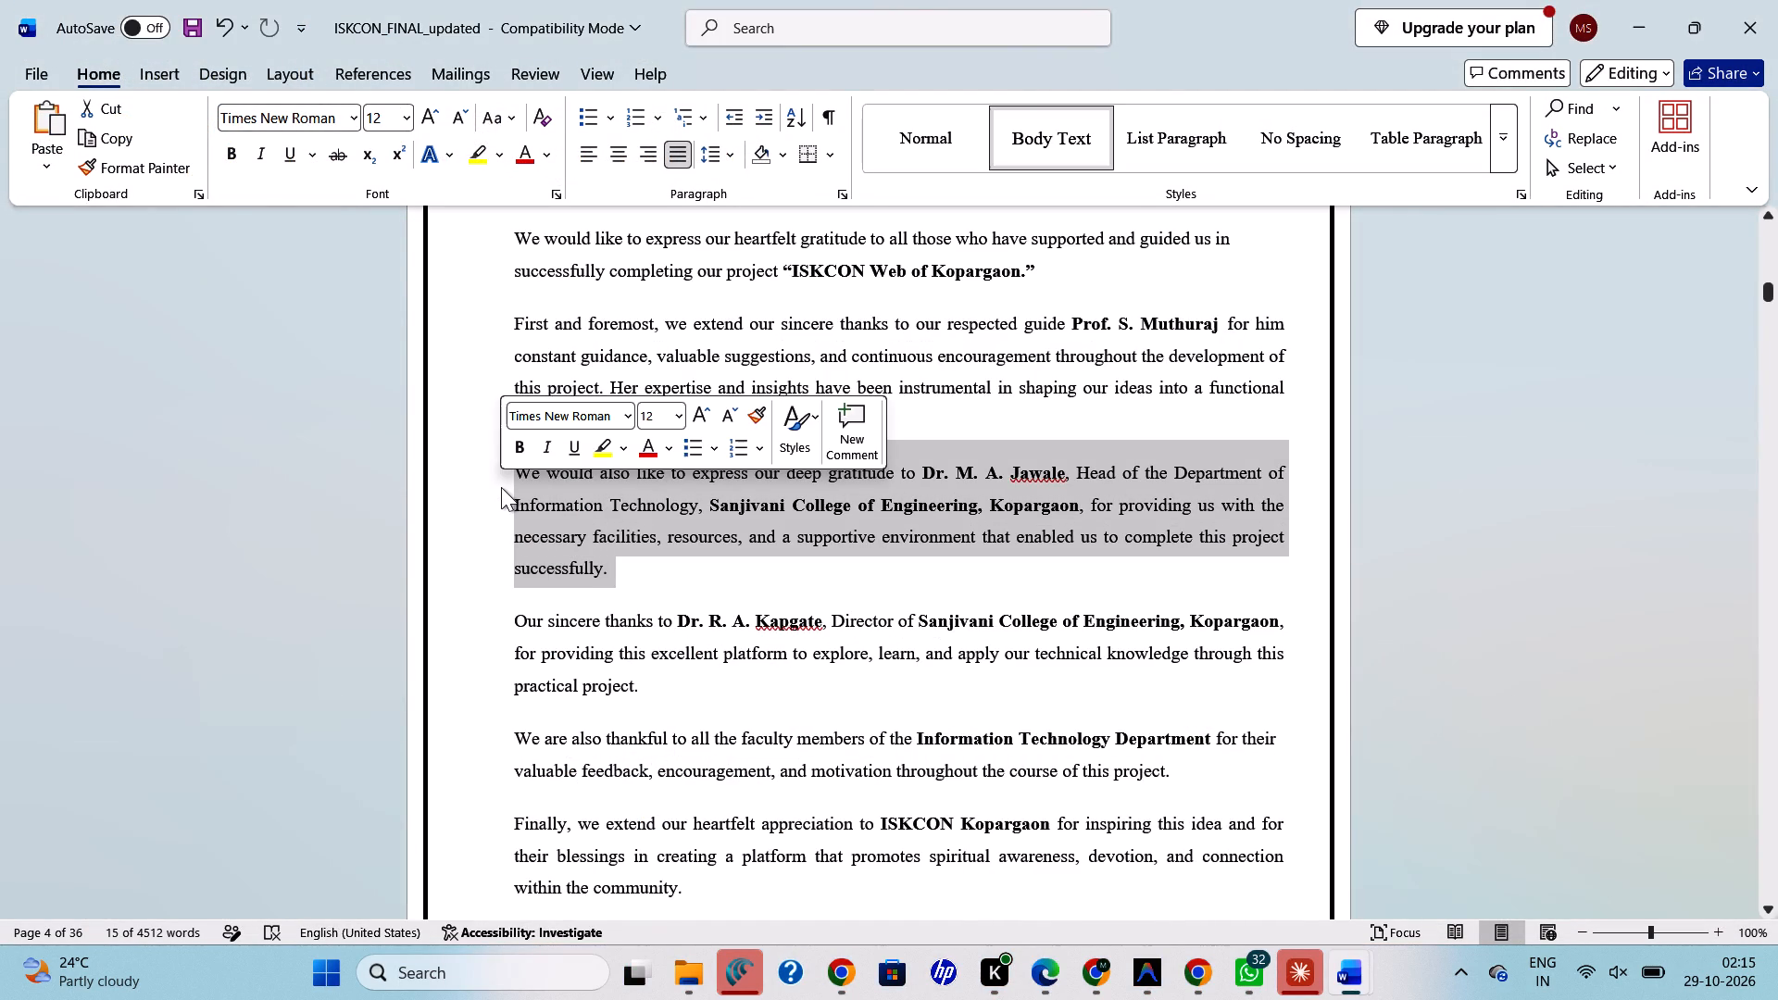
{"action": "key", "text": "ctrl+c"}
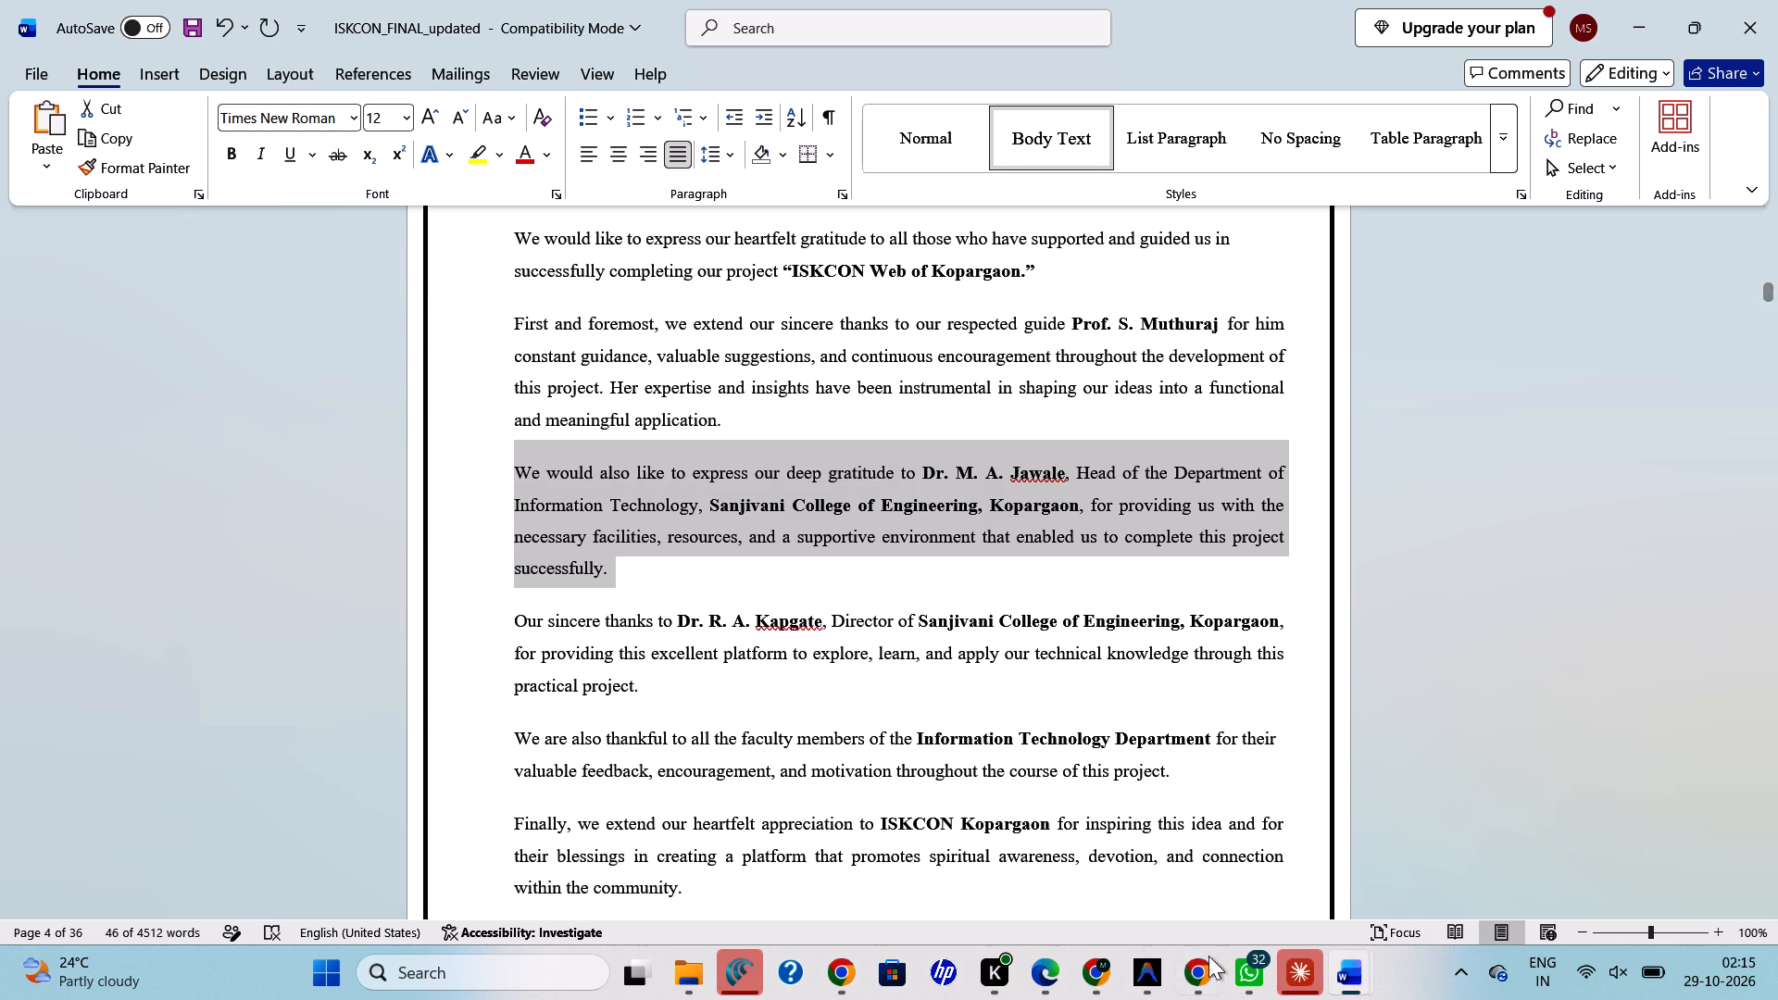
{"action": "left_click", "coordinate": [1351, 881]}
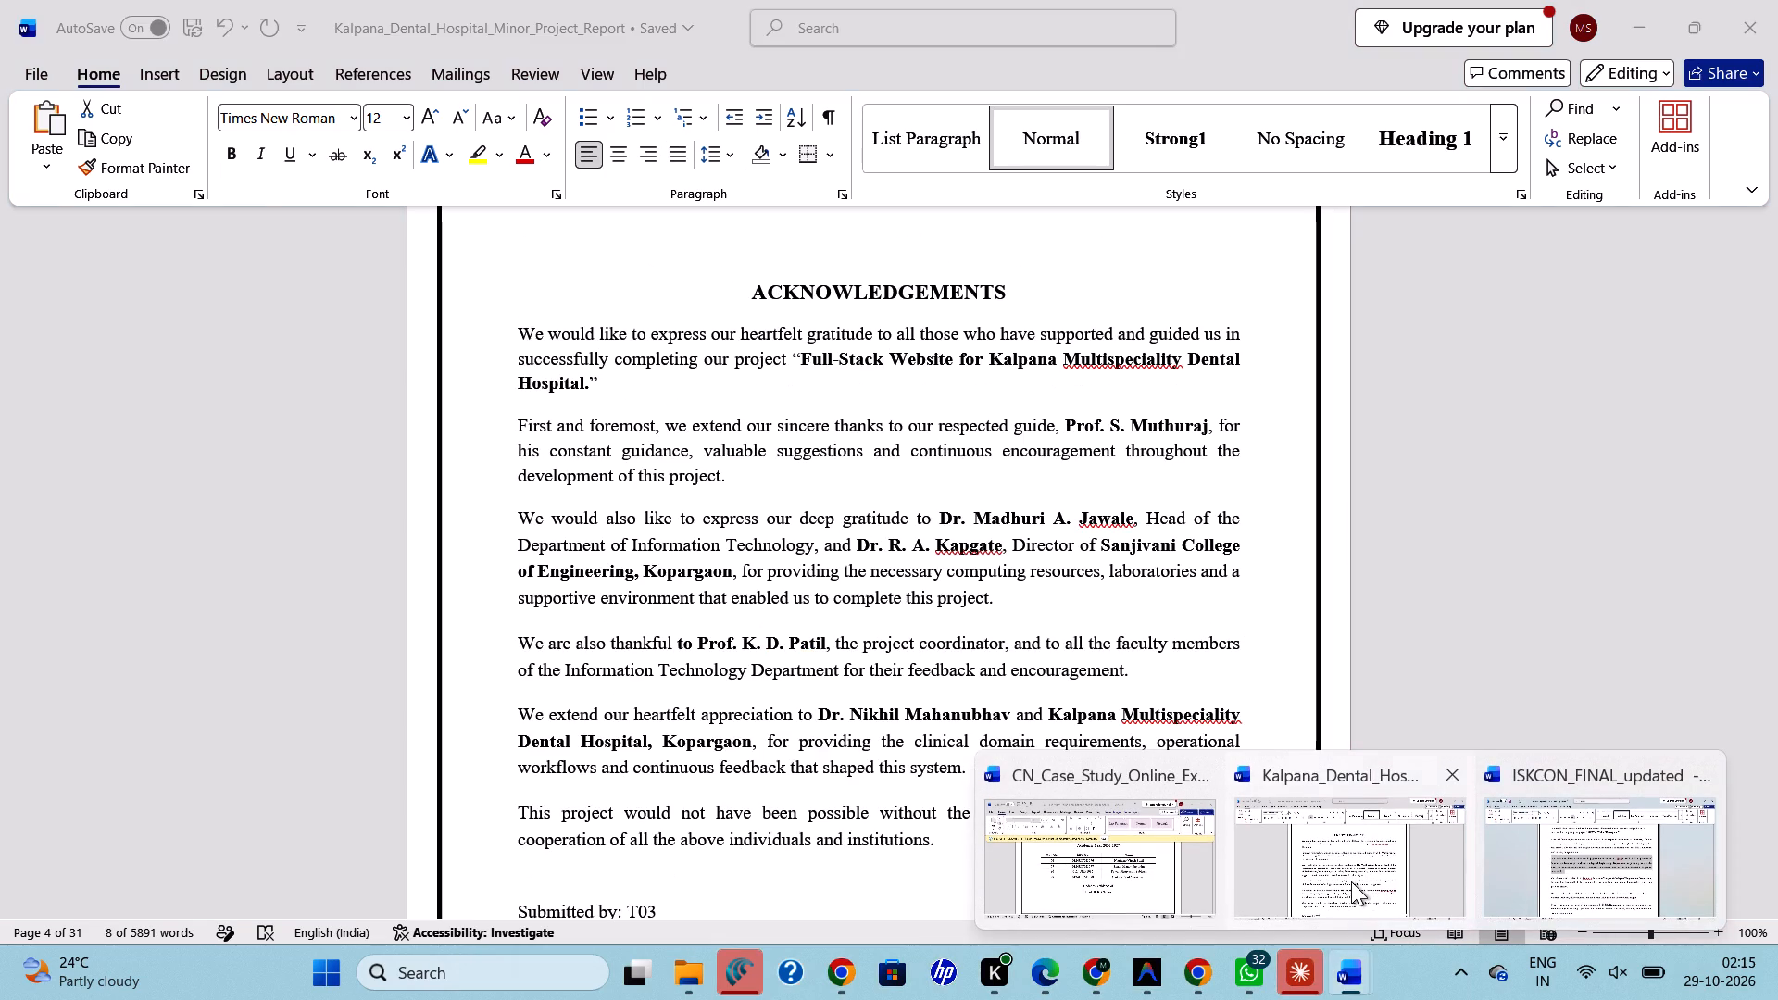
{"action": "left_click", "coordinate": [1020, 603]}
{"action": "left_click_drag", "start_coordinate": [1020, 603], "coordinate": [514, 522]}
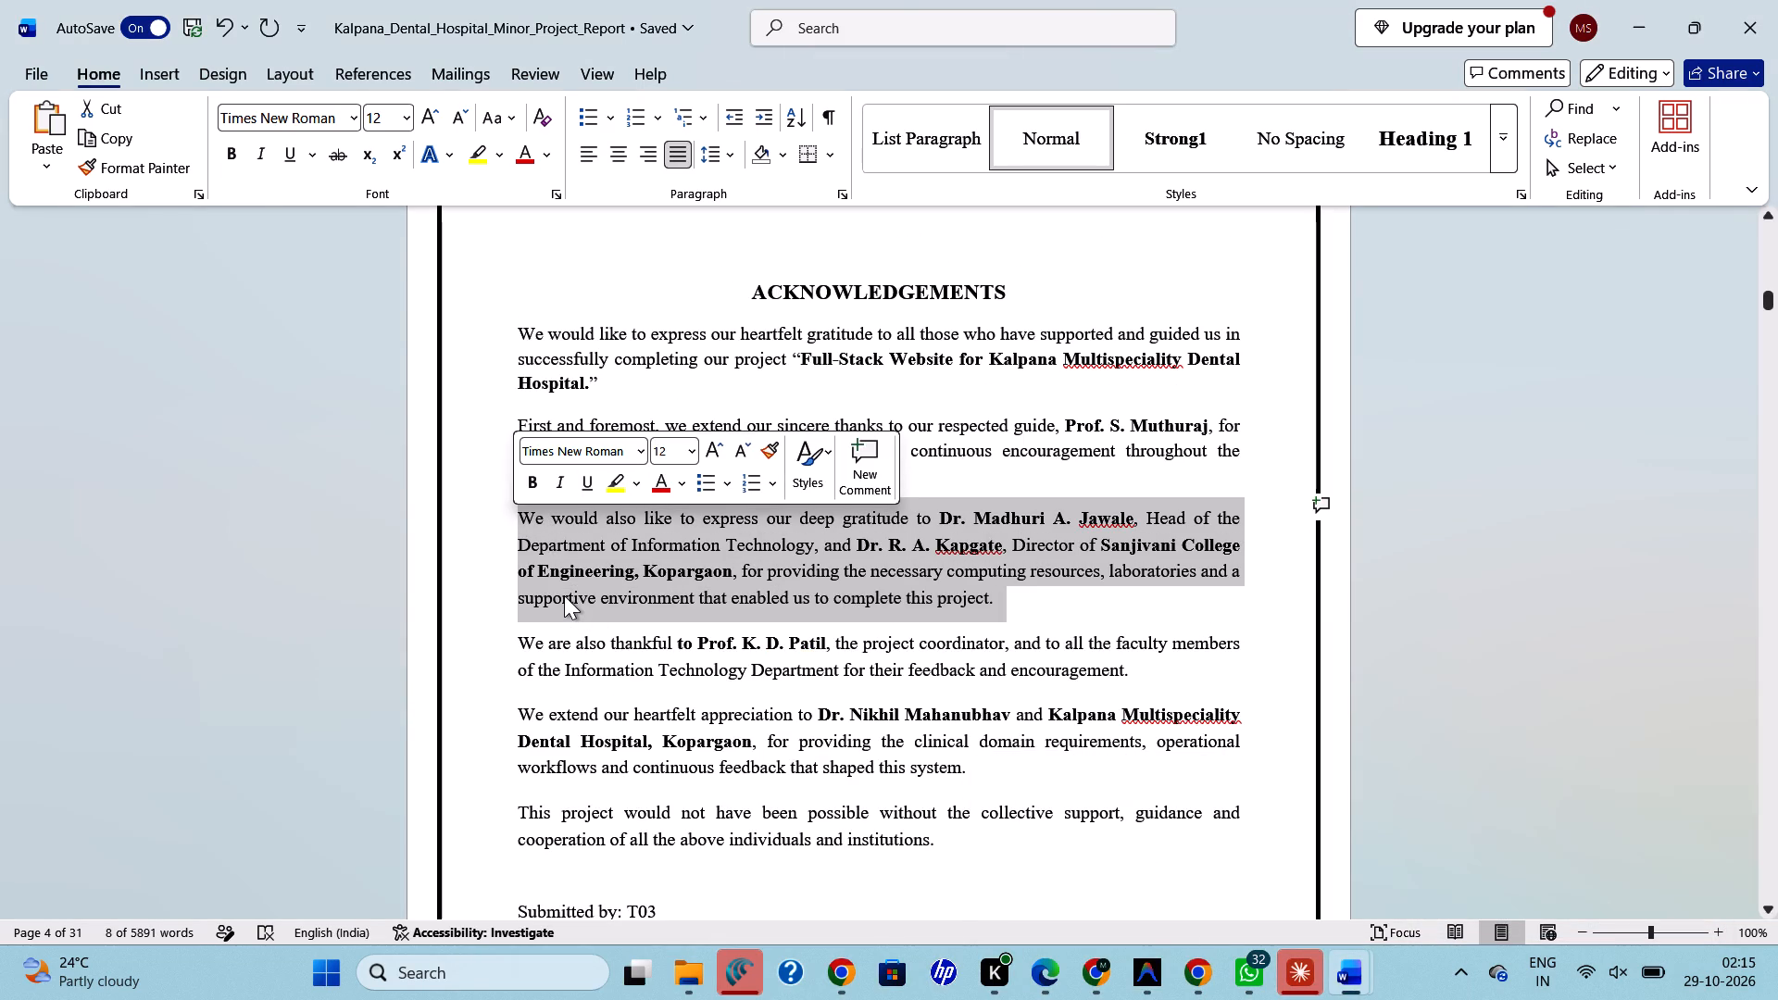
{"action": "key", "text": "ctrl+v"}
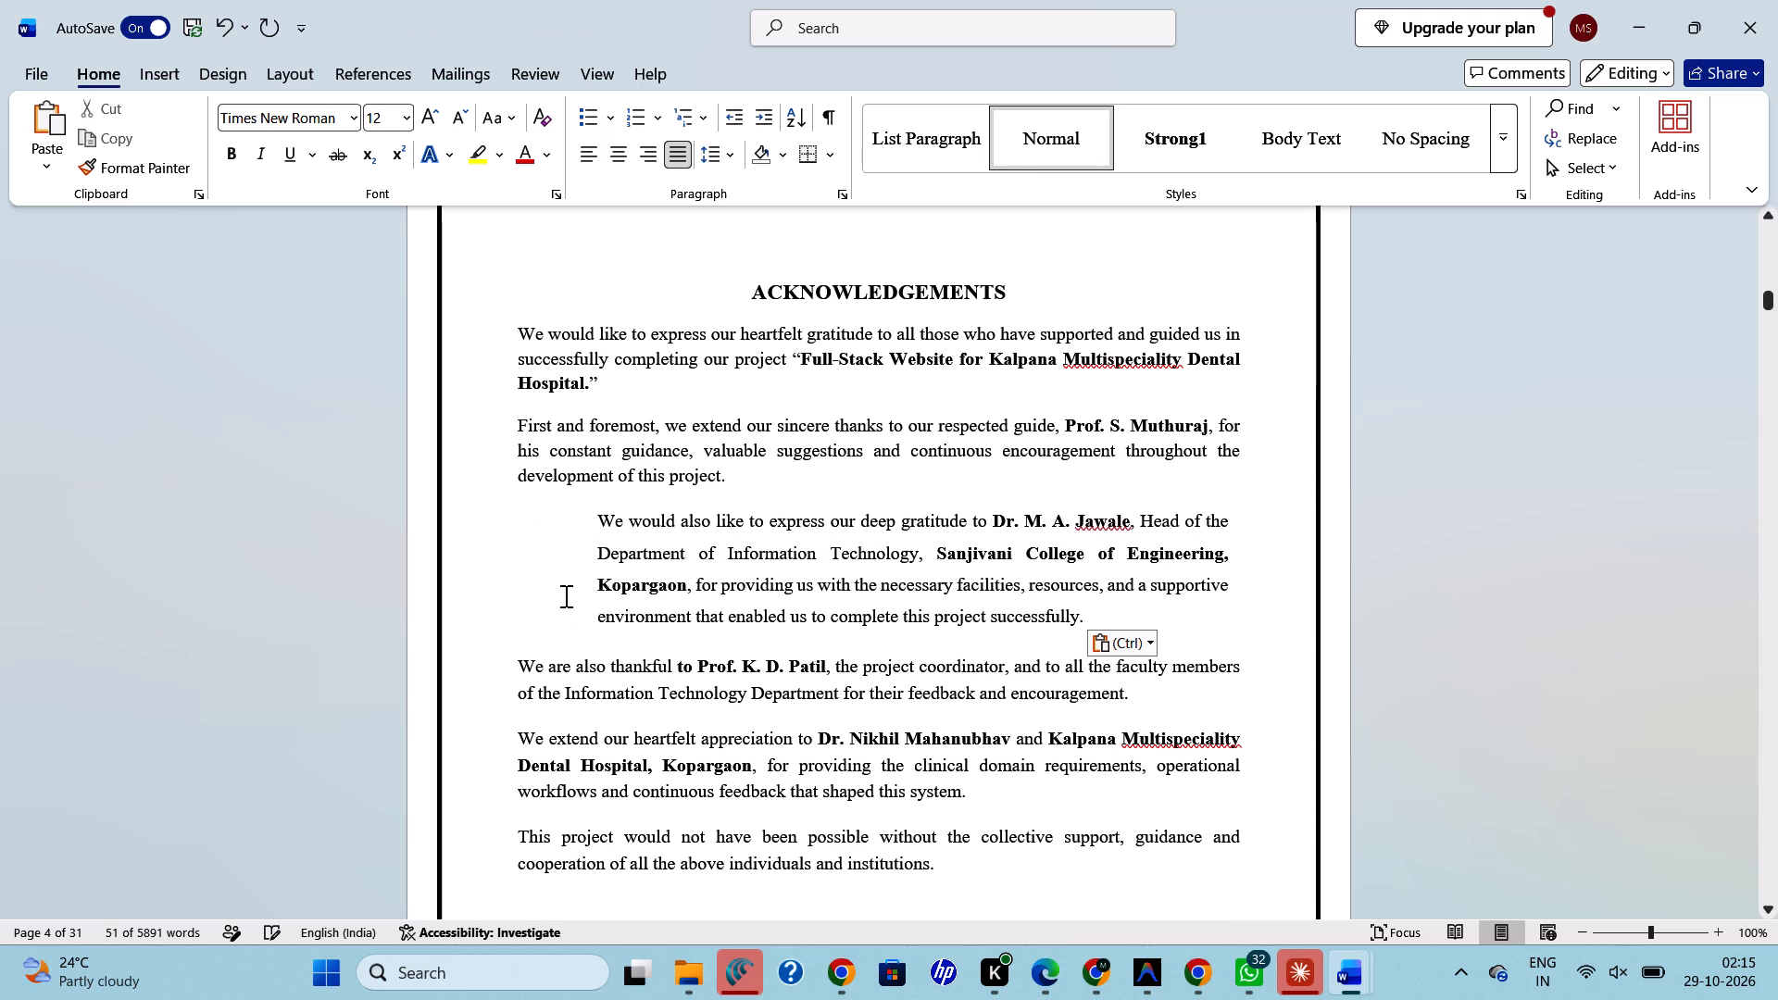
{"action": "left_click", "coordinate": [590, 532]}
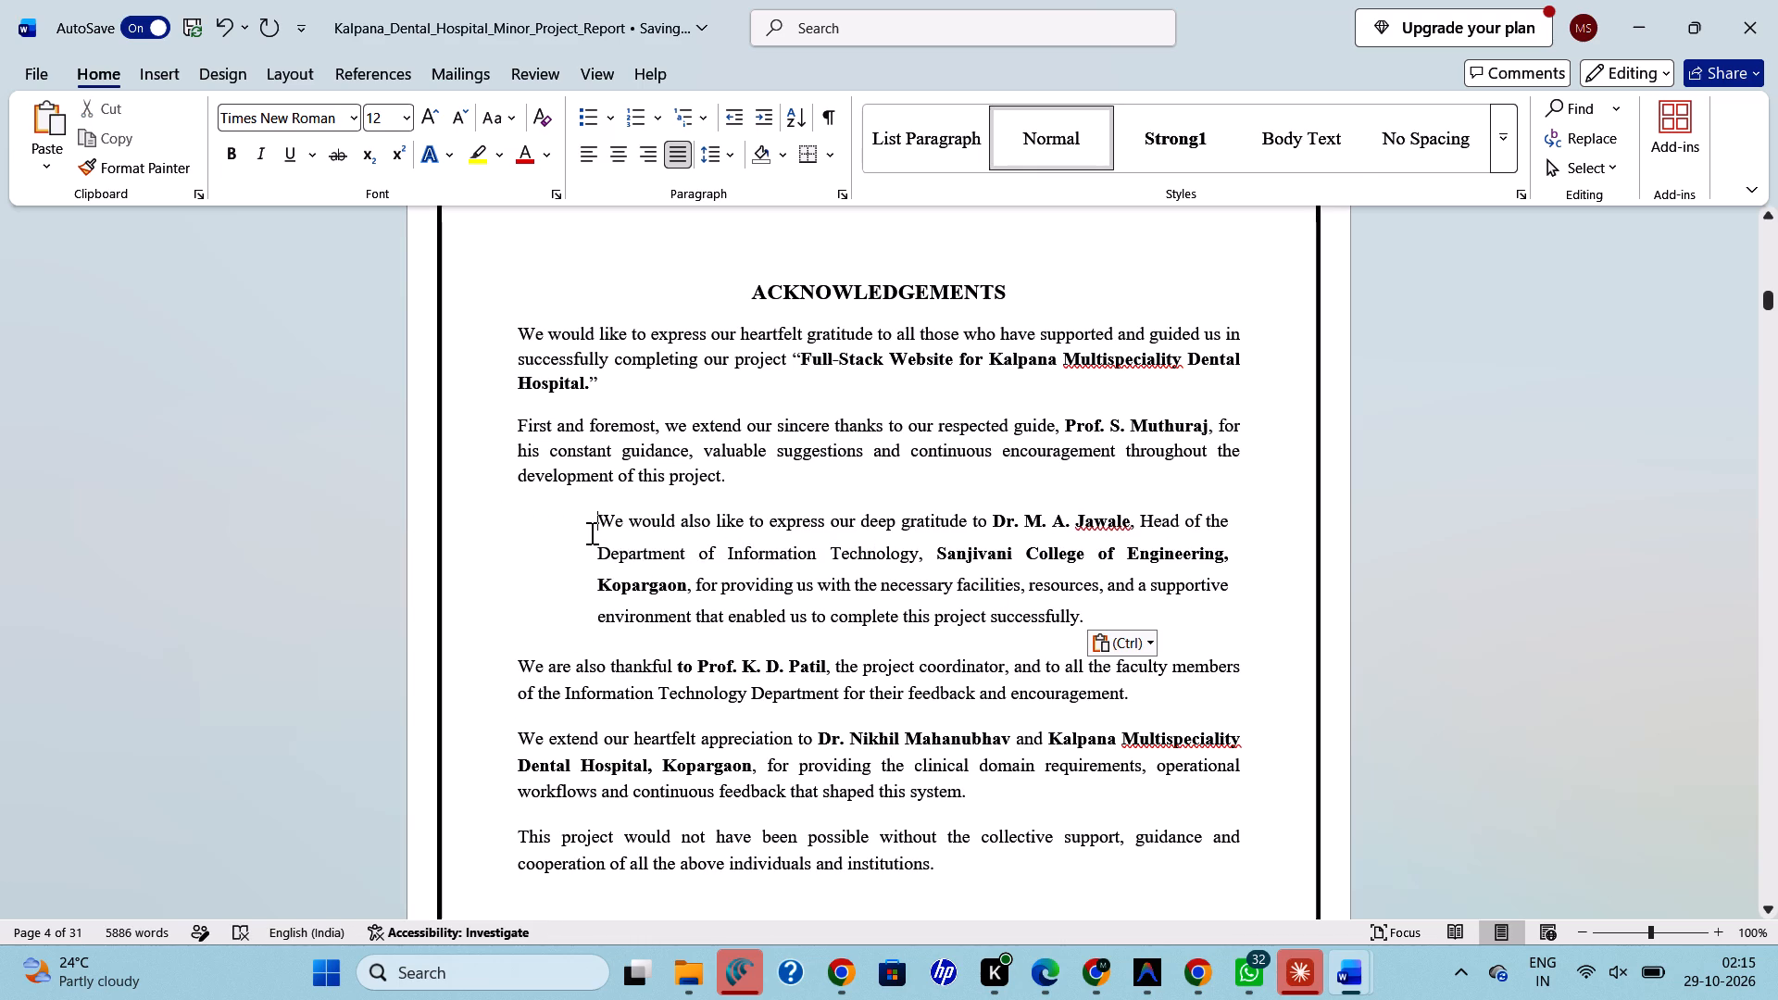
{"action": "key", "text": "BackSpace"}
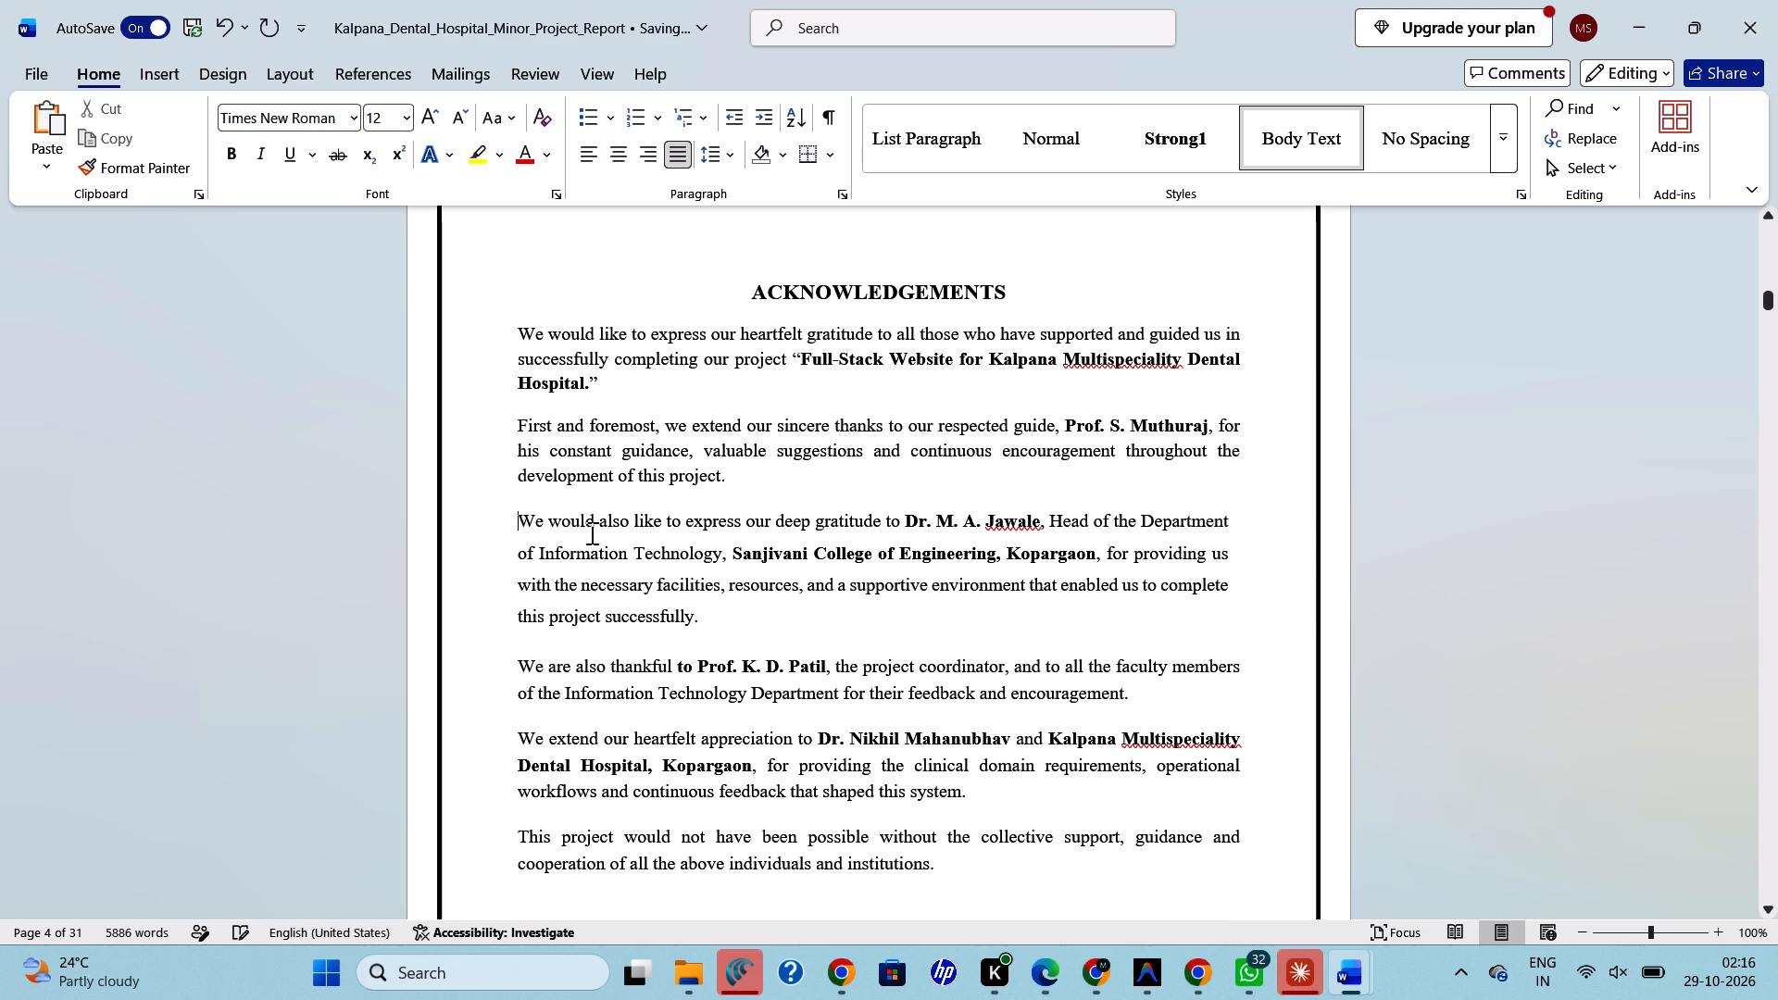
Copy the ISKCON report's "Our sincere thanks to" director paragraph into a new paragraph below the Kalpana report's deep gratitude paragraph, without indent.
{"action": "left_click", "coordinate": [732, 622]}
{"action": "key", "text": "Return"}
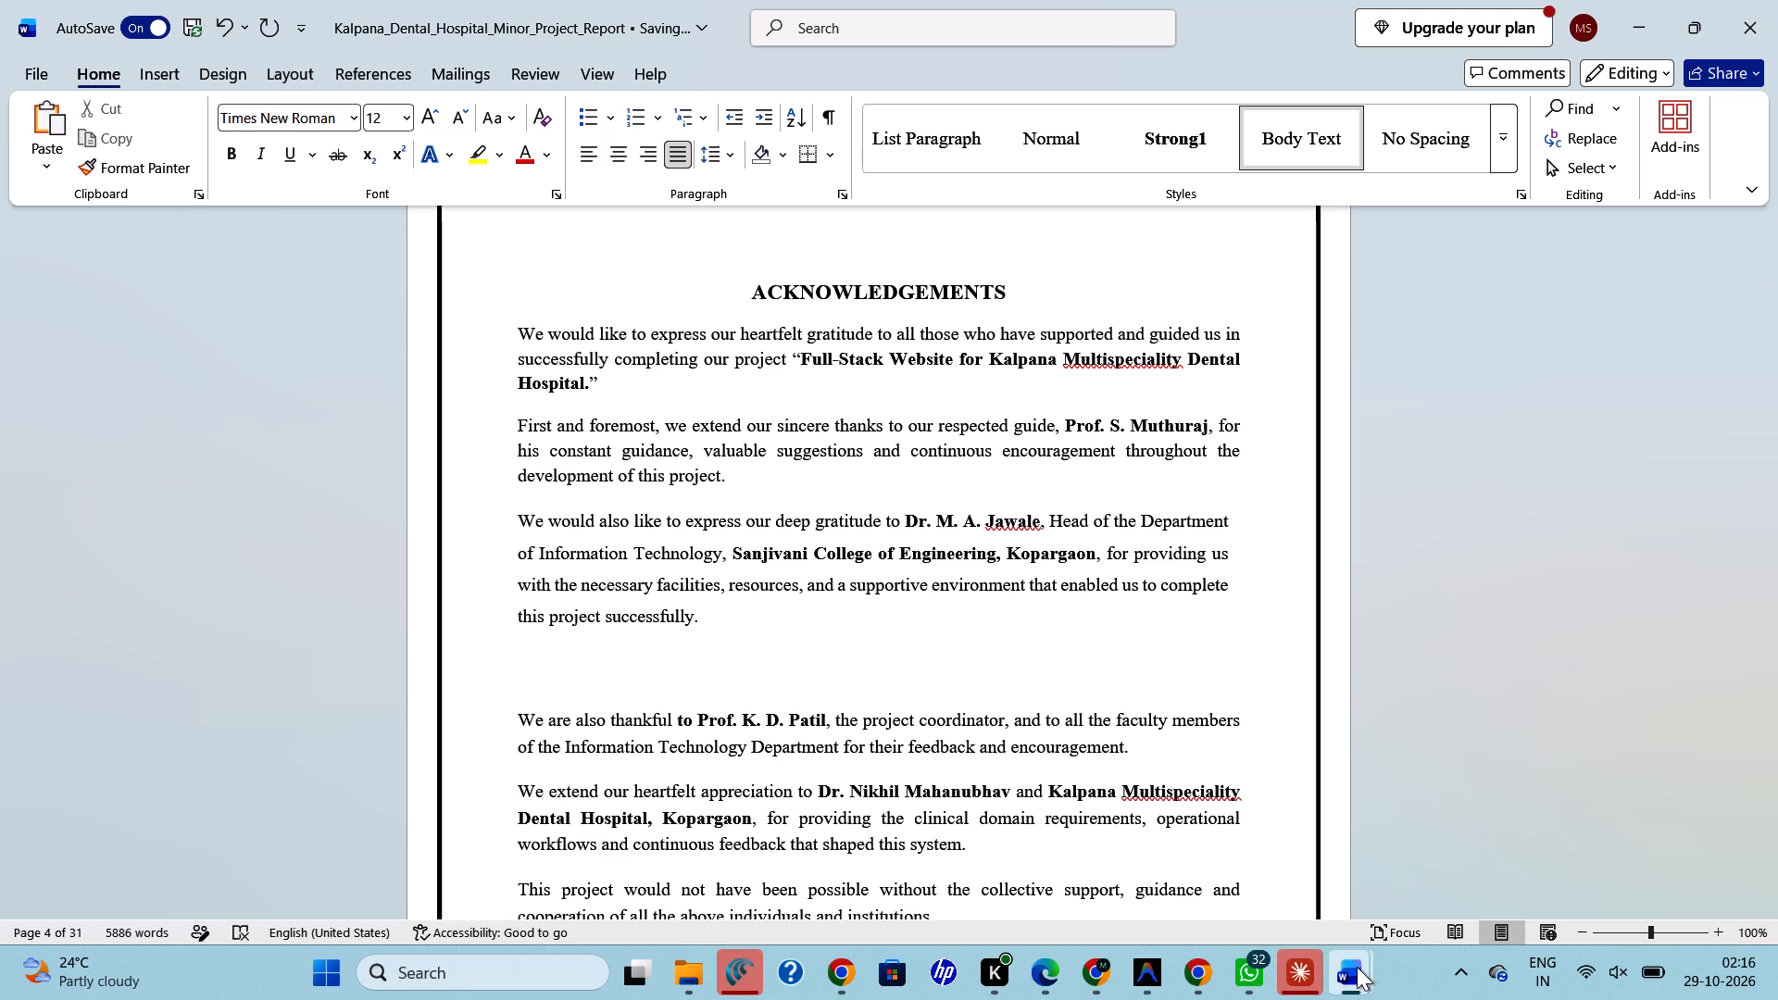
{"action": "left_click", "coordinate": [1606, 871]}
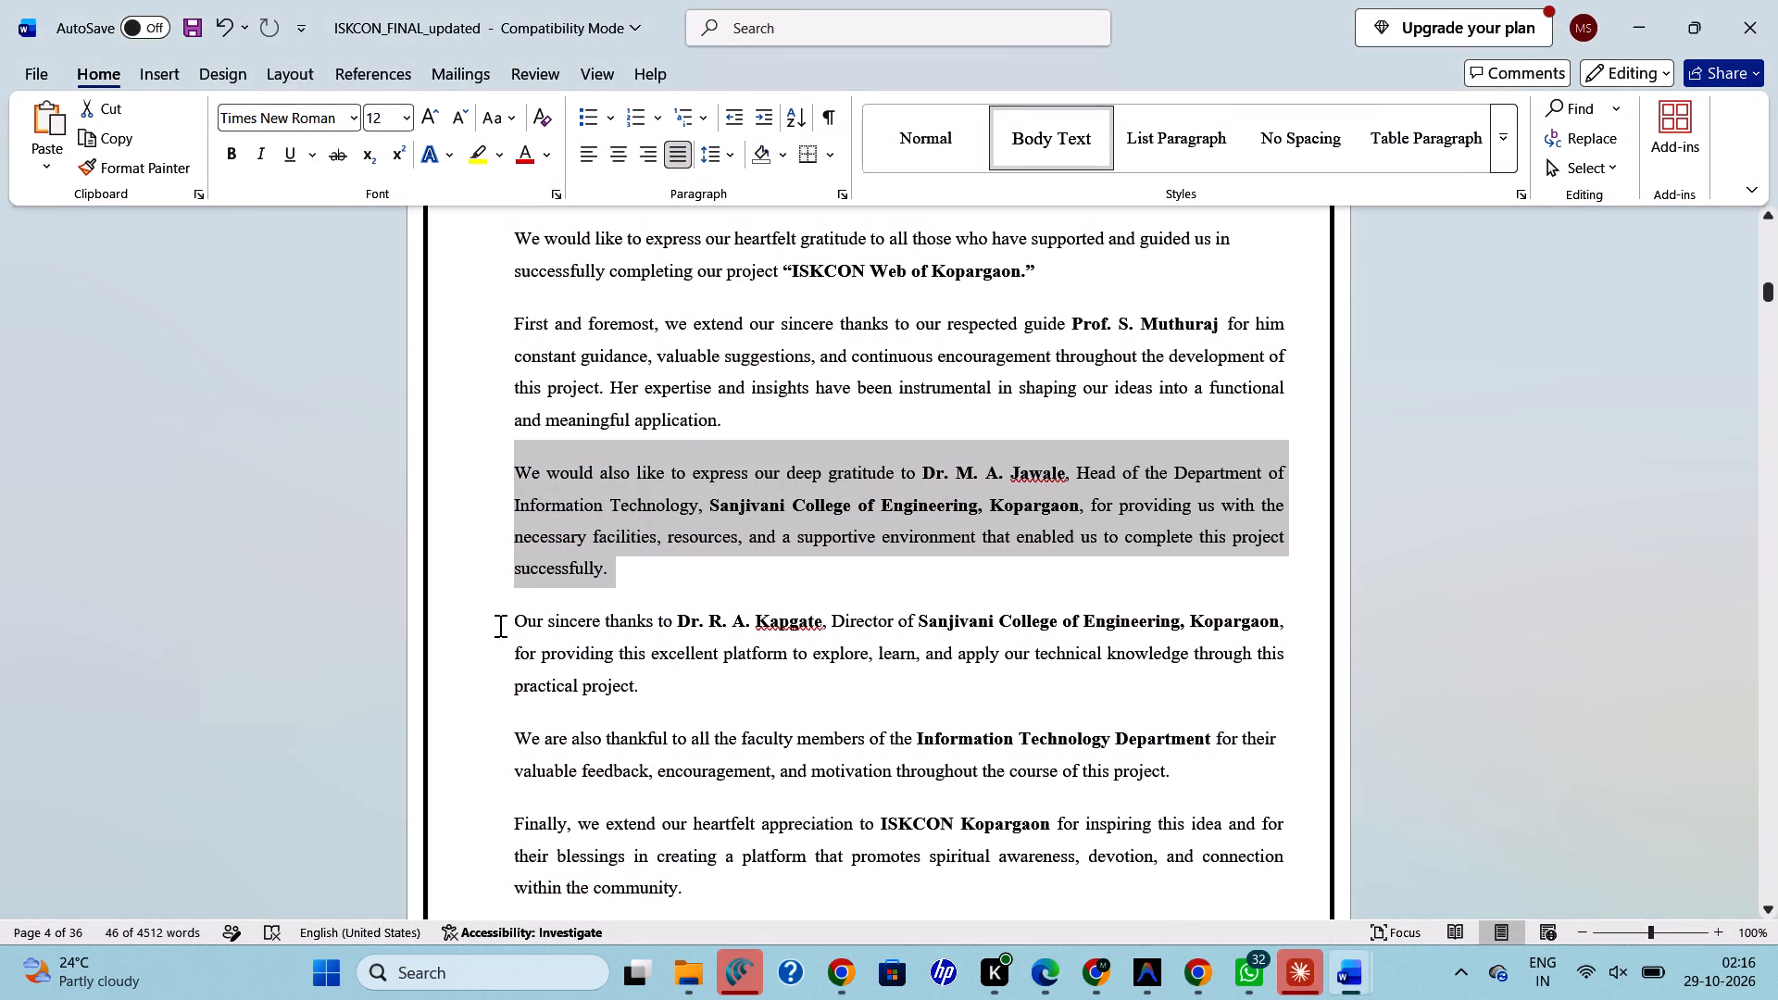
{"action": "left_click_drag", "start_coordinate": [503, 620], "coordinate": [660, 686]}
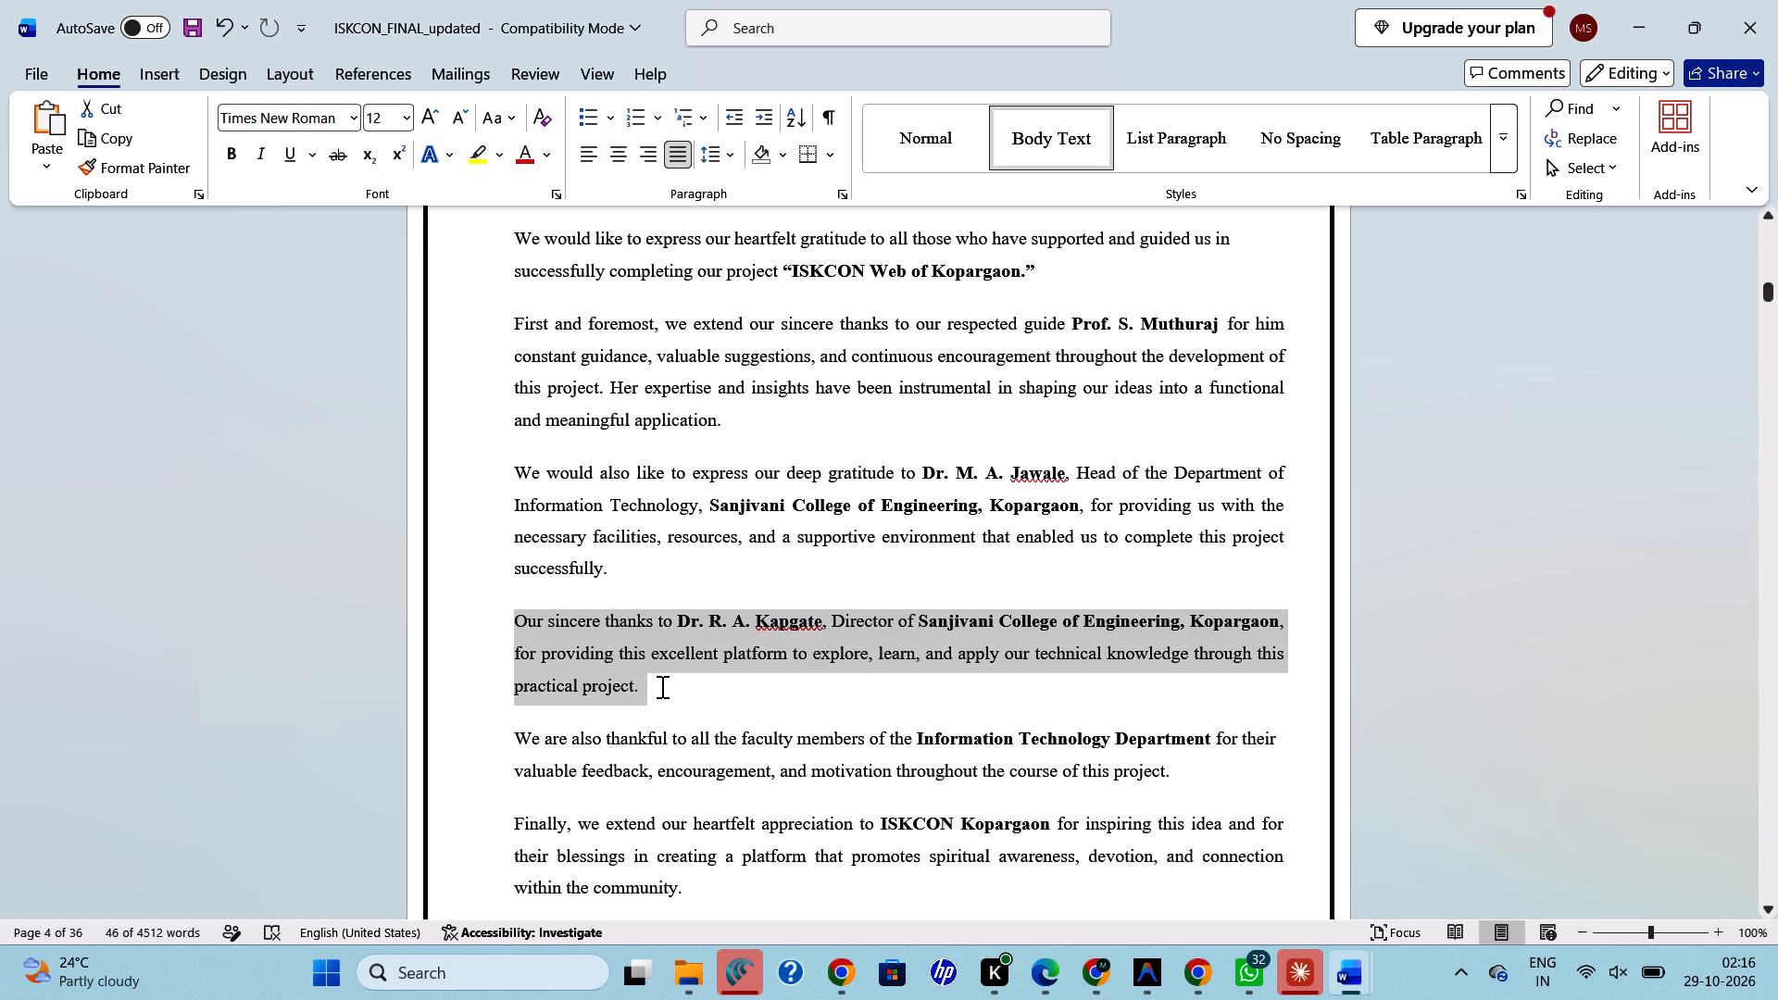
{"action": "left_click_drag", "start_coordinate": [660, 686], "coordinate": [660, 694]}
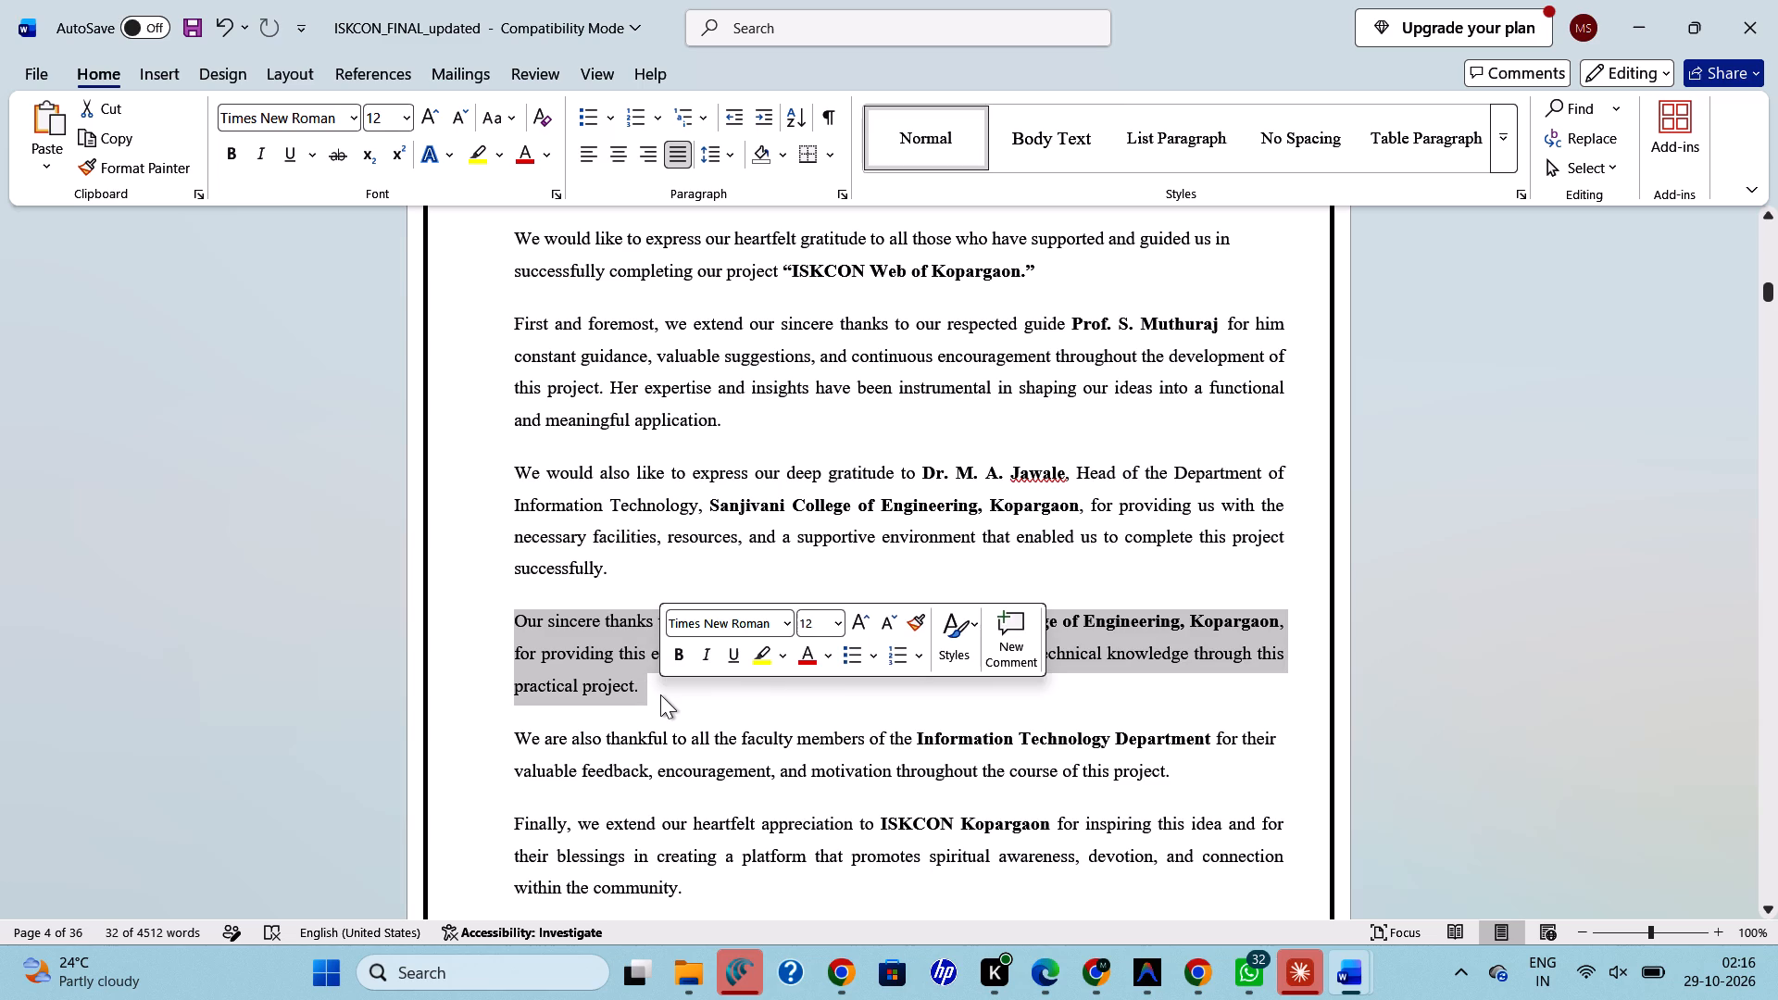
{"action": "key", "text": "ctrl+c"}
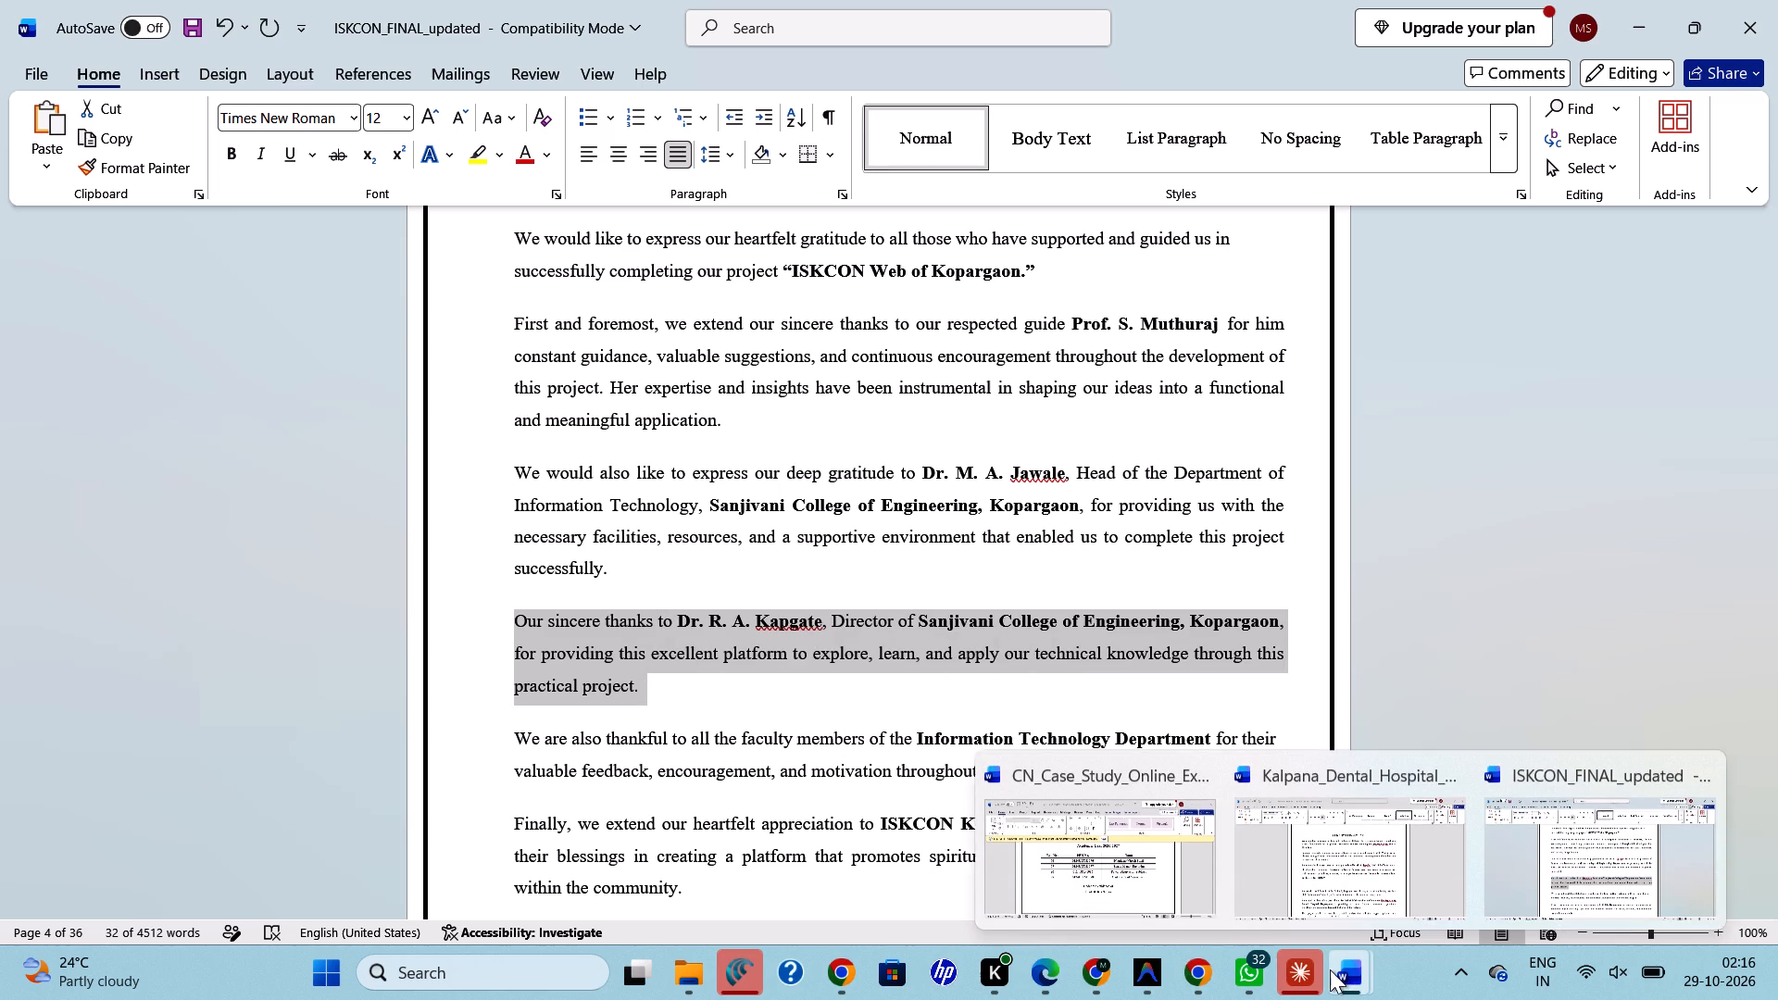
{"action": "left_click", "coordinate": [1377, 825]}
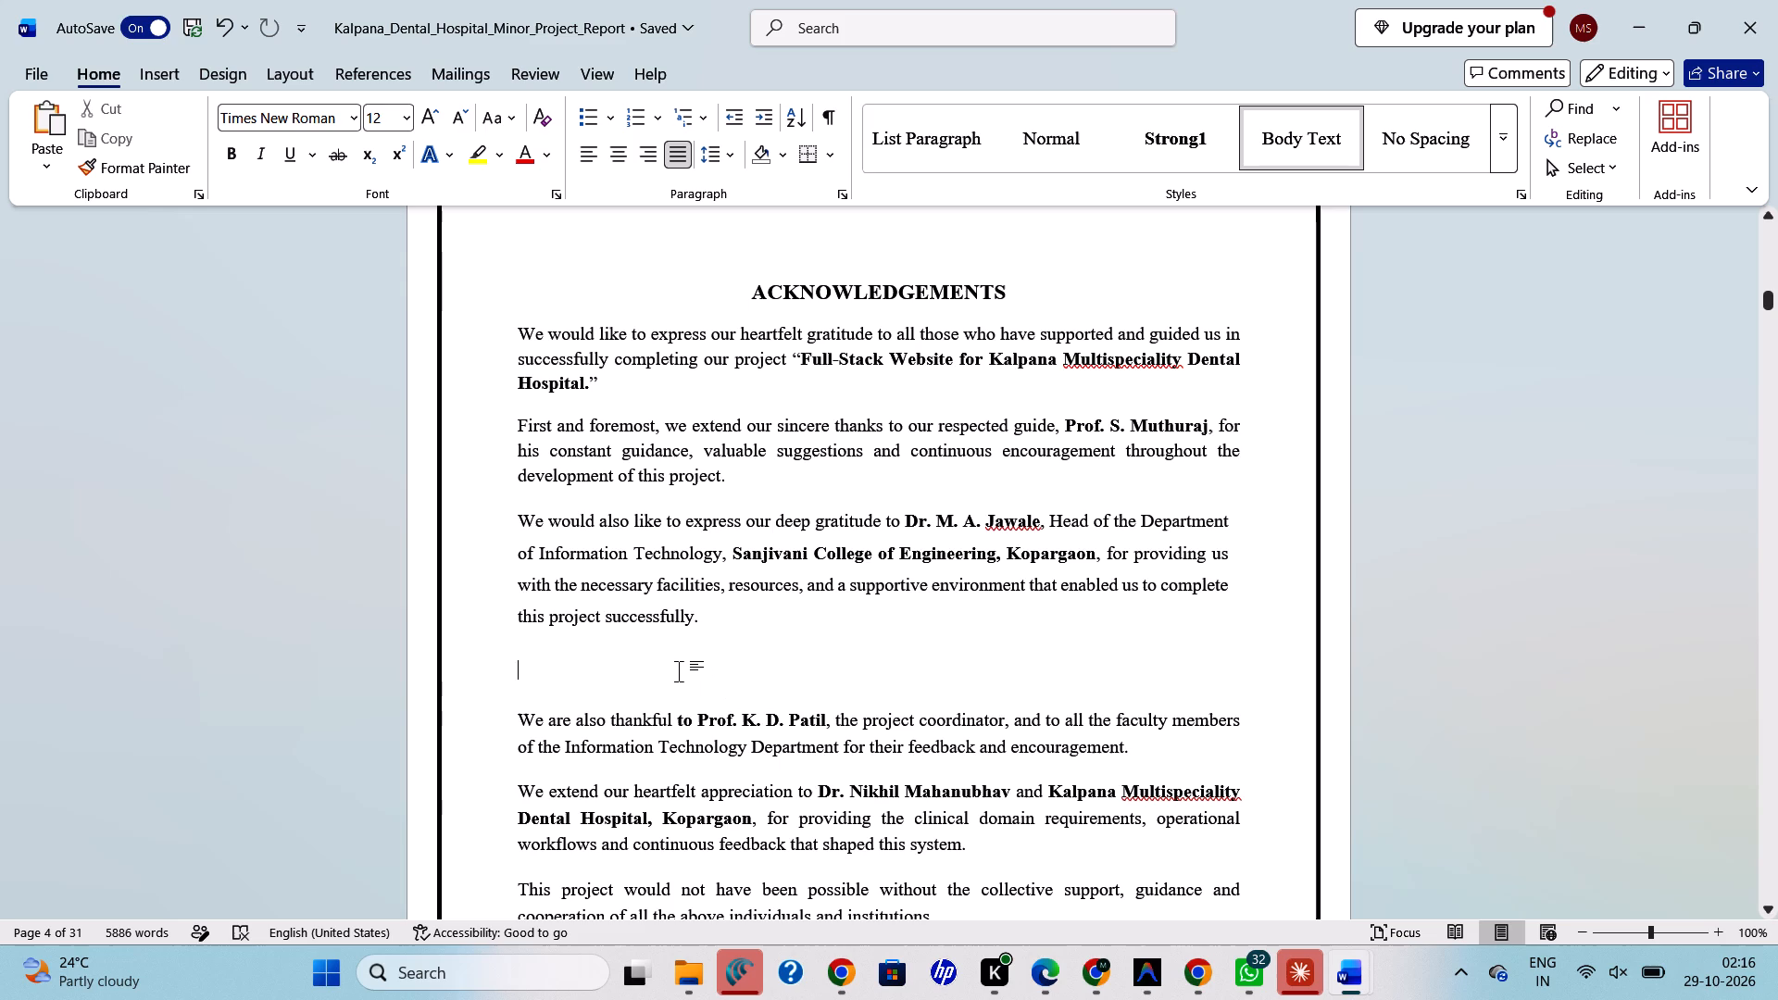
{"action": "key", "text": "ctrl+v"}
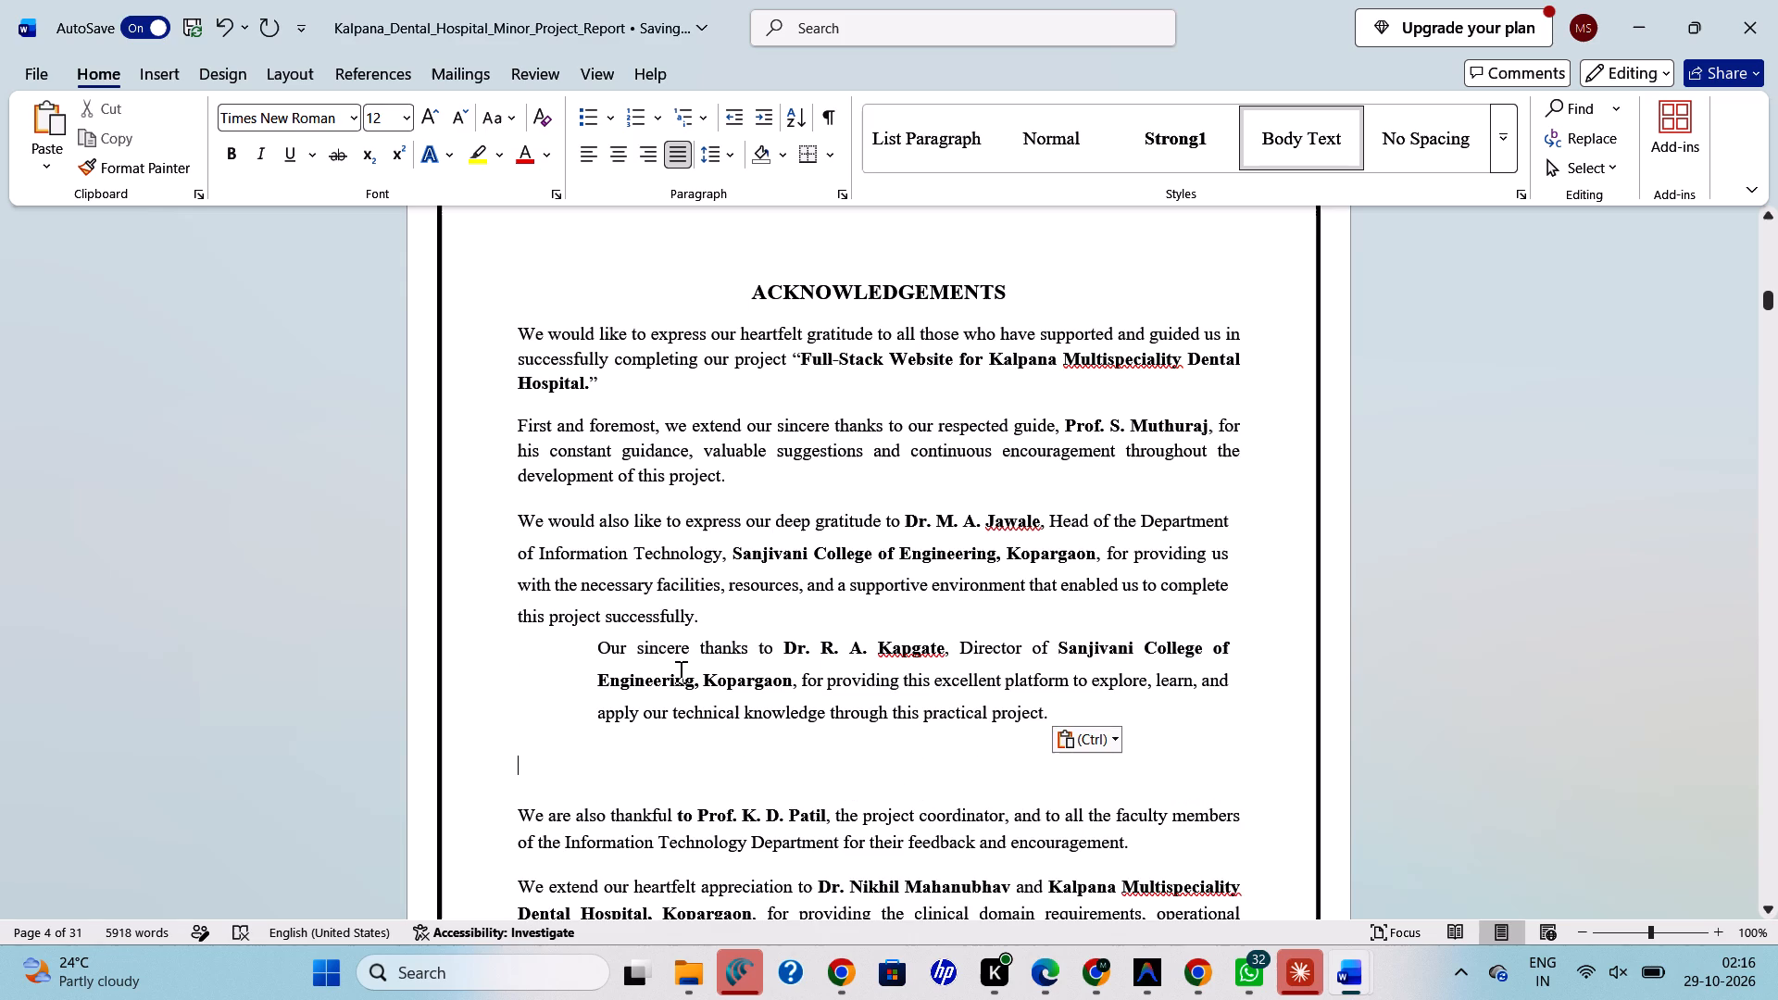
{"action": "left_click", "coordinate": [589, 647]}
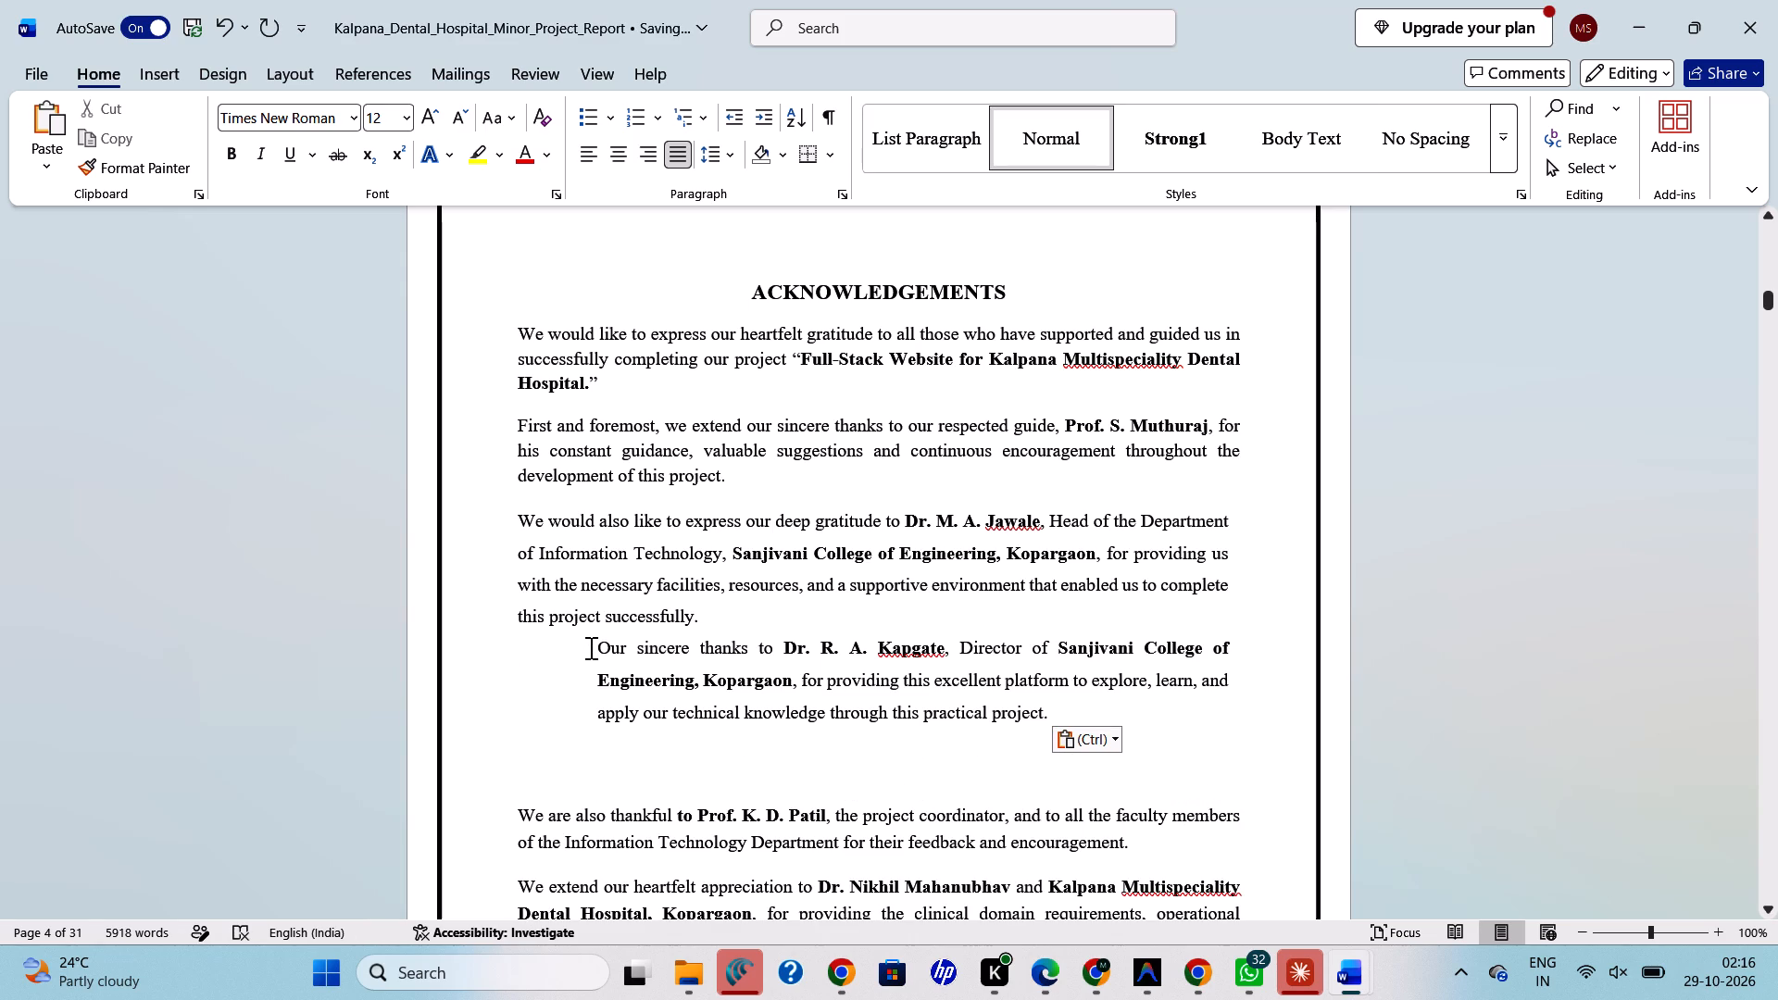
{"action": "key", "text": "BackSpace"}
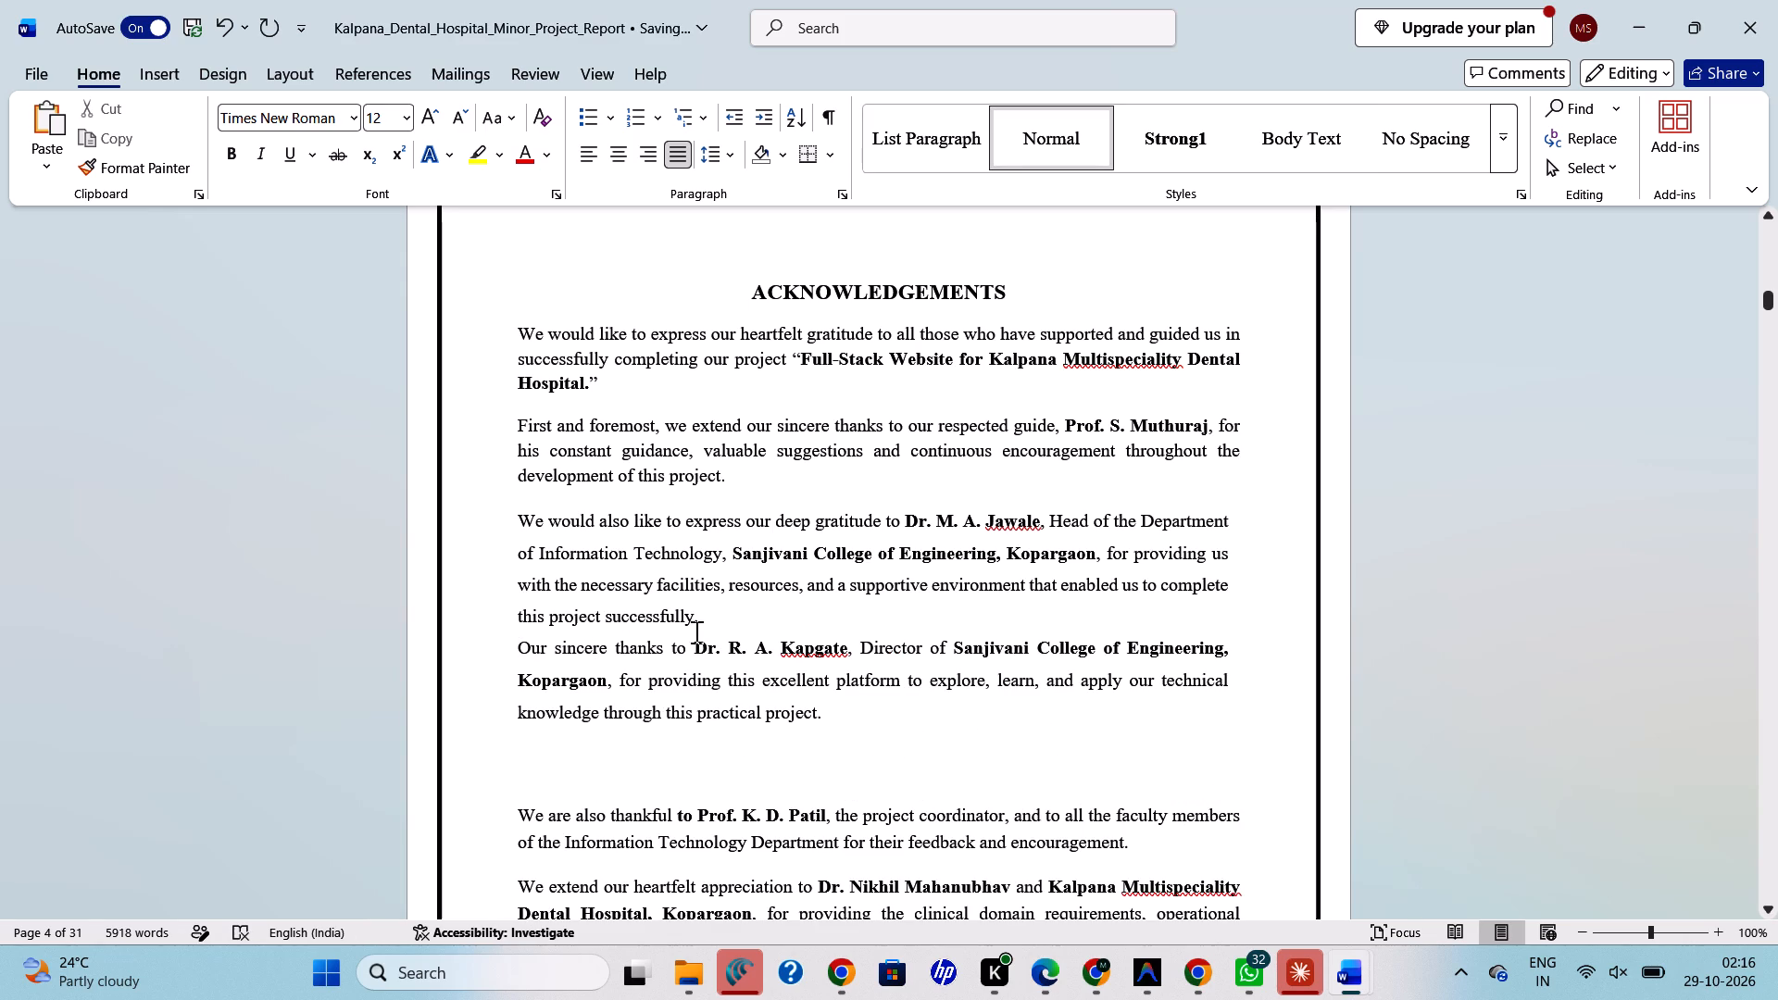
{"action": "left_click", "coordinate": [595, 757]}
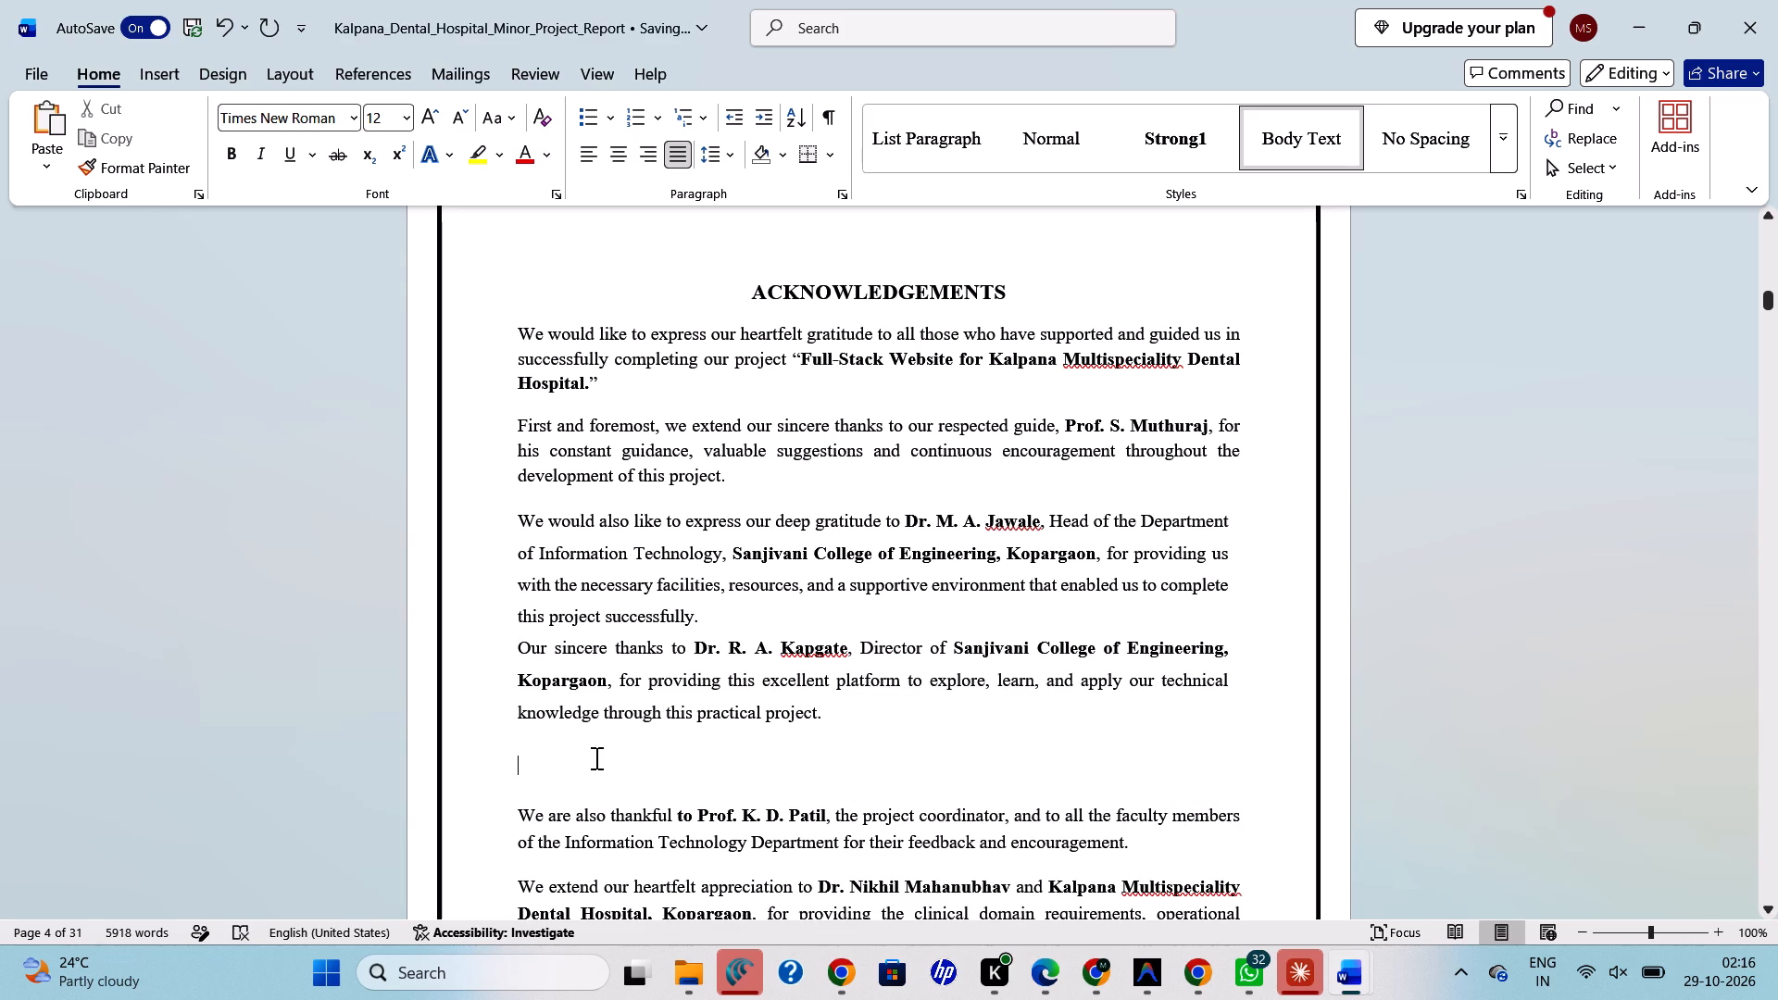
Remove the blank line below the "Our sincere thanks to" director paragraph and add space before that paragraph.
{"action": "key", "text": "BackSpace"}
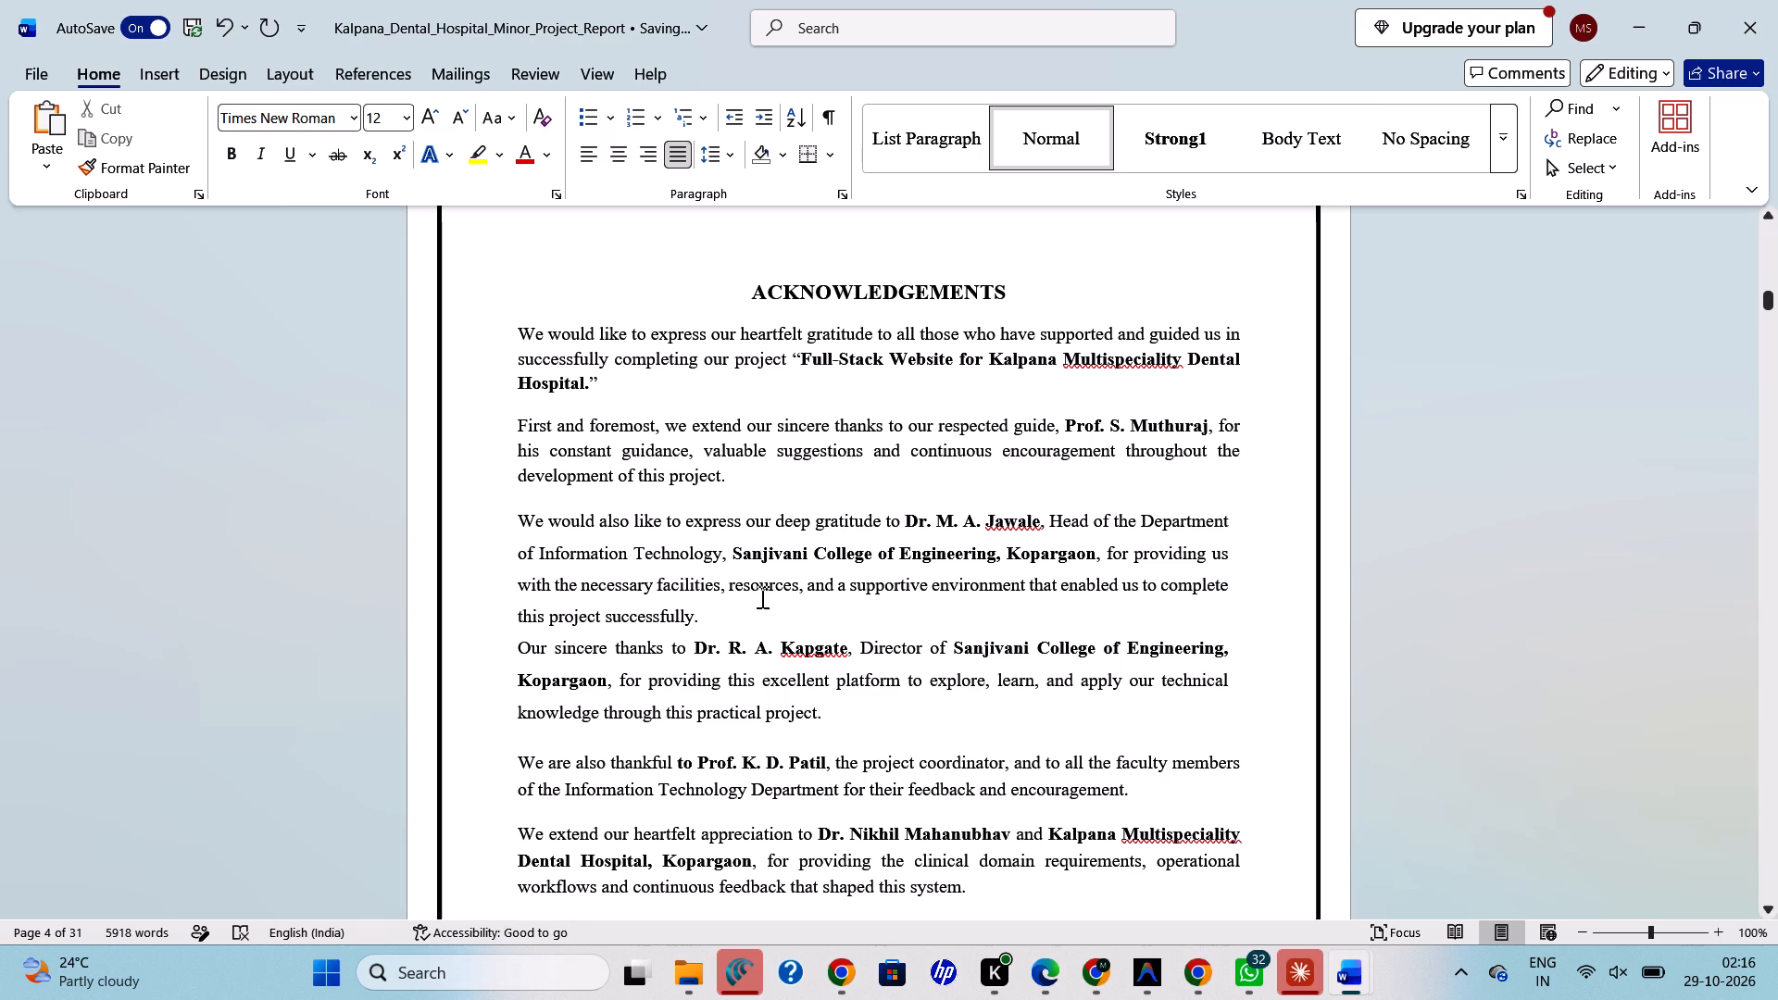
{"action": "left_click", "coordinate": [512, 649]}
{"action": "left_click", "coordinate": [730, 148]}
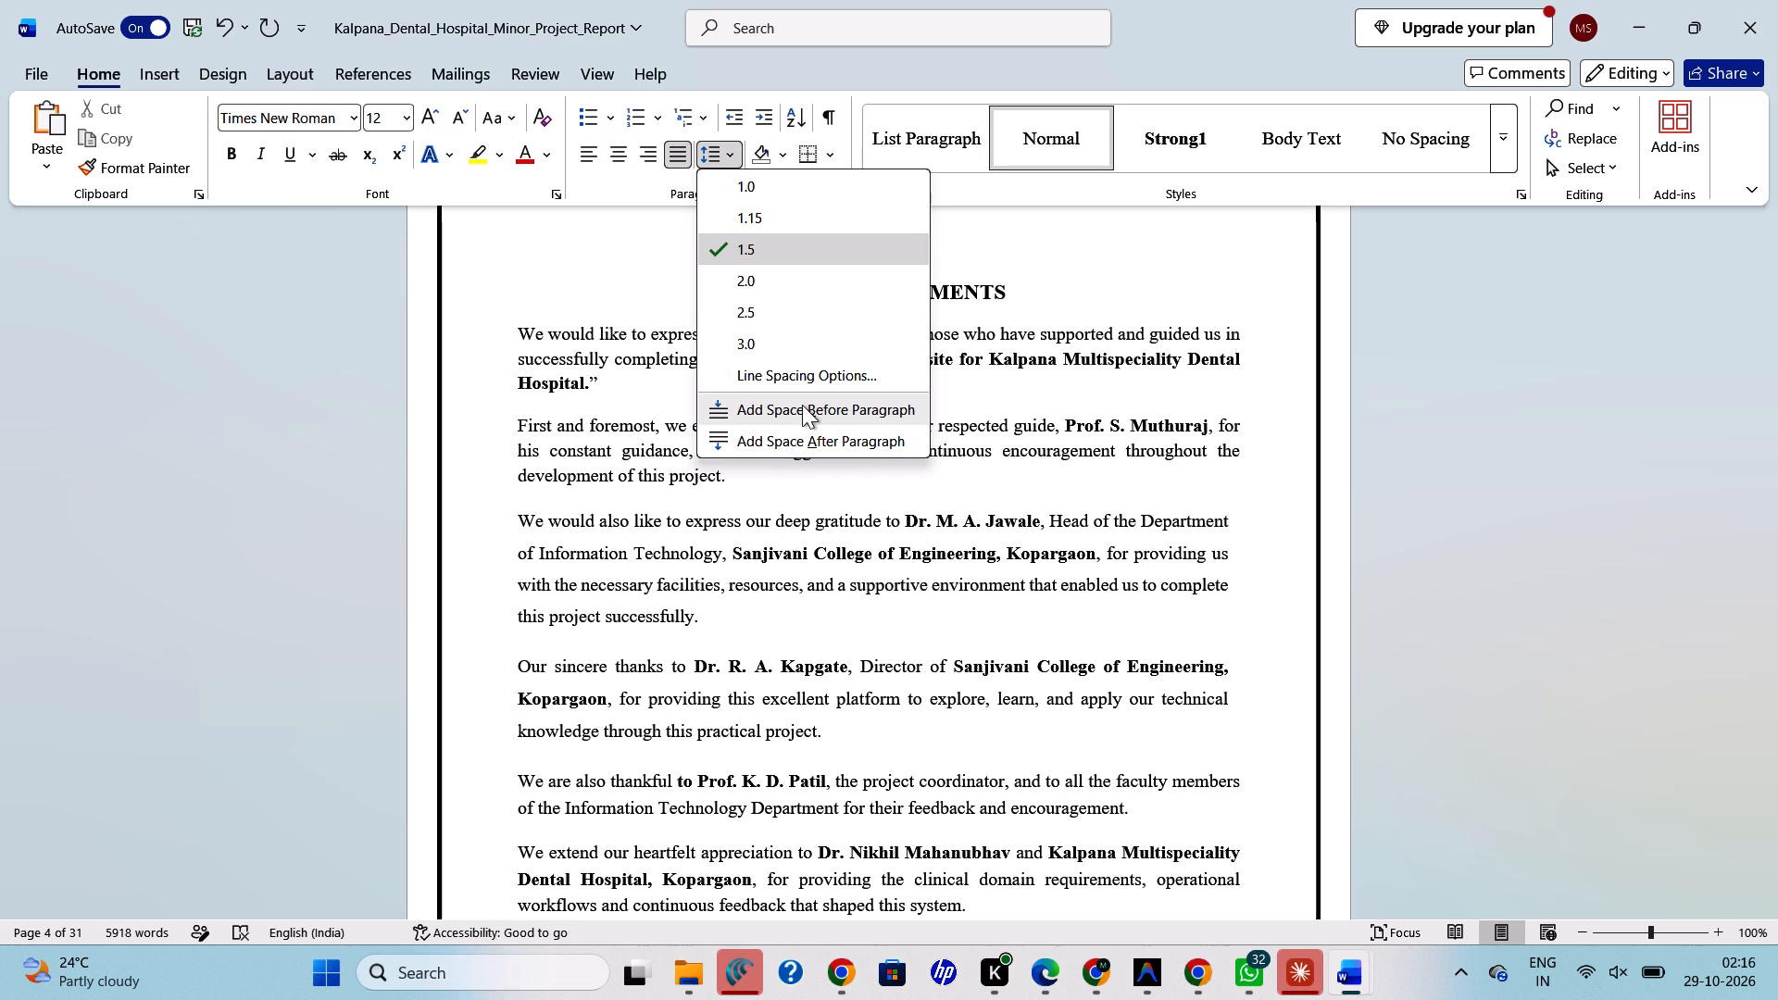
{"action": "left_click", "coordinate": [802, 405]}
{"action": "left_click", "coordinate": [950, 659]}
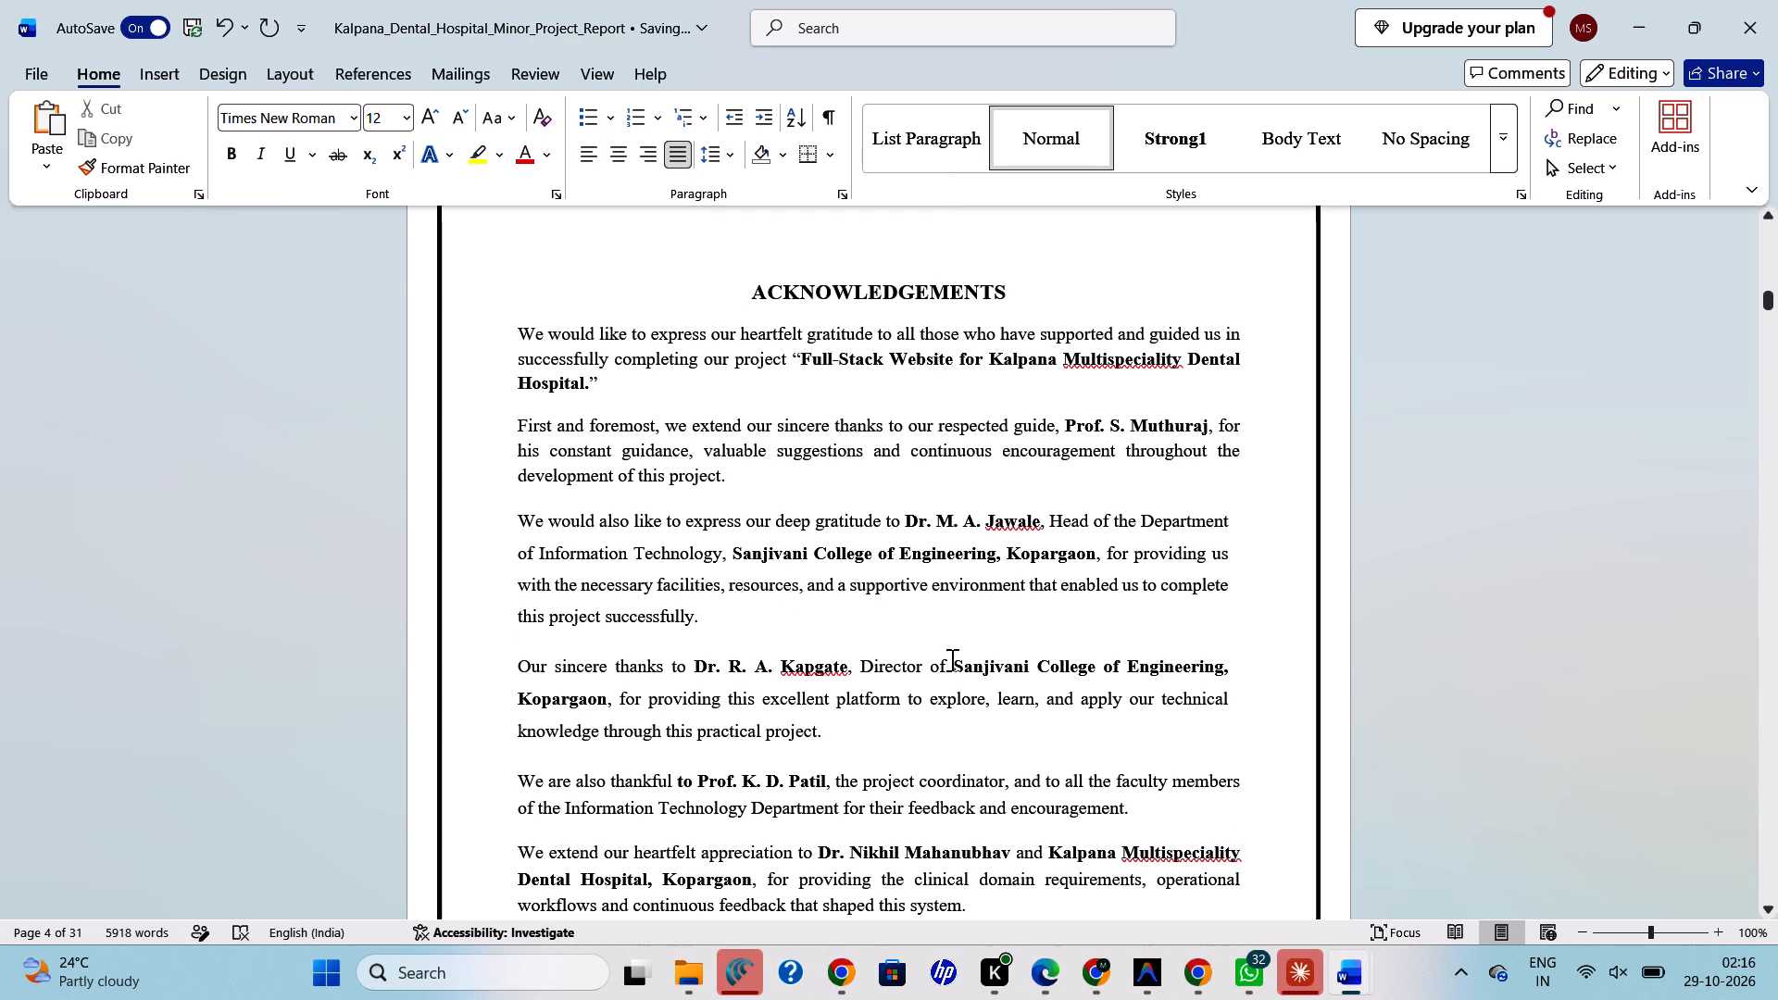
Check the closing lines of the ISKCON report's Acknowledgements and add another blank line above "Submitted by: T03" in the Kalpana report.
{"action": "scroll", "coordinate": [950, 659], "scroll_direction": "down", "scroll_amount": 1}
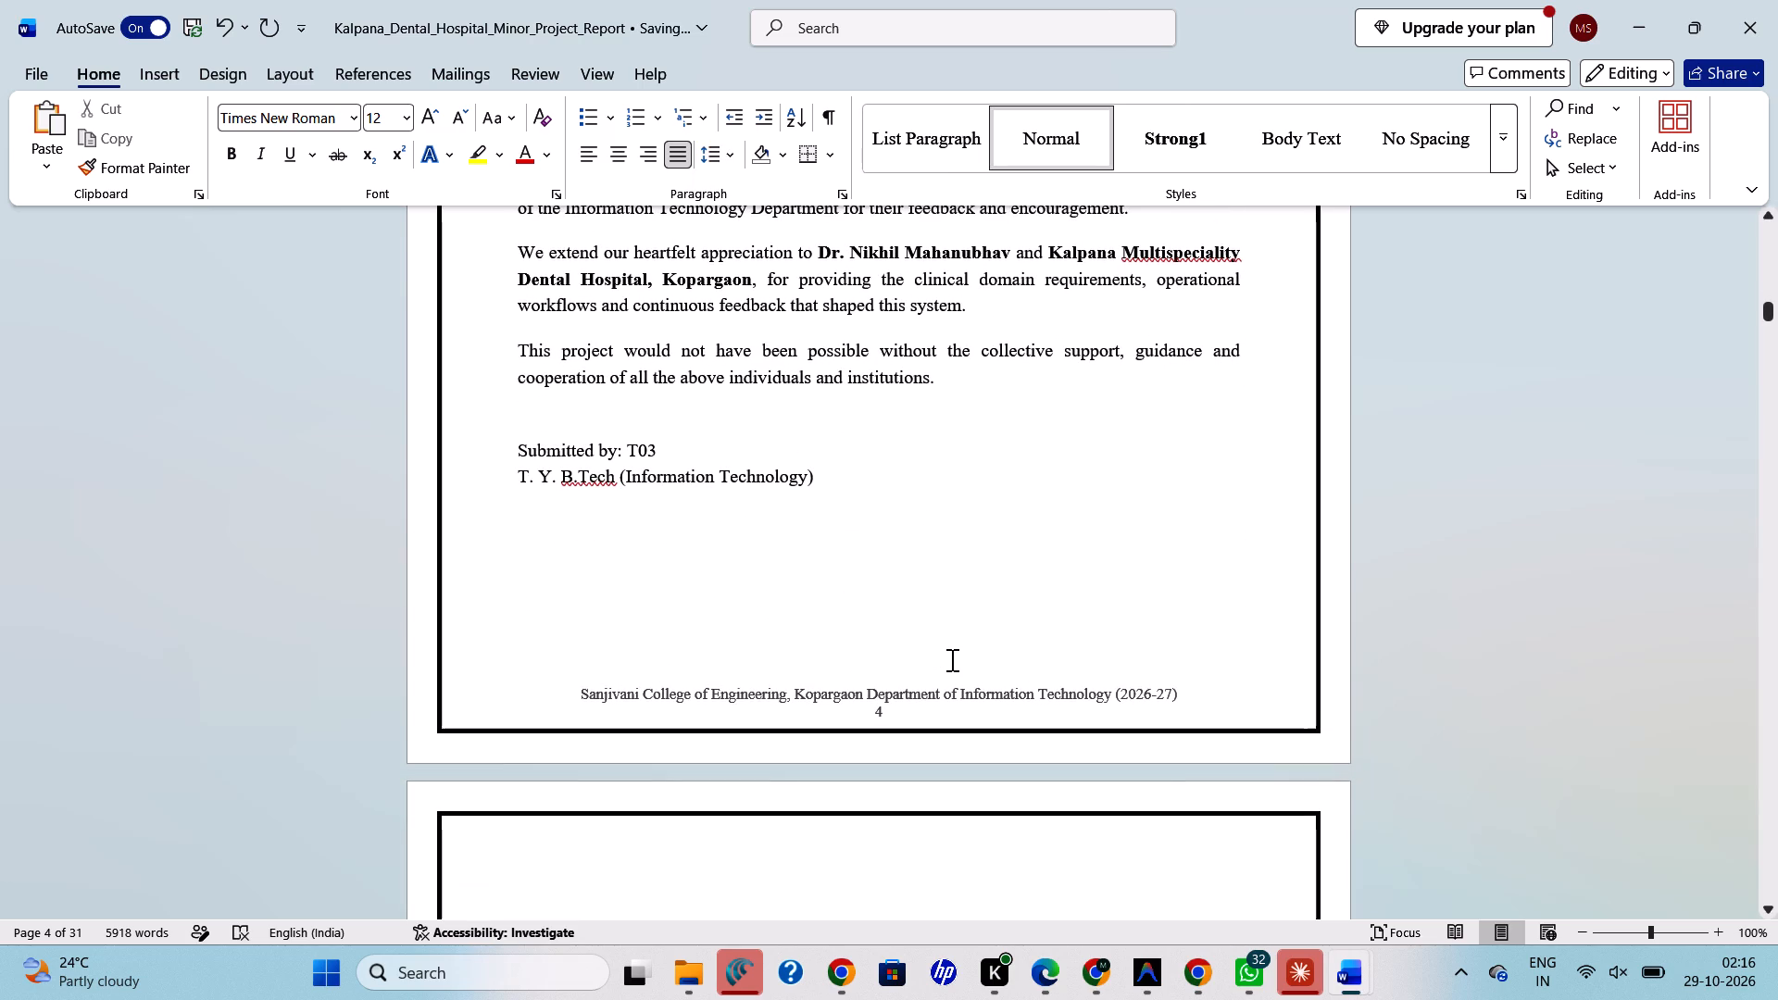
{"action": "scroll", "coordinate": [950, 659], "scroll_direction": "up", "scroll_amount": 2}
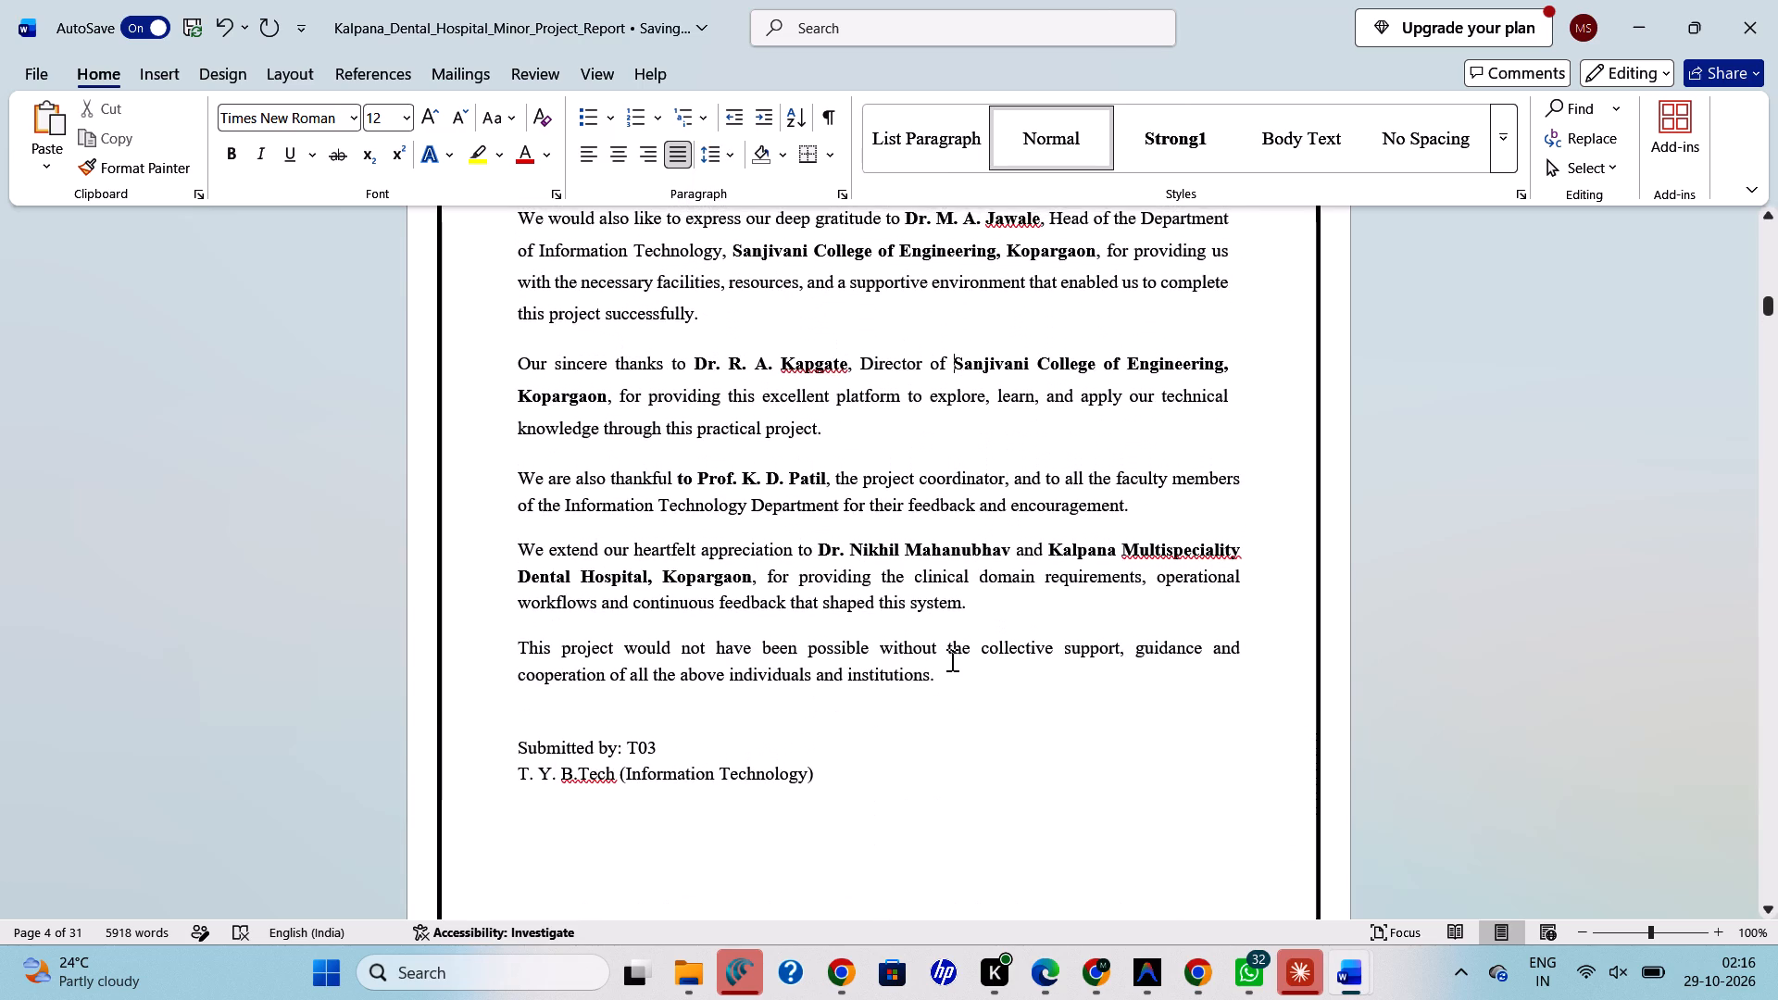
{"action": "scroll", "coordinate": [950, 659], "scroll_direction": "up", "scroll_amount": 2}
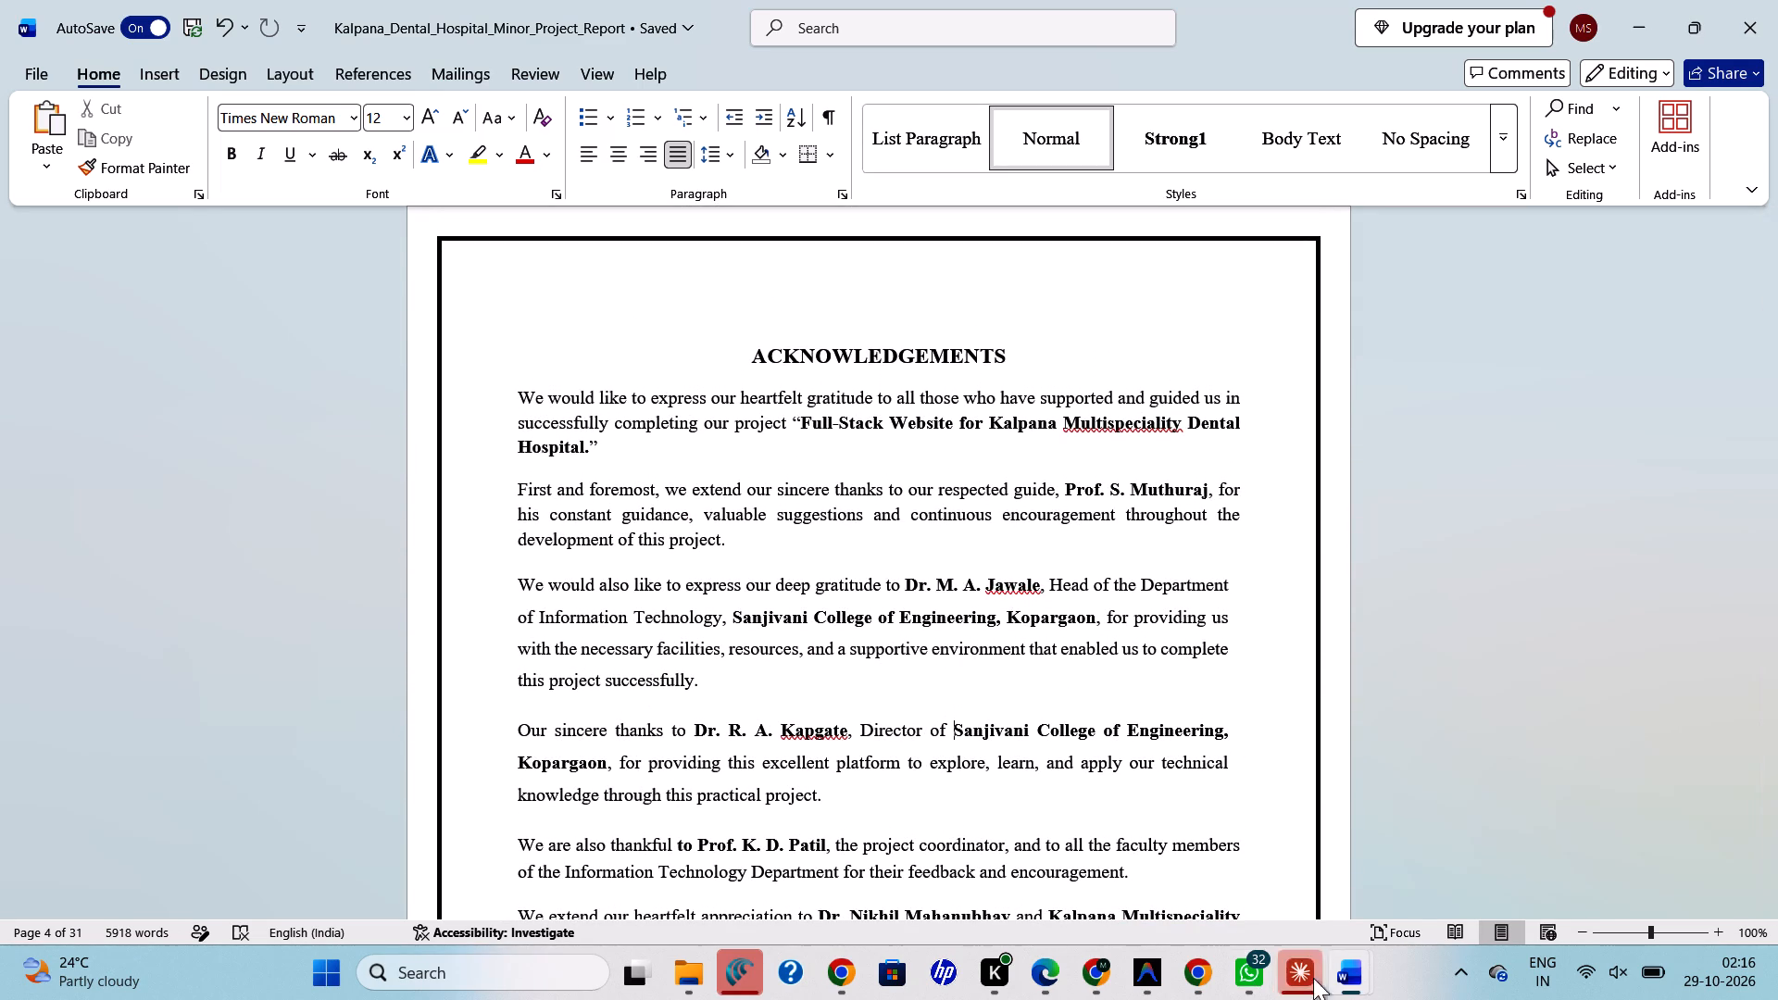
{"action": "left_click", "coordinate": [1532, 877]}
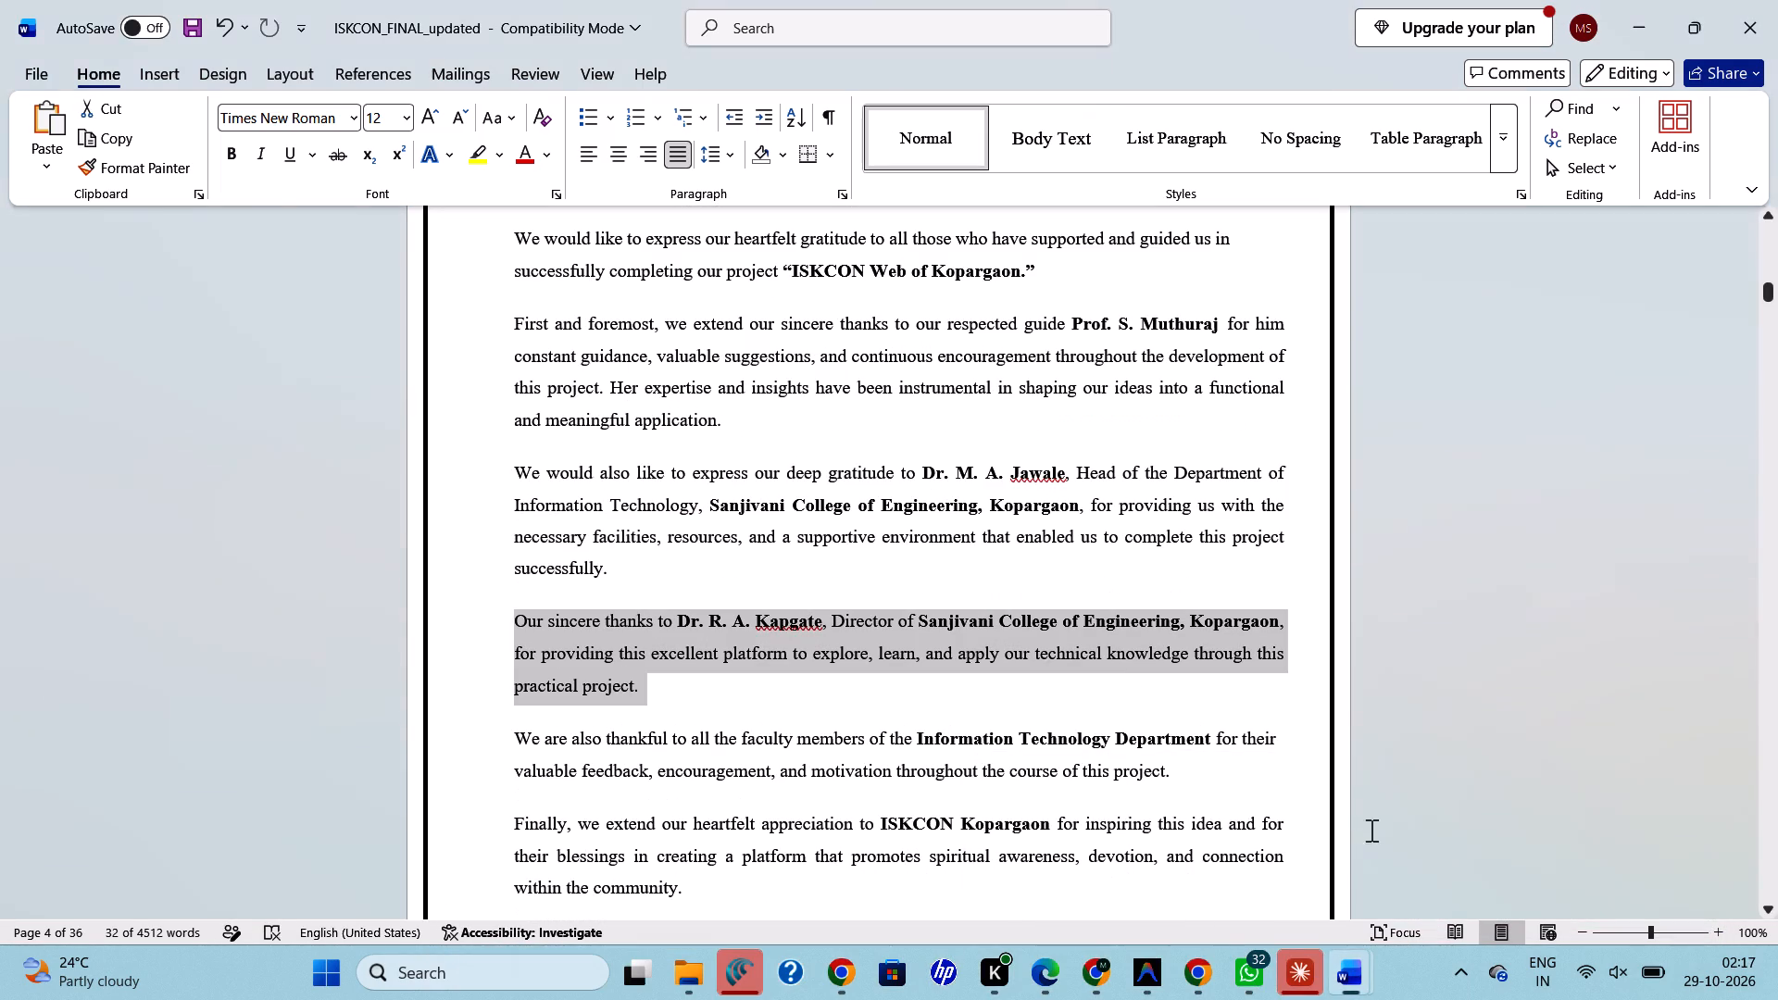
{"action": "left_click", "coordinate": [1116, 485]}
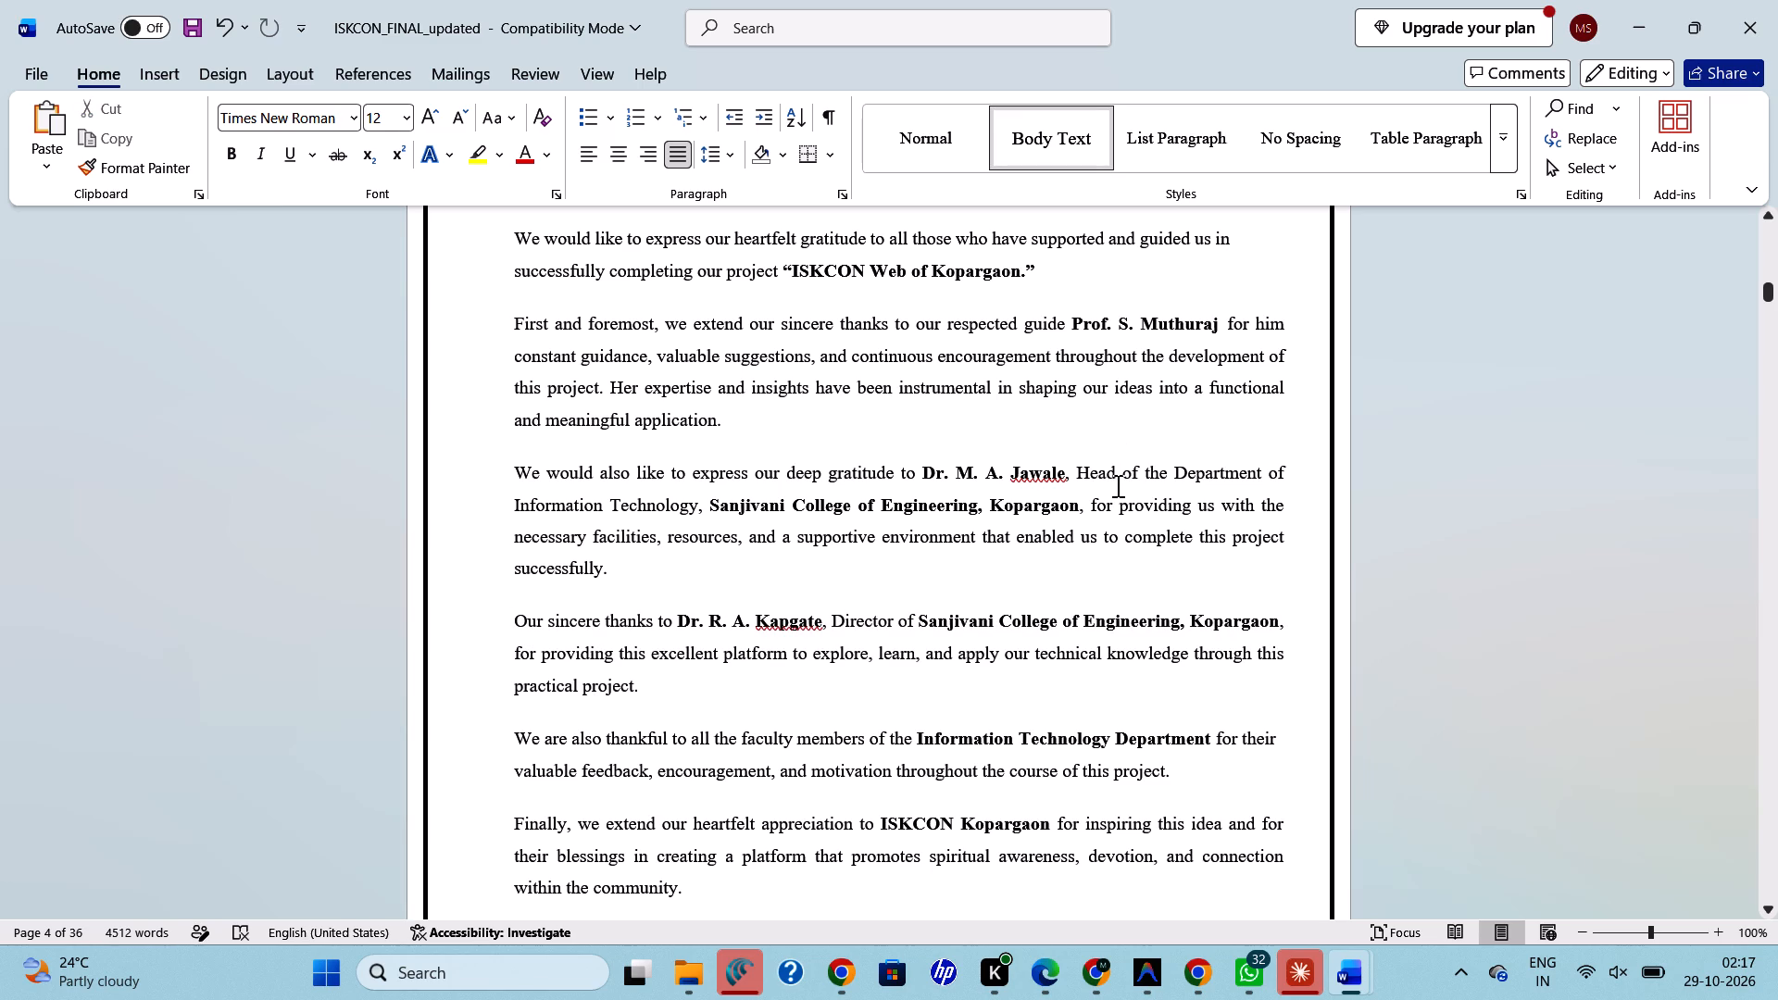
{"action": "scroll", "coordinate": [1119, 590], "scroll_direction": "down", "scroll_amount": 1}
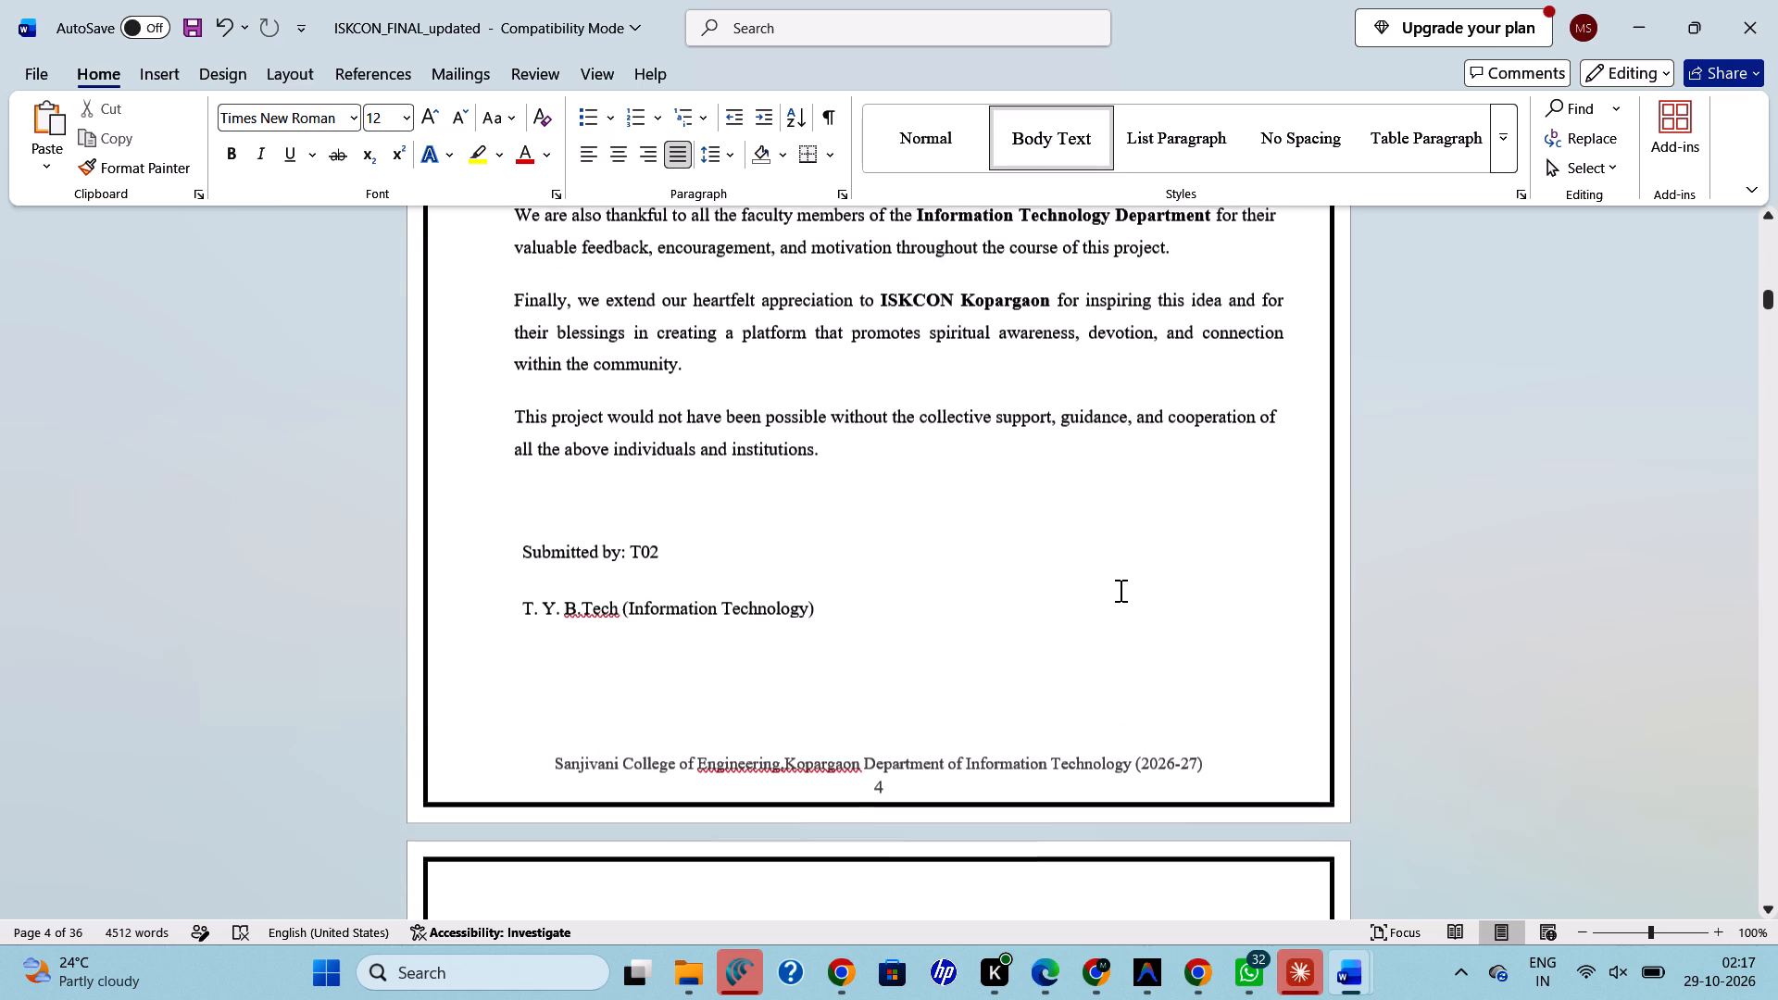
{"action": "scroll", "coordinate": [1119, 590], "scroll_direction": "down", "scroll_amount": 1}
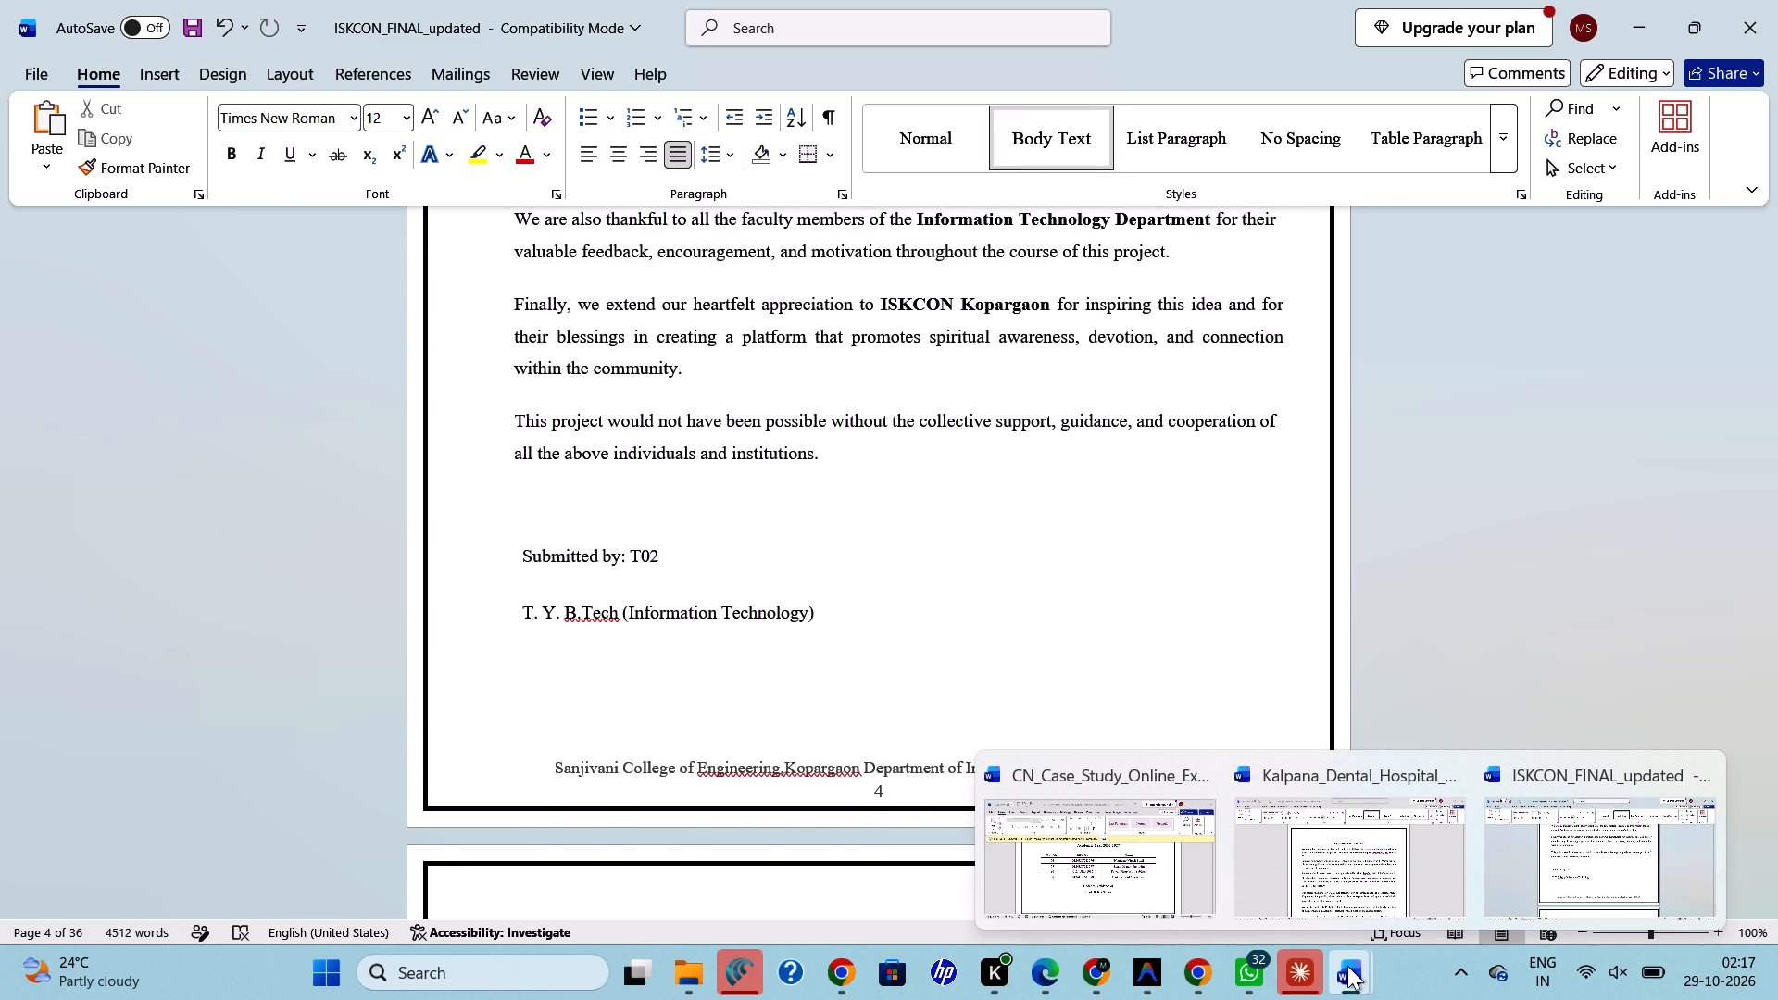
{"action": "left_click_drag", "start_coordinate": [1382, 862], "coordinate": [1132, 786]}
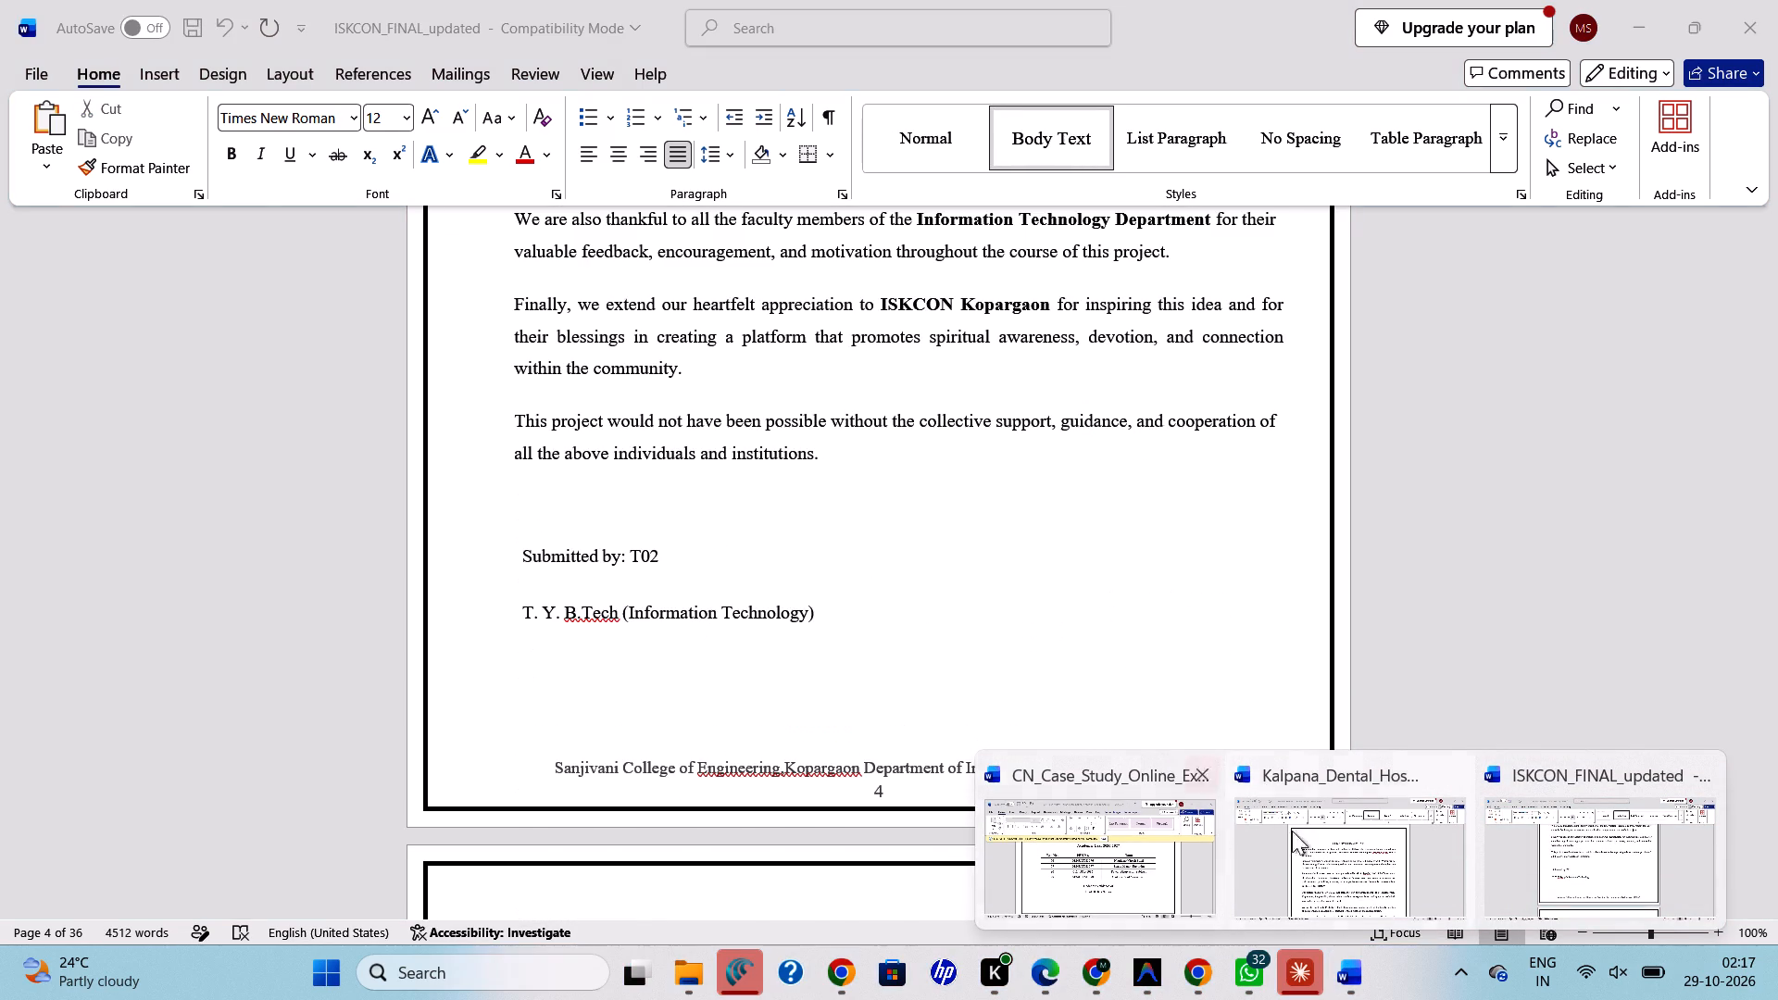
{"action": "left_click", "coordinate": [1345, 854]}
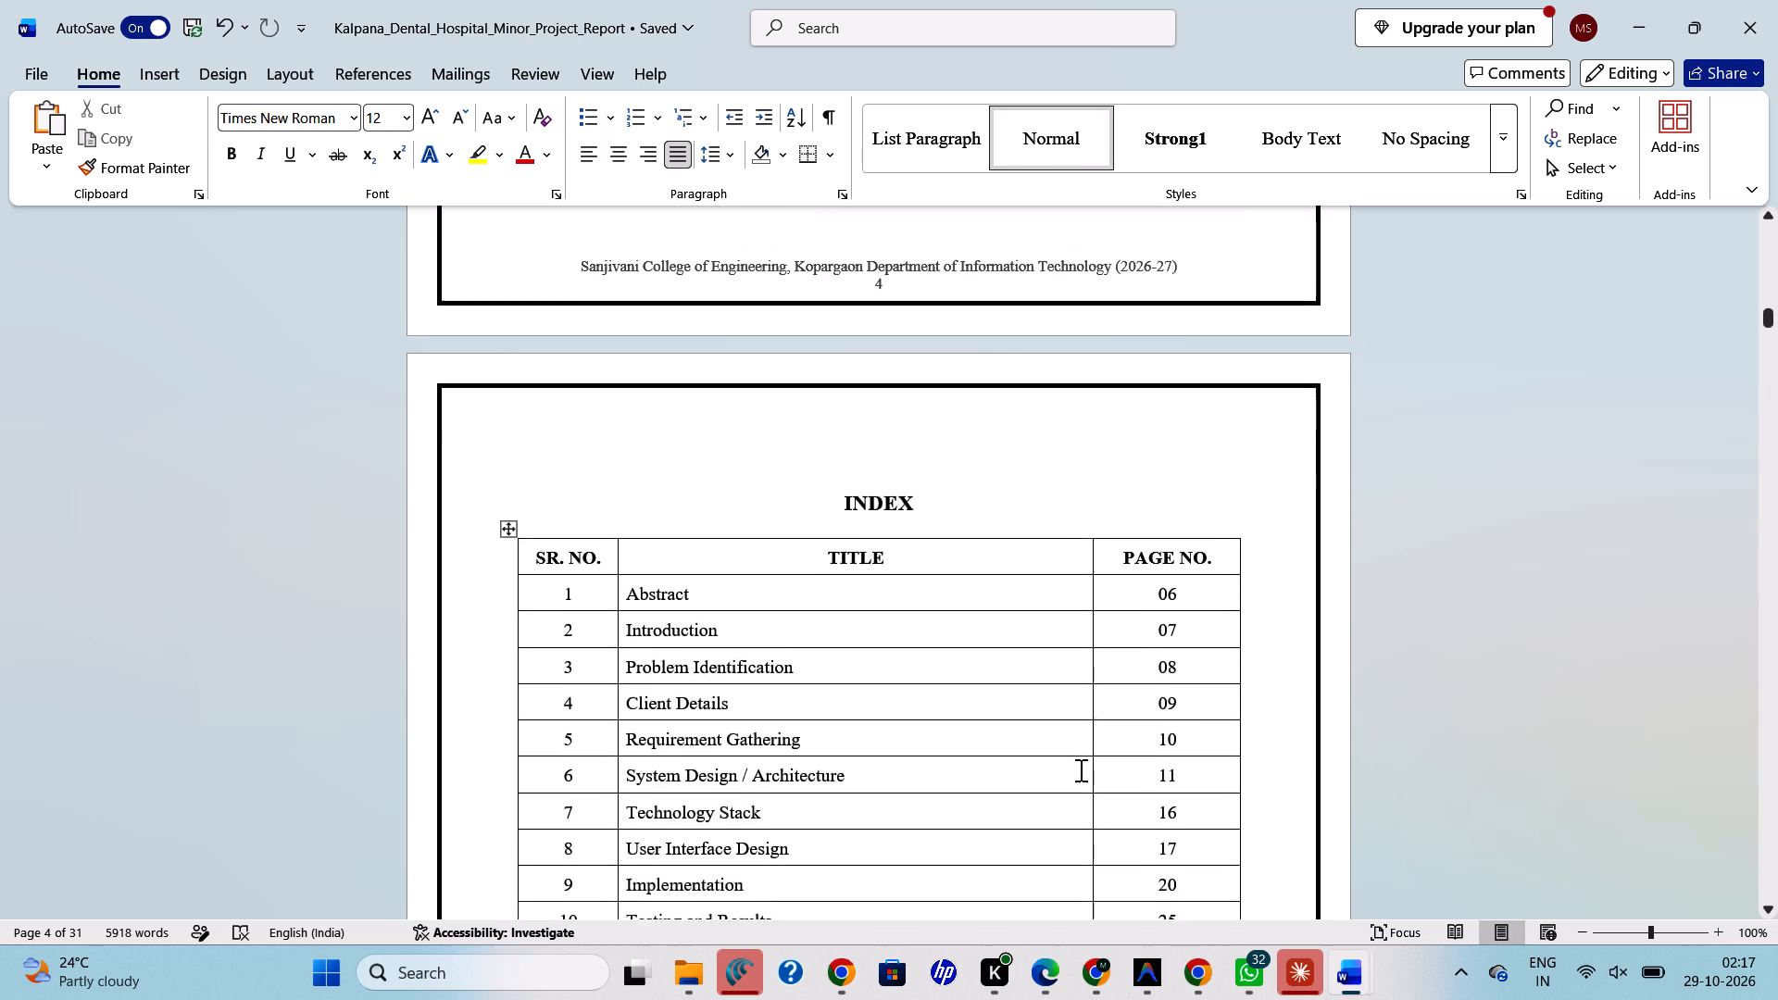
{"action": "left_click", "coordinate": [663, 509]}
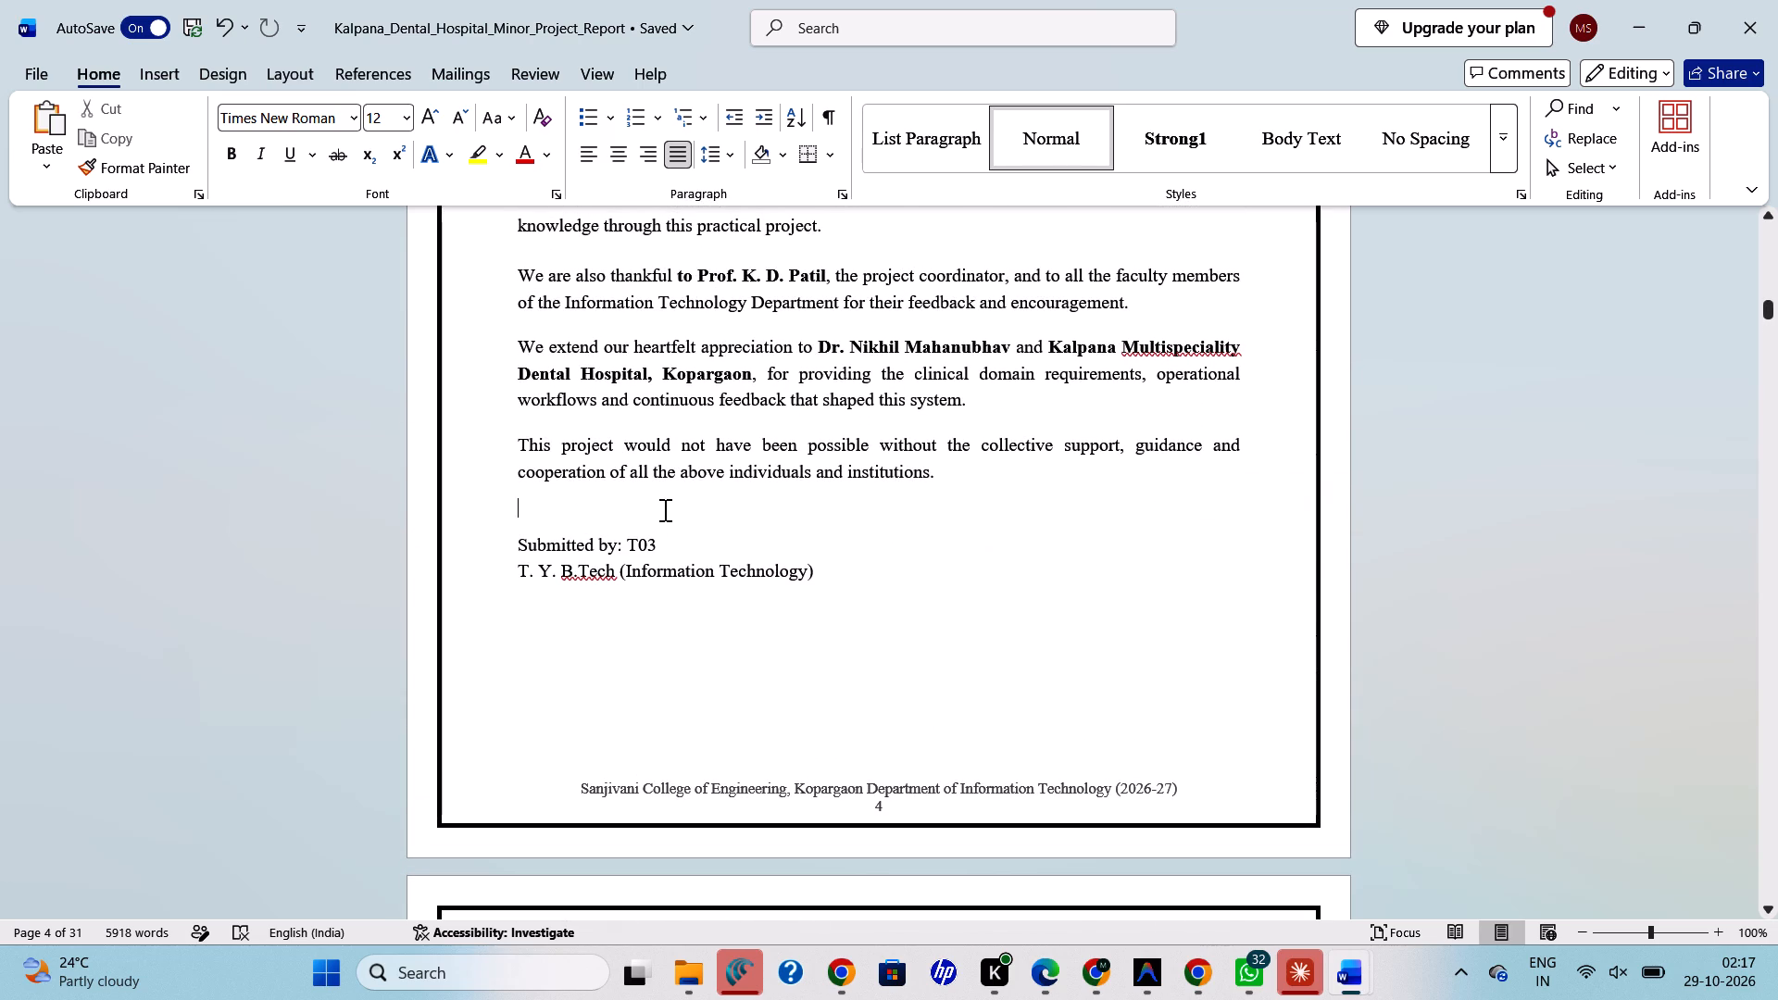
{"action": "key", "text": "Return"}
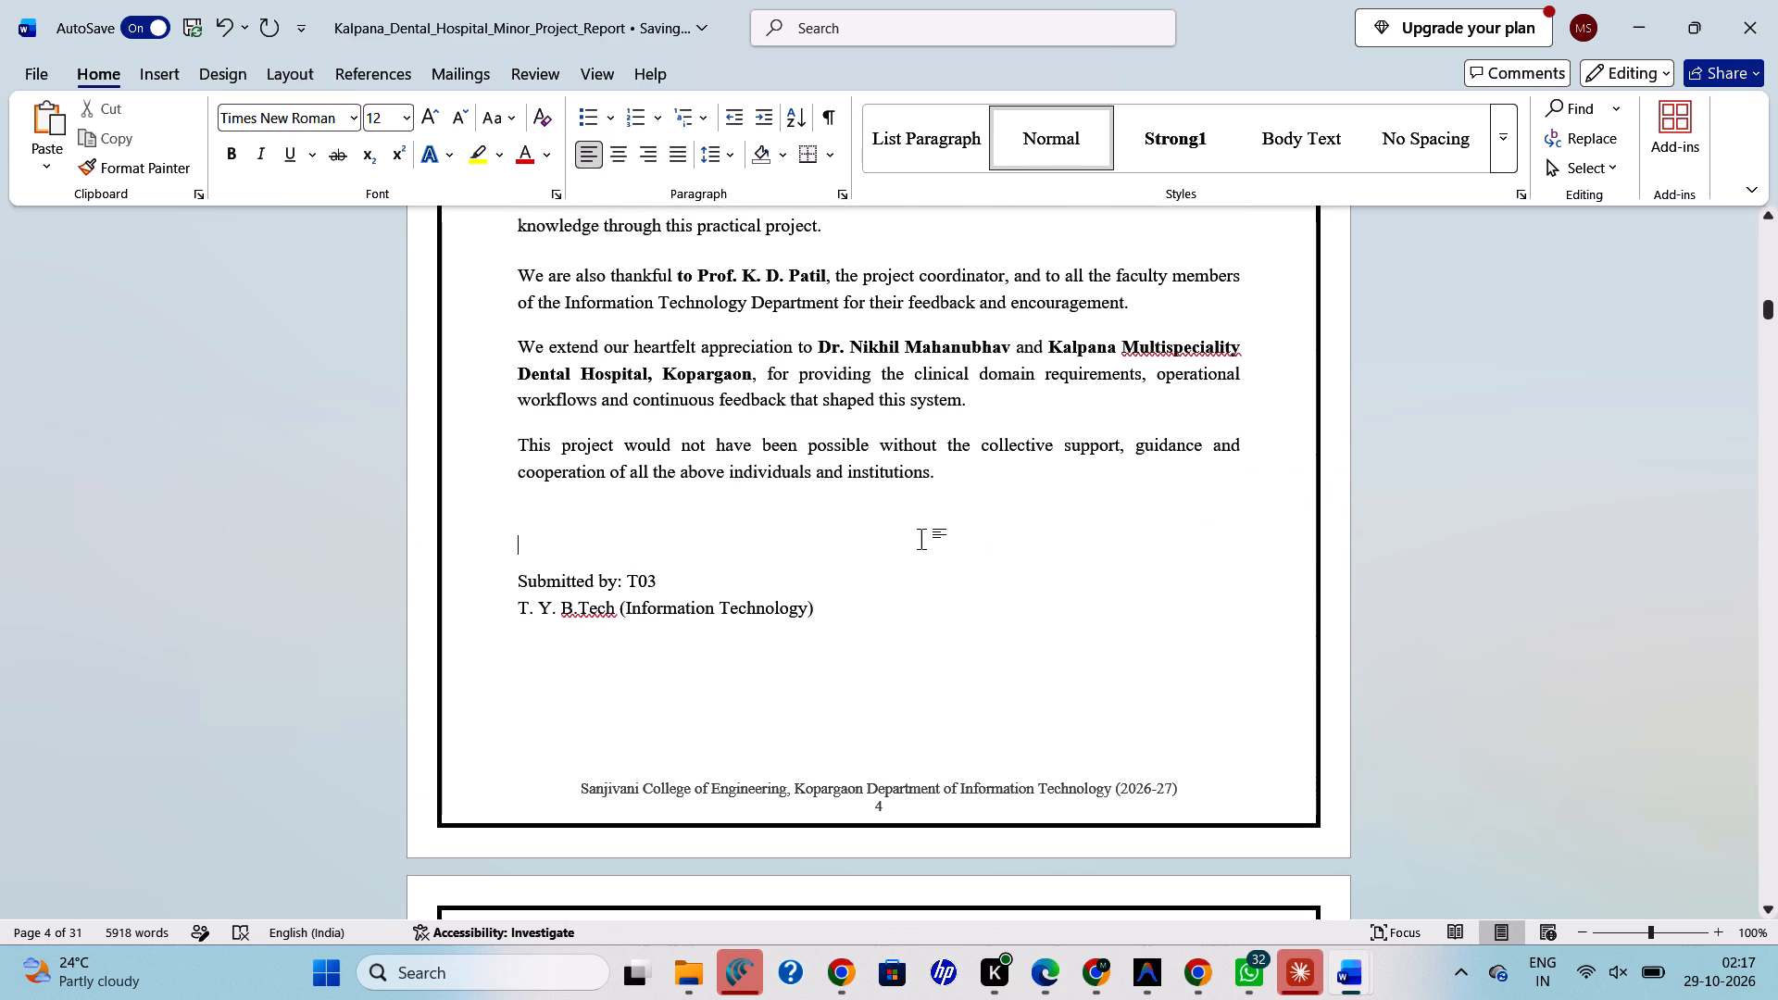
Delete the version numbers 18 after React and 17 after PostgreSQL in the Abstract's "The system combines" paragraph.
{"action": "scroll", "coordinate": [921, 539], "scroll_direction": "down", "scroll_amount": 1}
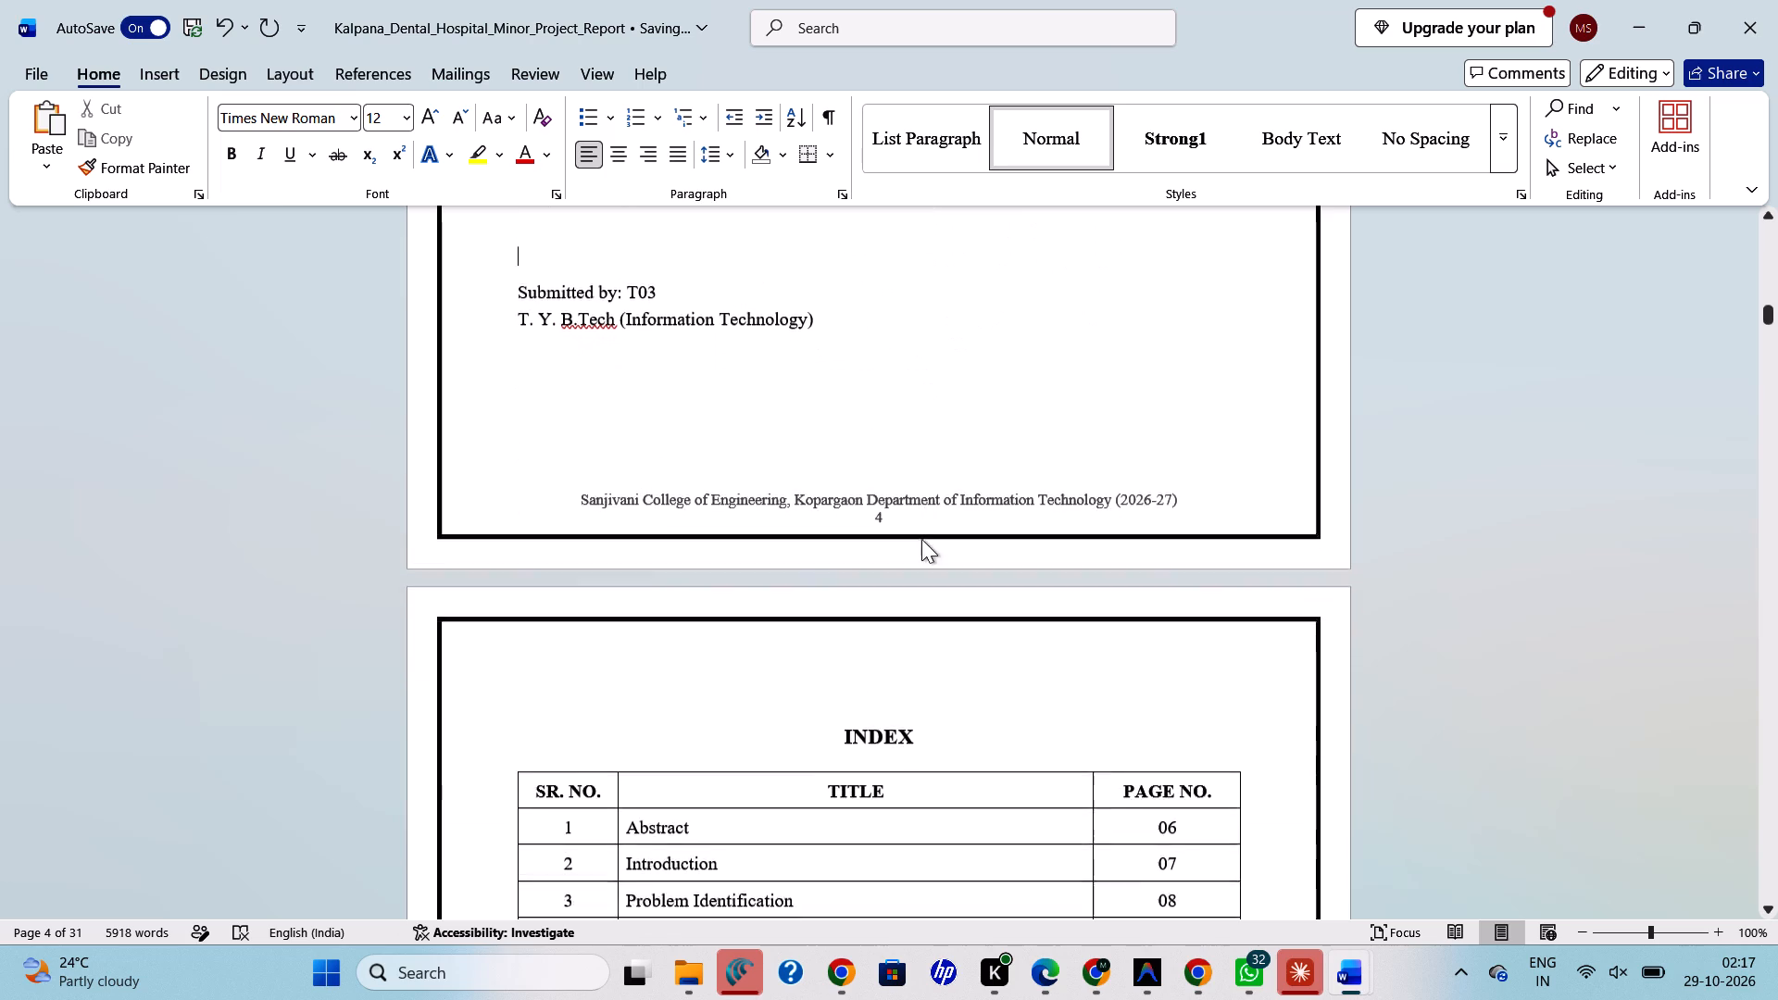
{"action": "scroll", "coordinate": [921, 539], "scroll_direction": "down", "scroll_amount": 2}
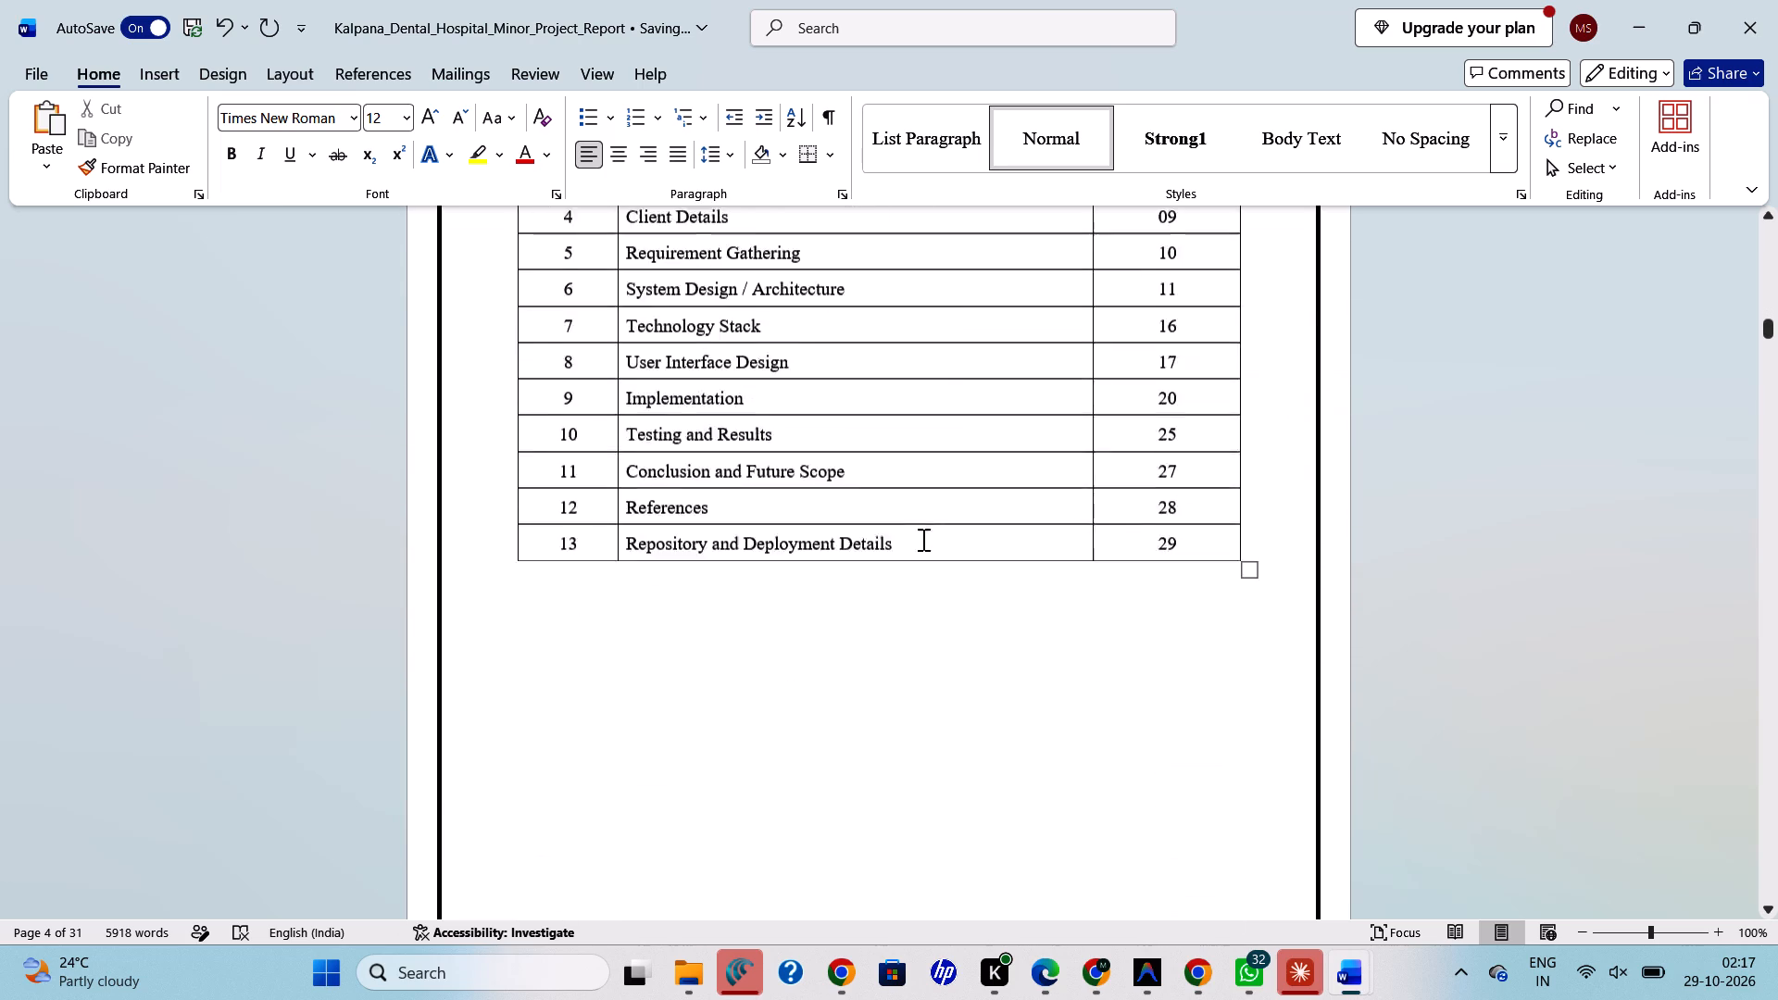
{"action": "scroll", "coordinate": [921, 539], "scroll_direction": "down", "scroll_amount": 3}
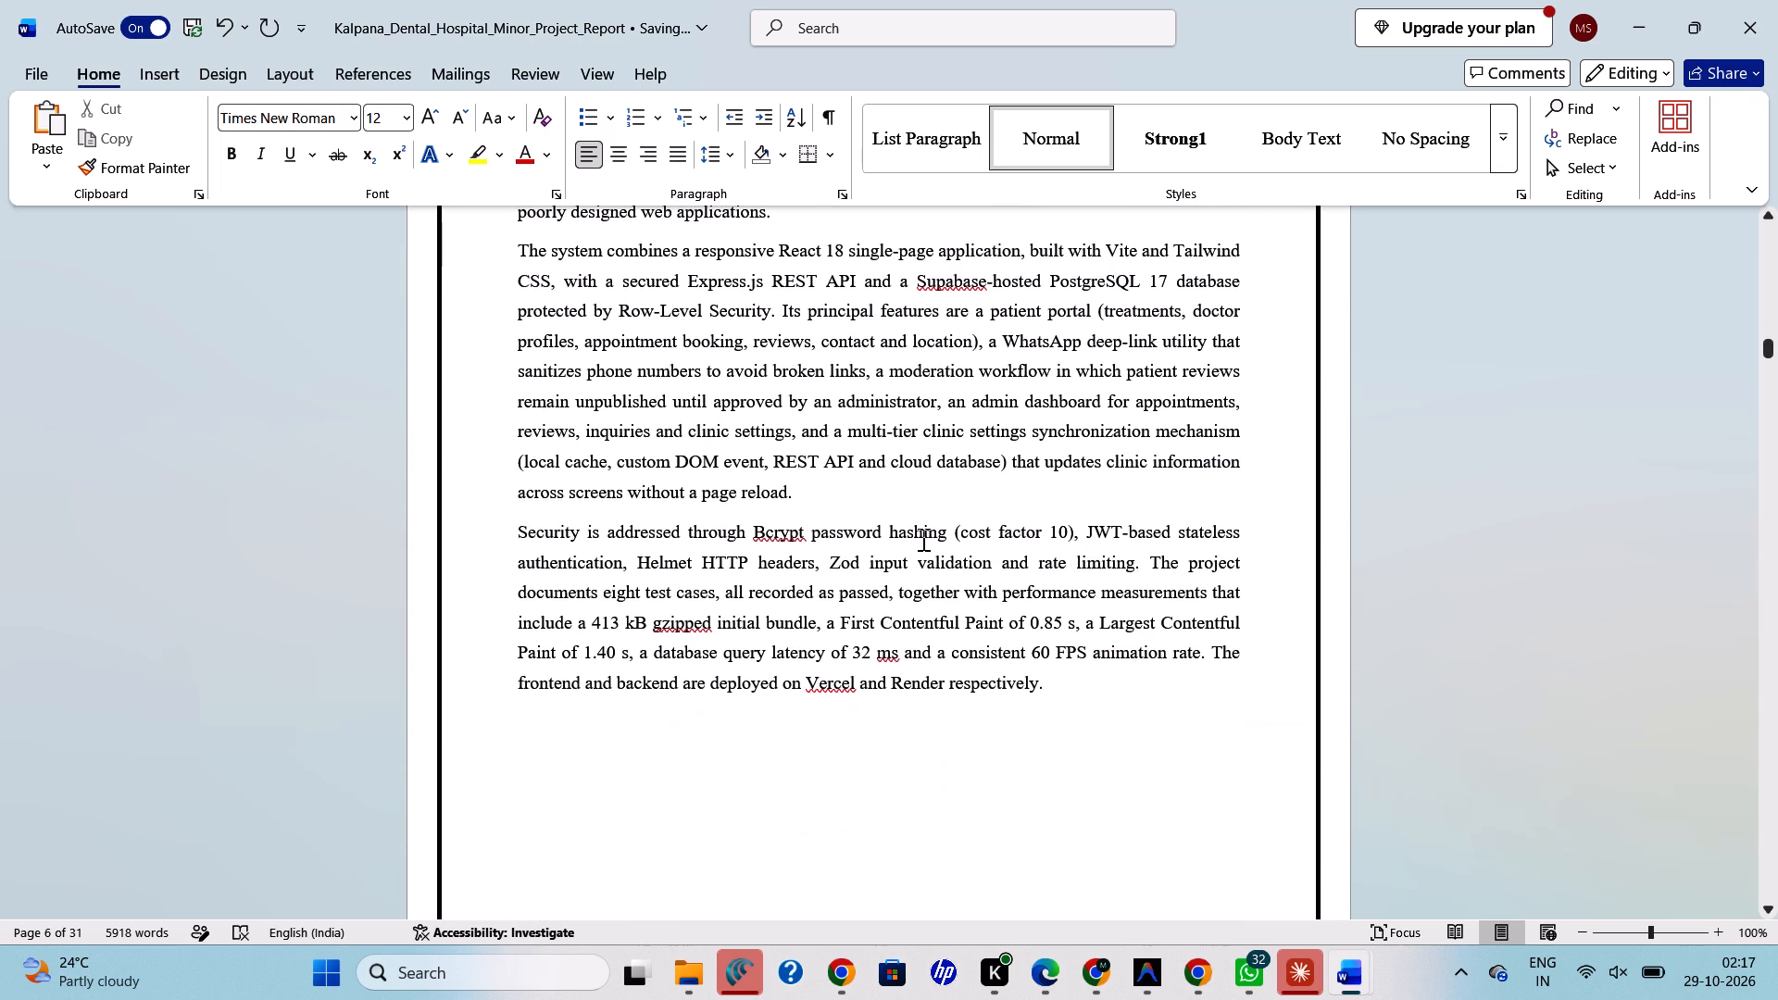
{"action": "scroll", "coordinate": [921, 539], "scroll_direction": "down", "scroll_amount": 5}
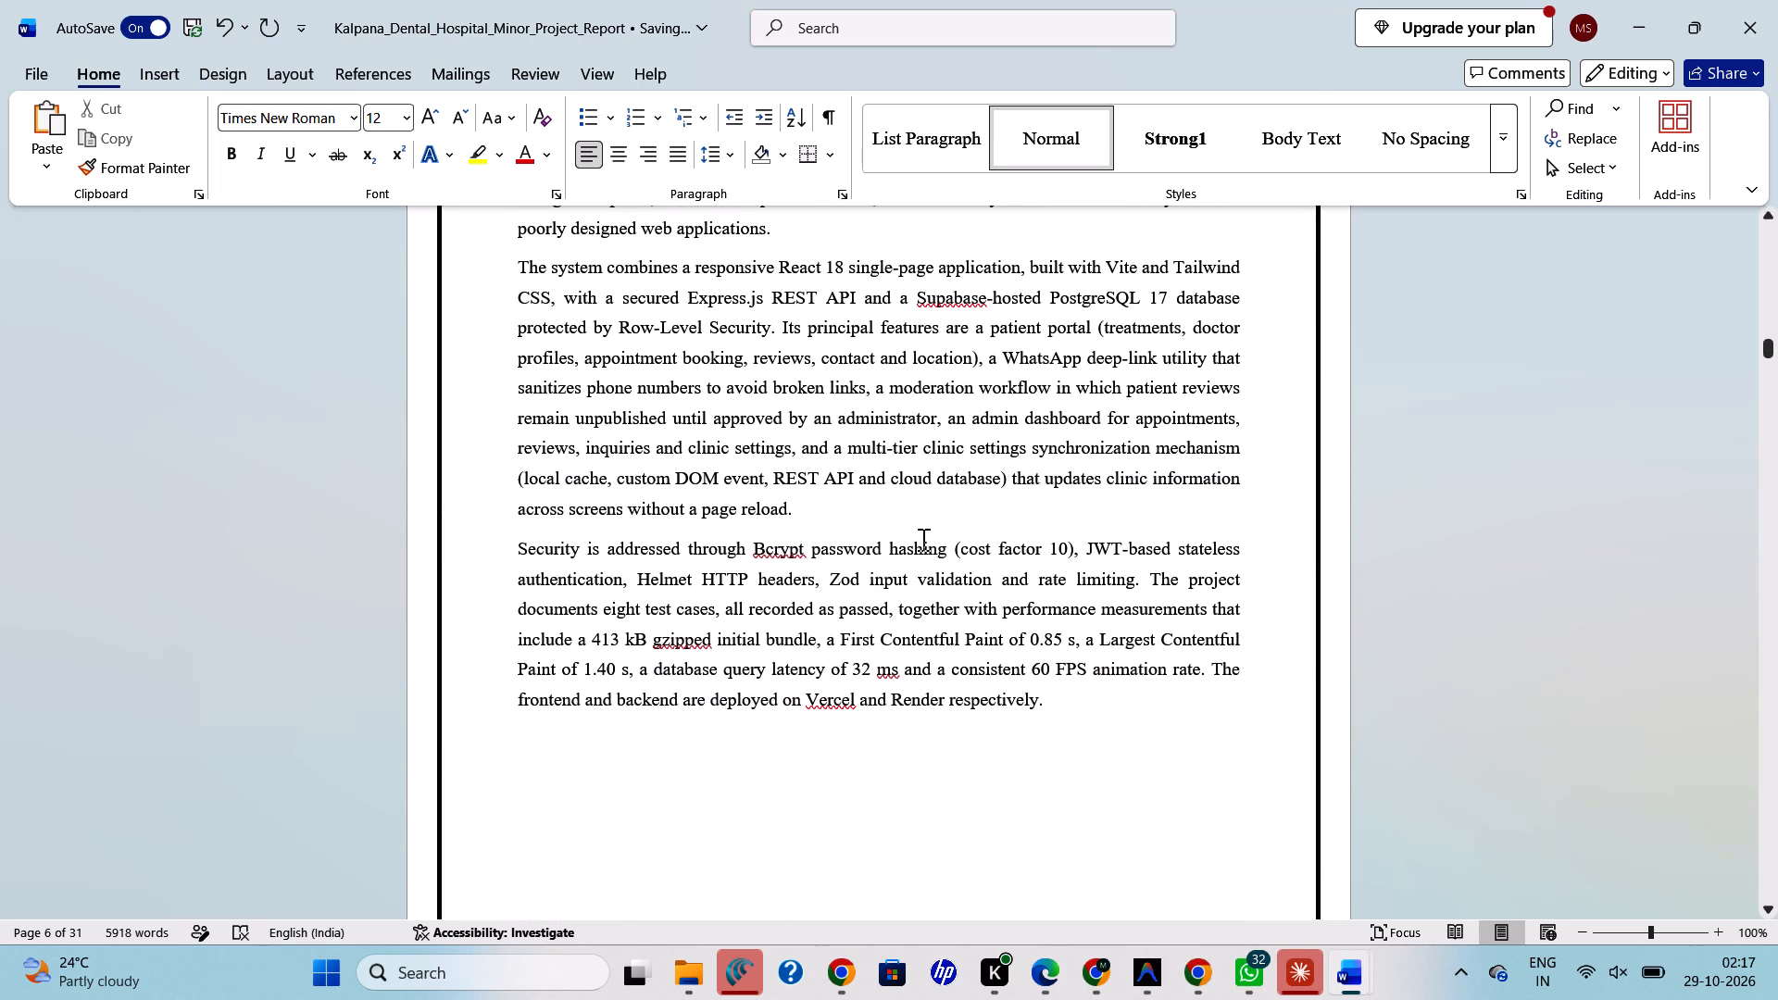
{"action": "scroll", "coordinate": [921, 539], "scroll_direction": "down", "scroll_amount": 2}
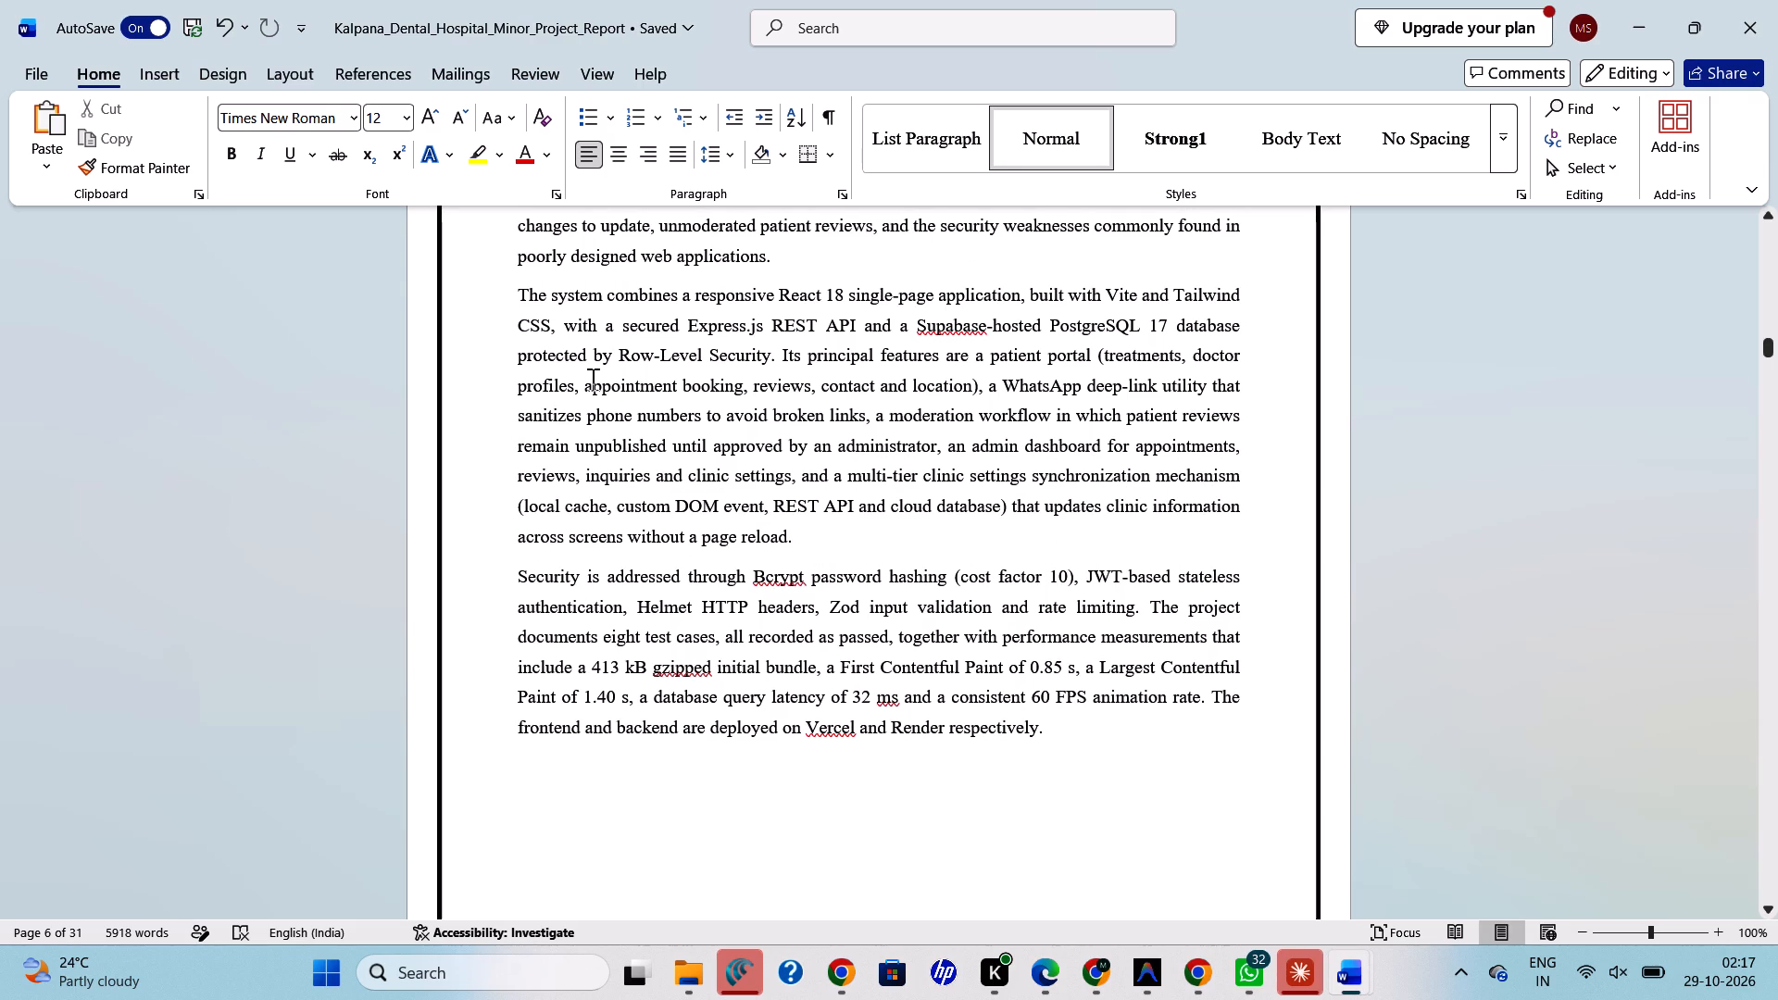
{"action": "left_click", "coordinate": [842, 294]}
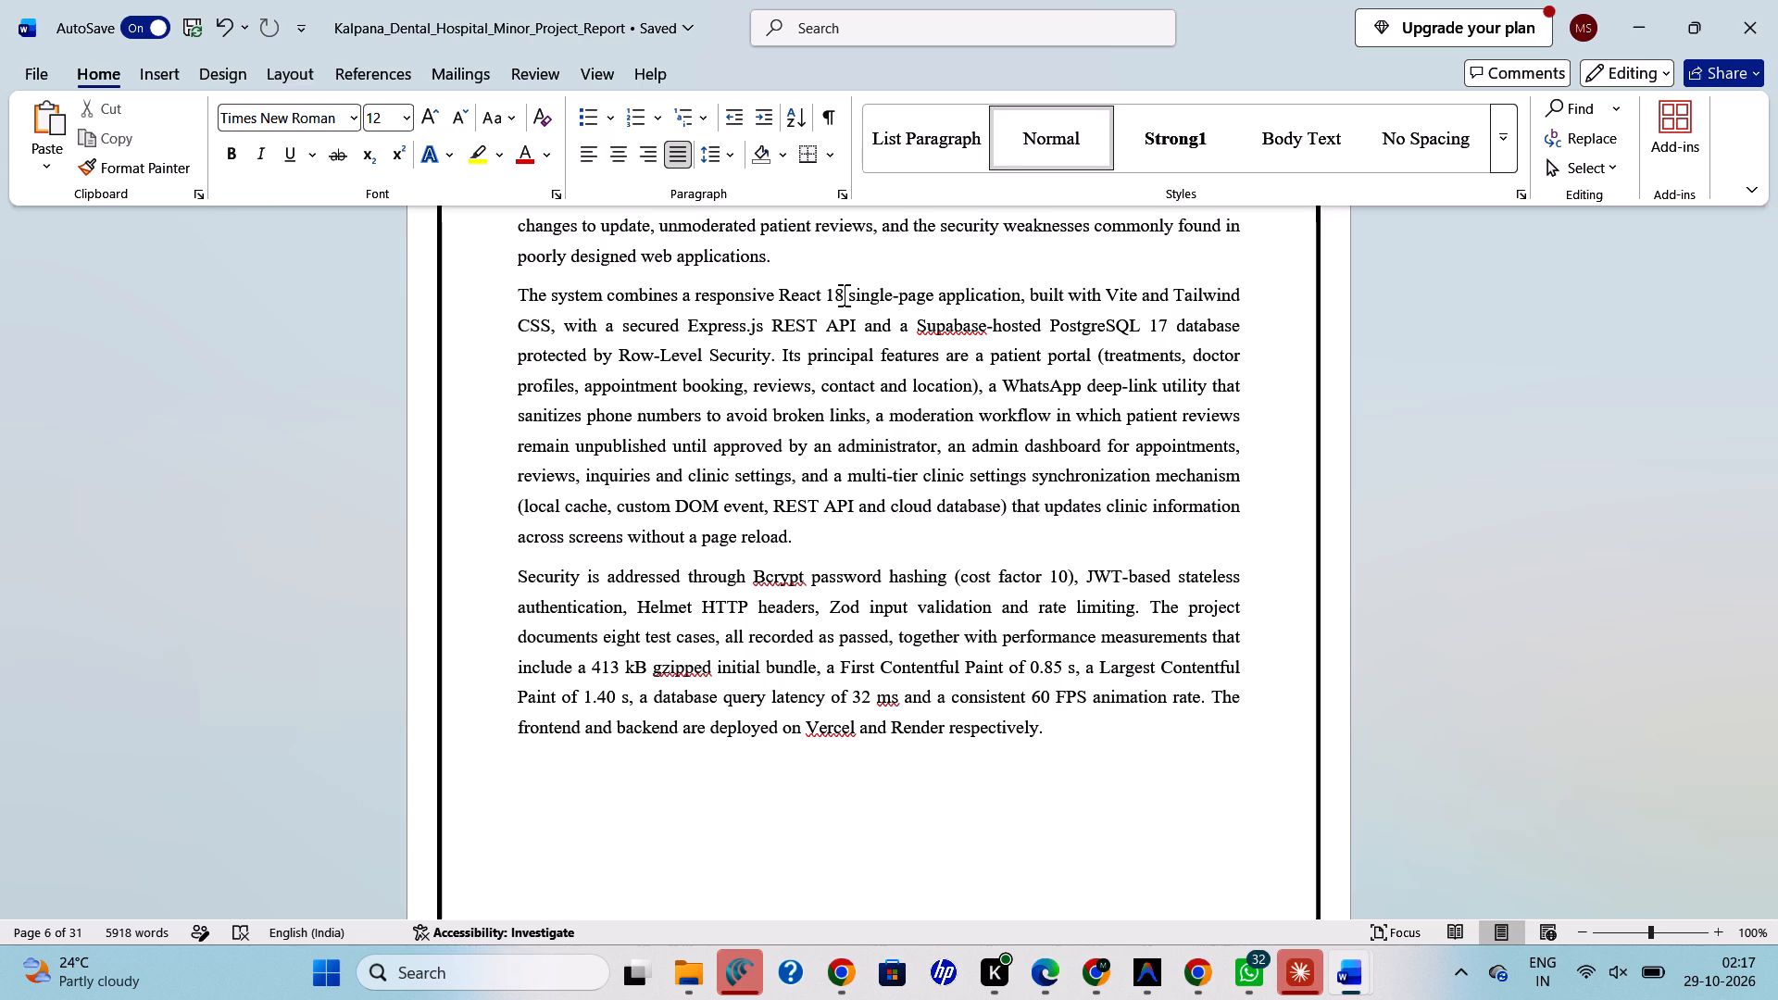
{"action": "key", "text": "BackSpace"}
{"action": "key", "text": "BackSpace"}
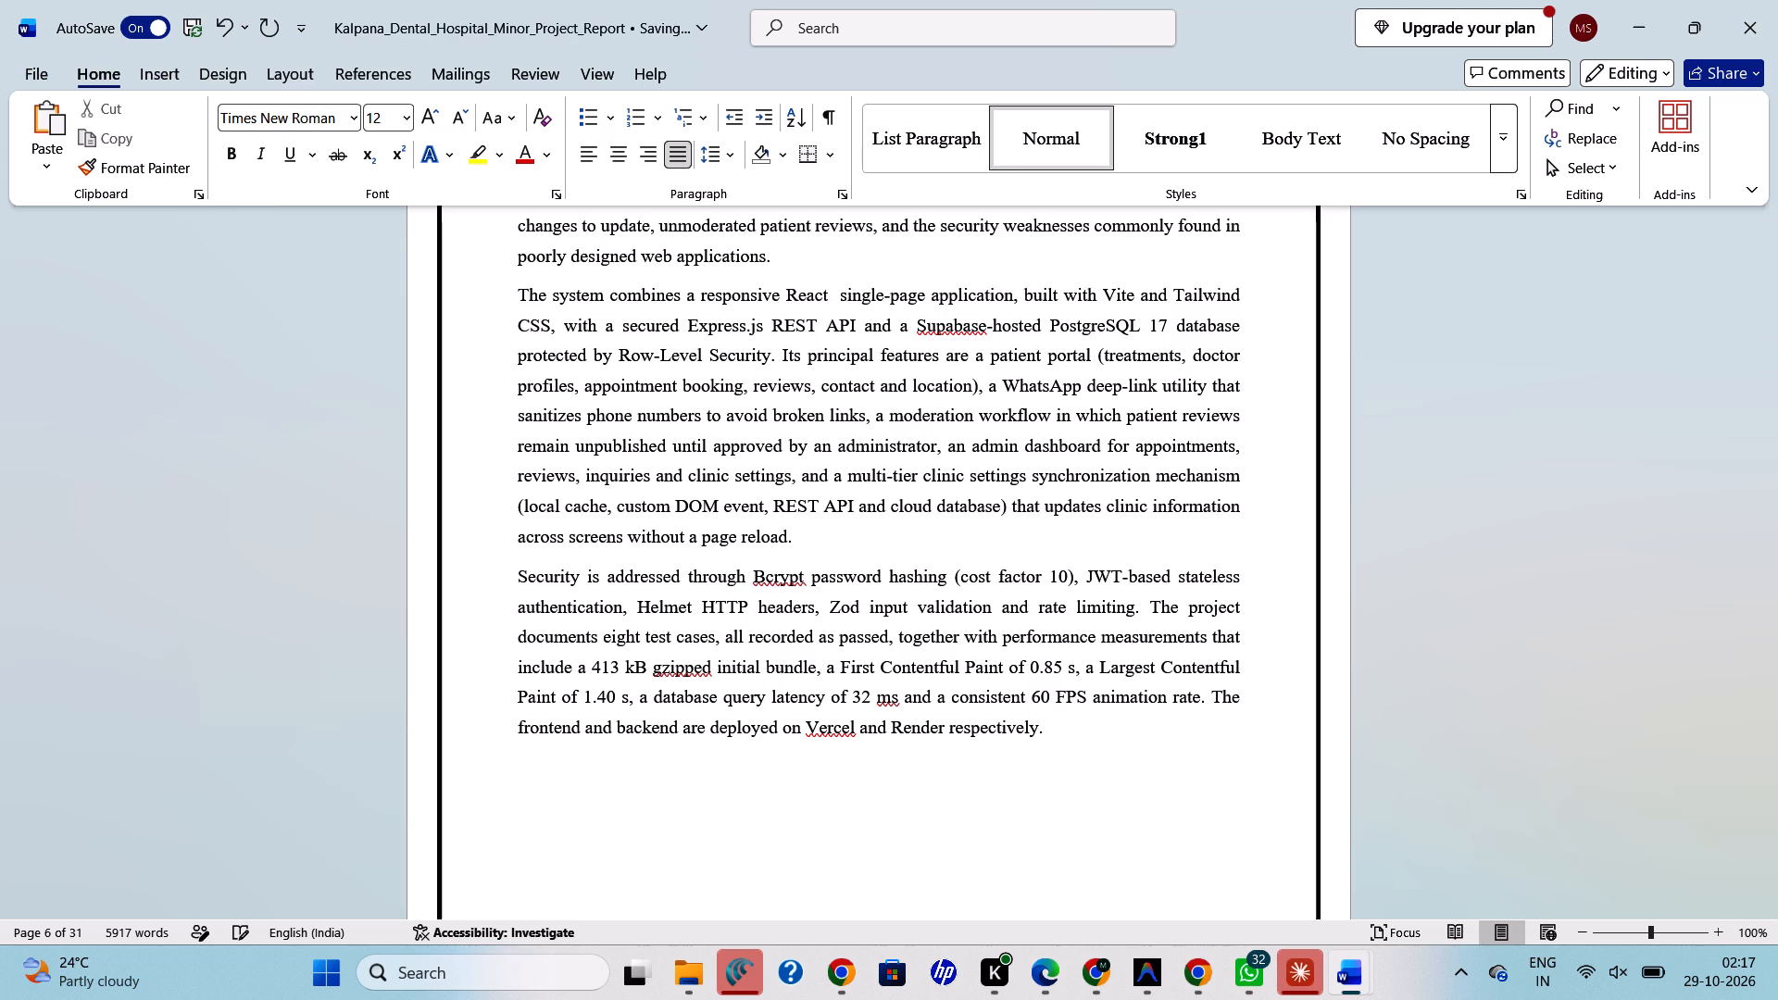
{"action": "key", "text": "BackSpace"}
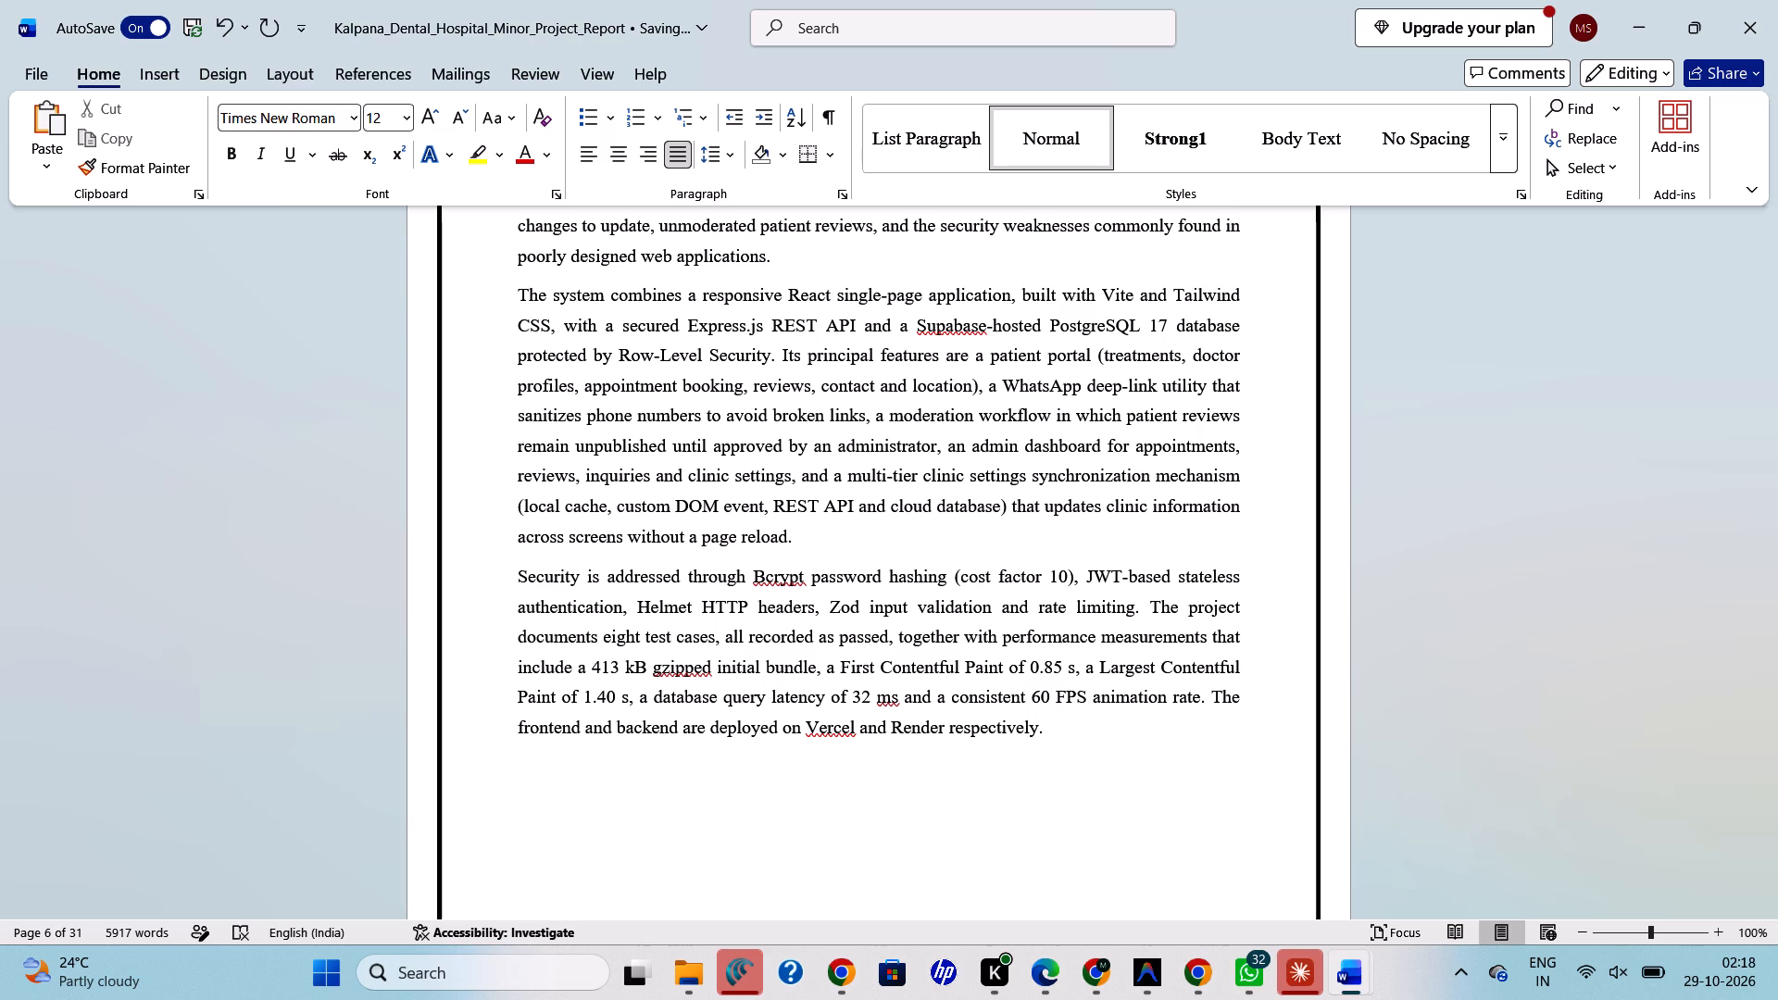
{"action": "left_click", "coordinate": [1164, 325]}
{"action": "key", "text": "BackSpace"}
{"action": "key", "text": "BackSpace"}
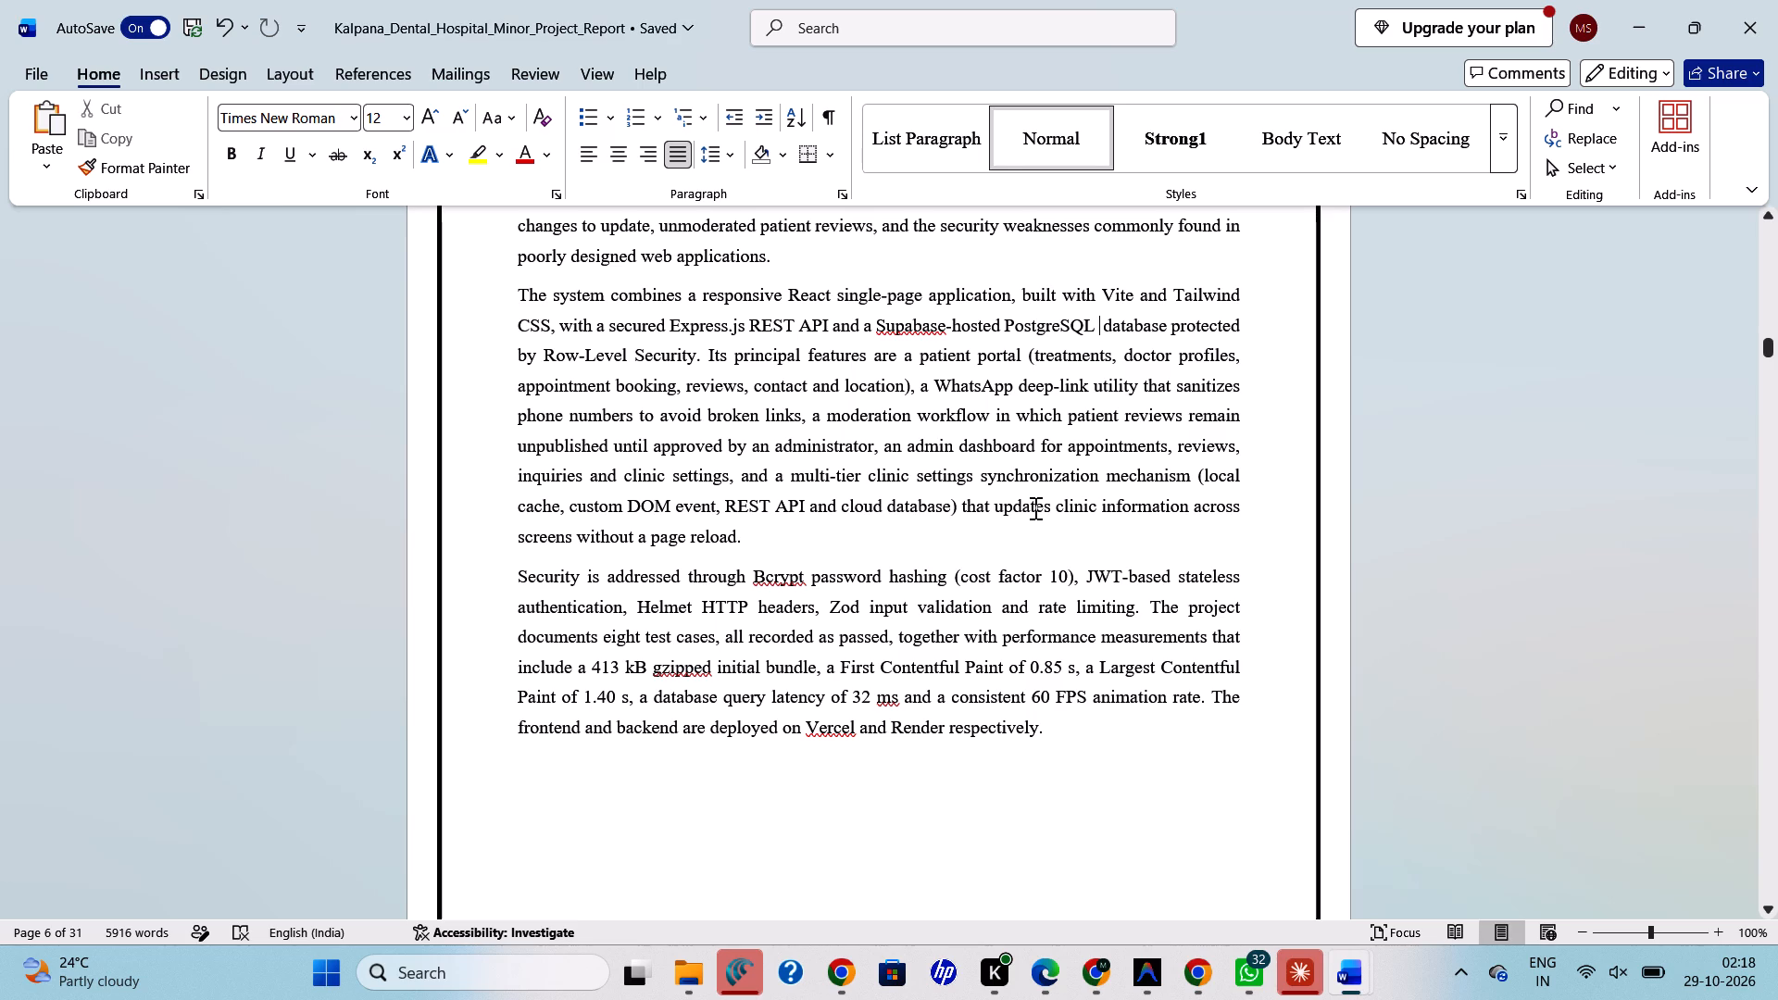
Delete the second e-mail address and its separating slash from the Official Email row of the Chapter 3 Client Profile table.
{"action": "scroll", "coordinate": [1033, 507], "scroll_direction": "down", "scroll_amount": 2}
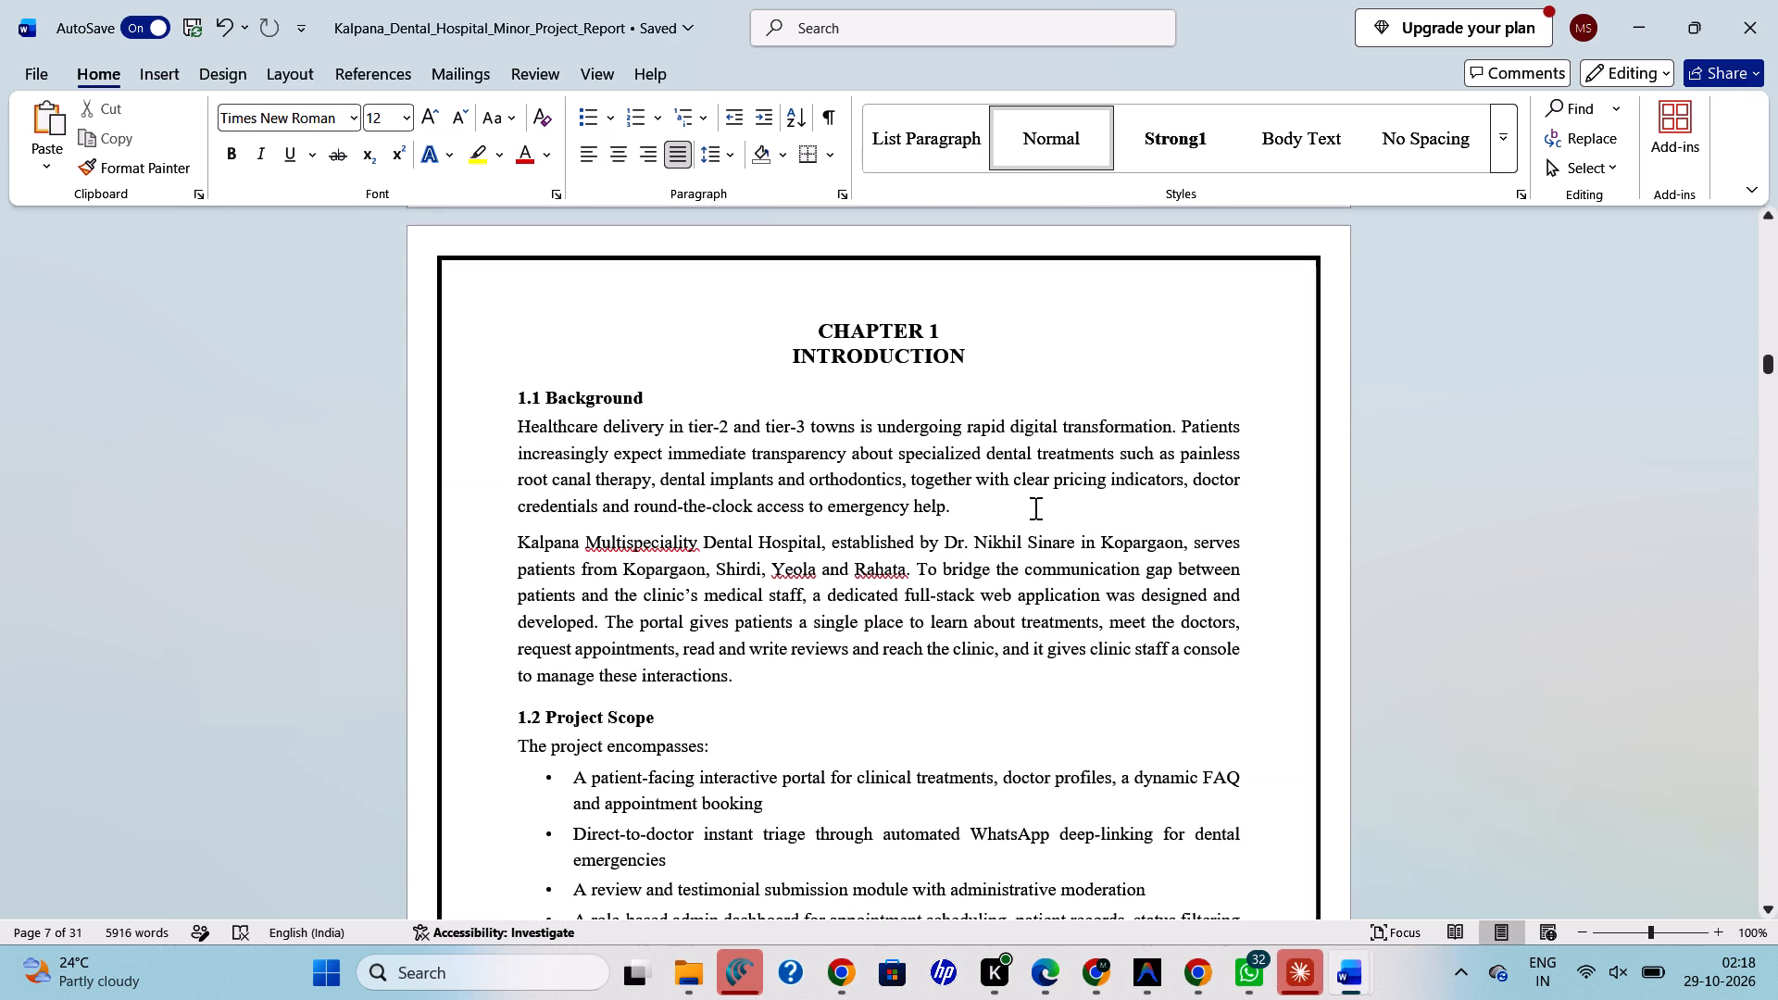
{"action": "scroll", "coordinate": [1033, 507], "scroll_direction": "down", "scroll_amount": 2}
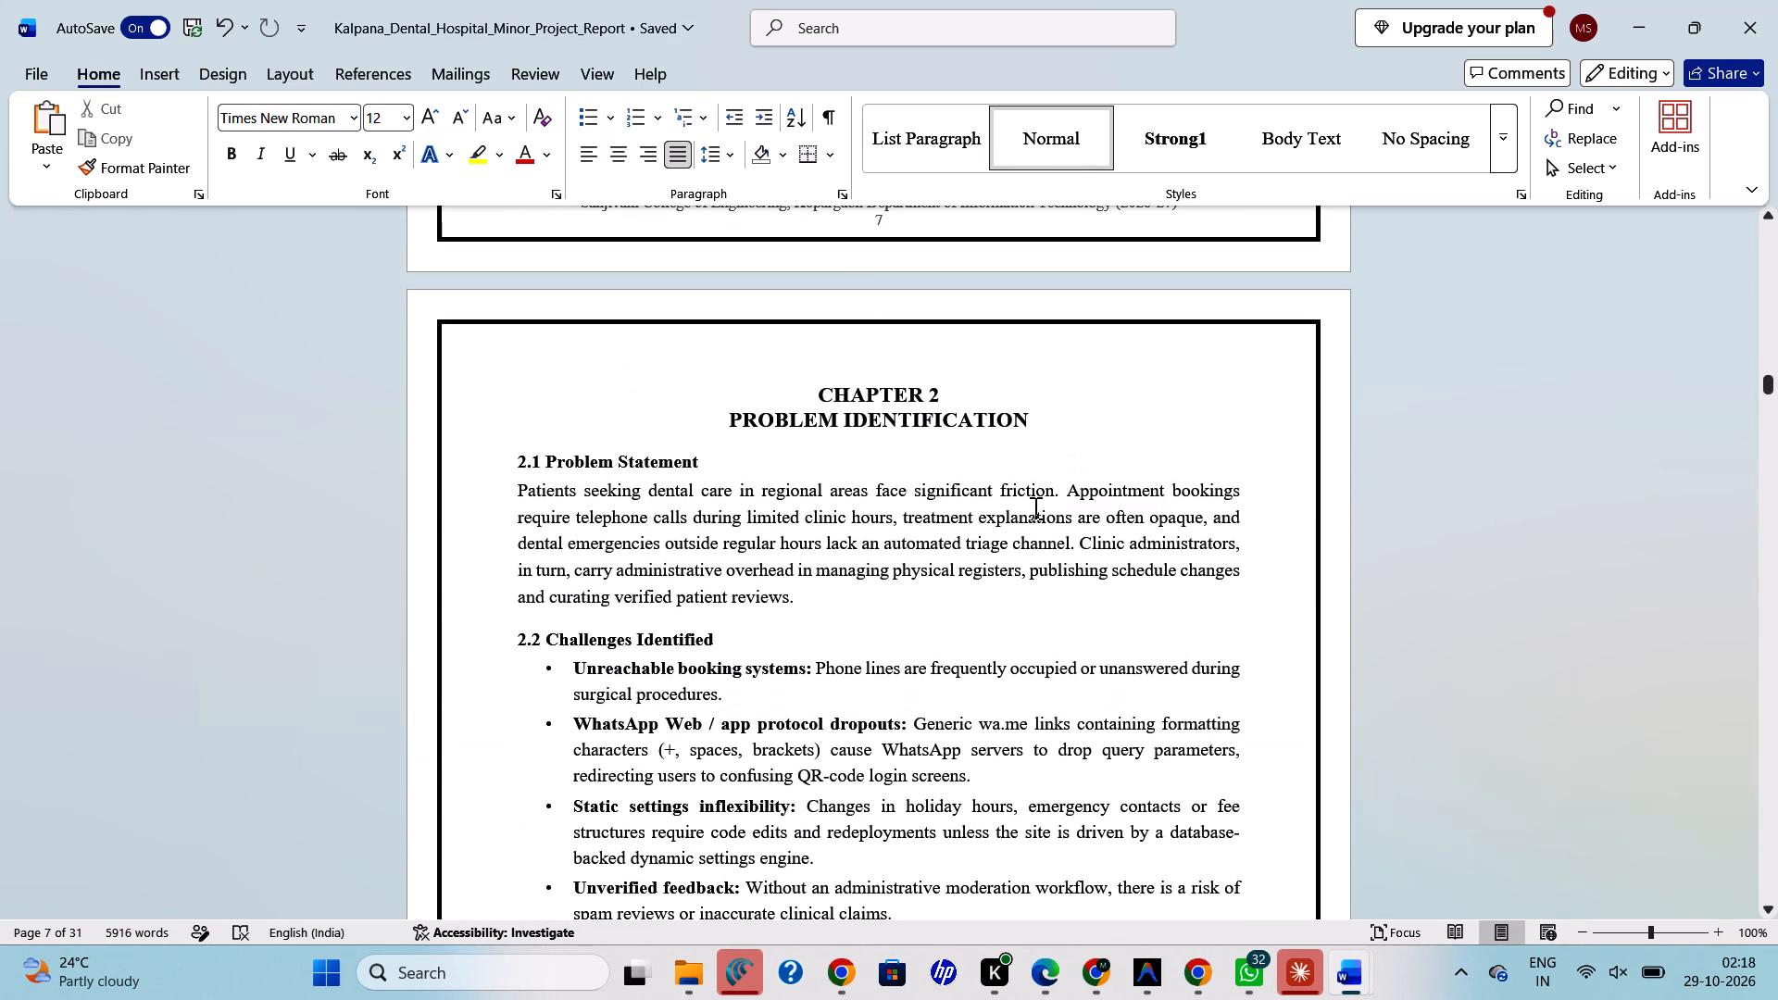
{"action": "scroll", "coordinate": [1033, 507], "scroll_direction": "down", "scroll_amount": 2}
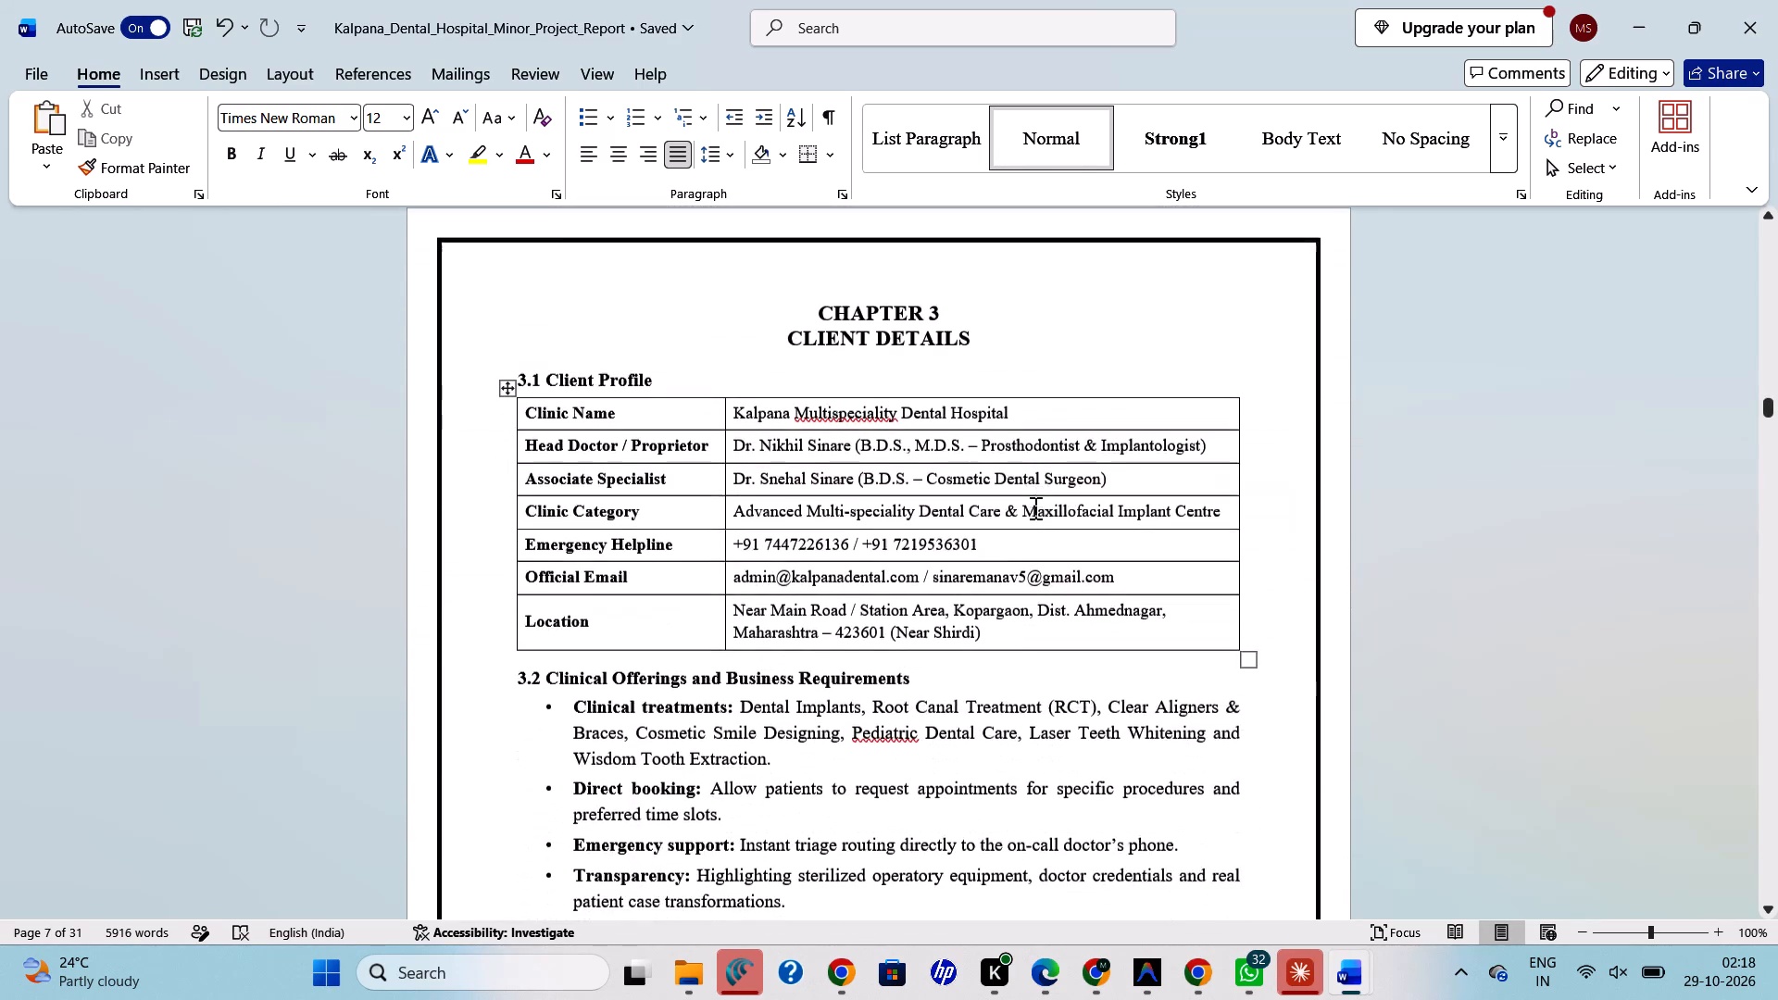
{"action": "scroll", "coordinate": [1033, 507], "scroll_direction": "down", "scroll_amount": 1}
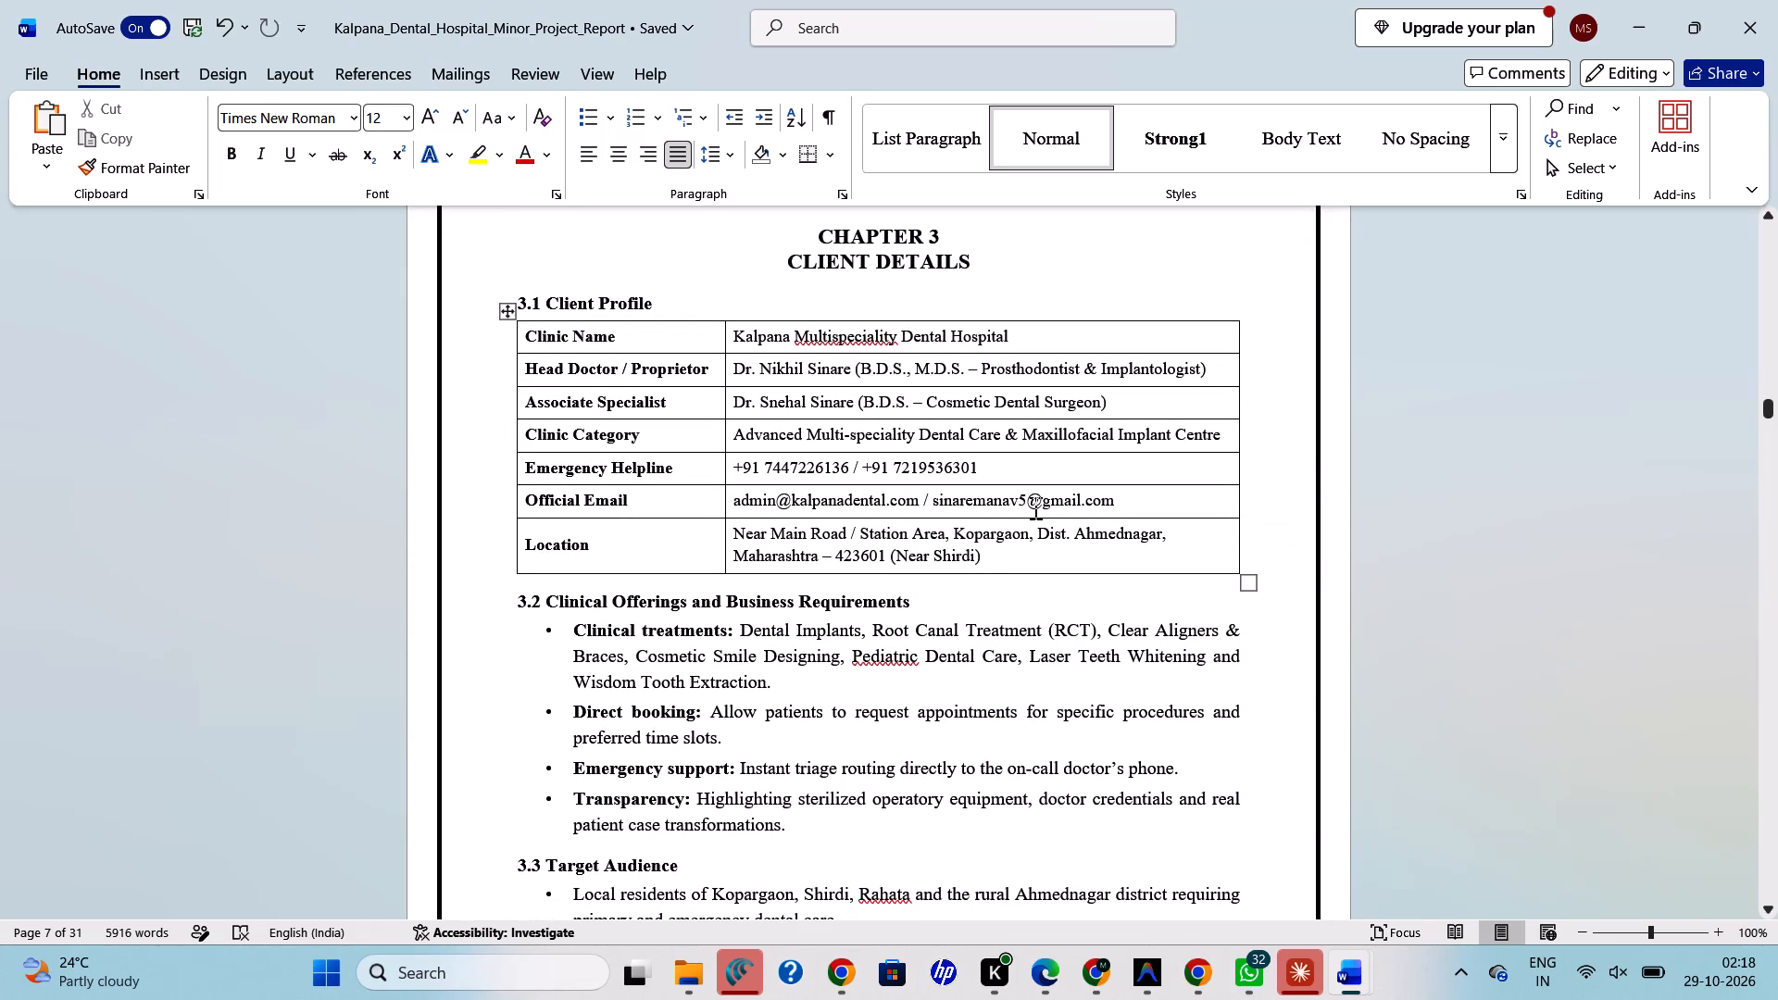
{"action": "left_click", "coordinate": [983, 469]}
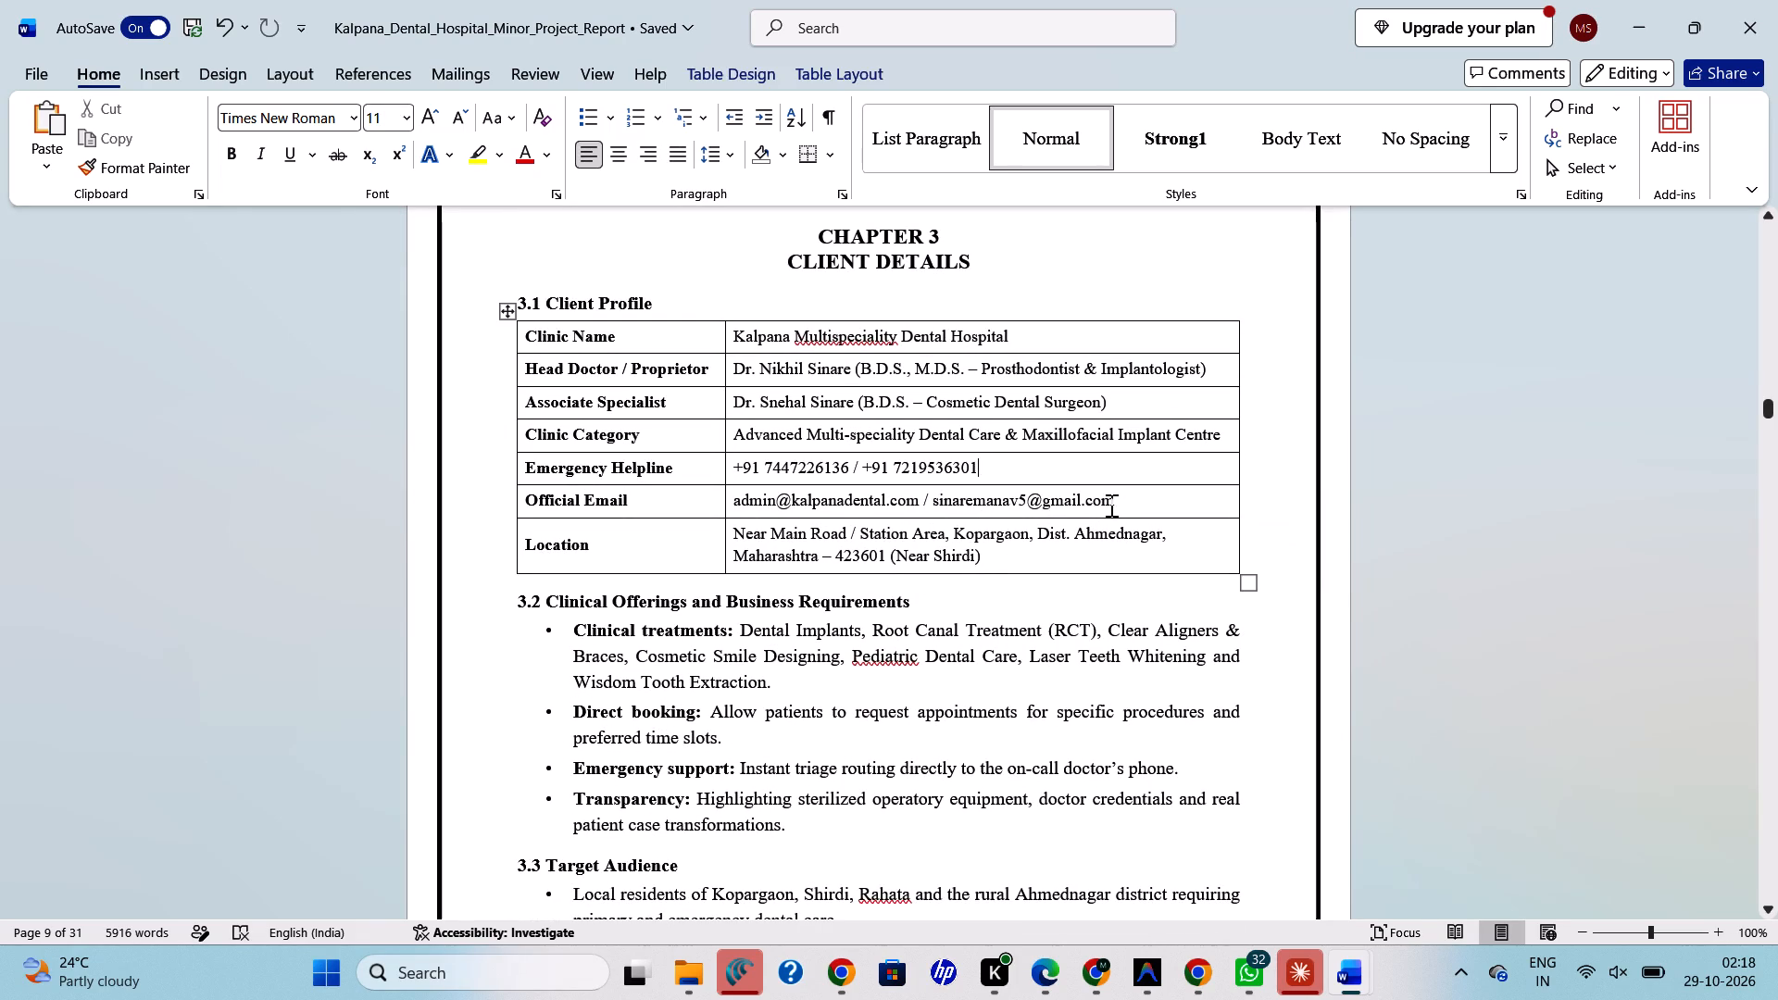
{"action": "left_click_drag", "start_coordinate": [1122, 502], "coordinate": [1019, 523]}
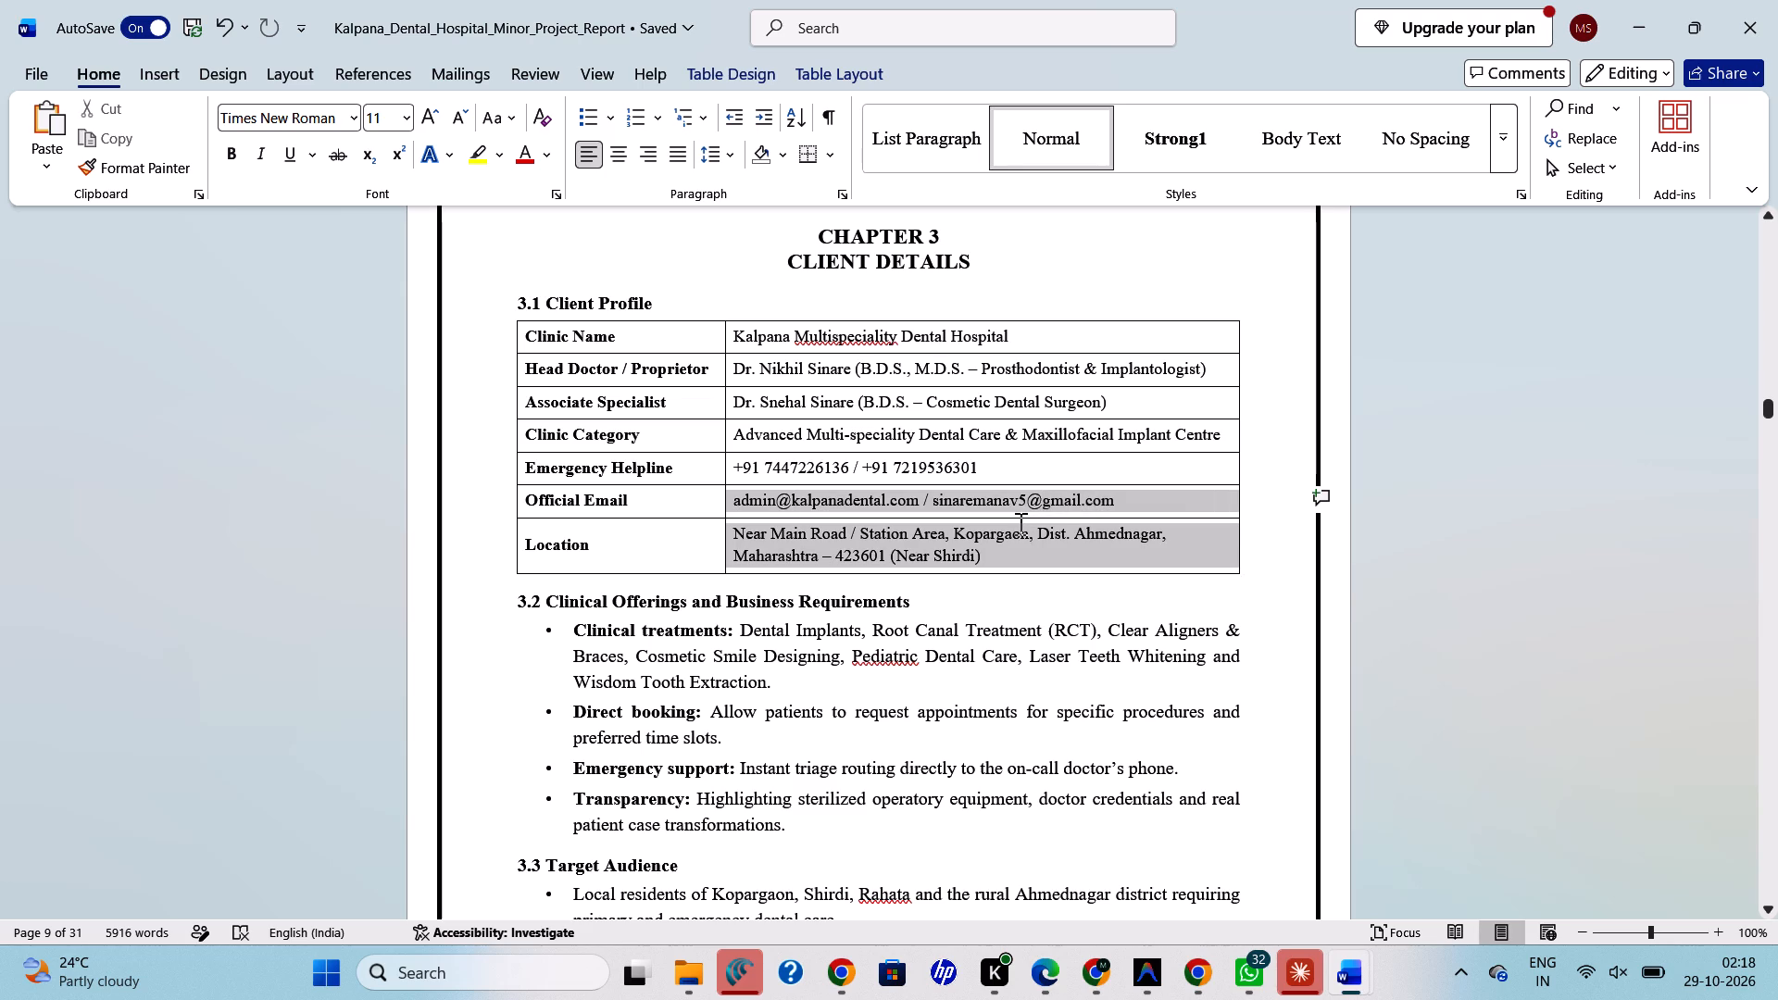
{"action": "left_click_drag", "start_coordinate": [1019, 523], "coordinate": [1111, 502]}
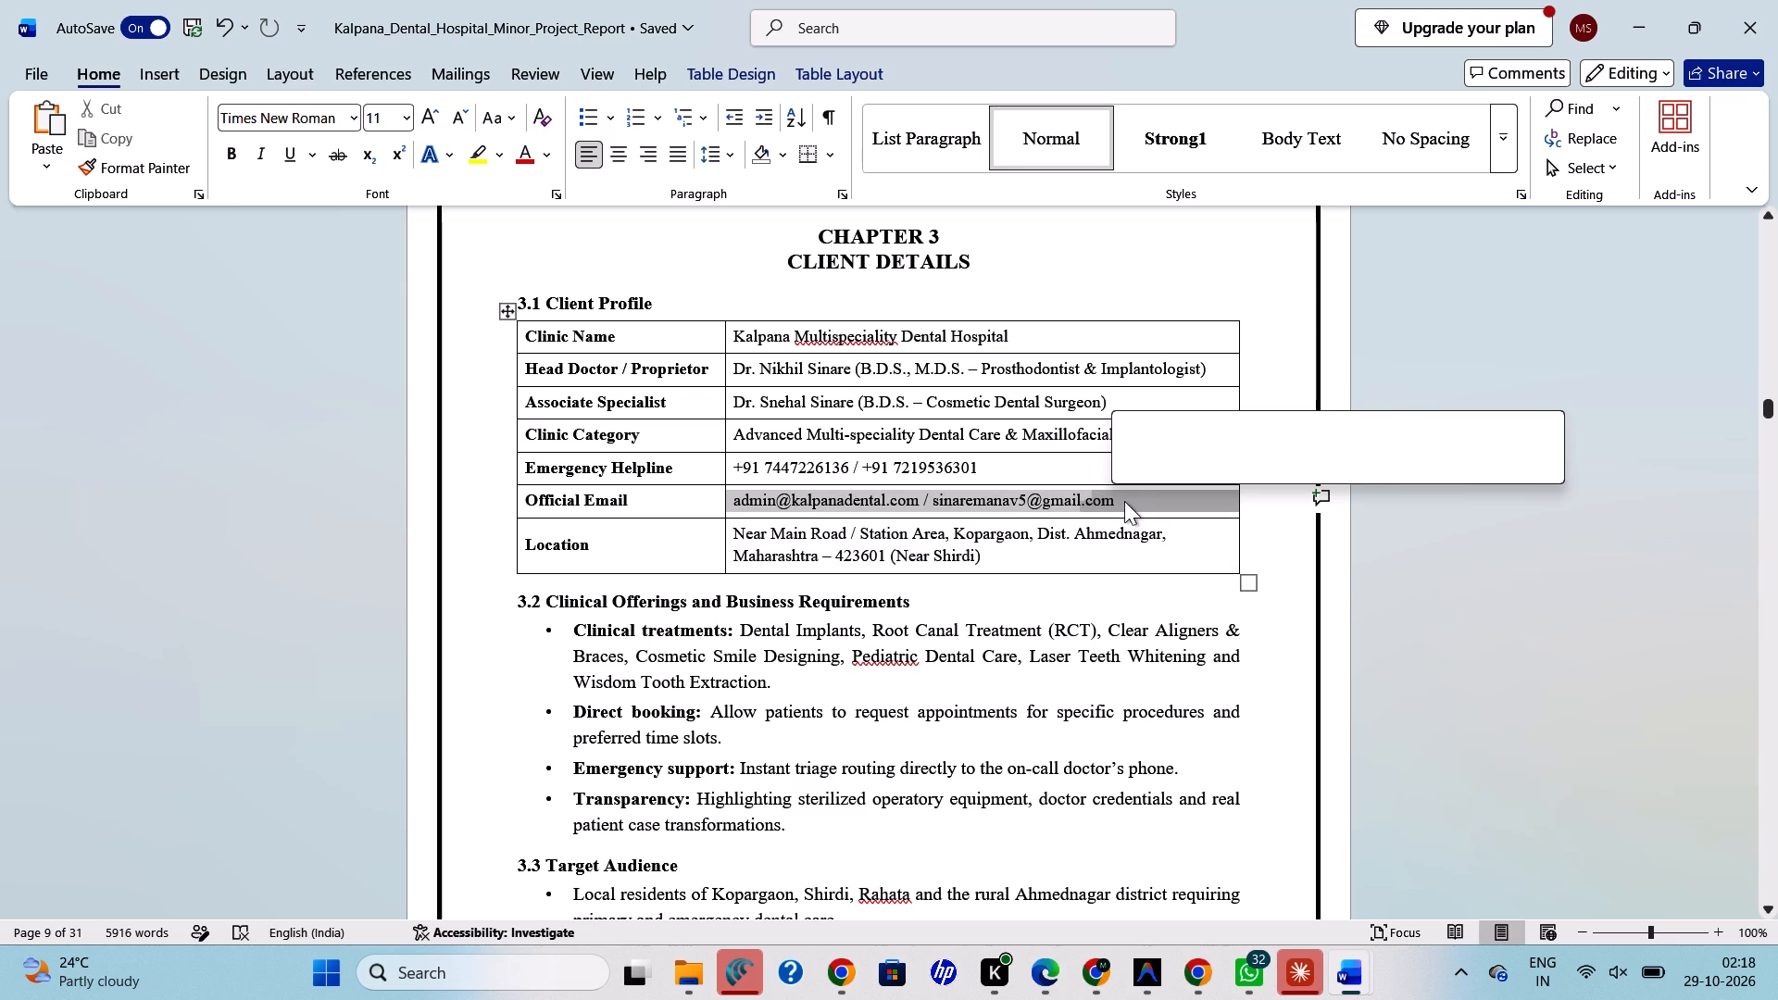
{"action": "left_click", "coordinate": [1124, 501]}
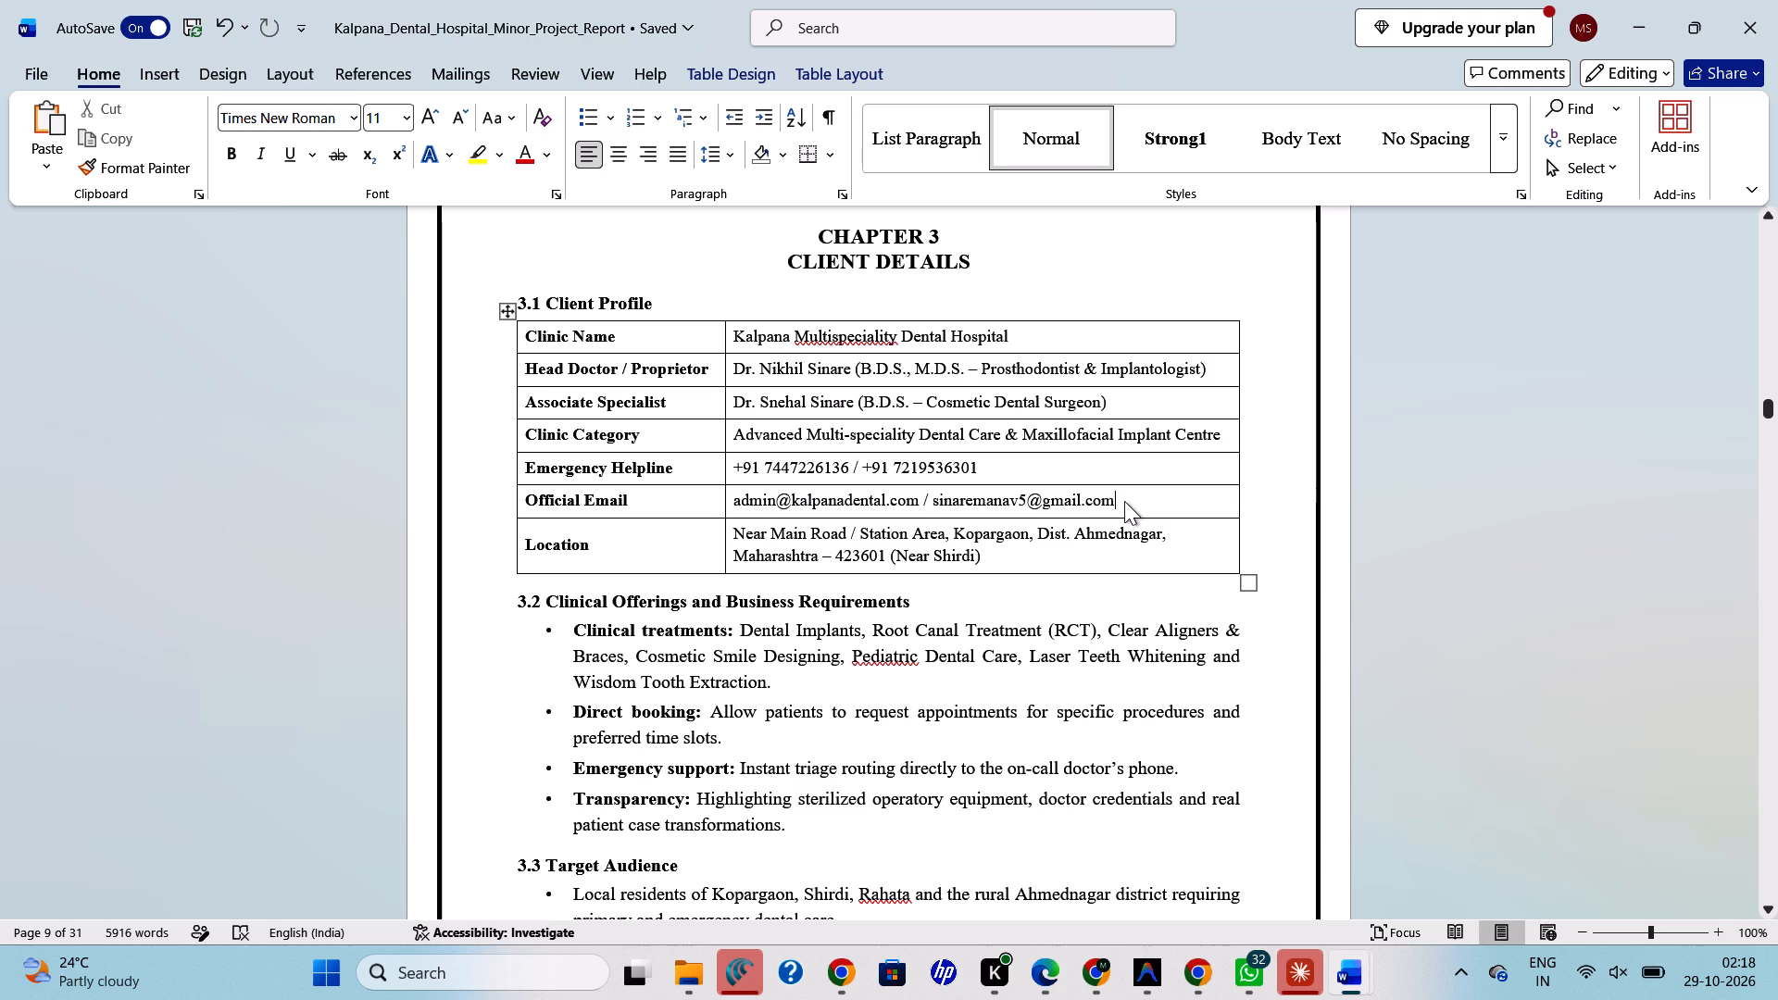
{"action": "key", "text": "BackSpace"}
{"action": "key", "text": "BackSpace"}
{"action": "key", "text": "BackSpace"}
{"action": "key", "text": "BackSpace"}
{"action": "key", "text": "BackSpace"}
{"action": "key", "text": "BackSpace"}
{"action": "key", "text": "BackSpace"}
{"action": "key", "text": "BackSpace"}
{"action": "key", "text": "BackSpace"}
{"action": "key", "text": "BackSpace"}
{"action": "key", "text": "BackSpace"}
{"action": "key", "text": "BackSpace"}
{"action": "key", "text": "BackSpace"}
{"action": "key", "text": "BackSpace"}
{"action": "key", "text": "BackSpace"}
{"action": "key", "text": "BackSpace"}
{"action": "key", "text": "BackSpace"}
{"action": "key", "text": "BackSpace"}
{"action": "key", "text": "BackSpace"}
{"action": "key", "text": "BackSpace"}
{"action": "key", "text": "BackSpace"}
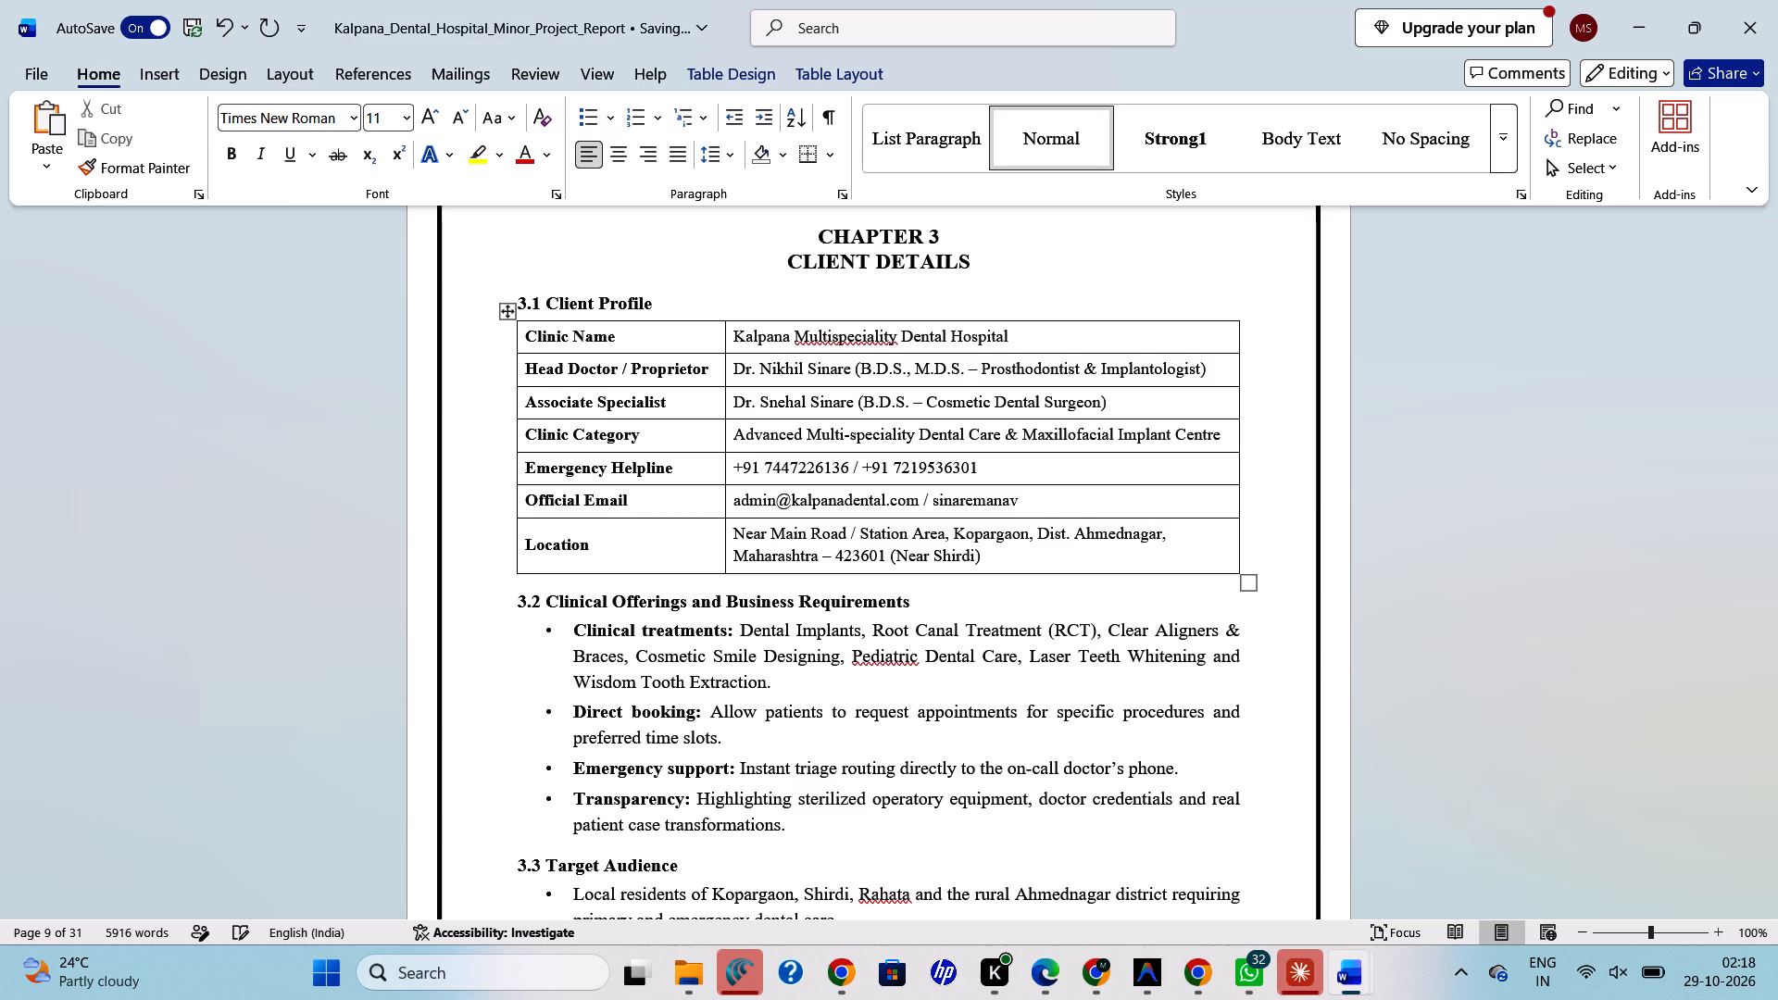
{"action": "key", "text": "BackSpace"}
{"action": "key", "text": "BackSpace"}
{"action": "key", "text": "BackSpace"}
{"action": "key", "text": "BackSpace"}
Change the doctor's surname in the Head Doctor / Proprietor row to Mahanubhav.
{"action": "left_click", "coordinate": [849, 375]}
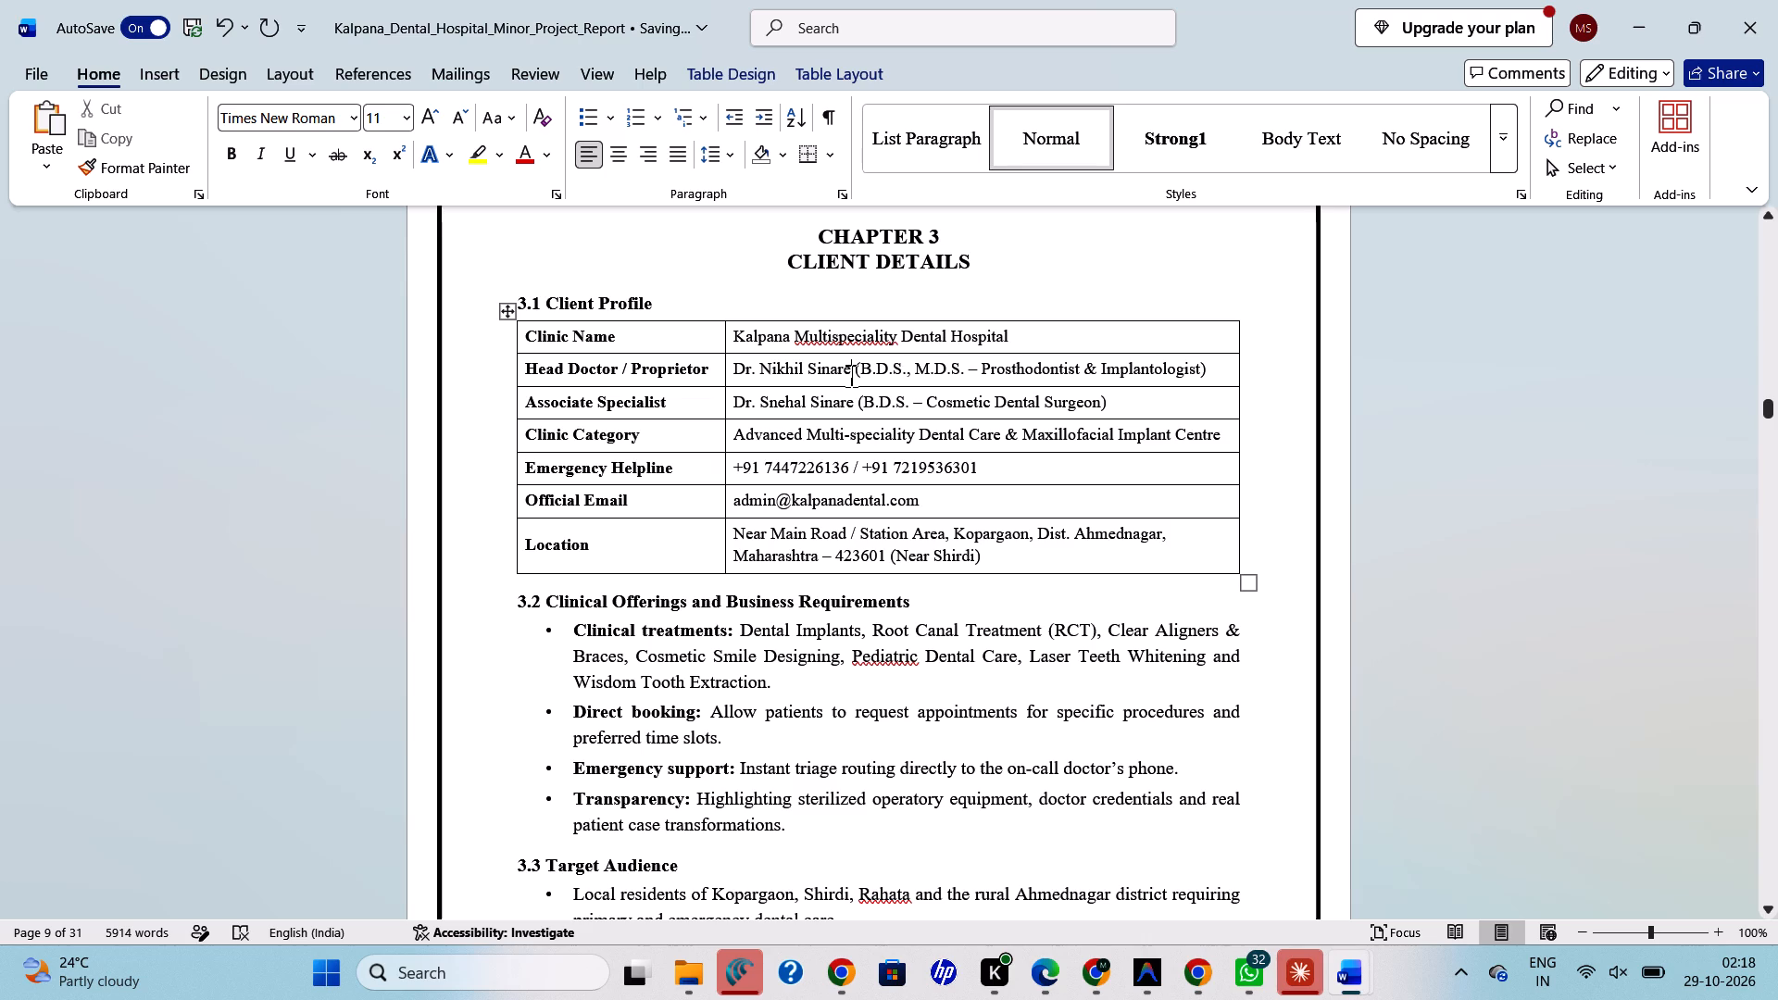
{"action": "key", "text": "BackSpace"}
{"action": "key", "text": "BackSpace"}
{"action": "key", "text": "BackSpace"}
{"action": "key", "text": "BackSpace"}
{"action": "key", "text": "BackSpace"}
{"action": "key", "text": "BackSpace"}
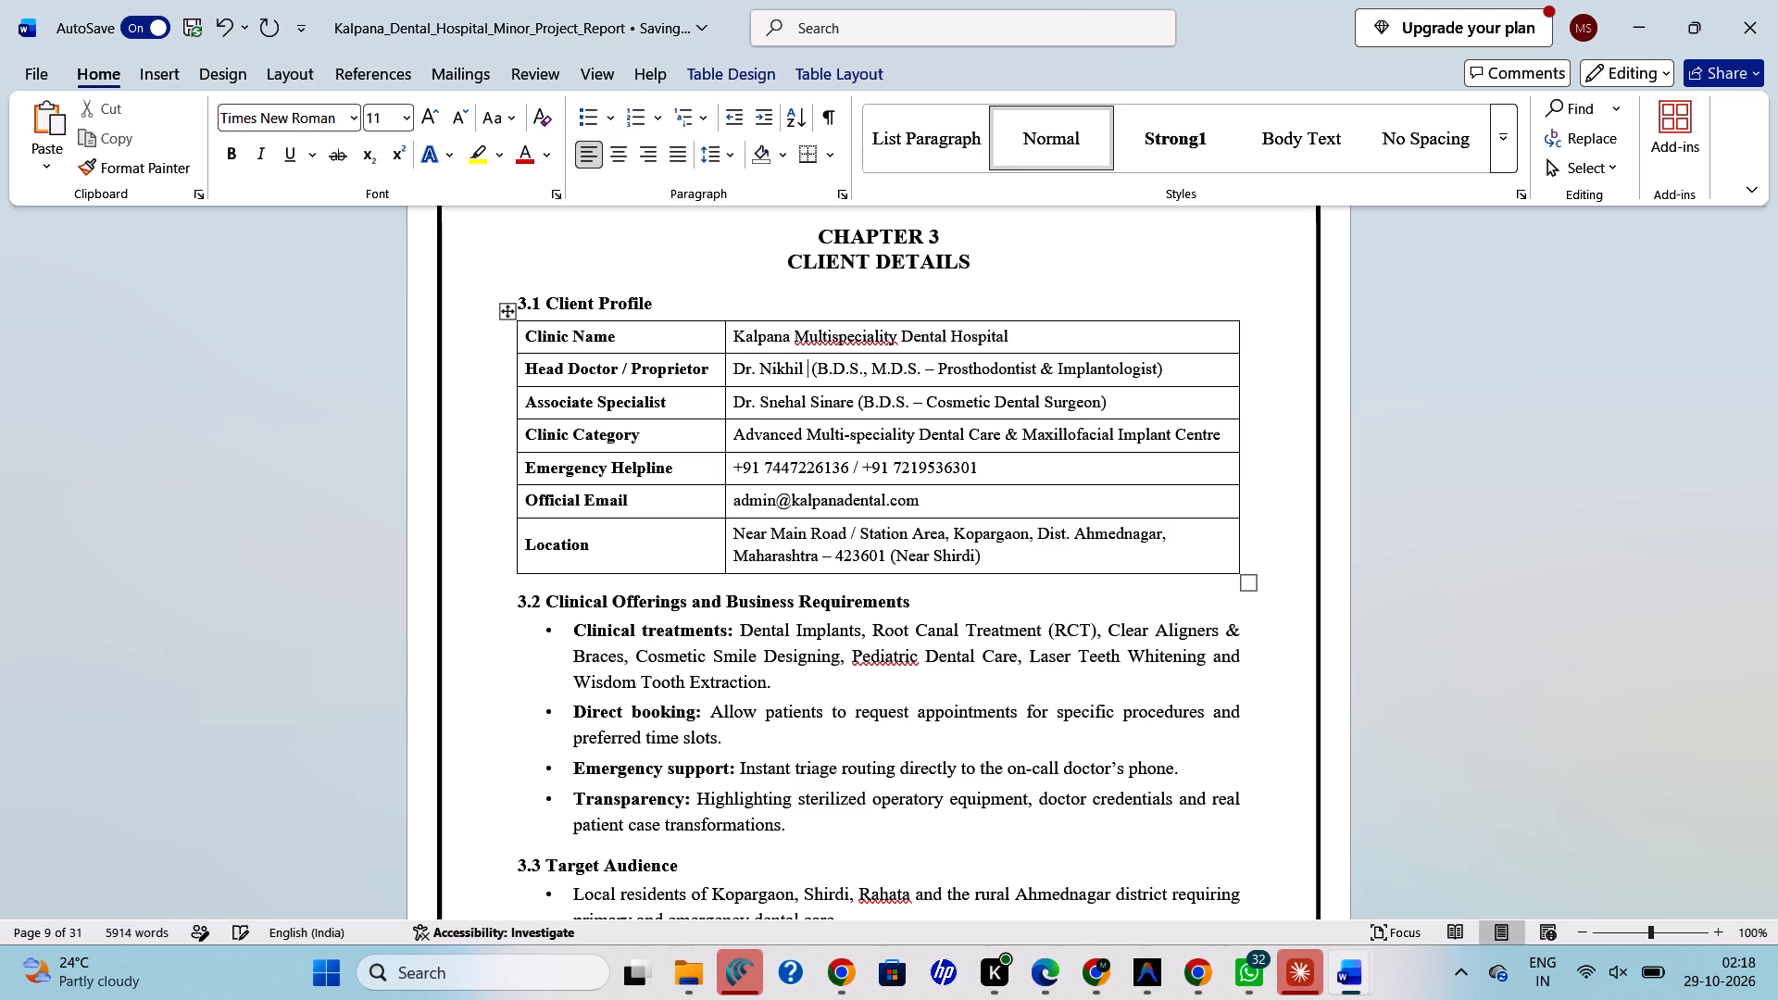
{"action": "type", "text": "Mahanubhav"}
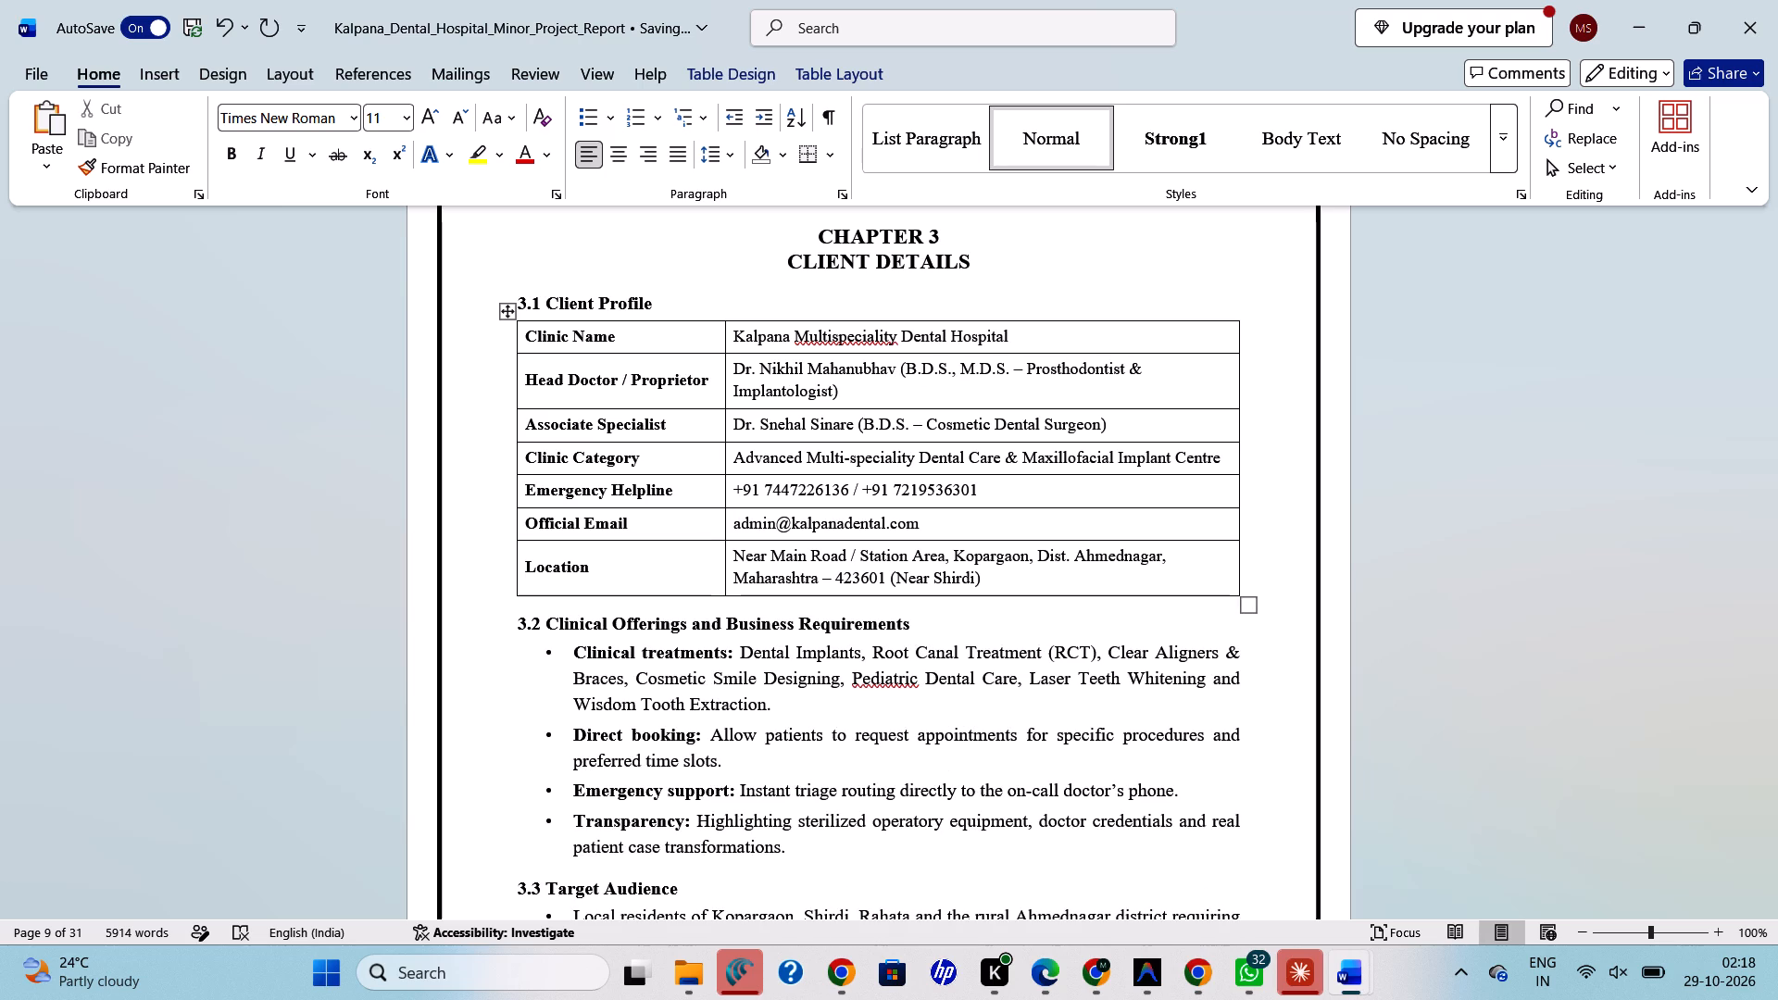
{"action": "left_click", "coordinate": [859, 423]}
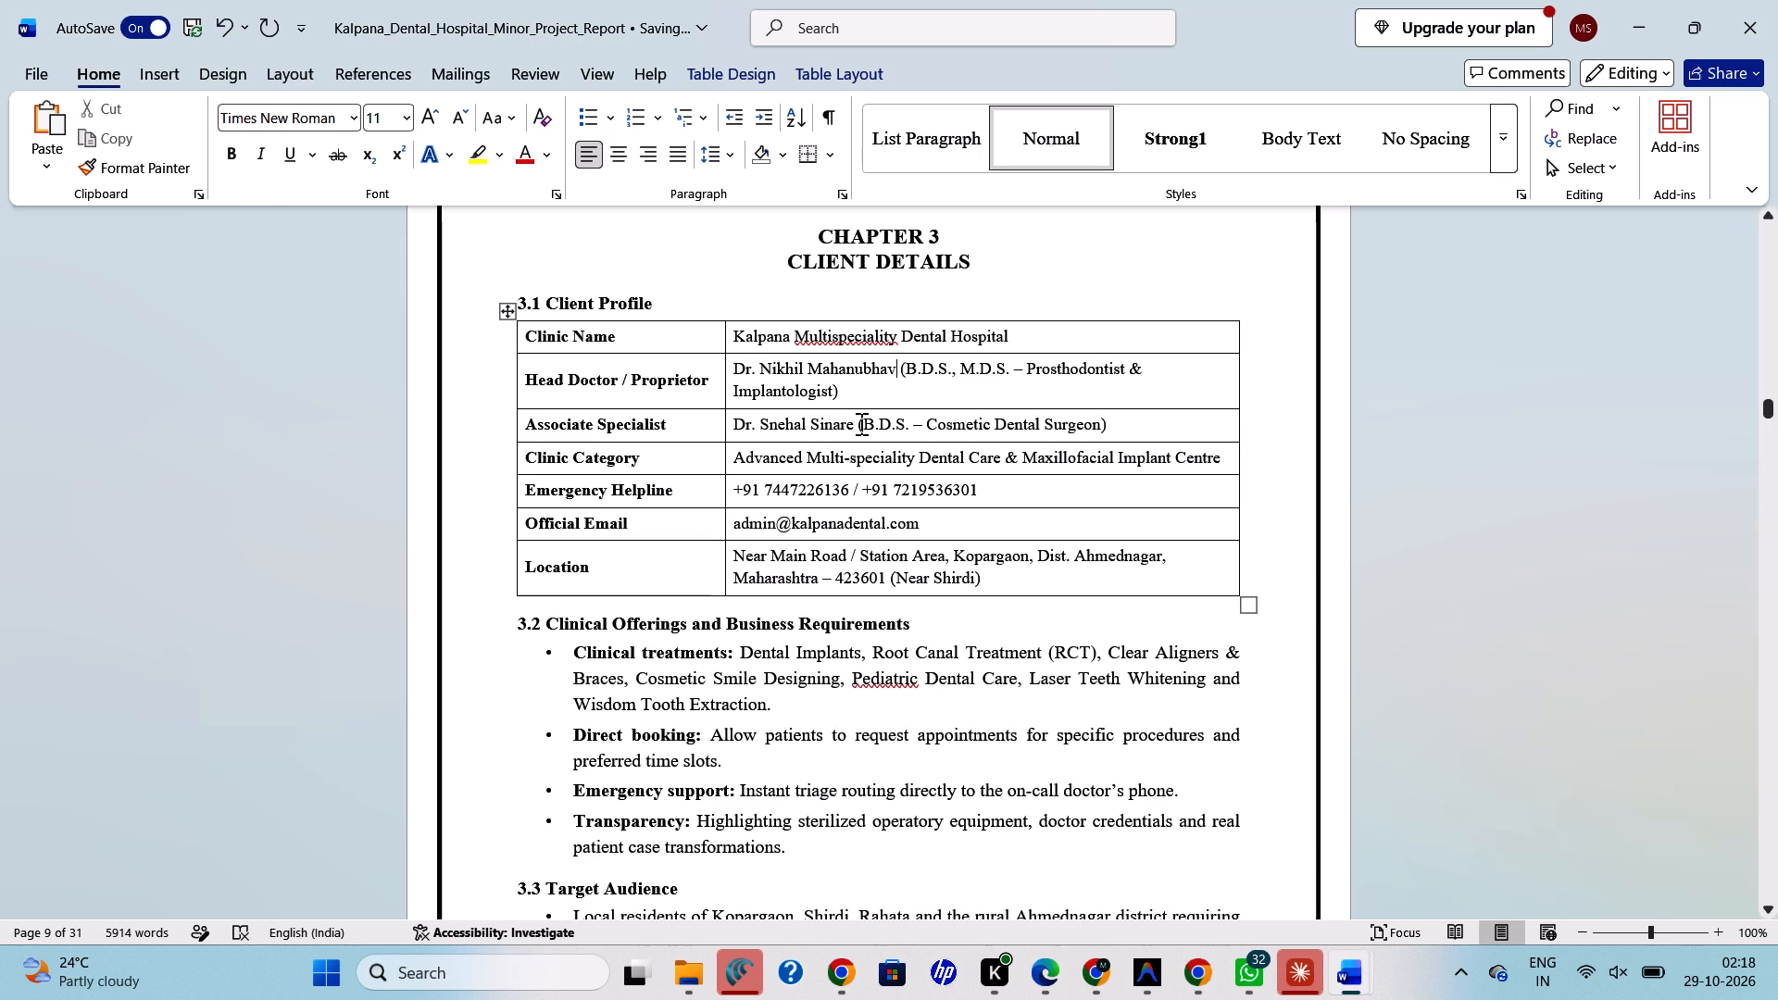
{"action": "key", "text": "Left"}
{"action": "key", "text": "BackSpace"}
{"action": "key", "text": "BackSpace"}
{"action": "key", "text": "BackSpace"}
{"action": "key", "text": "BackSpace"}
{"action": "key", "text": "BackSpace"}
{"action": "key", "text": "BackSpace"}
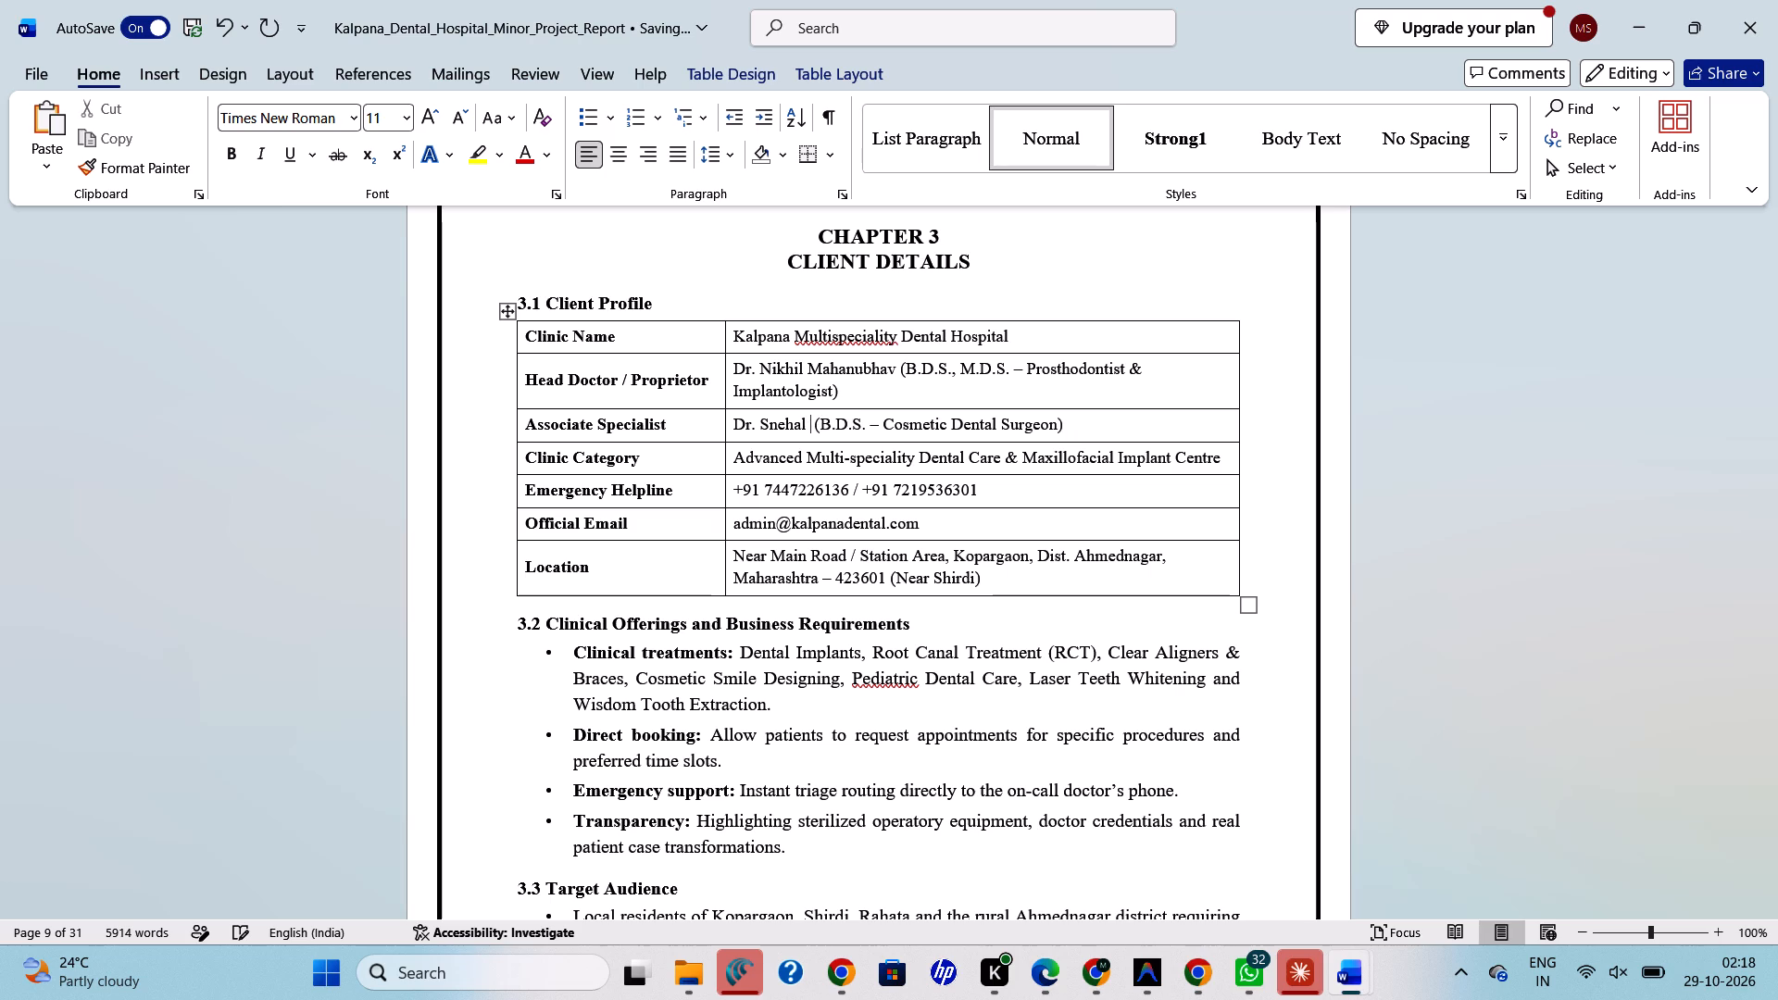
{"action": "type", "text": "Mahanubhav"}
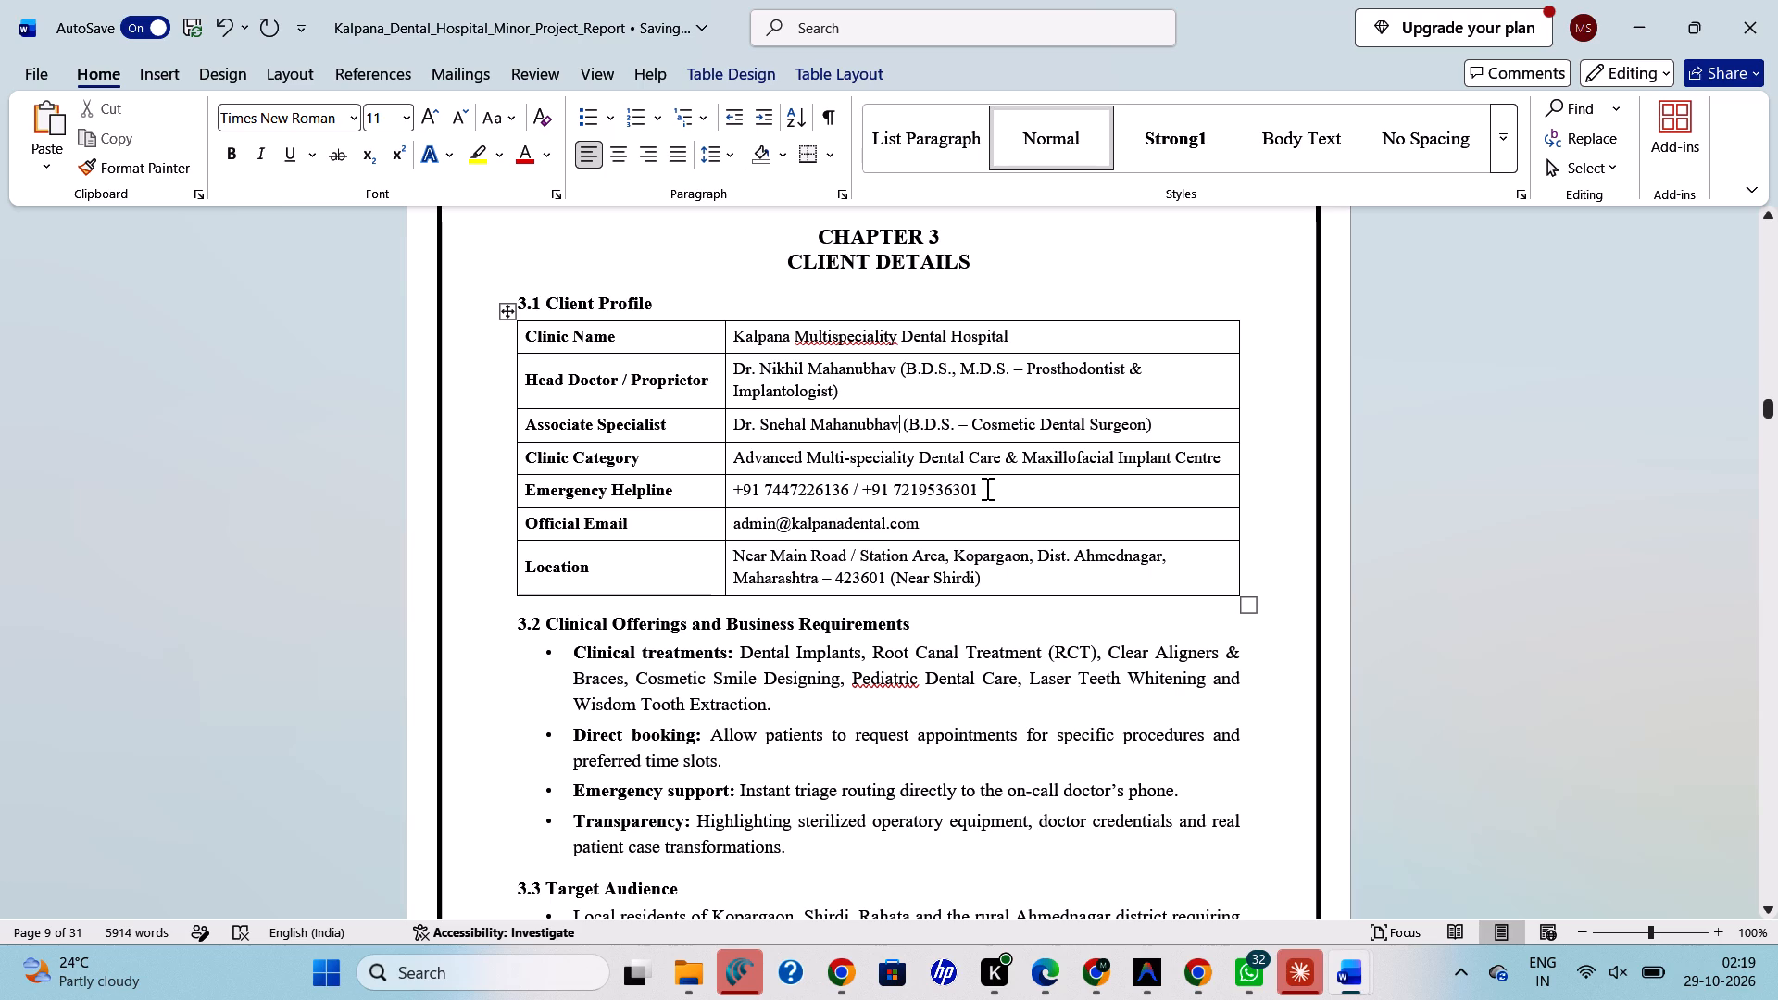
Read through the Chapter 3 client details and the Chapter 4 functional and non-functional requirements for anything needing correction.
{"action": "scroll", "coordinate": [985, 488], "scroll_direction": "down", "scroll_amount": 1}
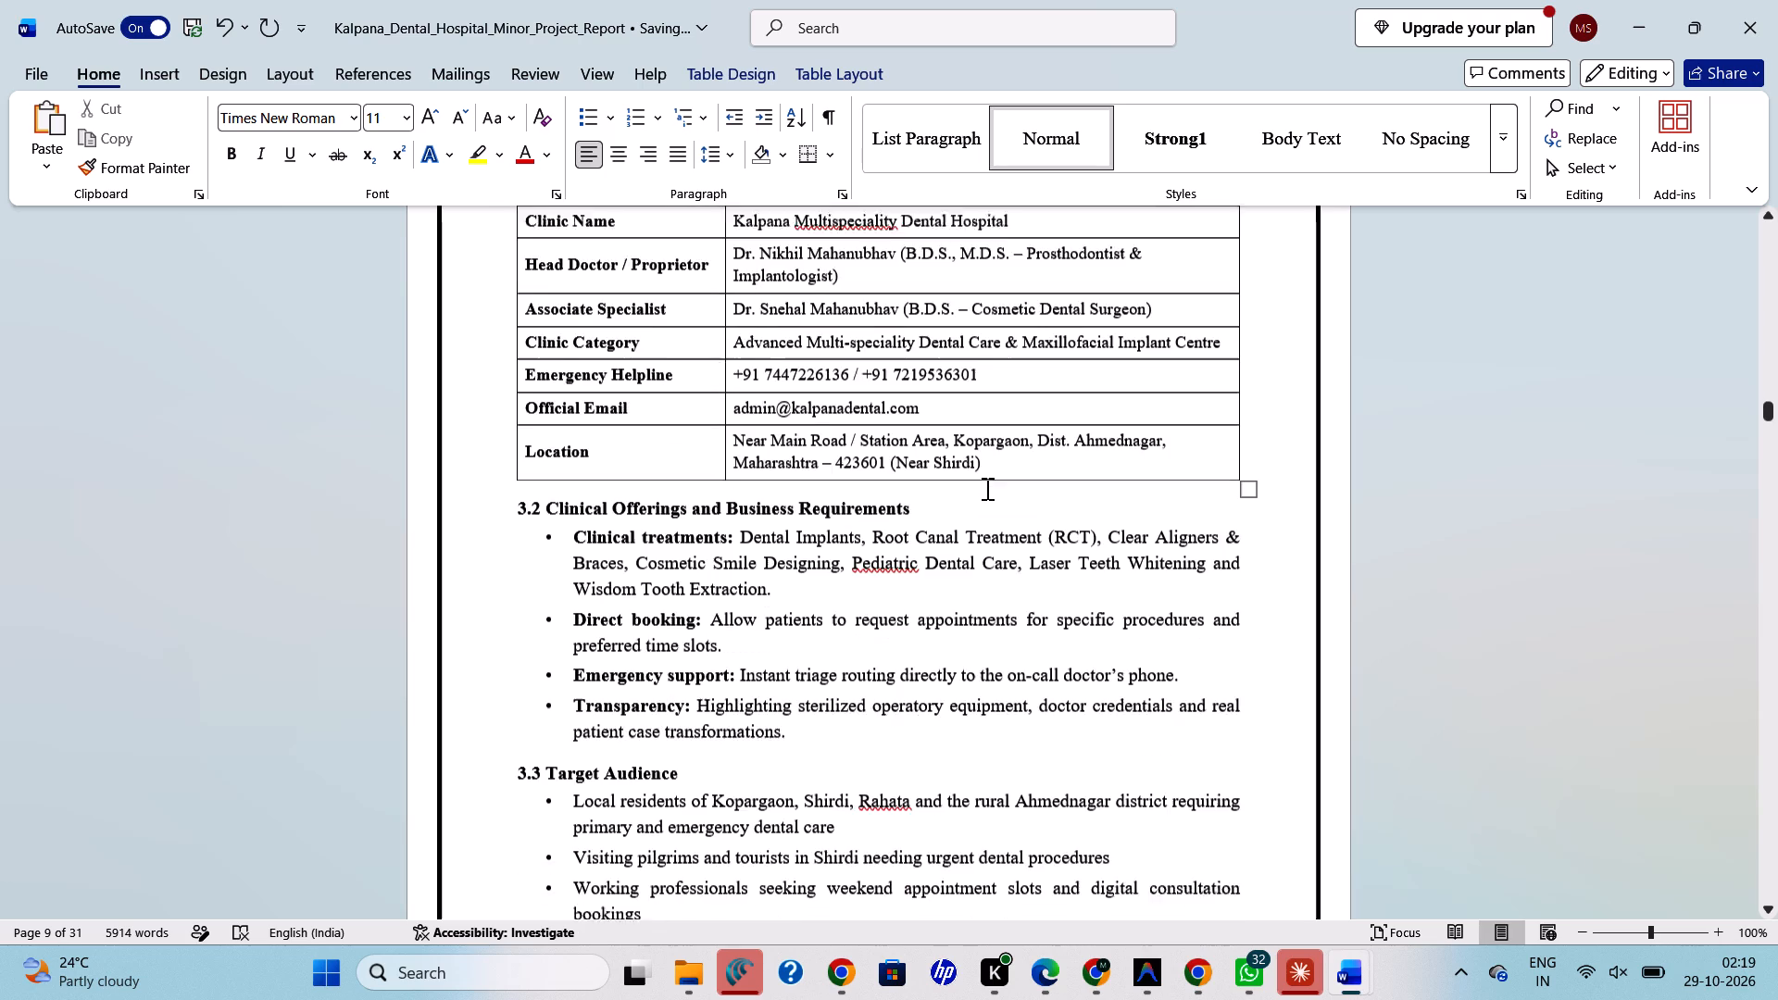
{"action": "scroll", "coordinate": [985, 488], "scroll_direction": "down", "scroll_amount": 1}
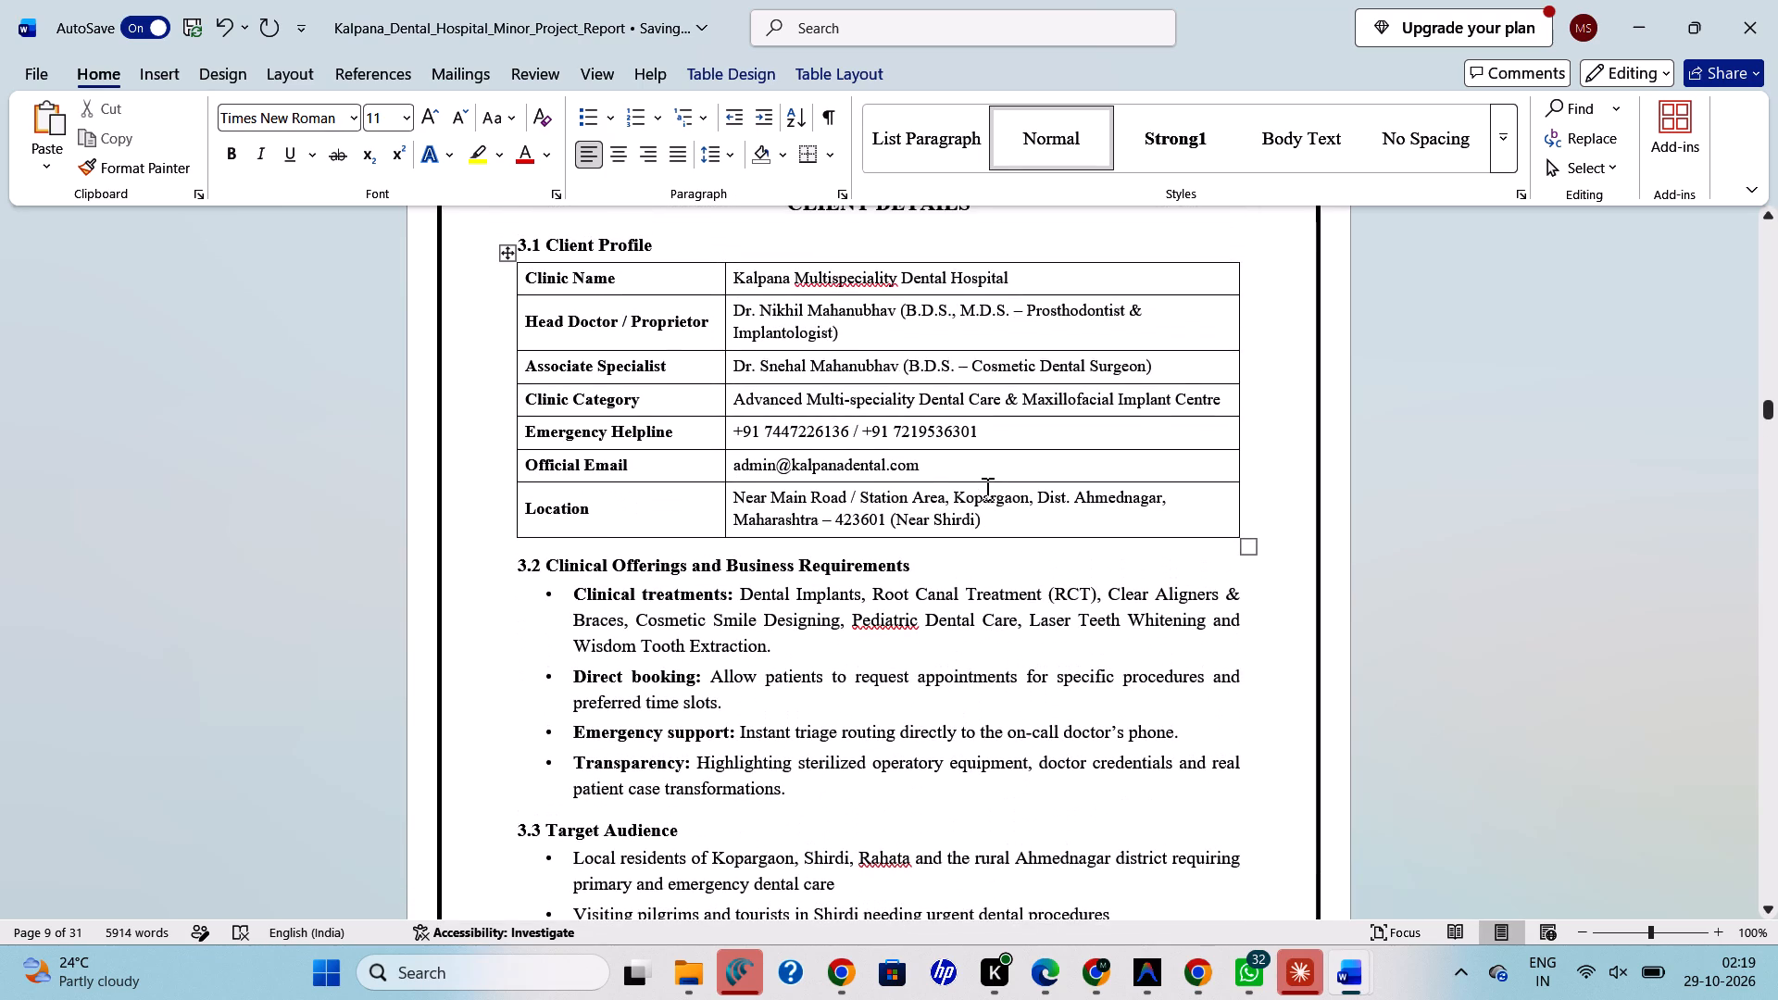
{"action": "scroll", "coordinate": [985, 488], "scroll_direction": "up", "scroll_amount": 1}
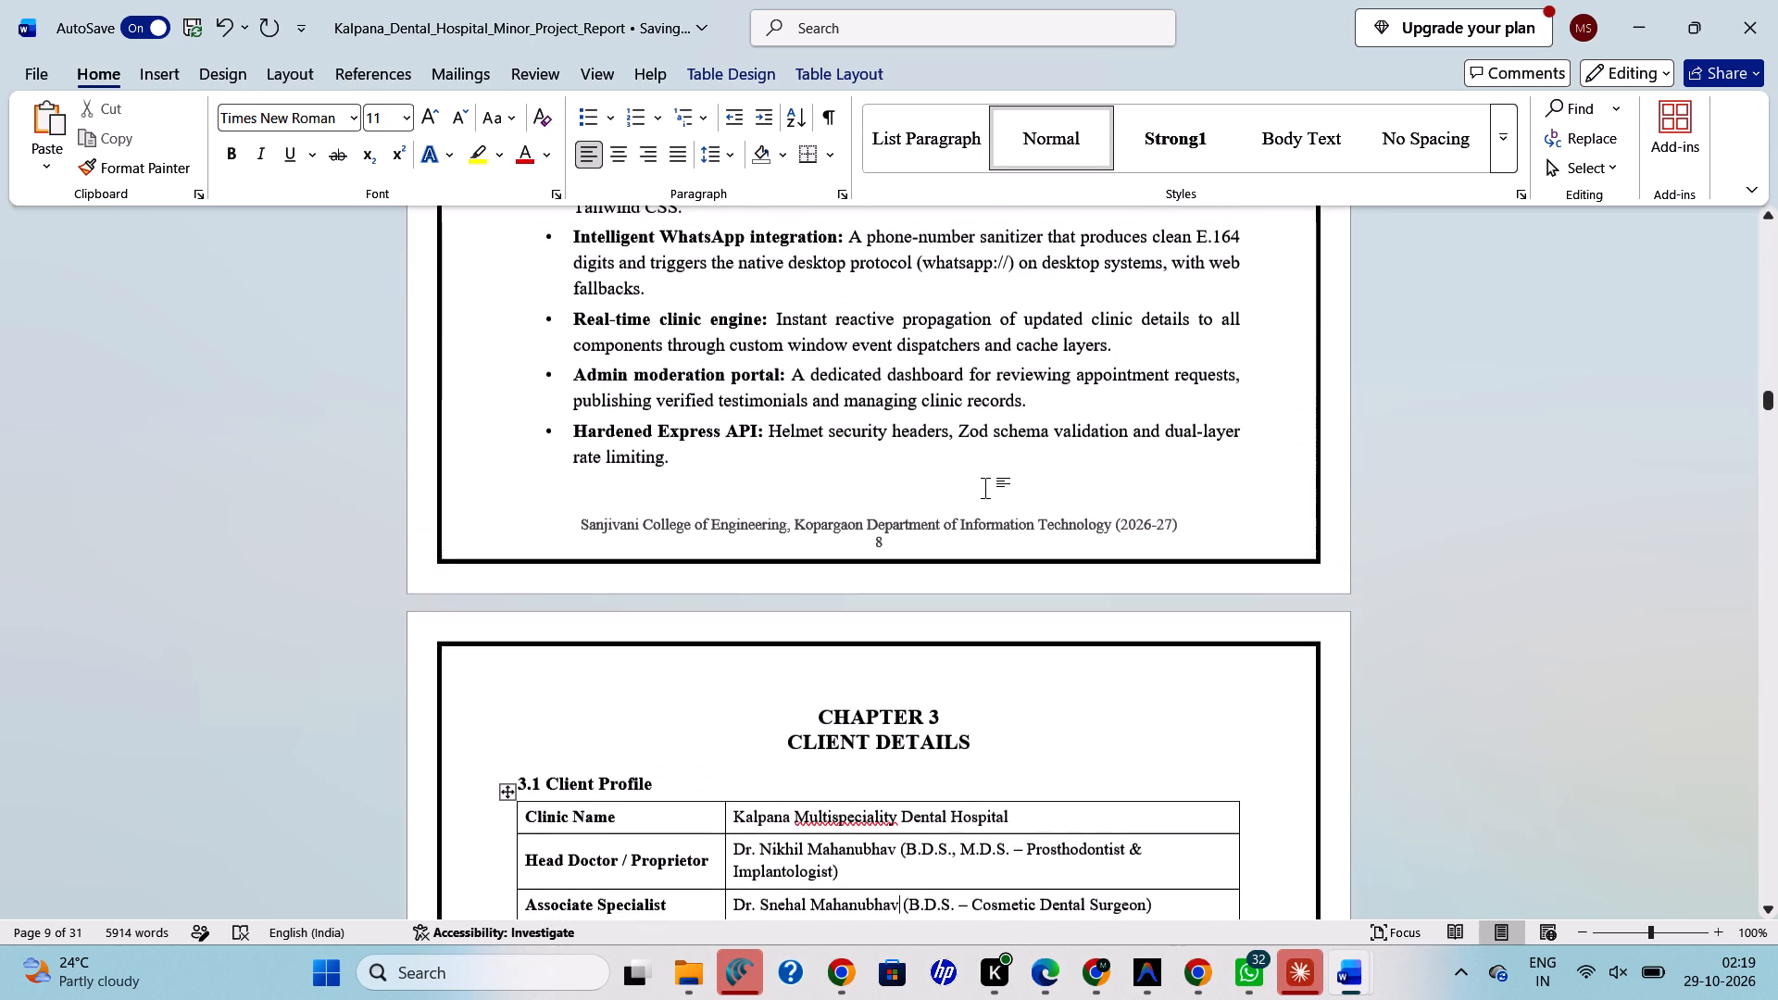
{"action": "scroll", "coordinate": [985, 488], "scroll_direction": "up", "scroll_amount": 1}
{"action": "scroll", "coordinate": [985, 488], "scroll_direction": "down", "scroll_amount": 2}
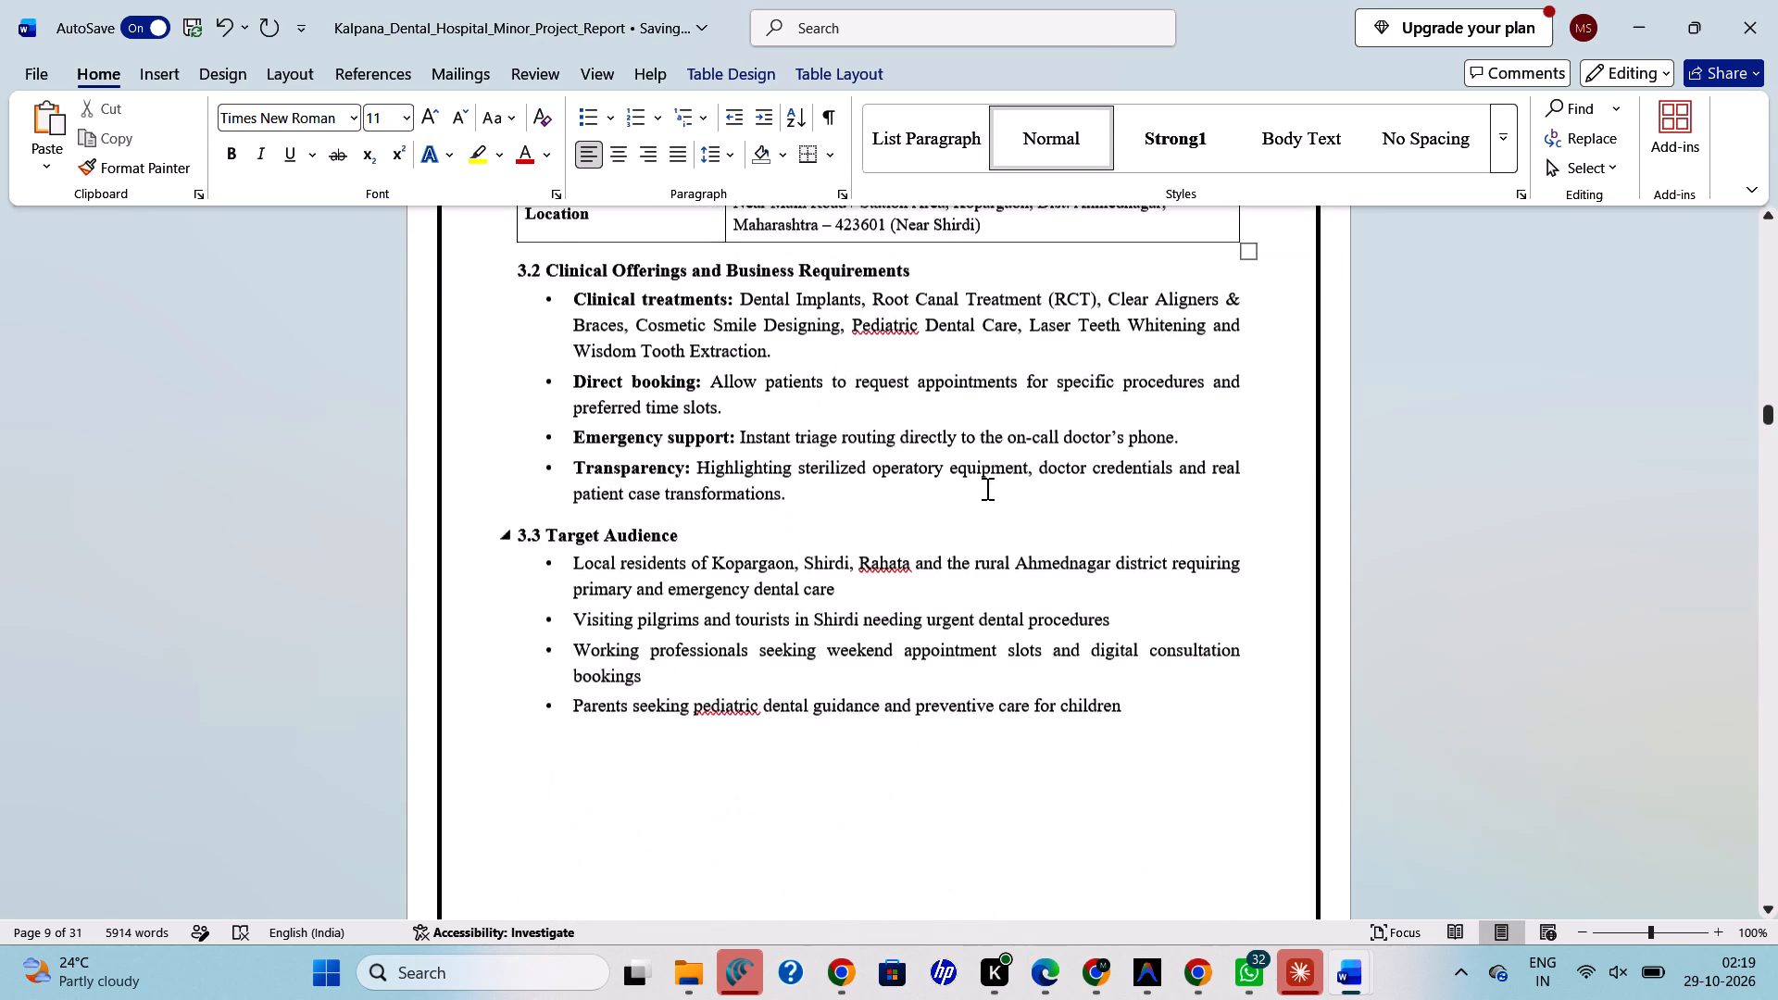
{"action": "scroll", "coordinate": [985, 488], "scroll_direction": "down", "scroll_amount": 3}
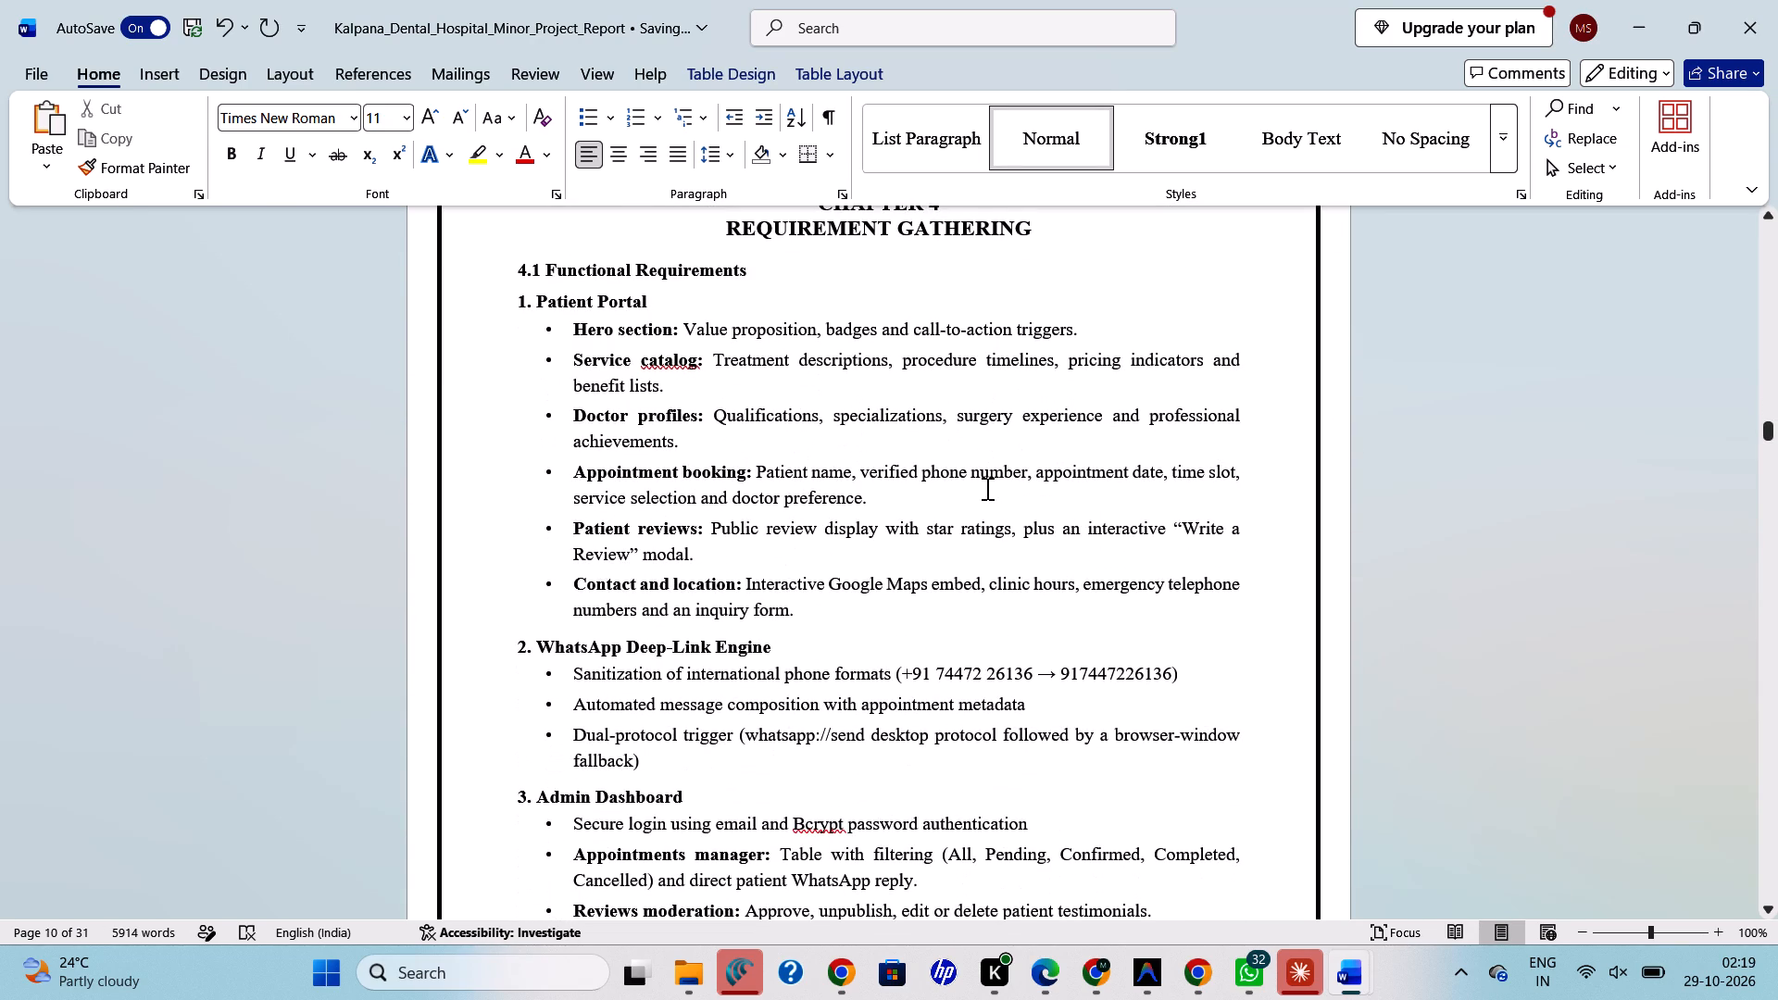
{"action": "scroll", "coordinate": [985, 488], "scroll_direction": "down", "scroll_amount": 1}
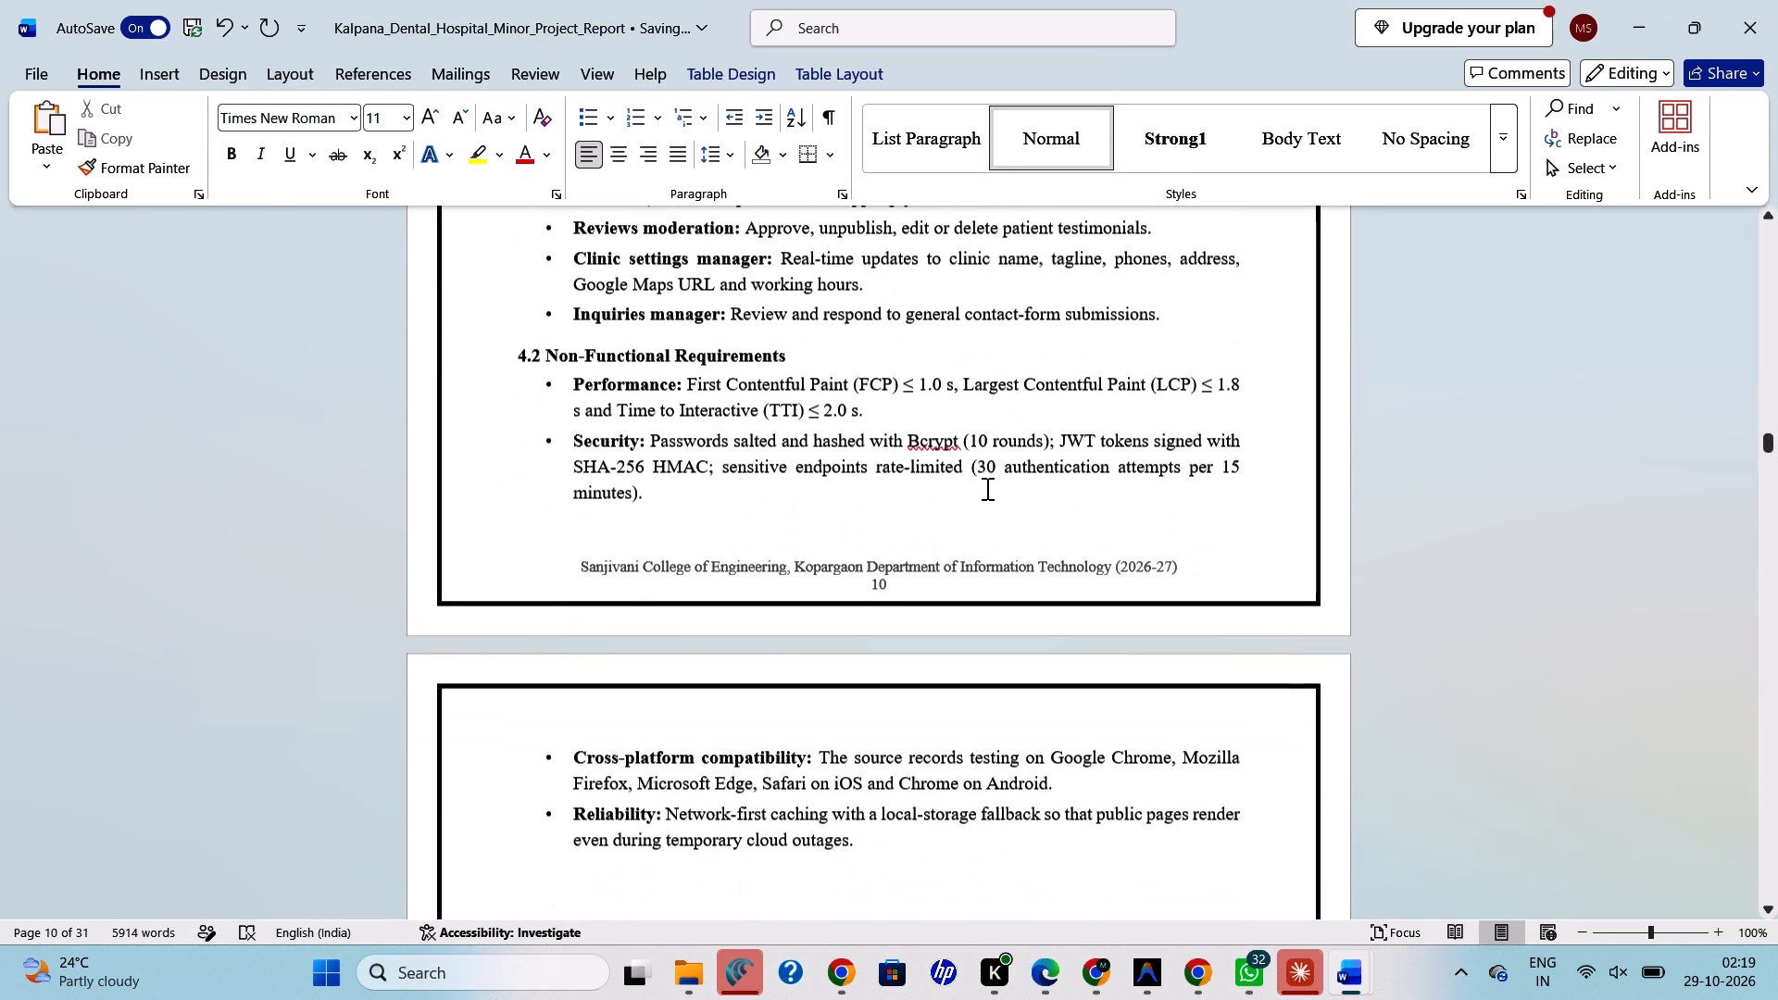
{"action": "scroll", "coordinate": [985, 488], "scroll_direction": "down", "scroll_amount": 1}
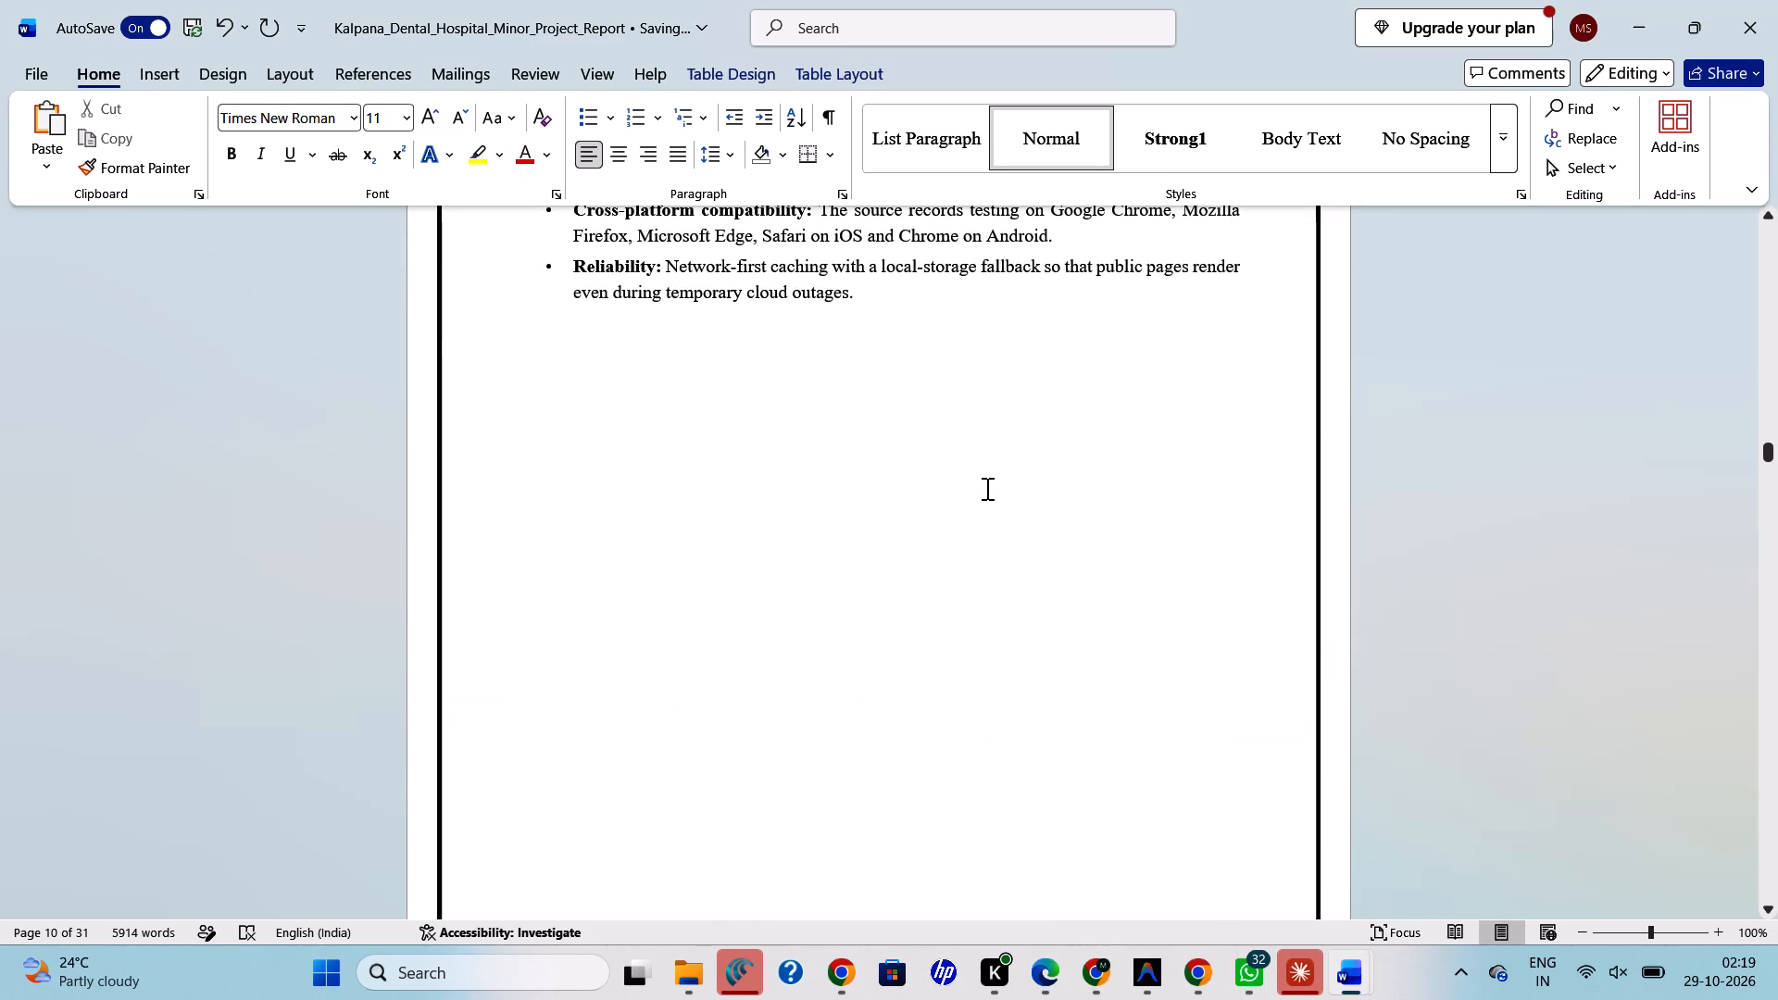
Review Chapter 5's architecture, database design tables, schema figure and workflow sections up to the Figure 5.3 WhatsApp deep-link flow diagram.
{"action": "scroll", "coordinate": [985, 488], "scroll_direction": "down", "scroll_amount": 1}
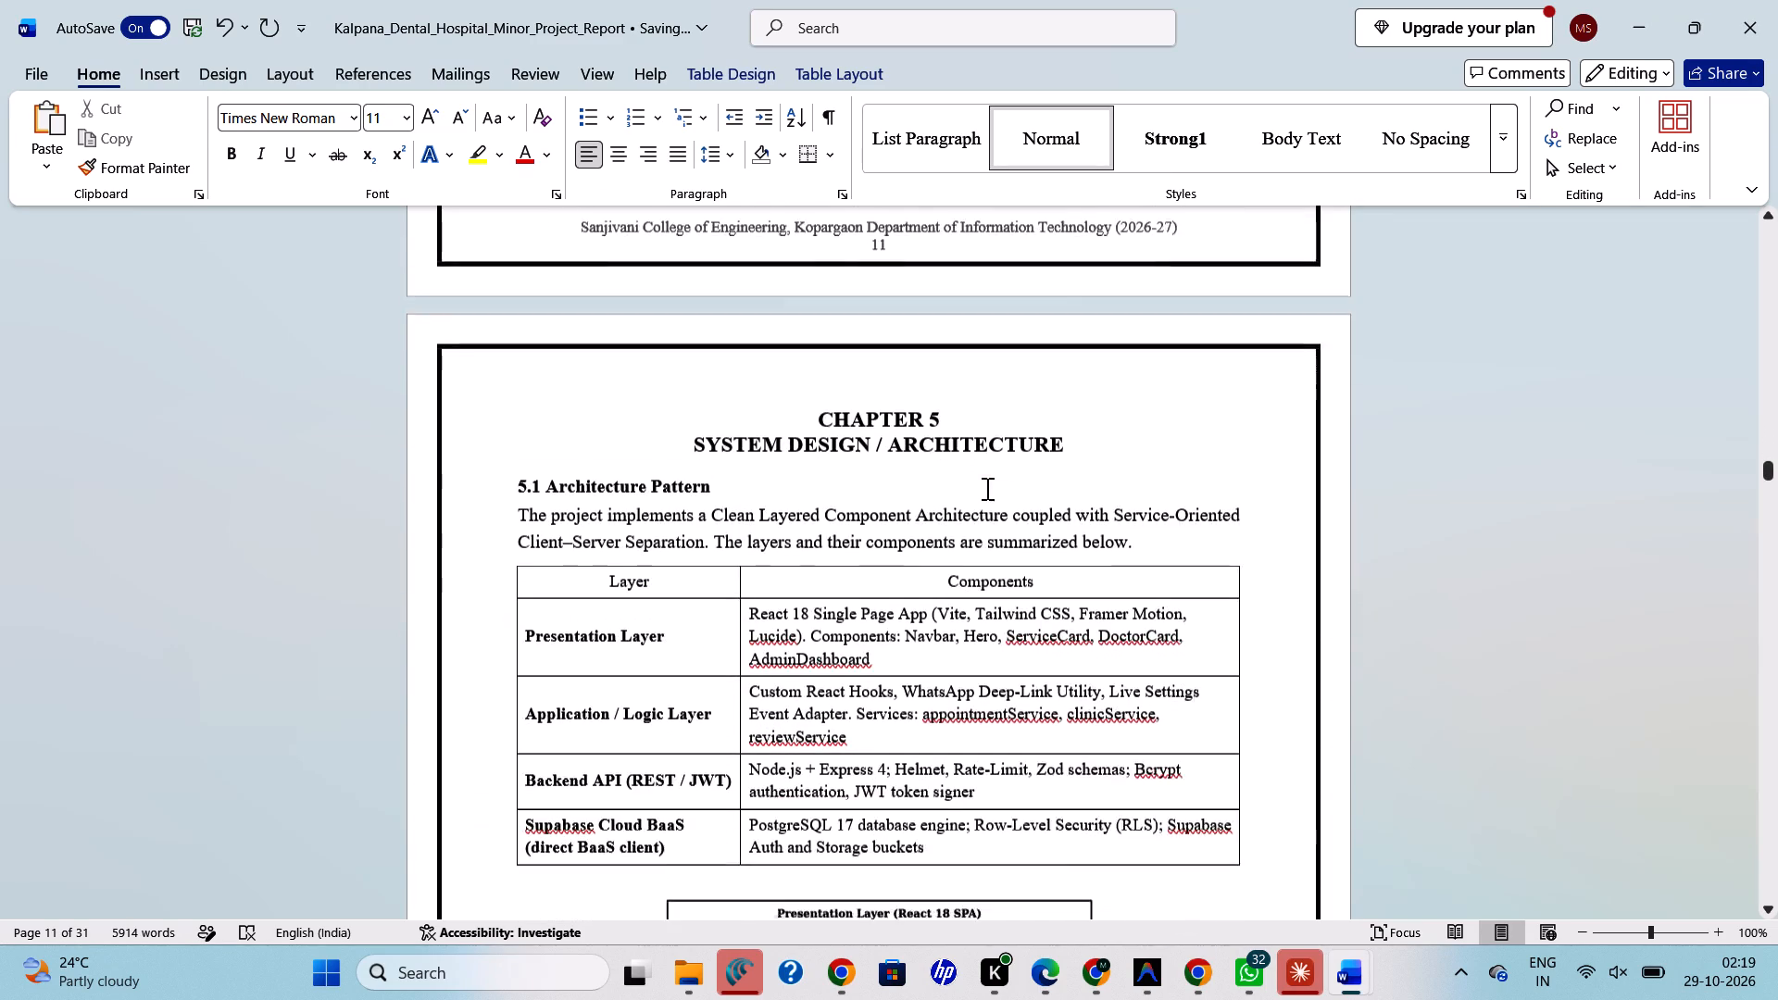
{"action": "scroll", "coordinate": [985, 488], "scroll_direction": "down", "scroll_amount": 3}
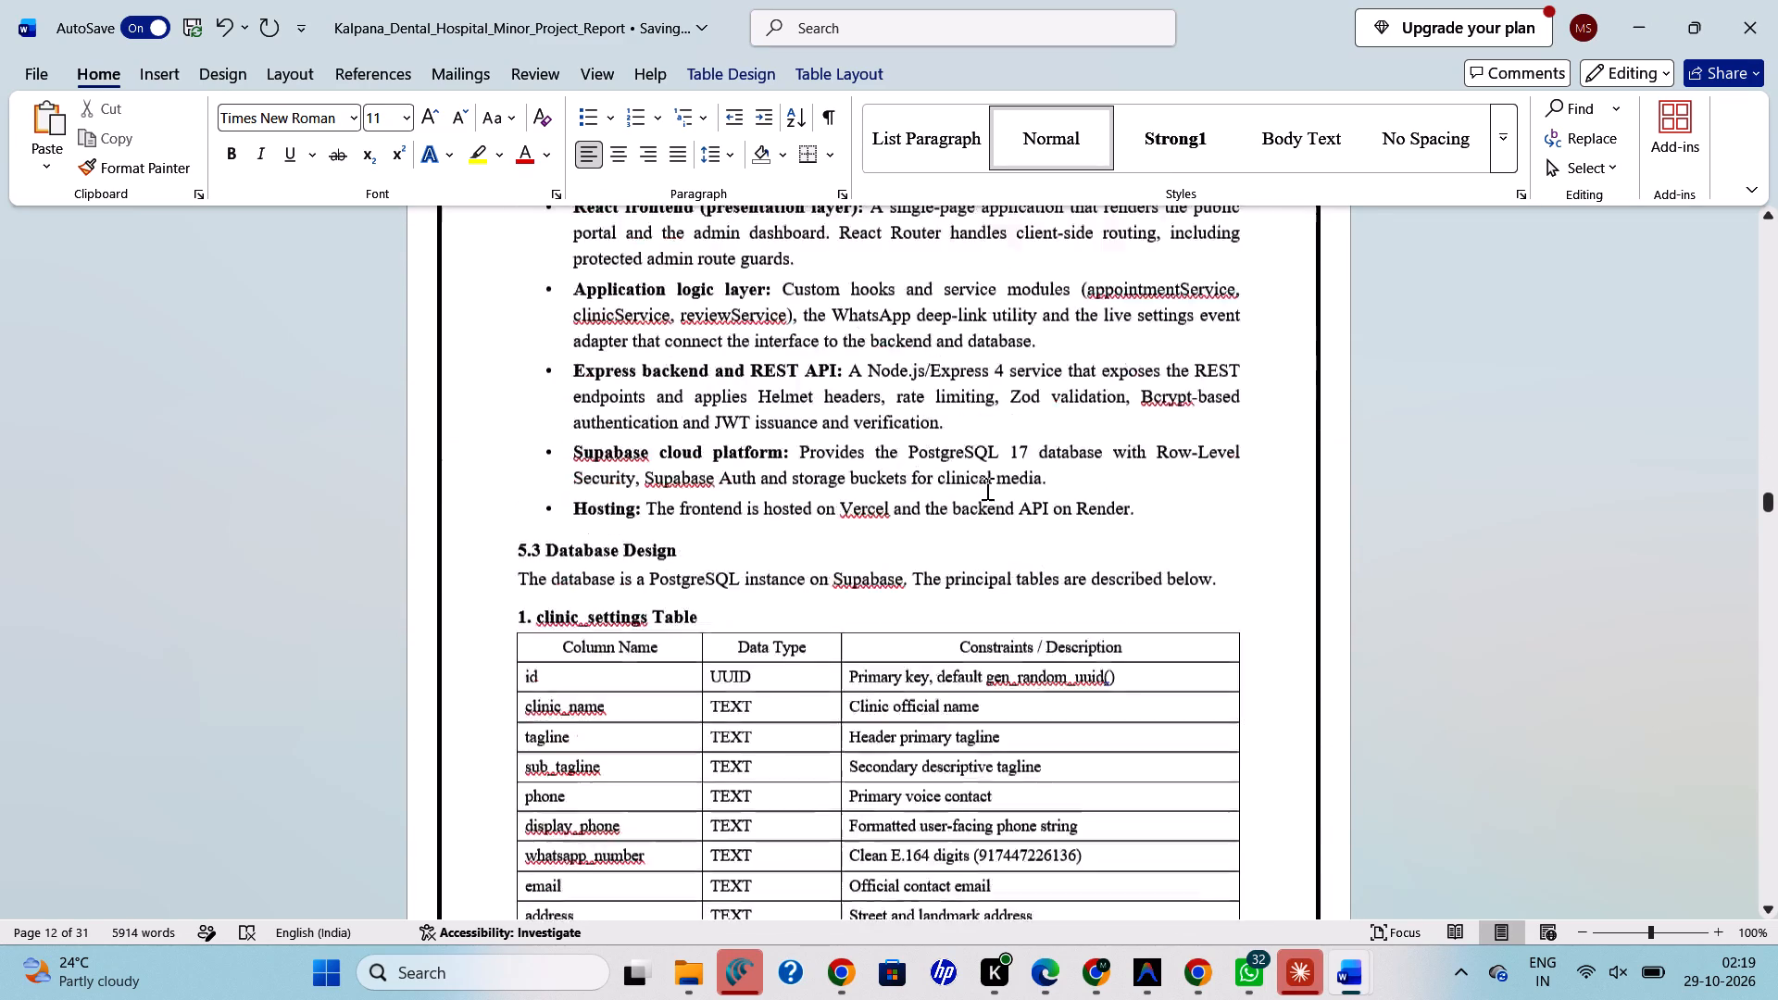
{"action": "scroll", "coordinate": [985, 488], "scroll_direction": "down", "scroll_amount": 1}
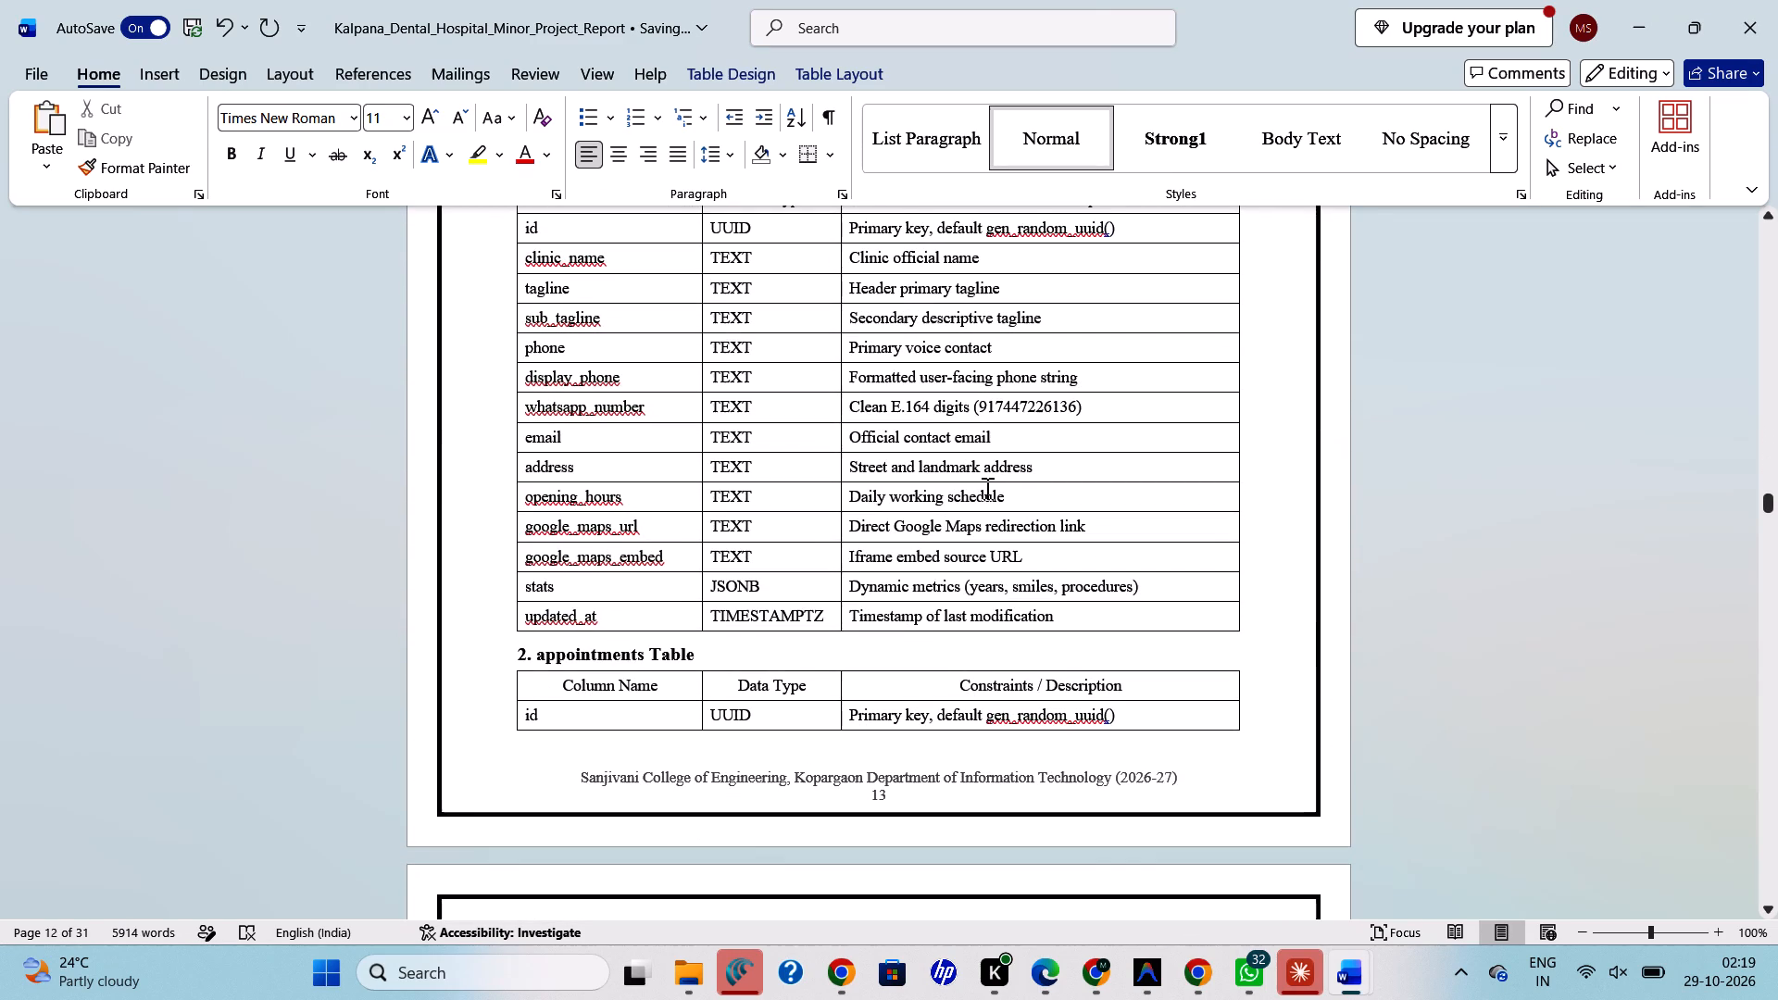
{"action": "scroll", "coordinate": [985, 488], "scroll_direction": "down", "scroll_amount": 1}
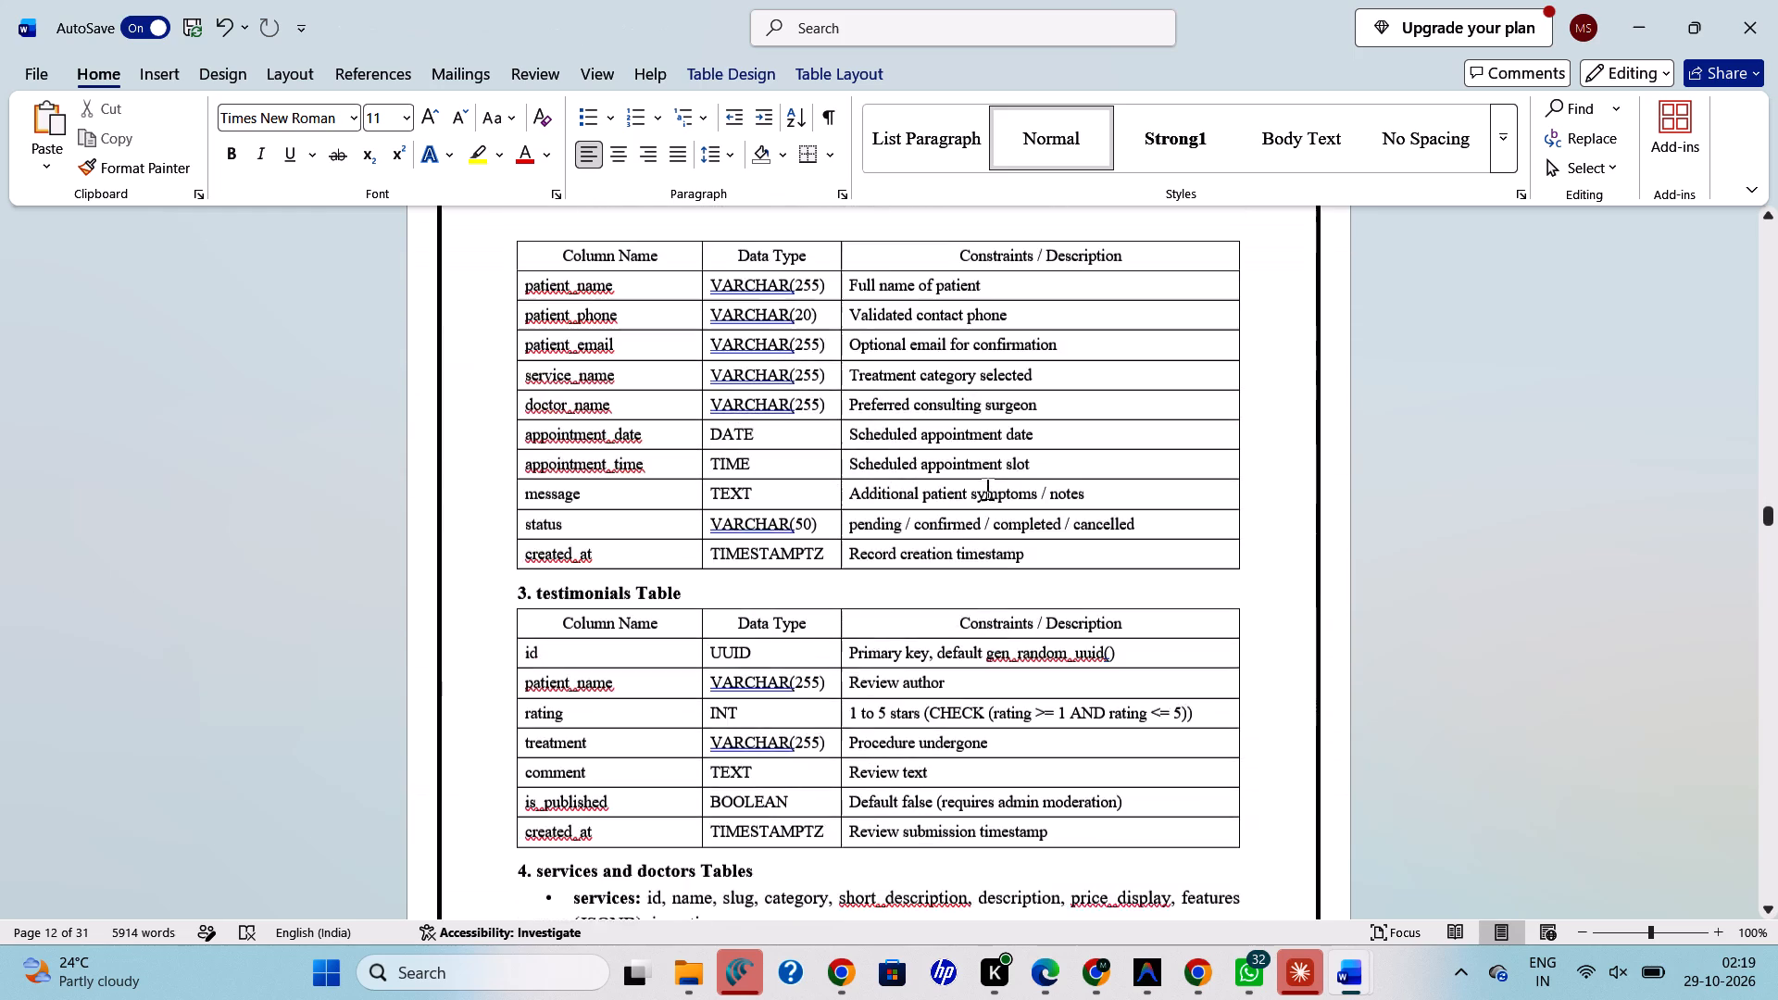
{"action": "scroll", "coordinate": [985, 488], "scroll_direction": "down", "scroll_amount": 2}
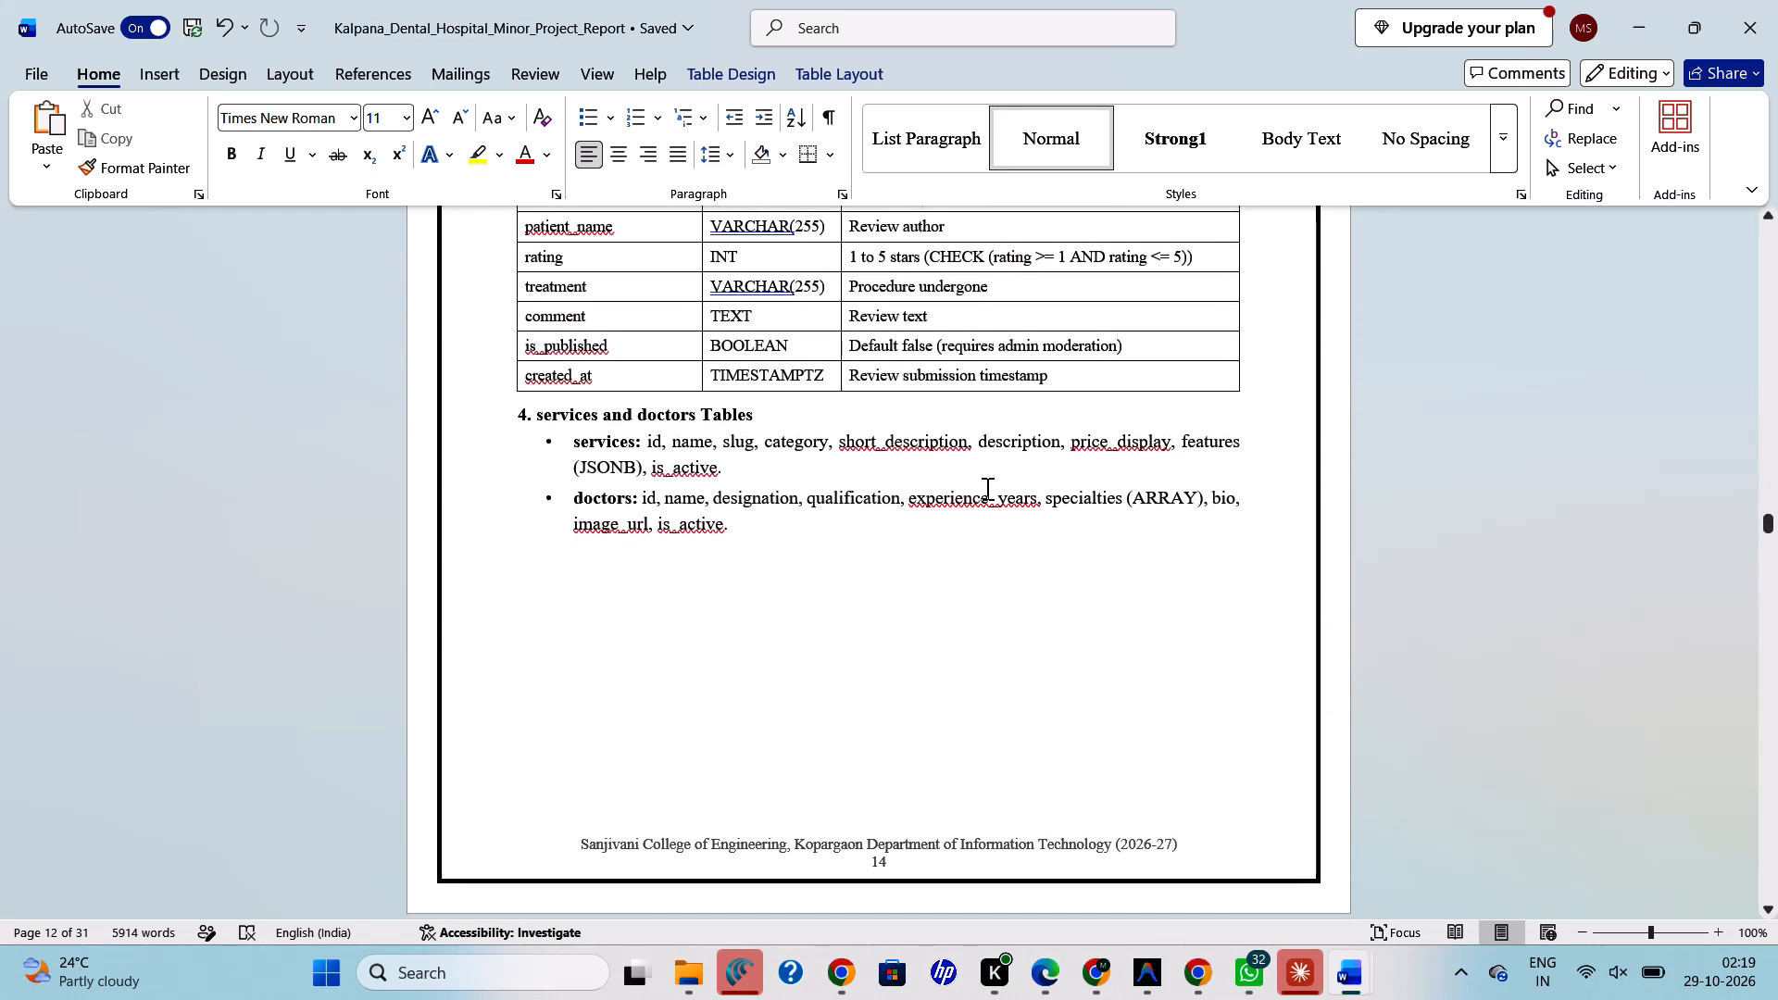
{"action": "scroll", "coordinate": [745, 482], "scroll_direction": "down", "scroll_amount": 1}
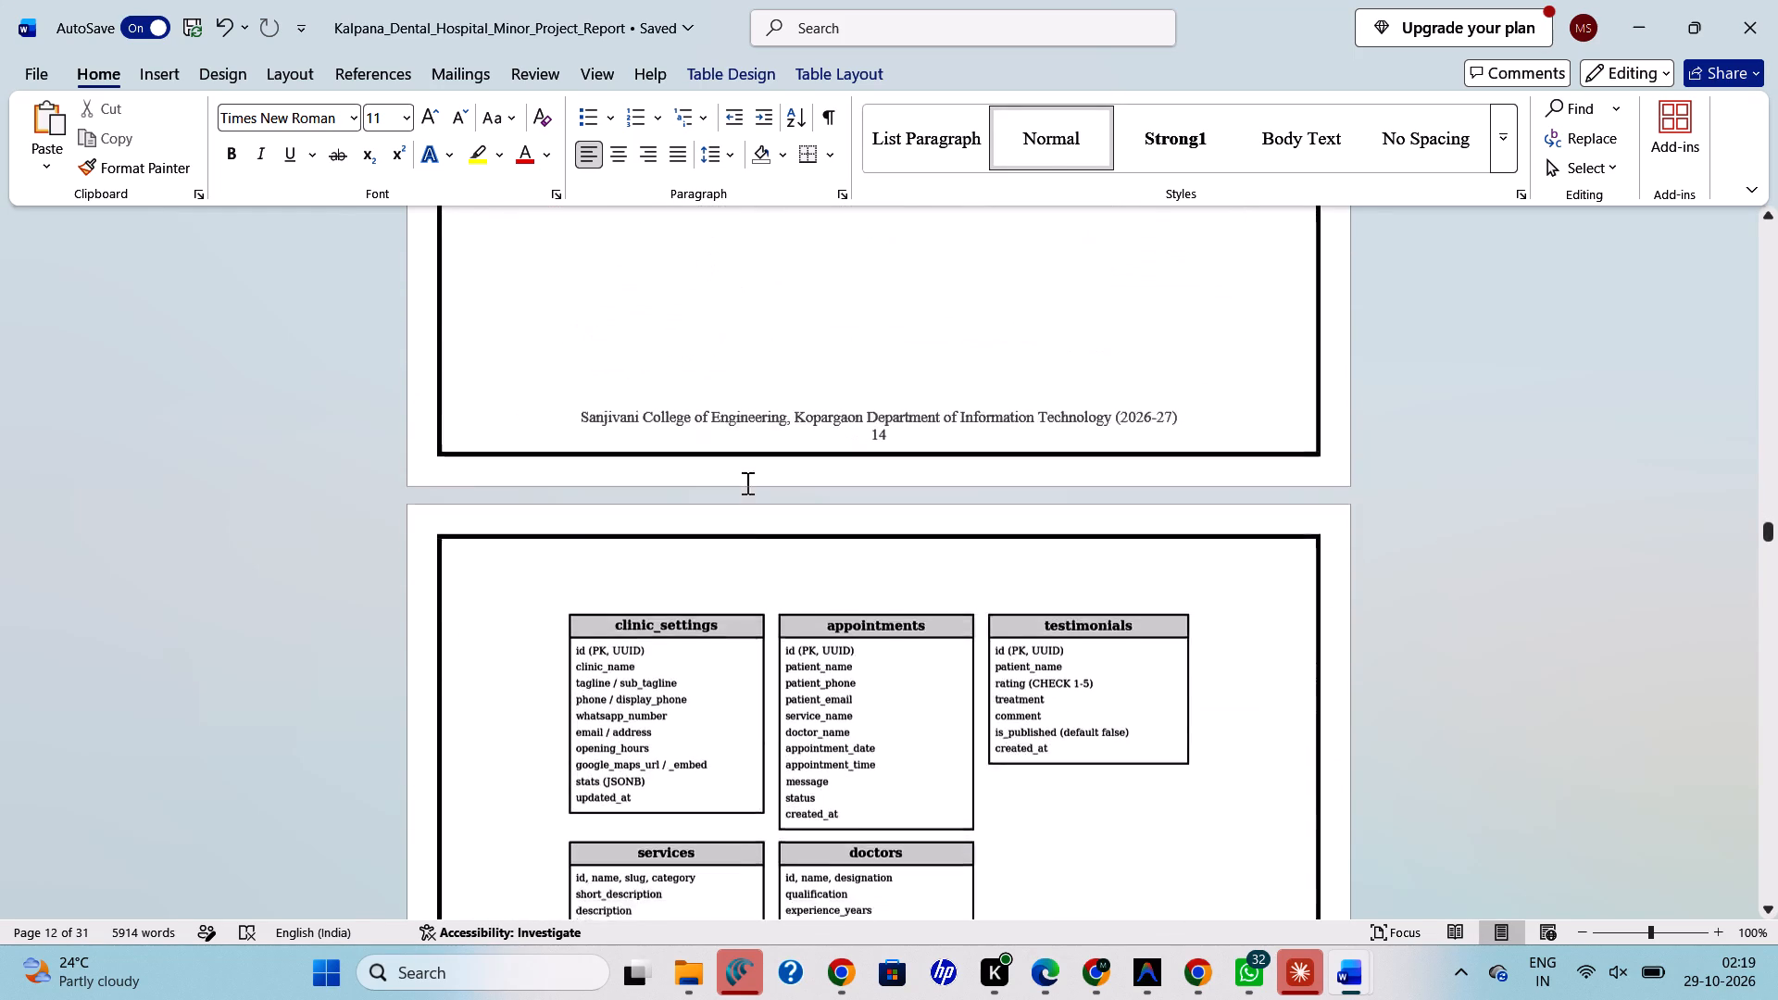
{"action": "scroll", "coordinate": [745, 482], "scroll_direction": "down", "scroll_amount": 1}
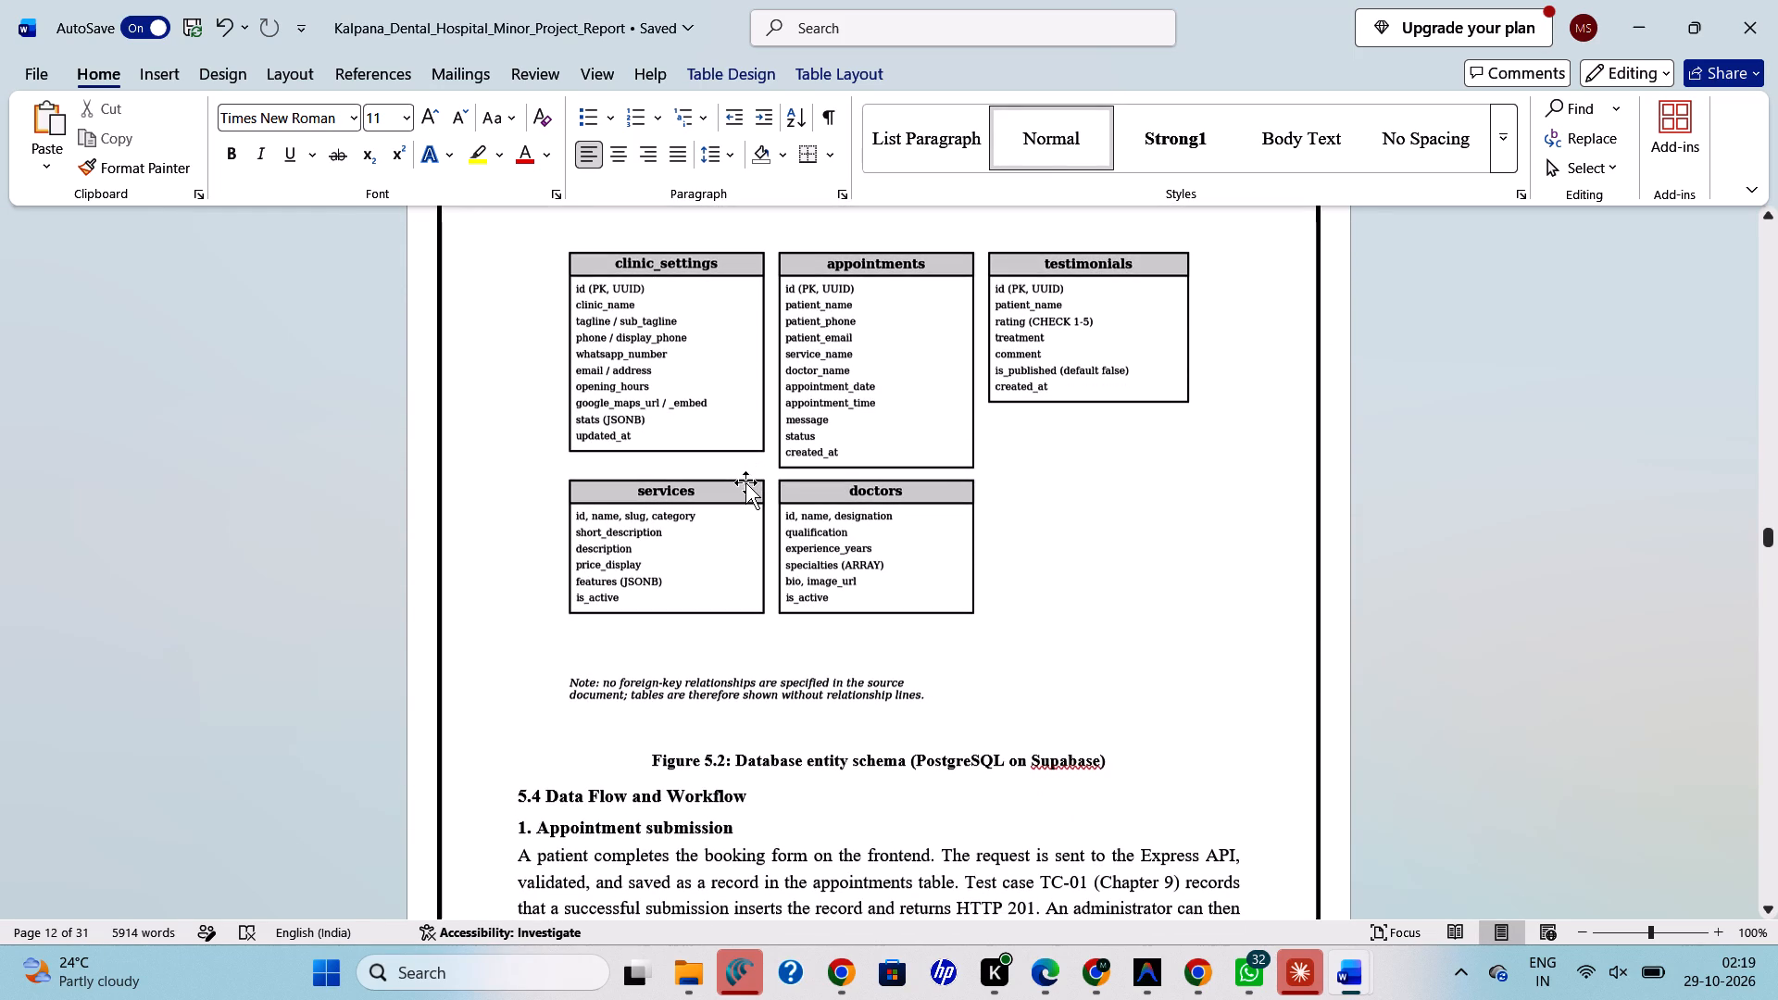
{"action": "scroll", "coordinate": [745, 482], "scroll_direction": "down", "scroll_amount": 1}
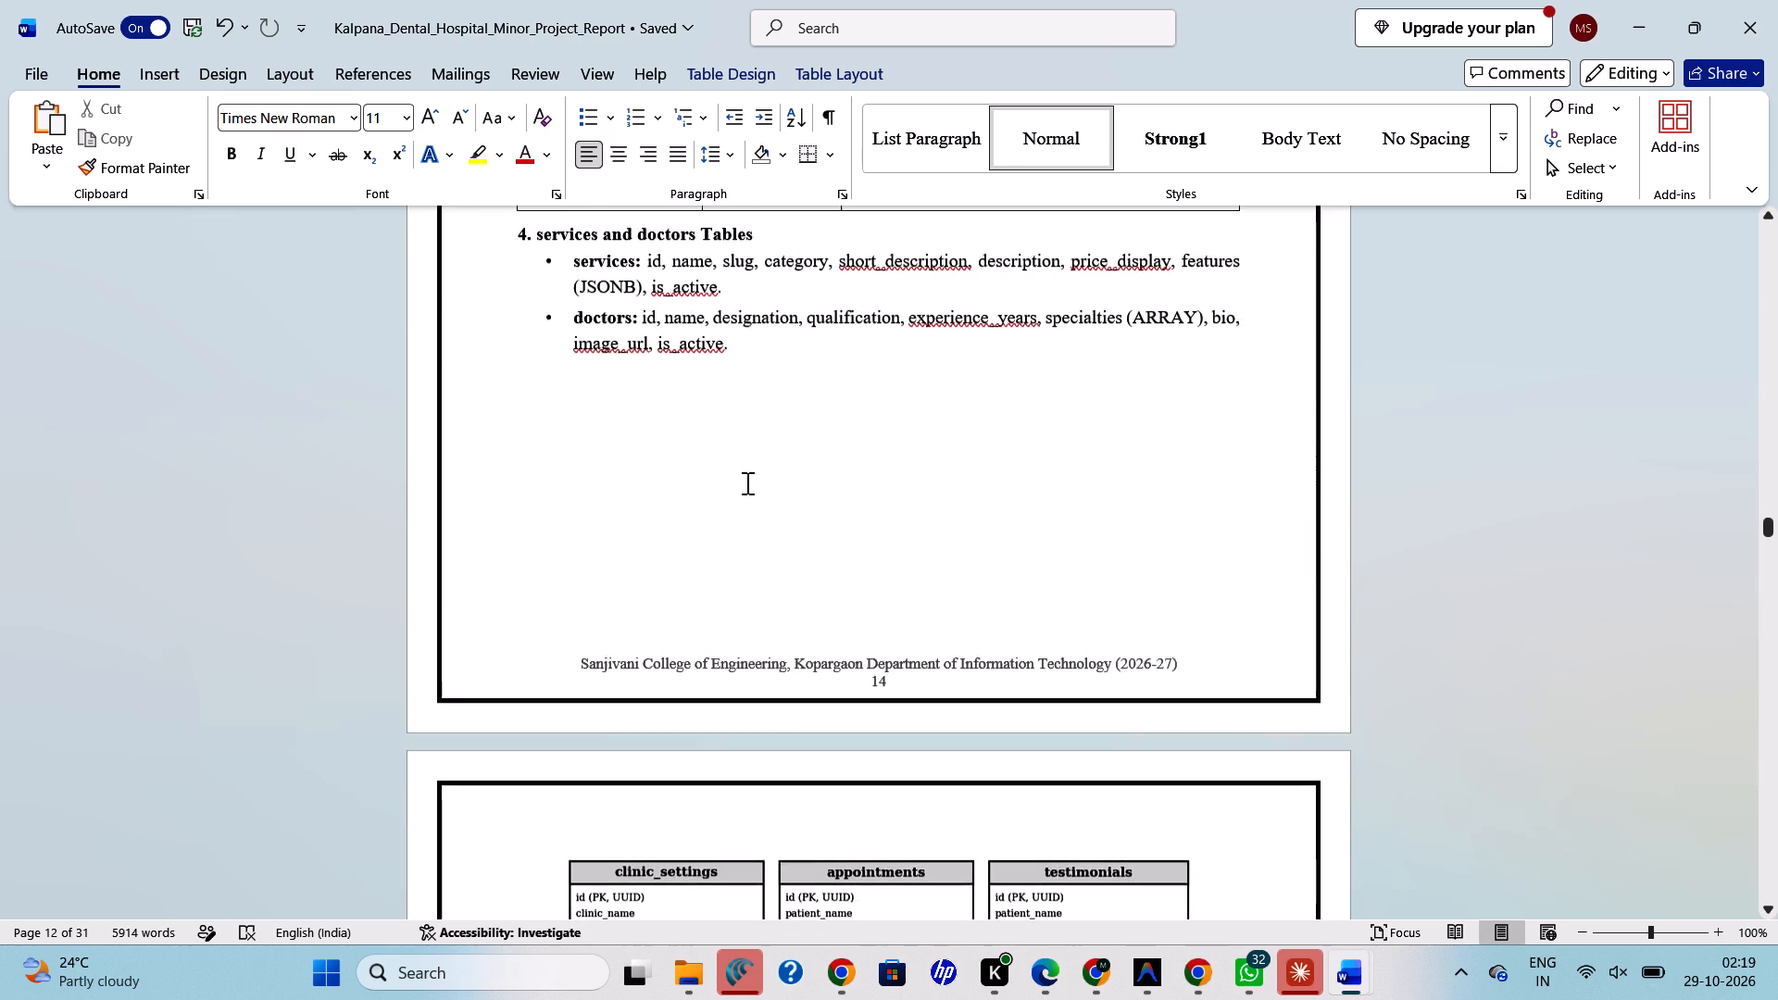
{"action": "scroll", "coordinate": [745, 482], "scroll_direction": "down", "scroll_amount": 1}
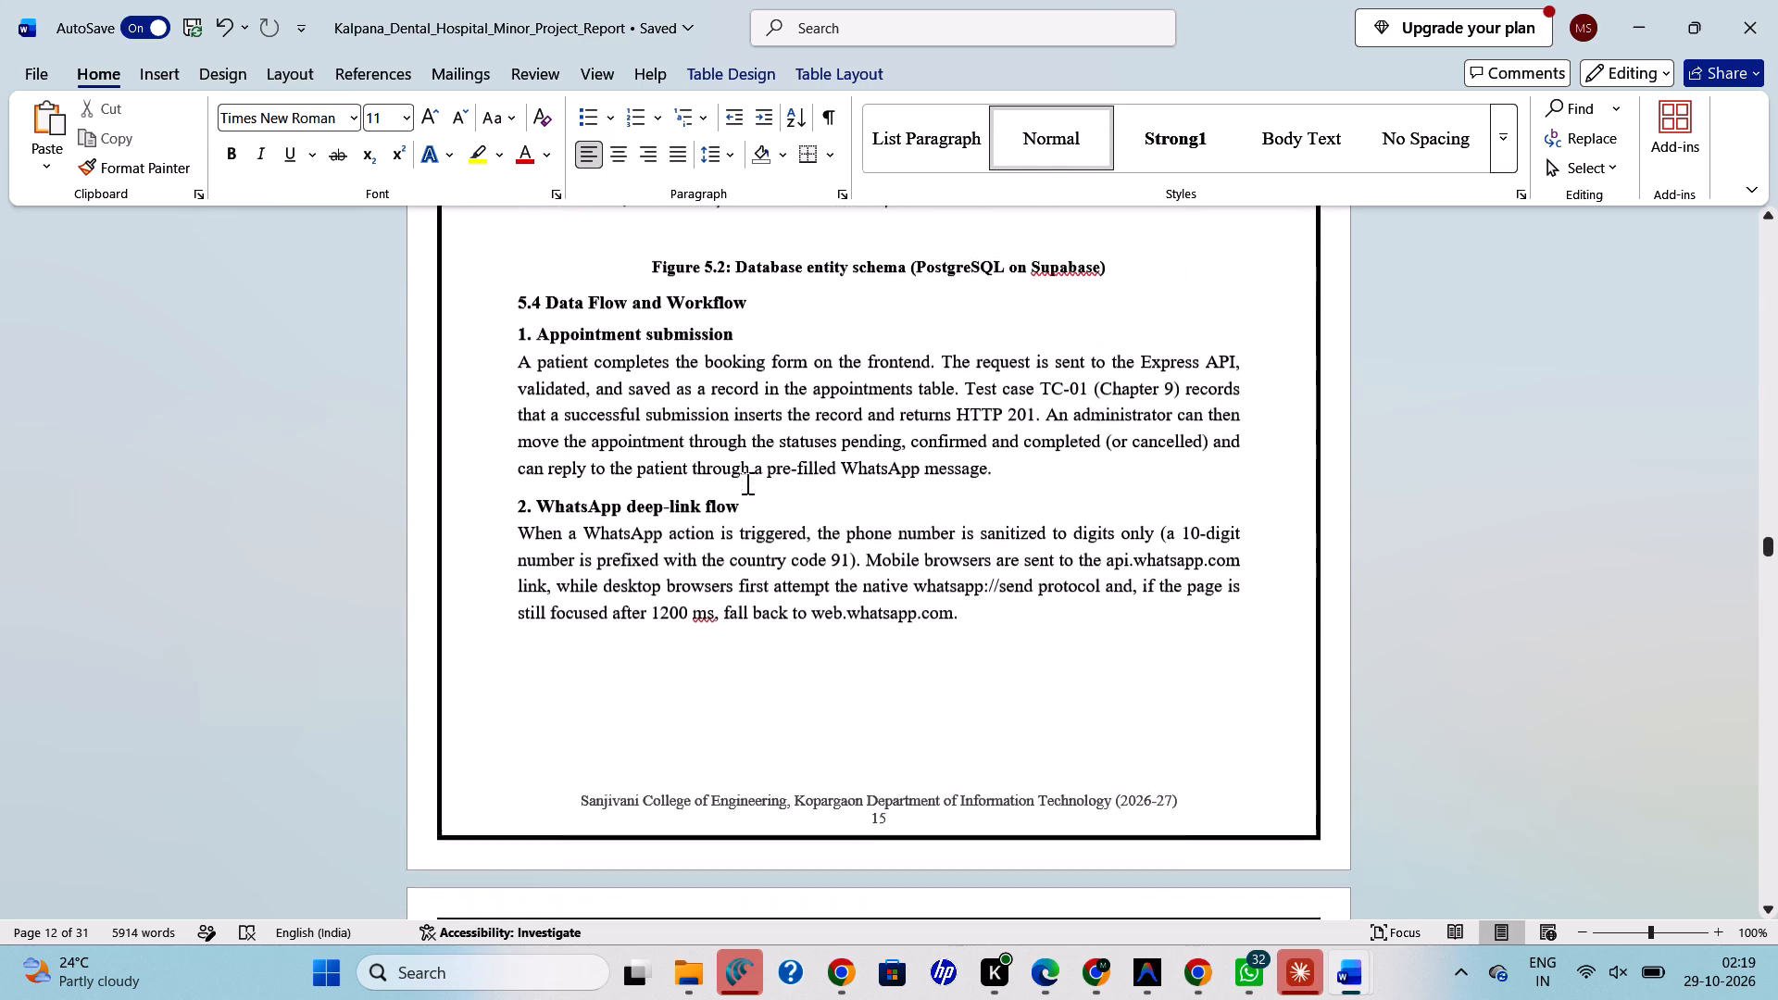
{"action": "scroll", "coordinate": [745, 482], "scroll_direction": "down", "scroll_amount": 1}
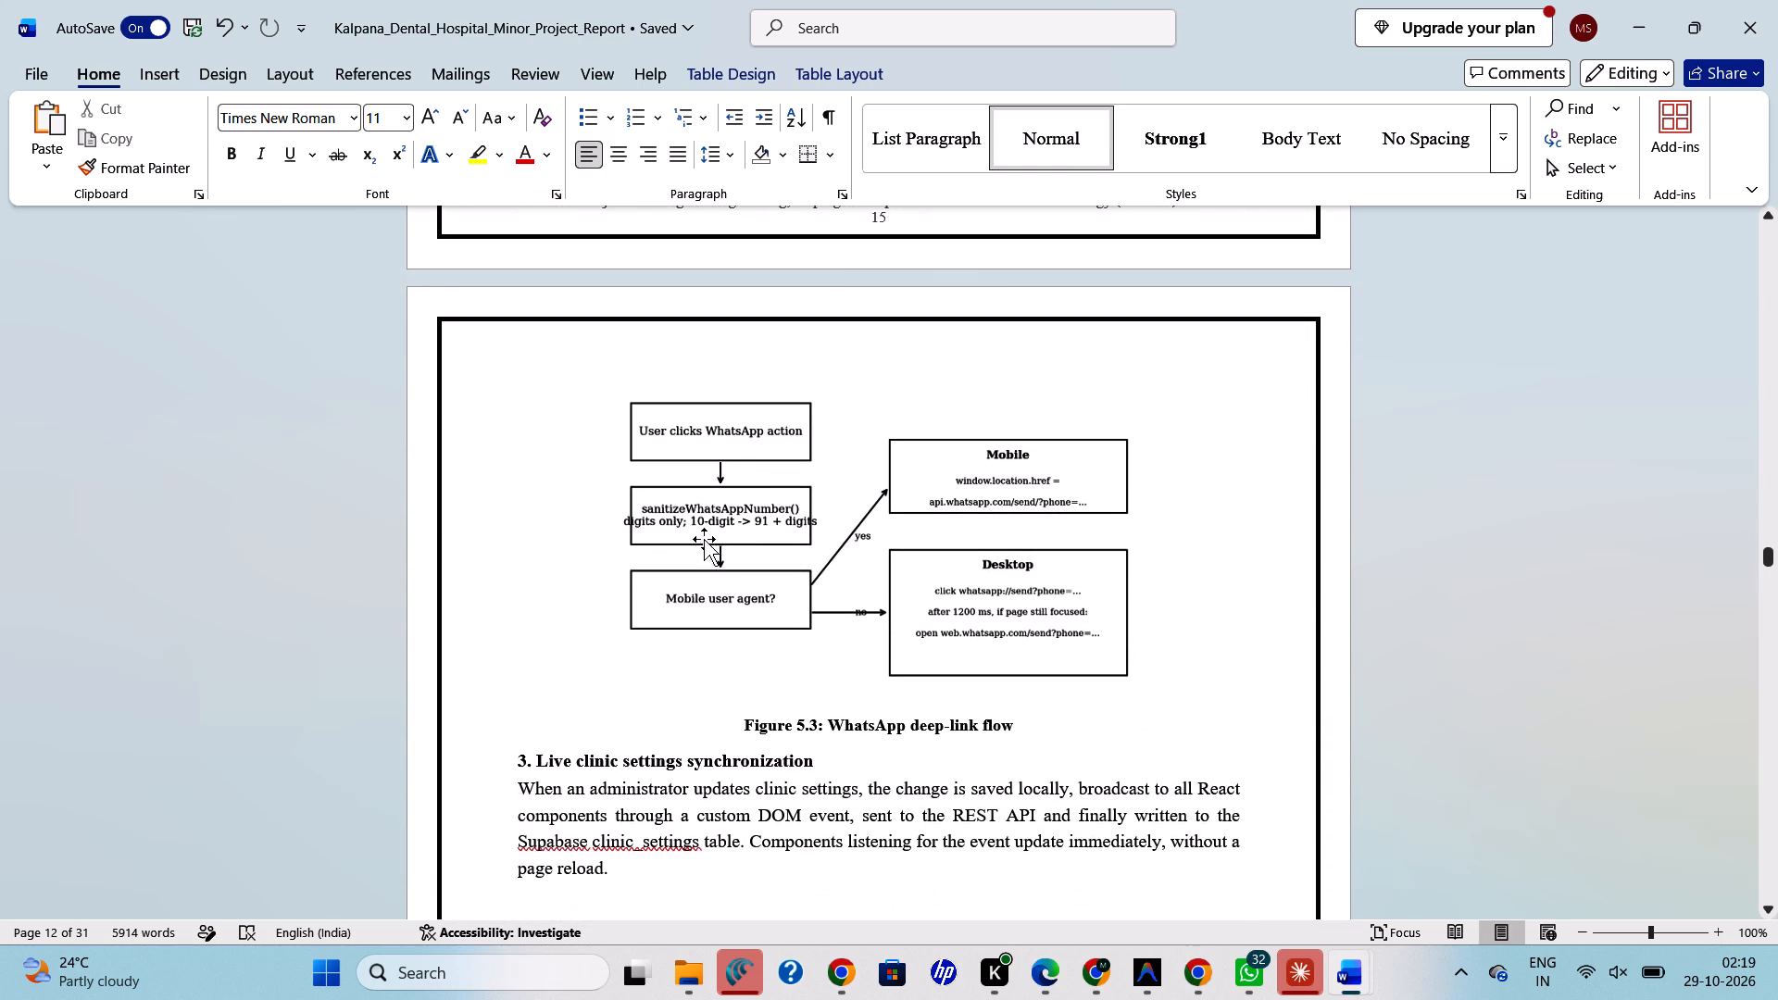
Set the text wrapping of the Figure 5.3 WhatsApp deep-link flow diagram to Top and Bottom.
{"action": "left_click", "coordinate": [707, 531]}
{"action": "left_click", "coordinate": [638, 526]}
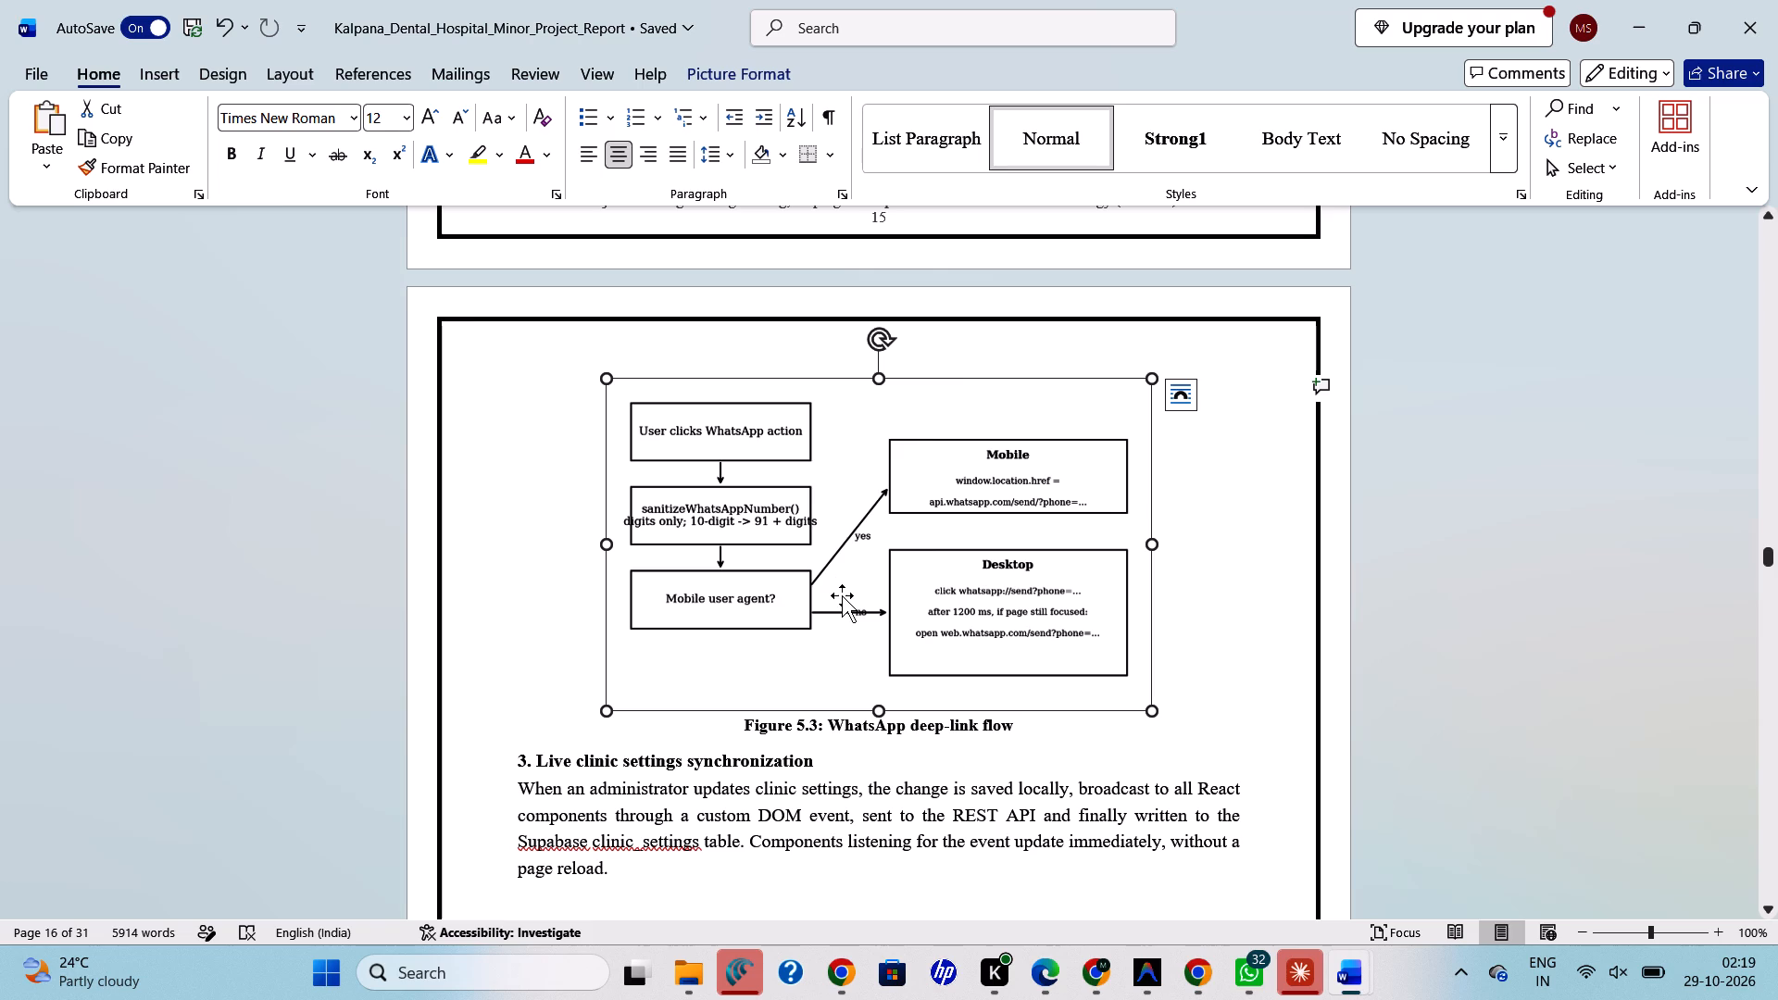
{"action": "left_click", "coordinate": [1175, 395]}
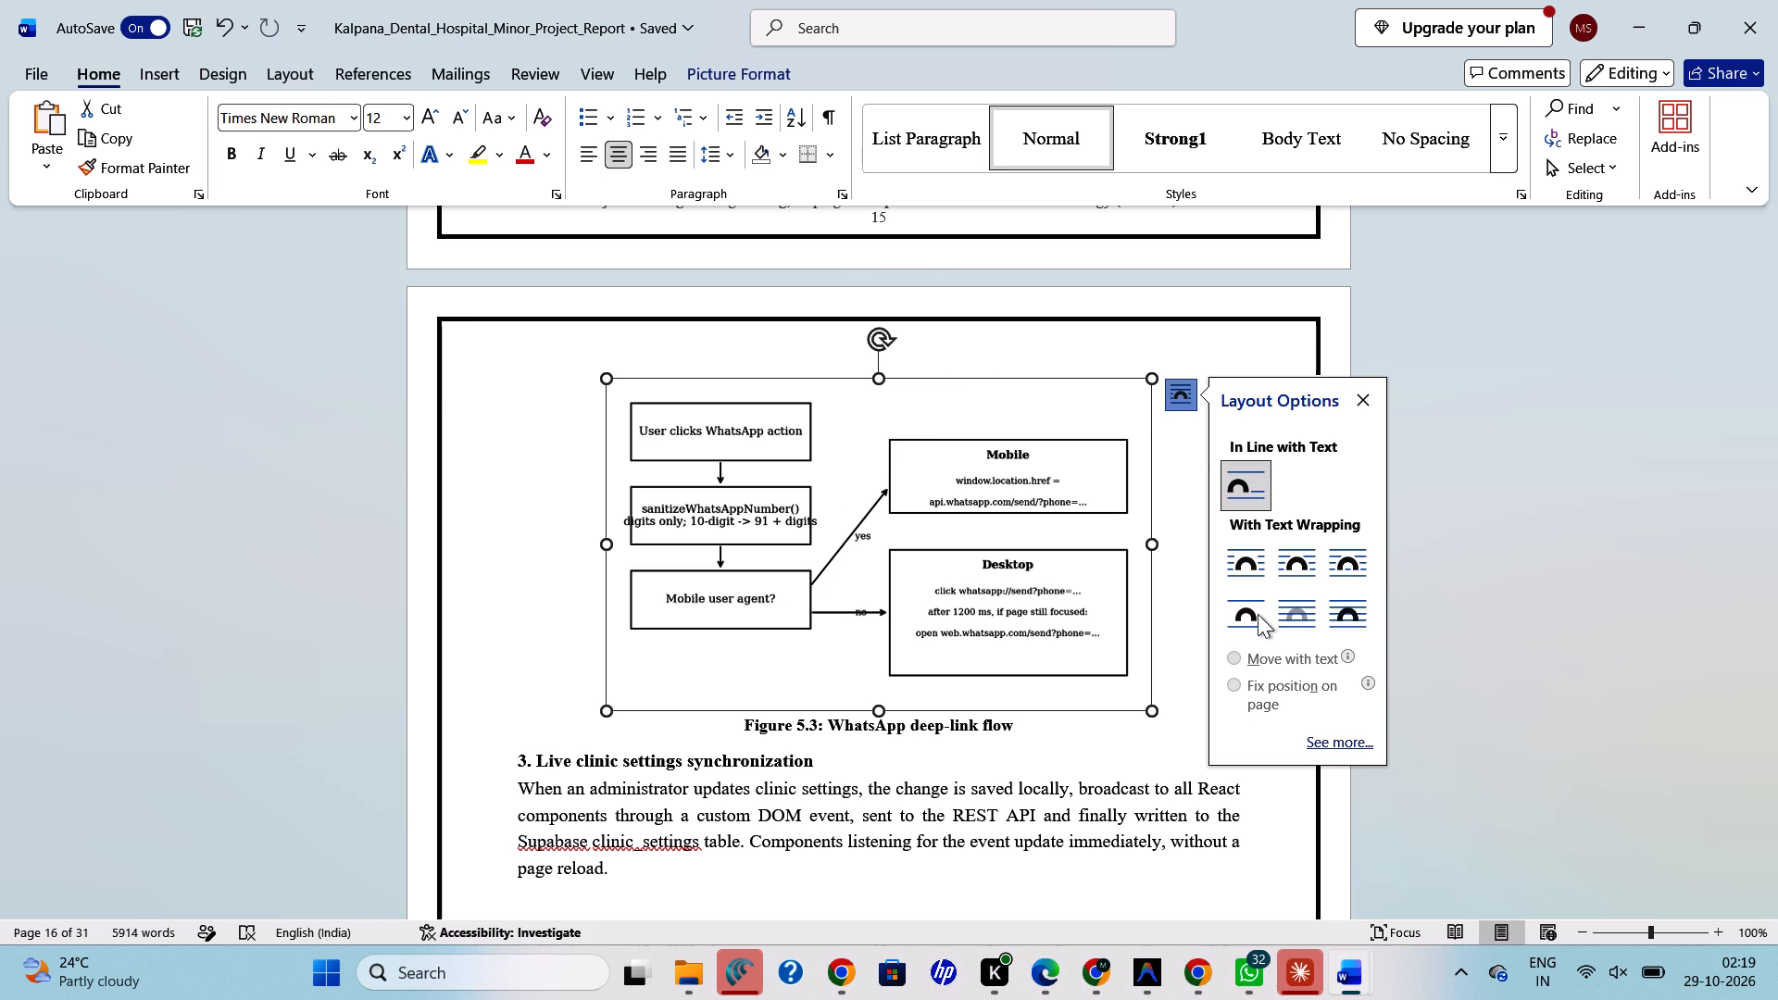
{"action": "left_click", "coordinate": [1251, 609]}
{"action": "left_click", "coordinate": [1251, 609]}
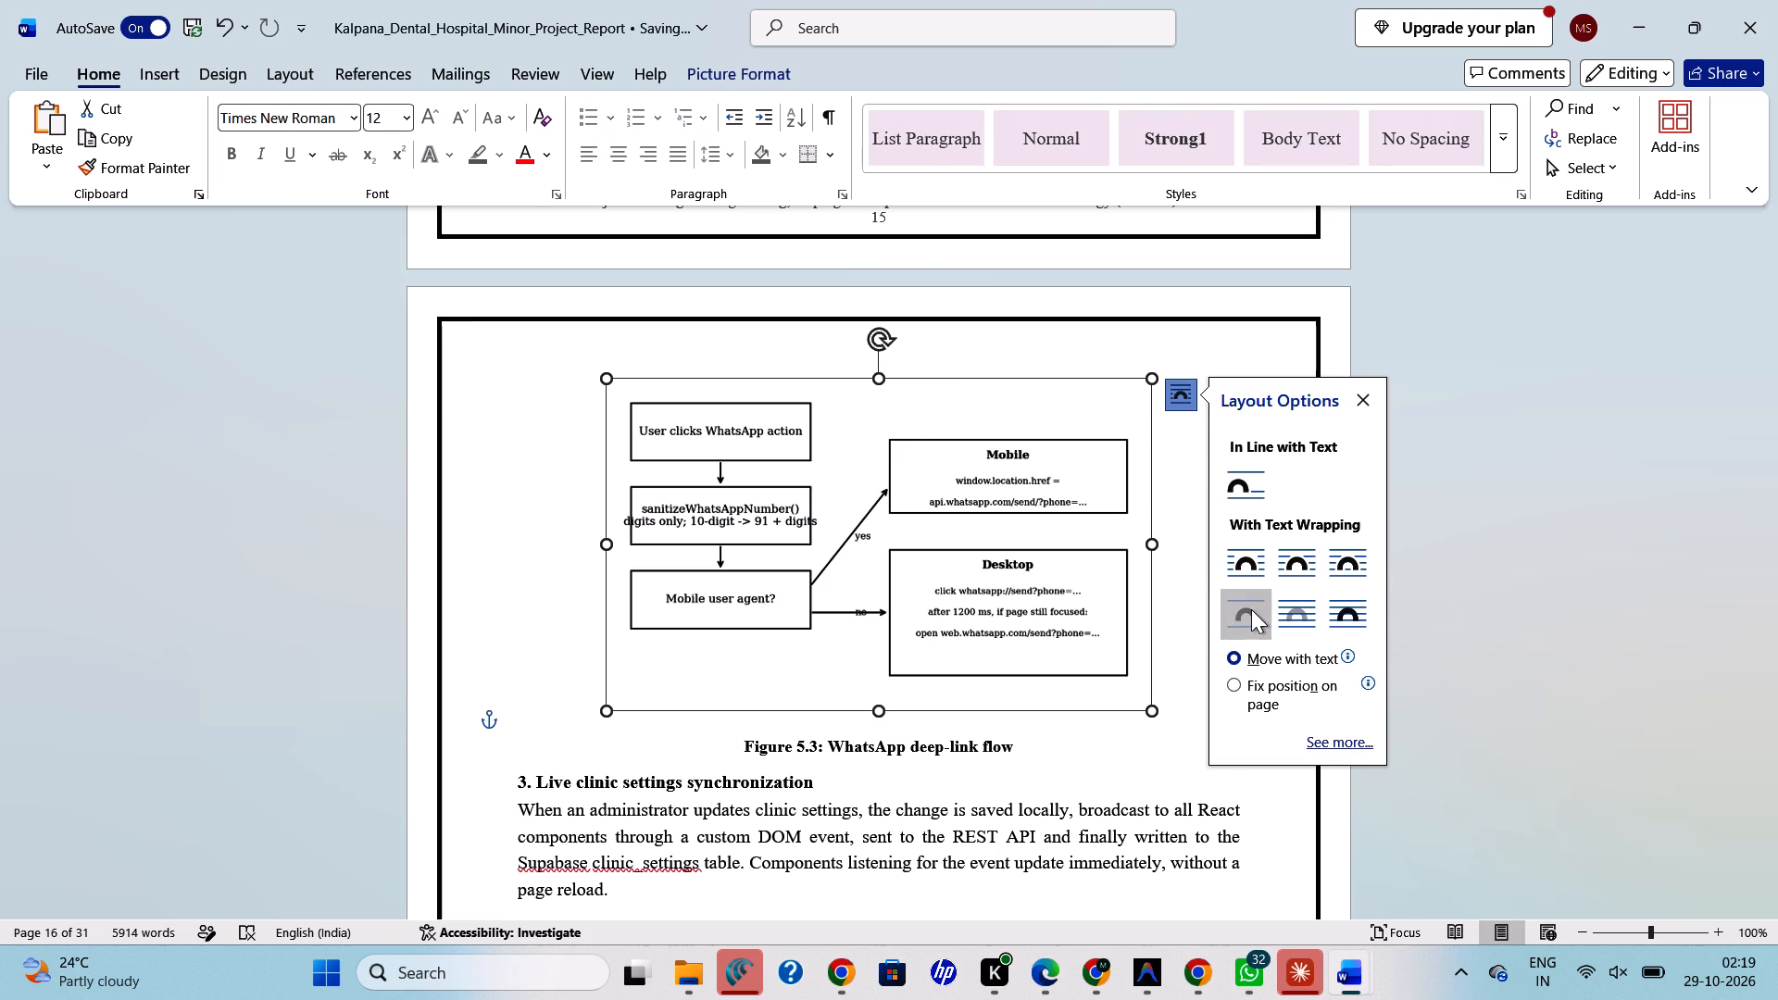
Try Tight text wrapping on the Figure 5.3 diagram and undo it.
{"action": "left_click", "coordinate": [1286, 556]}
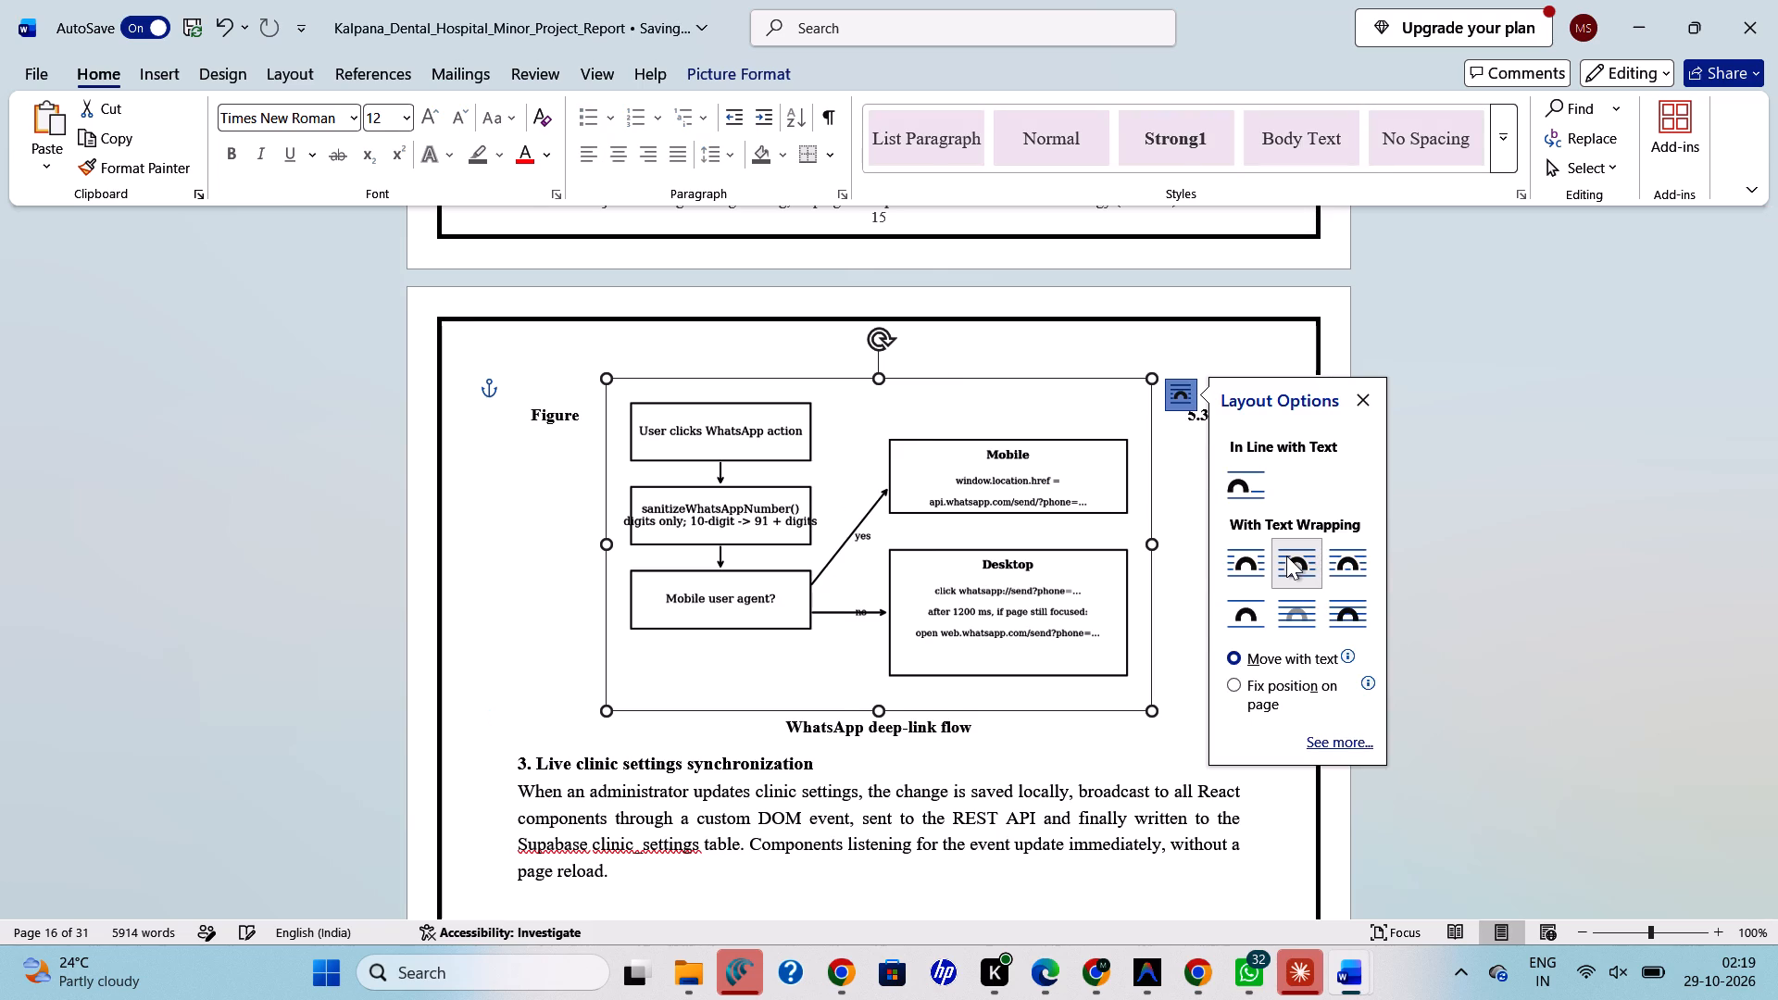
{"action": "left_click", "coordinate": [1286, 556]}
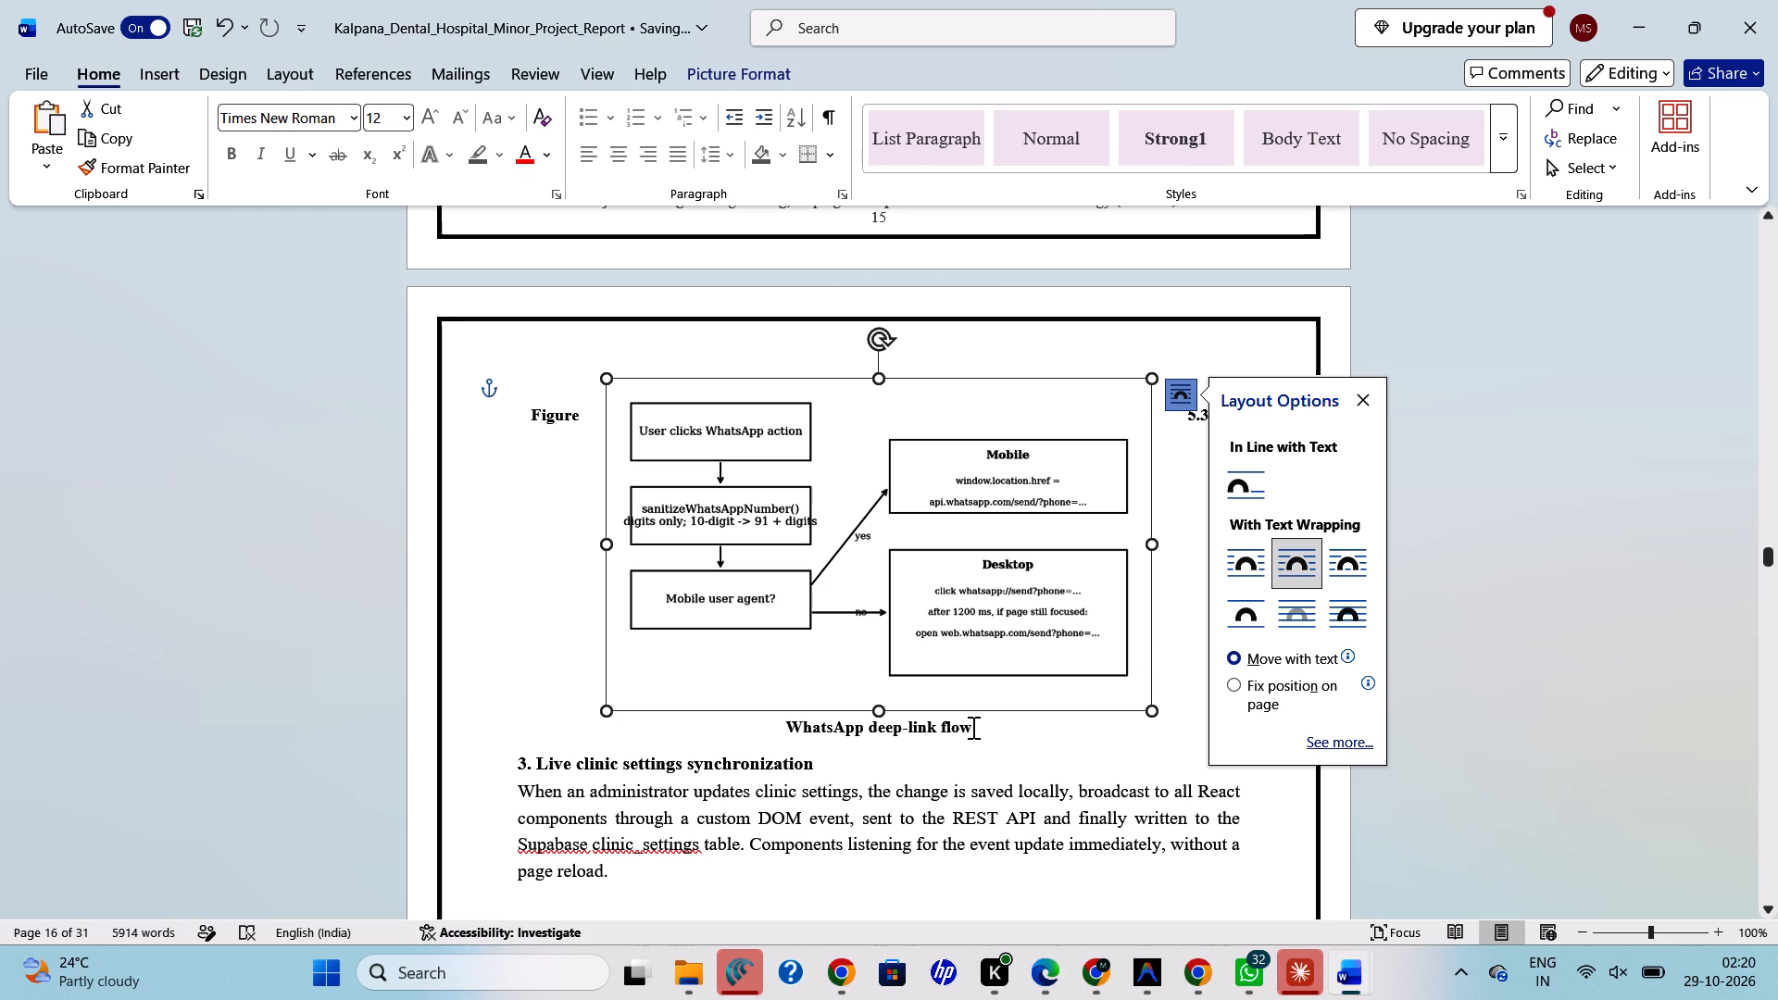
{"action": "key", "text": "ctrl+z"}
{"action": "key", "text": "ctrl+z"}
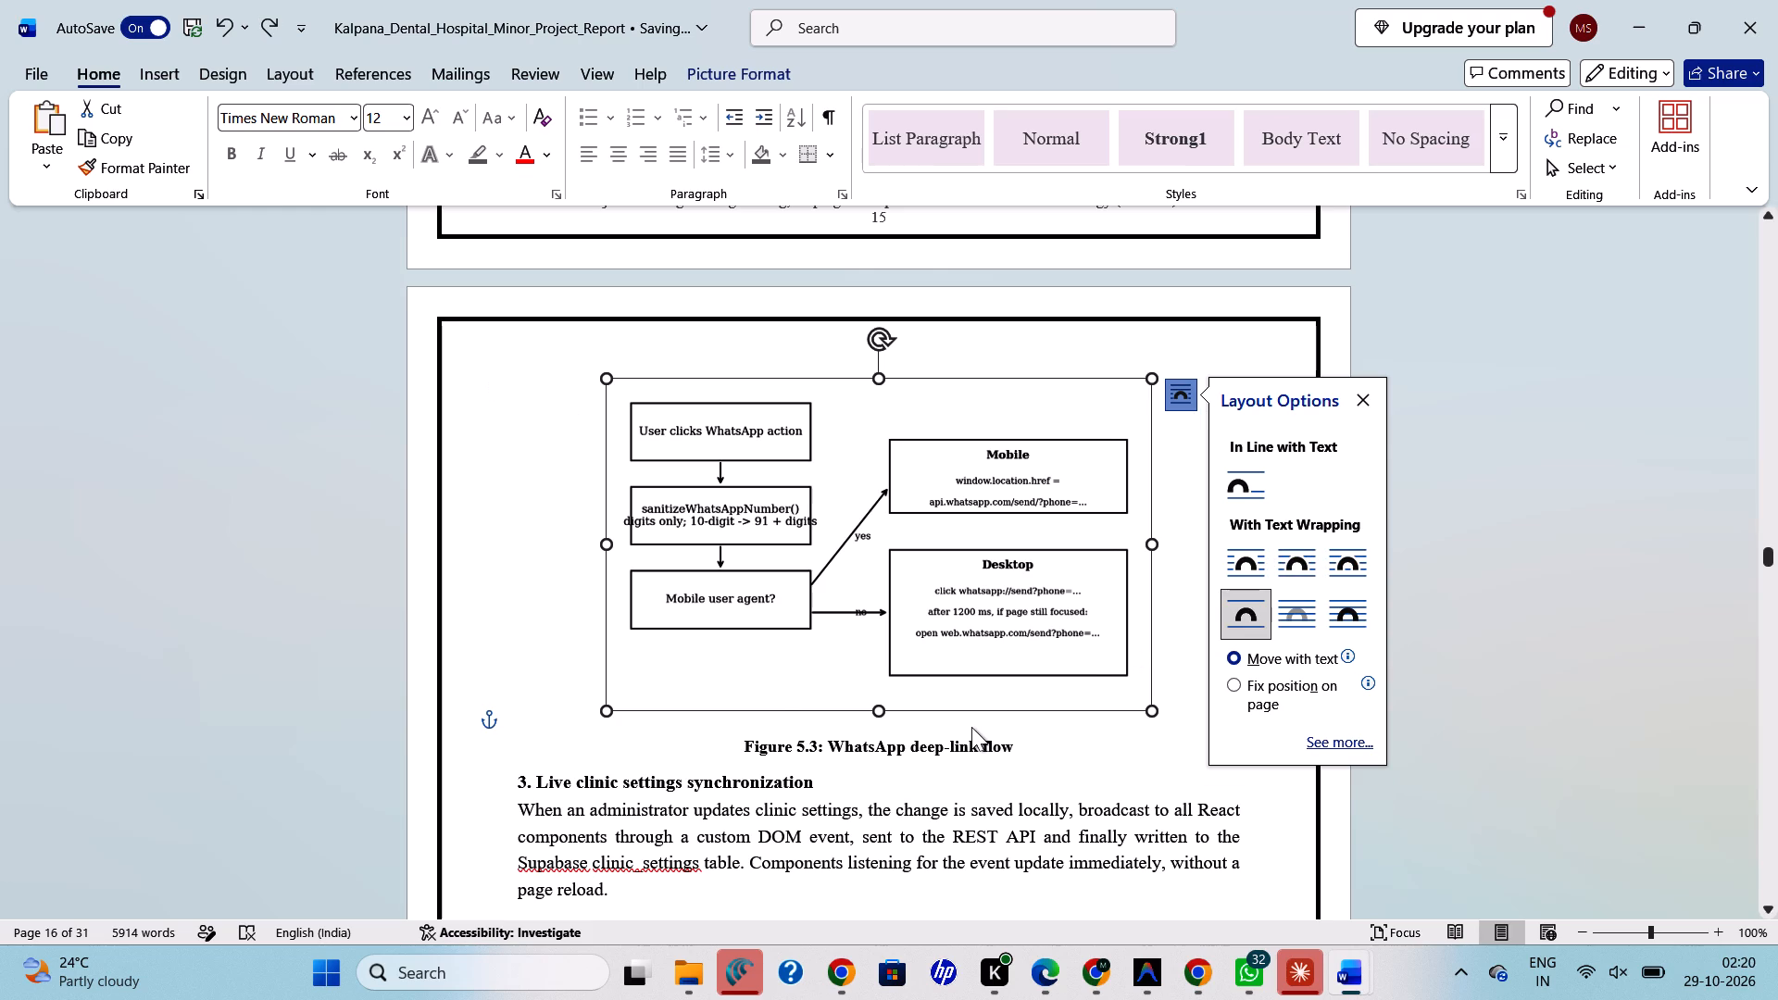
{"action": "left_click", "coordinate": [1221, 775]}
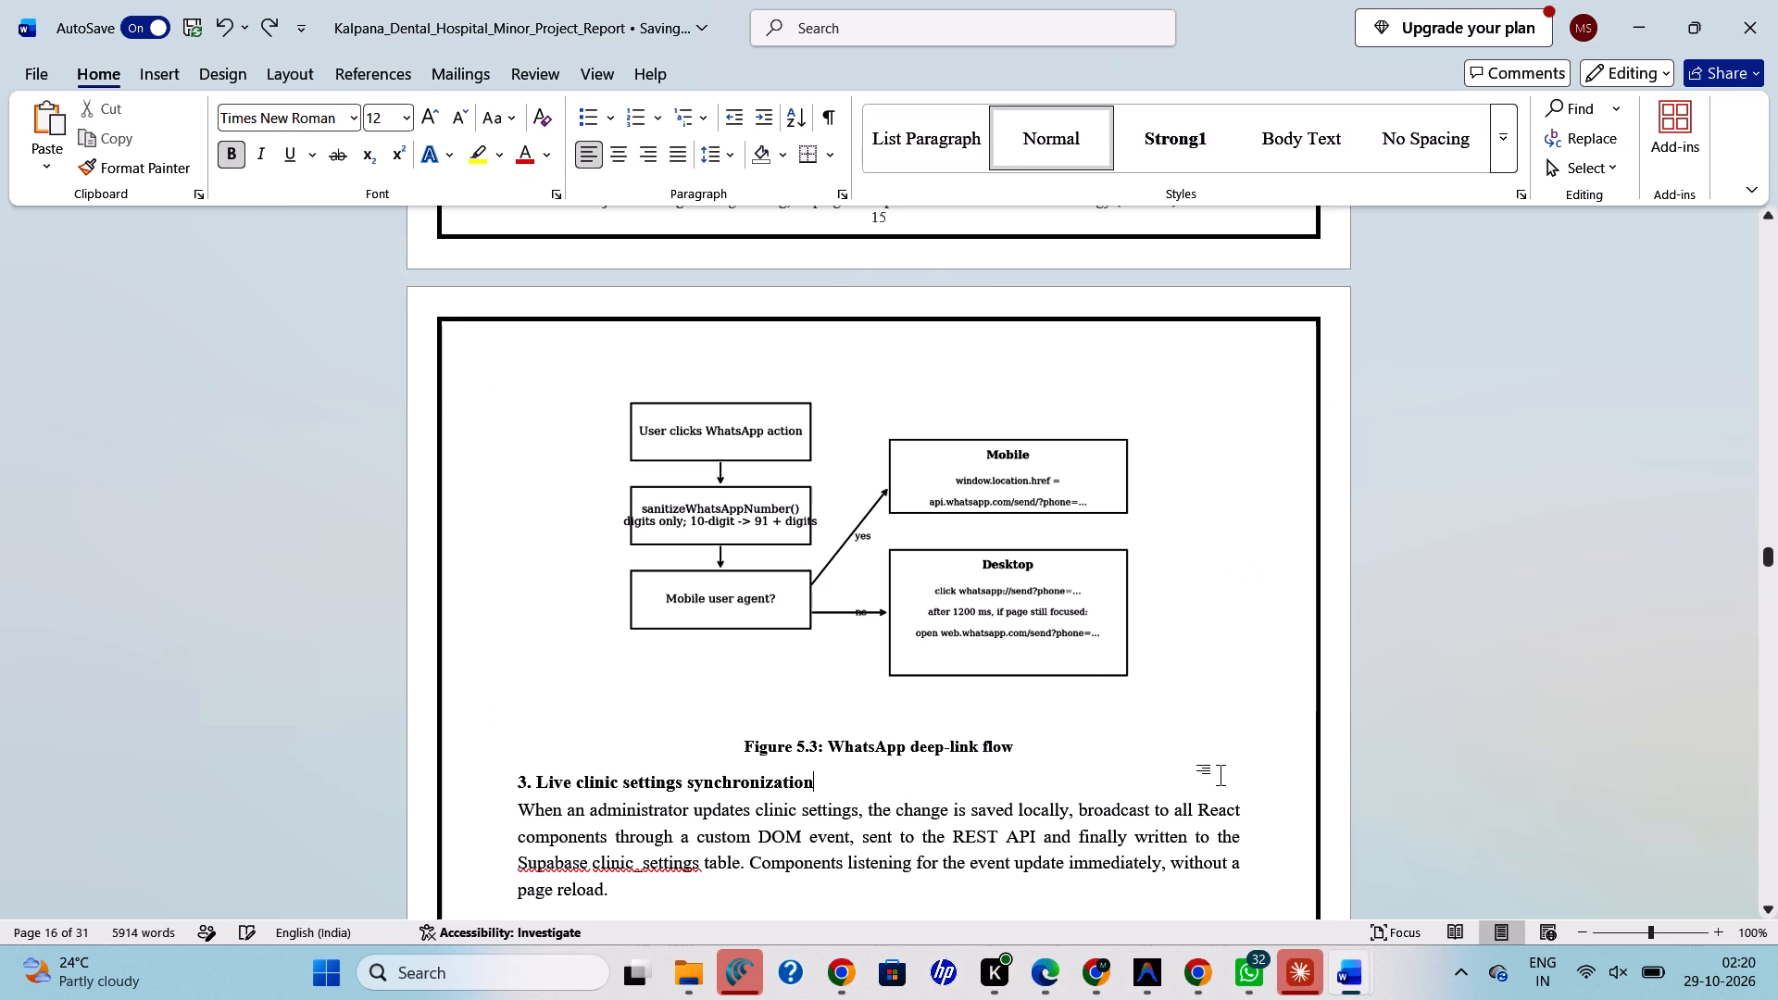
Copy the Figure 5.3 WhatsApp deep-link flow diagram and switch to Chrome.
{"action": "left_click", "coordinate": [987, 635]}
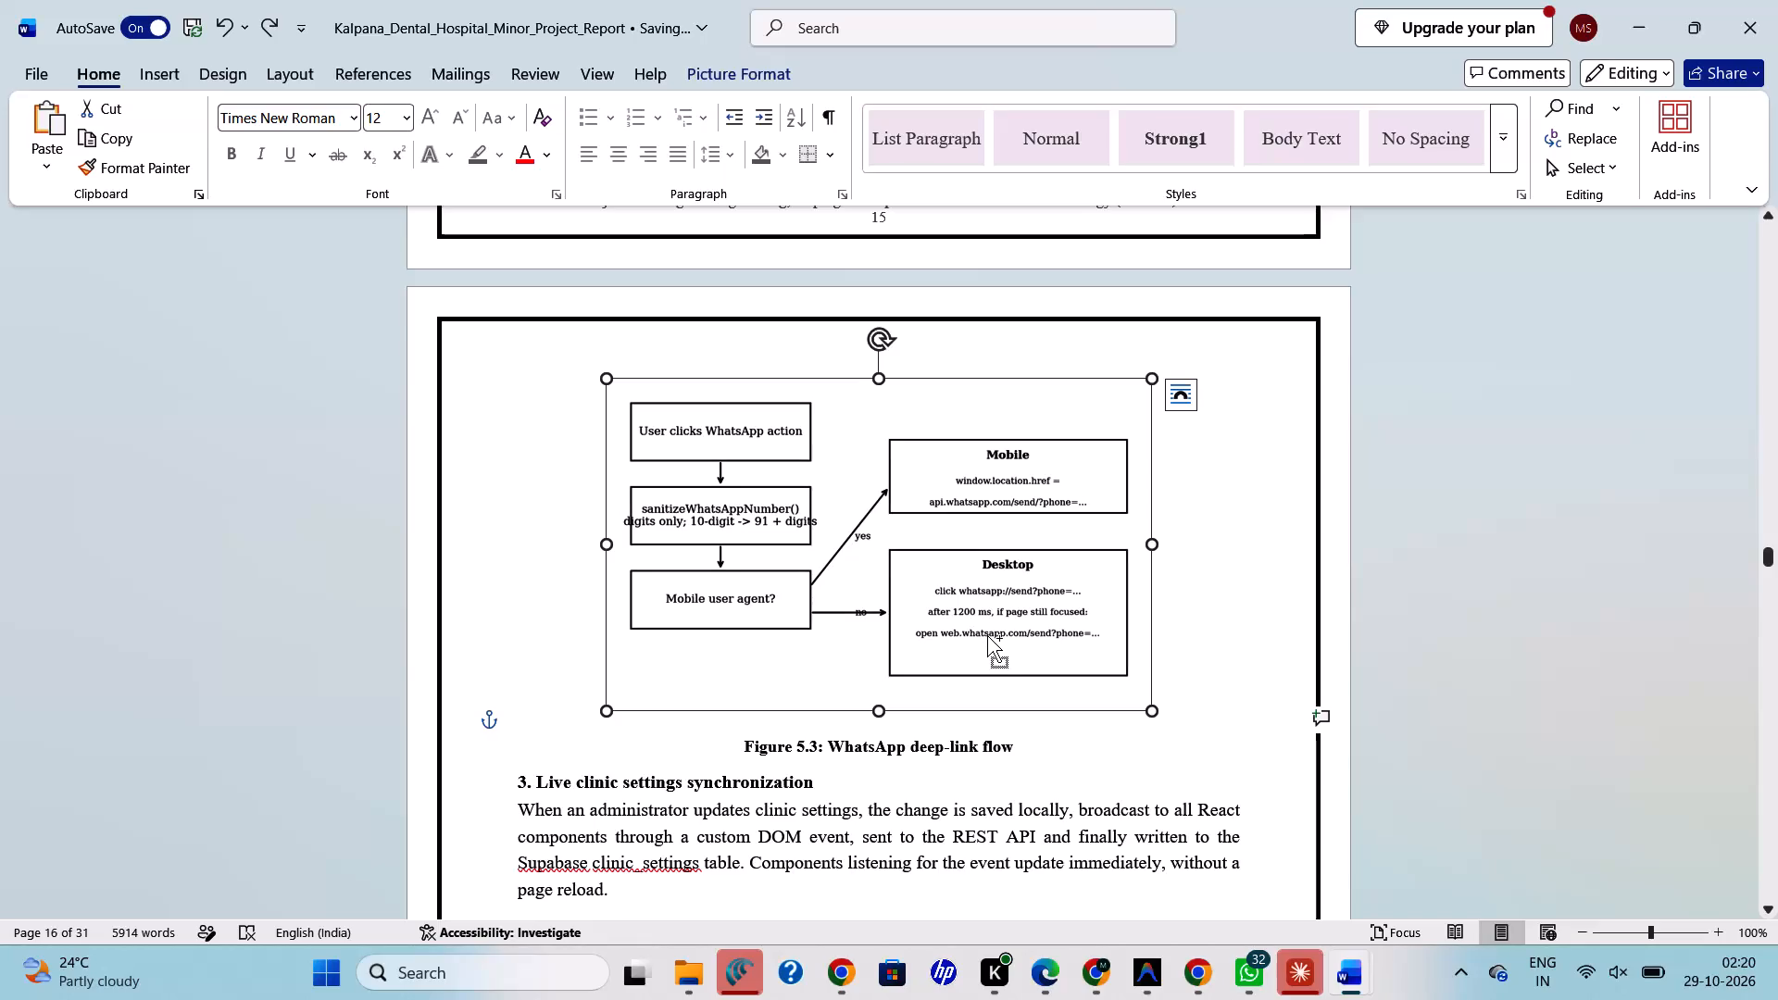
{"action": "key", "text": "ctrl+c"}
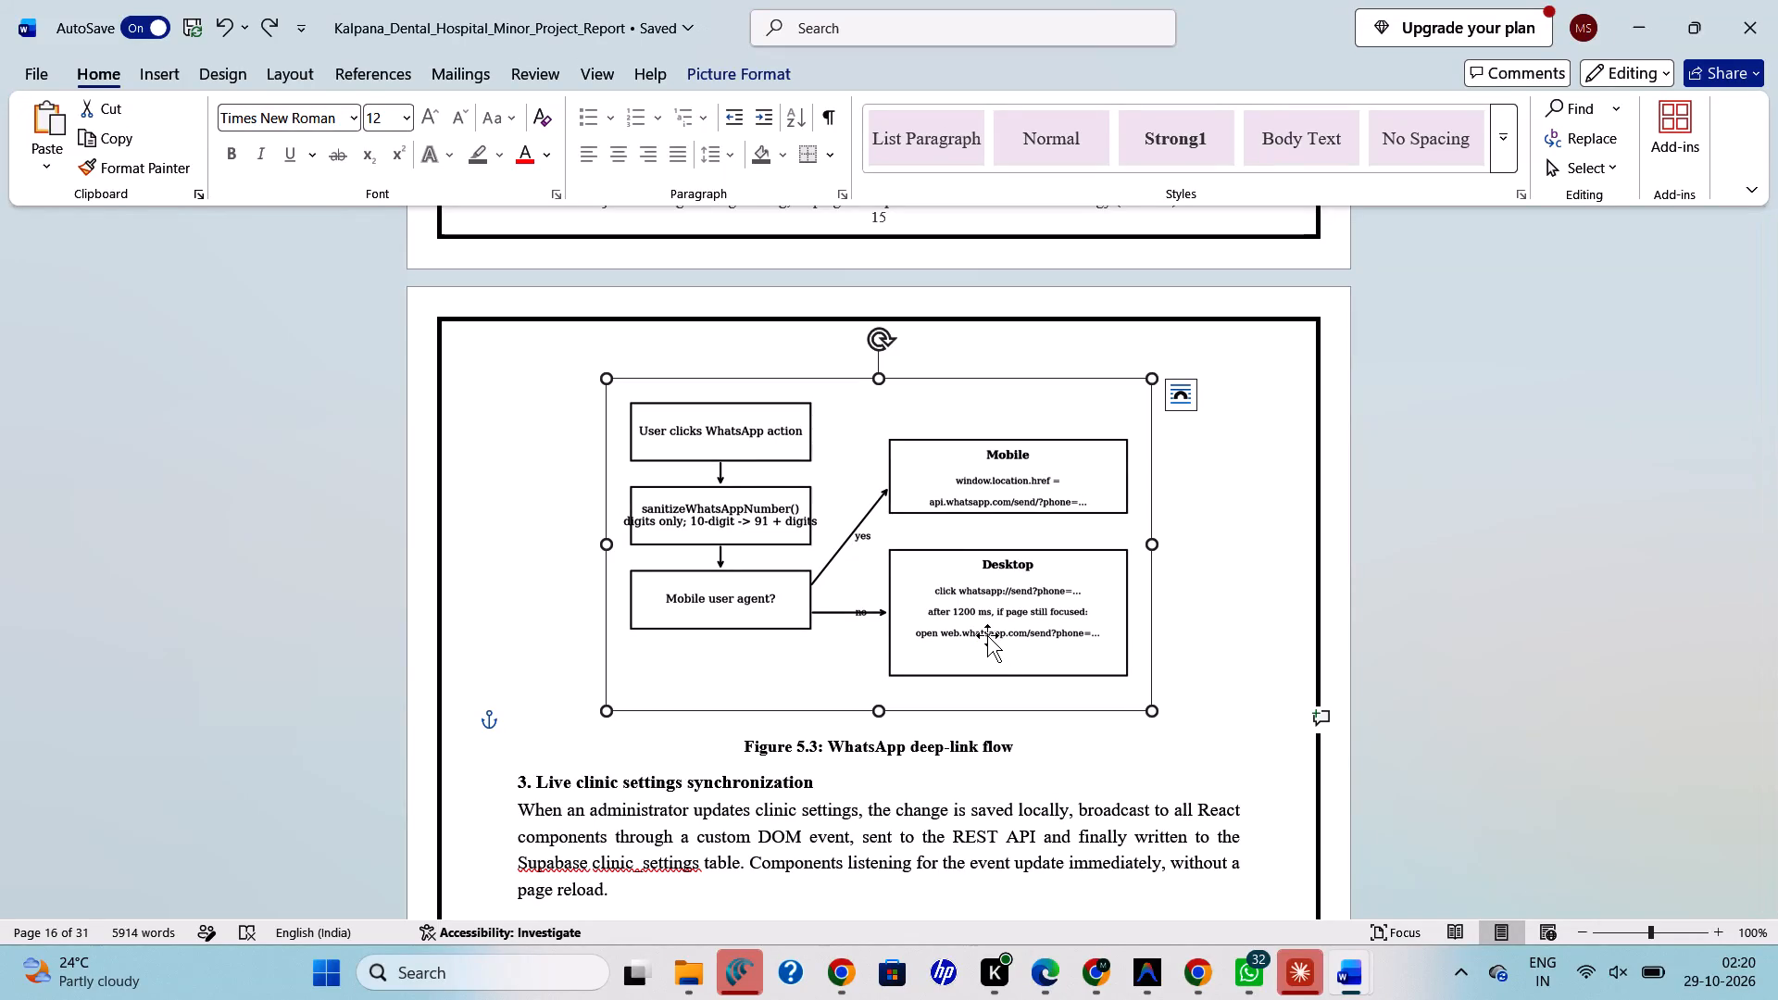
{"action": "left_click", "coordinate": [1193, 992]}
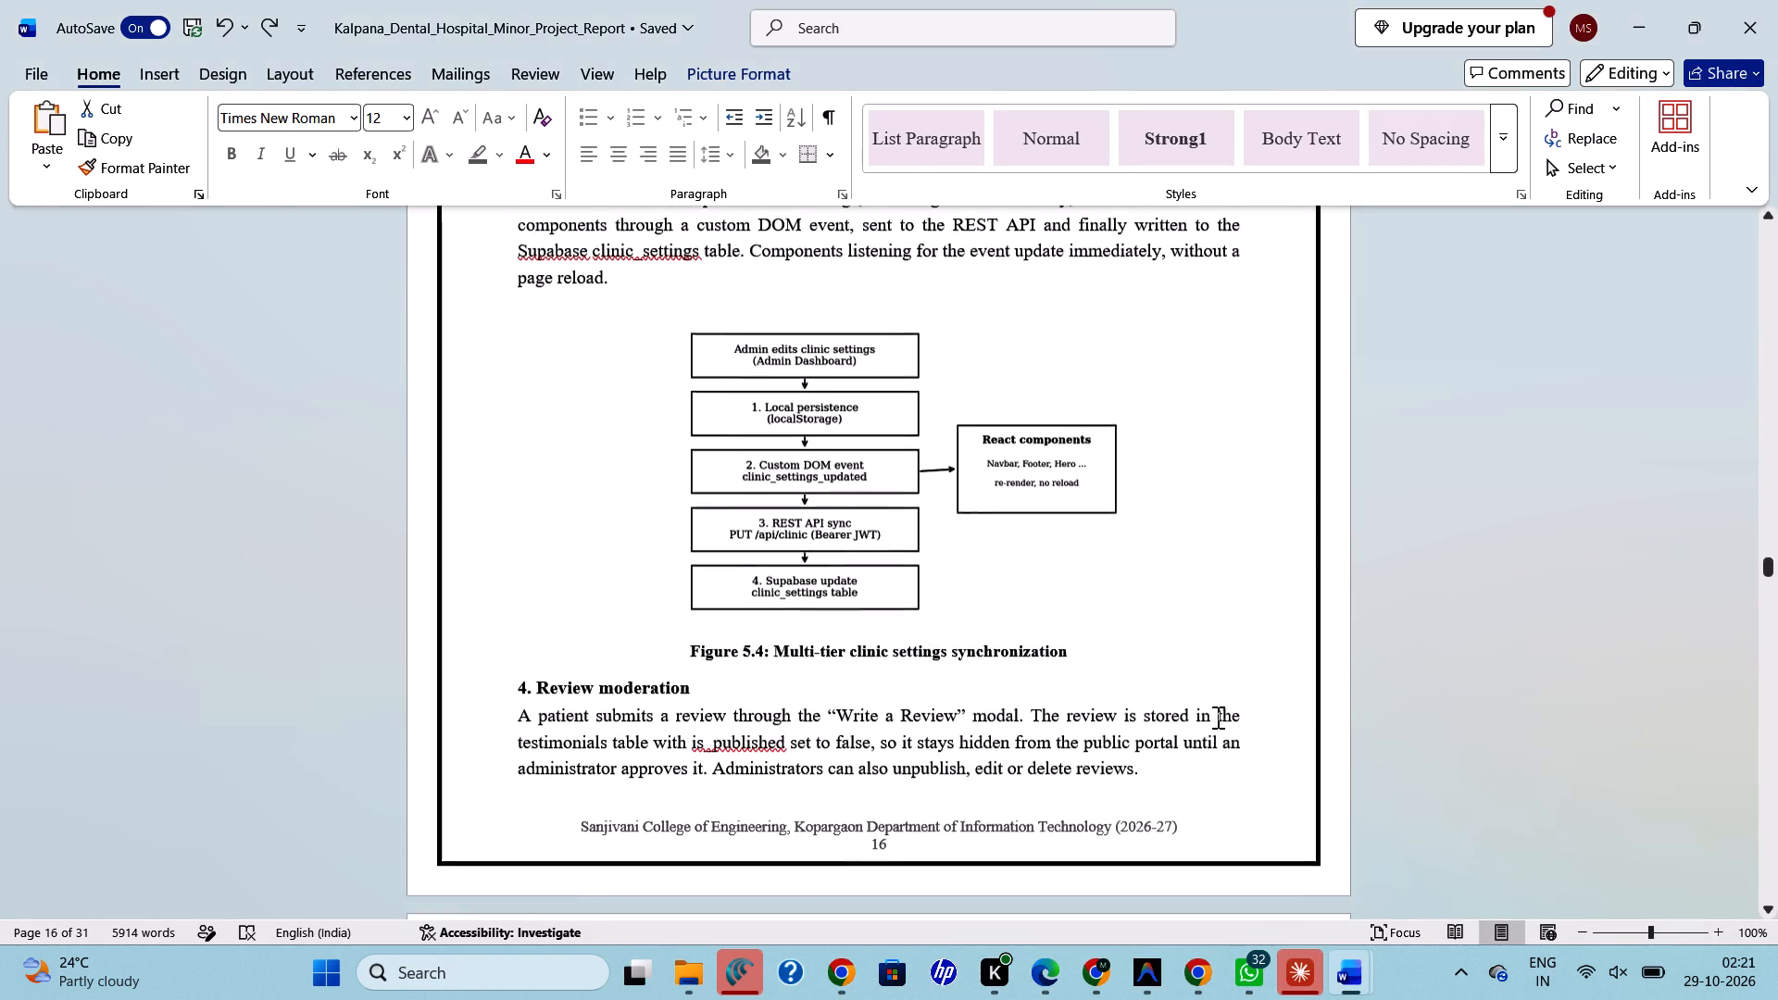
Delete the highlighted "Verify the exact versions" placeholder from the note below the technology table, ending the note with a period after "documented".
{"action": "scroll", "coordinate": [1216, 717], "scroll_direction": "down", "scroll_amount": 2}
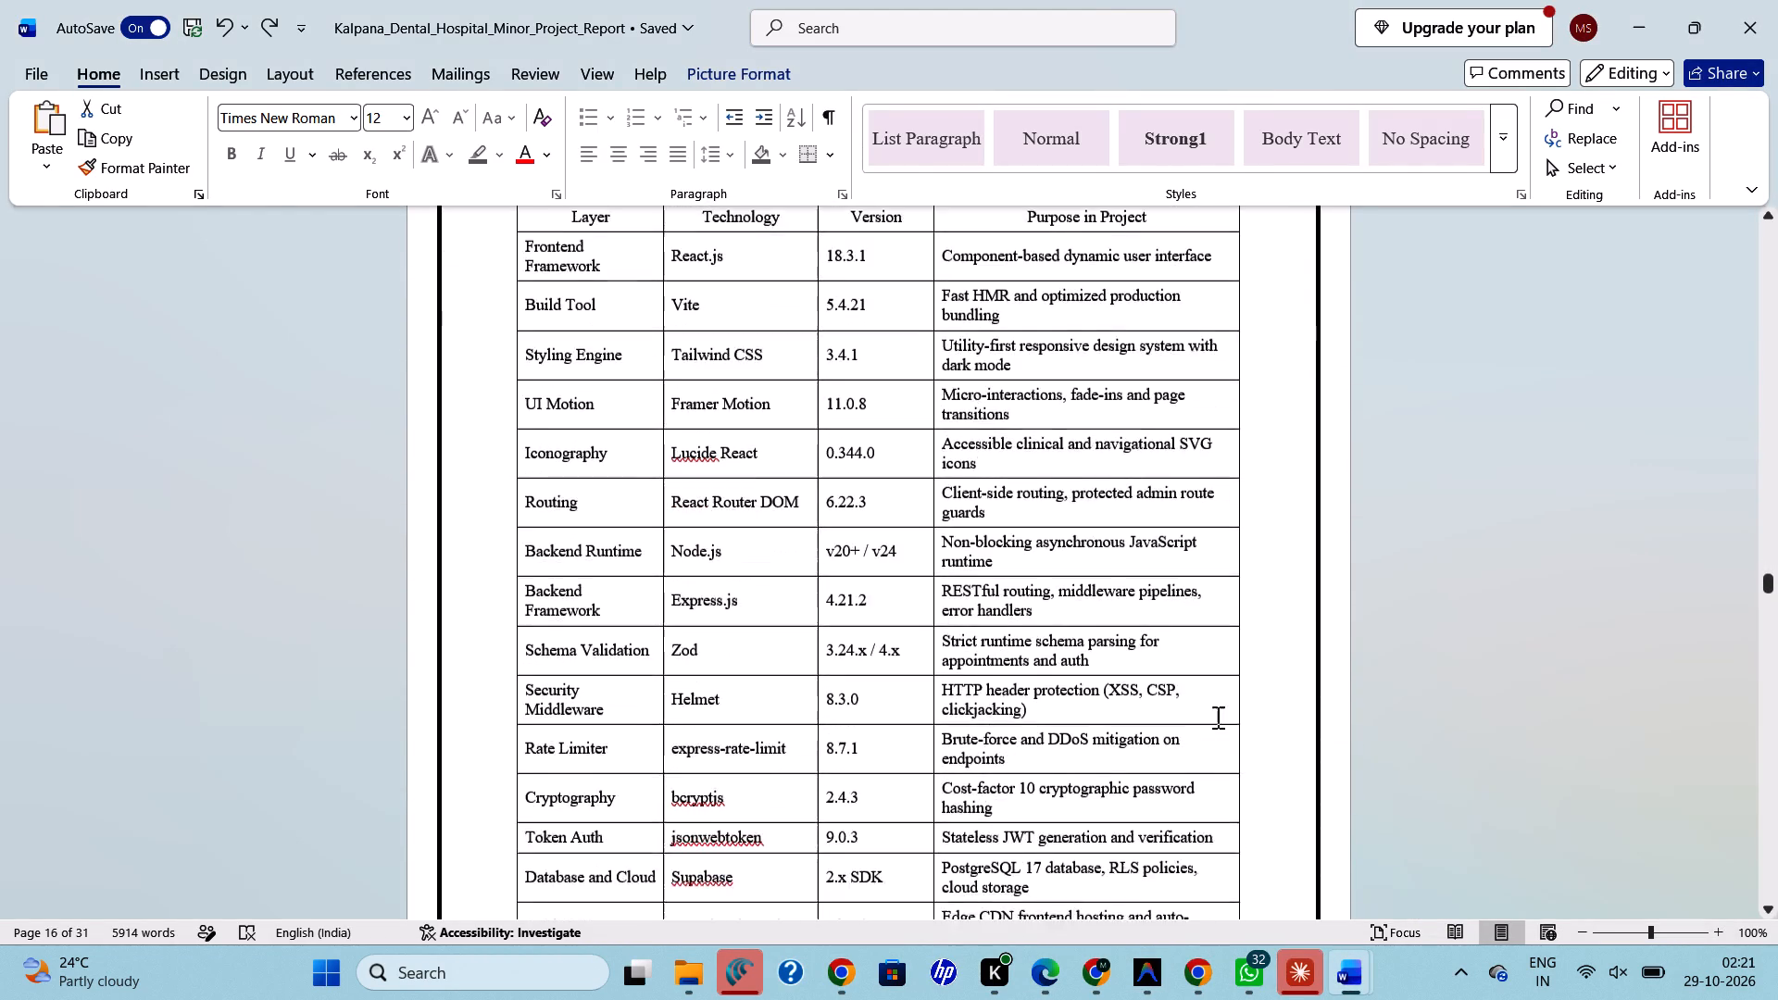
{"action": "scroll", "coordinate": [1216, 717], "scroll_direction": "down", "scroll_amount": 1}
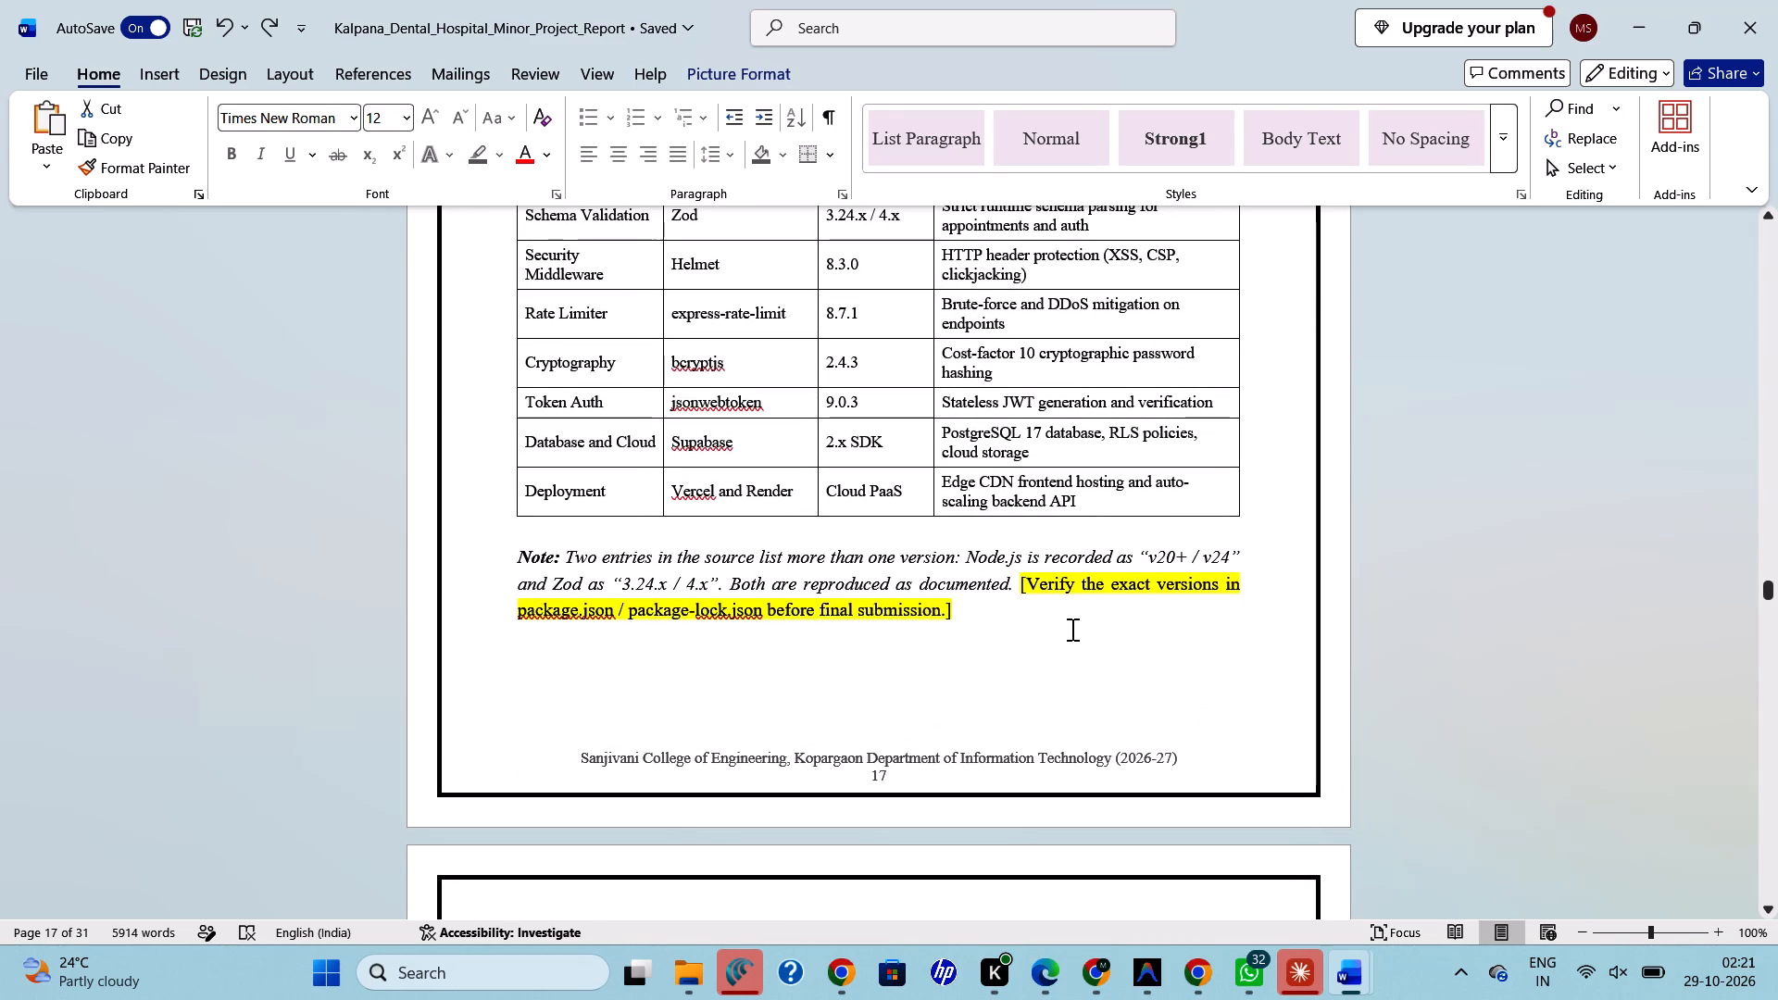
{"action": "left_click", "coordinate": [991, 604]}
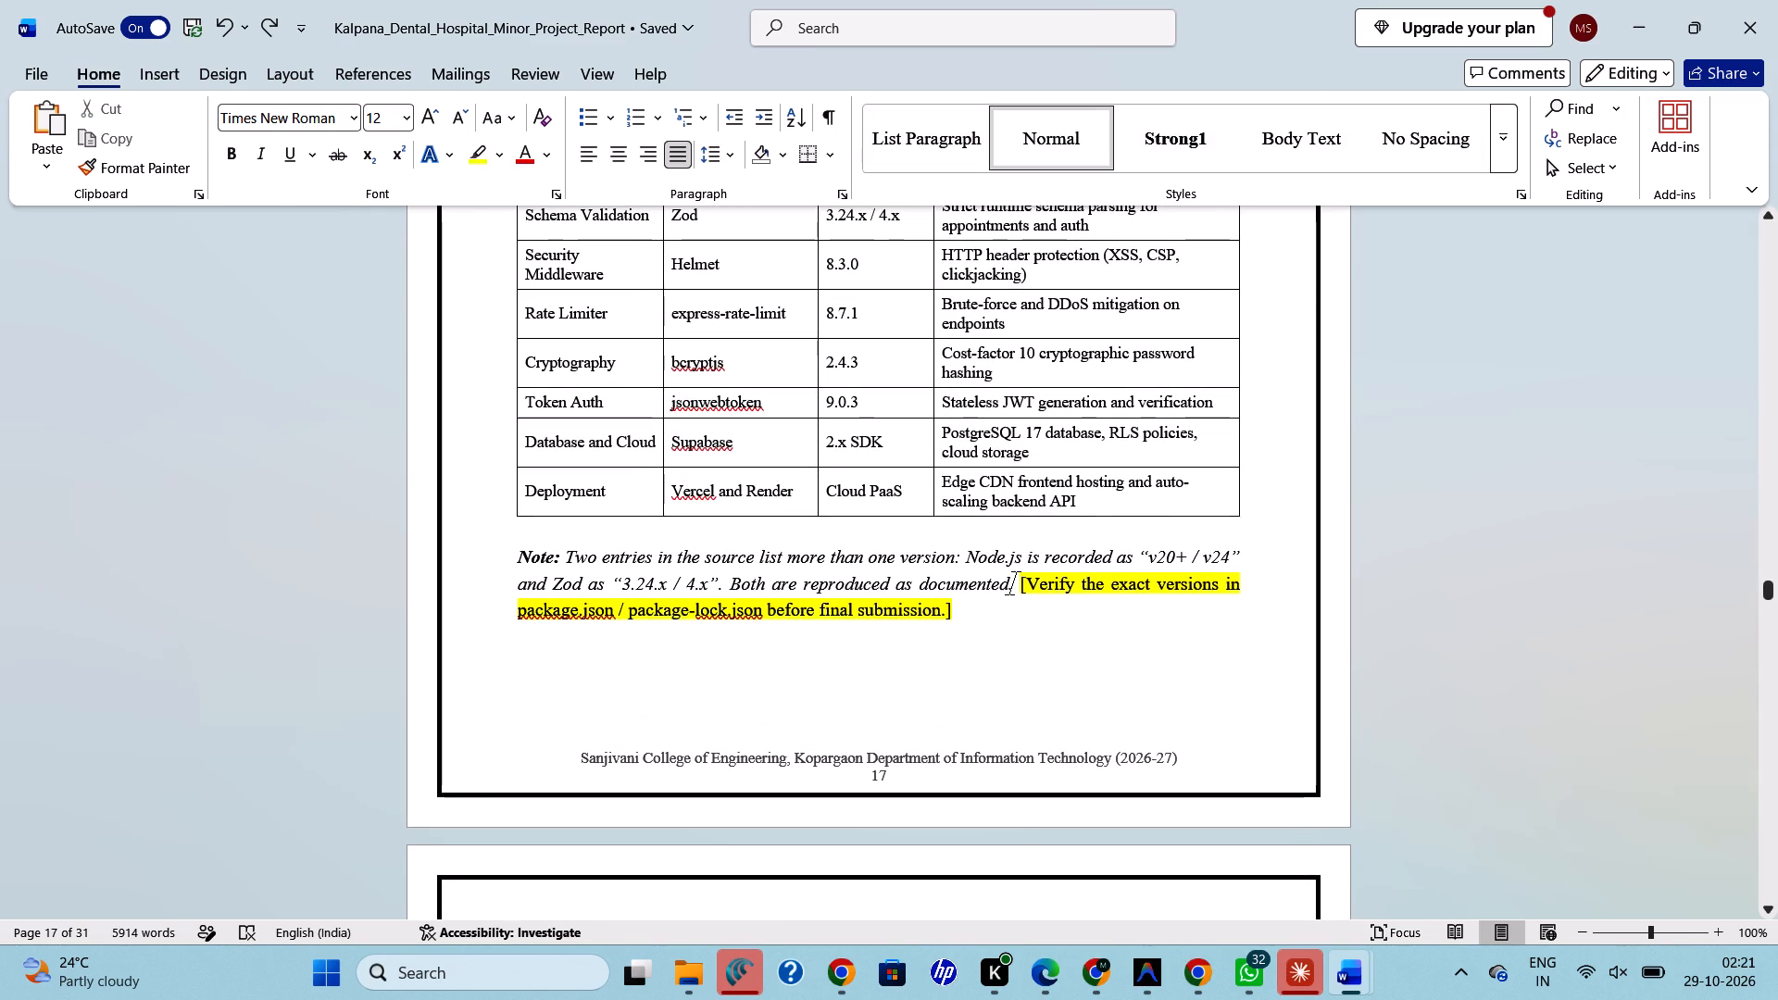
{"action": "left_click", "coordinate": [1019, 583]}
{"action": "left_click_drag", "start_coordinate": [1019, 583], "coordinate": [983, 628]}
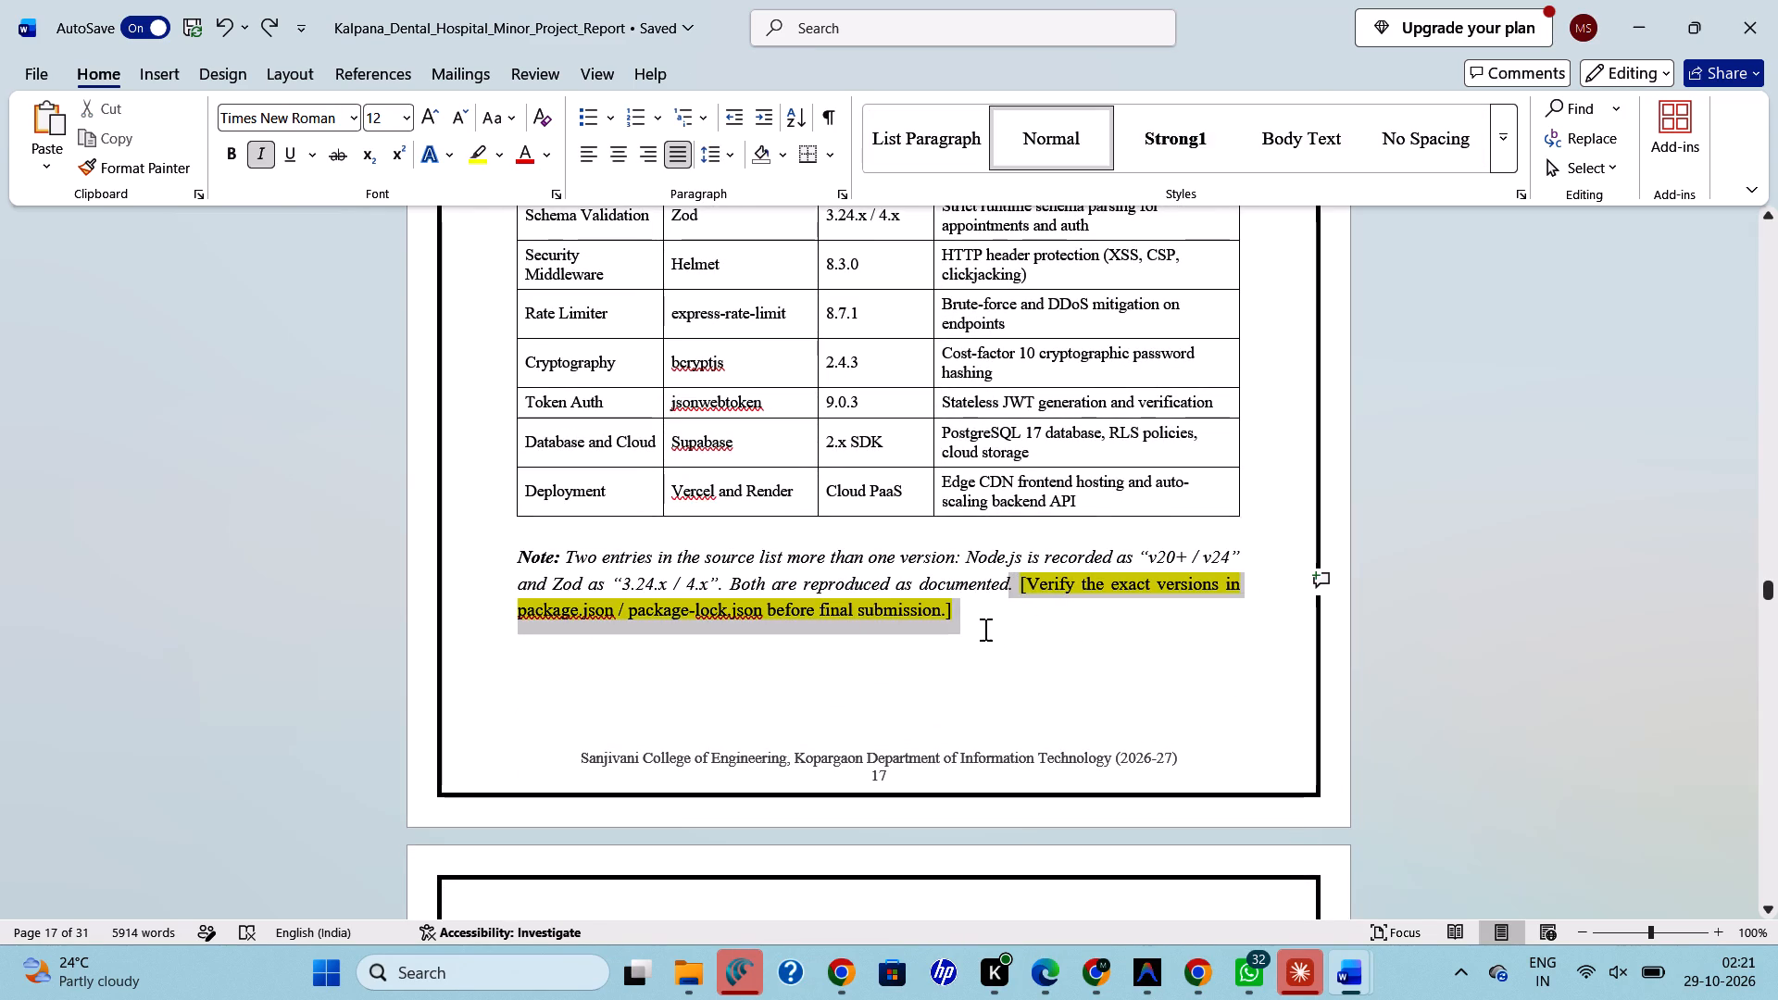
{"action": "left_click_drag", "start_coordinate": [983, 628], "coordinate": [977, 624]}
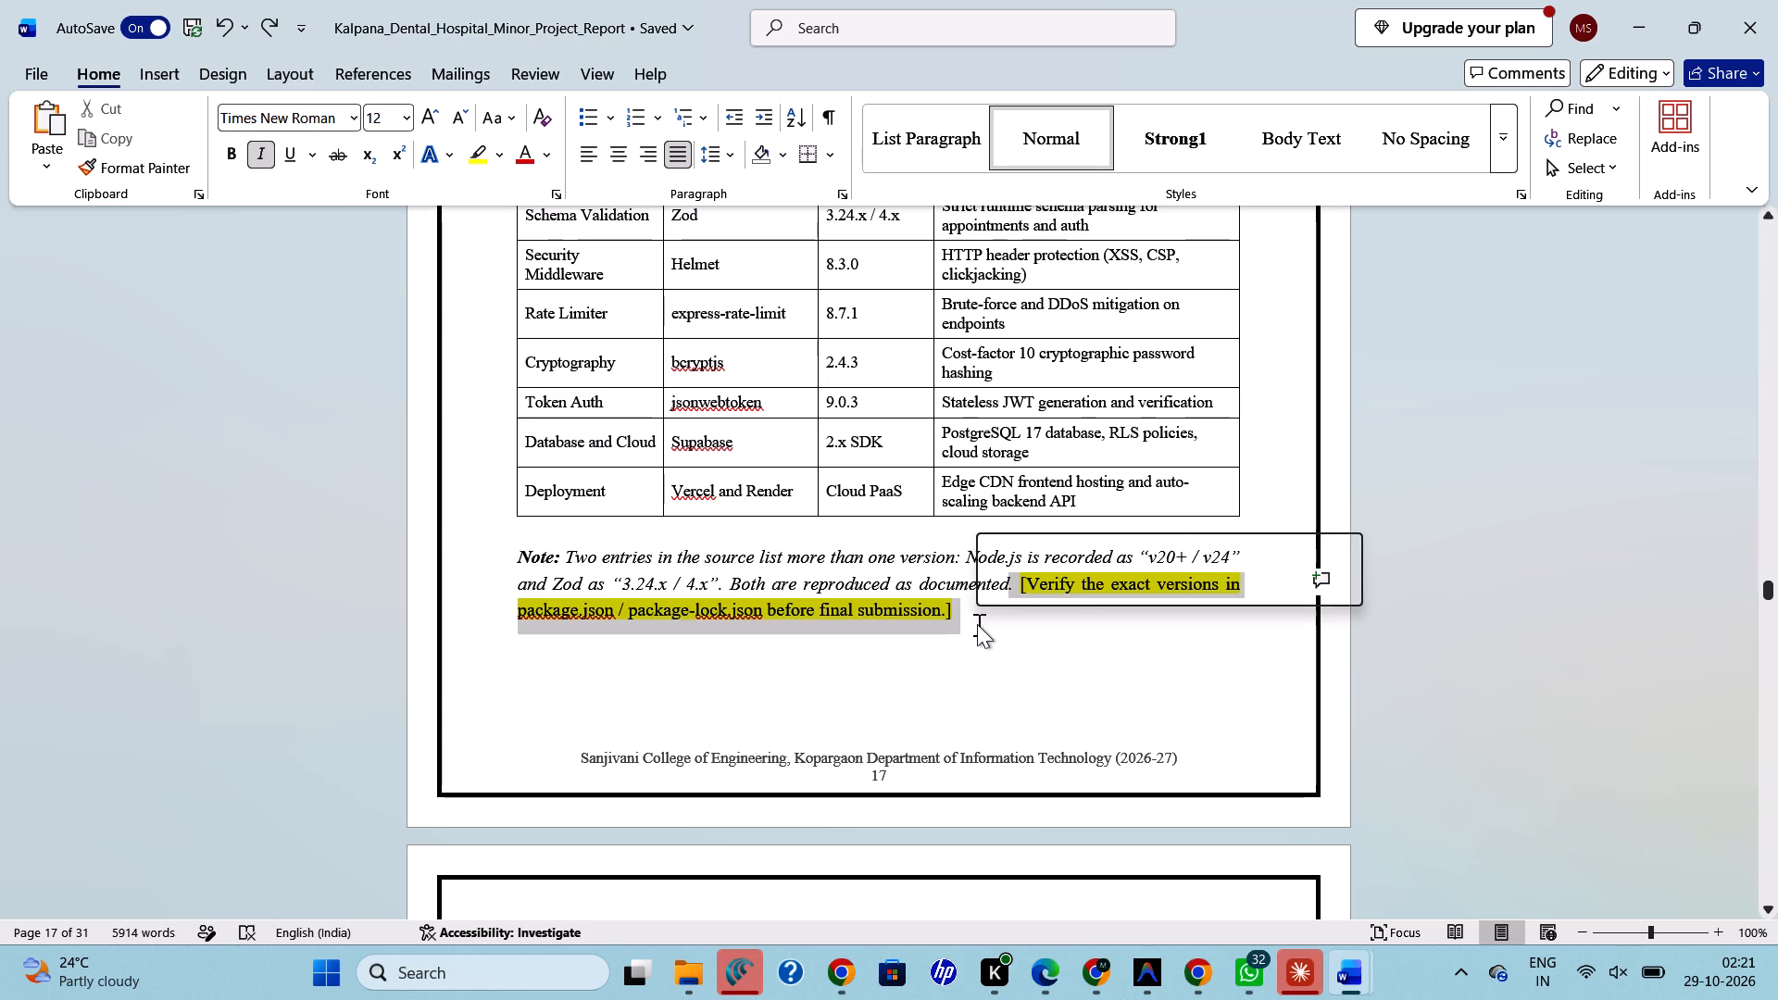
{"action": "key", "text": "BackSpace"}
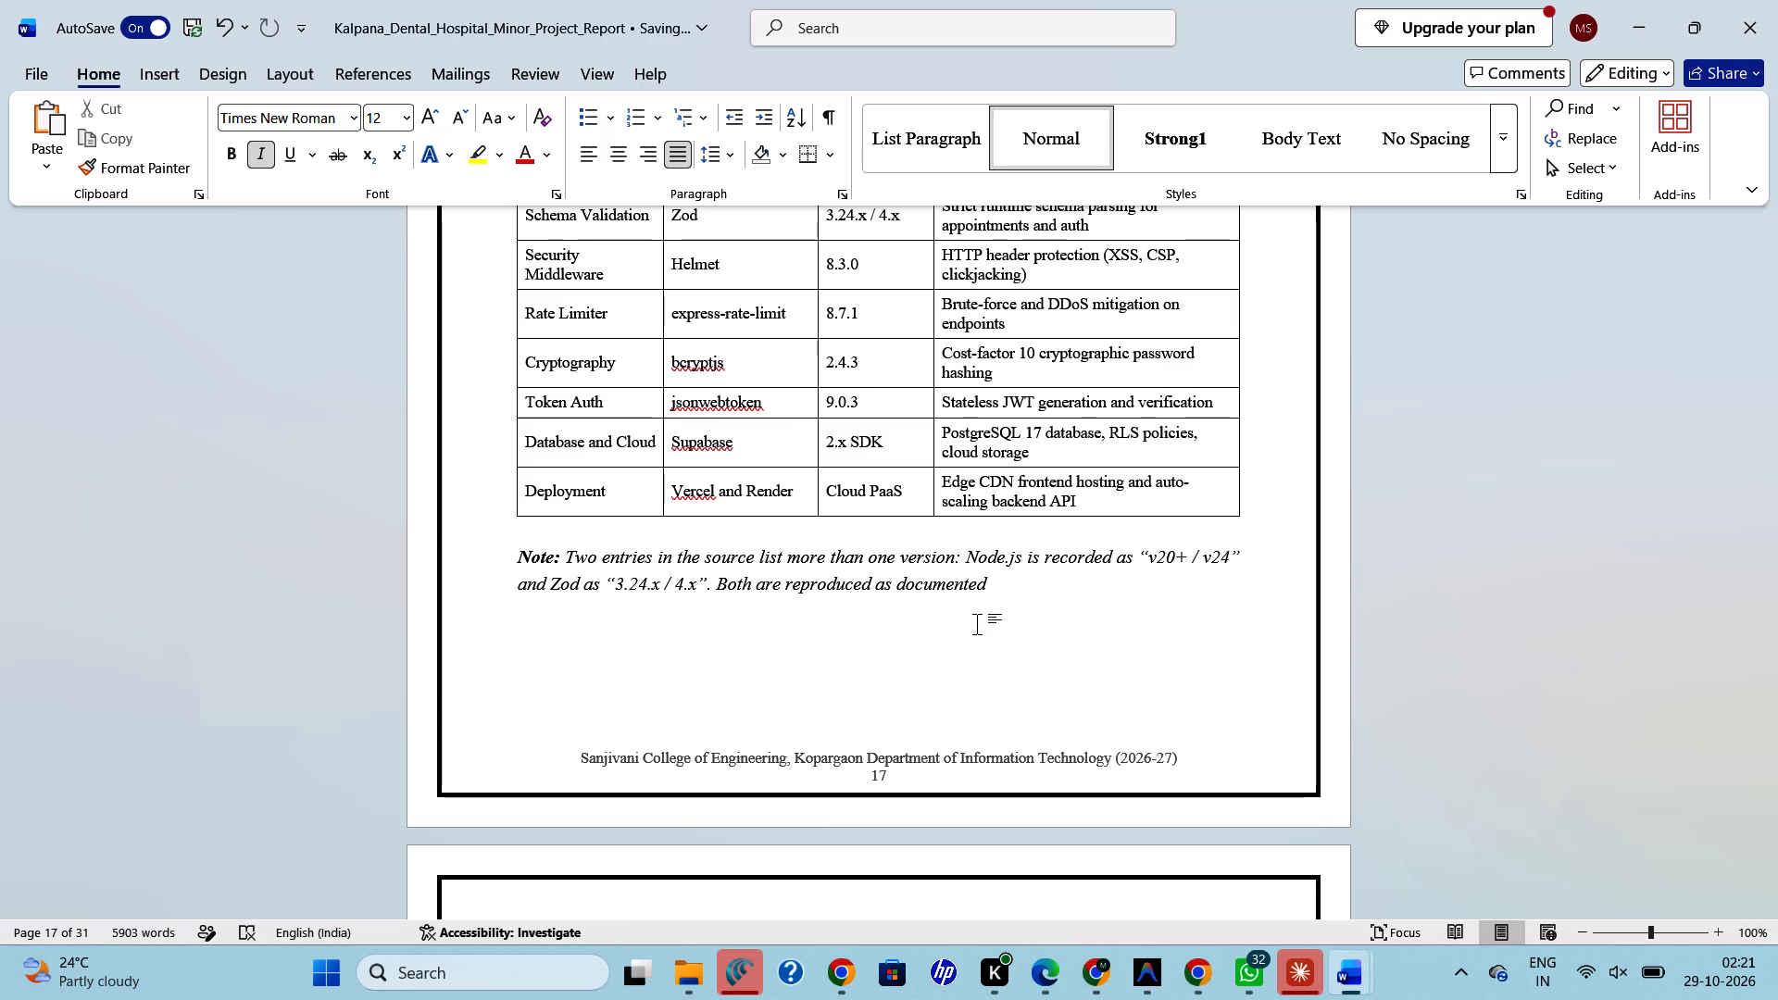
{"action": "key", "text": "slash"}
{"action": "key", "text": "BackSpace"}
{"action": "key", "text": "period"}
In Word, capture the Colour column of the section 7.1 colour palette table as a screenshot and copy it.
{"action": "scroll", "coordinate": [977, 624], "scroll_direction": "down", "scroll_amount": 1}
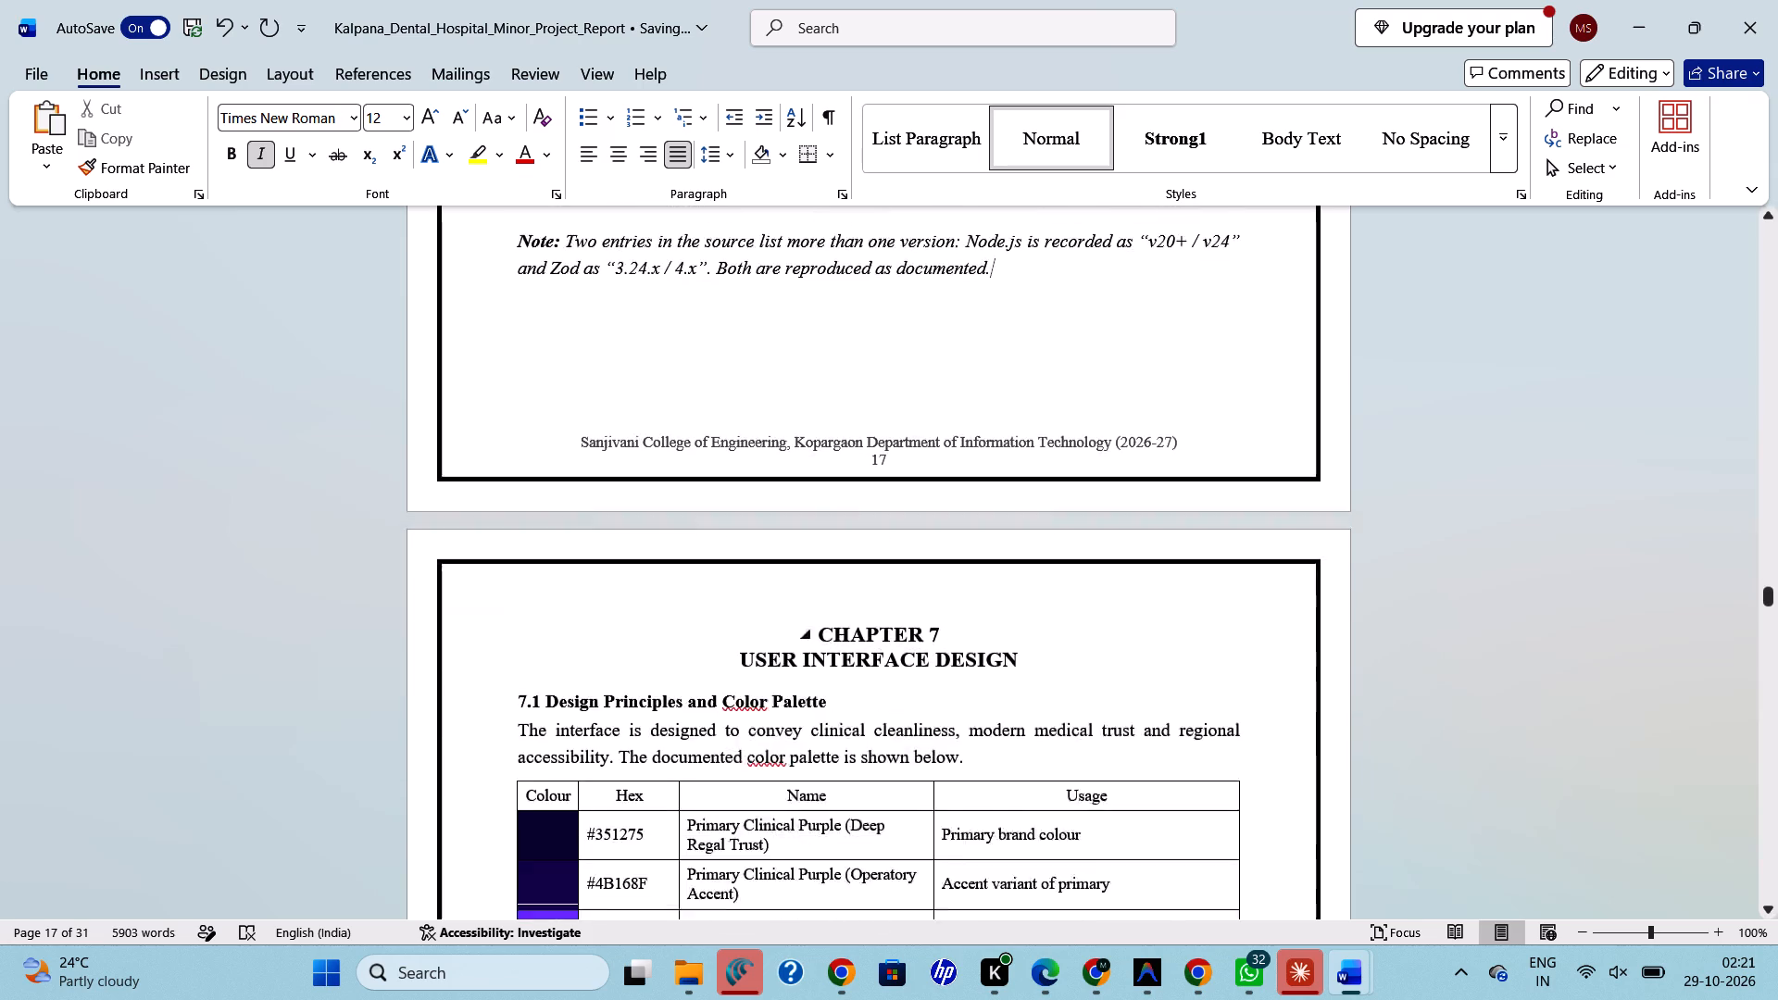
{"action": "scroll", "coordinate": [977, 624], "scroll_direction": "down", "scroll_amount": 1}
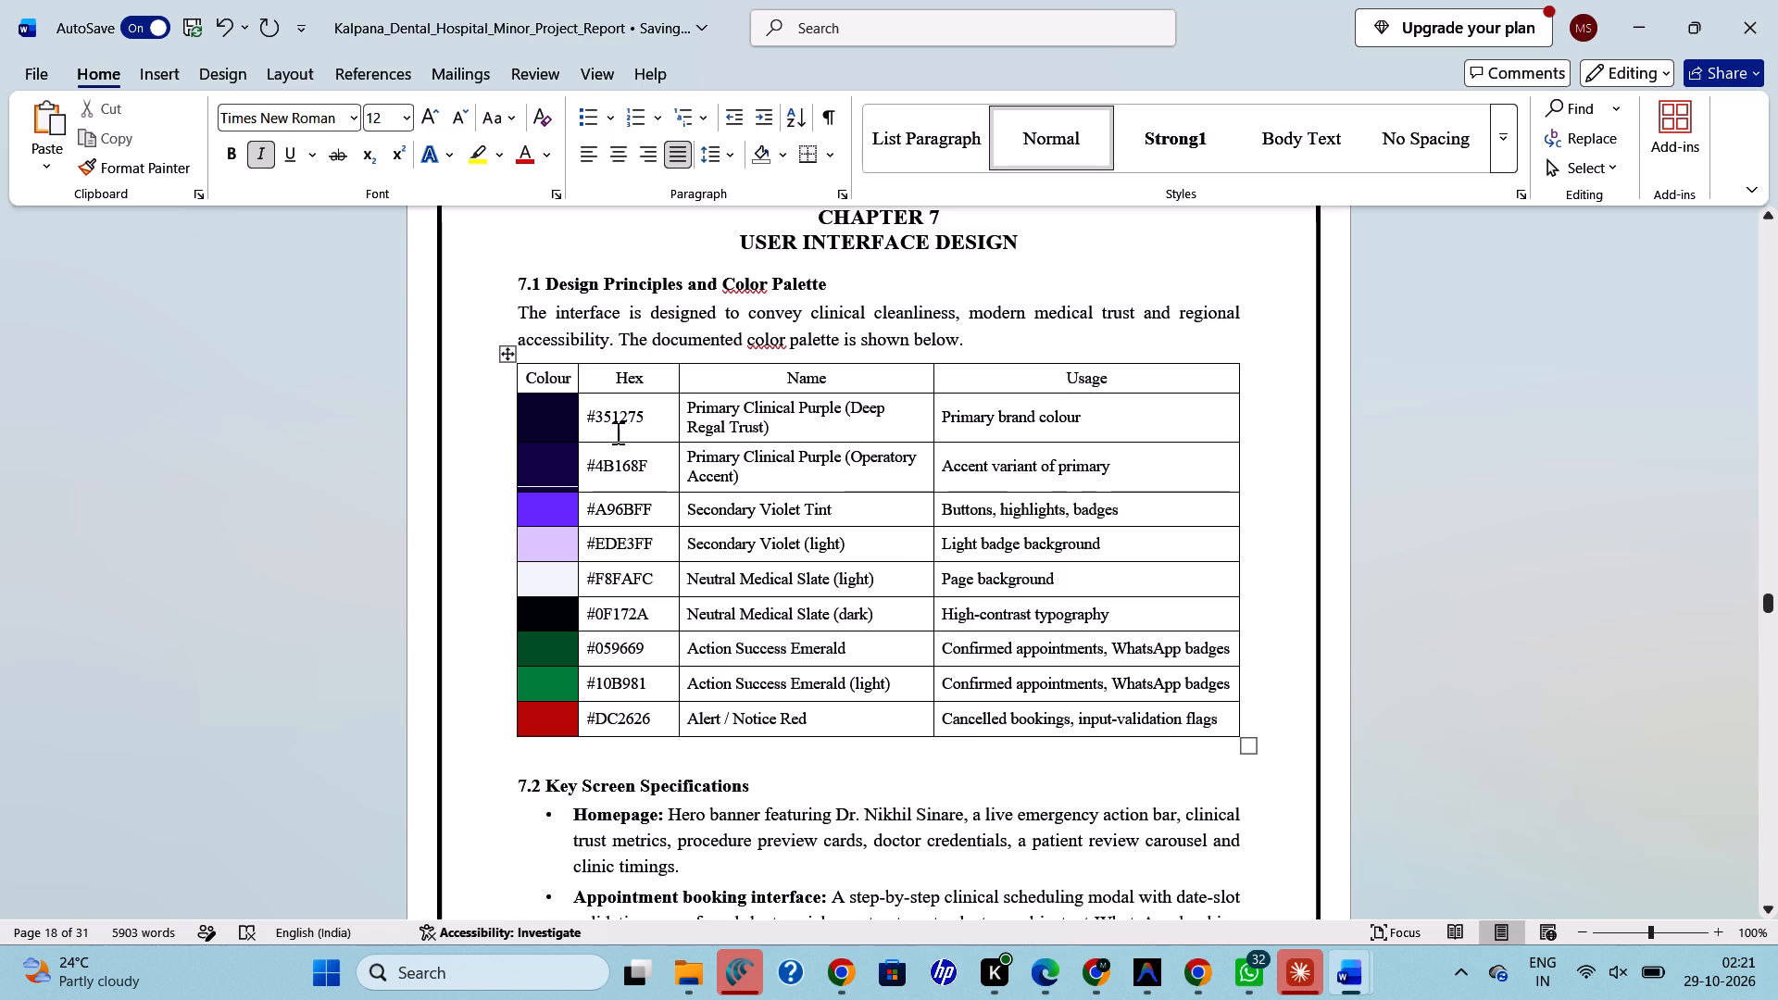
{"action": "left_click", "coordinate": [571, 422]}
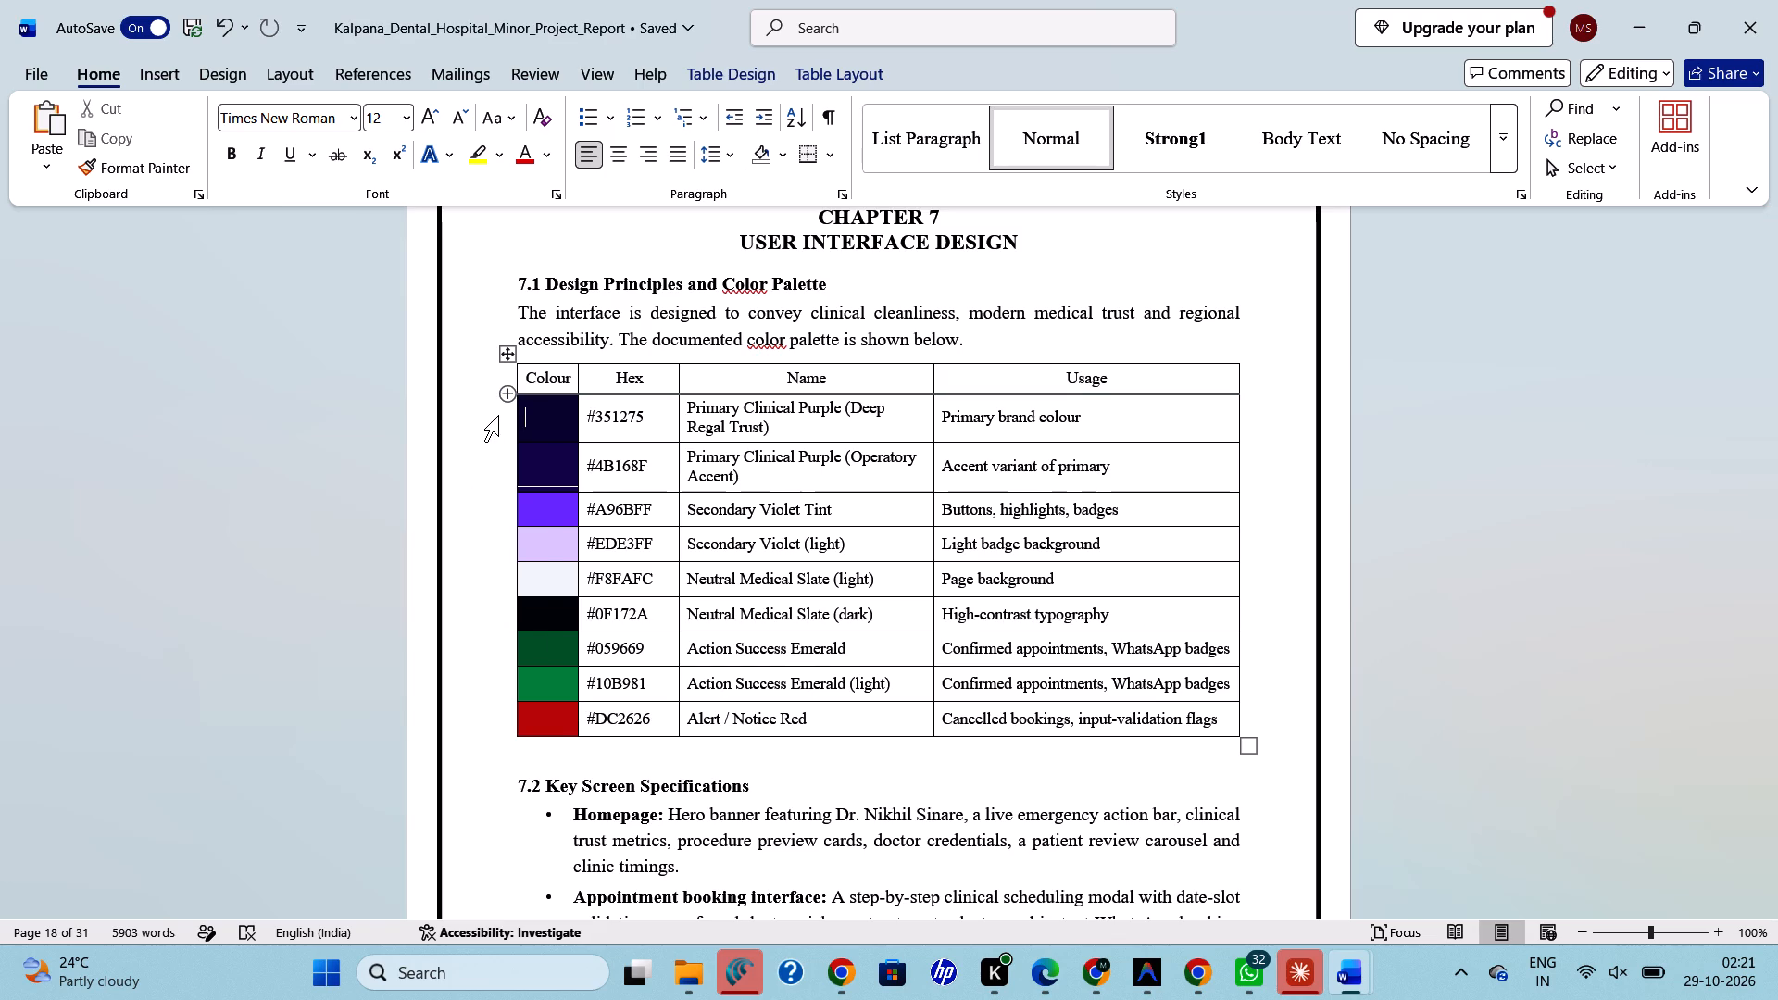
{"action": "key", "text": "Print"}
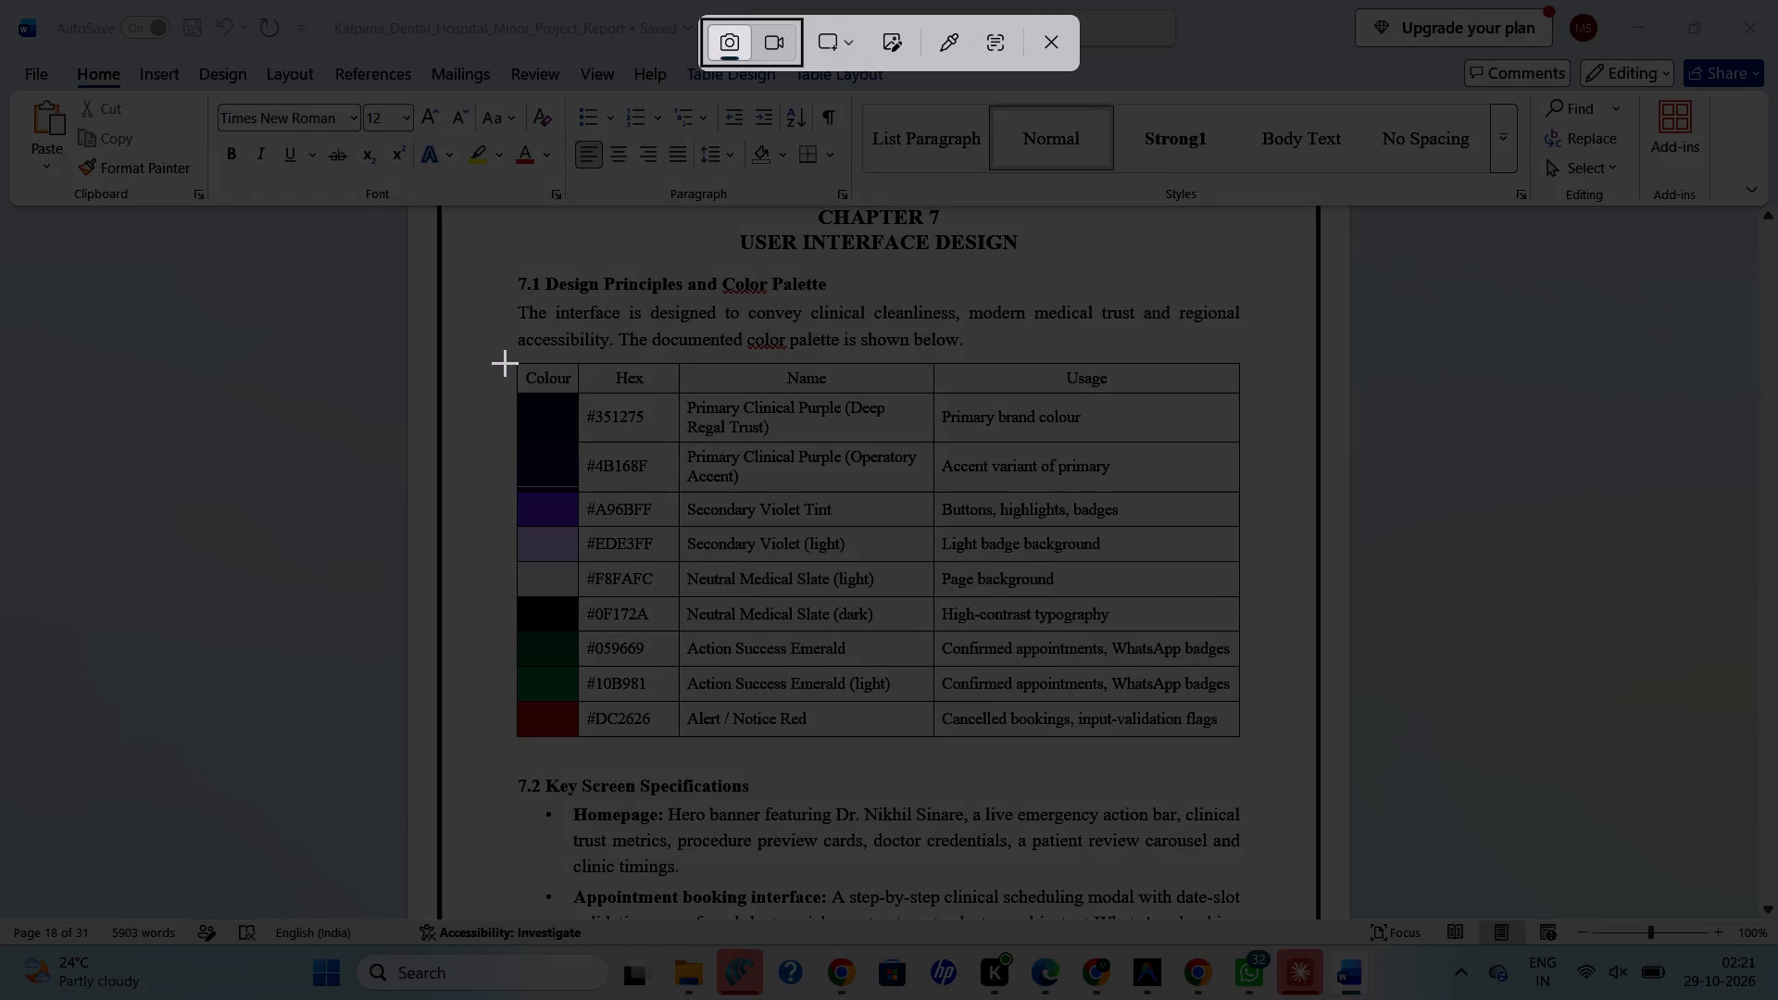
{"action": "left_click_drag", "start_coordinate": [505, 362], "coordinate": [575, 753]}
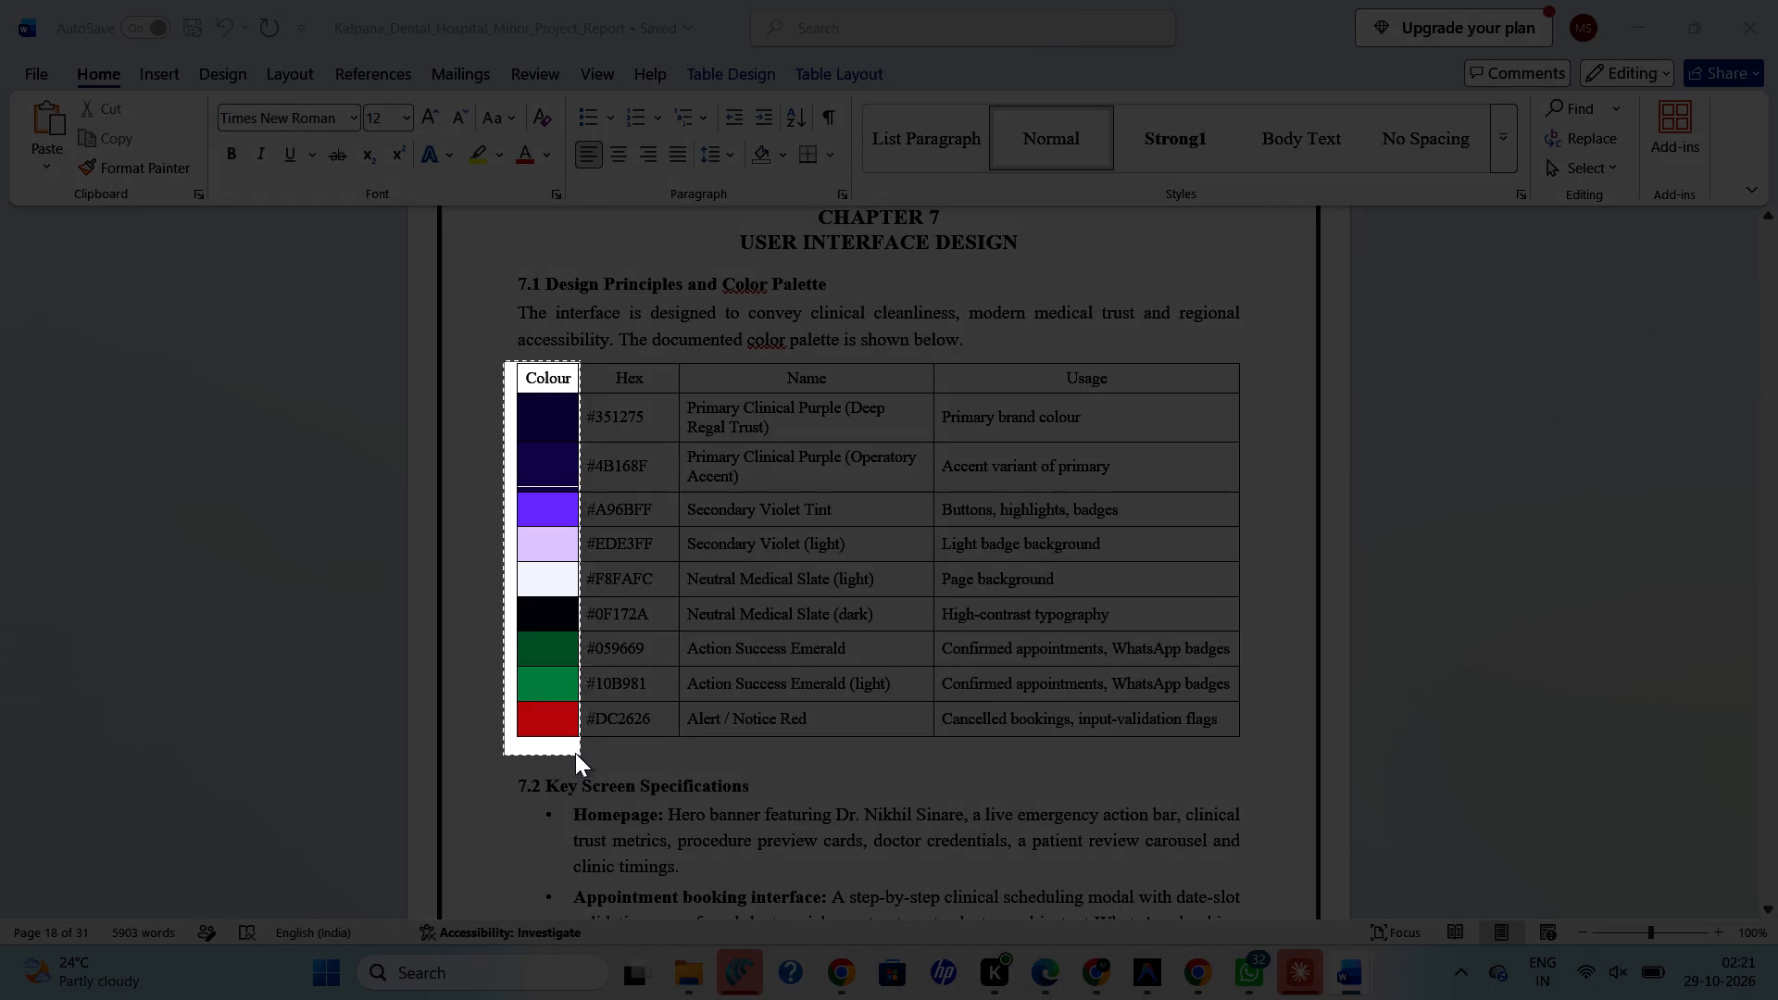
{"action": "left_click_drag", "start_coordinate": [575, 753], "coordinate": [581, 741]}
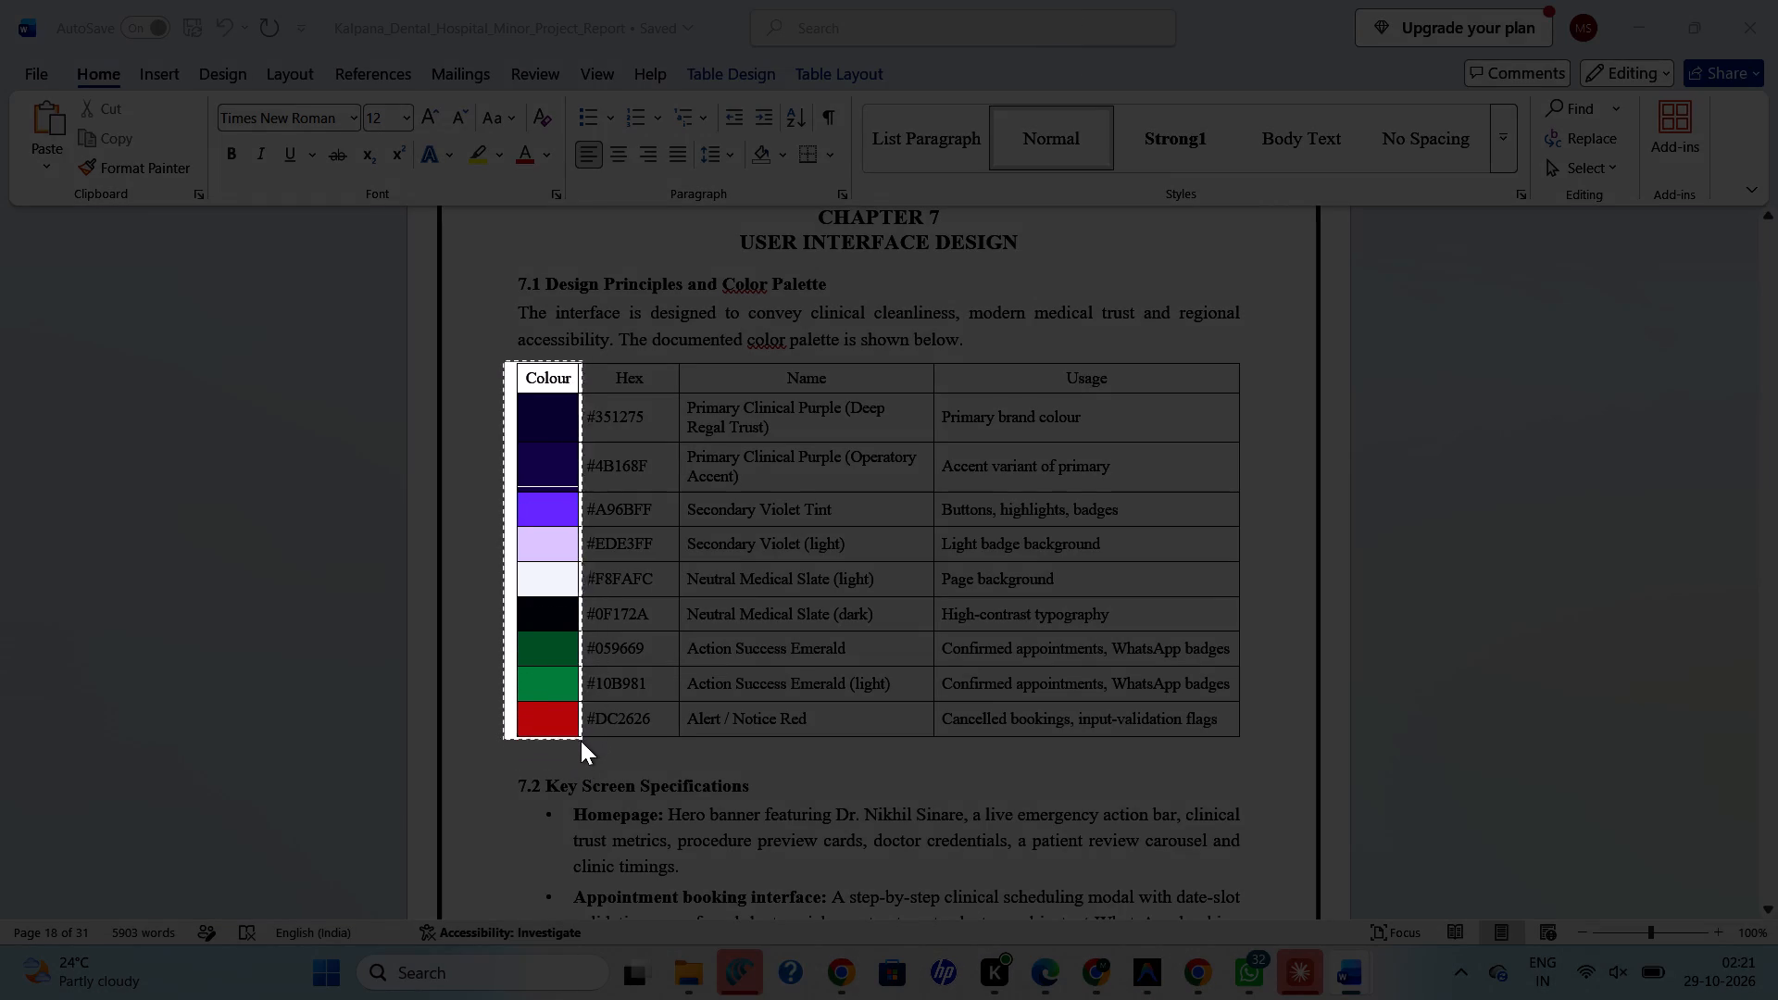
{"action": "left_click_drag", "start_coordinate": [581, 741], "coordinate": [583, 737]}
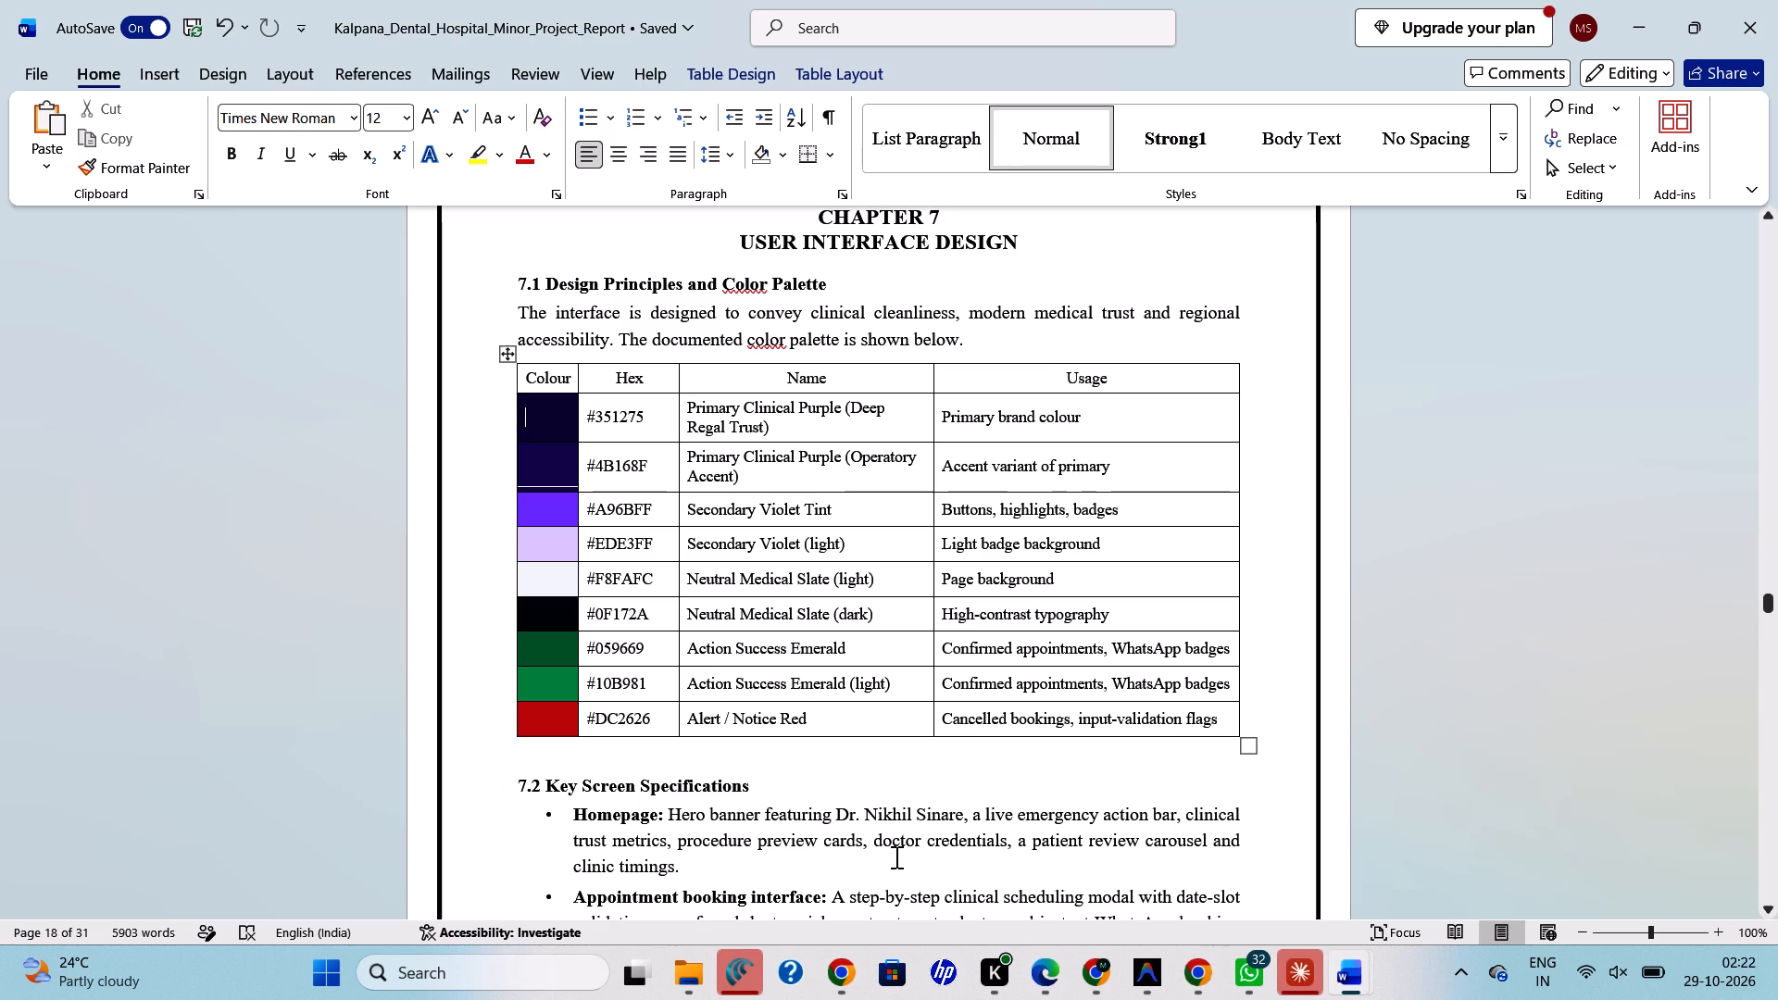
{"action": "left_click", "coordinate": [1474, 897]}
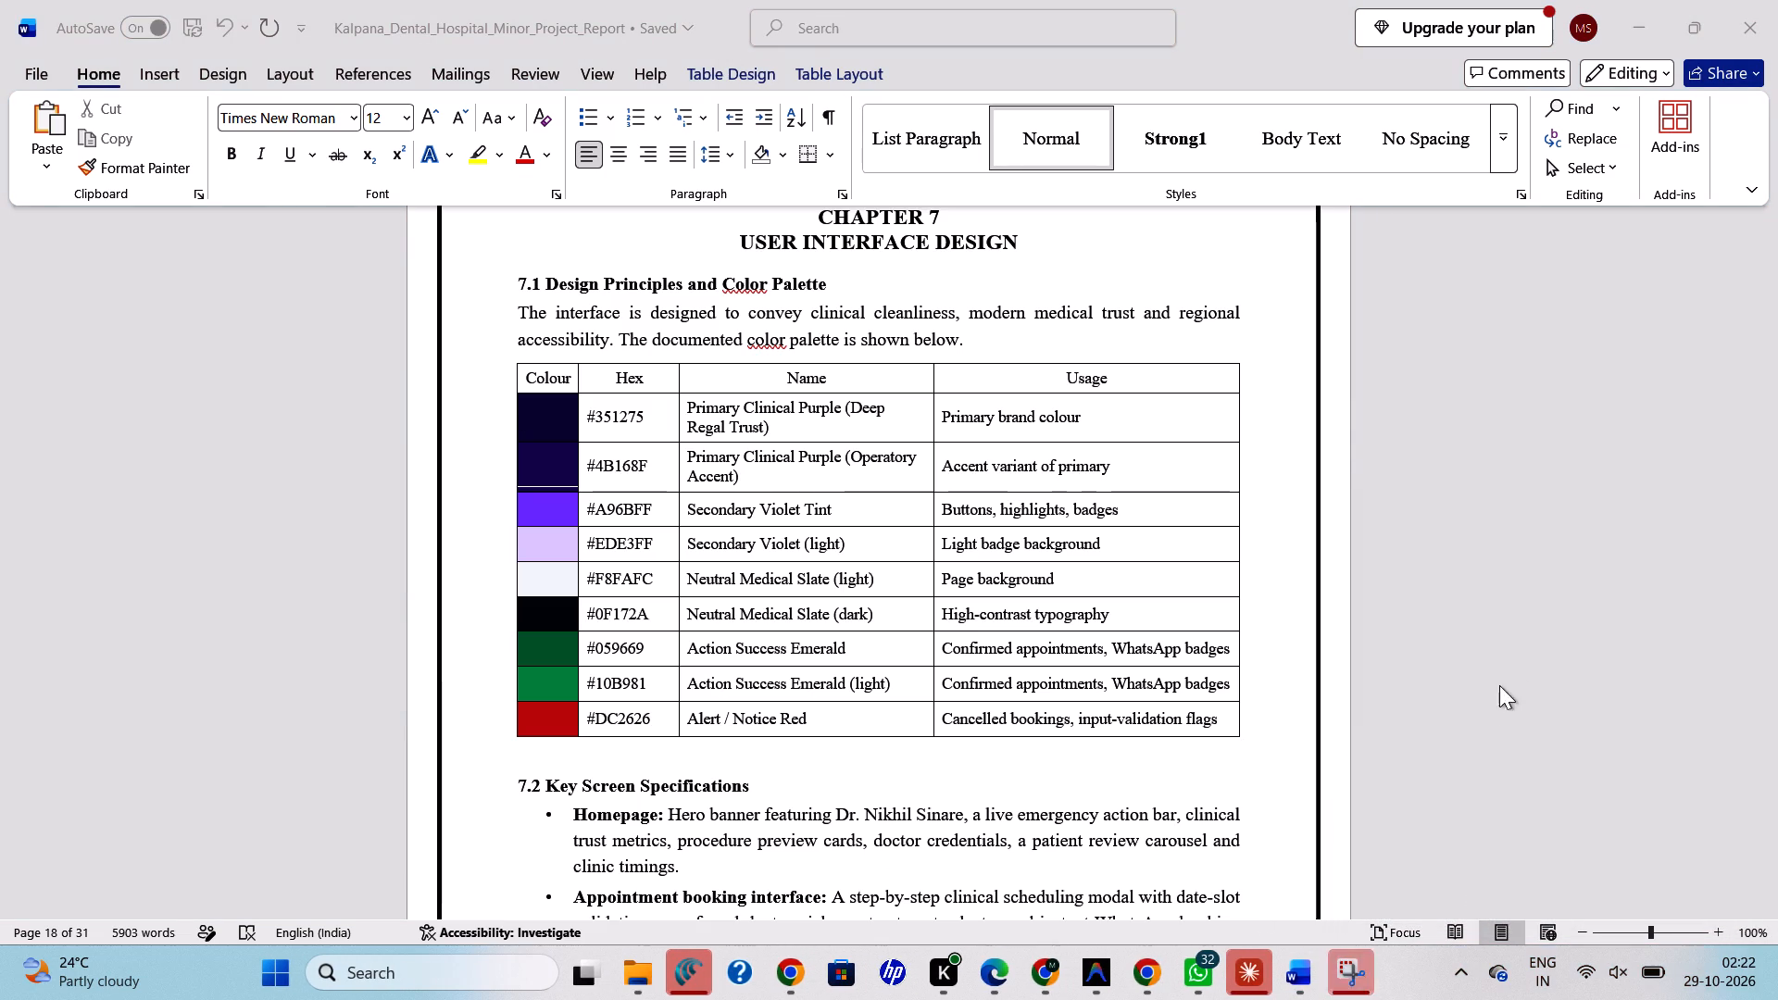
{"action": "left_click", "coordinate": [1358, 980]}
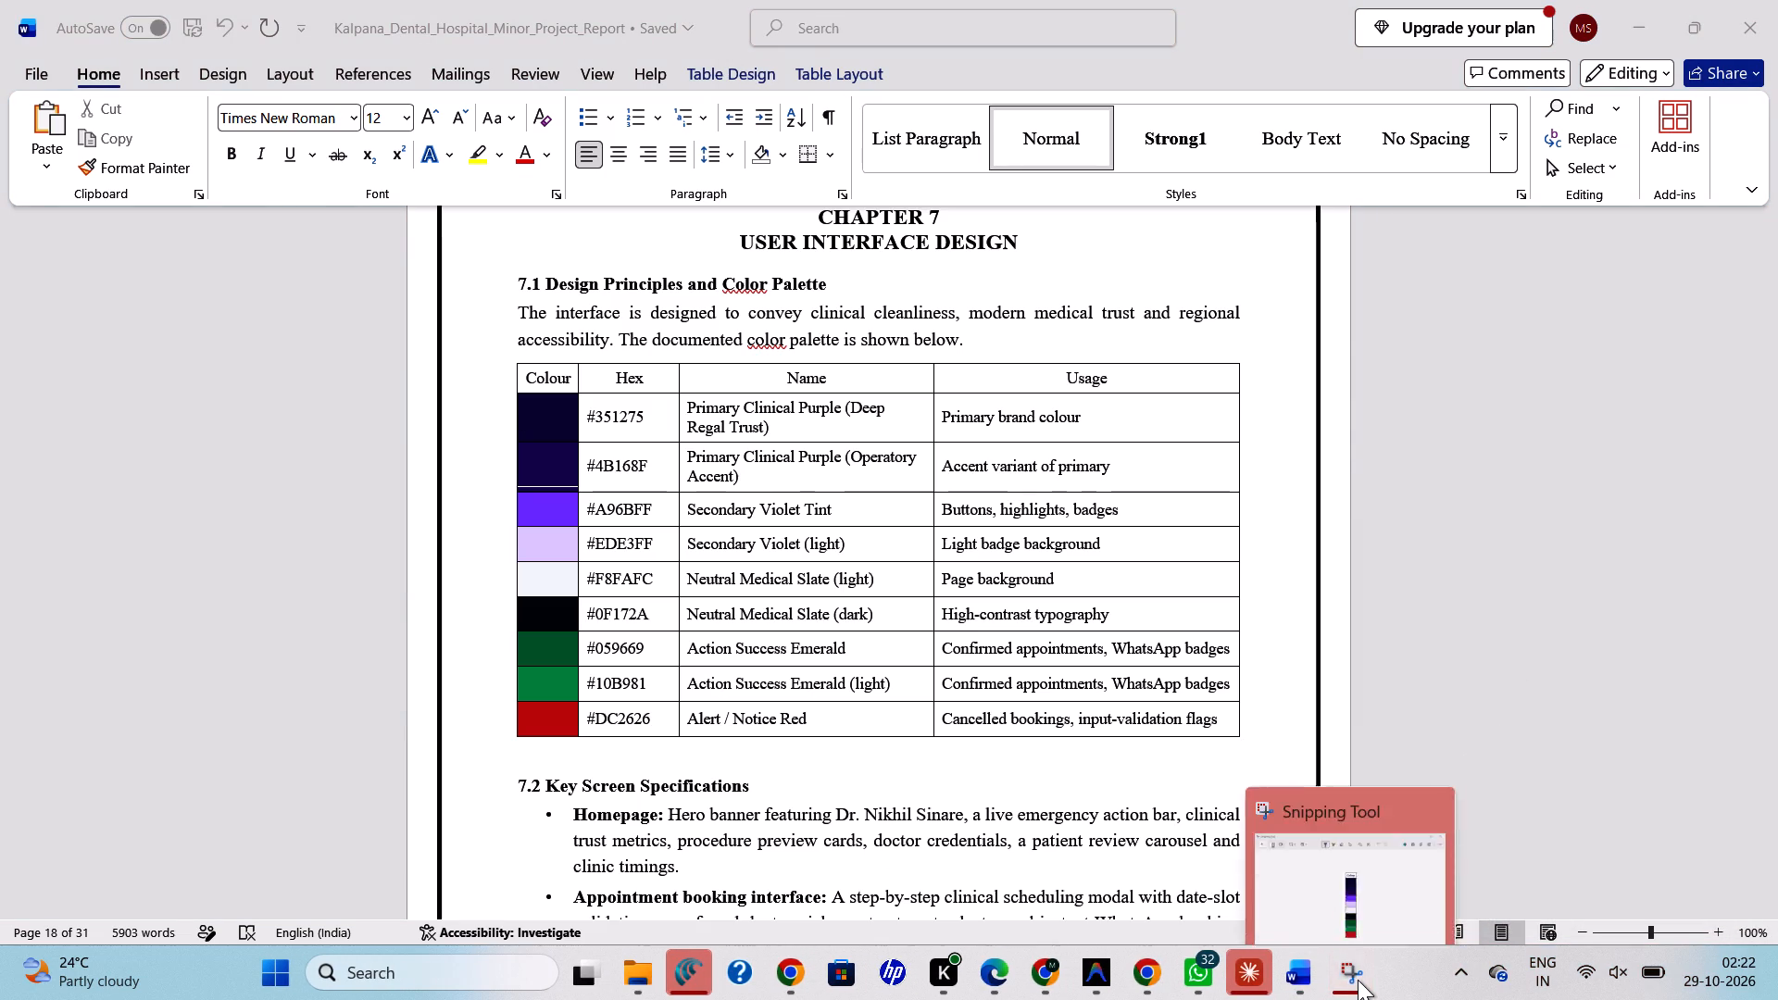
{"action": "left_click", "coordinate": [1547, 412]}
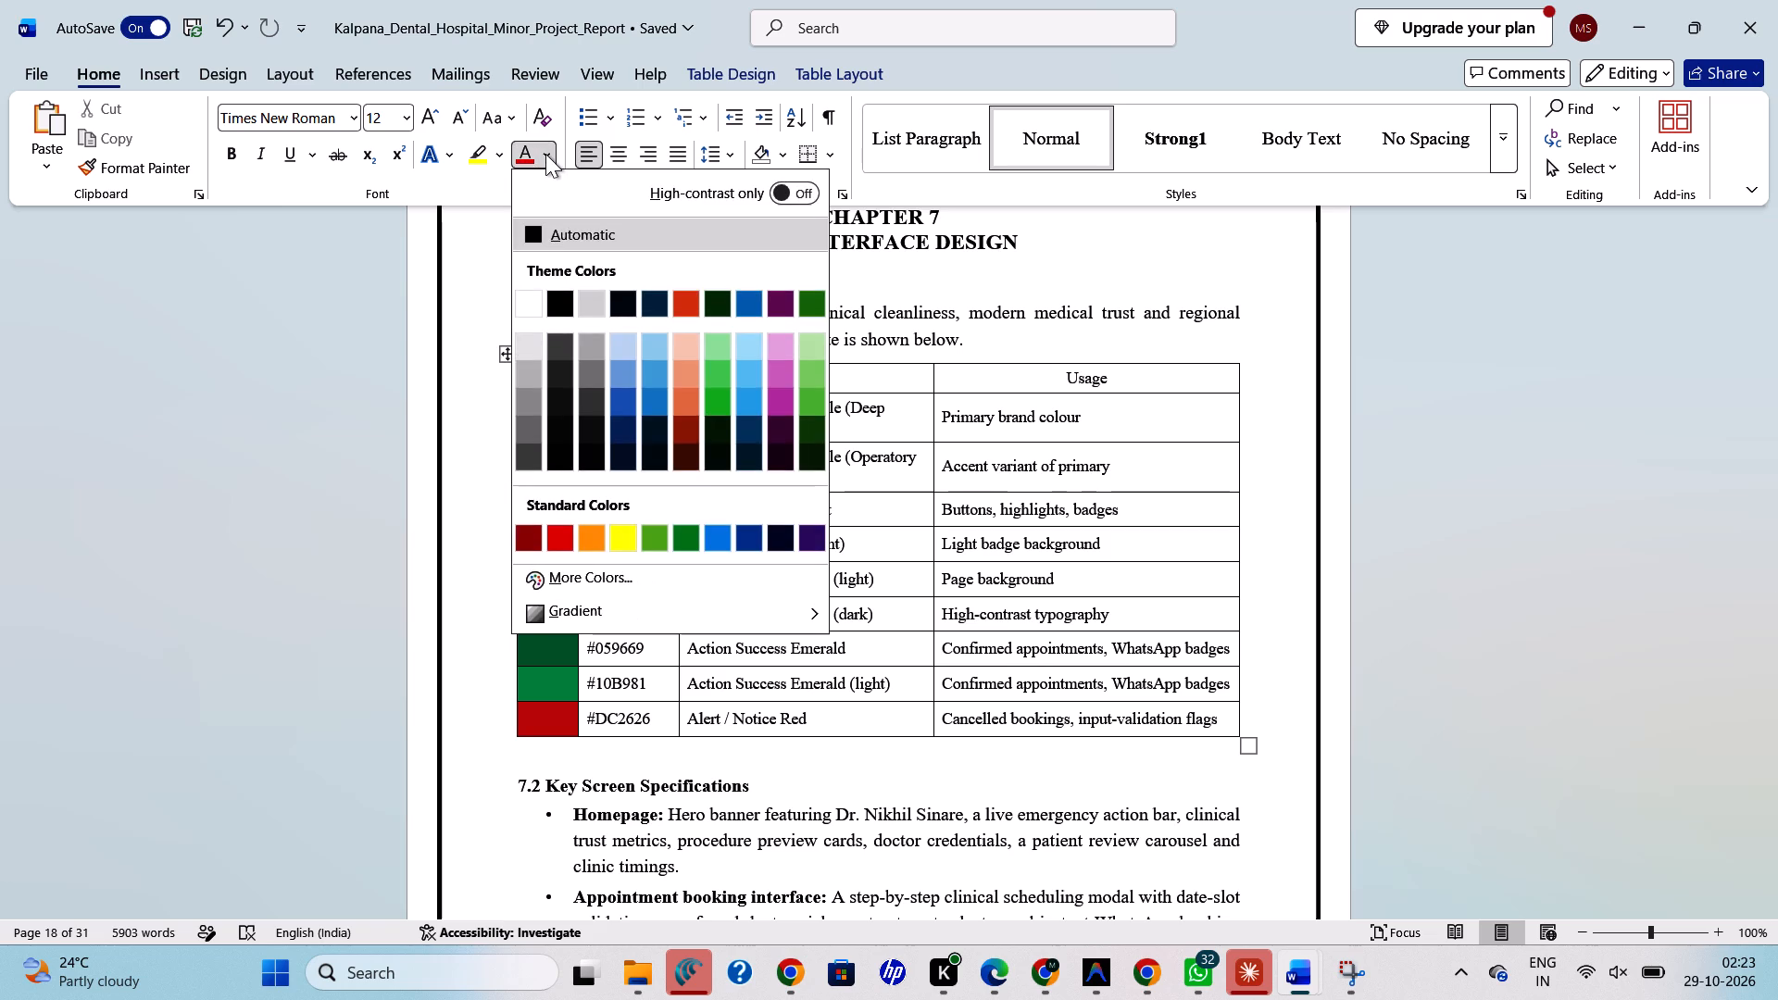
{"action": "left_click", "coordinate": [530, 293]}
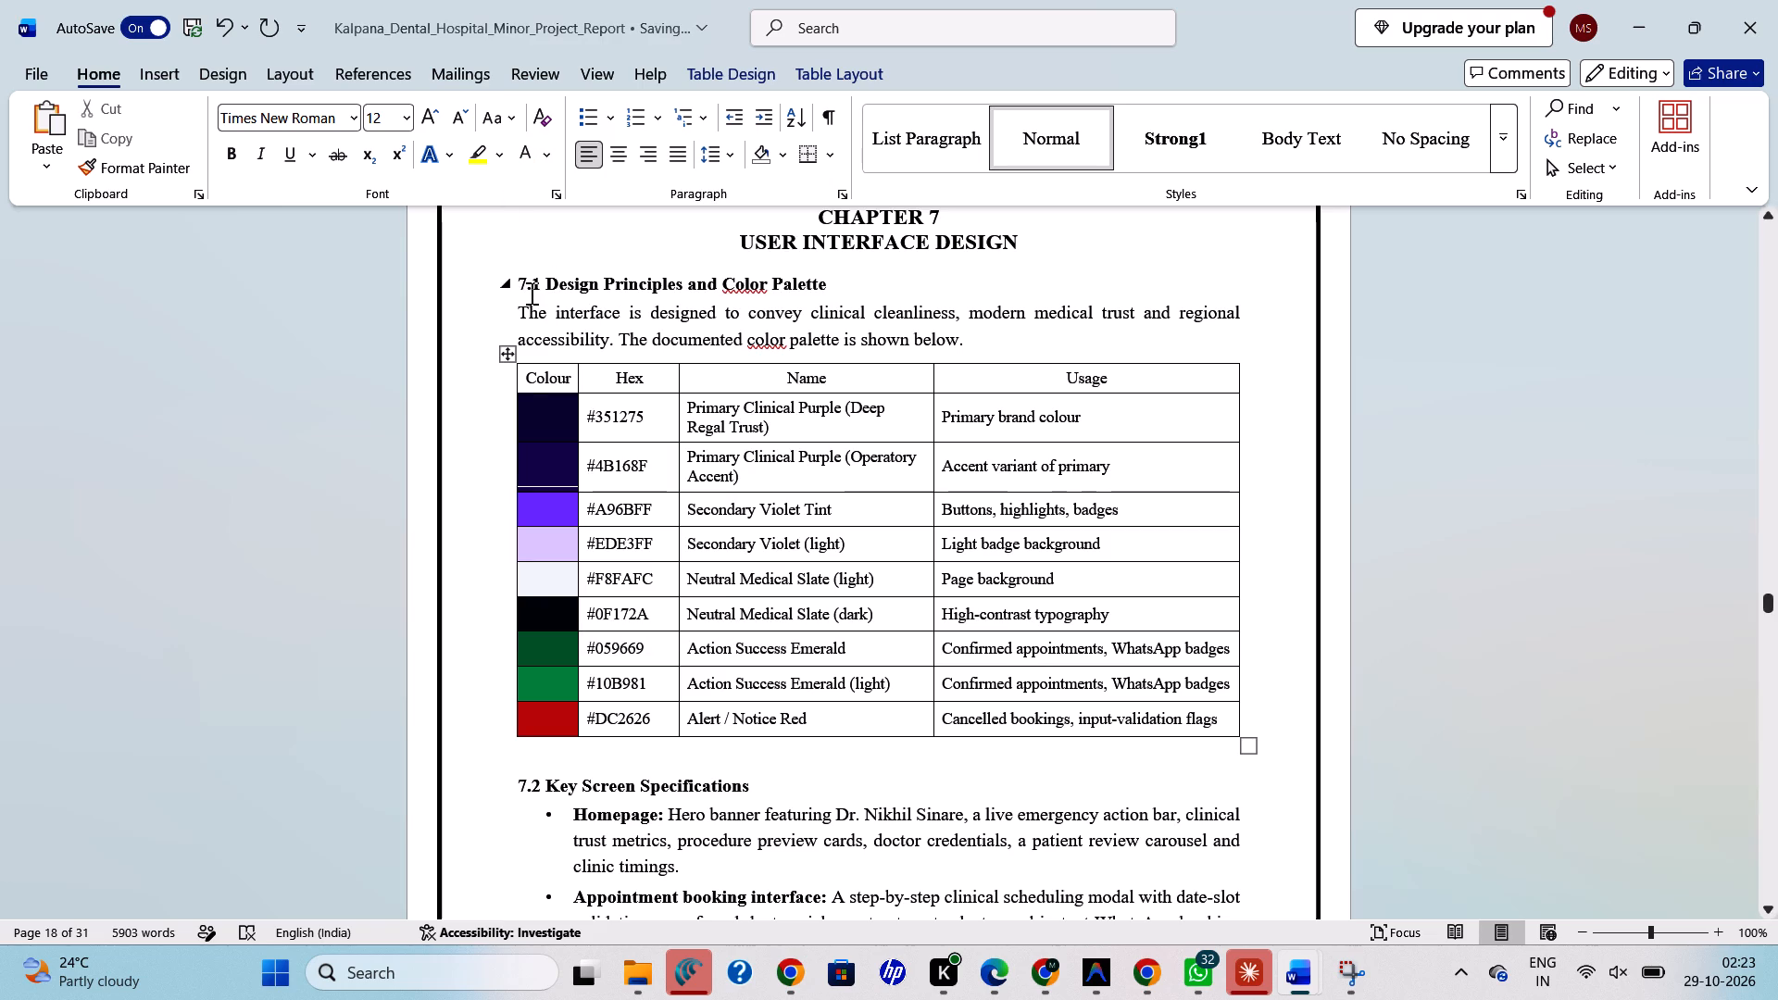
{"action": "left_click", "coordinate": [542, 403]}
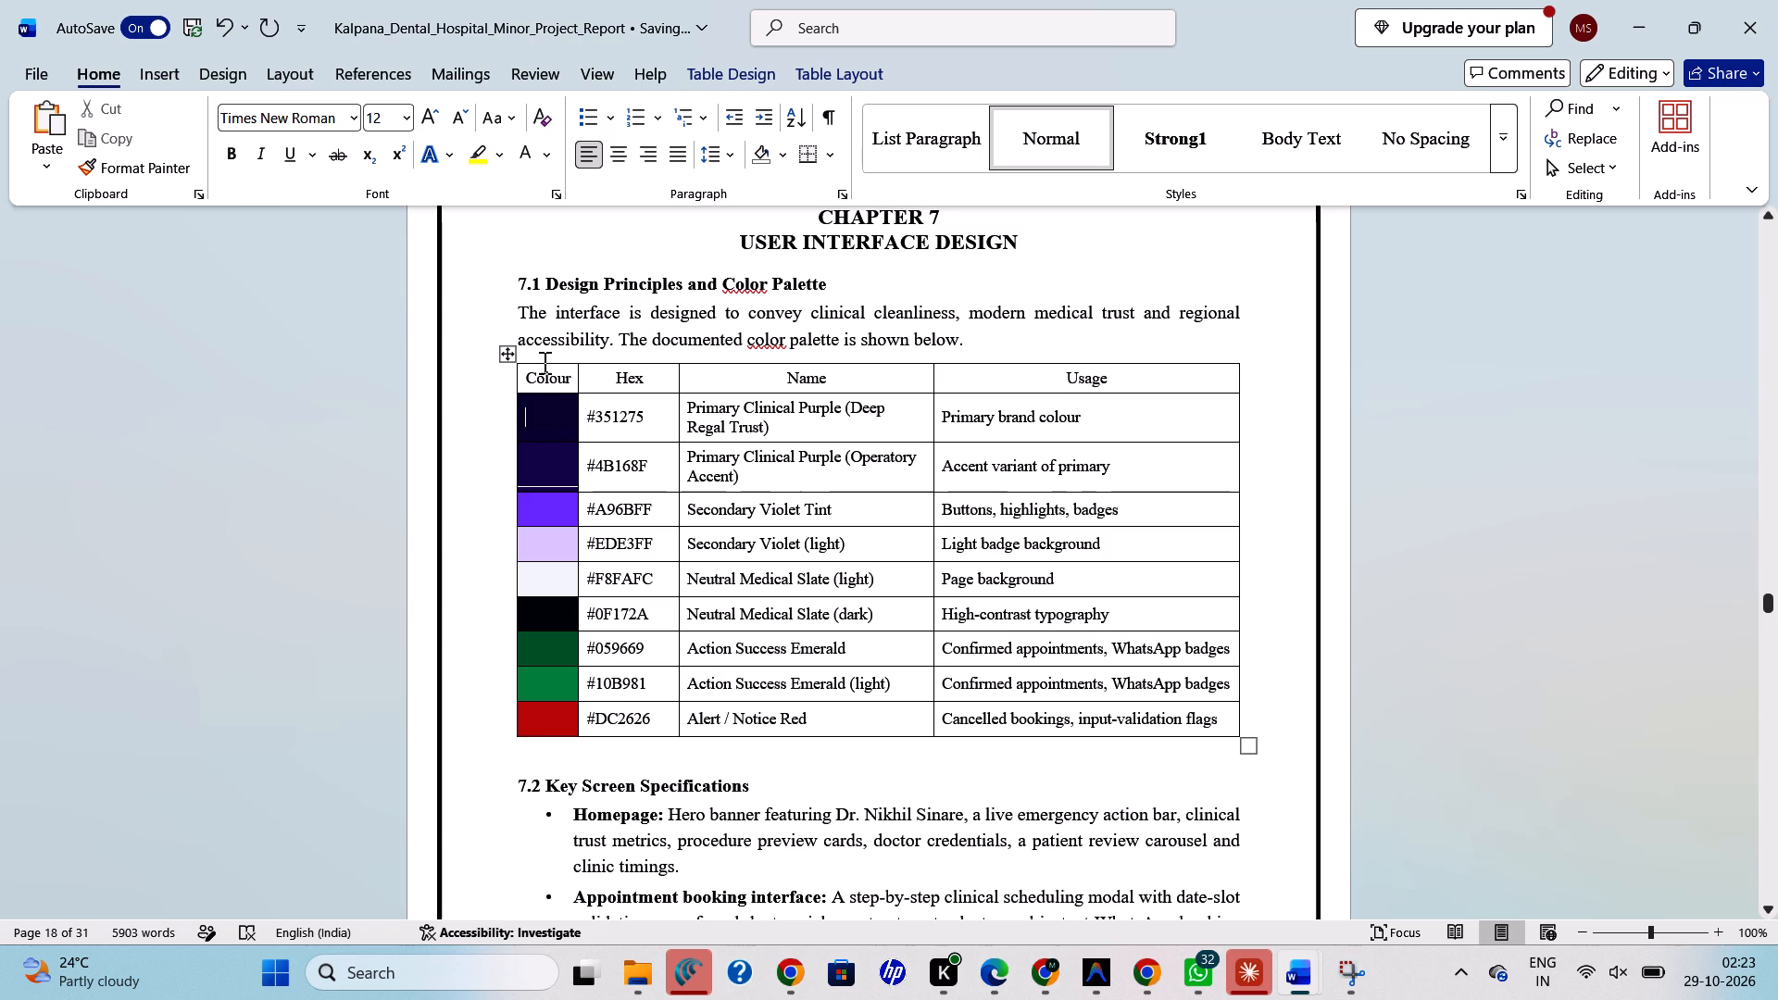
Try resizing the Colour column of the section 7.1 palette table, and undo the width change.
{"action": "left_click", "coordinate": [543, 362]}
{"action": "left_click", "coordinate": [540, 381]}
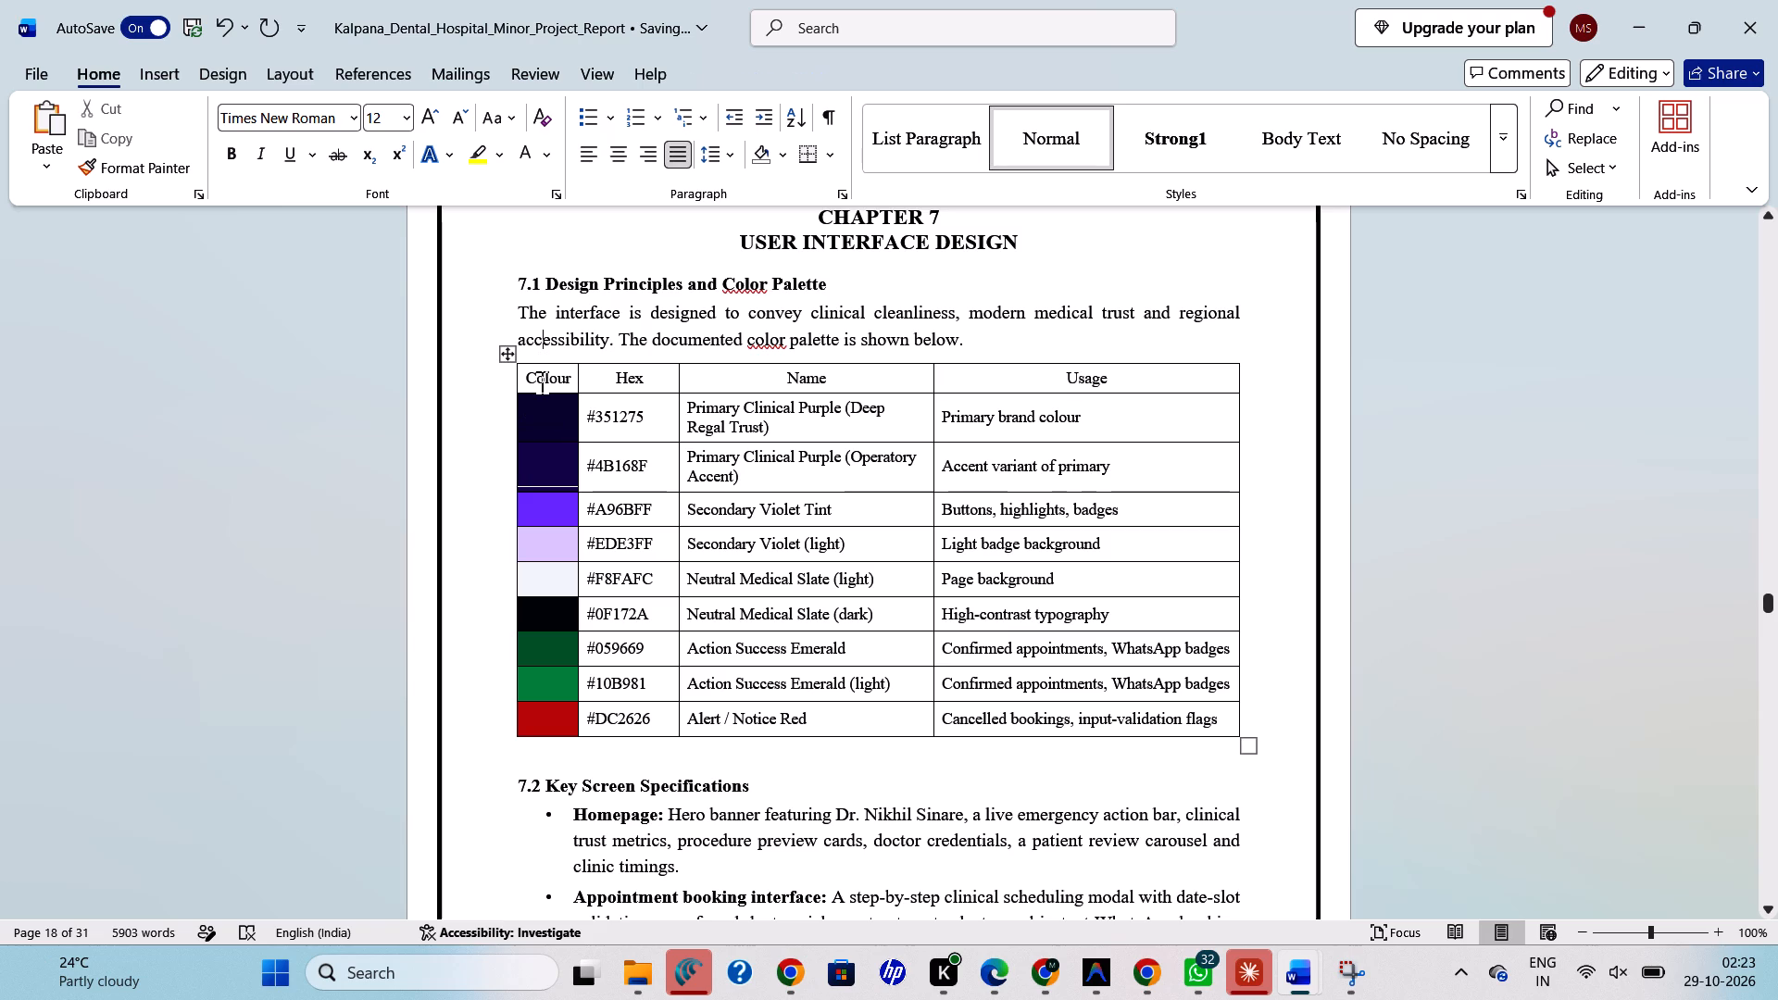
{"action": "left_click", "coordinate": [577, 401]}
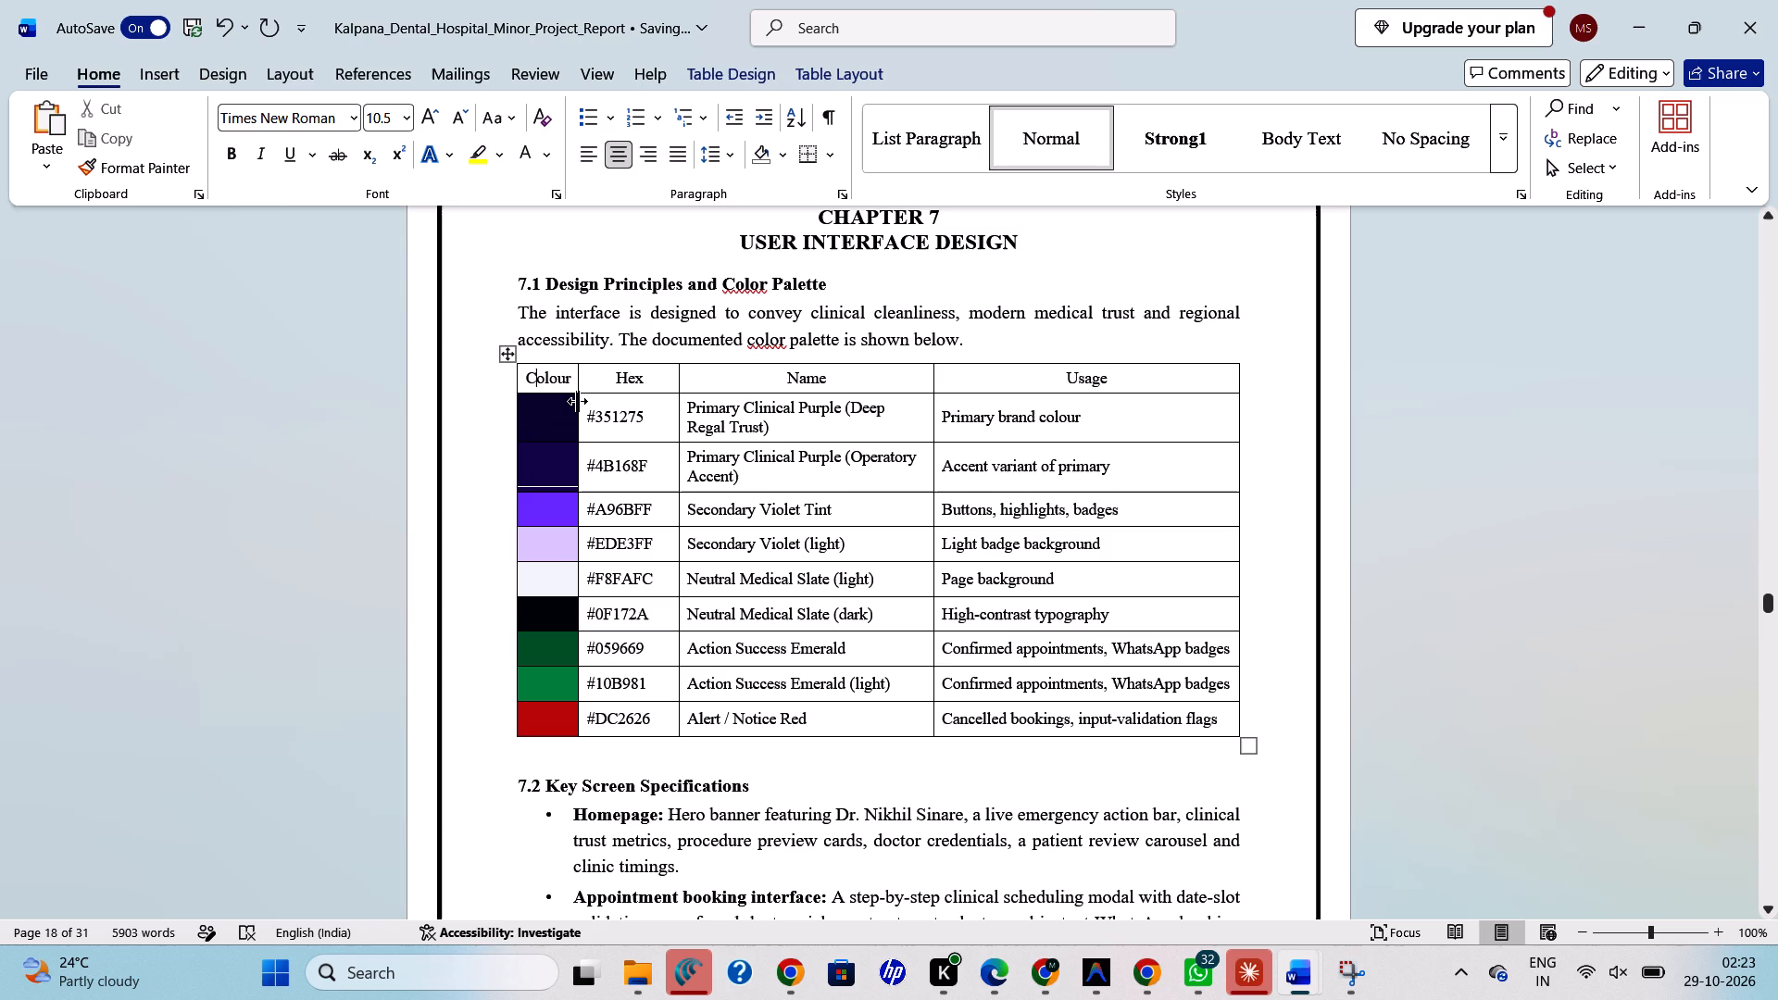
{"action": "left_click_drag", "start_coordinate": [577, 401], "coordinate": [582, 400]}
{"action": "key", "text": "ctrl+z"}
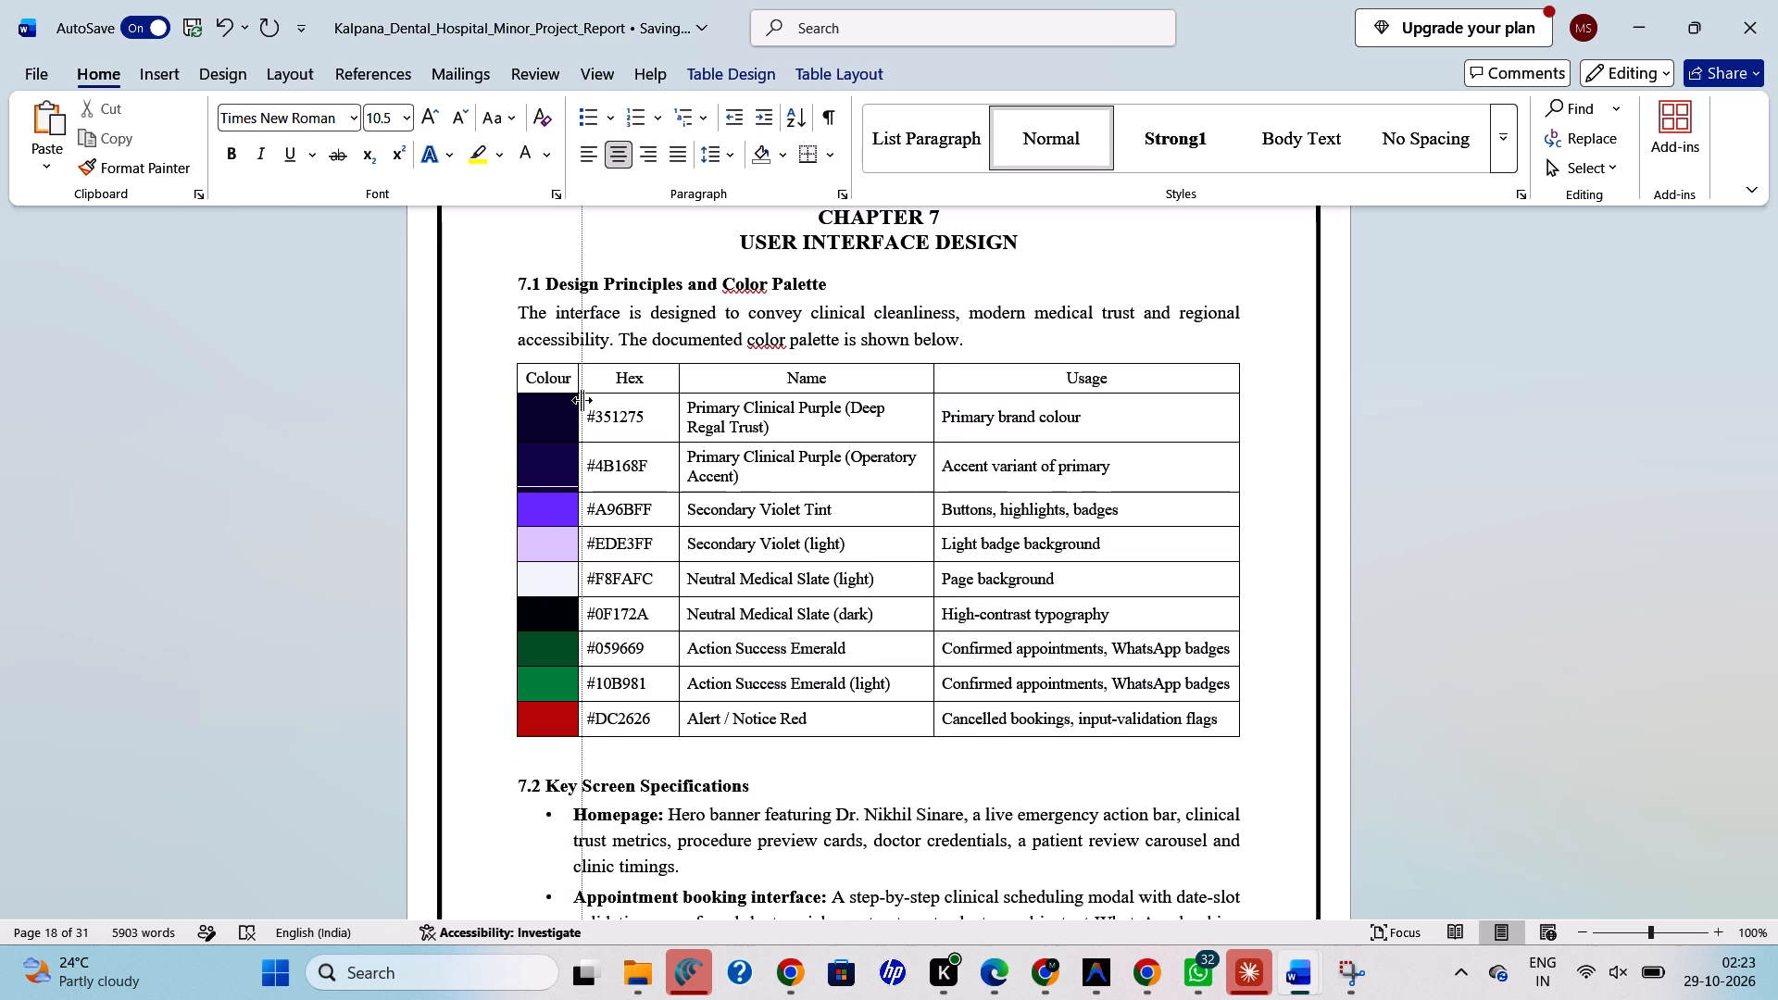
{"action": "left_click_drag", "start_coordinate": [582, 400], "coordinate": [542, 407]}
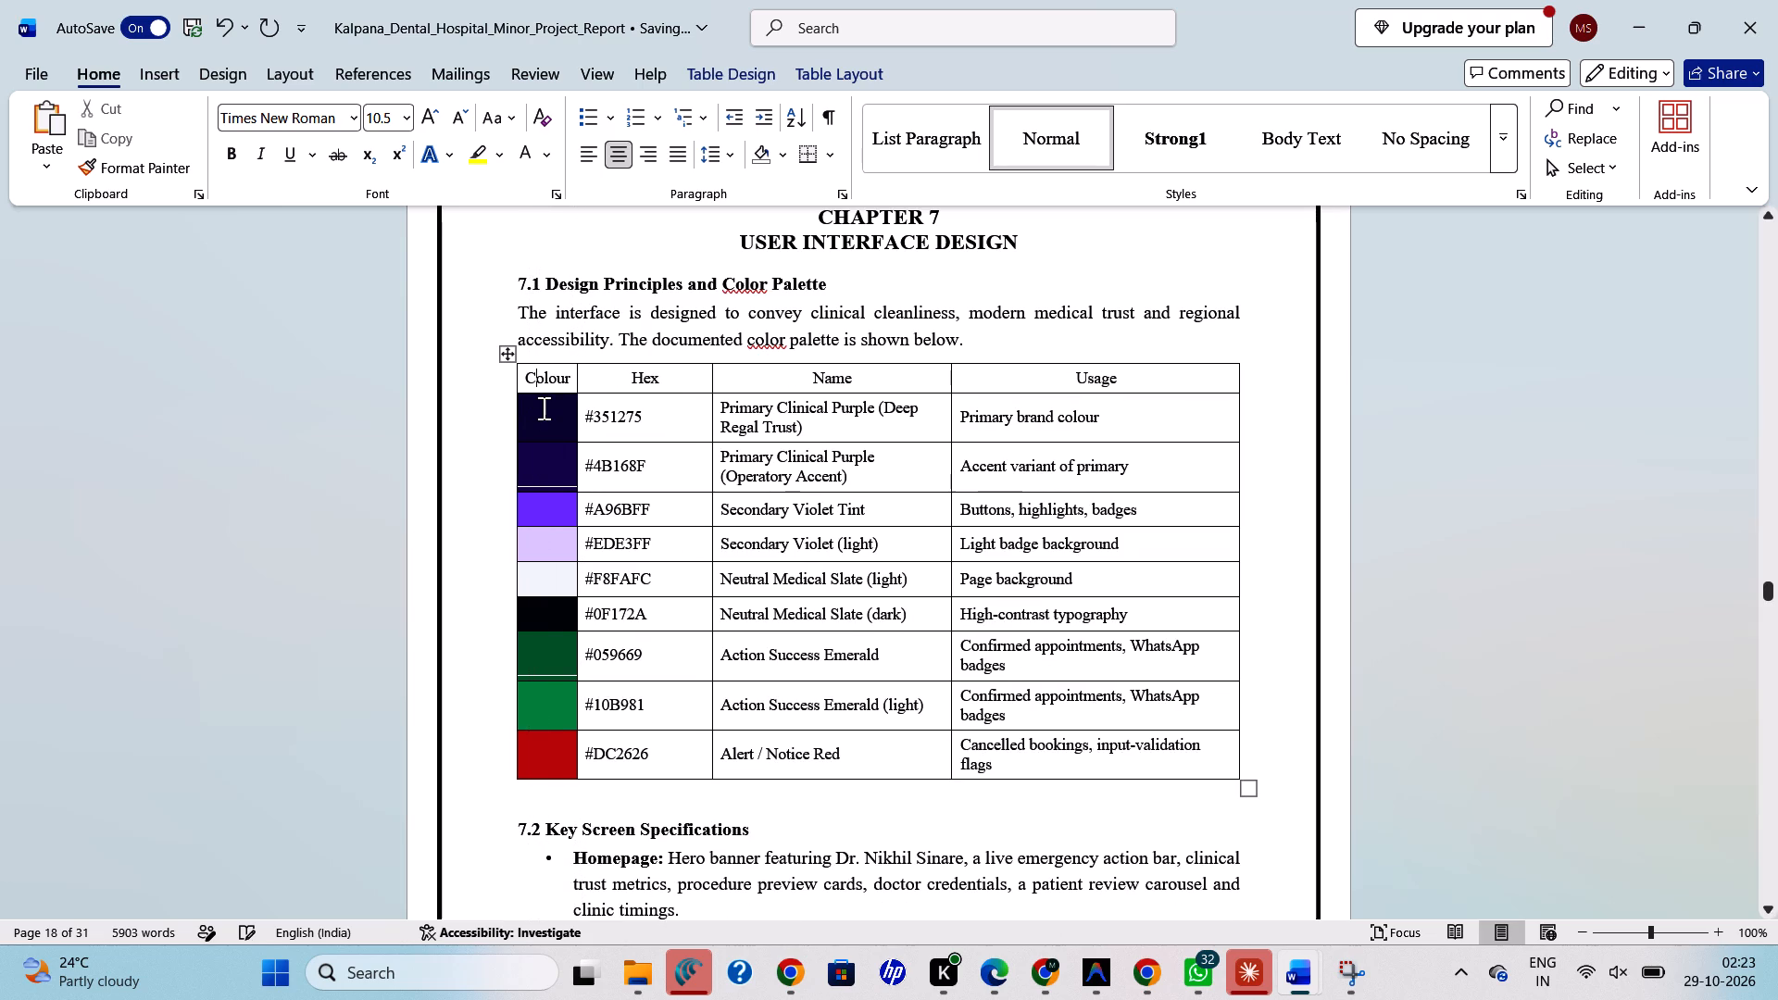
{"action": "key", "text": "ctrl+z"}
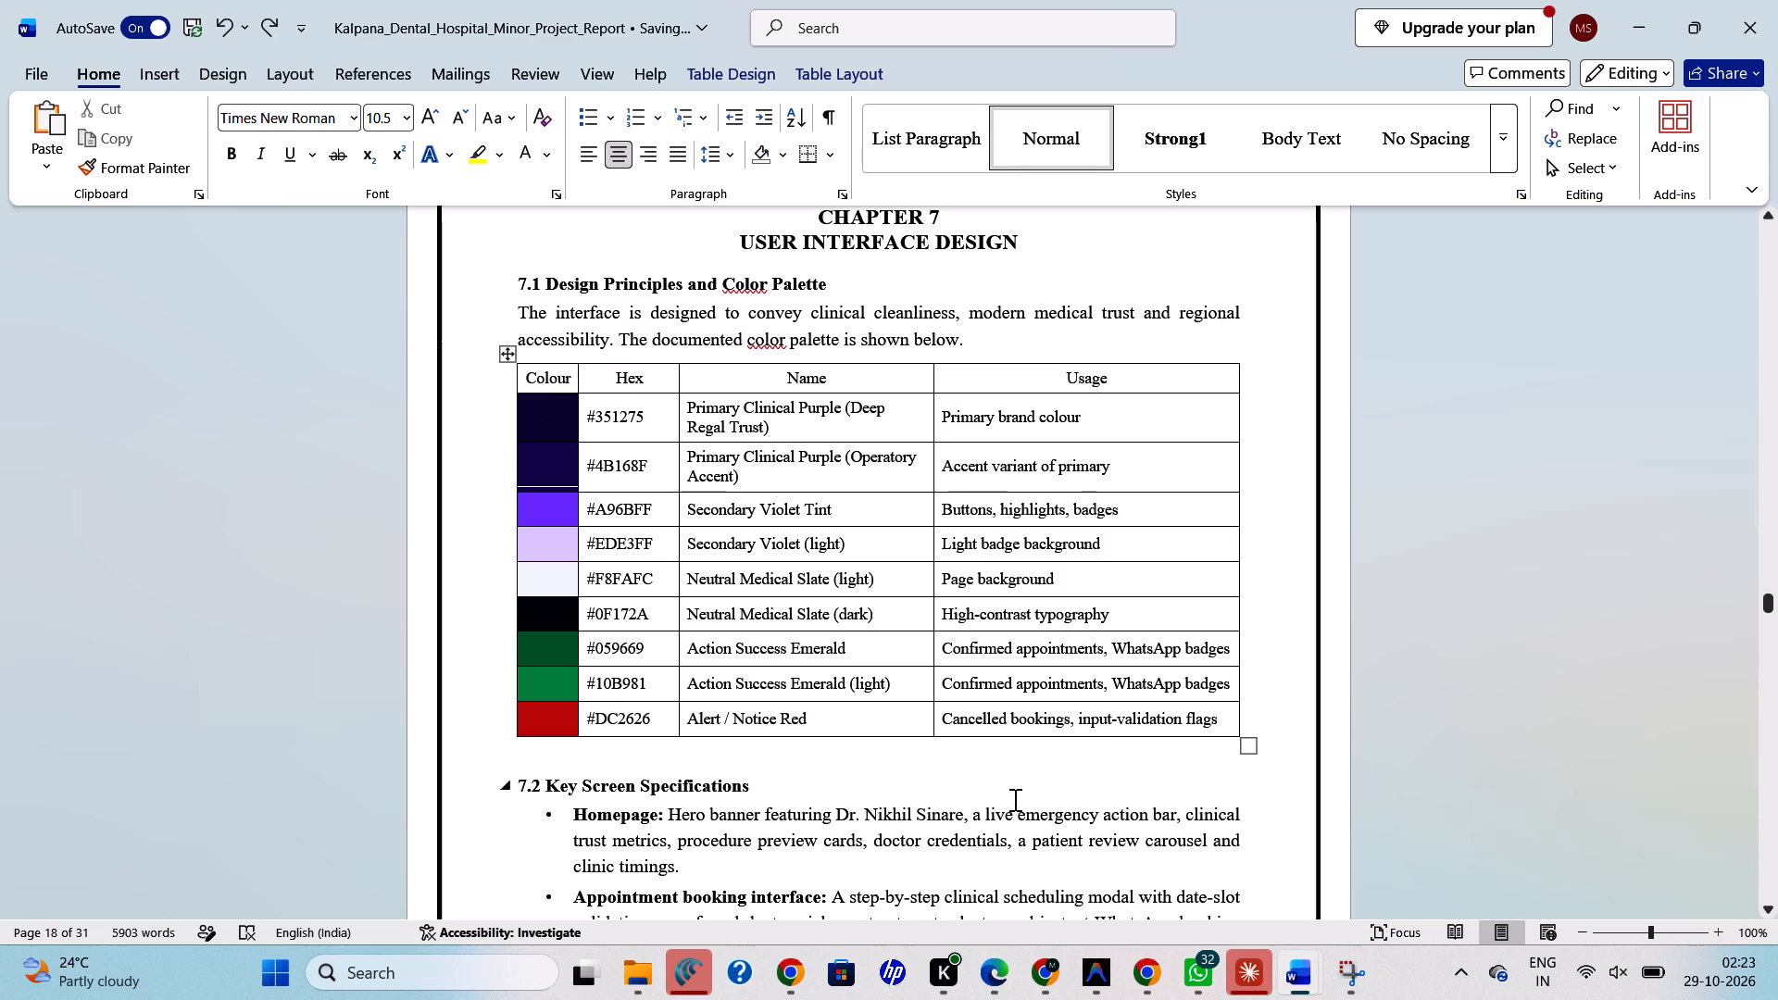
Shade the Colour cells for #DC2626, #10B981 and #059669 in the section 7.1 palette table white.
{"action": "left_click", "coordinate": [890, 742]}
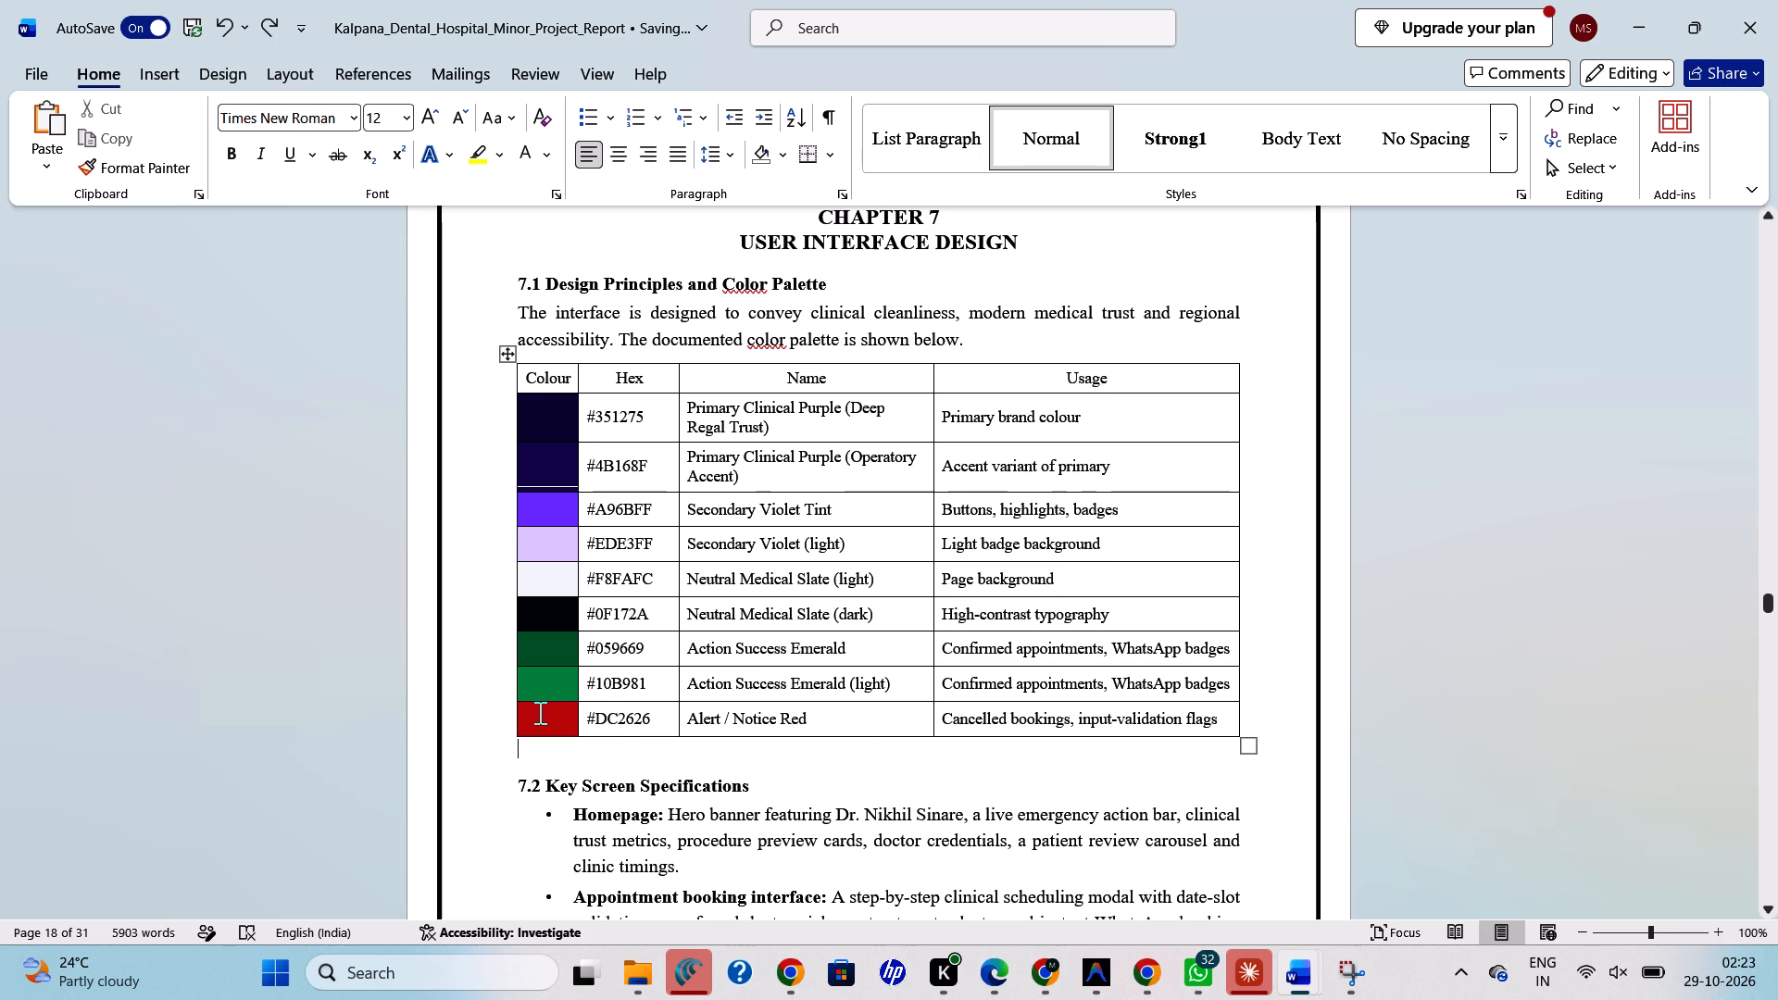
{"action": "left_click", "coordinate": [553, 719]}
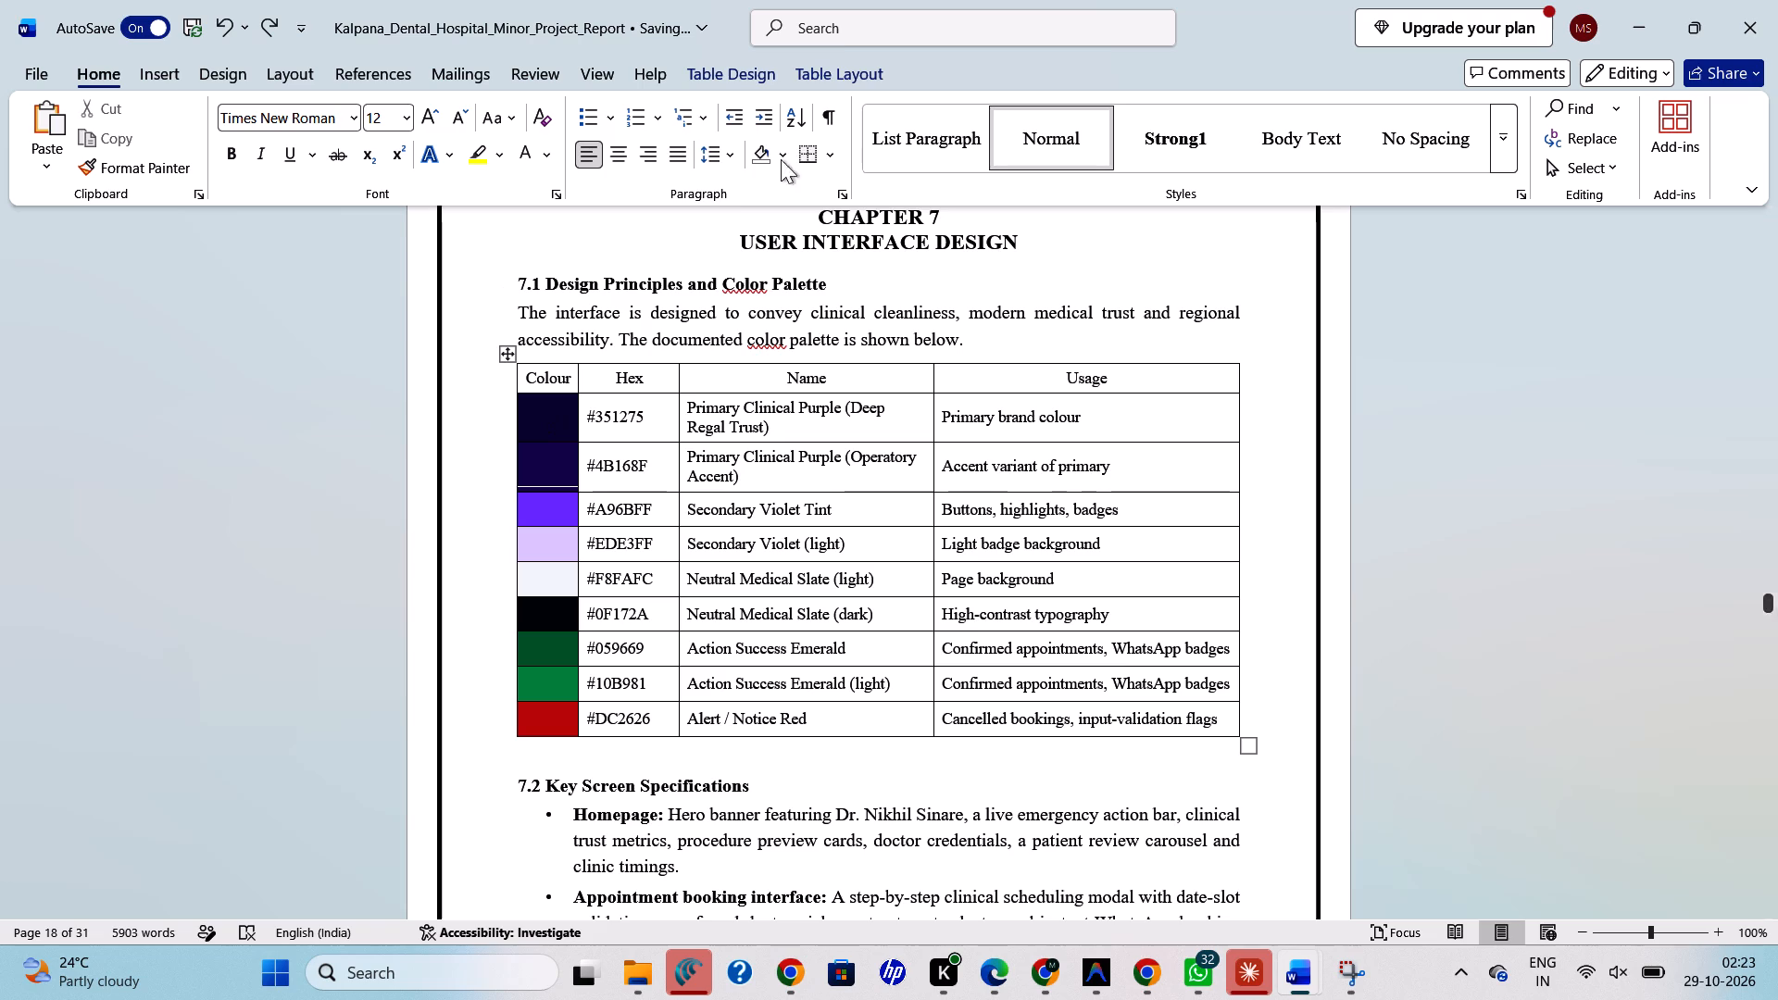
{"action": "left_click", "coordinate": [832, 74]}
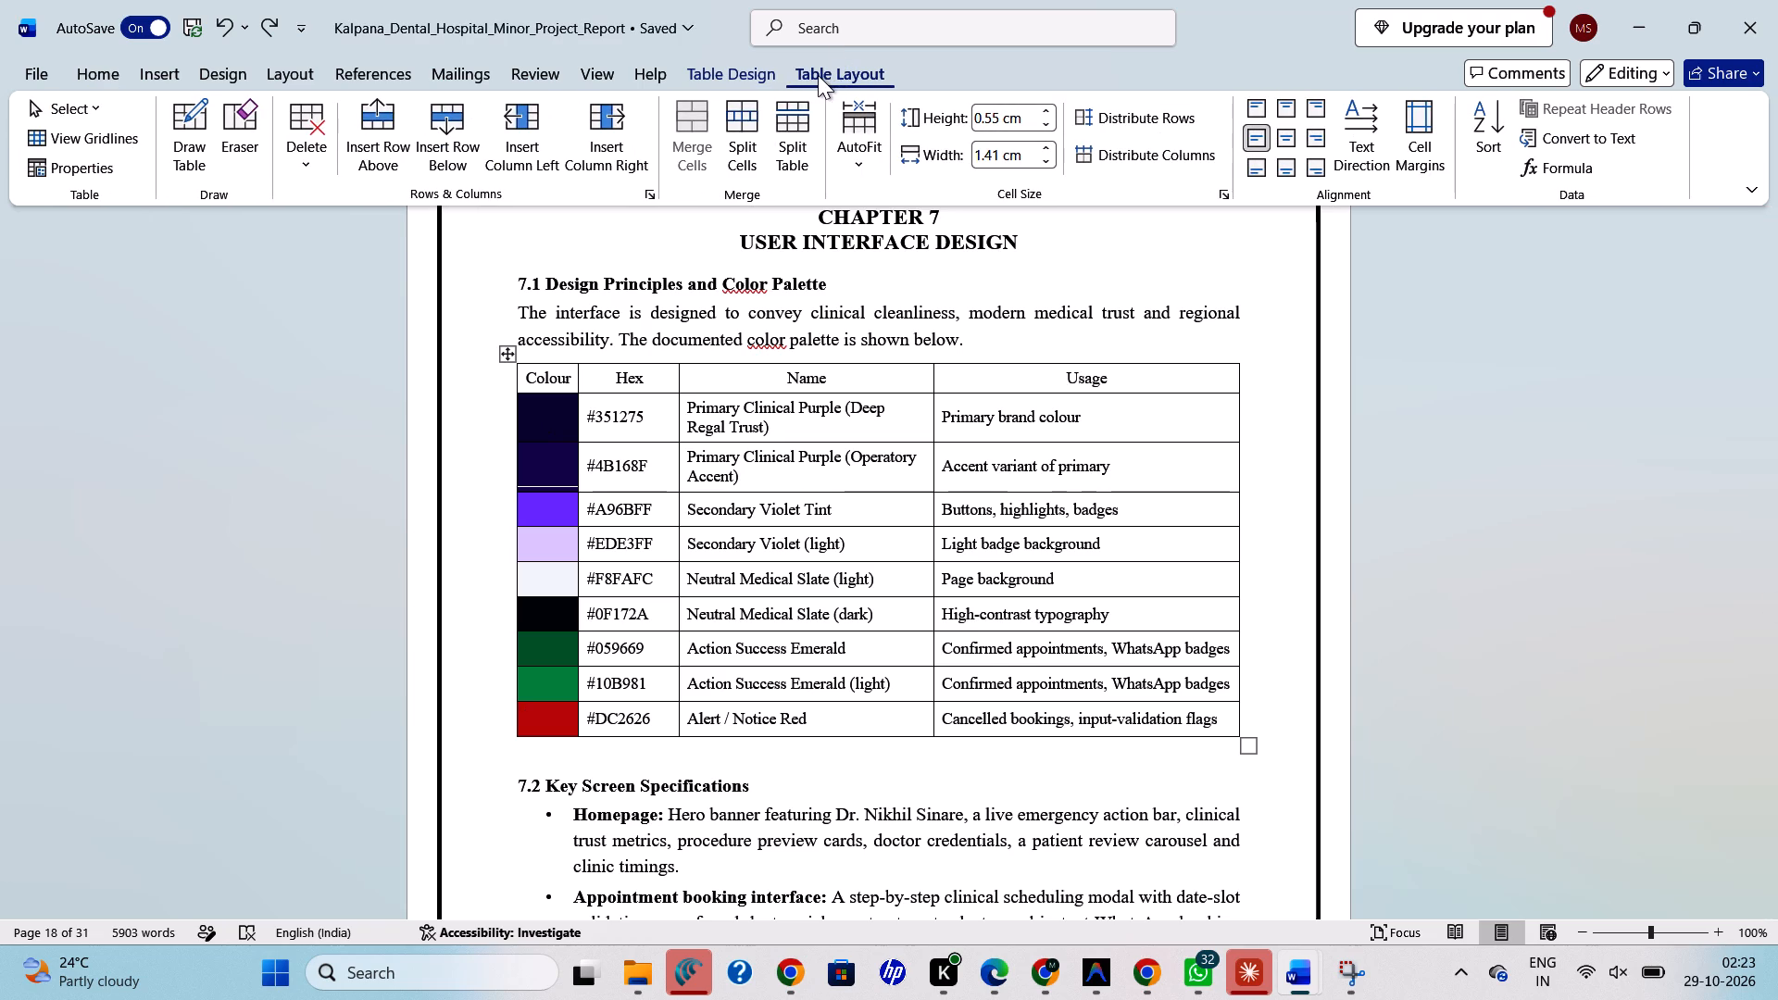
{"action": "left_click", "coordinate": [755, 81]}
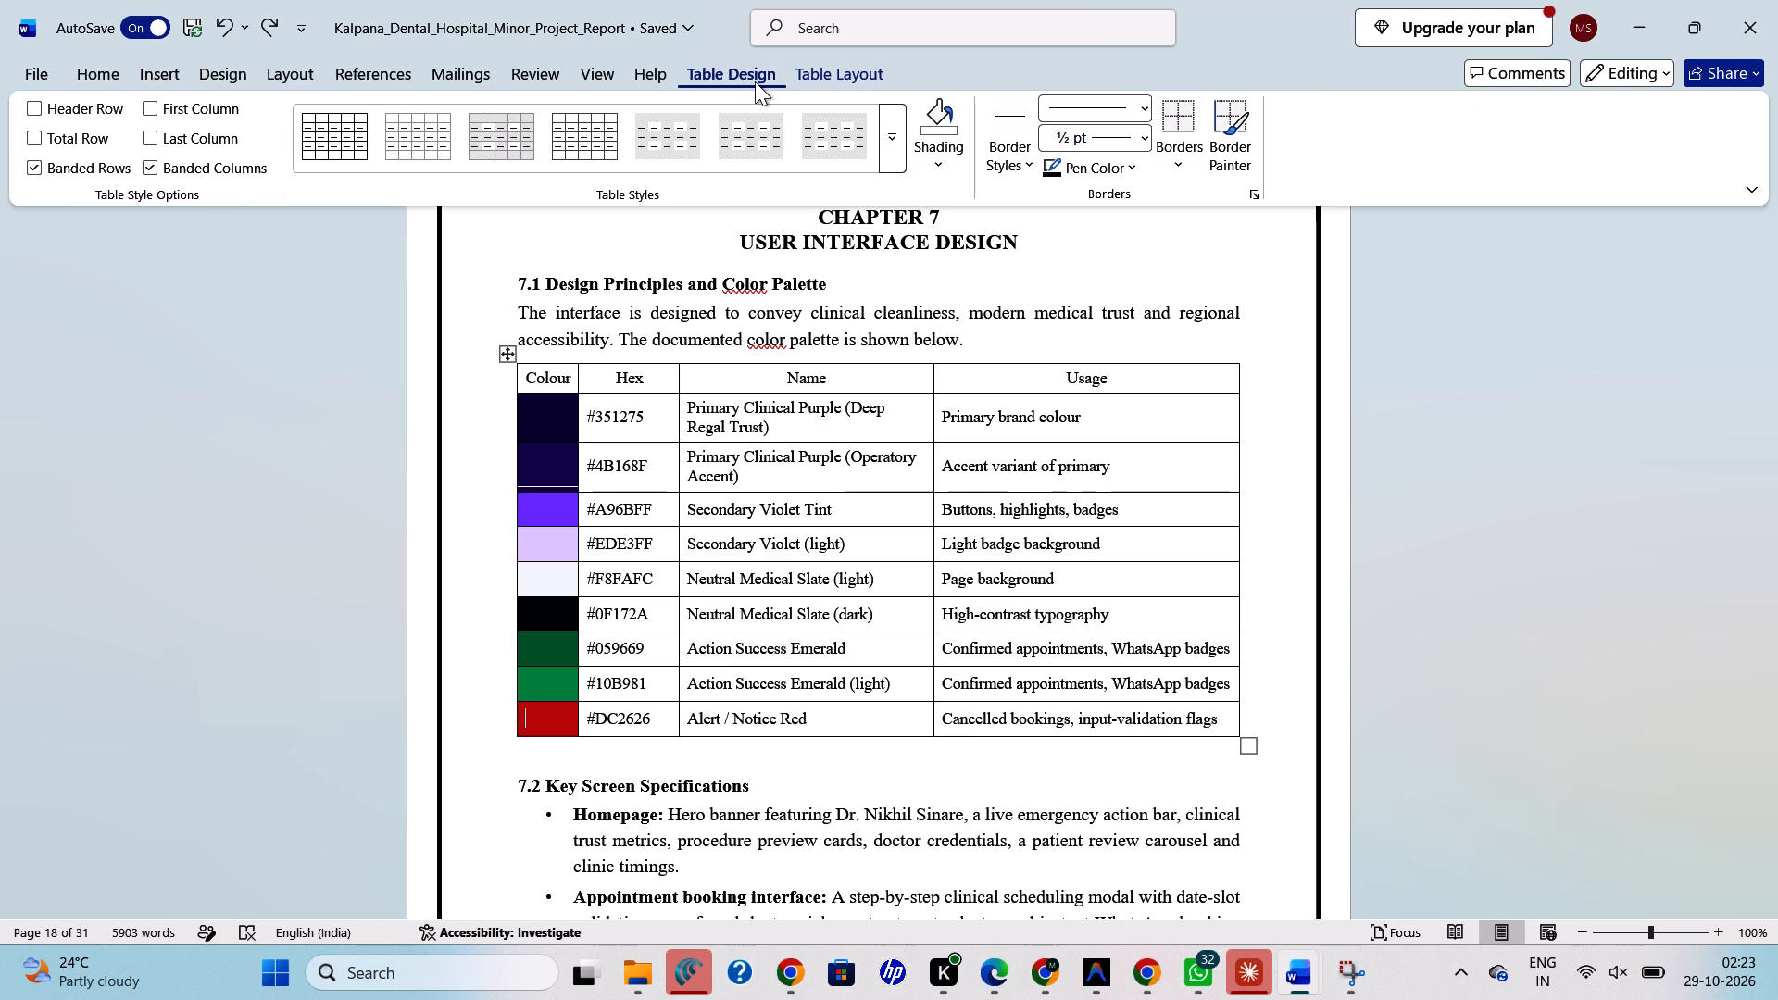
{"action": "left_click", "coordinate": [942, 113]}
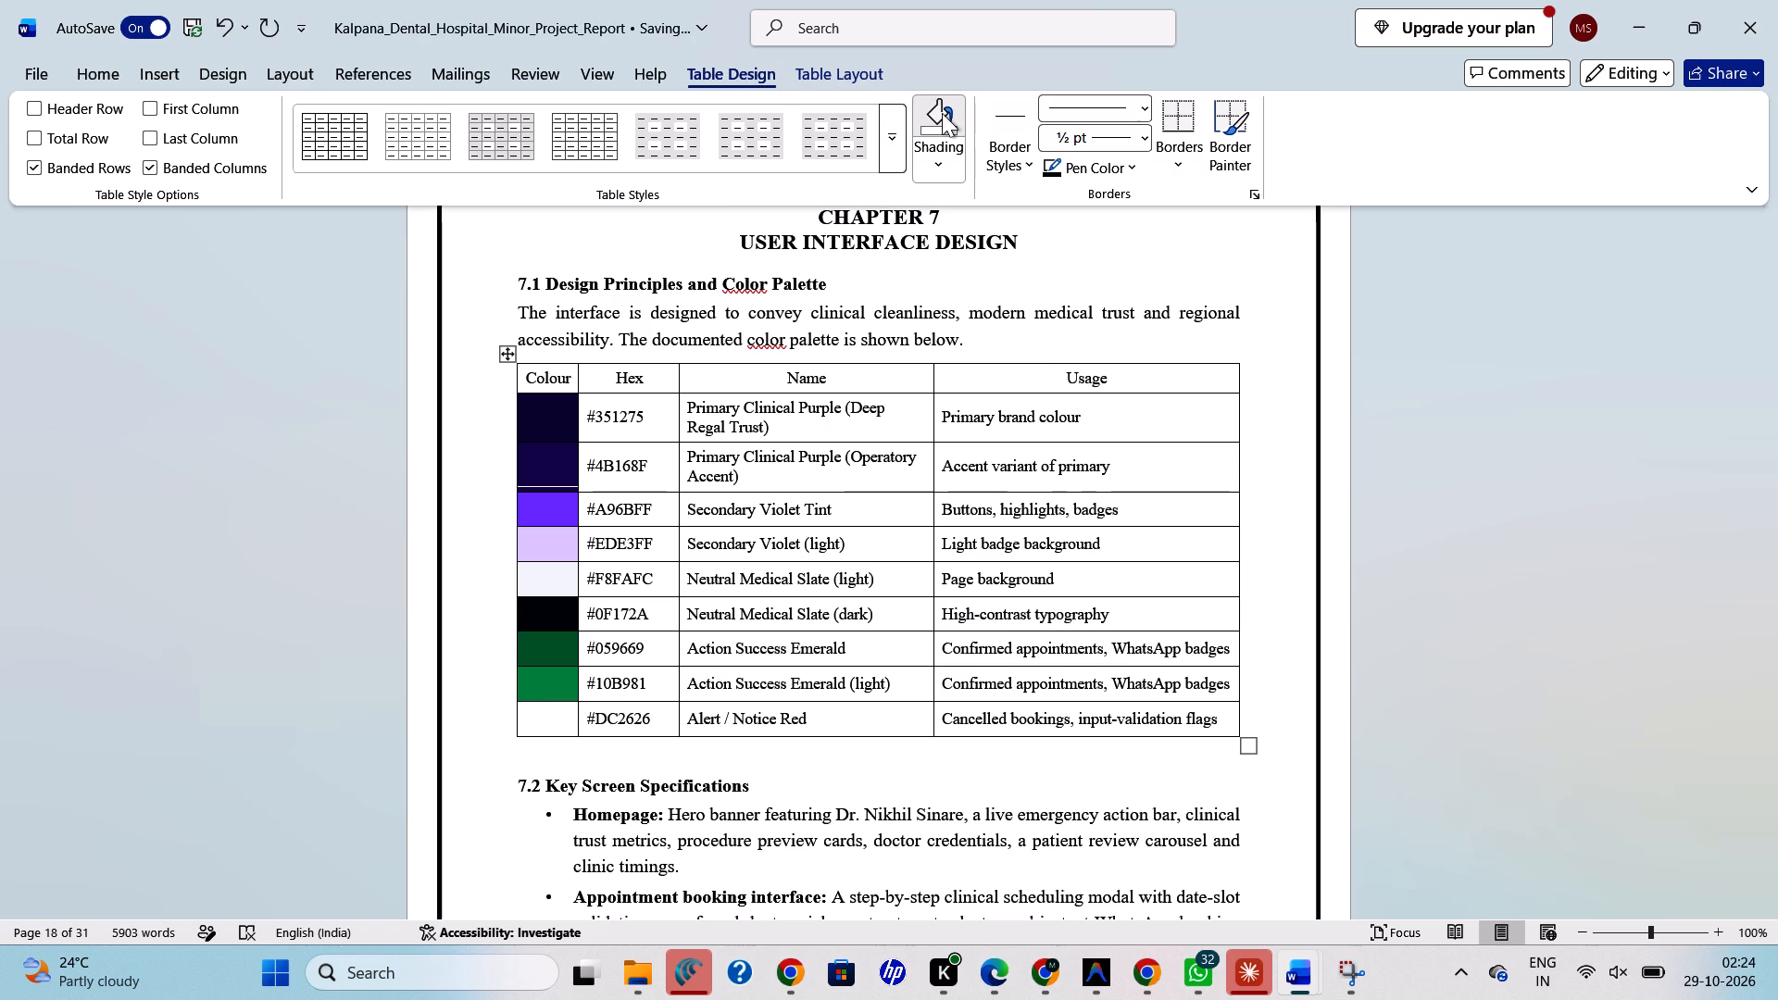
{"action": "left_click", "coordinate": [549, 686]}
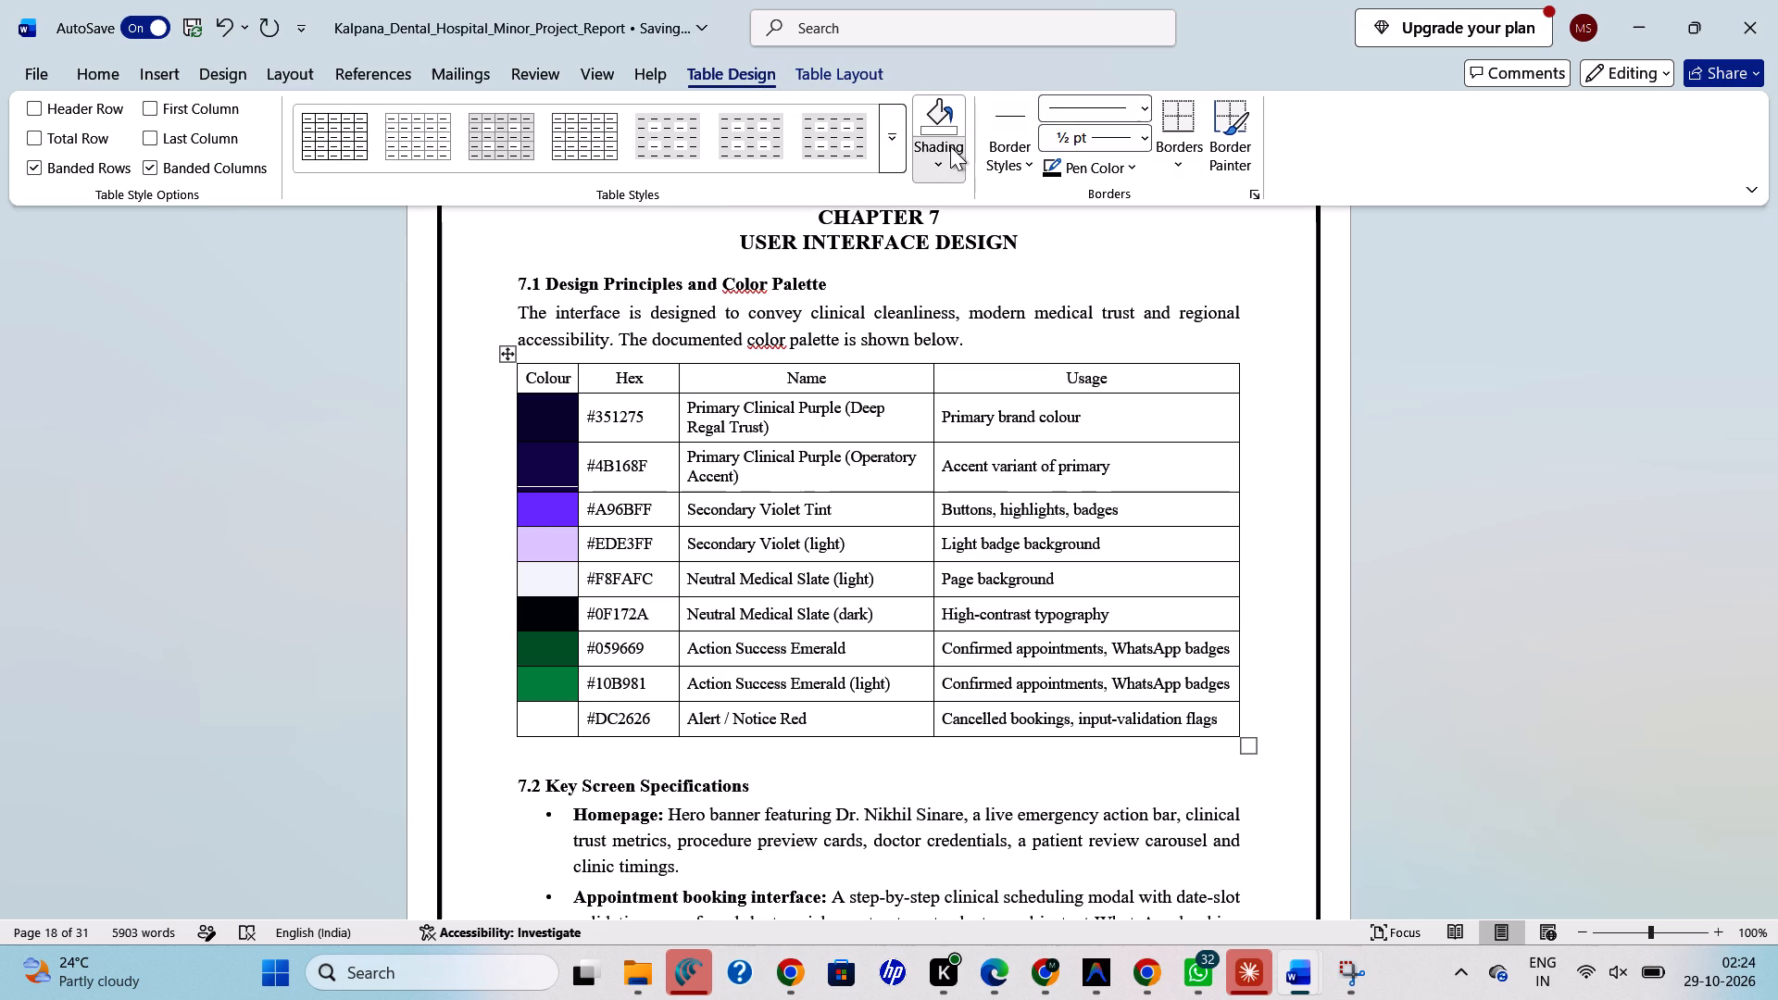
{"action": "left_click", "coordinate": [945, 144]}
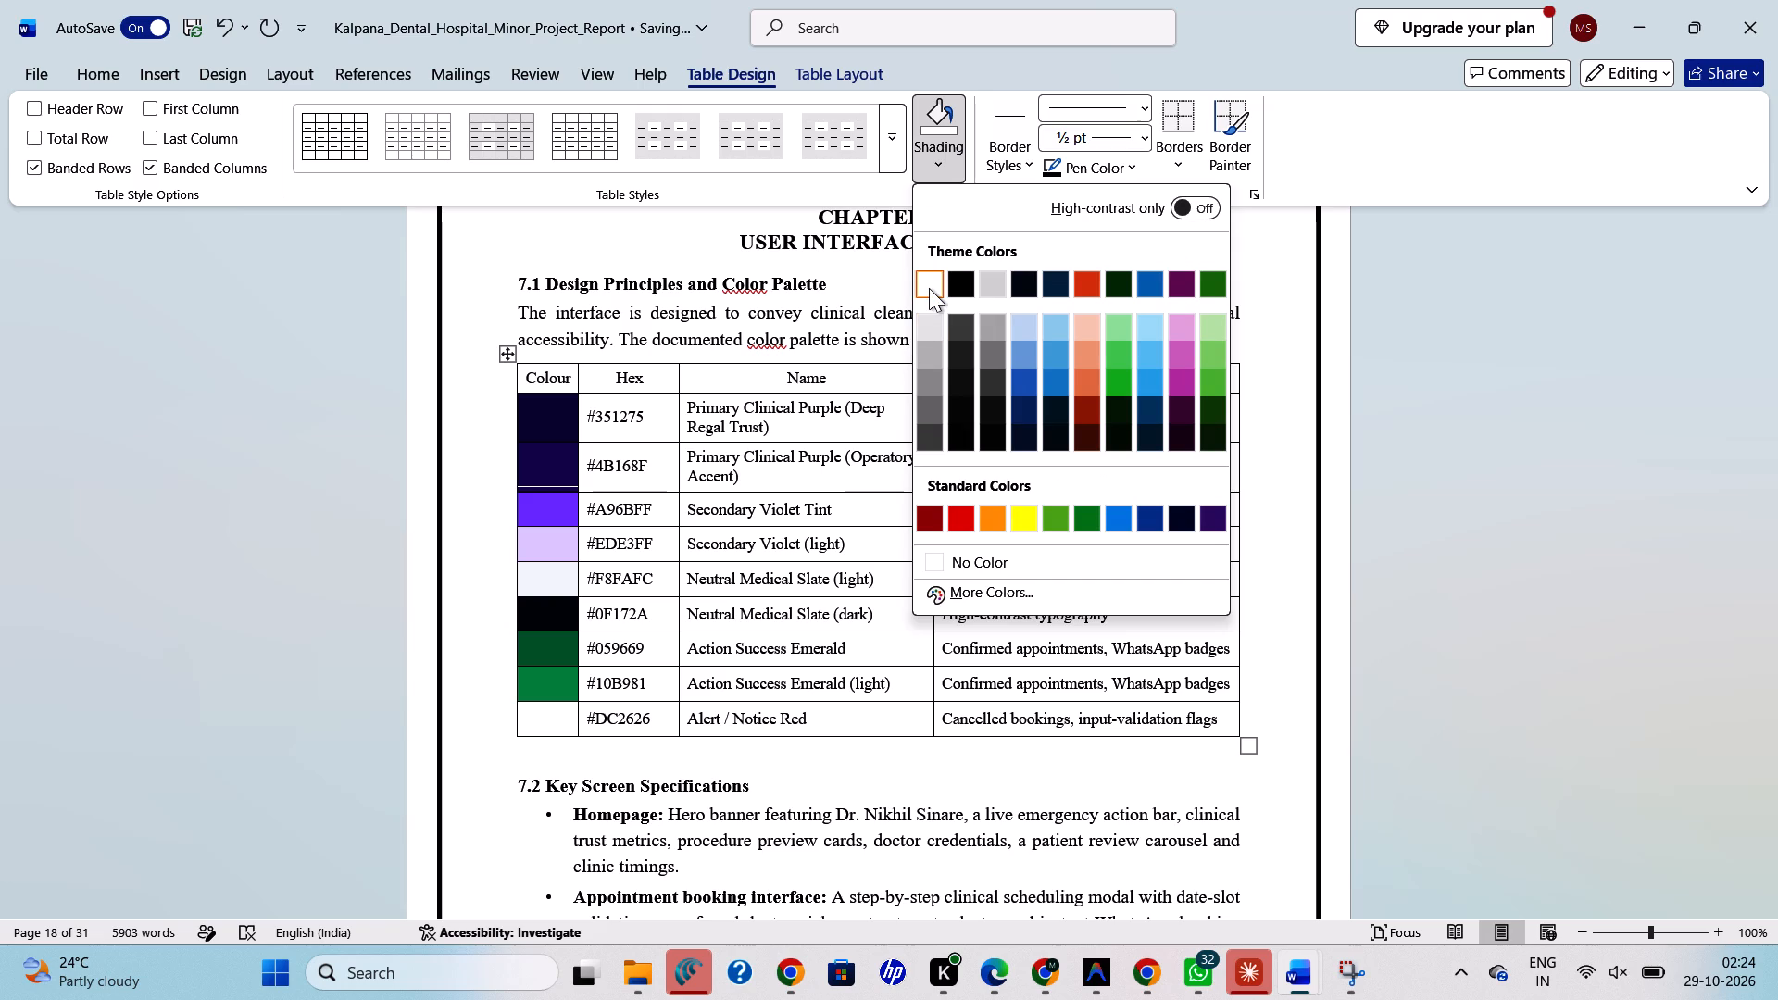
{"action": "left_click", "coordinate": [929, 288]}
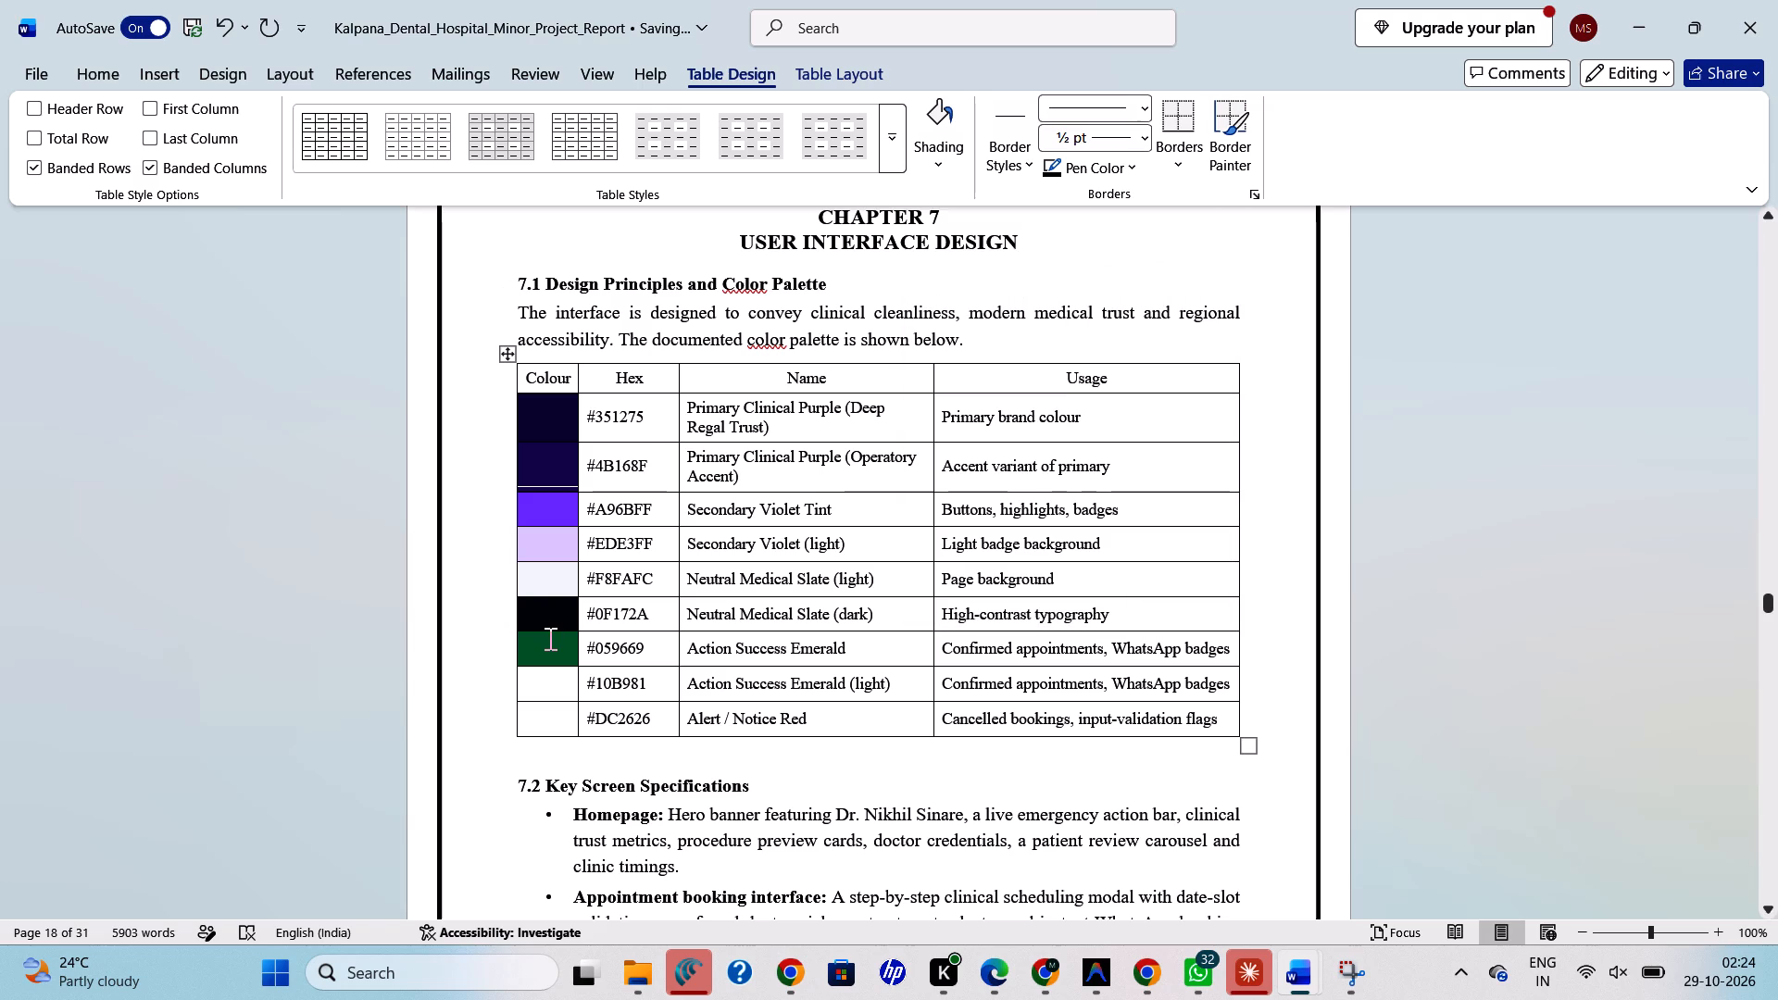
{"action": "left_click", "coordinate": [548, 639]}
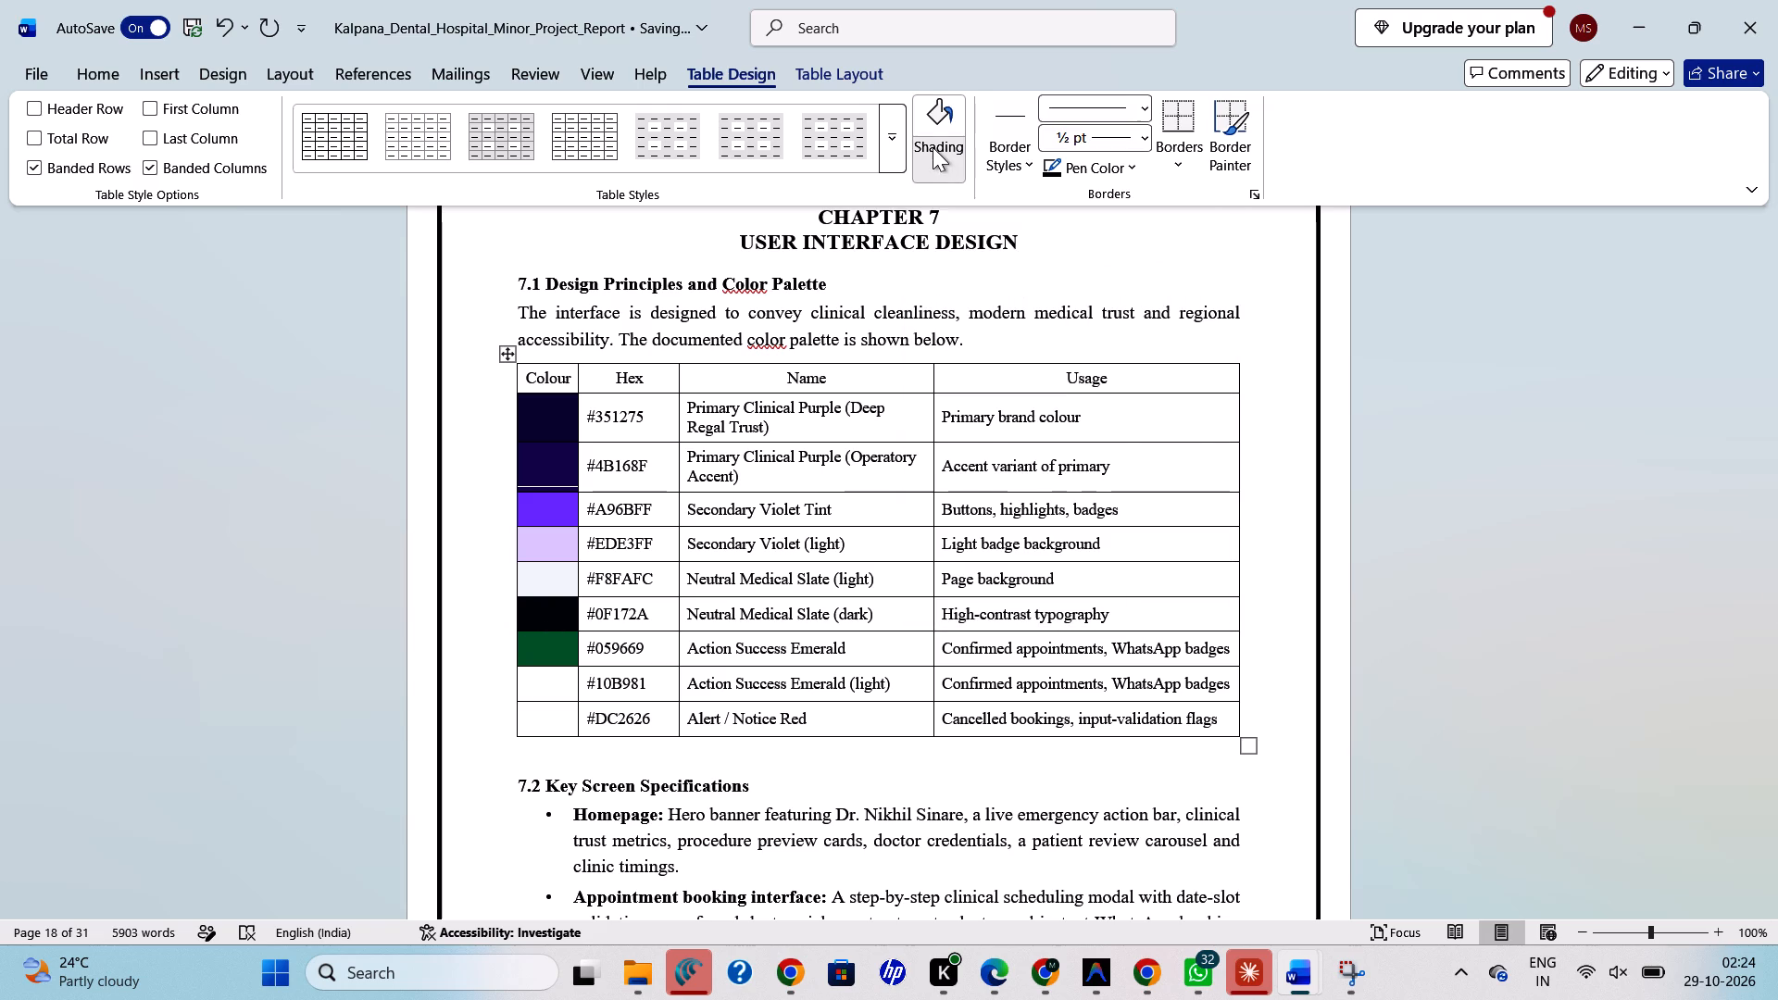
{"action": "left_click", "coordinate": [933, 147]}
{"action": "left_click", "coordinate": [932, 281]}
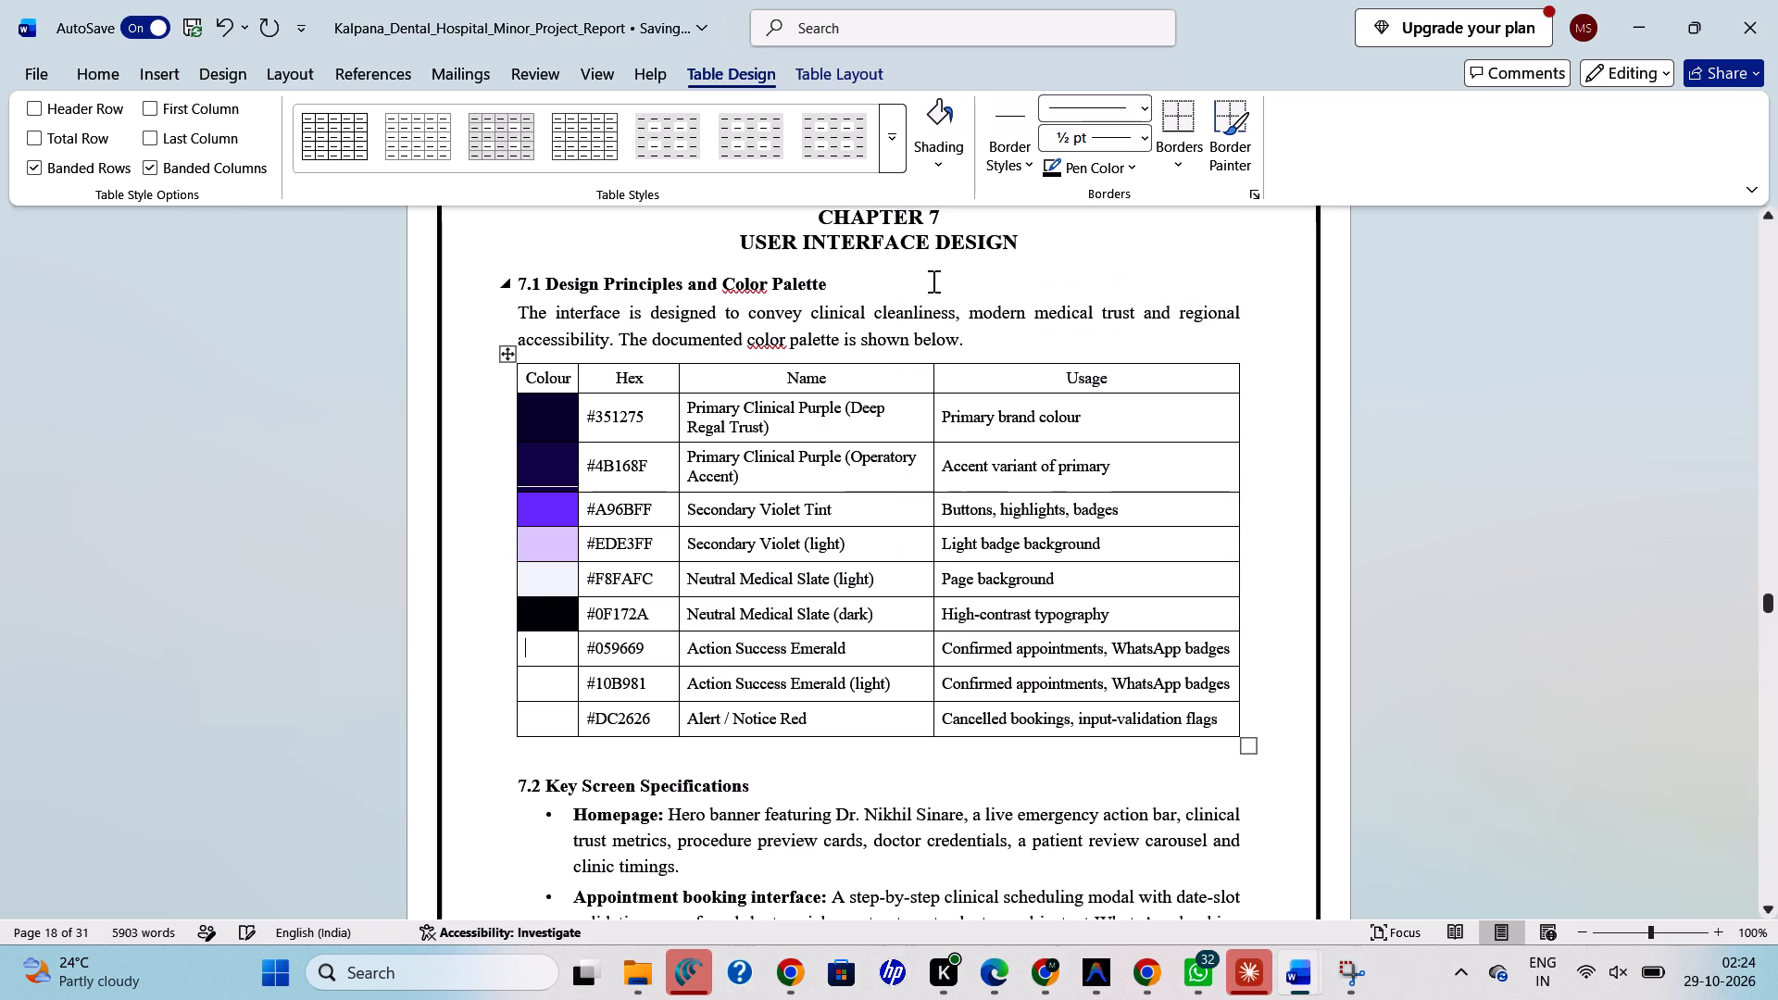
Shade the Colour cells for #0F172A and #EDE3FF in the palette table white.
{"action": "left_click", "coordinate": [564, 629]}
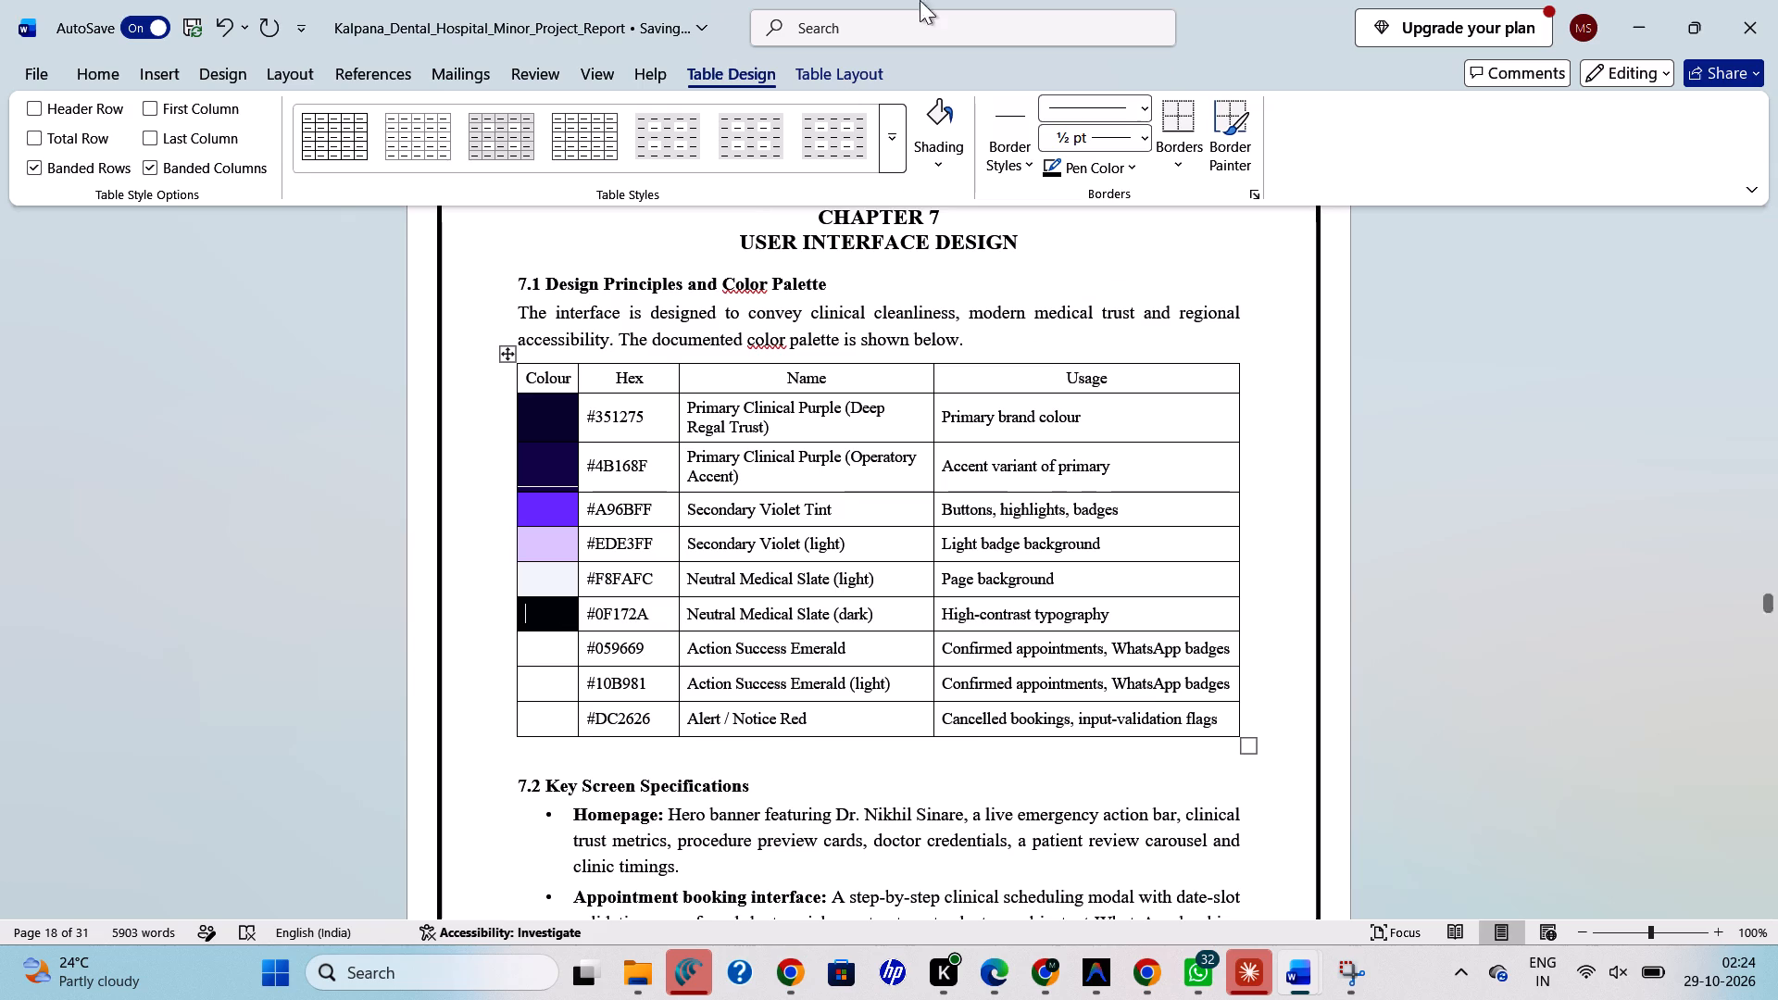
{"action": "left_click", "coordinate": [938, 106]}
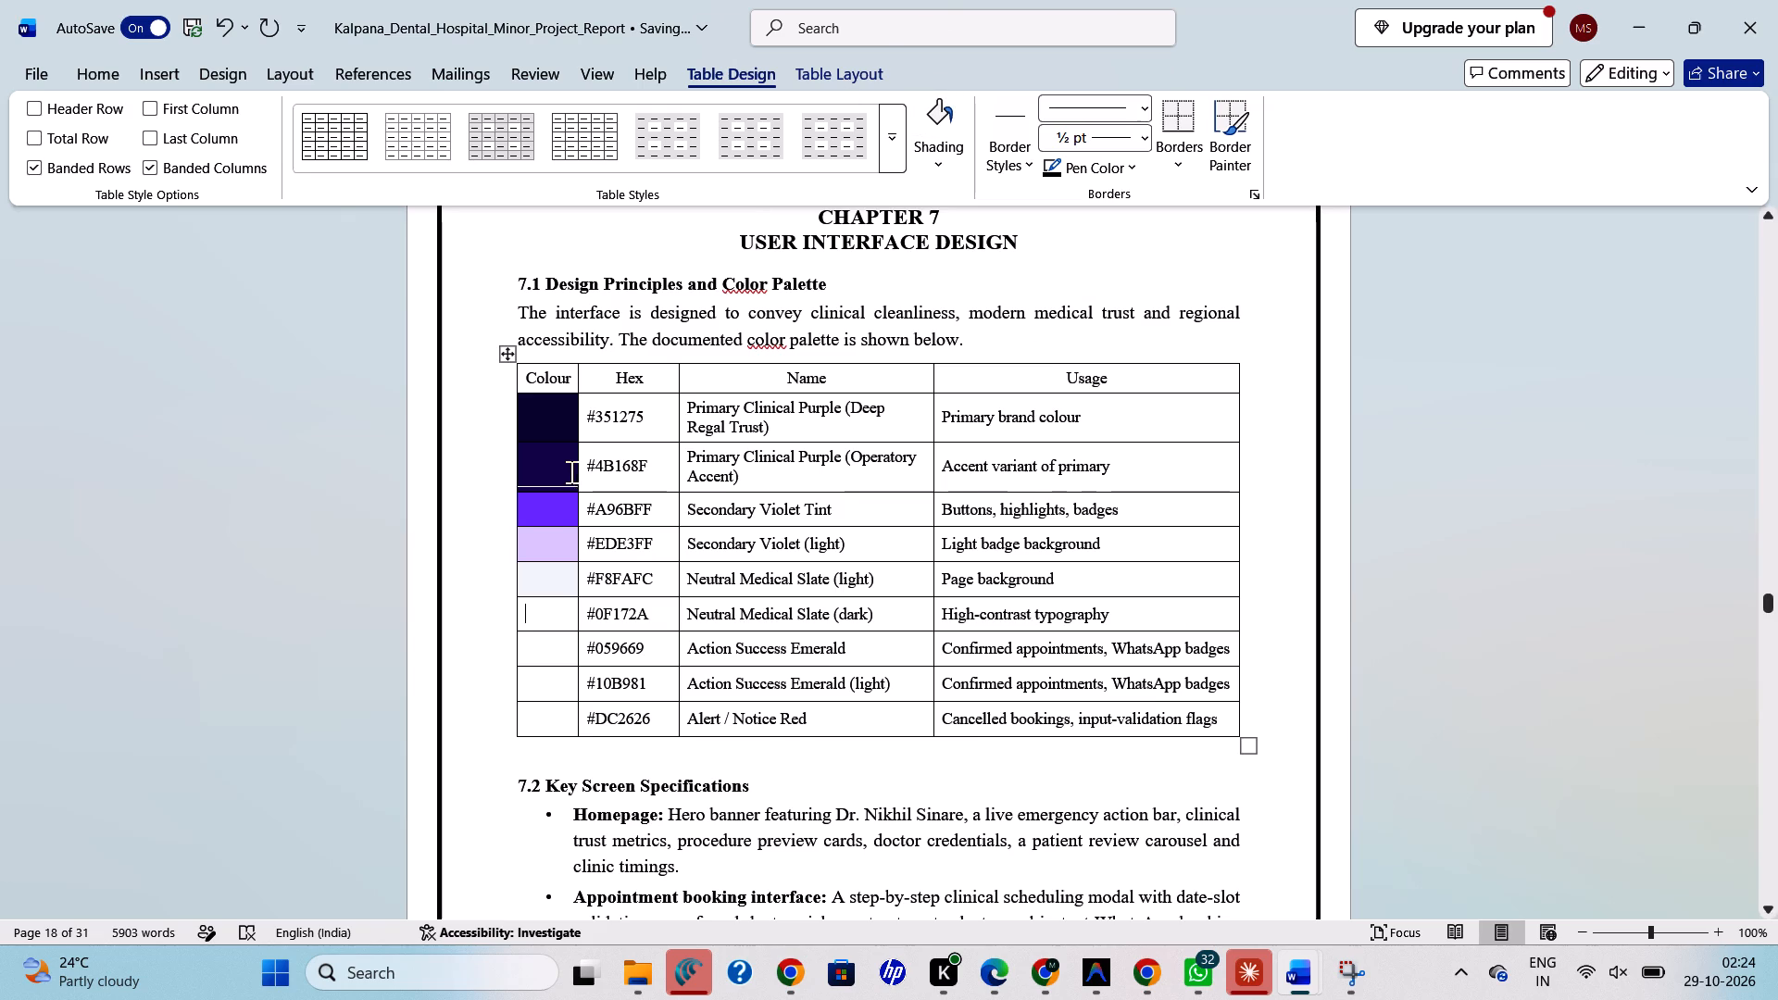
{"action": "left_click", "coordinate": [549, 544]}
{"action": "left_click", "coordinate": [940, 105]}
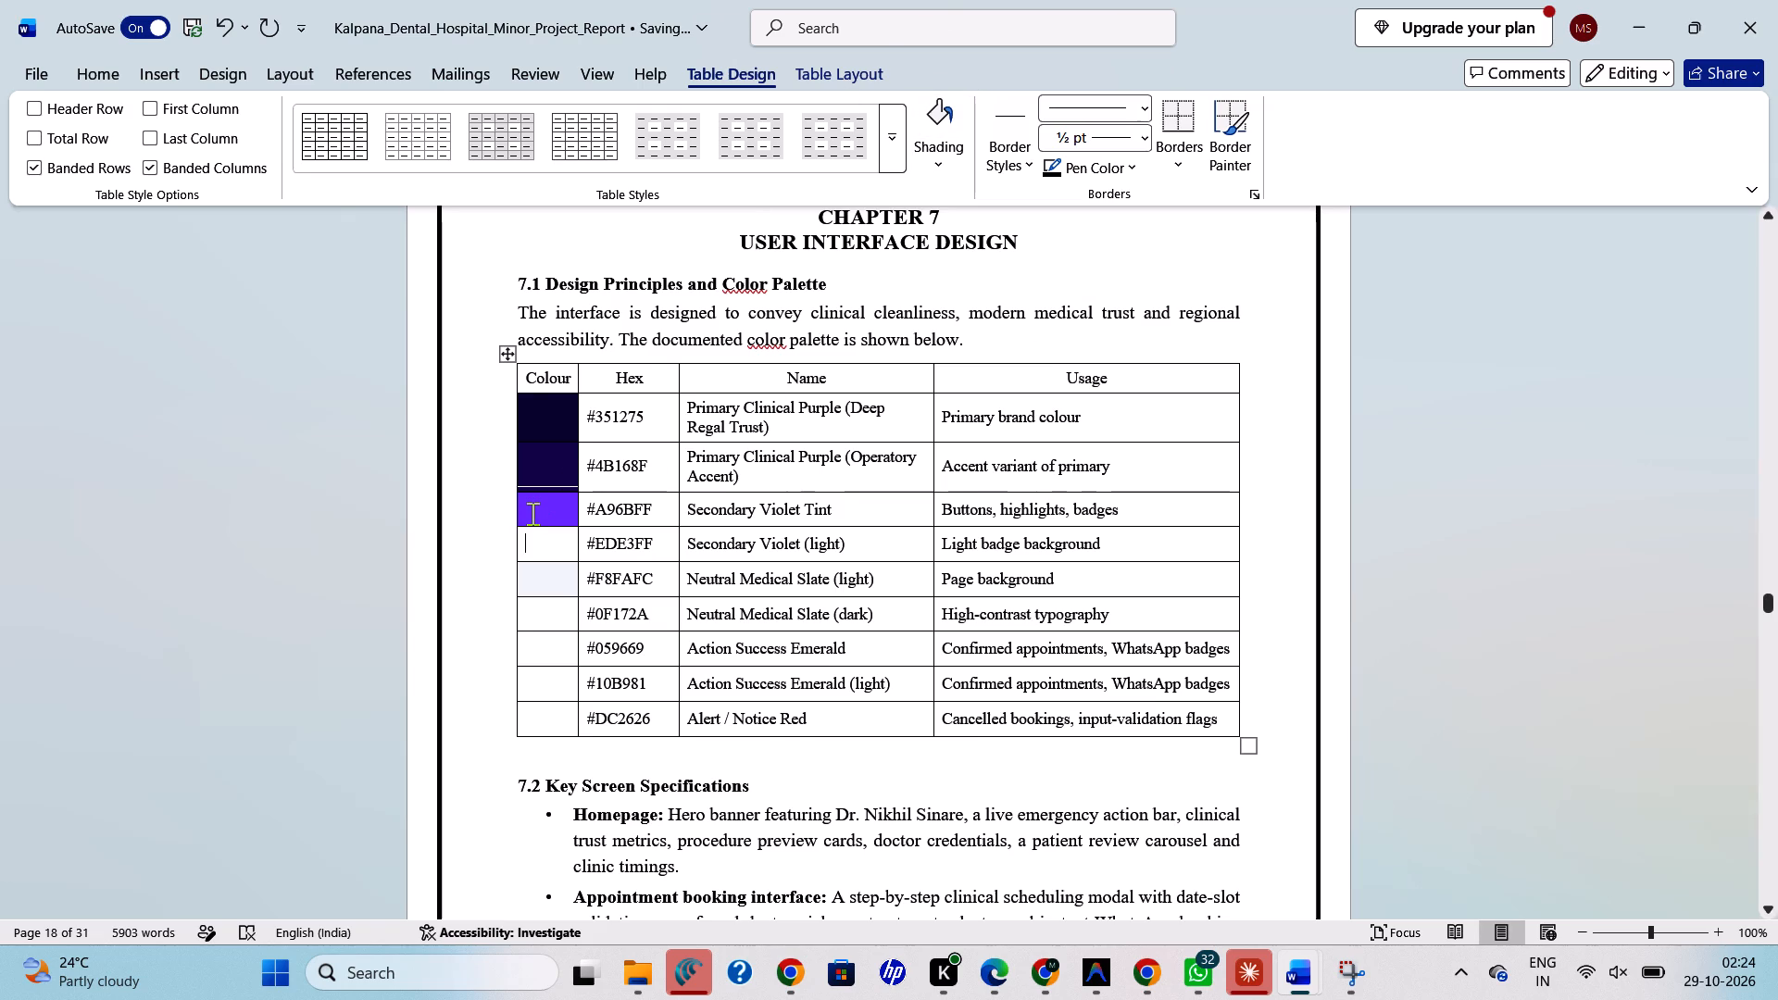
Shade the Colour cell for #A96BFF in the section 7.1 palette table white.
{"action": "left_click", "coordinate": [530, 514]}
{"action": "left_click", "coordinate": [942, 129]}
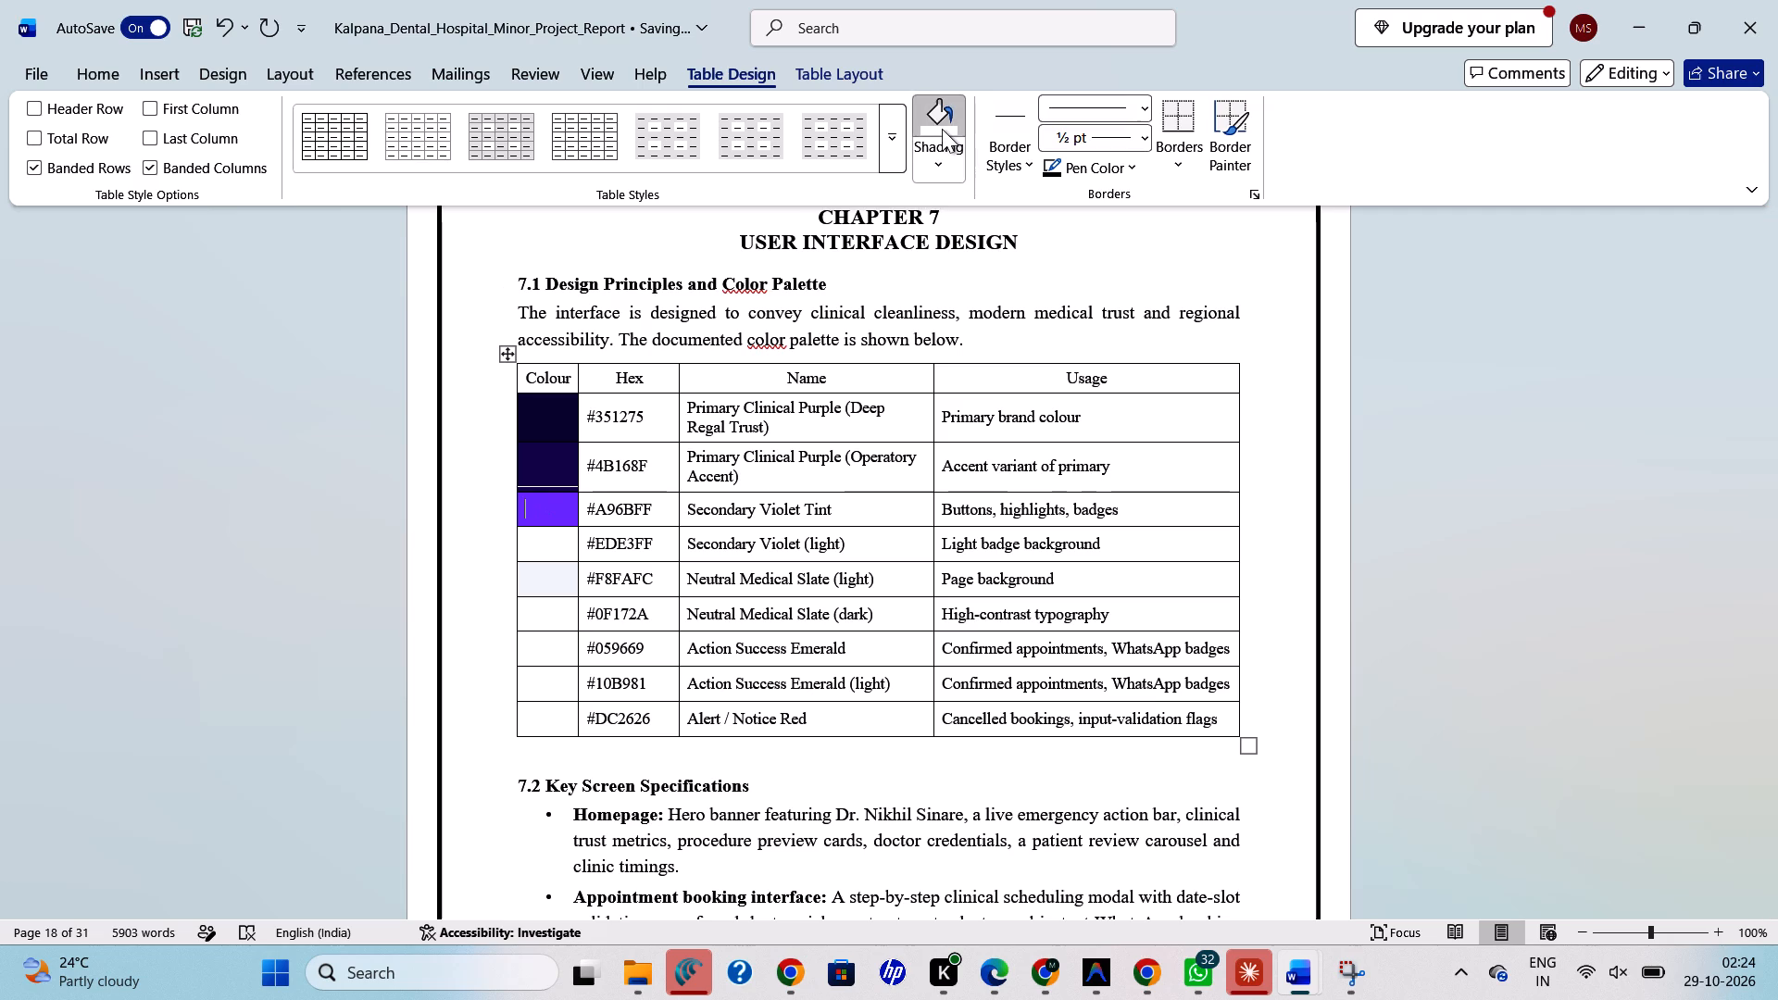
Undo the white shading of the Colour cells for #A96BFF, #EDE3FF, #0F172A, #059669, #10B981 and #DC2626 in the palette table.
{"action": "left_click", "coordinate": [566, 465]}
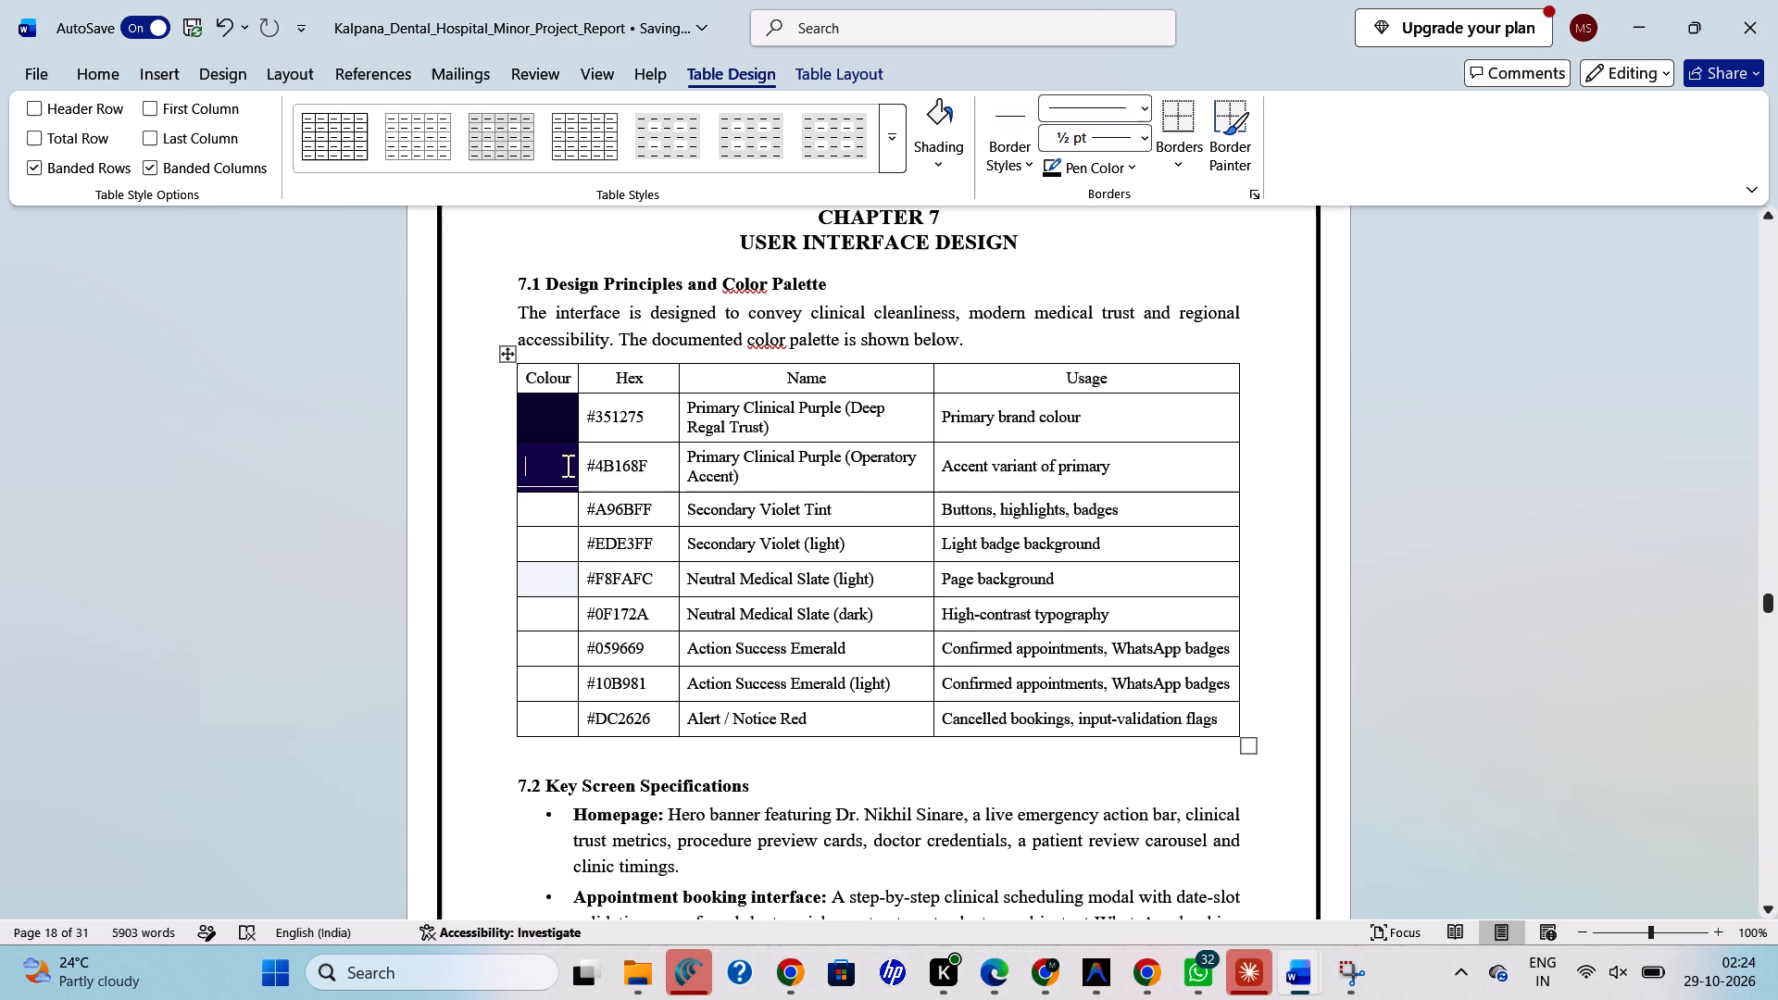
{"action": "key", "text": "ctrl+z"}
{"action": "key", "text": "ctrl+z"}
{"action": "key", "text": "ctrl+z"}
{"action": "key", "text": "ctrl+z"}
{"action": "key", "text": "ctrl+z"}
{"action": "key", "text": "ctrl+z"}
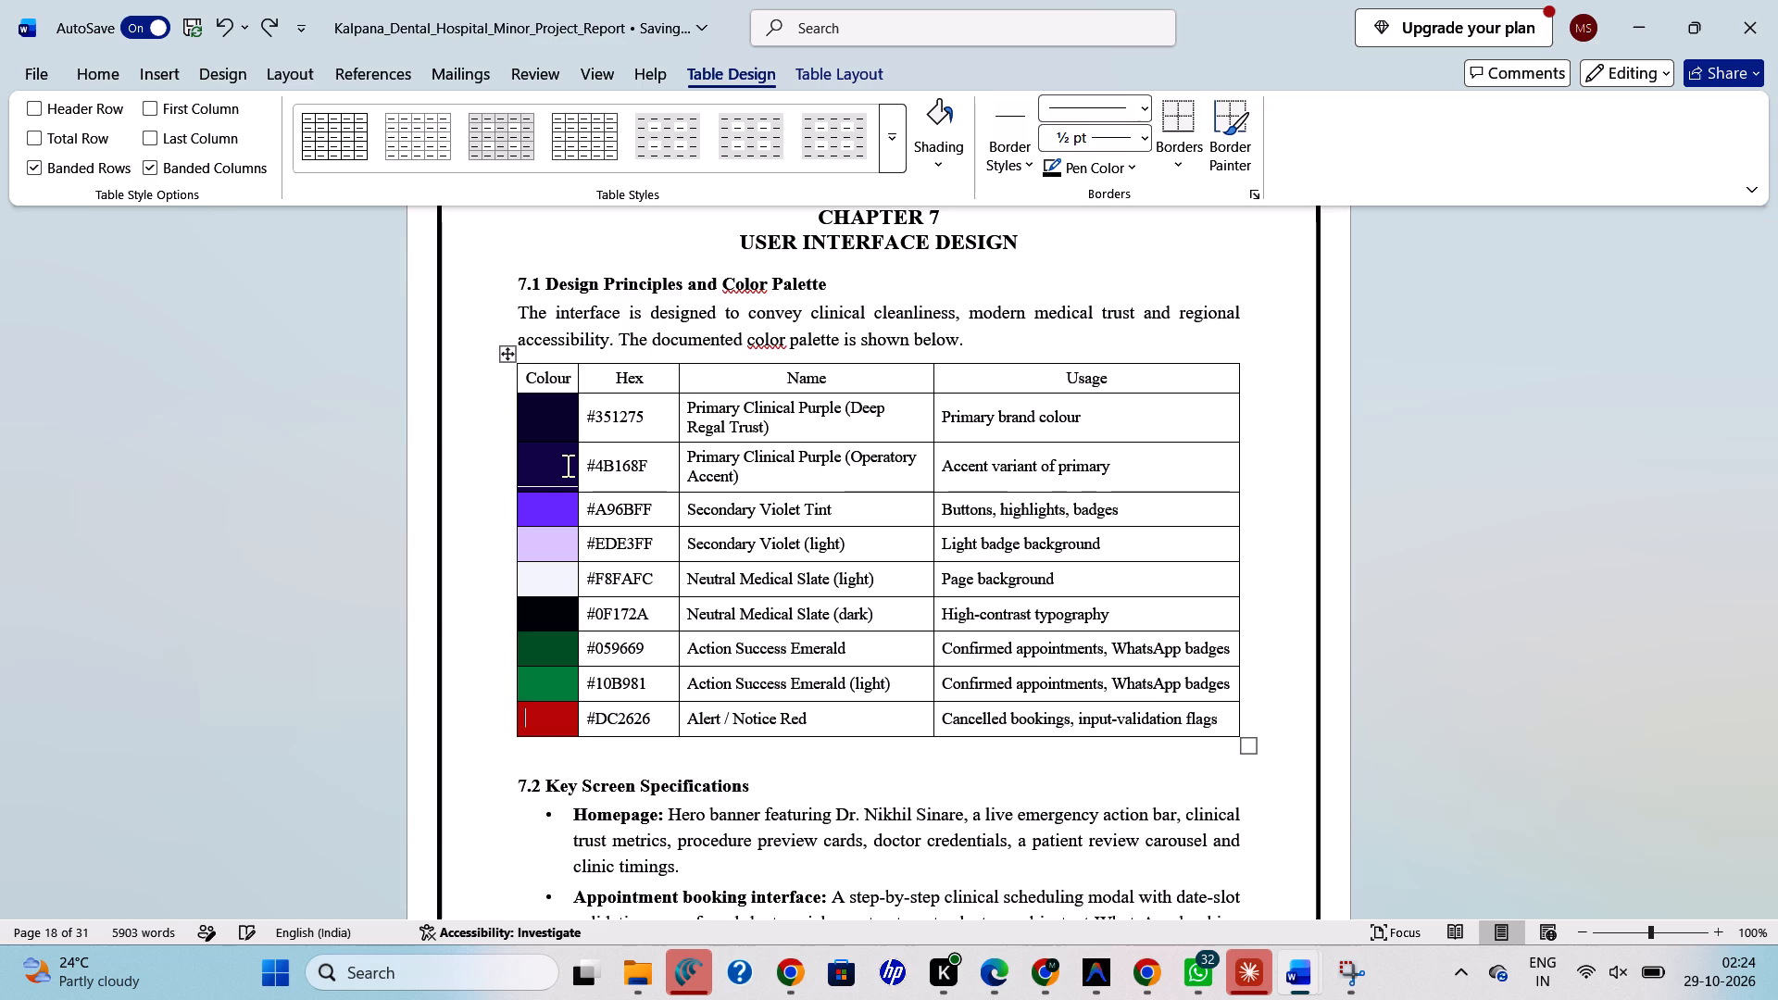
{"action": "left_click", "coordinate": [1454, 585]}
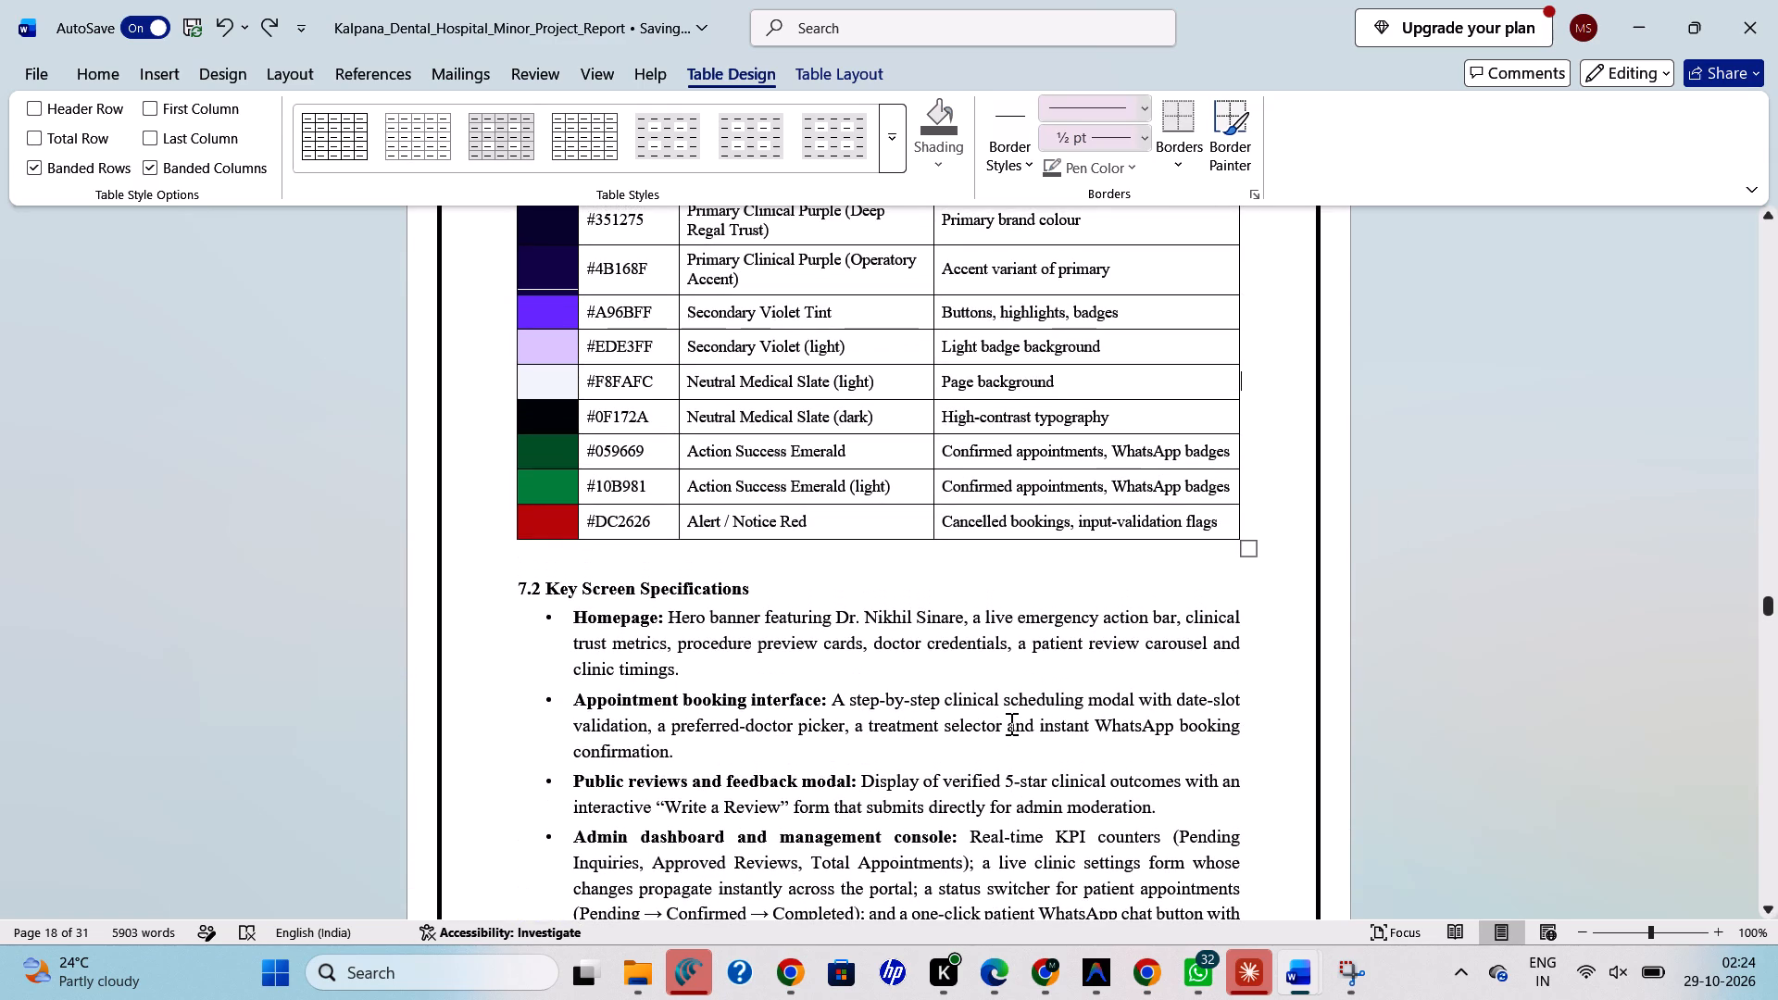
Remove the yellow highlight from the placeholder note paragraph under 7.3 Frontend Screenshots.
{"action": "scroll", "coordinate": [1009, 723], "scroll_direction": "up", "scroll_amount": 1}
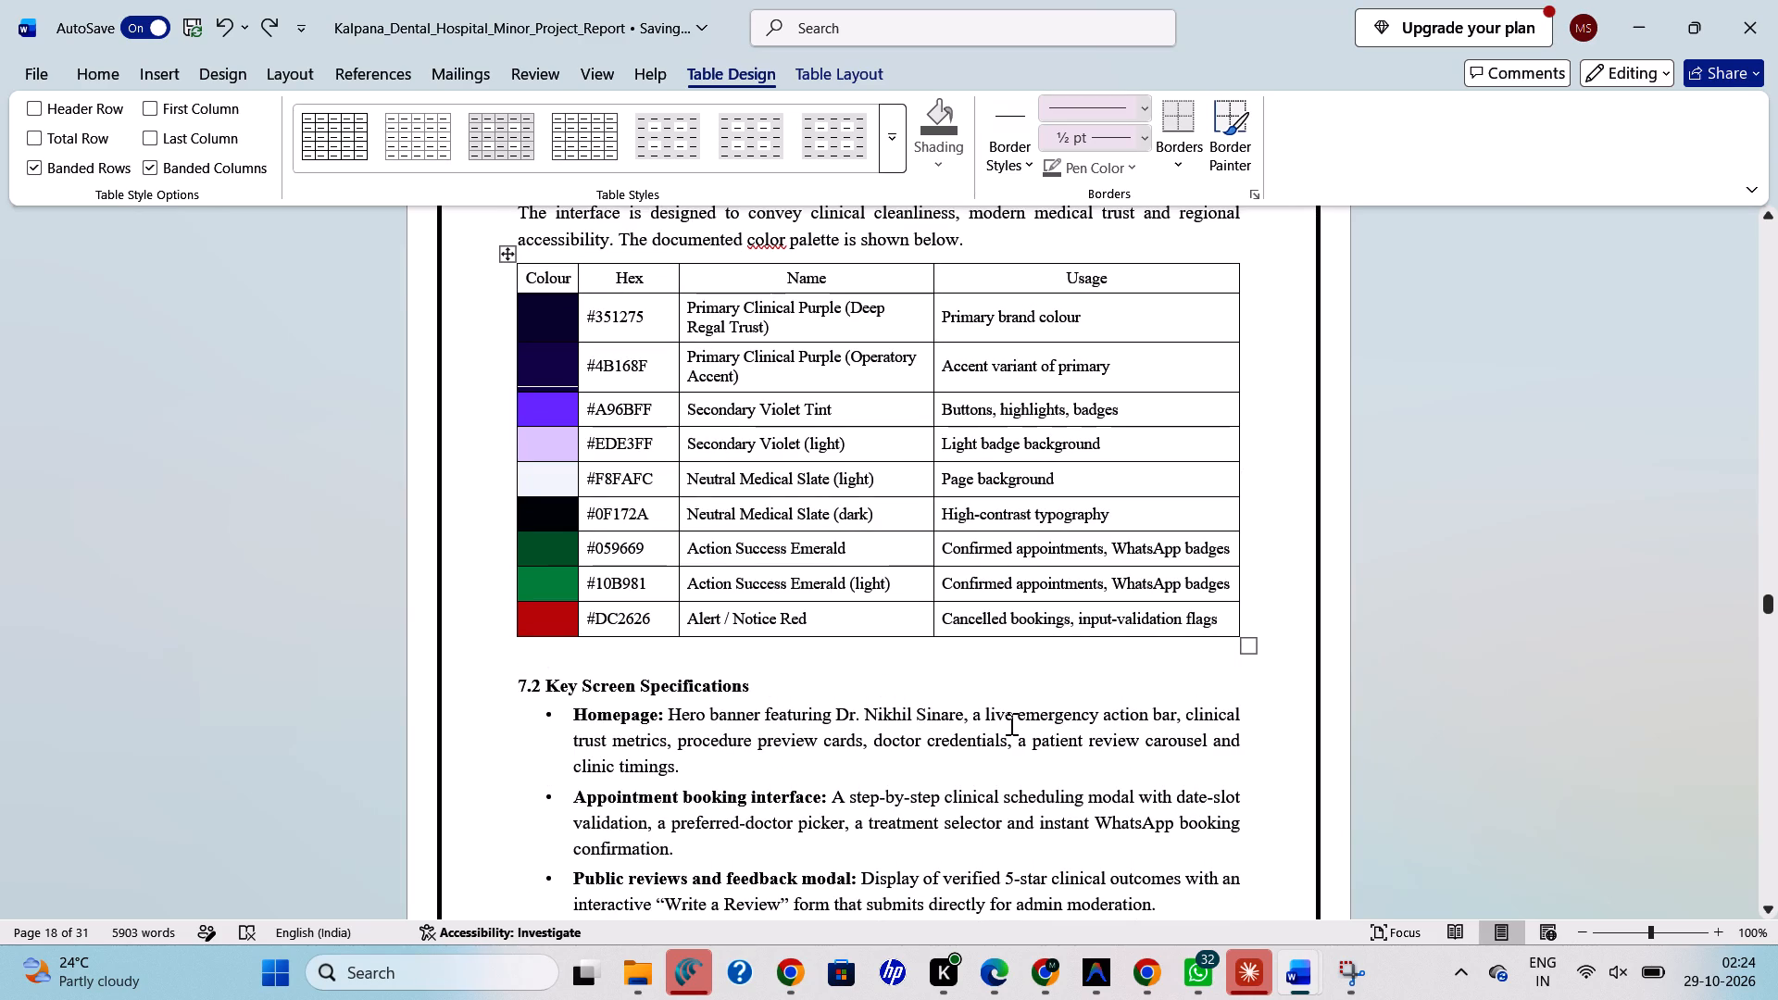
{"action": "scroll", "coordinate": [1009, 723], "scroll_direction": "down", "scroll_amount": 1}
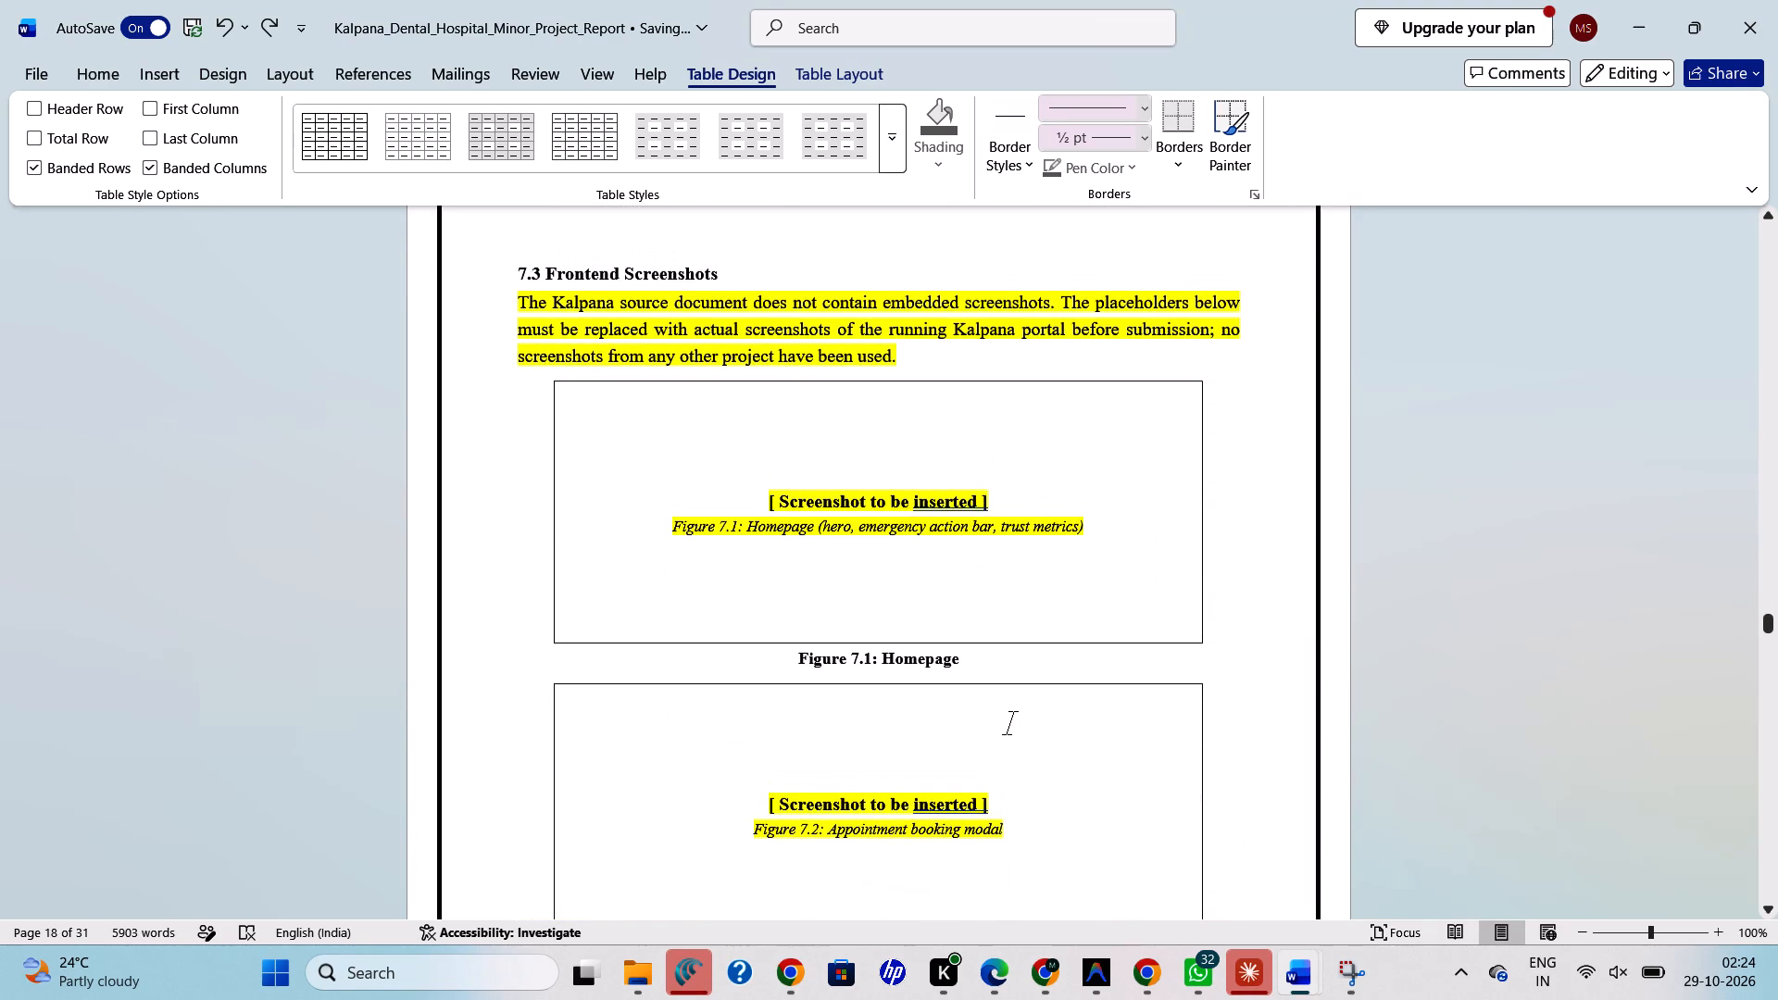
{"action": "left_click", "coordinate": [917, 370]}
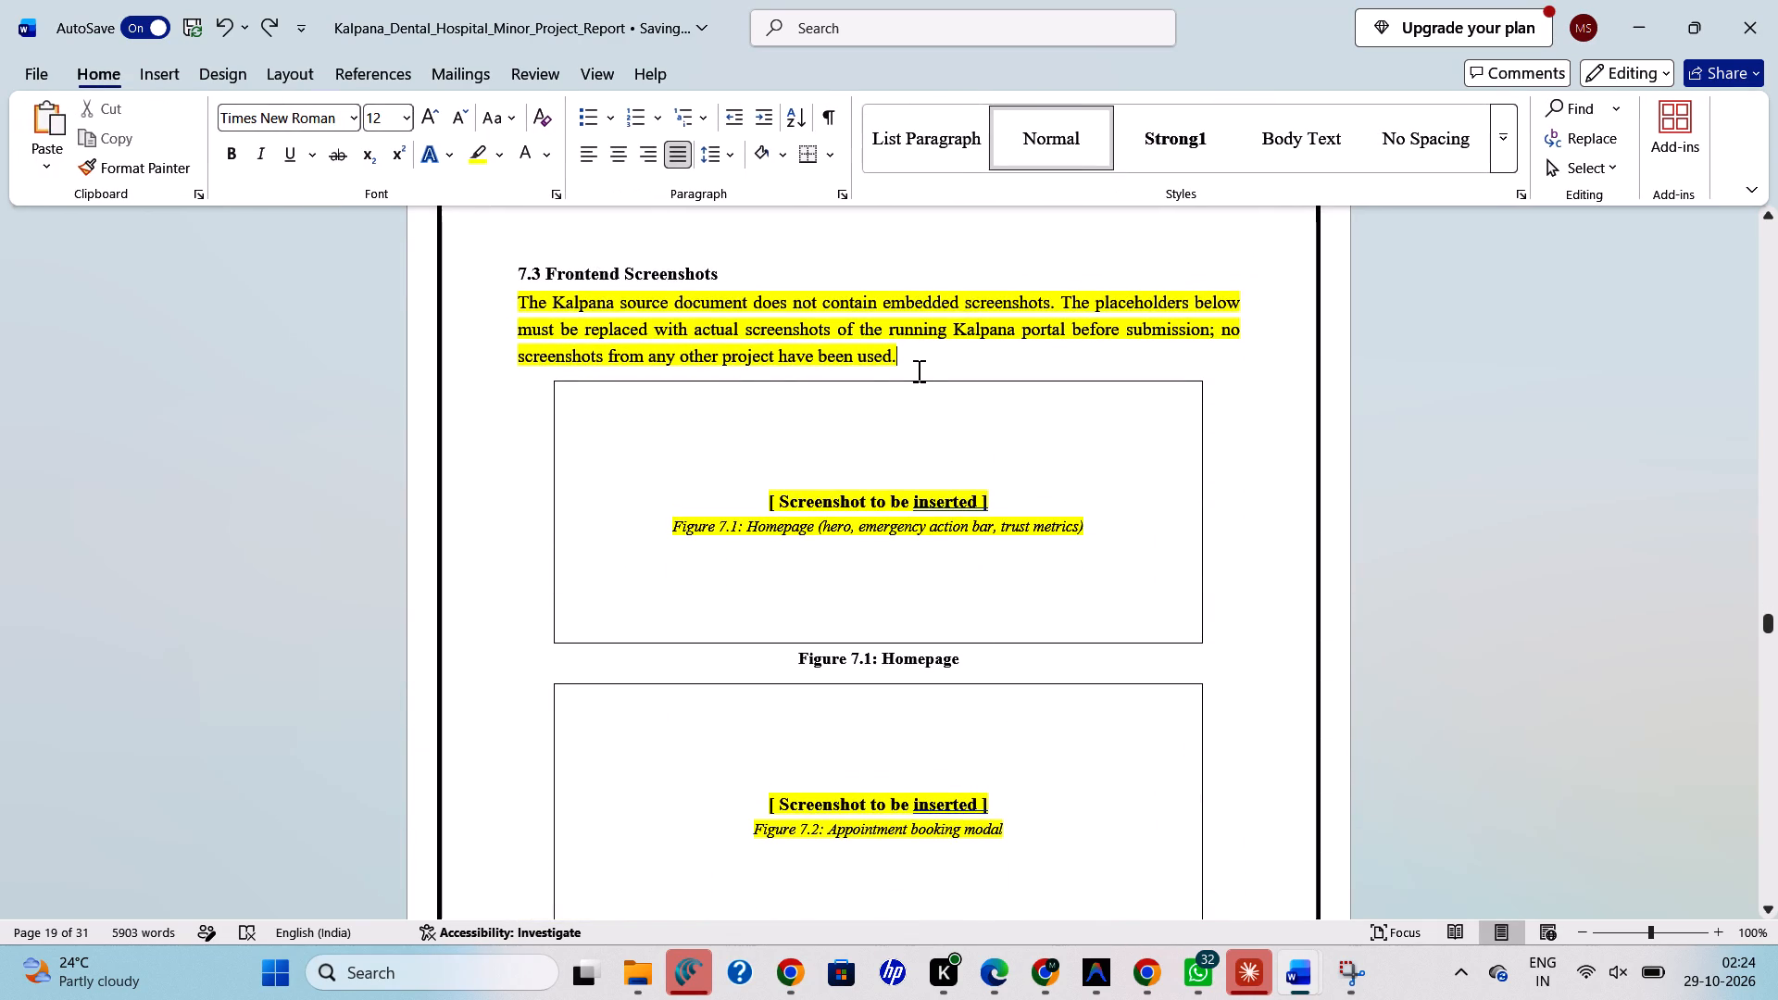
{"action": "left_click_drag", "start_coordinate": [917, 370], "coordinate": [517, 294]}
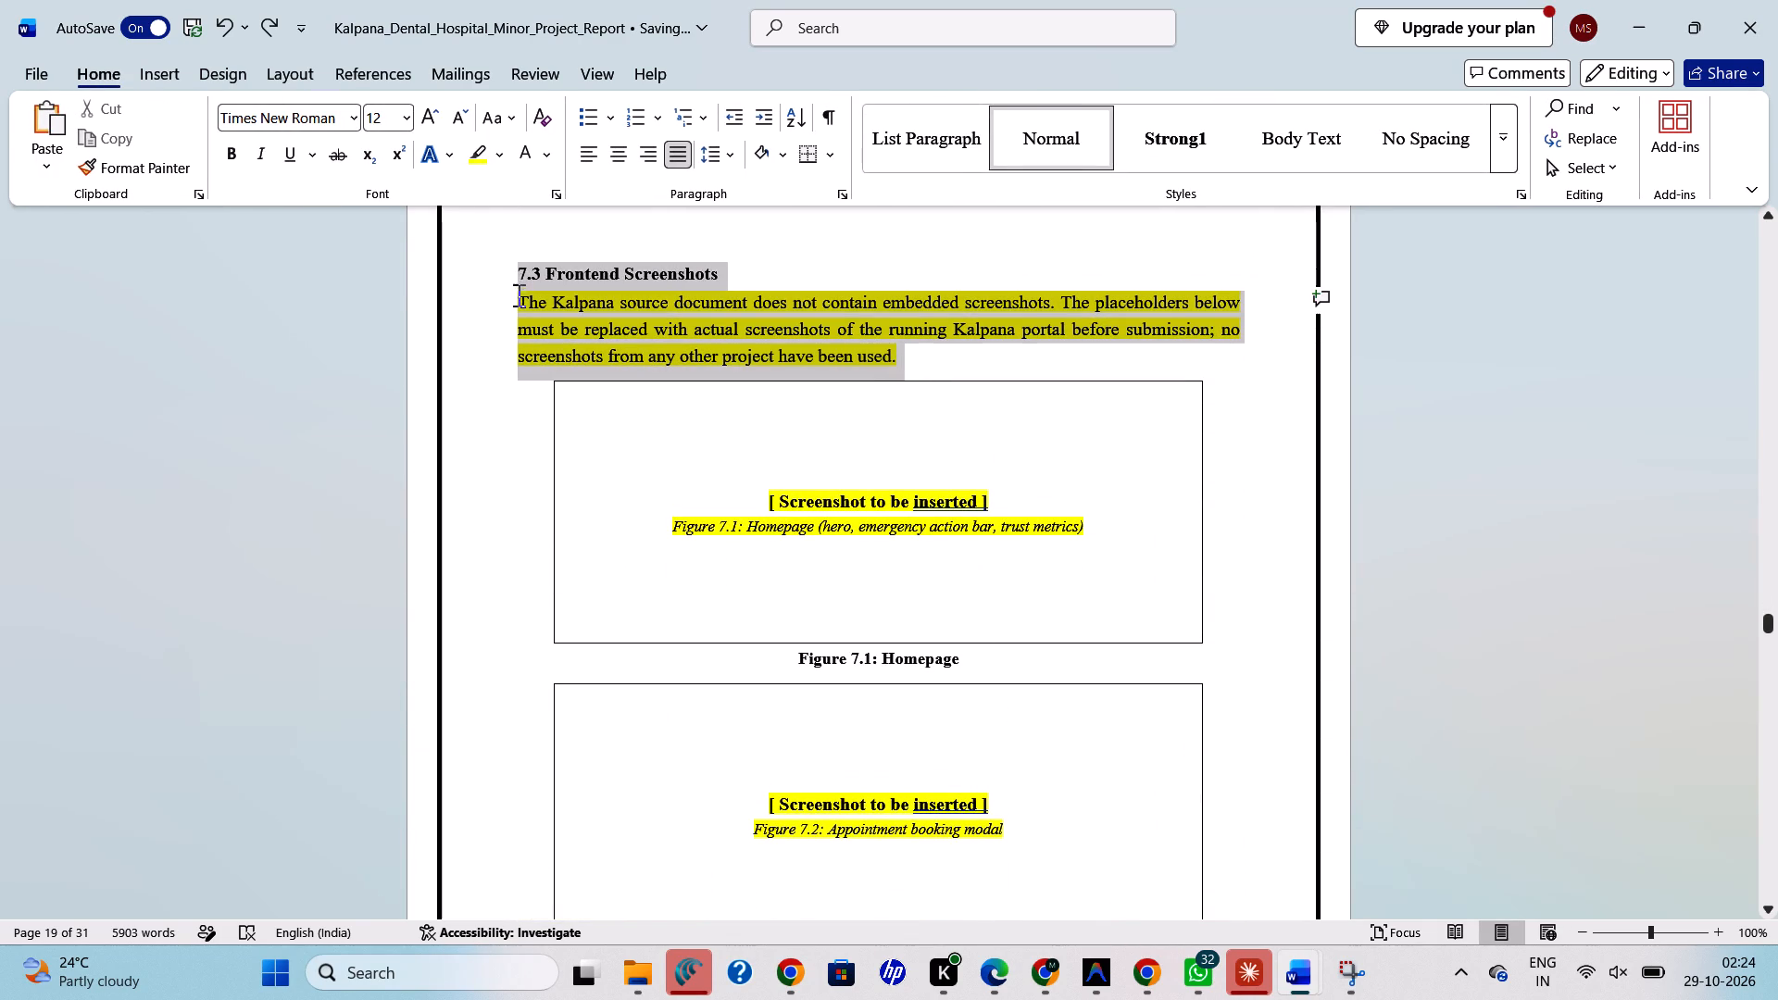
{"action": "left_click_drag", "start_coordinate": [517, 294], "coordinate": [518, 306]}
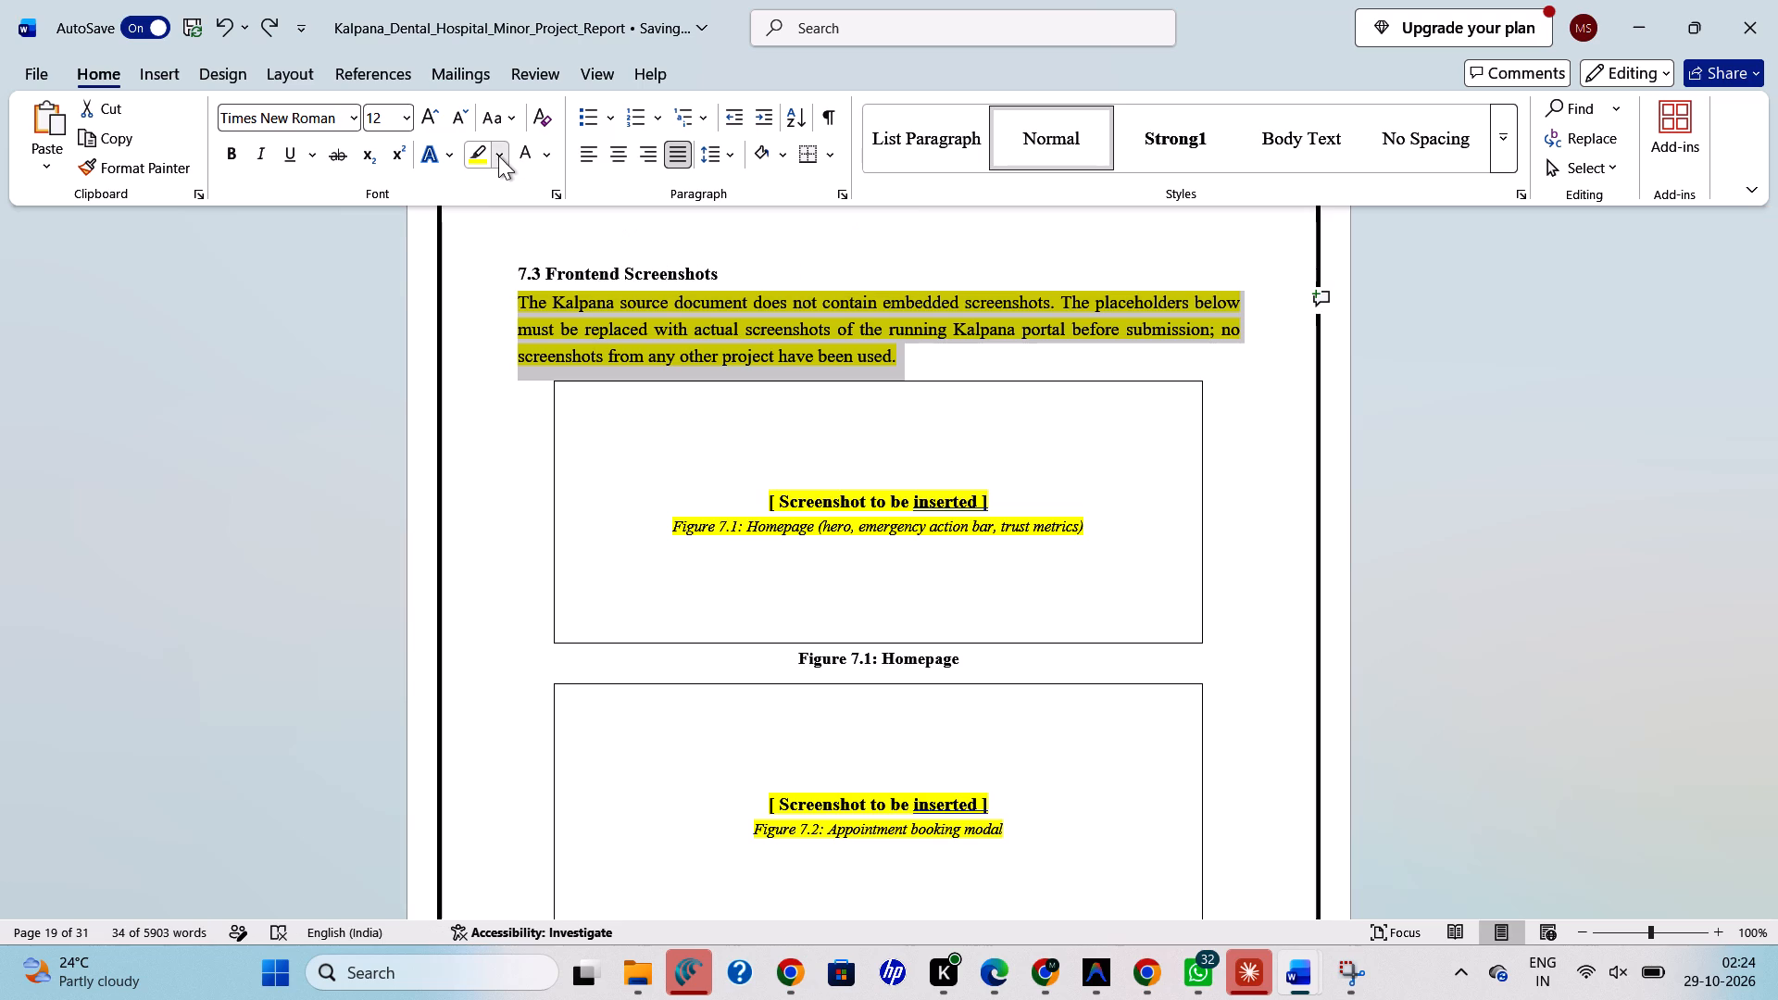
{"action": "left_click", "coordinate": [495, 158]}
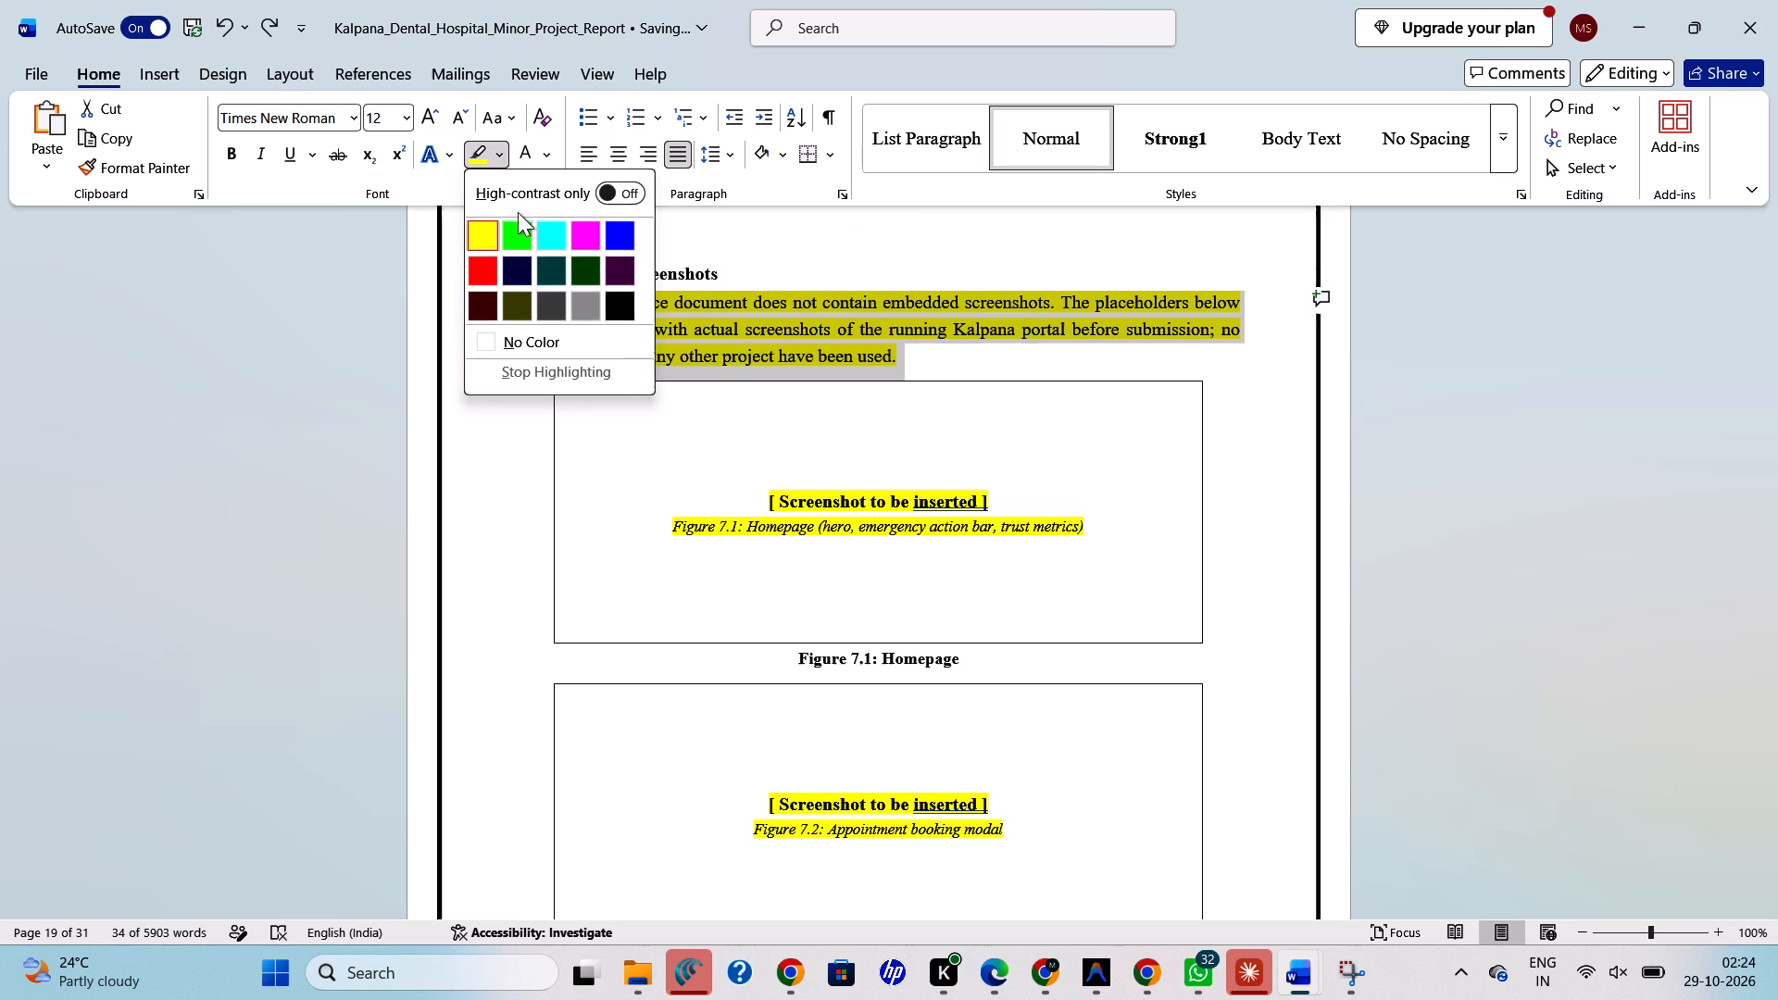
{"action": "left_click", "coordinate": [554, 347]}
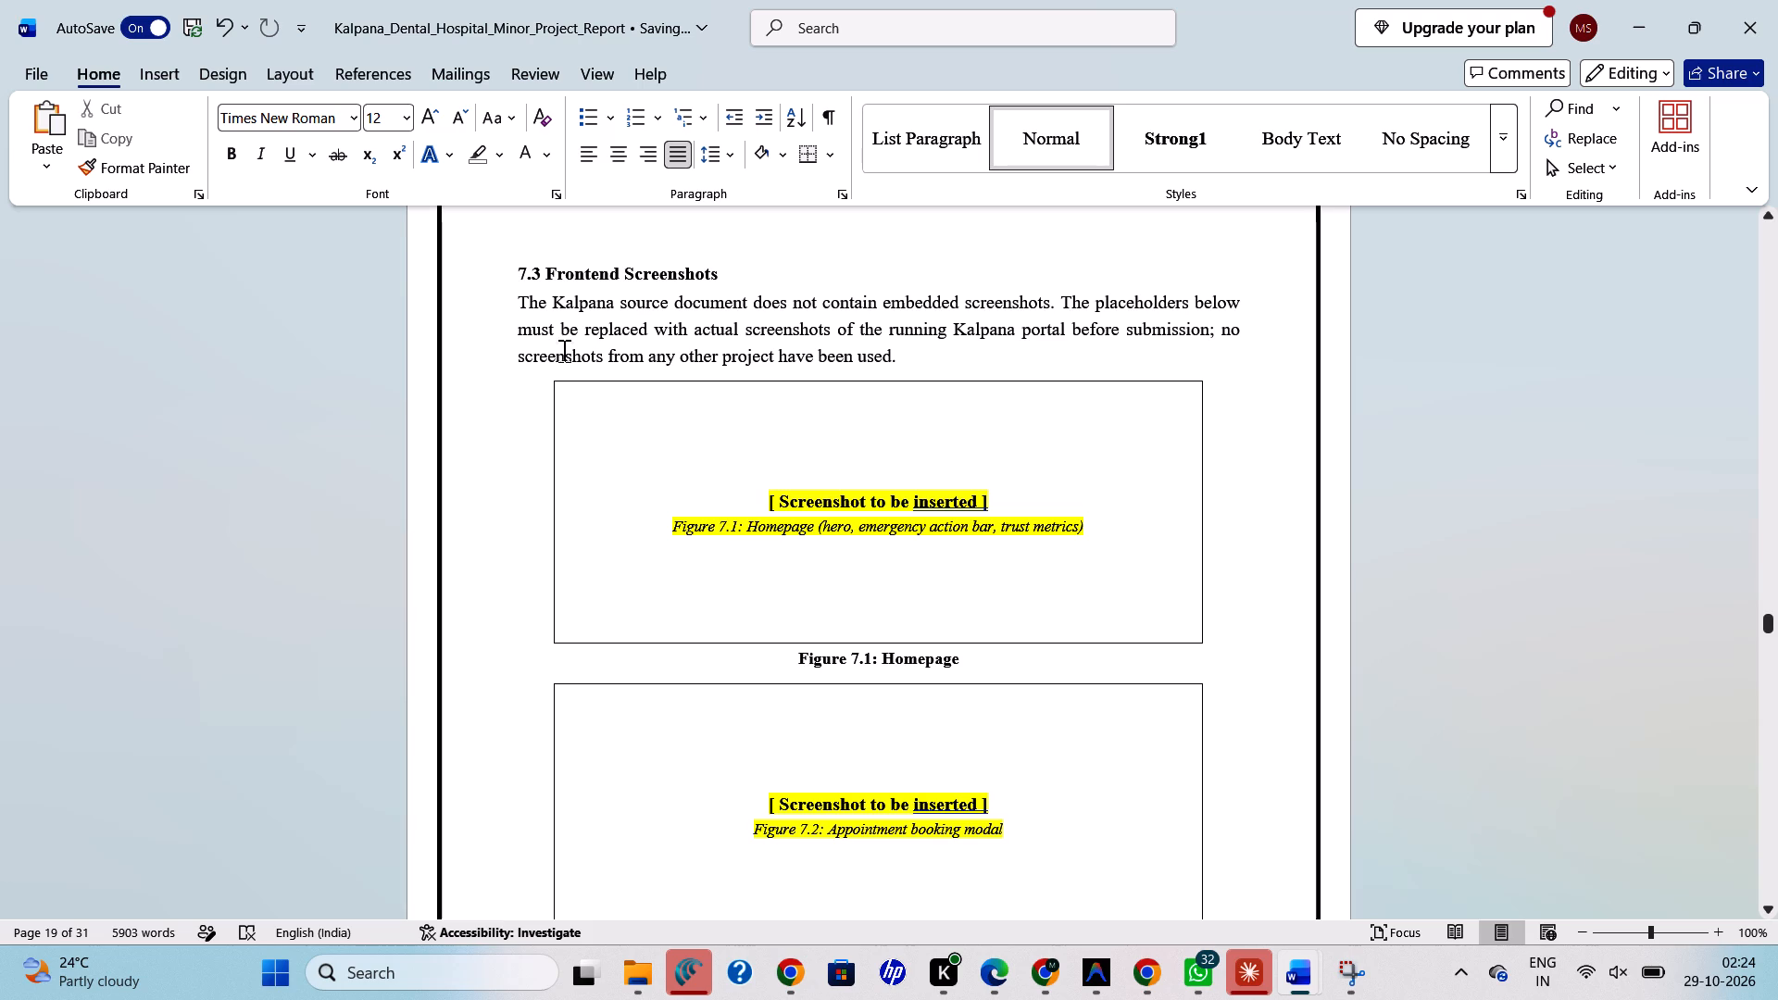
Delete the note paragraph about missing embedded screenshots under the 7.3 Frontend Screenshots heading.
{"action": "left_click_drag", "start_coordinate": [910, 356], "coordinate": [911, 356]}
{"action": "left_click_drag", "start_coordinate": [911, 356], "coordinate": [532, 311]}
{"action": "key", "text": "Delete"}
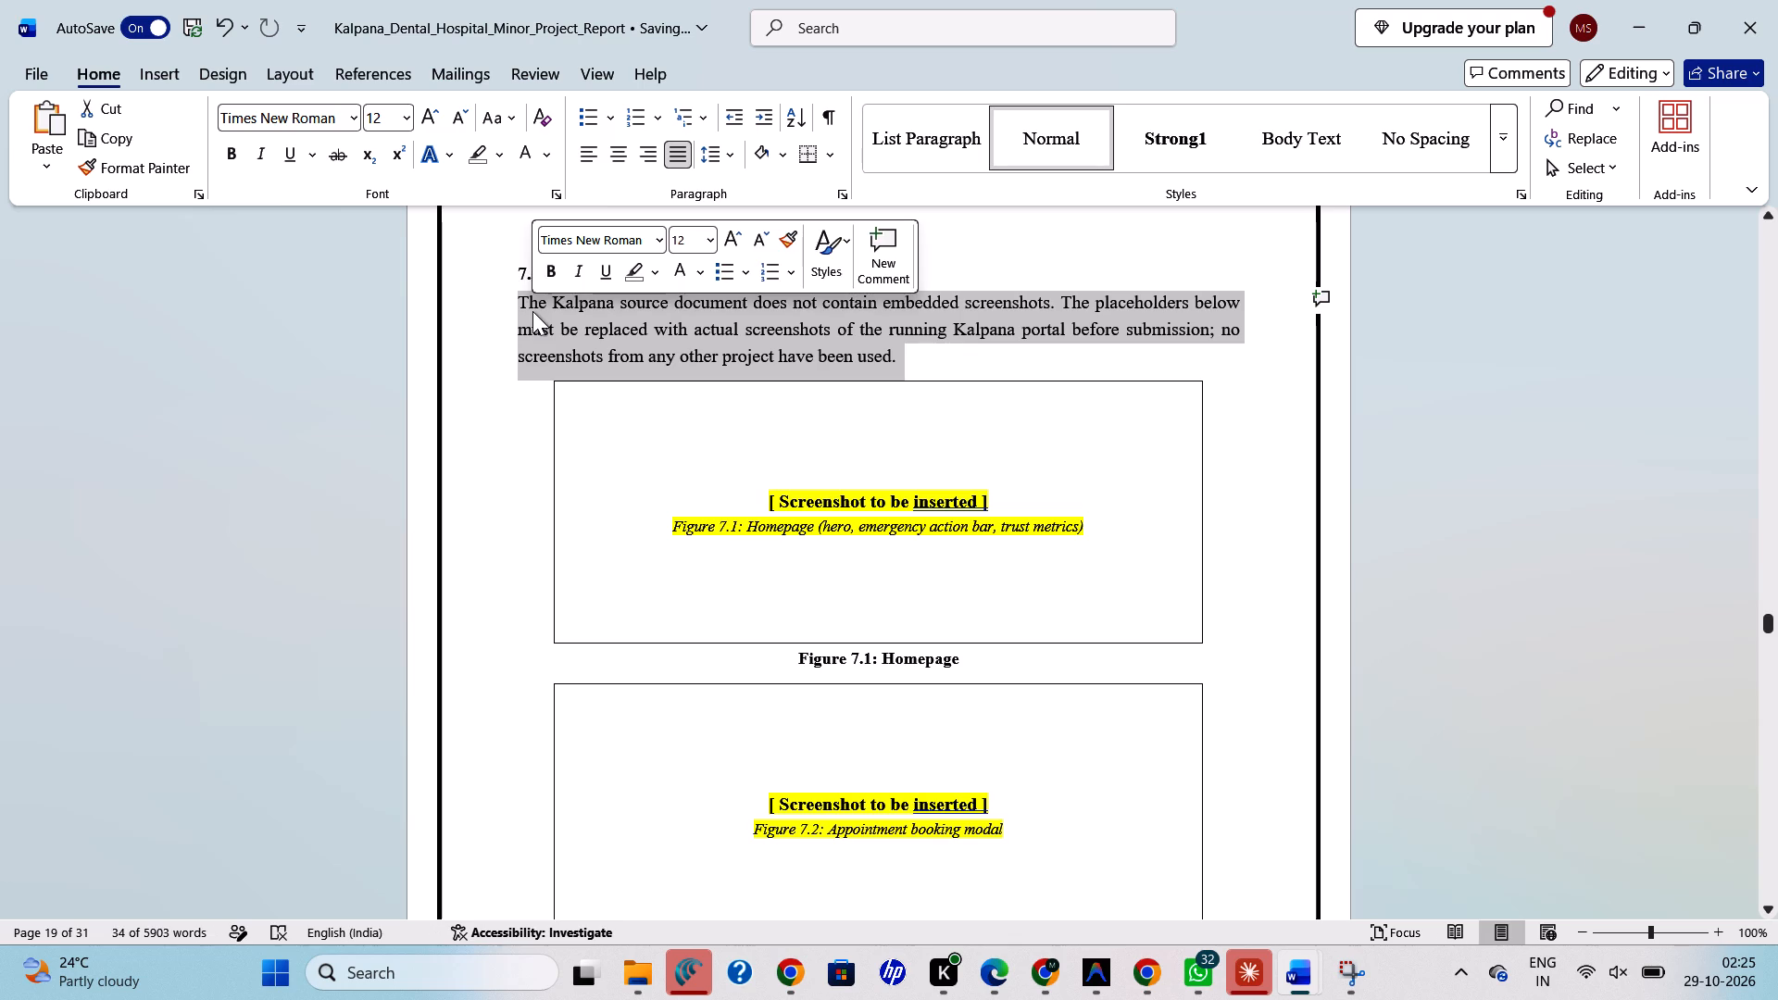
{"action": "key", "text": "Delete"}
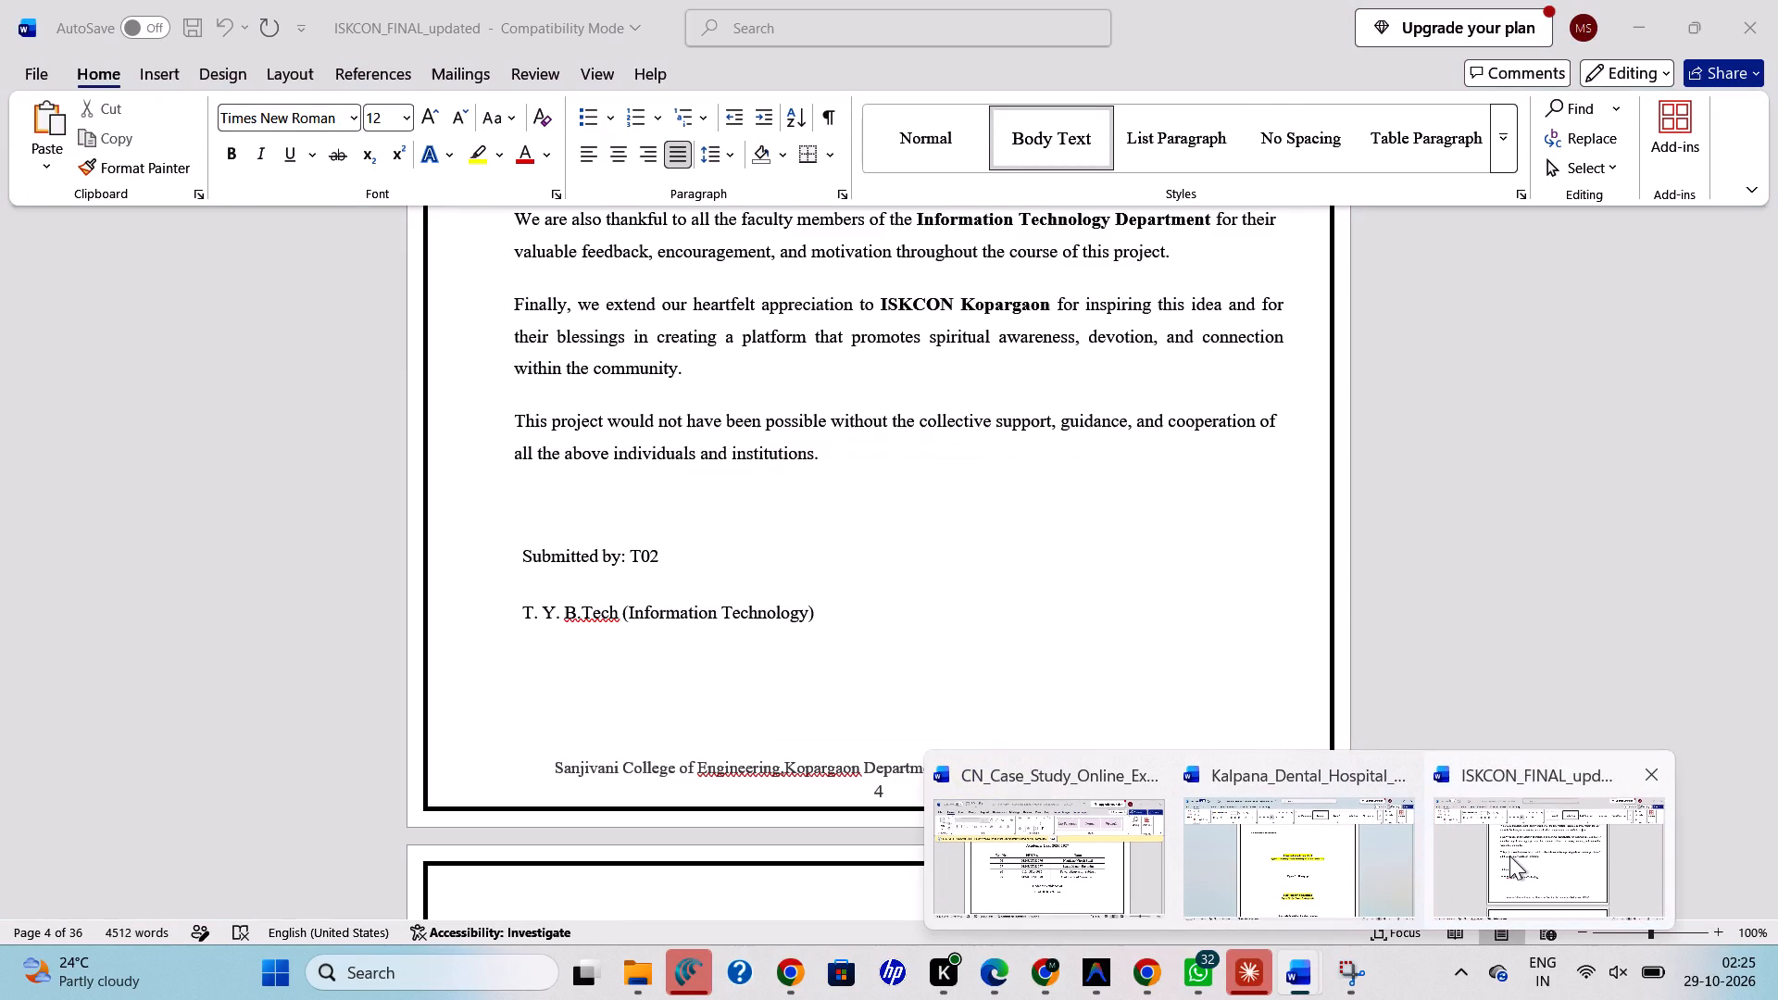
Switch to the ISKCON report and examine its Chapter 8 User Interface Design, including the color scheme and screenshot pages, for comparison.
{"action": "left_click", "coordinate": [1509, 856]}
{"action": "scroll", "coordinate": [1157, 663], "scroll_direction": "down", "scroll_amount": 5}
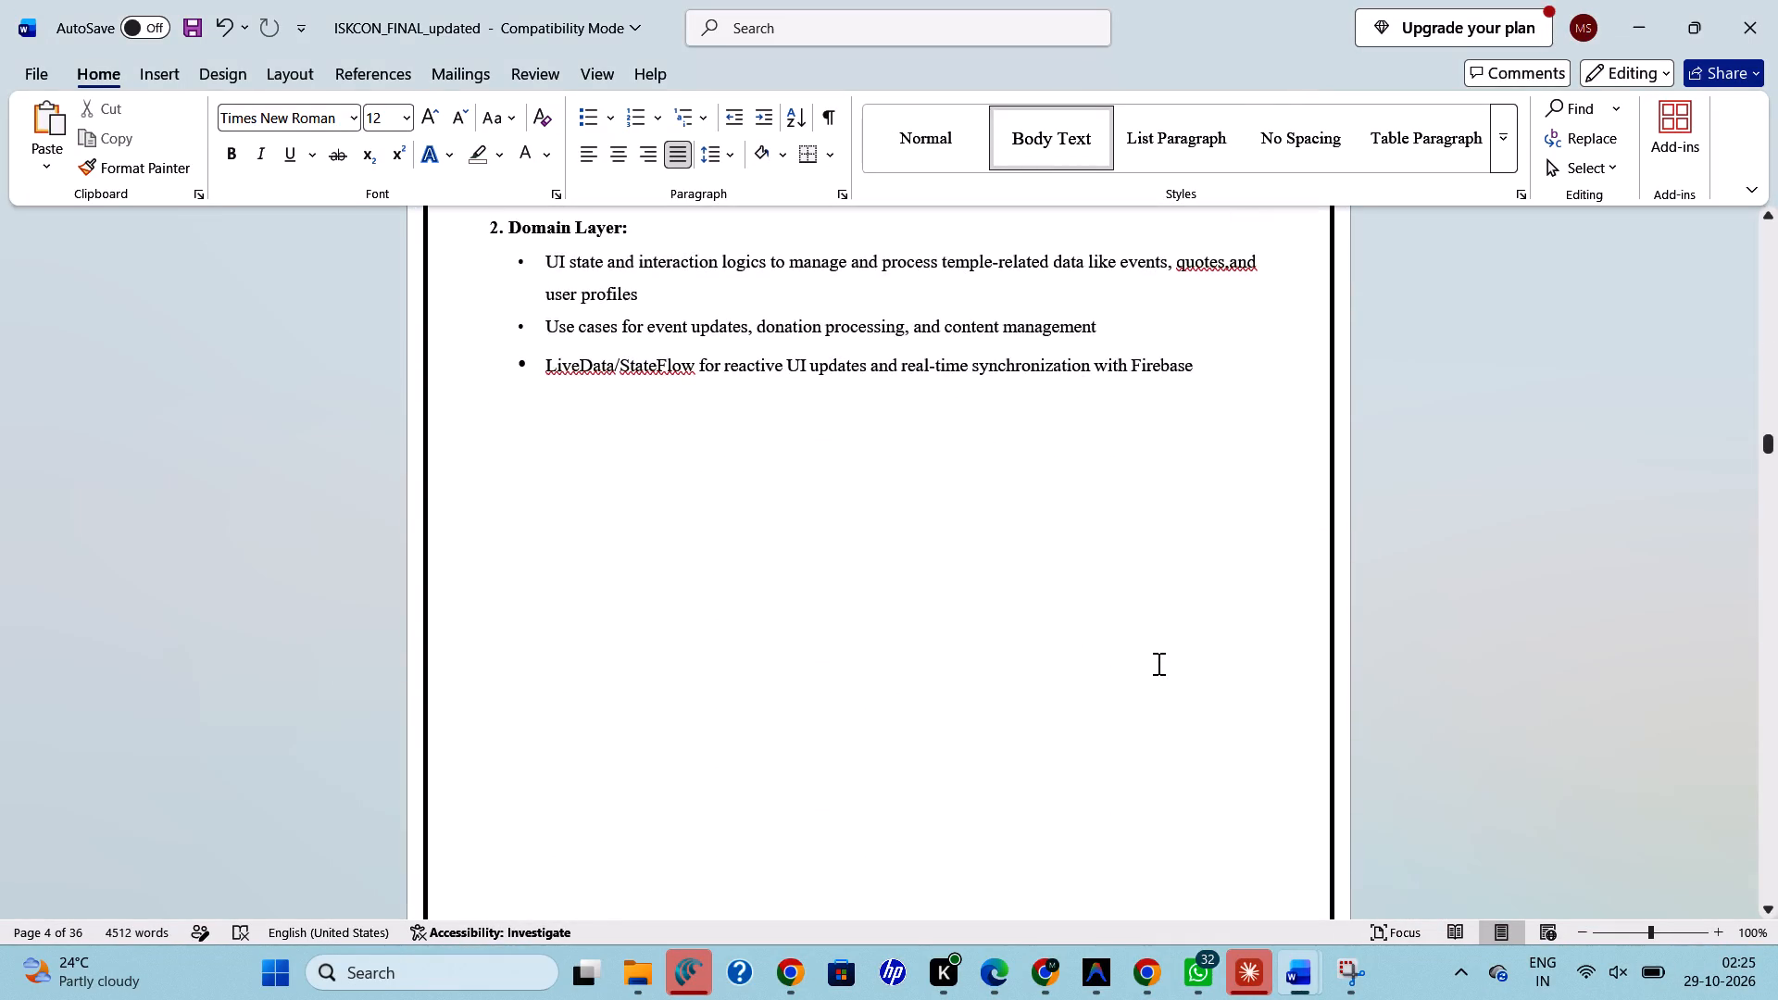
{"action": "scroll", "coordinate": [1157, 663], "scroll_direction": "up", "scroll_amount": 2}
{"action": "scroll", "coordinate": [1157, 663], "scroll_direction": "down", "scroll_amount": 1}
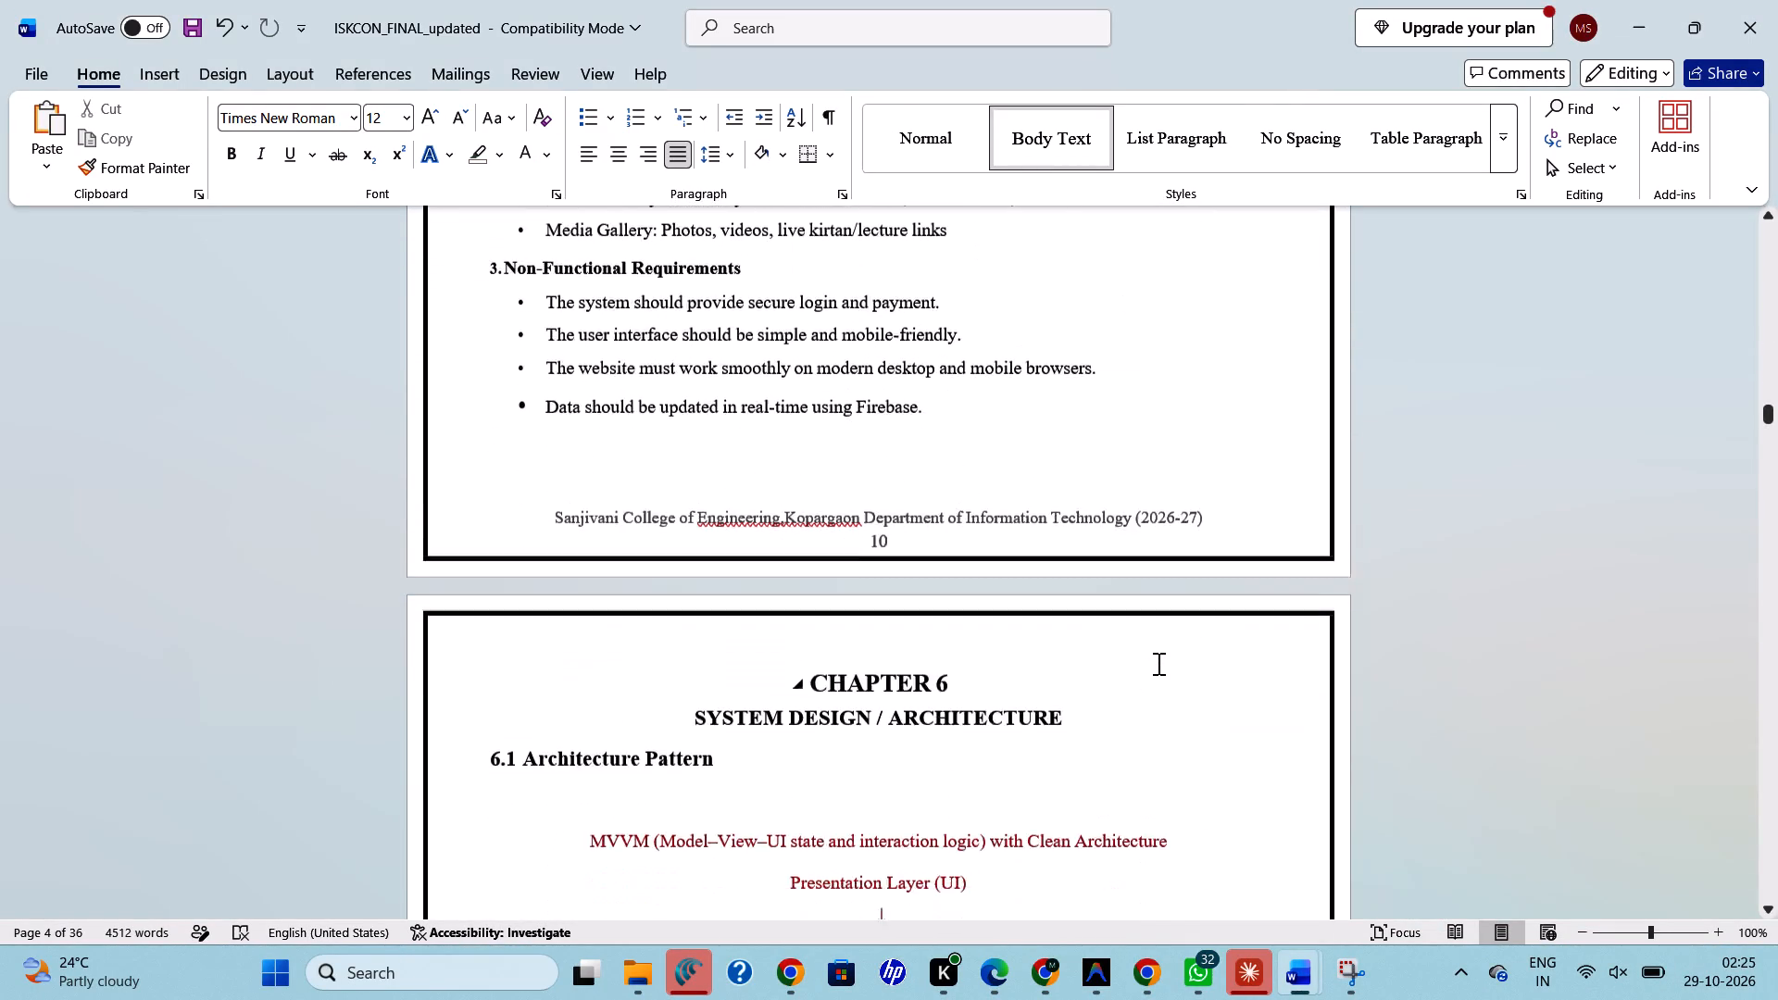
{"action": "scroll", "coordinate": [1157, 663], "scroll_direction": "down", "scroll_amount": 1}
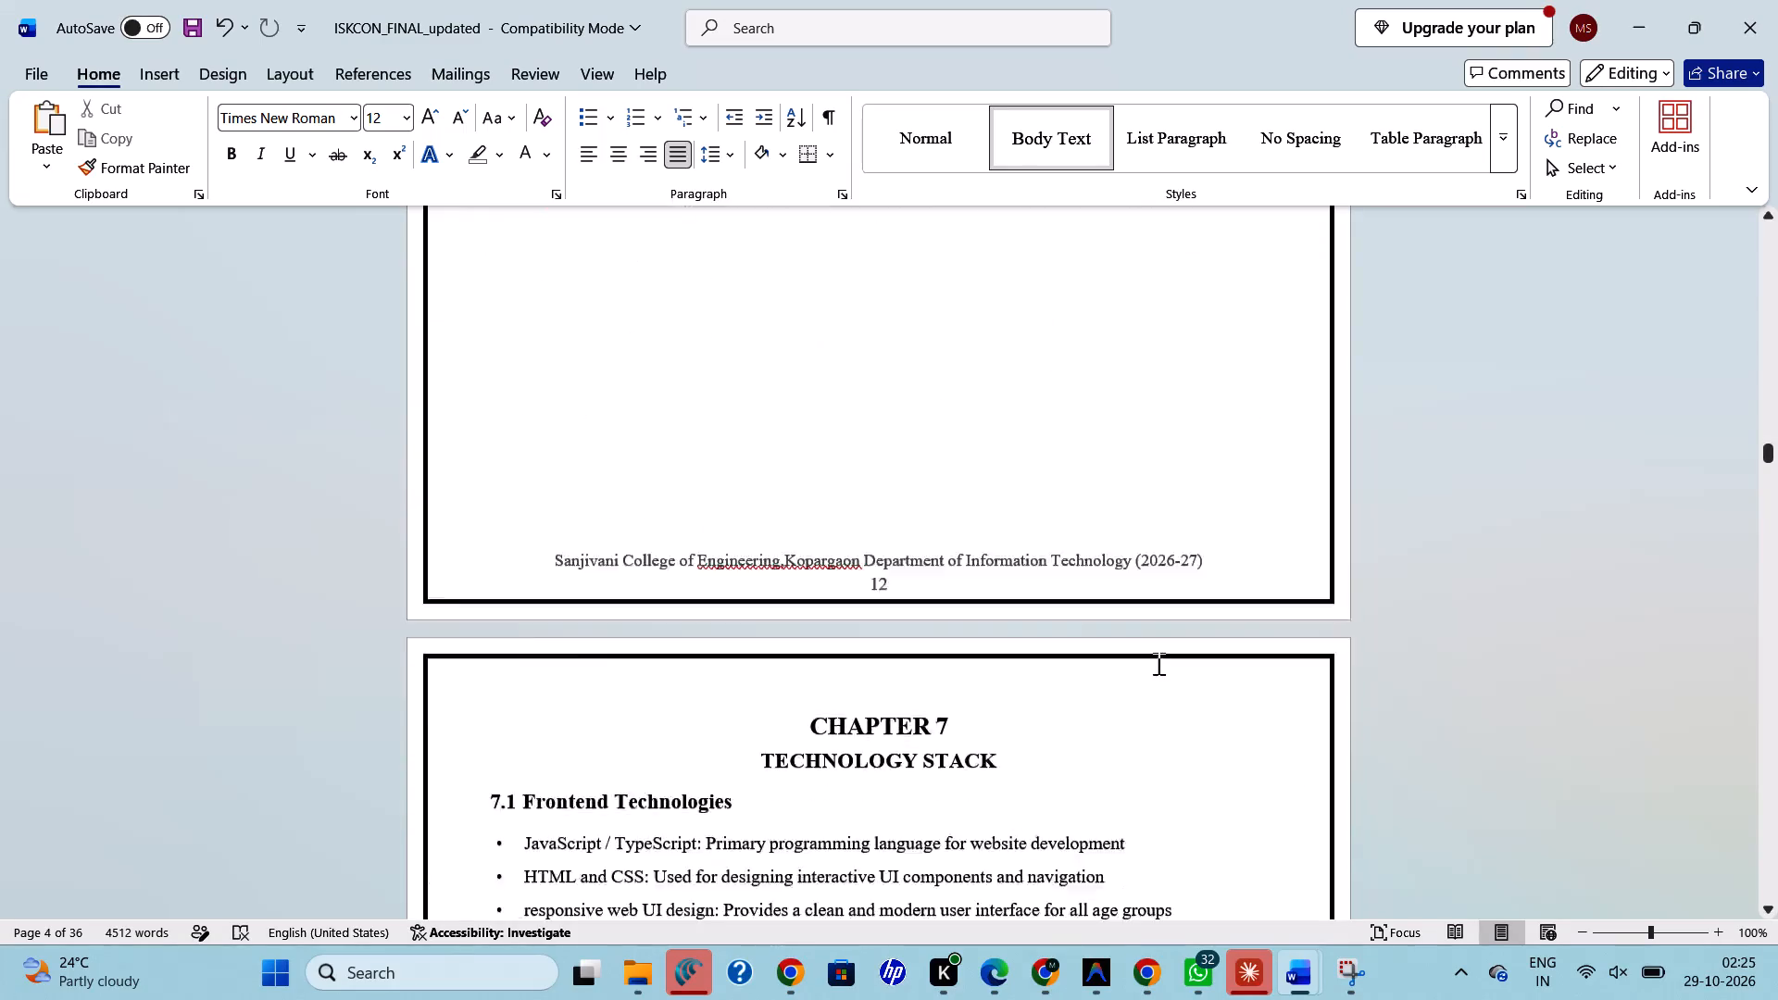
{"action": "scroll", "coordinate": [1157, 663], "scroll_direction": "down", "scroll_amount": 3}
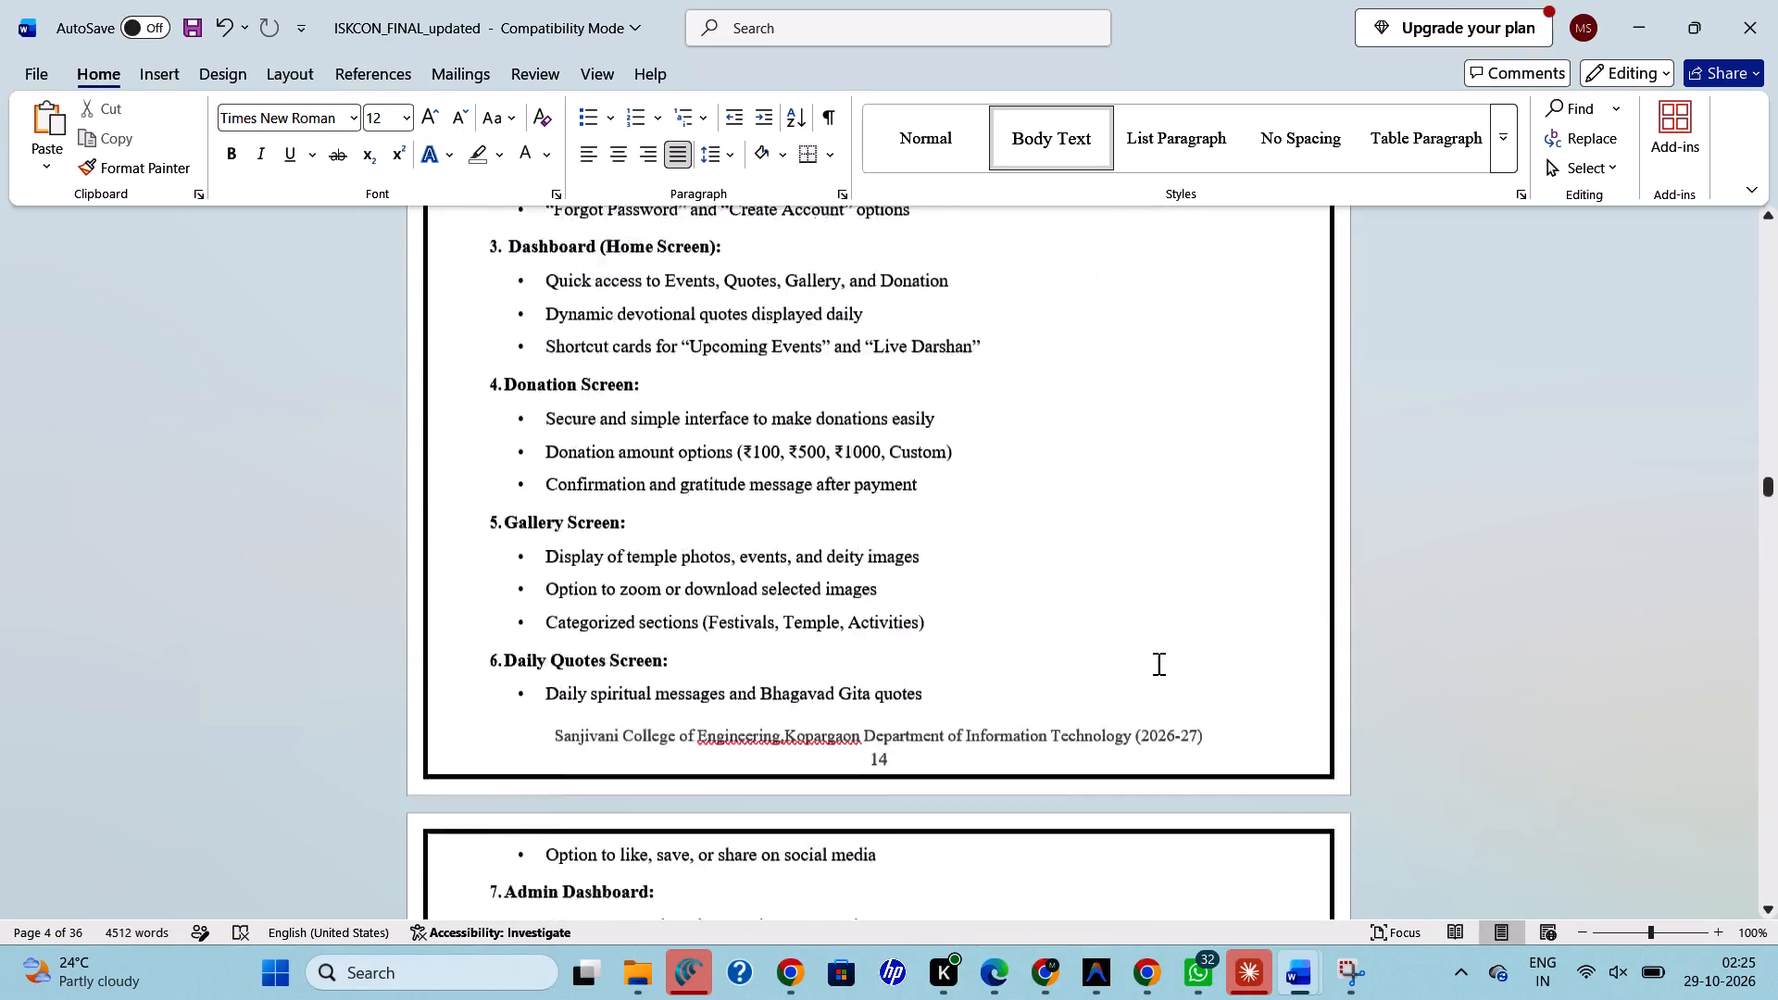
{"action": "scroll", "coordinate": [1157, 663], "scroll_direction": "down", "scroll_amount": 2}
{"action": "scroll", "coordinate": [1157, 663], "scroll_direction": "up", "scroll_amount": 1}
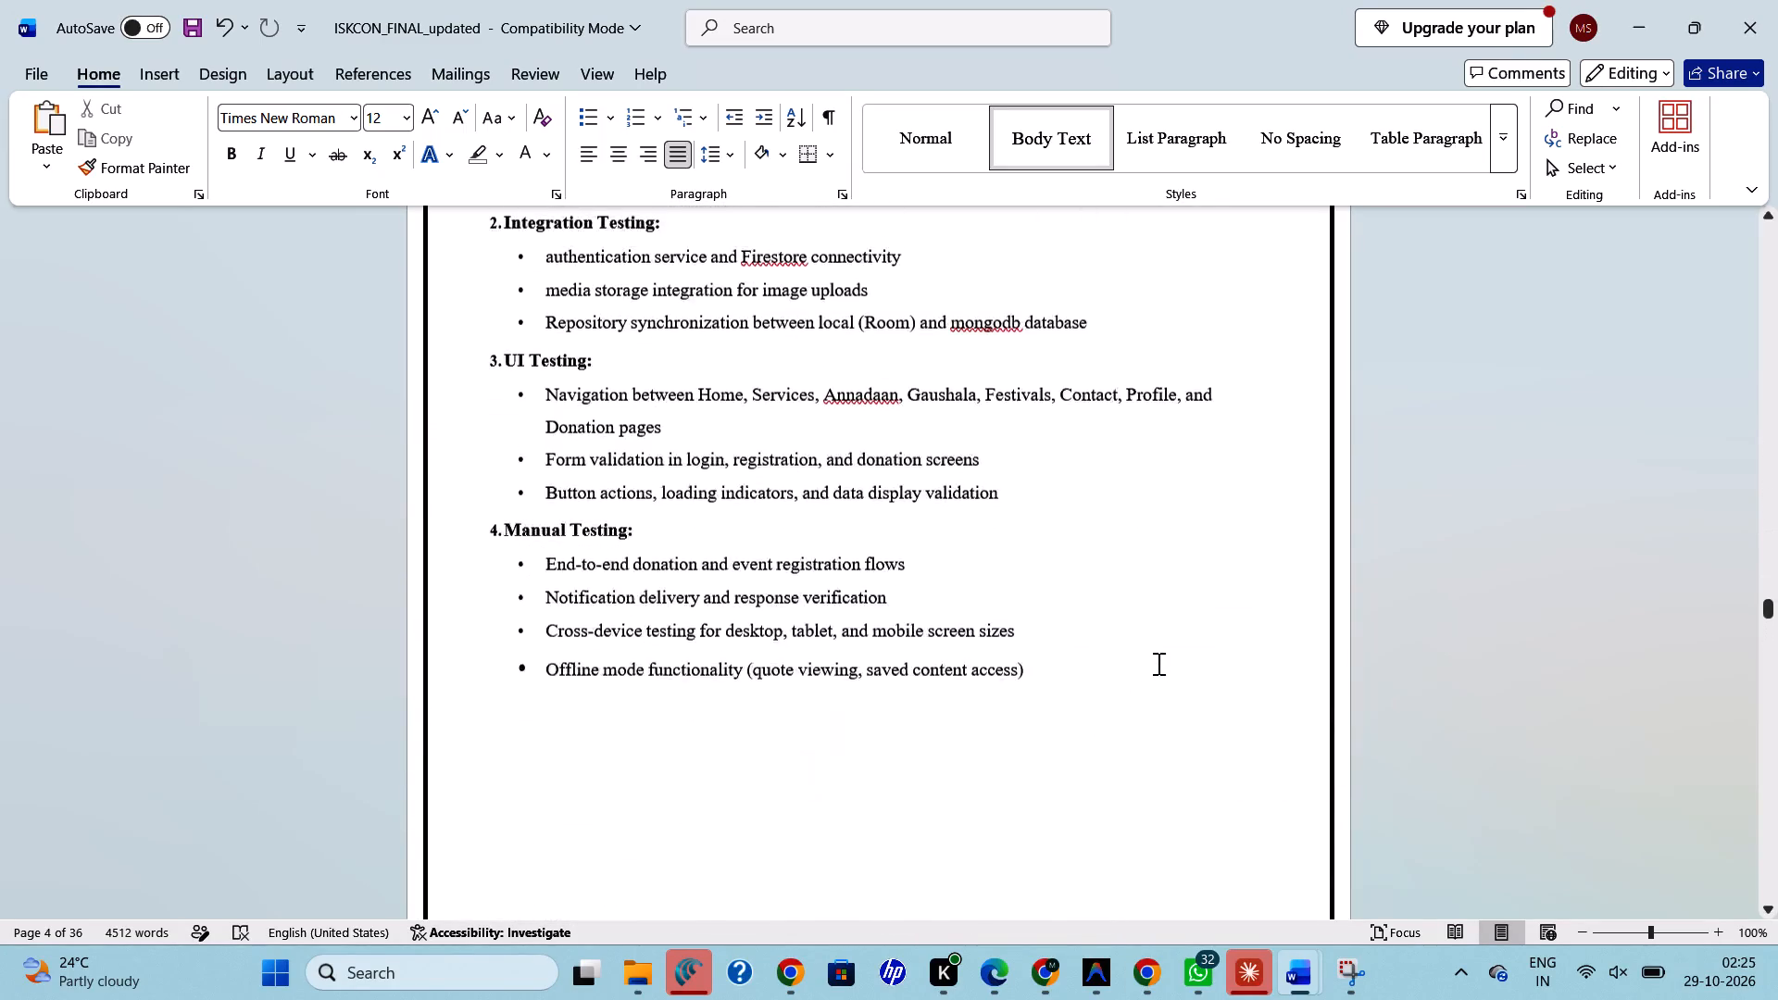
{"action": "scroll", "coordinate": [1157, 663], "scroll_direction": "up", "scroll_amount": 3}
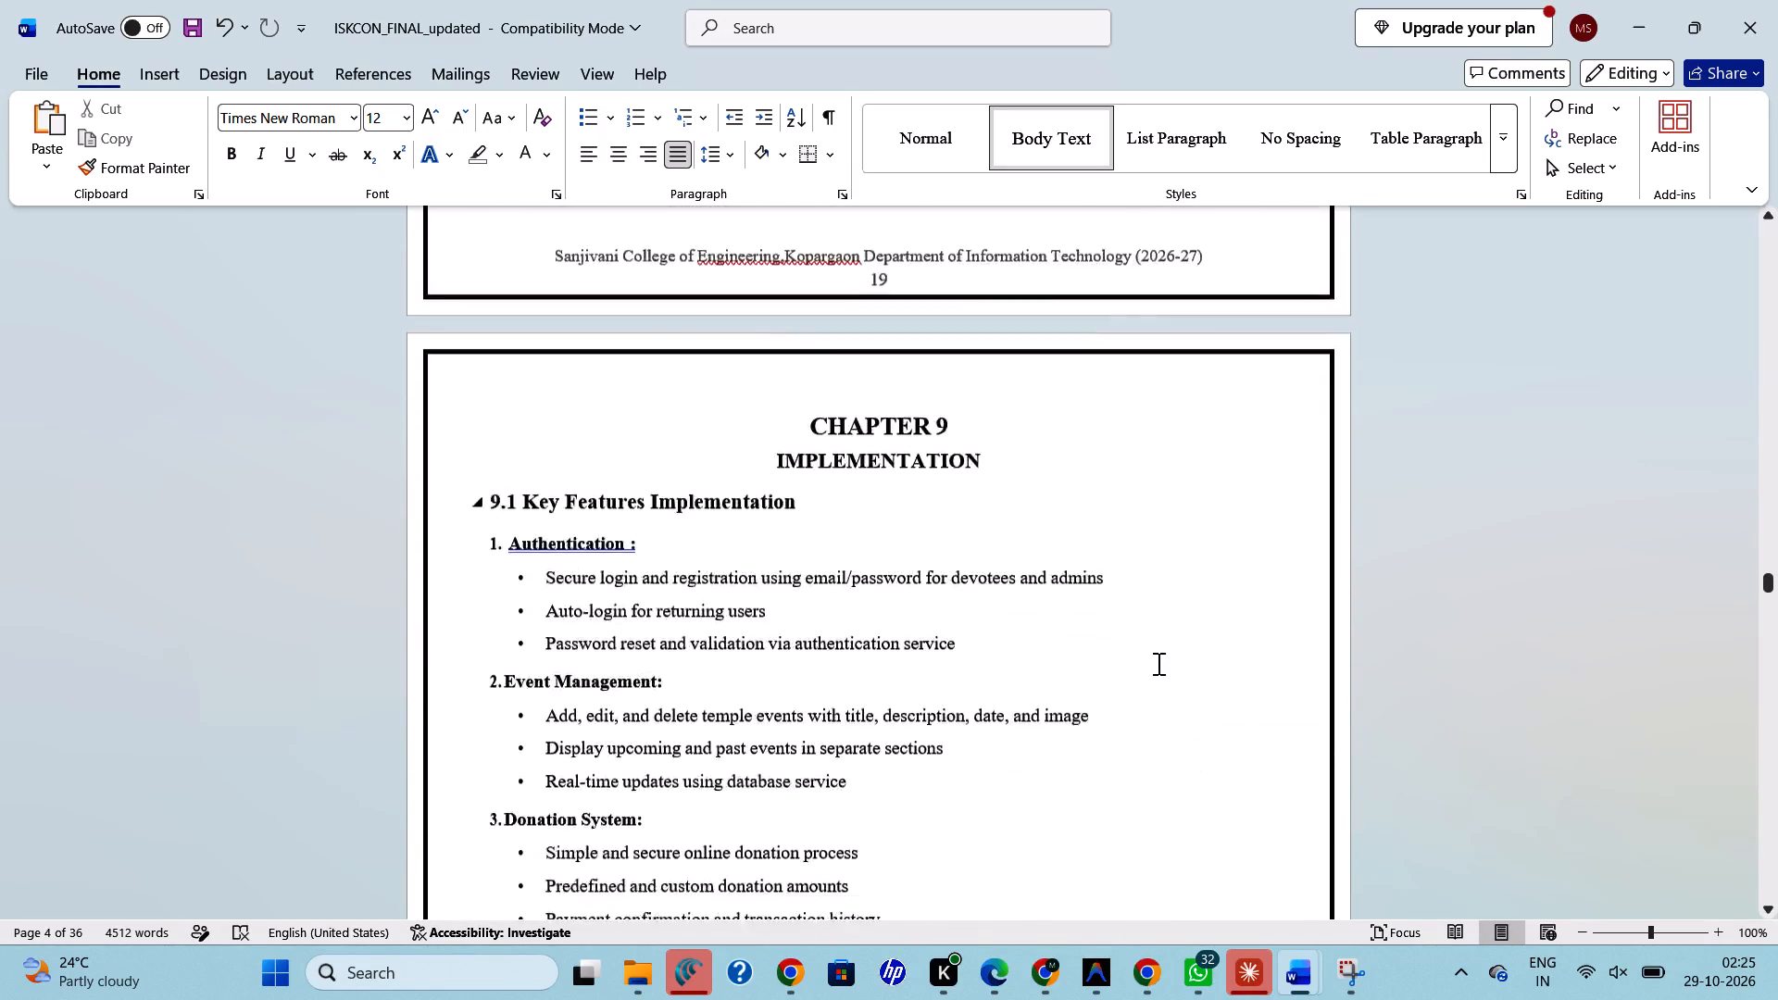
{"action": "scroll", "coordinate": [1157, 663], "scroll_direction": "up", "scroll_amount": 1}
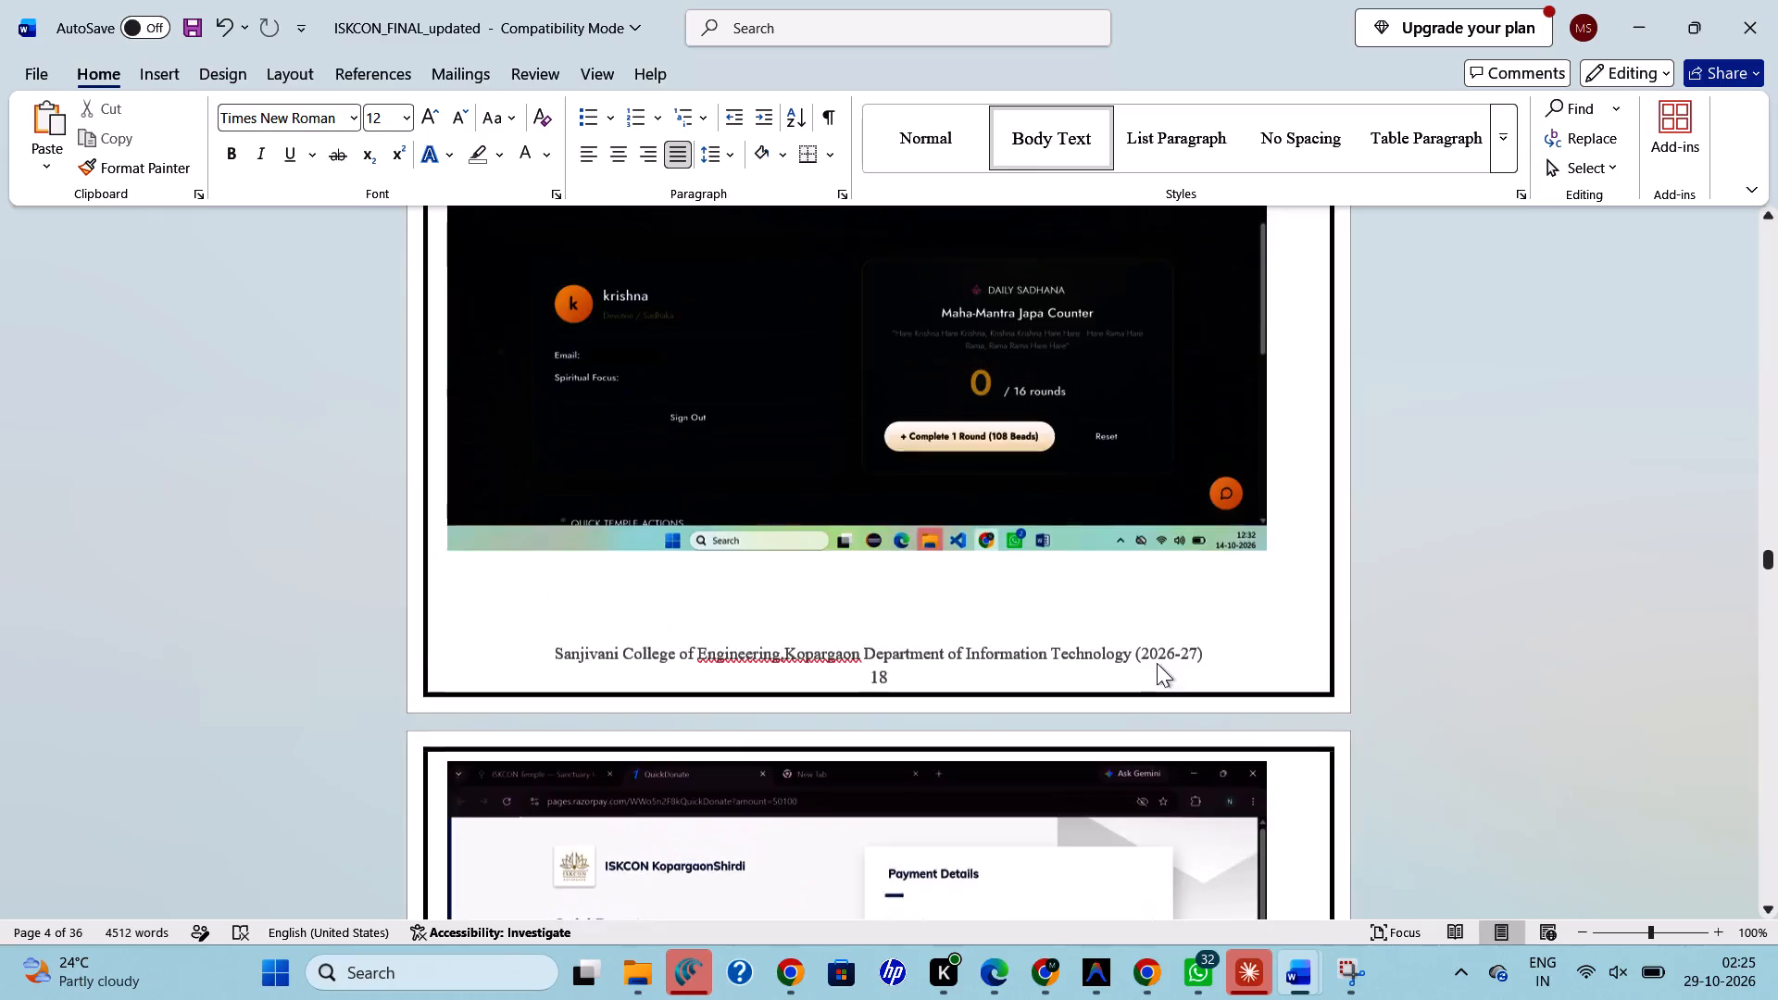
{"action": "scroll", "coordinate": [1157, 663], "scroll_direction": "up", "scroll_amount": 2}
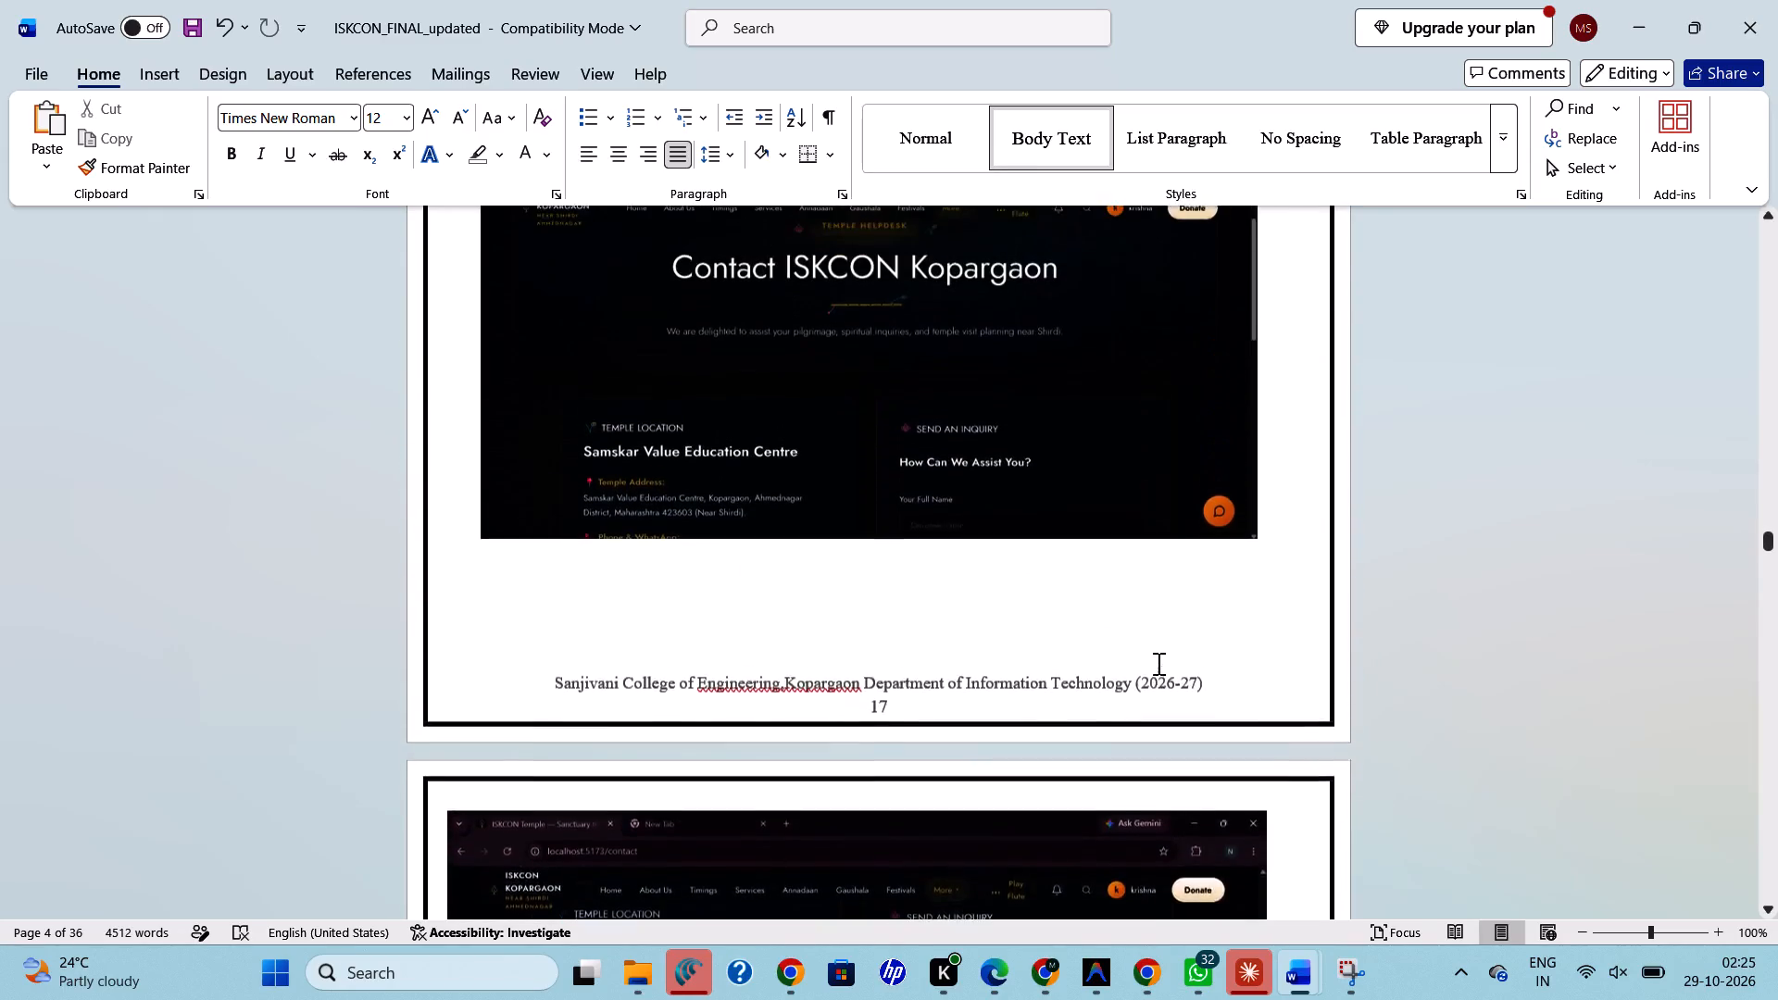
{"action": "scroll", "coordinate": [1157, 663], "scroll_direction": "up", "scroll_amount": 1}
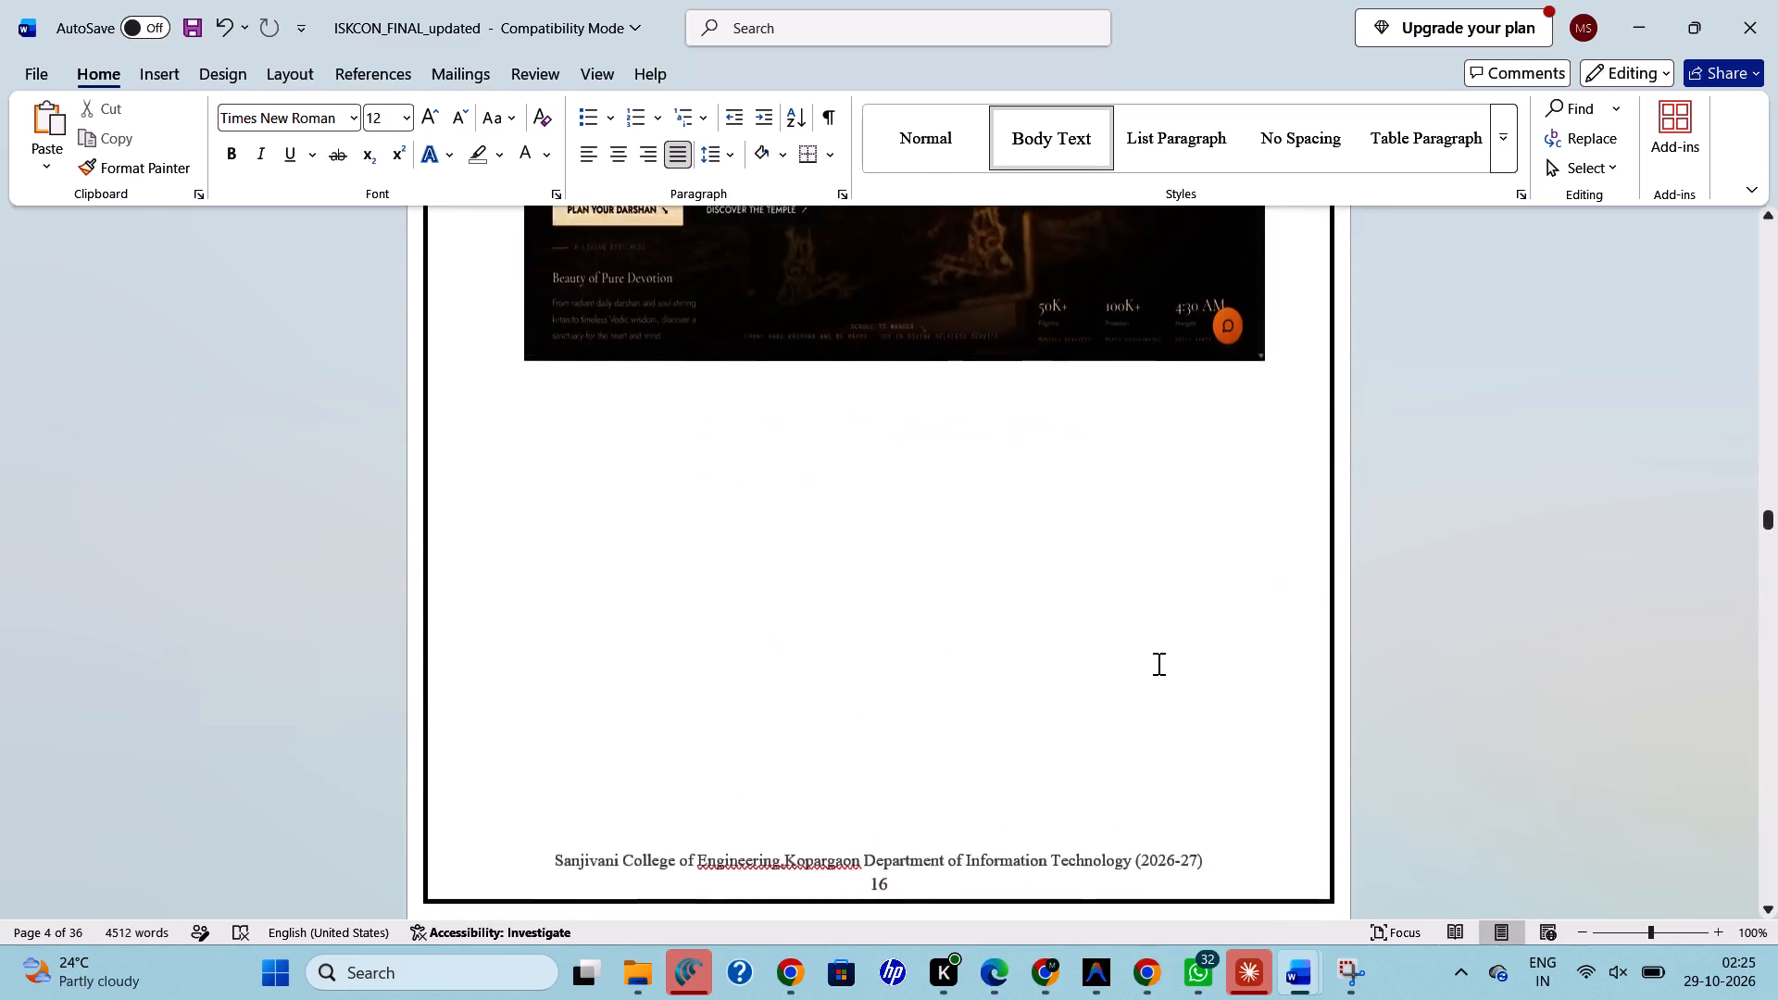
{"action": "scroll", "coordinate": [1157, 663], "scroll_direction": "up", "scroll_amount": 1}
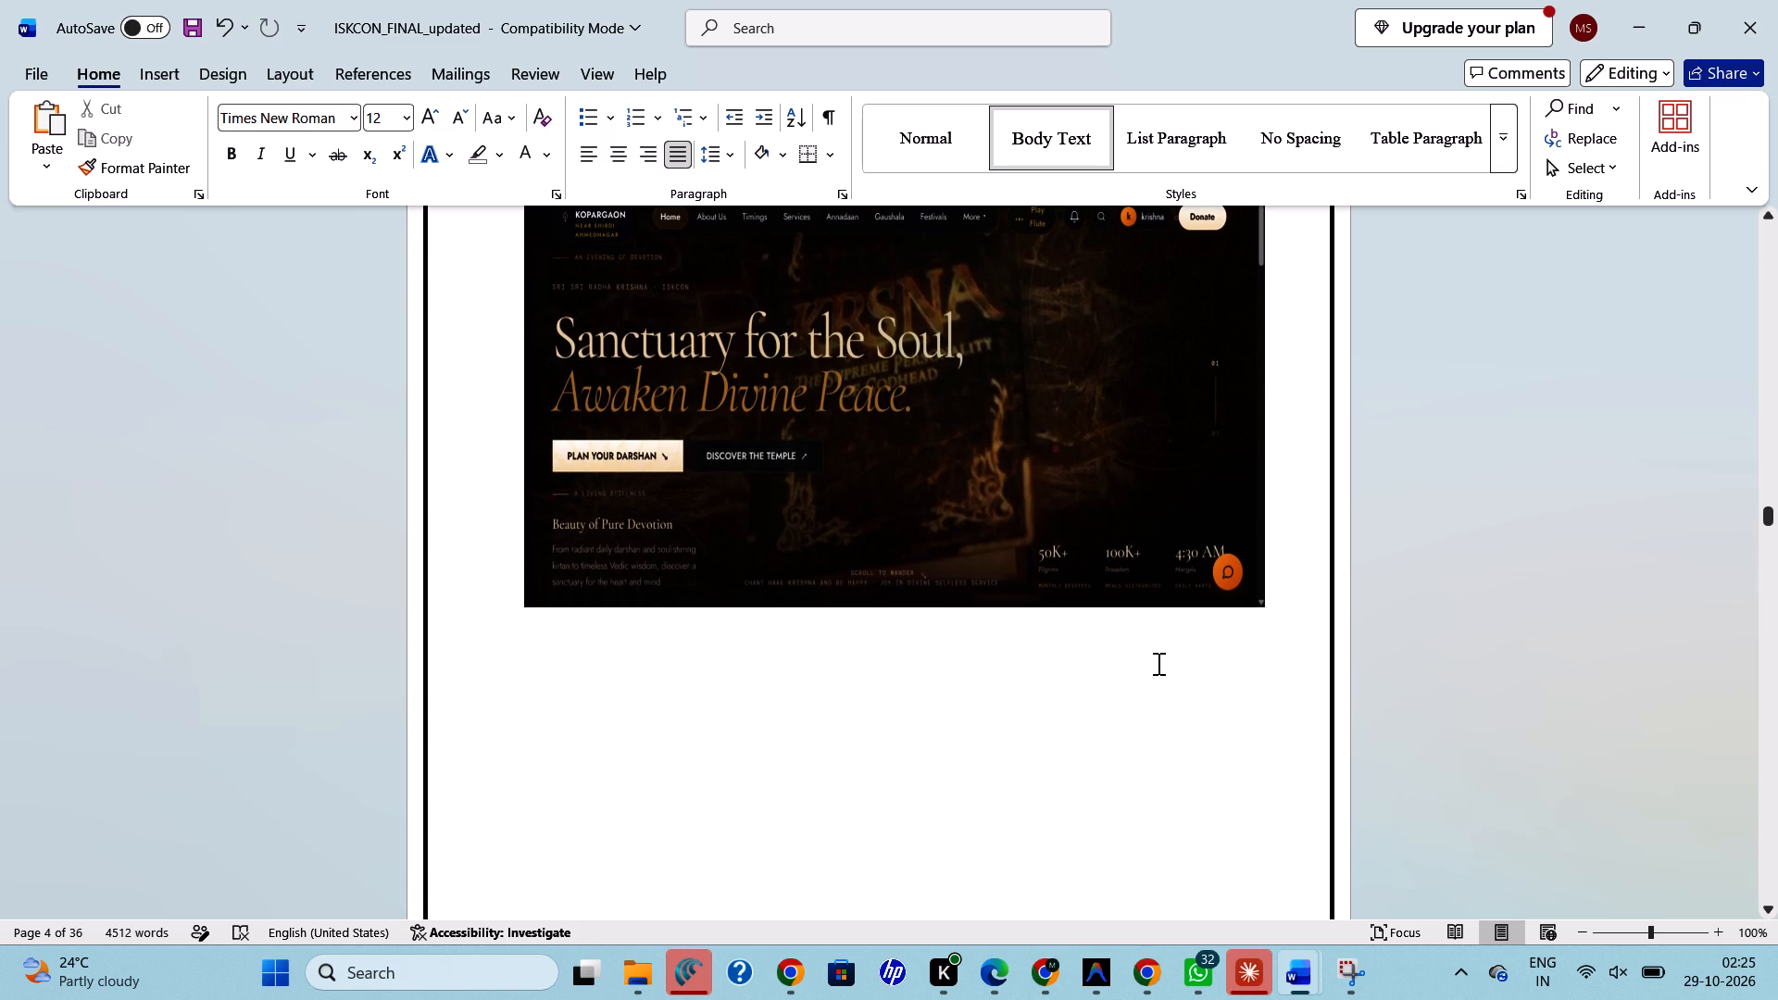
{"action": "scroll", "coordinate": [1157, 663], "scroll_direction": "up", "scroll_amount": 2}
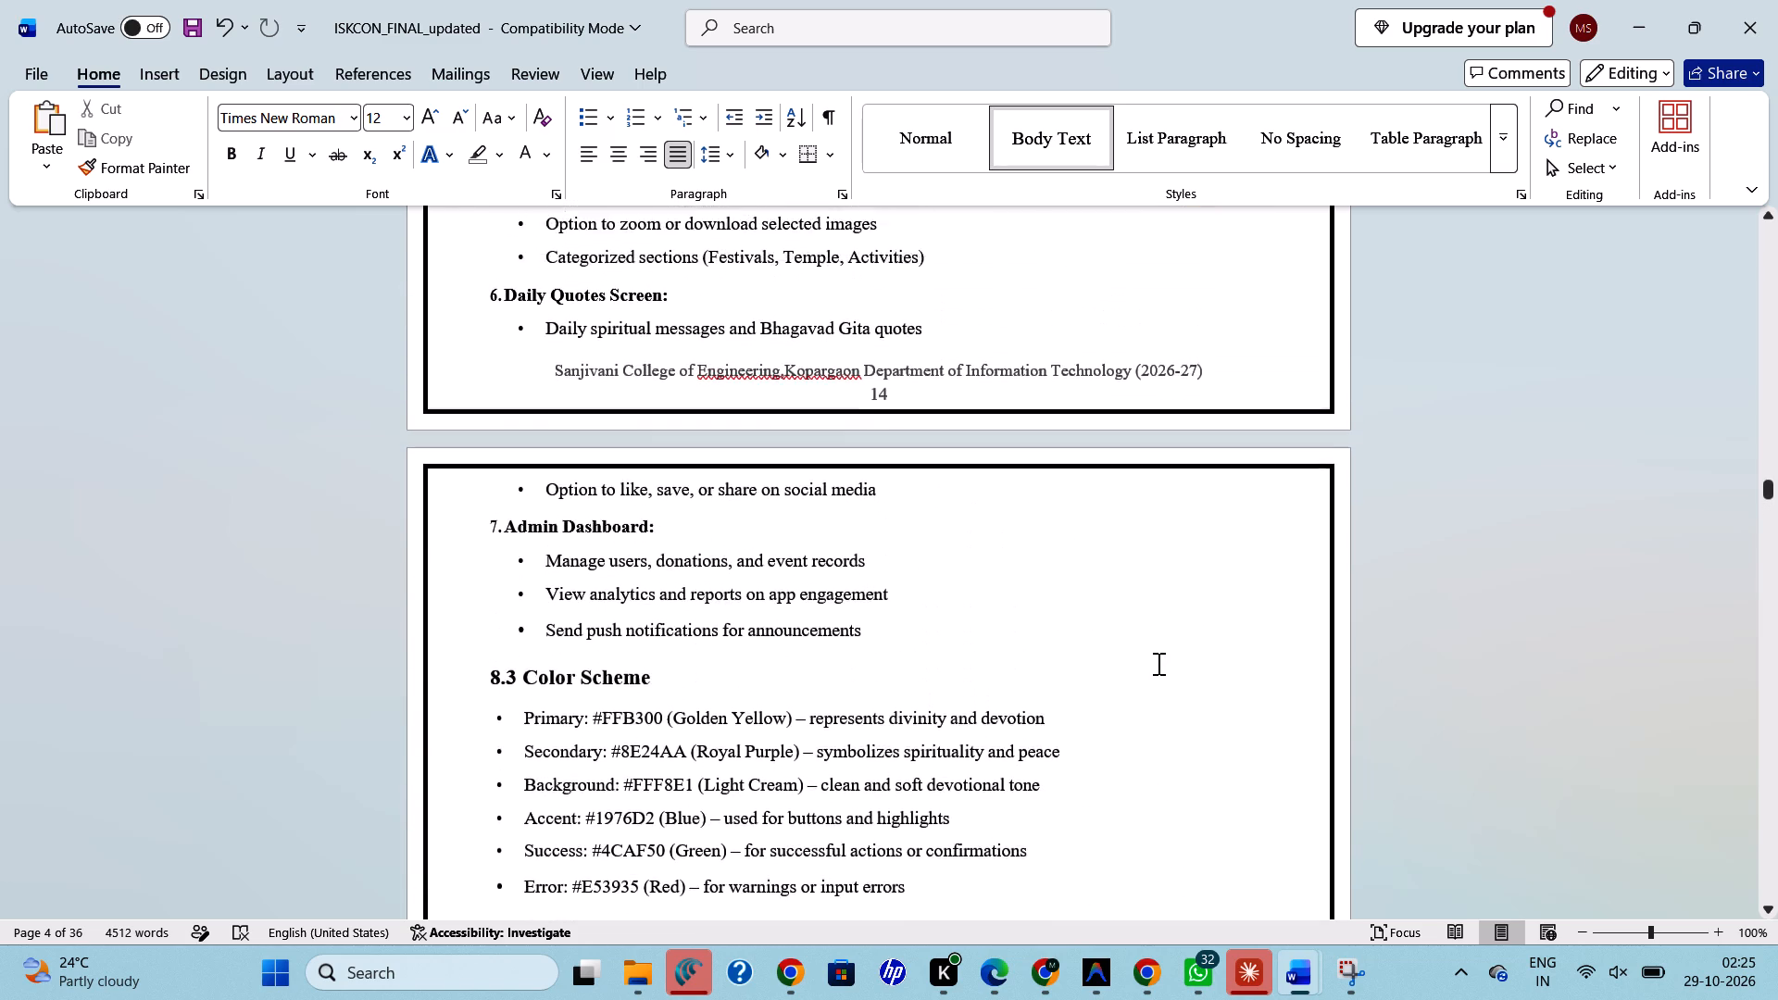
{"action": "scroll", "coordinate": [1157, 663], "scroll_direction": "up", "scroll_amount": 1}
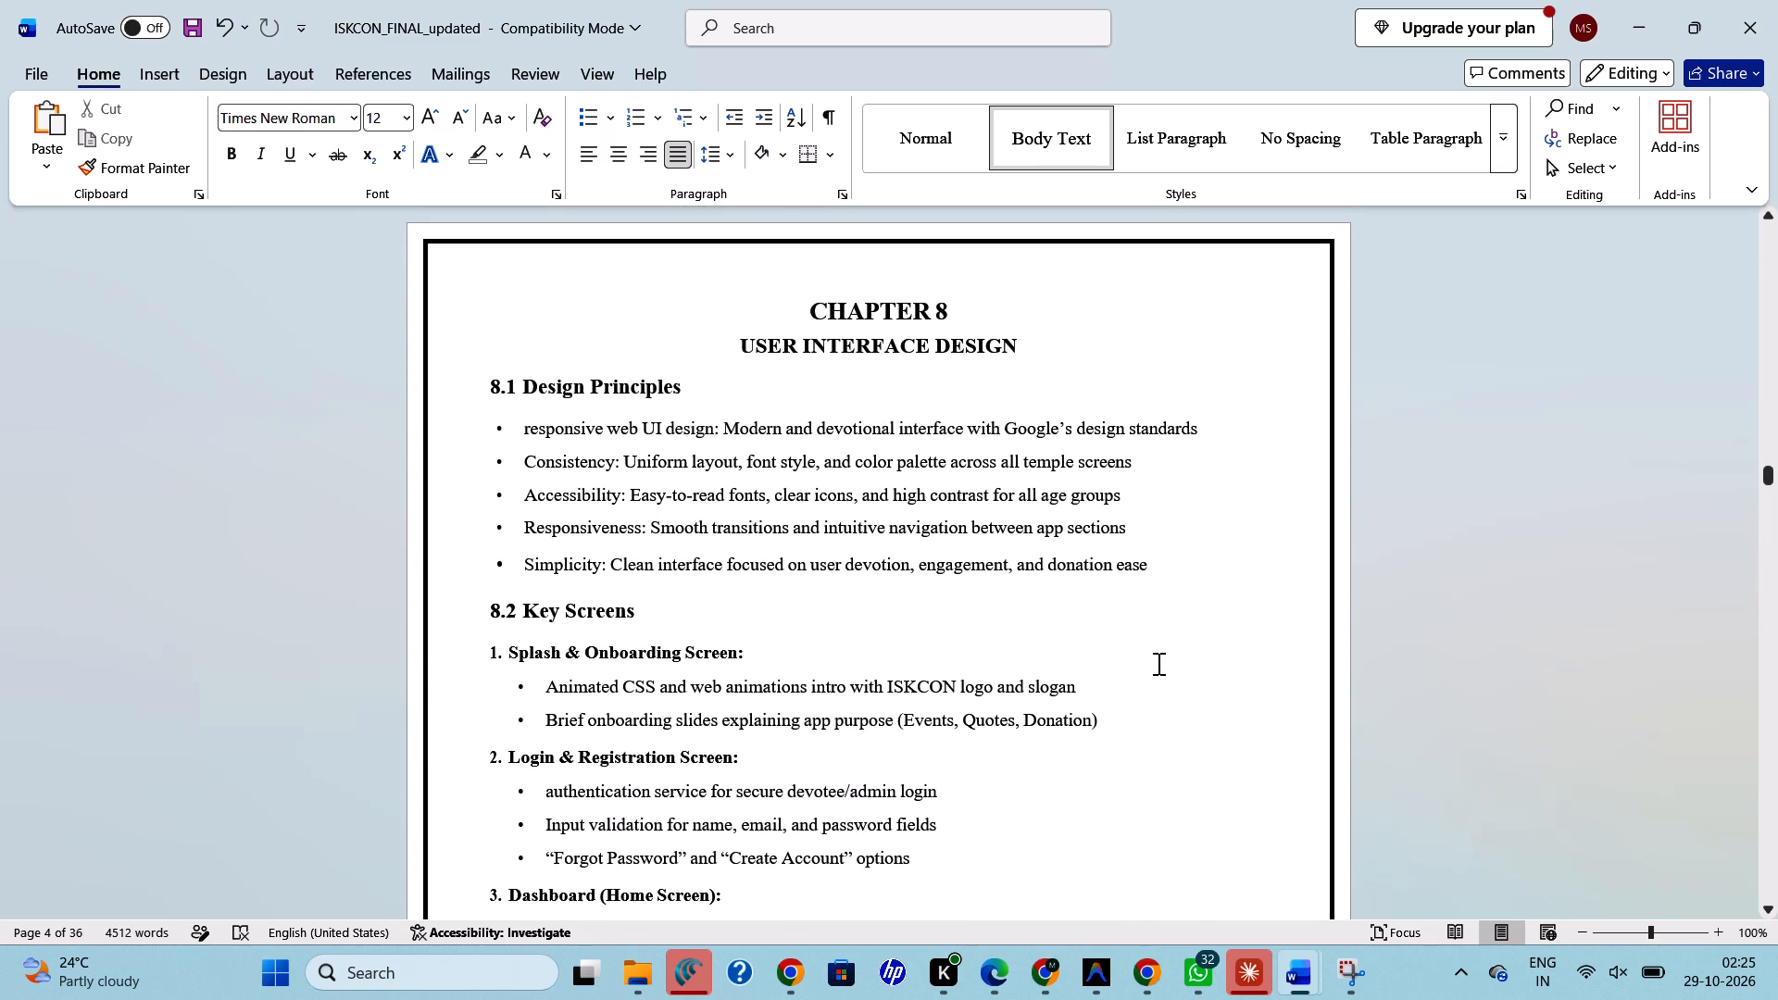
{"action": "scroll", "coordinate": [1157, 663], "scroll_direction": "up", "scroll_amount": 2}
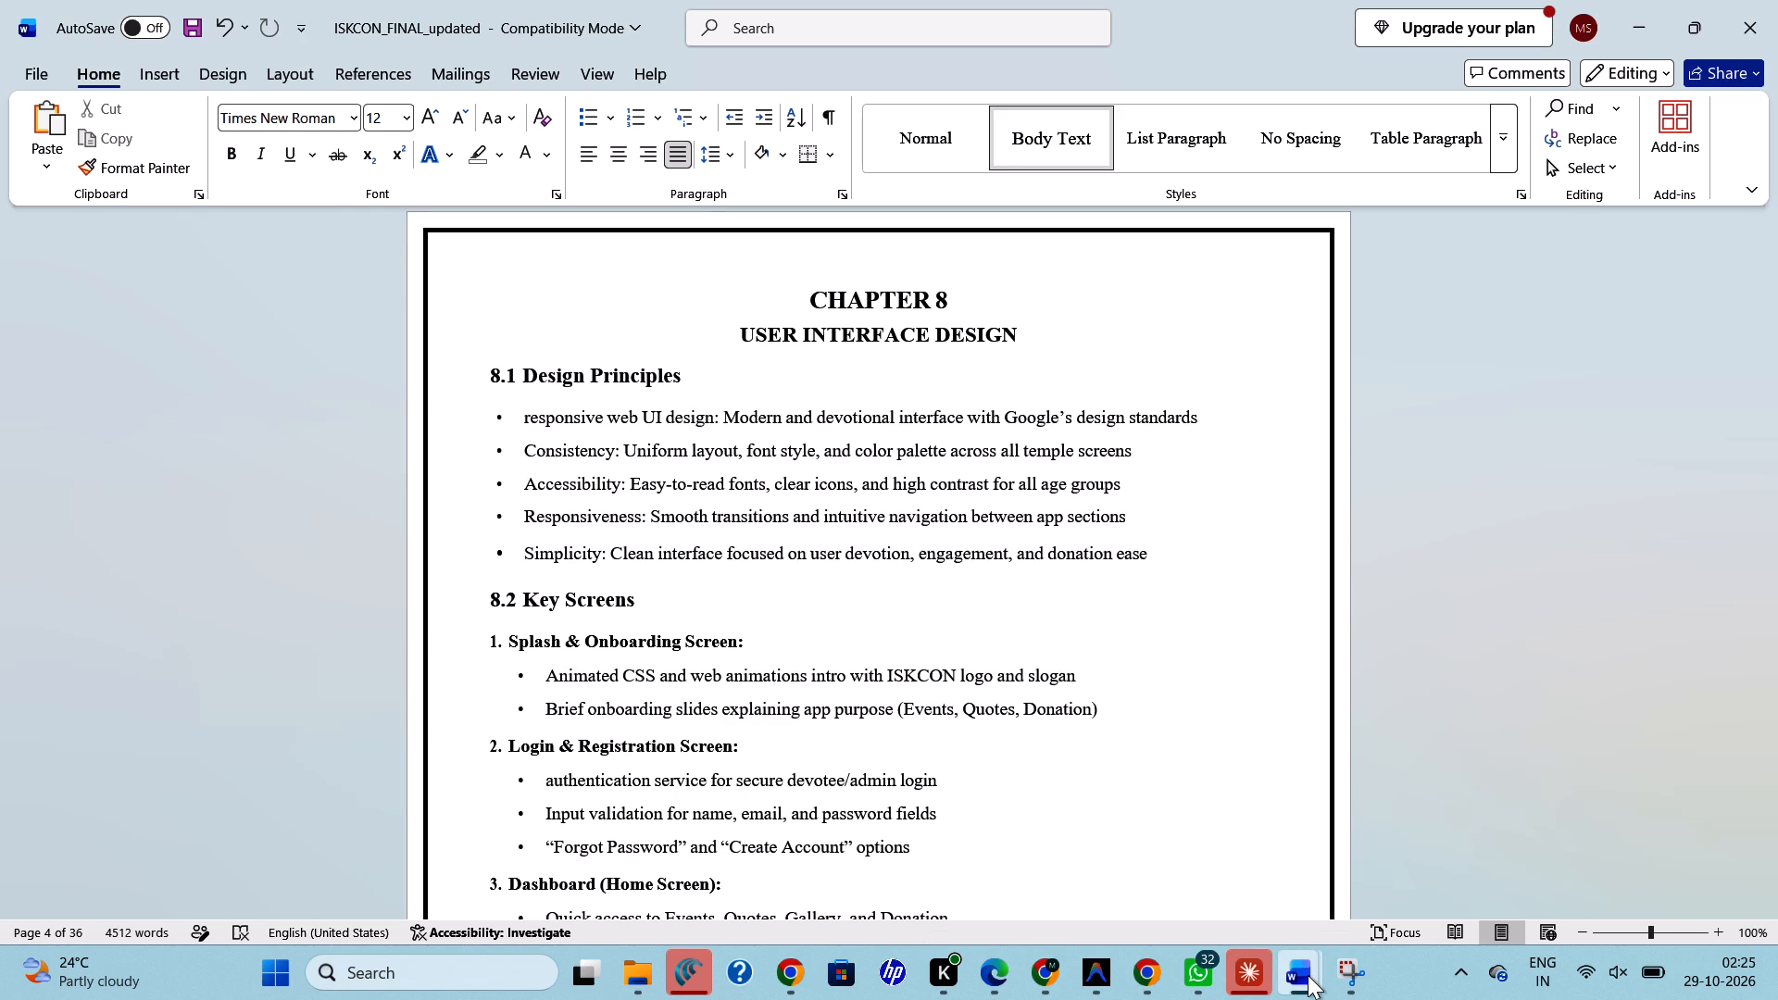
Return to the Kalpana report and review Chapters 6 and 7, including the palette table, key screen specifications and 7.3 screenshot placeholders.
{"action": "left_click", "coordinate": [1297, 870]}
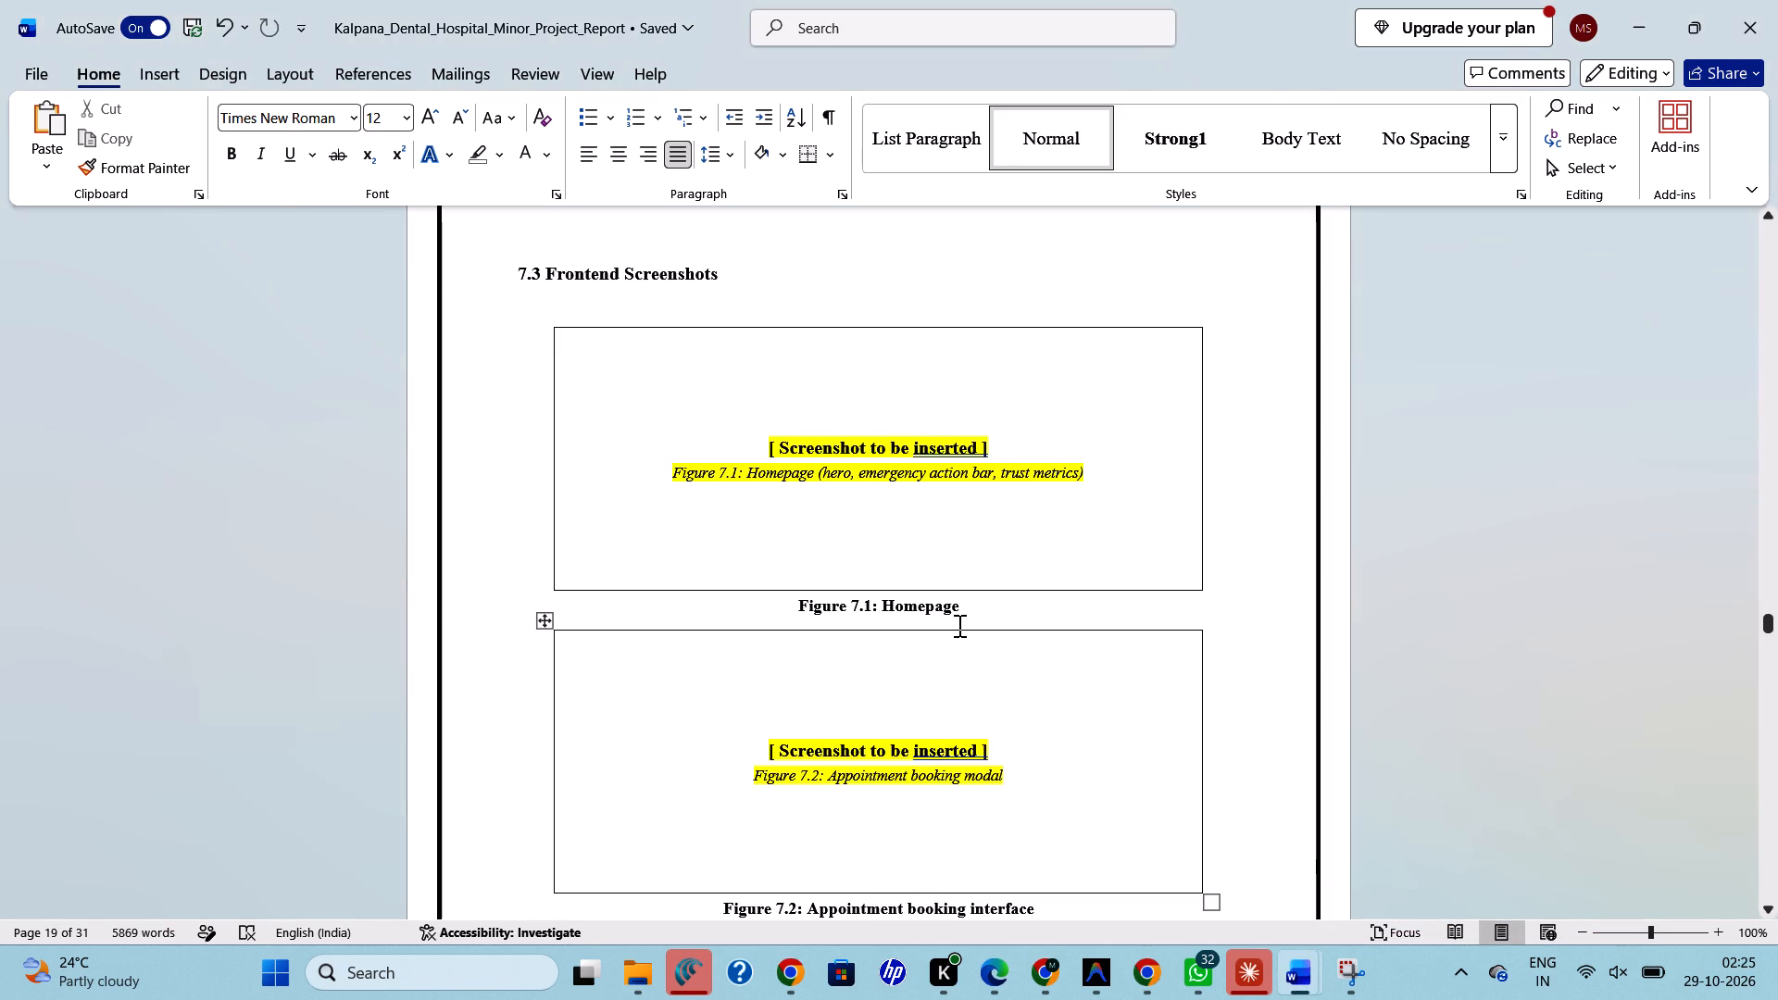
{"action": "scroll", "coordinate": [958, 625], "scroll_direction": "up", "scroll_amount": 2}
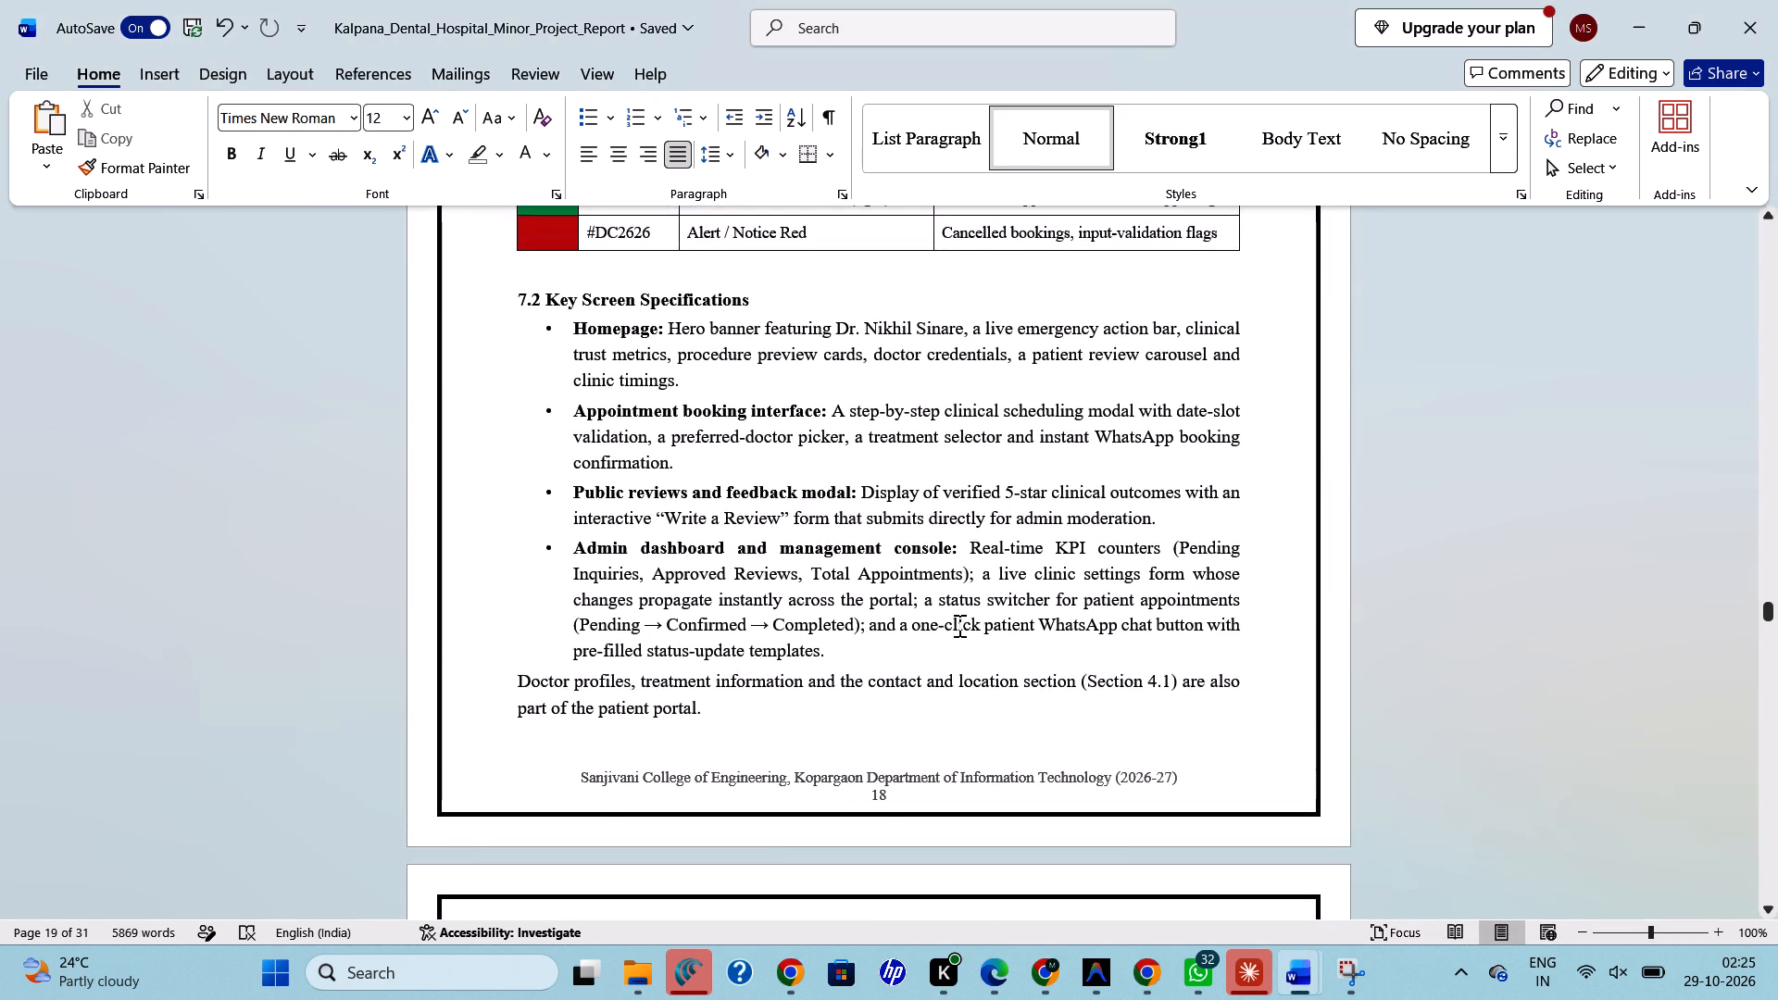
{"action": "scroll", "coordinate": [958, 625], "scroll_direction": "up", "scroll_amount": 1}
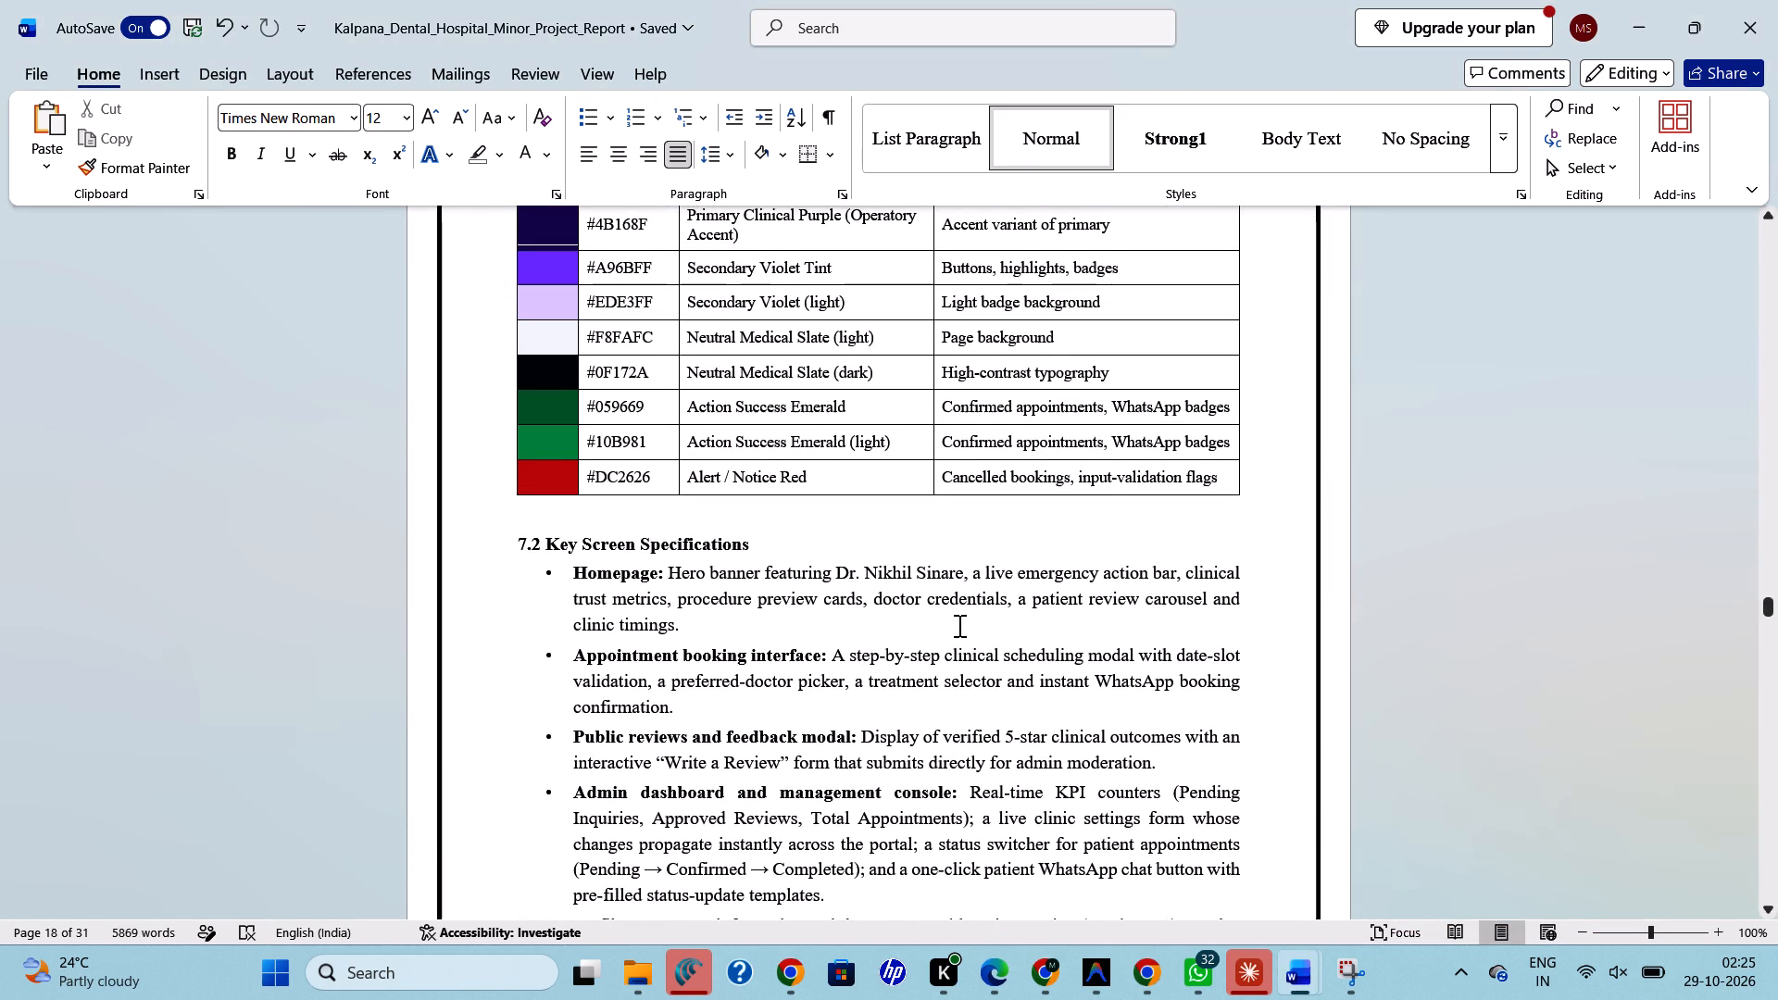
{"action": "scroll", "coordinate": [958, 625], "scroll_direction": "up", "scroll_amount": 2}
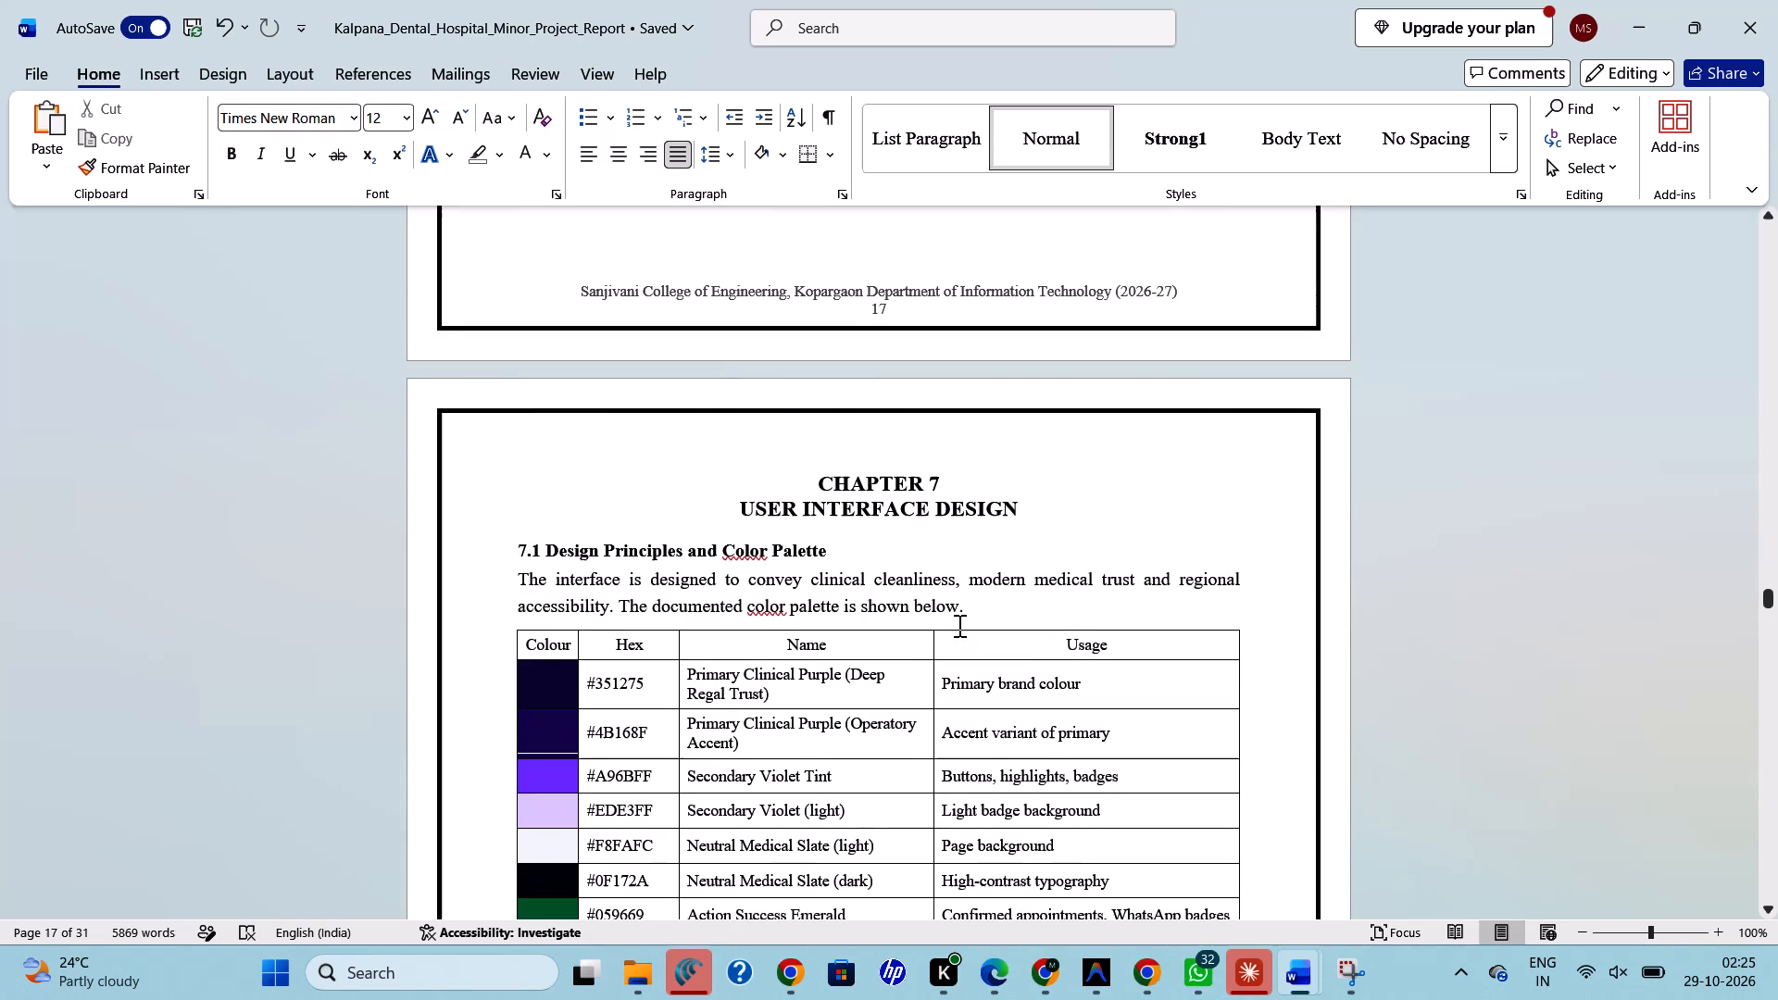
{"action": "scroll", "coordinate": [958, 625], "scroll_direction": "left", "scroll_amount": 1}
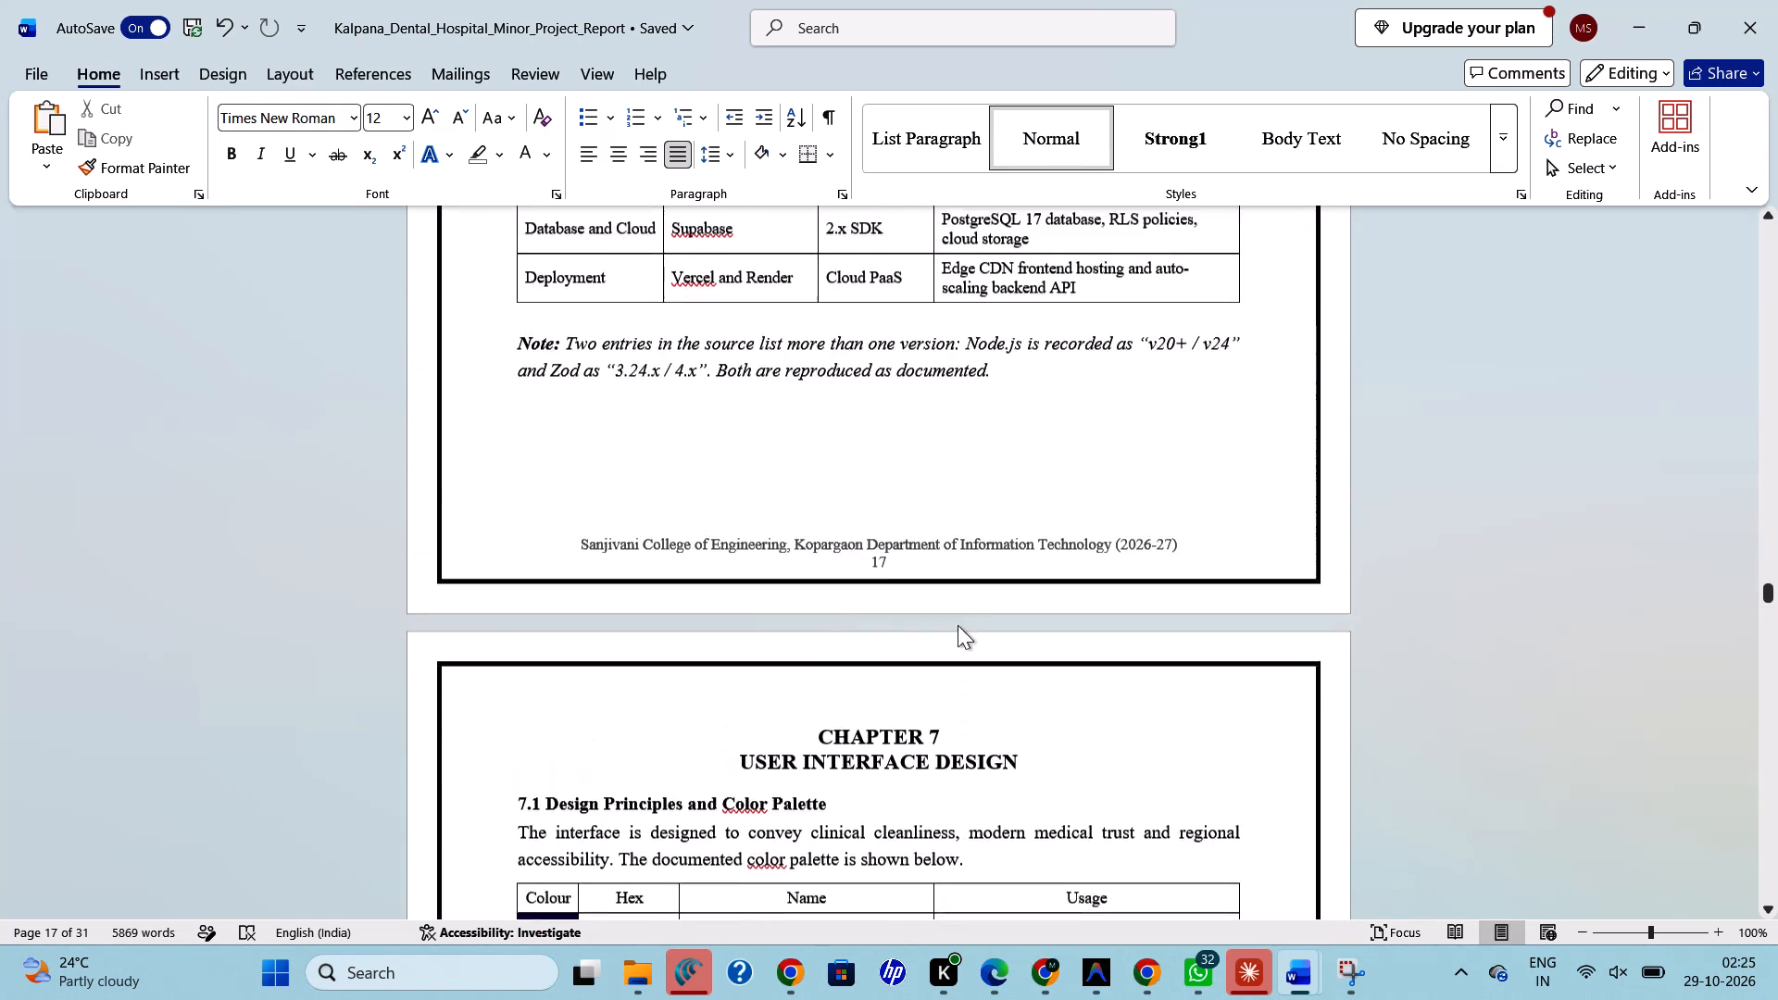
{"action": "scroll", "coordinate": [958, 625], "scroll_direction": "left", "scroll_amount": 1}
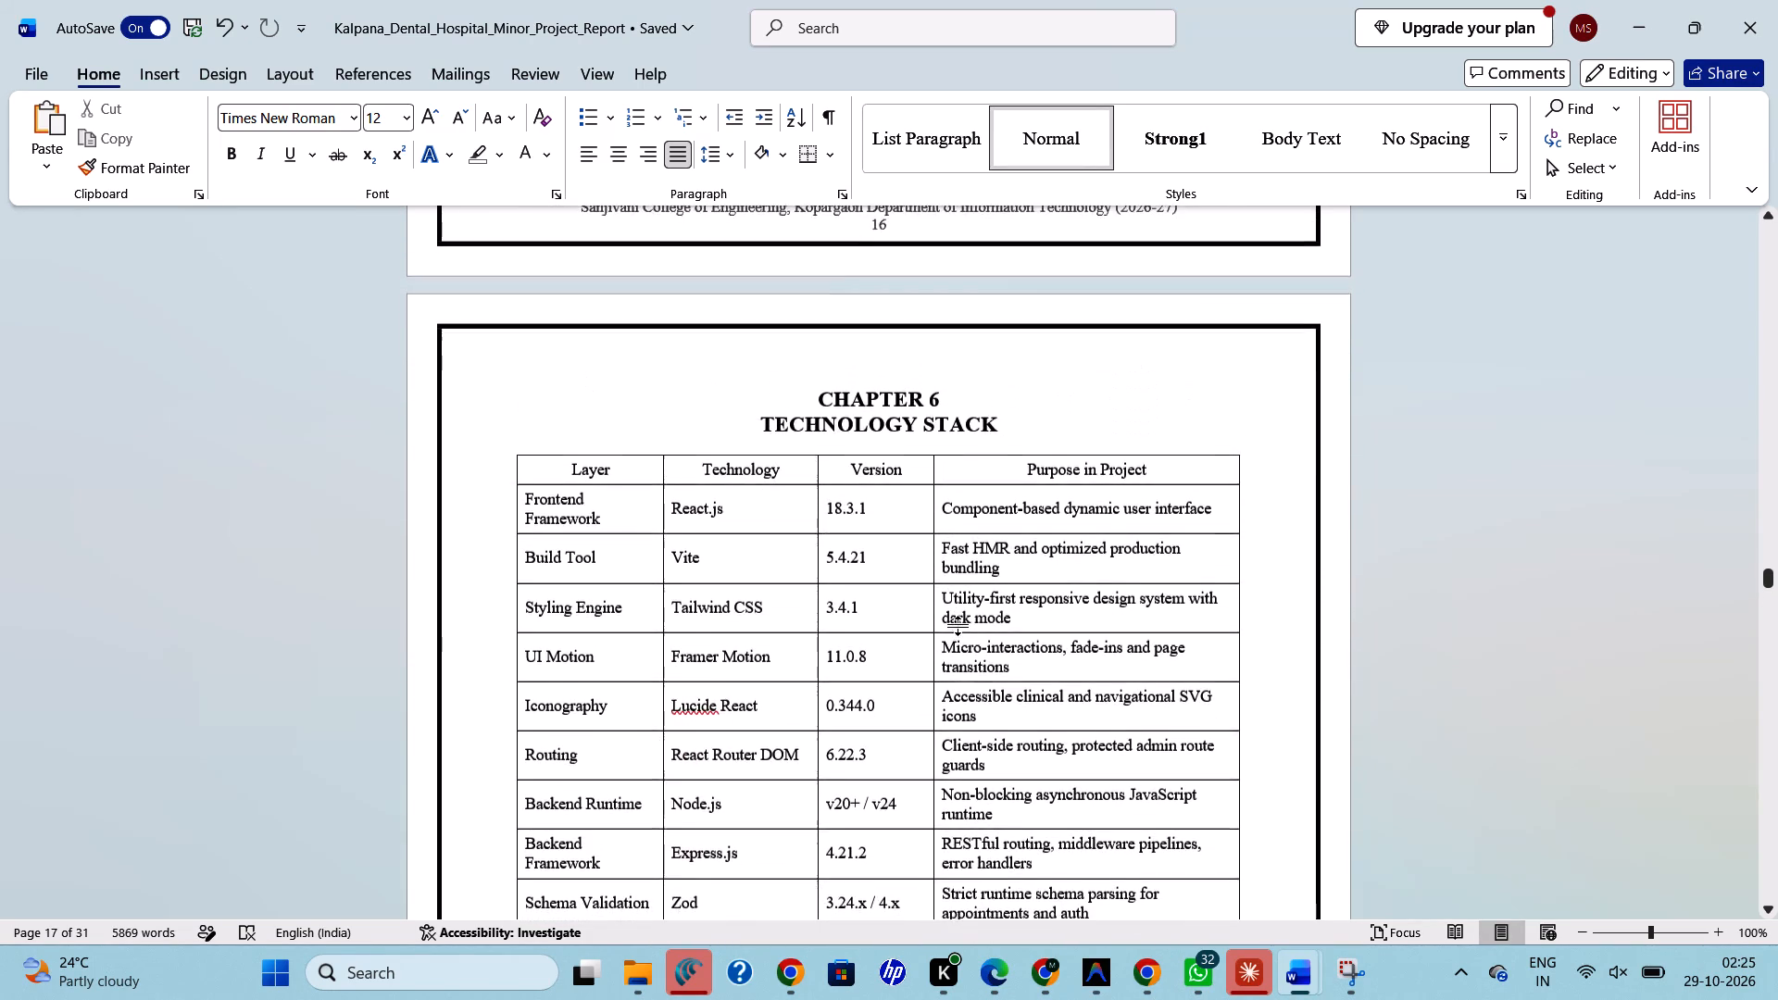
{"action": "scroll", "coordinate": [958, 625], "scroll_direction": "left", "scroll_amount": 1}
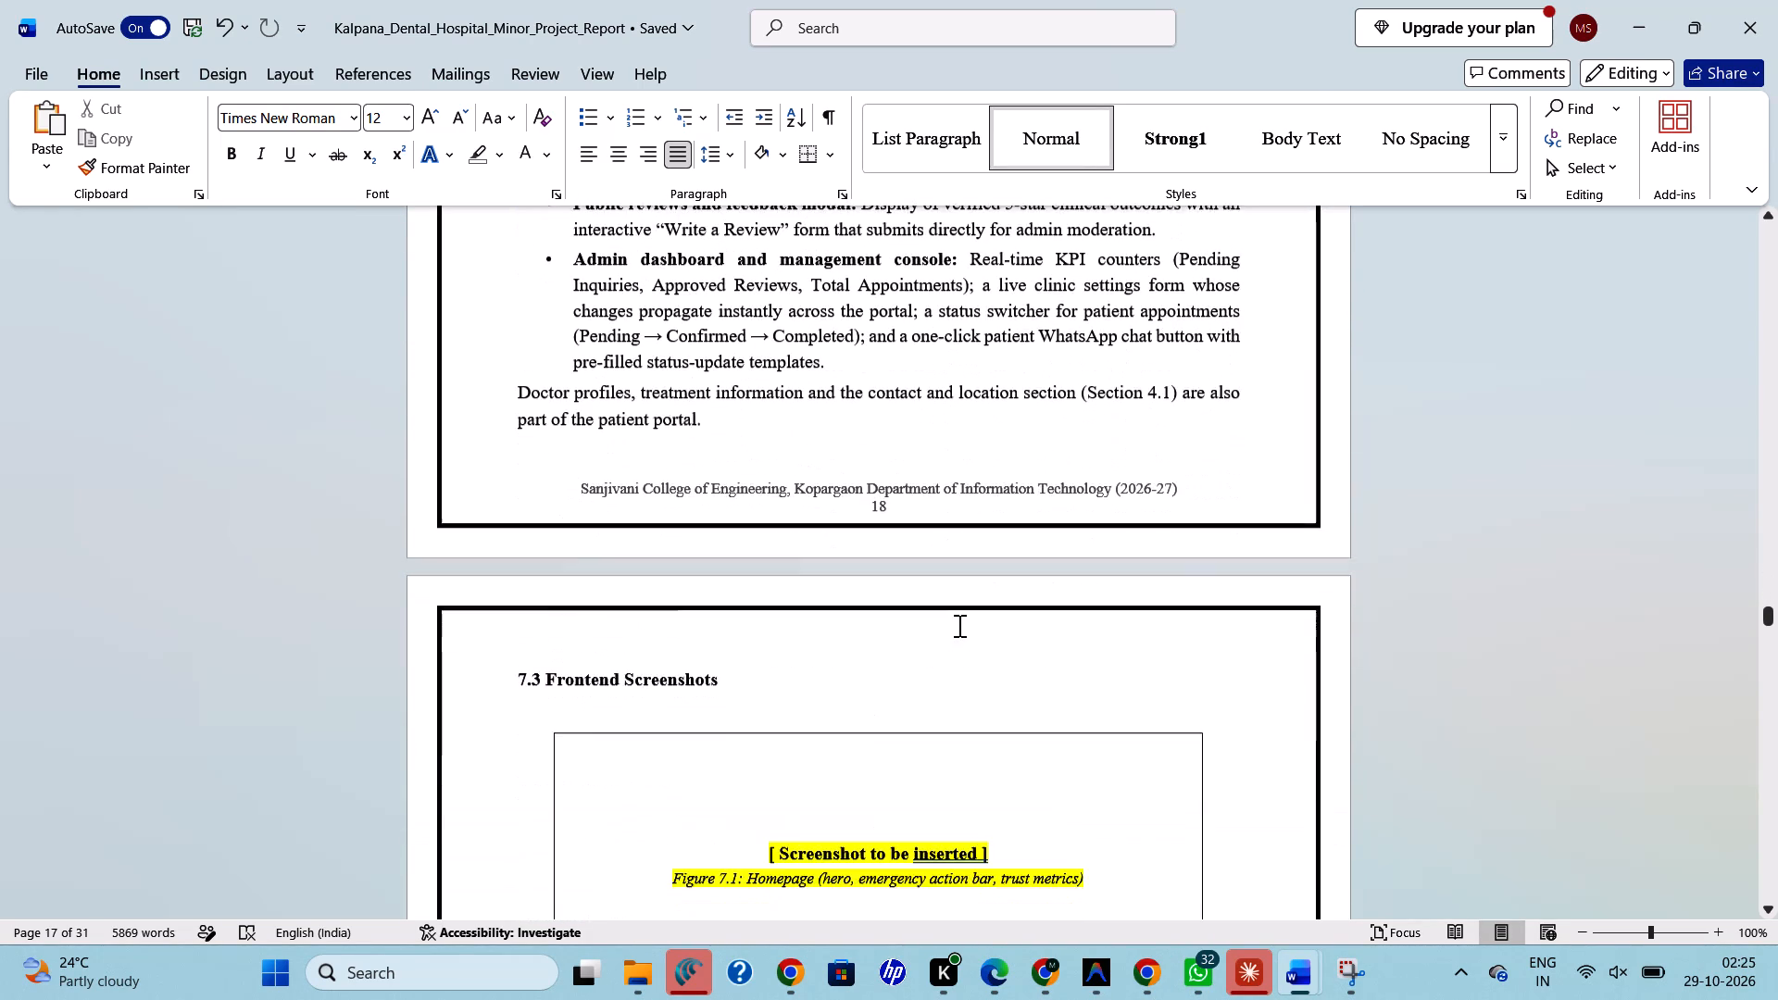
{"action": "scroll", "coordinate": [958, 625], "scroll_direction": "left", "scroll_amount": 1}
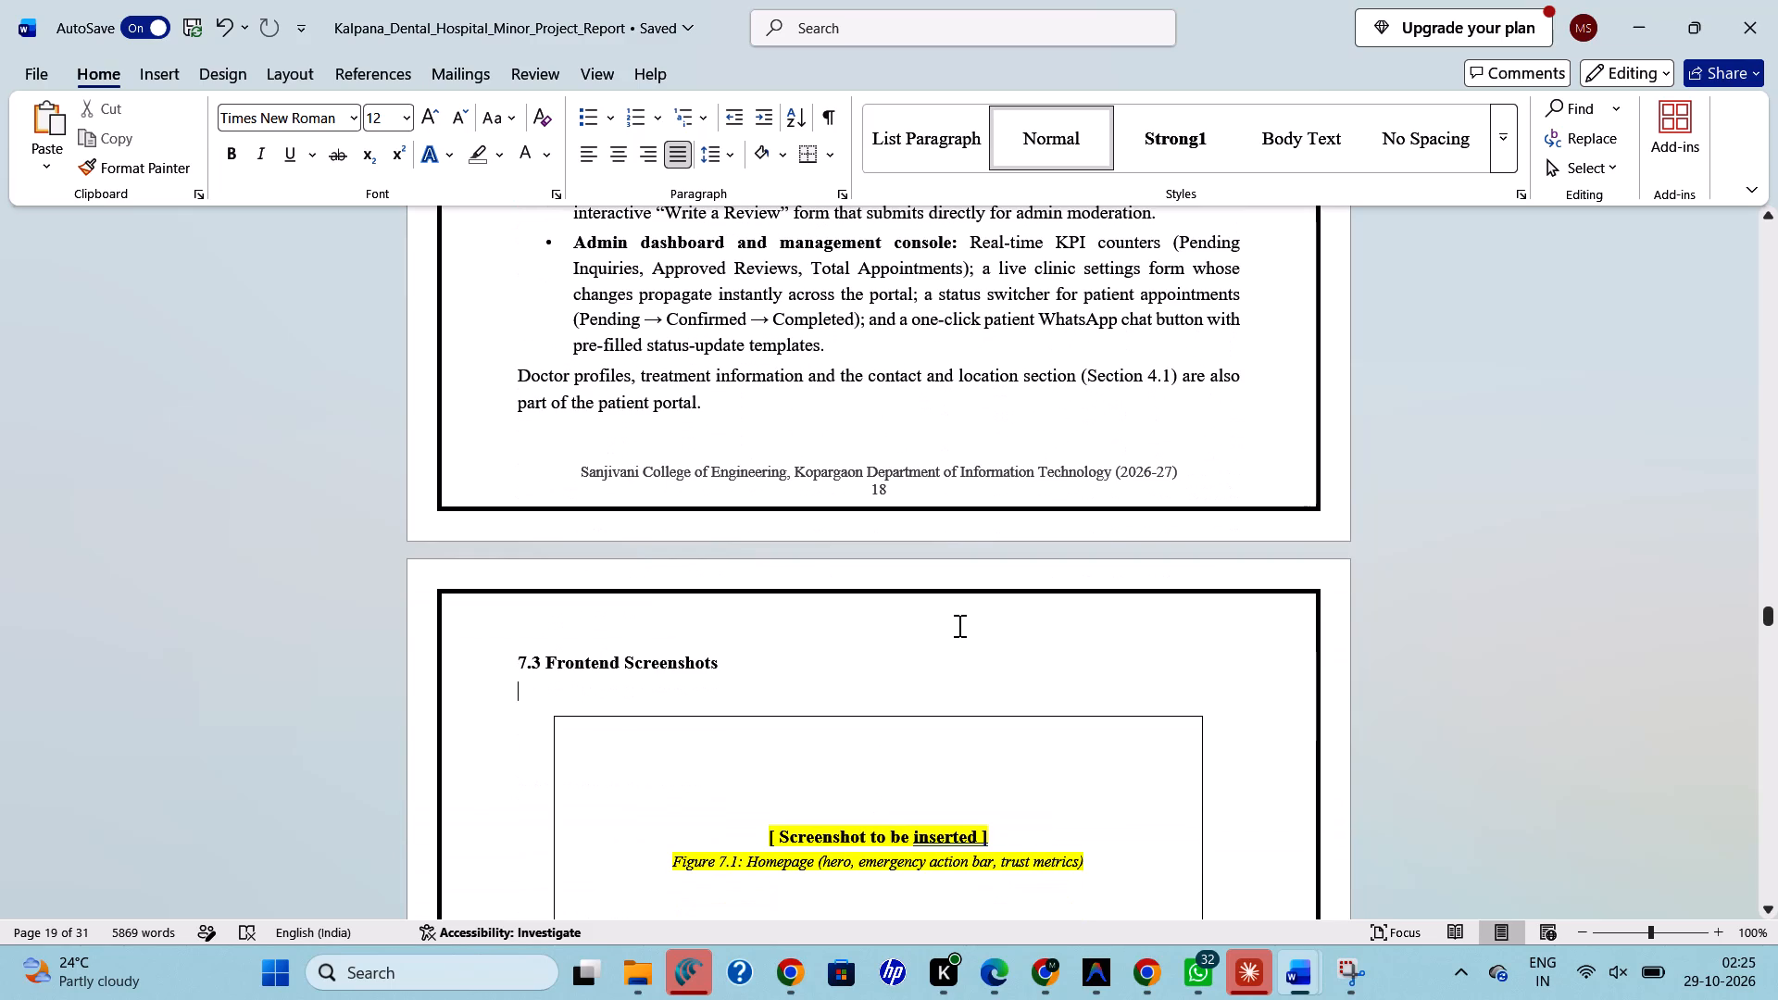
Switch to Edge and bring up the Kalpana dental website's homepage hero section at localhost:5173 for the Figure 7.1 screenshot.
{"action": "scroll", "coordinate": [1104, 858], "scroll_direction": "down", "scroll_amount": 1}
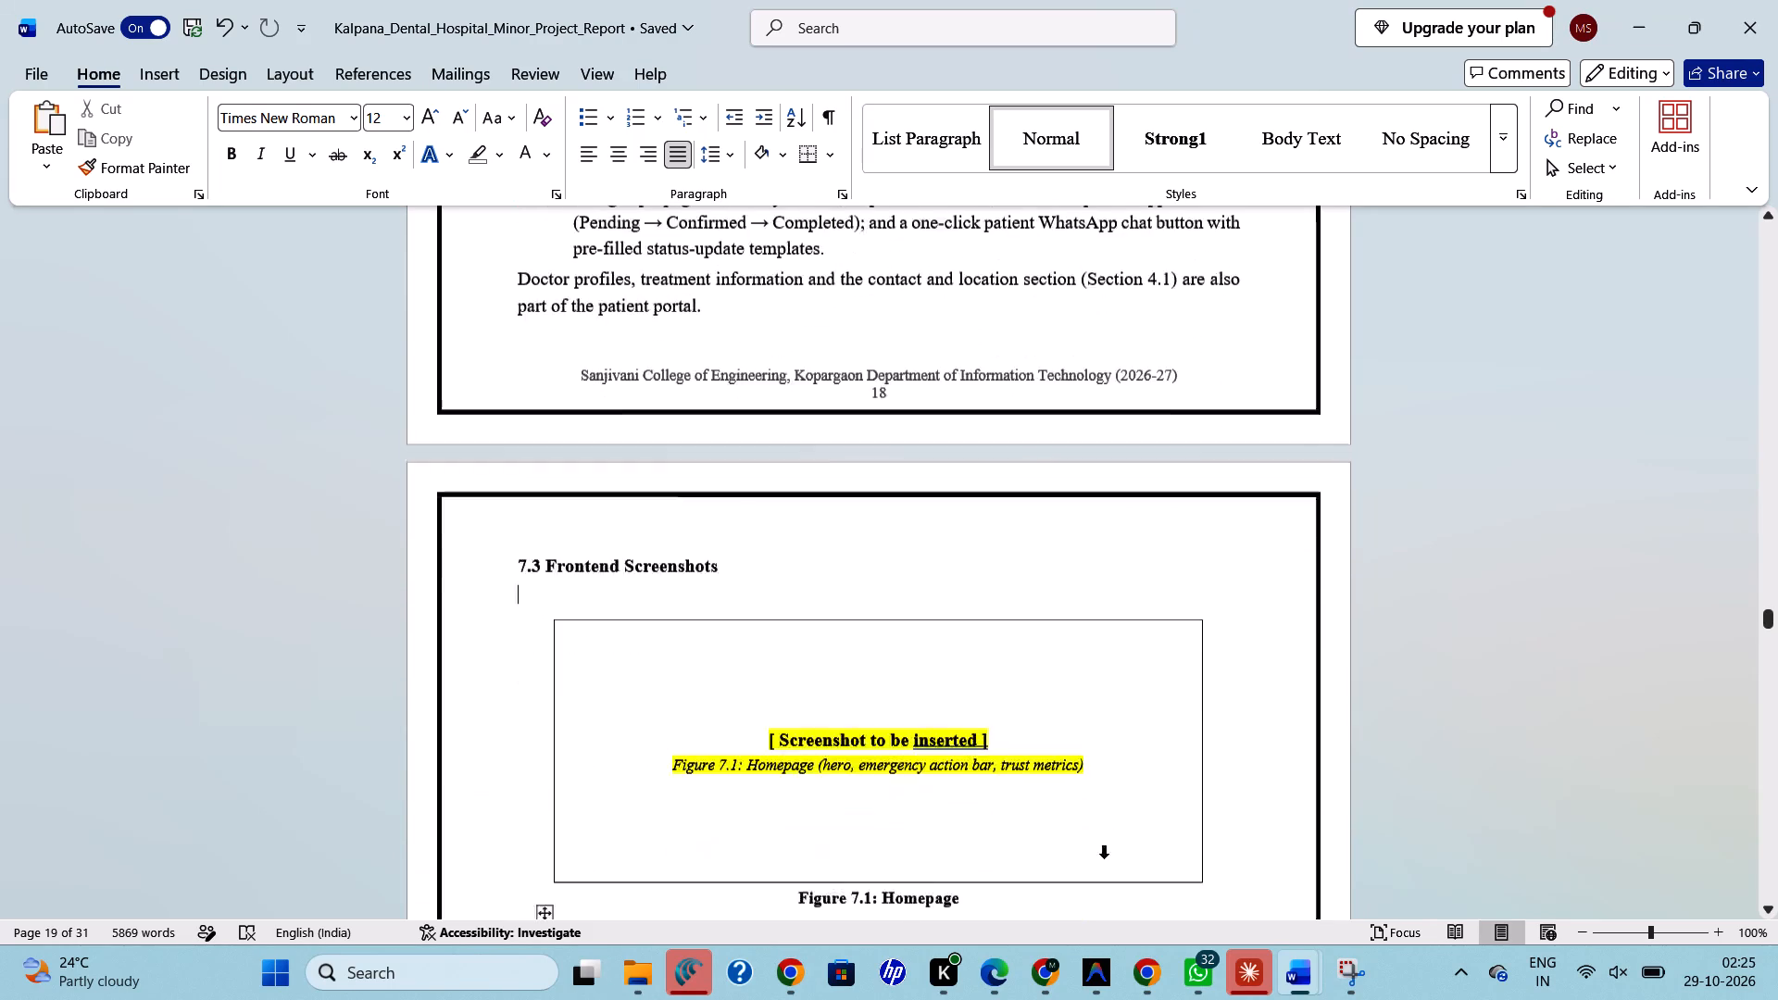
{"action": "scroll", "coordinate": [1104, 858], "scroll_direction": "down", "scroll_amount": 1}
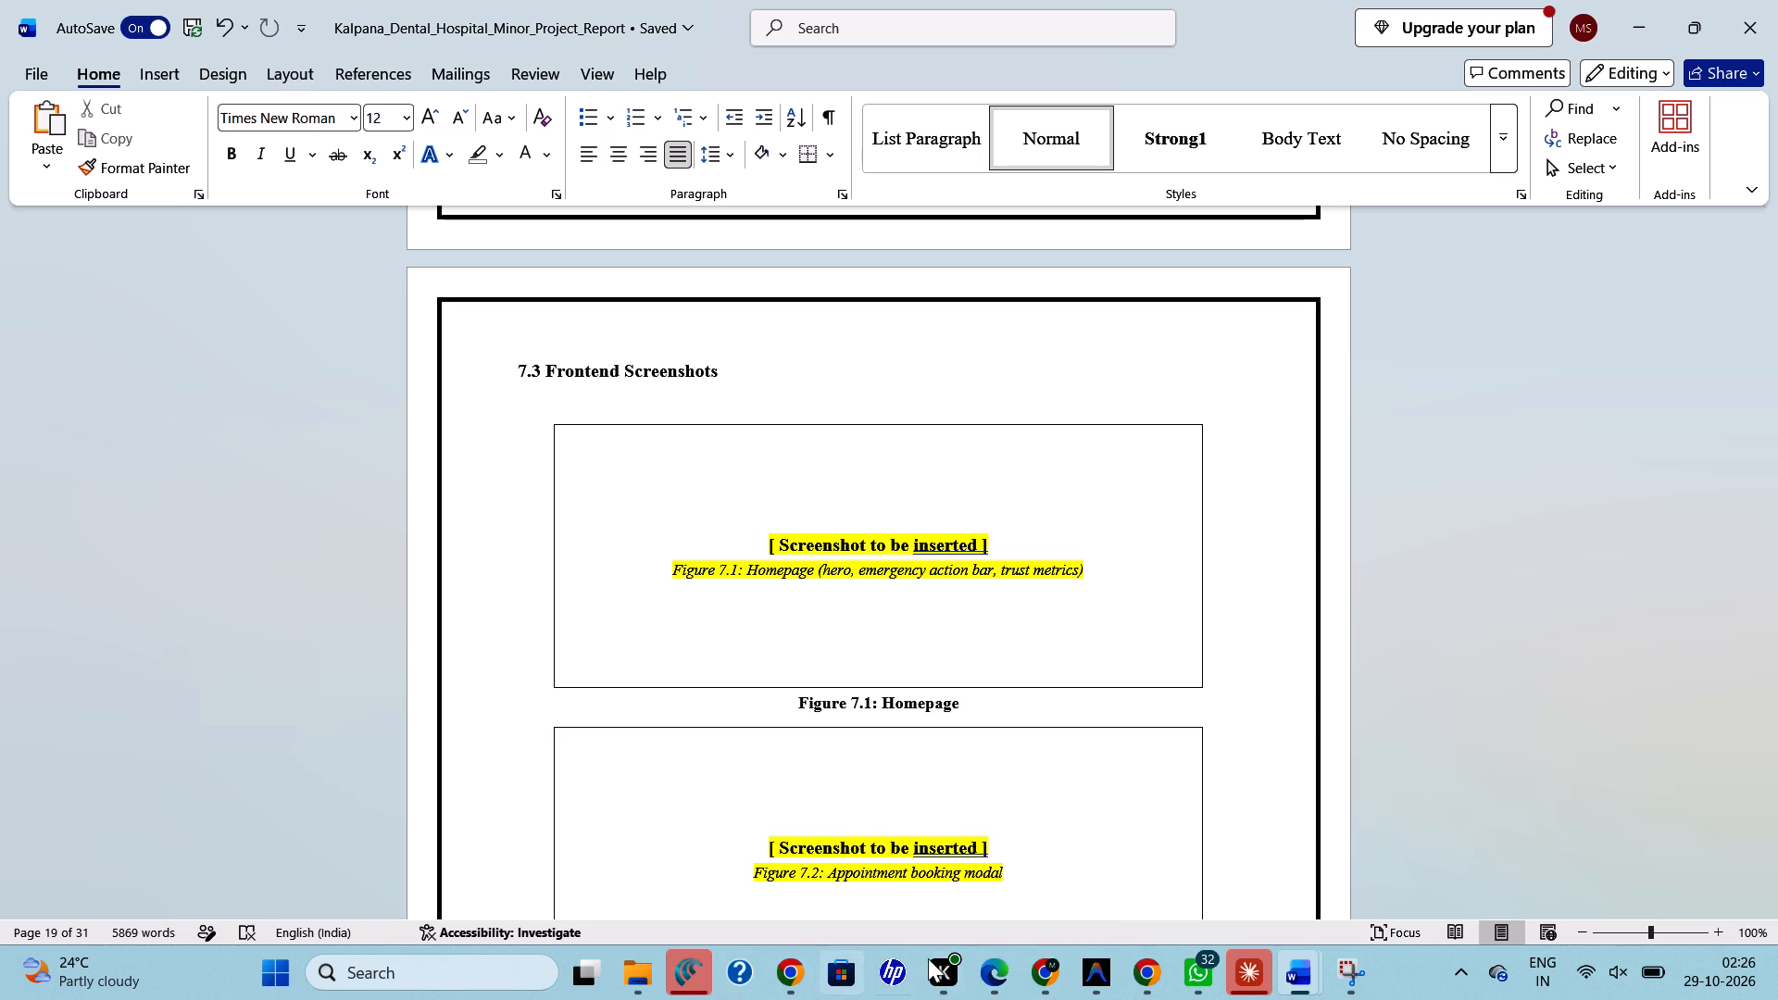
{"action": "left_click", "coordinate": [994, 964]}
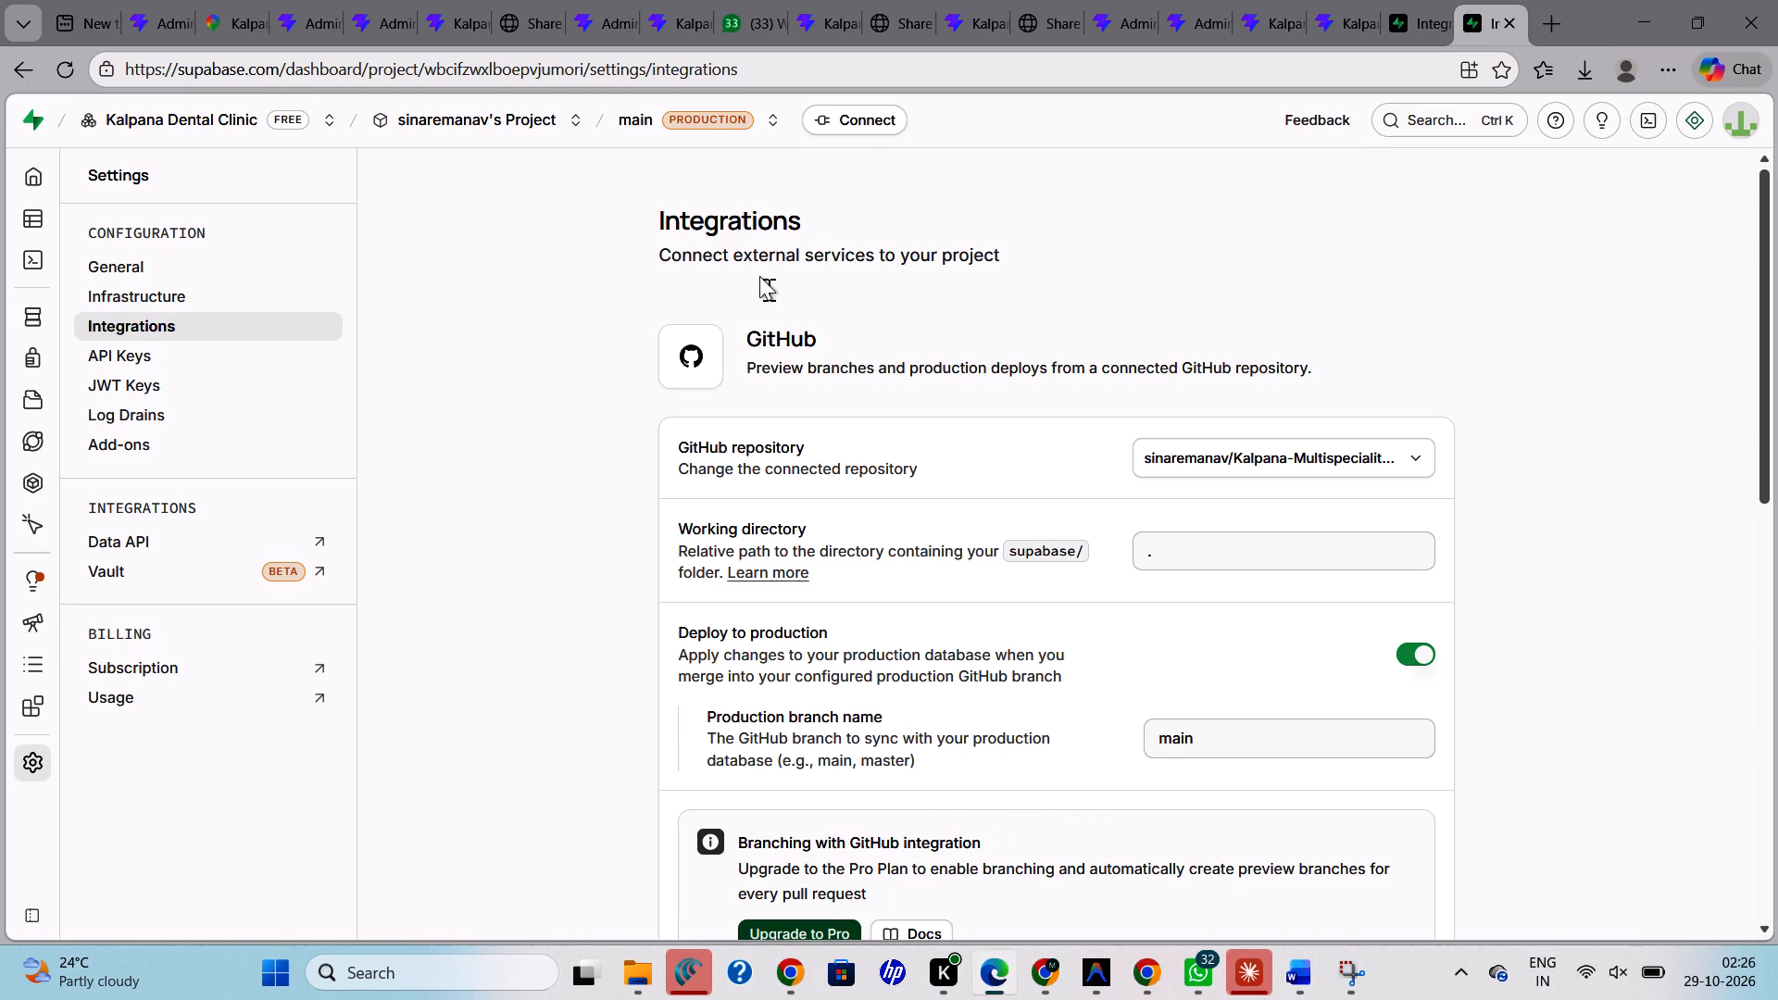
{"action": "left_click", "coordinate": [1332, 1]}
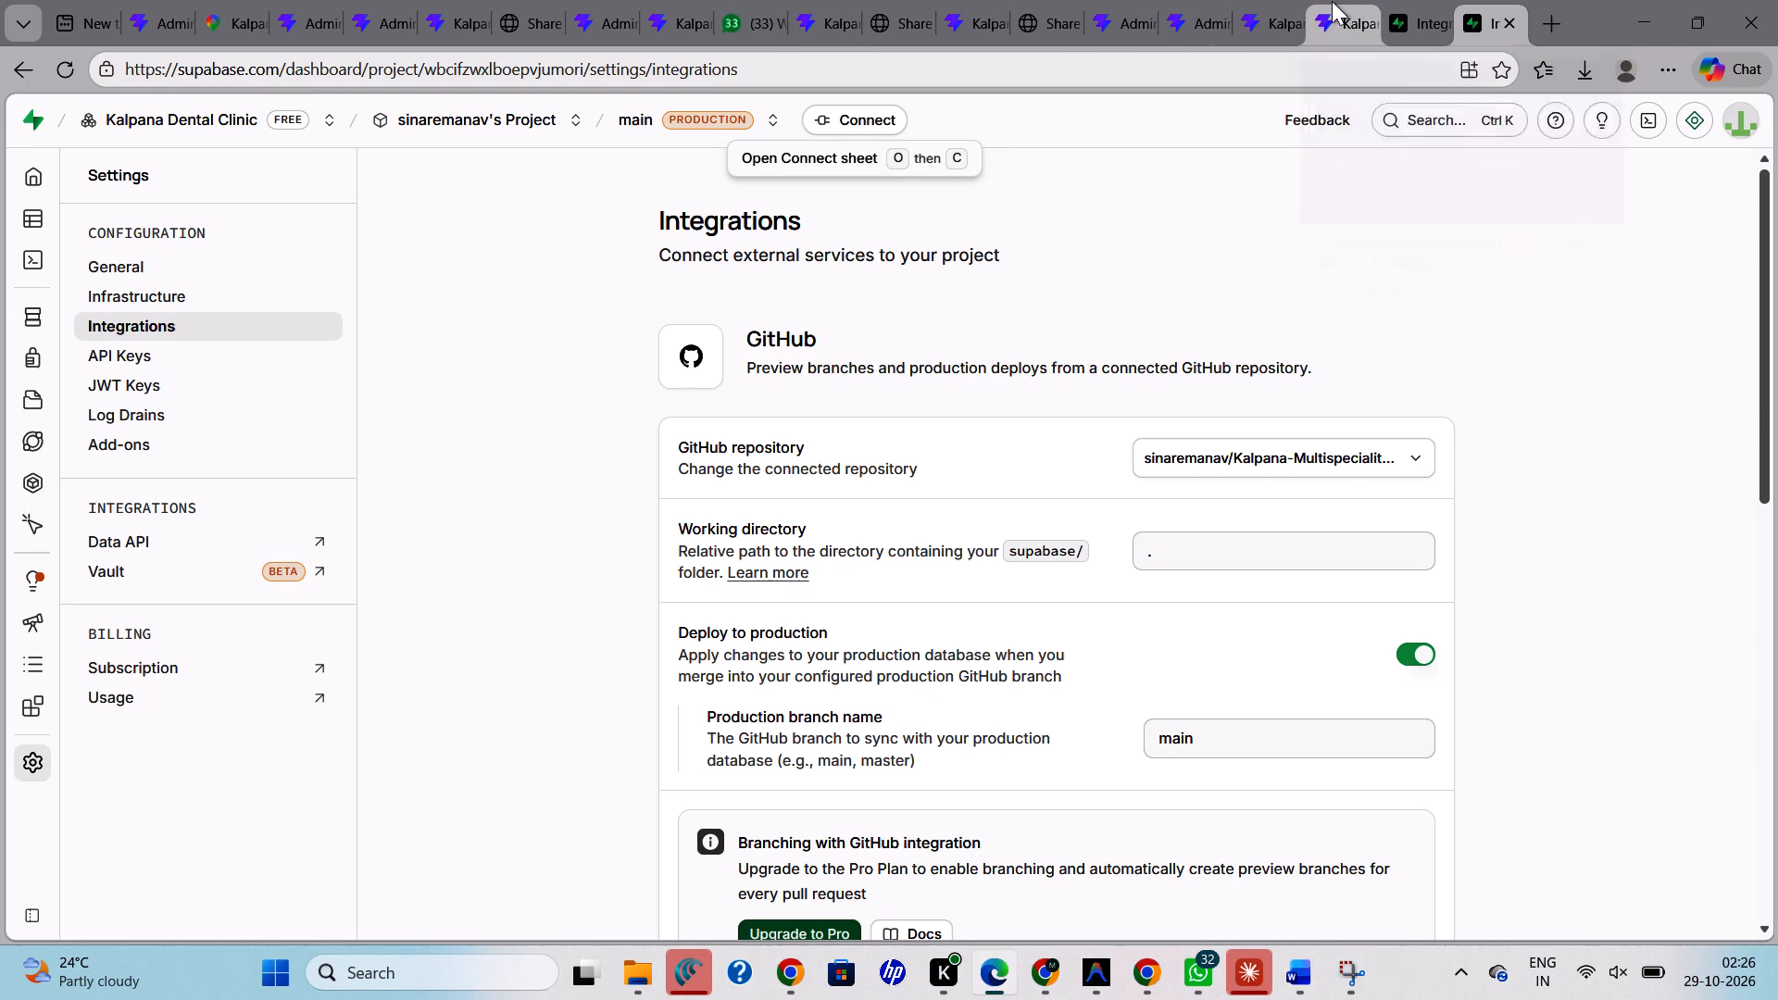
{"action": "scroll", "coordinate": [650, 374], "scroll_direction": "up", "scroll_amount": 7}
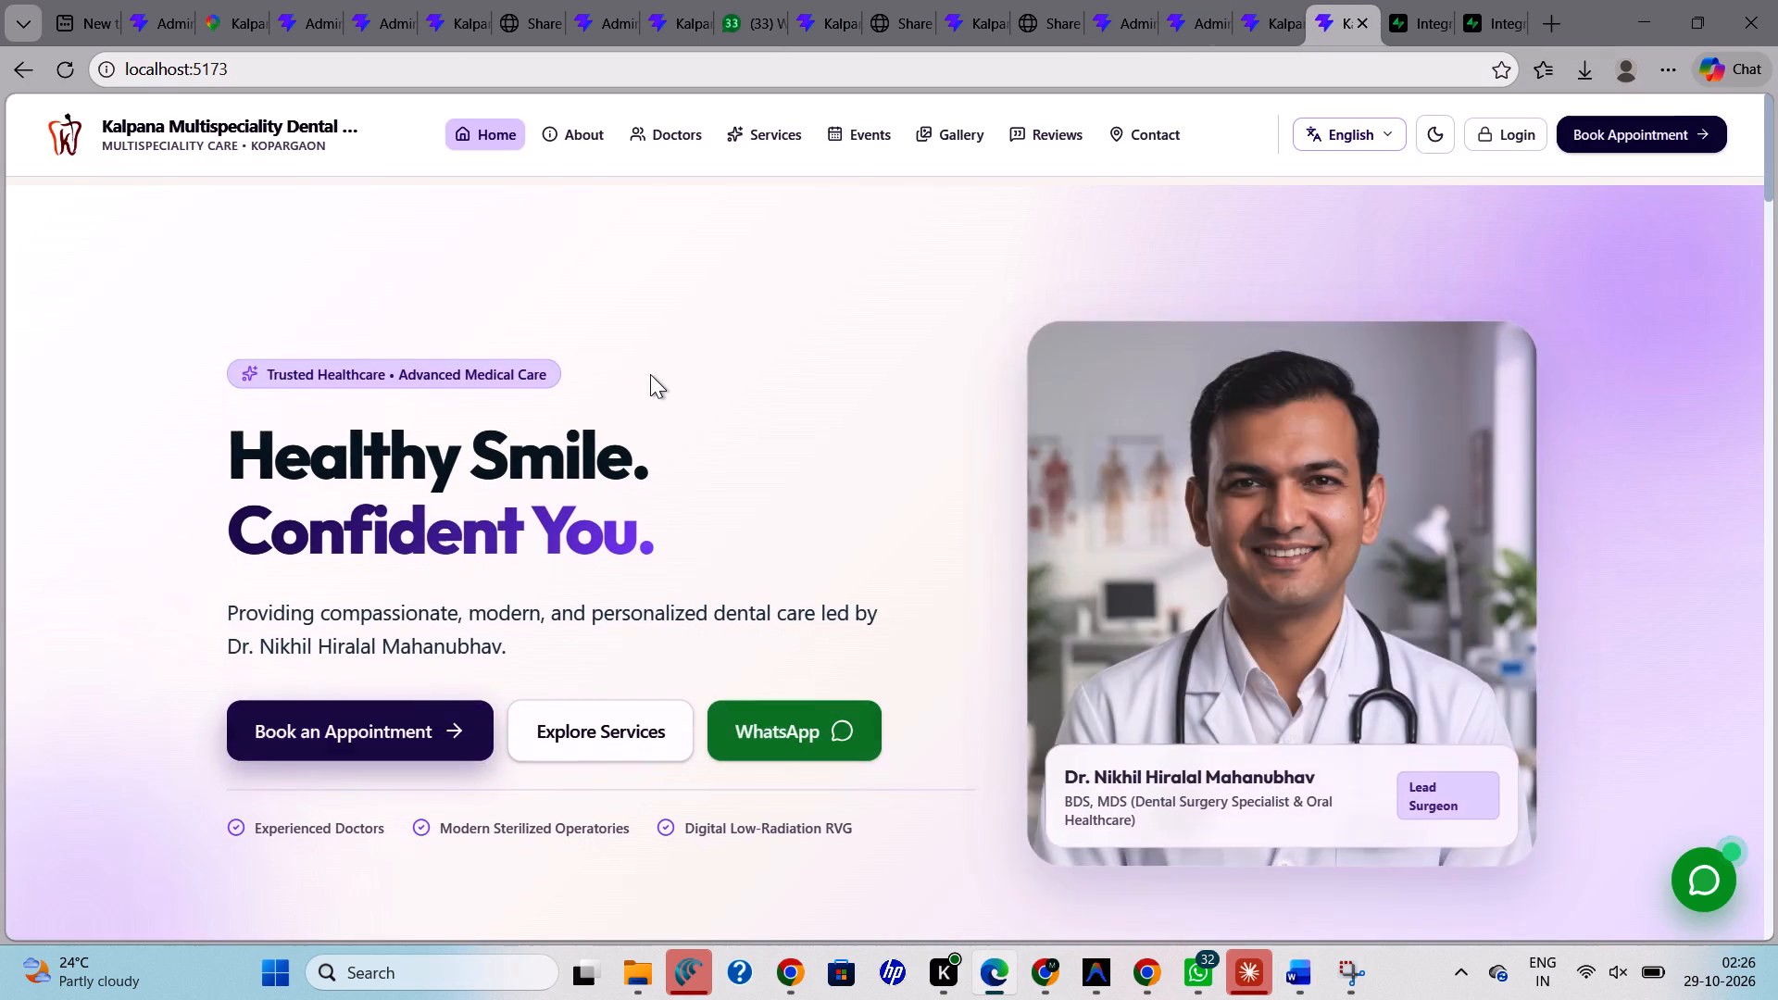
{"action": "scroll", "coordinate": [650, 374], "scroll_direction": "down", "scroll_amount": 1}
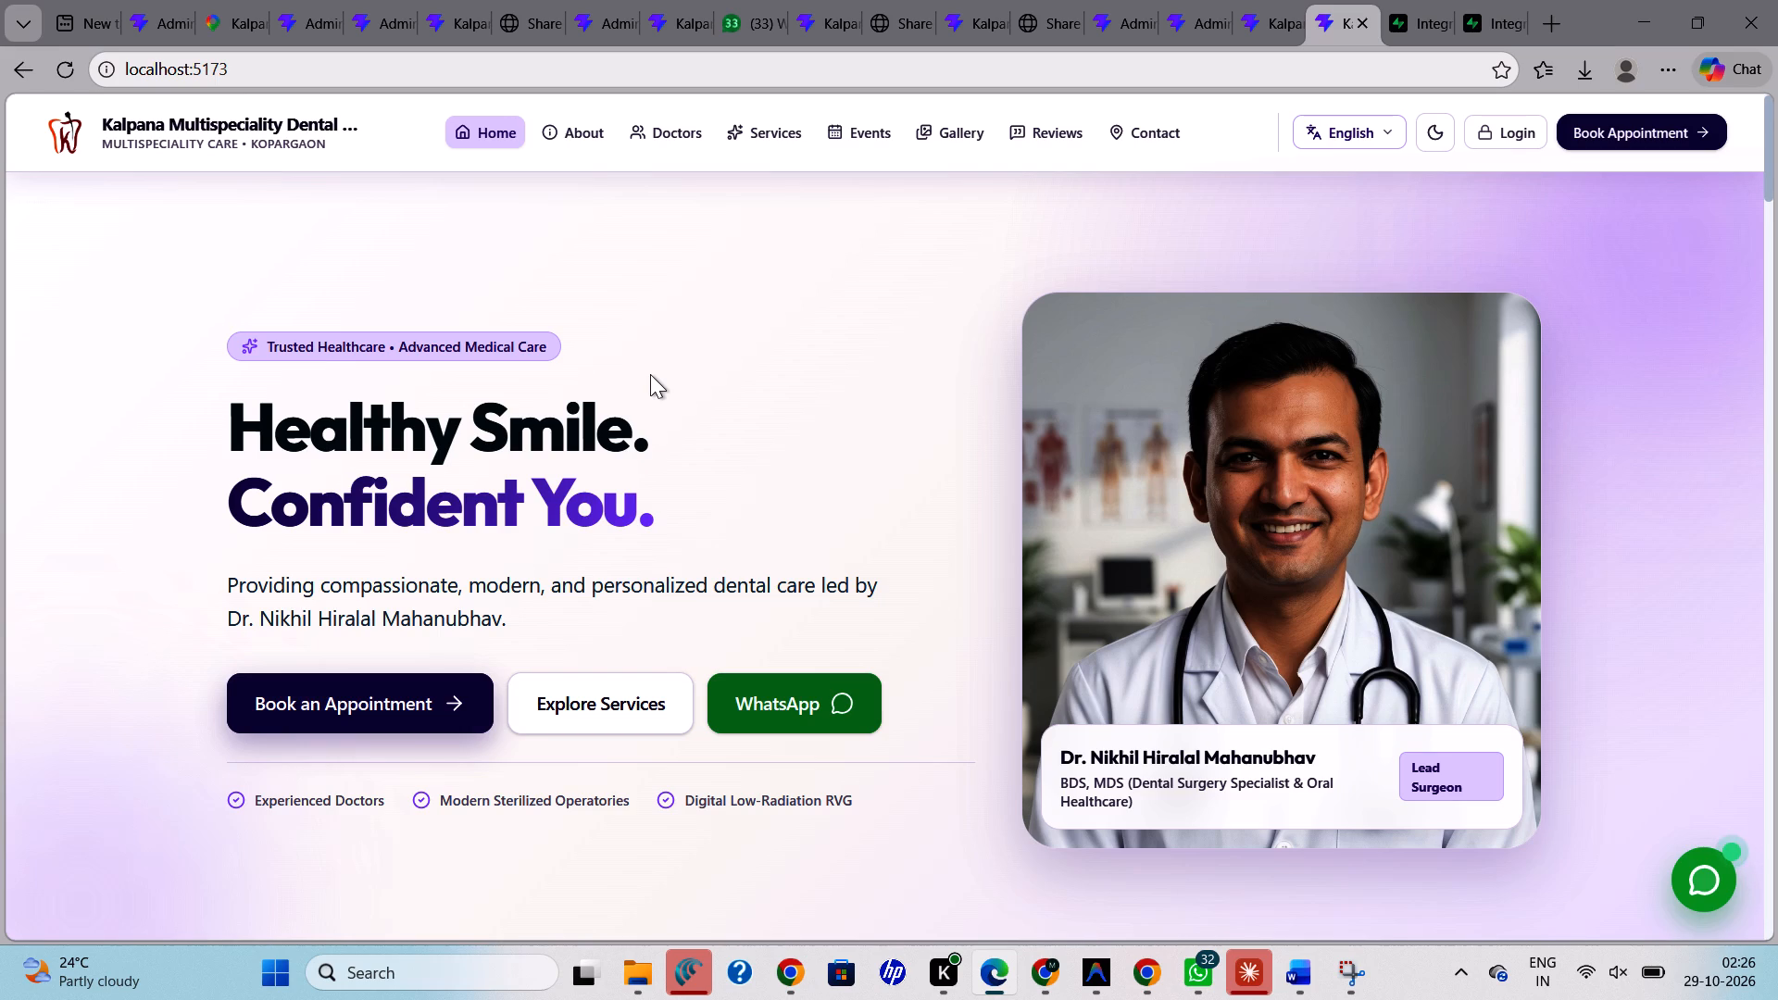
Capture a rectangular screen snip of the full visible homepage, from the navigation header down through the hero section, without the browser bars.
{"action": "key", "text": "Print"}
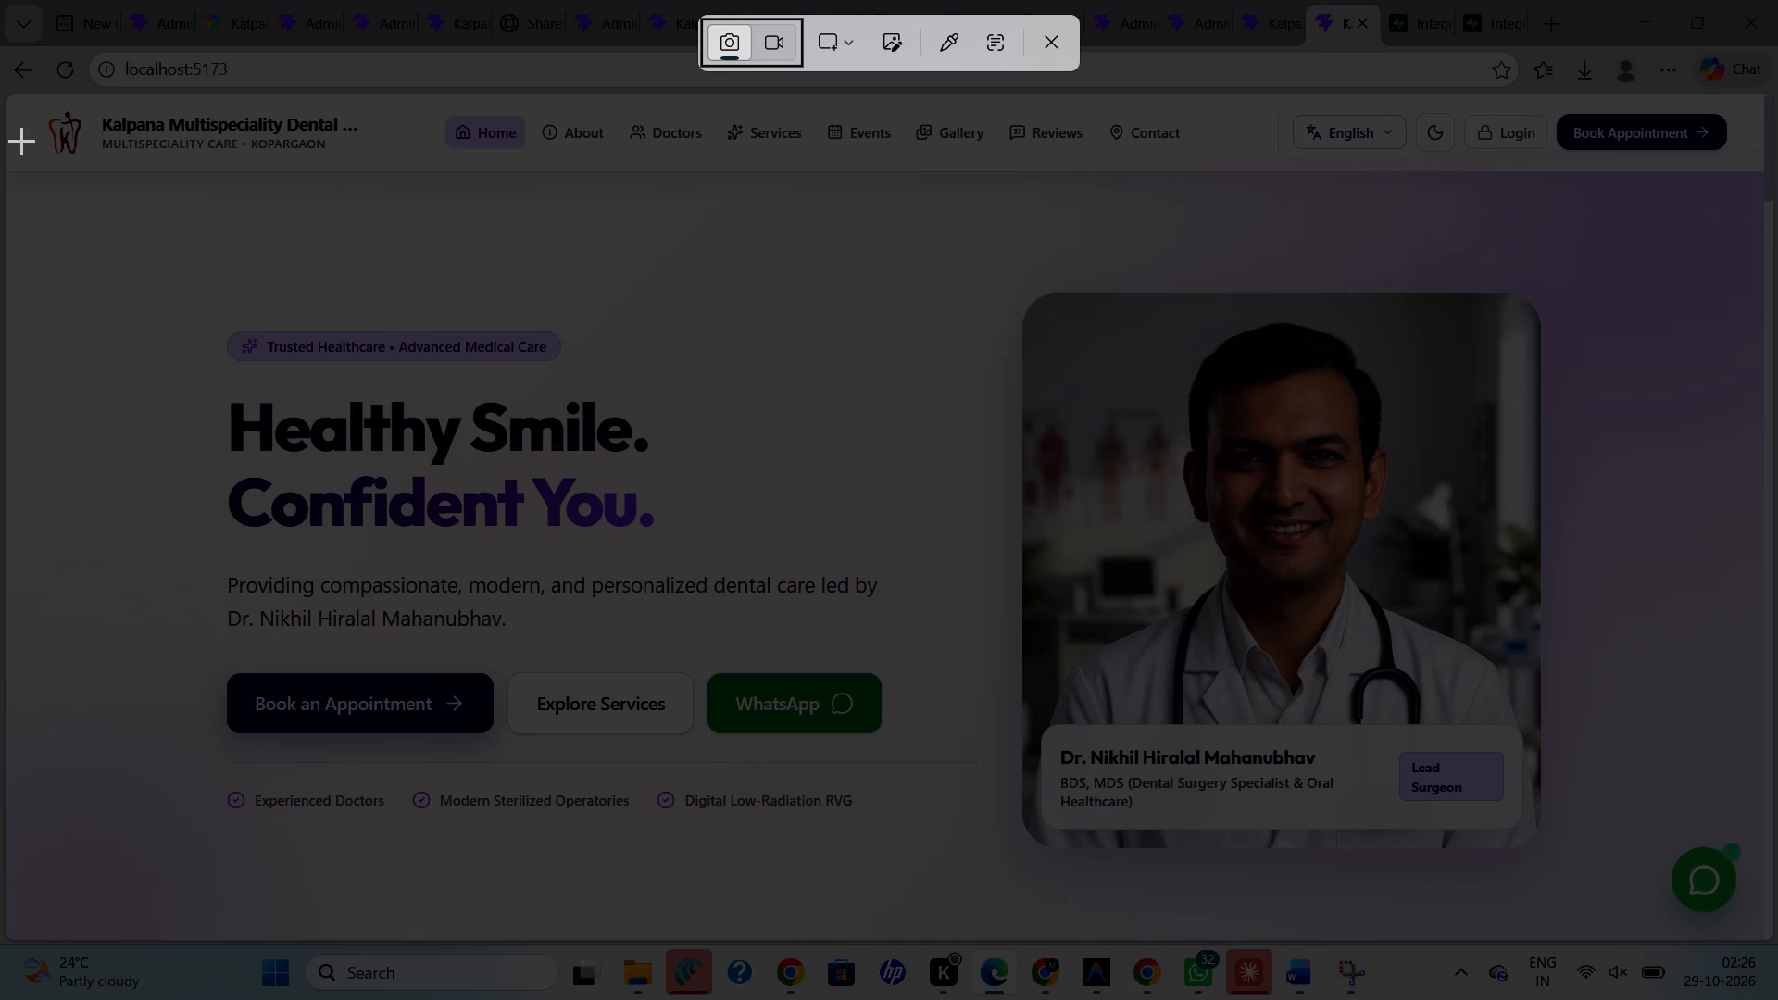
{"action": "left_click", "coordinate": [9, 87]}
{"action": "left_click_drag", "start_coordinate": [9, 87], "coordinate": [789, 447]}
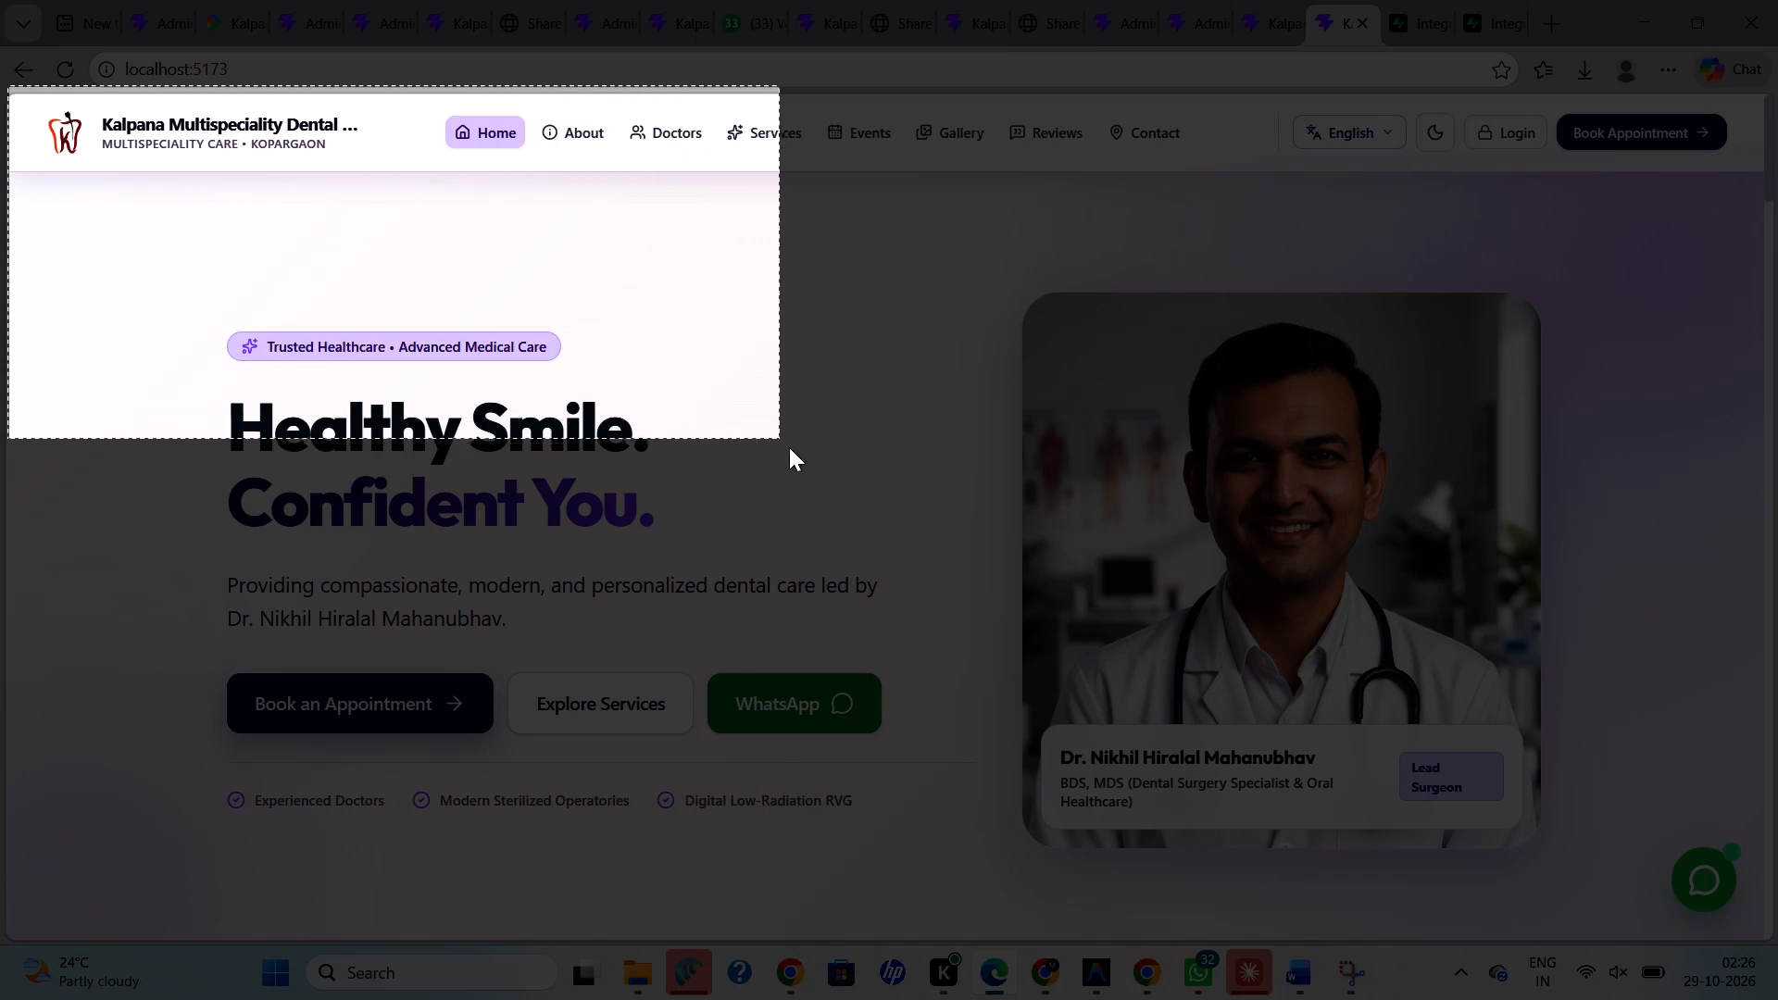
{"action": "left_click_drag", "start_coordinate": [789, 447], "coordinate": [1109, 704]}
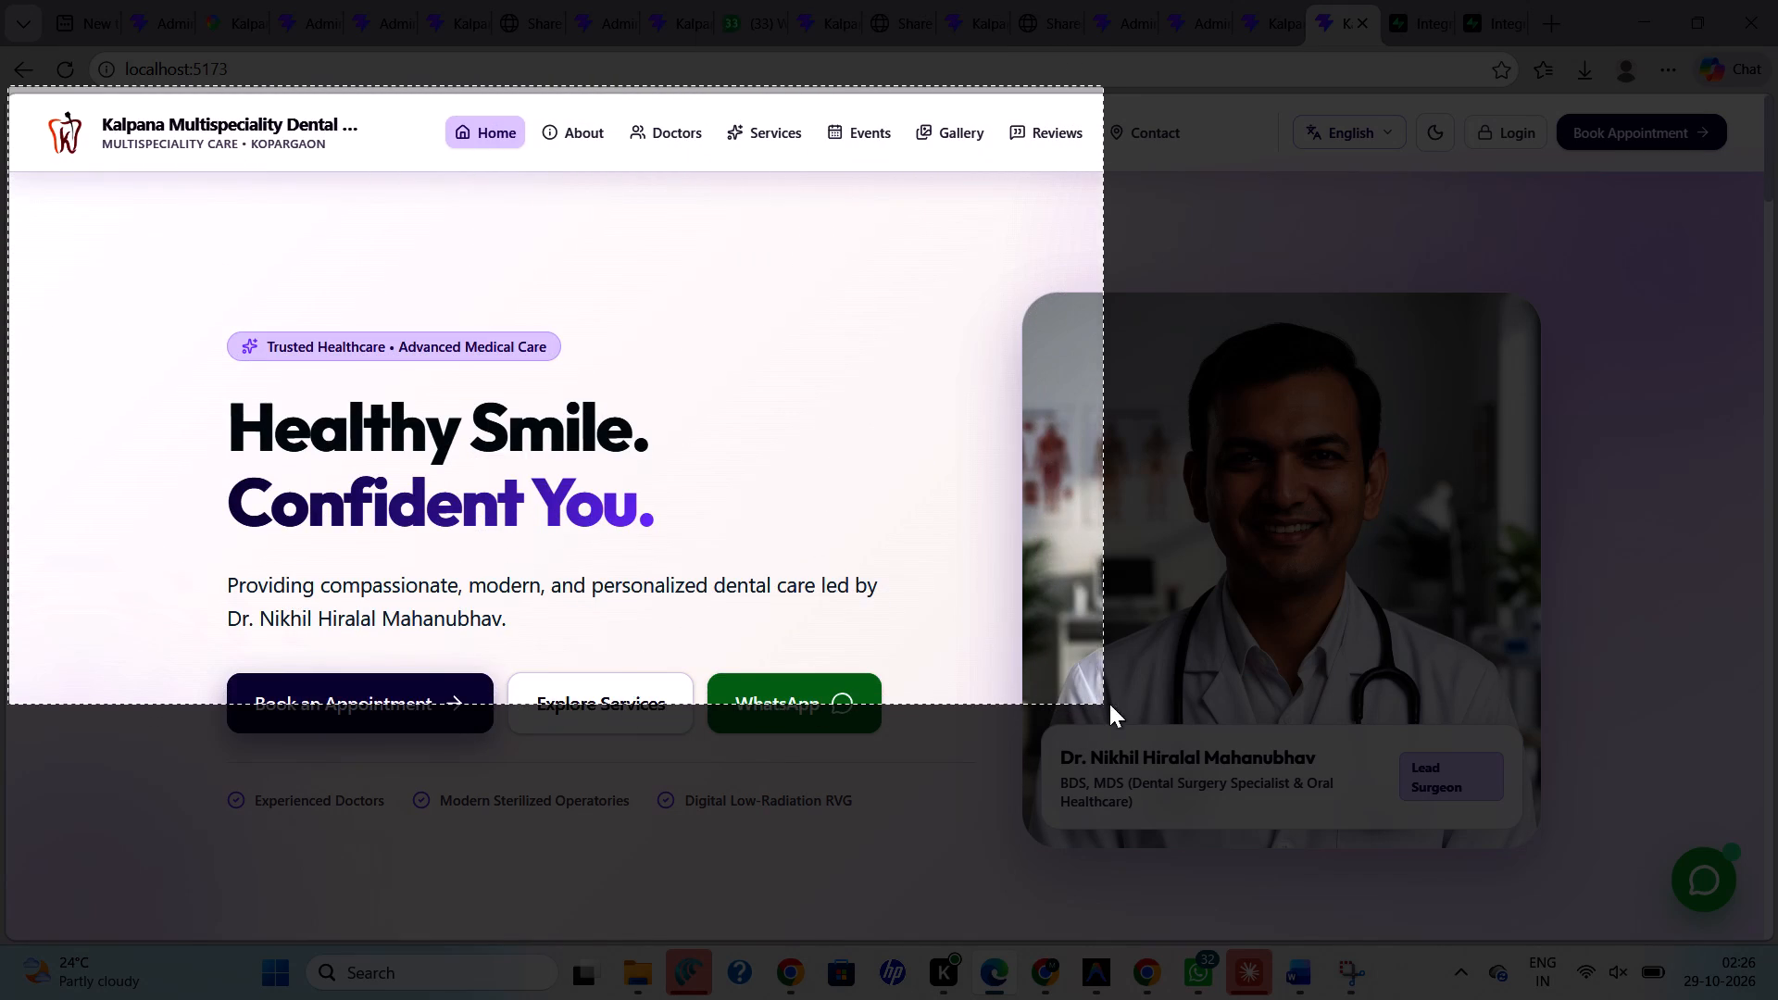
{"action": "left_click_drag", "start_coordinate": [1109, 704], "coordinate": [1407, 704]}
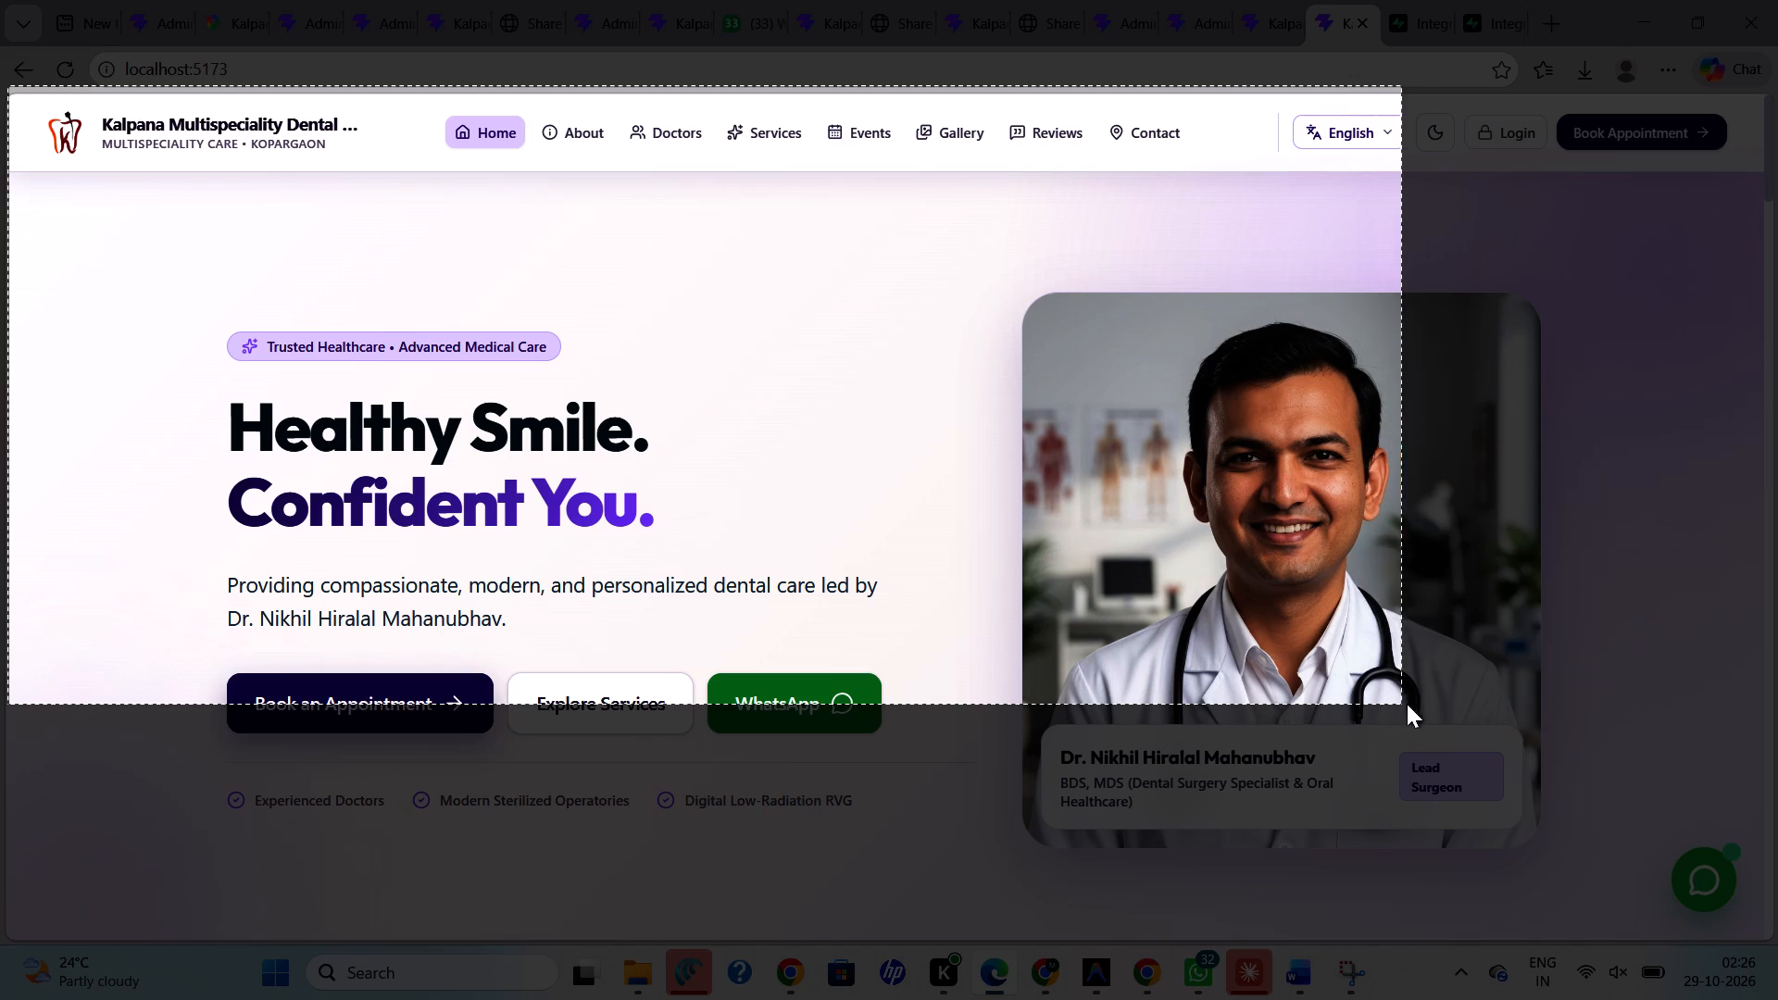
{"action": "left_click_drag", "start_coordinate": [1407, 704], "coordinate": [1713, 706]}
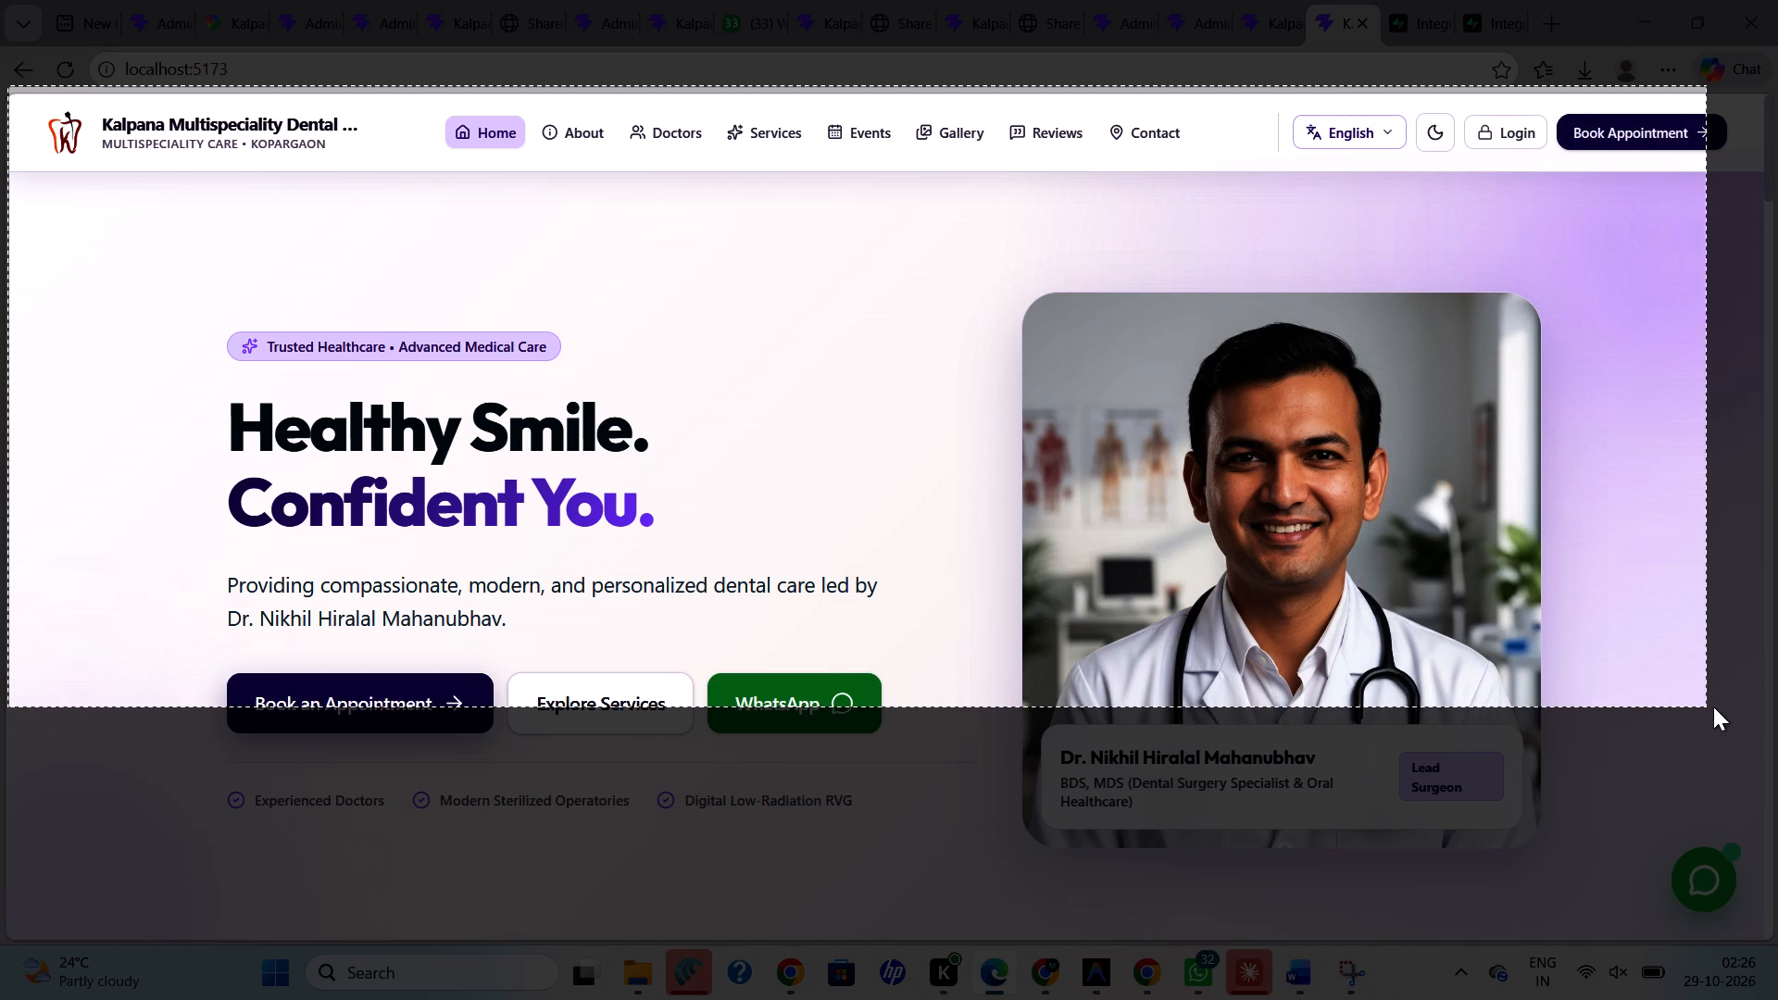
{"action": "left_click_drag", "start_coordinate": [1713, 706], "coordinate": [1760, 919]}
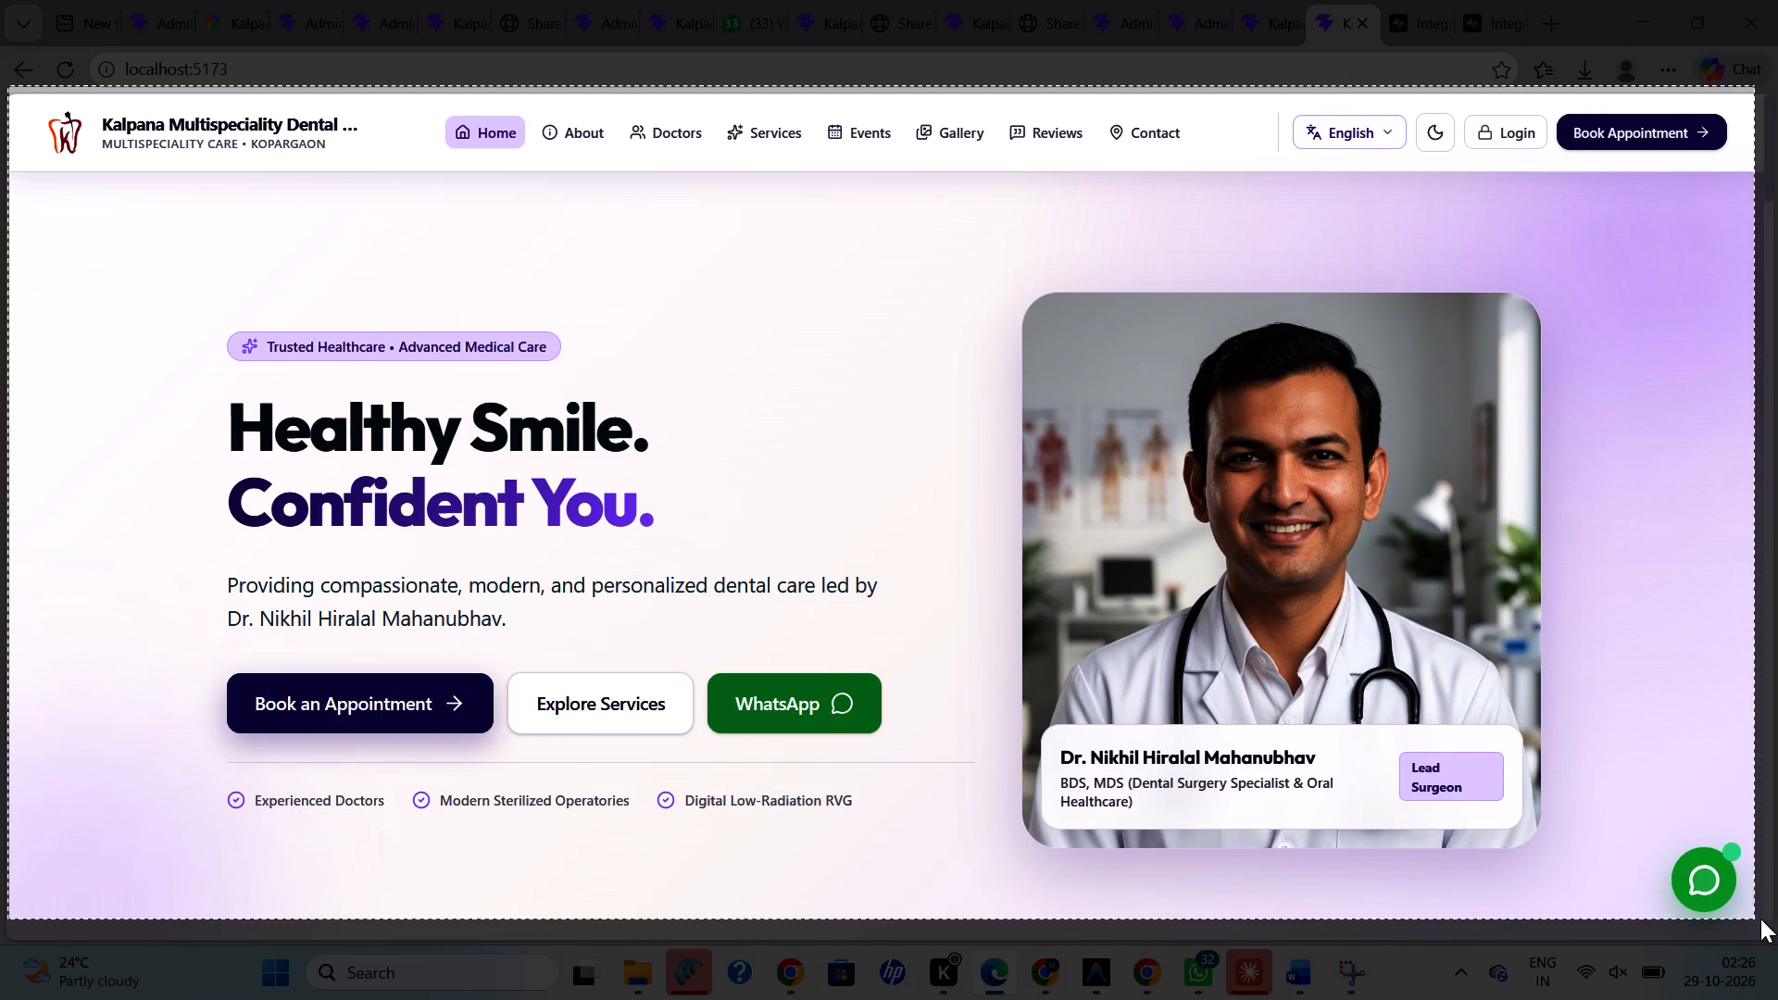
{"action": "left_click_drag", "start_coordinate": [1760, 919], "coordinate": [1777, 944]}
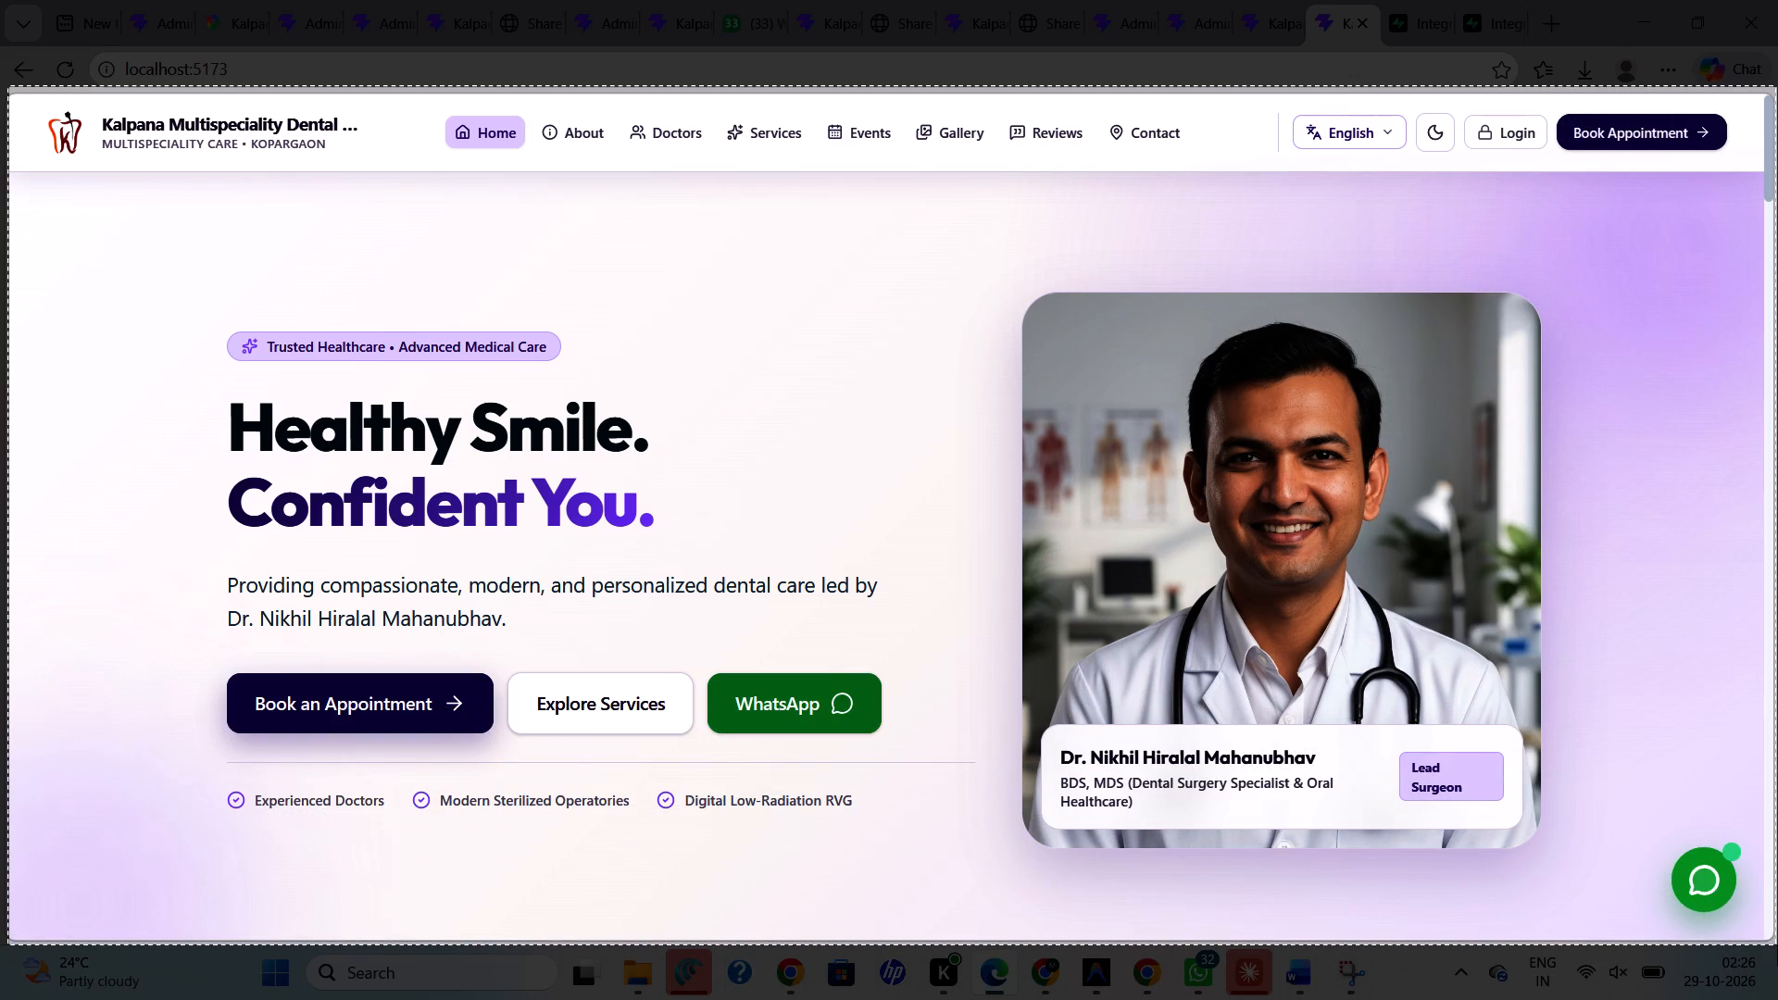
{"action": "left_click_drag", "start_coordinate": [1777, 944], "coordinate": [1767, 944]}
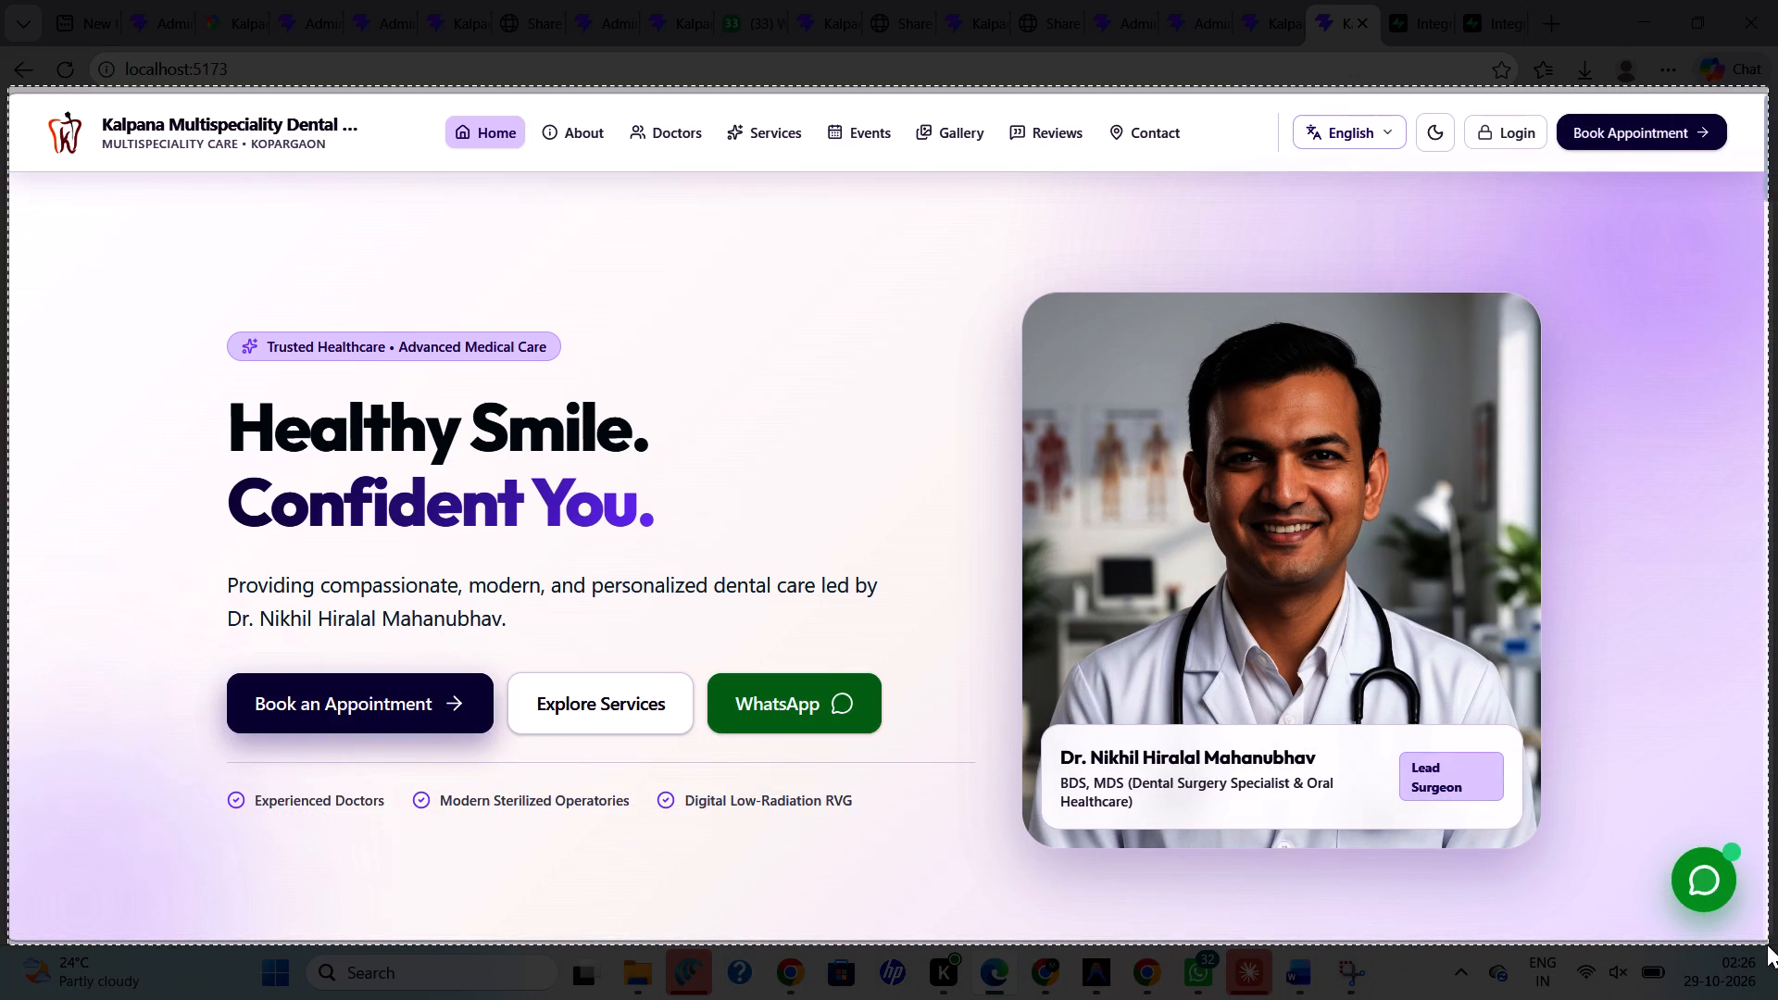
{"action": "left_click_drag", "start_coordinate": [1767, 944], "coordinate": [1766, 944]}
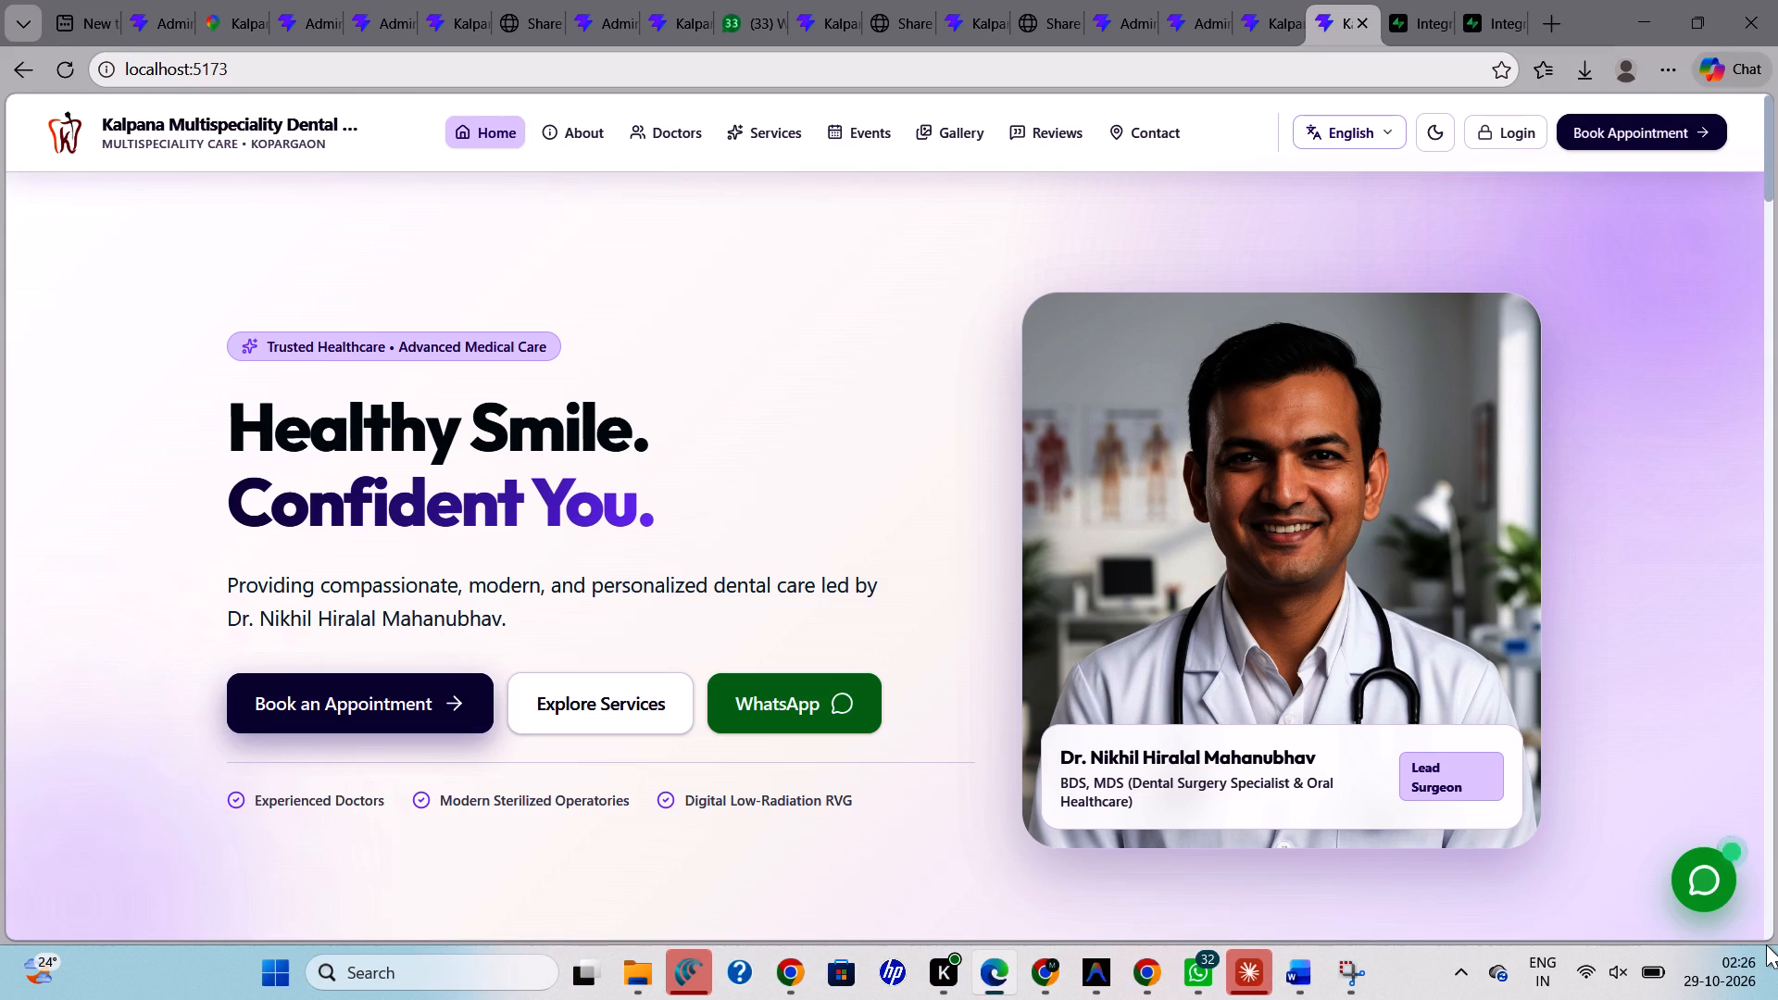
Copy the captured homepage snip and paste it over the Figure 7.1 placeholder text in the Kalpana report.
{"action": "left_click", "coordinate": [1680, 886]}
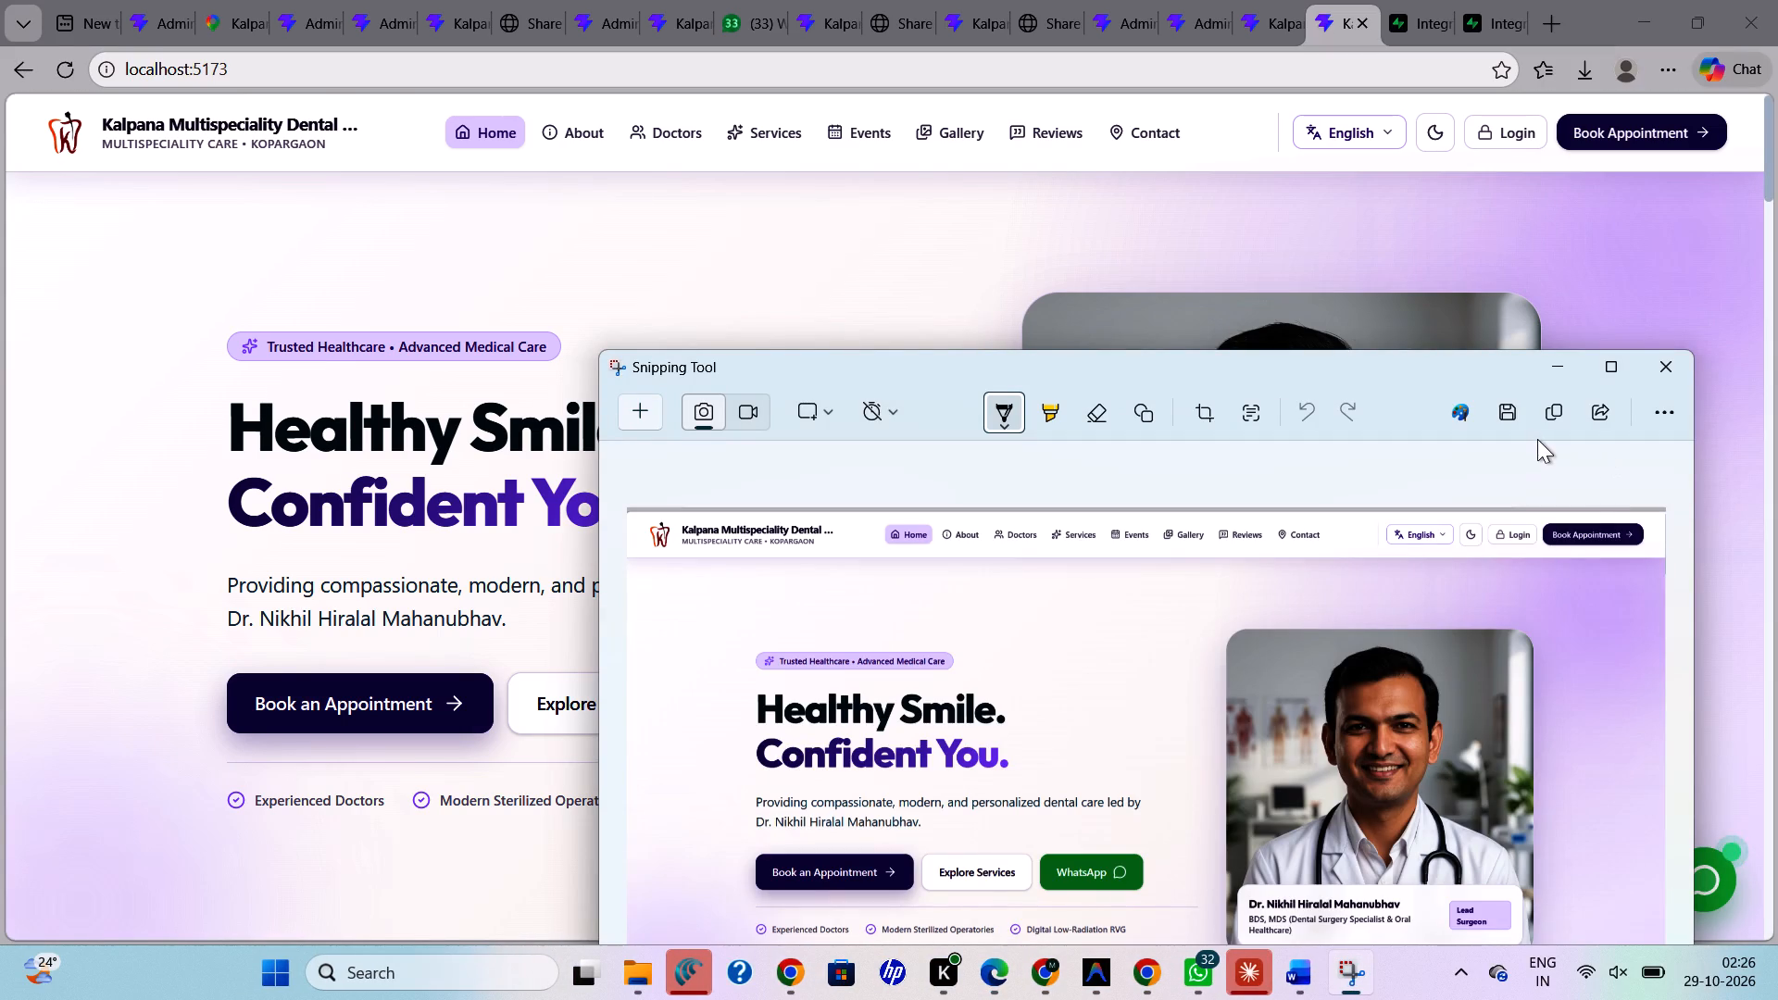
{"action": "left_click", "coordinate": [1560, 410]}
{"action": "left_click", "coordinate": [1294, 969]}
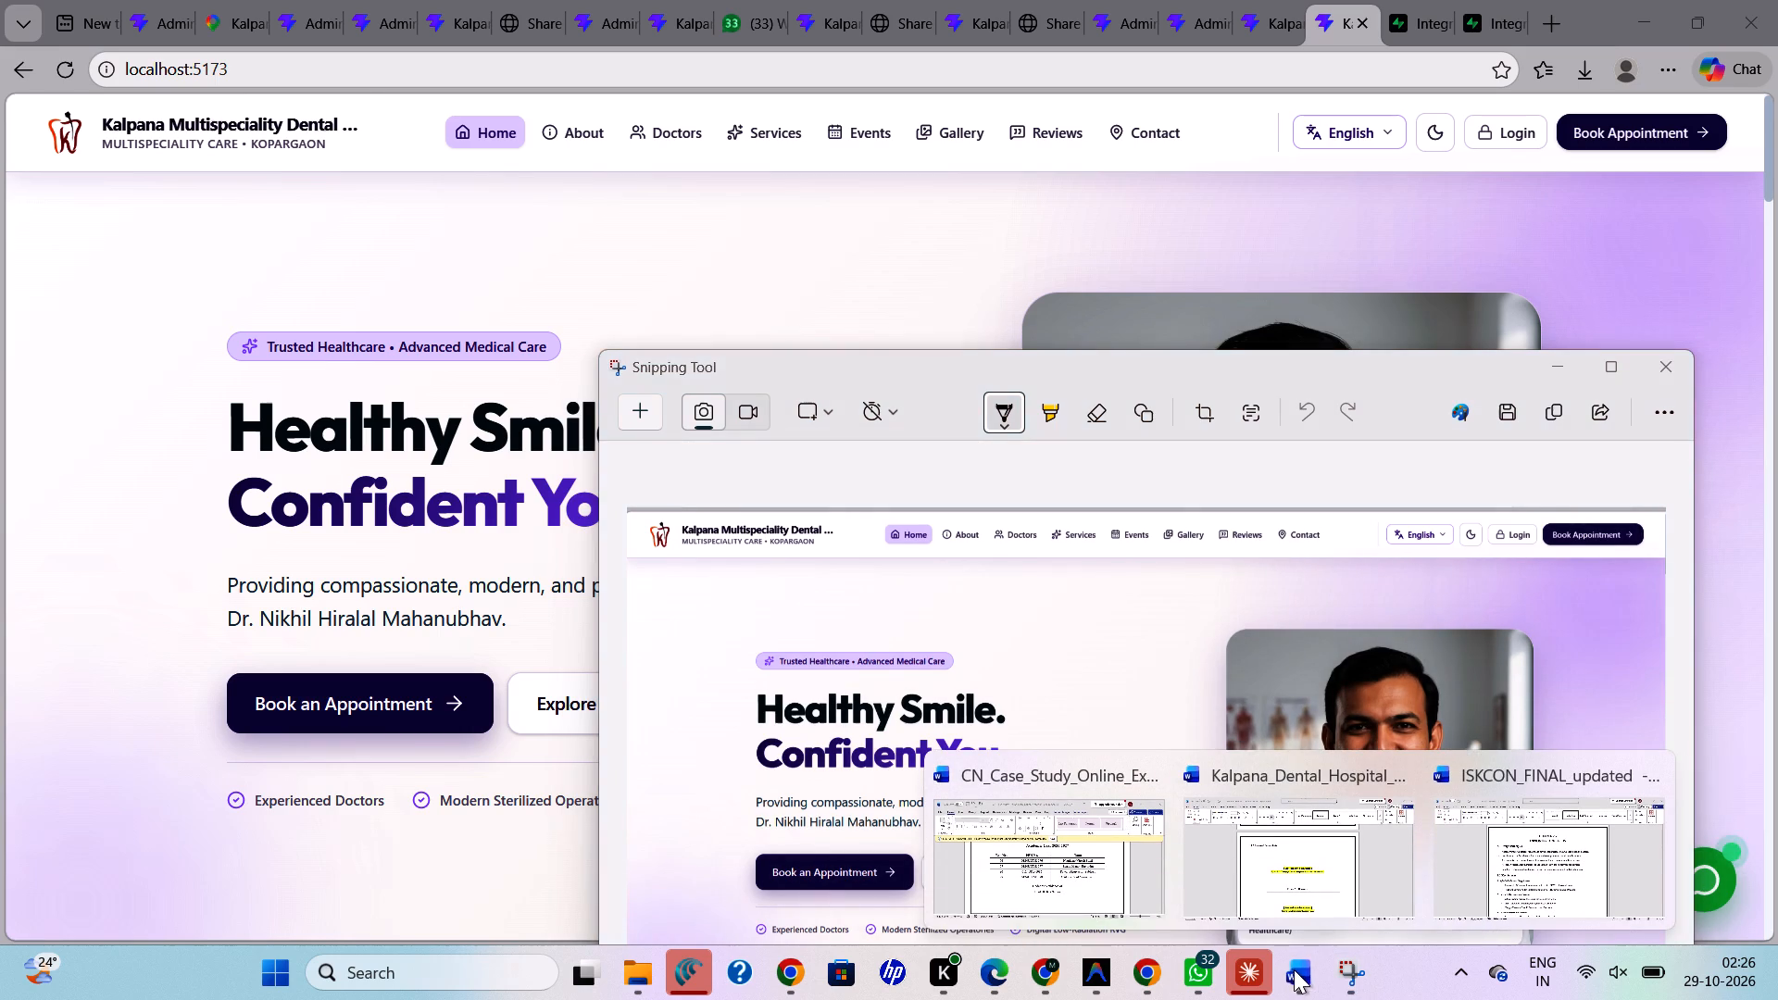
{"action": "left_click", "coordinate": [1336, 887]}
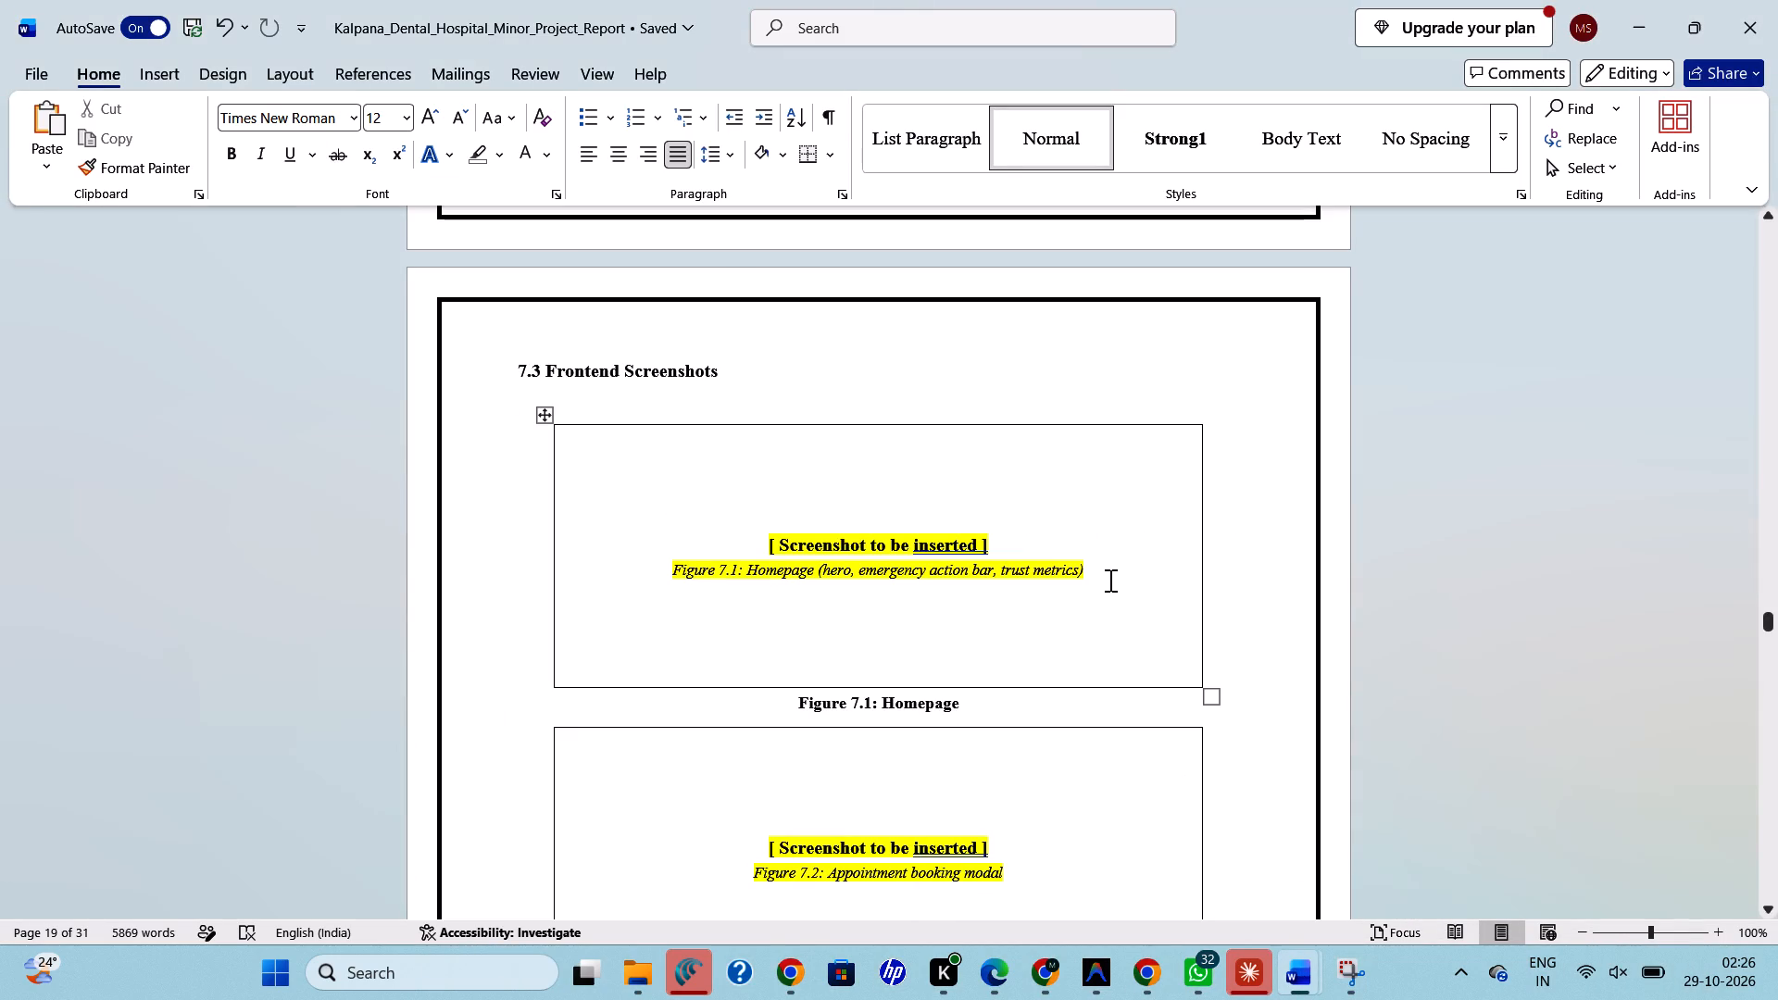
{"action": "left_click", "coordinate": [1108, 580]}
{"action": "left_click_drag", "start_coordinate": [1108, 580], "coordinate": [719, 542]}
{"action": "key", "text": "ctrl+v"}
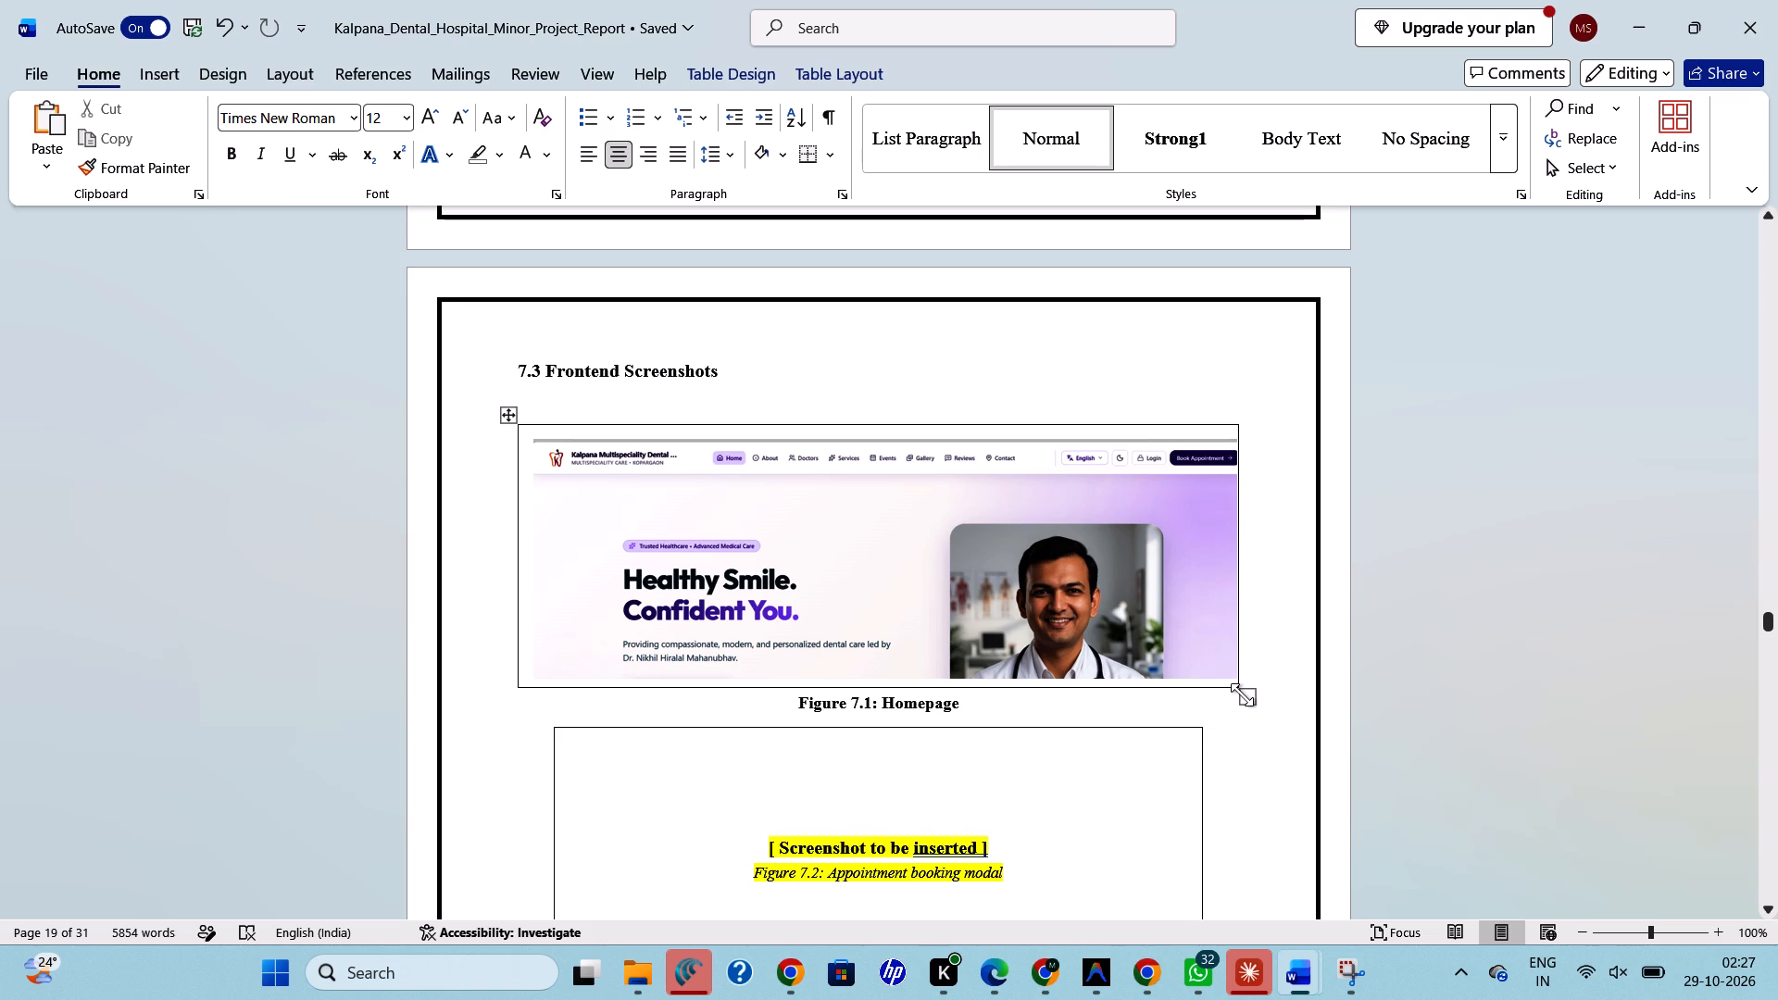
Make the Figure 7.1 frame taller so more of the pasted homepage screenshot shows.
{"action": "left_click_drag", "start_coordinate": [1242, 694], "coordinate": [1244, 733]}
{"action": "left_click_drag", "start_coordinate": [1244, 733], "coordinate": [1247, 752]}
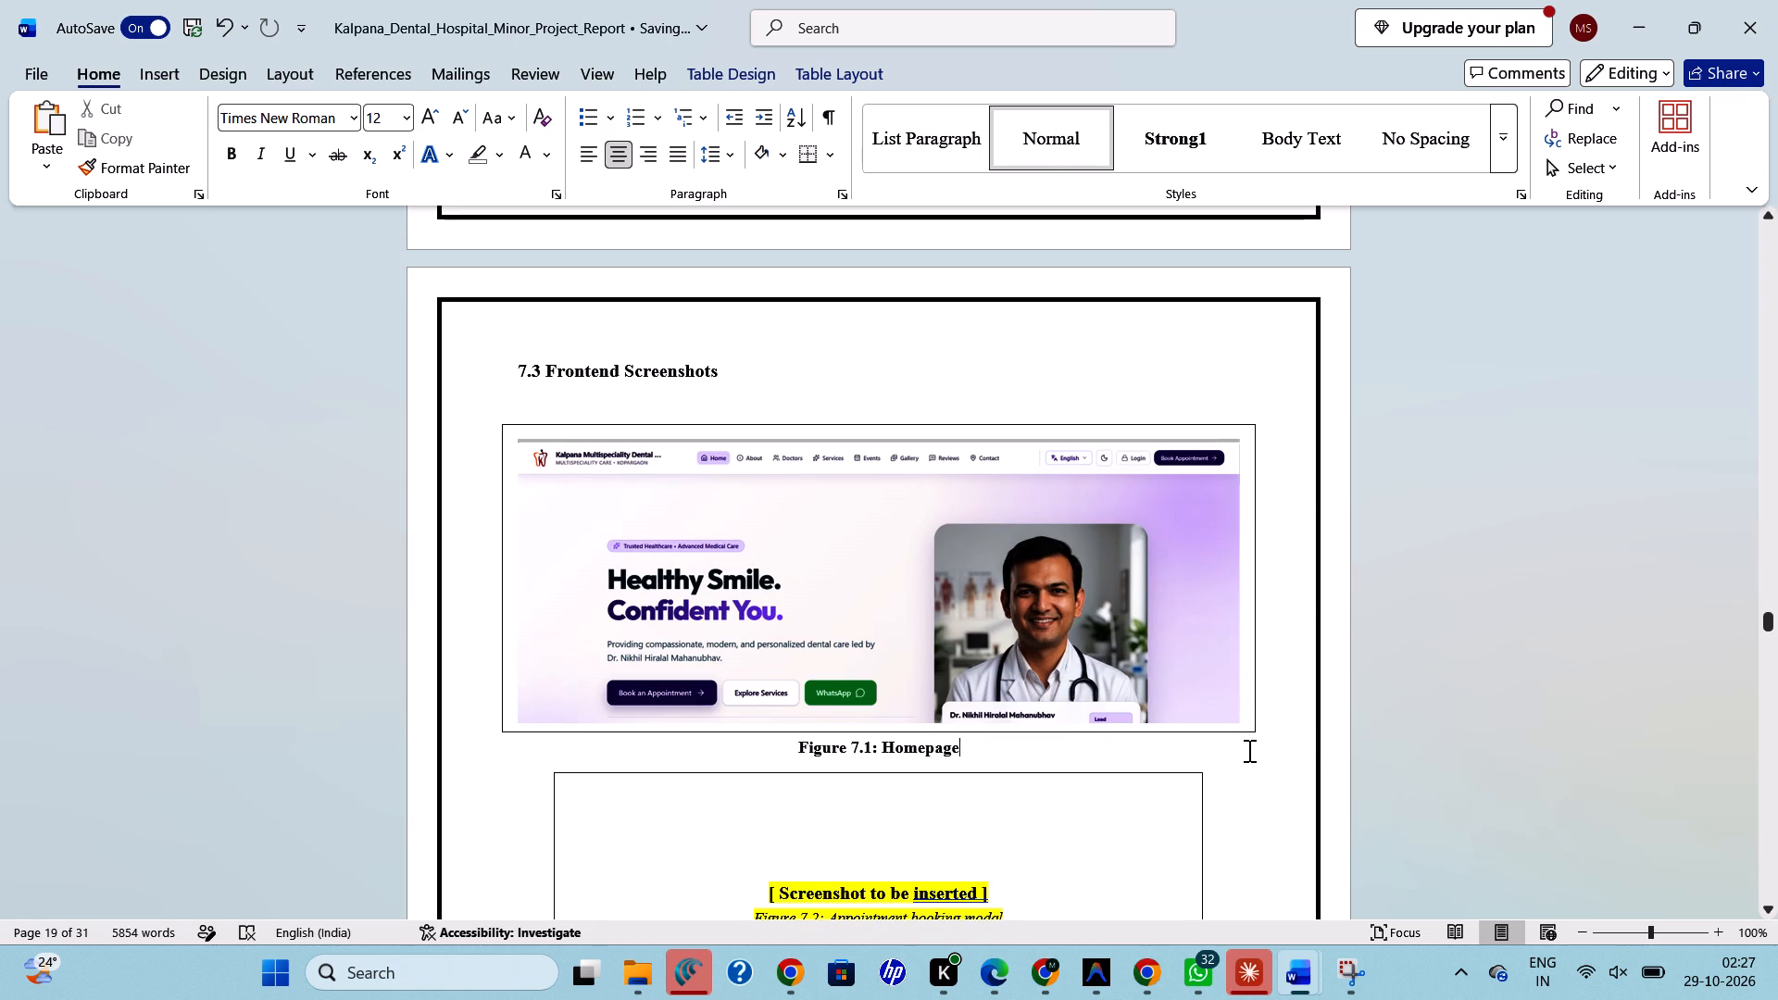
{"action": "left_click_drag", "start_coordinate": [1247, 752], "coordinate": [1253, 738]}
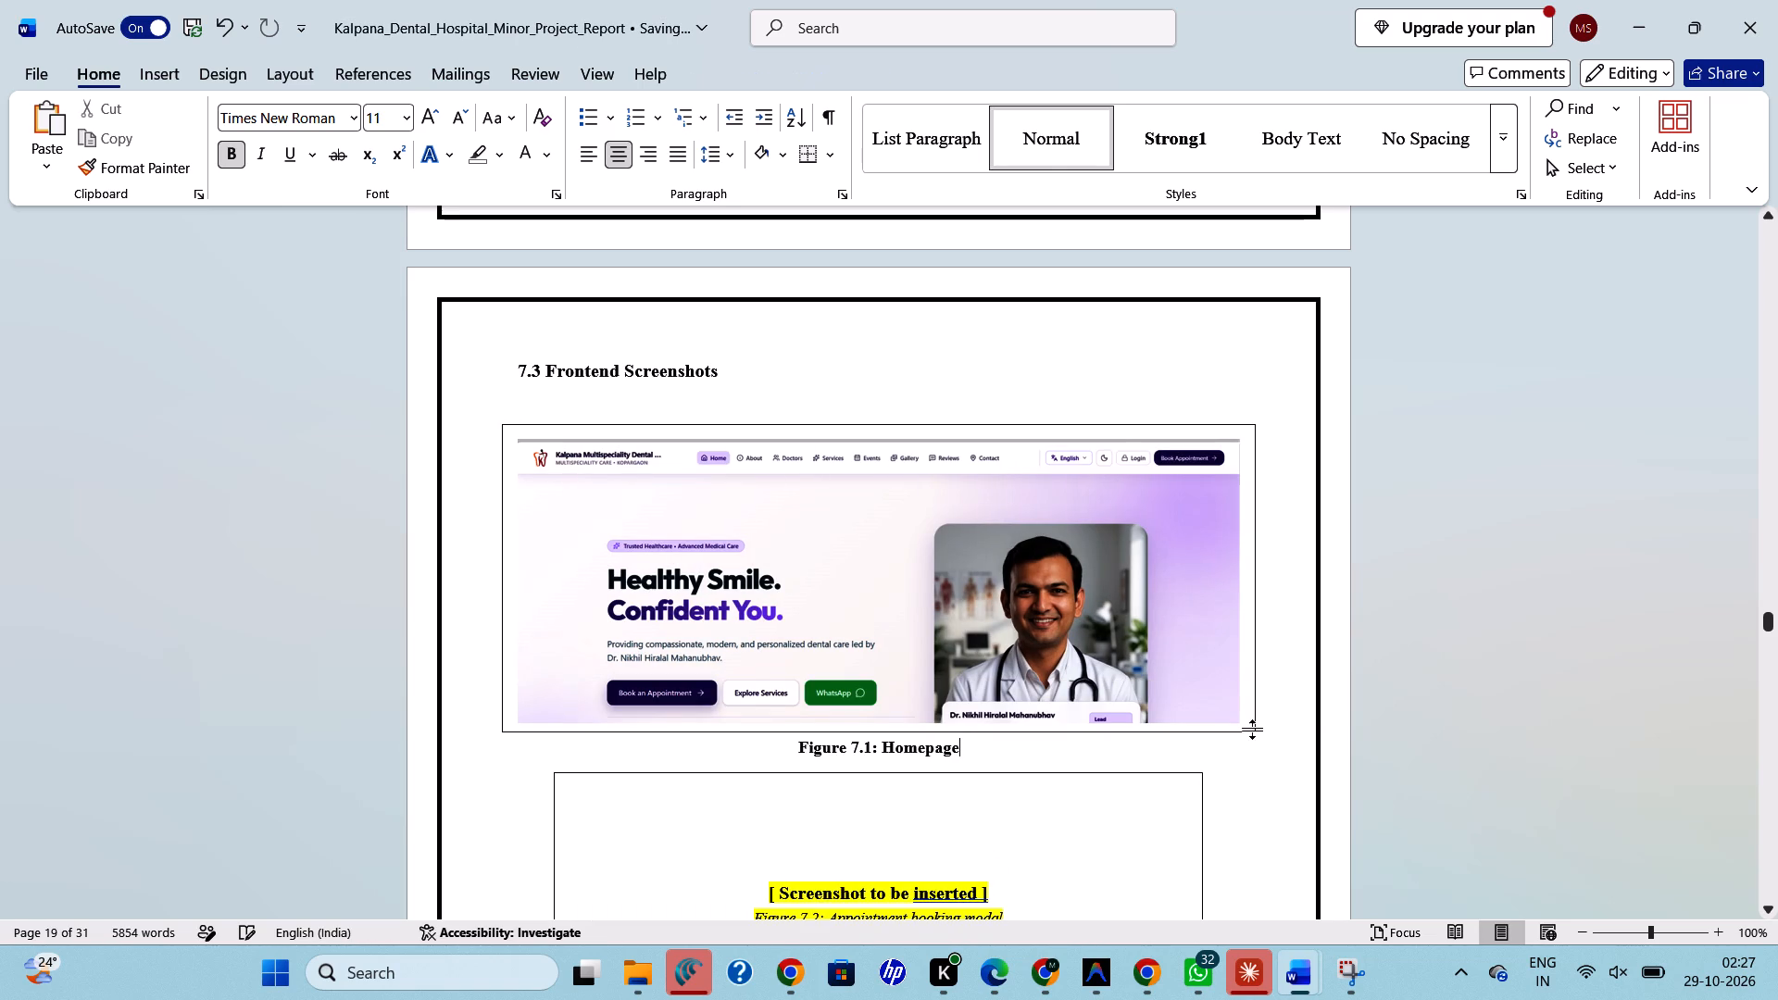
{"action": "left_click", "coordinate": [1258, 730]}
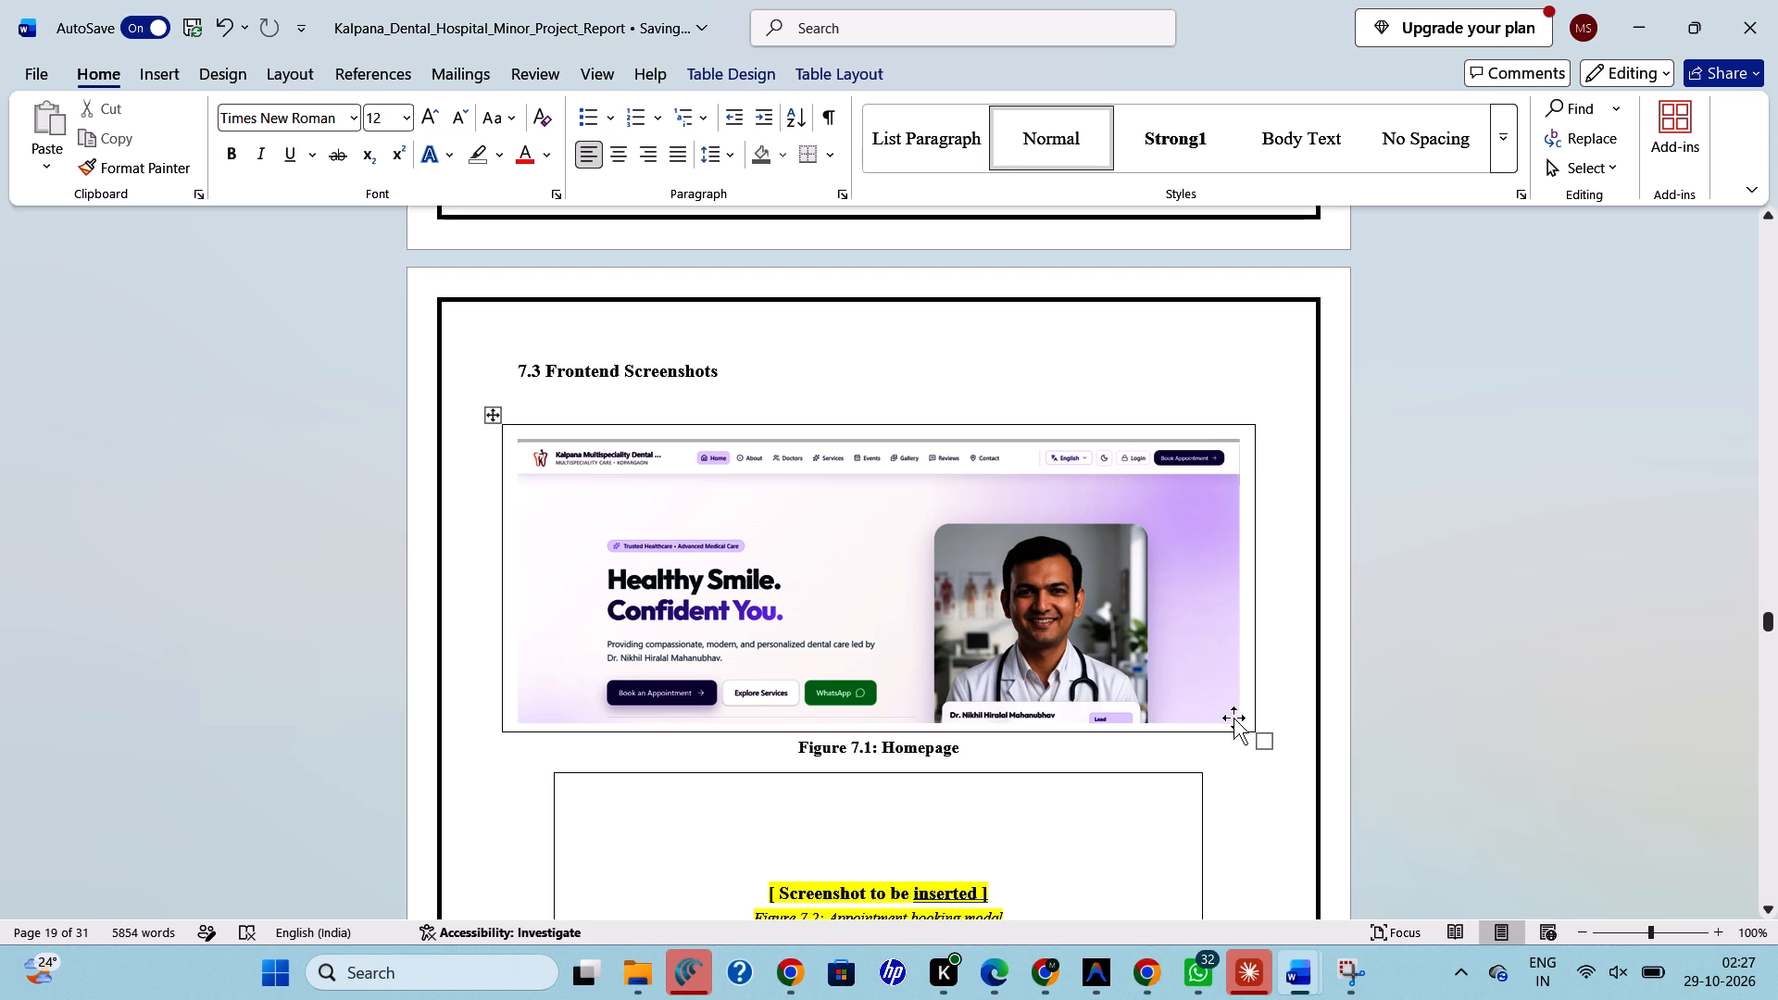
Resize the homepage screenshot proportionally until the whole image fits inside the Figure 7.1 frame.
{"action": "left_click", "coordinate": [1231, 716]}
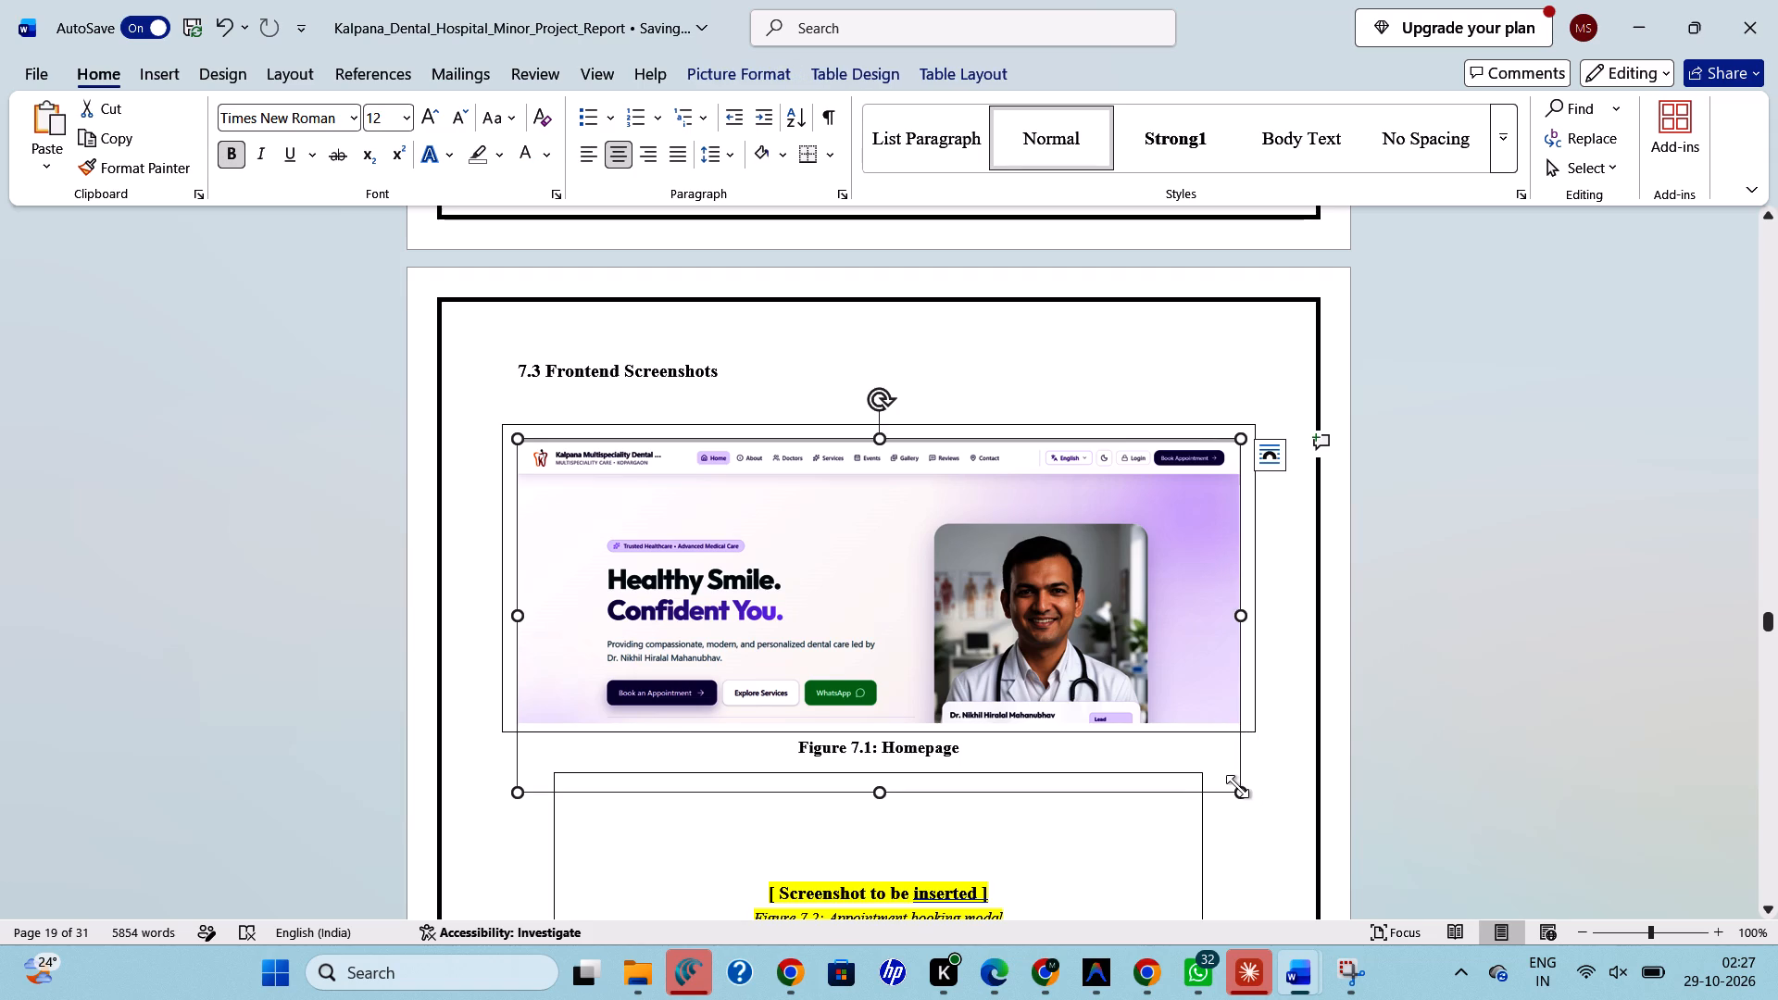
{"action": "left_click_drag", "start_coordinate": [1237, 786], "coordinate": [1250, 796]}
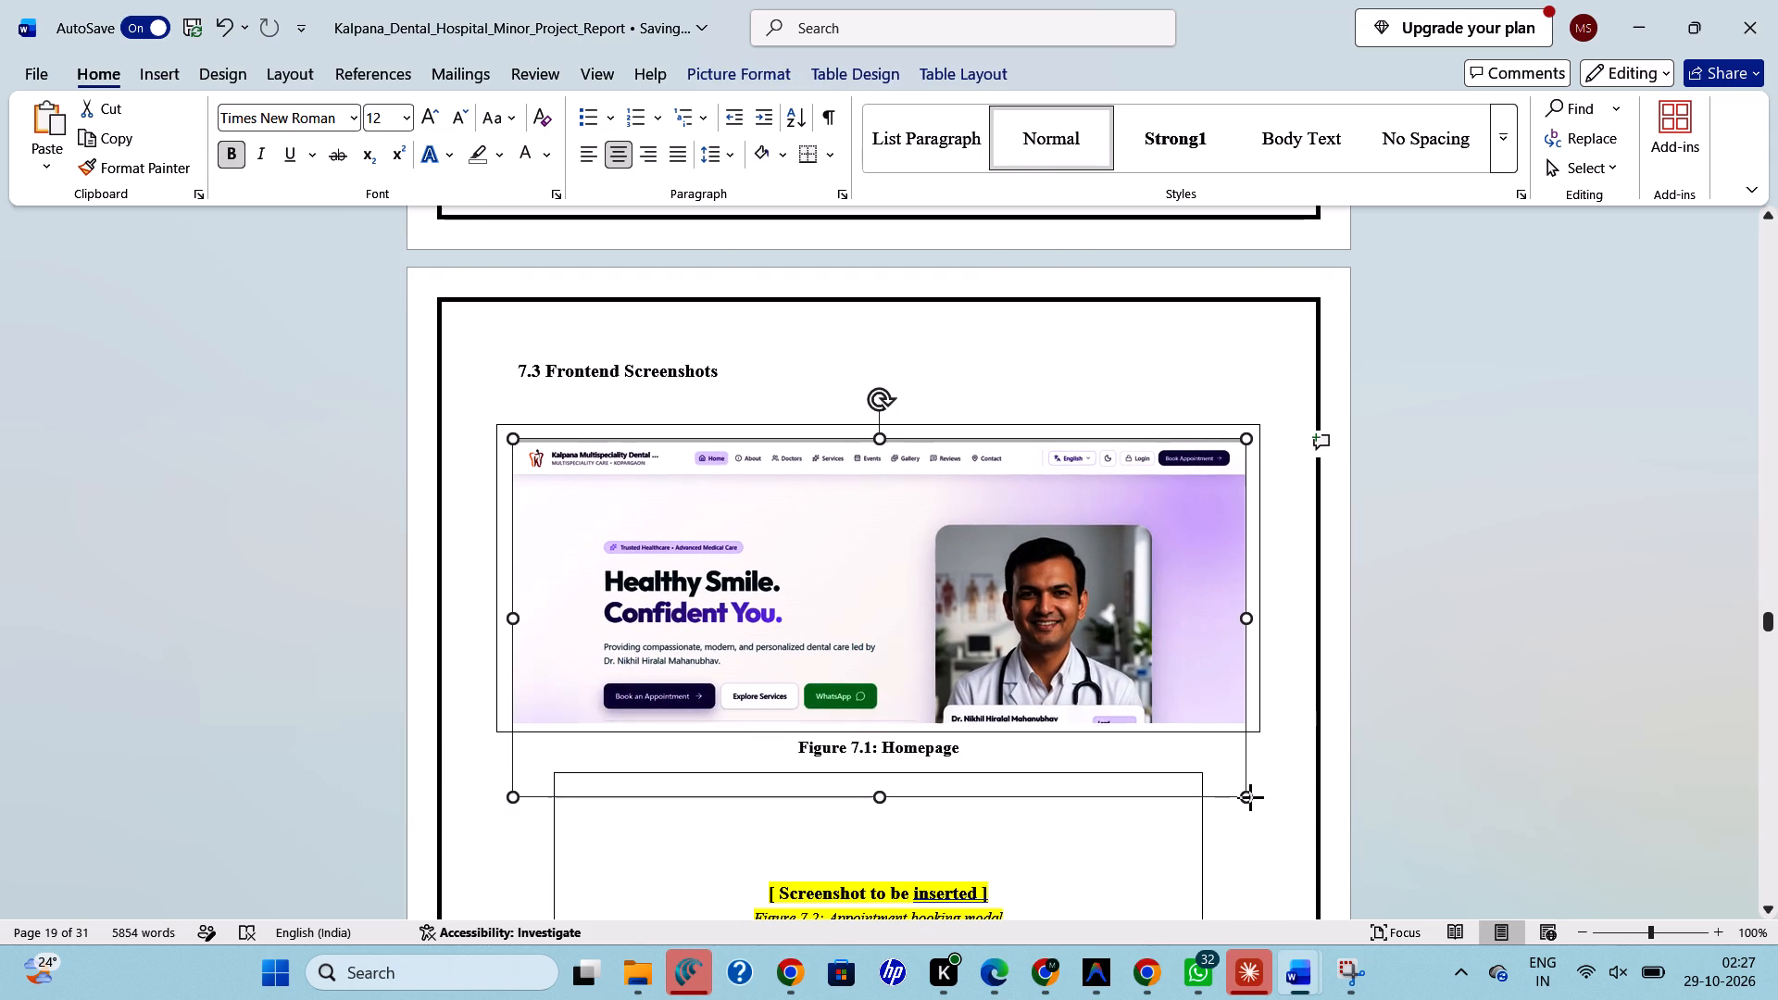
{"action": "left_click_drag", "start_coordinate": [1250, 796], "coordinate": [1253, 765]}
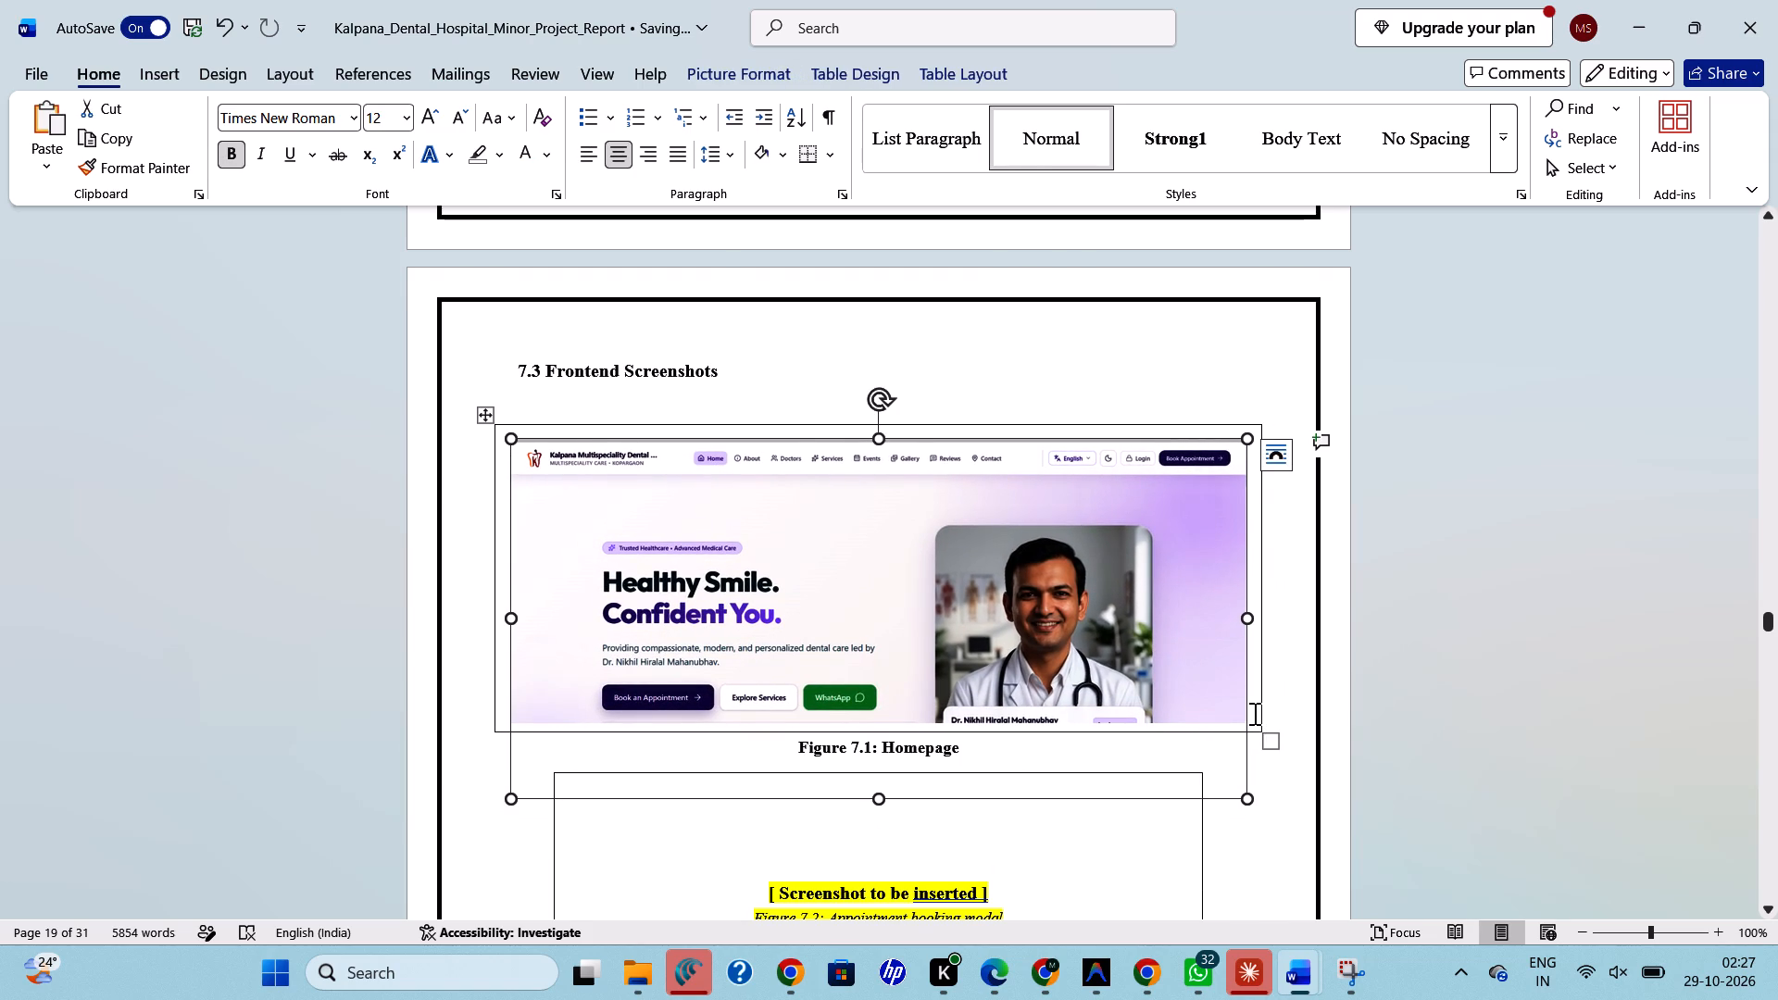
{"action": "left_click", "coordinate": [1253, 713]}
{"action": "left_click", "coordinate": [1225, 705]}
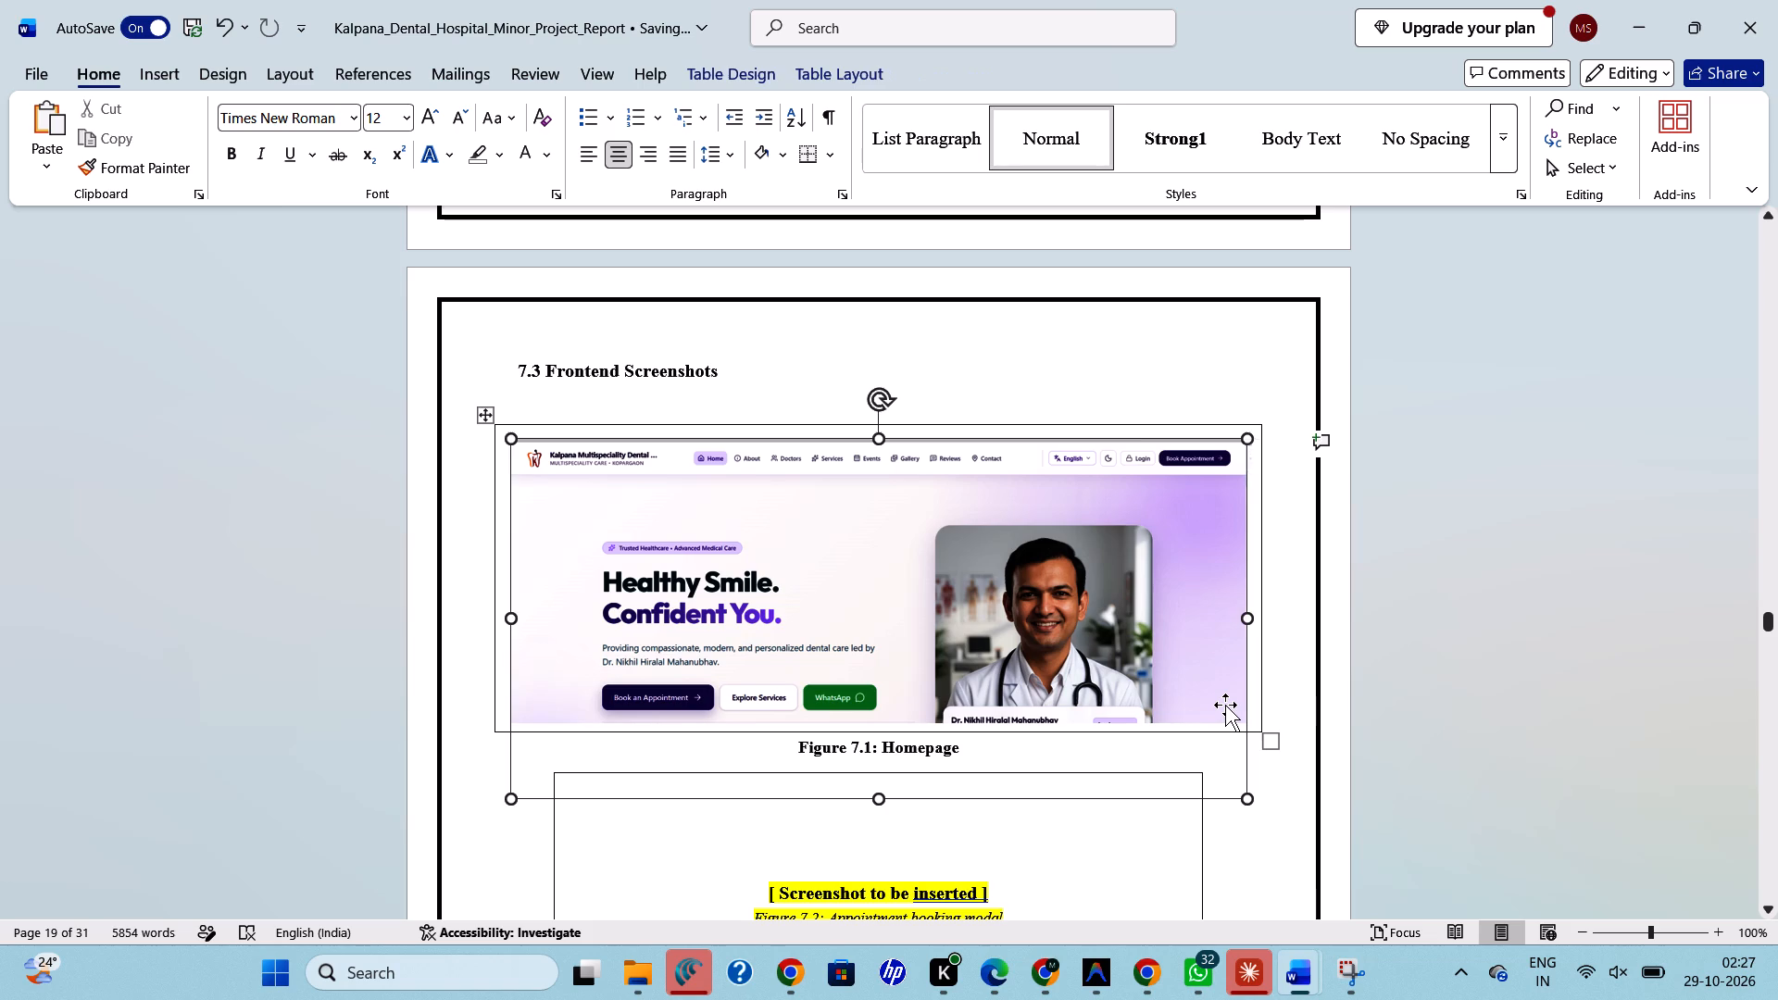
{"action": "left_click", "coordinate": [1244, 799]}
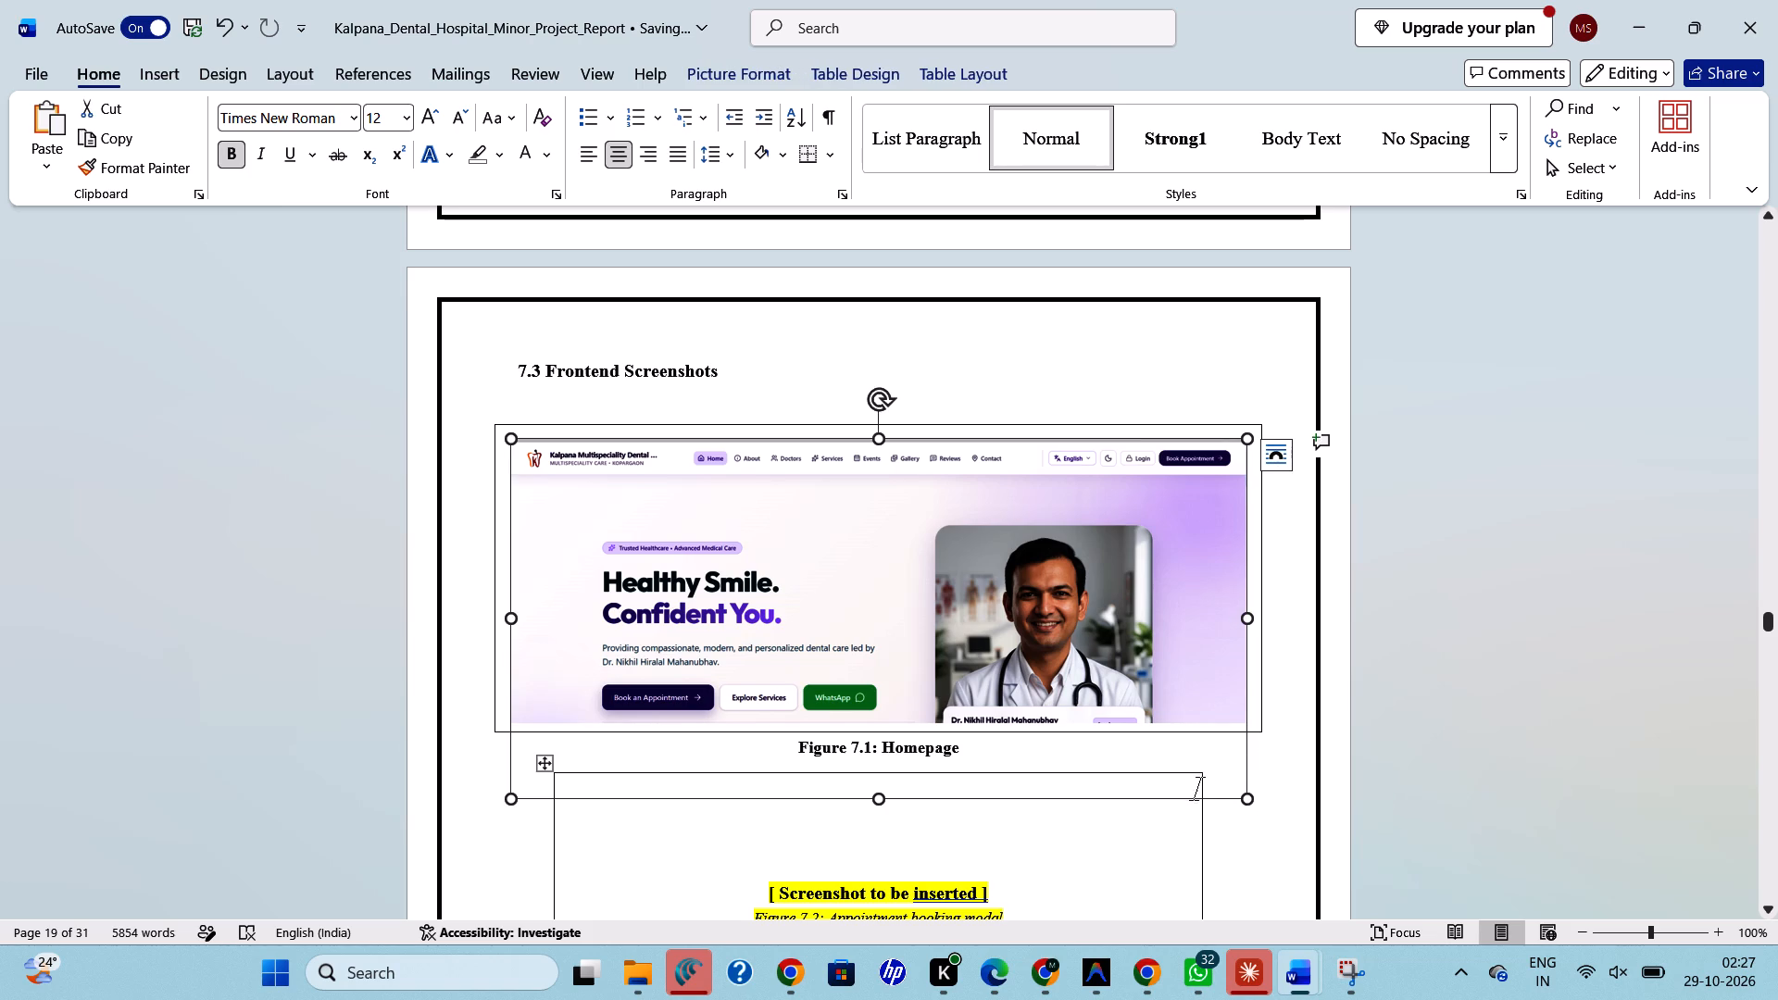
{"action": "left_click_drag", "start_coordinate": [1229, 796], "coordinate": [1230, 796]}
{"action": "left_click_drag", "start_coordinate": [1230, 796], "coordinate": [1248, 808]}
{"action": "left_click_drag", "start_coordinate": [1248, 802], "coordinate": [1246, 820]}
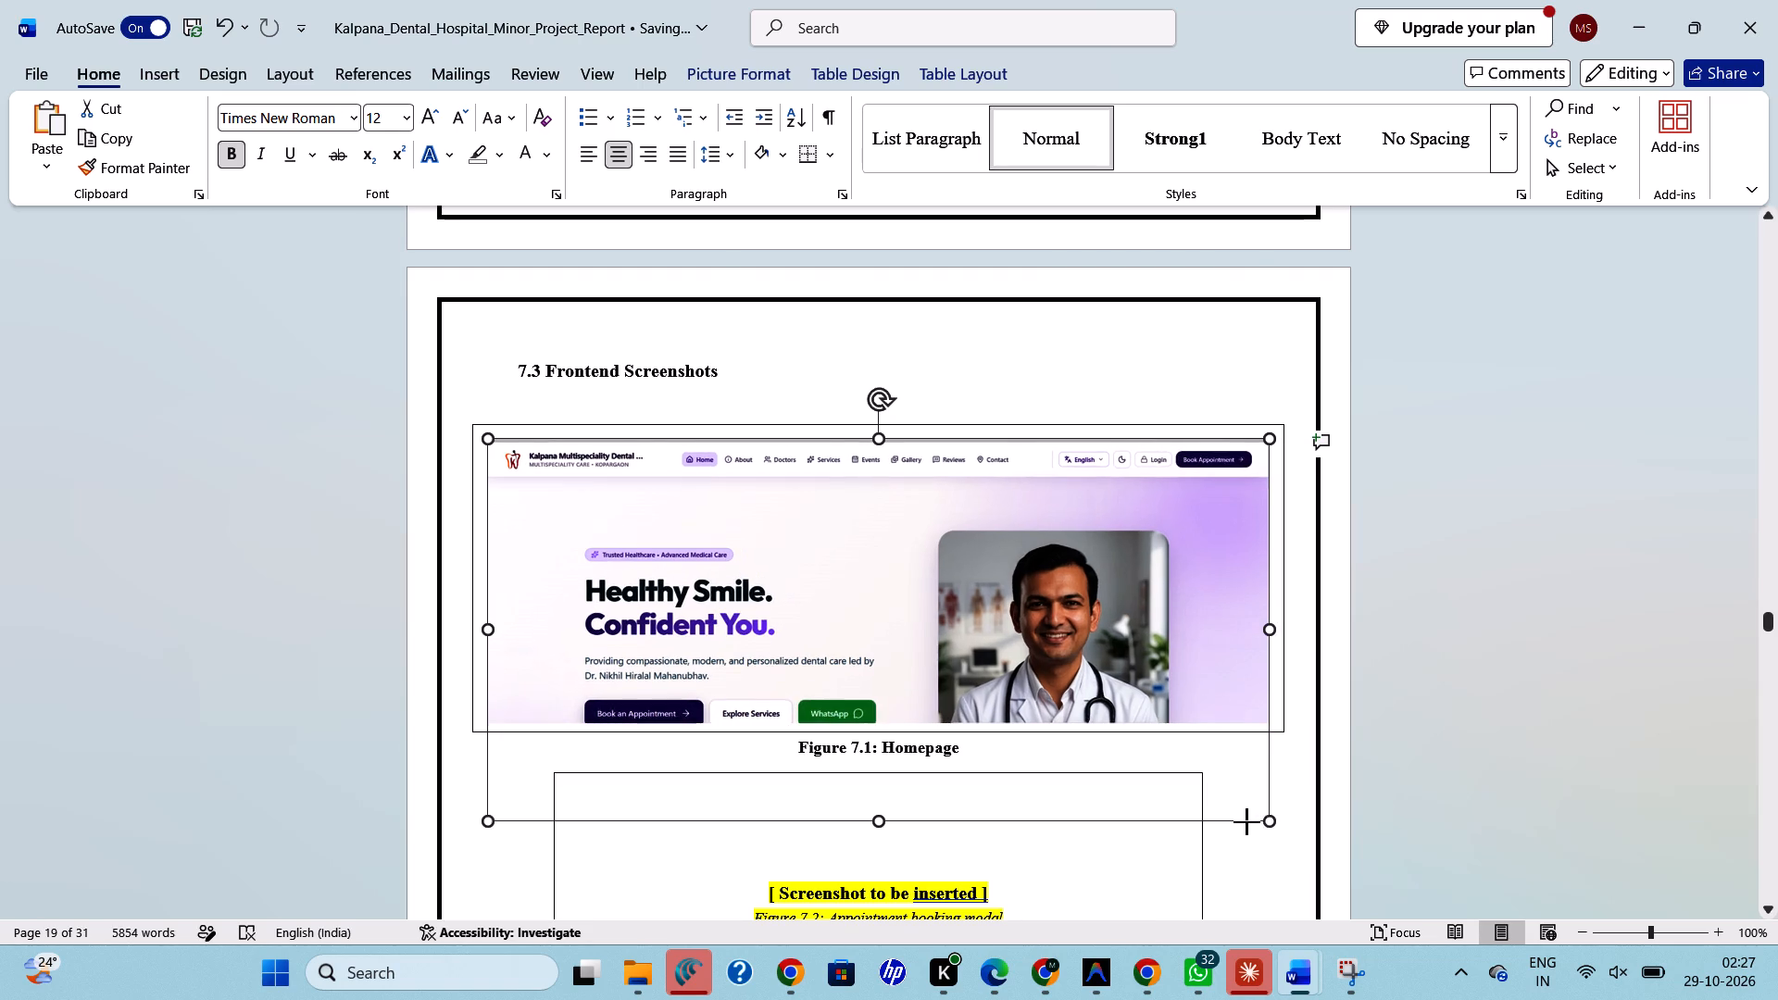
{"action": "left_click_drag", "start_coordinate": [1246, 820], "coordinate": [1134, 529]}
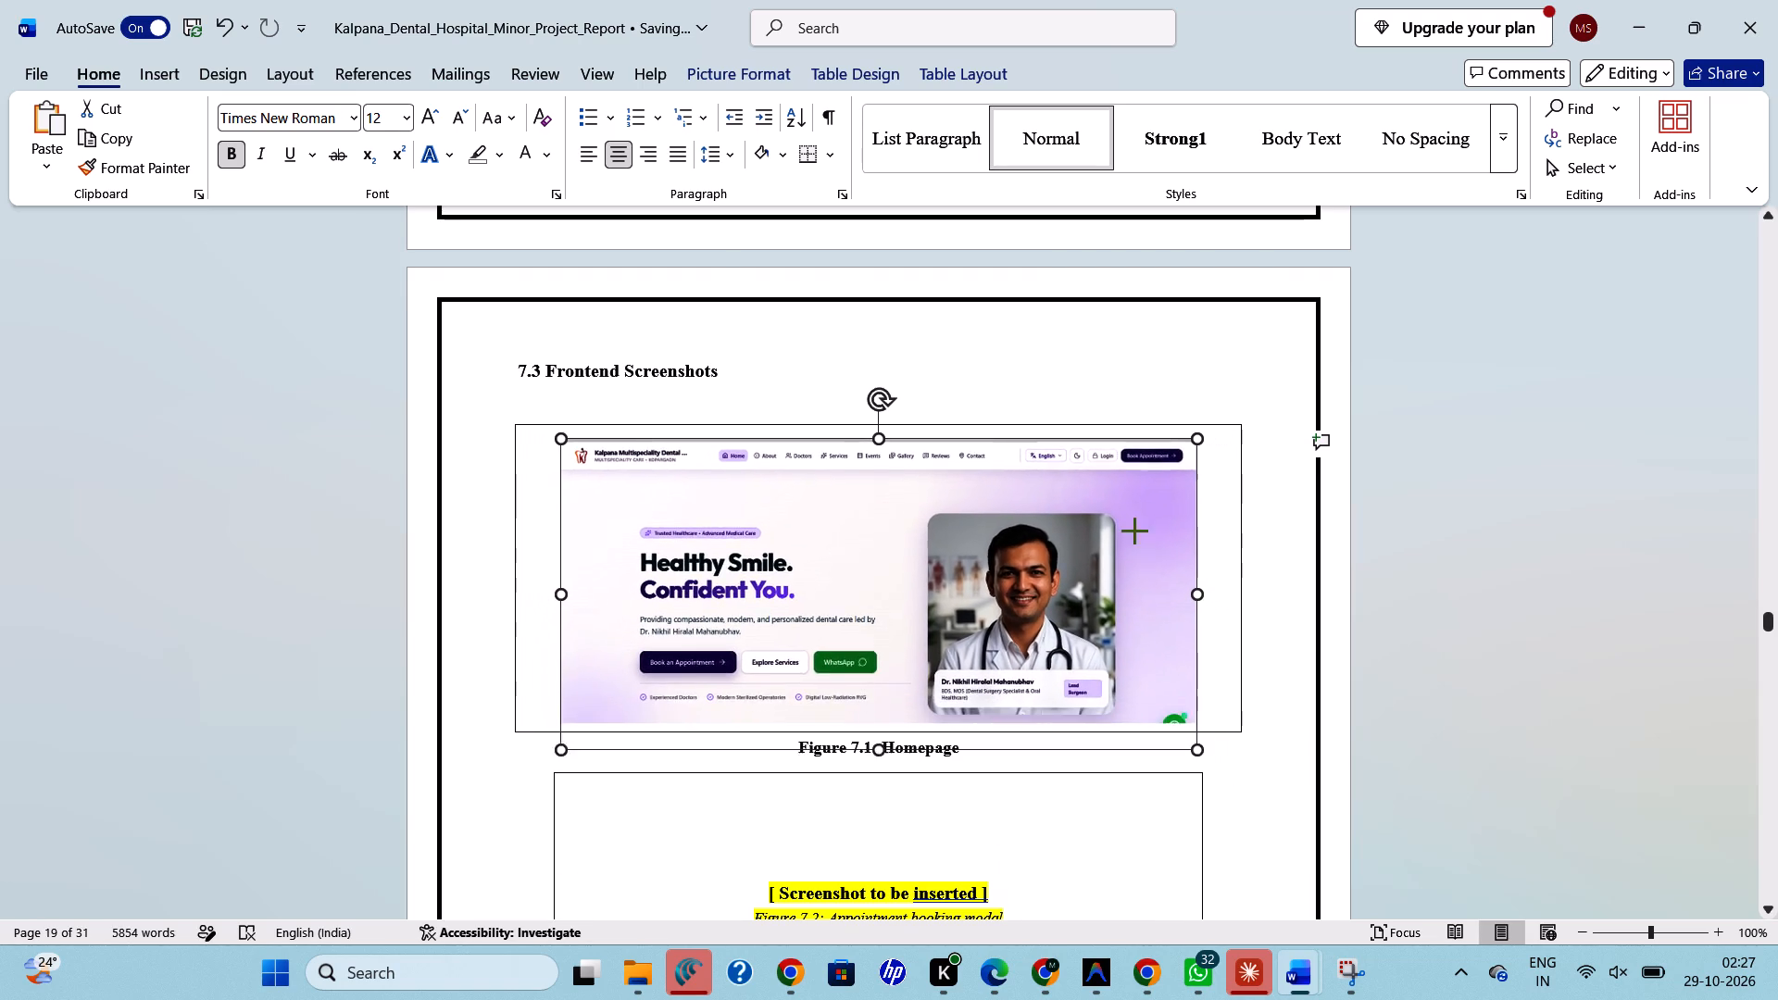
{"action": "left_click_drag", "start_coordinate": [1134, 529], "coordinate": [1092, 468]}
Enlarge the Figure 7.1 frame further and scale the homepage screenshot up to nearly fill its width.
{"action": "left_click_drag", "start_coordinate": [1251, 743], "coordinate": [1271, 898]}
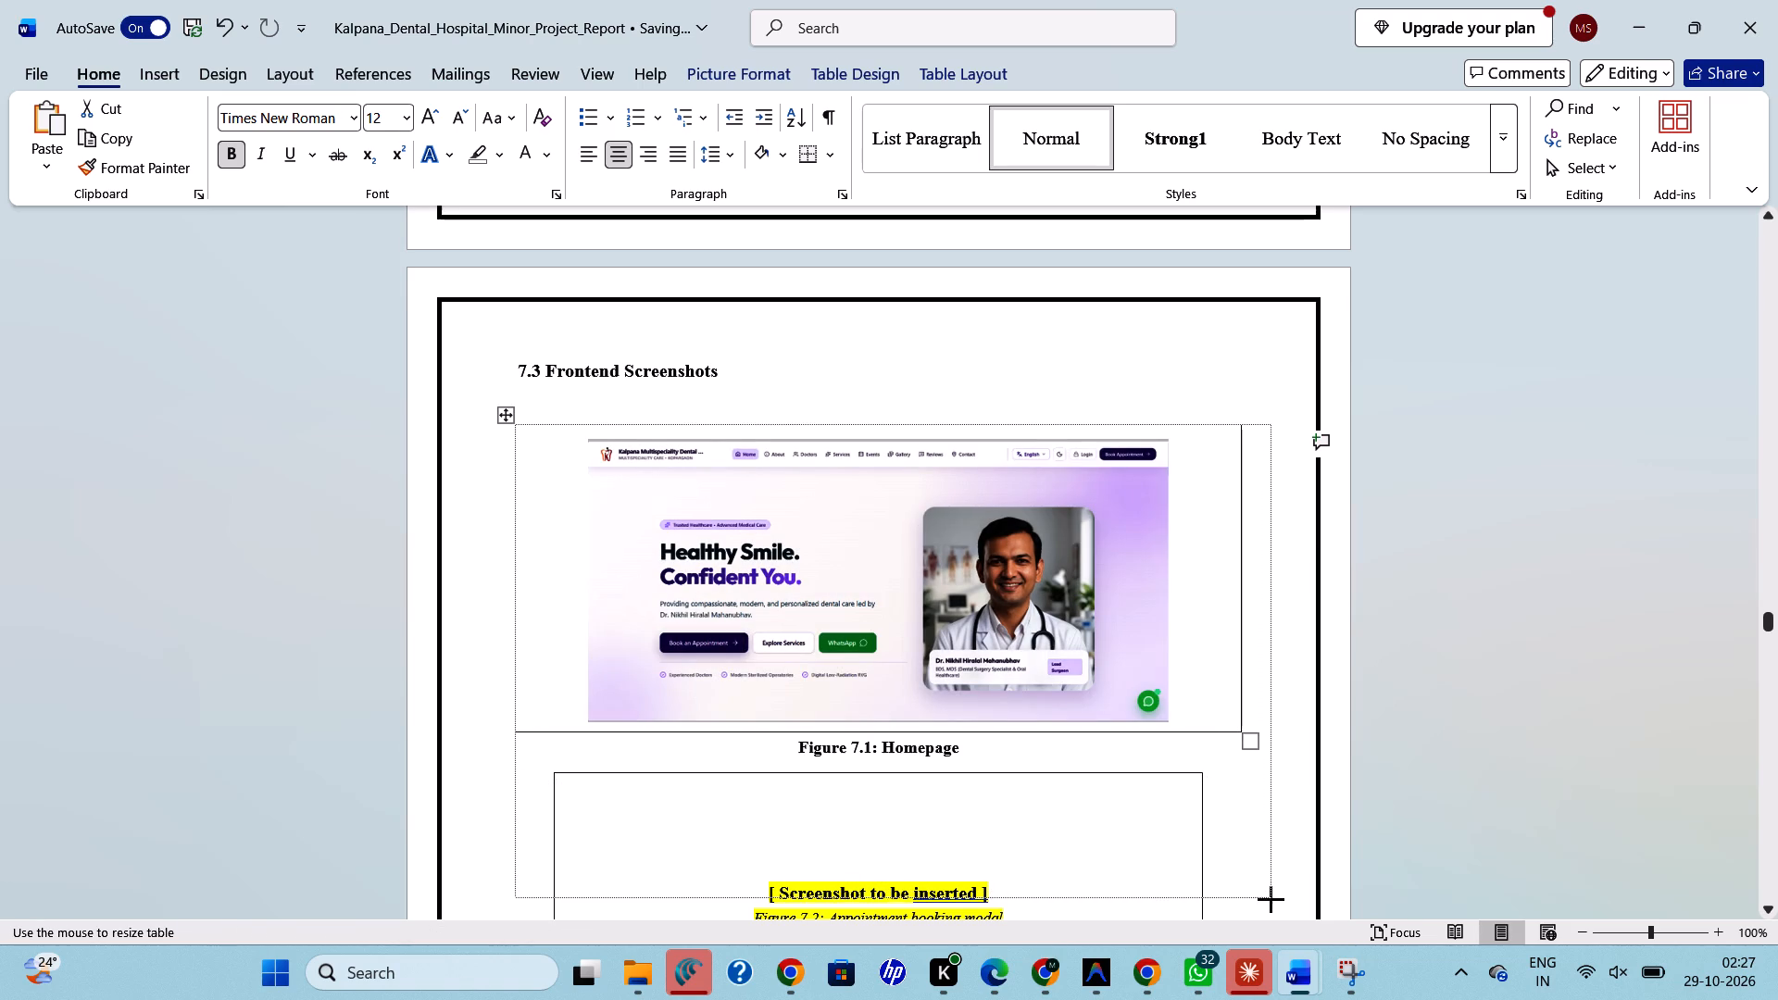
{"action": "left_click_drag", "start_coordinate": [1271, 898], "coordinate": [1271, 899]}
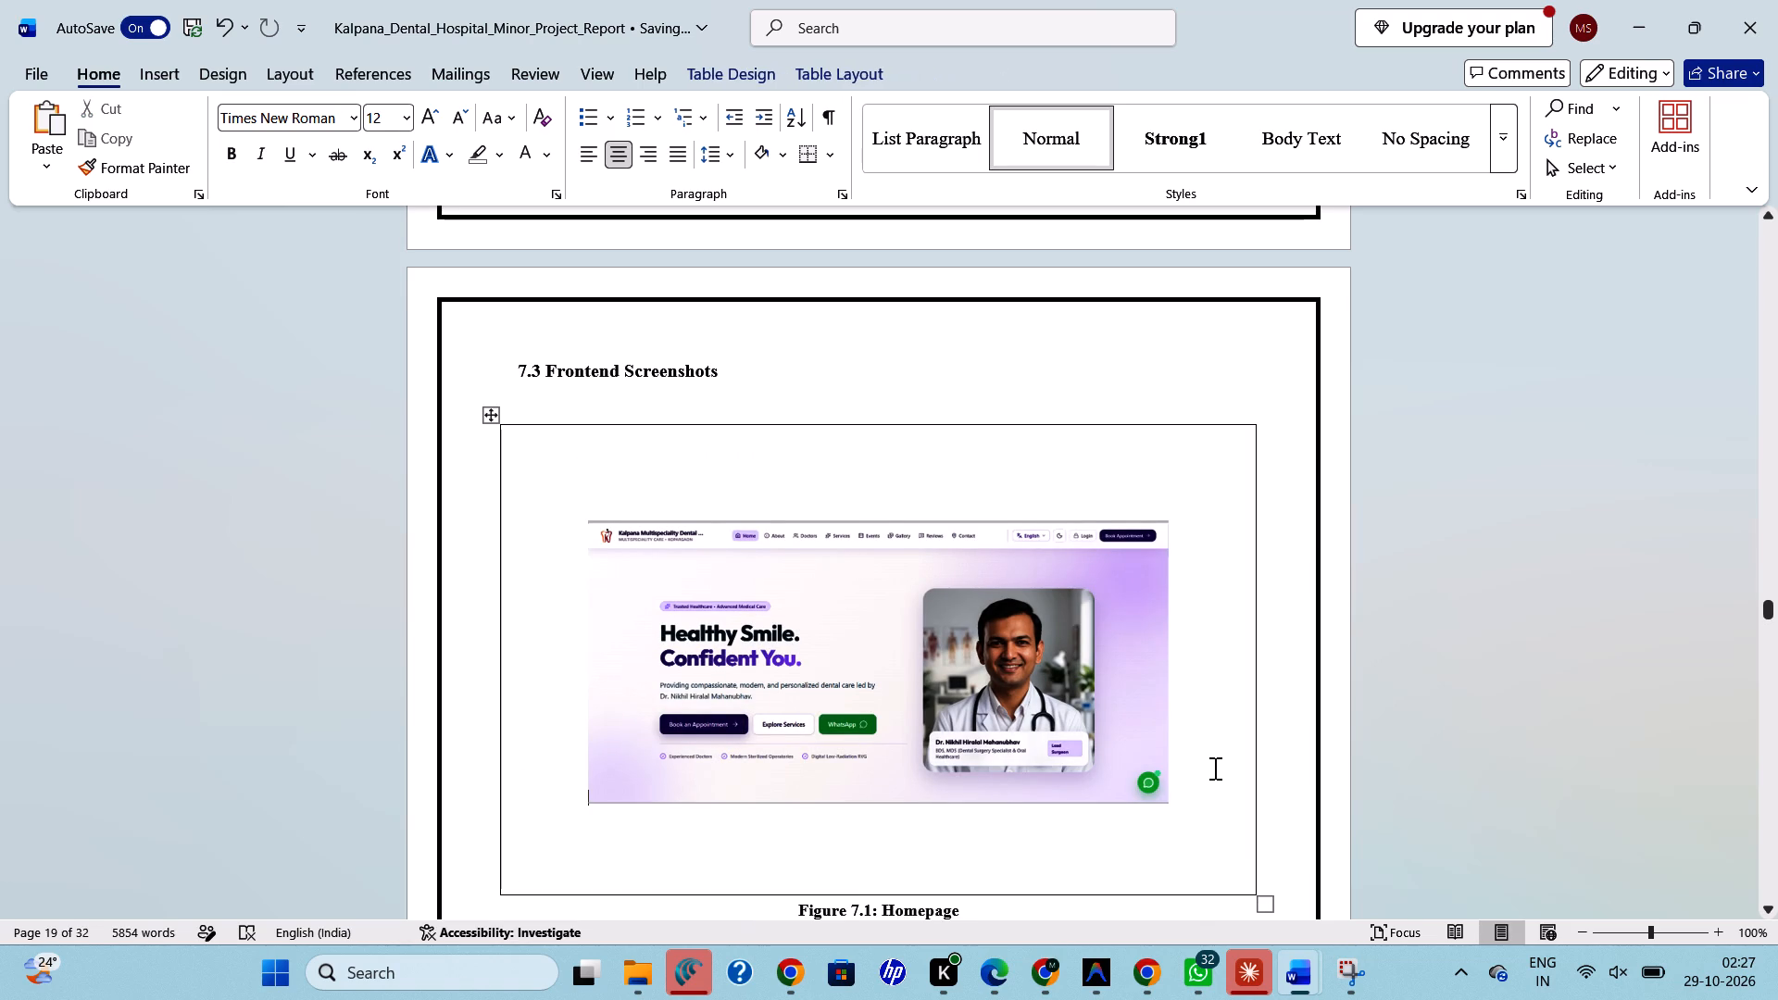
{"action": "left_click", "coordinate": [1213, 768]}
{"action": "left_click", "coordinate": [1054, 666]}
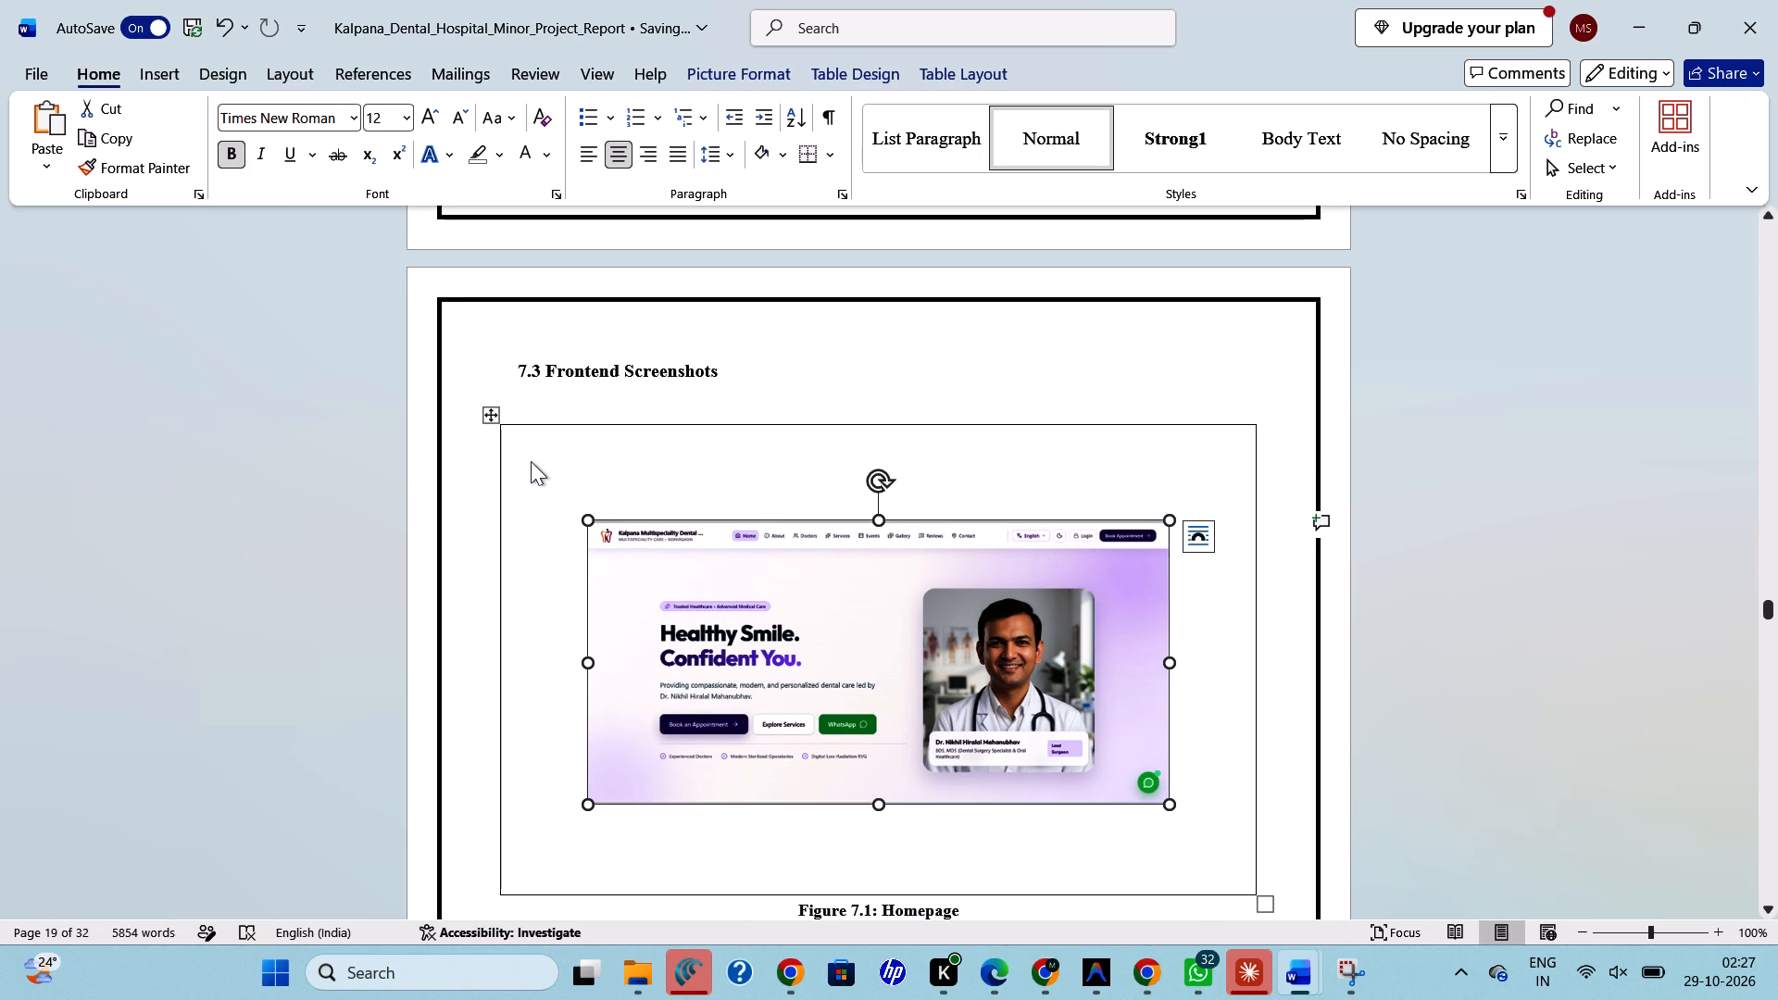
{"action": "left_click_drag", "start_coordinate": [585, 518], "coordinate": [552, 450]}
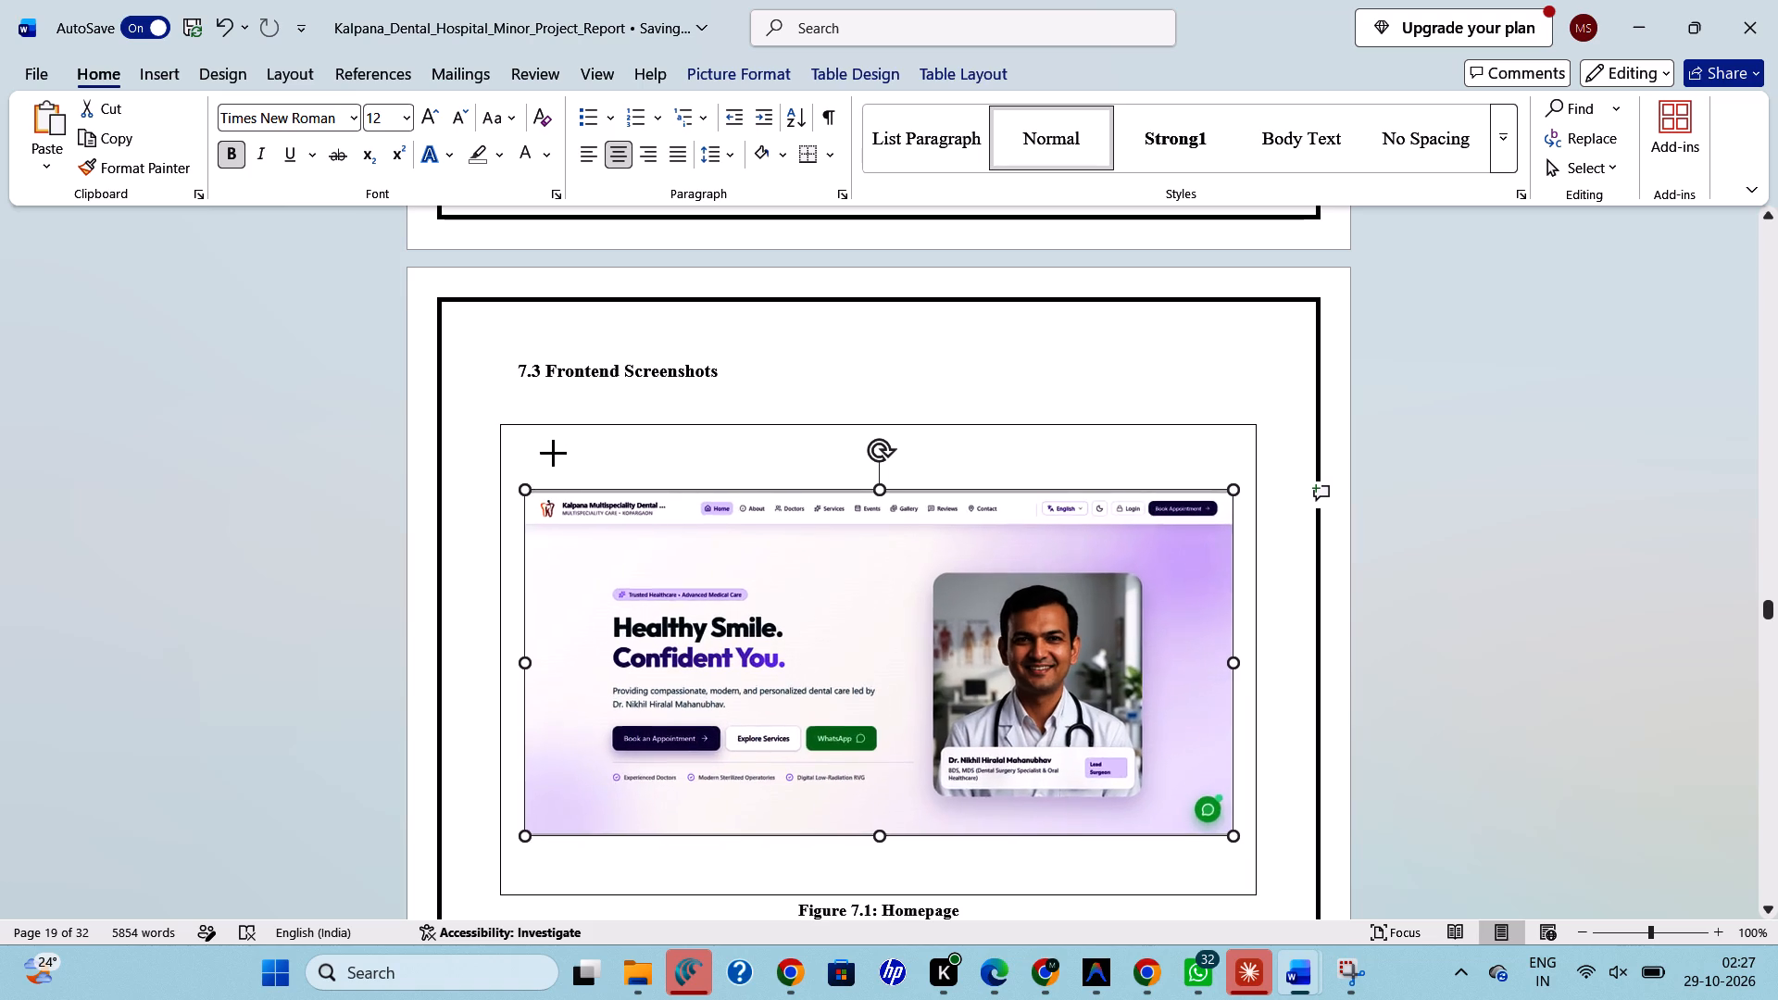
{"action": "left_click_drag", "start_coordinate": [552, 450], "coordinate": [536, 419]}
Examine the layout of the 7.3 Frontend Screenshots page, from the homepage figure to the Figure 7.2 placeholder.
{"action": "scroll", "coordinate": [758, 646], "scroll_direction": "down", "scroll_amount": 1}
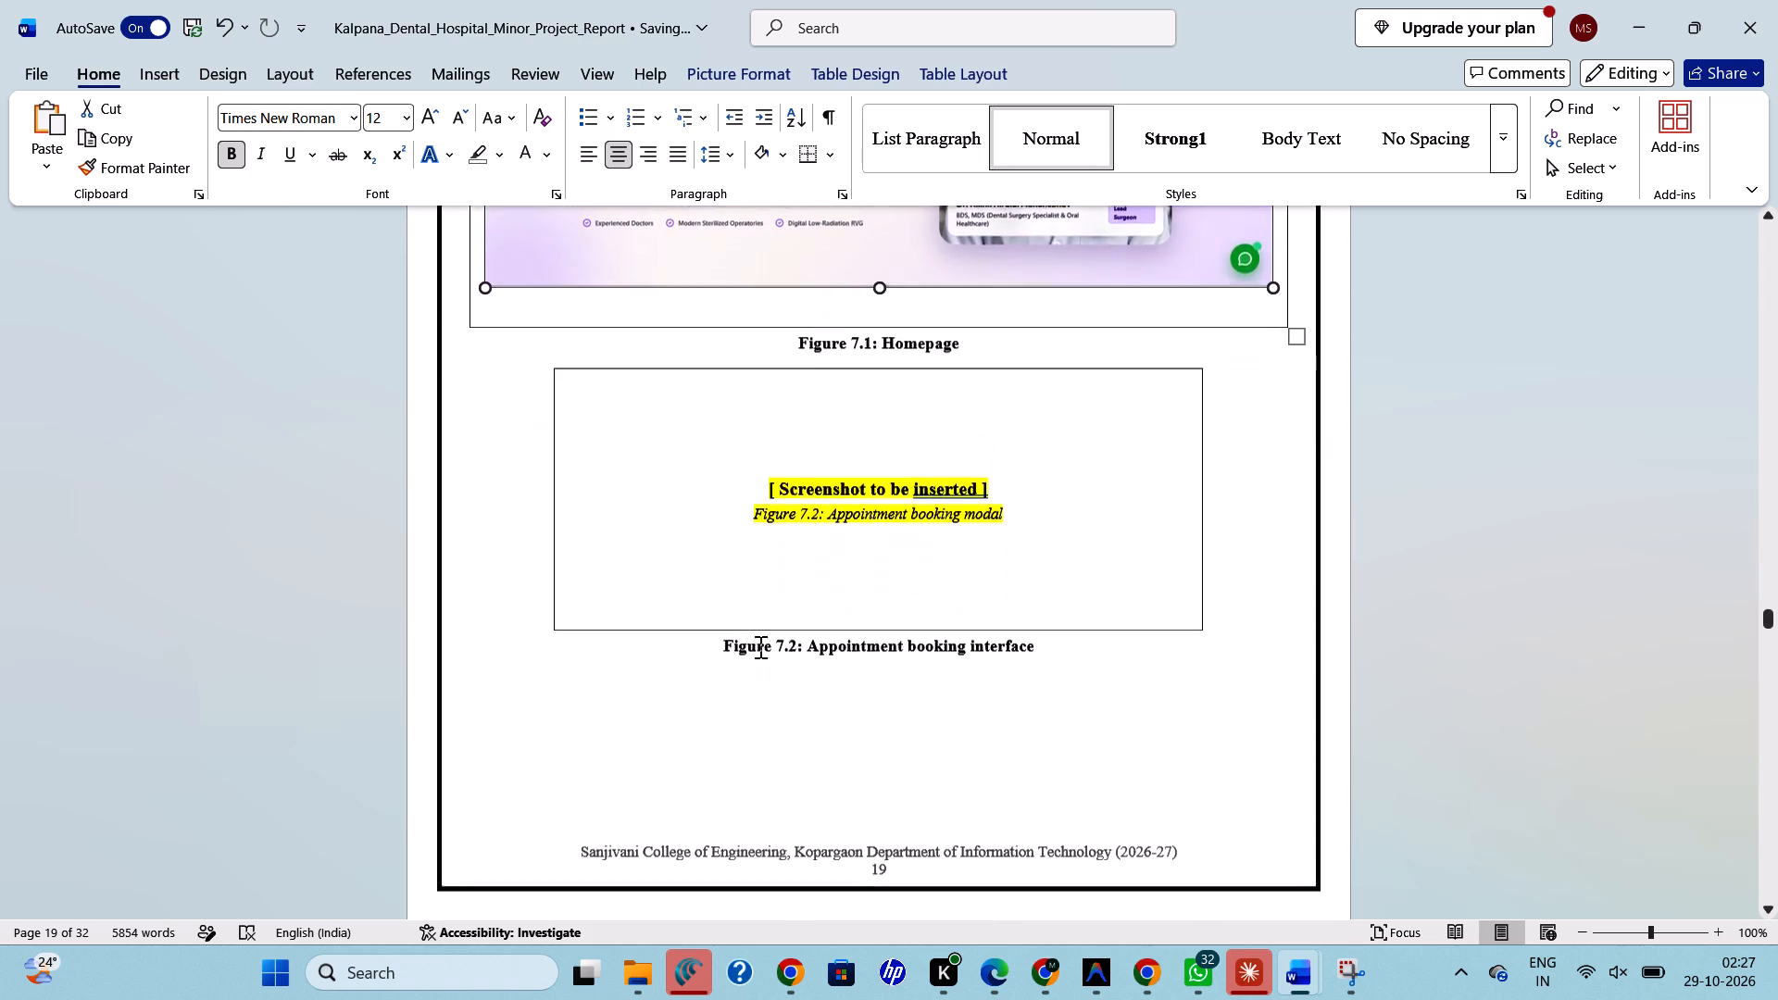
{"action": "scroll", "coordinate": [758, 646], "scroll_direction": "down", "scroll_amount": 1}
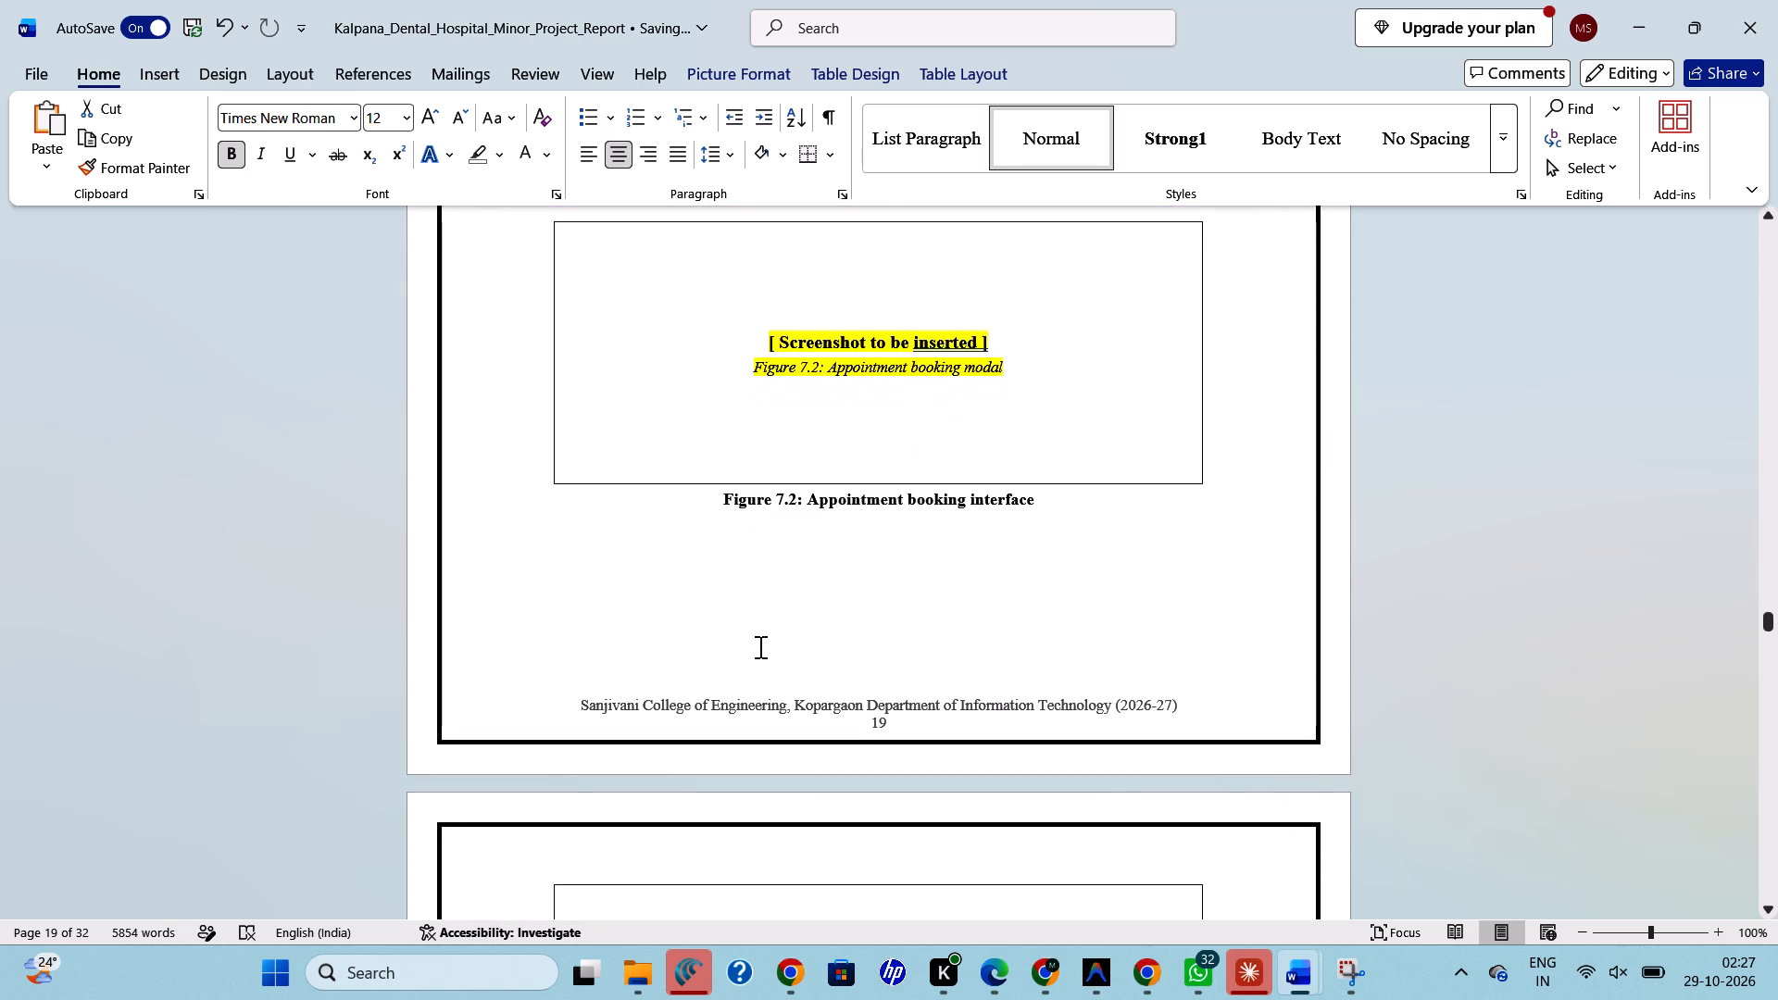
{"action": "scroll", "coordinate": [914, 450], "scroll_direction": "up", "scroll_amount": 1}
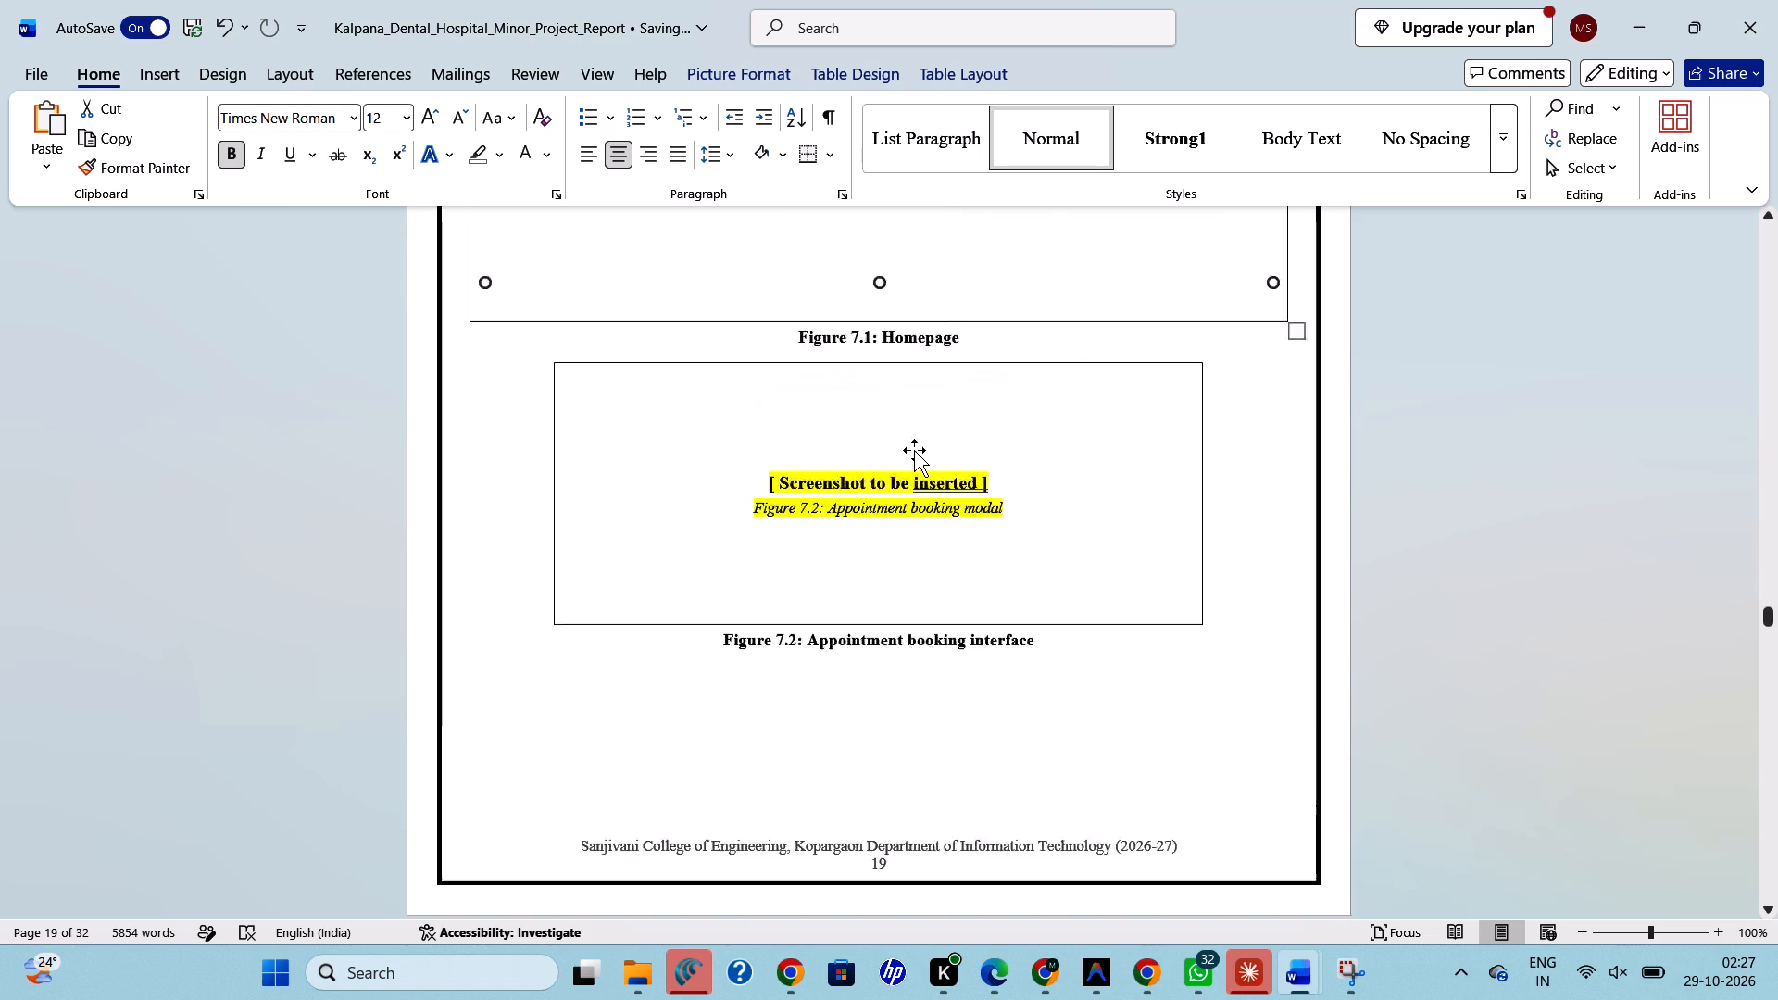
{"action": "scroll", "coordinate": [914, 450], "scroll_direction": "up", "scroll_amount": 2}
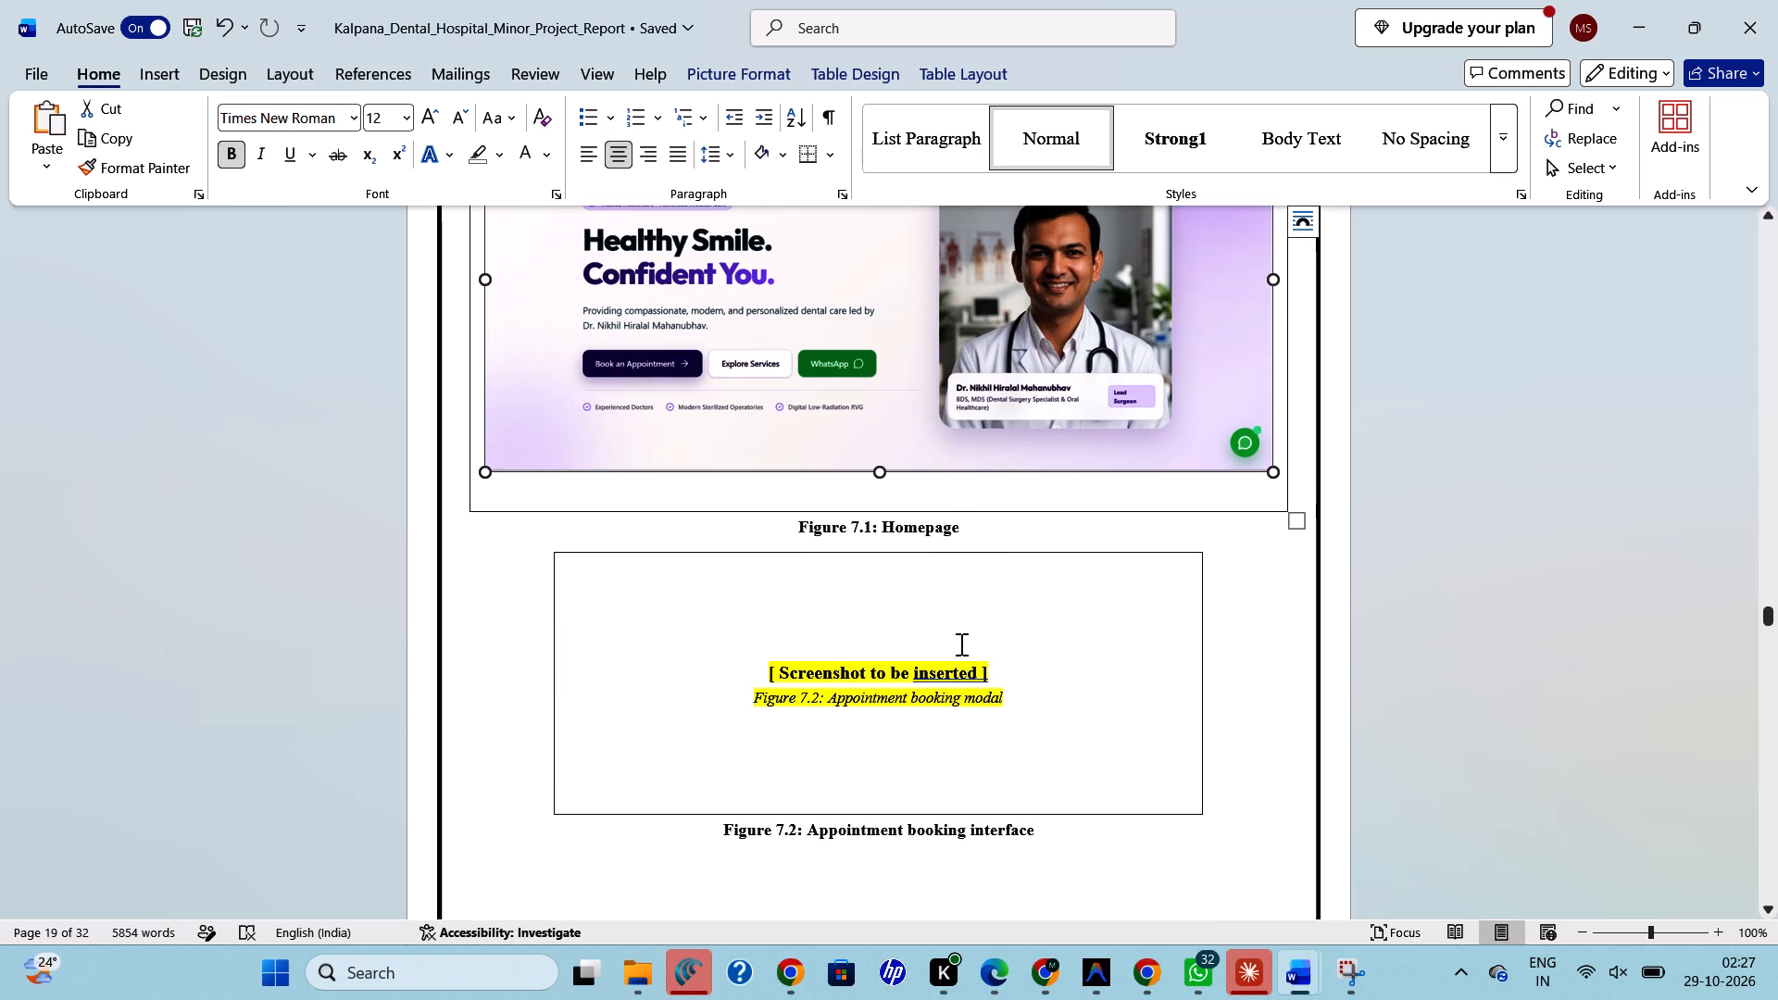
{"action": "scroll", "coordinate": [1111, 754], "scroll_direction": "up", "scroll_amount": 1}
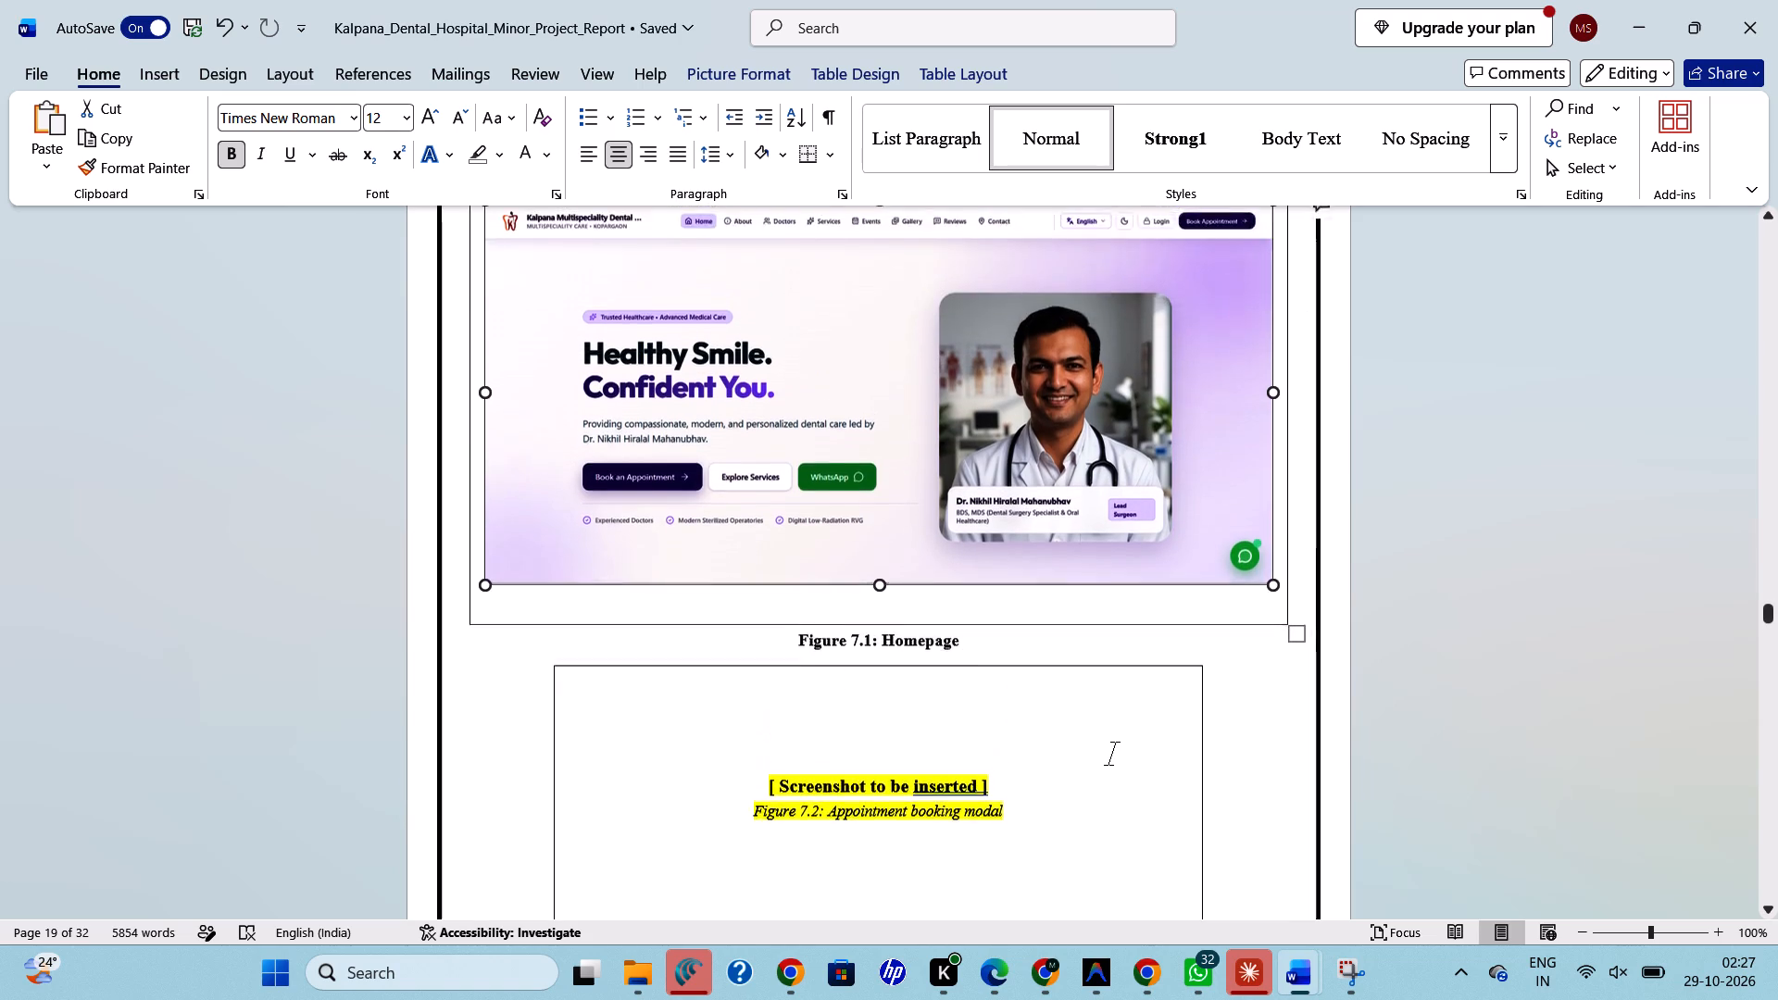
{"action": "scroll", "coordinate": [1111, 754], "scroll_direction": "up", "scroll_amount": 2}
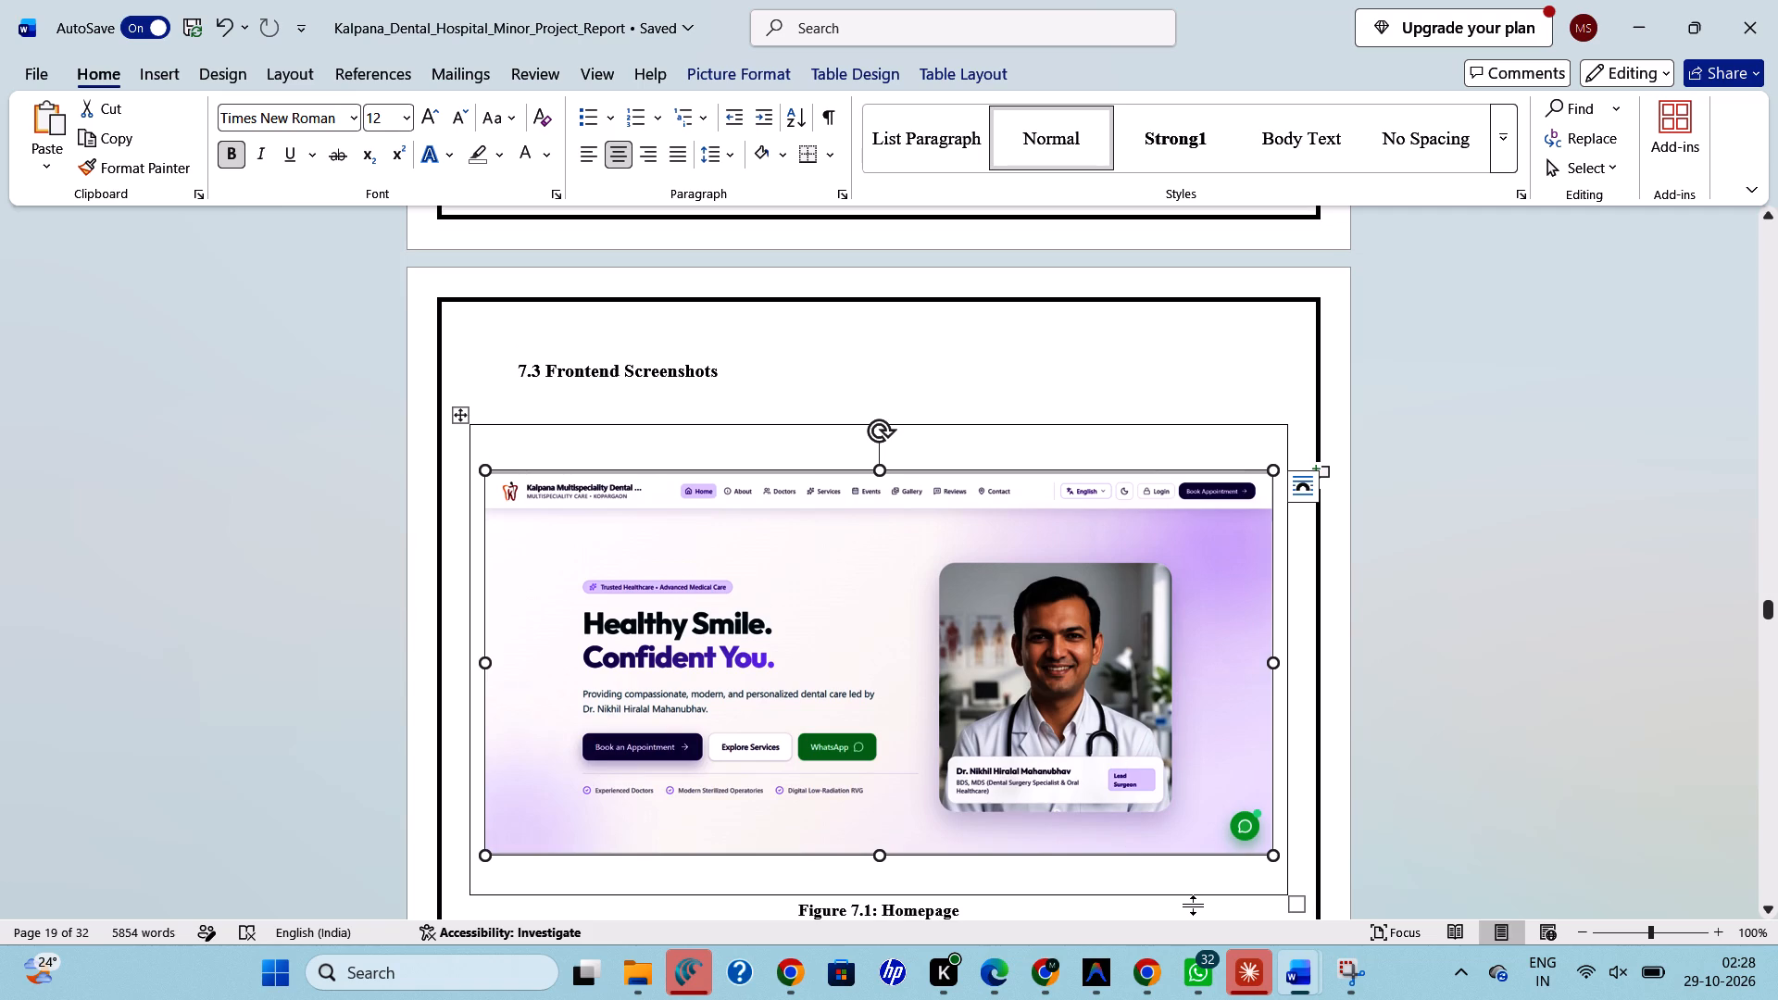
{"action": "scroll", "coordinate": [1202, 917], "scroll_direction": "down", "scroll_amount": 1}
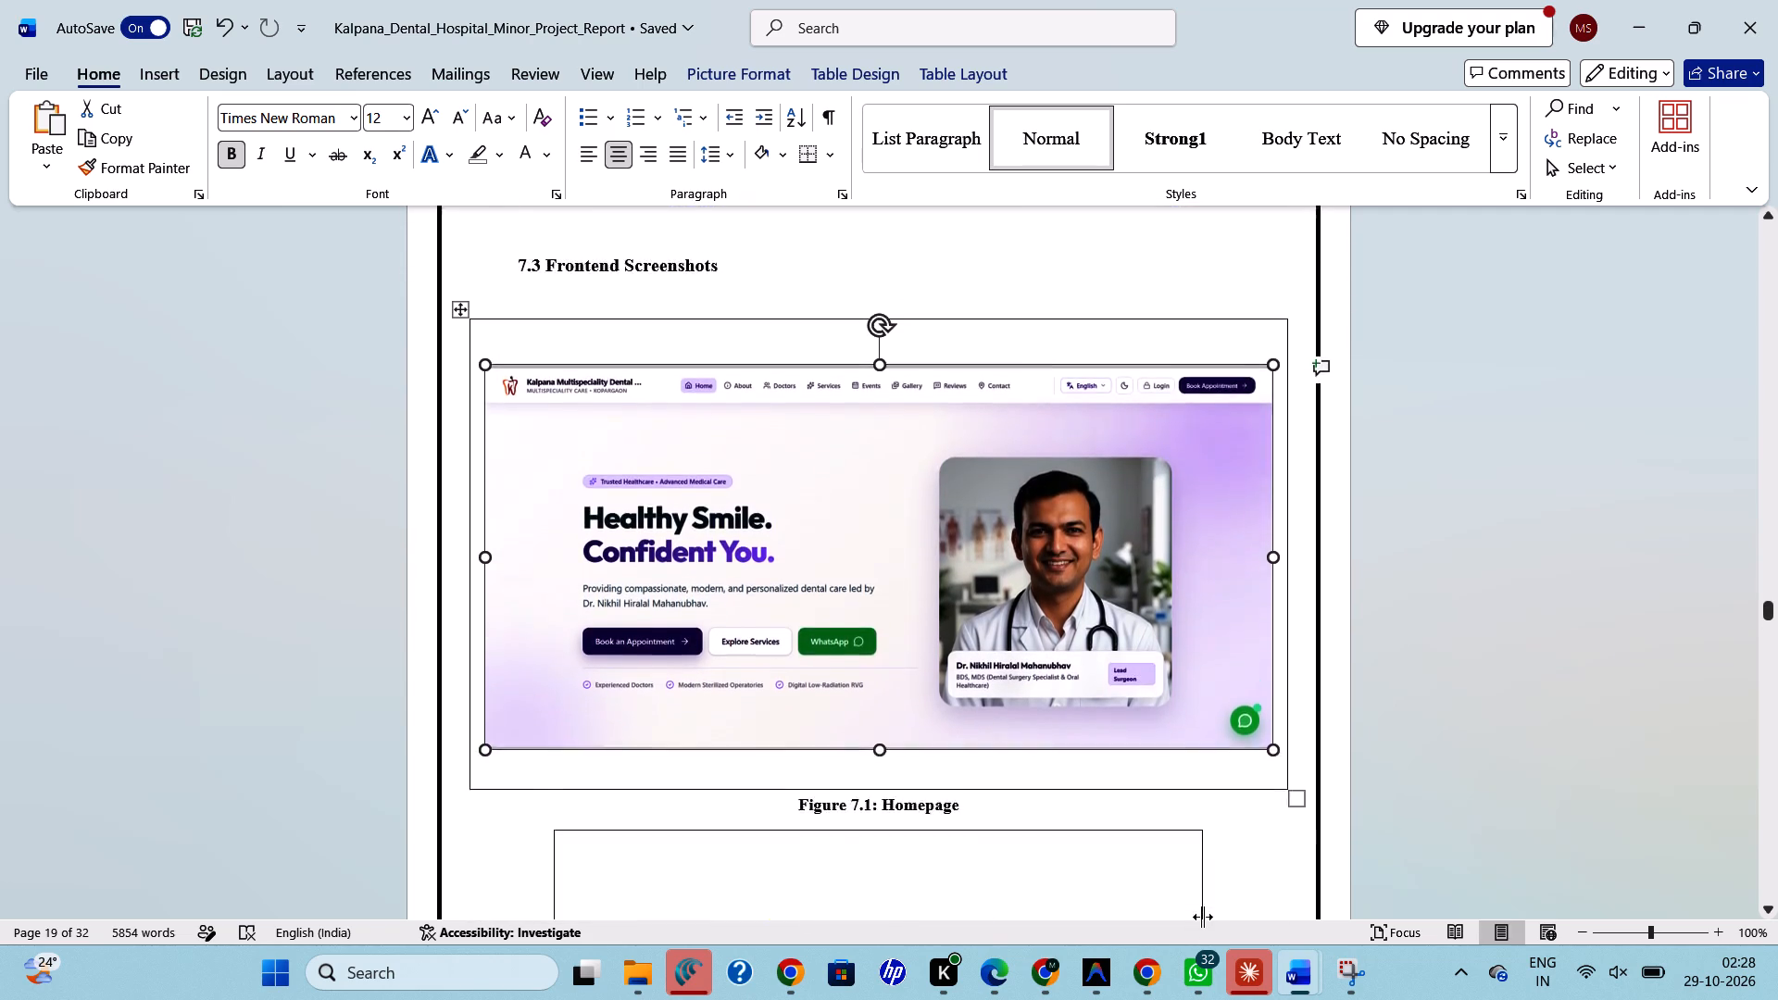
{"action": "scroll", "coordinate": [1202, 917], "scroll_direction": "down", "scroll_amount": 1}
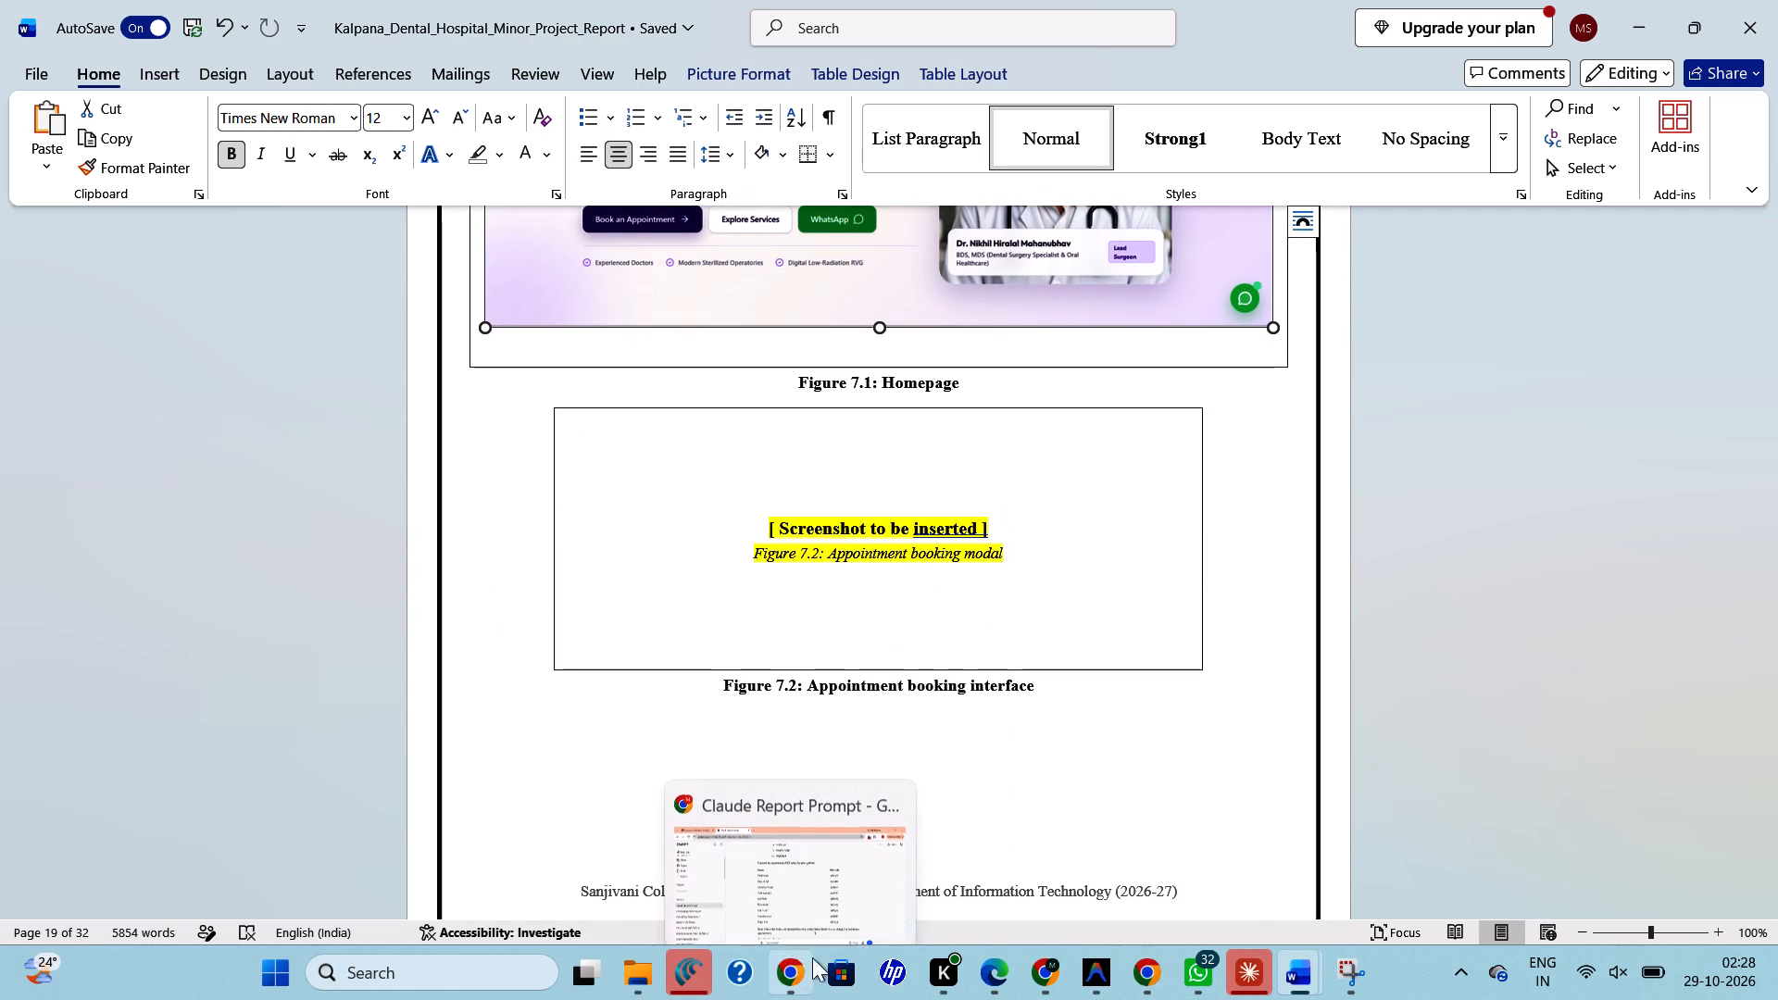
Switch to the clinic website in Edge, open its appointment booking page and zoom out until the heading and form fit together.
{"action": "left_click", "coordinate": [977, 973]}
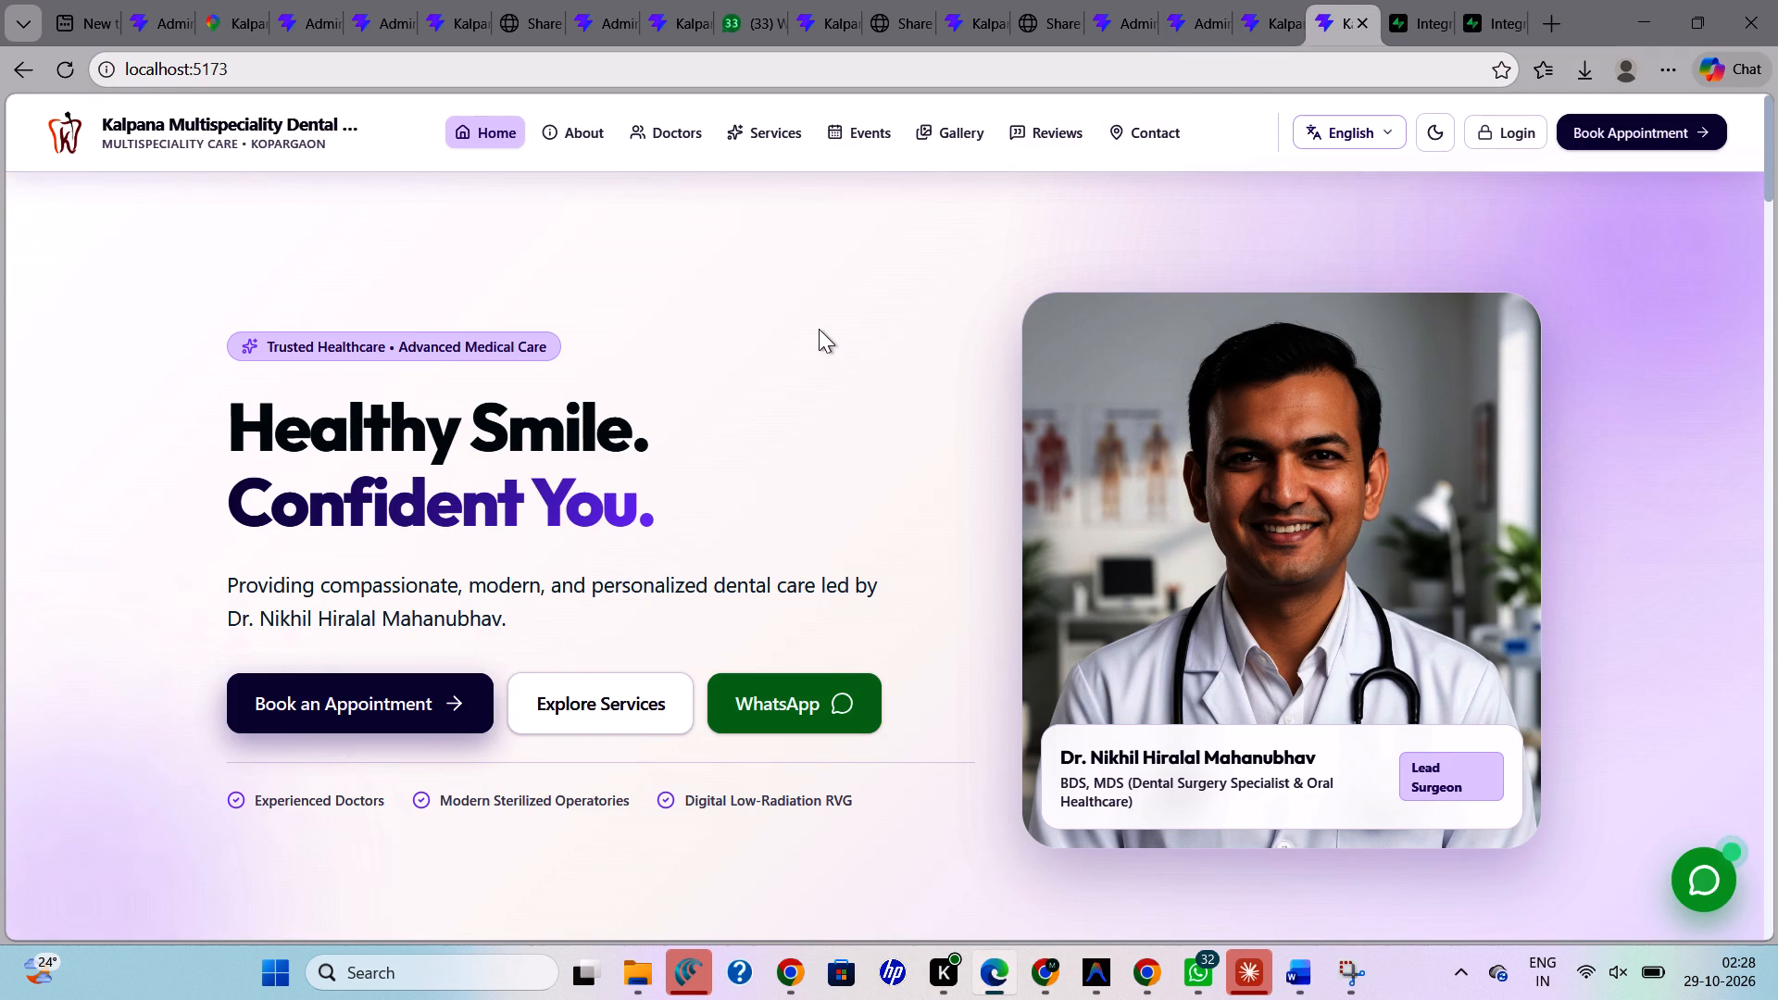
{"action": "left_click", "coordinate": [358, 722]}
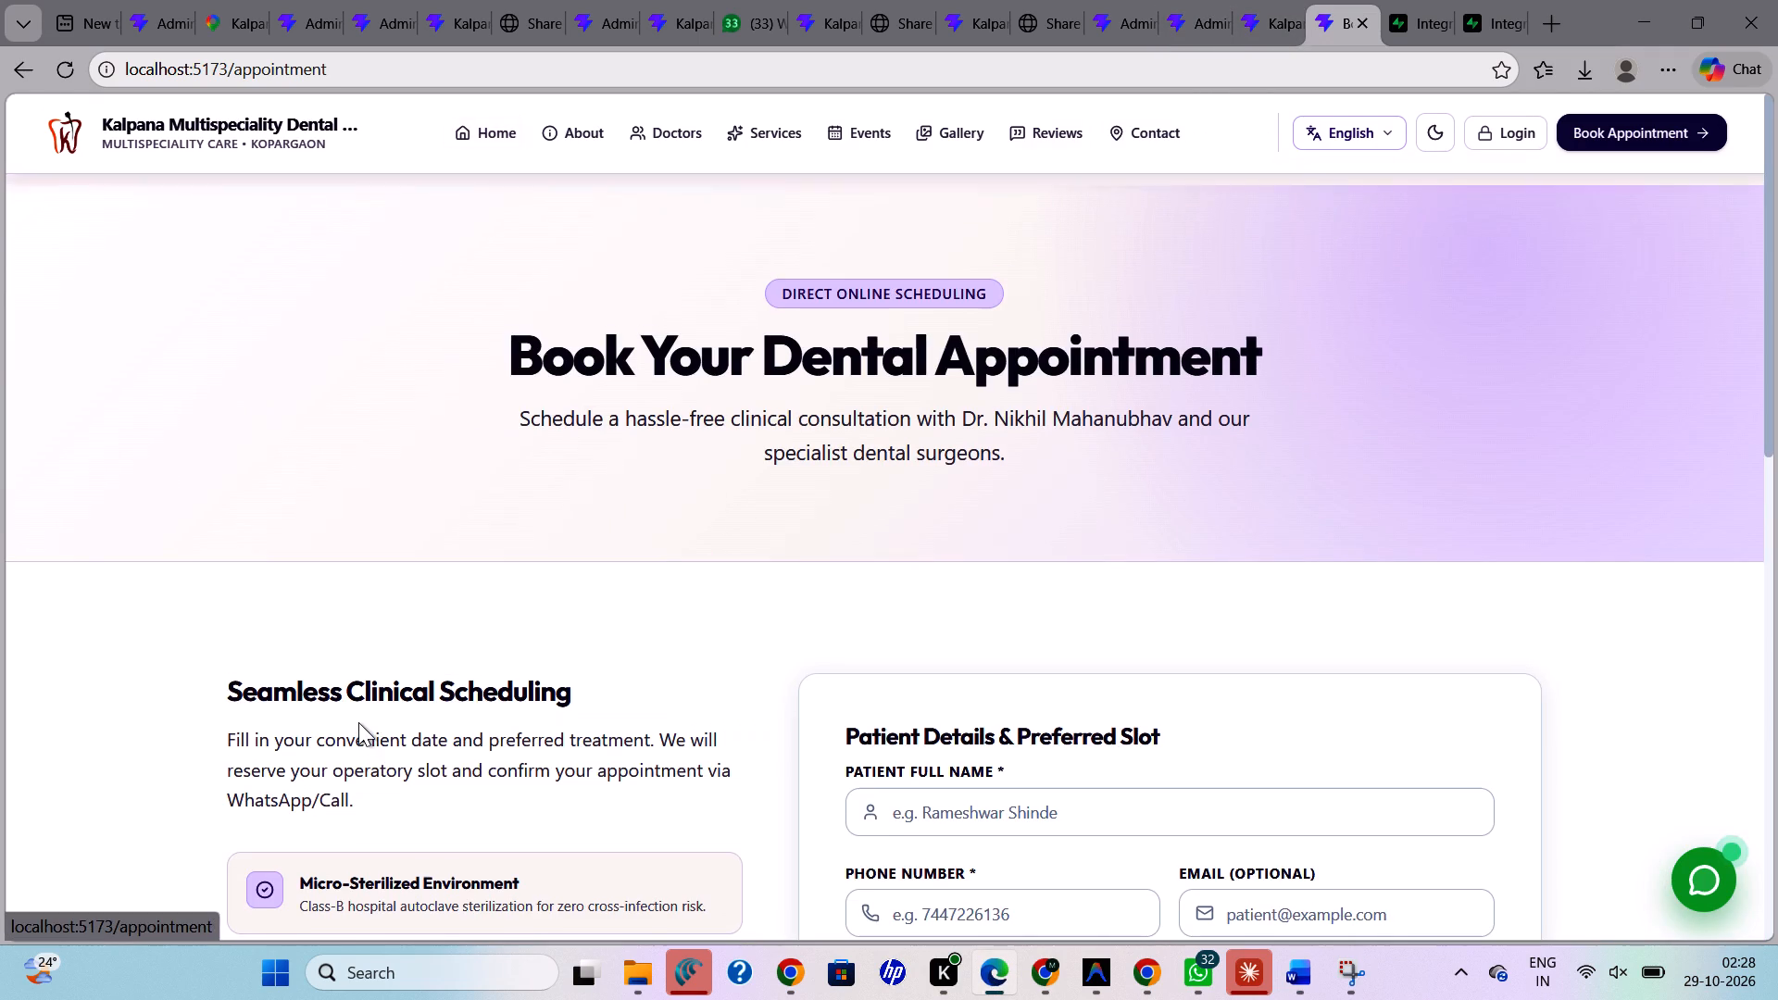
{"action": "scroll", "coordinate": [689, 614], "scroll_direction": "down", "scroll_amount": 4}
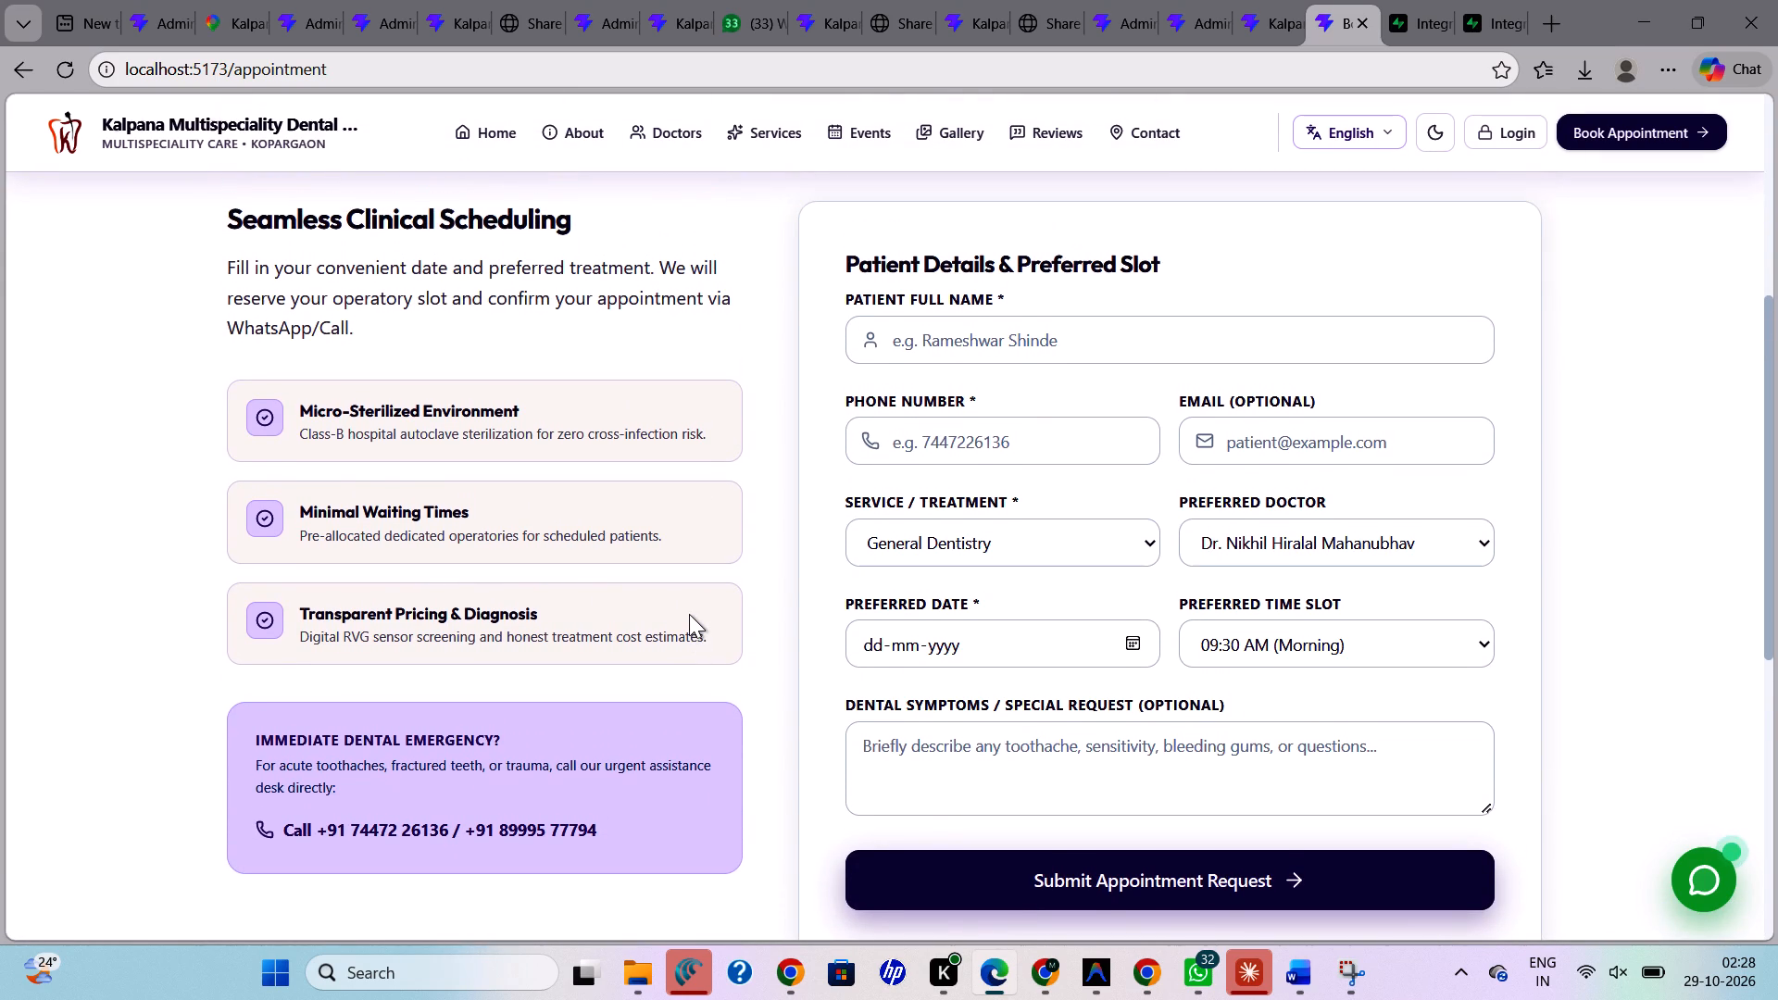
{"action": "key", "text": "ctrl+minus"}
{"action": "key", "text": "ctrl+minus"}
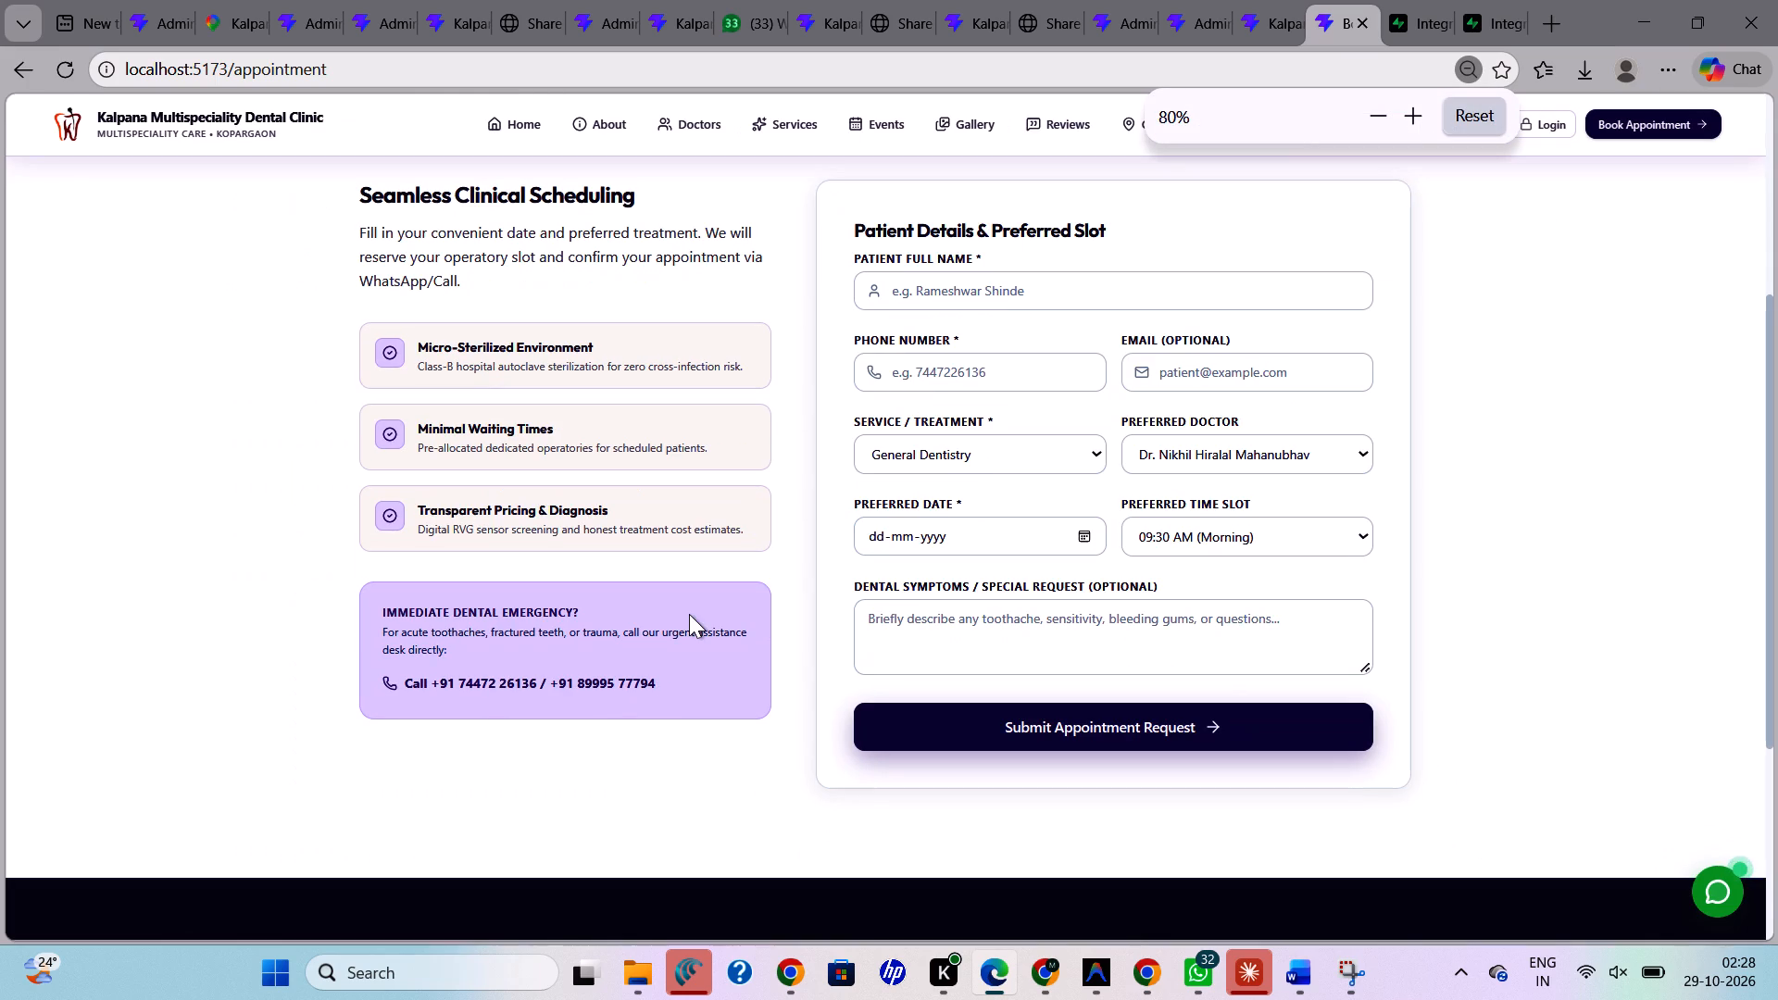
{"action": "key", "text": "ctrl+minus"}
{"action": "key", "text": "ctrl+minus"}
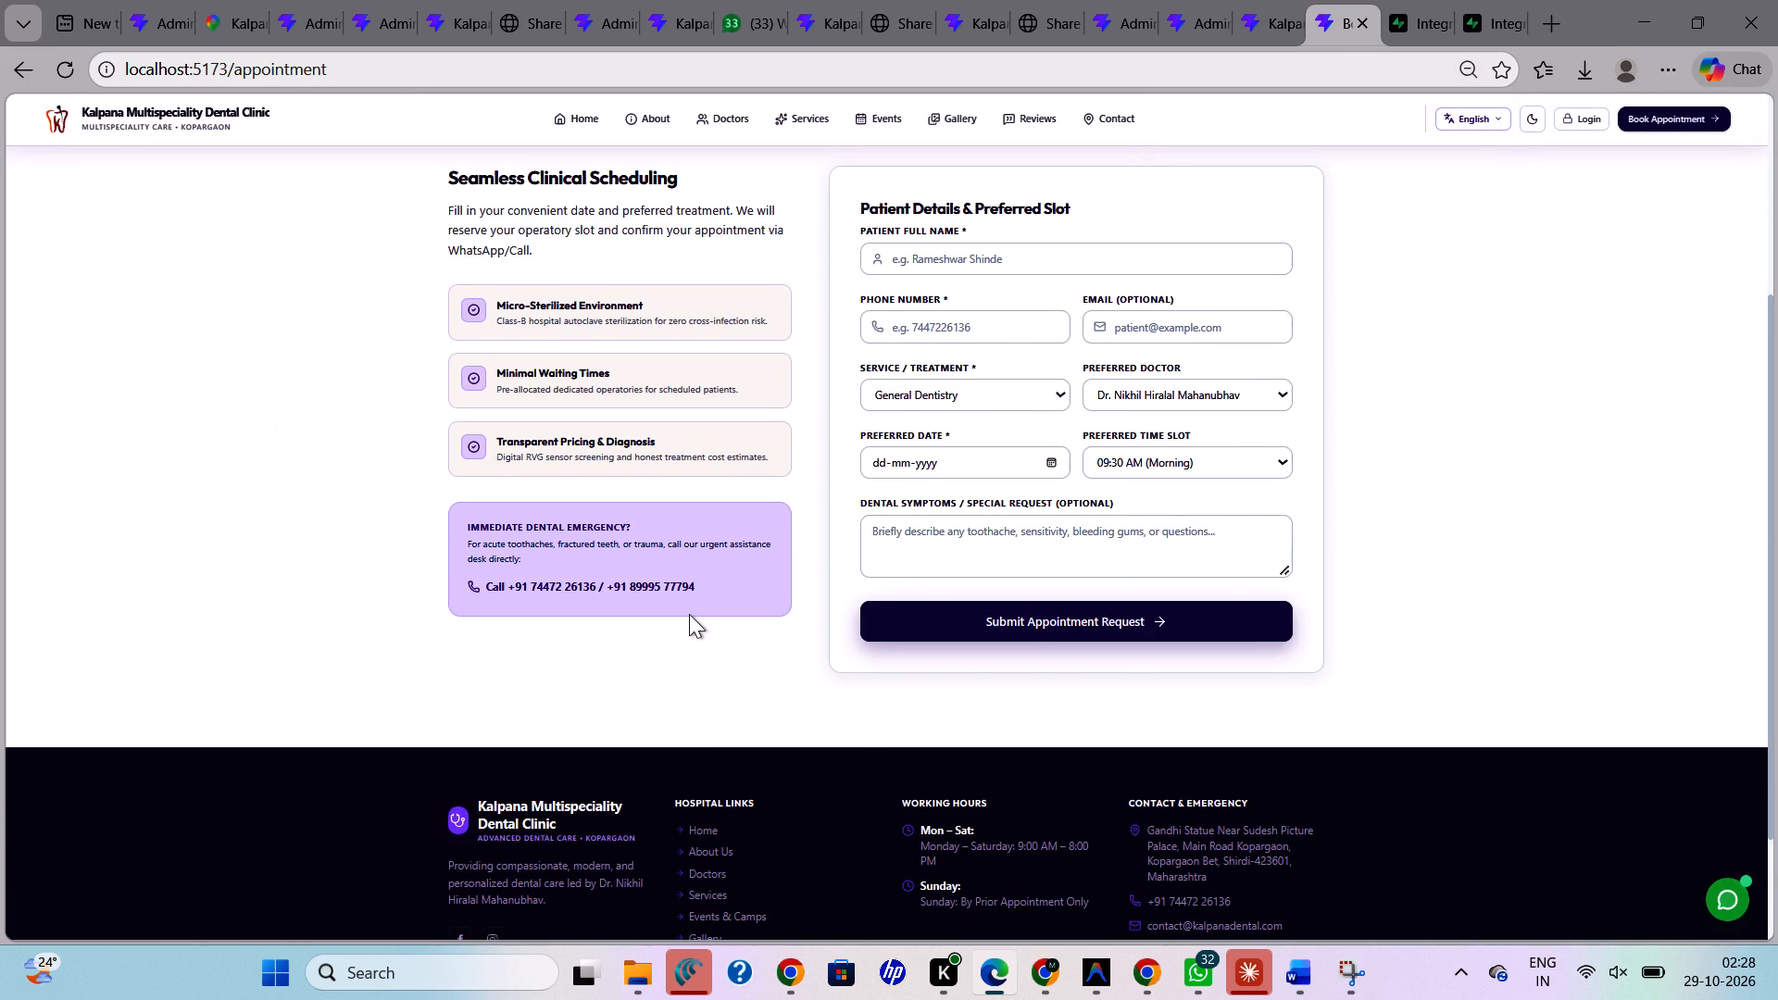
{"action": "scroll", "coordinate": [689, 614], "scroll_direction": "up", "scroll_amount": 3}
{"action": "scroll", "coordinate": [689, 614], "scroll_direction": "down", "scroll_amount": 1}
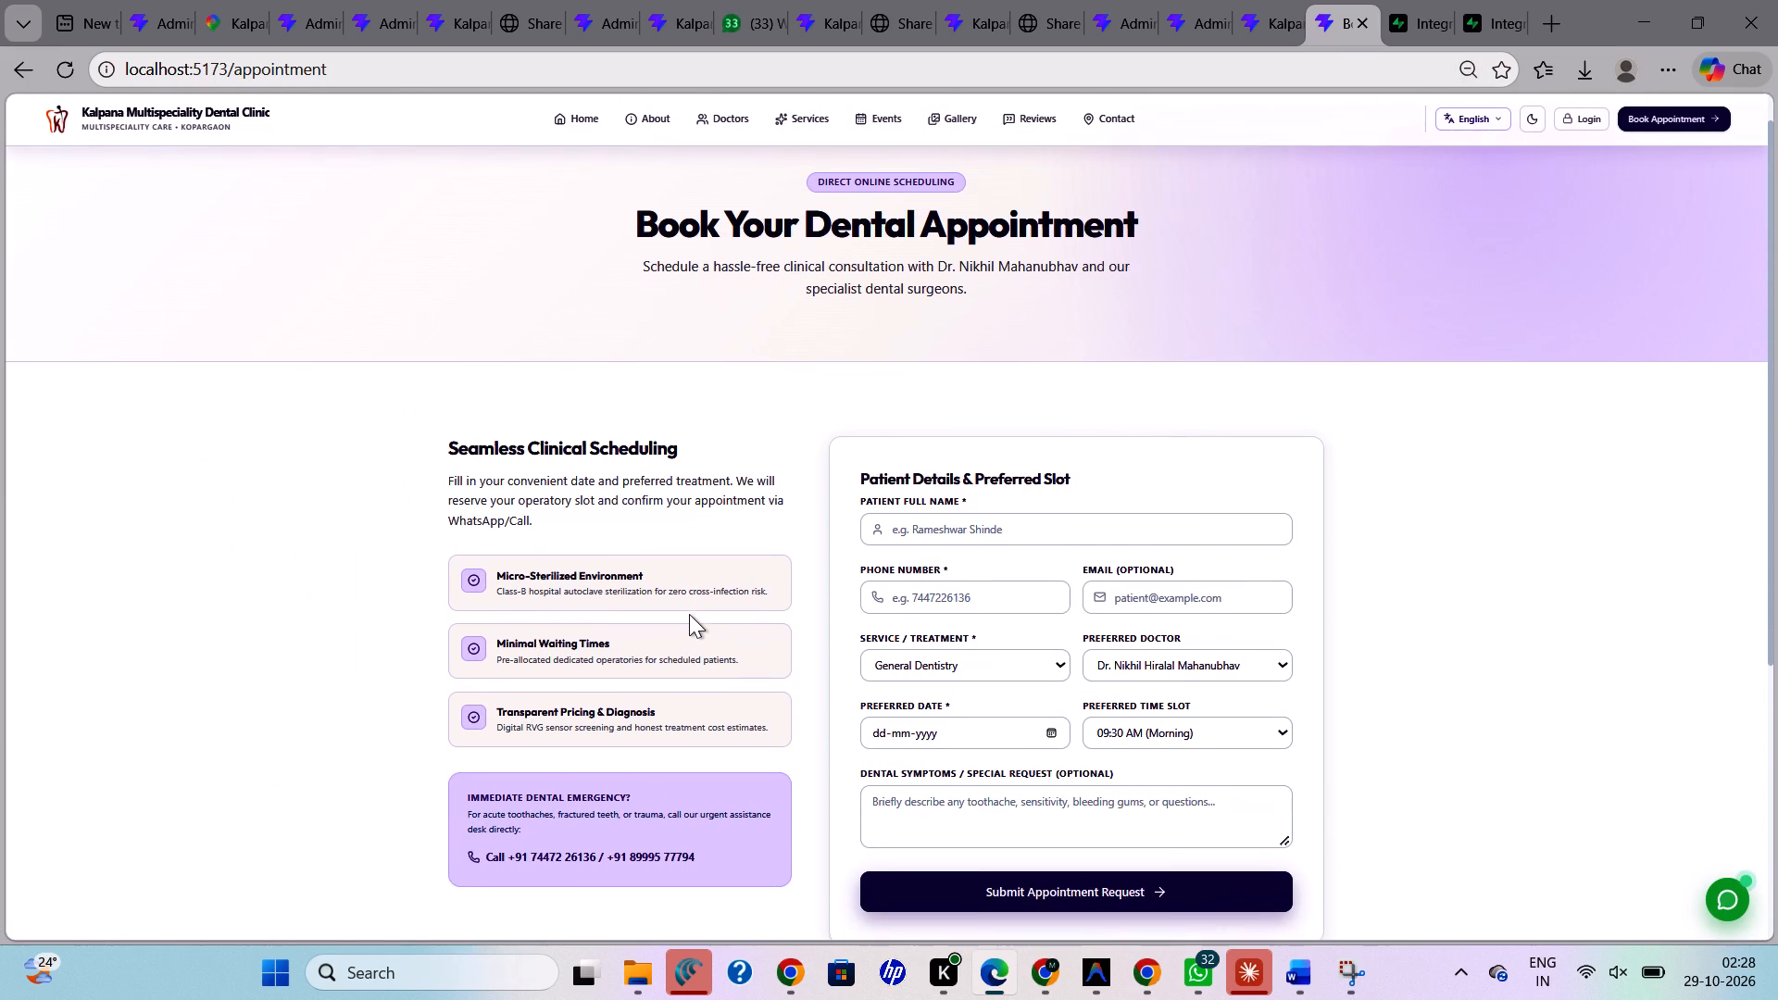
{"action": "scroll", "coordinate": [689, 614], "scroll_direction": "down", "scroll_amount": 1}
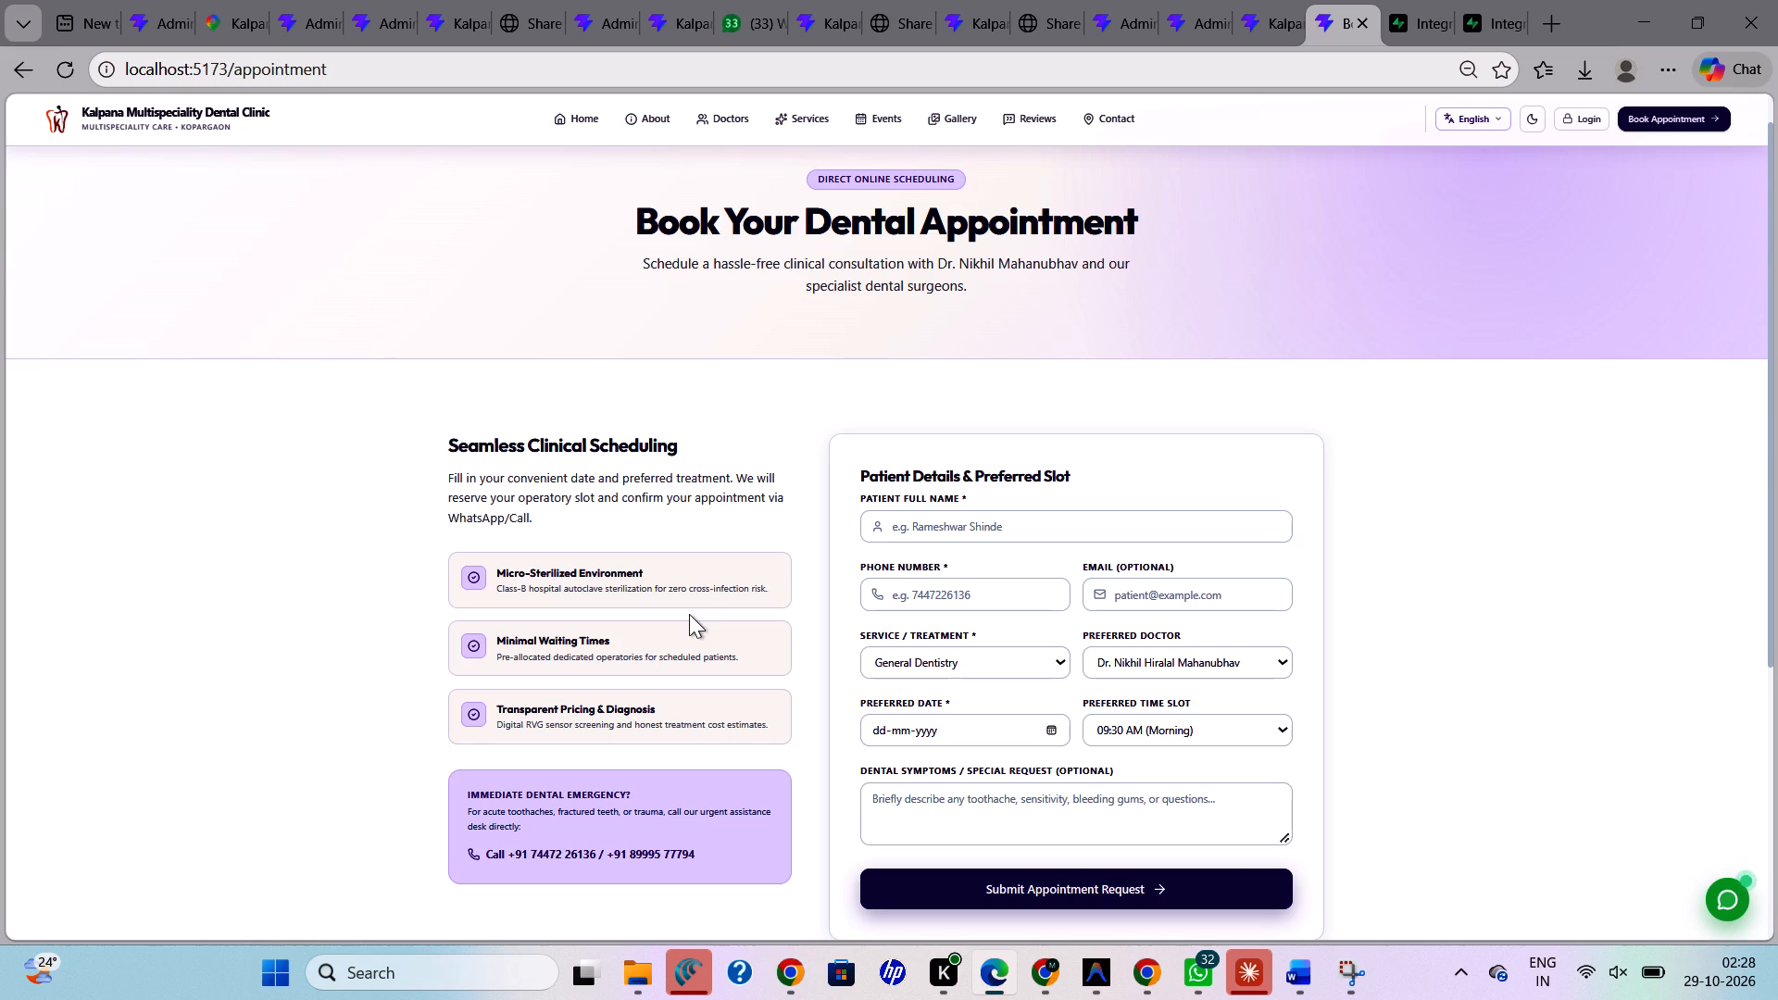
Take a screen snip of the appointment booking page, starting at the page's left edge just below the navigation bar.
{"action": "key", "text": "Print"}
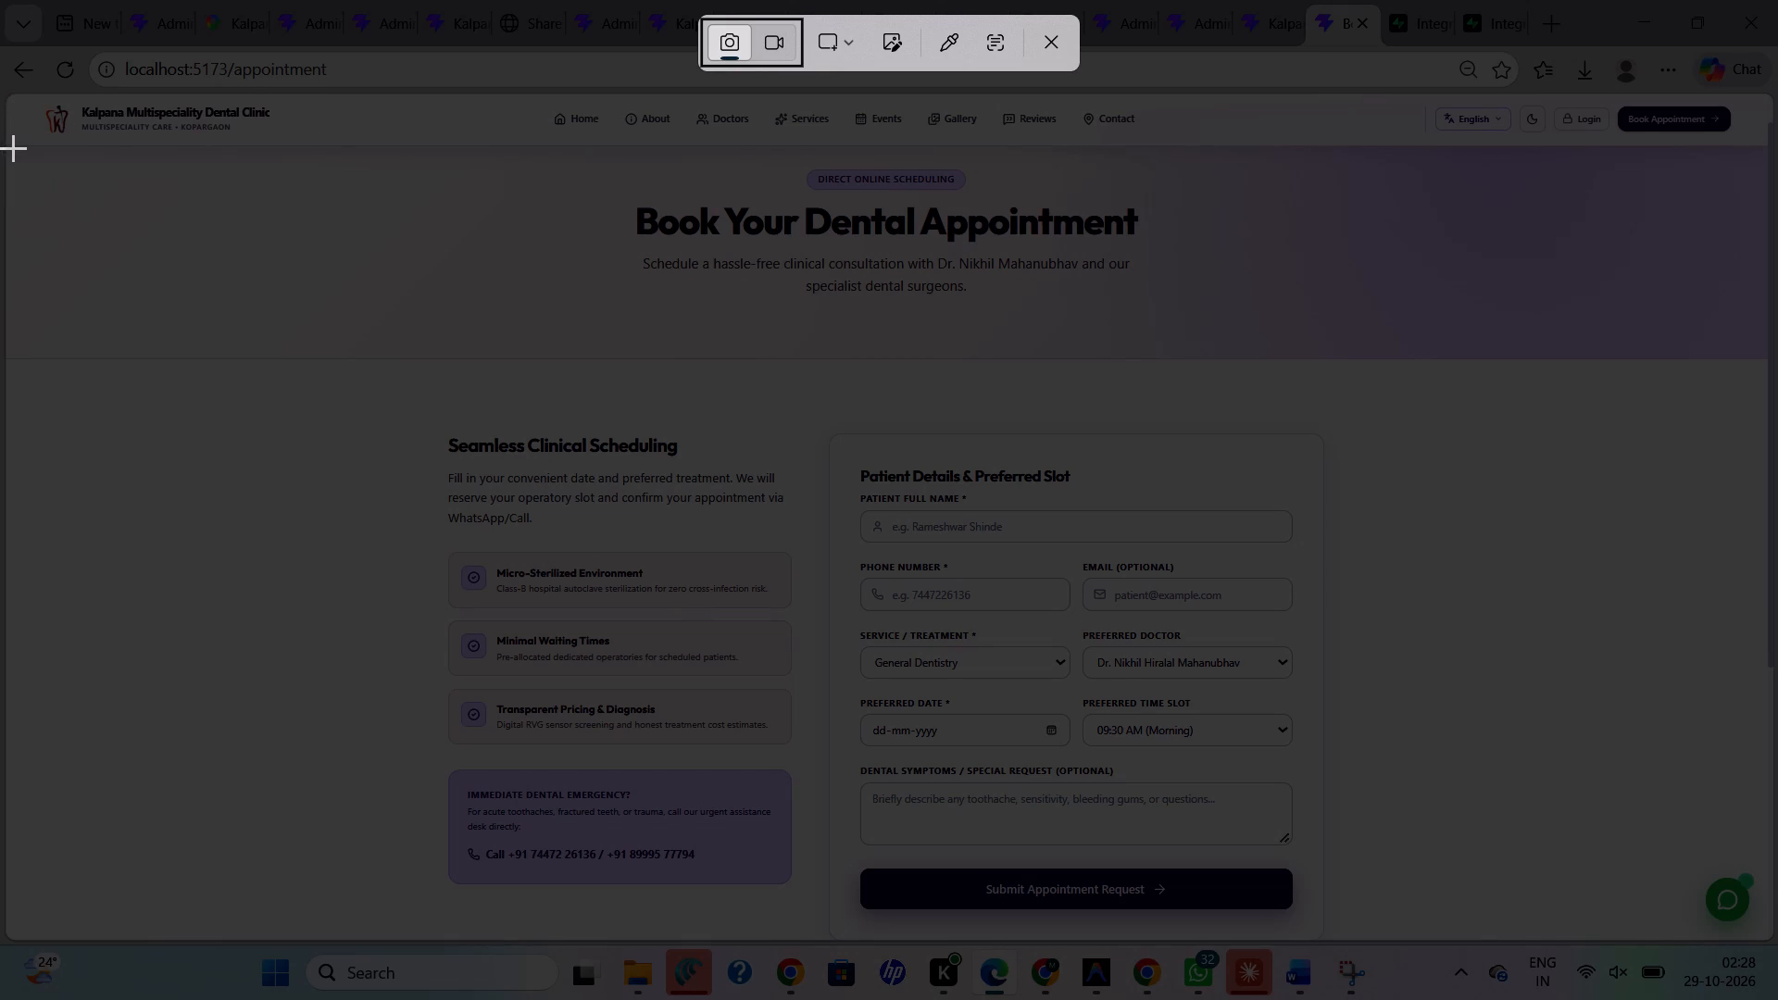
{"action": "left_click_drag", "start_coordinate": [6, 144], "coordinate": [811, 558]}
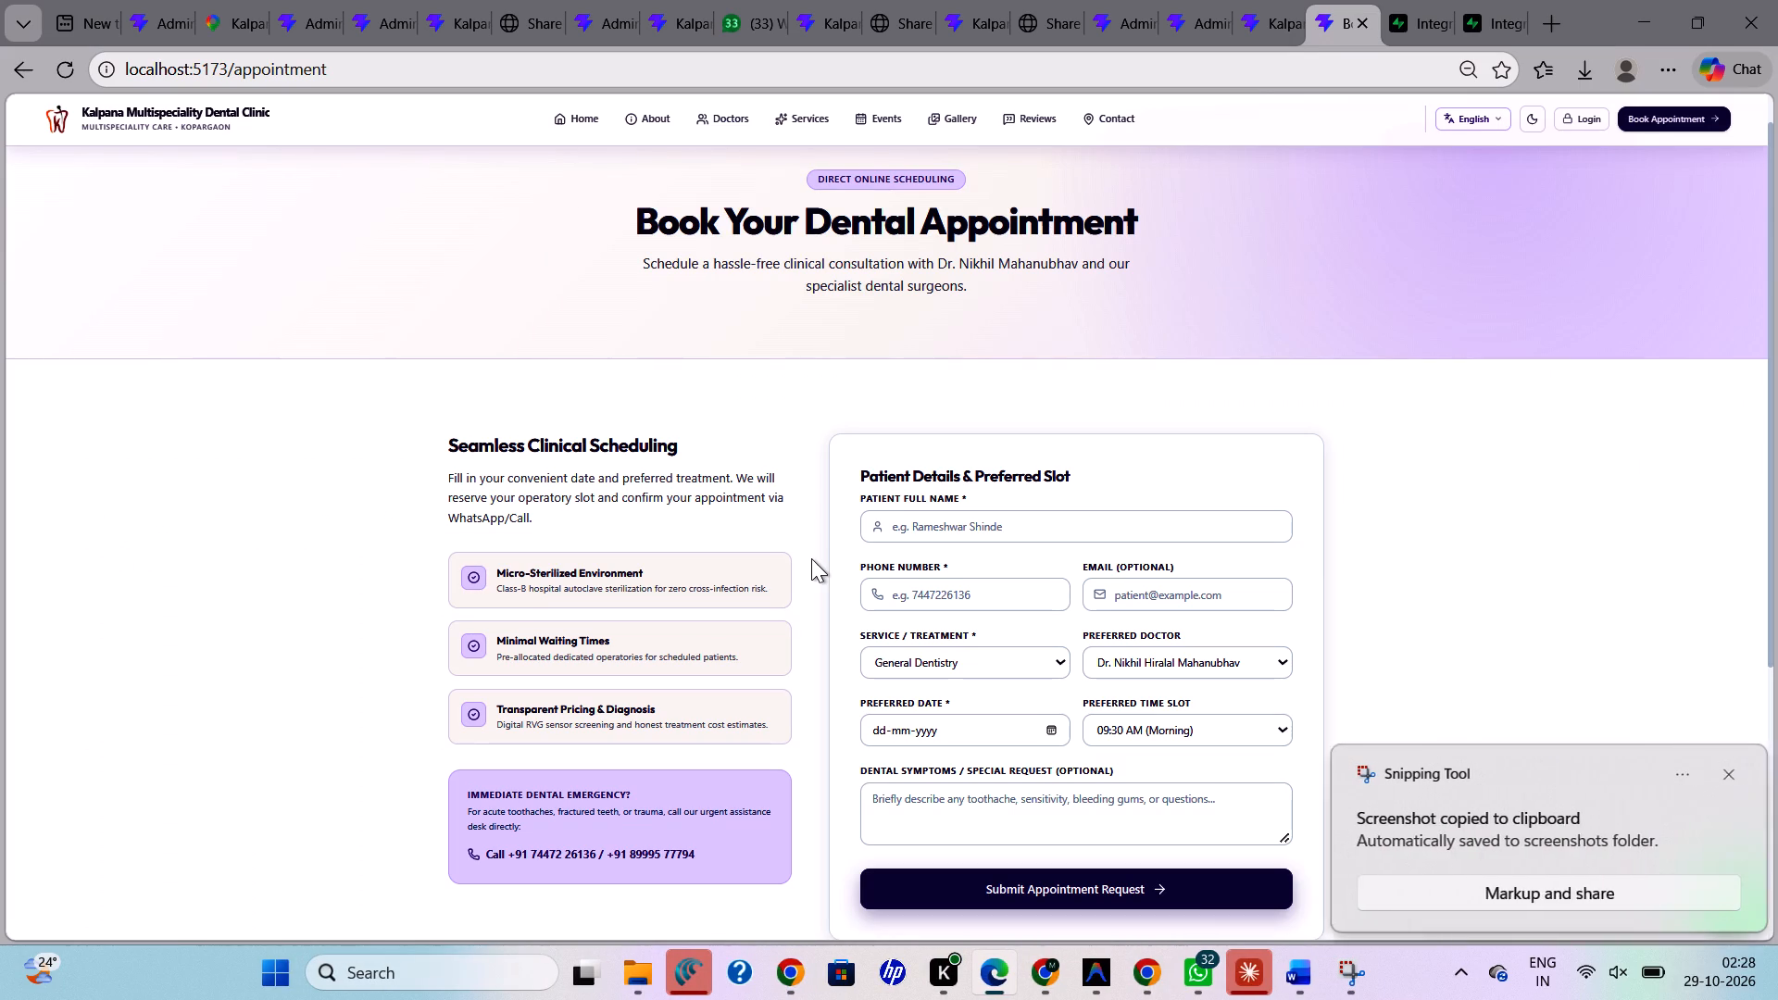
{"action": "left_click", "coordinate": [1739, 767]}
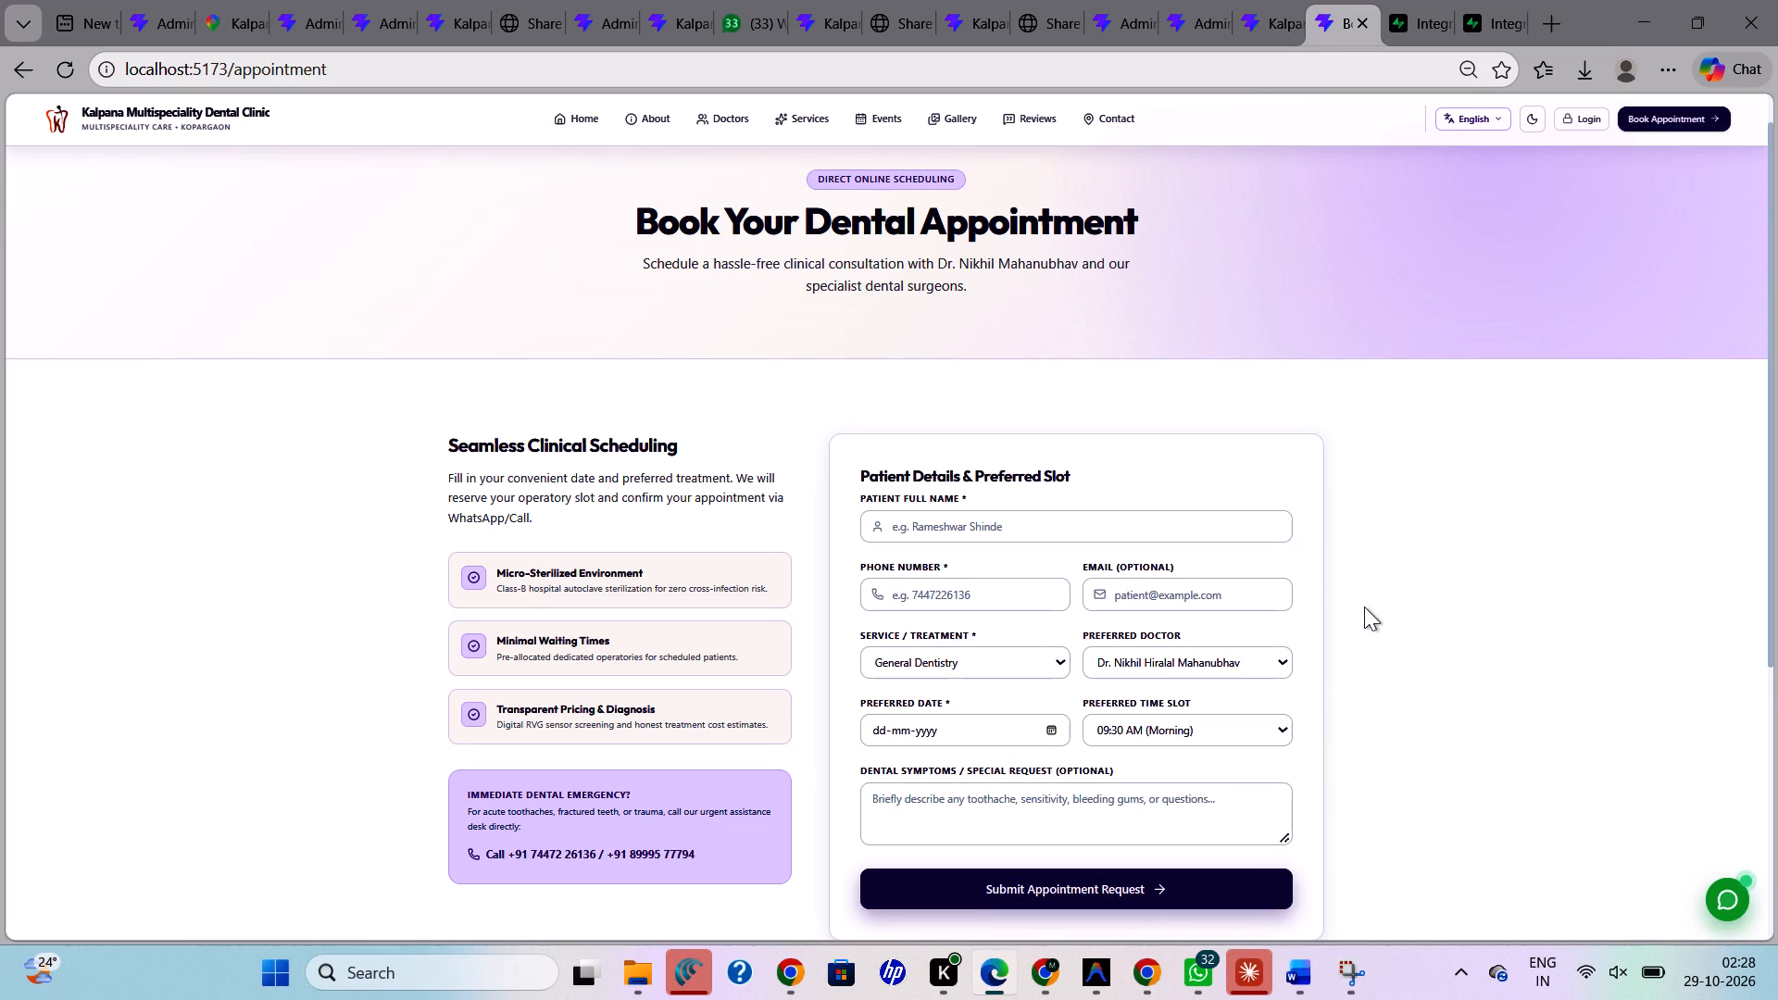
Snip the appointment page's central area, from the Direct Online Scheduling label to the Submit Appointment Request button, and copy the image.
{"action": "key", "text": "Print"}
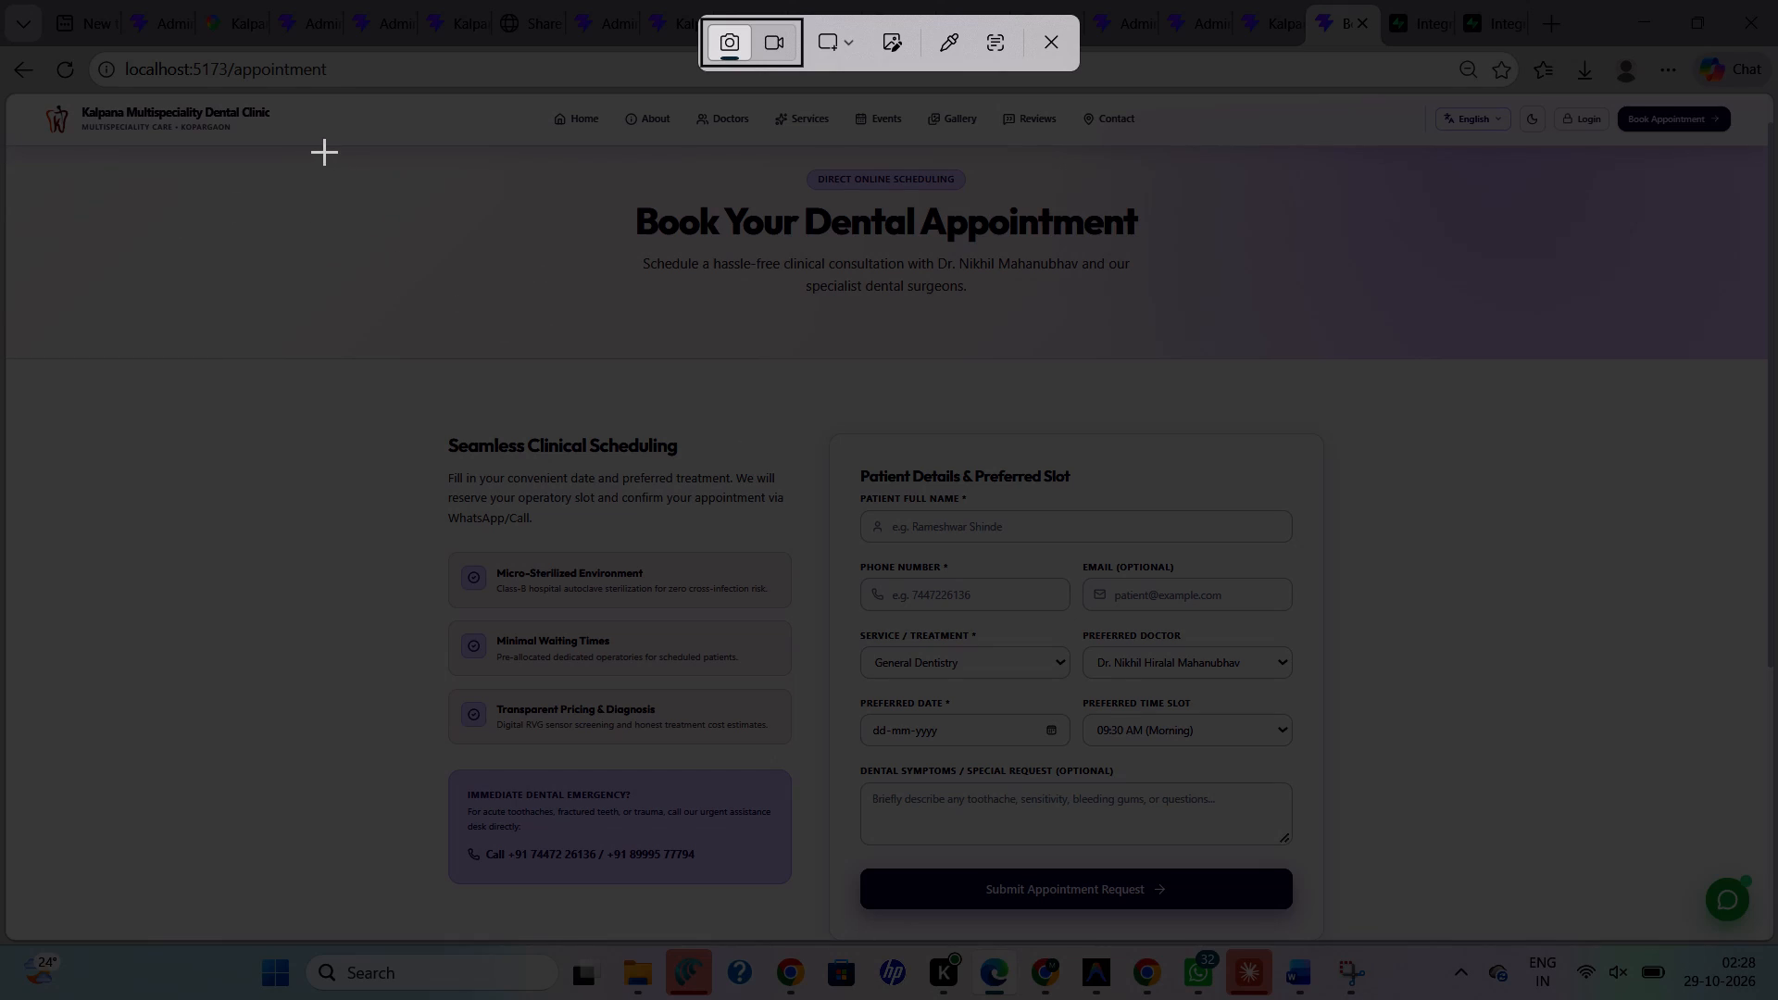
{"action": "left_click_drag", "start_coordinate": [326, 151], "coordinate": [781, 540]}
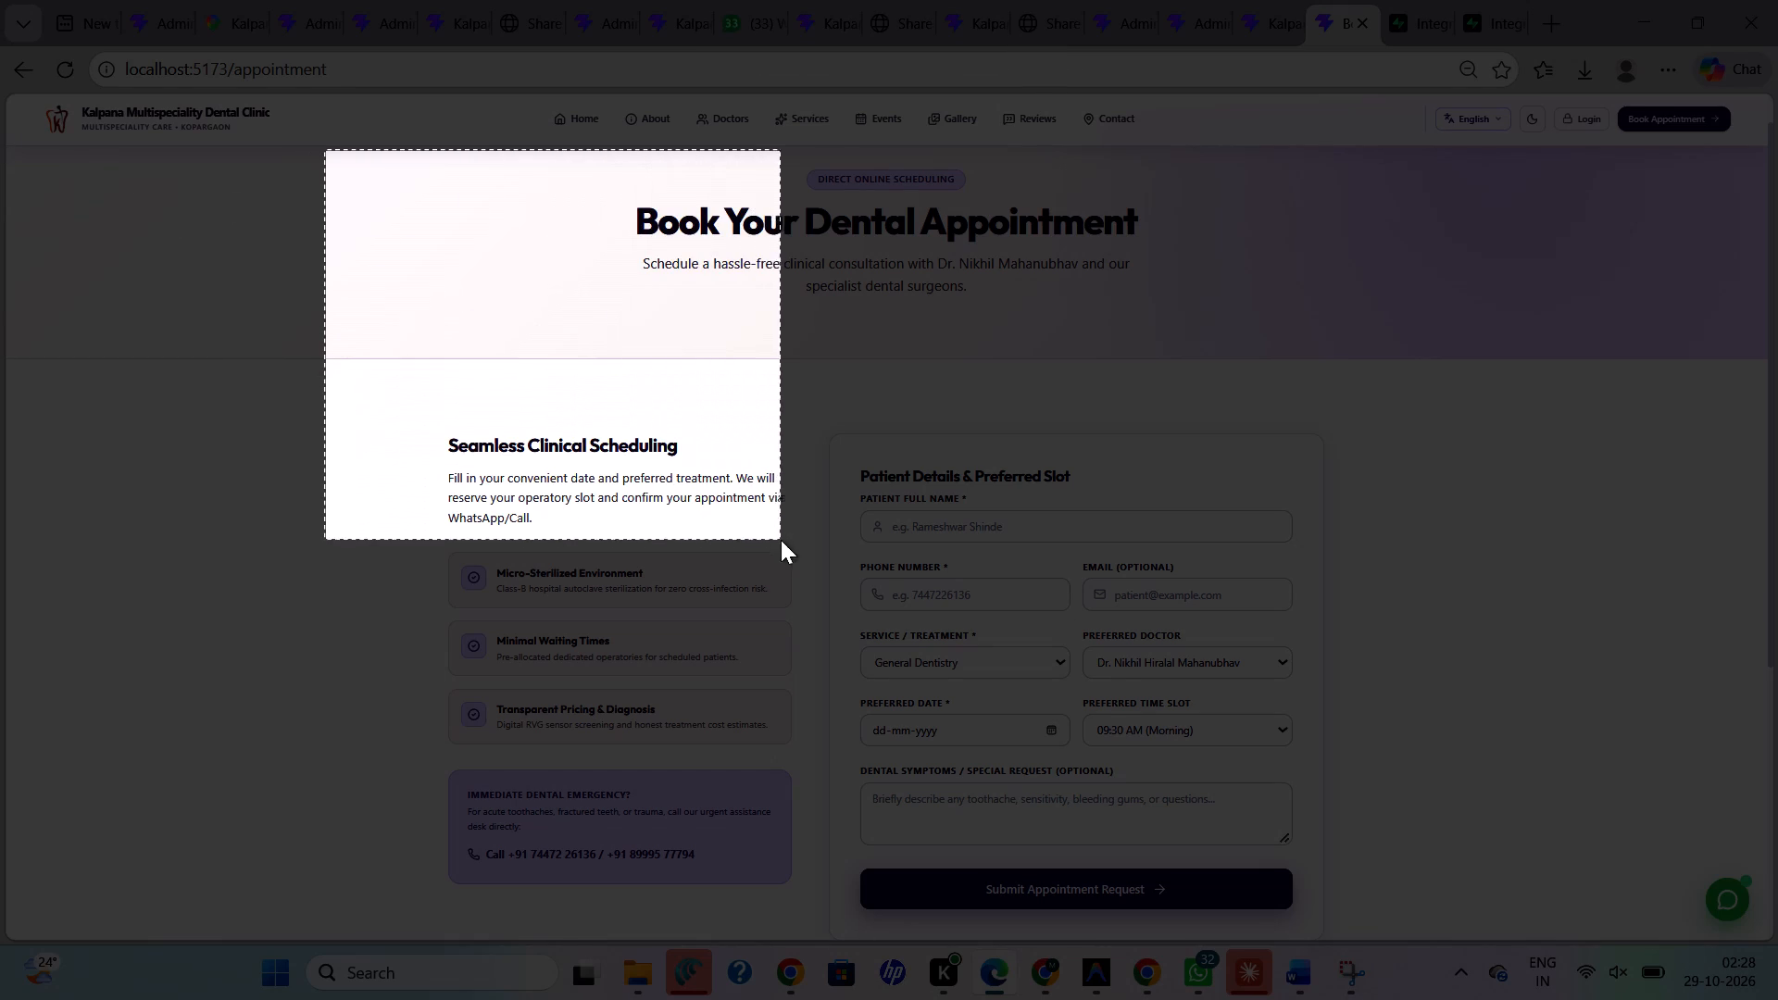
{"action": "left_click_drag", "start_coordinate": [781, 540], "coordinate": [1138, 850]}
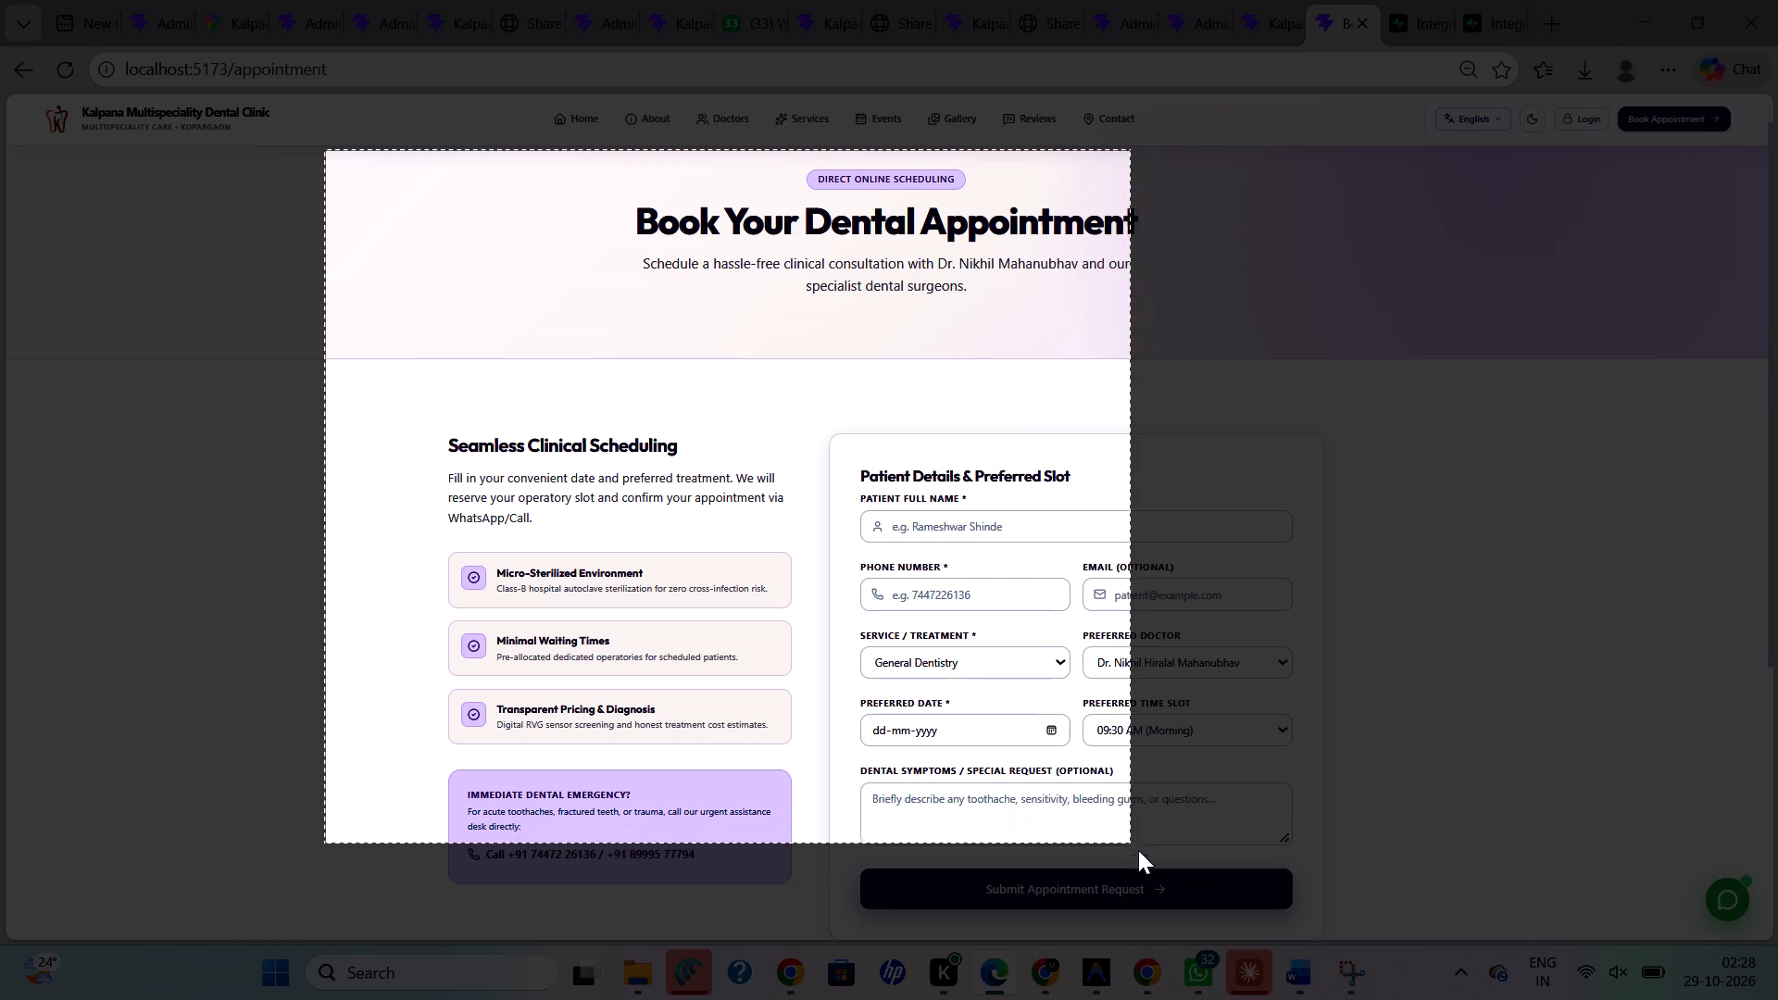
{"action": "left_click_drag", "start_coordinate": [1138, 850], "coordinate": [1343, 928]}
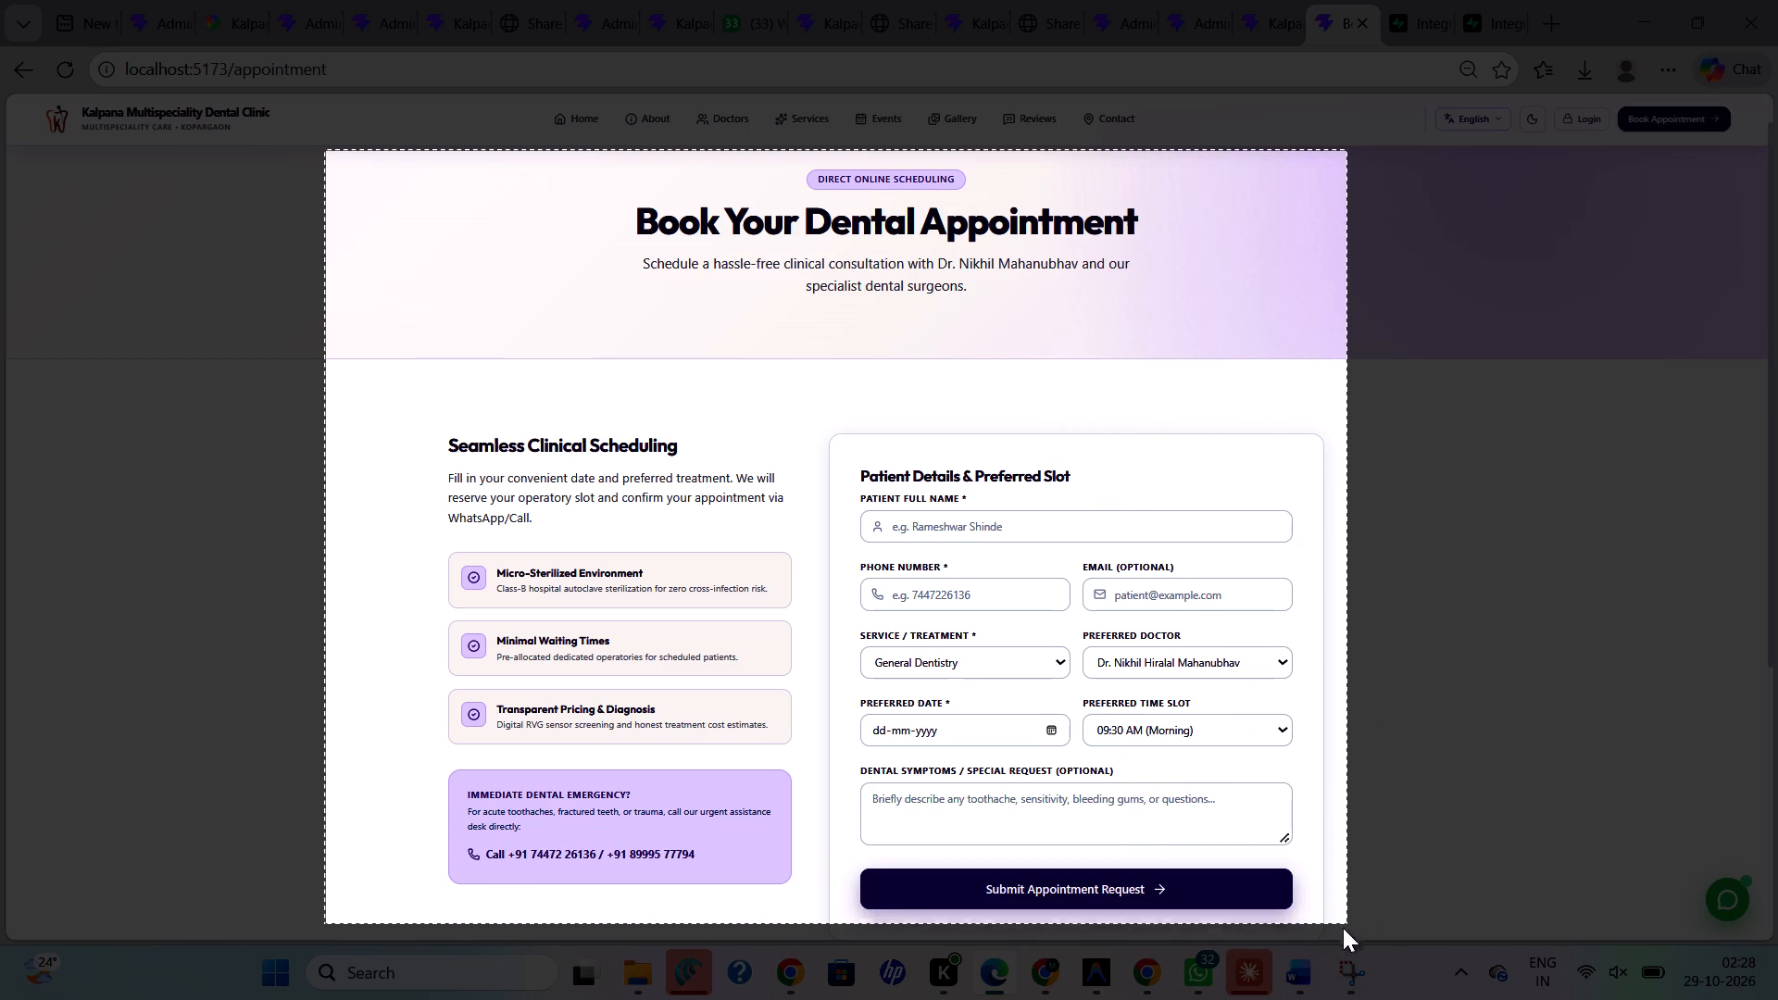
{"action": "left_click_drag", "start_coordinate": [1343, 928], "coordinate": [1343, 938]}
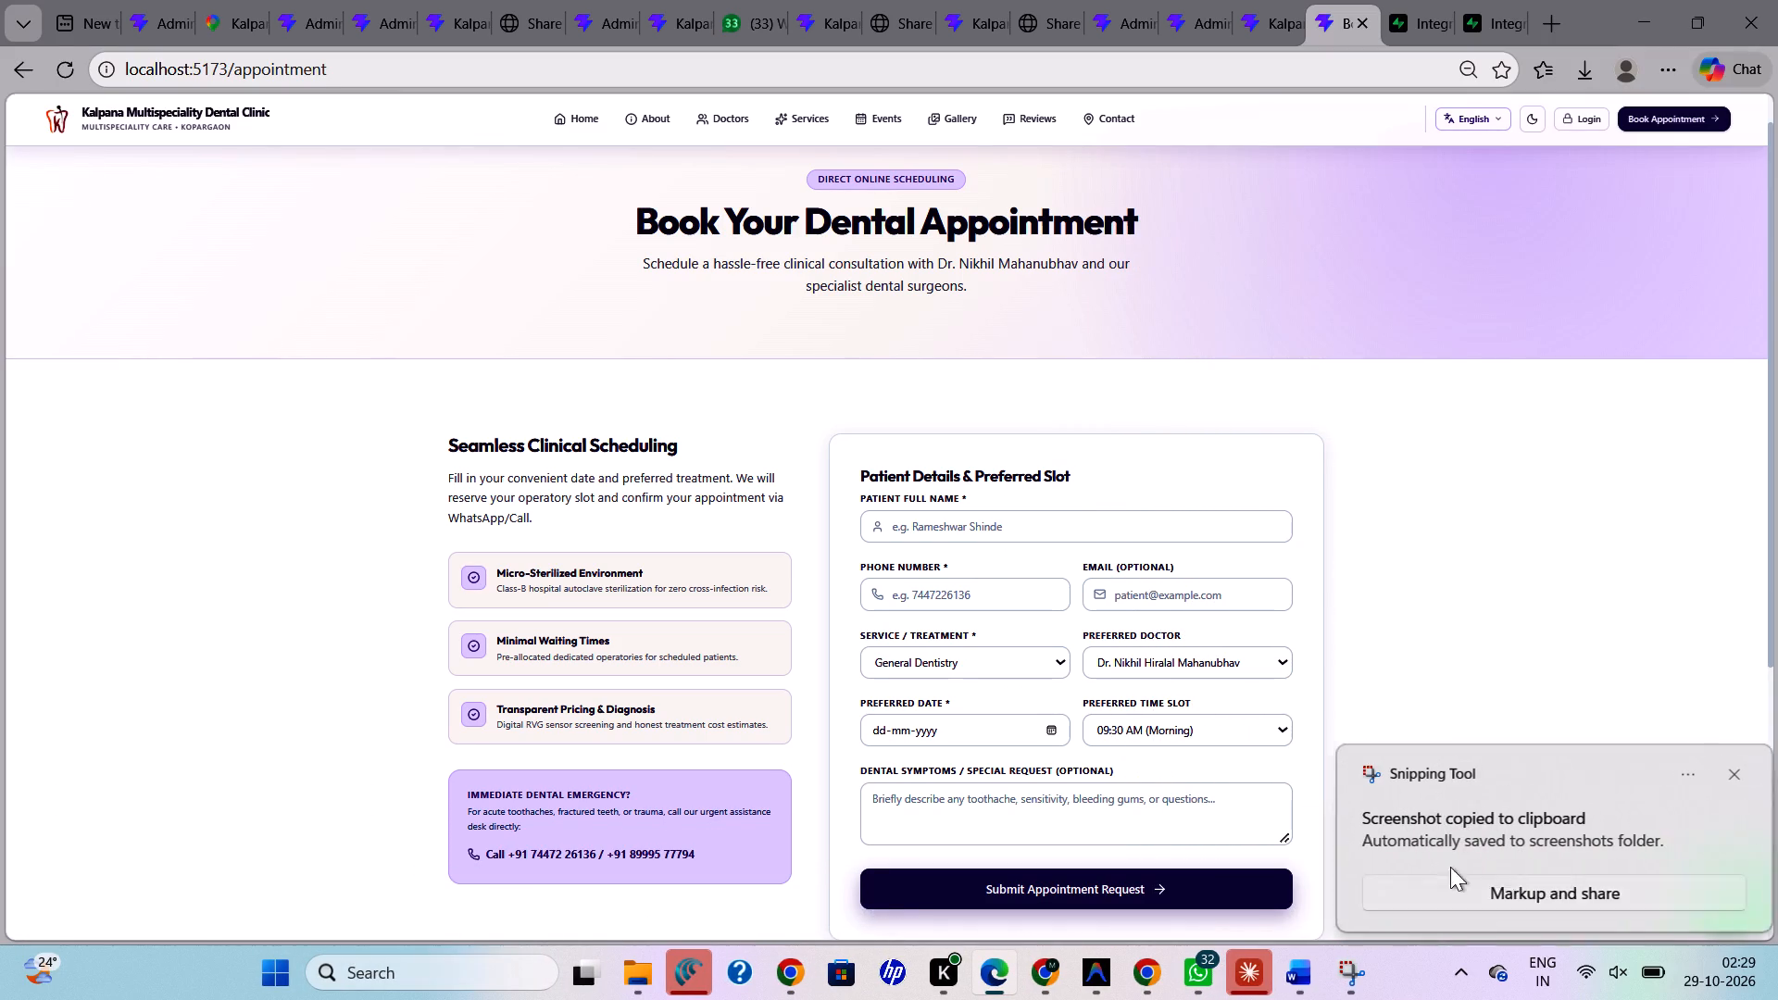
{"action": "left_click", "coordinate": [1530, 890]}
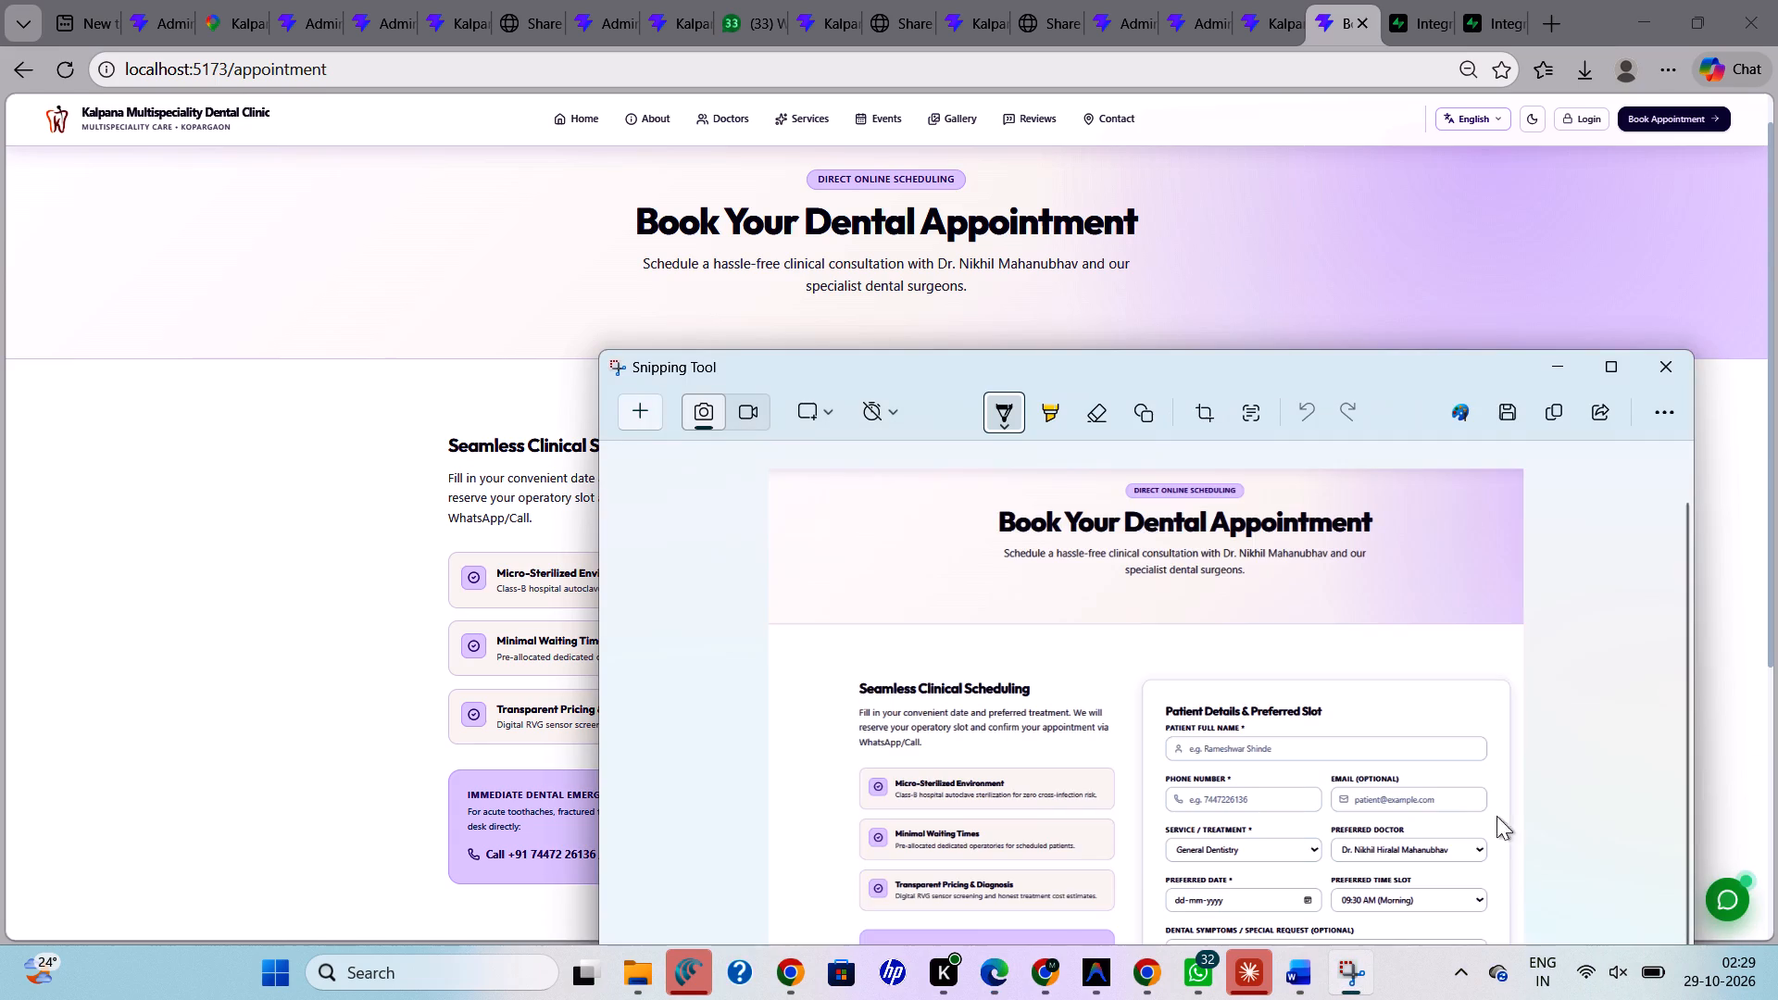
{"action": "left_click", "coordinate": [1550, 415]}
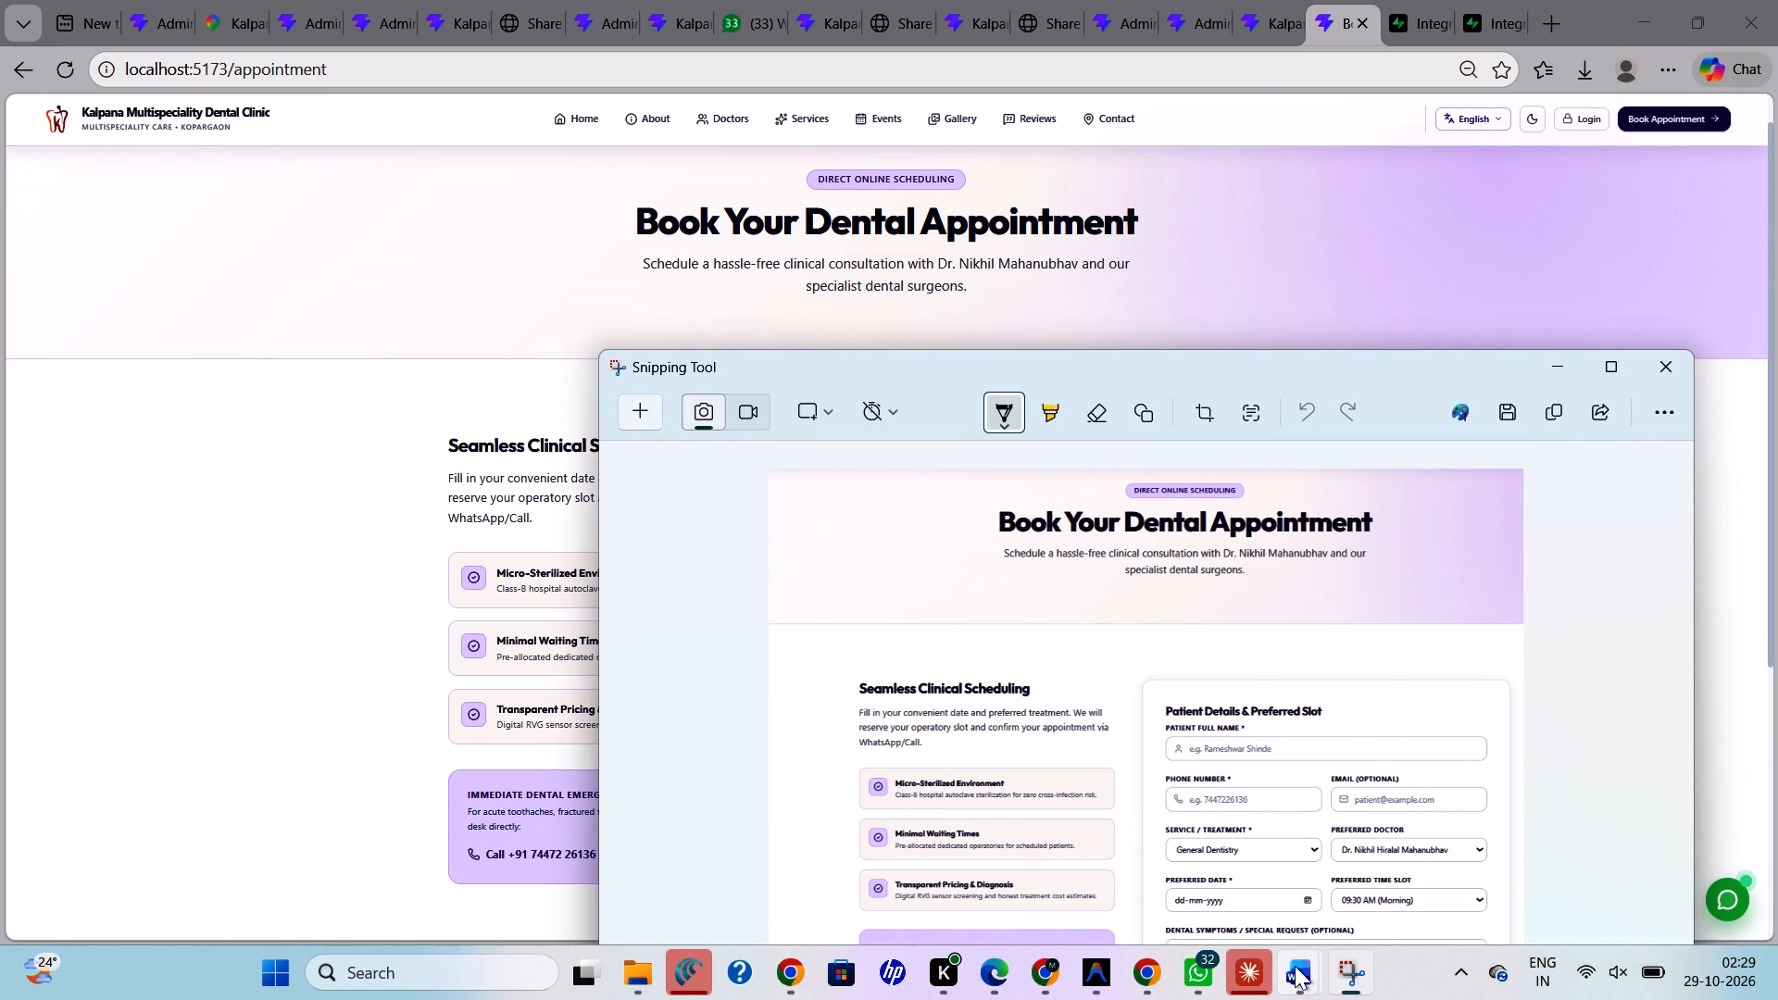
Switch to the Kalpana report in Word and replace the Figure 7.2 placeholder text with the copied appointment booking screenshot.
{"action": "left_click", "coordinate": [1290, 872]}
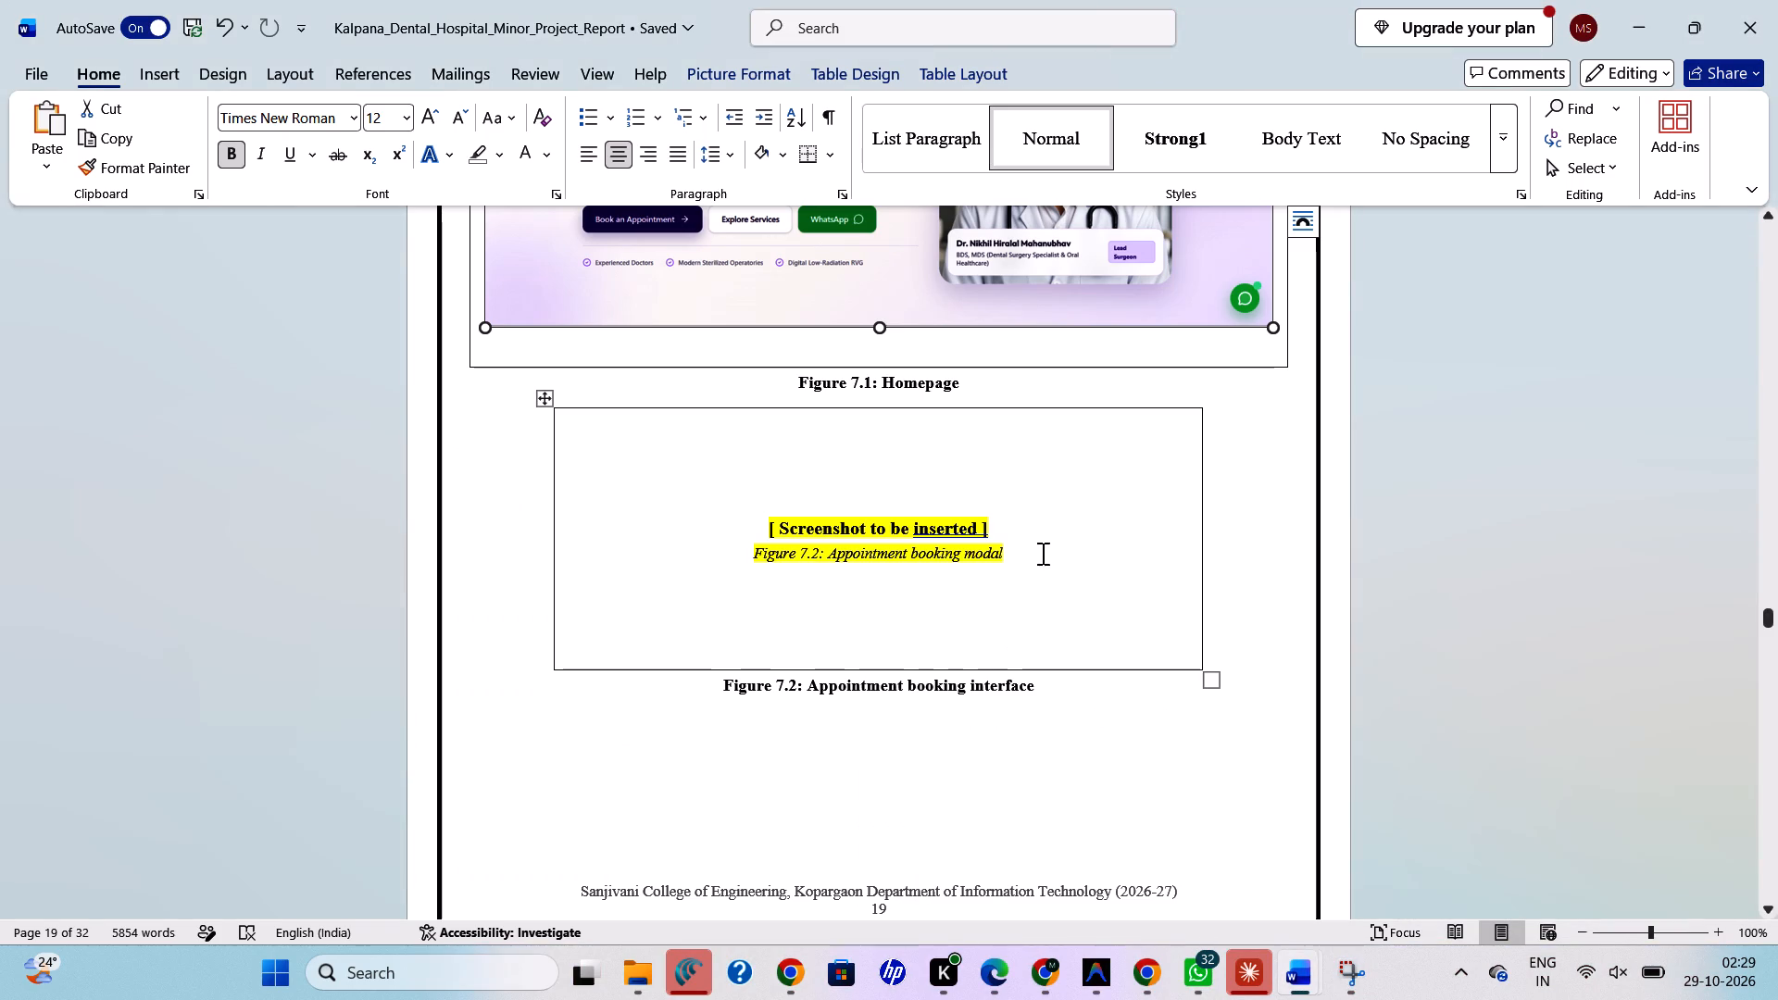
{"action": "left_click", "coordinate": [1022, 544]}
{"action": "left_click_drag", "start_coordinate": [1022, 544], "coordinate": [760, 518]}
{"action": "key", "text": "ctrl+v"}
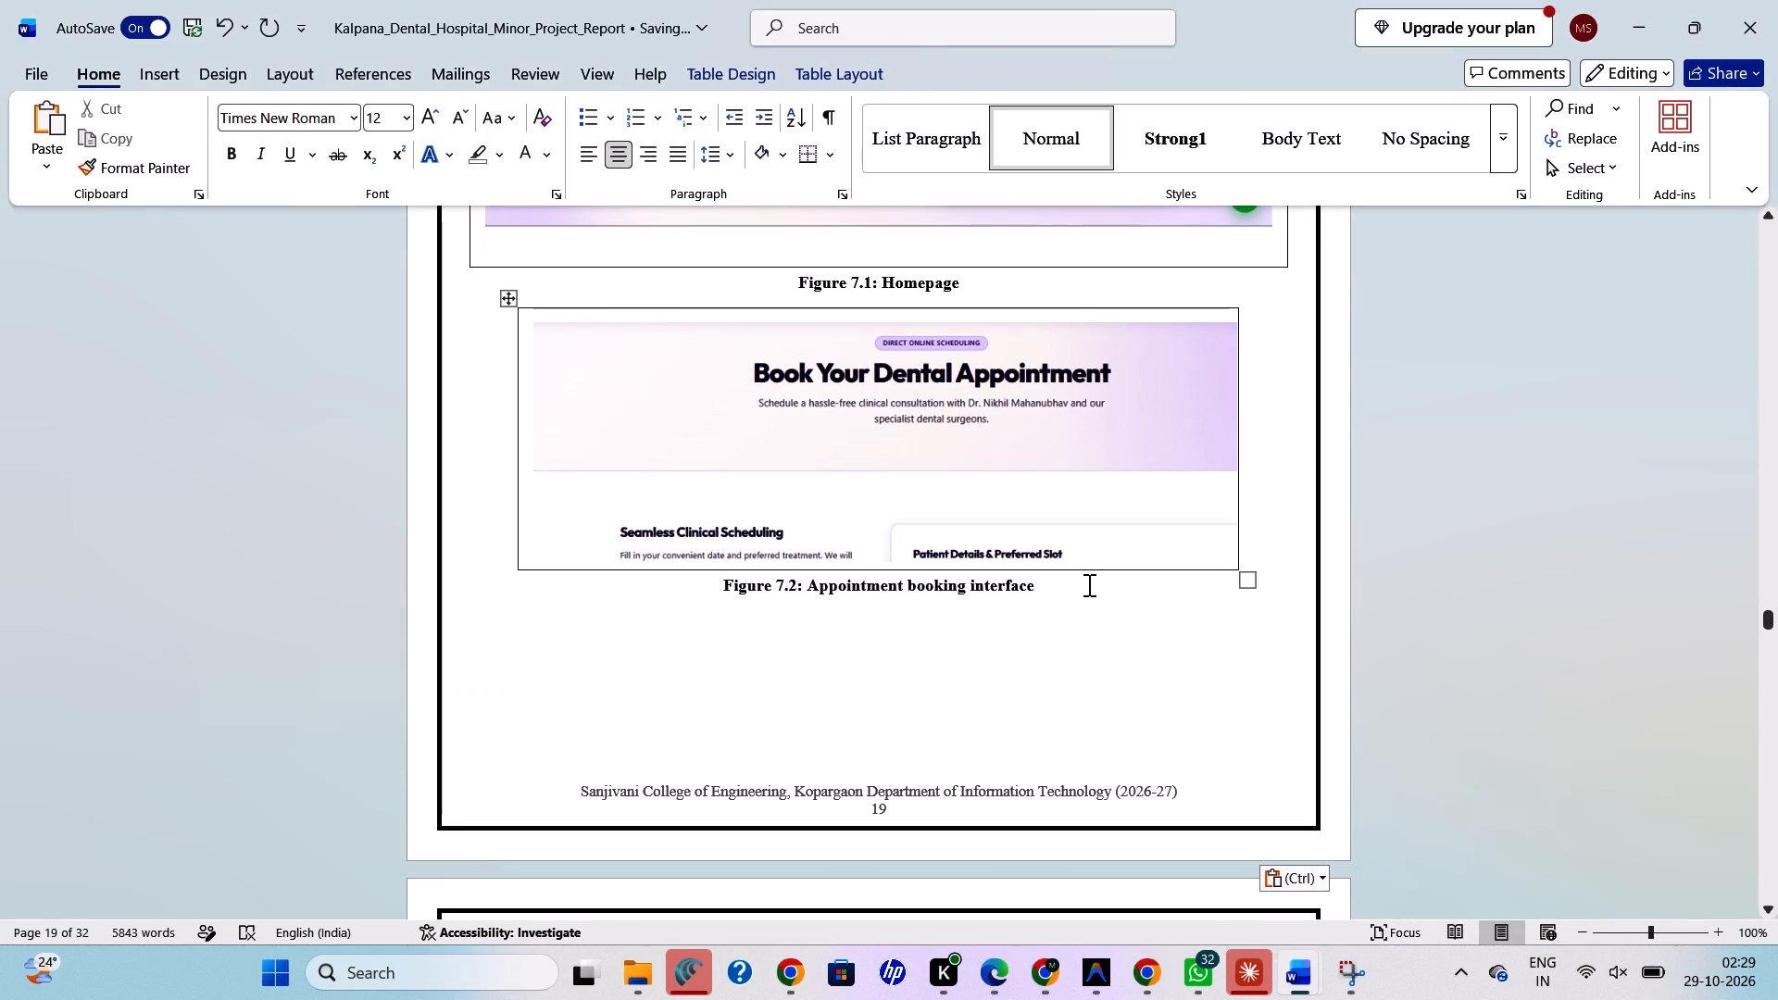
Enlarge the Figure 7.2 frame downward to show more of the pasted appointment screenshot.
{"action": "left_click_drag", "start_coordinate": [1246, 581], "coordinate": [1241, 629]}
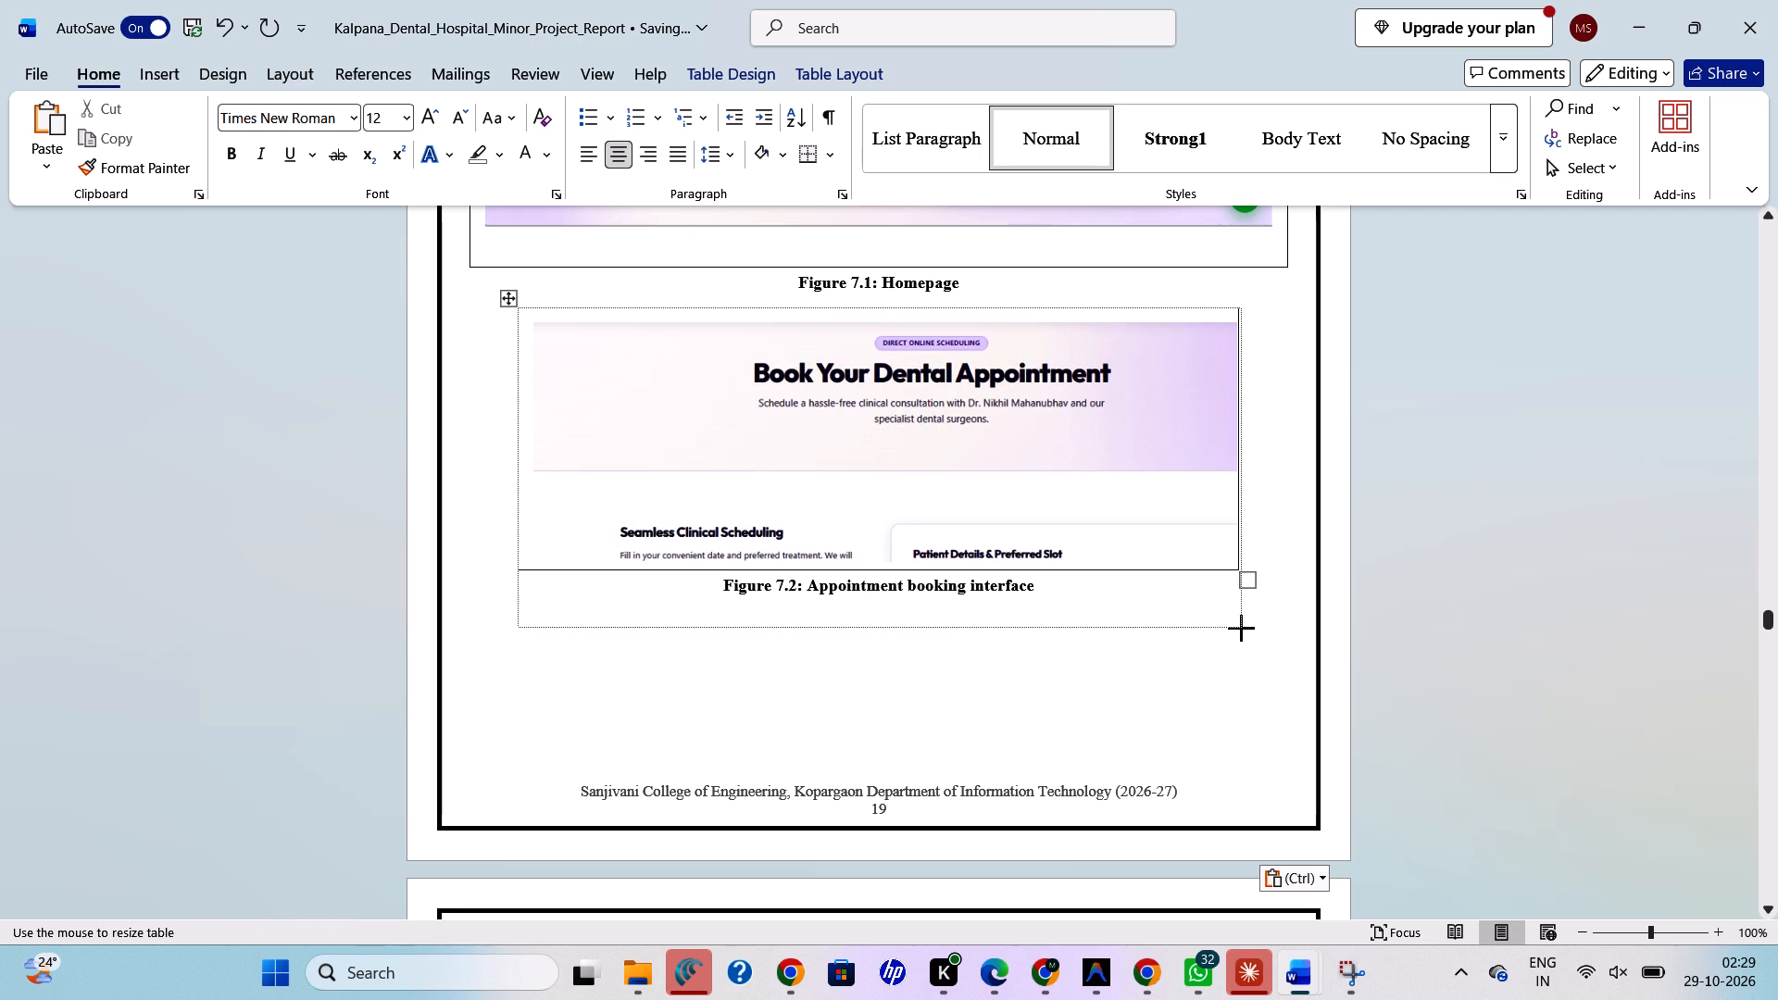
{"action": "left_click_drag", "start_coordinate": [1241, 629], "coordinate": [1249, 754]}
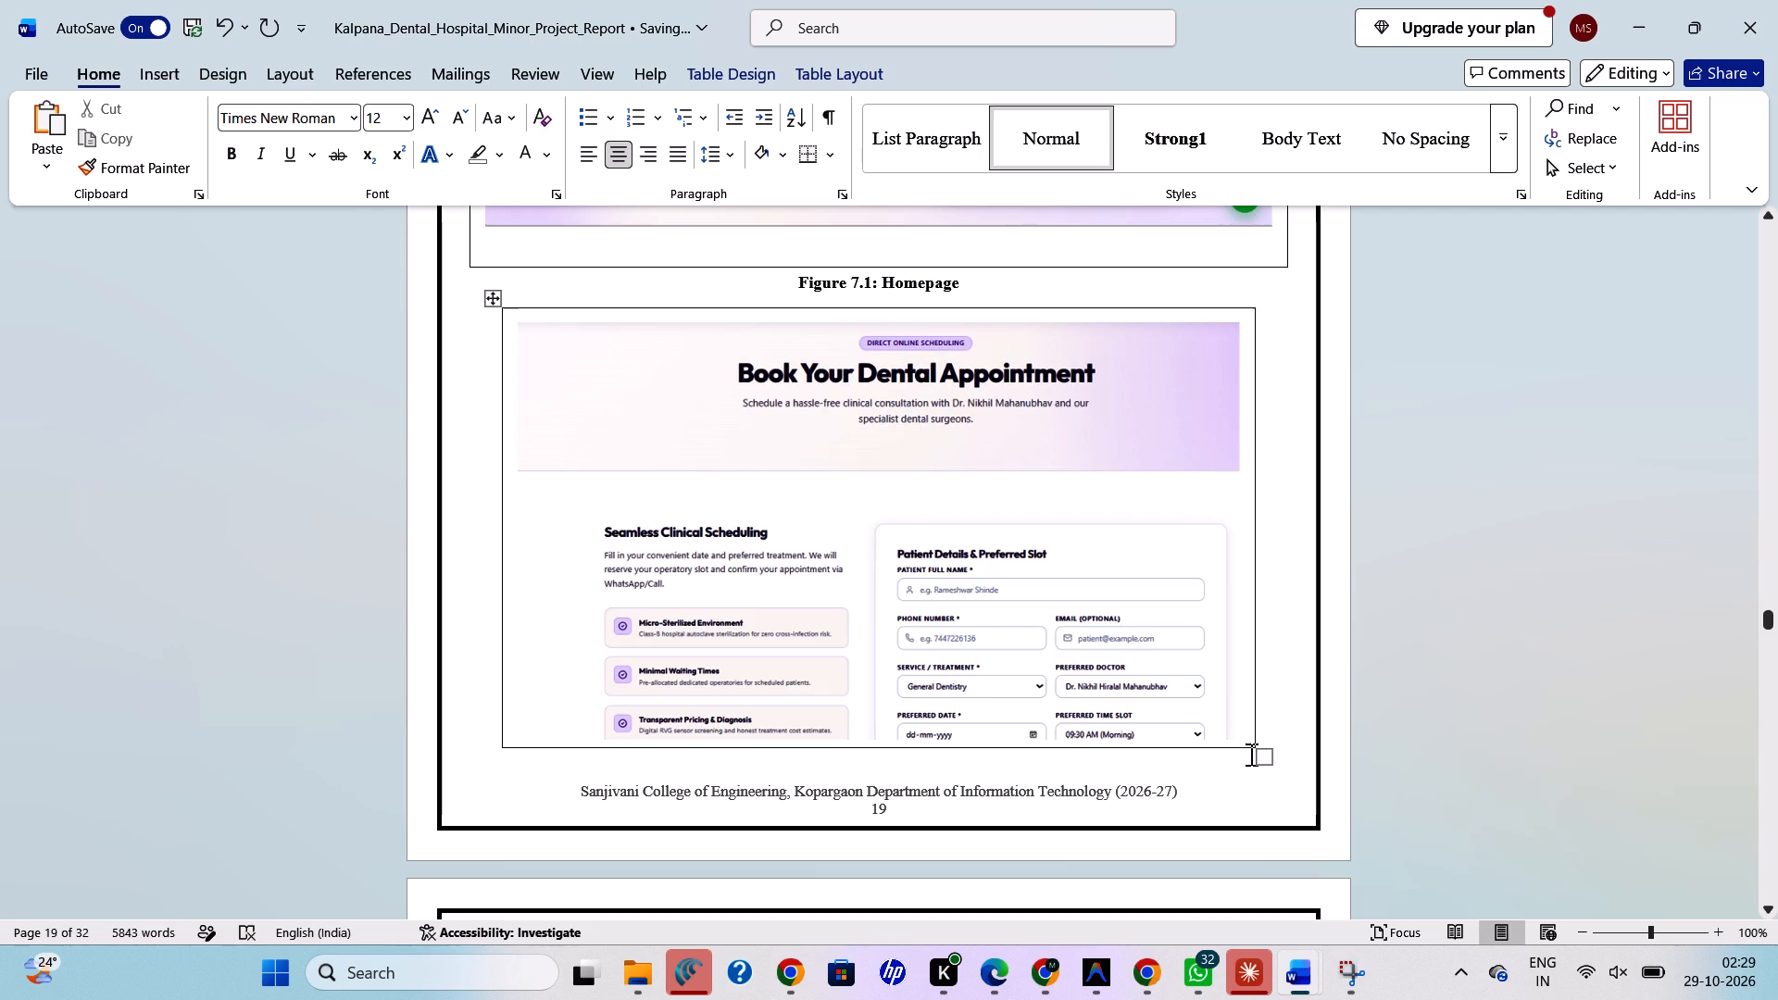
Scale the appointment booking screenshot down proportionally until the whole image fits the height of the Figure 7.2 frame.
{"action": "scroll", "coordinate": [1082, 588], "scroll_direction": "down", "scroll_amount": 1}
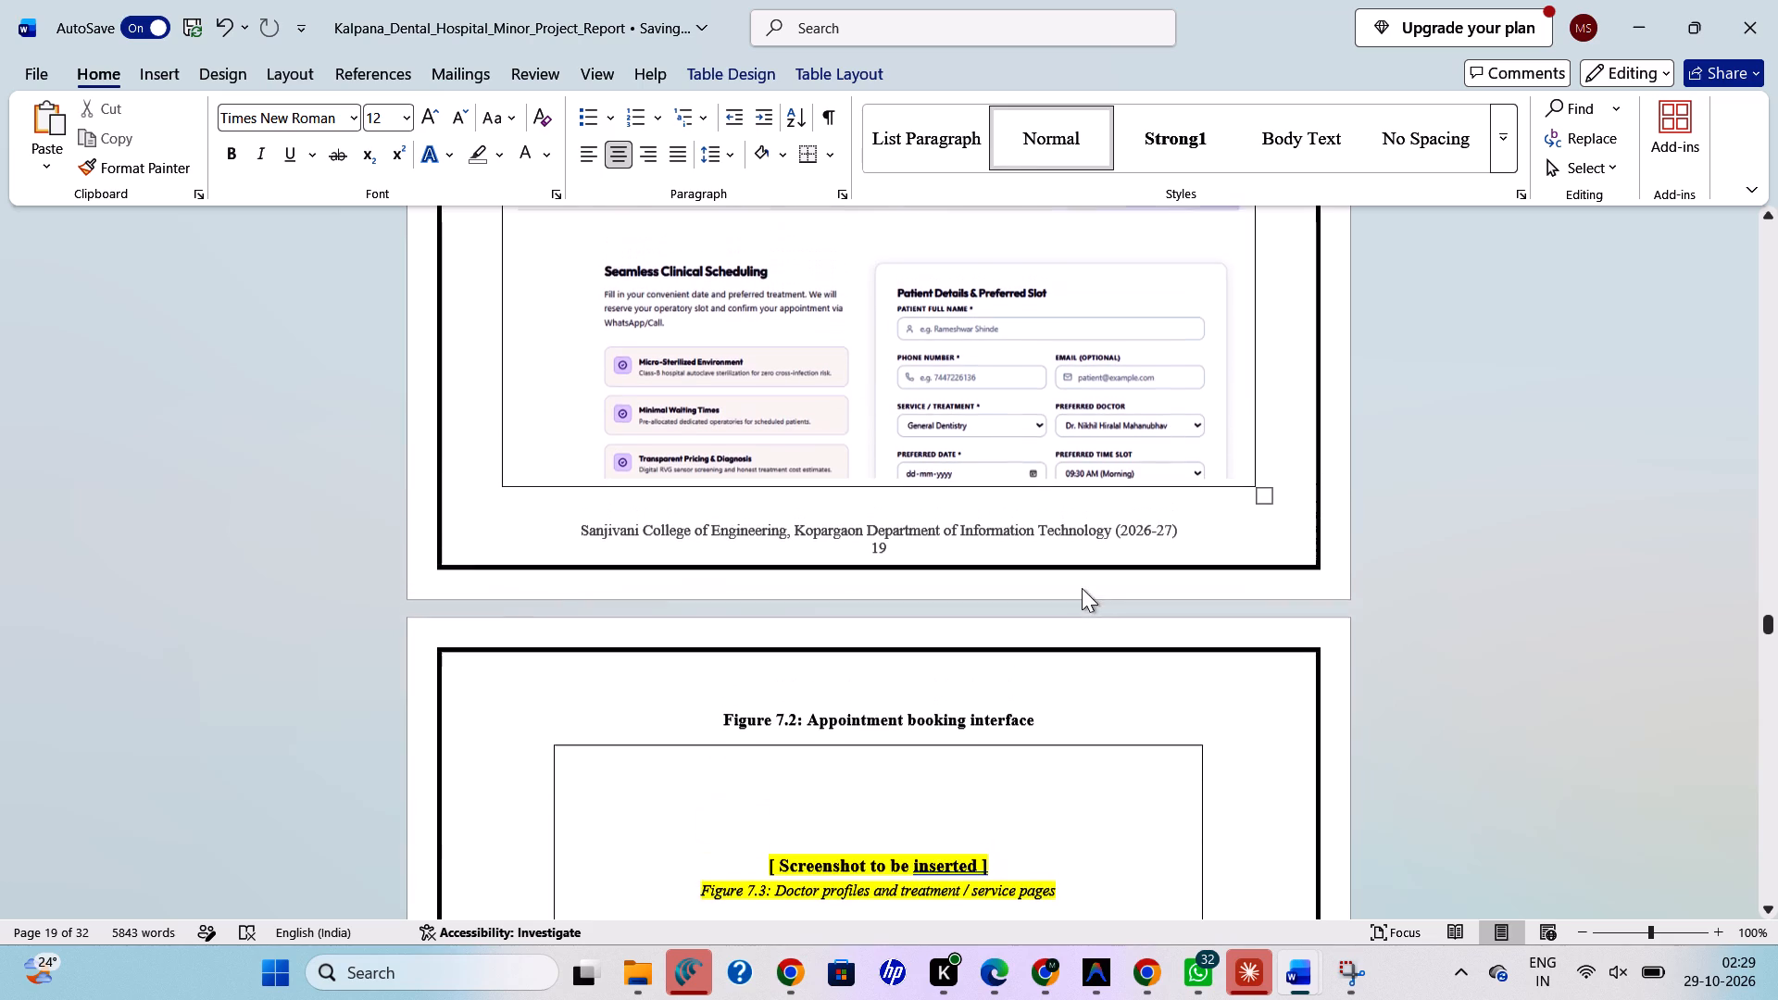
{"action": "left_click", "coordinate": [1033, 384]}
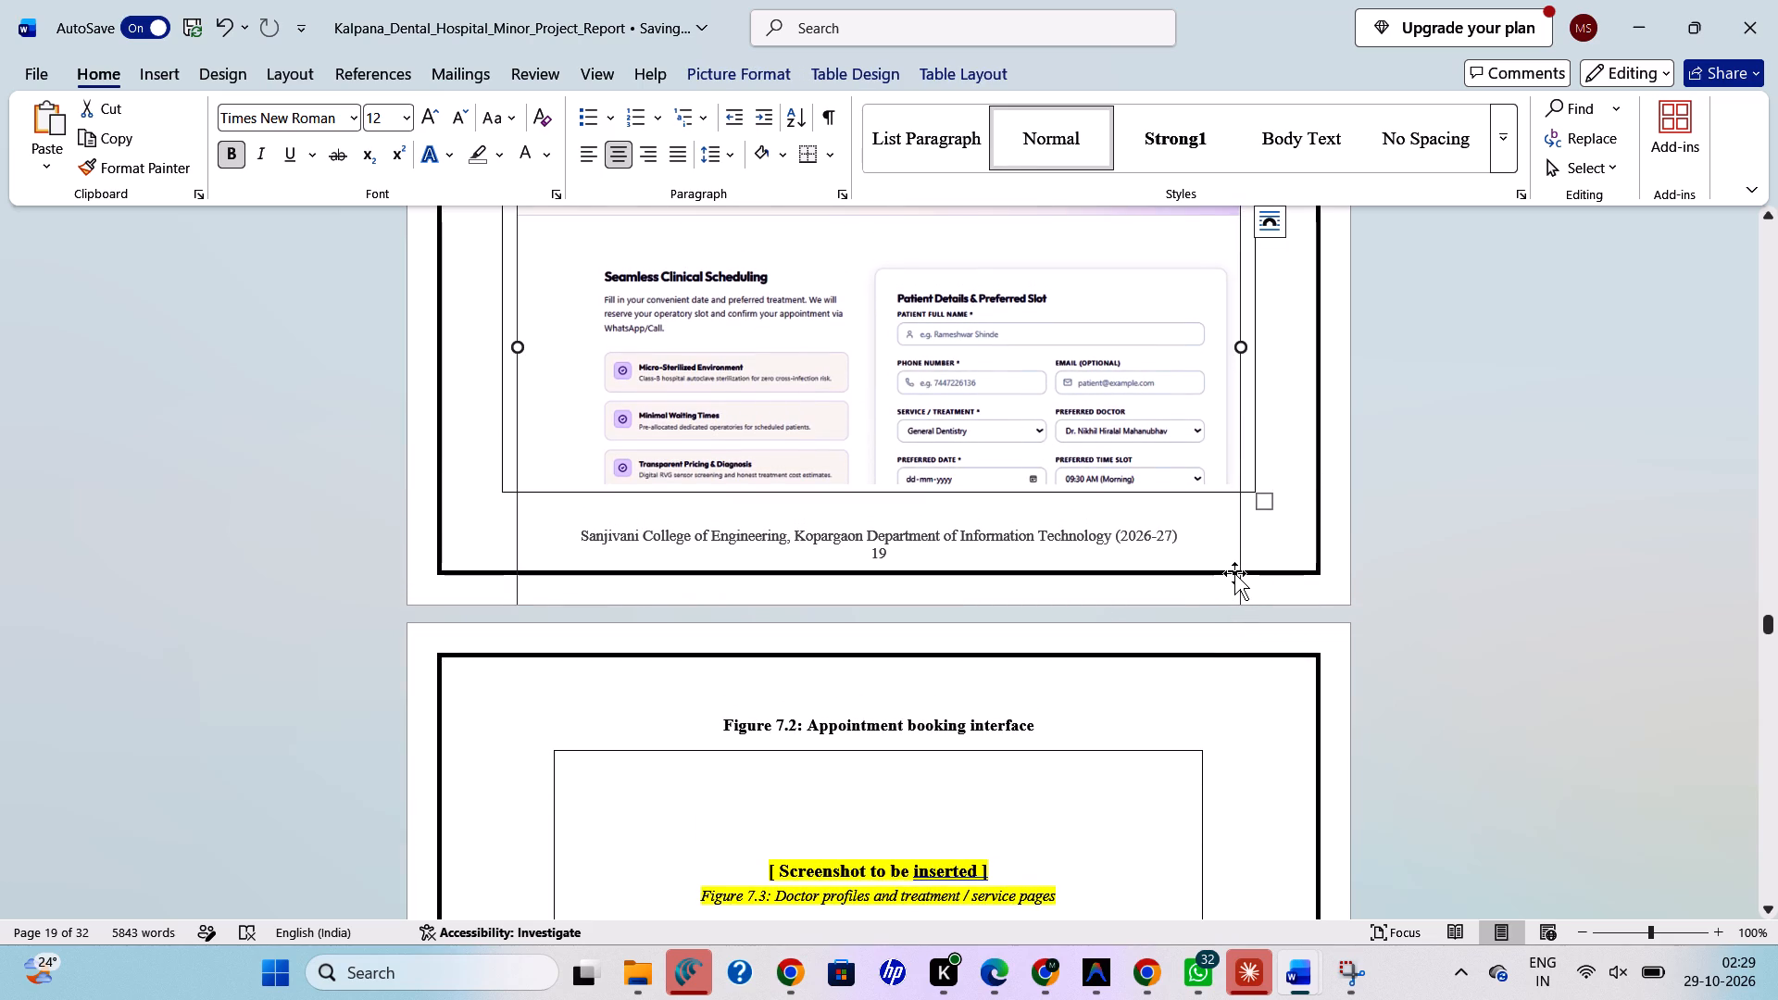
{"action": "scroll", "coordinate": [1206, 449], "scroll_direction": "up", "scroll_amount": 2}
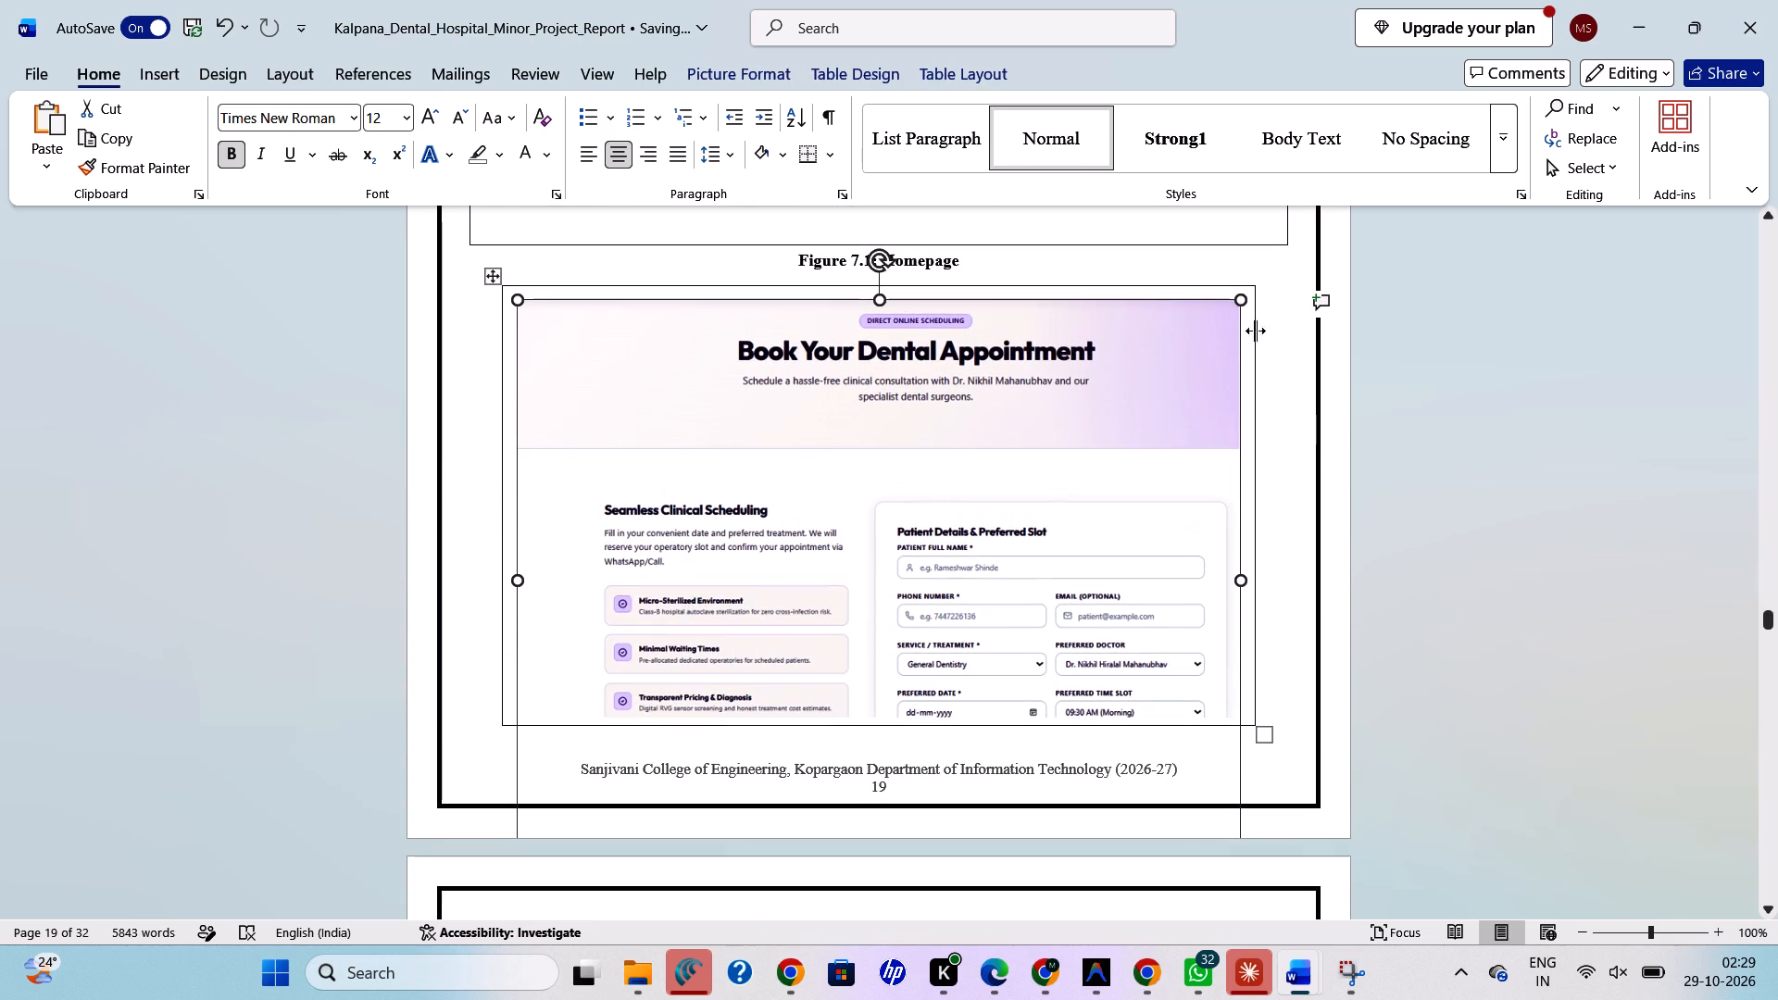
{"action": "left_click_drag", "start_coordinate": [1237, 301], "coordinate": [1156, 414]}
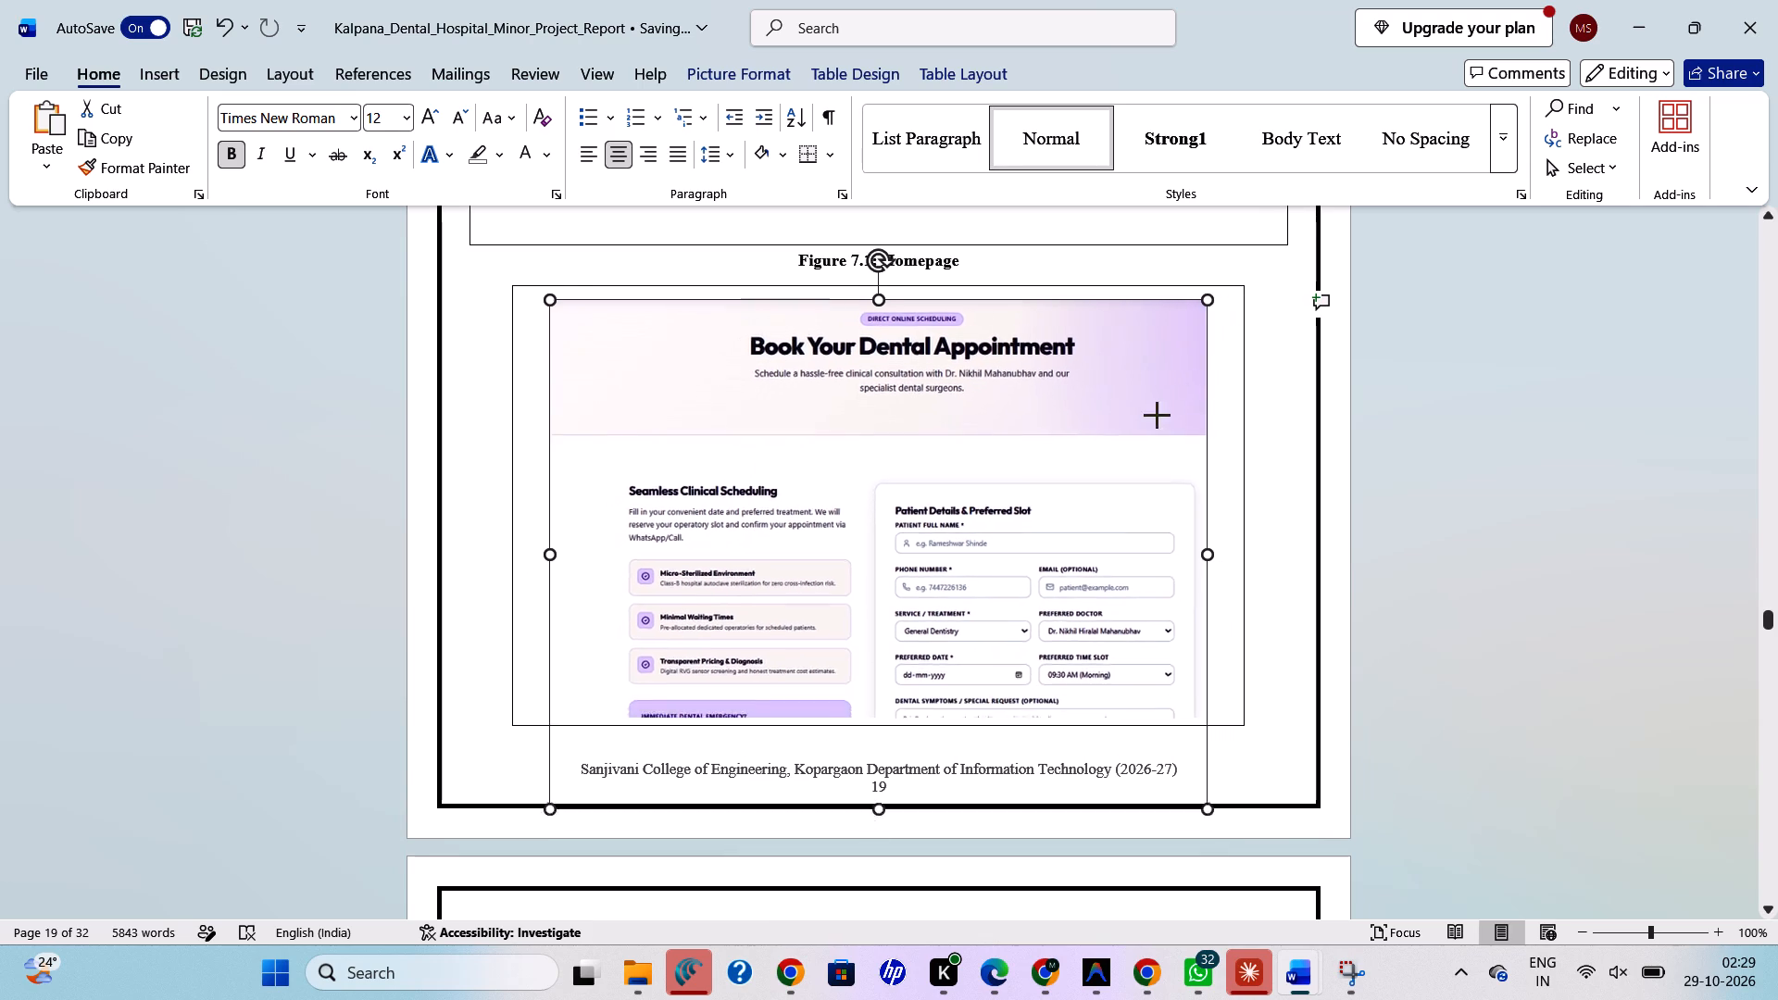
{"action": "left_click_drag", "start_coordinate": [1156, 414], "coordinate": [1044, 514]}
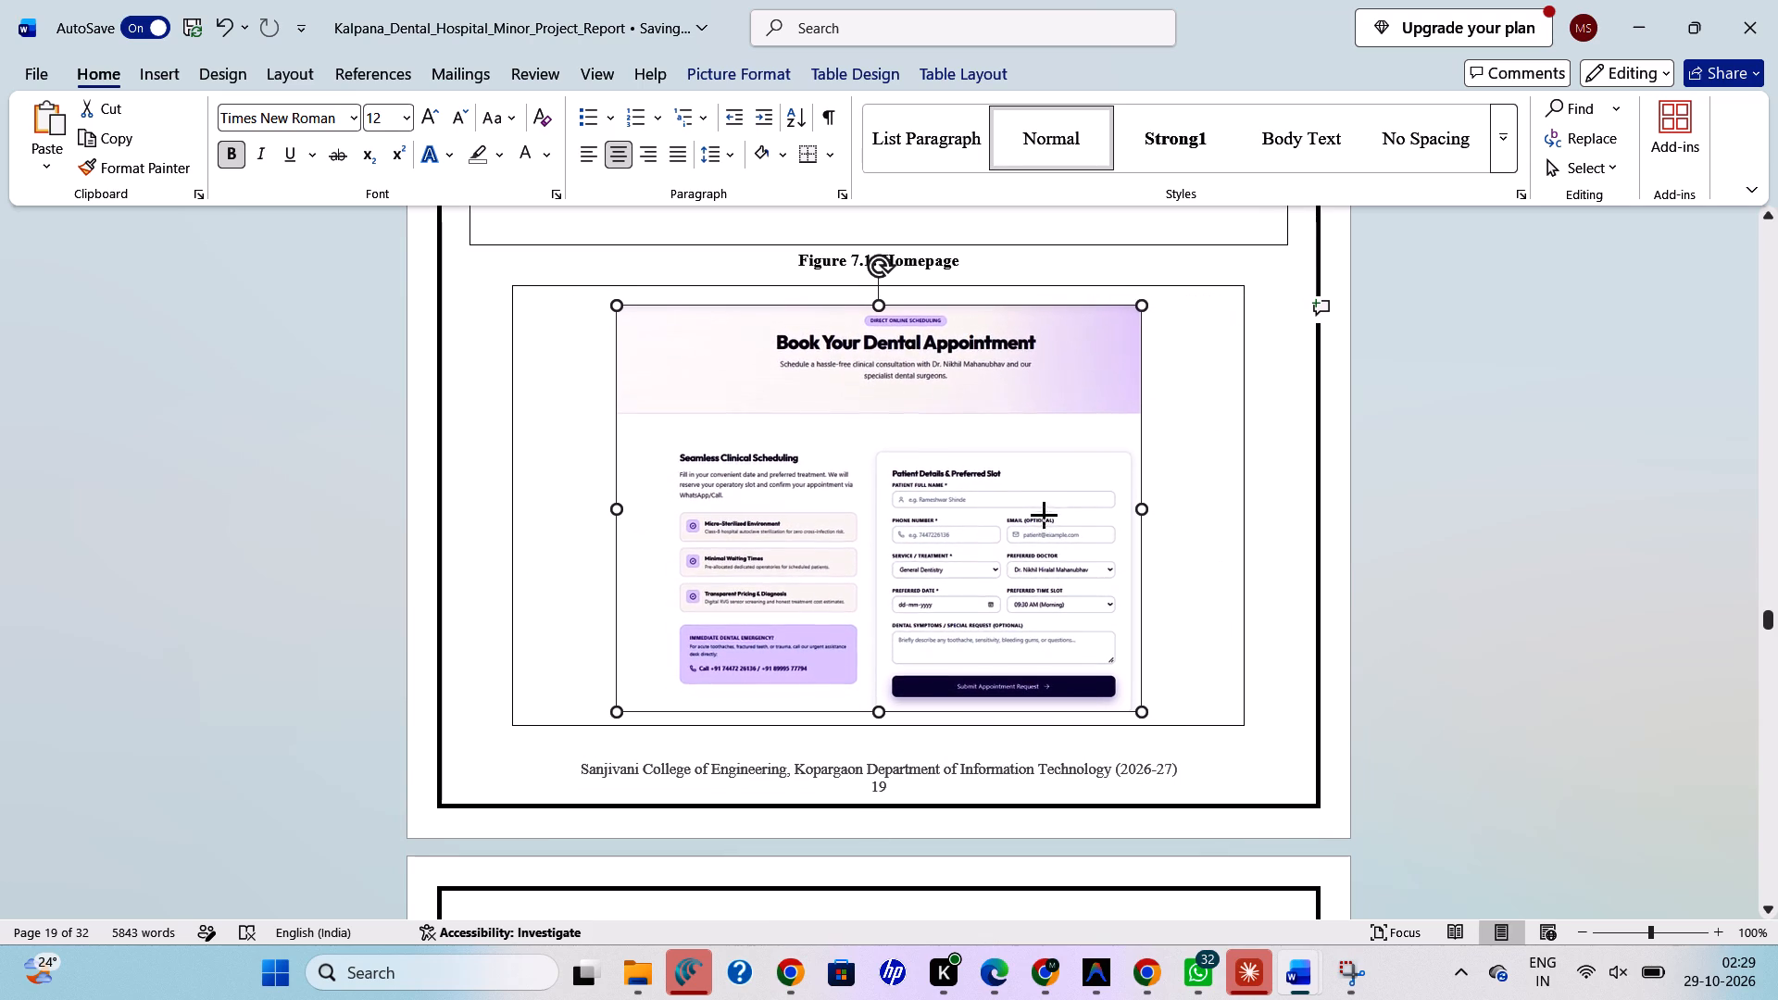
{"action": "left_click_drag", "start_coordinate": [1044, 514], "coordinate": [1056, 496]}
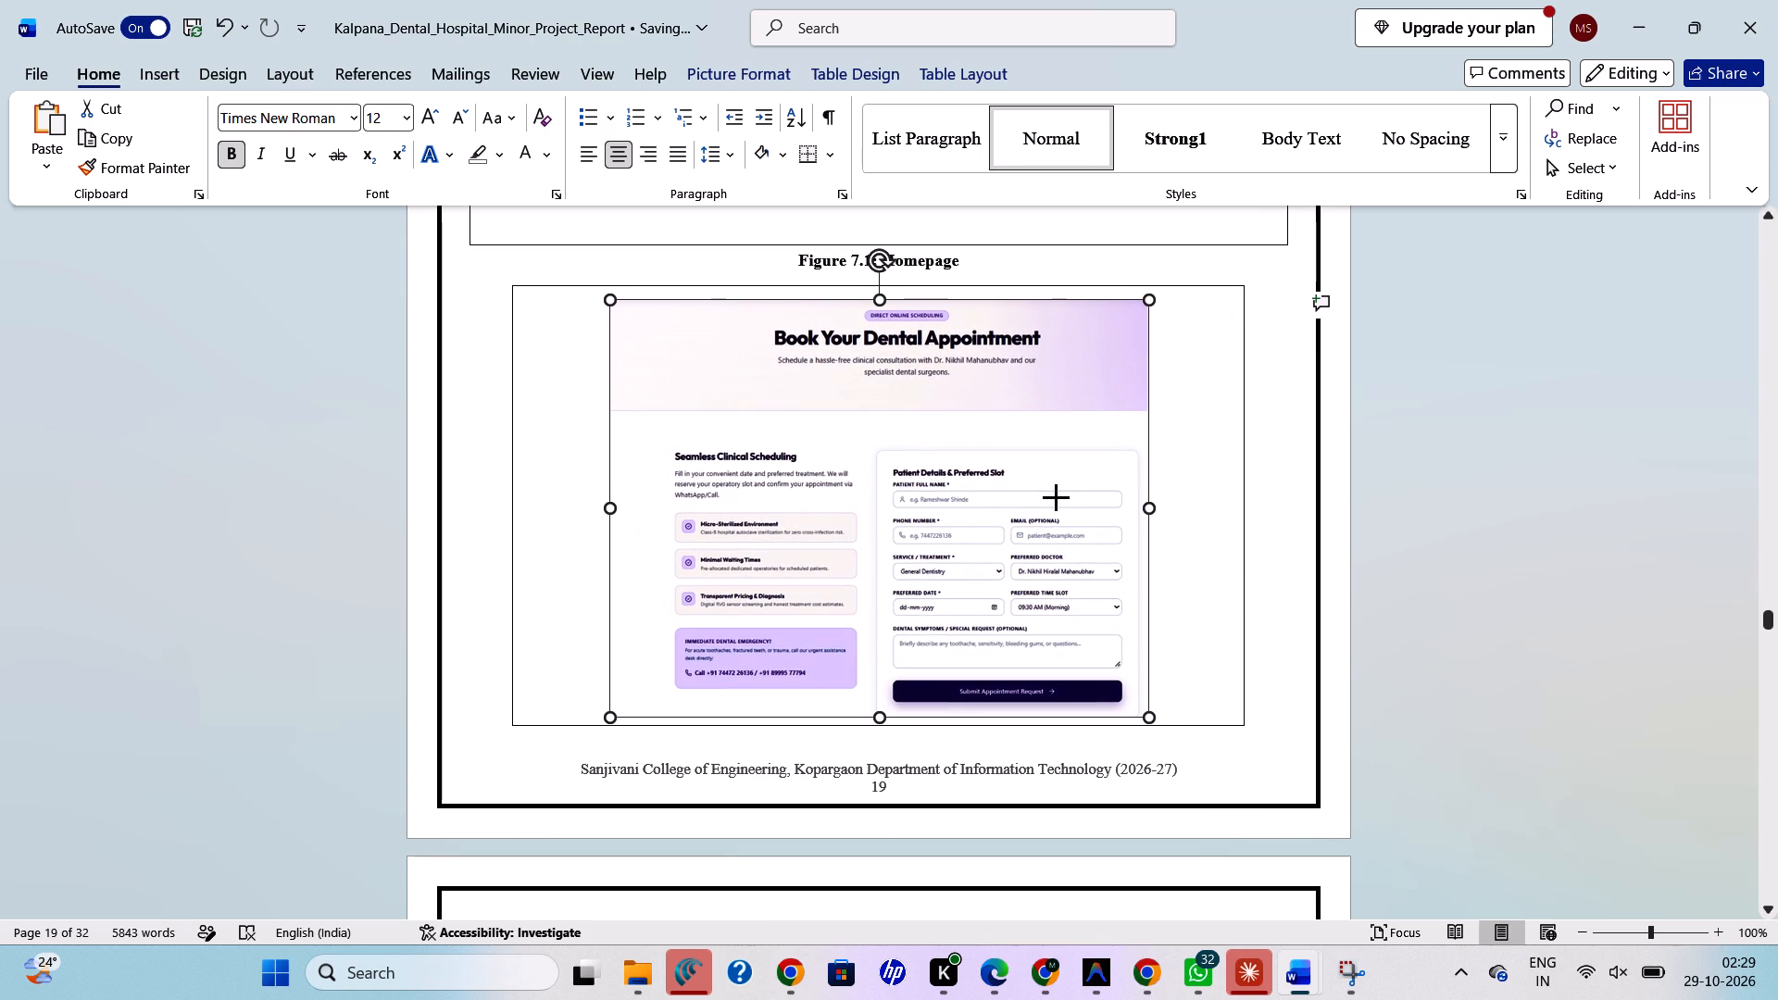
{"action": "left_click", "coordinate": [1213, 476]}
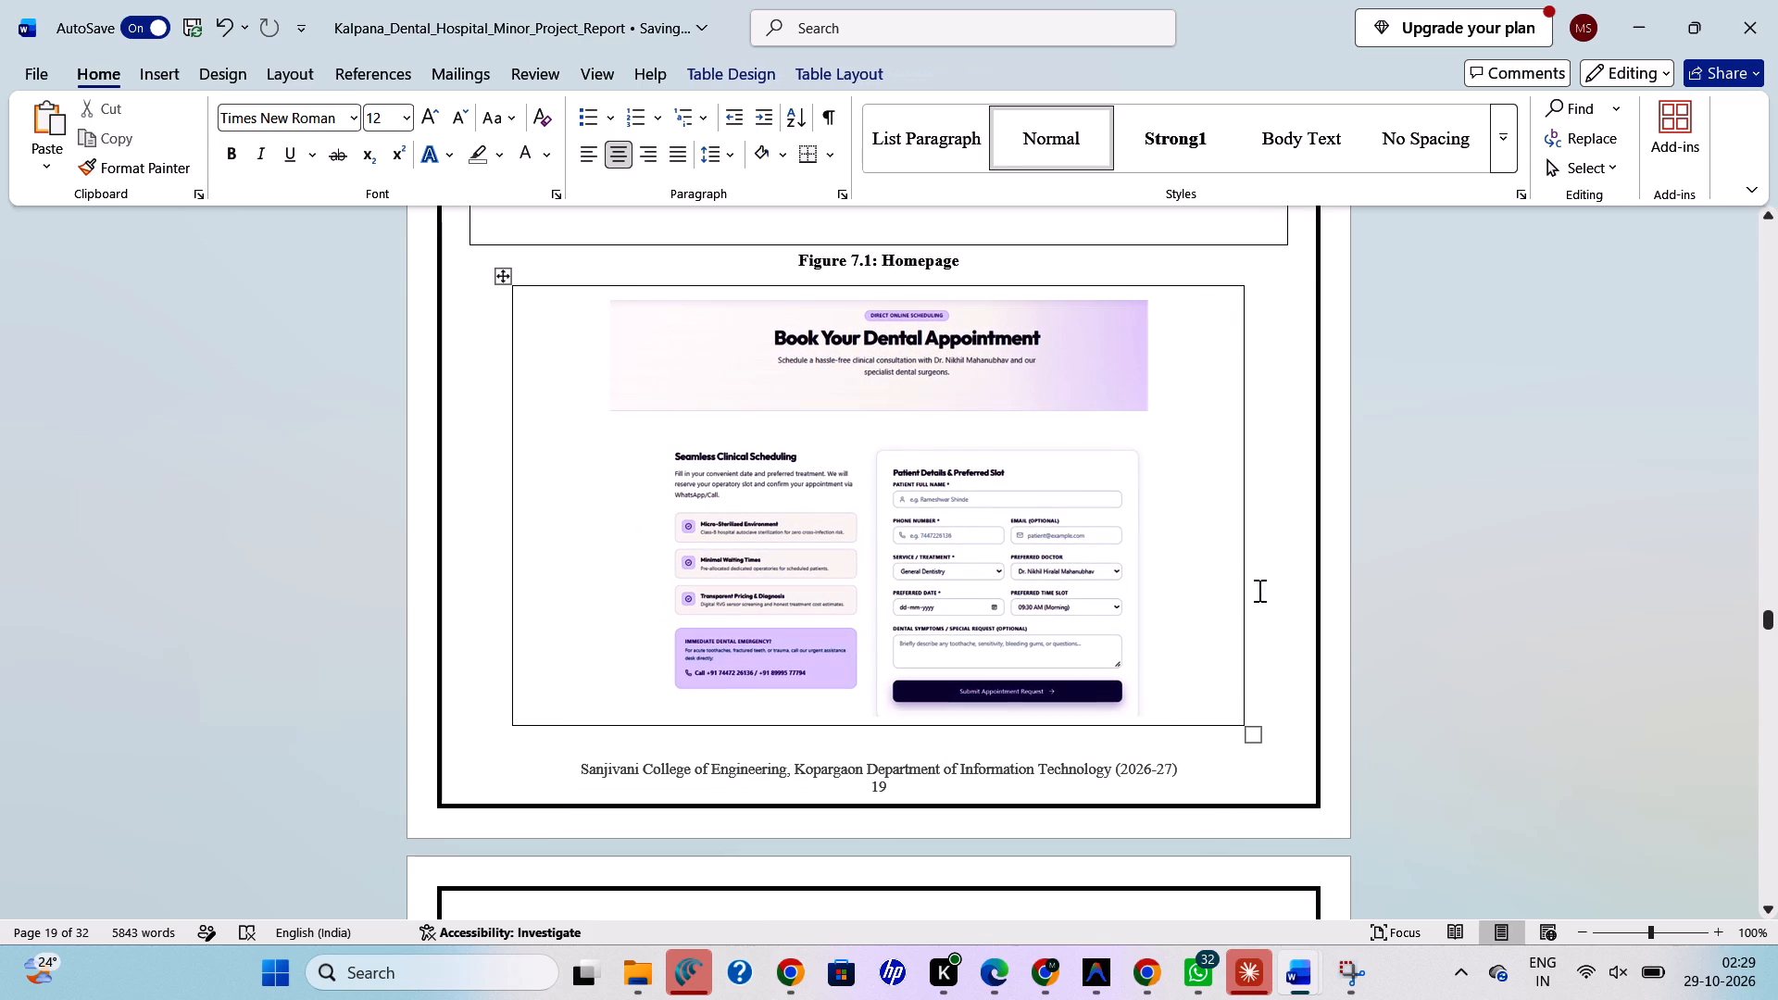
Shorten the Figure 7.2 frame slightly so its caption fits beneath it on page 19.
{"action": "left_click_drag", "start_coordinate": [1252, 732], "coordinate": [1246, 725]}
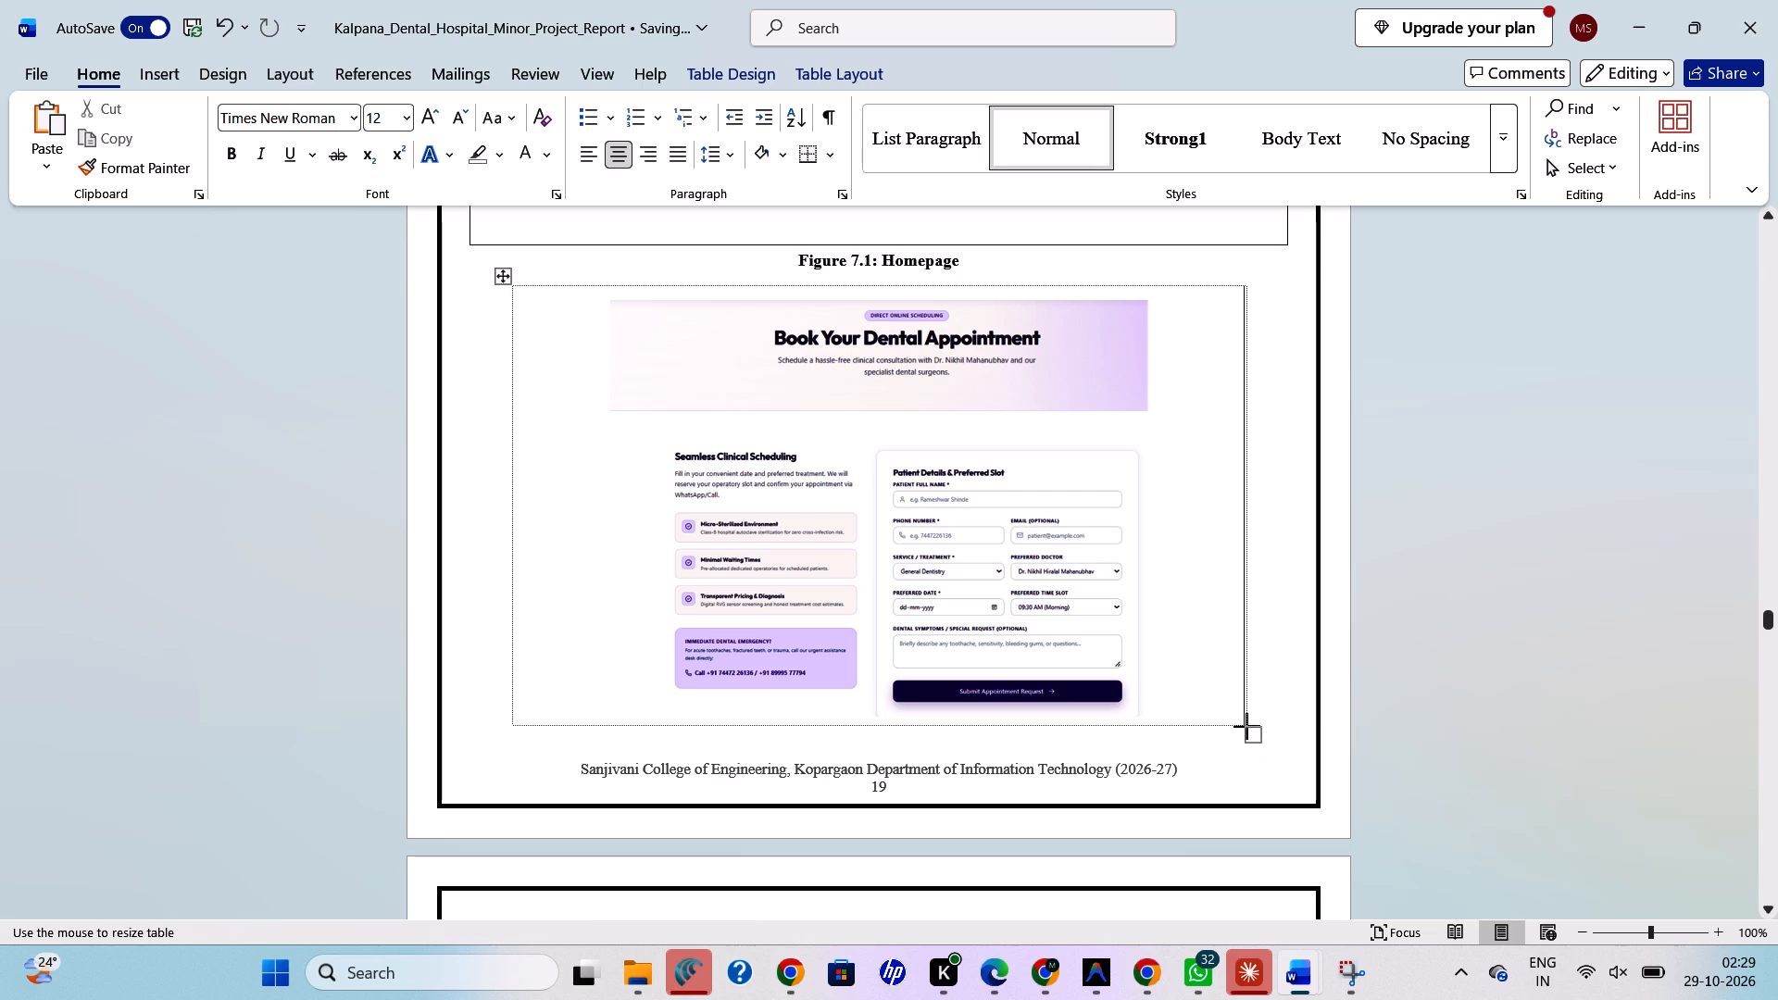
{"action": "left_click_drag", "start_coordinate": [1246, 725], "coordinate": [1240, 716]}
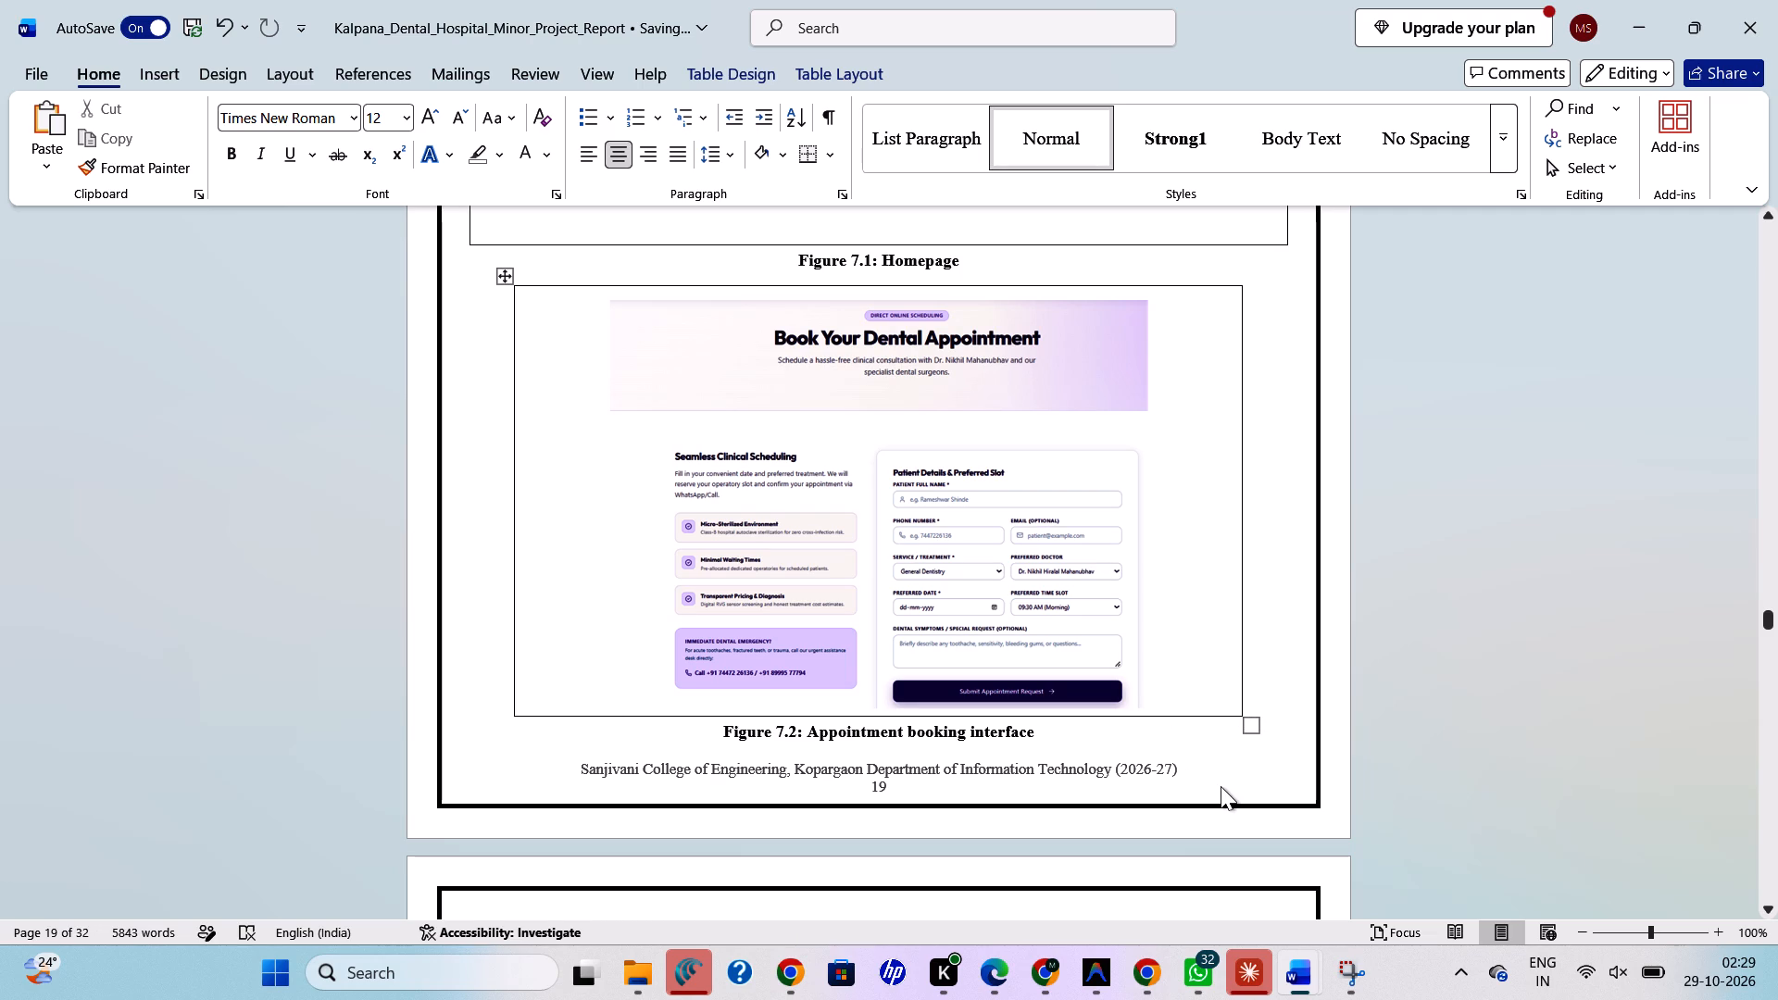
Switch to the clinic website in Edge, open its Doctors page and enlarge it with the chief surgeon's whole profile card in view.
{"action": "scroll", "coordinate": [1221, 786], "scroll_direction": "down", "scroll_amount": 1}
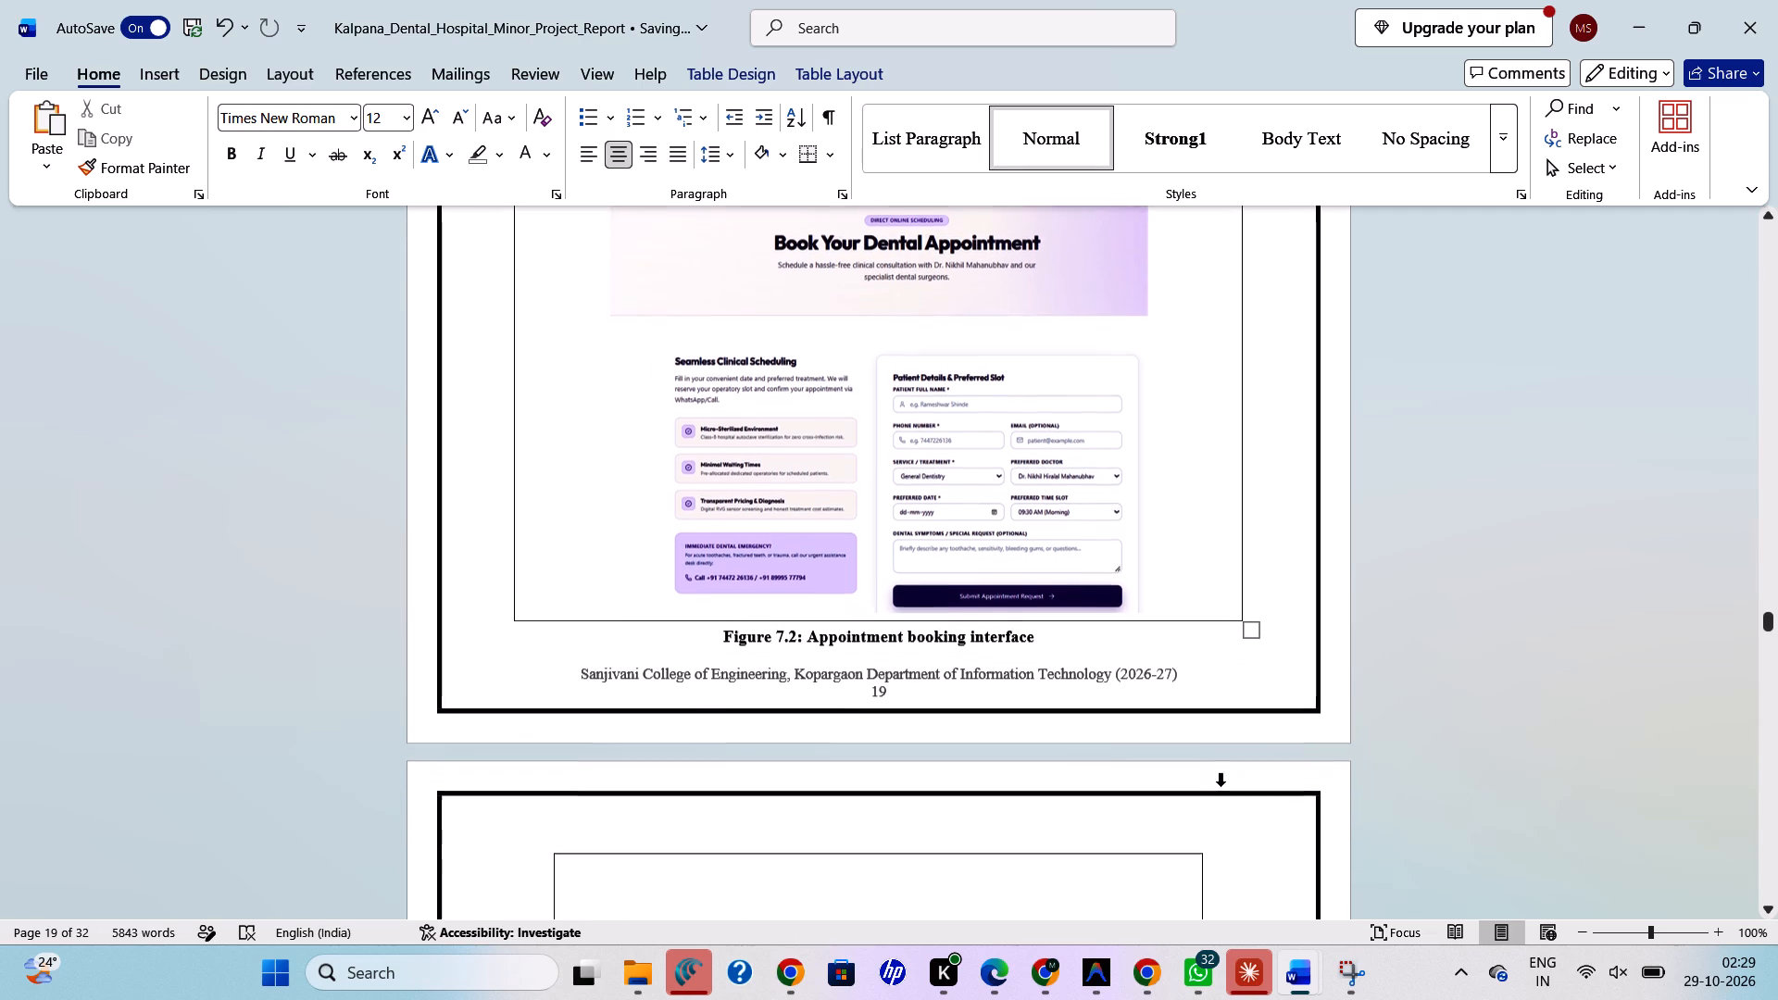
{"action": "scroll", "coordinate": [1221, 786], "scroll_direction": "down", "scroll_amount": 1}
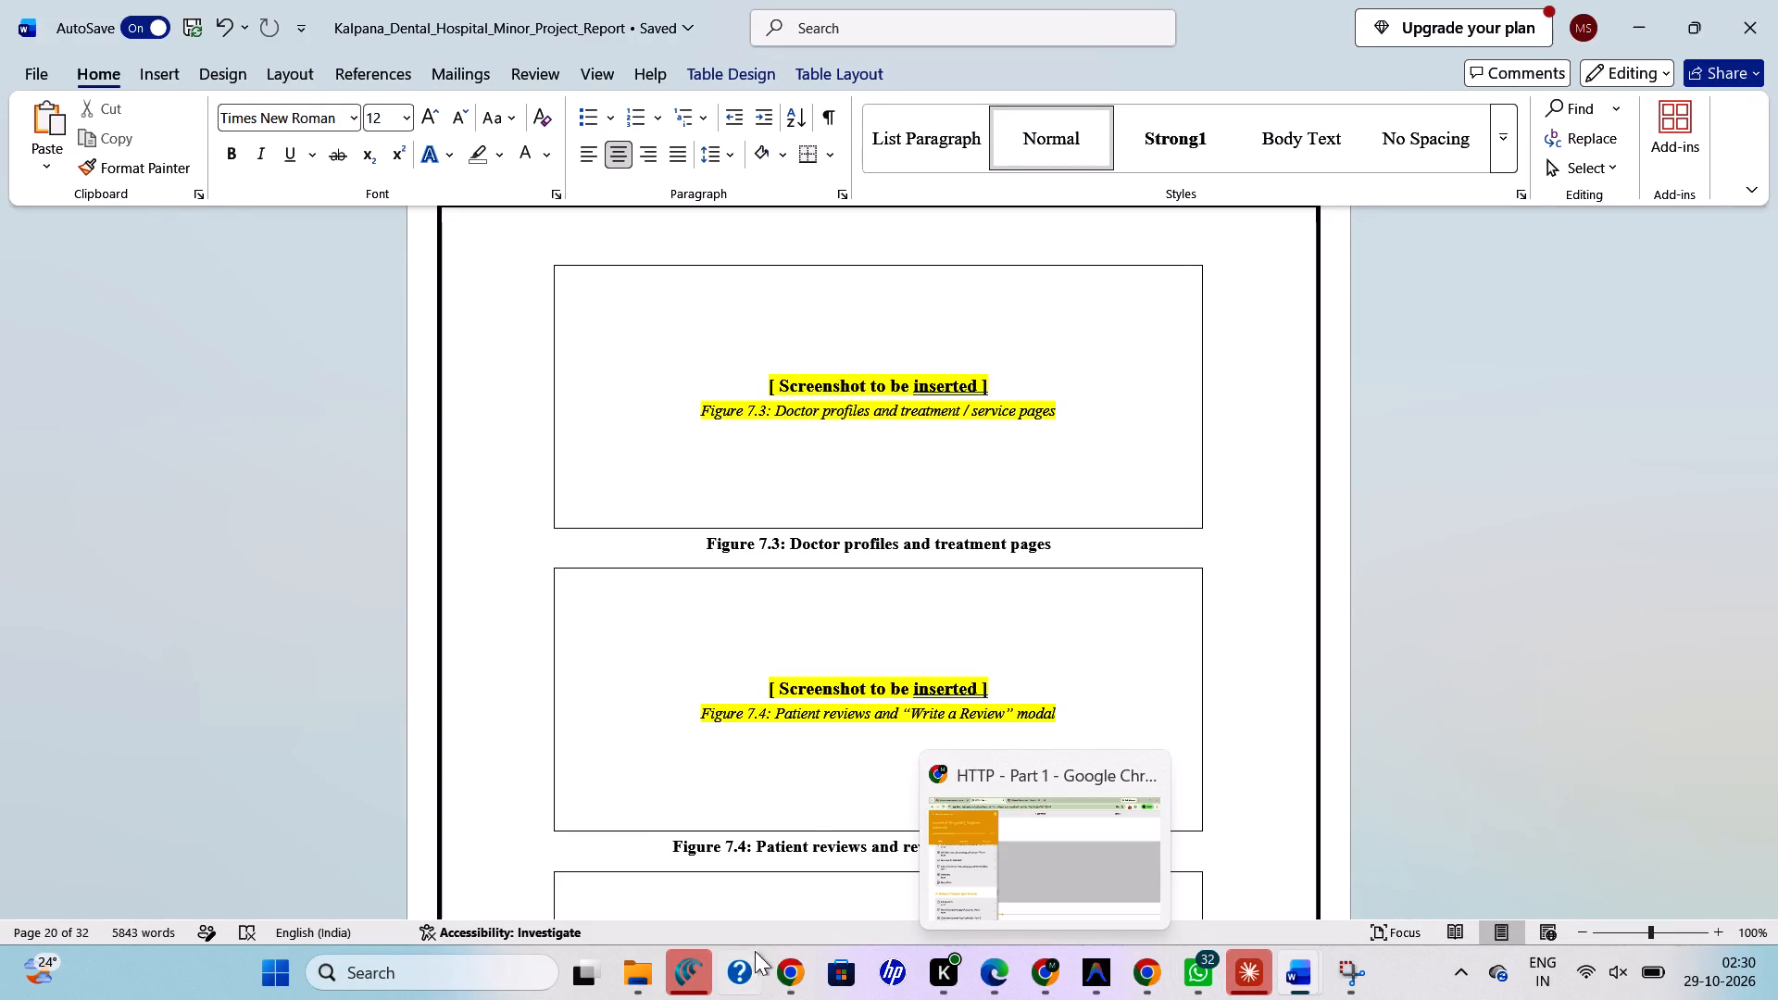
{"action": "left_click", "coordinate": [988, 968]}
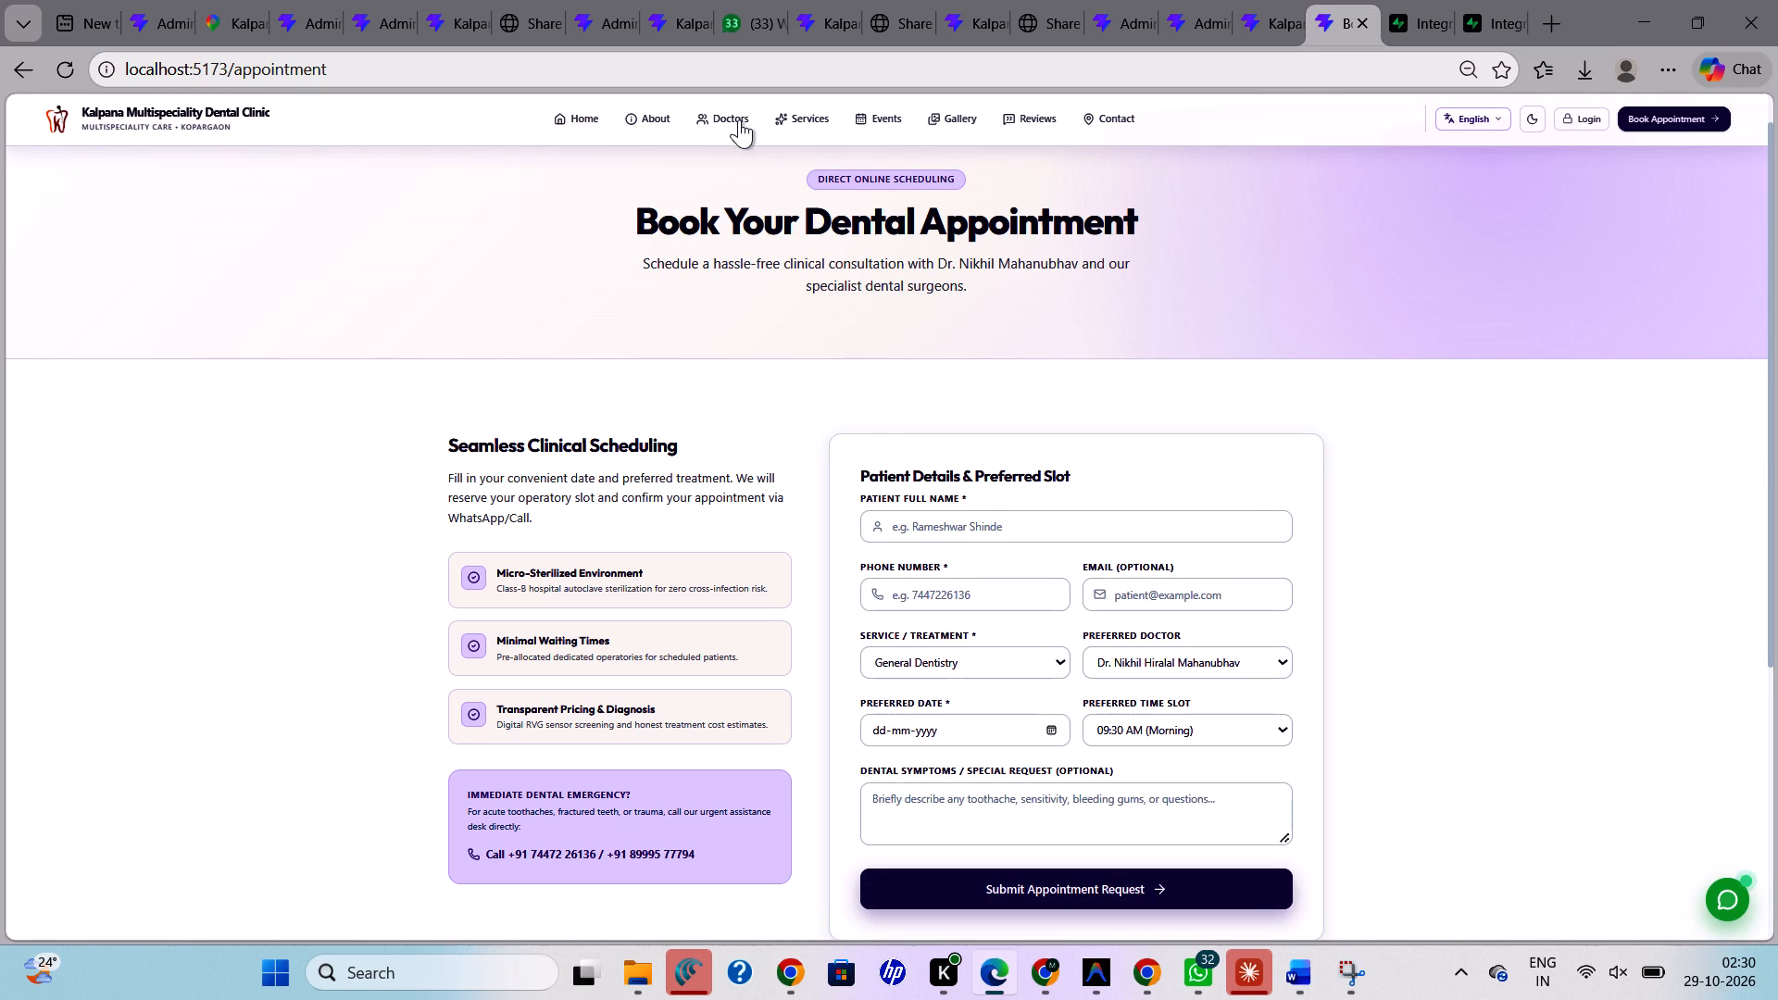
{"action": "left_click", "coordinate": [733, 115]}
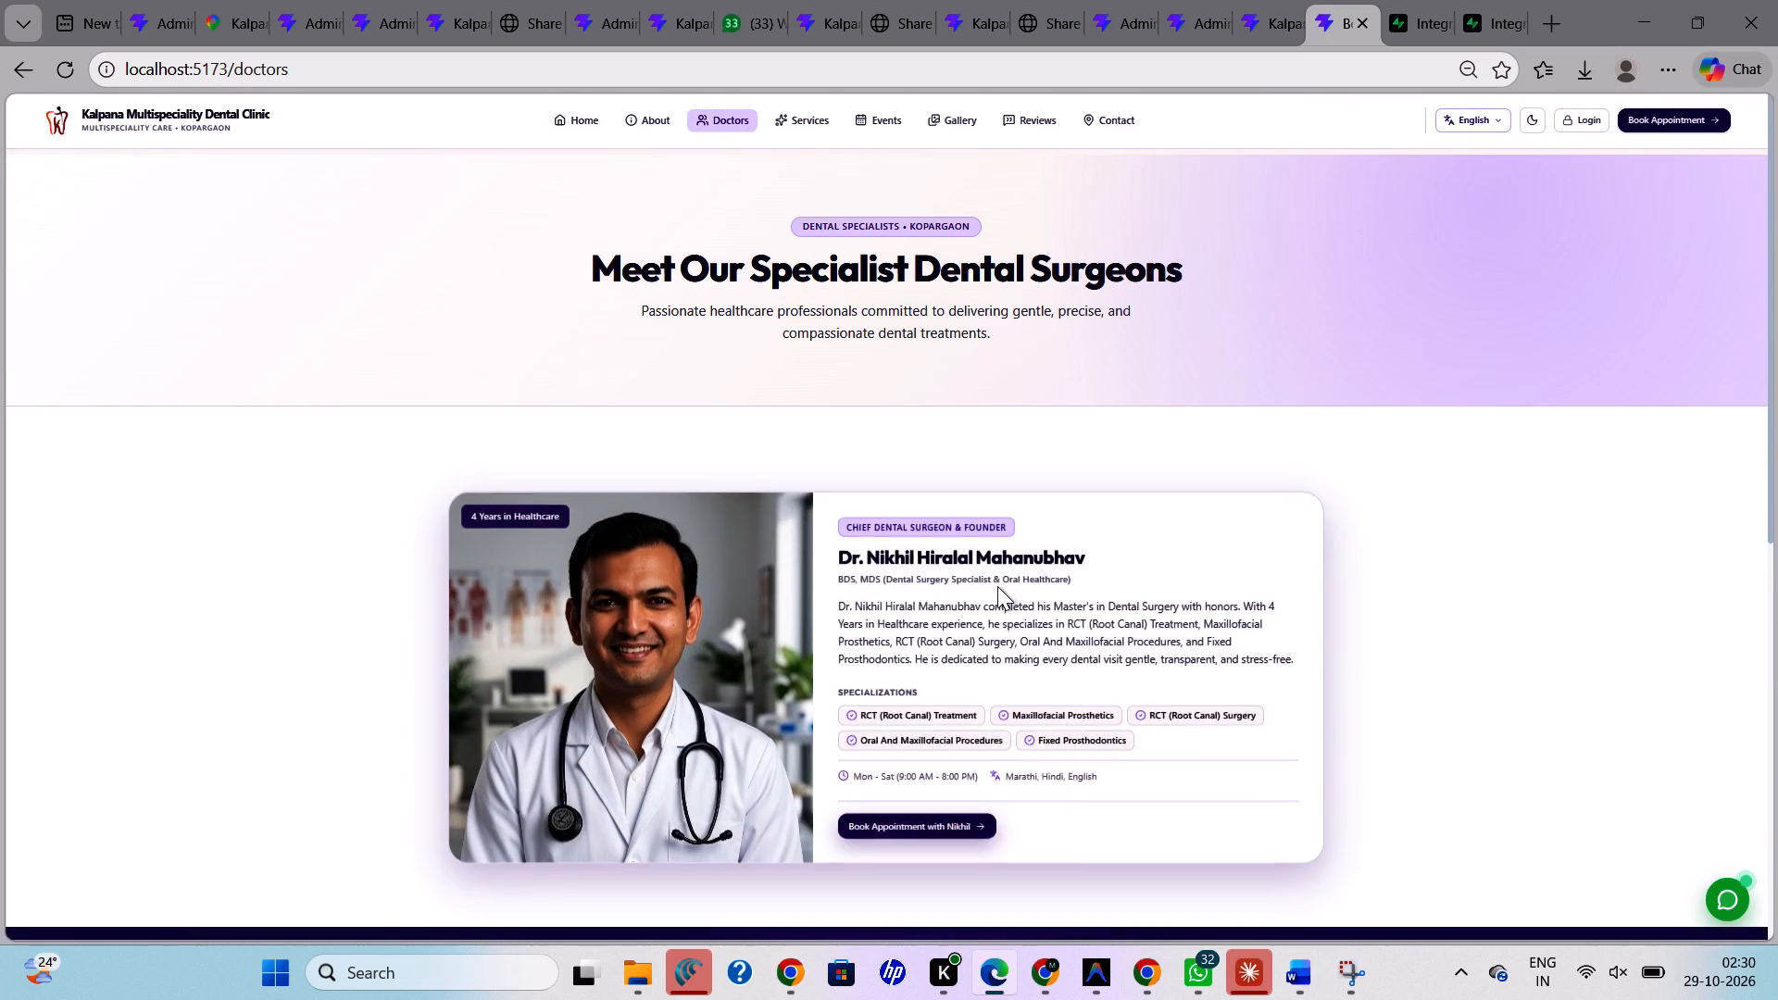
{"action": "scroll", "coordinate": [997, 586], "scroll_direction": "down", "scroll_amount": 3}
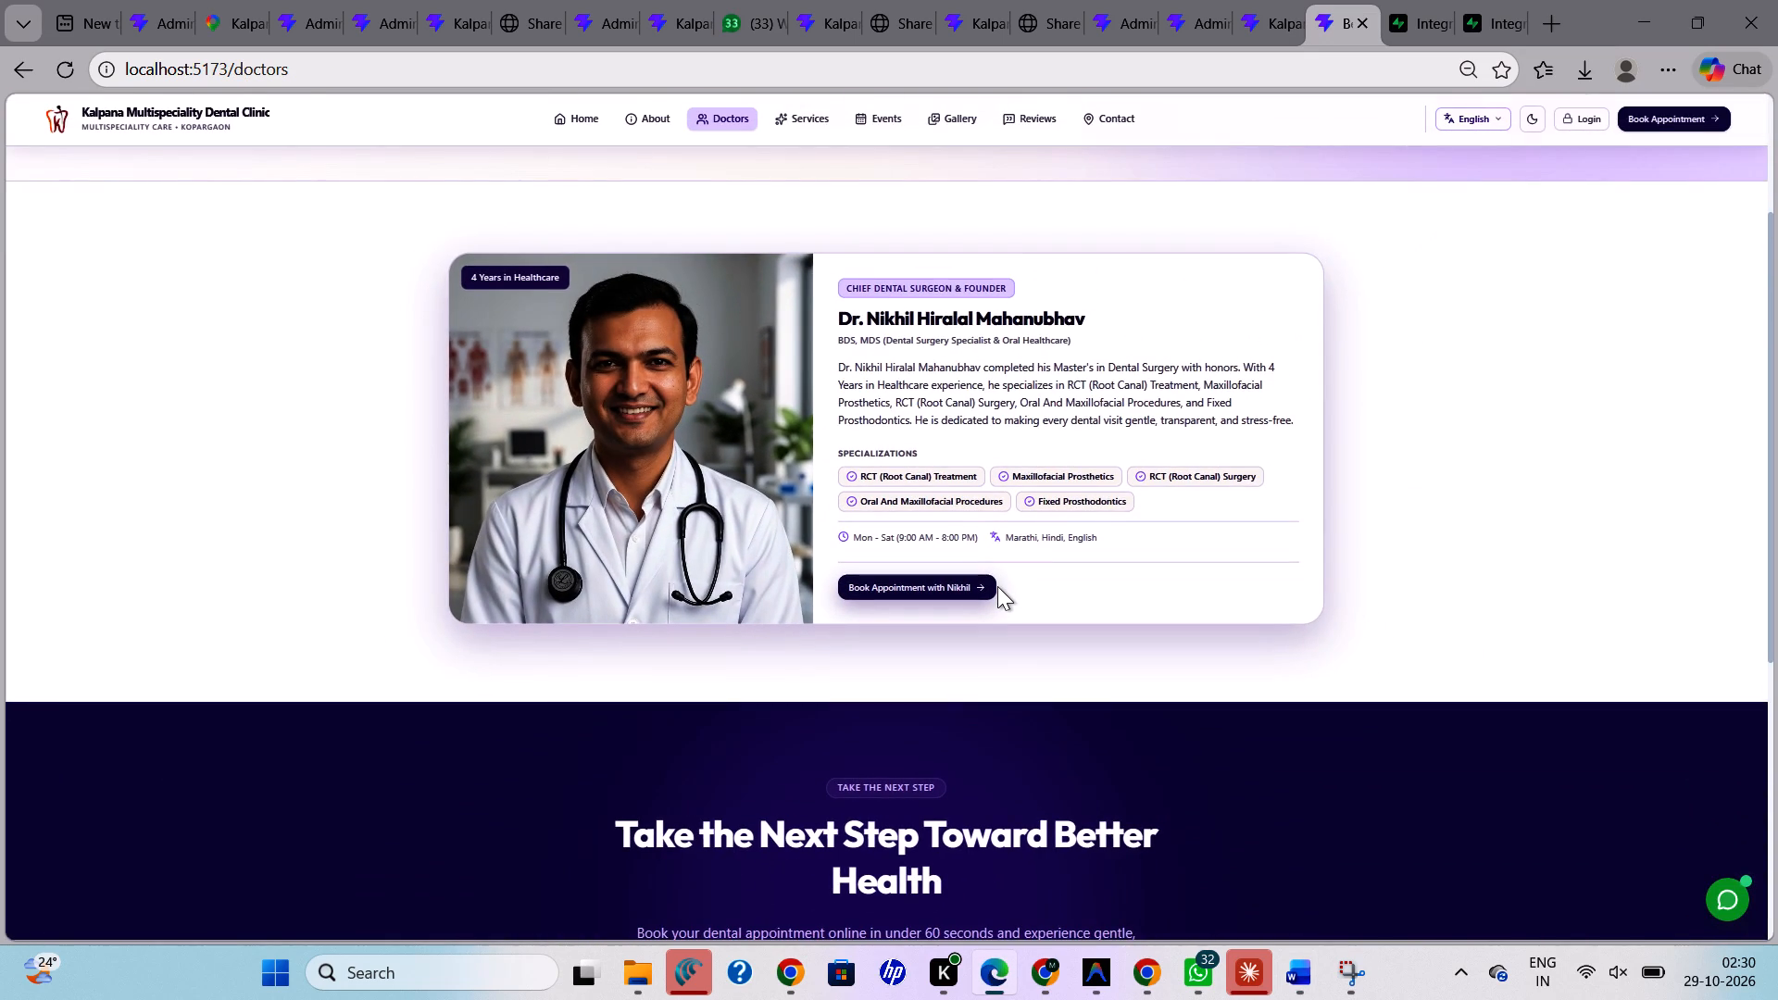
{"action": "key", "text": "ctrl+plus"}
{"action": "key", "text": "ctrl+plus"}
{"action": "key", "text": "ctrl+plus"}
{"action": "key", "text": "ctrl+plus"}
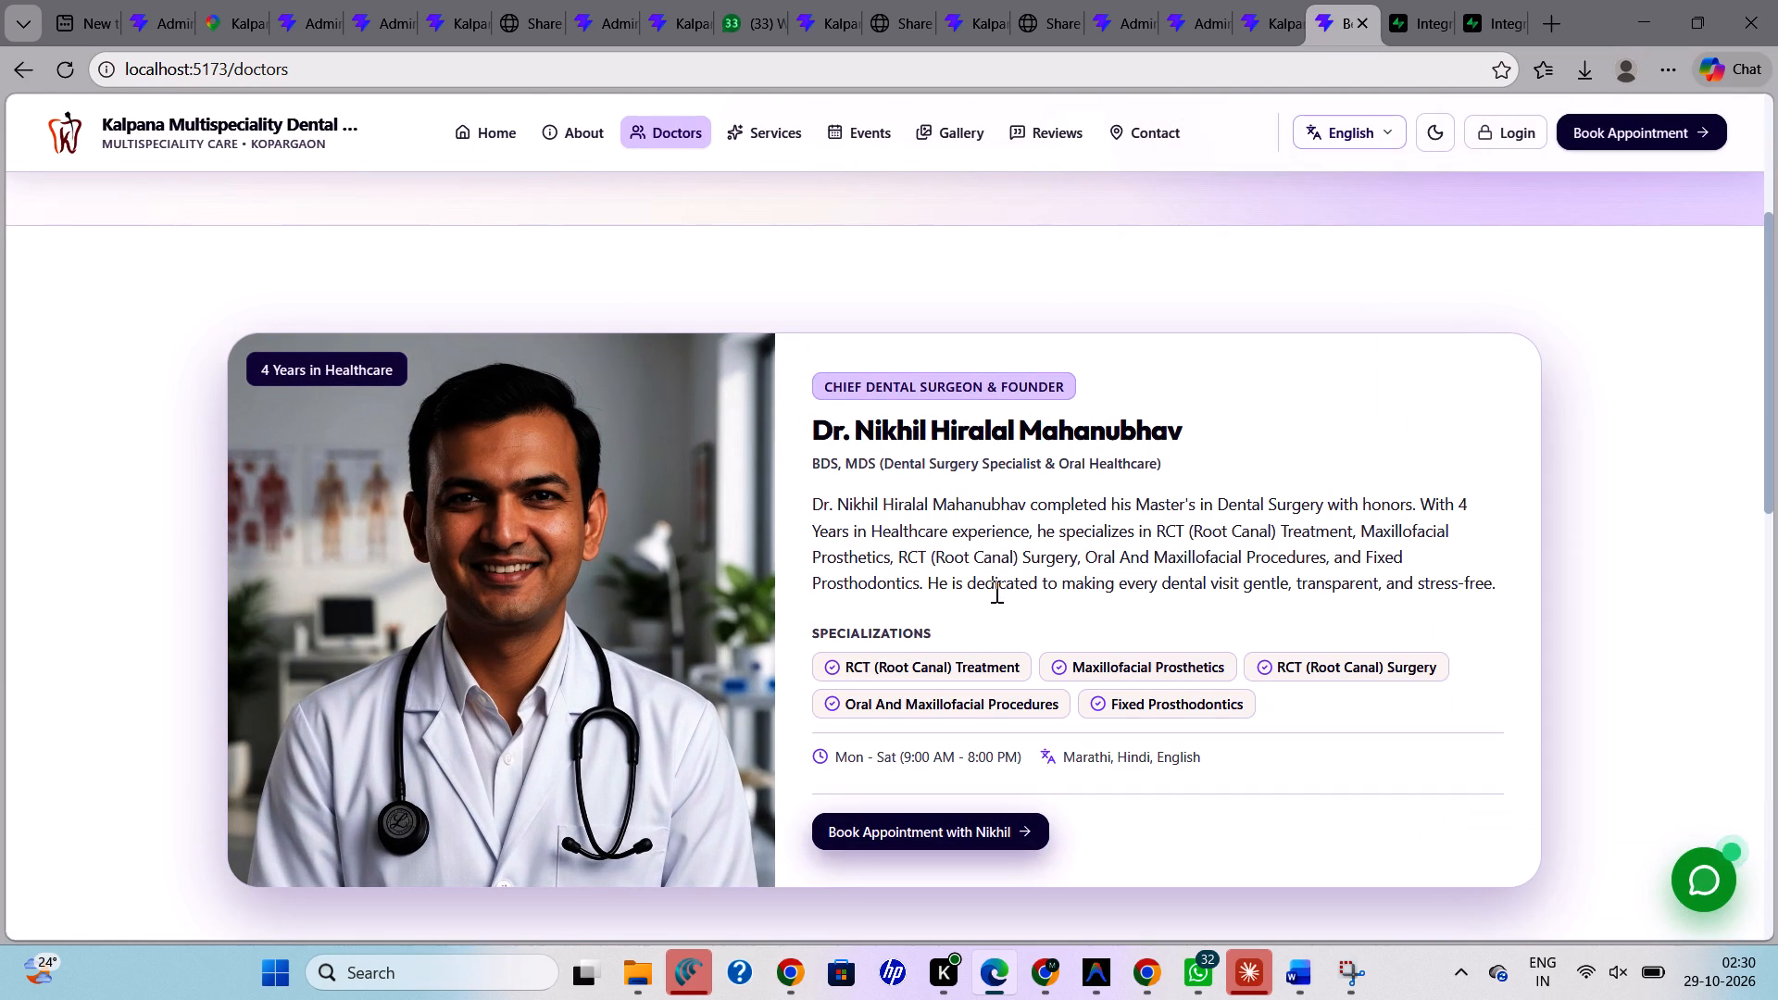
{"action": "scroll", "coordinate": [885, 578], "scroll_direction": "down", "scroll_amount": 2}
{"action": "scroll", "coordinate": [885, 578], "scroll_direction": "up", "scroll_amount": 1}
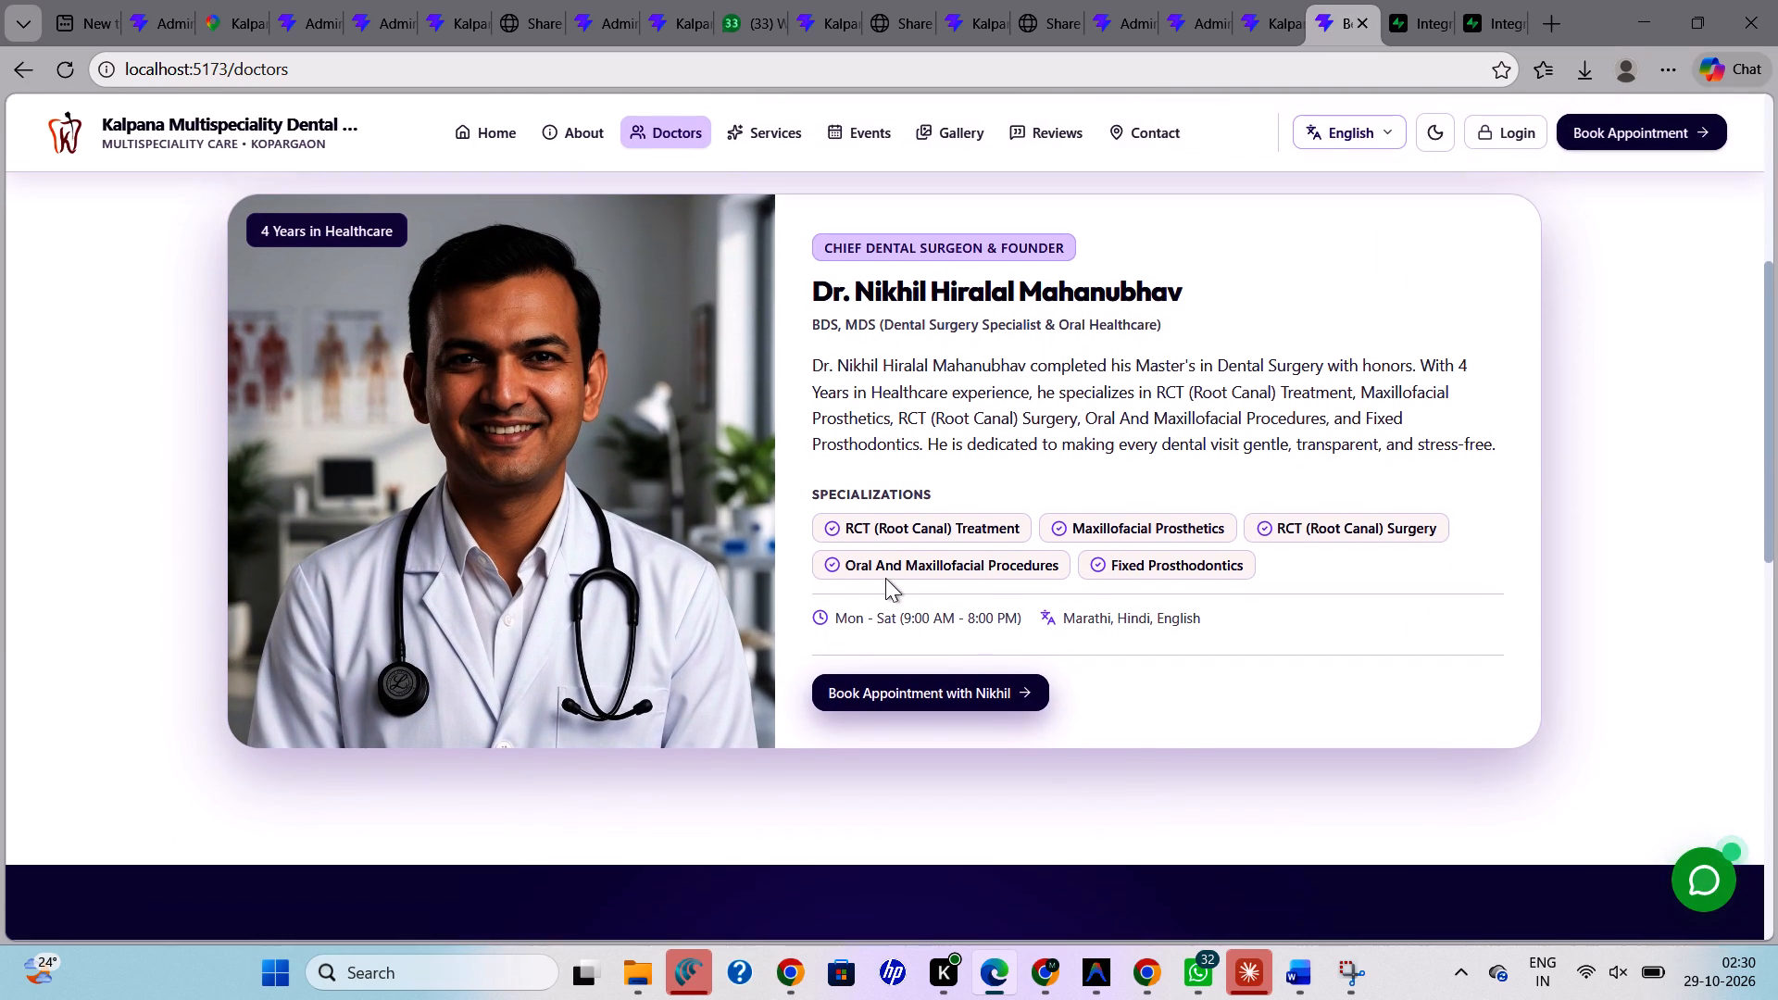
{"action": "scroll", "coordinate": [885, 578], "scroll_direction": "up", "scroll_amount": 1}
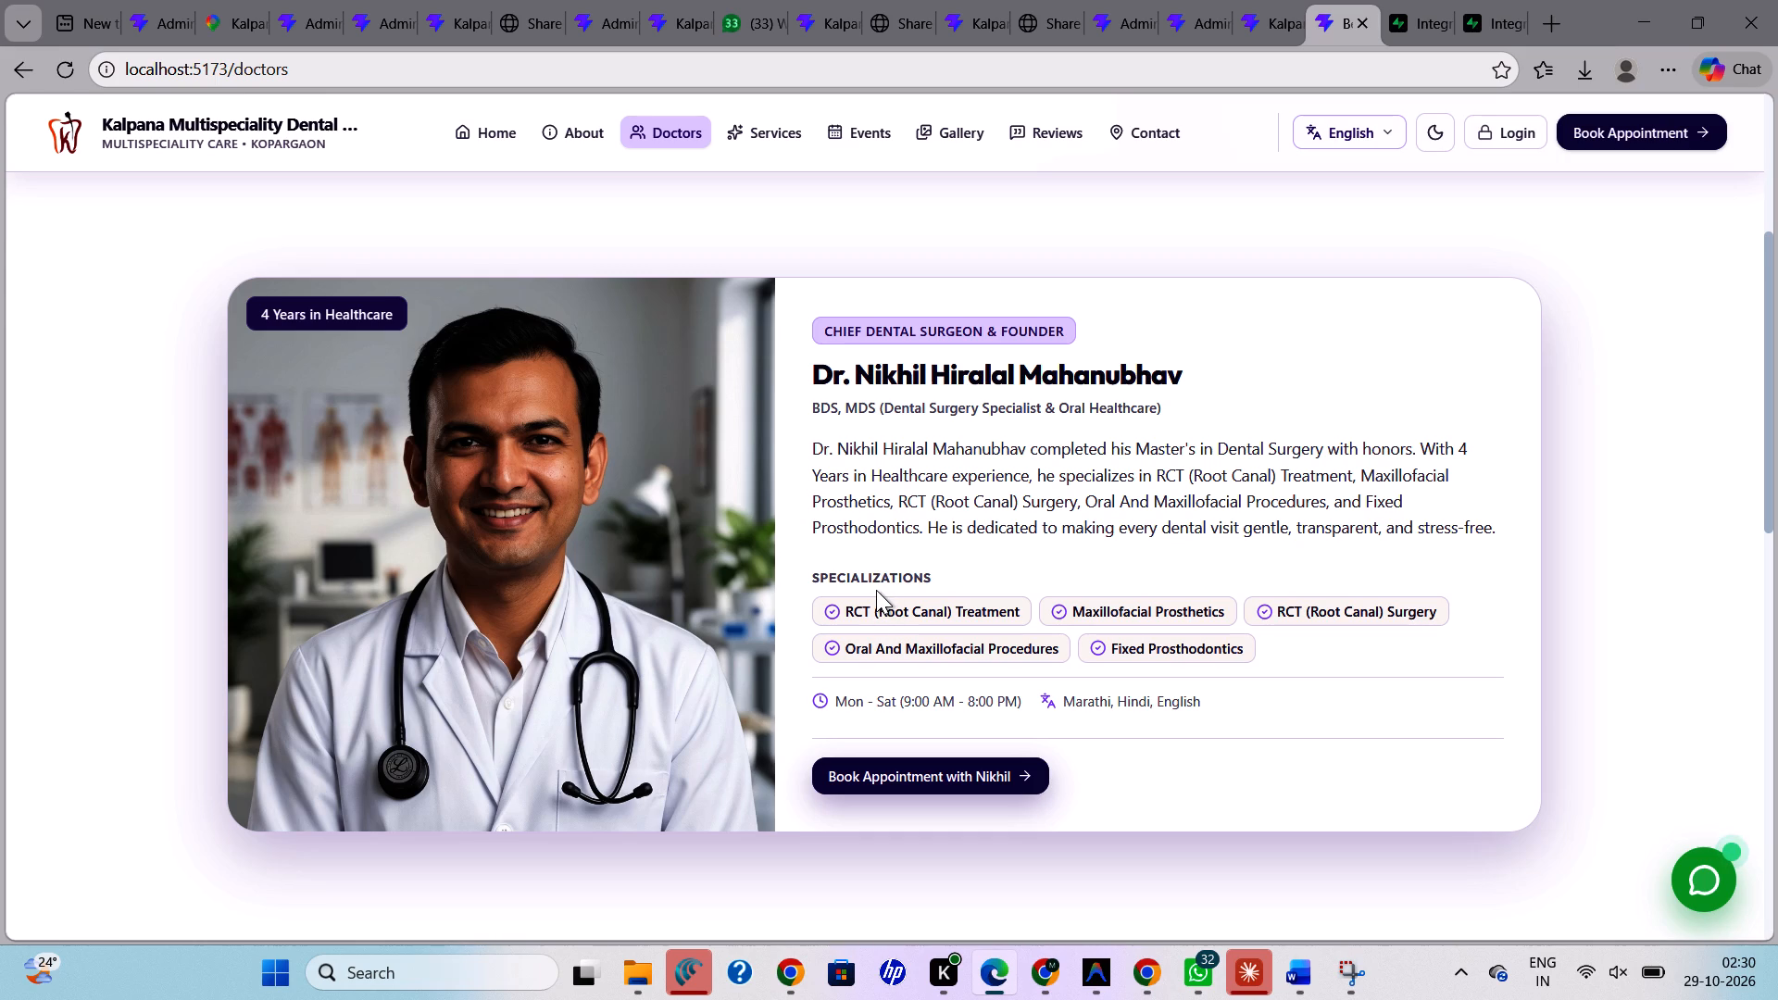
Capture the Doctors page area from the site header down past the profile card and copy the screenshot from Snipping Tool.
{"action": "key", "text": "Print"}
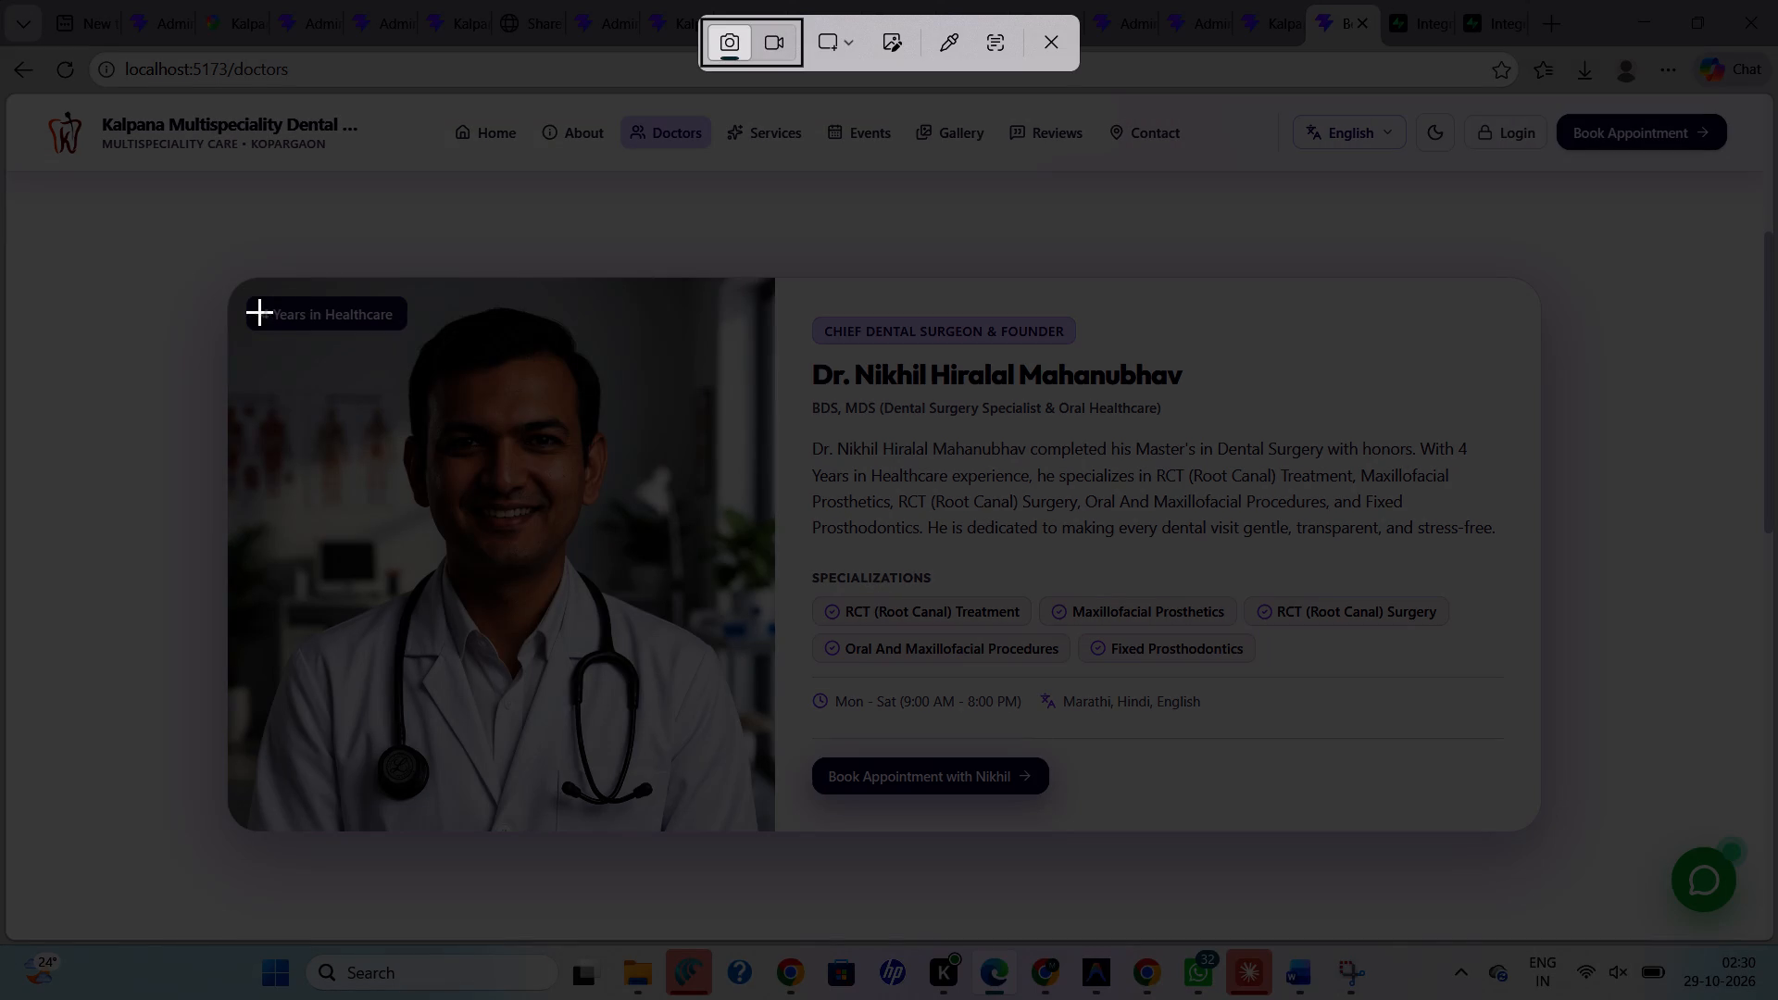
{"action": "left_click_drag", "start_coordinate": [12, 98], "coordinate": [46, 107]}
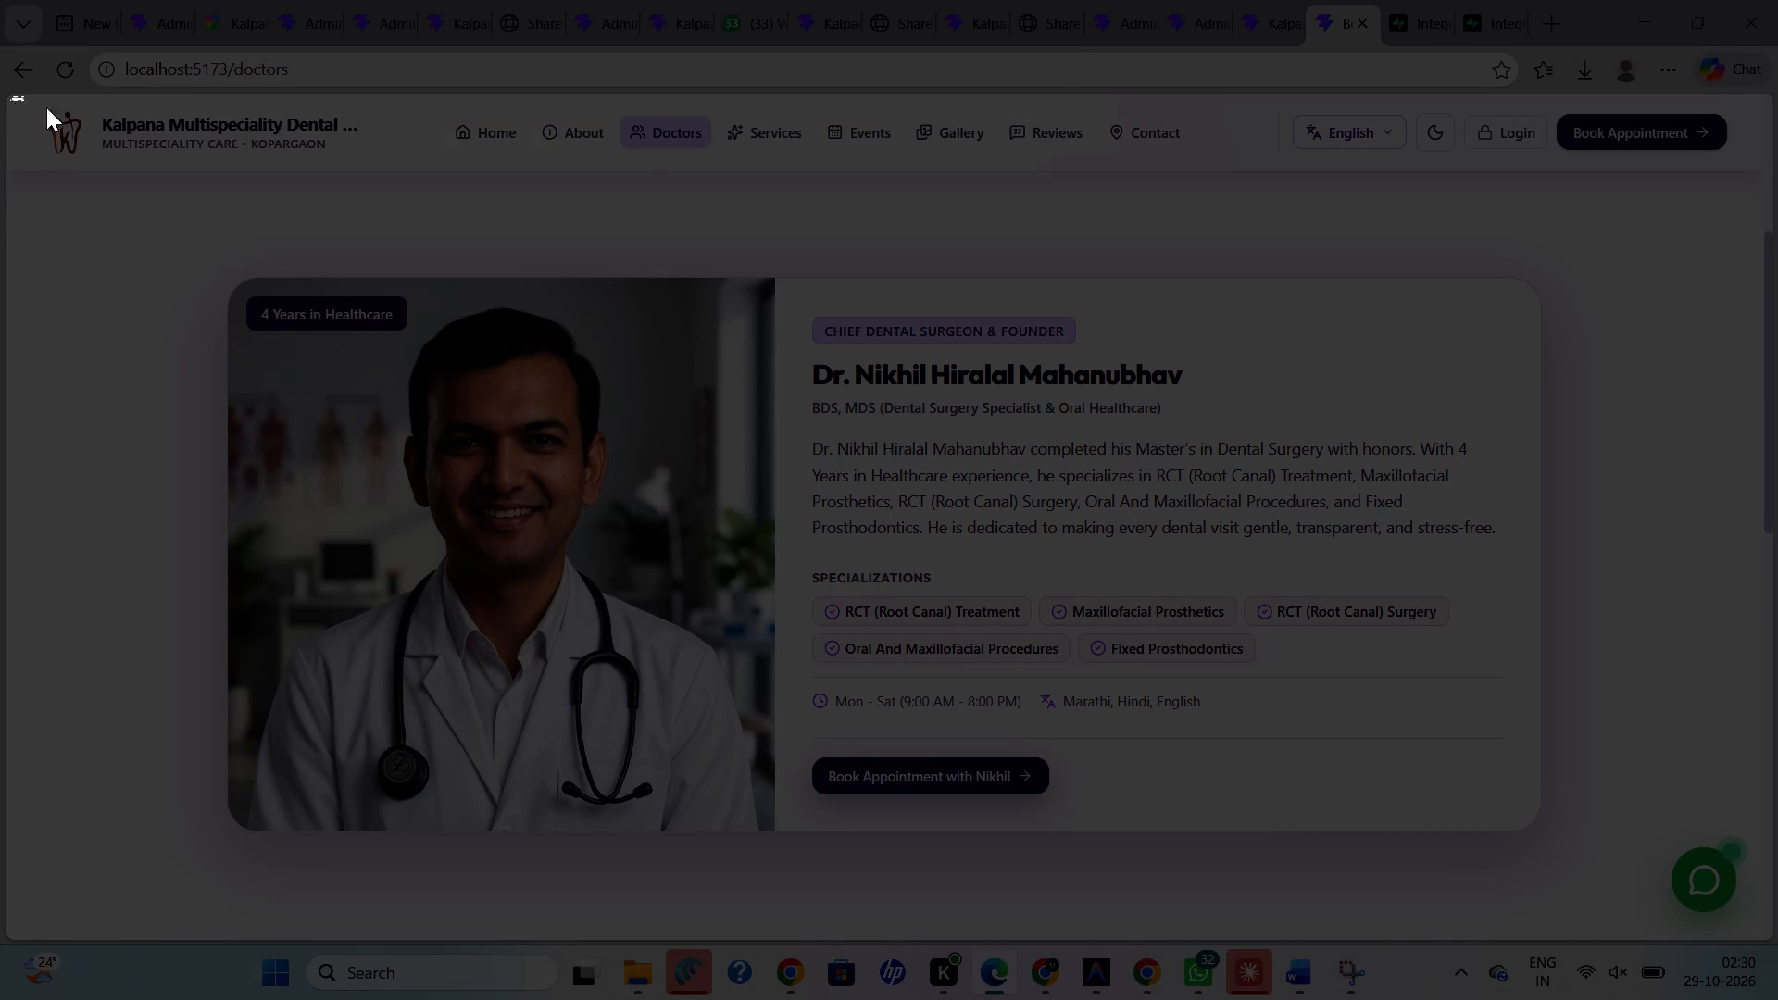
{"action": "left_click_drag", "start_coordinate": [46, 107], "coordinate": [1098, 607]}
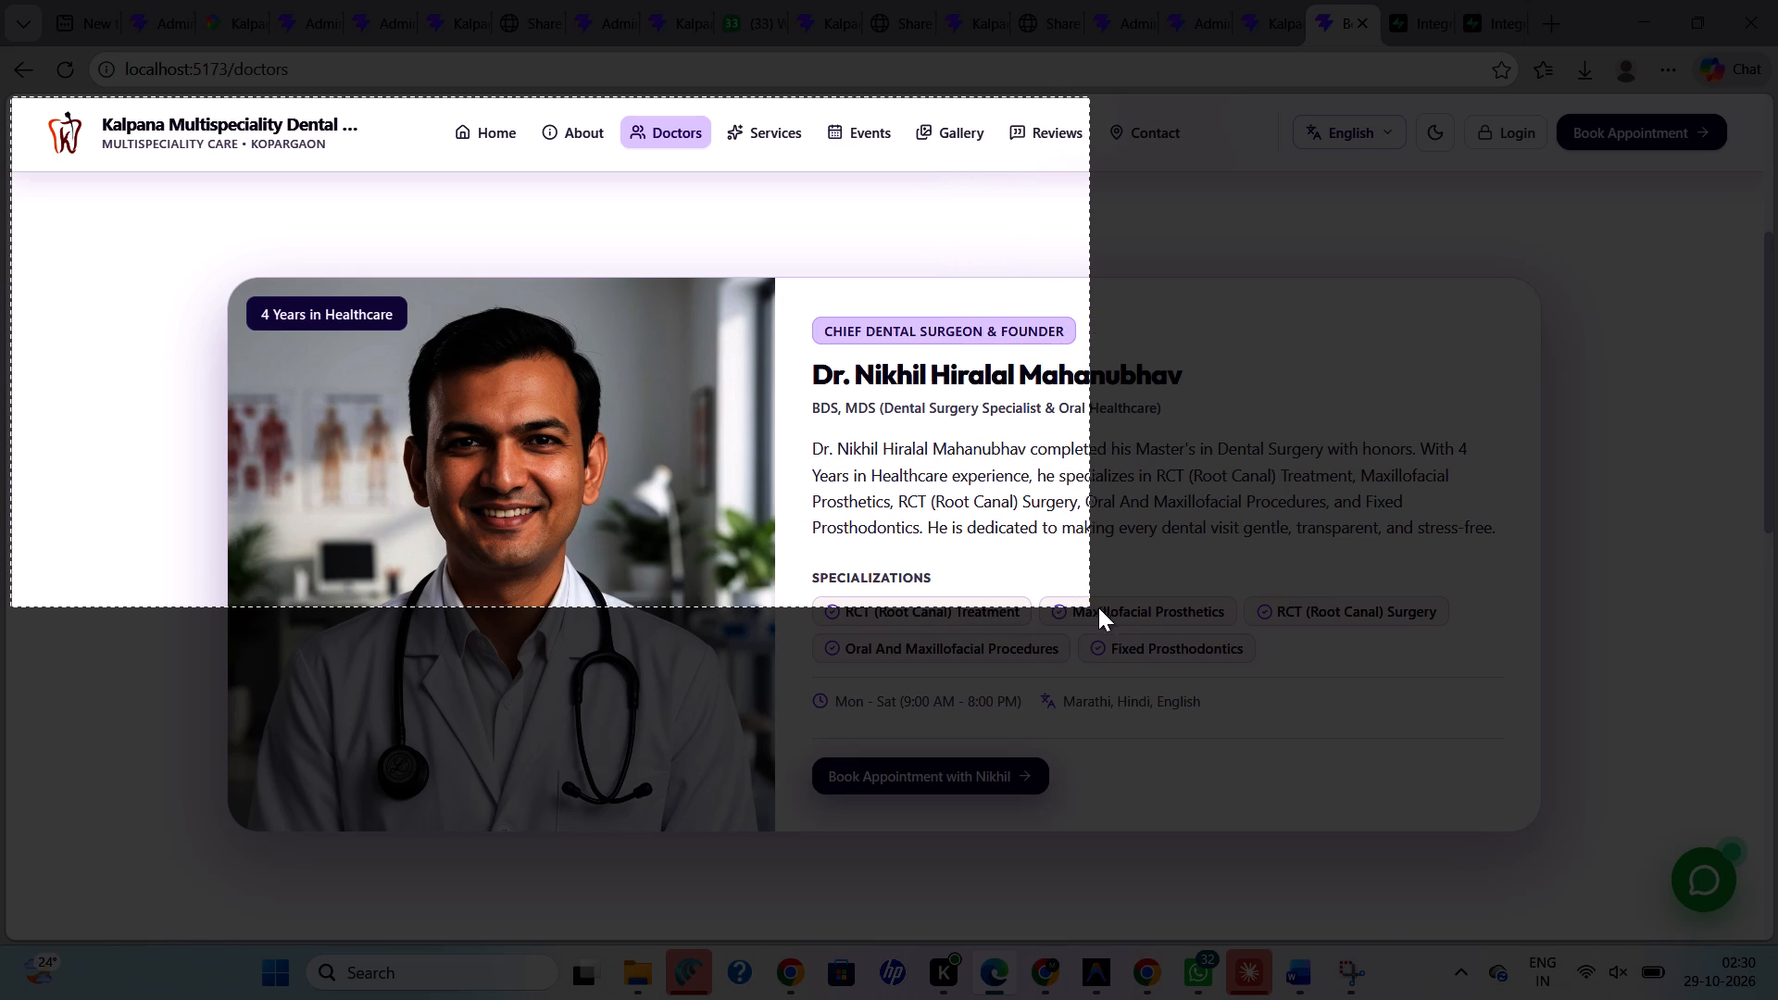
{"action": "left_click_drag", "start_coordinate": [1098, 607], "coordinate": [1396, 609]}
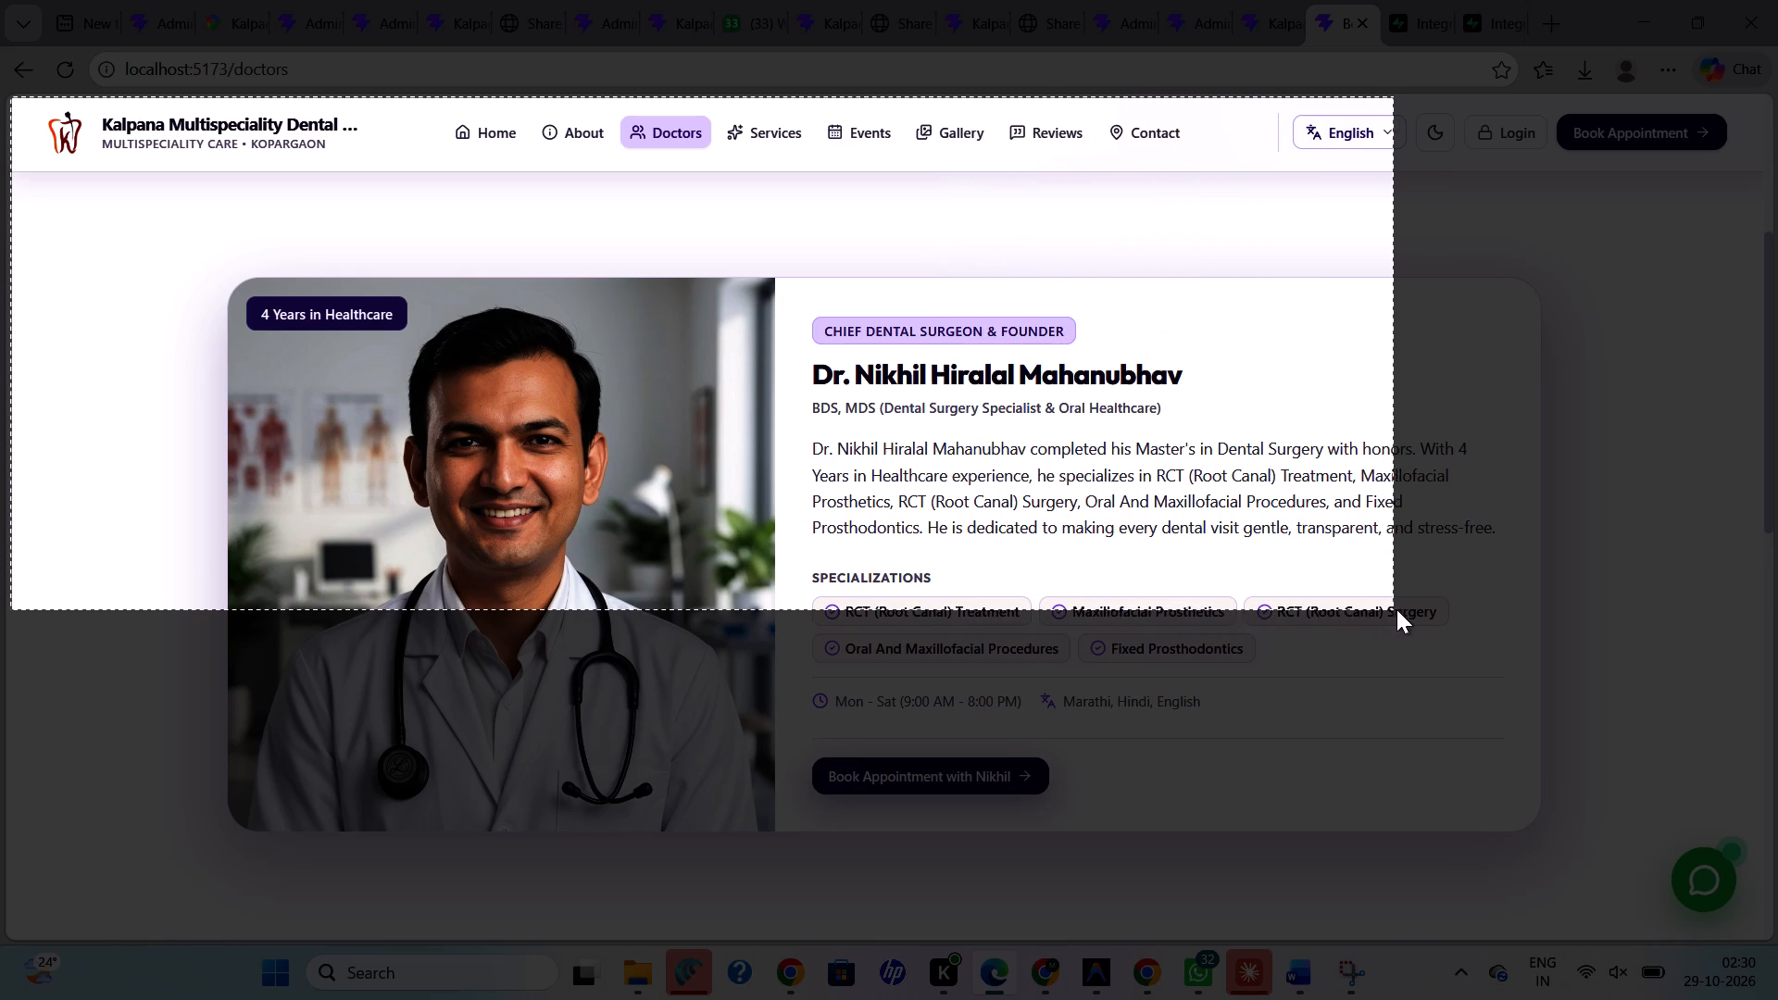
{"action": "left_click_drag", "start_coordinate": [1396, 609], "coordinate": [1704, 853]}
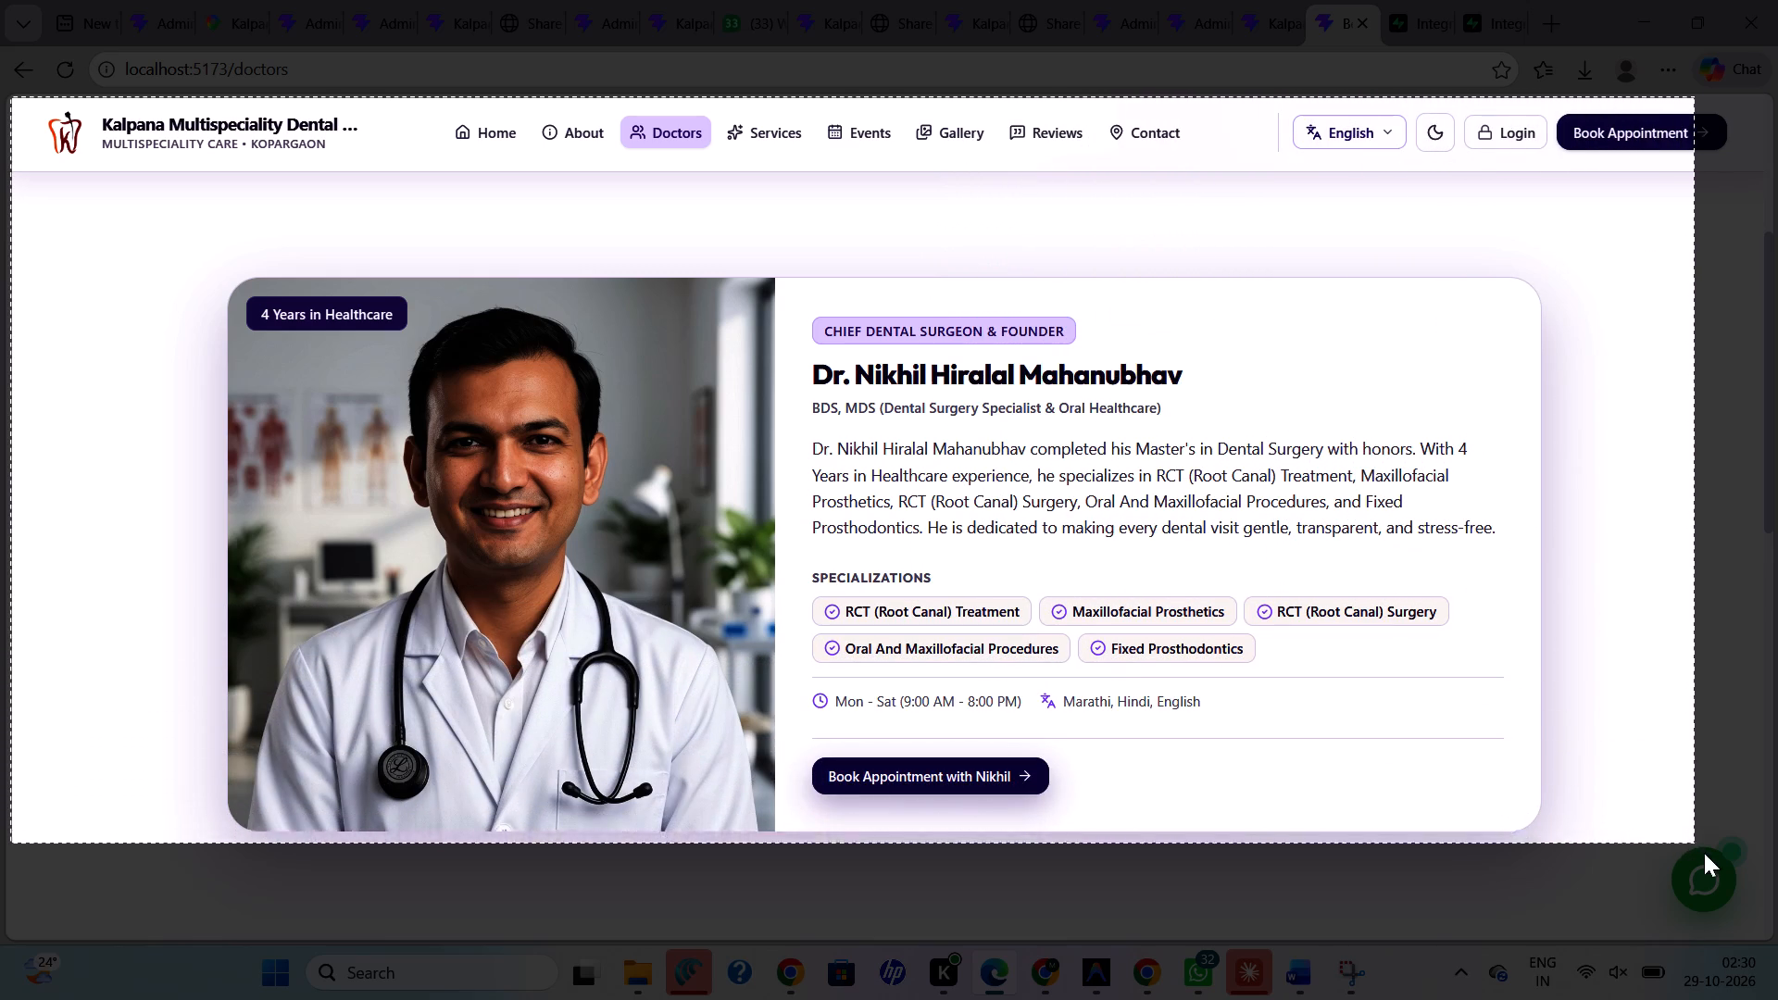
{"action": "left_click_drag", "start_coordinate": [1704, 853], "coordinate": [1777, 933]}
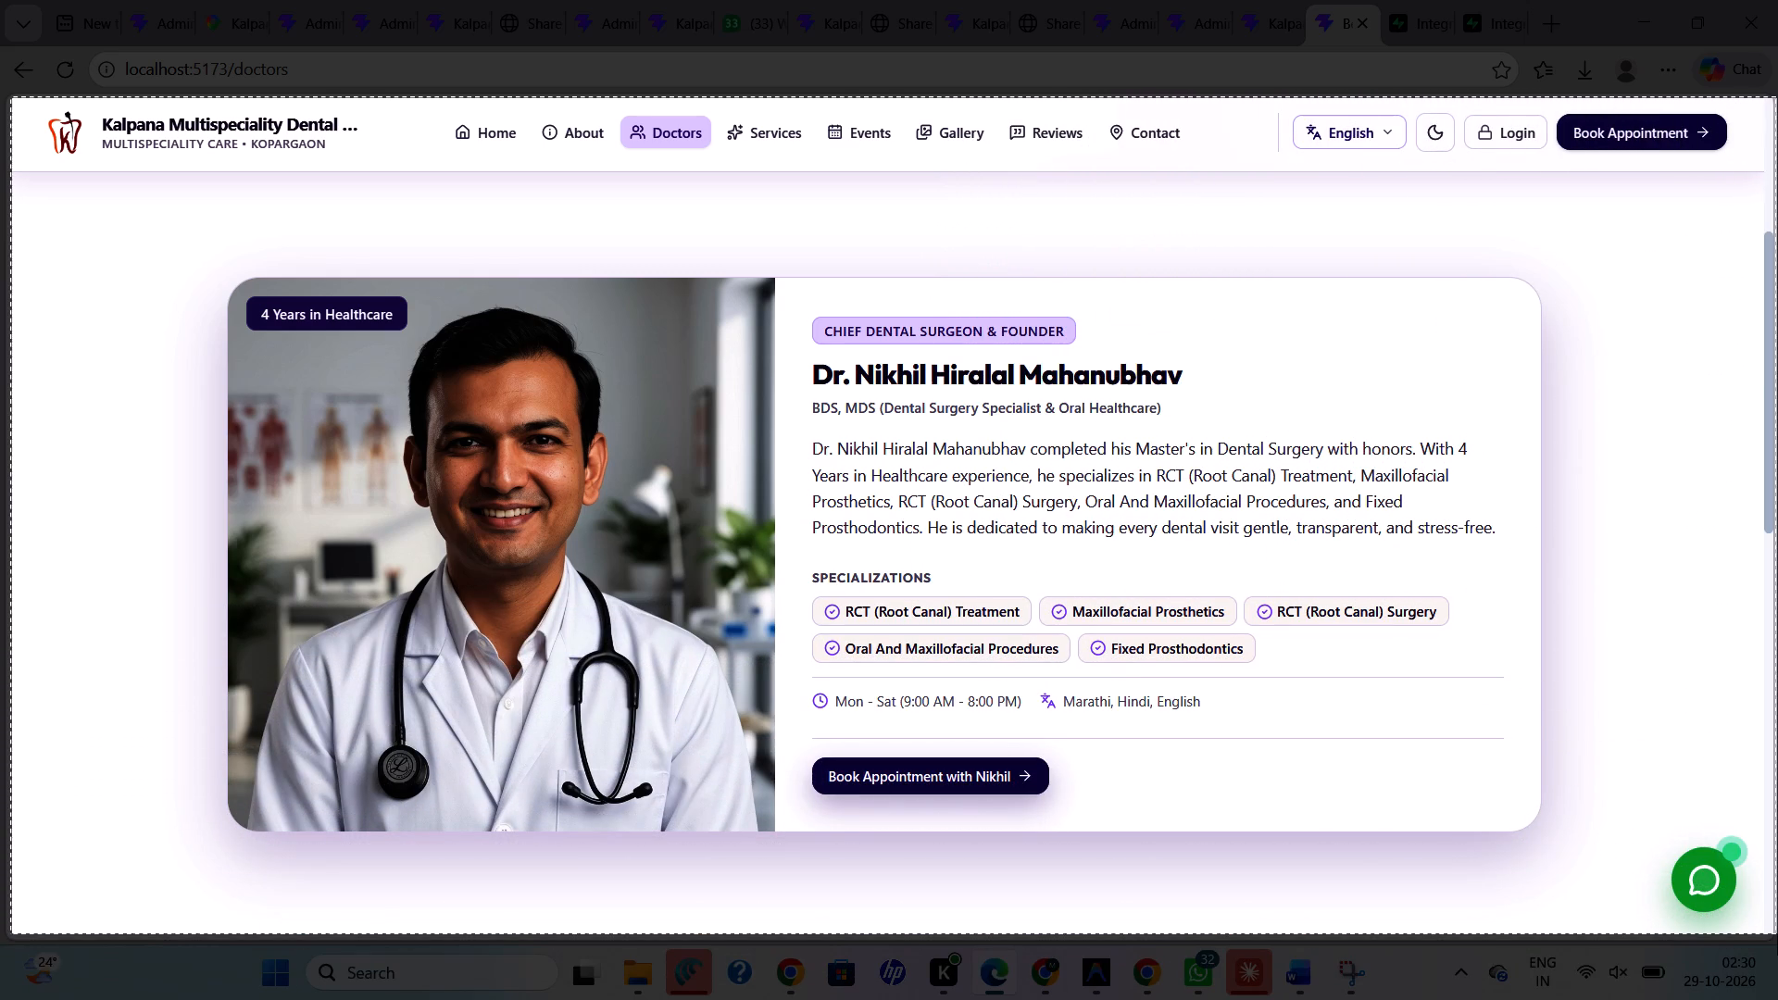
{"action": "left_click_drag", "start_coordinate": [1777, 933], "coordinate": [1774, 931]}
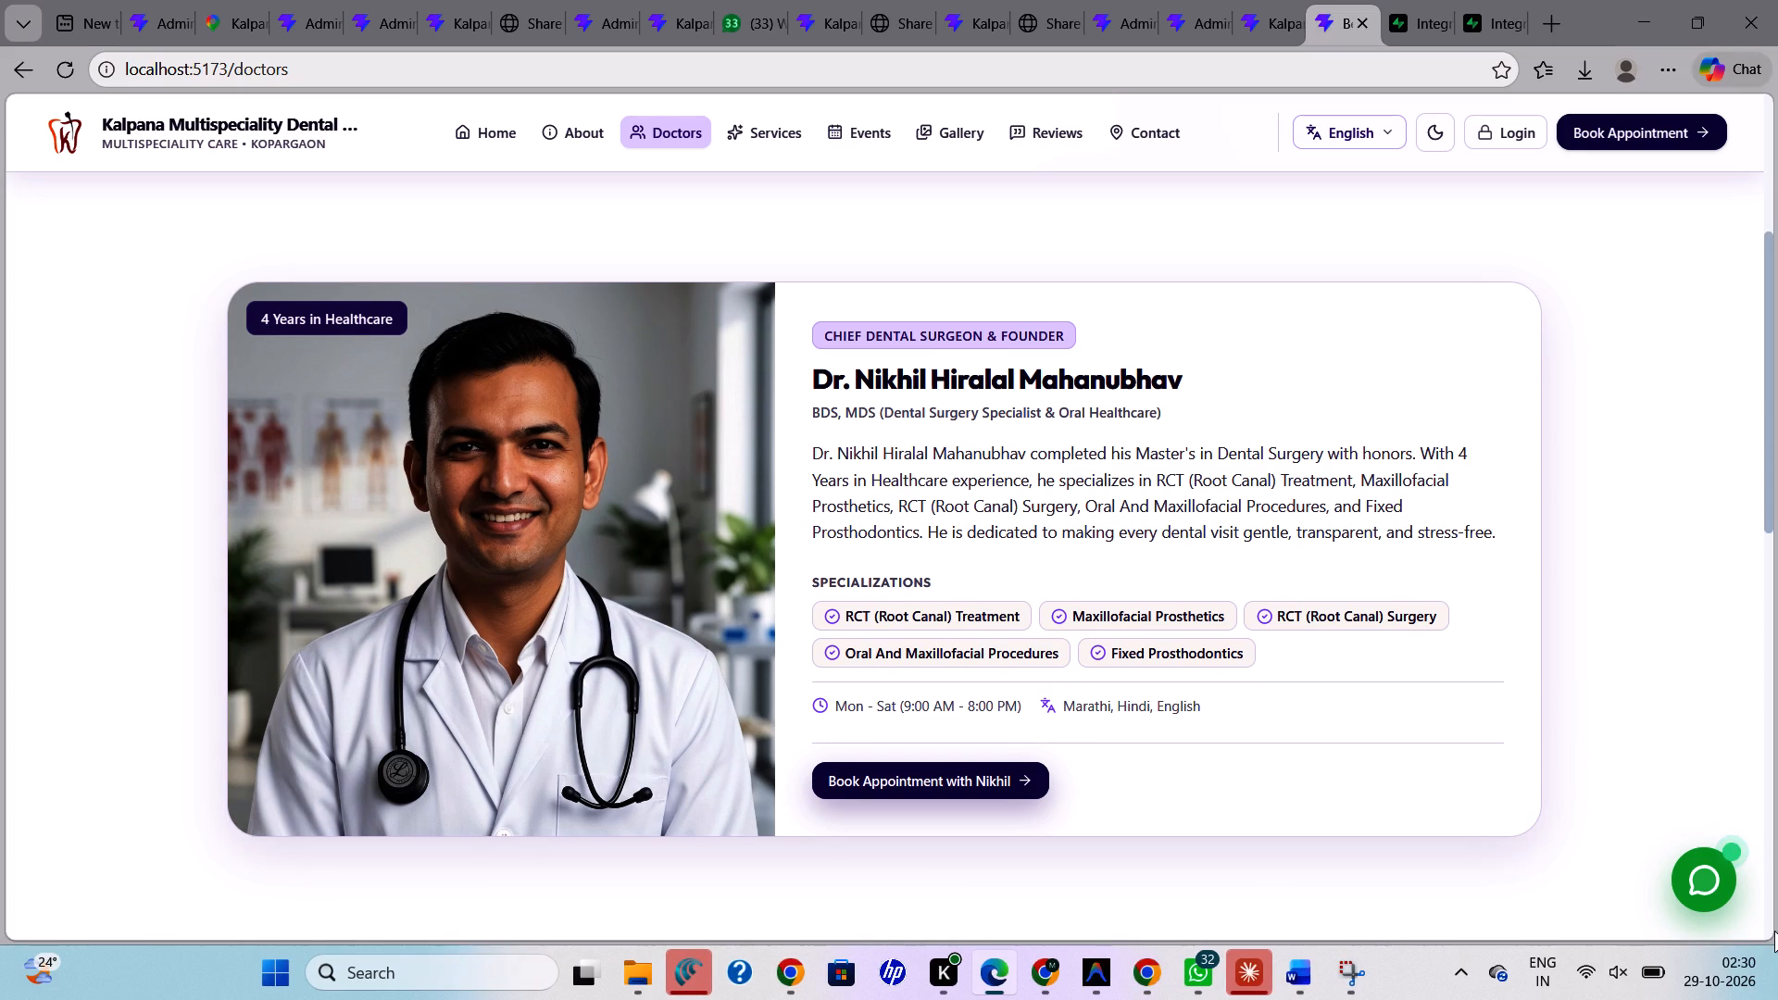
{"action": "left_click", "coordinate": [1594, 899]}
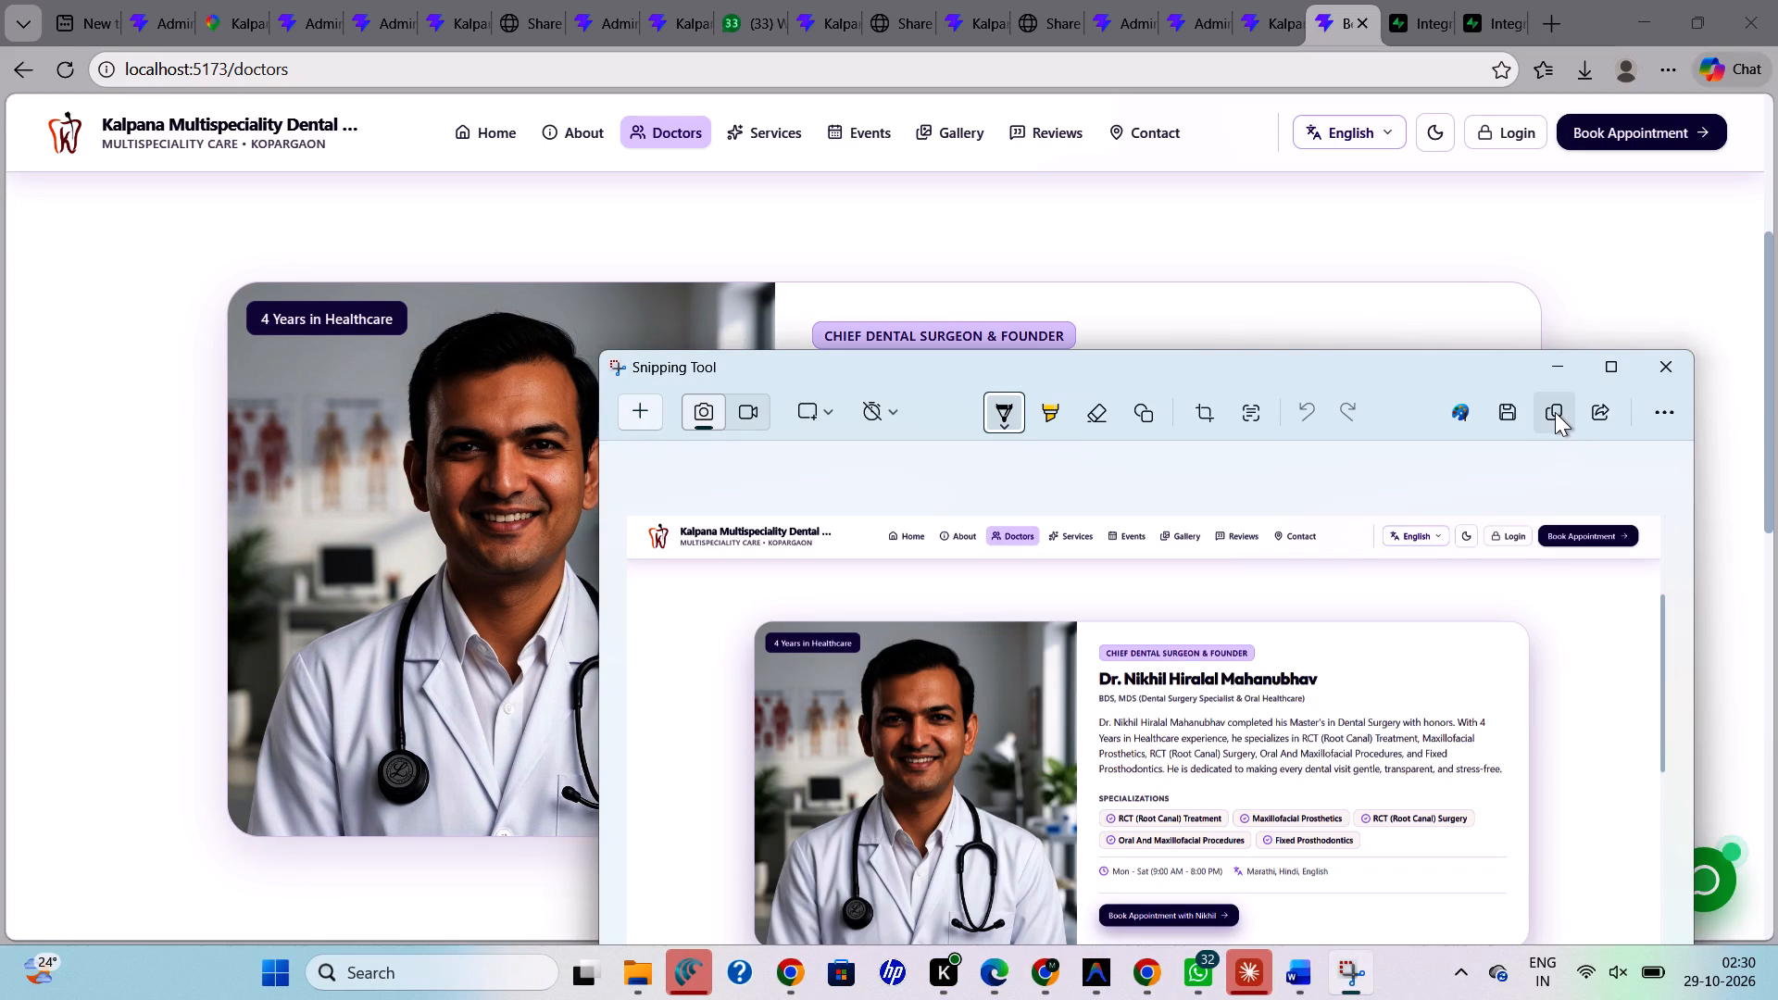
{"action": "left_click", "coordinate": [1555, 412]}
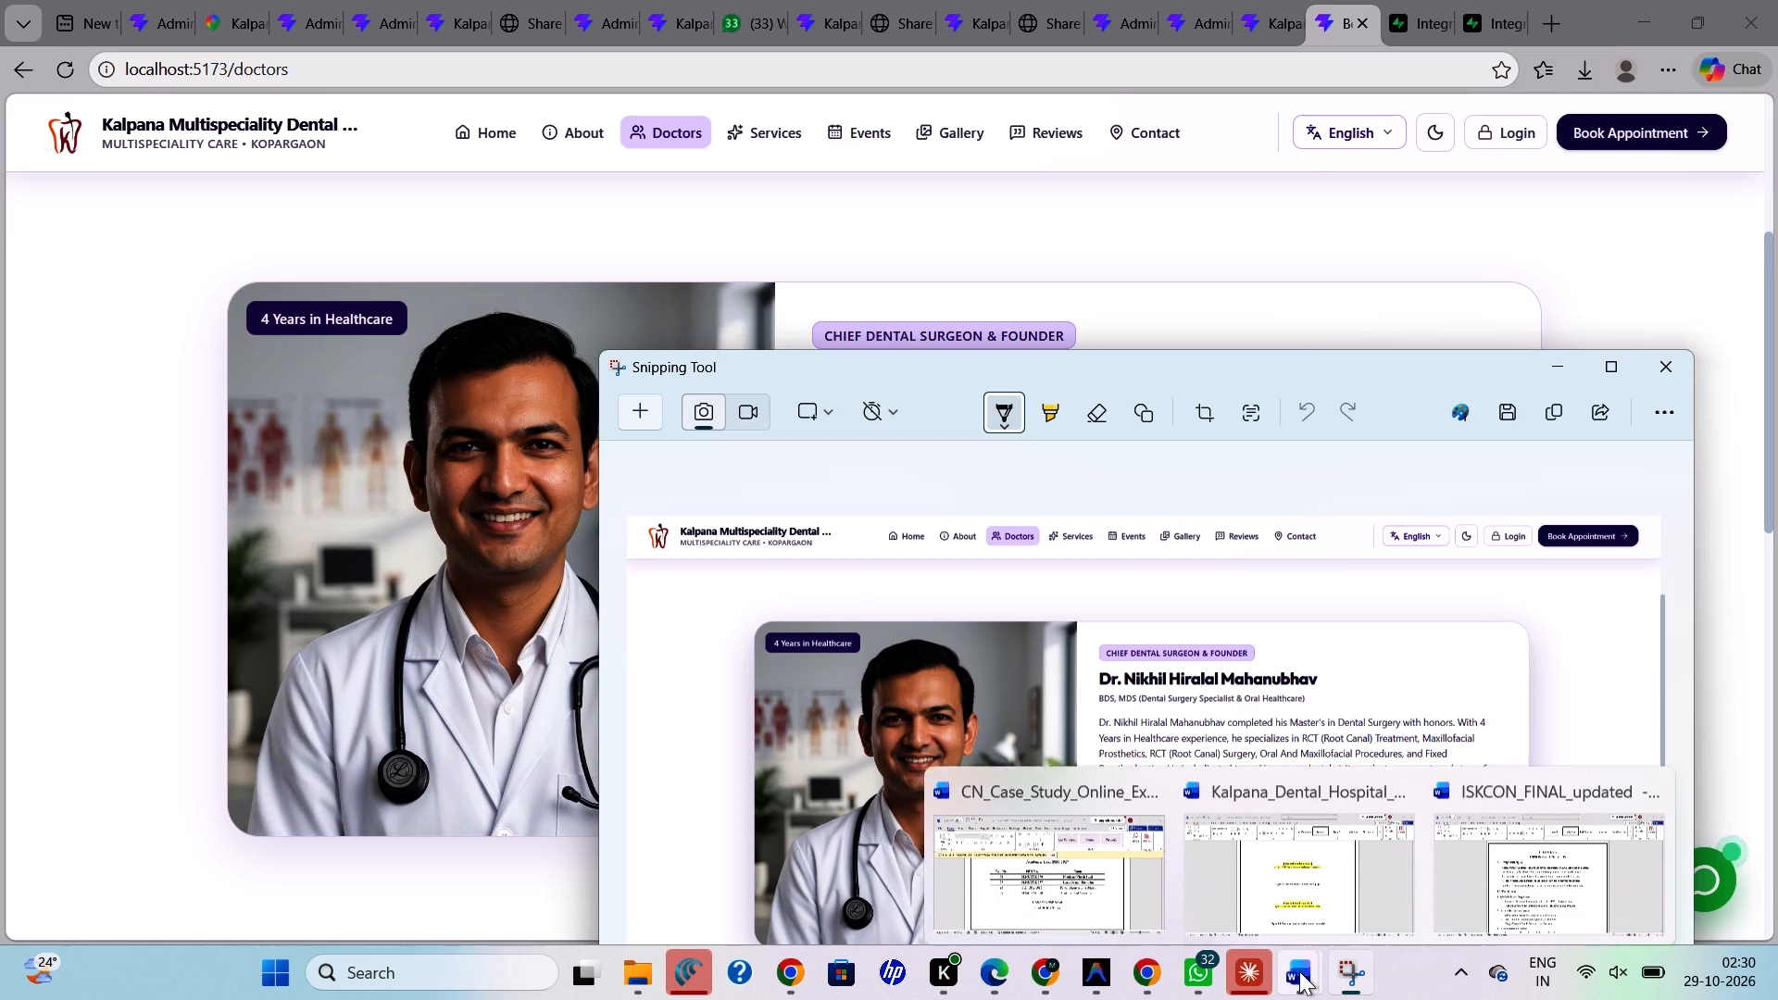
Switch to the Kalpana report in Word and replace the Figure 7.3 placeholder text with the copied Doctors page screenshot.
{"action": "left_click", "coordinate": [1323, 864]}
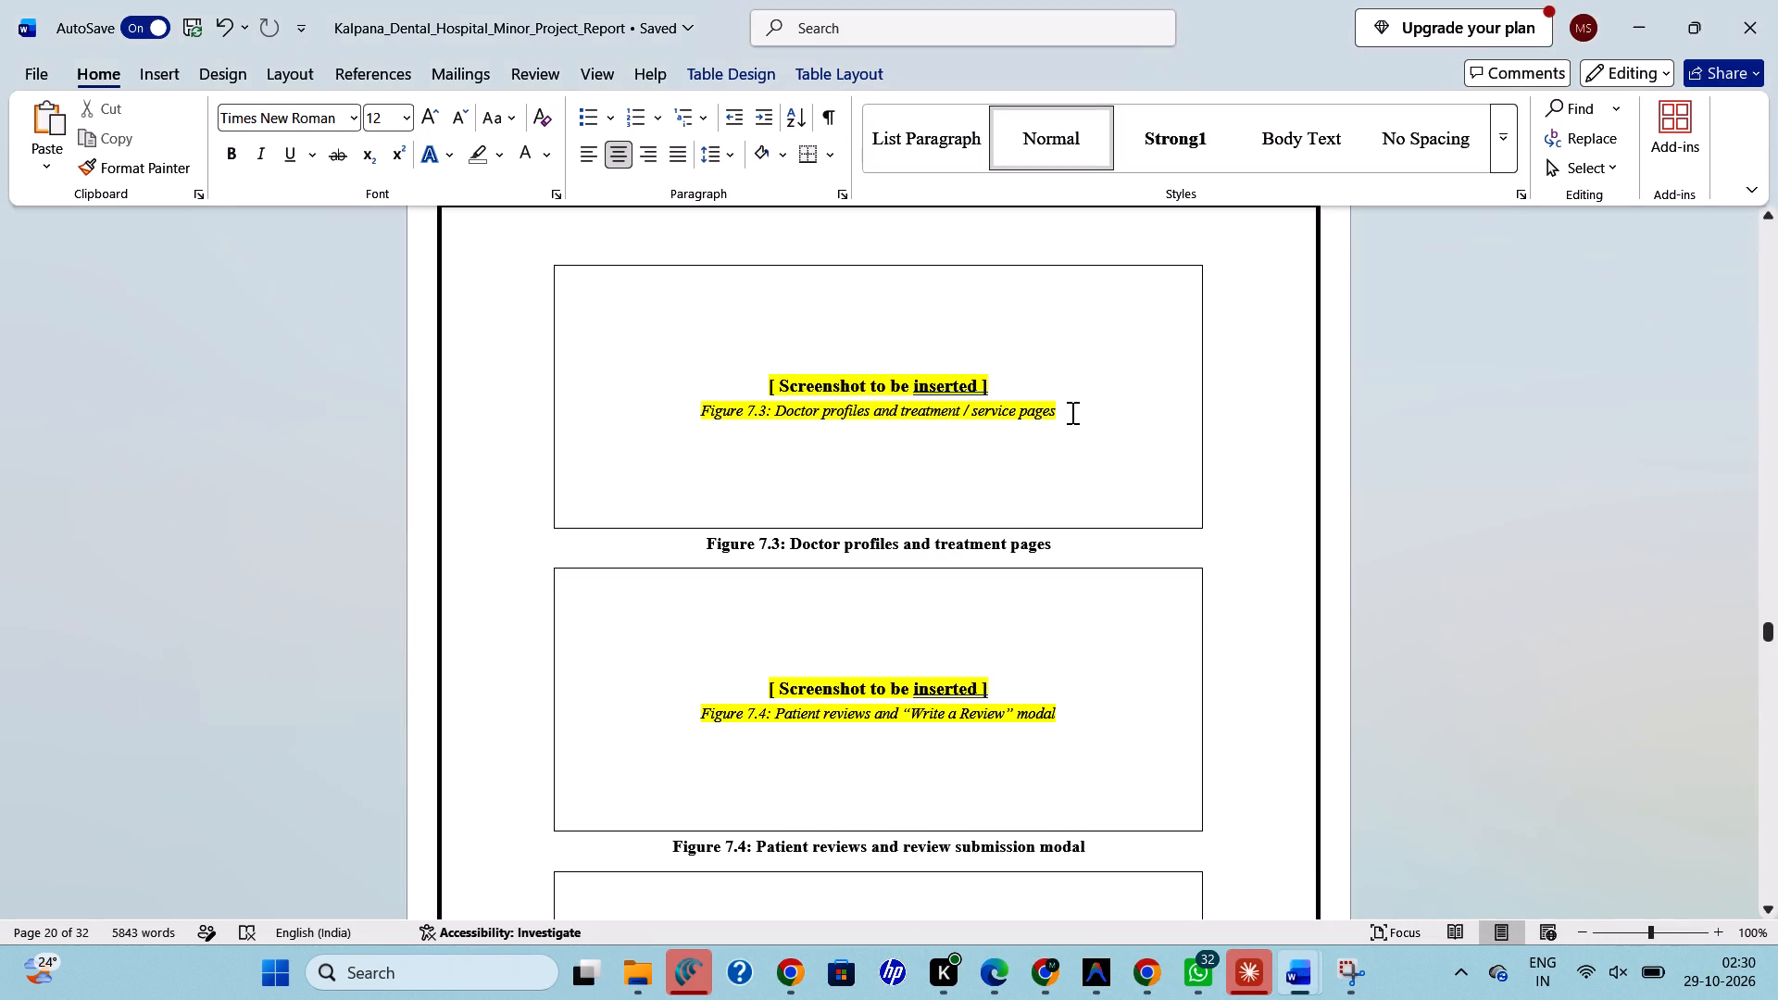
{"action": "left_click", "coordinate": [1071, 412]}
{"action": "left_click_drag", "start_coordinate": [1071, 412], "coordinate": [758, 379]}
{"action": "left_click", "coordinate": [758, 379]}
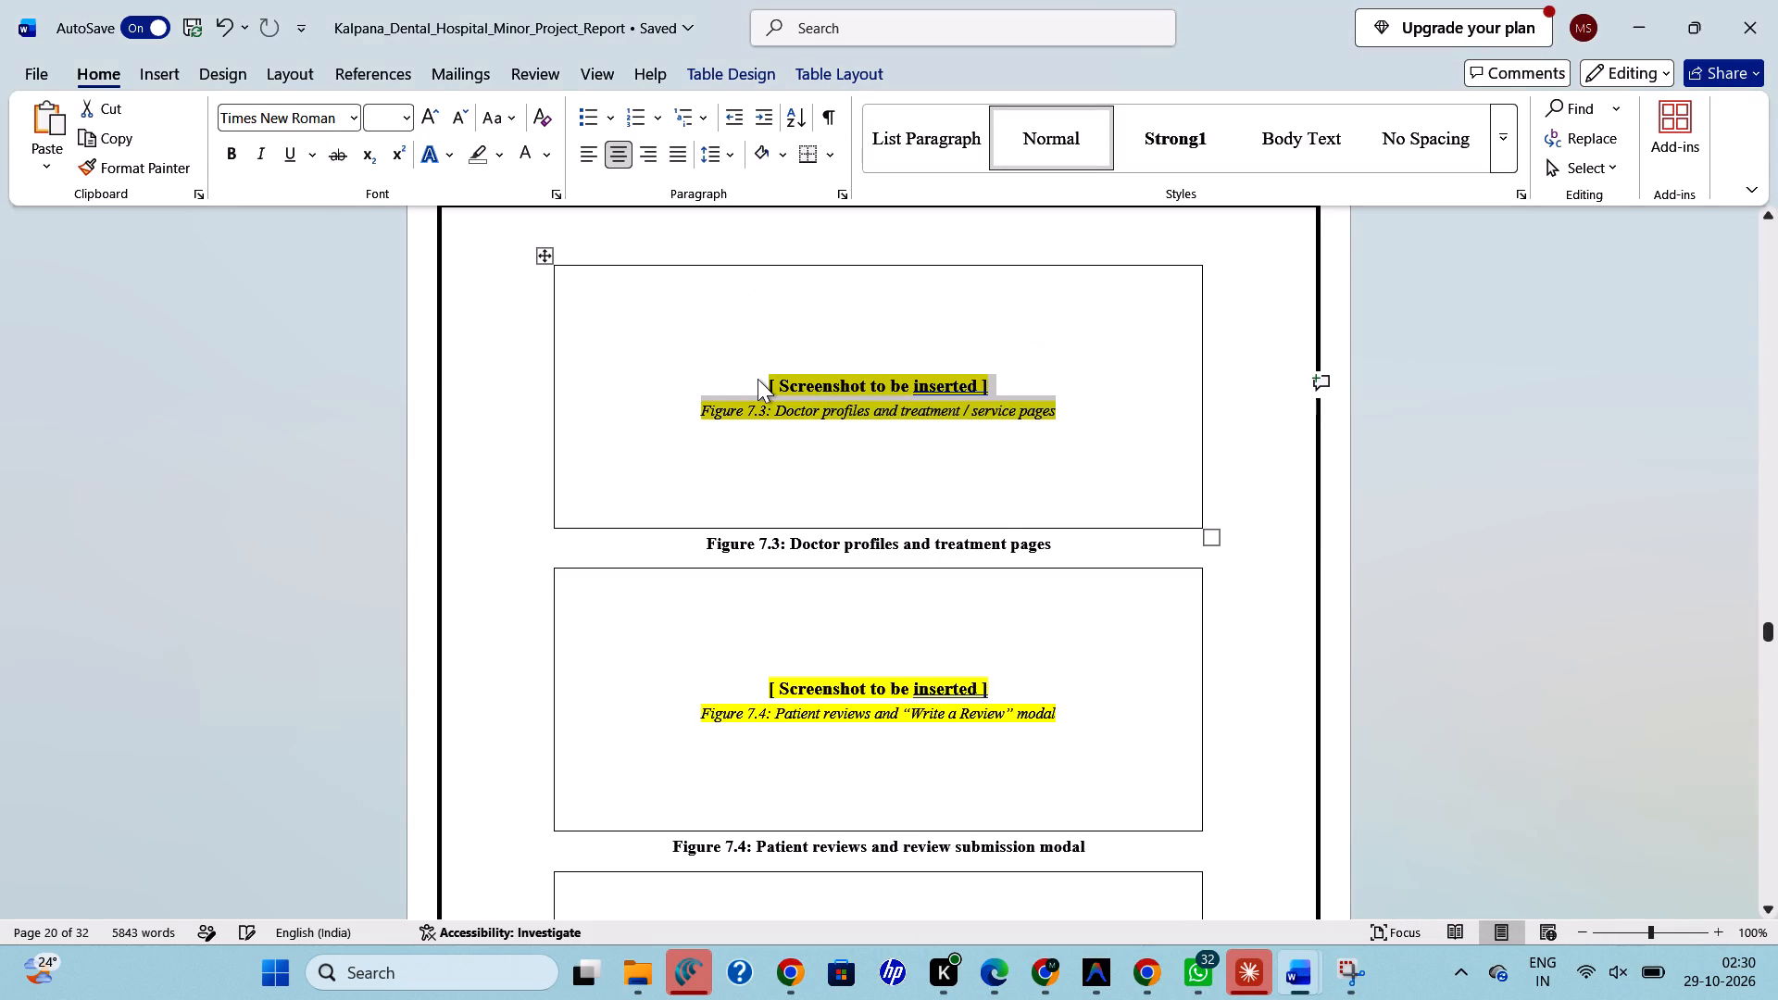
{"action": "left_click_drag", "start_coordinate": [758, 379], "coordinate": [1062, 417]}
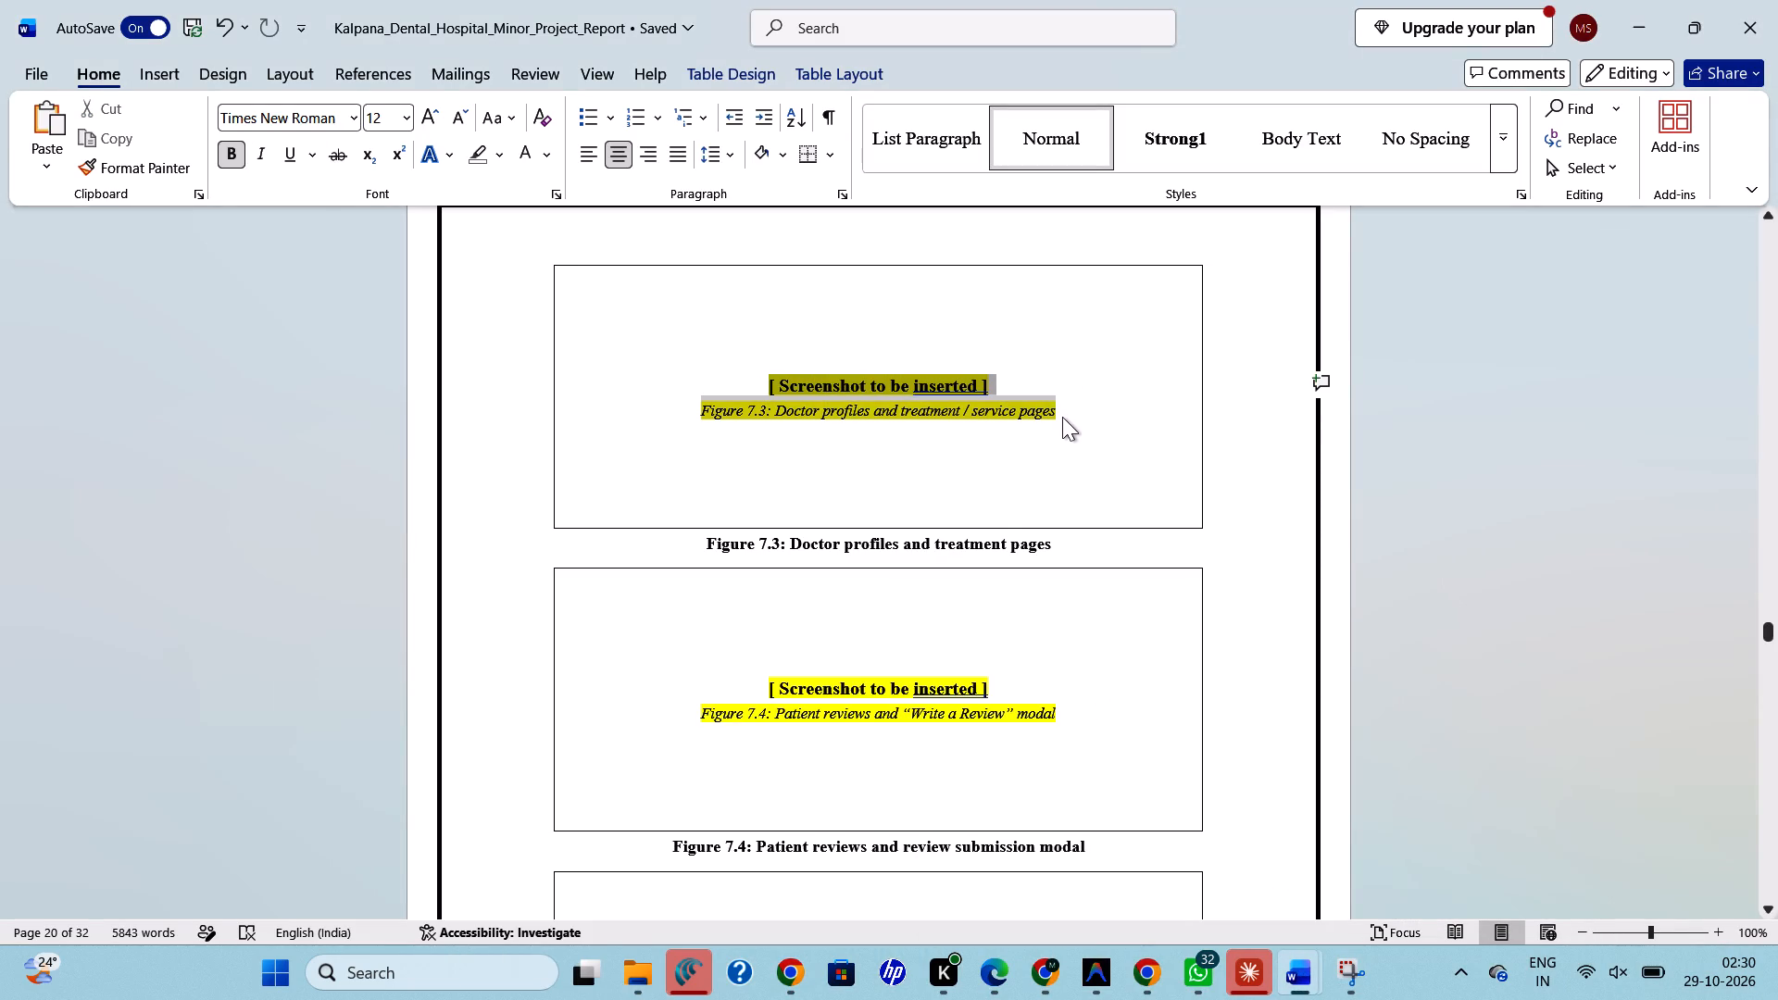
{"action": "left_click_drag", "start_coordinate": [1062, 417], "coordinate": [1062, 418]}
{"action": "key", "text": "ctrl+v"}
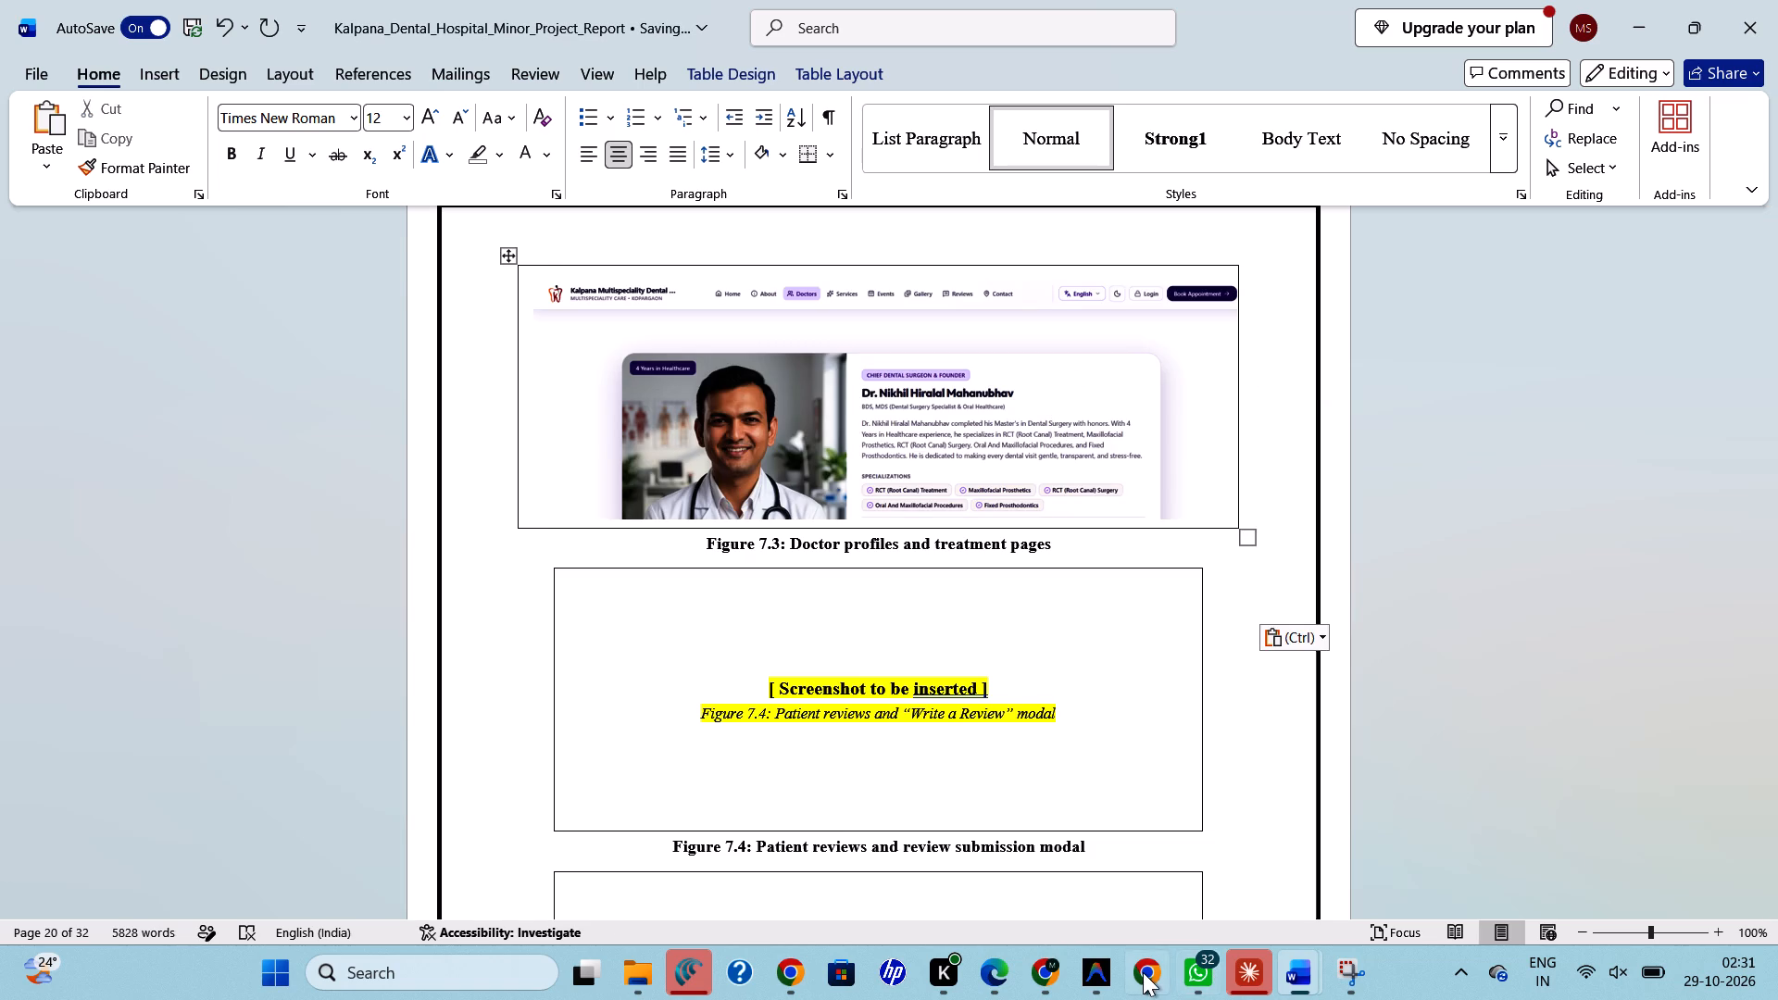
Switch to Chrome to advance the IoT course to the HTTP - Part 2 video, and return to the Kalpana report in Word.
{"action": "left_click", "coordinate": [1046, 970]}
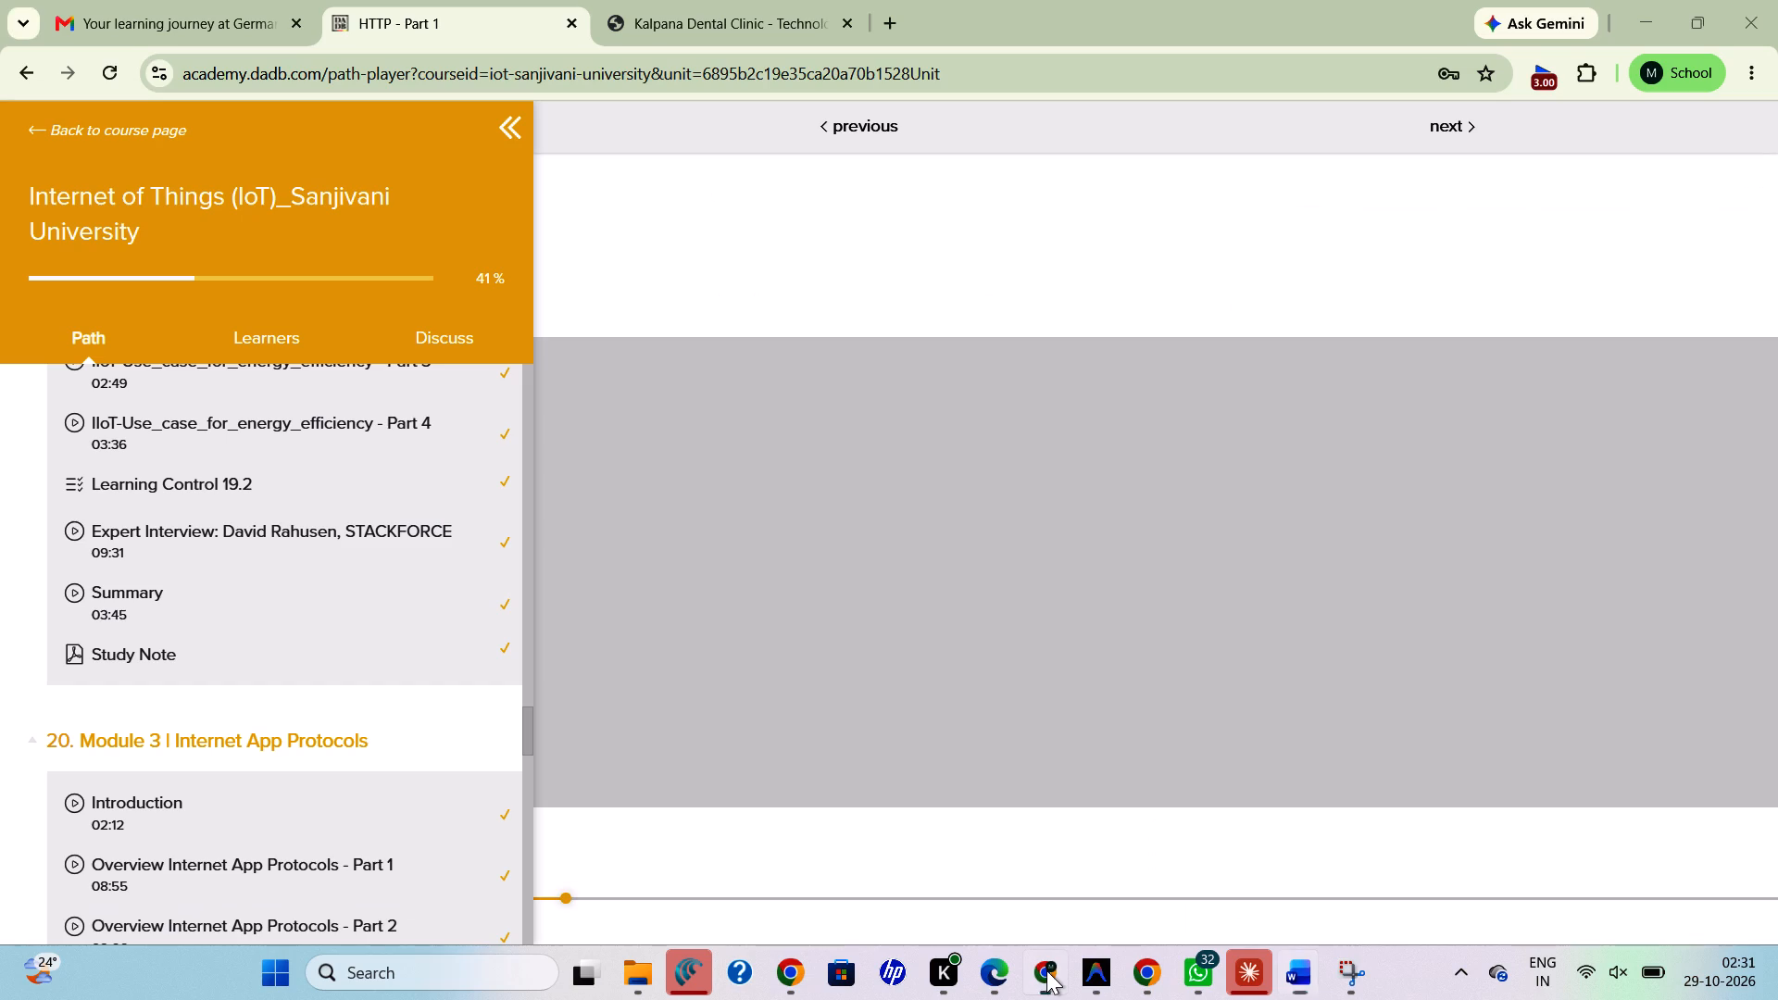
{"action": "left_click", "coordinate": [1307, 552]}
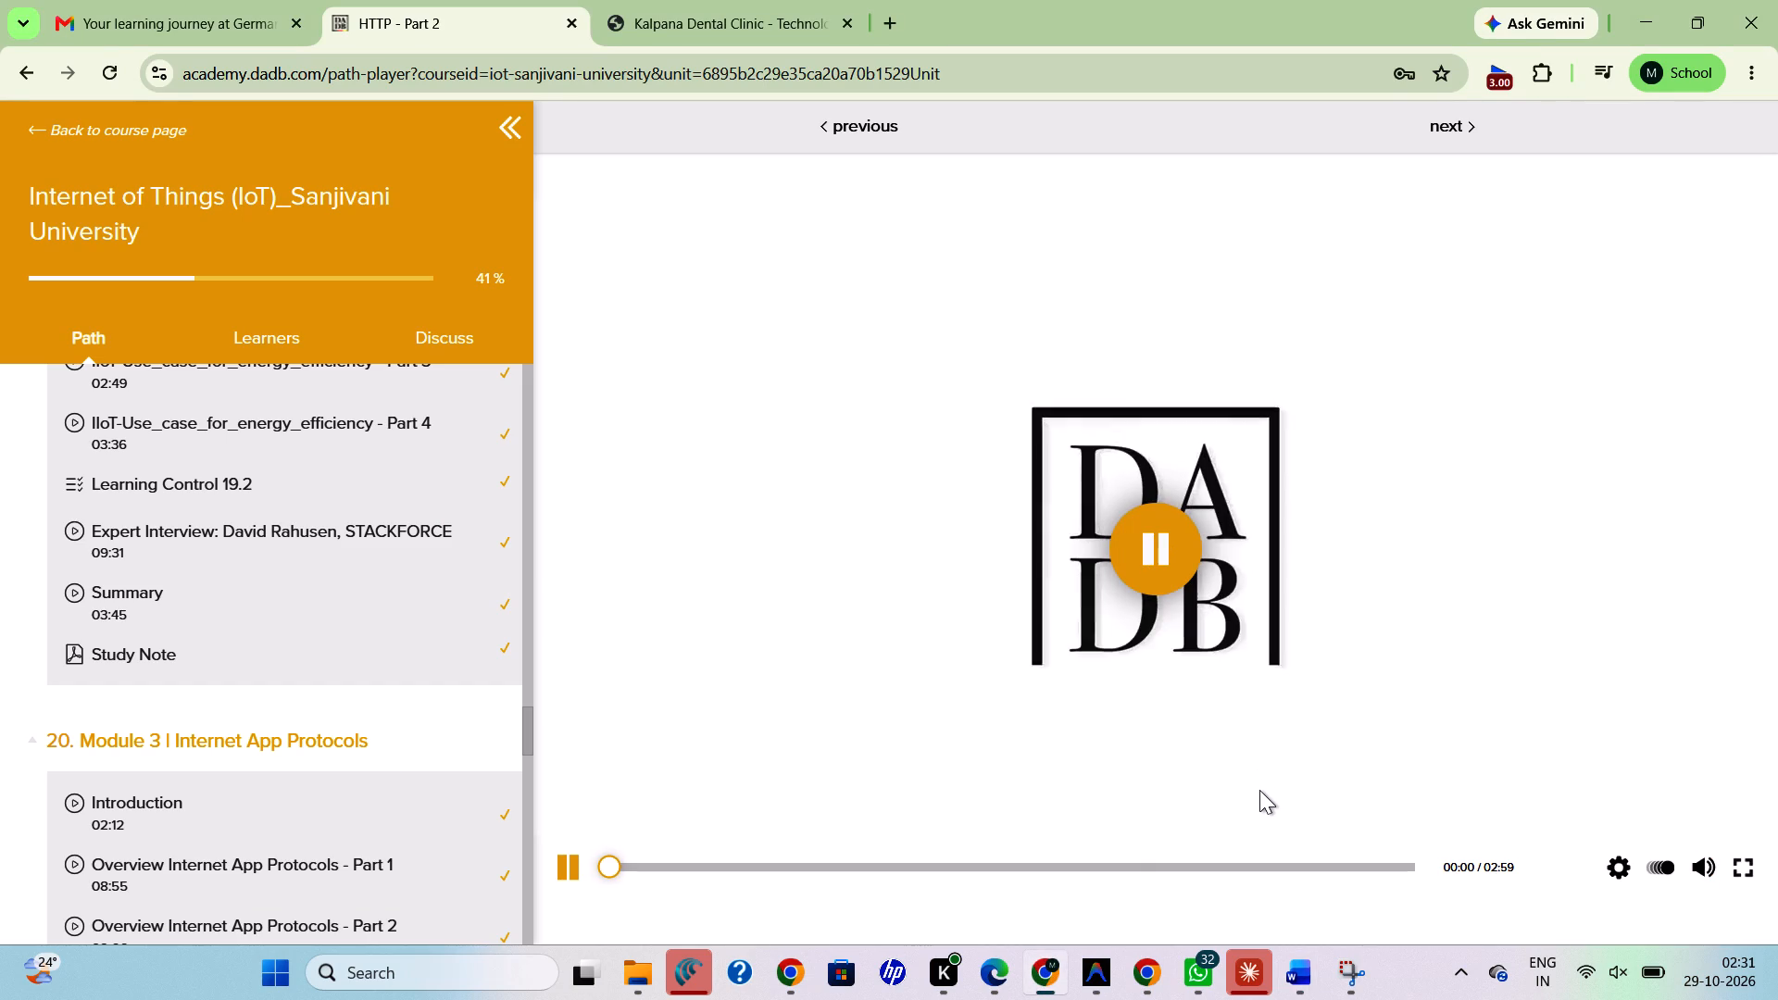
{"action": "left_click", "coordinate": [1297, 975]}
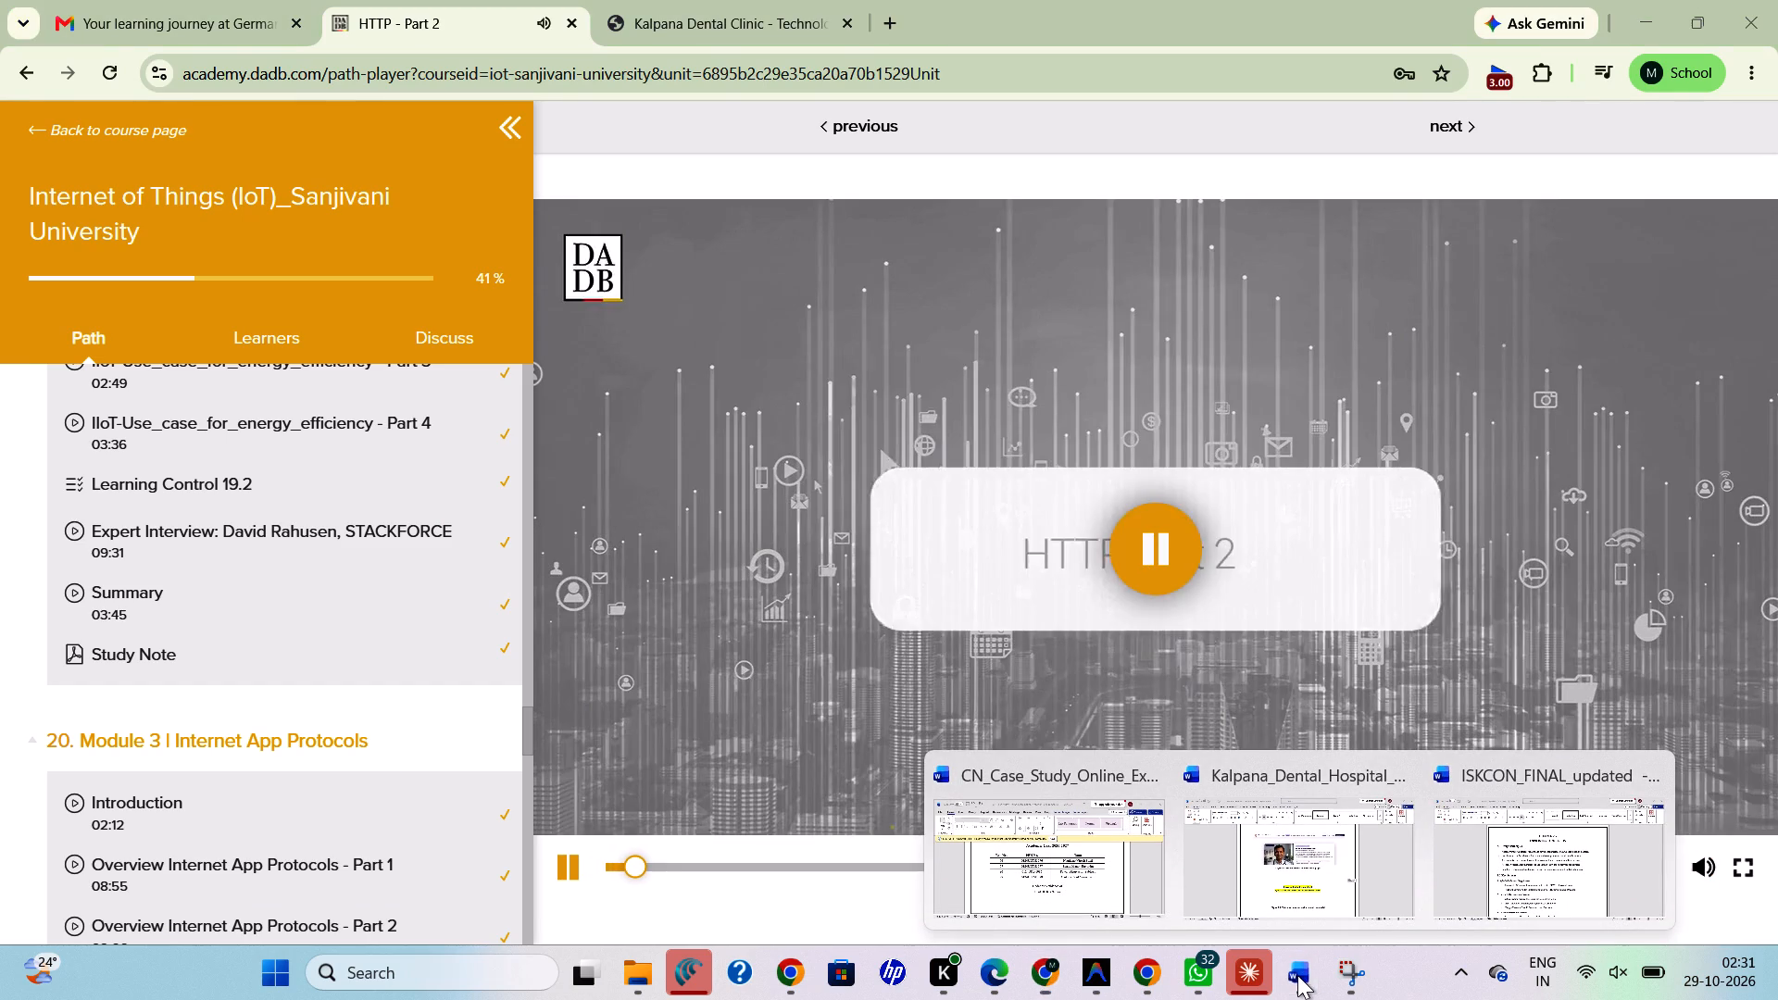
{"action": "left_click", "coordinate": [1296, 876]}
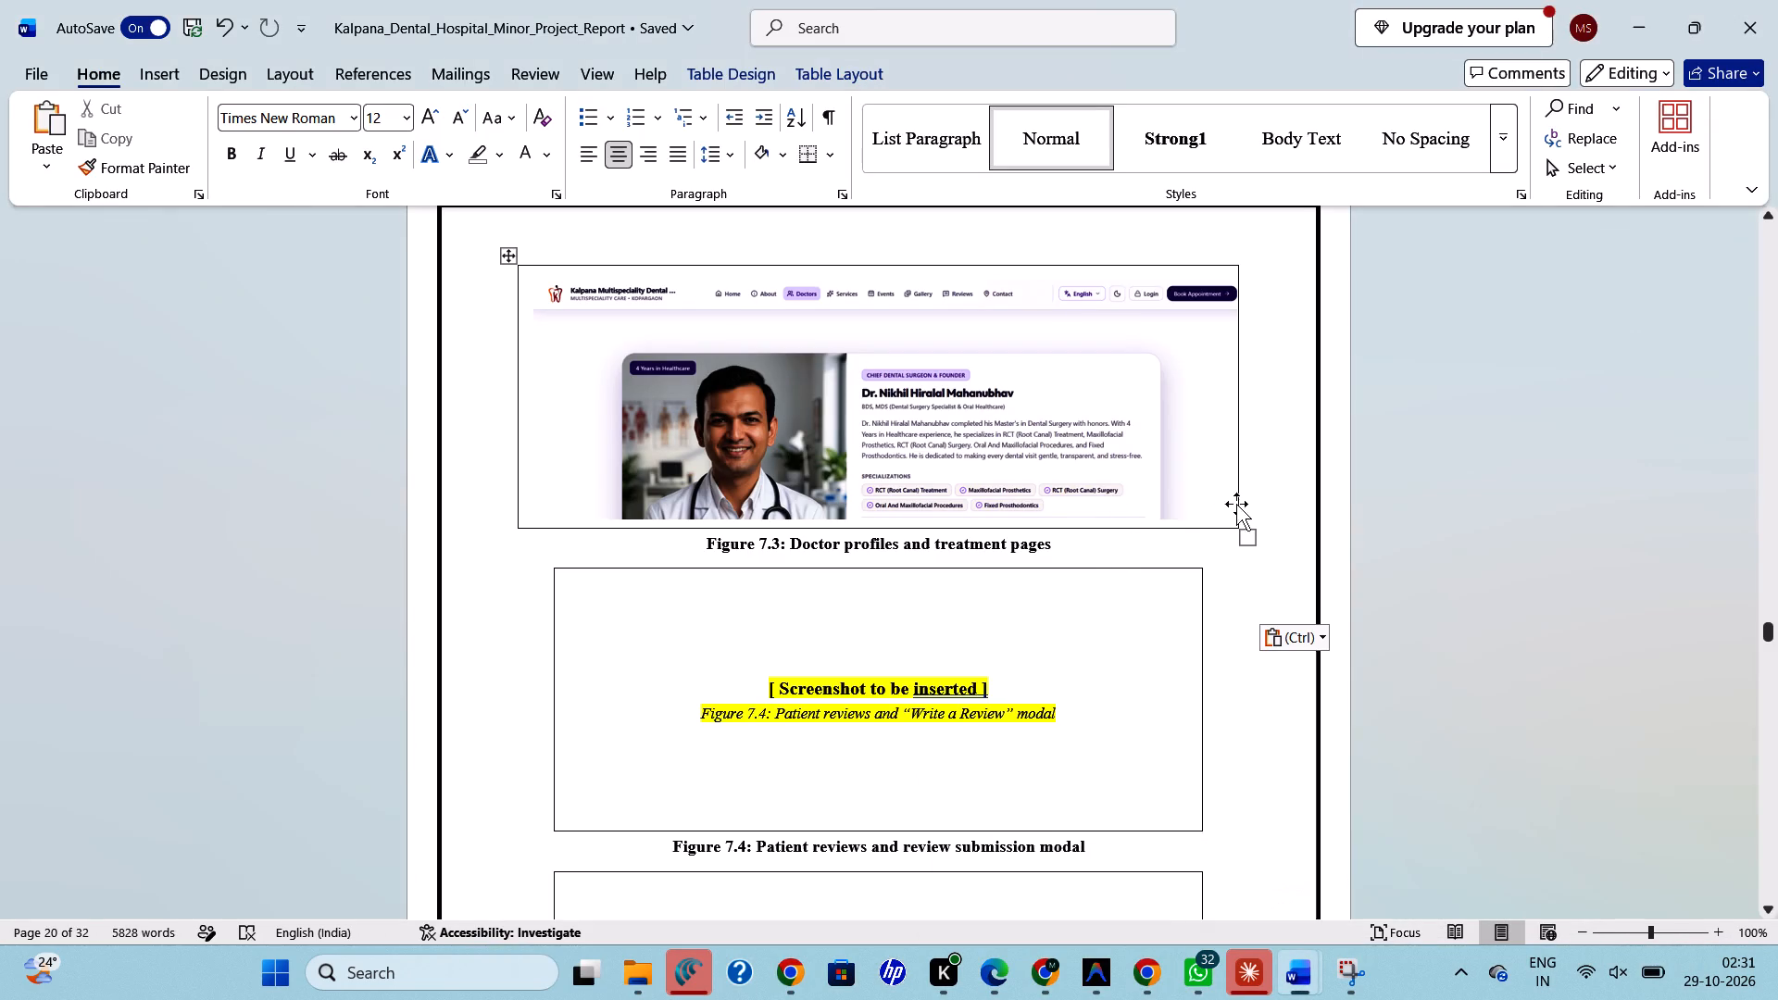
Enlarge the Figure 7.3 frame downward and slightly wider so the whole doctor profile screenshot fits inside it.
{"action": "left_click_drag", "start_coordinate": [1240, 535], "coordinate": [1257, 576]}
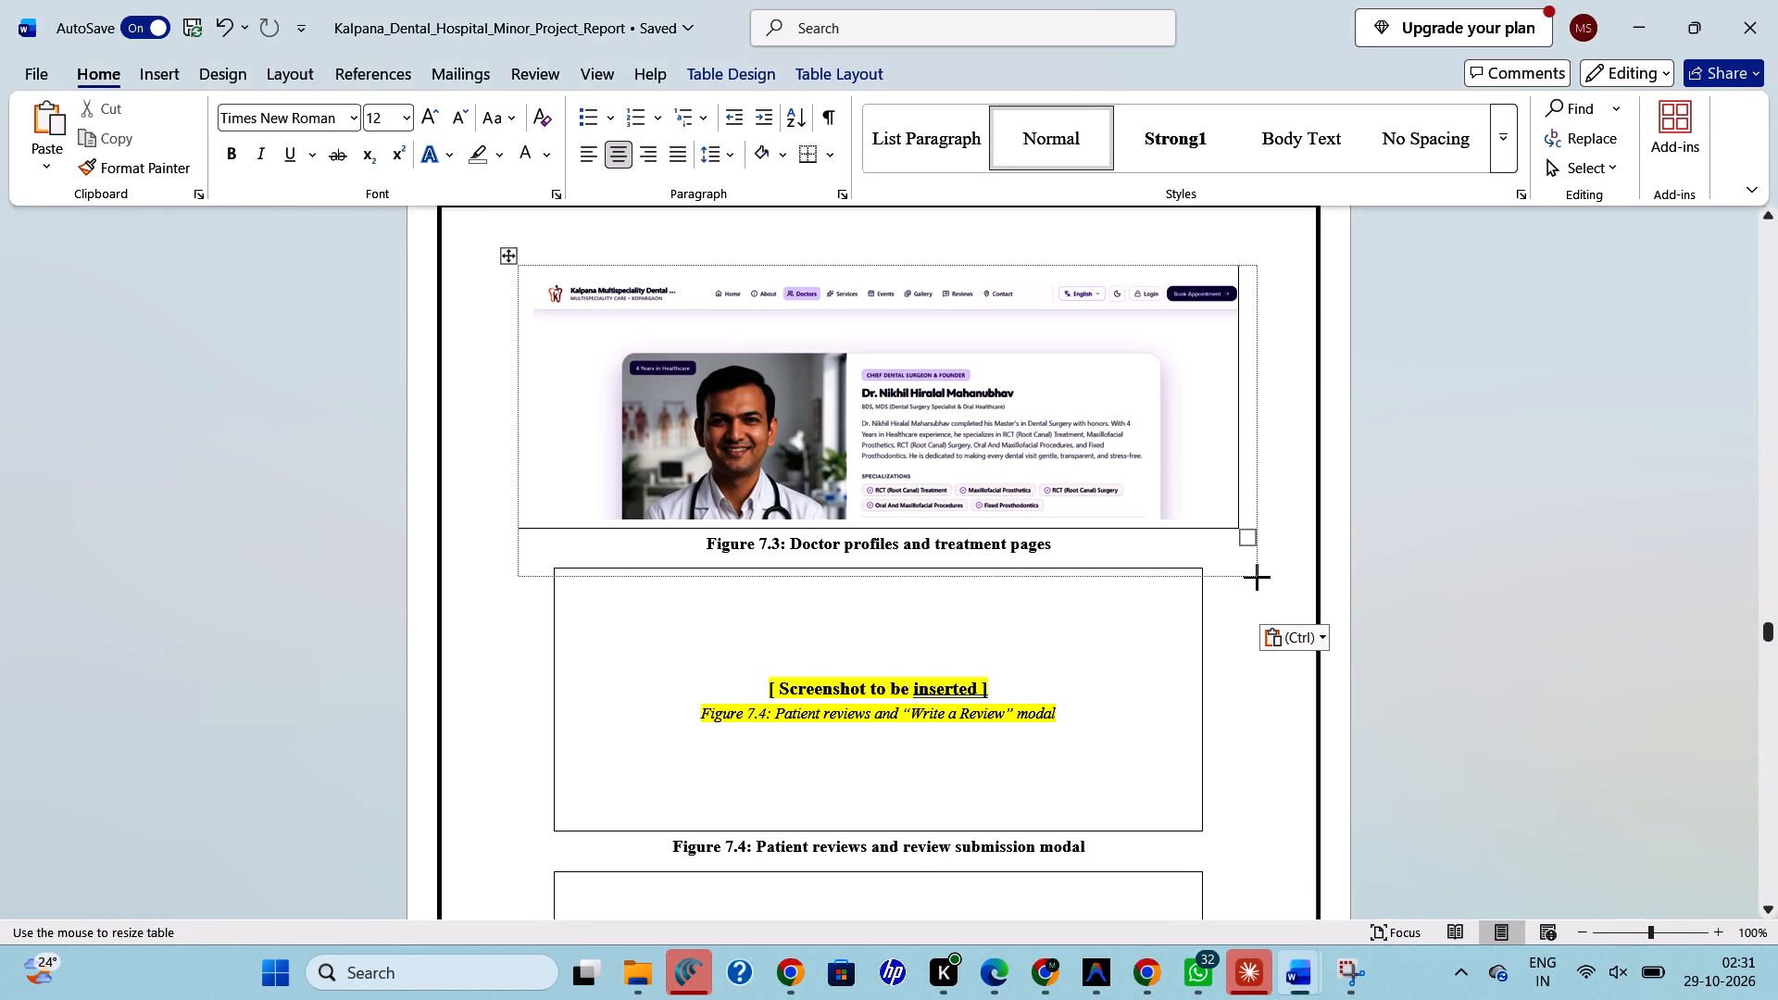
{"action": "left_click_drag", "start_coordinate": [1257, 576], "coordinate": [1269, 619]}
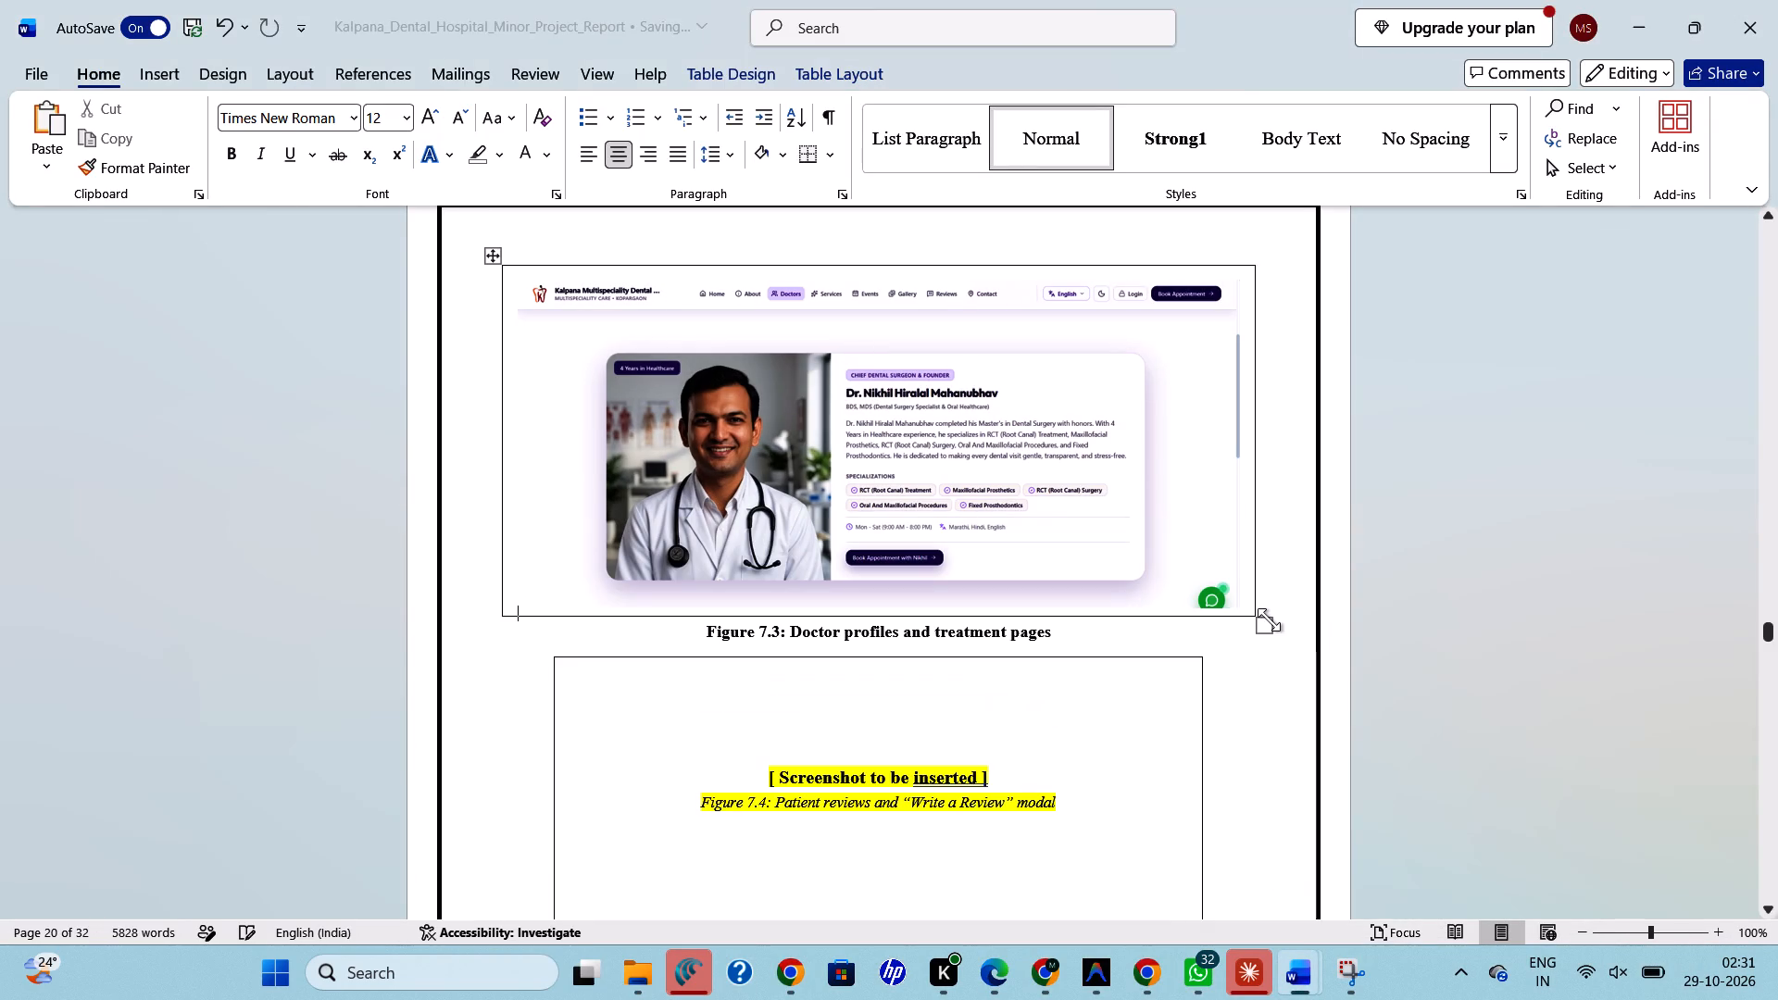
{"action": "left_click_drag", "start_coordinate": [1258, 620], "coordinate": [1260, 652]}
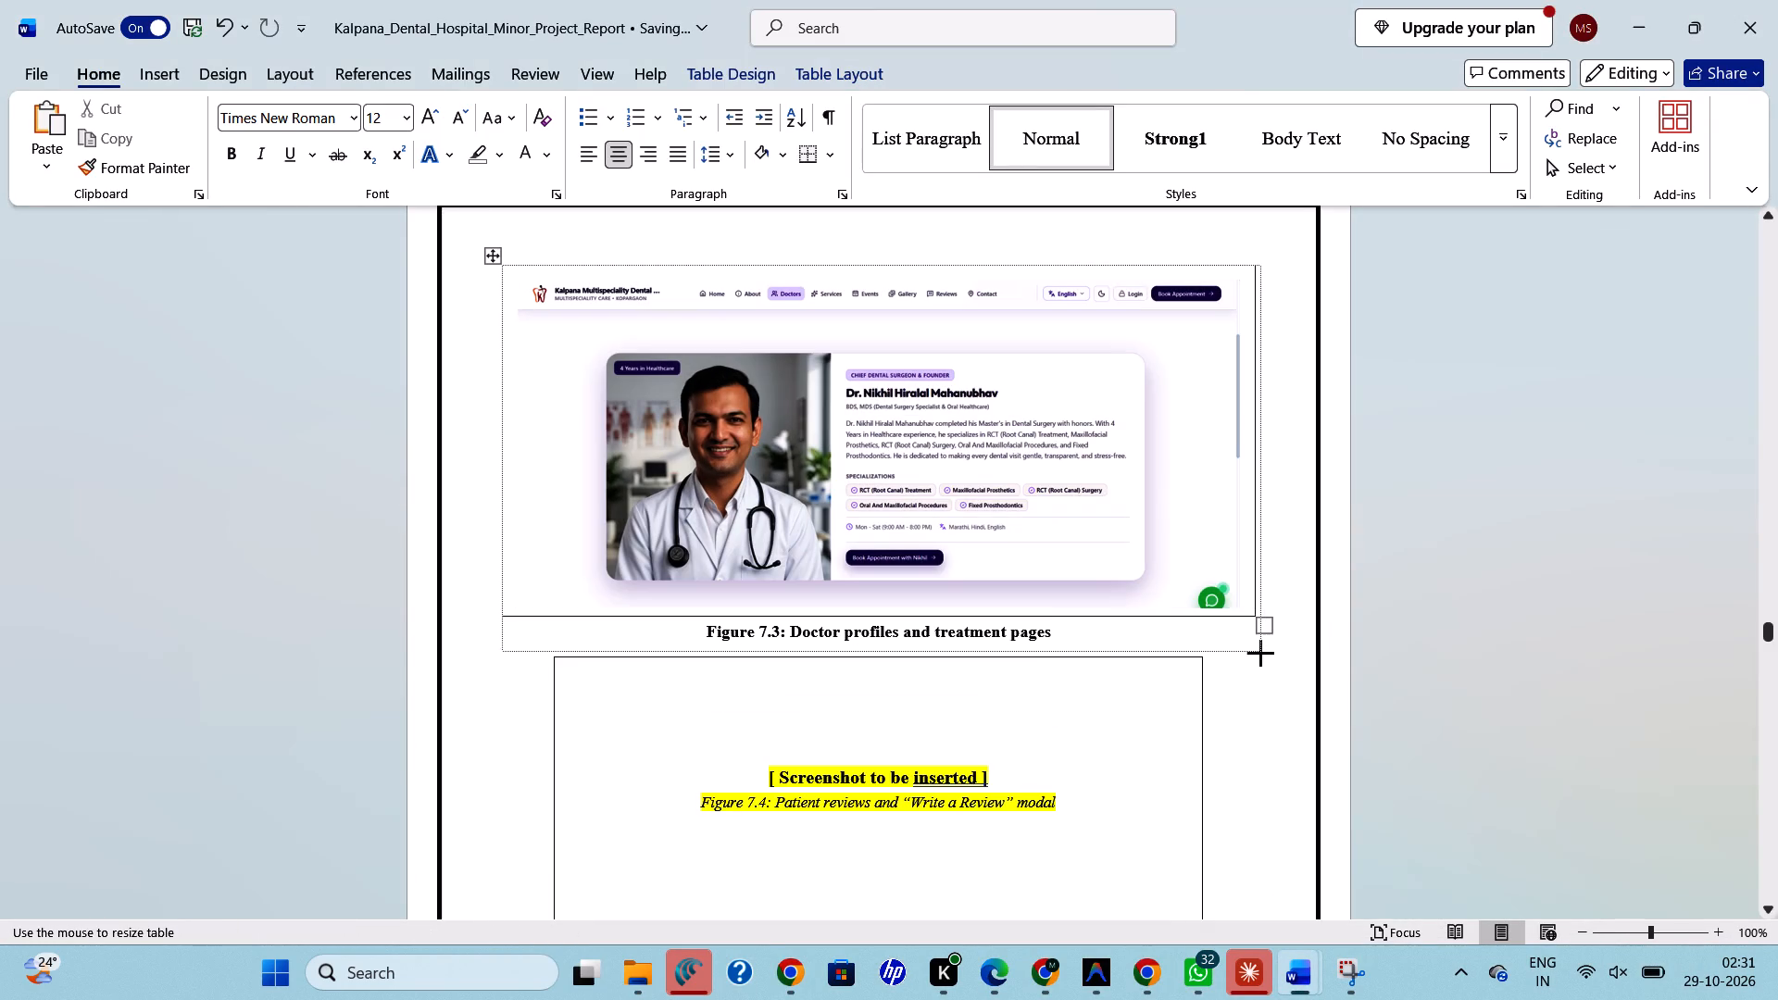
{"action": "left_click_drag", "start_coordinate": [1260, 652], "coordinate": [1261, 658]}
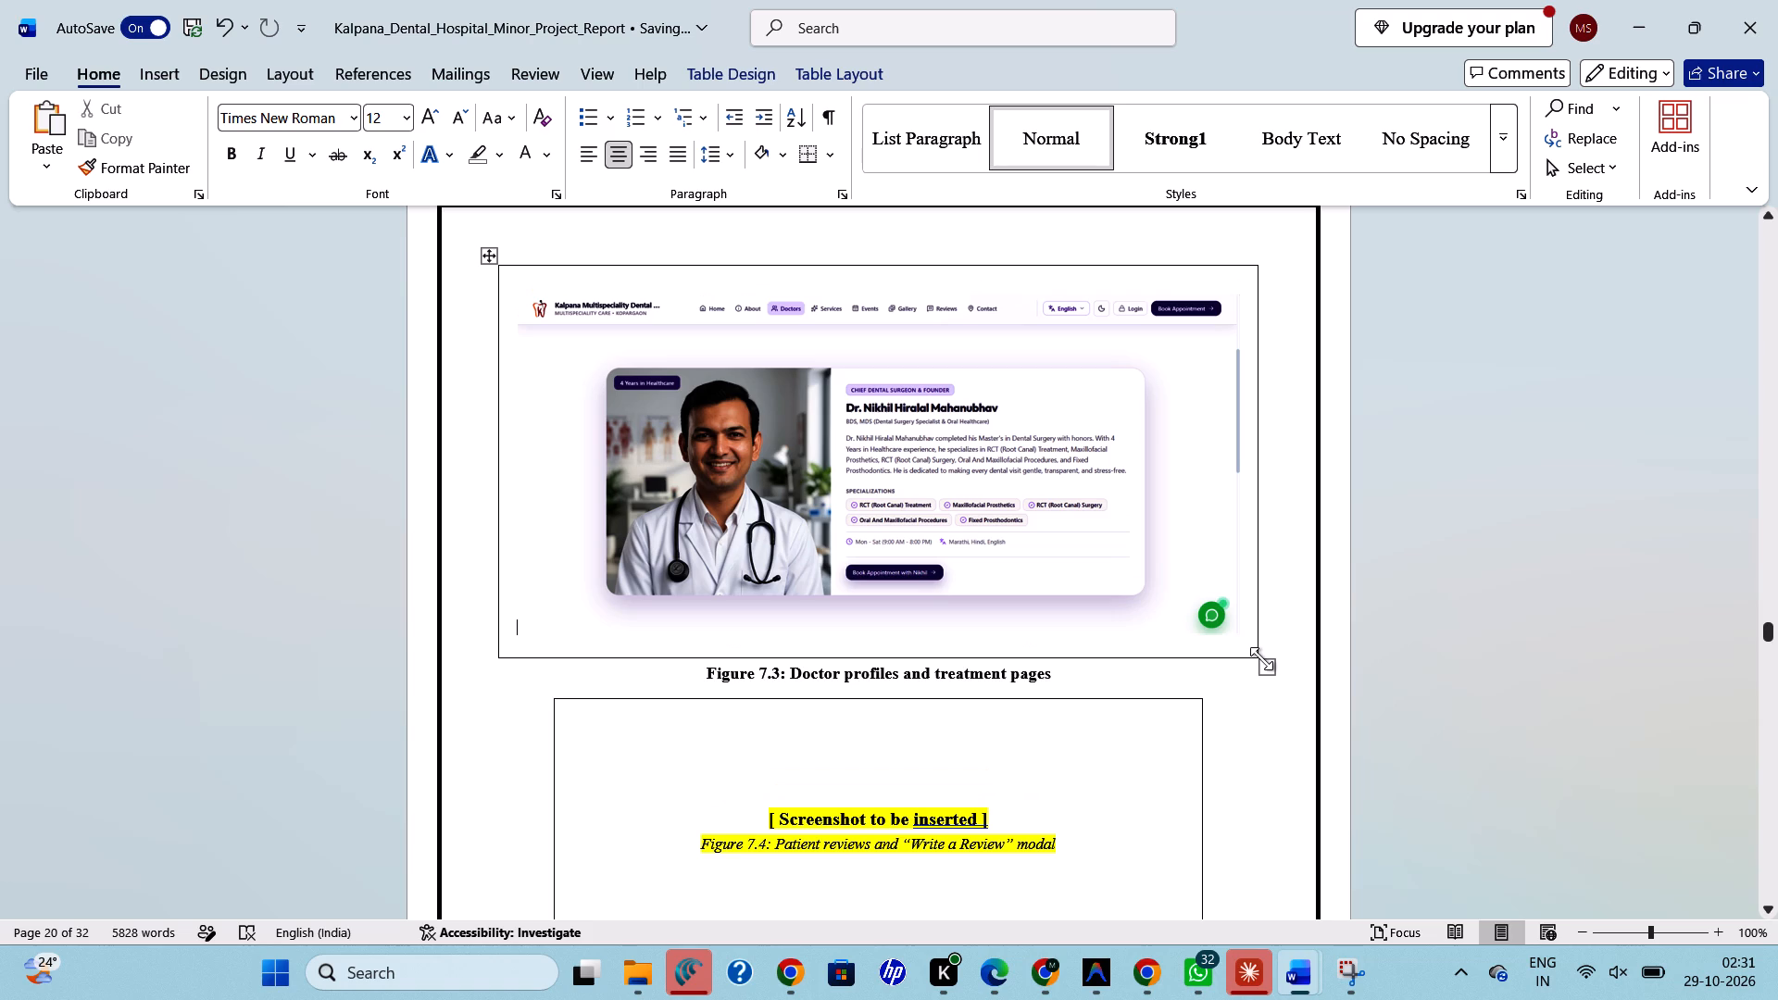
Delete "and treatment pages" from the Figure 7.3 caption so it reads "Figure 7.3: Doctor profiles".
{"action": "scroll", "coordinate": [1281, 734], "scroll_direction": "down", "scroll_amount": 1}
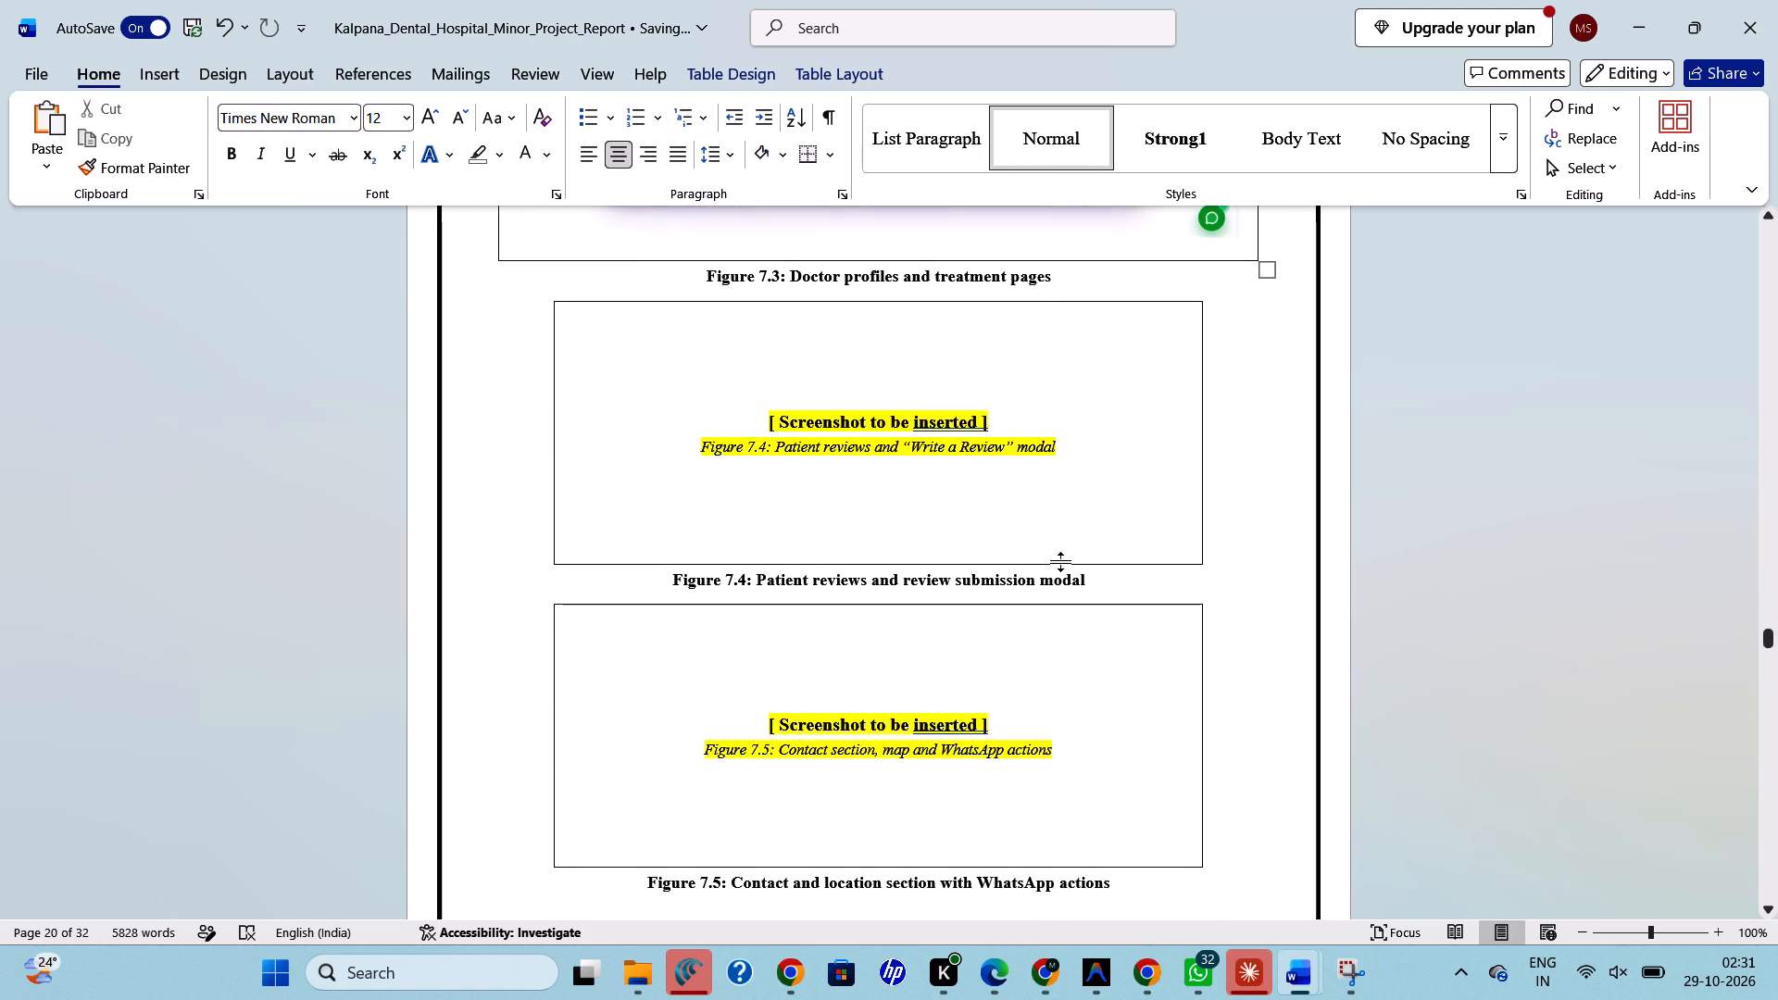
{"action": "left_click", "coordinate": [1056, 278]}
{"action": "left_click_drag", "start_coordinate": [1056, 278], "coordinate": [900, 280]}
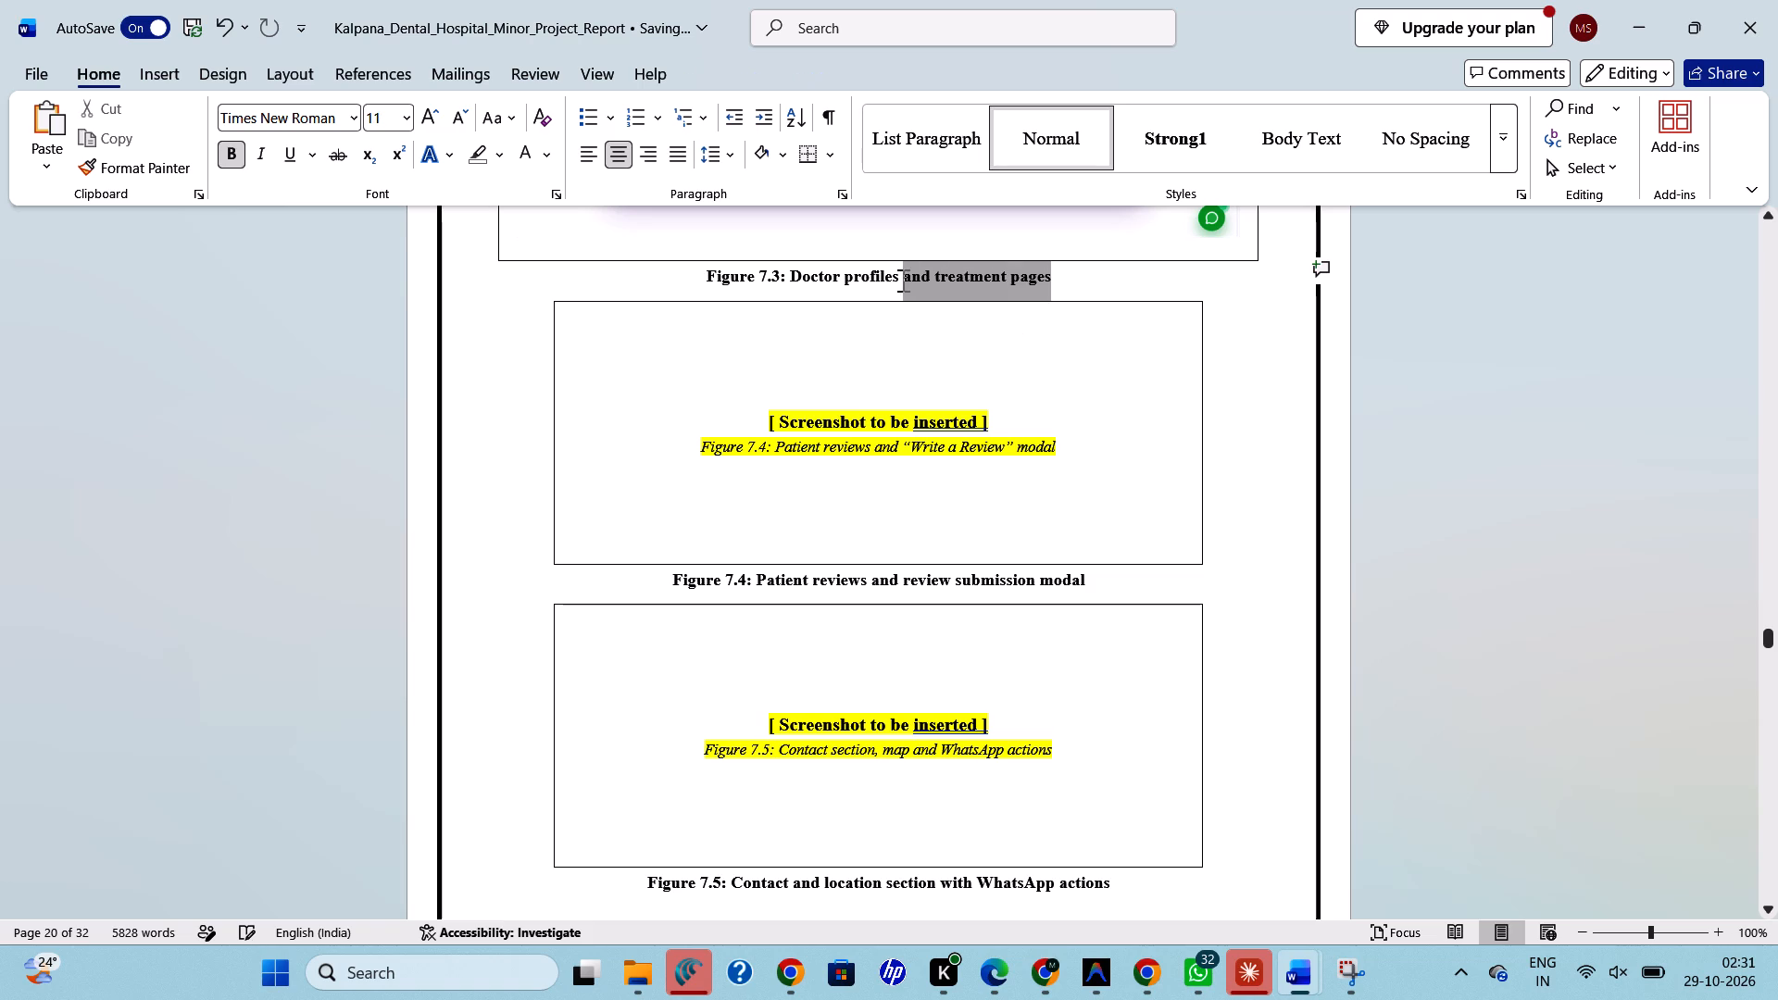
{"action": "left_click_drag", "start_coordinate": [900, 280], "coordinate": [905, 278]}
{"action": "left_click_drag", "start_coordinate": [905, 278], "coordinate": [900, 277]}
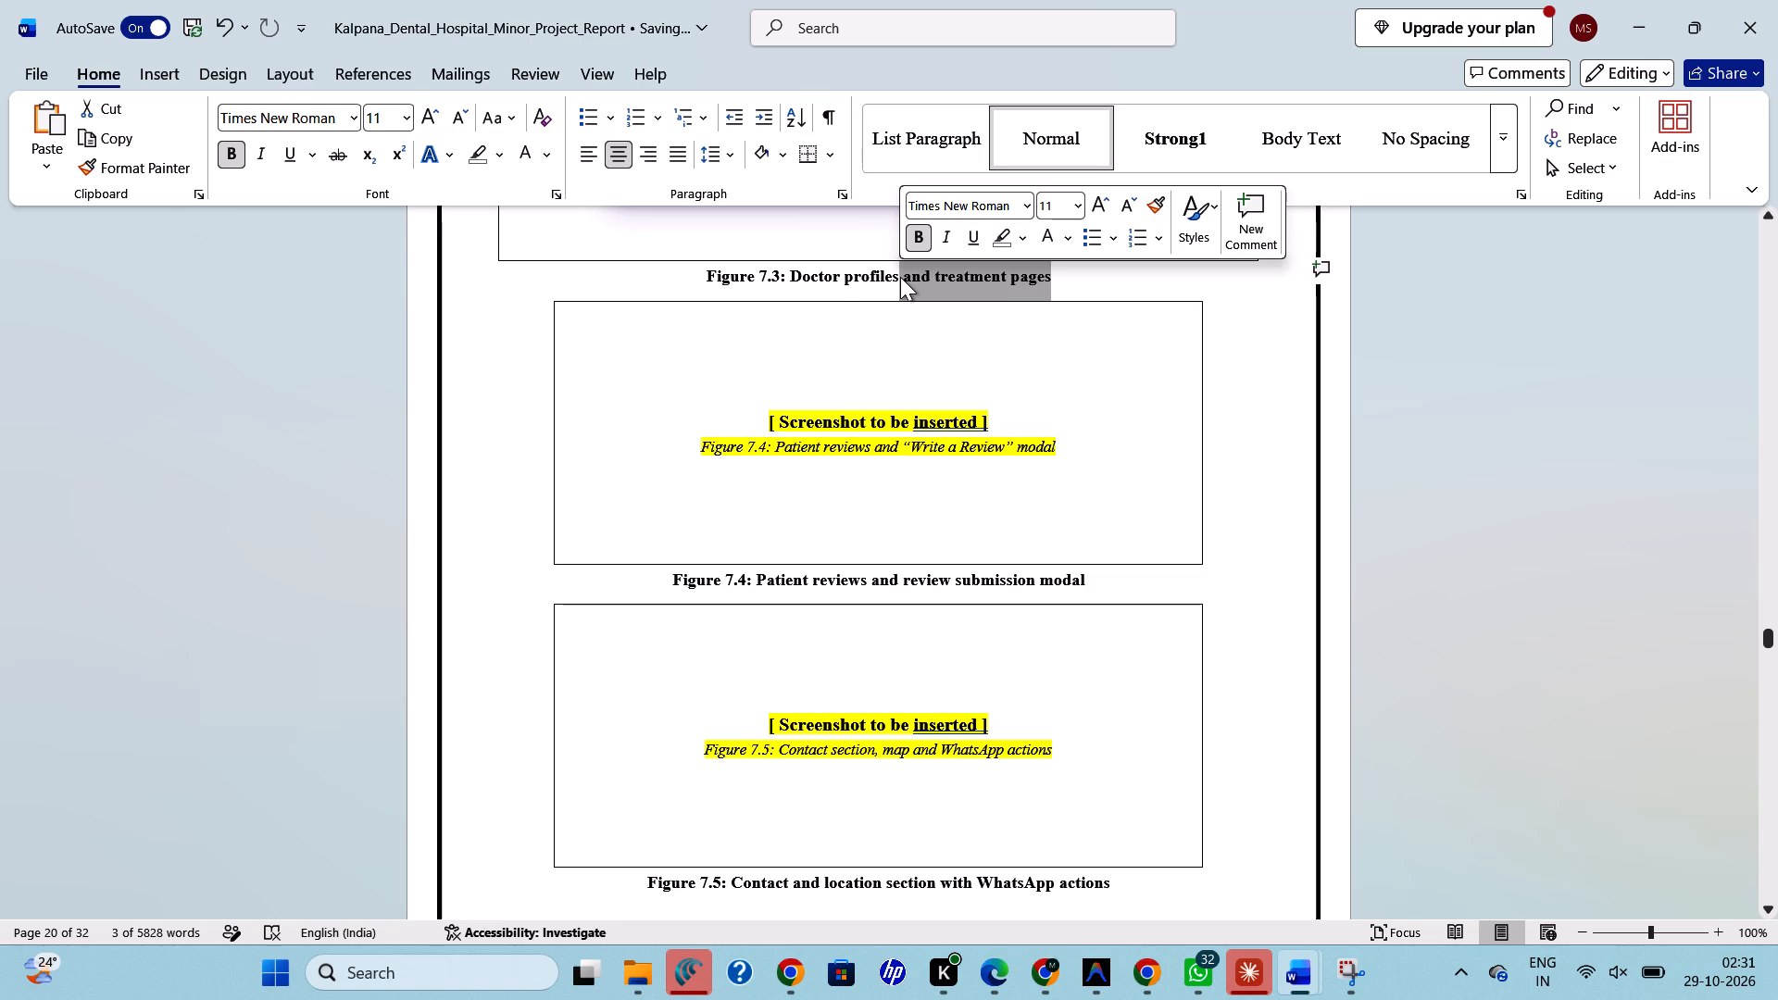
{"action": "key", "text": "BackSpace"}
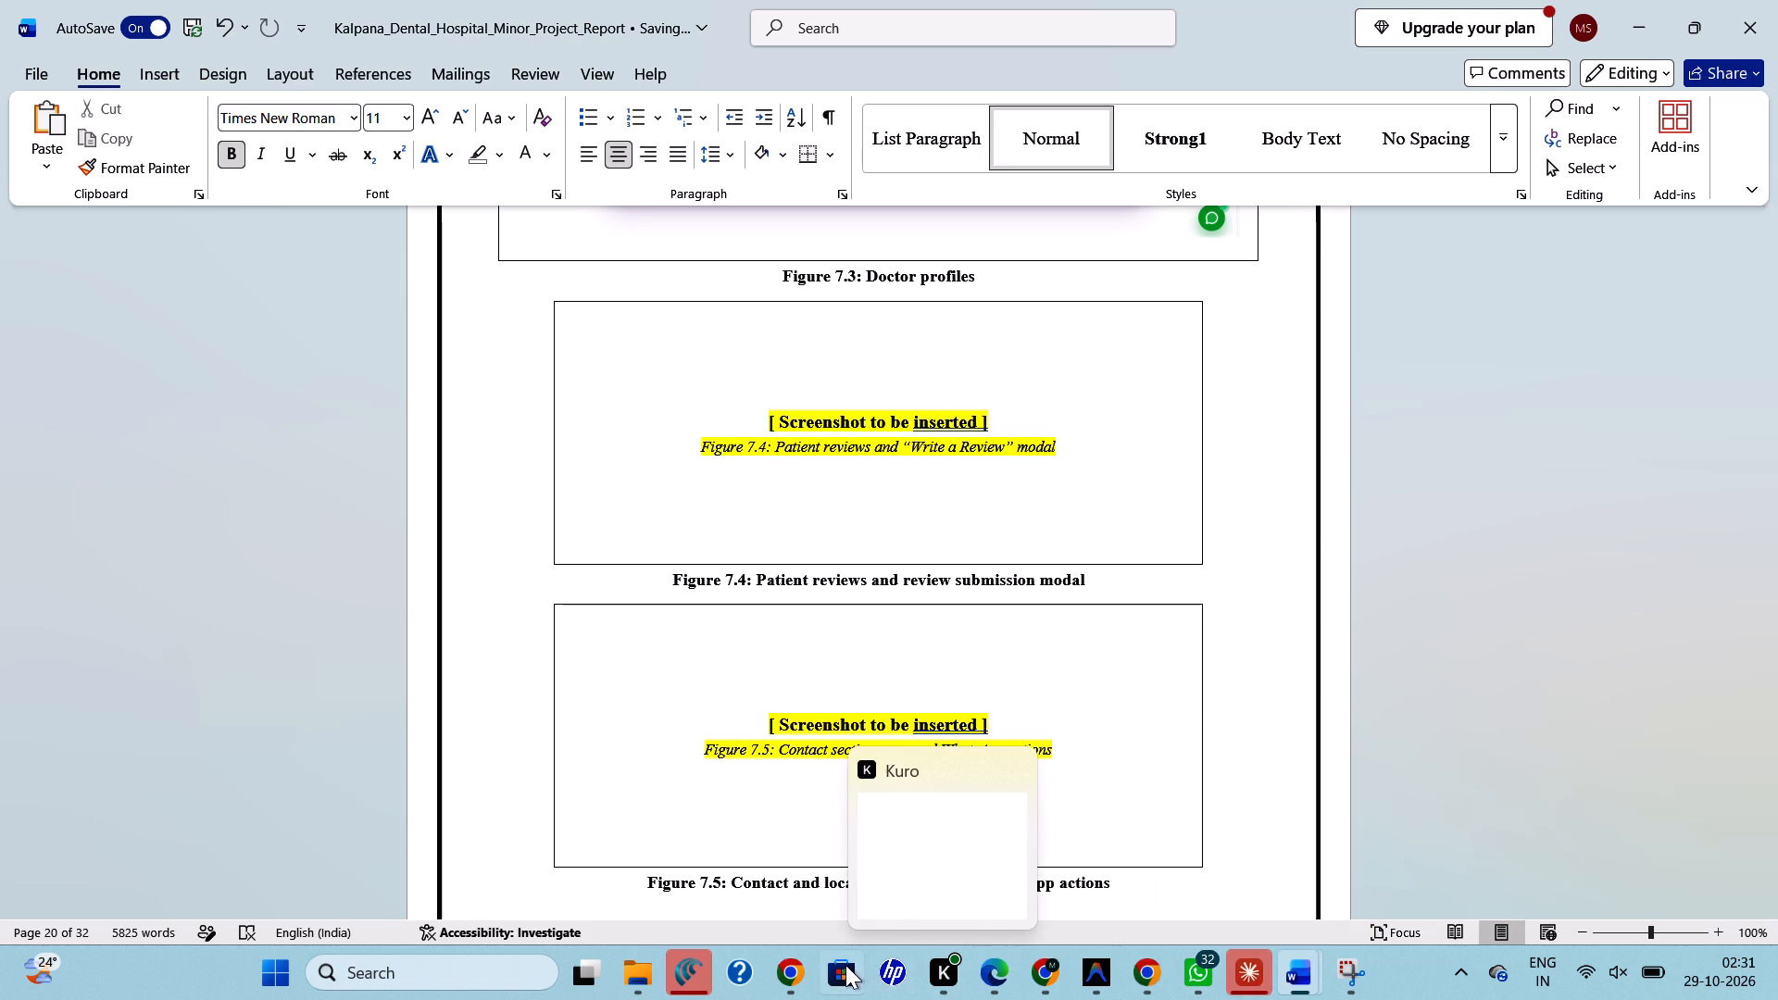
Switch to Edge and open the clinic website's Reviews page at the "What Our Patients Say" section.
{"action": "left_click", "coordinate": [982, 966]}
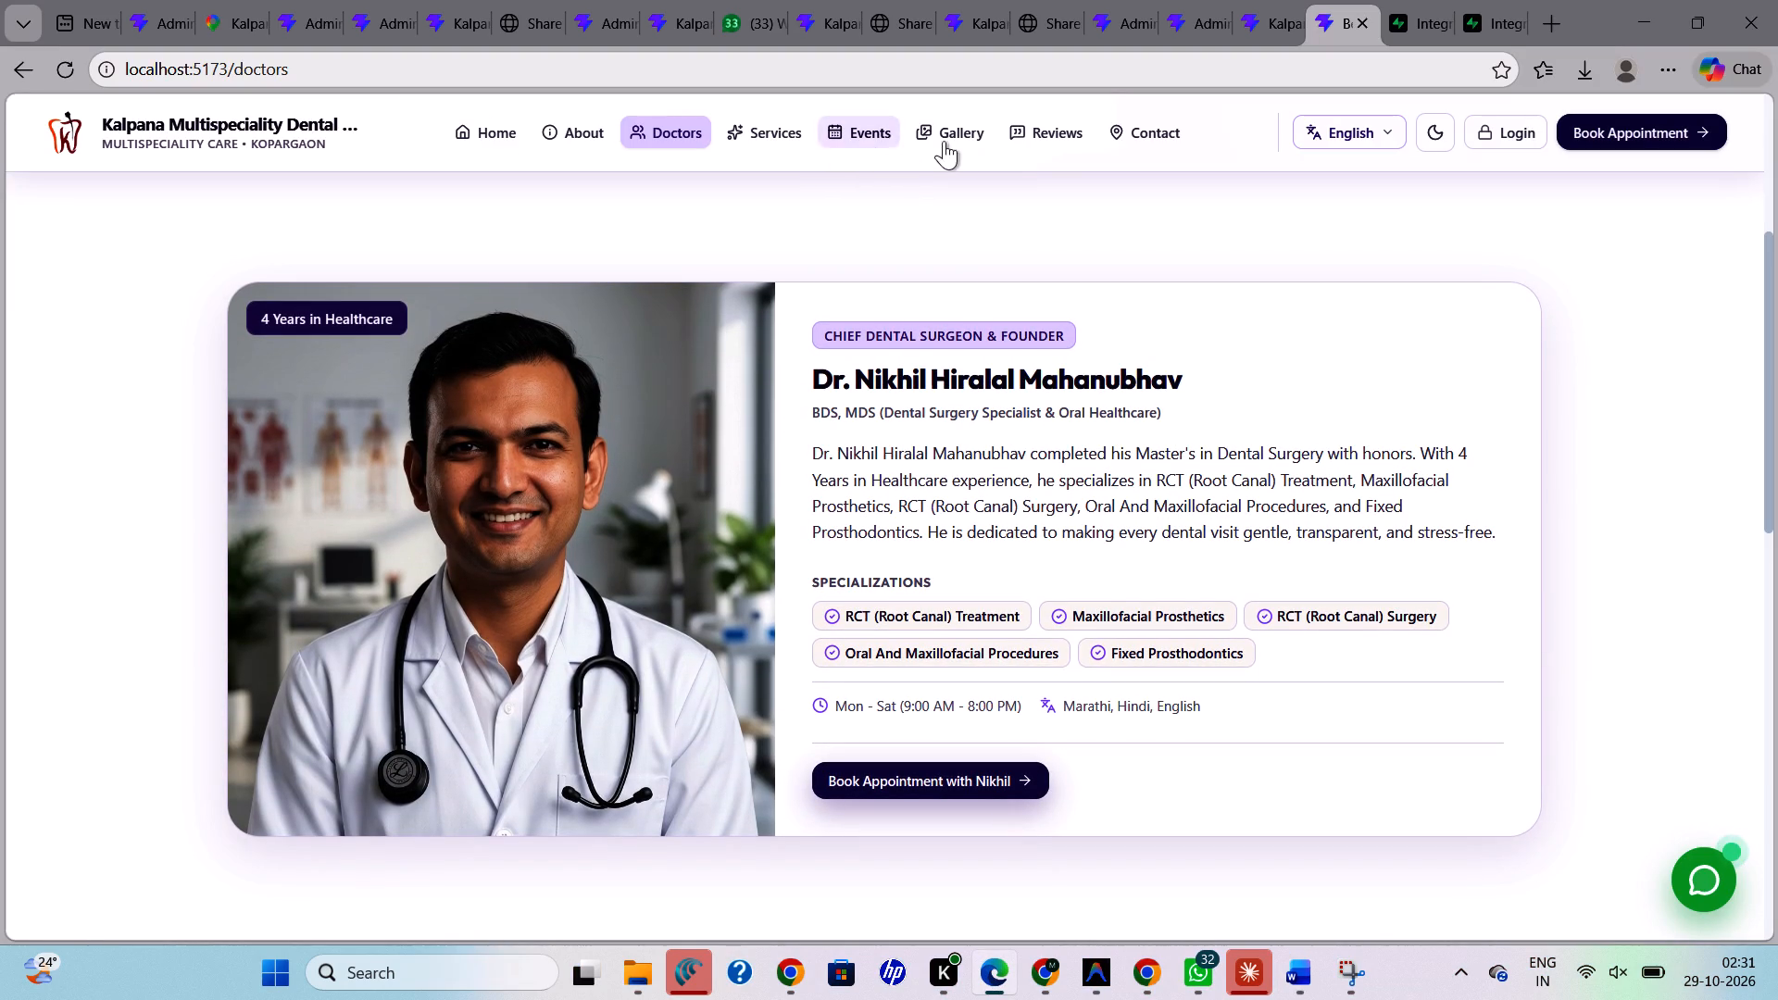
{"action": "left_click", "coordinate": [1053, 131]}
{"action": "scroll", "coordinate": [1047, 377], "scroll_direction": "down", "scroll_amount": 4}
{"action": "scroll", "coordinate": [1047, 377], "scroll_direction": "up", "scroll_amount": 1}
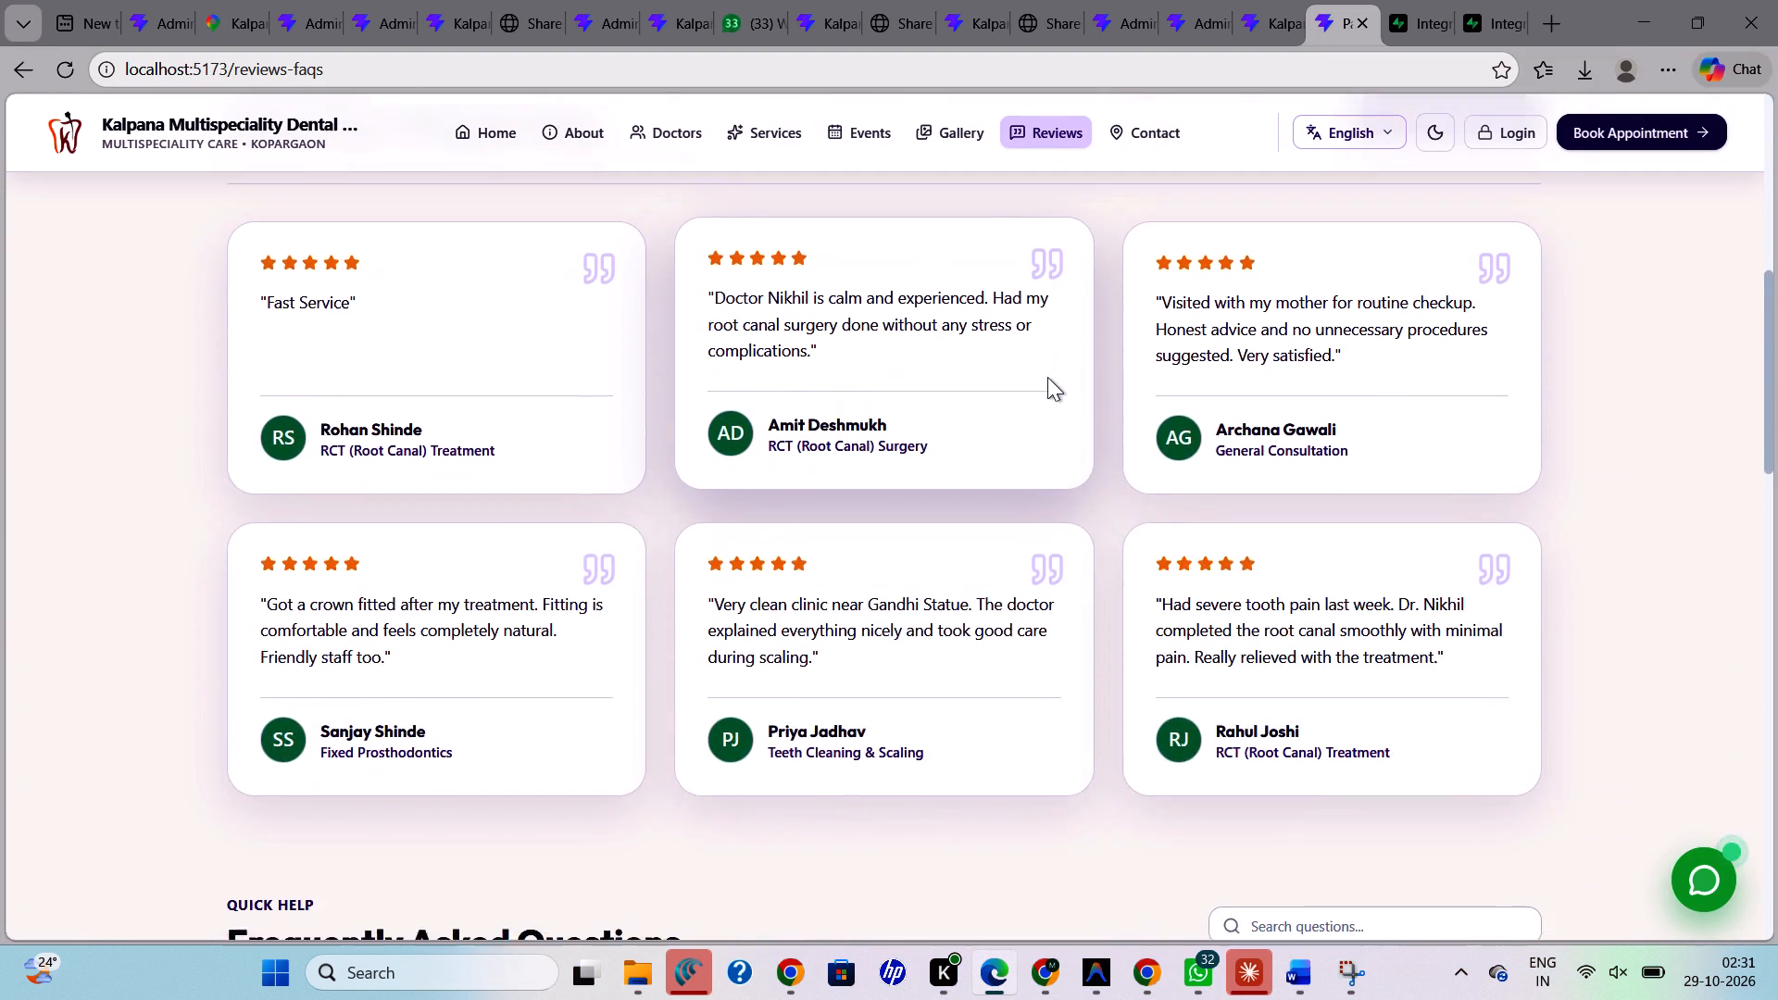
{"action": "scroll", "coordinate": [1047, 377], "scroll_direction": "up", "scroll_amount": 3}
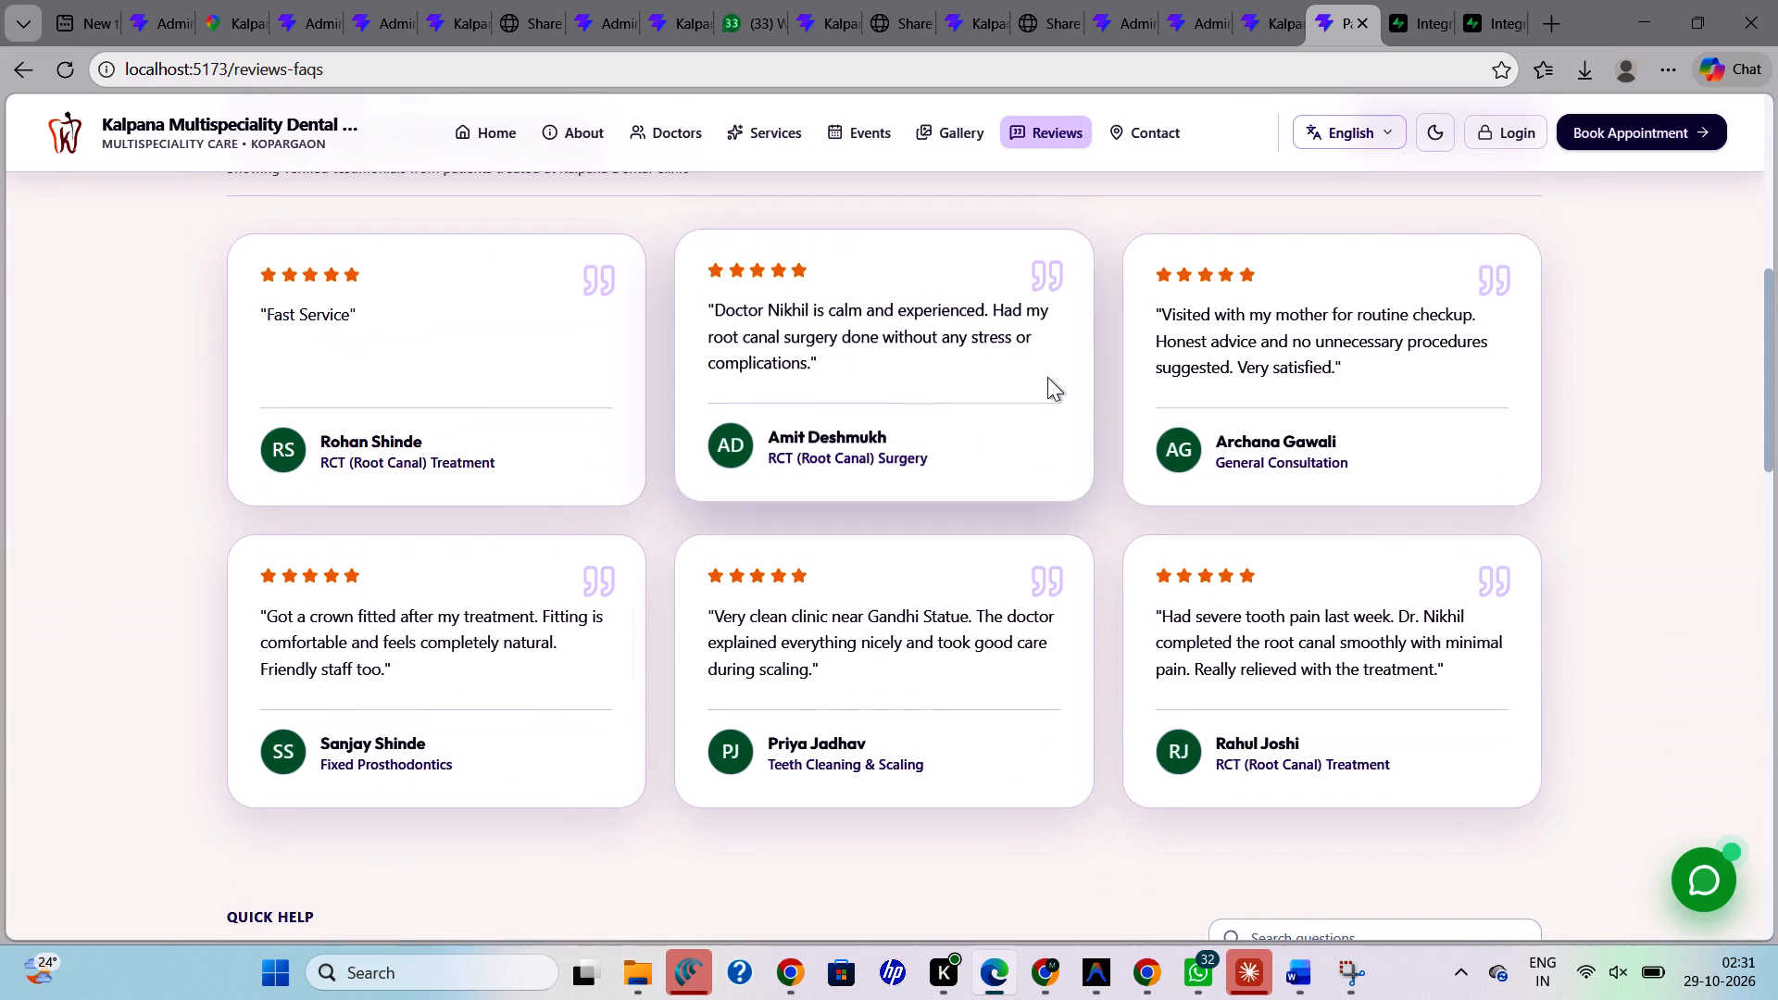
{"action": "scroll", "coordinate": [1047, 377], "scroll_direction": "up", "scroll_amount": 2}
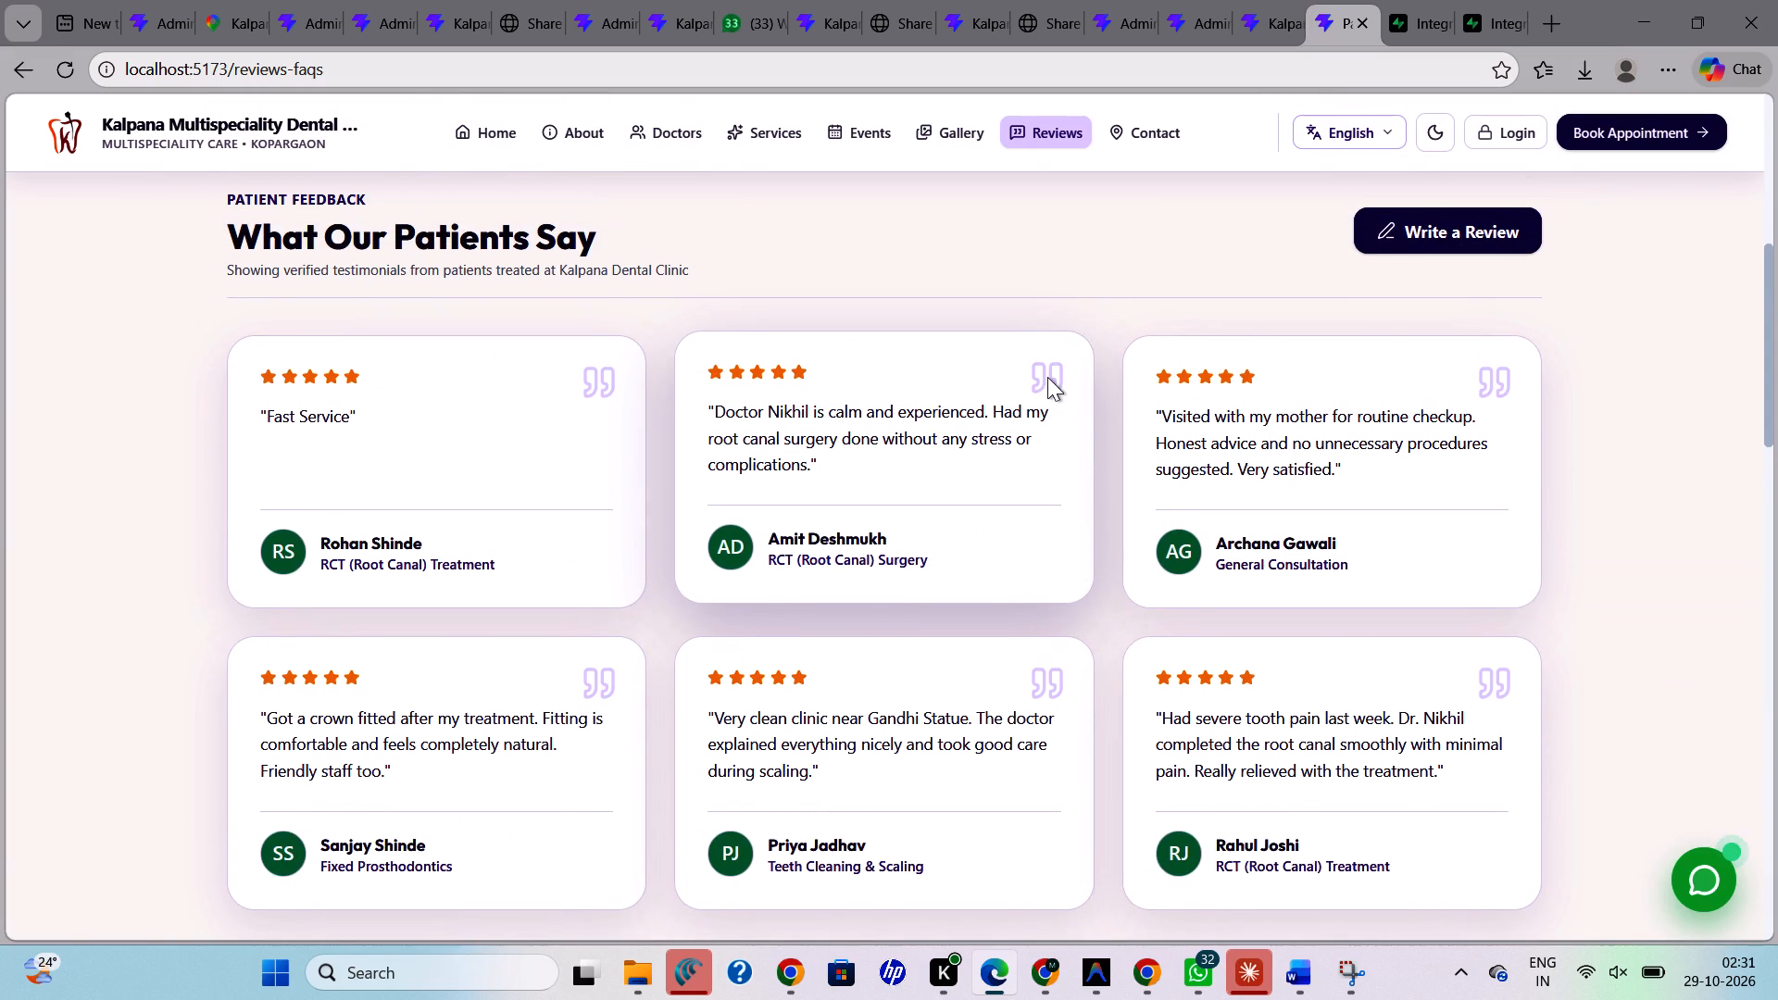
{"action": "scroll", "coordinate": [1047, 377], "scroll_direction": "up", "scroll_amount": 1}
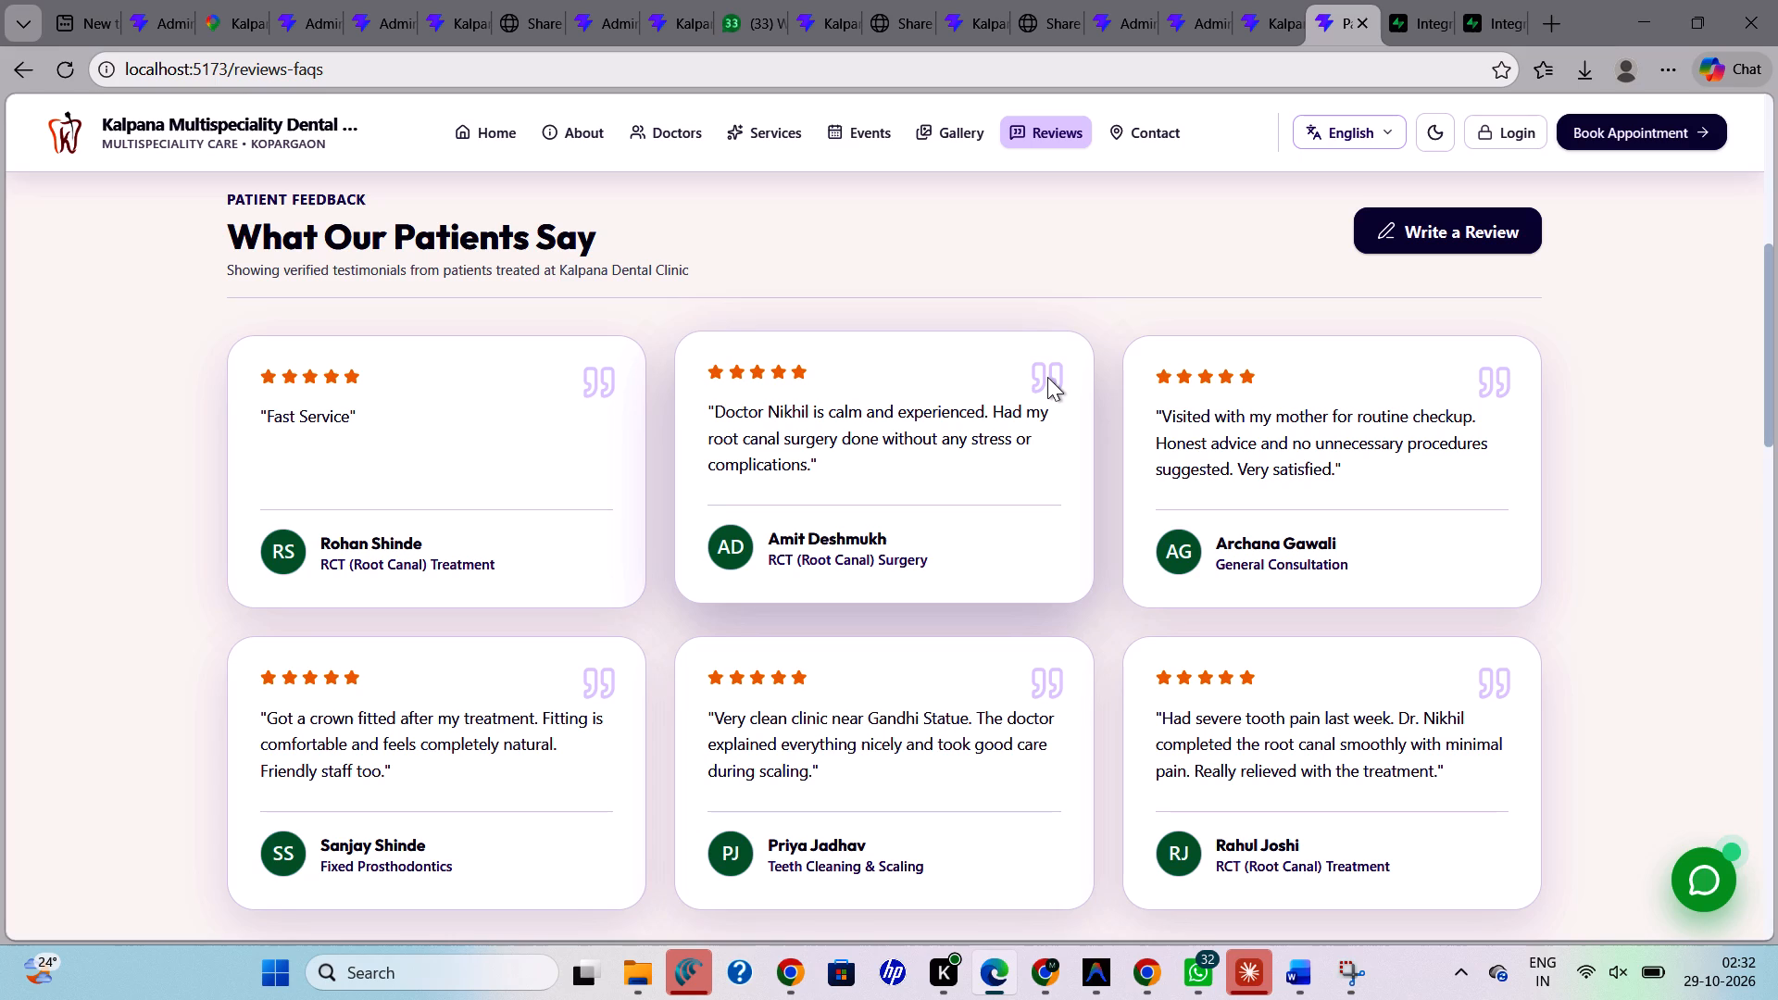
Capture the full-width "What Our Patients Say" section below the site header and copy the snip from Snipping Tool.
{"action": "key", "text": "Print"}
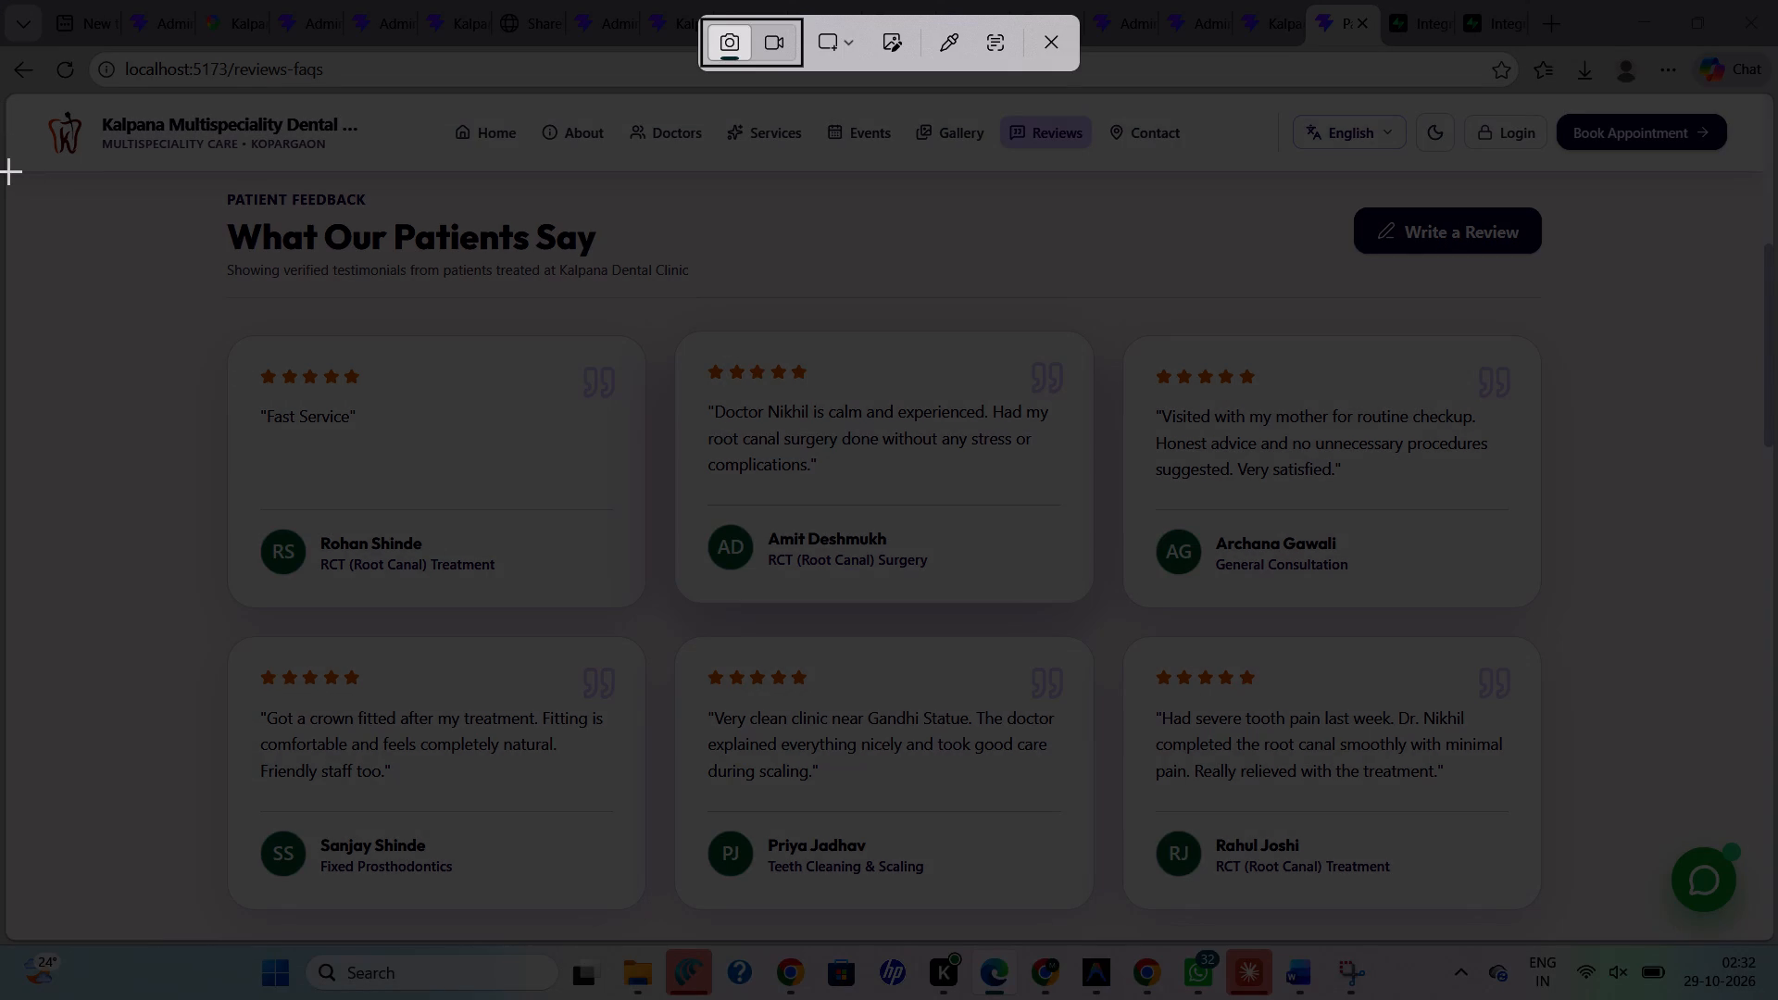
{"action": "left_click_drag", "start_coordinate": [8, 170], "coordinate": [1157, 675]}
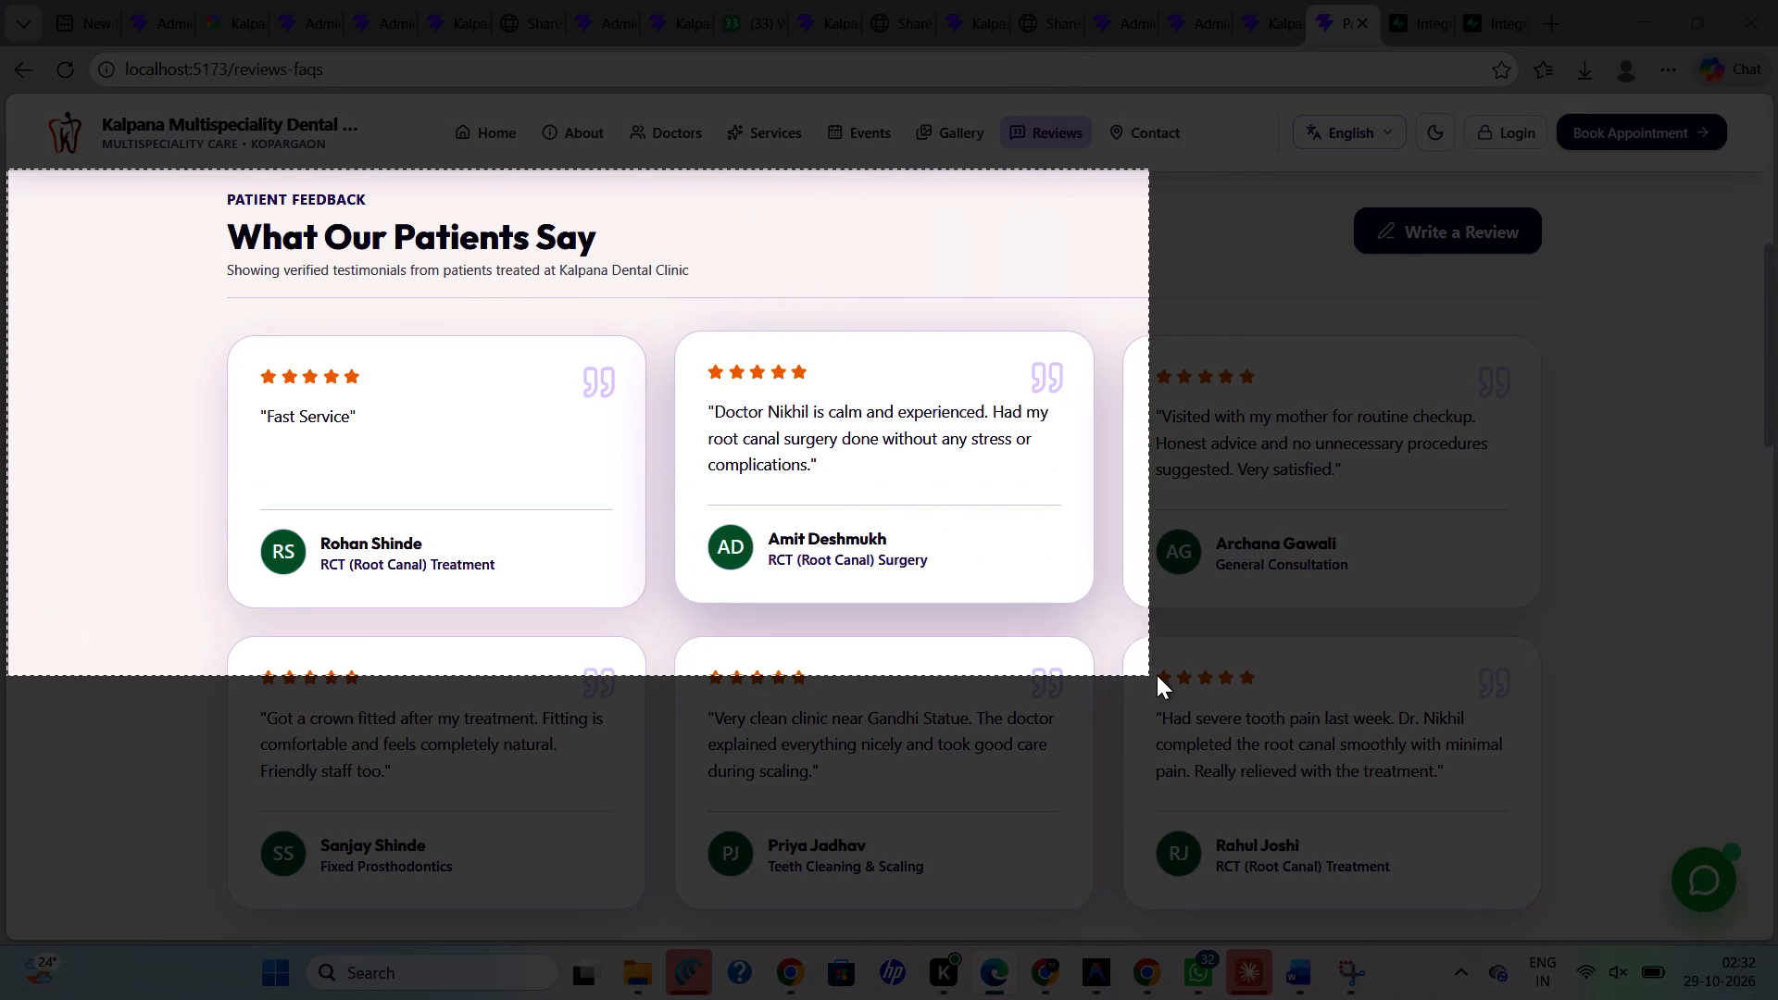
{"action": "left_click_drag", "start_coordinate": [1157, 675], "coordinate": [1462, 676]}
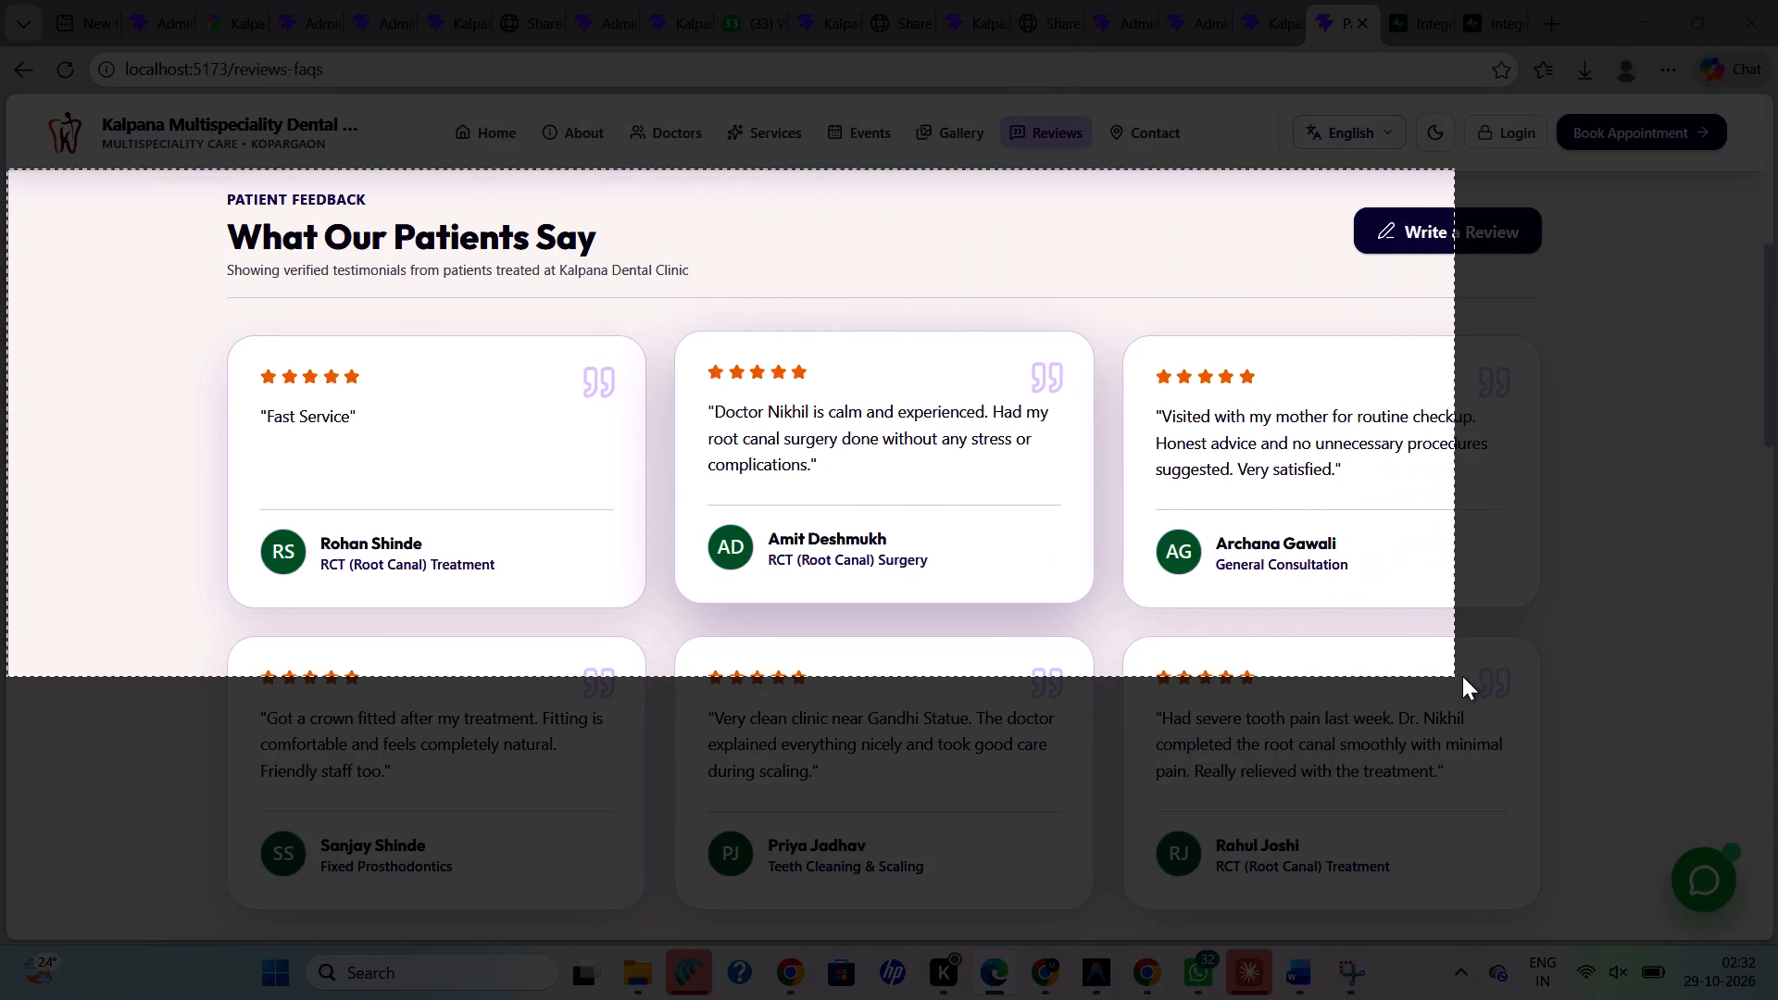
{"action": "left_click_drag", "start_coordinate": [1462, 676], "coordinate": [1777, 825]}
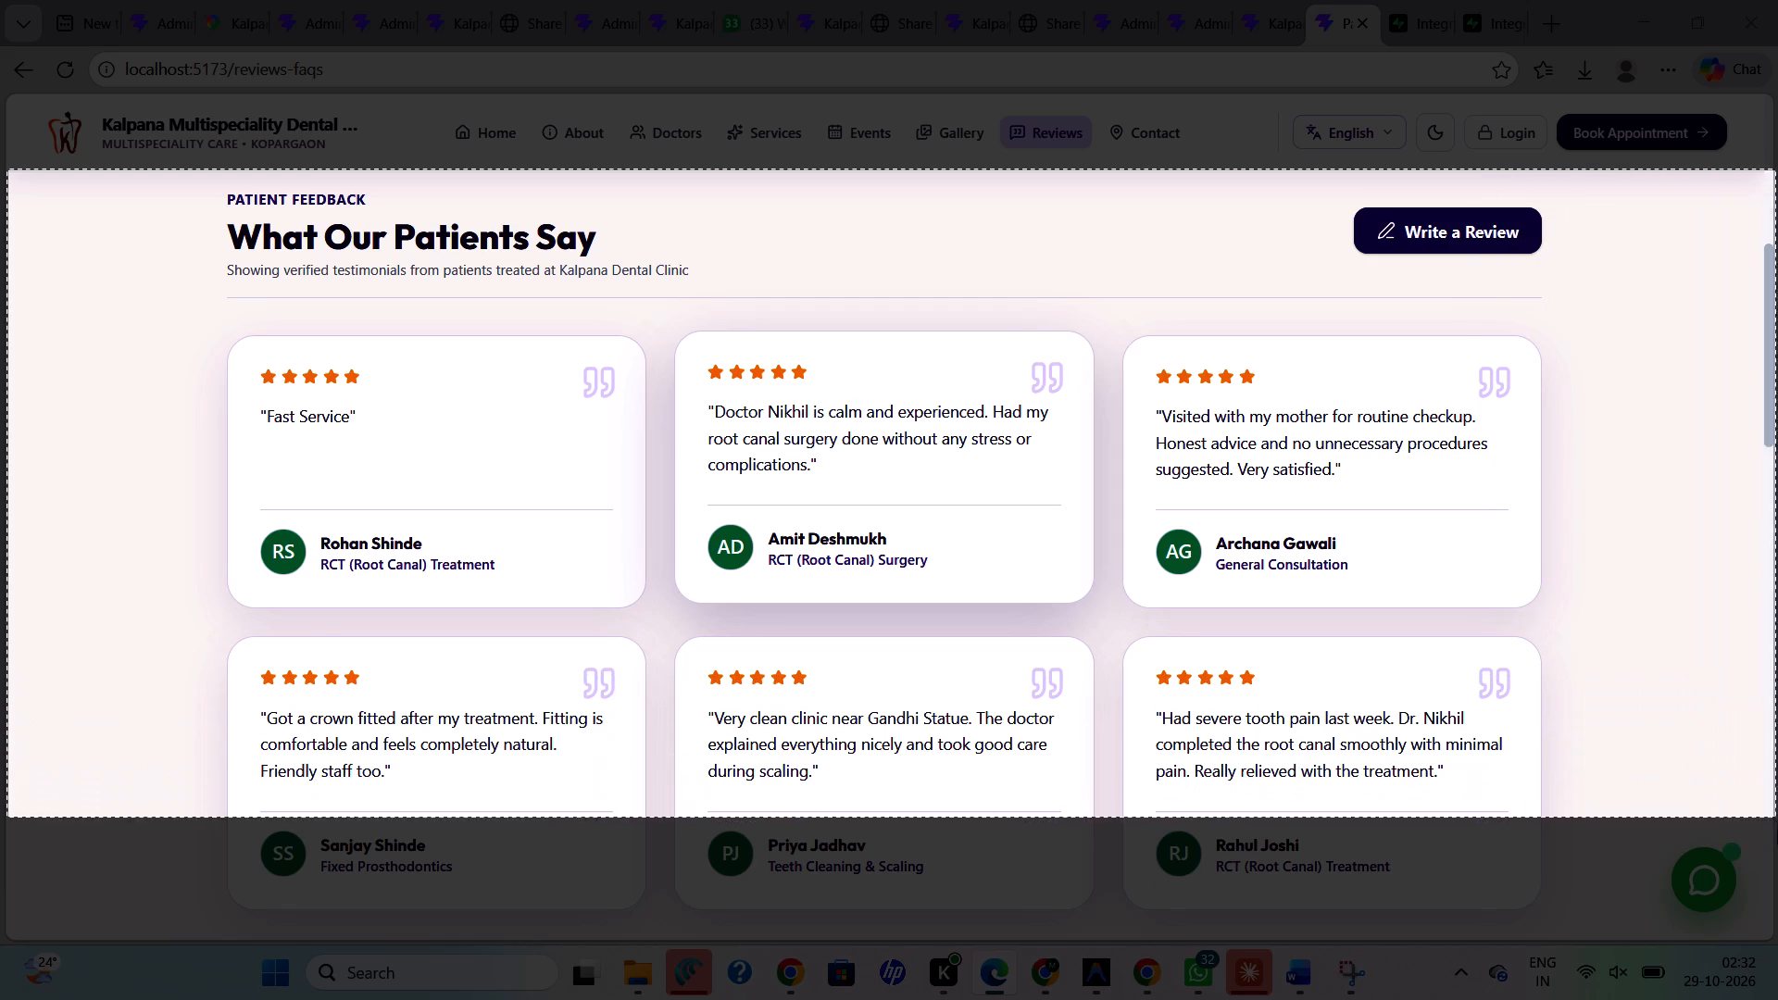
{"action": "left_click_drag", "start_coordinate": [1777, 825], "coordinate": [1759, 949]}
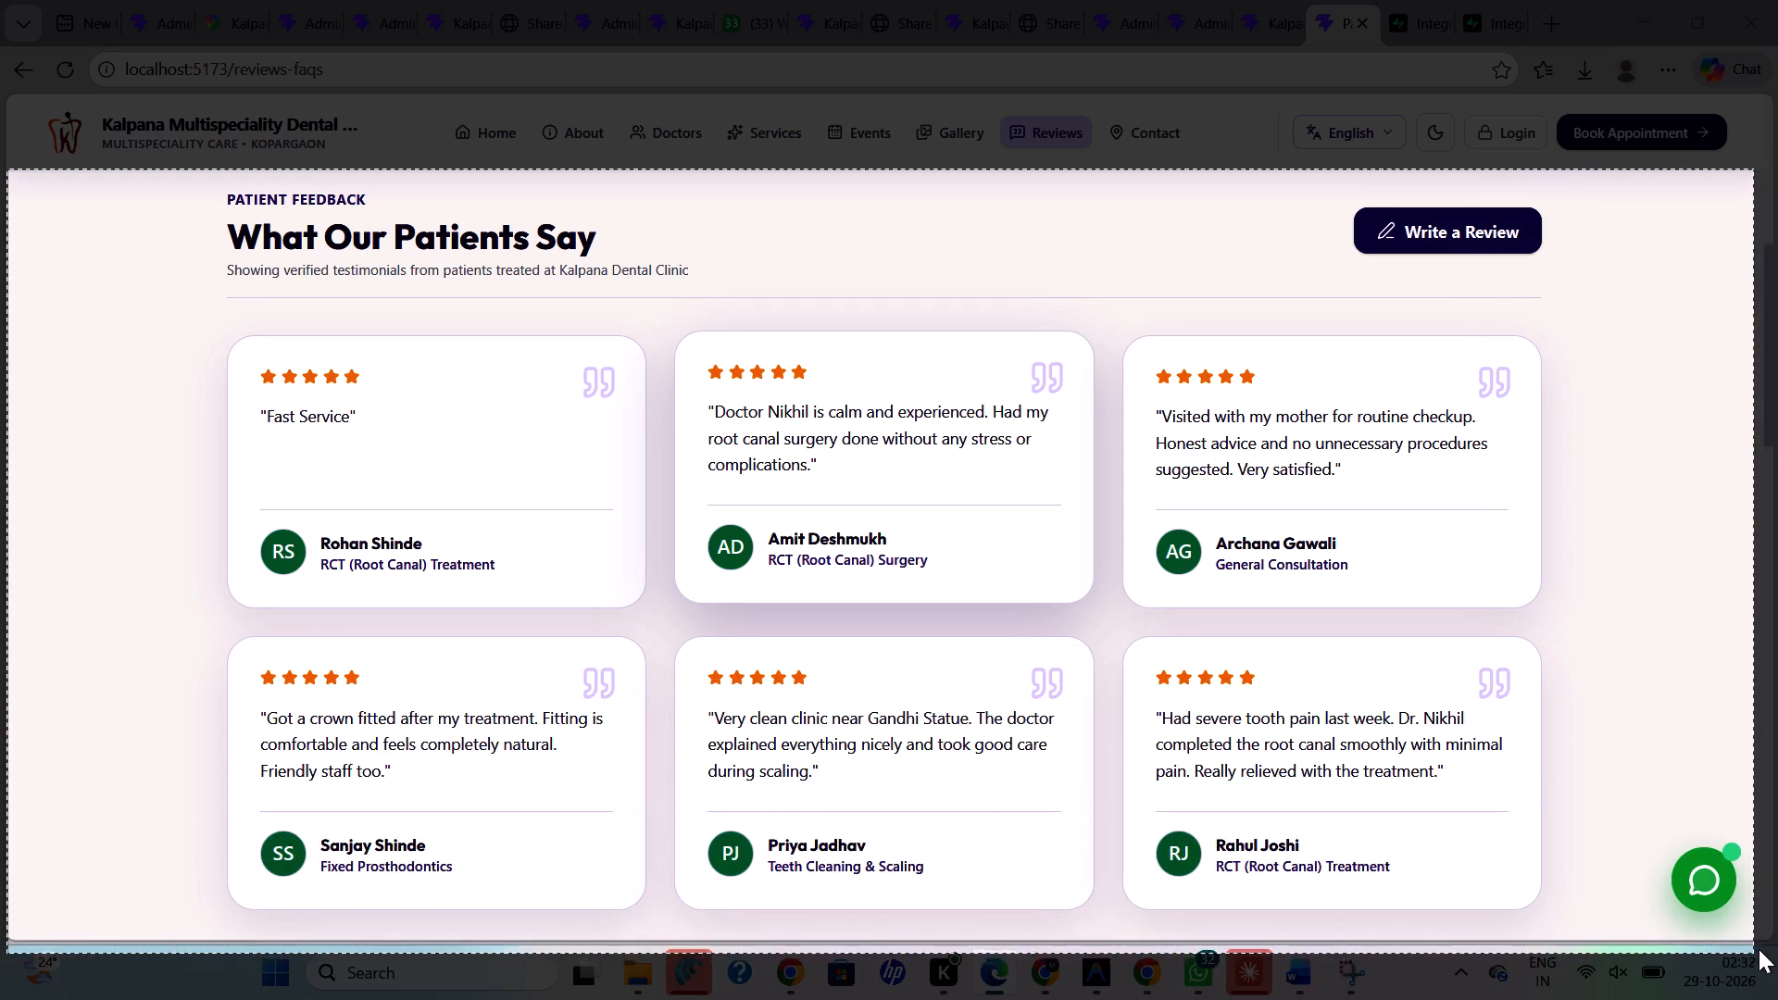
{"action": "left_click_drag", "start_coordinate": [1759, 949], "coordinate": [1772, 932]}
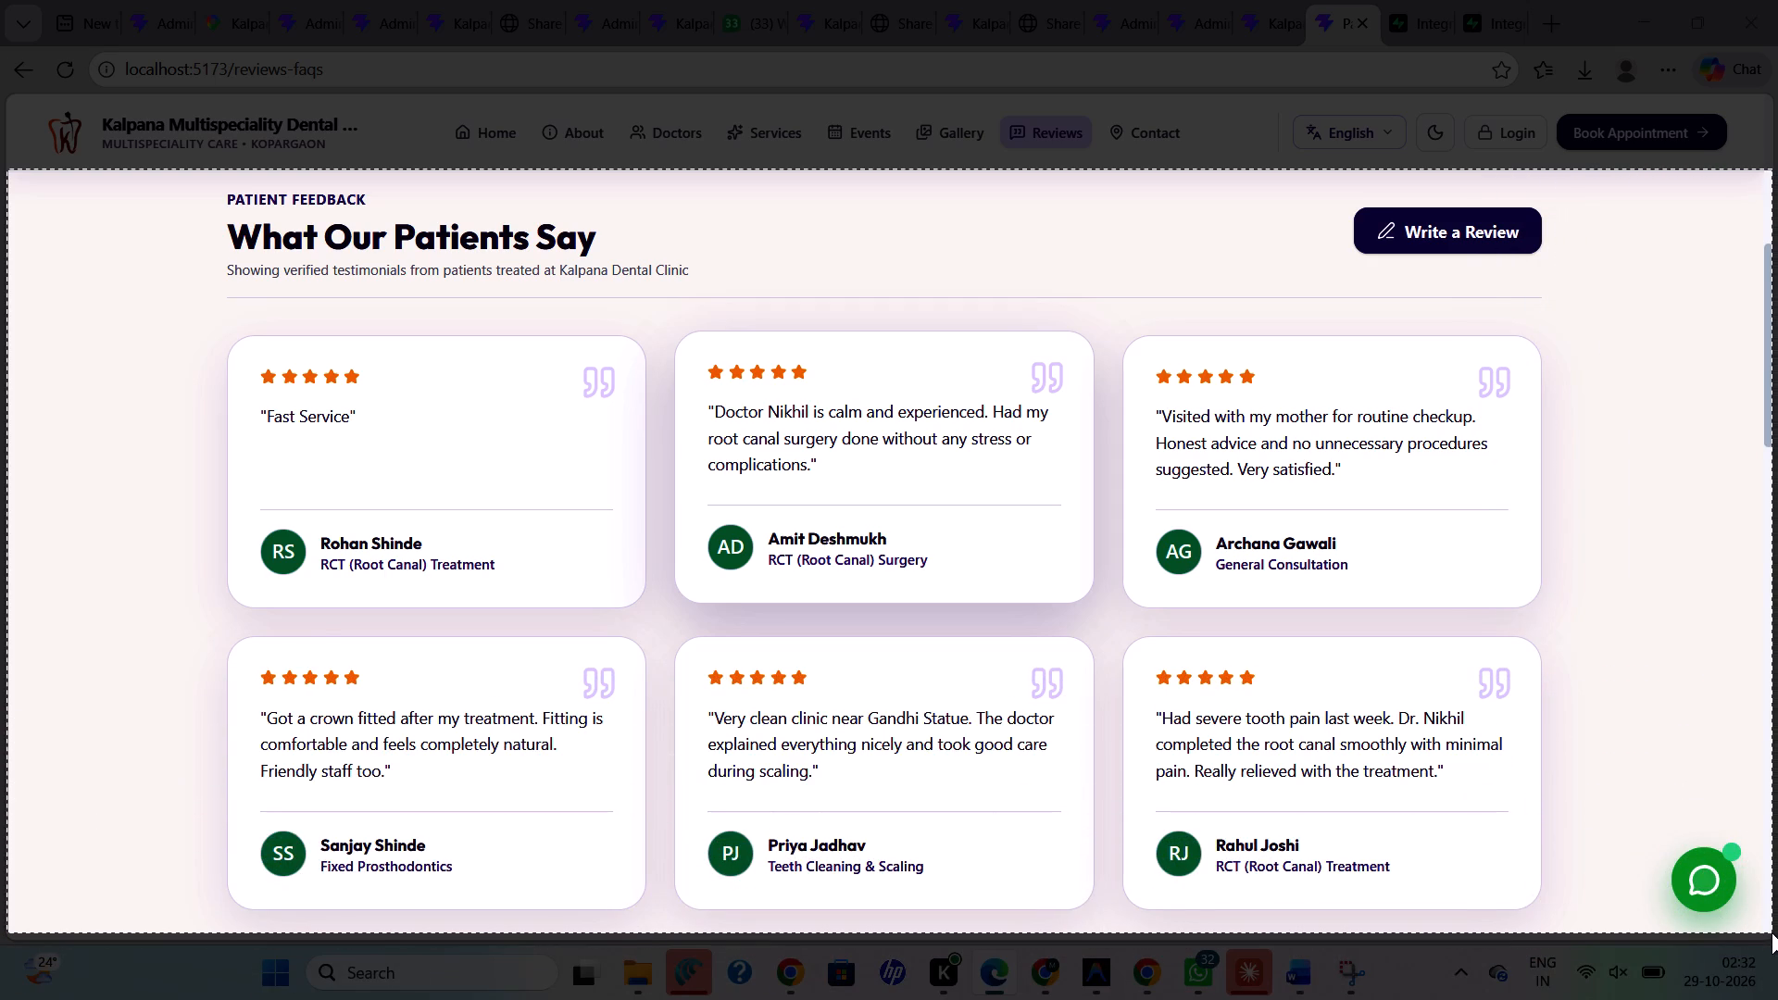
{"action": "left_click_drag", "start_coordinate": [1772, 932], "coordinate": [1777, 931]}
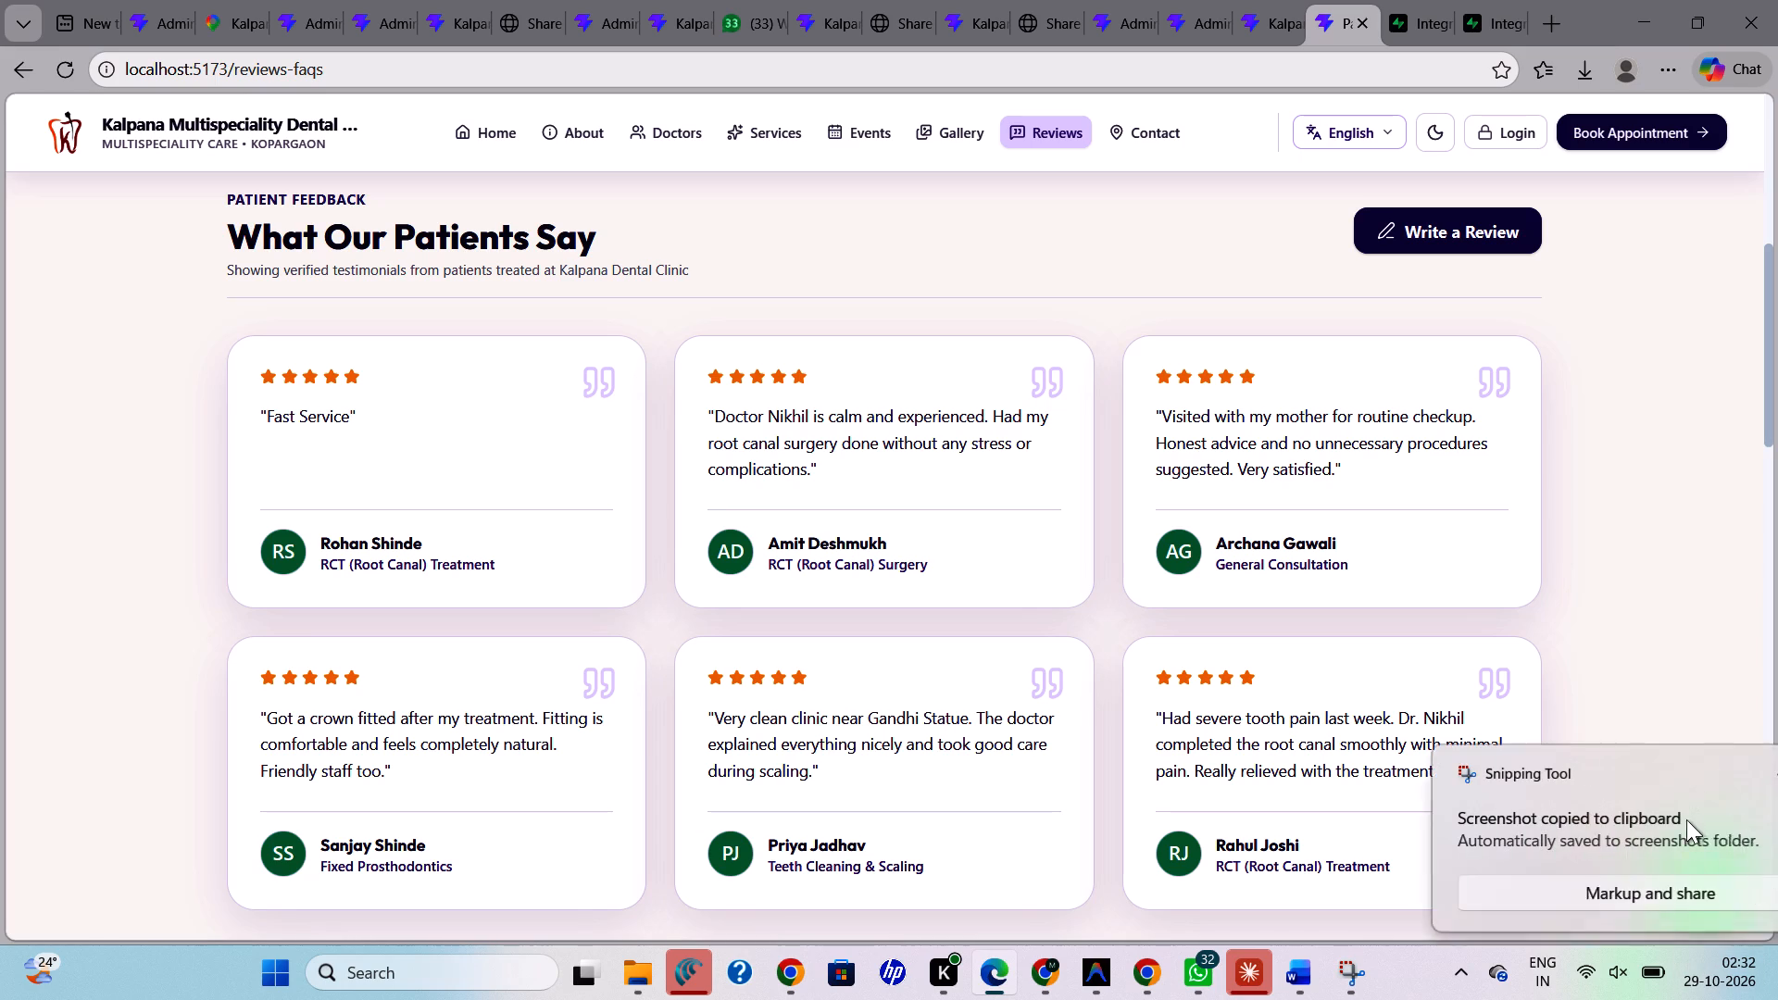
{"action": "left_click", "coordinate": [1619, 884]}
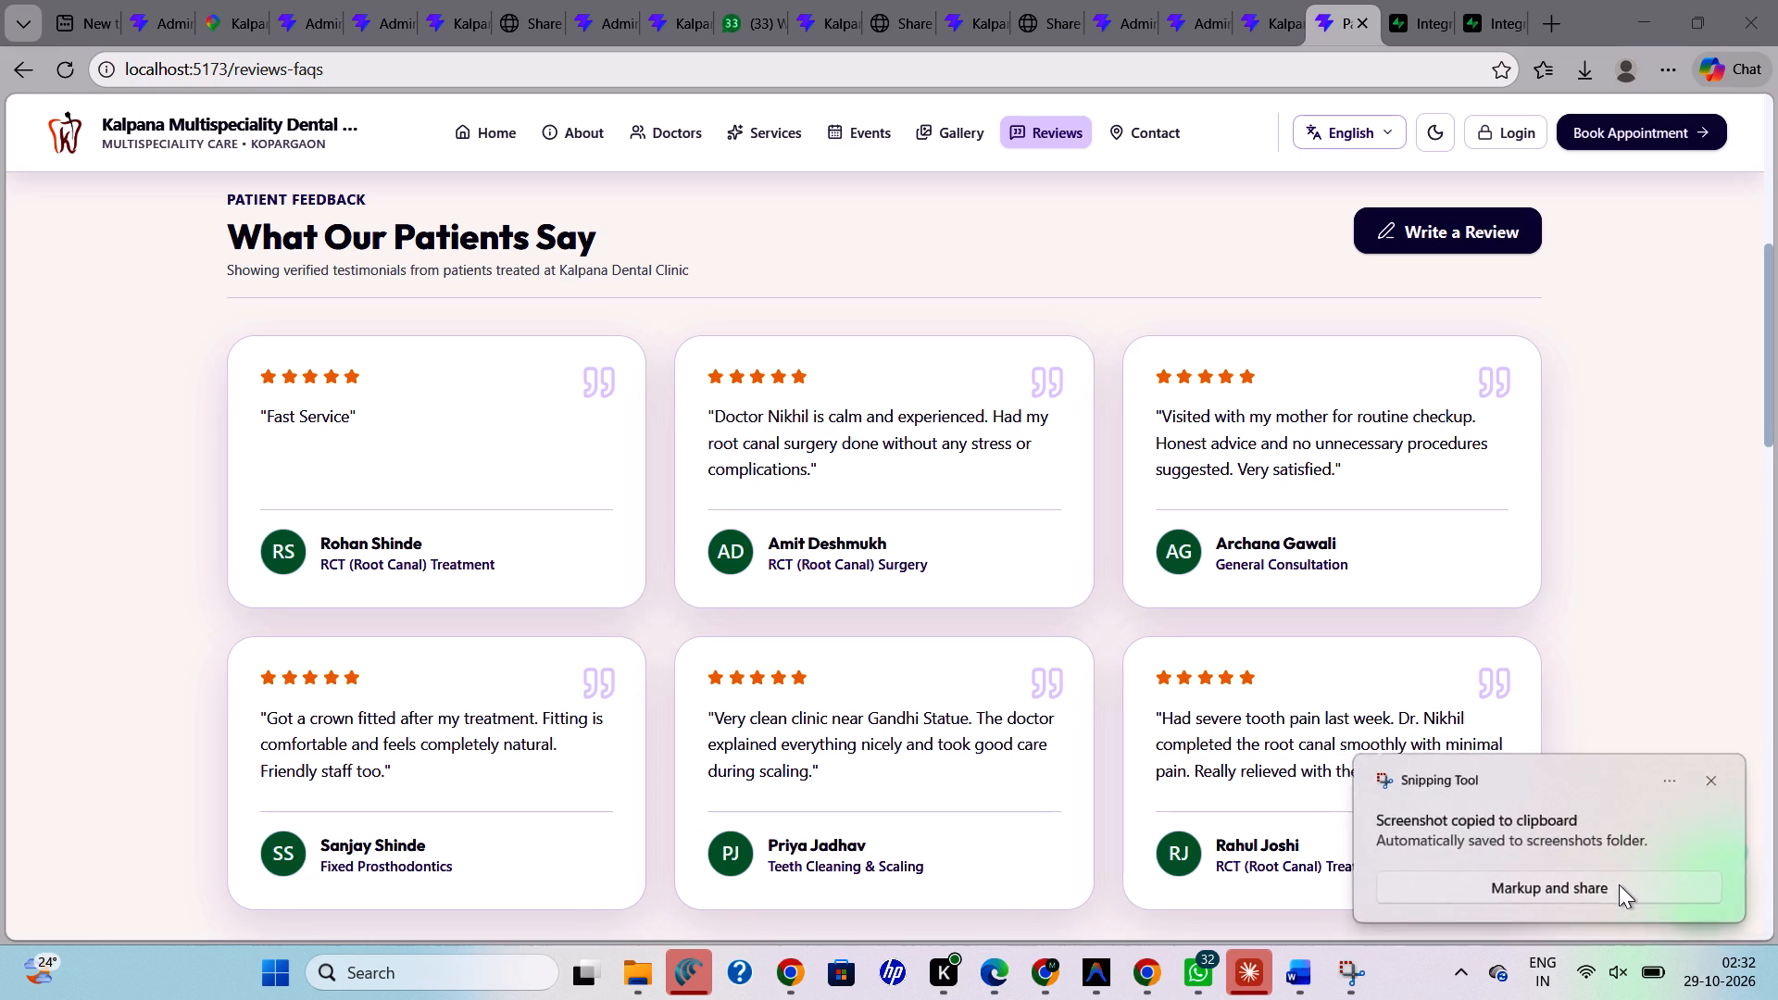
{"action": "left_click", "coordinate": [1553, 417]}
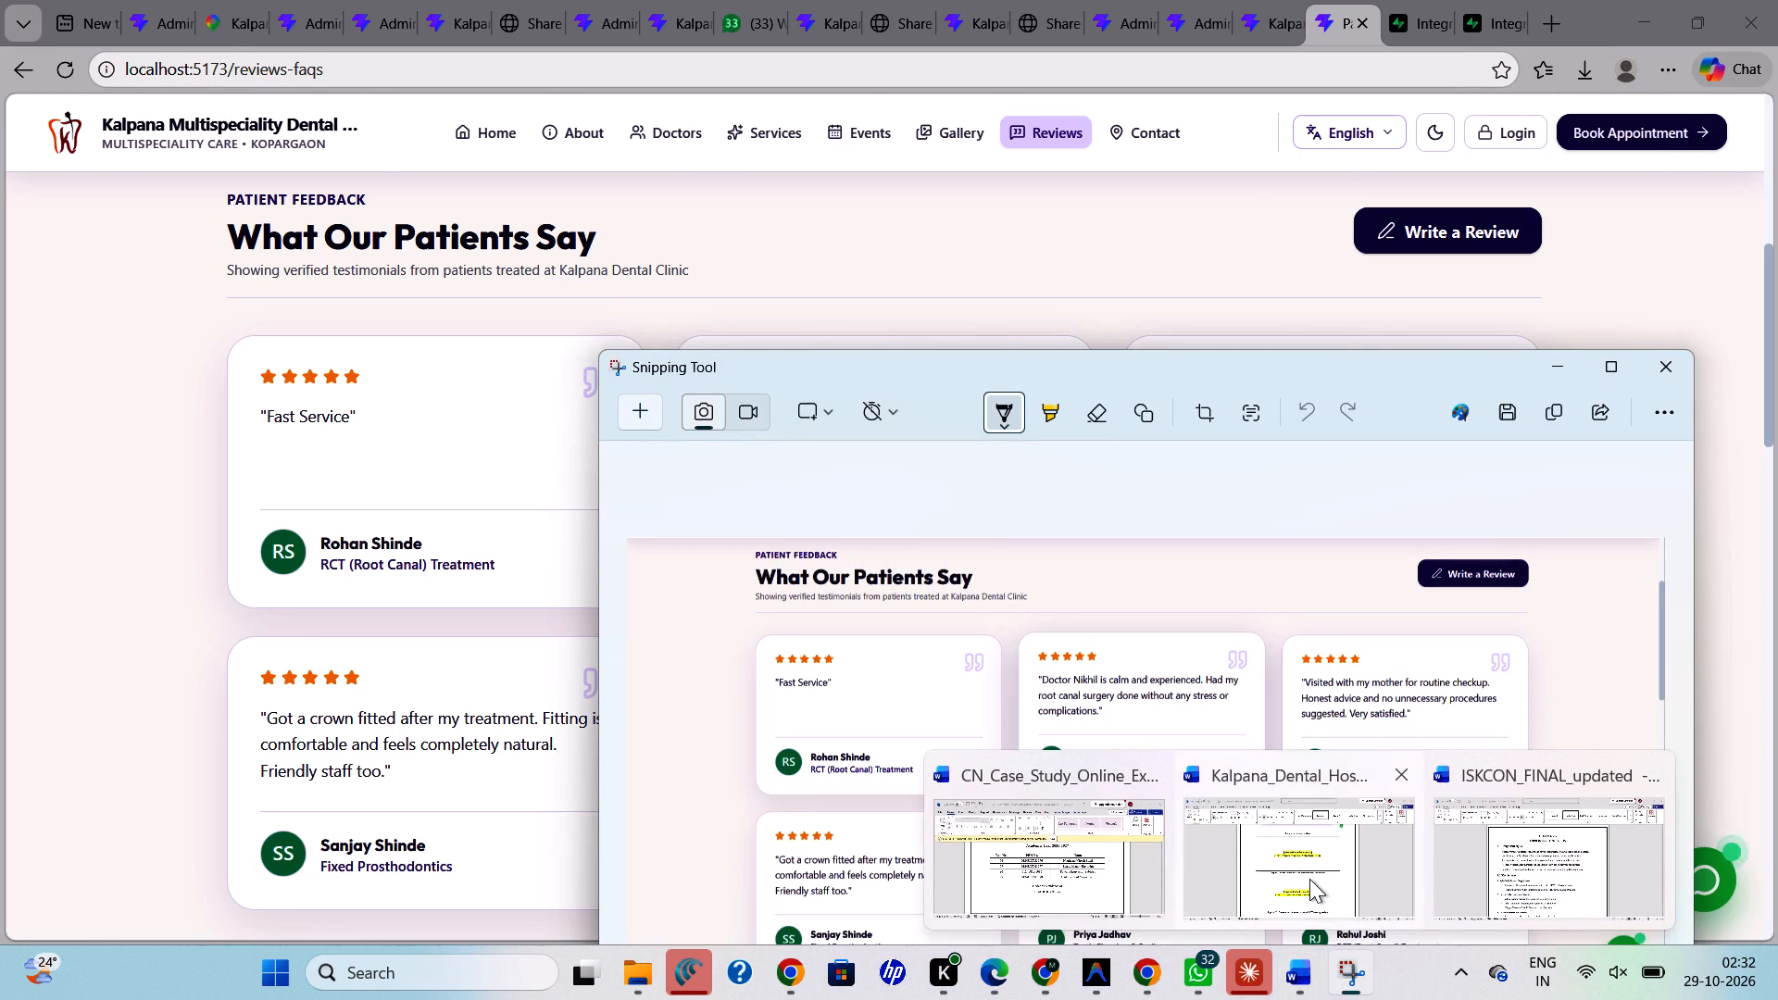
Switch to the Kalpana Dental Hospital report in Word and replace the Figure 7.4 placeholder text with the copied reviews screenshot.
{"action": "left_click", "coordinate": [1309, 879]}
{"action": "left_click", "coordinate": [1064, 444]}
{"action": "left_click_drag", "start_coordinate": [1064, 444], "coordinate": [750, 424]}
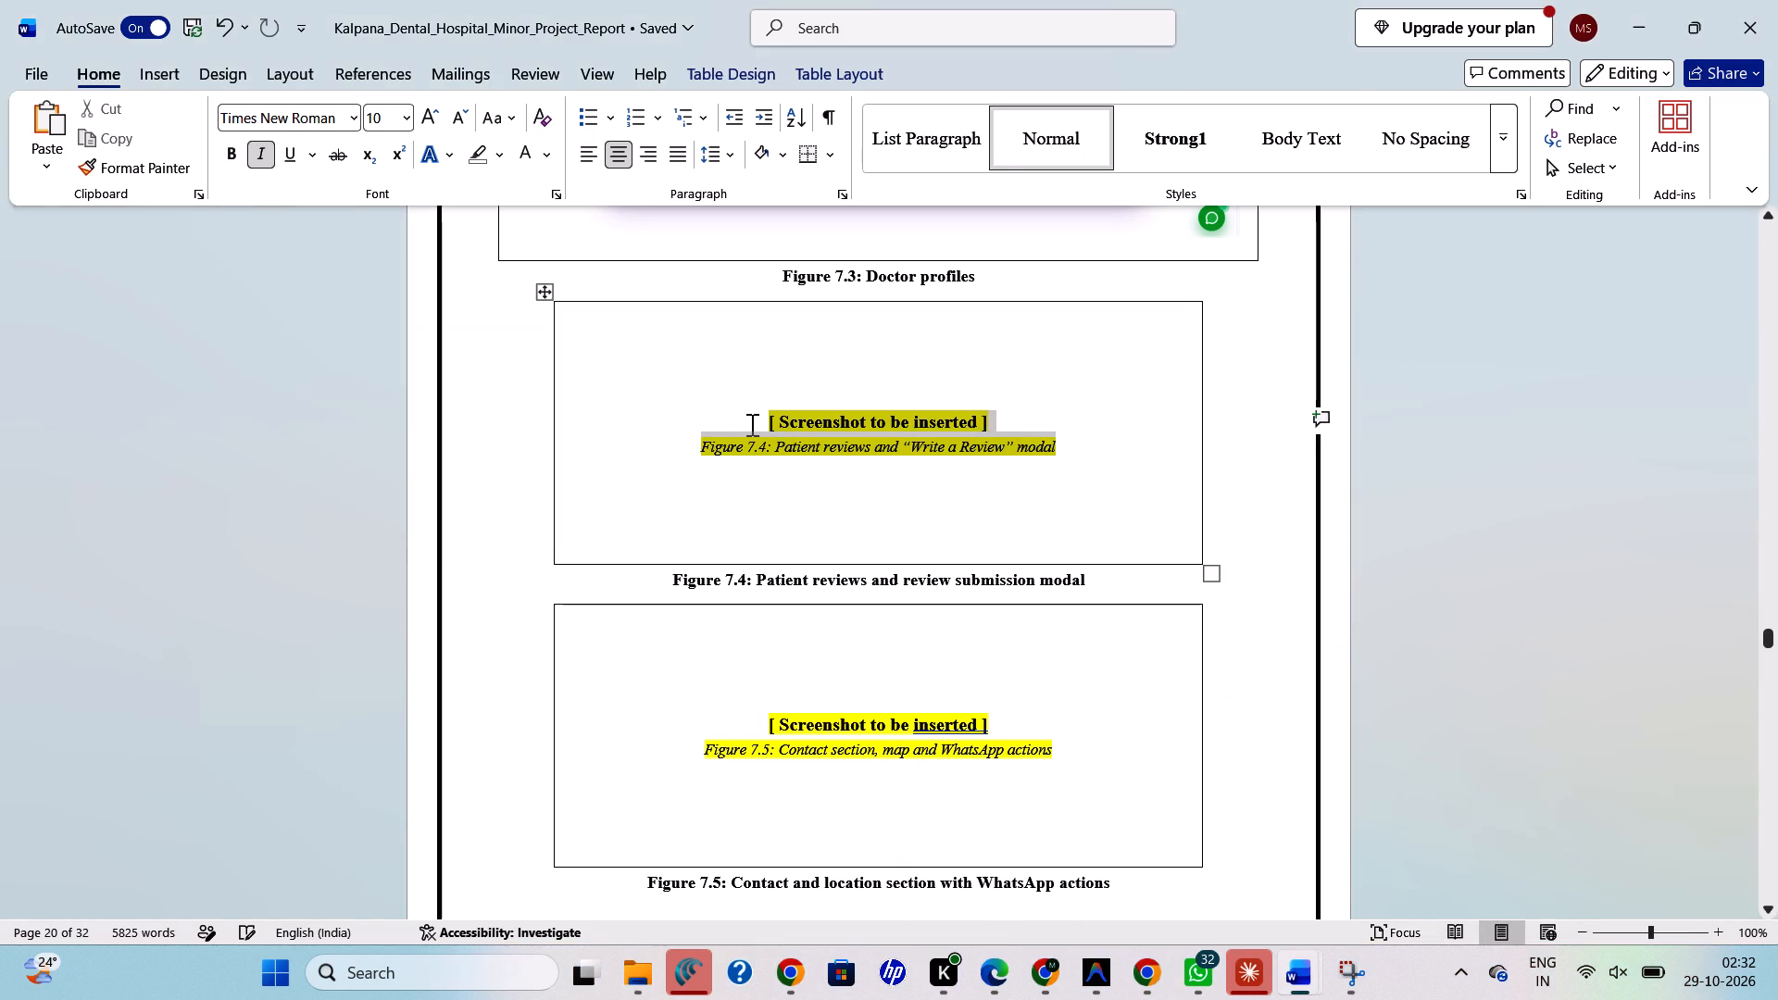
{"action": "key", "text": "ctrl+v"}
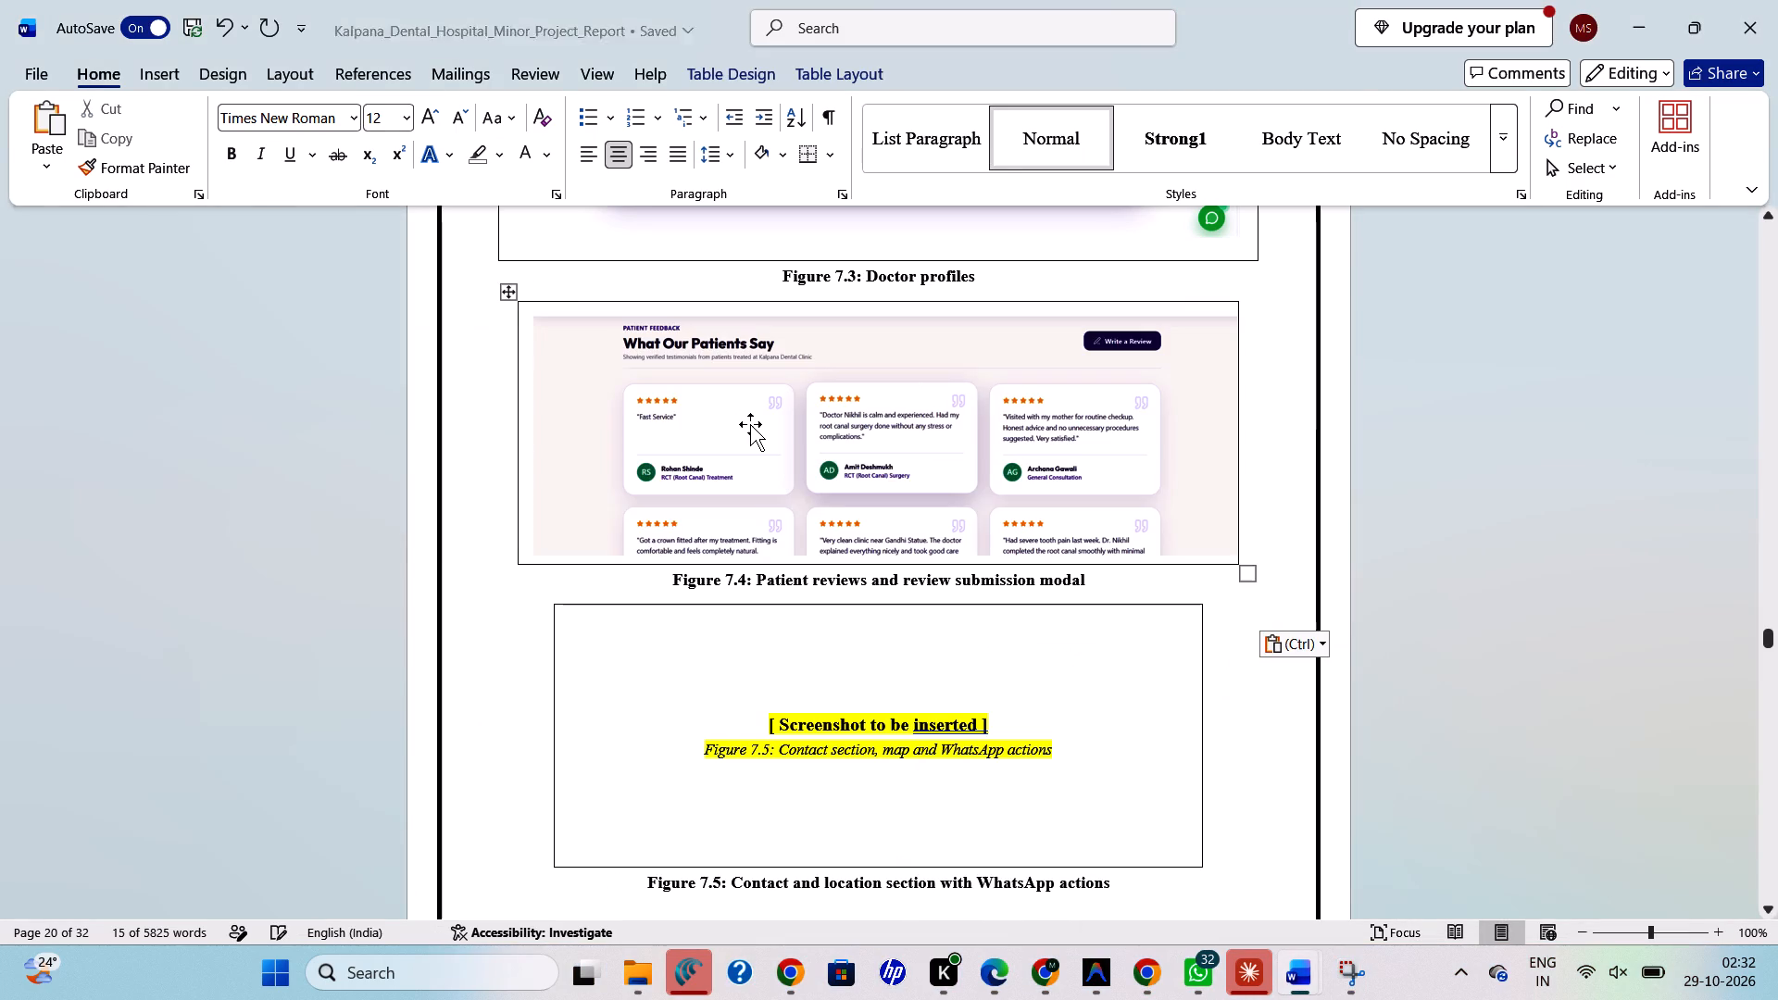
Enlarge the Figure 7.4 frame downward and slightly wider so the whole reviews screenshot fits inside it.
{"action": "left_click", "coordinate": [1248, 570]}
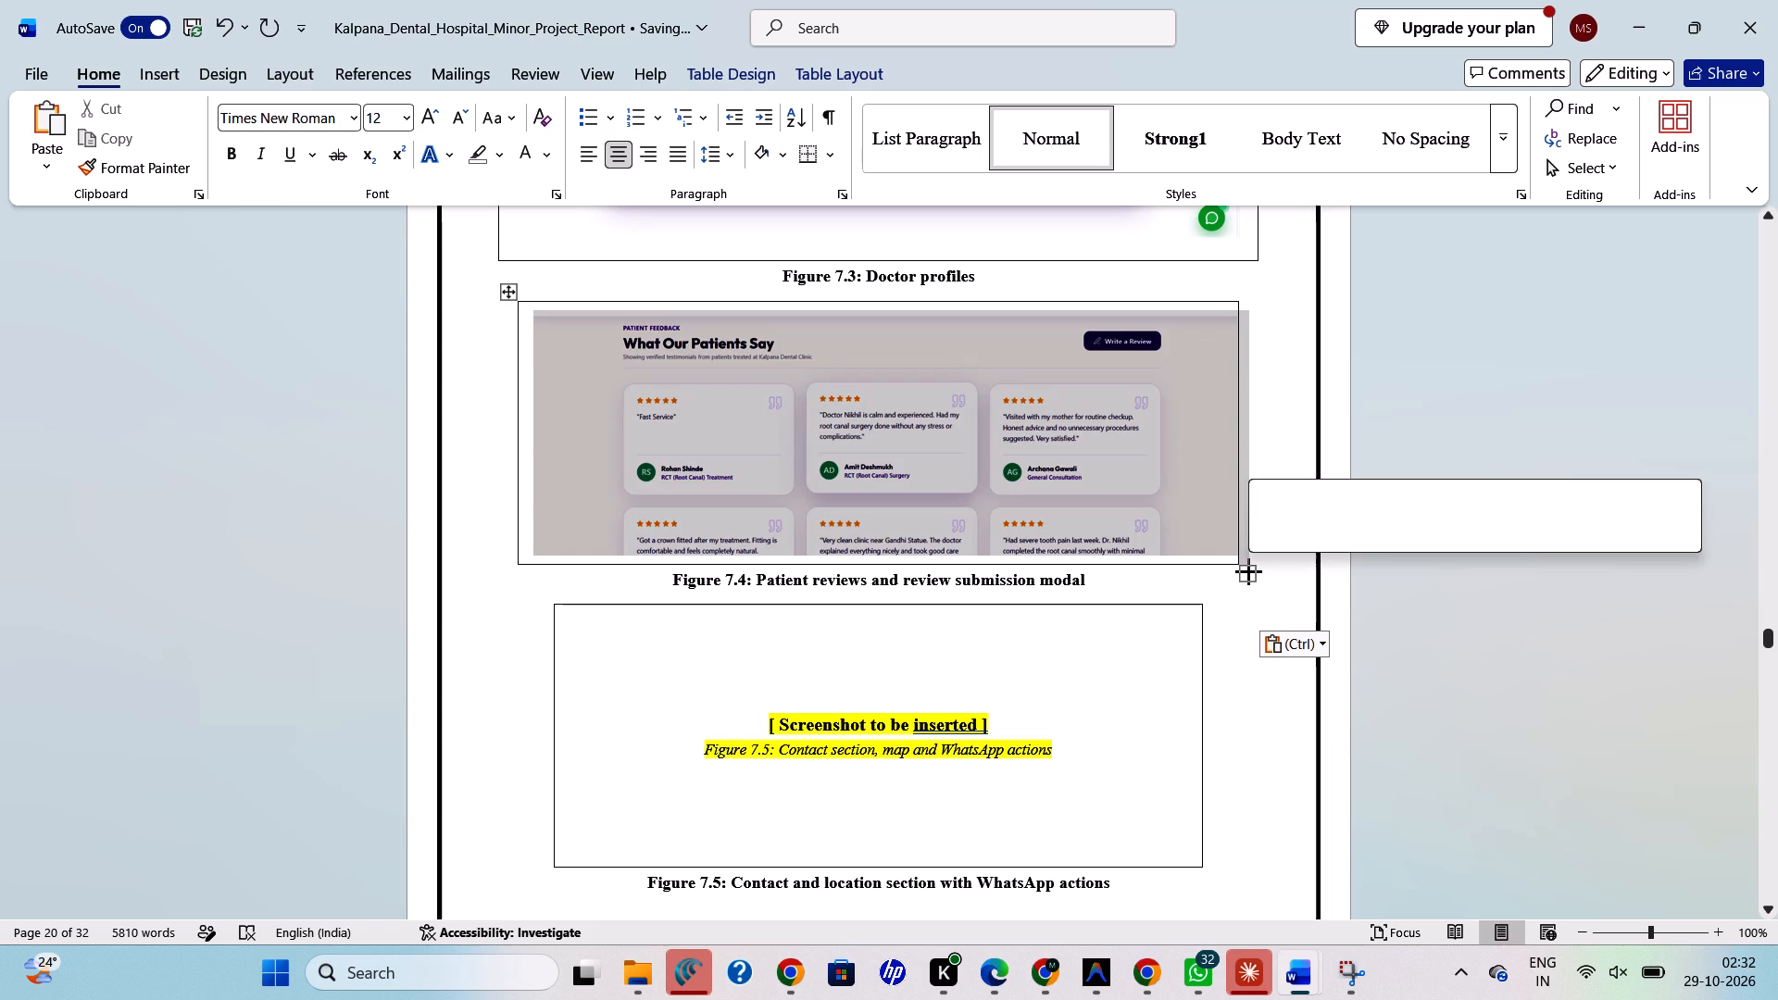
{"action": "left_click_drag", "start_coordinate": [1243, 570], "coordinate": [1244, 580]}
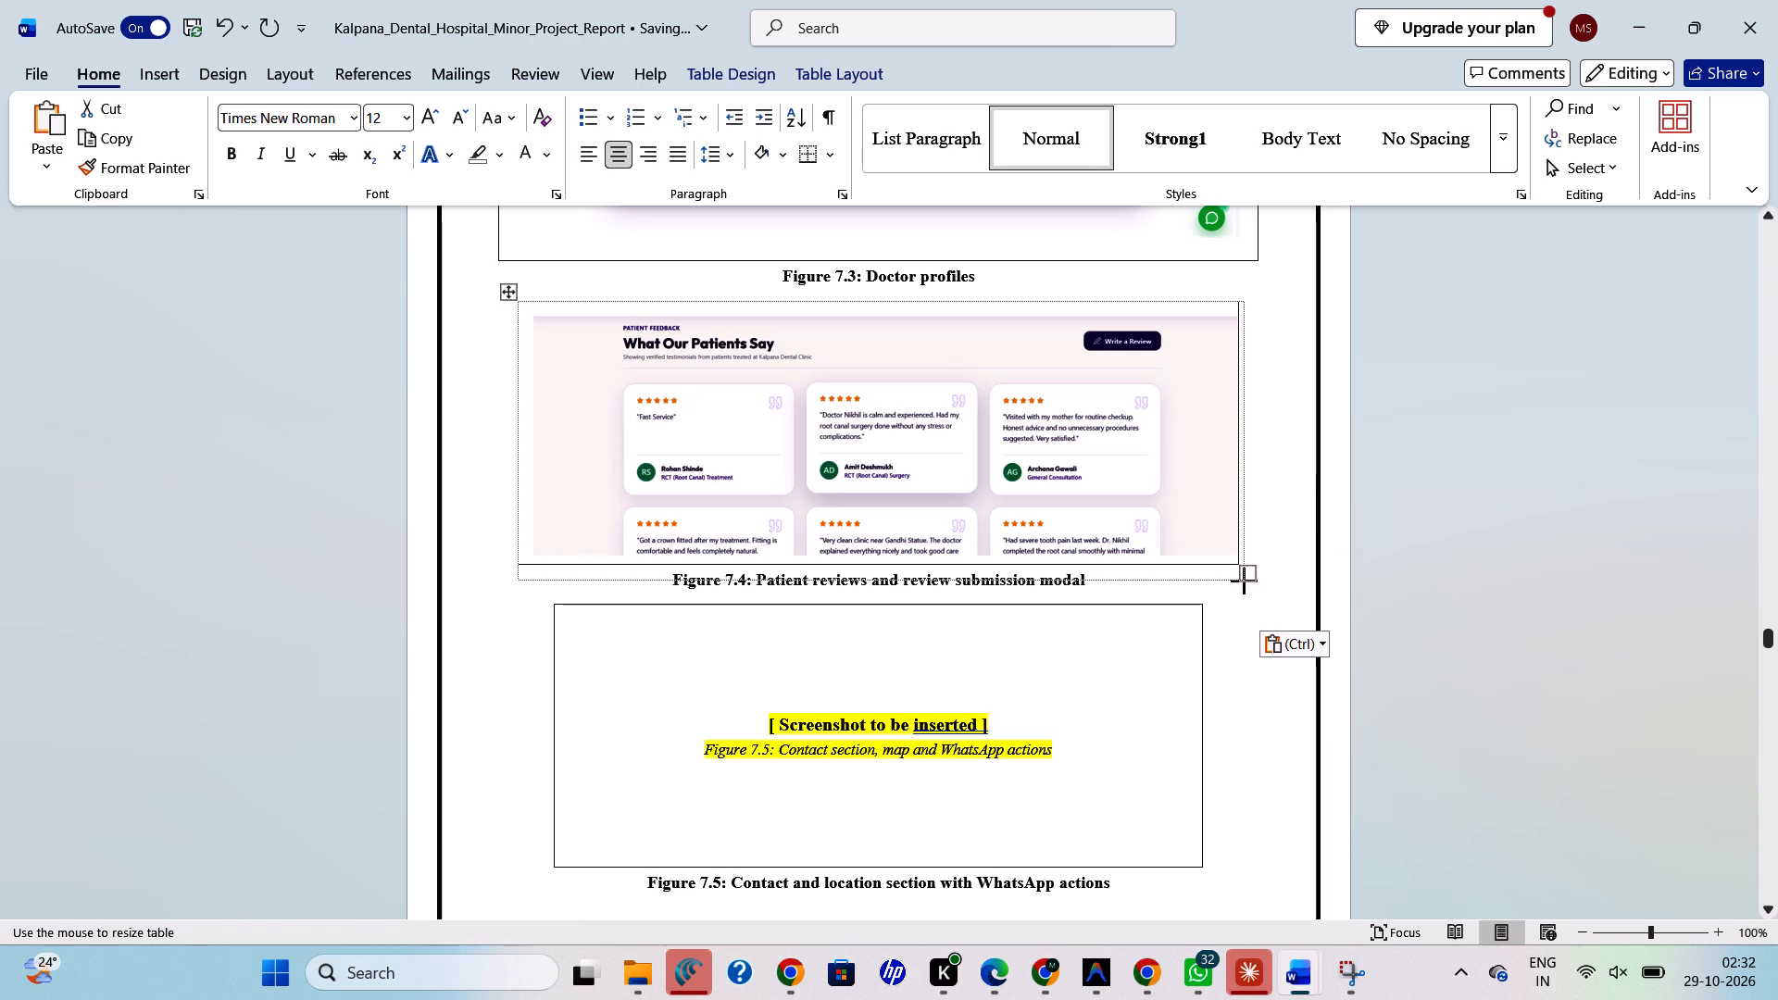
{"action": "left_click_drag", "start_coordinate": [1244, 580], "coordinate": [1267, 631]}
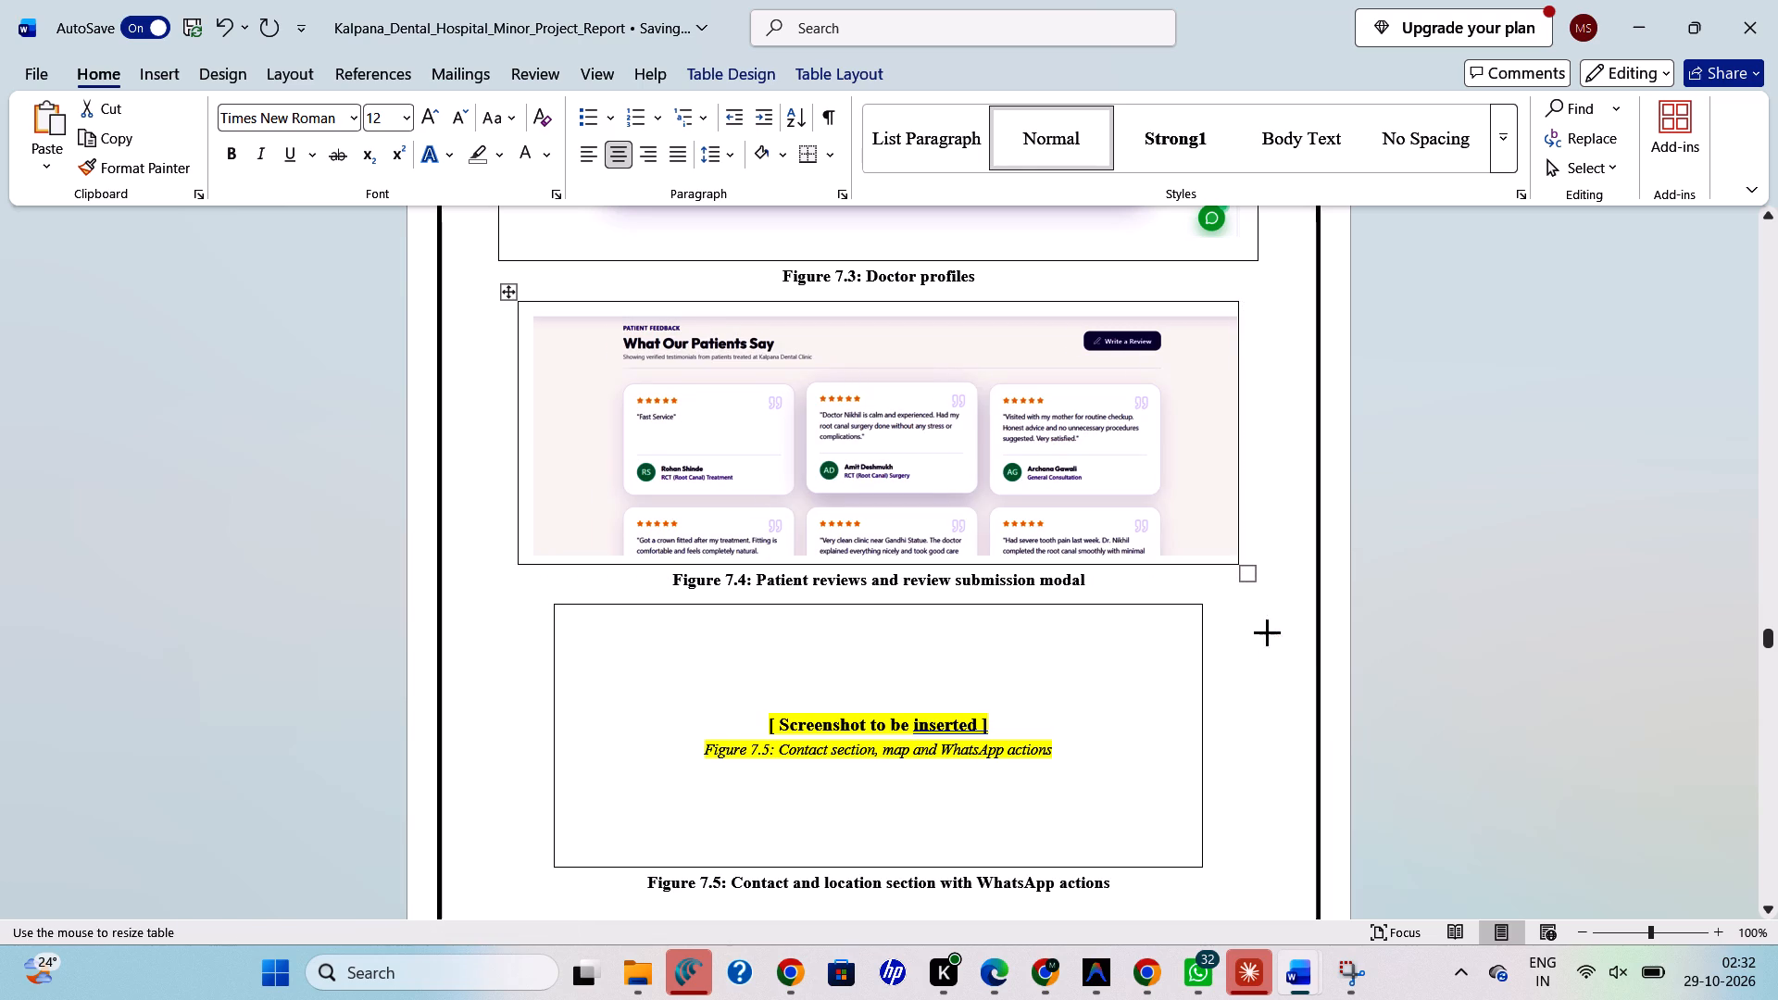
{"action": "left_click_drag", "start_coordinate": [1260, 637], "coordinate": [1260, 681]}
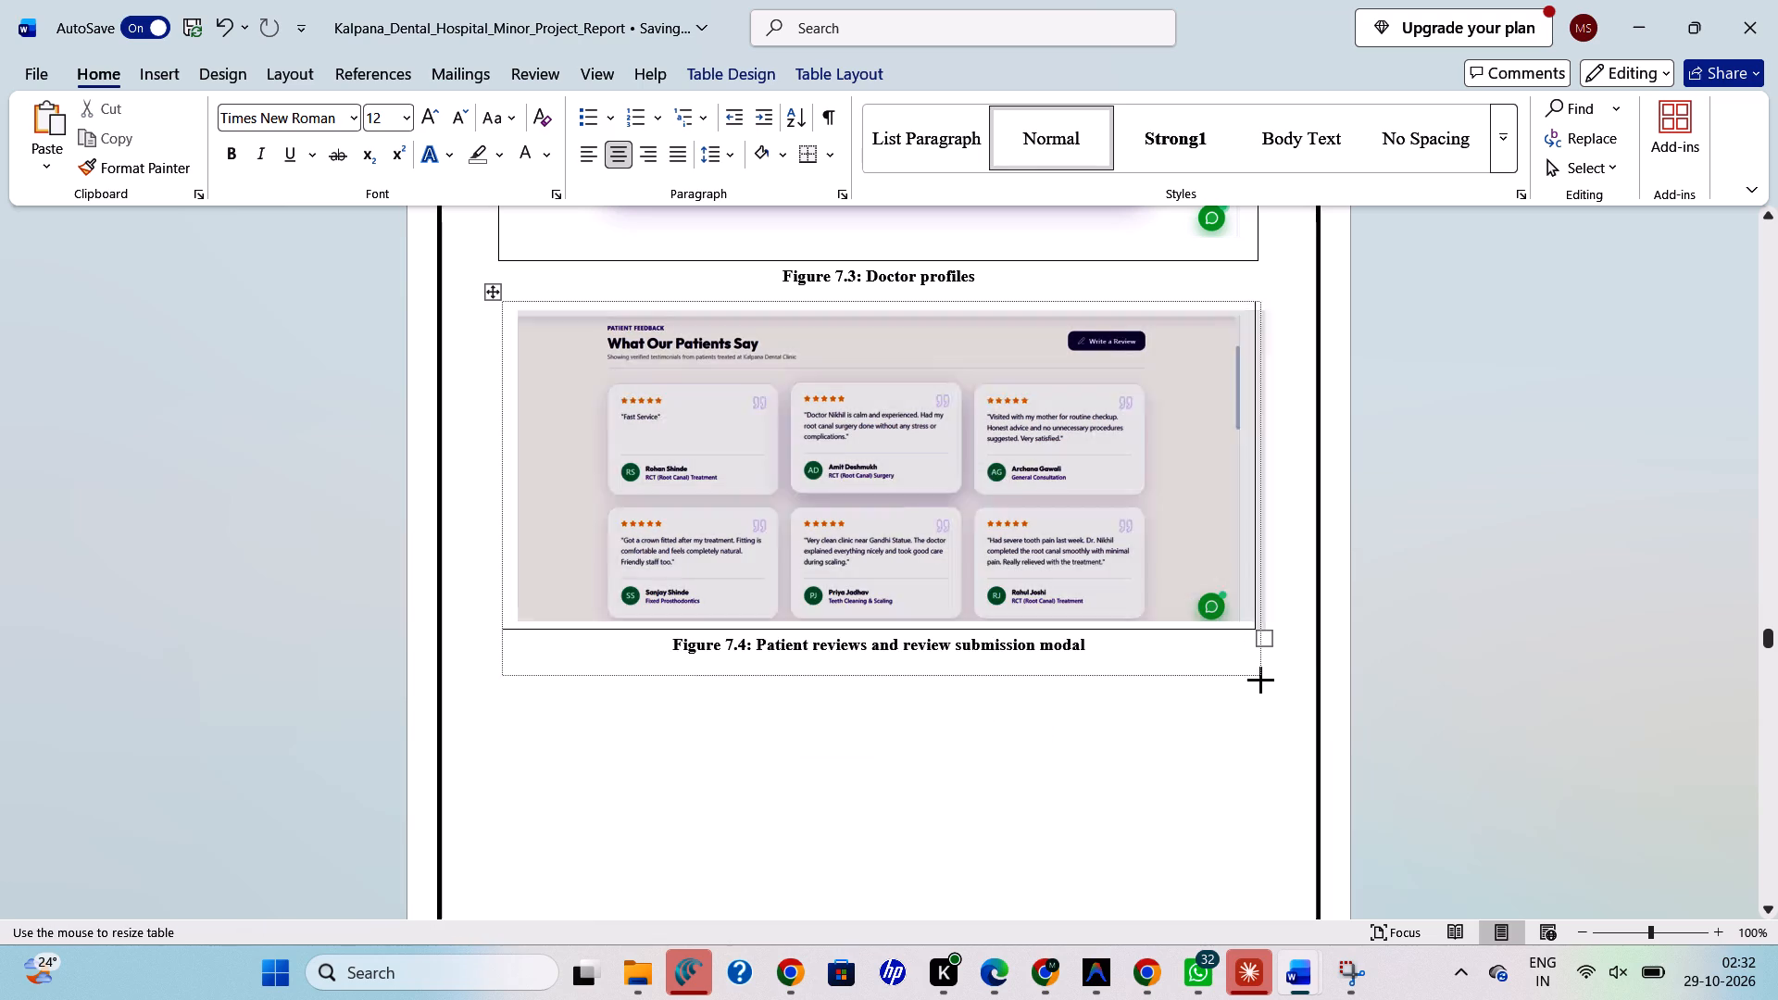
{"action": "left_click_drag", "start_coordinate": [1260, 681], "coordinate": [1262, 698]}
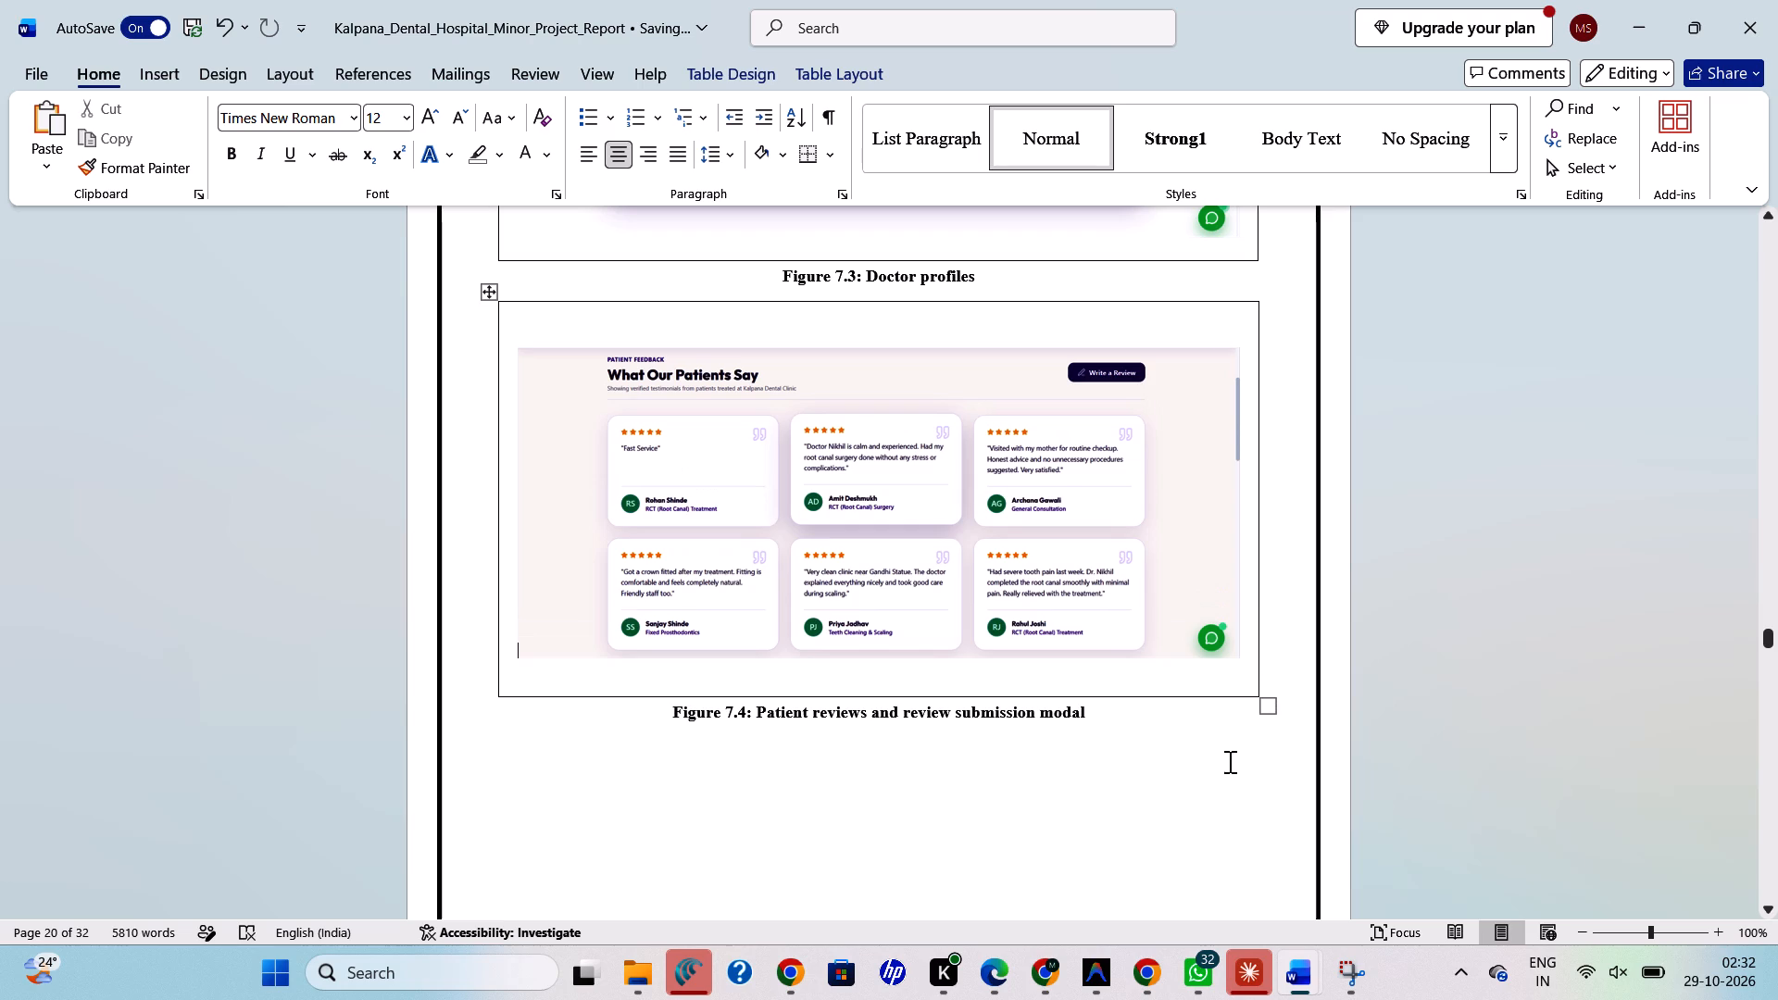
For Figure 7.5, switch to Edge, open the clinic website's Contact page and zoom it to 75% with heading, Clinic Information and message form in view.
{"action": "scroll", "coordinate": [1228, 762], "scroll_direction": "down", "scroll_amount": 1}
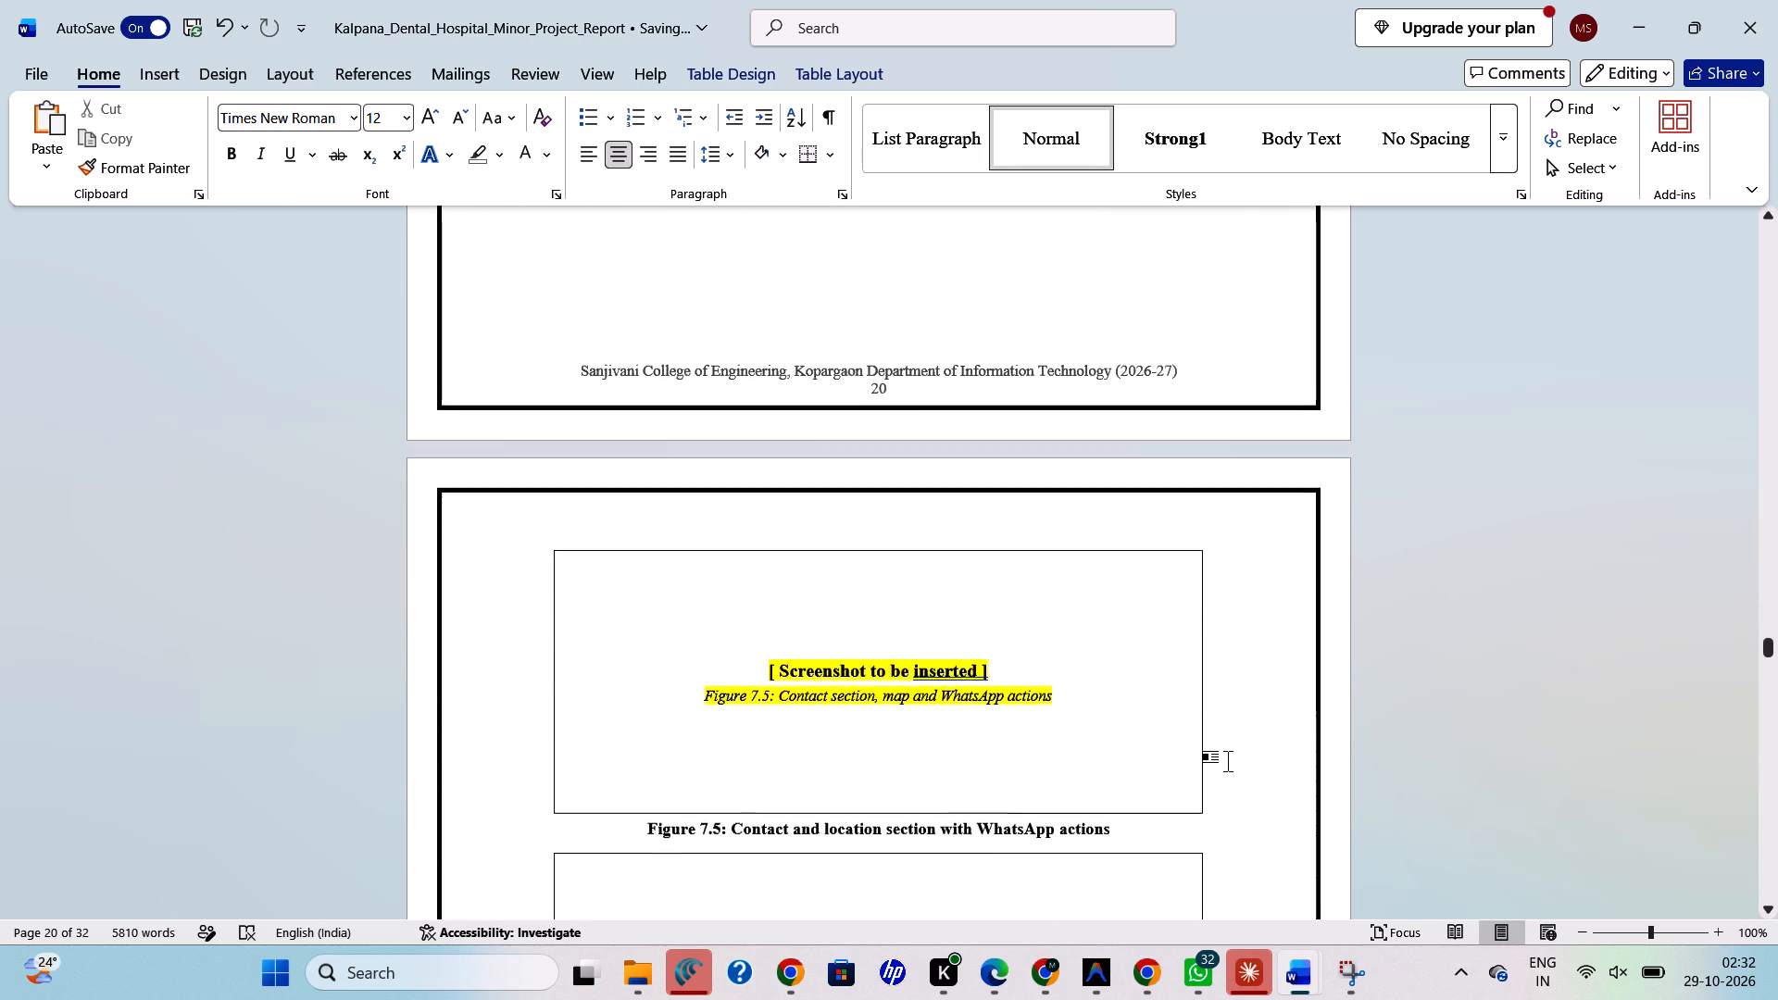
{"action": "scroll", "coordinate": [1228, 762], "scroll_direction": "down", "scroll_amount": 2}
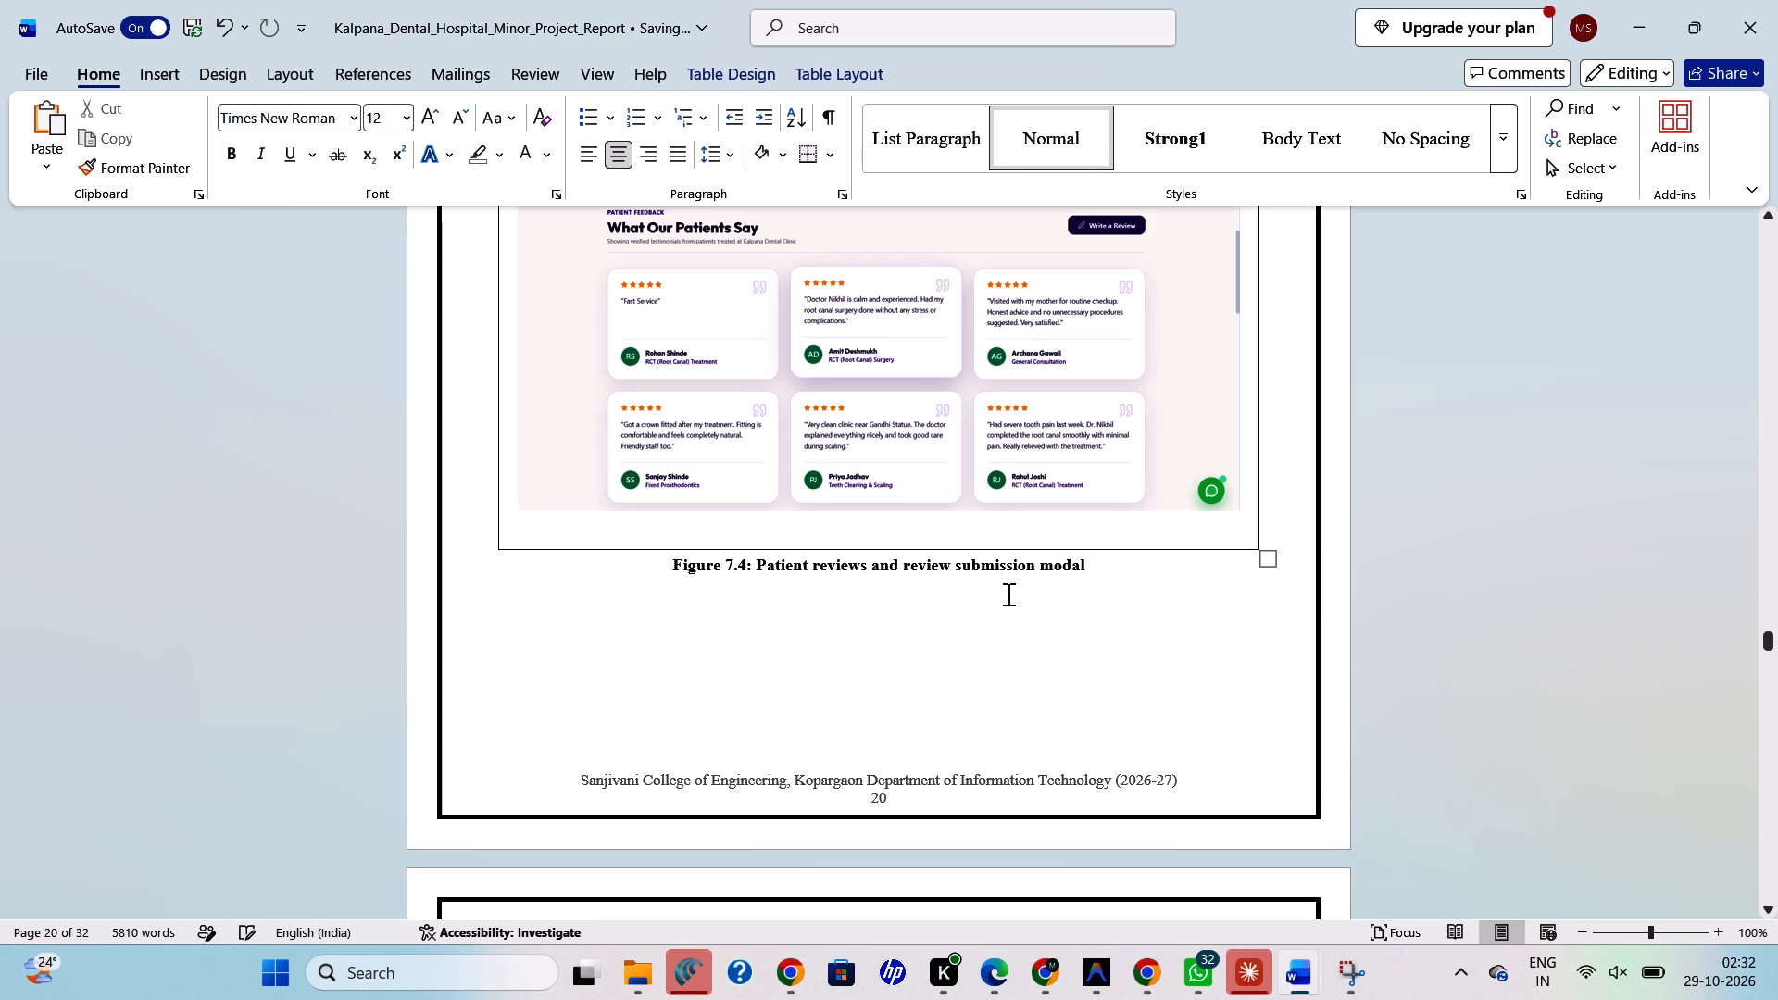
{"action": "scroll", "coordinate": [1007, 594], "scroll_direction": "down", "scroll_amount": 1}
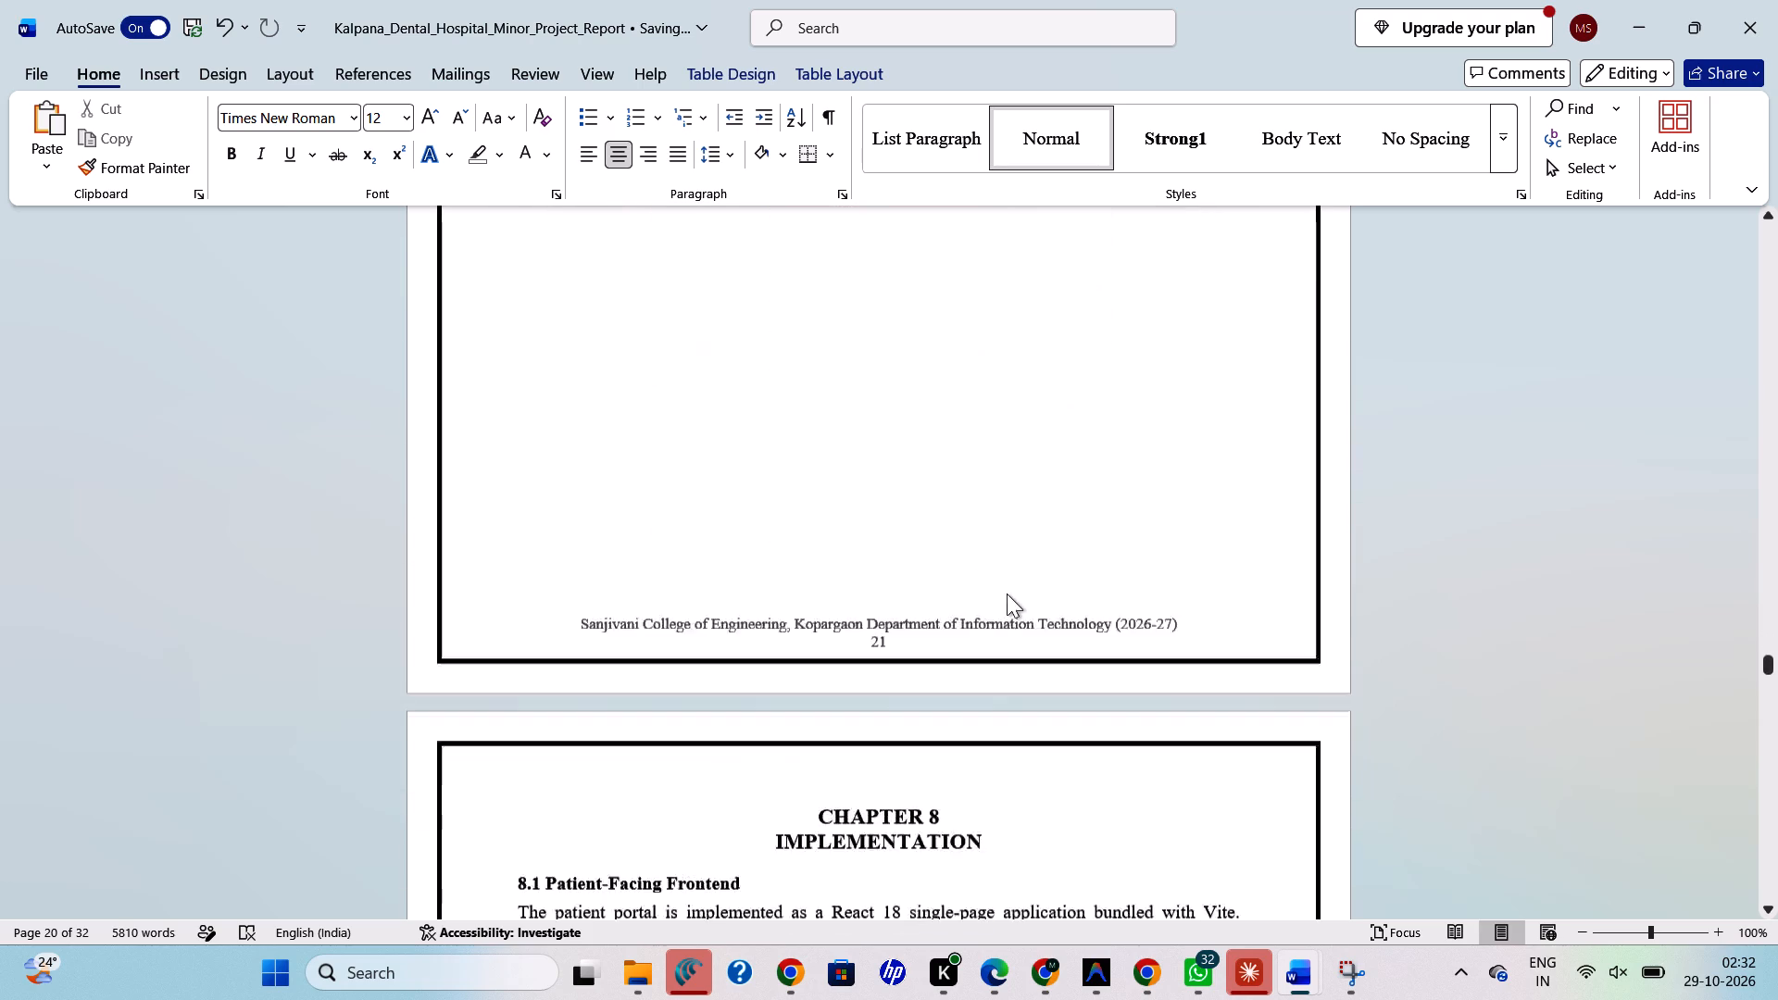
{"action": "scroll", "coordinate": [1007, 594], "scroll_direction": "down", "scroll_amount": 1}
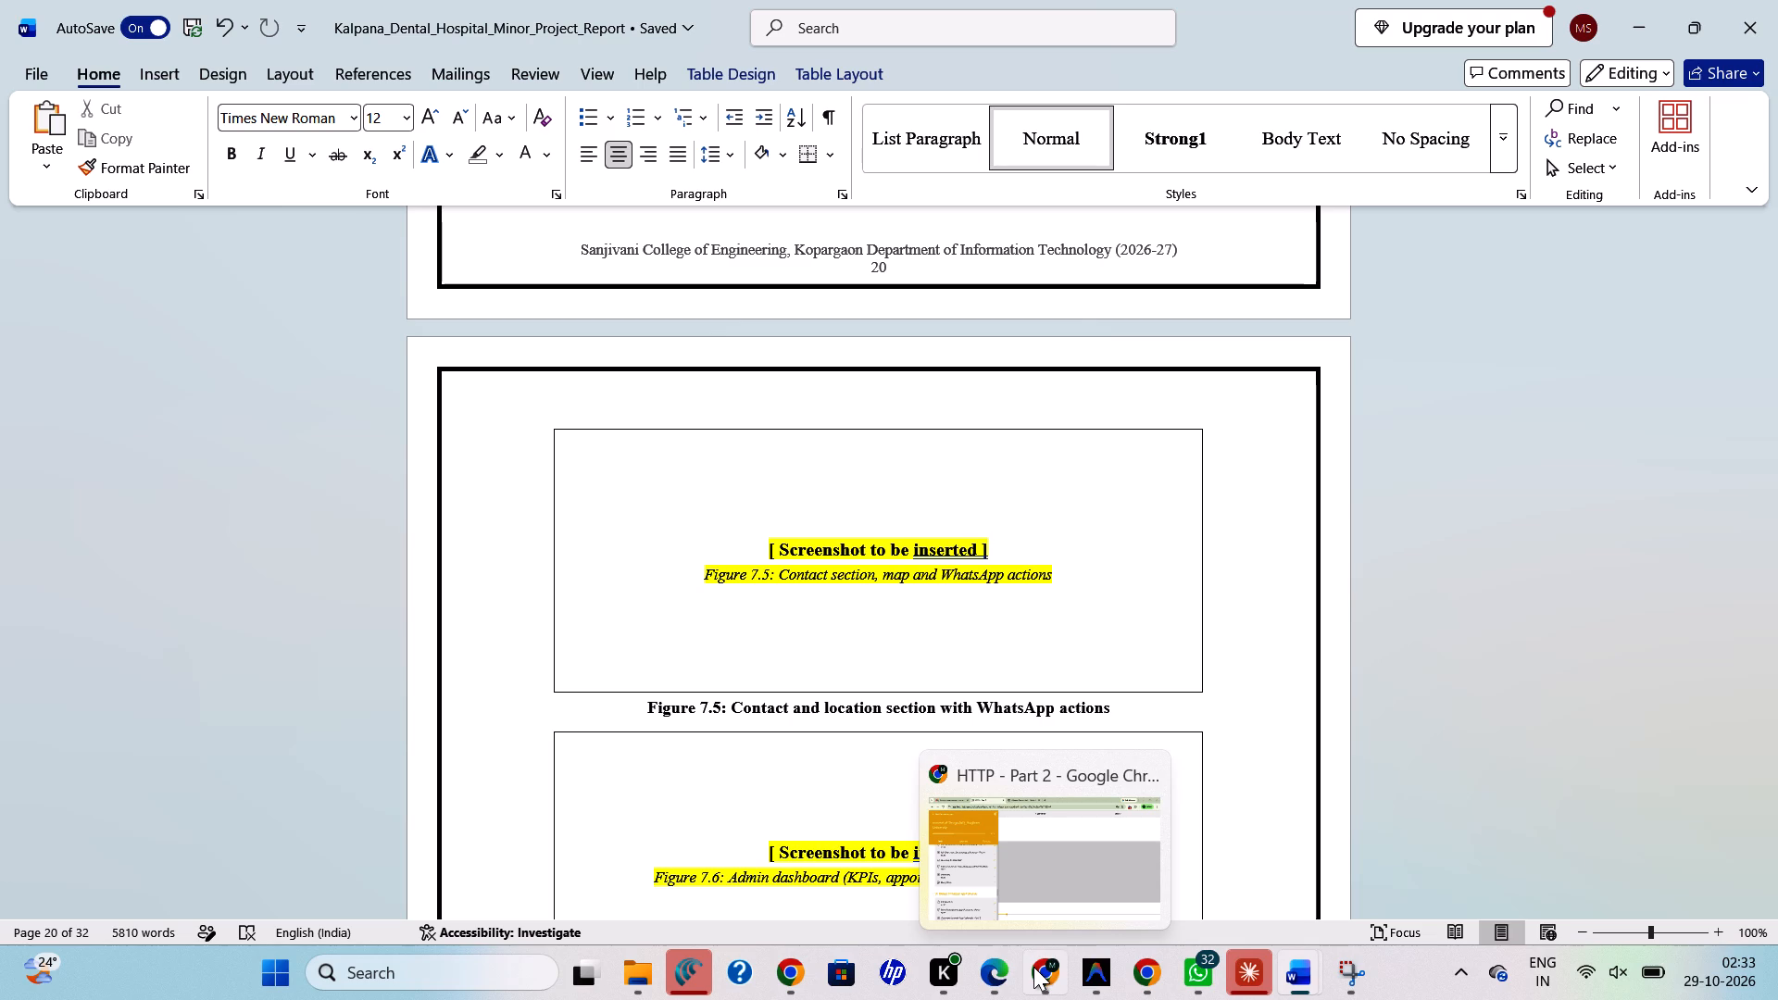
{"action": "left_click", "coordinate": [999, 969]}
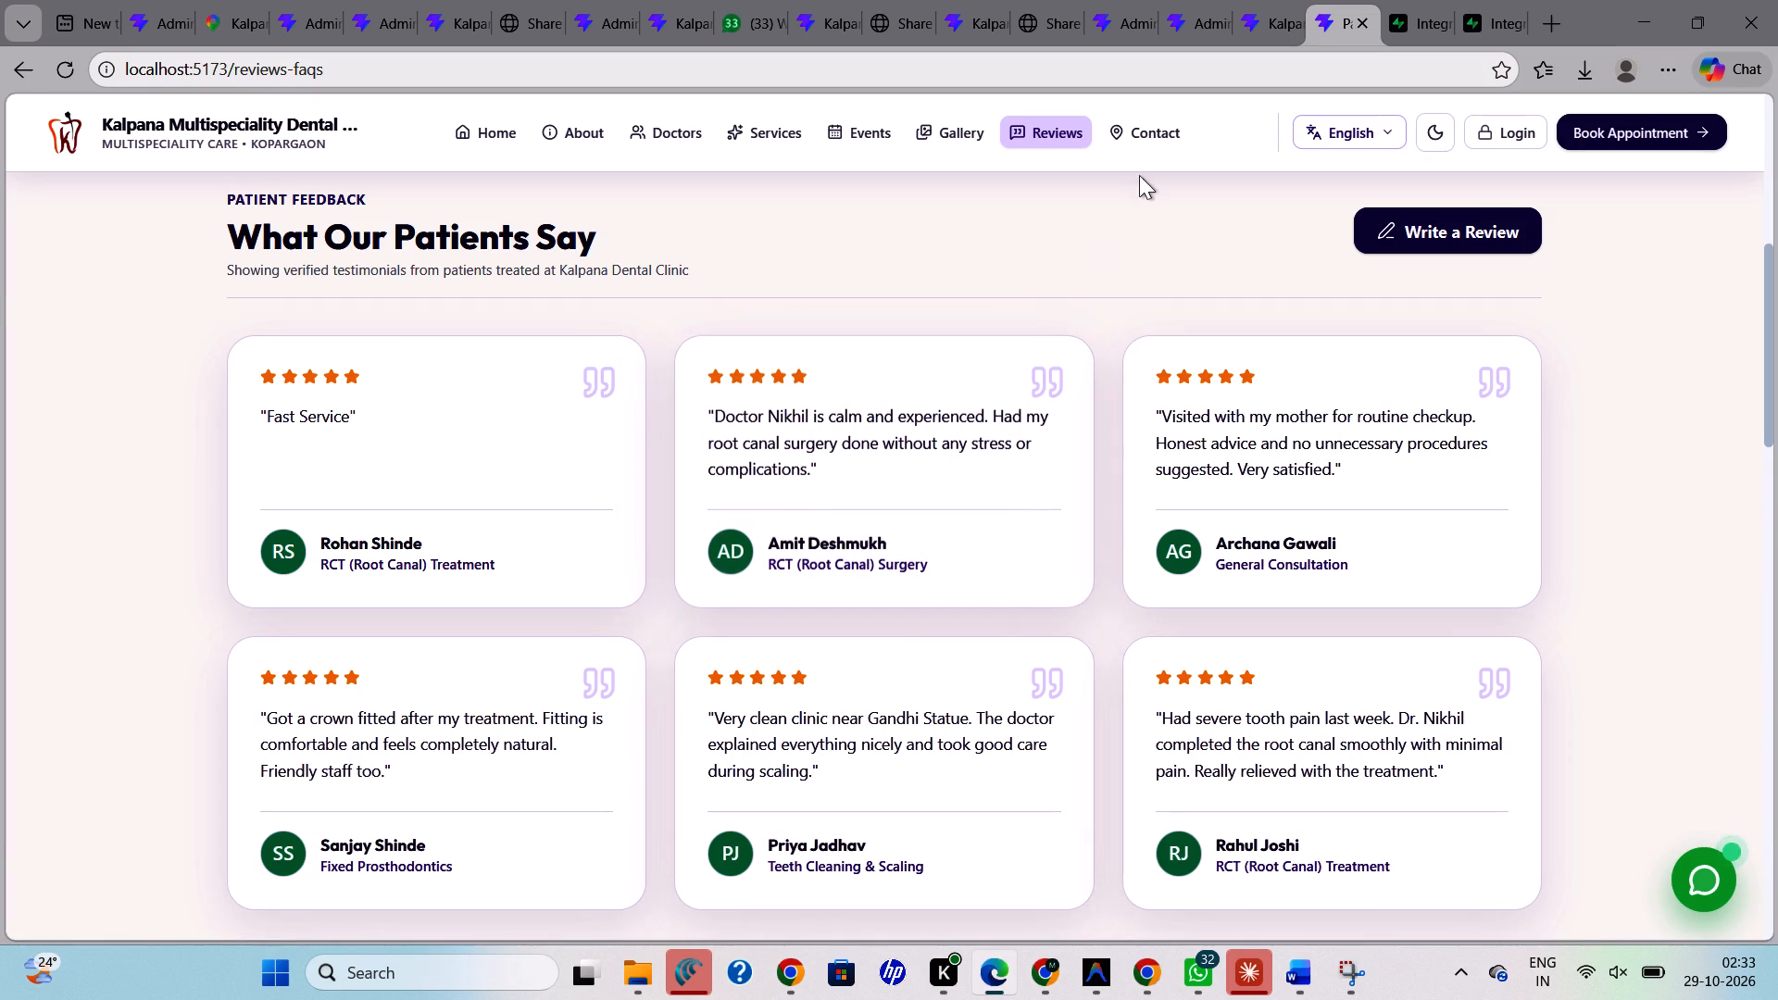
{"action": "left_click", "coordinate": [1146, 137]}
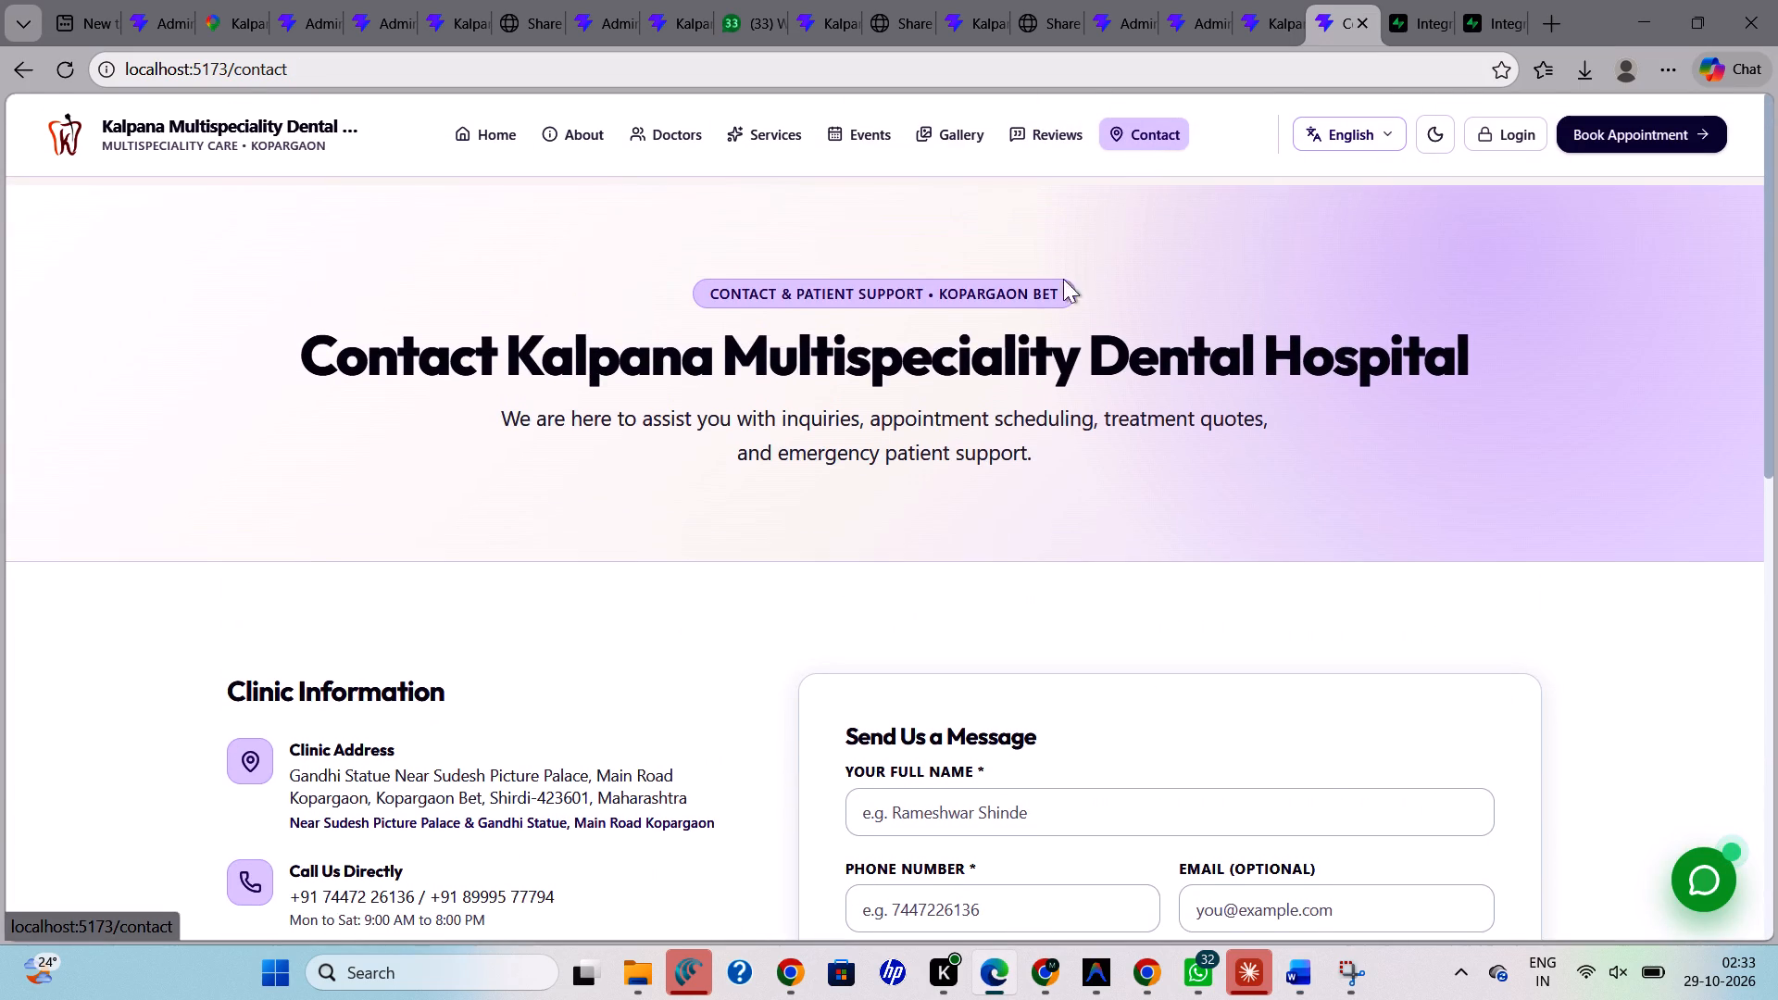
{"action": "scroll", "coordinate": [1002, 456], "scroll_direction": "down", "scroll_amount": 3}
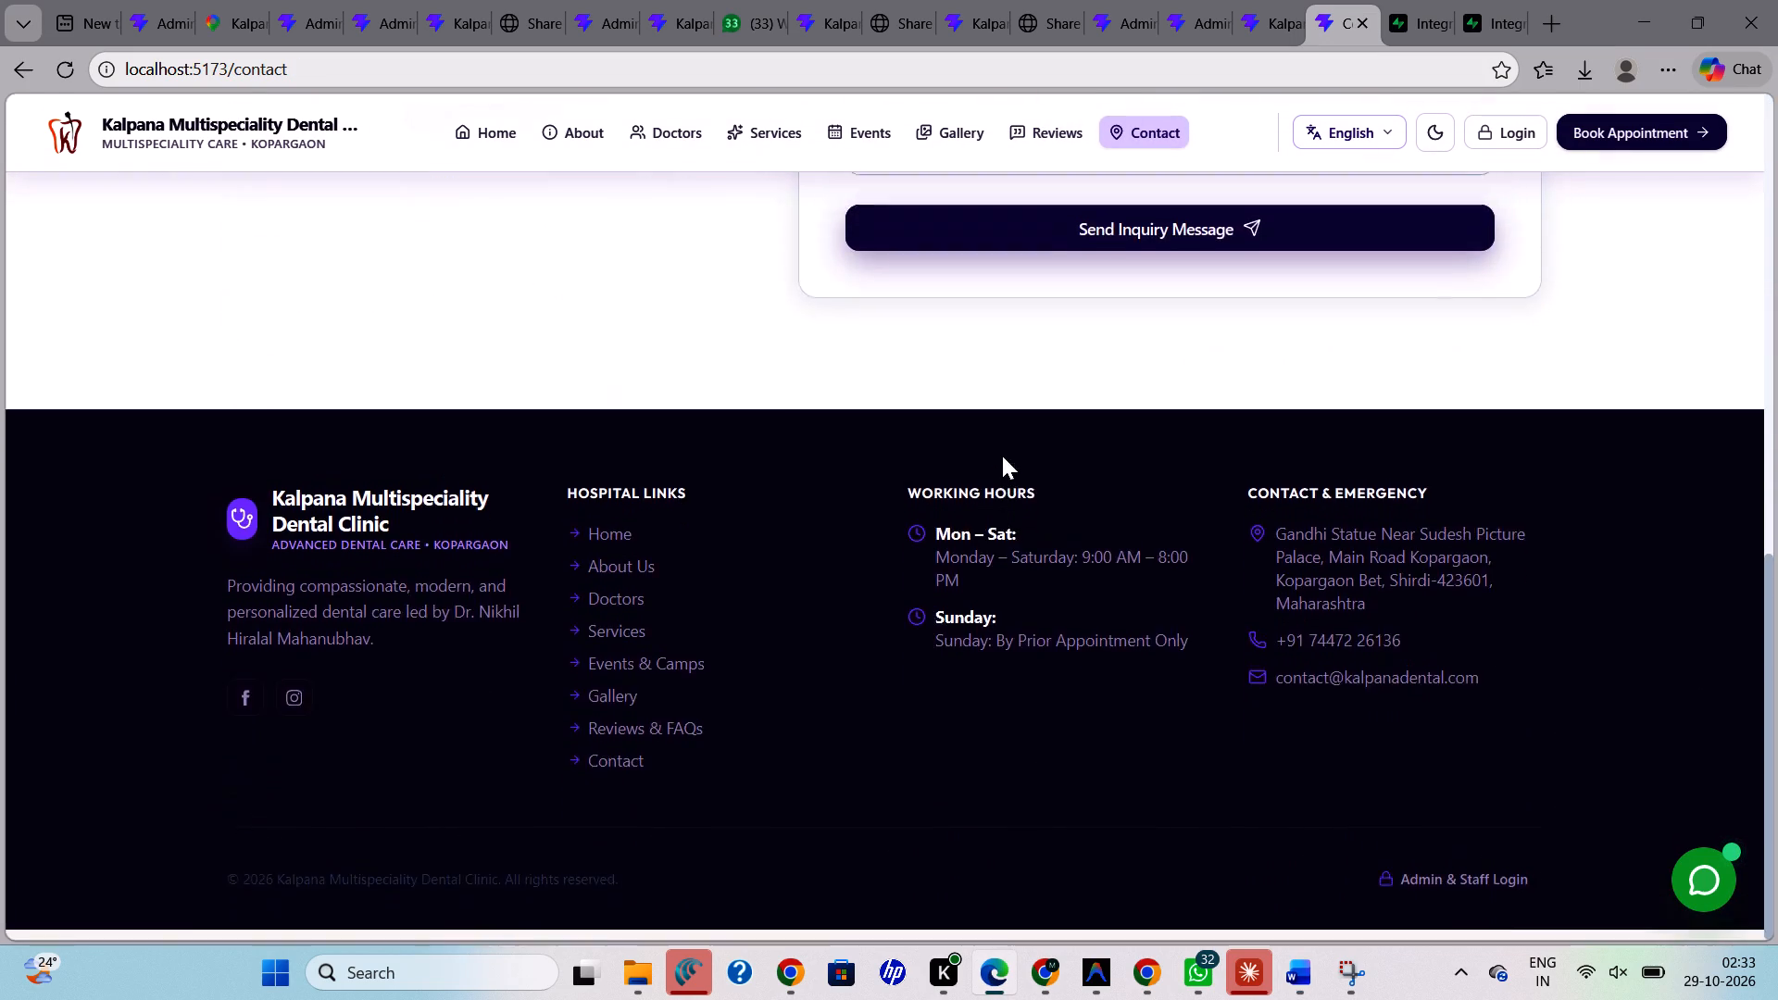
{"action": "scroll", "coordinate": [1002, 456], "scroll_direction": "up", "scroll_amount": 6}
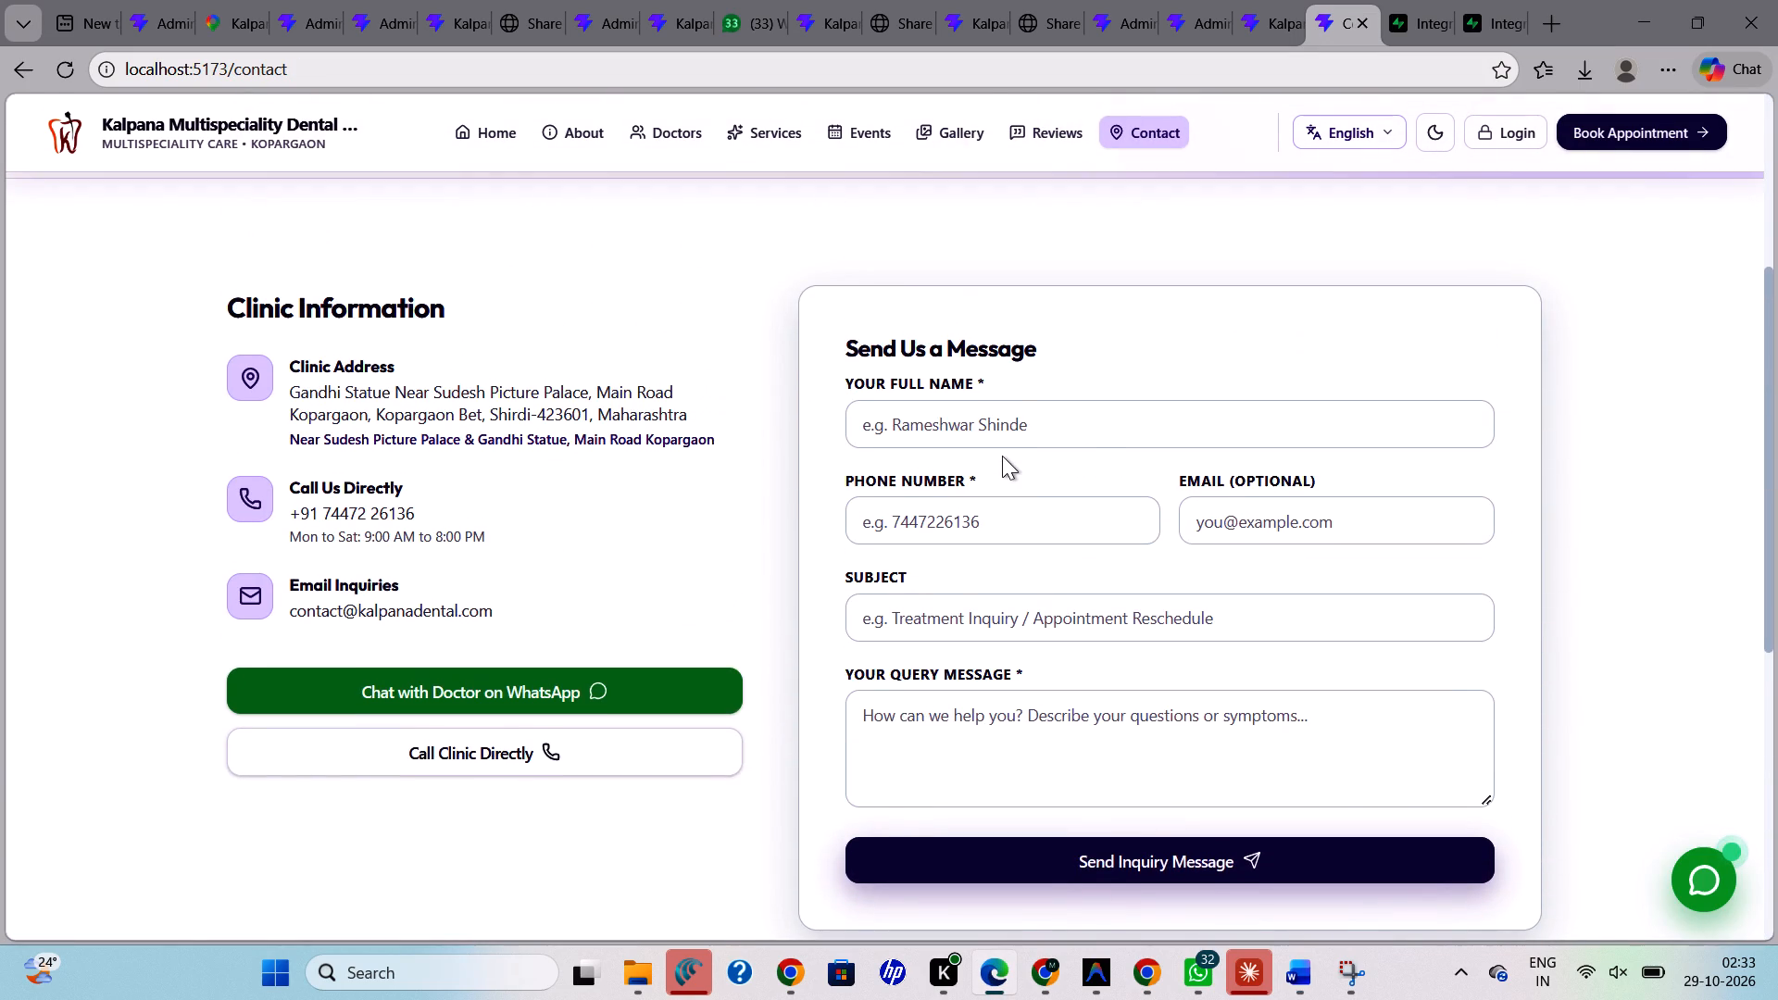
{"action": "scroll", "coordinate": [1002, 456], "scroll_direction": "up", "scroll_amount": 1}
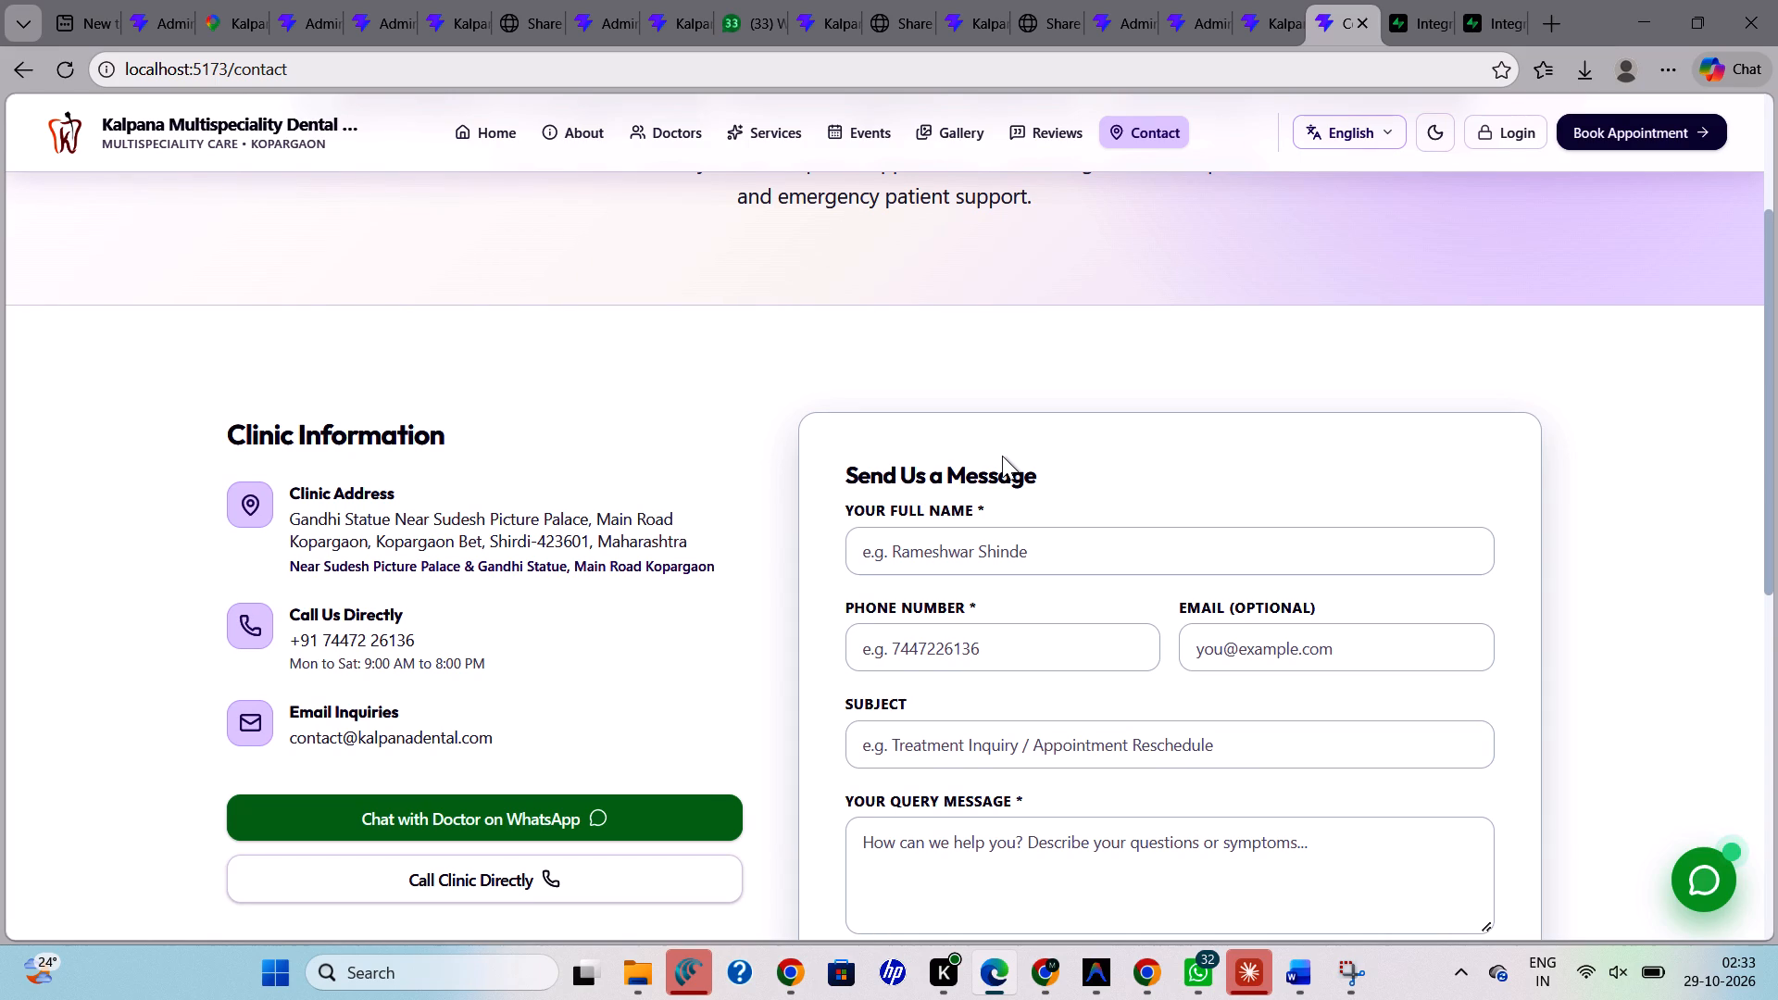
{"action": "key", "text": "ctrl+minus"}
{"action": "key", "text": "ctrl+minus"}
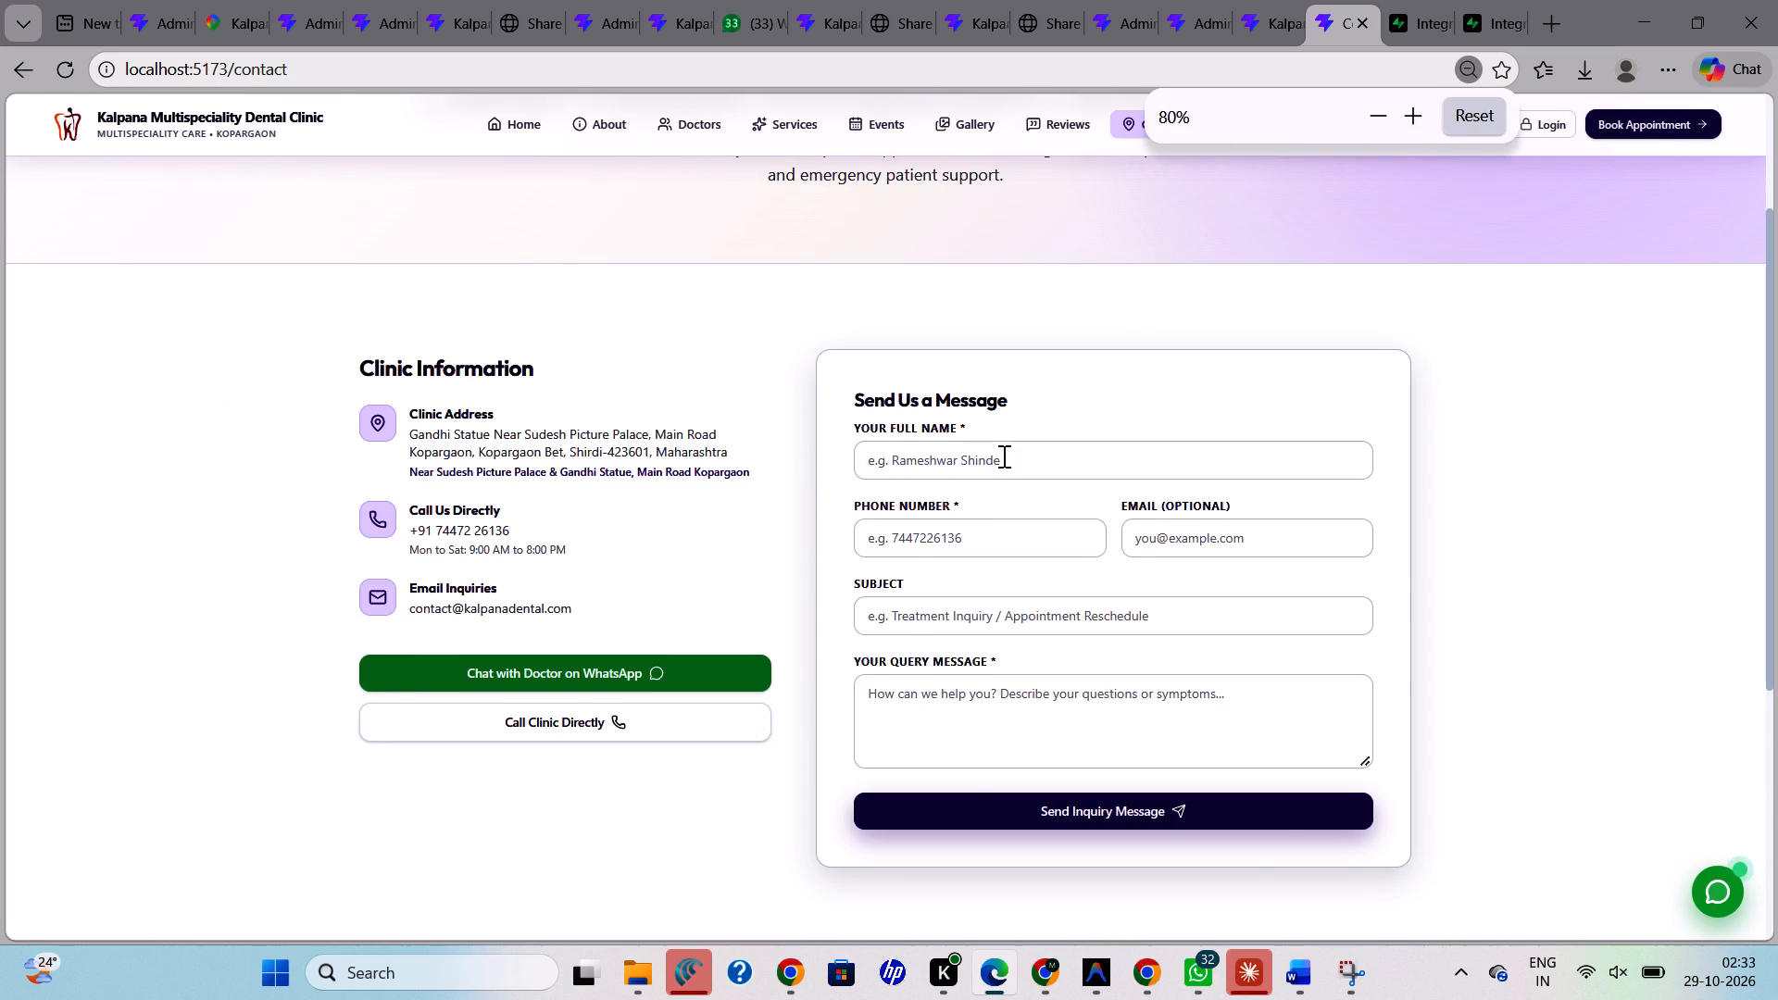
{"action": "key", "text": "ctrl+minus"}
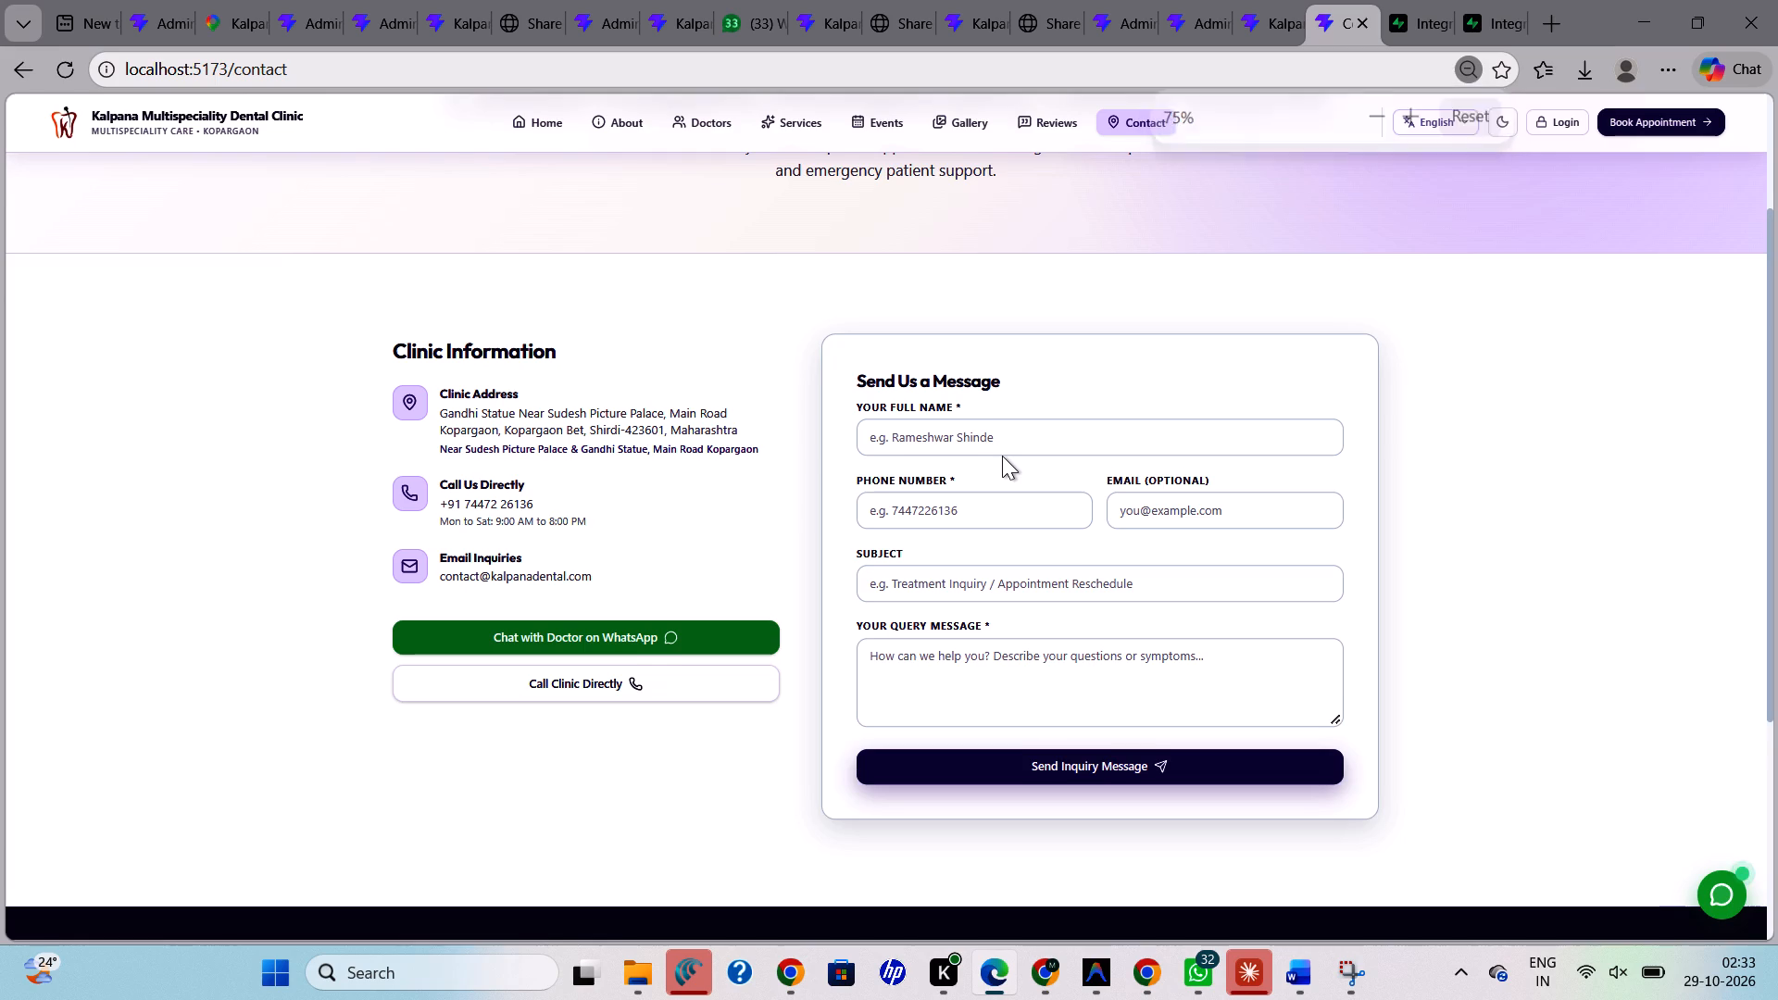
{"action": "scroll", "coordinate": [1002, 456], "scroll_direction": "up", "scroll_amount": 2}
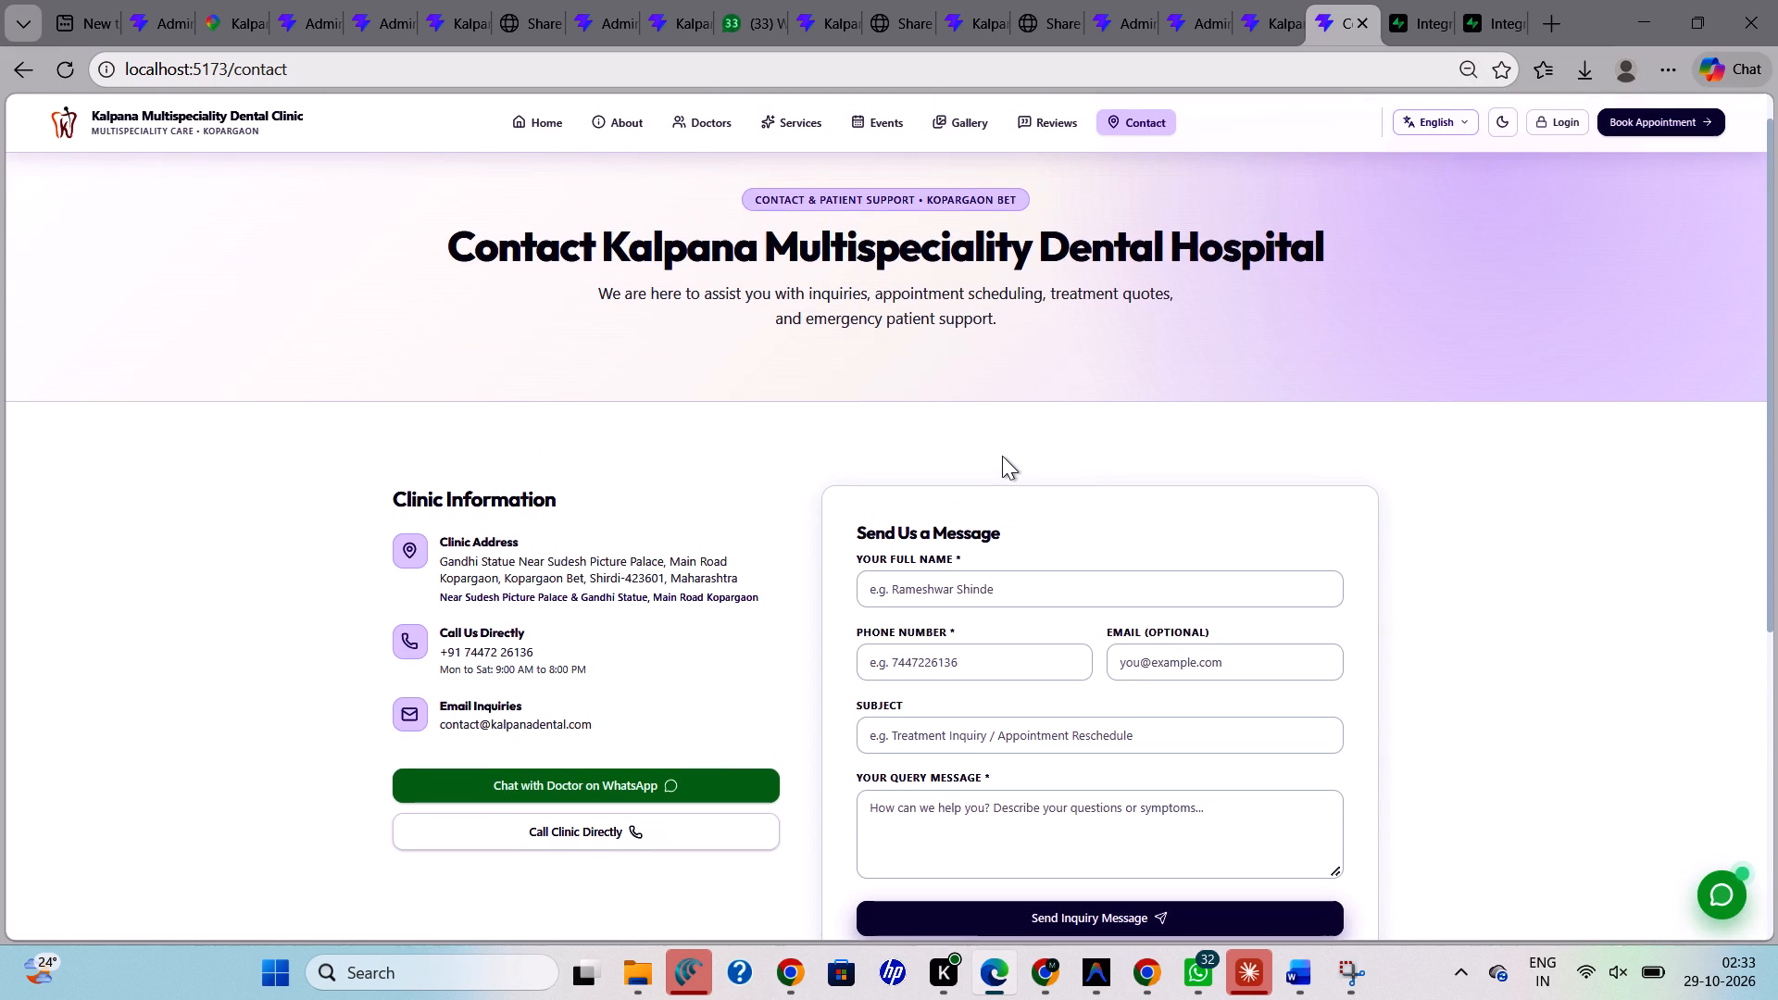
{"action": "scroll", "coordinate": [1002, 456], "scroll_direction": "down", "scroll_amount": 1}
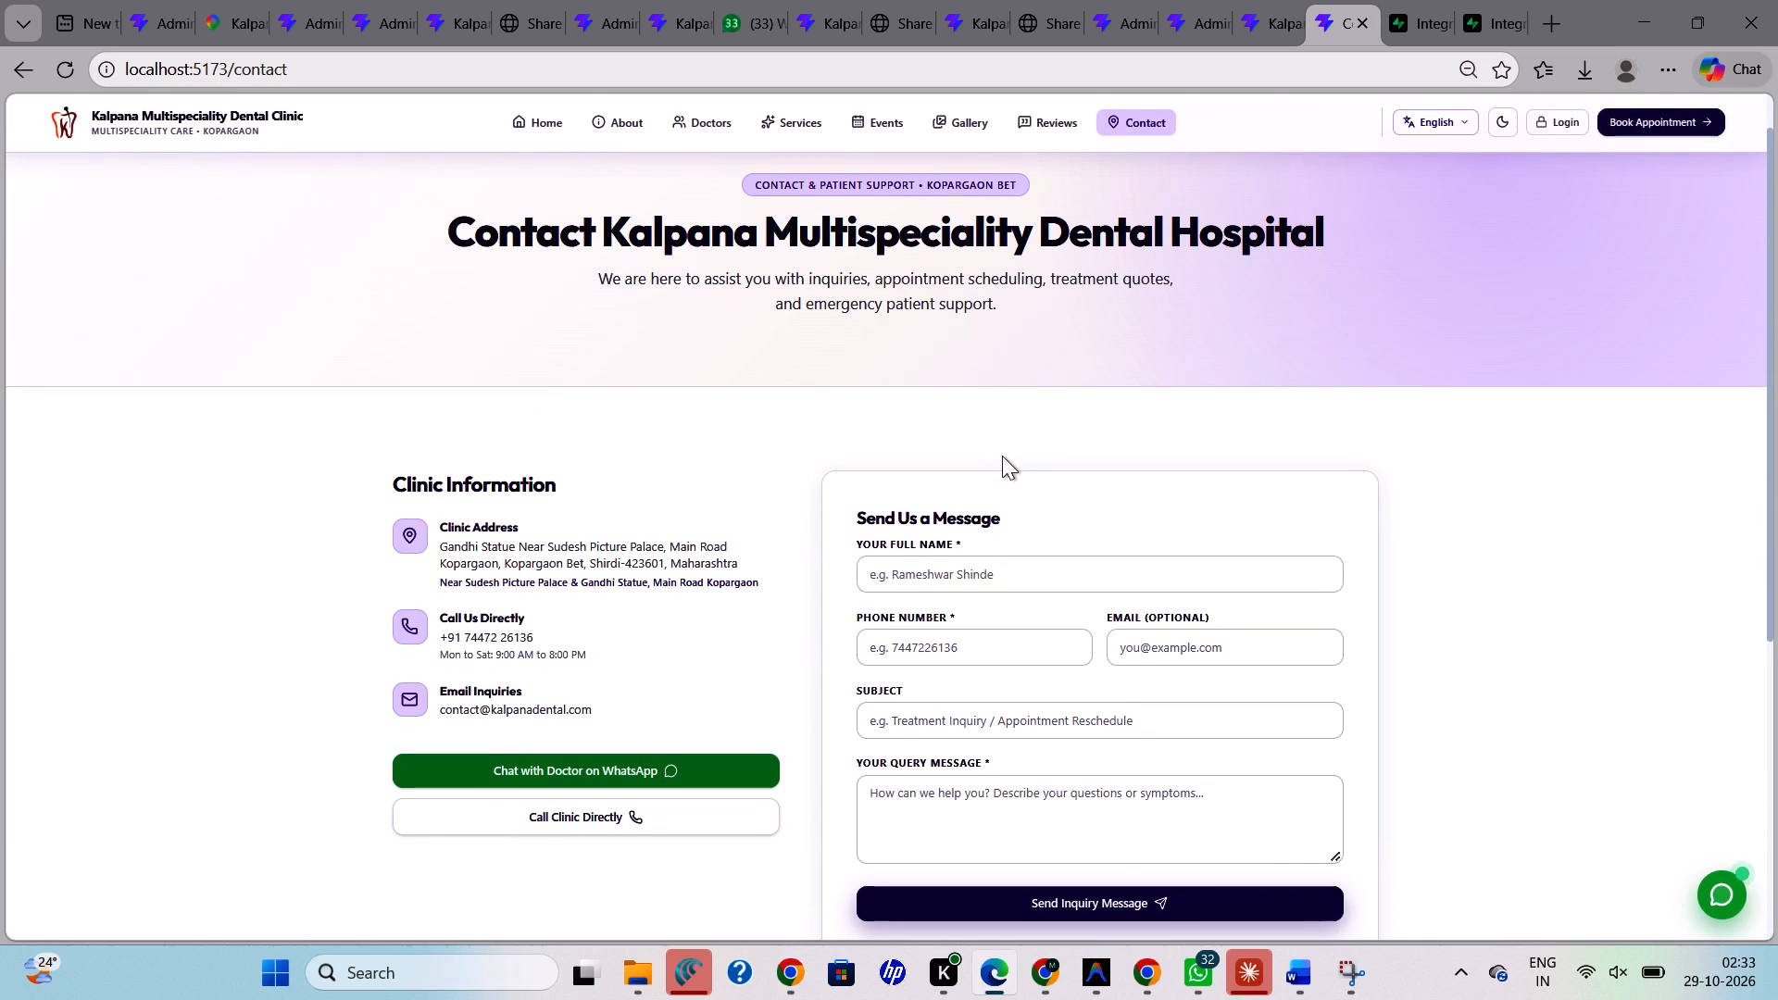
Capture the Contact page below the site header, covering the heading, Clinic Information and message form, and open the snip for markup.
{"action": "key", "text": "Print"}
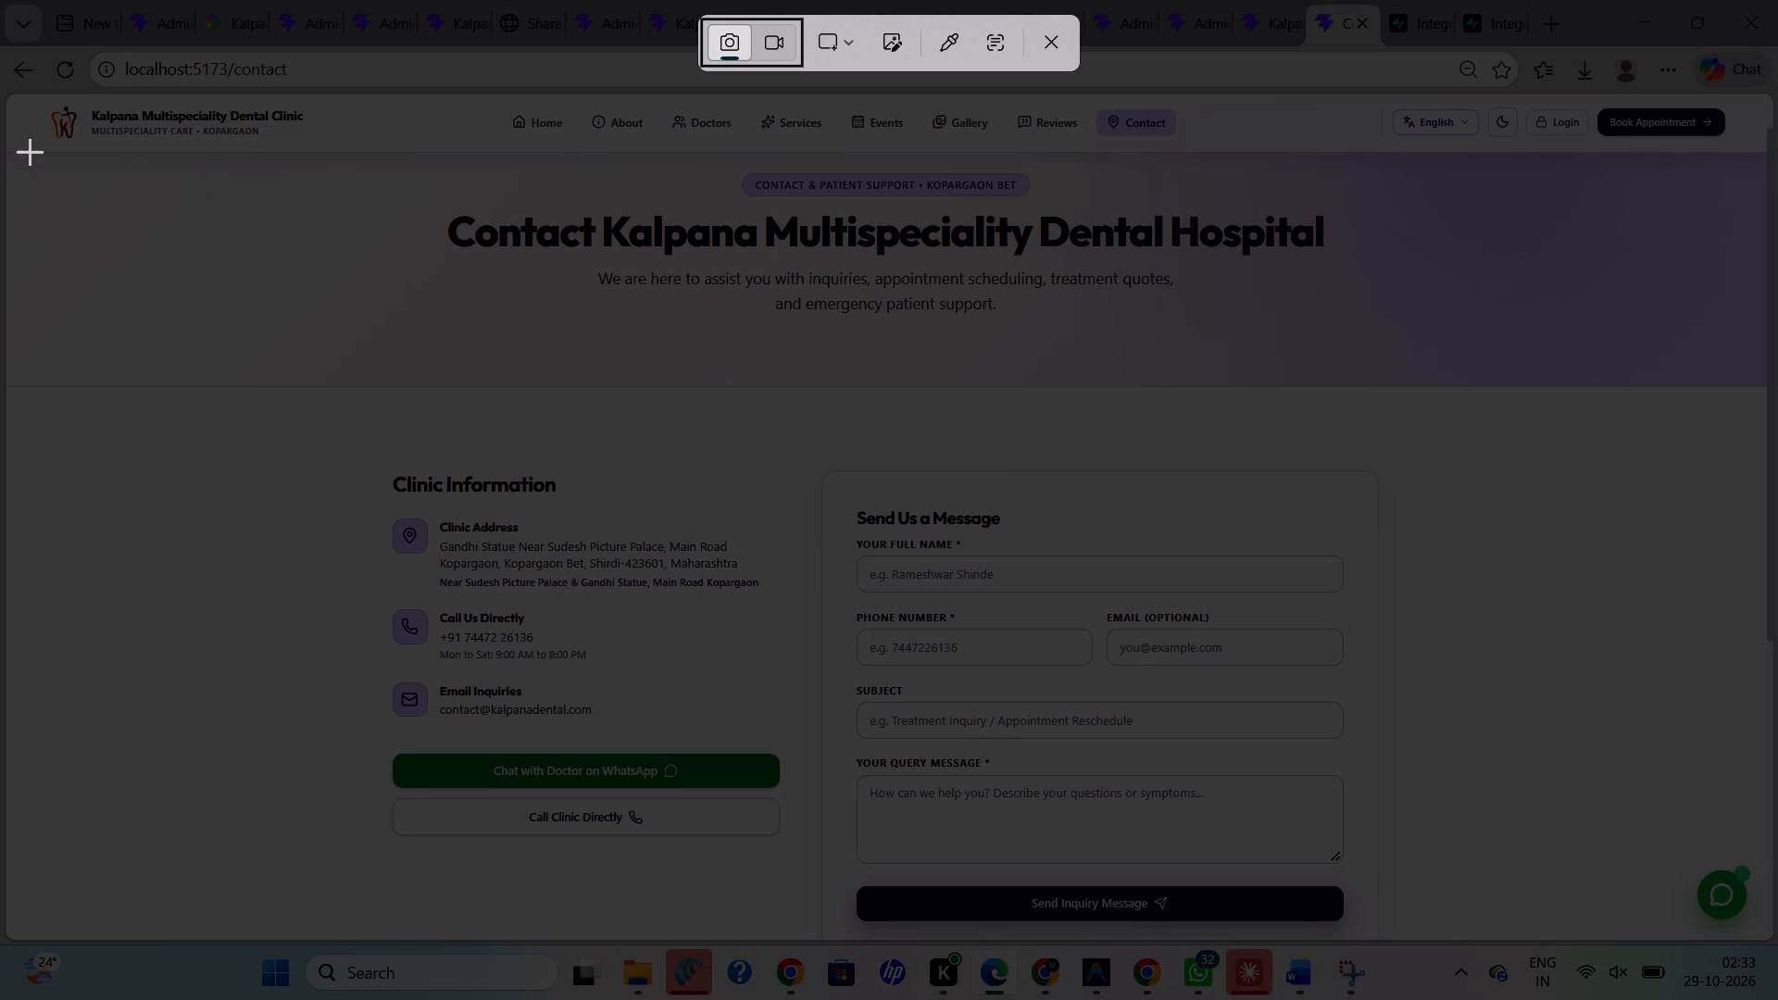
{"action": "left_click", "coordinate": [8, 149]}
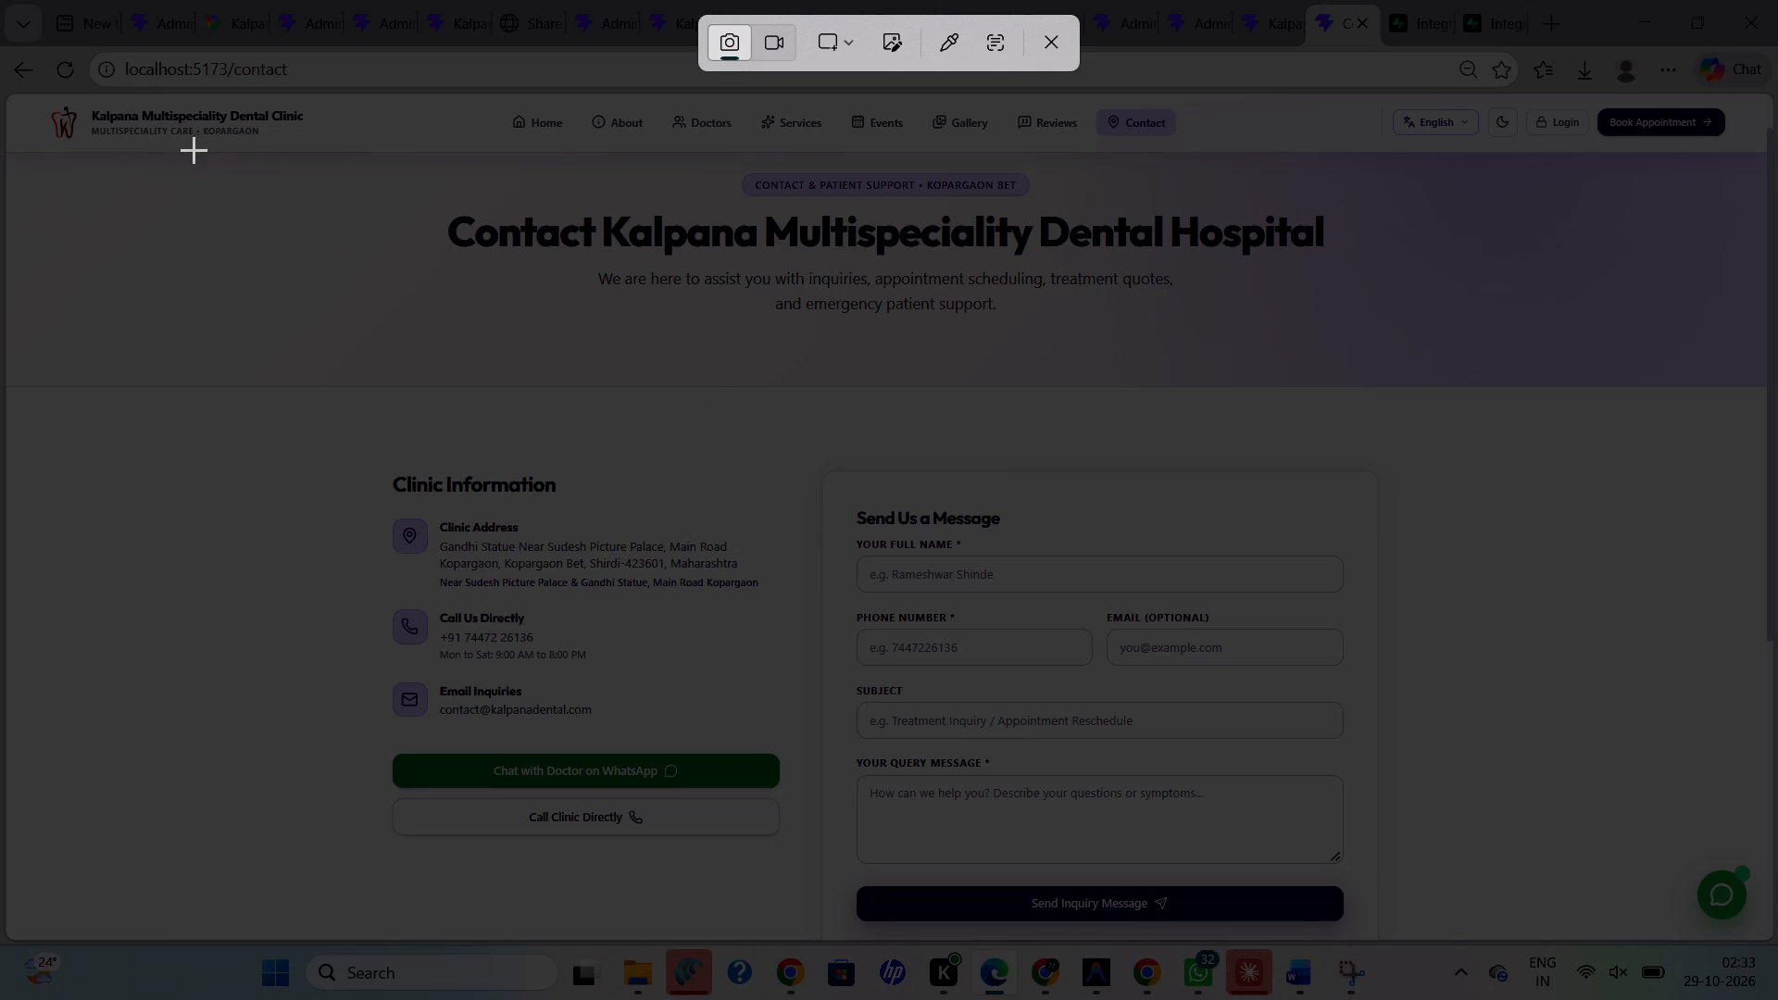
{"action": "left_click_drag", "start_coordinate": [119, 150], "coordinate": [135, 157]}
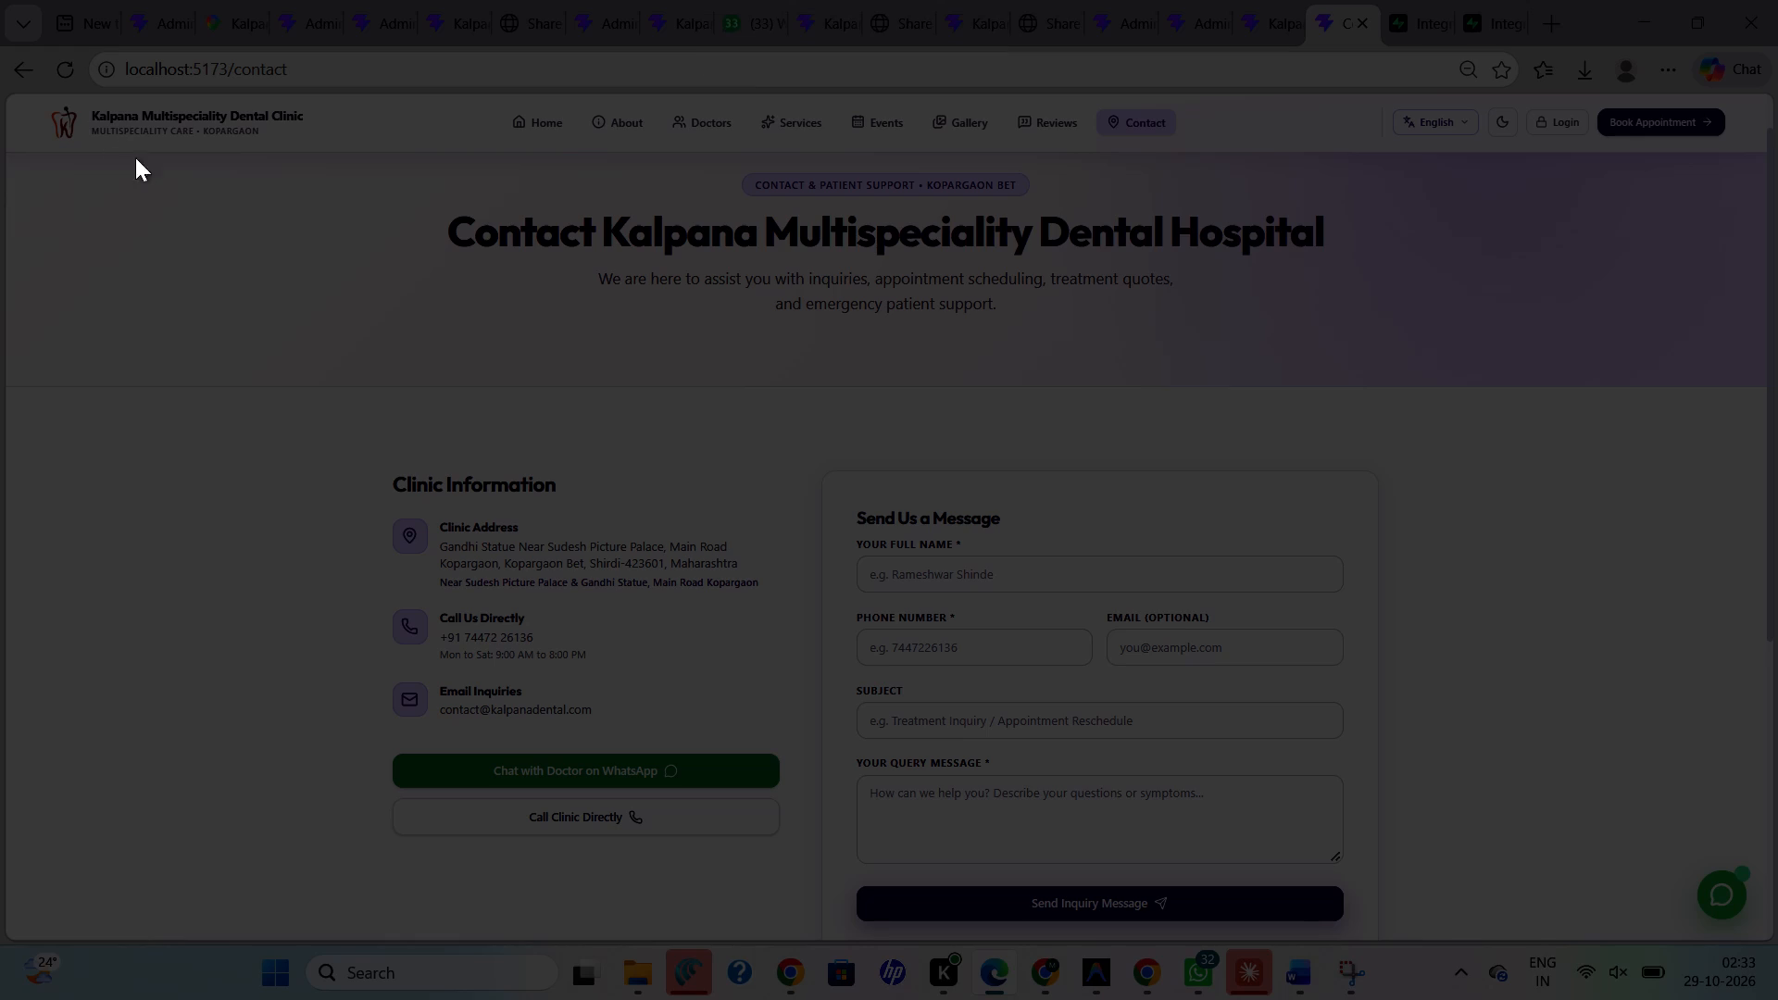
{"action": "left_click_drag", "start_coordinate": [135, 157], "coordinate": [979, 606]}
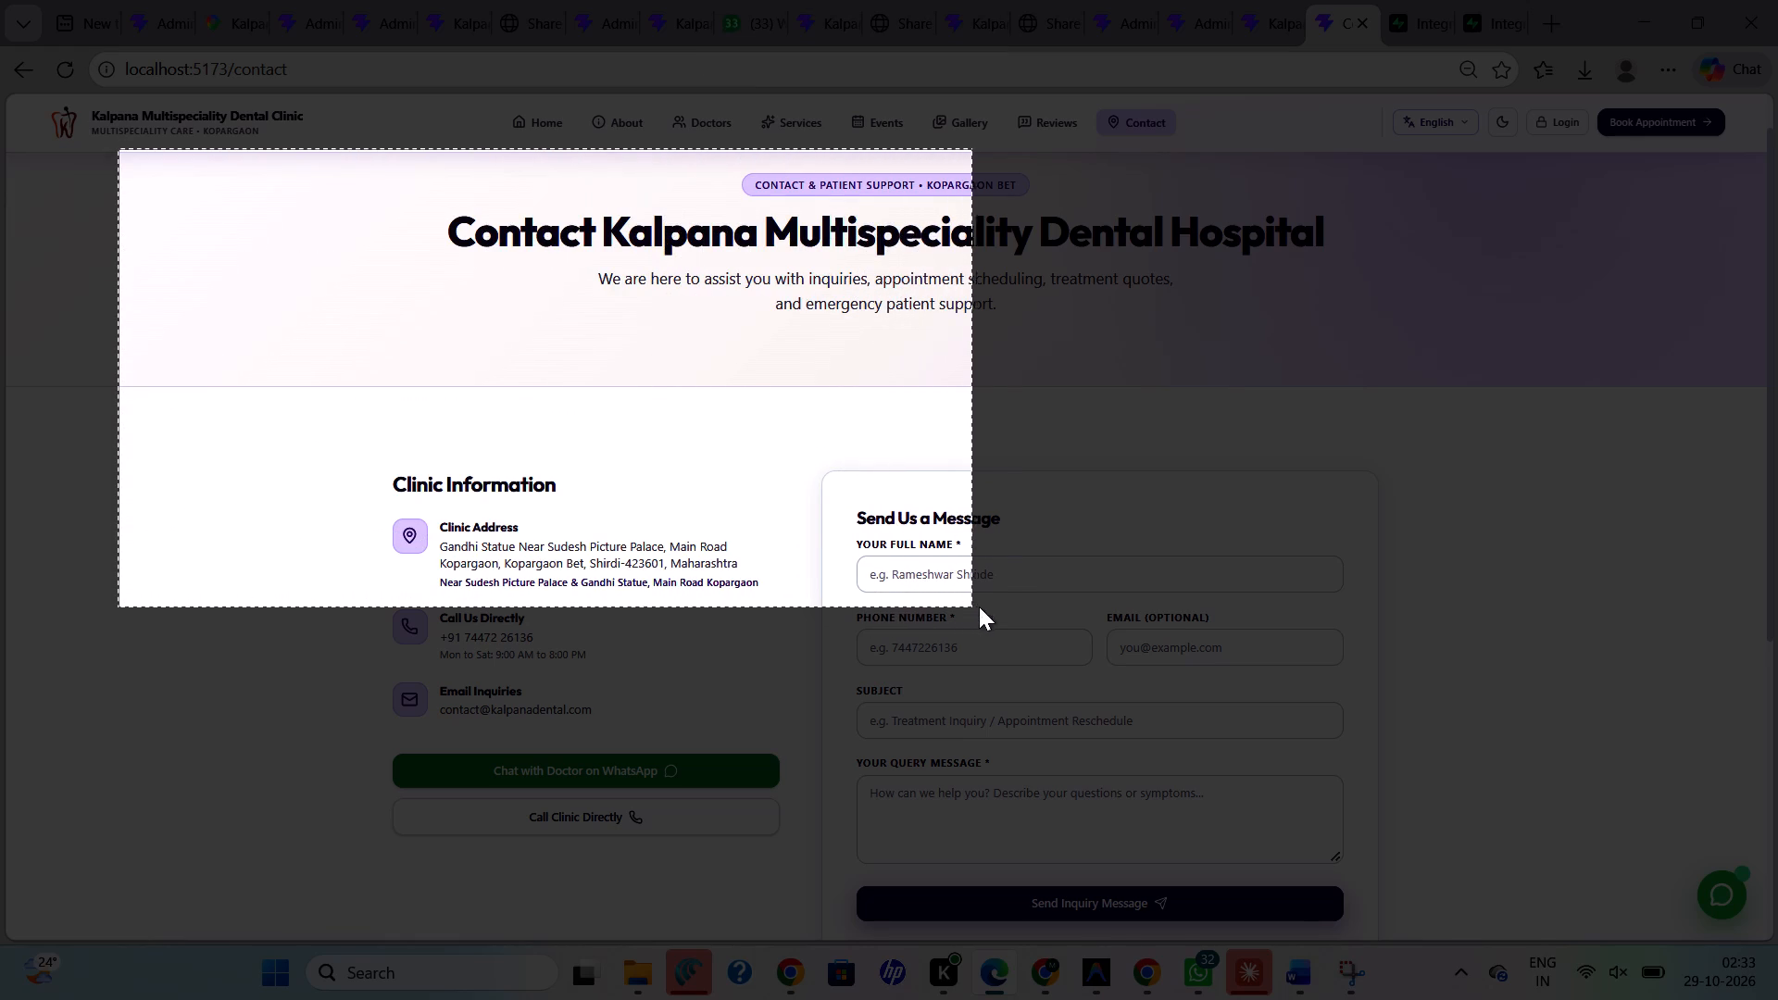
{"action": "left_click_drag", "start_coordinate": [979, 606], "coordinate": [1287, 606]}
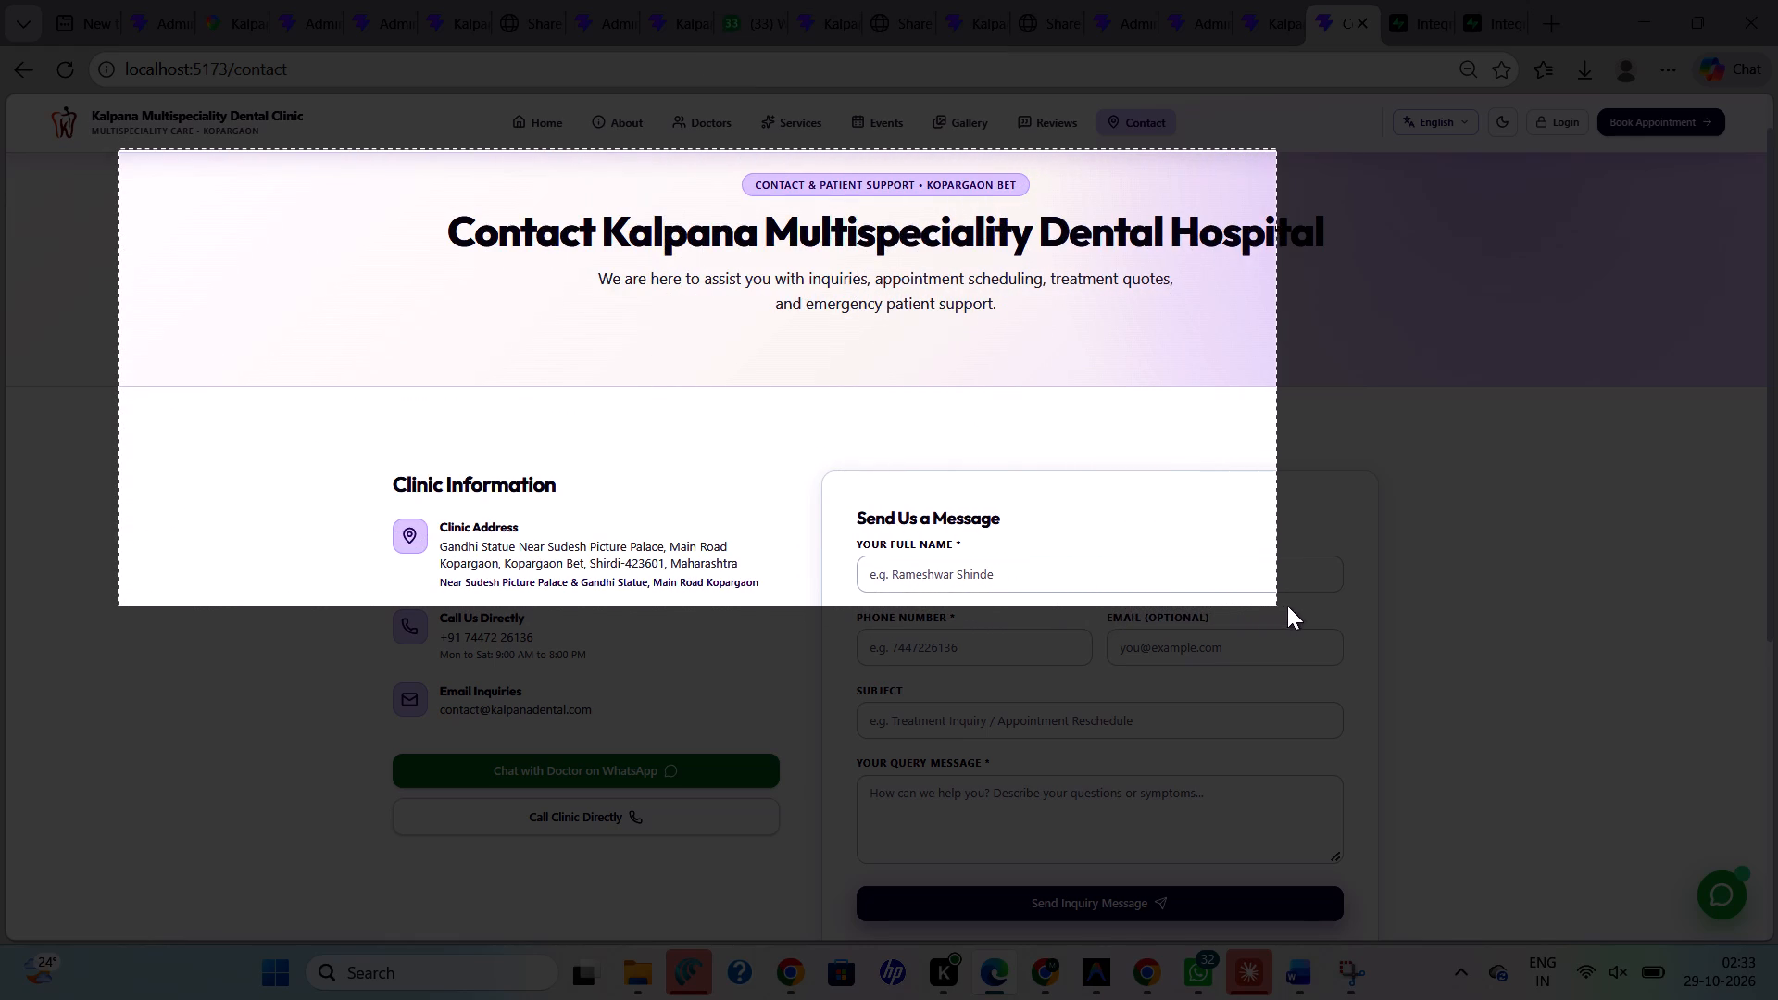
{"action": "left_click_drag", "start_coordinate": [1287, 606], "coordinate": [1483, 757]}
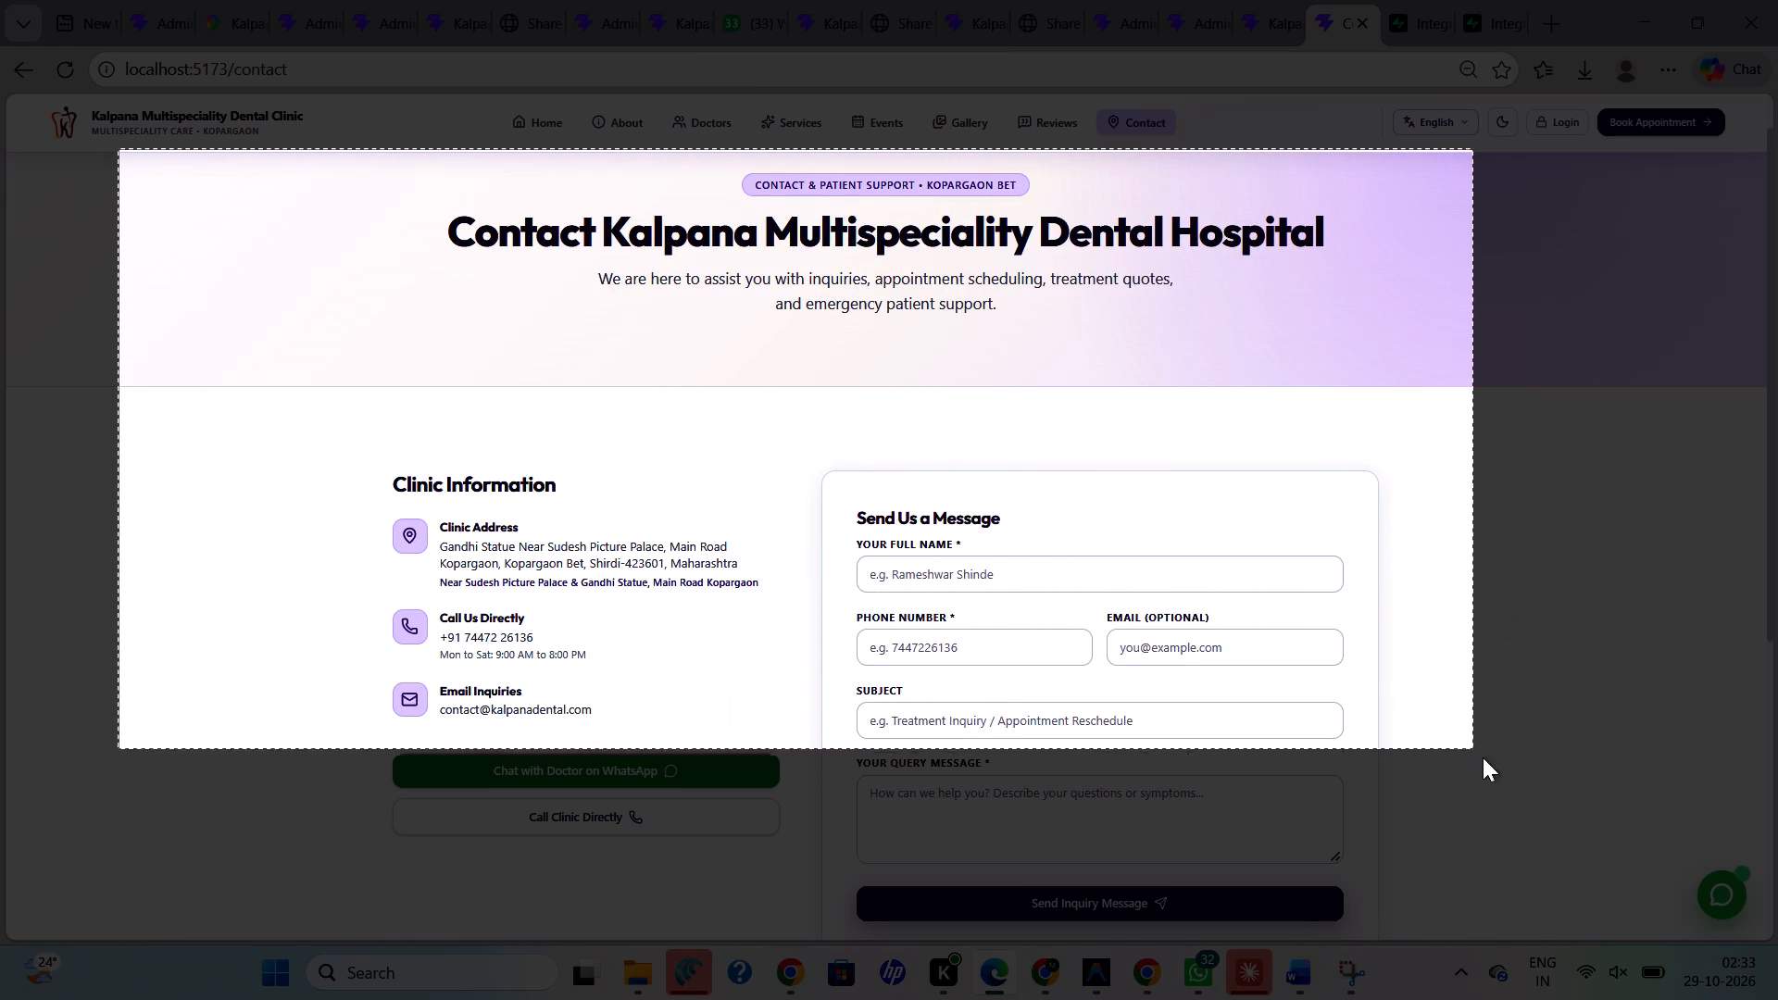
{"action": "left_click_drag", "start_coordinate": [1483, 757], "coordinate": [1570, 944]}
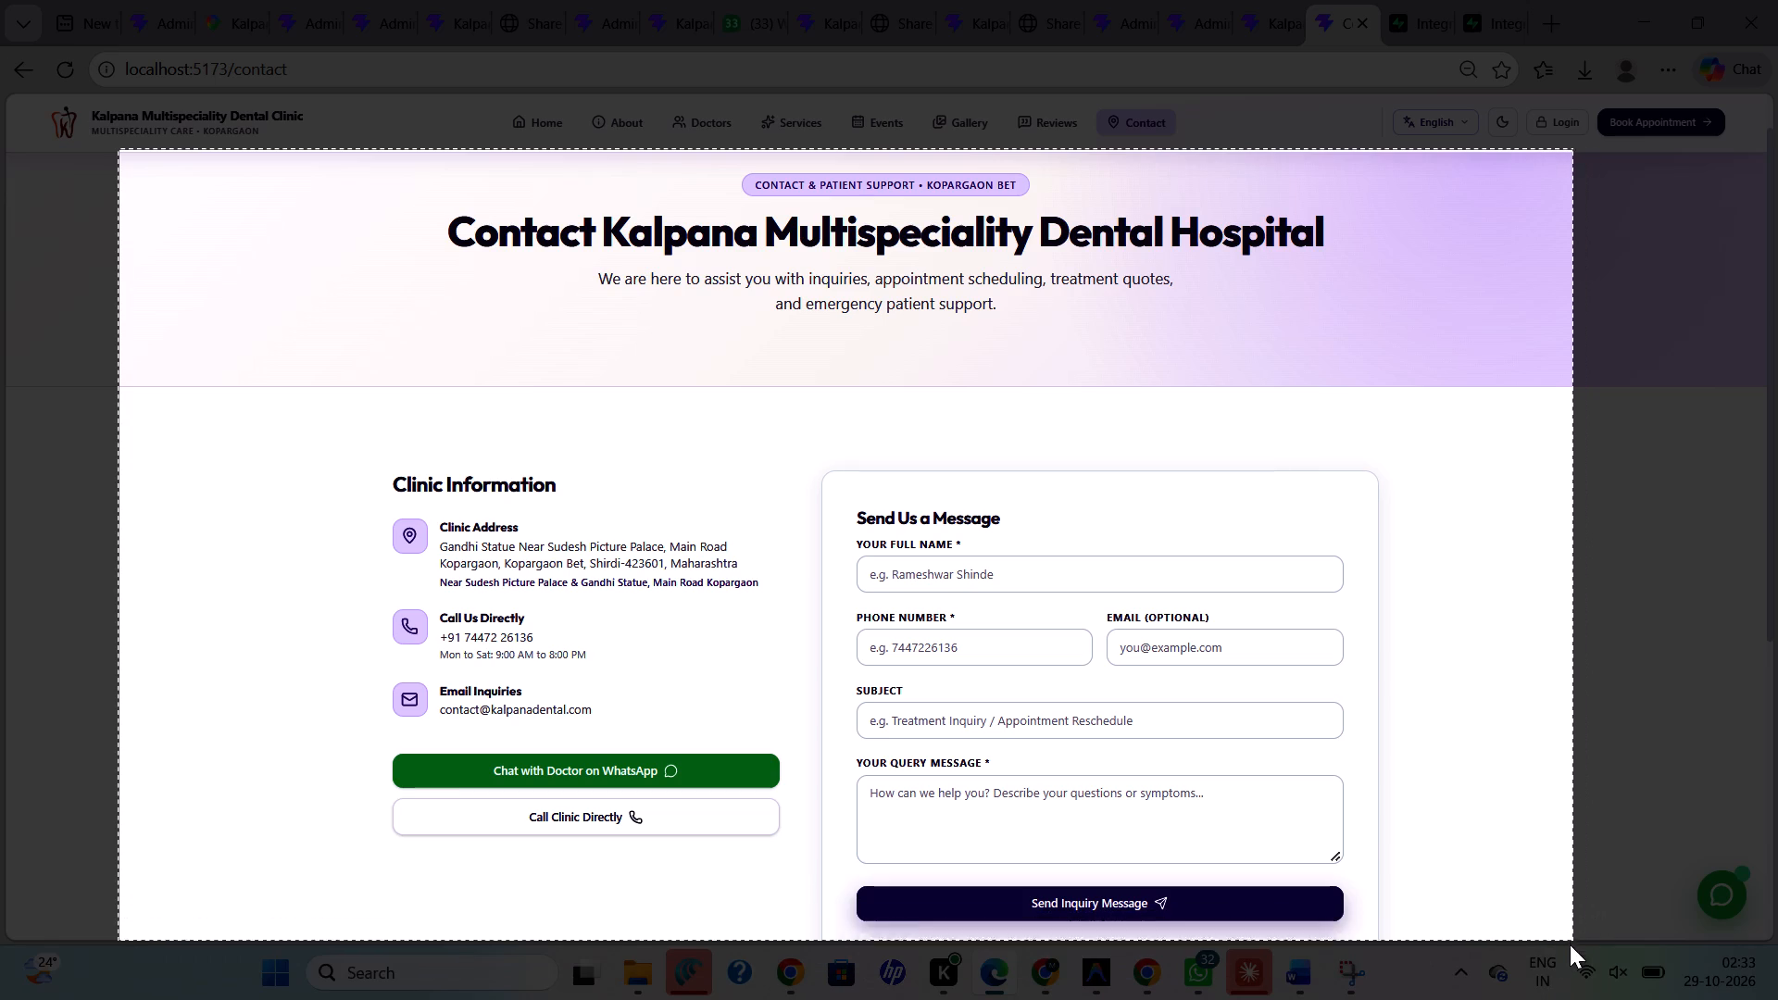
{"action": "left_click_drag", "start_coordinate": [1570, 944], "coordinate": [1660, 970]}
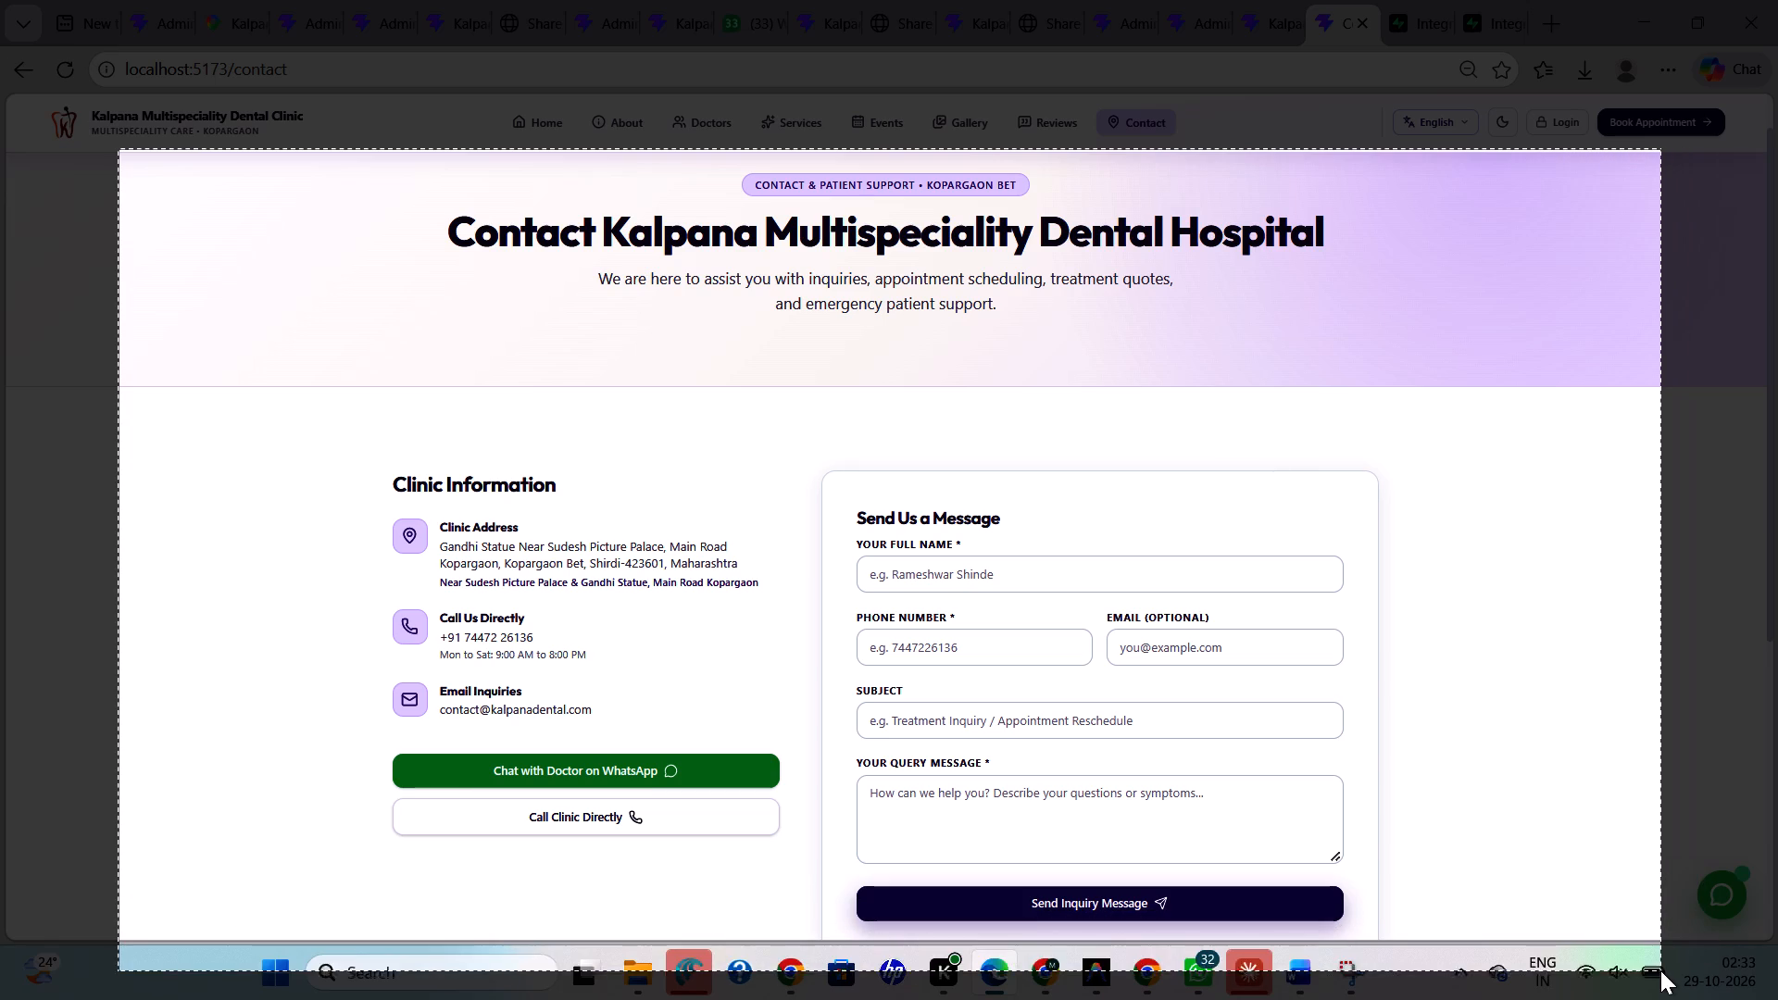
{"action": "left_click_drag", "start_coordinate": [1660, 970], "coordinate": [1655, 931]}
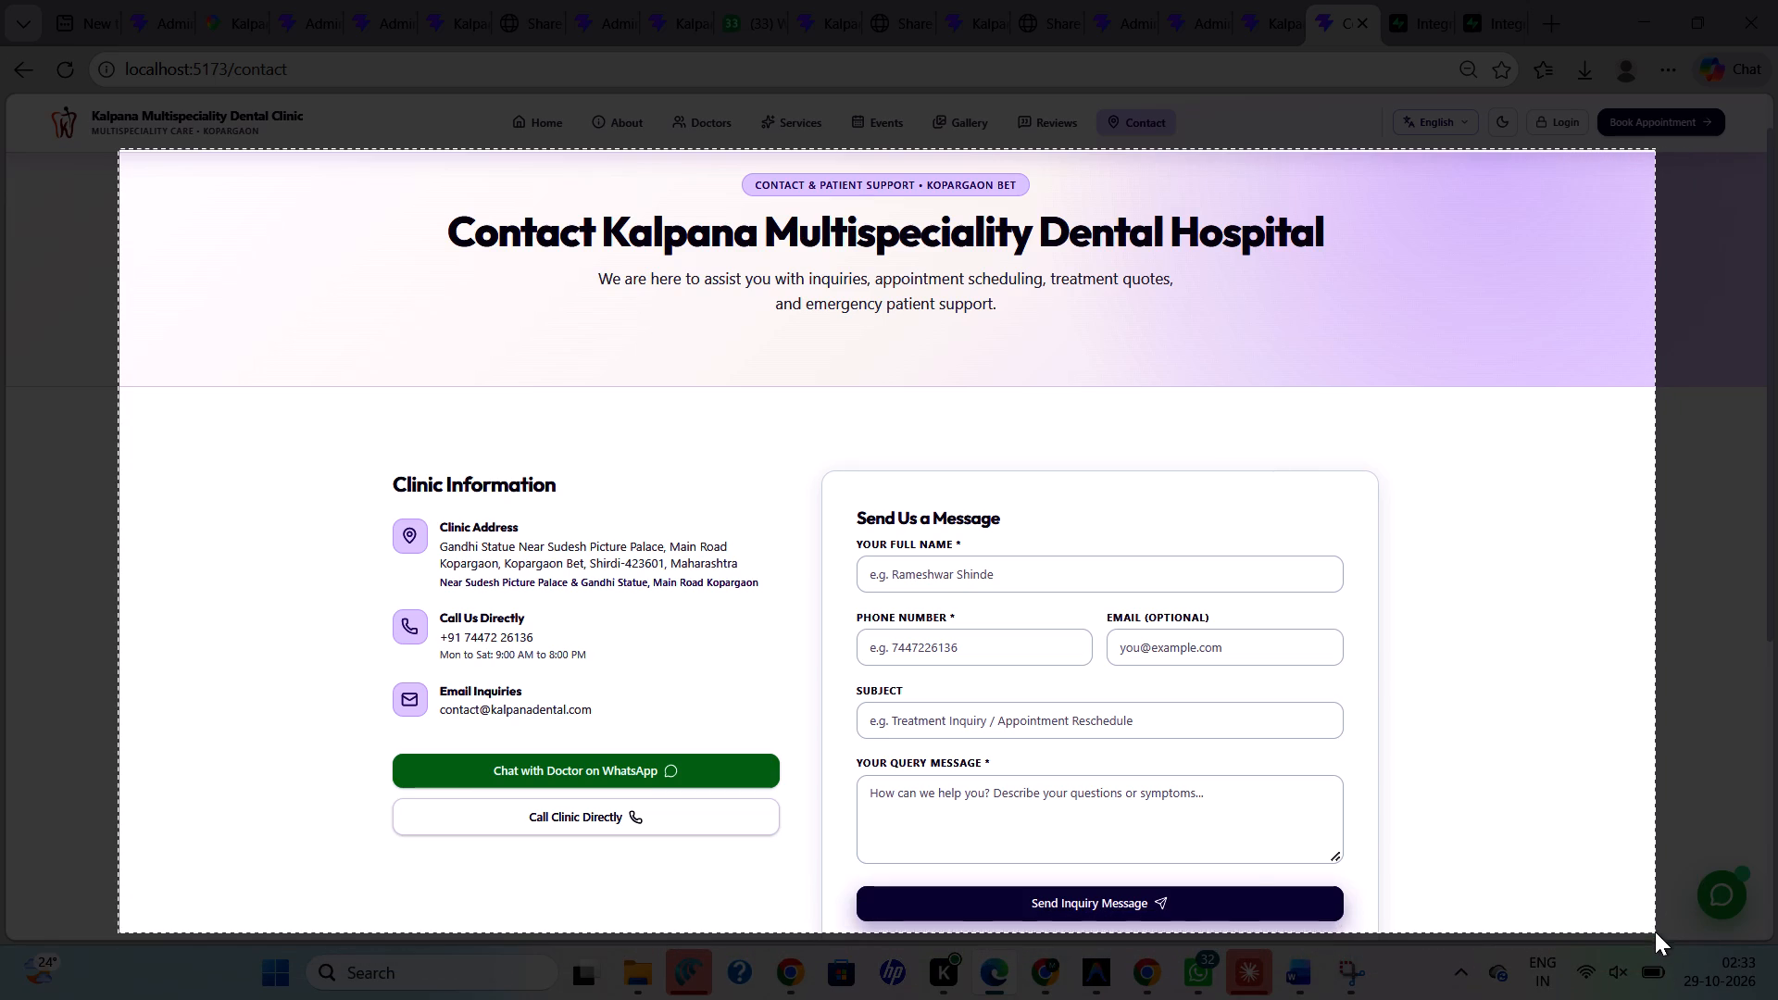
{"action": "left_click_drag", "start_coordinate": [1655, 931], "coordinate": [1659, 943]}
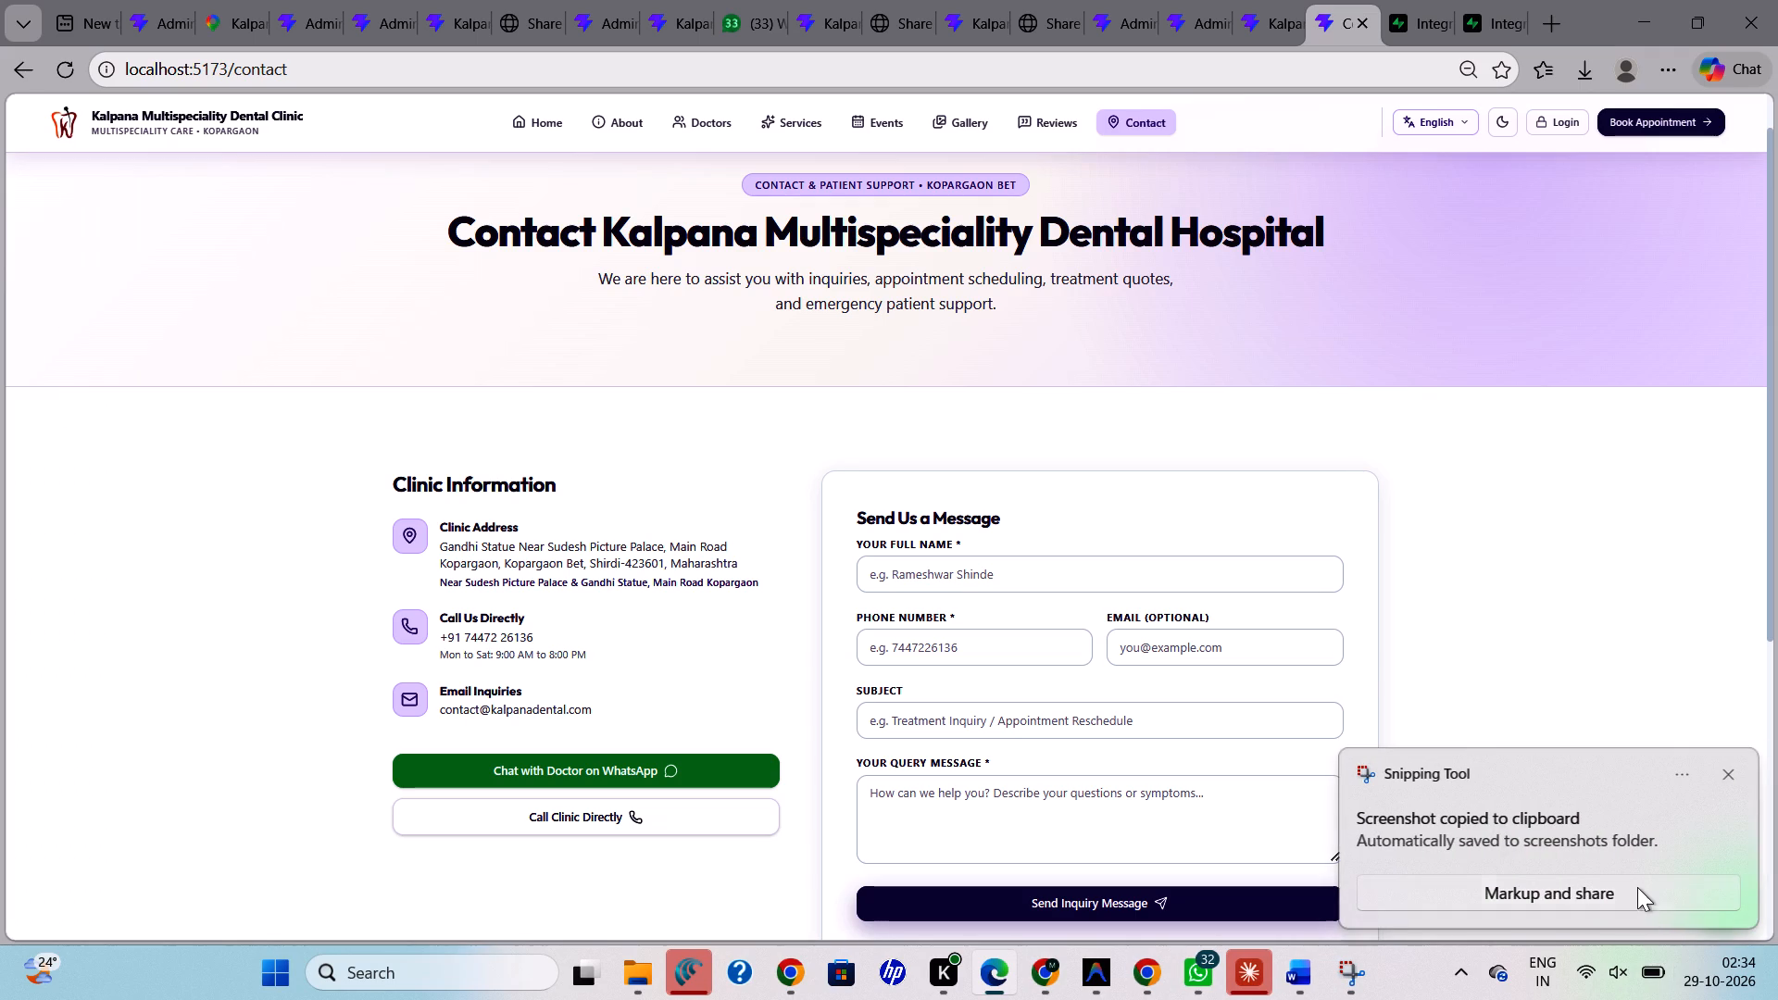
{"action": "left_click", "coordinate": [1637, 892]}
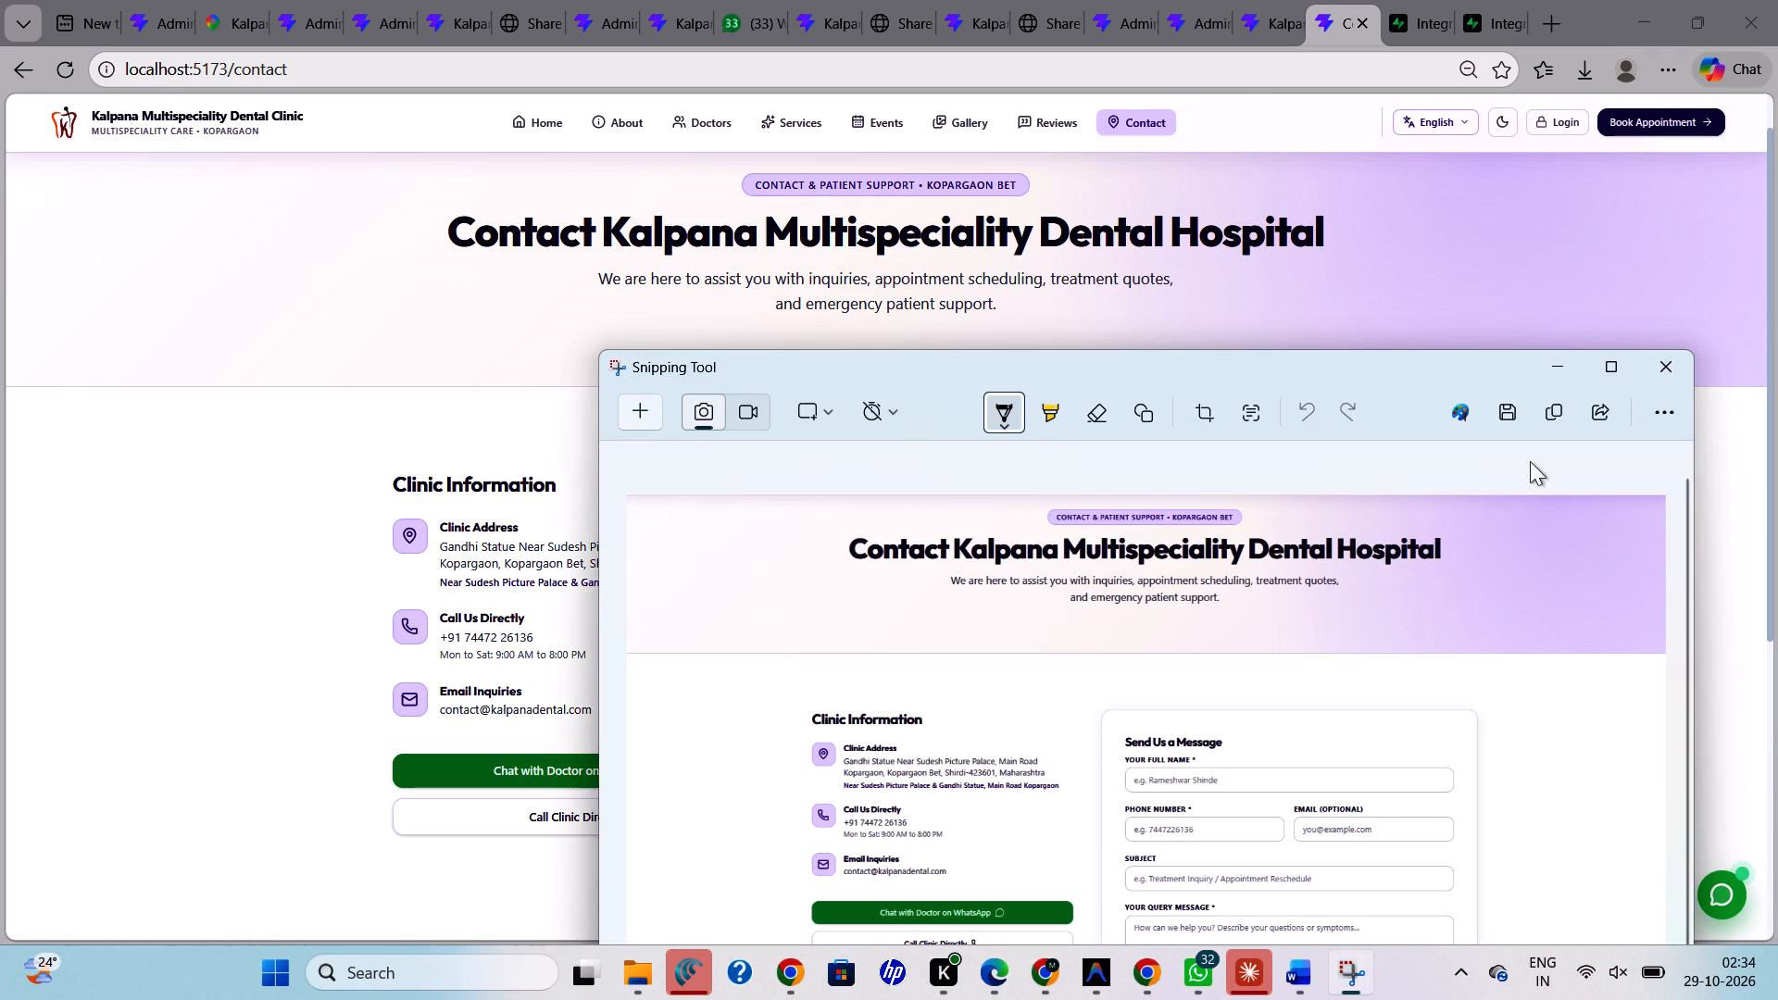
Copy the Contact page snip and paste it over the Figure 7.5 placeholder text in the Kalpana Dental Hospital report in Word.
{"action": "left_click", "coordinate": [1560, 415]}
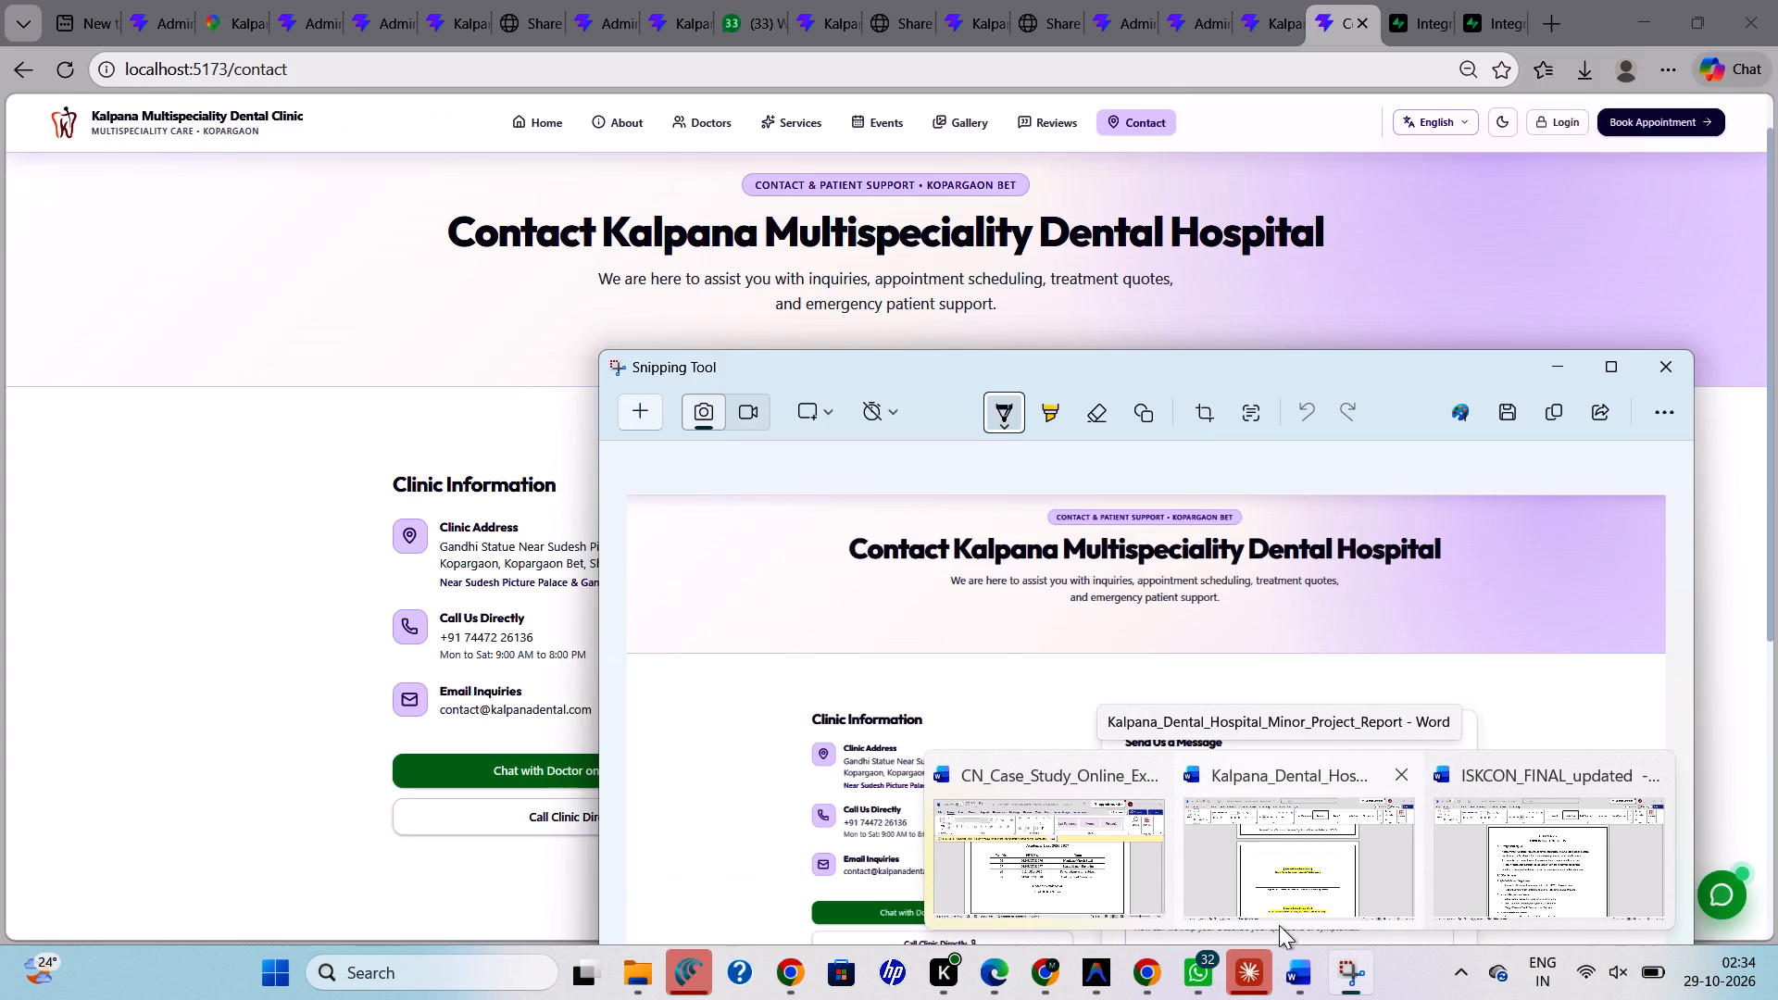
{"action": "left_click", "coordinate": [1294, 889]}
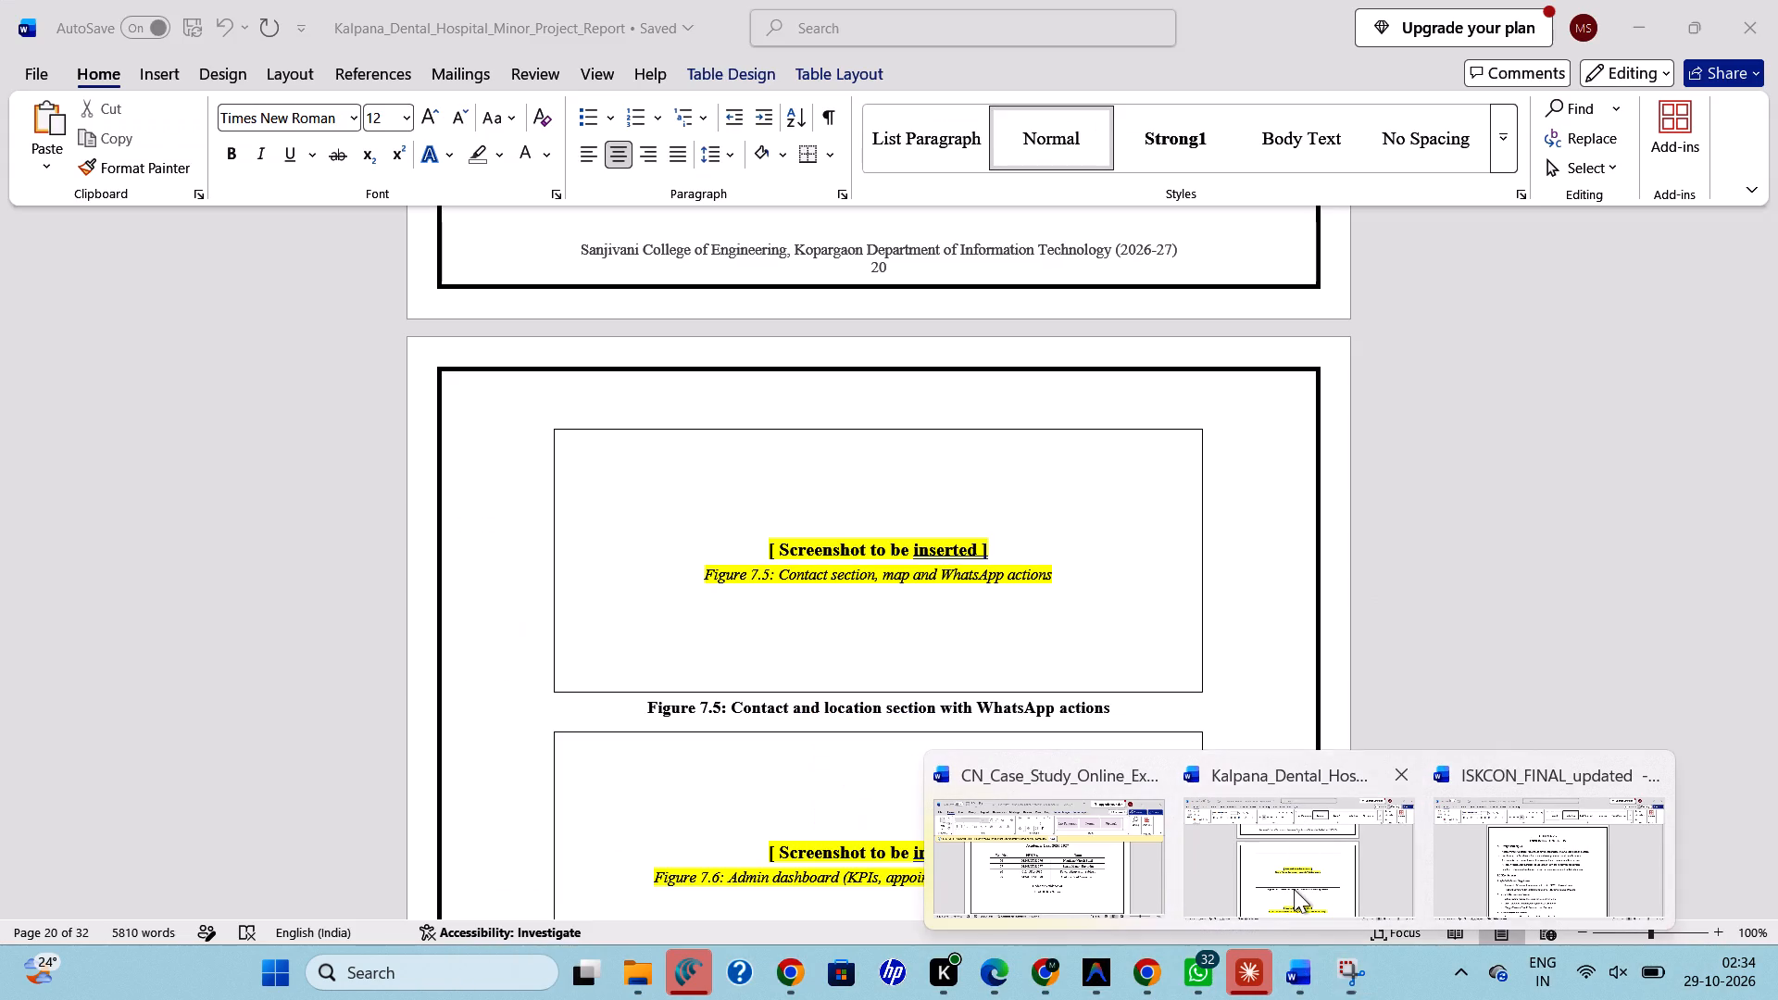
{"action": "left_click", "coordinate": [1073, 572]}
{"action": "left_click_drag", "start_coordinate": [1073, 572], "coordinate": [970, 564]}
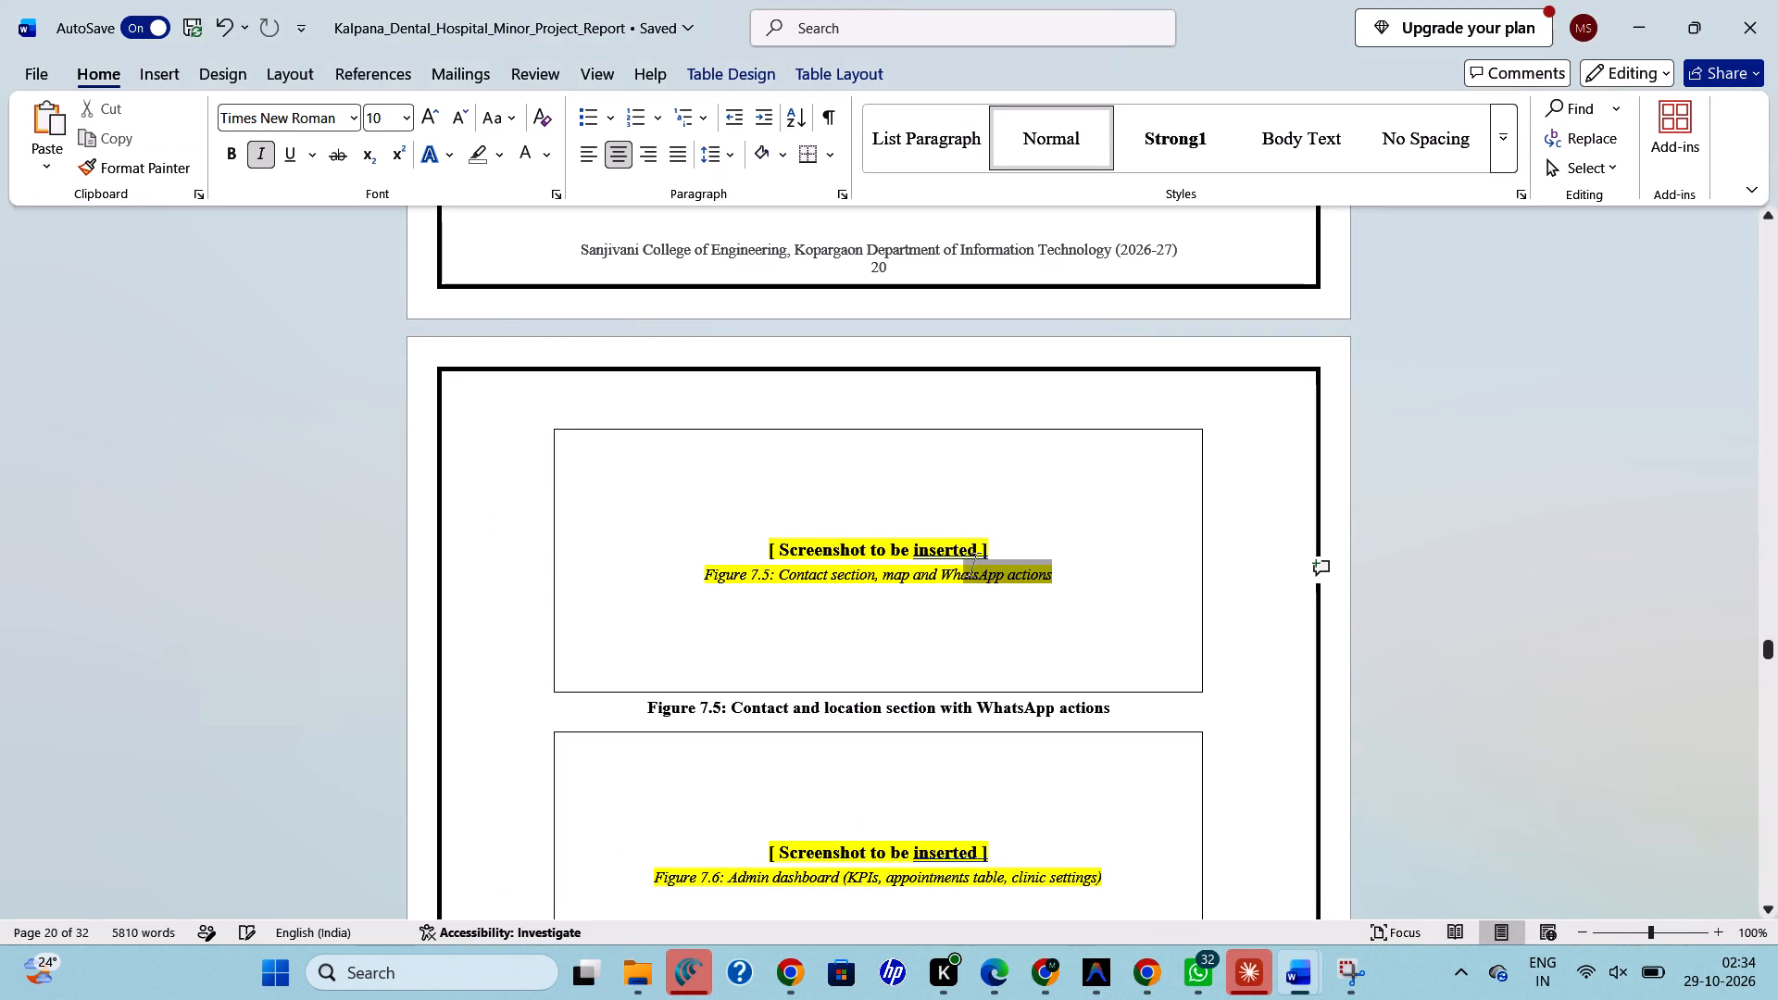
{"action": "left_click_drag", "start_coordinate": [970, 564], "coordinate": [756, 540]}
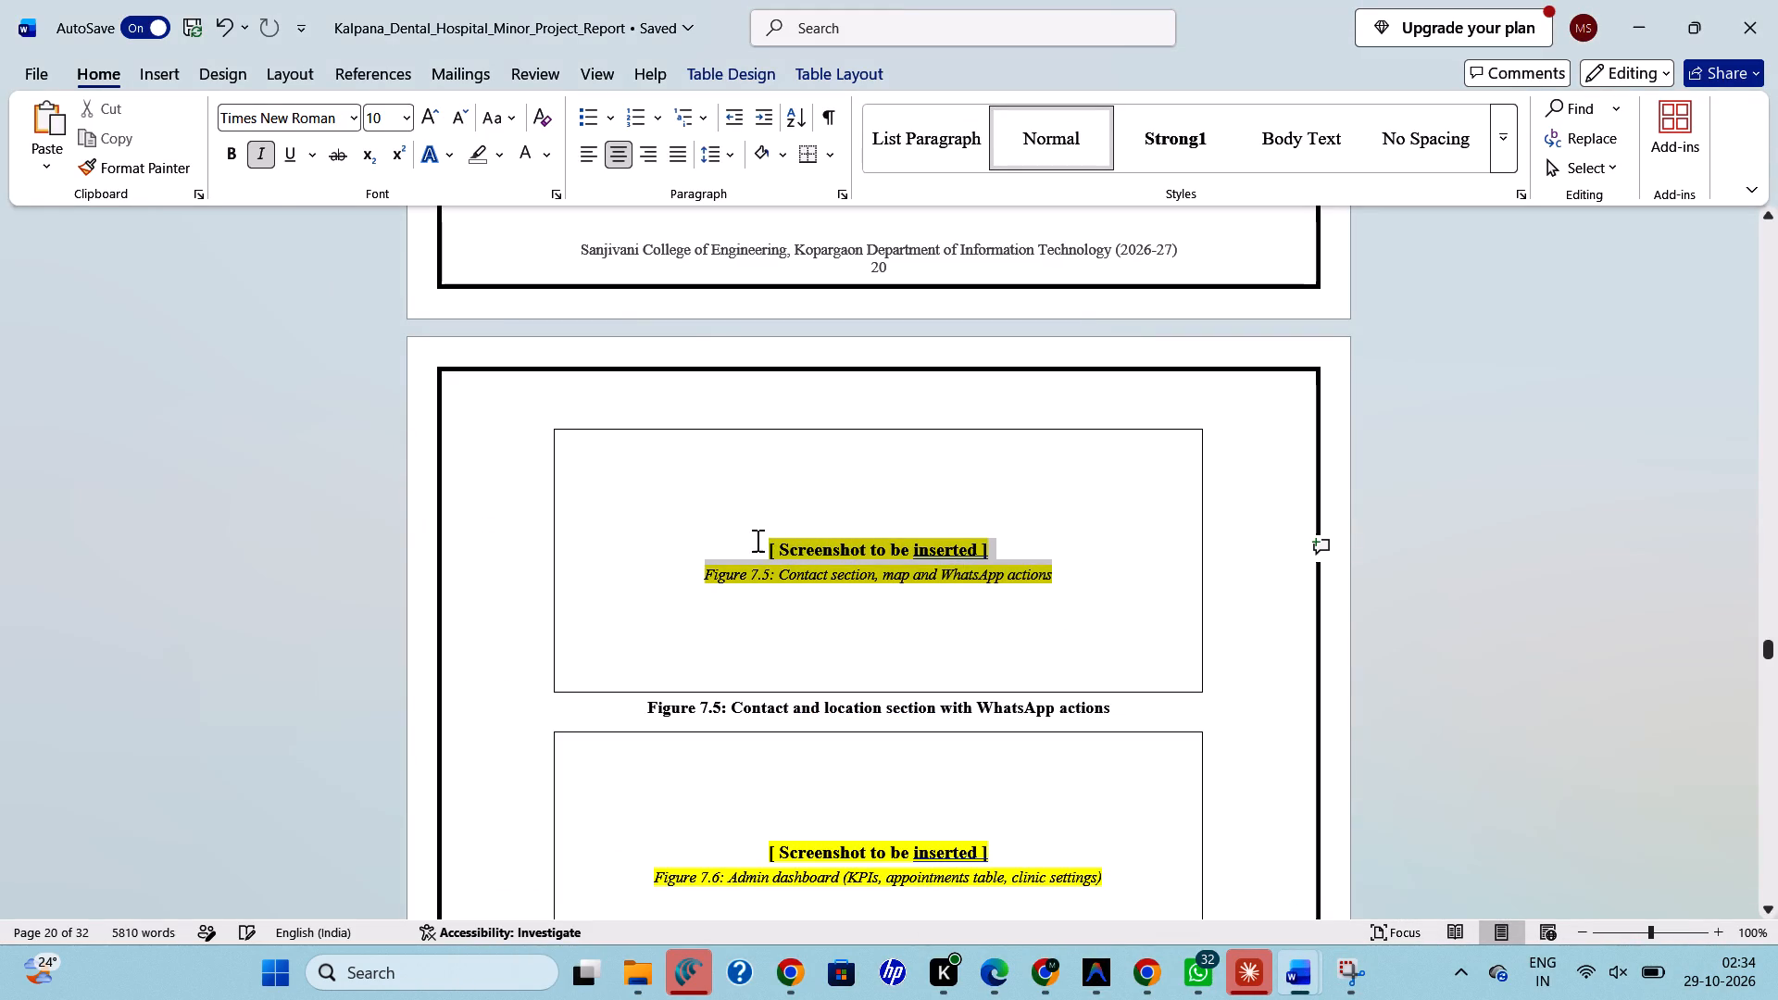
{"action": "left_click_drag", "start_coordinate": [756, 540], "coordinate": [755, 537]}
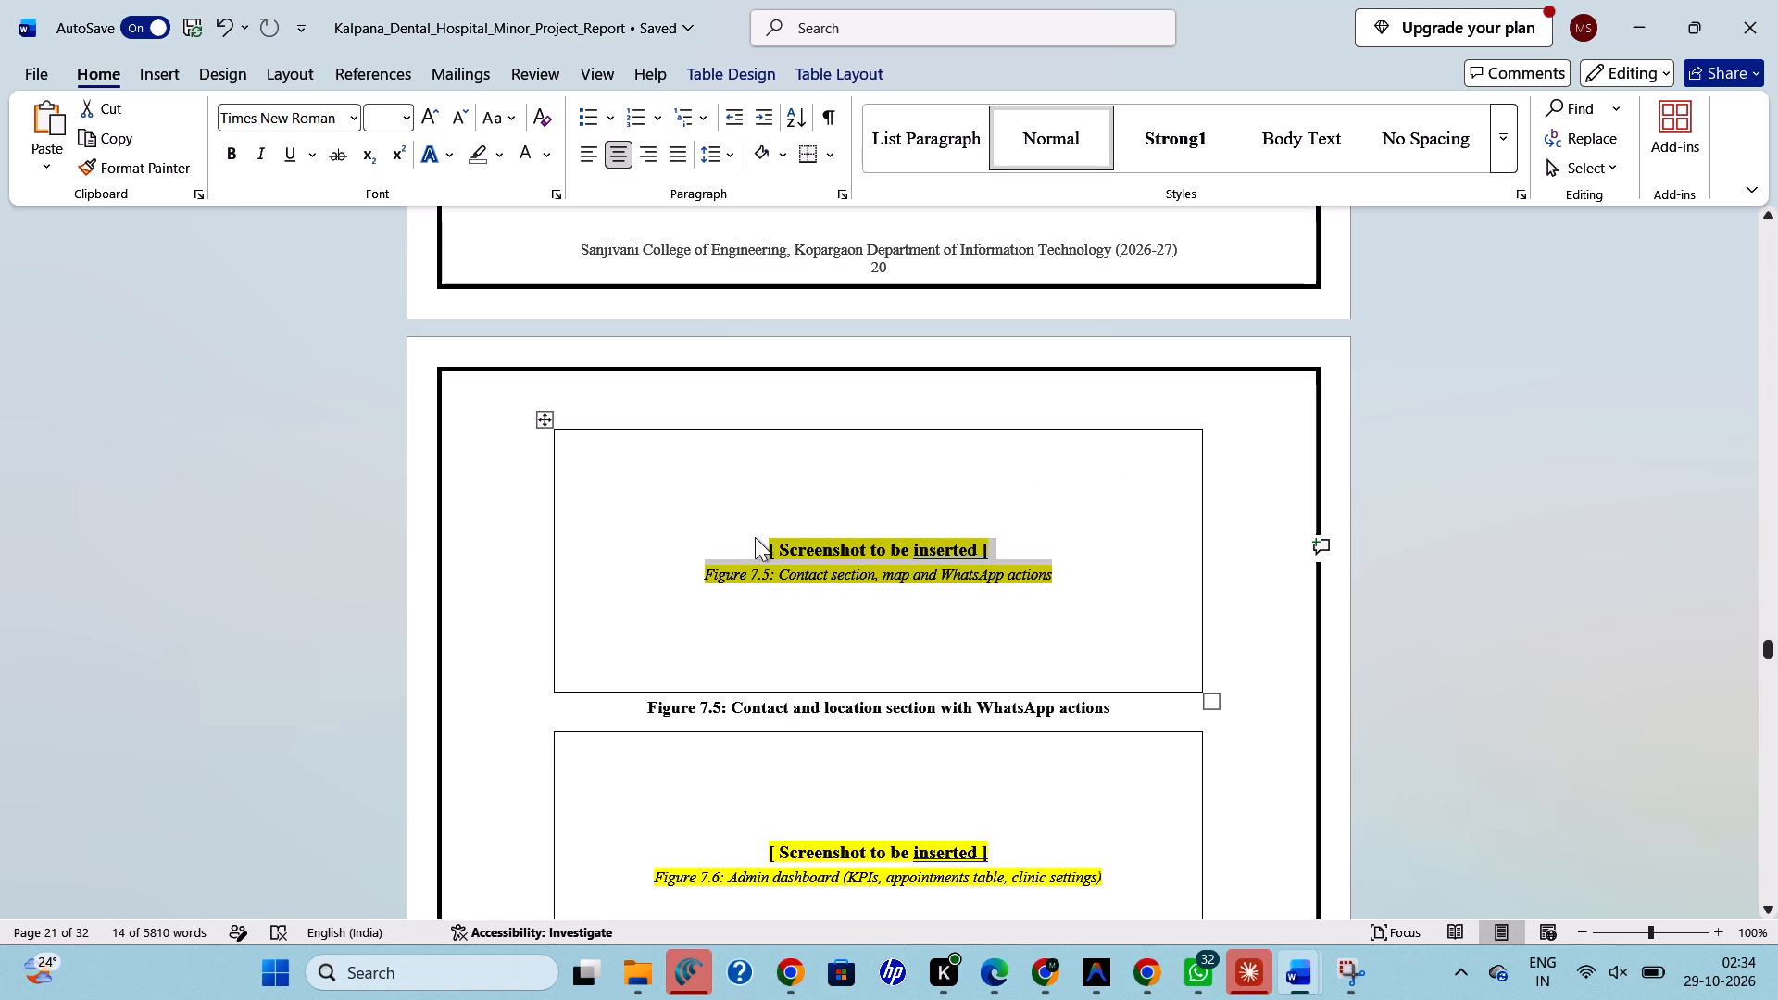
{"action": "key", "text": "ctrl+v"}
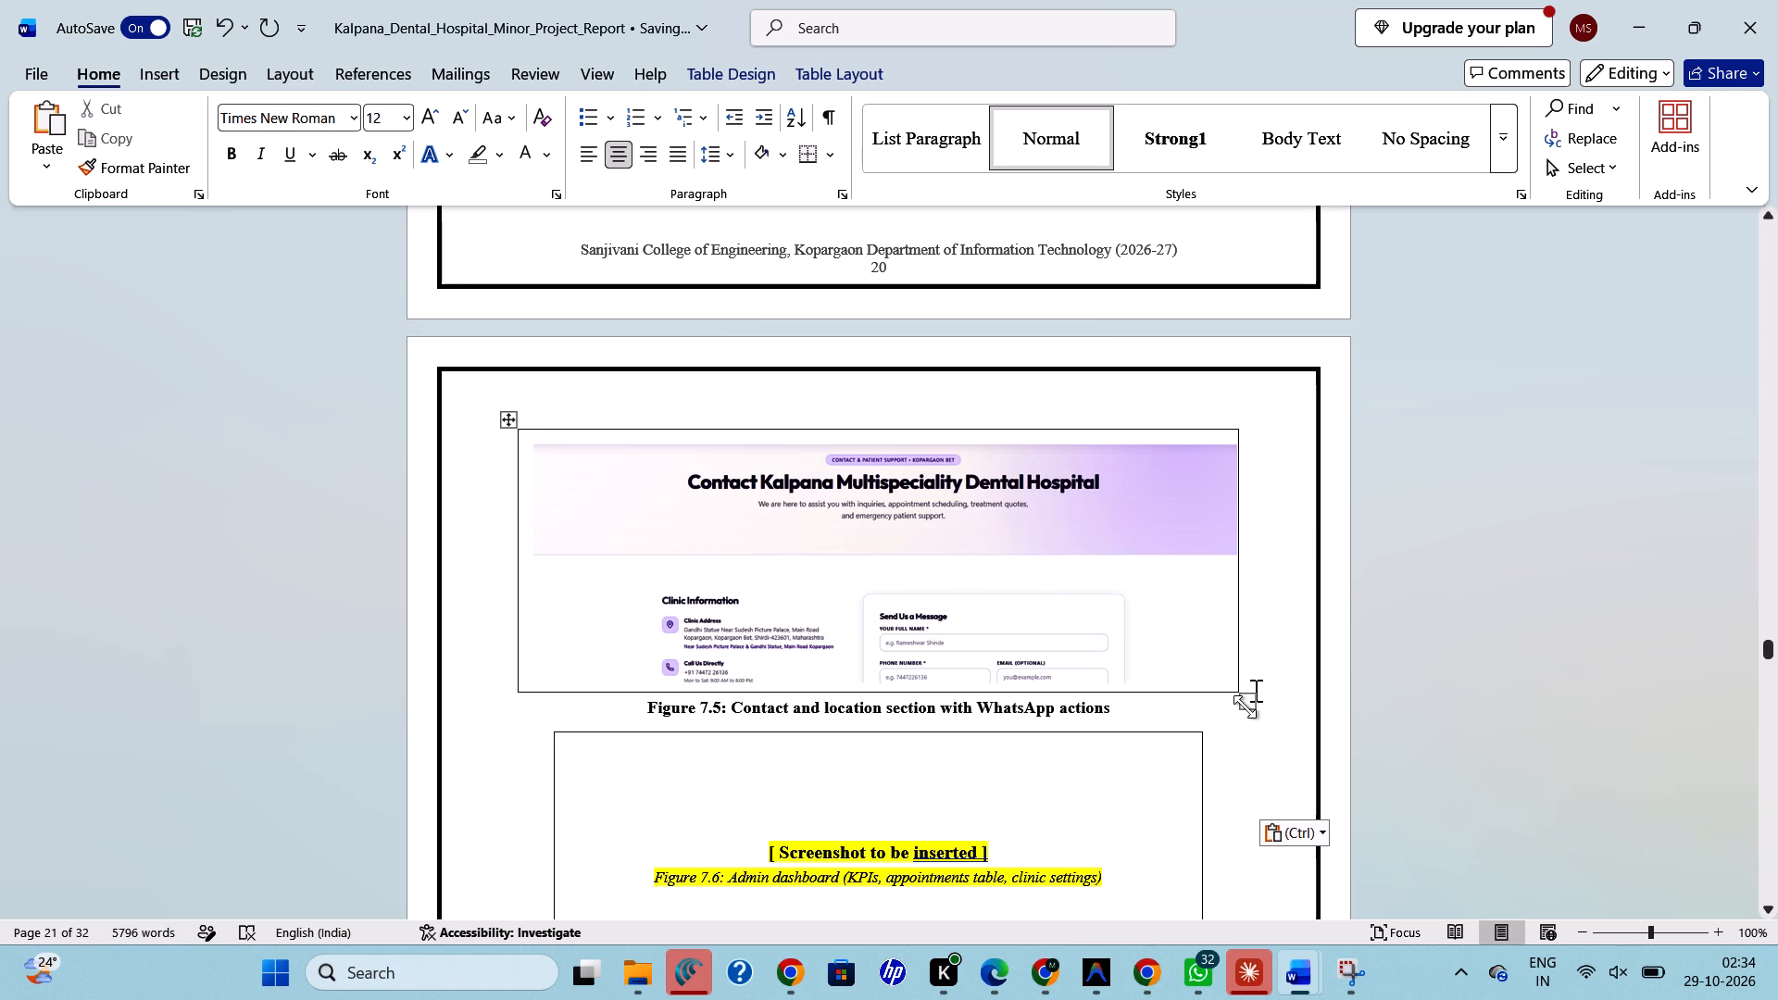
Enlarge the Figure 7.5 frame downward and slightly wider so the whole Contact page screenshot fits inside it.
{"action": "left_click_drag", "start_coordinate": [1241, 694], "coordinate": [1250, 775]}
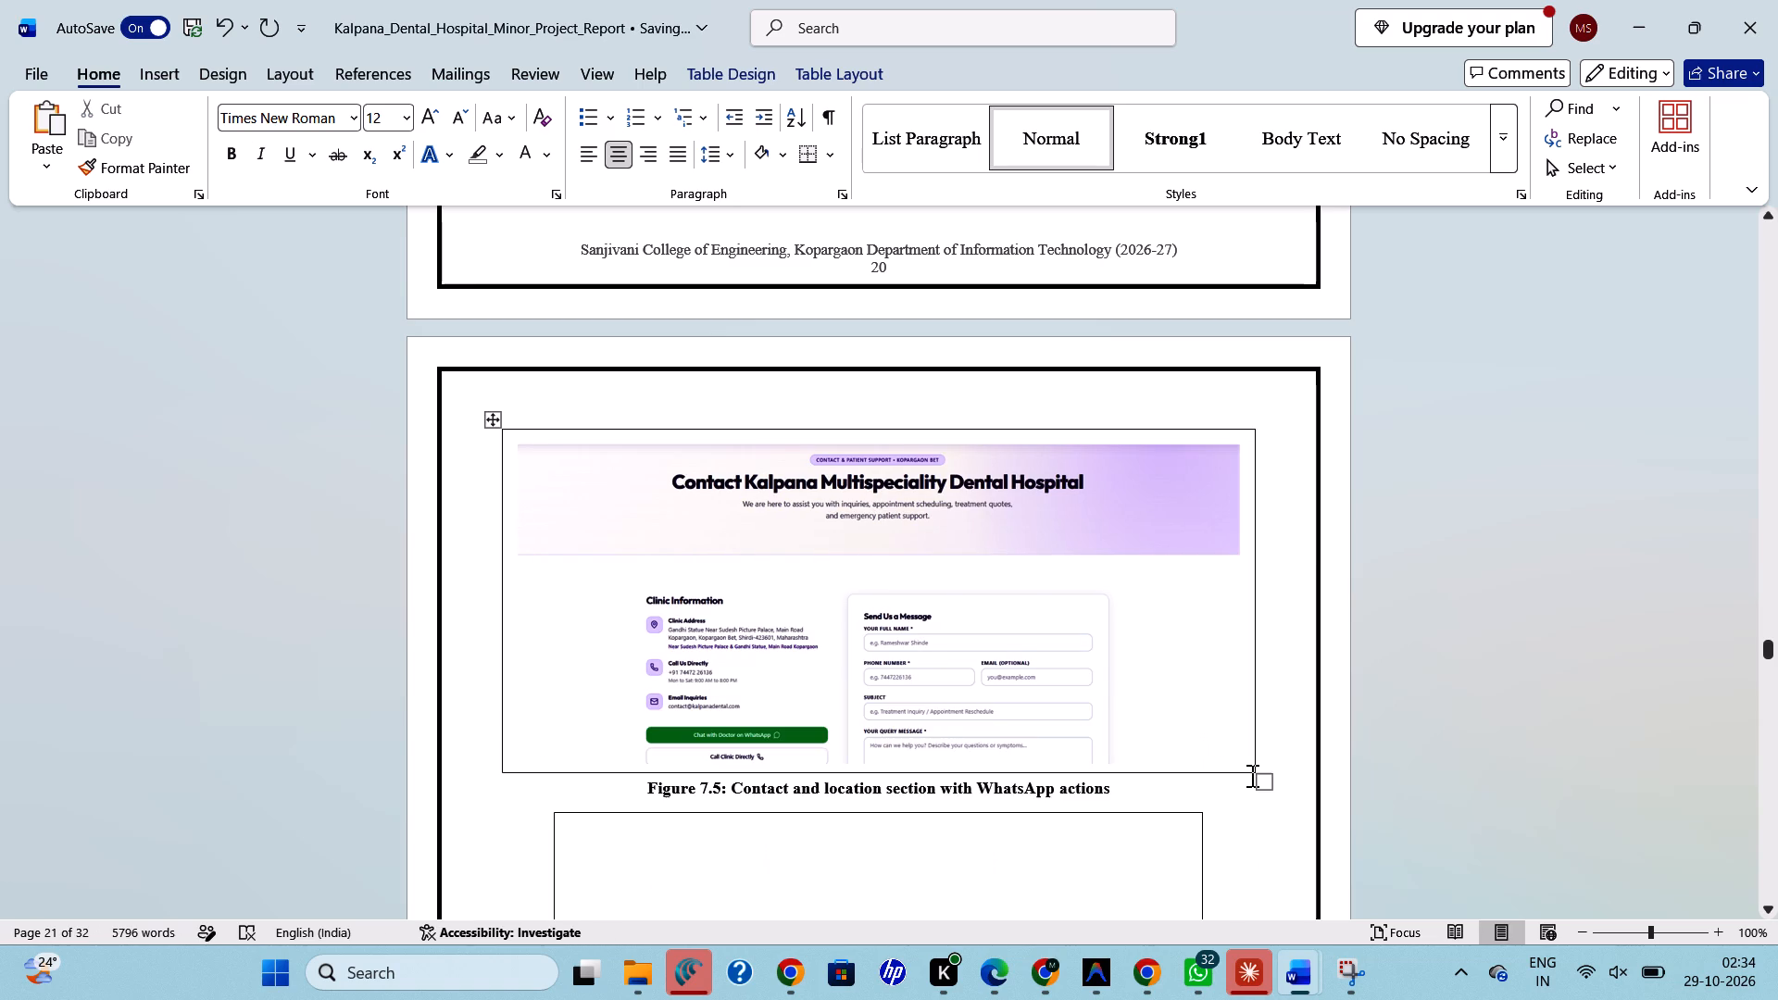
{"action": "left_click_drag", "start_coordinate": [1258, 778], "coordinate": [1271, 815]}
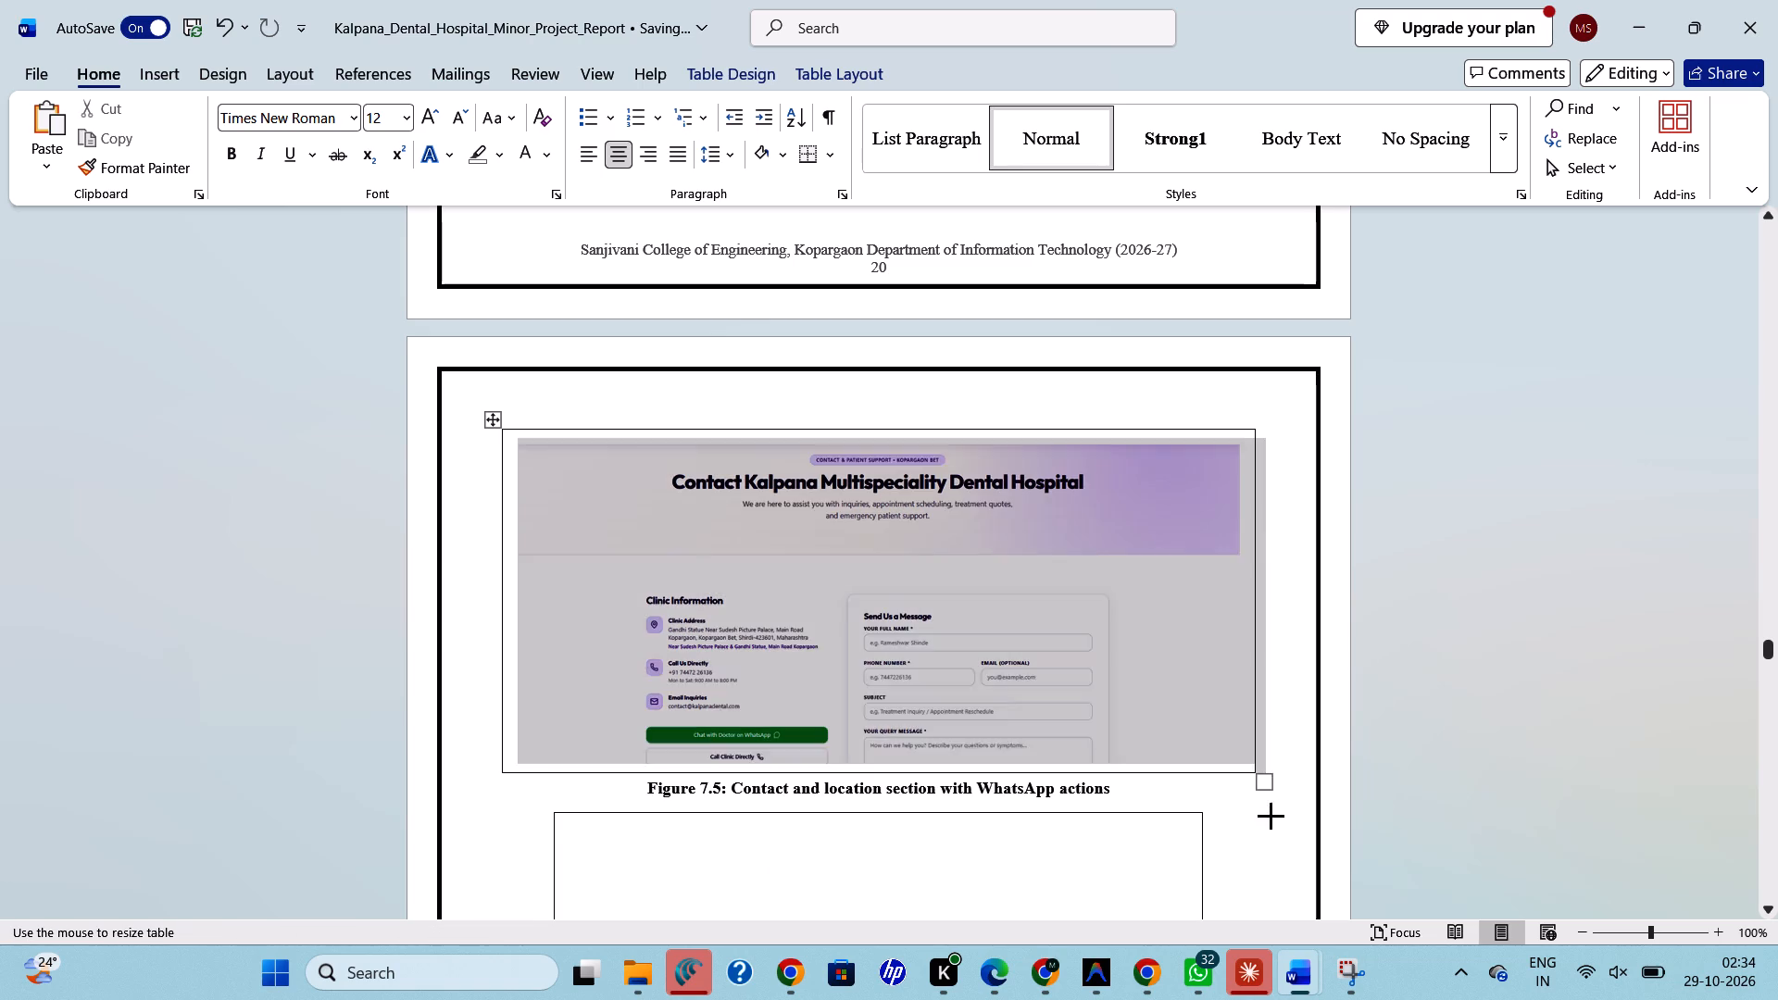
{"action": "left_click_drag", "start_coordinate": [1271, 815], "coordinate": [1280, 836]}
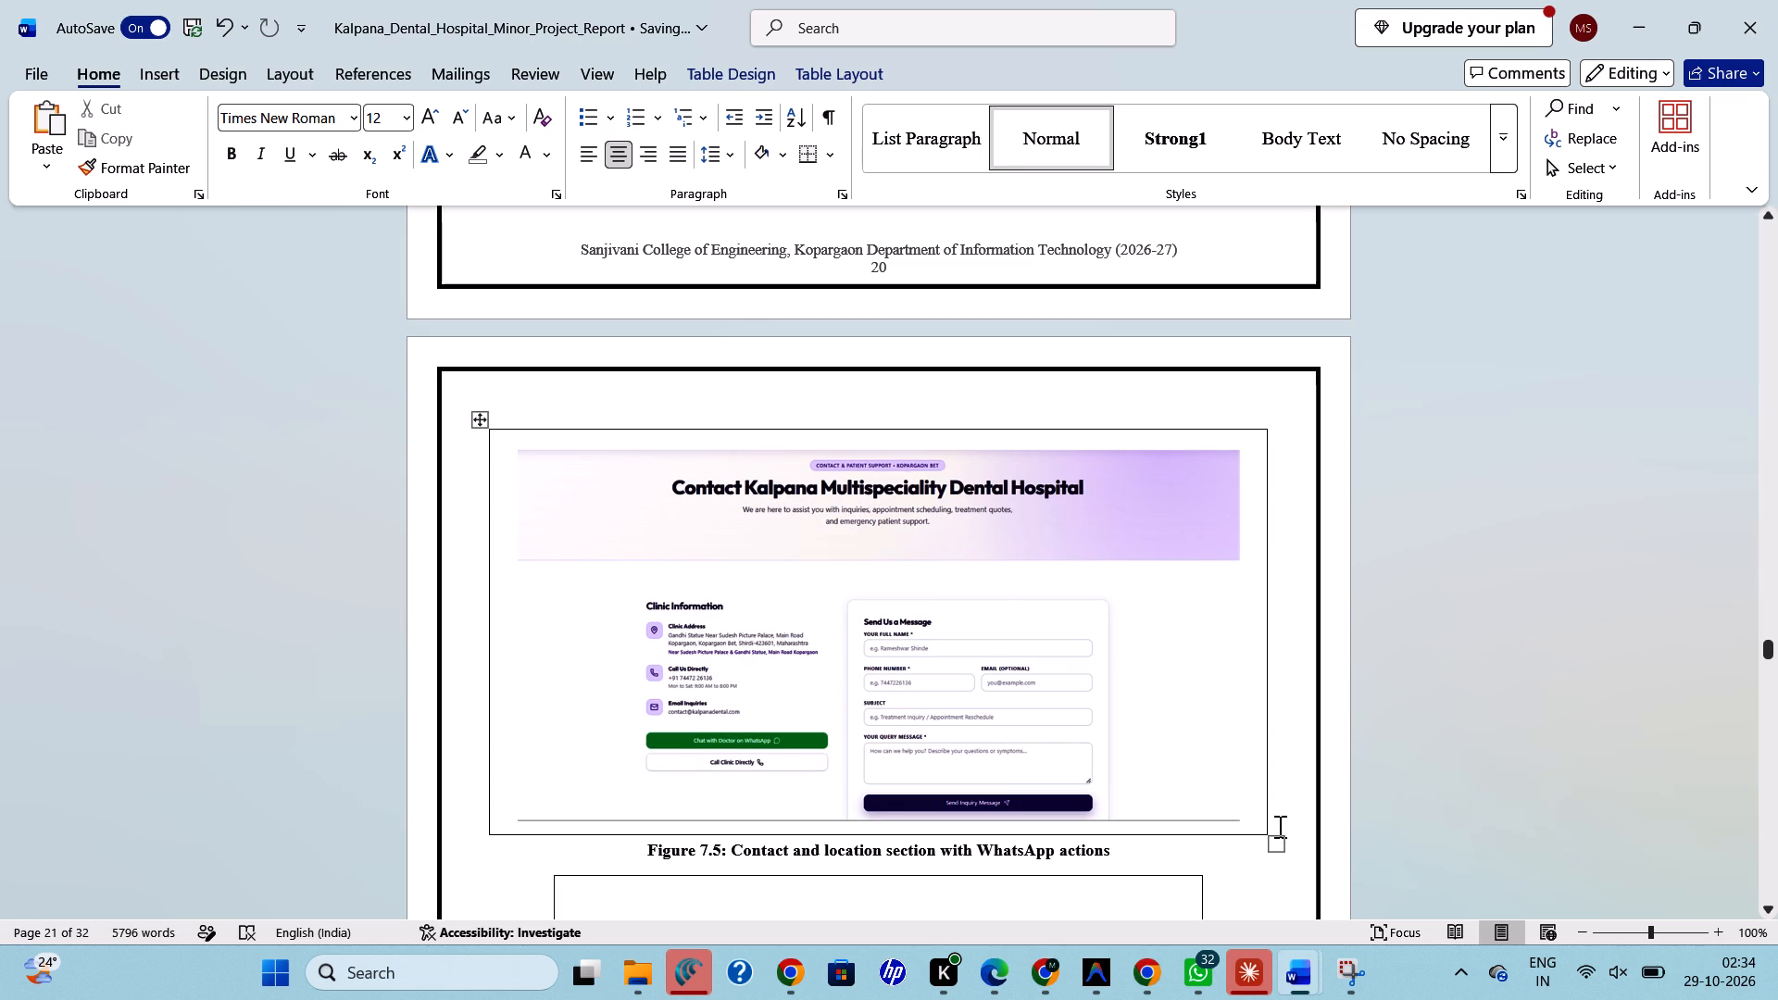
Check the Figure 7.6 admin dashboard placeholder in the report, and switch to the clinic website in Edge for its screenshot.
{"action": "scroll", "coordinate": [1244, 799], "scroll_direction": "down", "scroll_amount": 1}
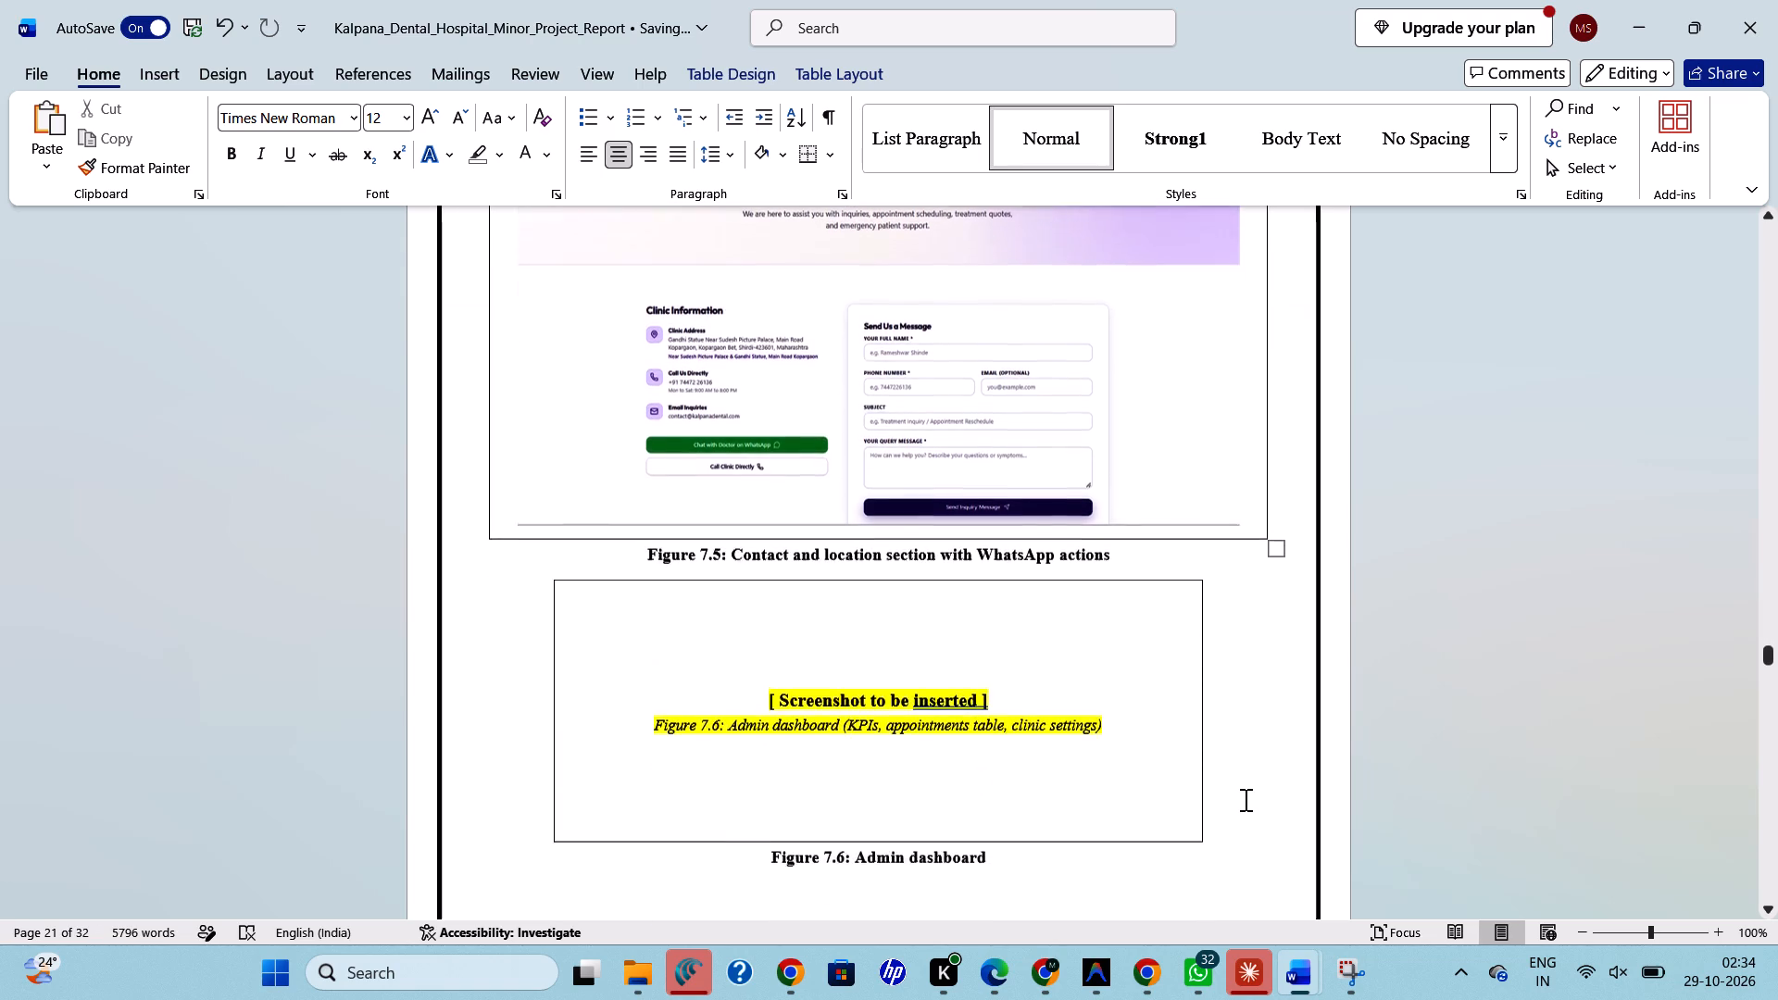
{"action": "scroll", "coordinate": [1244, 799], "scroll_direction": "down", "scroll_amount": 1}
{"action": "scroll", "coordinate": [1244, 799], "scroll_direction": "up", "scroll_amount": 1}
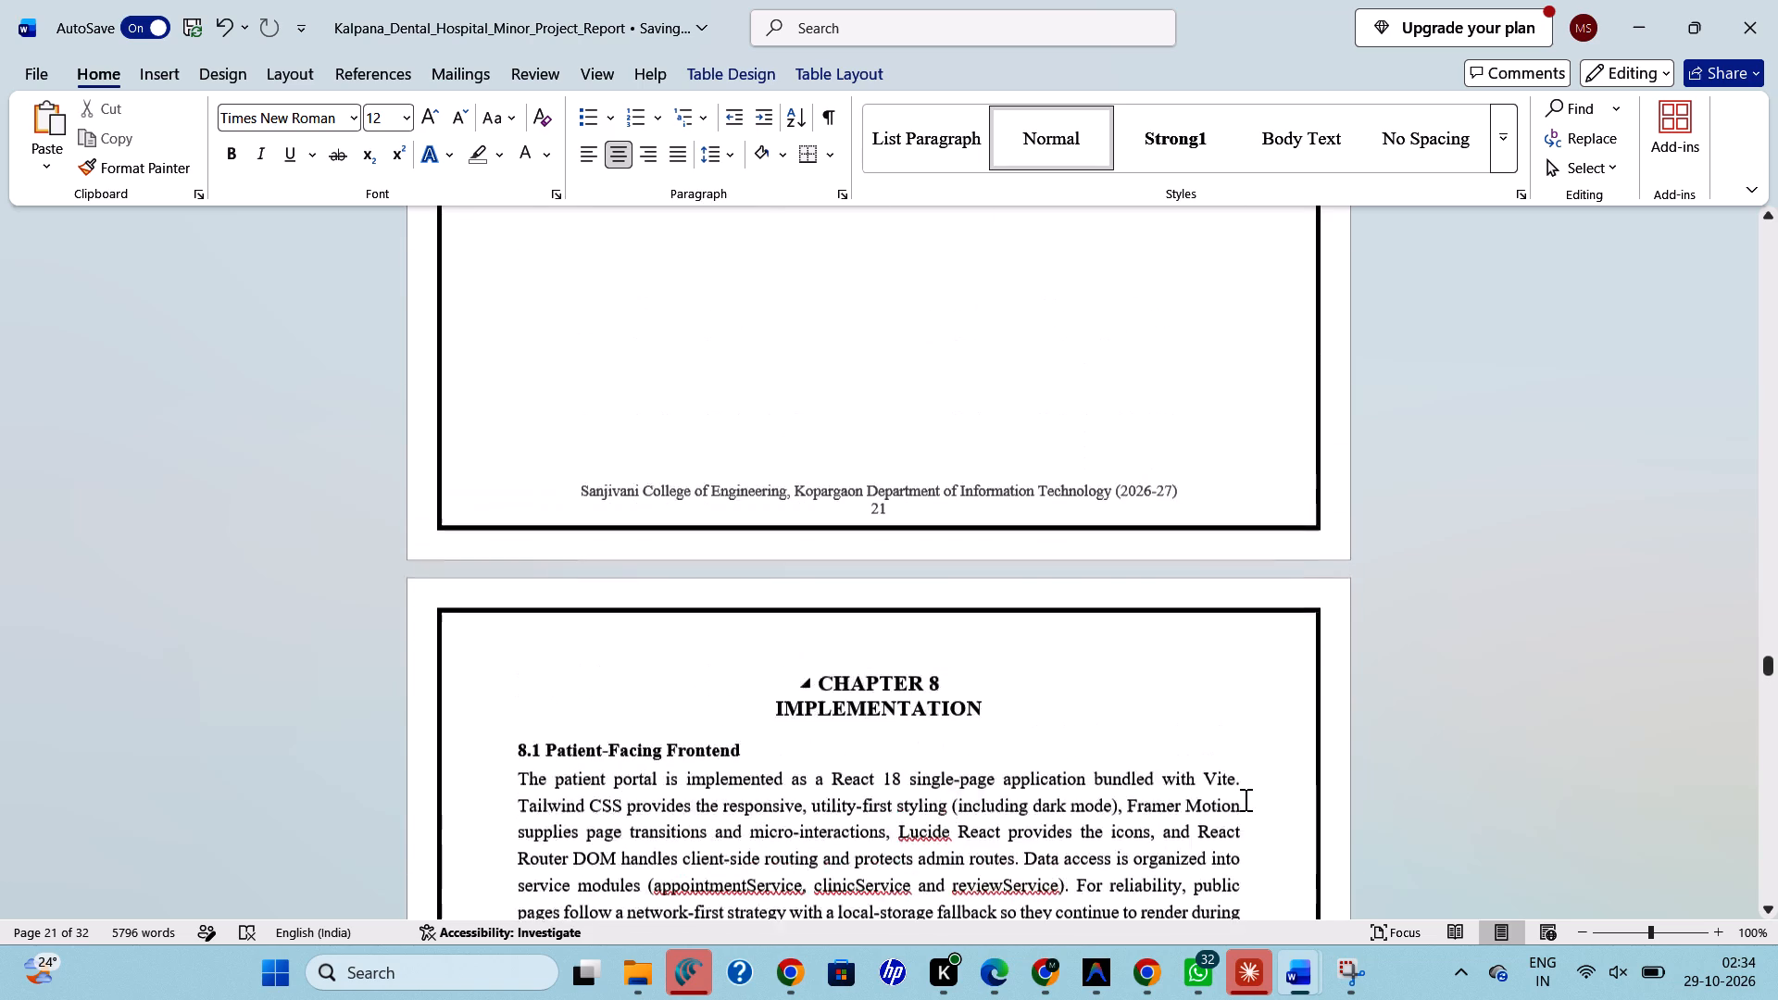
{"action": "scroll", "coordinate": [1244, 799], "scroll_direction": "up", "scroll_amount": 1}
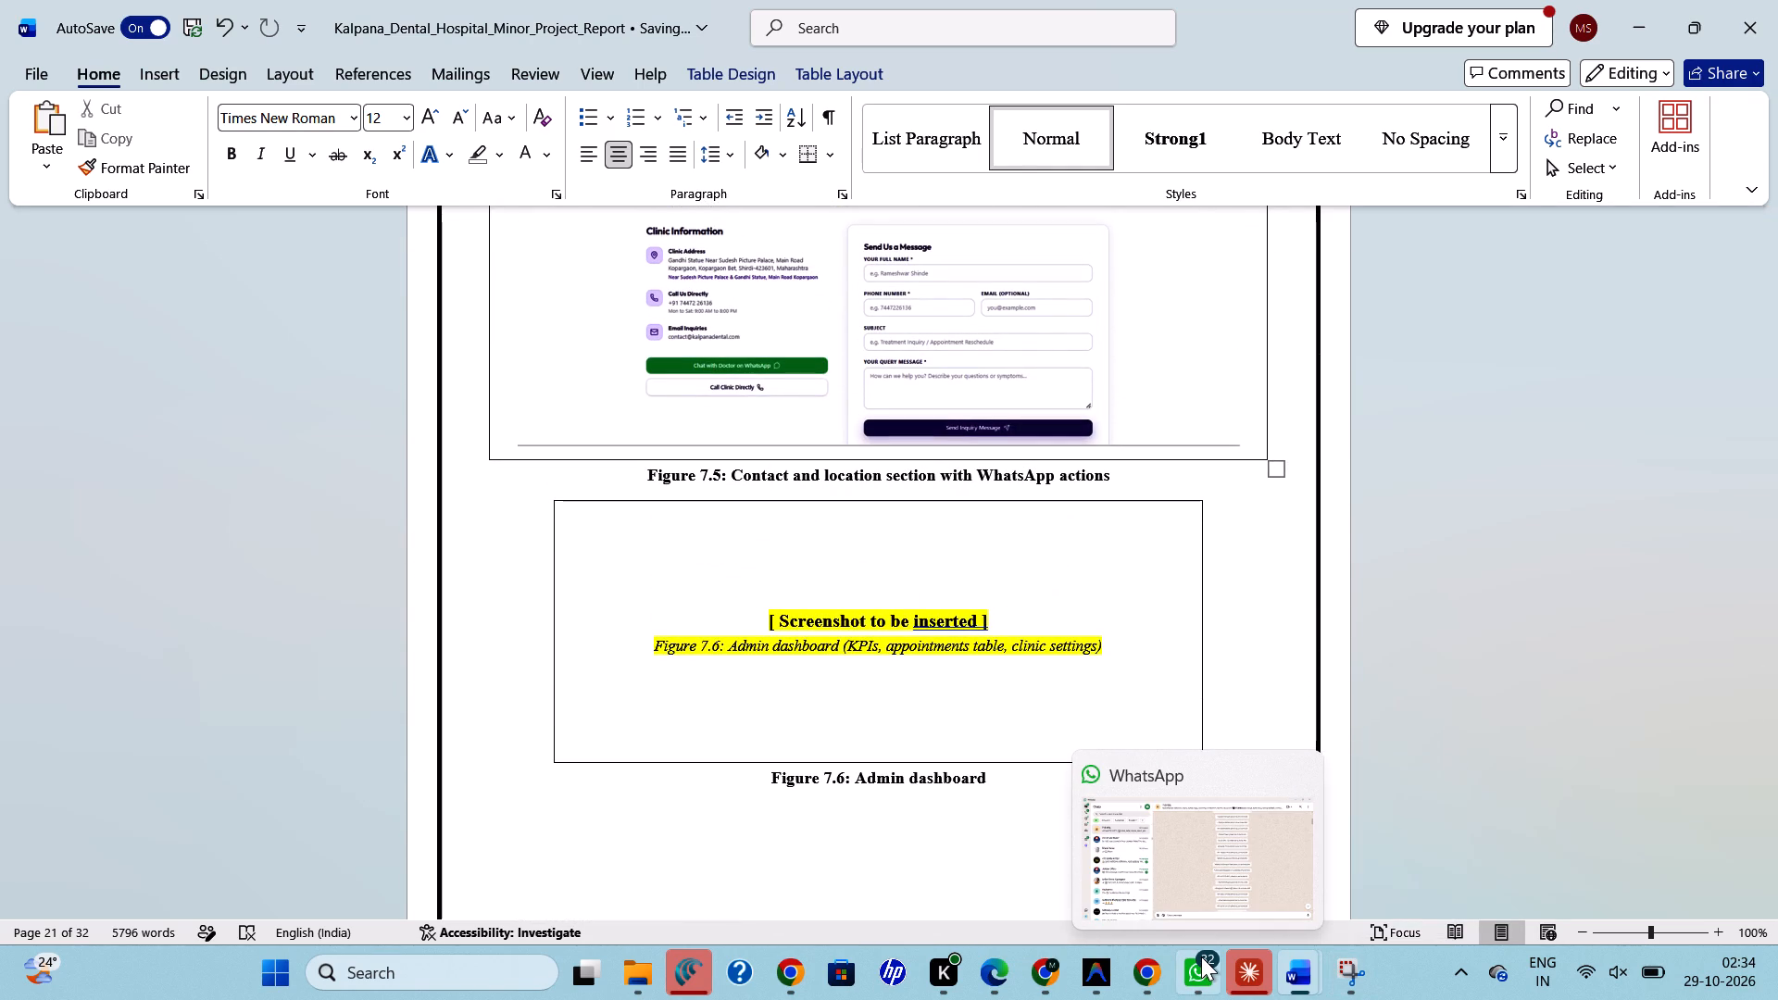
{"action": "left_click", "coordinate": [994, 957]}
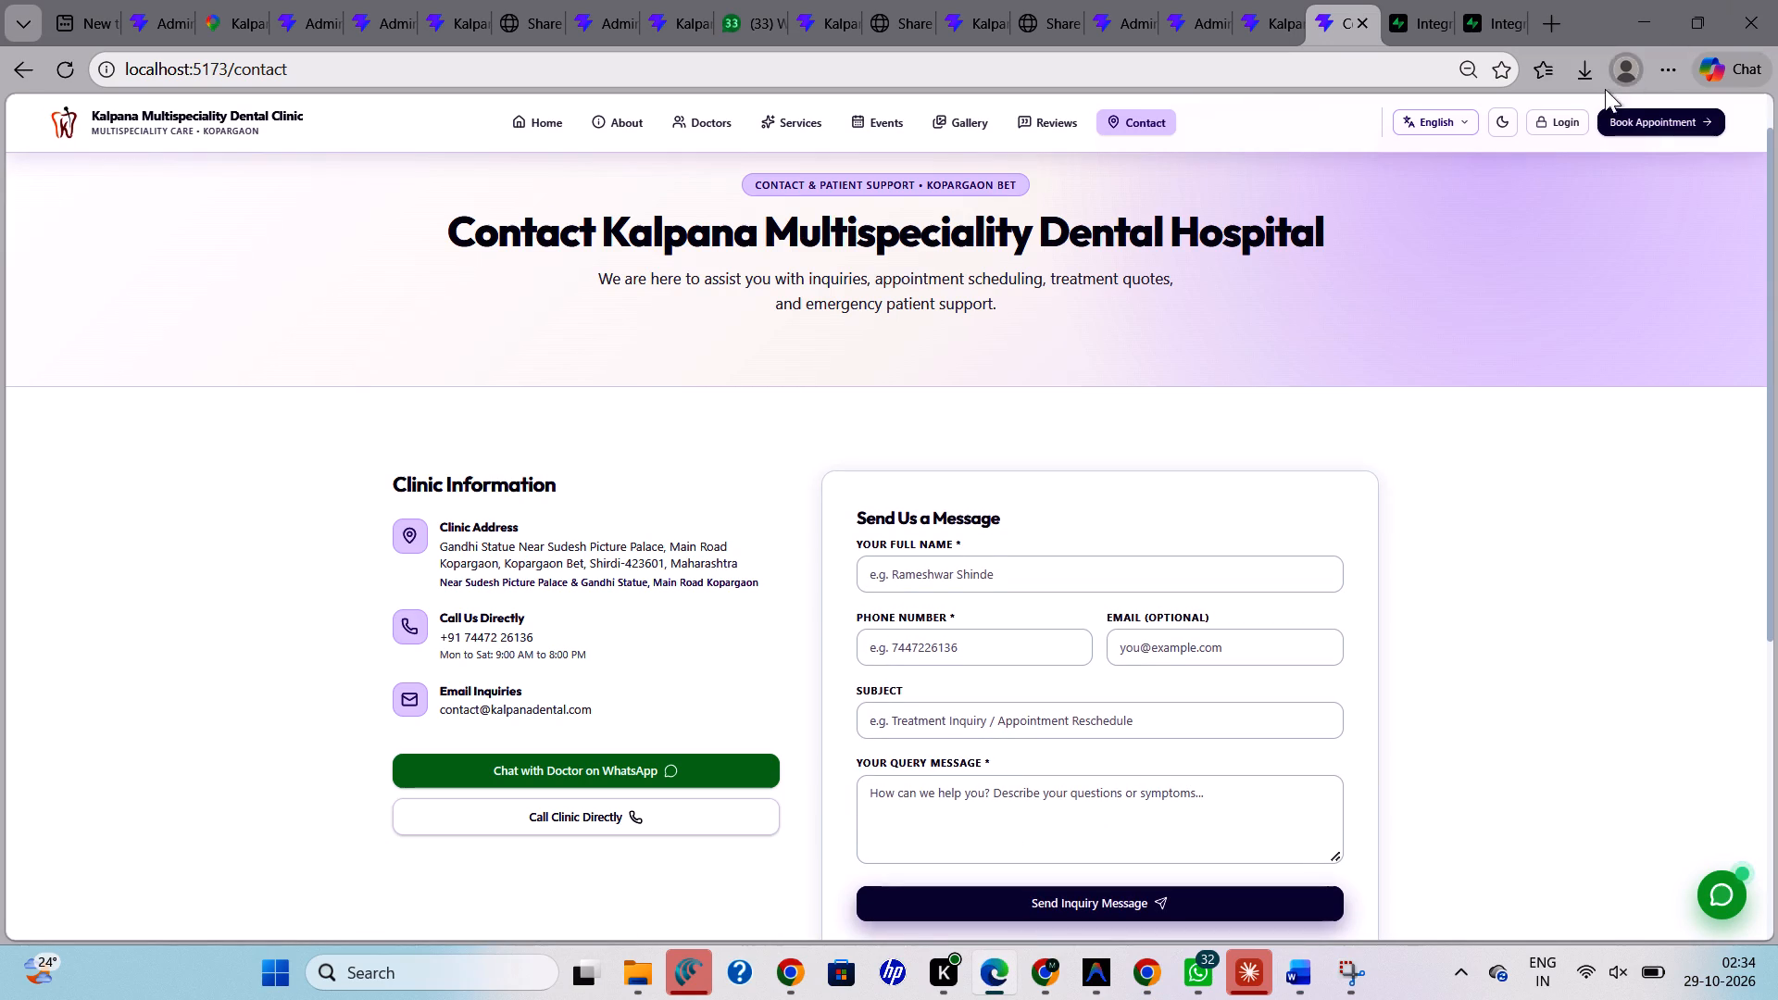
Open the clinic's admin dashboard through the site's Login and set the browser zoom to 100%.
{"action": "left_click", "coordinate": [1561, 118]}
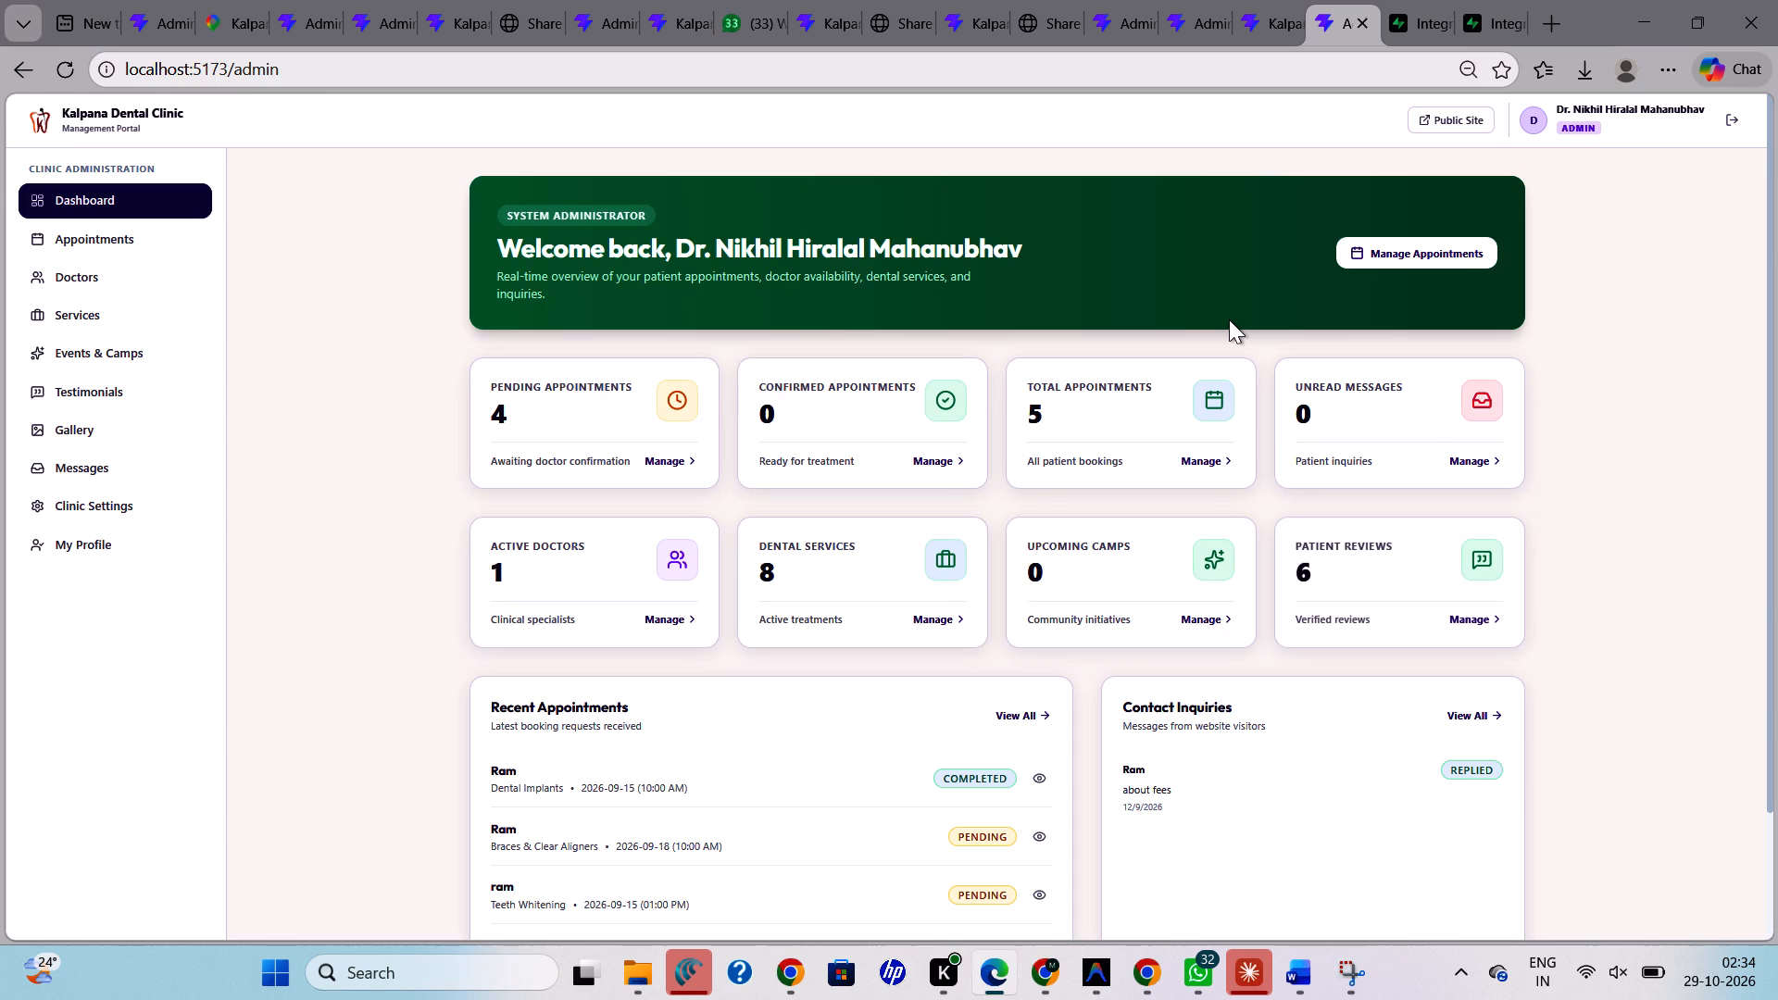
{"action": "key", "text": "ctrl+minus"}
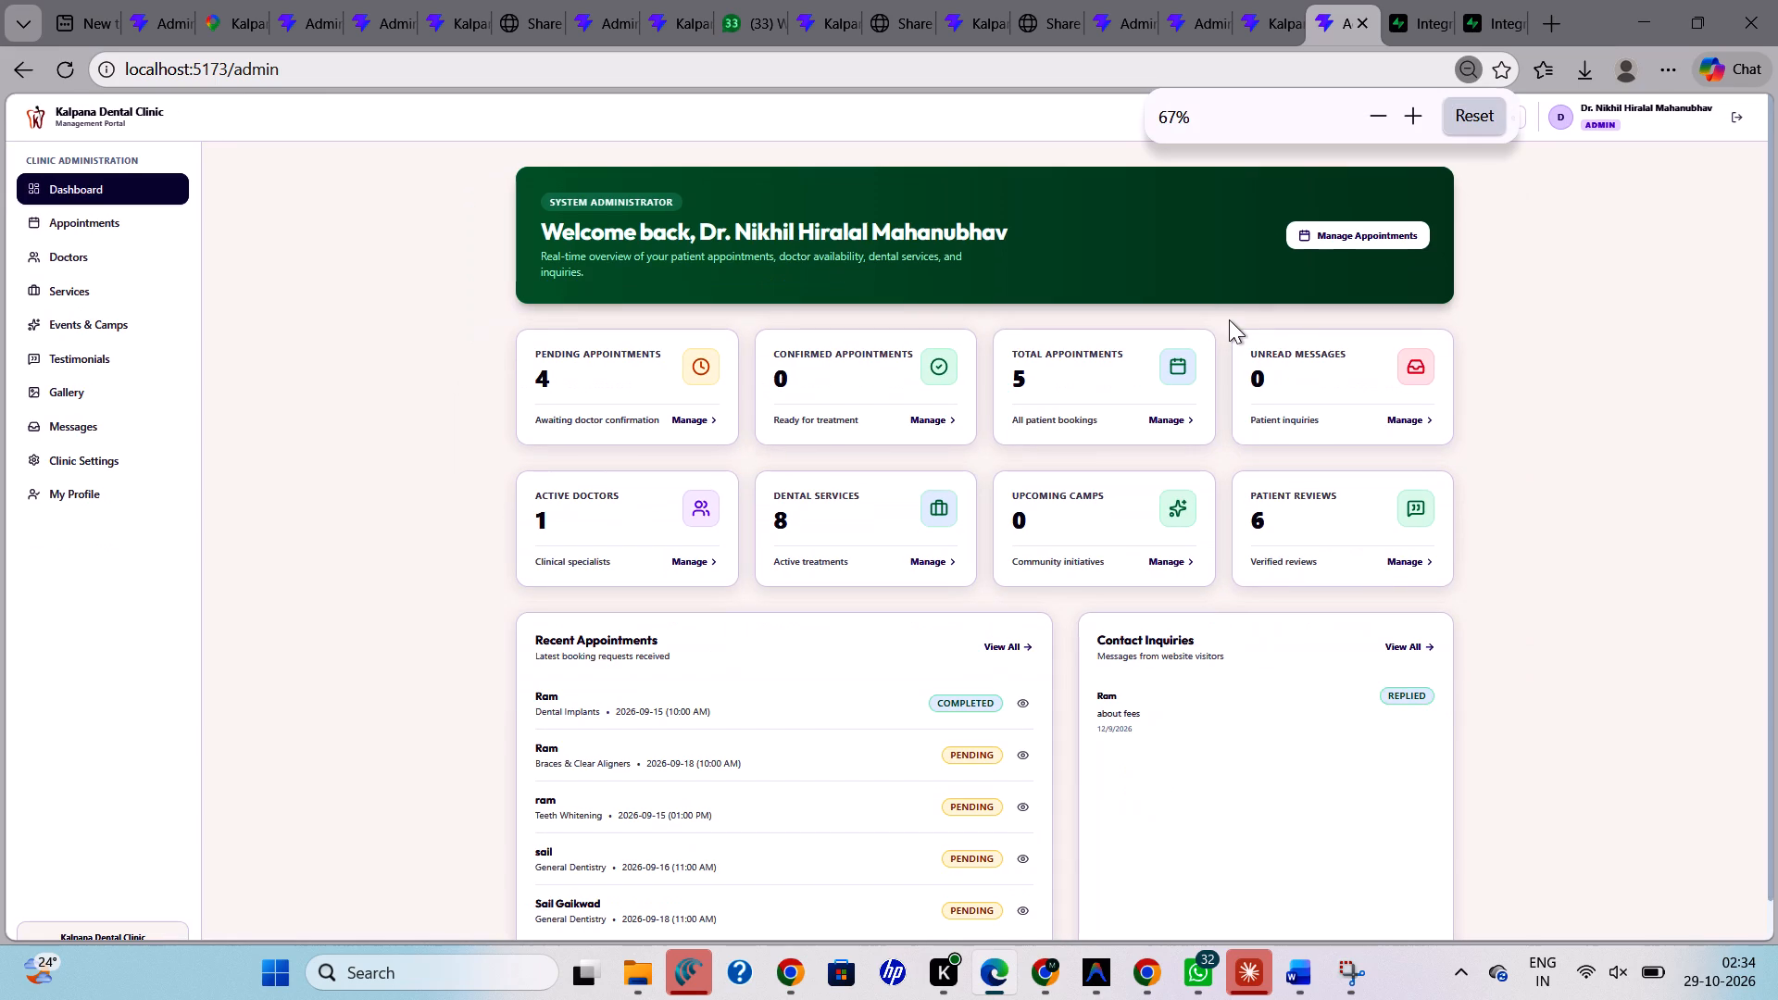
{"action": "key", "text": "ctrl+plus"}
{"action": "key", "text": "ctrl+plus"}
{"action": "key", "text": "ctrl+plus"}
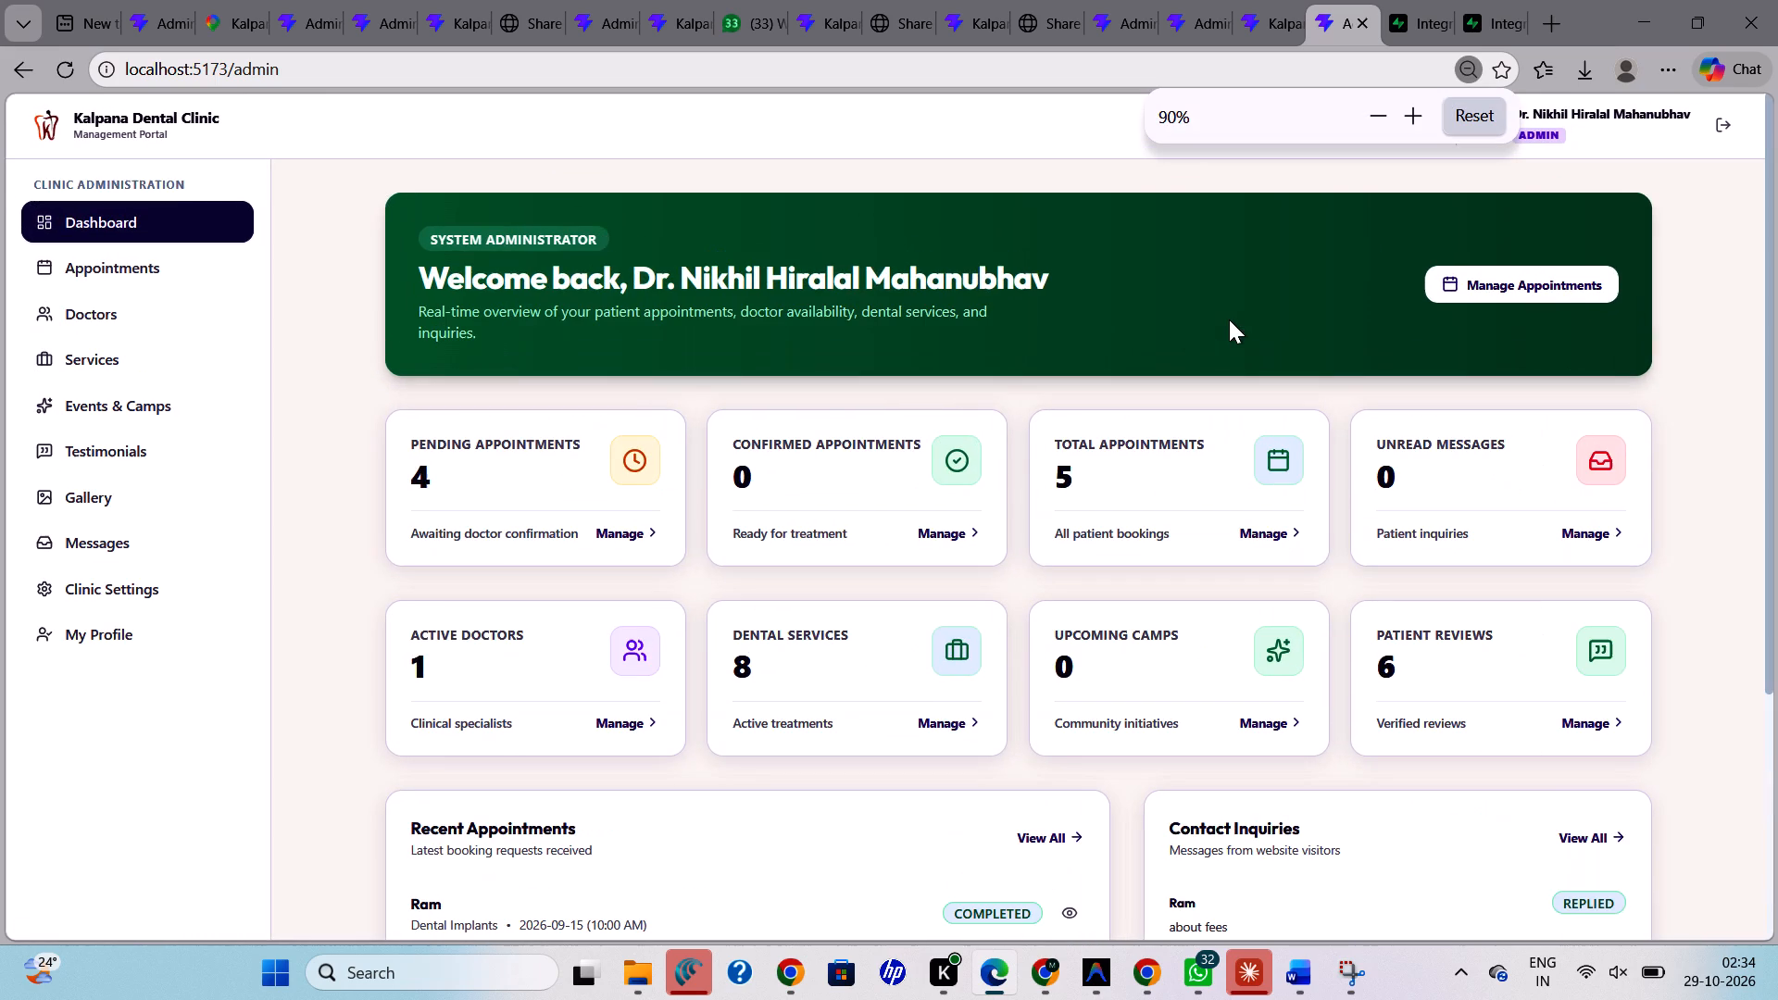
{"action": "key", "text": "ctrl+plus"}
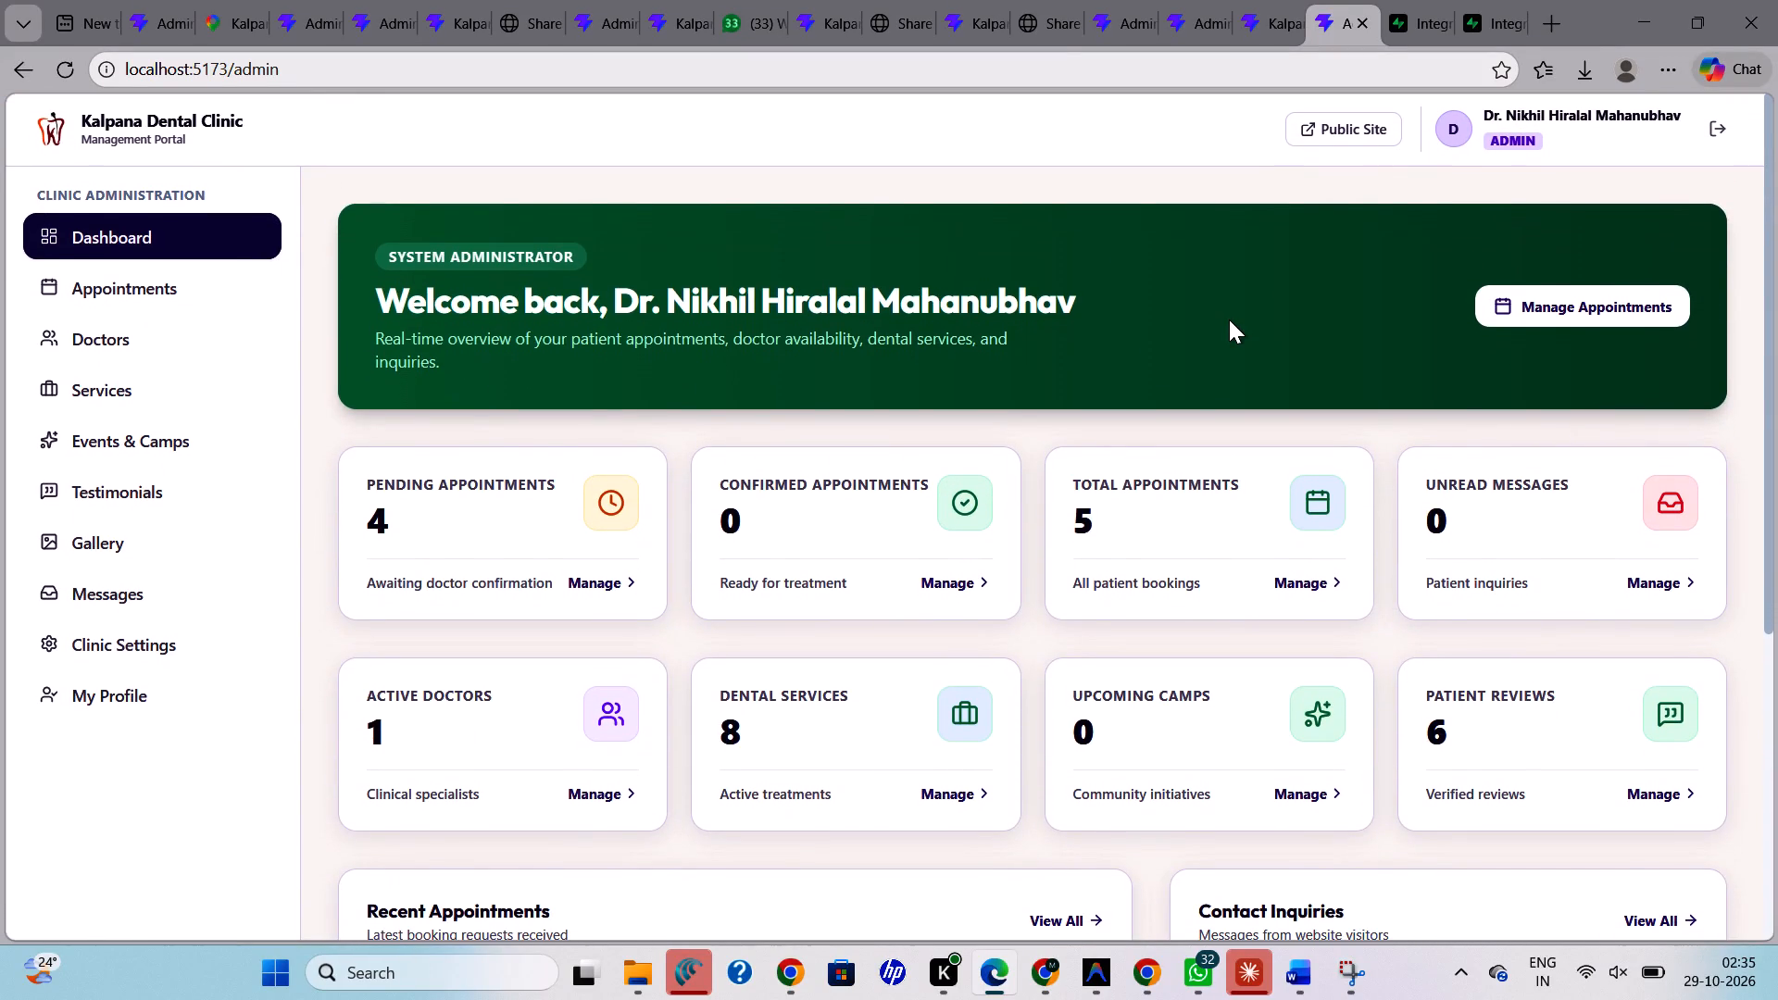
Zoom the admin dashboard to 80%, capture the whole visible page area including sidebar and header, and copy the snip from the markup window.
{"action": "key", "text": "ctrl+minus"}
{"action": "key", "text": "ctrl+minus"}
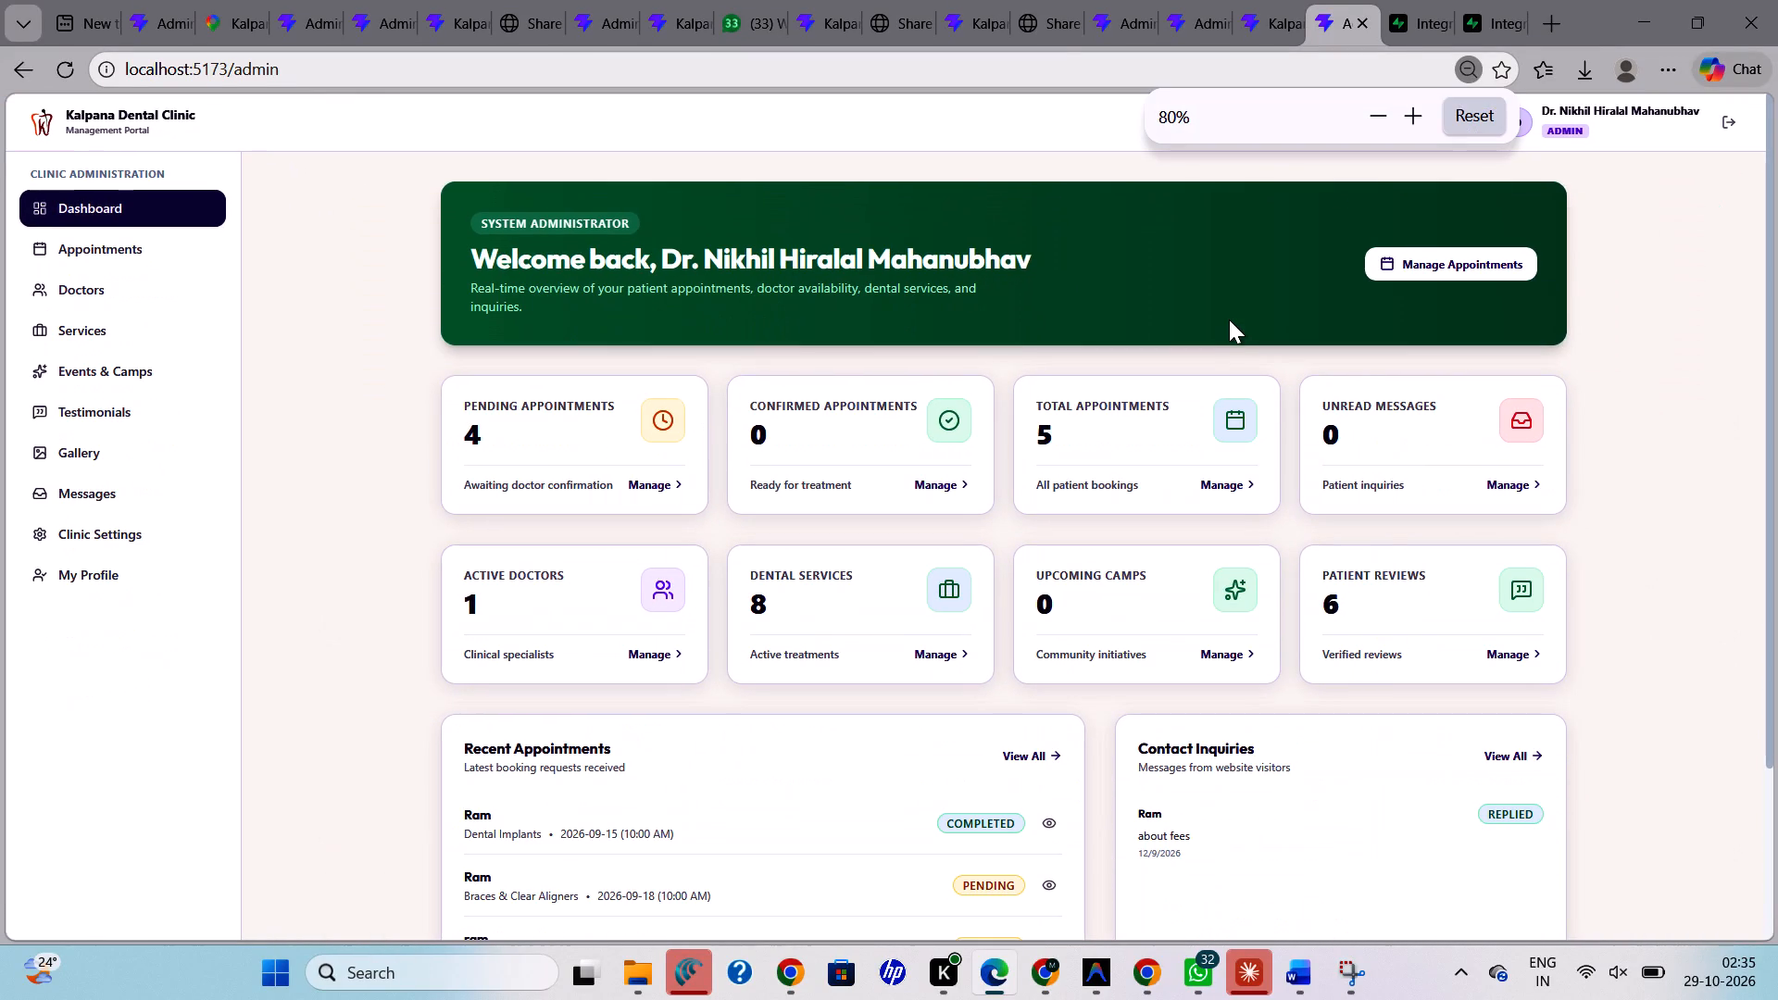
{"action": "key", "text": "Print"}
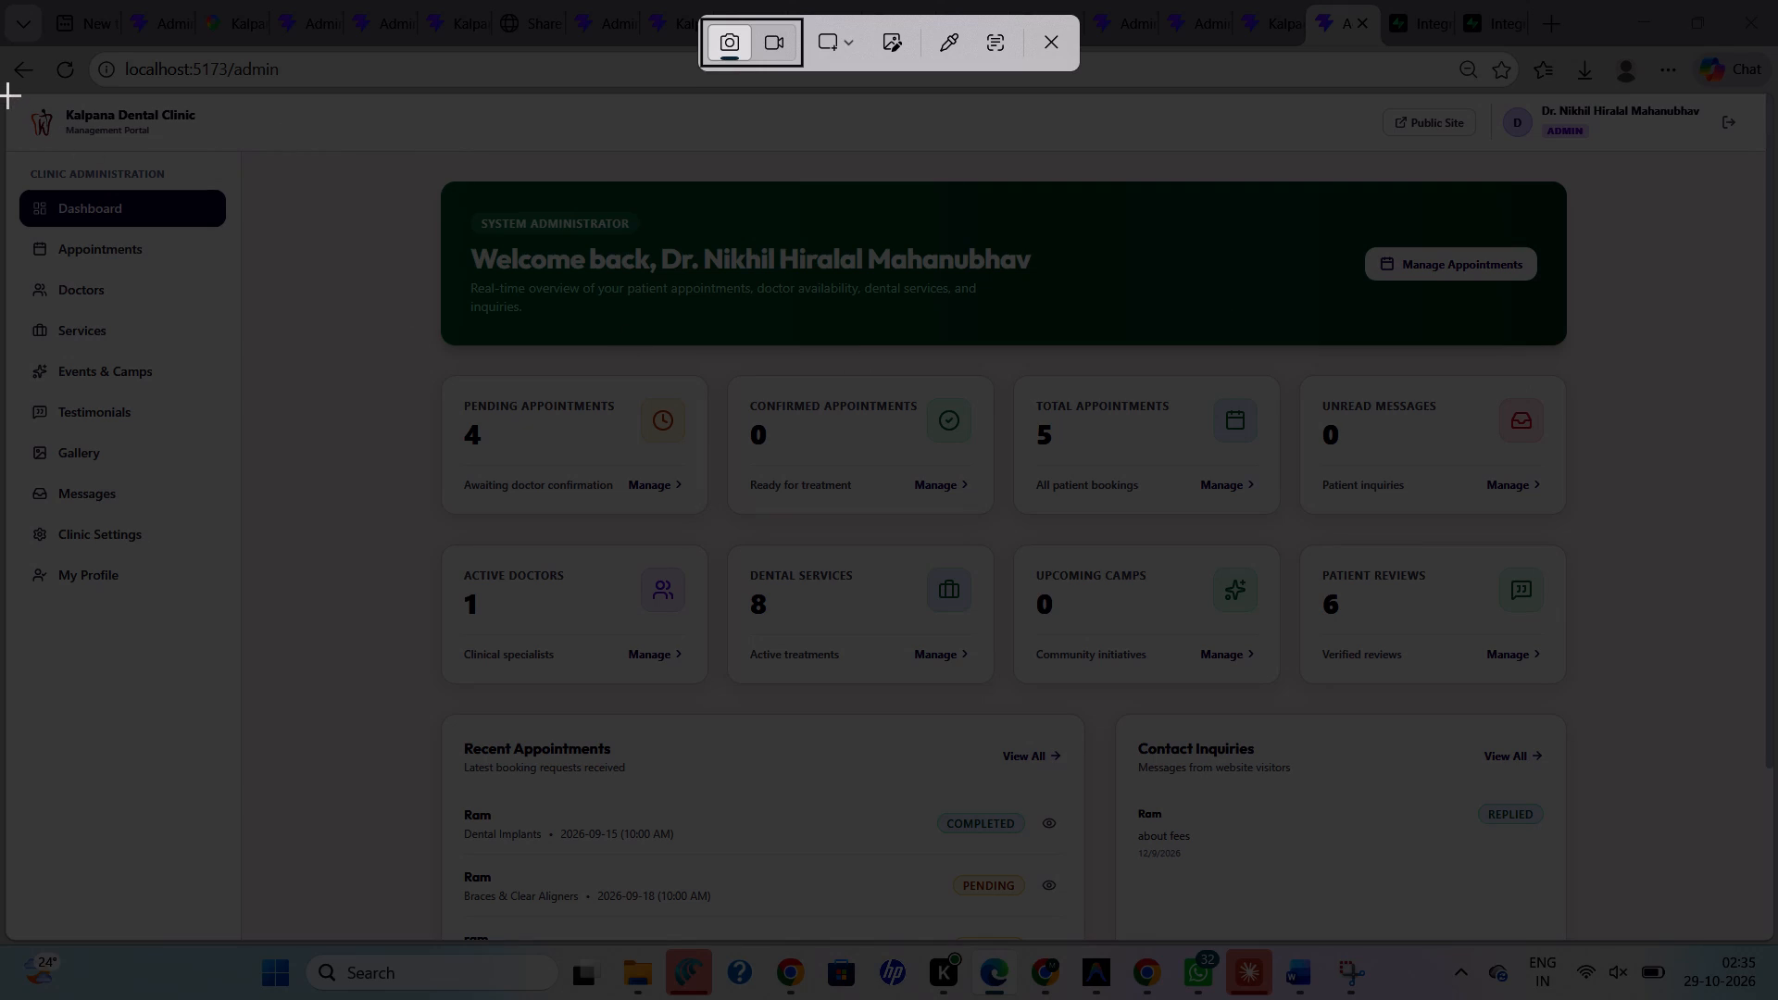
{"action": "left_click_drag", "start_coordinate": [7, 94], "coordinate": [891, 639]}
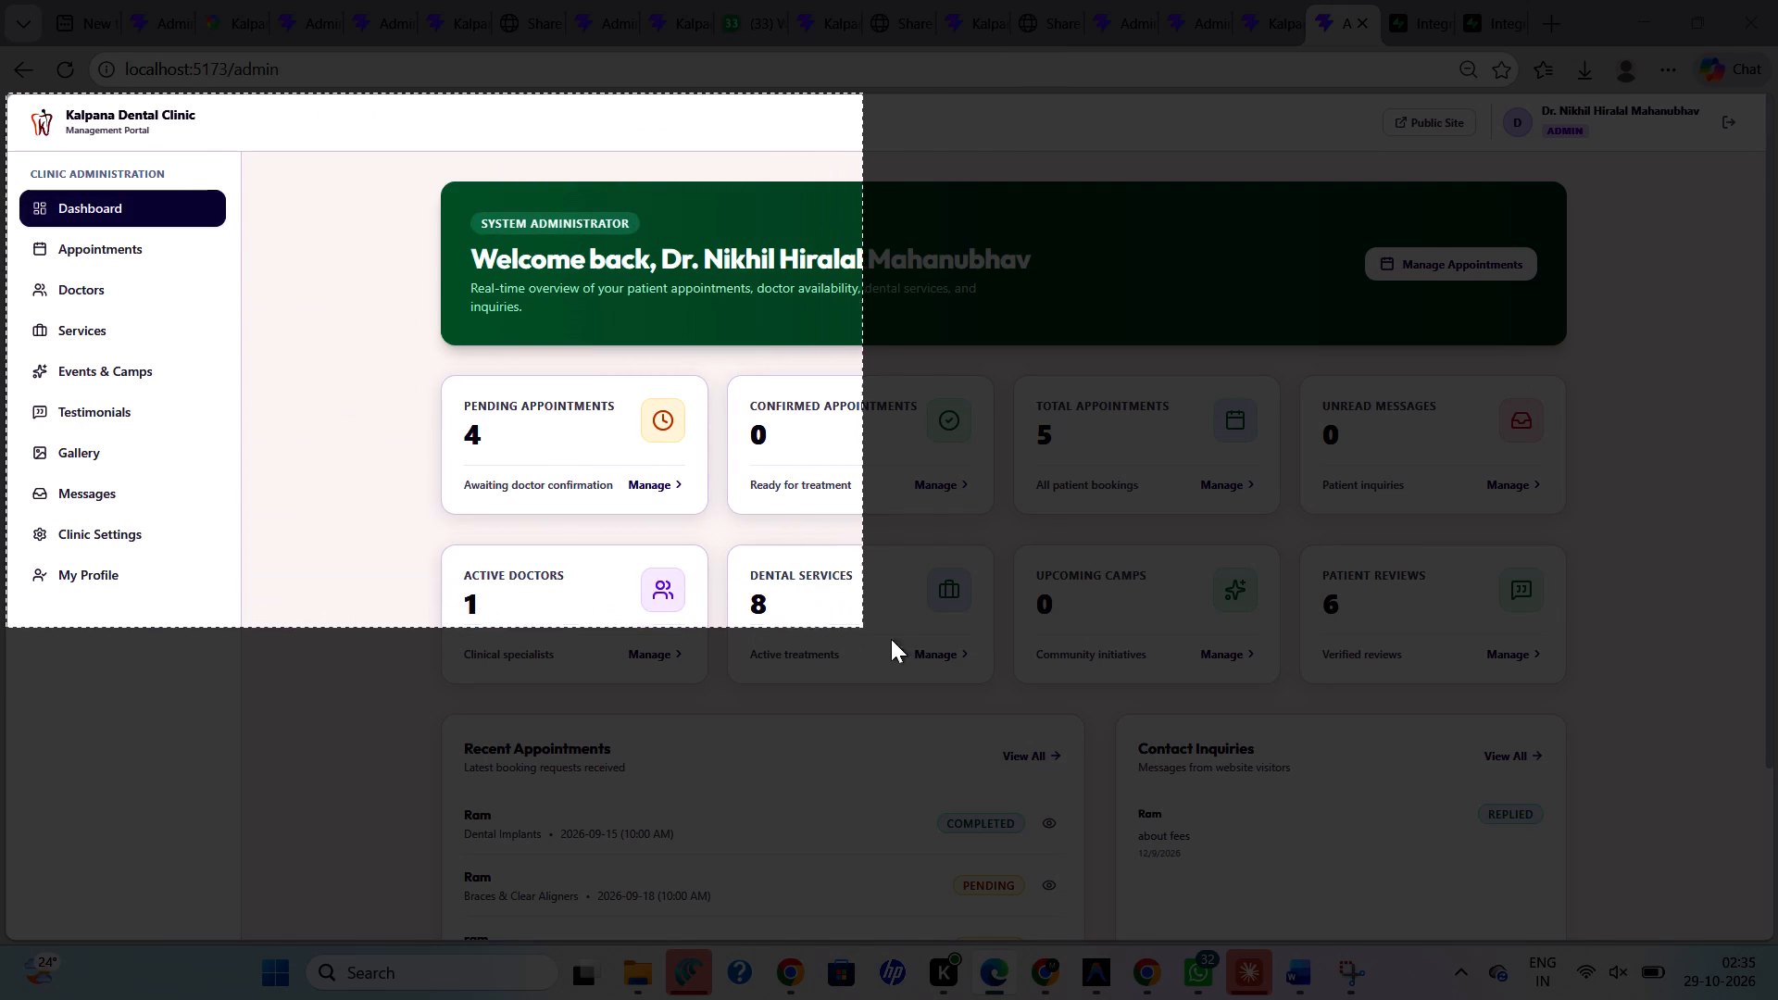
{"action": "left_click_drag", "start_coordinate": [891, 639], "coordinate": [1223, 656]}
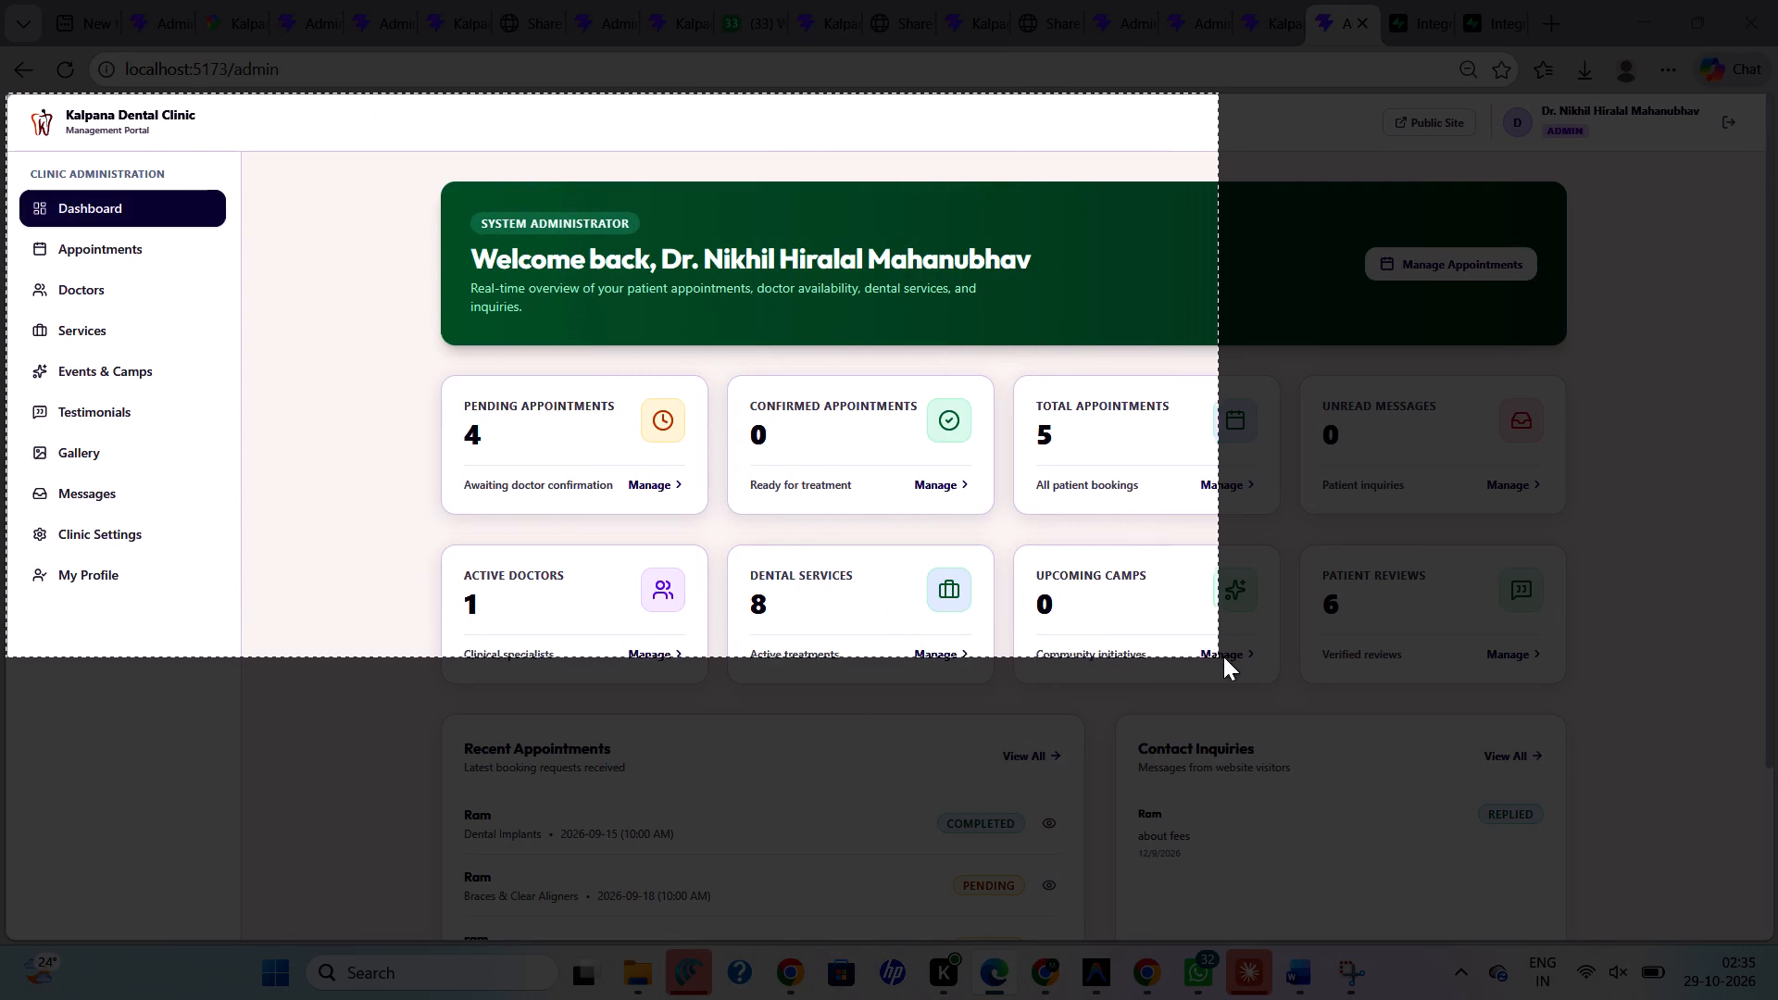
{"action": "left_click_drag", "start_coordinate": [1223, 656], "coordinate": [1510, 646]}
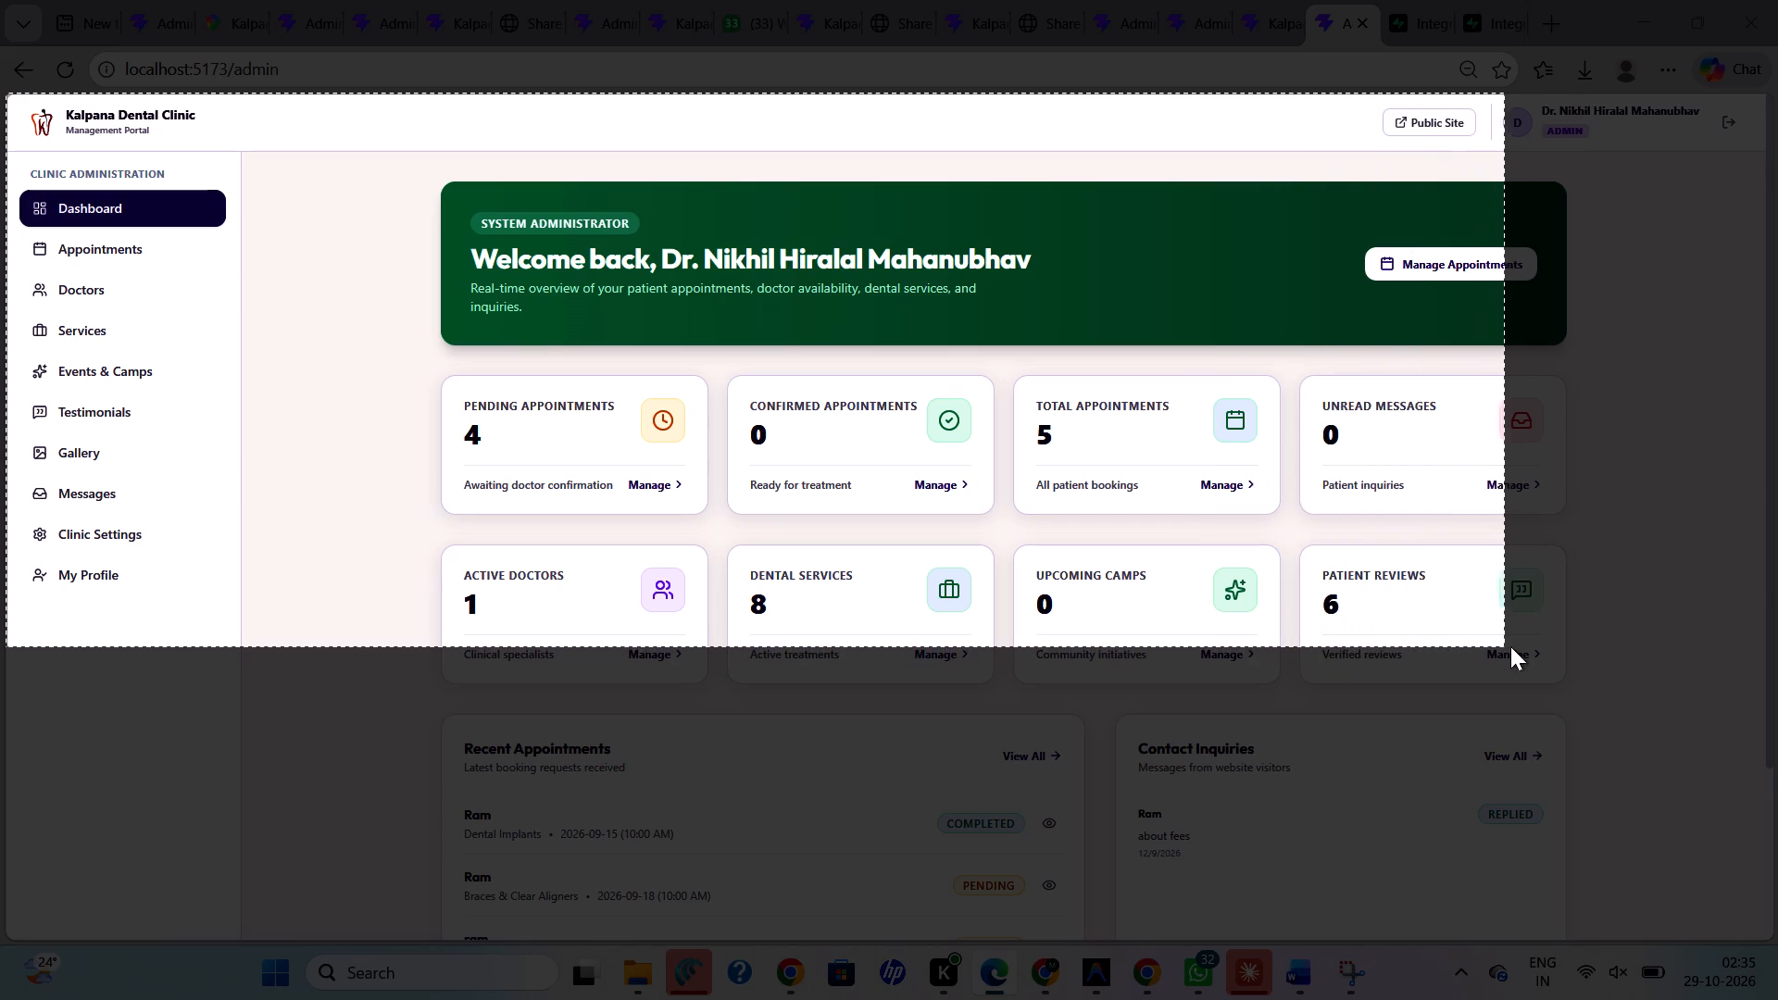
{"action": "left_click_drag", "start_coordinate": [1510, 646], "coordinate": [1777, 877]}
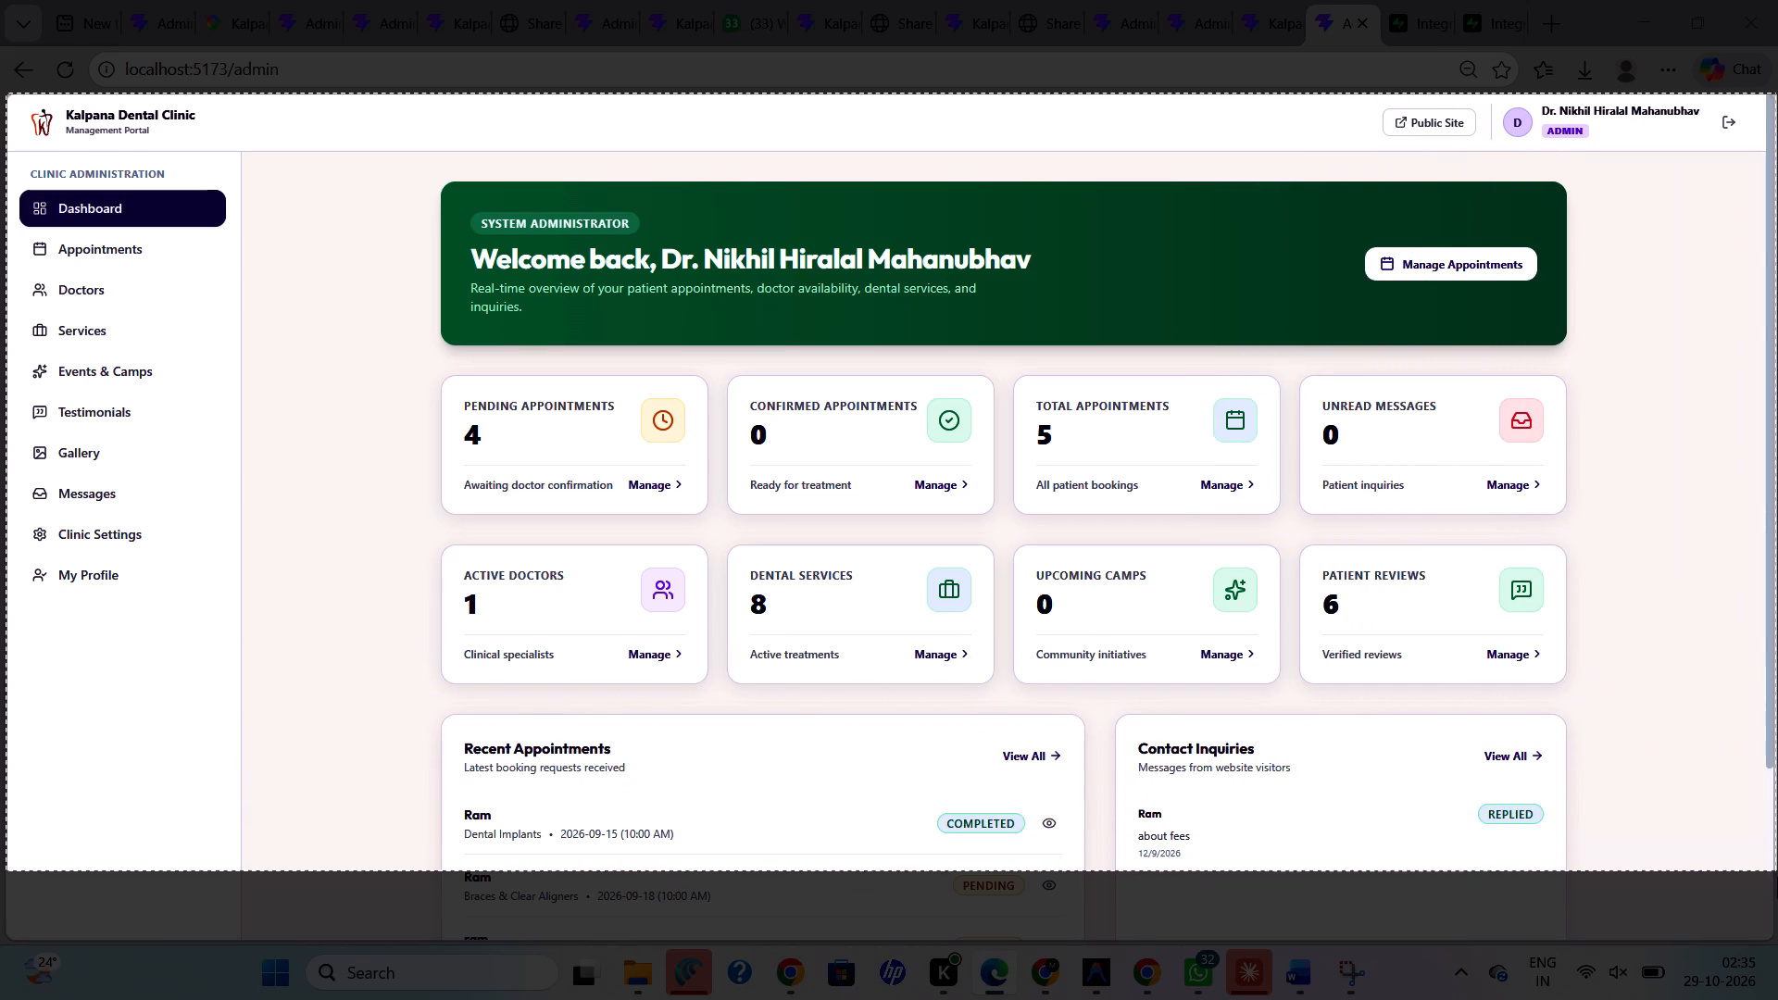
{"action": "left_click_drag", "start_coordinate": [1777, 877], "coordinate": [1771, 936]}
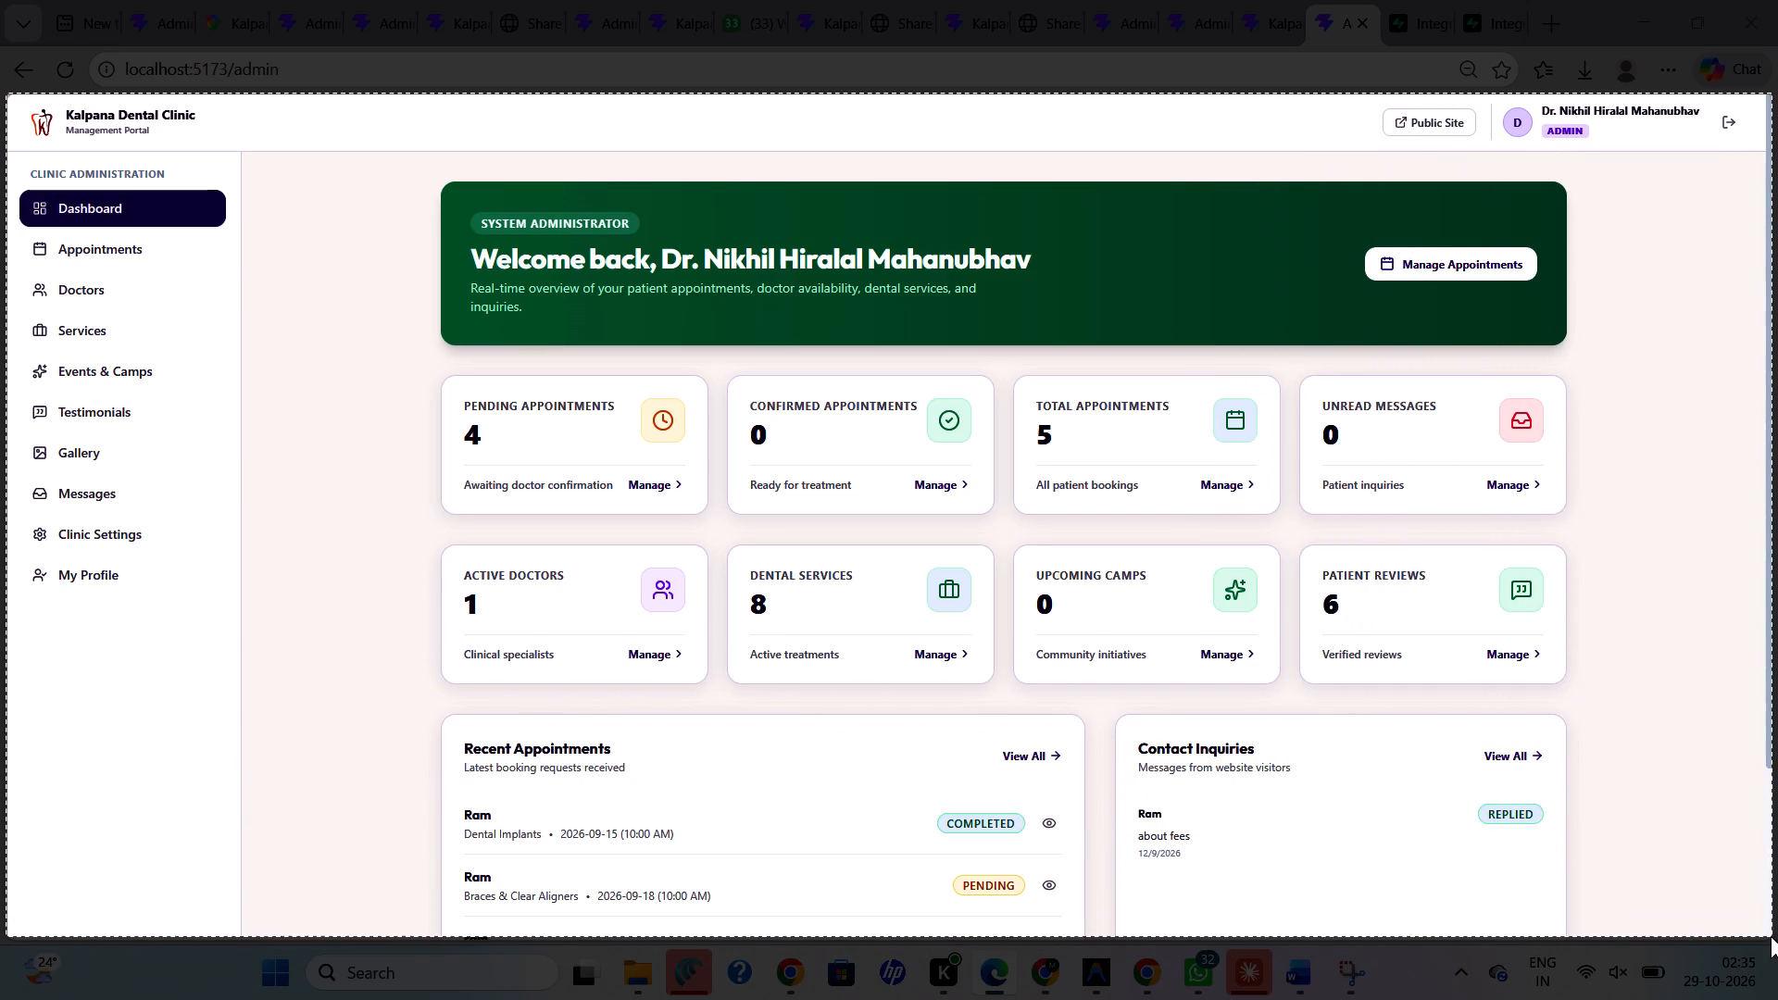
{"action": "left_click_drag", "start_coordinate": [1771, 936], "coordinate": [1769, 936]}
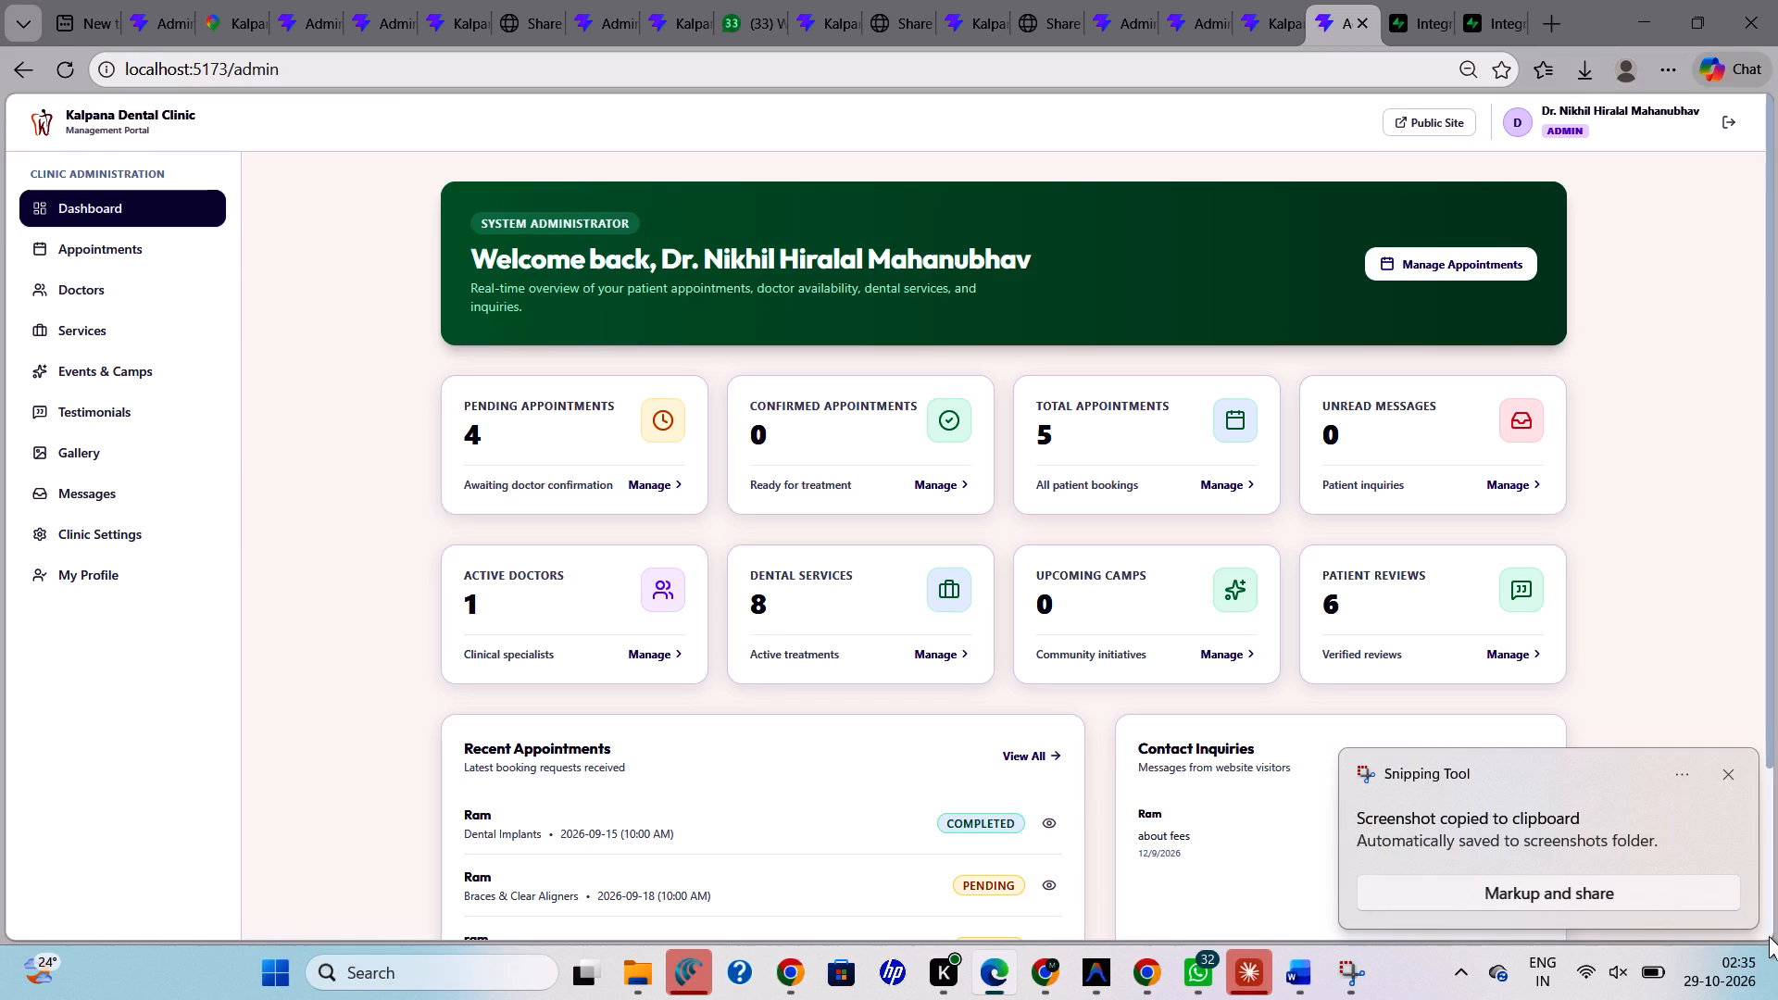
{"action": "left_click", "coordinate": [1673, 904]}
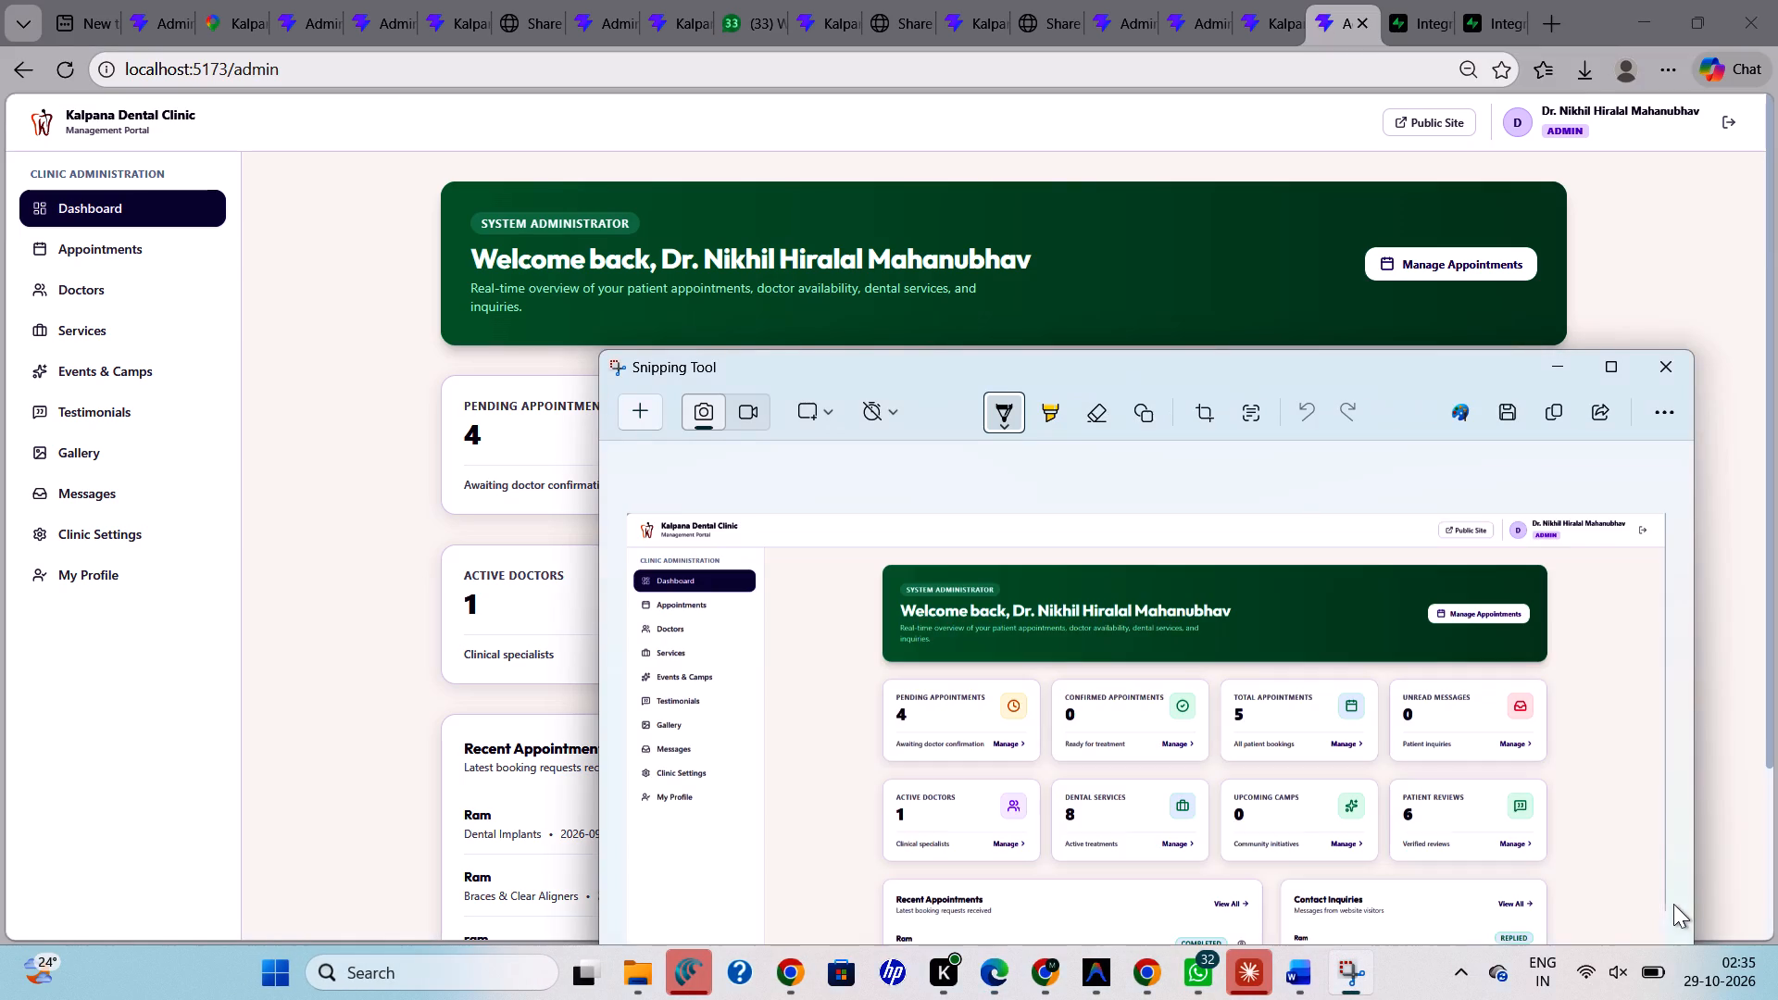
{"action": "left_click", "coordinate": [1543, 407]}
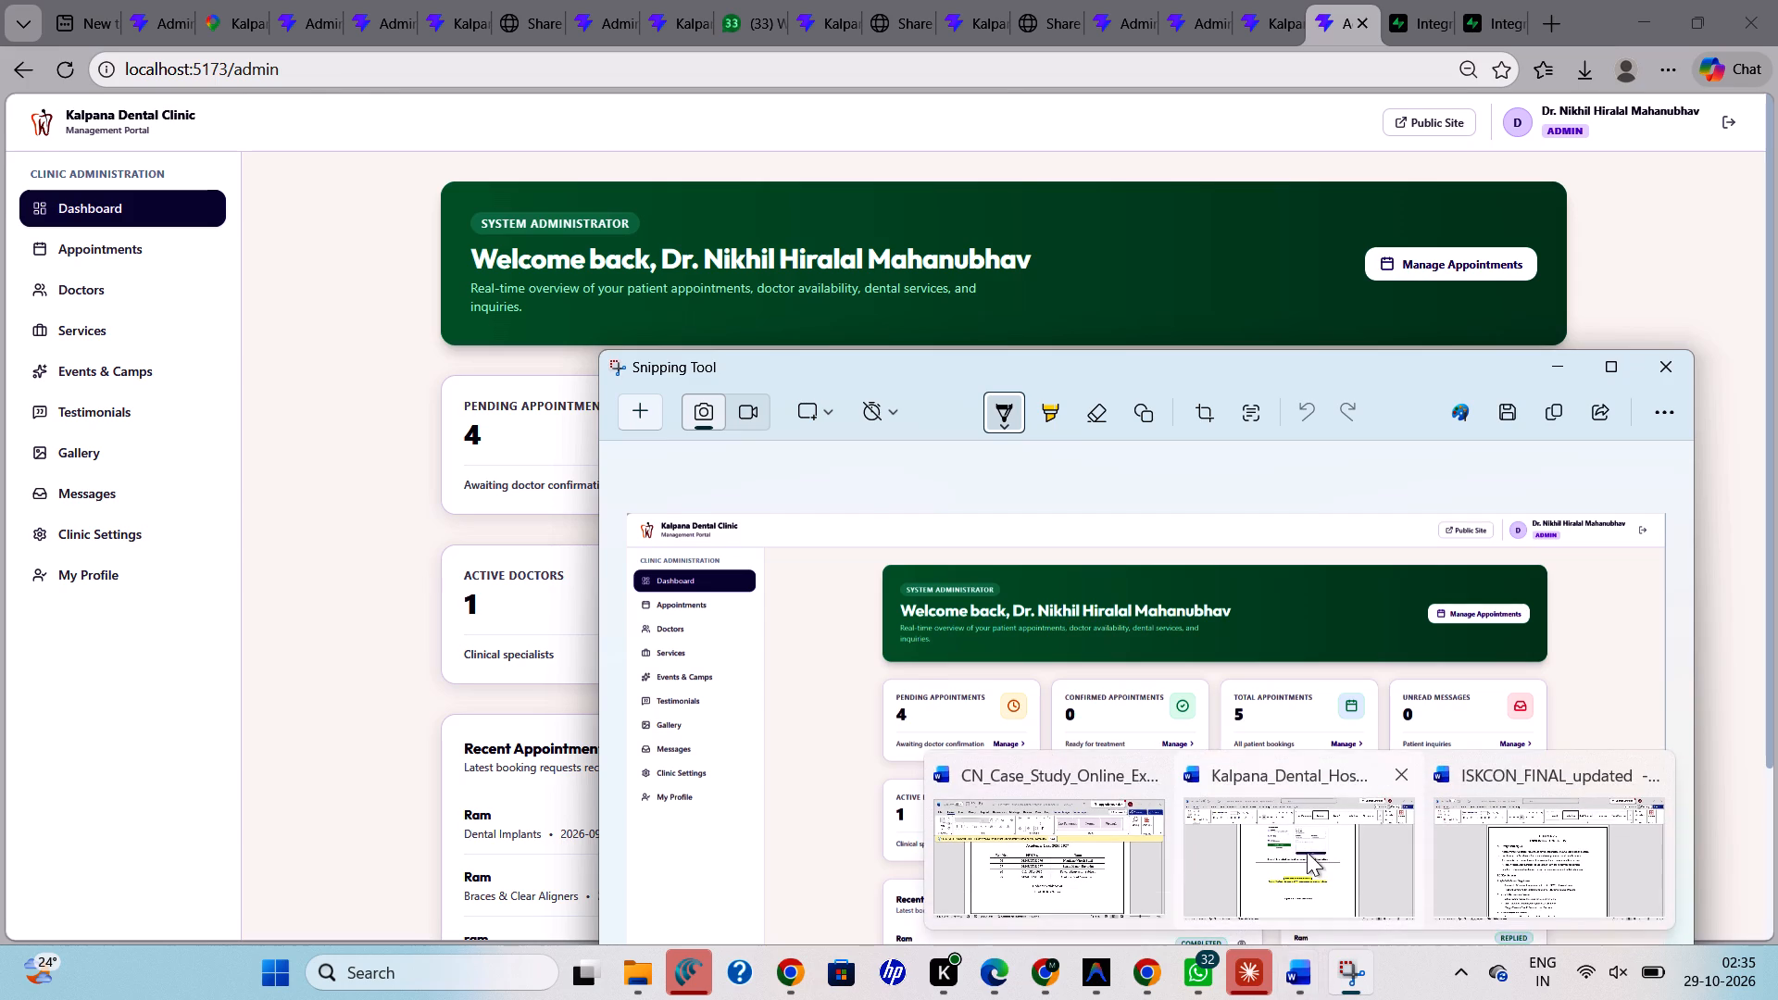
In the Kalpana report in Word, replace the two-line Figure 7.6 placeholder text with the copied admin dashboard screenshot.
{"action": "left_click", "coordinate": [1307, 852]}
{"action": "left_click", "coordinate": [1107, 644]}
{"action": "left_click_drag", "start_coordinate": [1107, 644], "coordinate": [863, 611]}
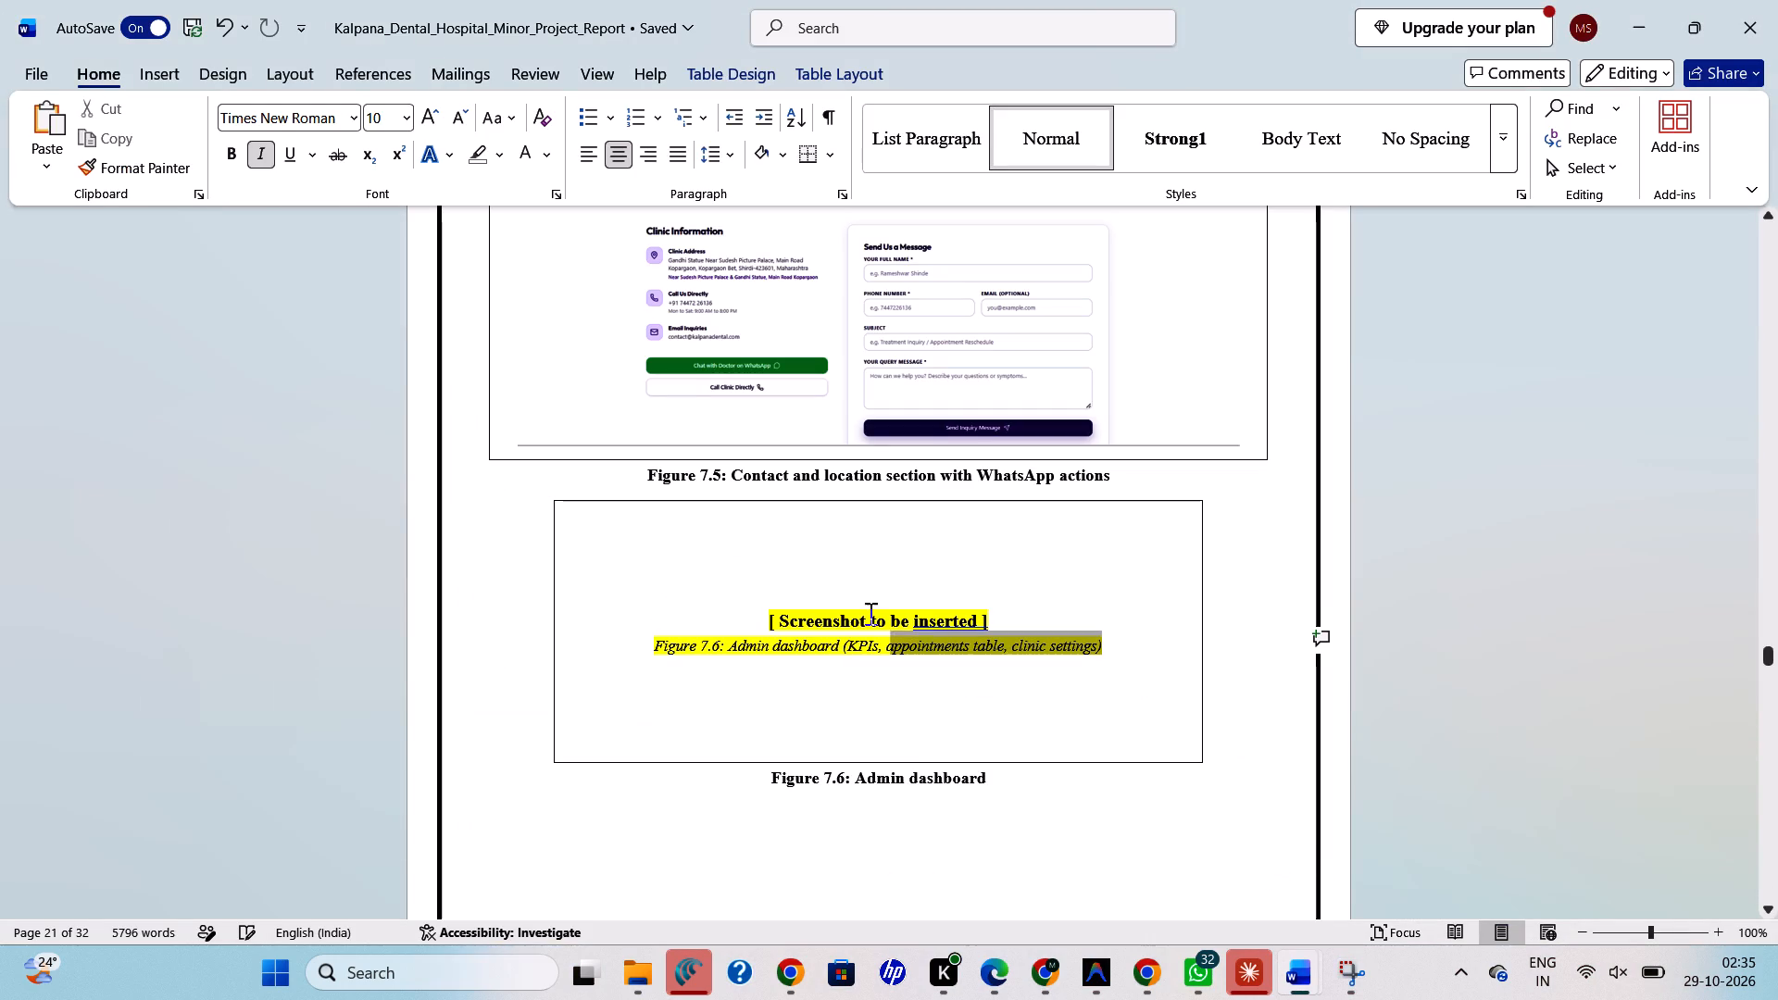
{"action": "left_click_drag", "start_coordinate": [863, 611], "coordinate": [736, 603]}
{"action": "left_click", "coordinate": [736, 603]}
{"action": "left_click_drag", "start_coordinate": [736, 603], "coordinate": [879, 611]}
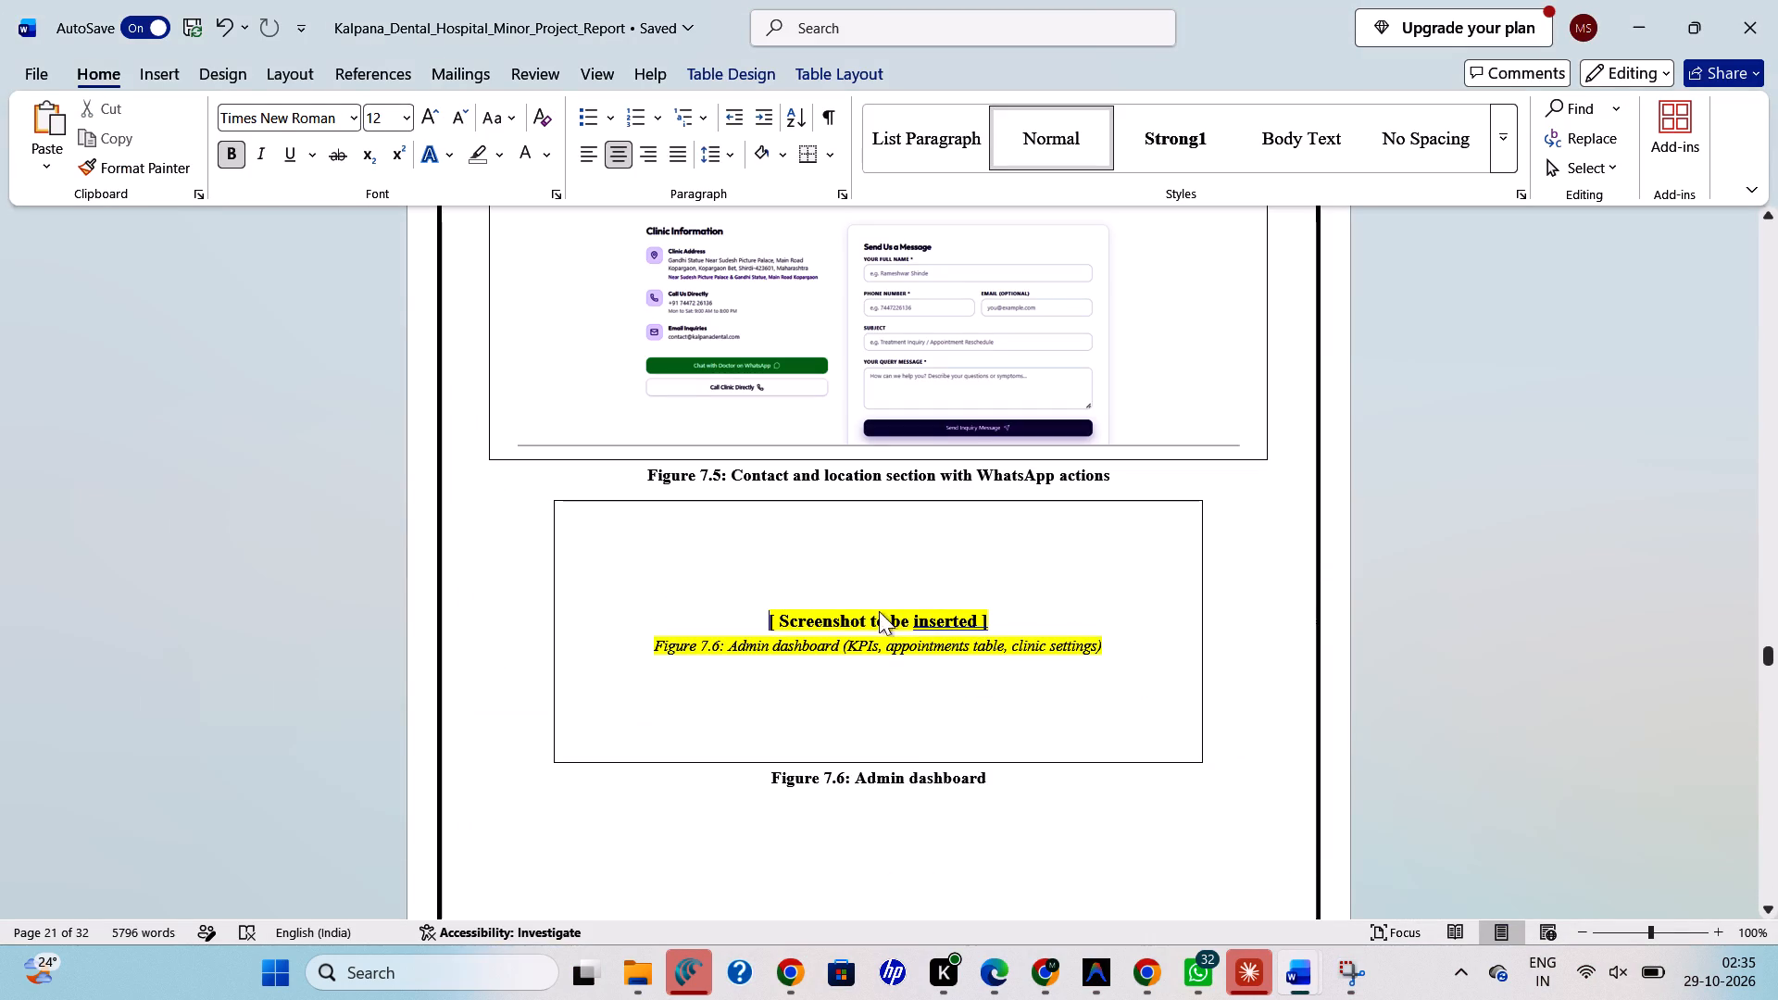
{"action": "left_click_drag", "start_coordinate": [879, 611], "coordinate": [1133, 667]}
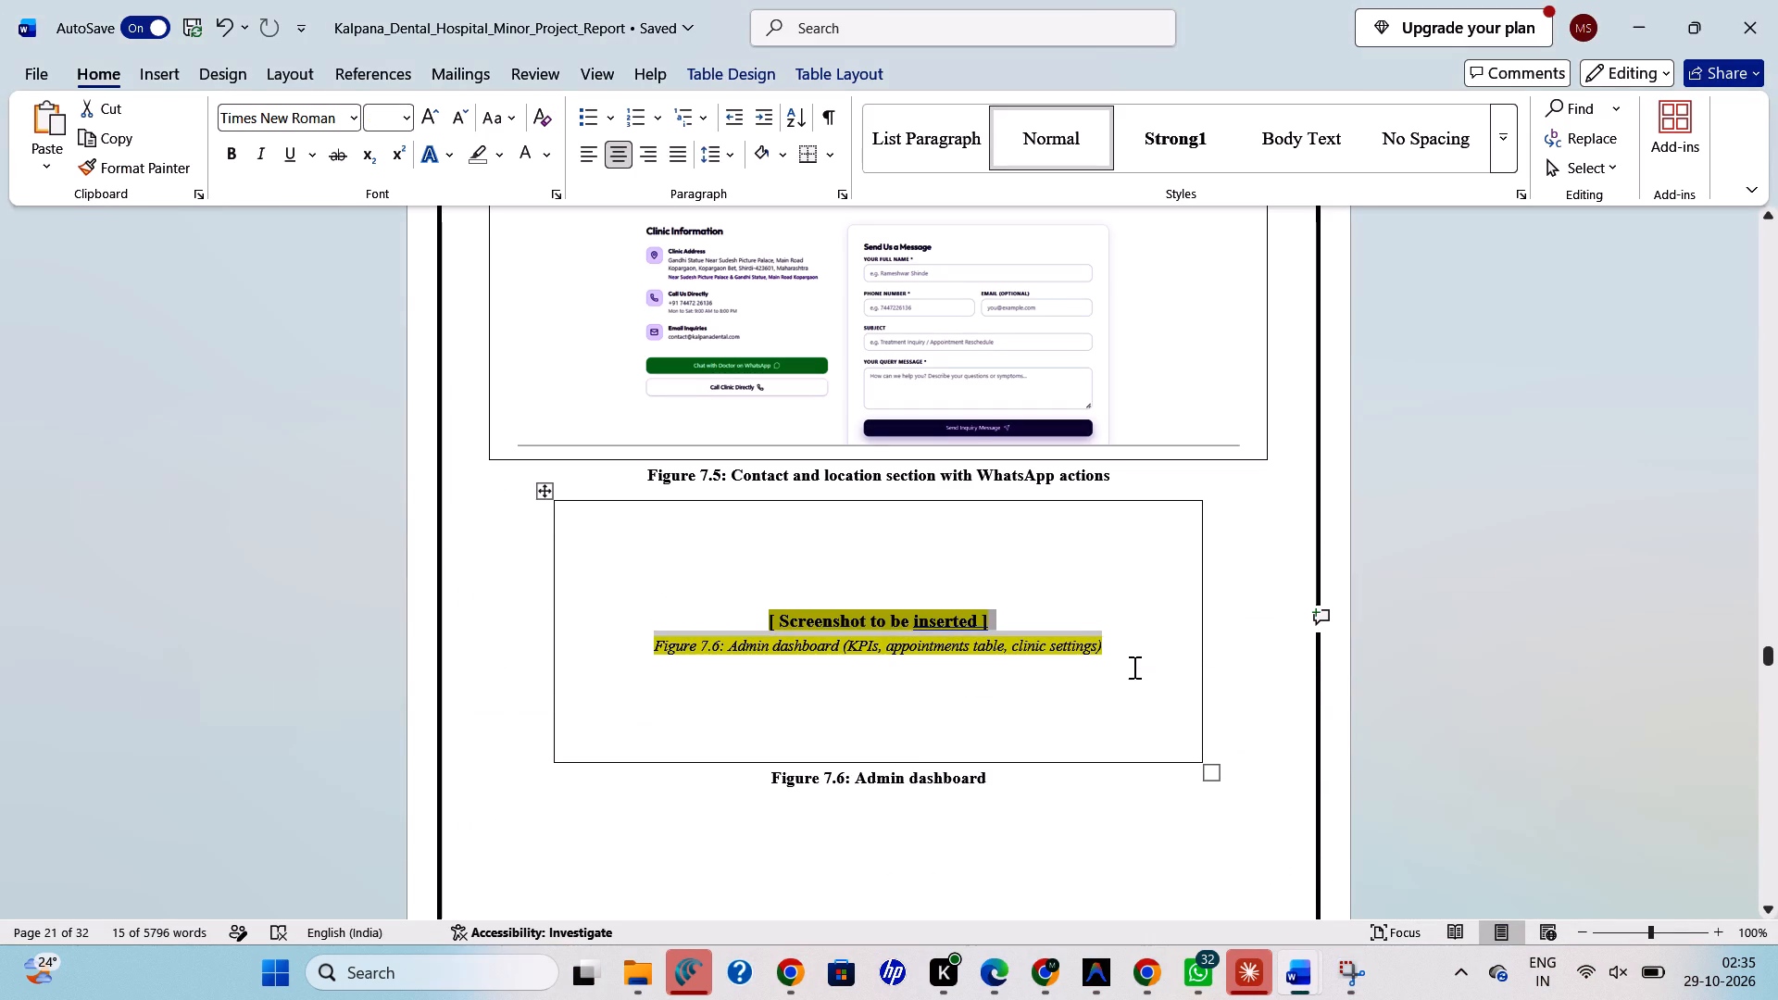
{"action": "key", "text": "ctrl+v"}
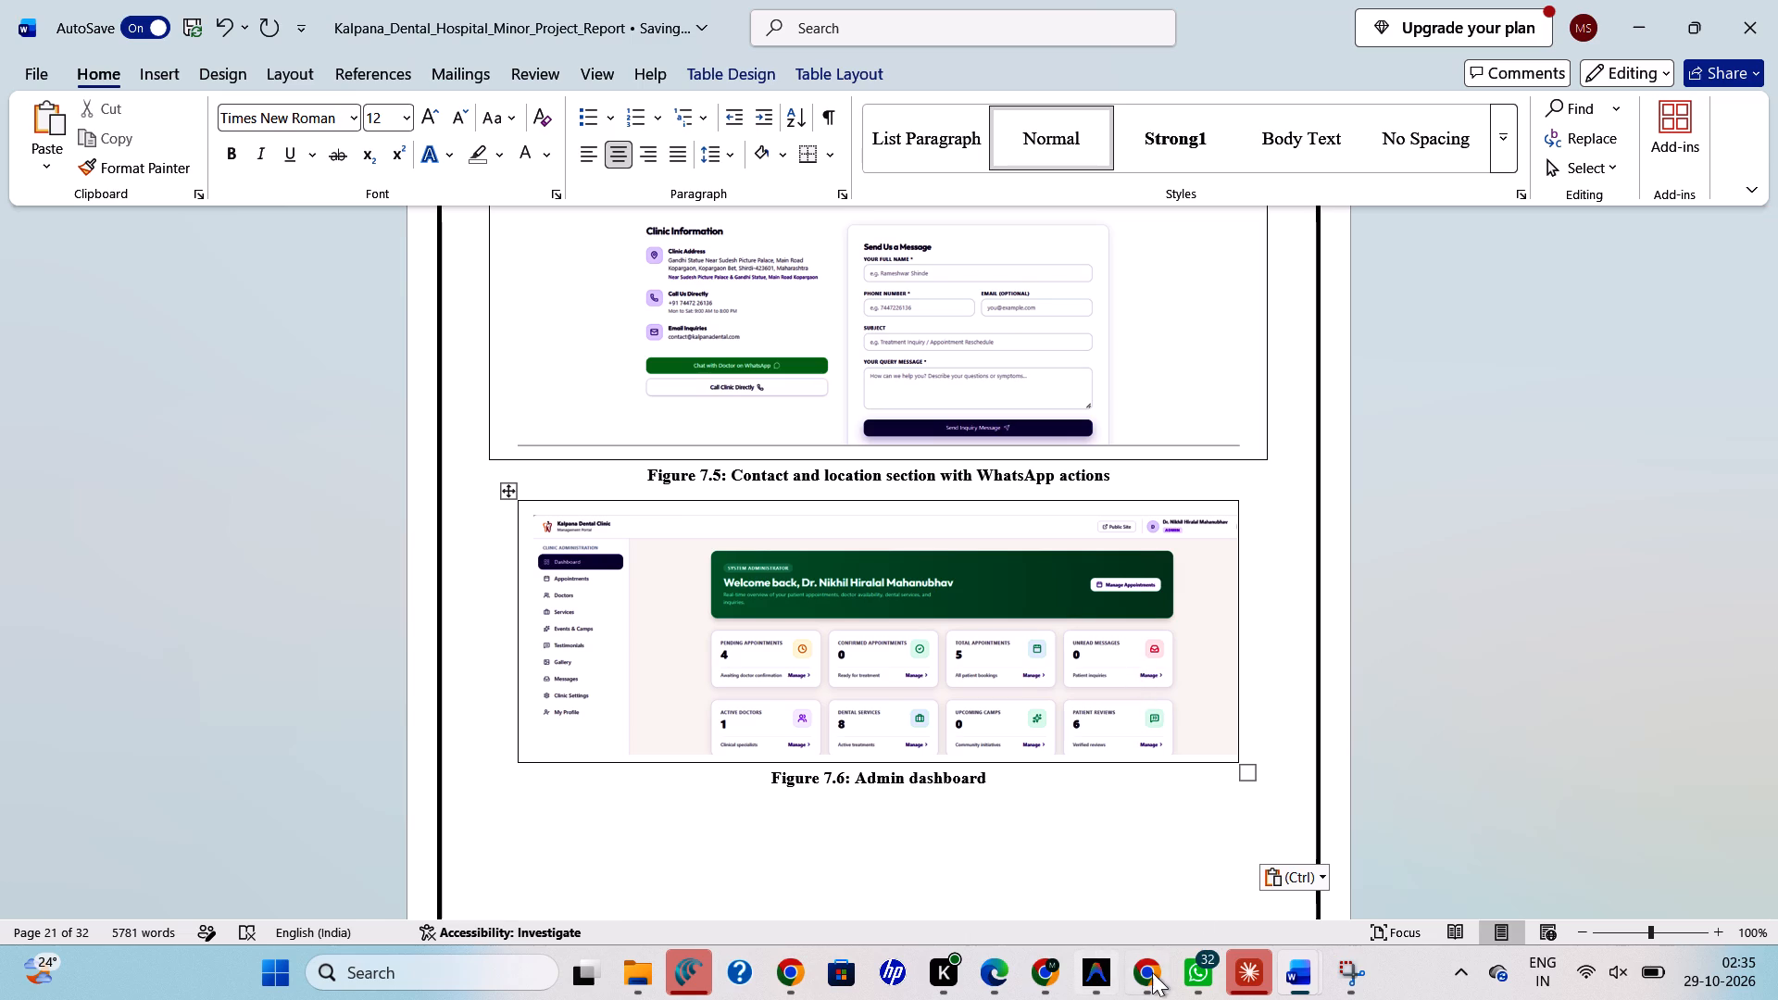
Switch to the IoT course in Chrome, advance from HTTP - Part 2 to Learning Control 20.2 and start its self-assessment.
{"action": "left_click", "coordinate": [1056, 966]}
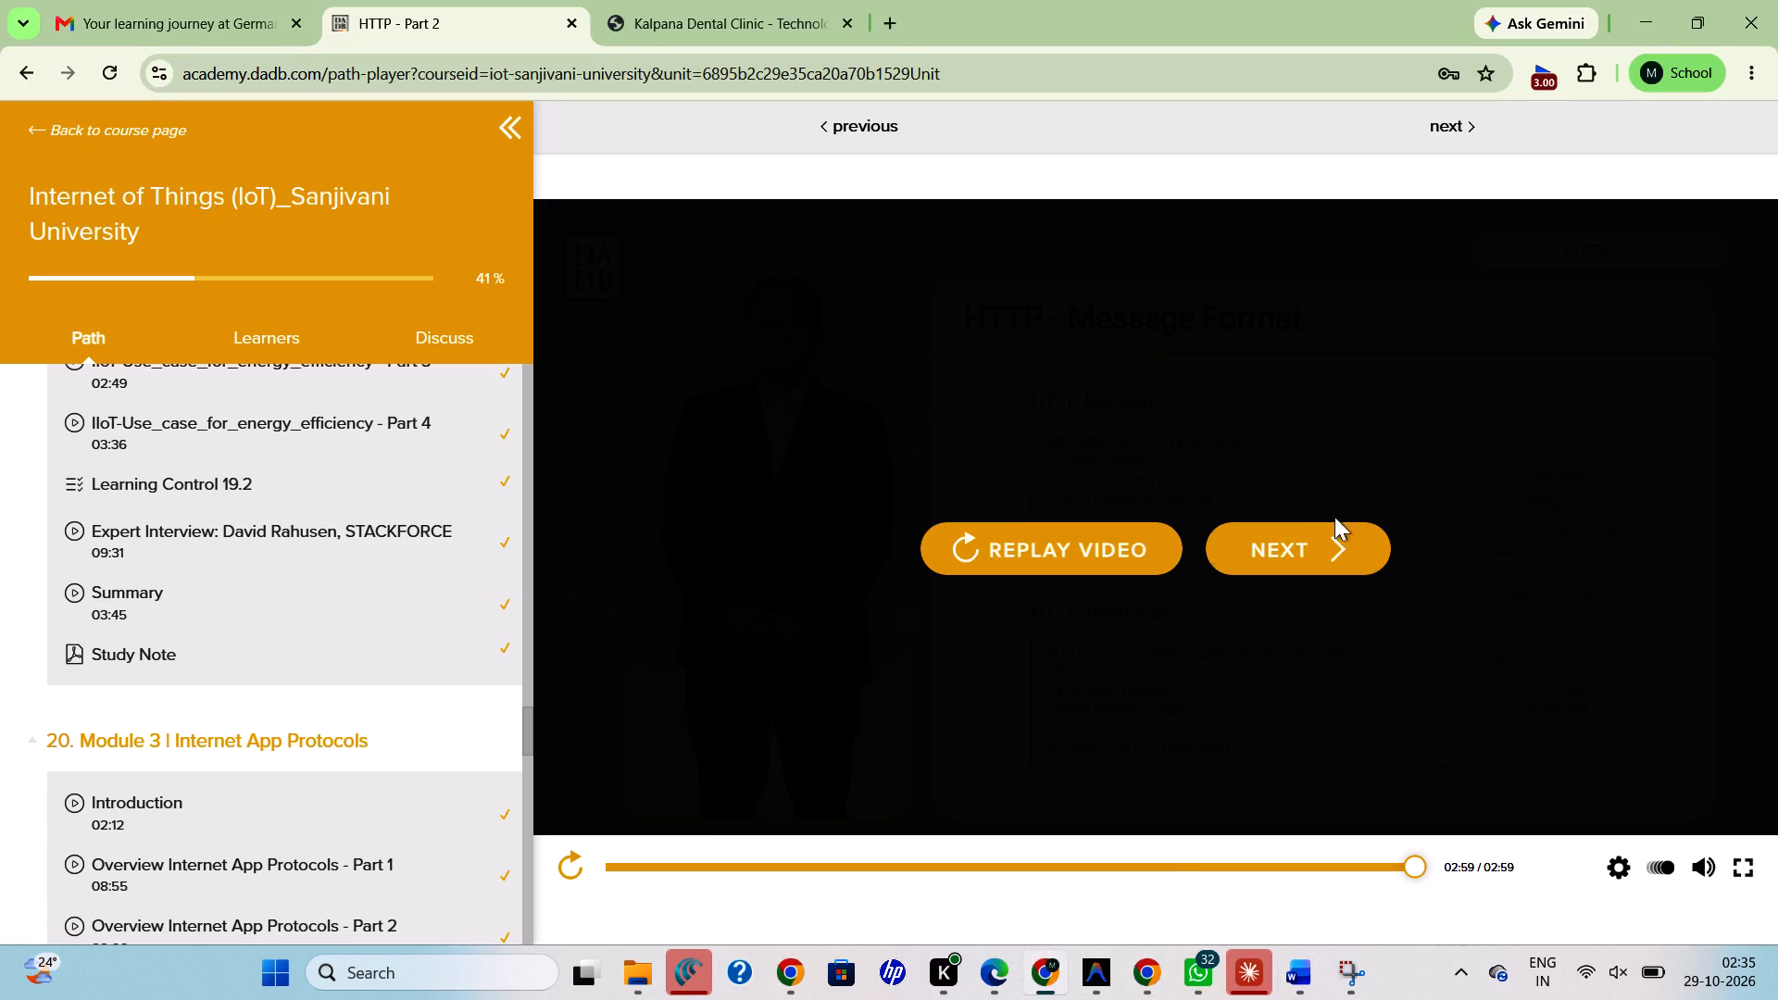
{"action": "left_click", "coordinate": [1324, 543]}
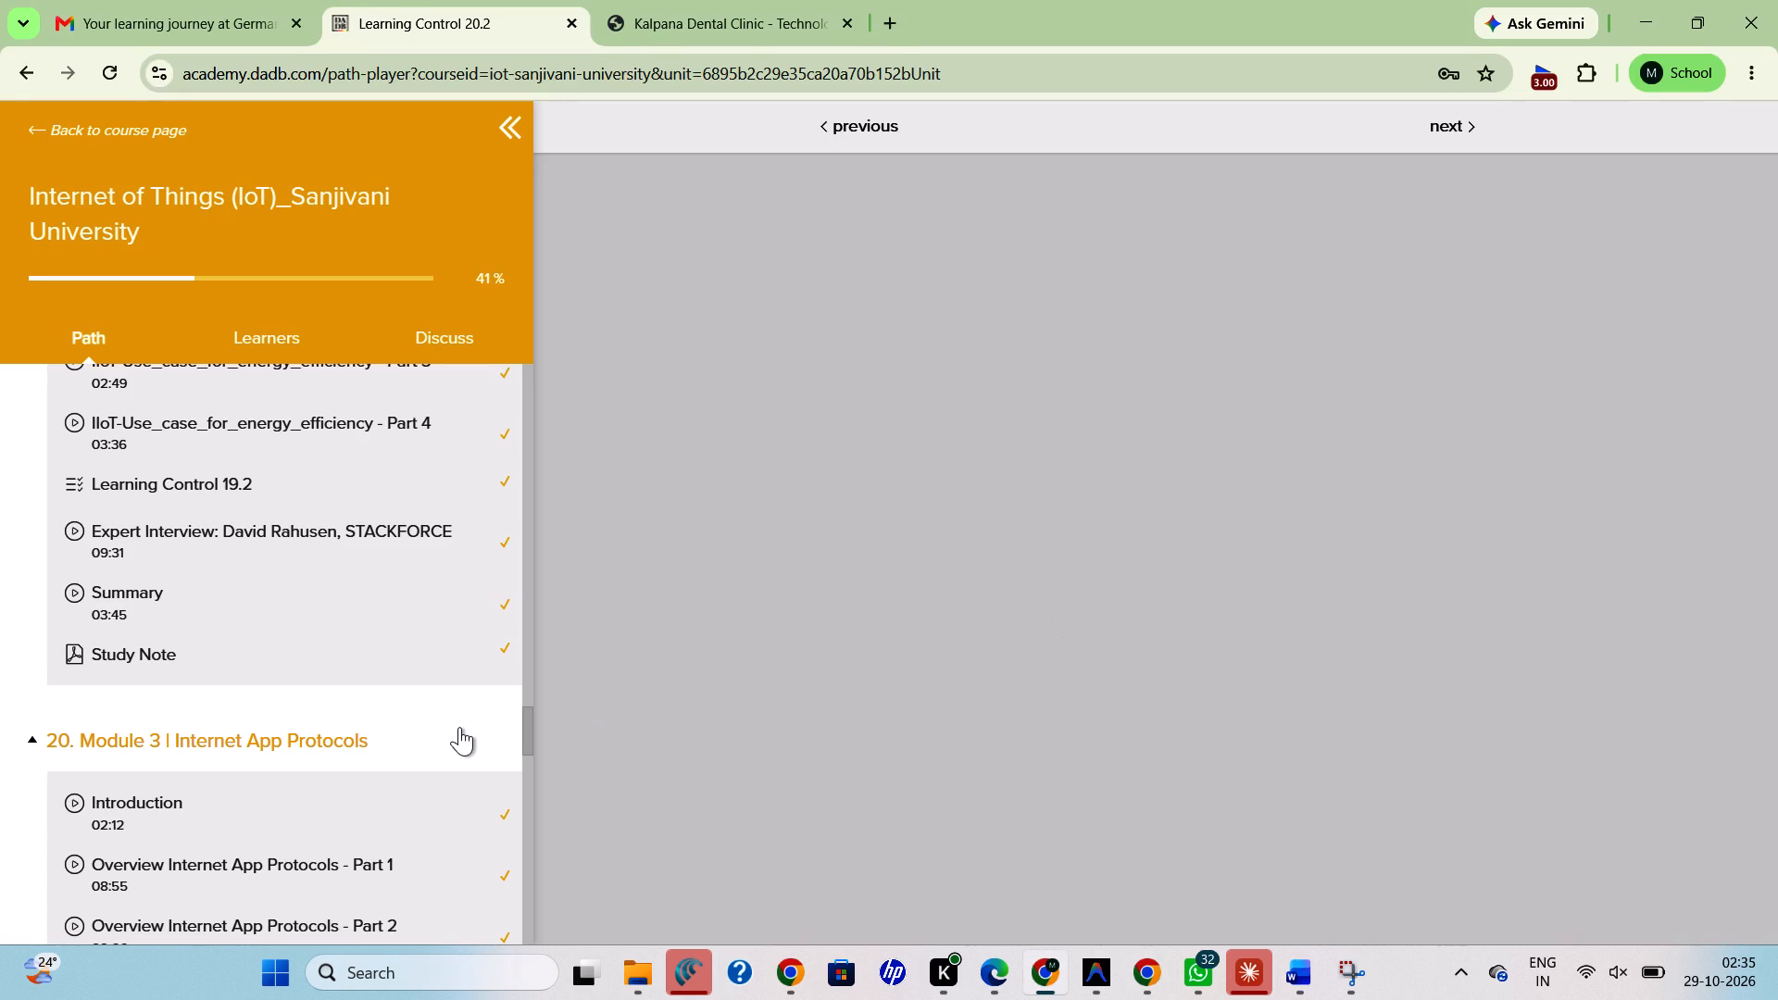
{"action": "scroll", "coordinate": [459, 727], "scroll_direction": "down", "scroll_amount": 3}
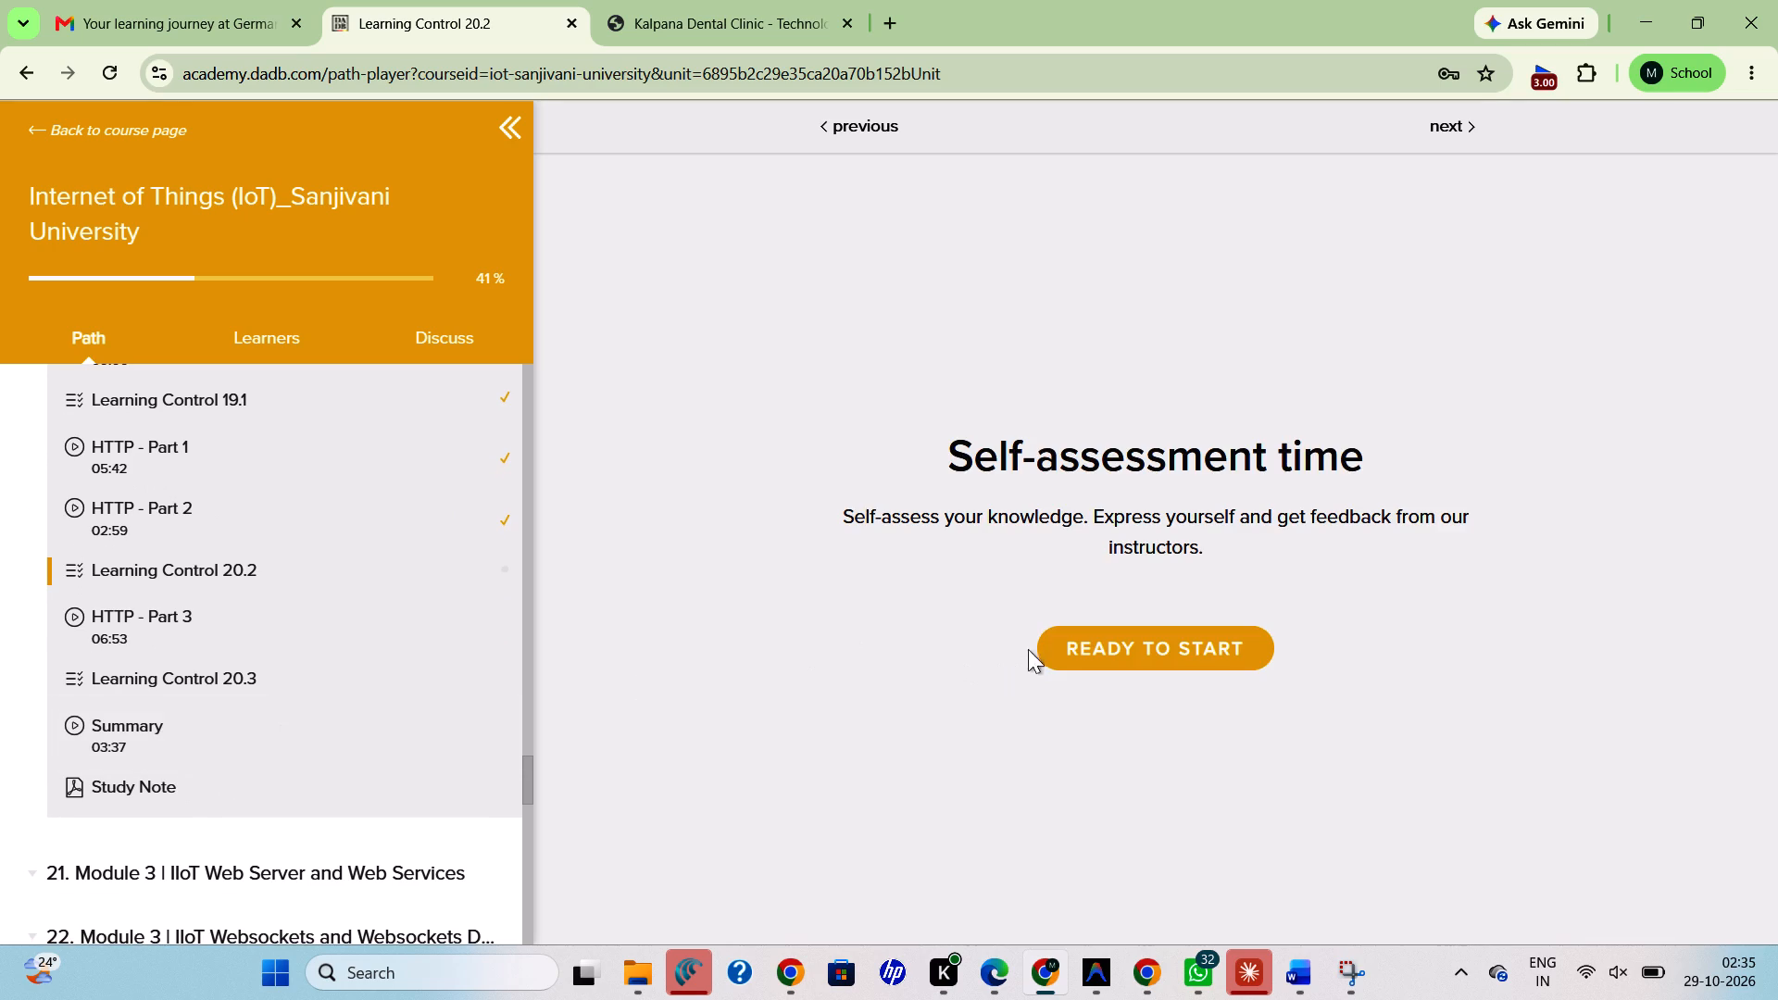
{"action": "left_click", "coordinate": [1060, 638]}
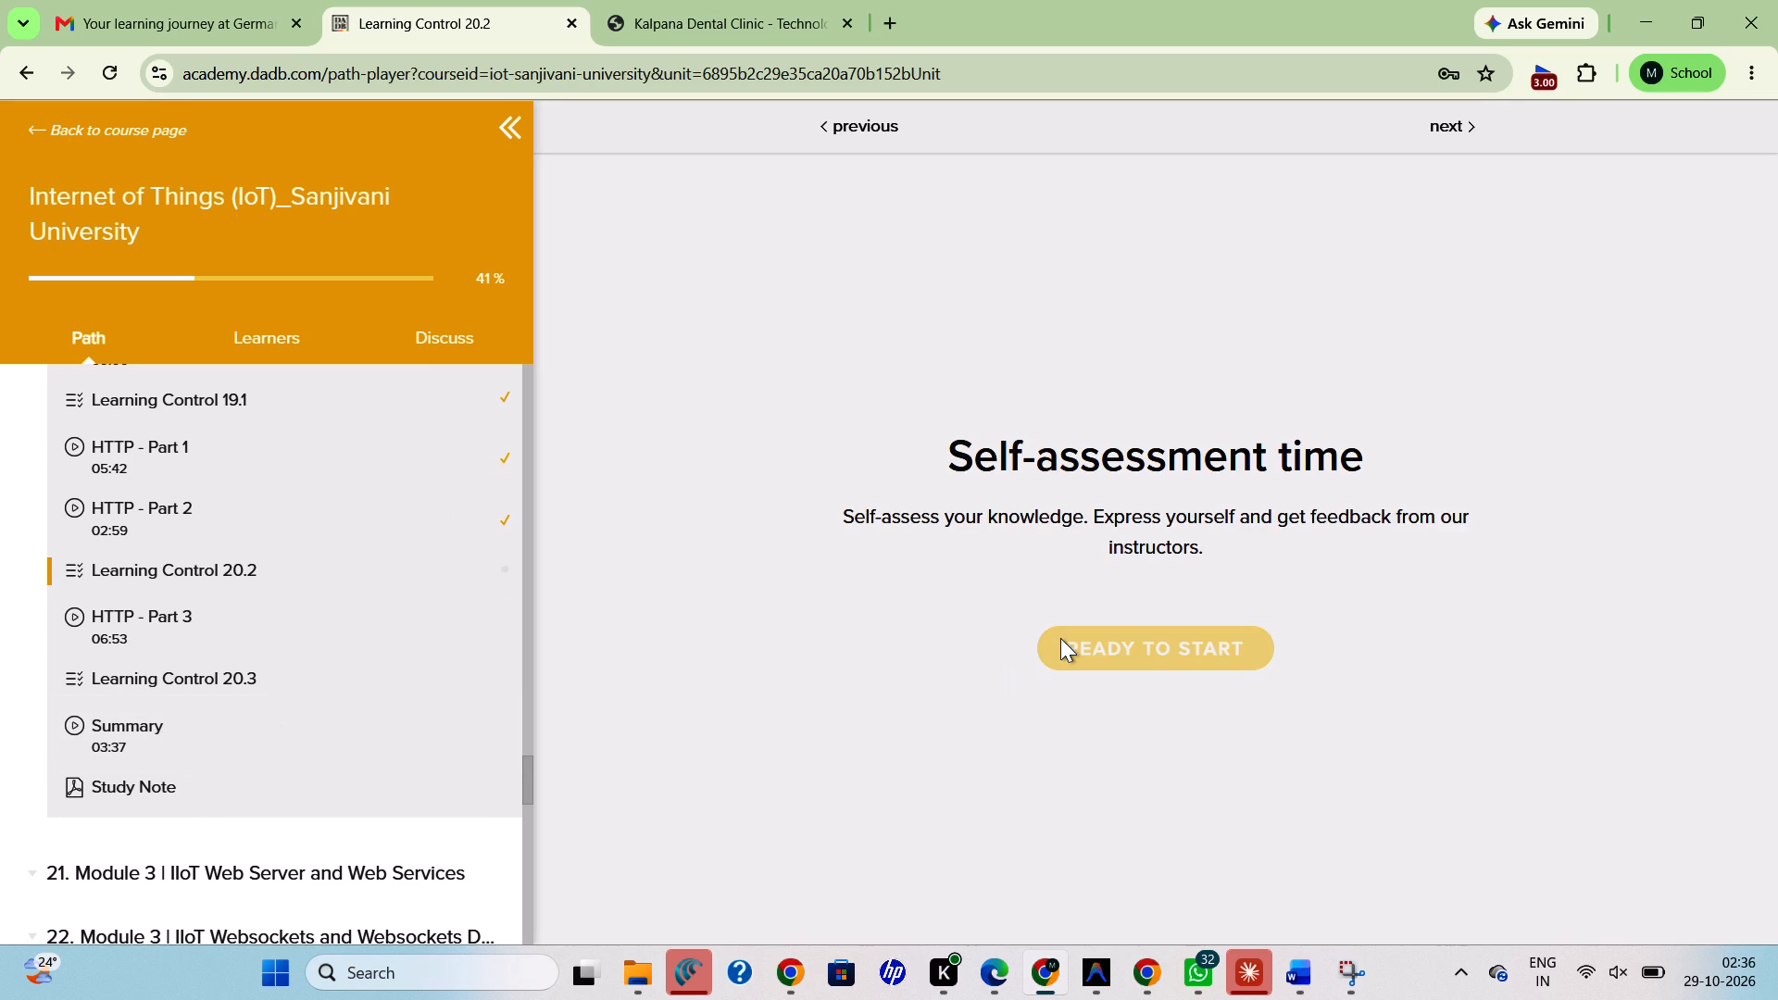
Answer the four questions with True, Managing TCP connections, PUT and Statelessness, submit the self-assessment, and continue to HTTP - Part 3.
{"action": "left_click", "coordinate": [963, 488]}
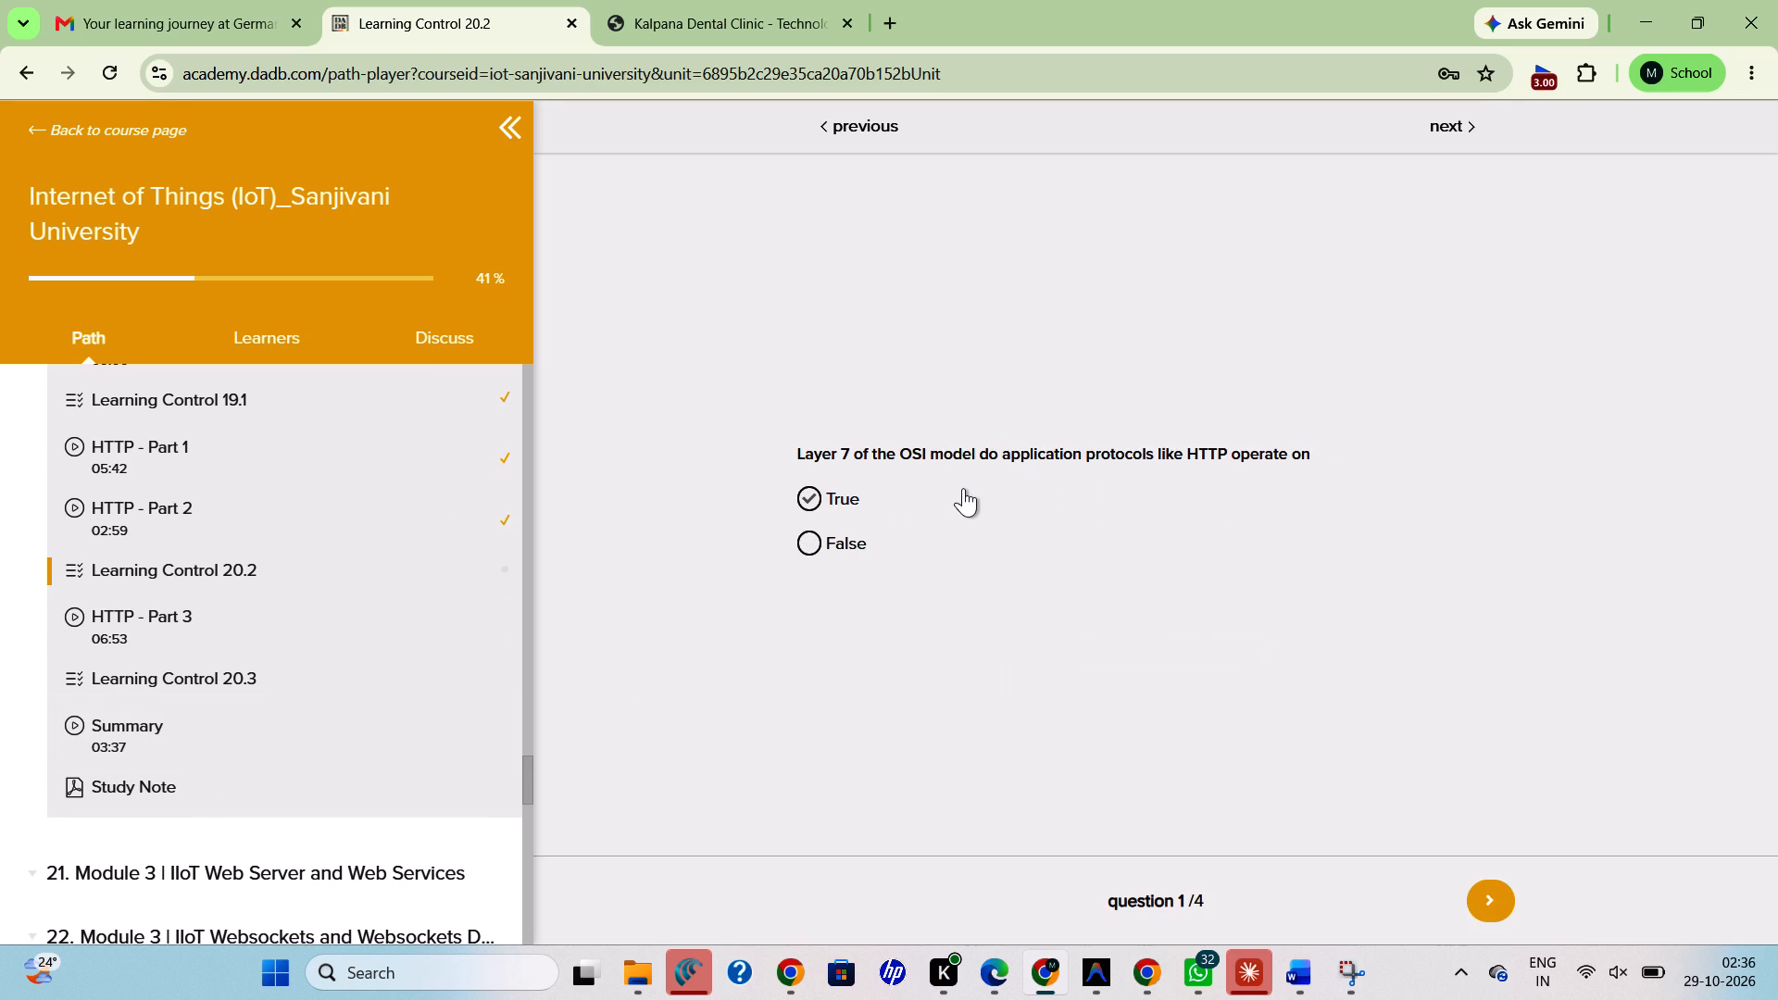
{"action": "left_click", "coordinate": [1493, 886]}
{"action": "left_click", "coordinate": [1160, 511]}
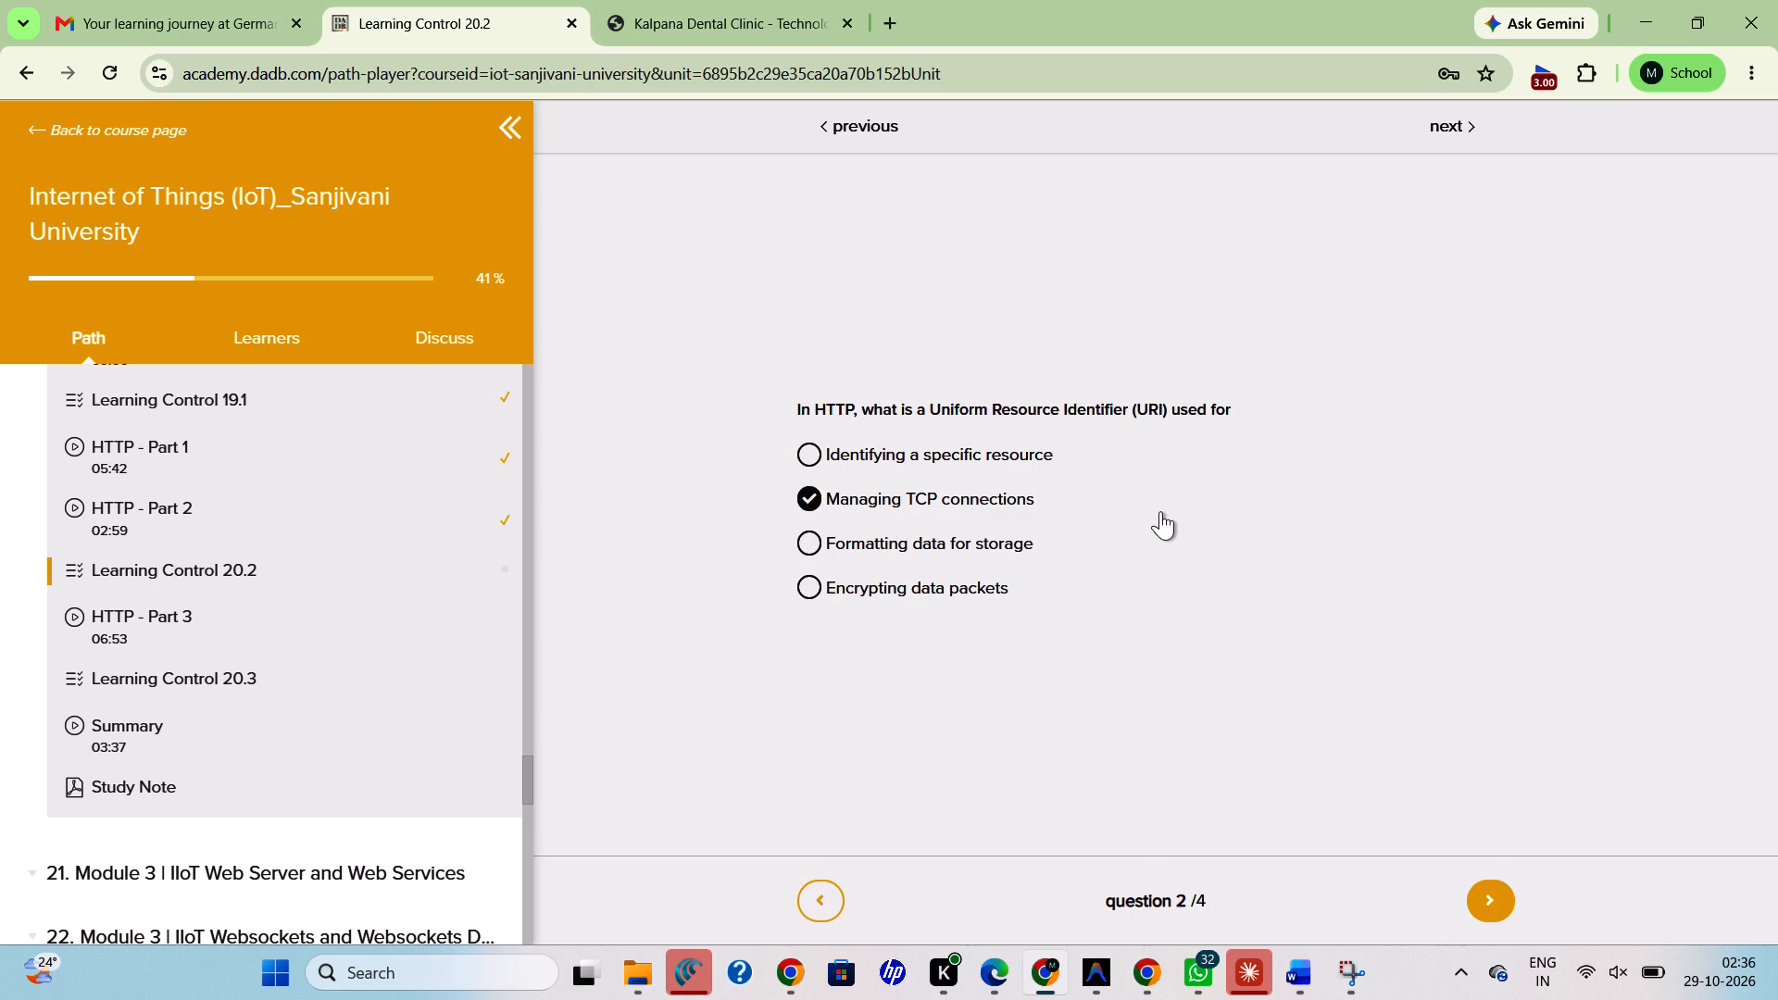
{"action": "left_click", "coordinate": [1484, 887]}
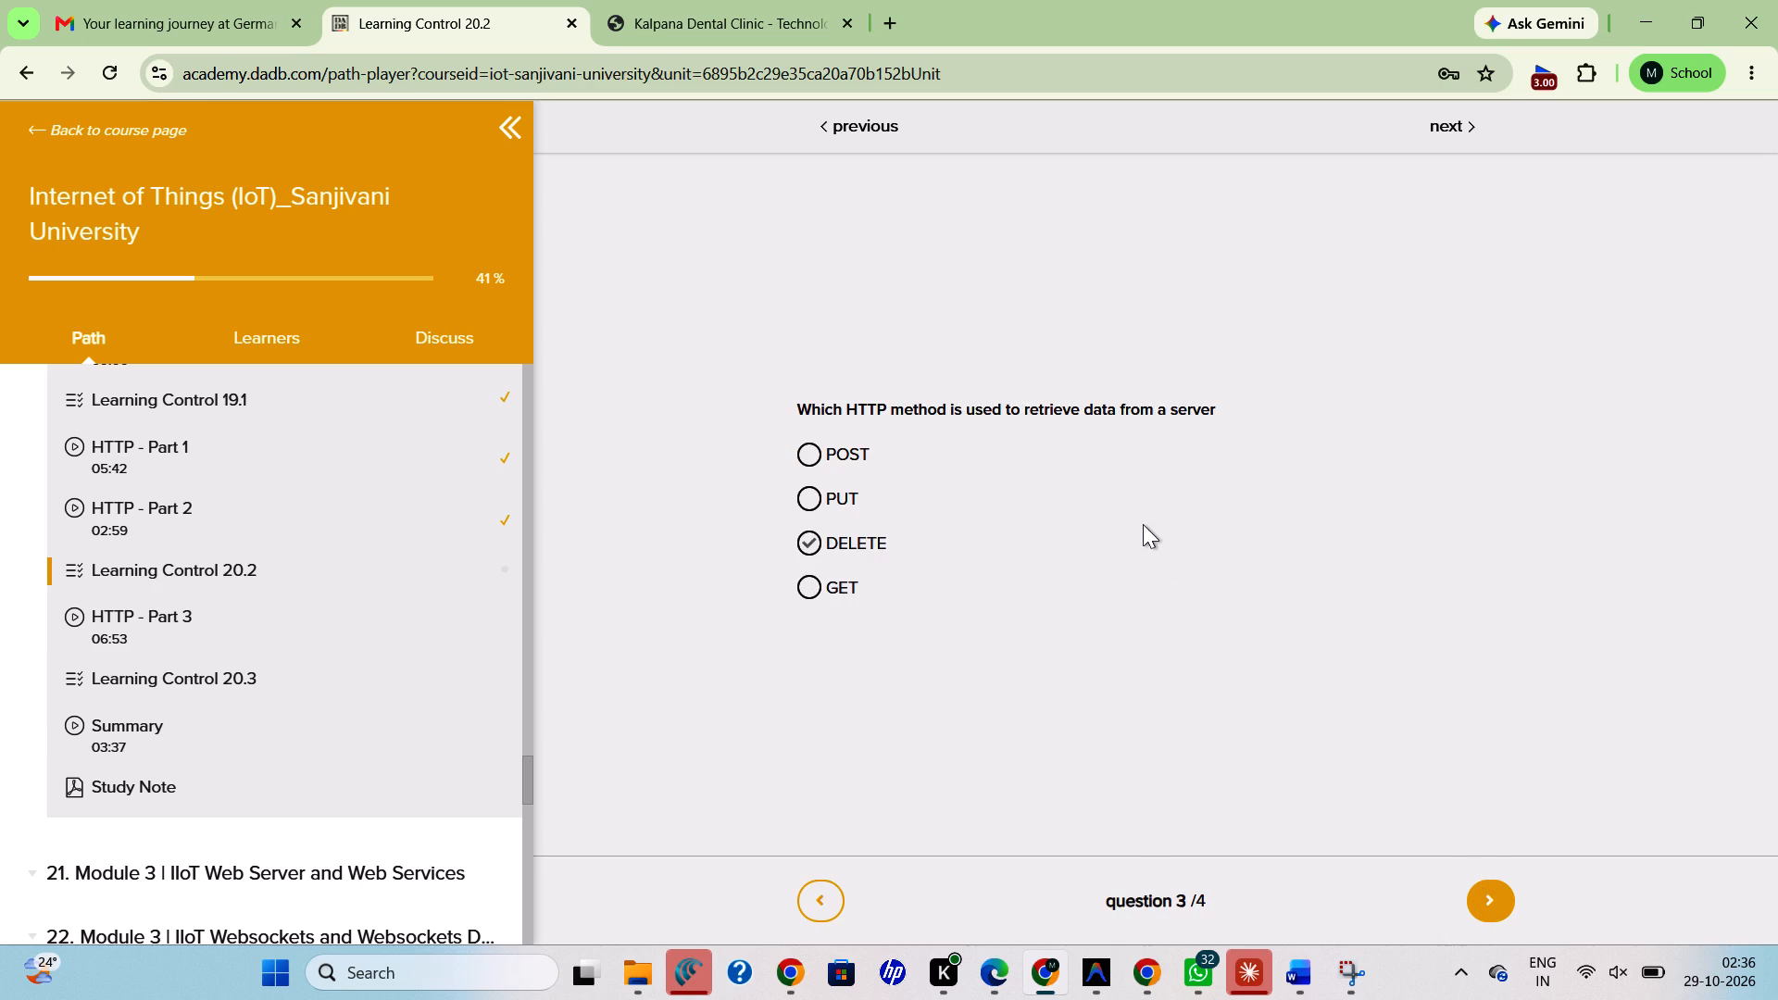
{"action": "left_click", "coordinate": [1142, 516]}
{"action": "left_click", "coordinate": [1142, 516]}
{"action": "left_click", "coordinate": [904, 494]}
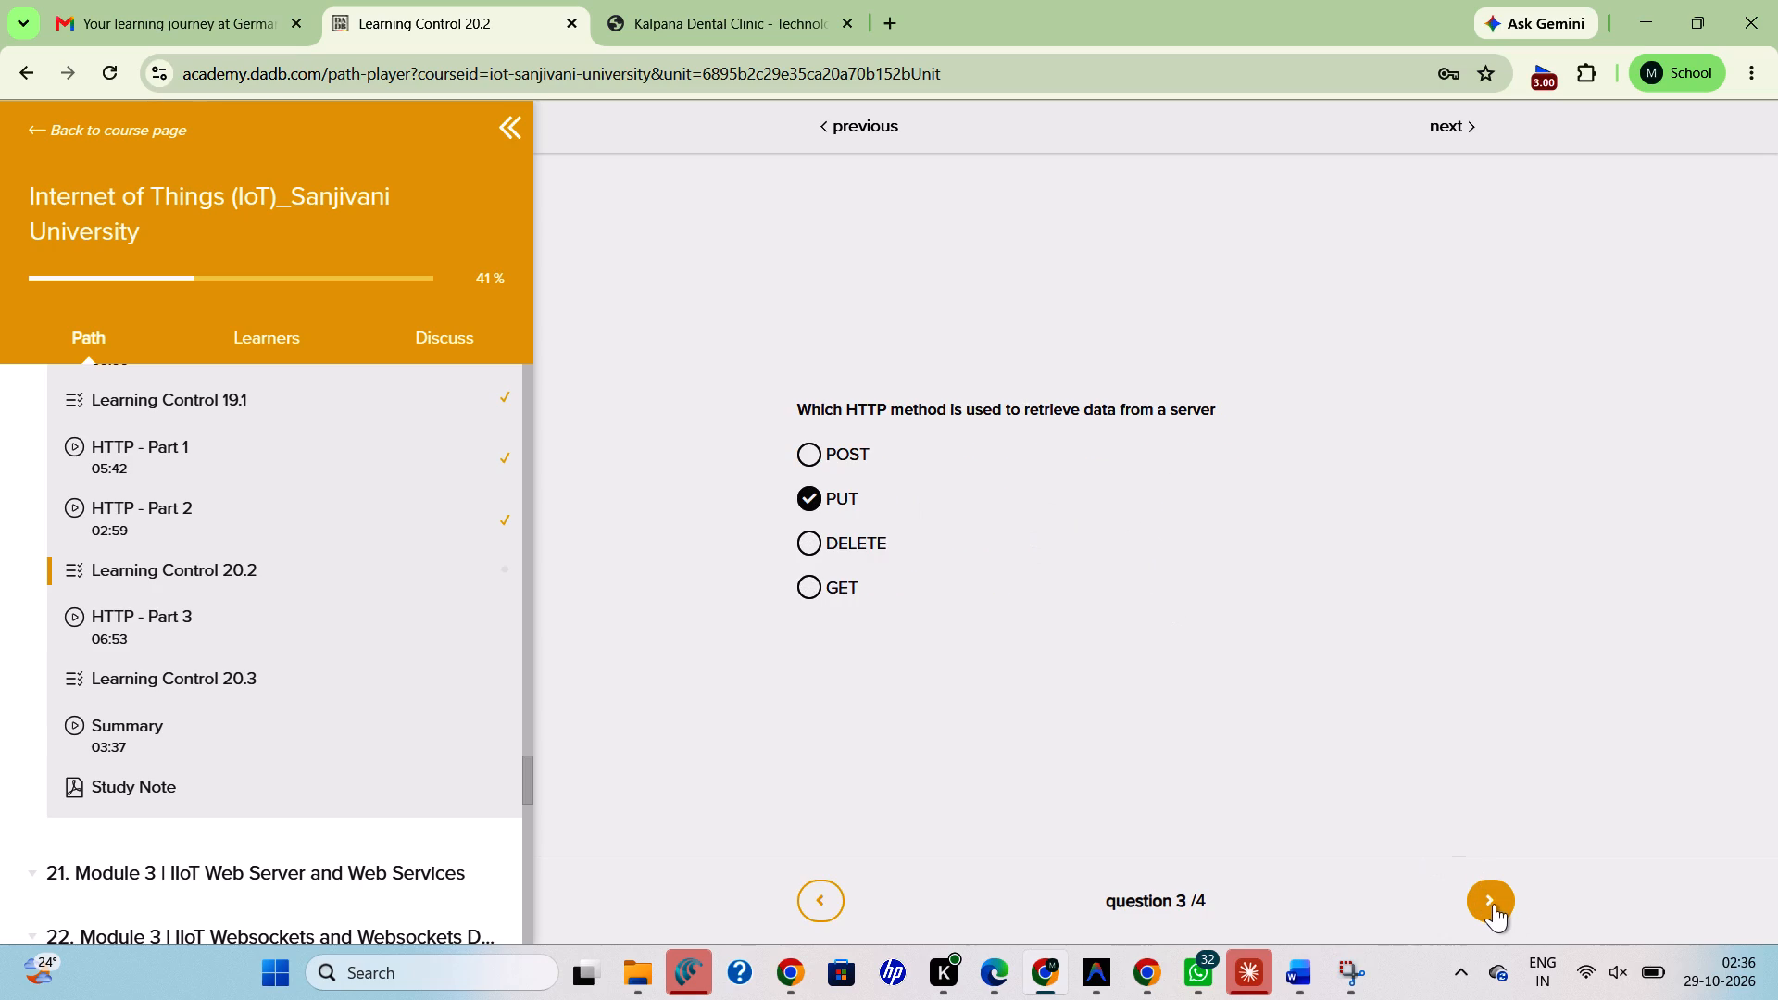
{"action": "left_click", "coordinate": [1491, 902]}
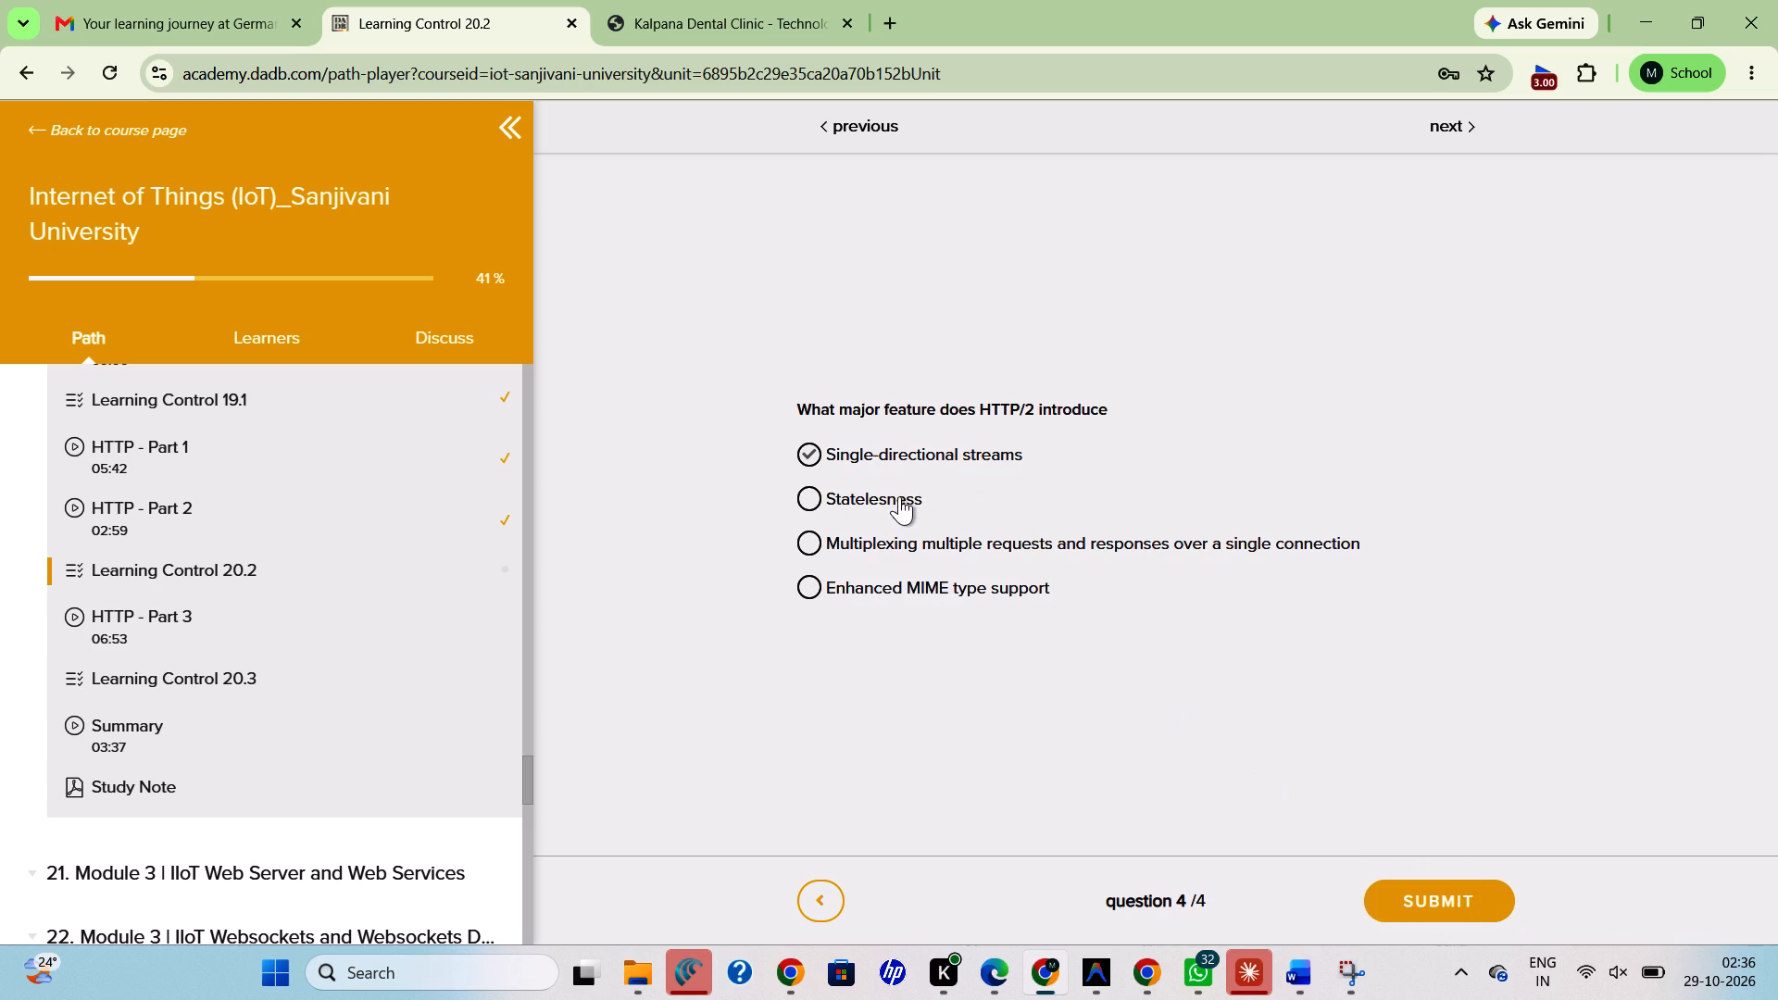
{"action": "left_click", "coordinate": [899, 496]}
{"action": "left_click", "coordinate": [1437, 876]}
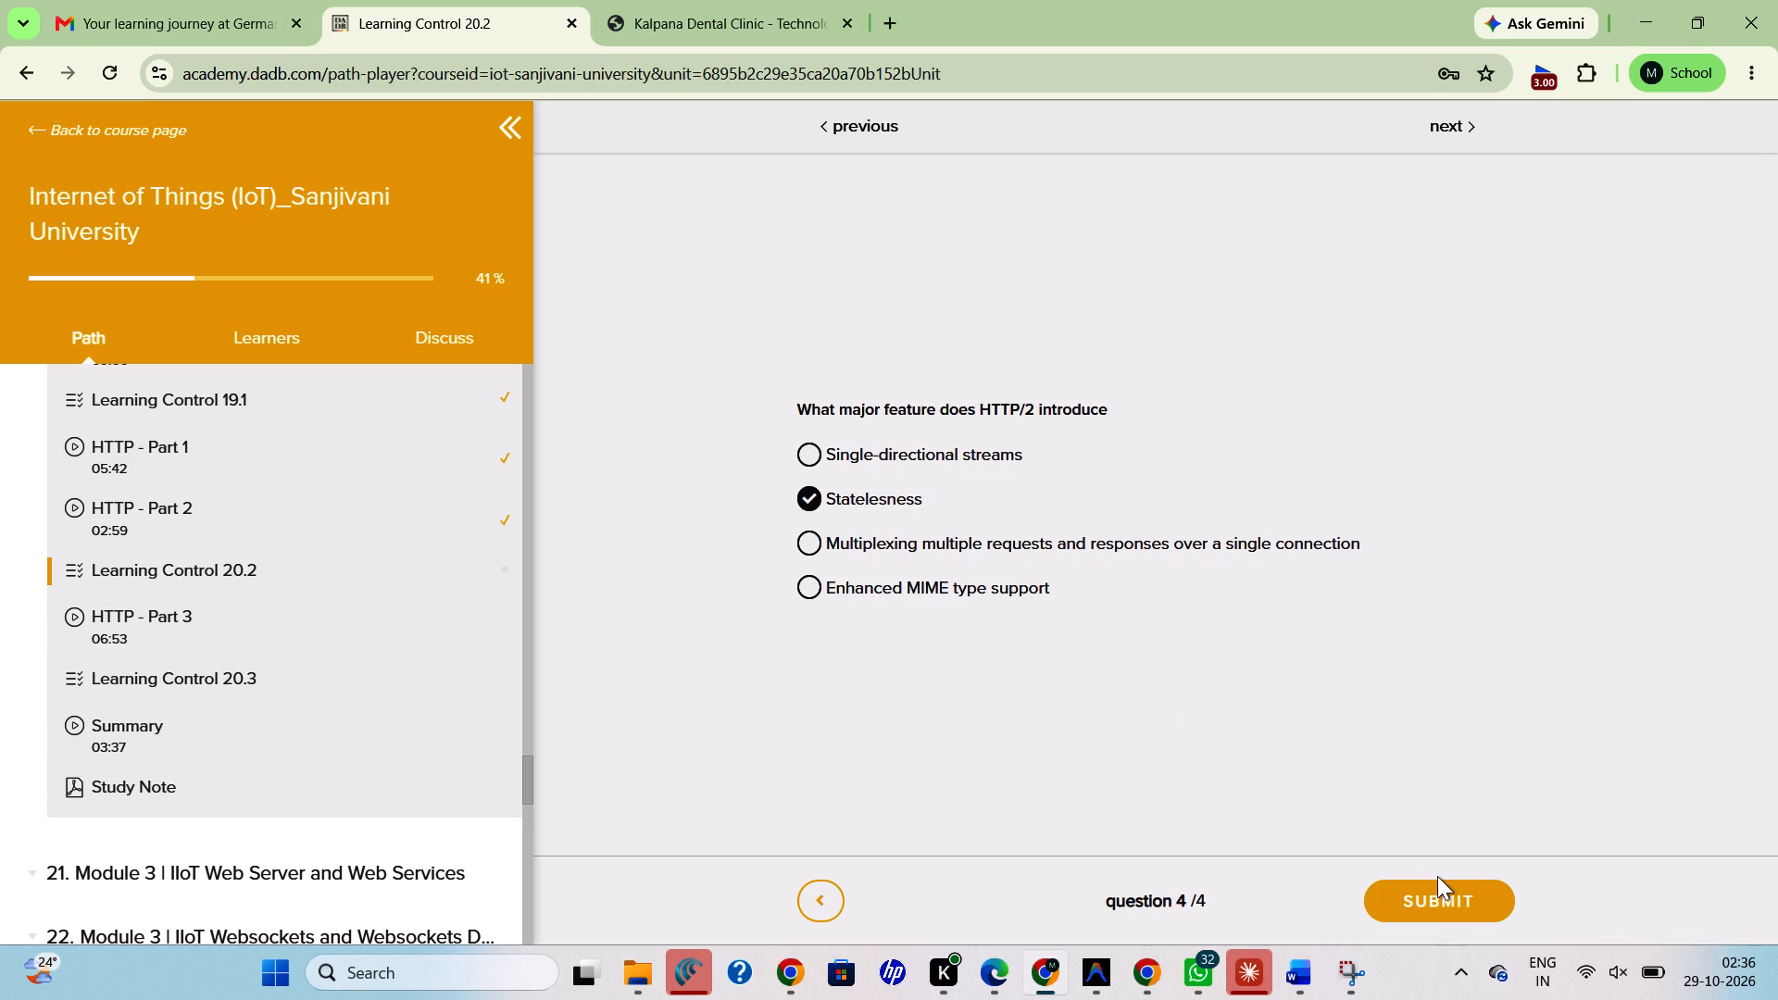
{"action": "left_click", "coordinate": [1437, 892]}
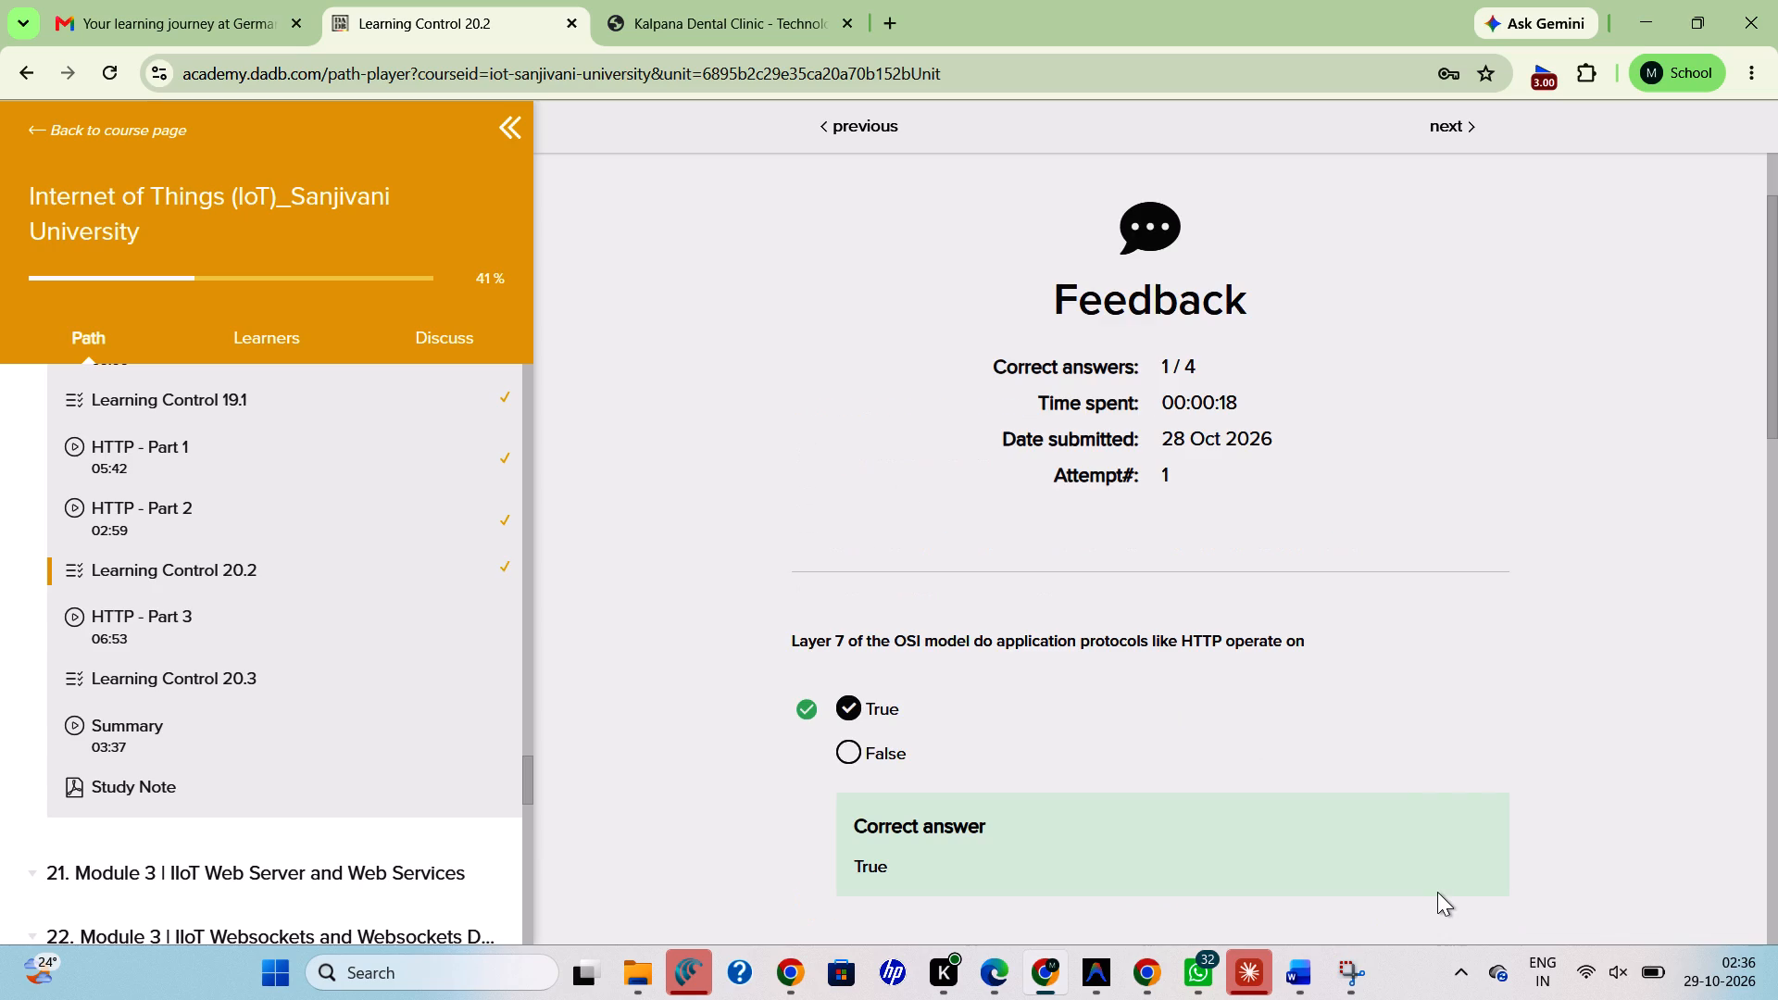
{"action": "left_click", "coordinate": [1483, 131]}
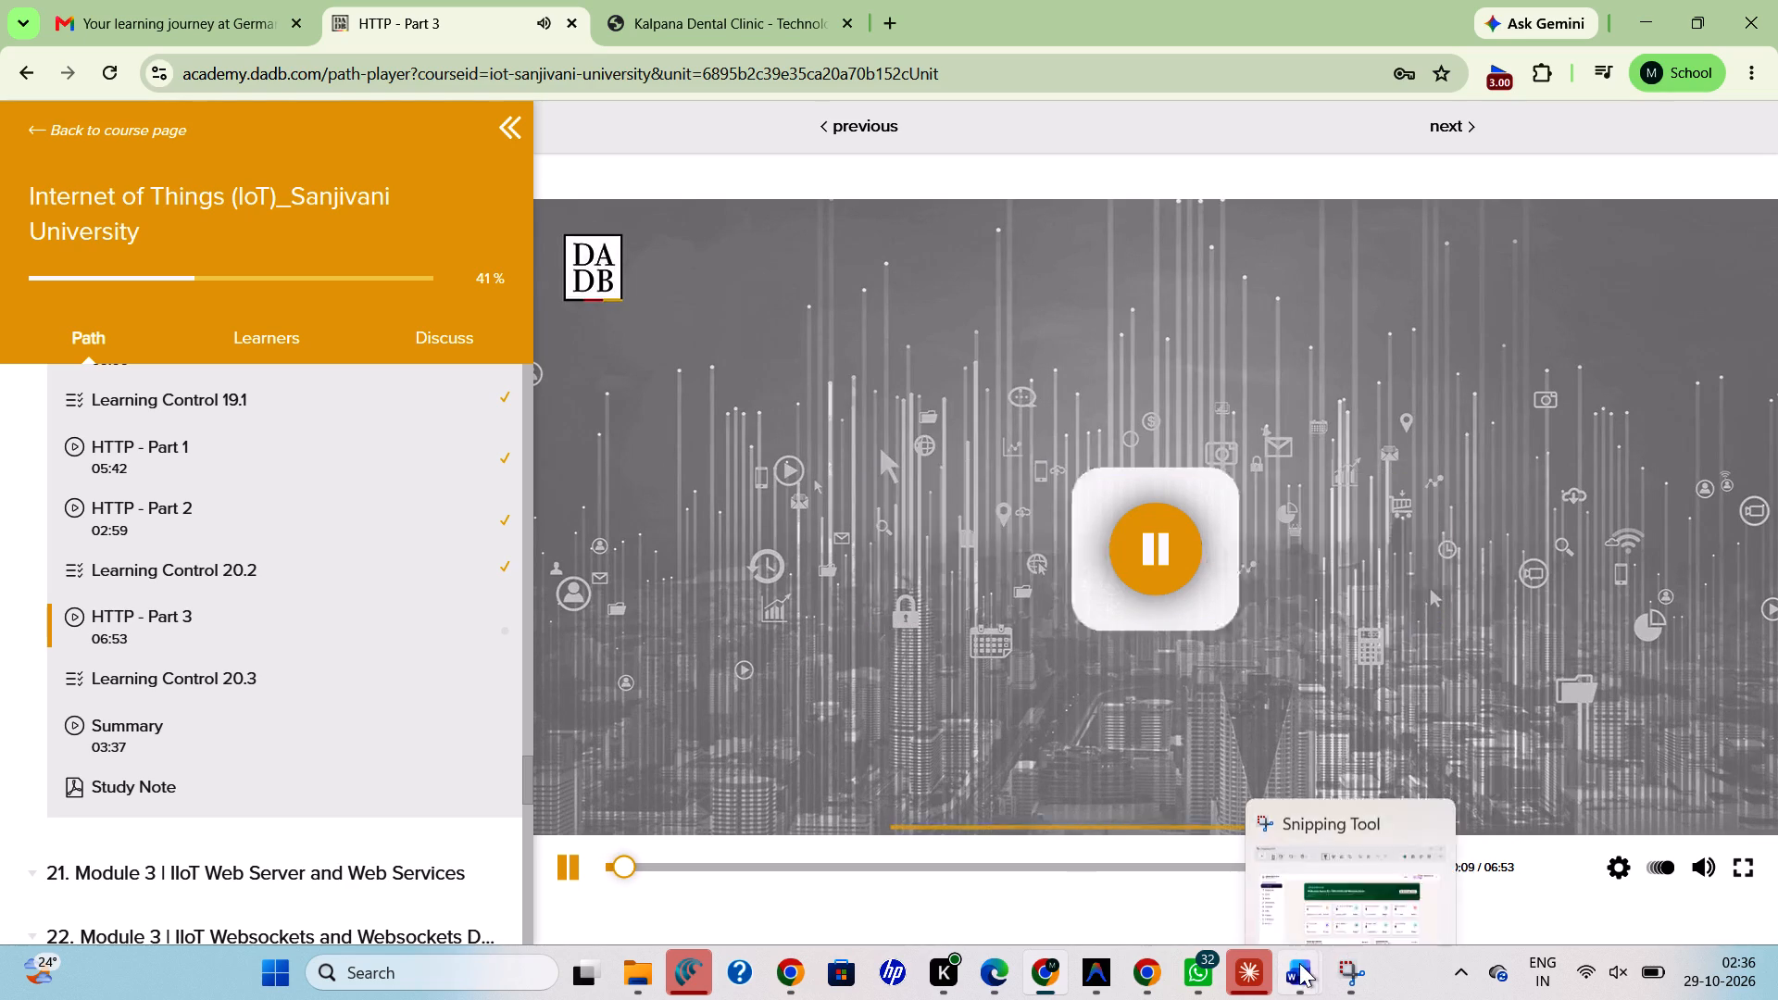
Back in the Kalpana report in Word, enlarge the Figure 7.6 frame downward and slightly wider so the whole dashboard screenshot fits.
{"action": "left_click", "coordinate": [1317, 860]}
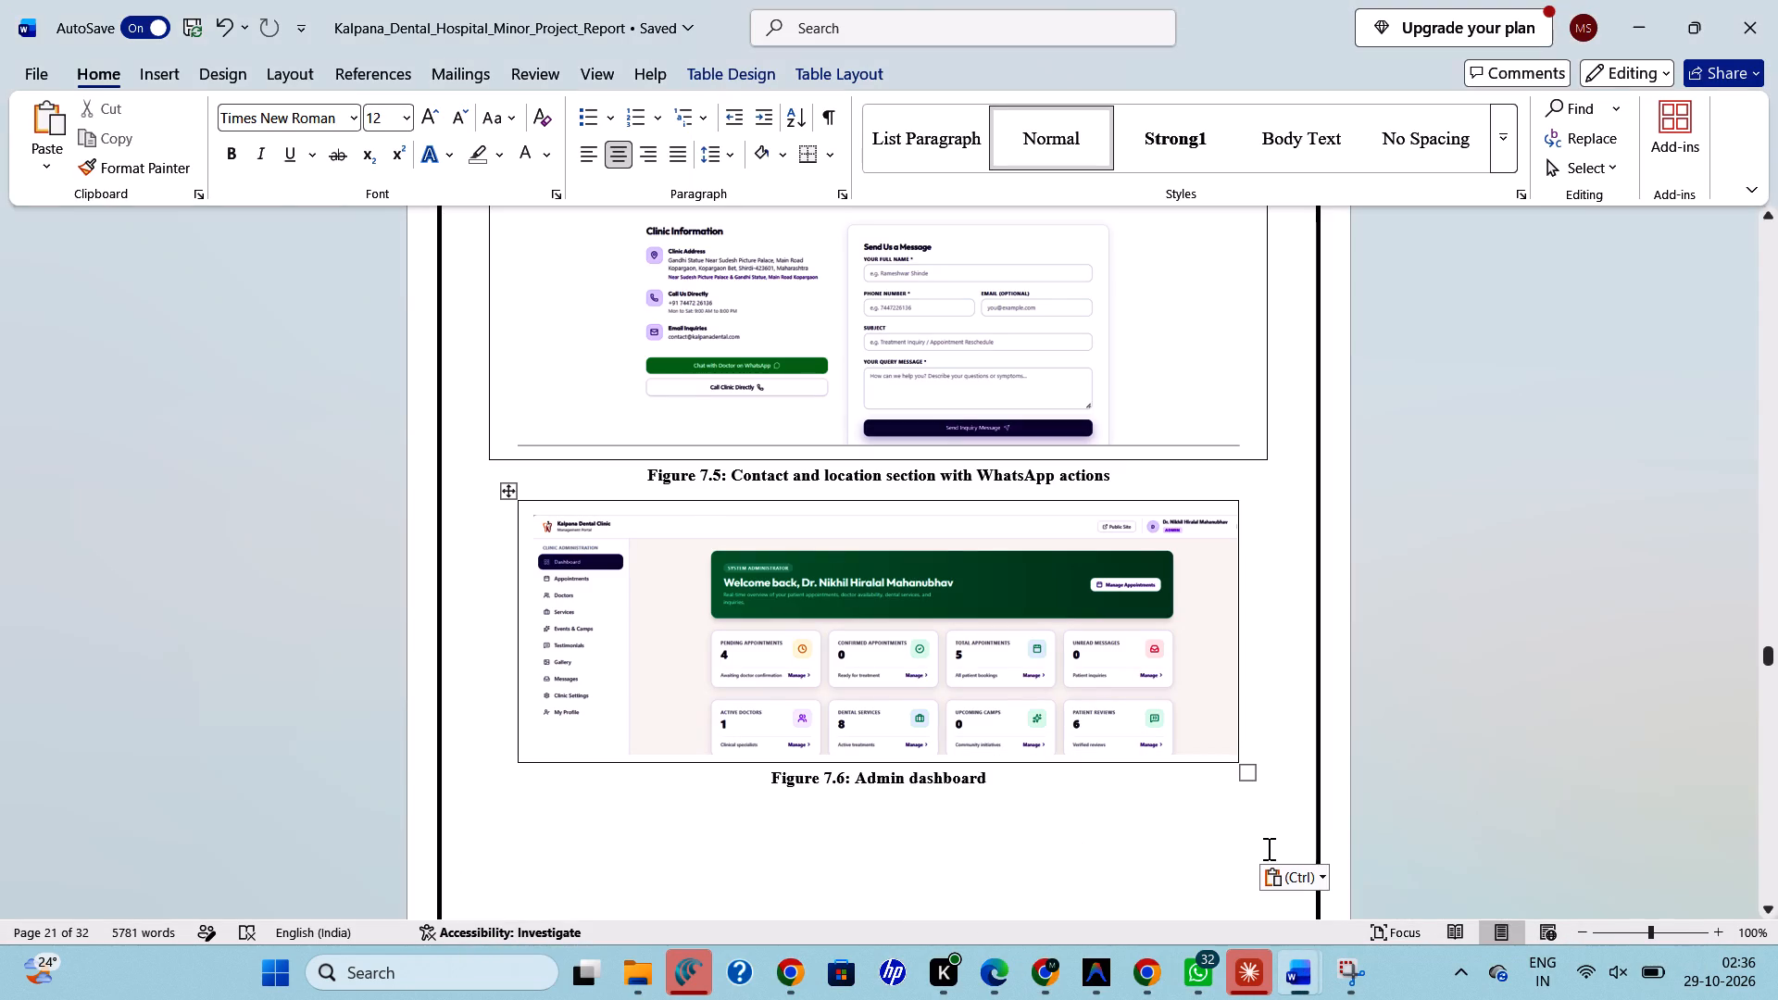
{"action": "left_click_drag", "start_coordinate": [1243, 770], "coordinate": [1270, 847]}
{"action": "left_click_drag", "start_coordinate": [1270, 847], "coordinate": [1271, 853]}
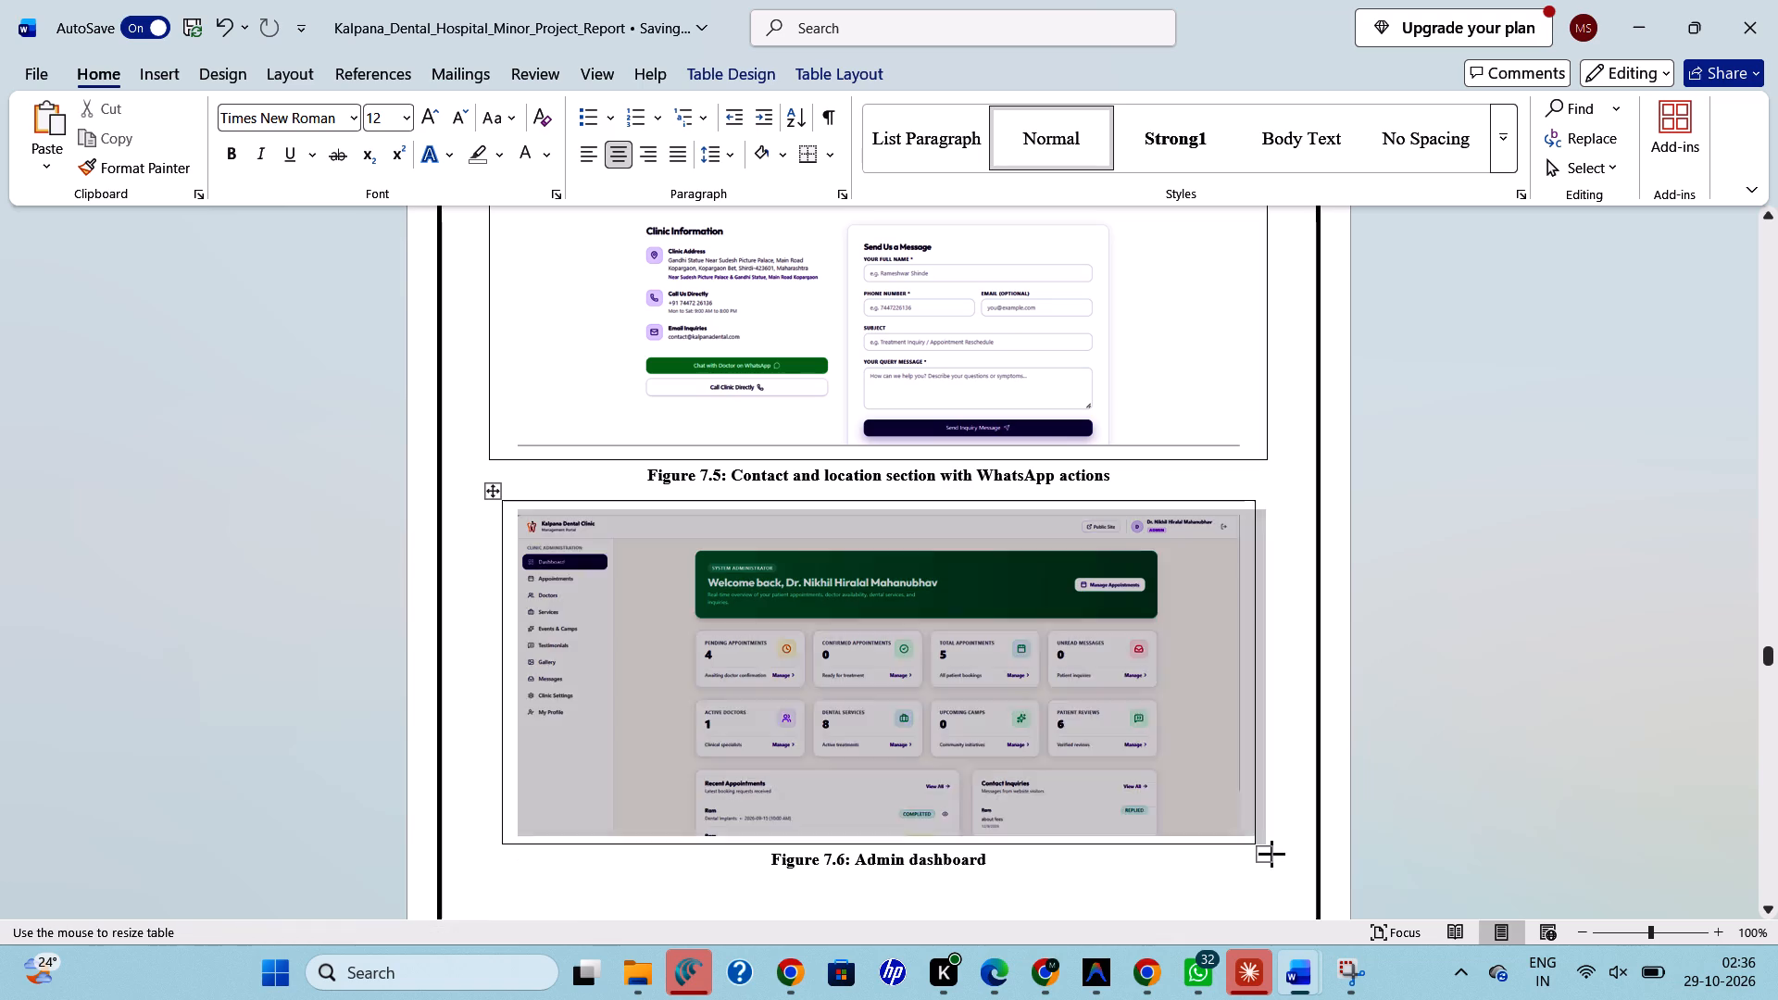
{"action": "left_click_drag", "start_coordinate": [1271, 853], "coordinate": [1279, 871]}
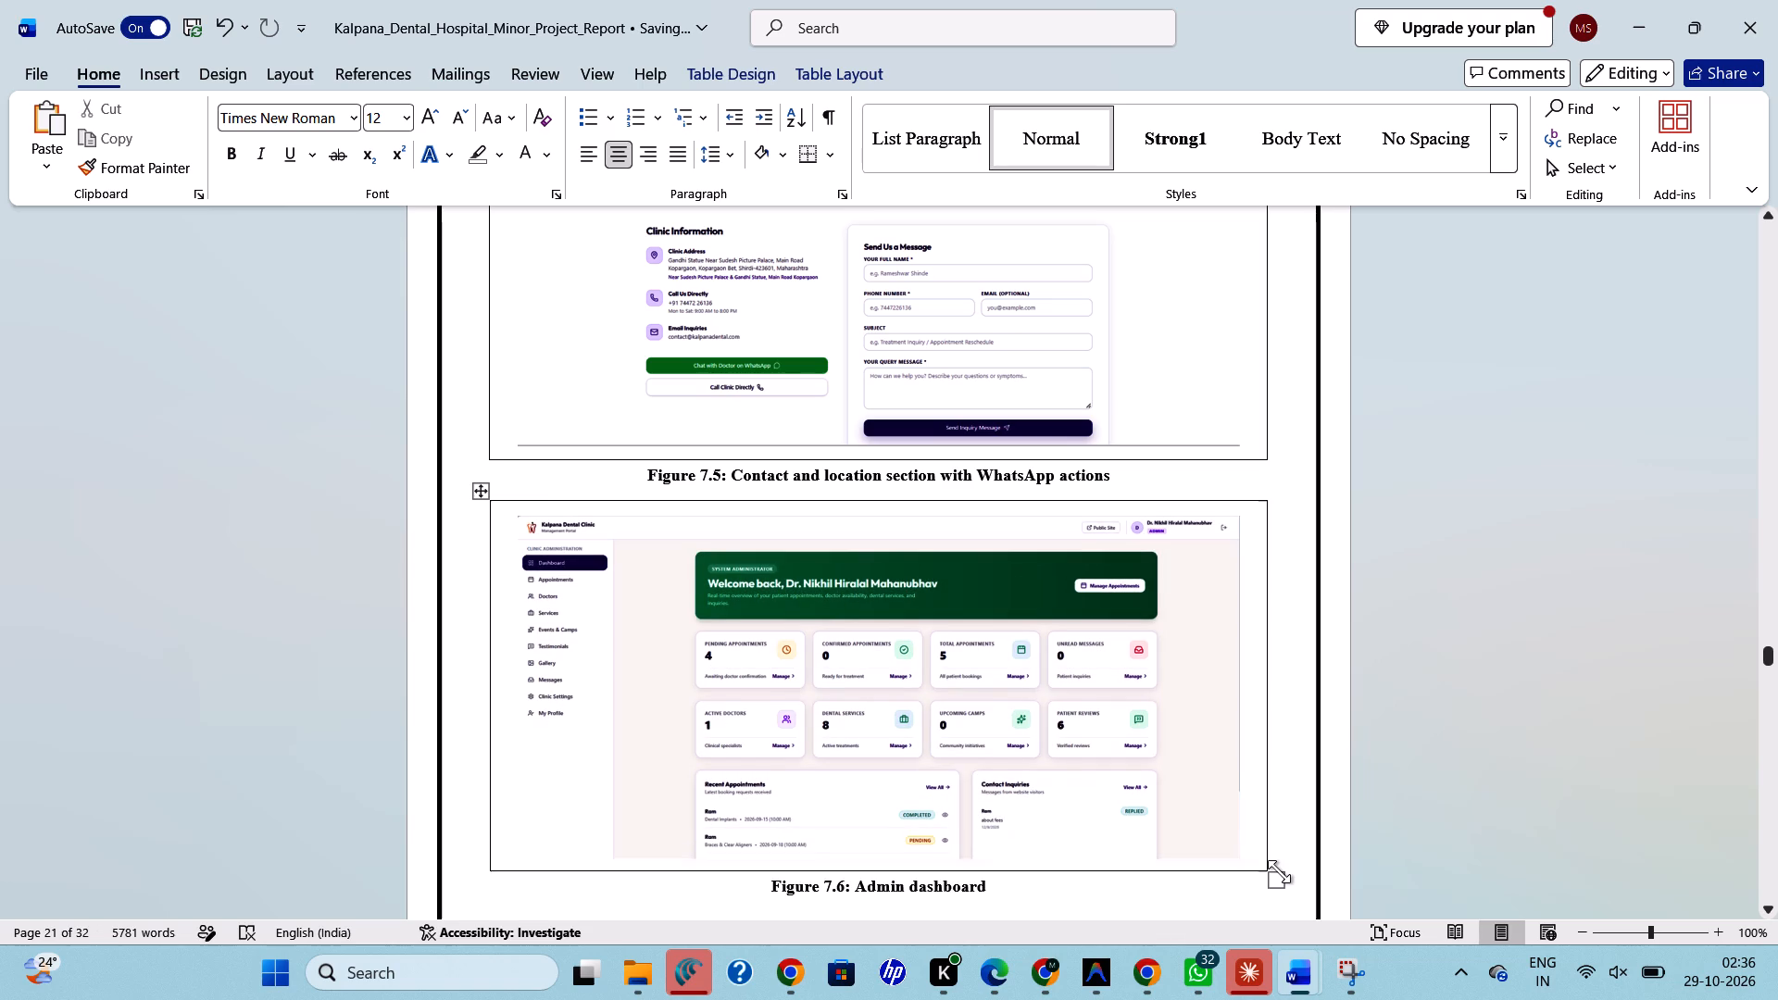
{"action": "left_click_drag", "start_coordinate": [1279, 871], "coordinate": [1285, 880]}
{"action": "scroll", "coordinate": [1285, 880], "scroll_direction": "down", "scroll_amount": 1}
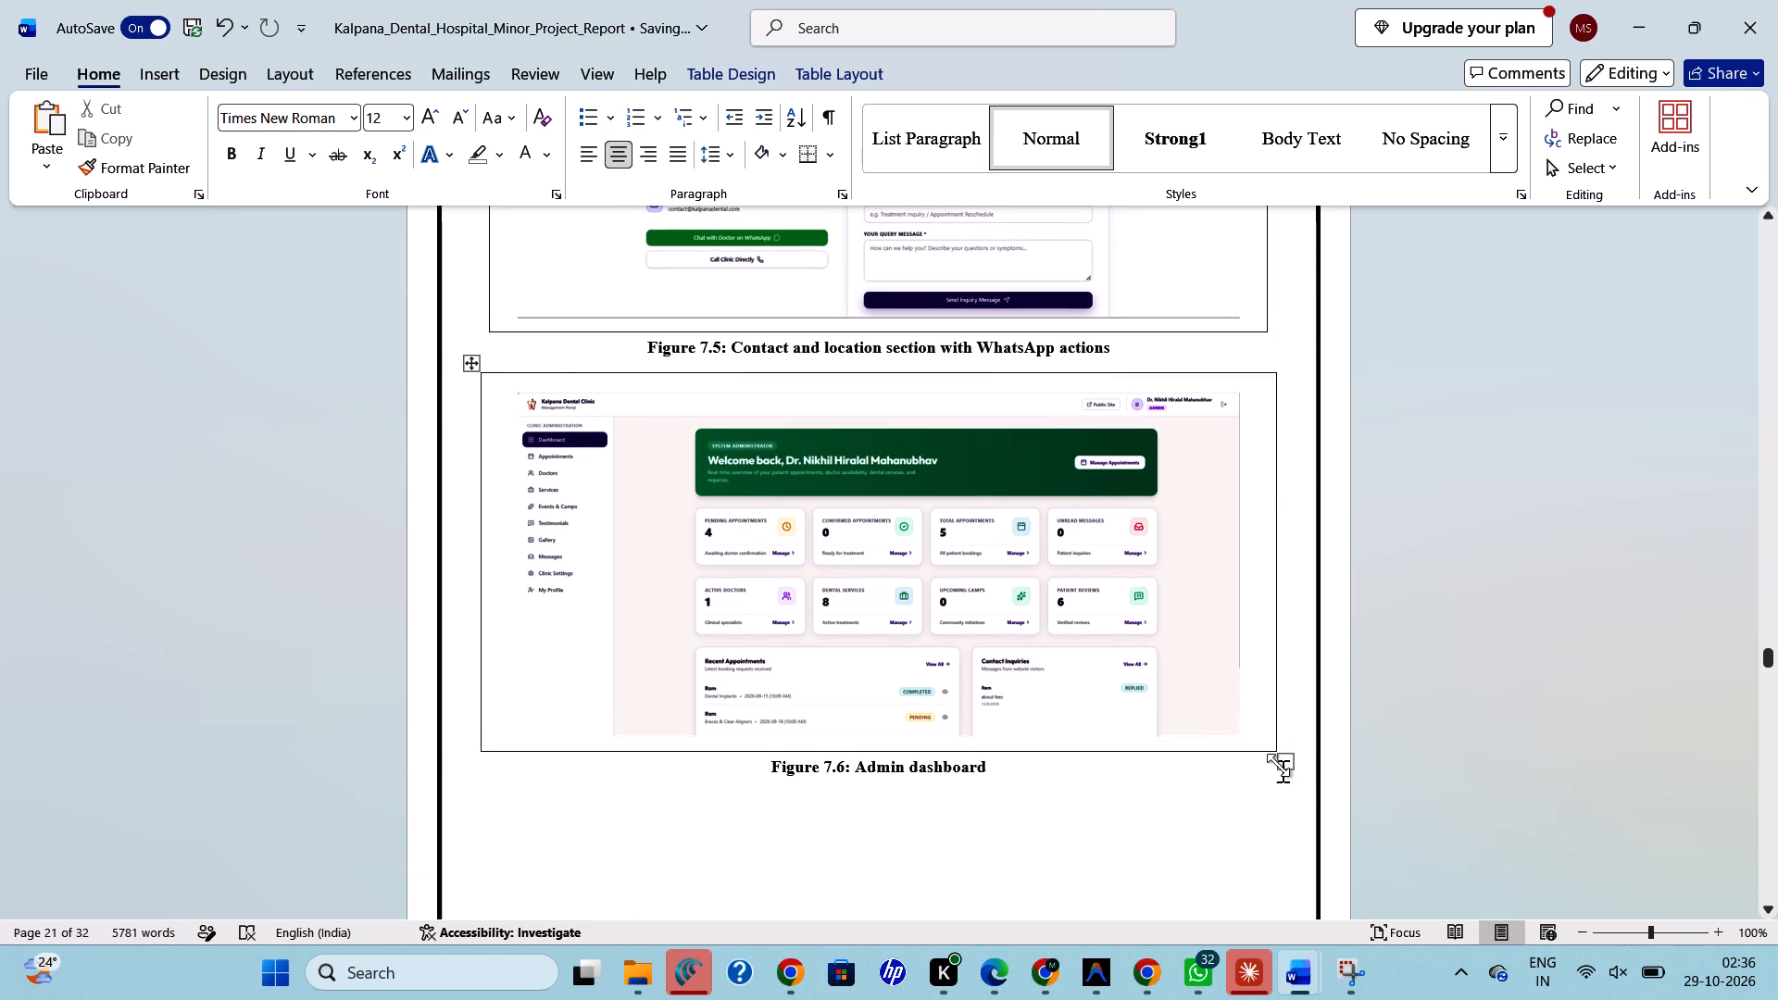
{"action": "left_click_drag", "start_coordinate": [1278, 765], "coordinate": [1283, 797]}
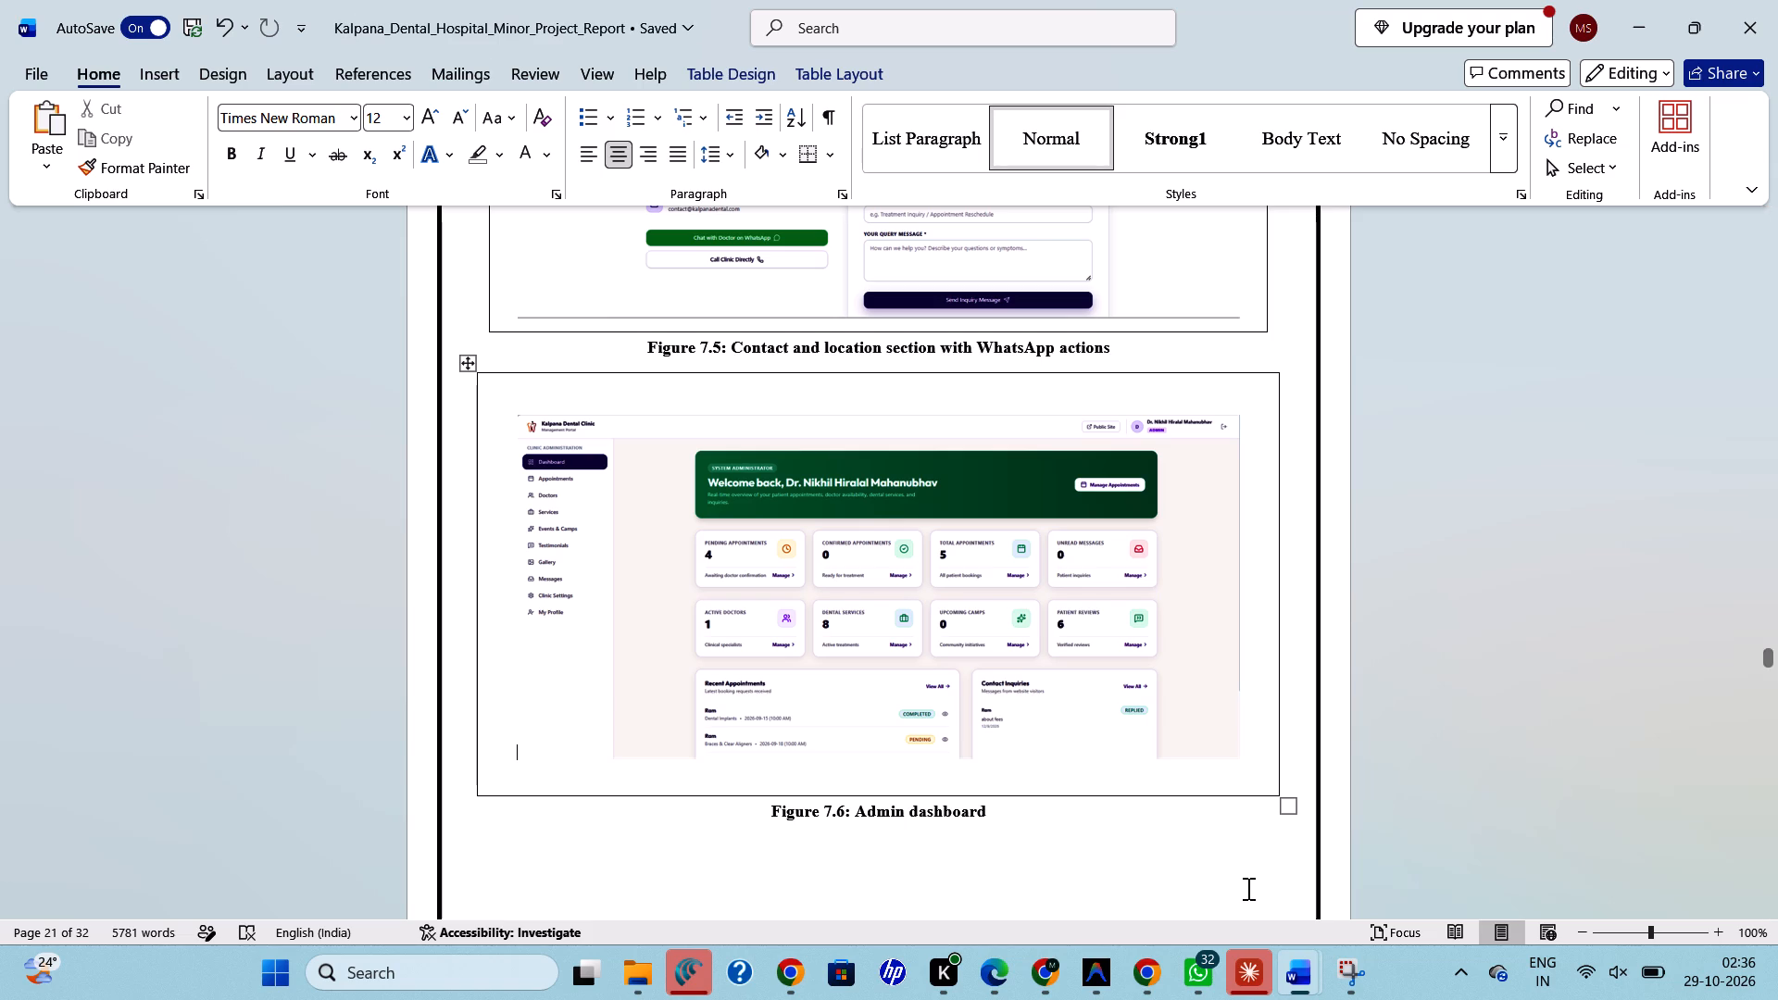
Review Chapter 8 Implementation of the report, from 8.1 Patient-Facing Frontend through the code excerpts to 8.8 Review Moderation, for leftover notes.
{"action": "scroll", "coordinate": [1246, 888], "scroll_direction": "down", "scroll_amount": 1}
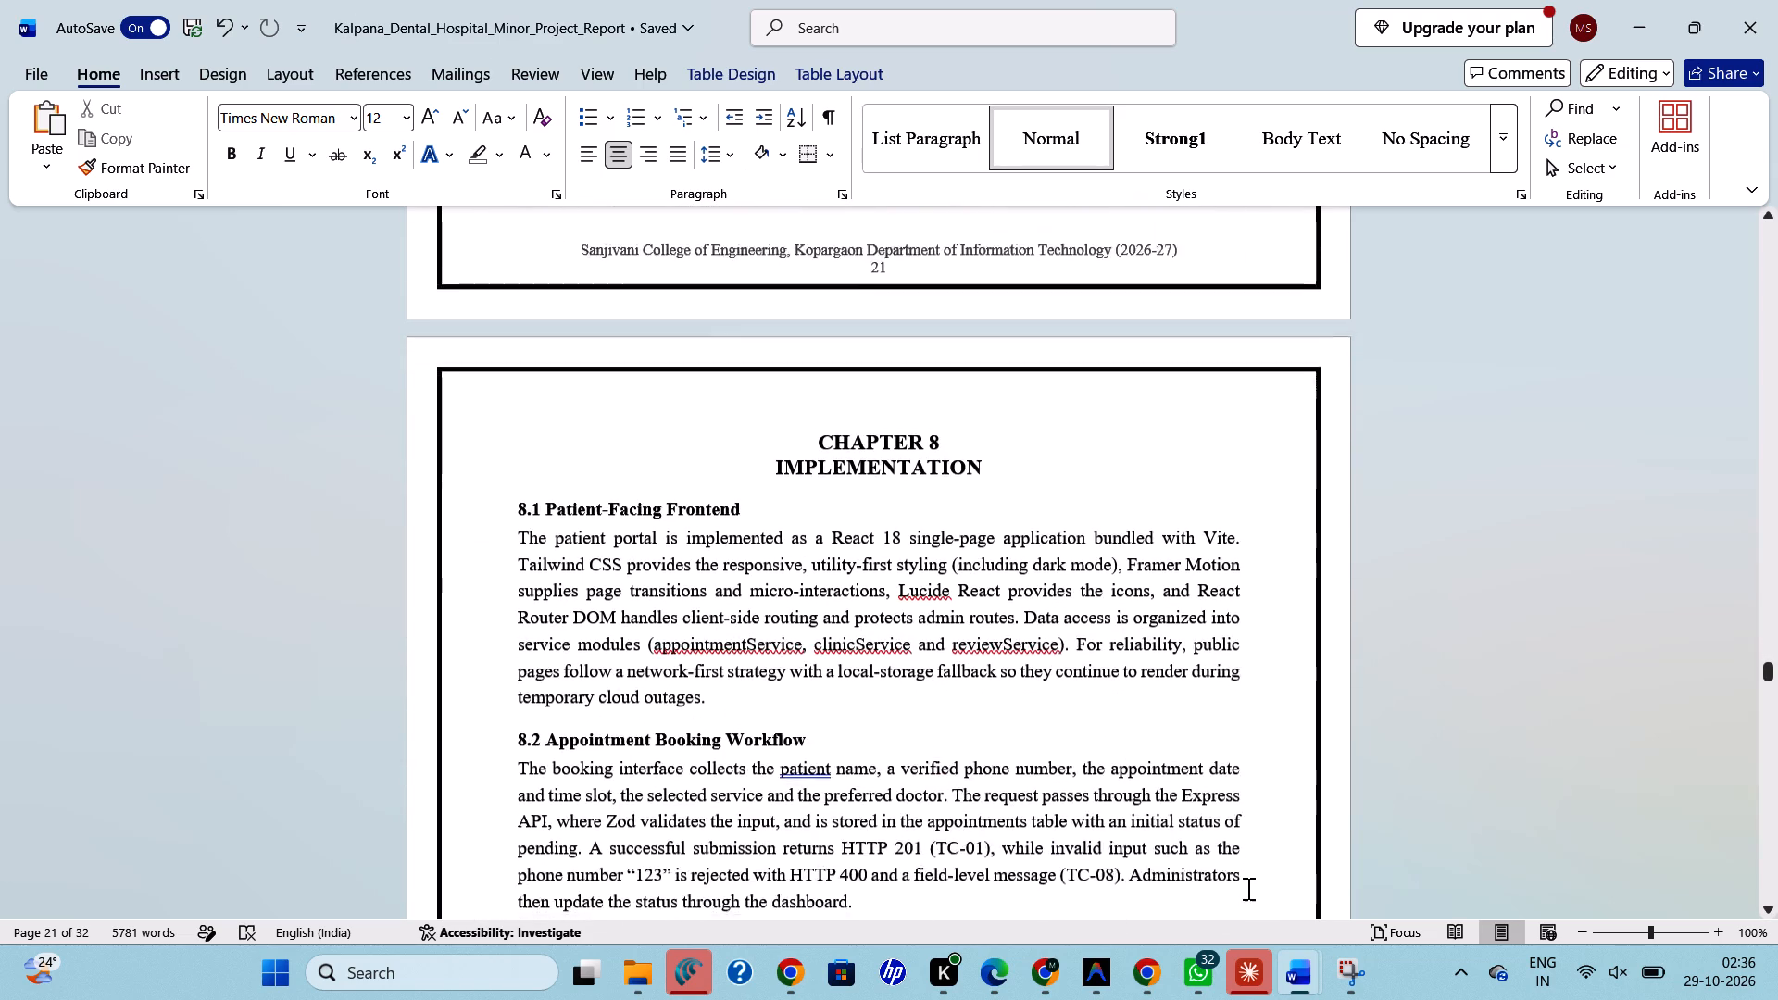
{"action": "scroll", "coordinate": [1246, 888], "scroll_direction": "down", "scroll_amount": 2}
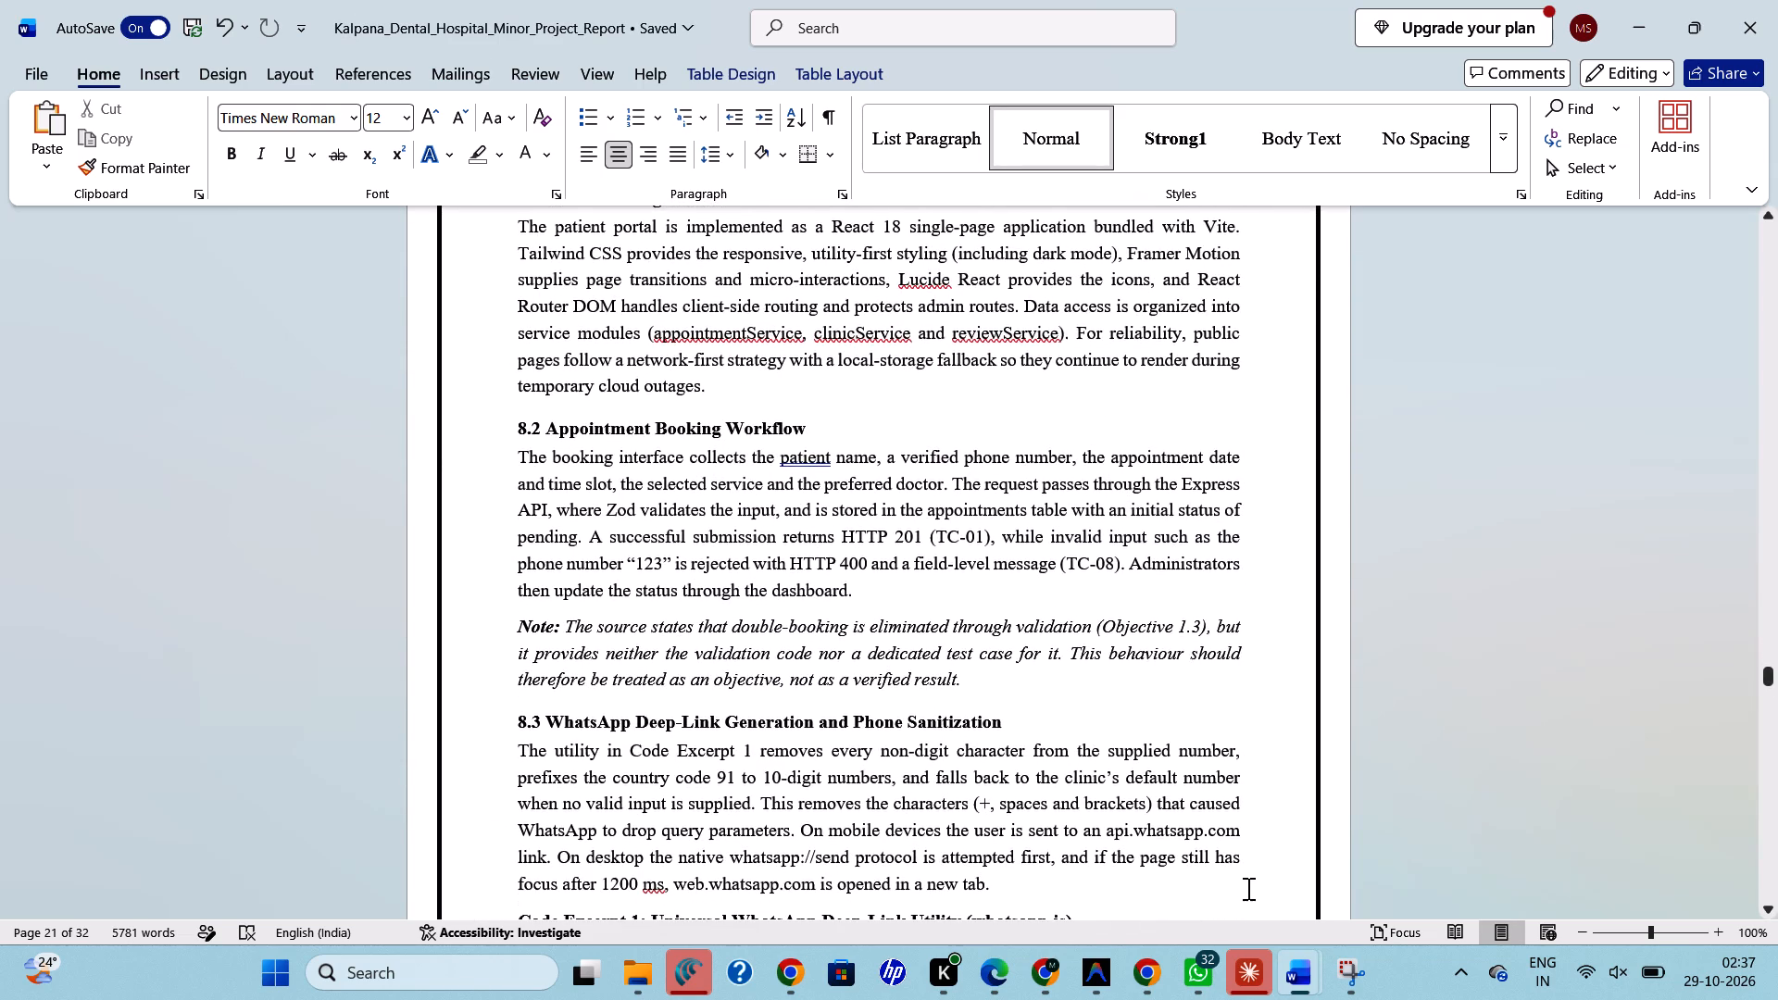
{"action": "scroll", "coordinate": [1246, 888], "scroll_direction": "down", "scroll_amount": 2}
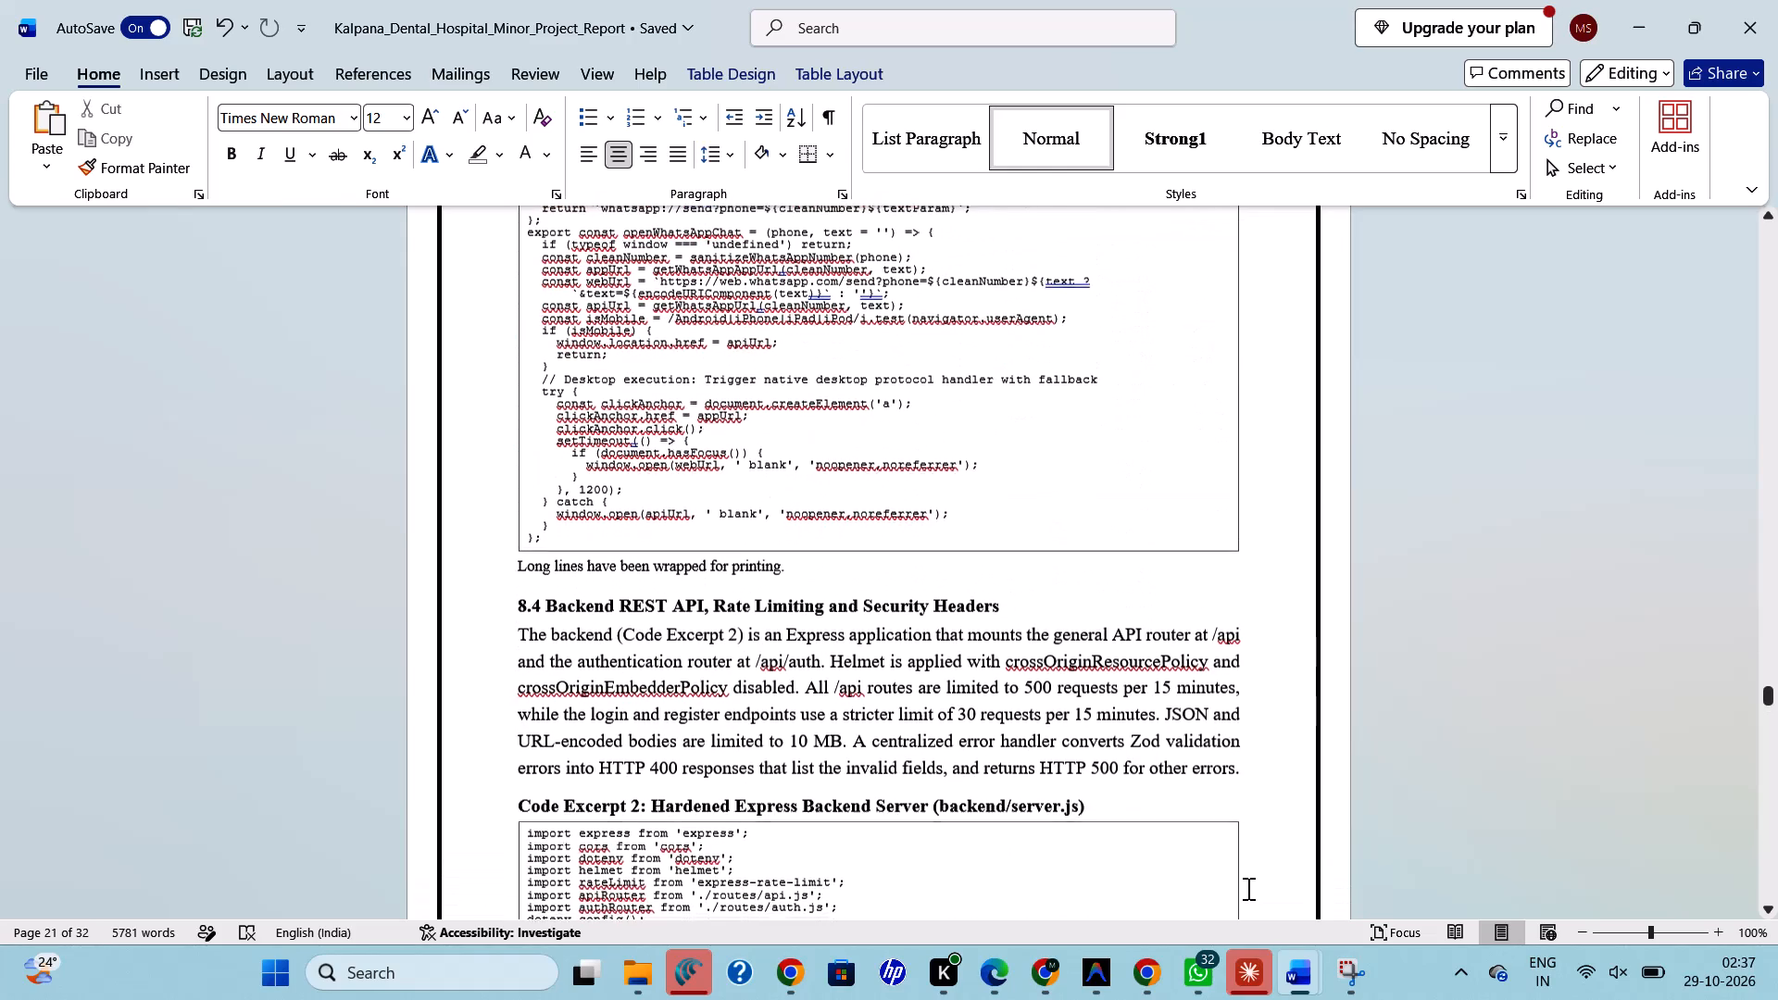
{"action": "scroll", "coordinate": [1246, 888], "scroll_direction": "down", "scroll_amount": 1}
{"action": "scroll", "coordinate": [1246, 888], "scroll_direction": "right", "scroll_amount": 1}
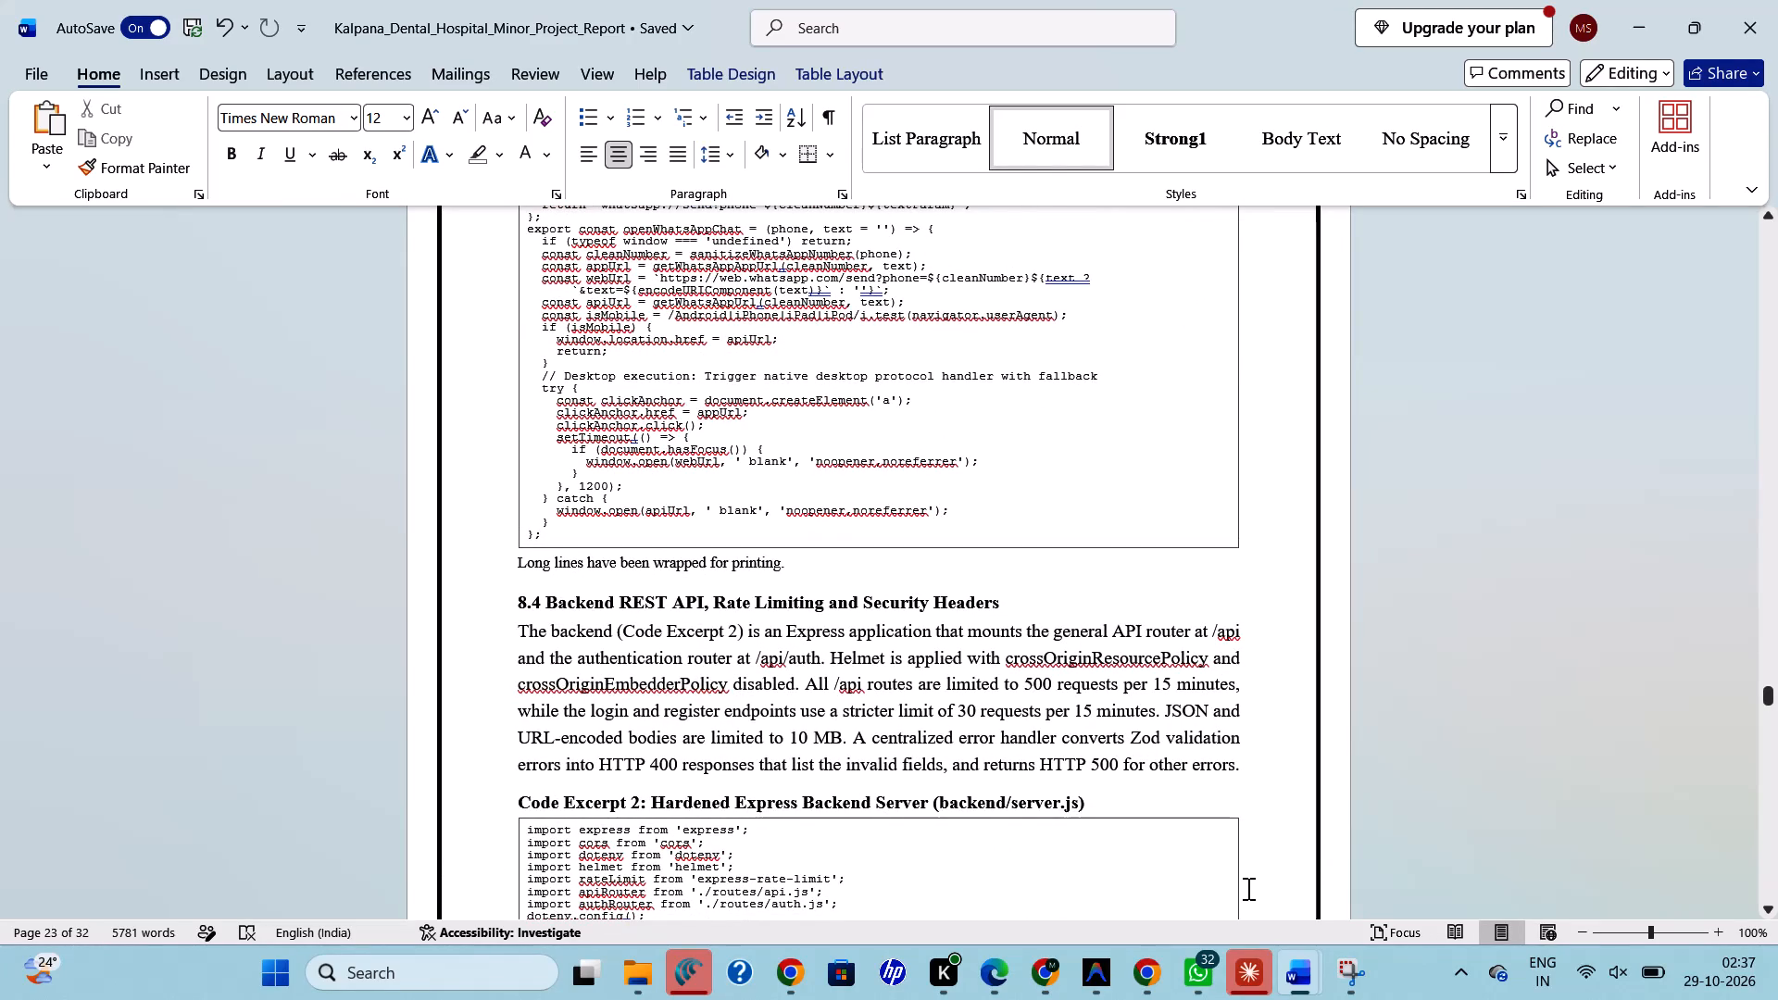
{"action": "scroll", "coordinate": [1246, 888], "scroll_direction": "right", "scroll_amount": 2}
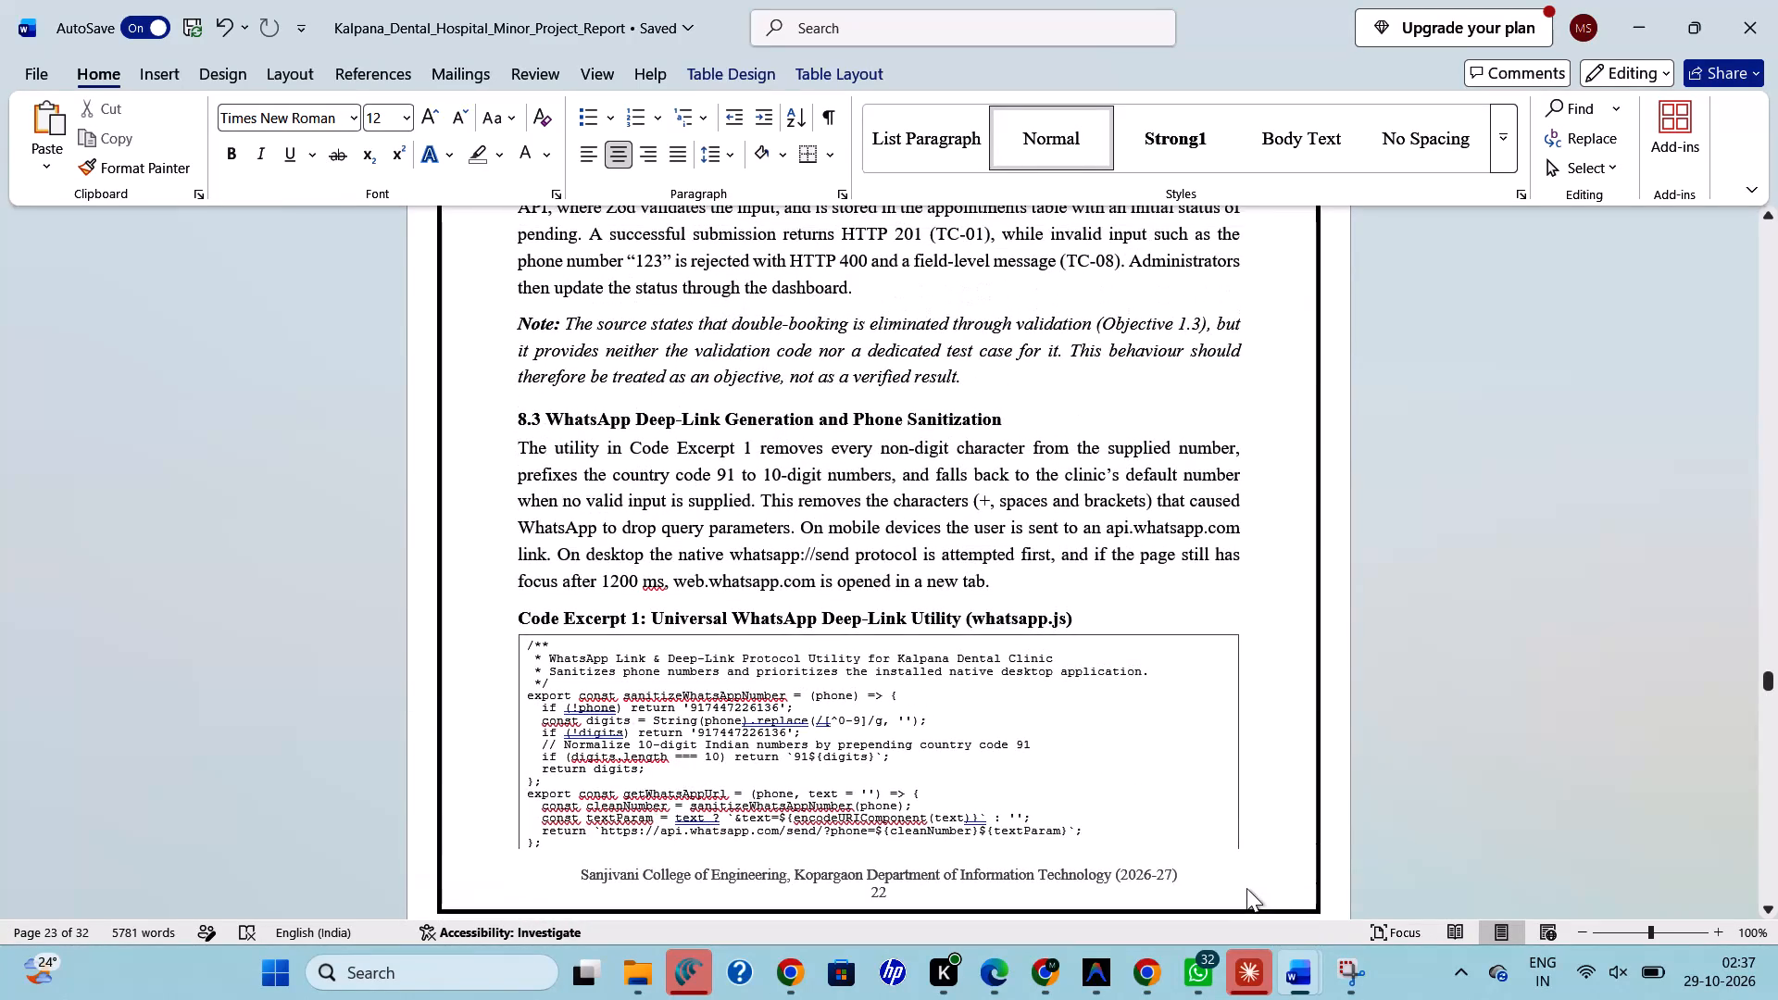
{"action": "scroll", "coordinate": [1246, 888], "scroll_direction": "right", "scroll_amount": 2}
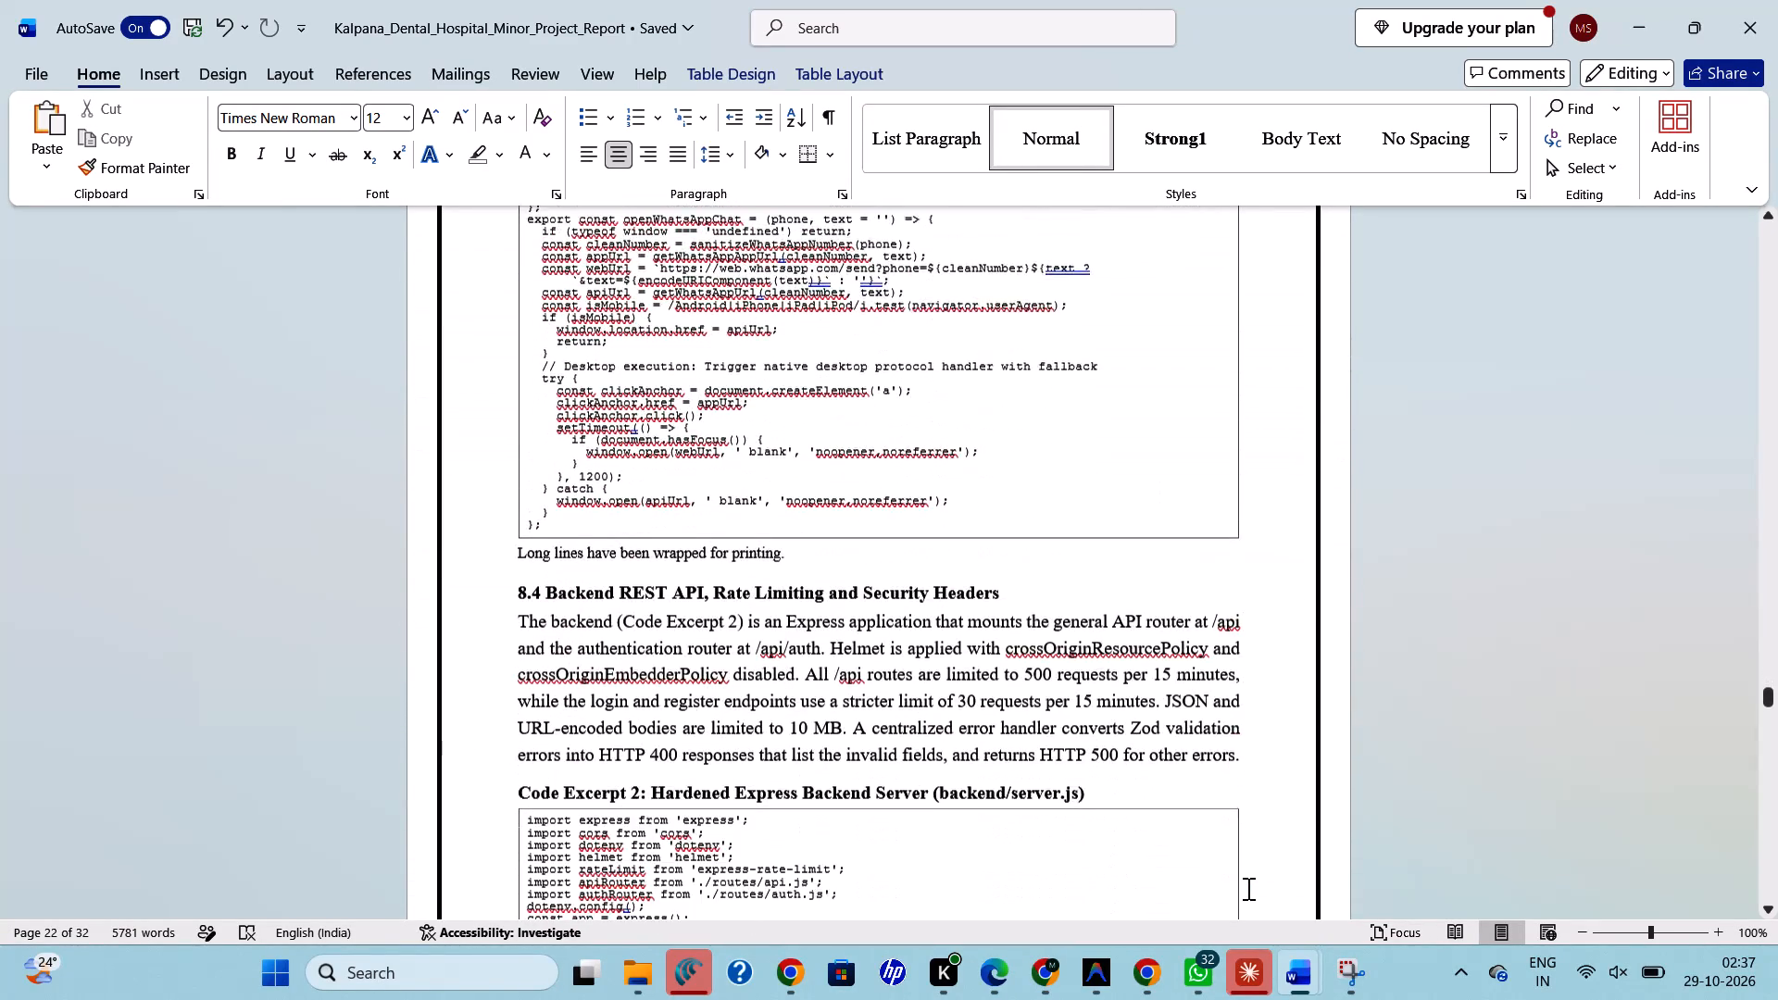
{"action": "scroll", "coordinate": [1246, 888], "scroll_direction": "right", "scroll_amount": 1}
{"action": "scroll", "coordinate": [1246, 888], "scroll_direction": "down", "scroll_amount": 1}
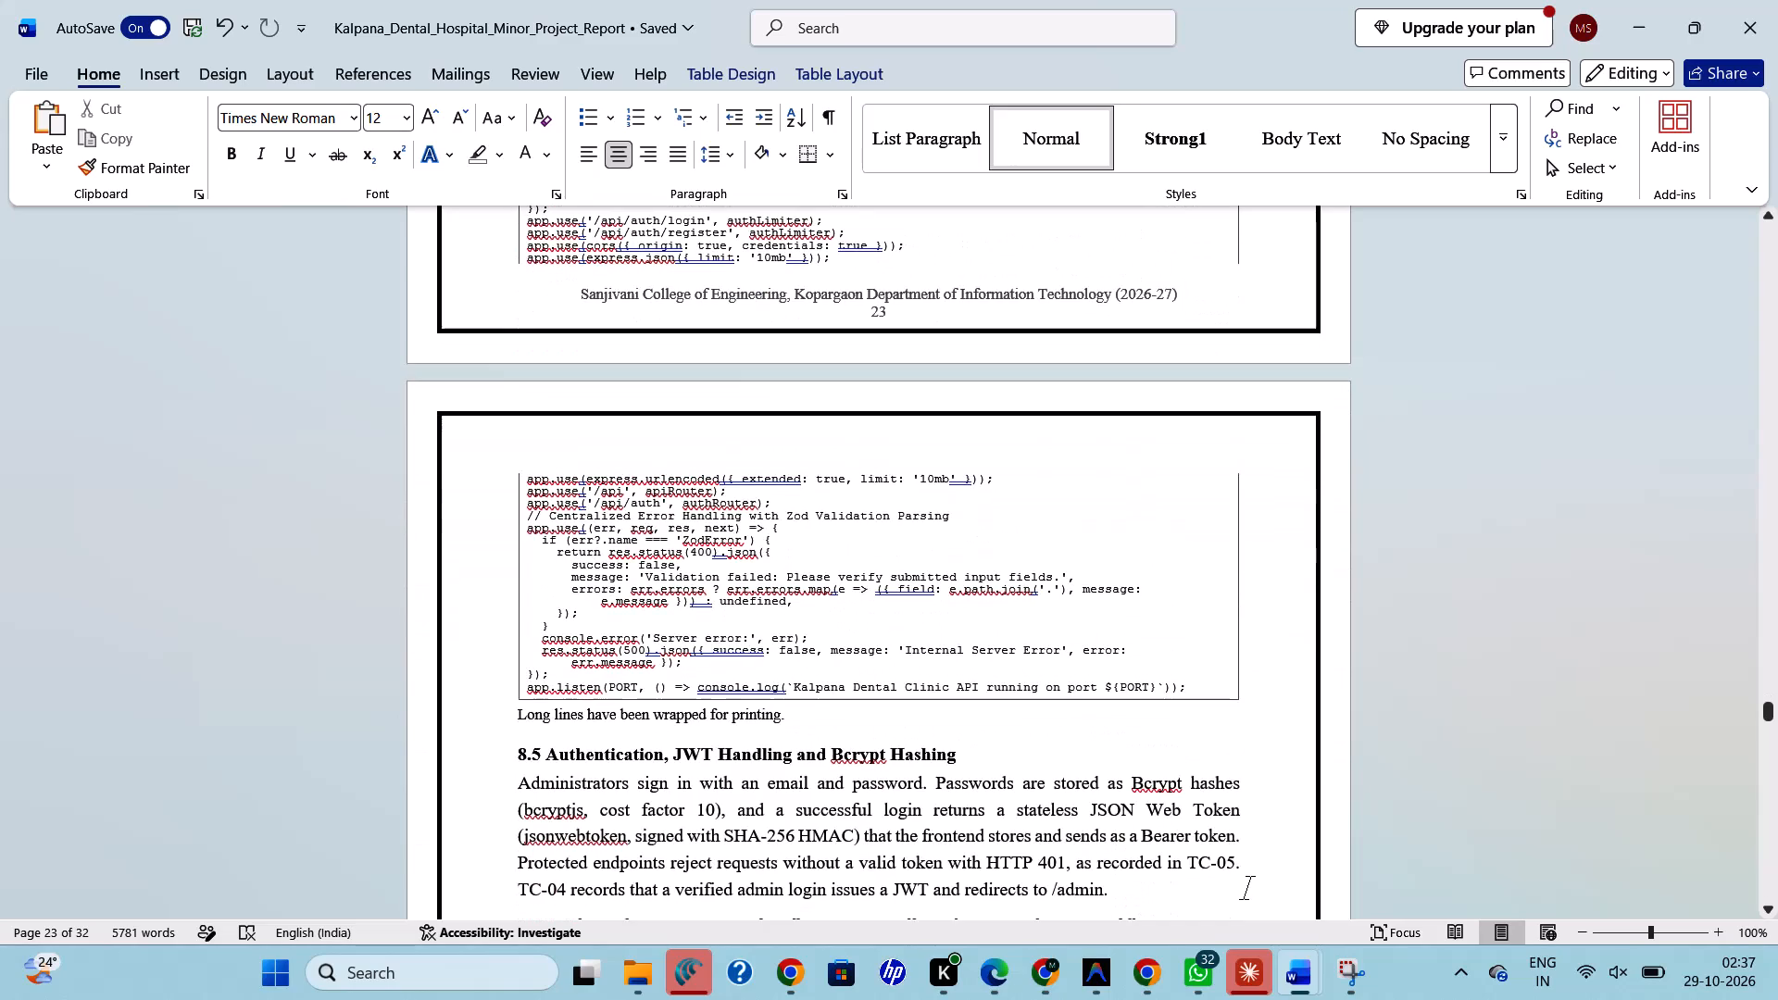
{"action": "left_click", "coordinate": [1020, 695]}
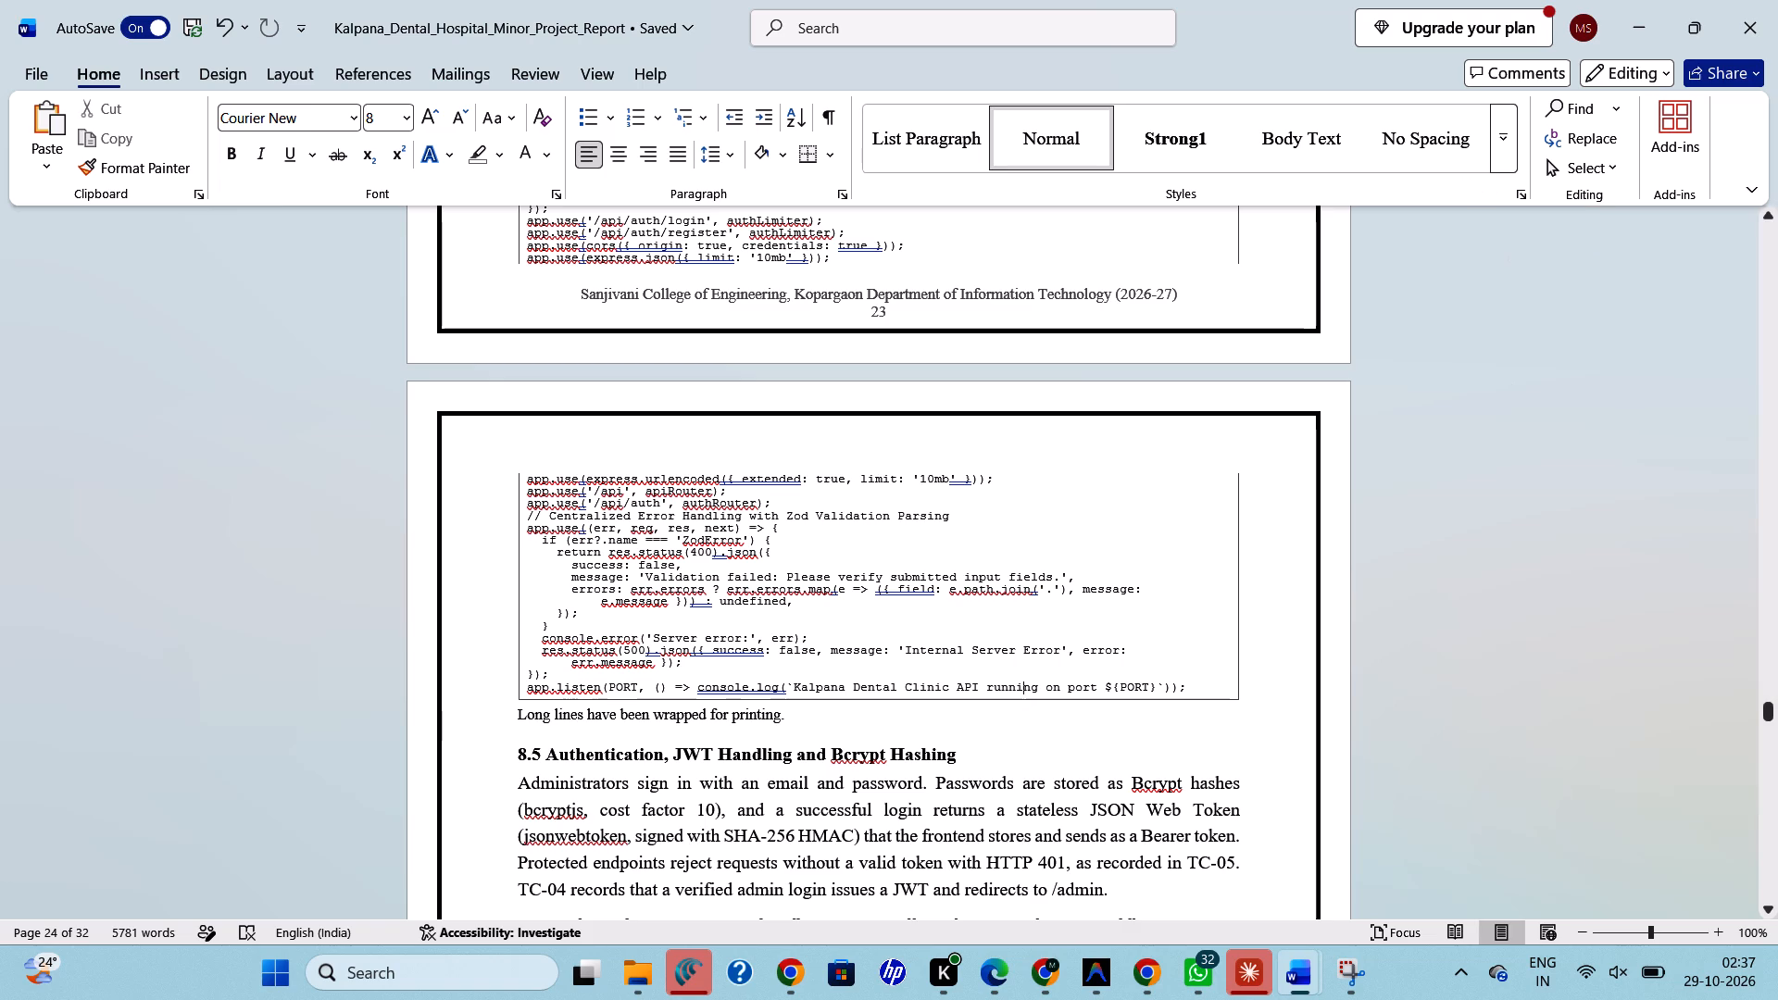
{"action": "left_click", "coordinate": [1016, 594]}
Look through Chapters 8 to 12 of the report for remaining highlighted placeholders, including the TC-05 confirmation request below the test cases table.
{"action": "scroll", "coordinate": [1016, 594], "scroll_direction": "down", "scroll_amount": 2}
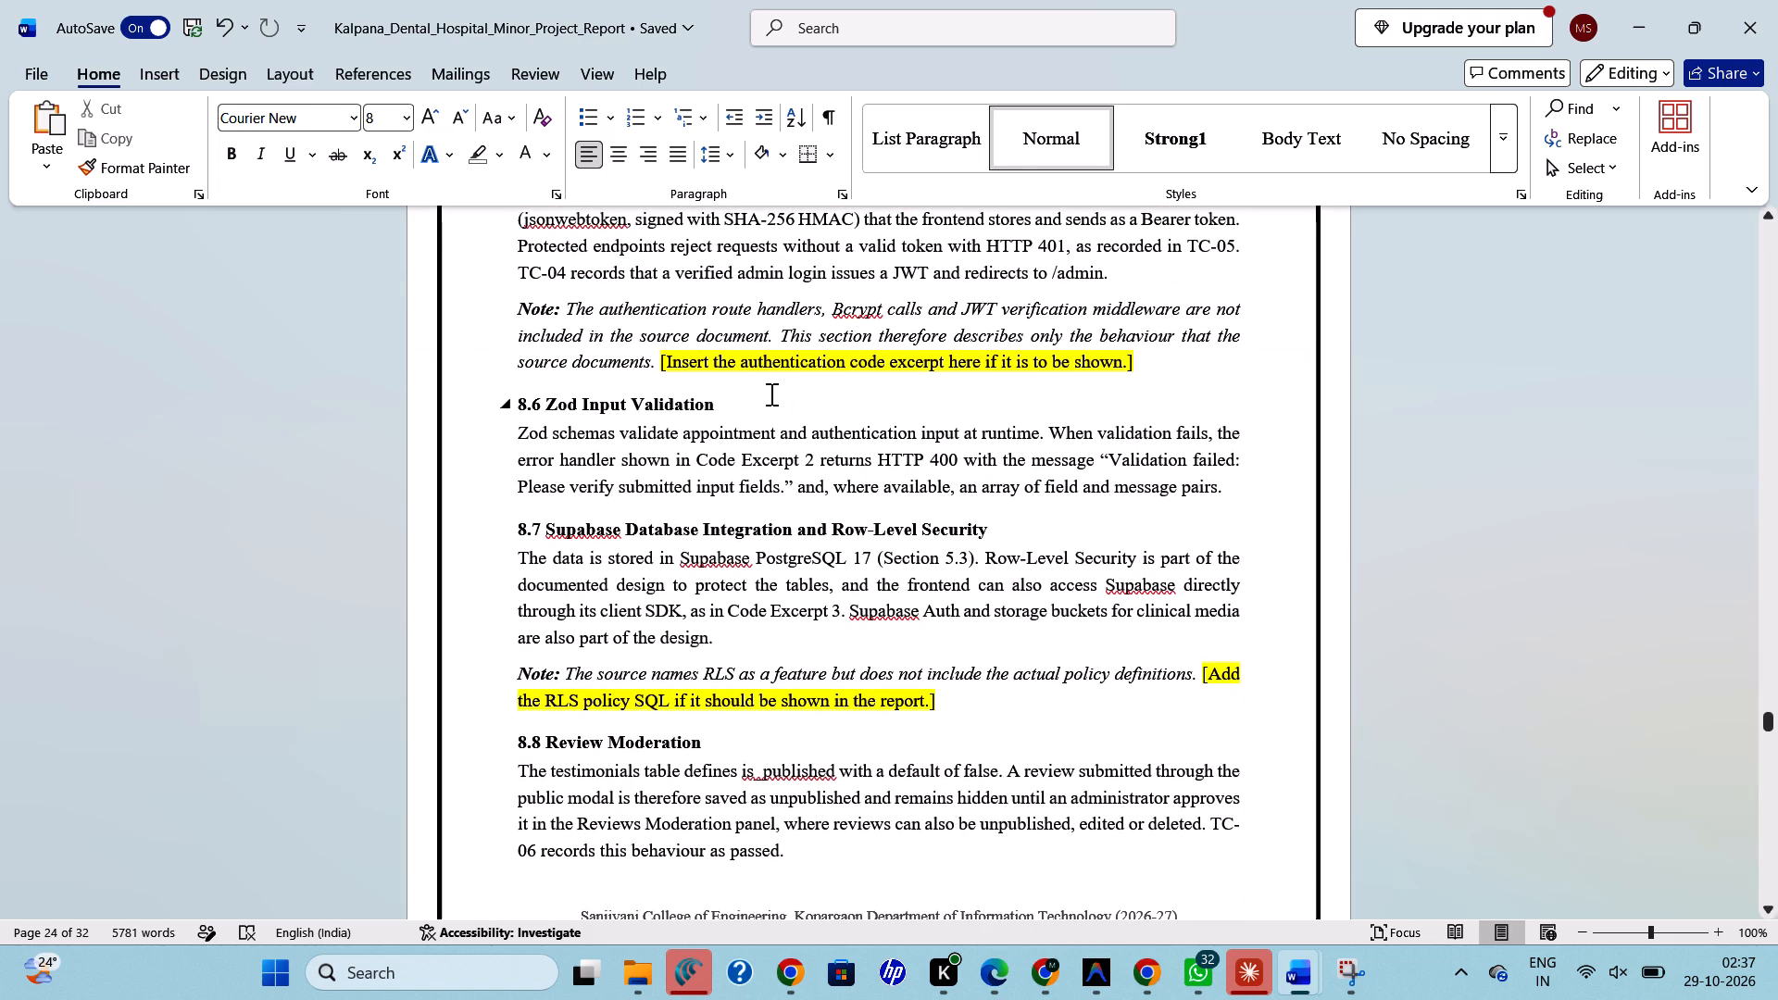
{"action": "scroll", "coordinate": [767, 393], "scroll_direction": "up", "scroll_amount": 1}
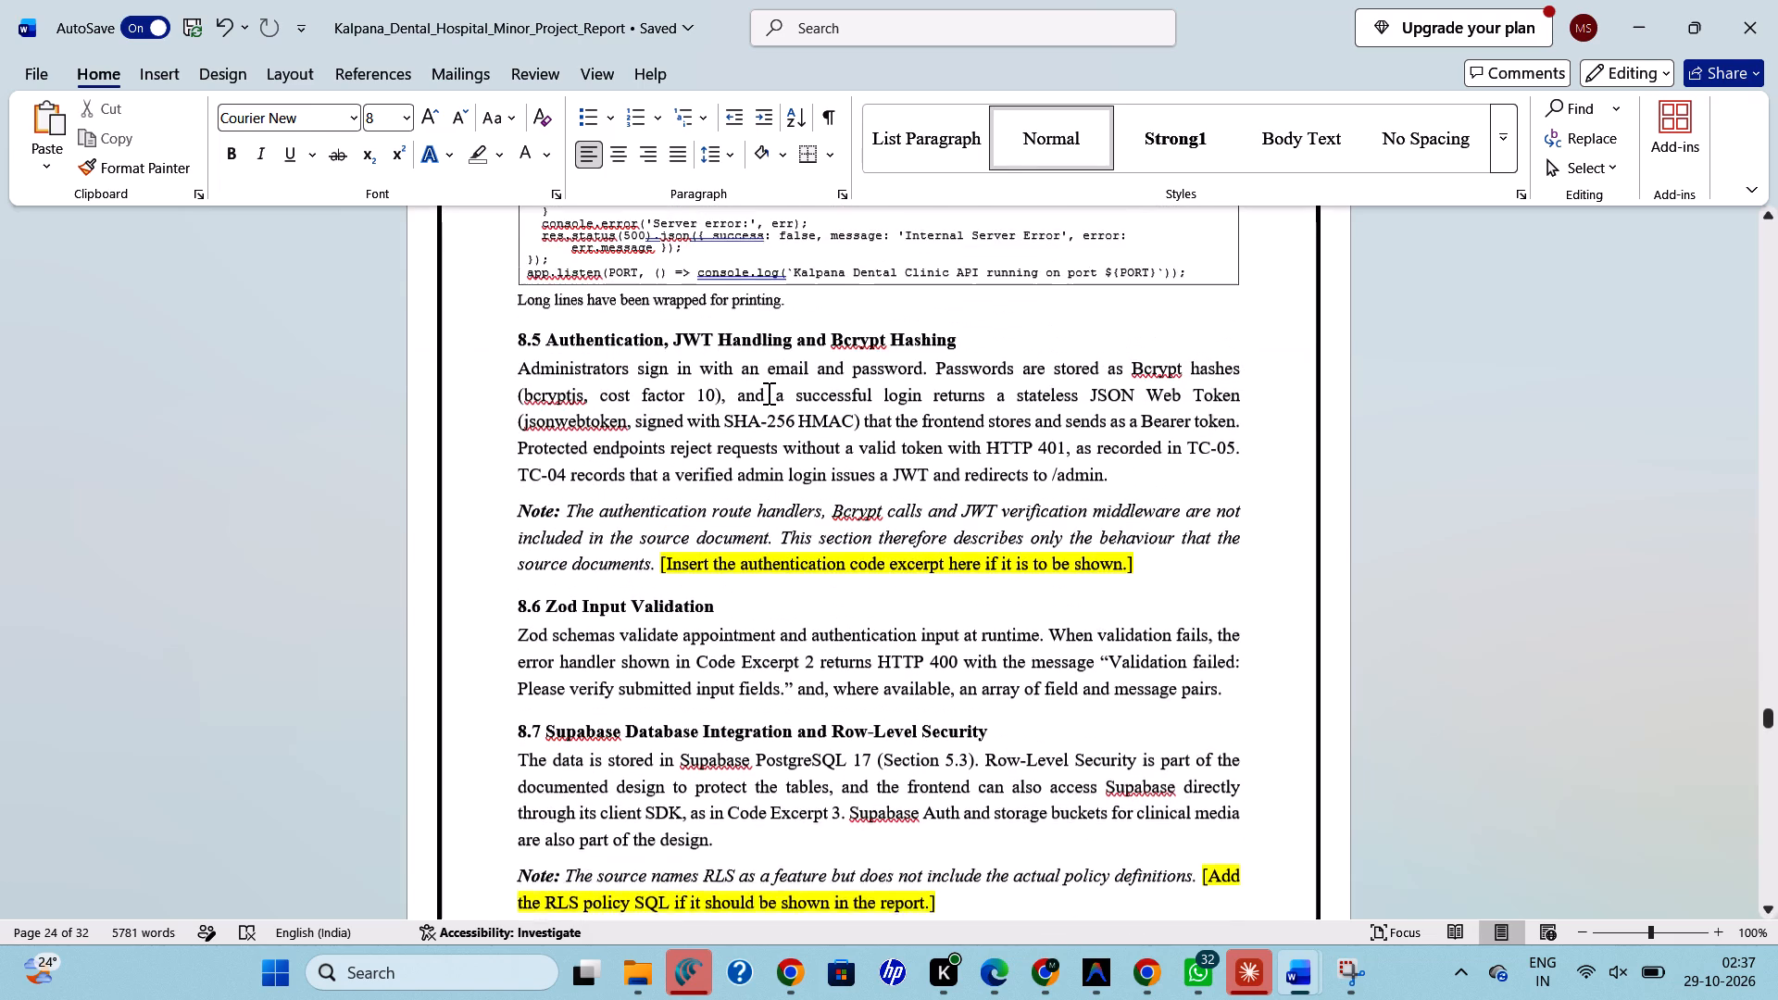
{"action": "scroll", "coordinate": [767, 393], "scroll_direction": "up", "scroll_amount": 2}
{"action": "scroll", "coordinate": [702, 602], "scroll_direction": "down", "scroll_amount": 1}
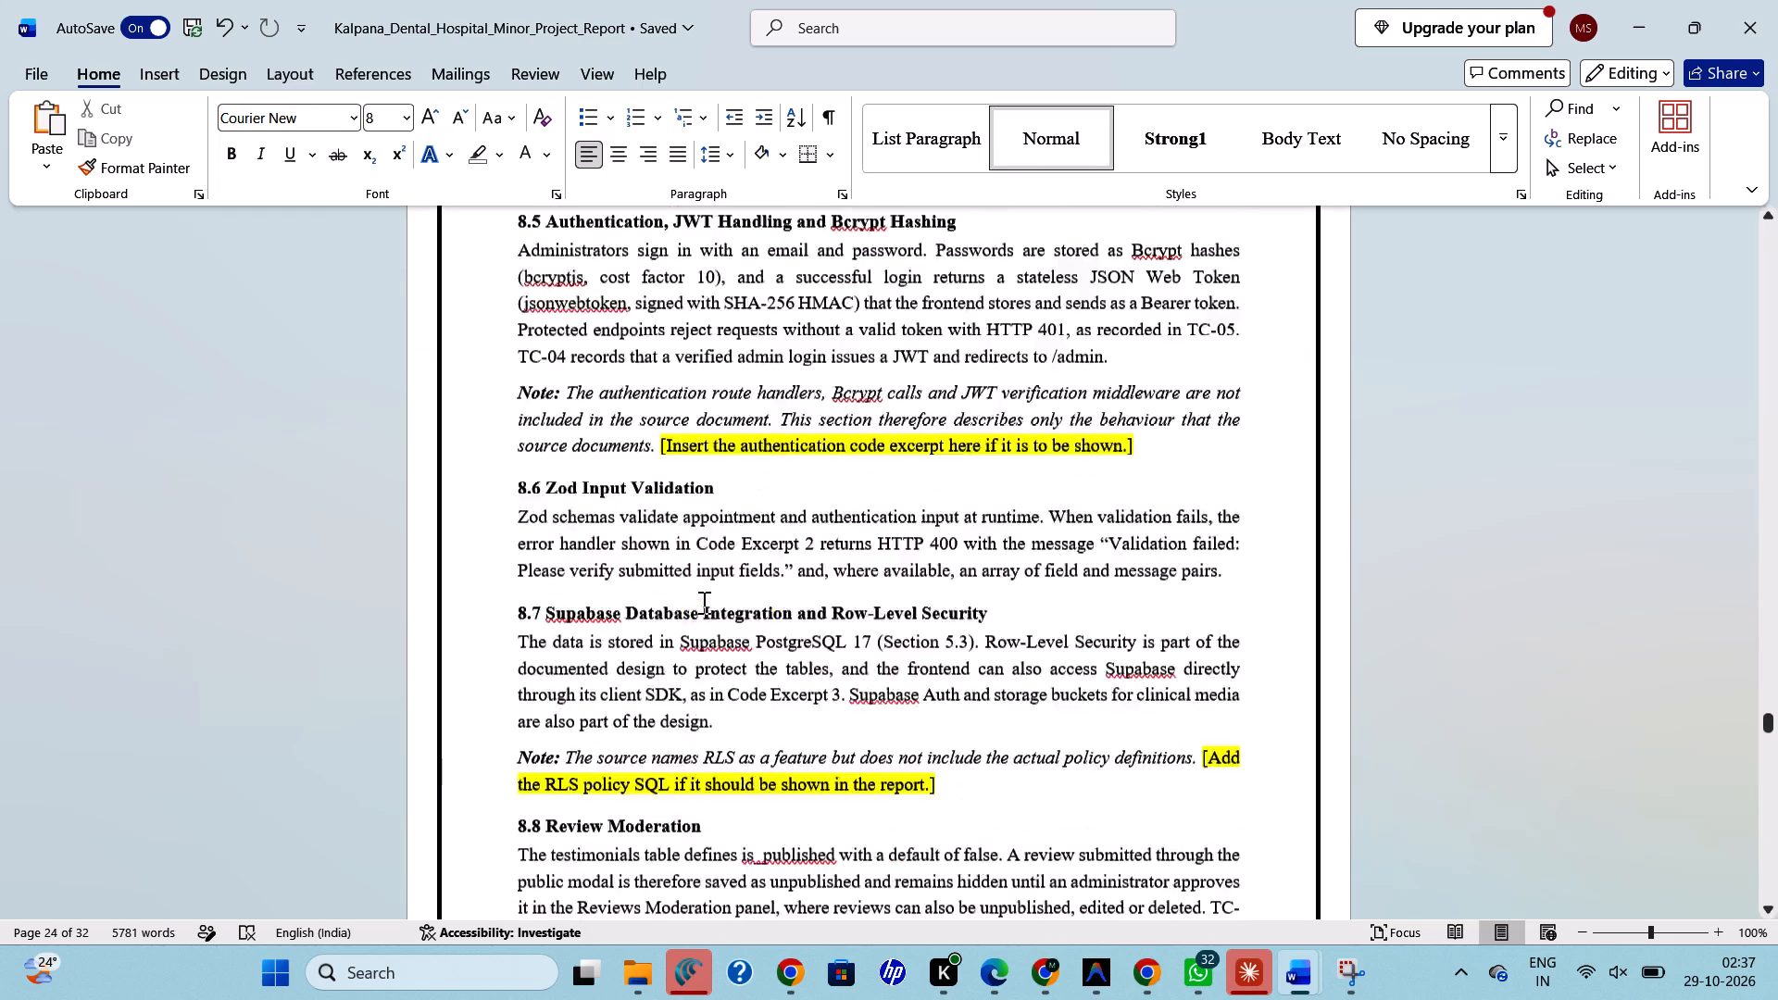
{"action": "scroll", "coordinate": [702, 602], "scroll_direction": "down", "scroll_amount": 2}
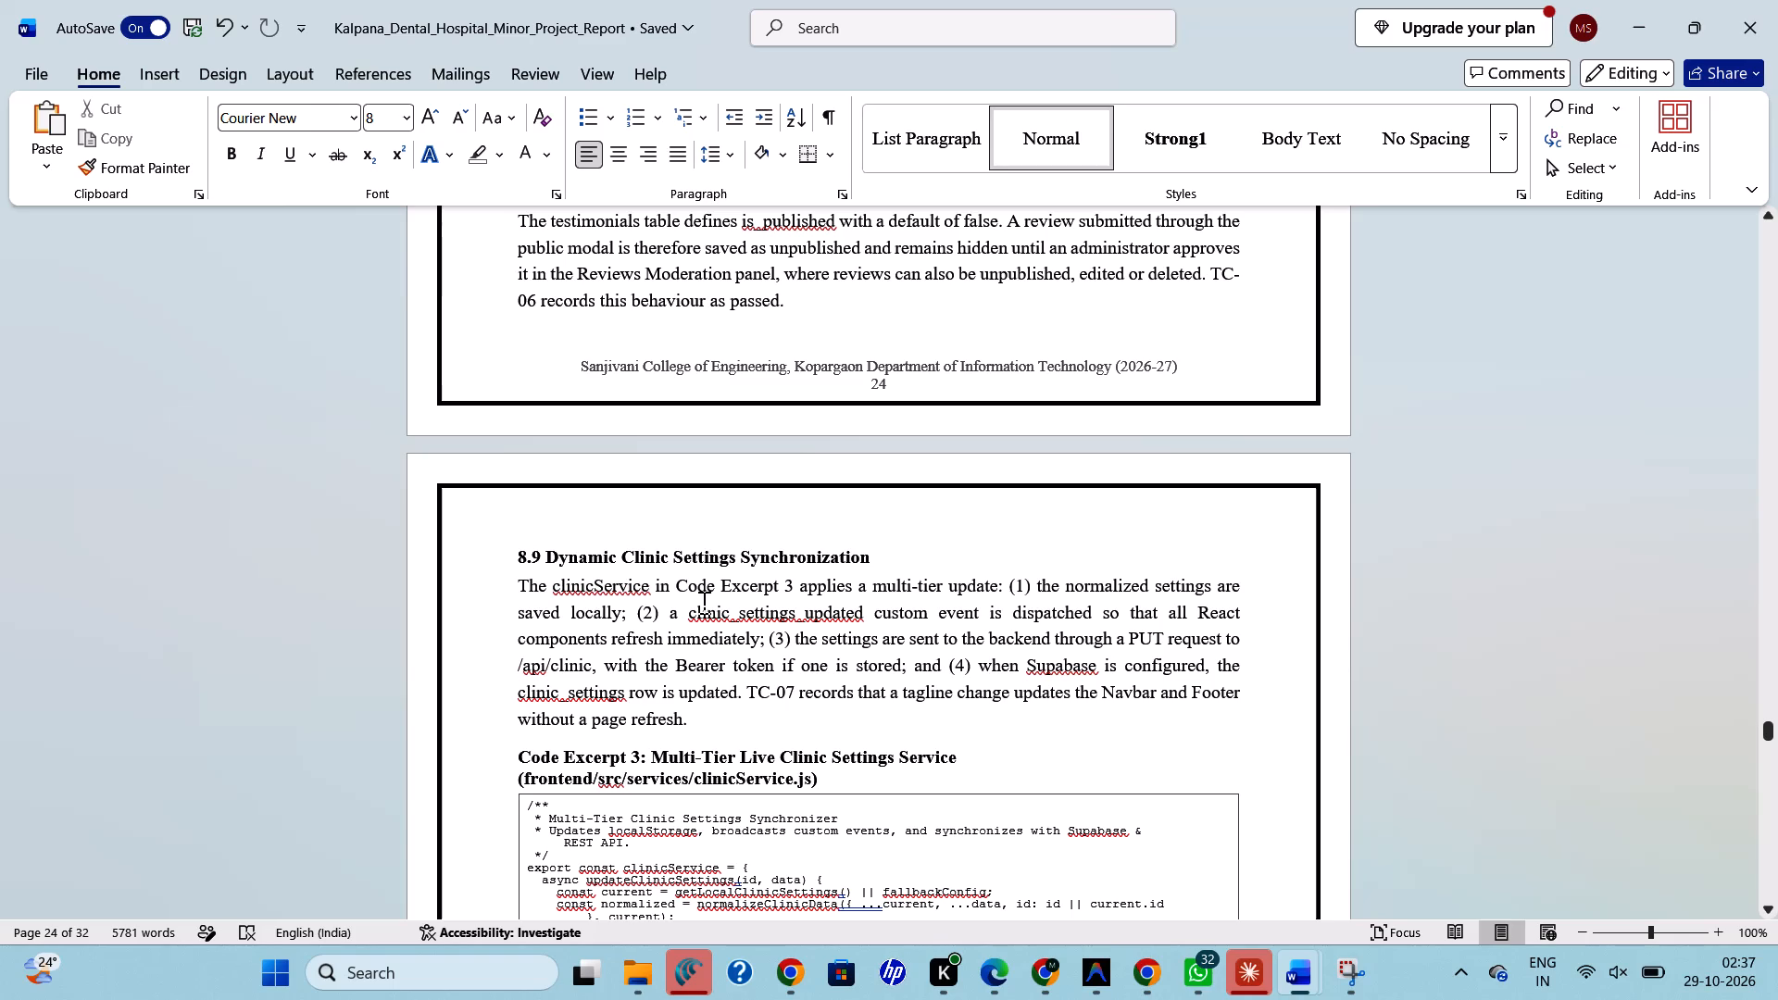
{"action": "scroll", "coordinate": [702, 602], "scroll_direction": "down", "scroll_amount": 1}
{"action": "scroll", "coordinate": [702, 602], "scroll_direction": "up", "scroll_amount": 1}
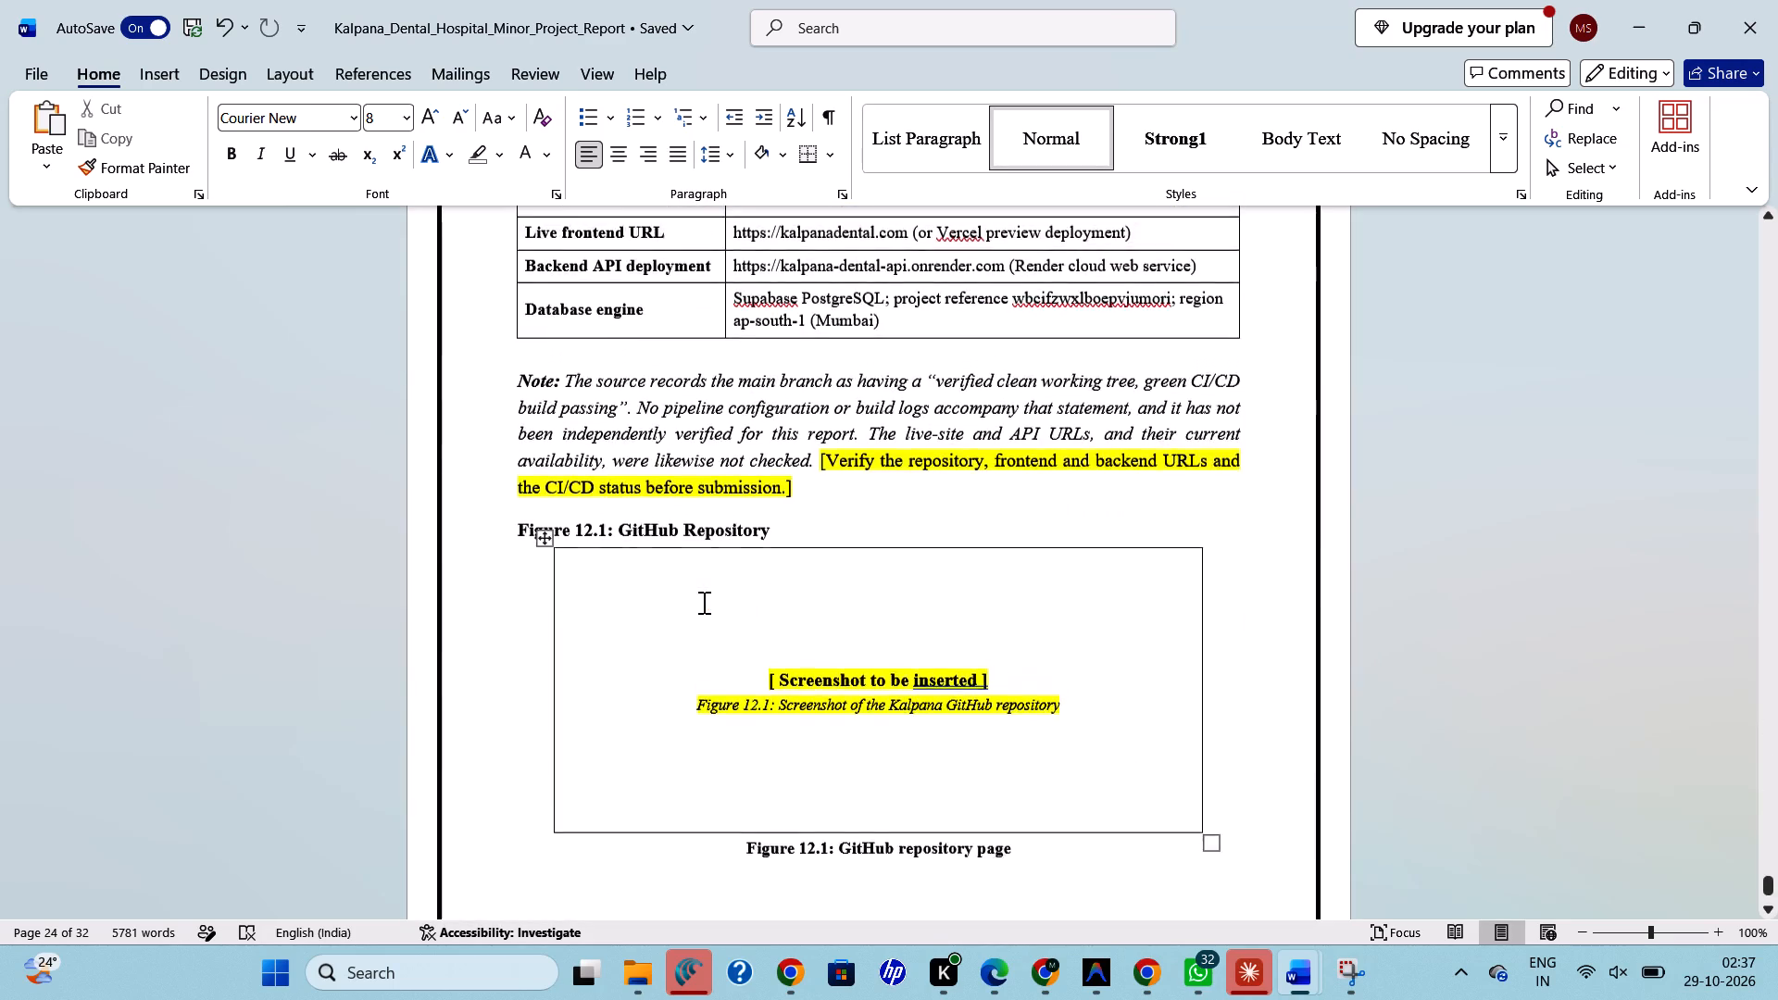
{"action": "scroll", "coordinate": [702, 602], "scroll_direction": "up", "scroll_amount": 3}
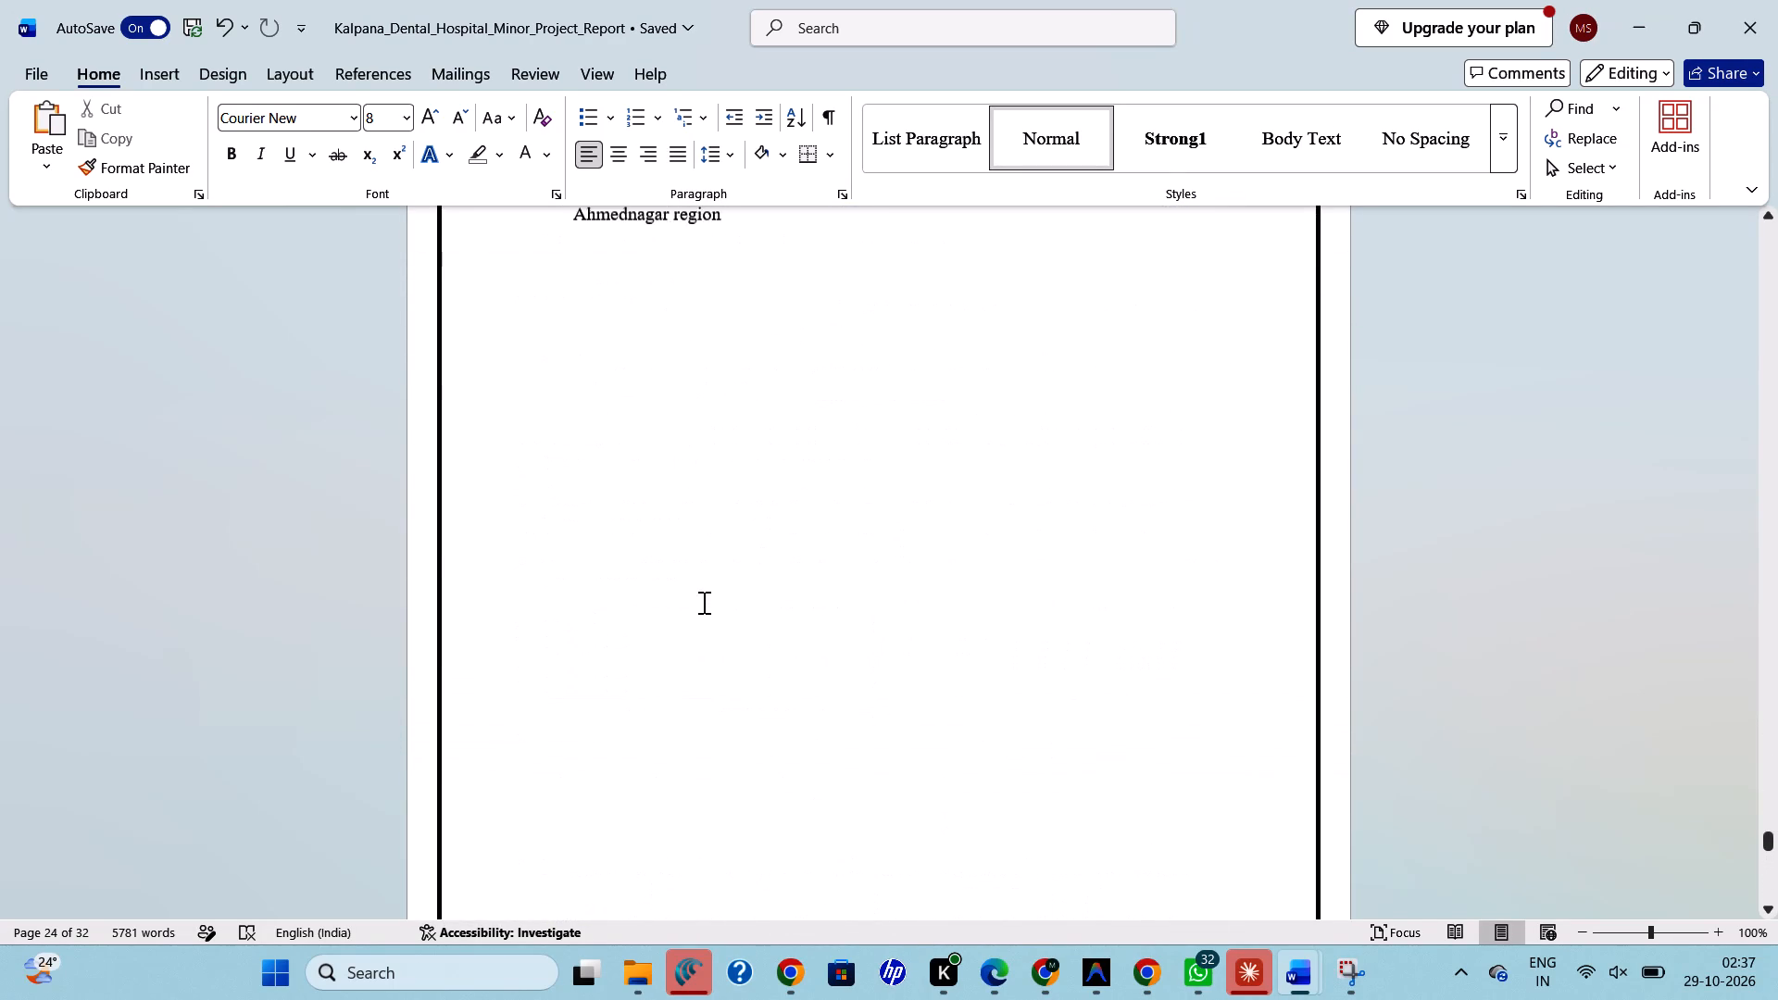
{"action": "scroll", "coordinate": [702, 602], "scroll_direction": "up", "scroll_amount": 3}
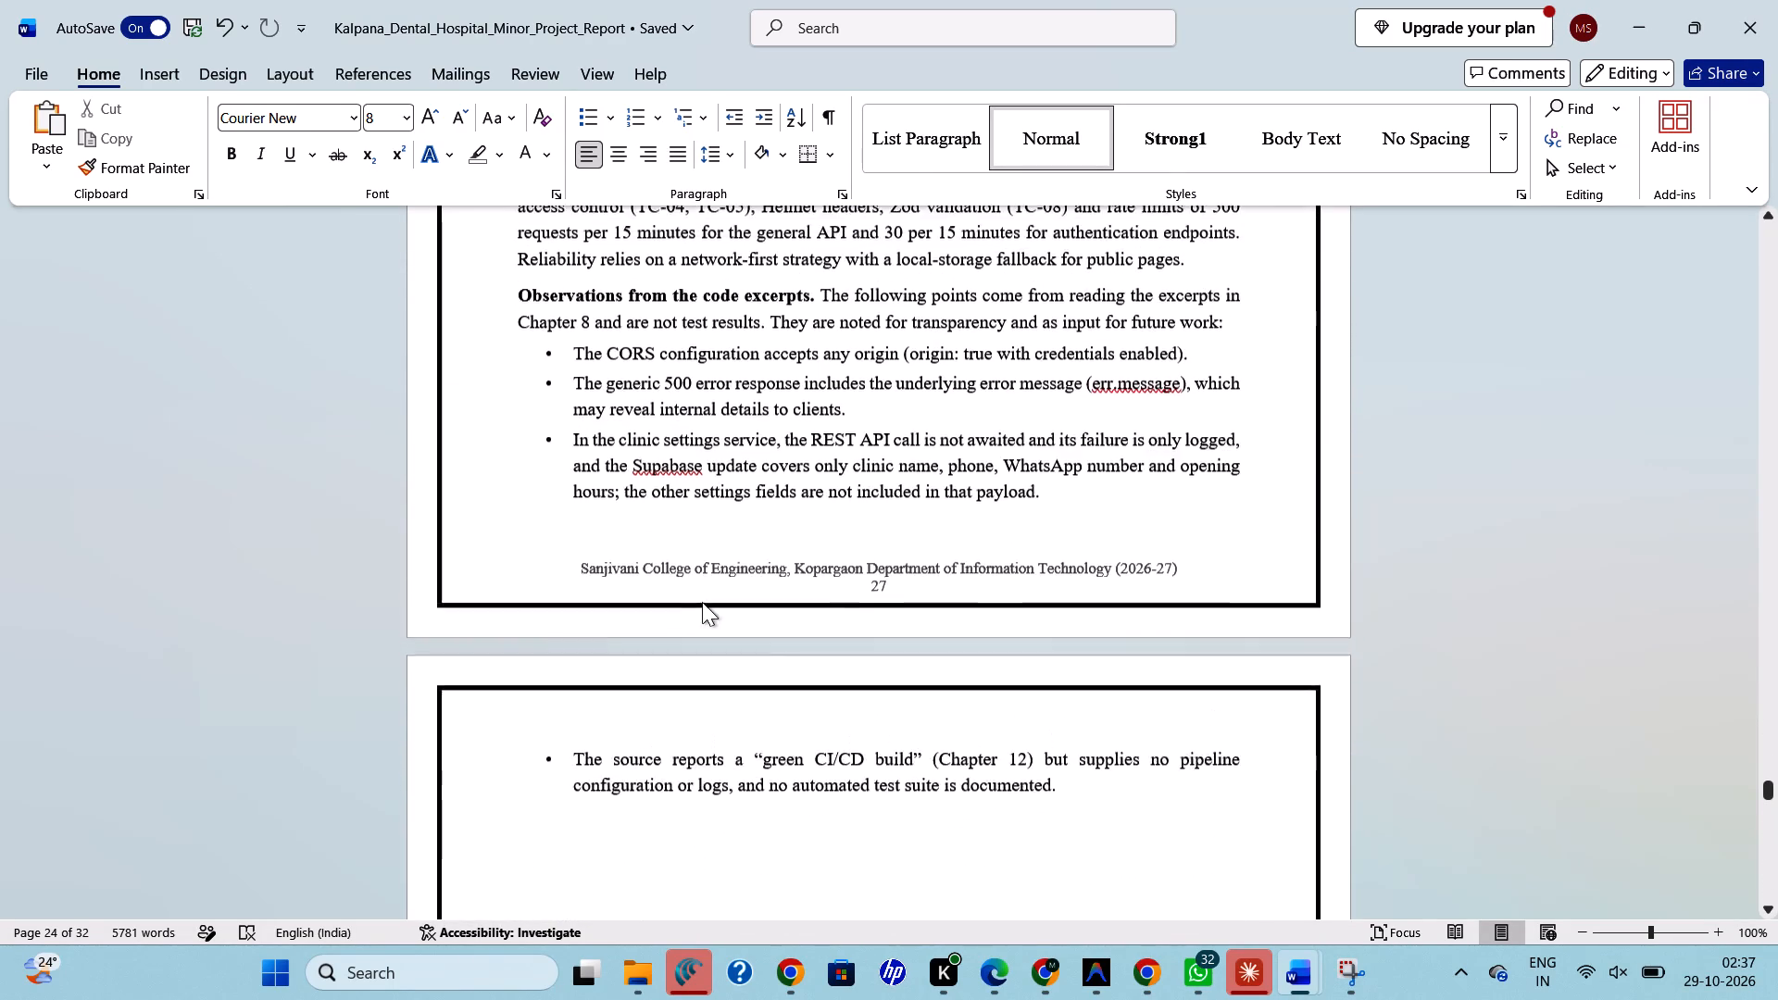
{"action": "scroll", "coordinate": [702, 602], "scroll_direction": "up", "scroll_amount": 3}
{"action": "scroll", "coordinate": [702, 602], "scroll_direction": "down", "scroll_amount": 1}
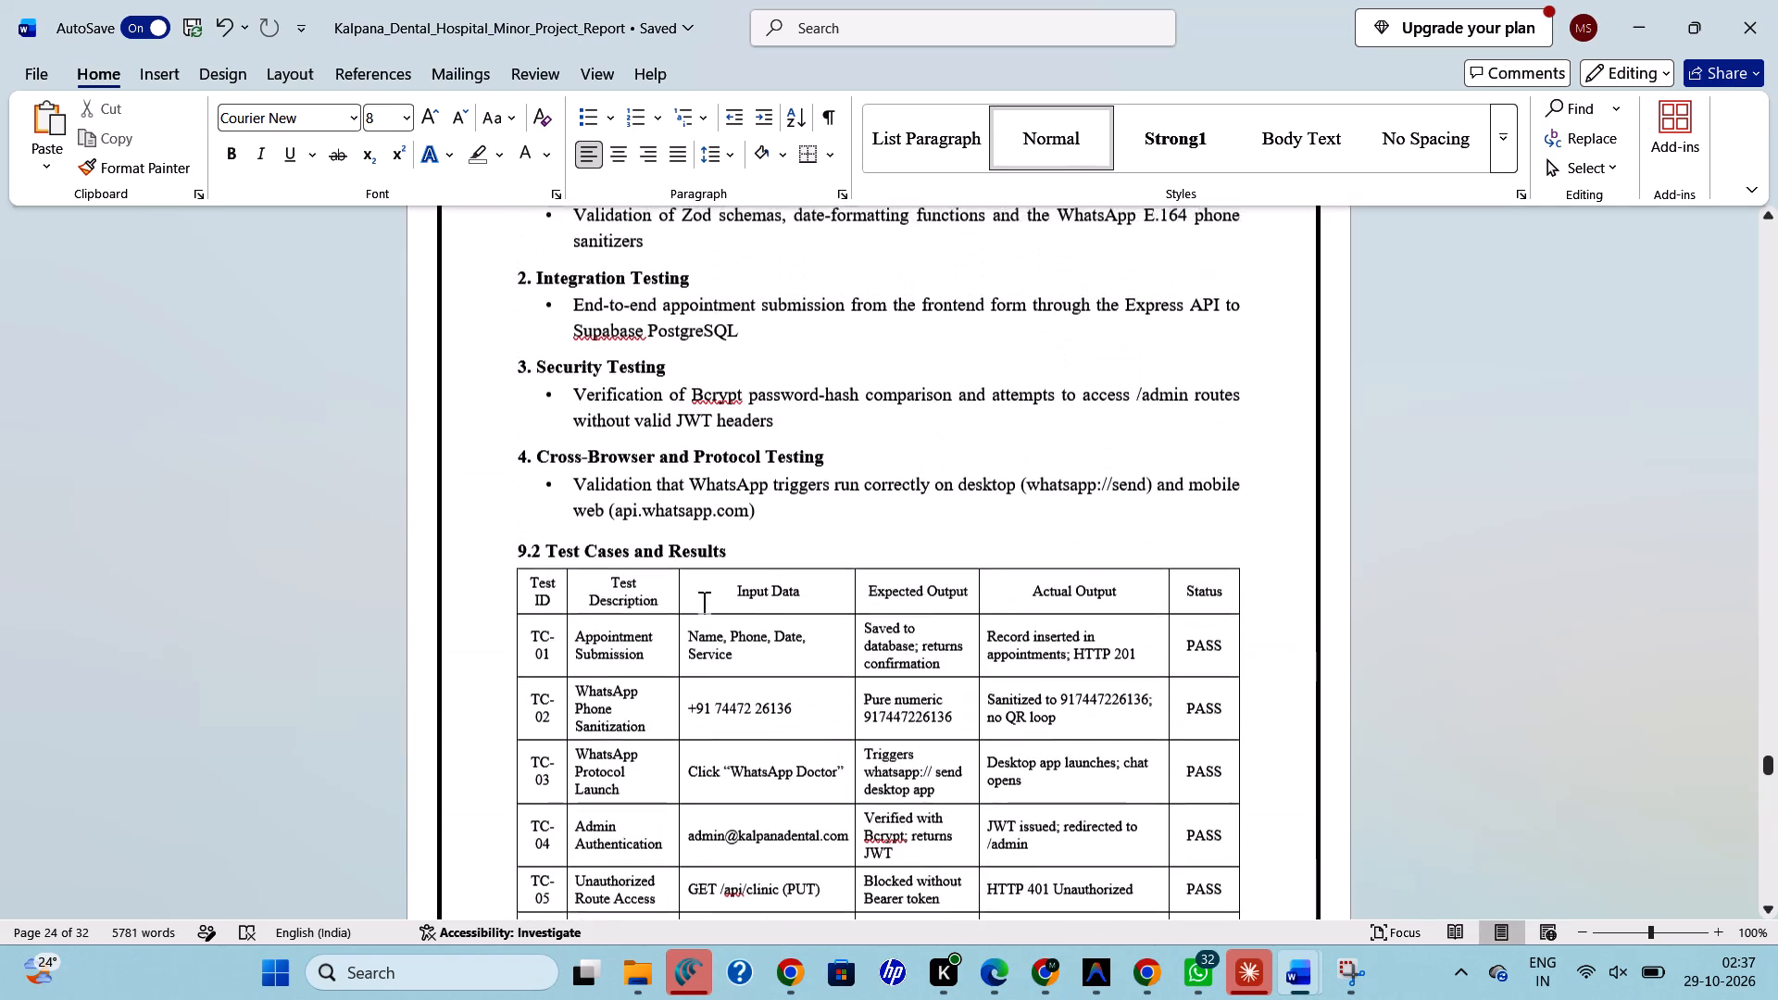
{"action": "scroll", "coordinate": [702, 602], "scroll_direction": "down", "scroll_amount": 5}
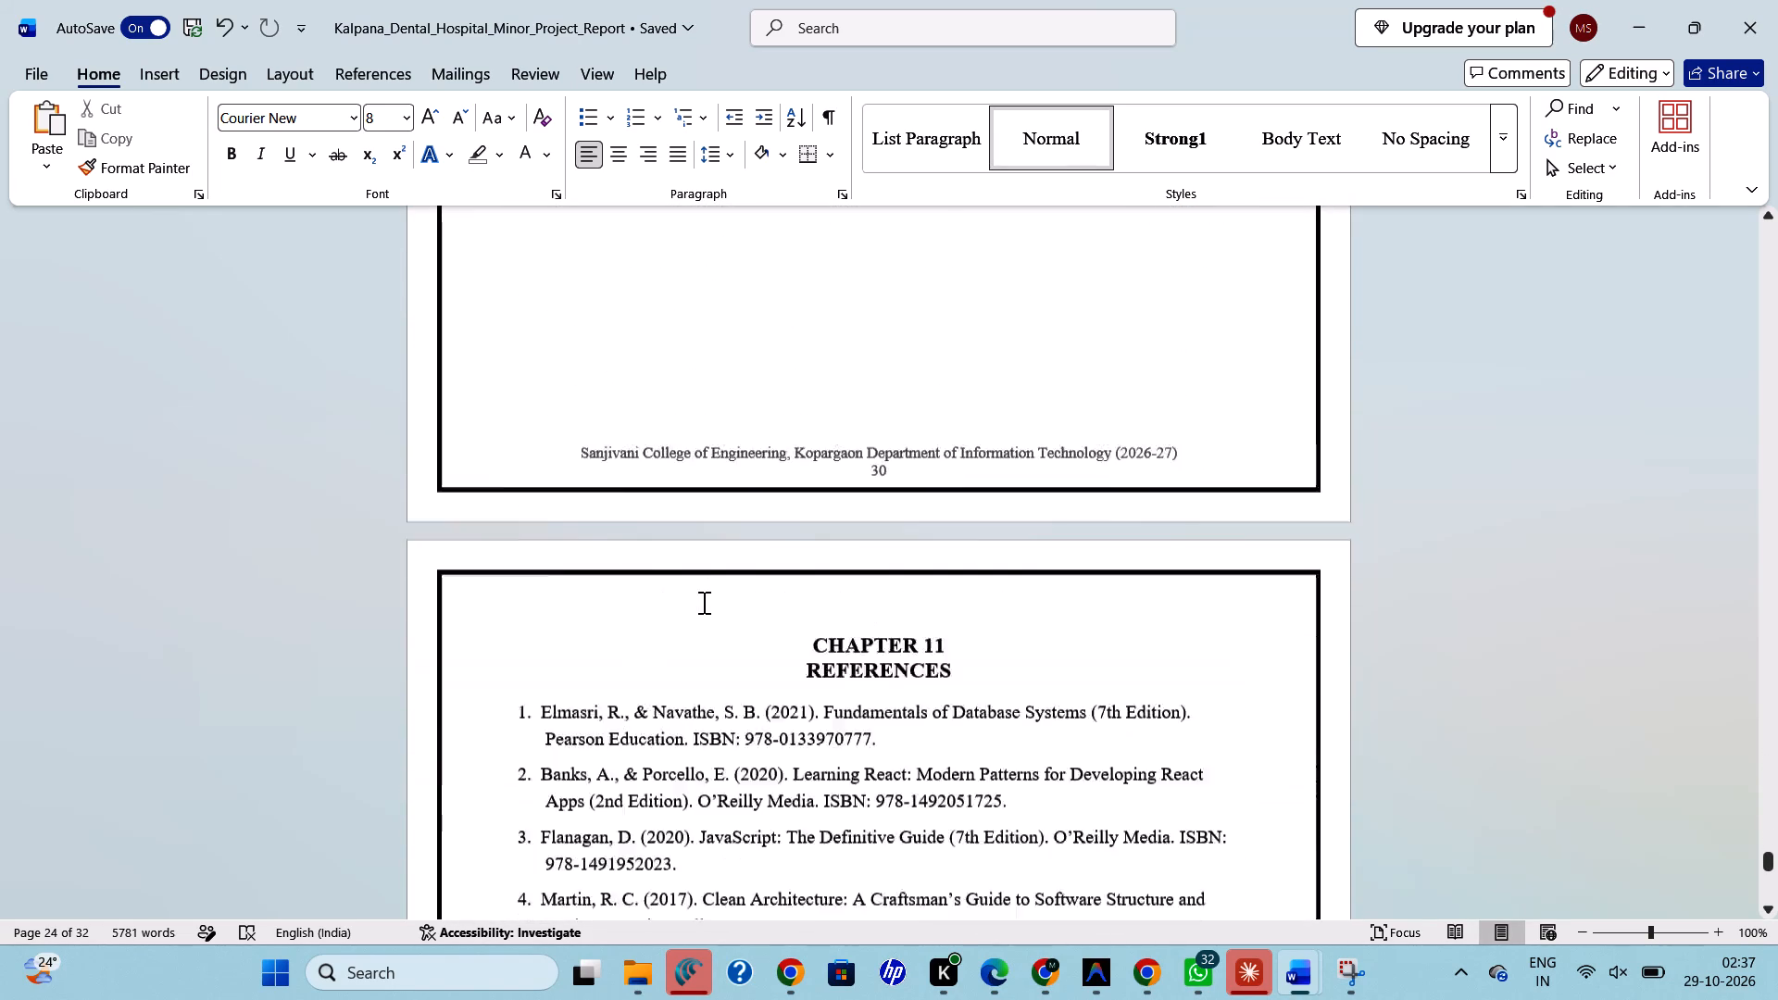
{"action": "scroll", "coordinate": [702, 602], "scroll_direction": "down", "scroll_amount": 4}
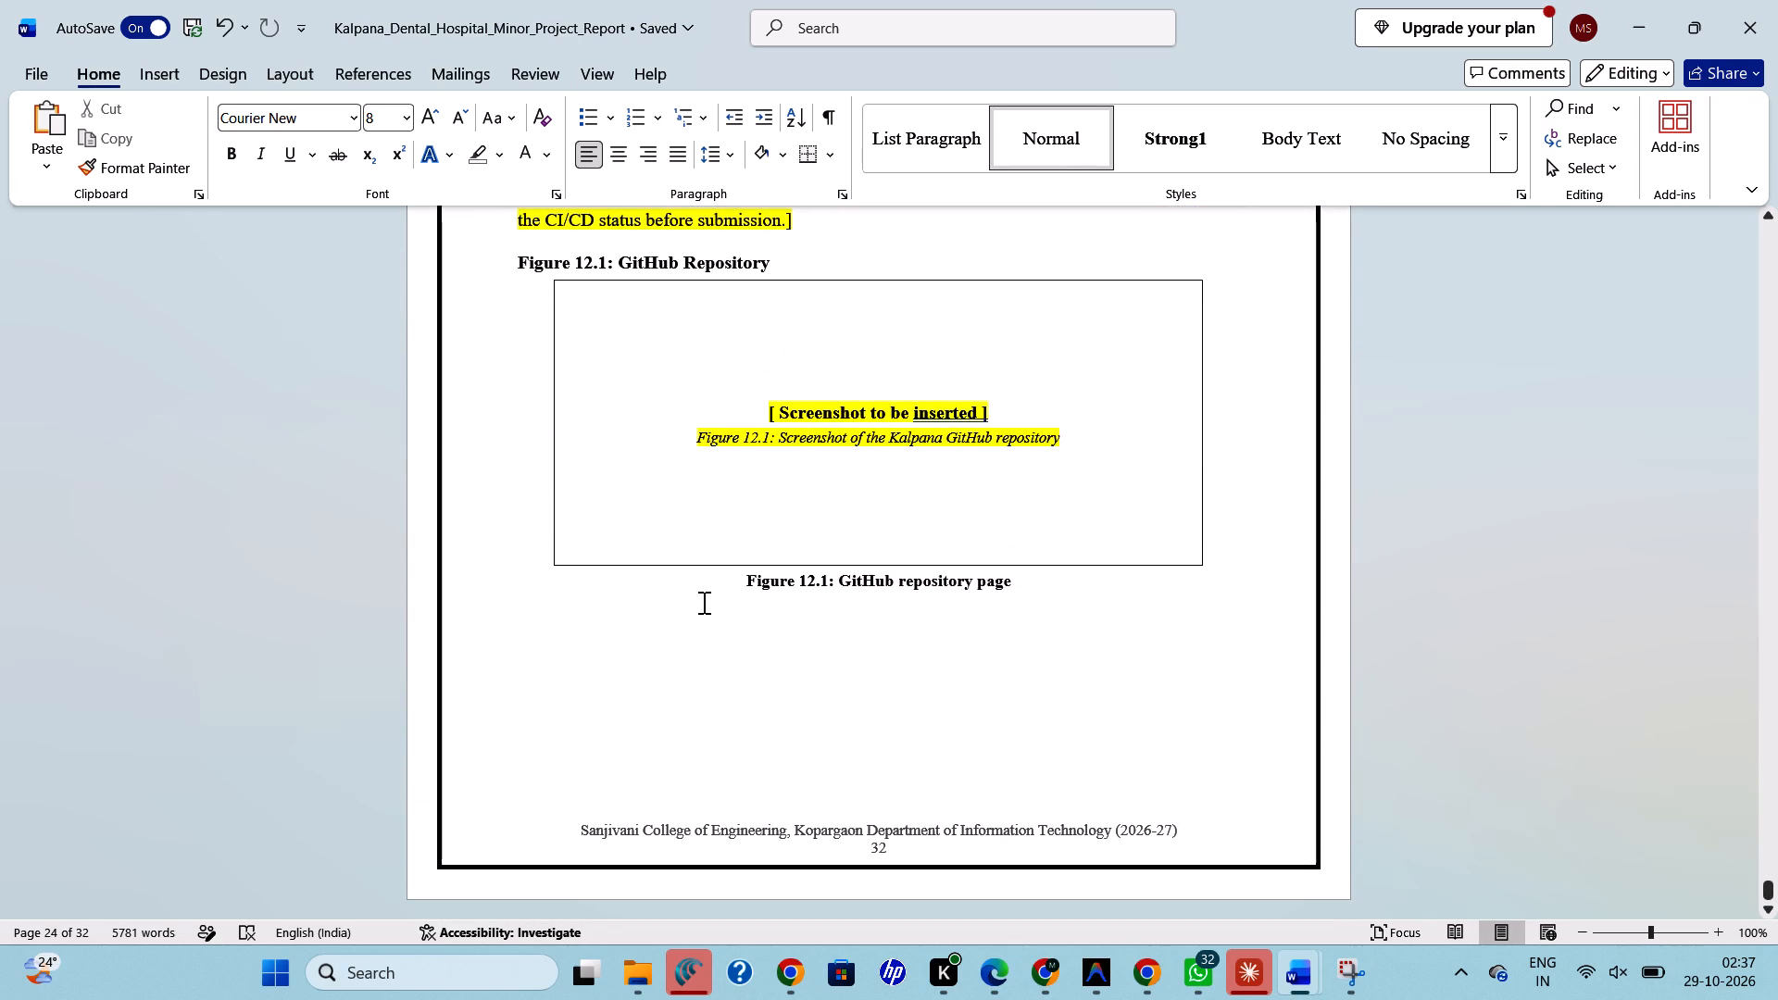
{"action": "scroll", "coordinate": [702, 602], "scroll_direction": "down", "scroll_amount": 1}
{"action": "scroll", "coordinate": [677, 708], "scroll_direction": "down", "scroll_amount": 1}
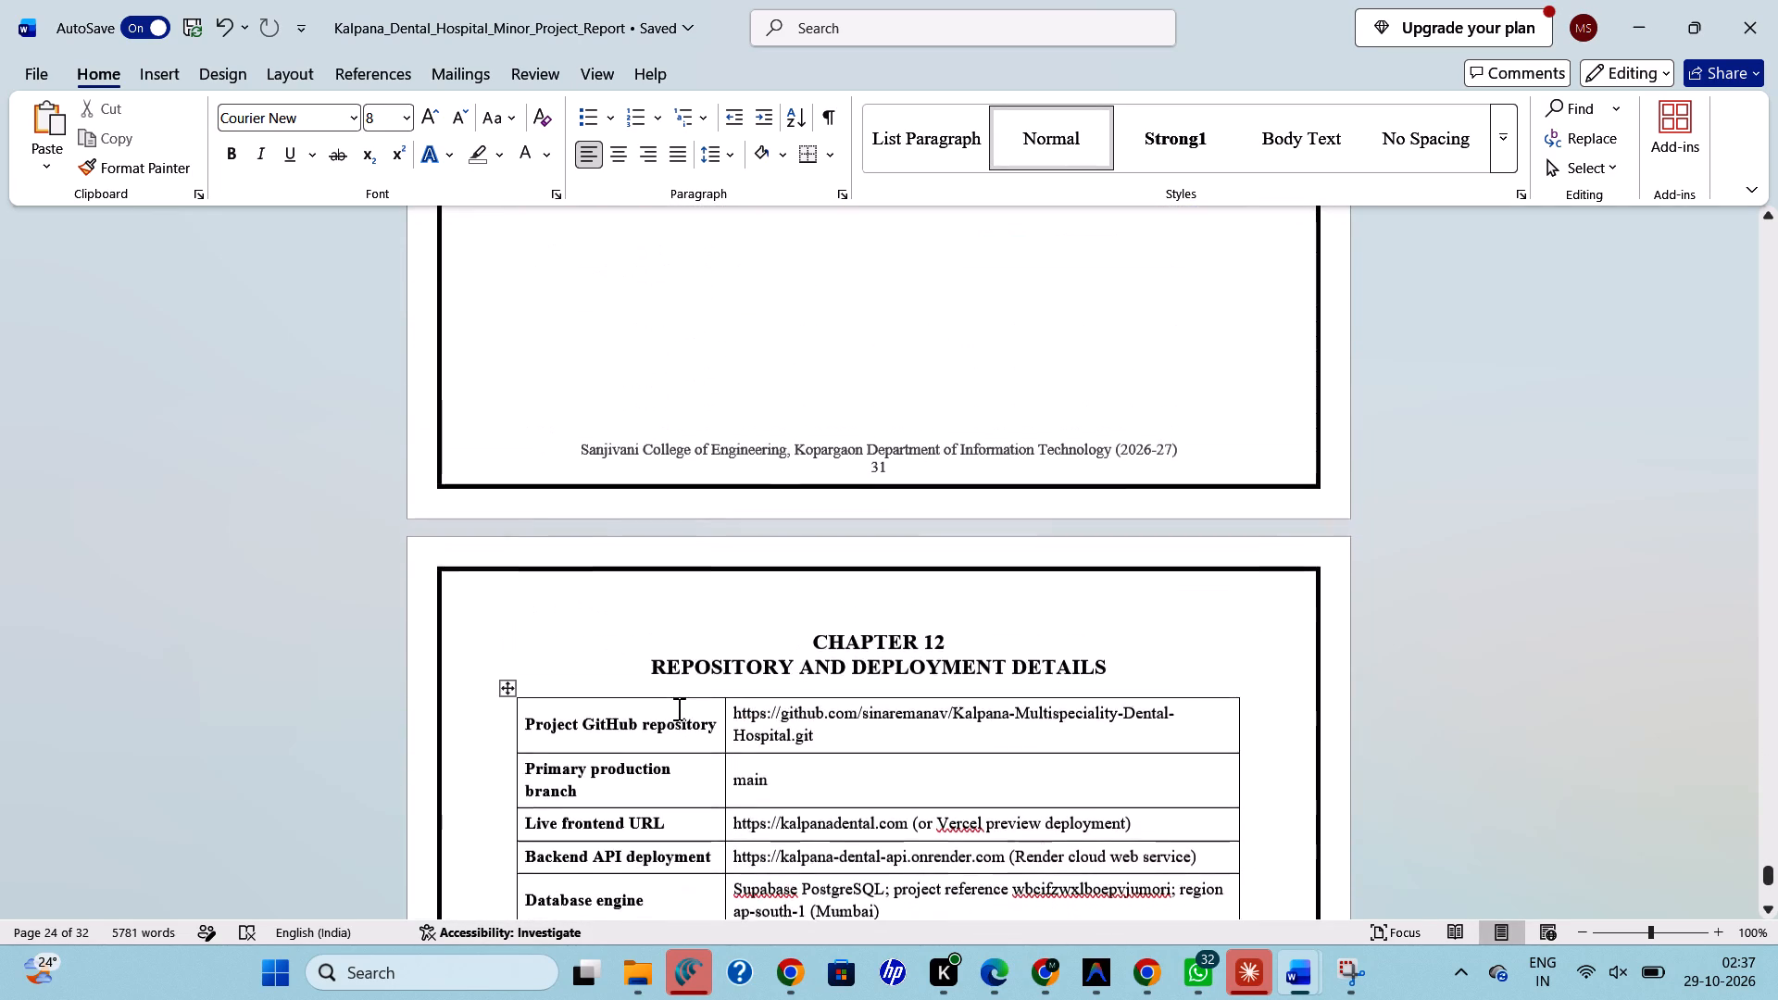
{"action": "scroll", "coordinate": [677, 708], "scroll_direction": "down", "scroll_amount": 5}
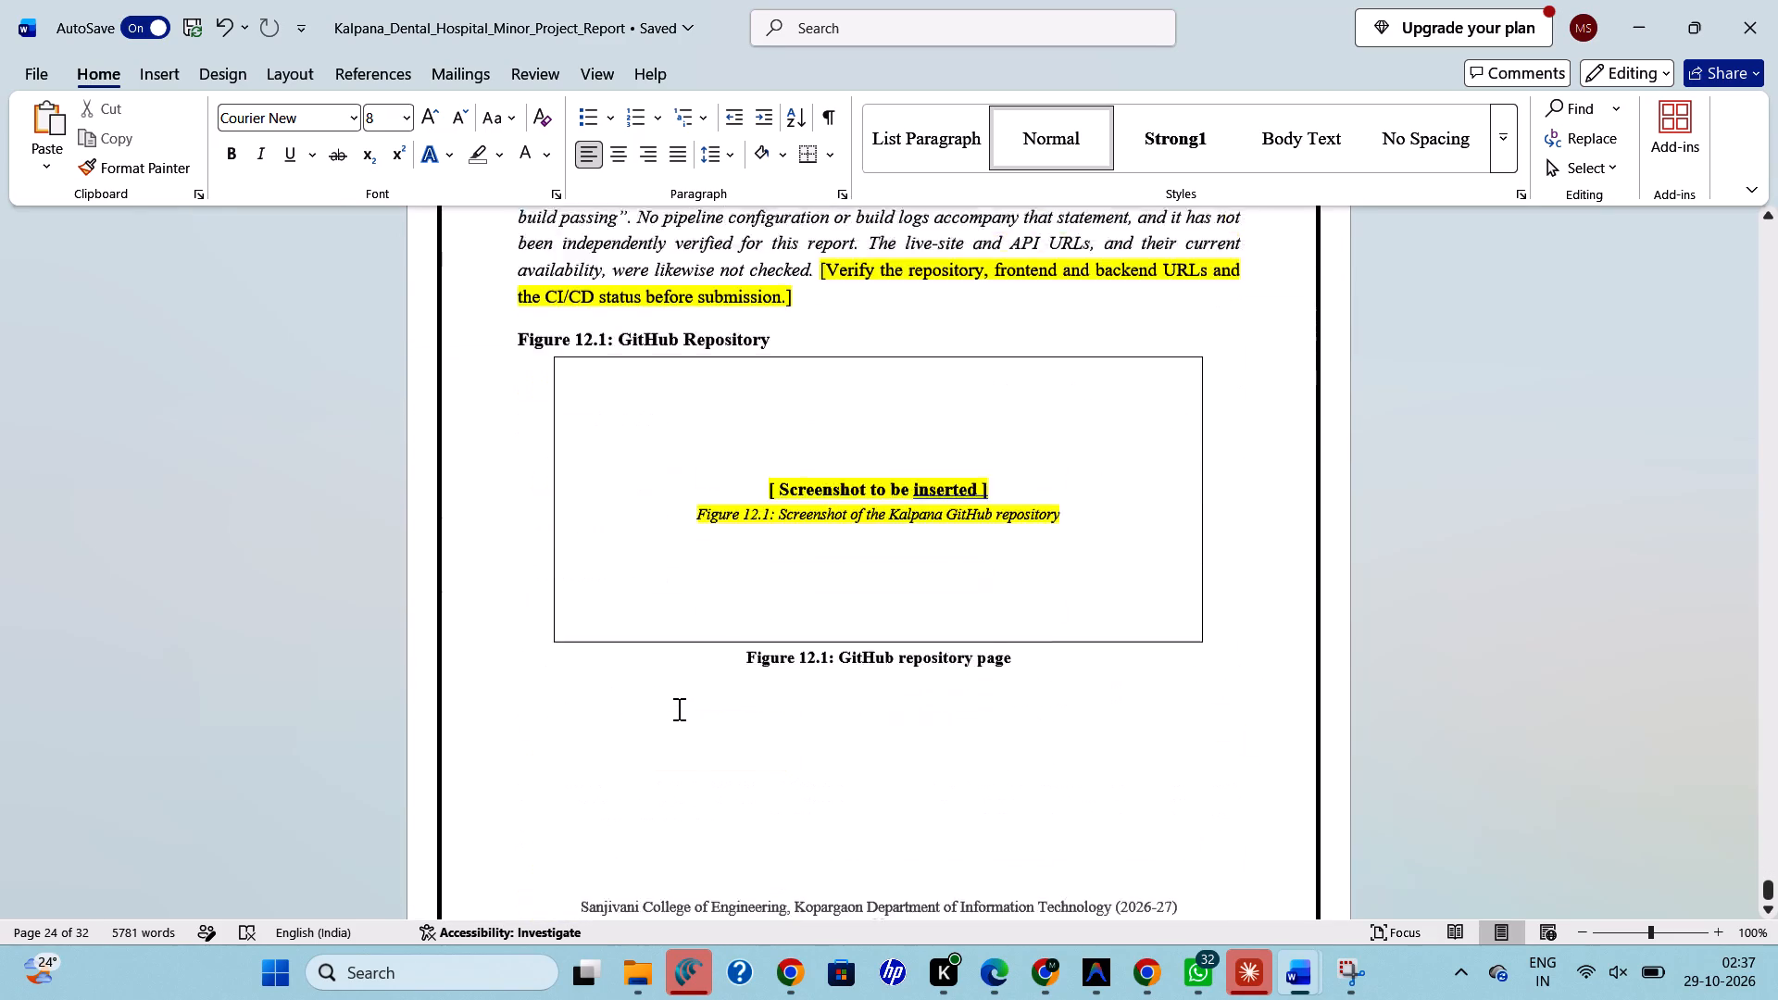
{"action": "scroll", "coordinate": [677, 708], "scroll_direction": "down", "scroll_amount": 6}
{"action": "scroll", "coordinate": [677, 708], "scroll_direction": "up", "scroll_amount": 2}
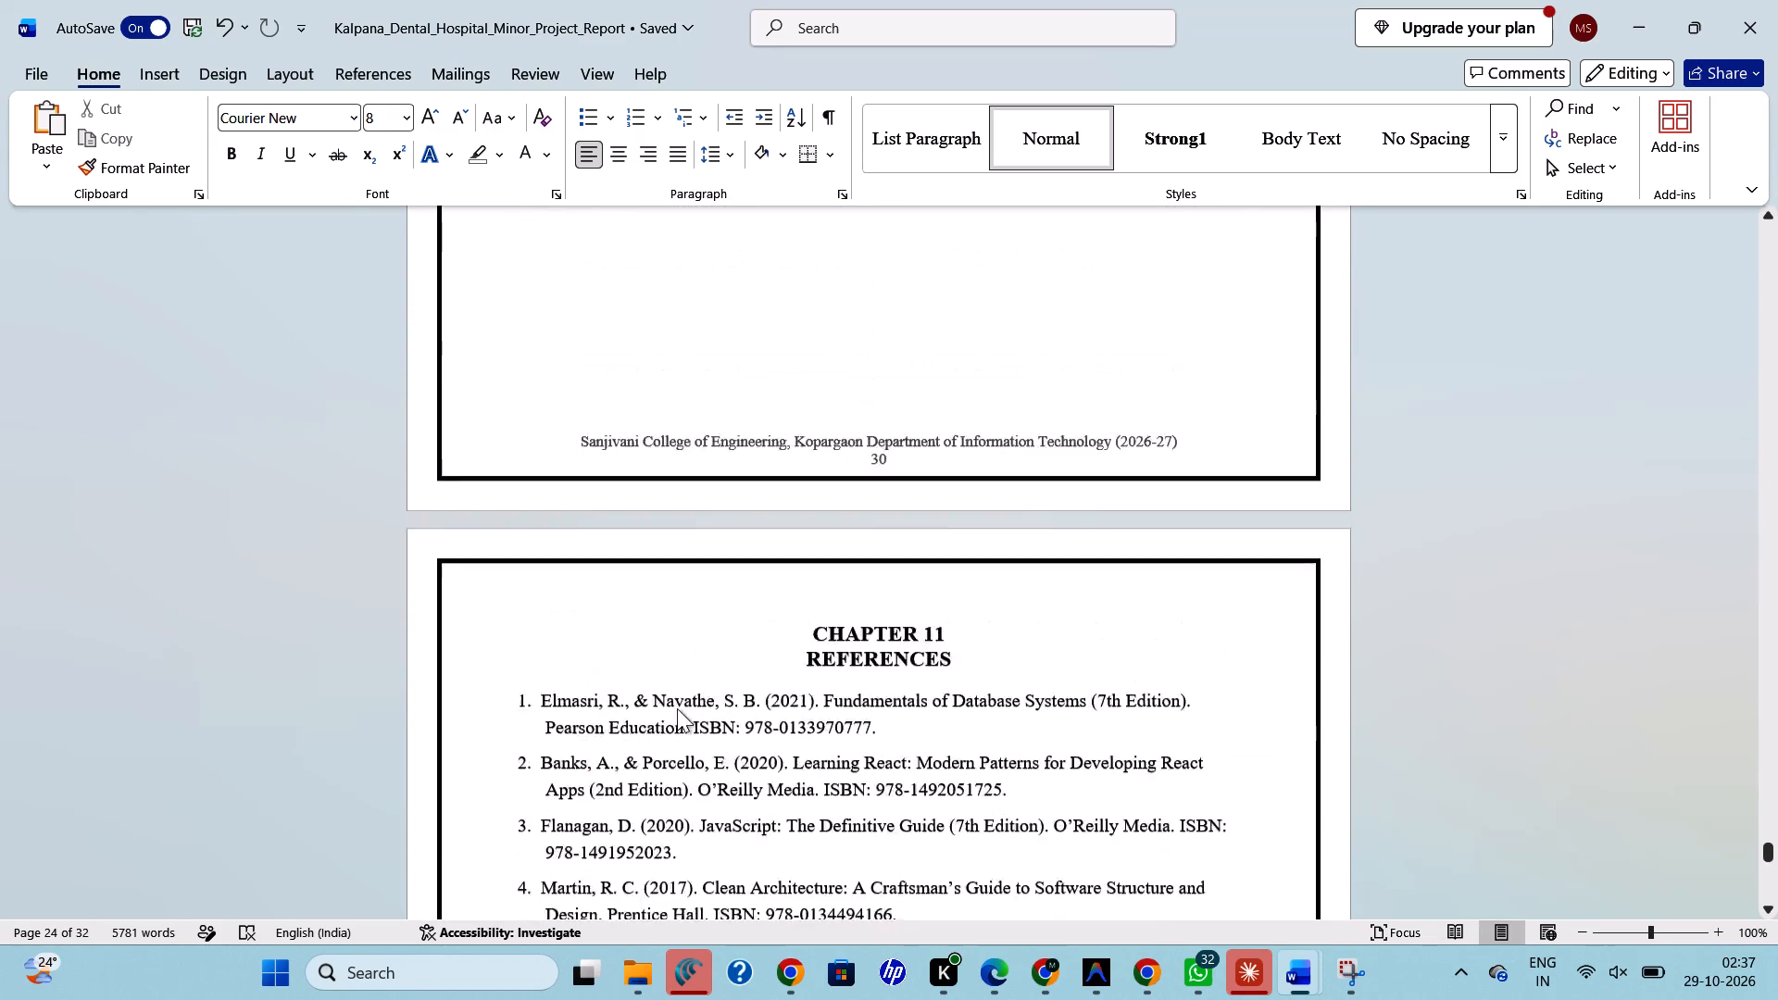
{"action": "scroll", "coordinate": [677, 708], "scroll_direction": "up", "scroll_amount": 1}
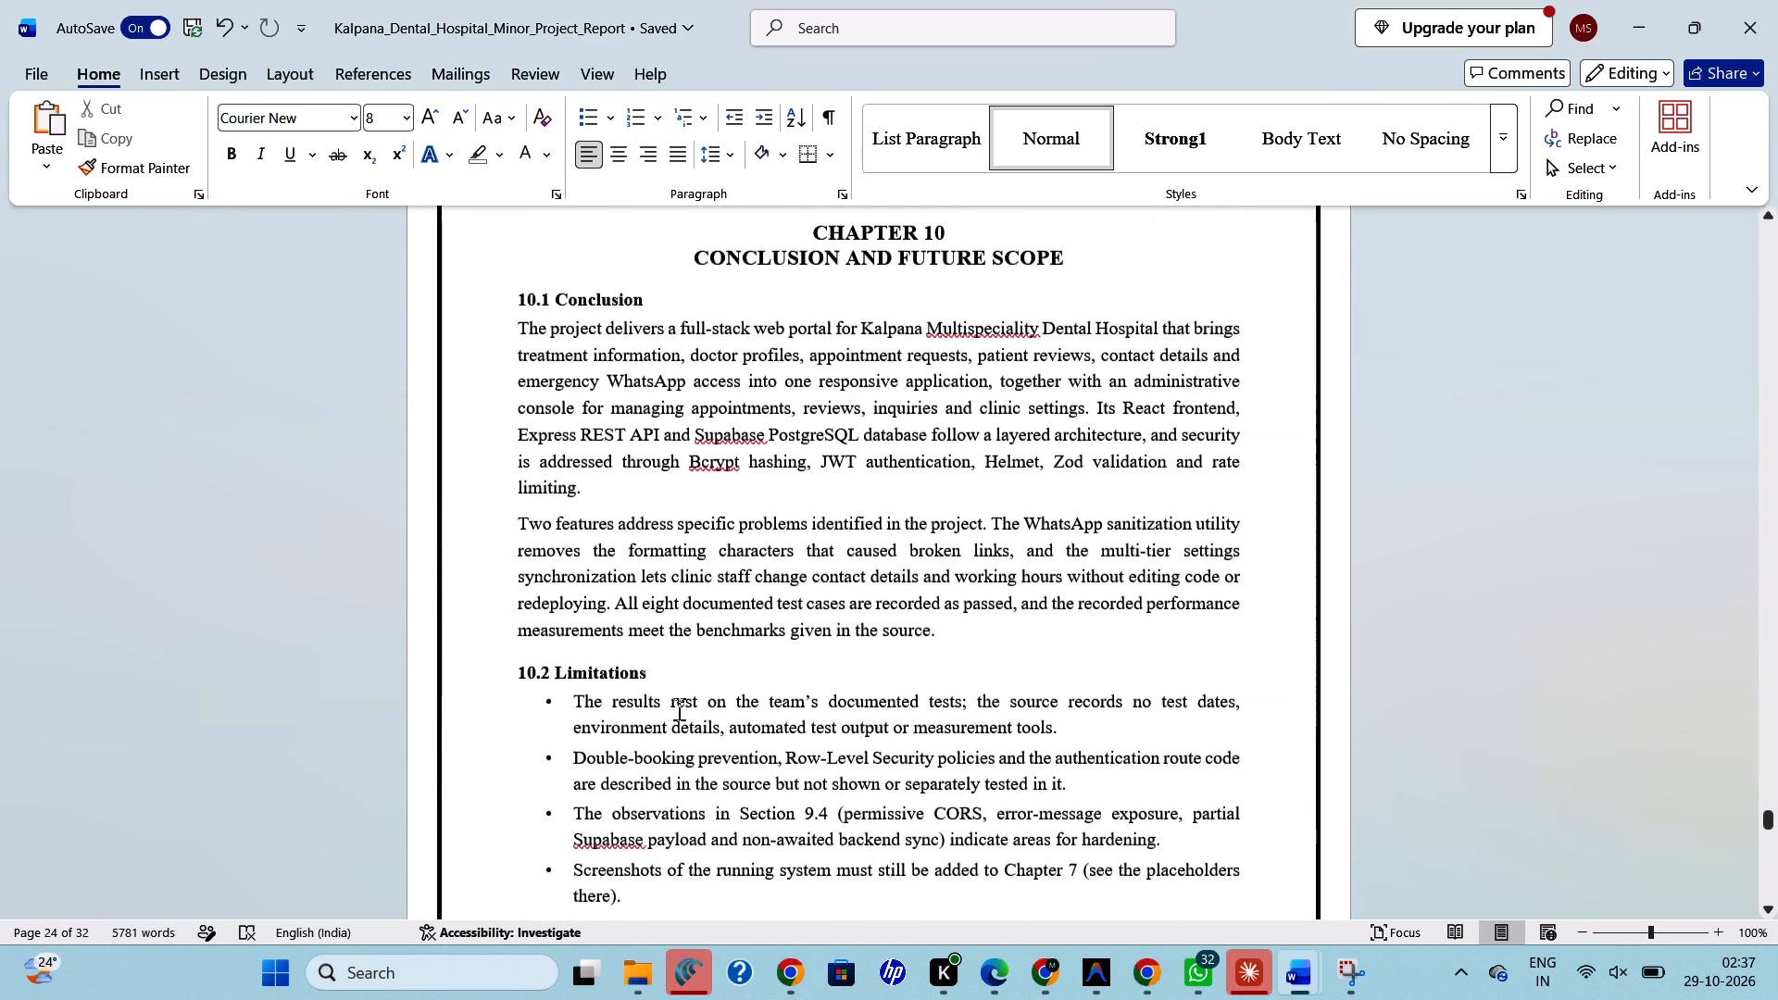
{"action": "scroll", "coordinate": [677, 708], "scroll_direction": "up", "scroll_amount": 3}
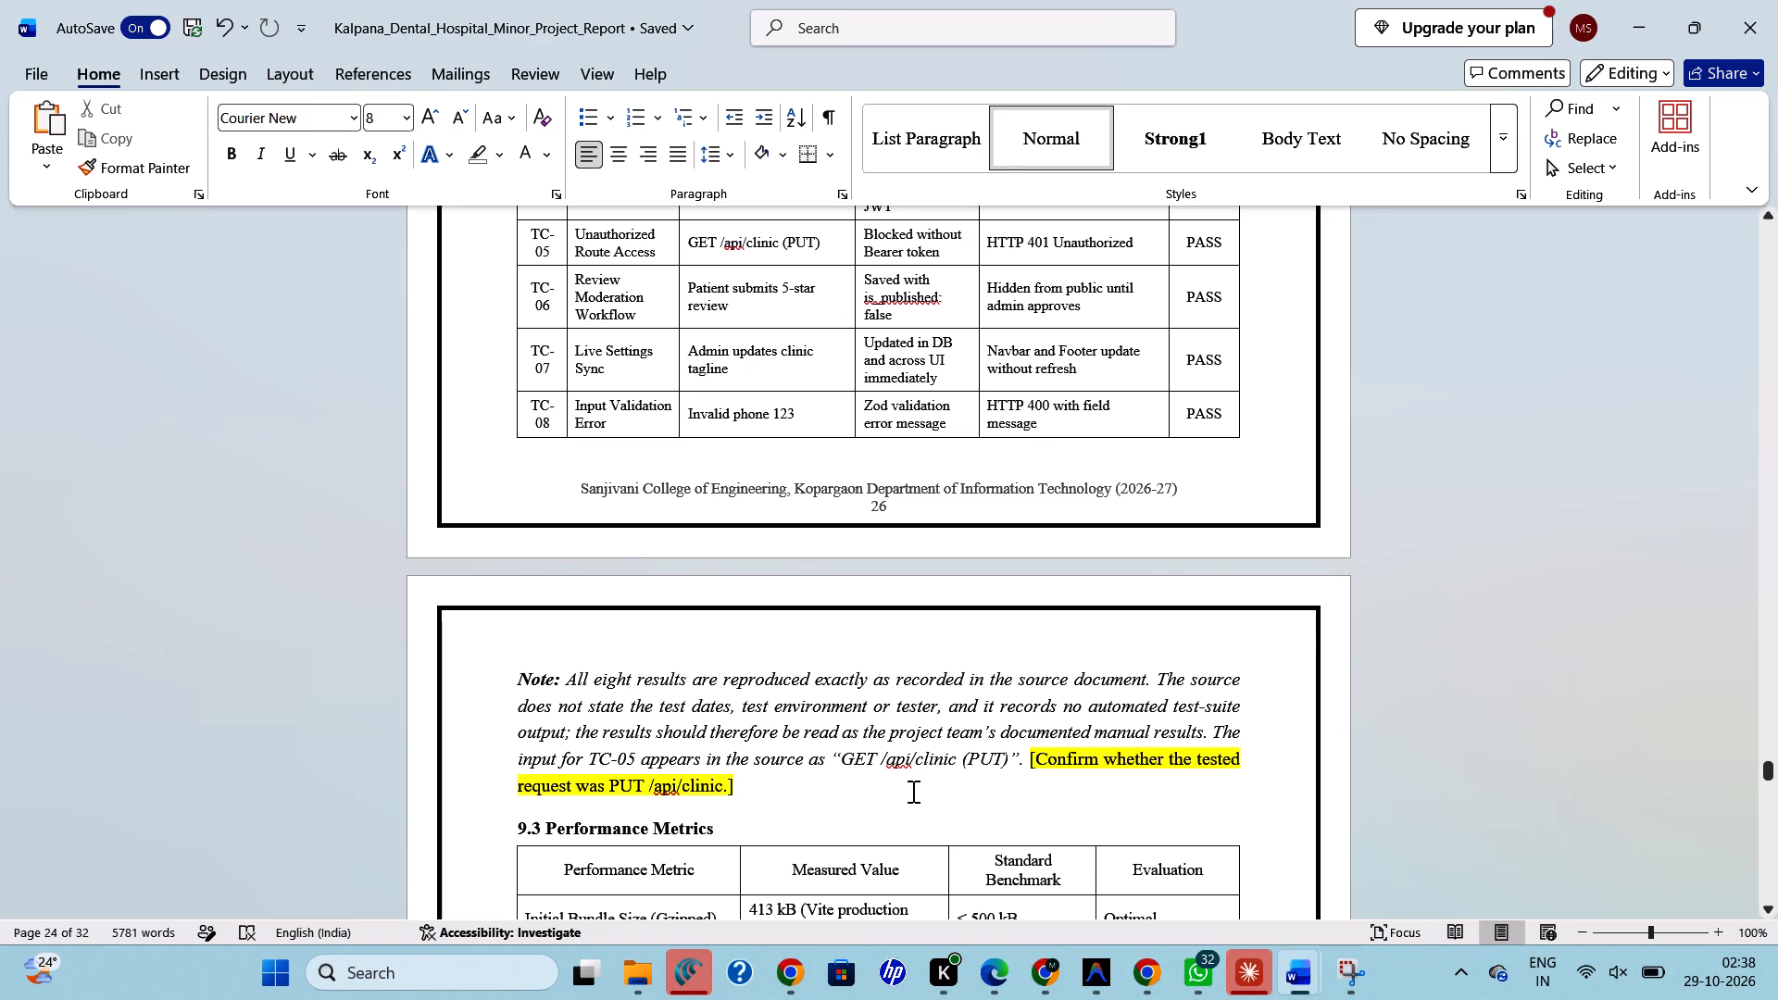
{"action": "left_click", "coordinate": [1027, 764]}
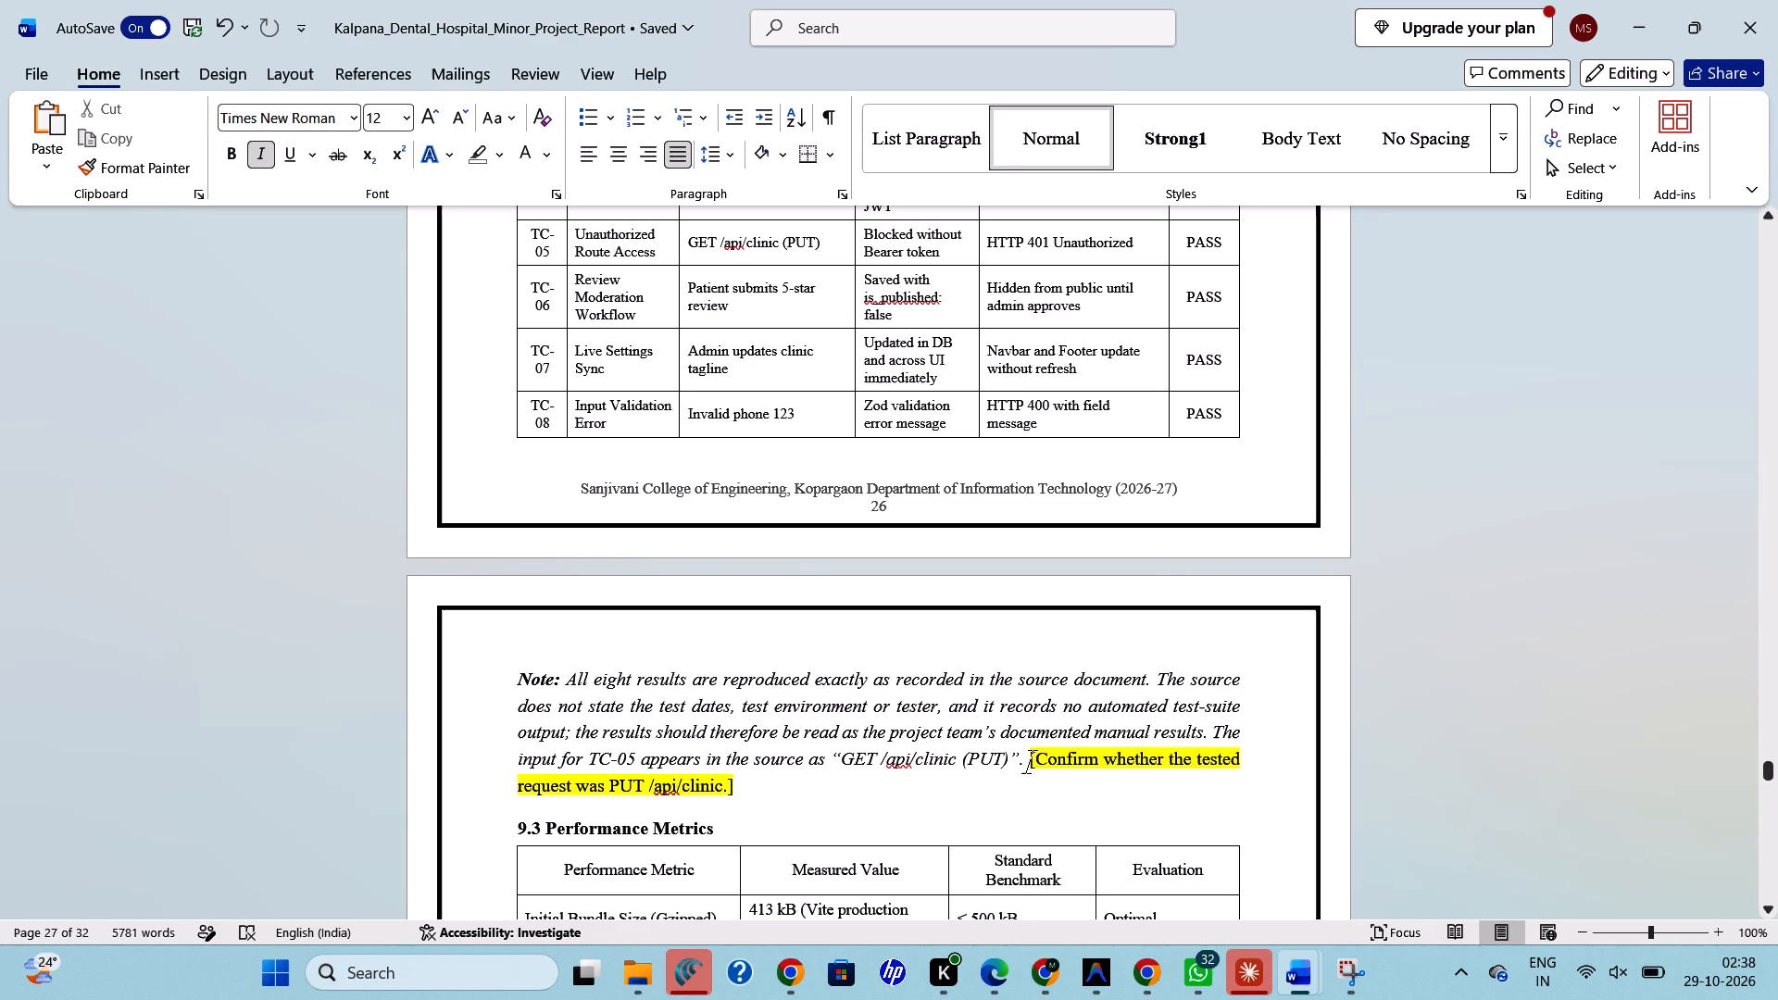
{"action": "left_click_drag", "start_coordinate": [1029, 762], "coordinate": [1073, 770]}
{"action": "left_click", "coordinate": [1073, 770]}
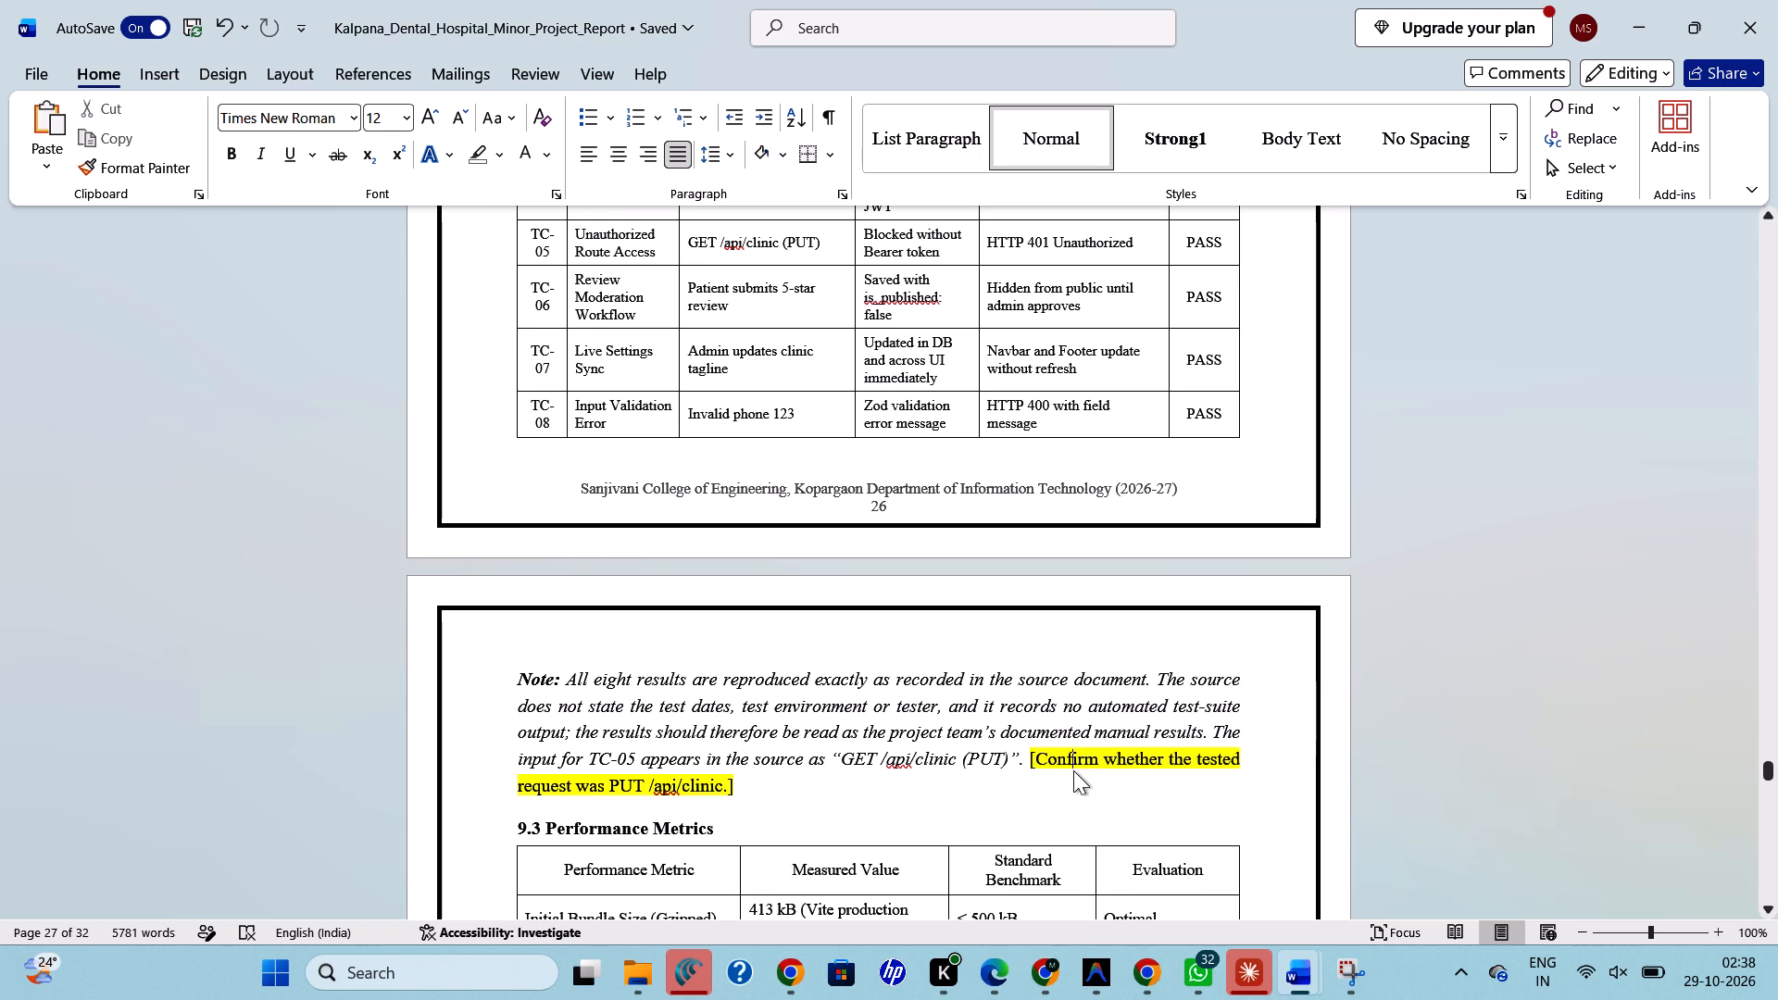
In Chapter 12, delete the highlighted request to verify the URLs and CI/CD status, keeping the note's last sentence ending in a period.
{"action": "scroll", "coordinate": [1073, 770], "scroll_direction": "left", "scroll_amount": 1}
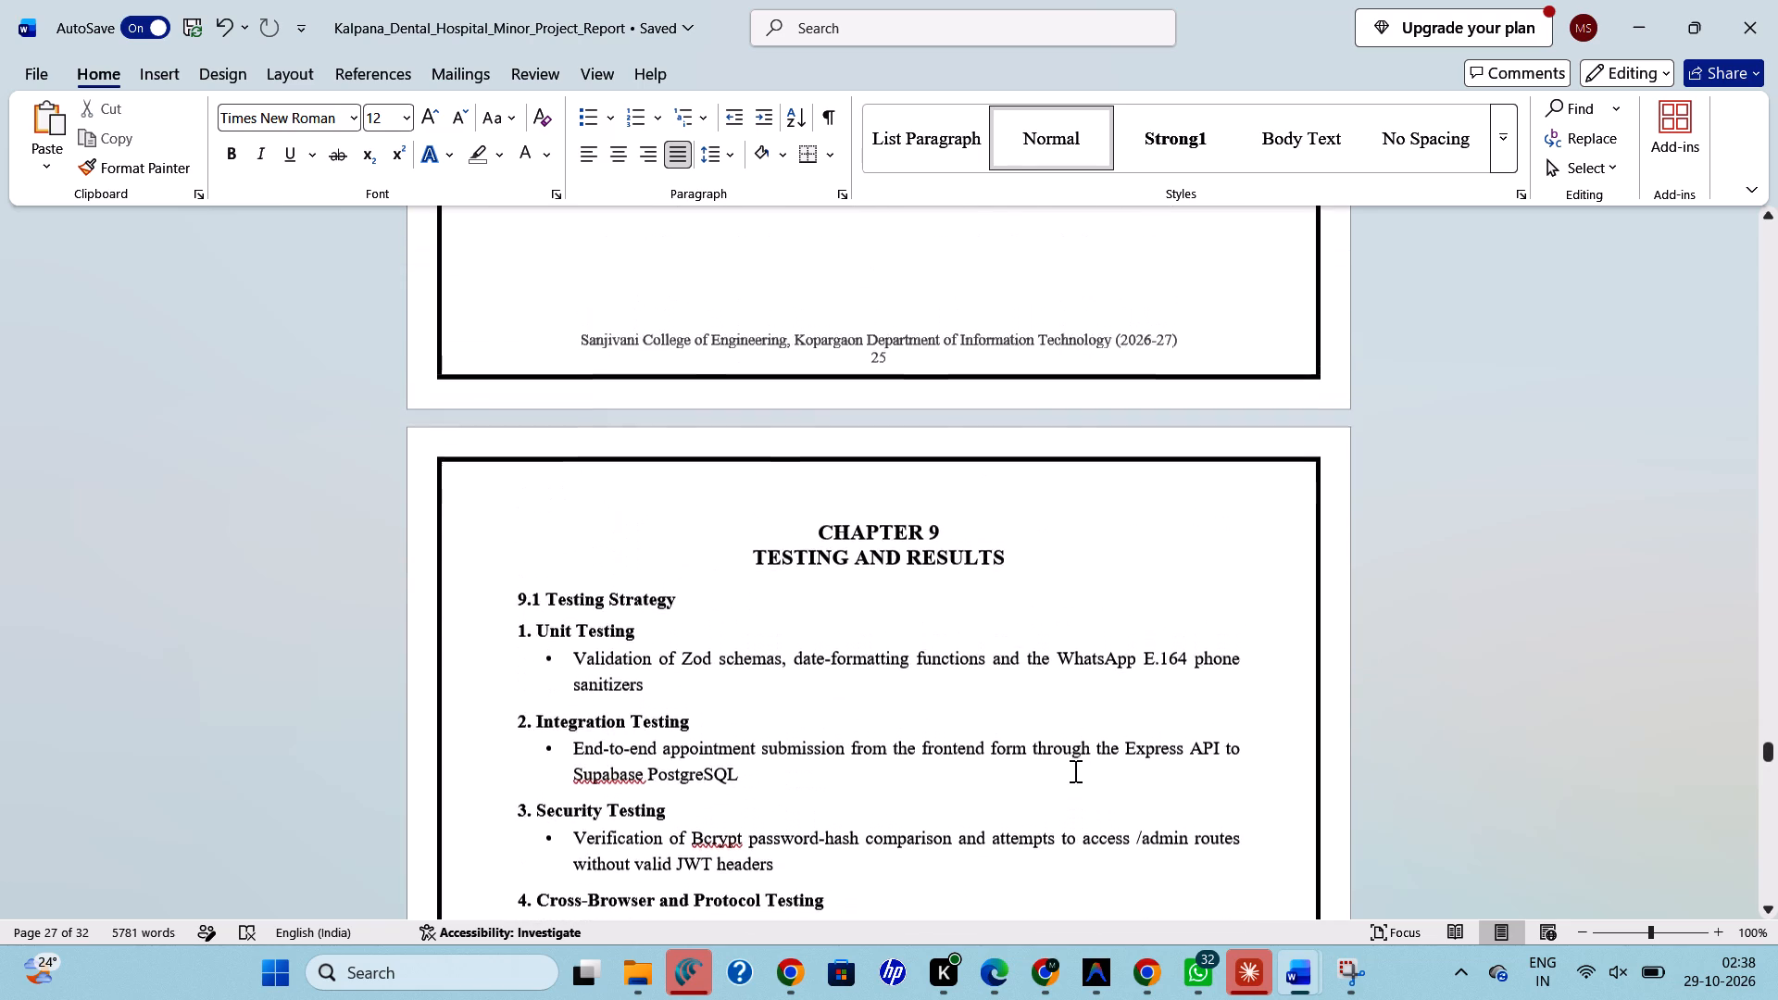
{"action": "scroll", "coordinate": [1073, 770], "scroll_direction": "left", "scroll_amount": 1}
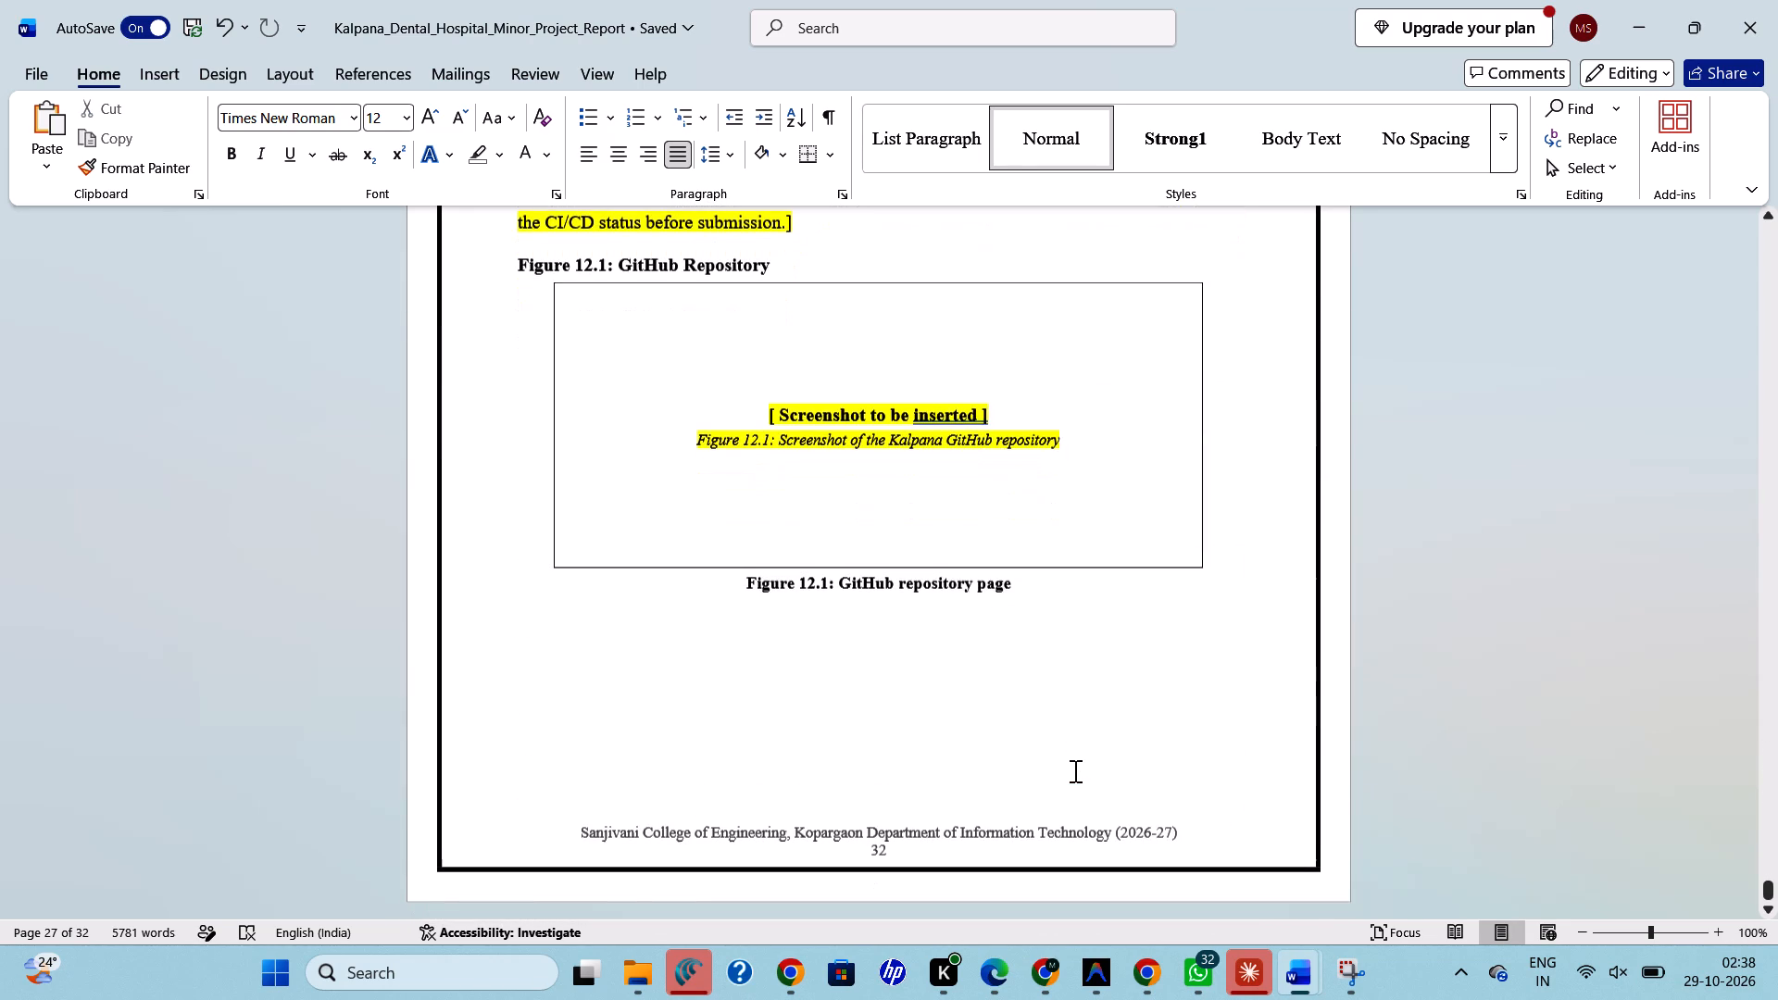
{"action": "scroll", "coordinate": [1073, 770], "scroll_direction": "left", "scroll_amount": 1}
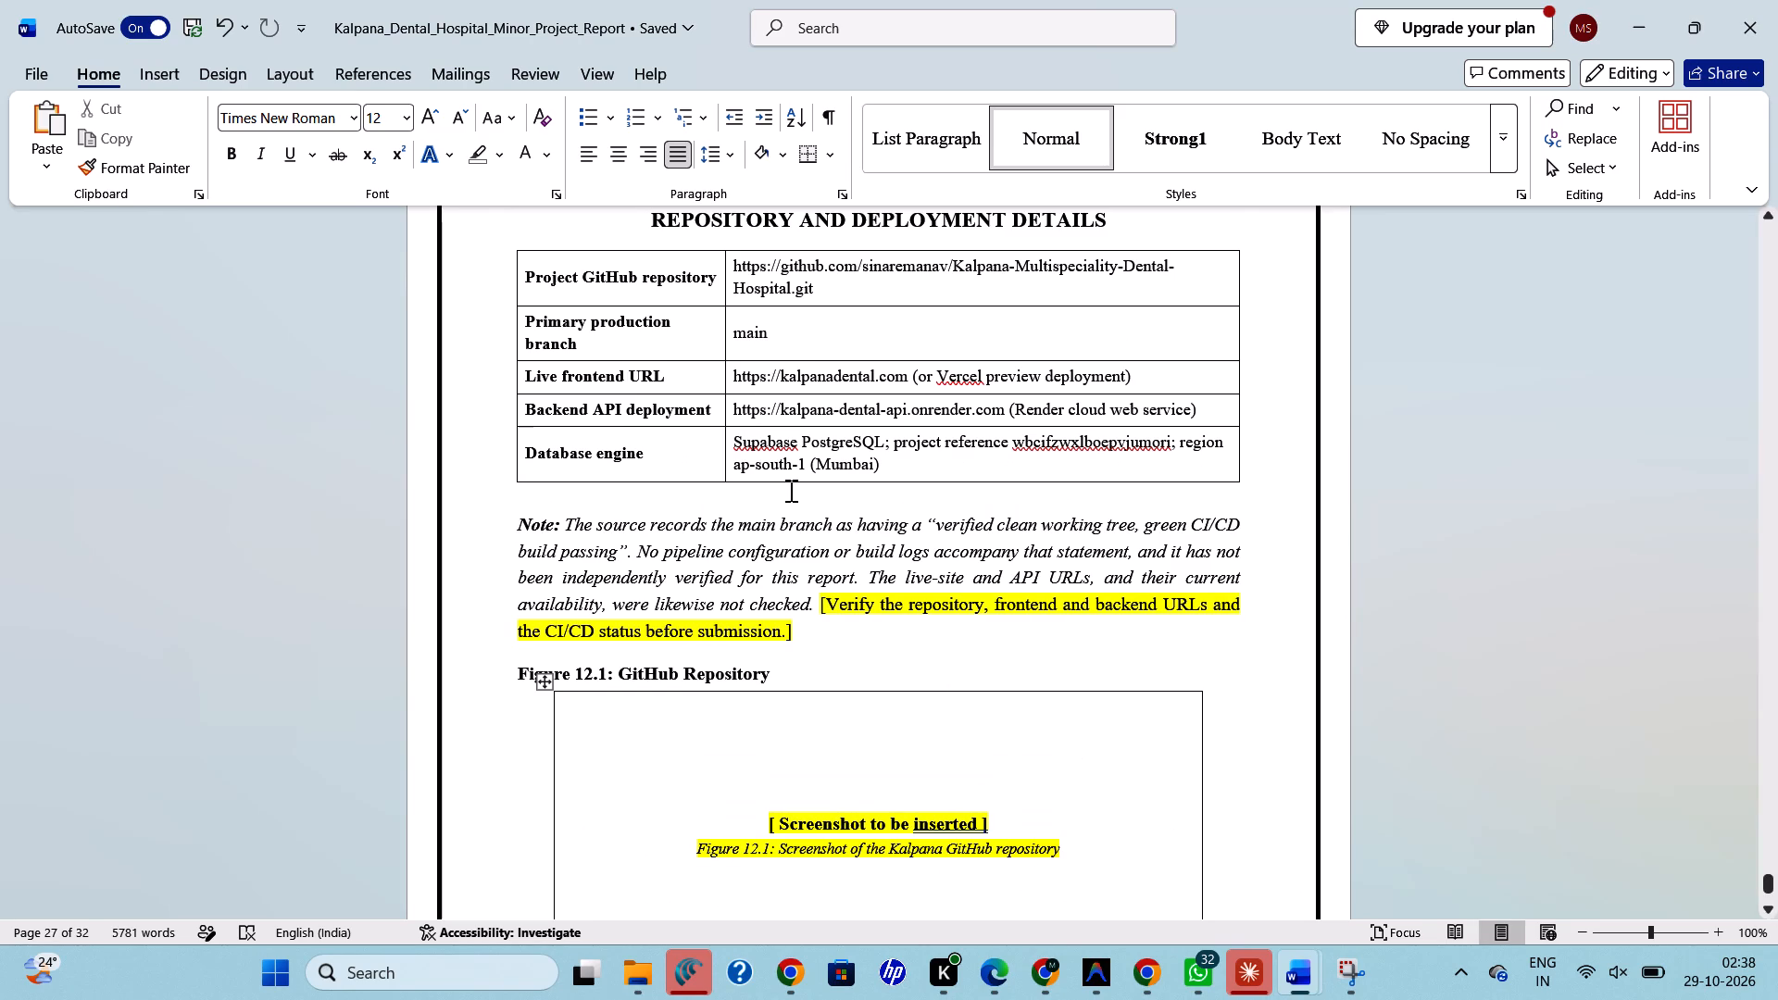
{"action": "left_click", "coordinate": [817, 605]}
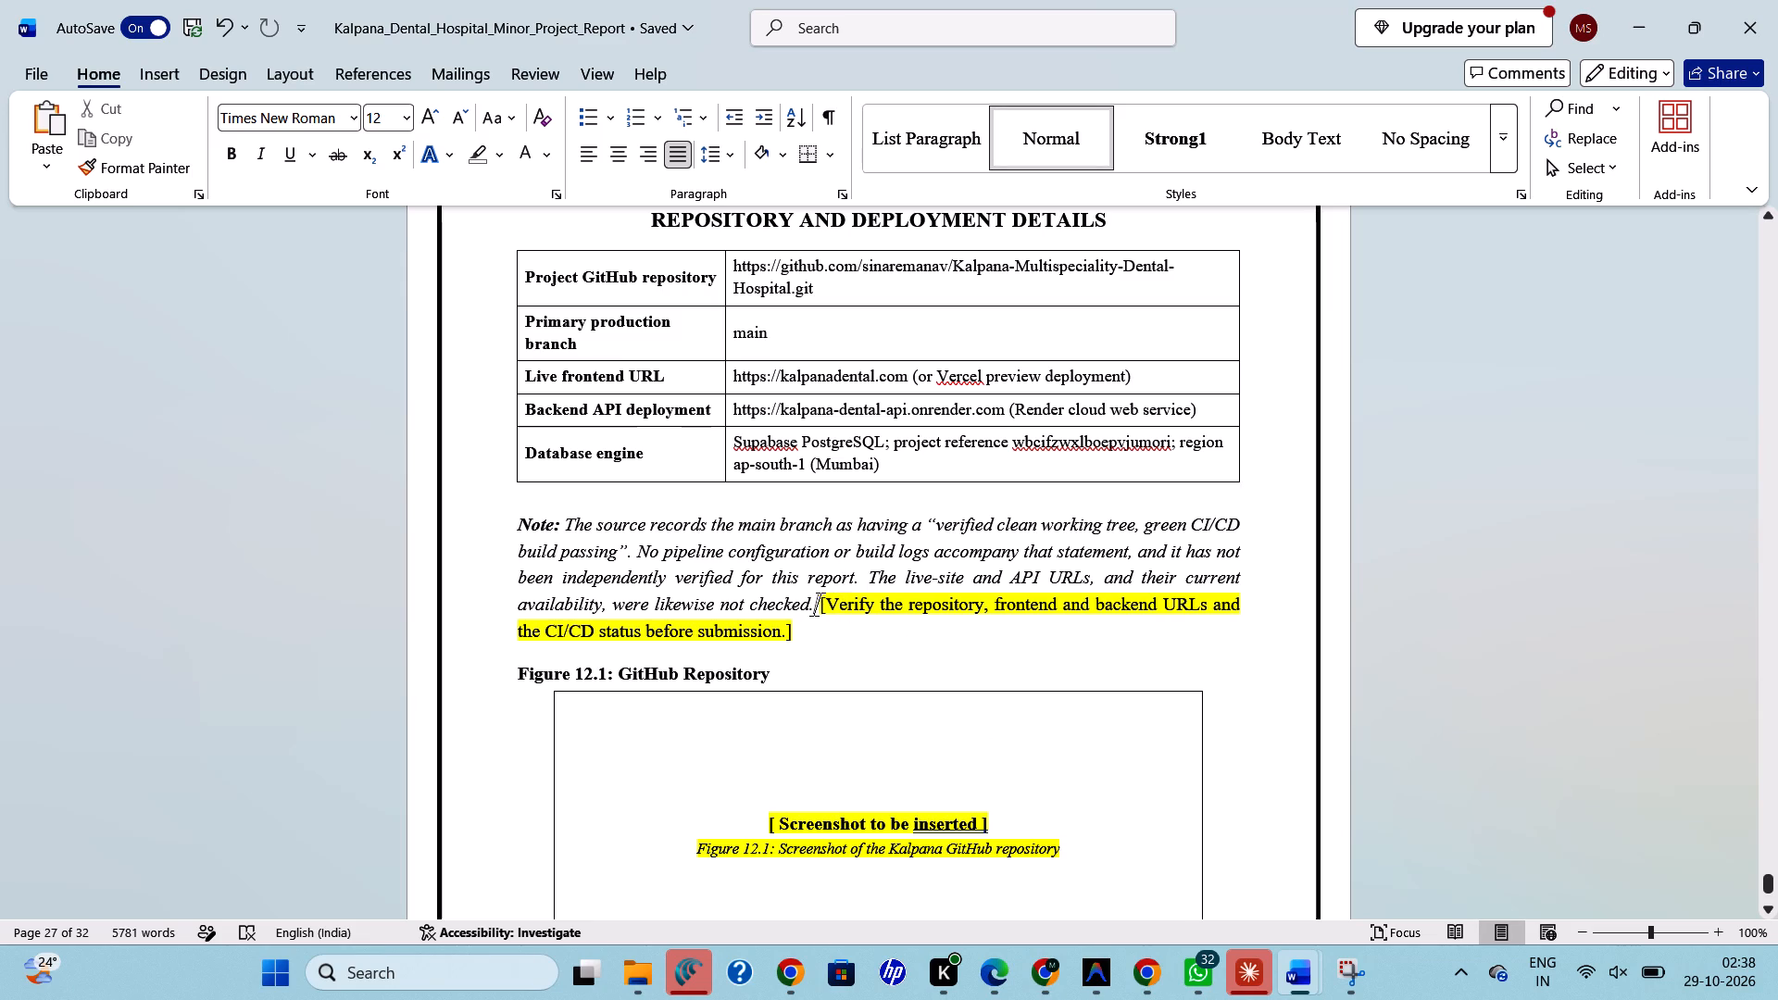
{"action": "left_click_drag", "start_coordinate": [817, 605], "coordinate": [808, 633]}
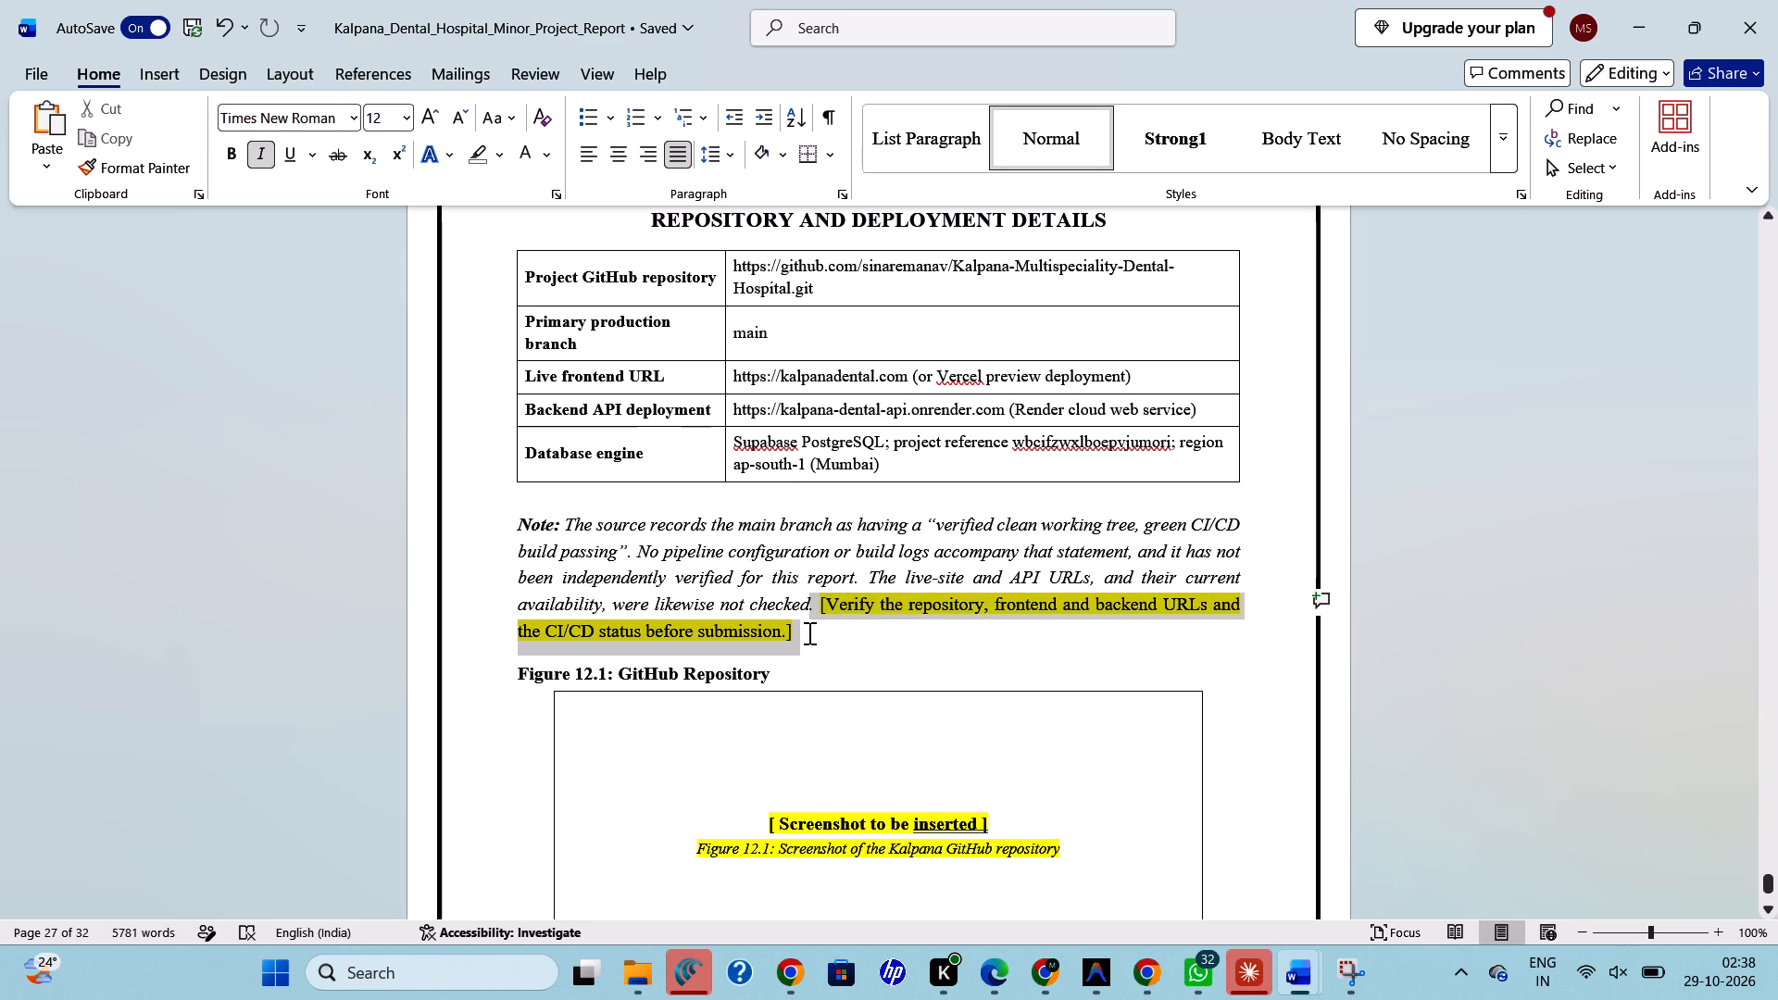
{"action": "left_click_drag", "start_coordinate": [808, 633], "coordinate": [795, 639]}
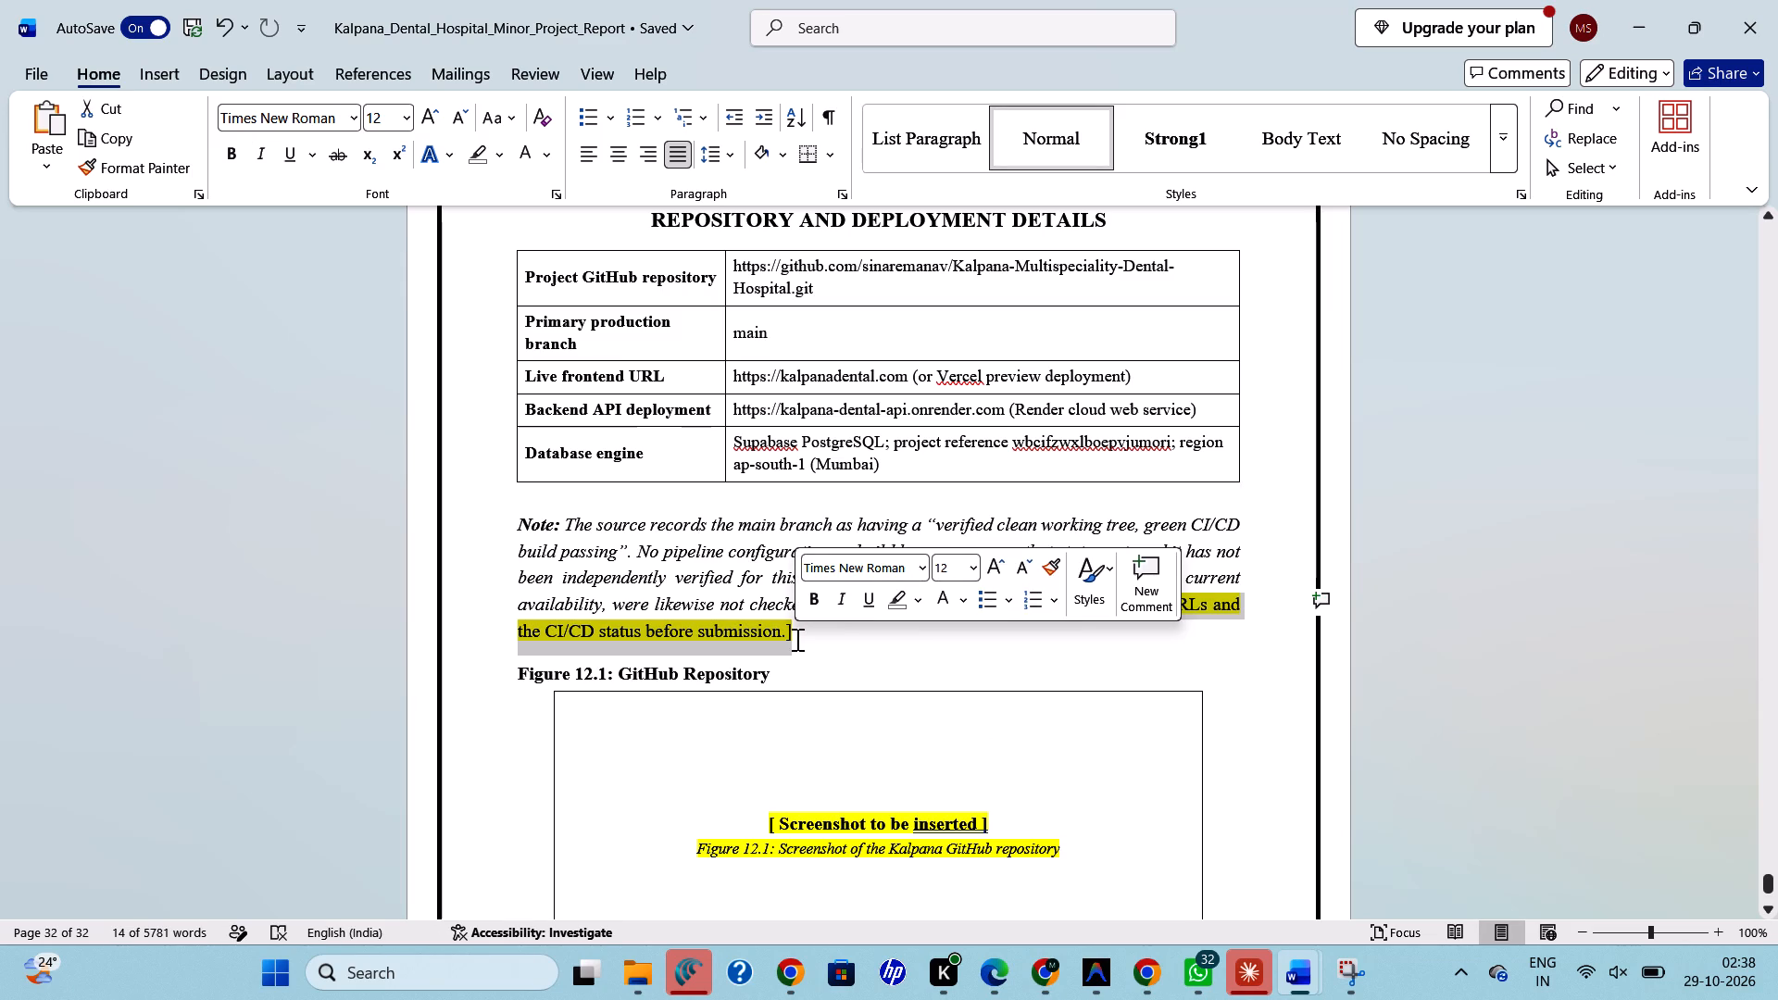
{"action": "key", "text": "Delete"}
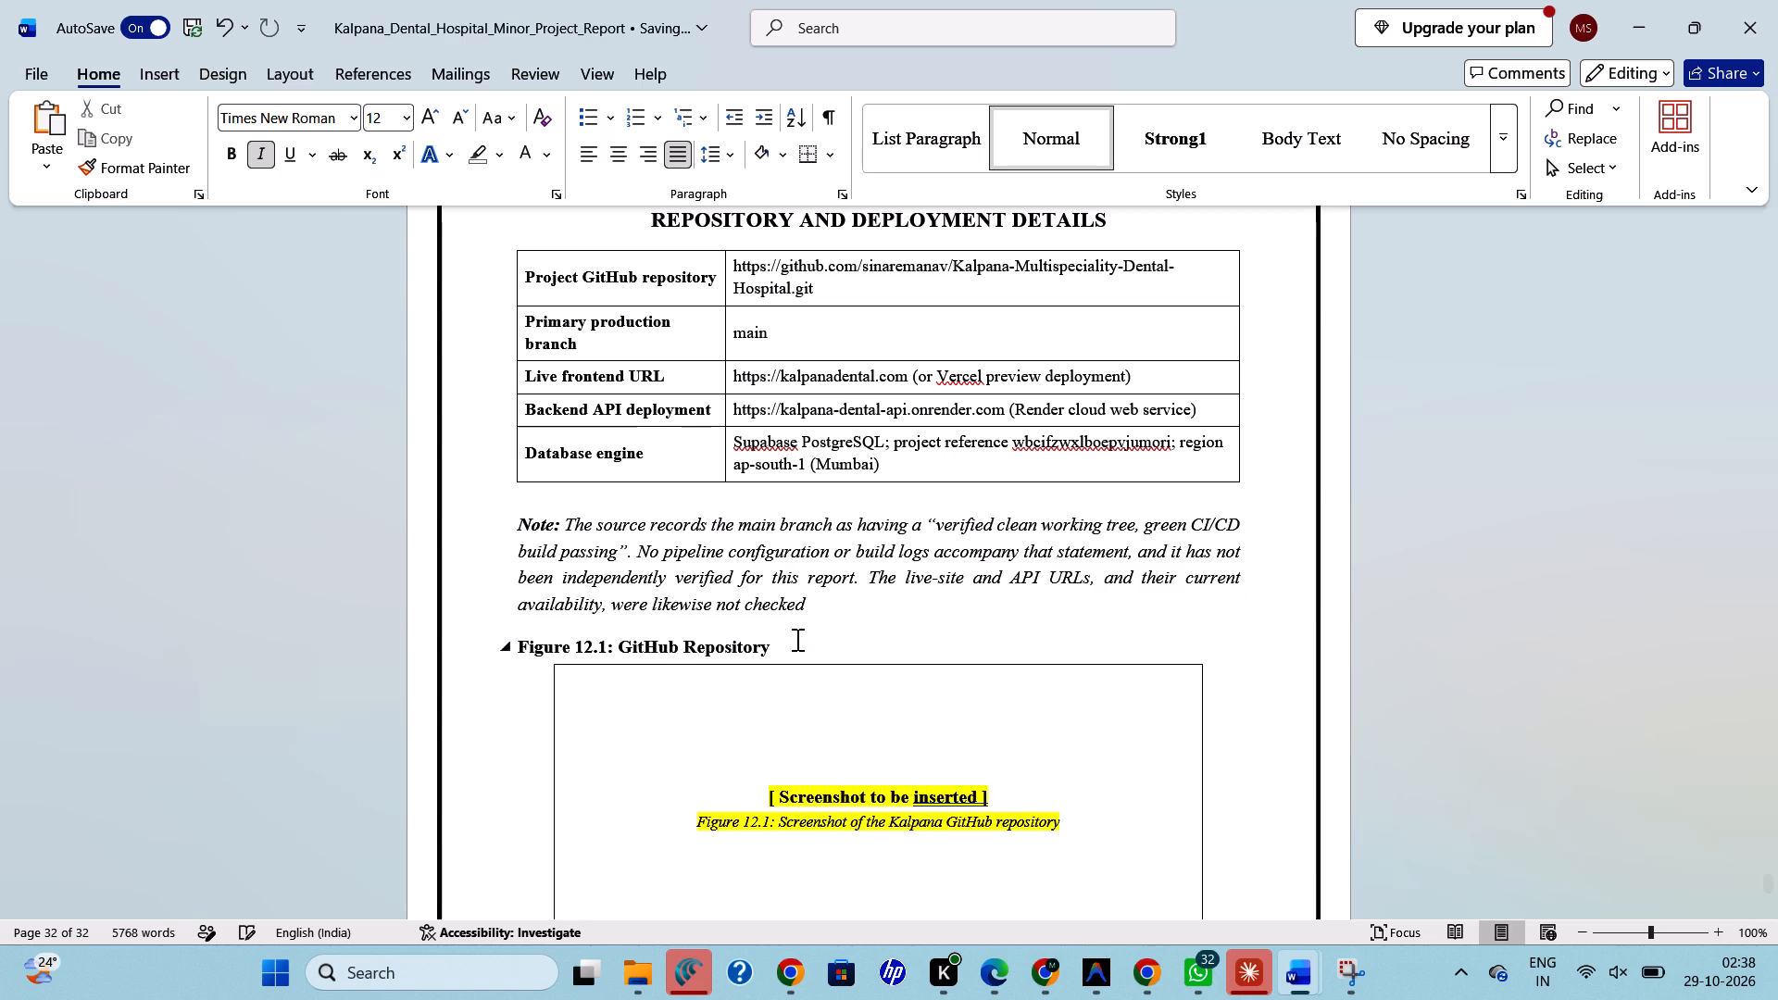
{"action": "key", "text": "comma"}
{"action": "key", "text": "BackSpace"}
{"action": "key", "text": "period"}
Go to the Figure 12.1 GitHub repository screenshot placeholder in Chapter 12.
{"action": "scroll", "coordinate": [795, 639], "scroll_direction": "down", "scroll_amount": 2}
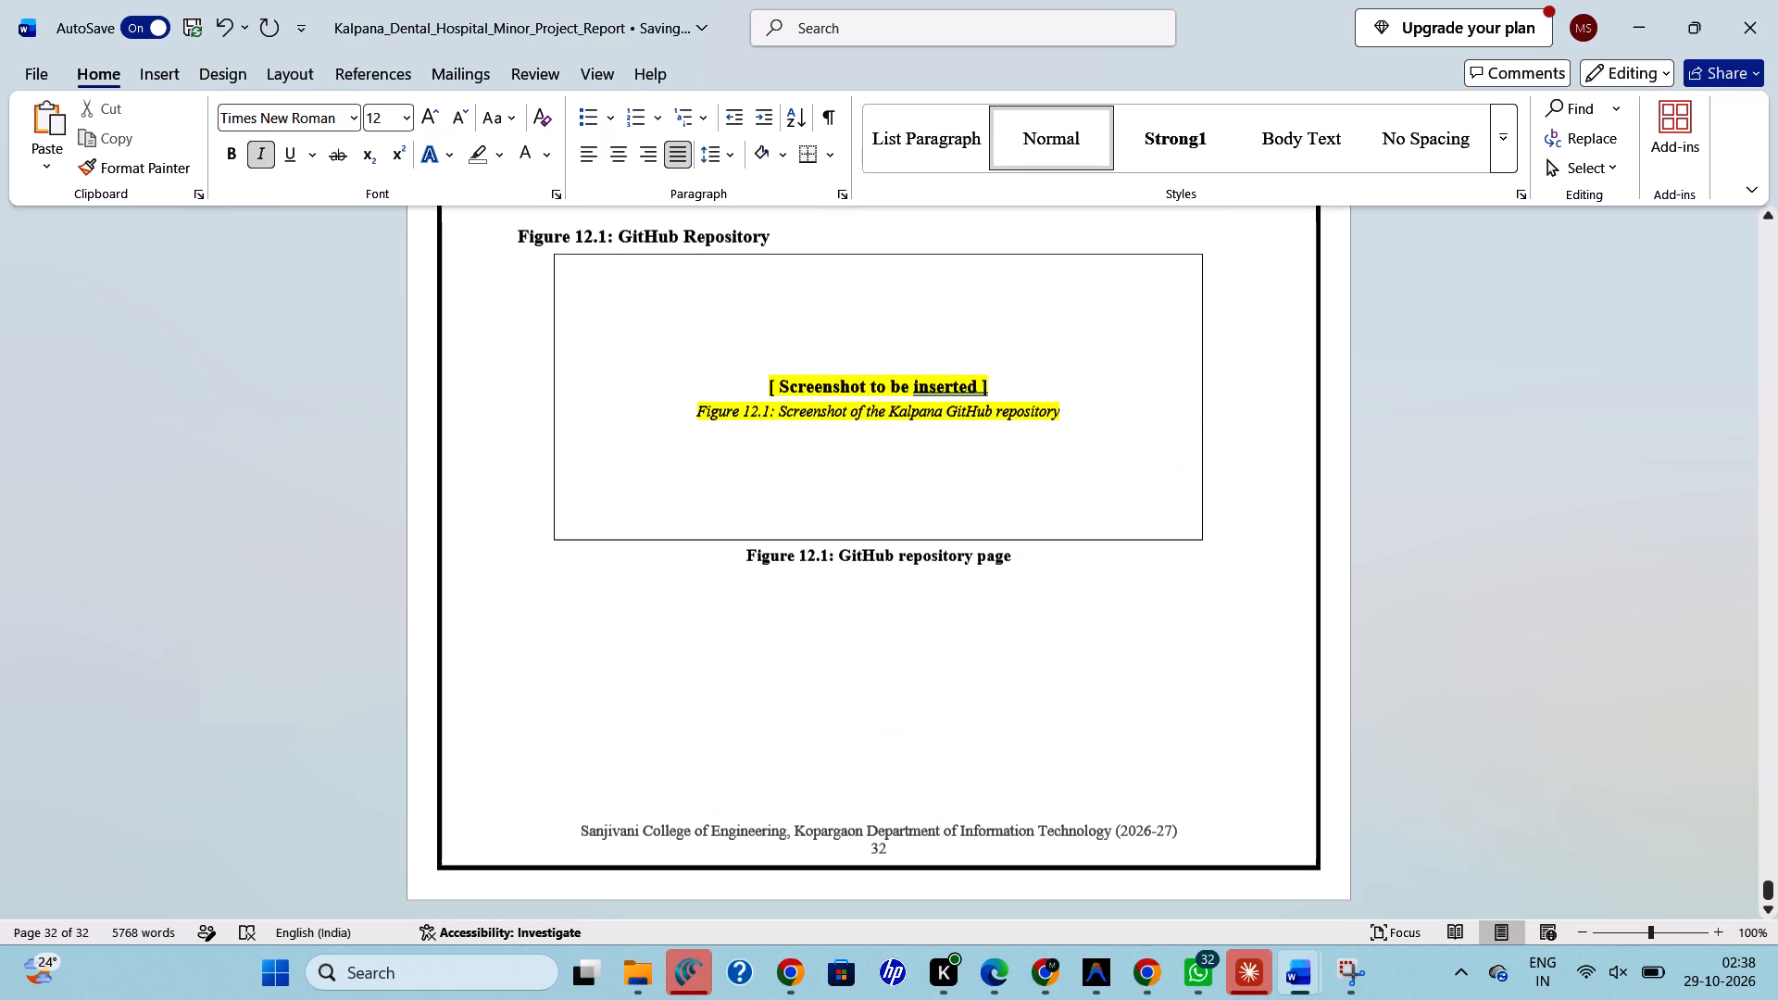
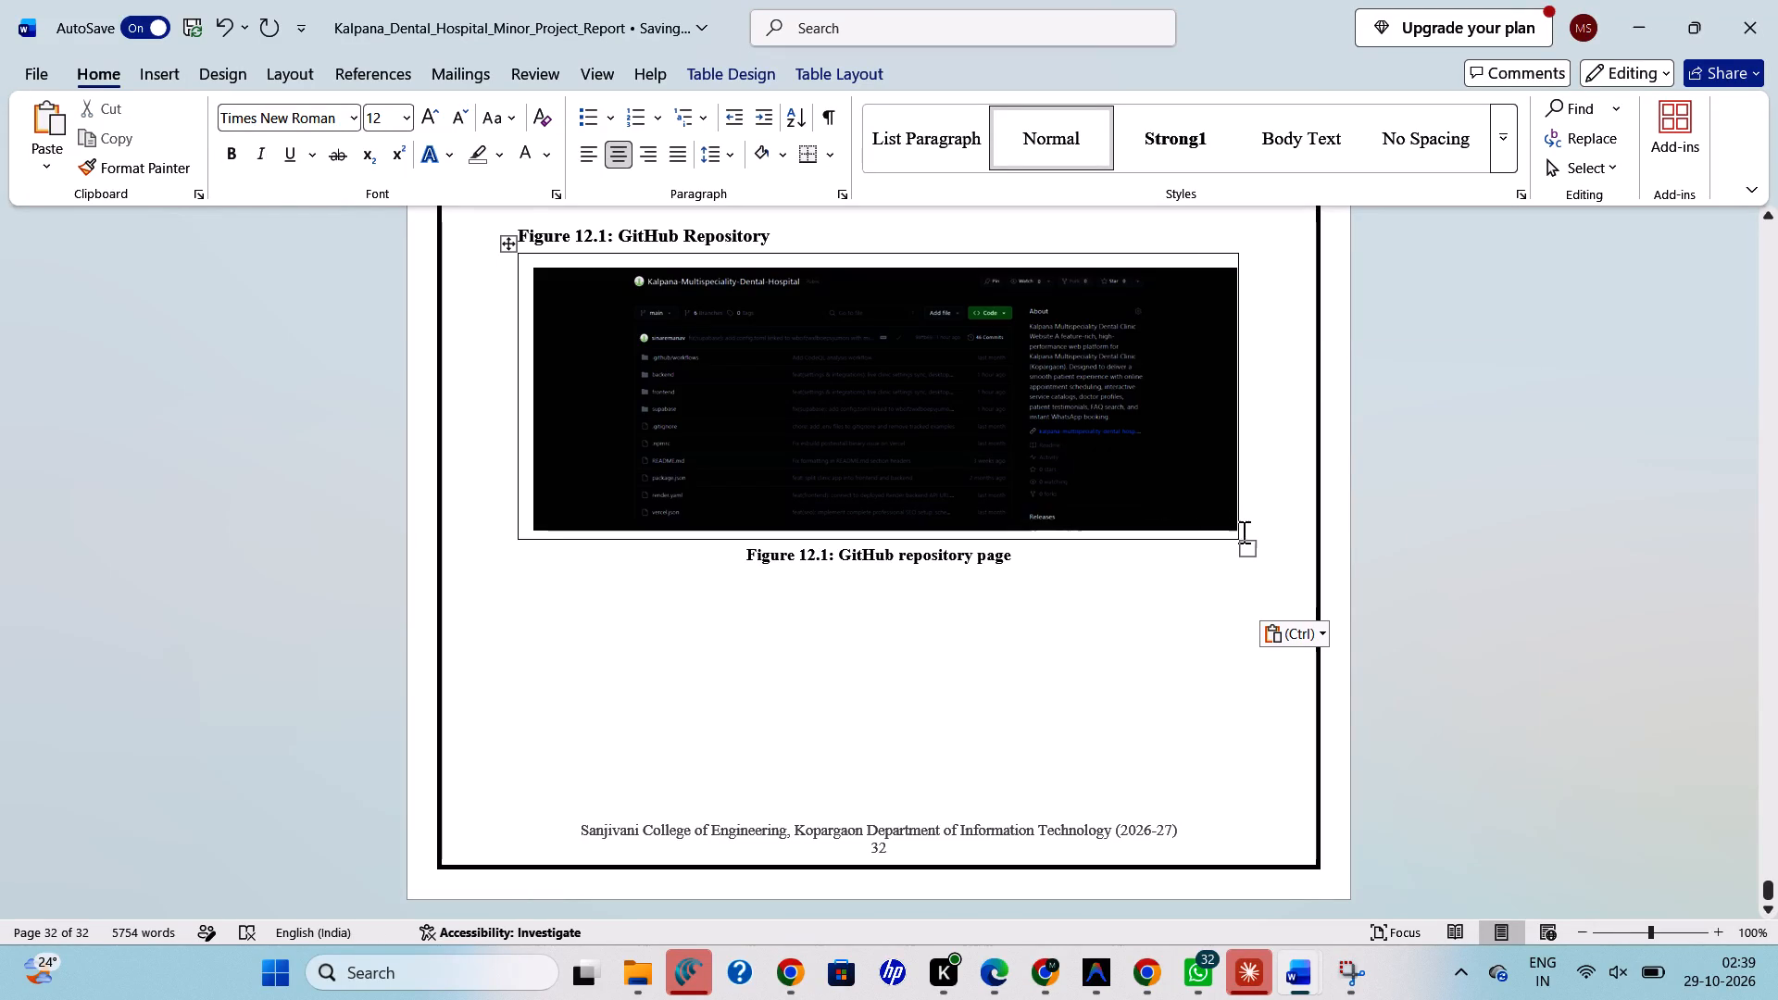
Enlarge the table frame around the GitHub repository screenshot, making it wider and taller above the Figure 12.1 caption.
{"action": "left_click", "coordinate": [1246, 544]}
{"action": "left_click_drag", "start_coordinate": [1246, 544], "coordinate": [1246, 549]}
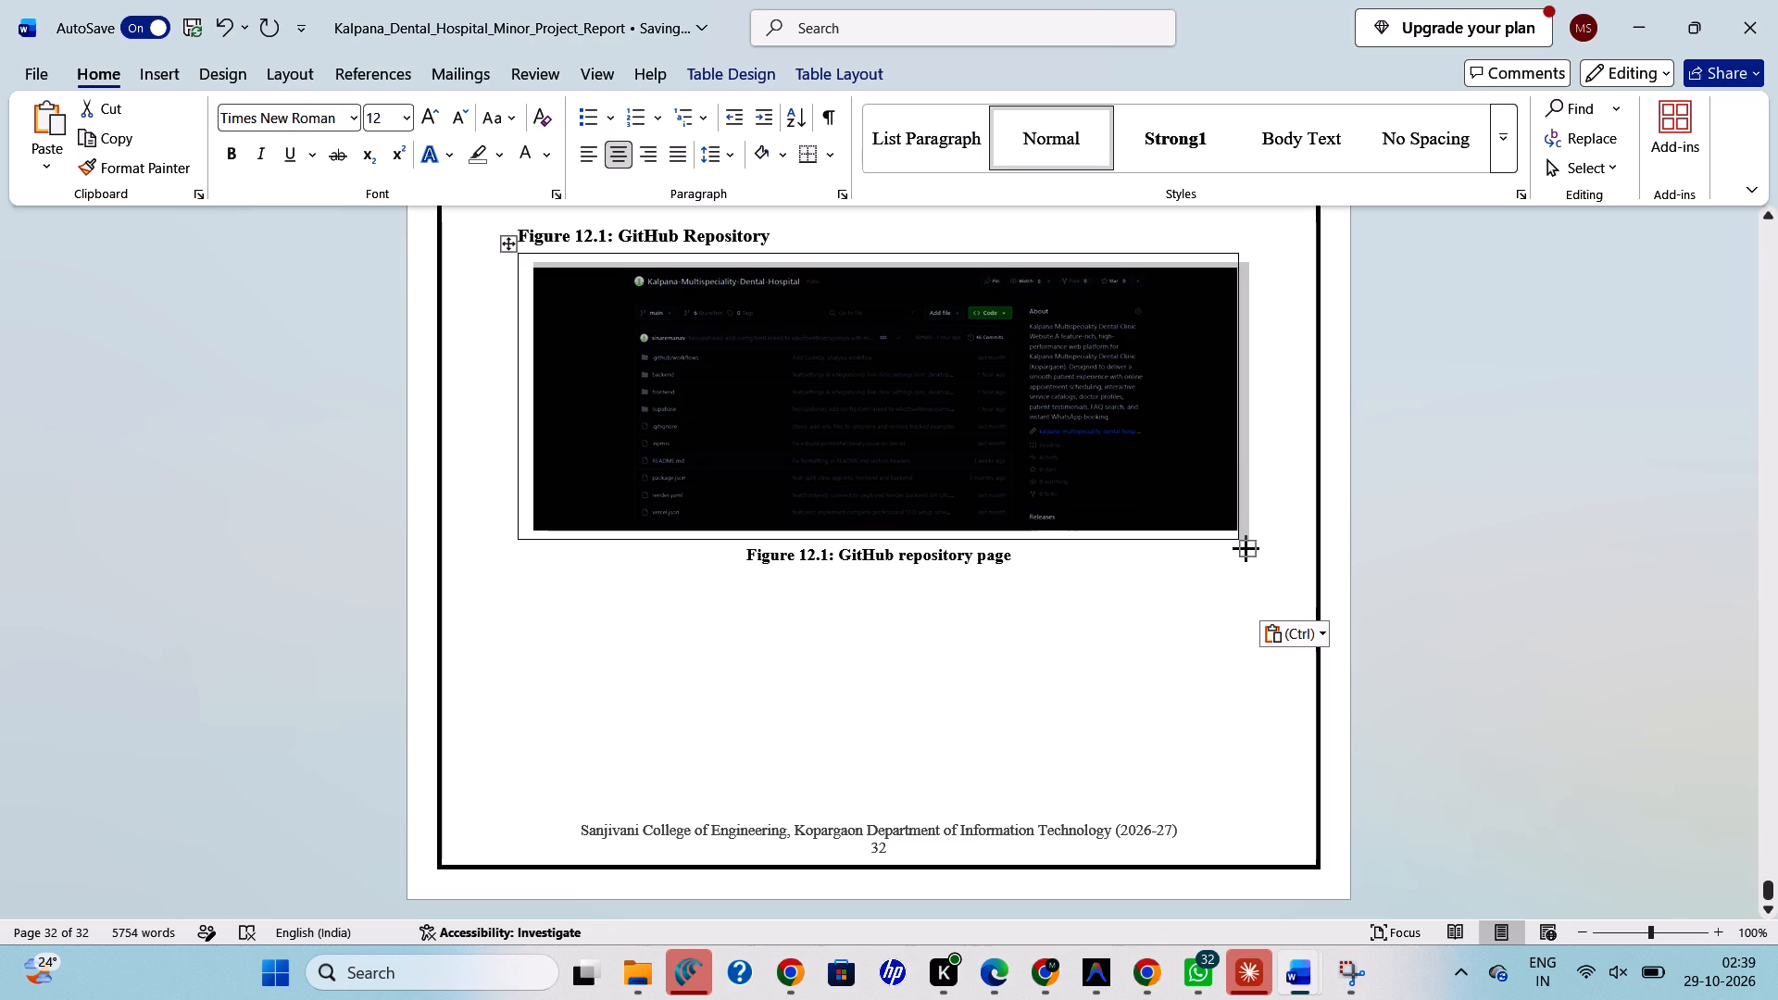
{"action": "left_click_drag", "start_coordinate": [1246, 549], "coordinate": [1273, 611]}
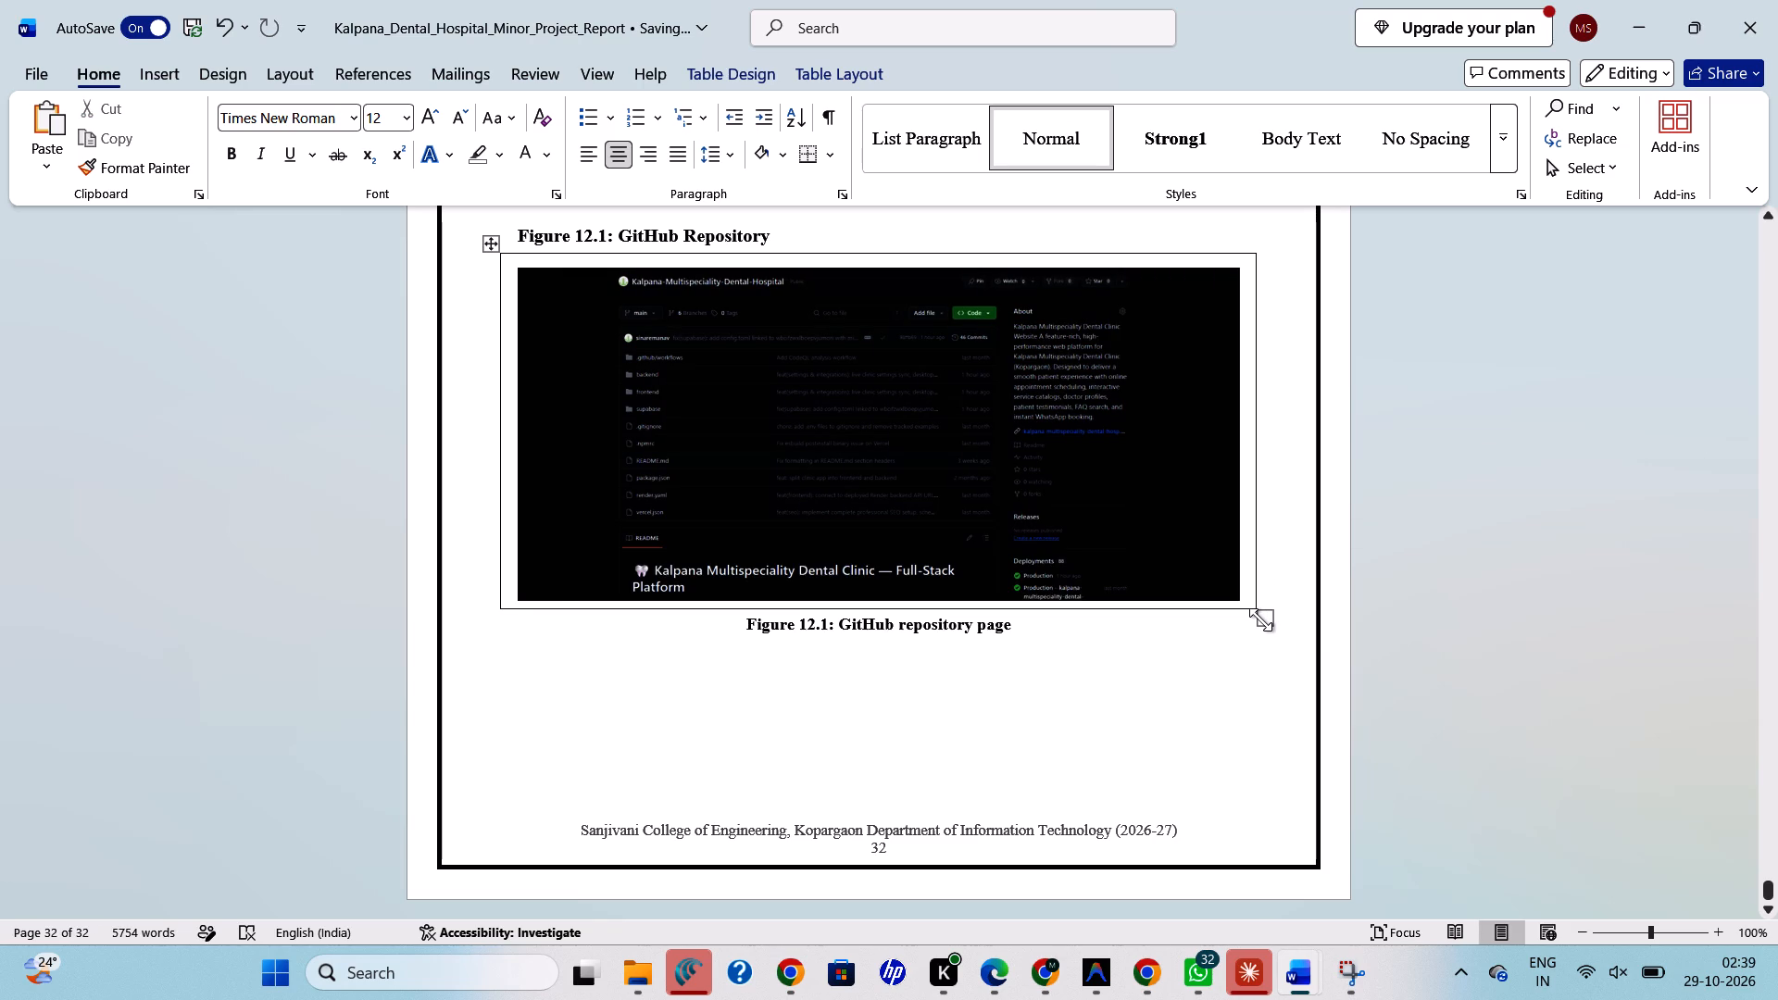
{"action": "left_click_drag", "start_coordinate": [1260, 619], "coordinate": [1262, 653]}
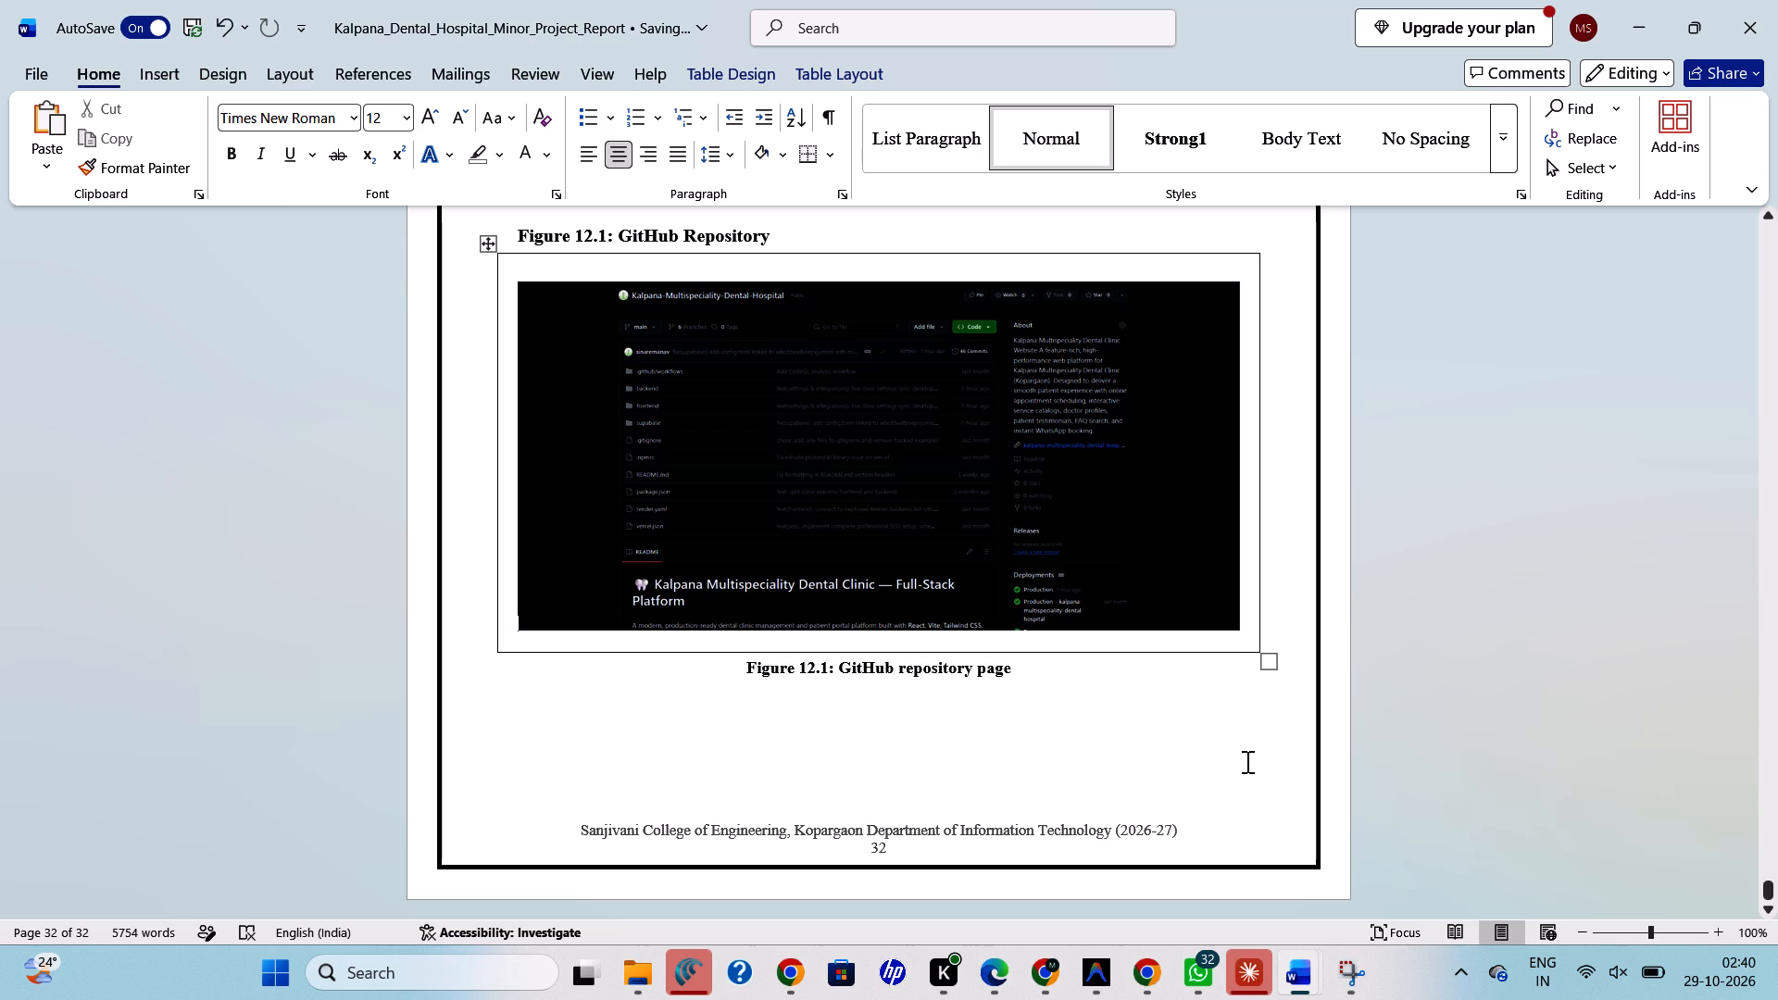
Enlarge the GitHub repository screenshot proportionally to fill the resized frame on the Chapter 12 page.
{"action": "left_click", "coordinate": [1055, 613]}
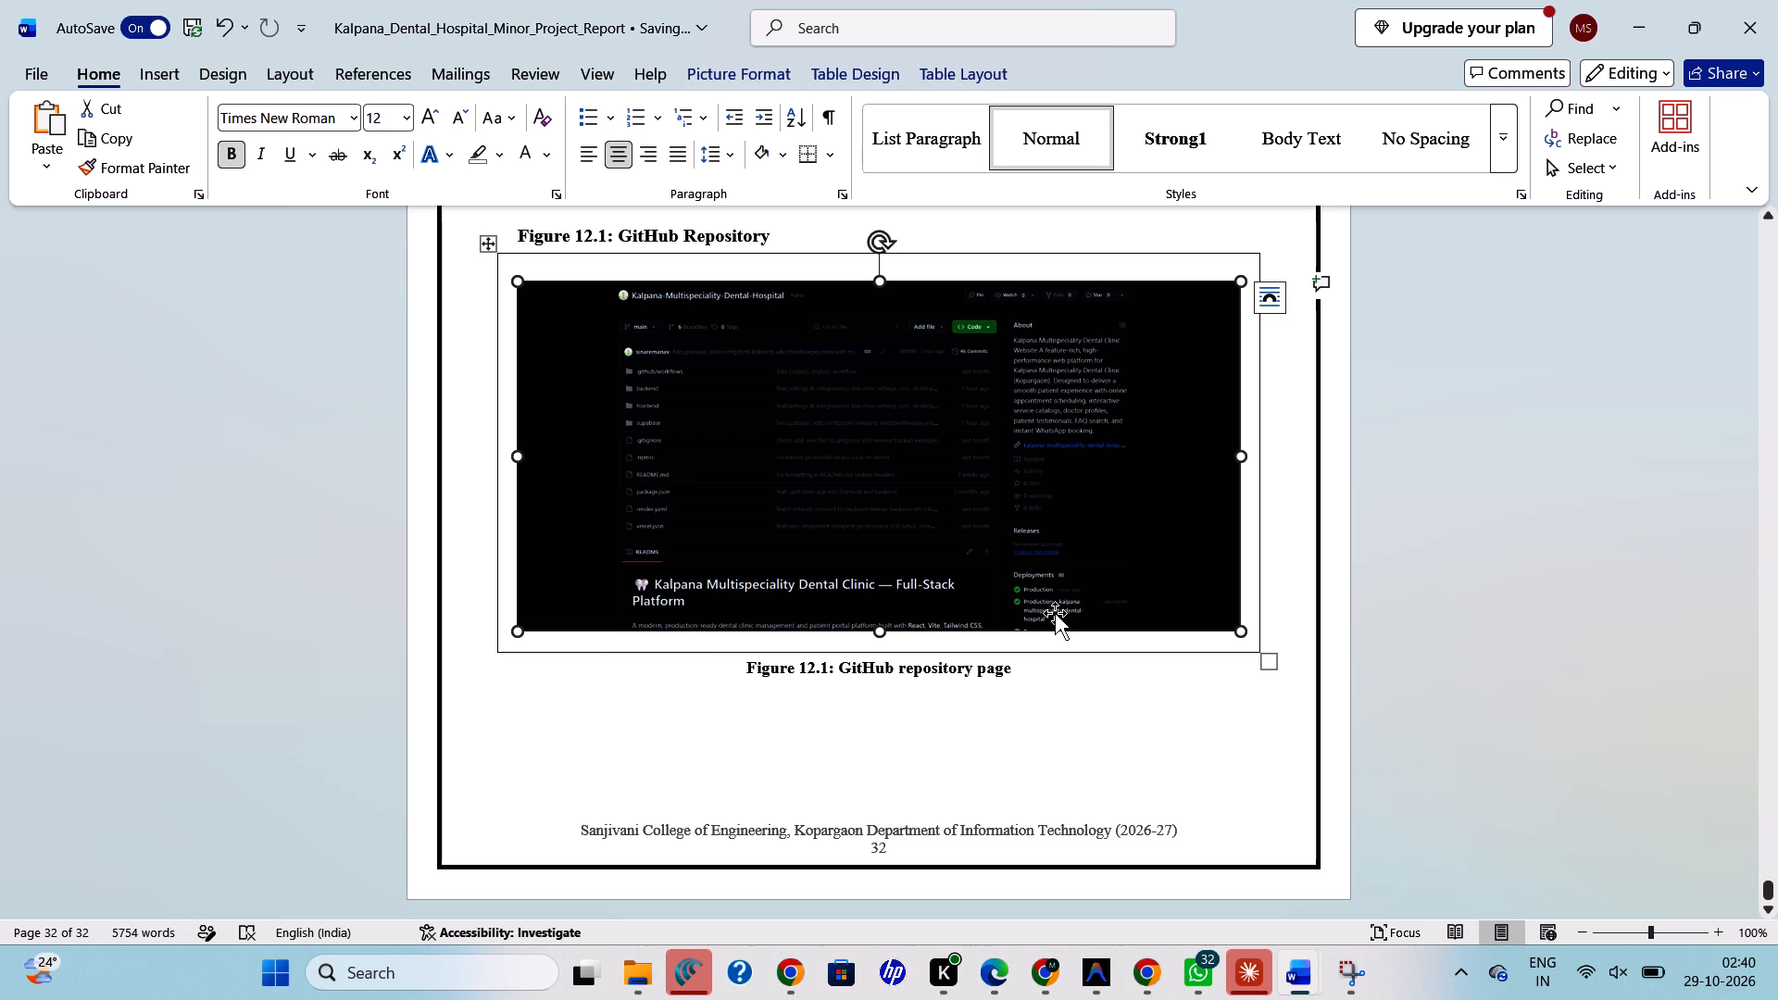
{"action": "left_click_drag", "start_coordinate": [1239, 630], "coordinate": [1243, 636]}
{"action": "left_click_drag", "start_coordinate": [1243, 636], "coordinate": [1251, 656]}
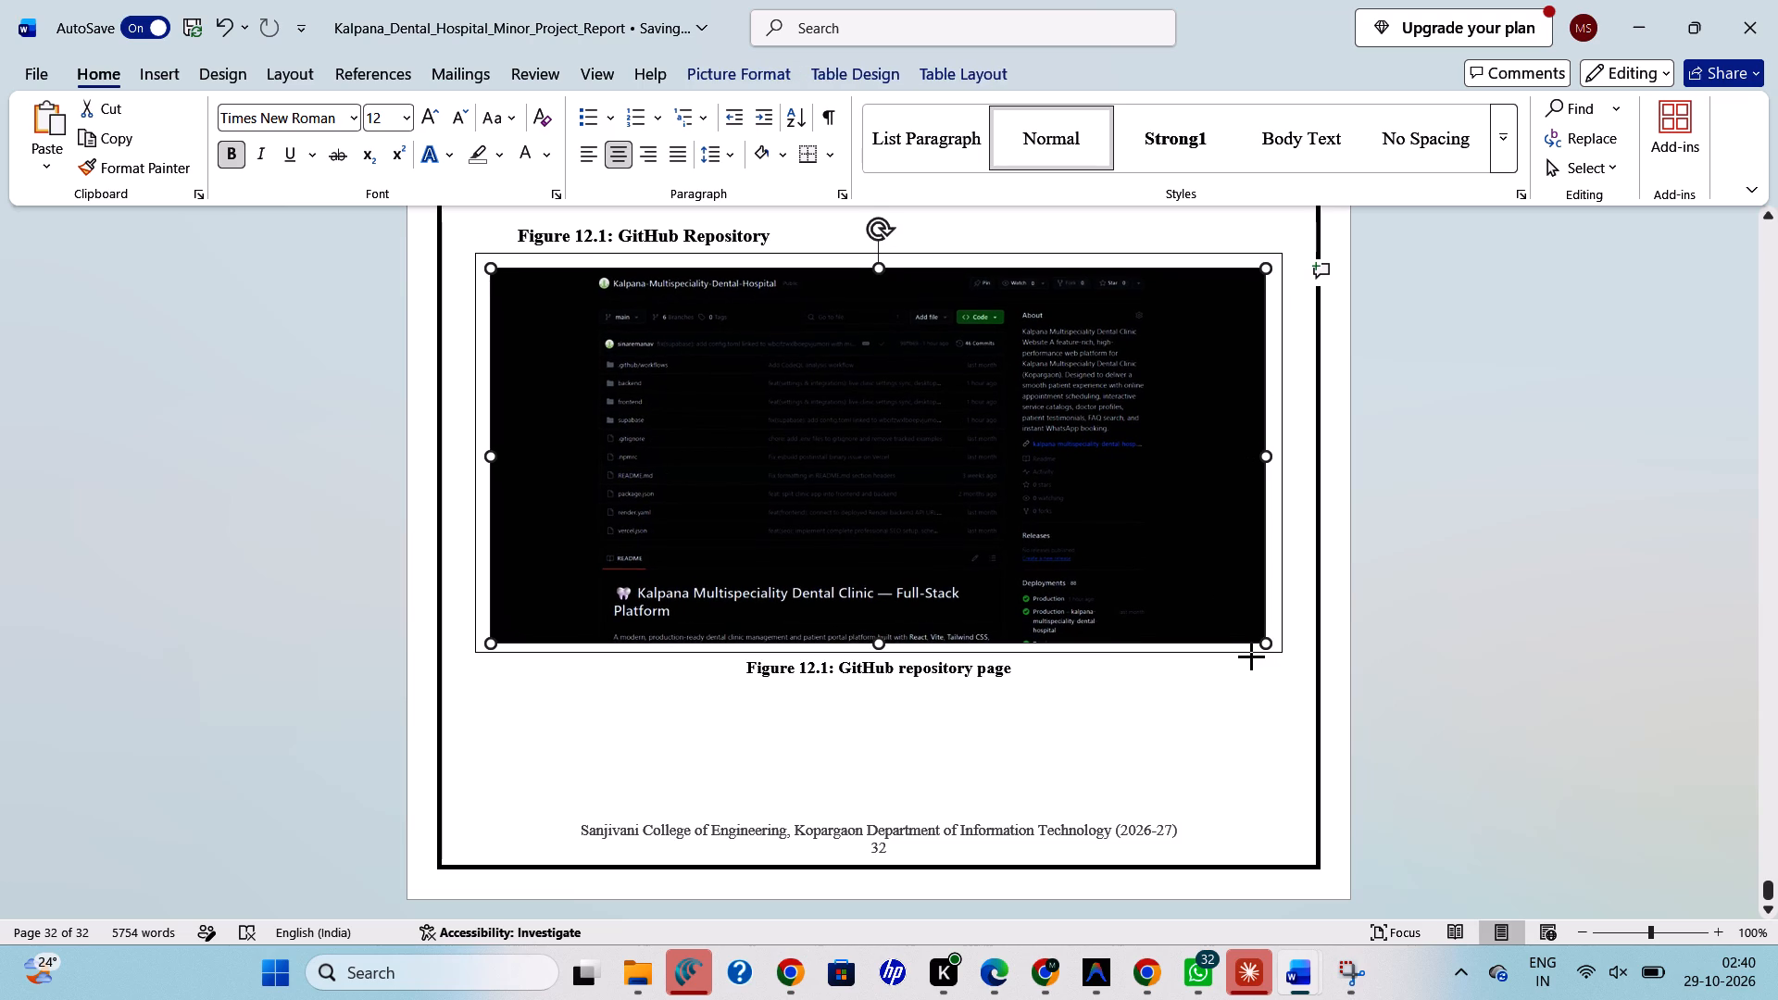
{"action": "left_click_drag", "start_coordinate": [1251, 656], "coordinate": [1254, 656]}
{"action": "left_click", "coordinate": [1210, 755]}
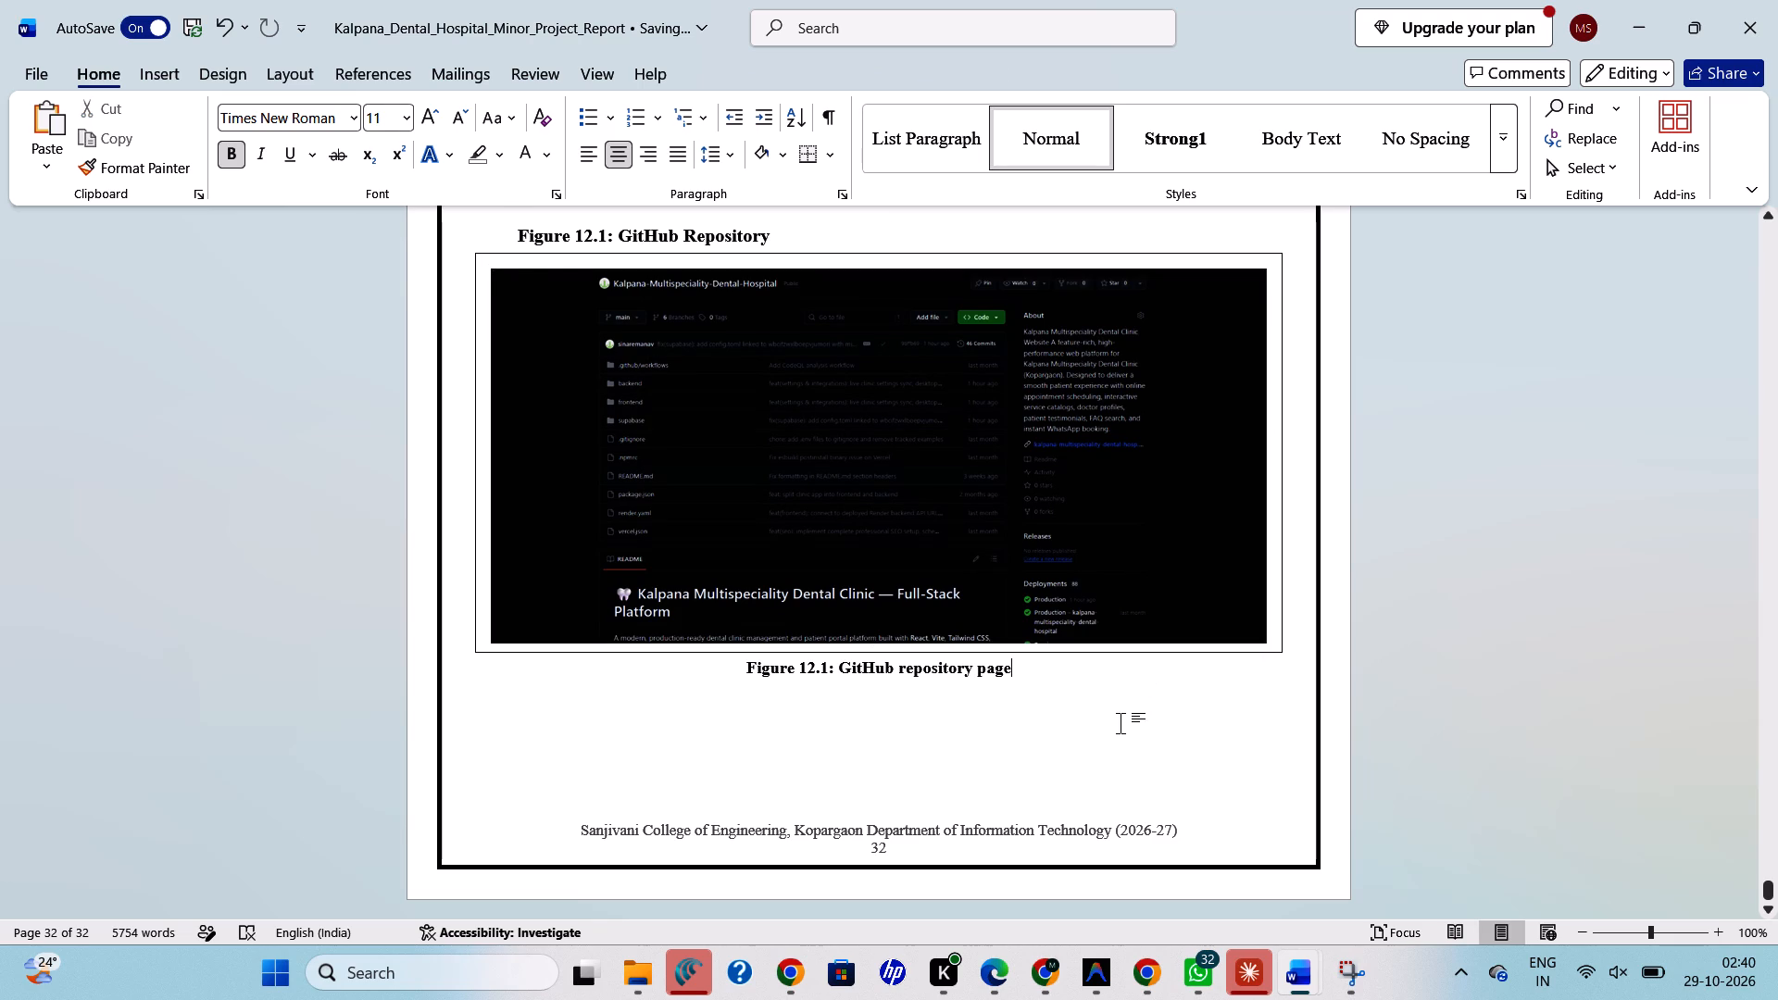
Check the page layout around Figure 12.1 at several zoom levels and survey the report's final chapters as multiple pages.
{"action": "scroll", "coordinate": [1120, 726], "scroll_direction": "up", "scroll_amount": 2}
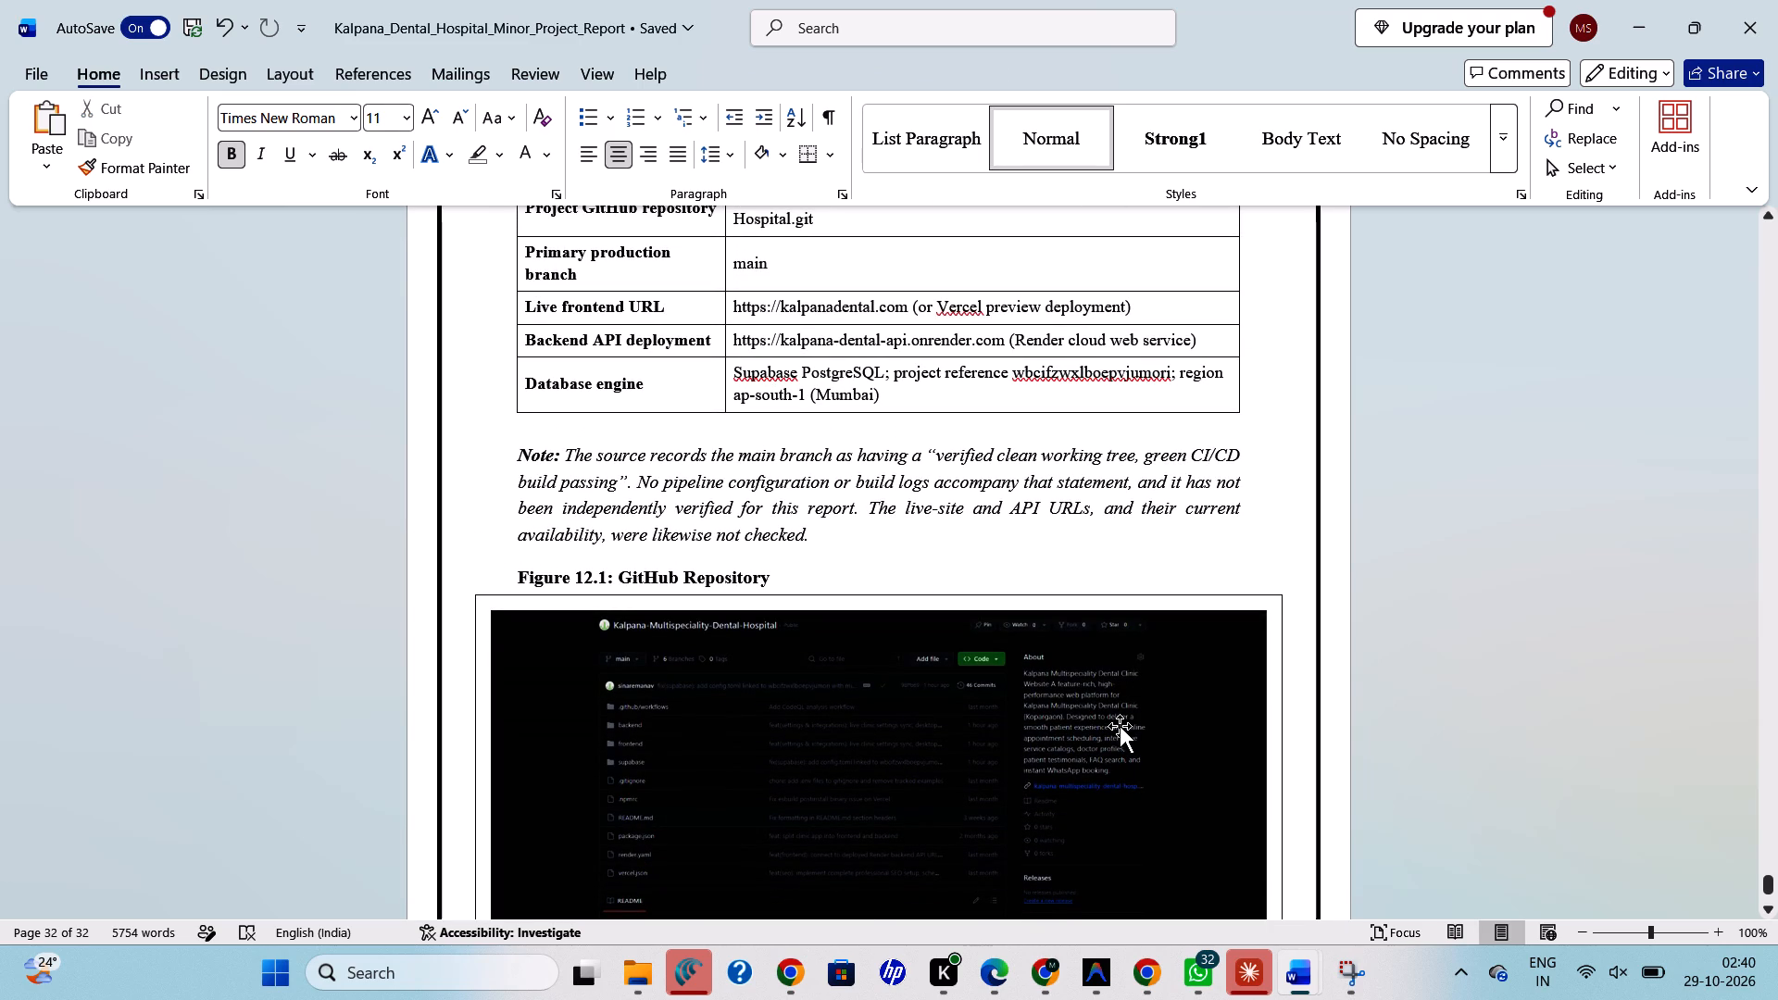
{"action": "scroll", "coordinate": [1120, 726], "scroll_direction": "up", "scroll_amount": 1}
{"action": "scroll", "coordinate": [1008, 758], "scroll_direction": "up", "scroll_amount": 3, "text": "ctrl"}
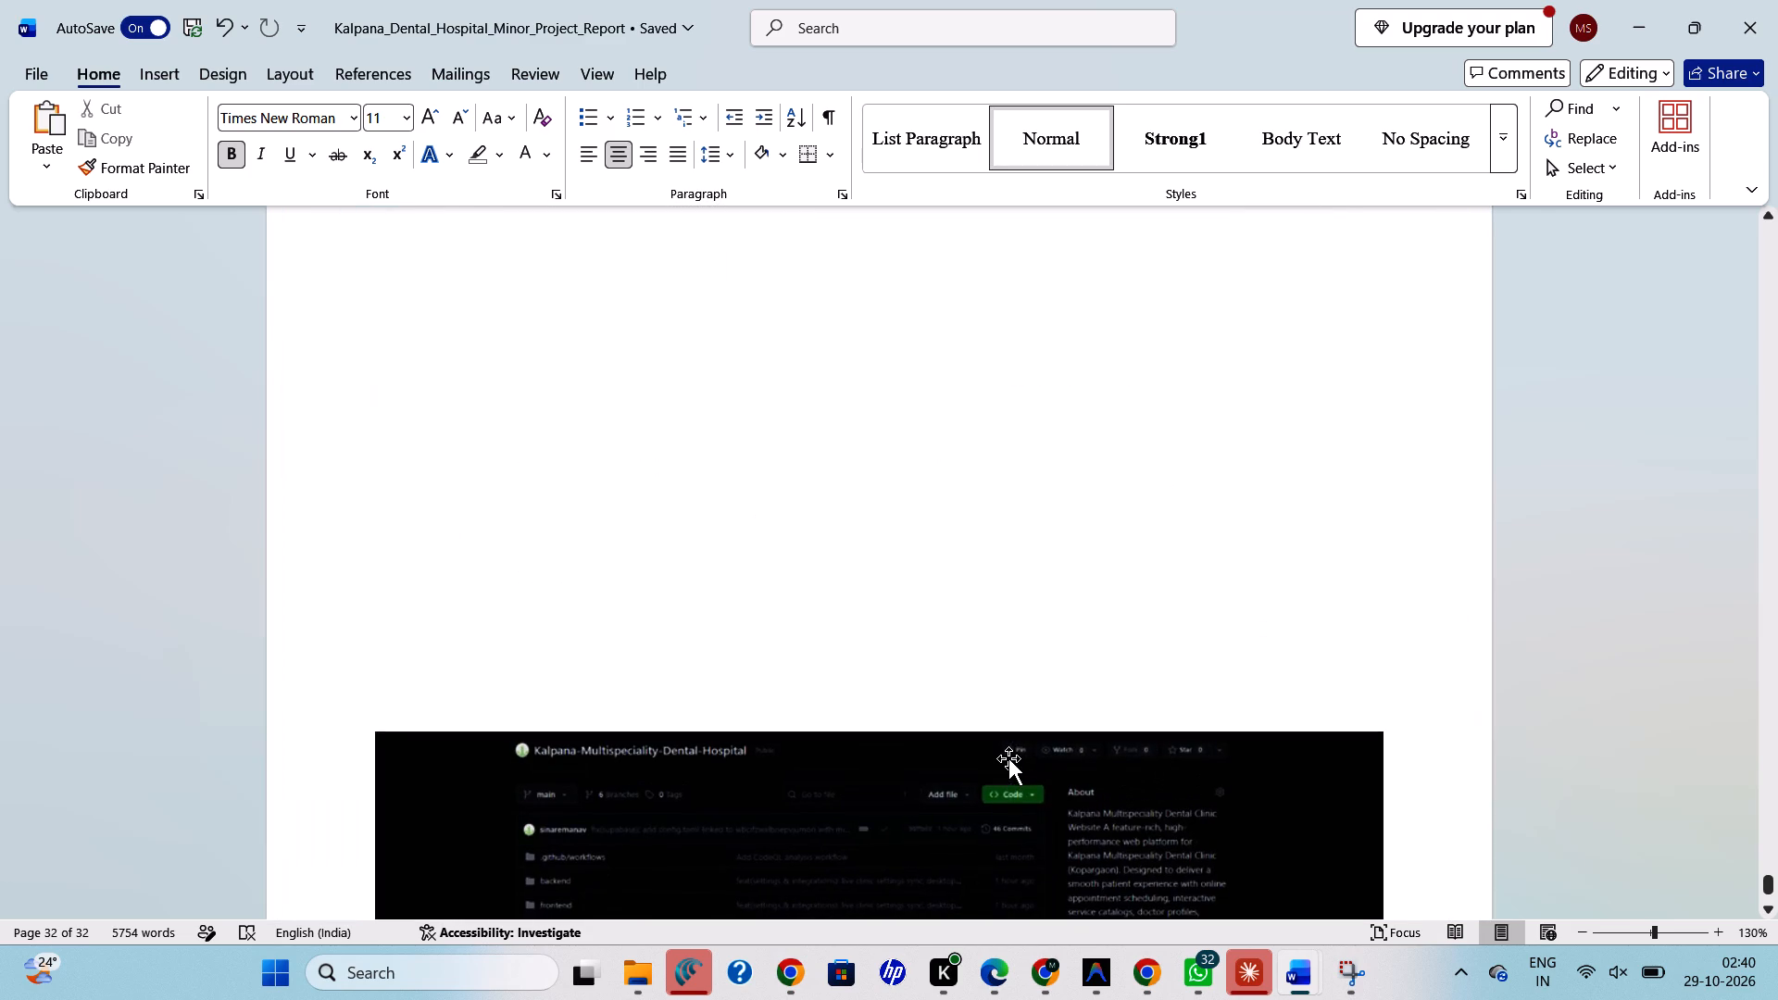
{"action": "scroll", "coordinate": [1008, 758], "scroll_direction": "up", "scroll_amount": 4, "text": "ctrl"}
{"action": "scroll", "coordinate": [1008, 758], "scroll_direction": "down", "scroll_amount": 1}
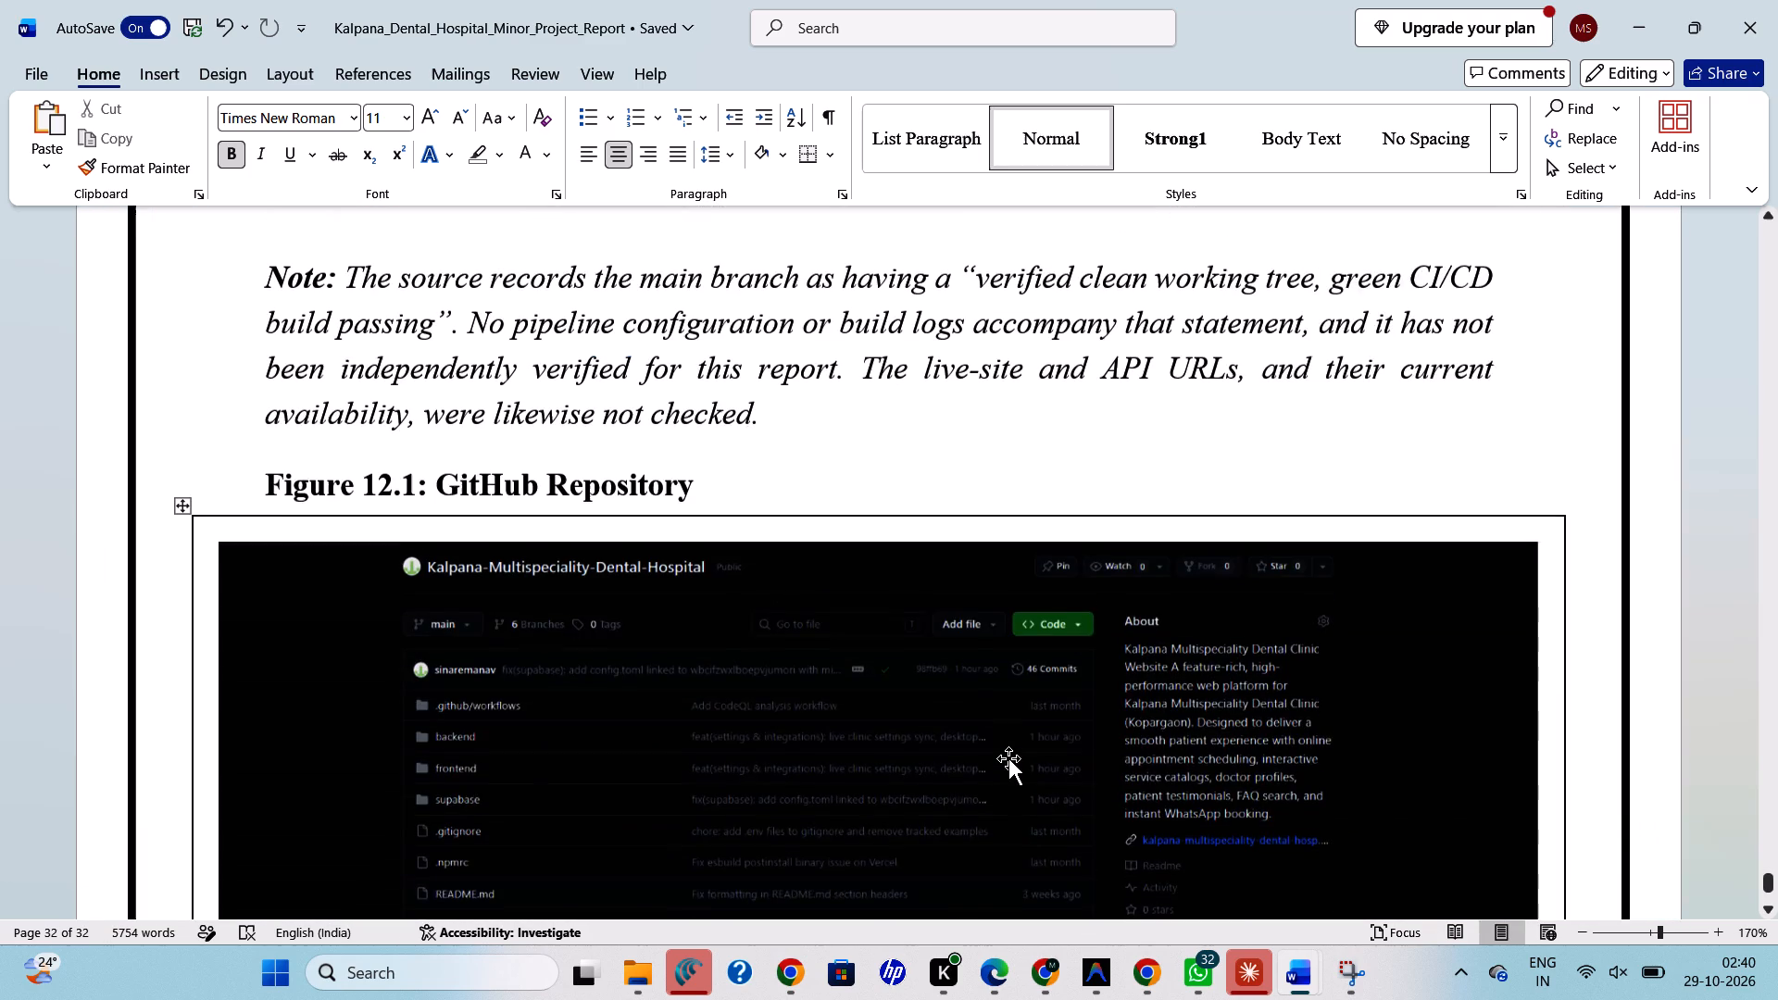
{"action": "scroll", "coordinate": [1008, 758], "scroll_direction": "down", "scroll_amount": 1}
{"action": "scroll", "coordinate": [1008, 758], "scroll_direction": "down", "scroll_amount": 9, "text": "ctrl"}
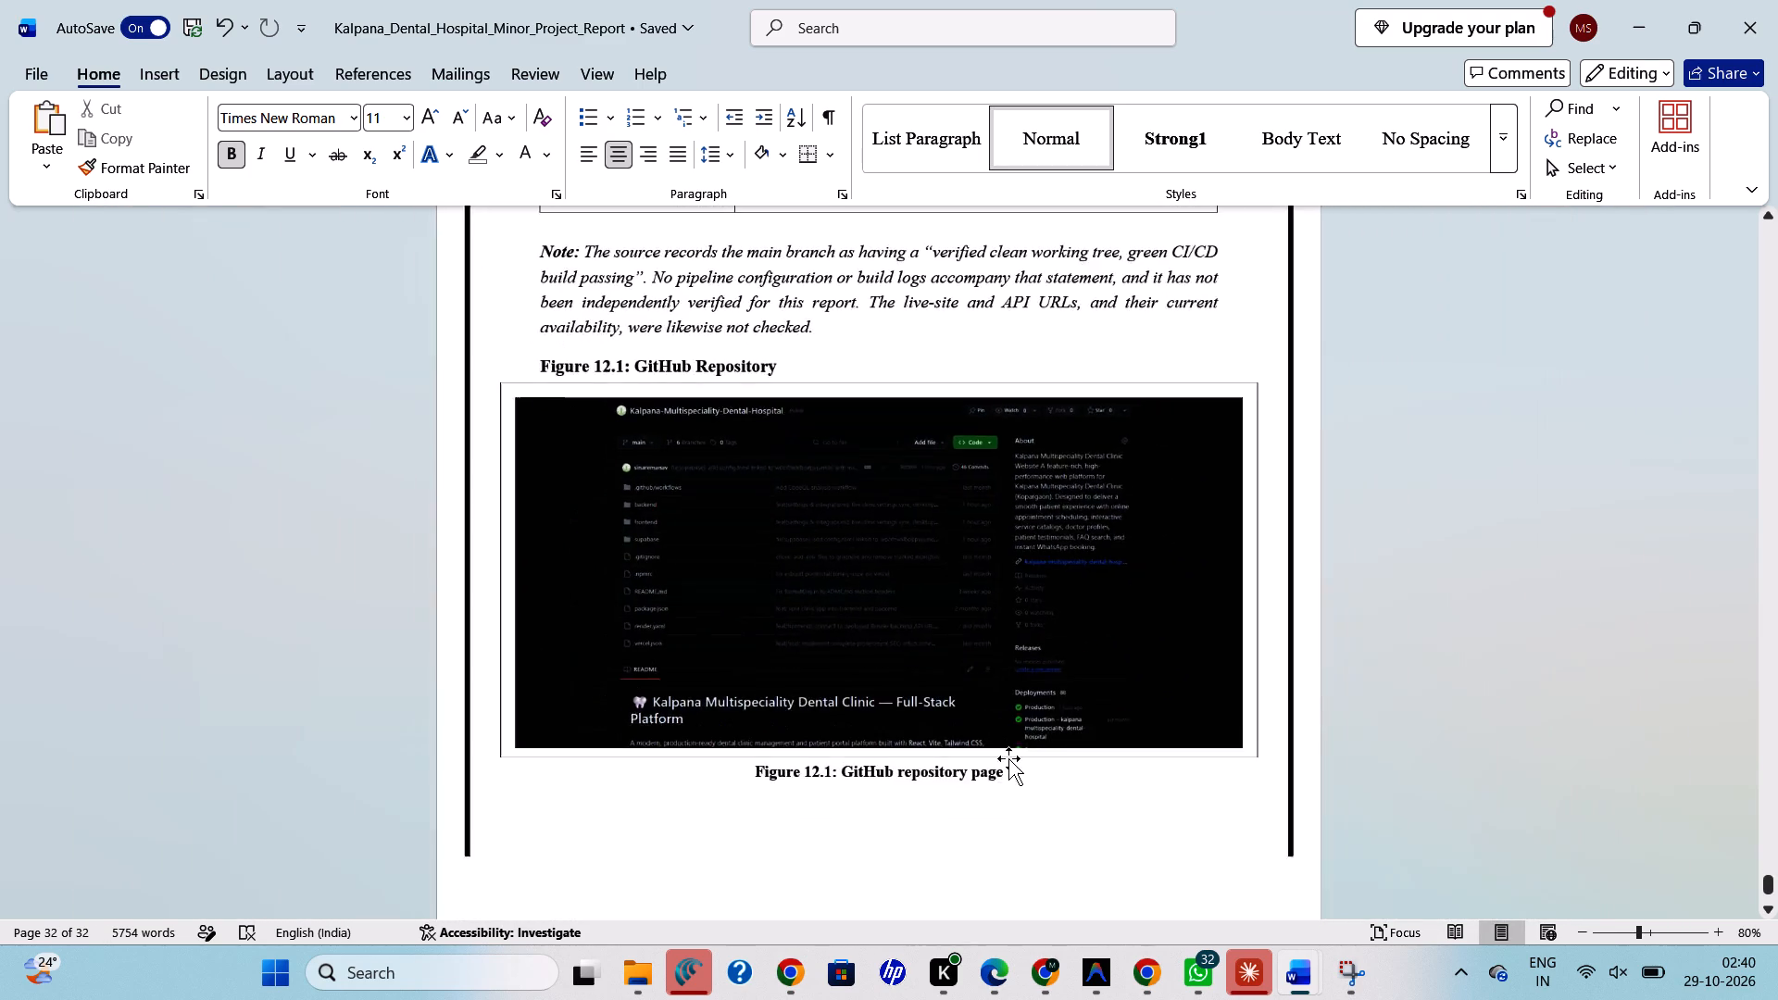
{"action": "scroll", "coordinate": [1008, 758], "scroll_direction": "down", "scroll_amount": 4, "text": "ctrl"}
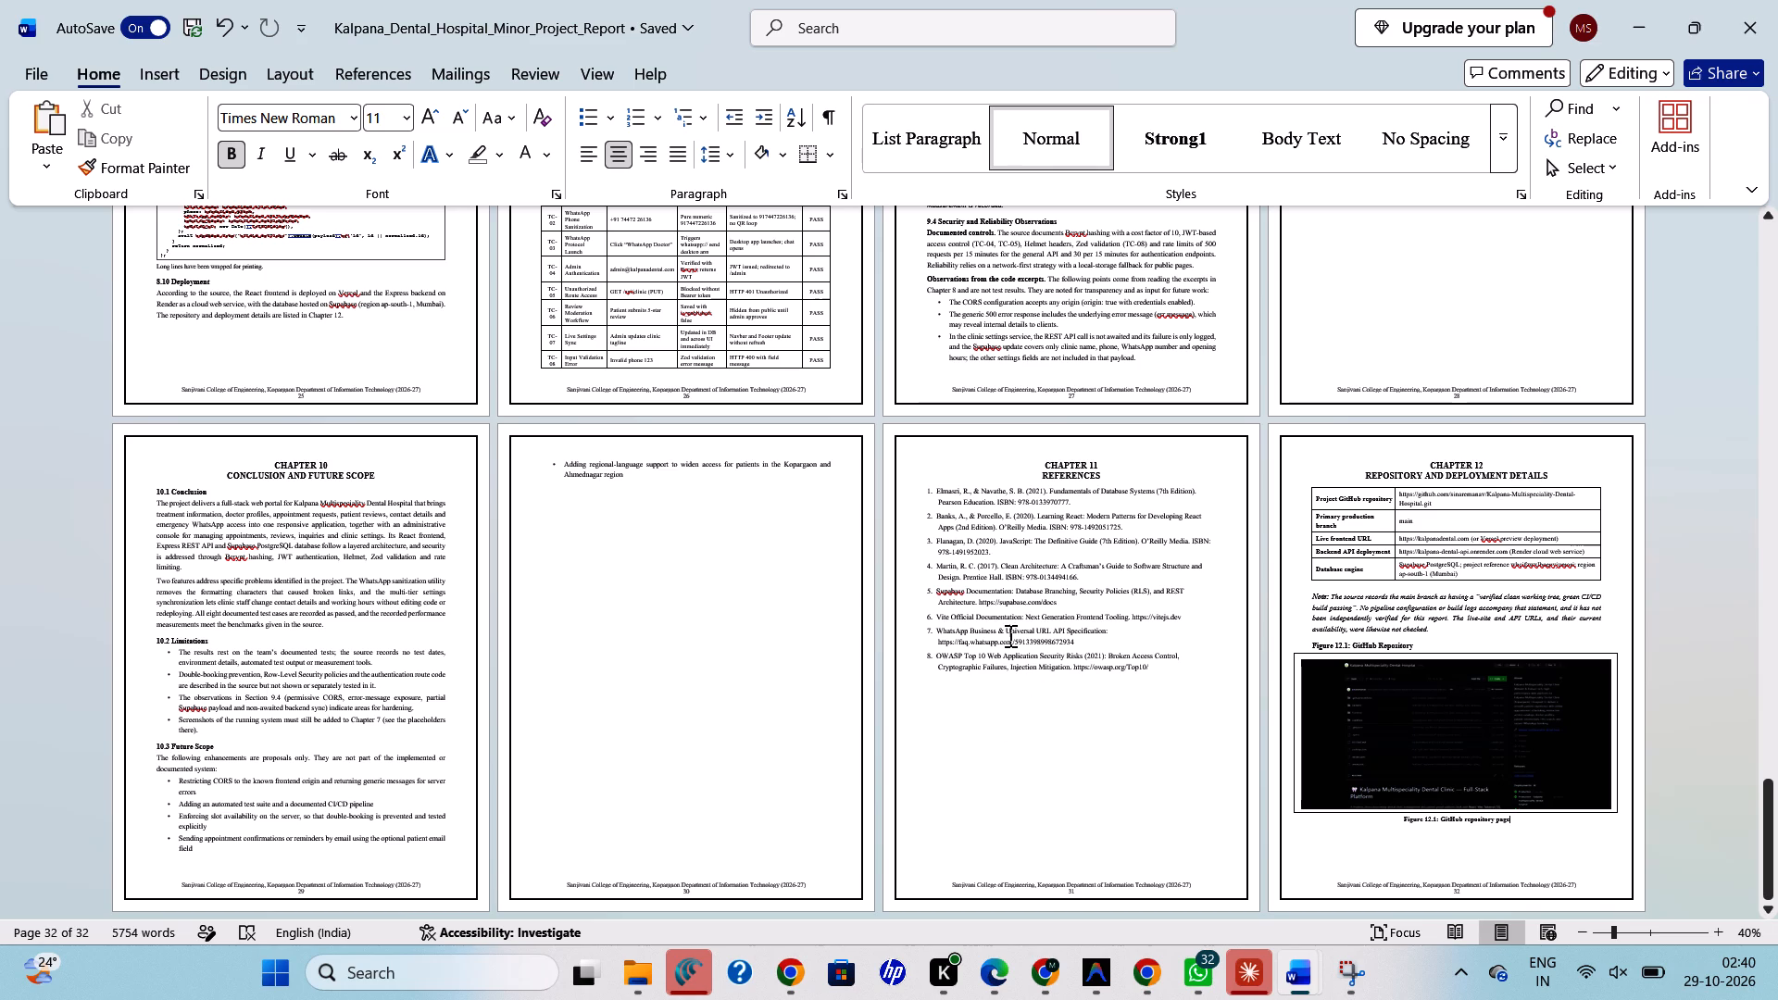
{"action": "scroll", "coordinate": [1008, 635], "scroll_direction": "up", "scroll_amount": 1}
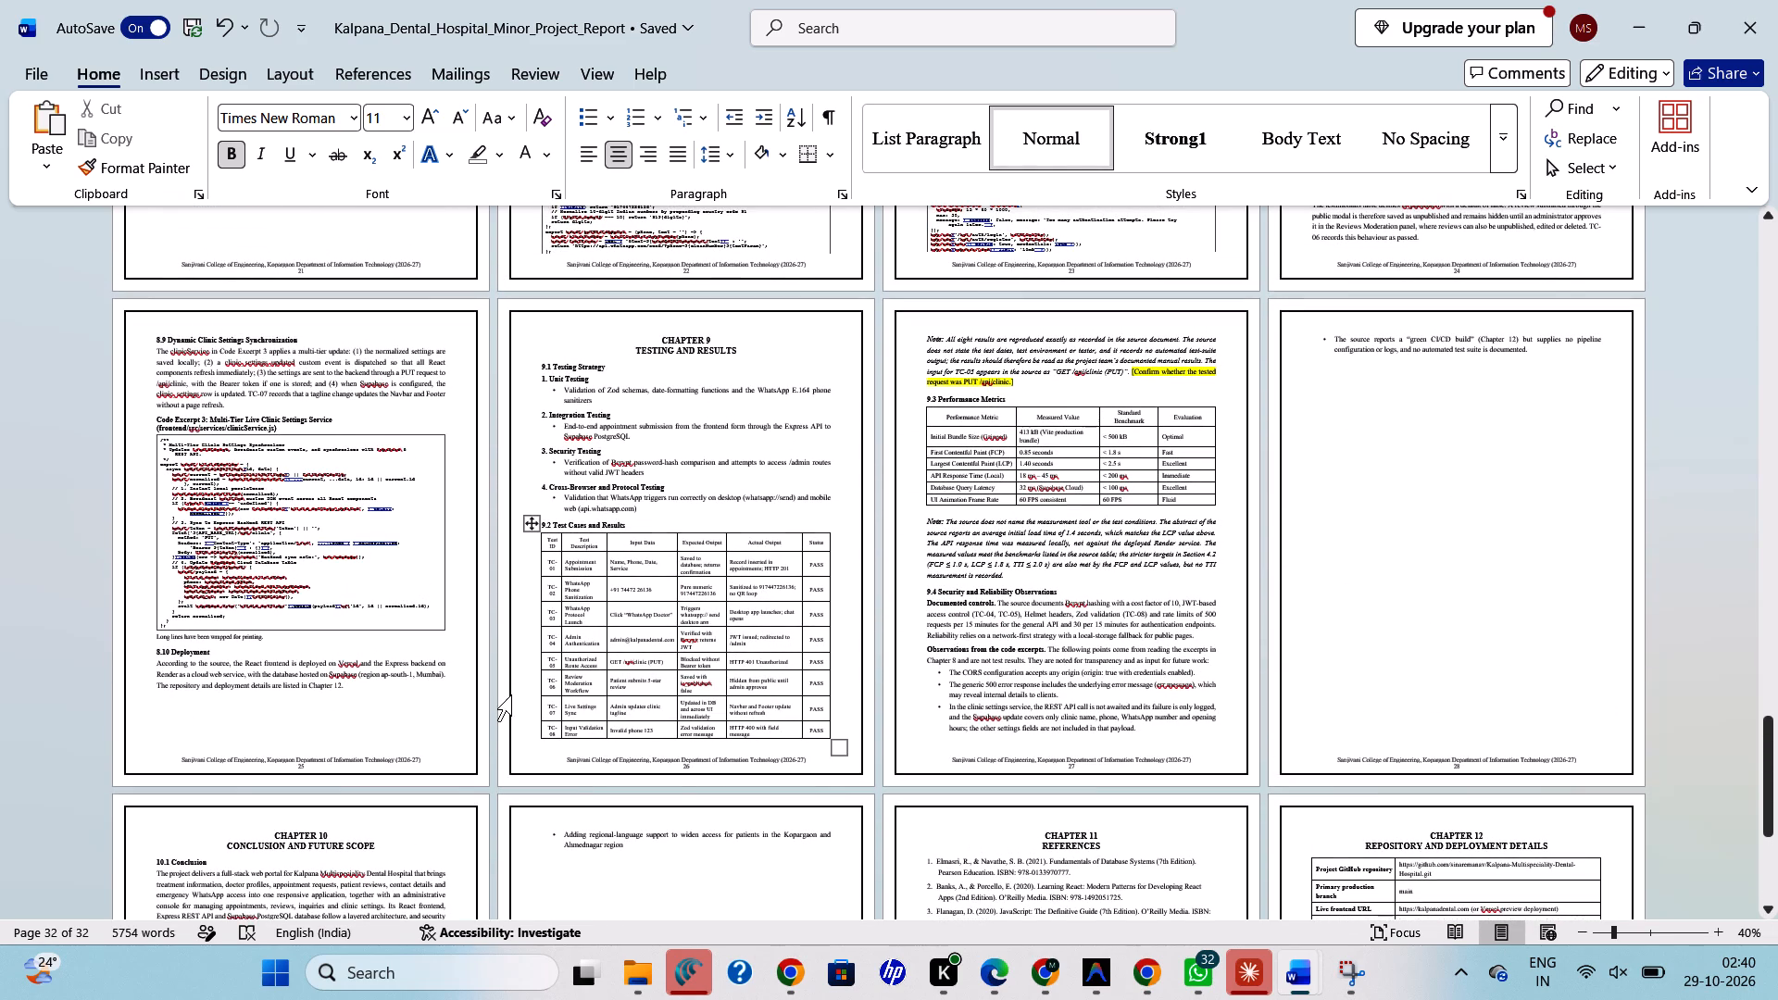
Review Chapter 8's section 8.10 Deployment and Code Excerpt 3 in the dental hospital report at reading size.
{"action": "left_click", "coordinate": [416, 715]}
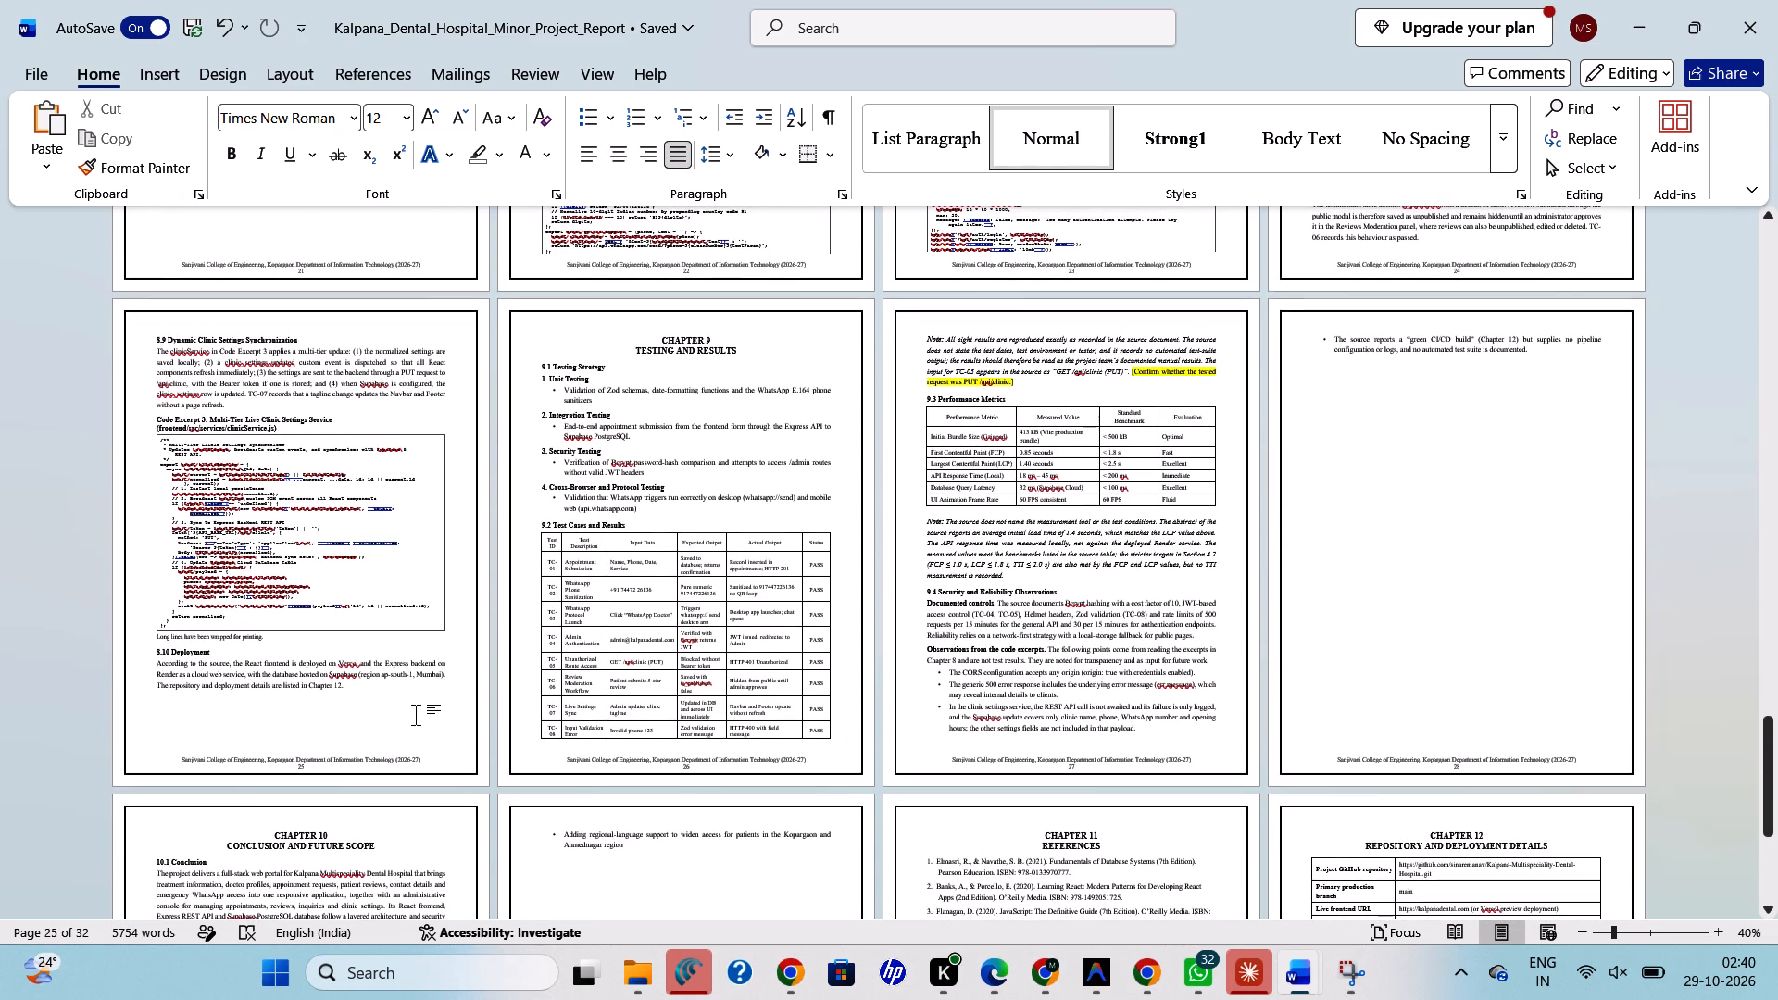
{"action": "scroll", "coordinate": [416, 715], "scroll_direction": "up", "scroll_amount": 6, "text": "ctrl"}
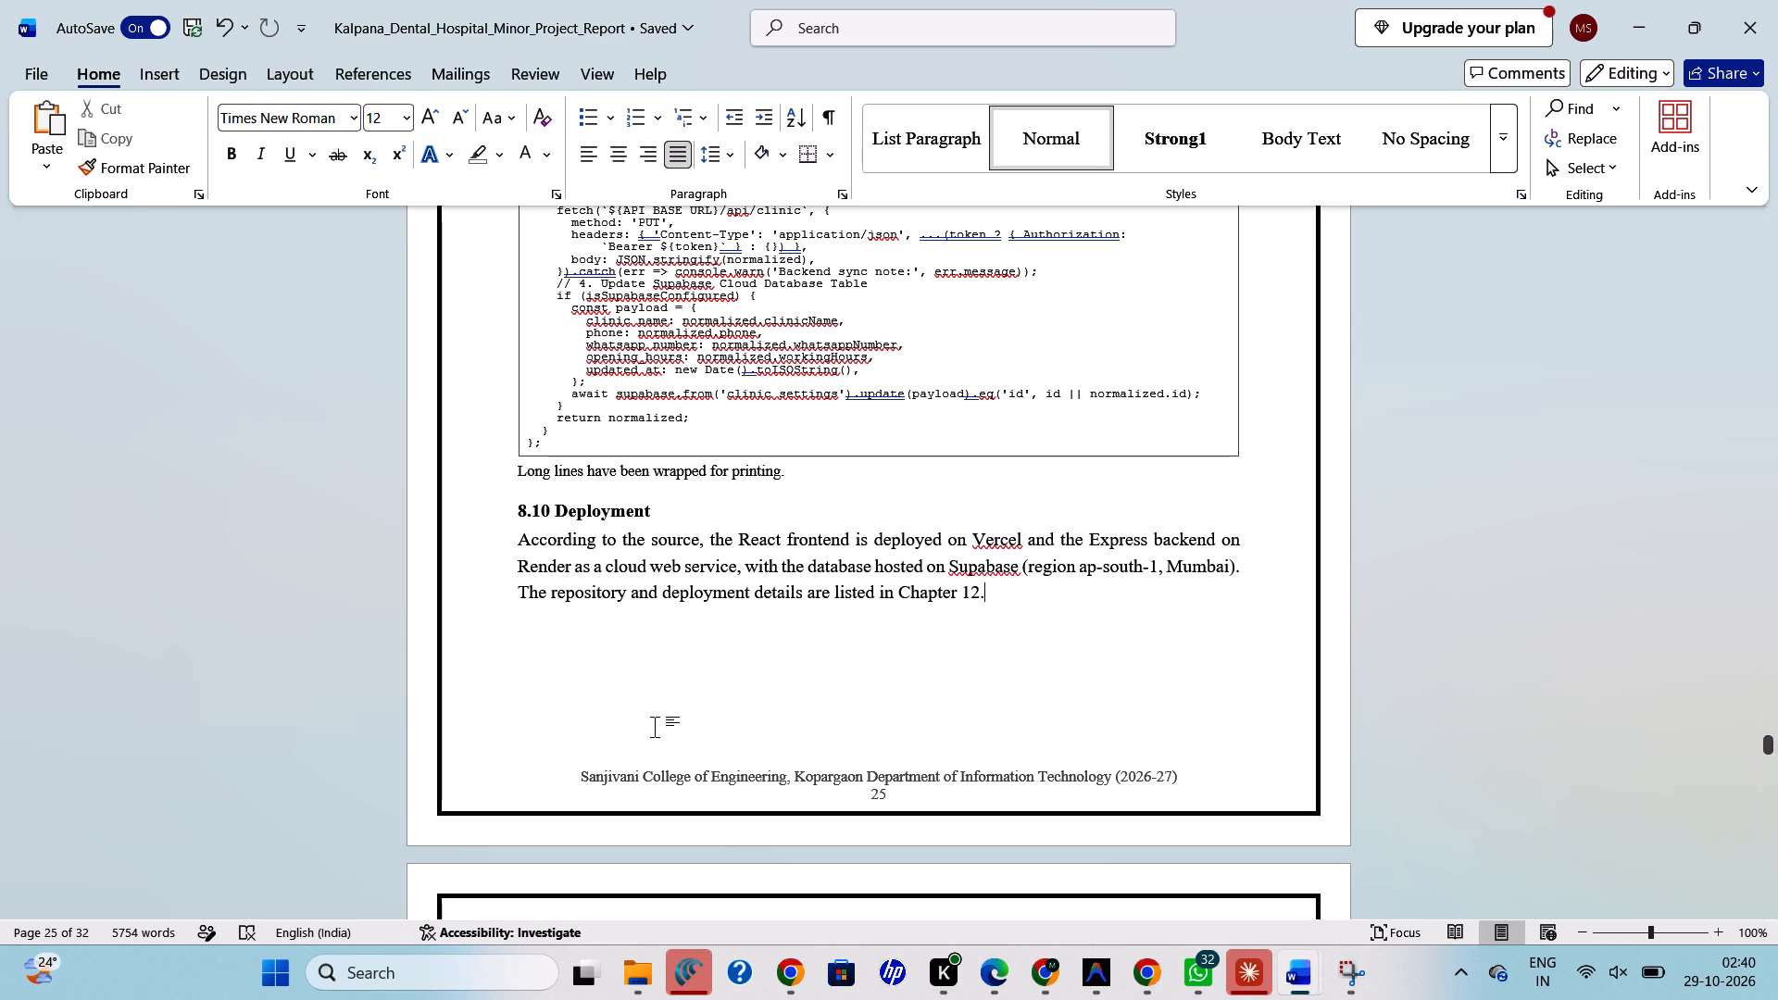
{"action": "scroll", "coordinate": [655, 727], "scroll_direction": "up", "scroll_amount": 5}
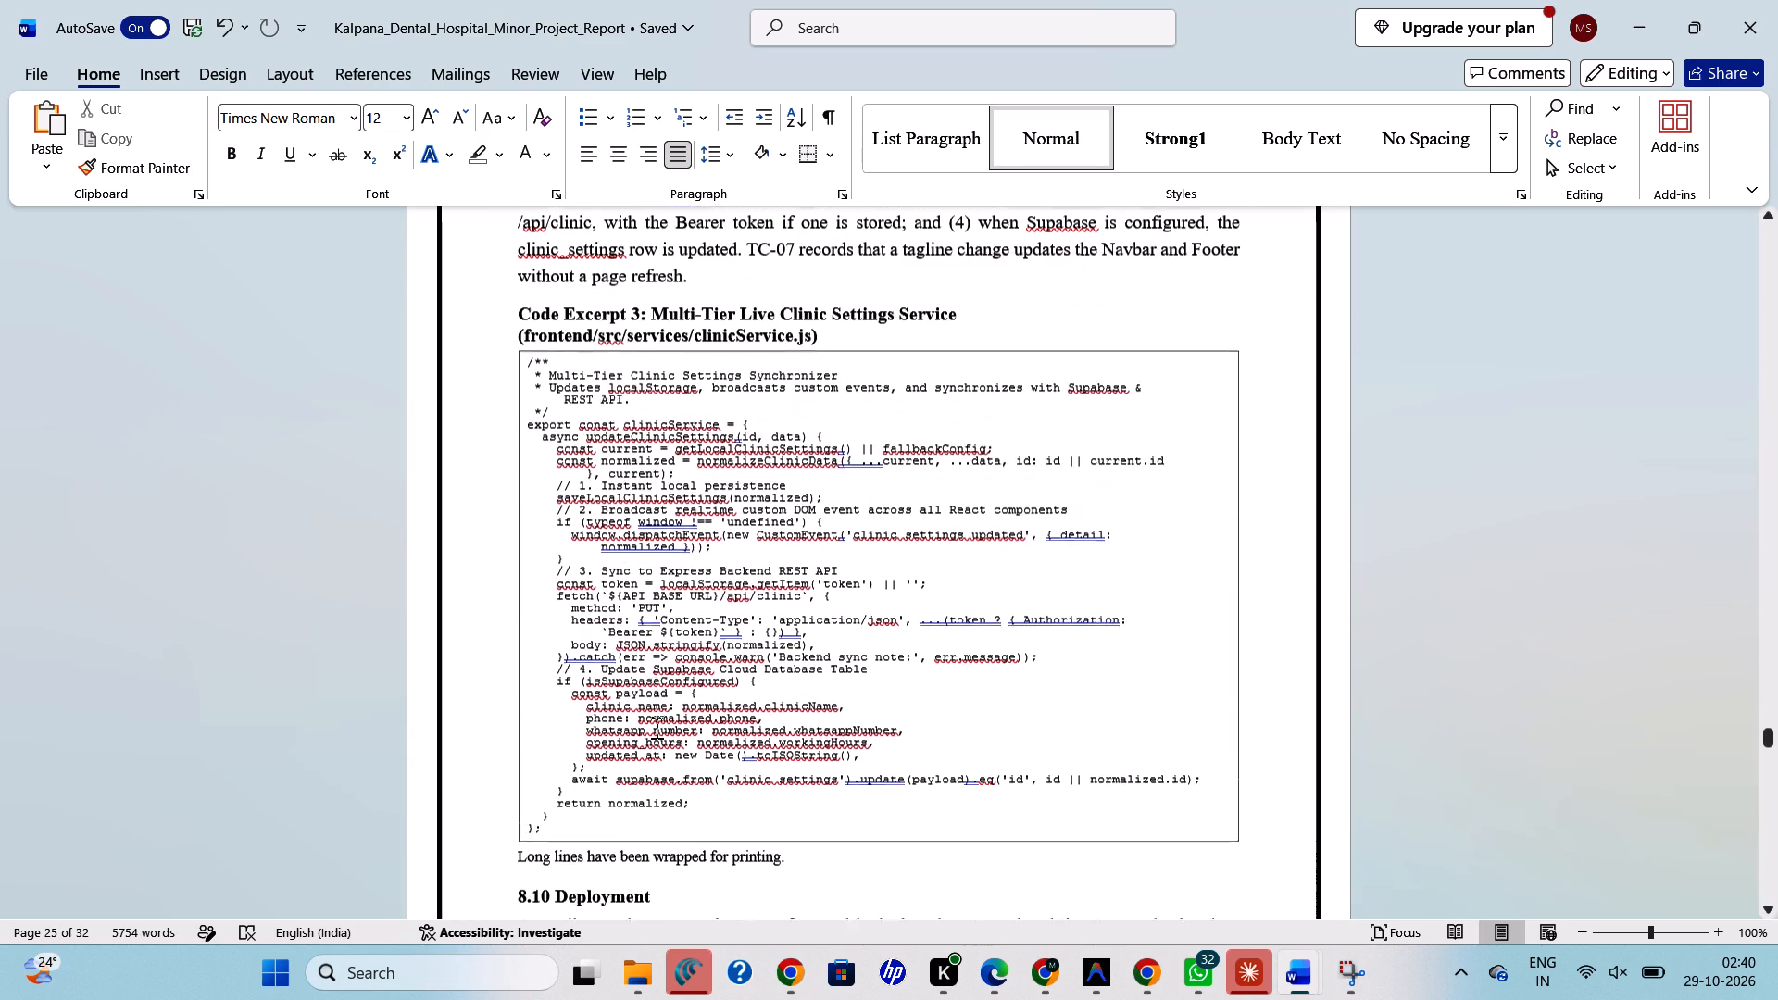
{"action": "scroll", "coordinate": [655, 727], "scroll_direction": "up", "scroll_amount": 2}
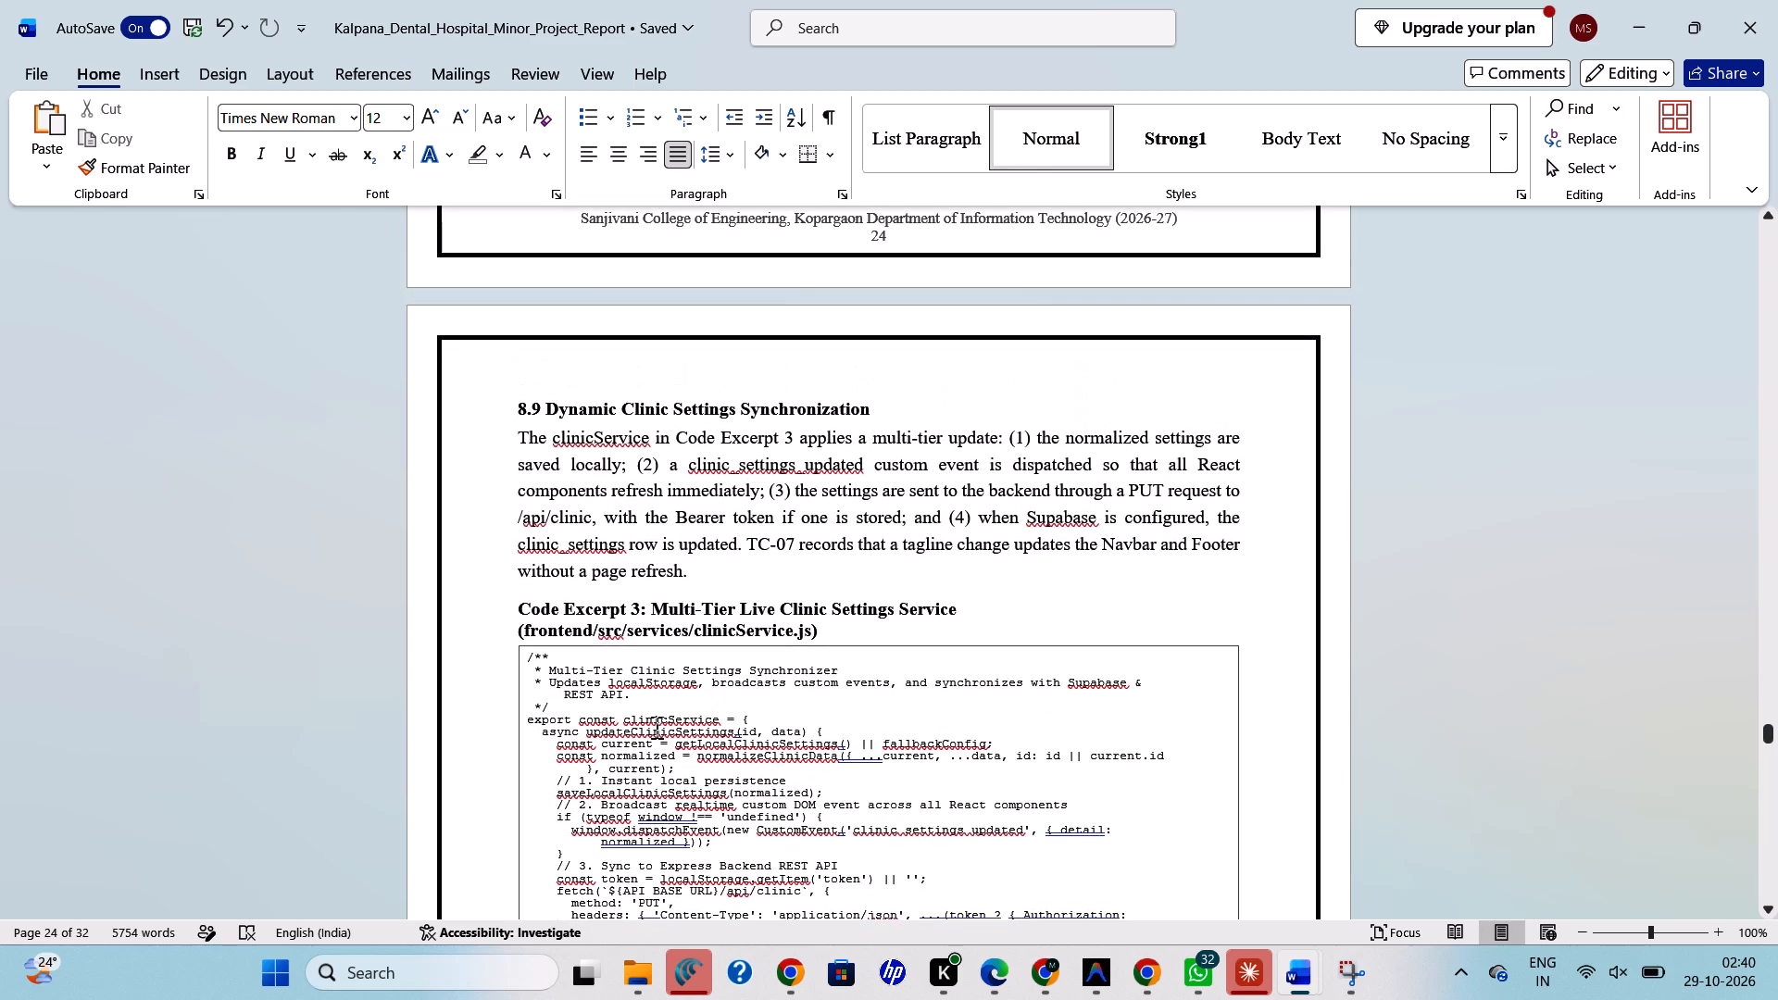
Review the code excerpts and highlighted notes in Chapter 8, sections 8.2 to 8.8, and the Chapter 12 repository page.
{"action": "scroll", "coordinate": [655, 727], "scroll_direction": "up", "scroll_amount": 1}
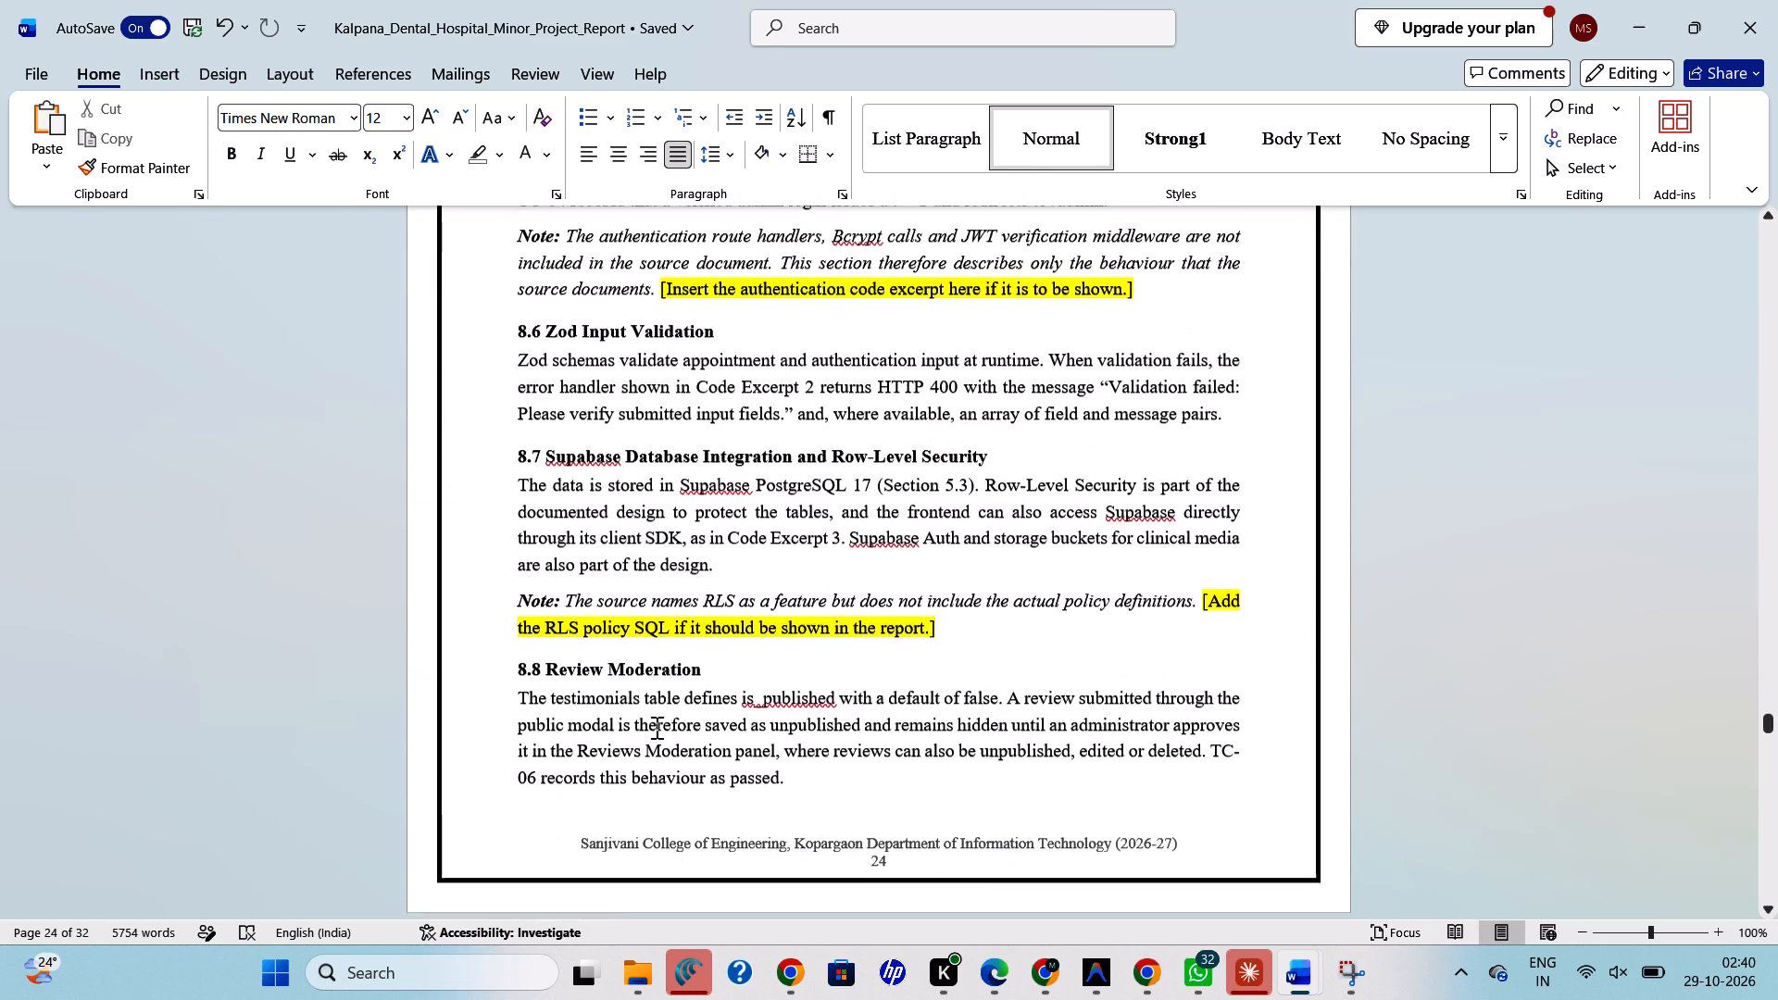
{"action": "scroll", "coordinate": [655, 727], "scroll_direction": "up", "scroll_amount": 1}
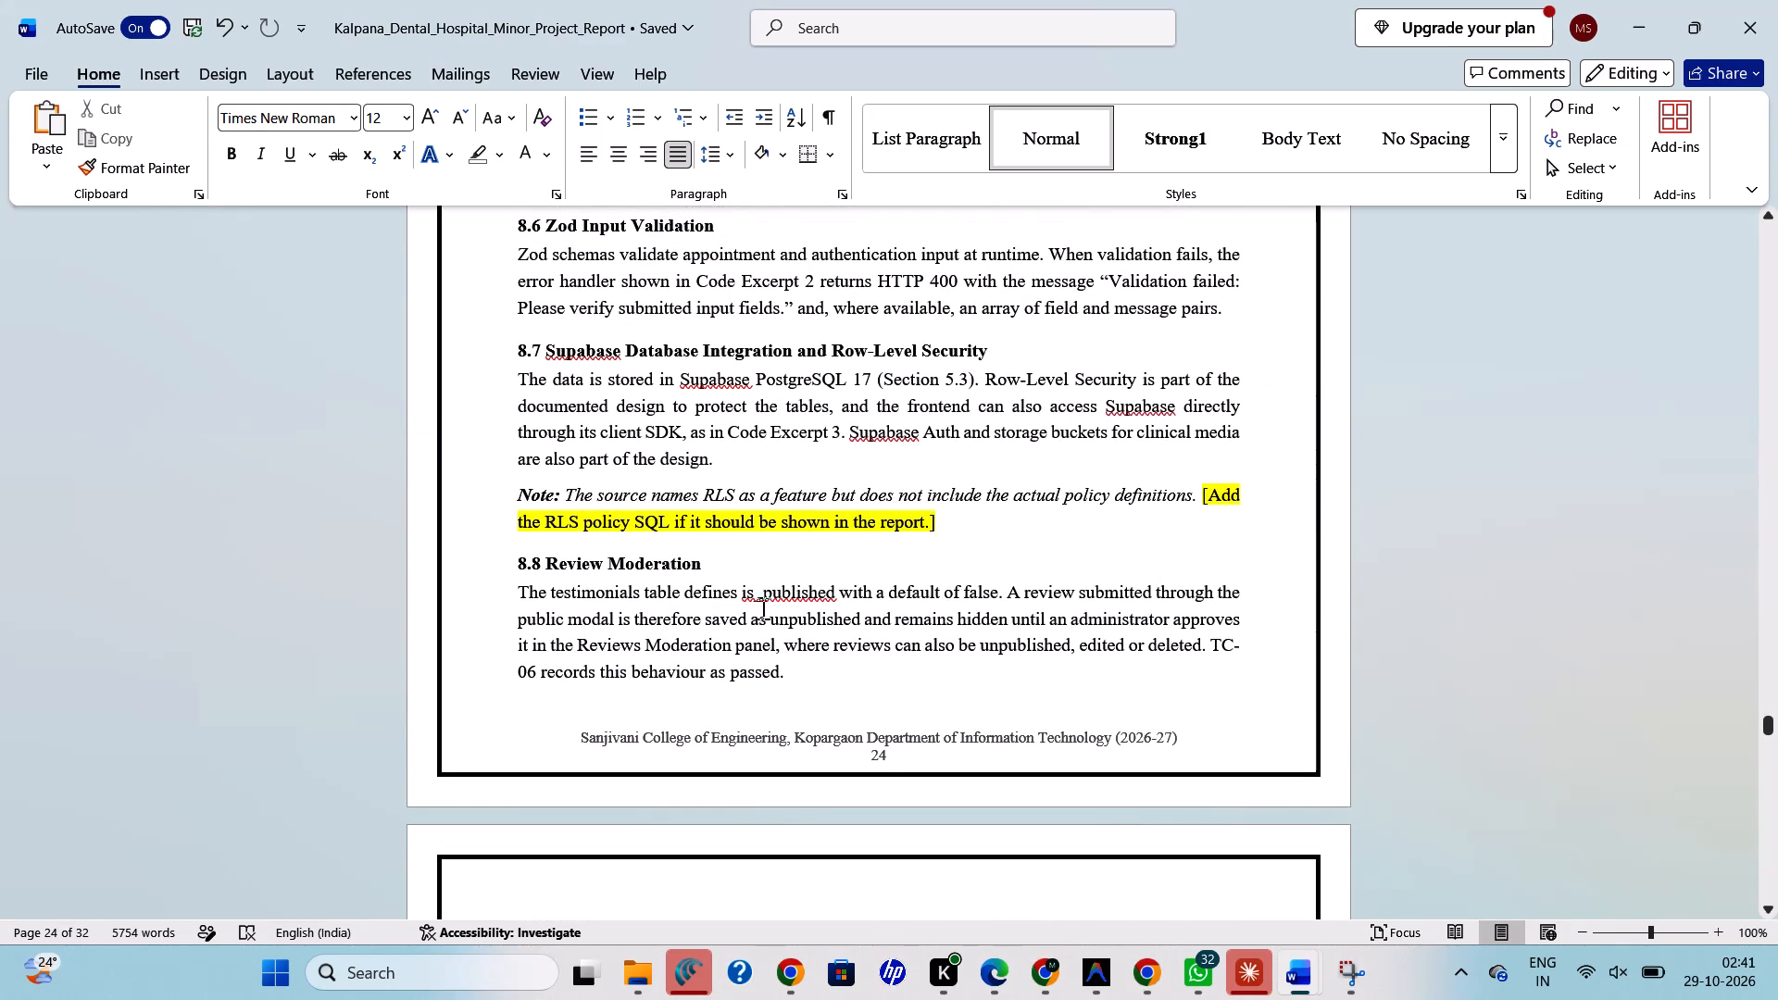
{"action": "scroll", "coordinate": [819, 577], "scroll_direction": "up", "scroll_amount": 1}
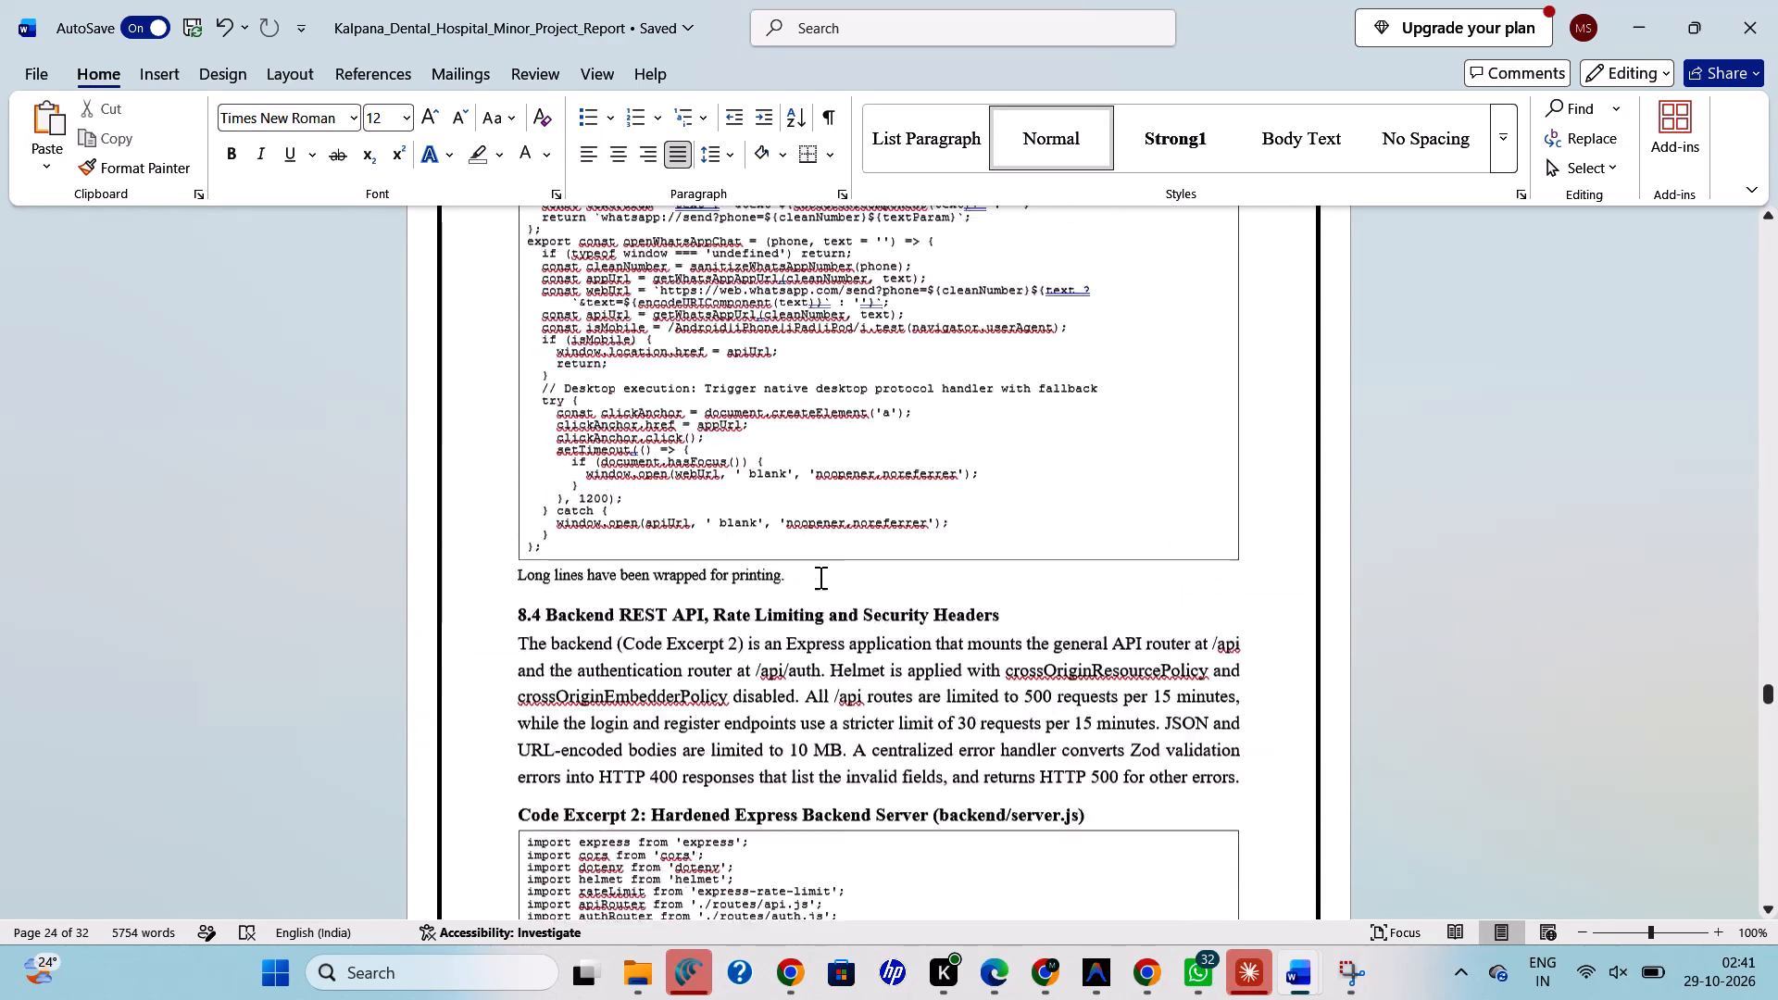
{"action": "scroll", "coordinate": [819, 577], "scroll_direction": "up", "scroll_amount": 2}
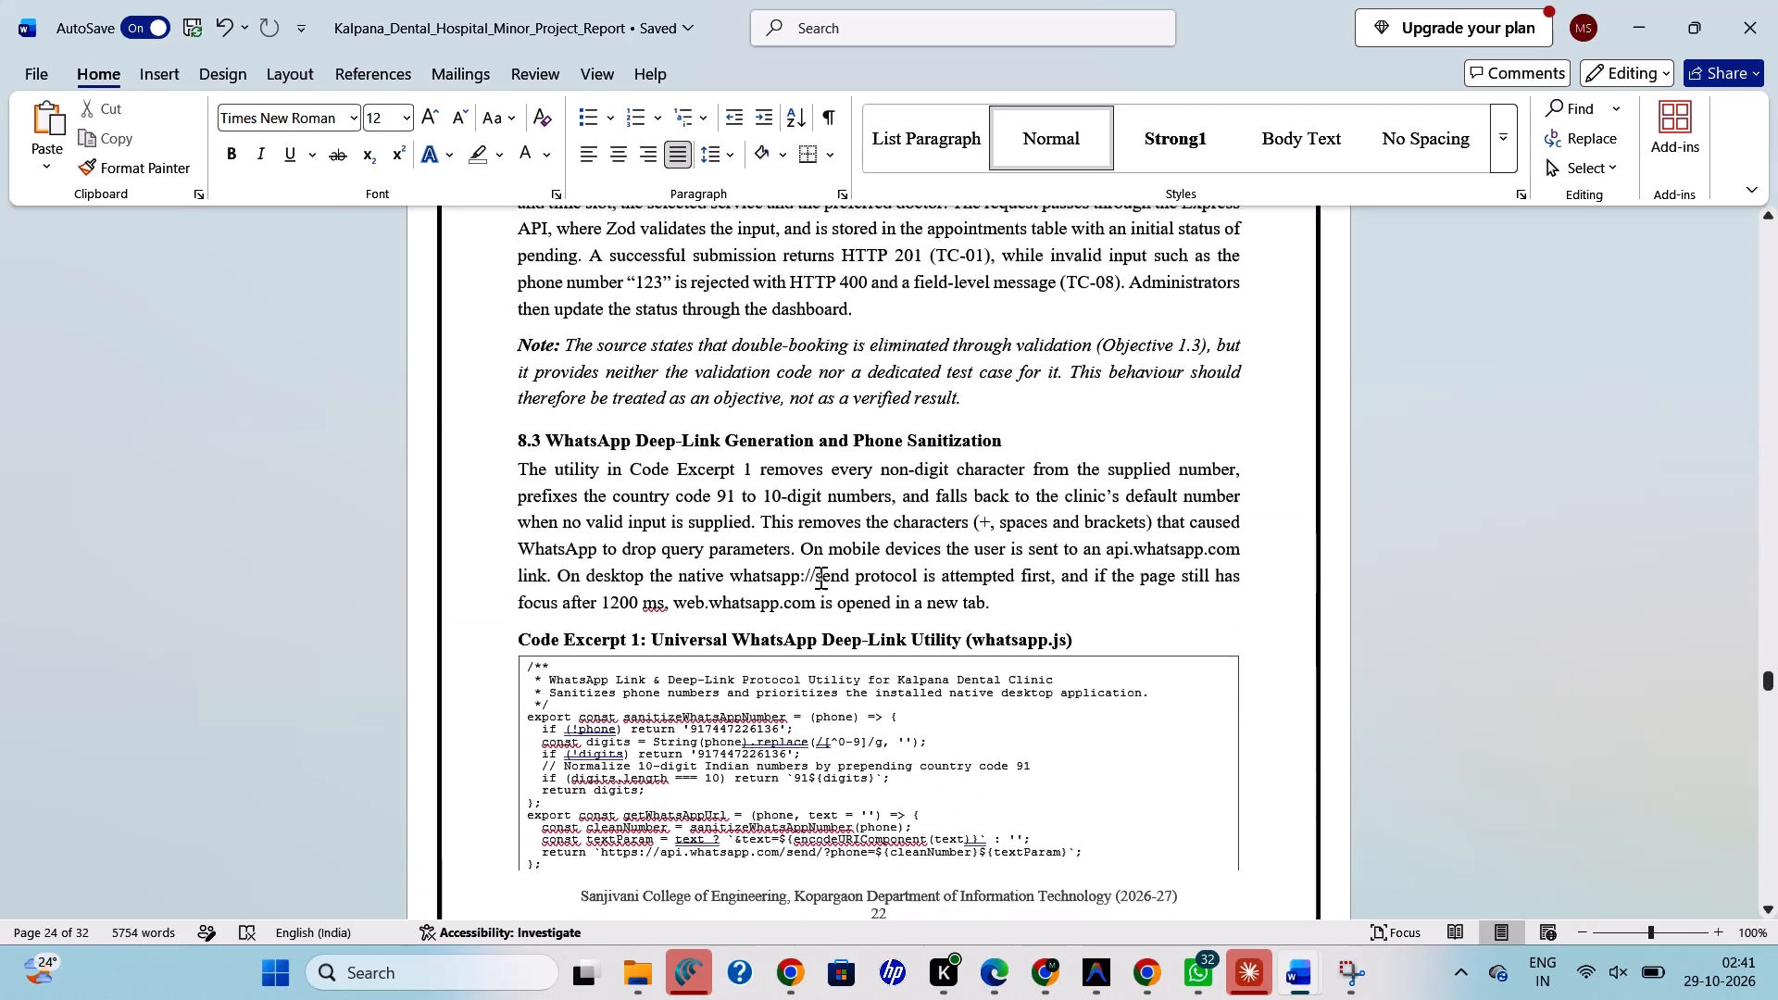
{"action": "scroll", "coordinate": [819, 577], "scroll_direction": "up", "scroll_amount": 1}
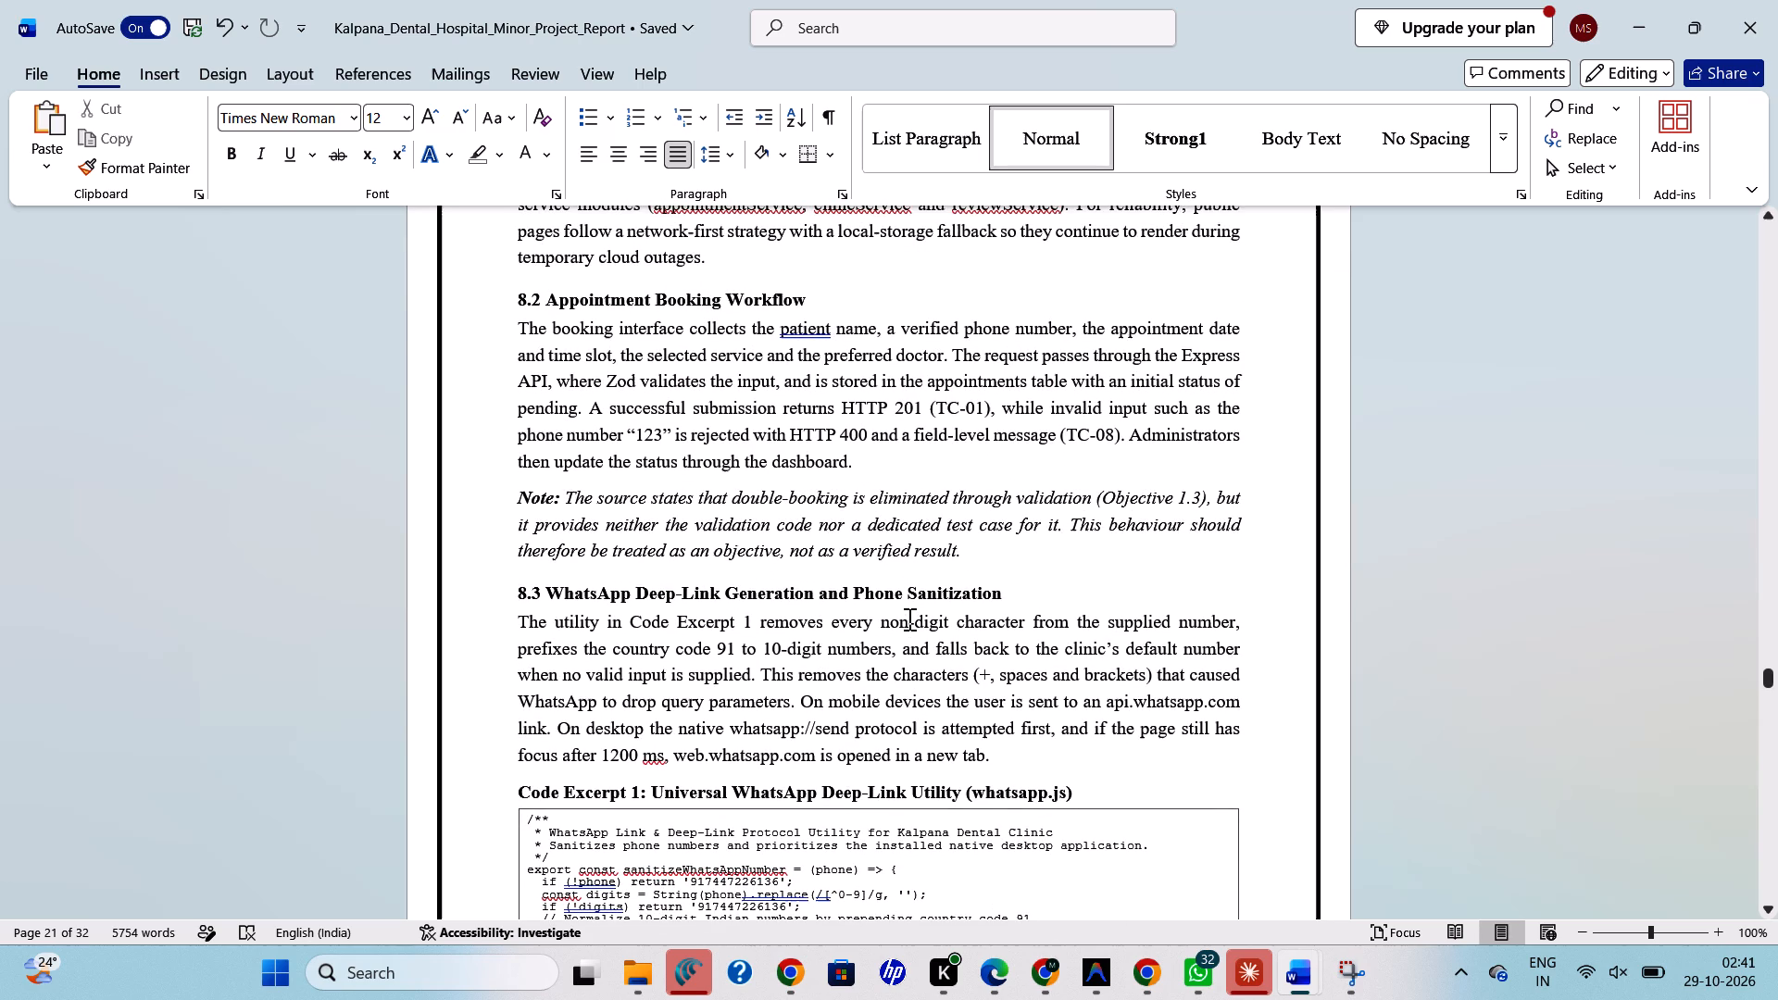
{"action": "left_click", "coordinate": [981, 838]}
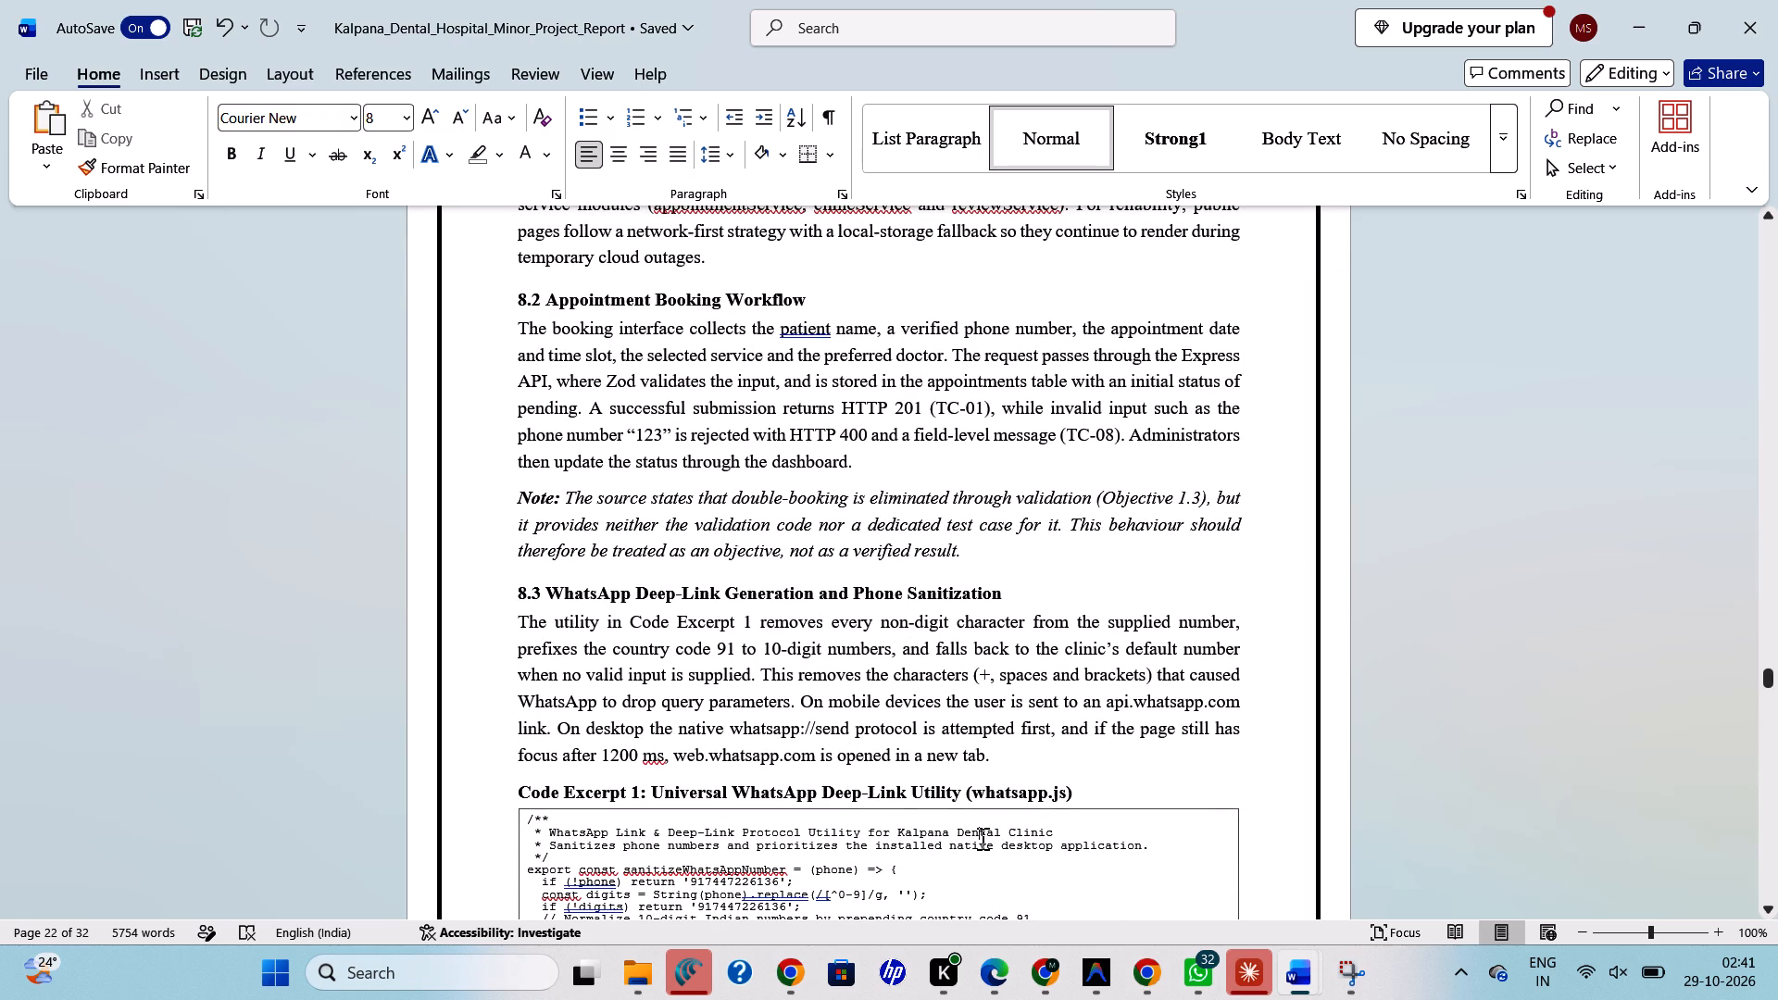
{"action": "scroll", "coordinate": [981, 838], "scroll_direction": "down", "scroll_amount": 2}
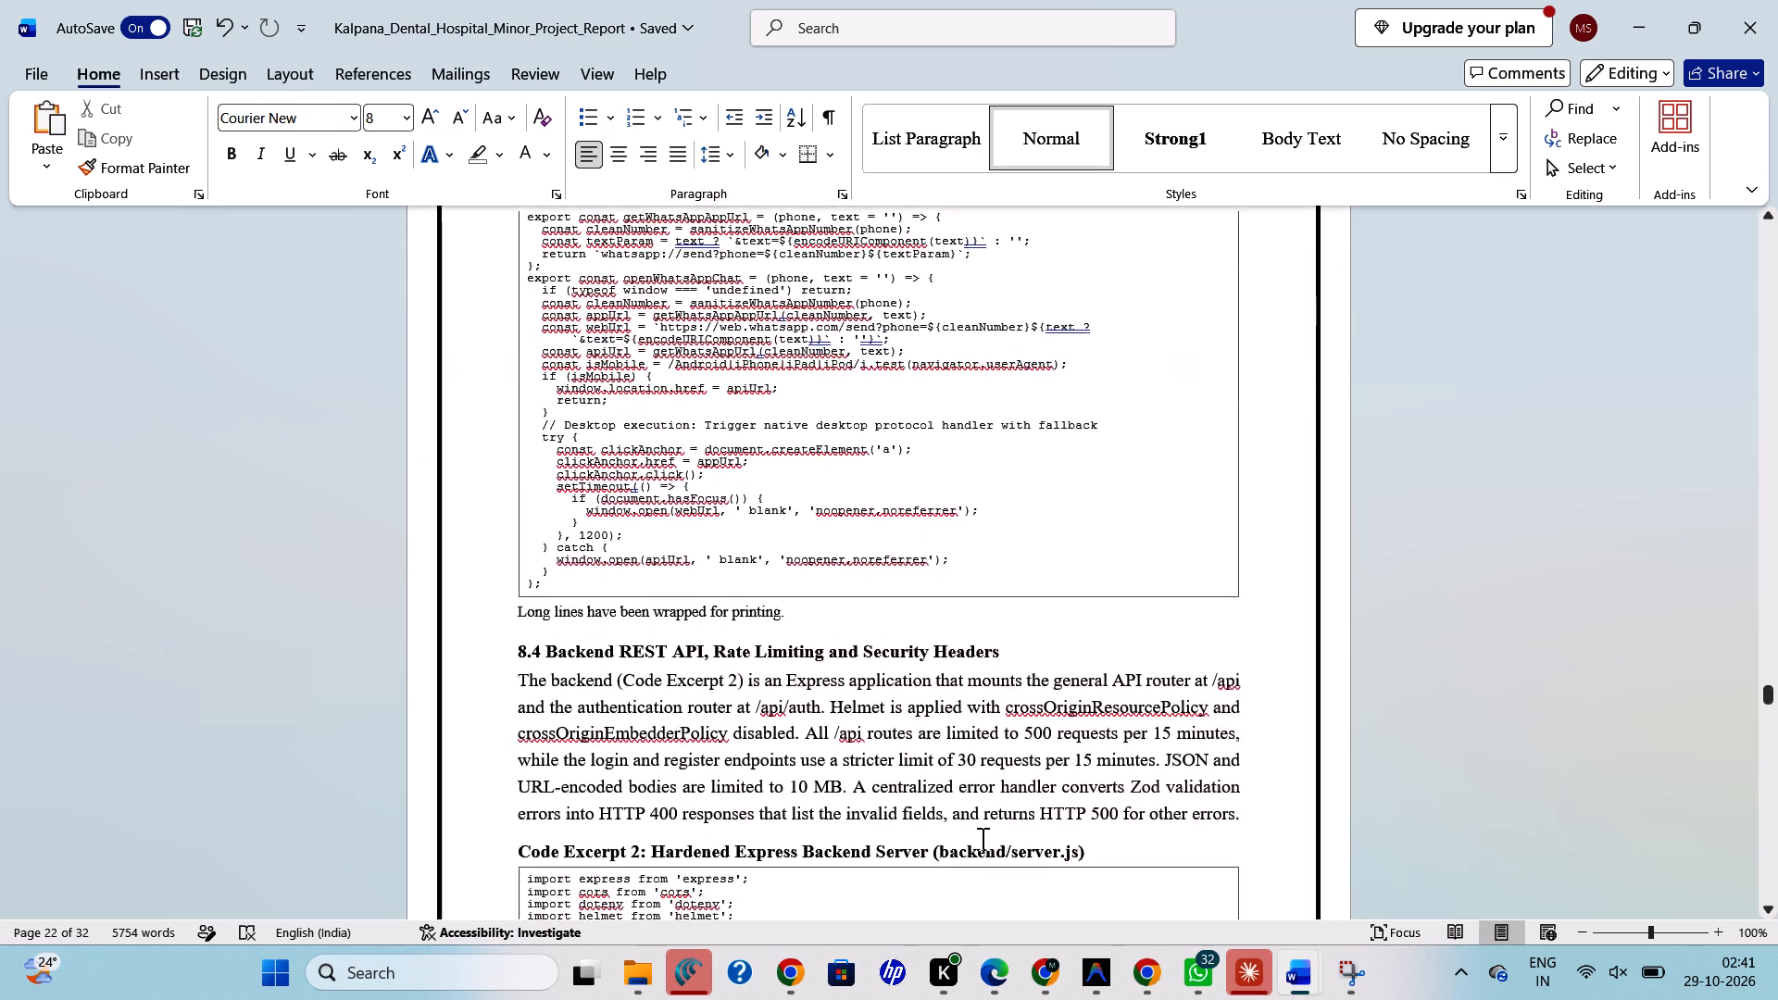
{"action": "scroll", "coordinate": [981, 838], "scroll_direction": "down", "scroll_amount": 3}
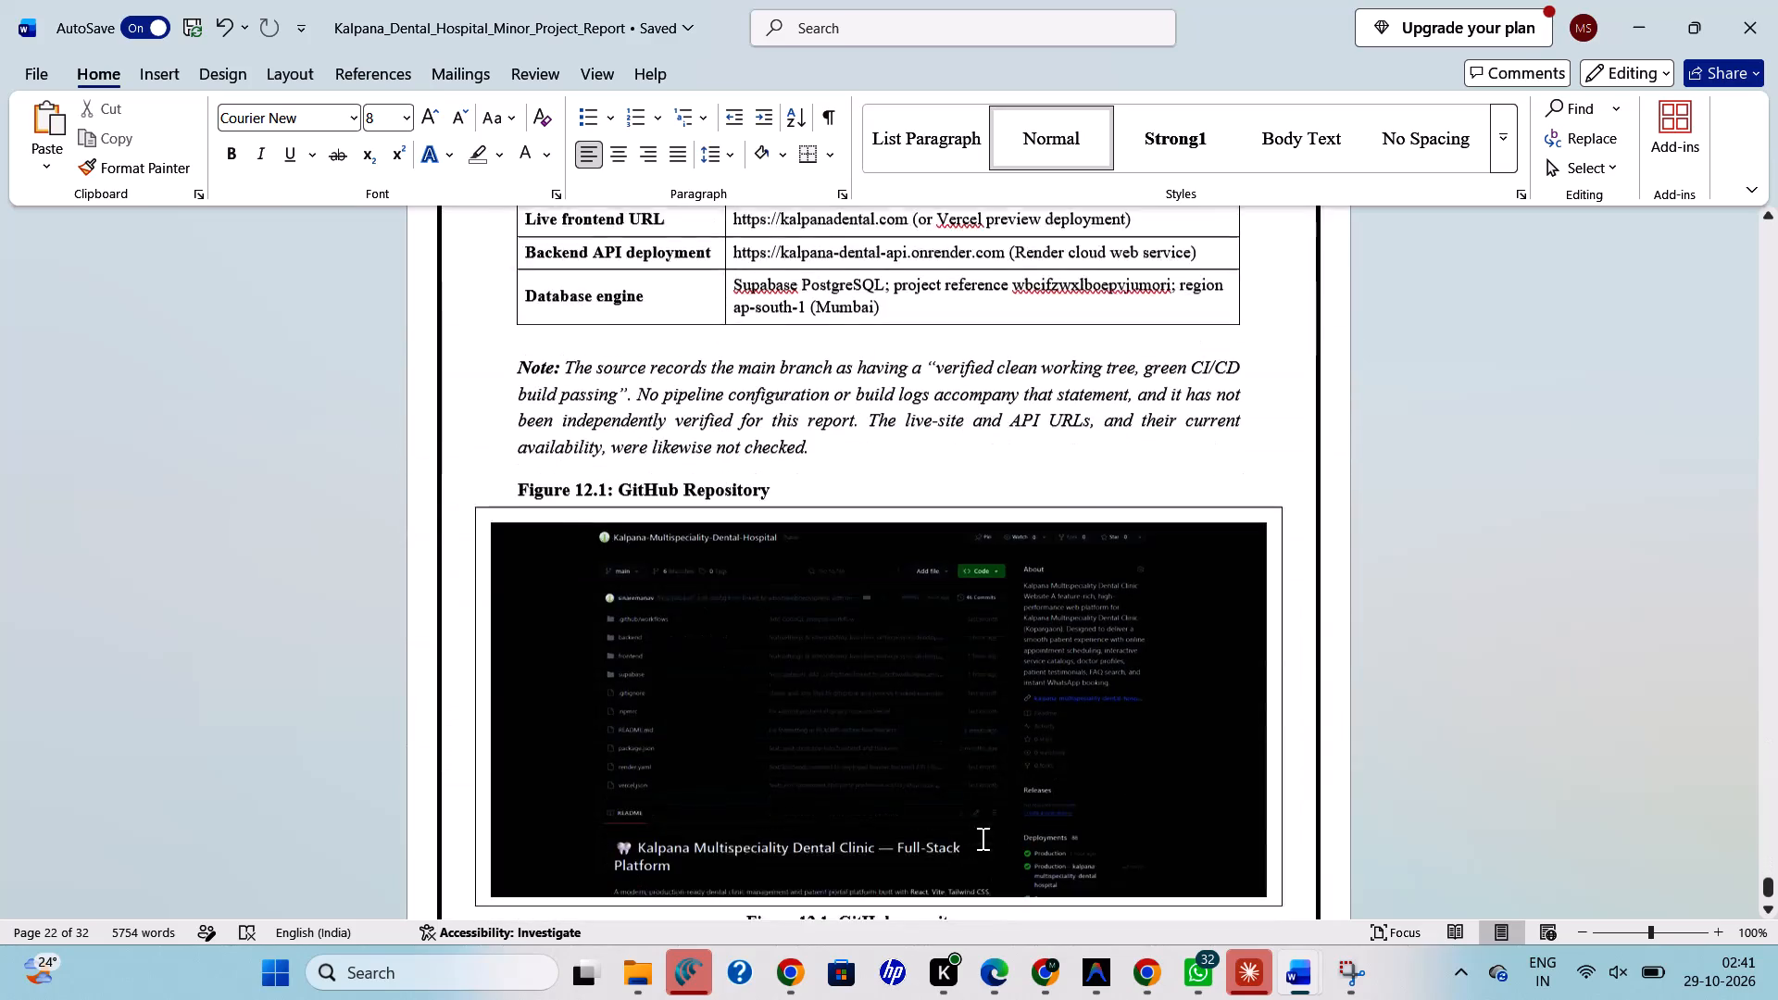
{"action": "scroll", "coordinate": [981, 838], "scroll_direction": "down", "scroll_amount": 1}
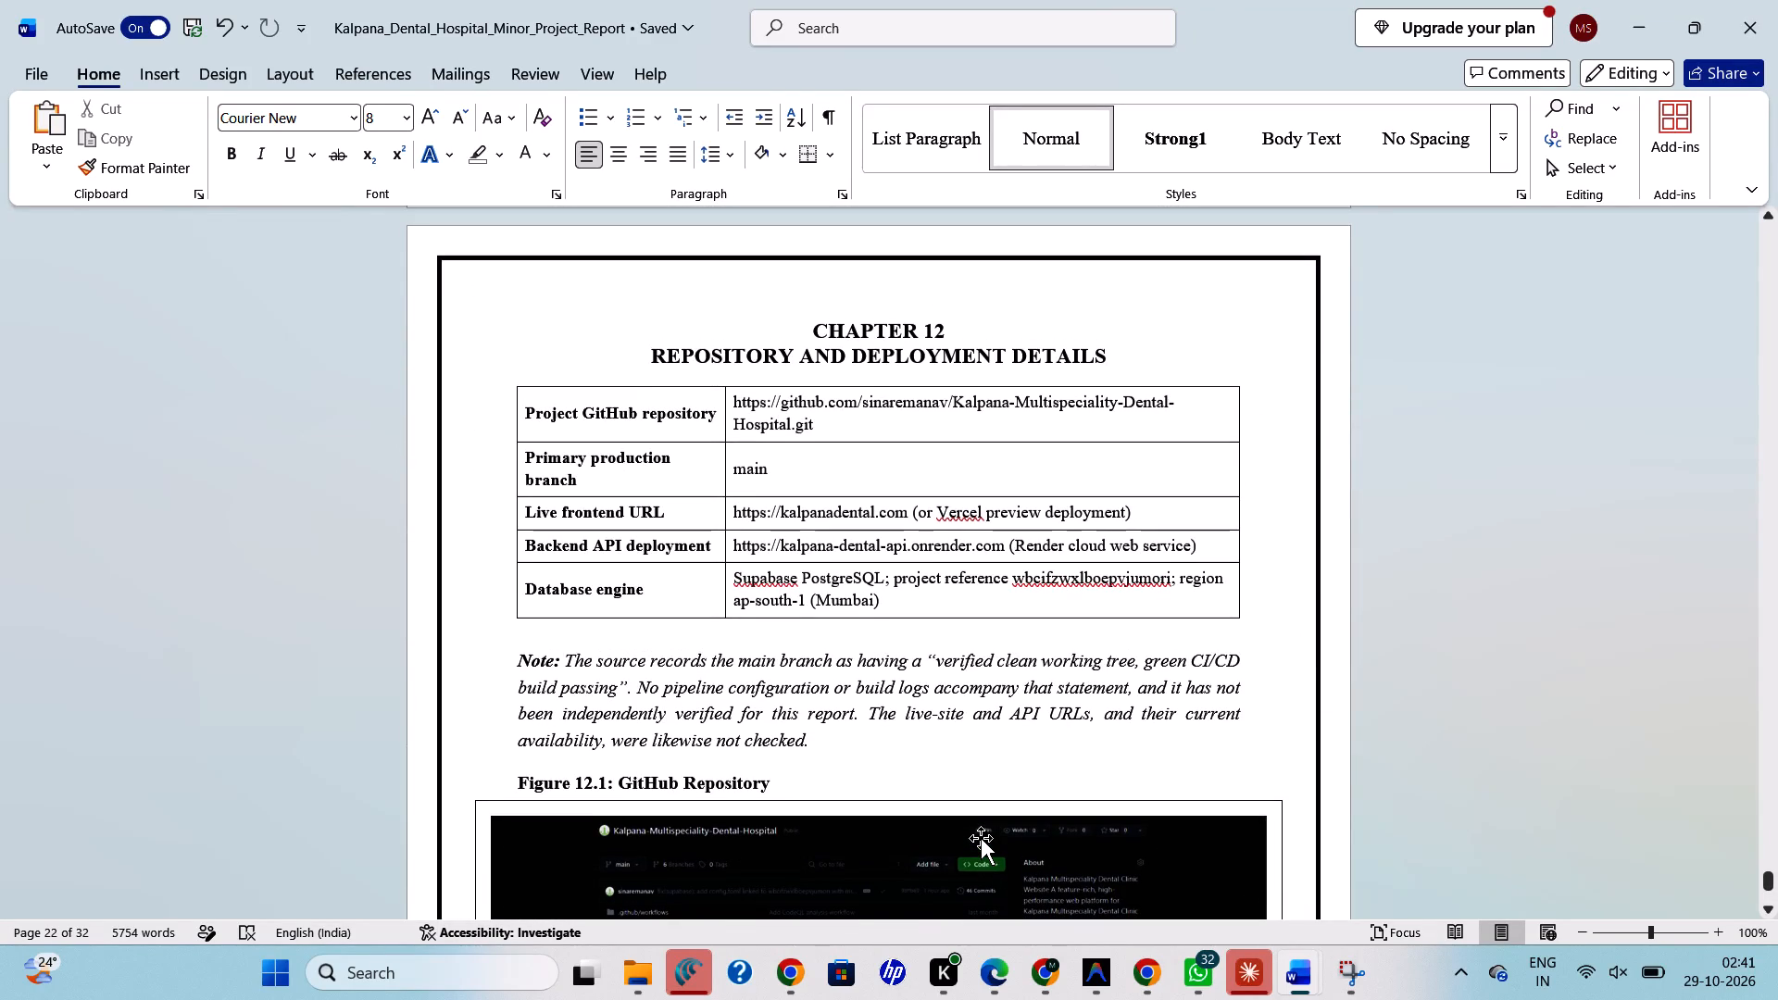
{"action": "left_click", "coordinate": [816, 763]}
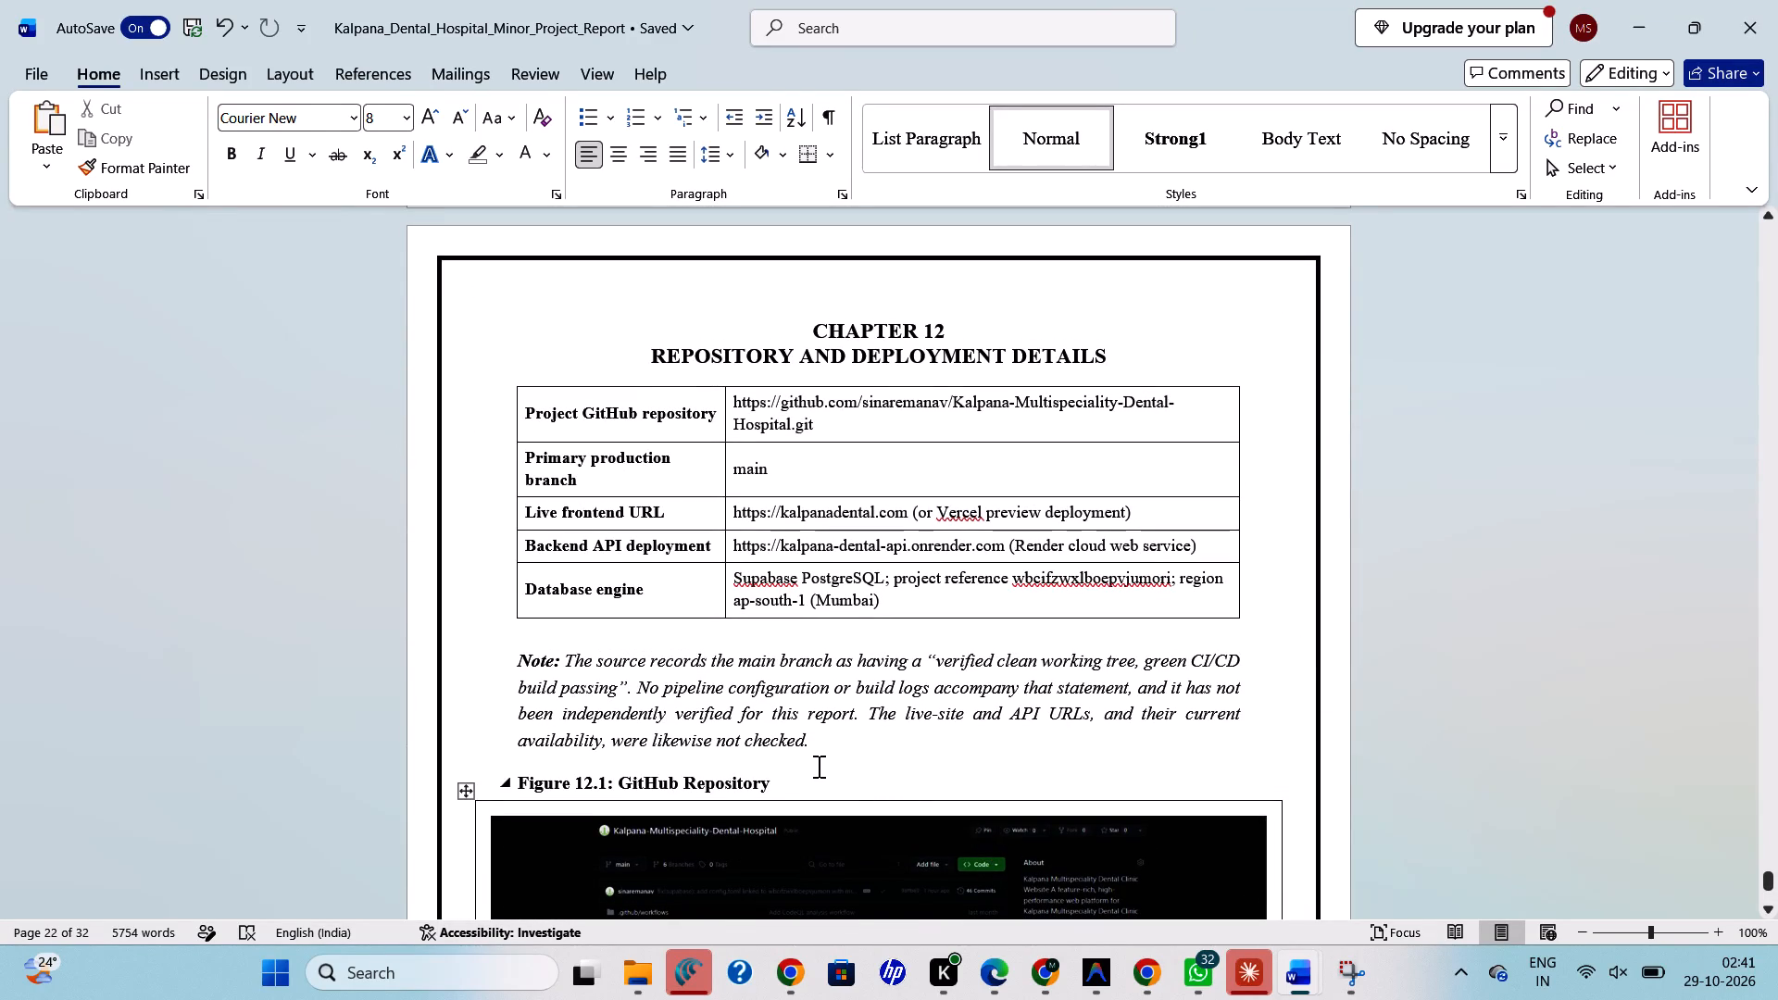
{"action": "scroll", "coordinate": [816, 763], "scroll_direction": "down", "scroll_amount": 2}
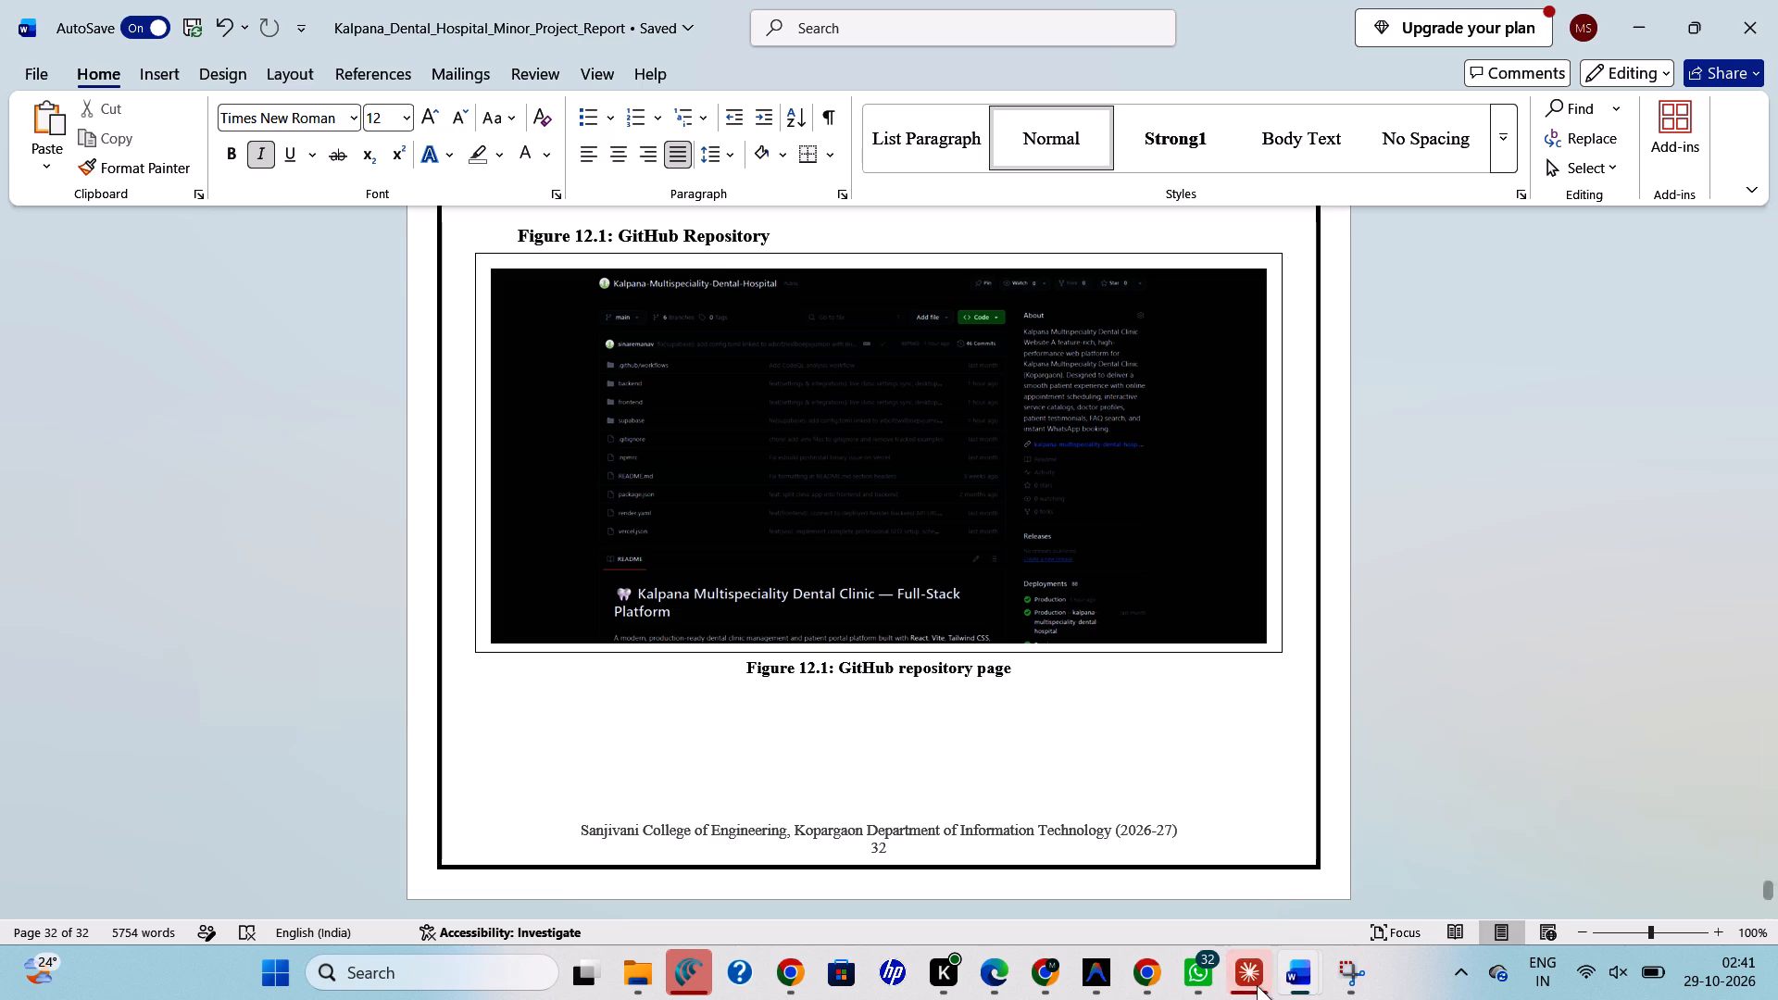
Switch to the open ISKCON_FINAL_updated report.
{"action": "left_click", "coordinate": [1530, 885]}
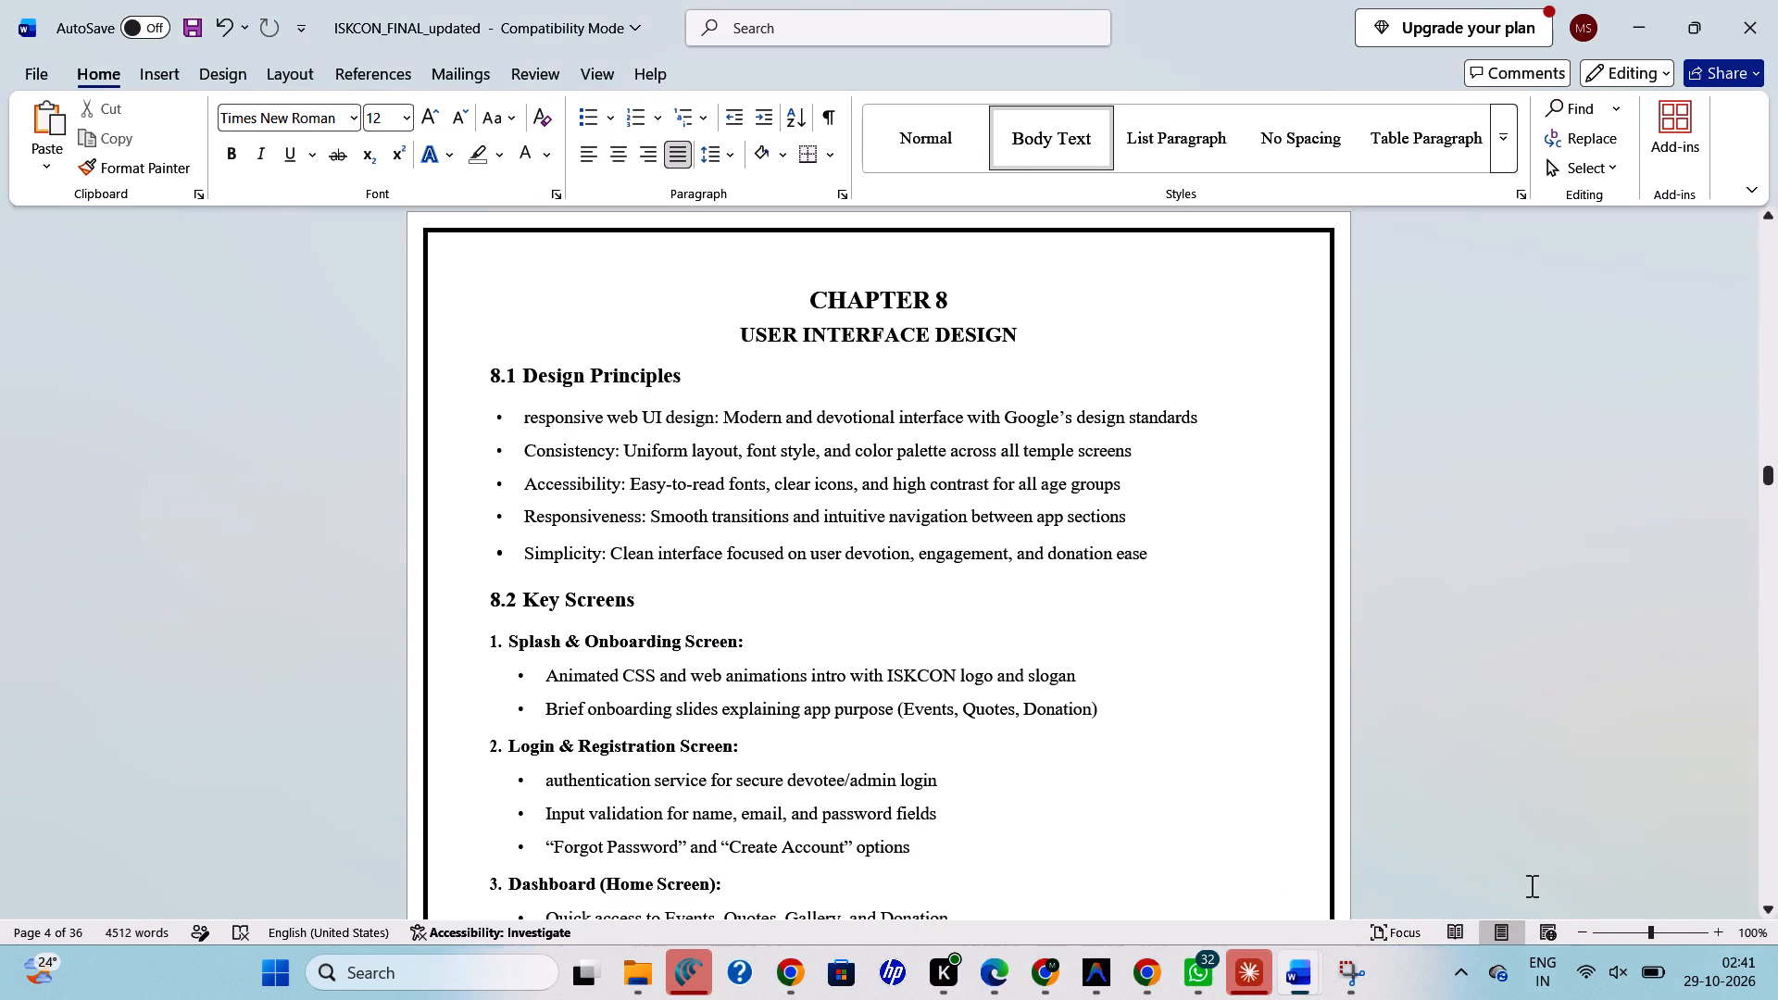
Examine the Chapter 14 Github Repositories page and the closing Client Details page in the ISKCON report.
{"action": "scroll", "coordinate": [881, 703], "scroll_direction": "down", "scroll_amount": 13}
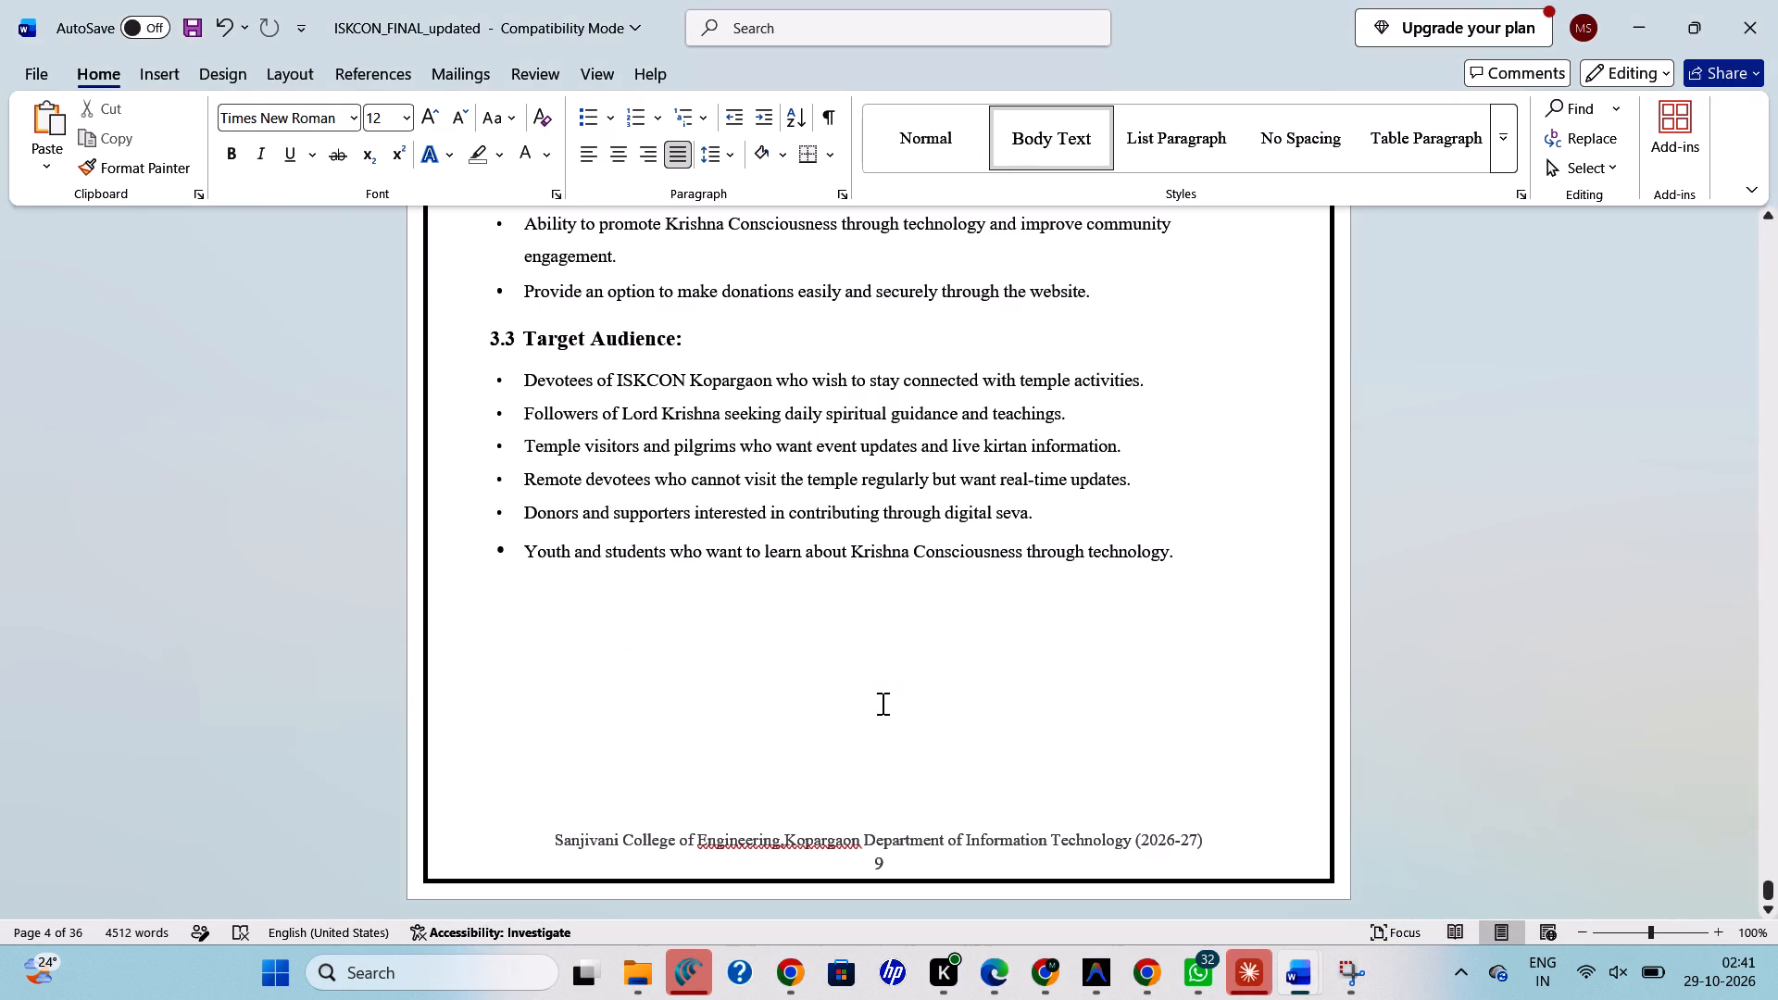
{"action": "scroll", "coordinate": [881, 703], "scroll_direction": "left", "scroll_amount": 2}
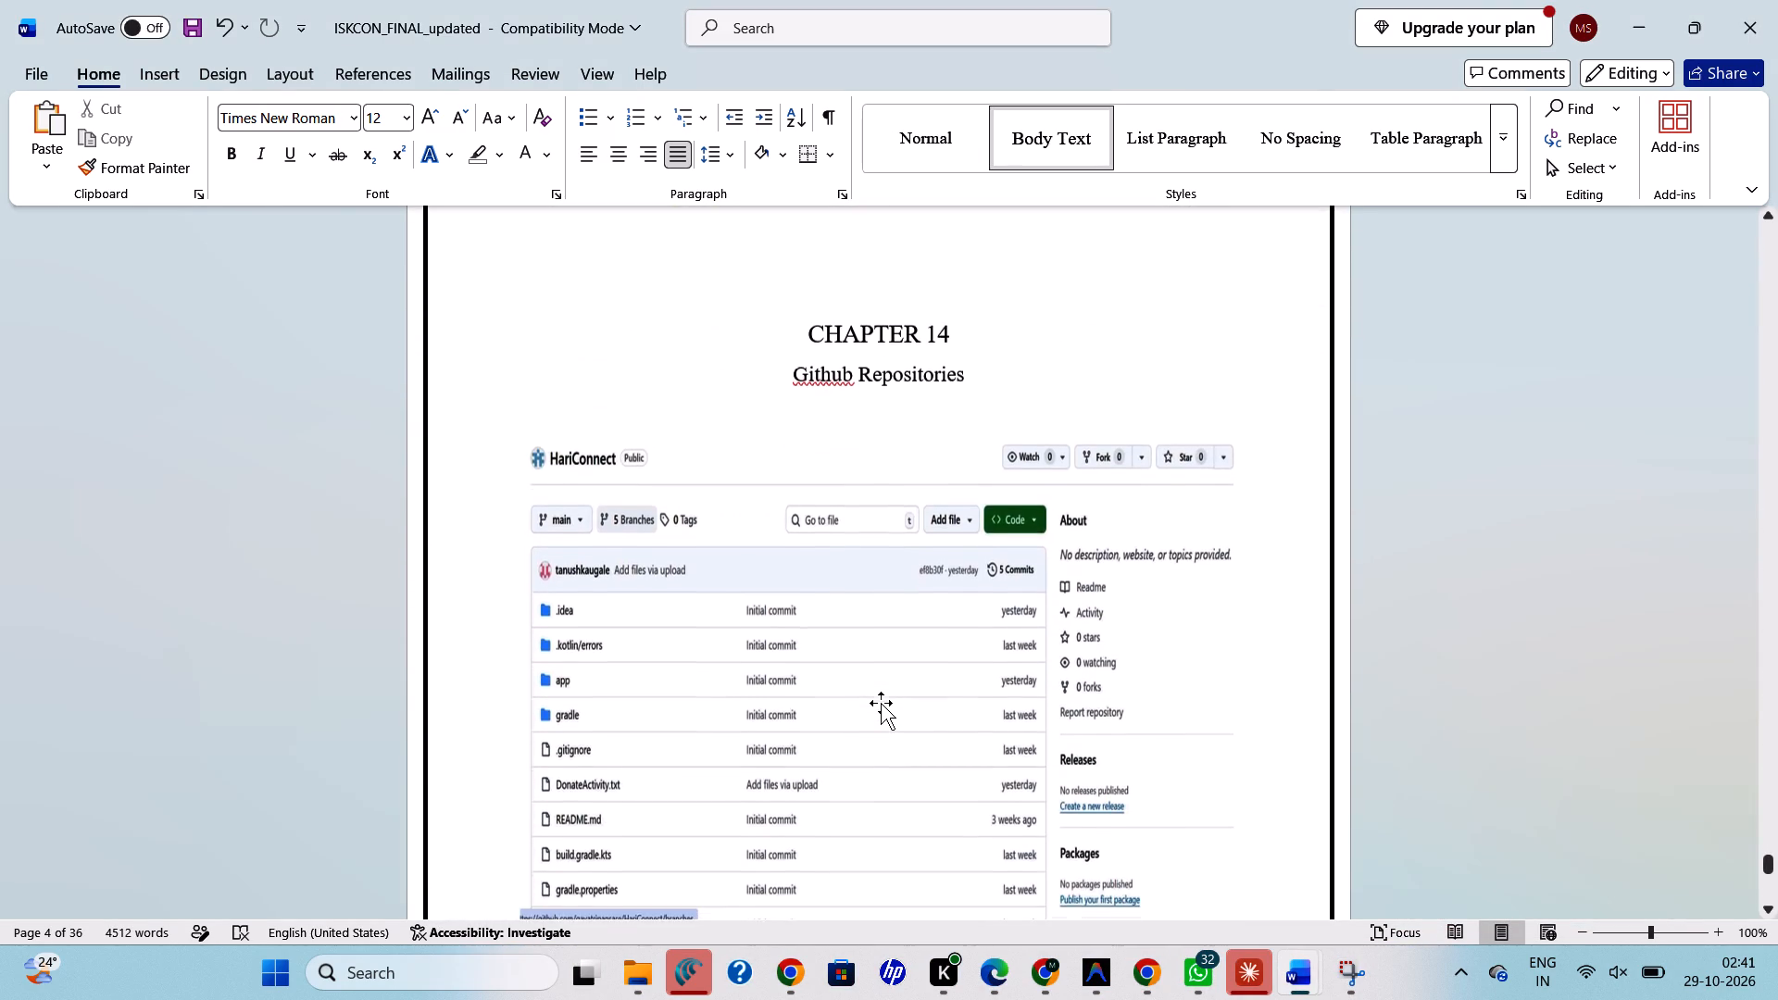
{"action": "scroll", "coordinate": [881, 703], "scroll_direction": "left", "scroll_amount": 1}
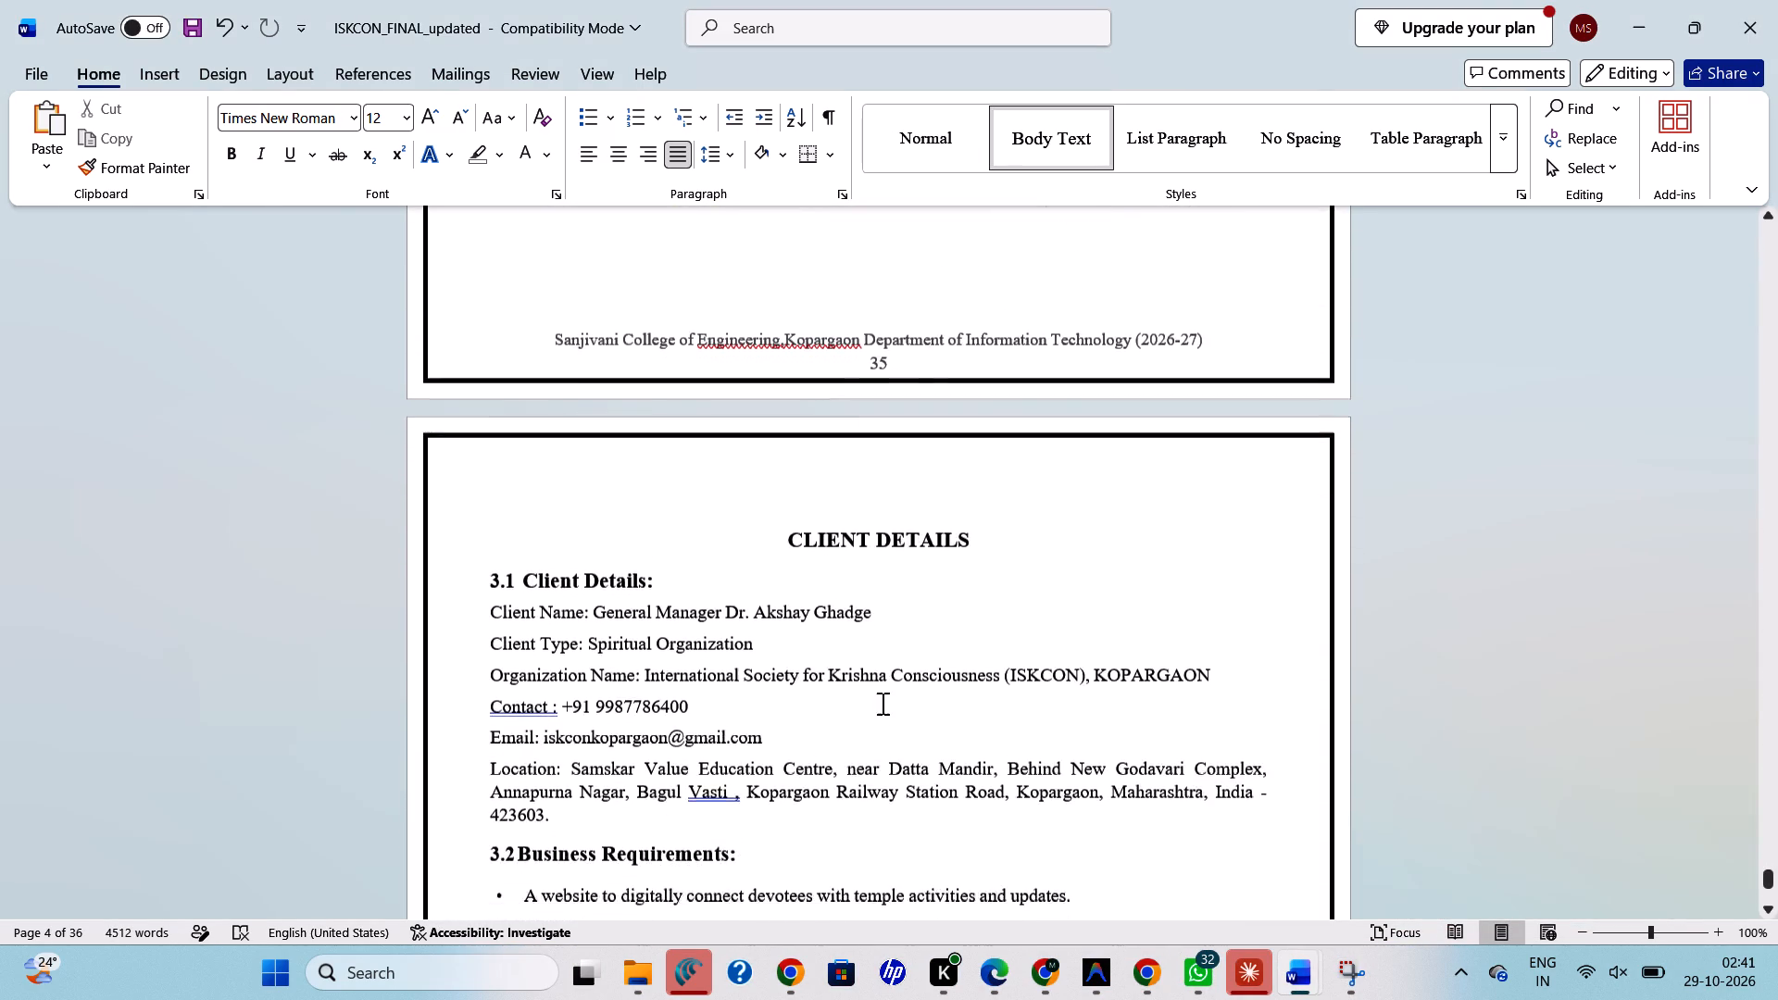
{"action": "scroll", "coordinate": [881, 703], "scroll_direction": "left", "scroll_amount": 1}
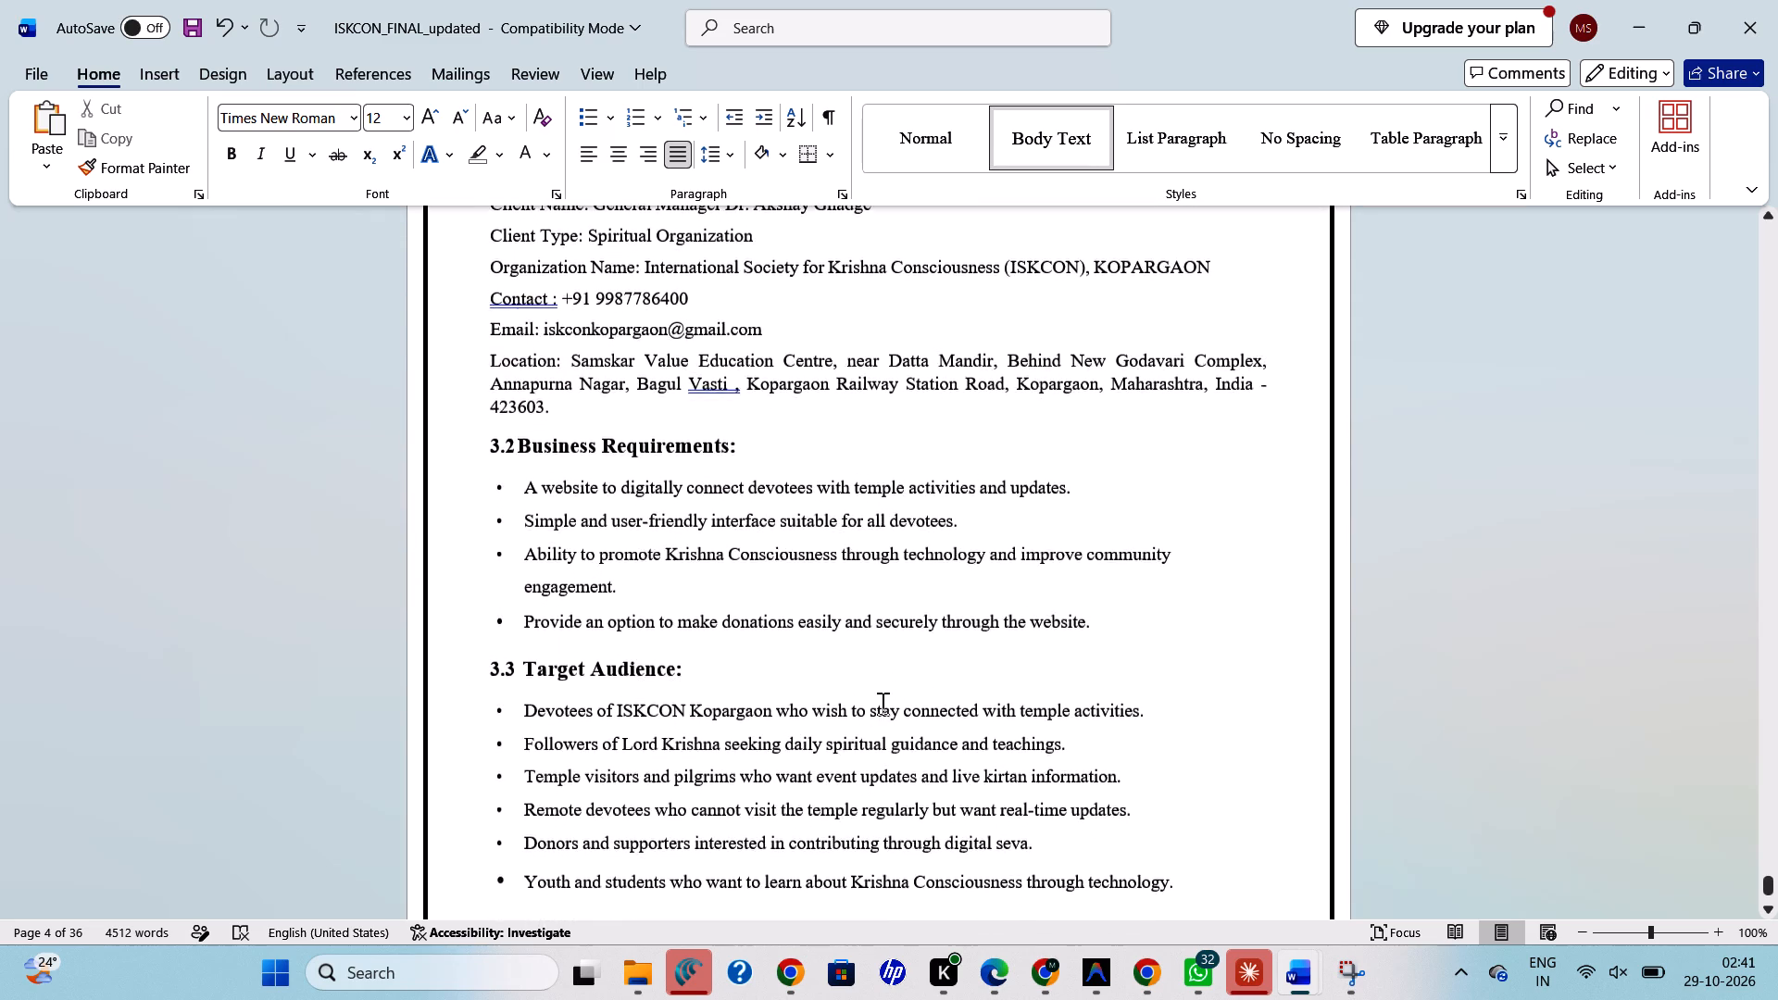
{"action": "scroll", "coordinate": [881, 703], "scroll_direction": "left", "scroll_amount": 1}
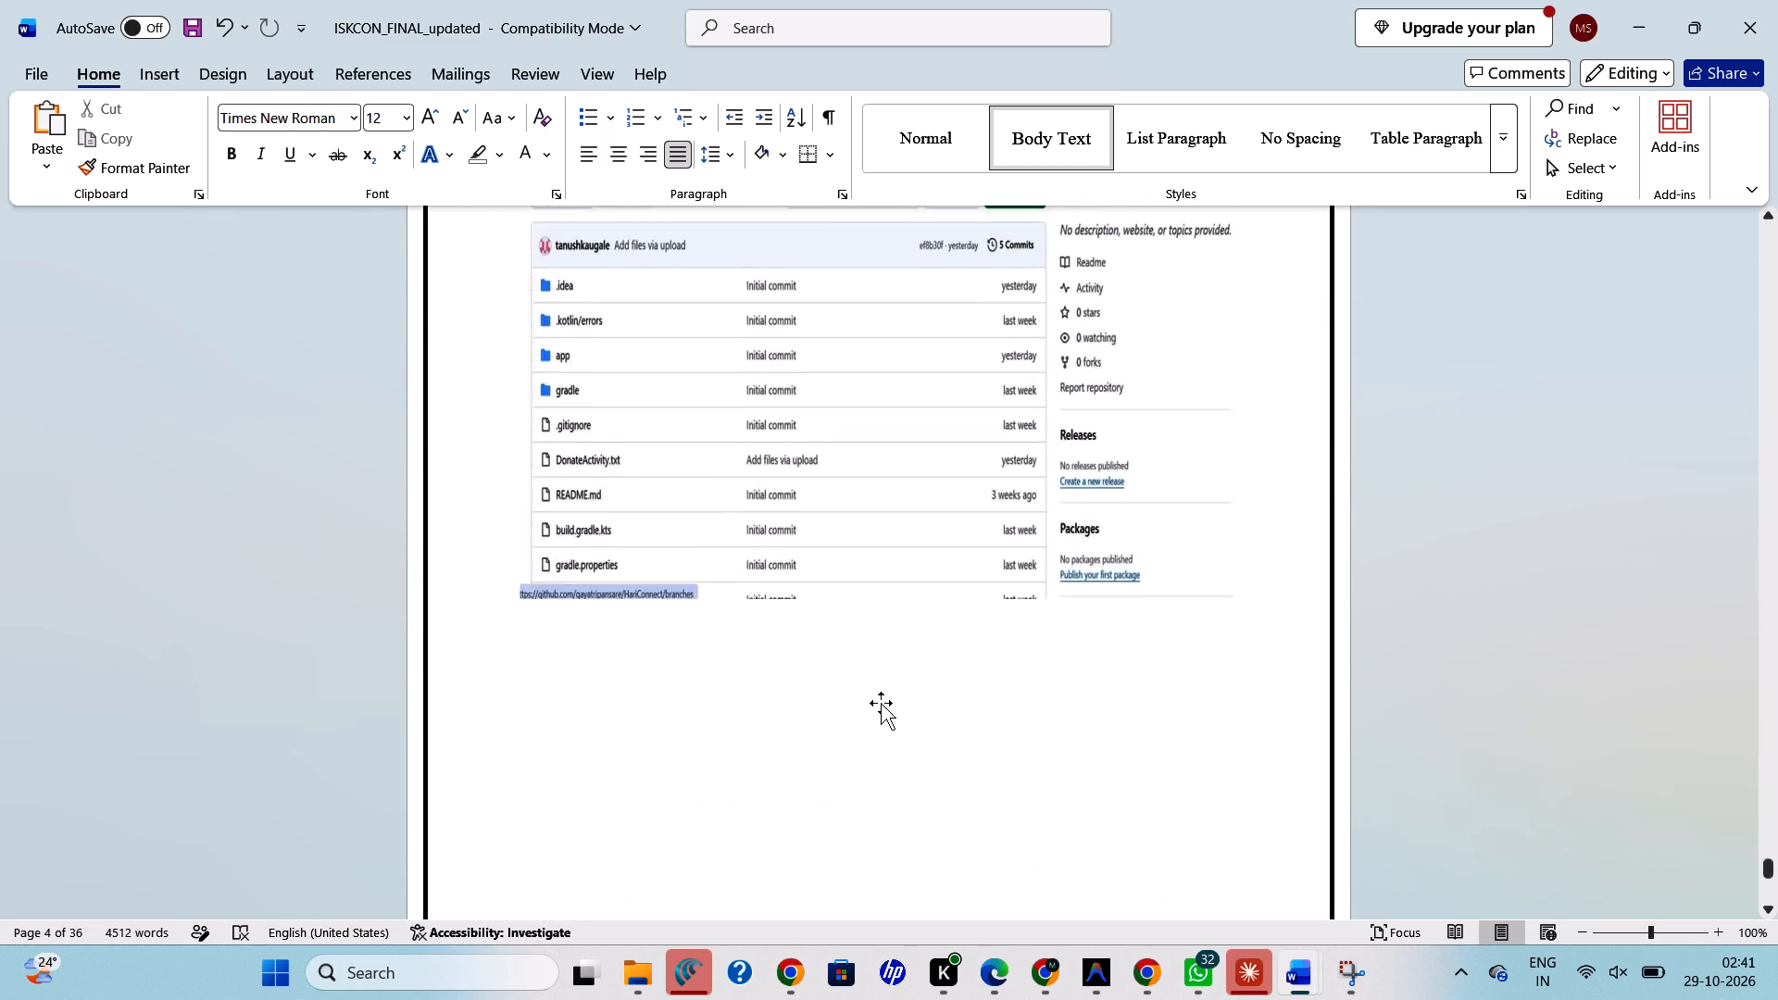
{"action": "scroll", "coordinate": [881, 703], "scroll_direction": "left", "scroll_amount": 2}
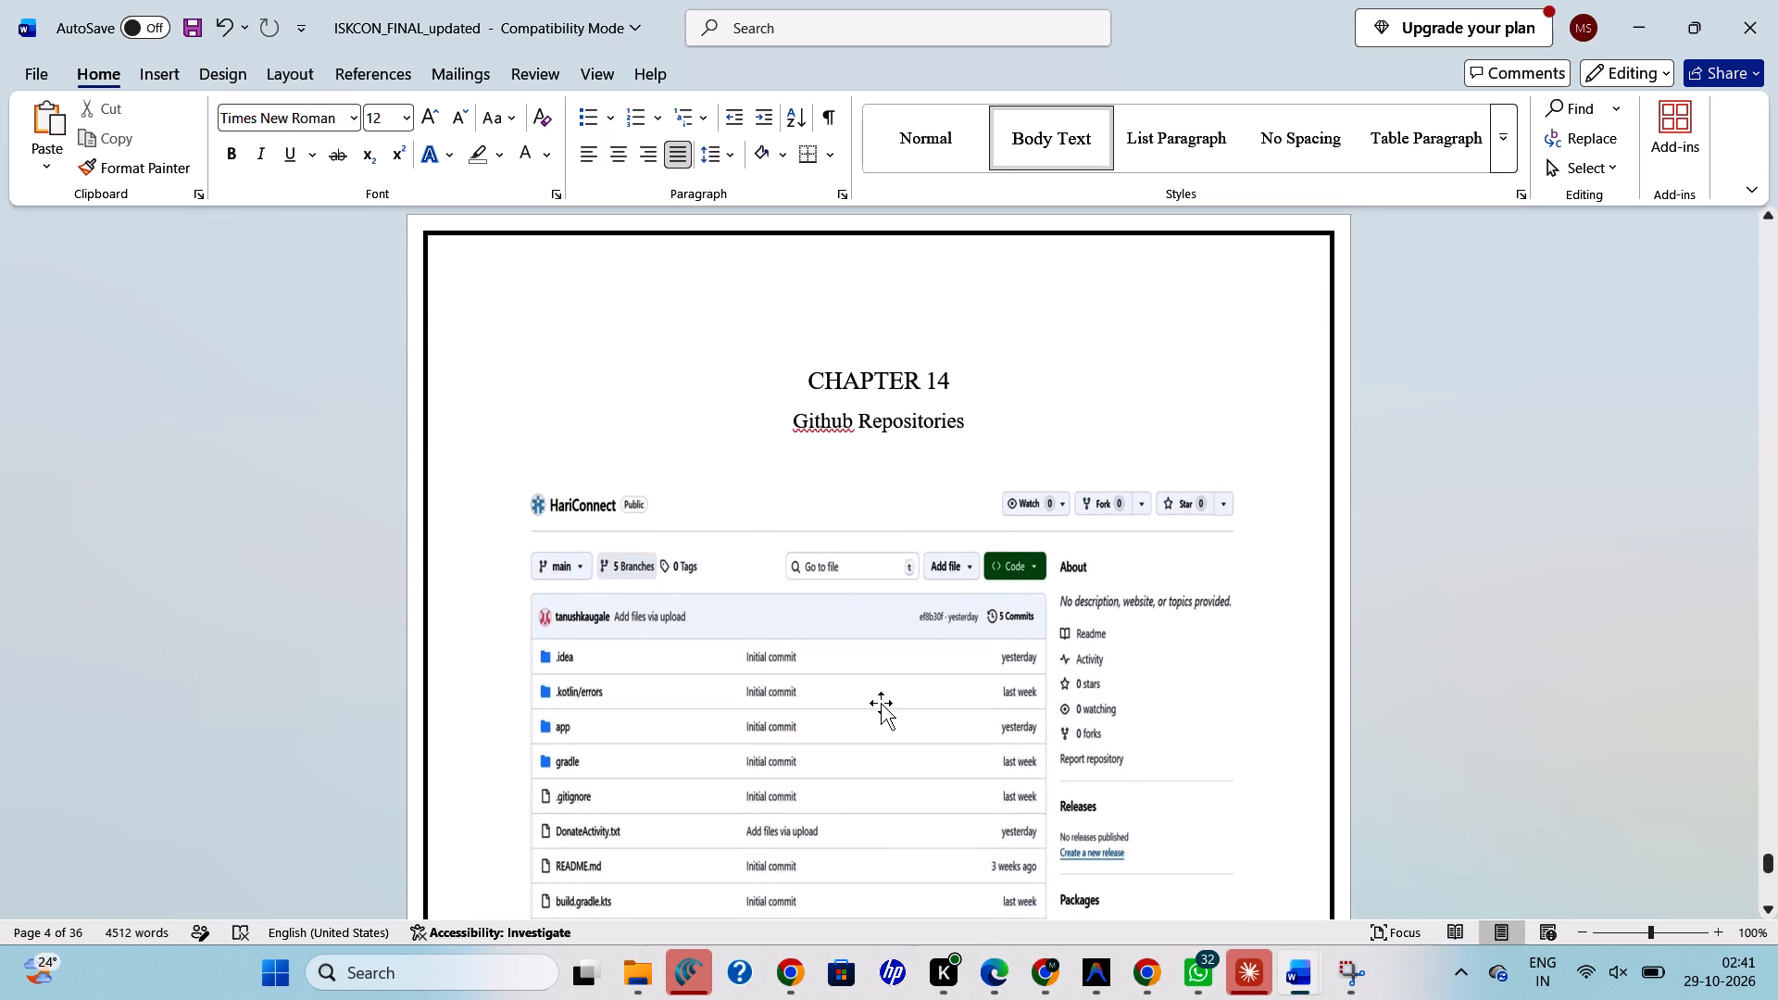
{"action": "scroll", "coordinate": [881, 703], "scroll_direction": "left", "scroll_amount": 1}
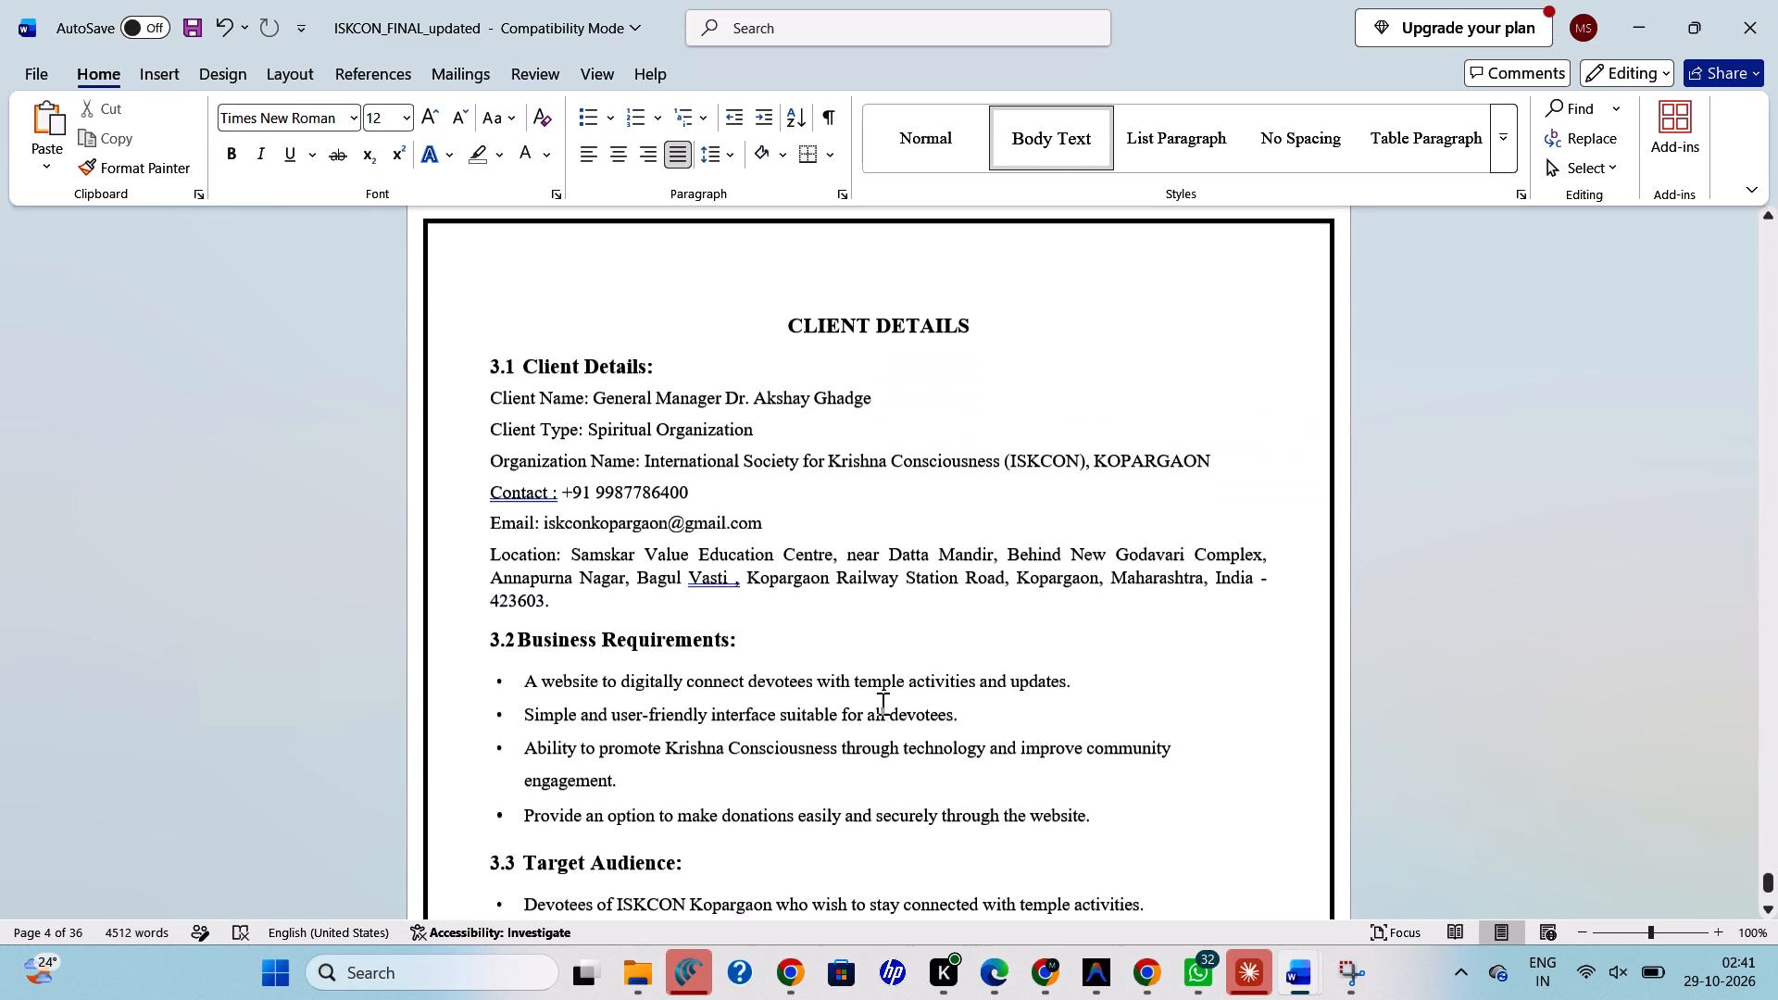
{"action": "scroll", "coordinate": [881, 703], "scroll_direction": "left", "scroll_amount": 1}
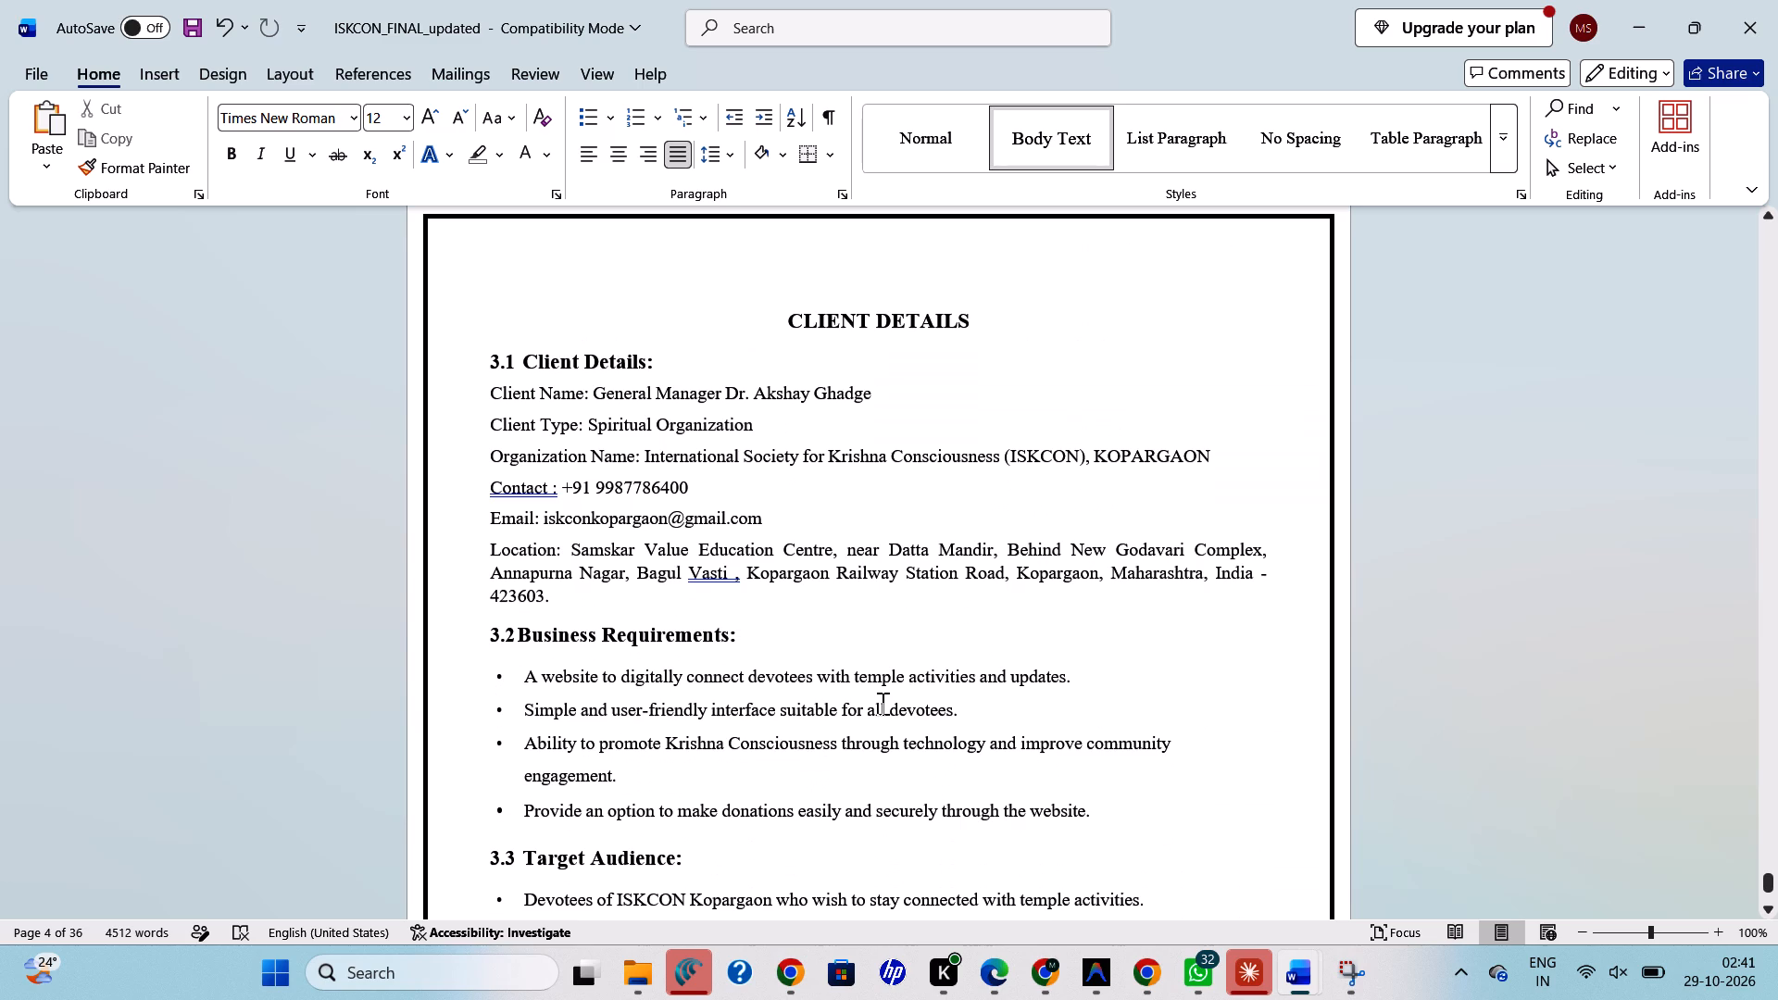
{"action": "scroll", "coordinate": [881, 703], "scroll_direction": "down", "scroll_amount": 1}
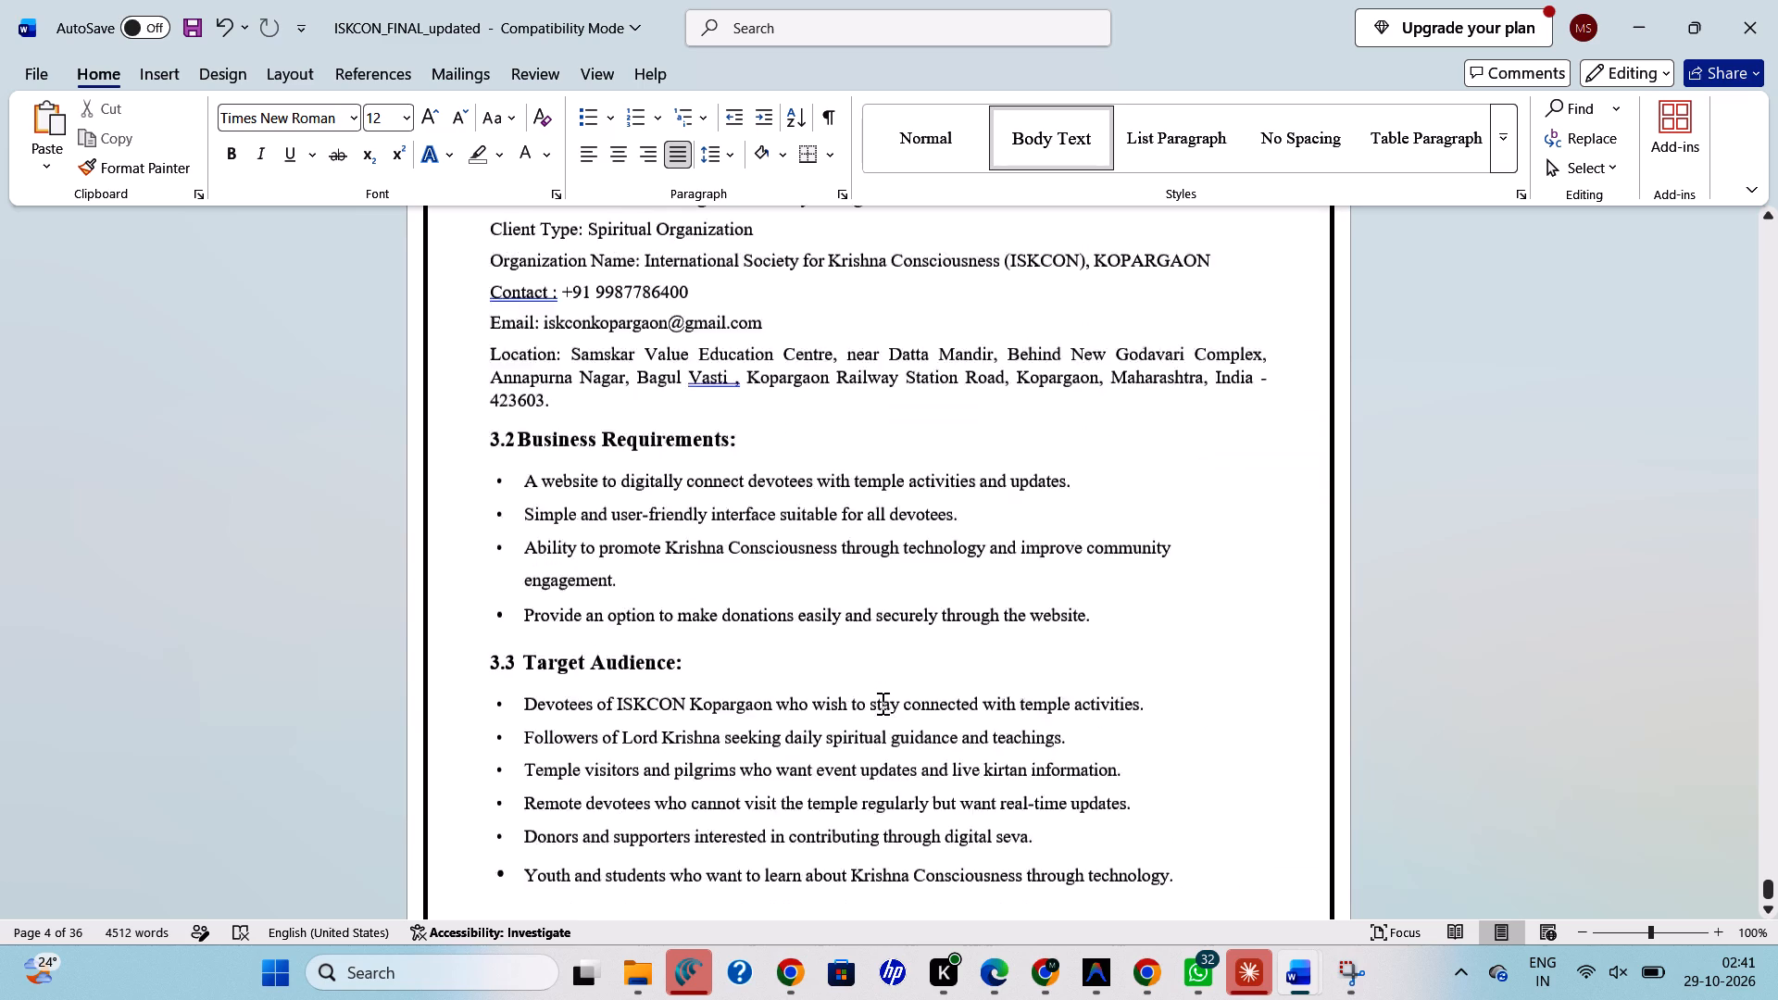
{"action": "scroll", "coordinate": [881, 703], "scroll_direction": "down", "scroll_amount": 2}
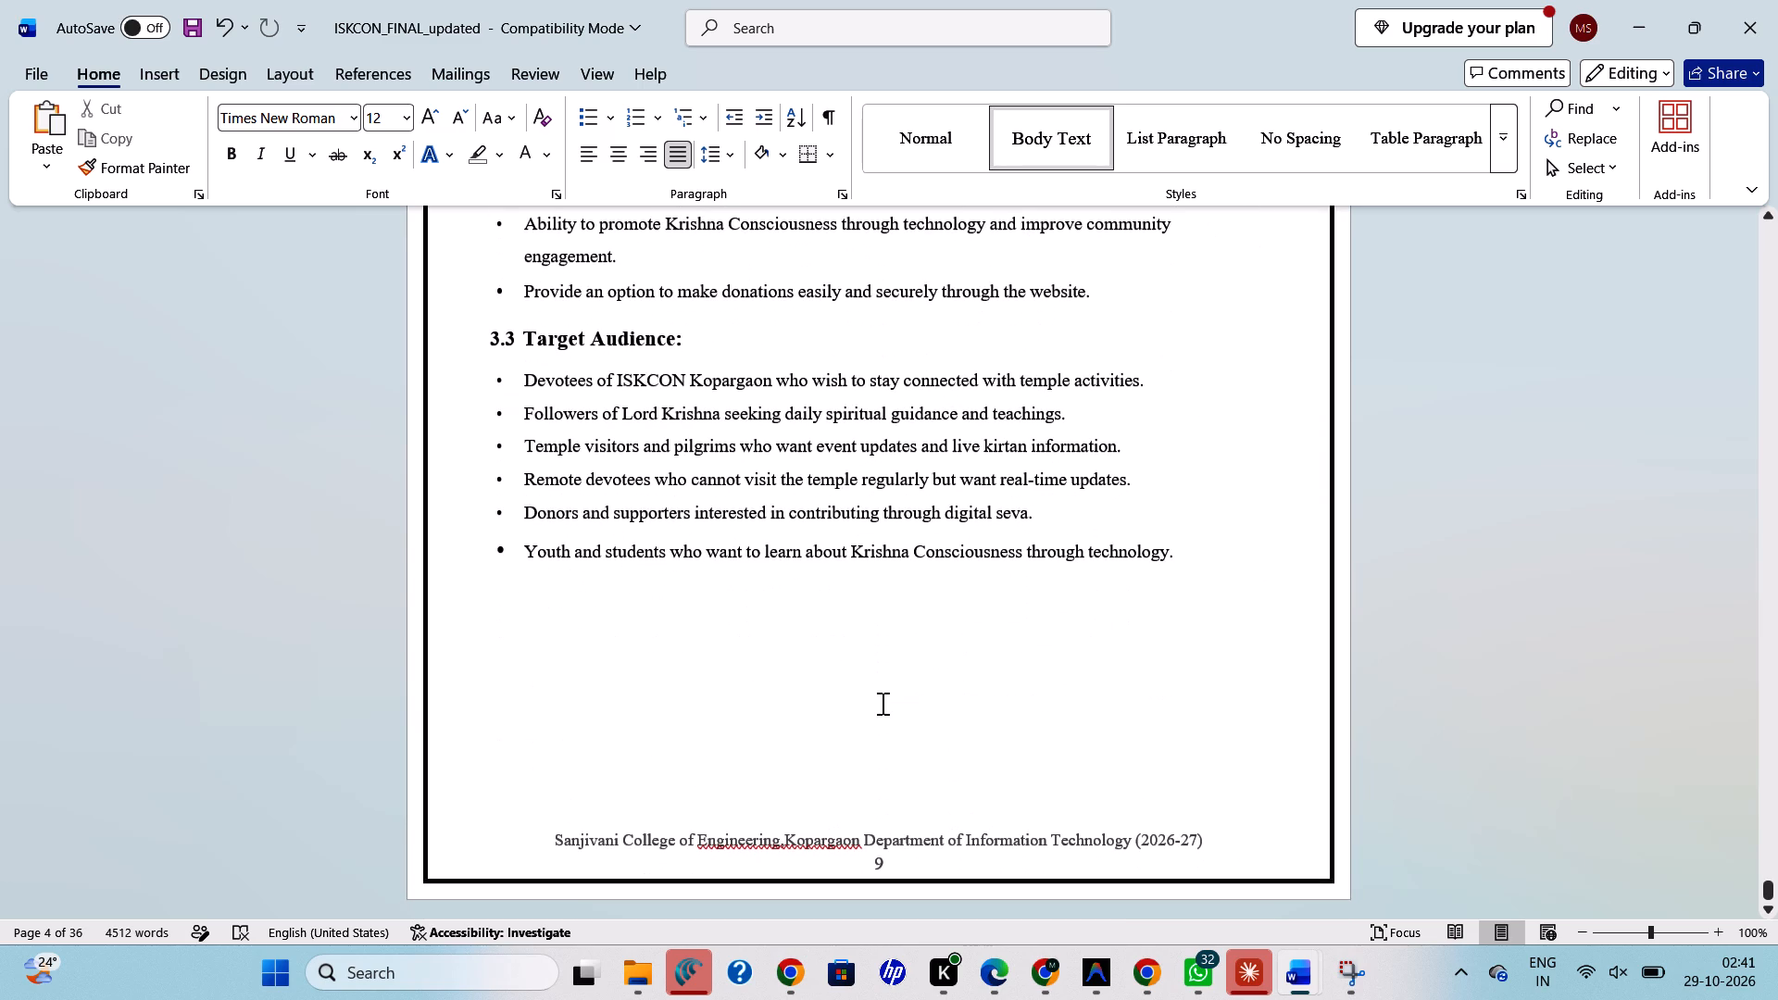
{"action": "scroll", "coordinate": [881, 703], "scroll_direction": "up", "scroll_amount": 1}
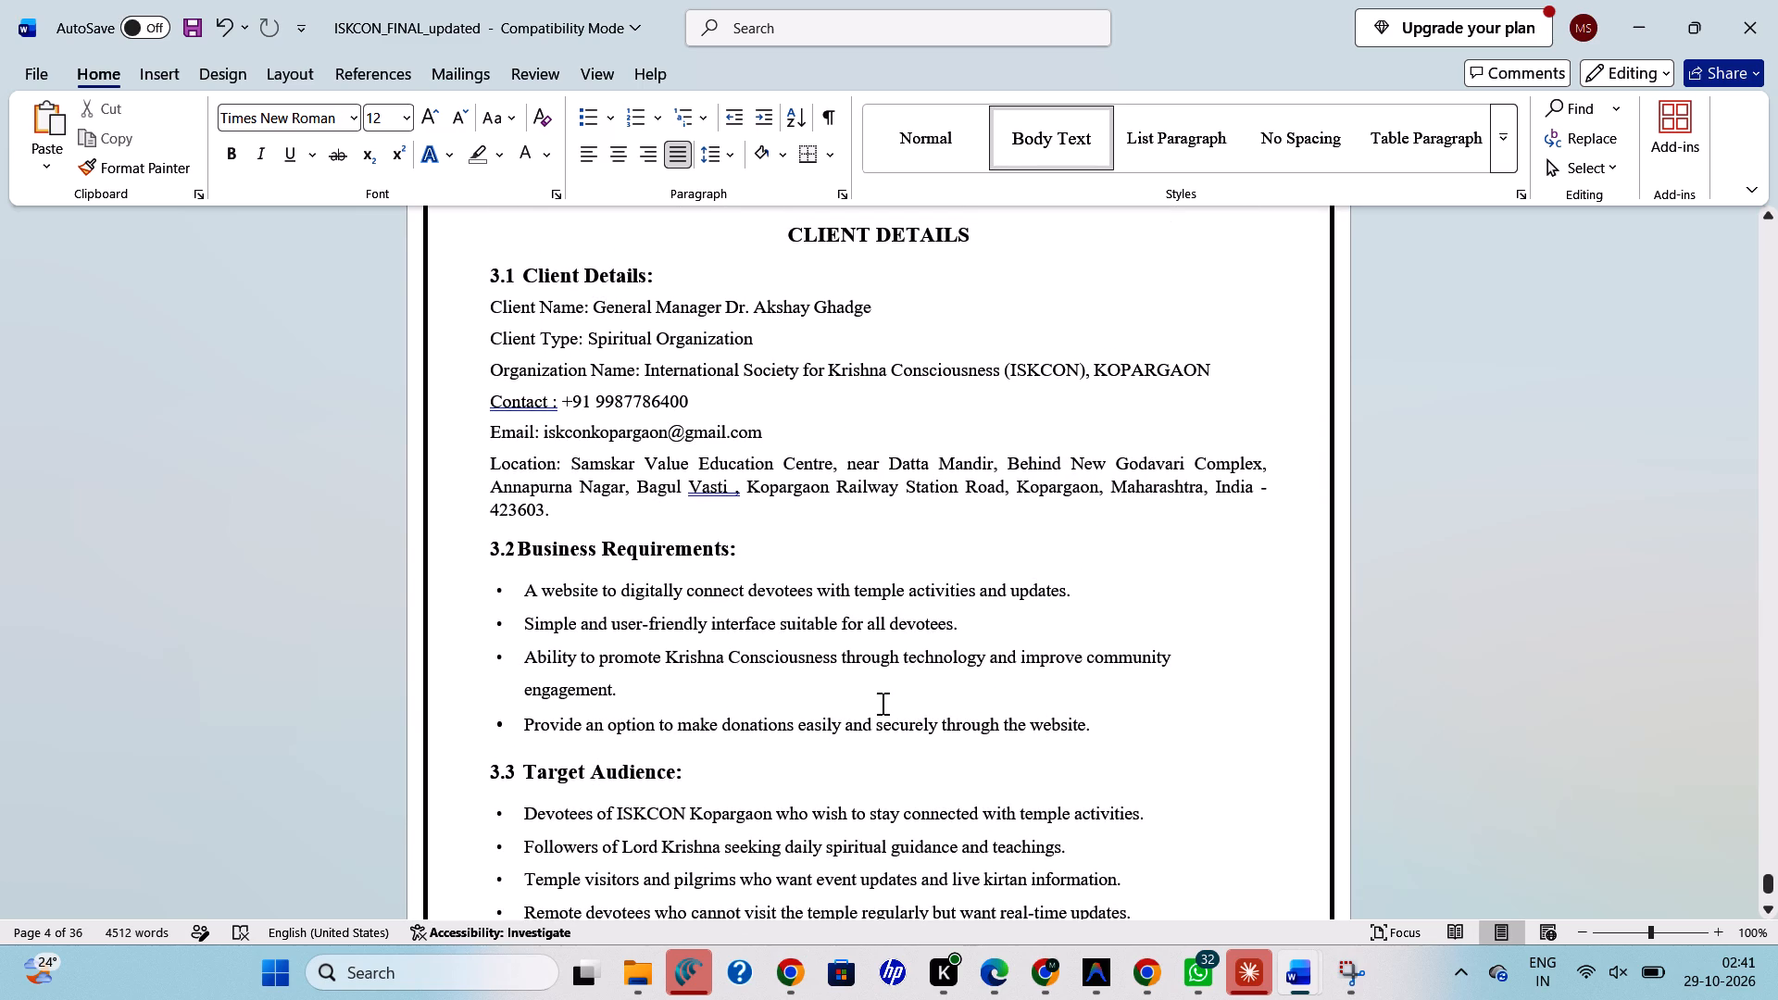
{"action": "scroll", "coordinate": [881, 703], "scroll_direction": "up", "scroll_amount": 2}
{"action": "scroll", "coordinate": [881, 703], "scroll_direction": "down", "scroll_amount": 7}
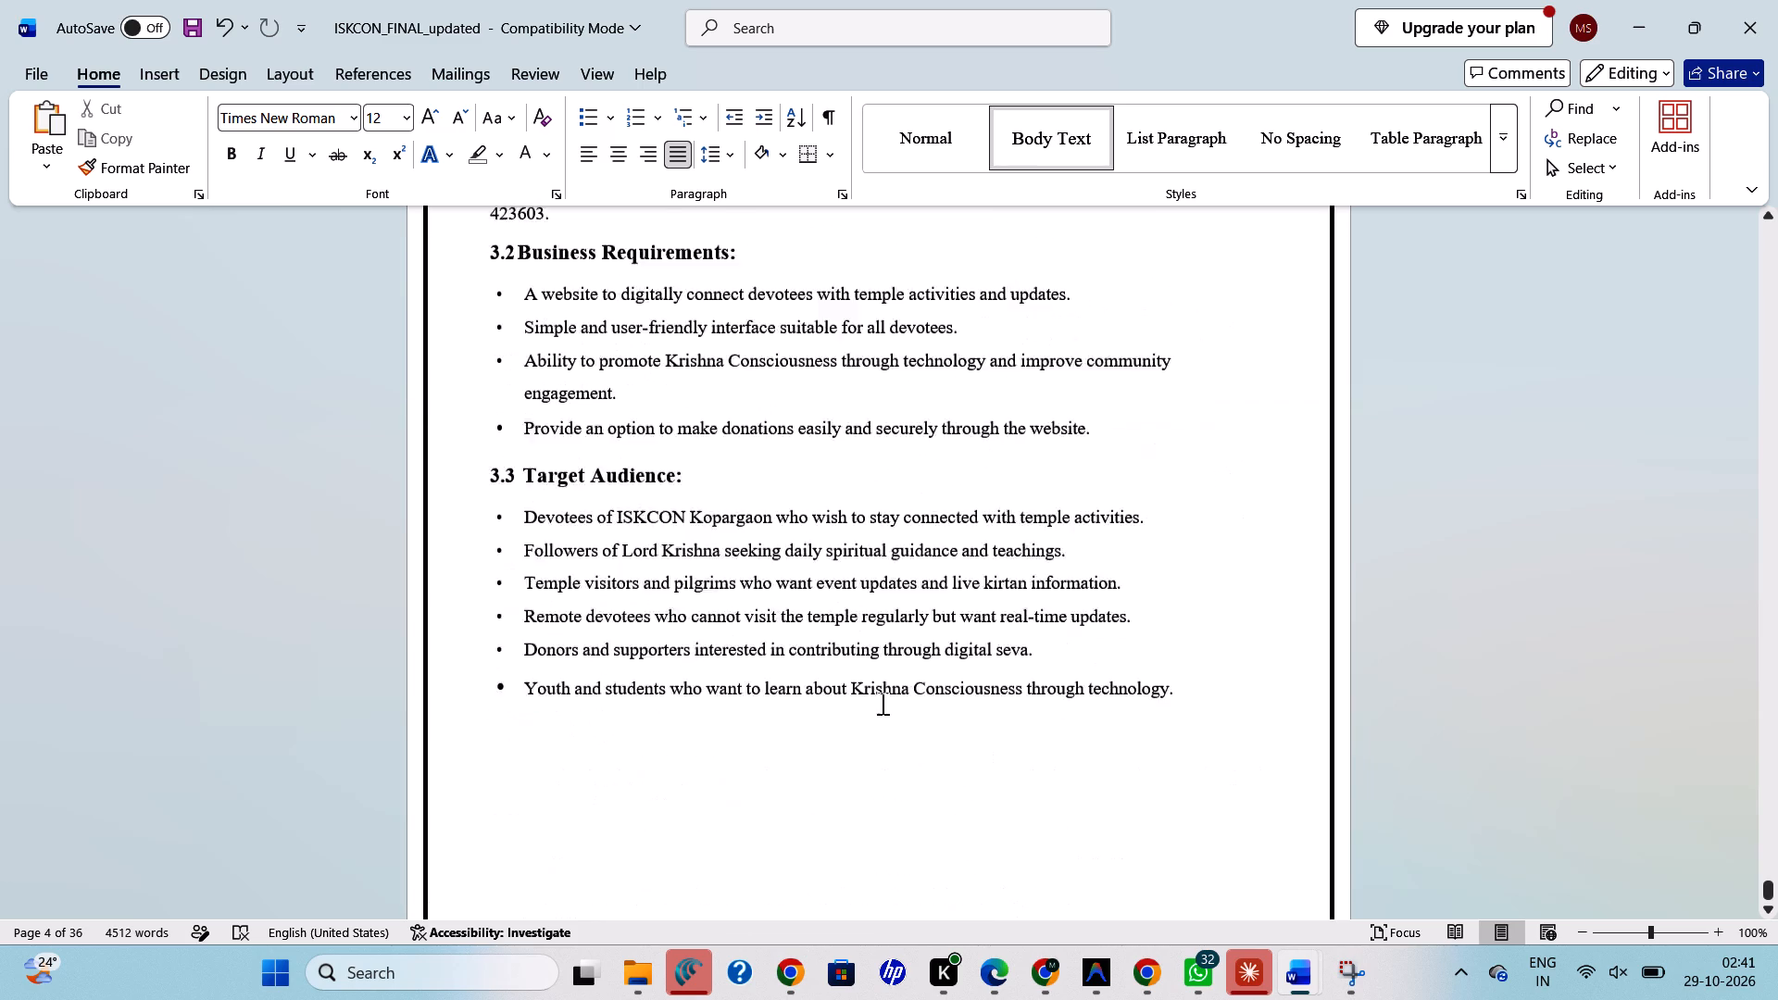
{"action": "scroll", "coordinate": [881, 703], "scroll_direction": "down", "scroll_amount": 2}
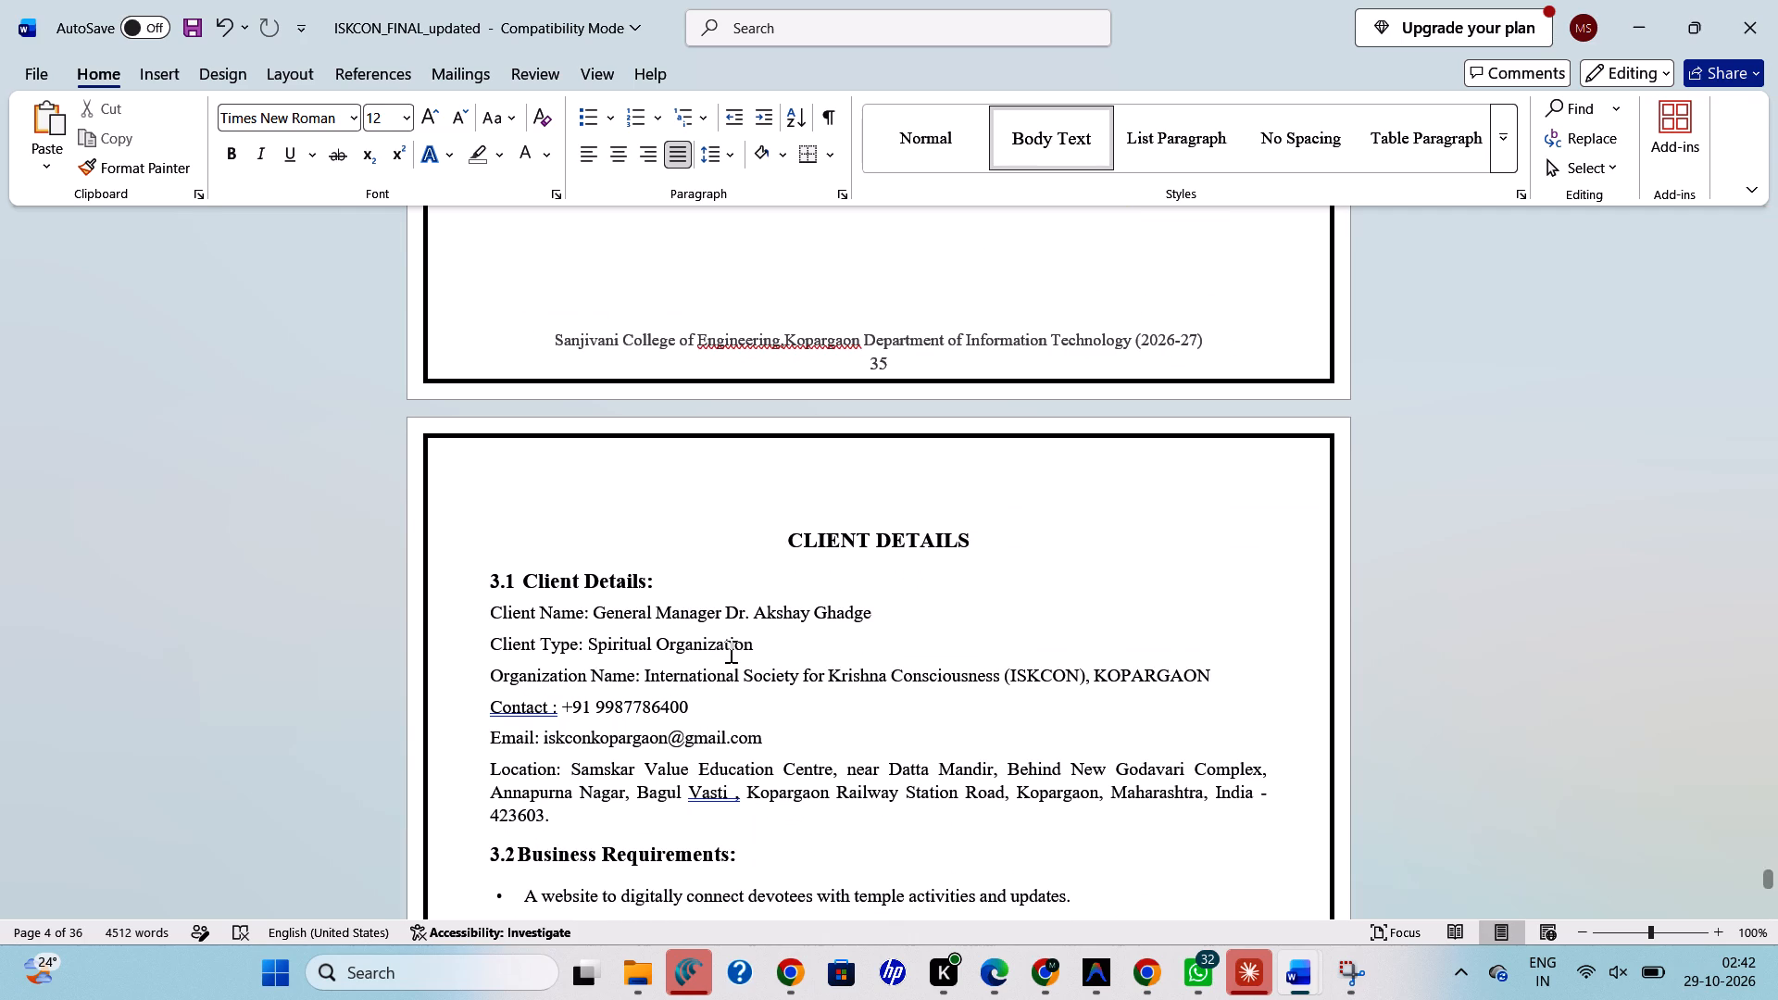
{"action": "scroll", "coordinate": [729, 651], "scroll_direction": "down", "scroll_amount": 1}
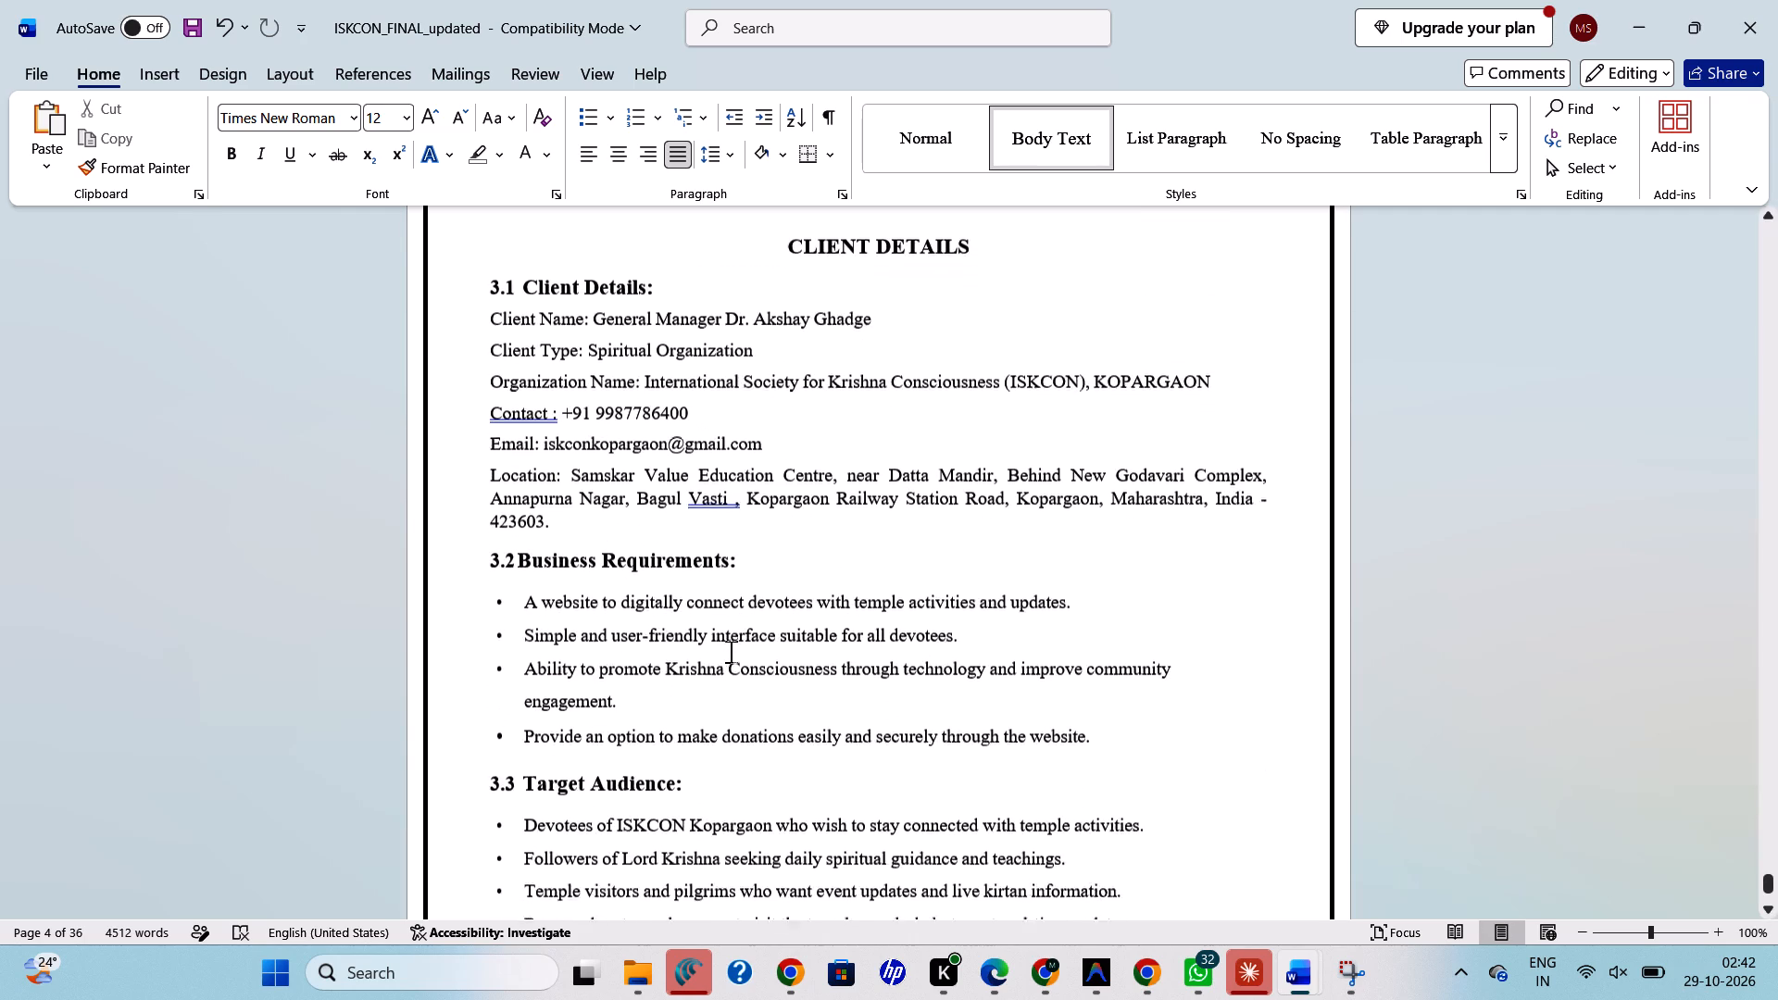
{"action": "scroll", "coordinate": [729, 651], "scroll_direction": "down", "scroll_amount": 1}
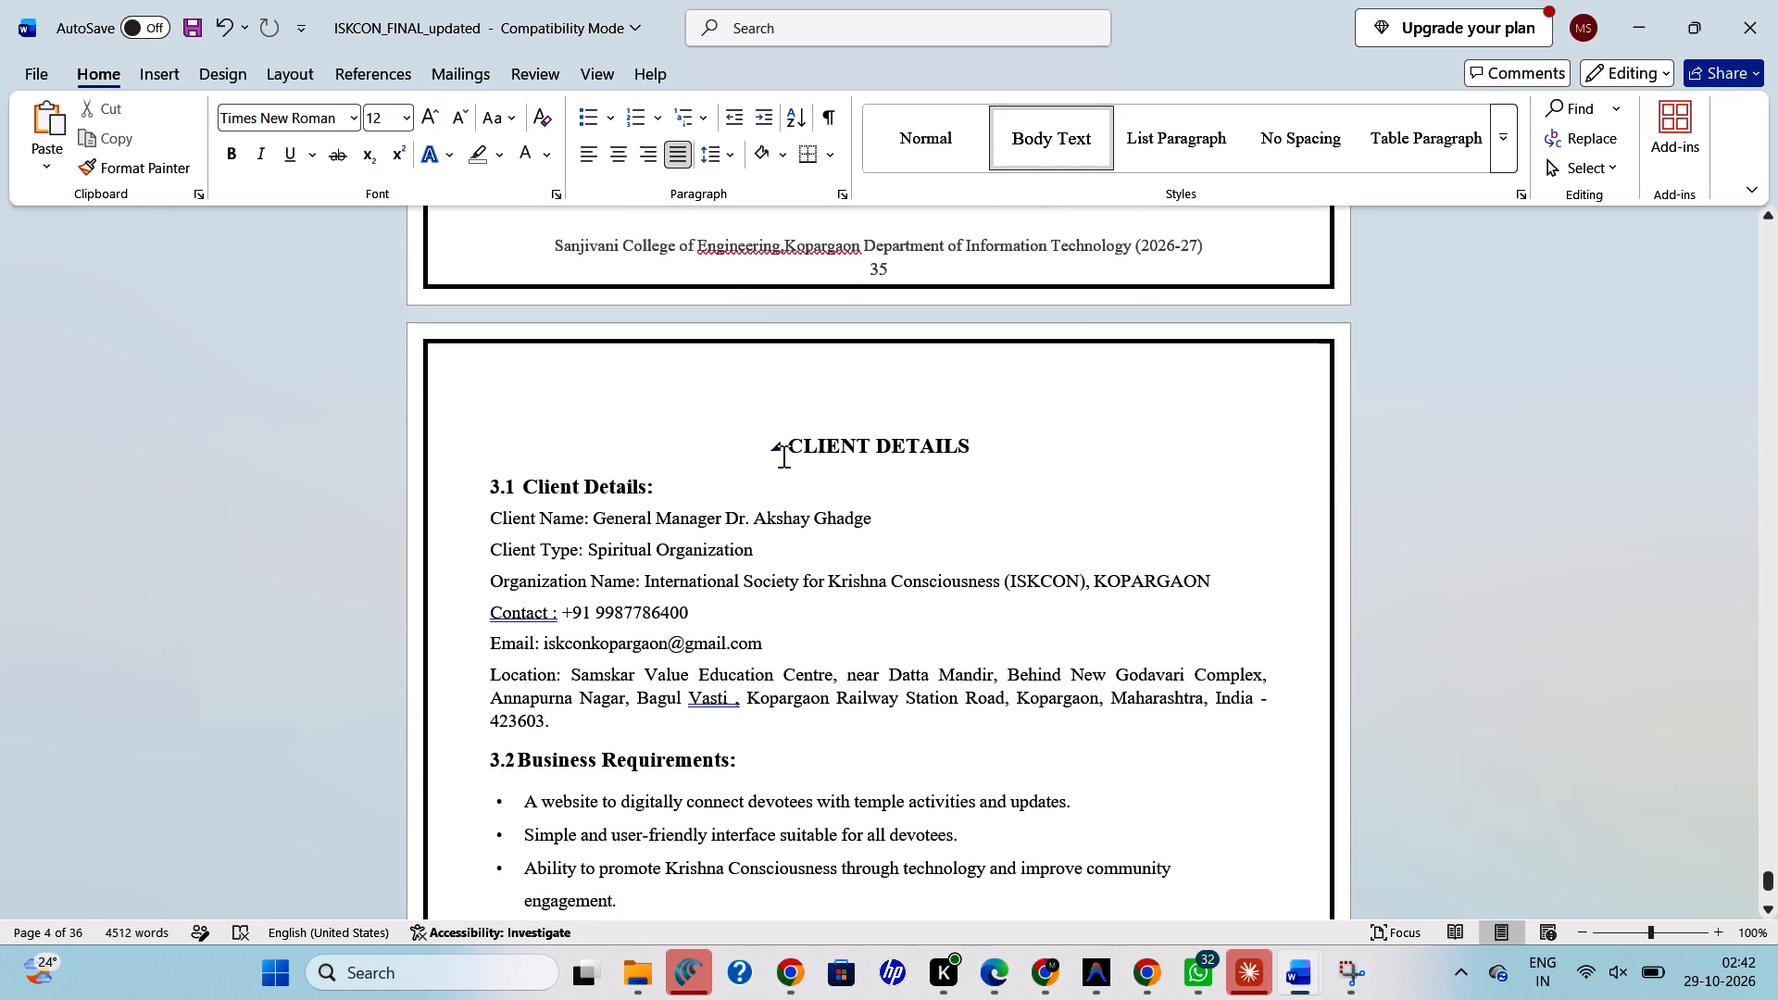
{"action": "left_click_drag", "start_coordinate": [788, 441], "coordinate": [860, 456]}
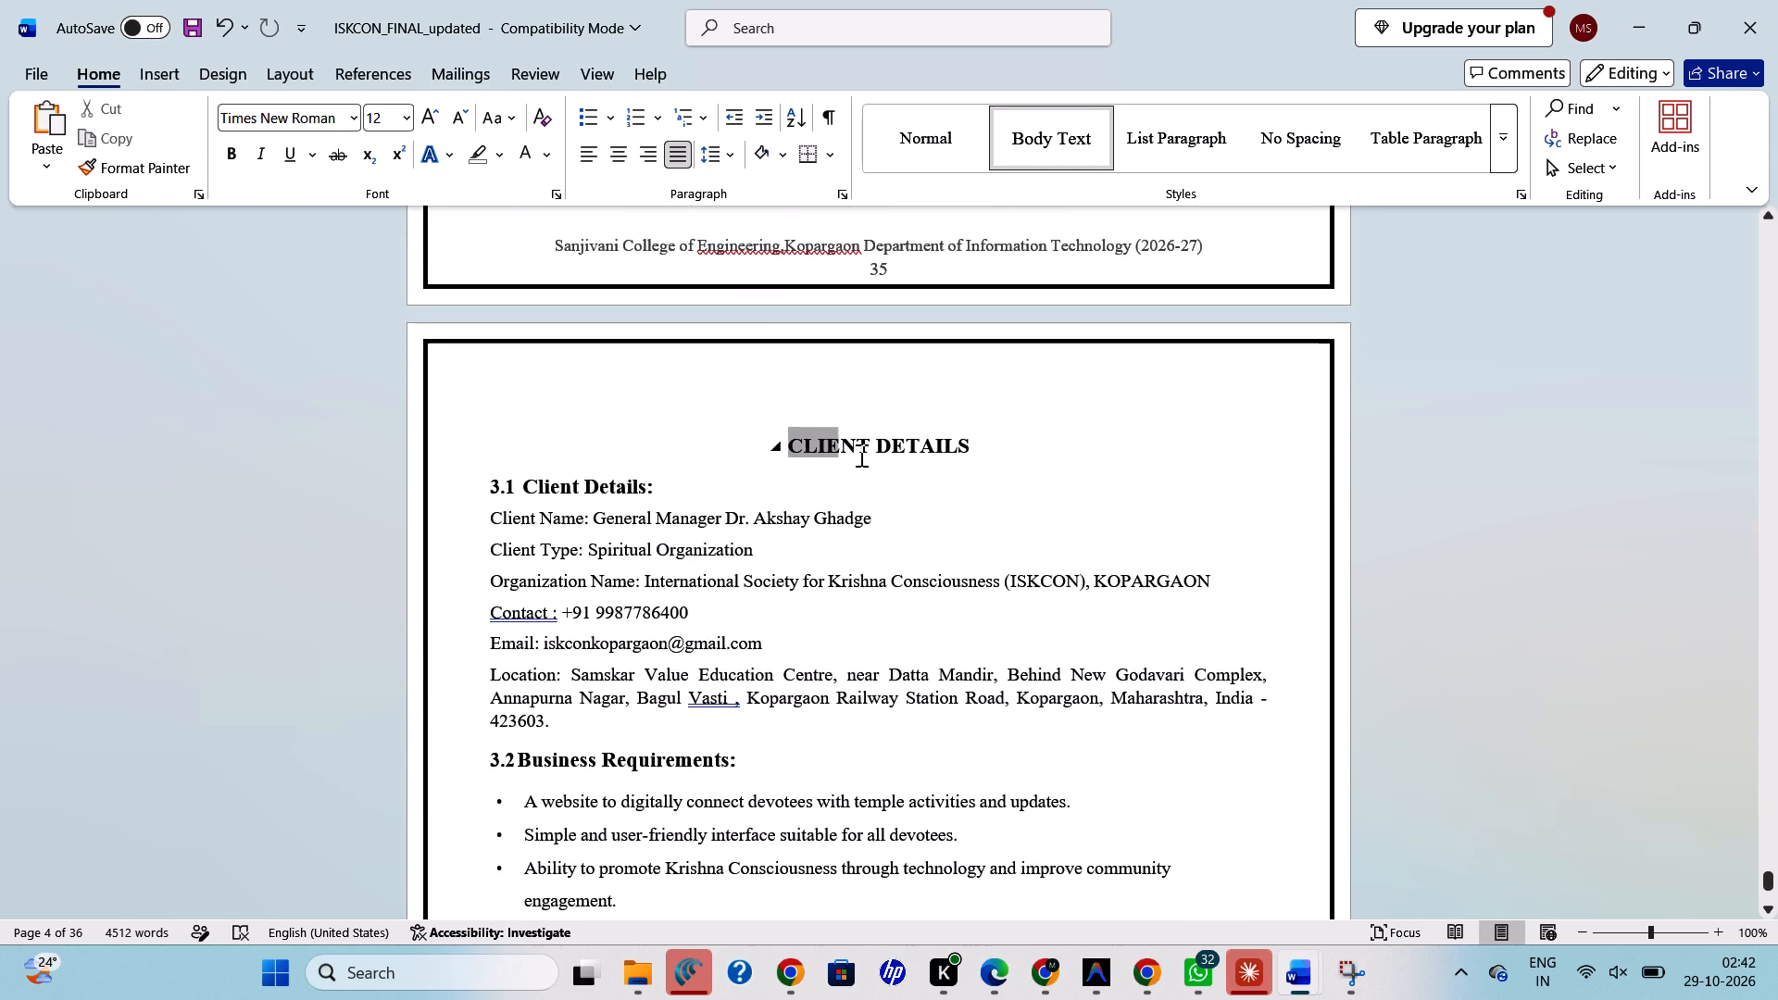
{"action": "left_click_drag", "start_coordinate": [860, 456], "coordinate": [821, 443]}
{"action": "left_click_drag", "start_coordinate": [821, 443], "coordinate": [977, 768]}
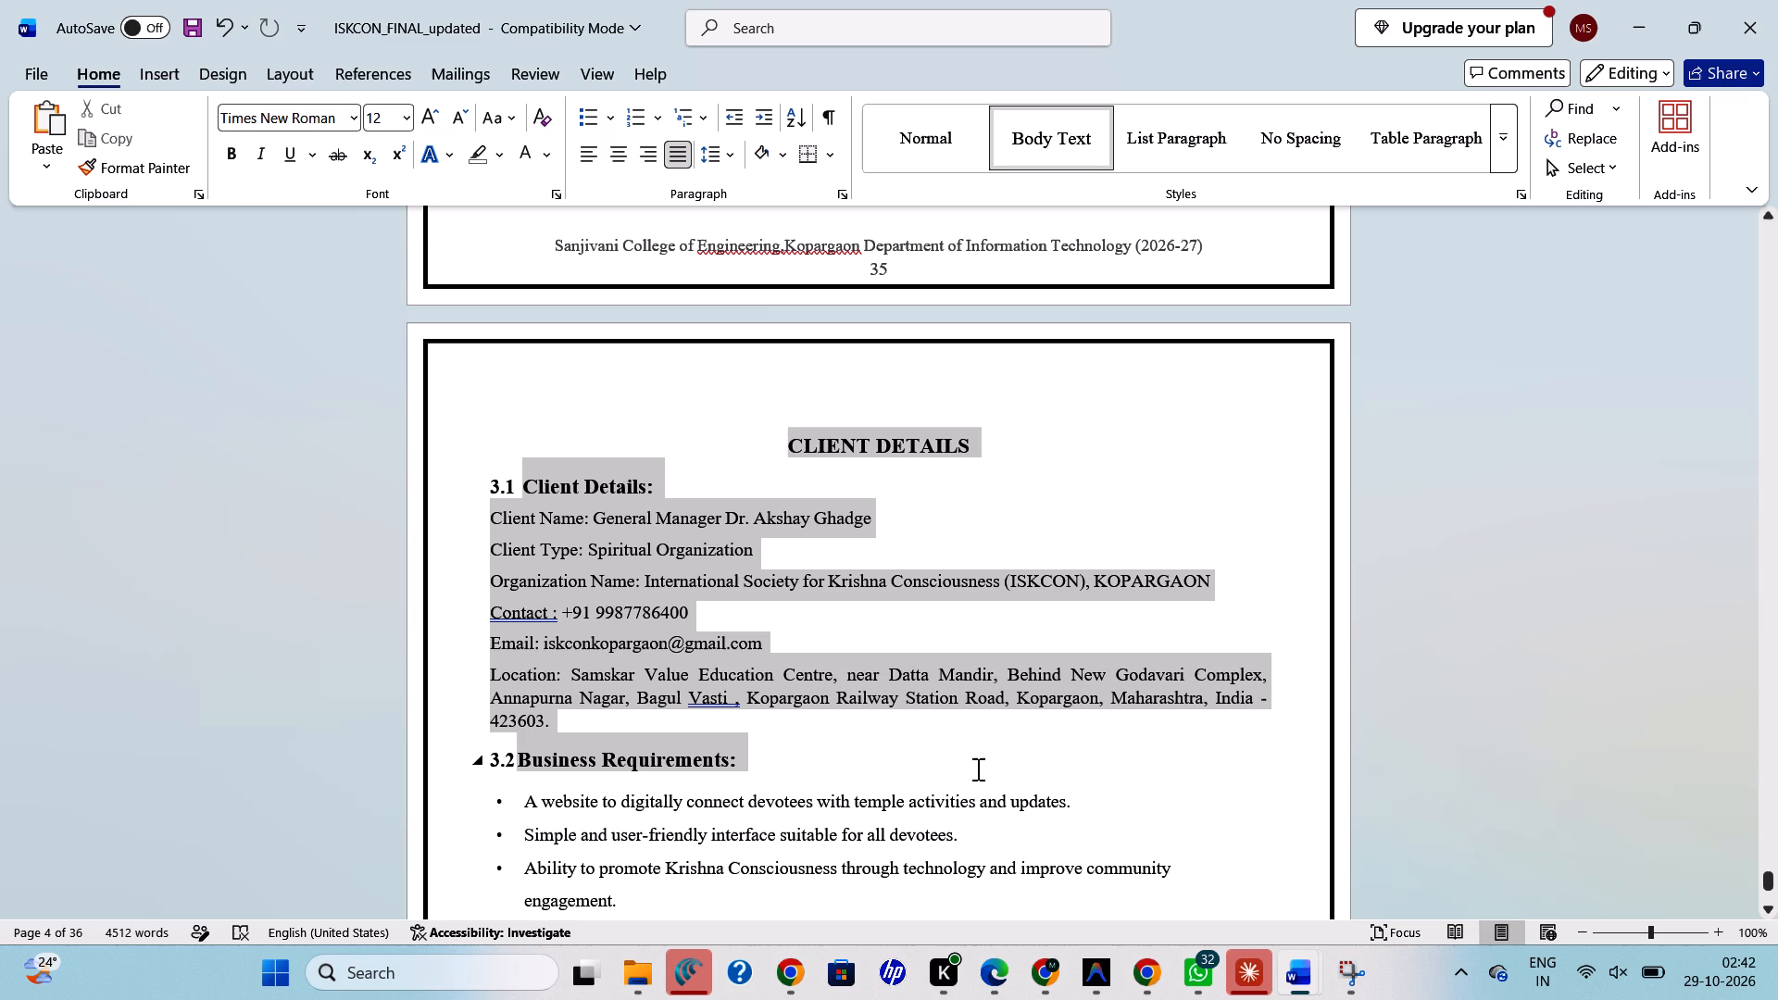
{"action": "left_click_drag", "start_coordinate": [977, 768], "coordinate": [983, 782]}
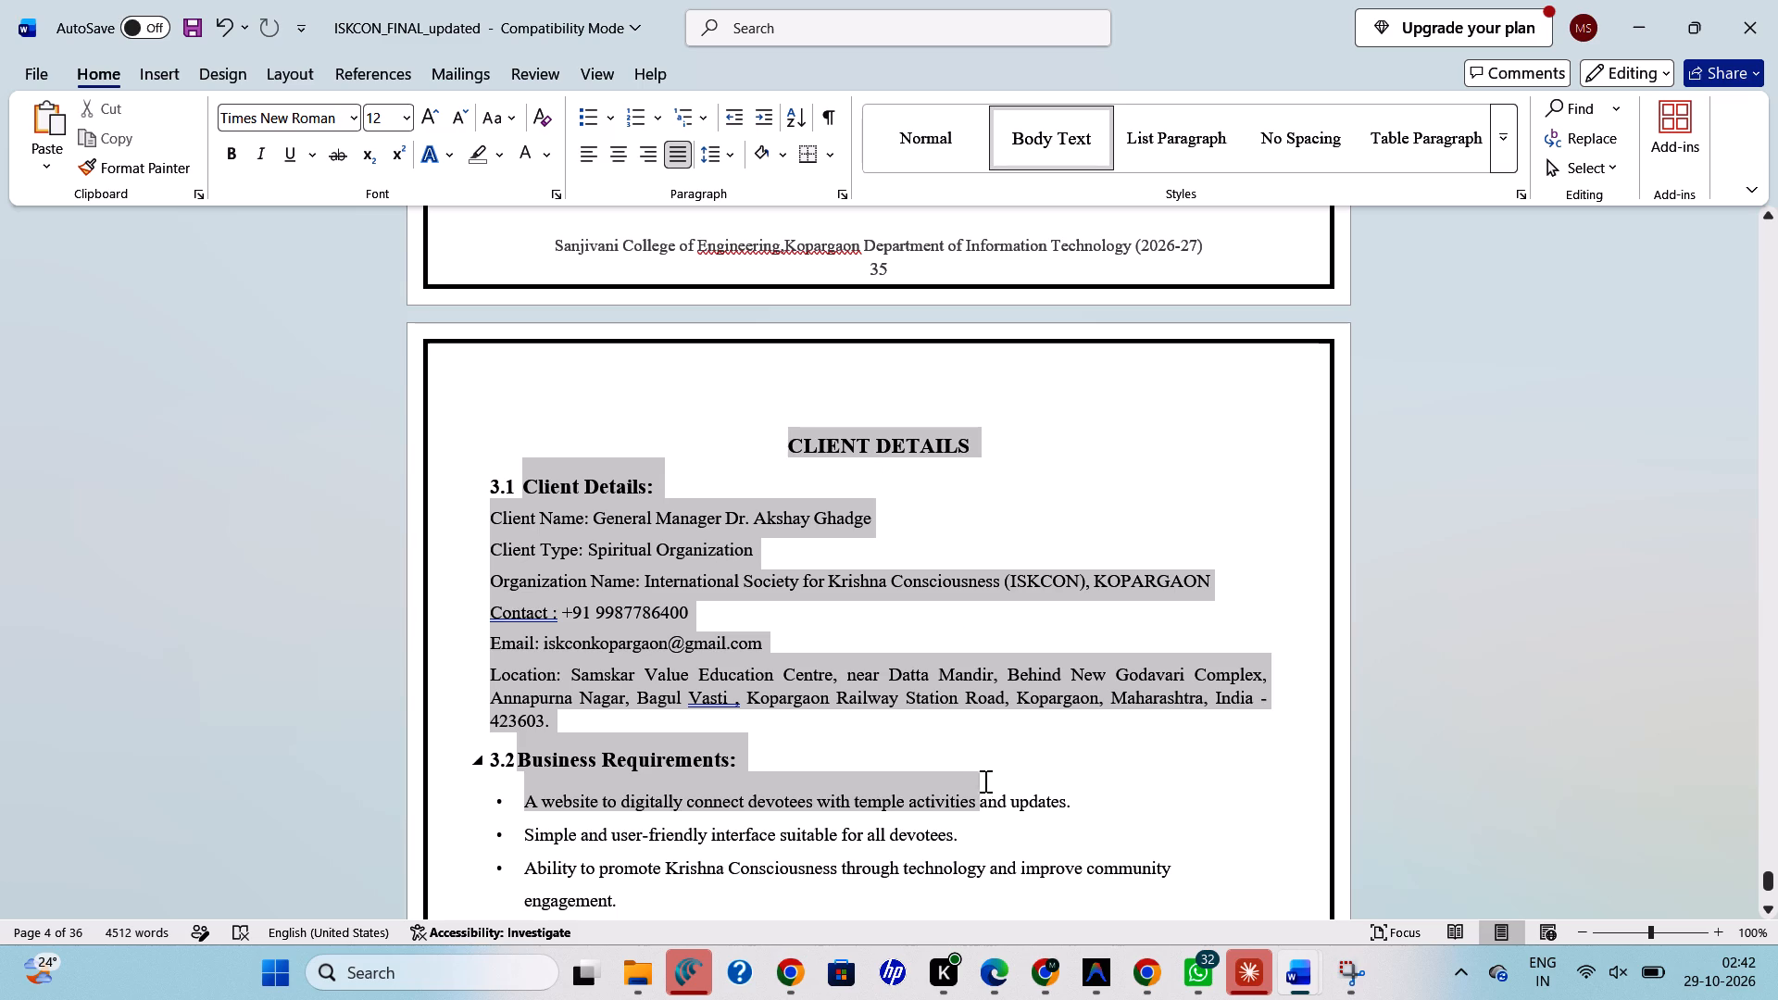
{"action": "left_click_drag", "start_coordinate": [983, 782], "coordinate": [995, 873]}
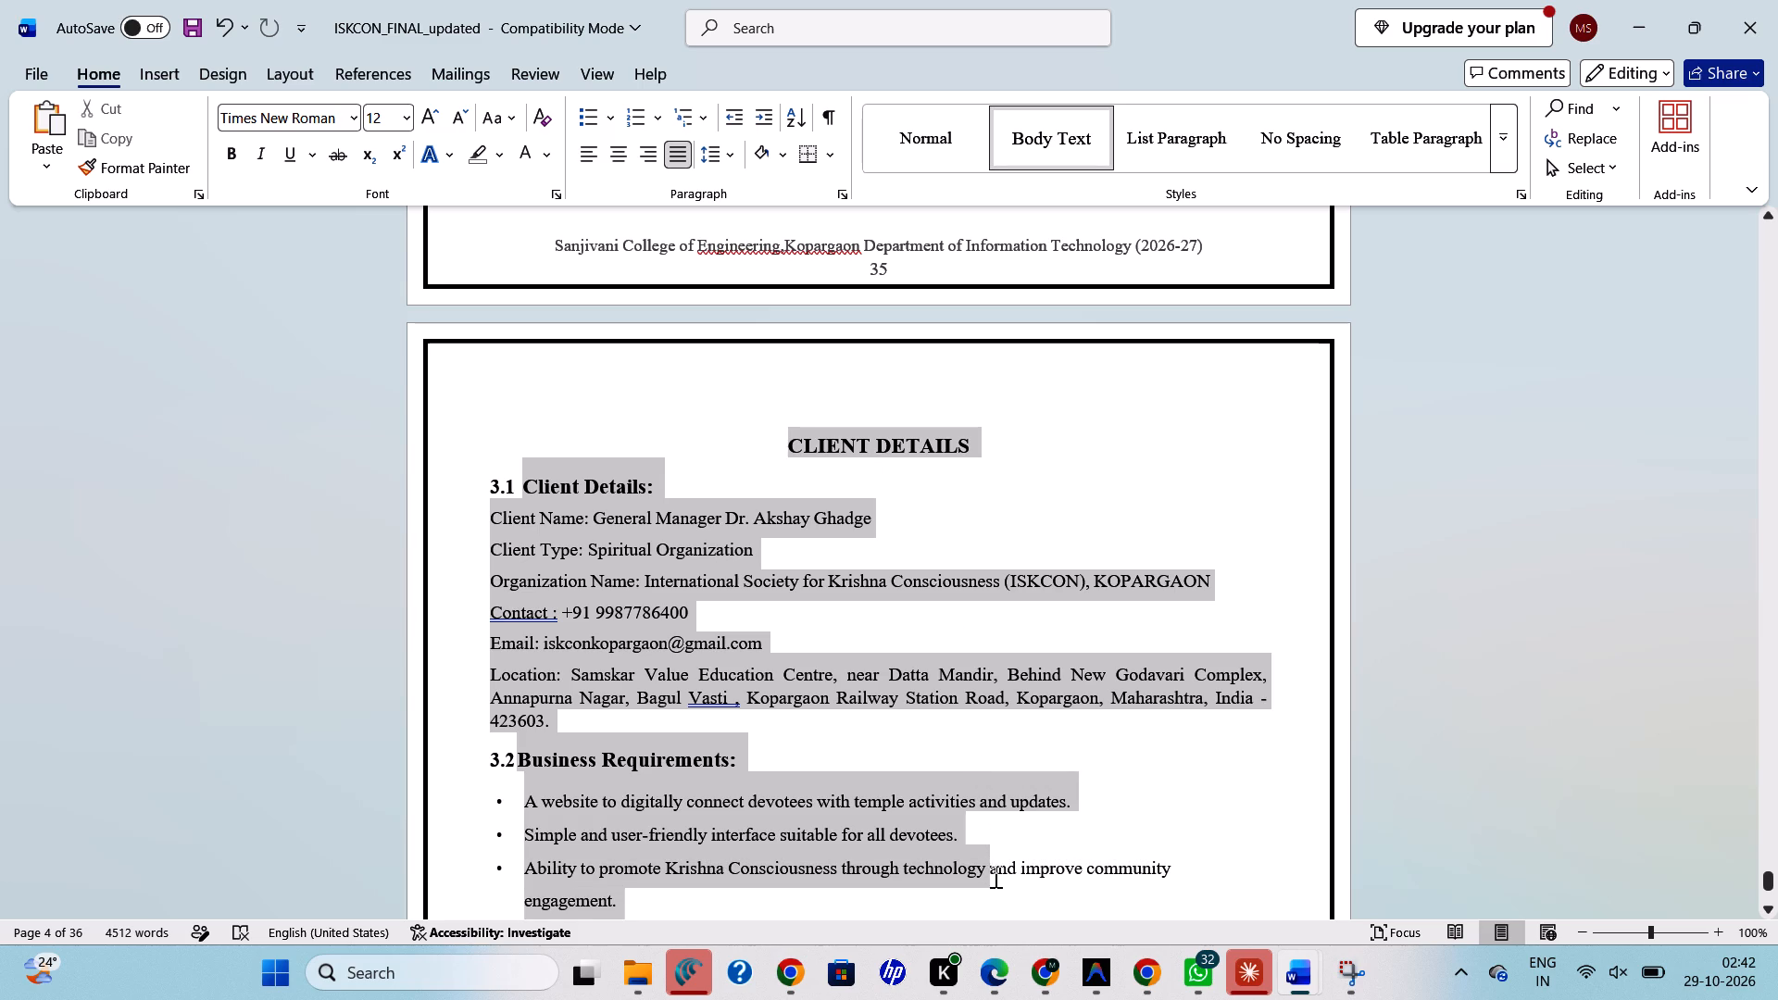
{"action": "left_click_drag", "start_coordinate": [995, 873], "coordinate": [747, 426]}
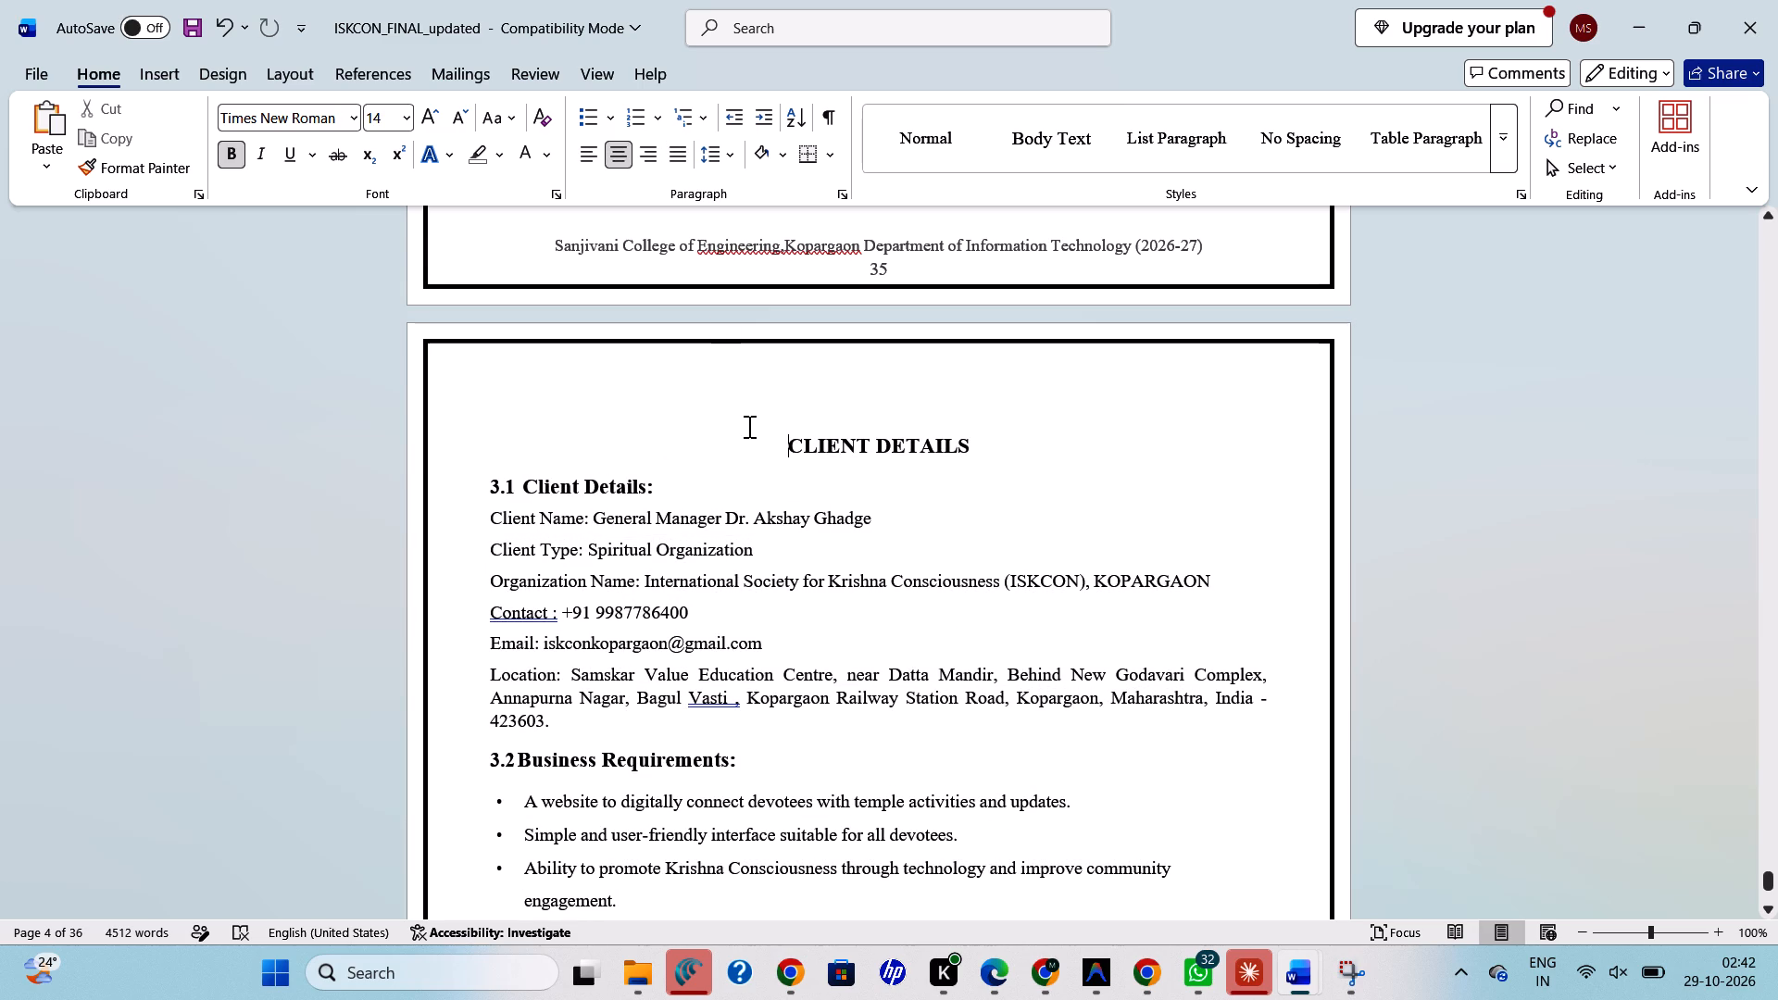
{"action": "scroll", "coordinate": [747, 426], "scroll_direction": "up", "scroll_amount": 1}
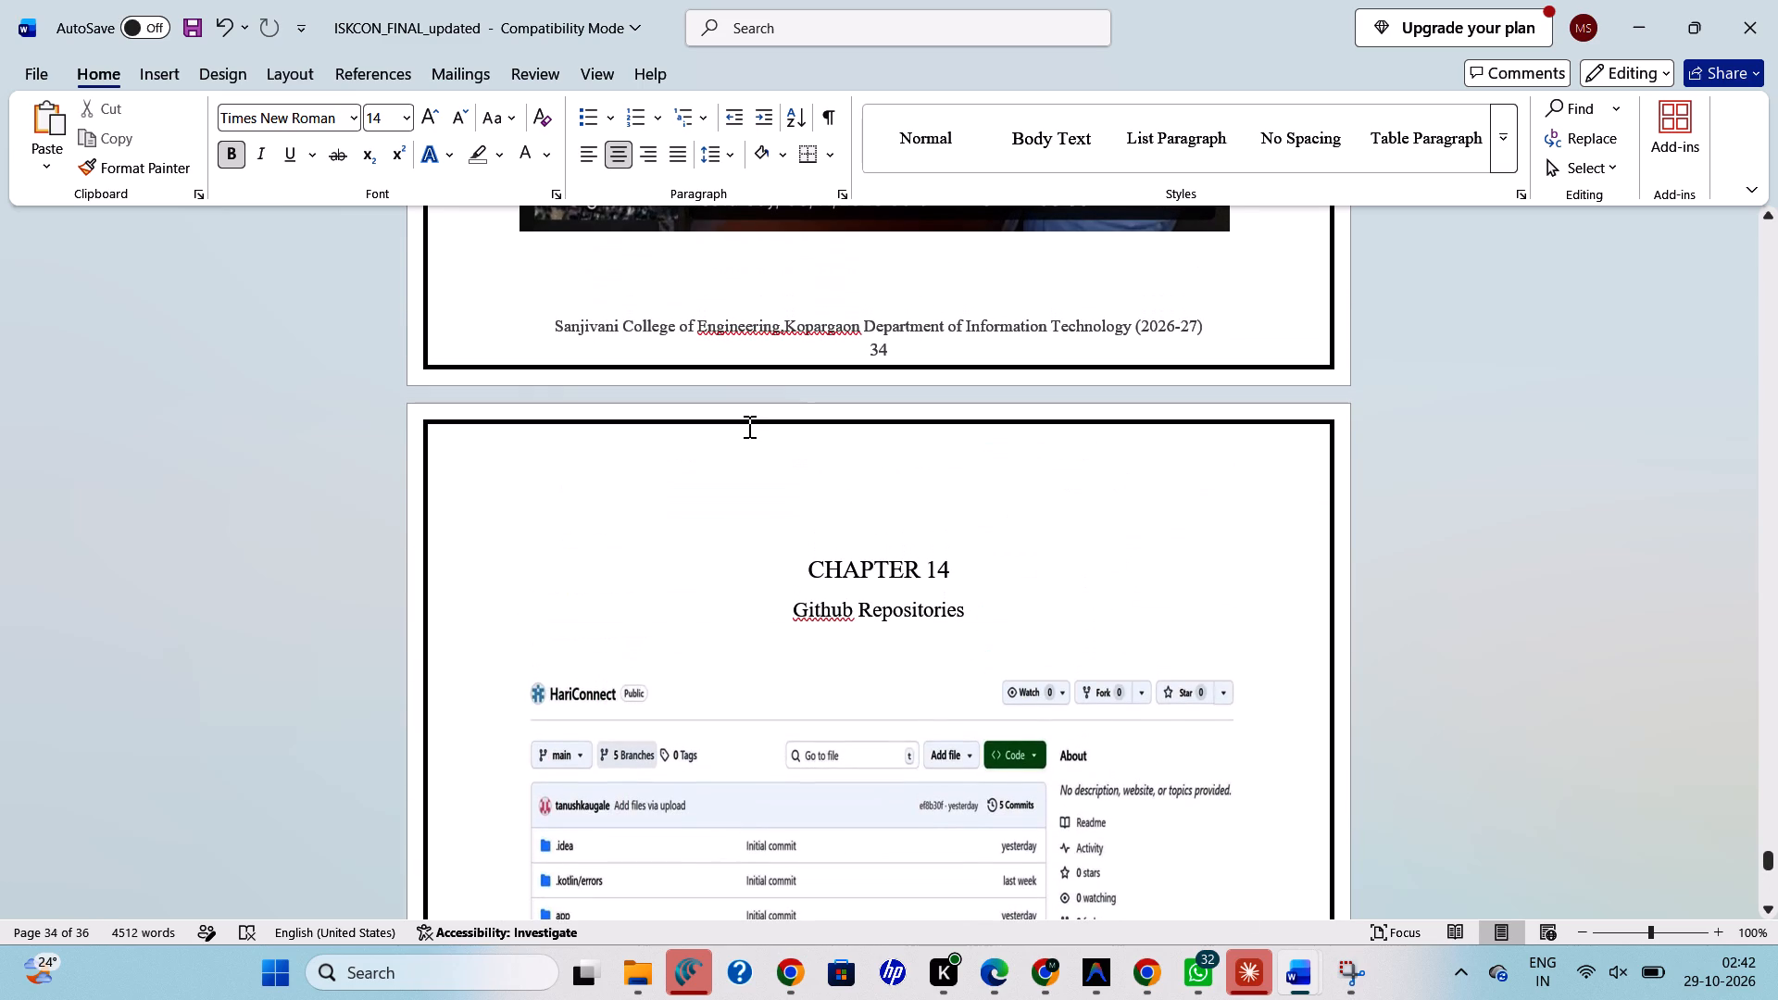
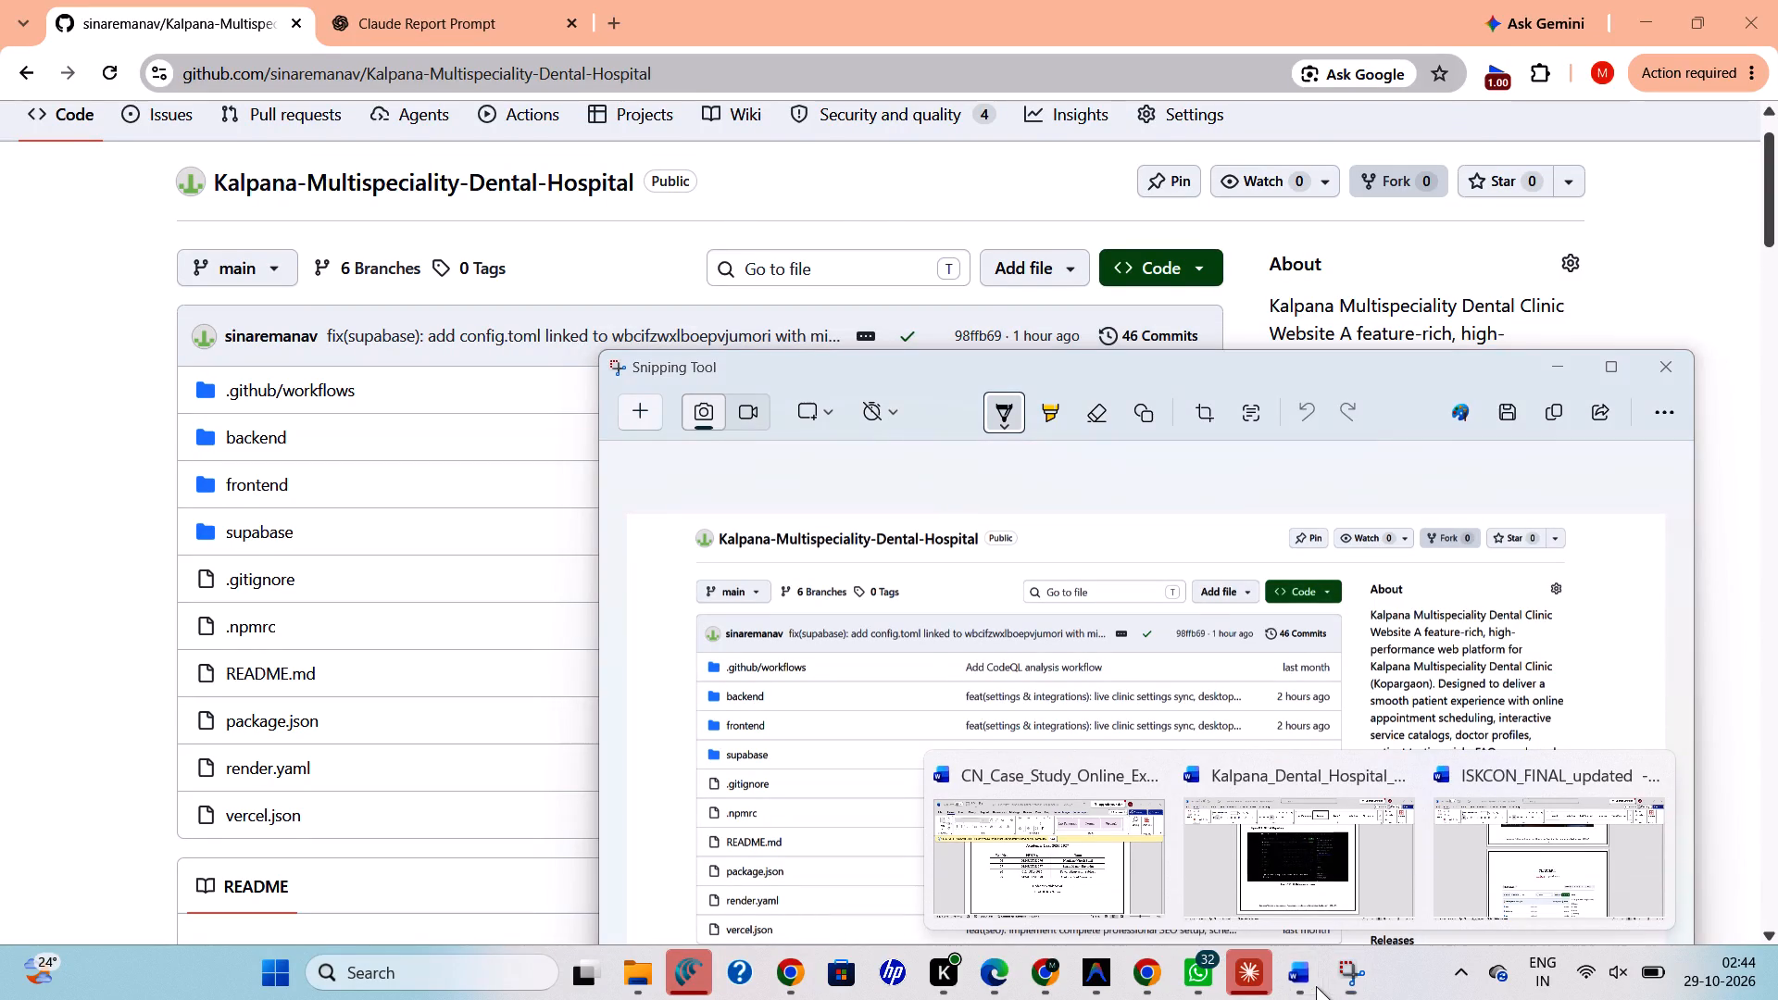
Replace the dark GitHub repository screenshot in the Figure 12.1 frame of the dental hospital report with the newly captured light-theme one.
{"action": "left_click", "coordinate": [1295, 901]}
{"action": "left_click", "coordinate": [1194, 562]}
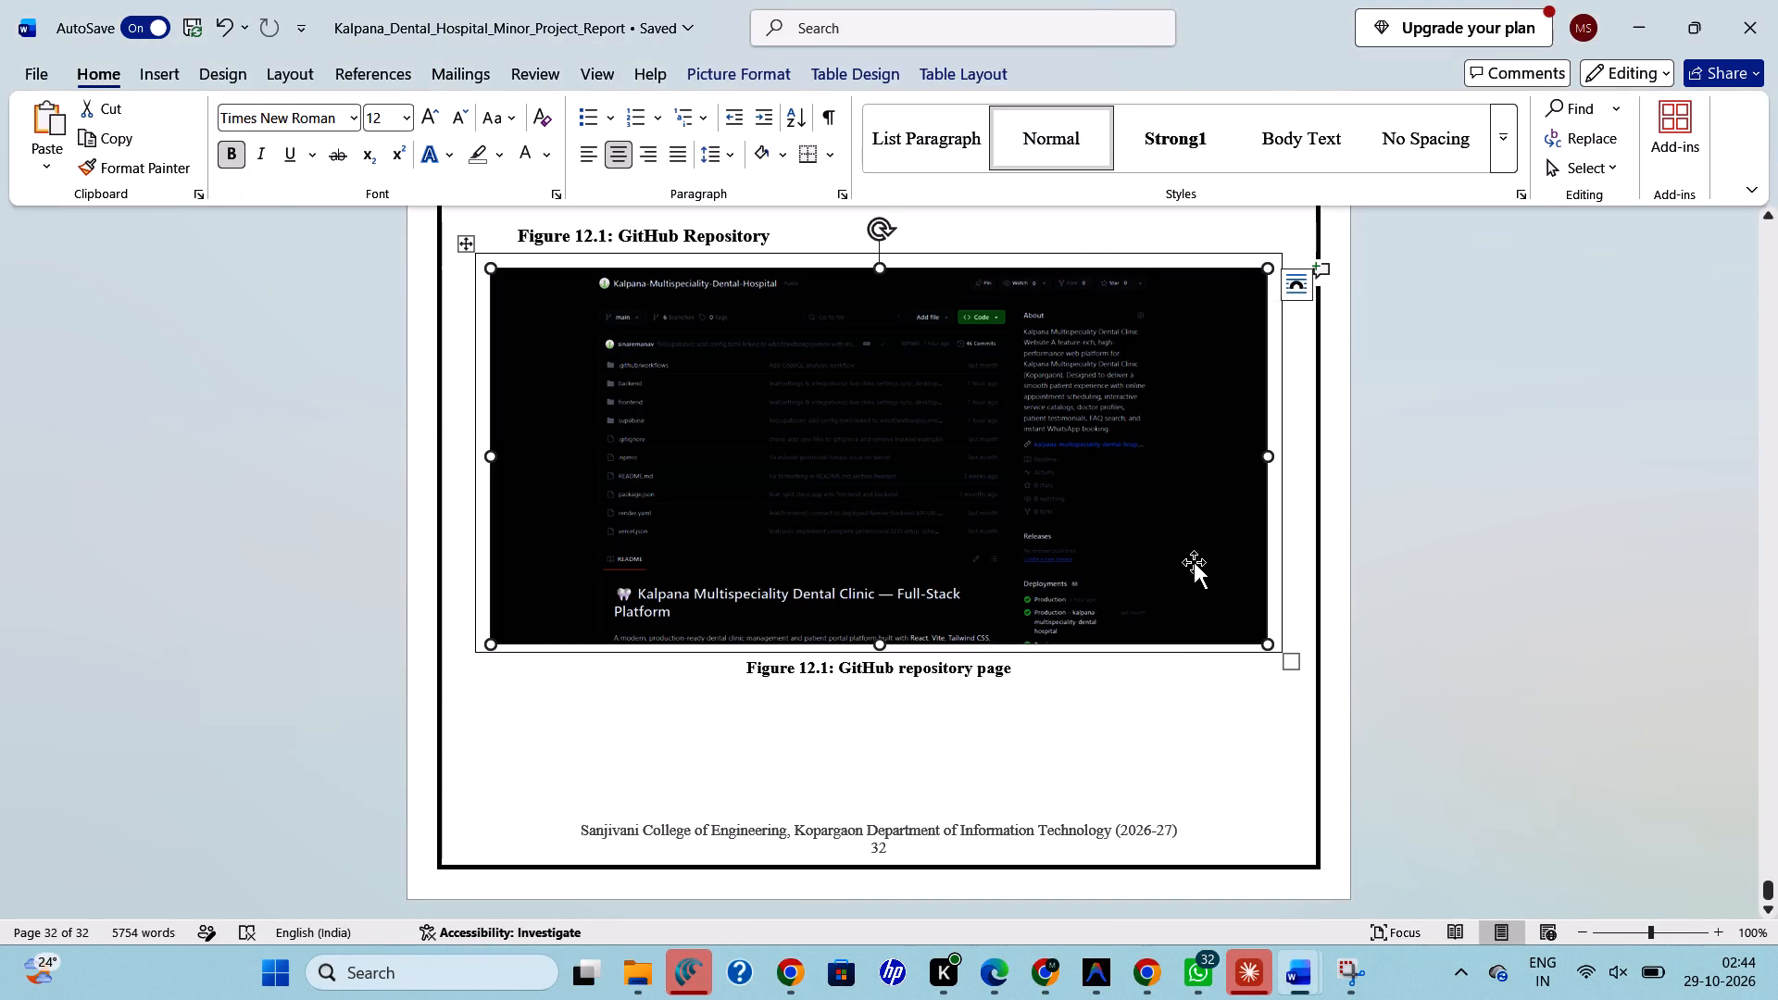
{"action": "key", "text": "ctrl+v"}
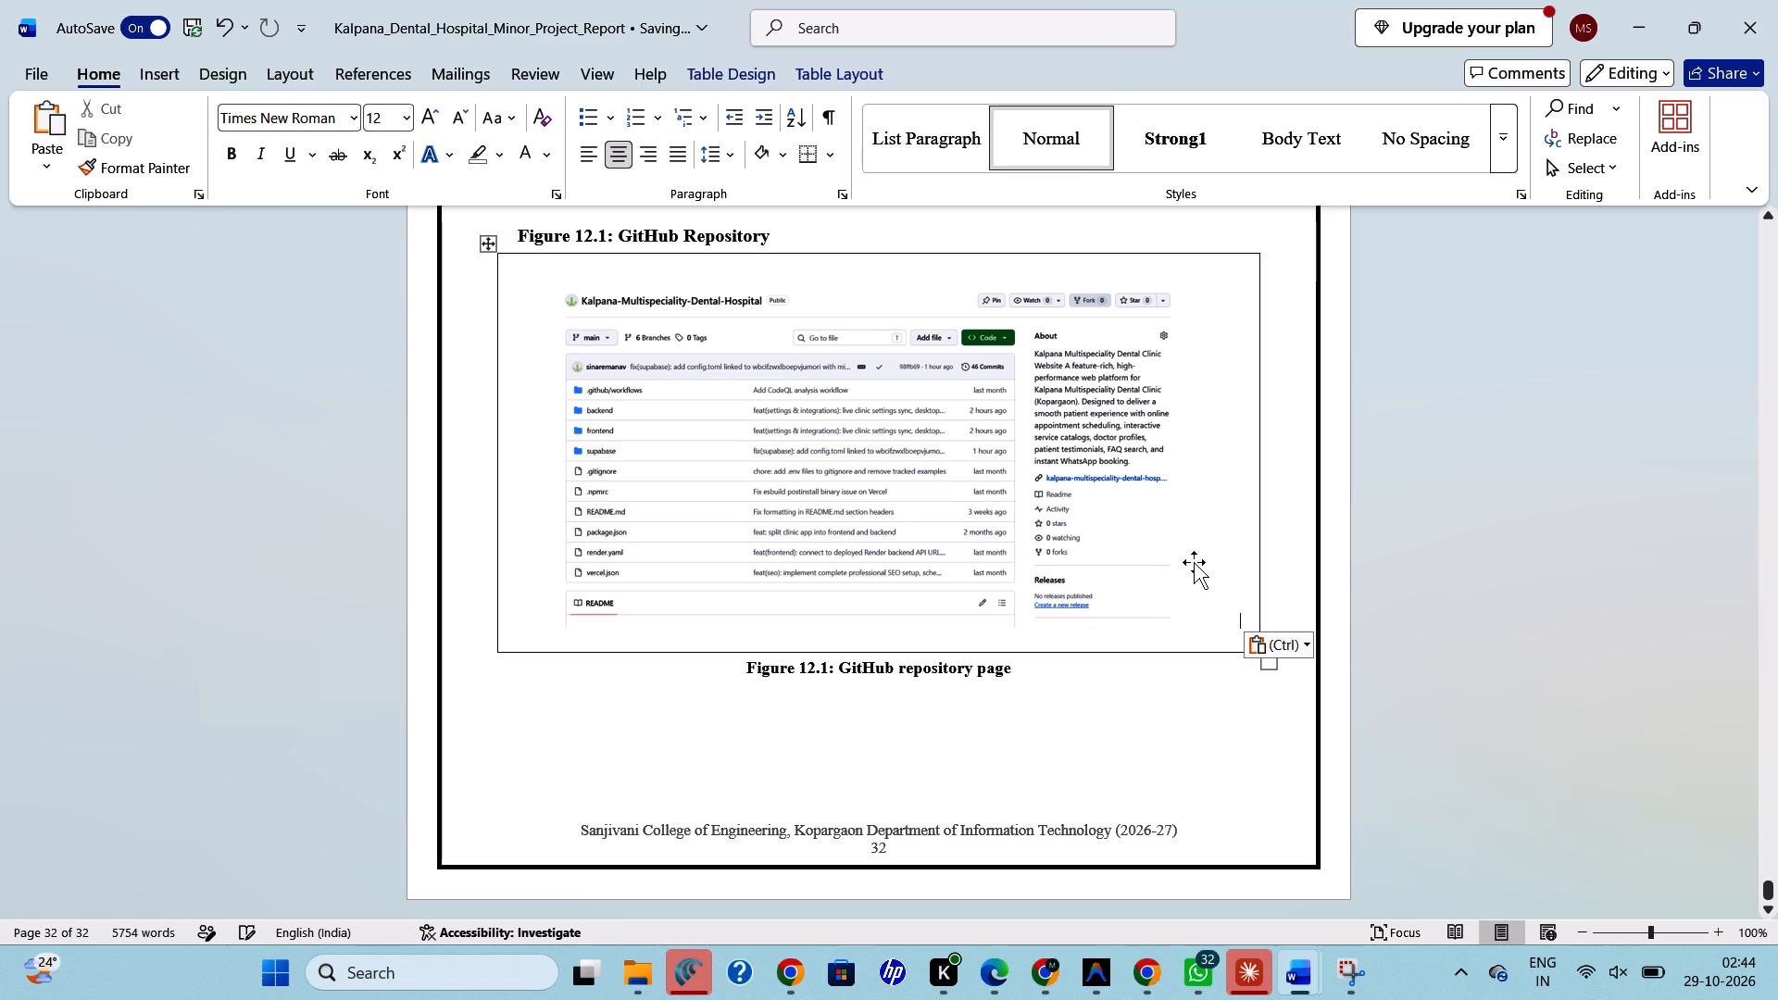
{"action": "scroll", "coordinate": [1194, 562], "scroll_direction": "down", "scroll_amount": 1}
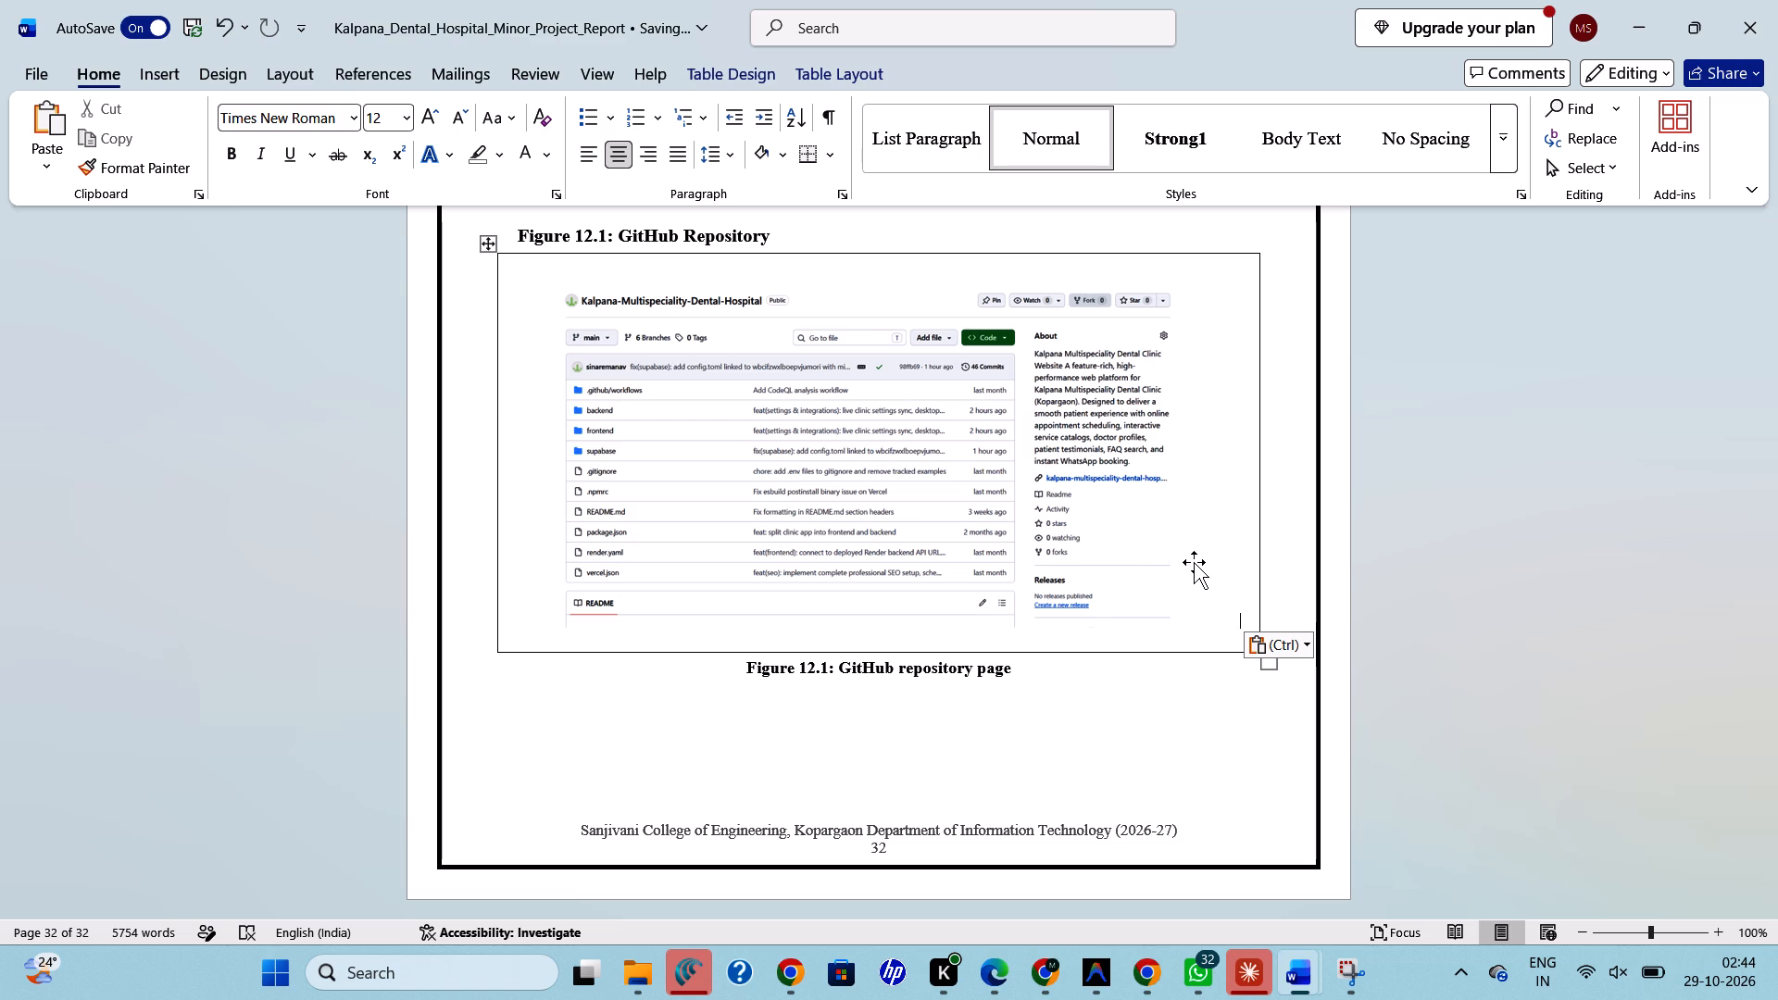
{"action": "scroll", "coordinate": [1033, 762], "scroll_direction": "down", "scroll_amount": 2}
{"action": "right_click", "coordinate": [1033, 762]}
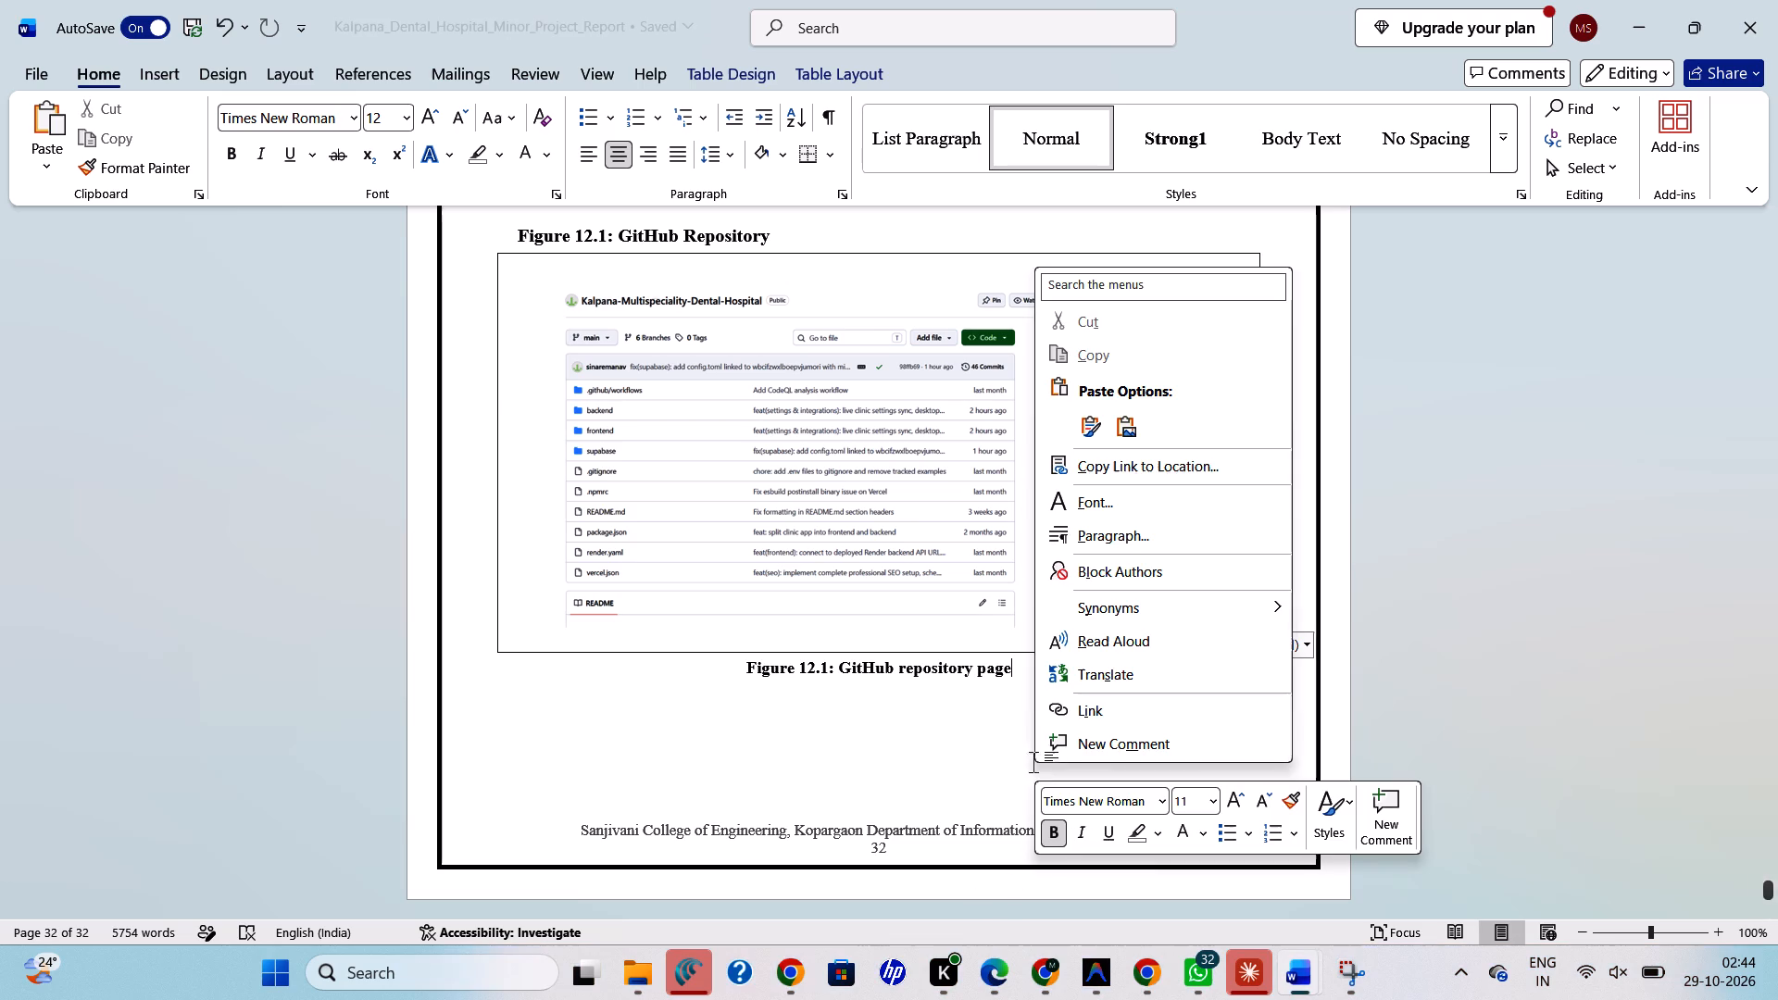
{"action": "left_click", "coordinate": [933, 744]}
{"action": "scroll", "coordinate": [933, 744], "scroll_direction": "down", "scroll_amount": 1}
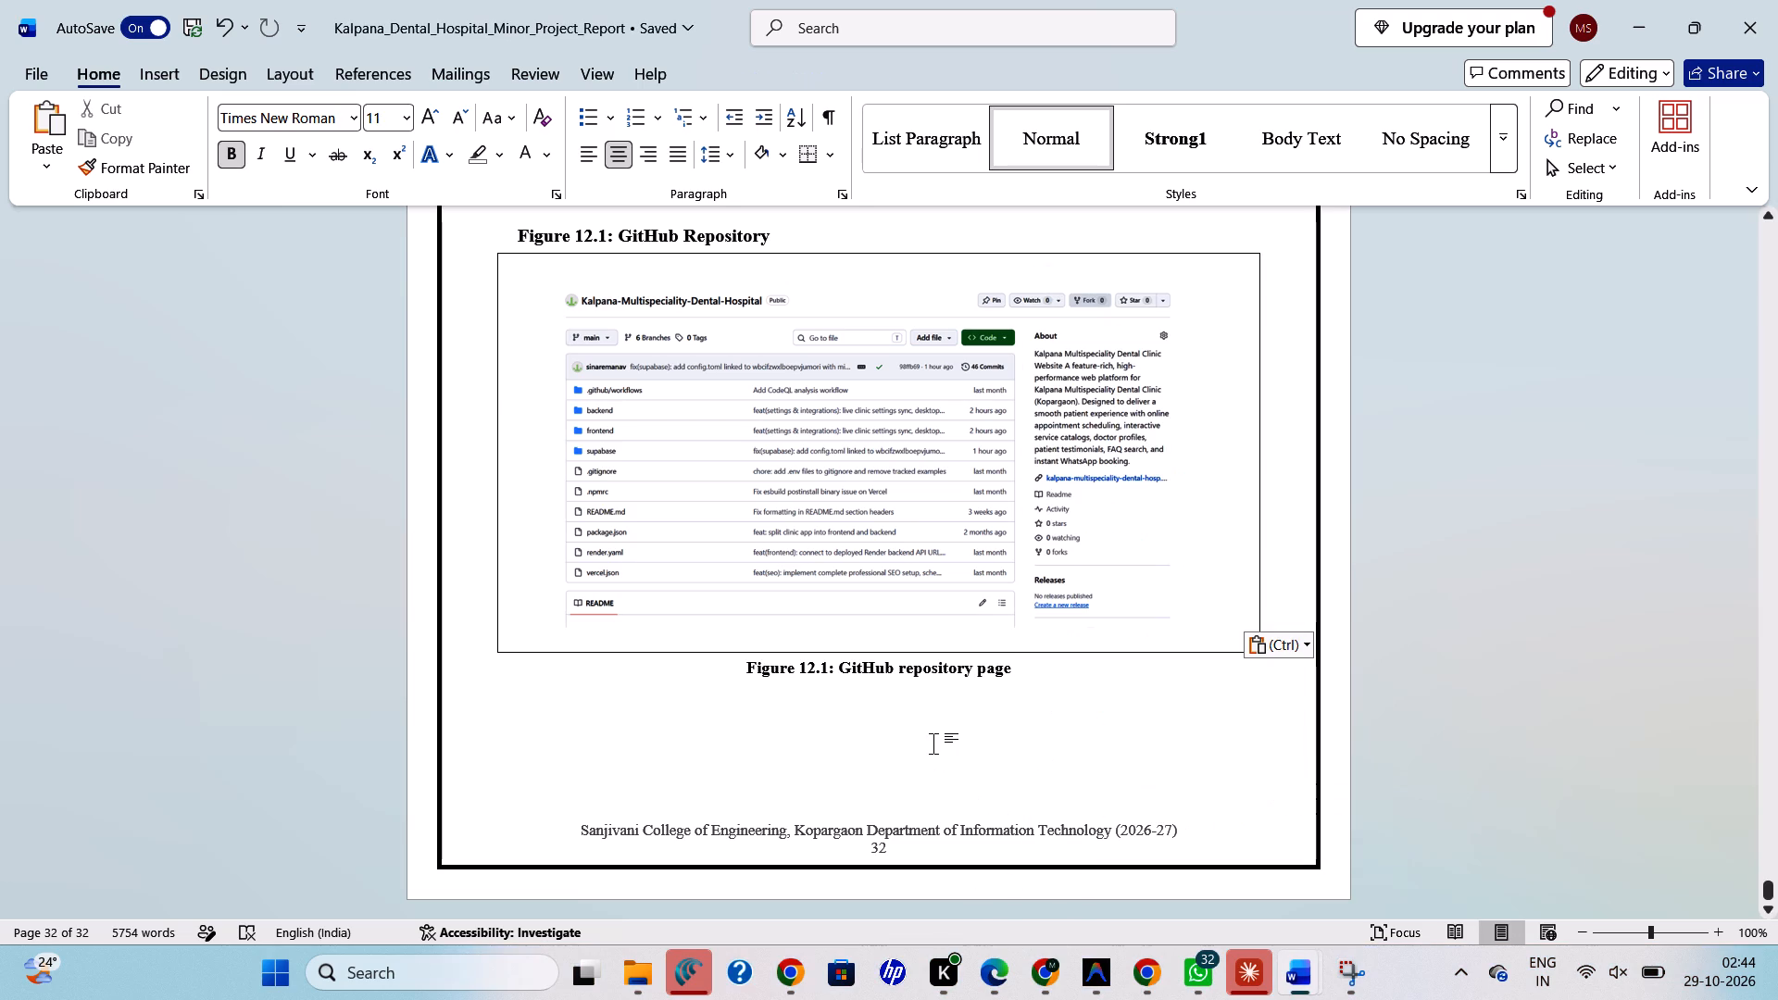
Delete the highlighted placeholder "[Confirm whether the tested request was PUT /api/clinic.]" from the note above section 9.3 Performance Metrics.
{"action": "scroll", "coordinate": [933, 744], "scroll_direction": "up", "scroll_amount": 2}
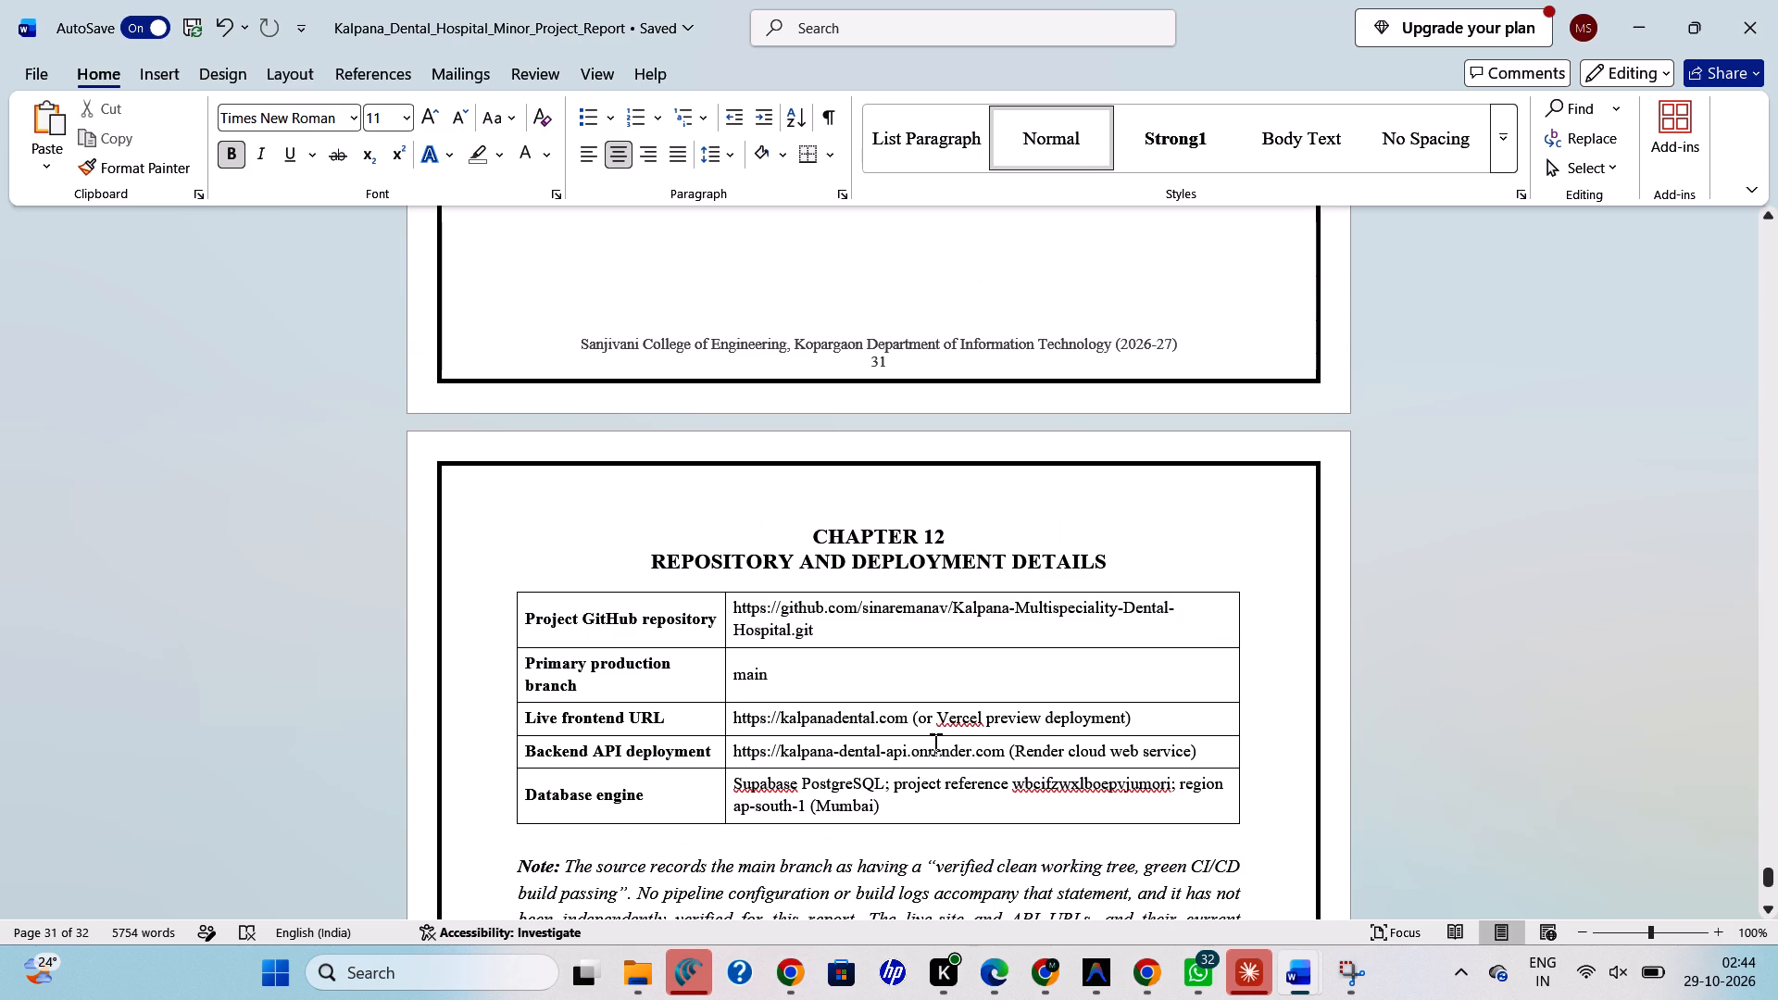
{"action": "scroll", "coordinate": [933, 744], "scroll_direction": "up", "scroll_amount": 1}
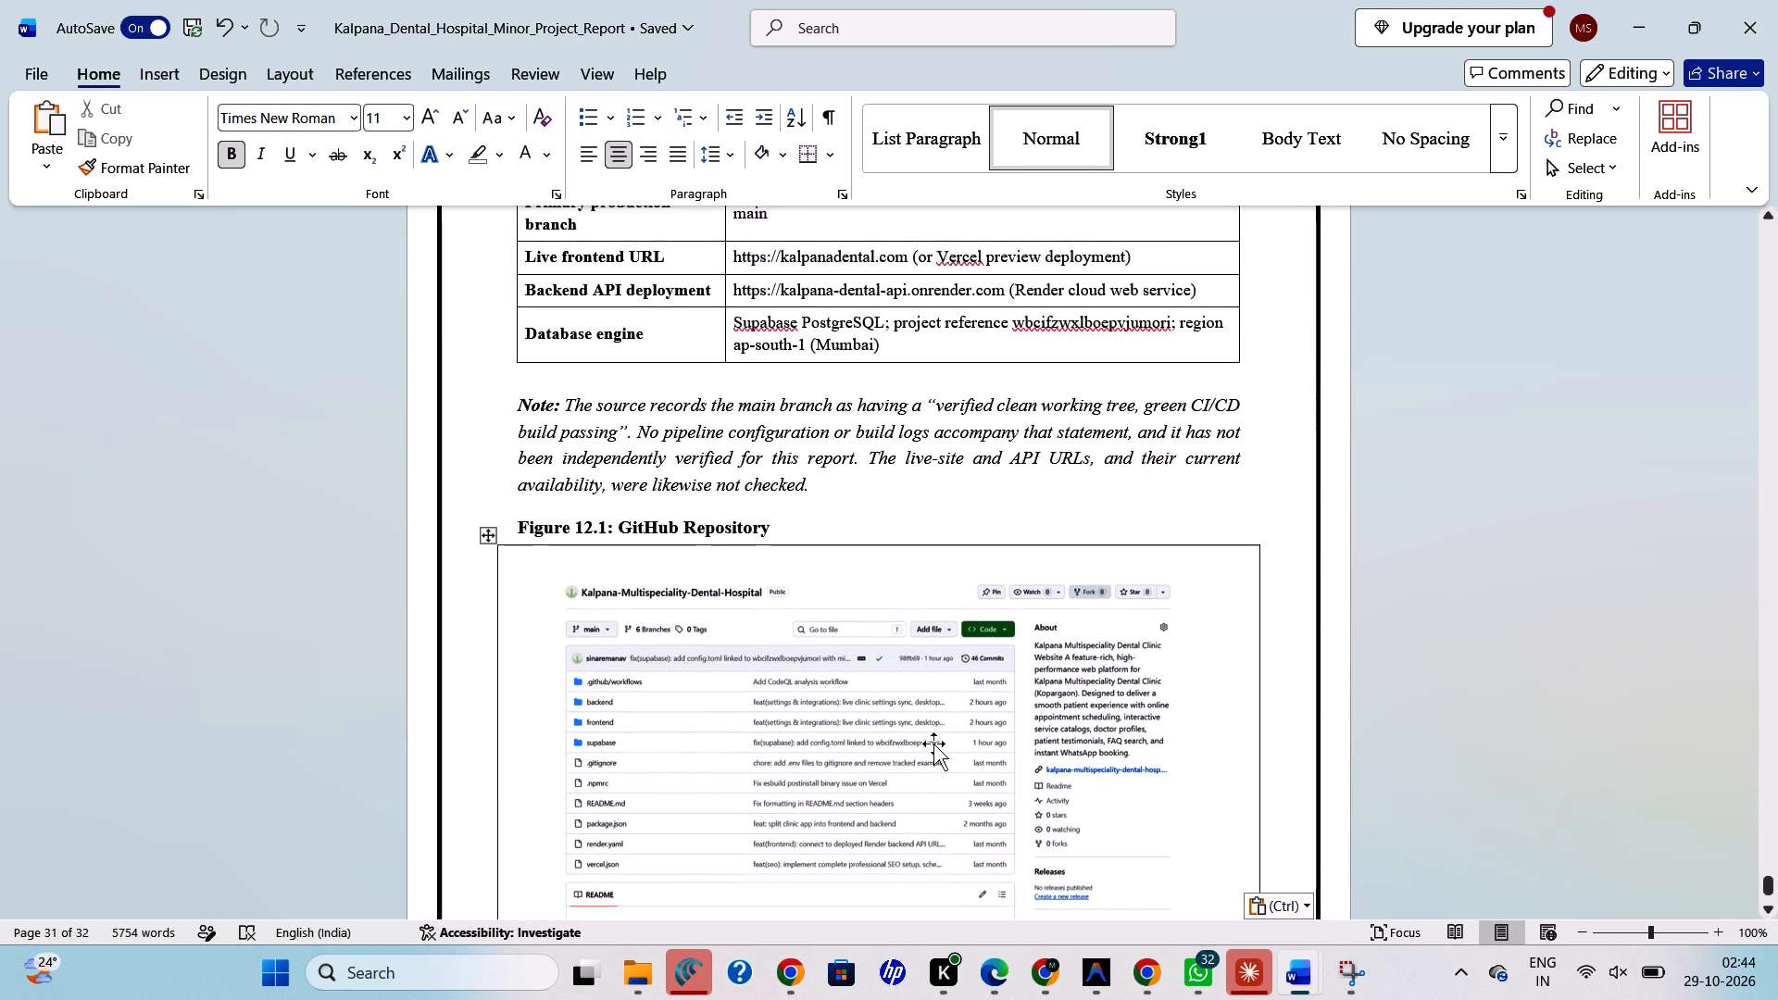
{"action": "scroll", "coordinate": [933, 744], "scroll_direction": "up", "scroll_amount": 1}
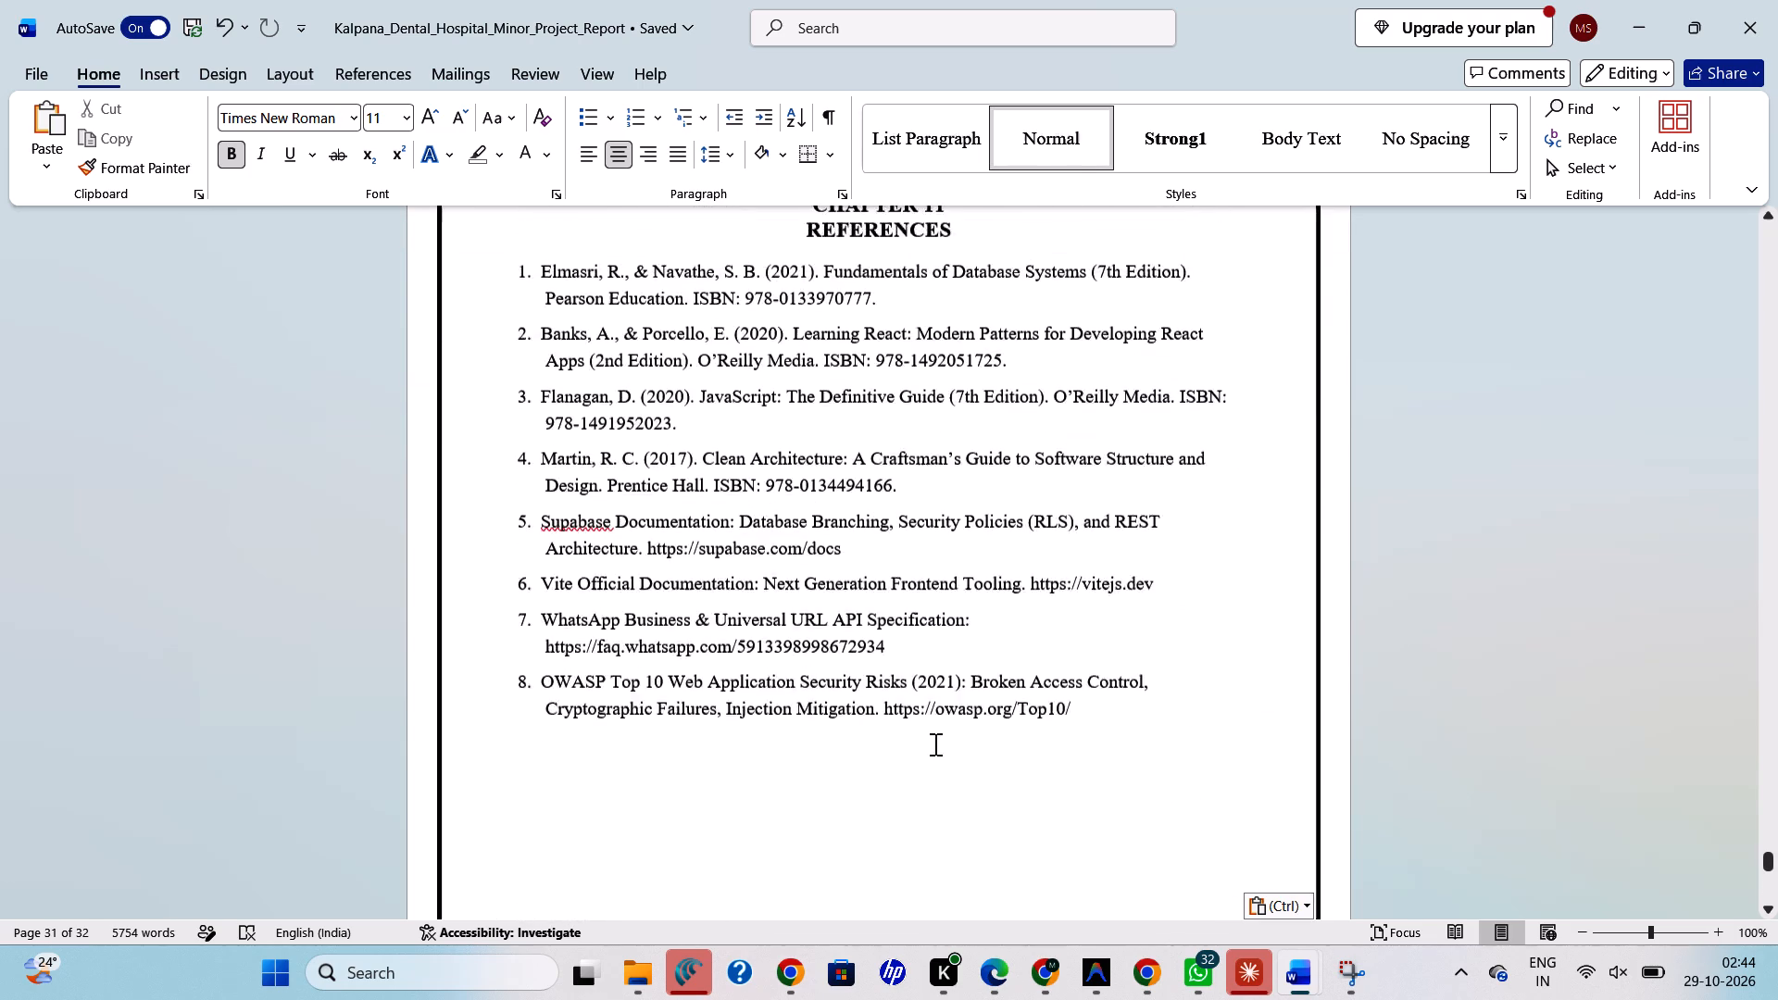
{"action": "scroll", "coordinate": [933, 744], "scroll_direction": "up", "scroll_amount": 3}
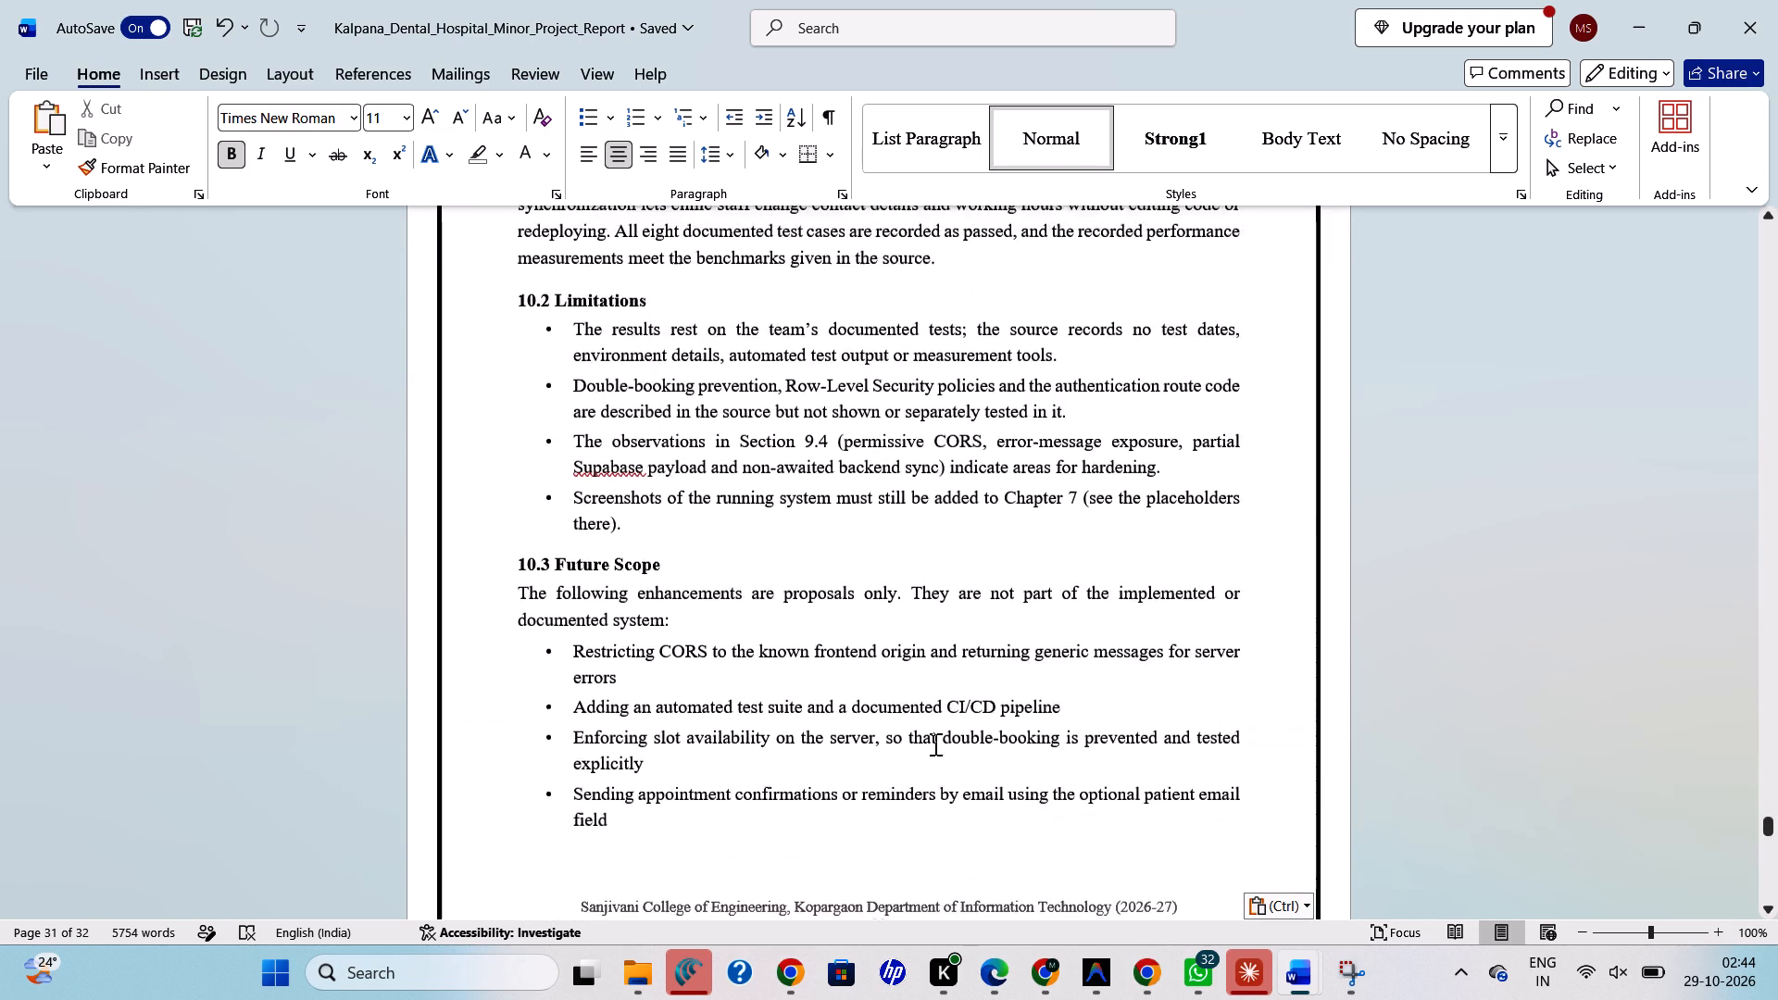
{"action": "scroll", "coordinate": [933, 744], "scroll_direction": "up", "scroll_amount": 2}
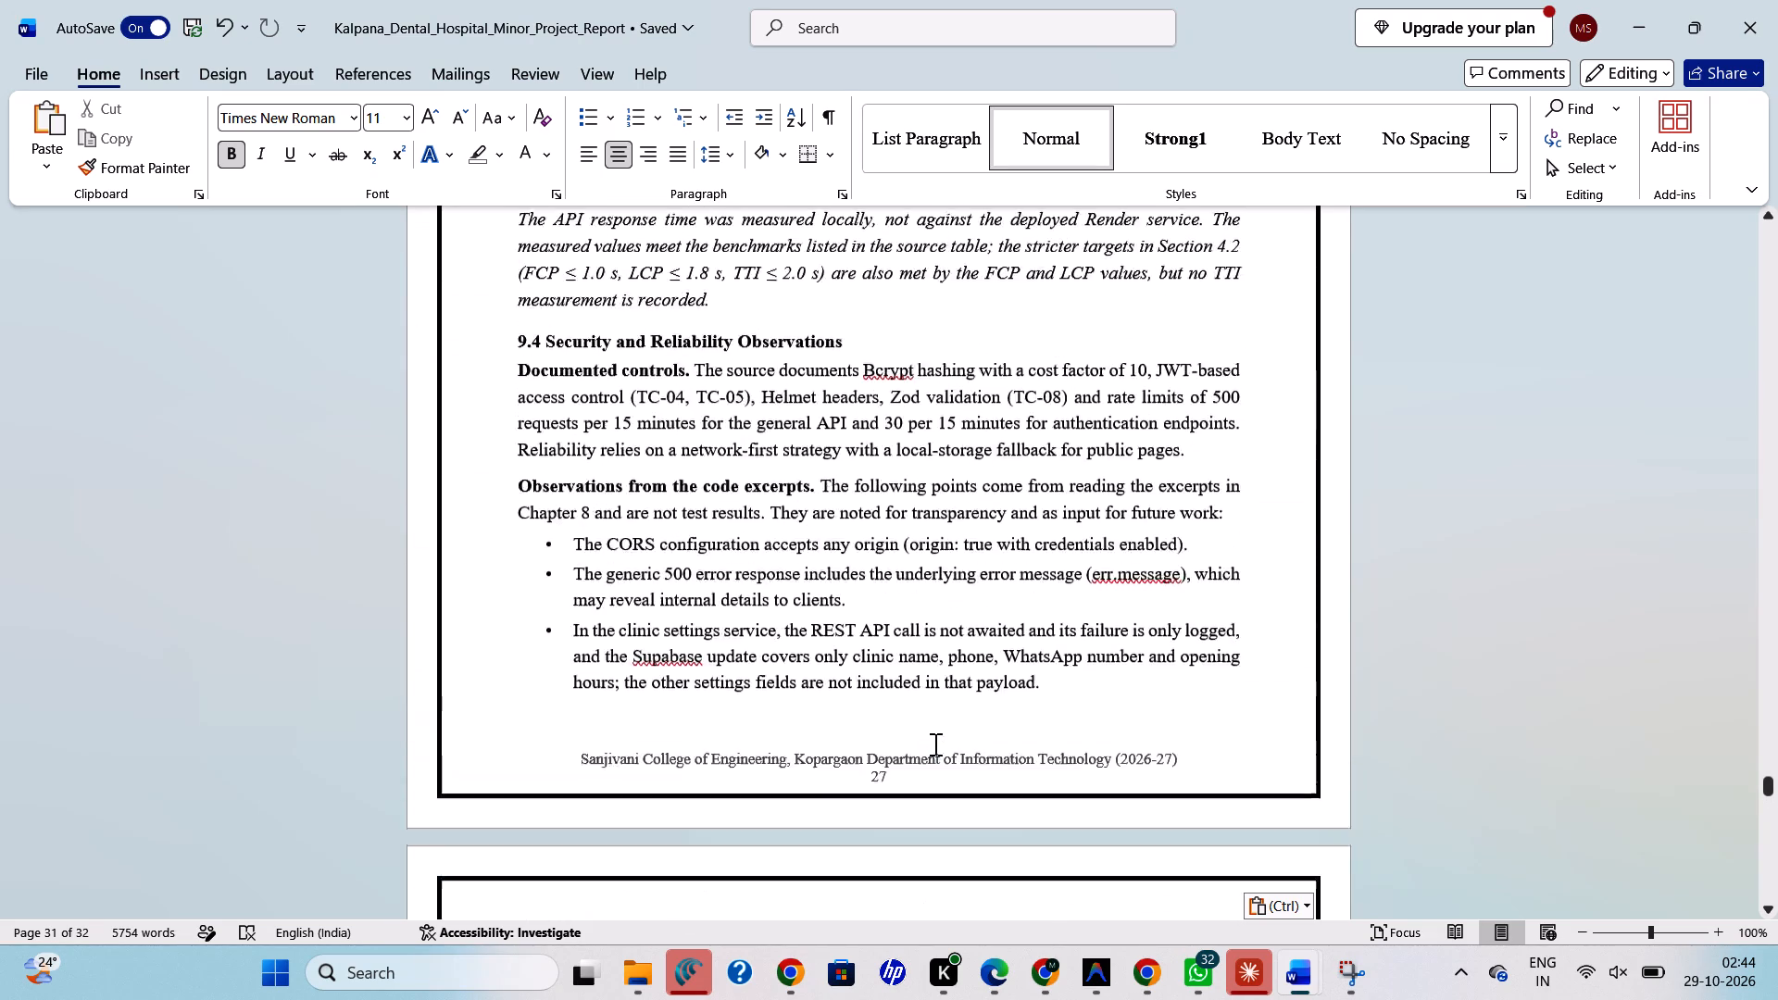
{"action": "scroll", "coordinate": [933, 744], "scroll_direction": "up", "scroll_amount": 2}
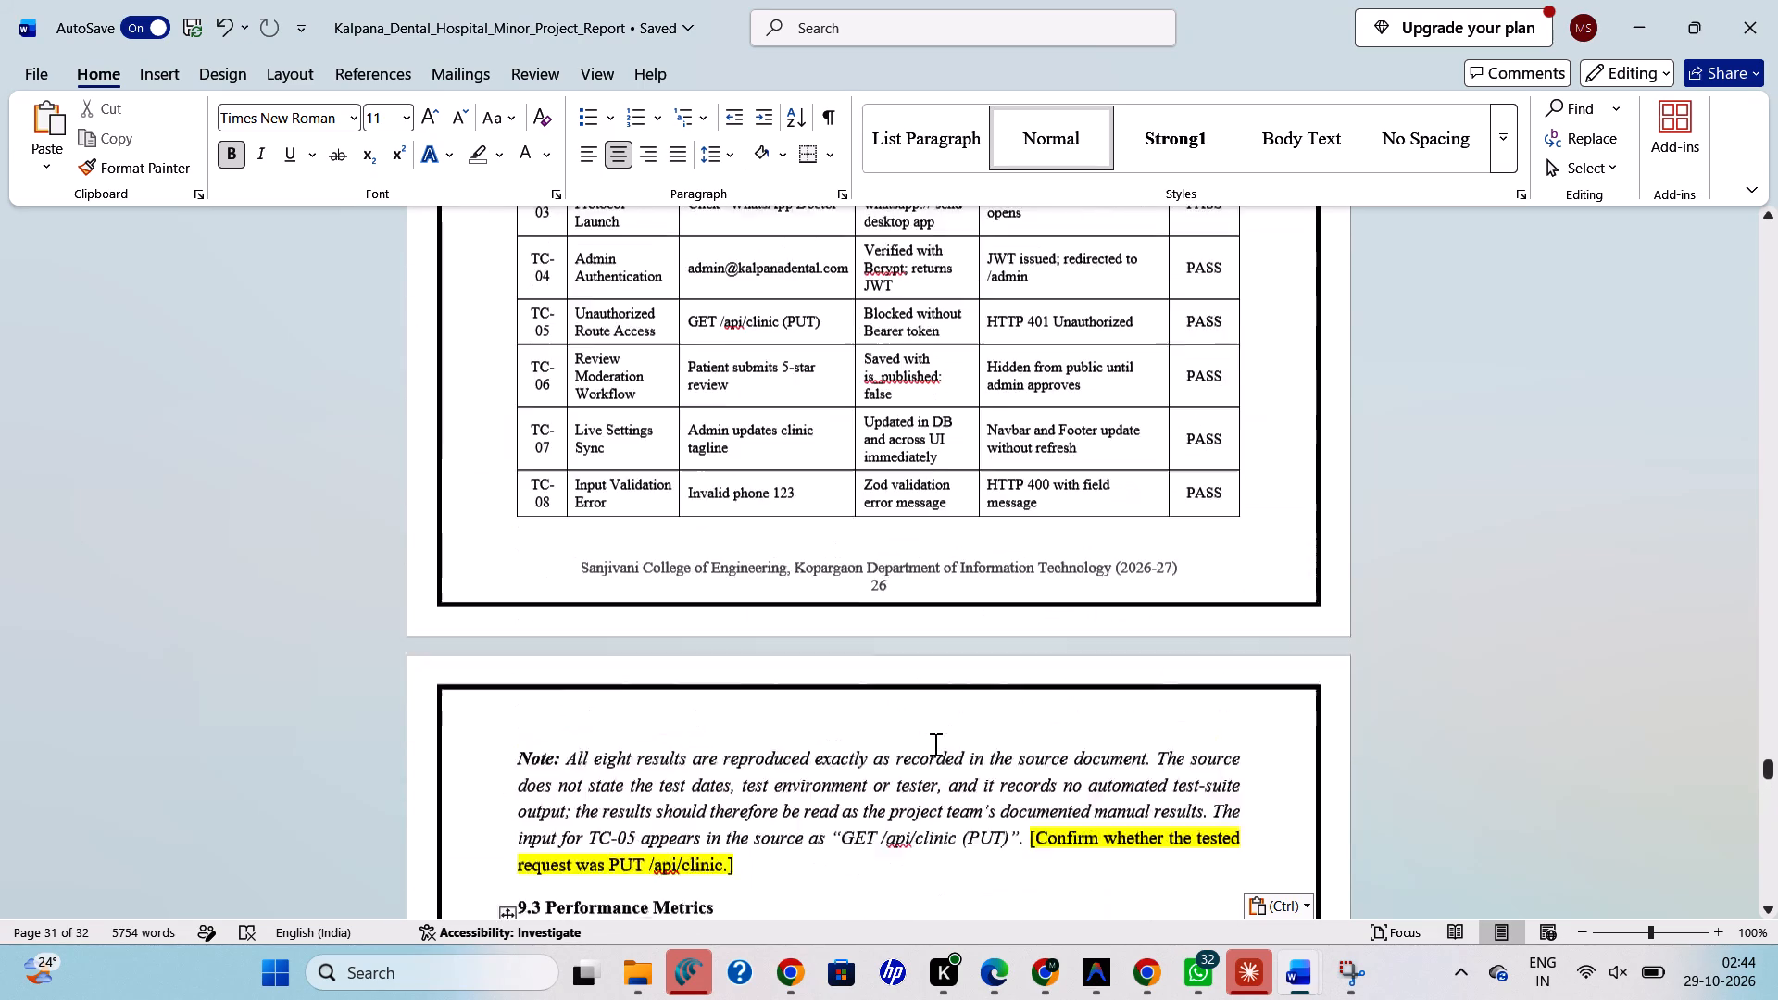
{"action": "scroll", "coordinate": [933, 744], "scroll_direction": "down", "scroll_amount": 1}
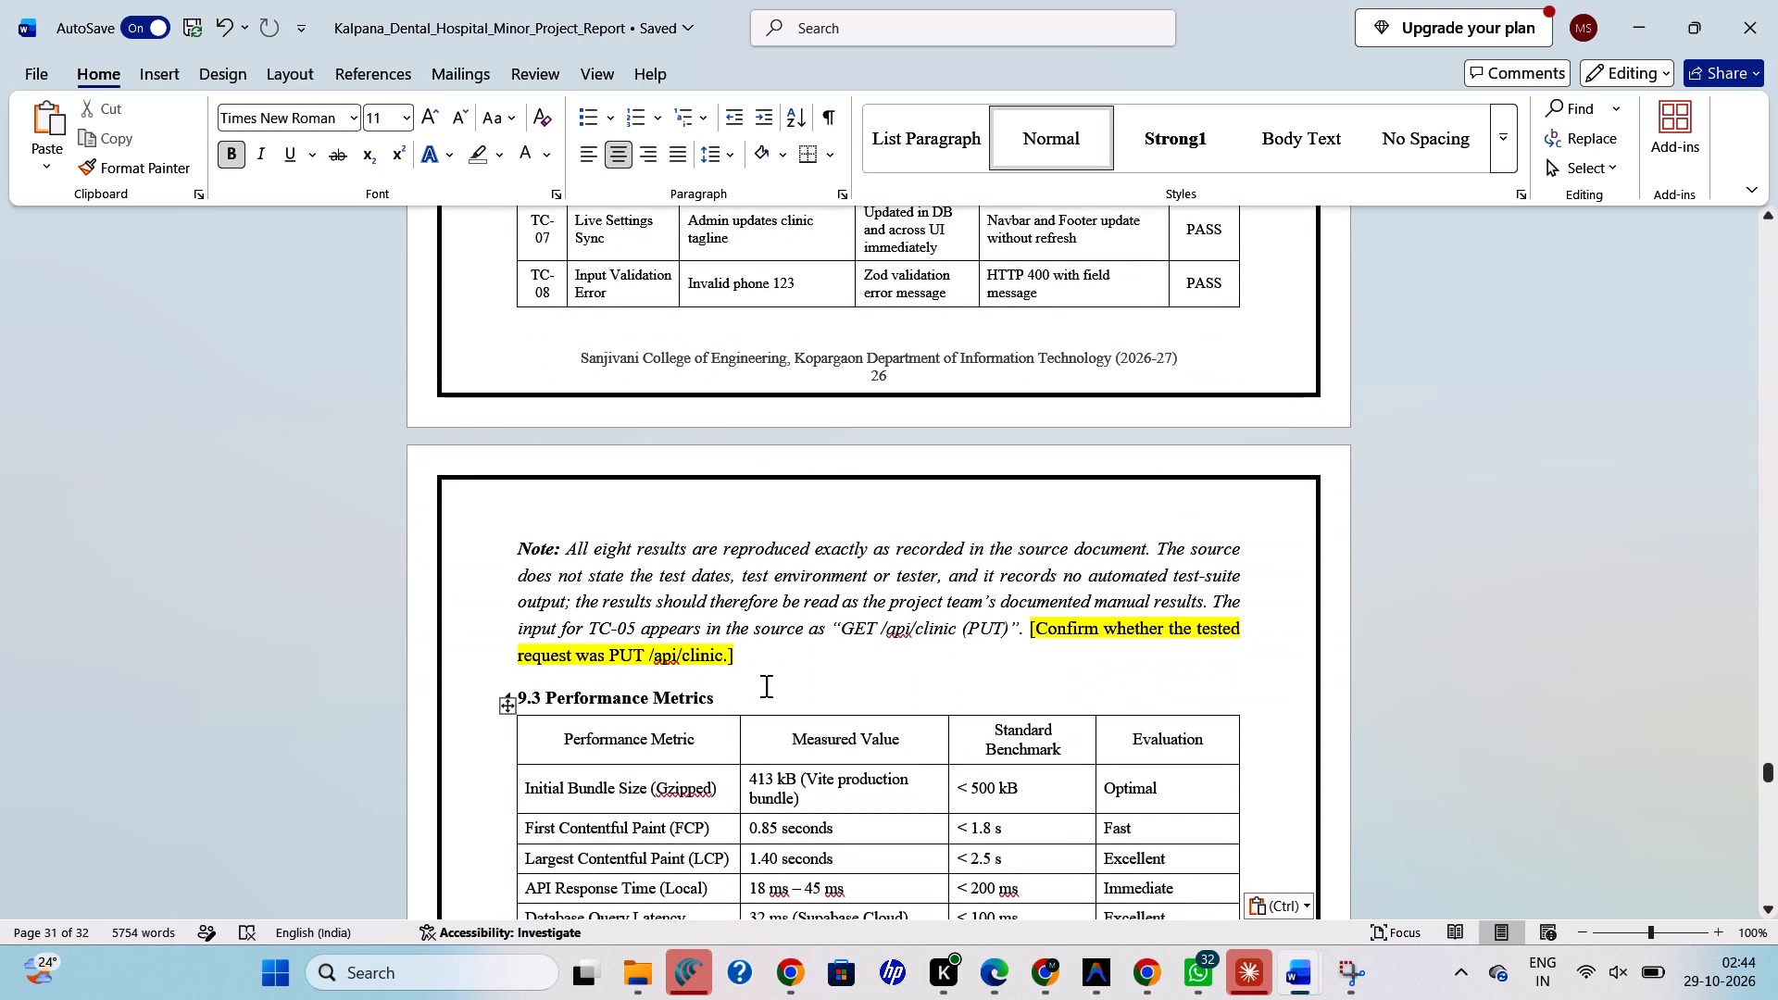
{"action": "left_click_drag", "start_coordinate": [754, 658], "coordinate": [666, 651]}
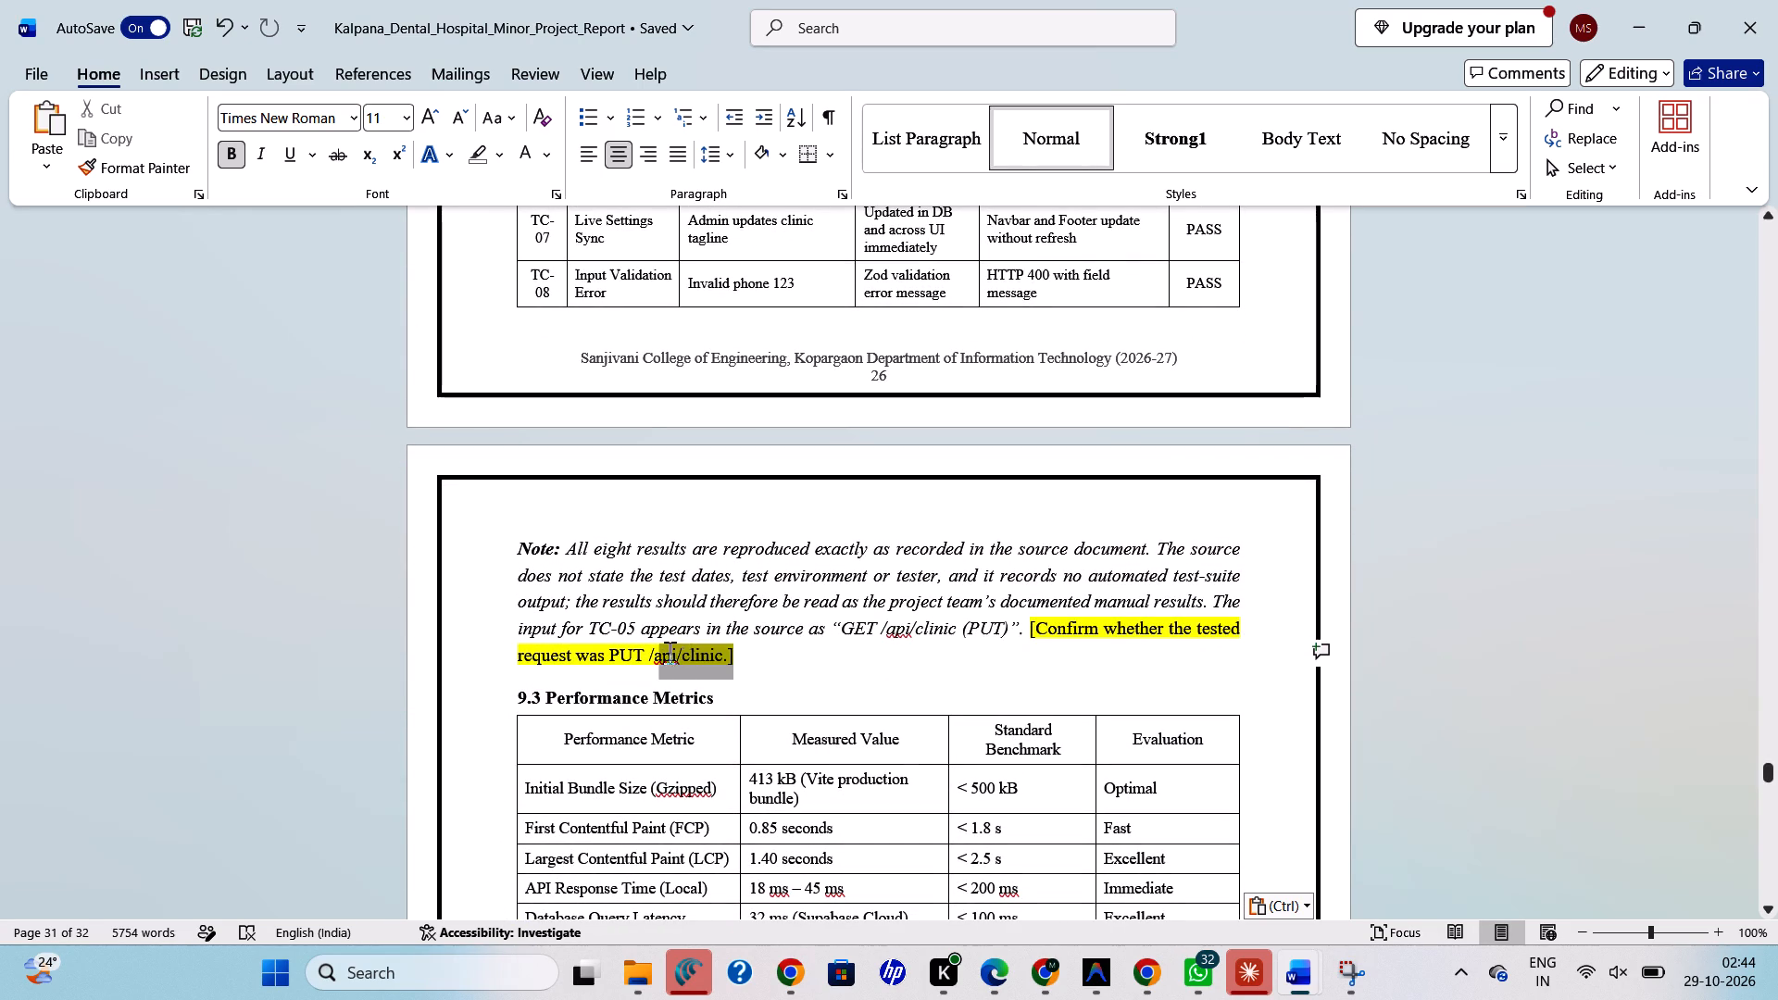
{"action": "left_click_drag", "start_coordinate": [666, 651], "coordinate": [1035, 641]}
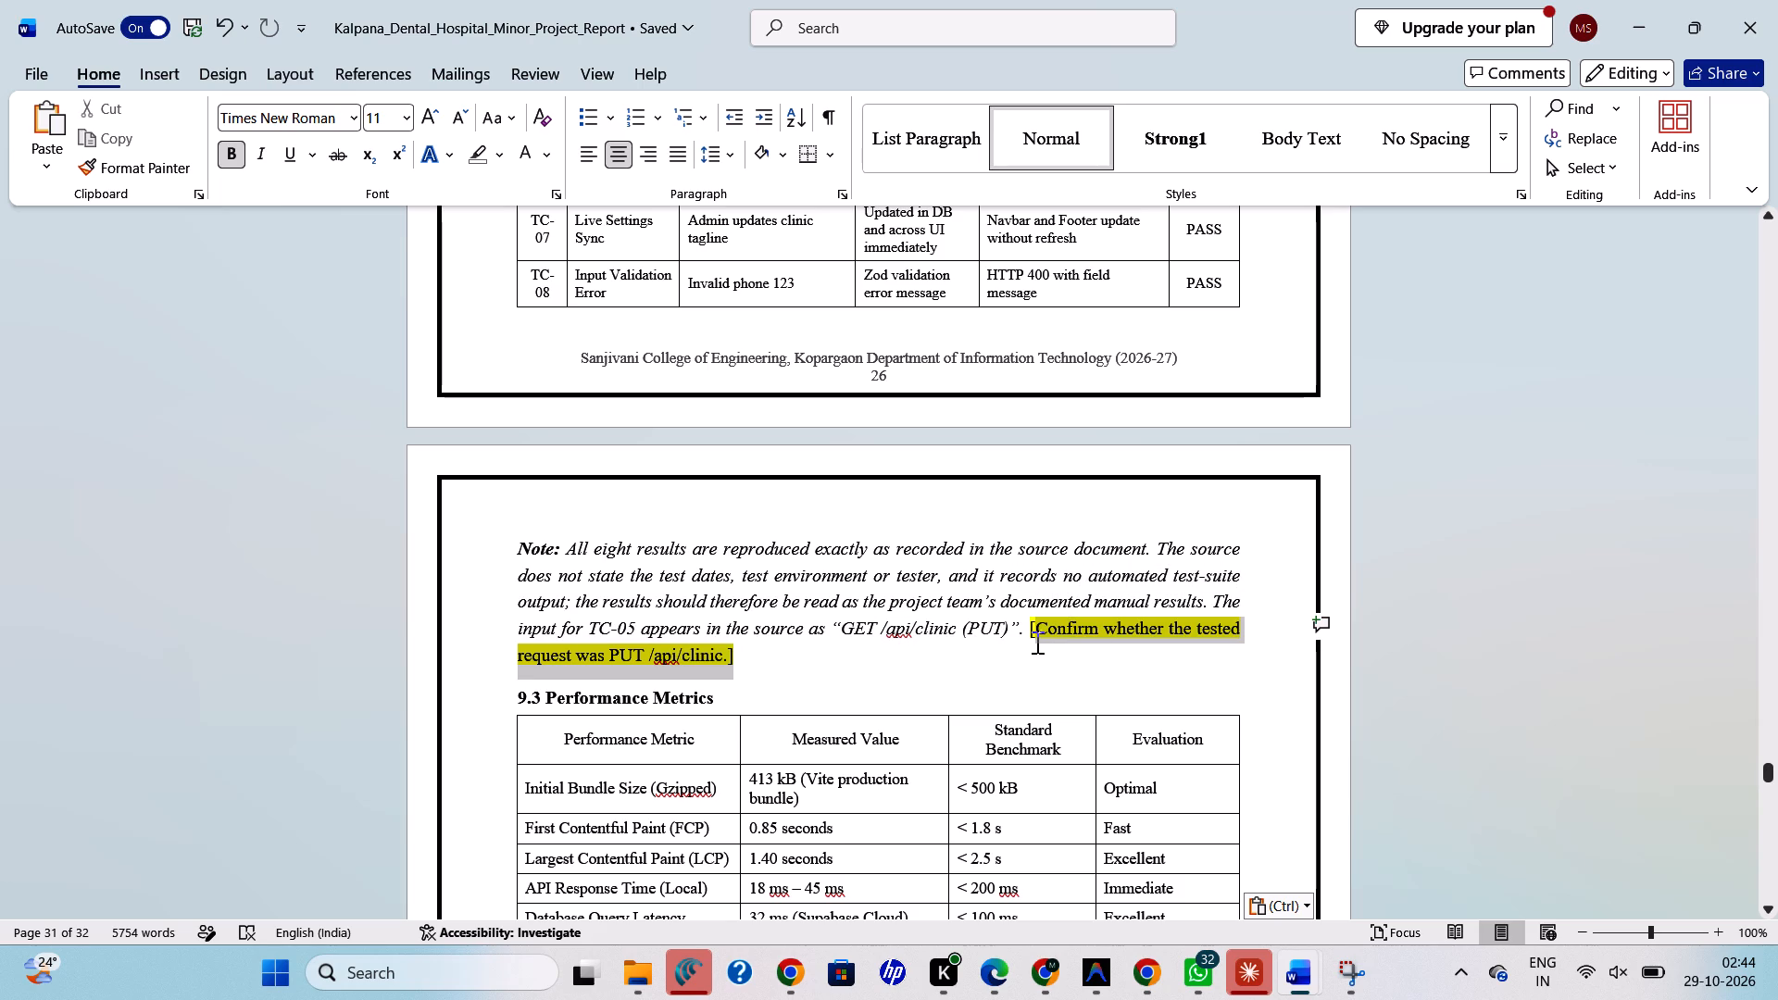
{"action": "left_click_drag", "start_coordinate": [1035, 641], "coordinate": [1025, 641]}
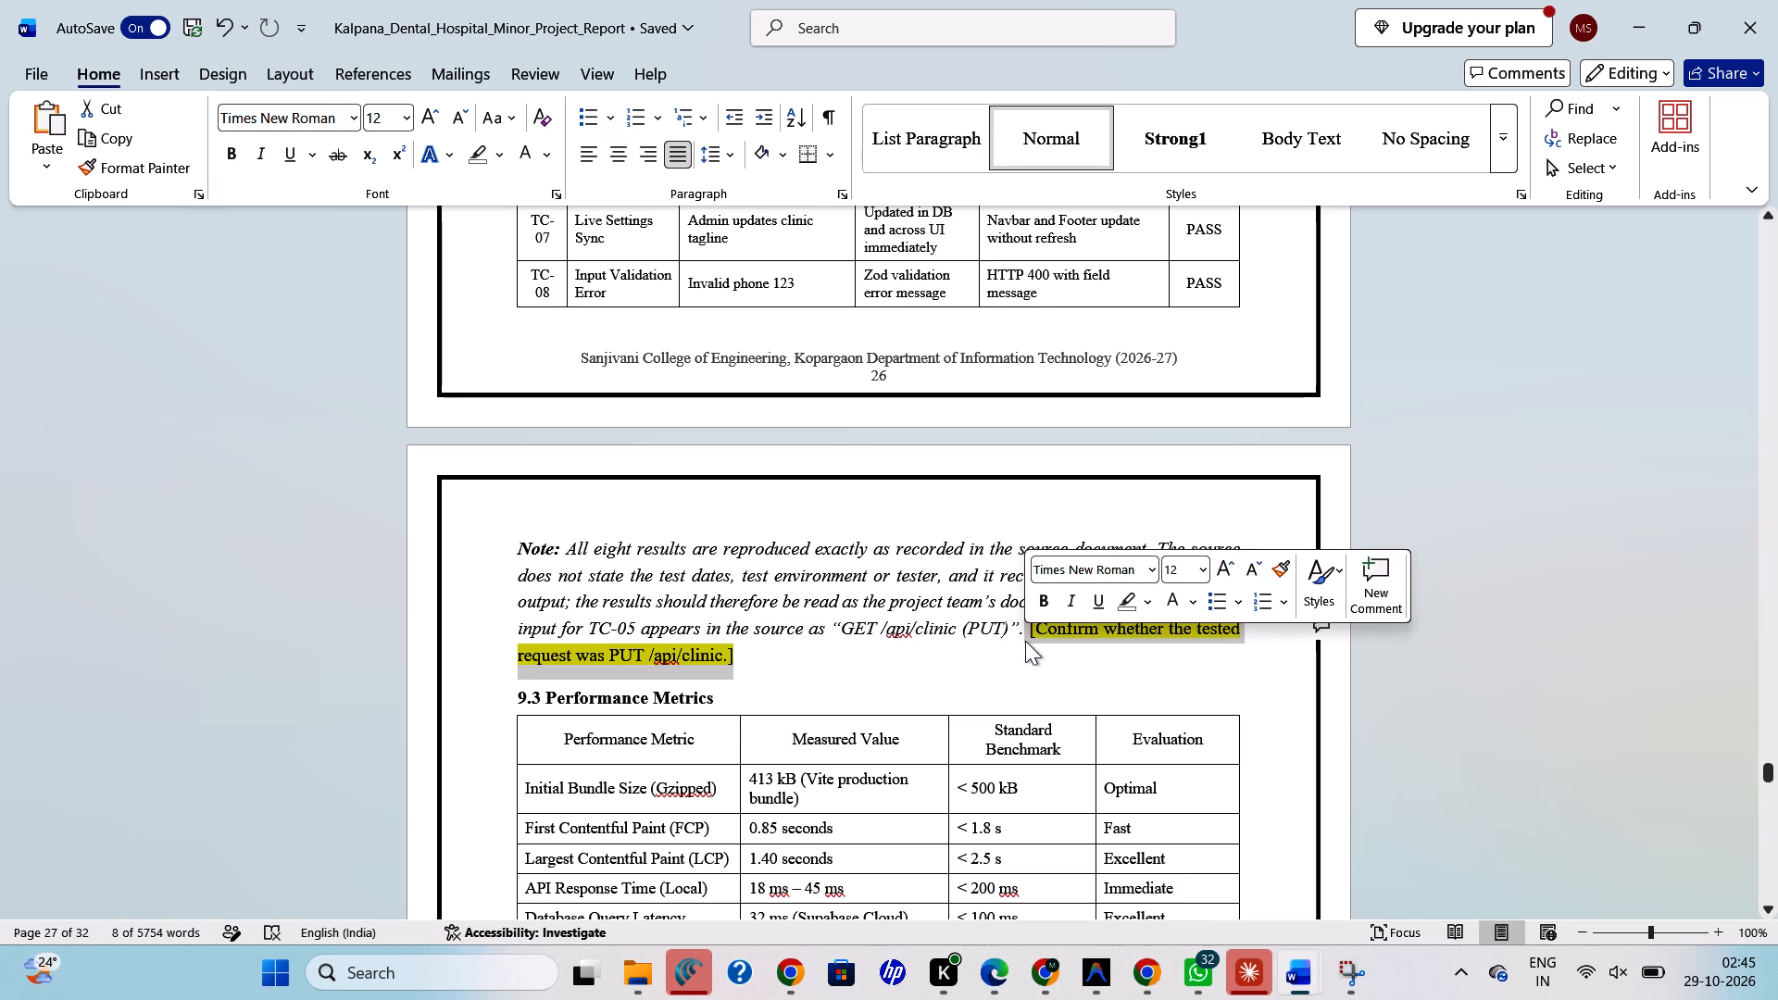
{"action": "key", "text": "Delete"}
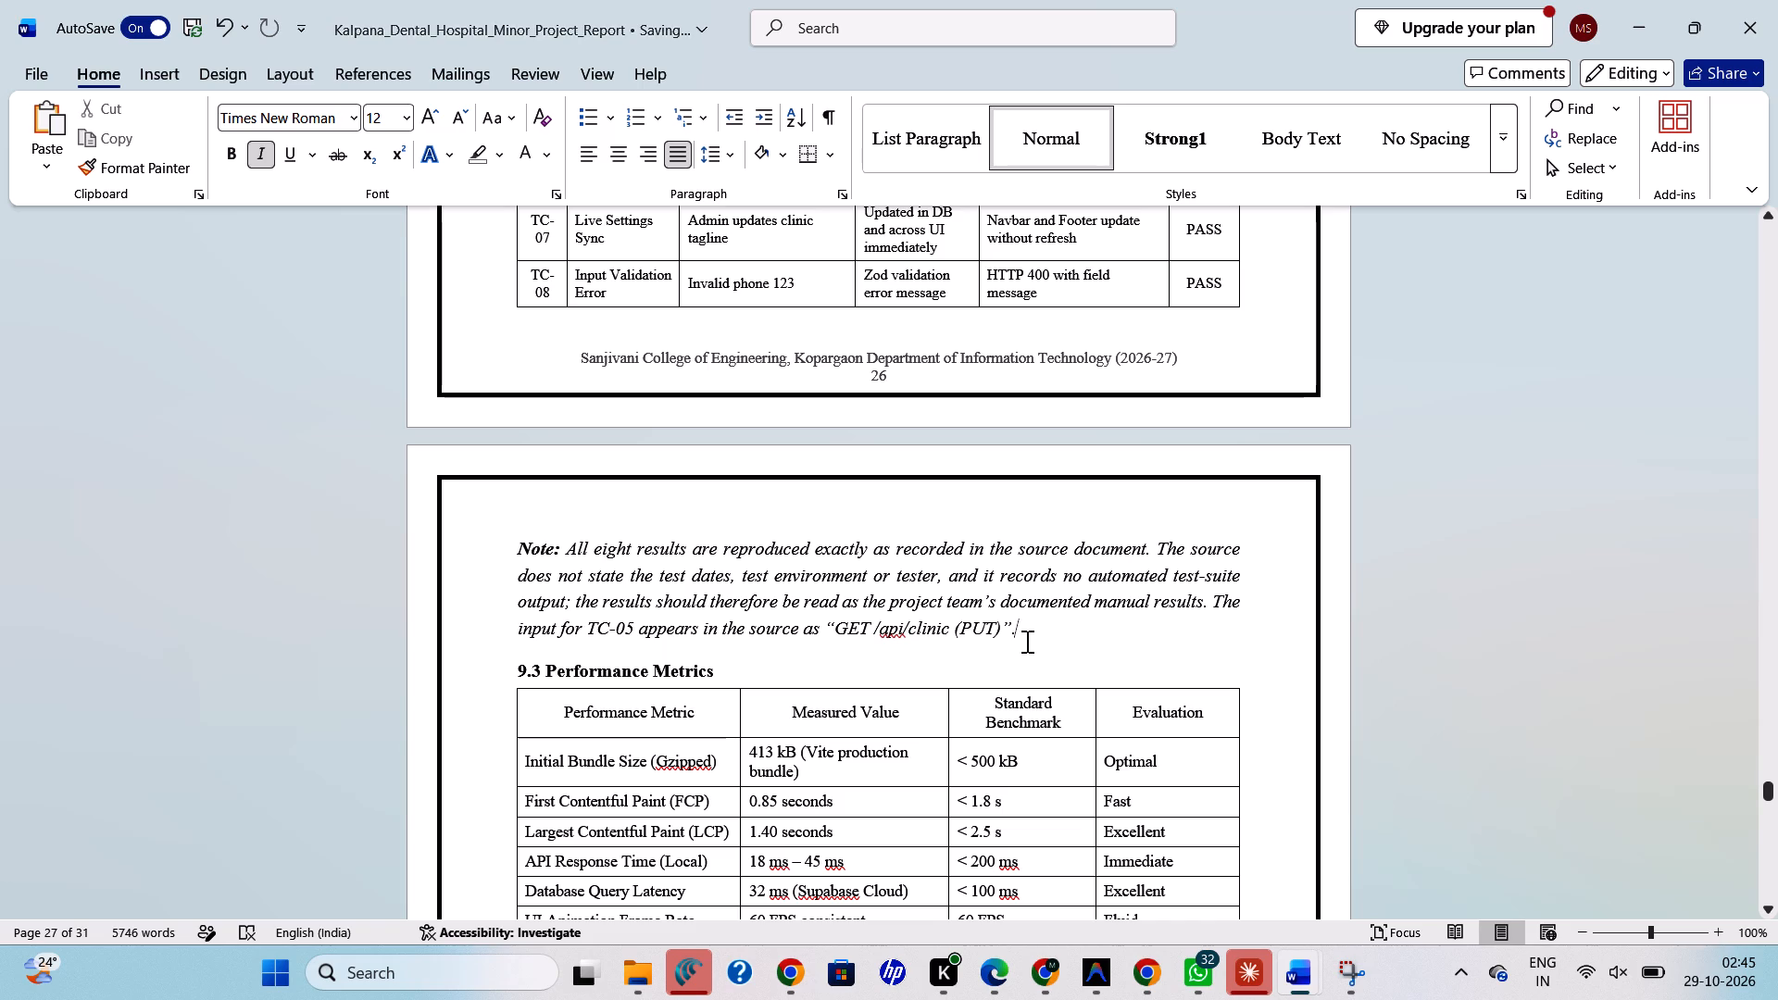
Copy the Chapter 8 Implementation content from section 8.1 Patient-Facing Frontend through the end of section 8.10 Deployment.
{"action": "scroll", "coordinate": [1025, 641], "scroll_direction": "up", "scroll_amount": 1}
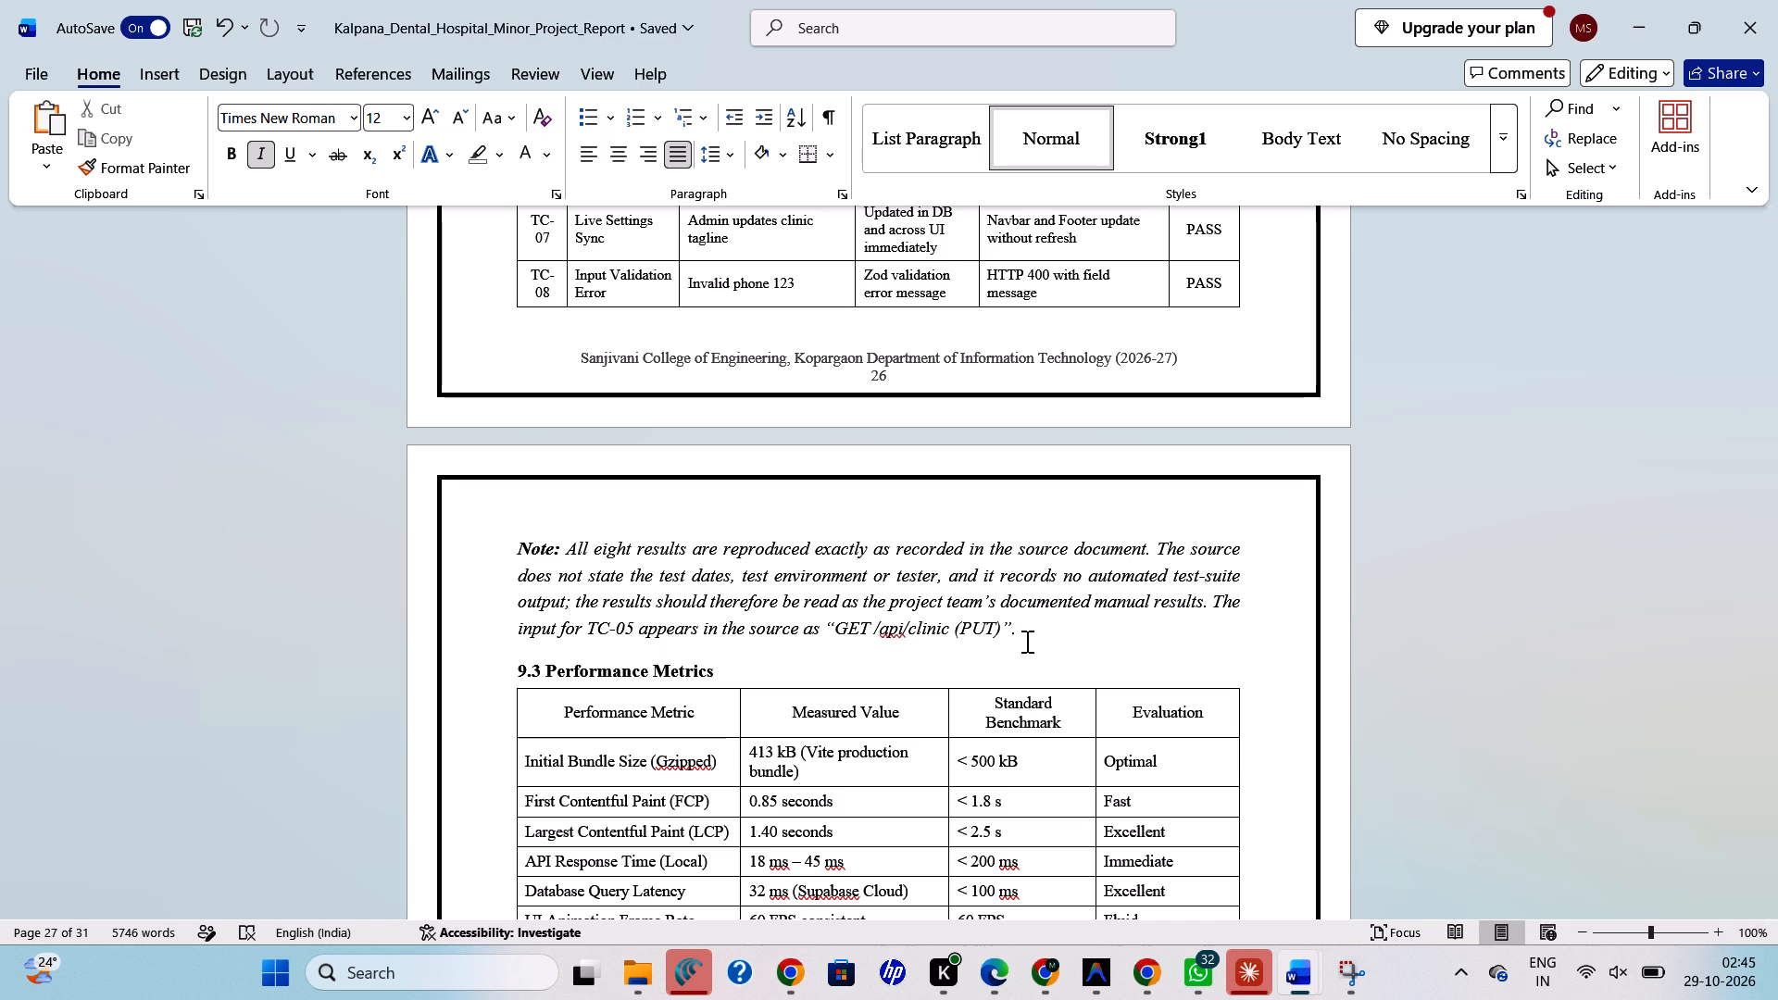
{"action": "scroll", "coordinate": [1025, 641], "scroll_direction": "up", "scroll_amount": 1}
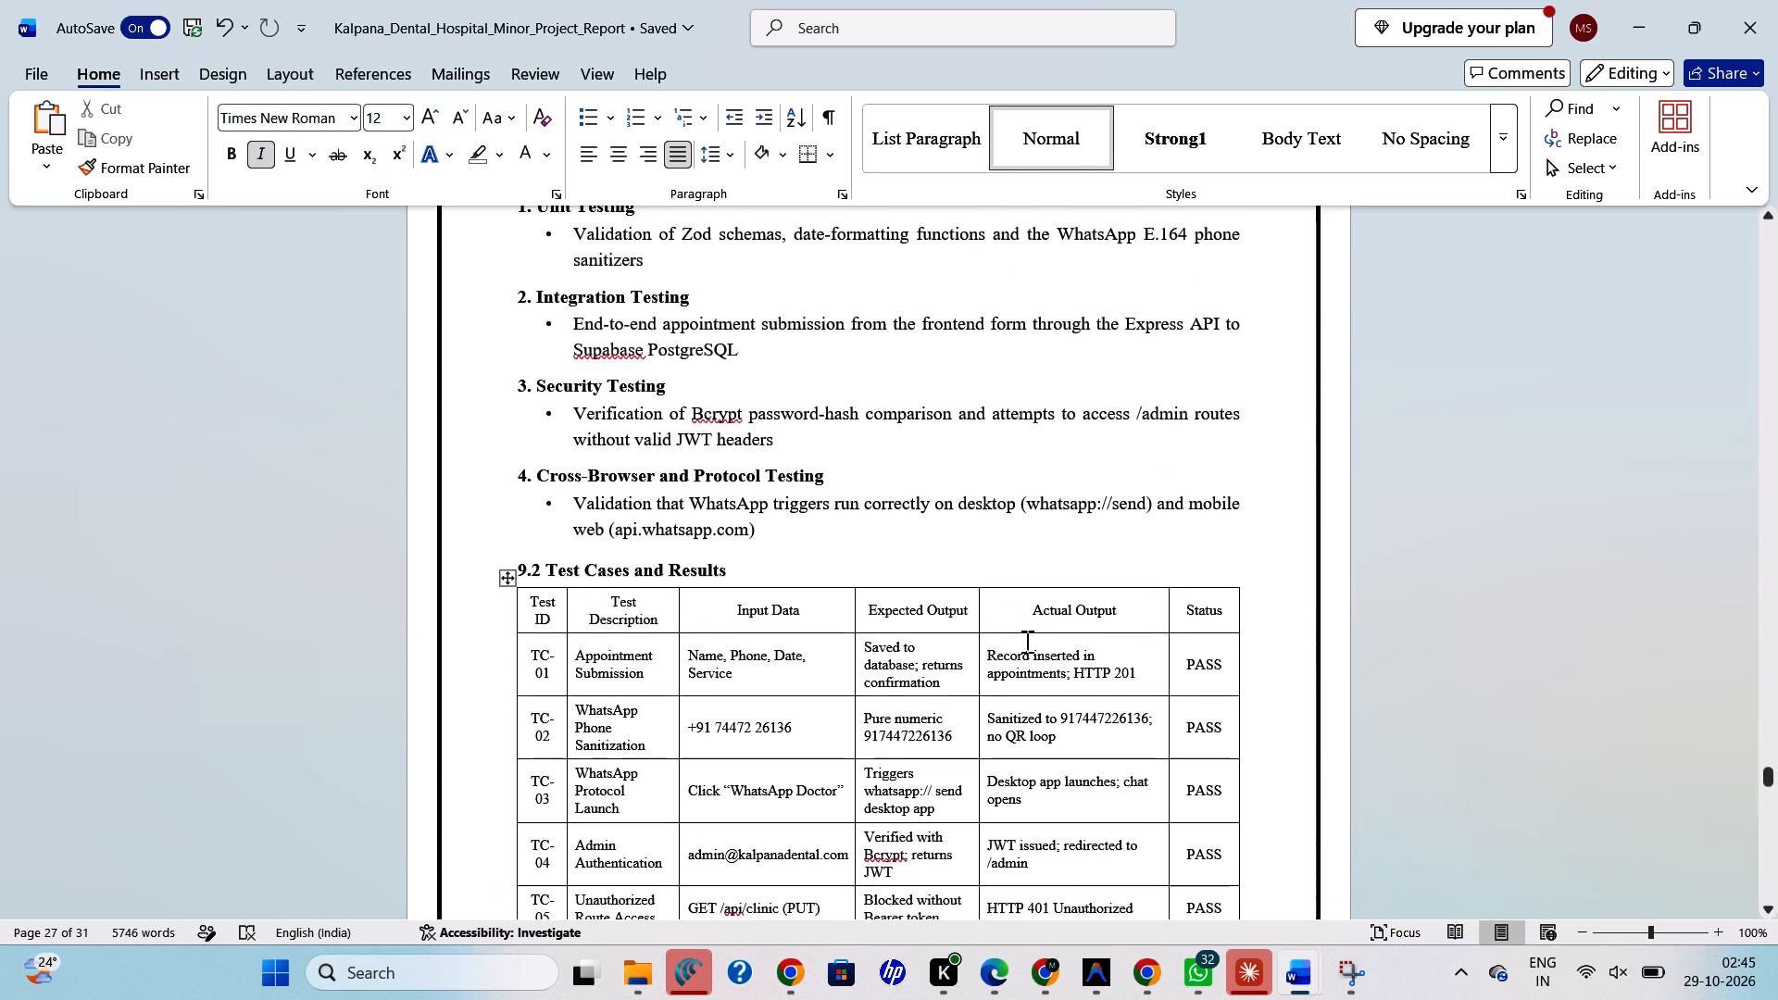
{"action": "scroll", "coordinate": [1025, 641], "scroll_direction": "up", "scroll_amount": 1}
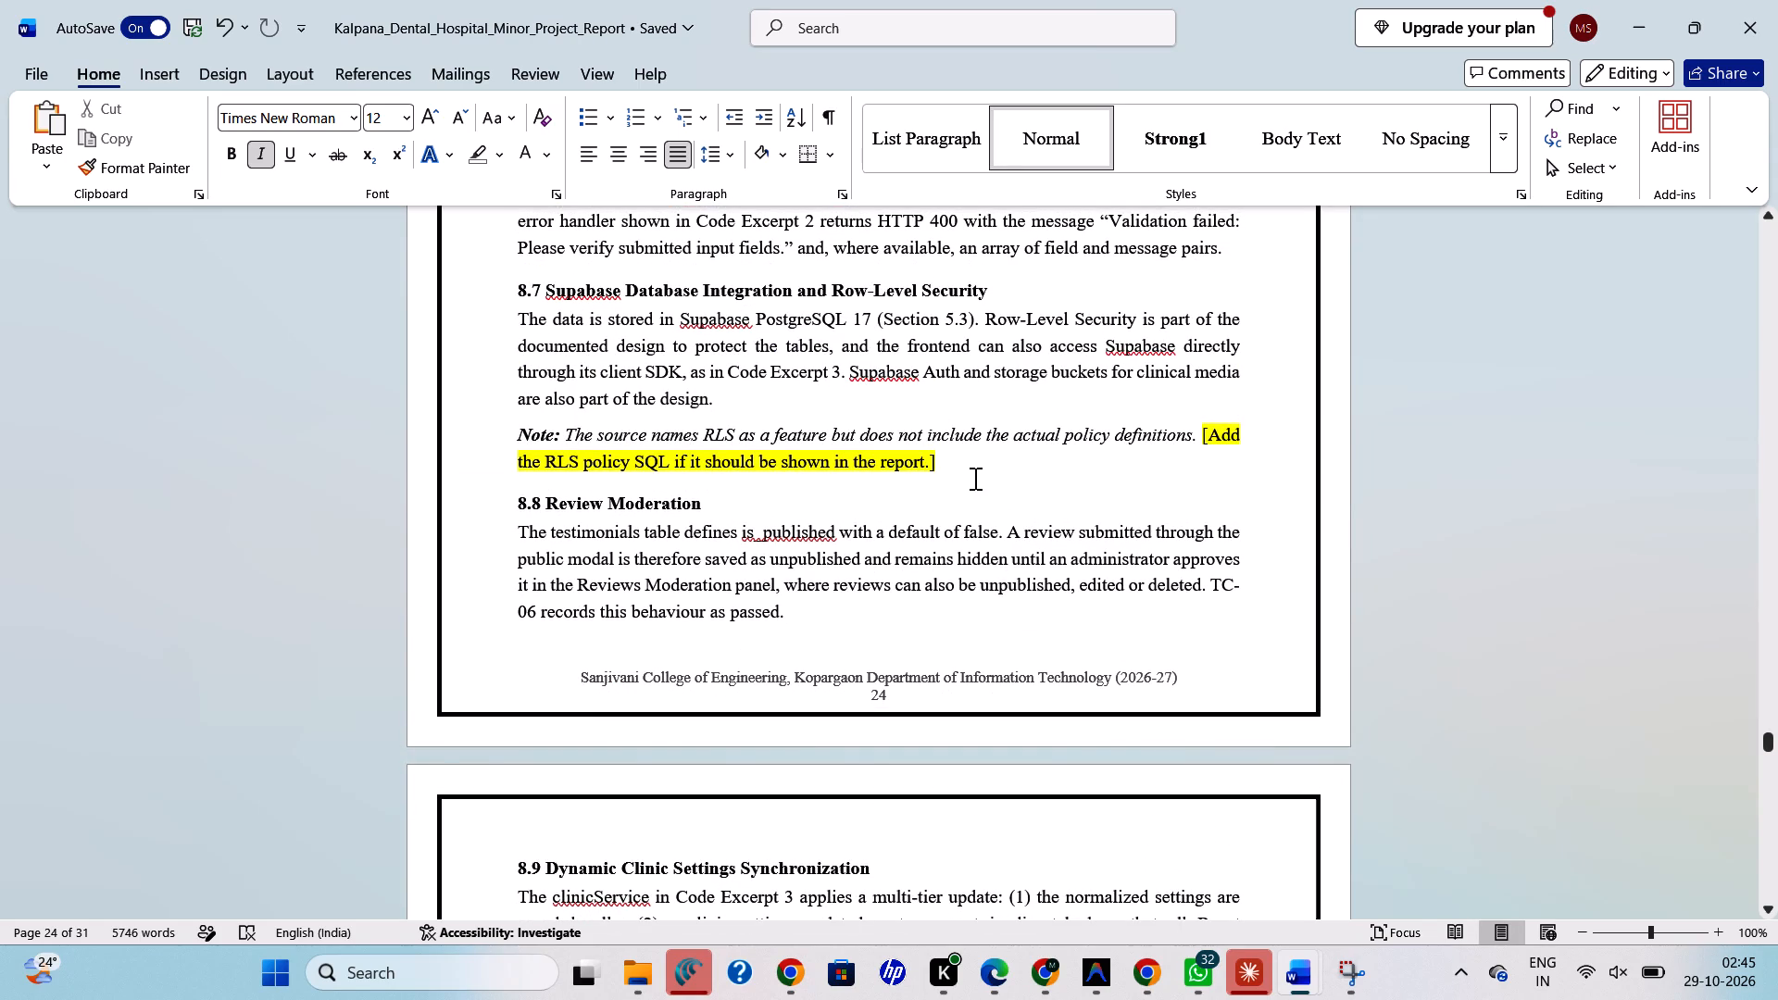
{"action": "scroll", "coordinate": [973, 478], "scroll_direction": "up", "scroll_amount": 2}
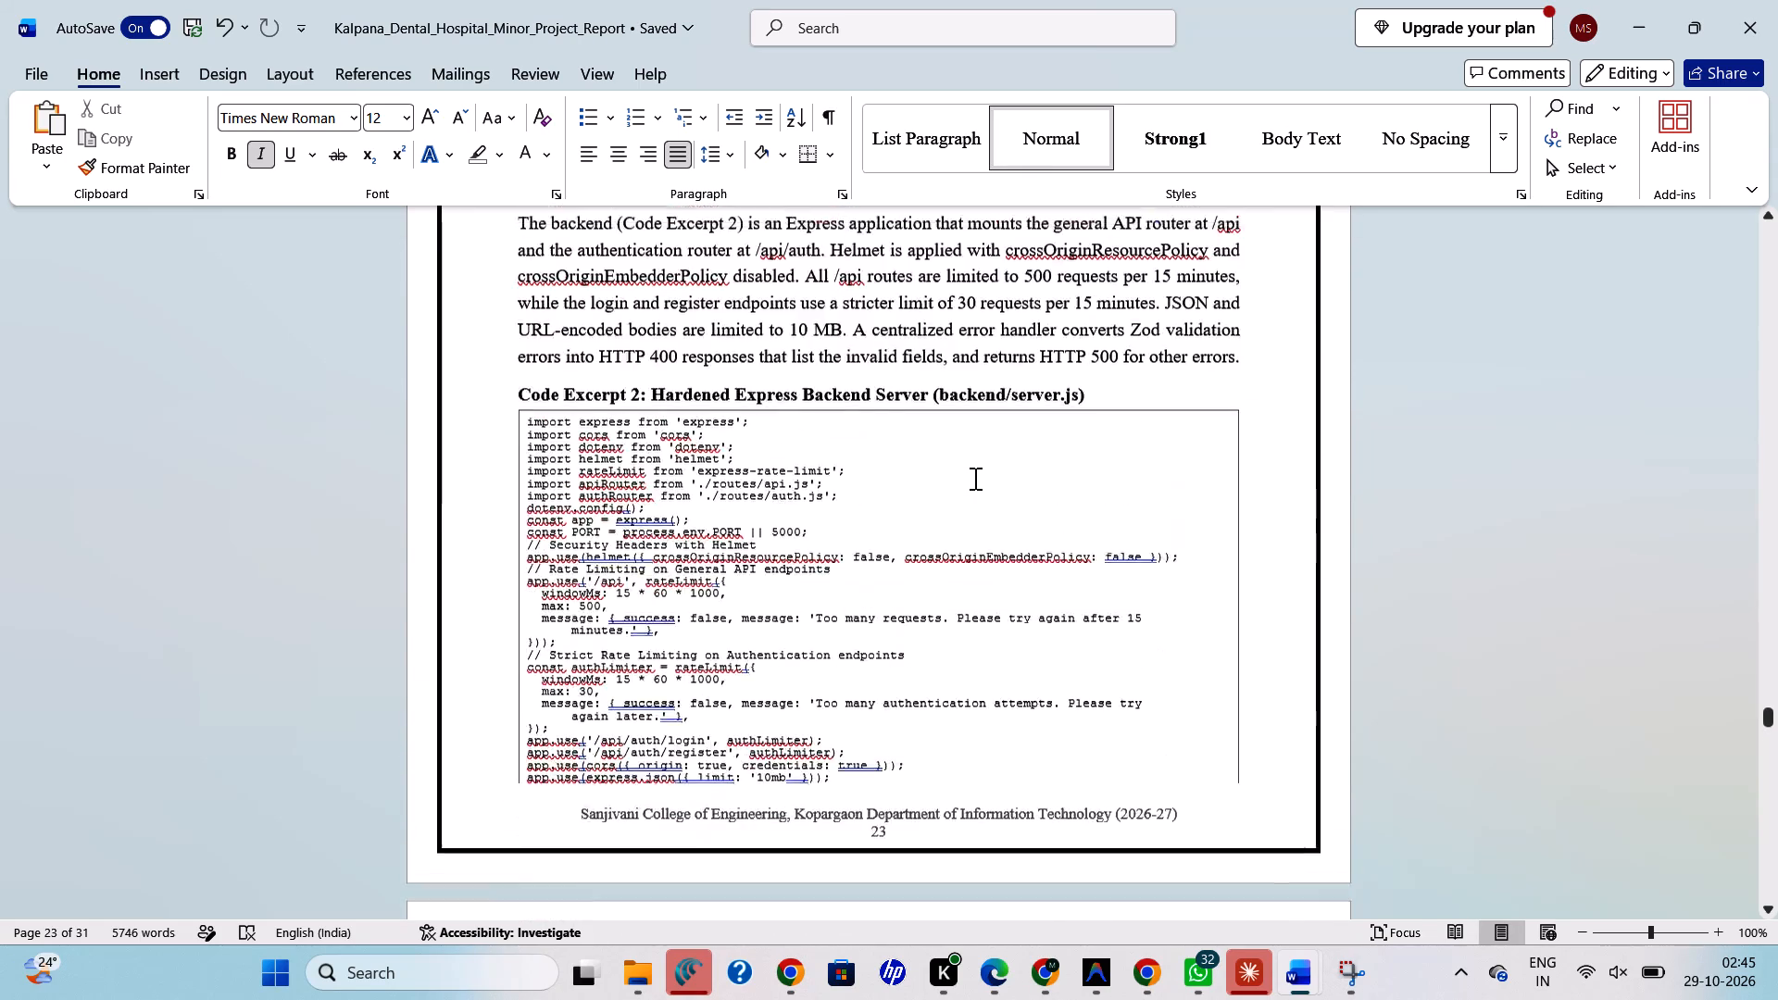
{"action": "scroll", "coordinate": [973, 478], "scroll_direction": "up", "scroll_amount": 2}
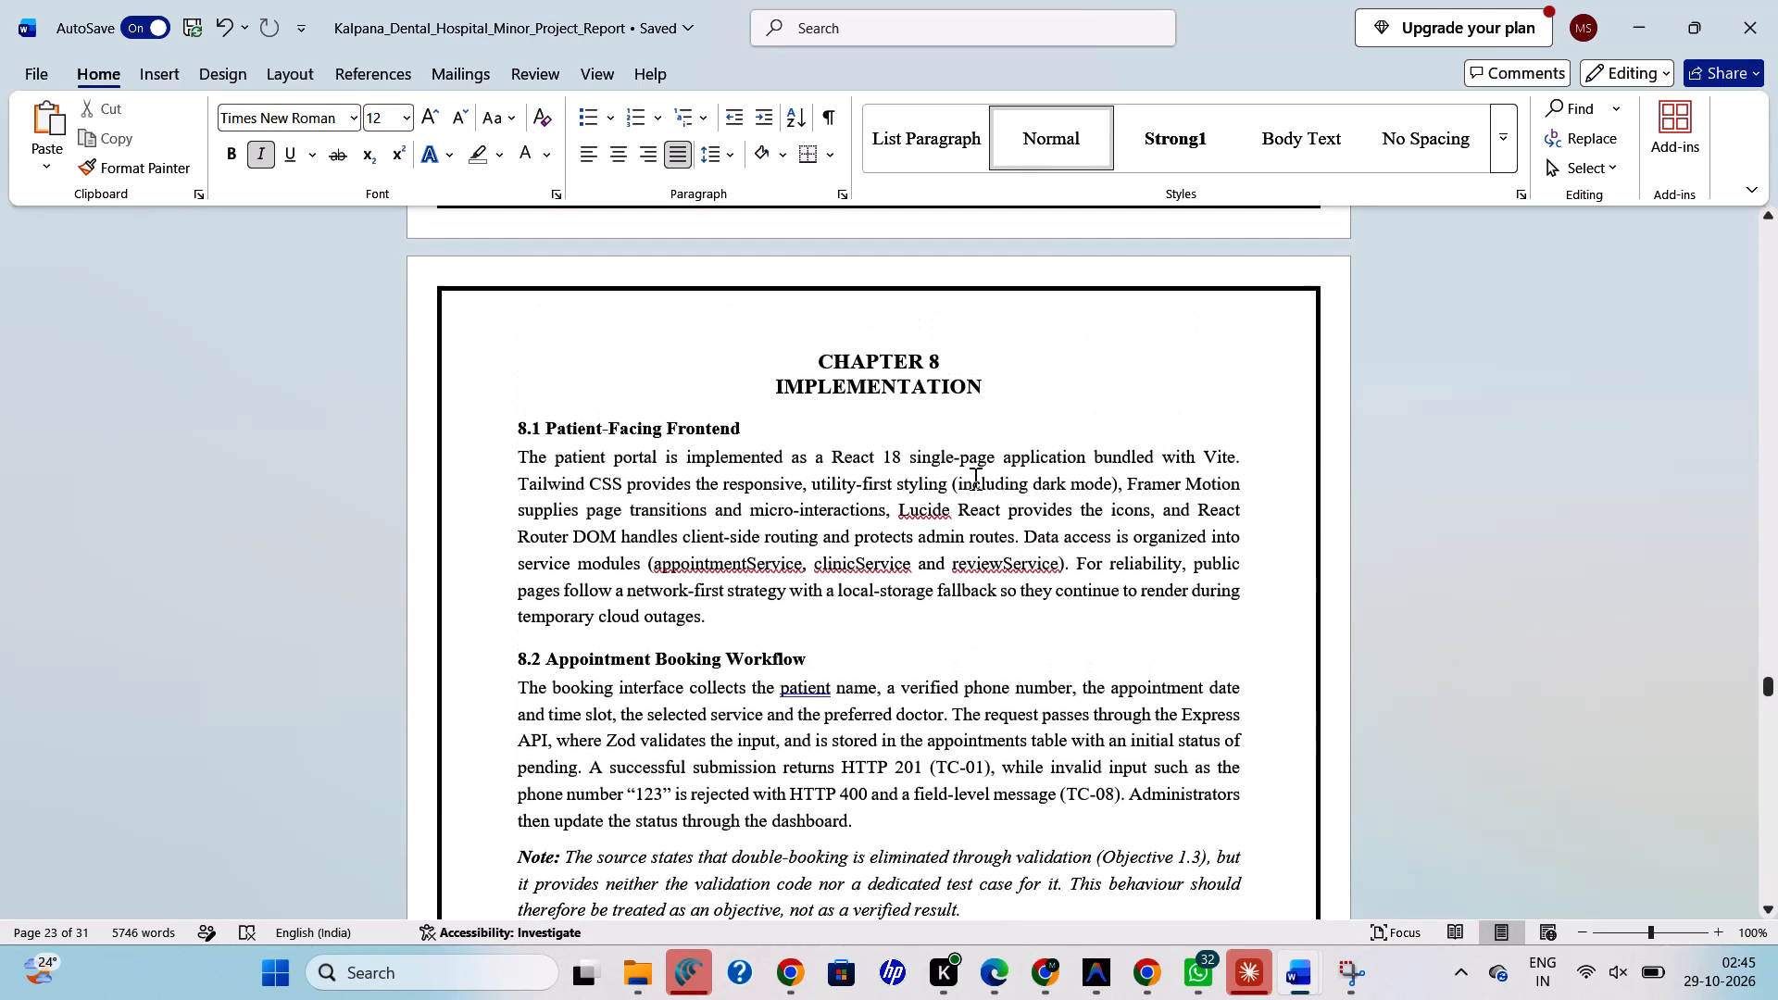
{"action": "left_click_drag", "start_coordinate": [507, 417], "coordinate": [765, 922]}
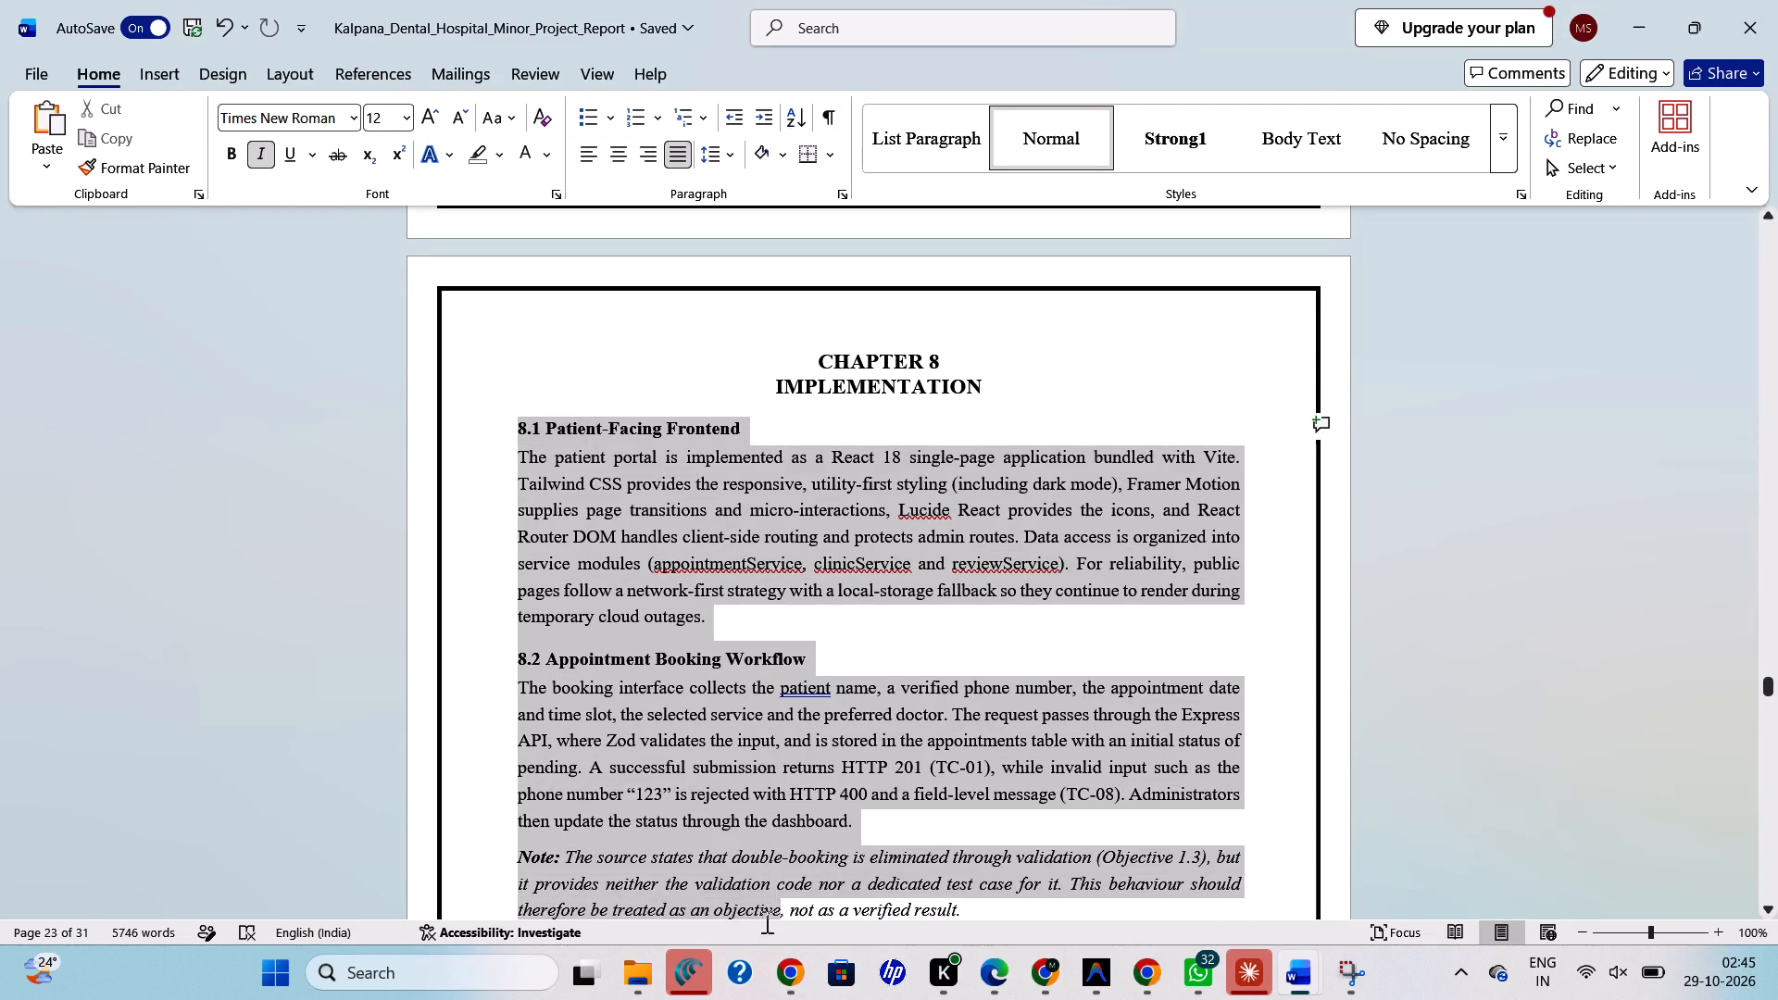
{"action": "left_click_drag", "start_coordinate": [765, 922], "coordinate": [783, 999]}
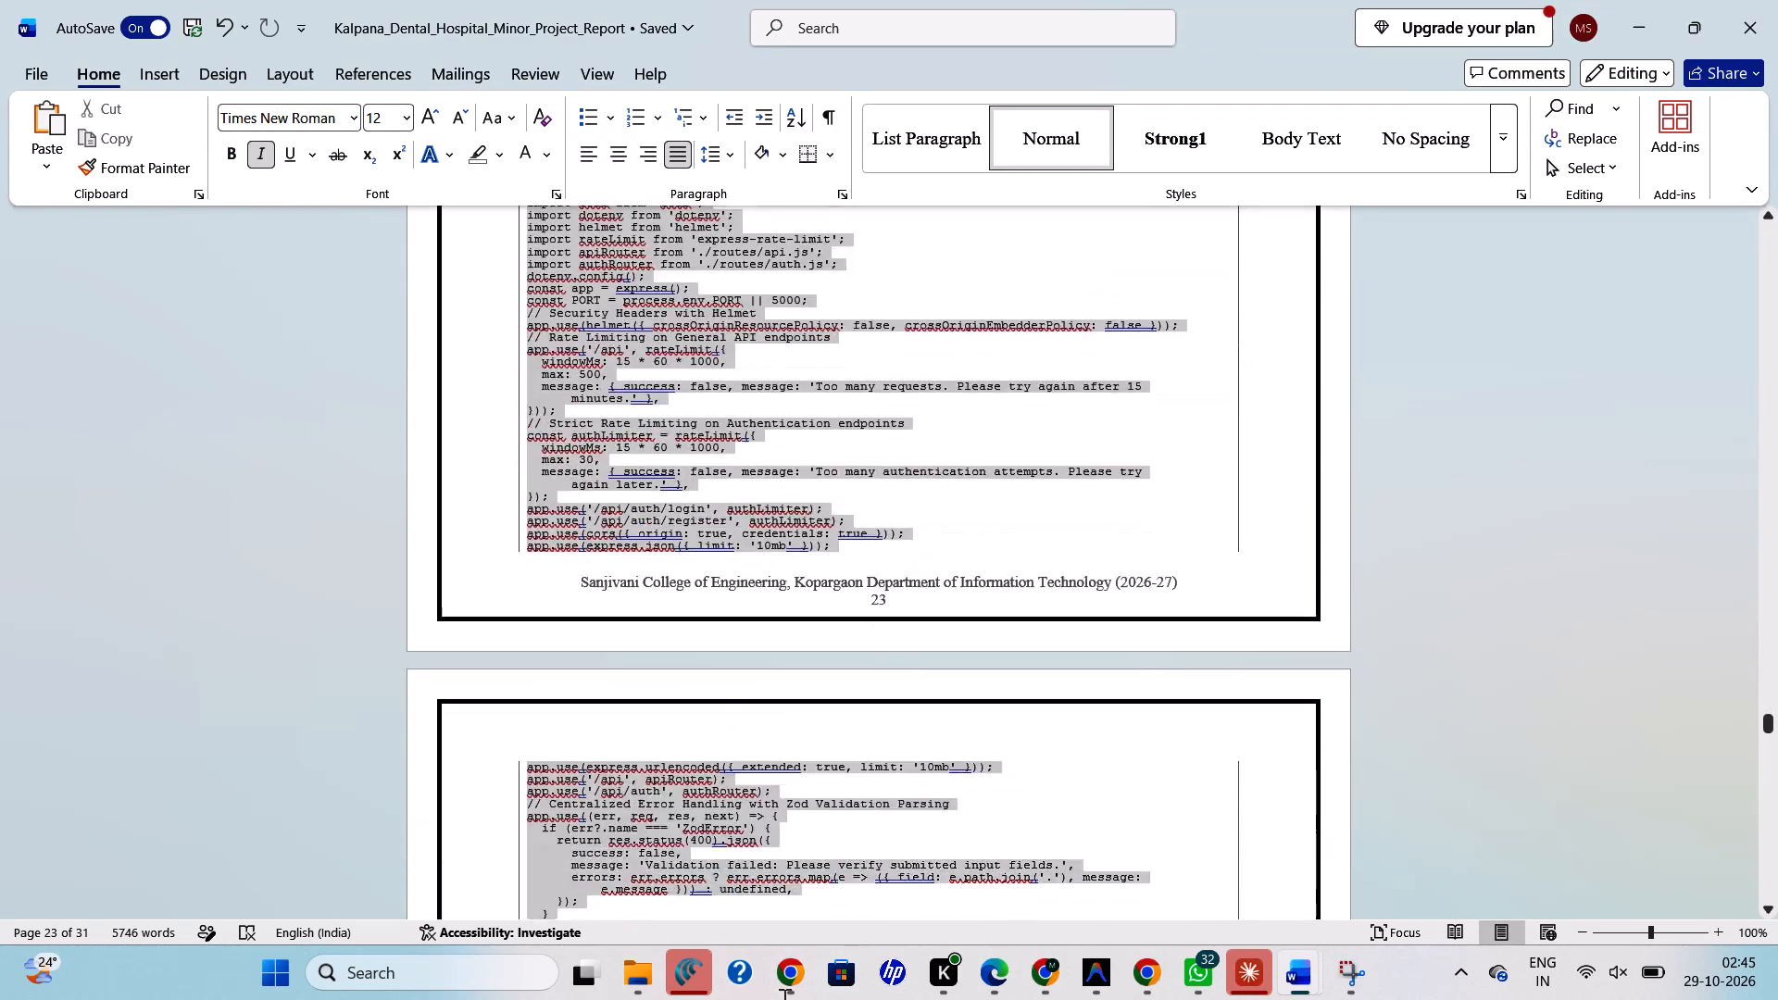
{"action": "left_click_drag", "start_coordinate": [783, 999], "coordinate": [787, 932]}
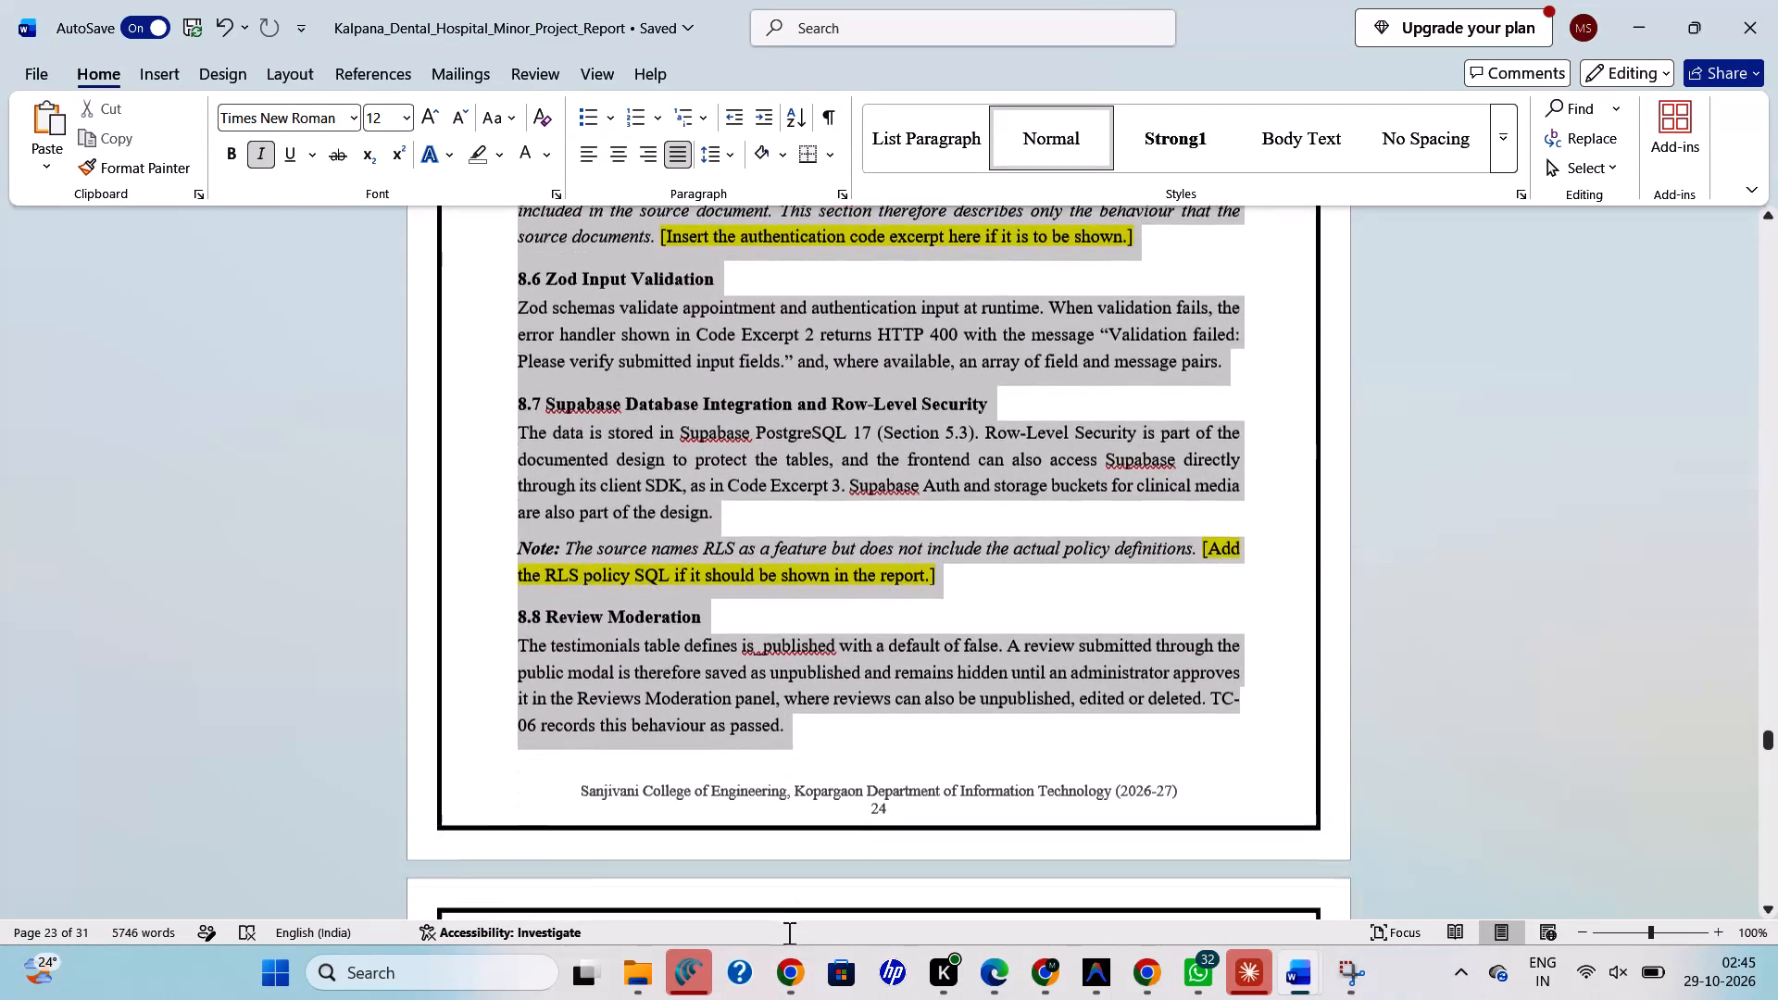
{"action": "left_click_drag", "start_coordinate": [787, 932], "coordinate": [751, 930]}
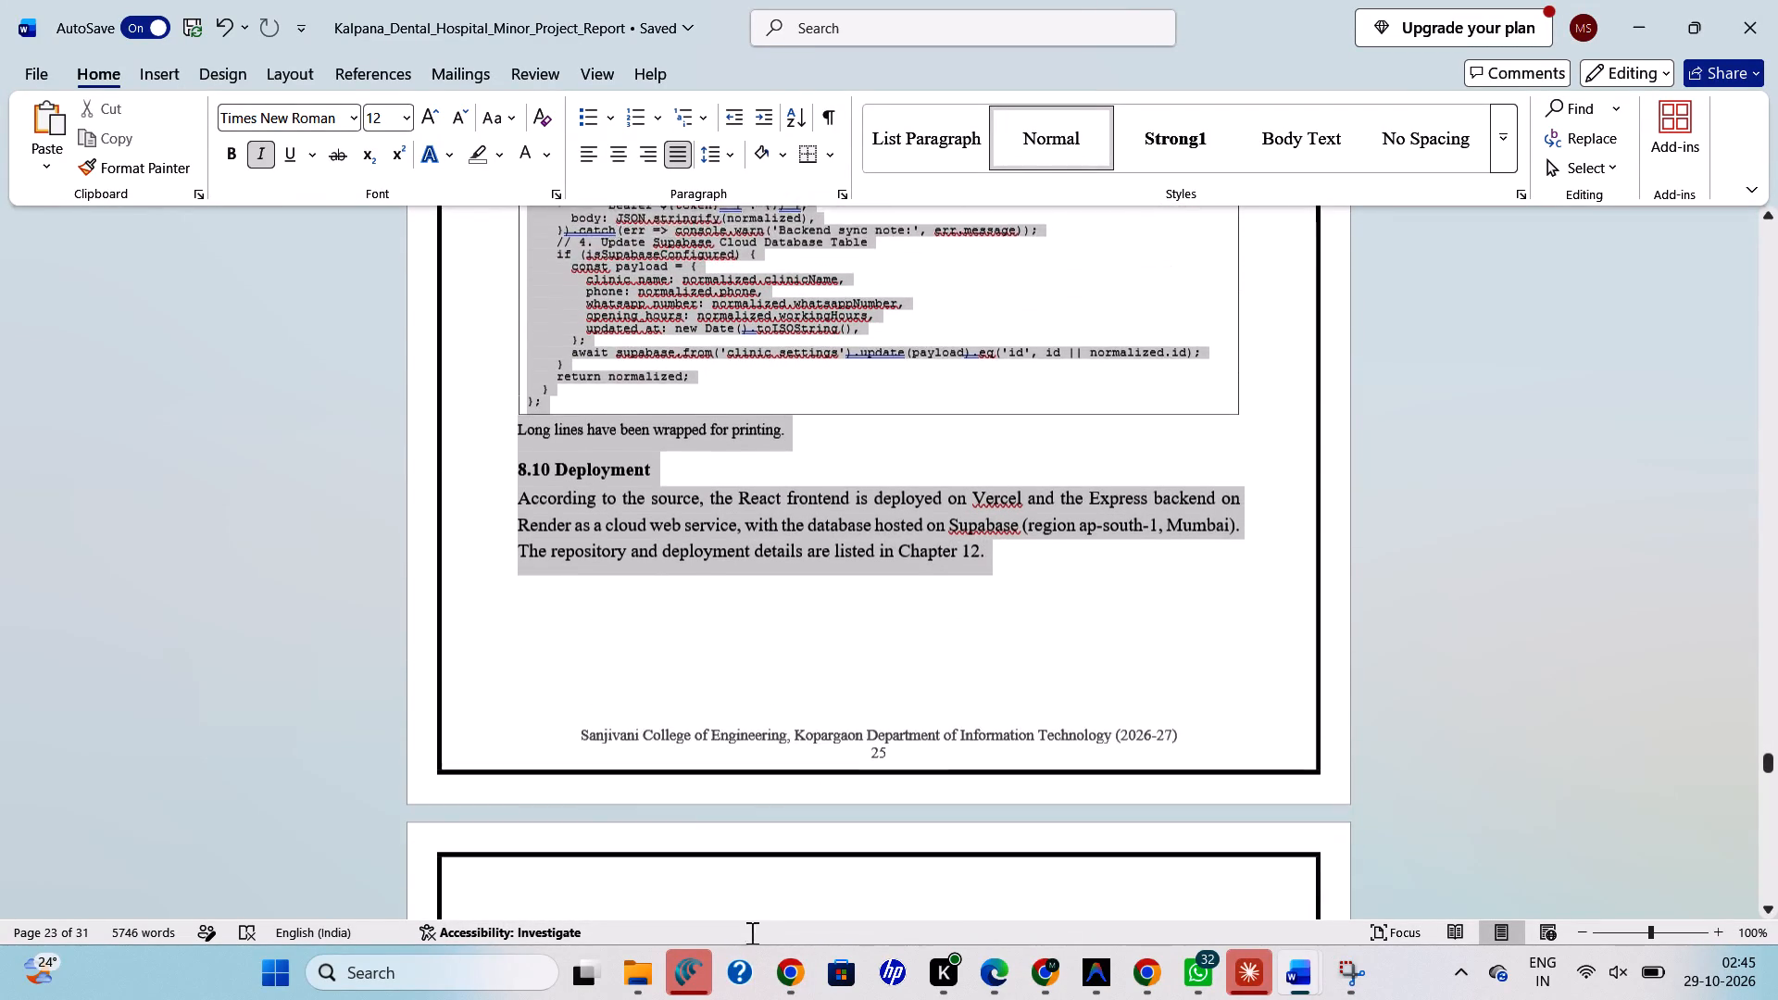
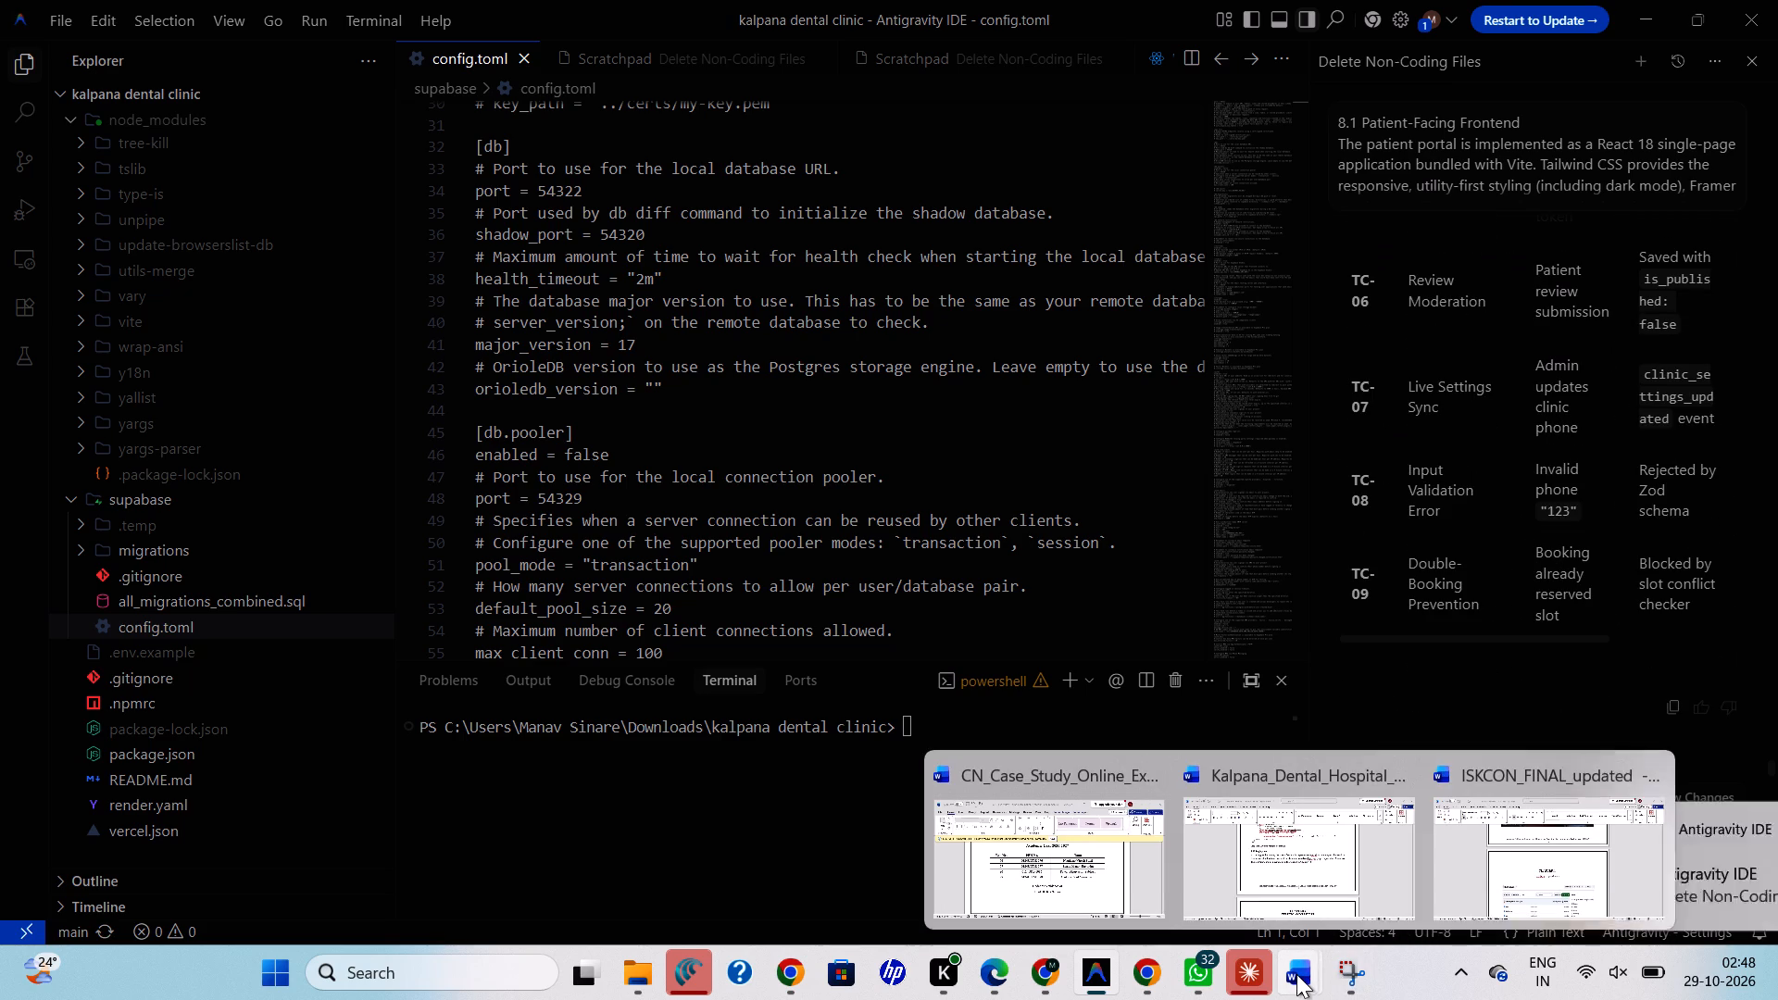
Switch to the ISKCON_FINAL_updated report in Word and review its closing pages, from the Chapter 12 references to the site photos and client details.
{"action": "left_click", "coordinate": [1542, 877]}
{"action": "scroll", "coordinate": [1346, 704], "scroll_direction": "down", "scroll_amount": 2}
{"action": "scroll", "coordinate": [1346, 704], "scroll_direction": "up", "scroll_amount": 1}
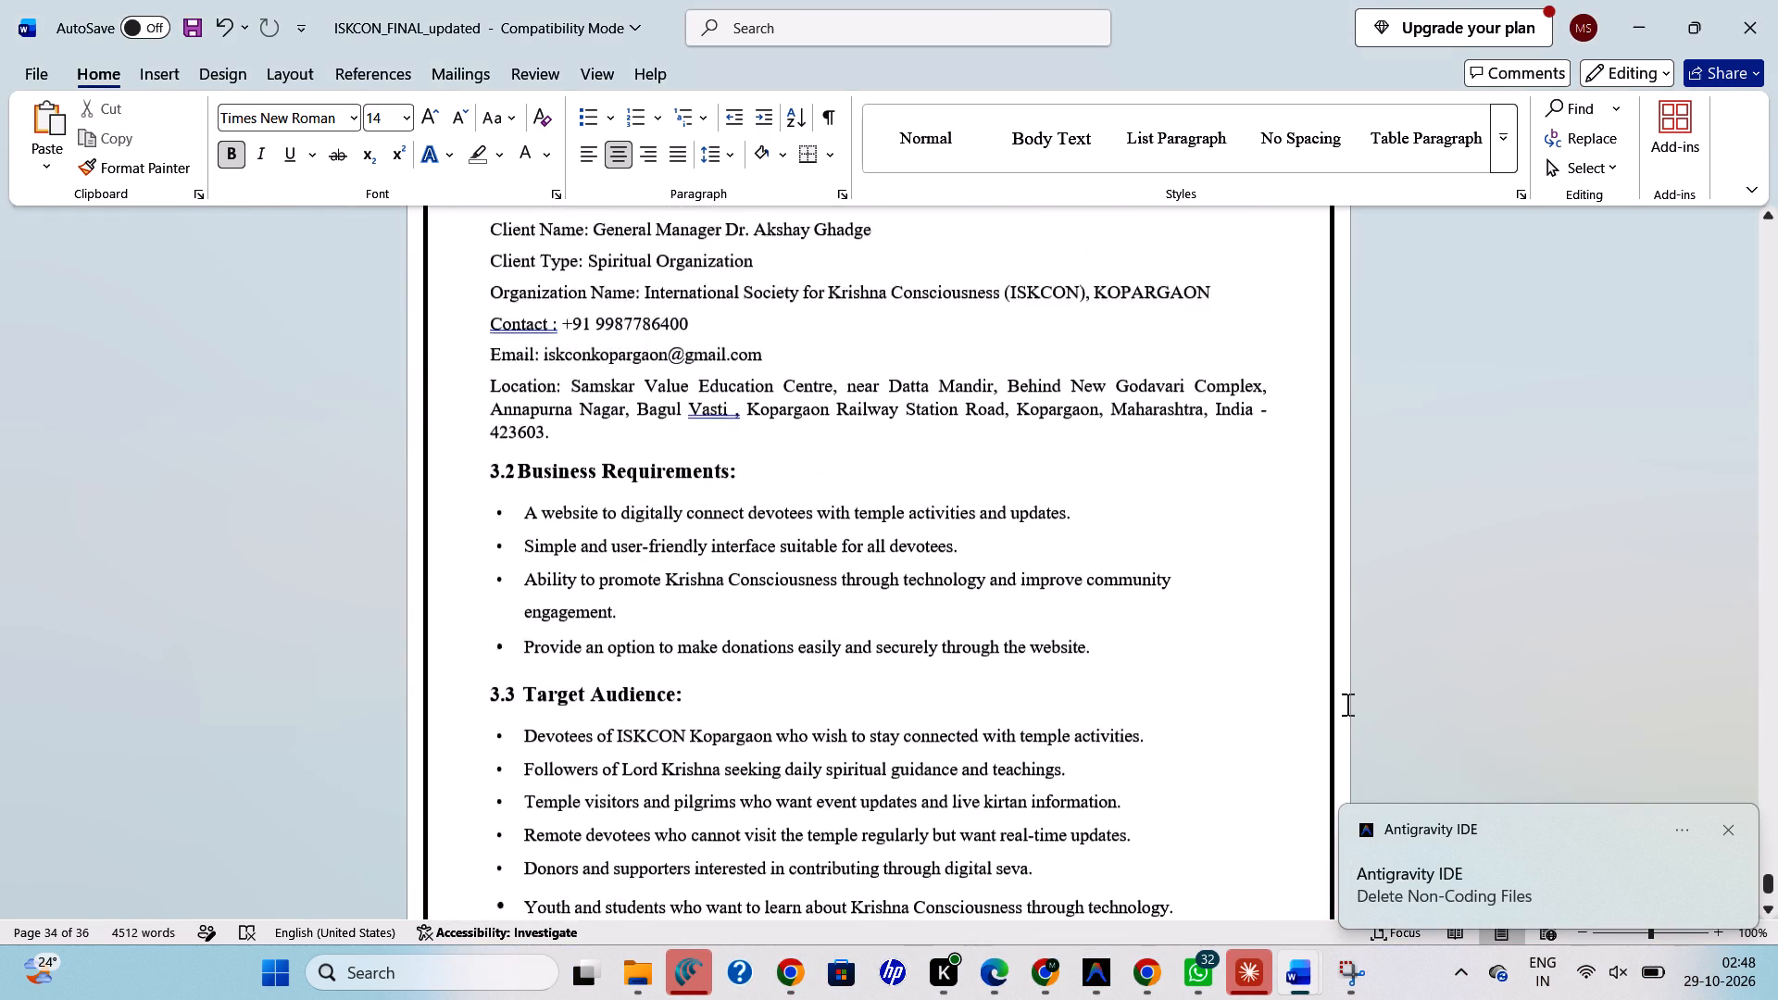
{"action": "scroll", "coordinate": [1346, 704], "scroll_direction": "up", "scroll_amount": 3}
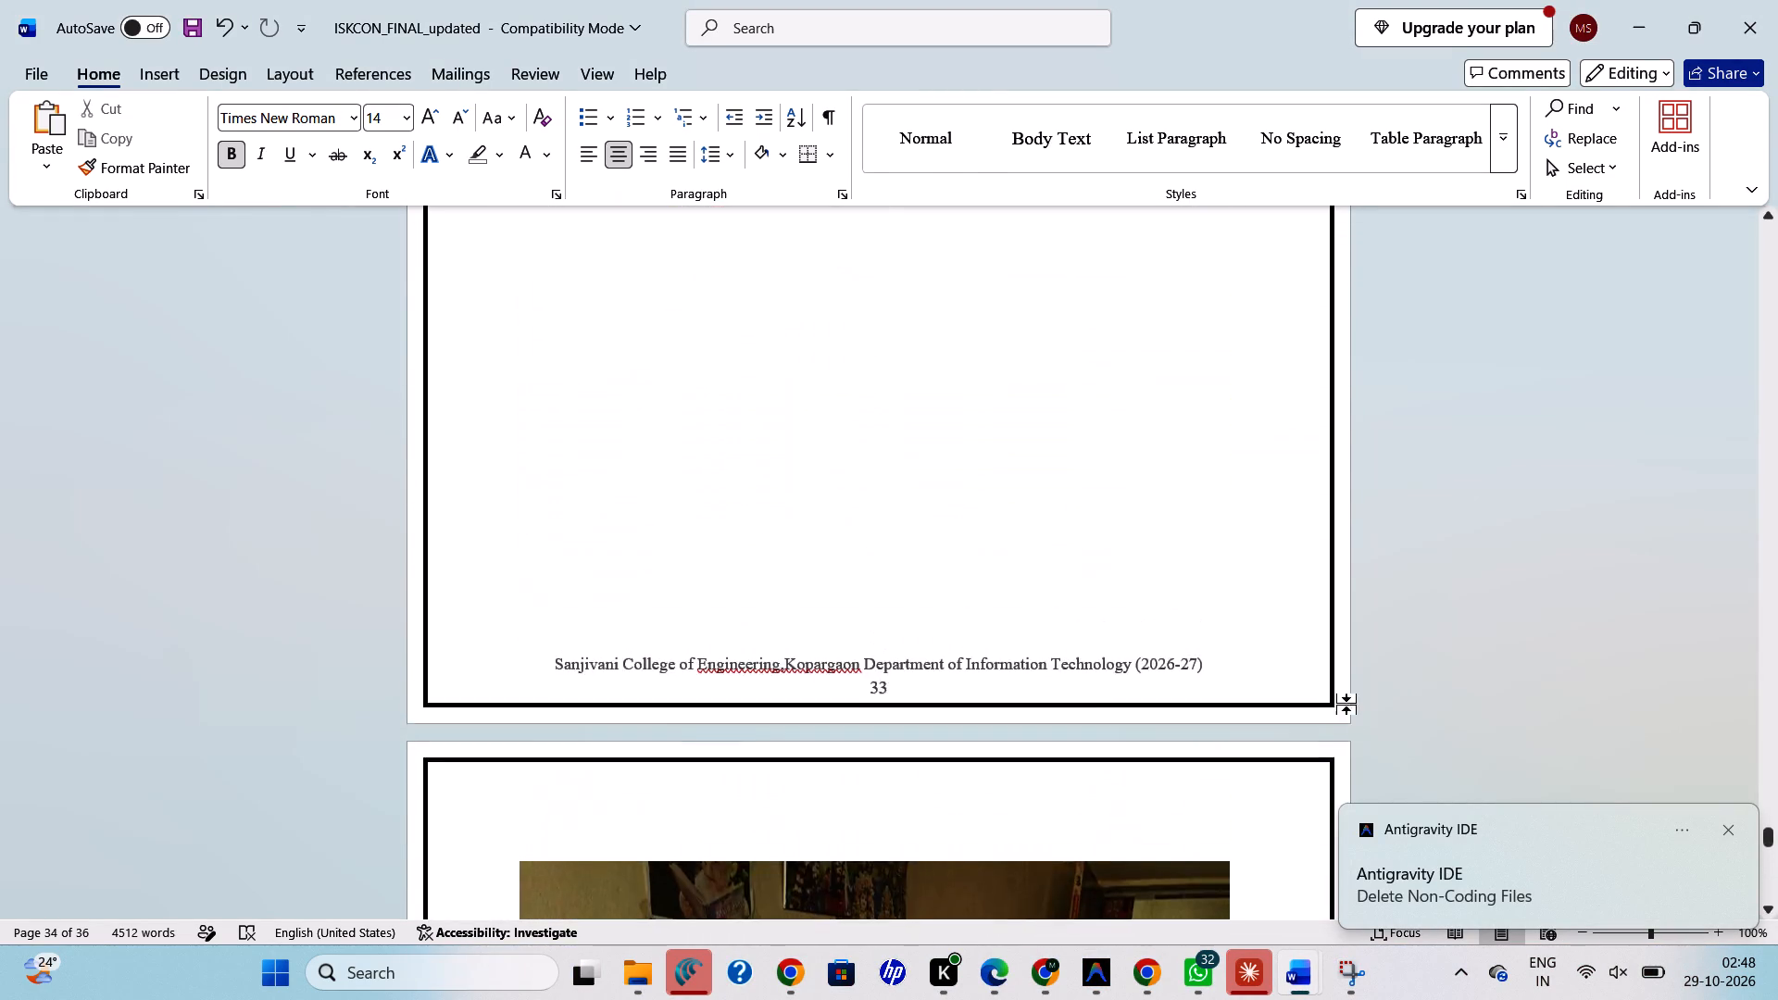
{"action": "scroll", "coordinate": [1346, 704], "scroll_direction": "up", "scroll_amount": 1}
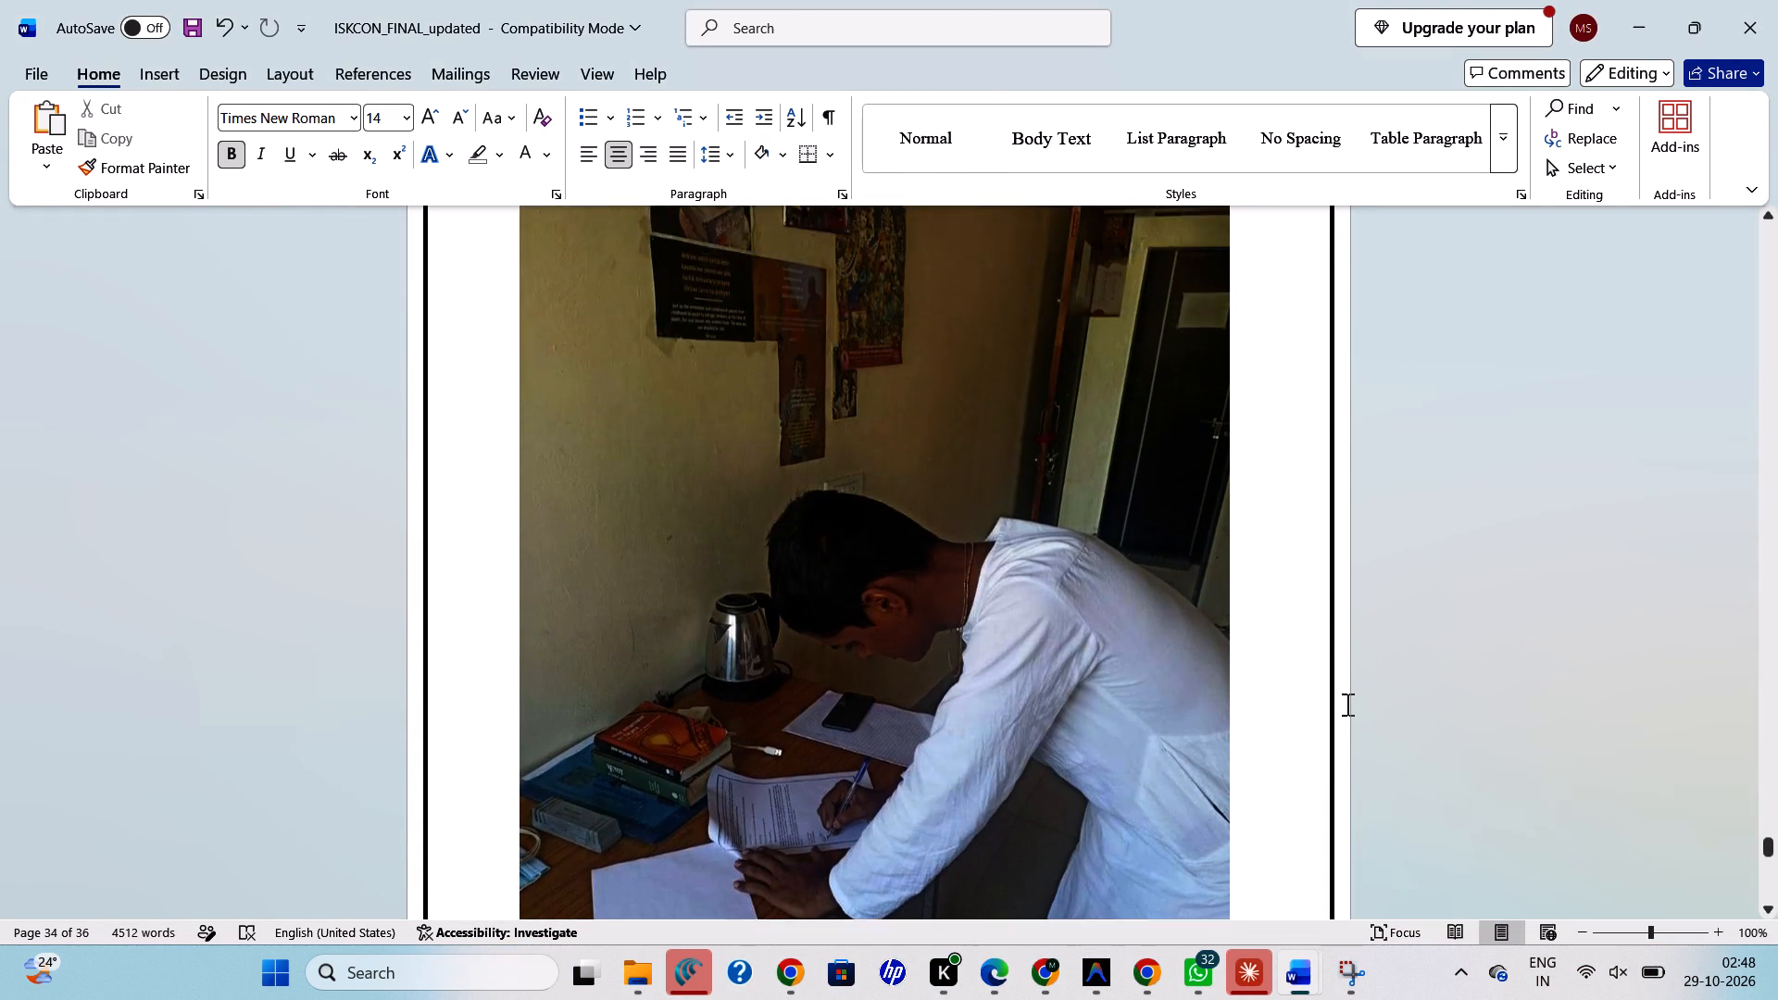
{"action": "scroll", "coordinate": [1346, 704], "scroll_direction": "up", "scroll_amount": 3}
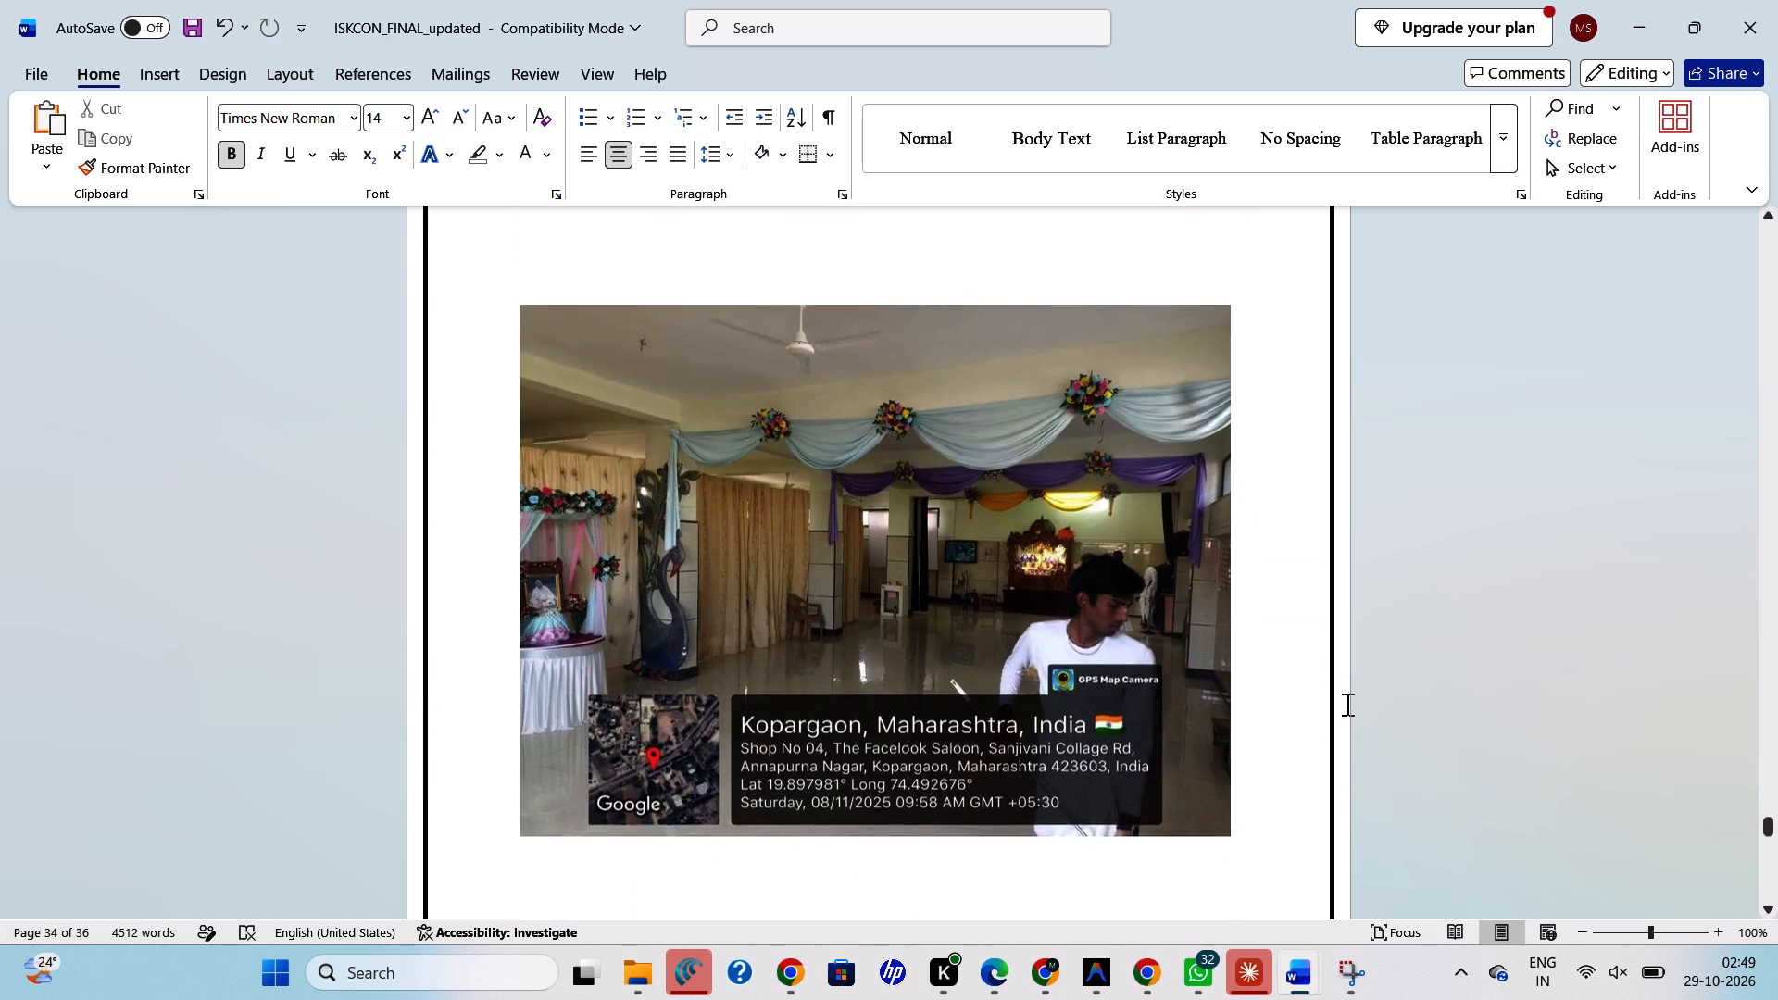
{"action": "scroll", "coordinate": [1346, 704], "scroll_direction": "up", "scroll_amount": 2}
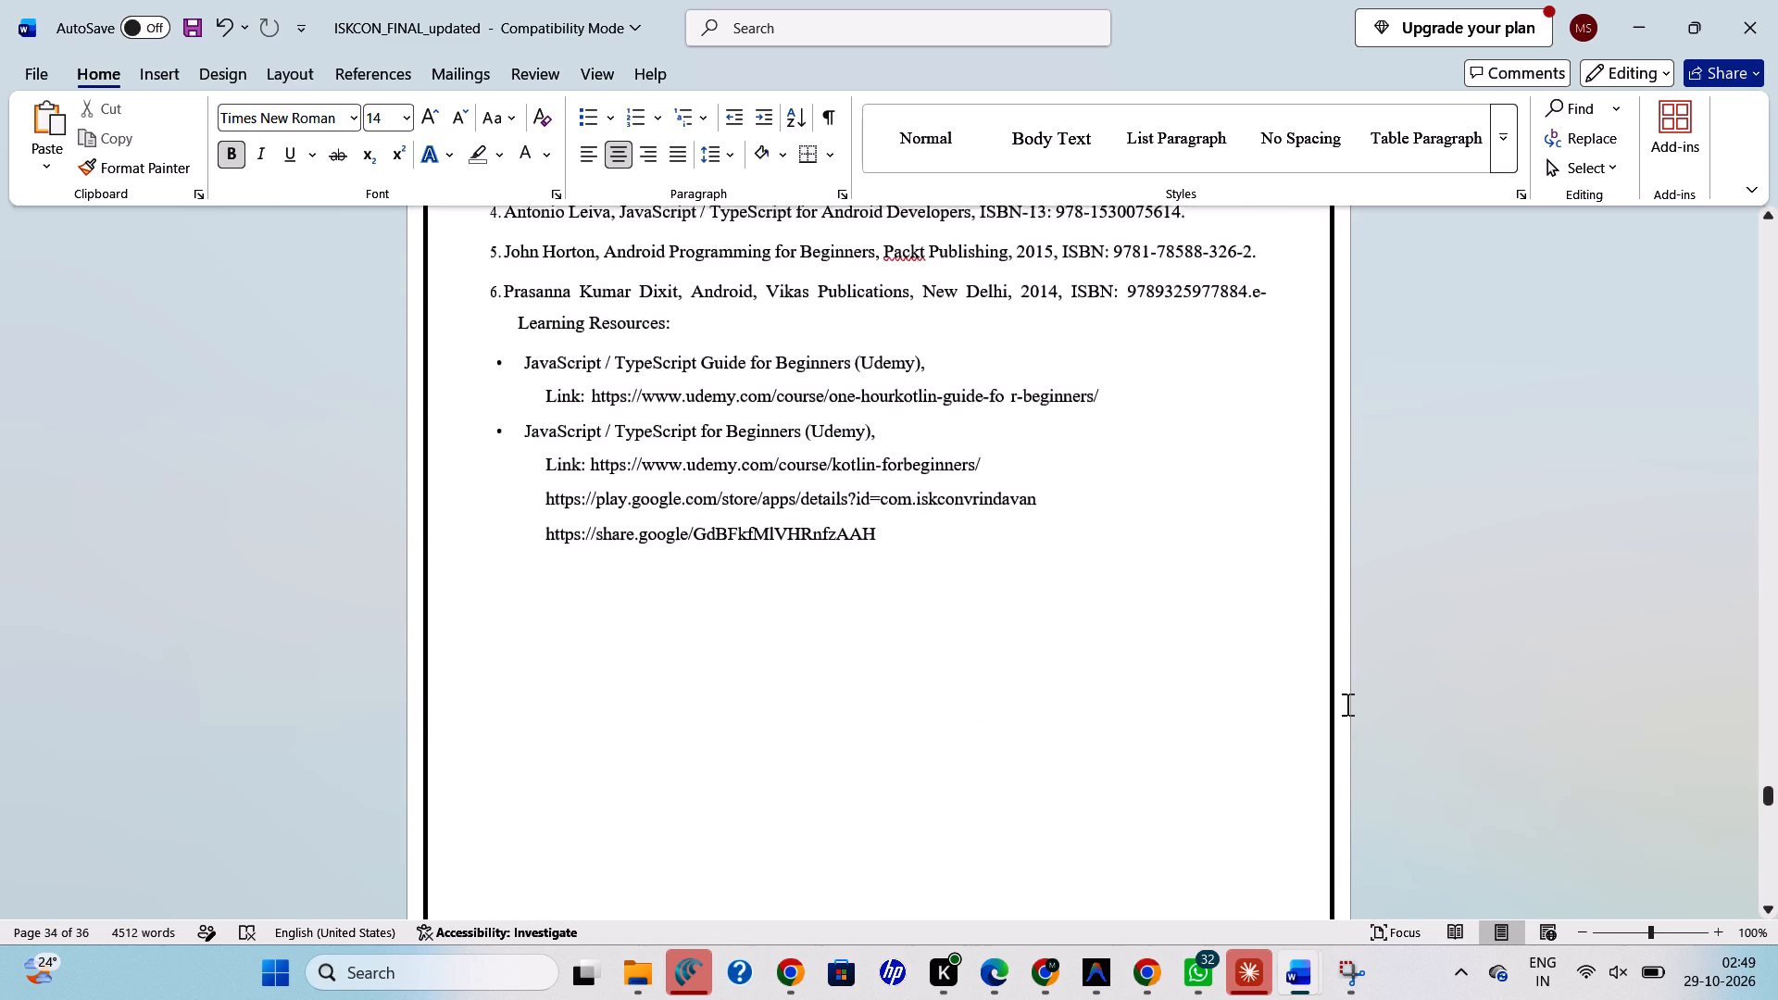
{"action": "scroll", "coordinate": [1346, 704], "scroll_direction": "up", "scroll_amount": 1}
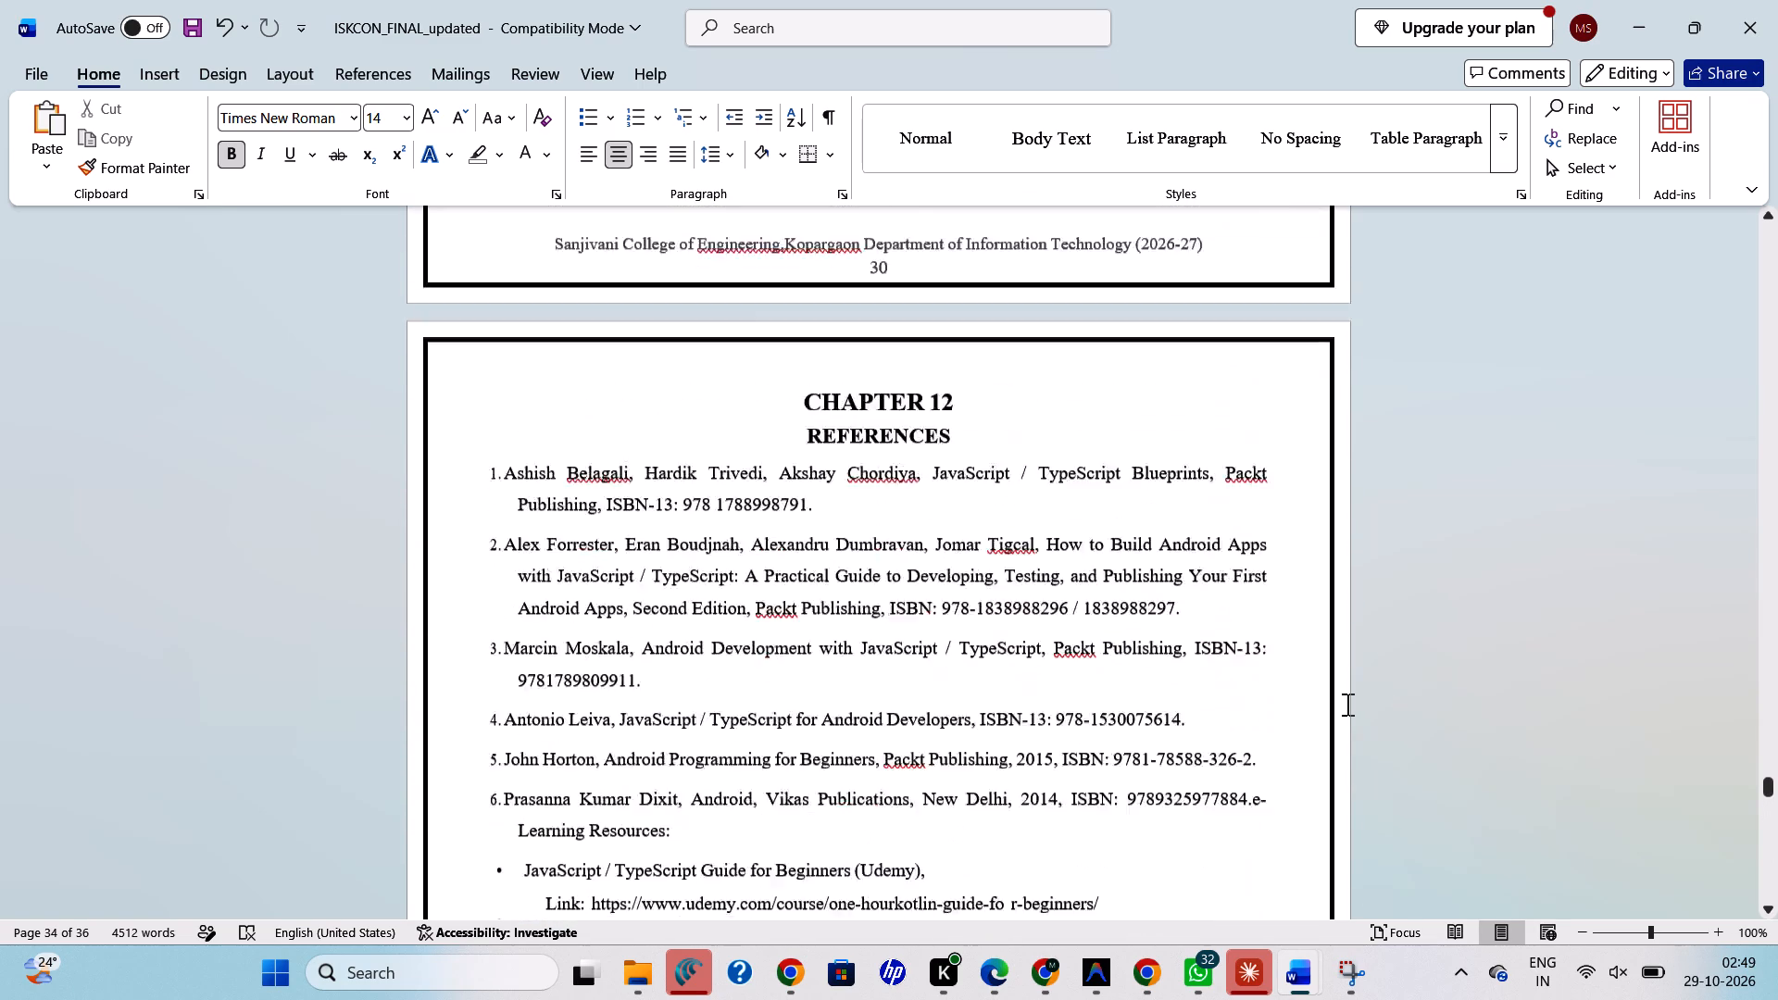
{"action": "scroll", "coordinate": [1346, 704], "scroll_direction": "up", "scroll_amount": 1}
{"action": "scroll", "coordinate": [1346, 704], "scroll_direction": "down", "scroll_amount": 2}
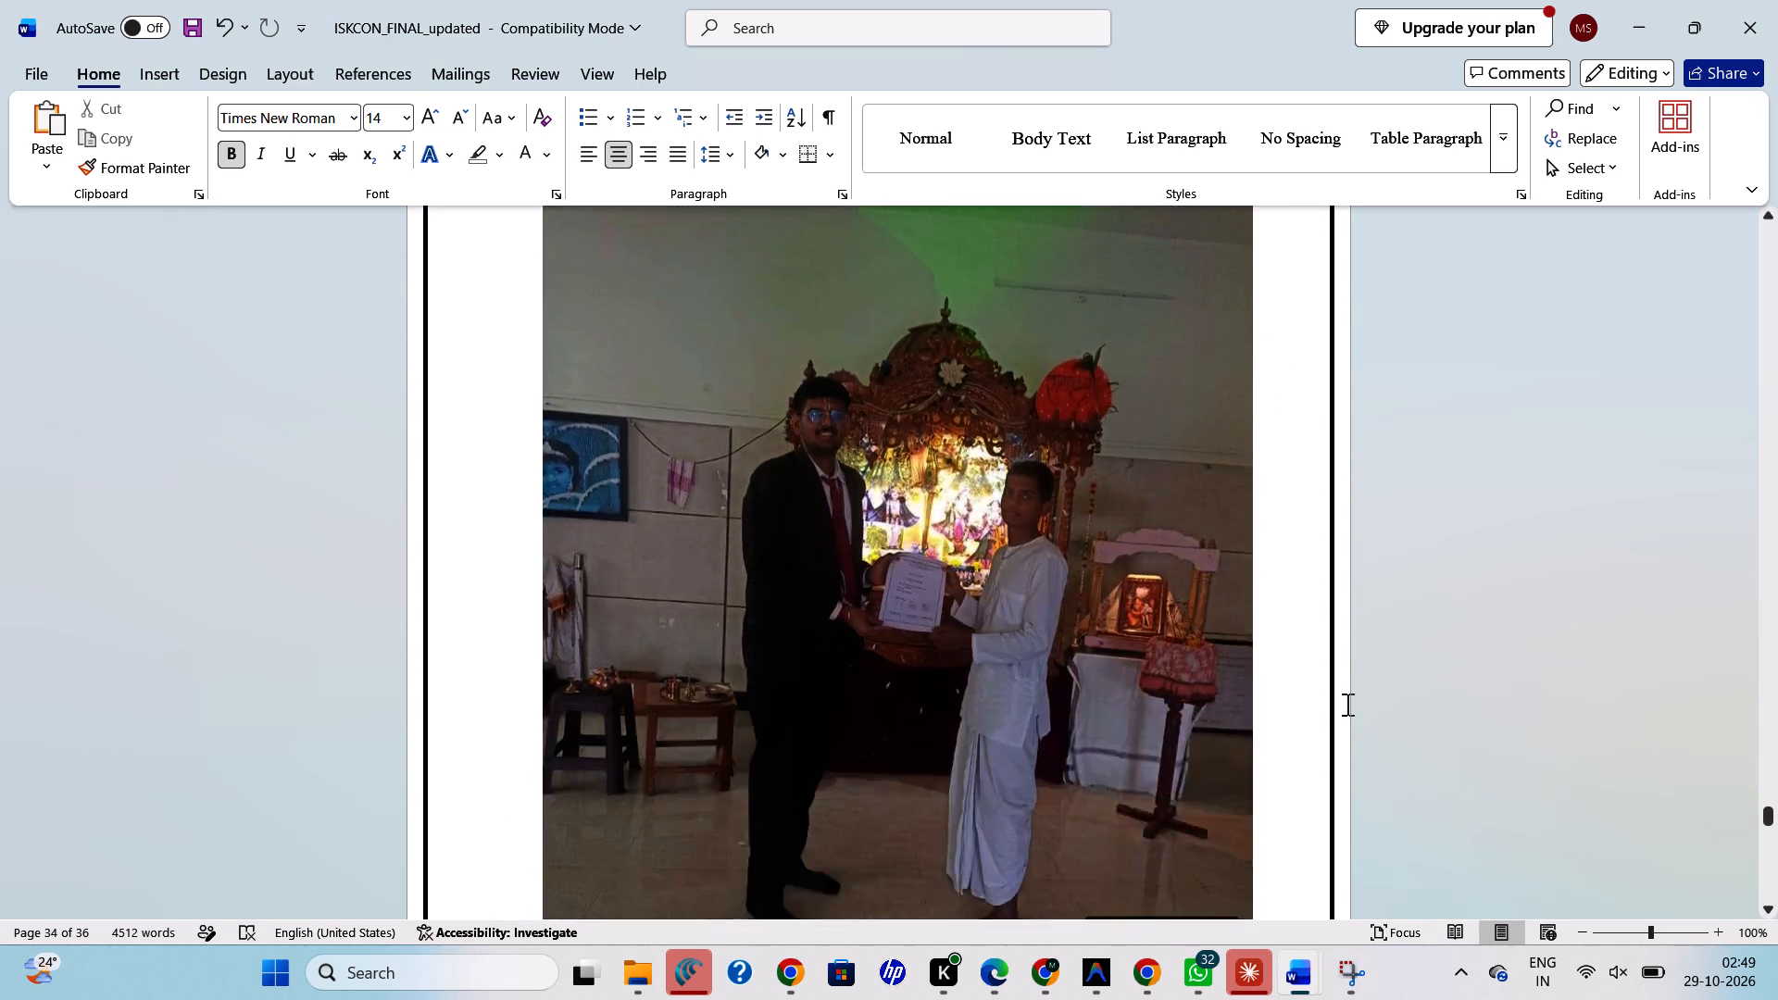
{"action": "scroll", "coordinate": [1346, 704], "scroll_direction": "down", "scroll_amount": 4}
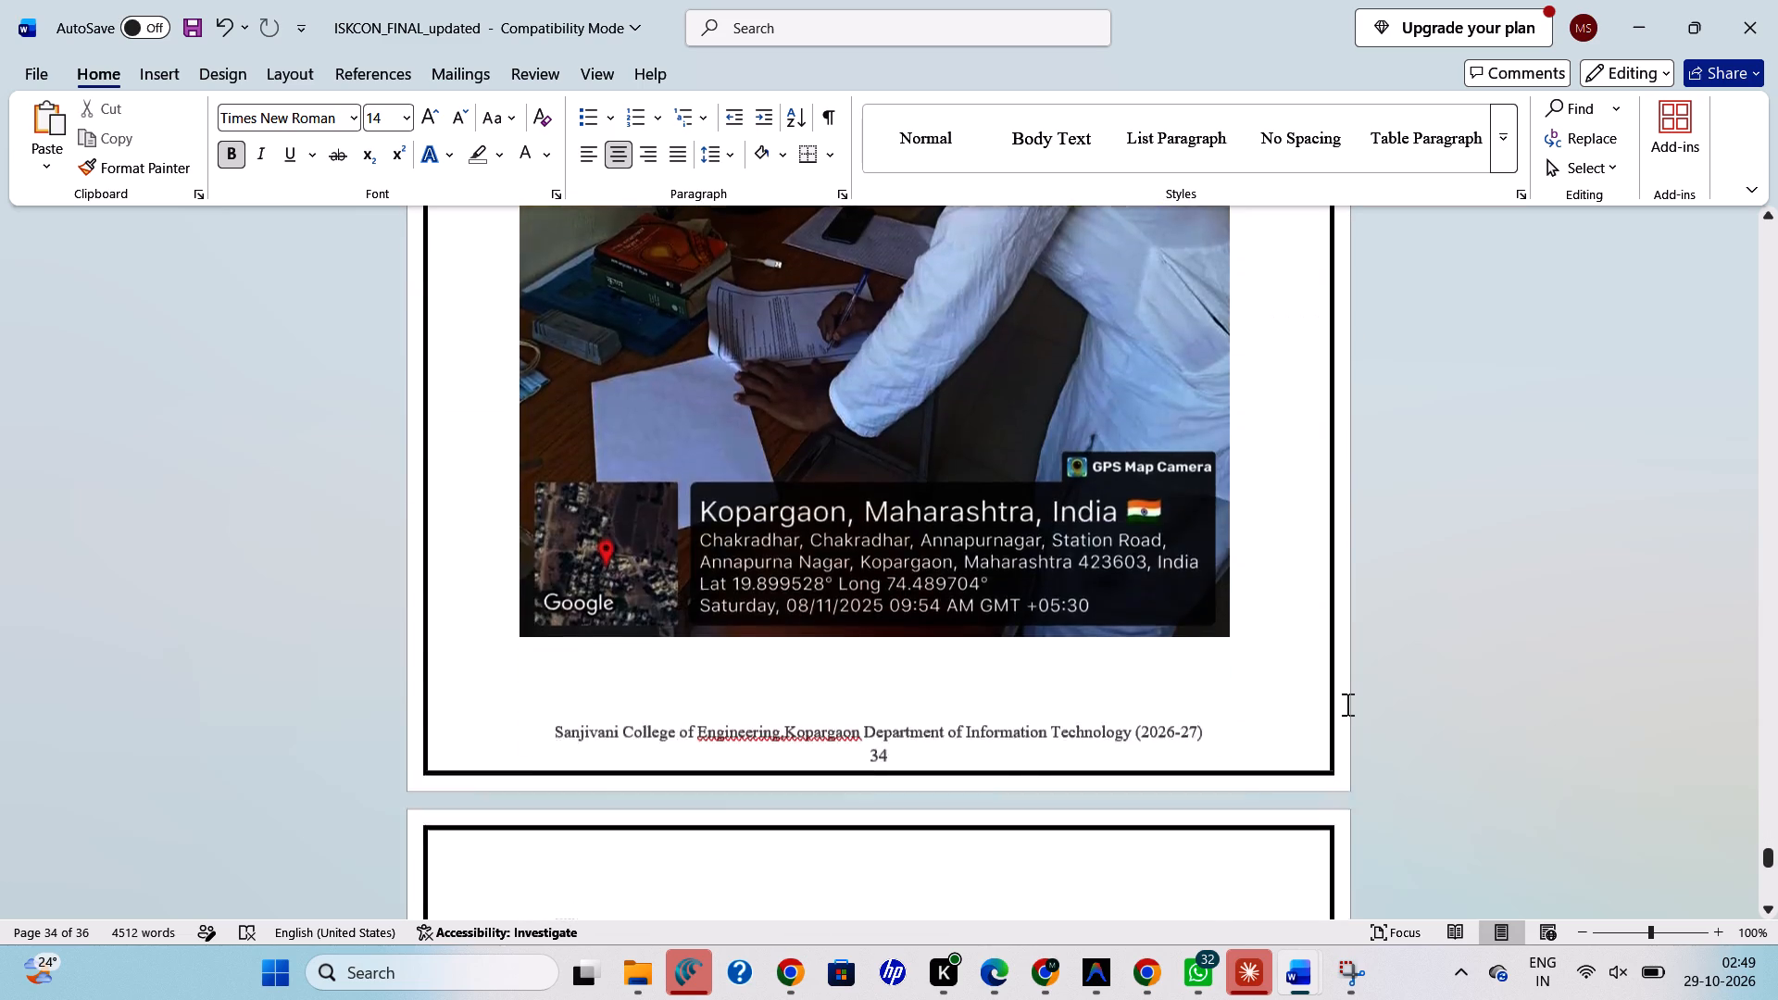
{"action": "scroll", "coordinate": [1346, 704], "scroll_direction": "down", "scroll_amount": 1}
{"action": "scroll", "coordinate": [1346, 704], "scroll_direction": "up", "scroll_amount": 3}
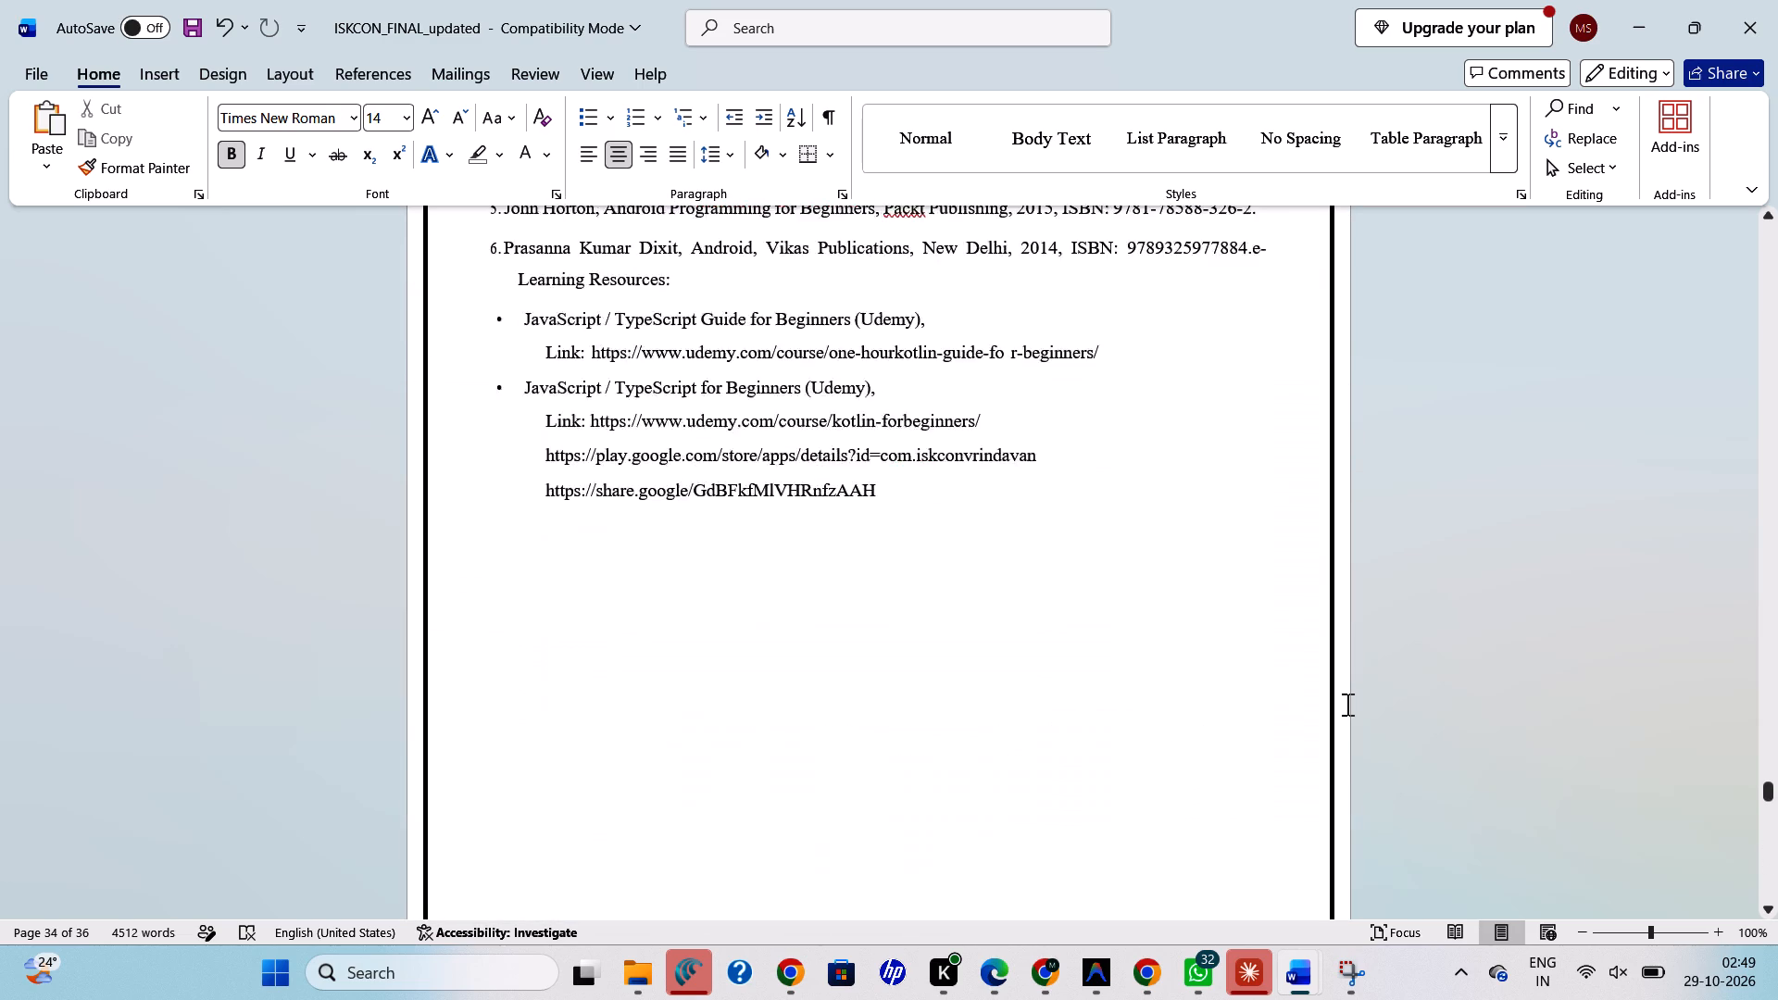
Examine how the ISKCON report presents its source code listings, including the frontend events service, database models and REST API routes.
{"action": "scroll", "coordinate": [1346, 704], "scroll_direction": "up", "scroll_amount": 2}
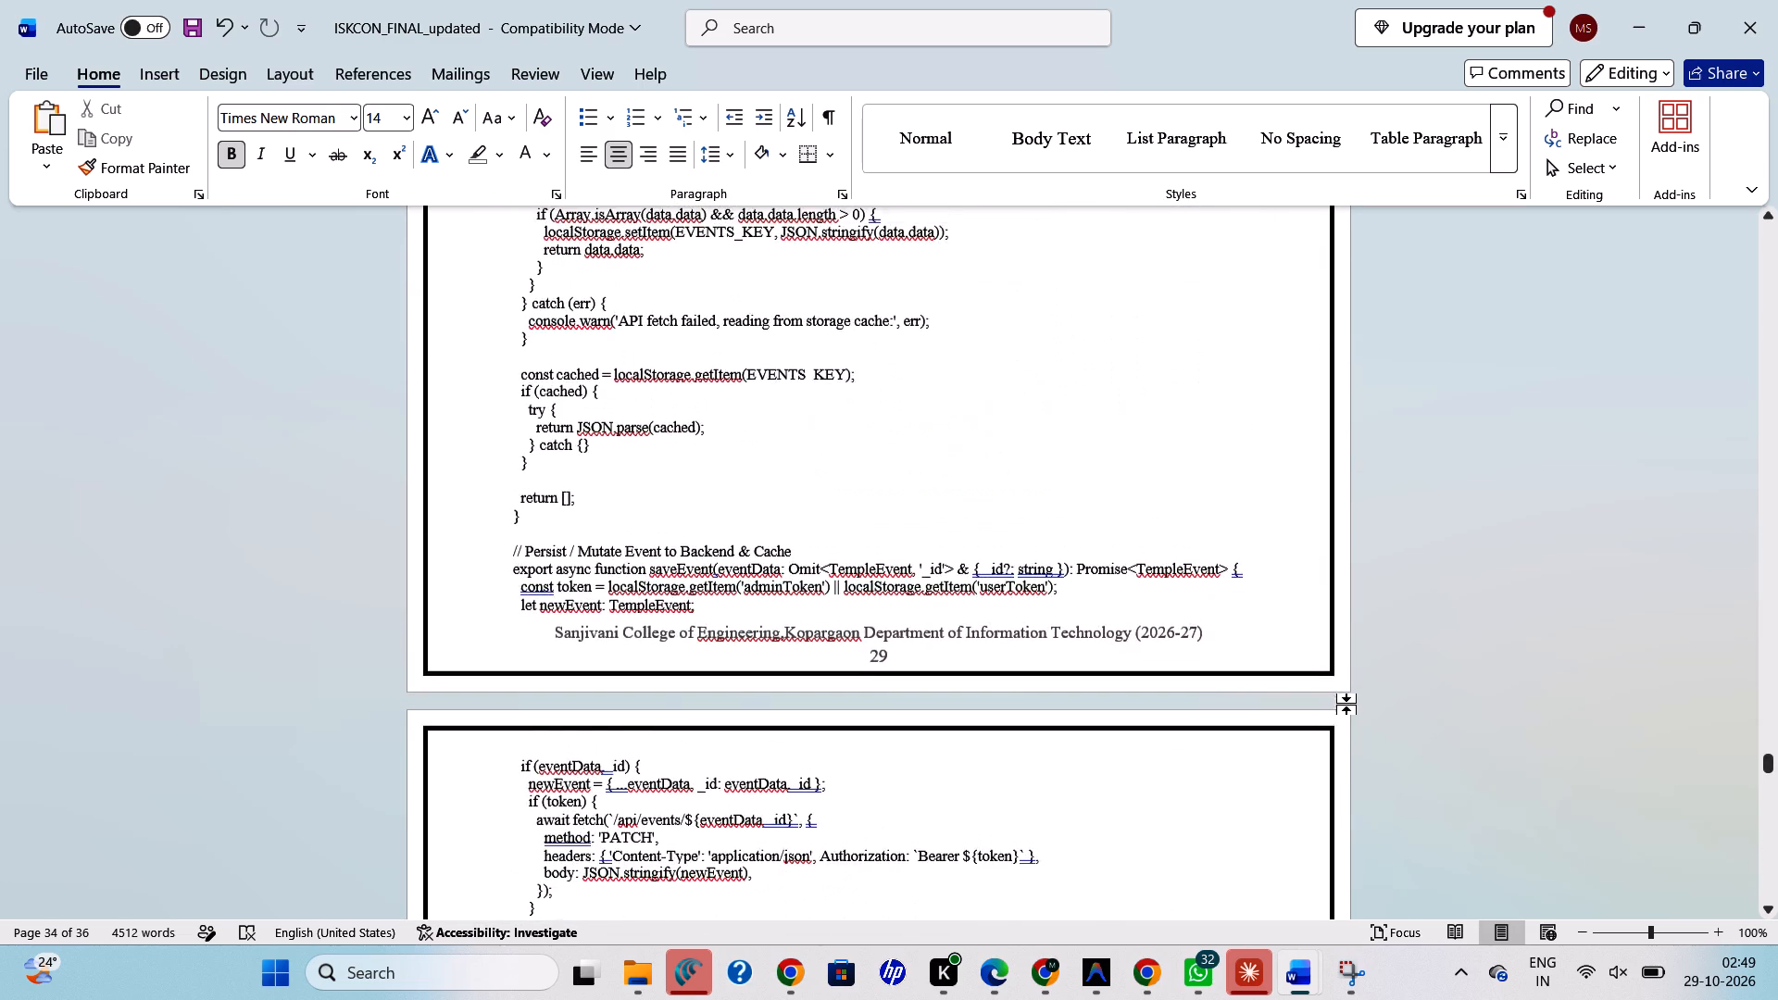
{"action": "scroll", "coordinate": [1346, 704], "scroll_direction": "up", "scroll_amount": 2}
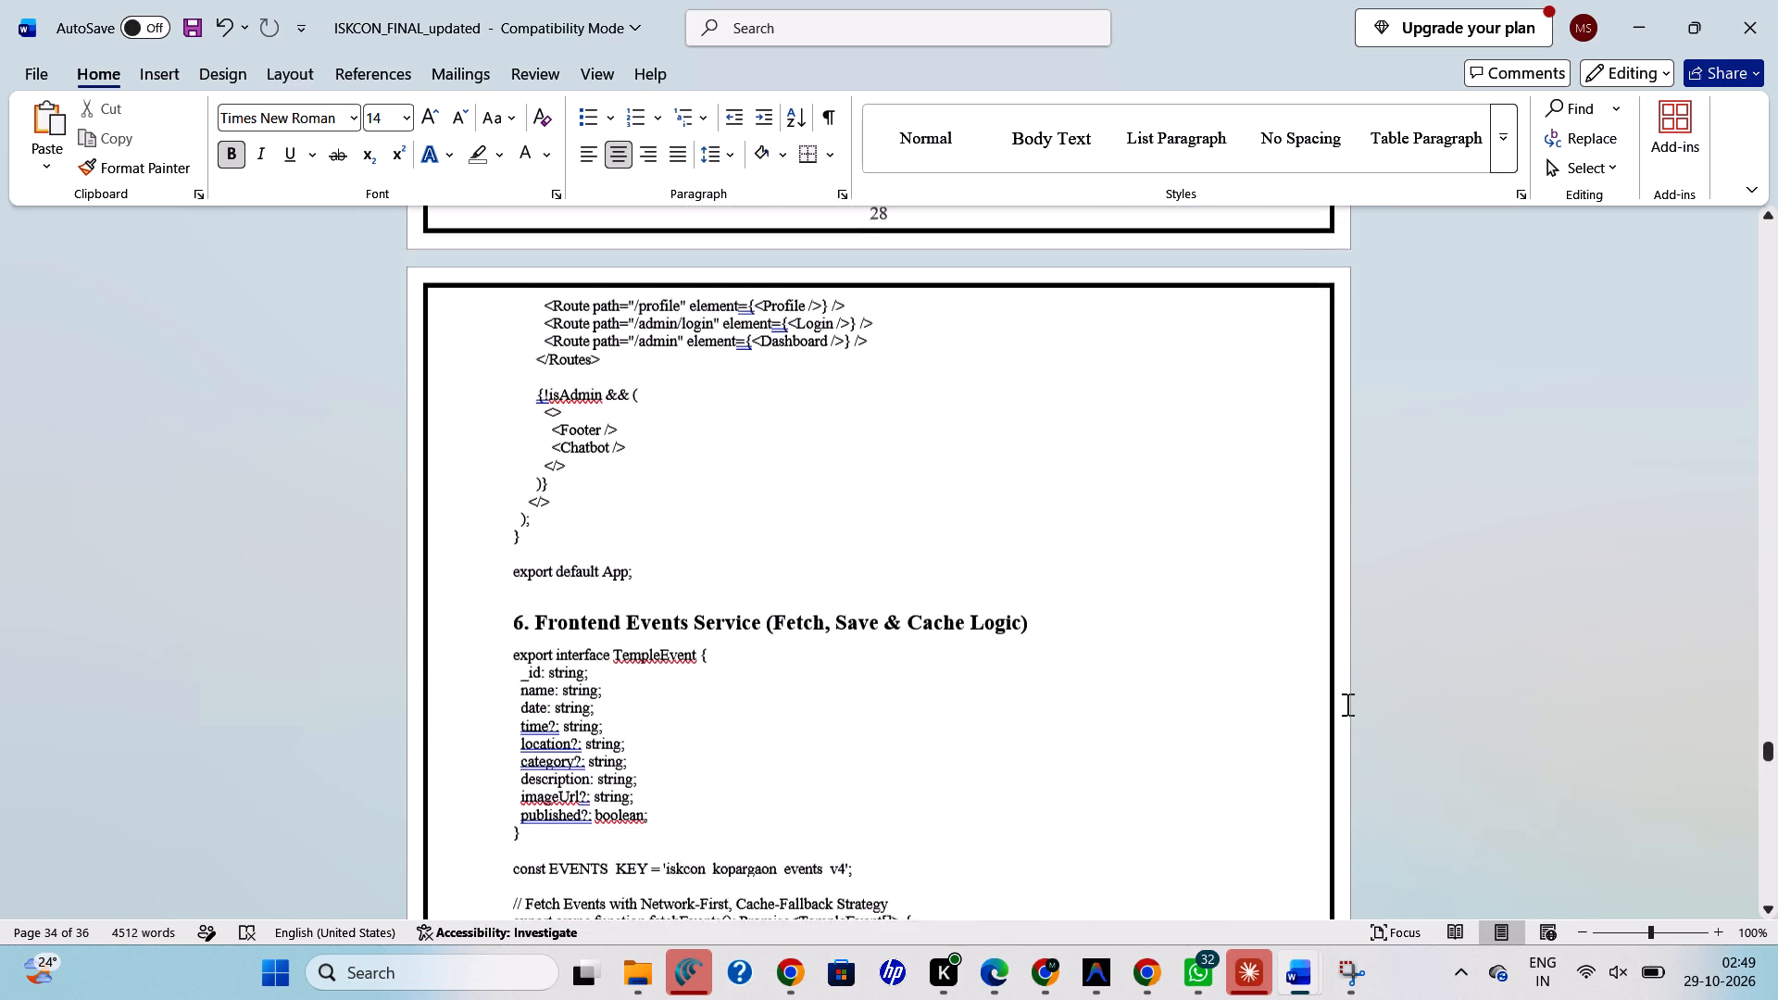
{"action": "scroll", "coordinate": [1346, 704], "scroll_direction": "up", "scroll_amount": 3}
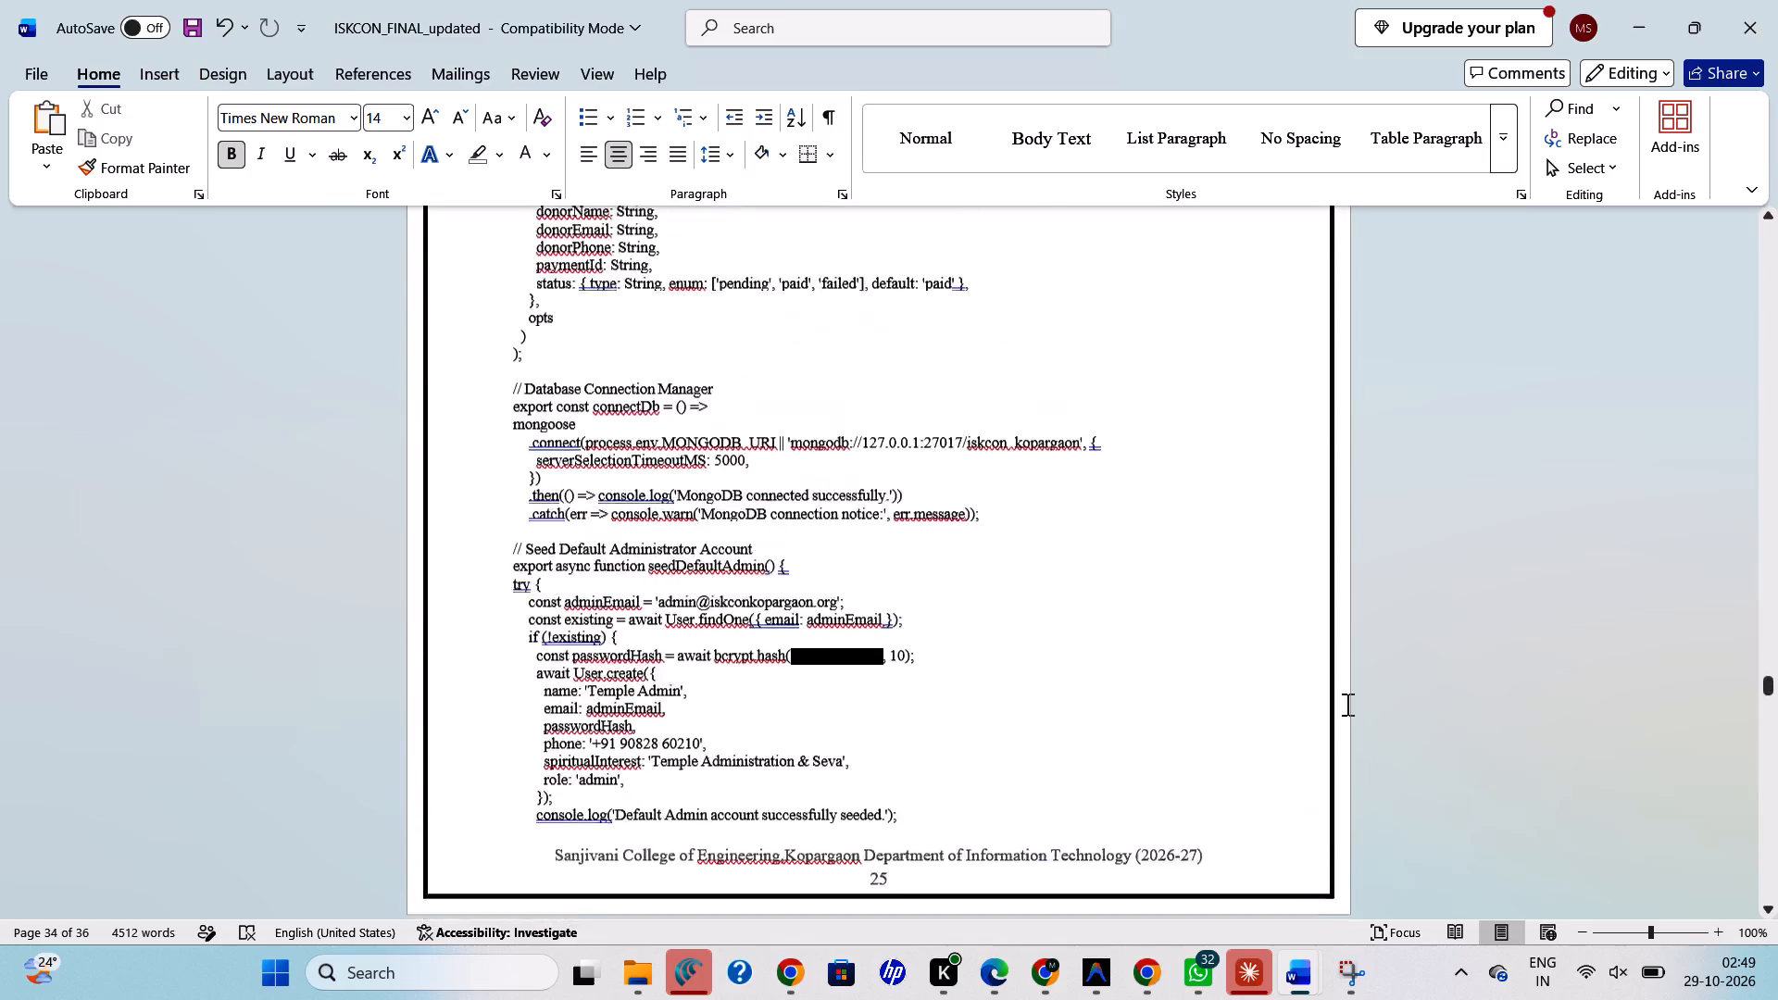
{"action": "scroll", "coordinate": [1346, 704], "scroll_direction": "up", "scroll_amount": 2}
{"action": "scroll", "coordinate": [1346, 704], "scroll_direction": "down", "scroll_amount": 1}
{"action": "scroll", "coordinate": [1346, 704], "scroll_direction": "up", "scroll_amount": 1}
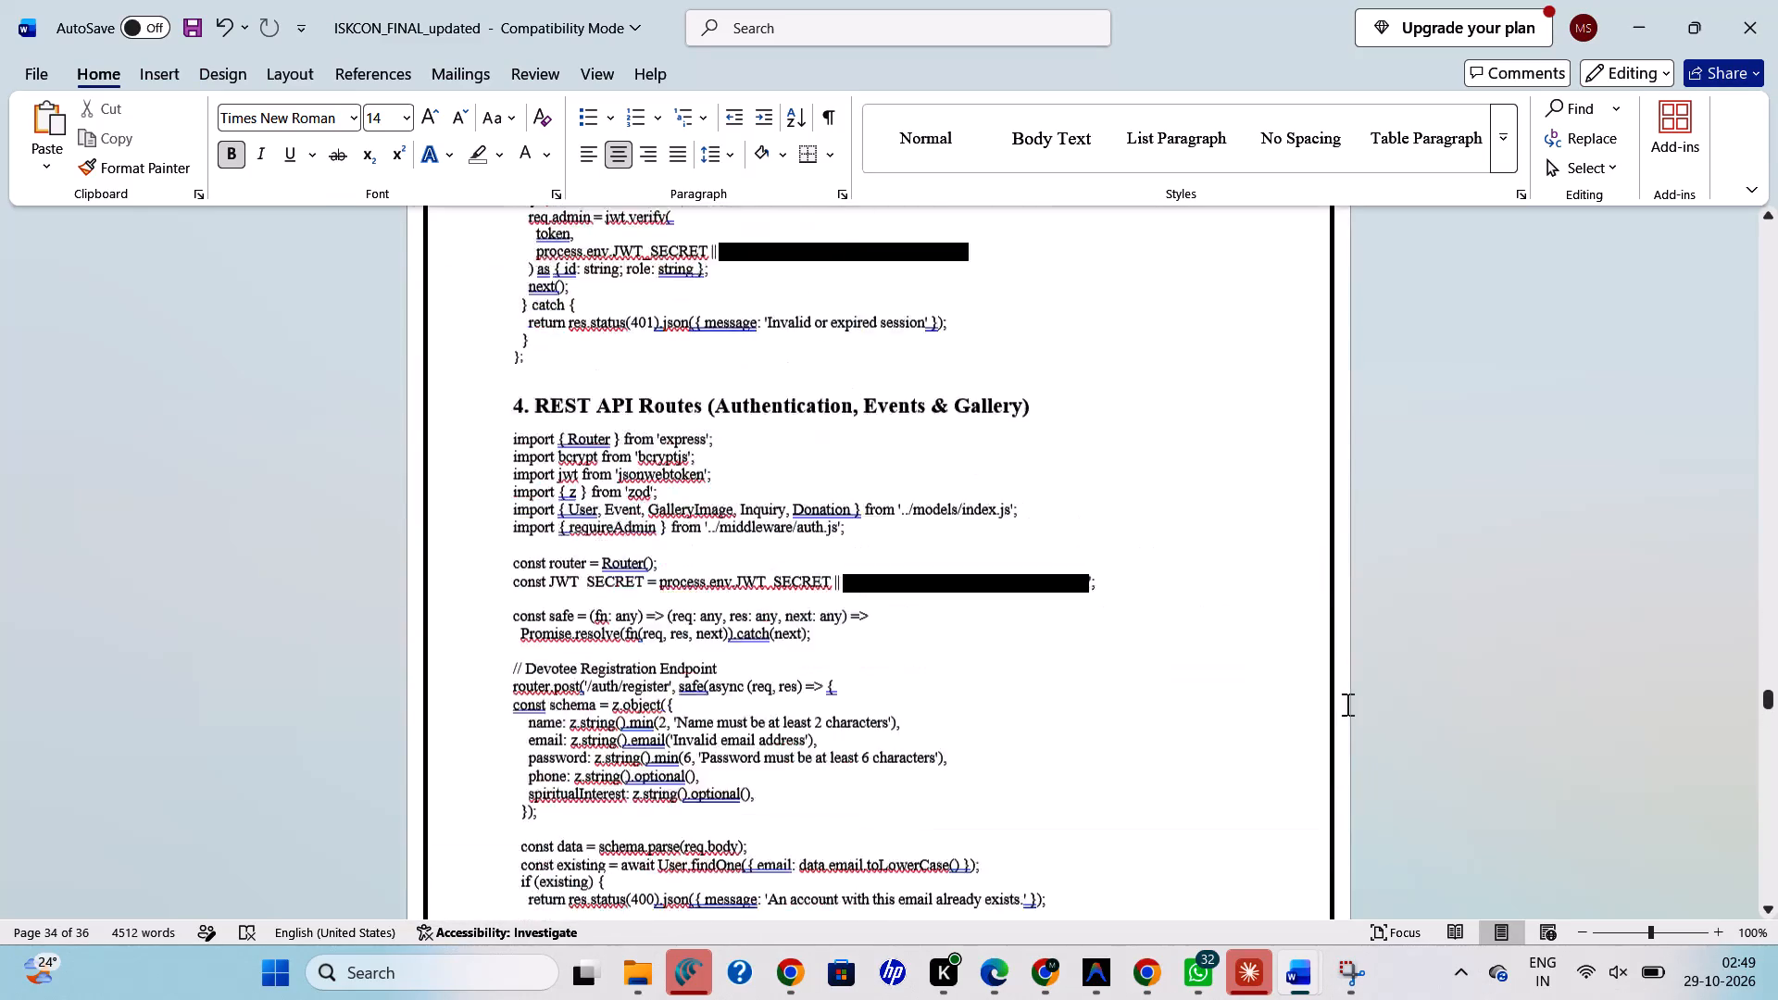
Examine the ISKCON report's earlier chapters, from the Chapter 10 test results and site screenshots back through Key Screens, Technology Stack and System Design.
{"action": "scroll", "coordinate": [1346, 704], "scroll_direction": "up", "scroll_amount": 1}
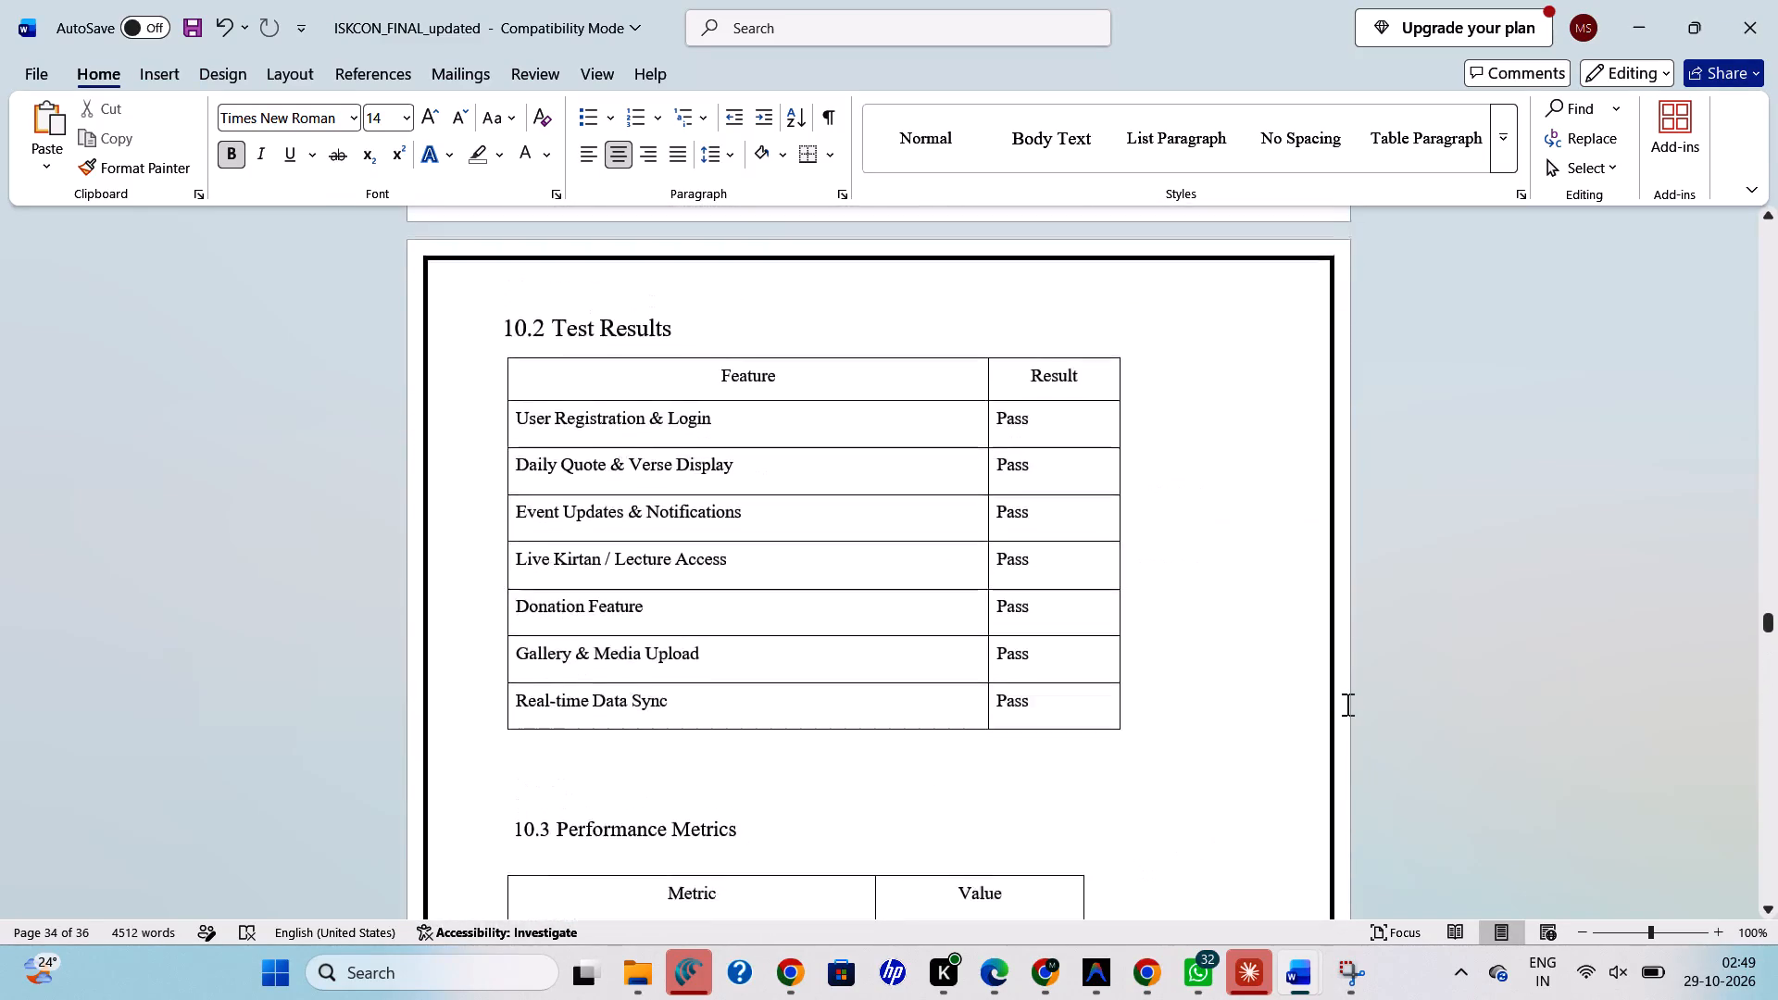
{"action": "scroll", "coordinate": [1346, 704], "scroll_direction": "up", "scroll_amount": 1}
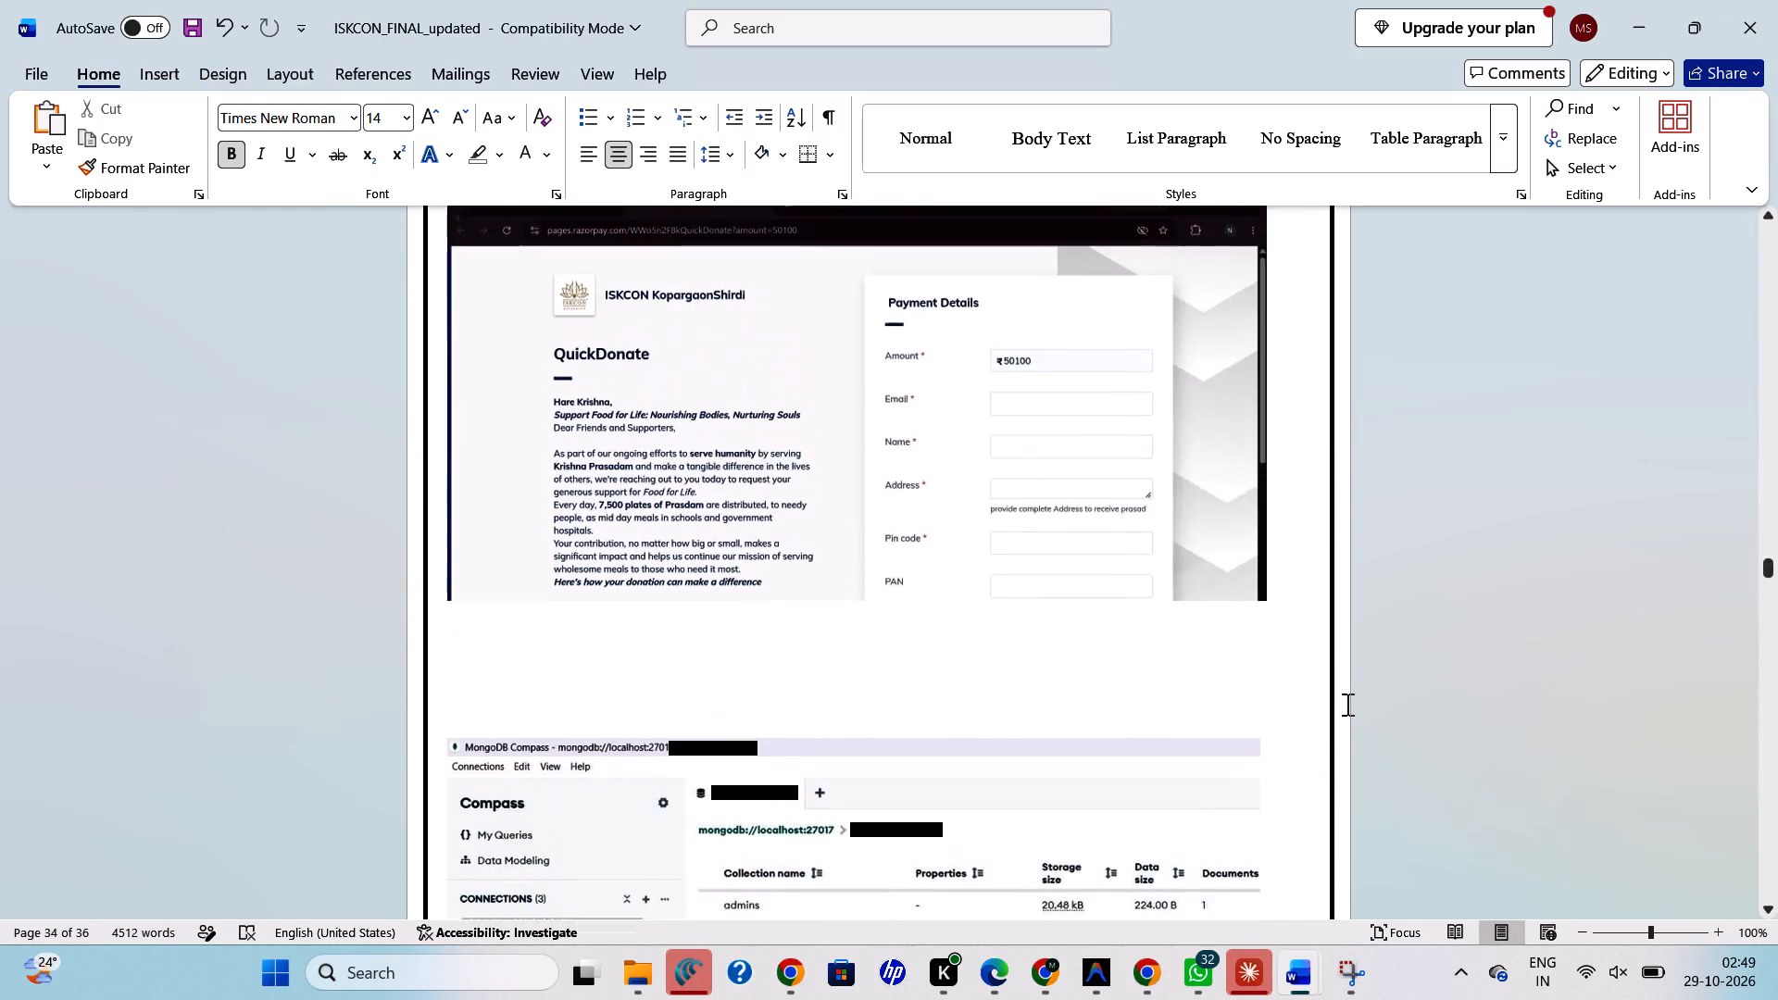
{"action": "scroll", "coordinate": [1346, 704], "scroll_direction": "up", "scroll_amount": 3}
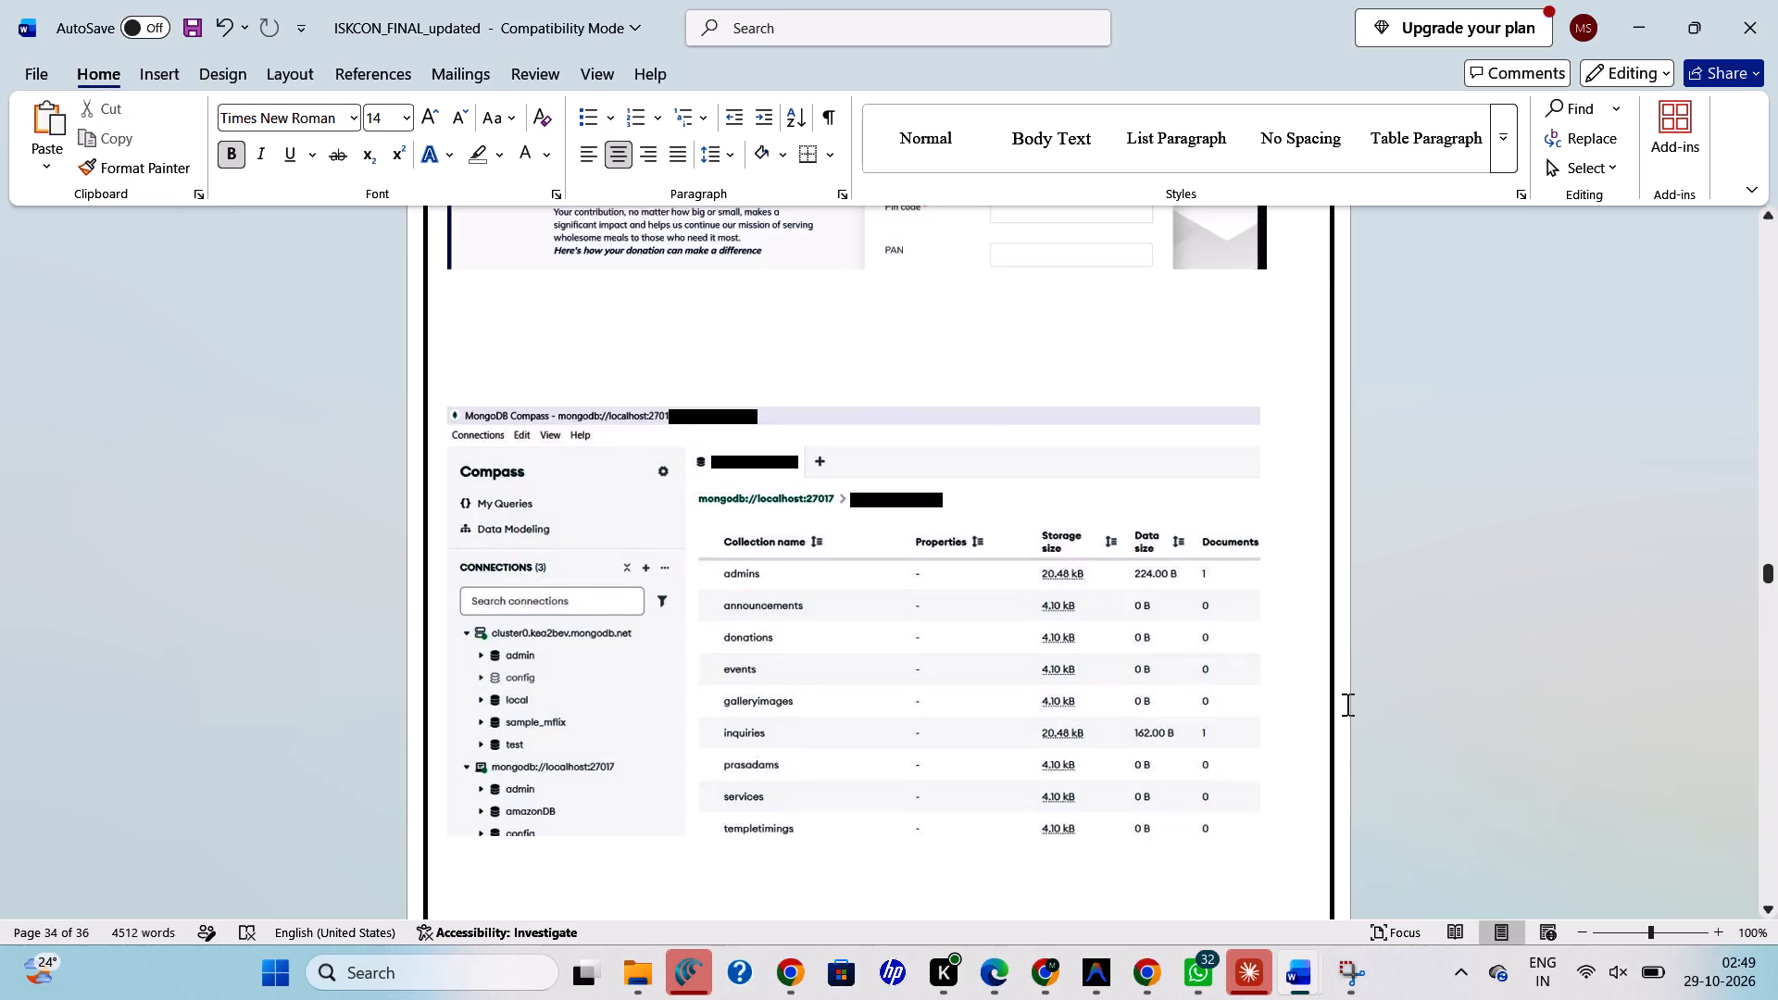
{"action": "scroll", "coordinate": [1346, 704], "scroll_direction": "up", "scroll_amount": 2}
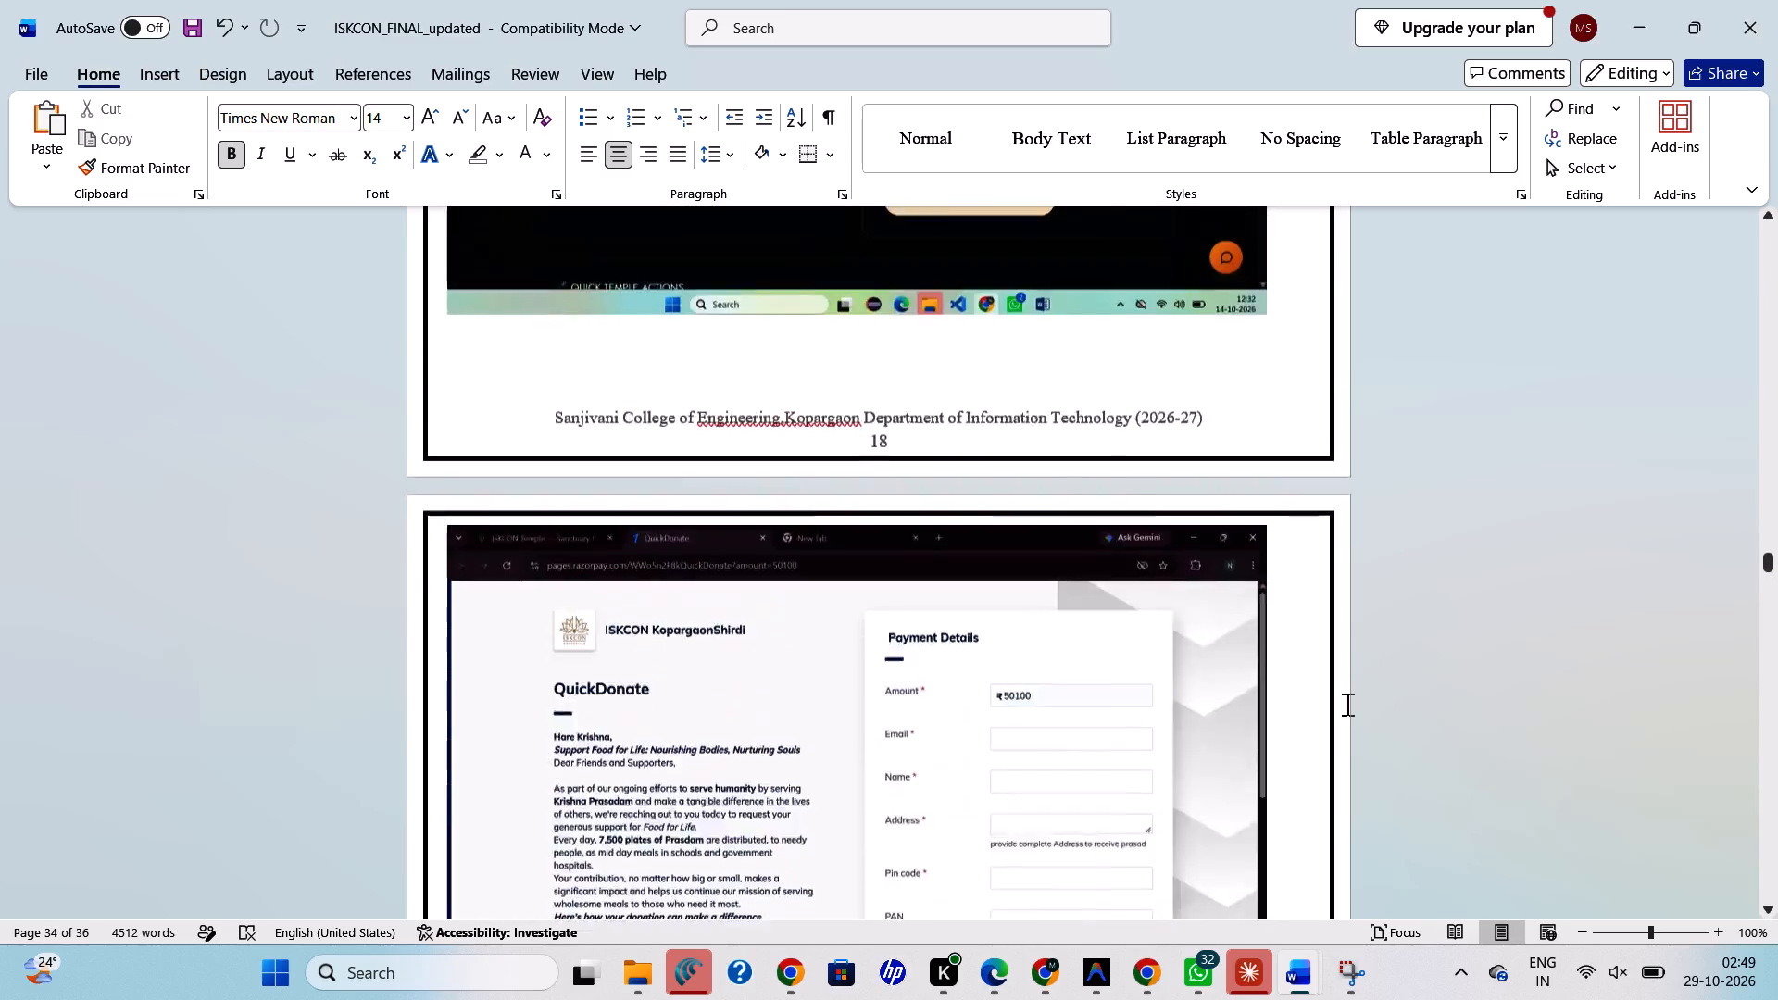
{"action": "scroll", "coordinate": [1346, 704], "scroll_direction": "up", "scroll_amount": 1}
{"action": "scroll", "coordinate": [1346, 704], "scroll_direction": "down", "scroll_amount": 1}
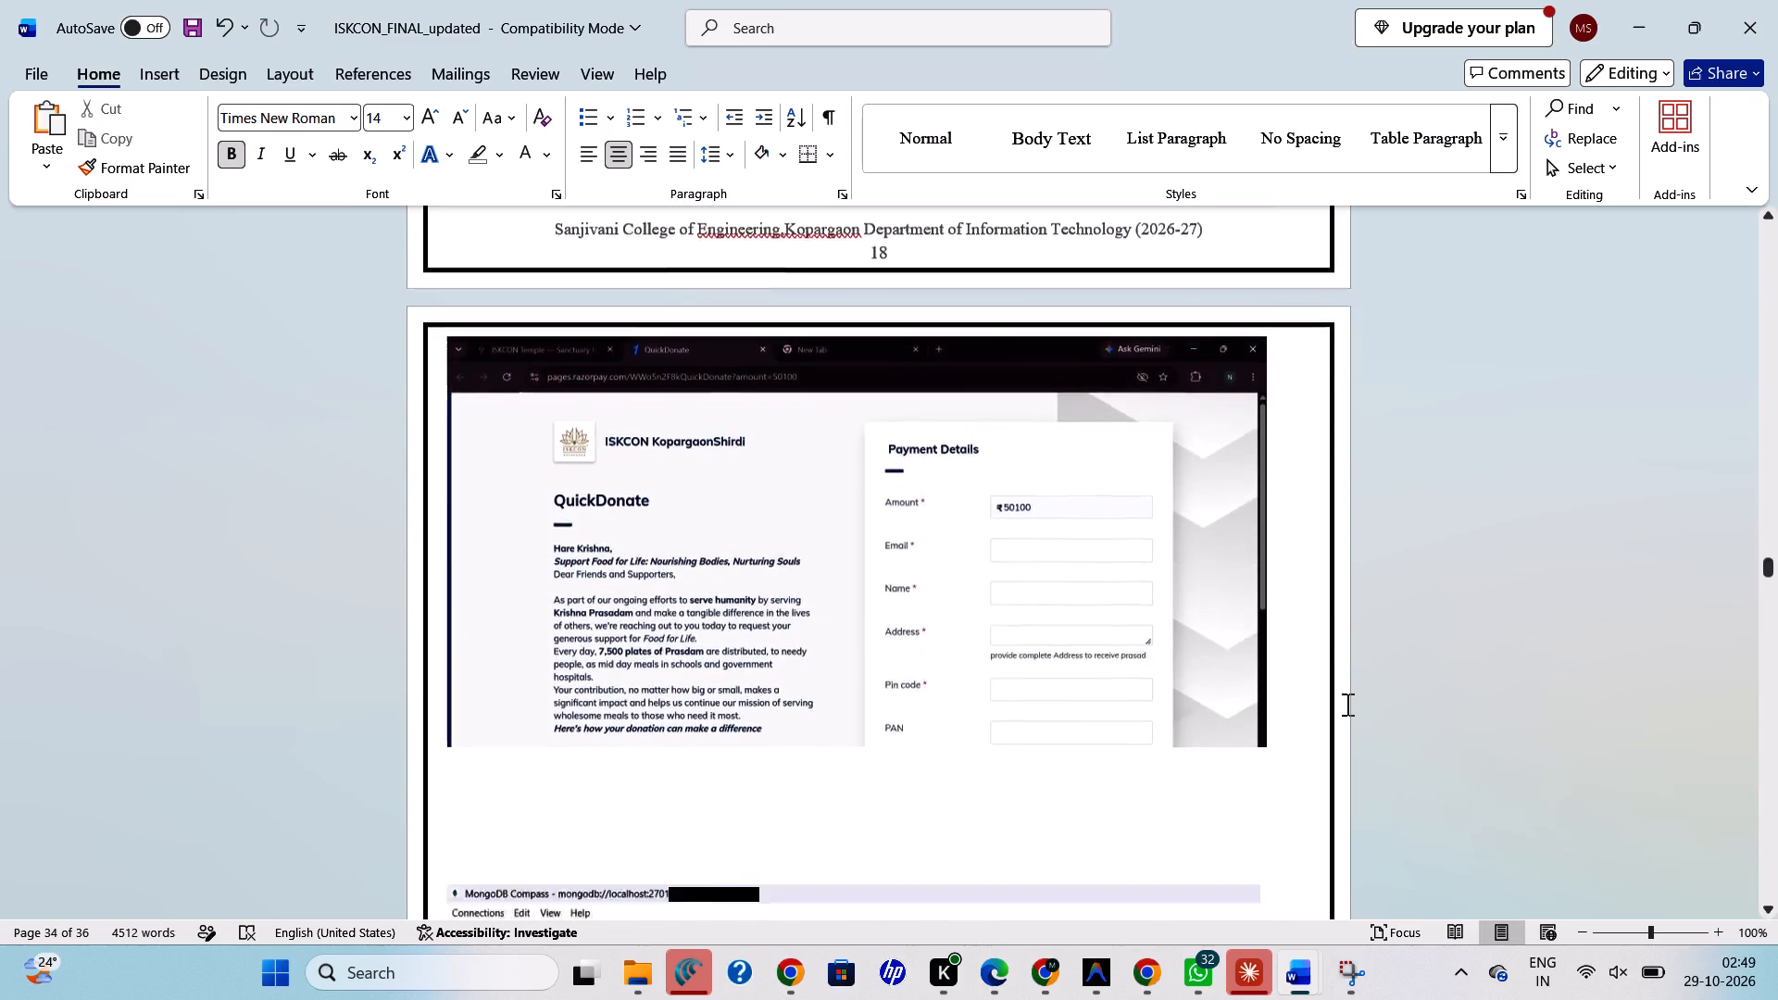
{"action": "scroll", "coordinate": [1346, 704], "scroll_direction": "down", "scroll_amount": 1}
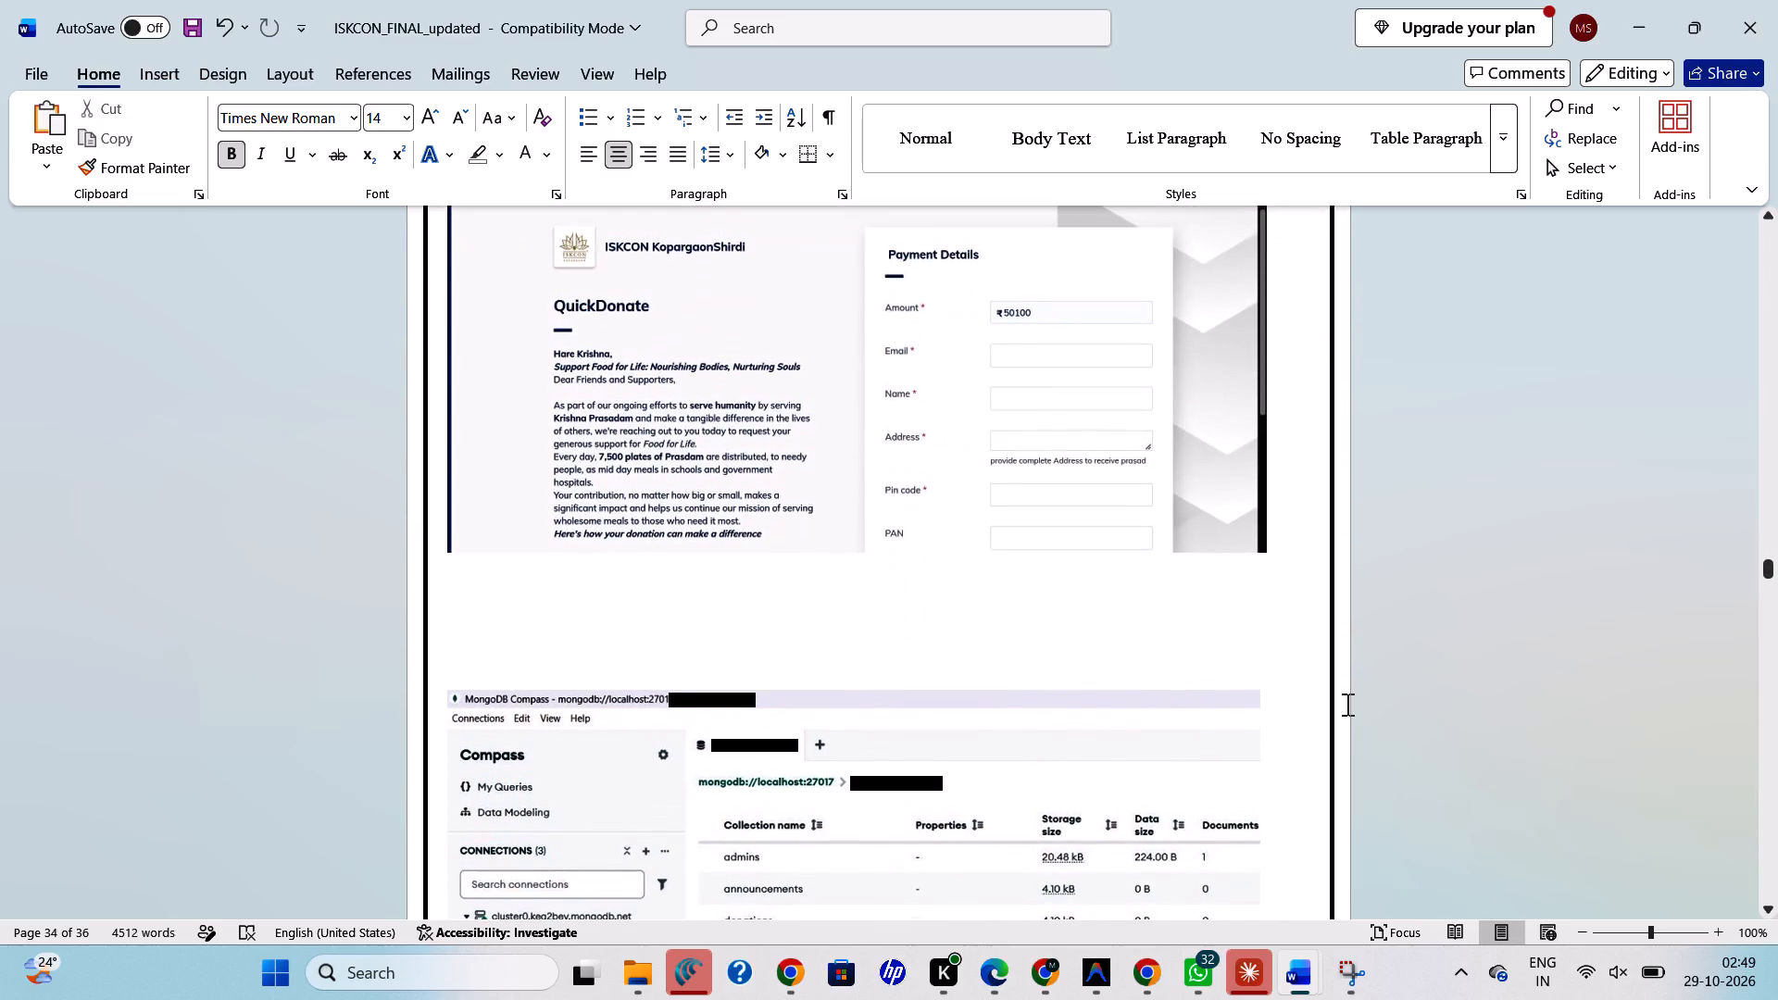
{"action": "scroll", "coordinate": [1346, 704], "scroll_direction": "up", "scroll_amount": 2}
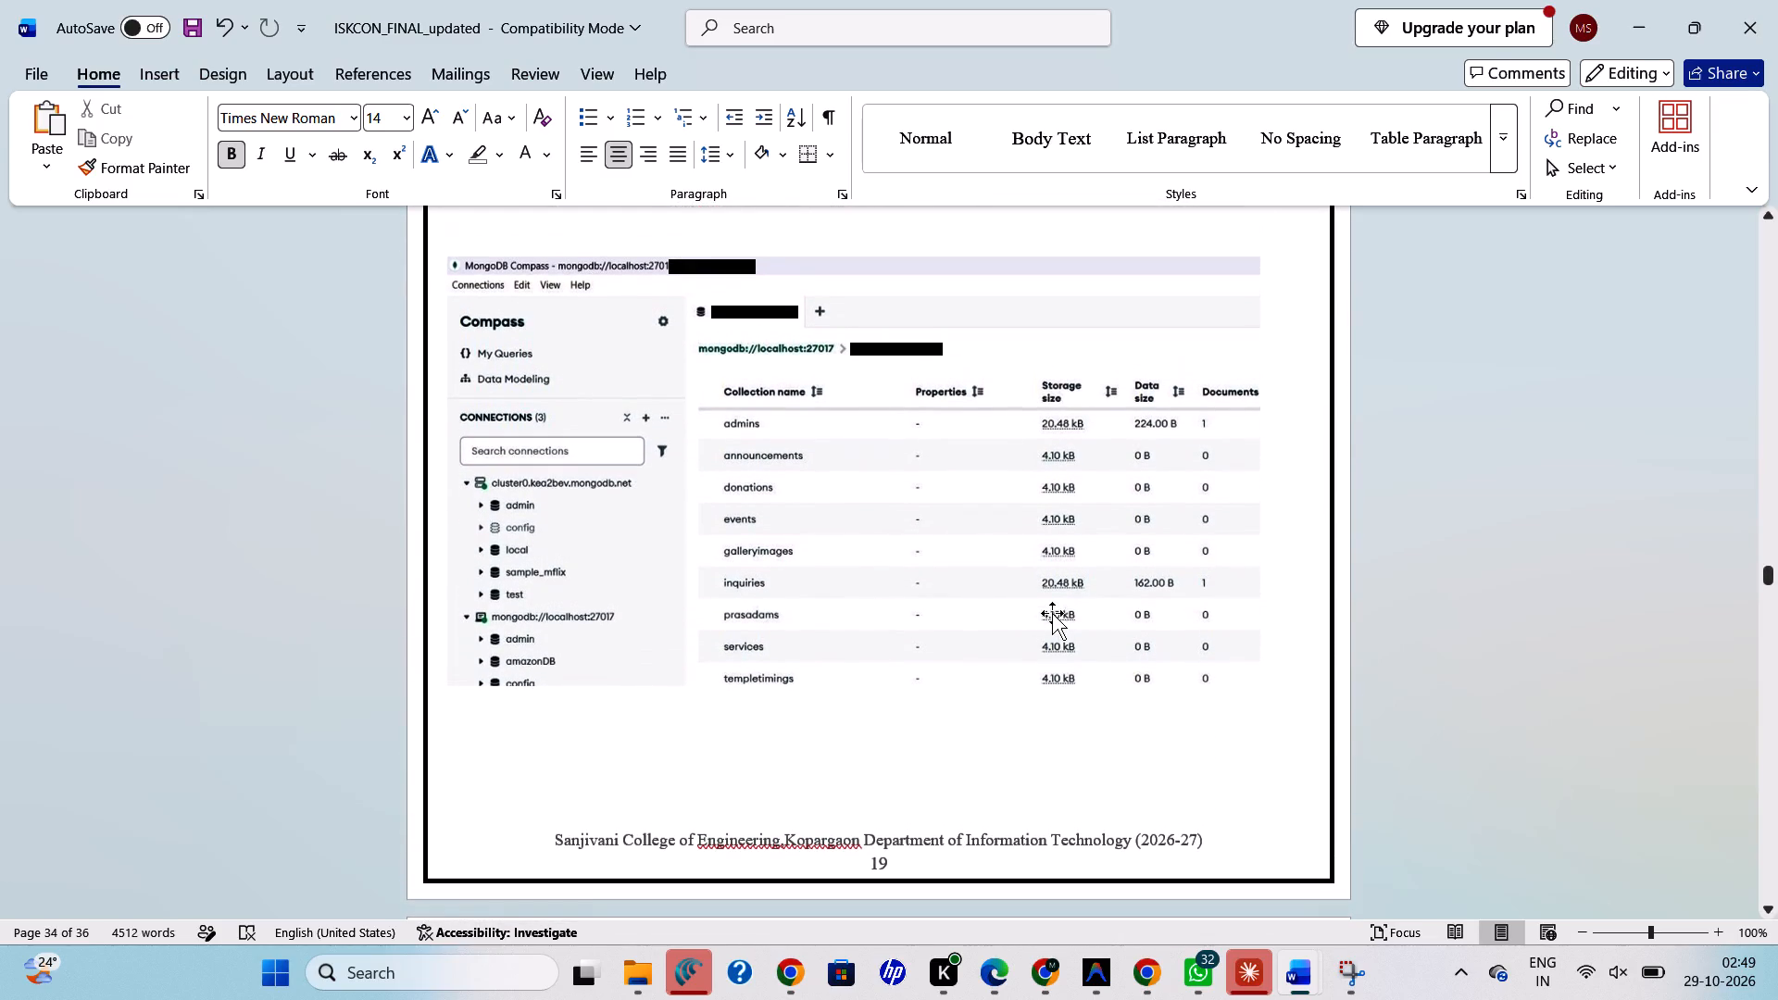
{"action": "scroll", "coordinate": [1052, 613], "scroll_direction": "up", "scroll_amount": 1}
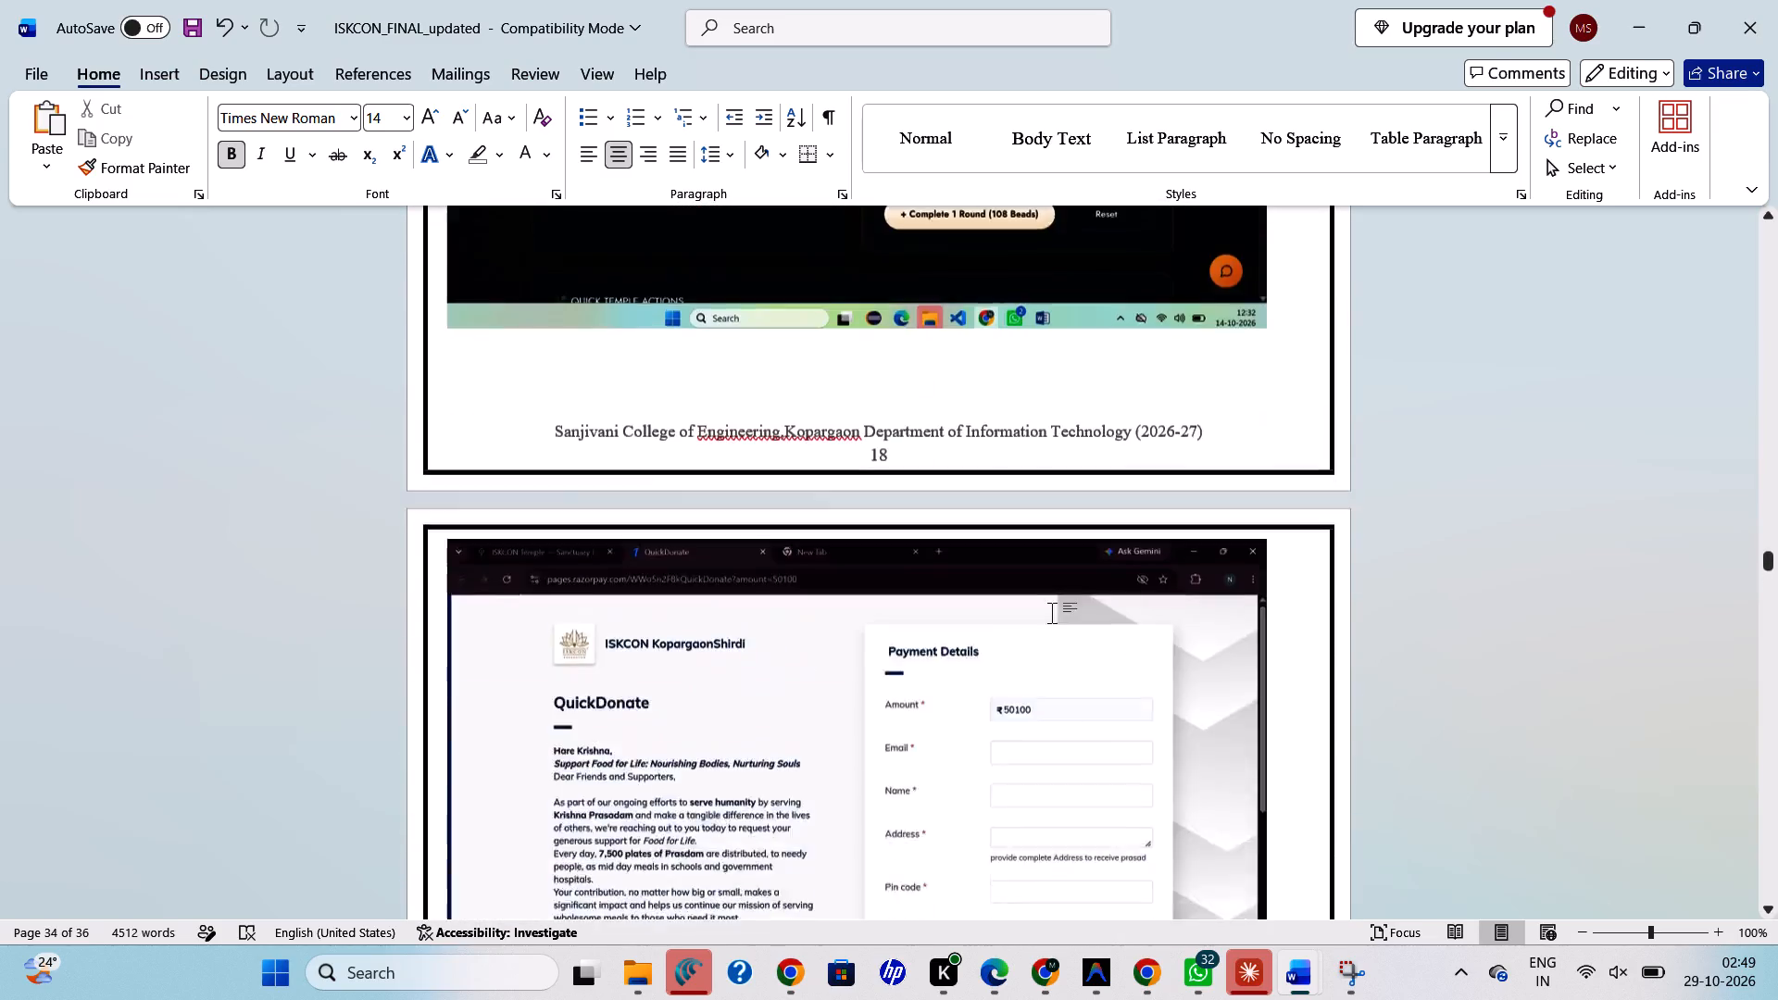
{"action": "scroll", "coordinate": [1052, 613], "scroll_direction": "up", "scroll_amount": 2}
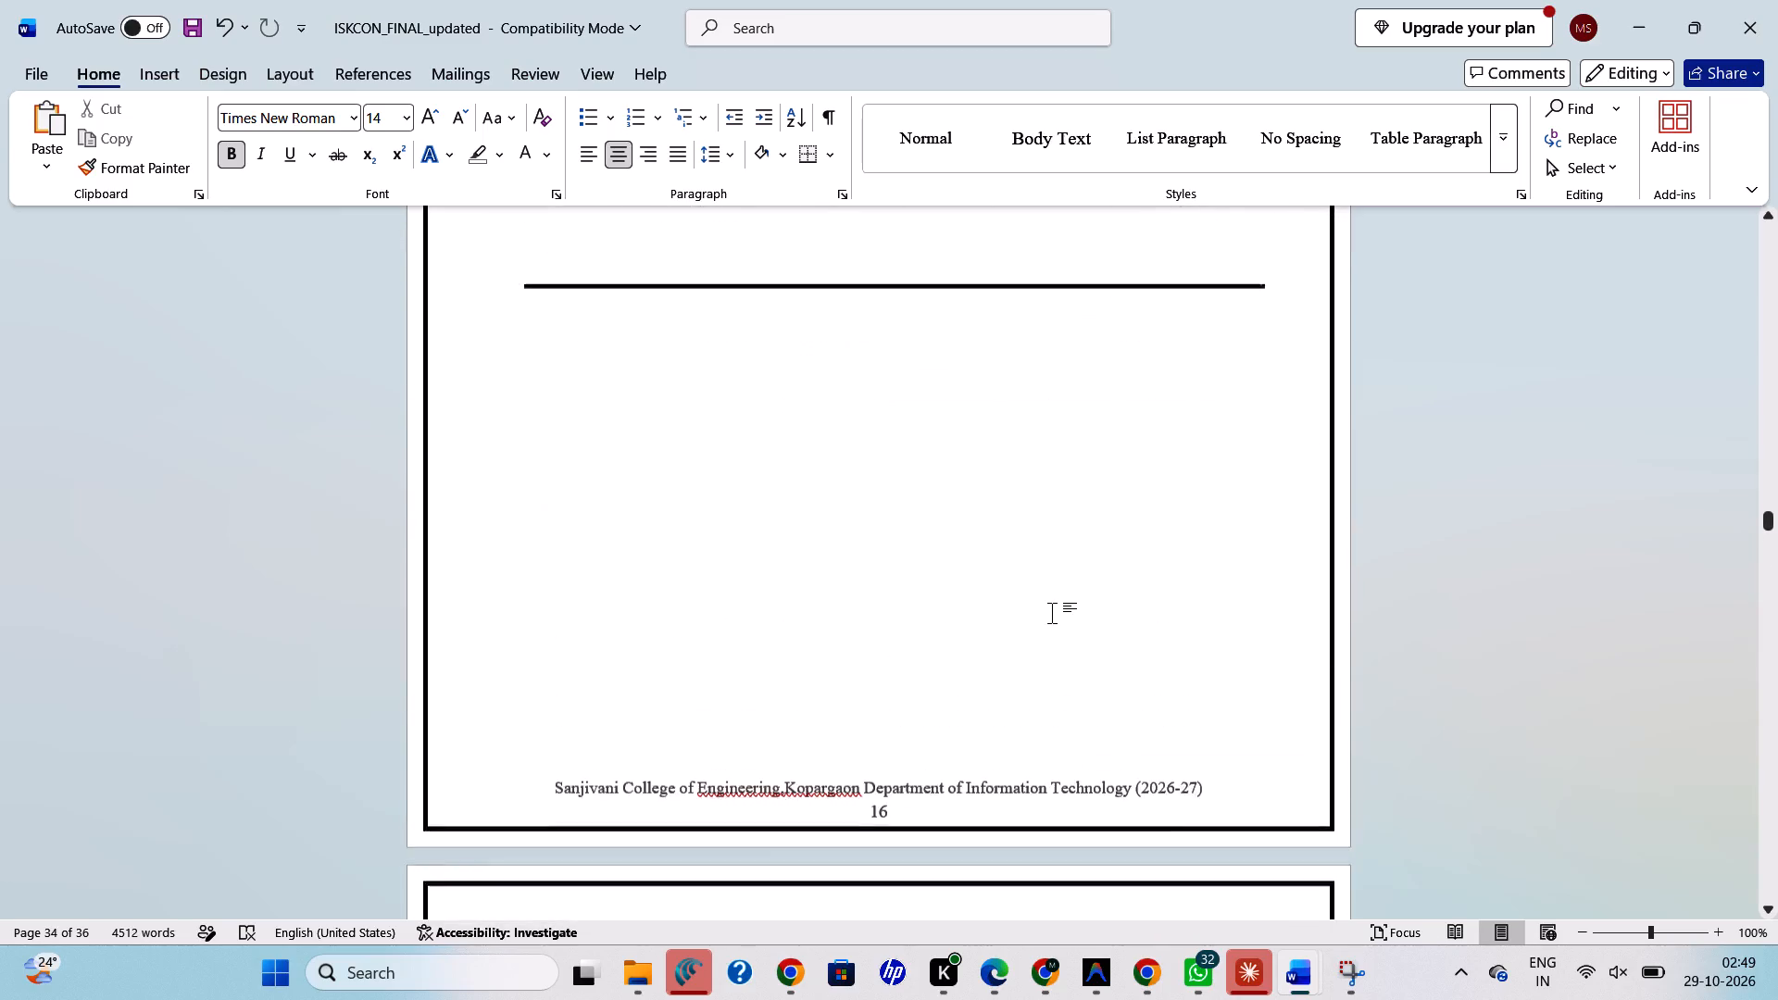
{"action": "scroll", "coordinate": [1052, 613], "scroll_direction": "up", "scroll_amount": 2}
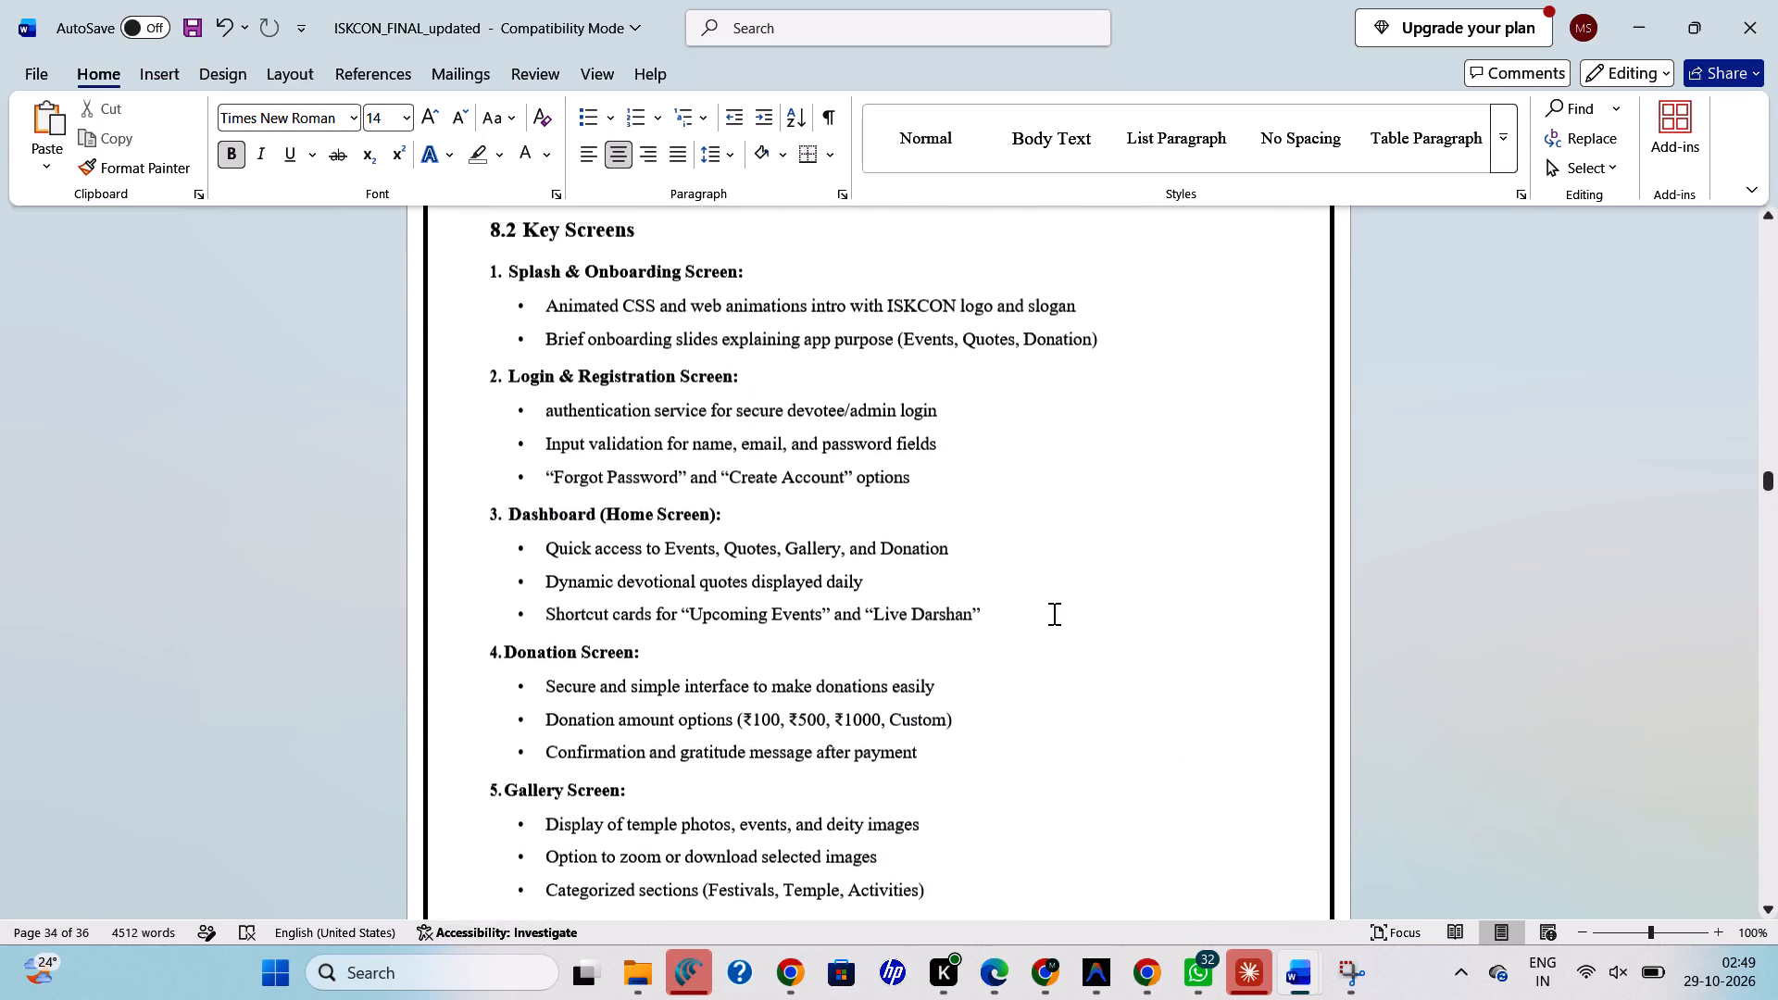
{"action": "scroll", "coordinate": [1052, 613], "scroll_direction": "up", "scroll_amount": 2}
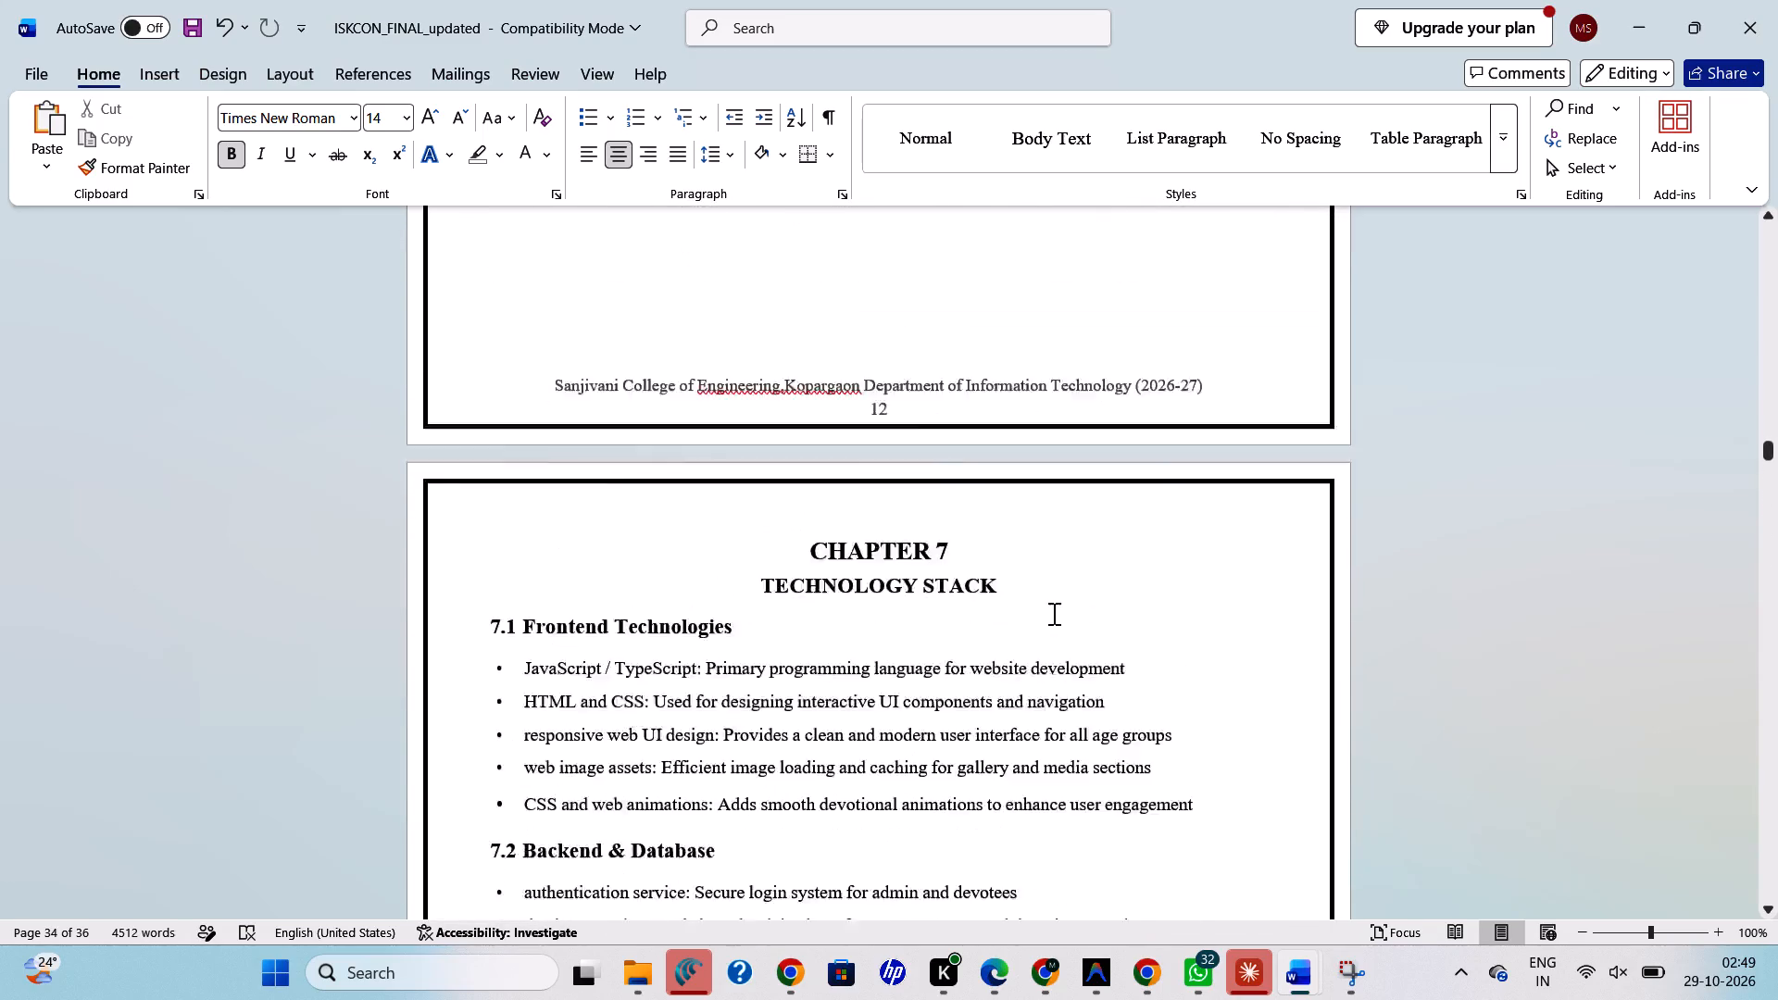
{"action": "scroll", "coordinate": [1052, 613], "scroll_direction": "up", "scroll_amount": 2}
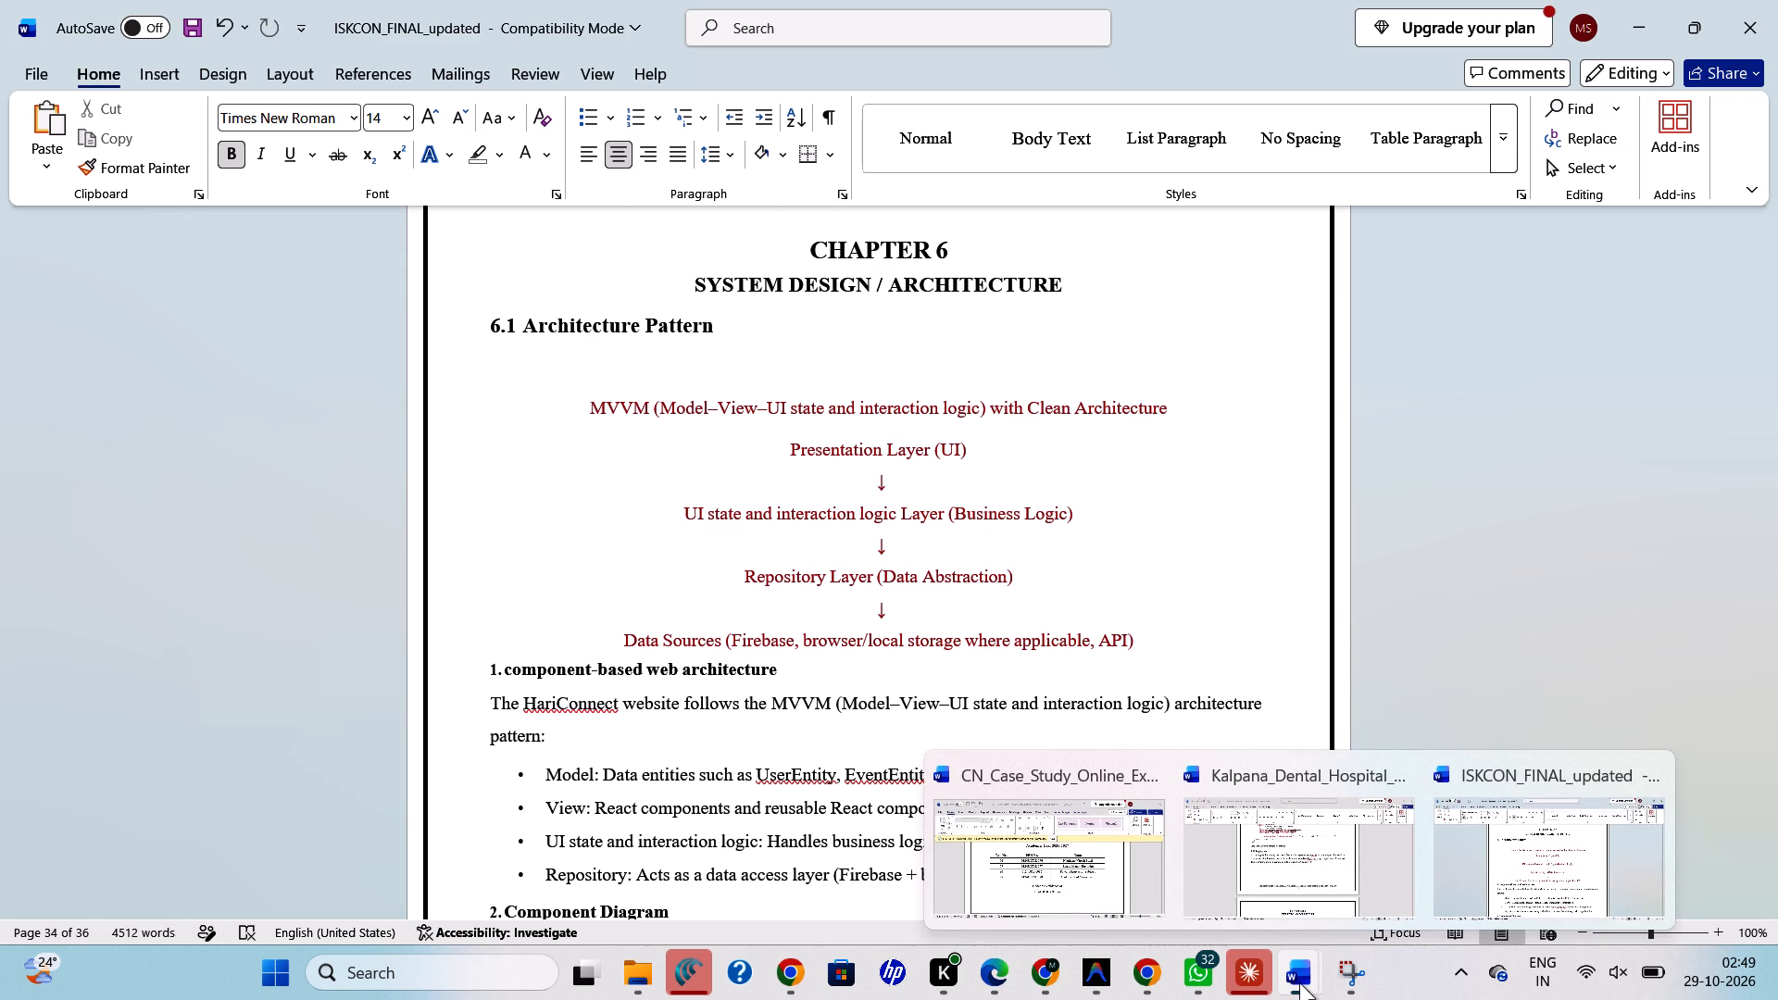
Switch to the Kalpana_Dental_Hospital_Minor_Project_Report and review its print preview from the cover page through Chapter 12.
{"action": "left_click", "coordinate": [1308, 911]}
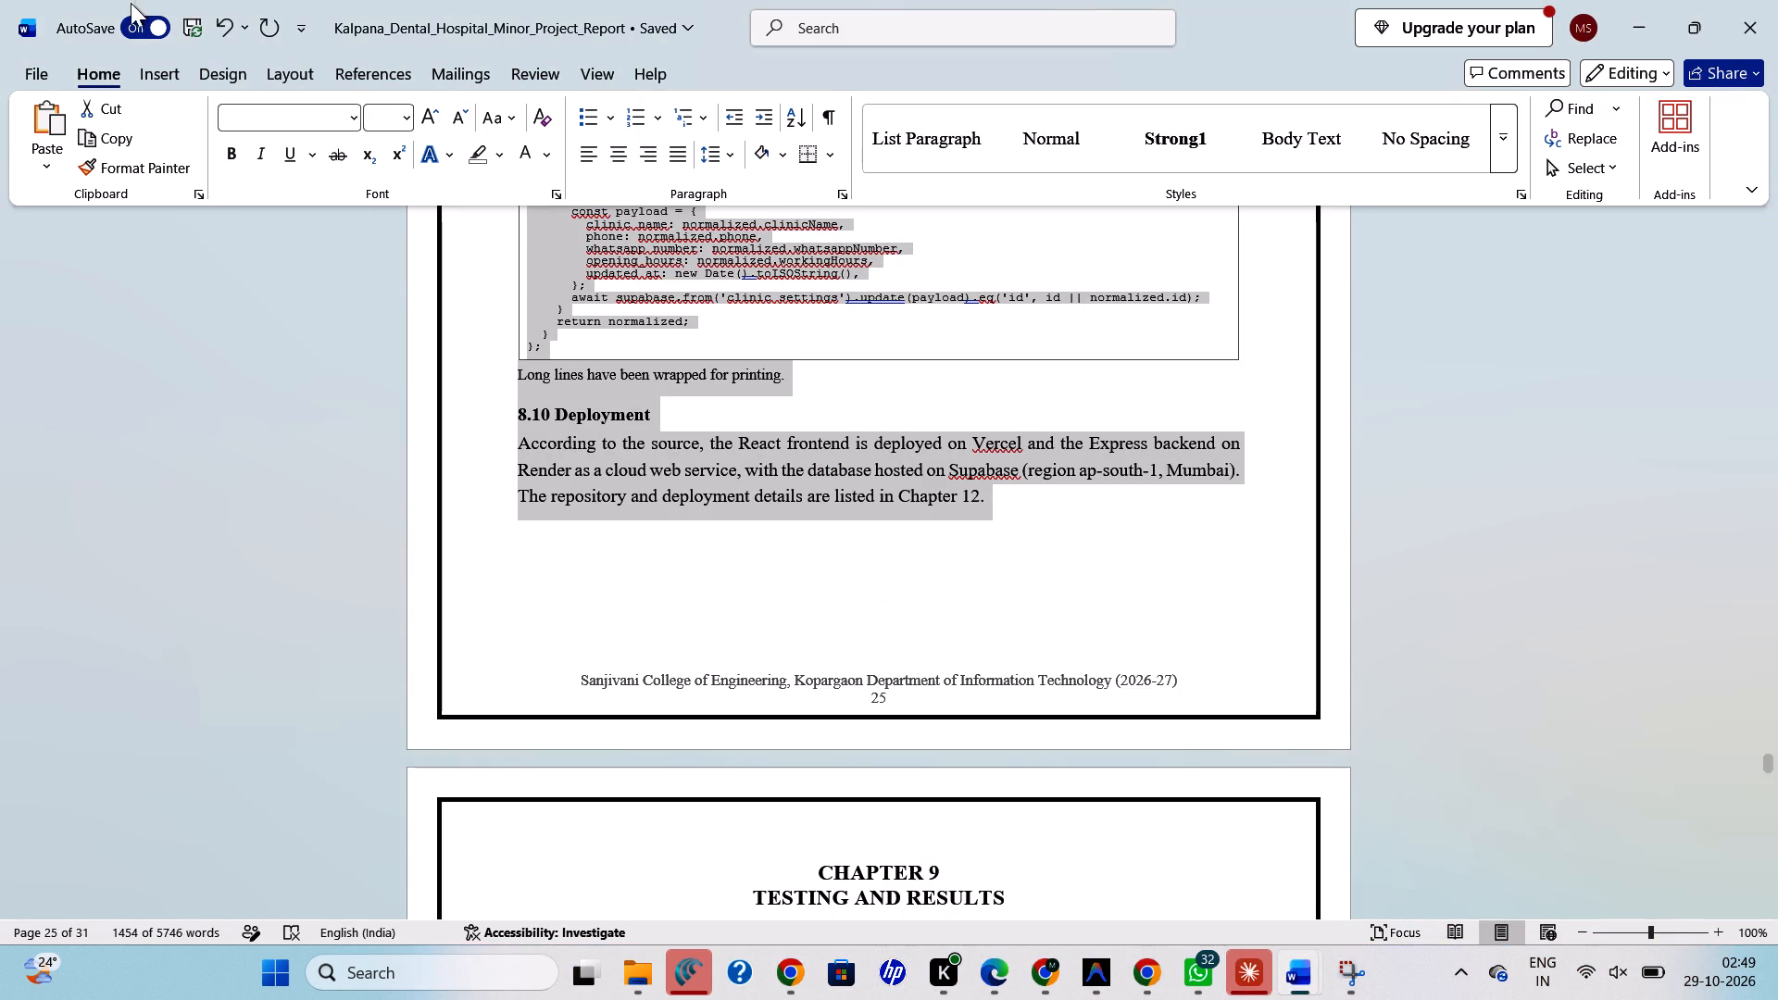
{"action": "left_click", "coordinate": [45, 80]}
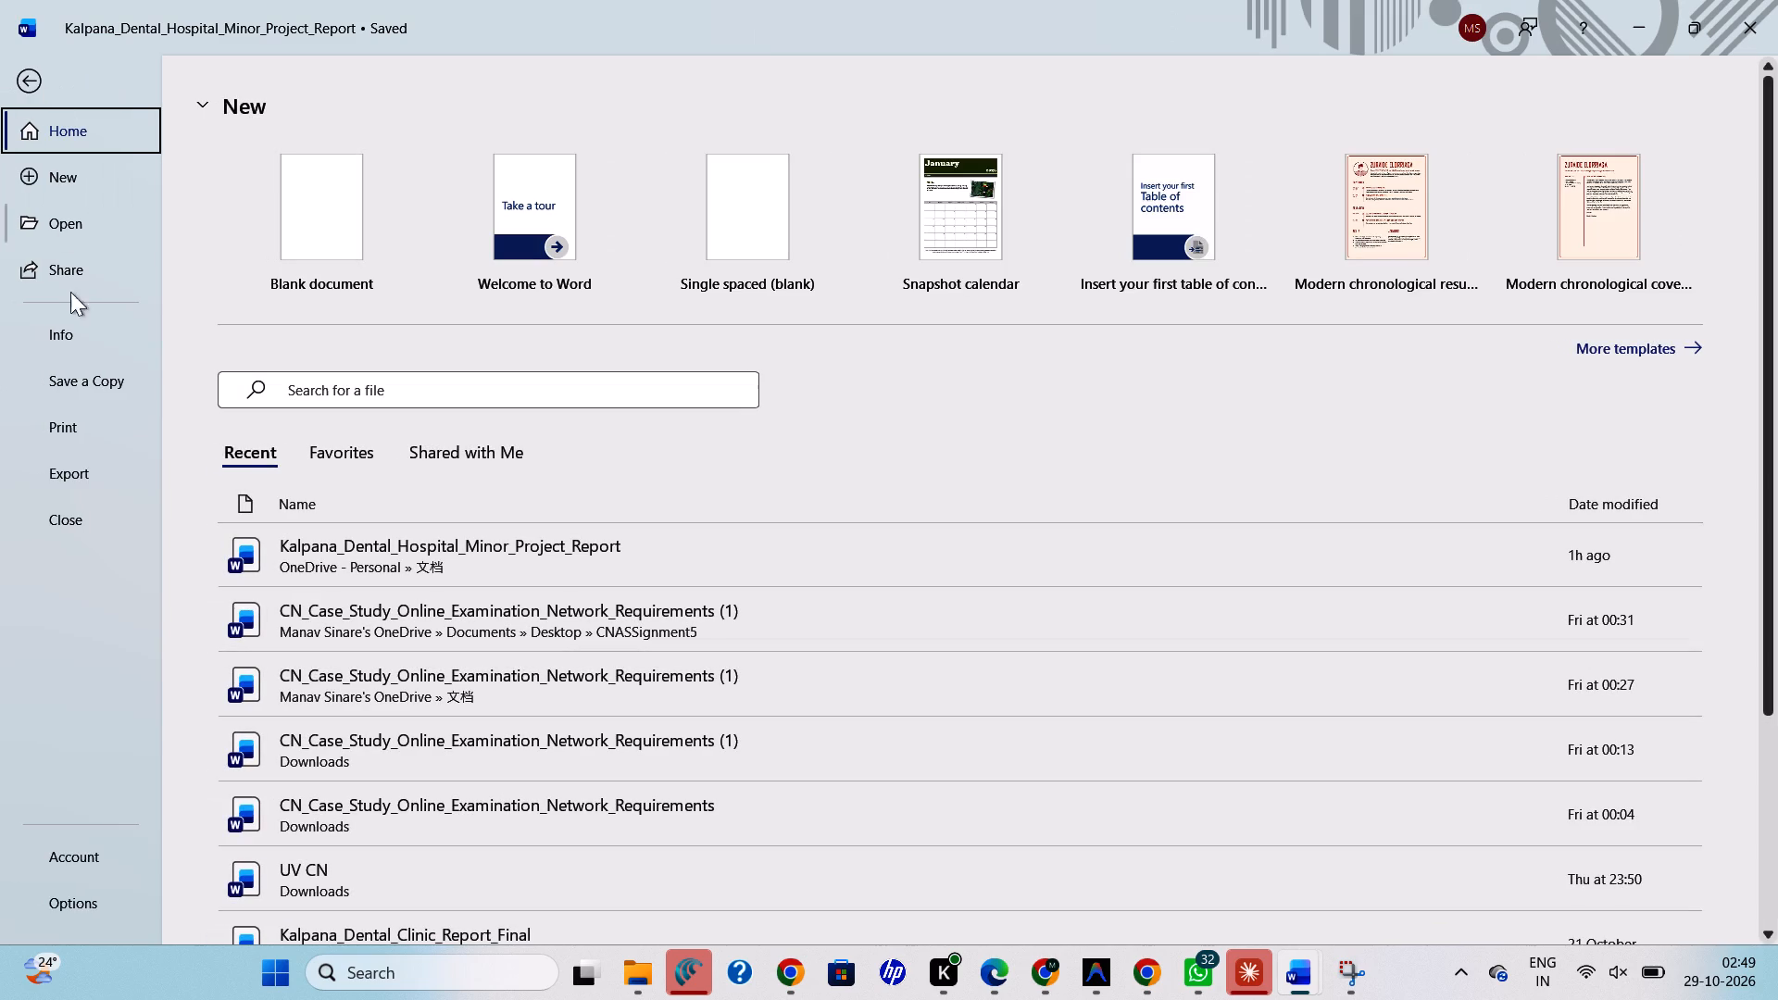
{"action": "left_click", "coordinate": [80, 415]}
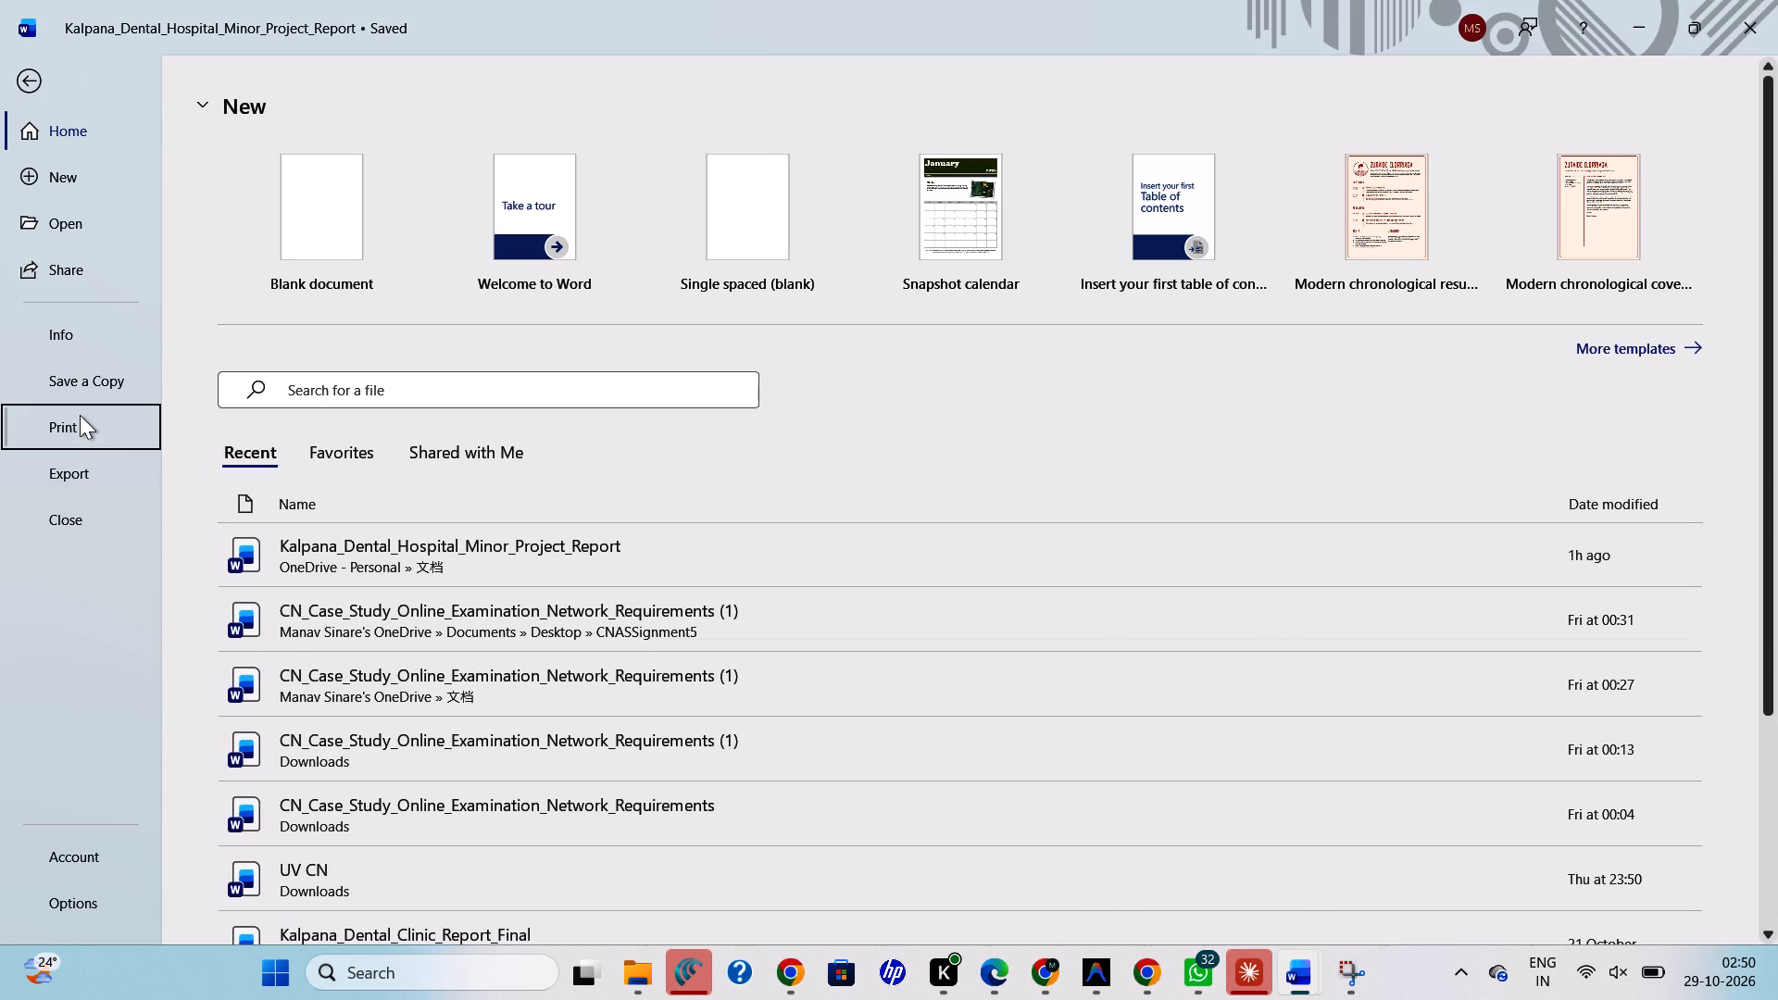
{"action": "left_click", "coordinate": [80, 415]}
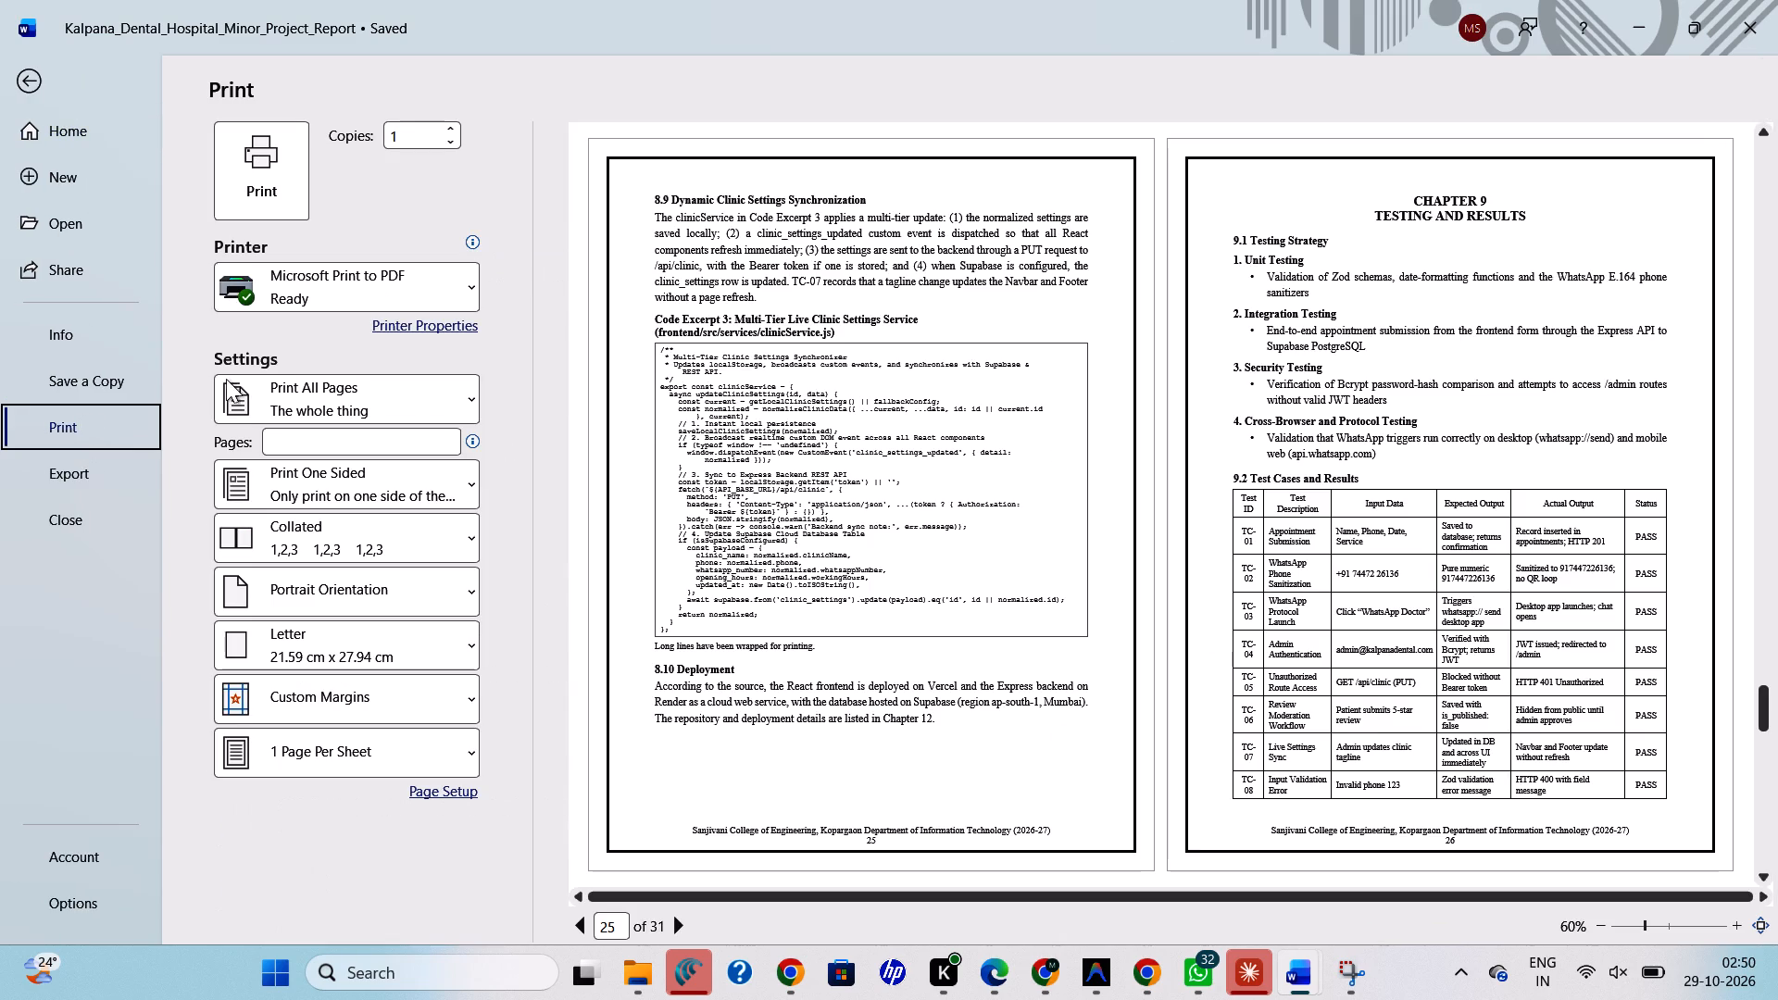
{"action": "scroll", "coordinate": [638, 563], "scroll_direction": "up", "scroll_amount": 8}
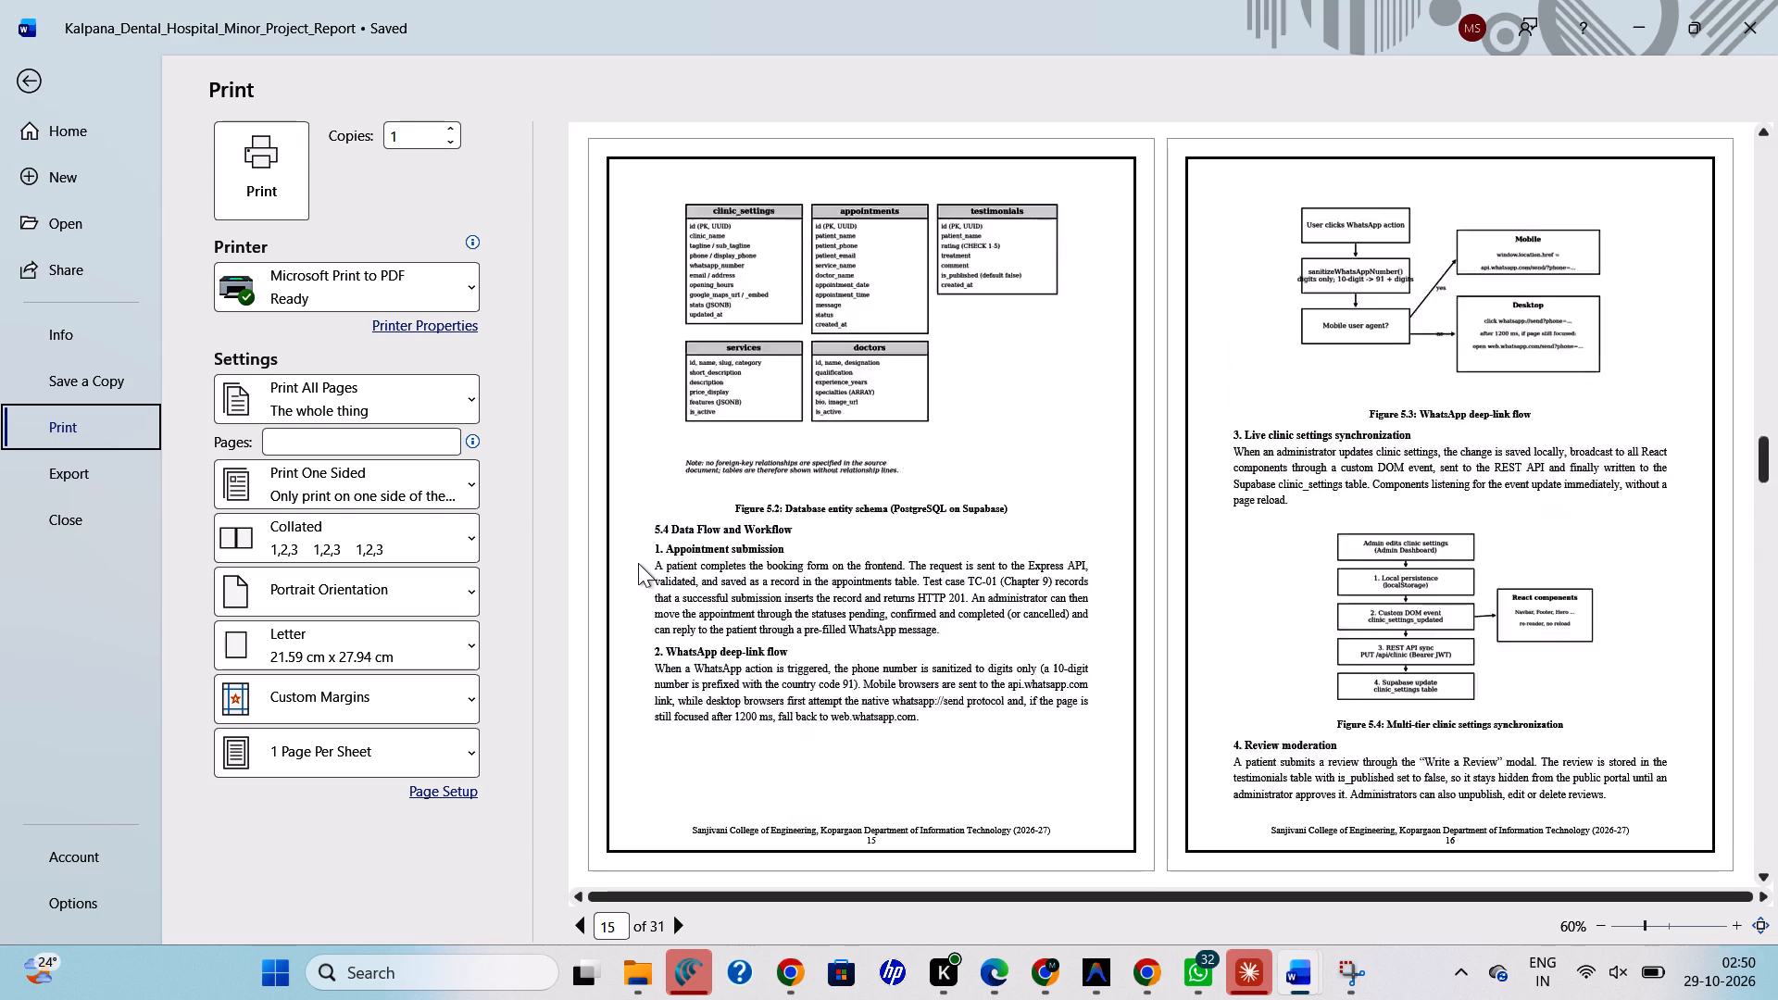
{"action": "scroll", "coordinate": [638, 563], "scroll_direction": "up", "scroll_amount": 5}
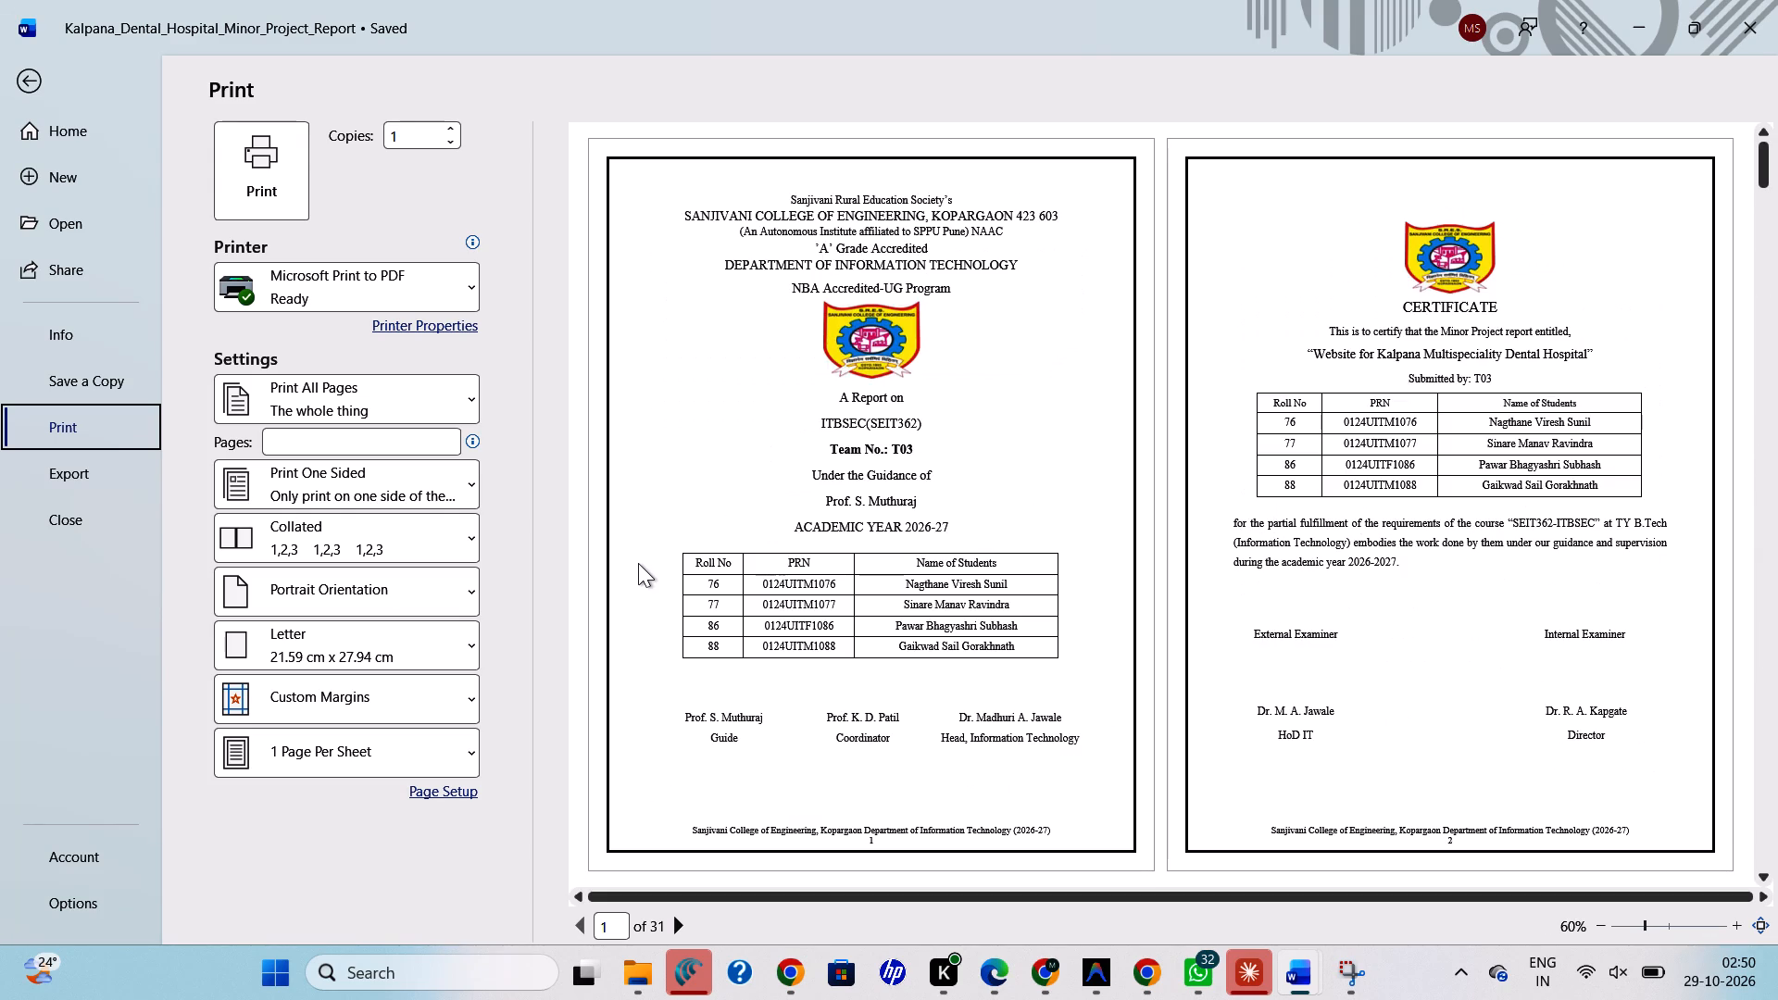
{"action": "scroll", "coordinate": [638, 563], "scroll_direction": "down", "scroll_amount": 4}
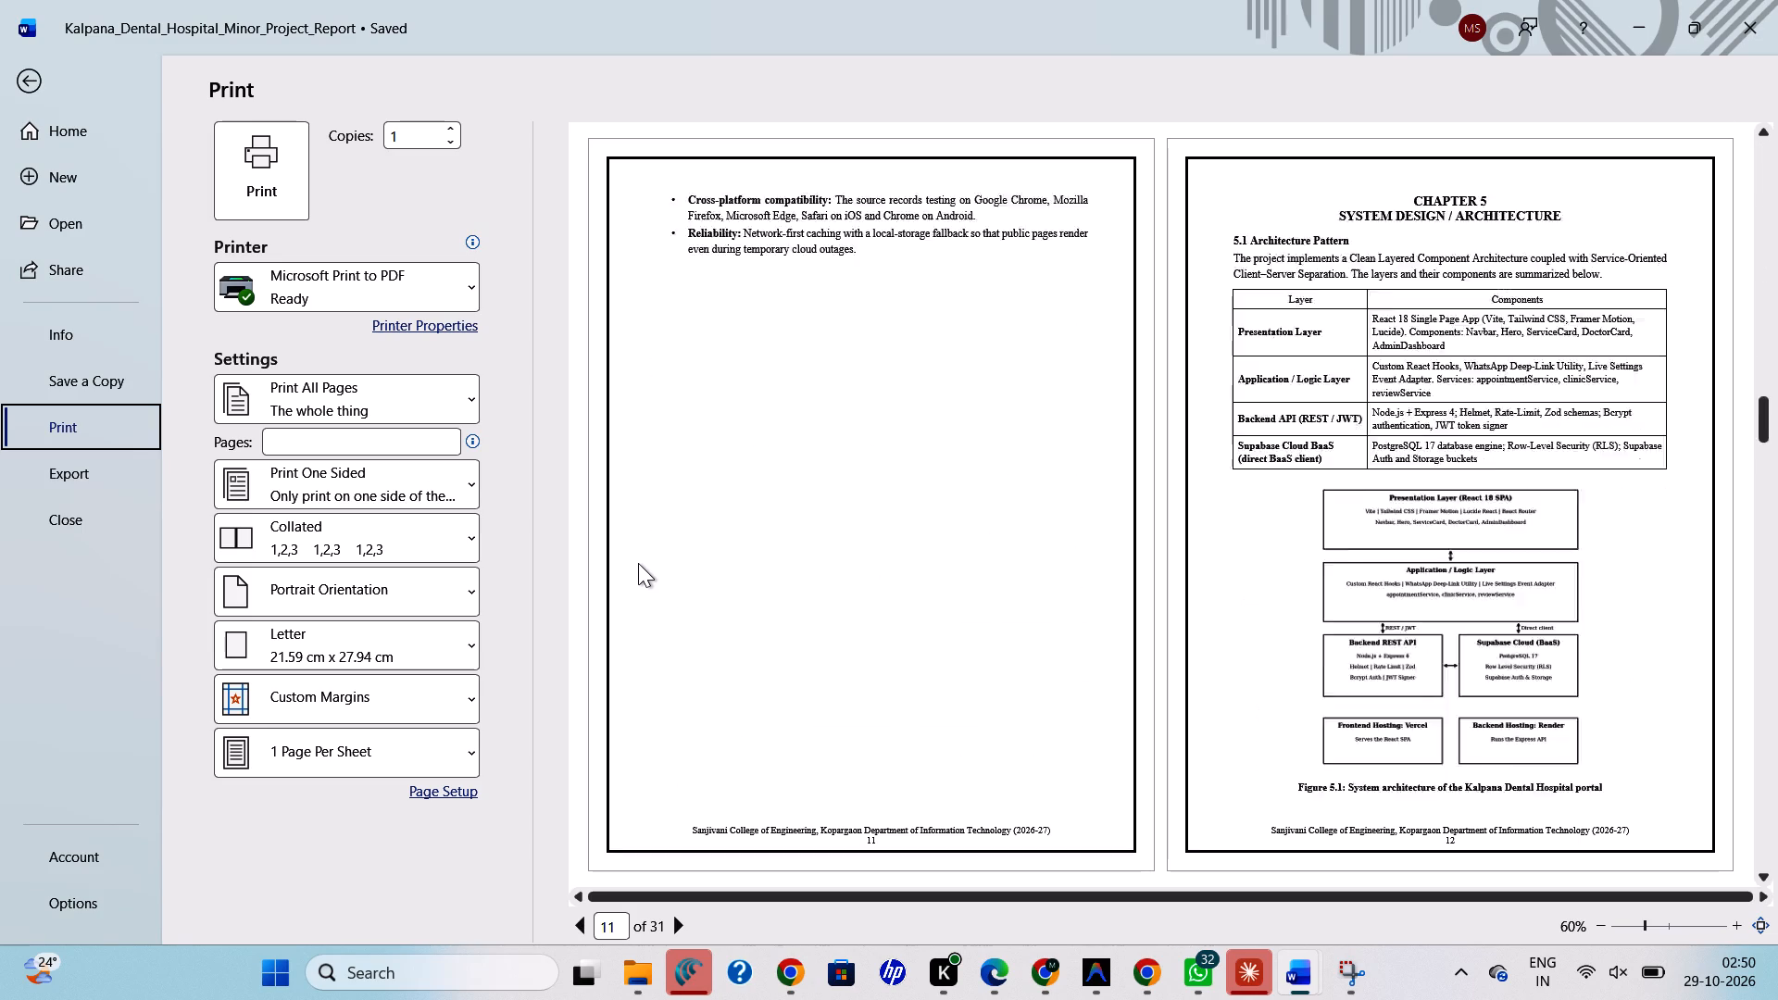
{"action": "scroll", "coordinate": [638, 563], "scroll_direction": "down", "scroll_amount": 6}
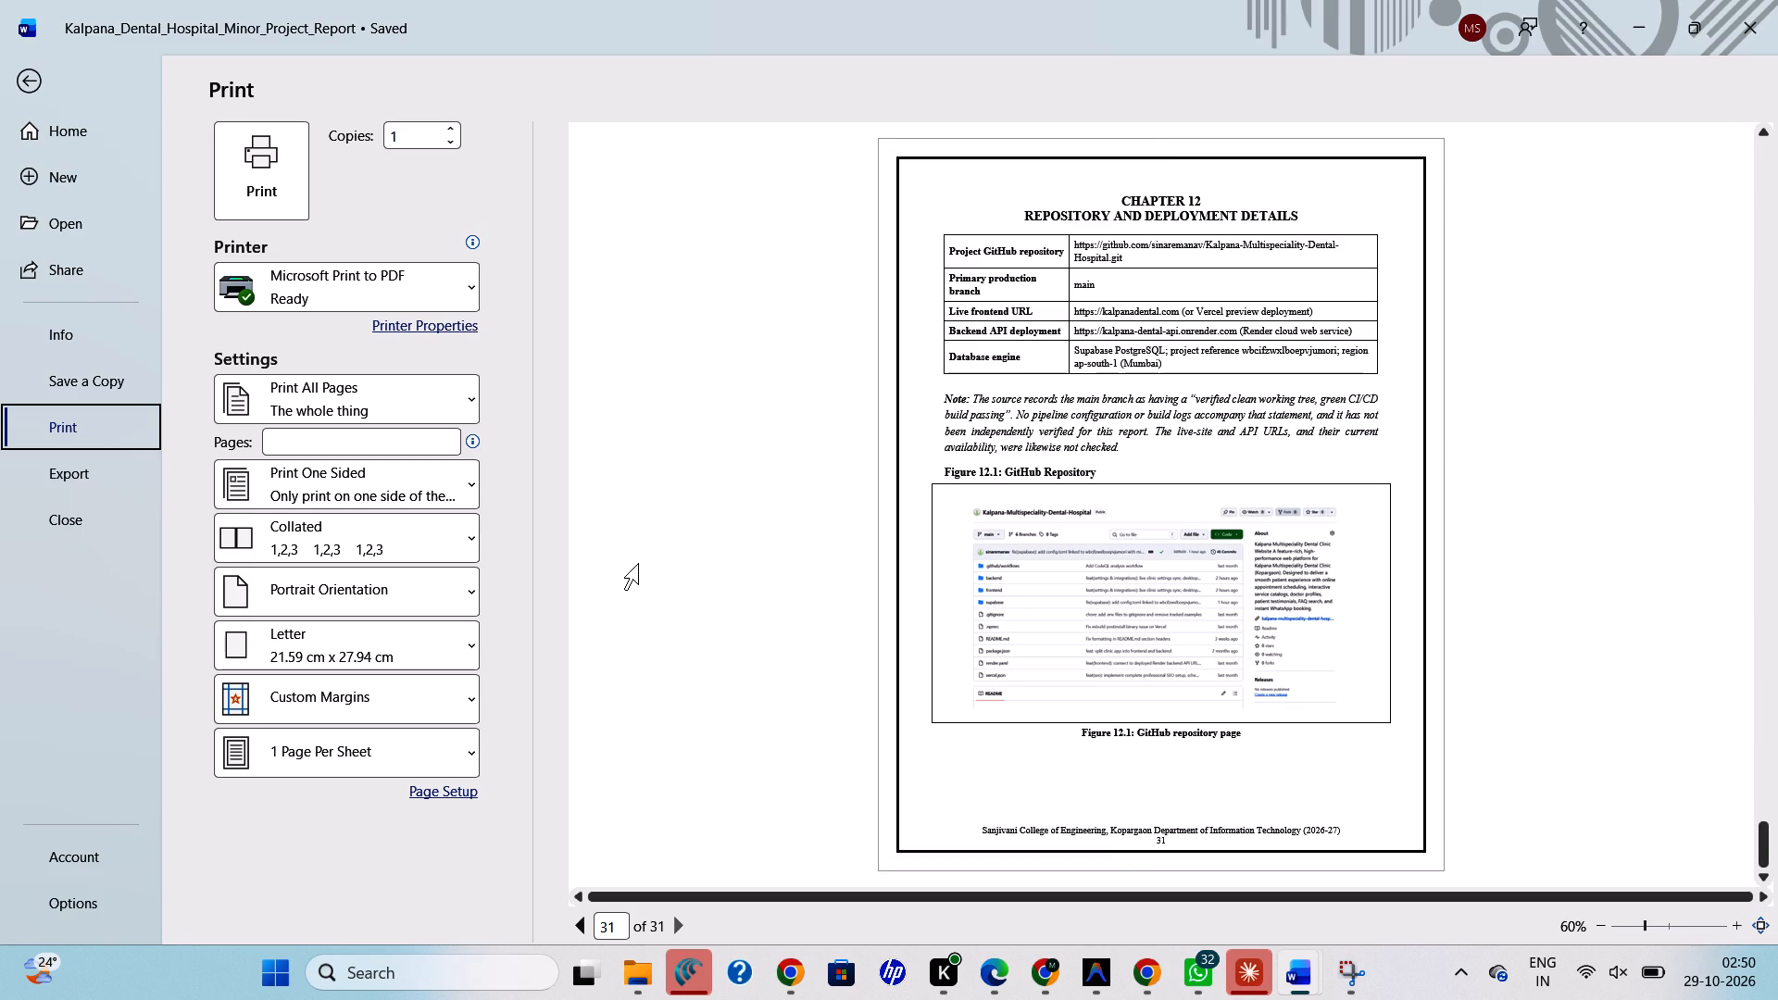
{"action": "scroll", "coordinate": [638, 563], "scroll_direction": "down", "scroll_amount": 2}
Print the whole Kalpana report with Microsoft Print to PDF, saving it in Downloads as KalpanaDentalClinic.
{"action": "left_click", "coordinate": [278, 188]}
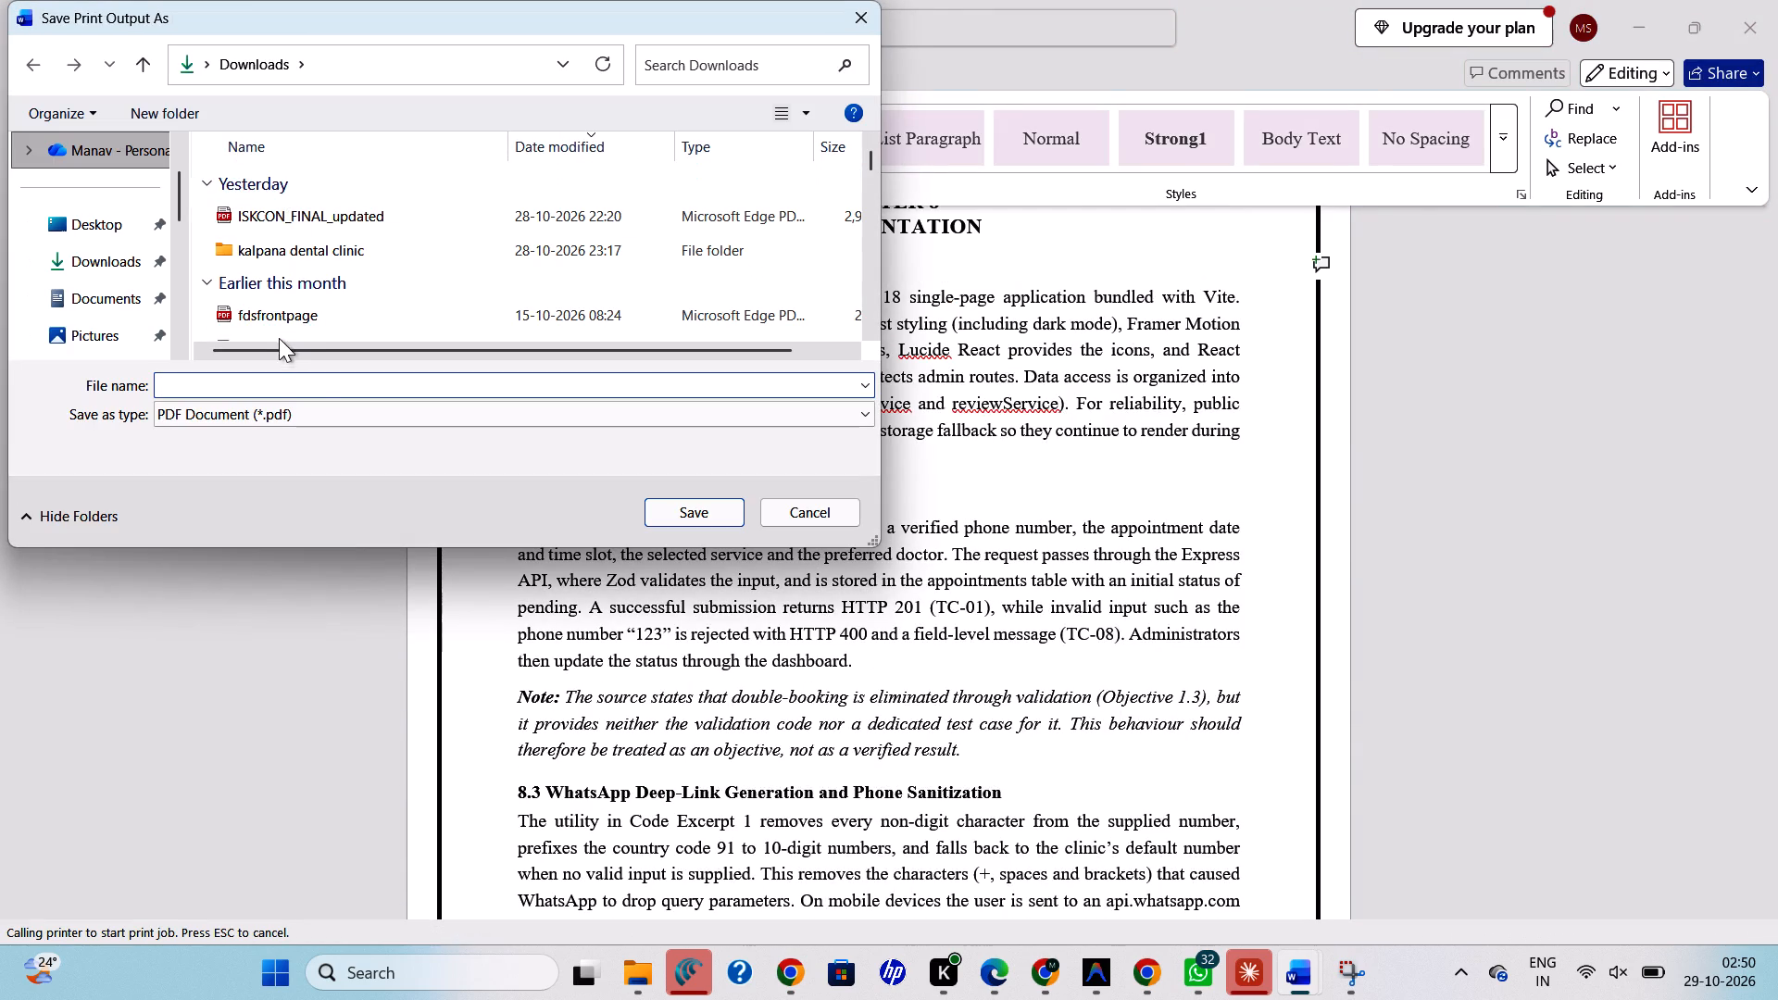
{"action": "left_click", "coordinate": [380, 381]}
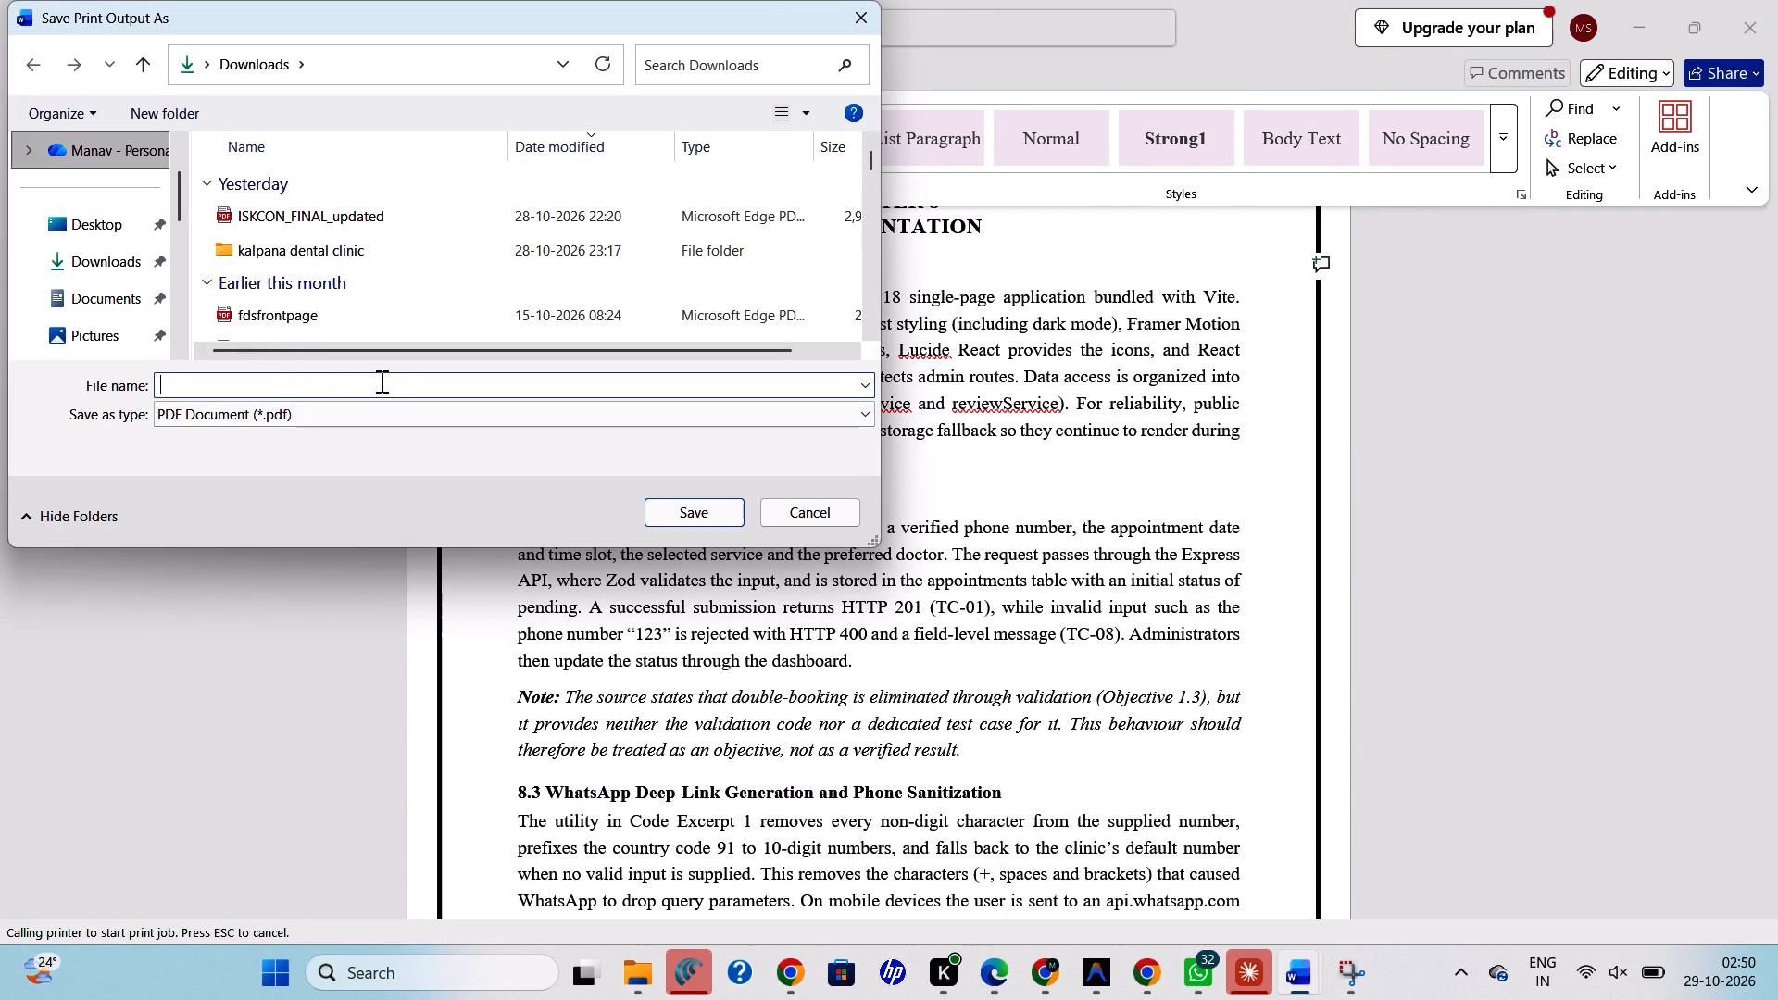
{"action": "double_click", "coordinate": [380, 381]}
{"action": "type", "text": "Kalpana"}
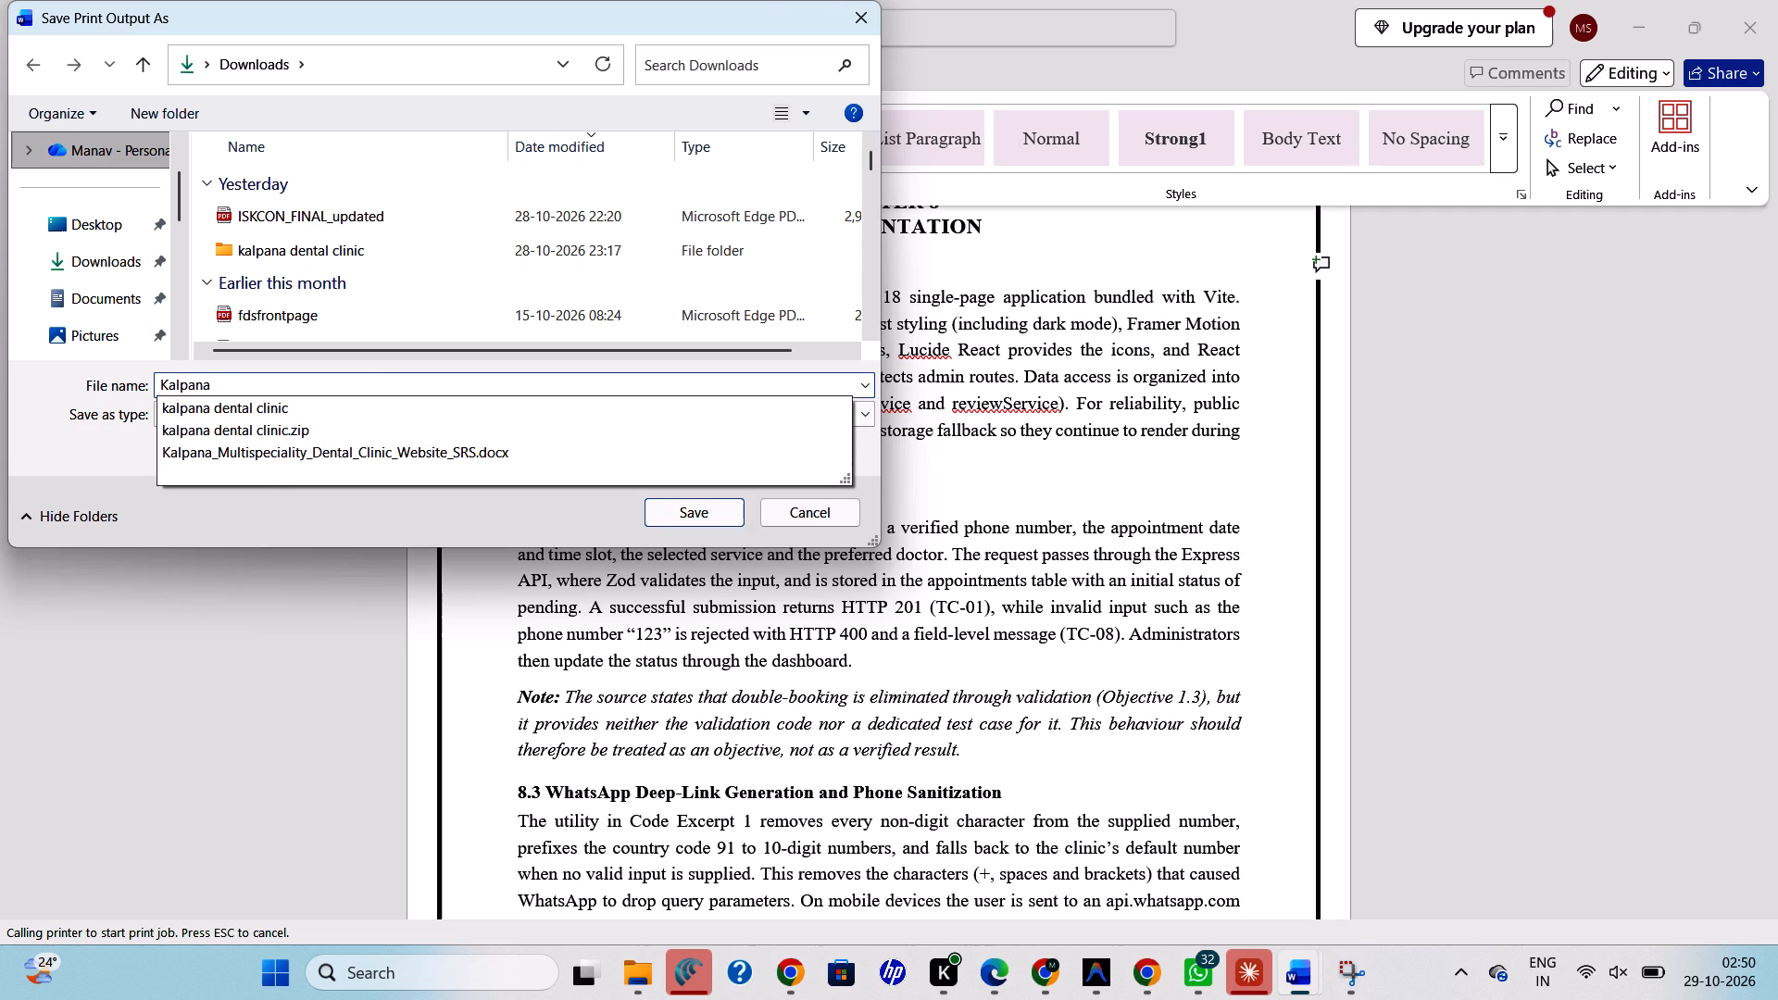
{"action": "type", "text": "Dental"}
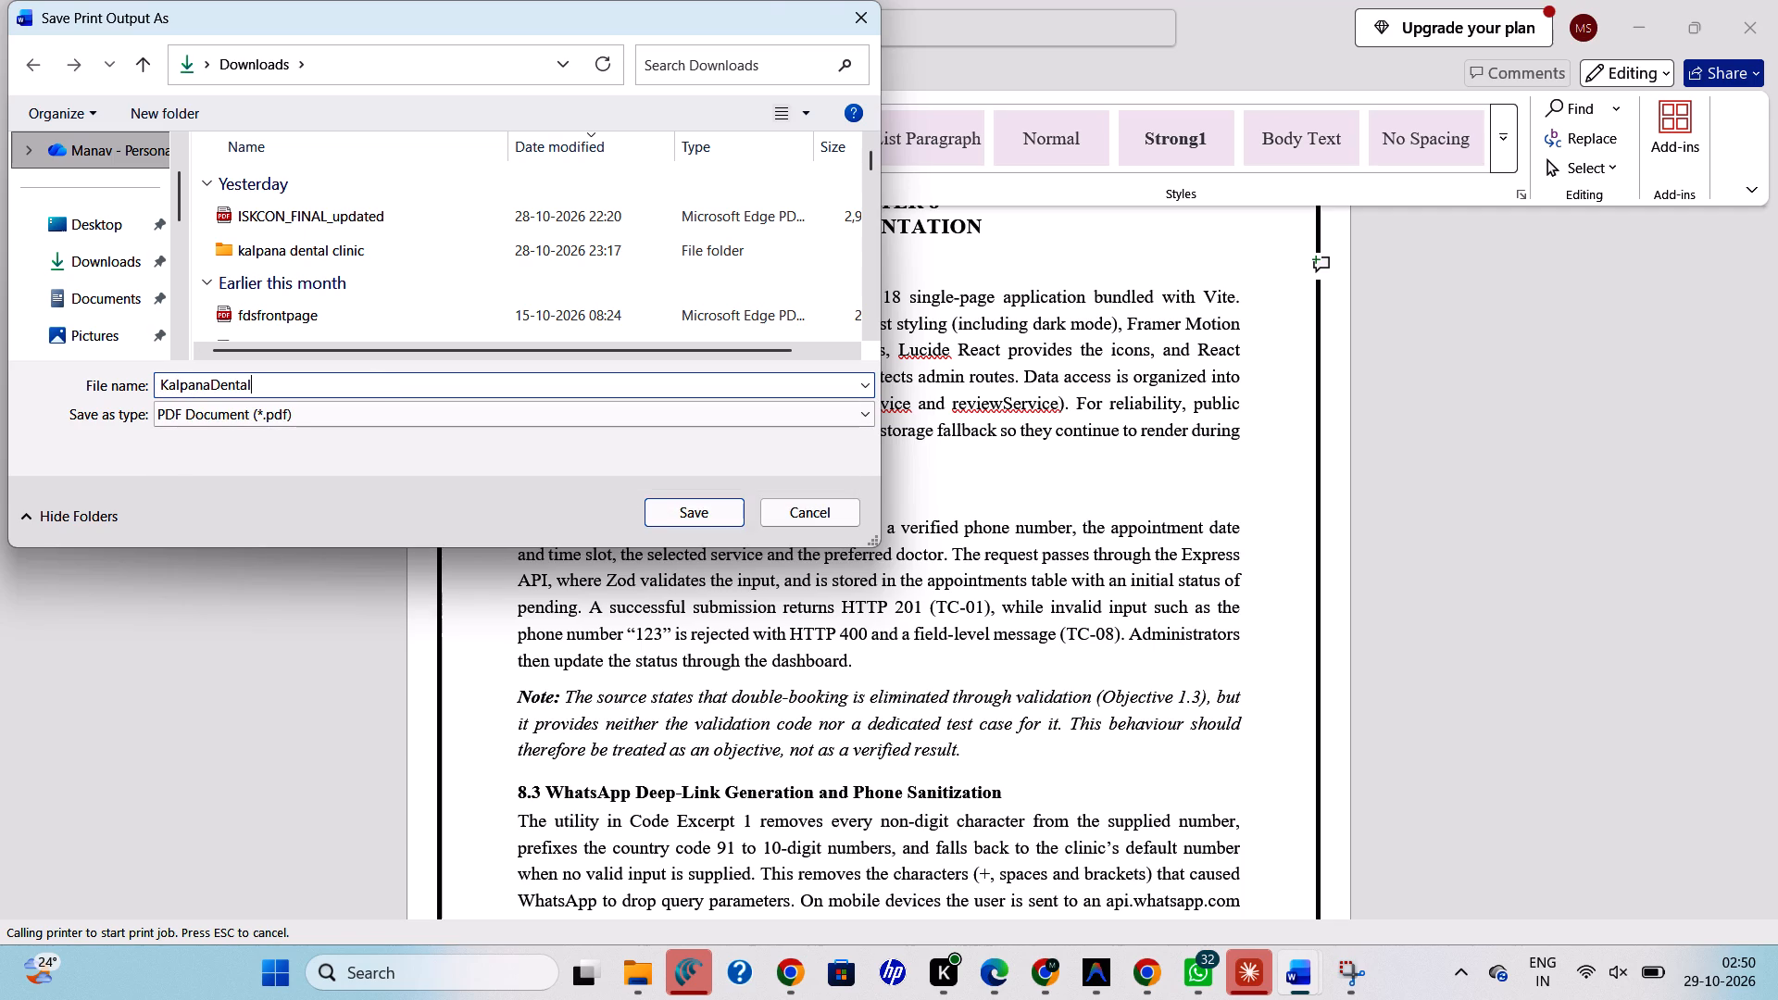
{"action": "type", "text": "Clinic"}
{"action": "left_click", "coordinate": [684, 513]}
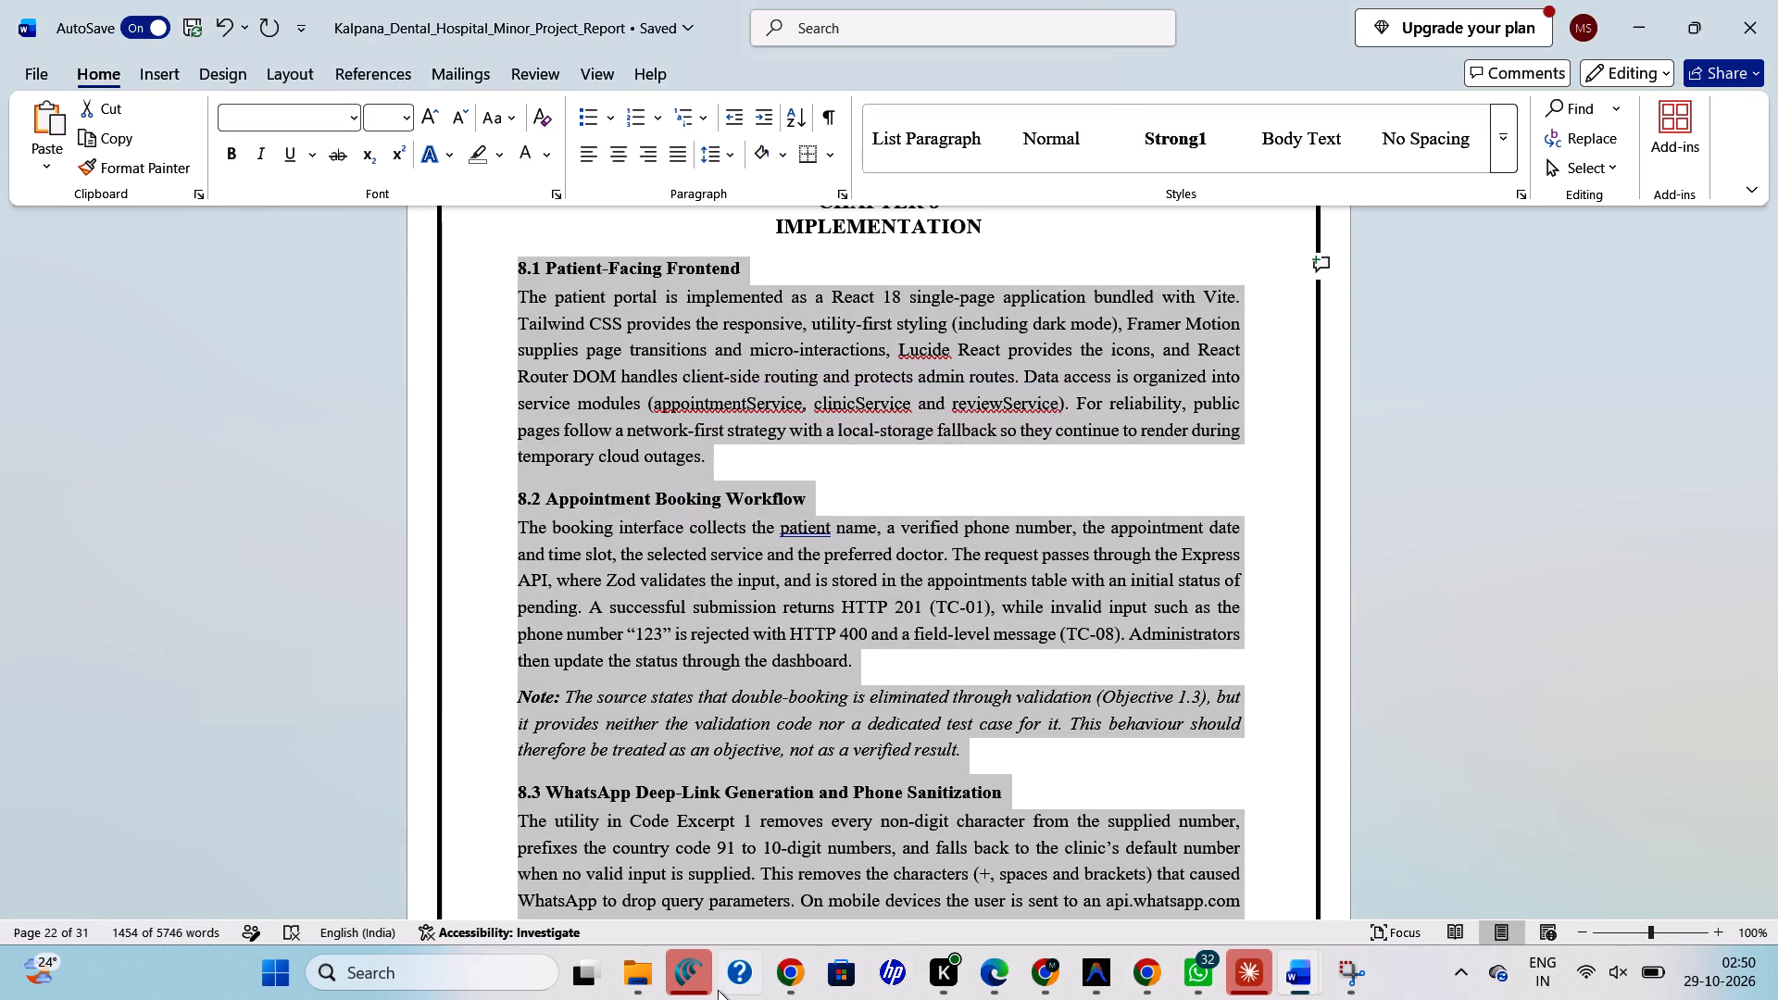
Copy the KalpanaDentalClinic PDF from the recent files in File Explorer.
{"action": "left_click", "coordinate": [626, 967]}
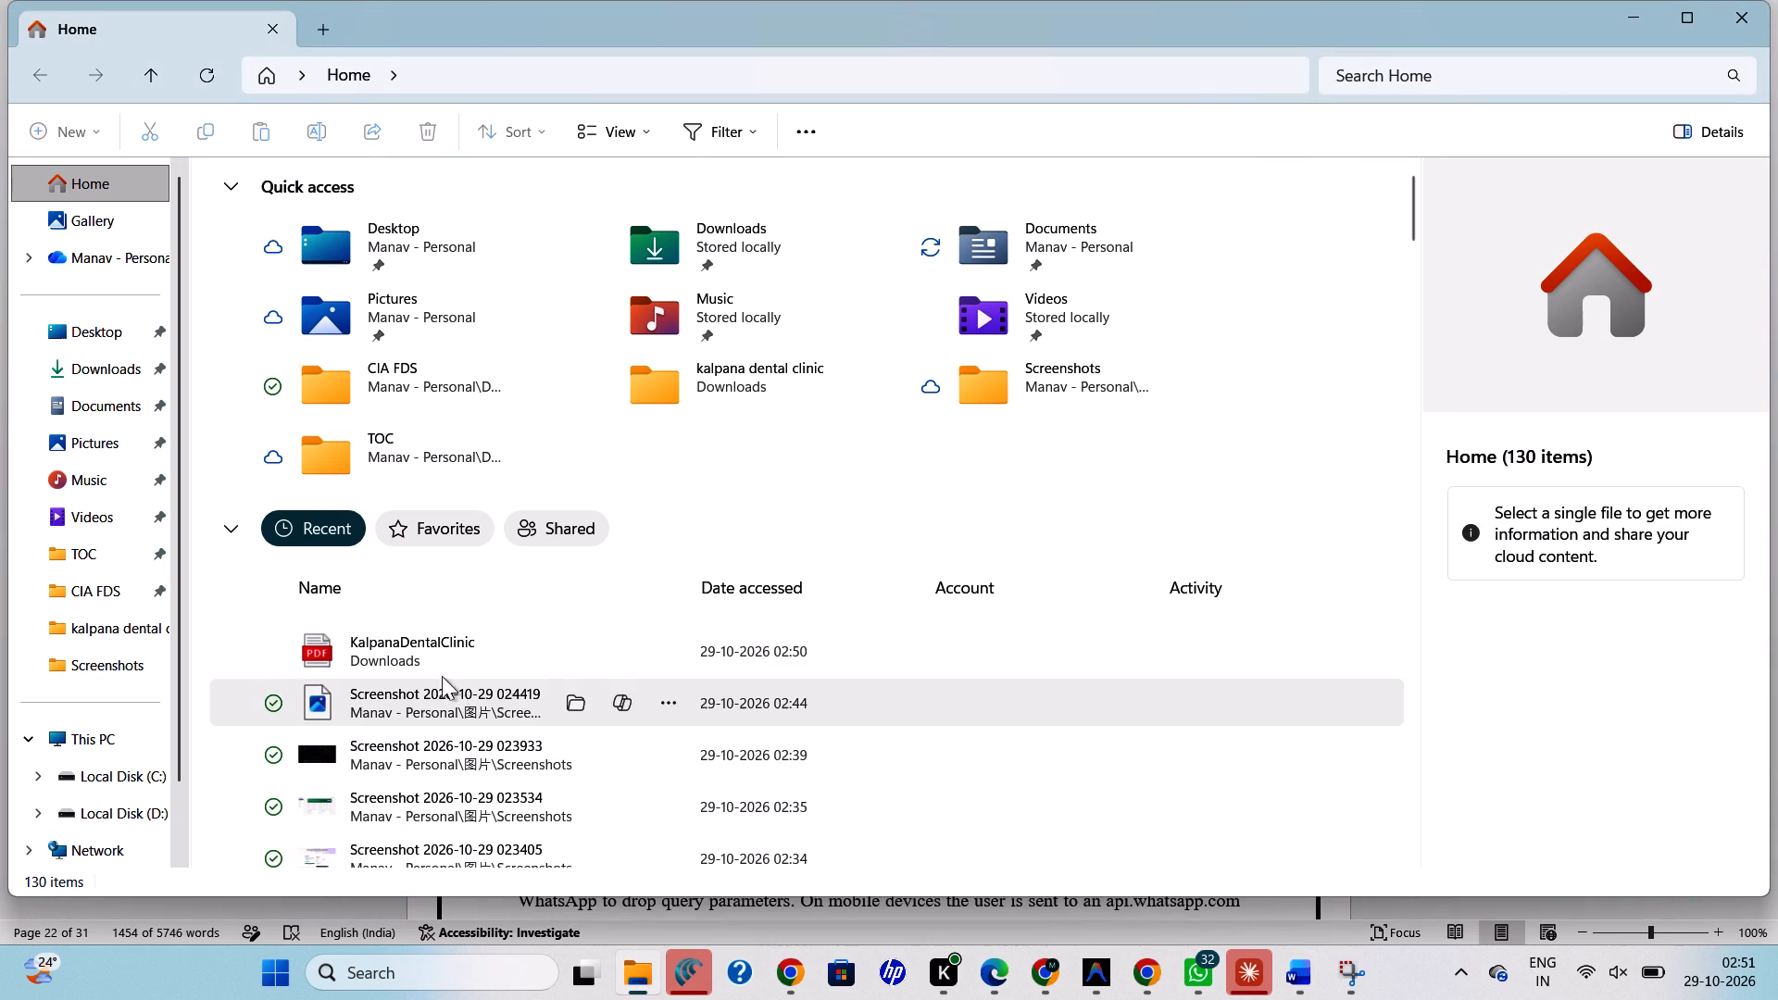
{"action": "left_click", "coordinate": [429, 649]}
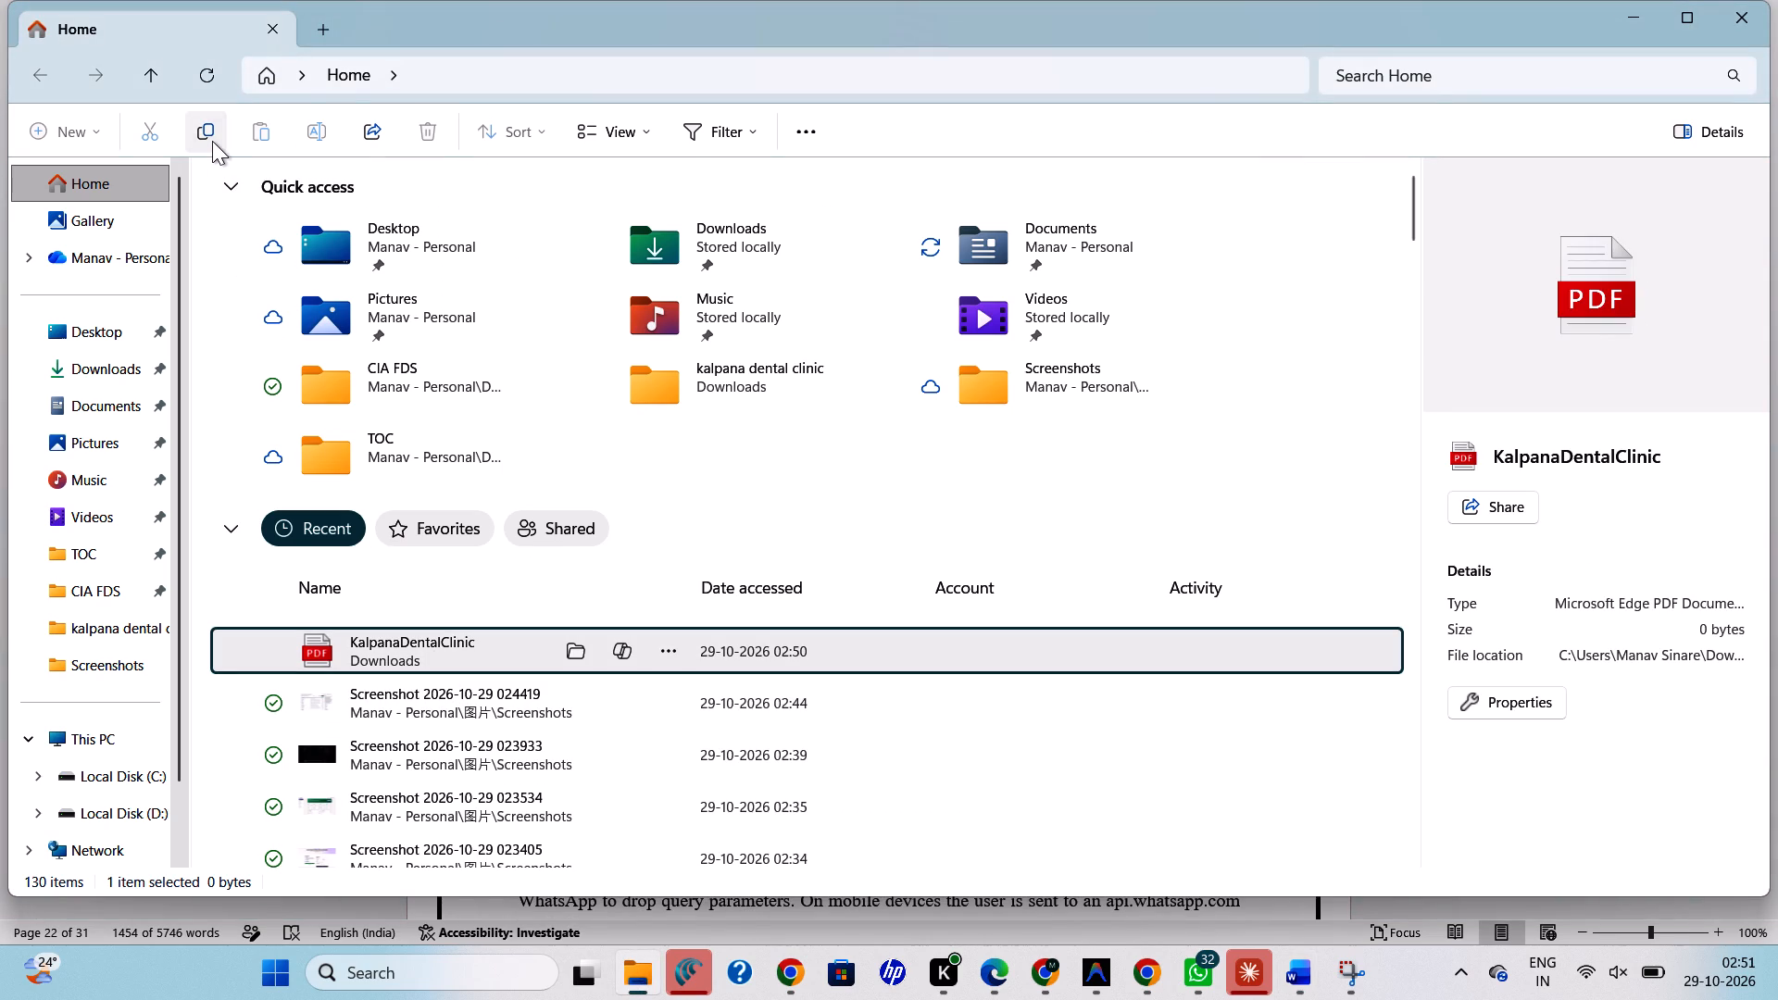